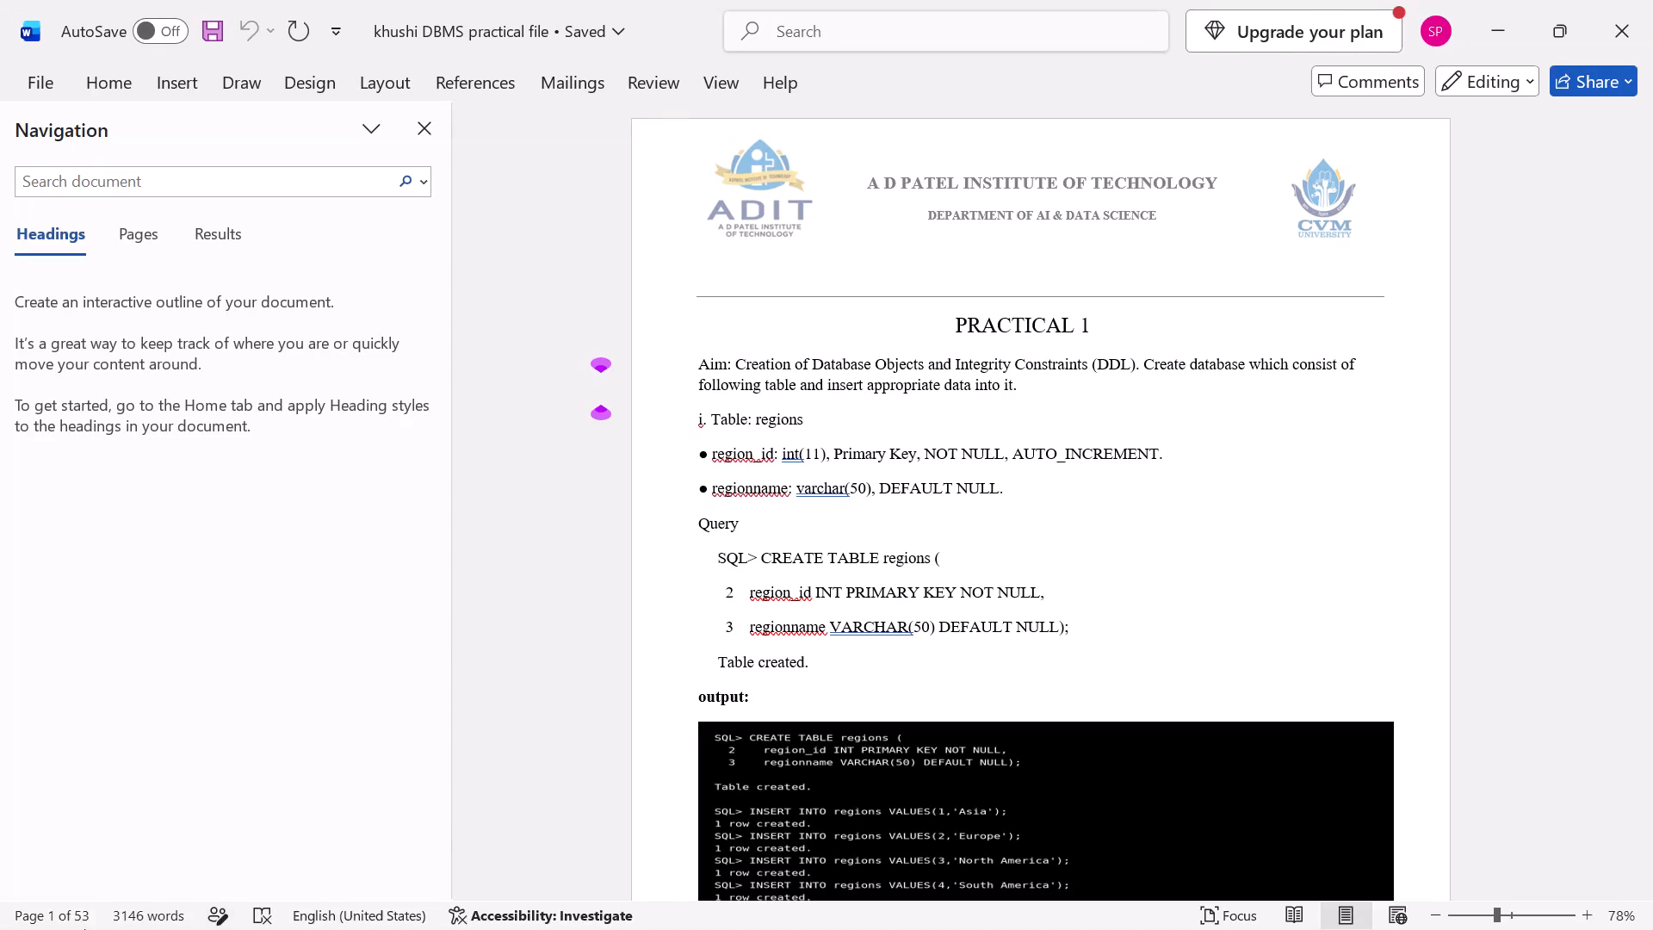
# Switch to the WhatsApp chat in Edge and look through the earlier messages above the forwarded DBMS practical file.
pyautogui.click(152, 904)
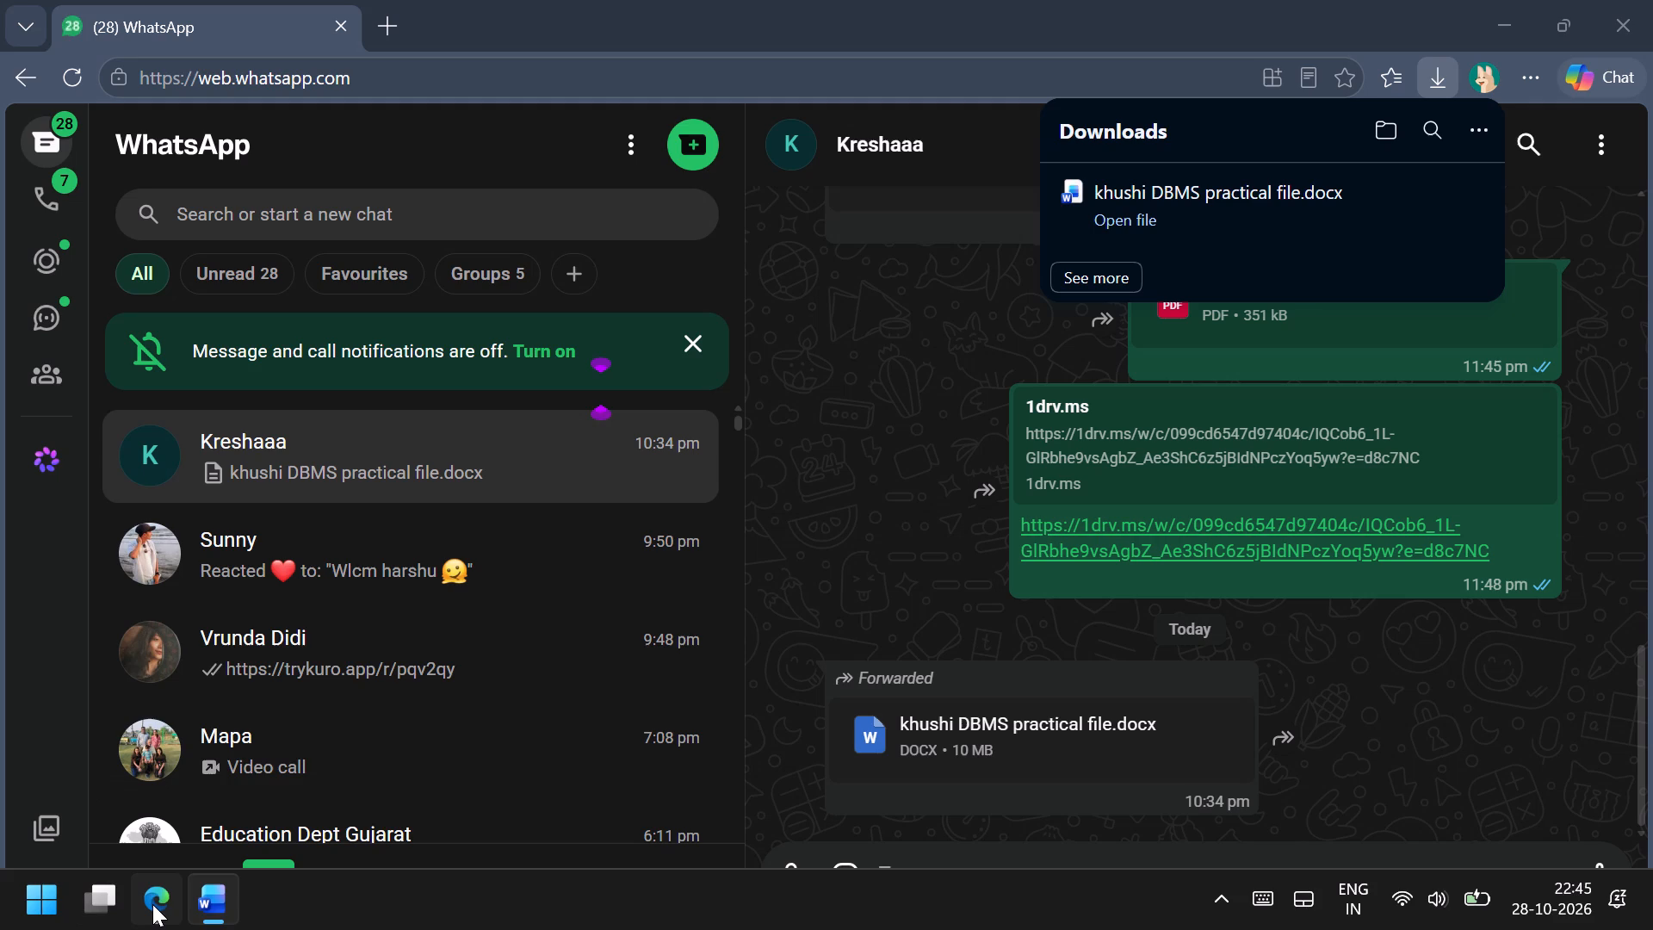
pyautogui.scroll(1, 1169, 425)
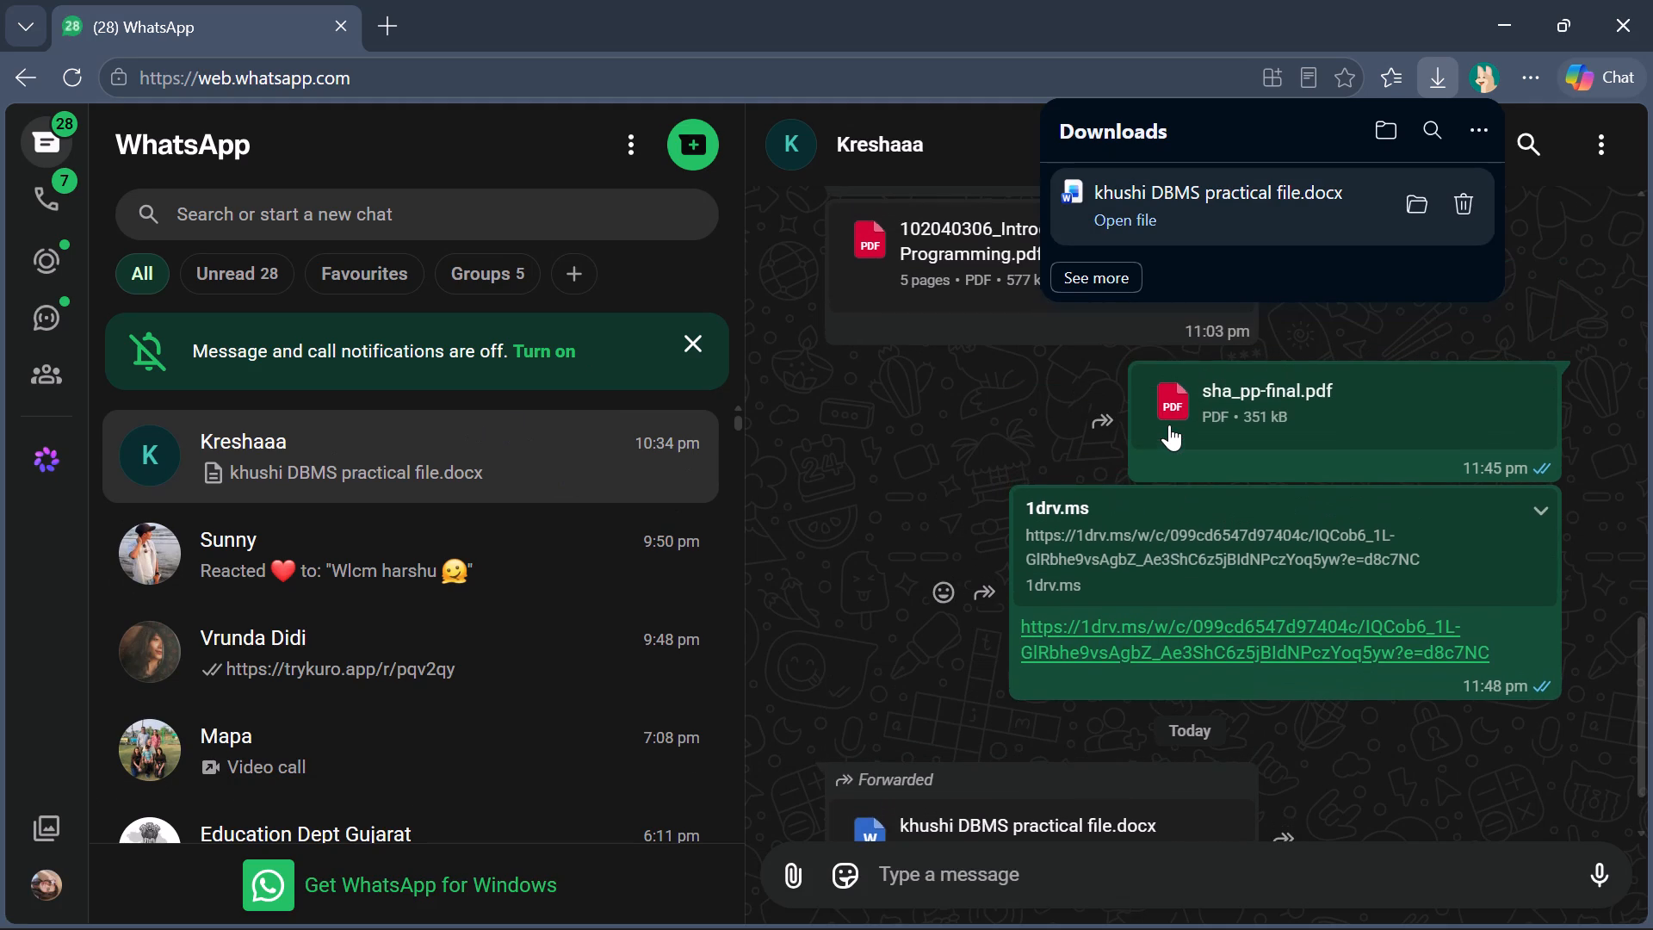
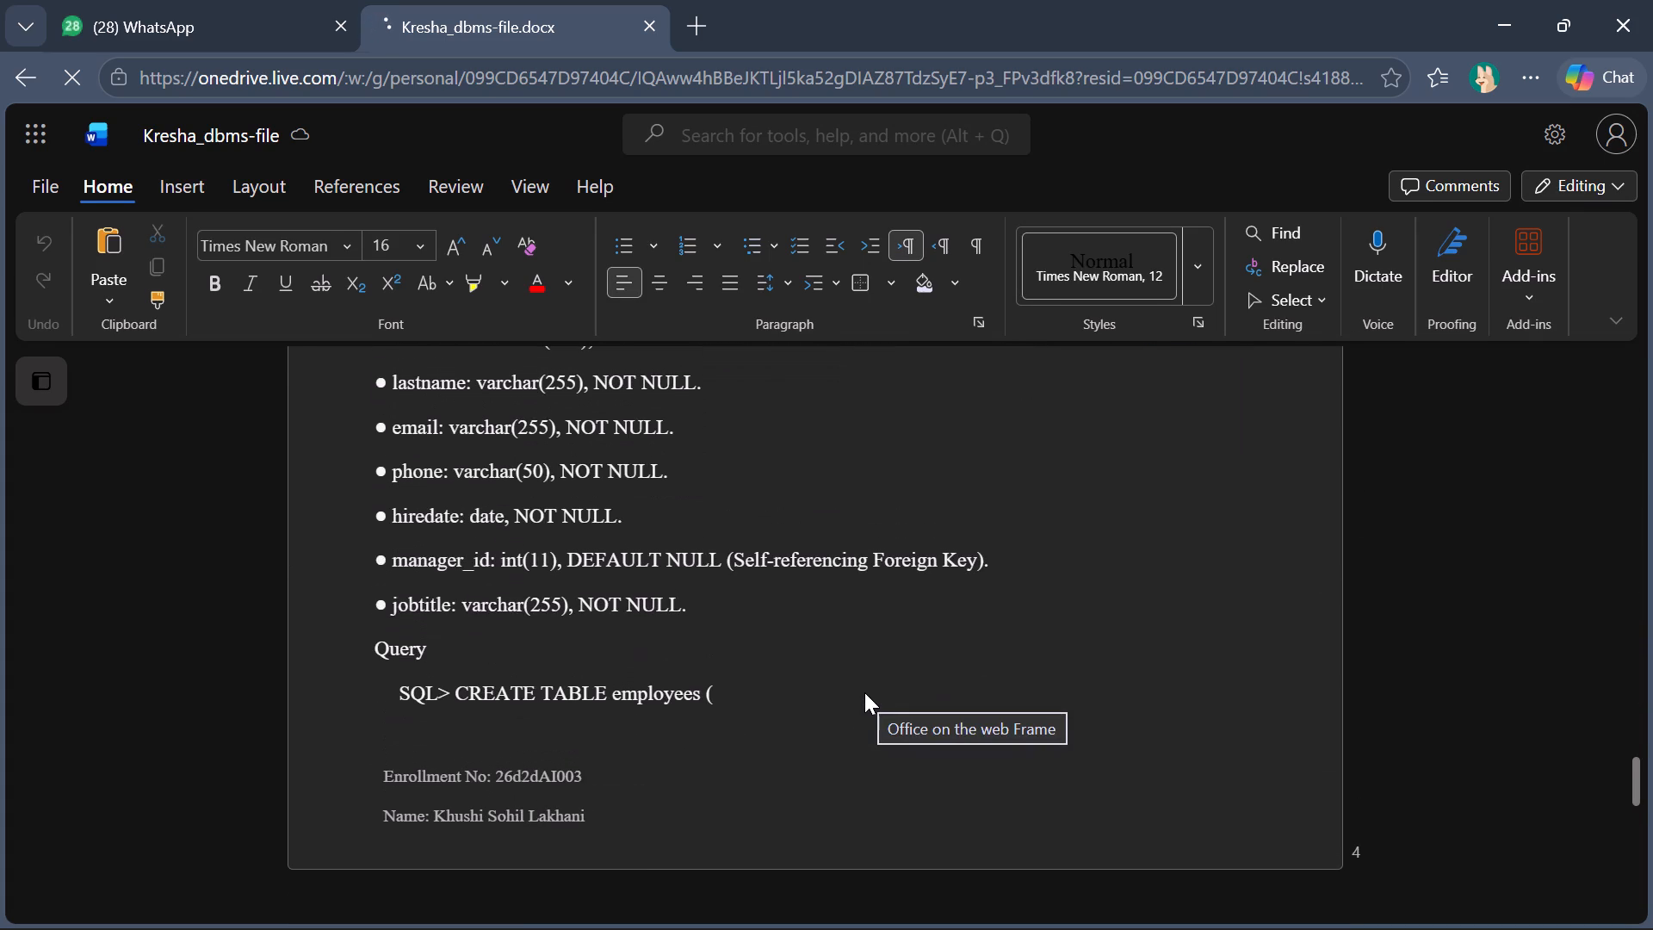
# Look back through the opened DBMS practical file, examining the regions and countries table sections and the footer of the first page.
pyautogui.scroll(18, 864, 692)
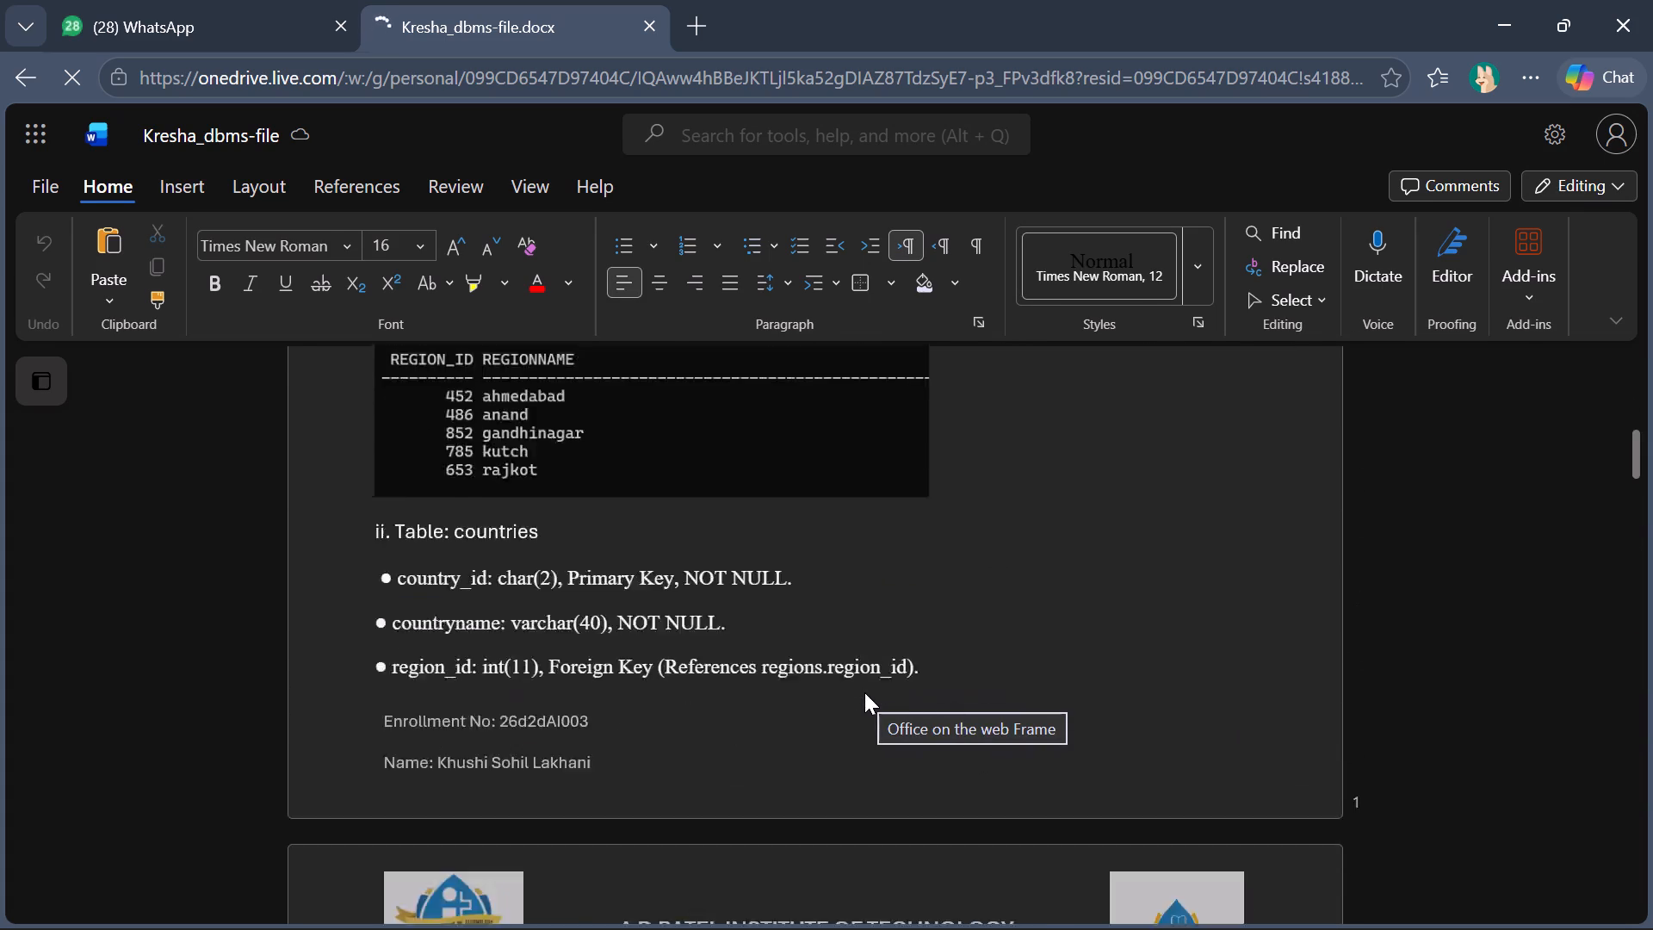
pyautogui.scroll(8, 864, 692)
pyautogui.scroll(-3, 864, 692)
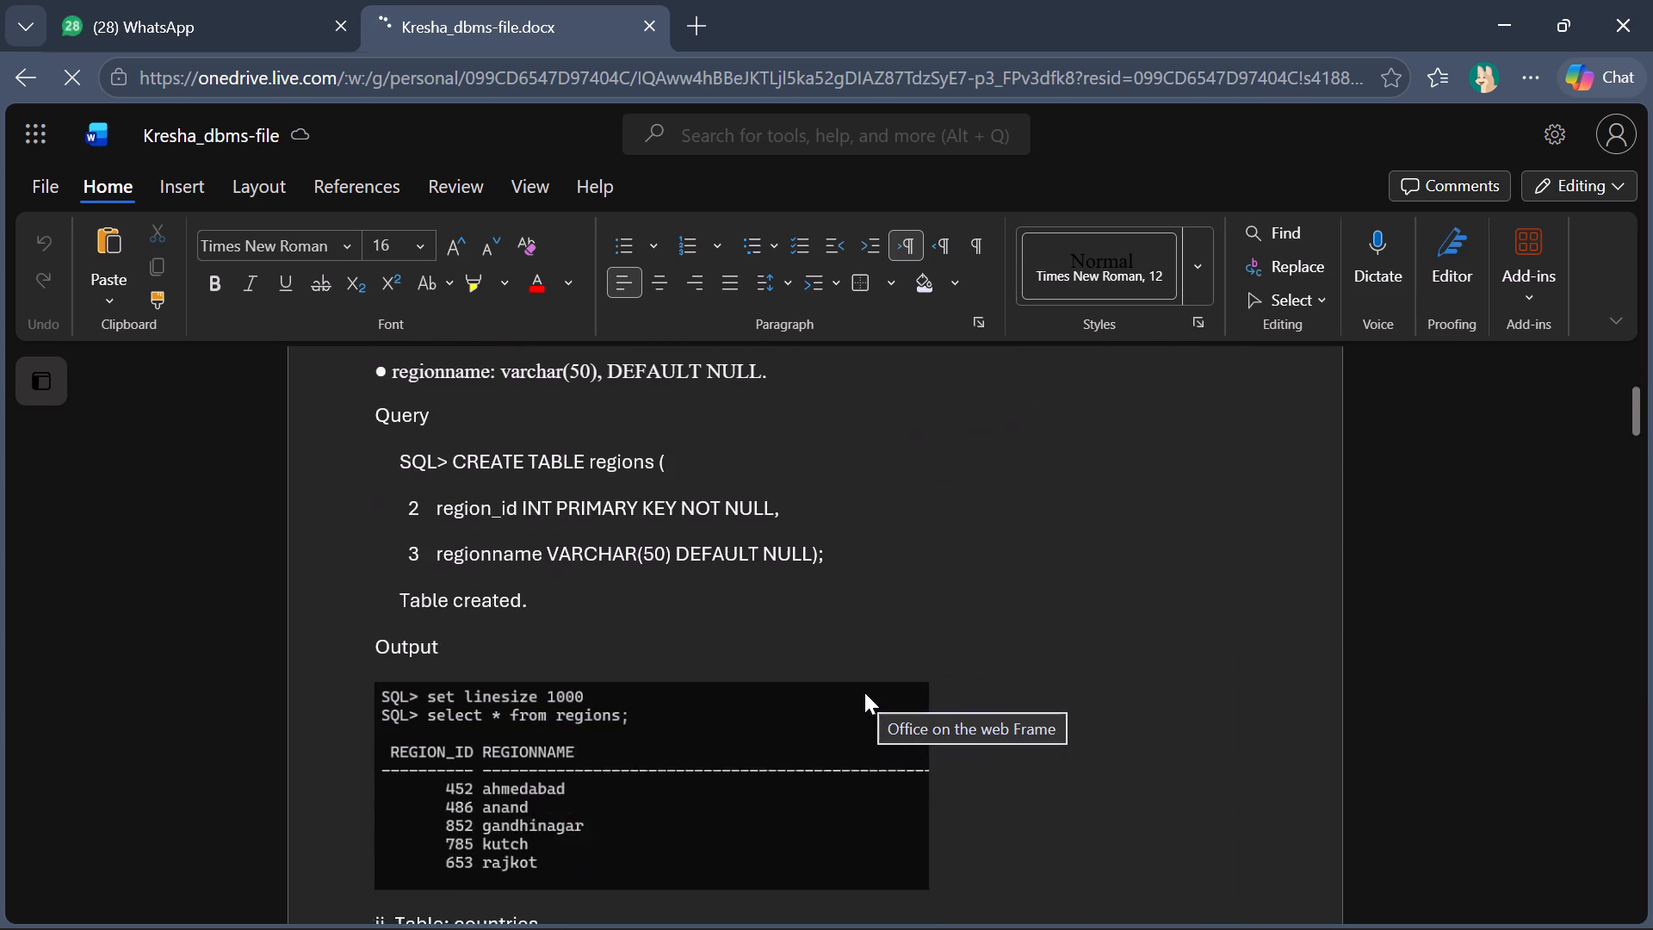
pyautogui.scroll(-4, 864, 692)
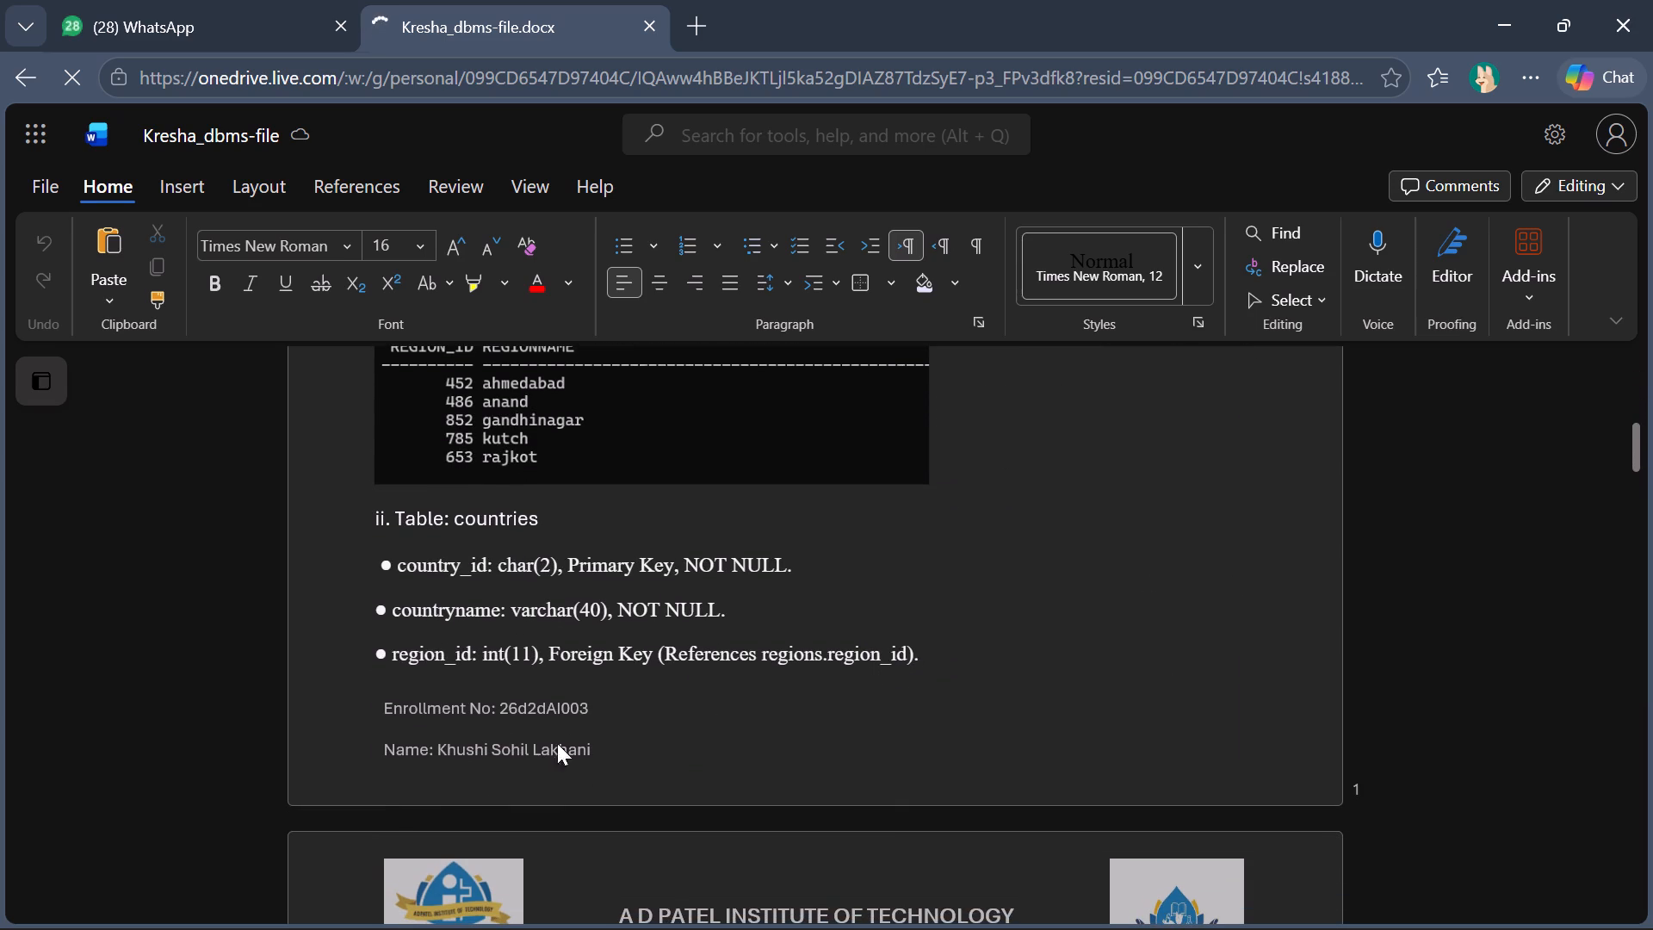
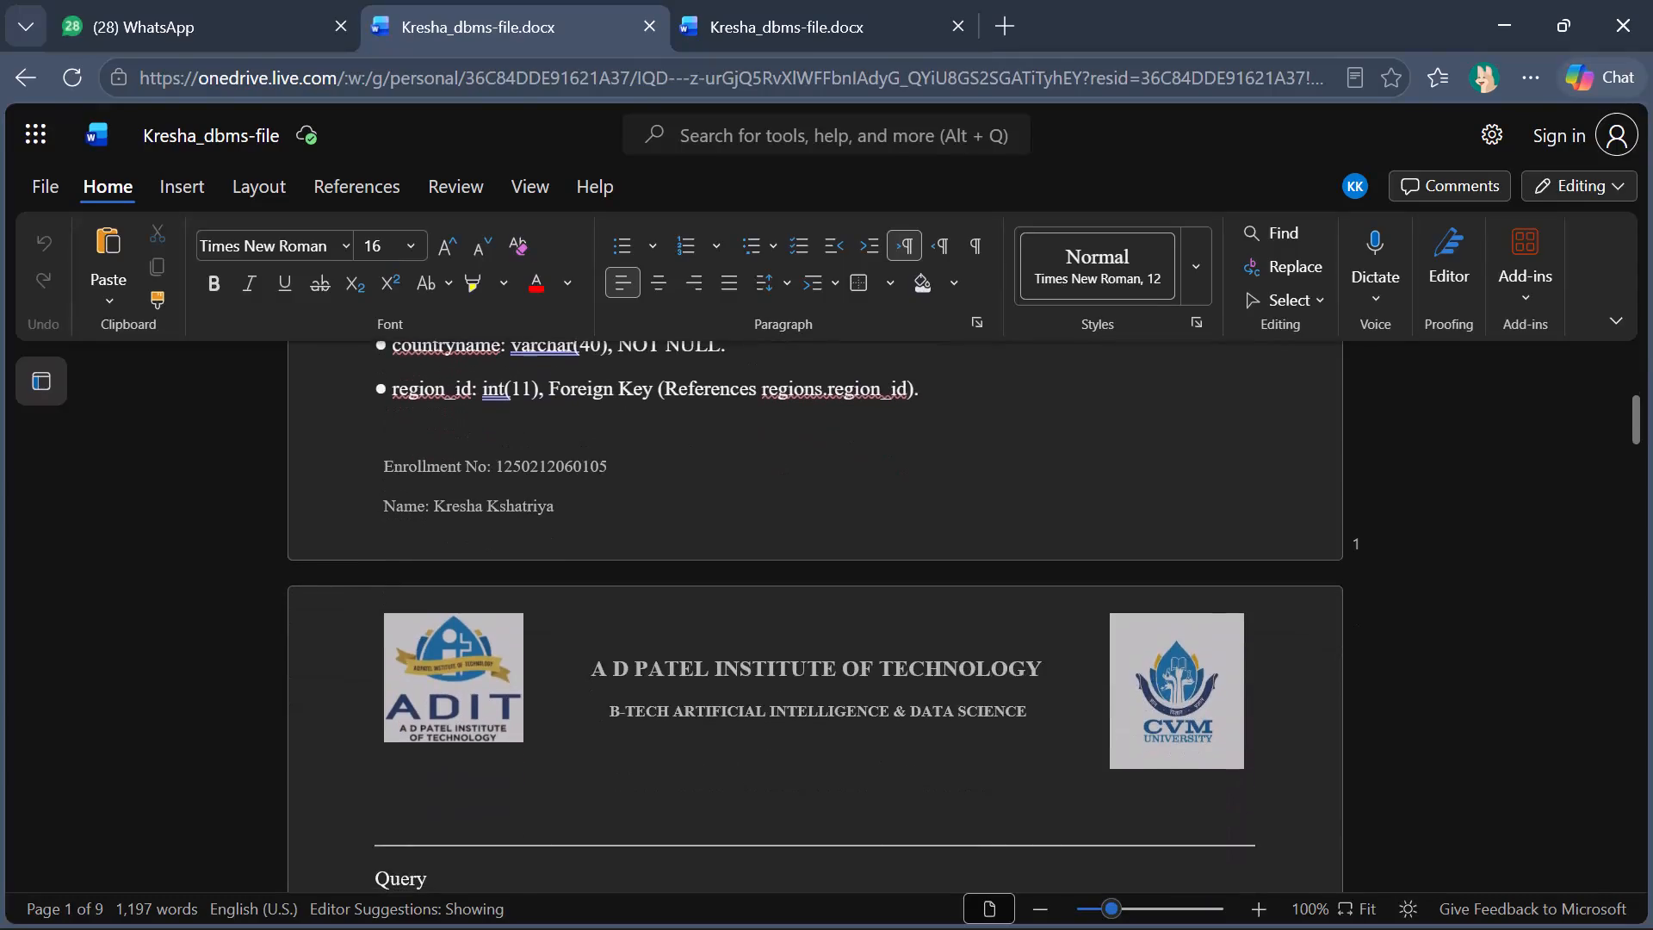
# Look through the online Kresha_dbms-file document to find how far its practicals are filled in.
pyautogui.scroll(-7, 948, 716)
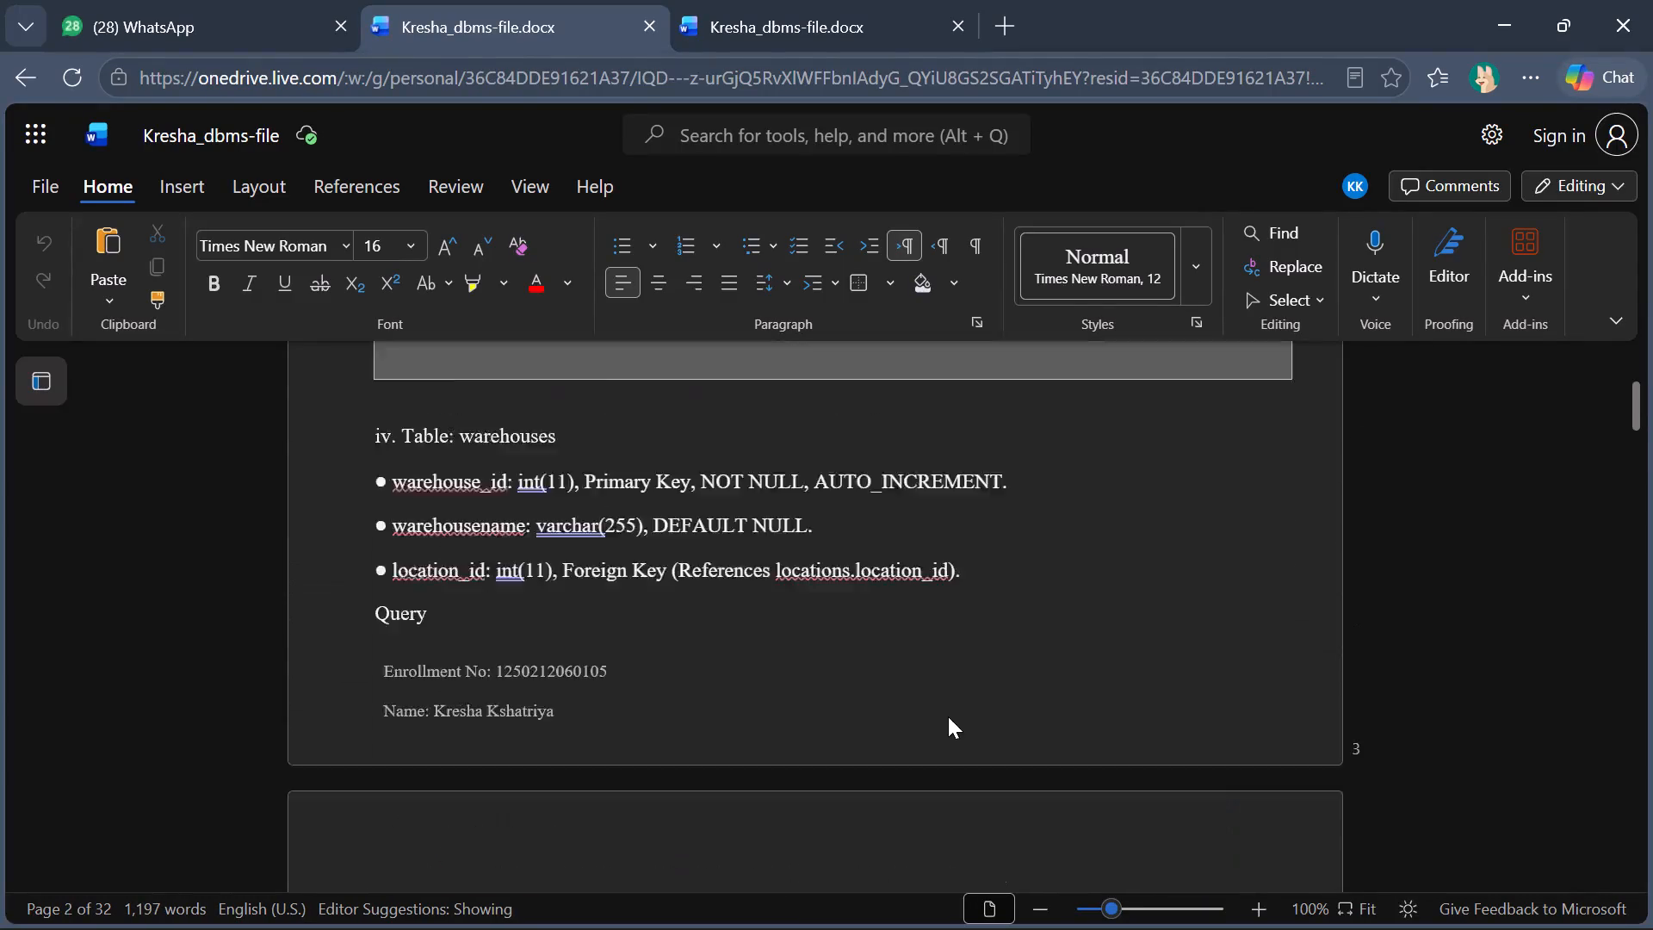
pyautogui.scroll(-4, 948, 716)
pyautogui.moveTo(1638, 440); pyautogui.dragTo(1609, 929)
pyautogui.scroll(2, 824, 498)
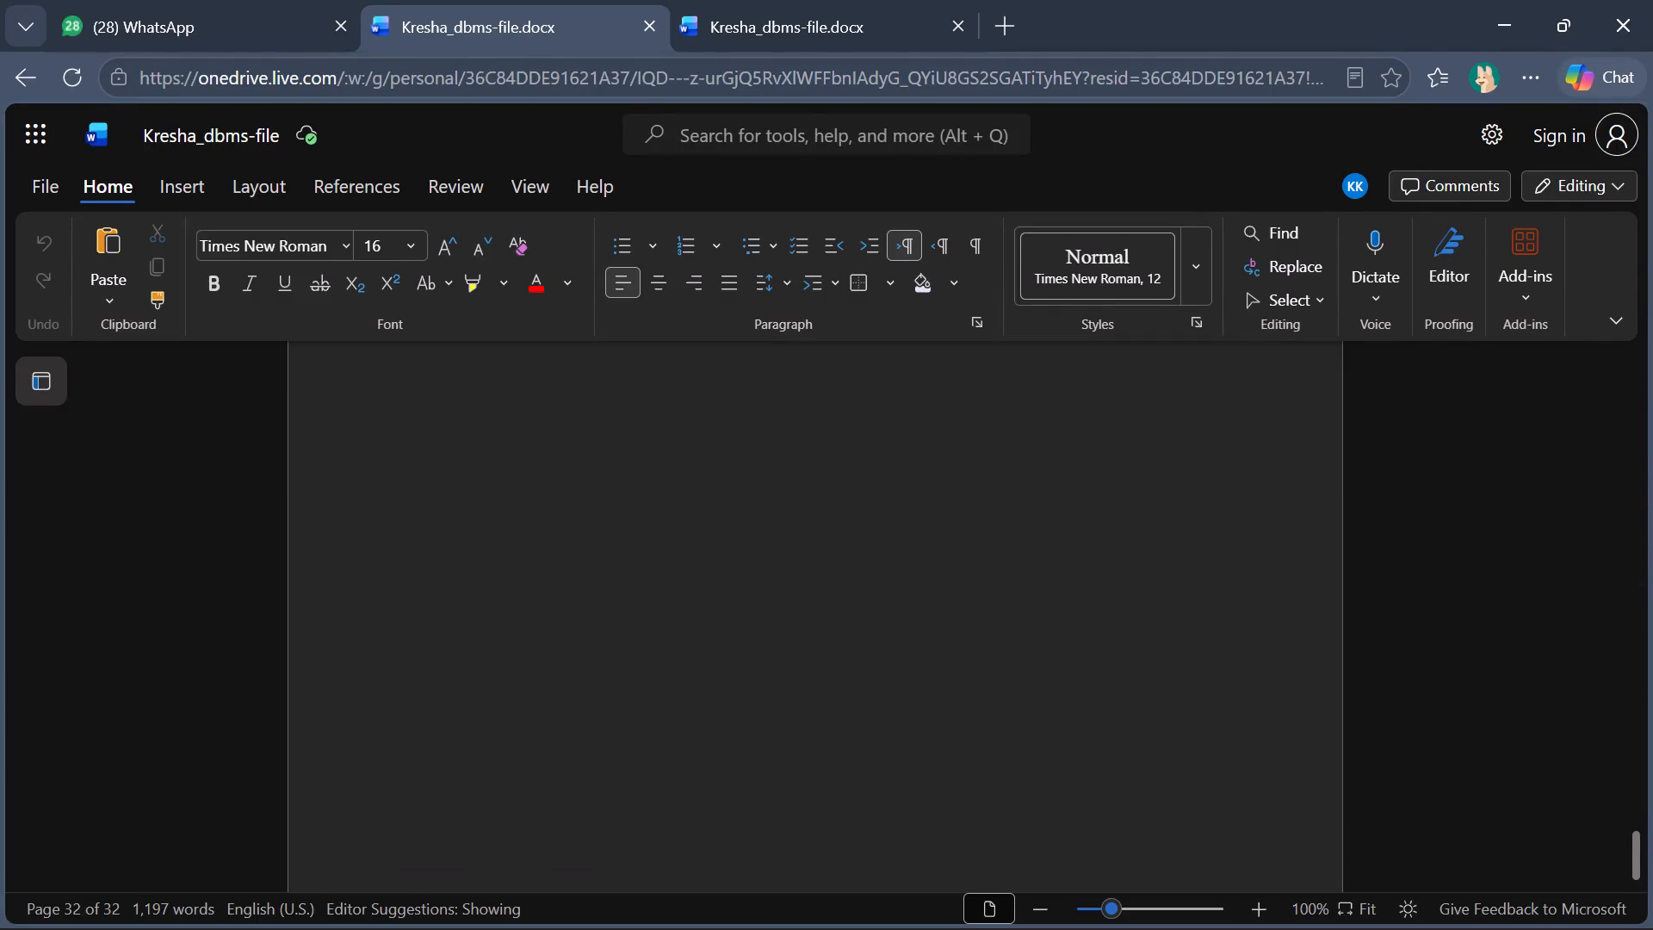
pyautogui.scroll(4, 824, 498)
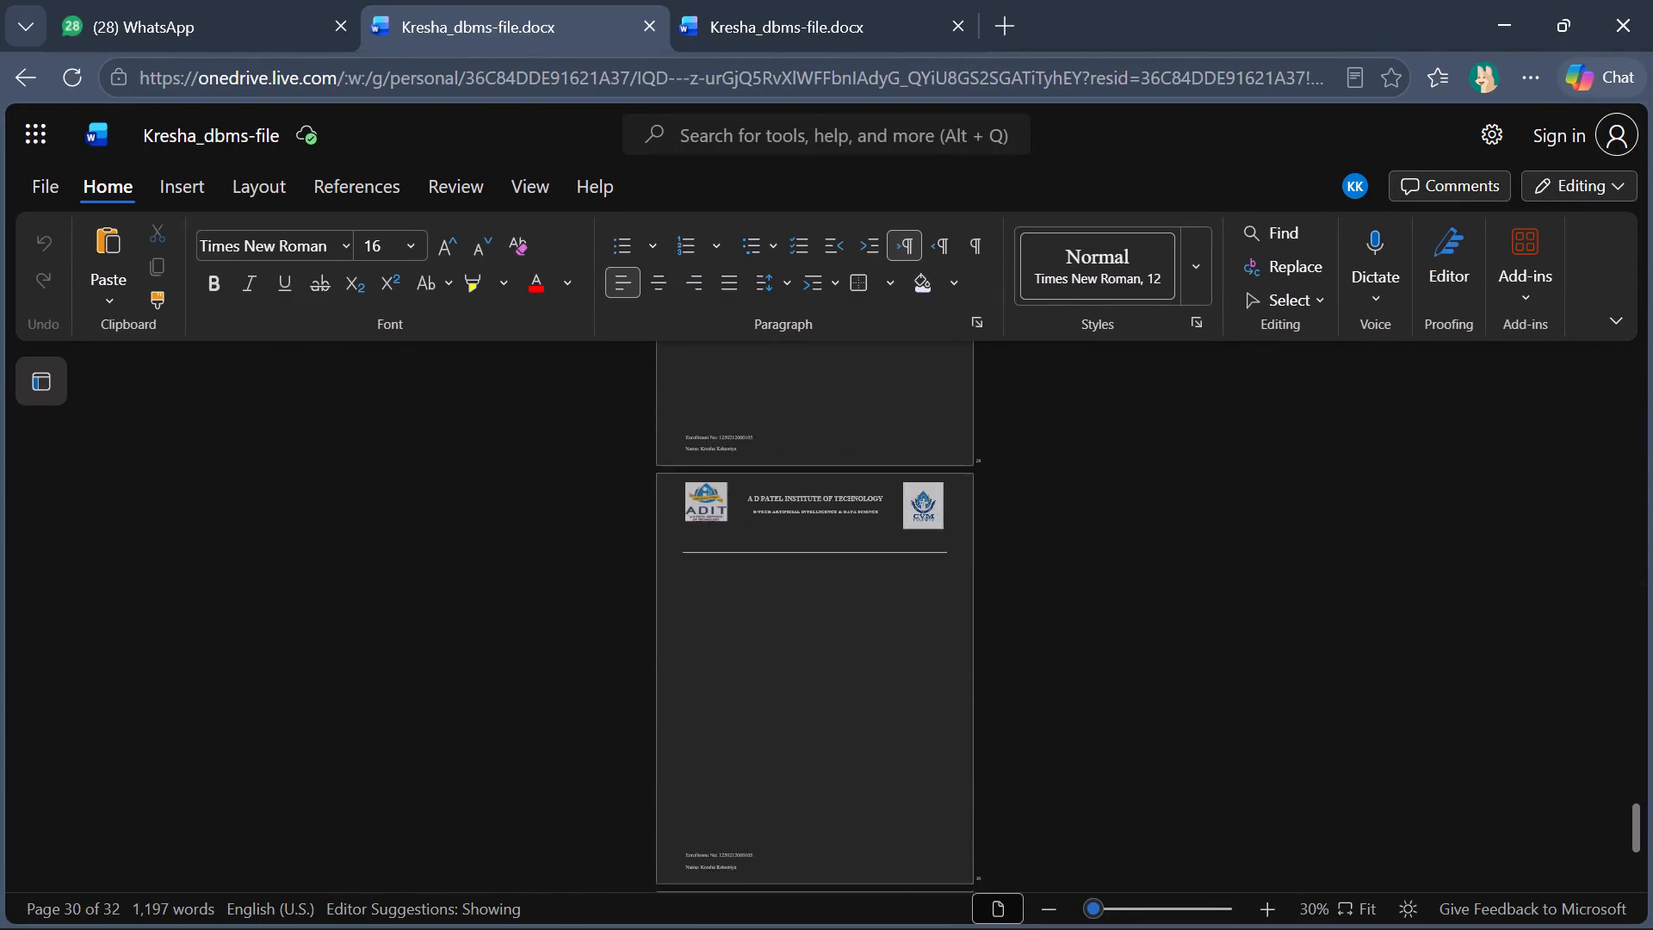
pyautogui.scroll(8, 824, 498)
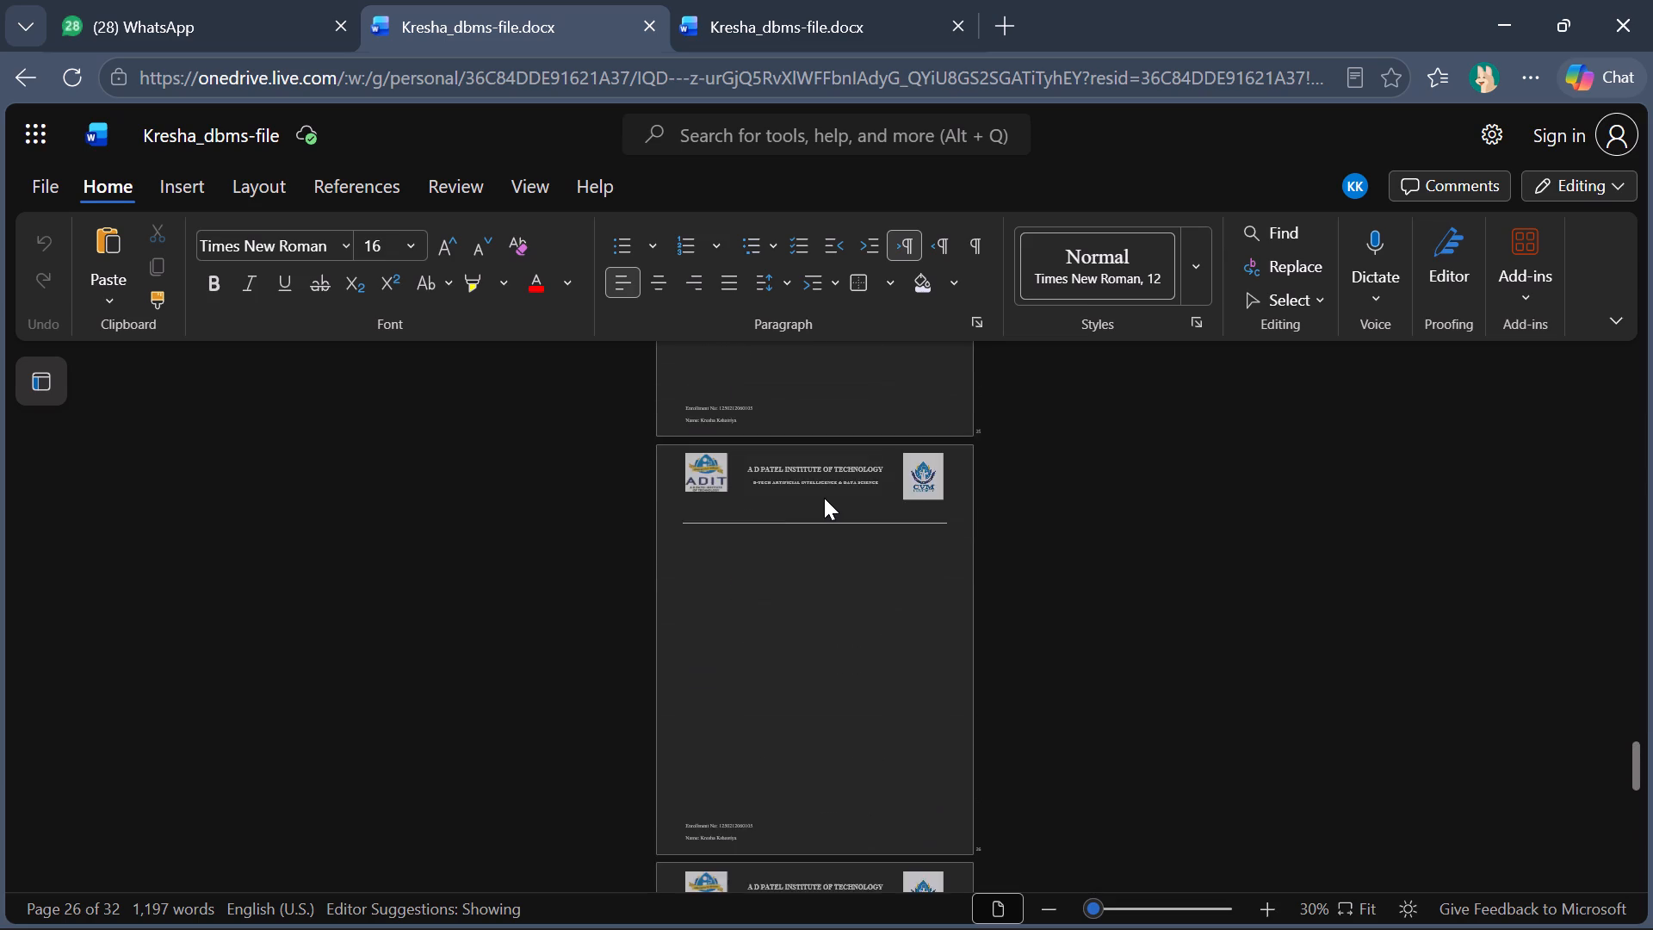
pyautogui.scroll(9, 824, 498)
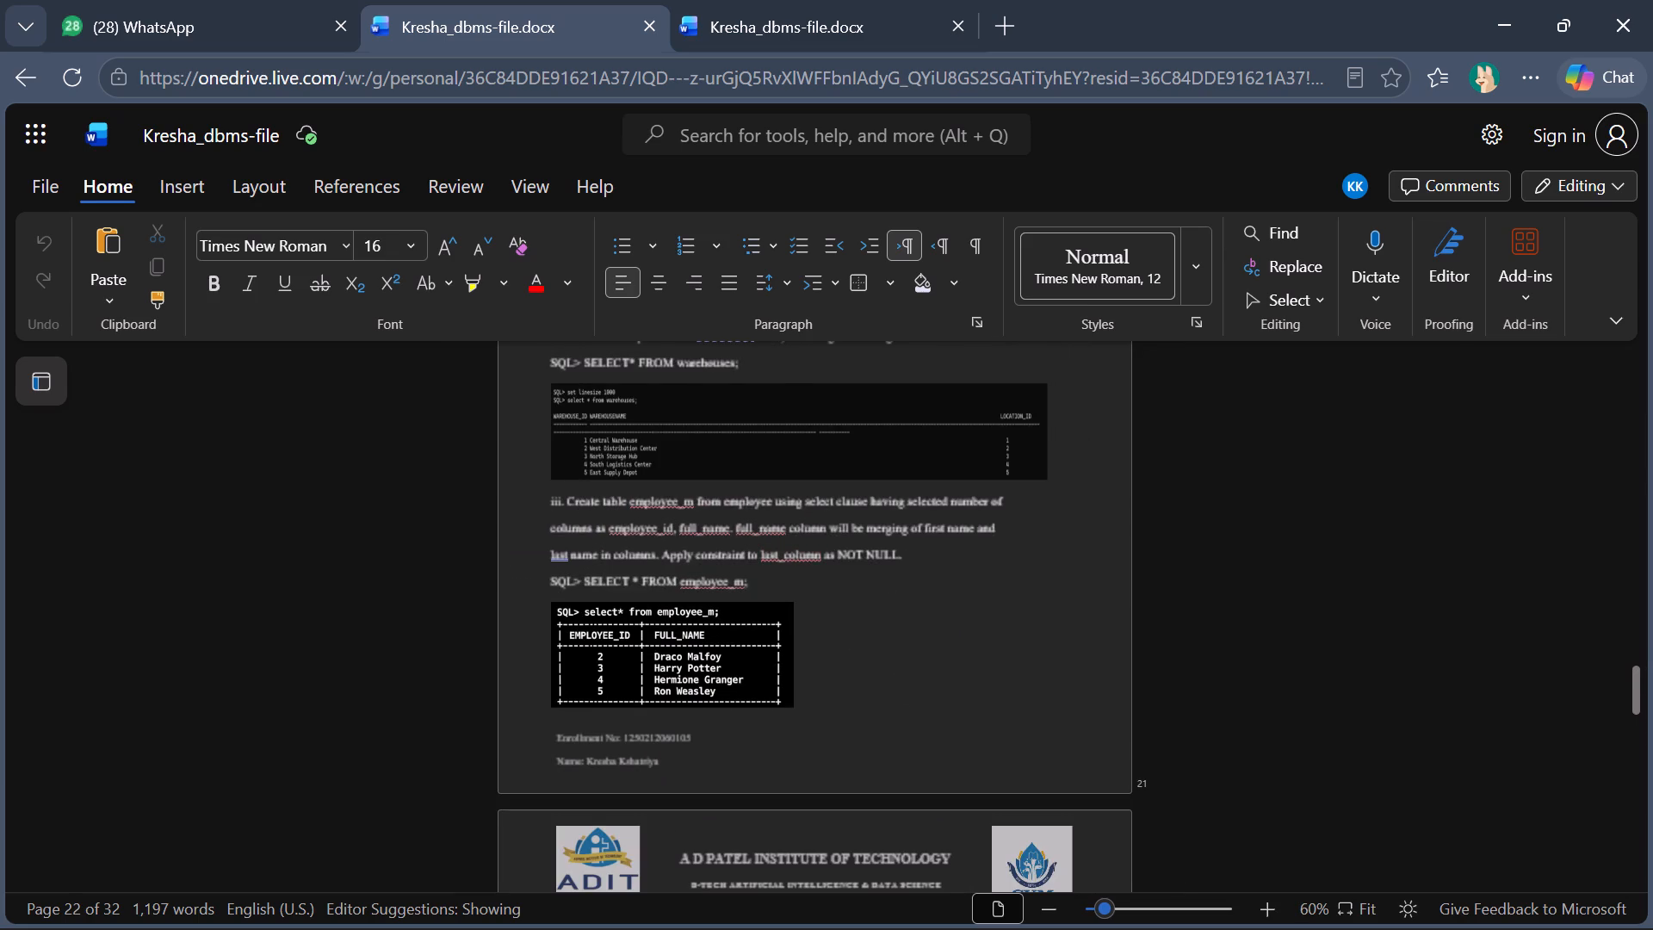
pyautogui.scroll(-2, 800, 780)
# Close the duplicate Kresha_dbms-file.docx browser tab.
pyautogui.click(959, 24)
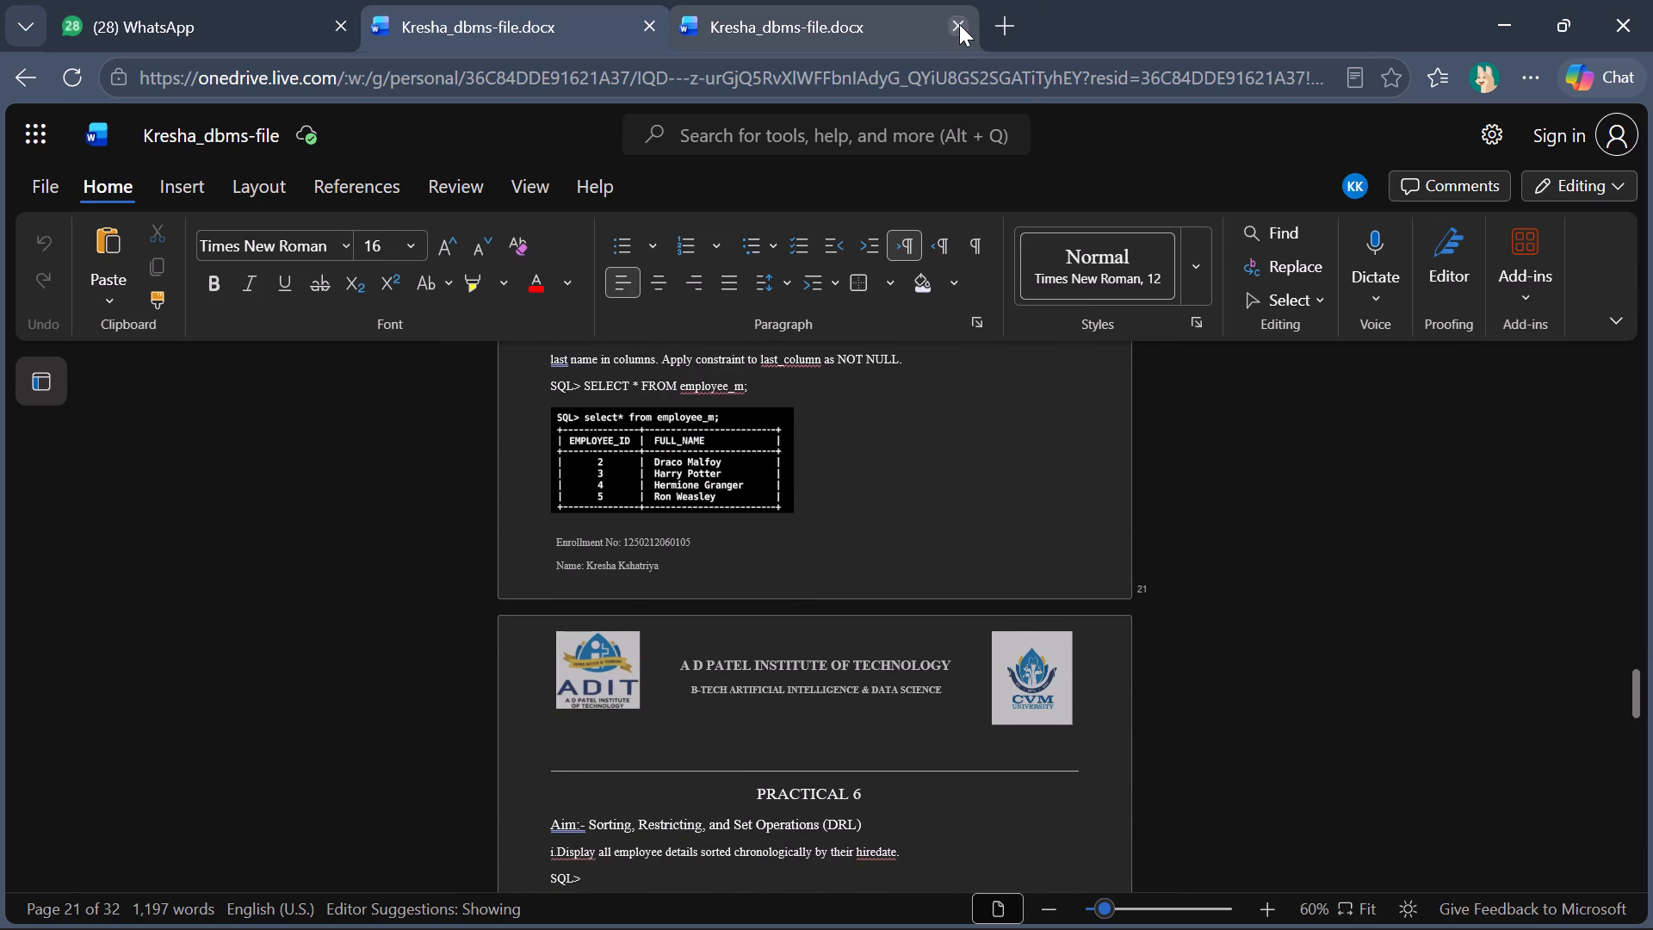
# Check the Practical 6 section, then switch to Word to view the start of the khushi DBMS practical file.
pyautogui.scroll(-3, 941, 468)
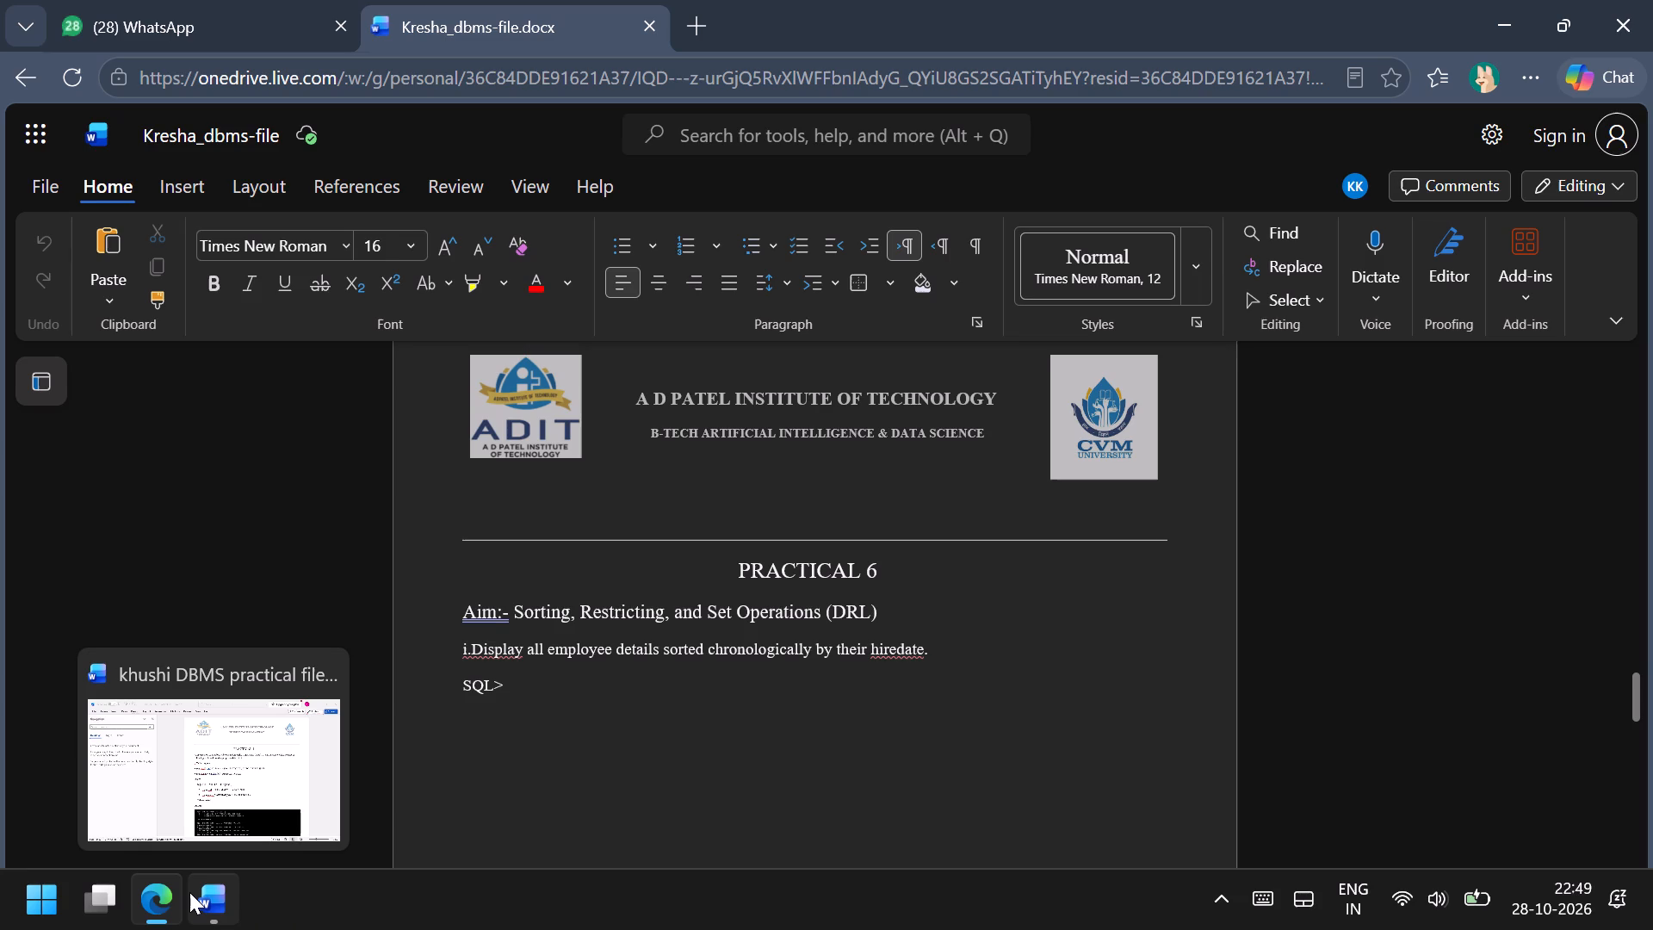
pyautogui.click(189, 892)
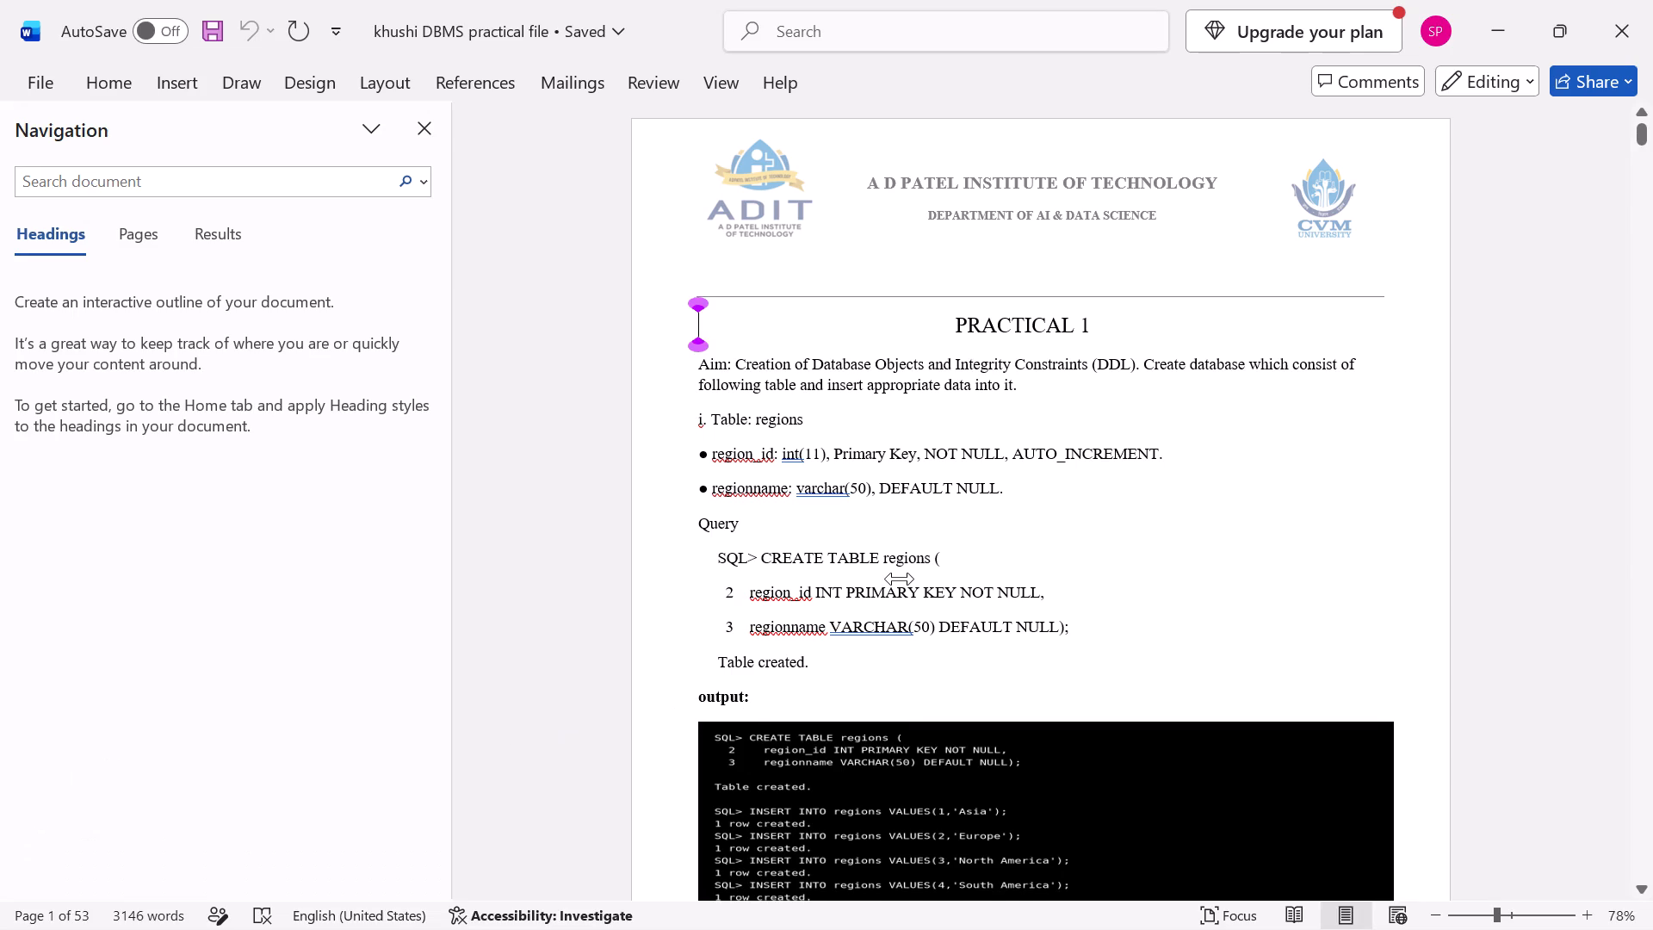
pyautogui.scroll(-1, 900, 579)
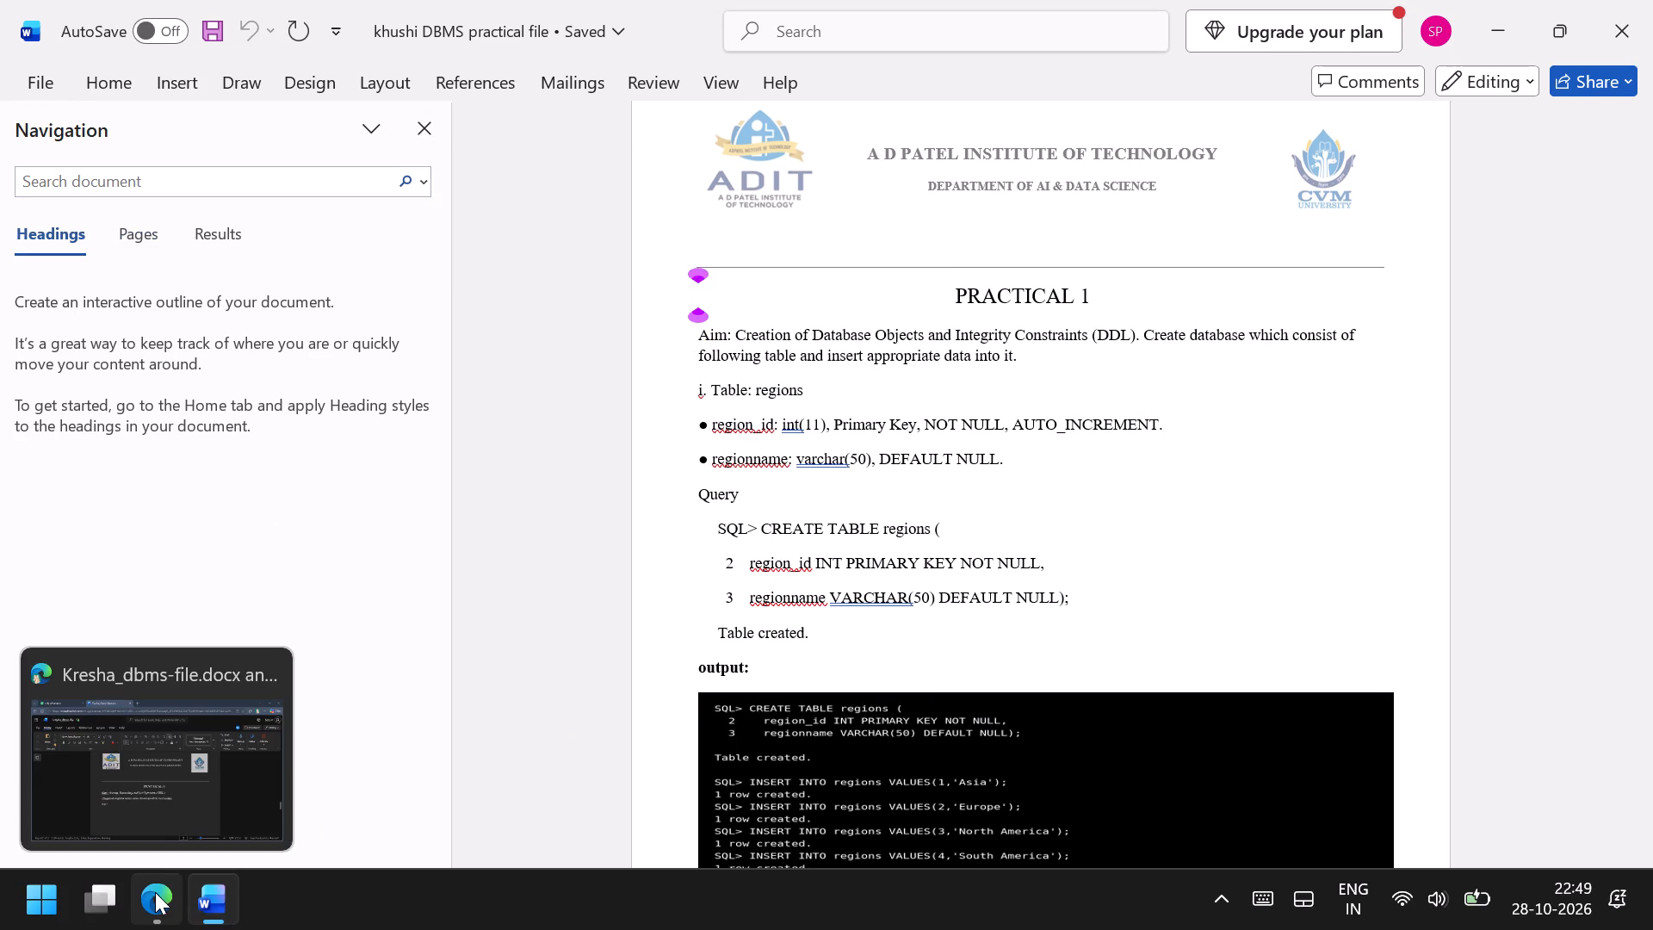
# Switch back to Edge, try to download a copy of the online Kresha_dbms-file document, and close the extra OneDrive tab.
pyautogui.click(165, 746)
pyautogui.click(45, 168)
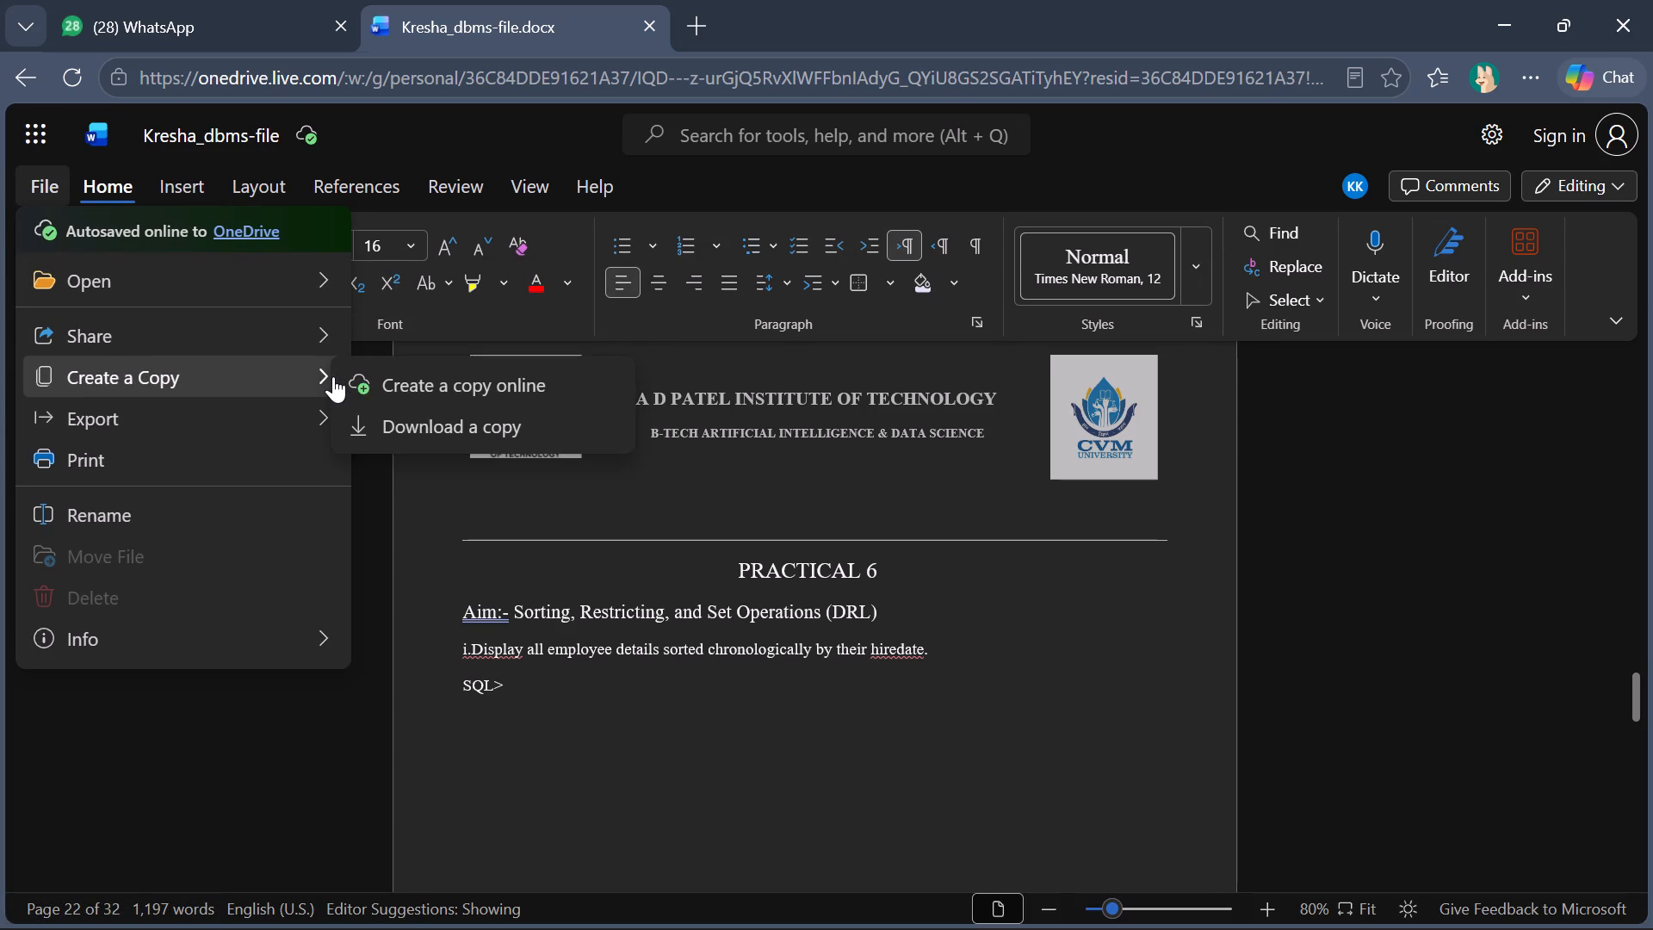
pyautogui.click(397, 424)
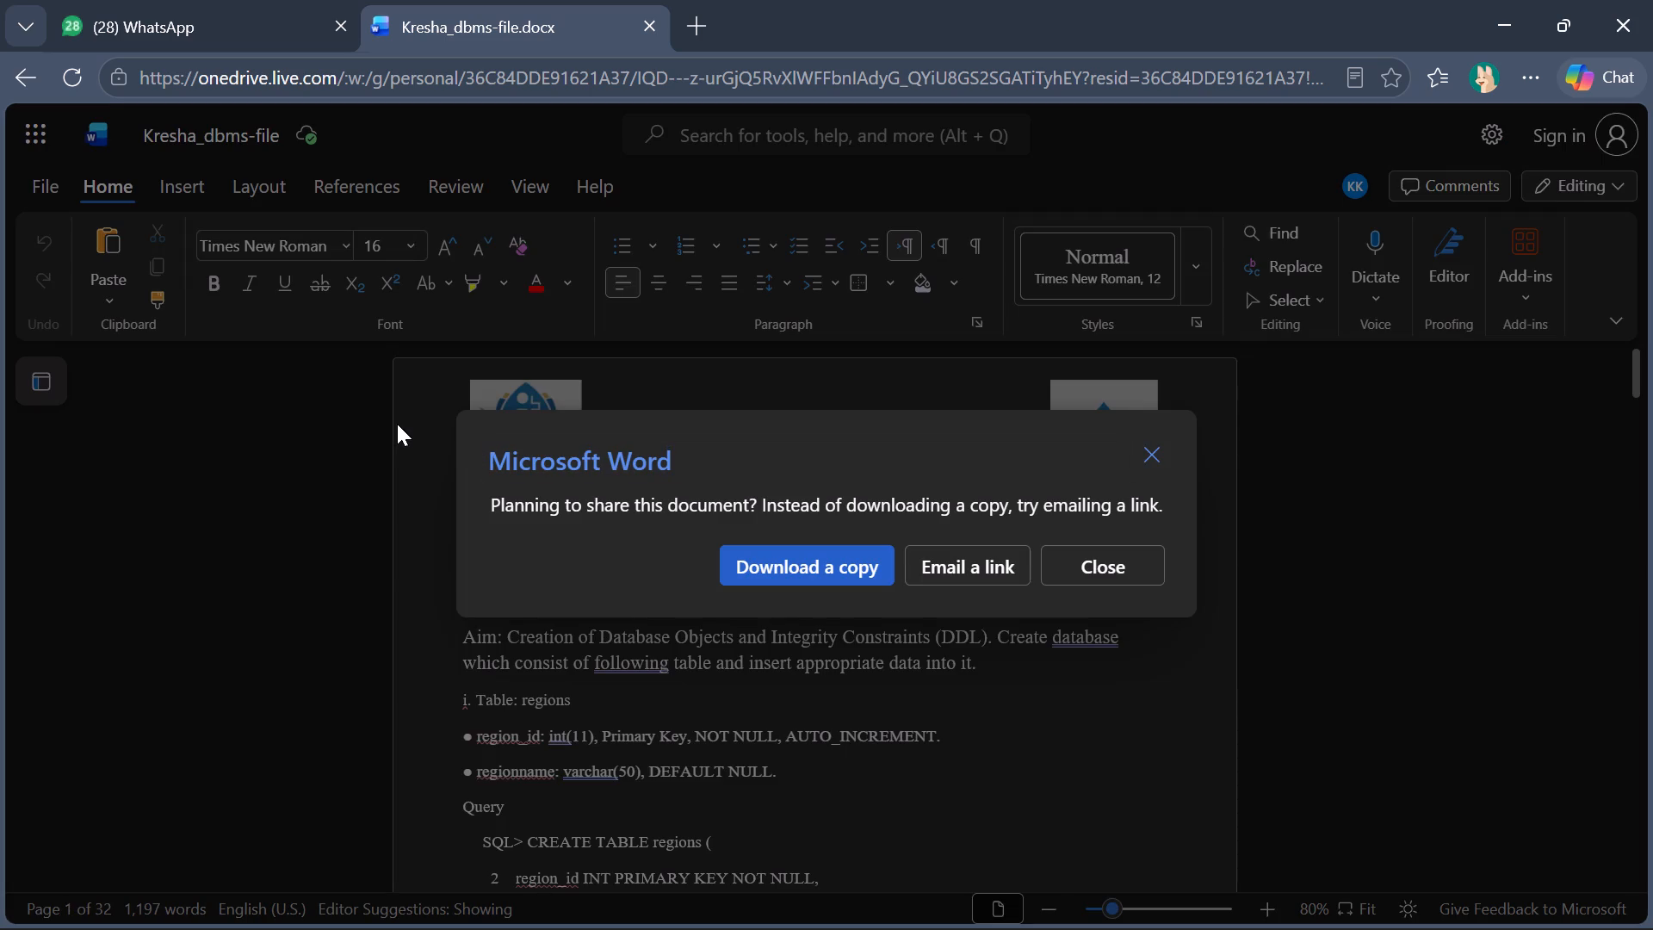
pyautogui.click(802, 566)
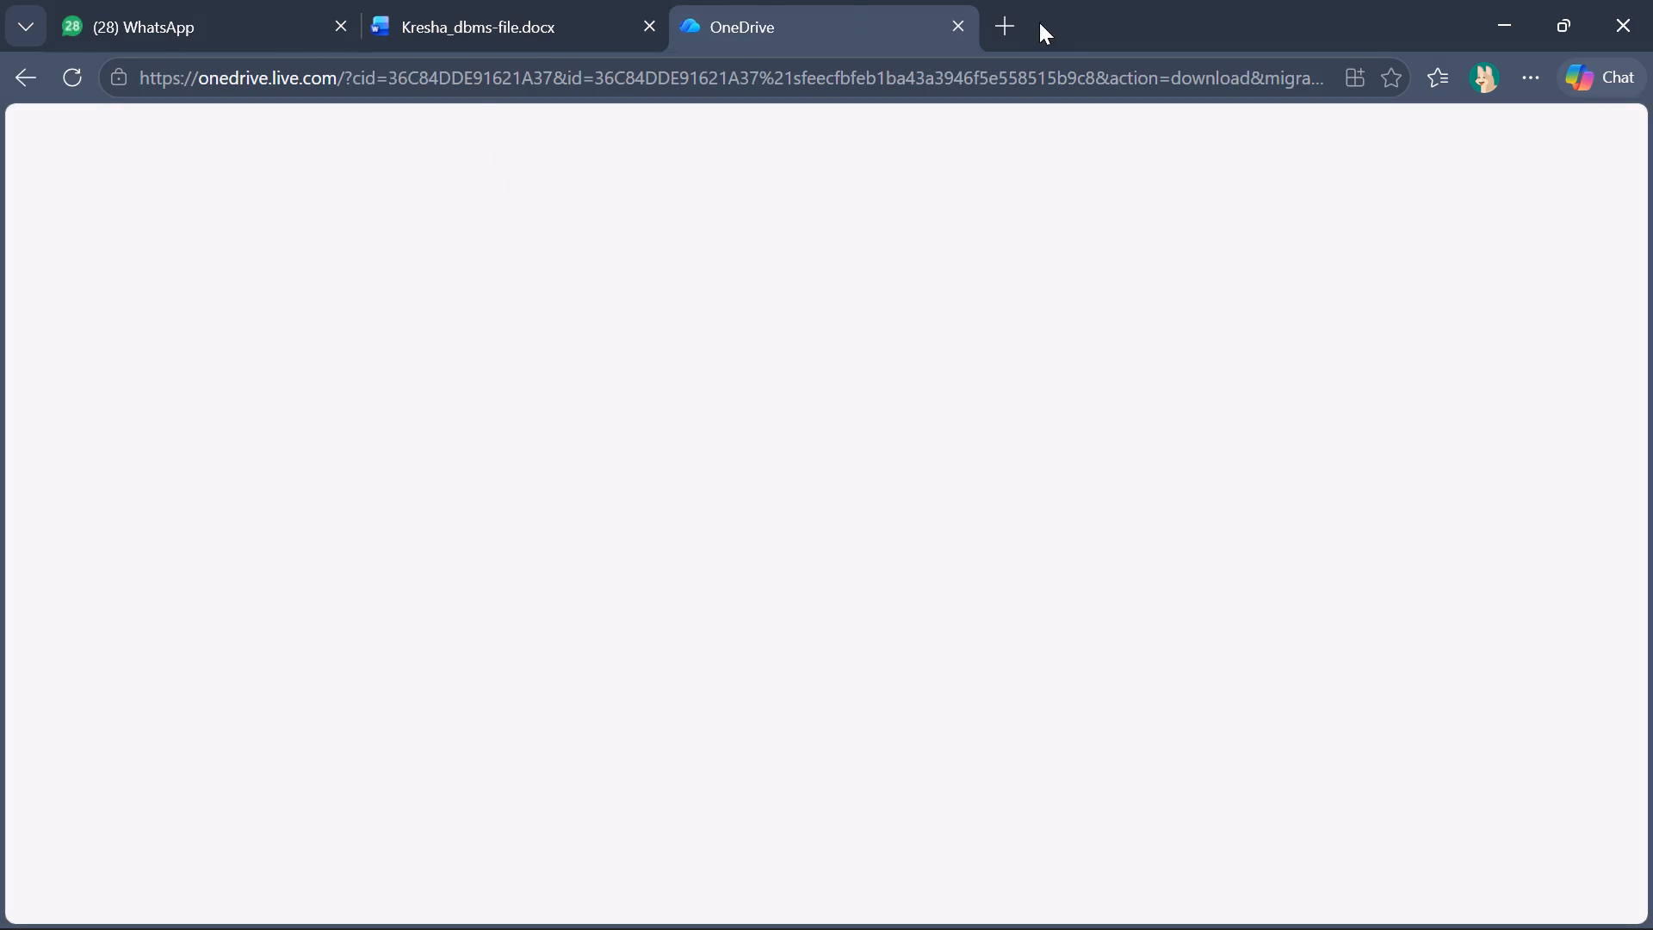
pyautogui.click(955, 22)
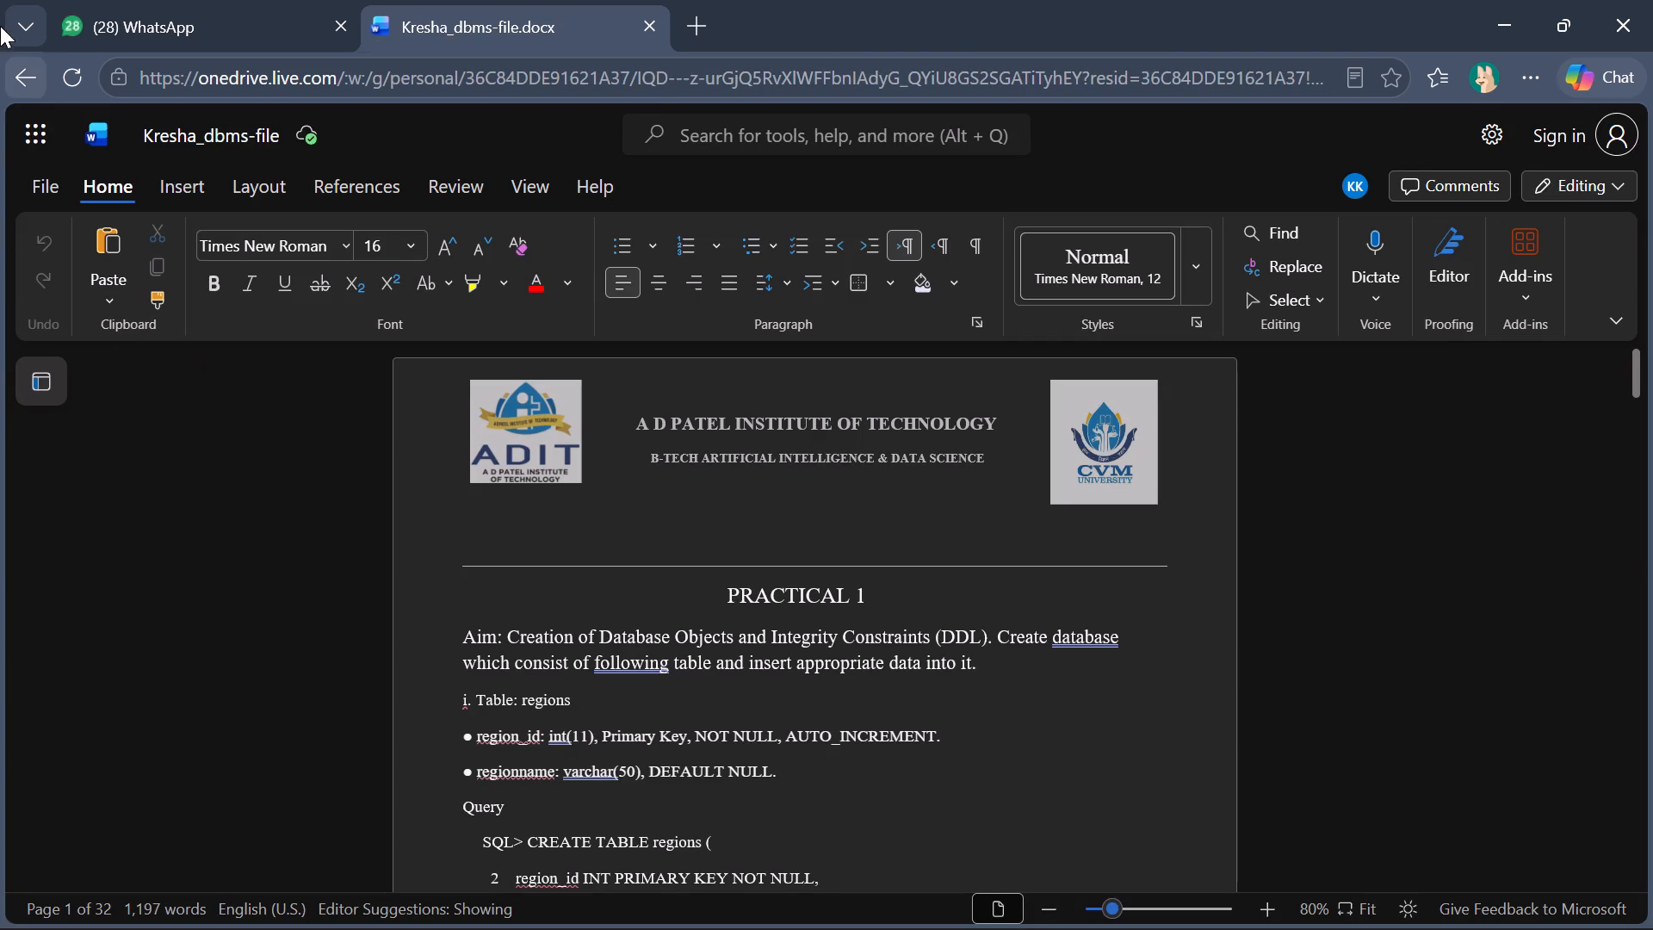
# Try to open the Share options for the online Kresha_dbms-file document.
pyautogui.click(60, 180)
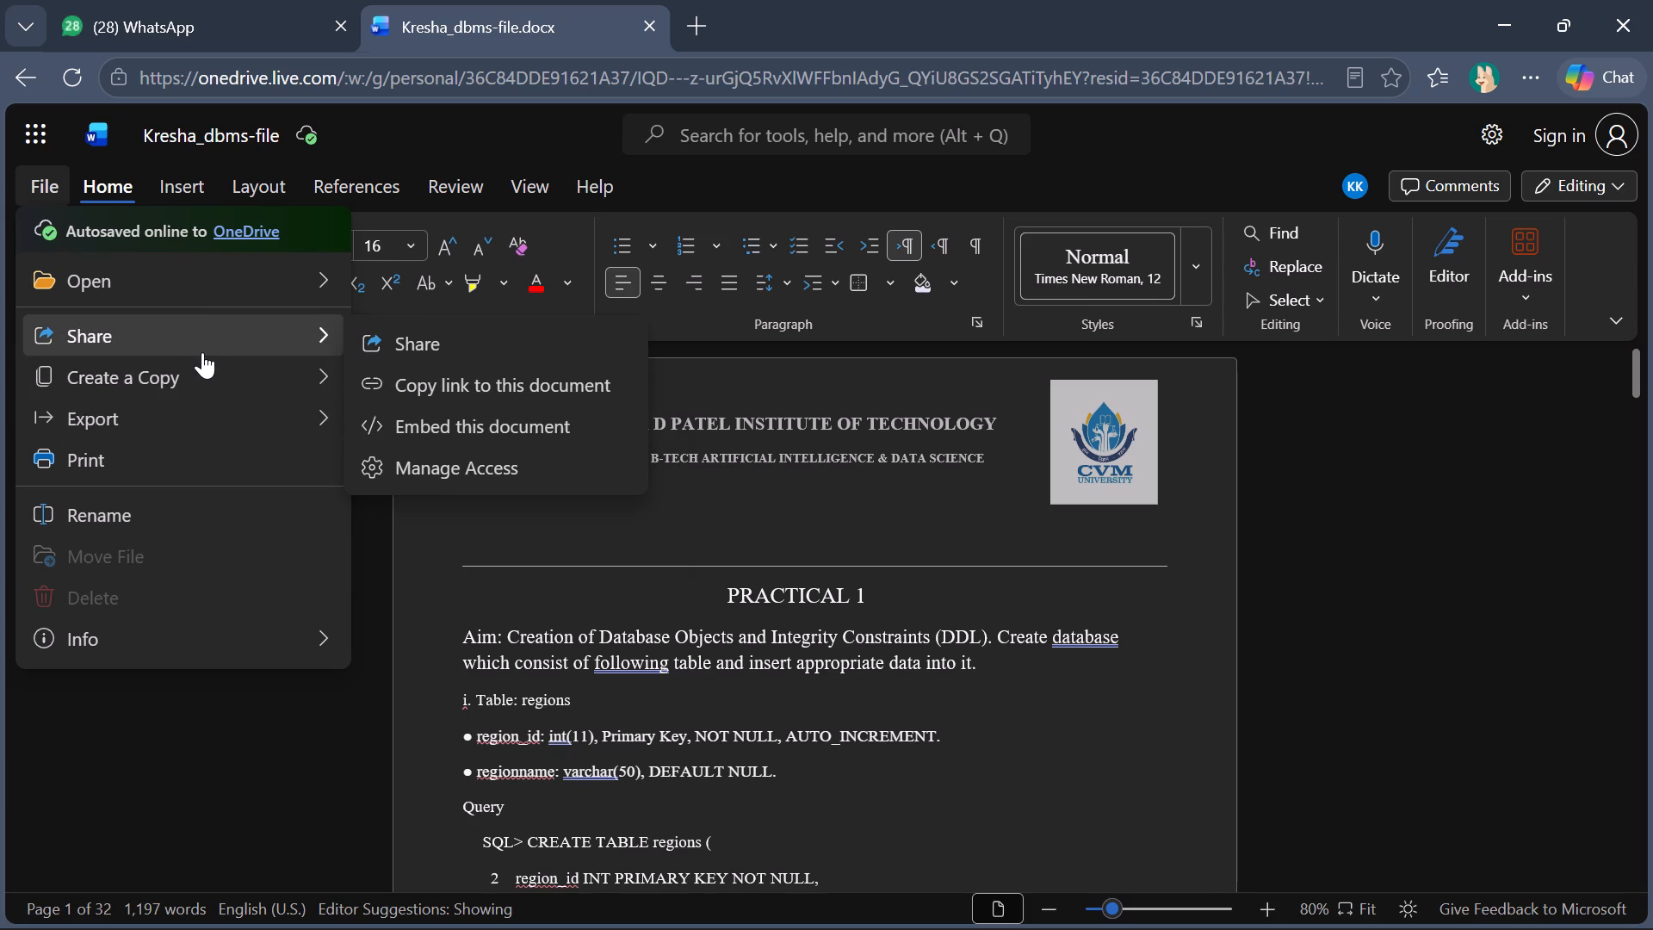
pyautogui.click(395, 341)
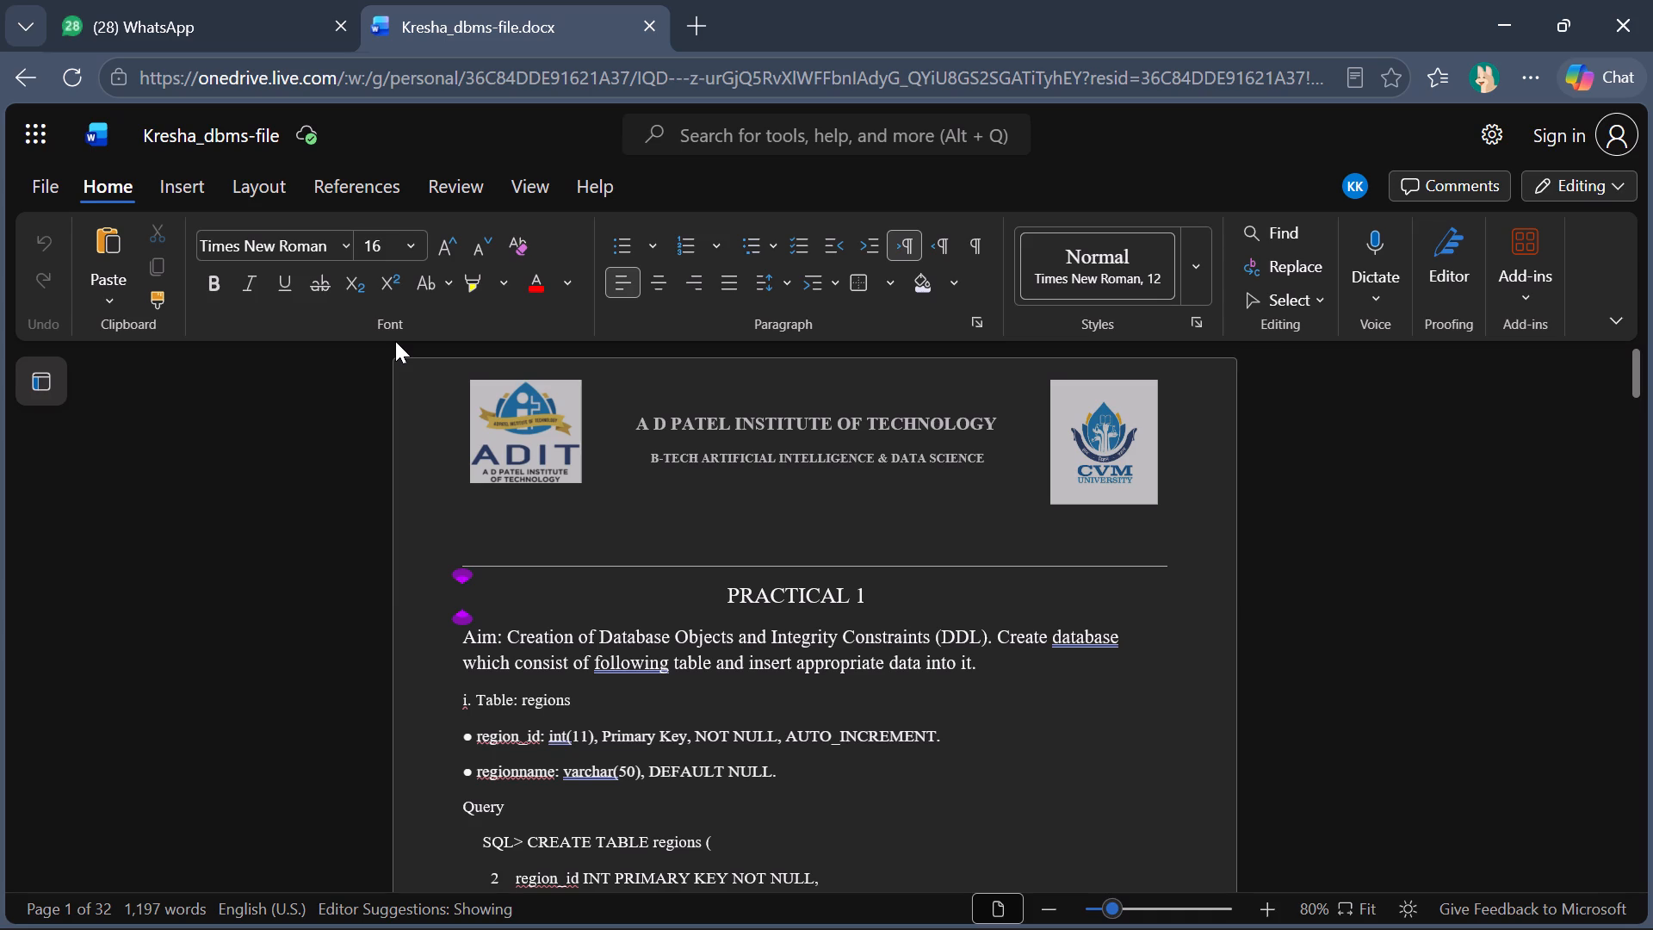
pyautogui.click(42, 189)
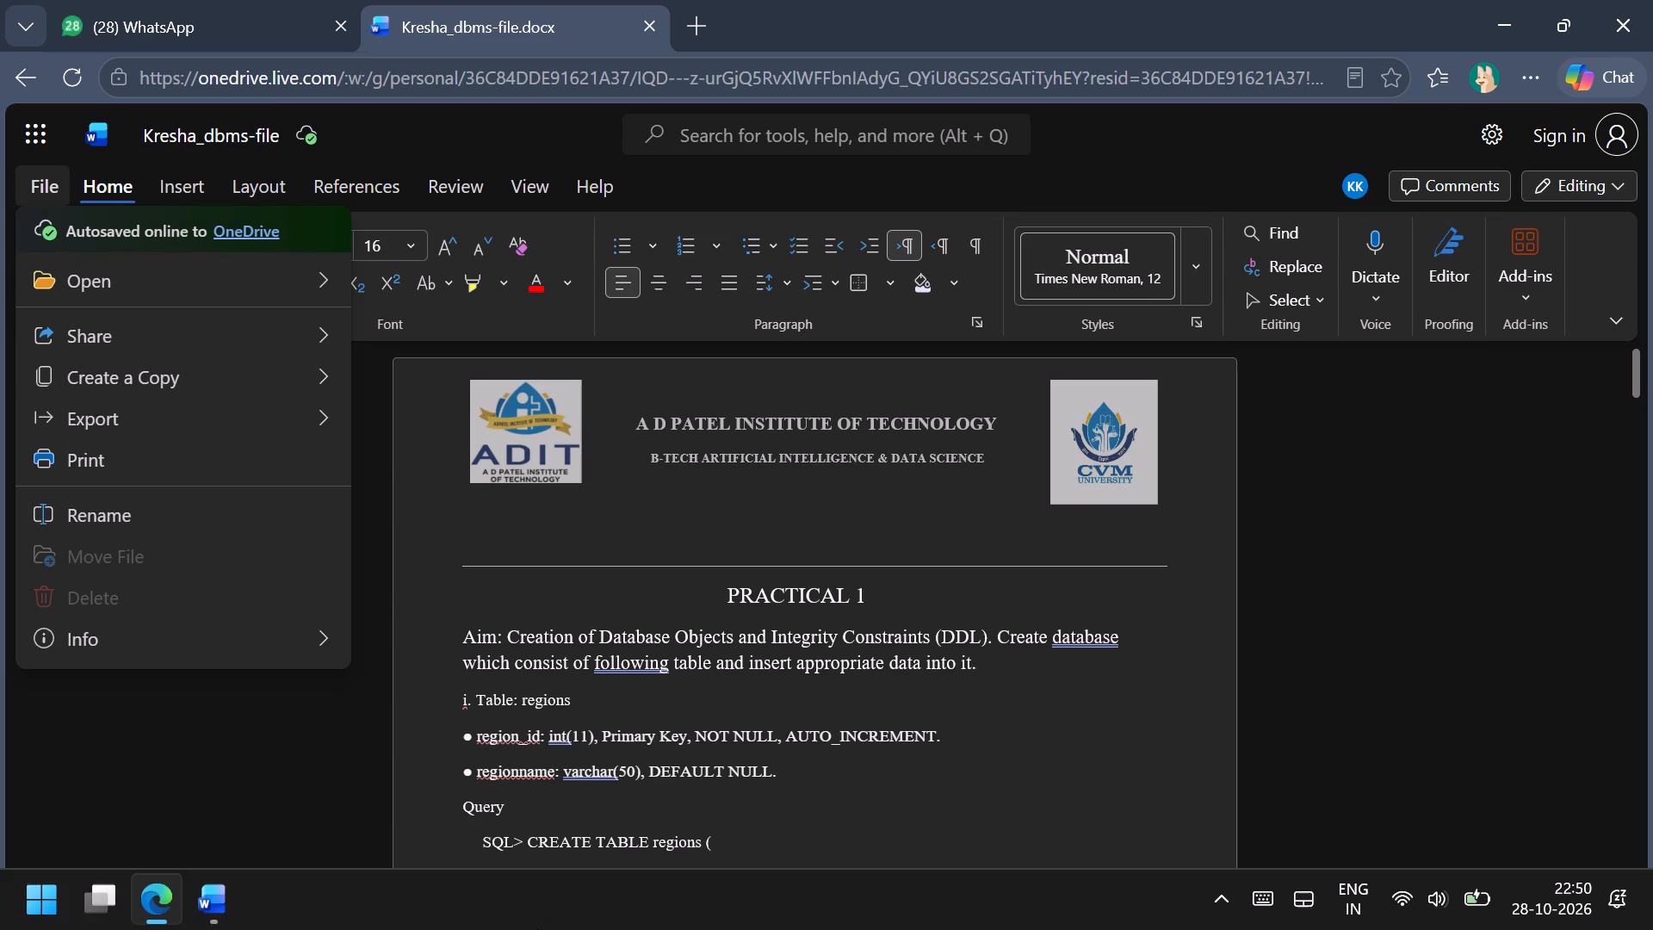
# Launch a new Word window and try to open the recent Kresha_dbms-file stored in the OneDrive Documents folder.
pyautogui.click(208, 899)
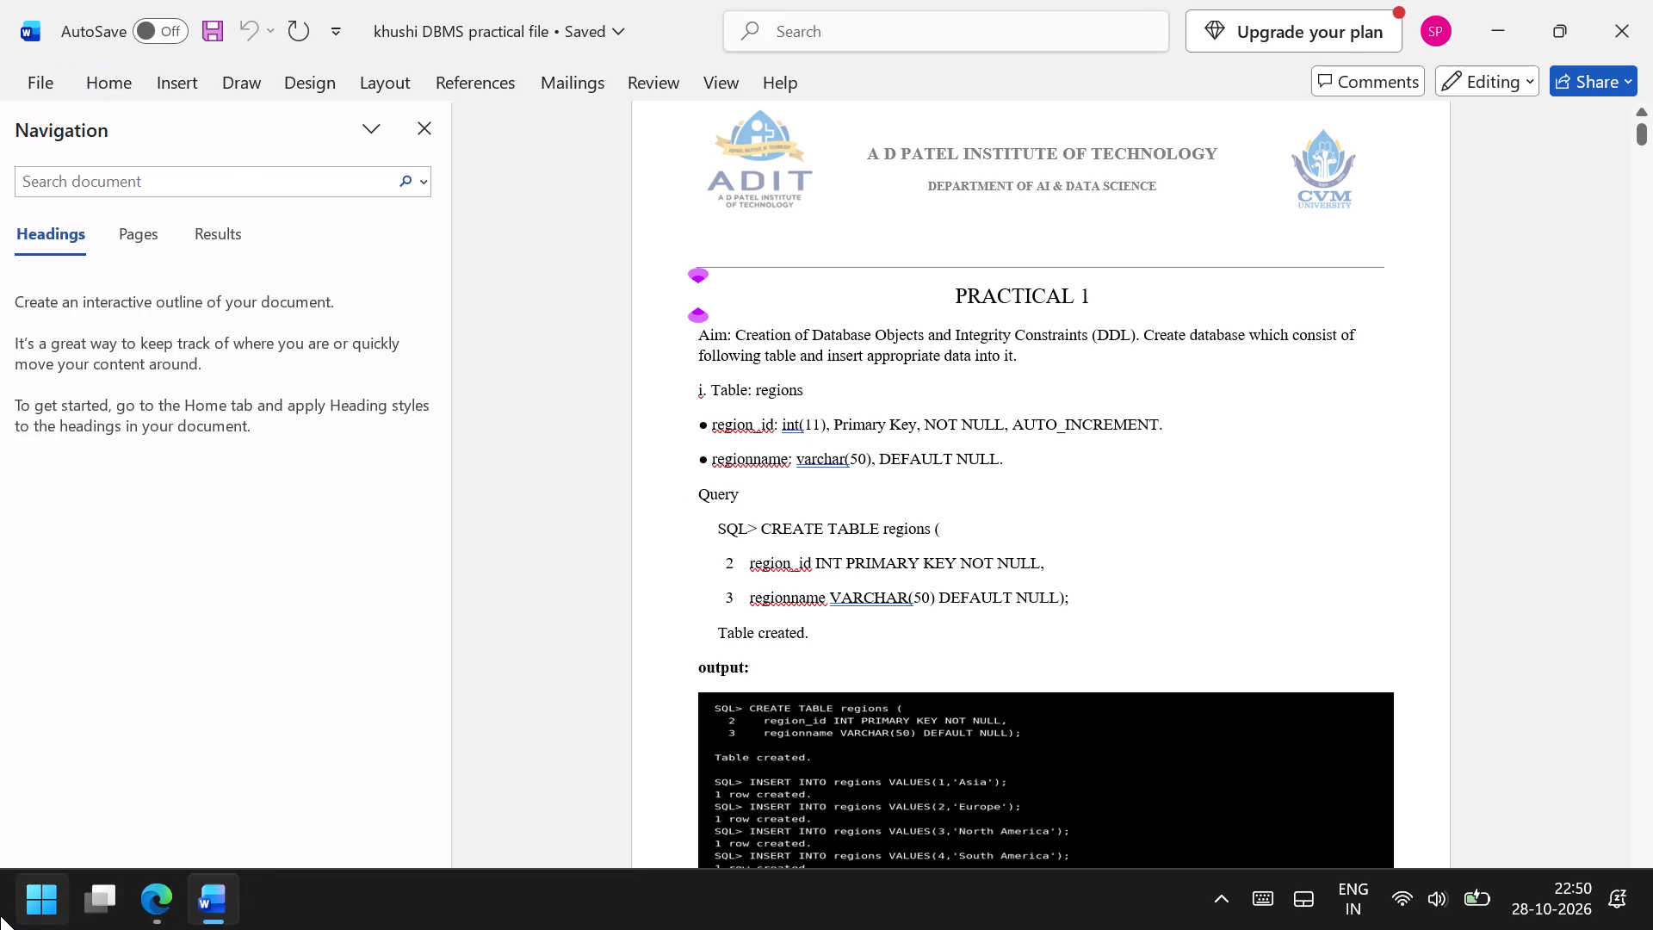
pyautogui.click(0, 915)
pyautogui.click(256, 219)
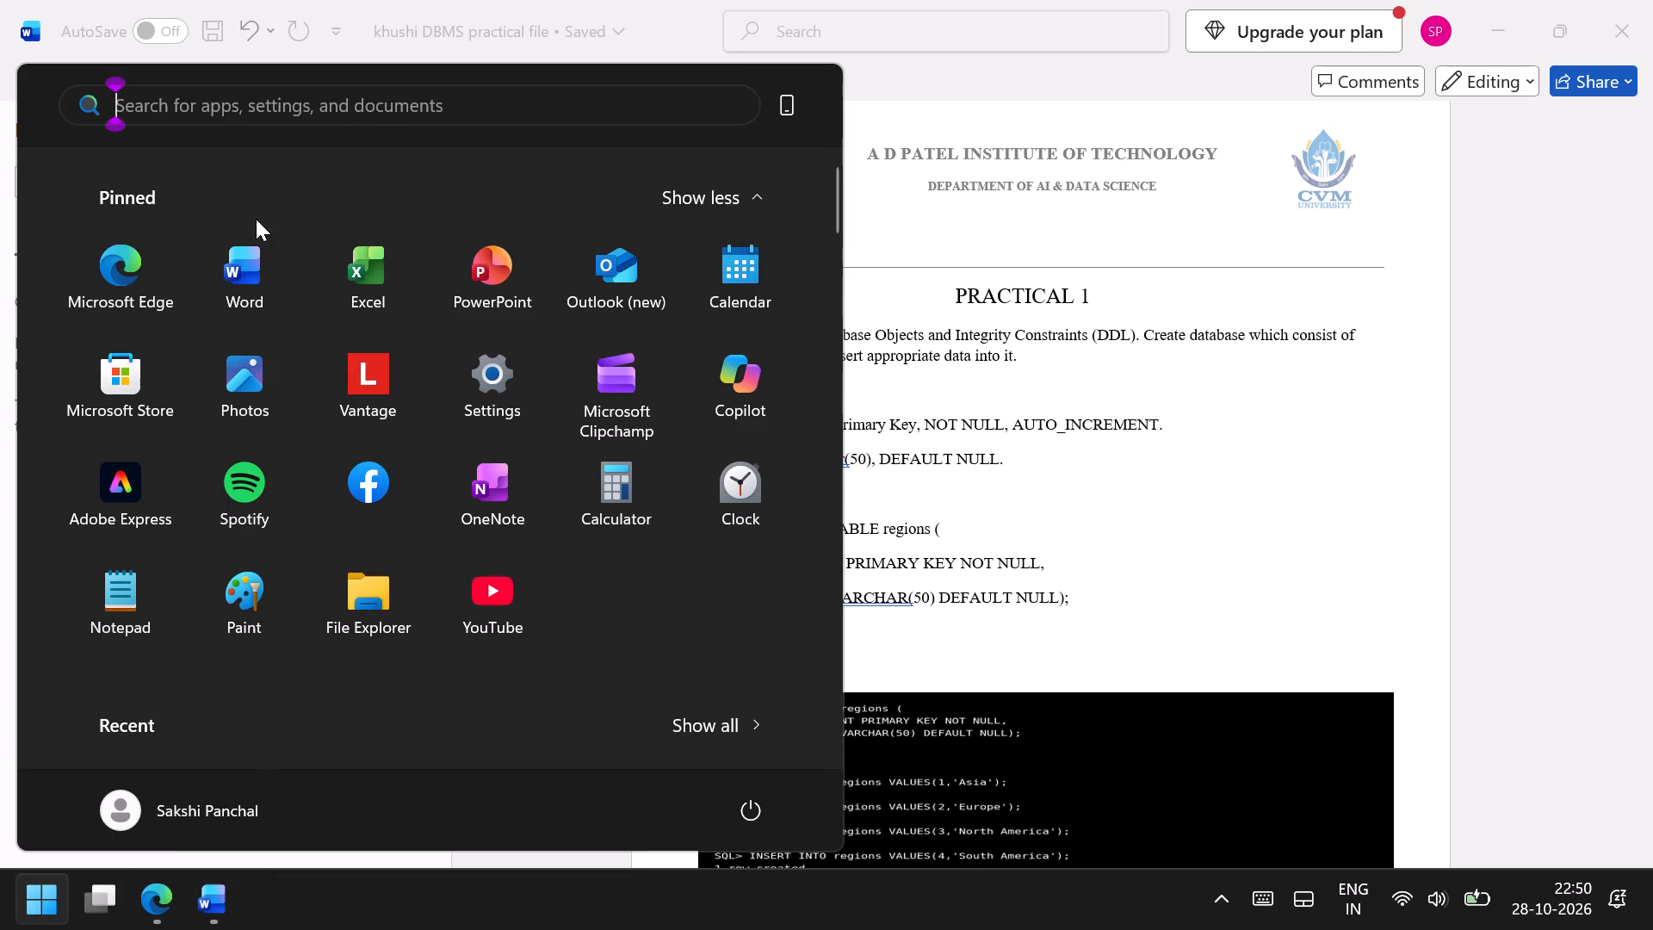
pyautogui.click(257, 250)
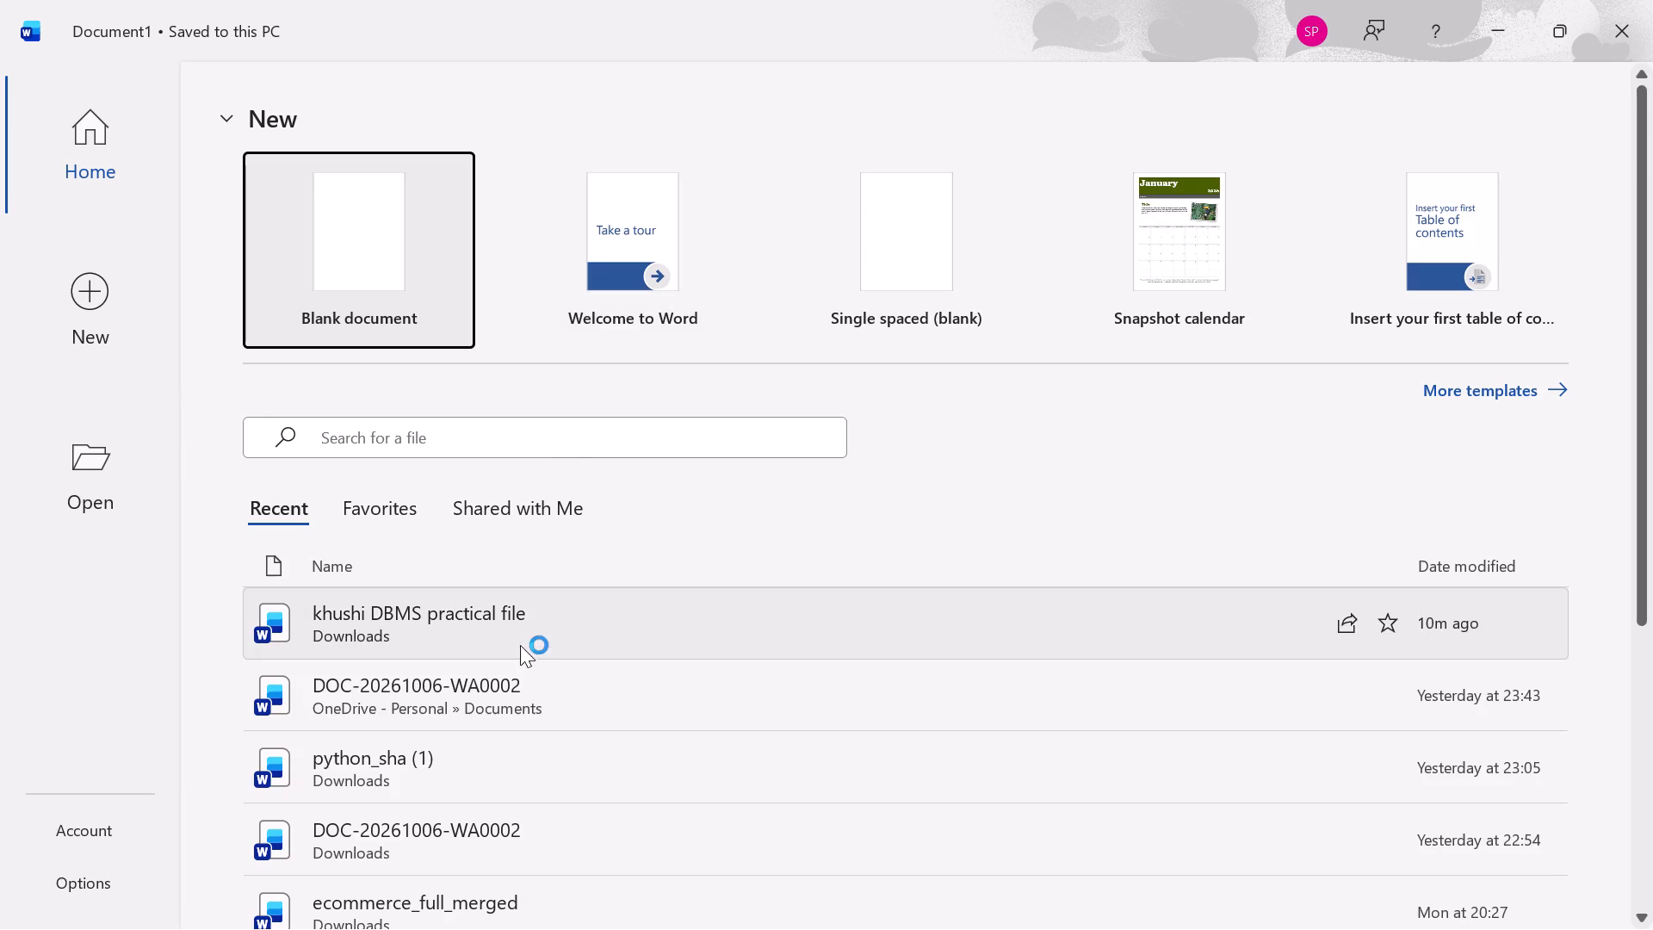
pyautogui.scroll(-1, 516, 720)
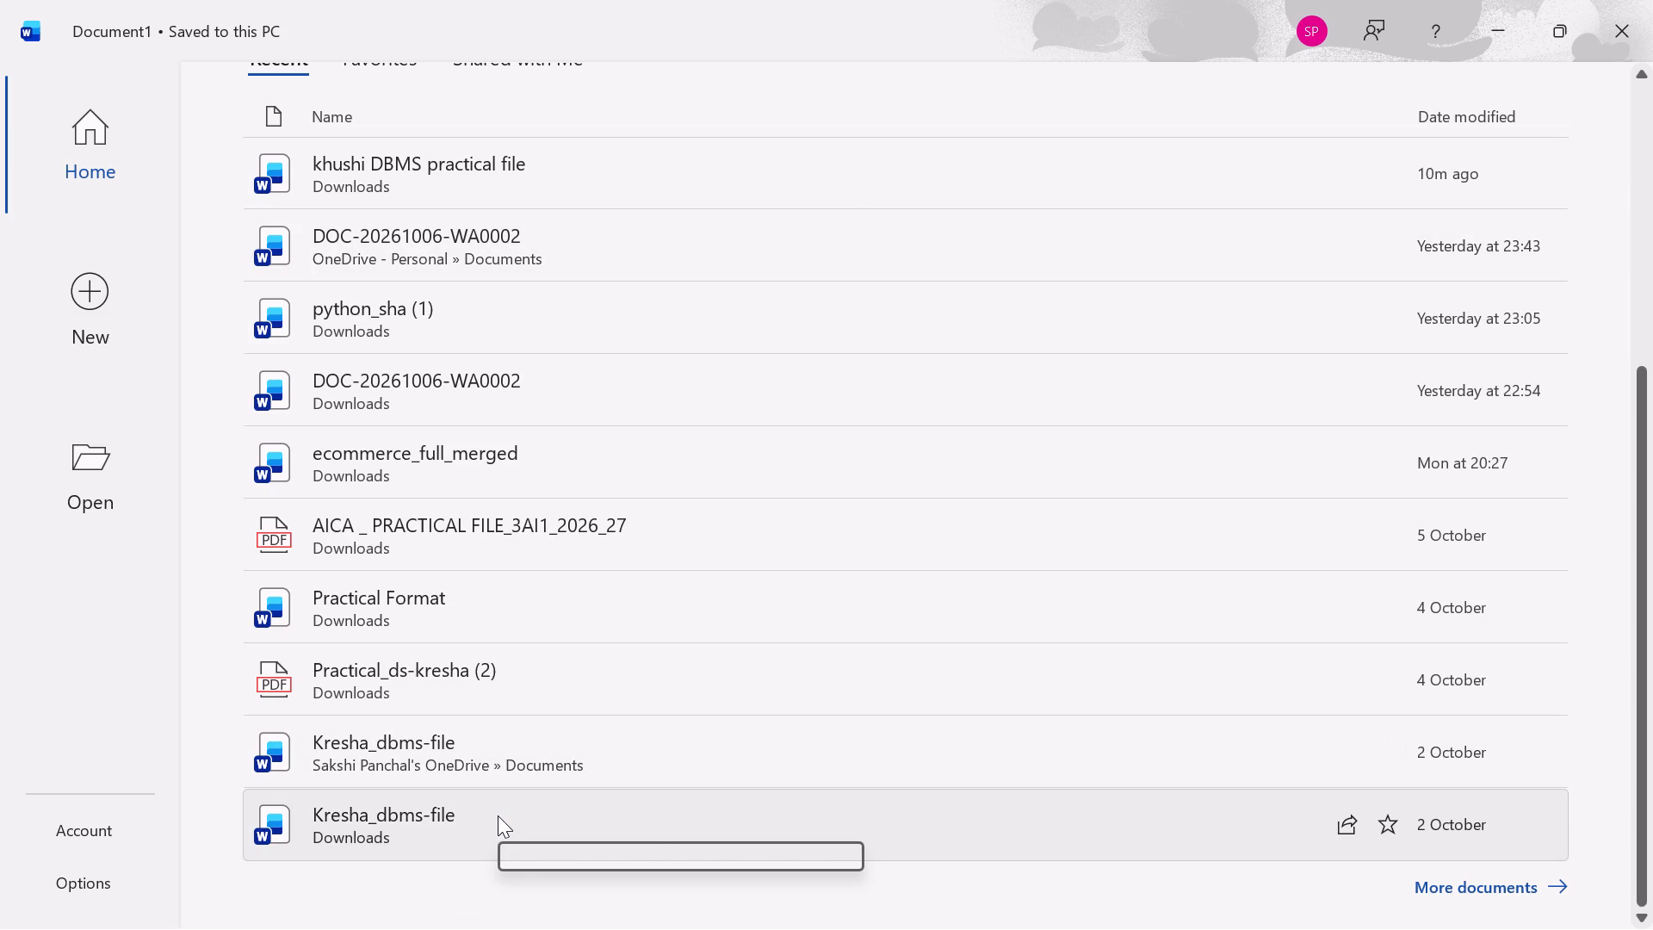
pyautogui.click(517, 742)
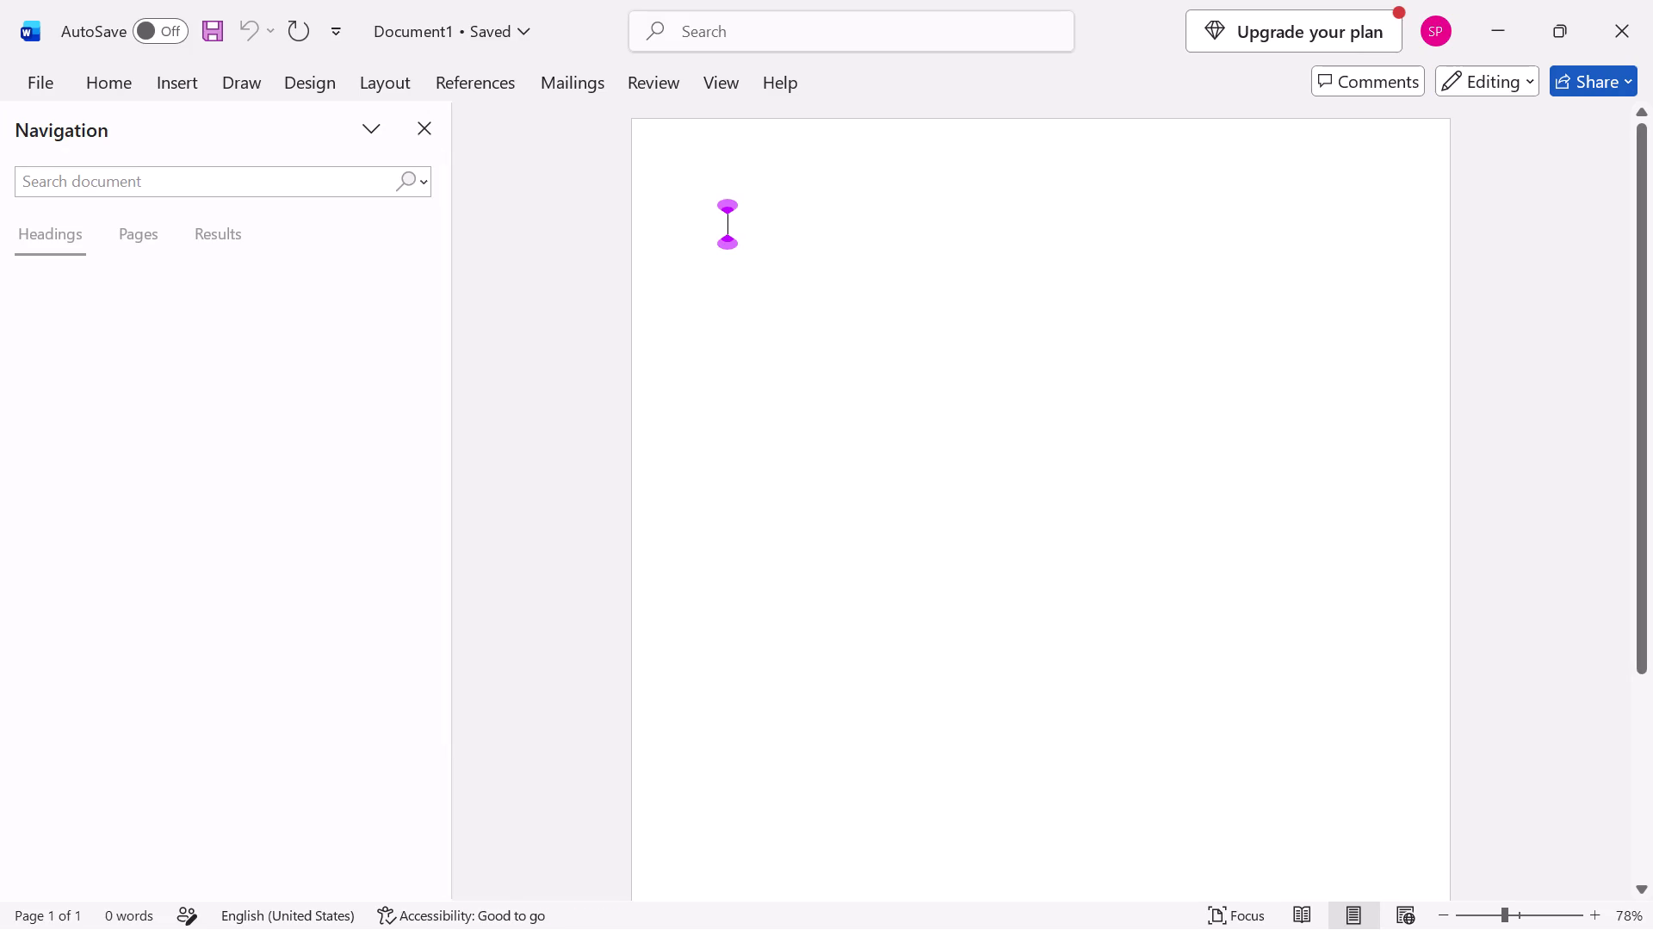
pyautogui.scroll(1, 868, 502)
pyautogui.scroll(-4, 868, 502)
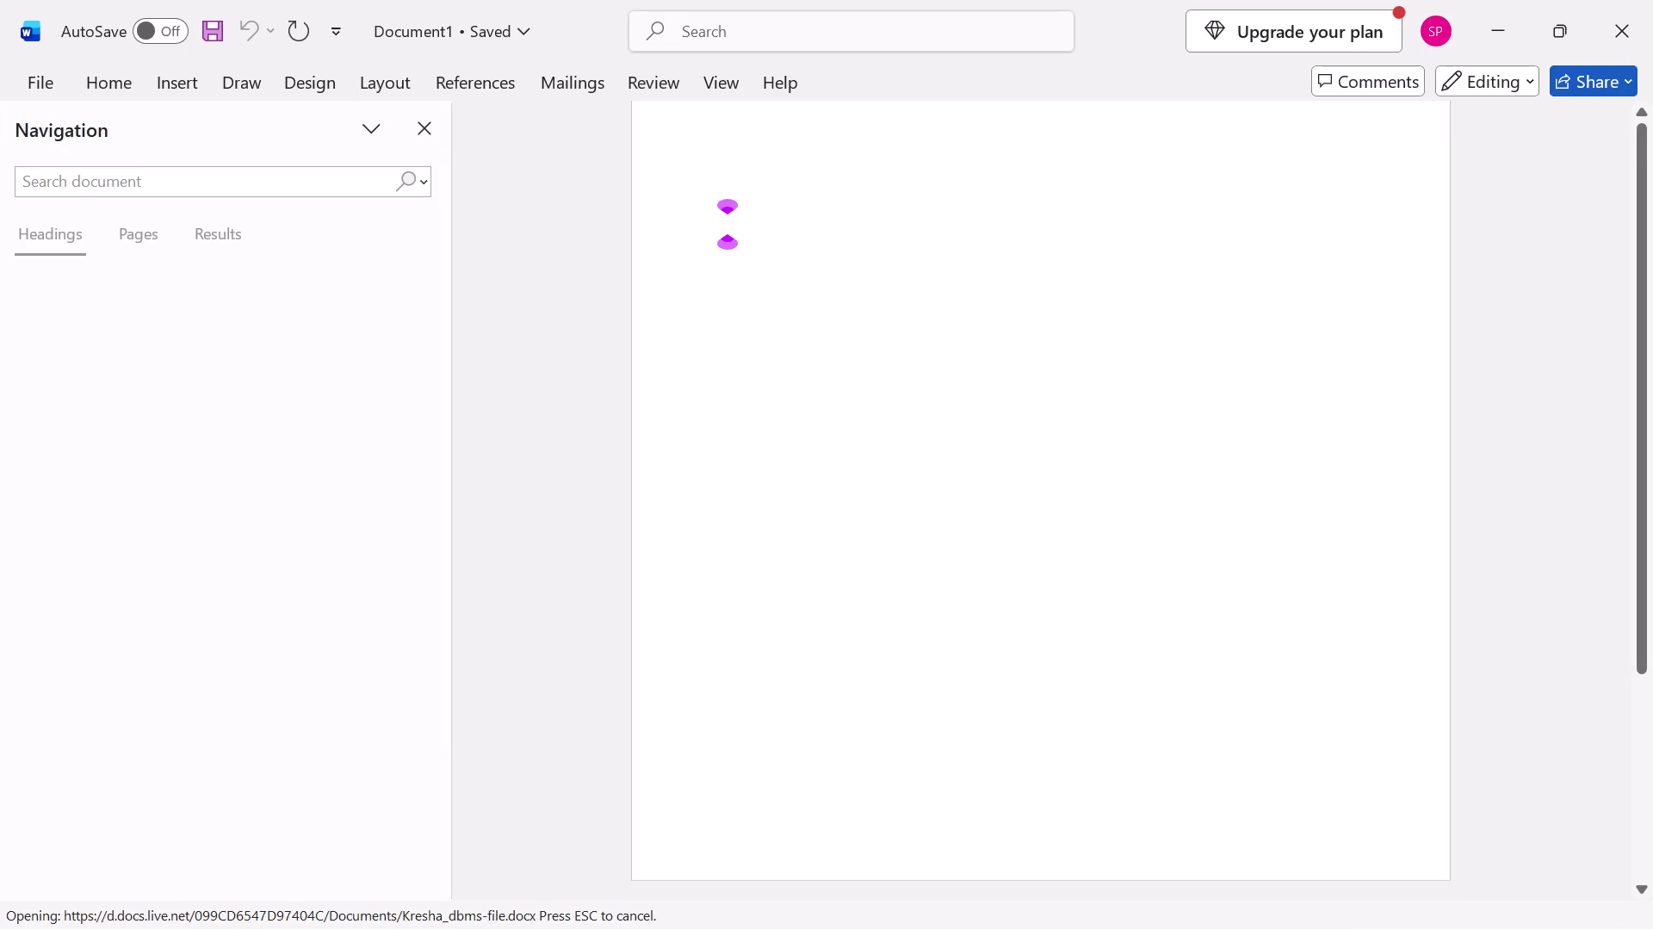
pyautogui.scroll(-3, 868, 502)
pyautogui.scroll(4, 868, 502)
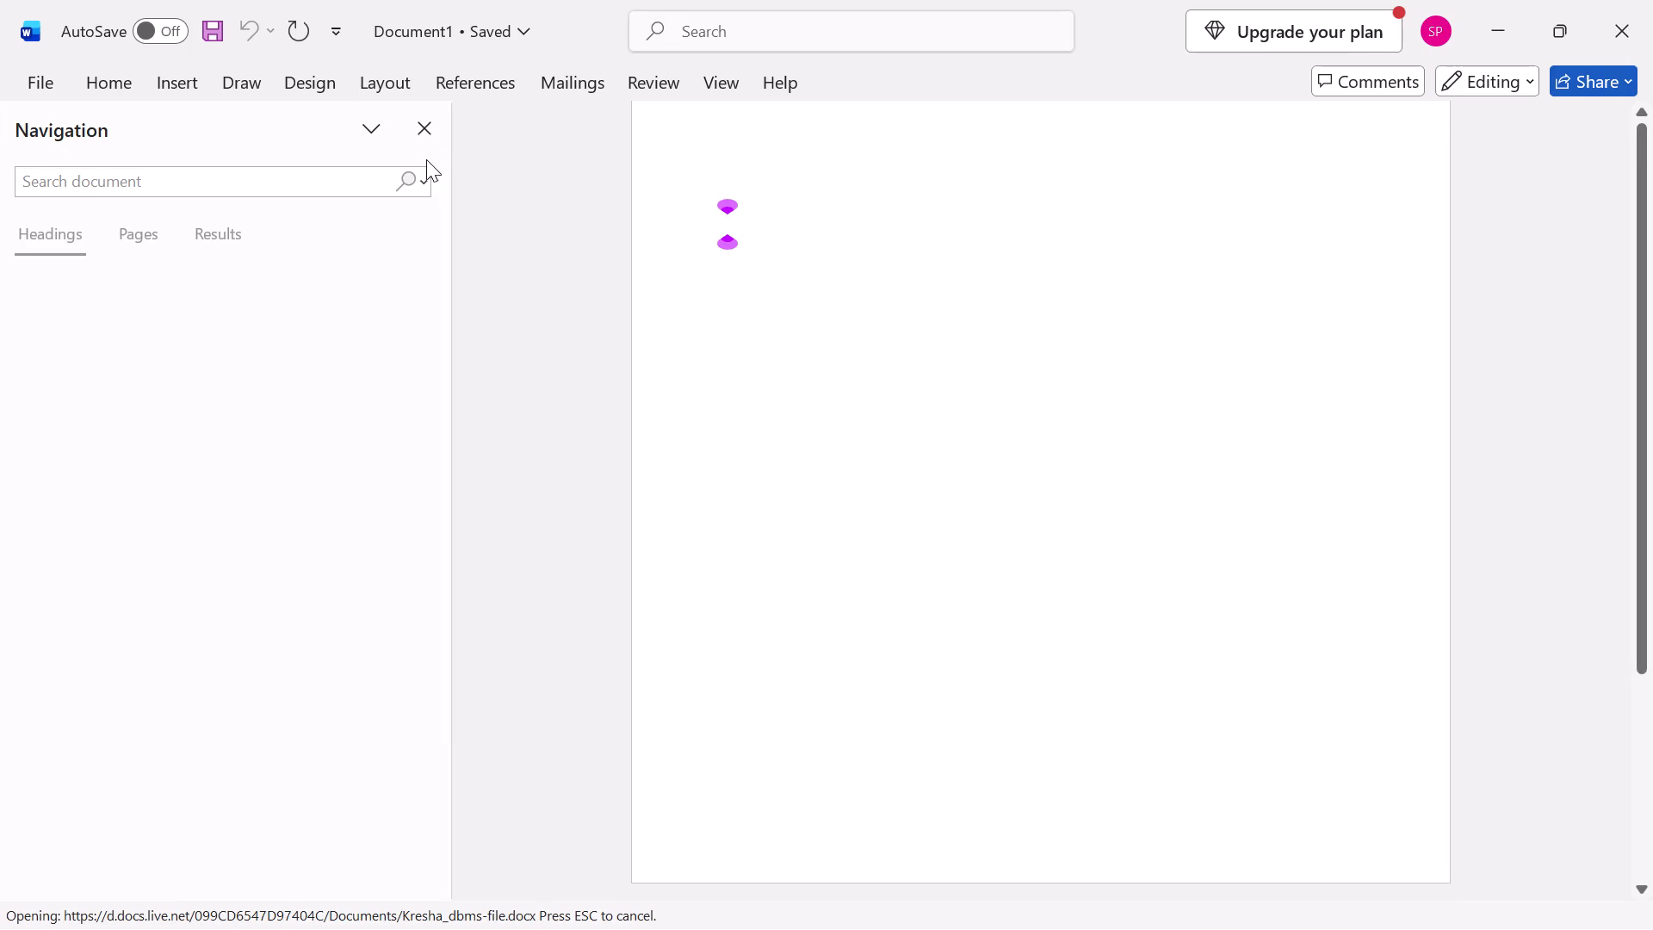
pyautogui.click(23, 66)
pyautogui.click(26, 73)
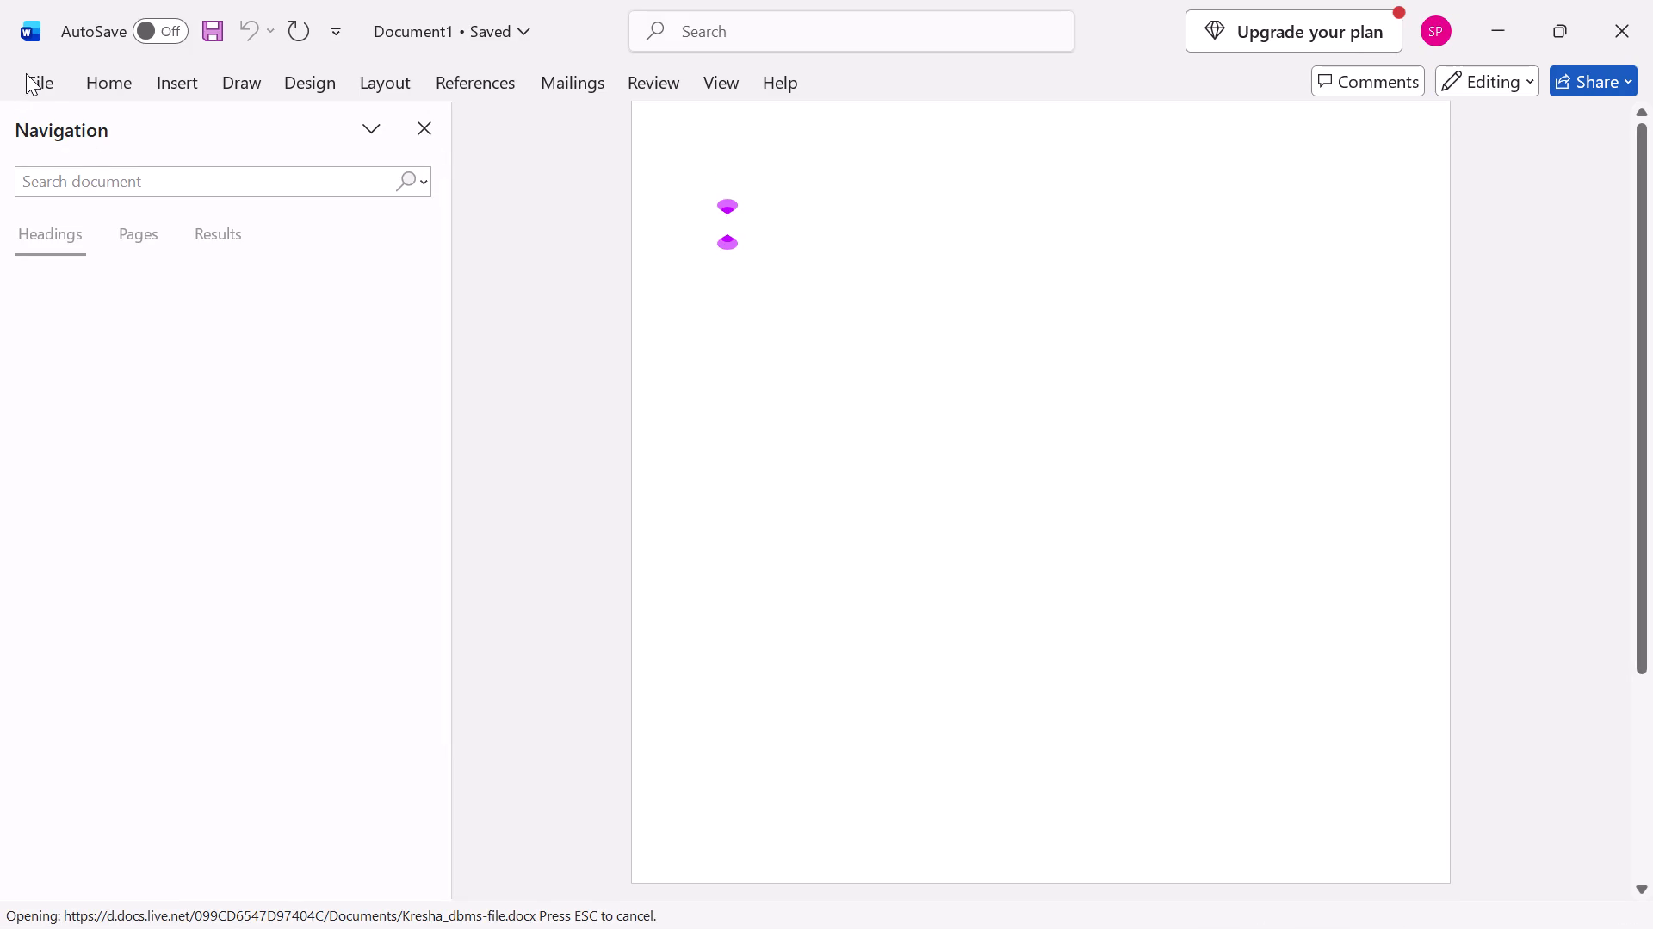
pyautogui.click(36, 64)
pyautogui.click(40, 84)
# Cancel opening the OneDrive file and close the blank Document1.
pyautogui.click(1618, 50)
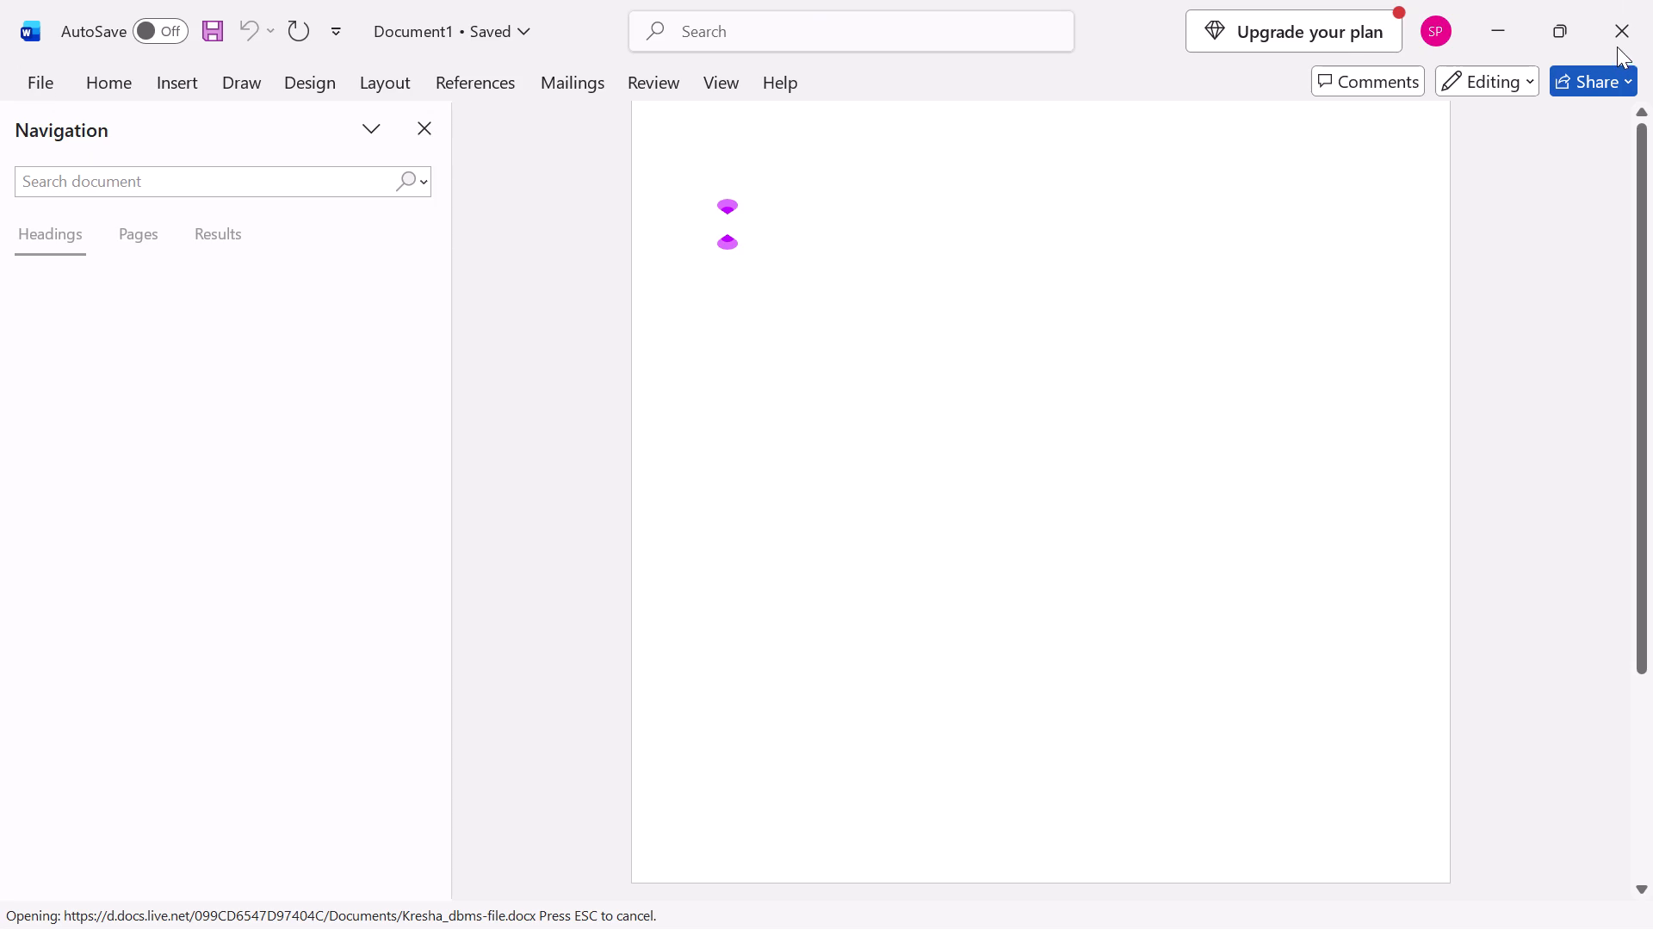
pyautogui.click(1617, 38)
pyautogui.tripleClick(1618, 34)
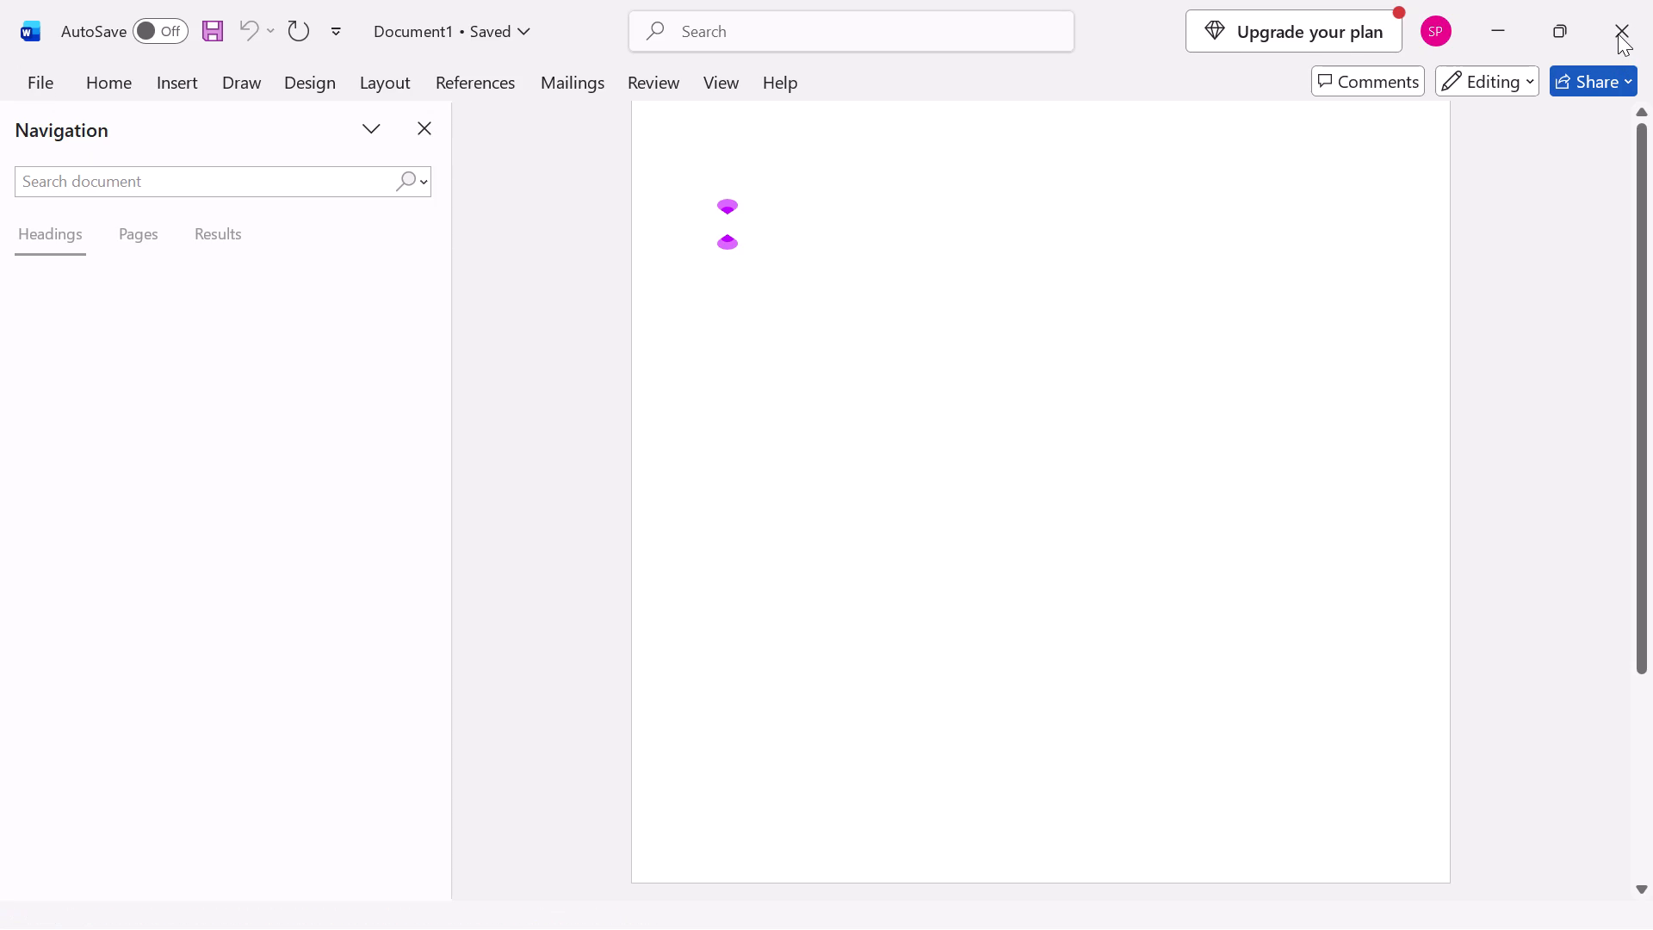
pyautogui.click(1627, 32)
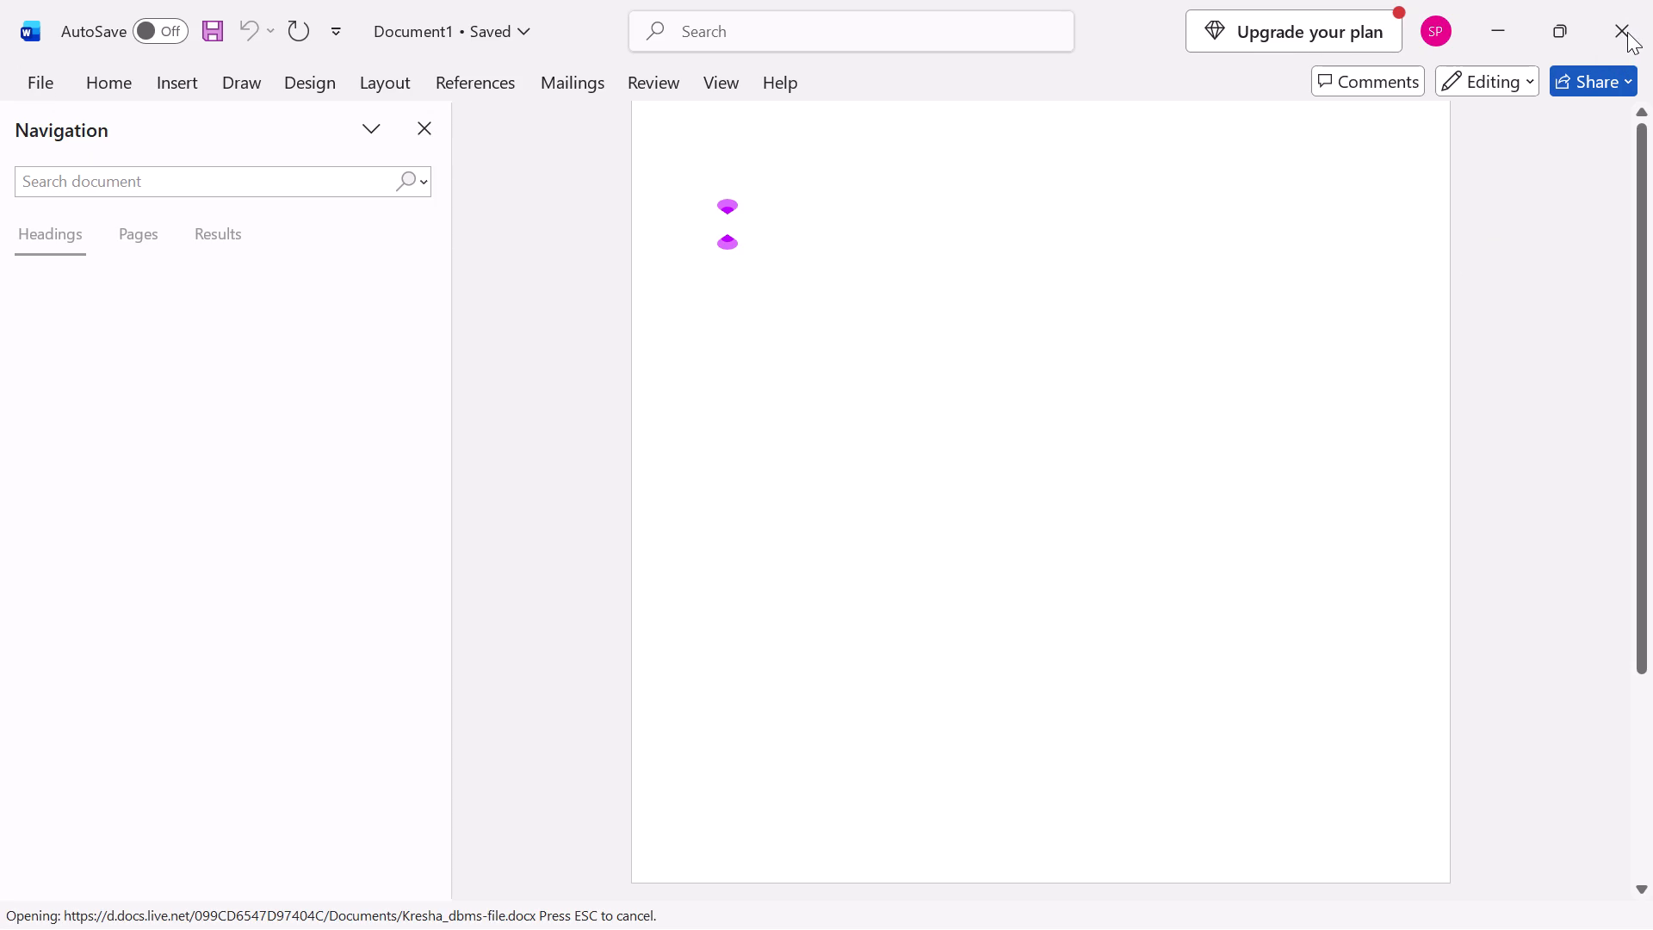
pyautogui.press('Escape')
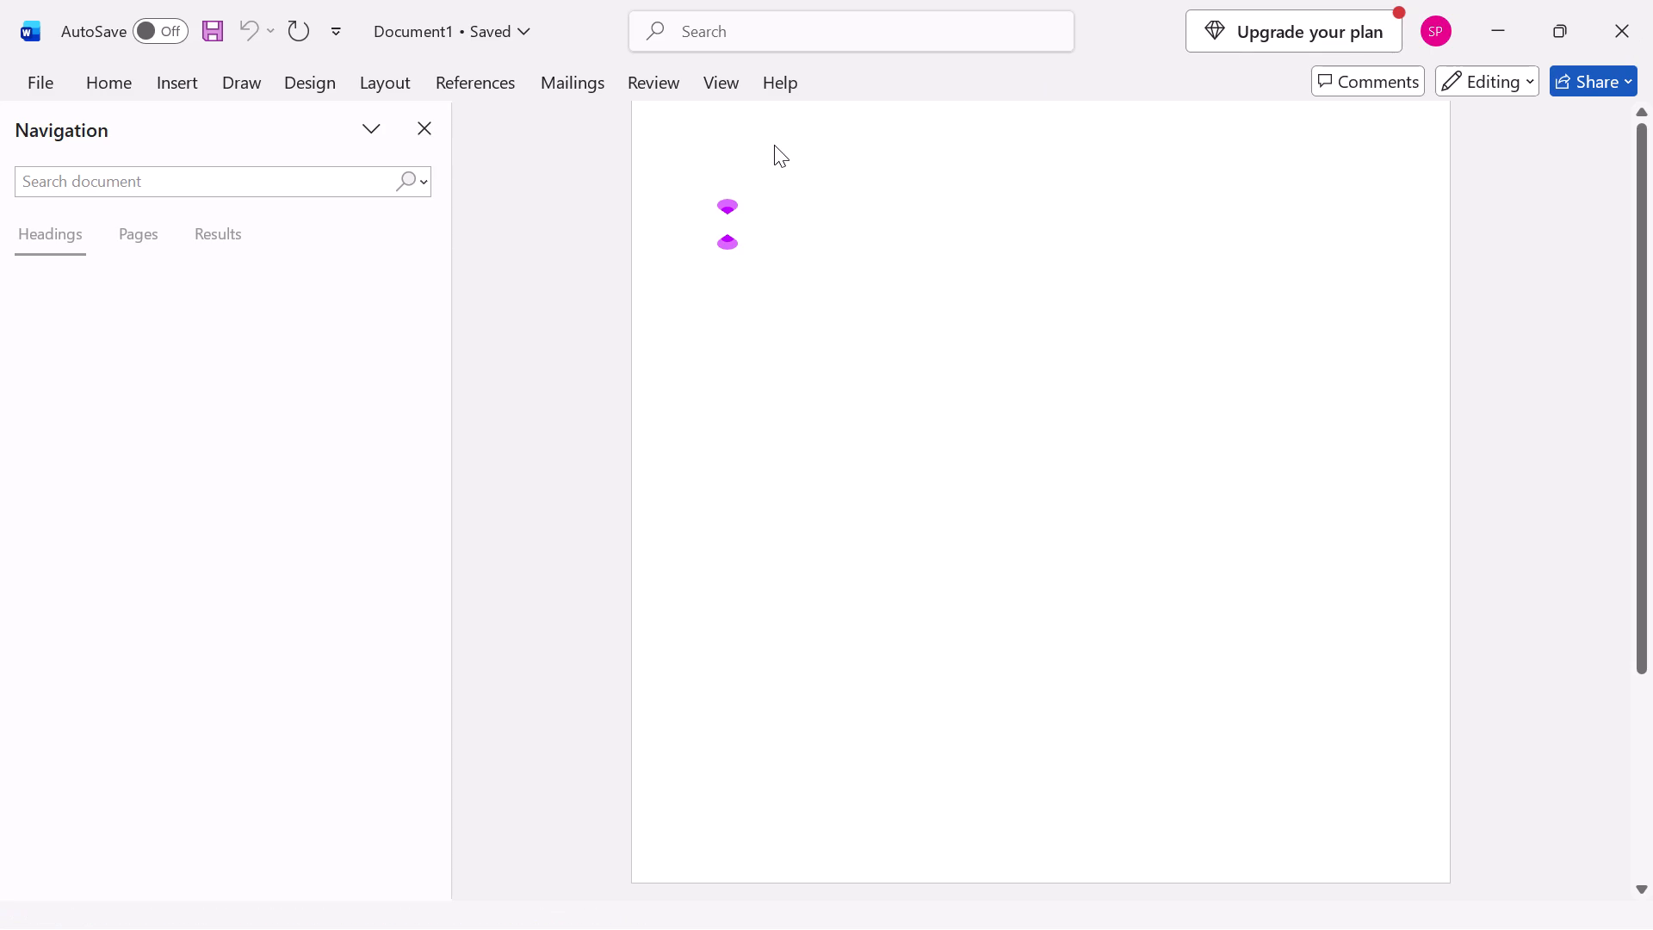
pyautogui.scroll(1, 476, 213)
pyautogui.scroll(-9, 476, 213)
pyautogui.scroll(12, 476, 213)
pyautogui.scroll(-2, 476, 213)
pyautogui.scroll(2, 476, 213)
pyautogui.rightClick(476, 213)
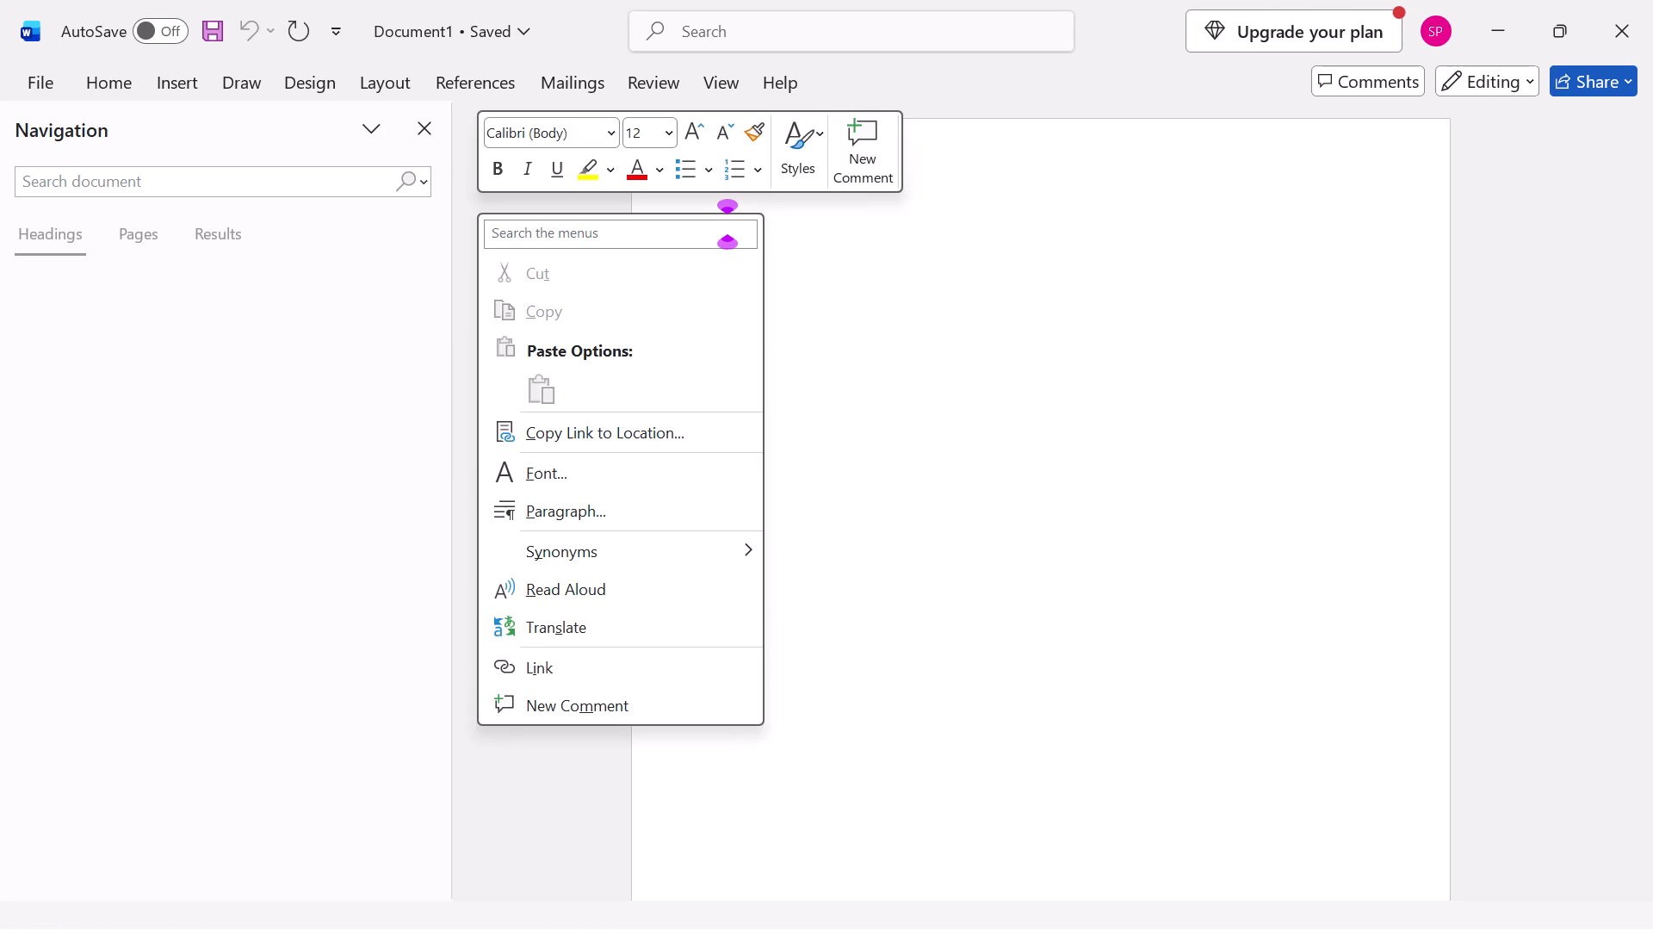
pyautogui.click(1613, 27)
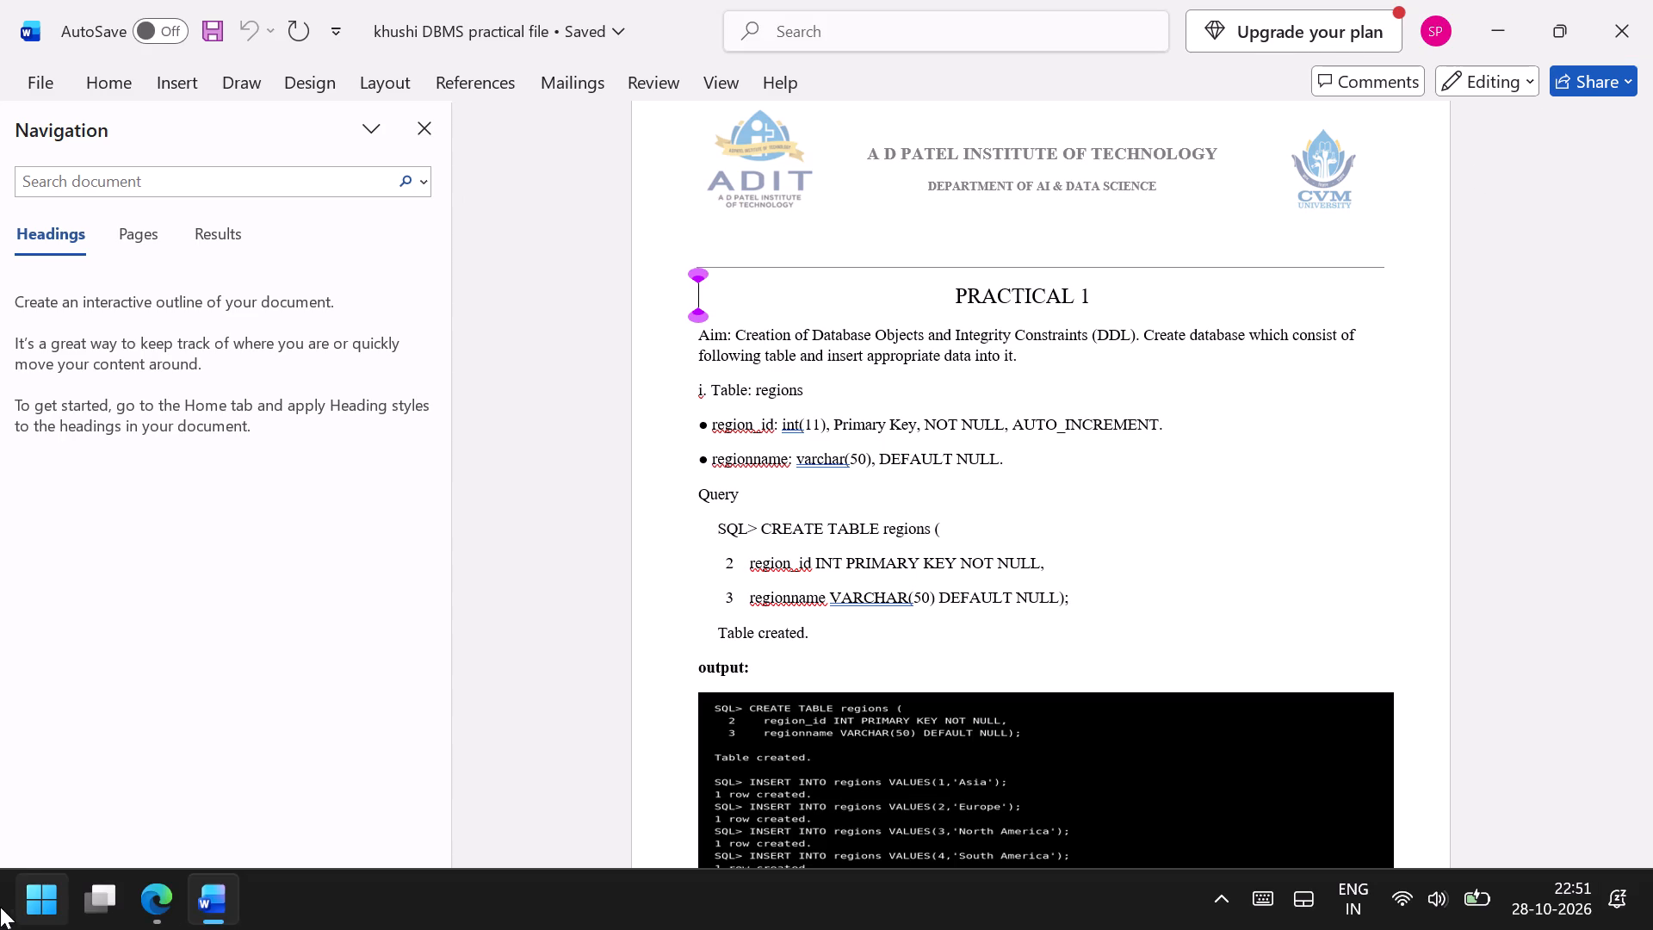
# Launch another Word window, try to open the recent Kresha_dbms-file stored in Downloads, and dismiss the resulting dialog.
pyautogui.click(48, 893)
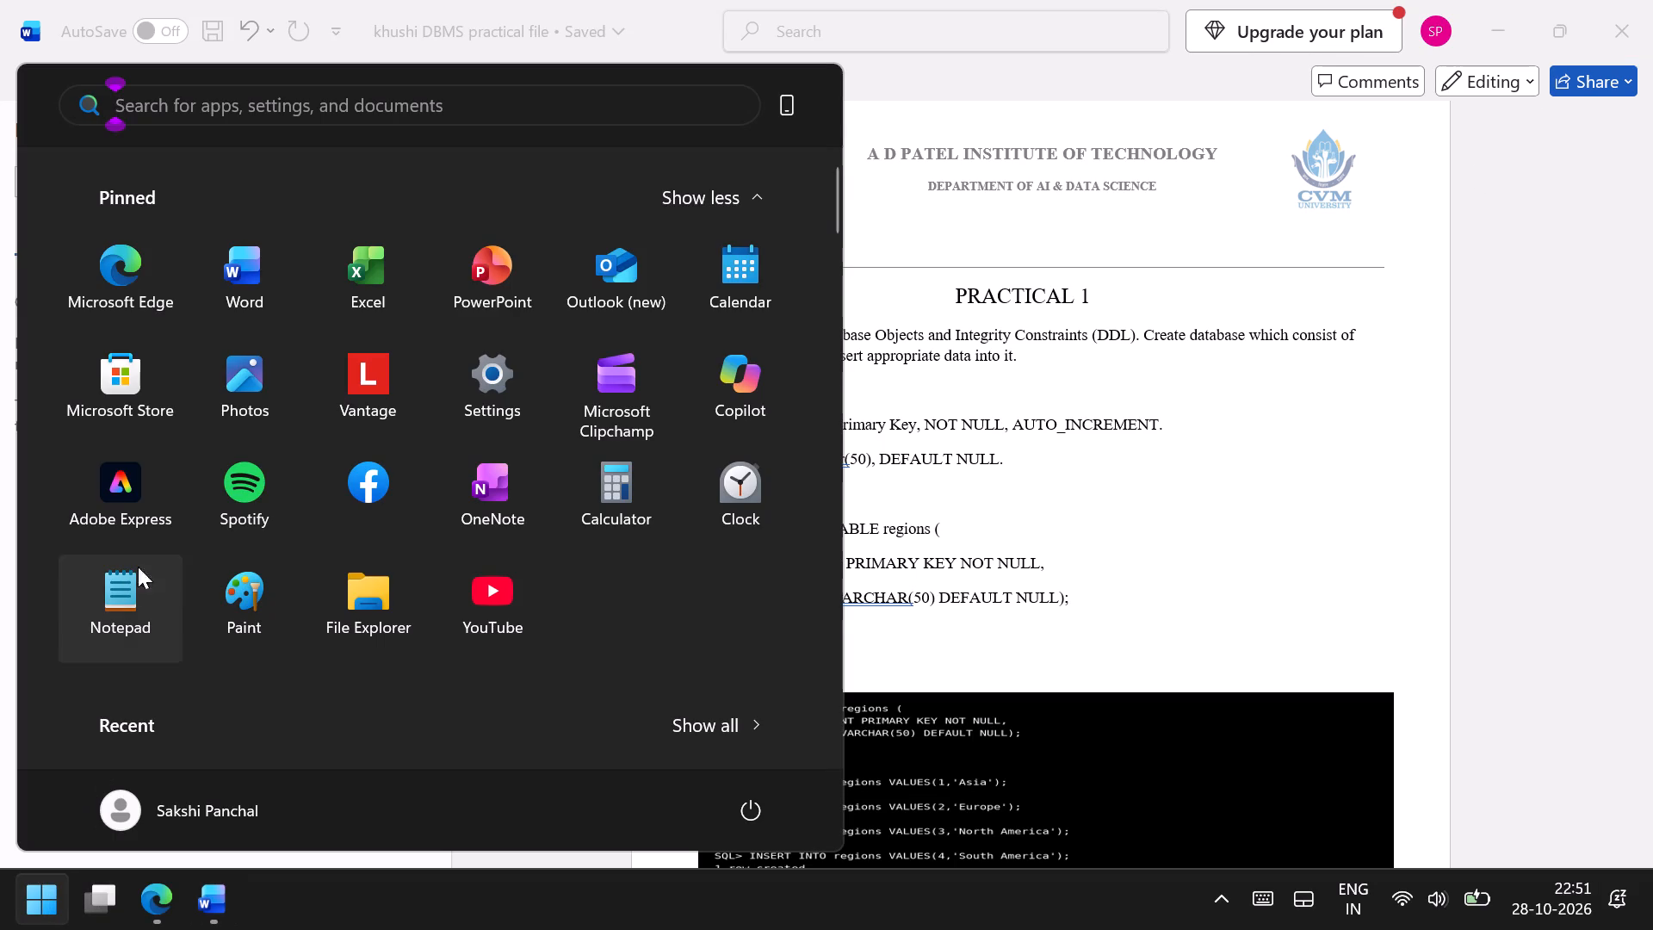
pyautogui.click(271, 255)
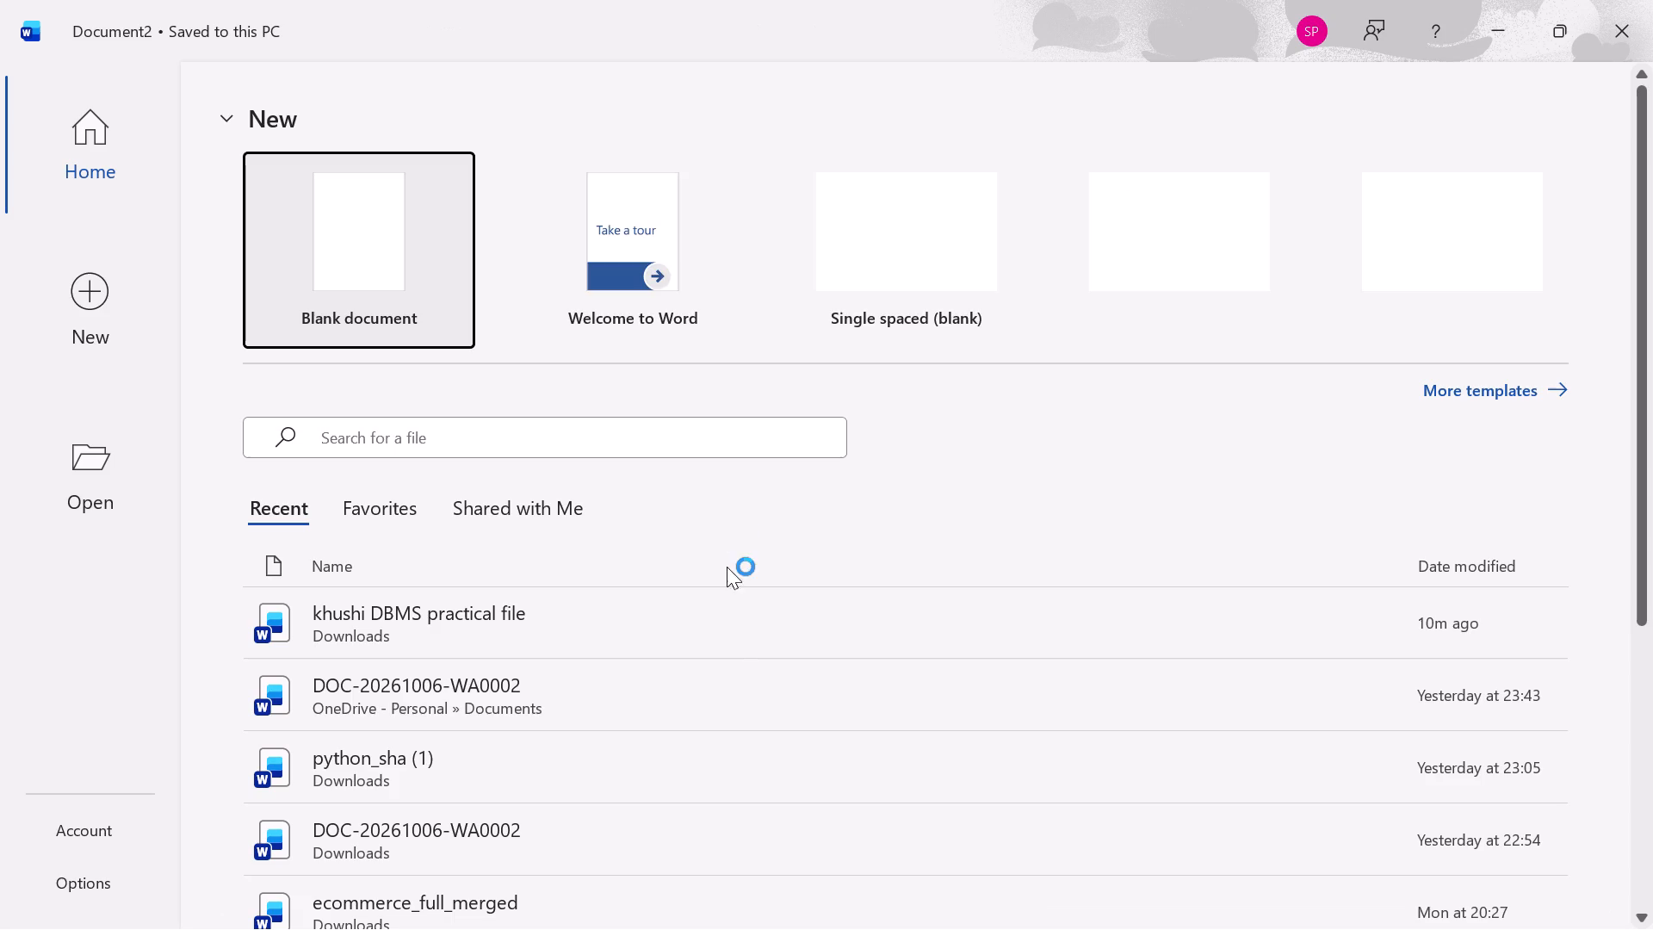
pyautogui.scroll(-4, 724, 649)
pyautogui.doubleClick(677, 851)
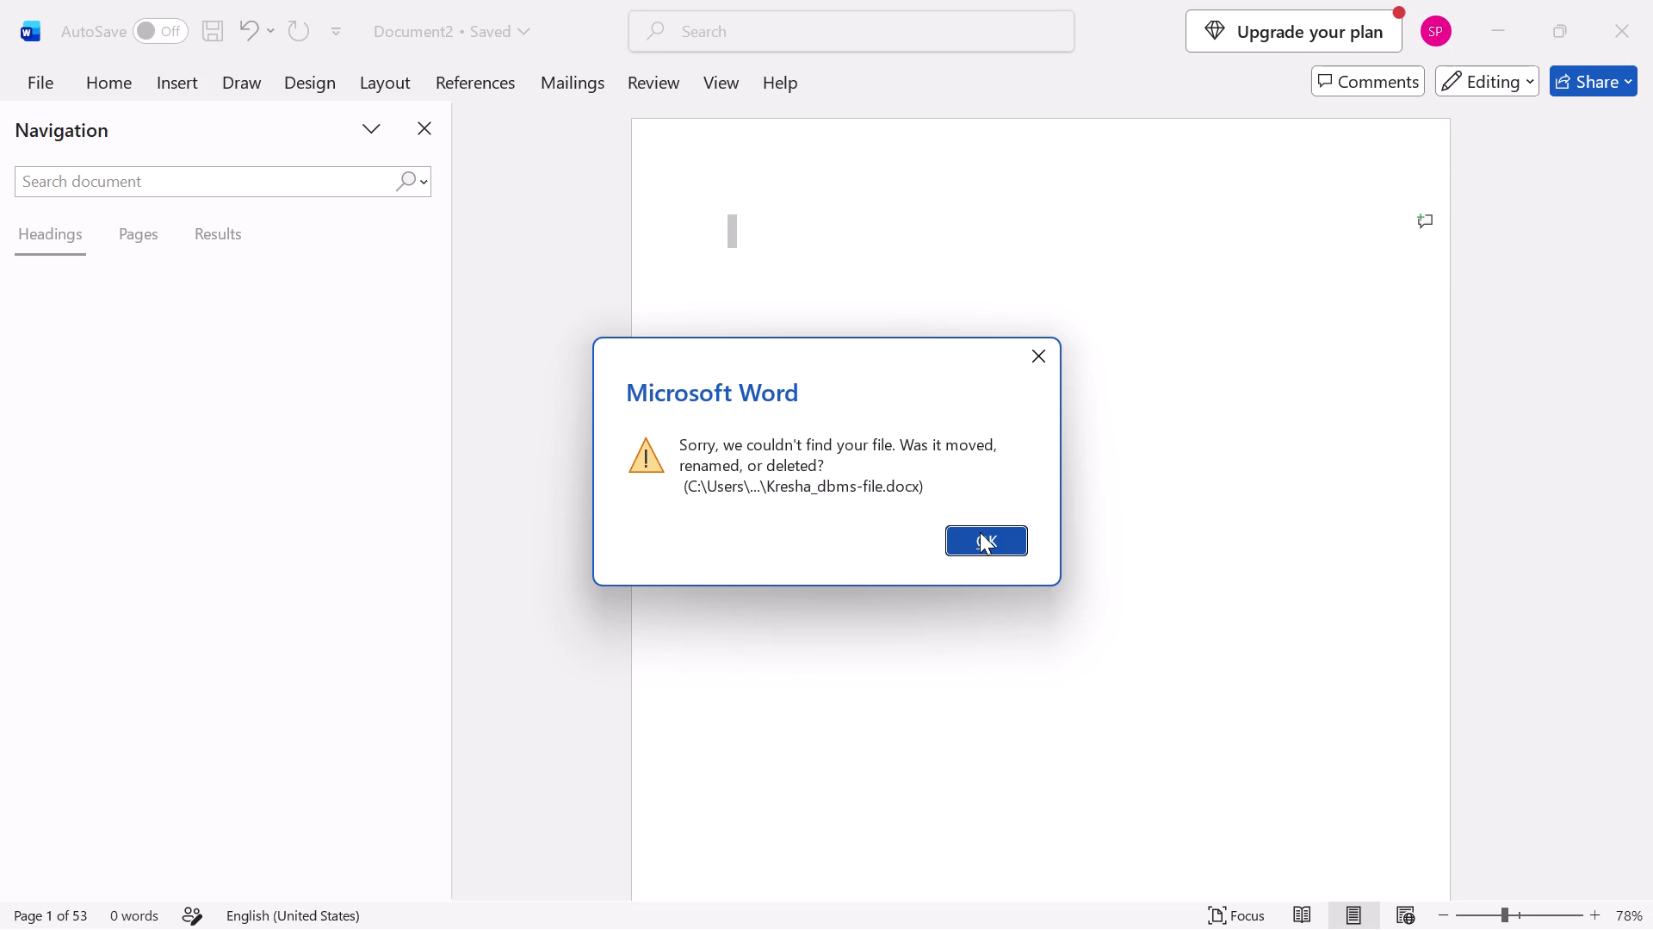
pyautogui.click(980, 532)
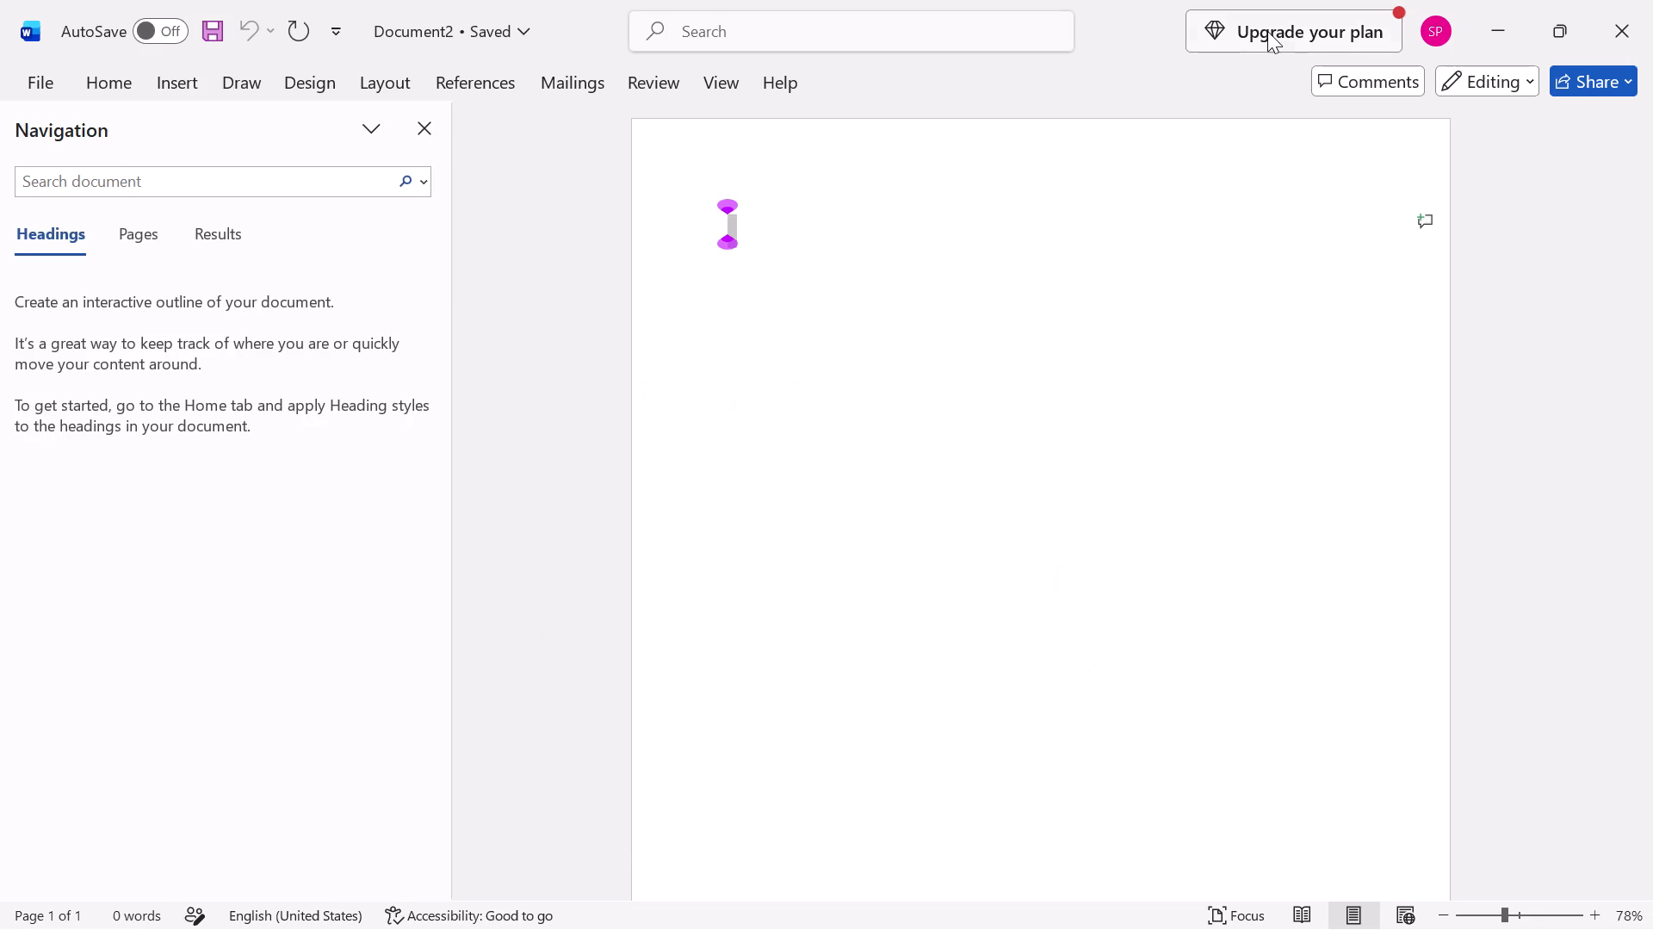
# Close the blank Document2.
pyautogui.click(1628, 0)
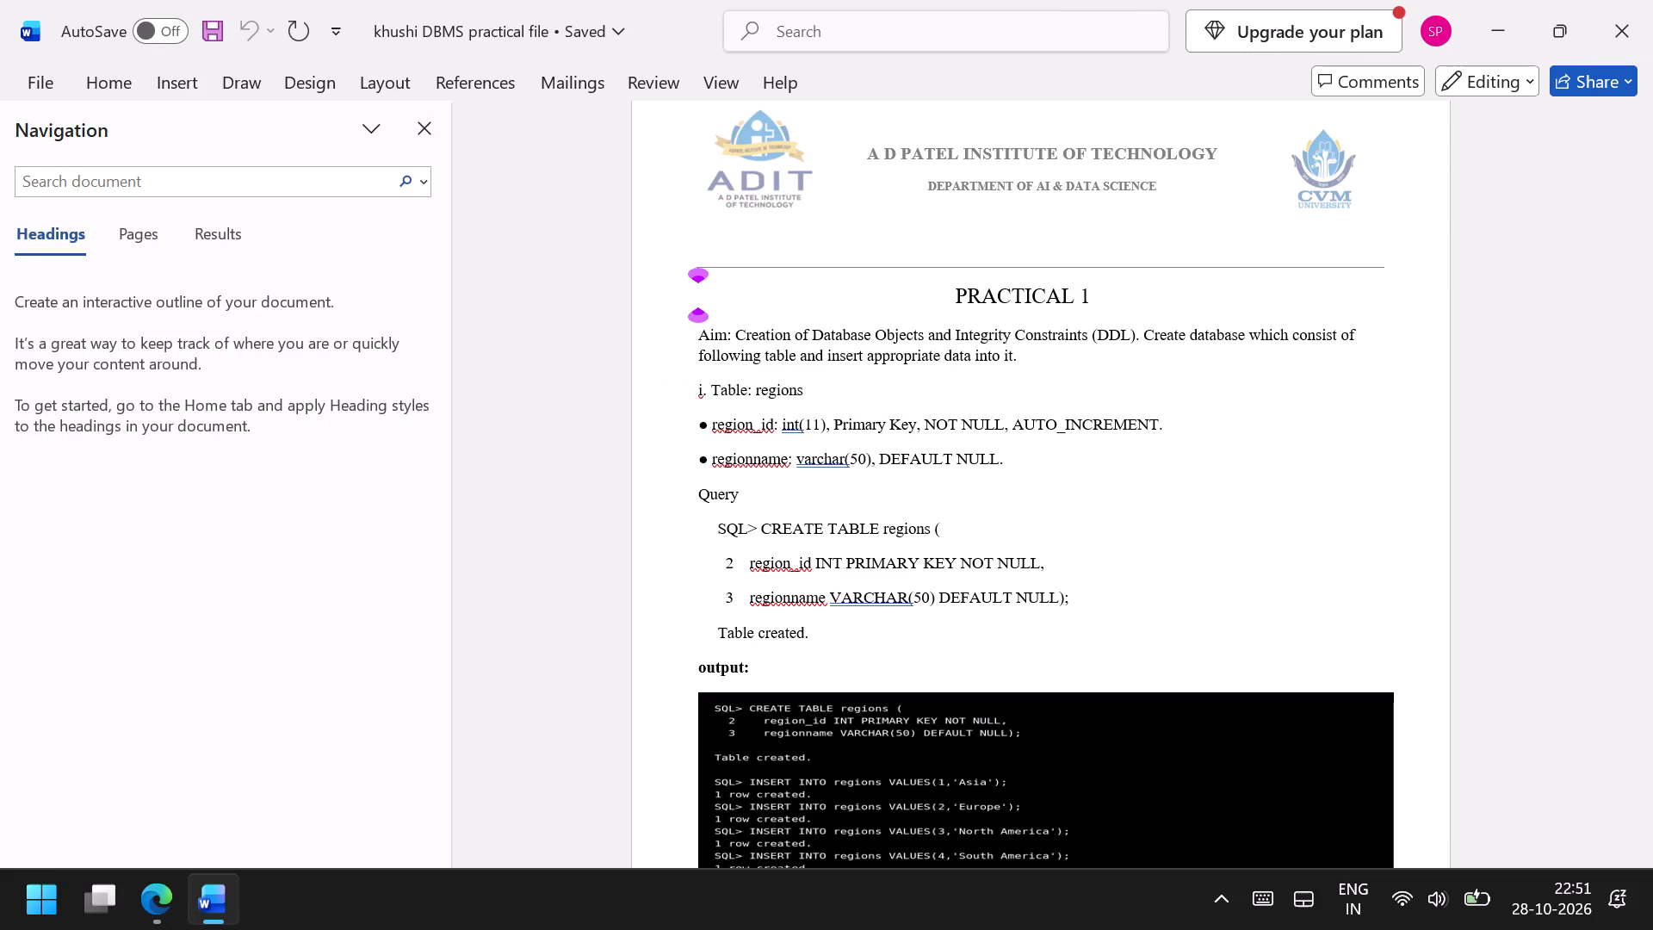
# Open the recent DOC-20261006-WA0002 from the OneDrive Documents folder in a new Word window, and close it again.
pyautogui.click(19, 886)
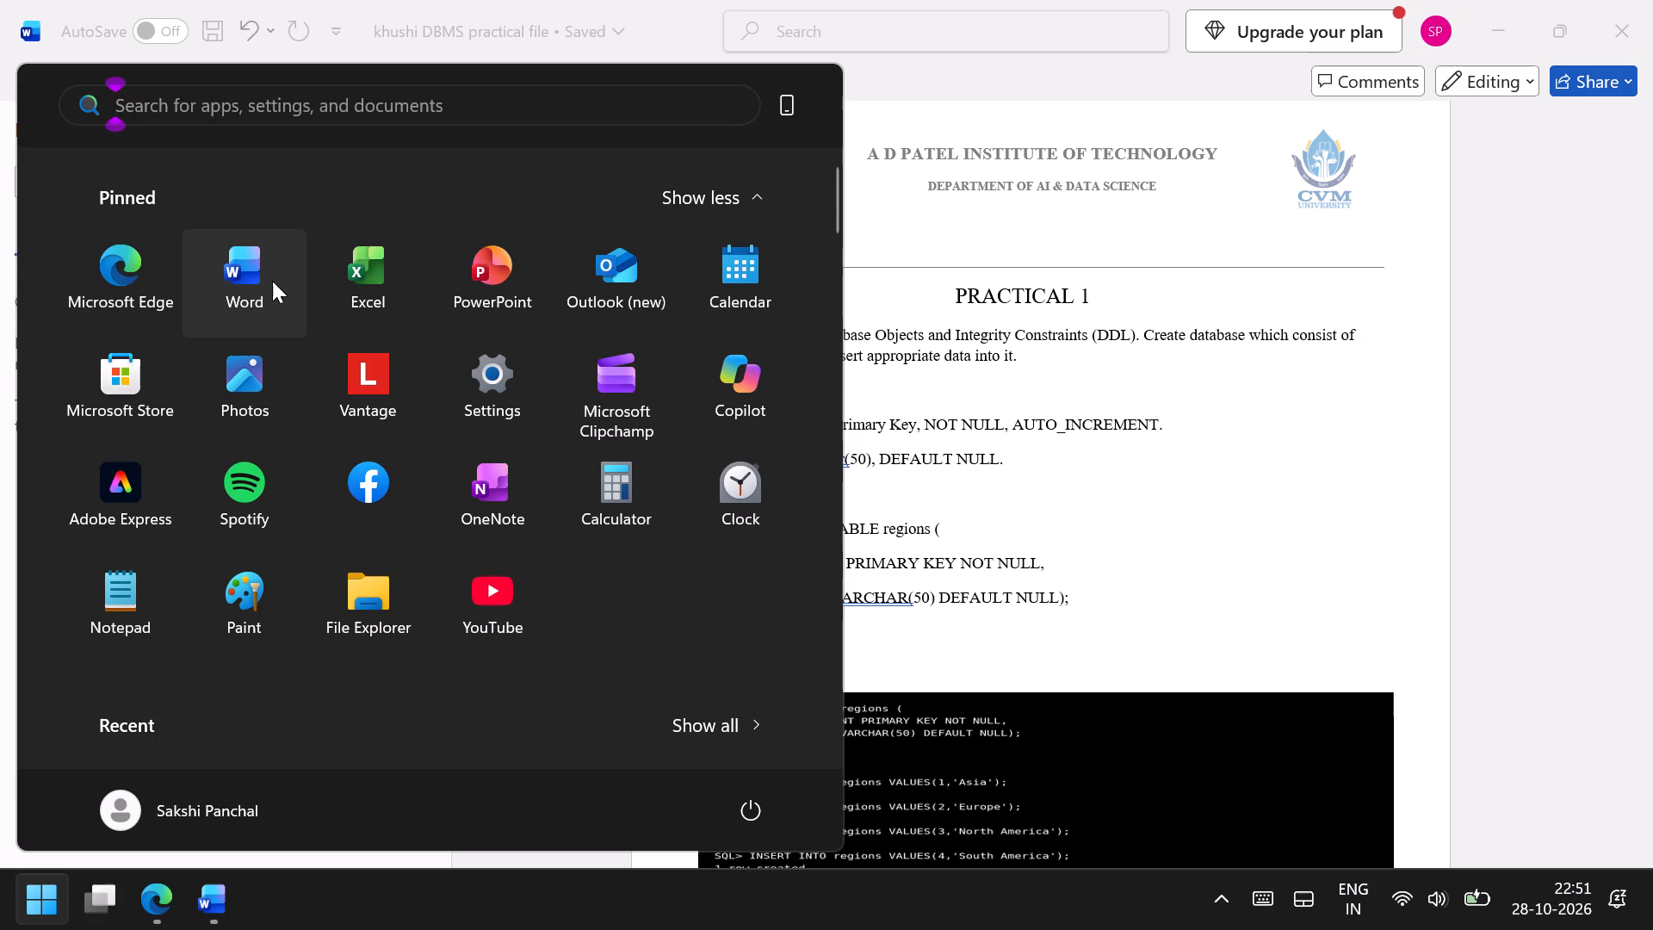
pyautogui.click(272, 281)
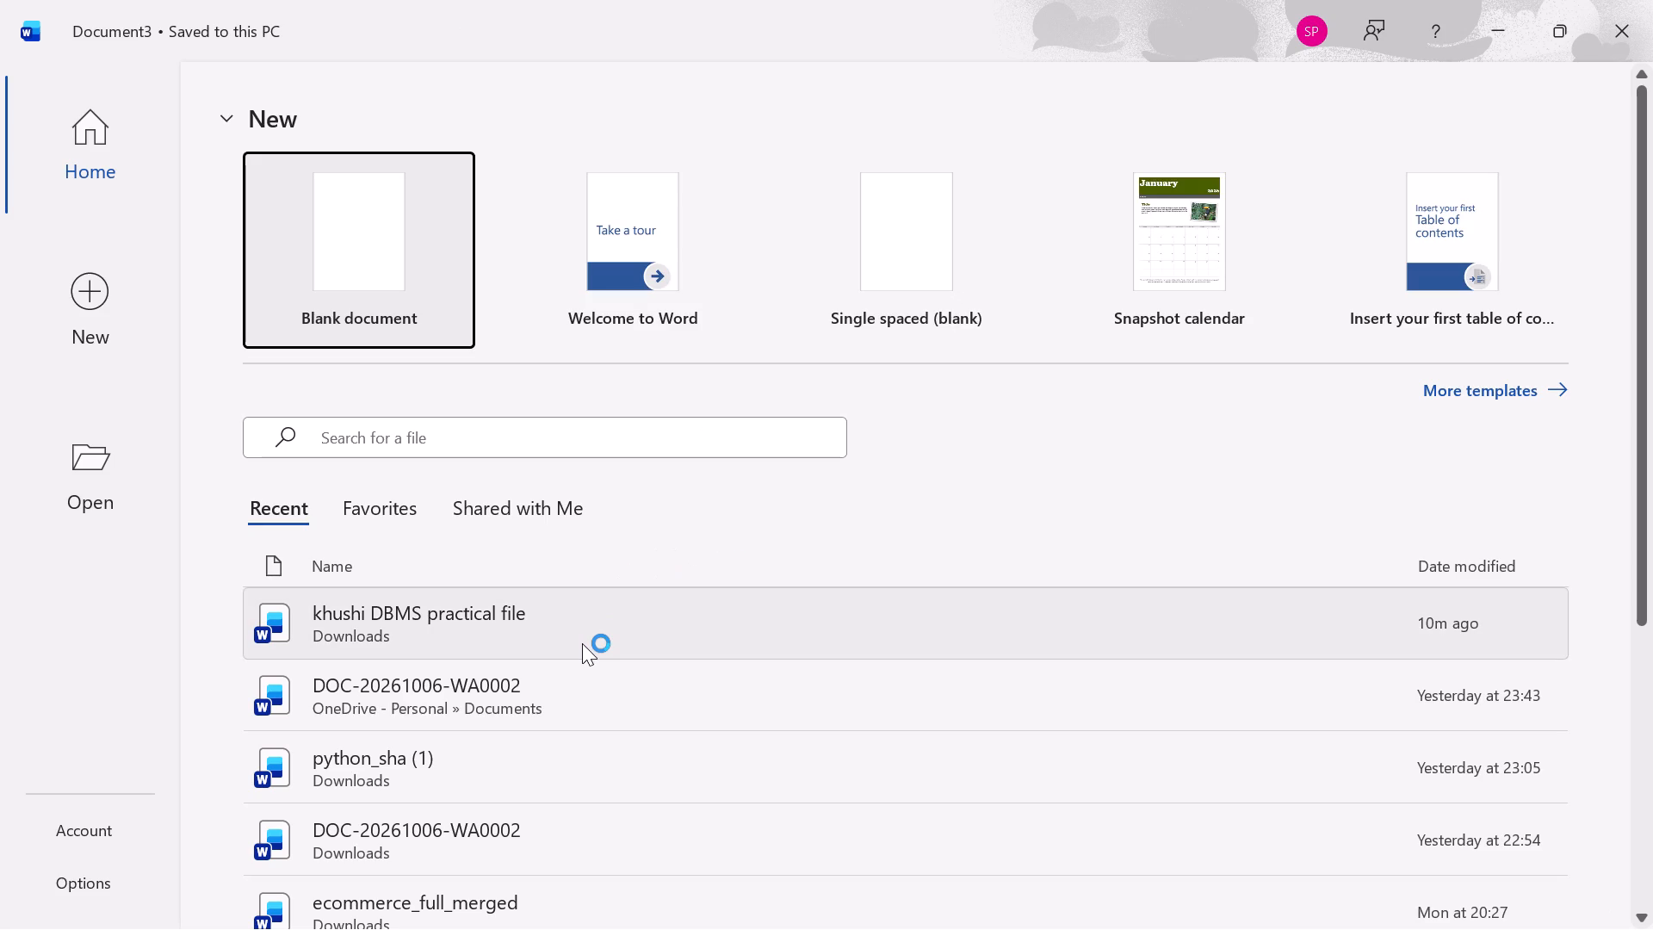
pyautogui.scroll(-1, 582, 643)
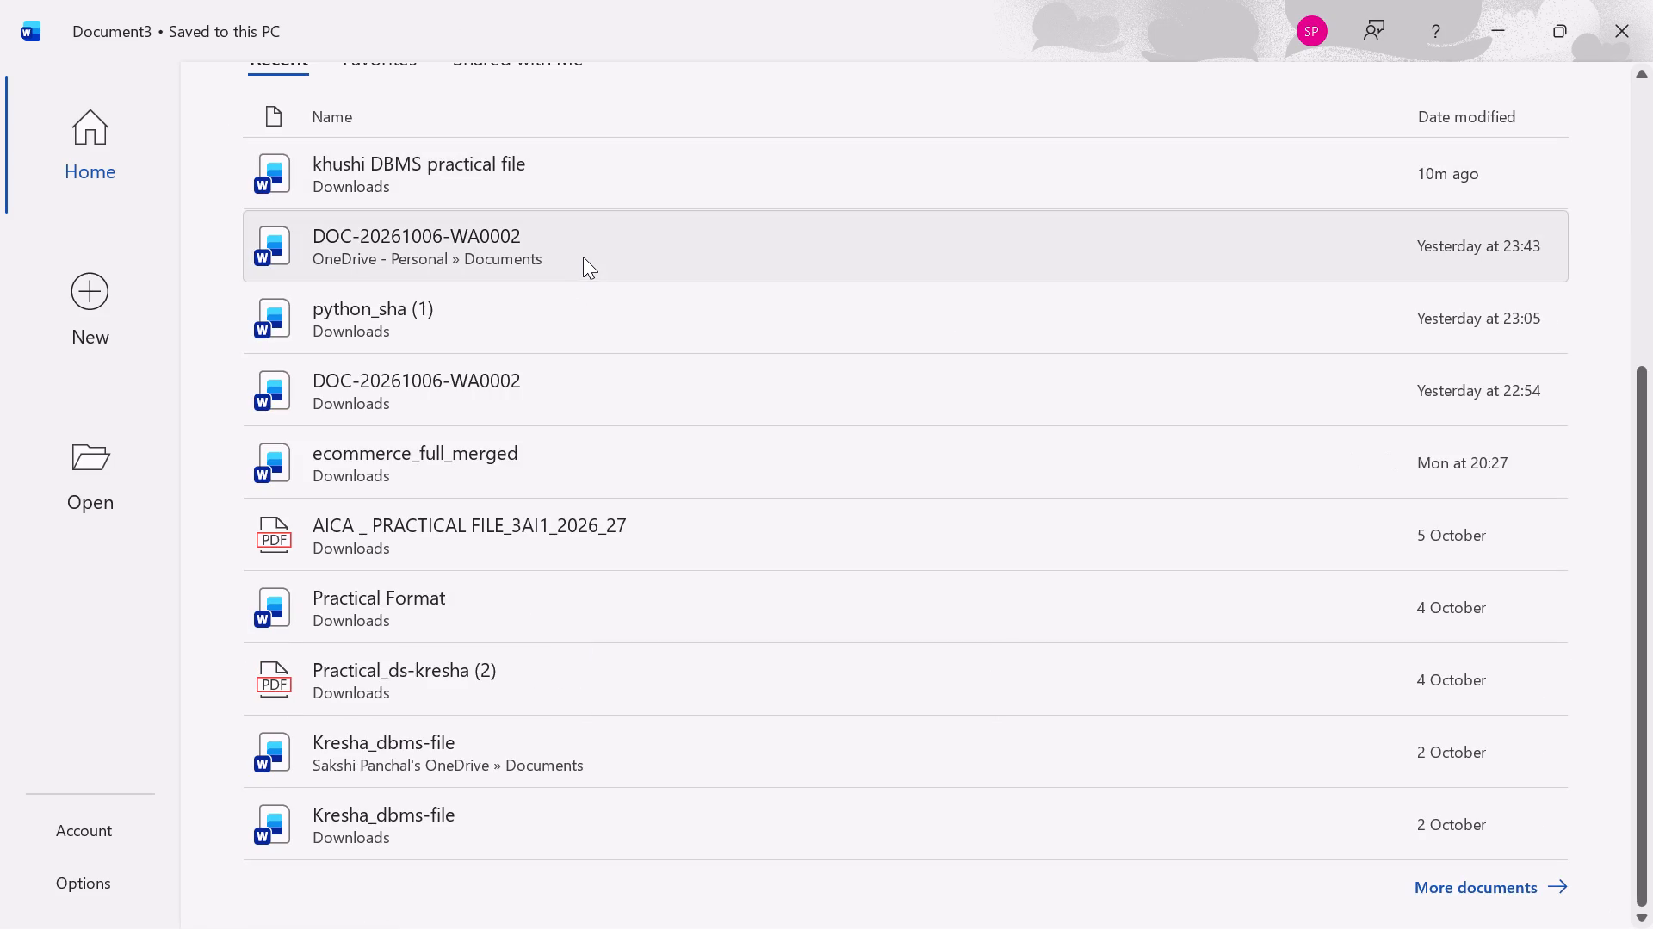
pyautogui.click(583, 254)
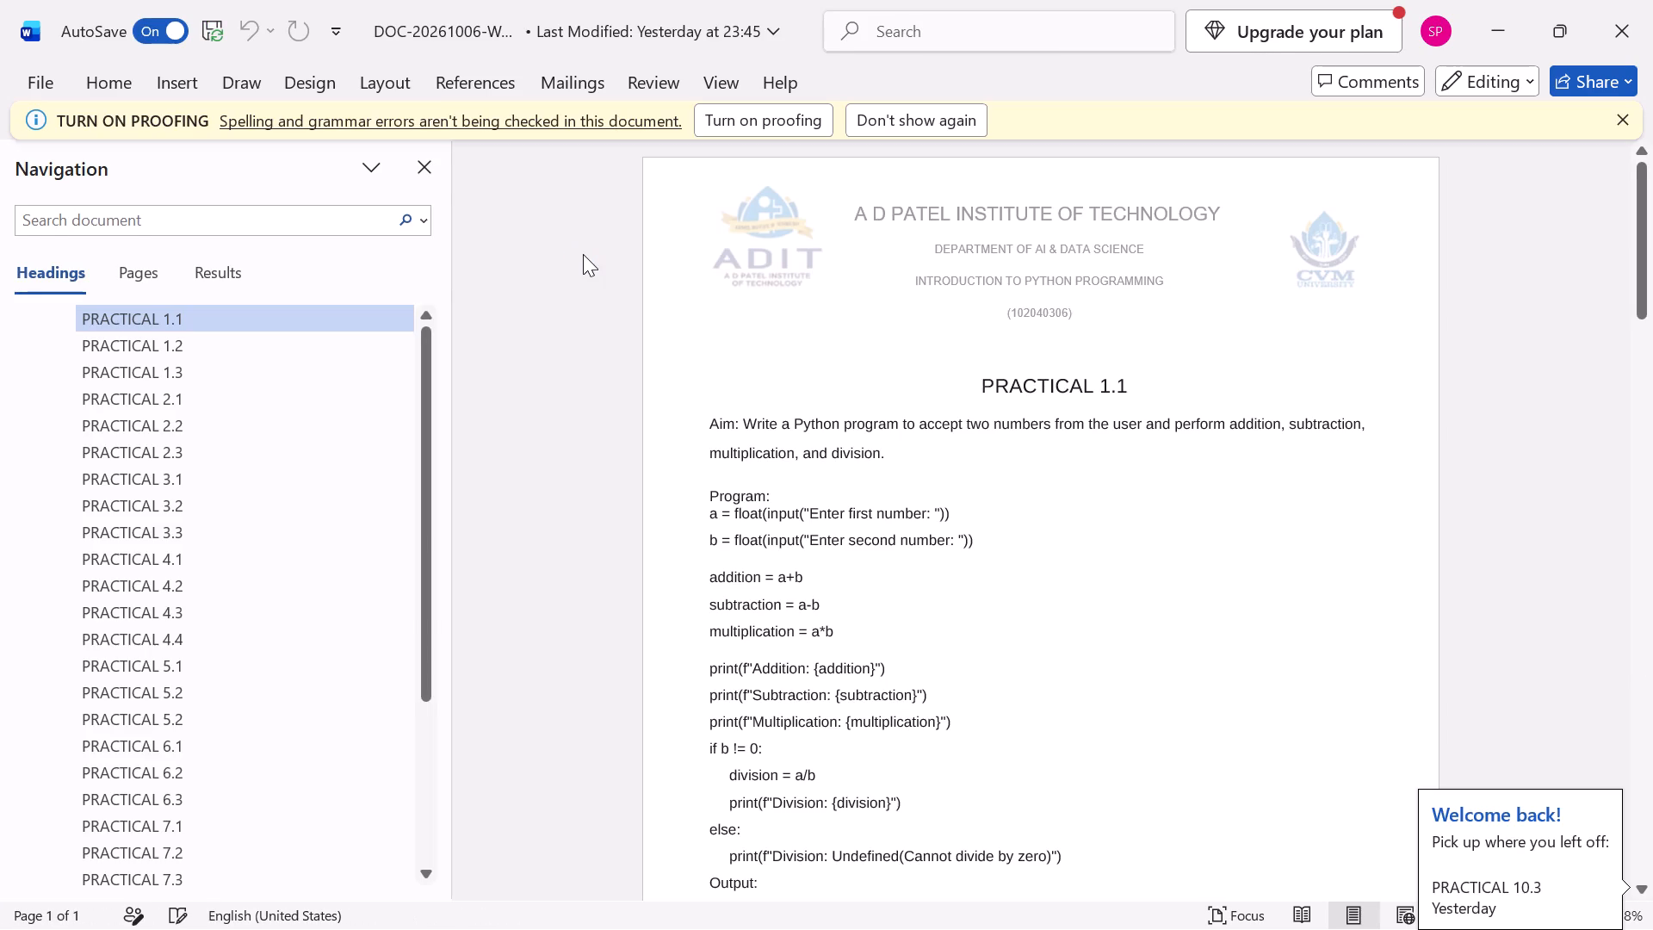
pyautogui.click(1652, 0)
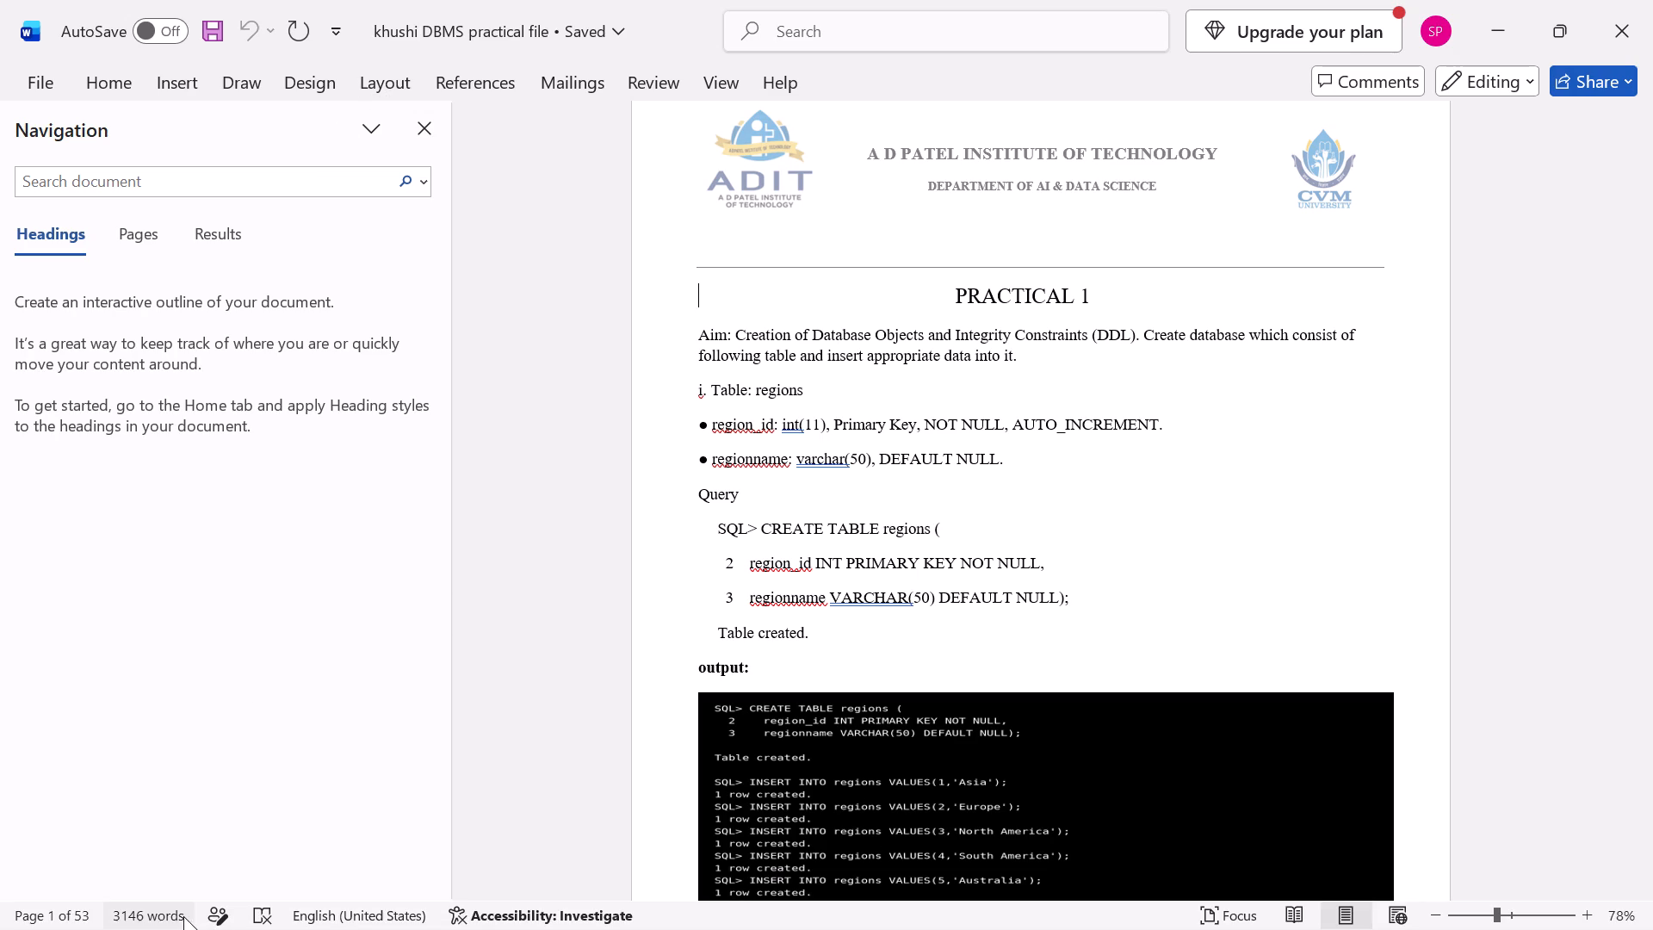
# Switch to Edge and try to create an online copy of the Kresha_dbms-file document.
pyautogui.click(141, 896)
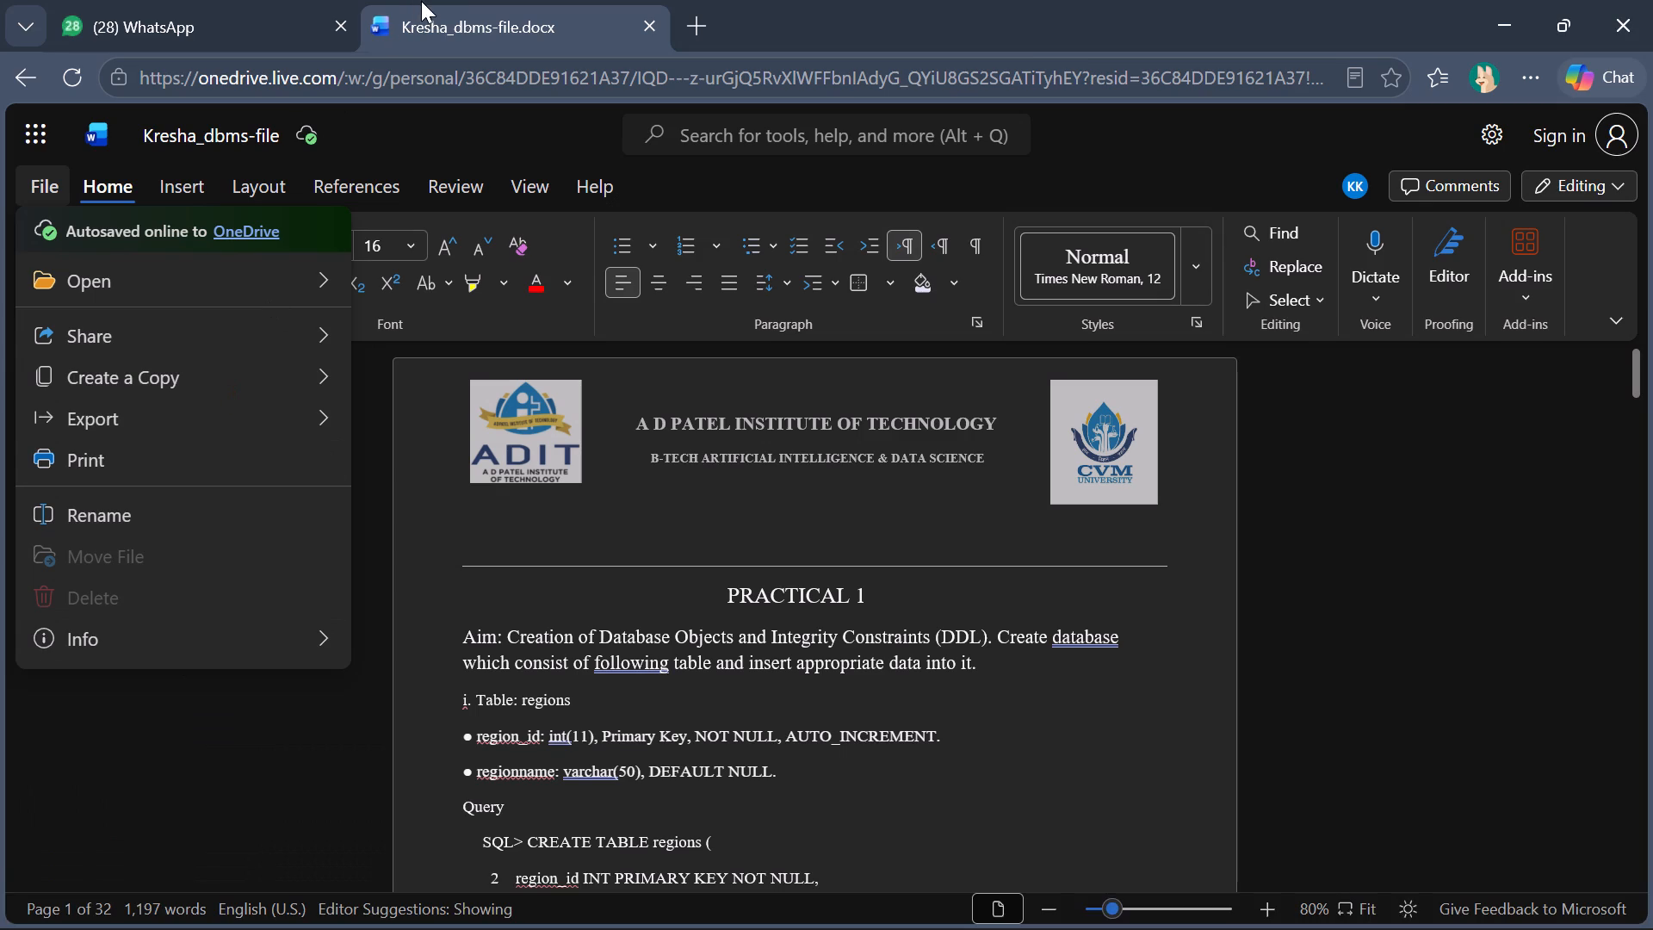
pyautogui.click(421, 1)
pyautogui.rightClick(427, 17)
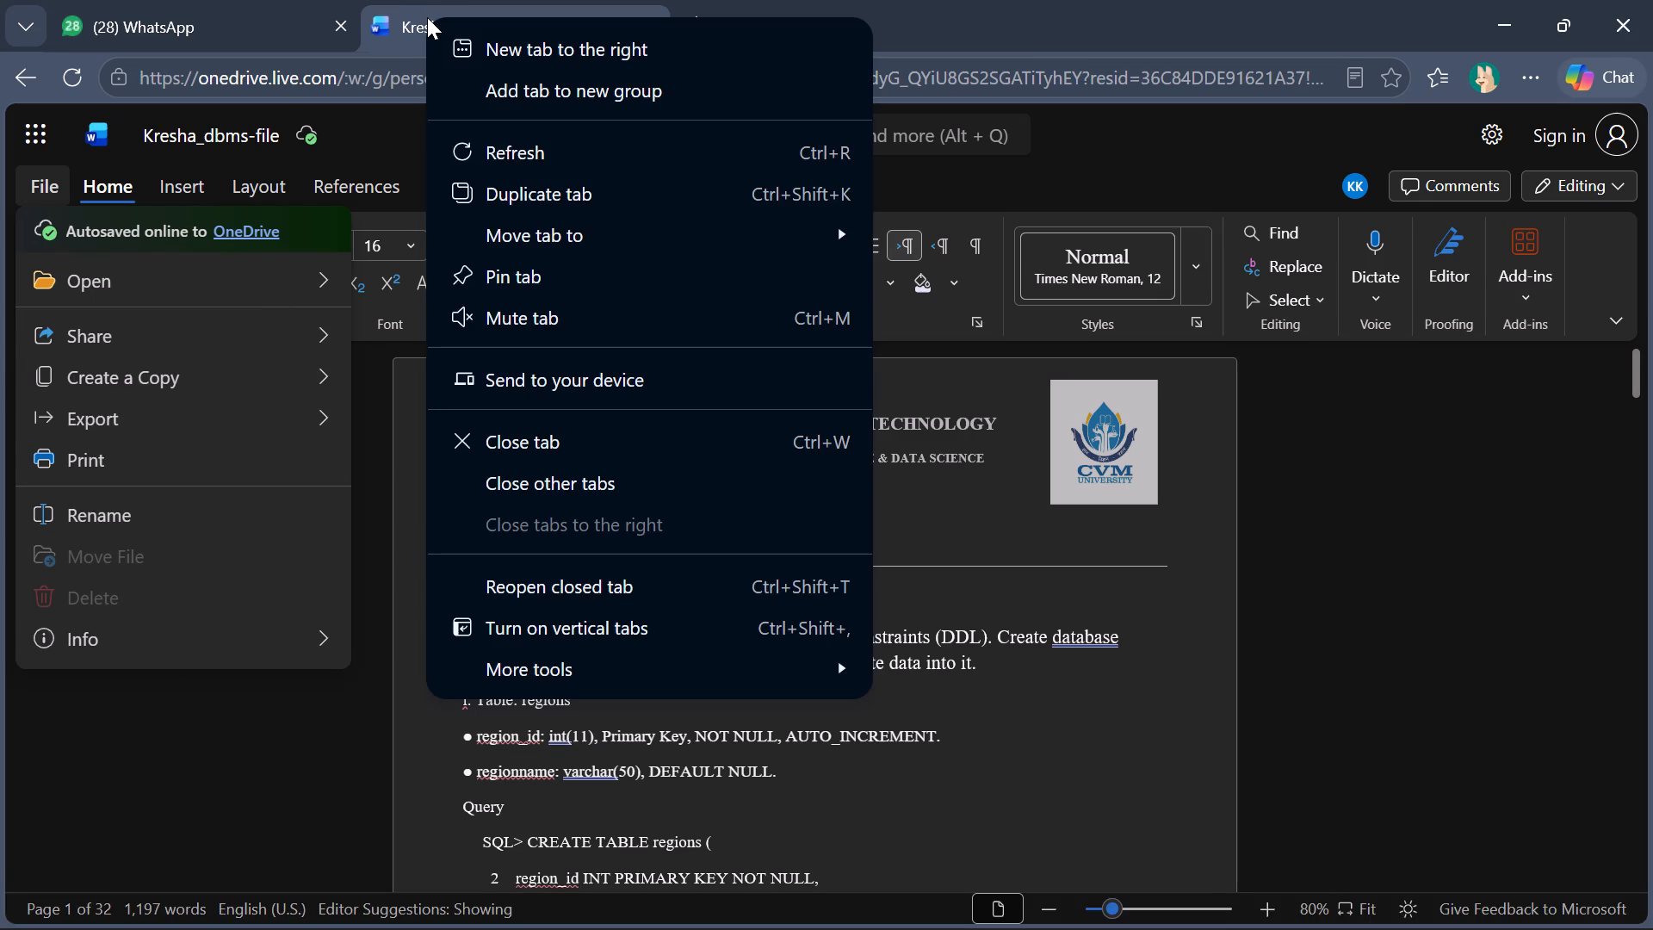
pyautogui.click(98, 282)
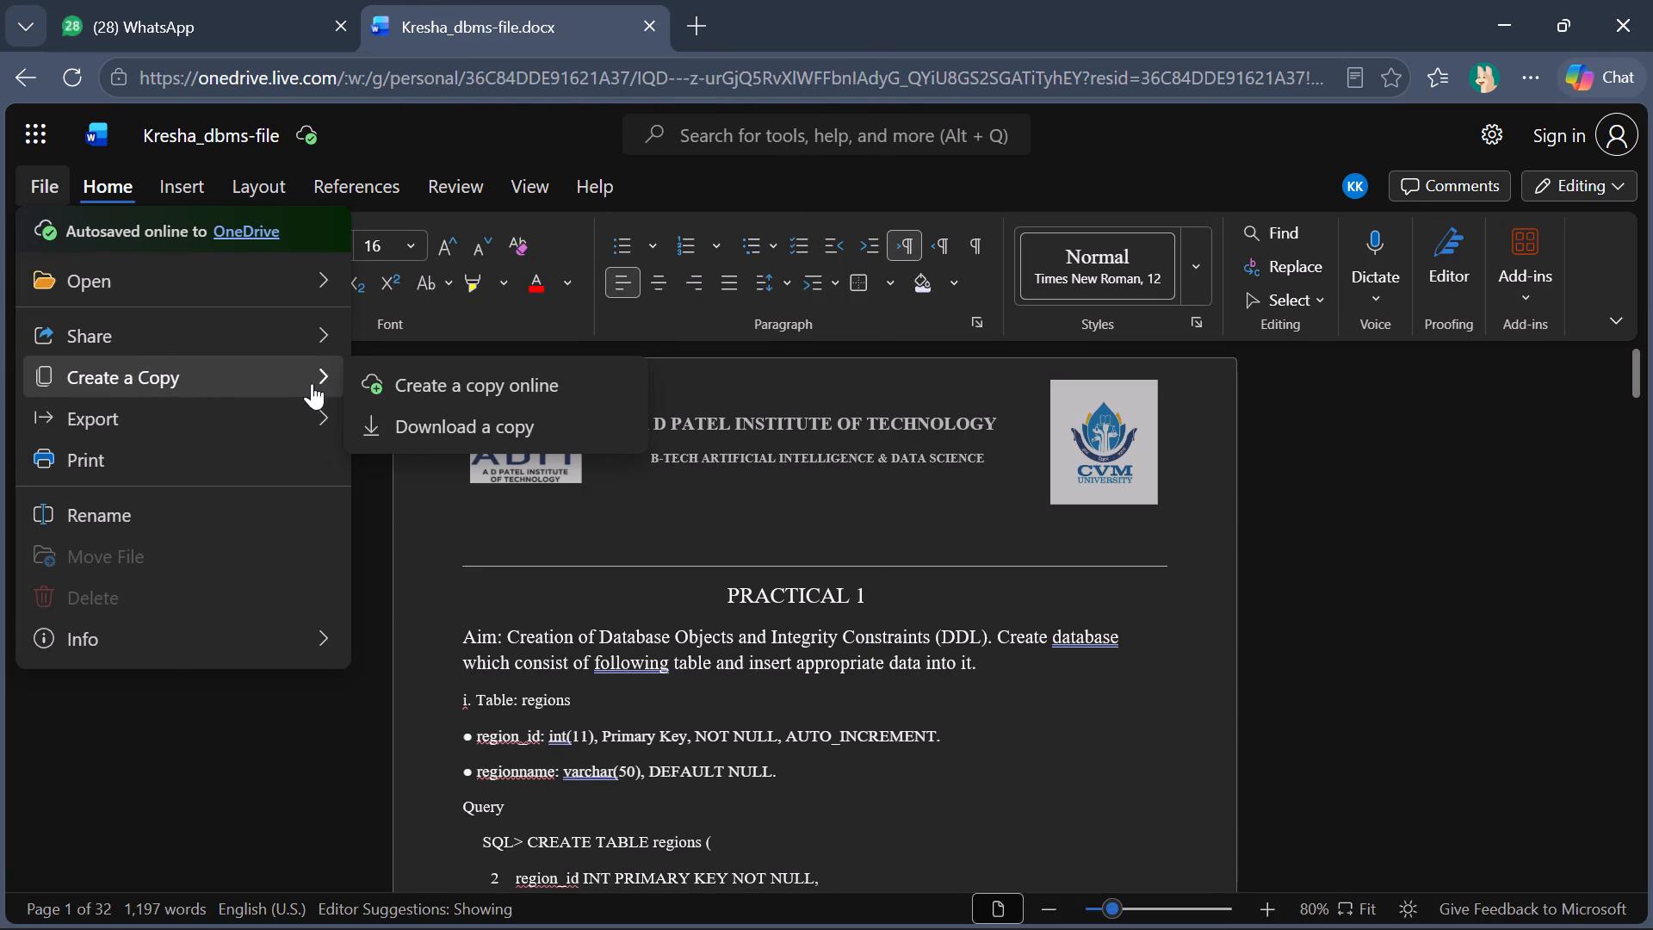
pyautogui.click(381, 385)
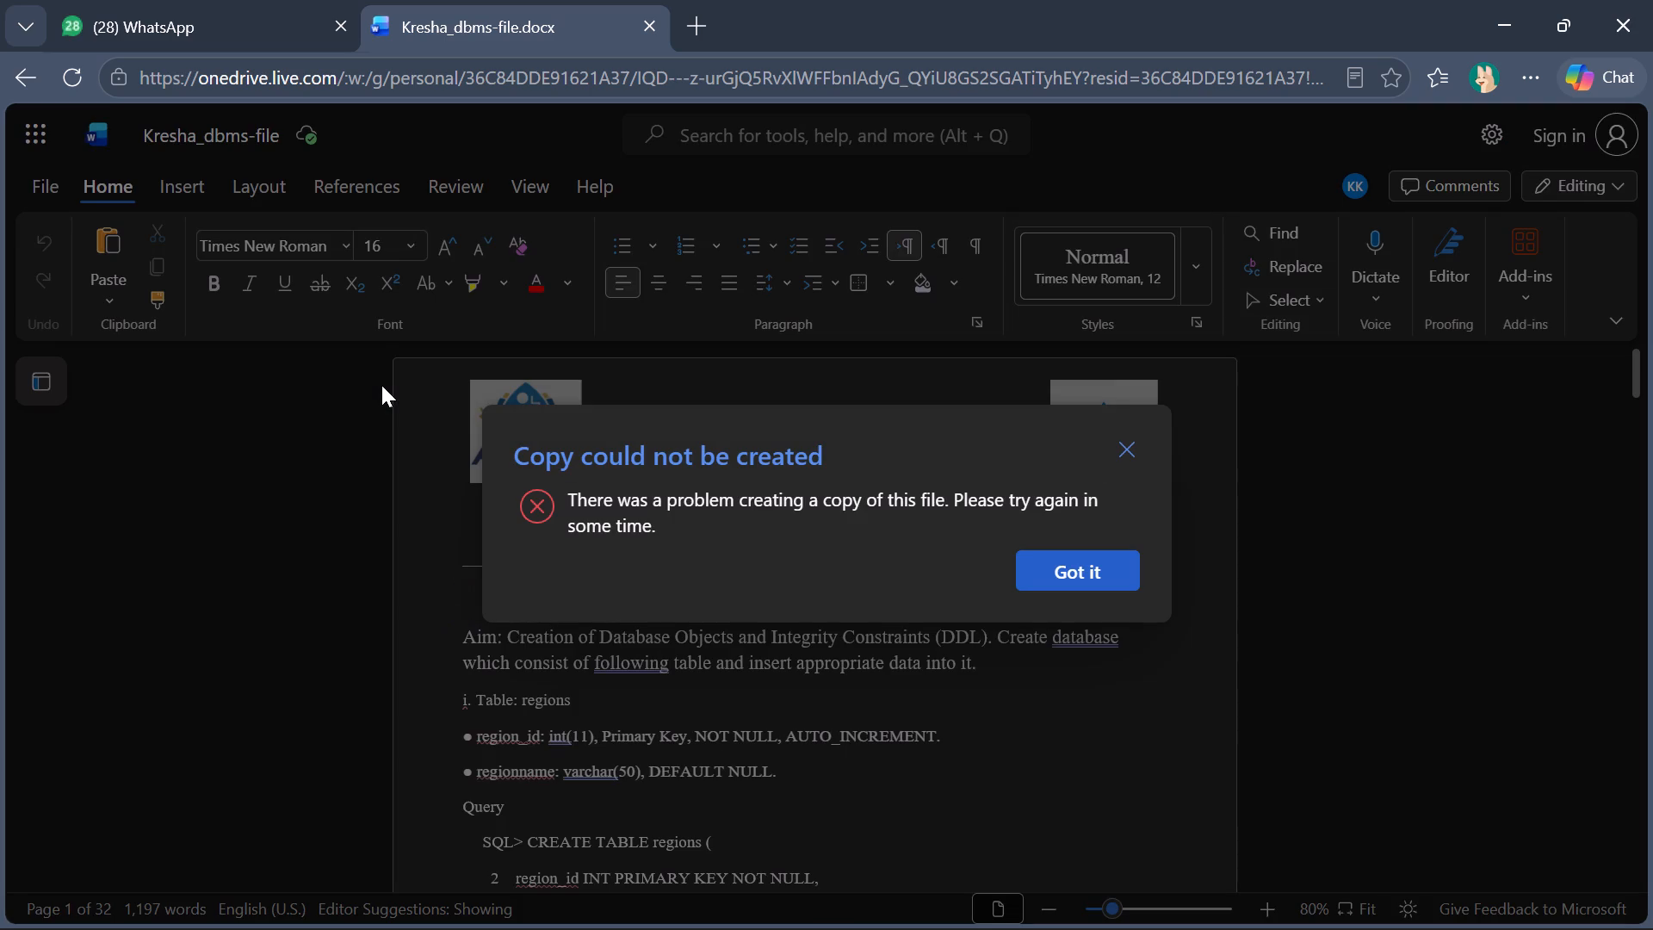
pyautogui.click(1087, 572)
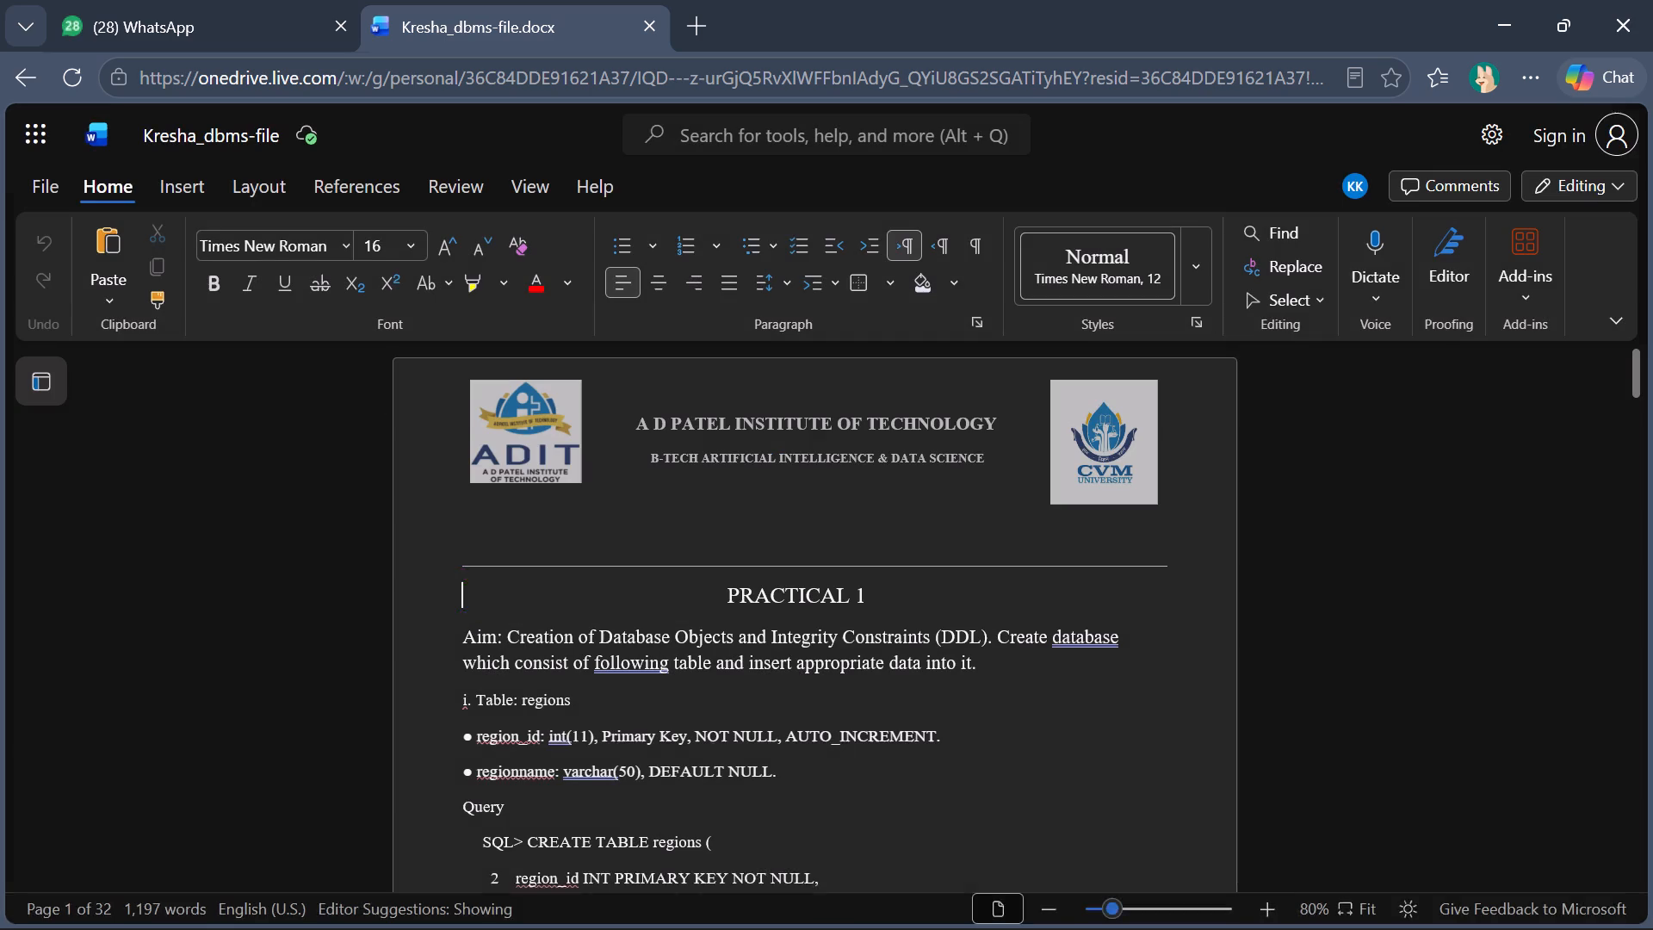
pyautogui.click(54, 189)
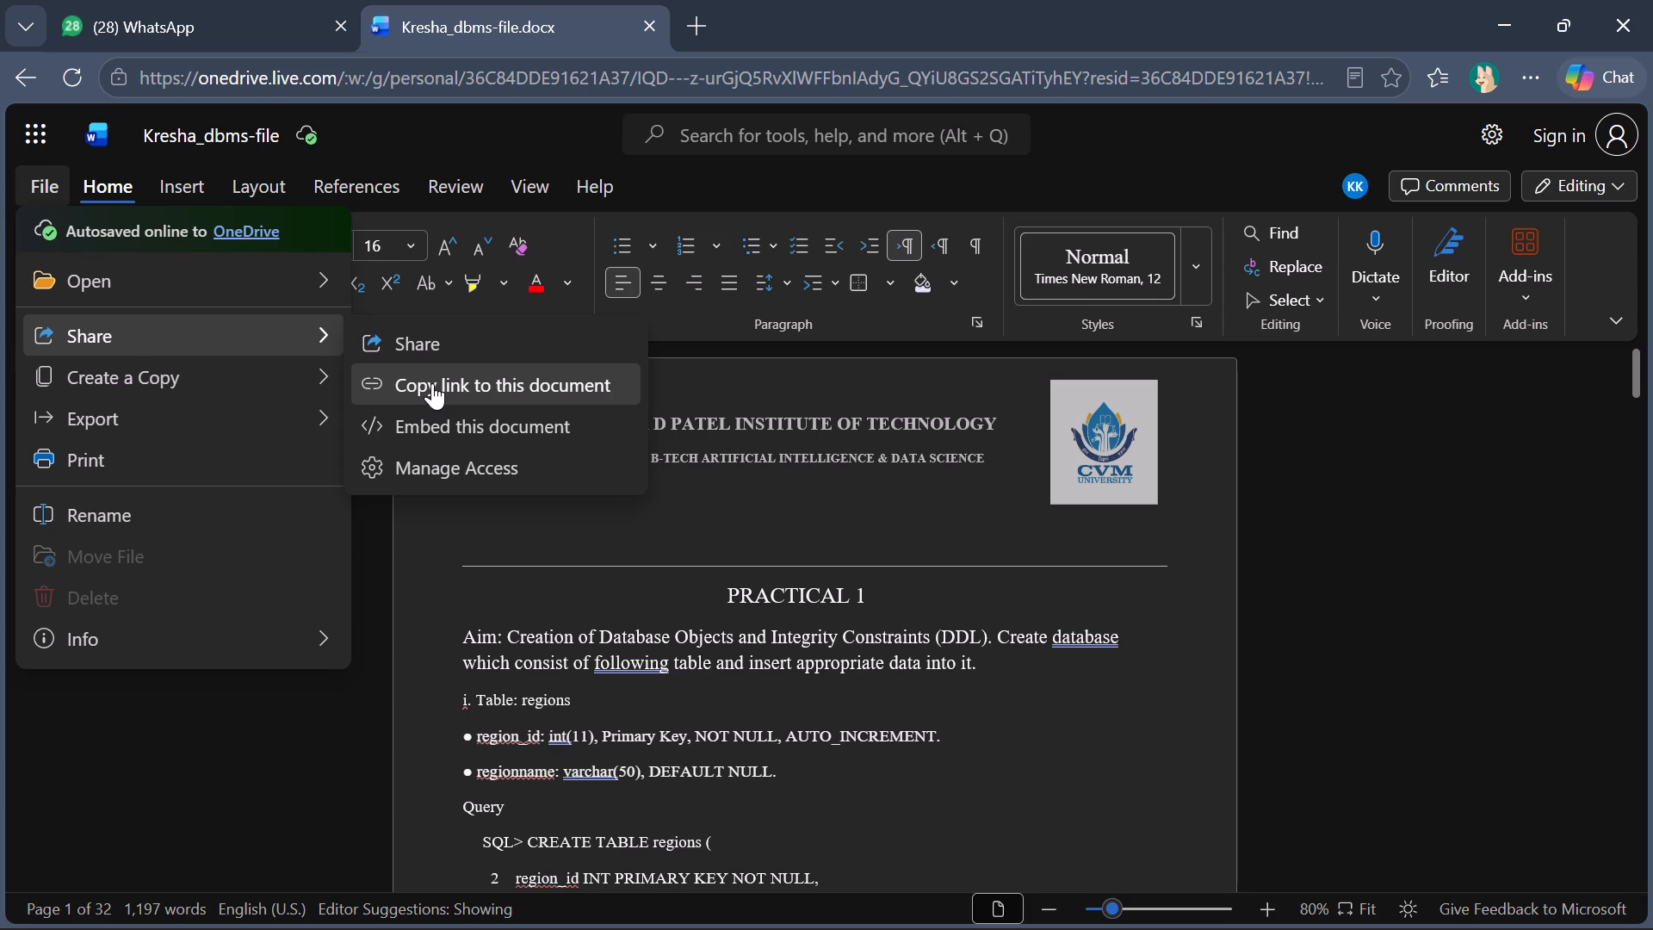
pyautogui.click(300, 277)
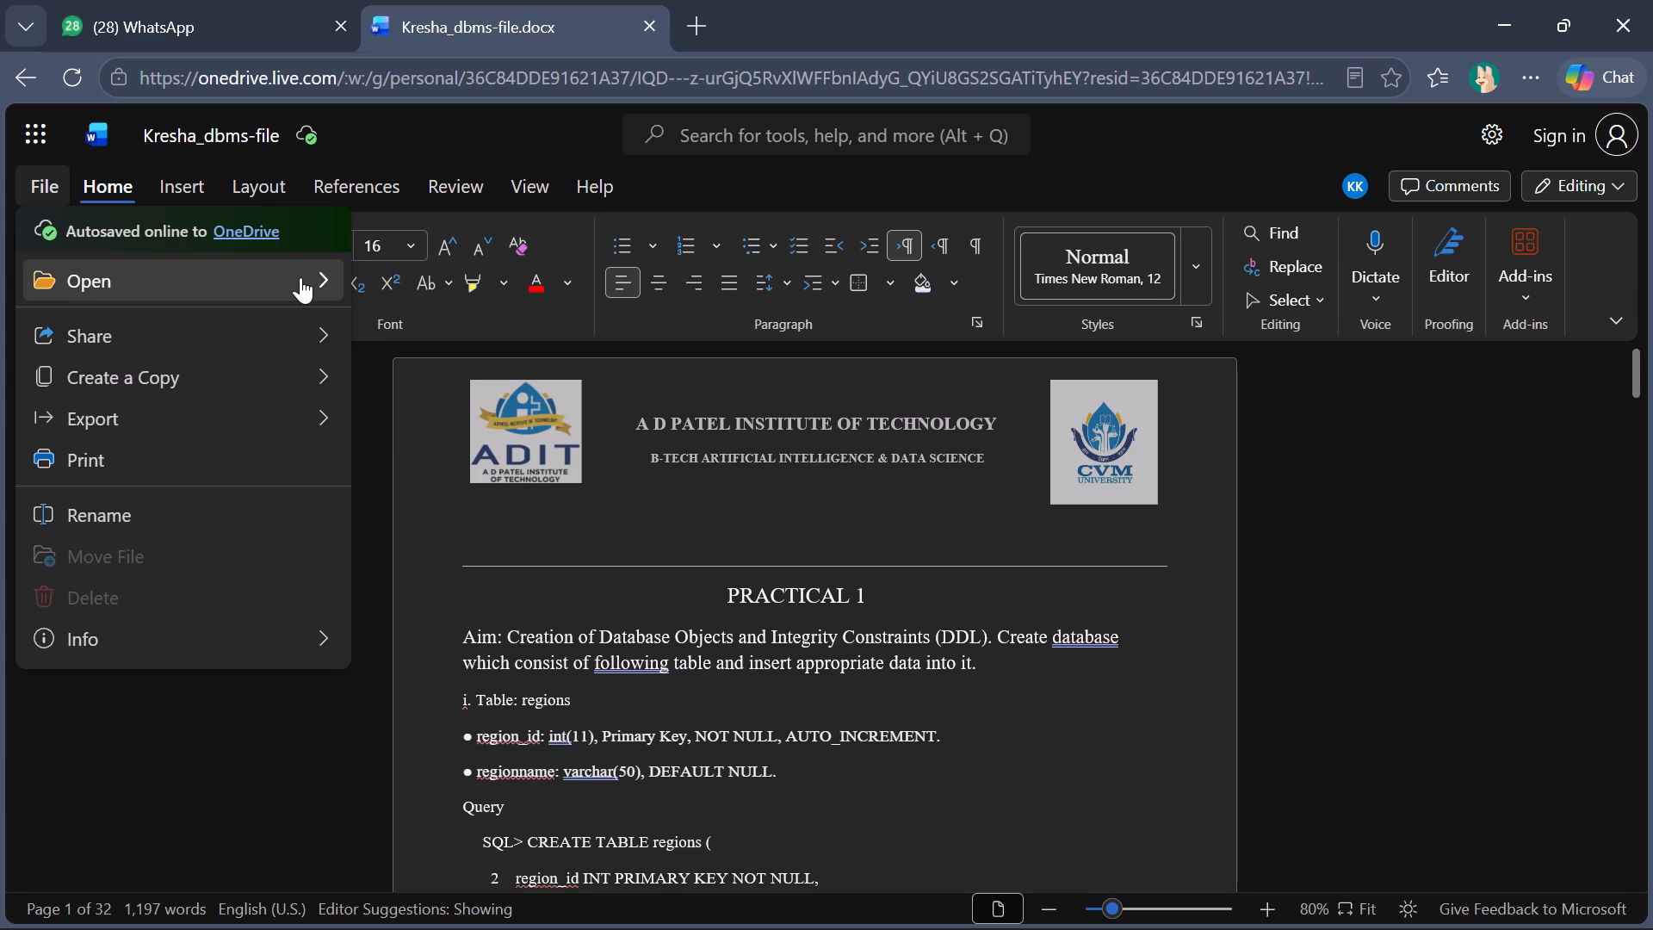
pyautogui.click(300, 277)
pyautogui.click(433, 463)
# Look through the online Kresha_dbms-file from Practical 1 down to the Practical 6 page with the hiredate sorting task.
pyautogui.scroll(-7, 433, 463)
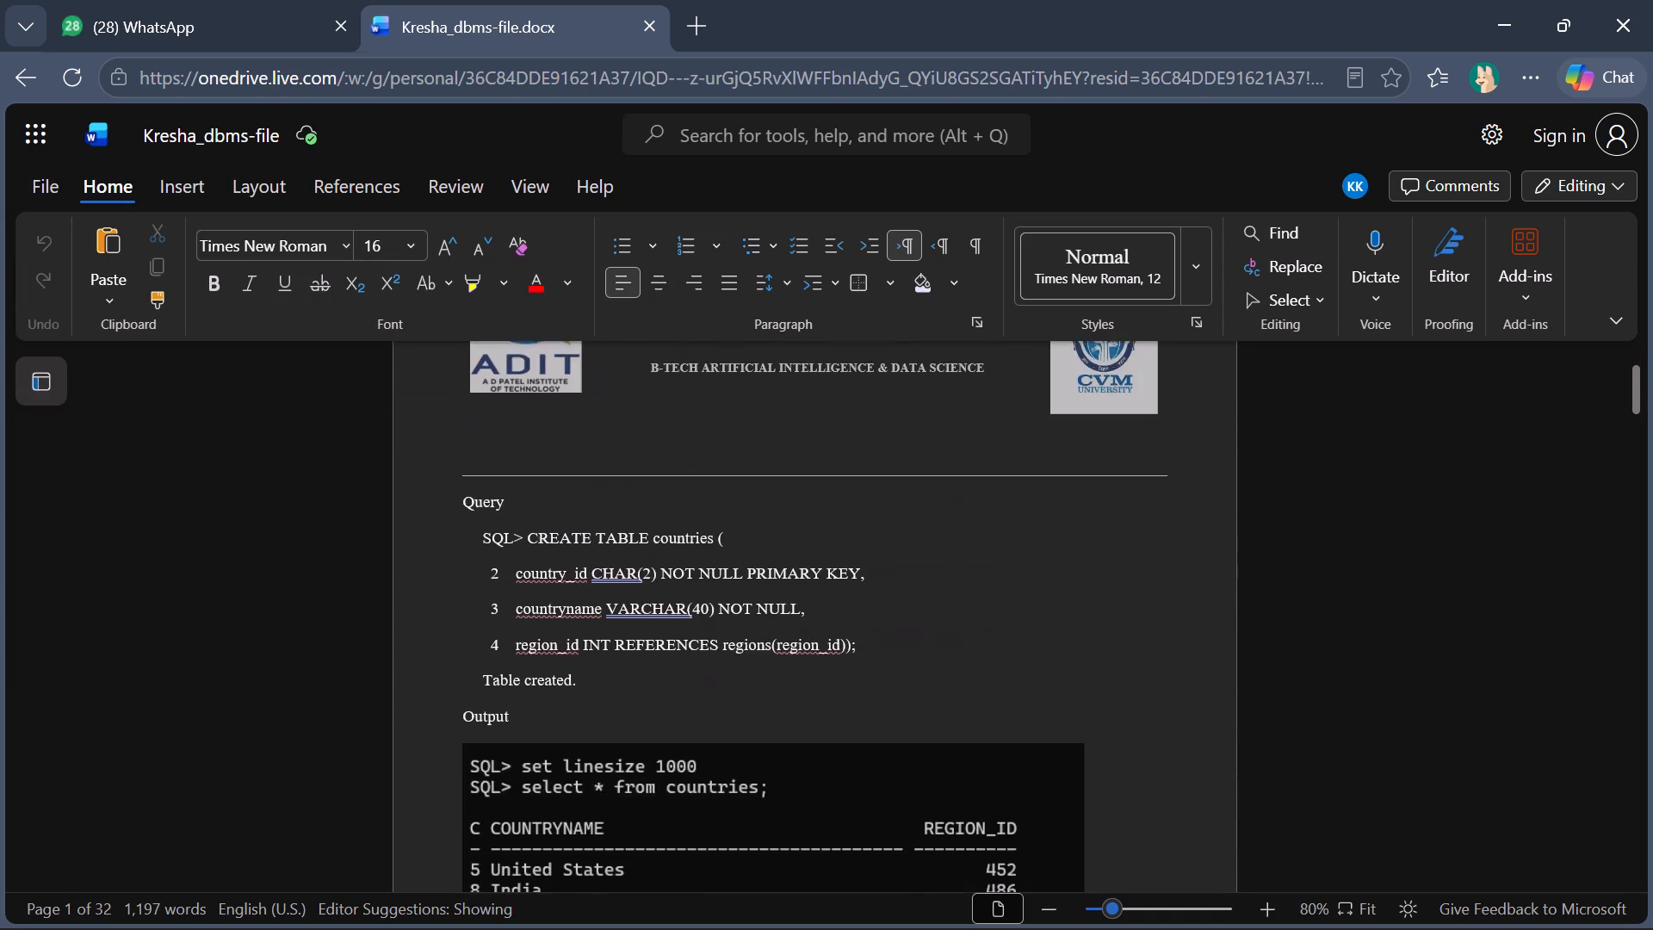
pyautogui.scroll(-9, 433, 463)
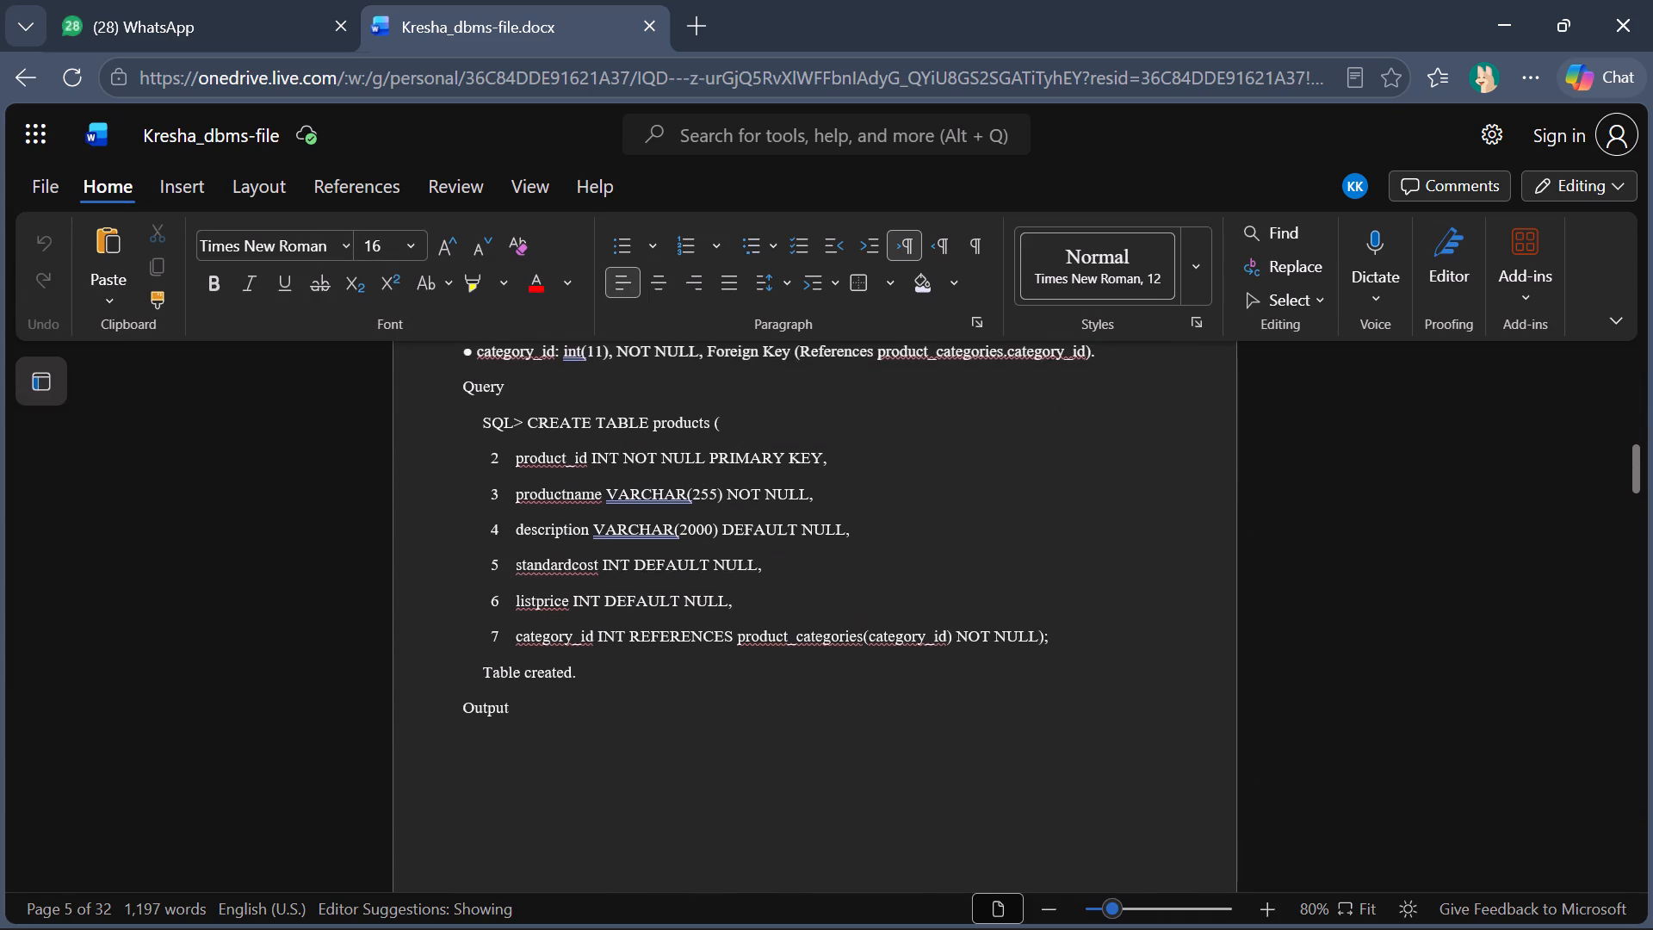
pyautogui.scroll(-7, 433, 463)
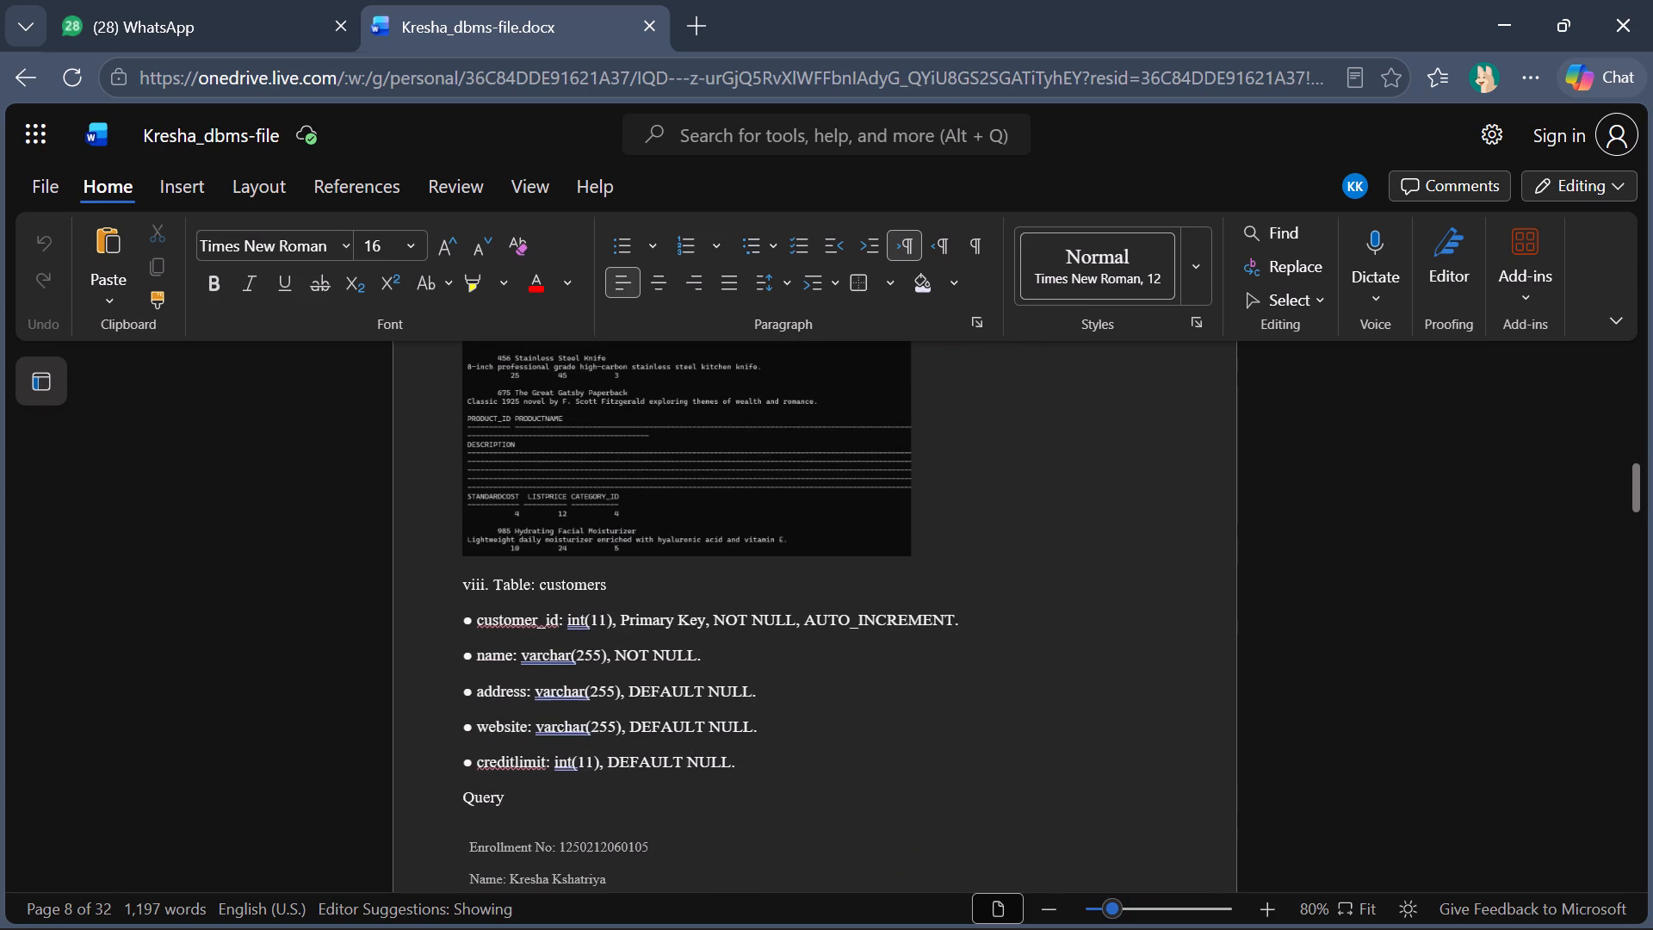
pyautogui.scroll(-5, 574, 562)
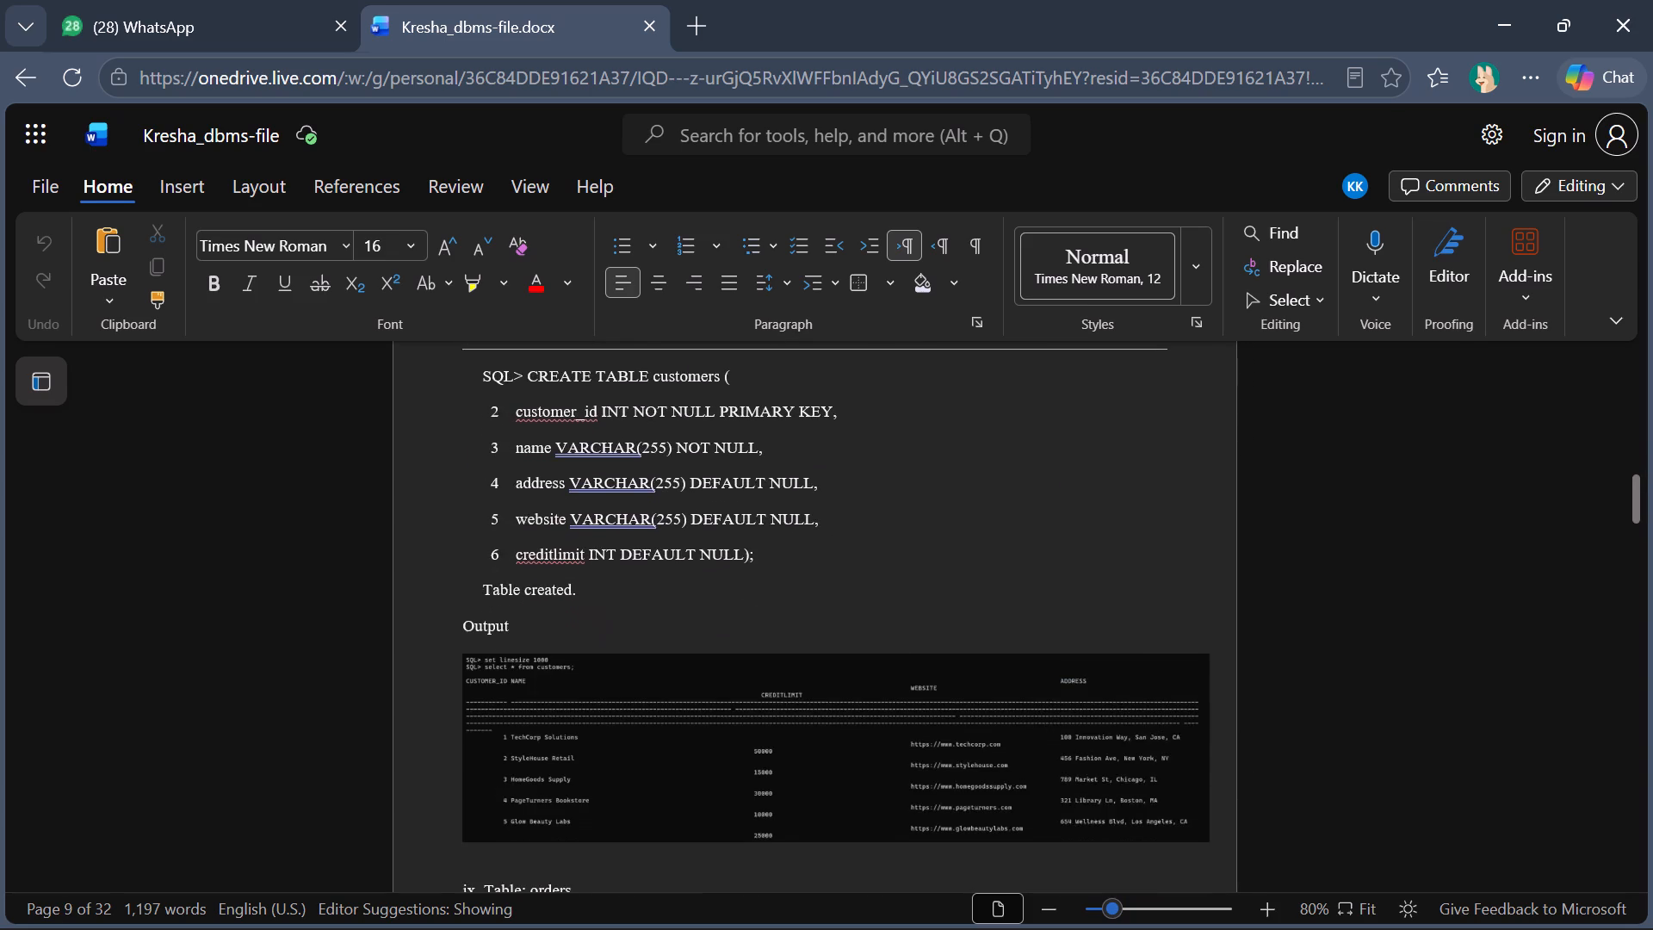
pyautogui.scroll(-11, 574, 562)
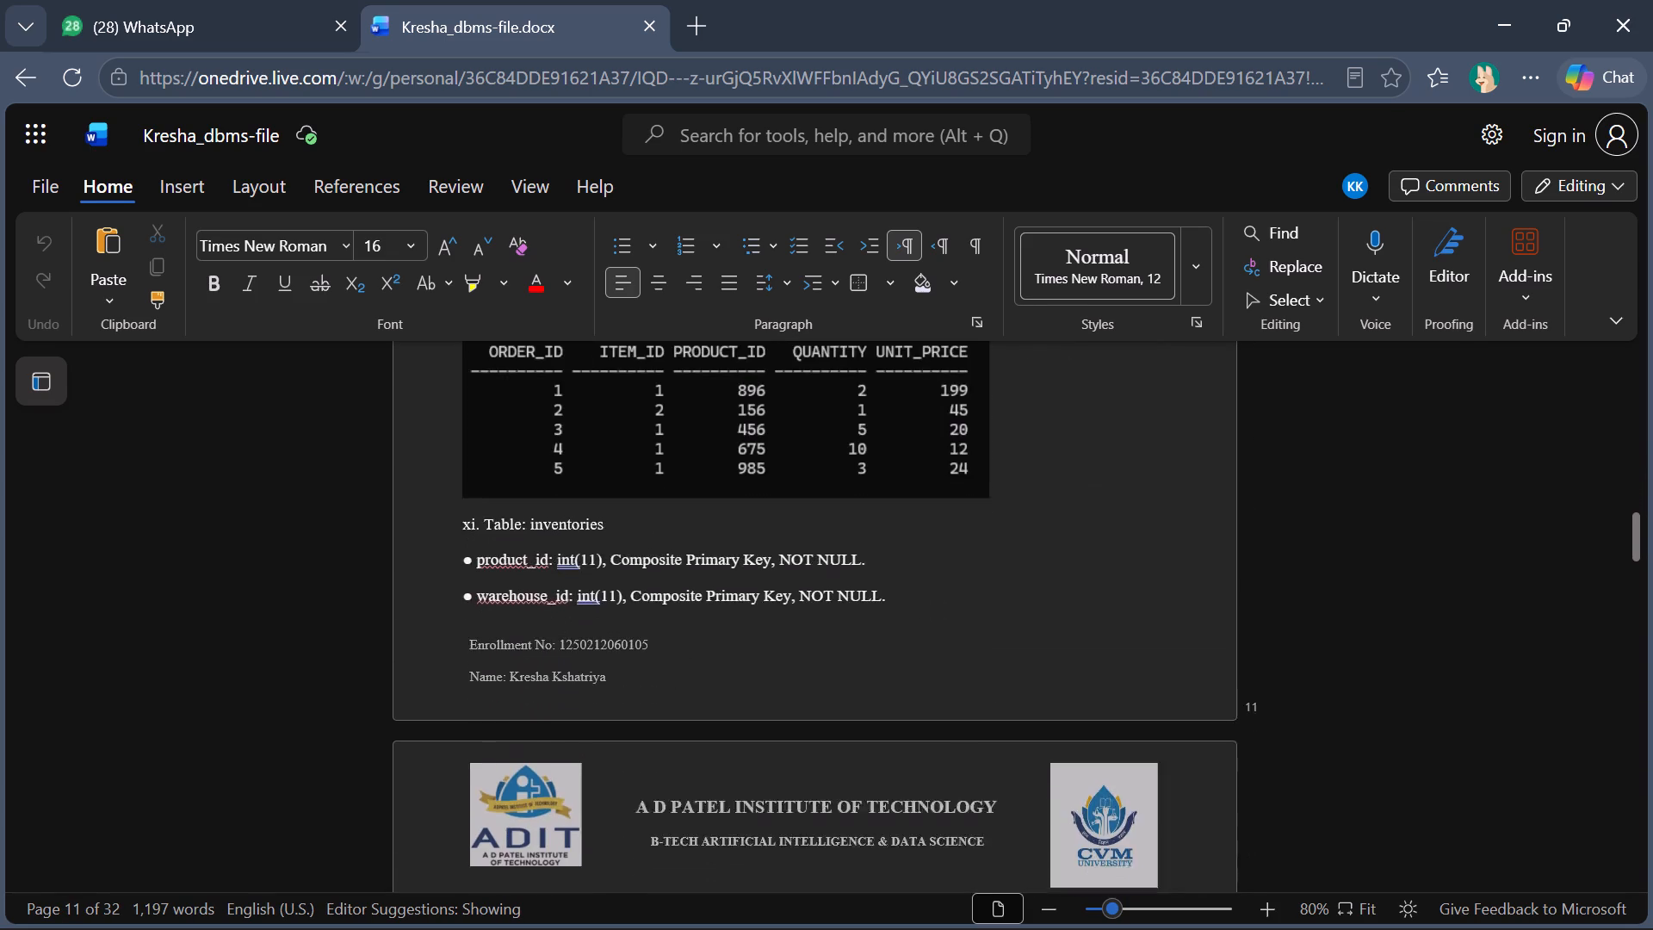
pyautogui.scroll(-10, 574, 562)
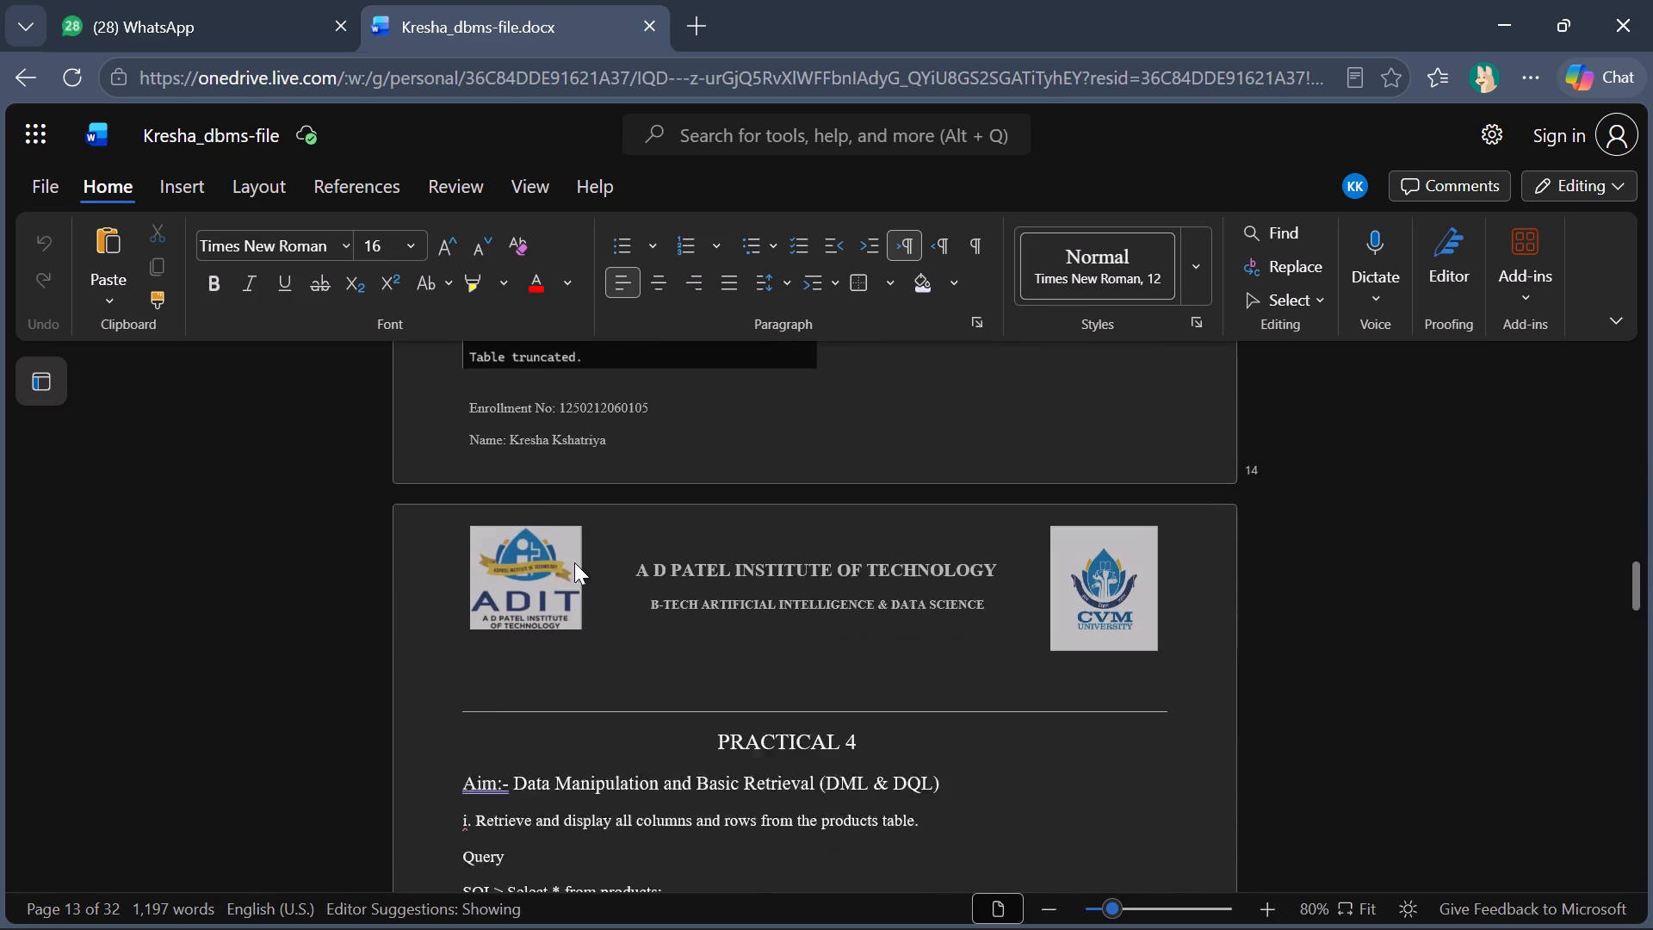
pyautogui.scroll(-9, 574, 562)
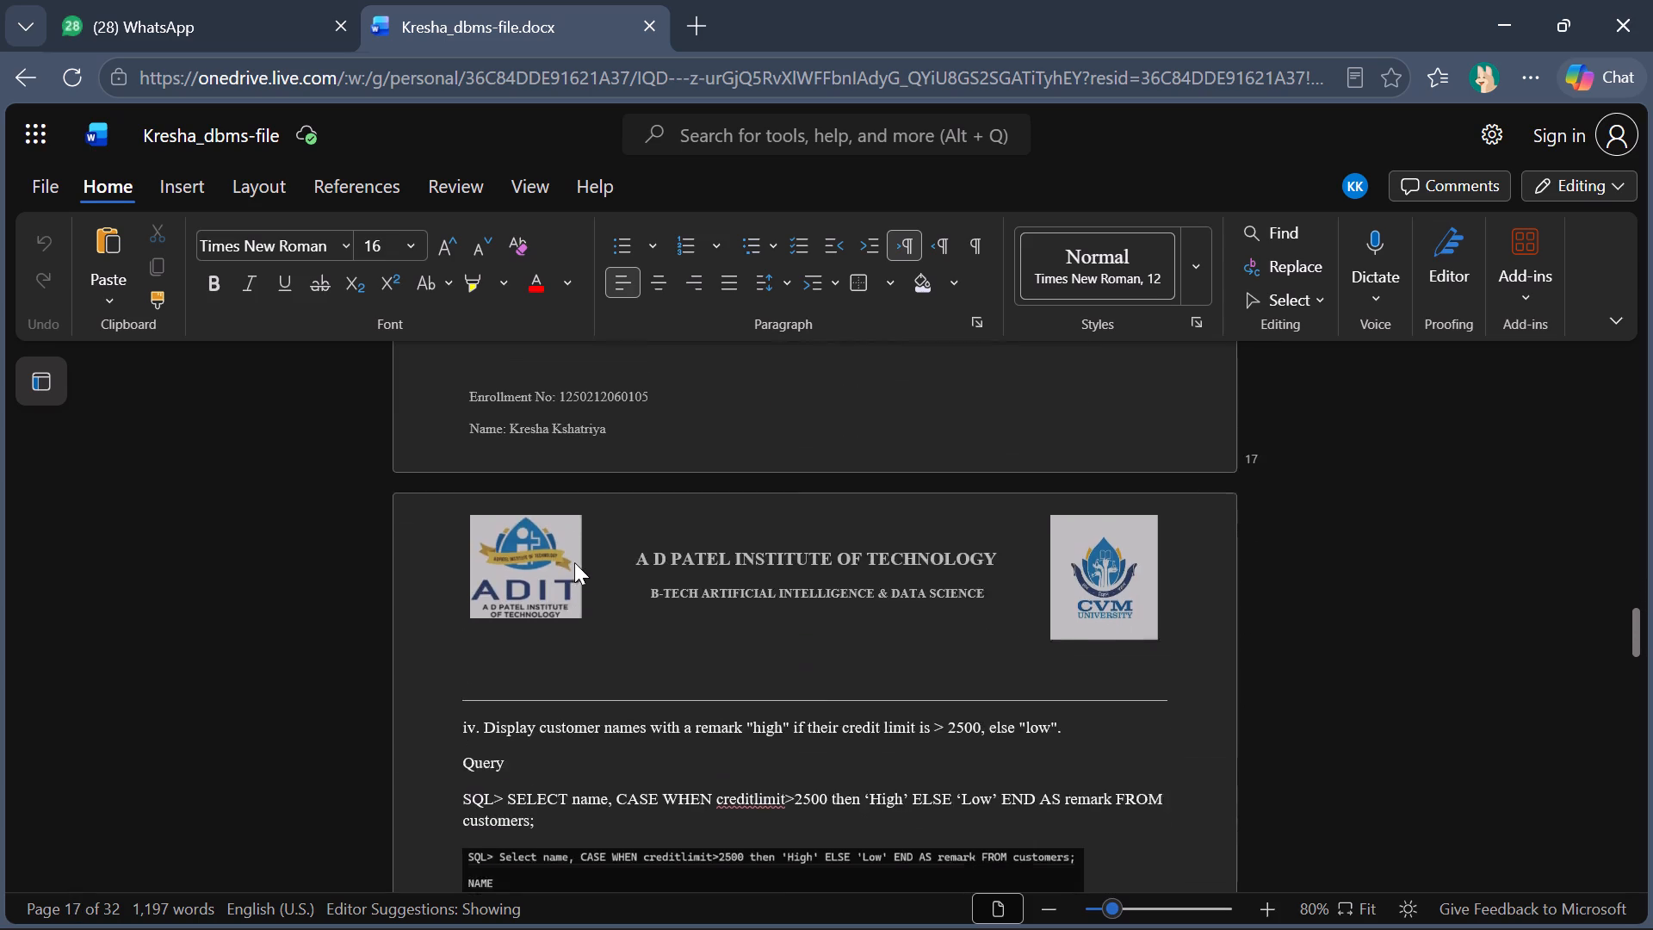
pyautogui.scroll(-7, 574, 562)
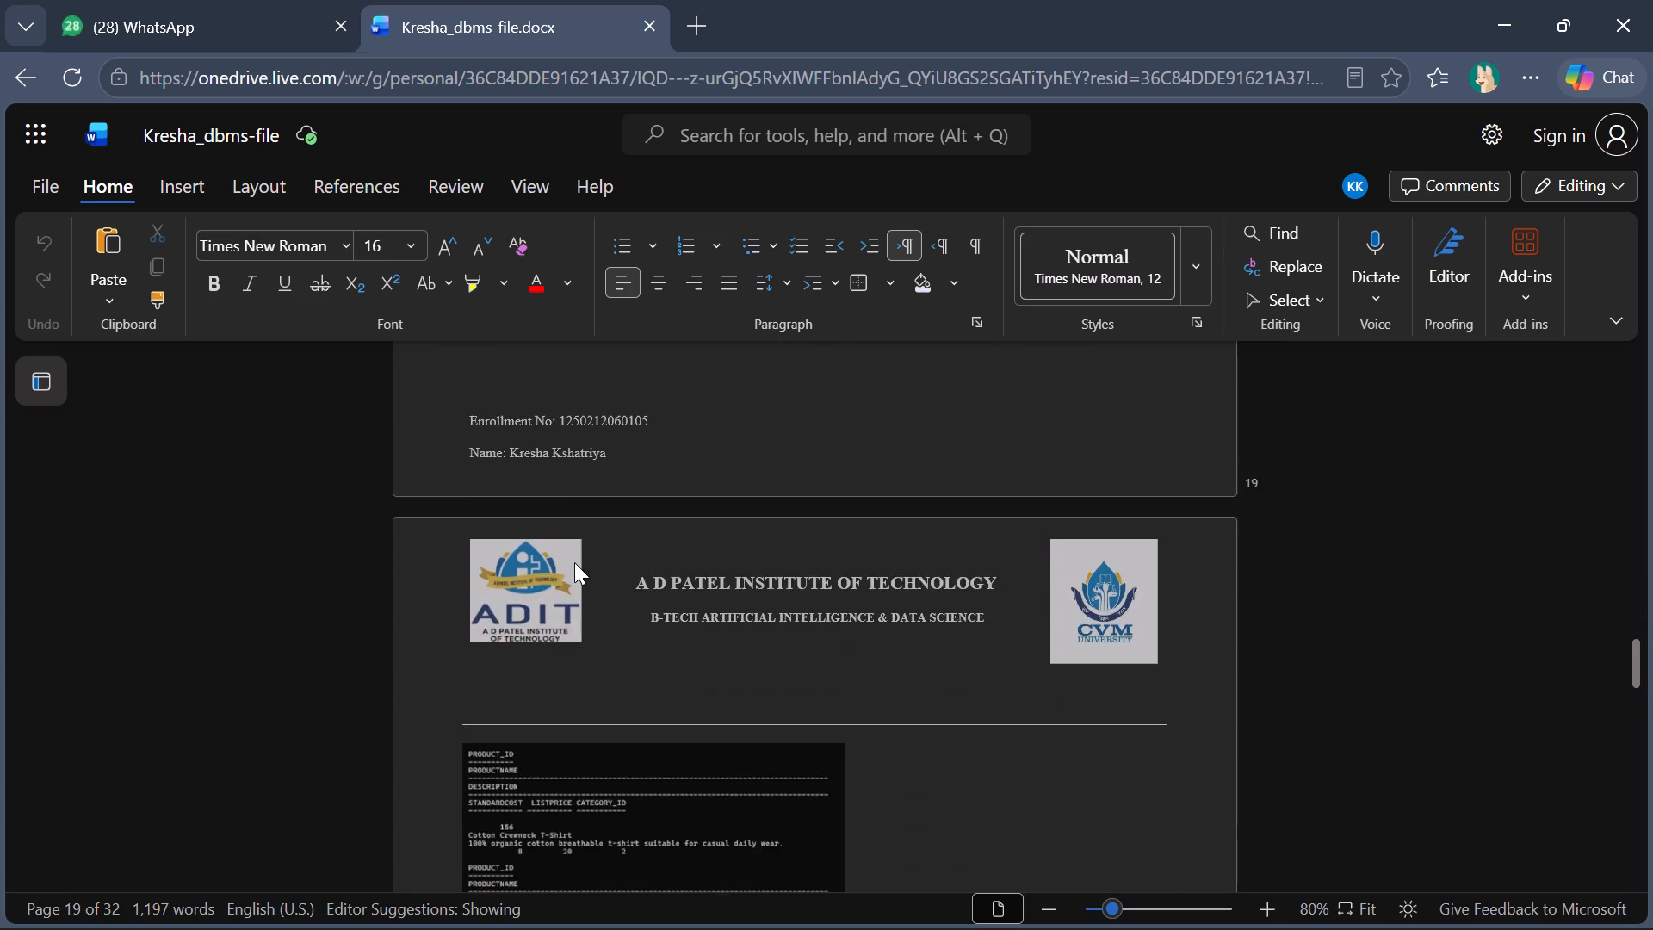
pyautogui.scroll(-10, 574, 562)
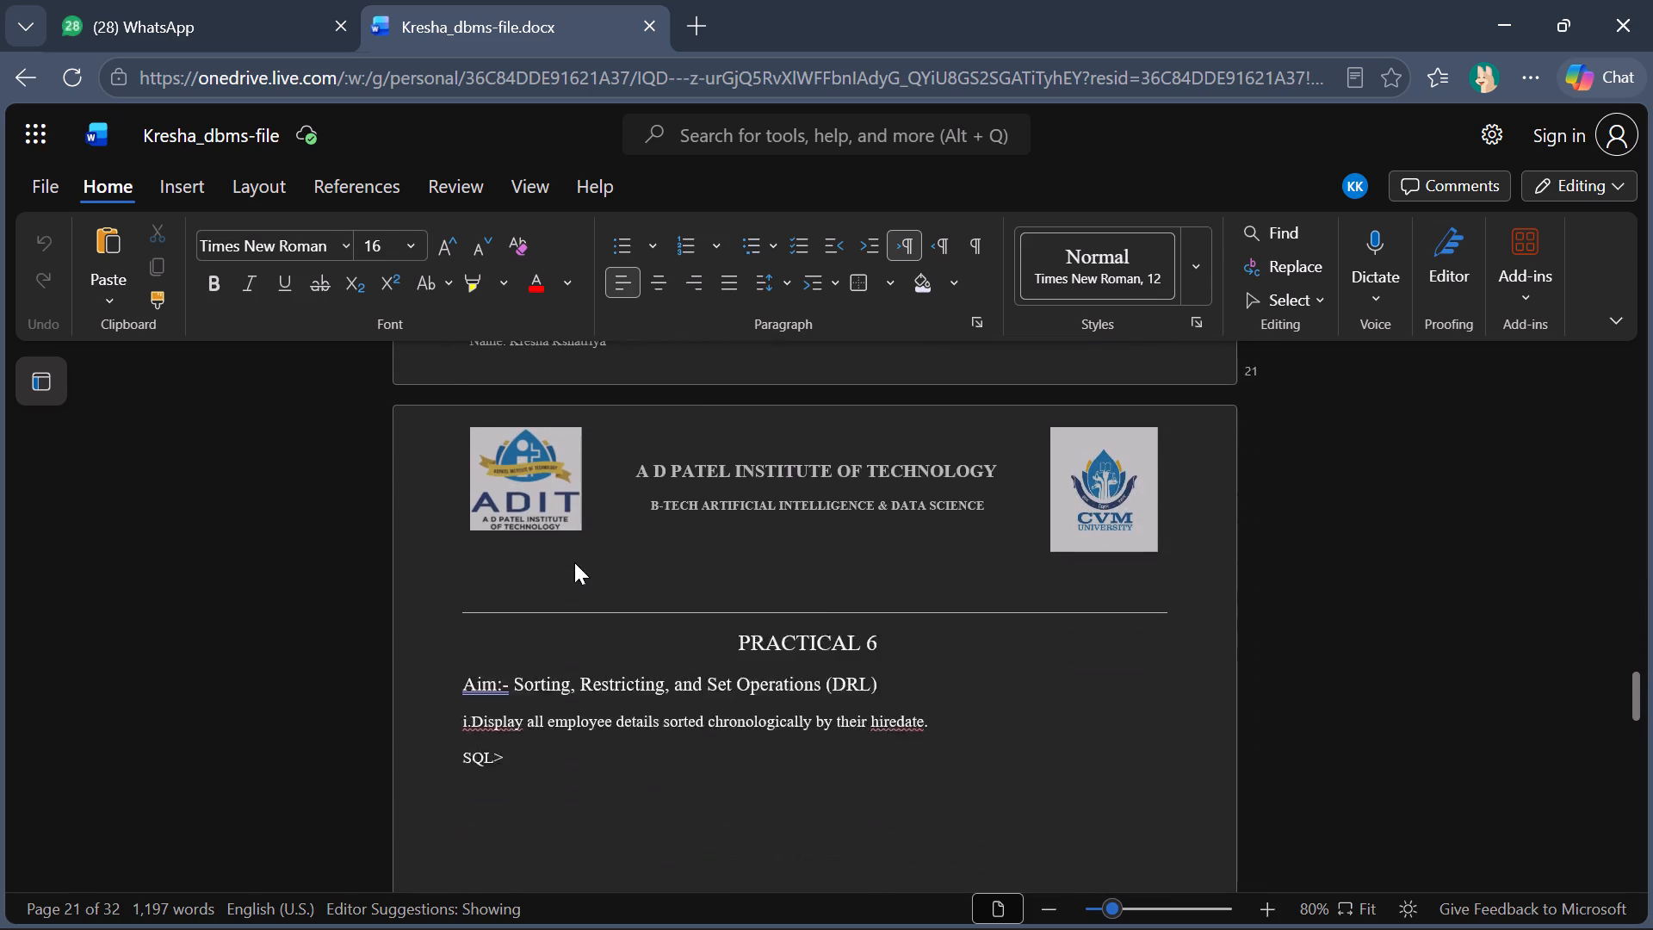
pyautogui.scroll(-3, 574, 562)
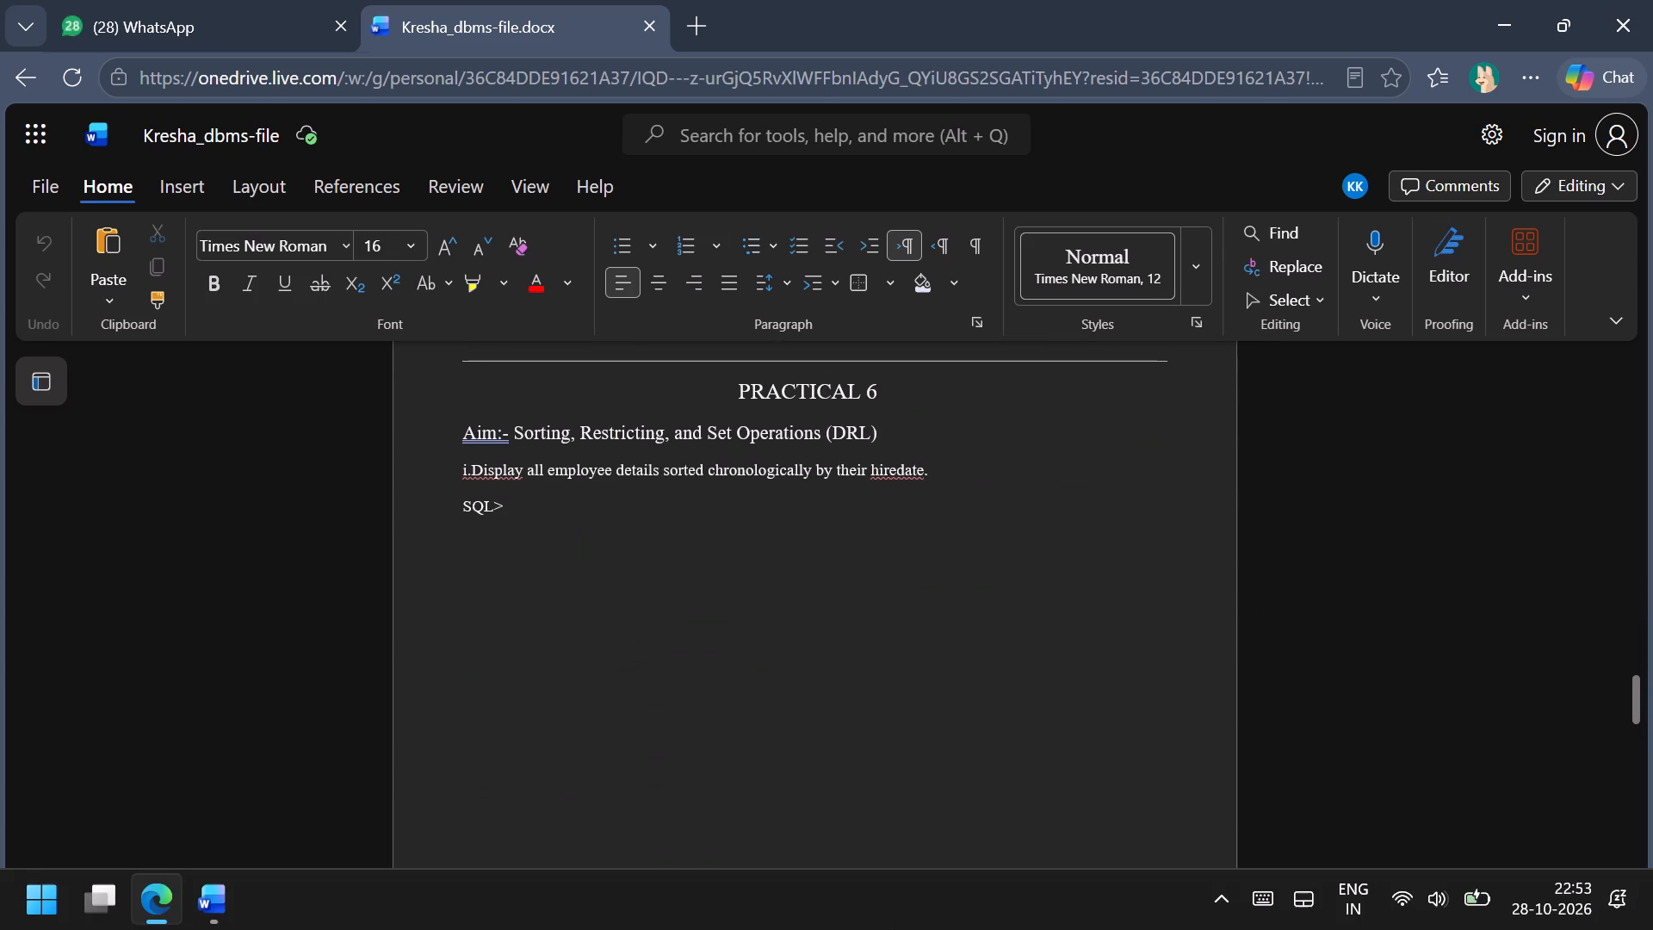
# Switch to the khushi DBMS practical file in Word and arrange its window side by side with the browser showing Kresha_dbms-file.
pyautogui.click(191, 904)
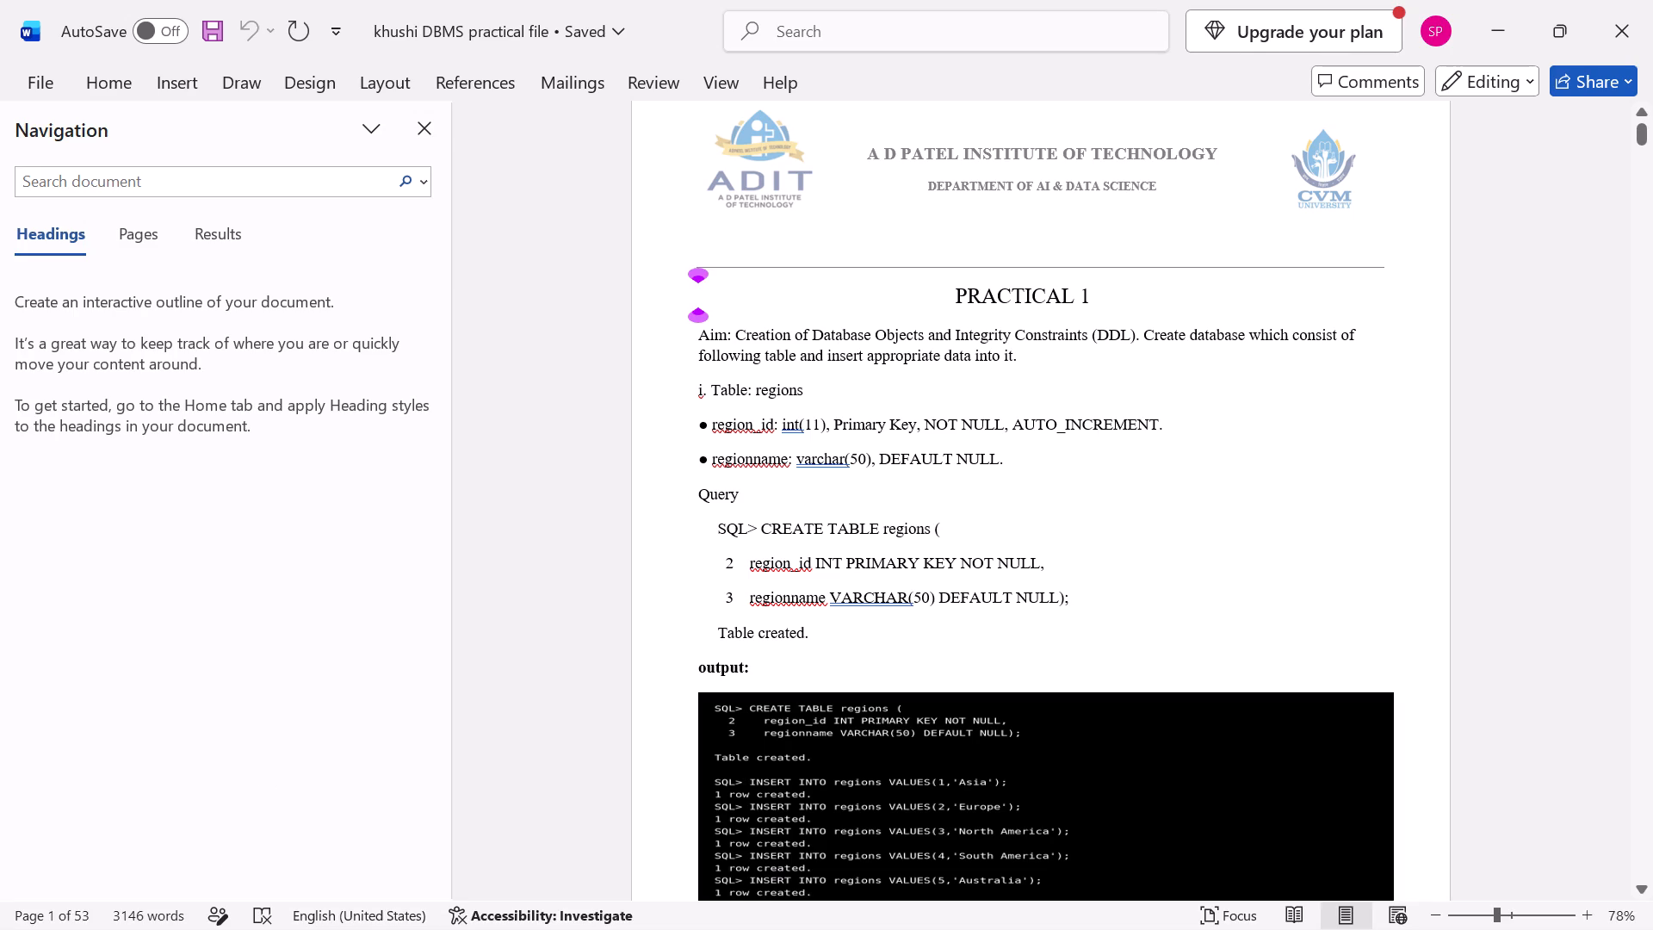
pyautogui.scroll(1, 925, 594)
pyautogui.scroll(-1, 925, 594)
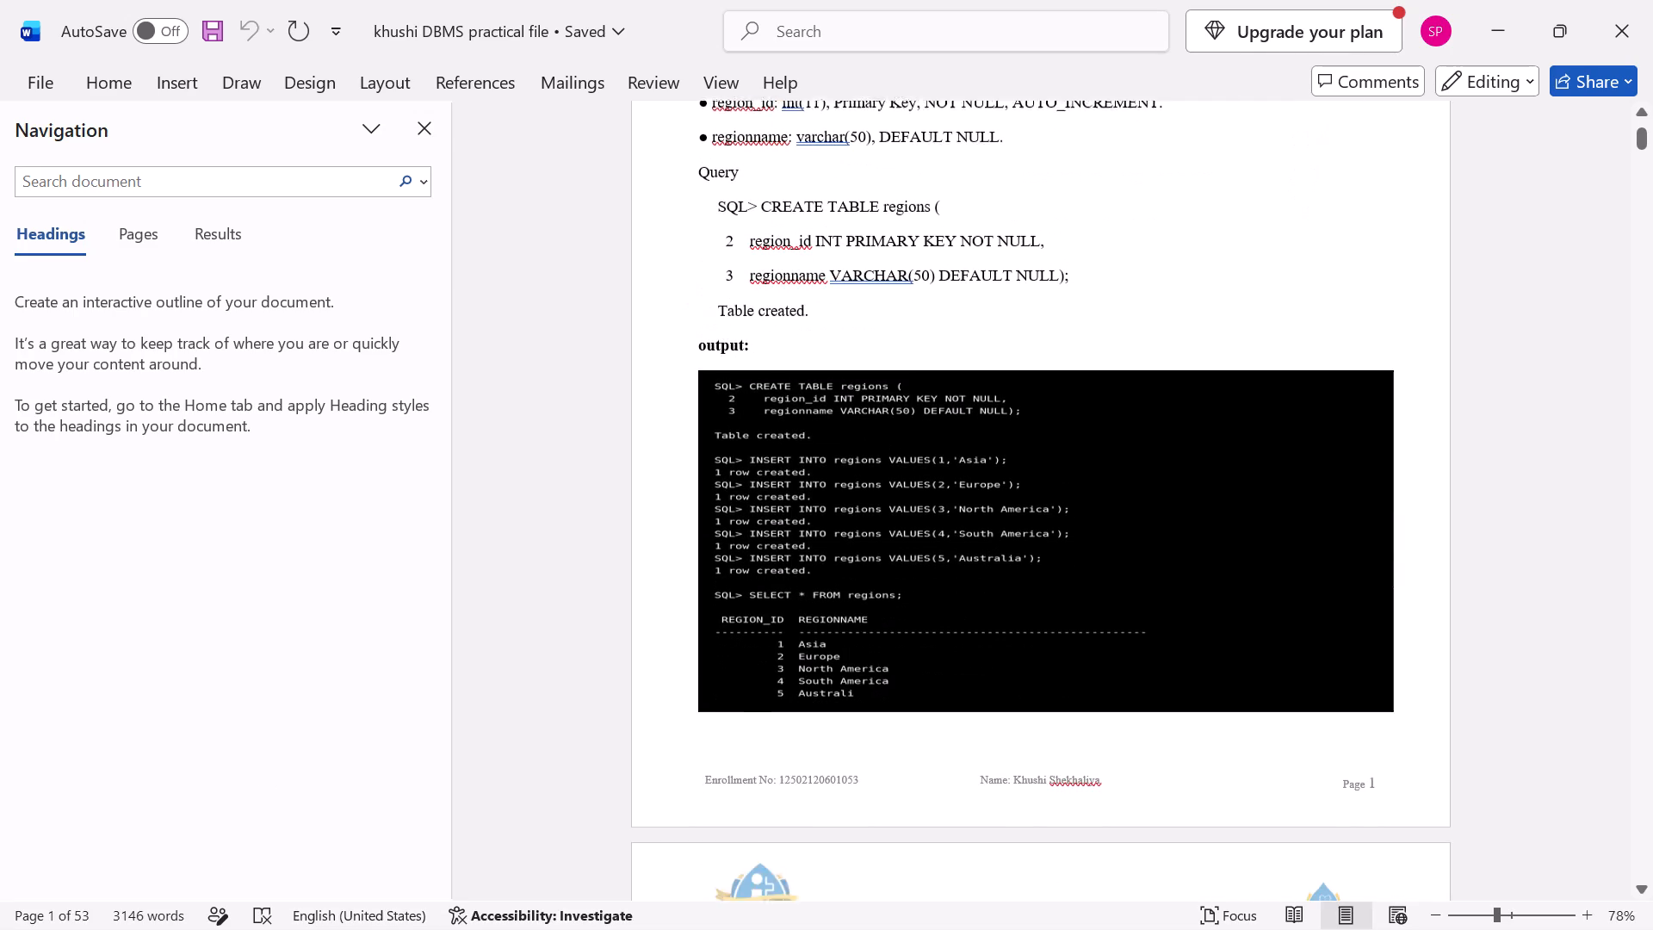
pyautogui.scroll(-14, 925, 594)
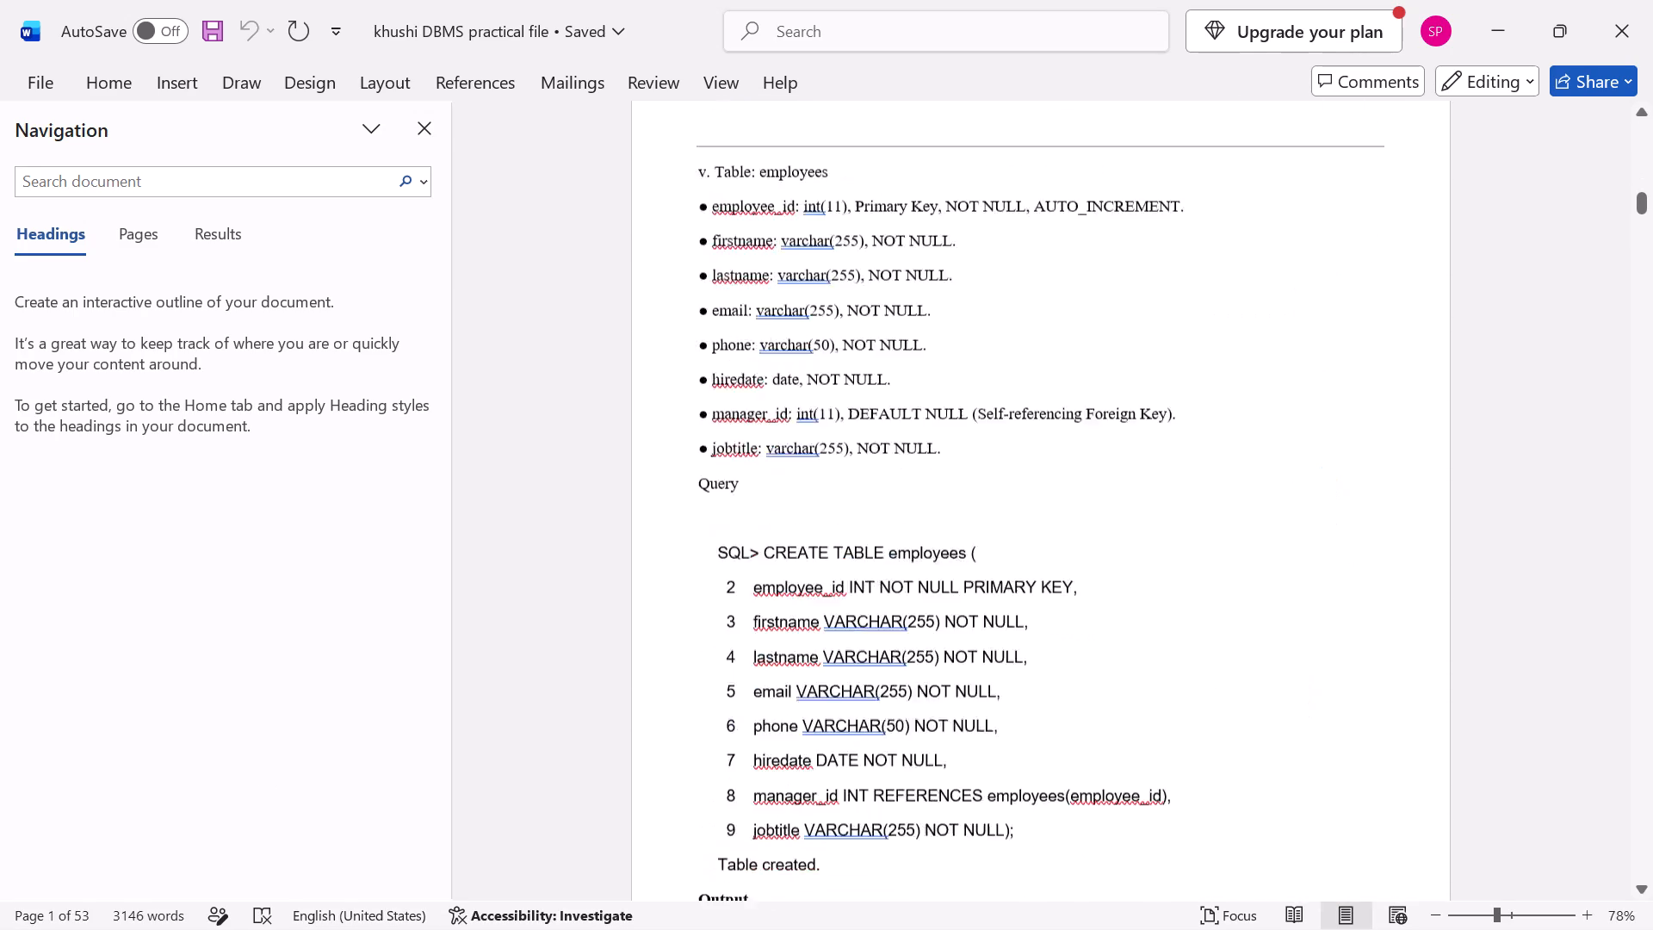
pyautogui.scroll(-3, 925, 594)
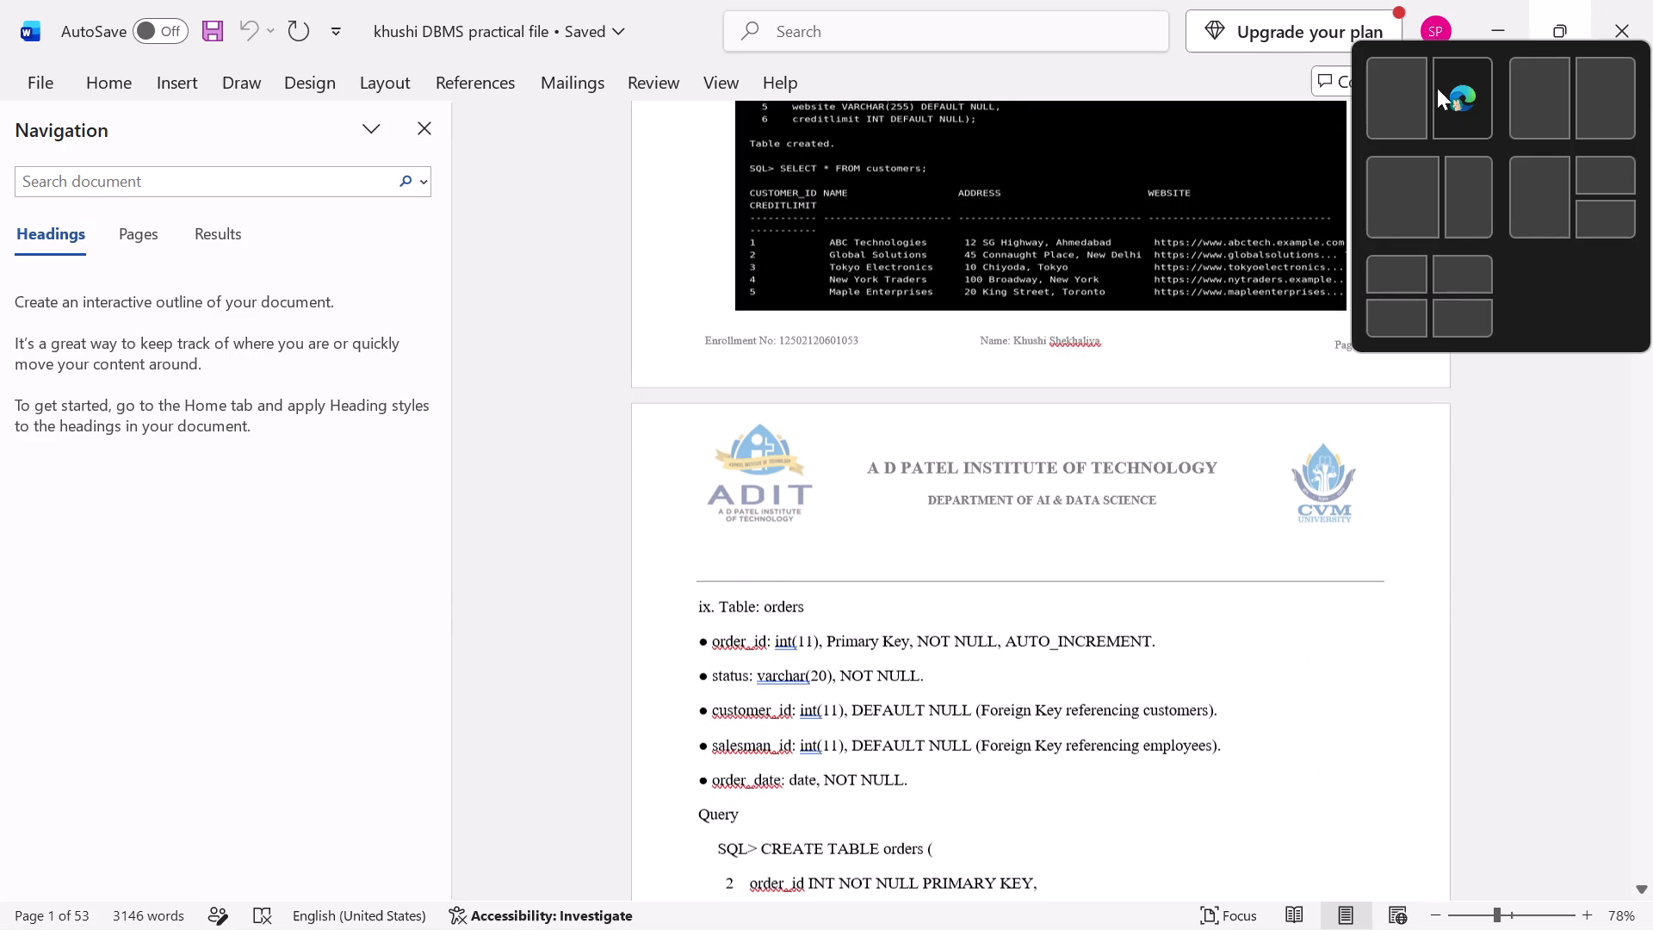
pyautogui.click(1377, 121)
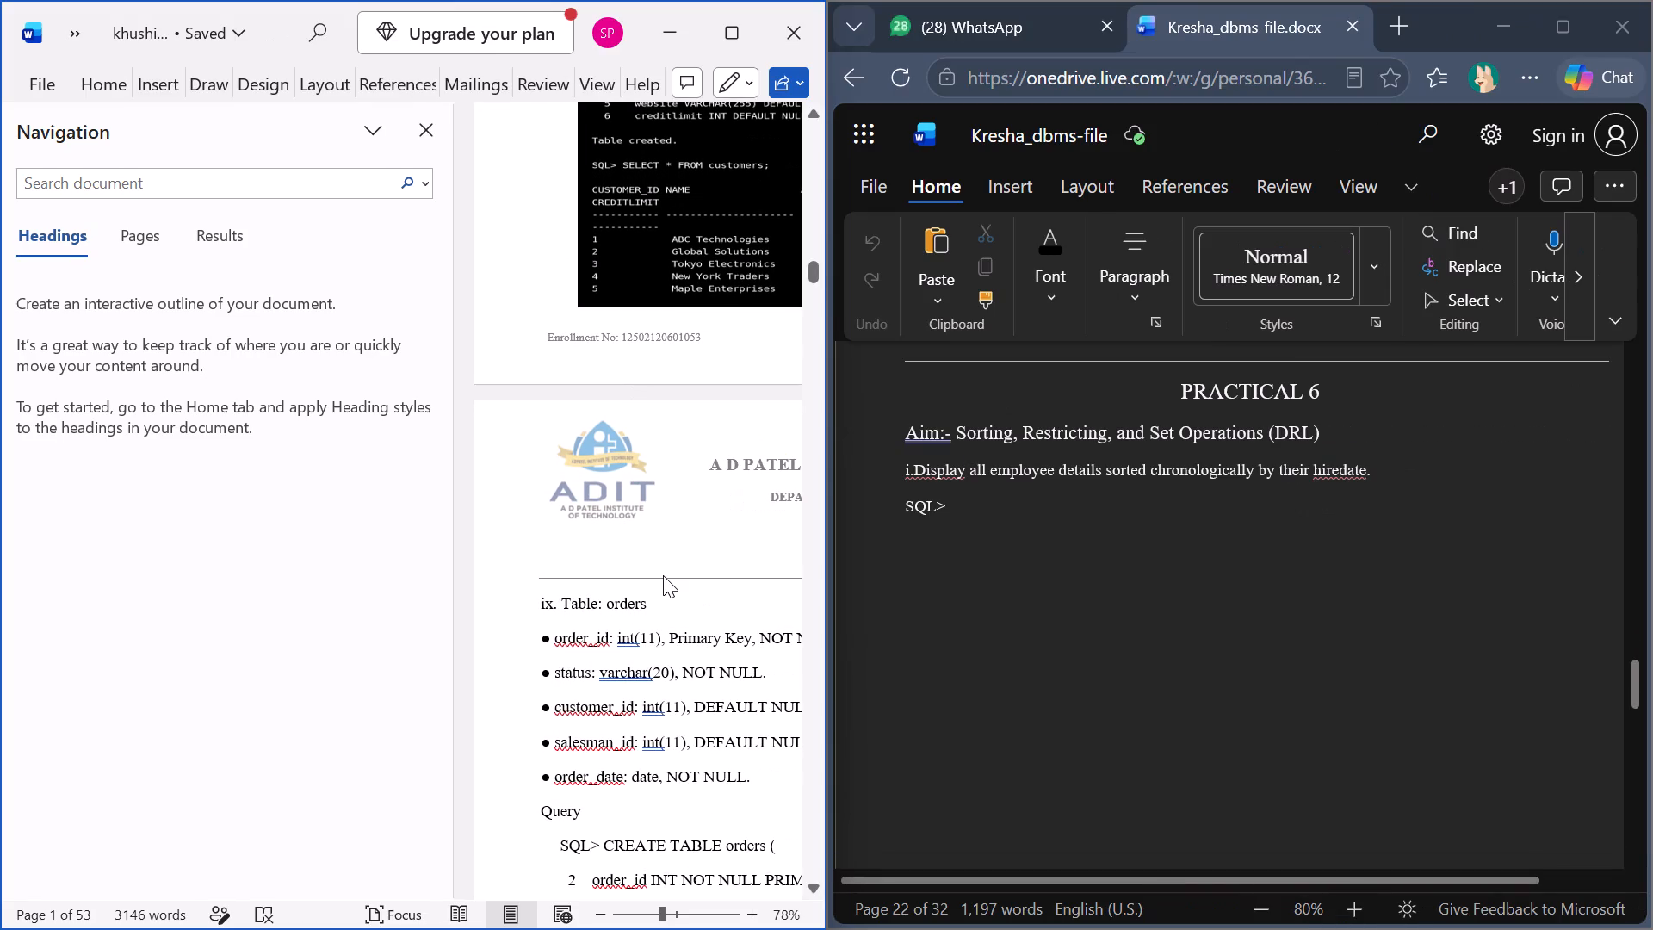
# Close the Navigation pane of the khushi DBMS practical file.
pyautogui.click(427, 124)
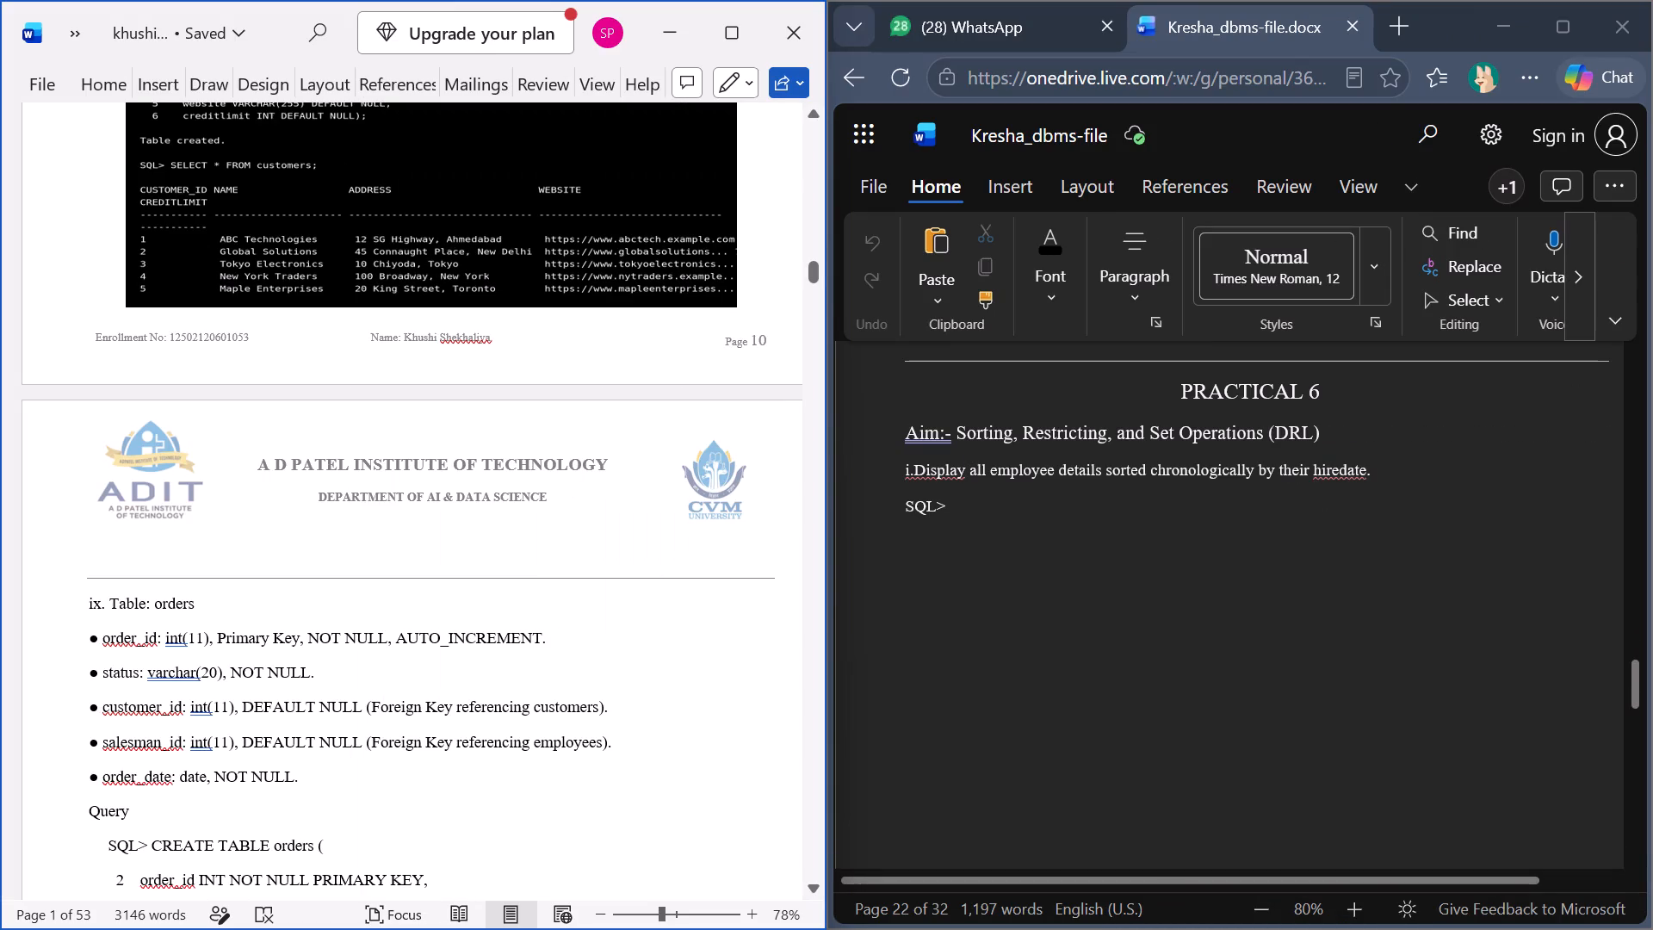
# Look through the khushi DBMS practical file from the orders table task down to the Practical 6 page.
pyautogui.scroll(-8, 369, 512)
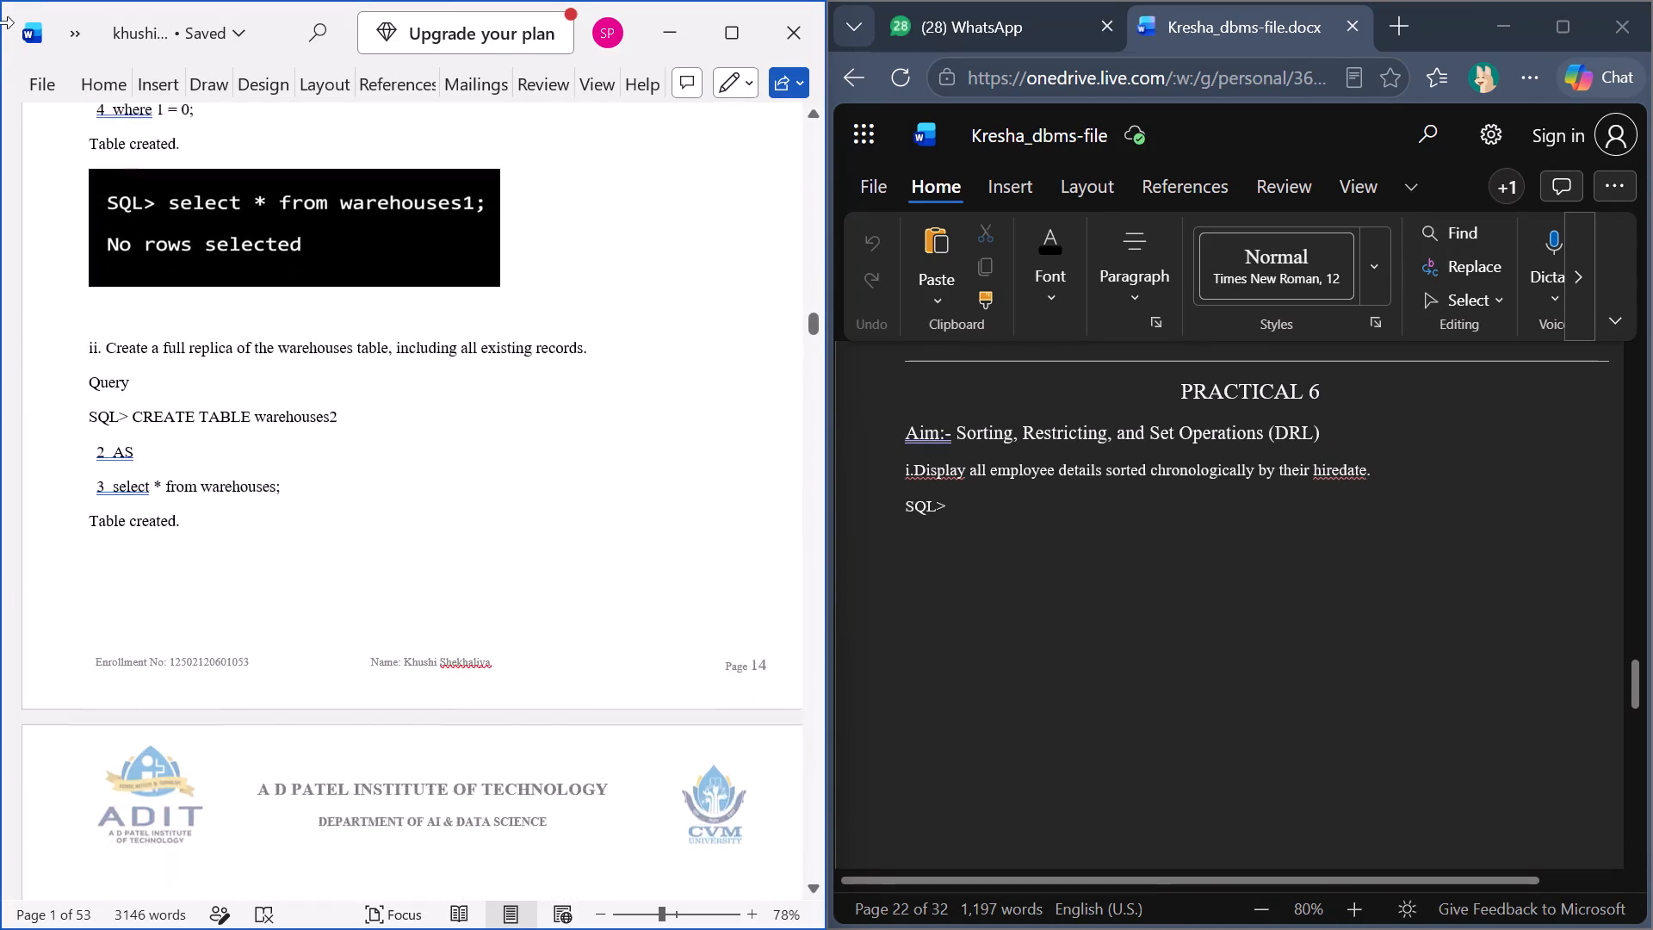
pyautogui.click(155, 25)
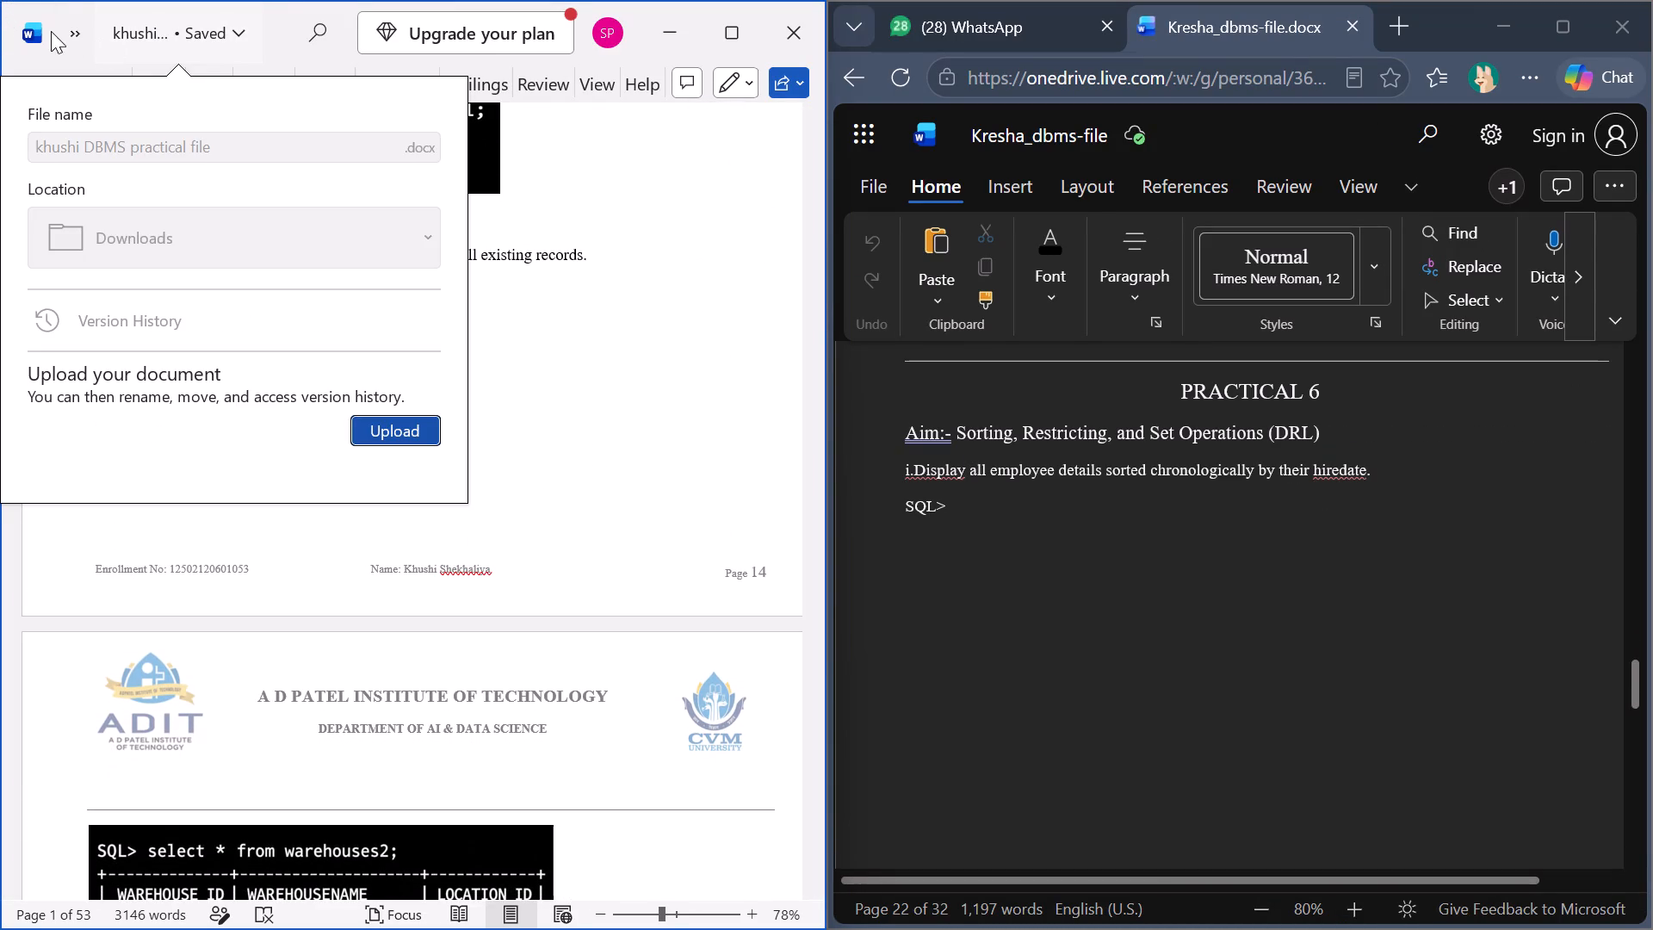
pyautogui.click(49, 31)
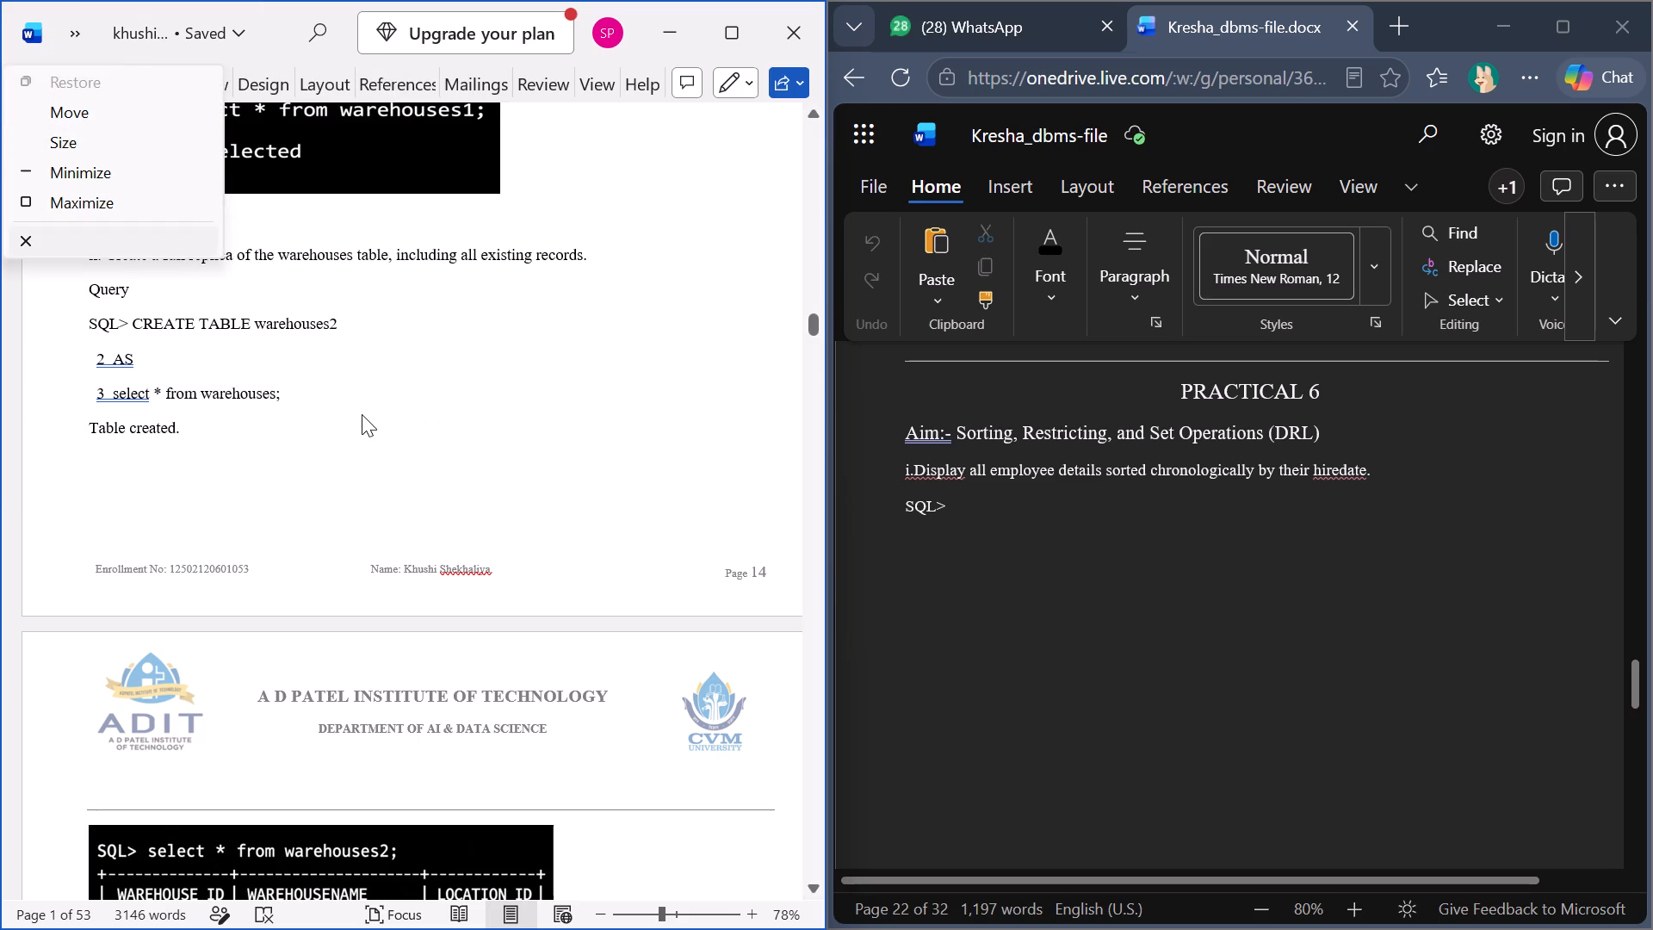
pyautogui.click(362, 414)
pyautogui.scroll(-8, 362, 414)
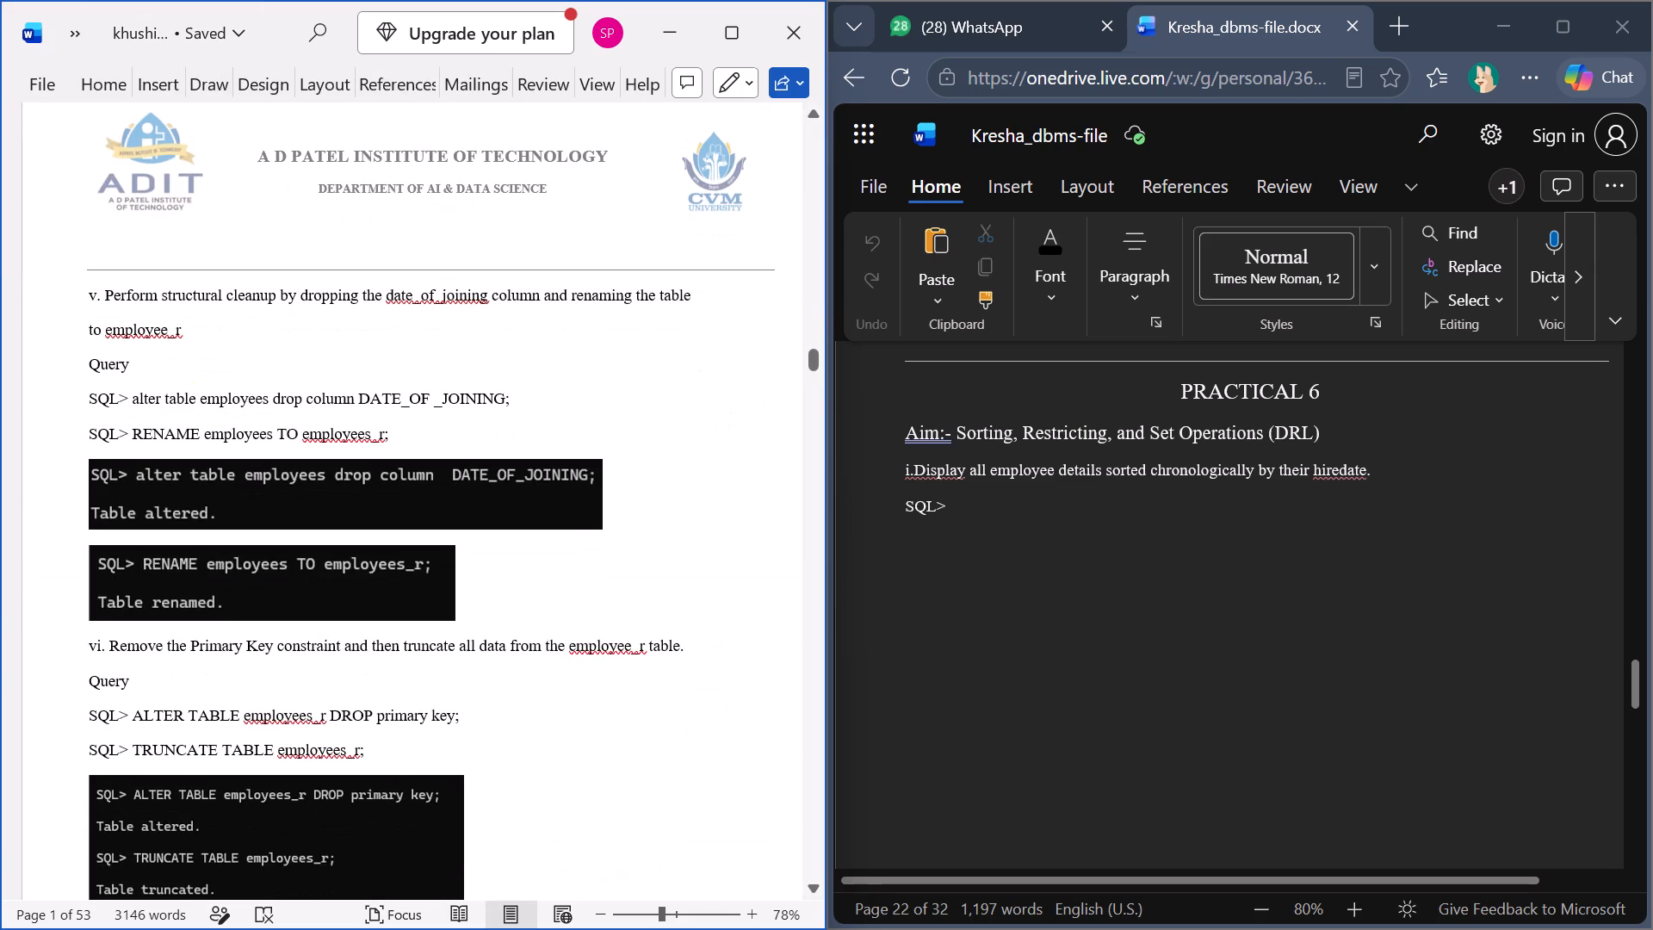
pyautogui.scroll(2, 362, 414)
pyautogui.scroll(-1, 362, 414)
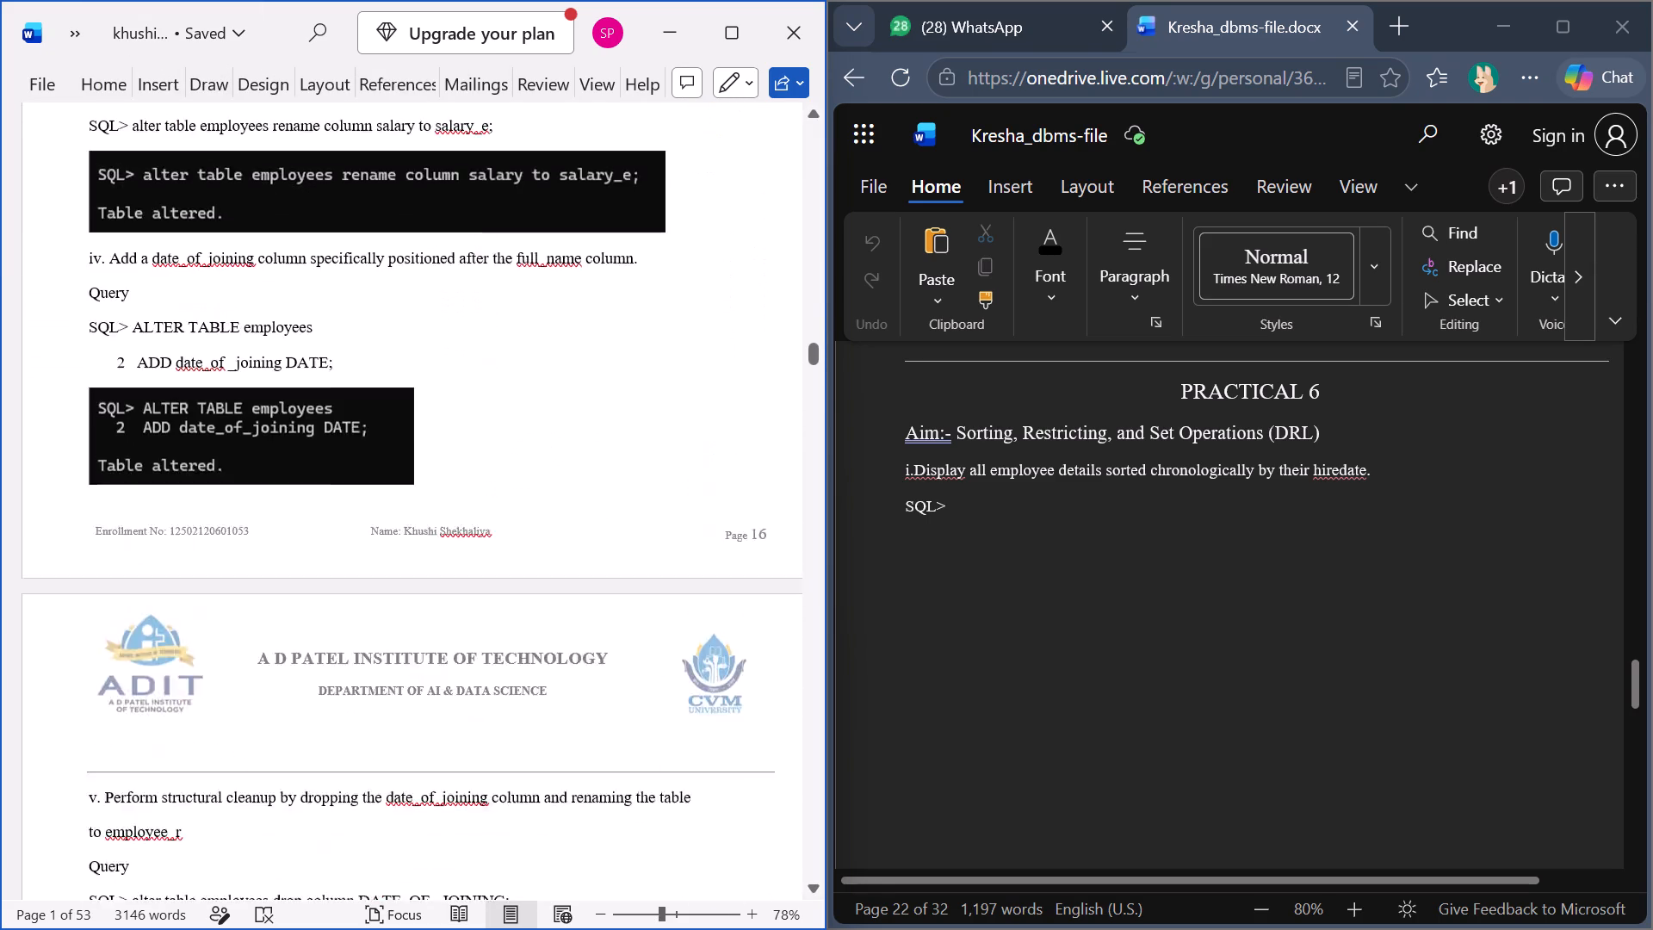
pyautogui.scroll(-7, 362, 414)
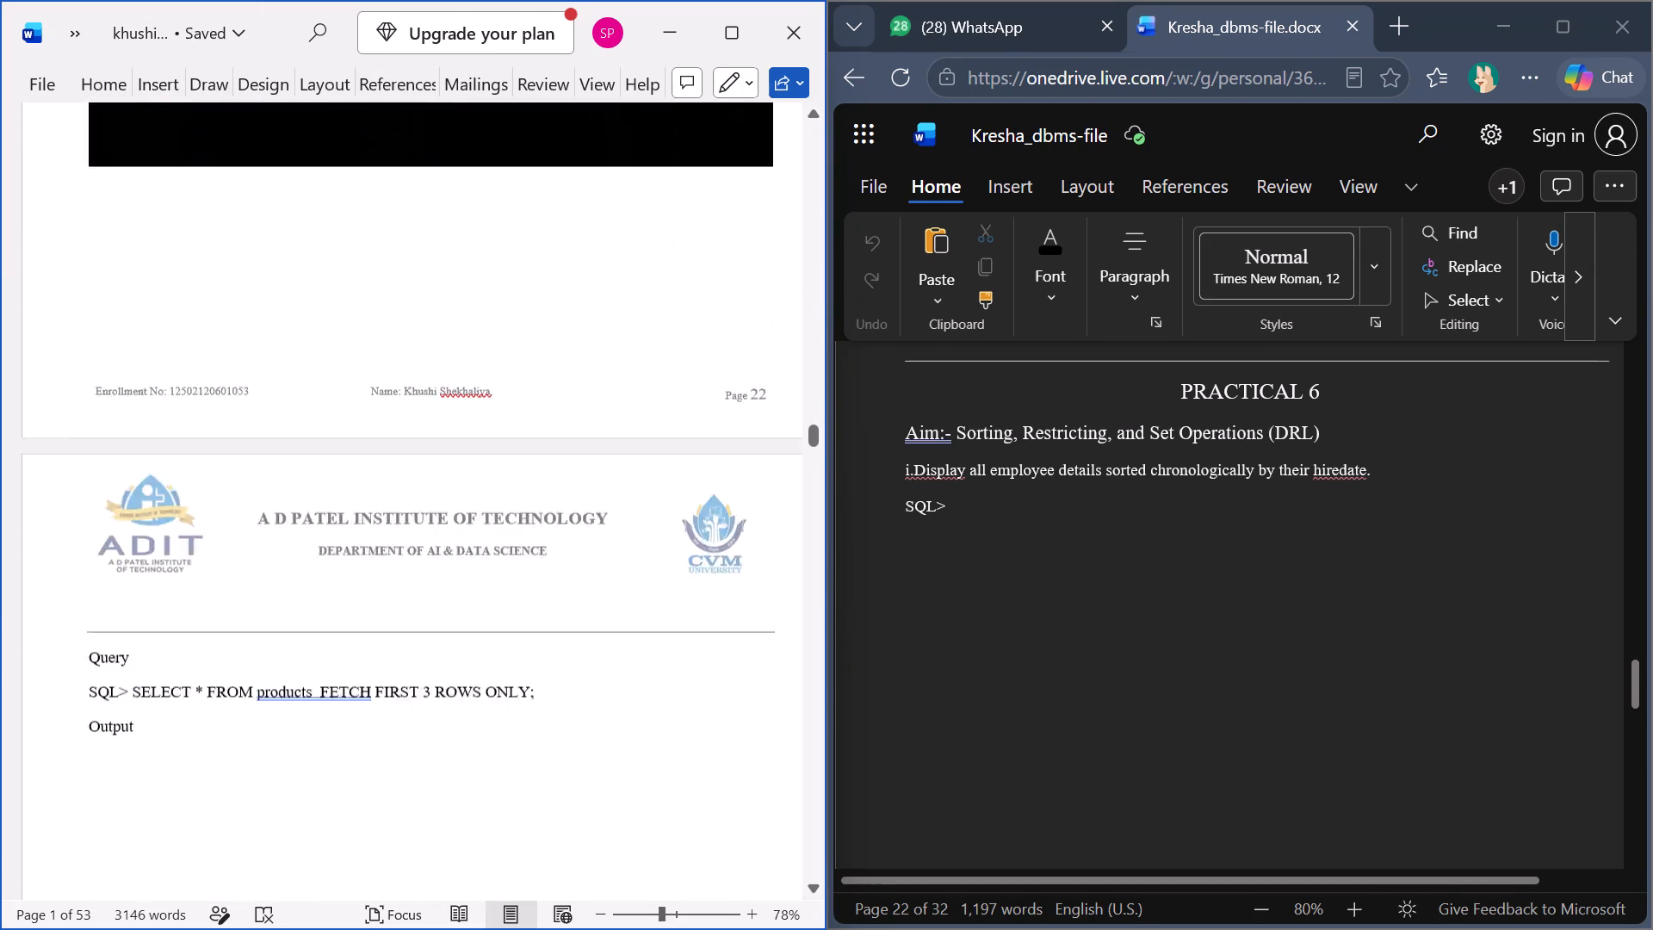
pyautogui.scroll(1, 362, 414)
pyautogui.scroll(-4, 362, 414)
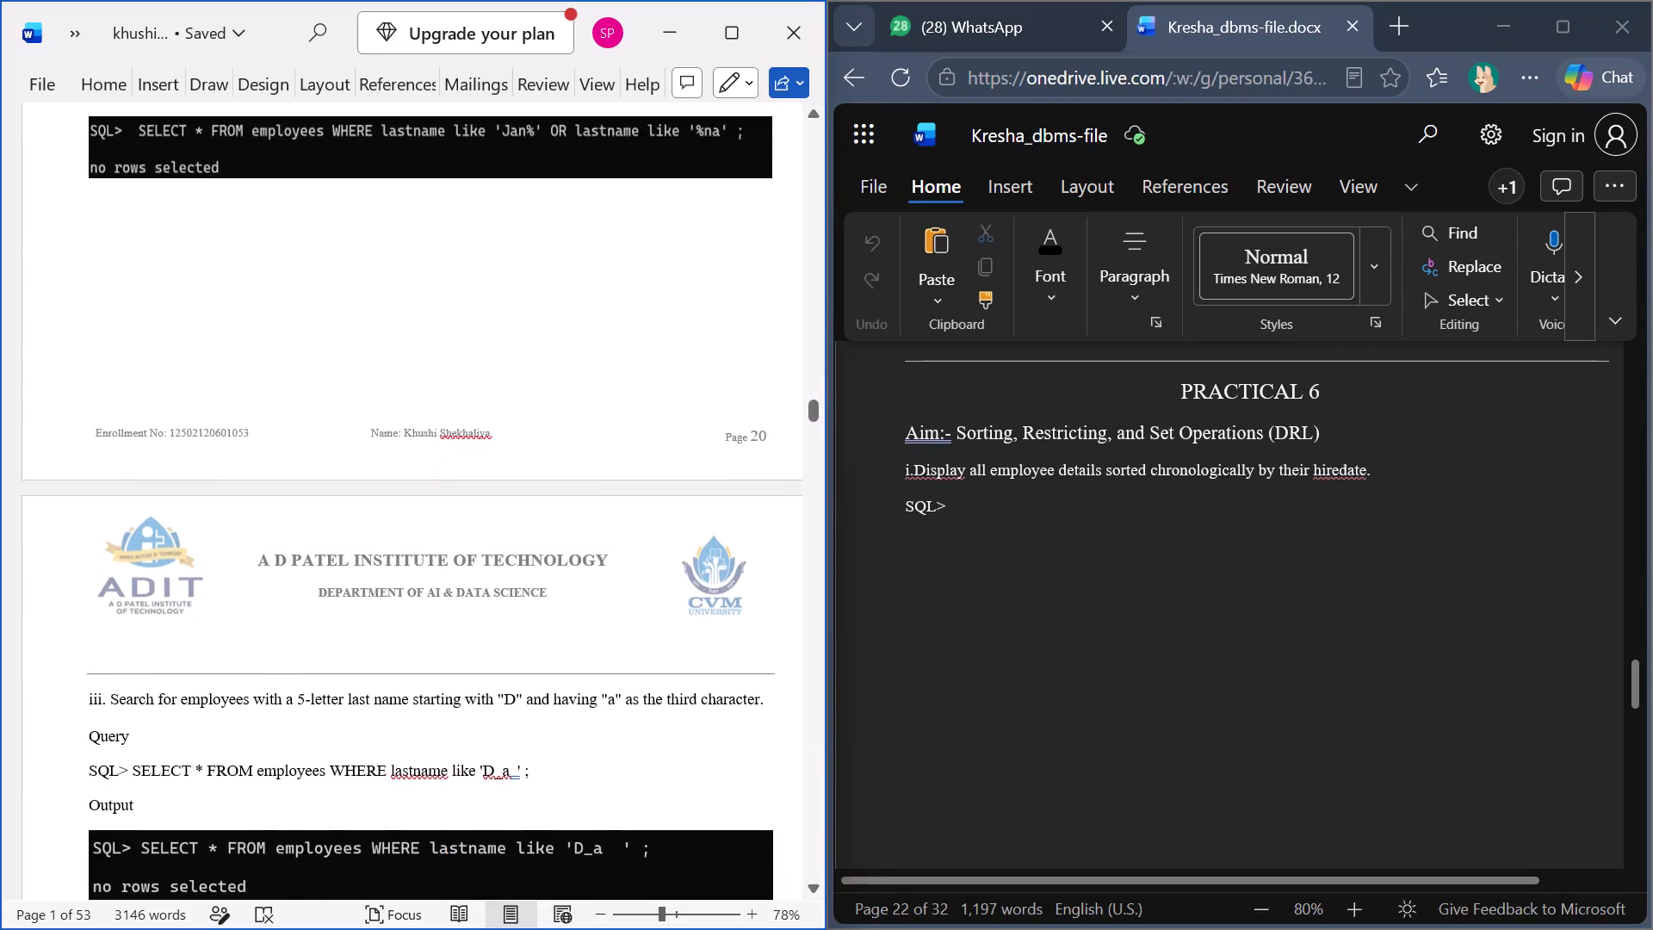
pyautogui.scroll(-8, 362, 414)
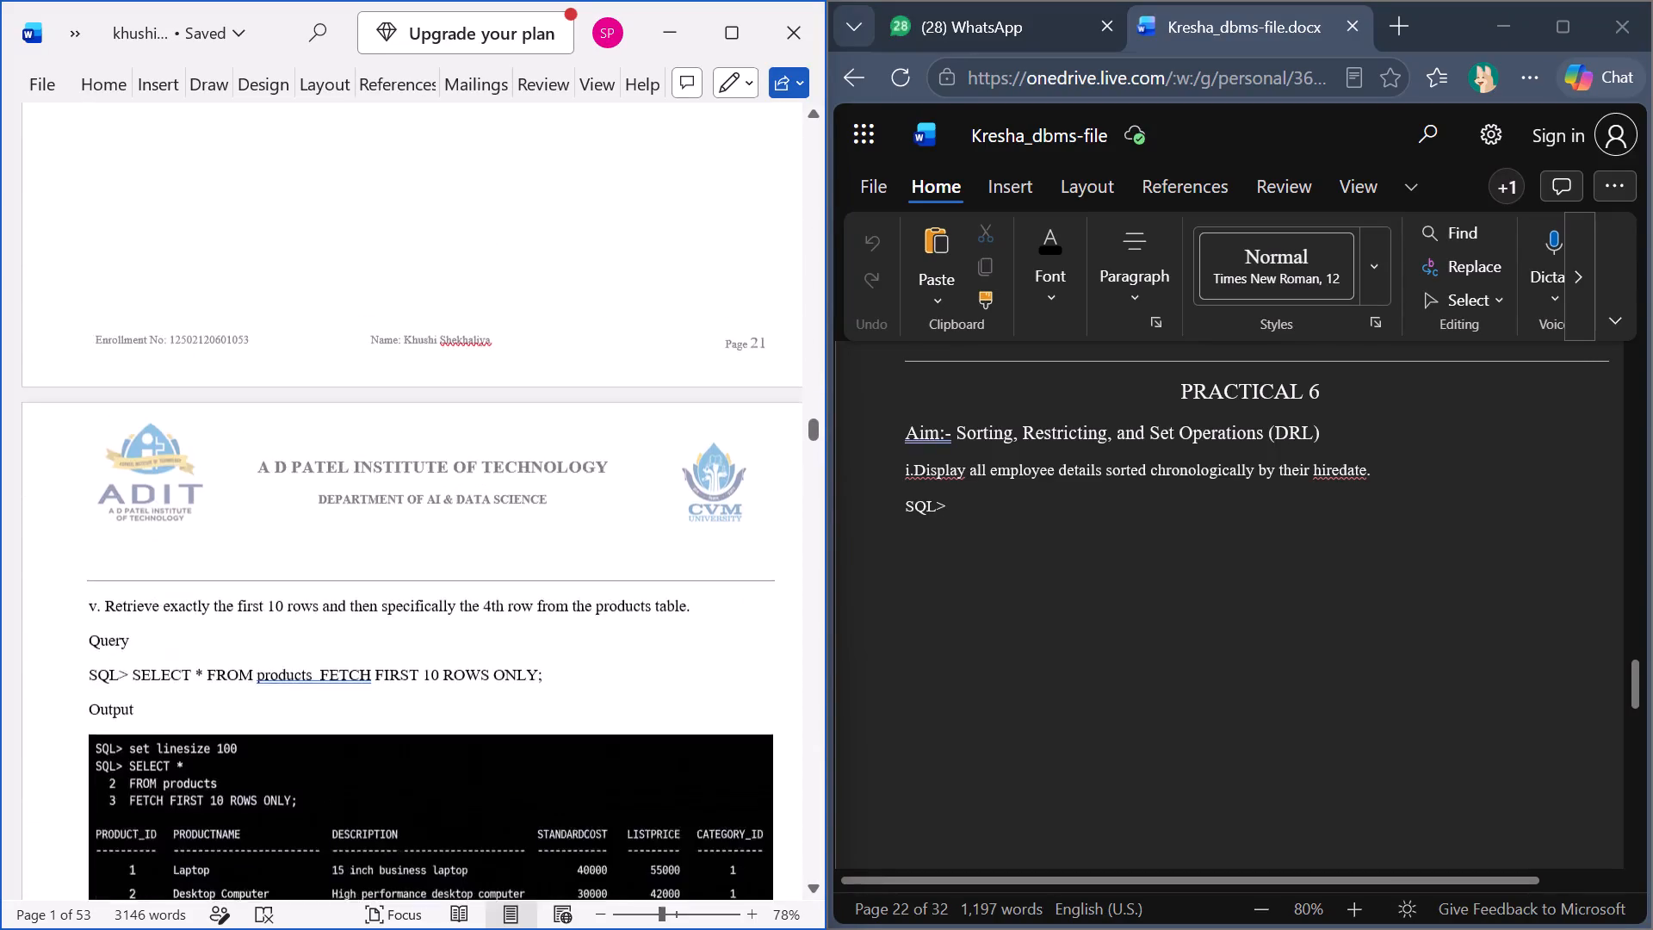
pyautogui.scroll(-8, 362, 414)
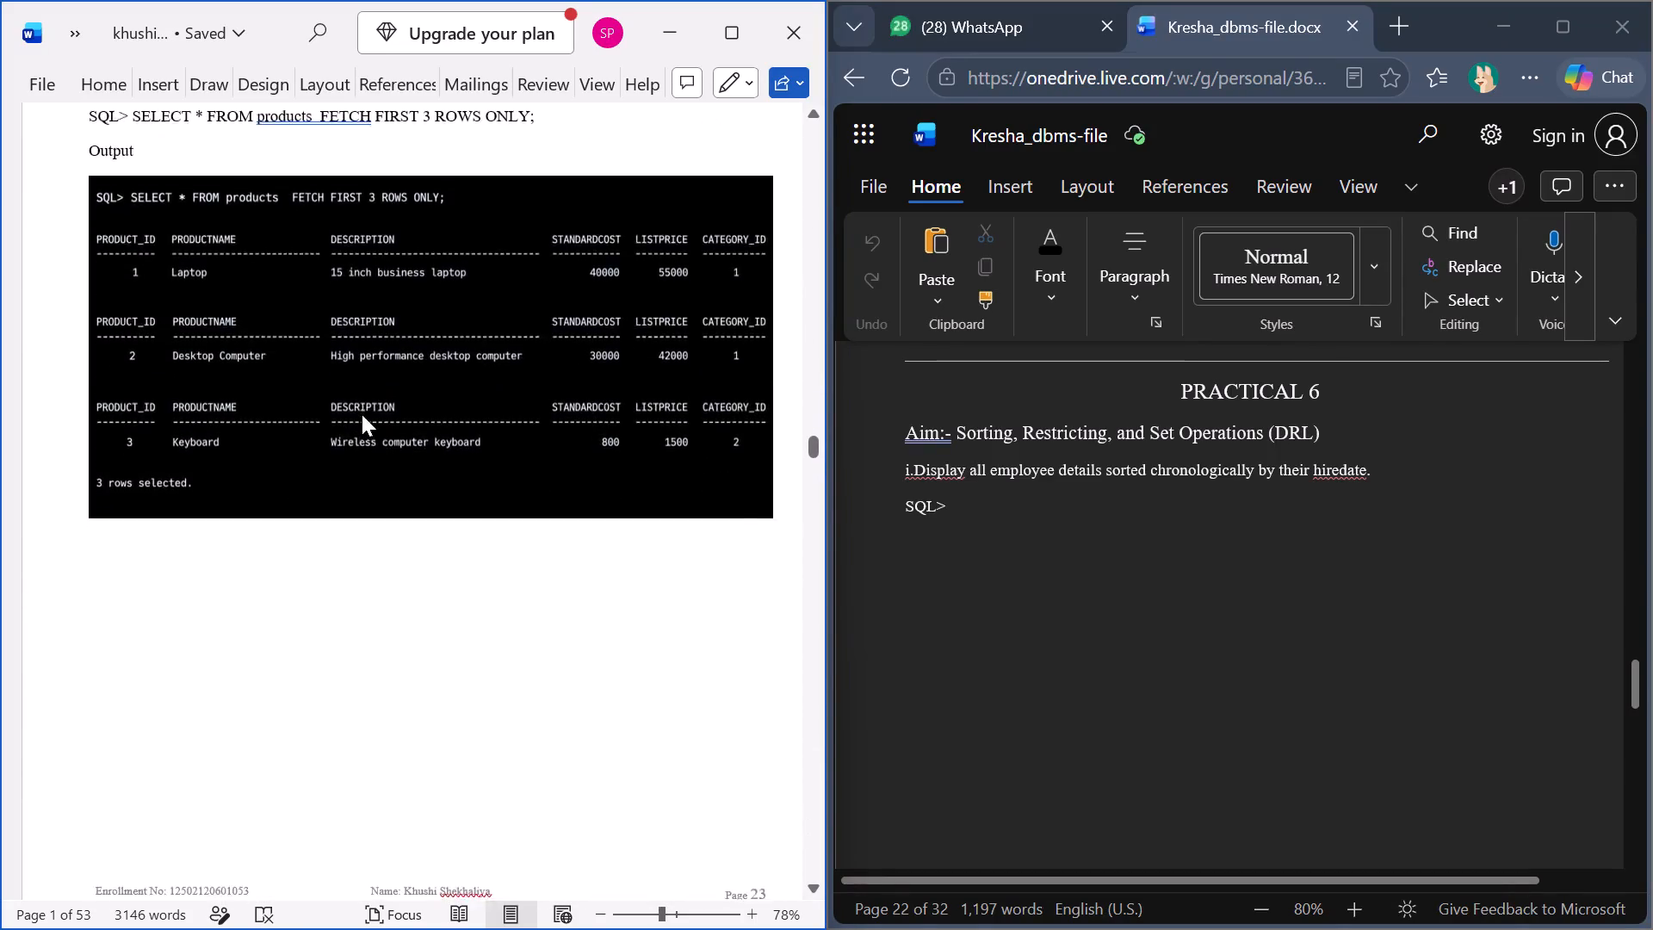
pyautogui.scroll(-5, 362, 414)
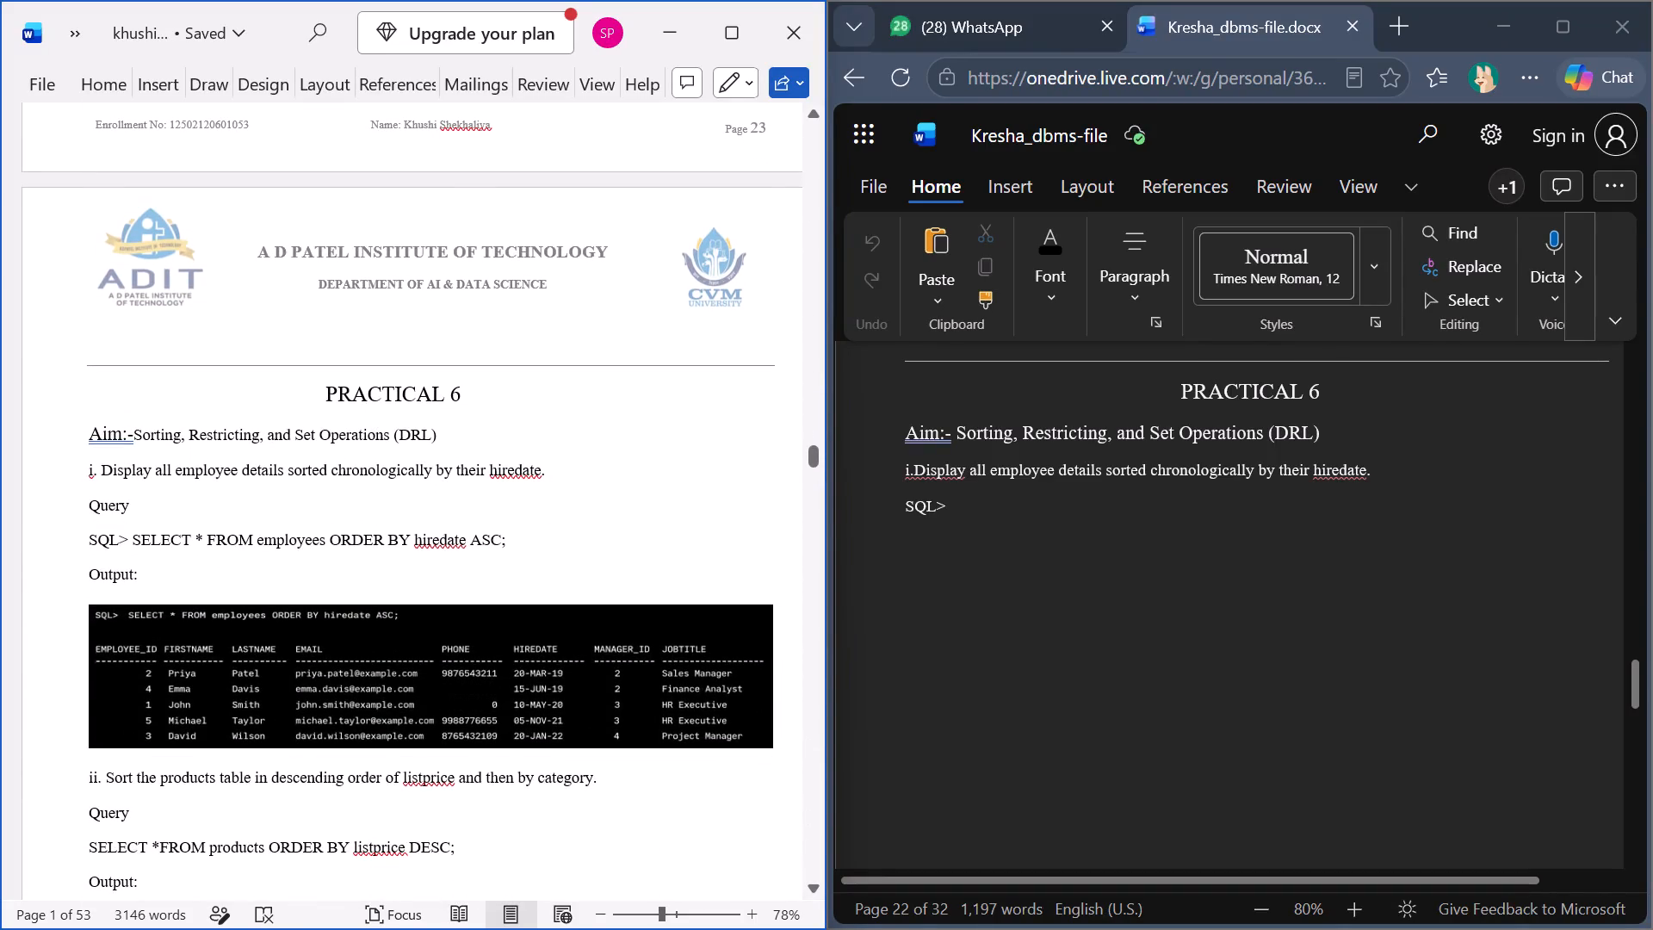
# Copy the query "SELECT * FROM employees ORDER BY hiredate ASC;" from khushi's Practical 6 and paste it after "SQL>" in Kresha_dbms-file.
pyautogui.moveTo(511, 541); pyautogui.dragTo(269, 508)
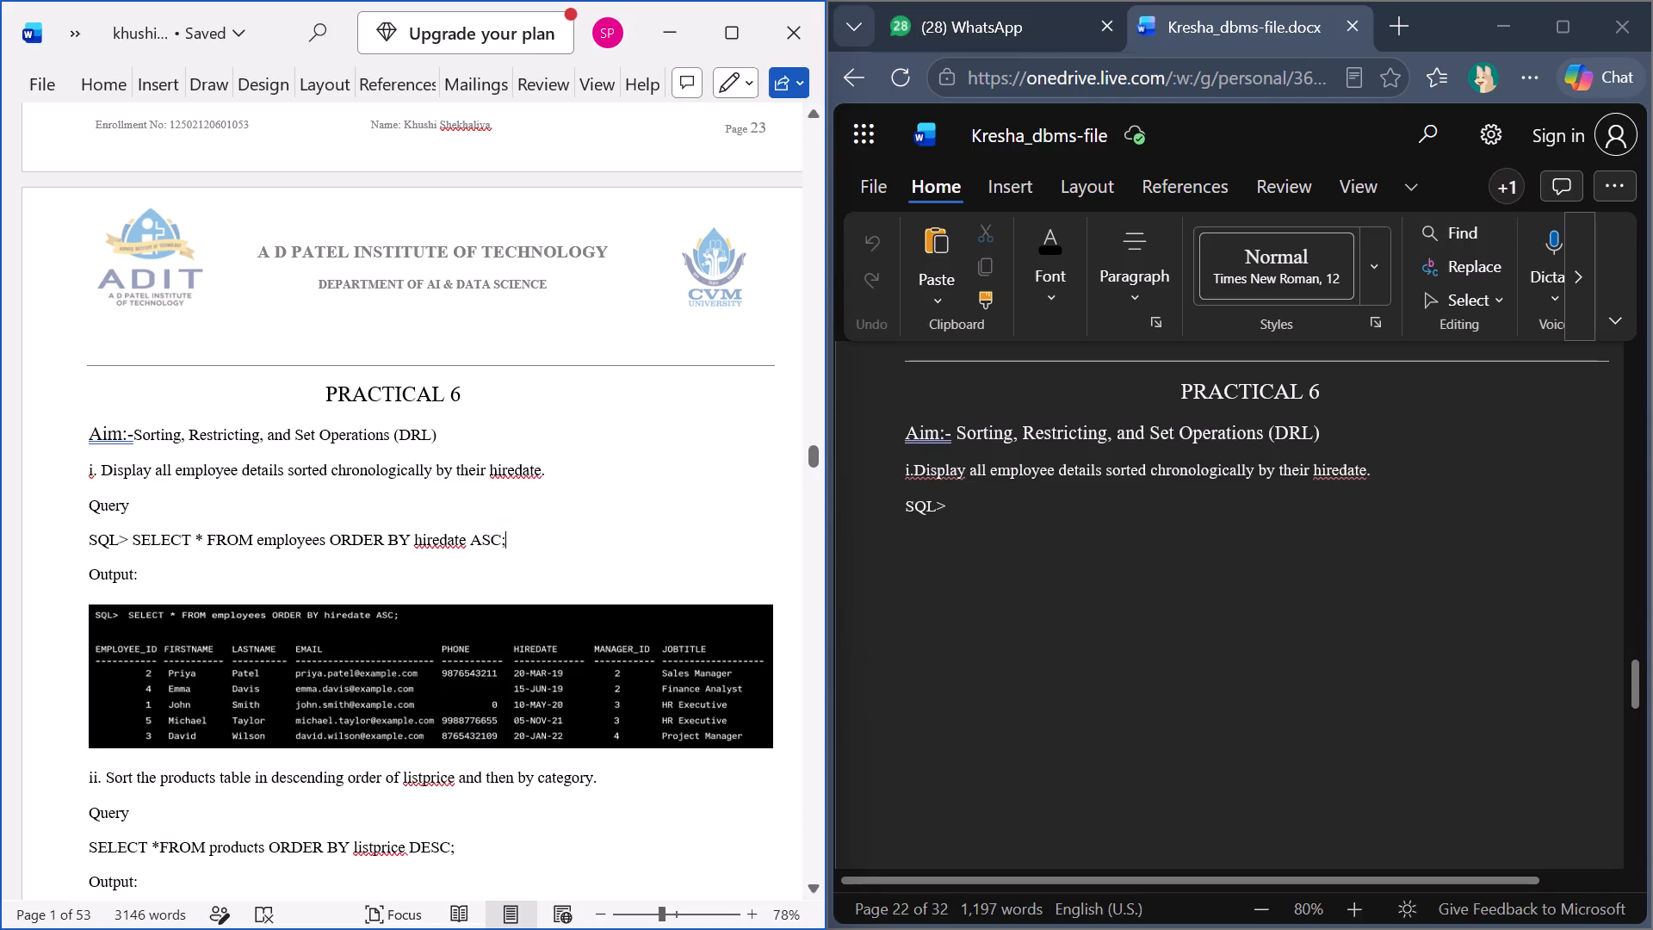
pyautogui.moveTo(269, 508); pyautogui.dragTo(148, 551)
pyautogui.hotkey('ctrl', 'c')
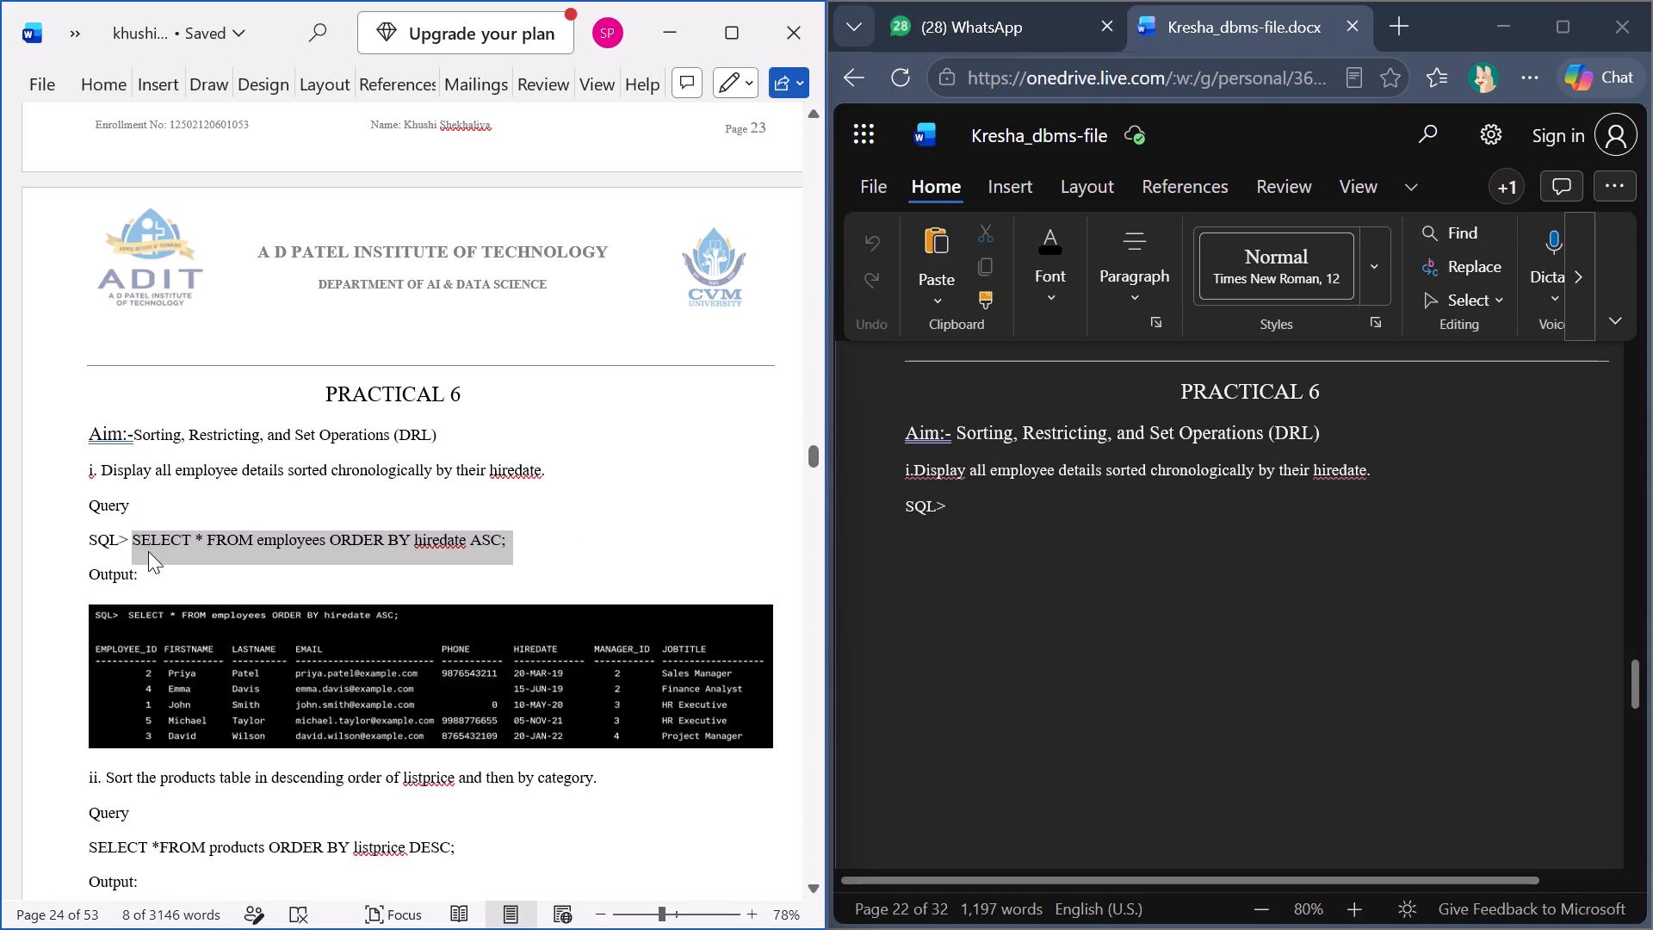
pyautogui.click(1022, 507)
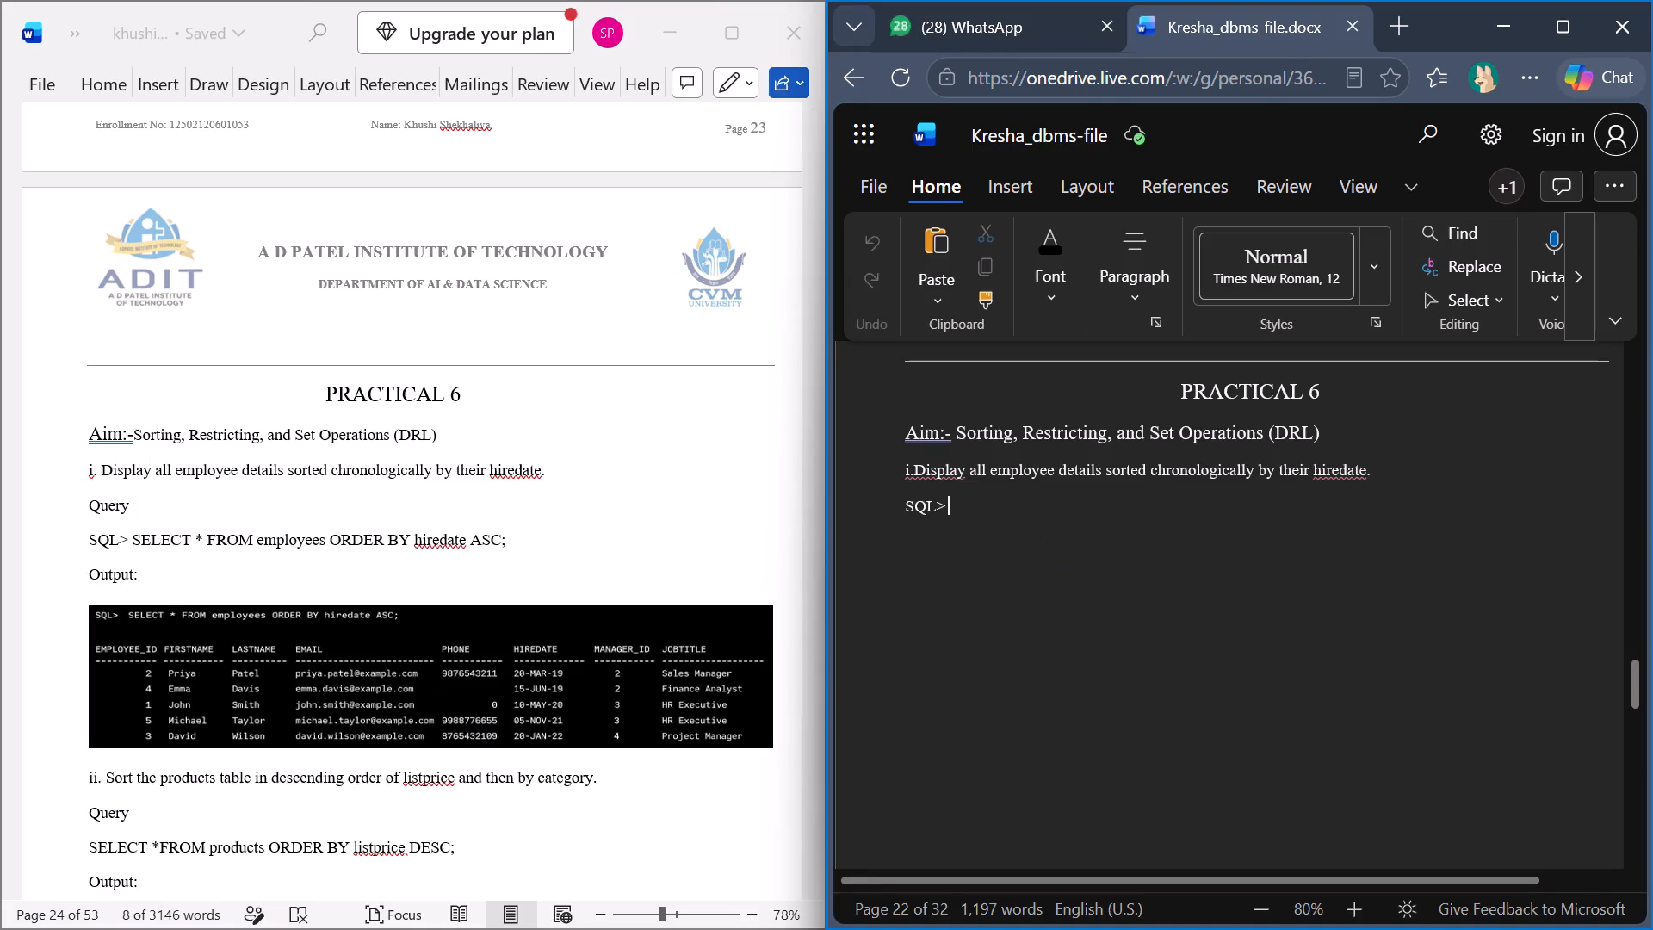
pyautogui.press('space')
pyautogui.hotkey('ctrl', 'v')
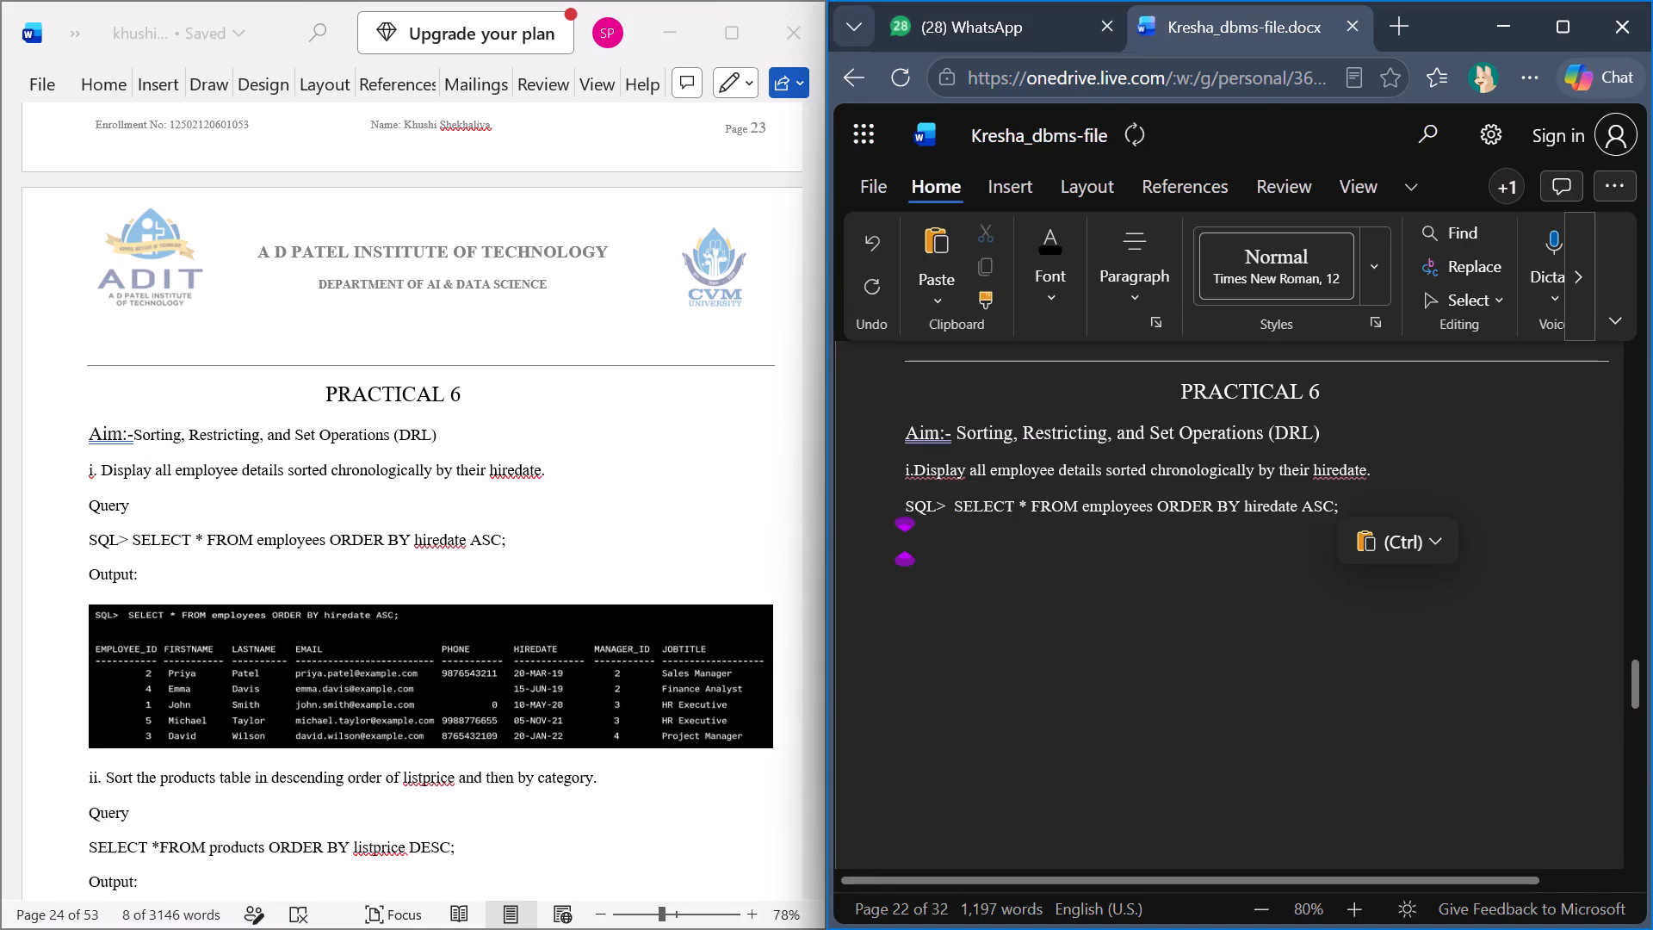
pyautogui.click(966, 540)
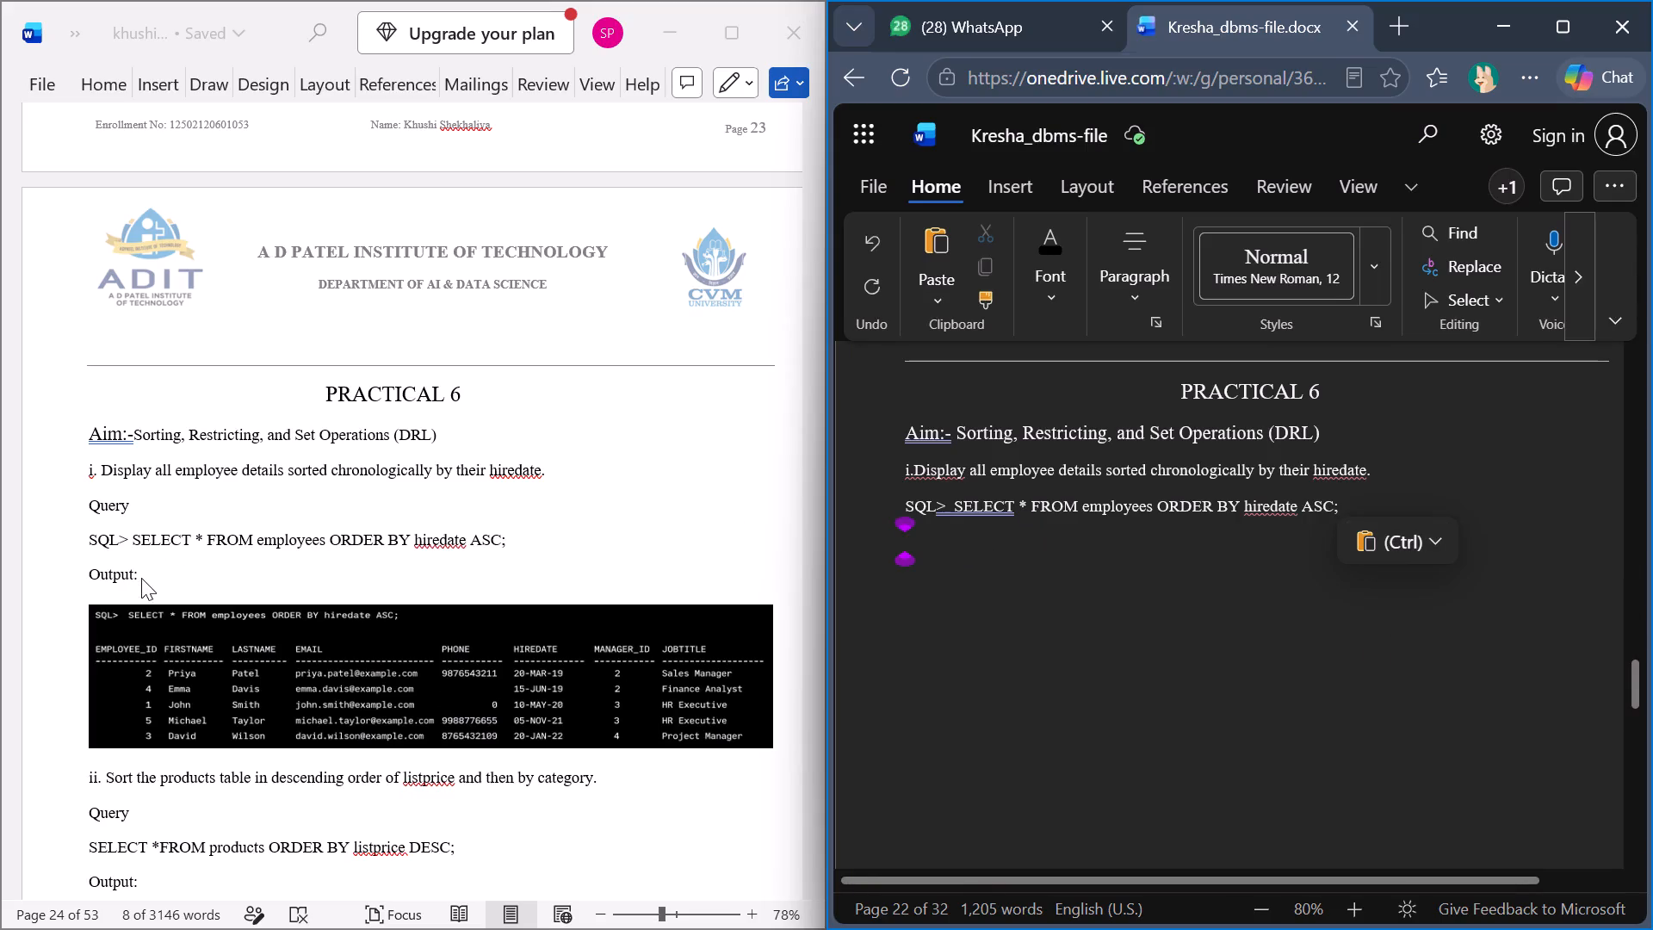
# Copy the hiredate query's output picture from khushi's Practical 6 and paste it on a new line below the query in Kresha_dbms-file.
pyautogui.scroll(4, 977, 571)
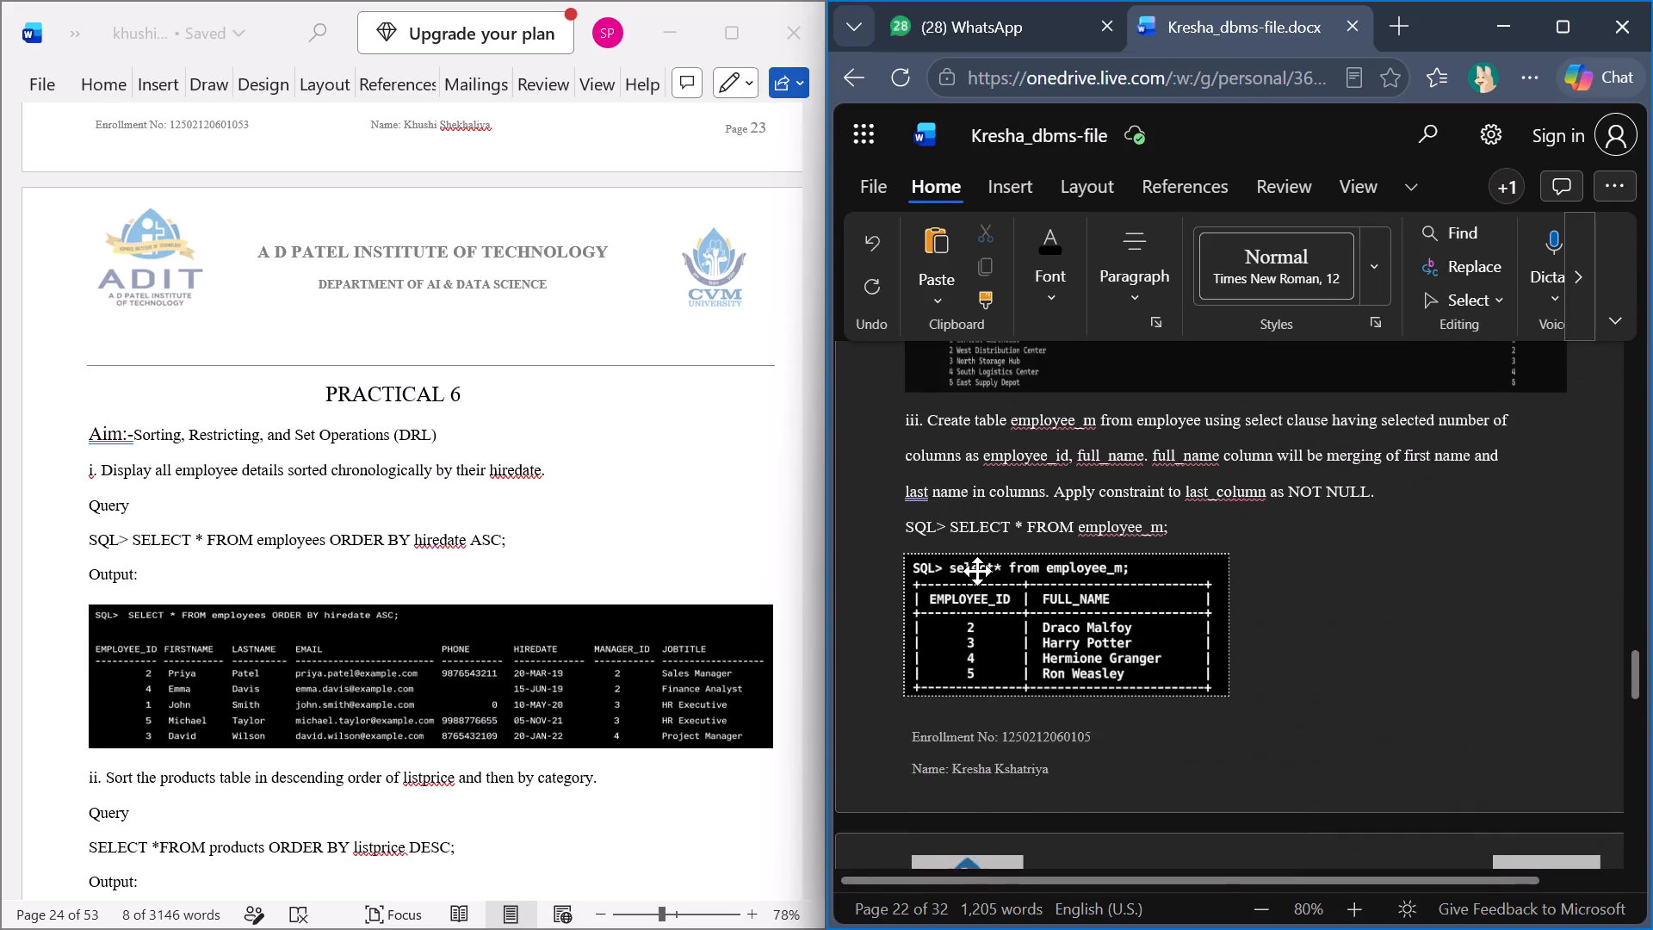
pyautogui.scroll(3, 977, 571)
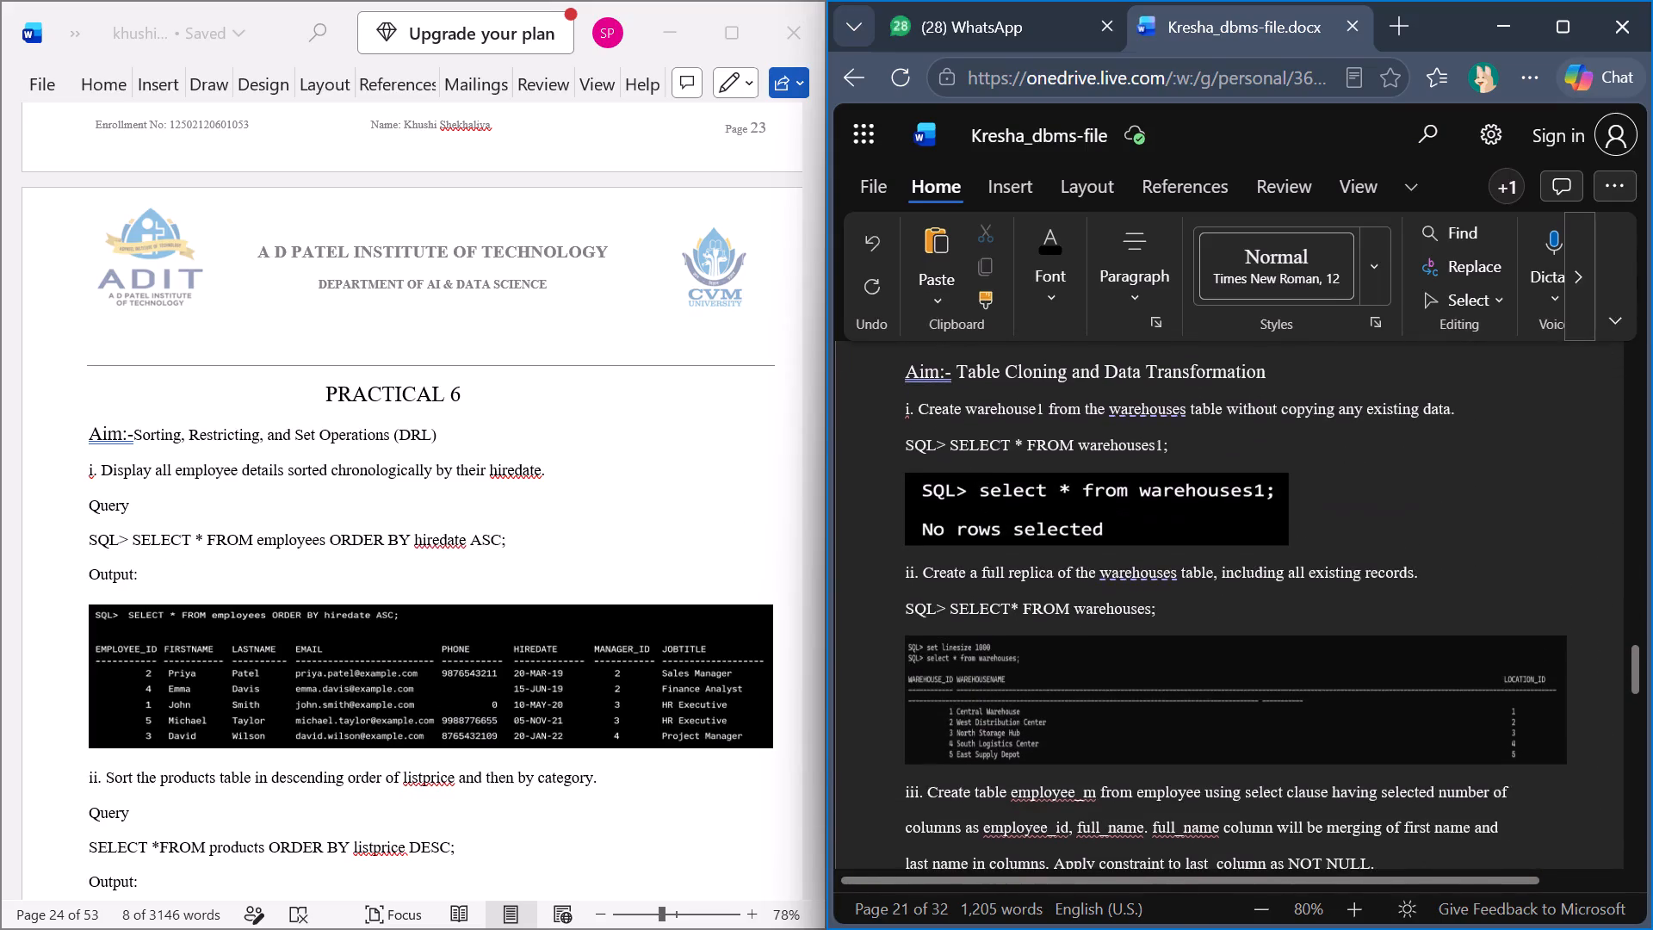
pyautogui.rightClick(468, 692)
pyautogui.click(468, 692)
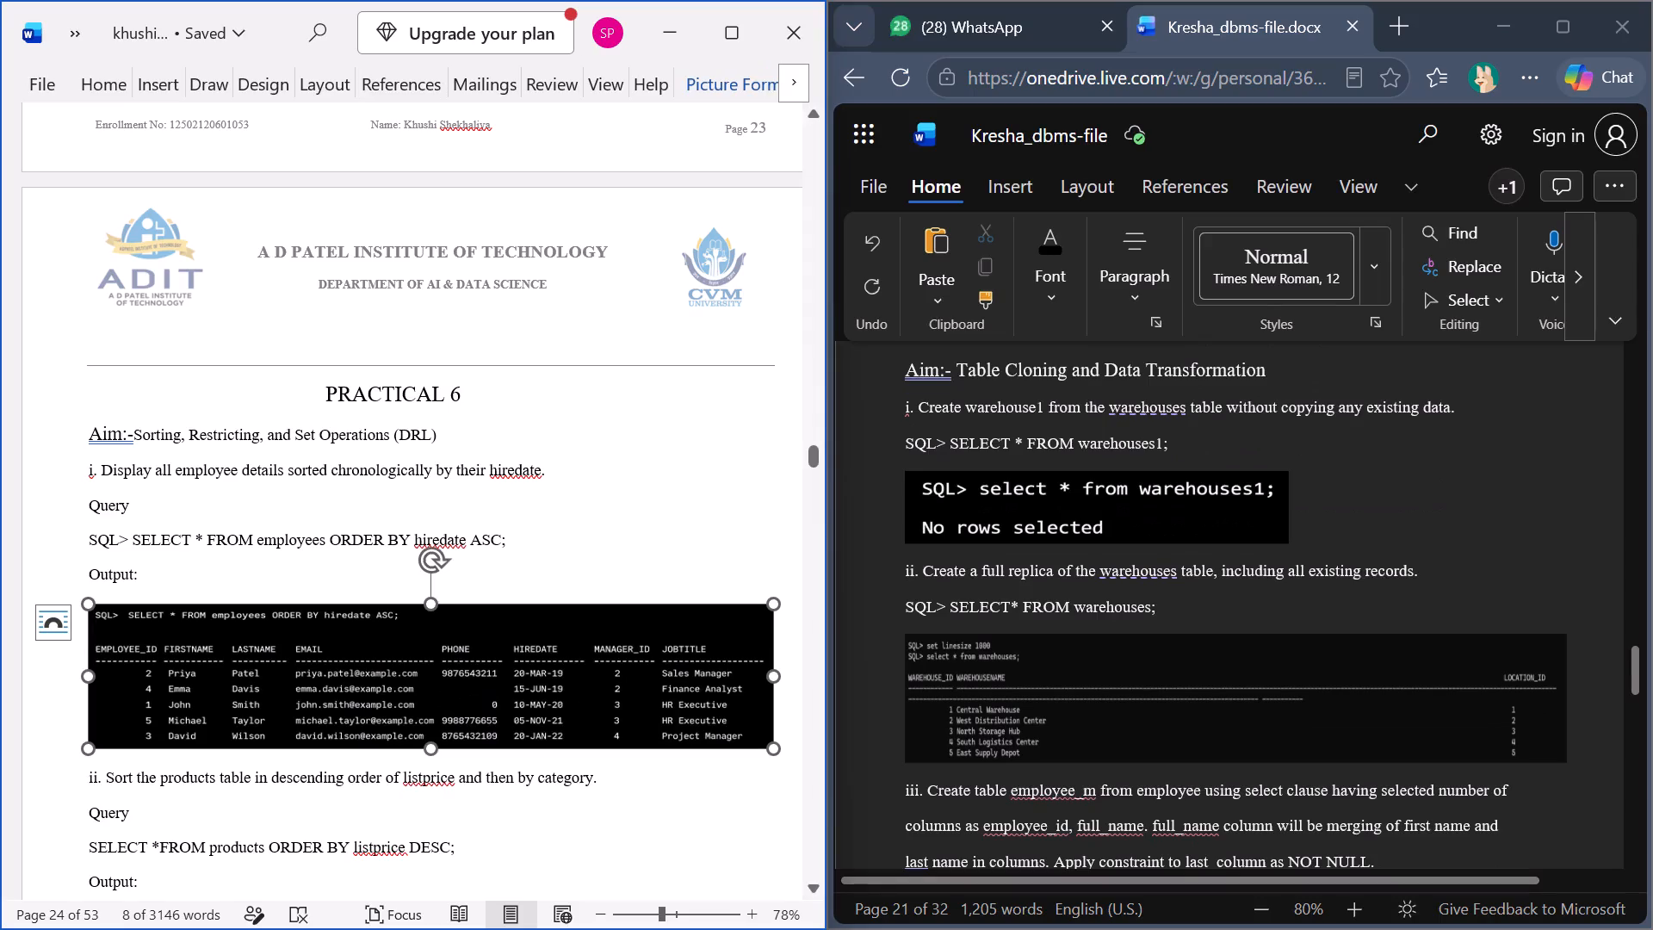
pyautogui.click(482, 685)
pyautogui.rightClick(482, 685)
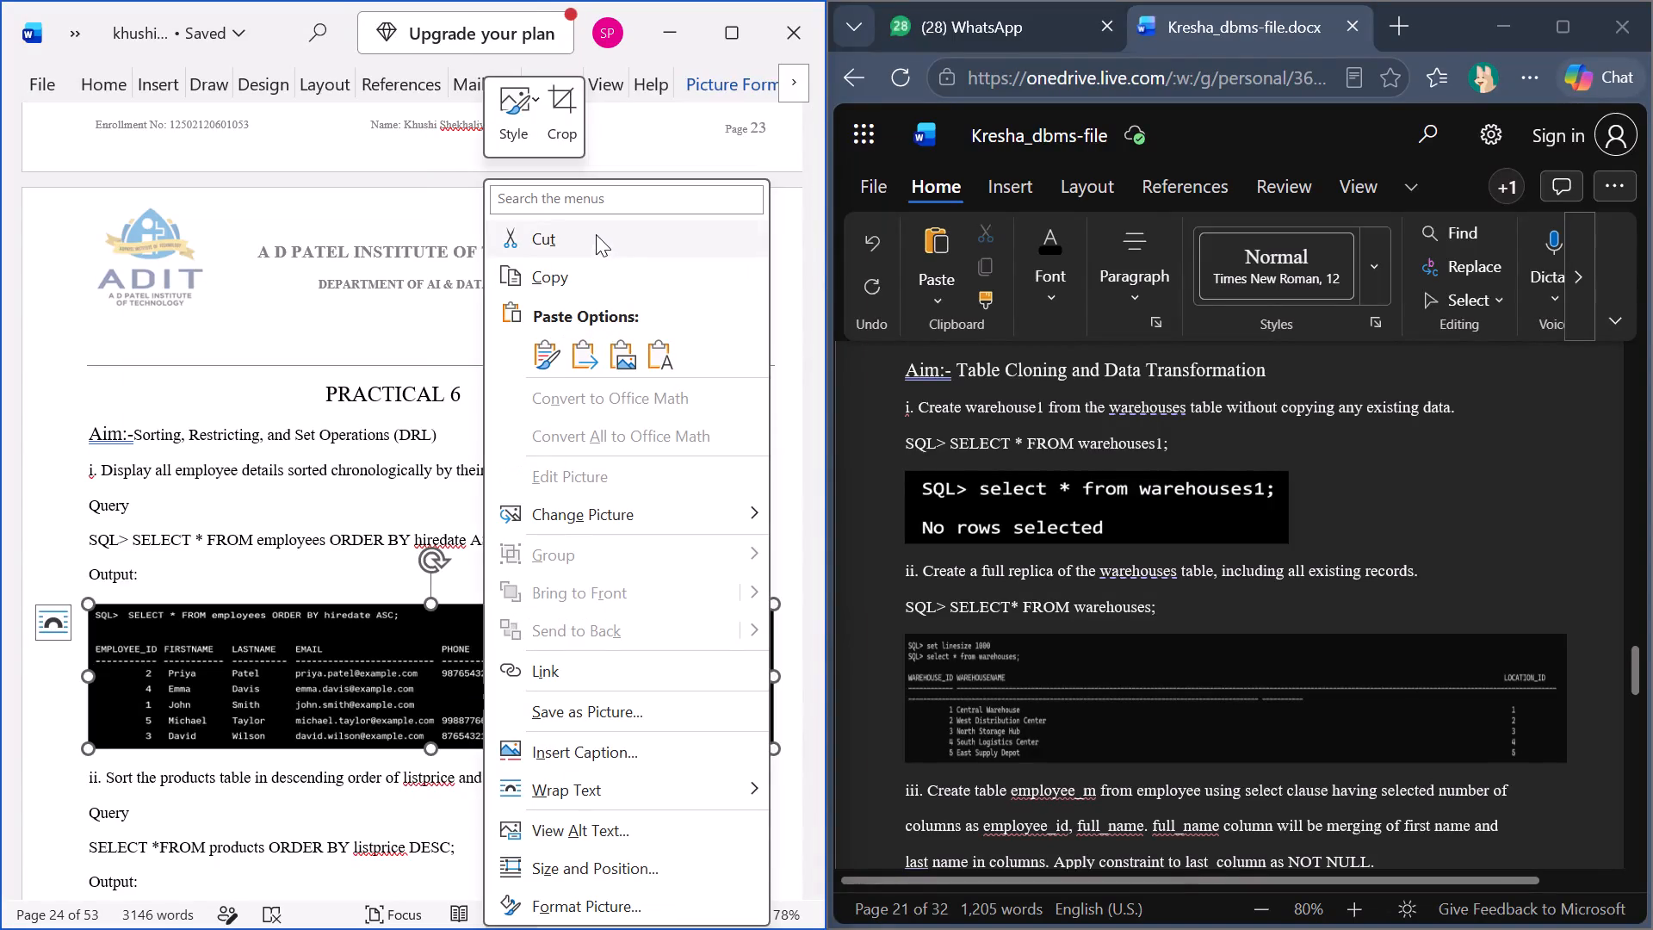
pyautogui.click(596, 287)
pyautogui.scroll(-3, 1247, 679)
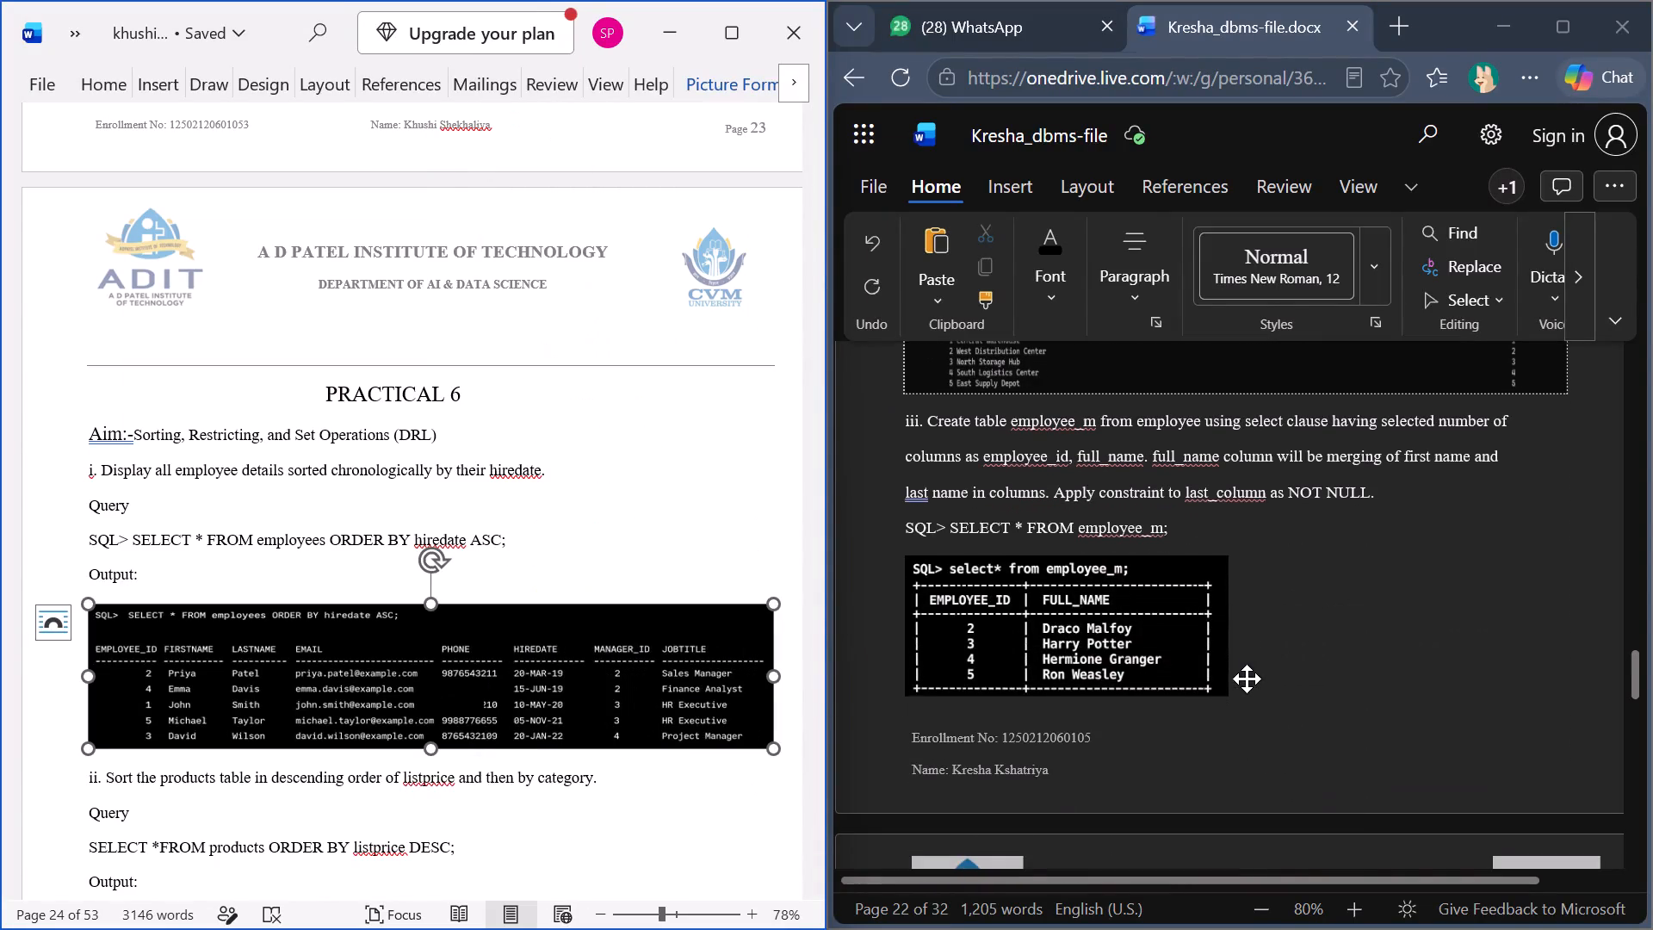
pyautogui.scroll(-4, 1285, 679)
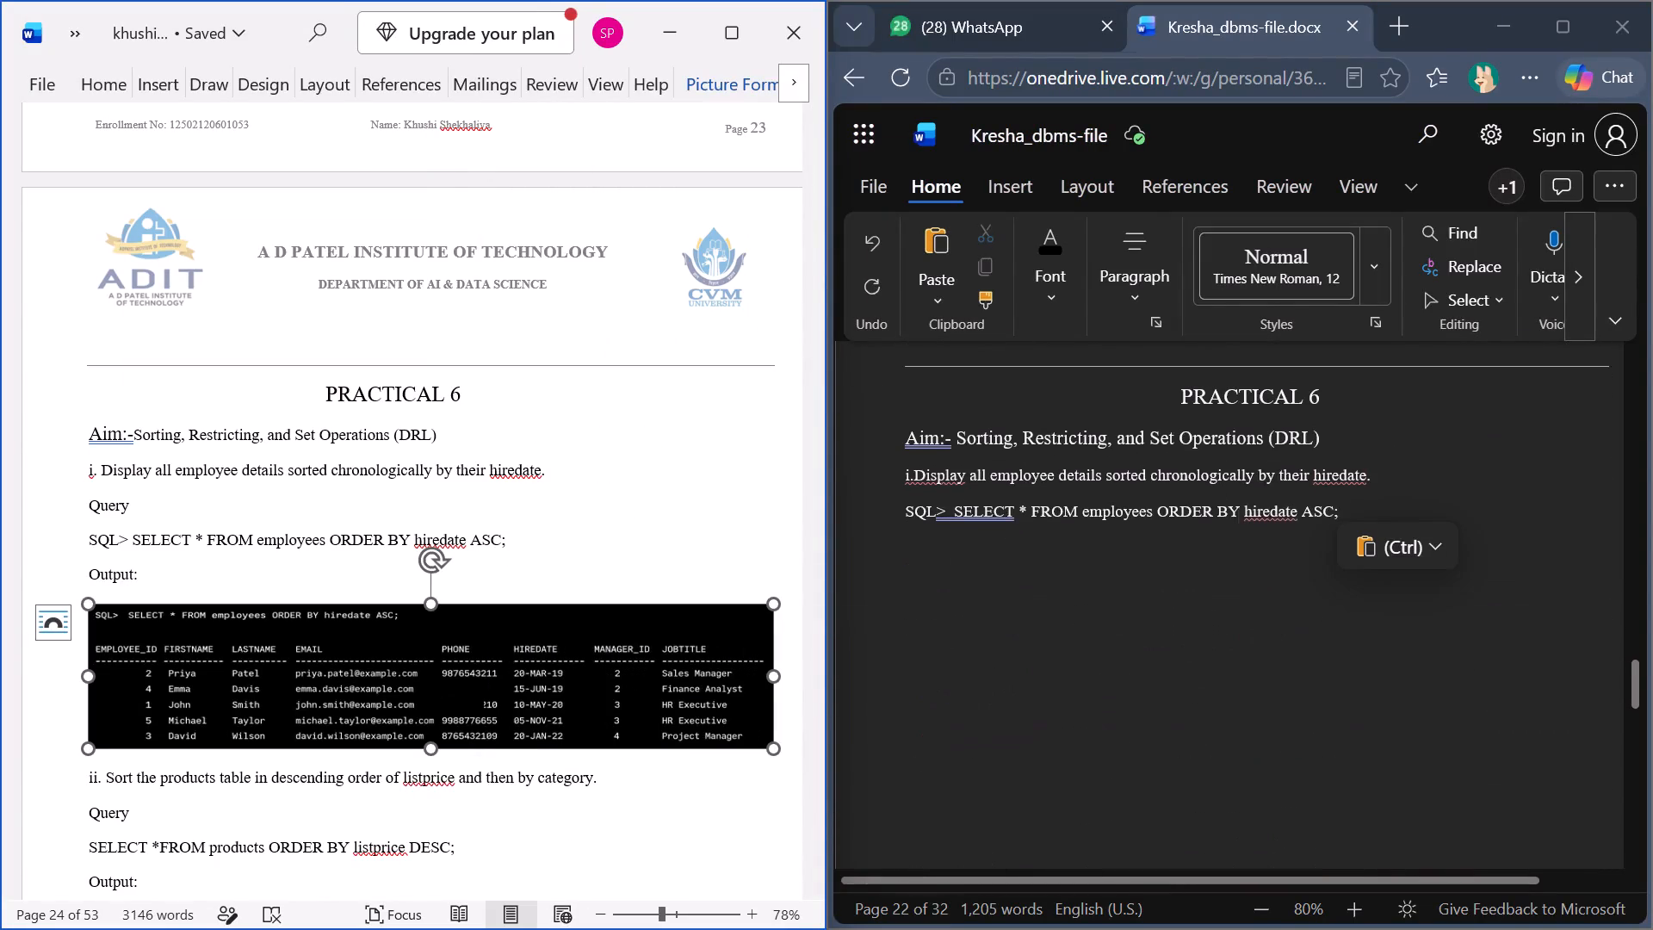
pyautogui.click(1373, 505)
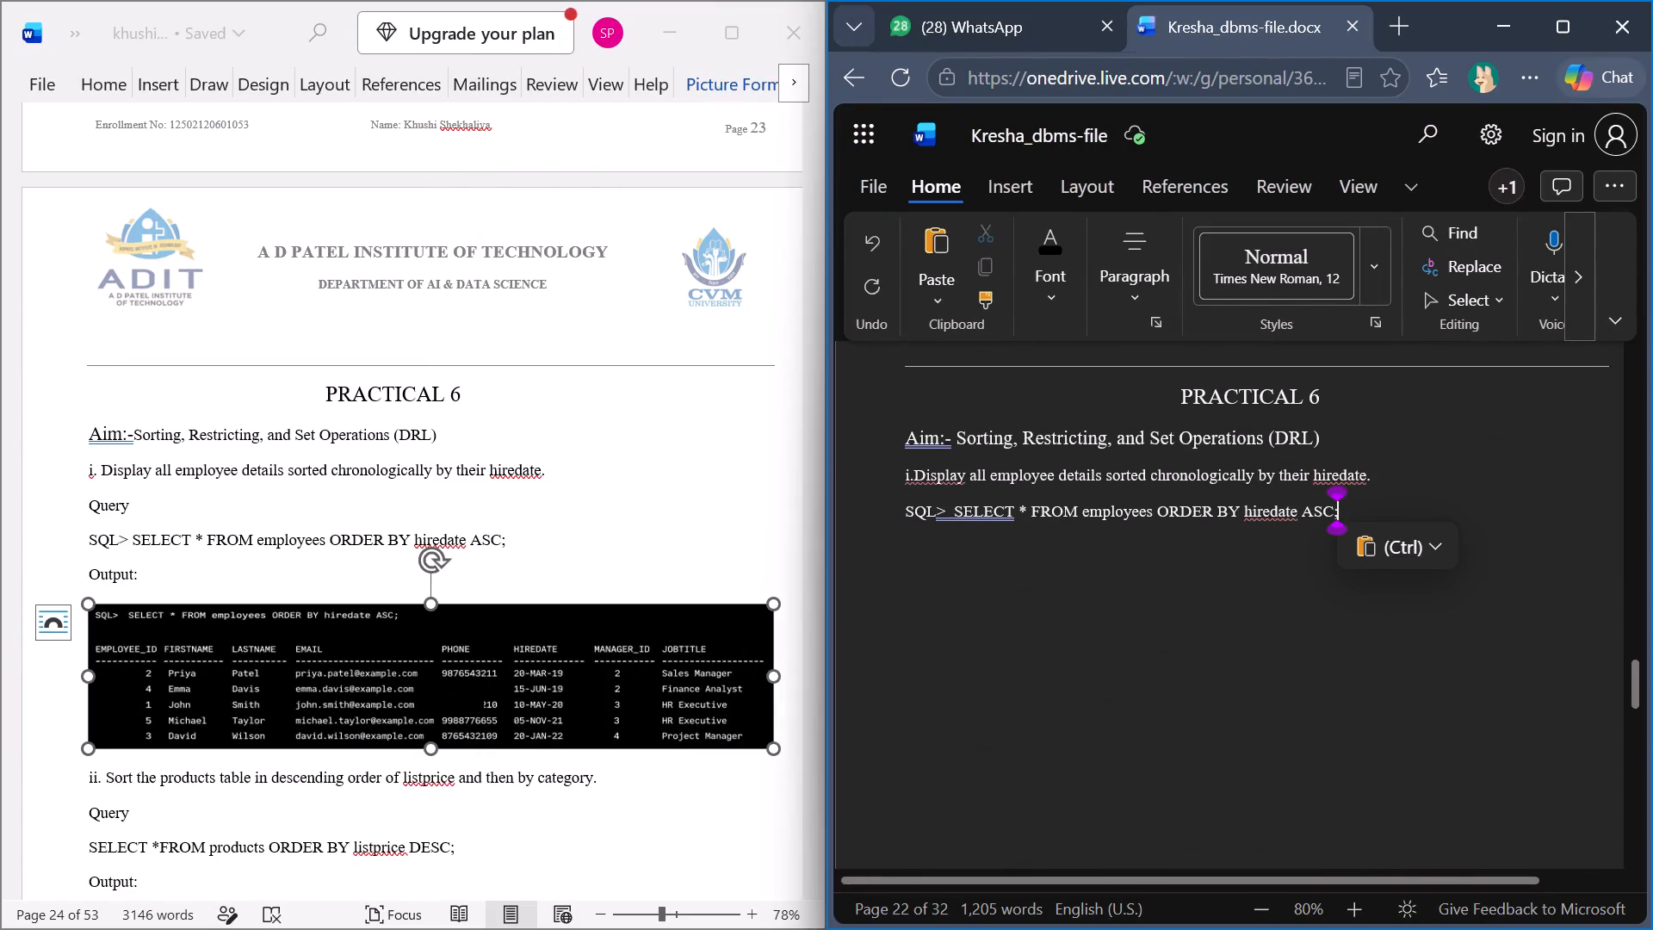
pyautogui.press('Return')
pyautogui.hotkey('ctrl', 'v')
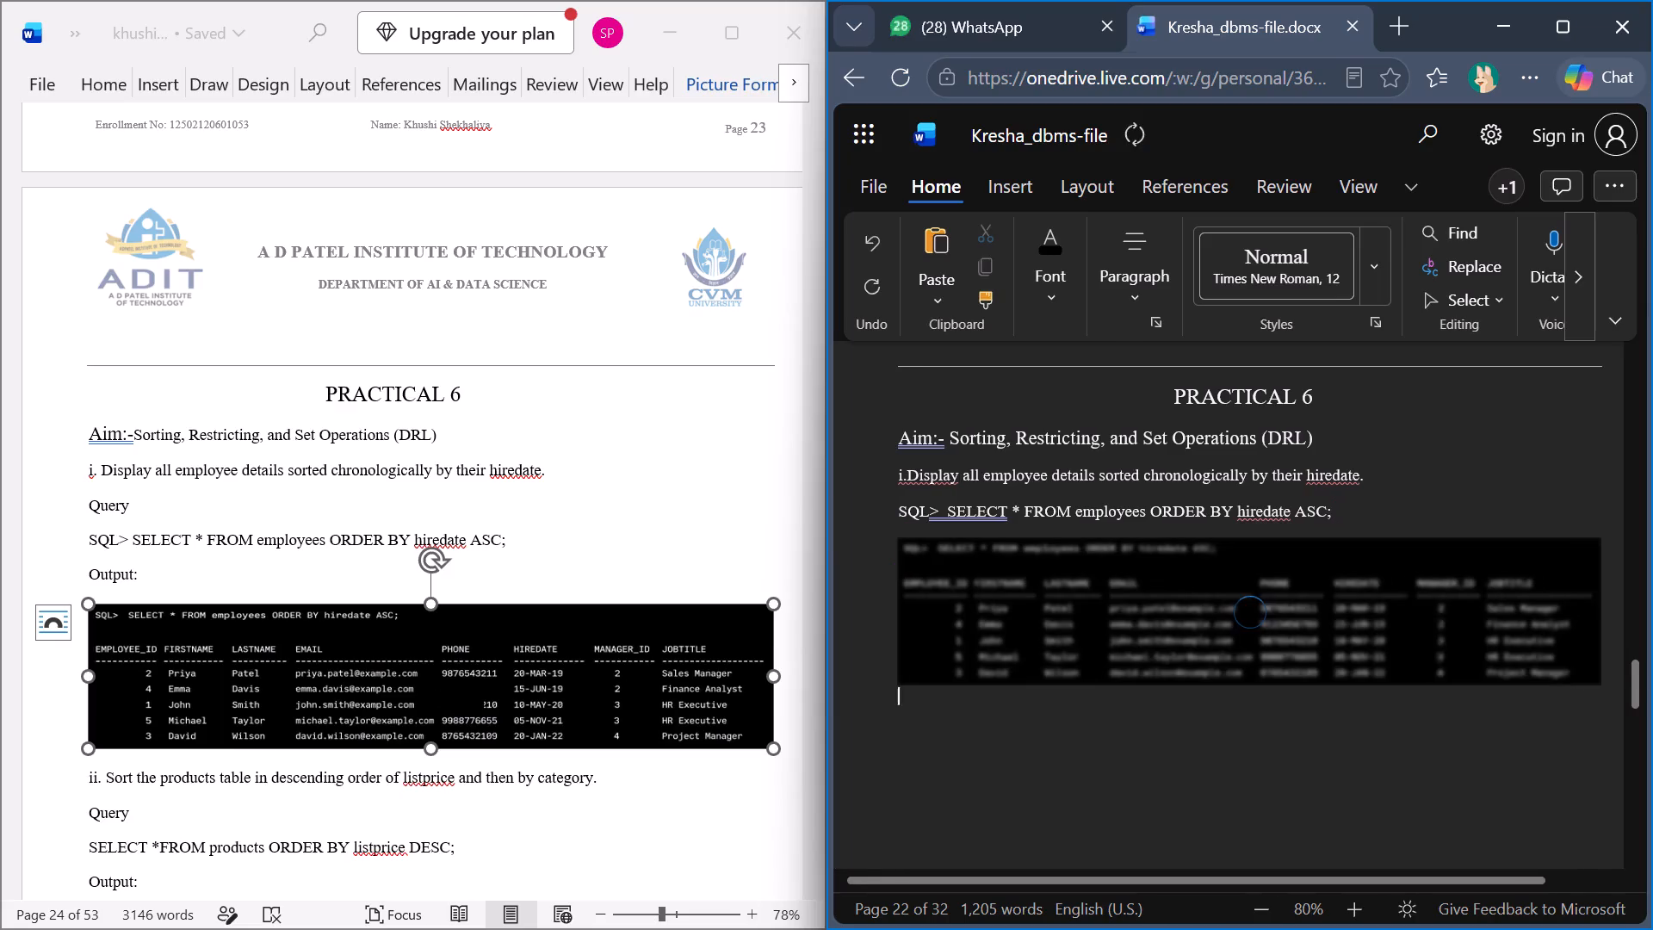
# Copy khushi's task ii sentence about sorting products by listprice and category, and enter "ii." below the pasted picture in Kresha_dbms-file.
pyautogui.hscroll(1, 1293, 550)
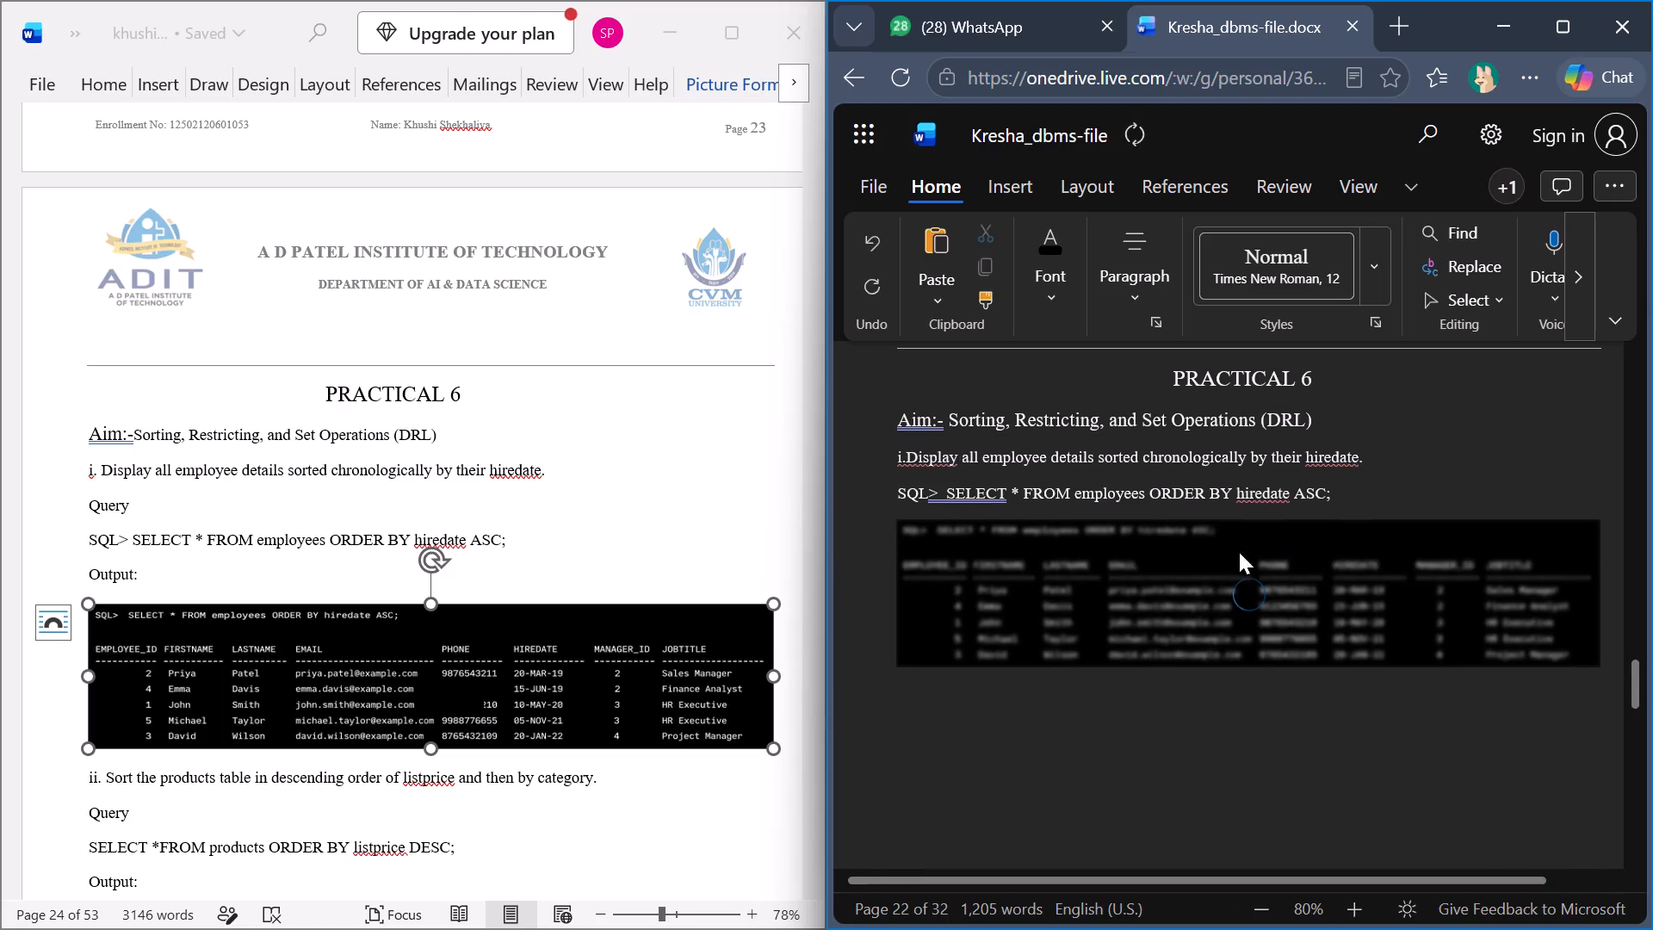
pyautogui.scroll(-1, 426, 580)
pyautogui.click(603, 774)
pyautogui.moveTo(603, 774); pyautogui.dragTo(238, 755)
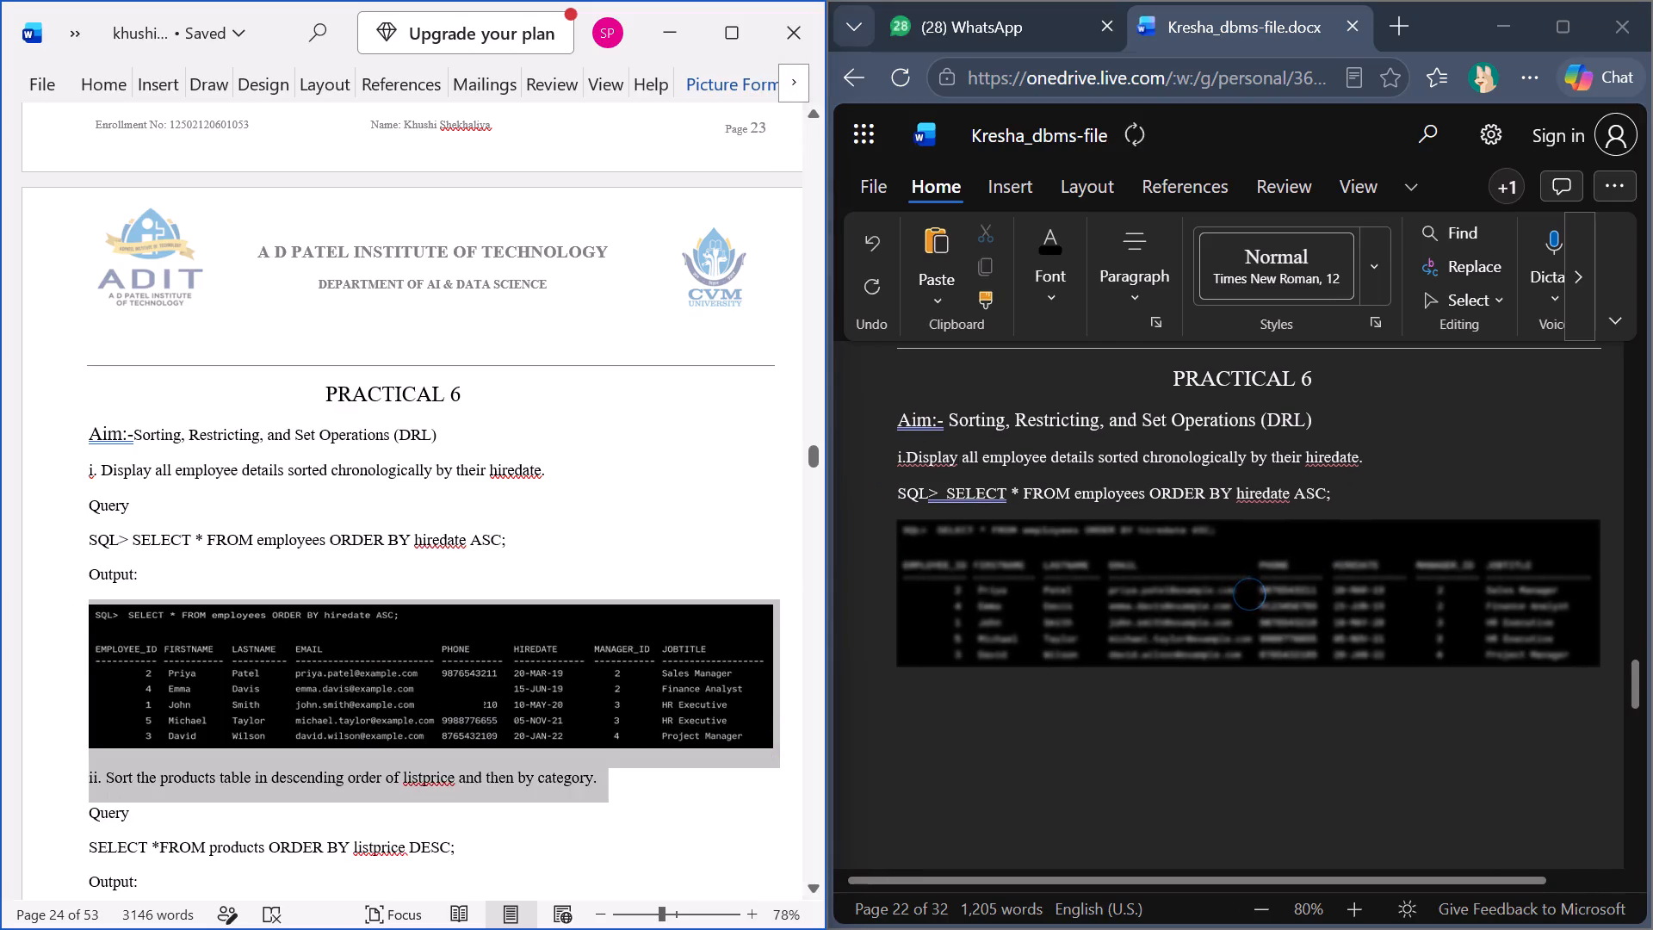
pyautogui.moveTo(238, 755); pyautogui.dragTo(96, 781)
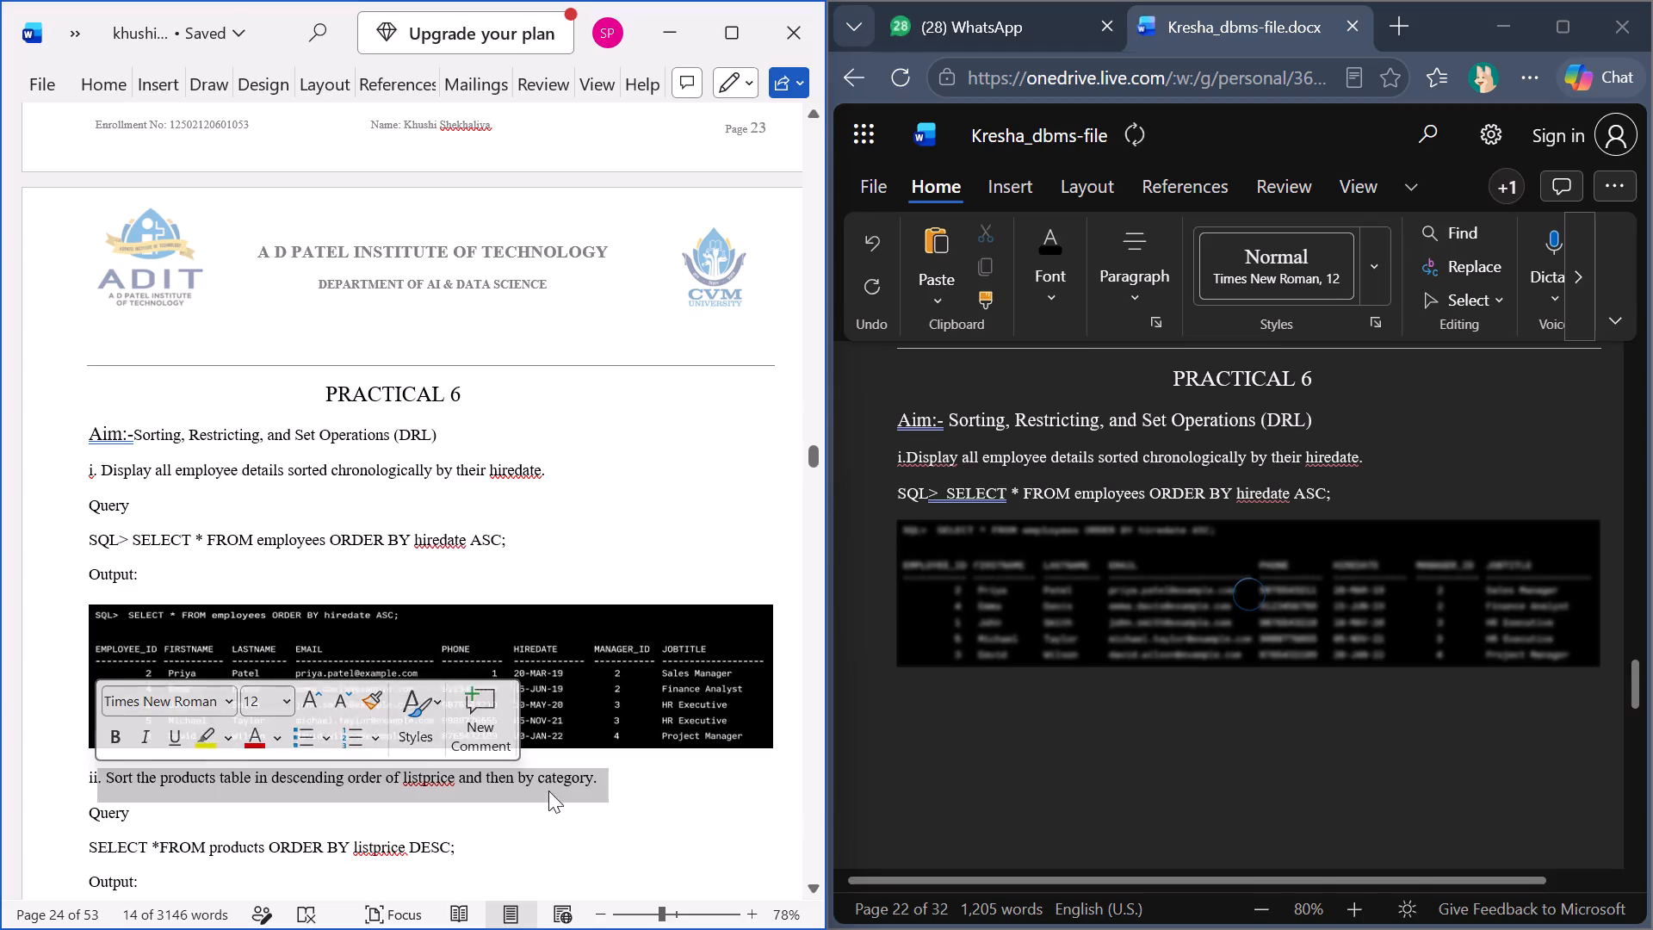
pyautogui.click(619, 778)
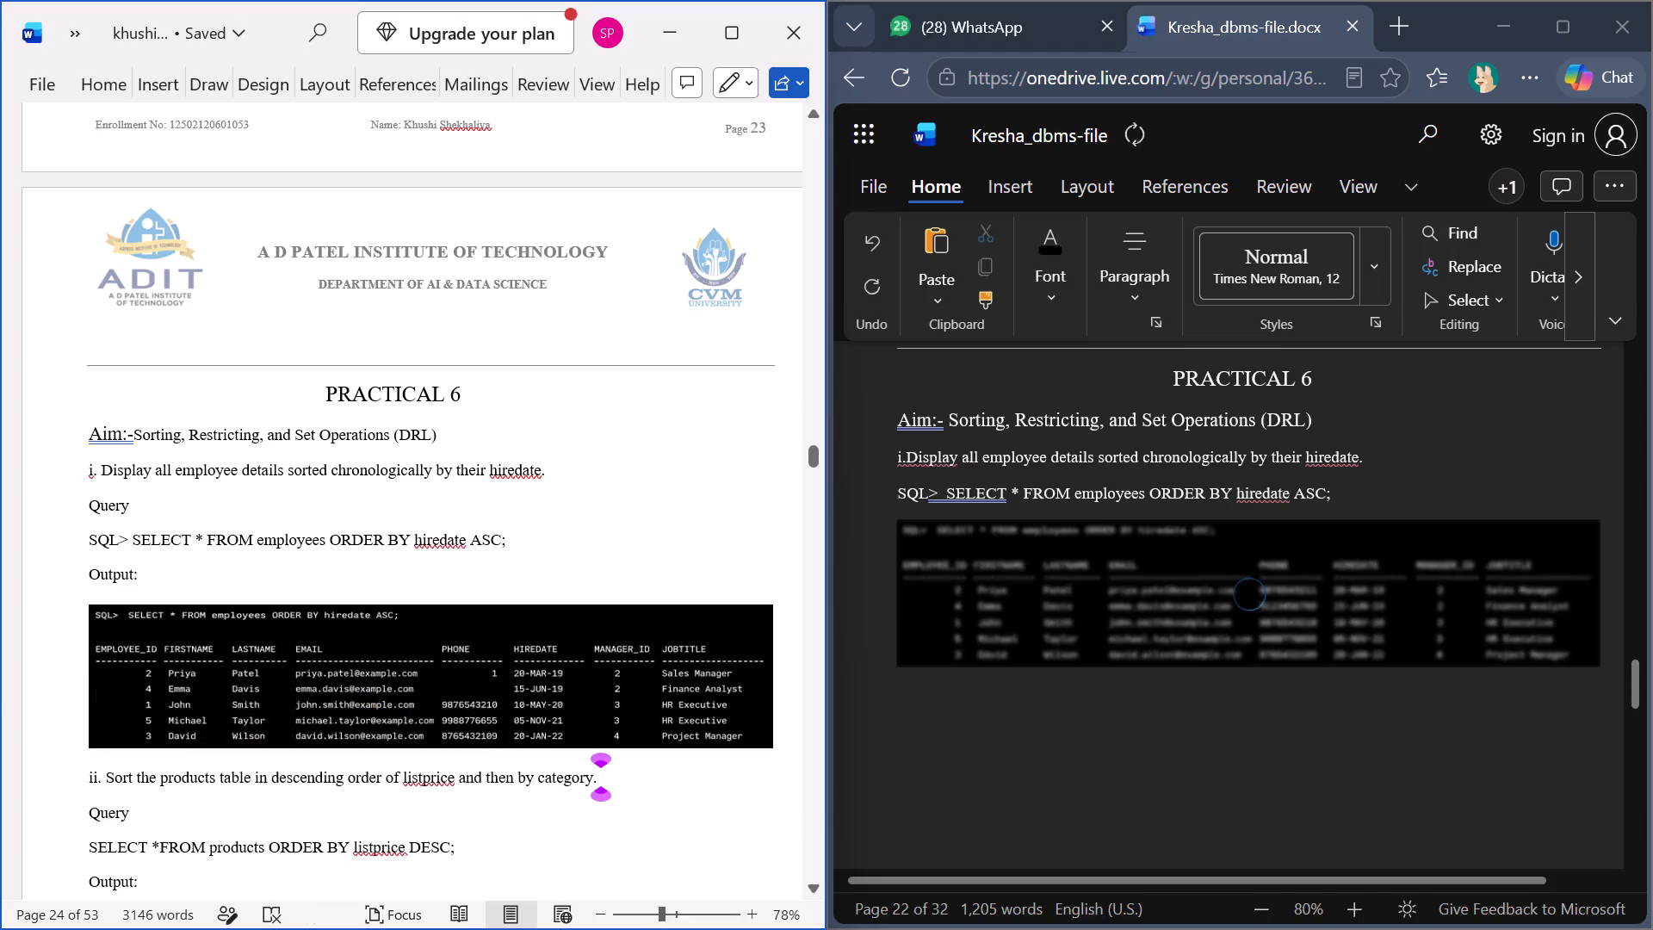
pyautogui.moveTo(602, 786); pyautogui.dragTo(242, 780)
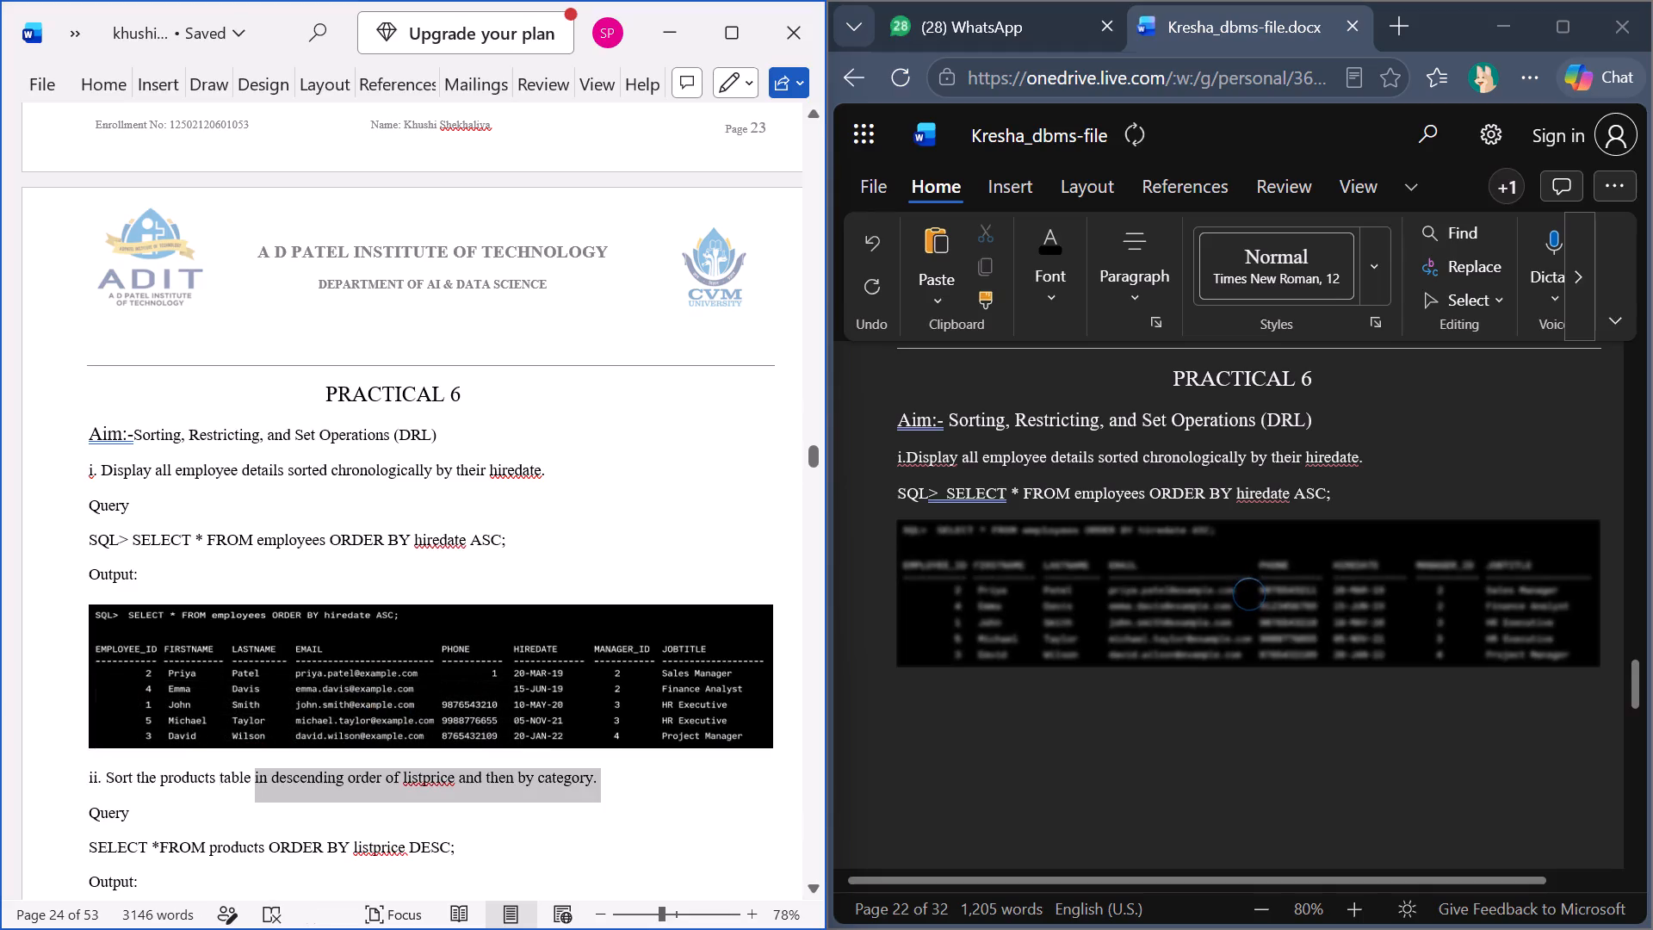
pyautogui.moveTo(242, 780); pyautogui.dragTo(123, 772)
pyautogui.hotkey('ctrl', 'c')
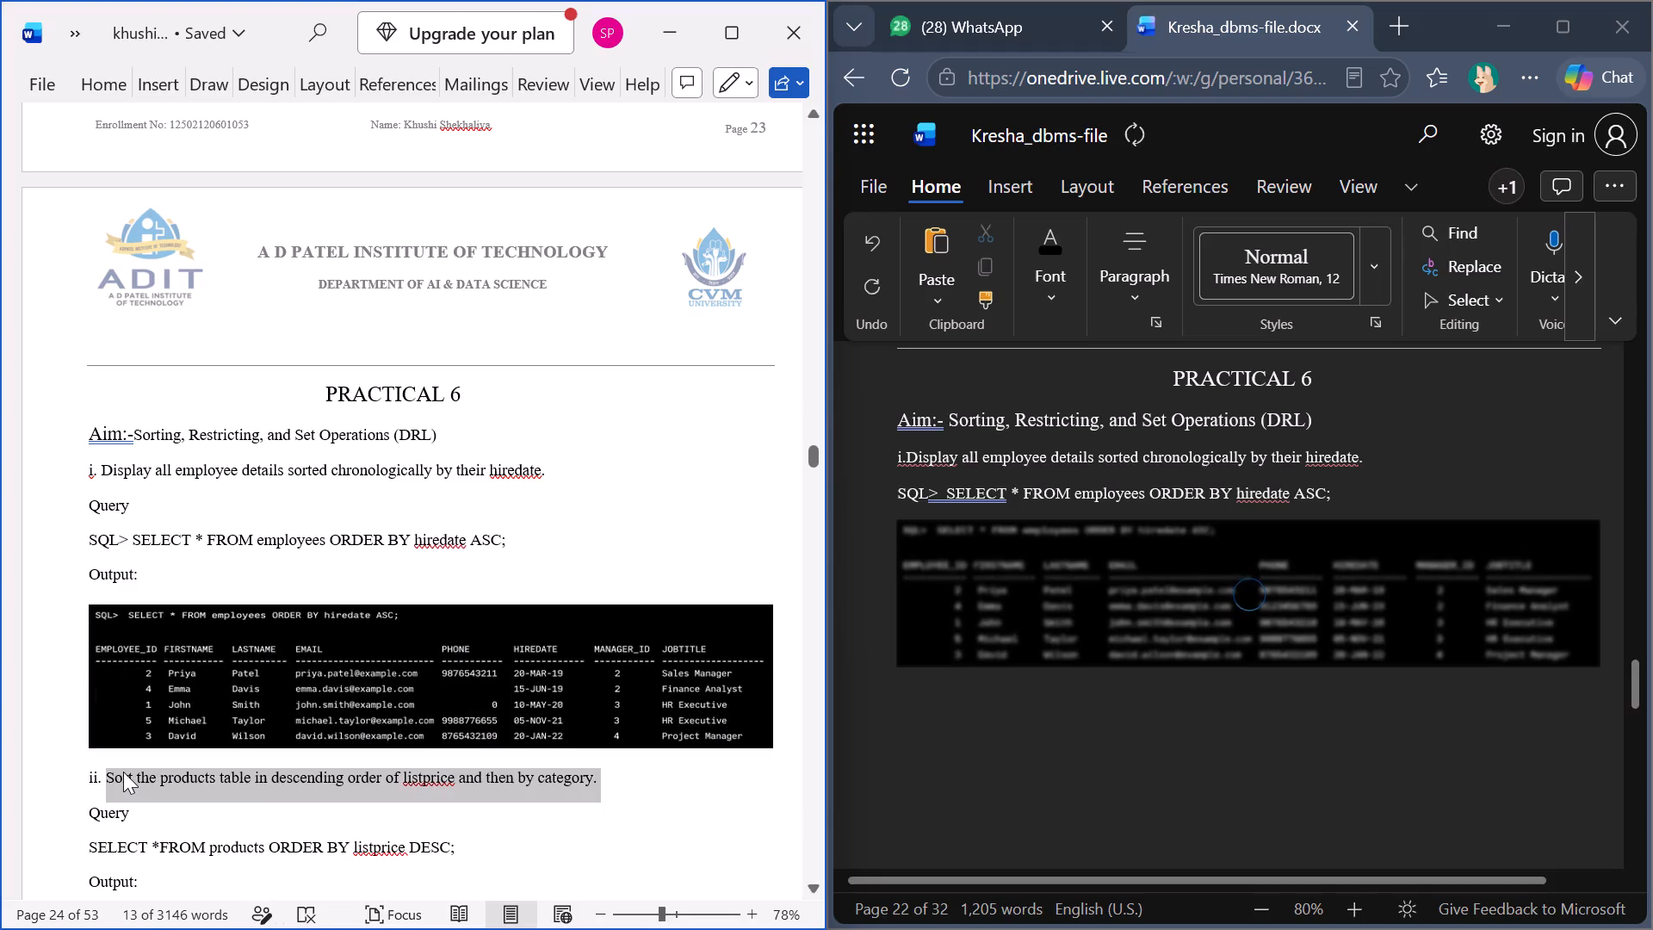
pyautogui.click(970, 693)
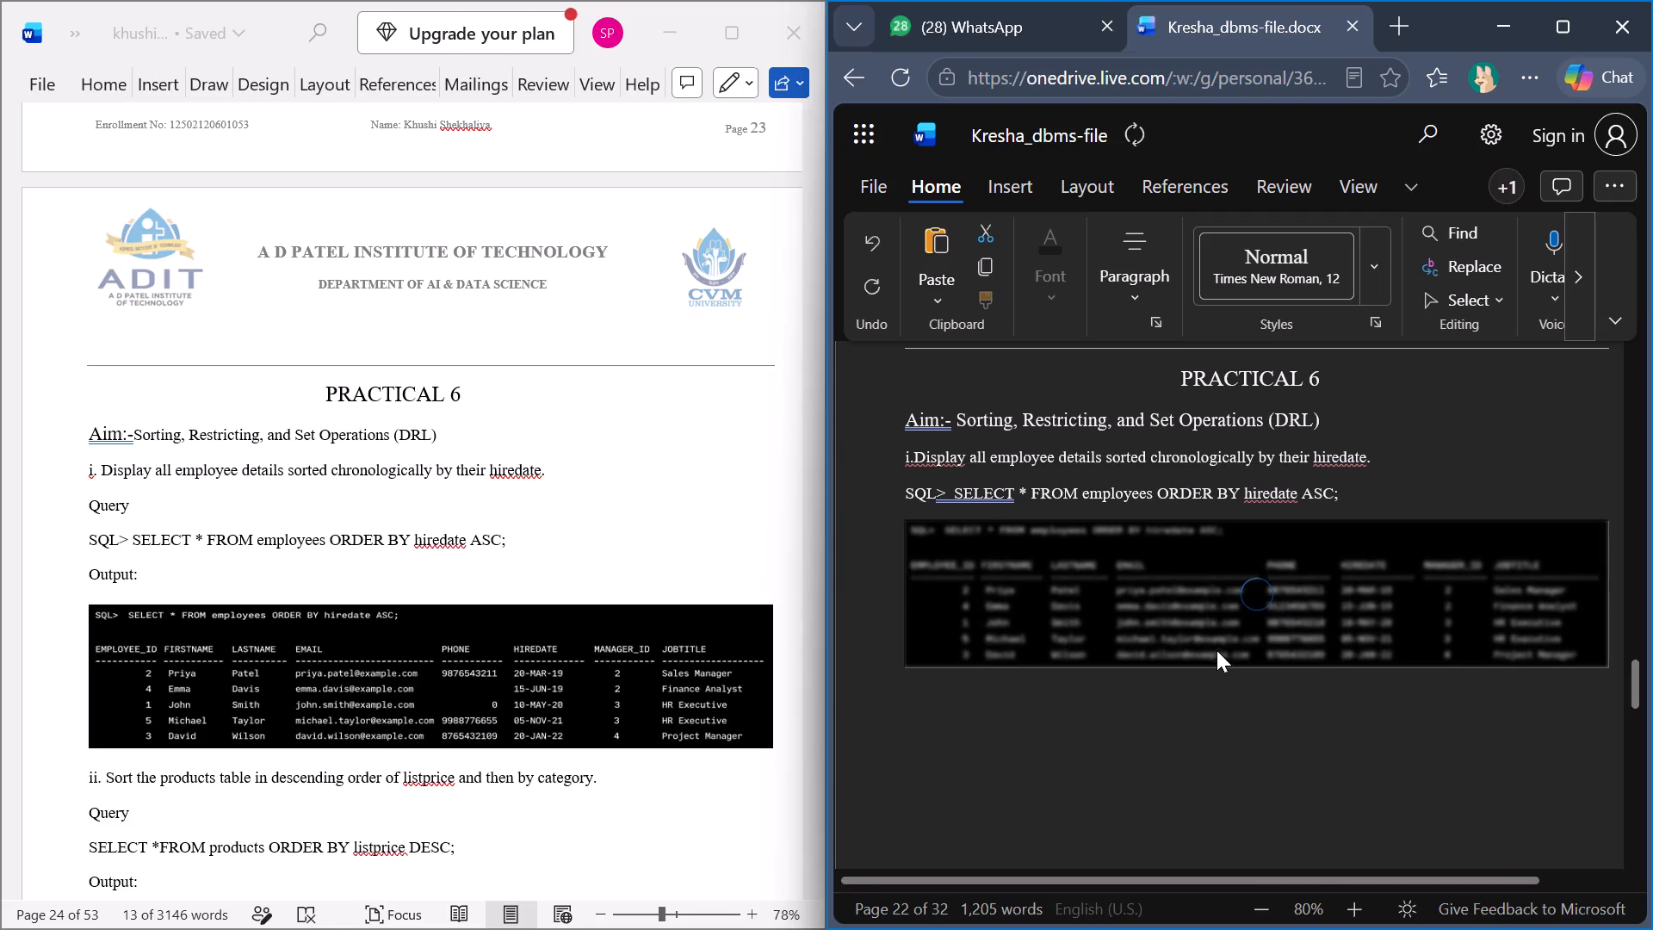
pyautogui.click(1606, 615)
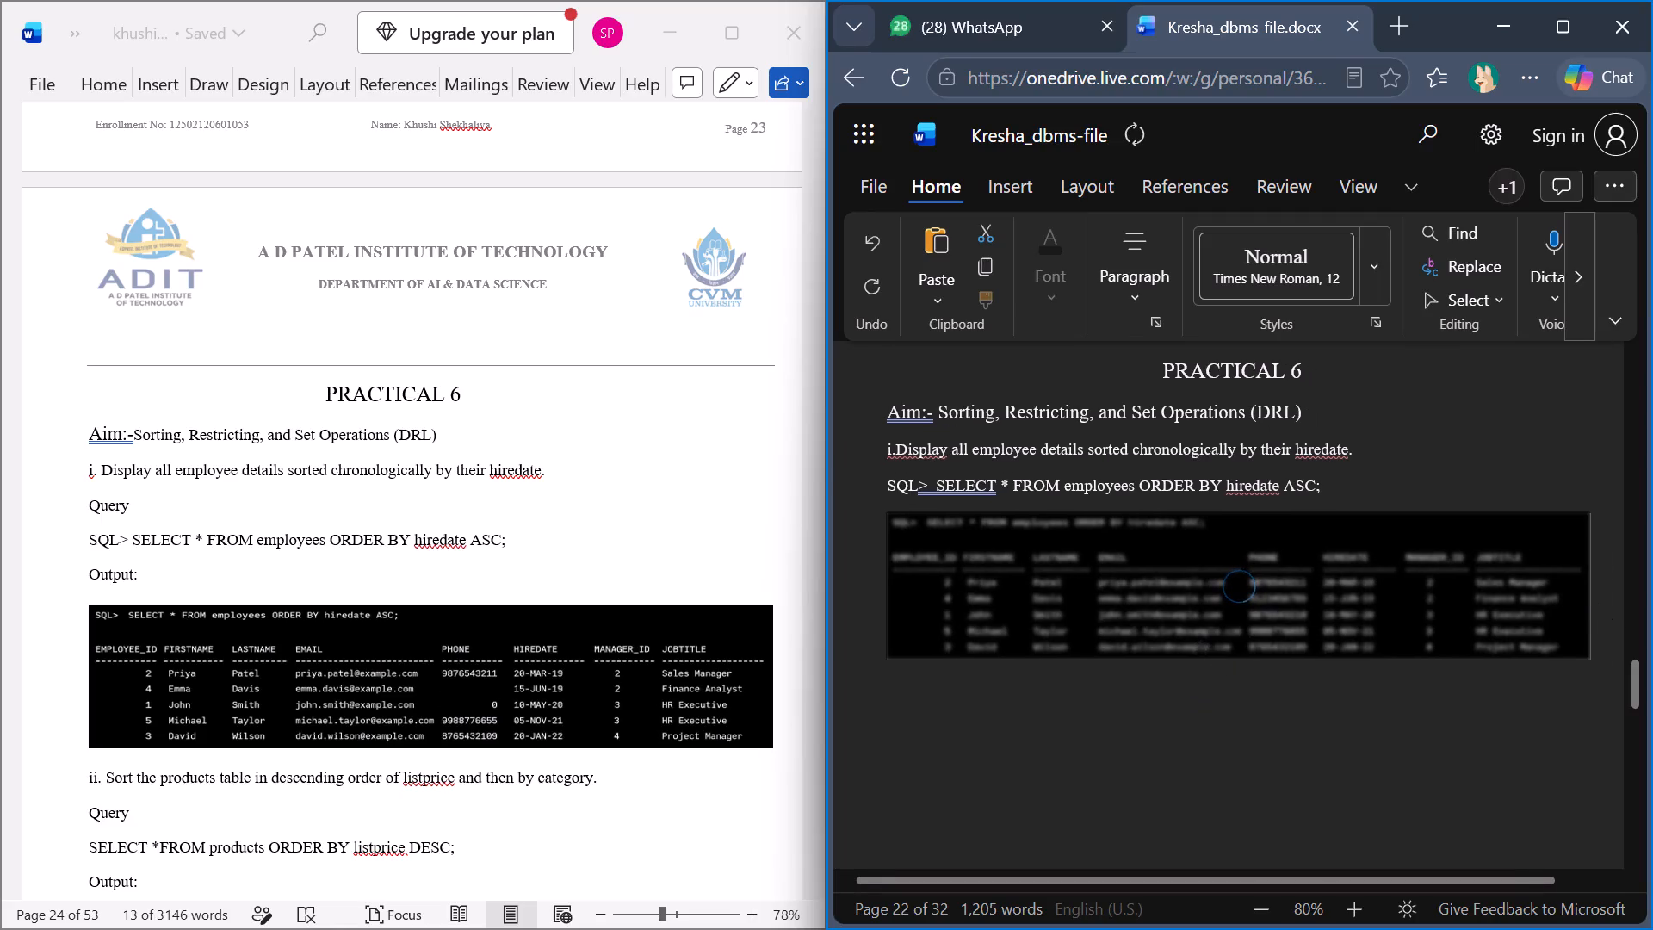
pyautogui.write('ii')
pyautogui.press('.')
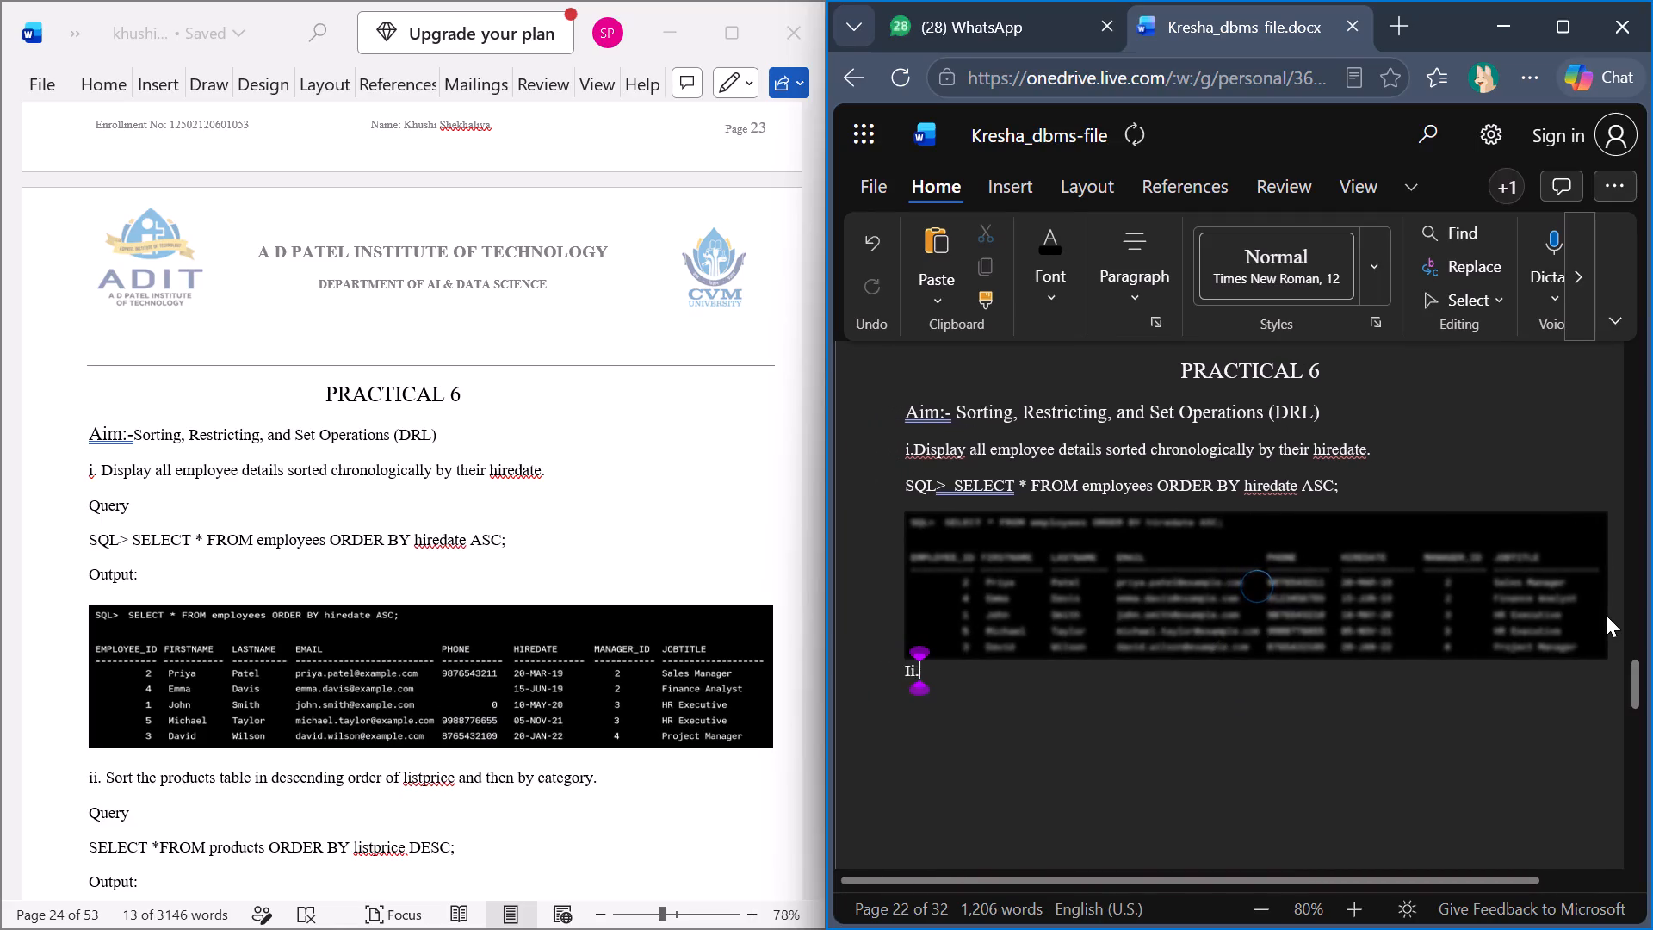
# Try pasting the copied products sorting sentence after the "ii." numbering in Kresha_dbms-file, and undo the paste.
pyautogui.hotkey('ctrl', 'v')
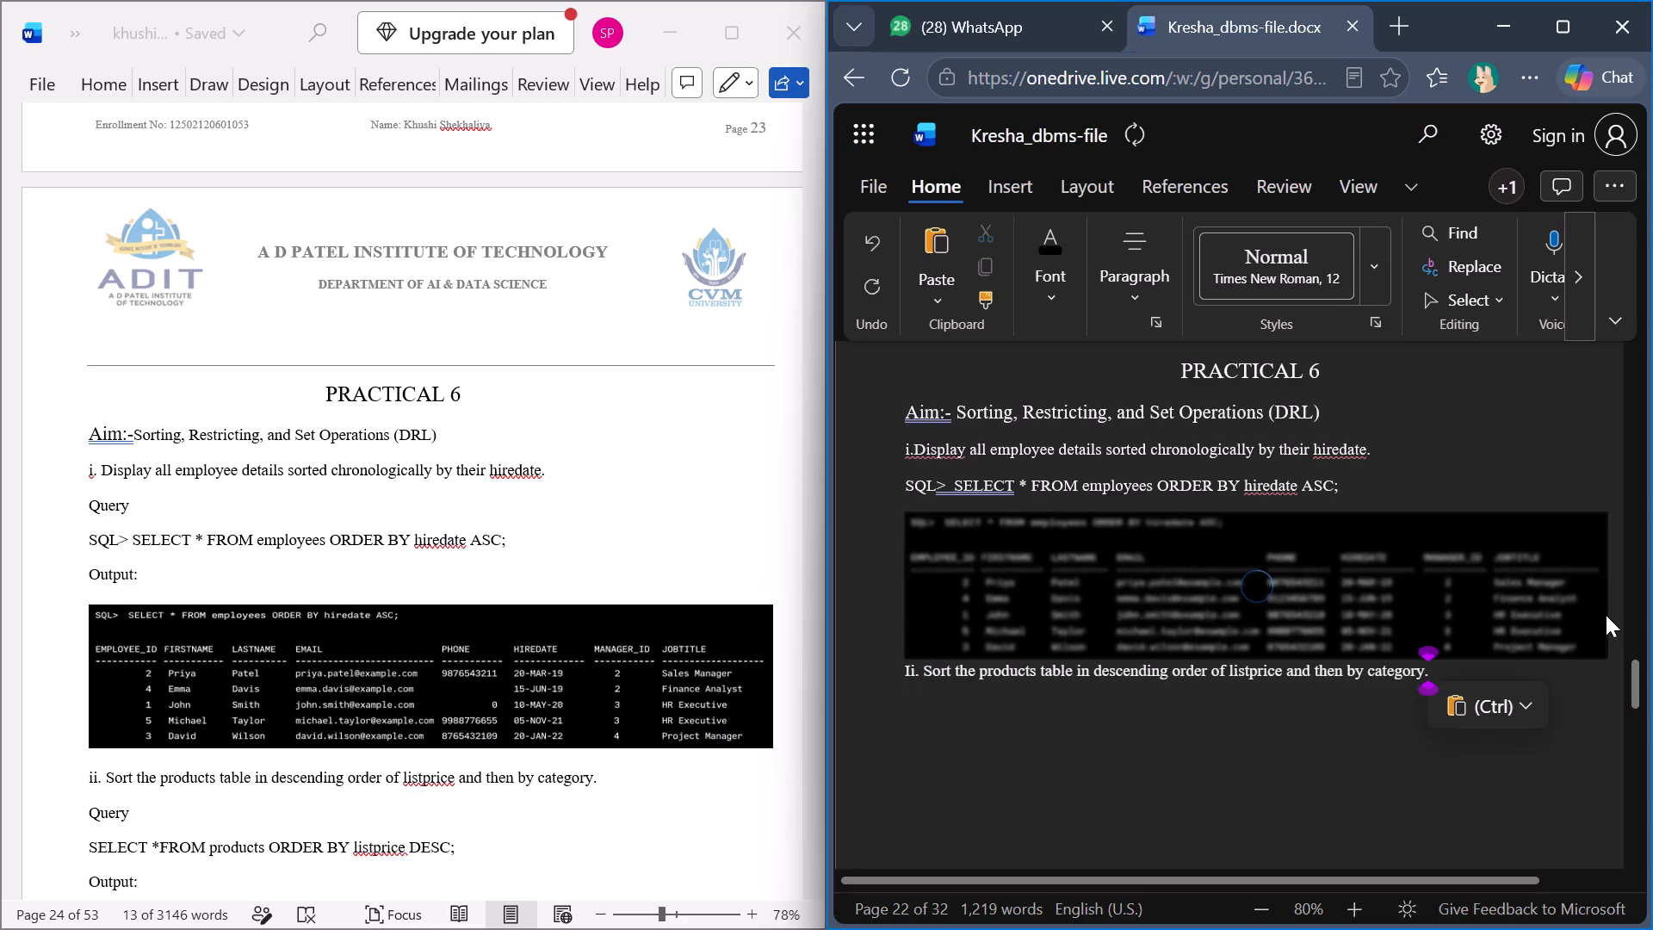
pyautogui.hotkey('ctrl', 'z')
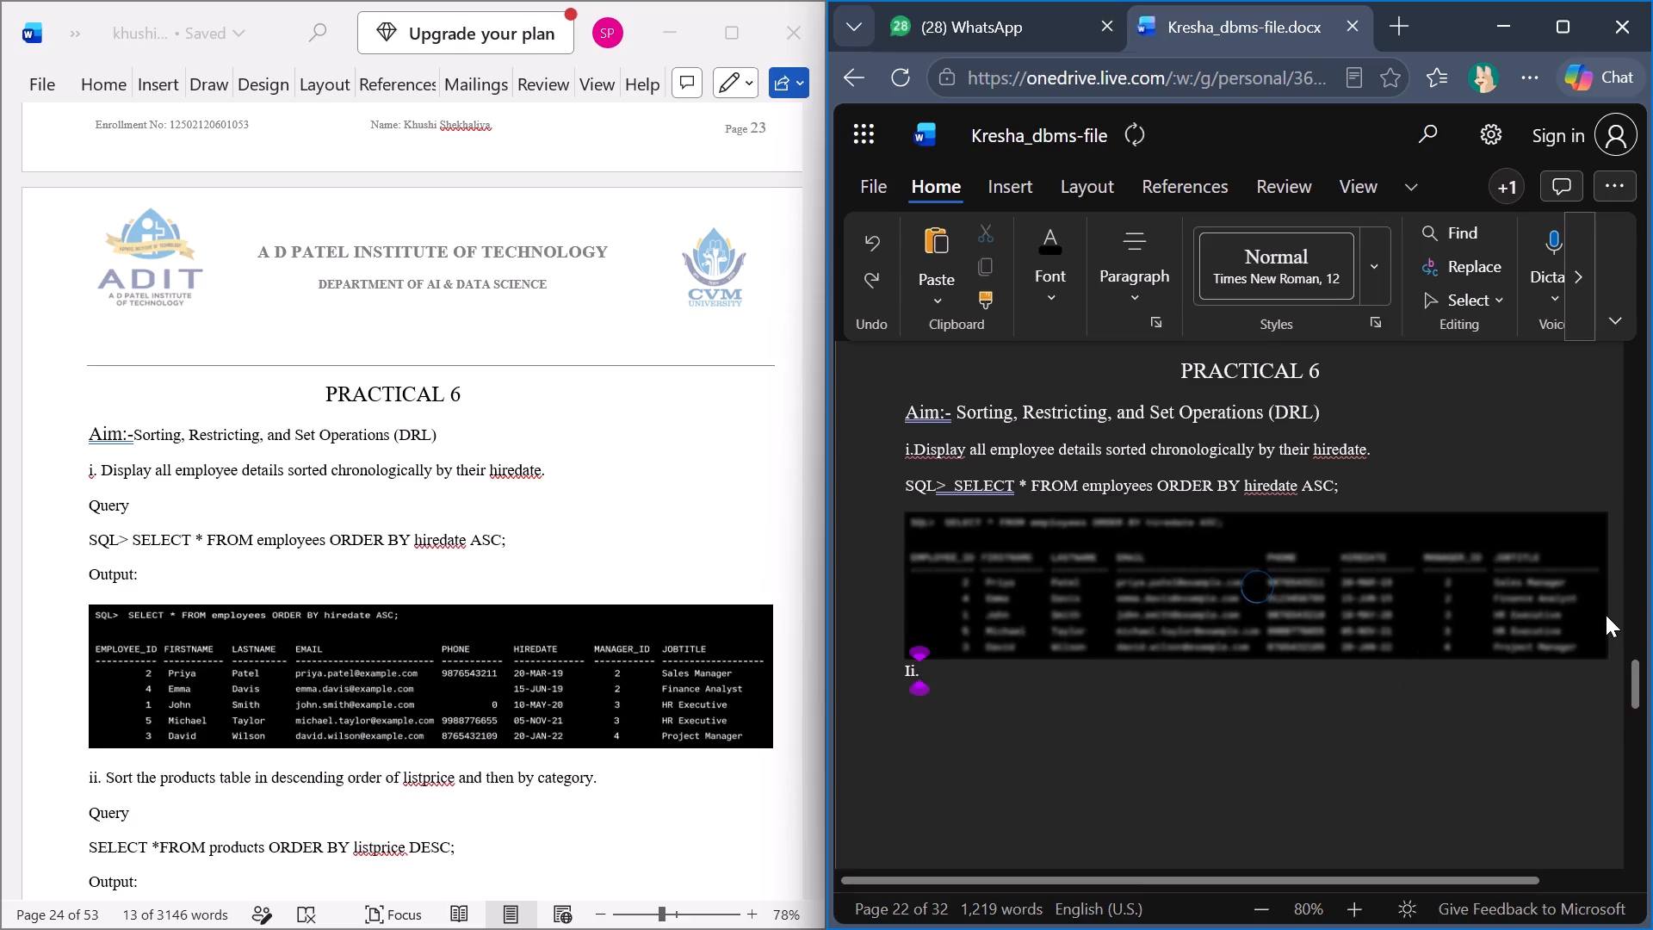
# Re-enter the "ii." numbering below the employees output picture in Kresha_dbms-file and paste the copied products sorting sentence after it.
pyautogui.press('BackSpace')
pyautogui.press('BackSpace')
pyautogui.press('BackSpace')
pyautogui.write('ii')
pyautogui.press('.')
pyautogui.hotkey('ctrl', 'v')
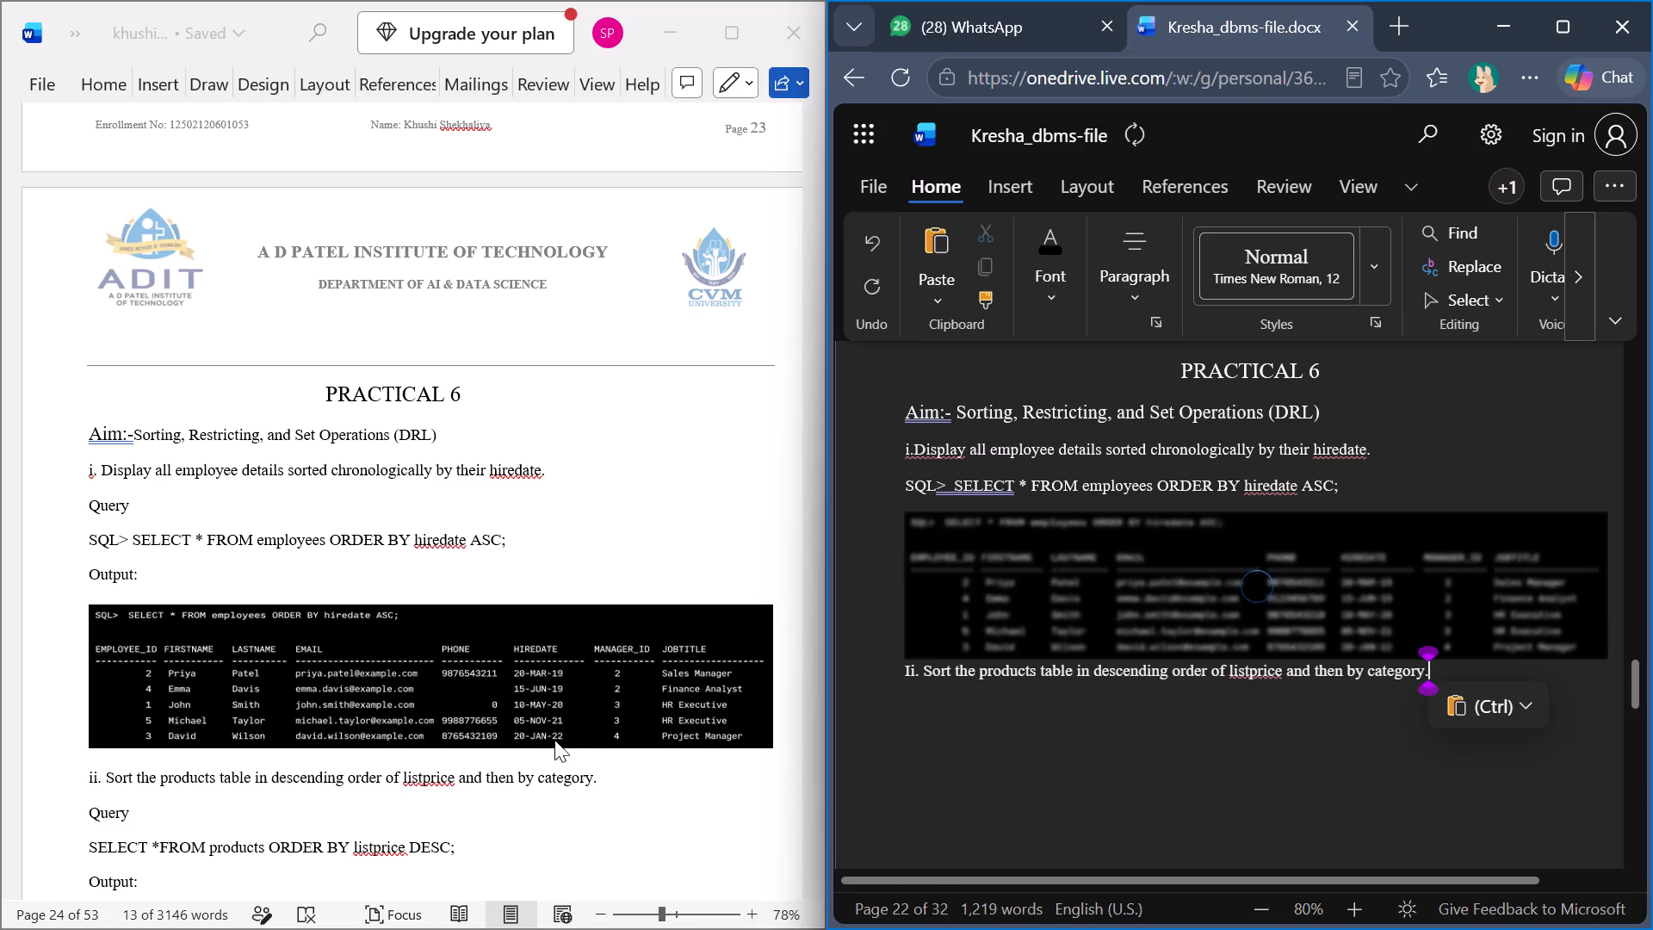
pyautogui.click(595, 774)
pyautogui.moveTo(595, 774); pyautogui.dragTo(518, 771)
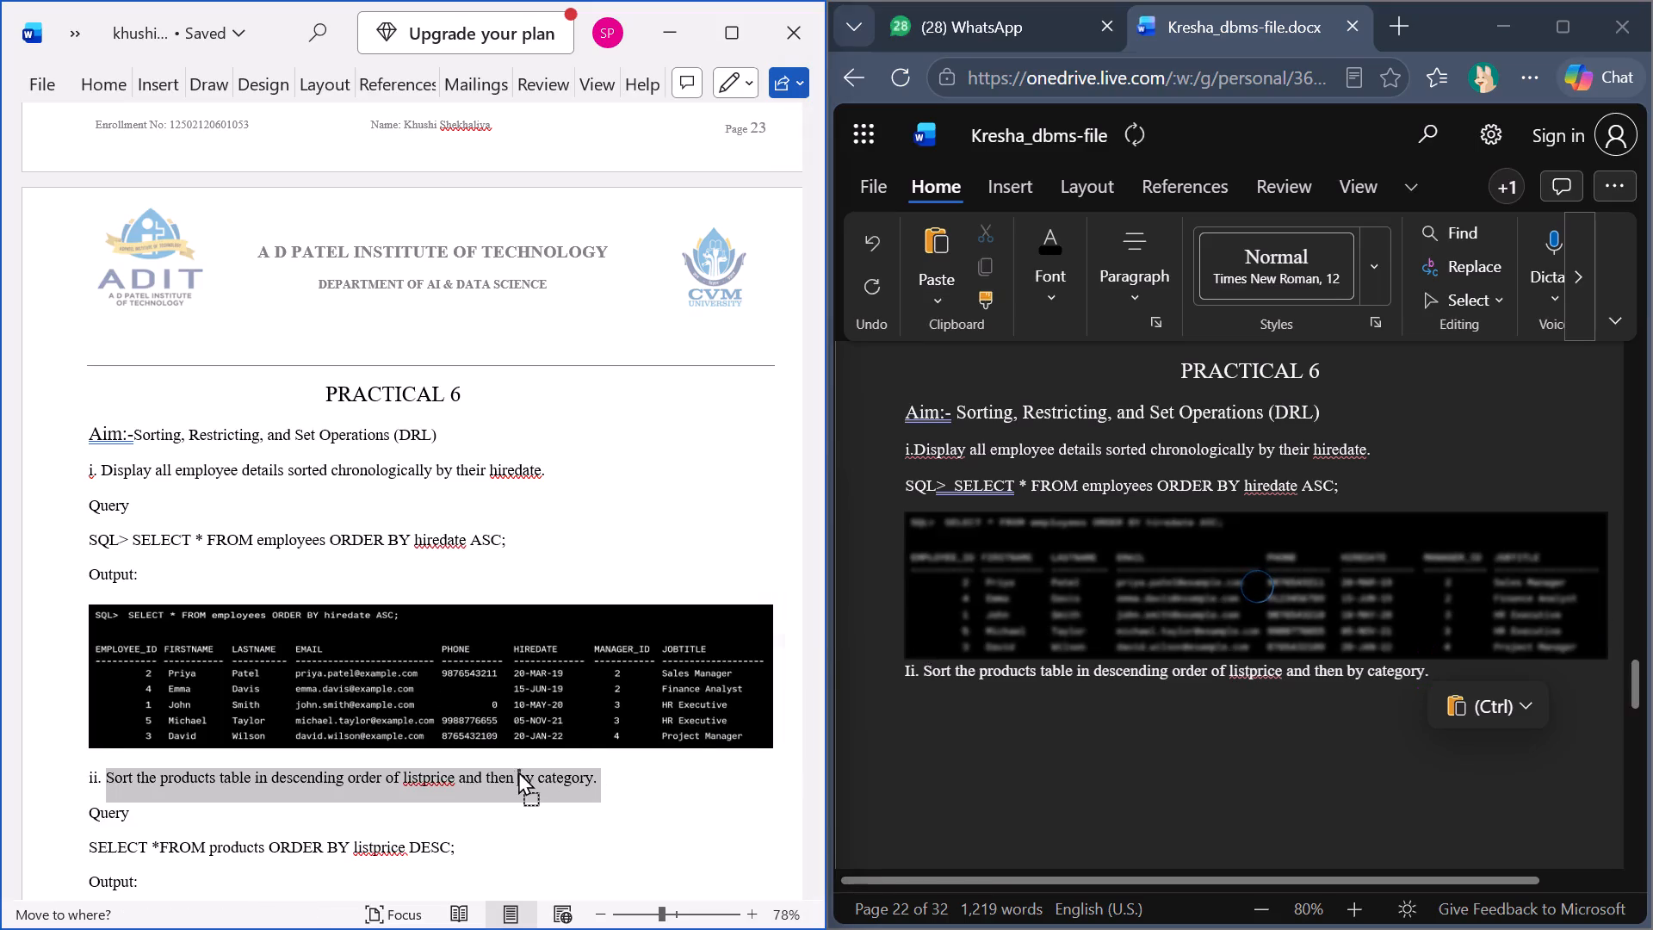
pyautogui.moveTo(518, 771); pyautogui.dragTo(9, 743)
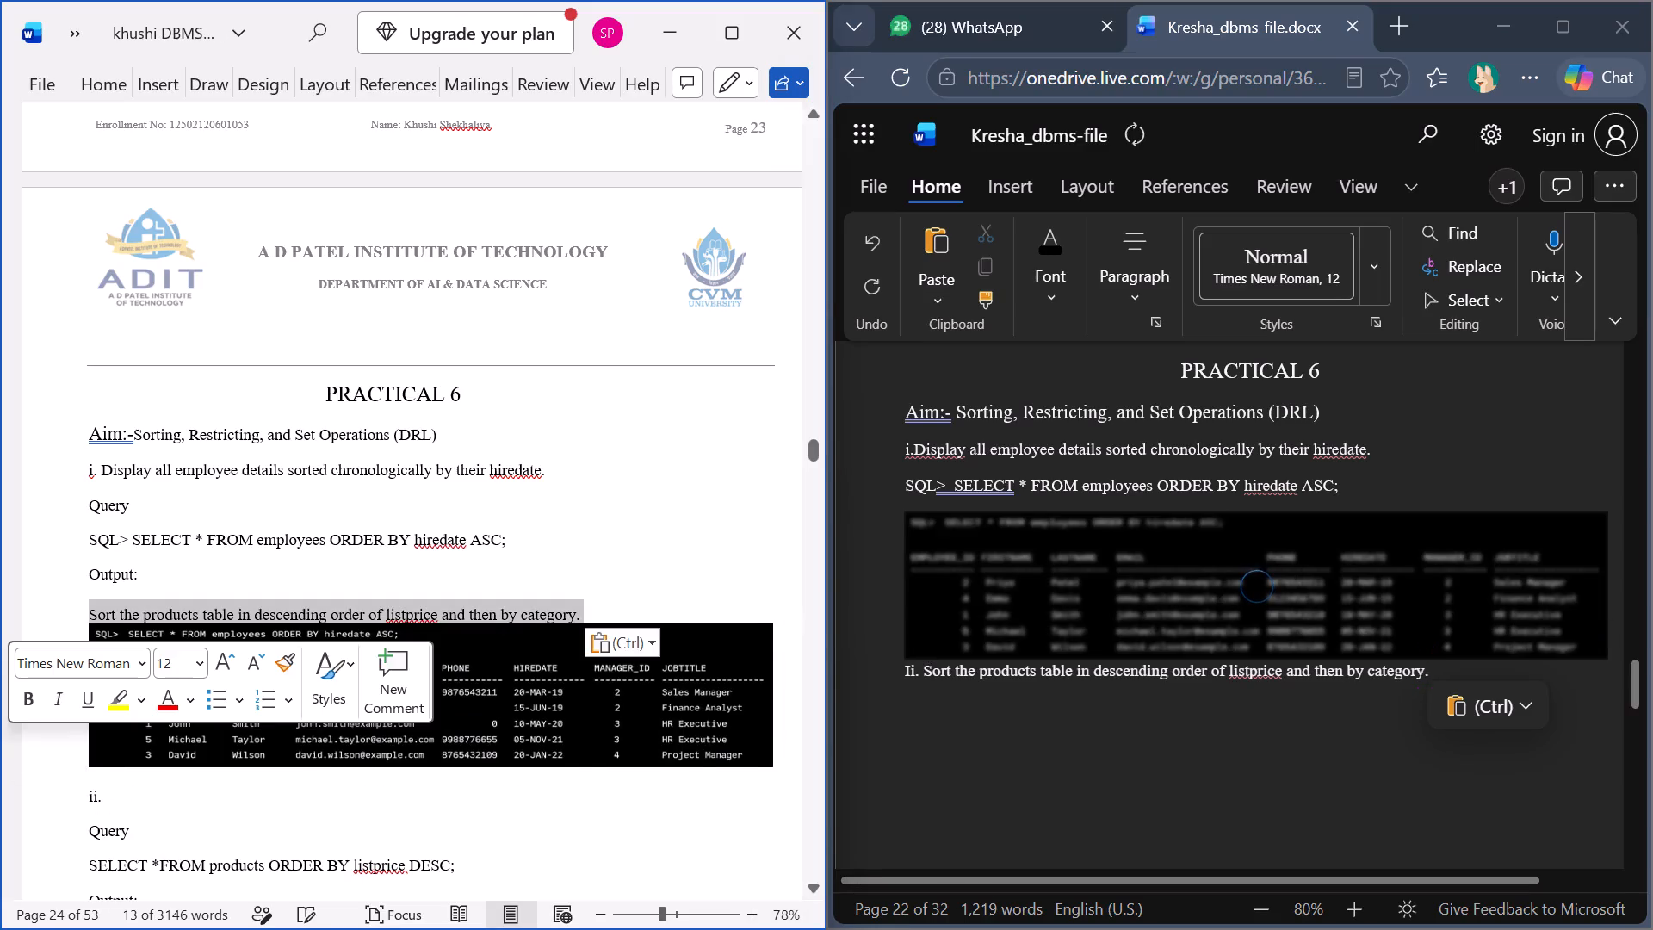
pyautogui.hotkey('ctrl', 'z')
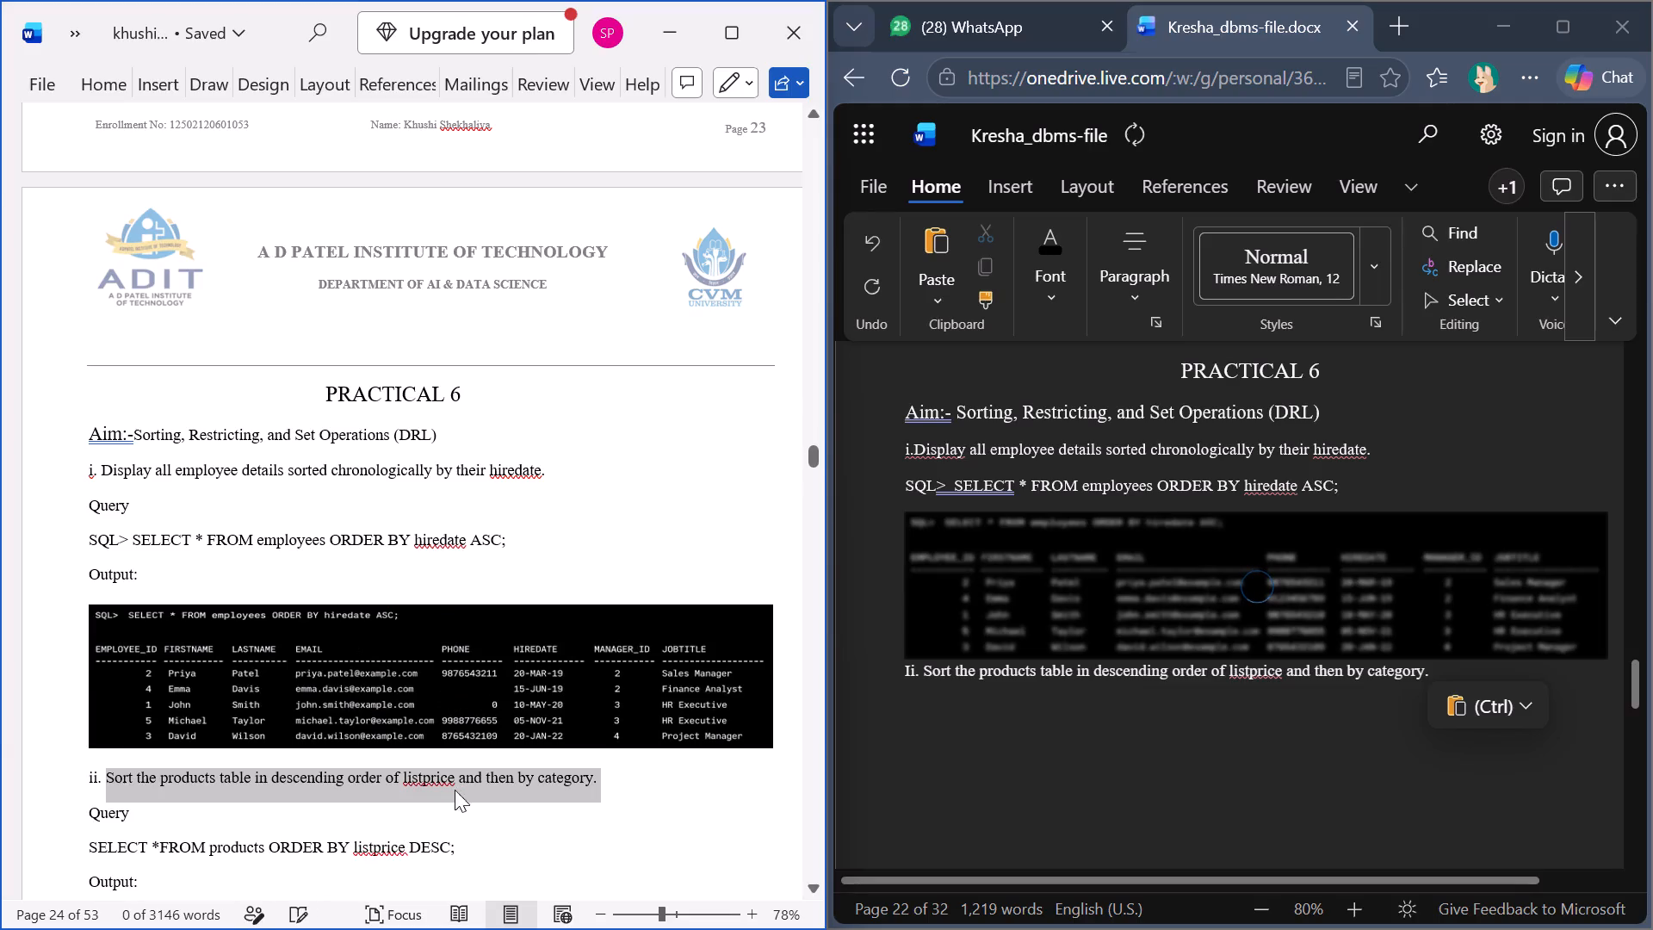
# Copy khushi's whole task ii line including its numbering, and paste it in Kresha_dbms-file in place of the previously entered task ii line.
pyautogui.click(663, 784)
pyautogui.moveTo(613, 778); pyautogui.dragTo(352, 775)
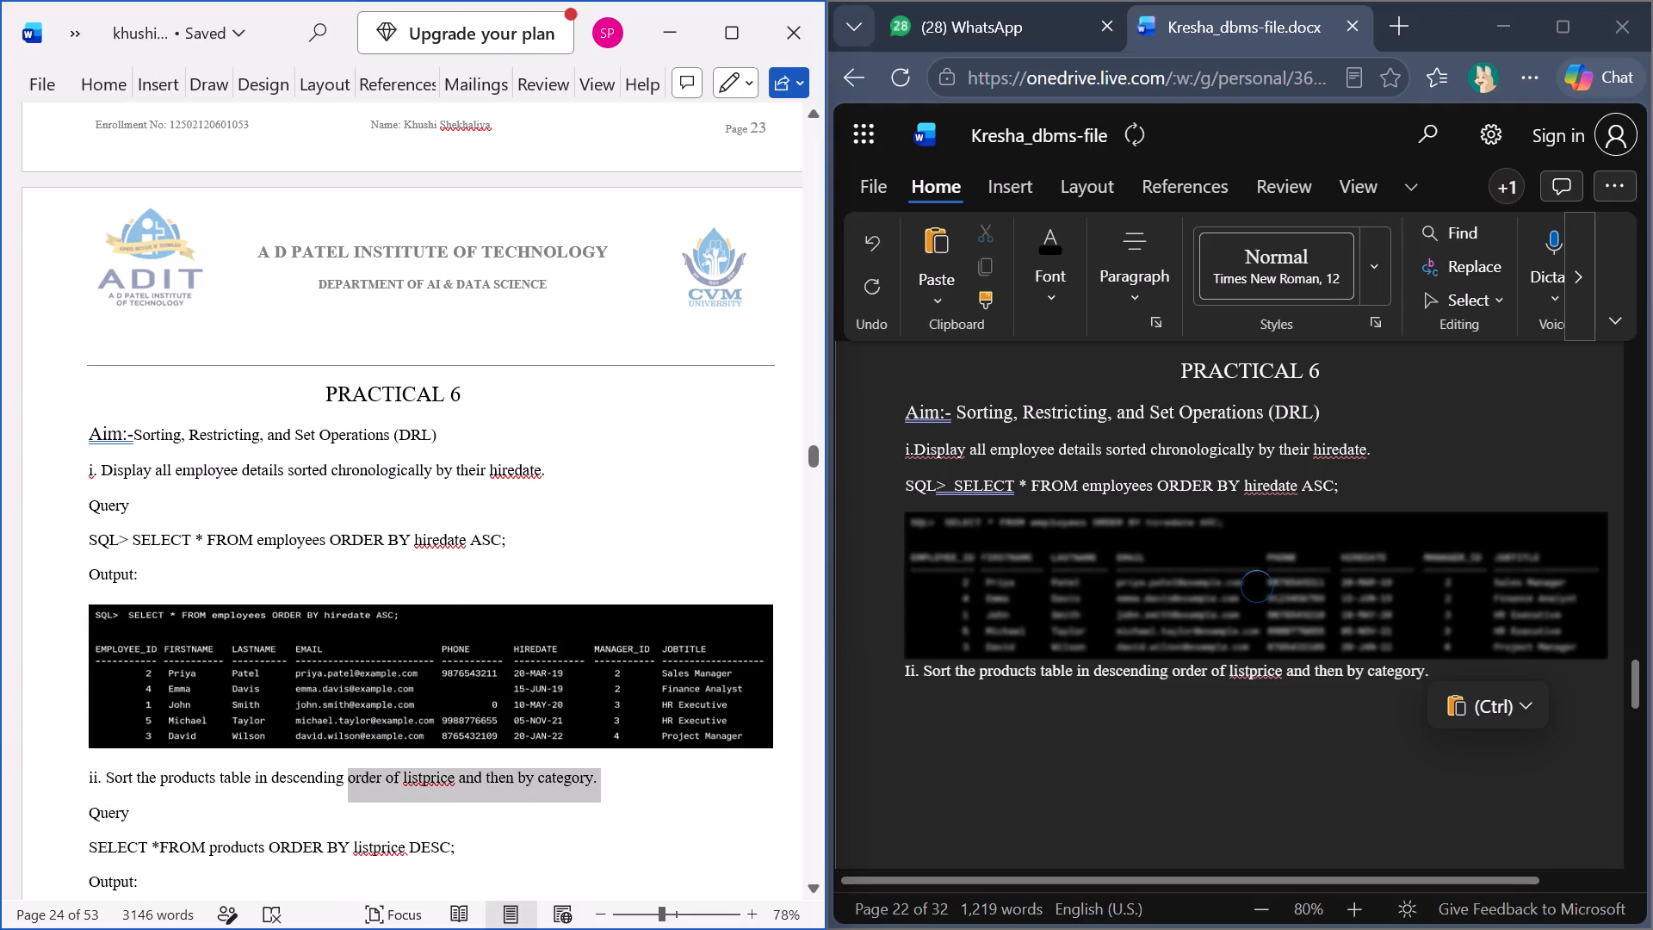
pyautogui.moveTo(352, 775); pyautogui.dragTo(83, 773)
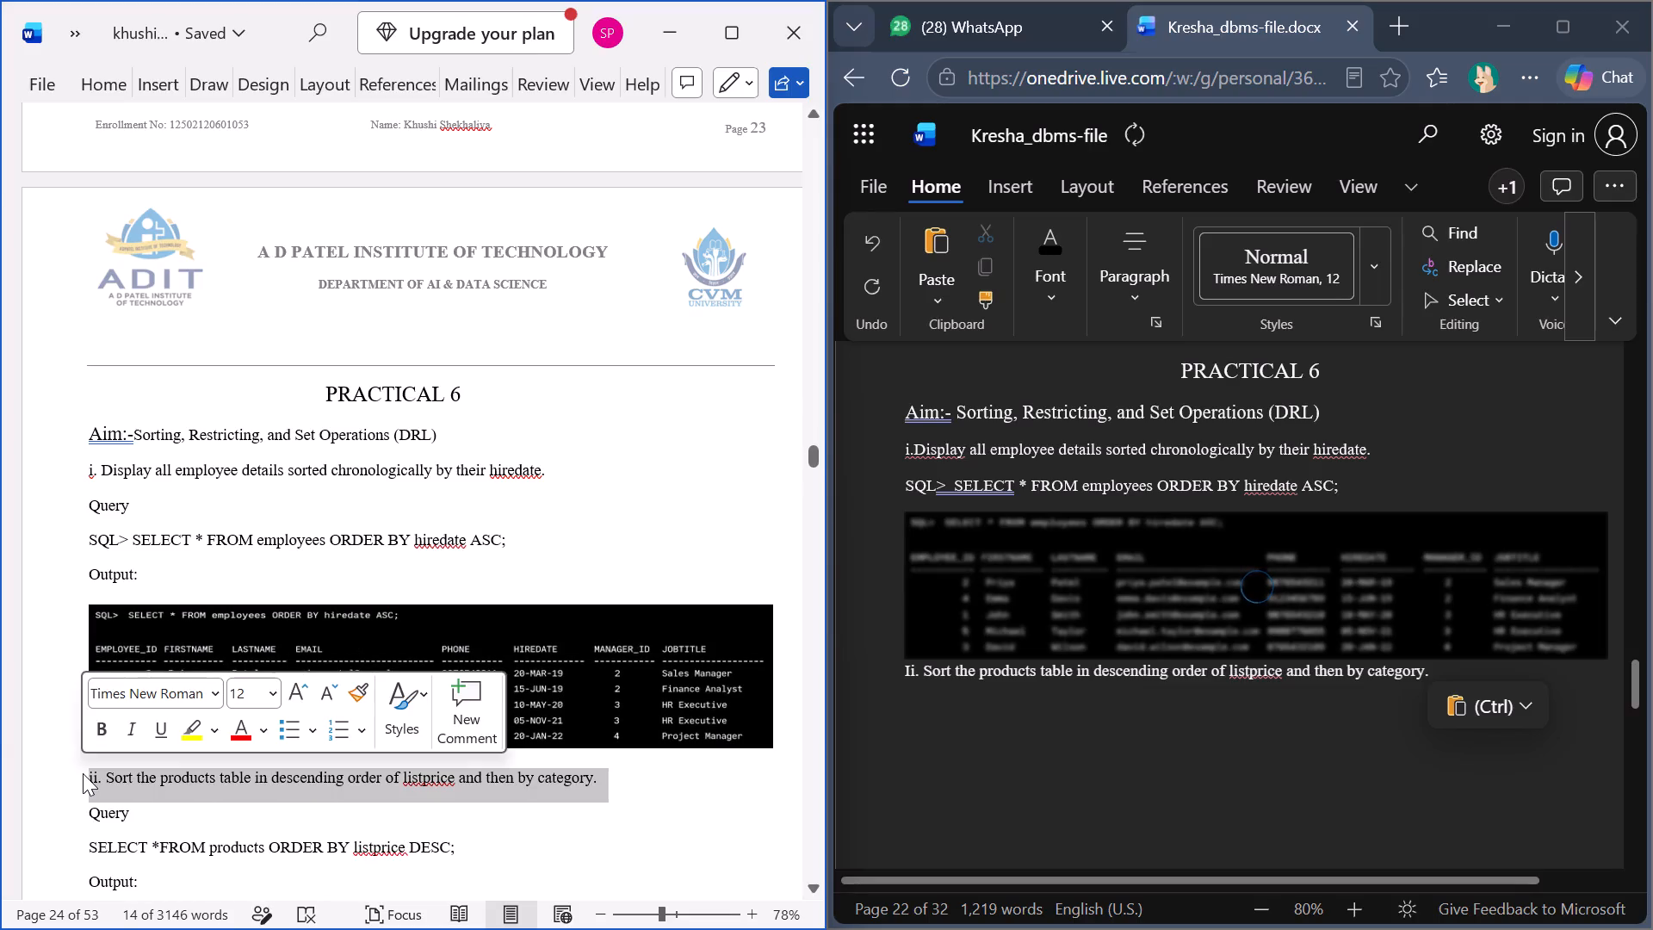
pyautogui.hotkey('ctrl', 'c')
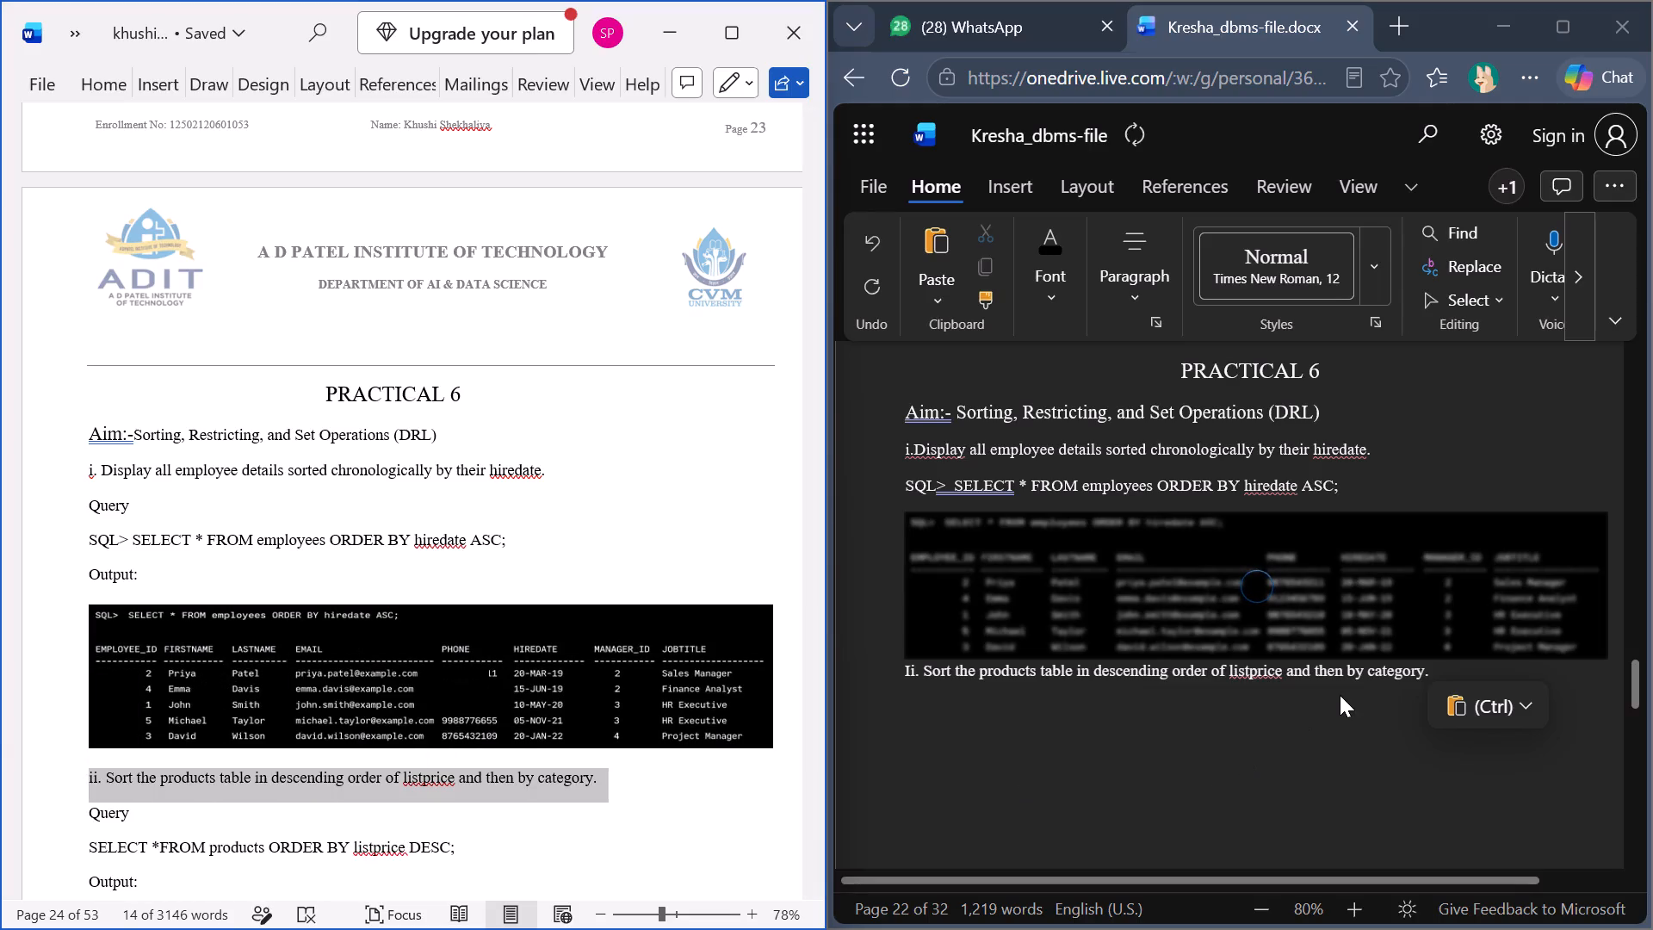
pyautogui.click(1340, 695)
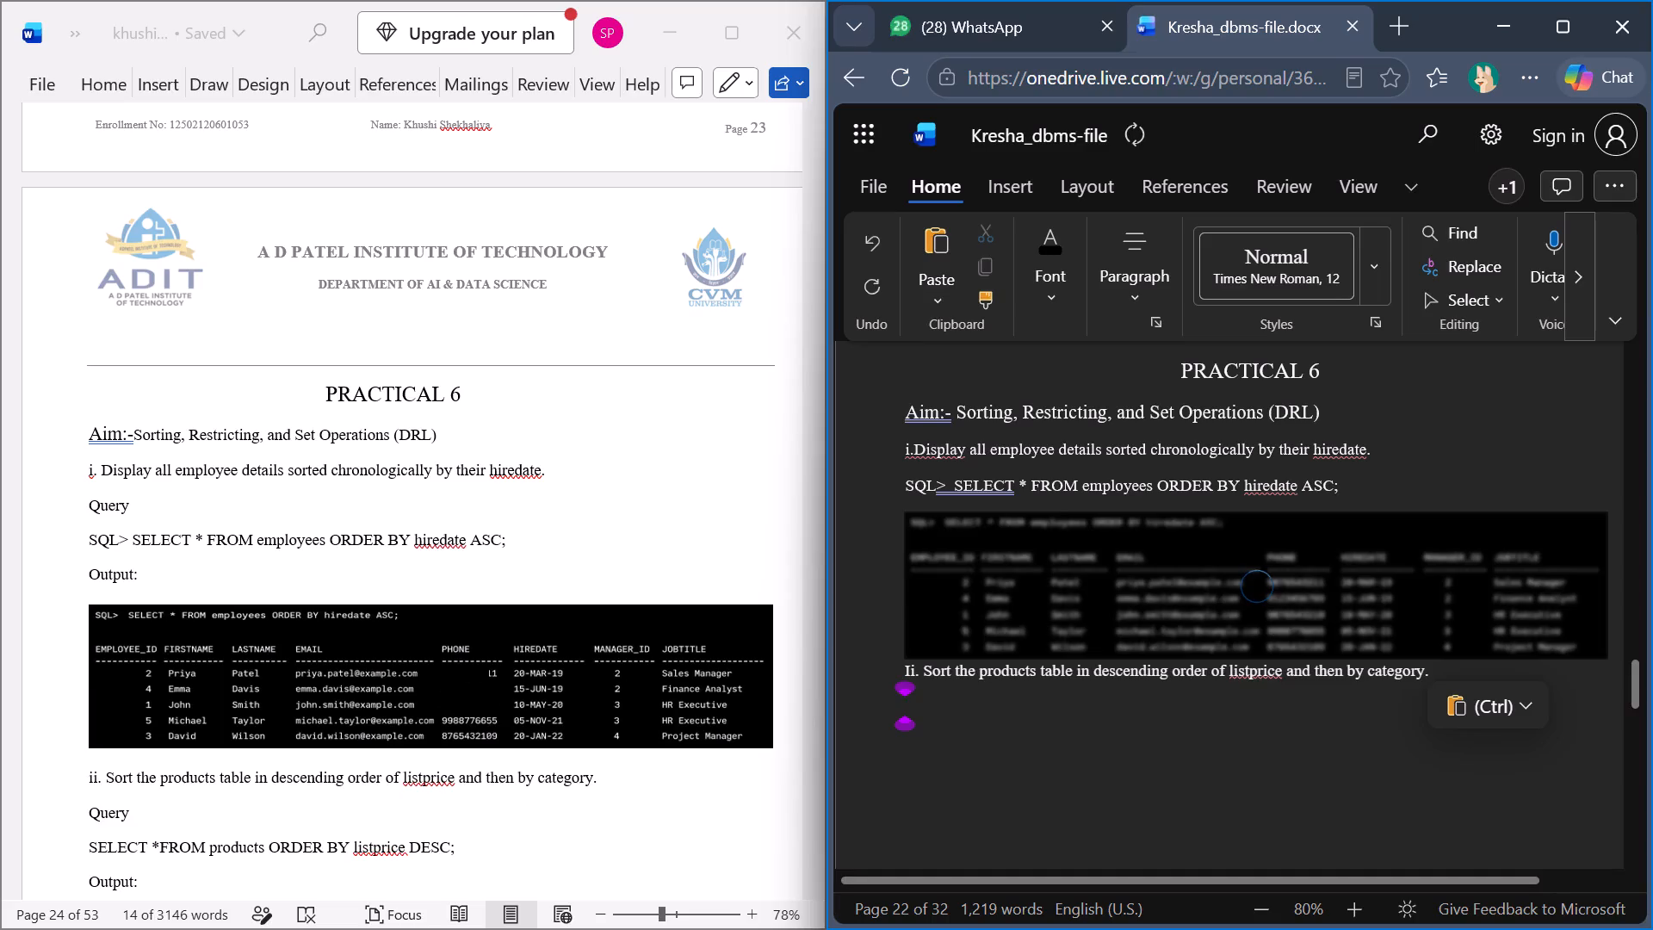
pyautogui.hotkey('ctrl', 'z')
pyautogui.hotkey('ctrl', 'z')
pyautogui.hotkey('ctrl', 'z')
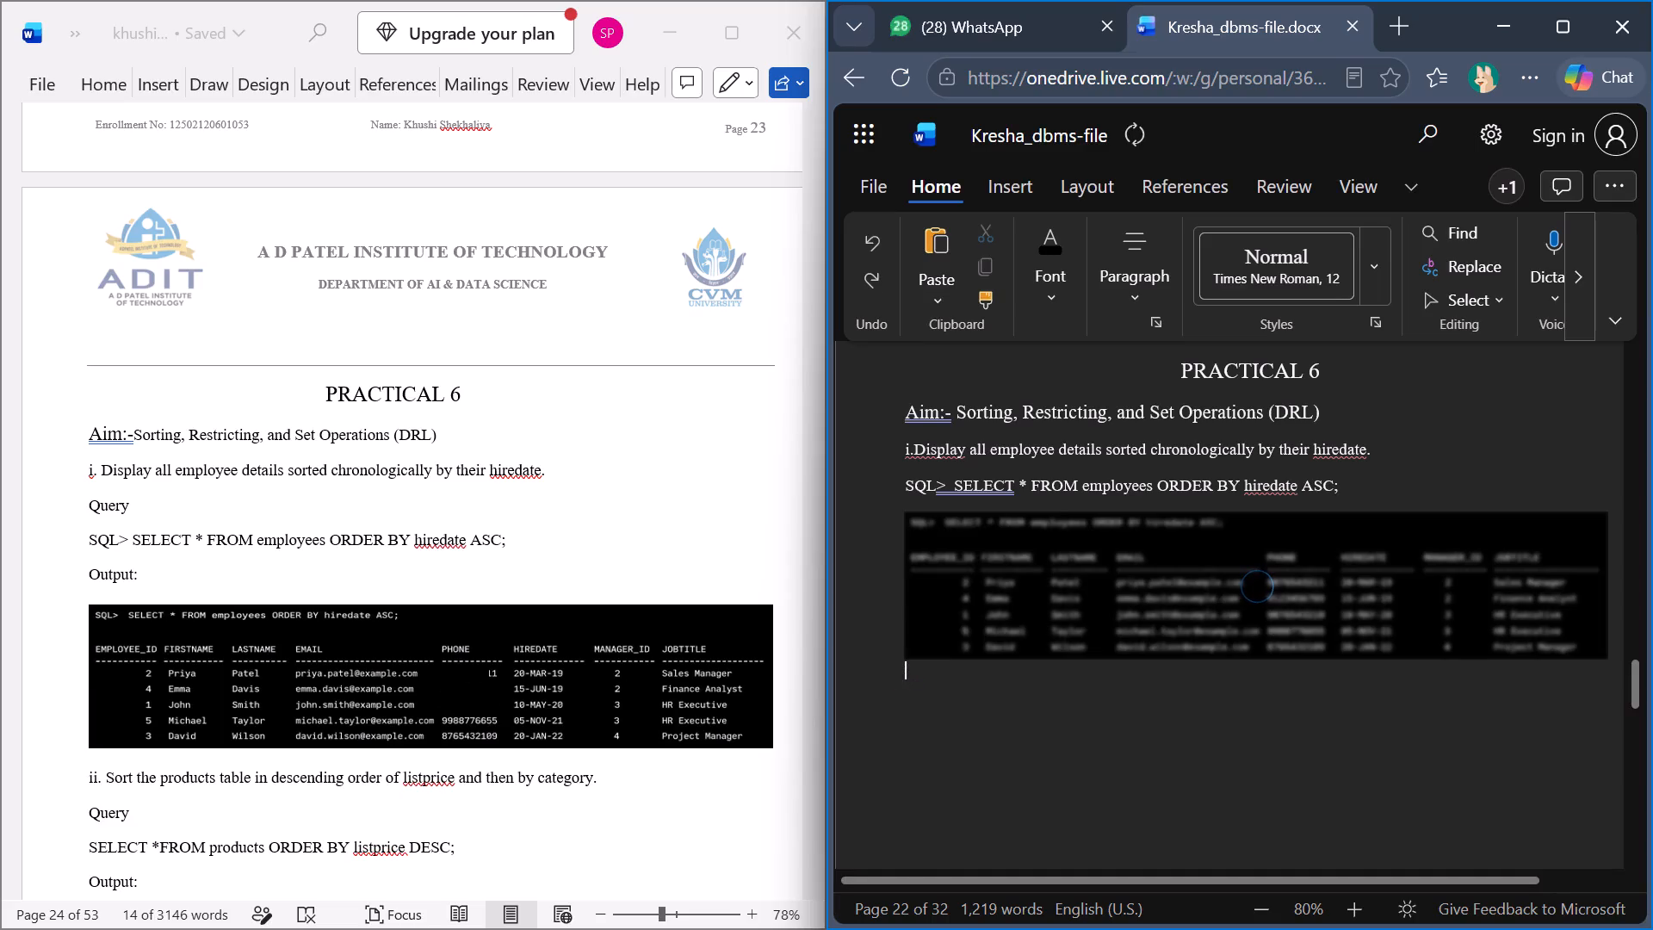
pyautogui.hotkey('ctrl', 'v')
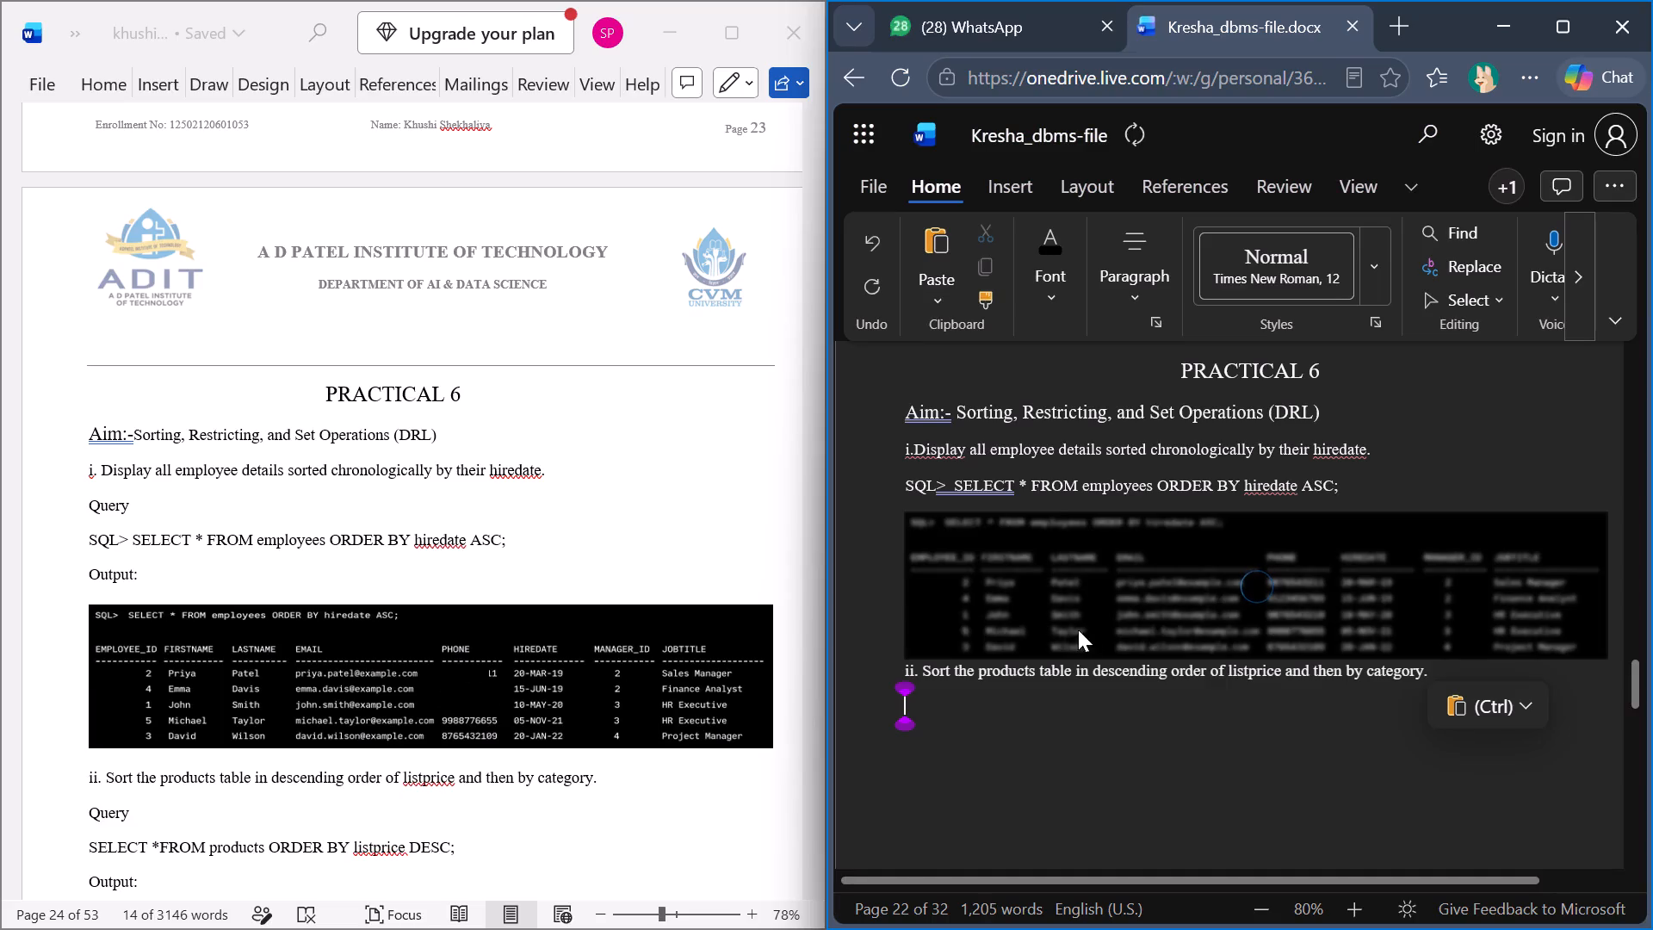
# Copy the "SQL>" prompt from the hiredate query line and paste it on a new line below task ii in Kresha_dbms-file.
pyautogui.scroll(-1, 518, 665)
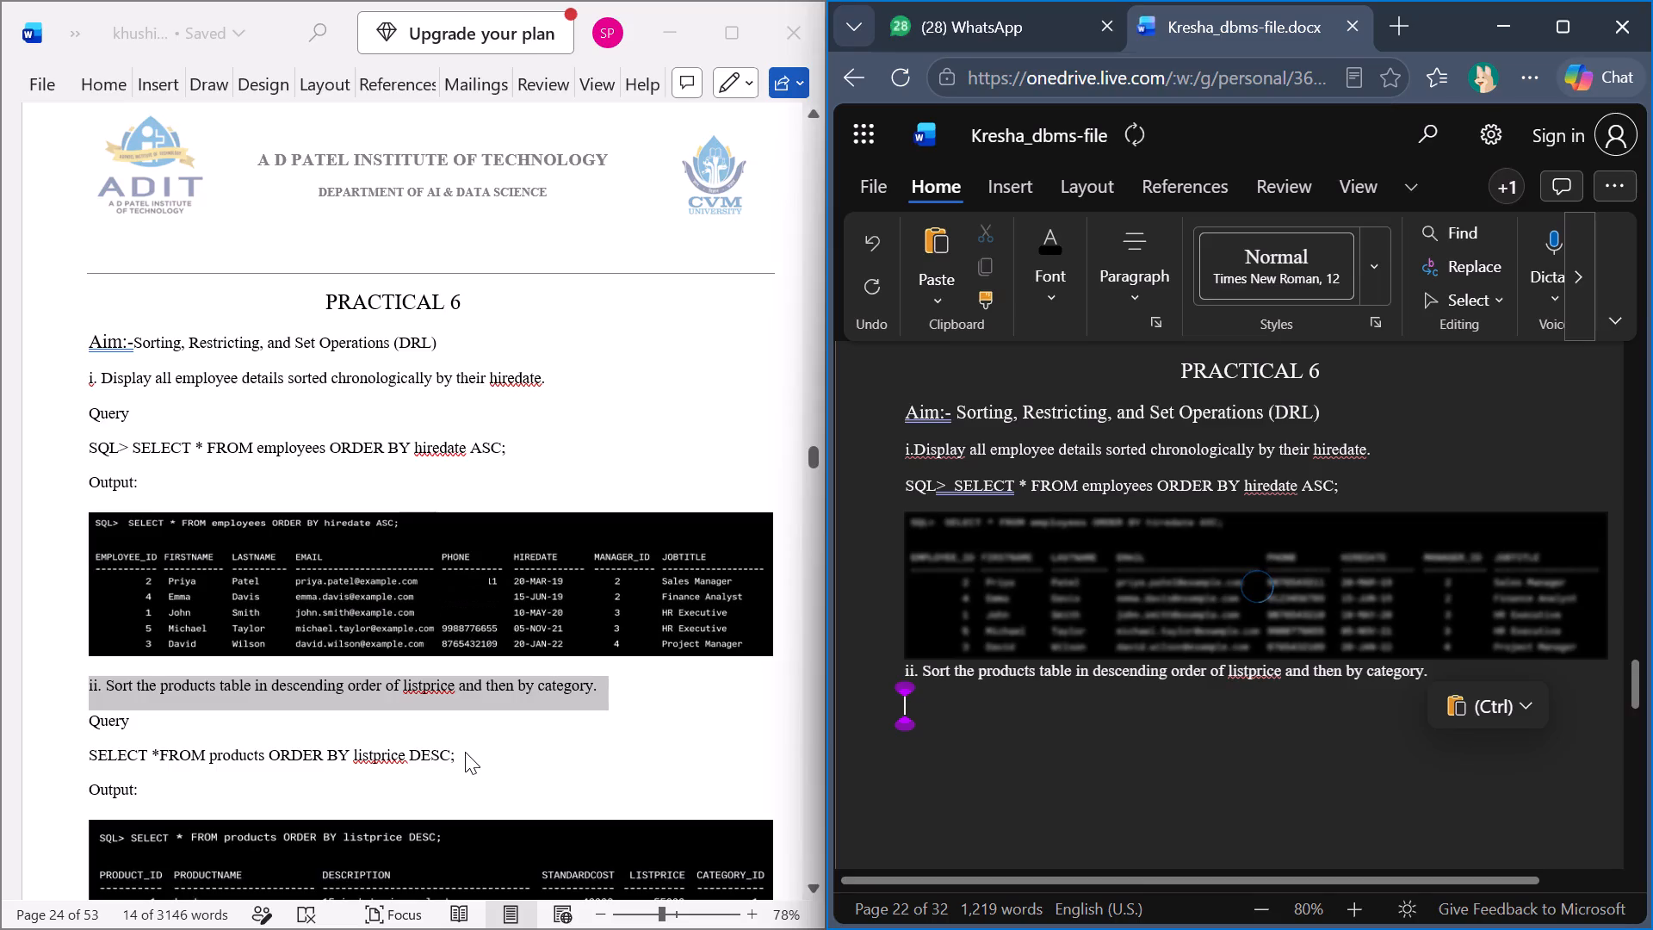
pyautogui.click(943, 485)
pyautogui.moveTo(943, 485); pyautogui.dragTo(906, 484)
pyautogui.hotkey('ctrl', 'c')
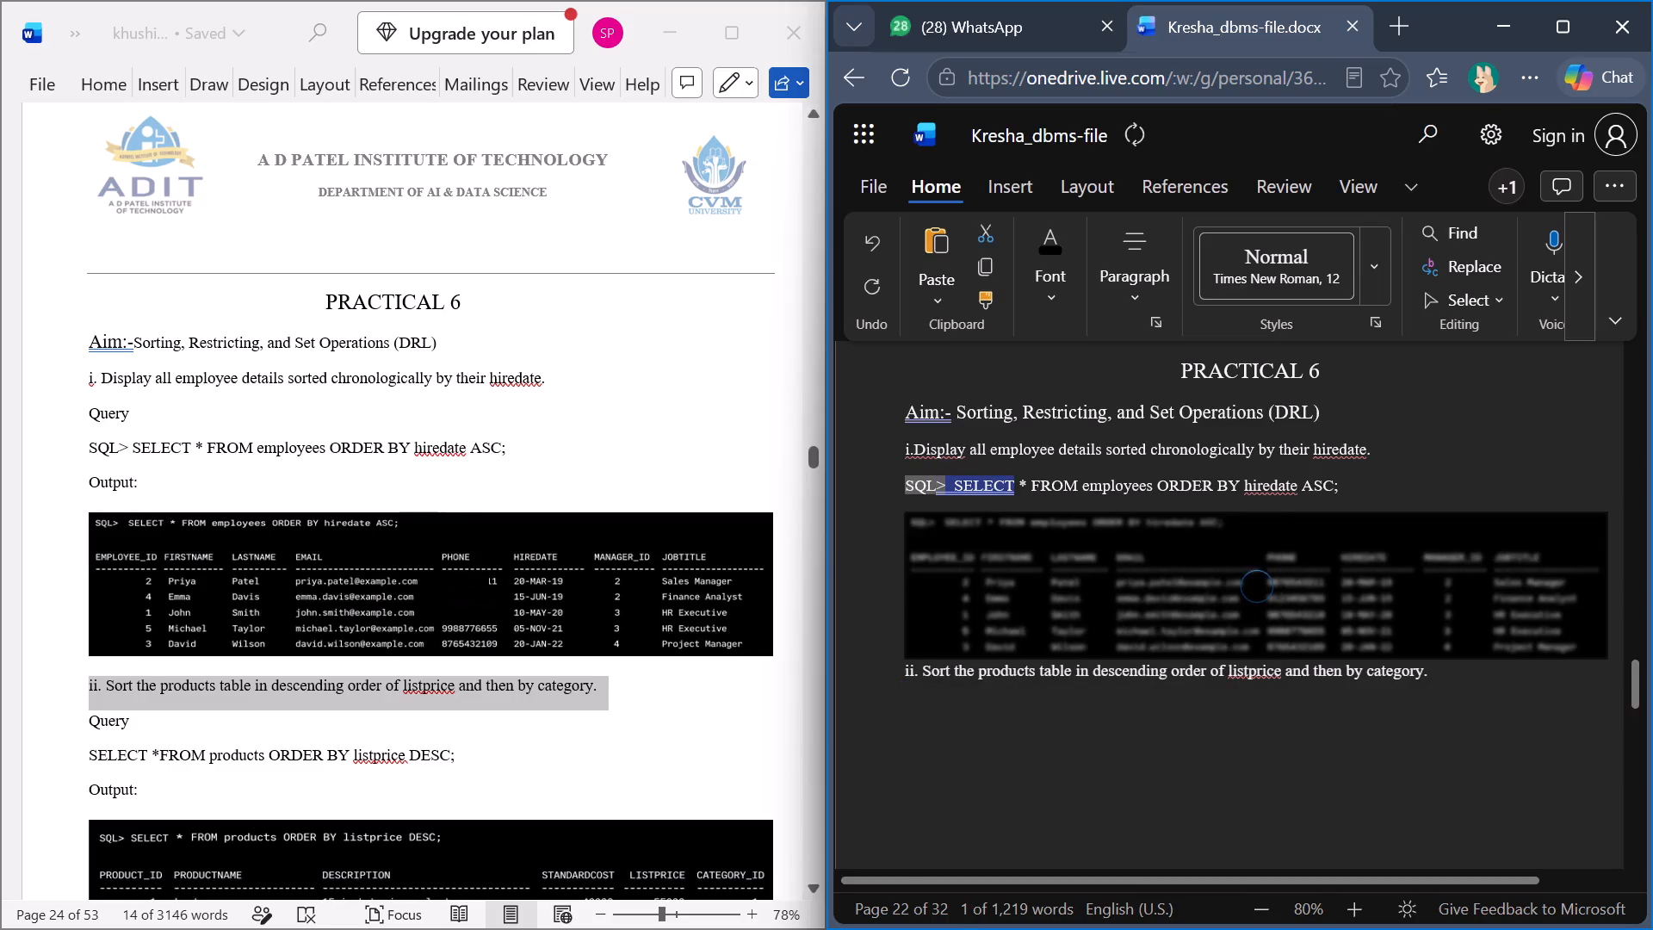
pyautogui.click(1448, 671)
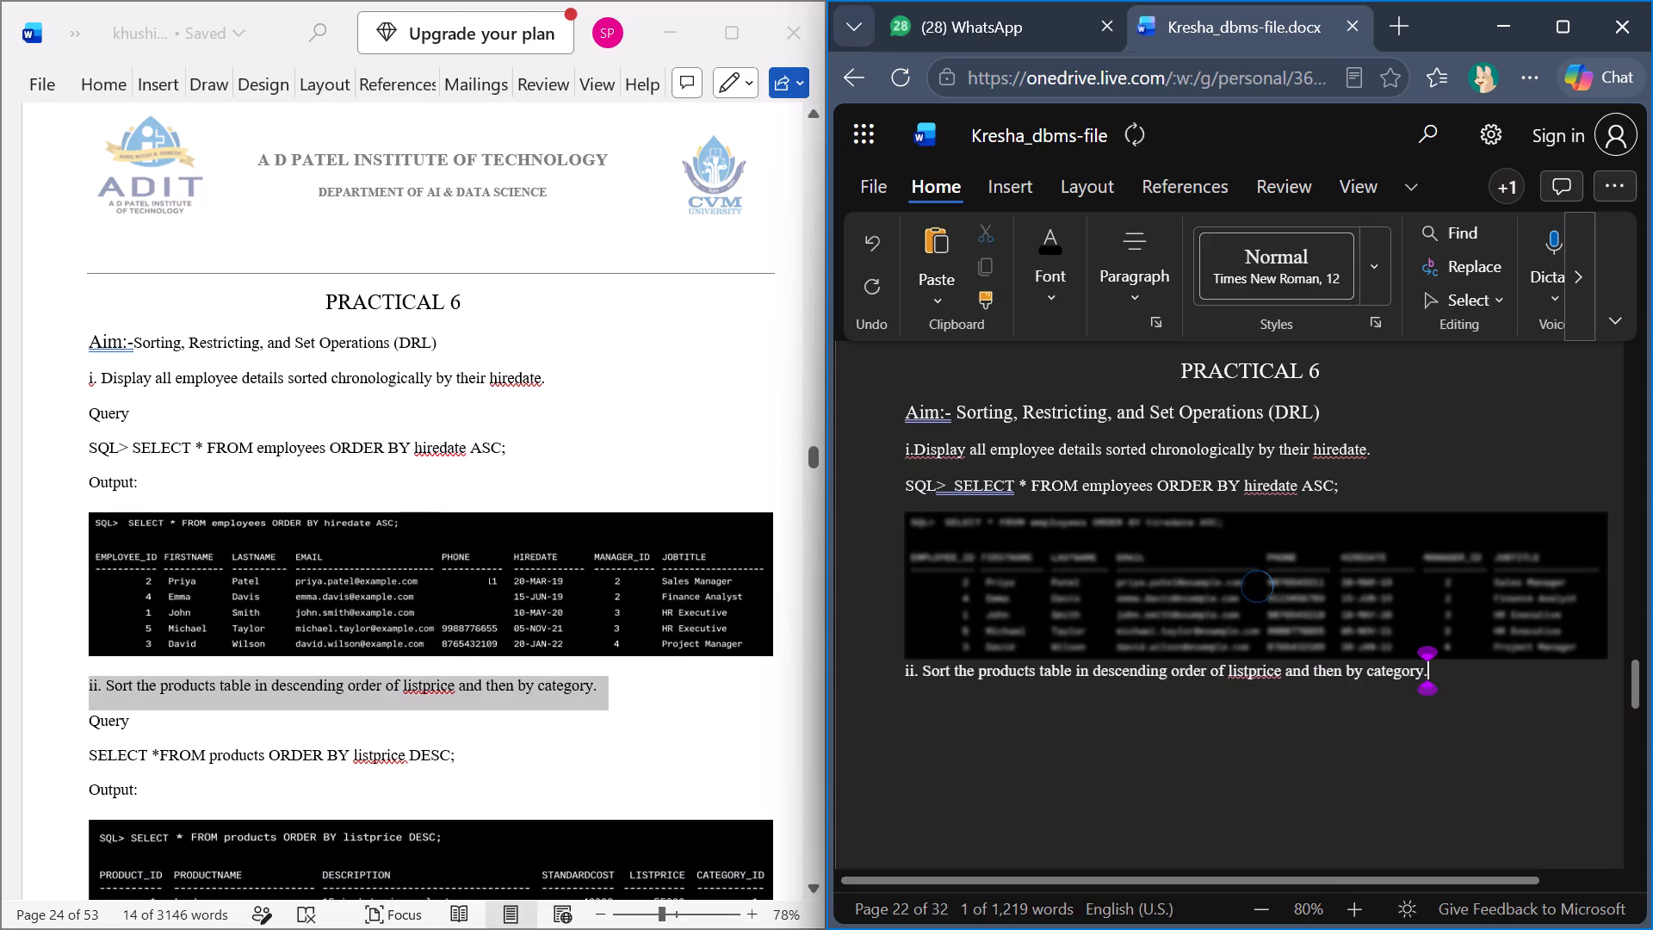
pyautogui.press('Return')
pyautogui.hotkey('ctrl', 'v')
pyautogui.press('space')
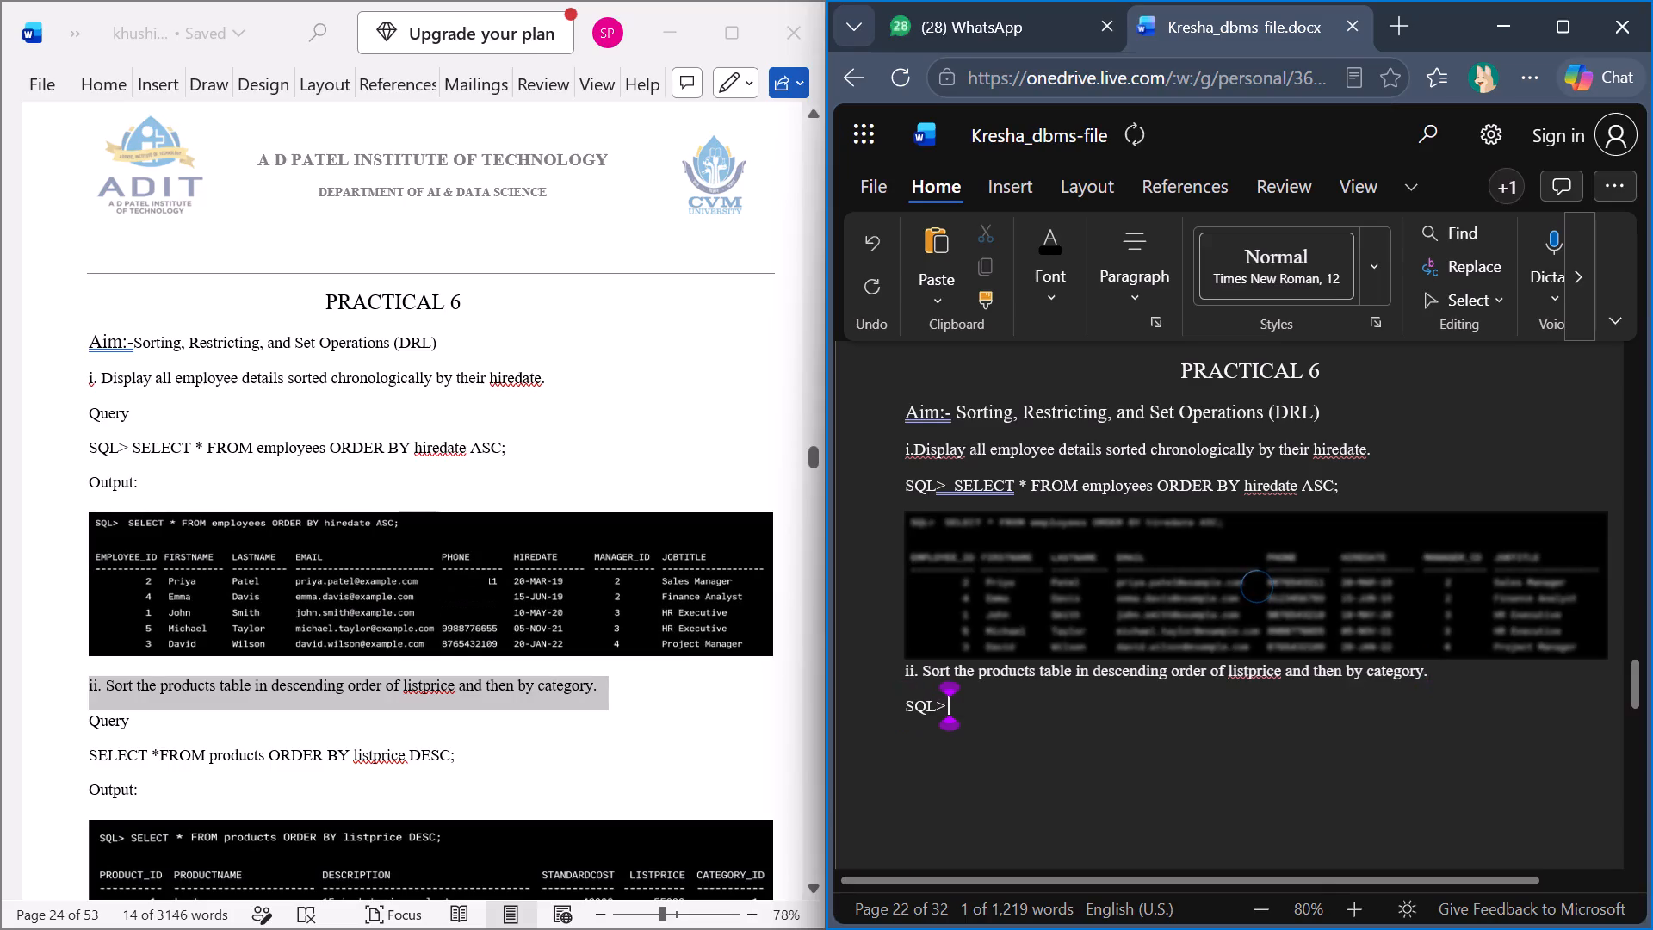
# Copy the query "SELECT *FROM products ORDER BY listprice DESC;" from khushi's Practical 6 and paste it after the new "SQL>" in Kresha_dbms-file.
pyautogui.moveTo(451, 748); pyautogui.dragTo(288, 748)
pyautogui.moveTo(463, 754); pyautogui.dragTo(375, 759)
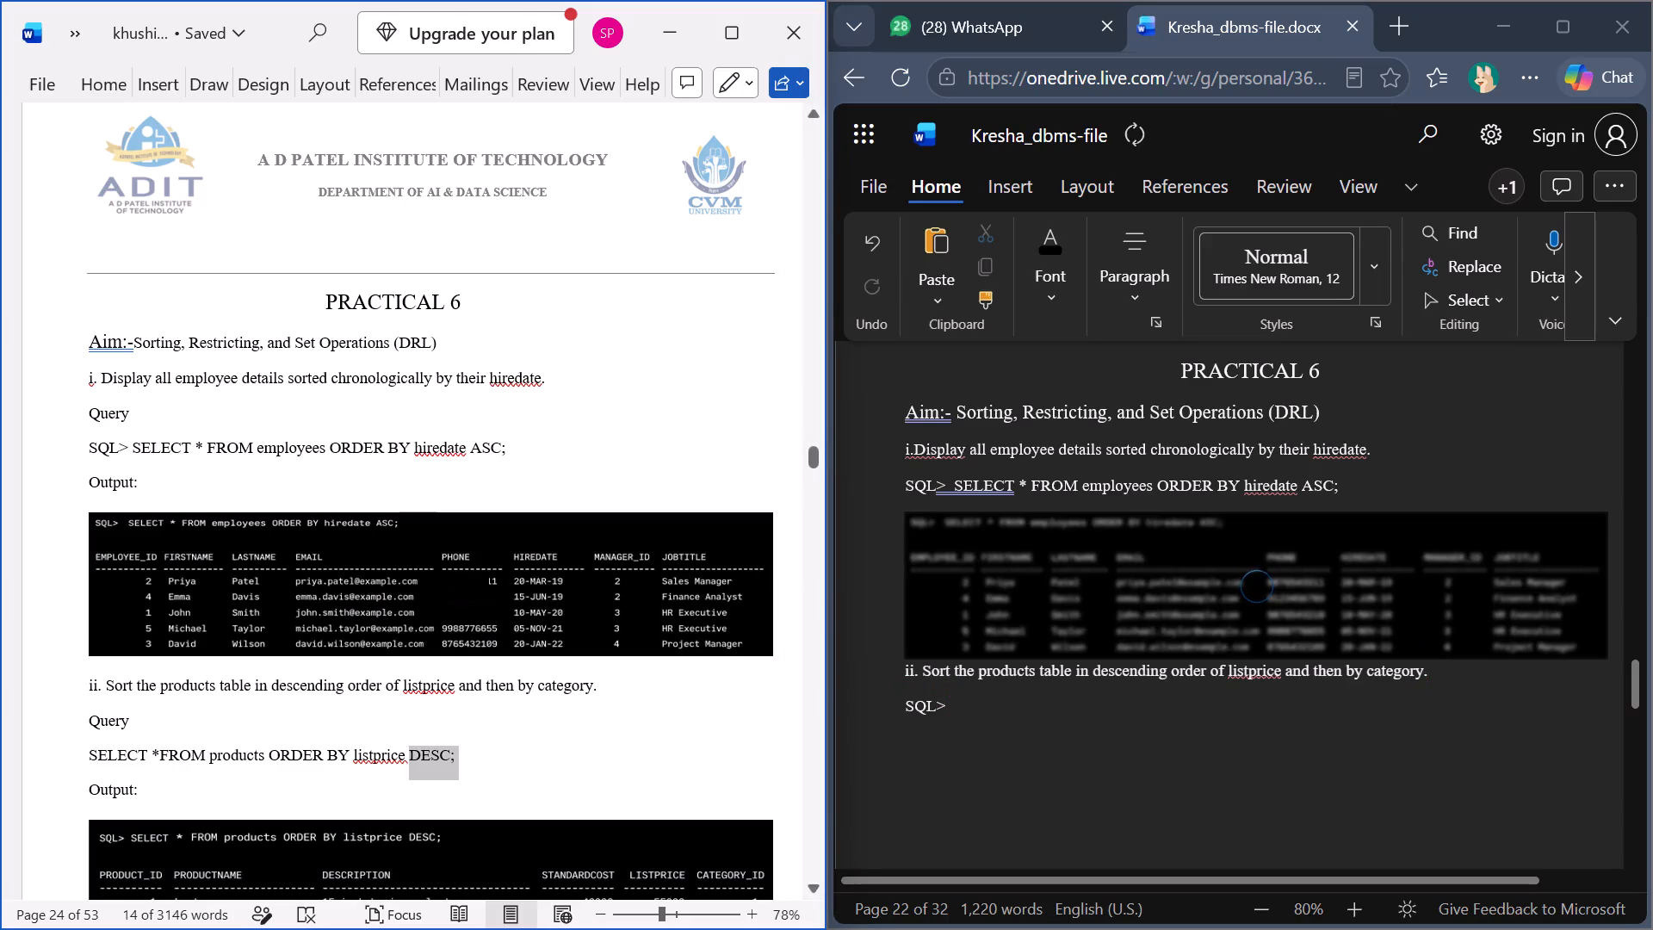
pyautogui.moveTo(375, 759); pyautogui.dragTo(99, 758)
pyautogui.hotkey('ctrl', 'c')
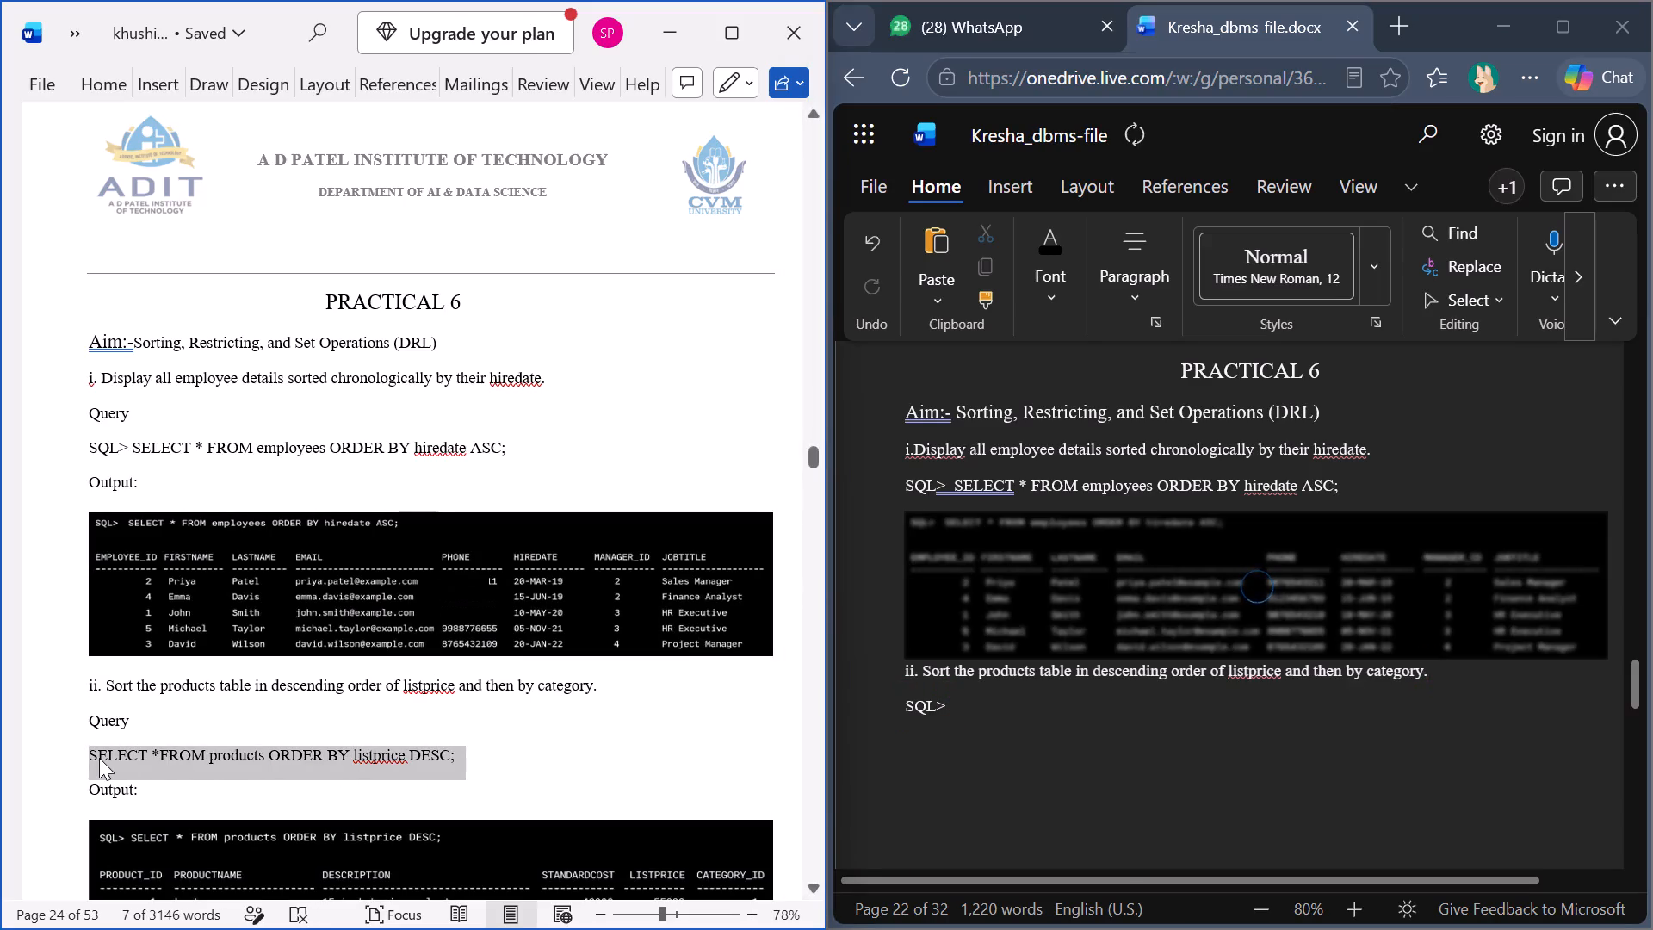
pyautogui.click(978, 708)
pyautogui.press('space')
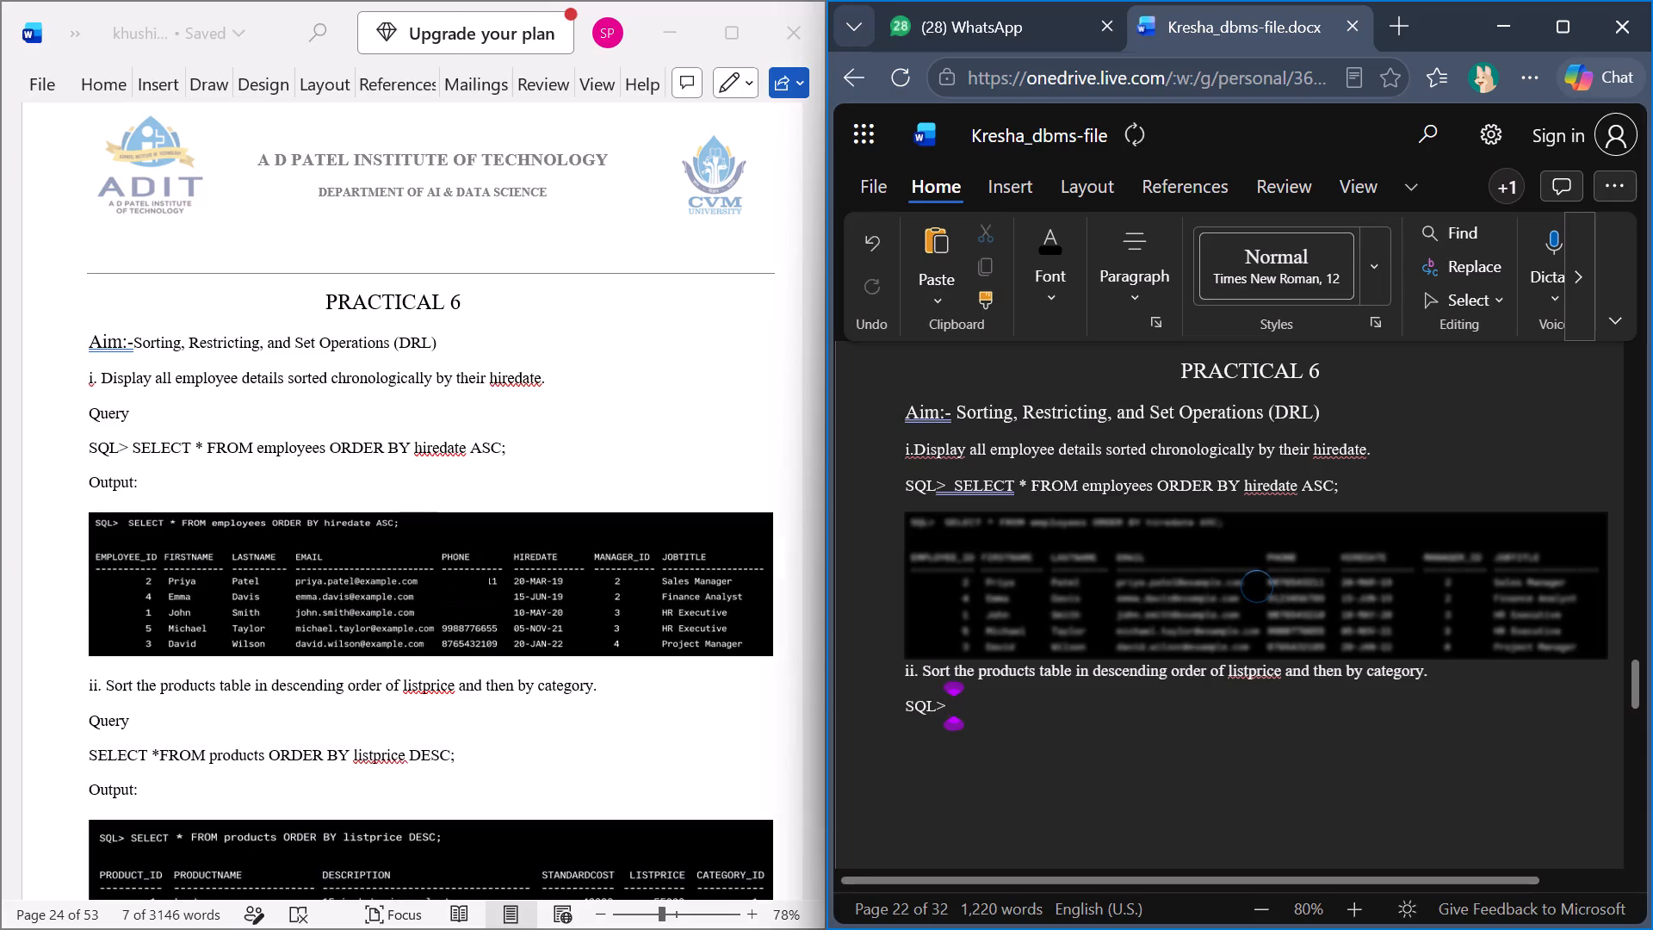
pyautogui.hotkey('ctrl', 'v')
# Copy the listprice query's output picture from khushi's Practical 6 and paste it on a new line below the query in Kresha_dbms-file.
pyautogui.scroll(-2, 486, 549)
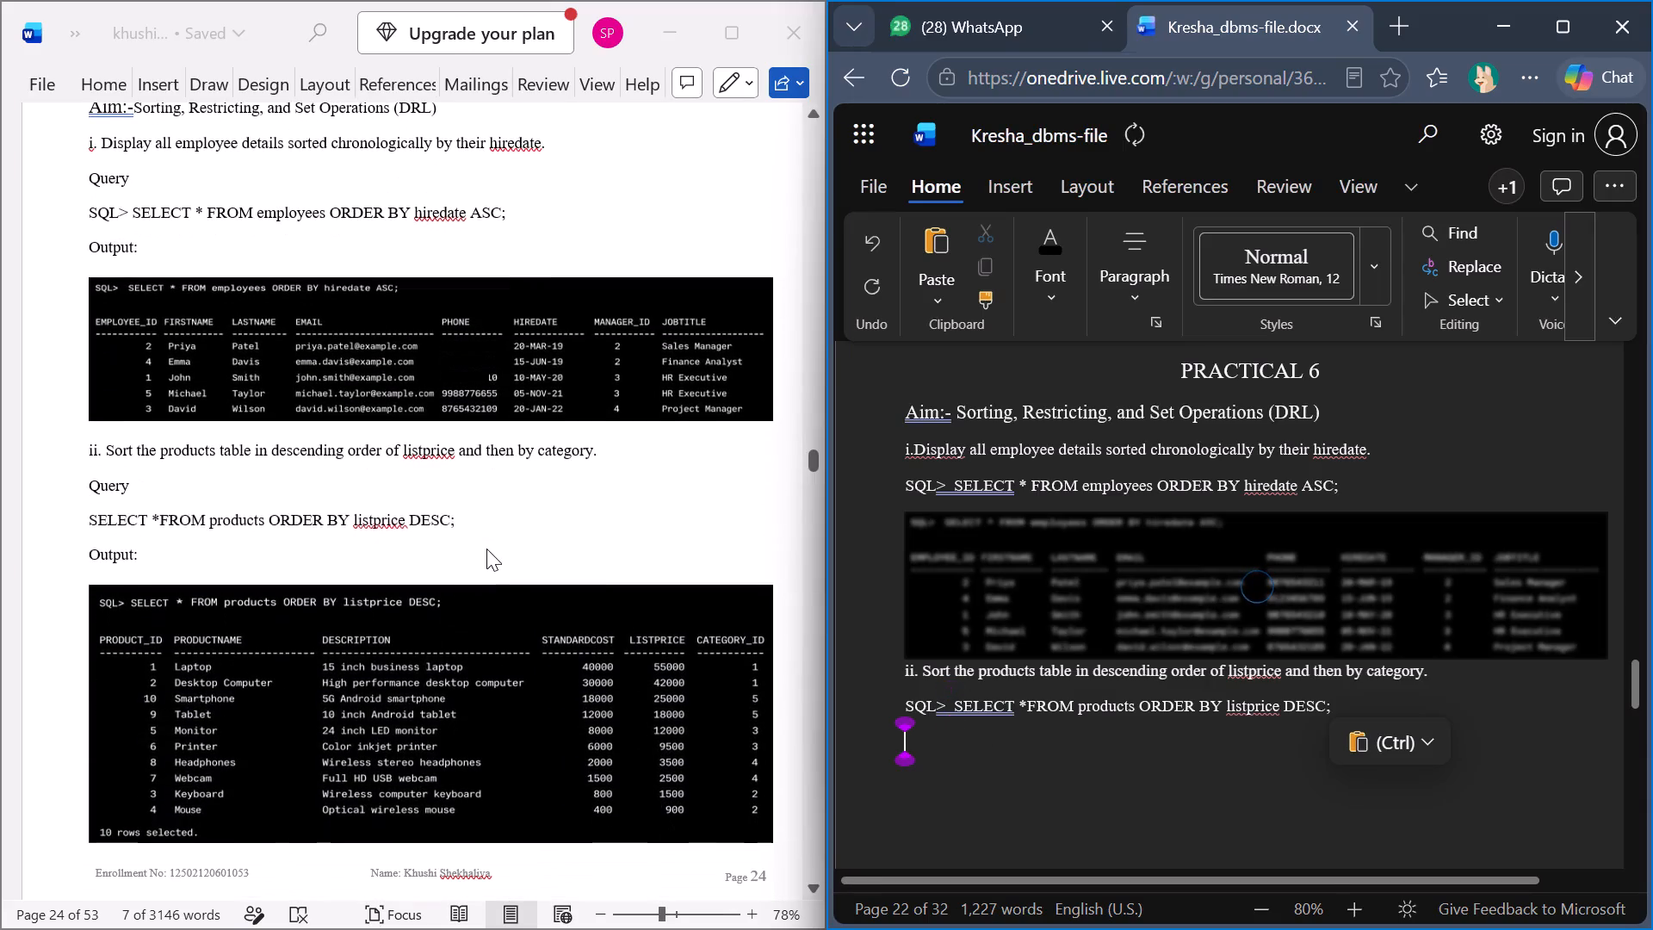
pyautogui.rightClick(465, 682)
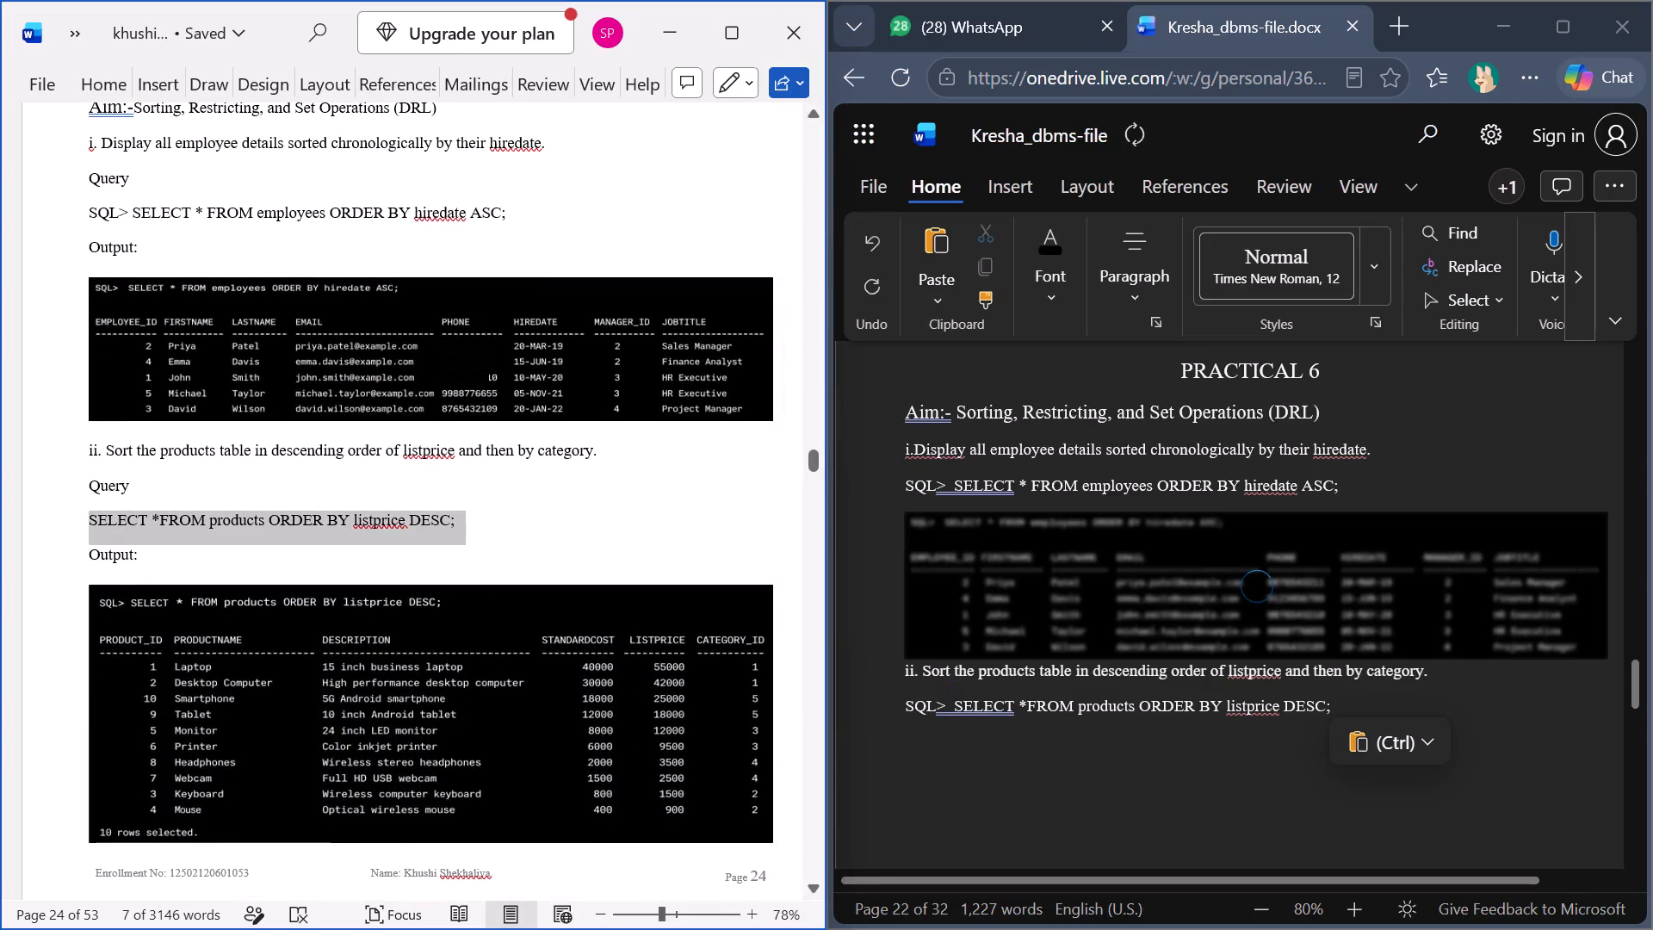
pyautogui.rightClick(487, 716)
pyautogui.click(601, 281)
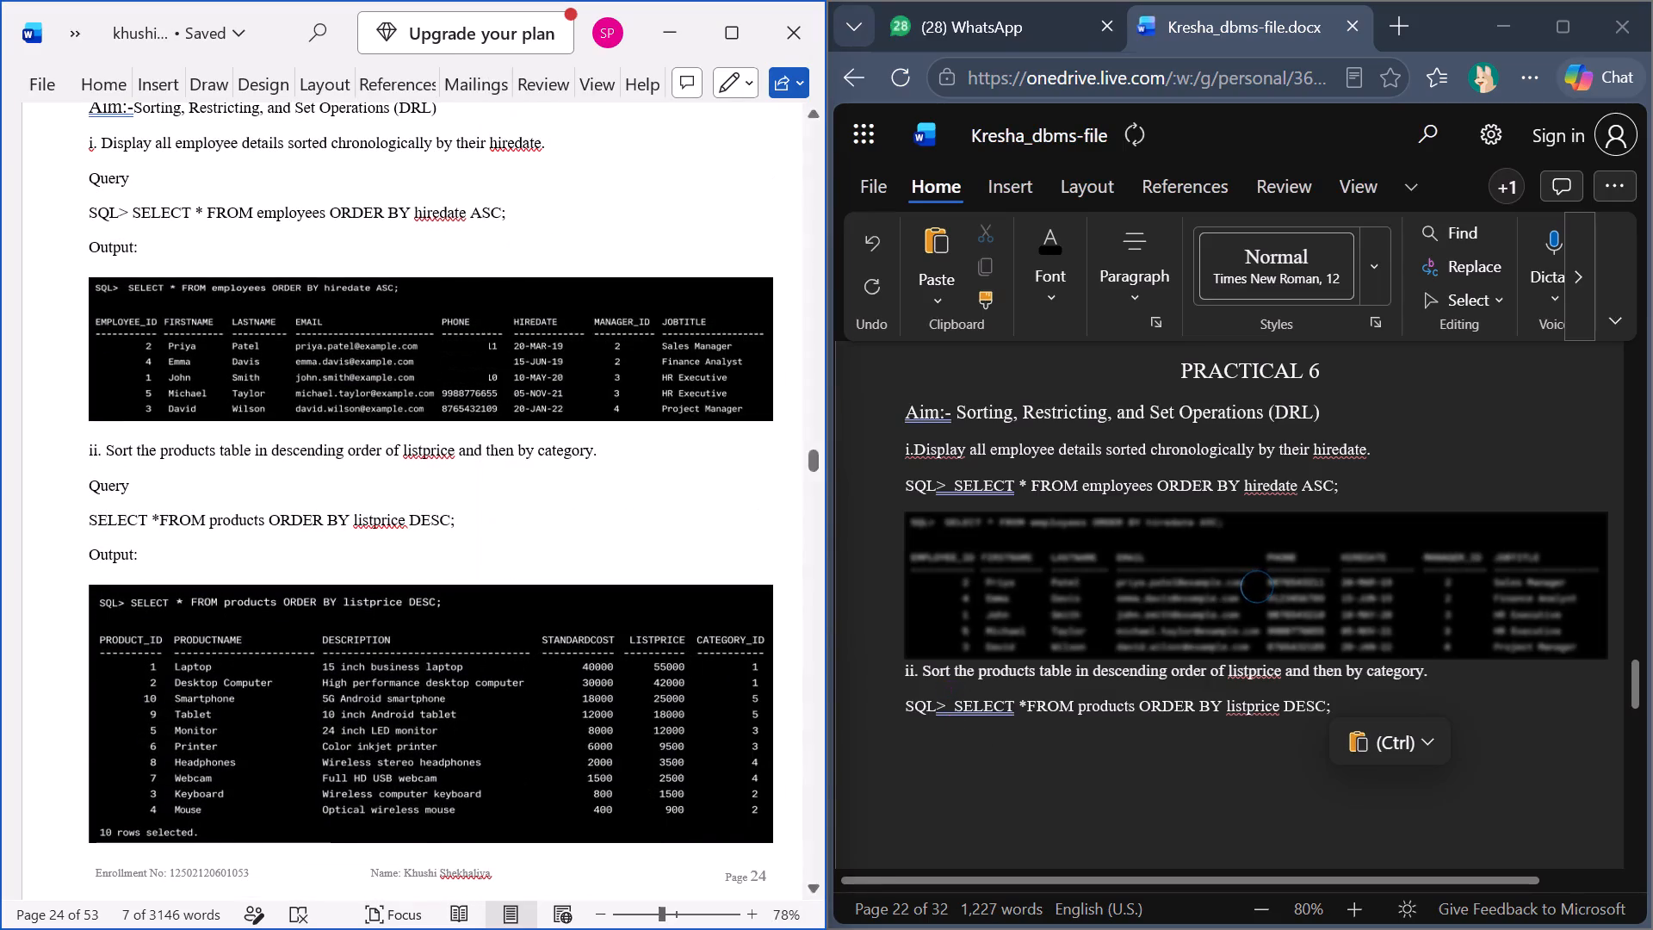
pyautogui.scroll(-1, 1389, 671)
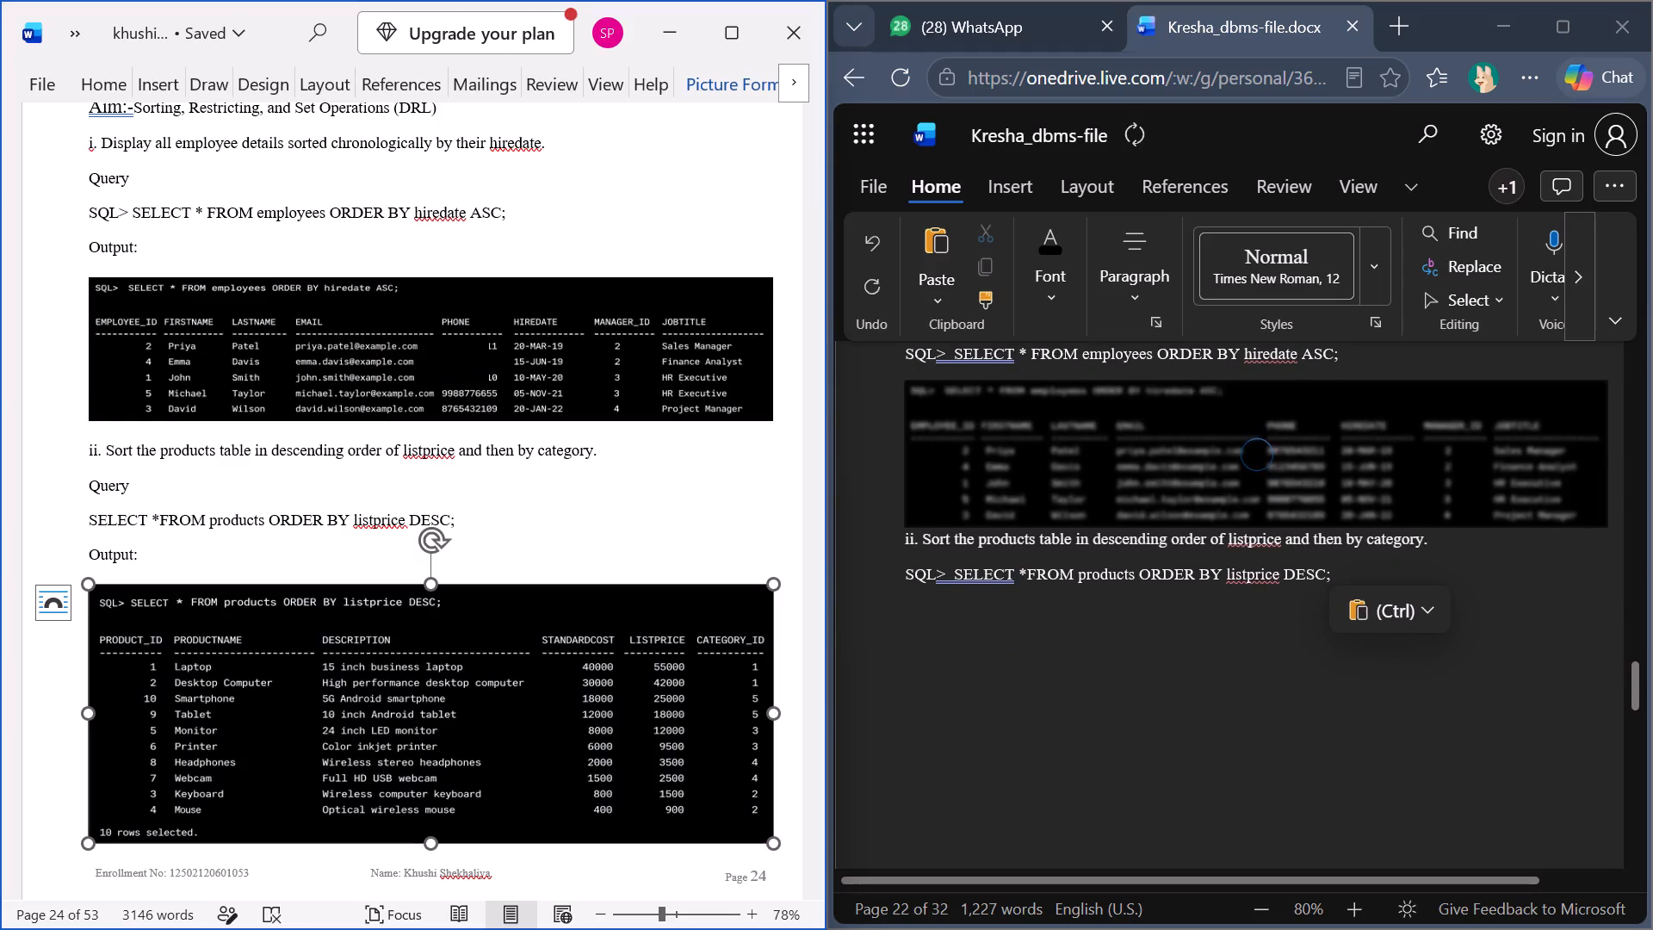
pyautogui.click(1359, 567)
pyautogui.press('Return')
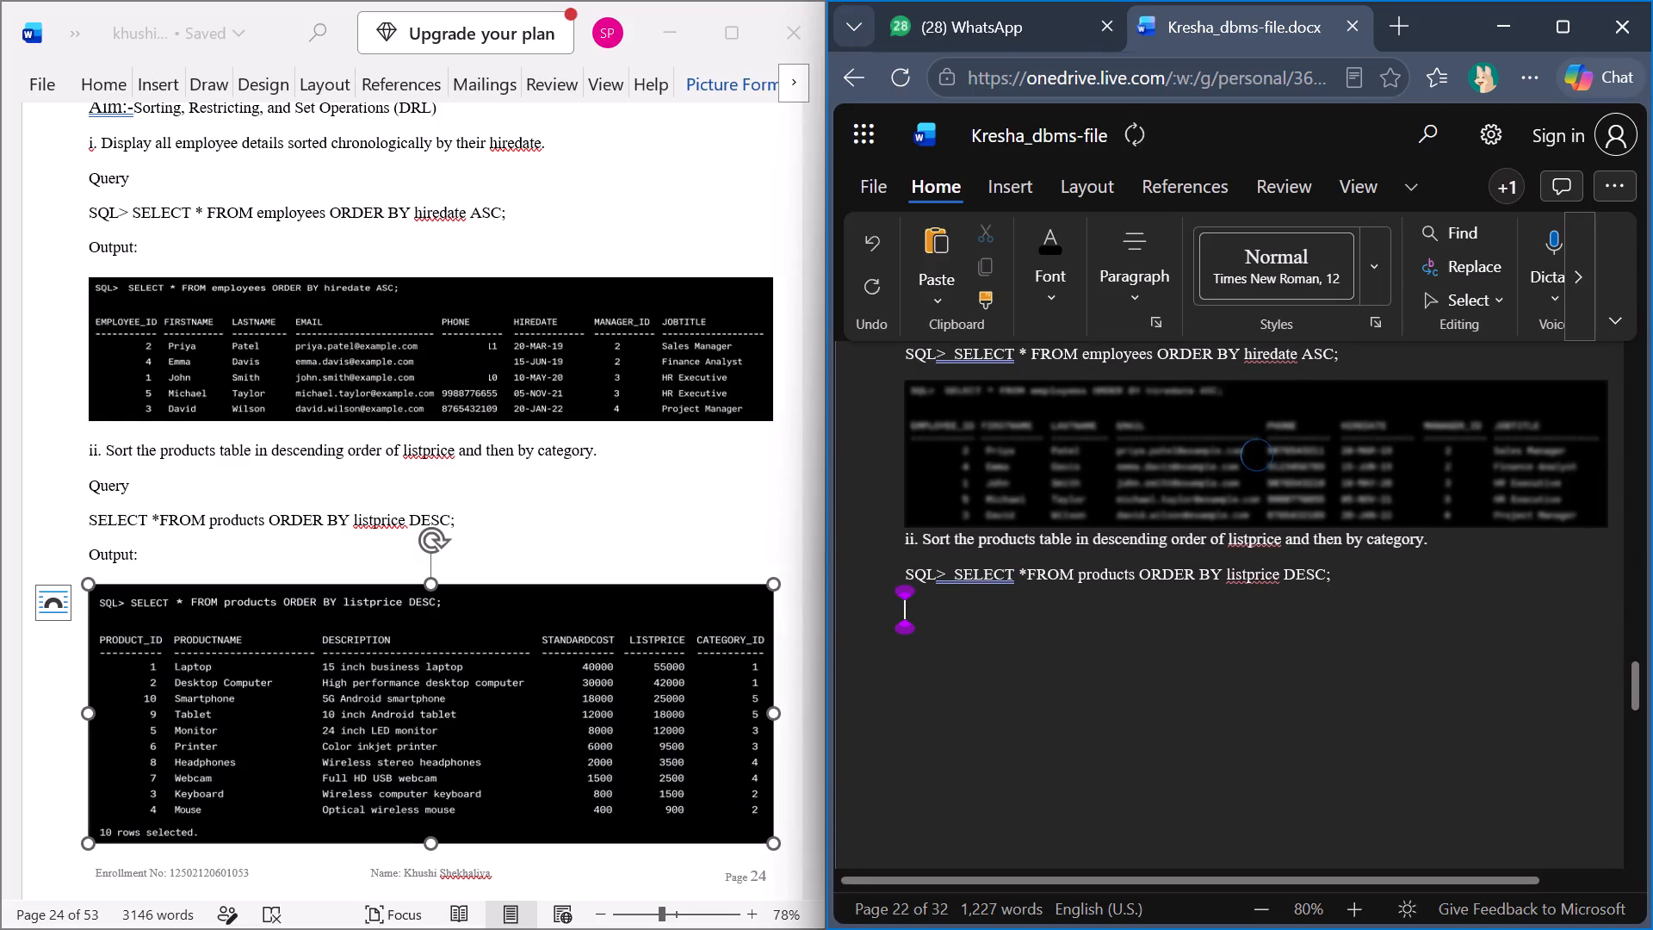
pyautogui.hotkey('ctrl', 'v')
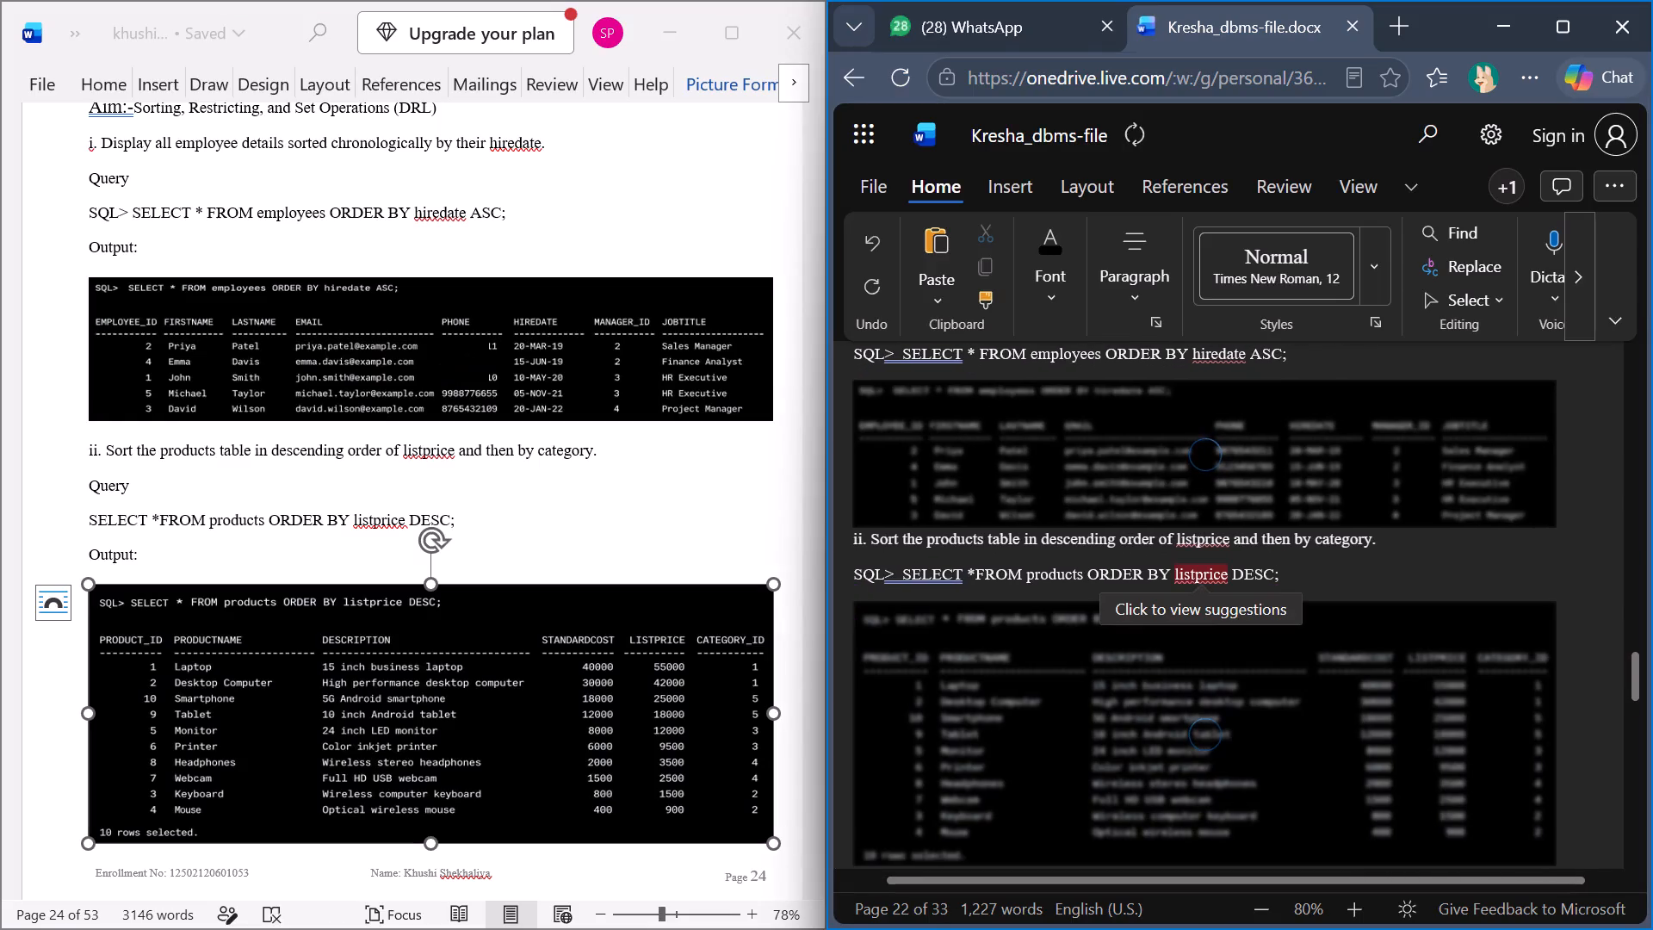
# Review the pasted Practical 6 content against khushi's file, and examine the products query and output on khushi's following page.
pyautogui.scroll(-1, 1105, 678)
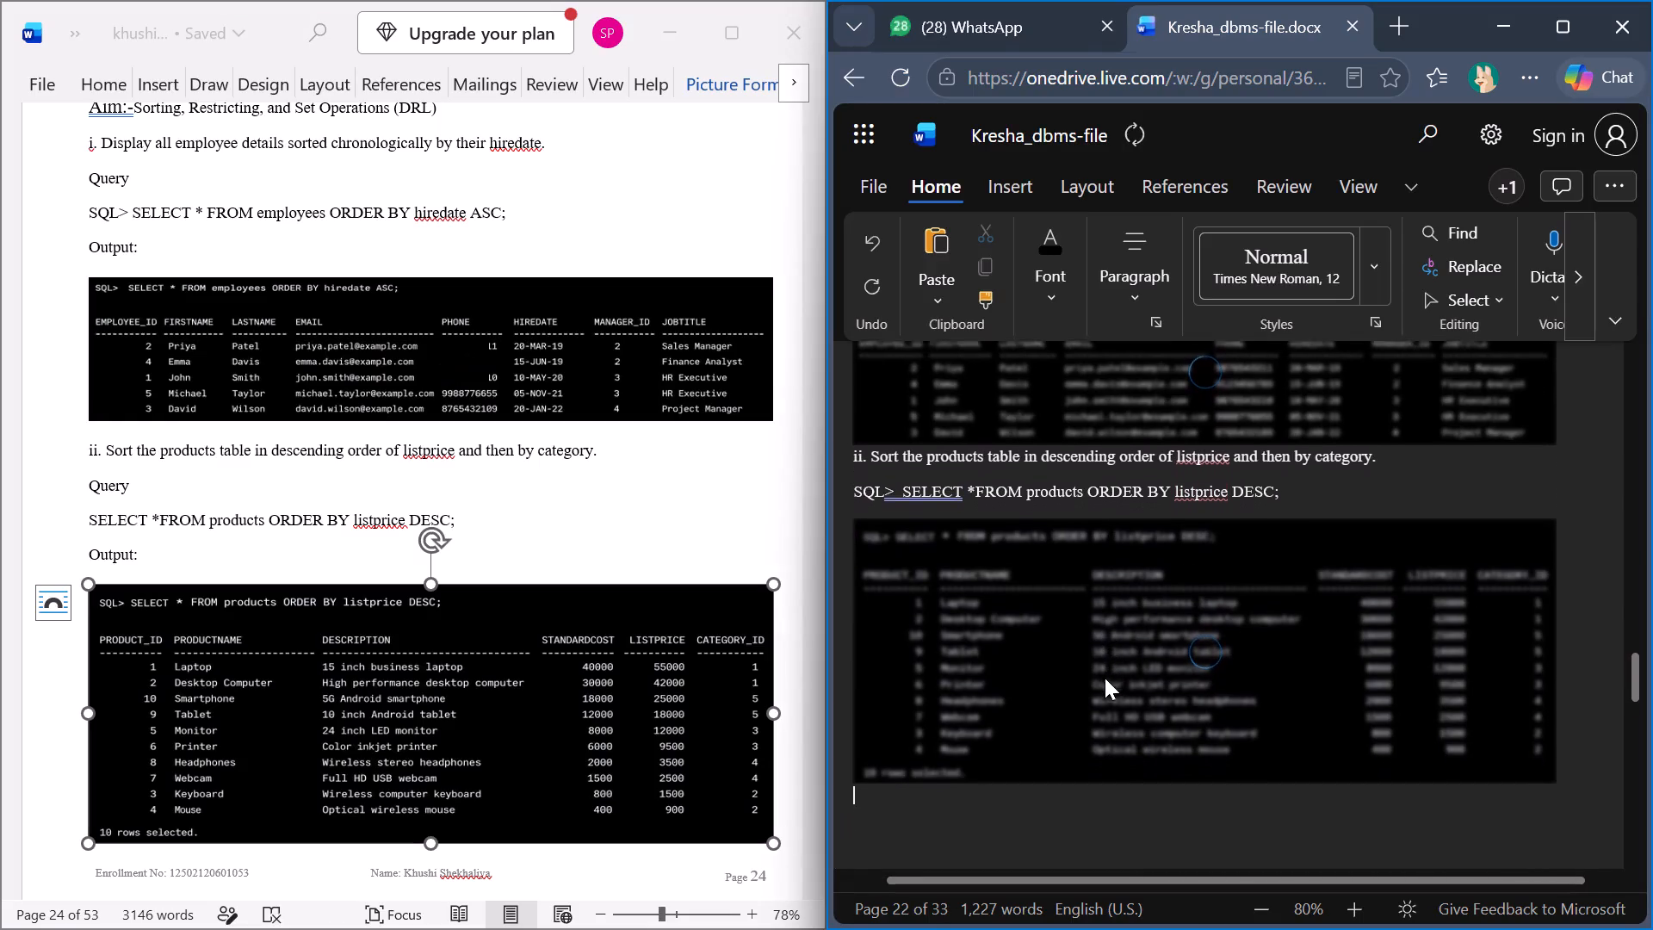
pyautogui.scroll(-1, 1105, 678)
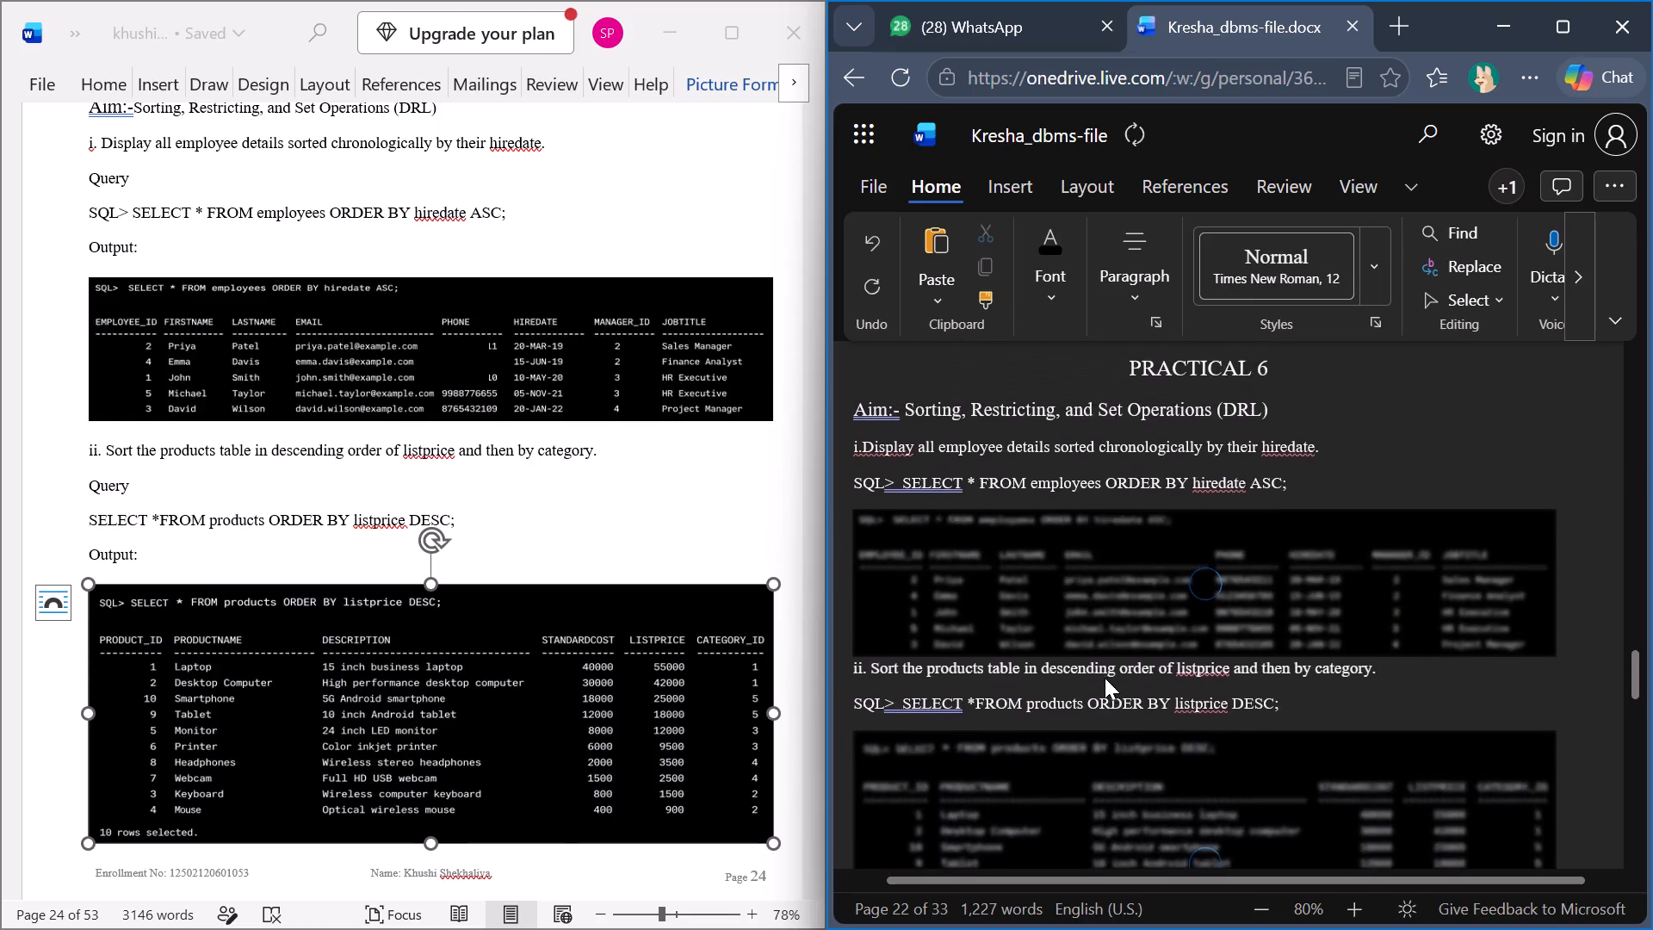
pyautogui.scroll(-1, 554, 625)
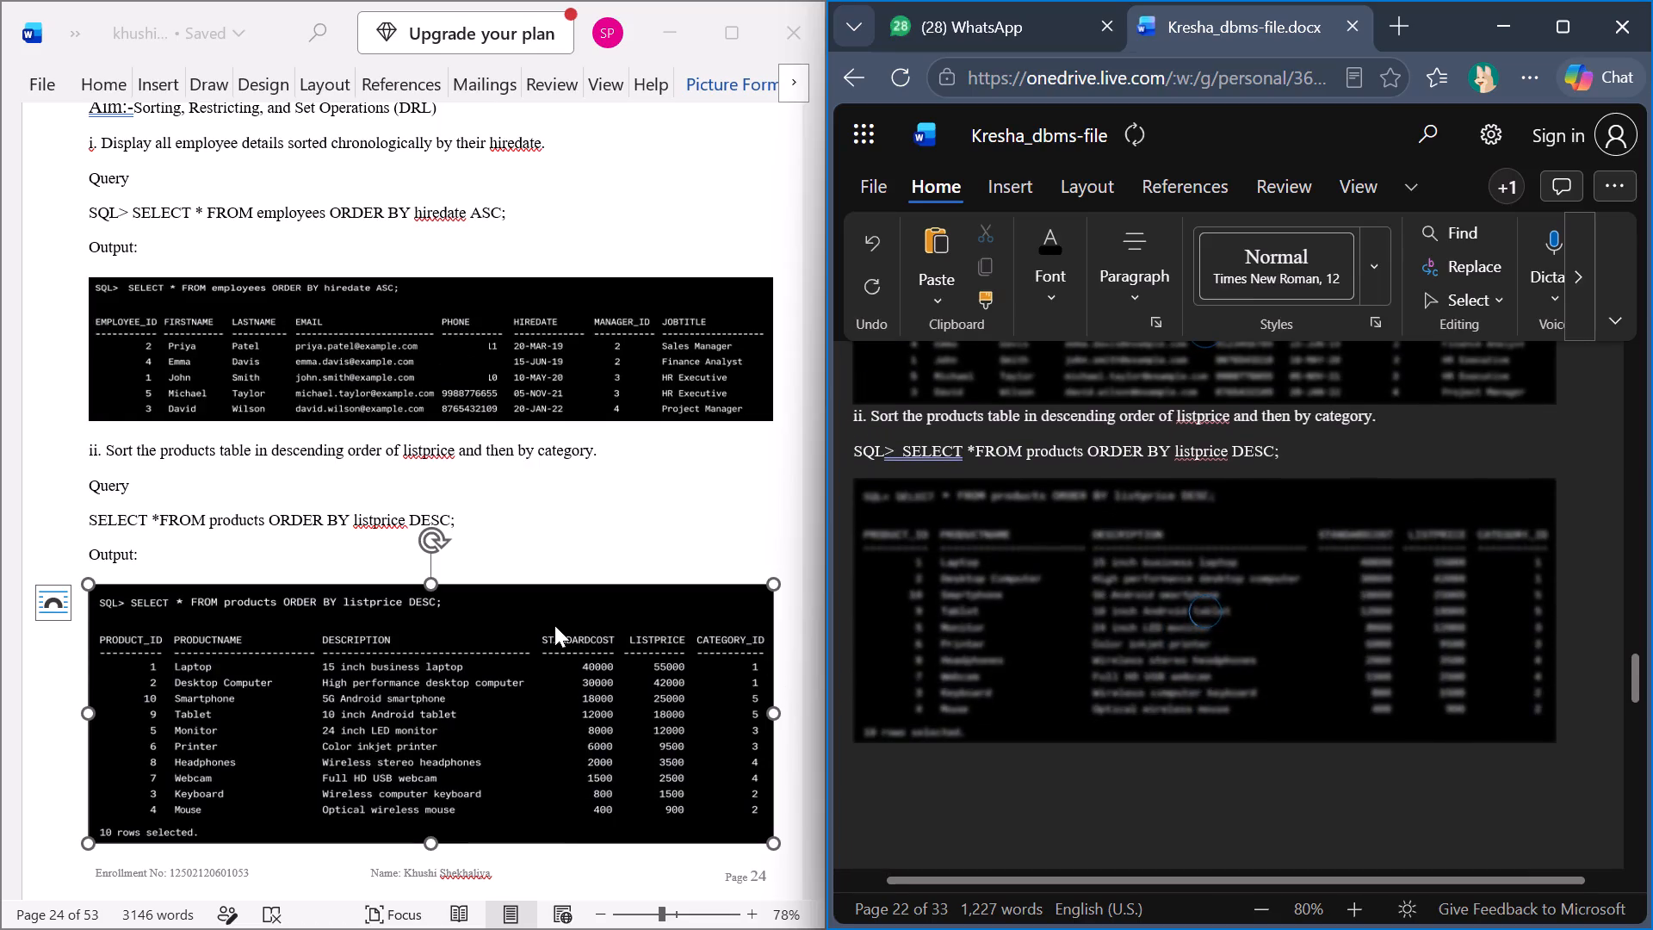
pyautogui.scroll(-2, 554, 625)
pyautogui.scroll(-1, 529, 437)
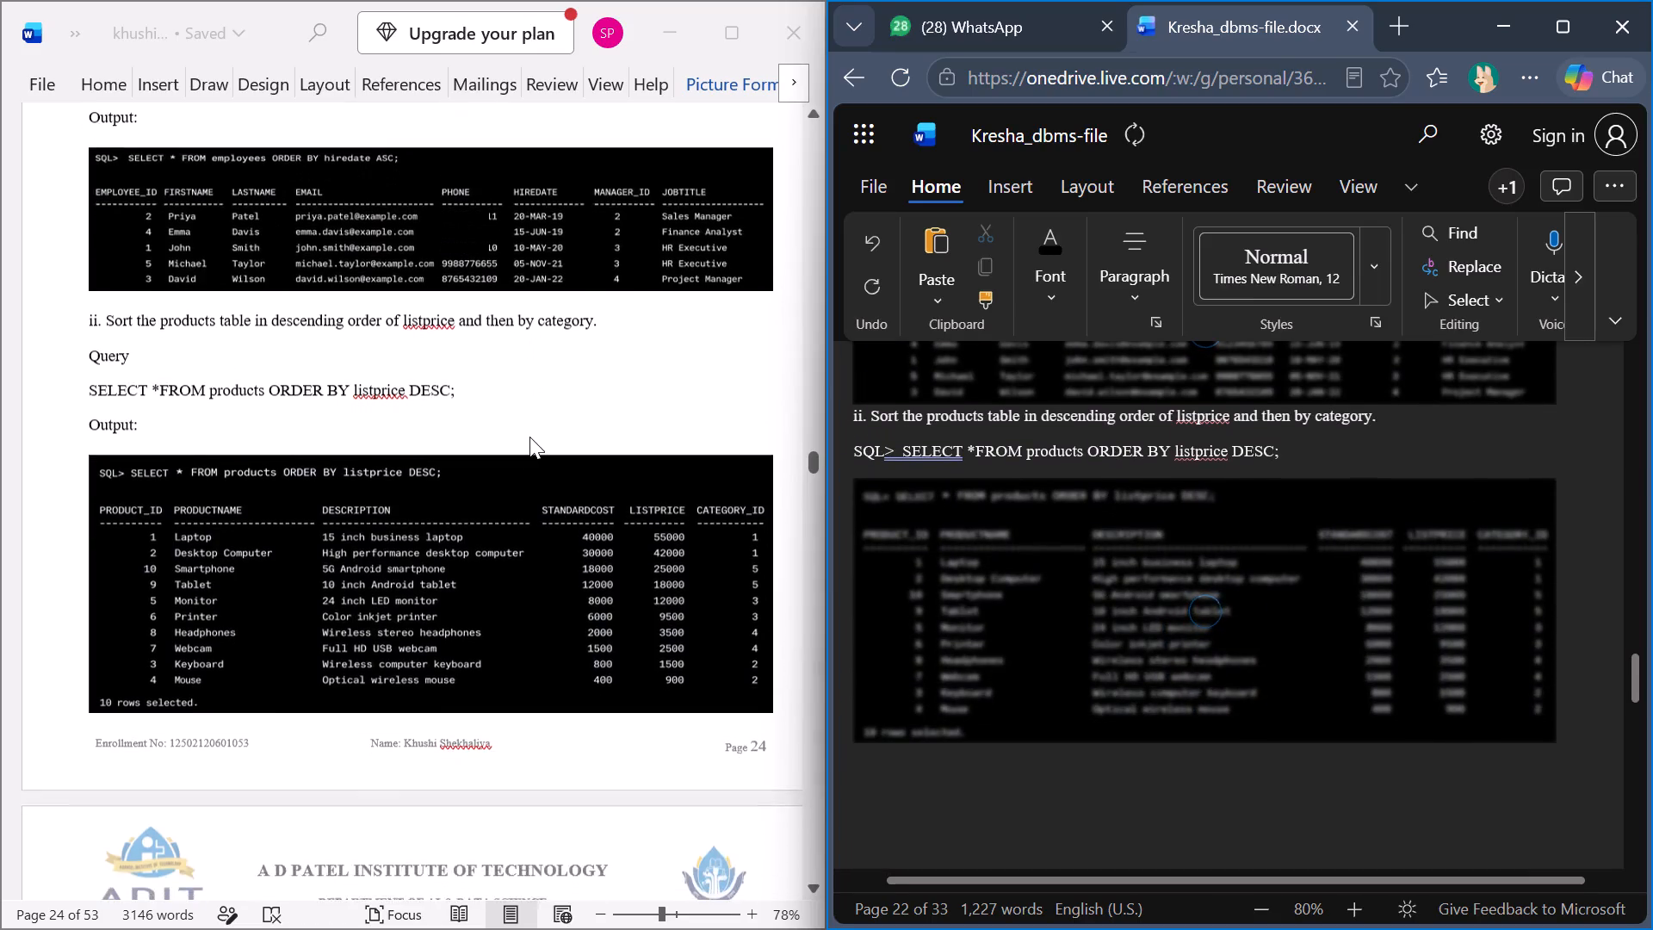
pyautogui.scroll(-3, 529, 437)
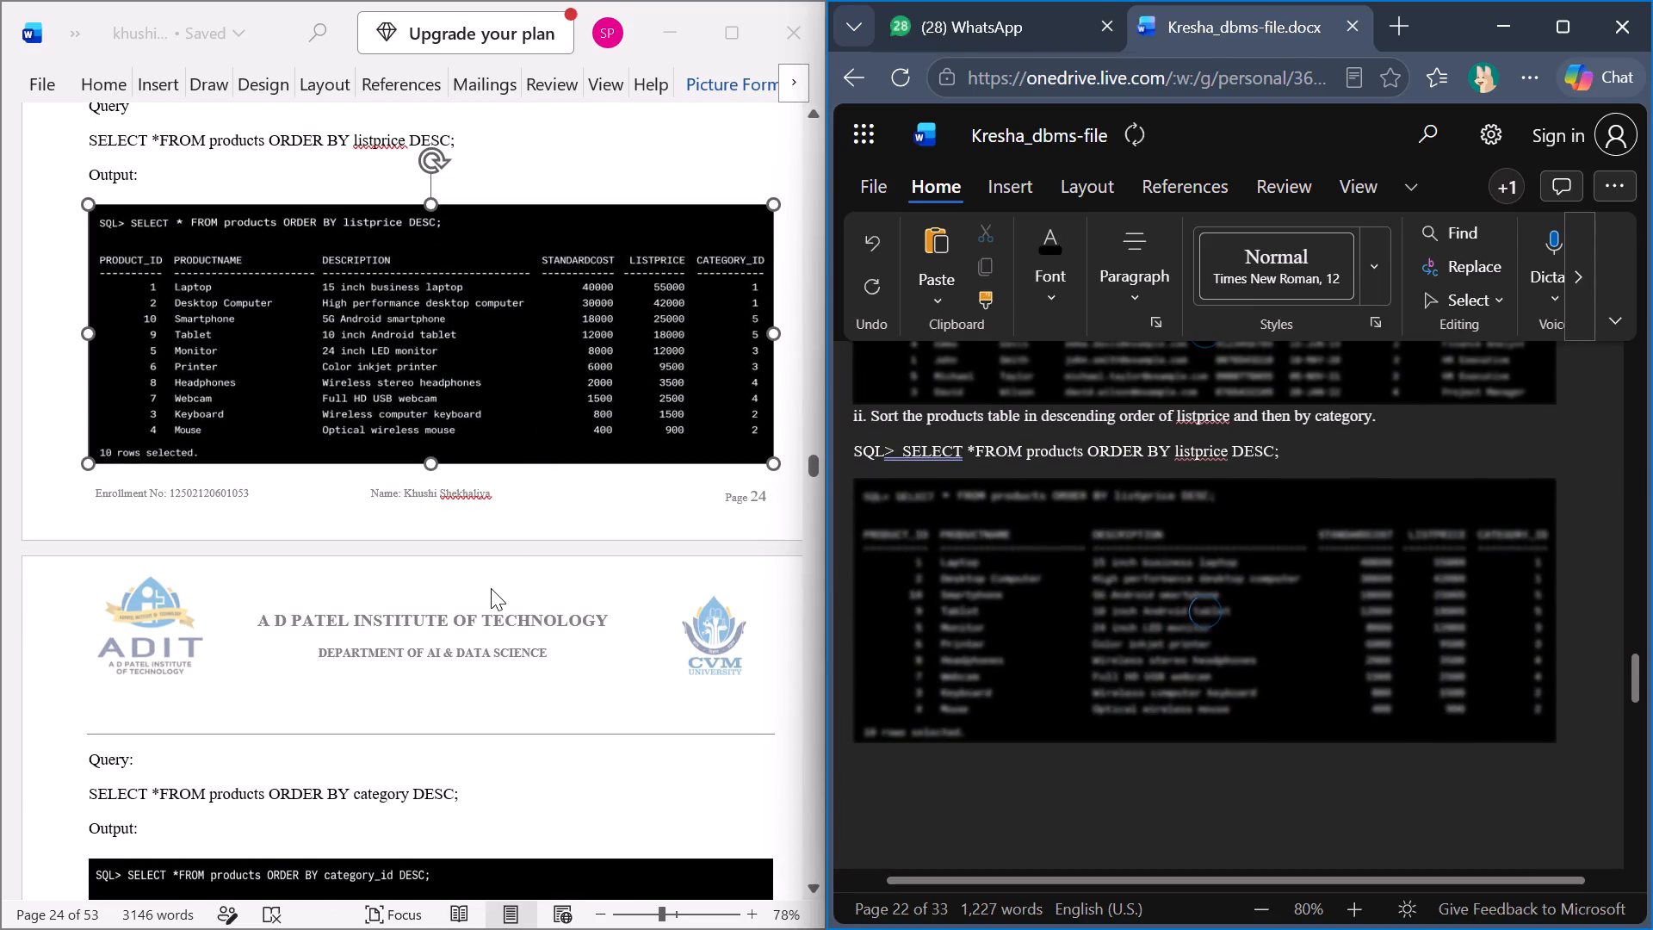
pyautogui.scroll(1, 482, 622)
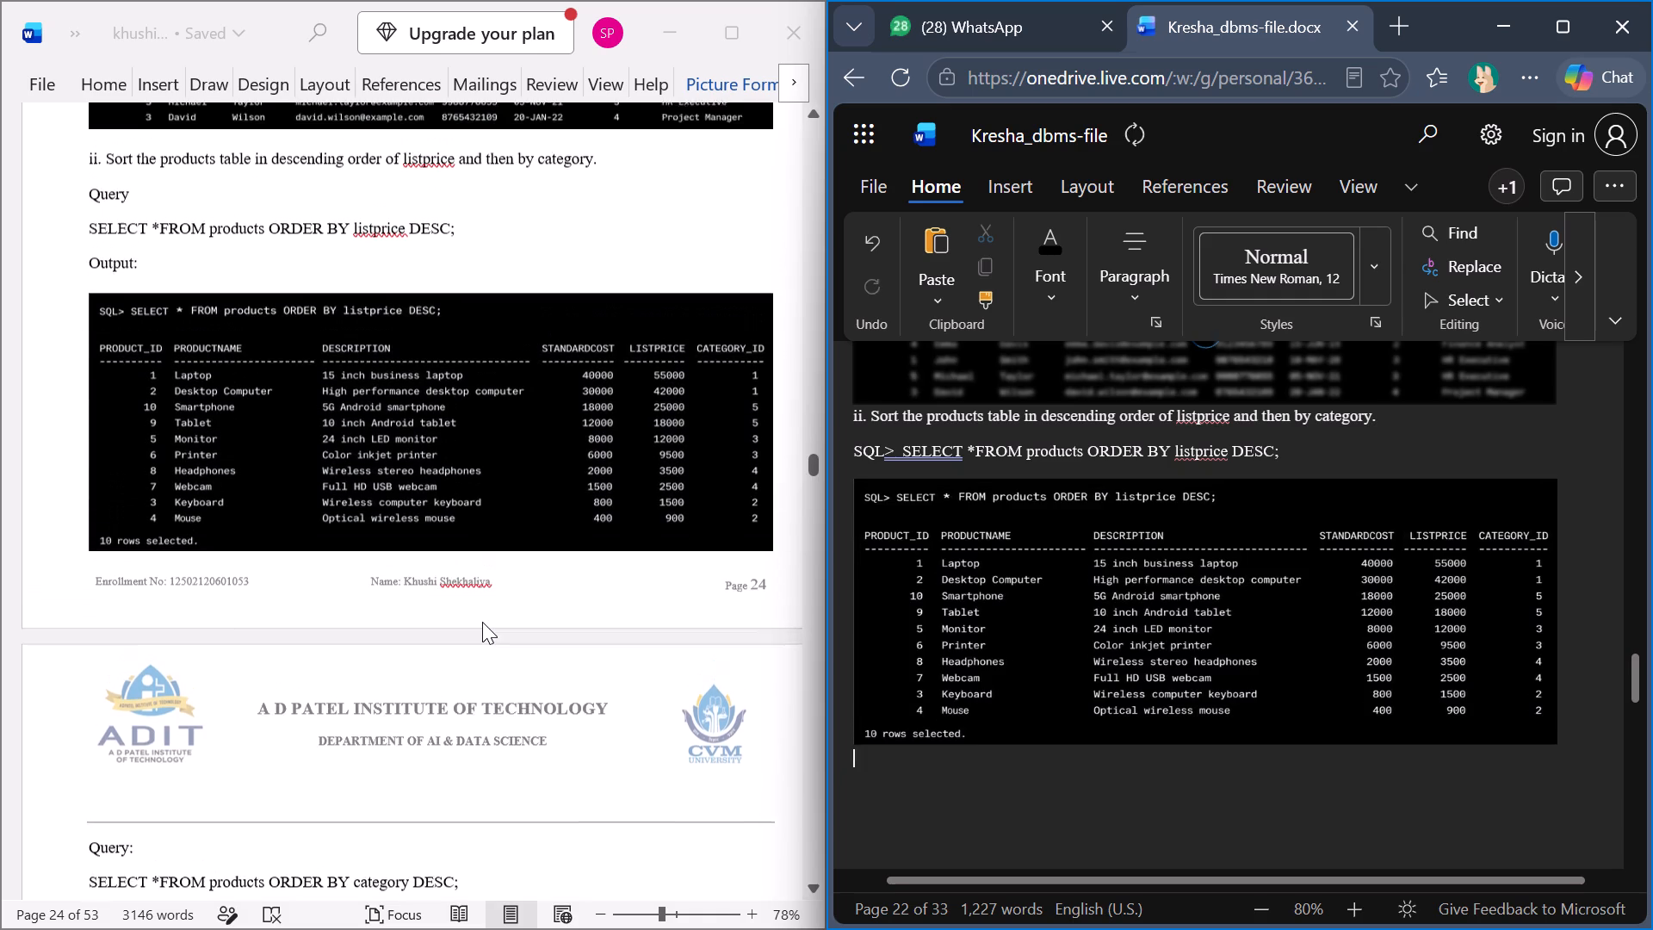
pyautogui.scroll(1, 482, 622)
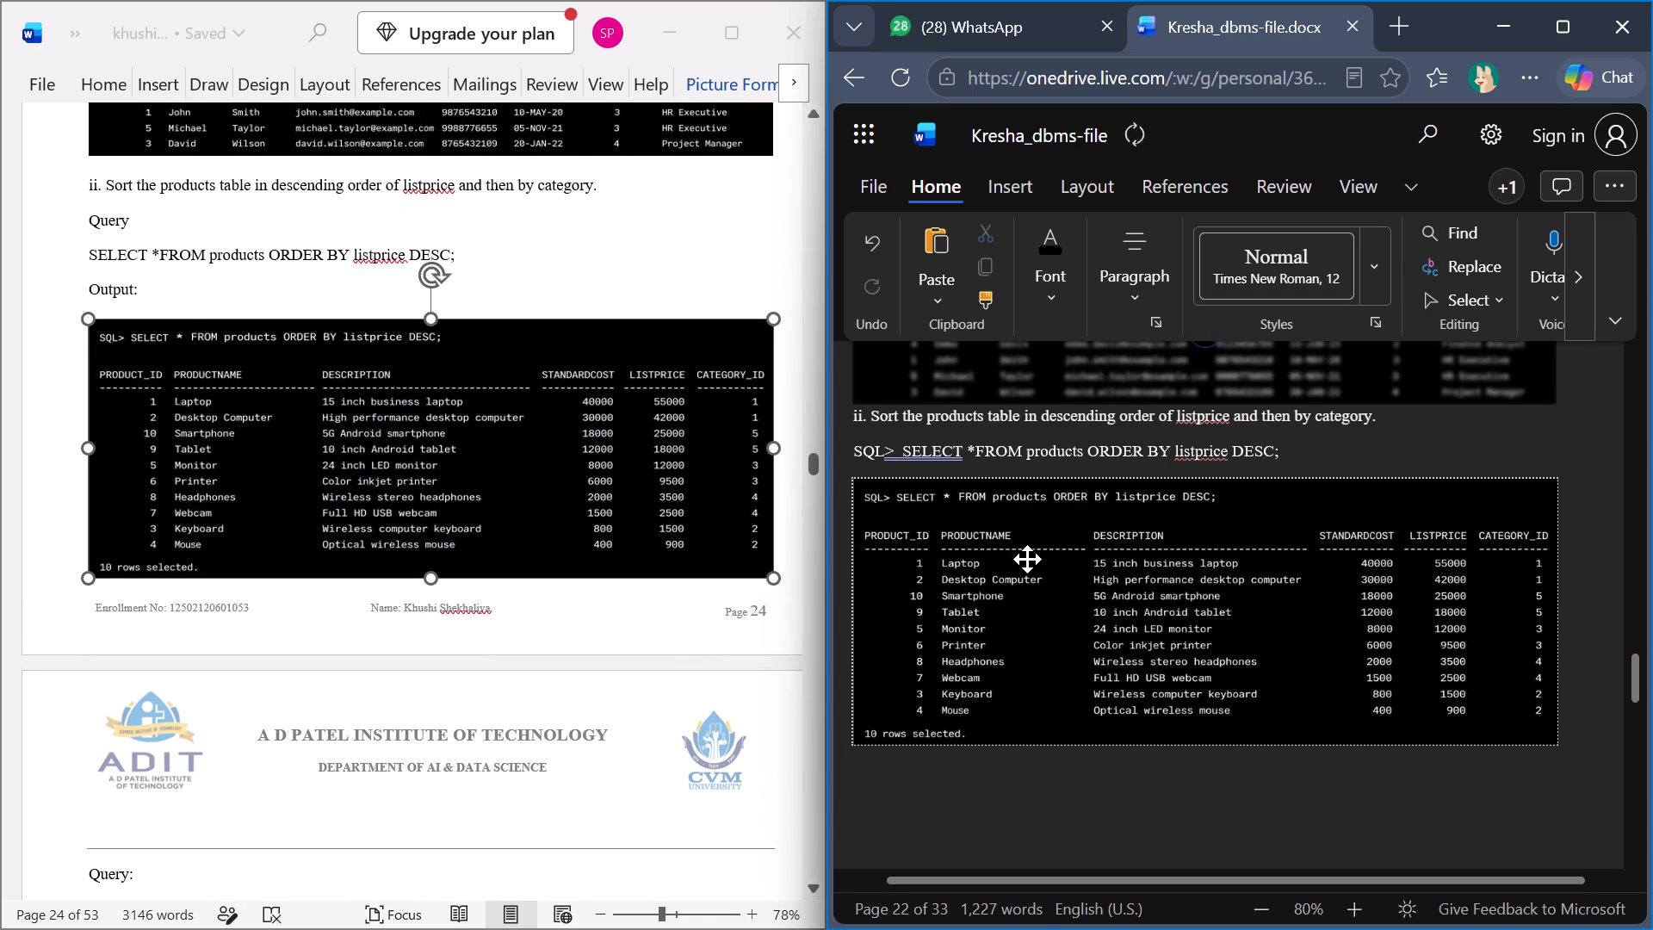
pyautogui.scroll(2, 1027, 559)
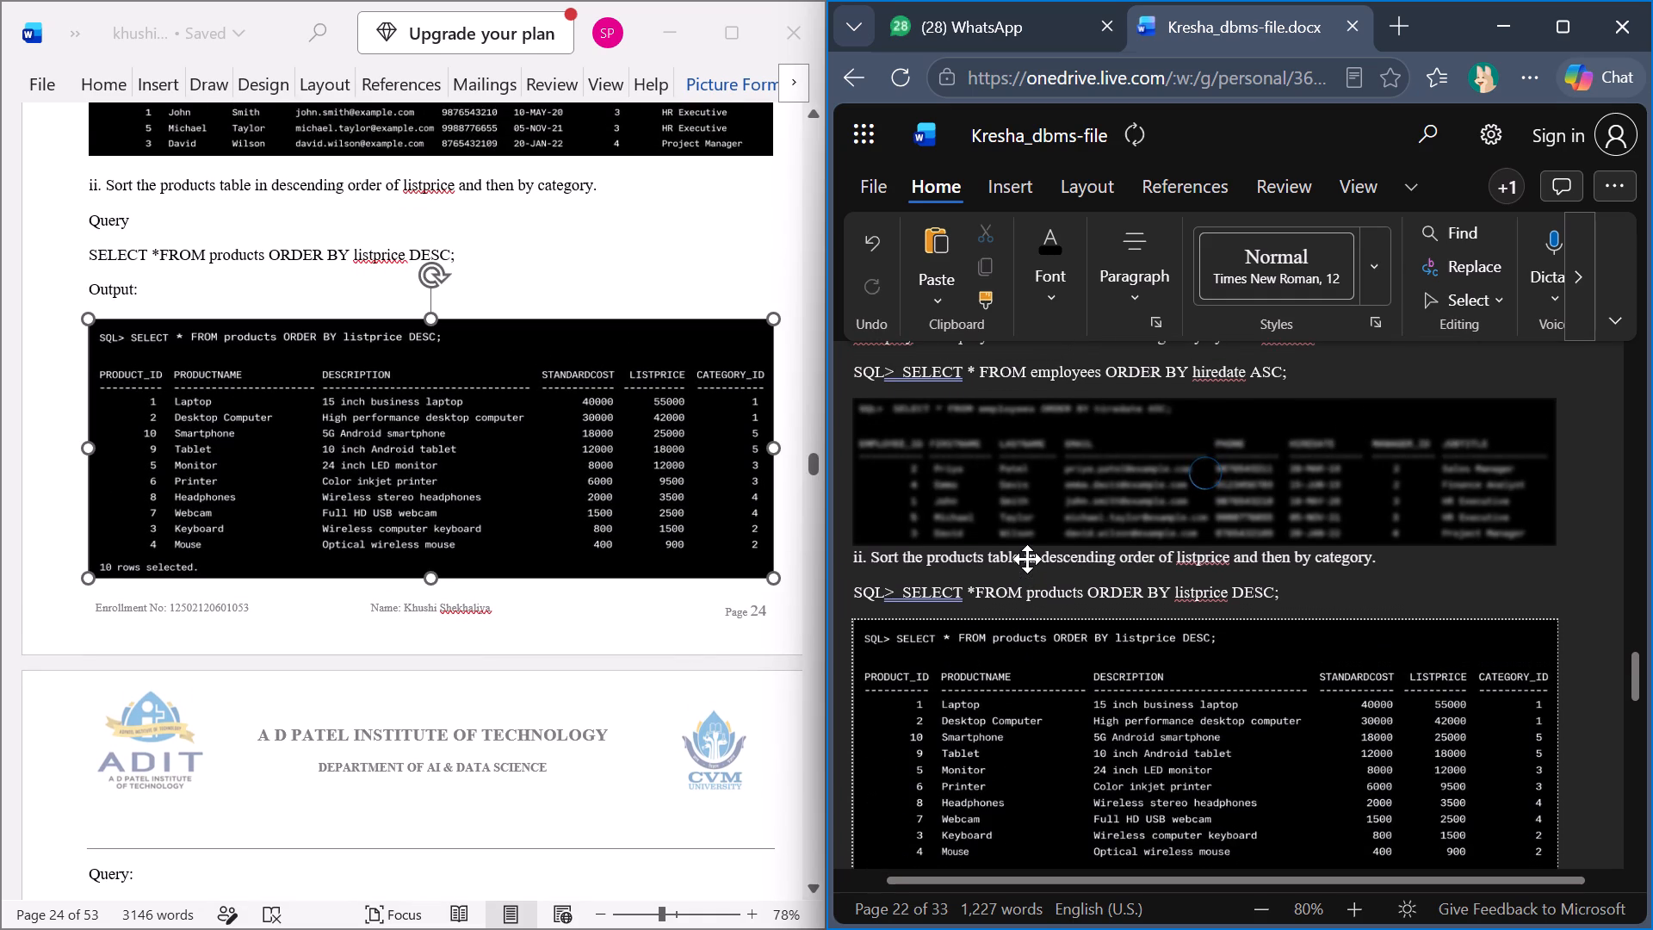
pyautogui.scroll(-3, 538, 520)
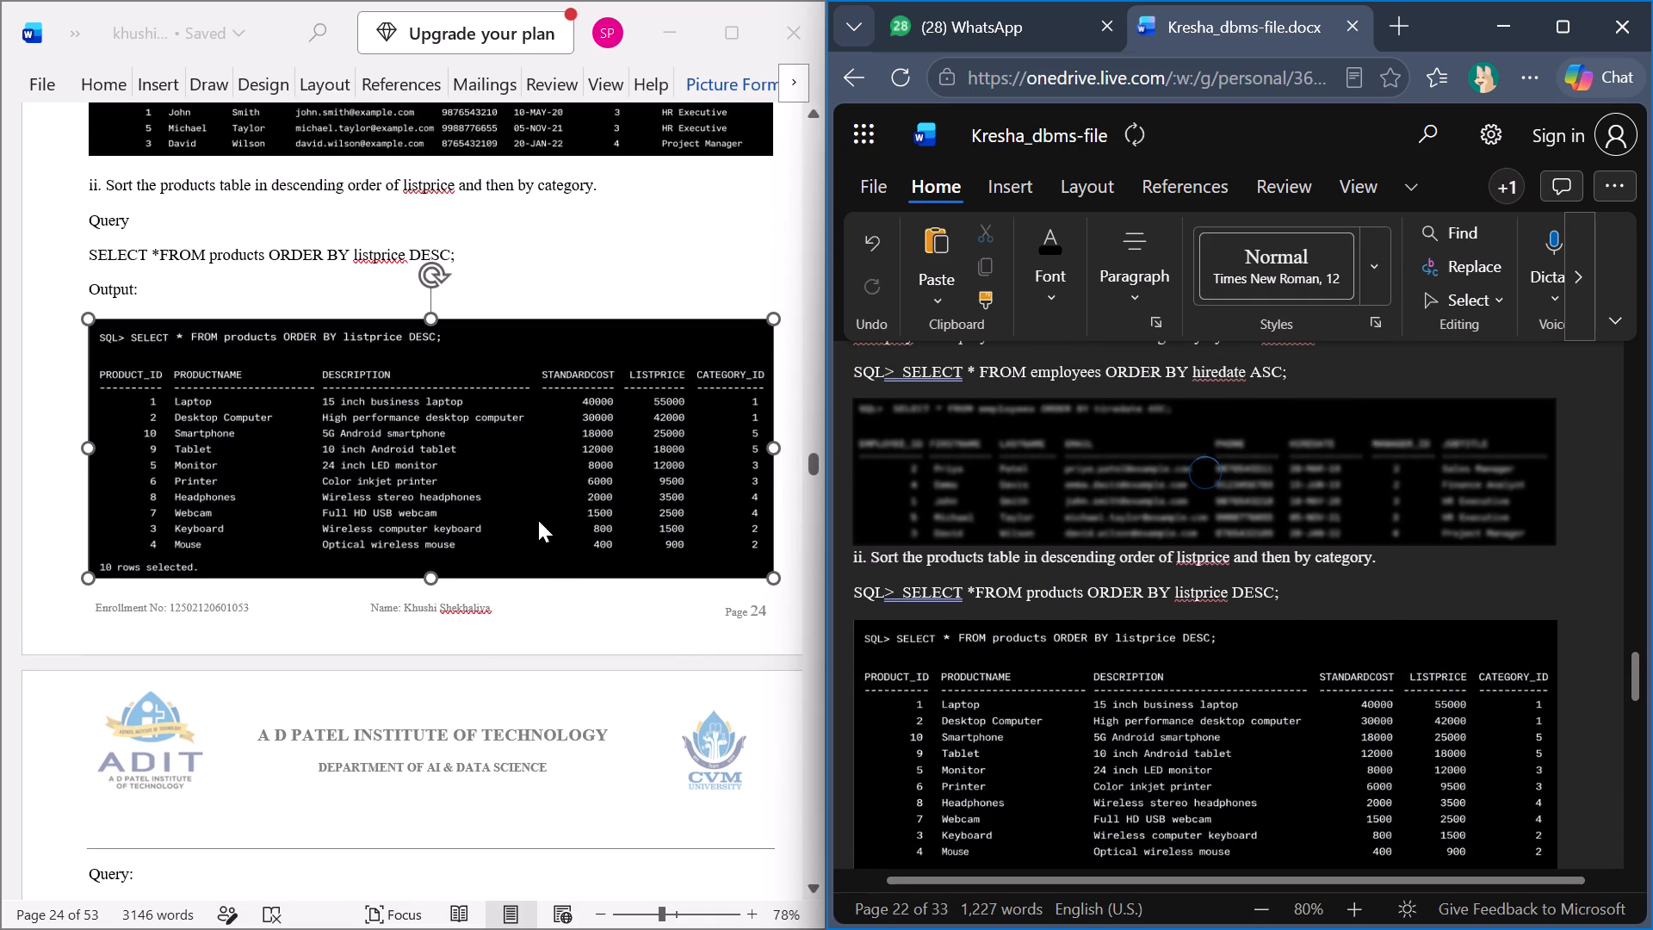
pyautogui.scroll(1, 538, 591)
pyautogui.scroll(-1, 538, 591)
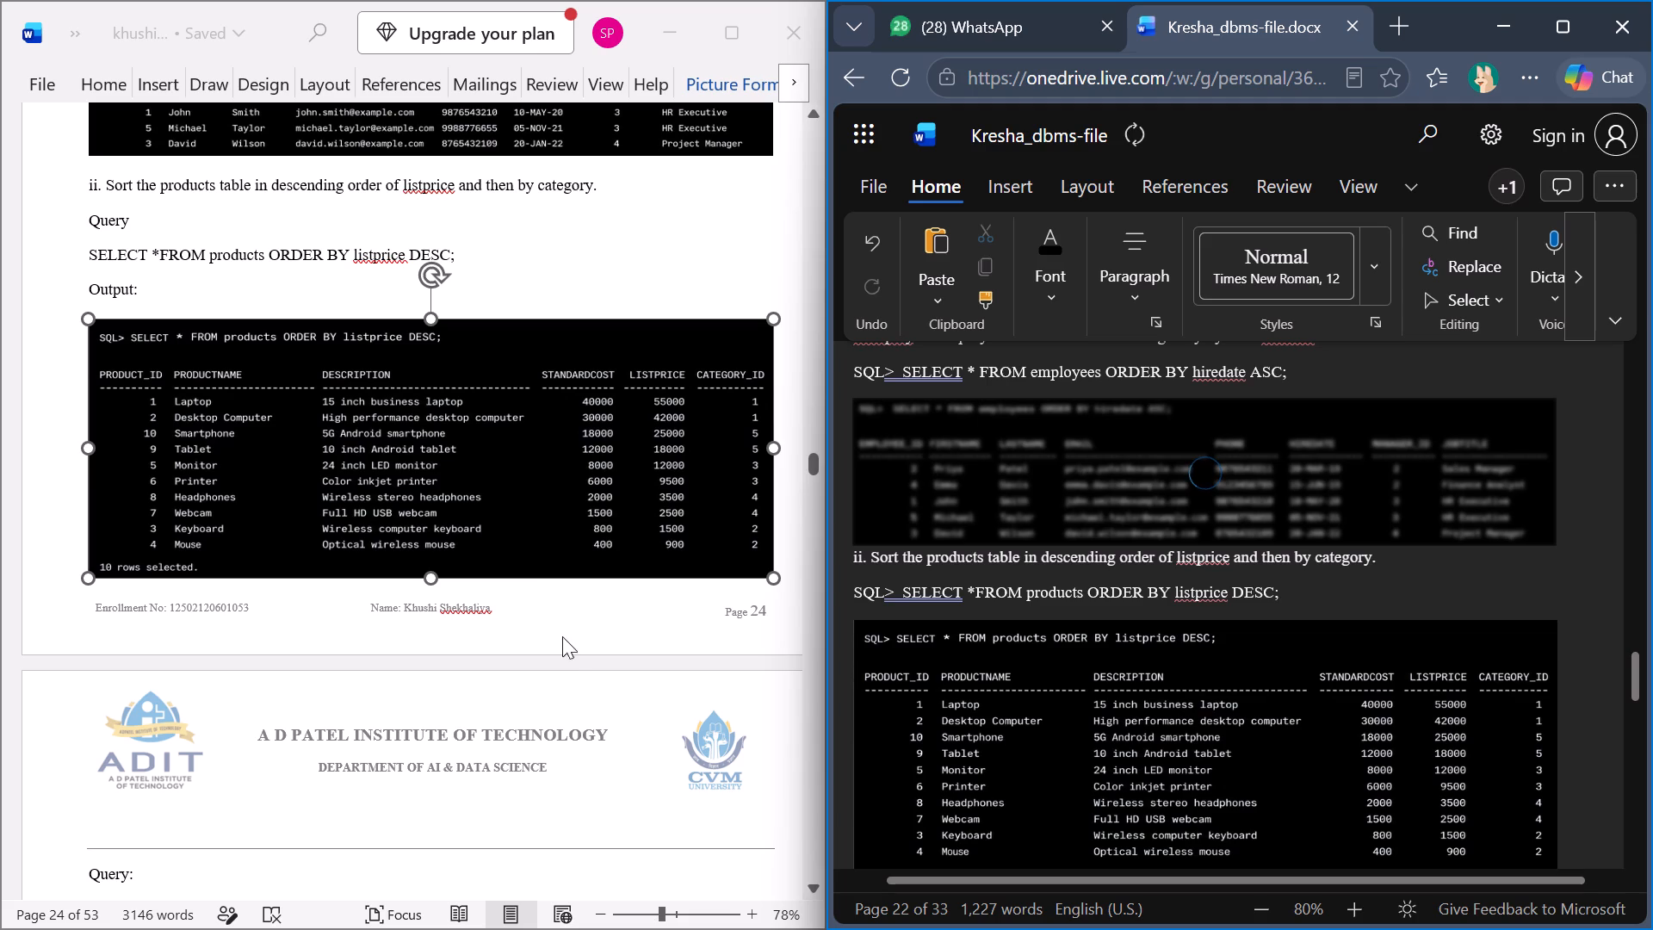
pyautogui.click(566, 643)
pyautogui.scroll(-2, 570, 689)
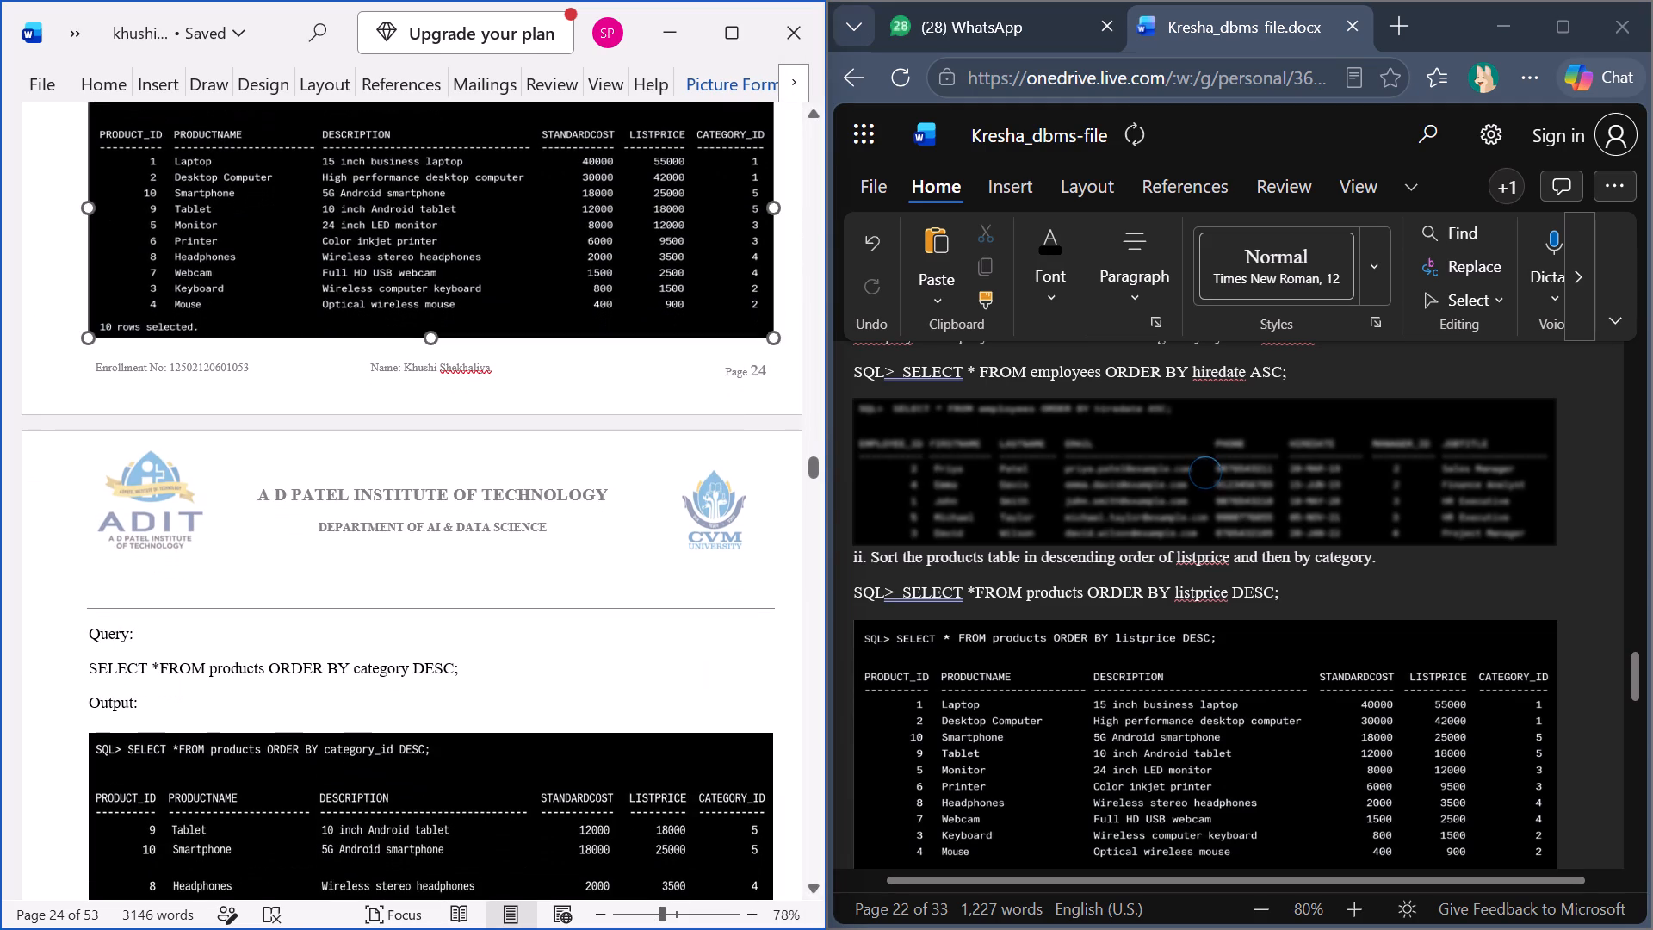
pyautogui.scroll(-3, 570, 689)
pyautogui.scroll(1, 570, 689)
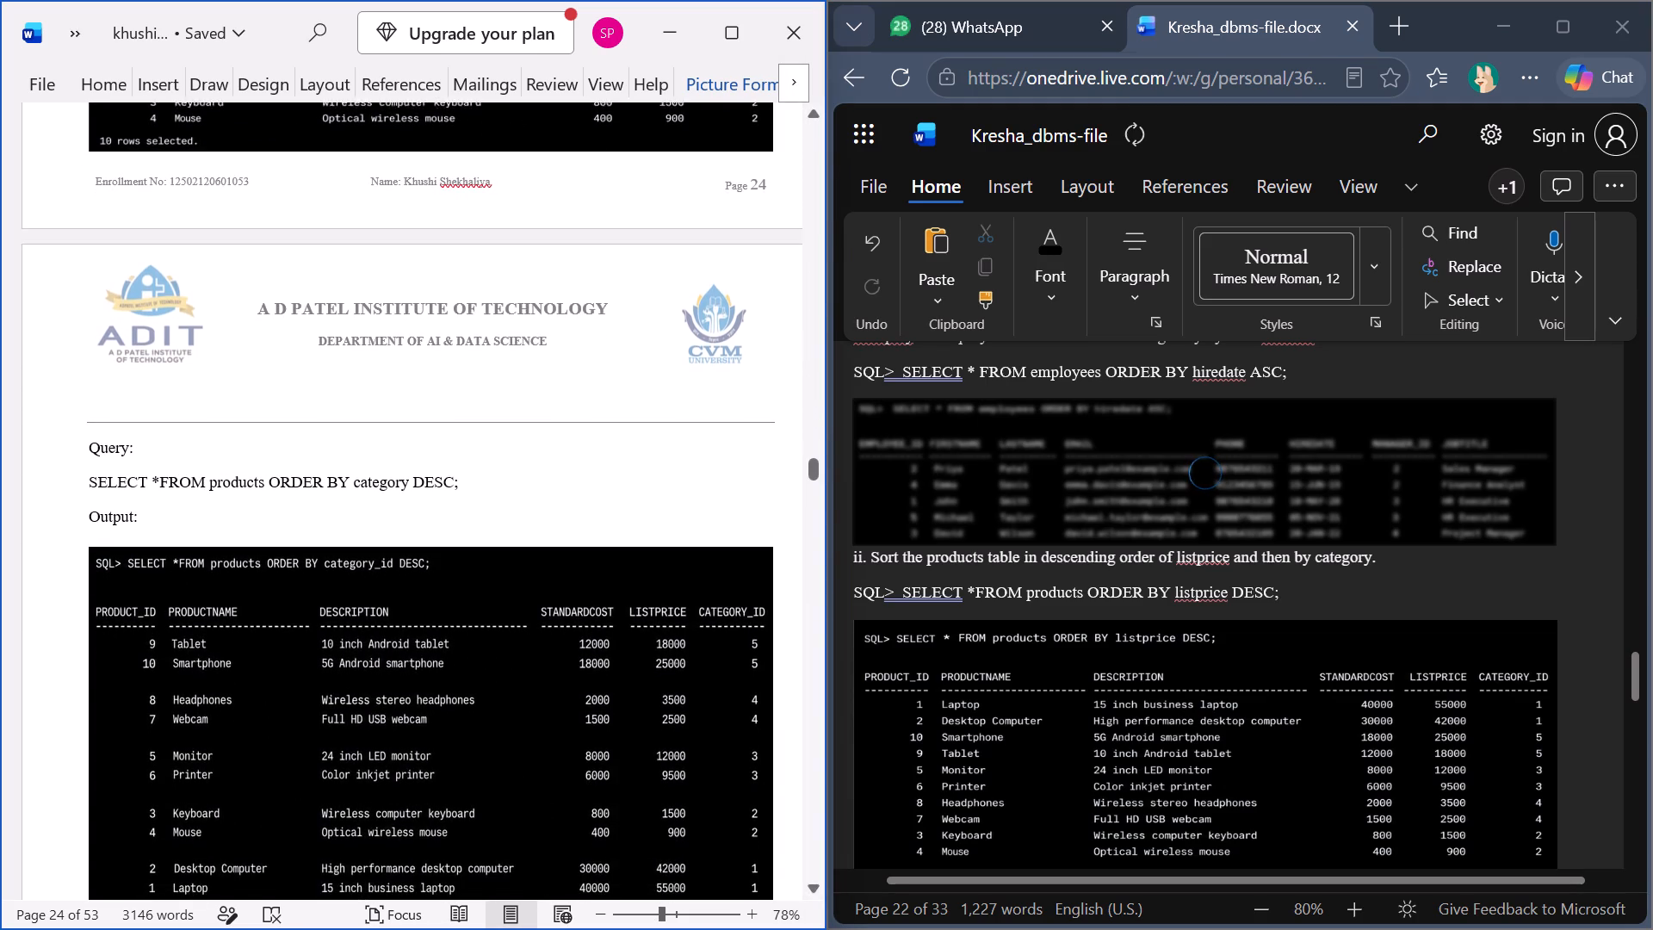
# Copy the "SQL>" prompt from the listprice query line and paste it on a new line below the listprice output picture in Kresha_dbms-file.
pyautogui.scroll(1, 570, 689)
pyautogui.scroll(-1, 570, 689)
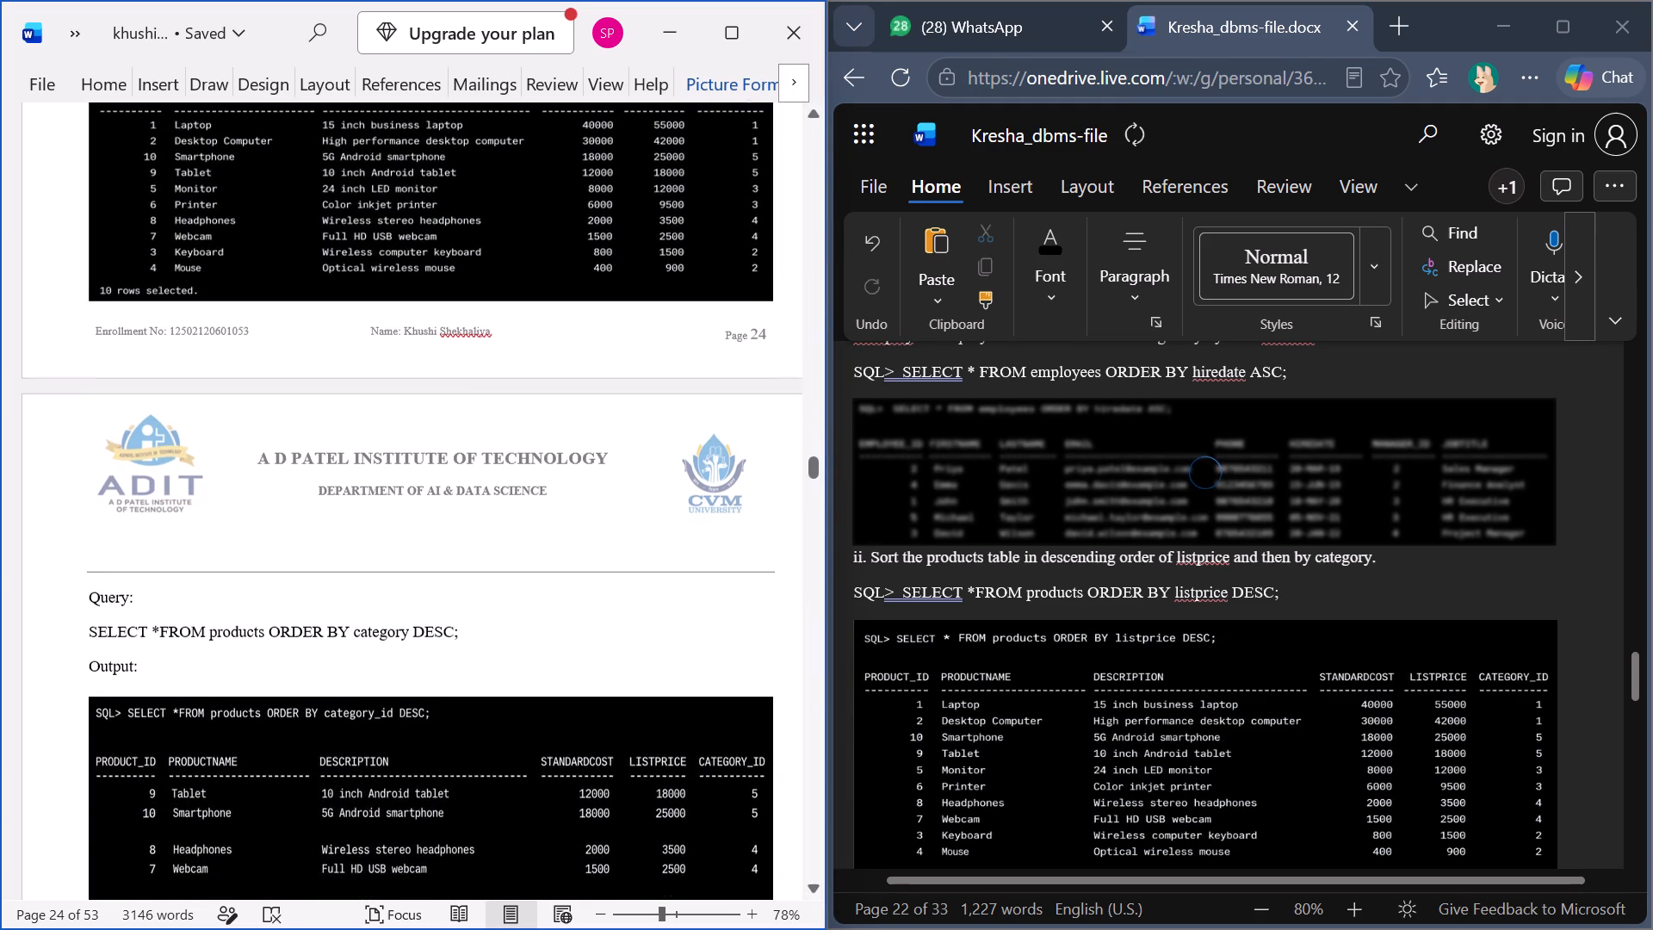
pyautogui.scroll(-1, 570, 689)
pyautogui.scroll(-1, 1081, 734)
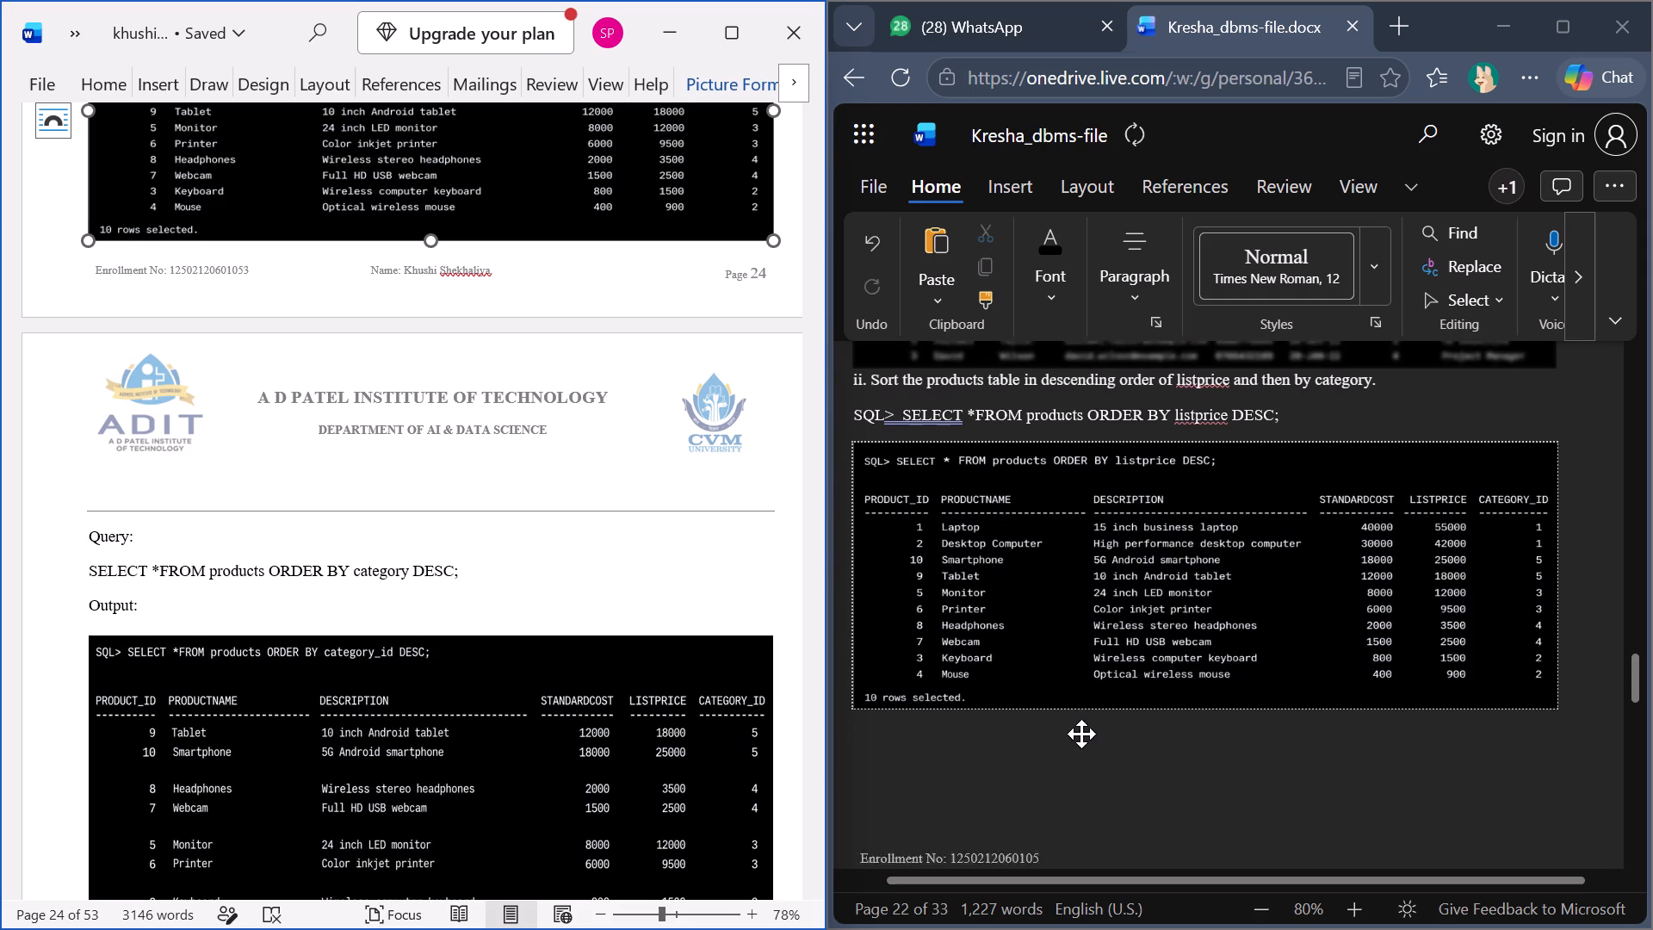
pyautogui.scroll(-1, 1081, 734)
pyautogui.click(1579, 625)
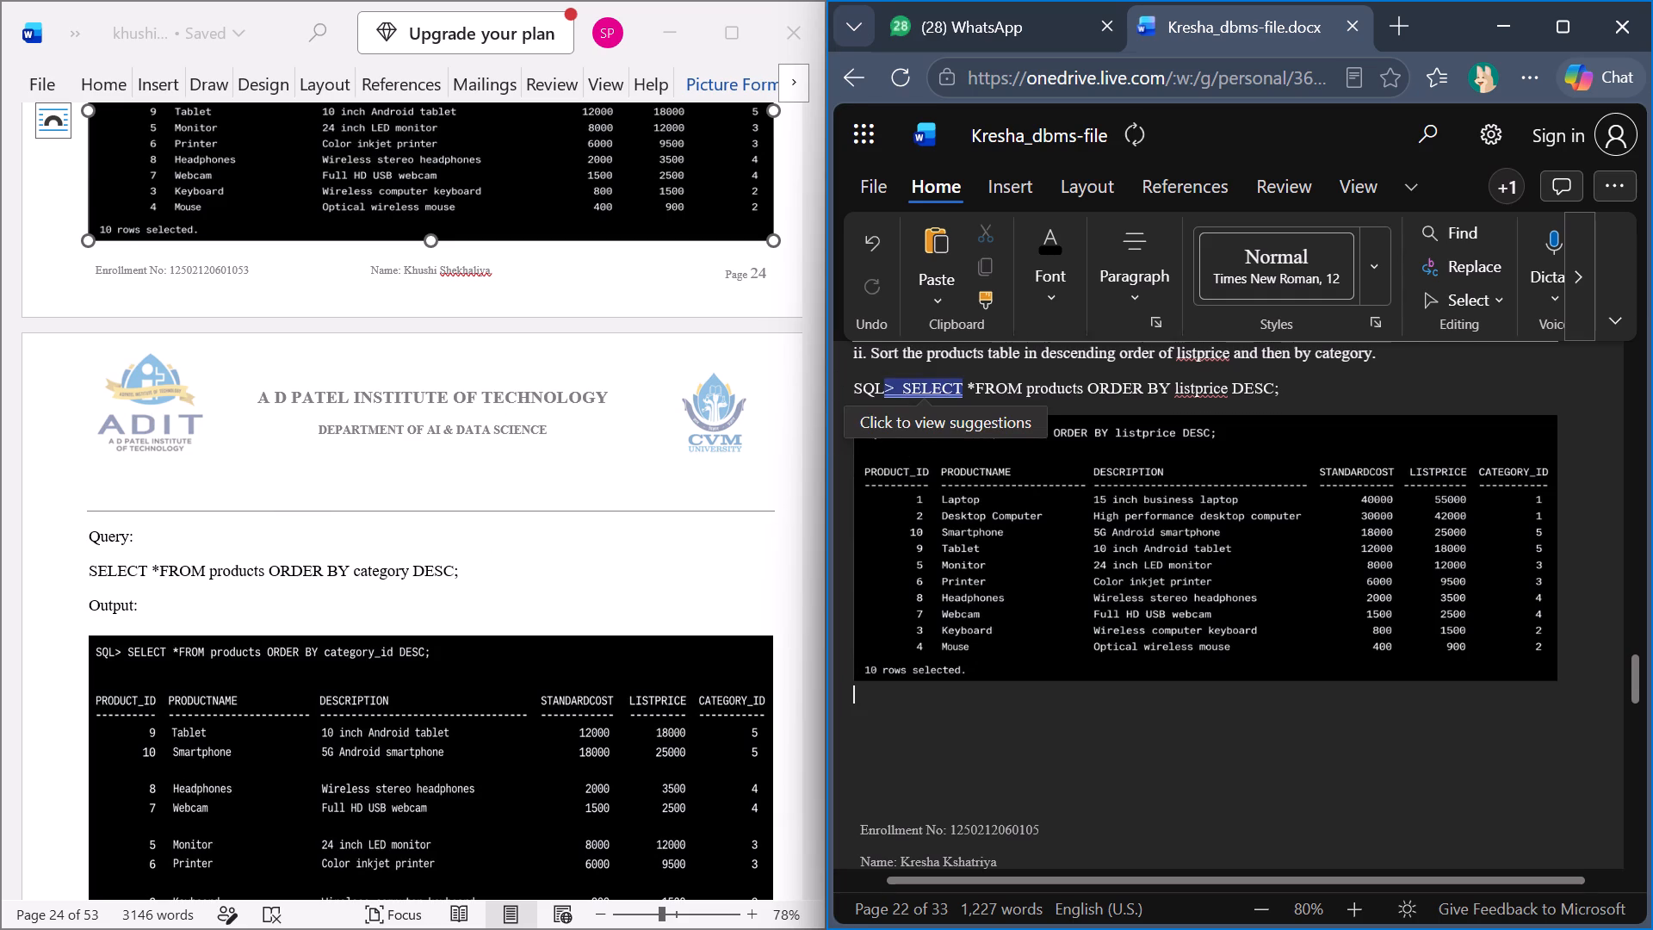
pyautogui.moveTo(895, 385); pyautogui.dragTo(846, 376)
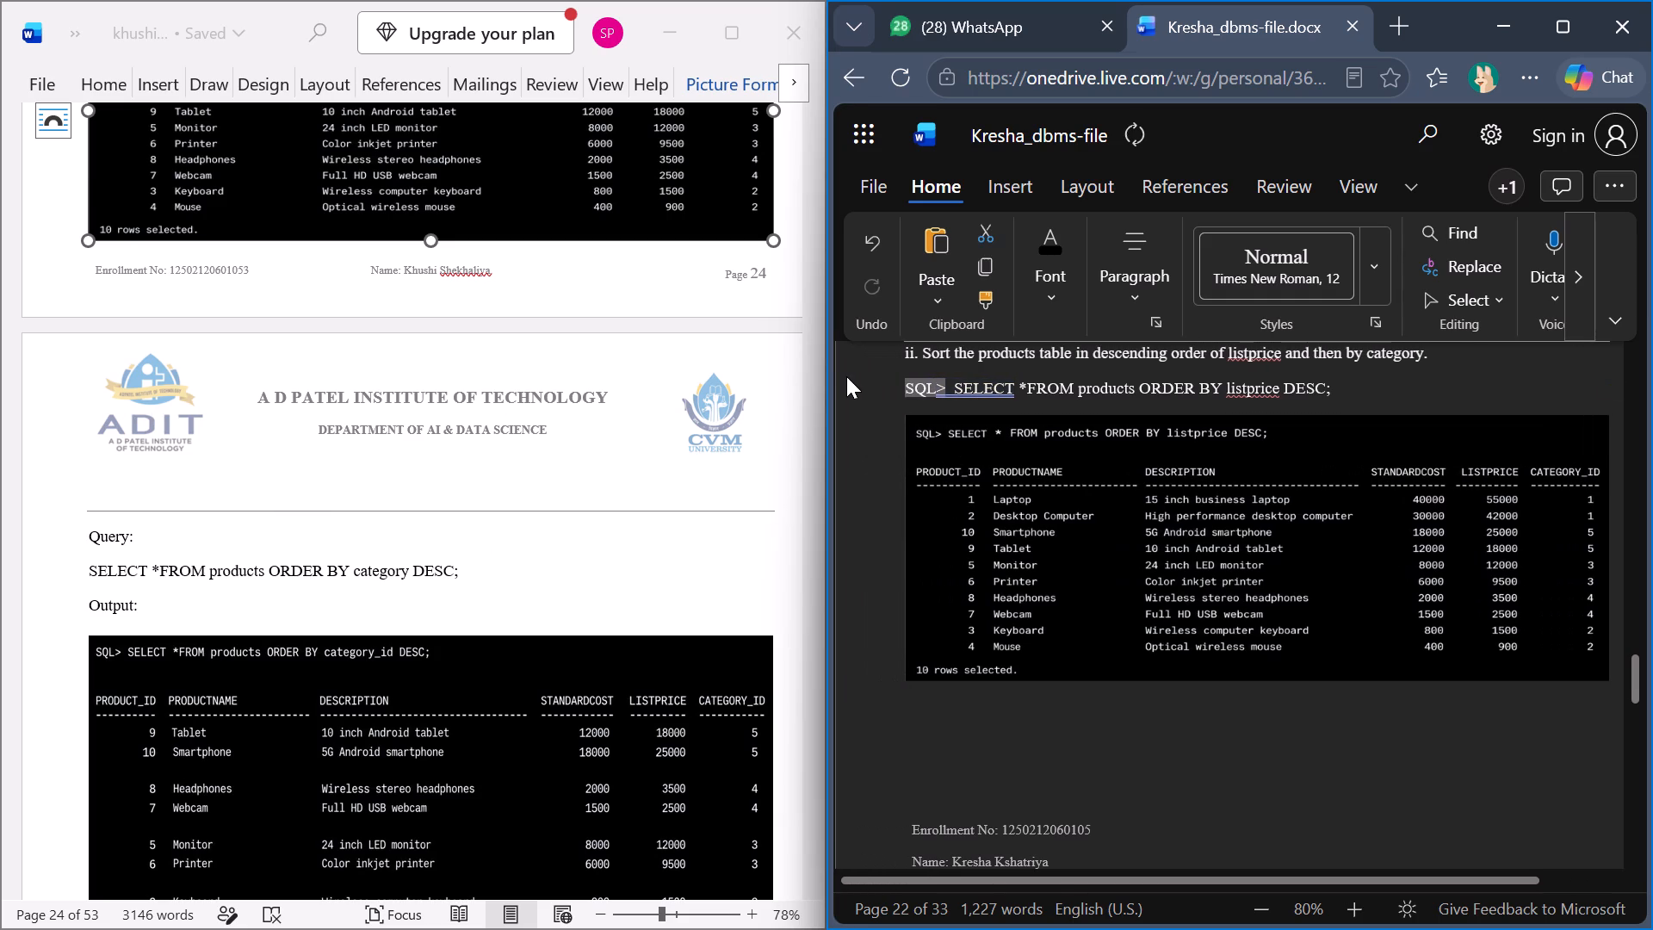
pyautogui.hotkey('ctrl', 'c')
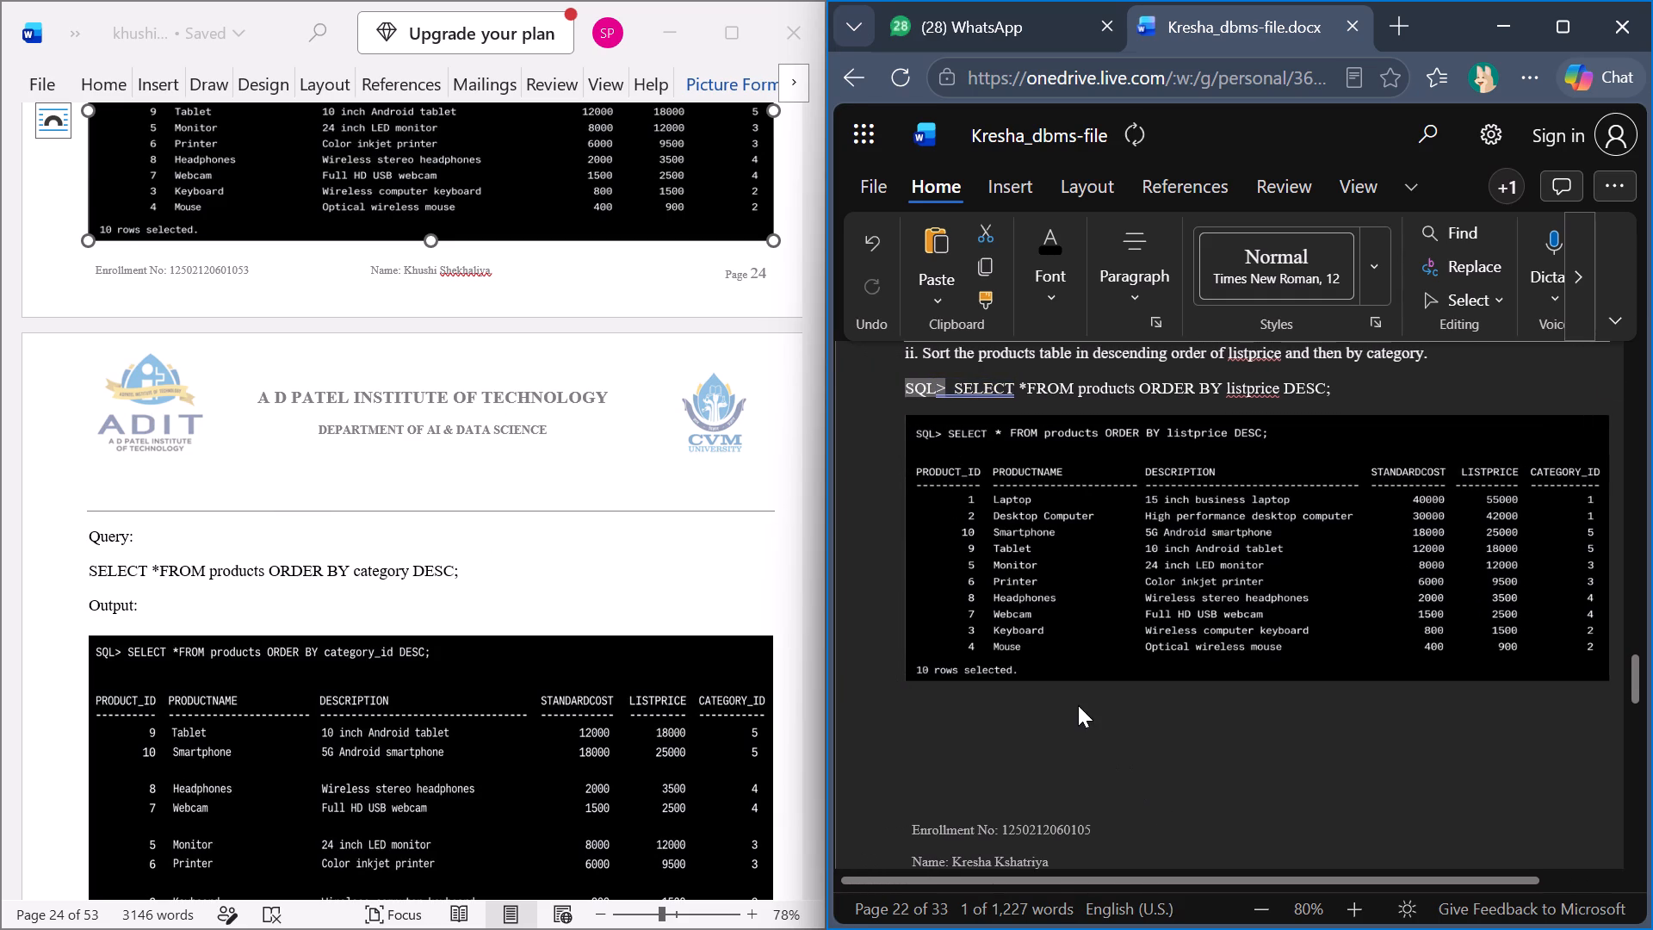
pyautogui.click(1078, 705)
pyautogui.hscroll(-1, 1199, 736)
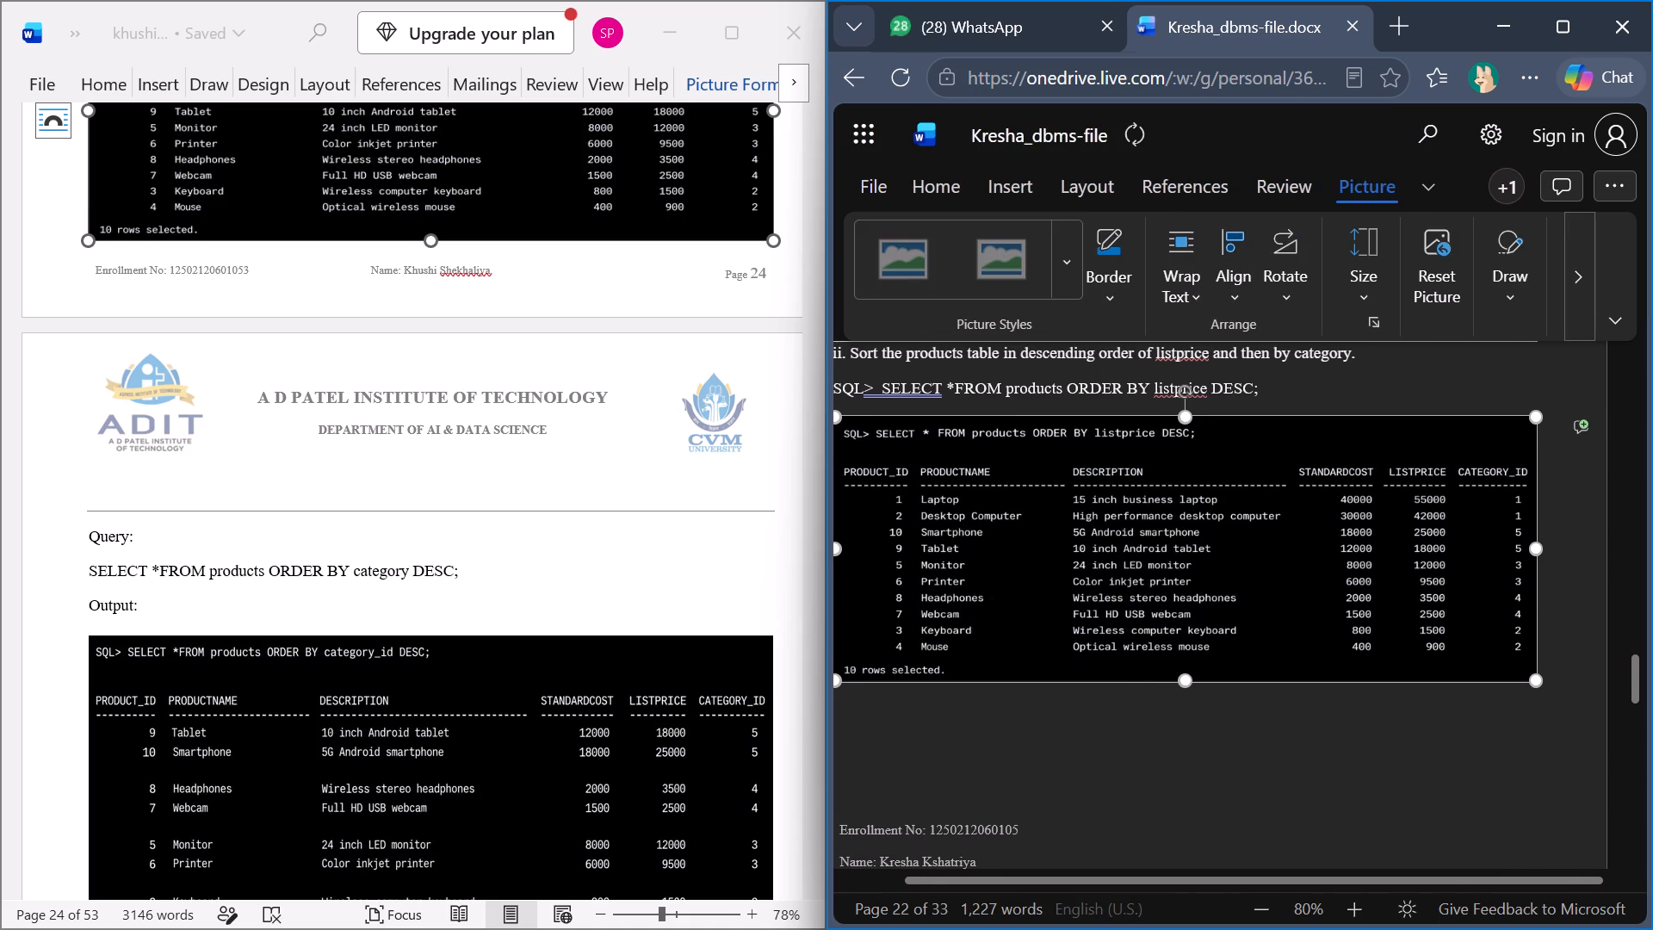
pyautogui.click(1199, 736)
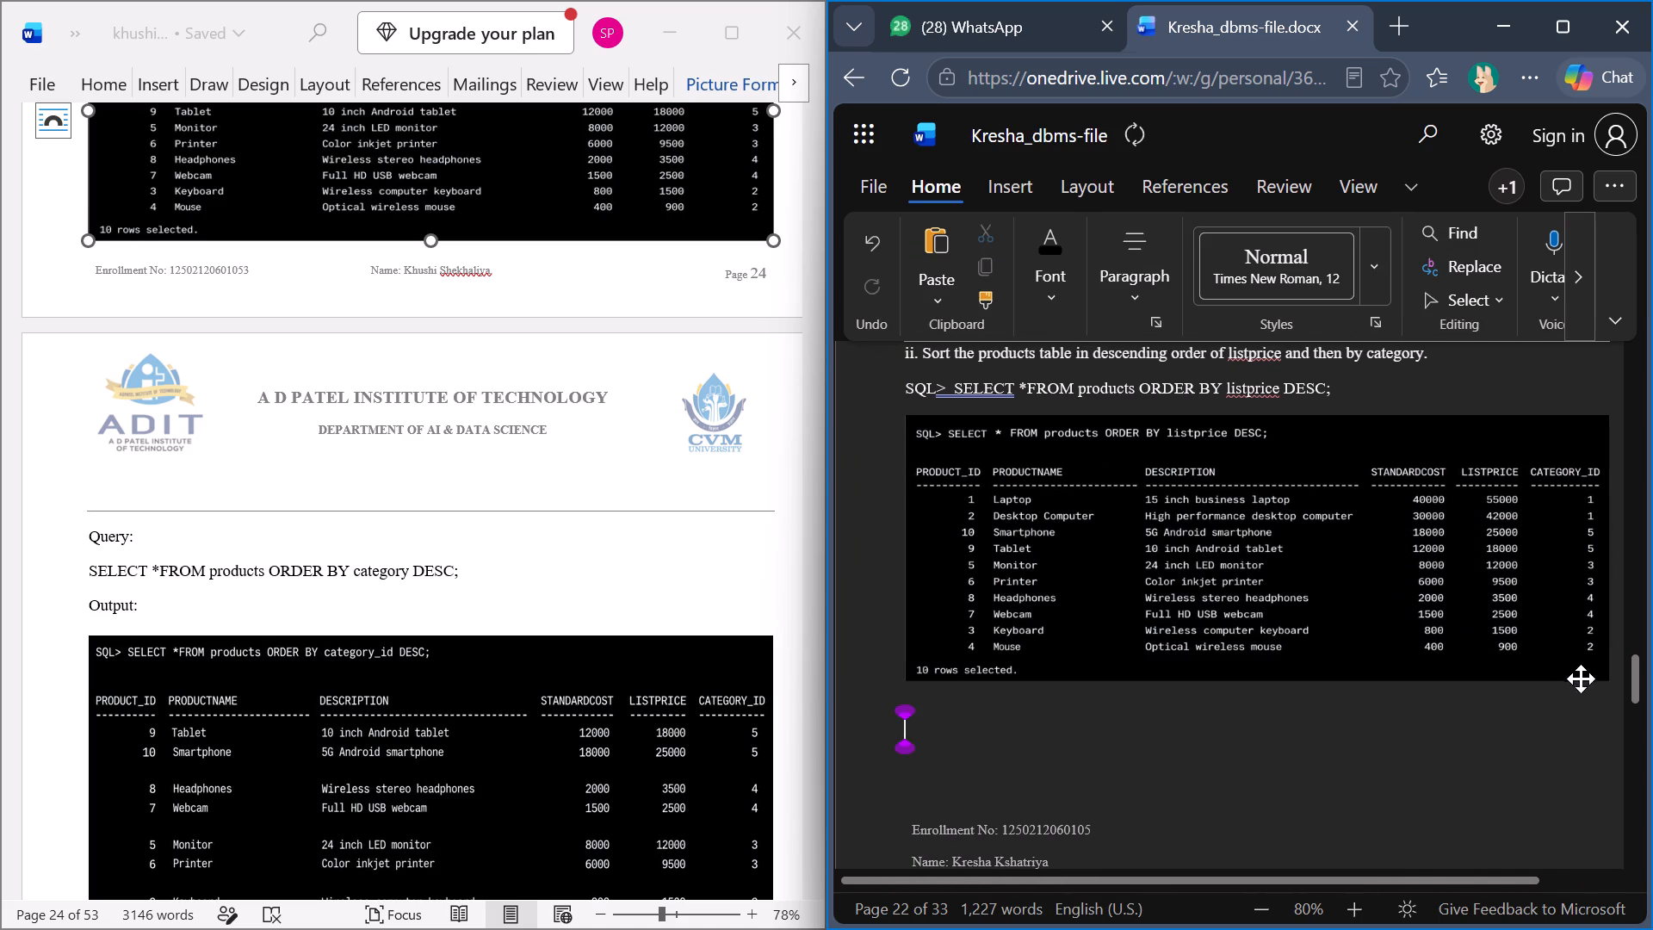
pyautogui.click(1623, 672)
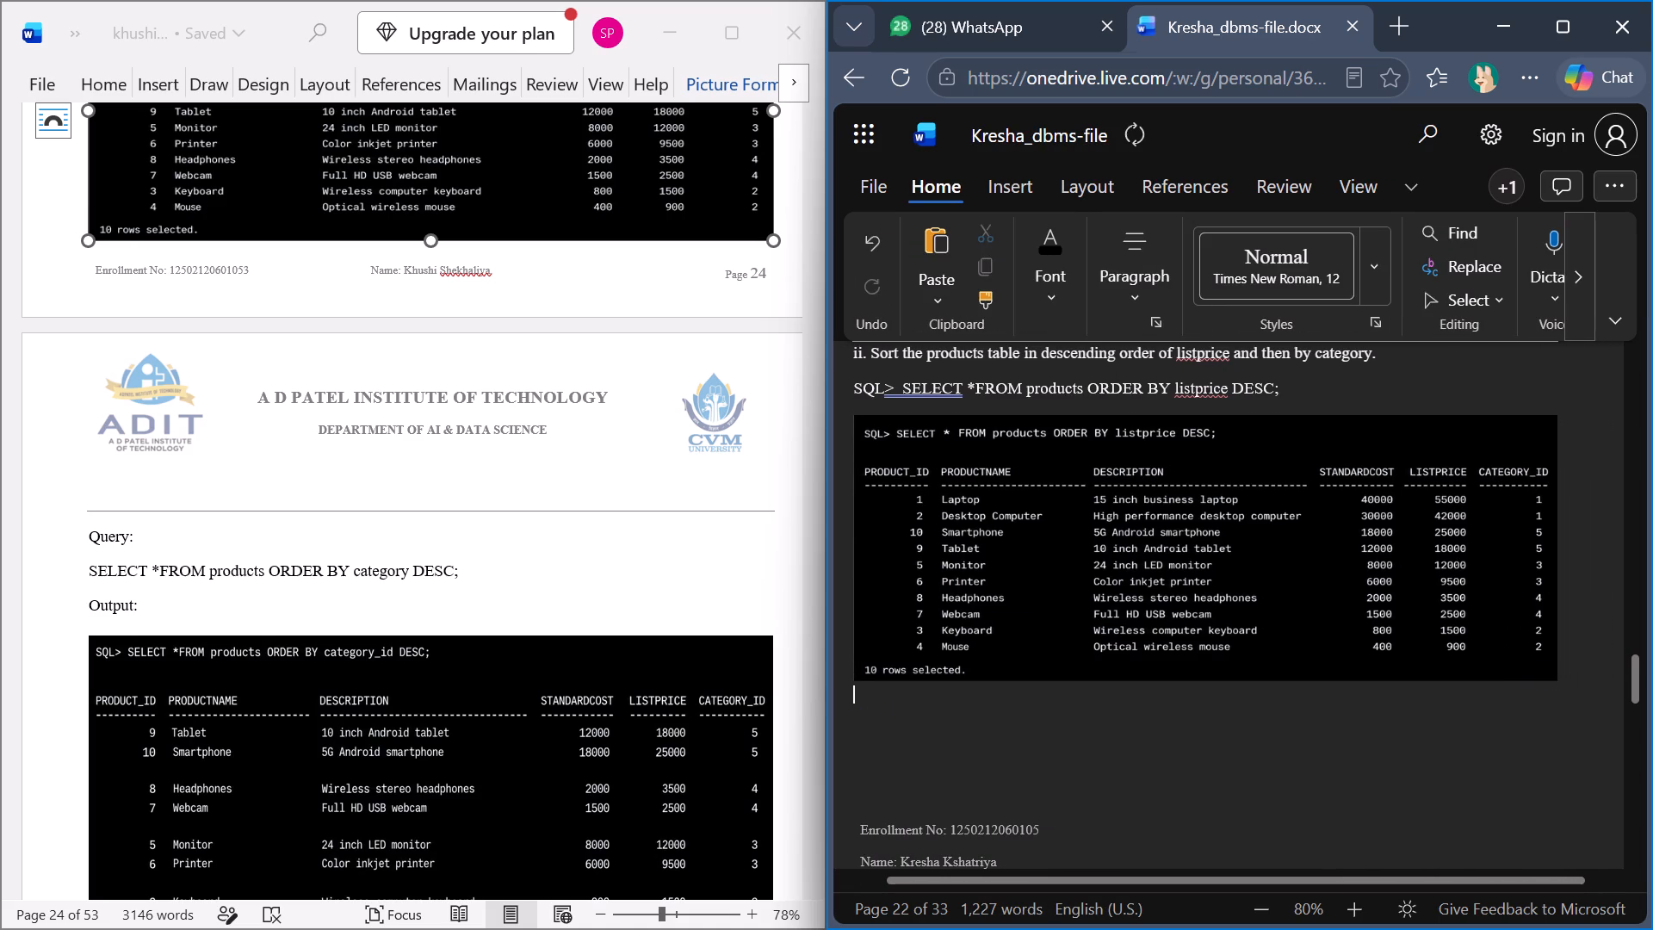
pyautogui.click(1588, 666)
pyautogui.click(1572, 657)
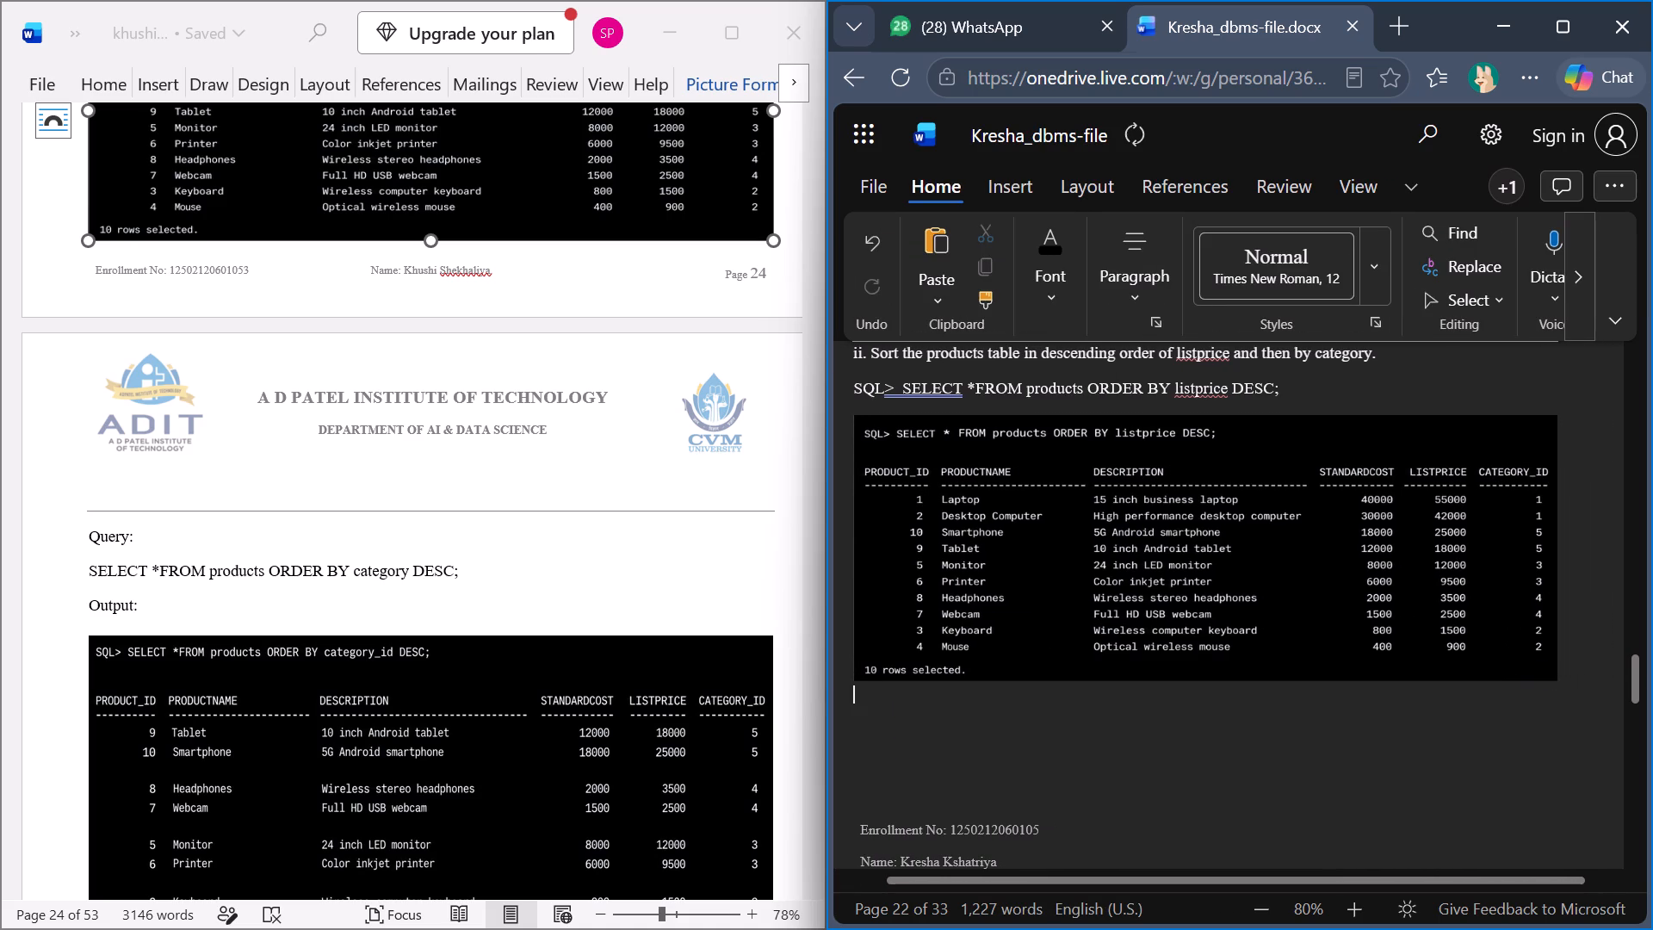
pyautogui.doubleClick(1572, 657)
pyautogui.click(1557, 648)
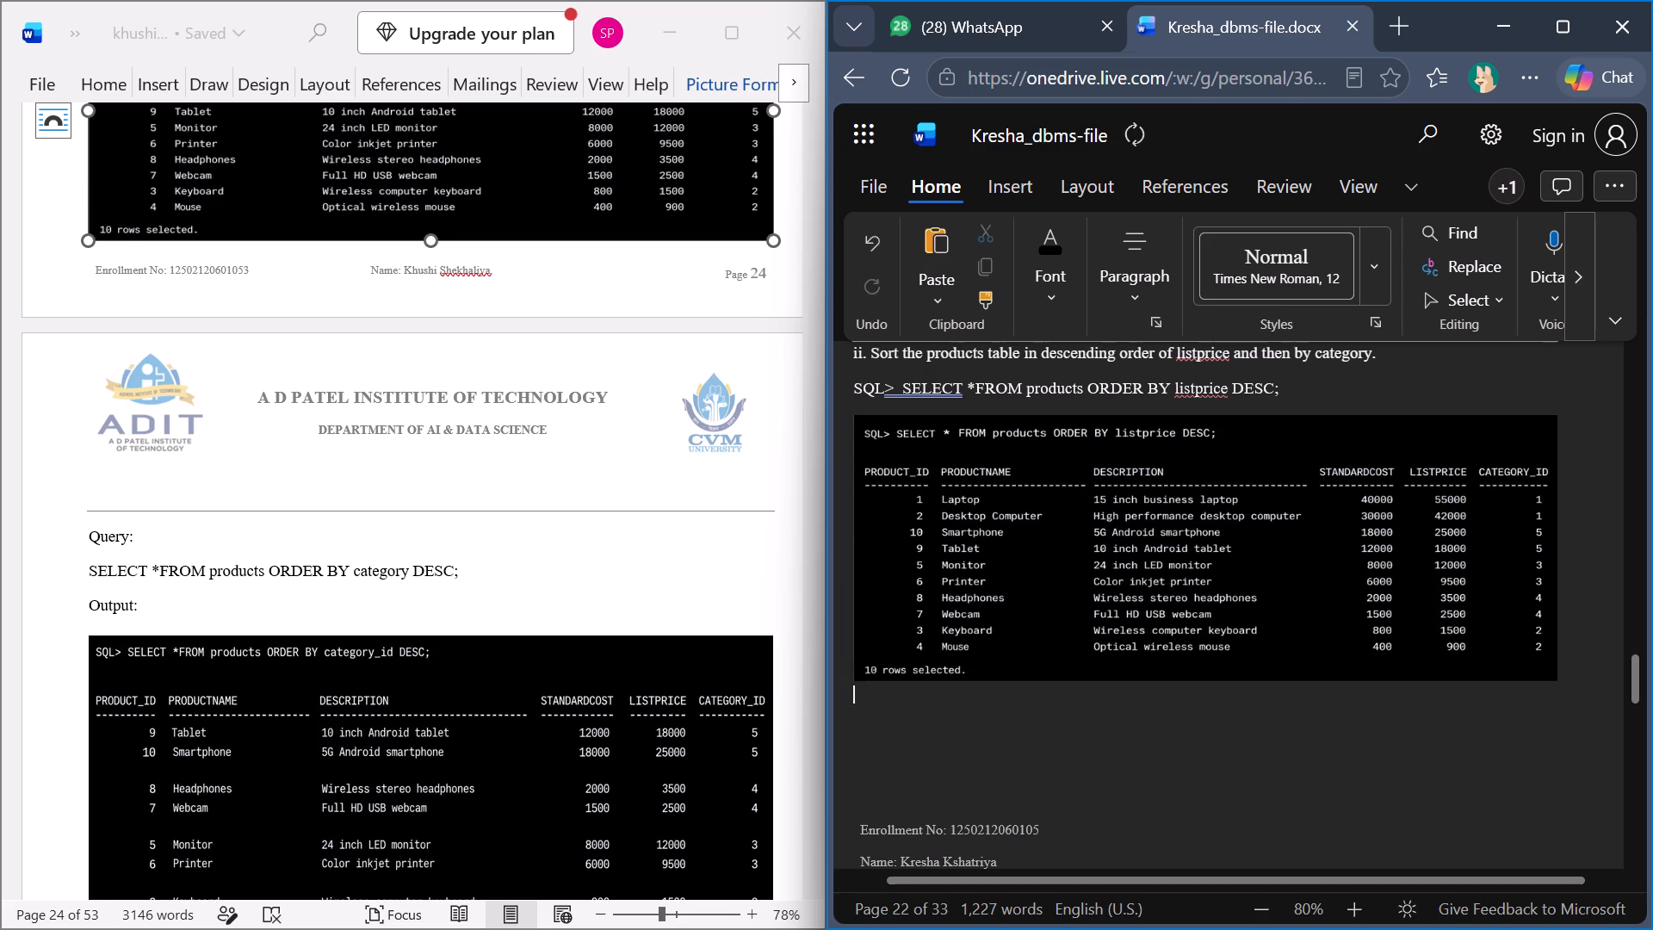
pyautogui.click(1565, 648)
pyautogui.press('Return')
pyautogui.hotkey('ctrl', 'v')
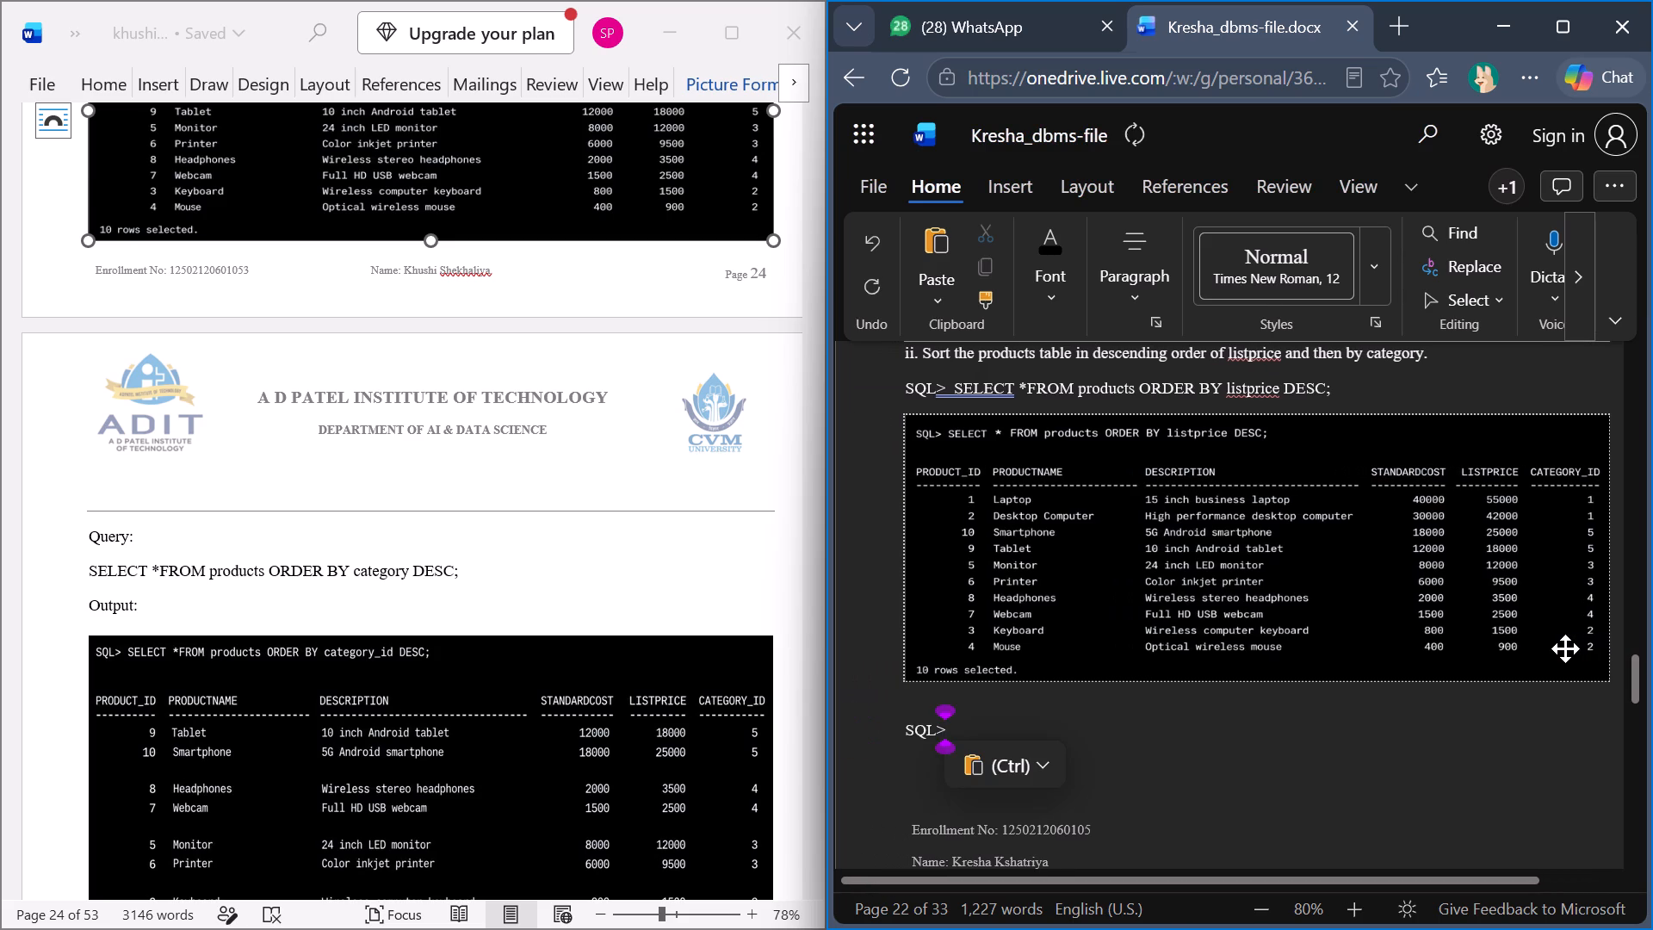
pyautogui.press('space')
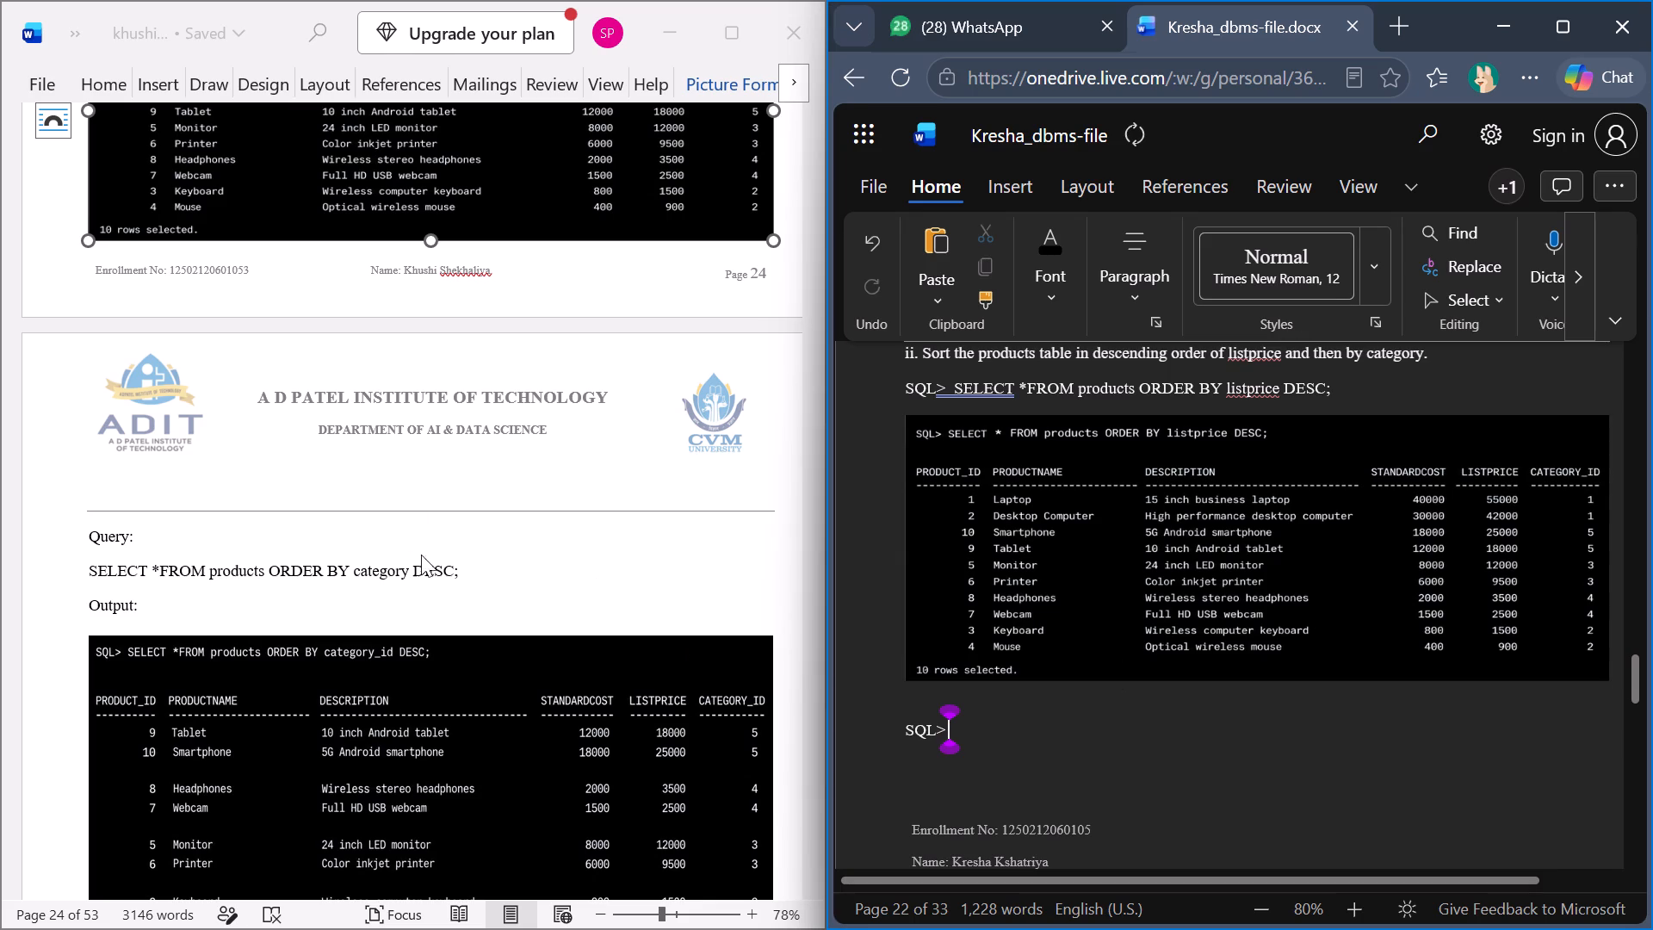
# Copy the query "SELECT *FROM products ORDER BY category DESC;" from khushi's file and paste it after the new "SQL>" in Kresha_dbms-file.
pyautogui.click(455, 566)
pyautogui.moveTo(465, 567); pyautogui.dragTo(219, 566)
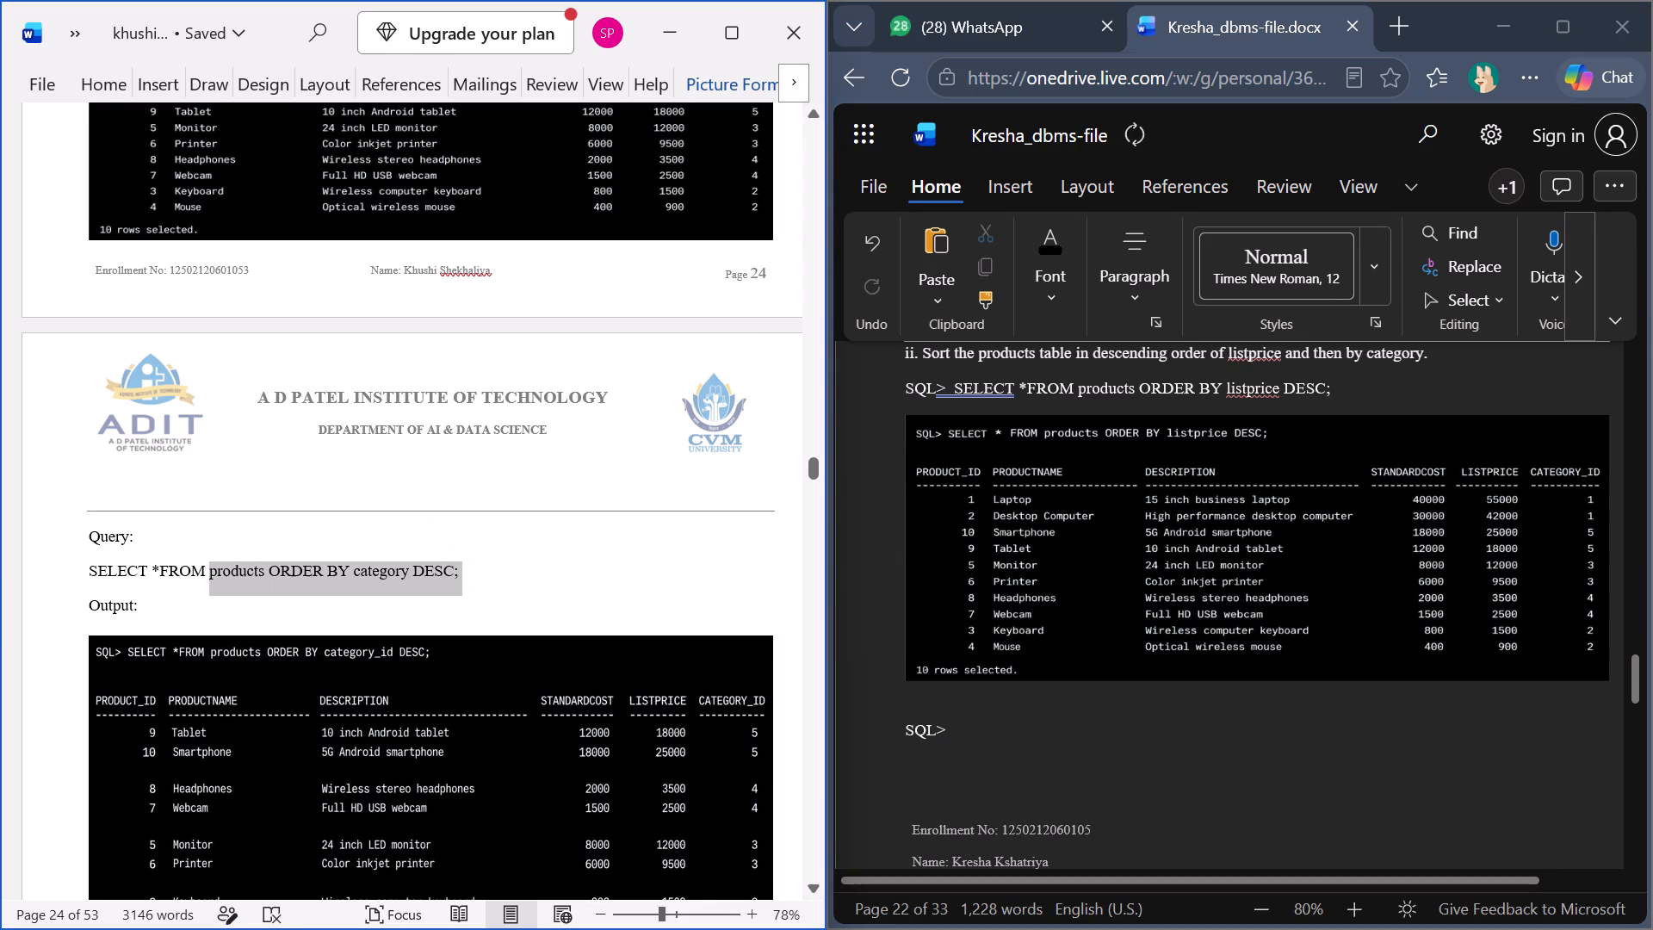
pyautogui.moveTo(219, 566); pyautogui.dragTo(28, 567)
pyautogui.hotkey('ctrl', 'c')
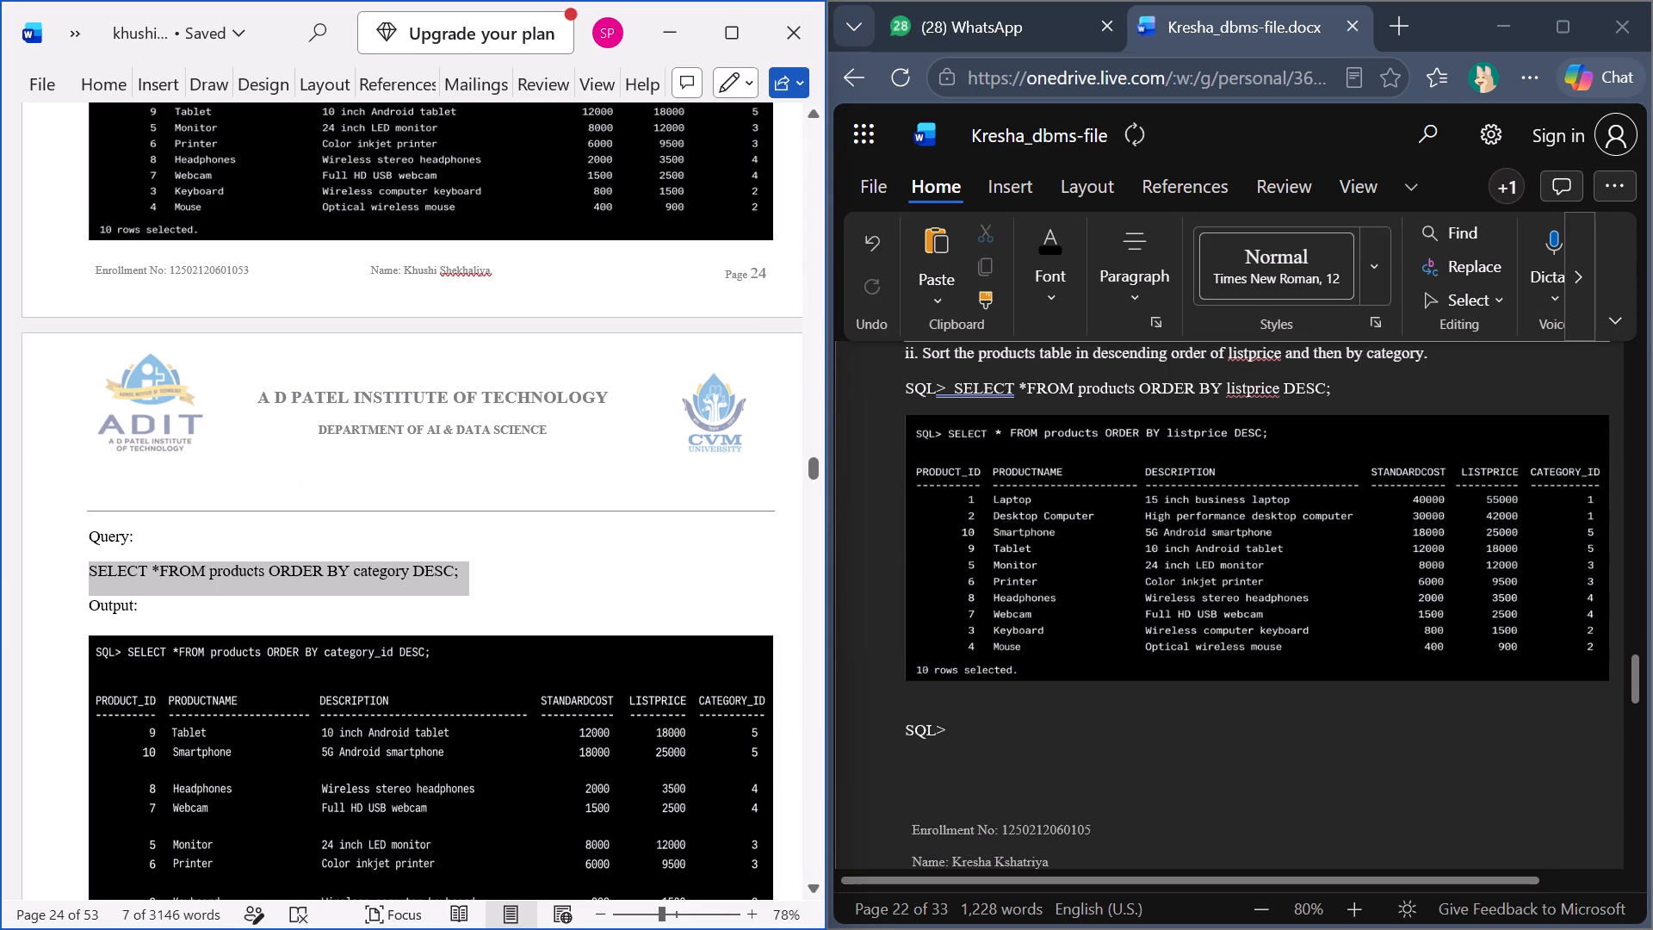
pyautogui.click(961, 725)
pyautogui.hotkey('ctrl', 'v')
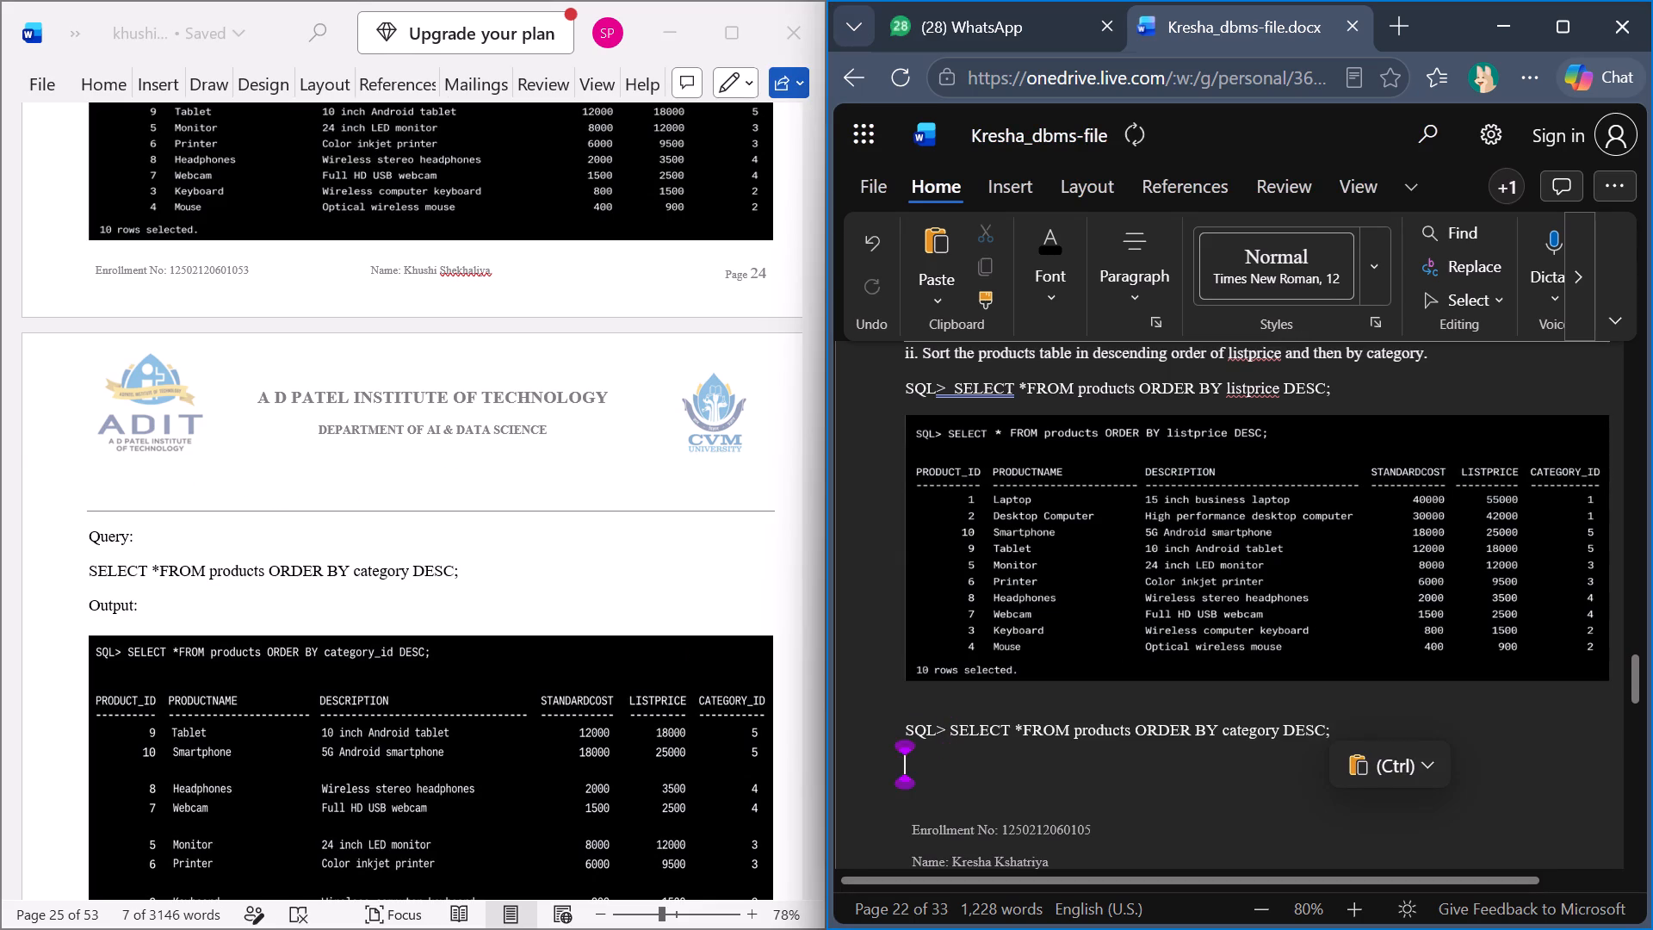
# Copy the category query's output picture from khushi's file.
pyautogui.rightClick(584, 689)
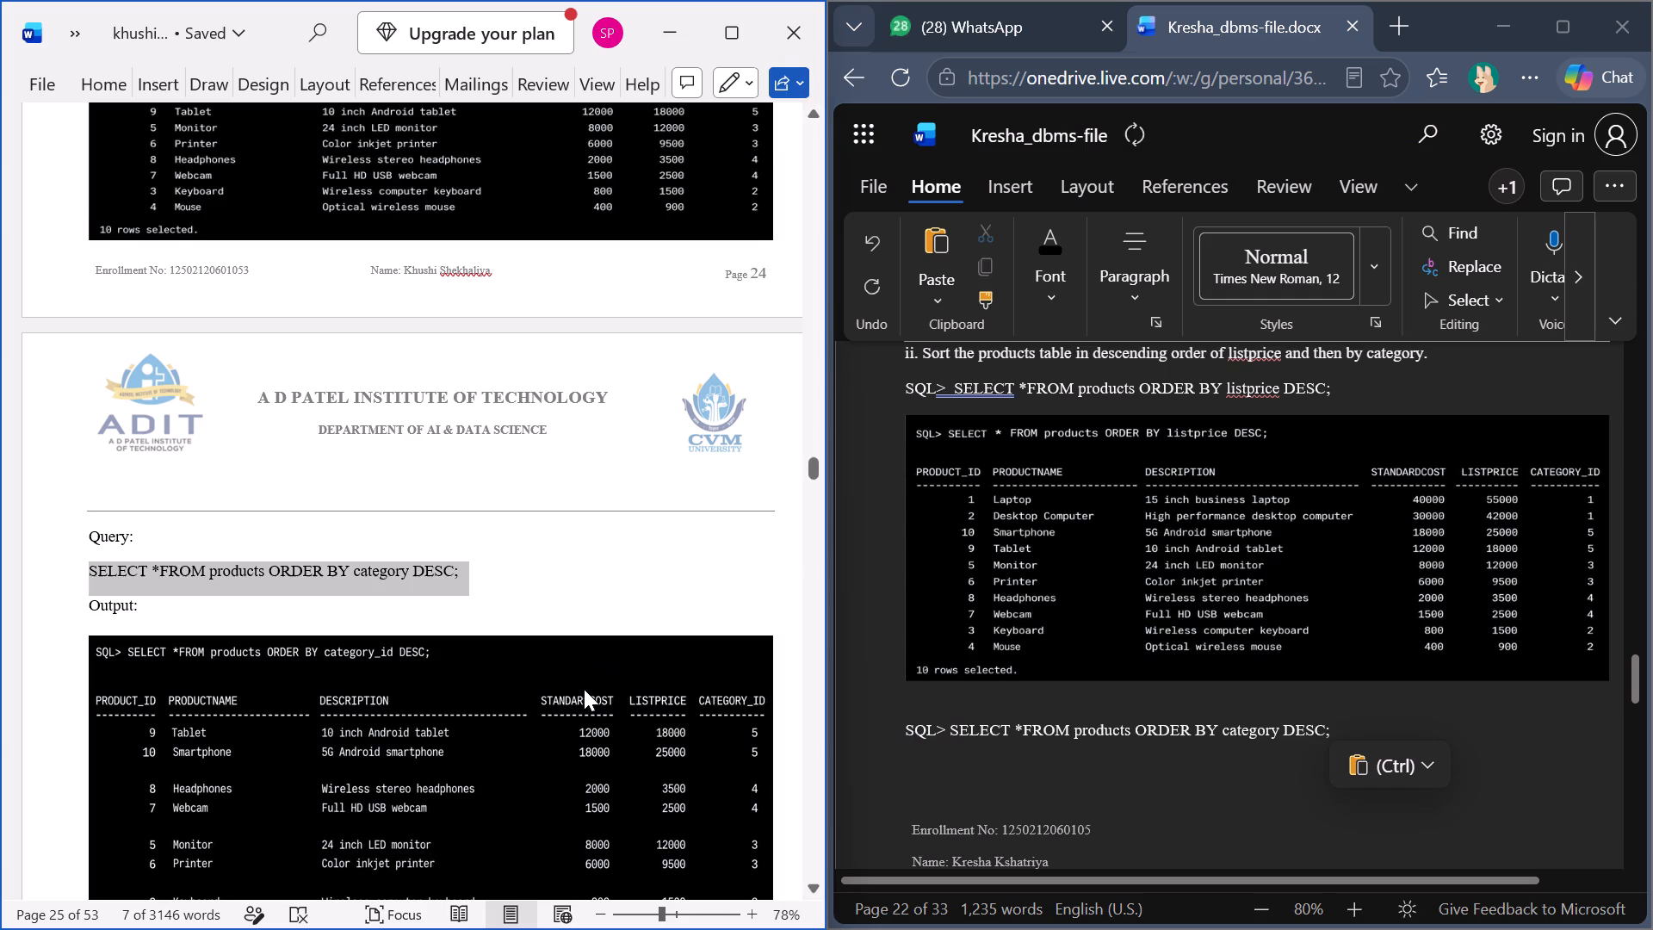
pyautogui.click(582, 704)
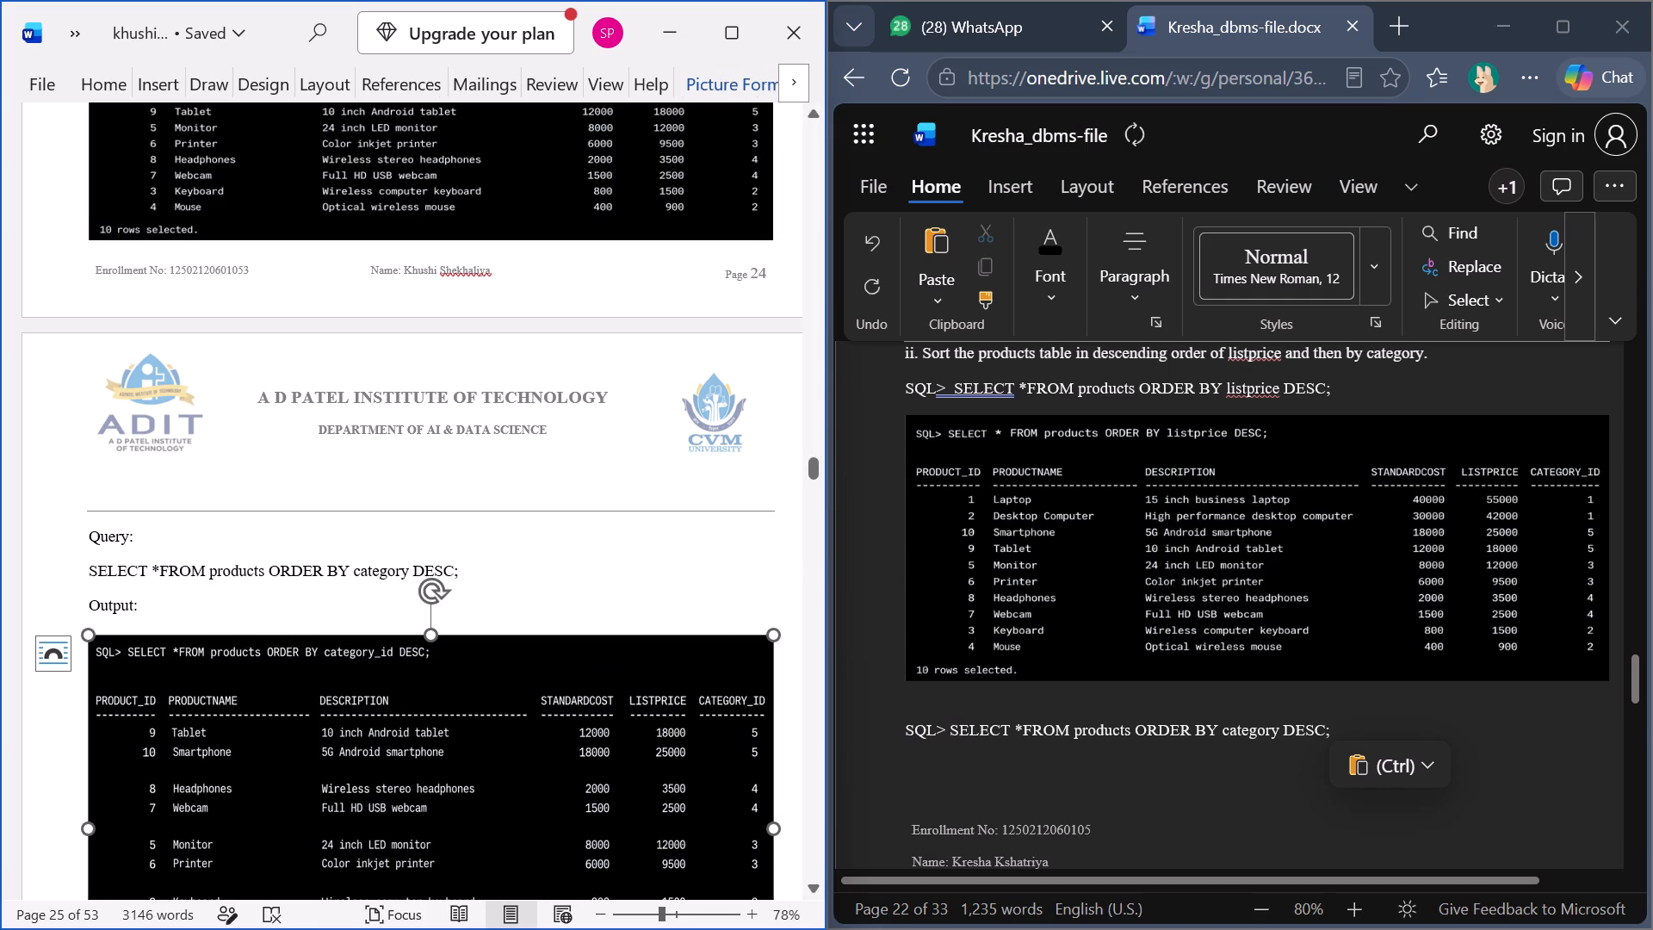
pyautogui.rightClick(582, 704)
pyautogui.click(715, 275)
# Insert a page break after the category query line in Kresha_dbms-file.
pyautogui.scroll(-3, 1166, 666)
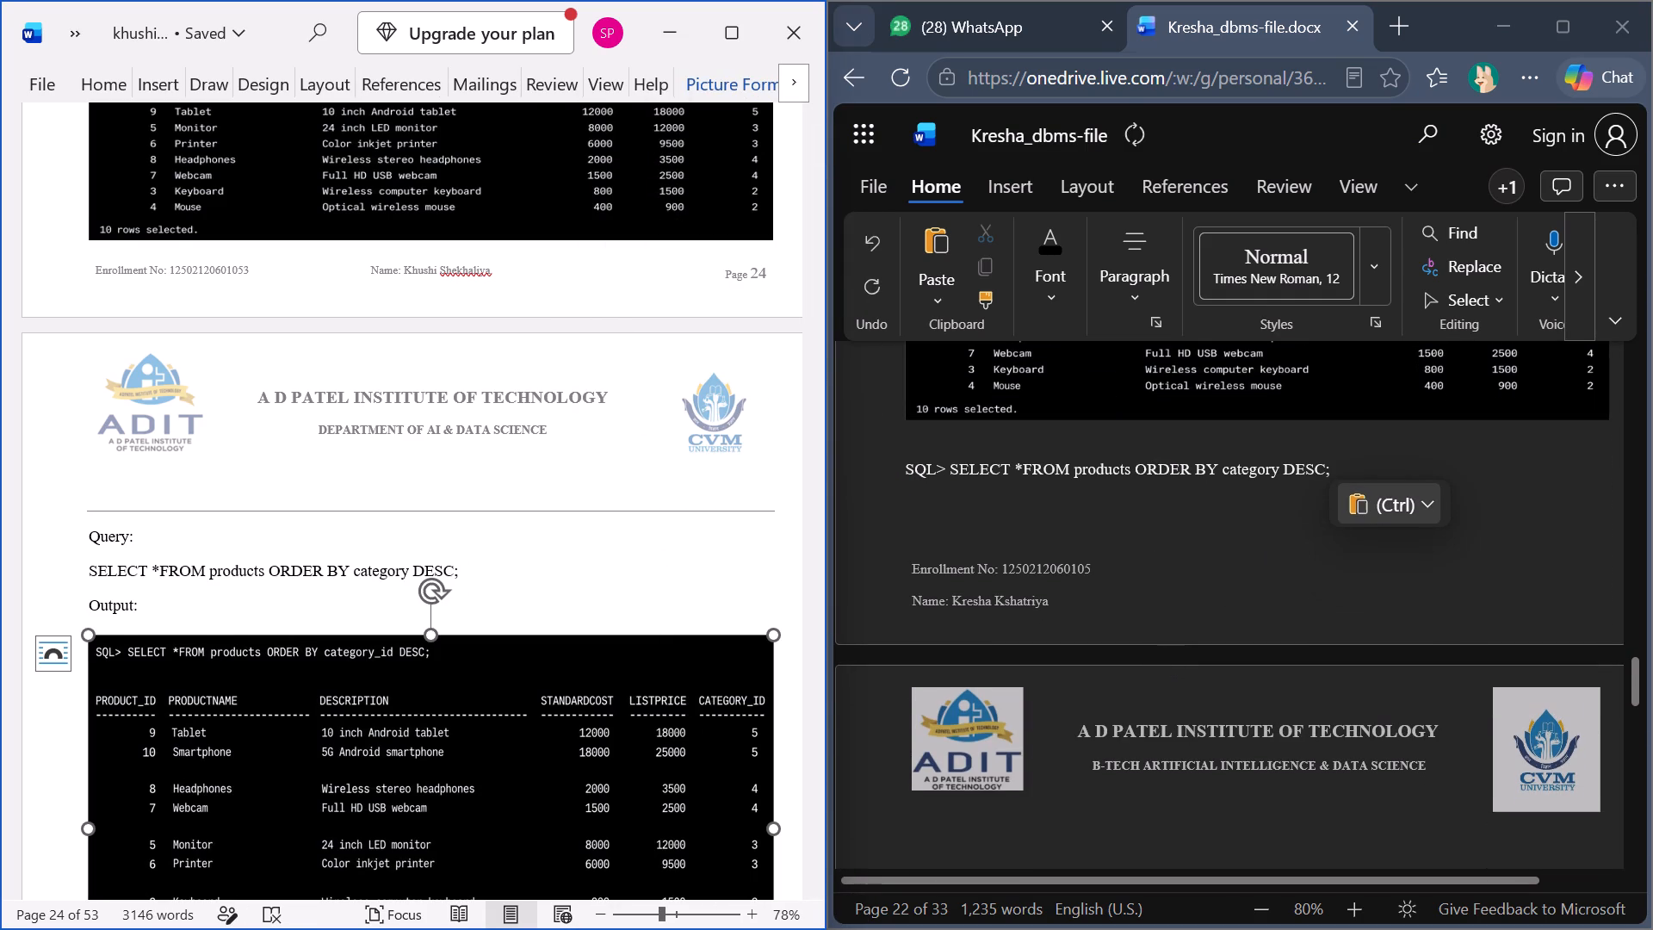
pyautogui.click(1367, 471)
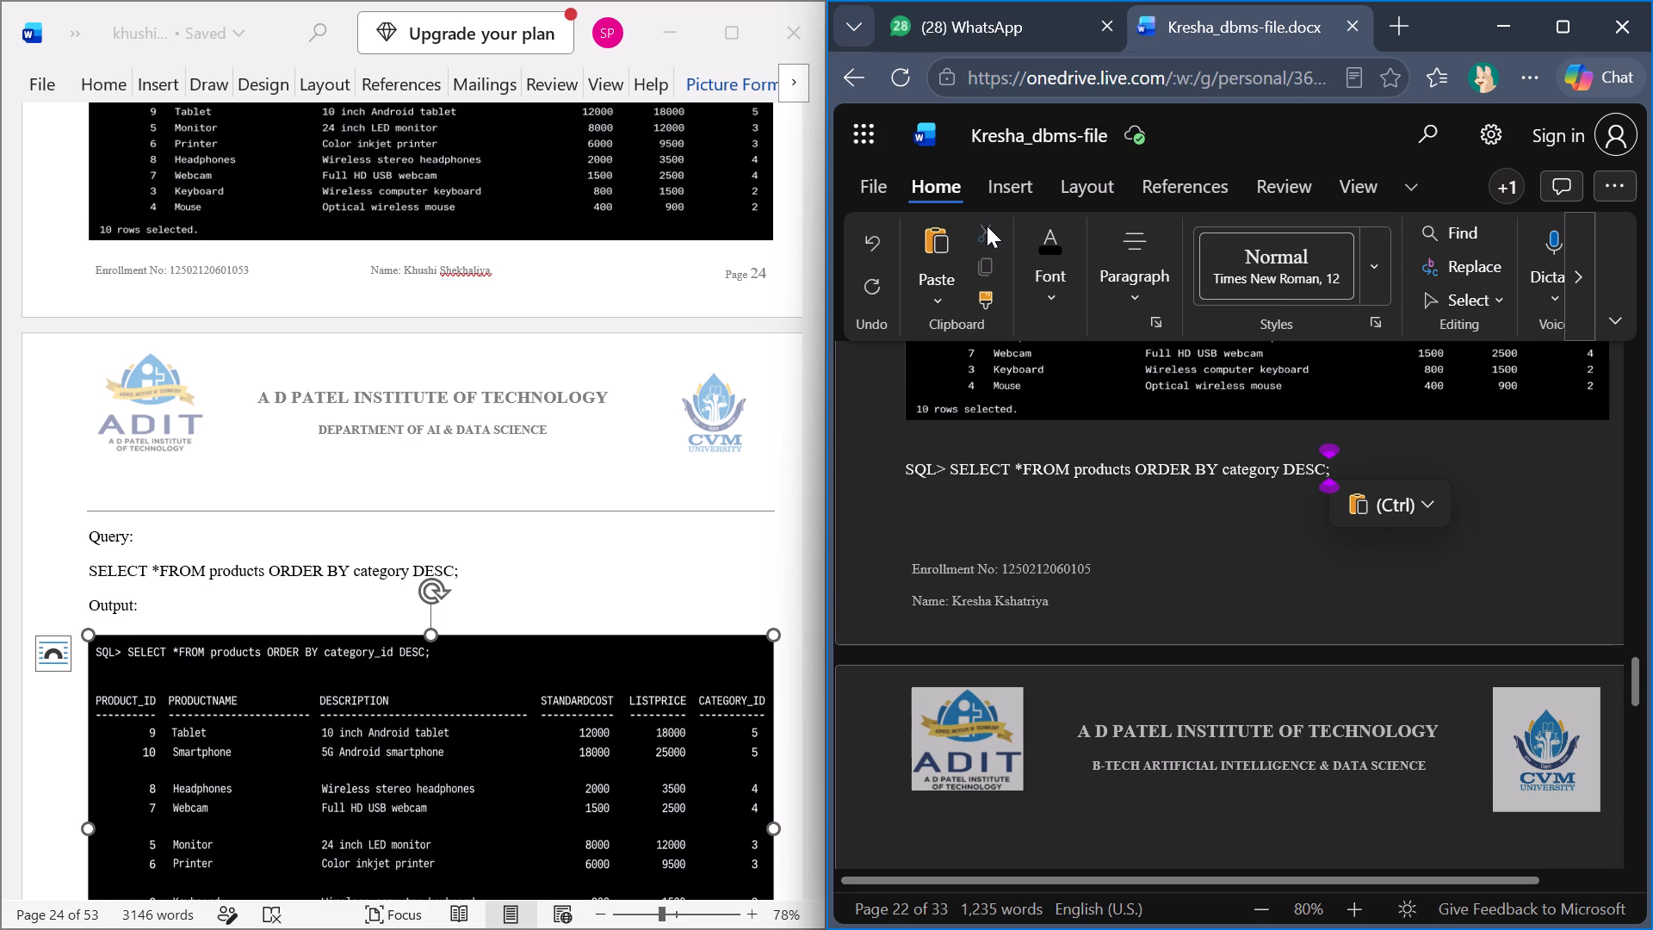
pyautogui.click(1004, 183)
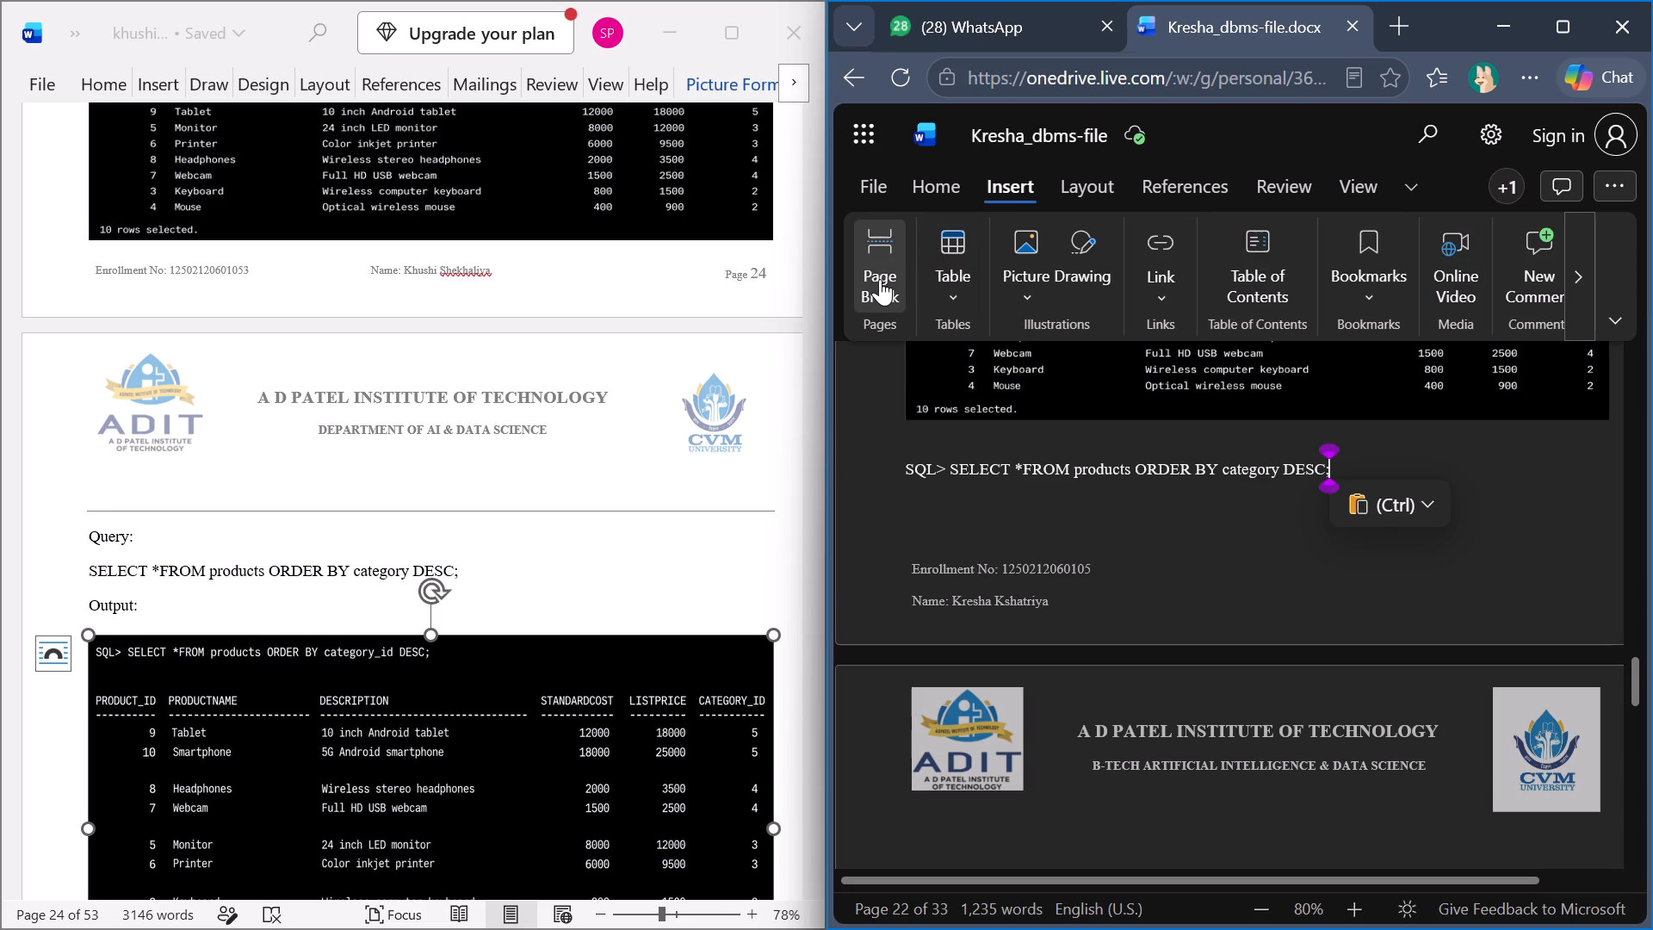
pyautogui.click(880, 279)
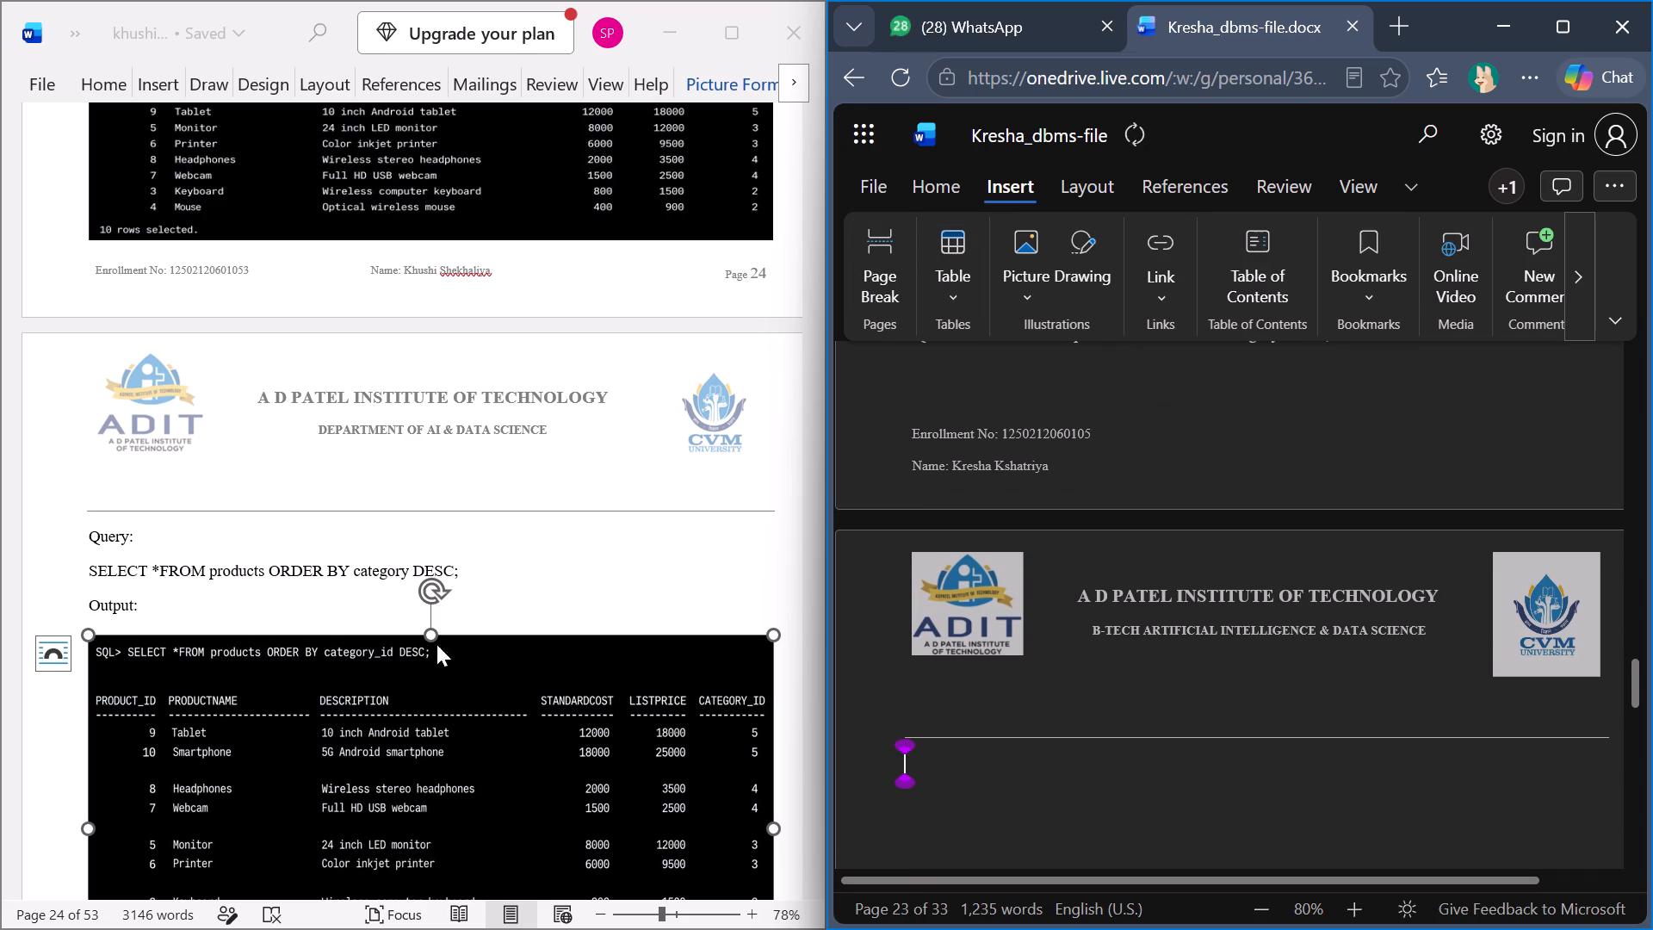
# Copy the category query's output picture from khushi's file and paste it at the start of the new page in Kresha_dbms-file.
pyautogui.rightClick(453, 730)
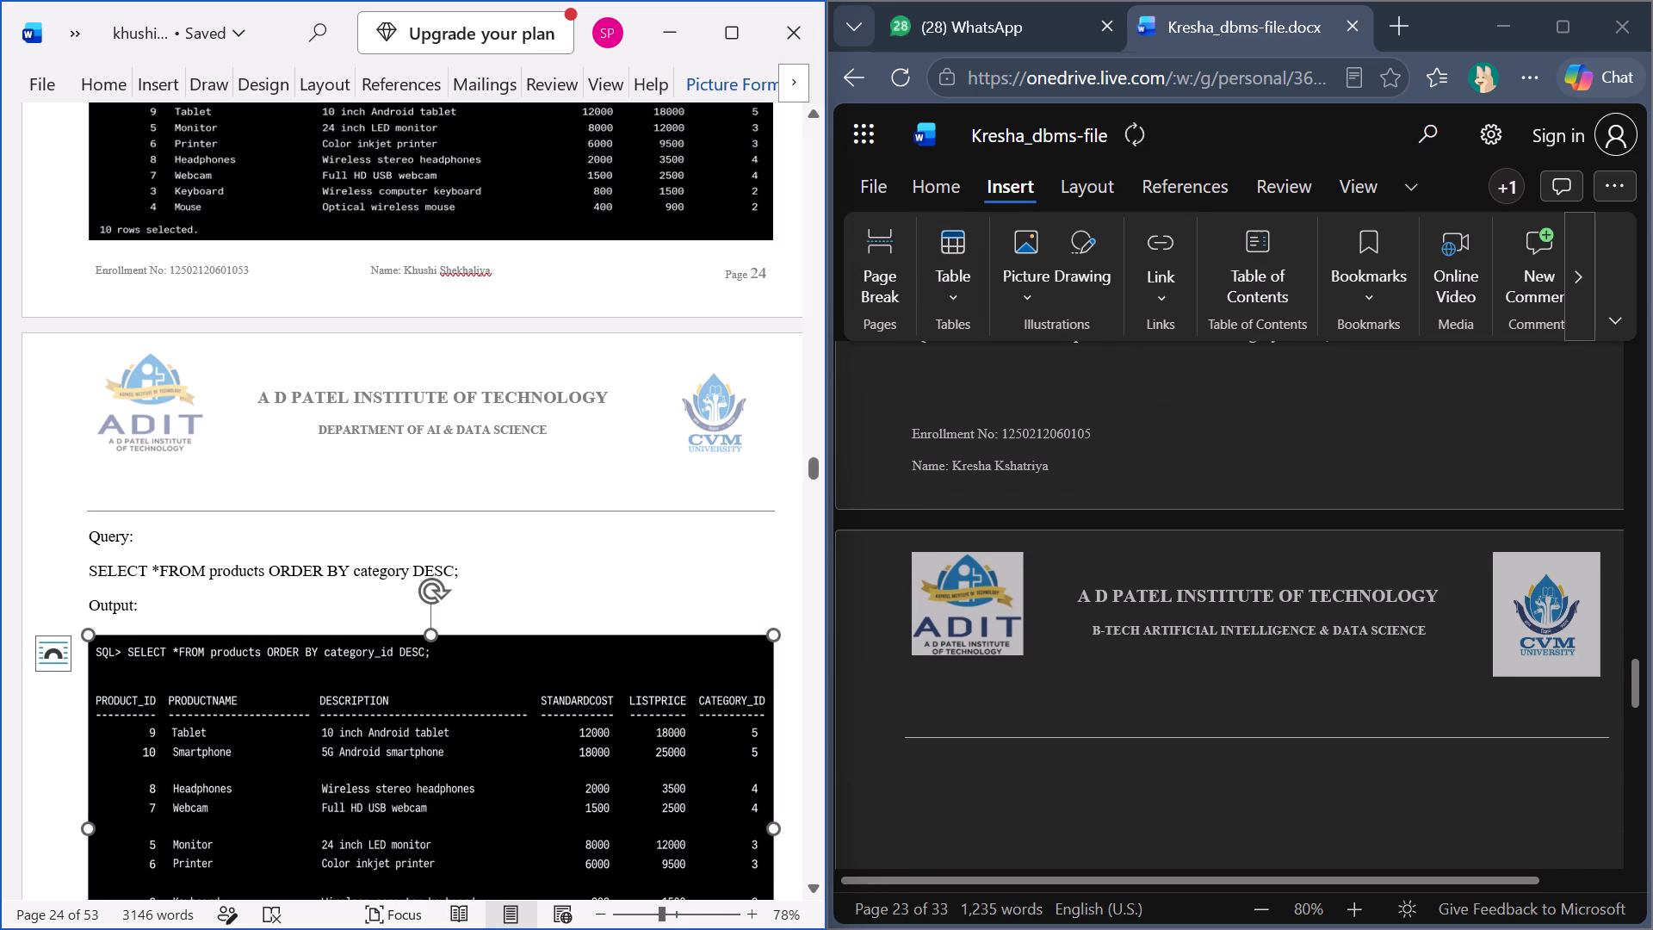
pyautogui.rightClick(453, 730)
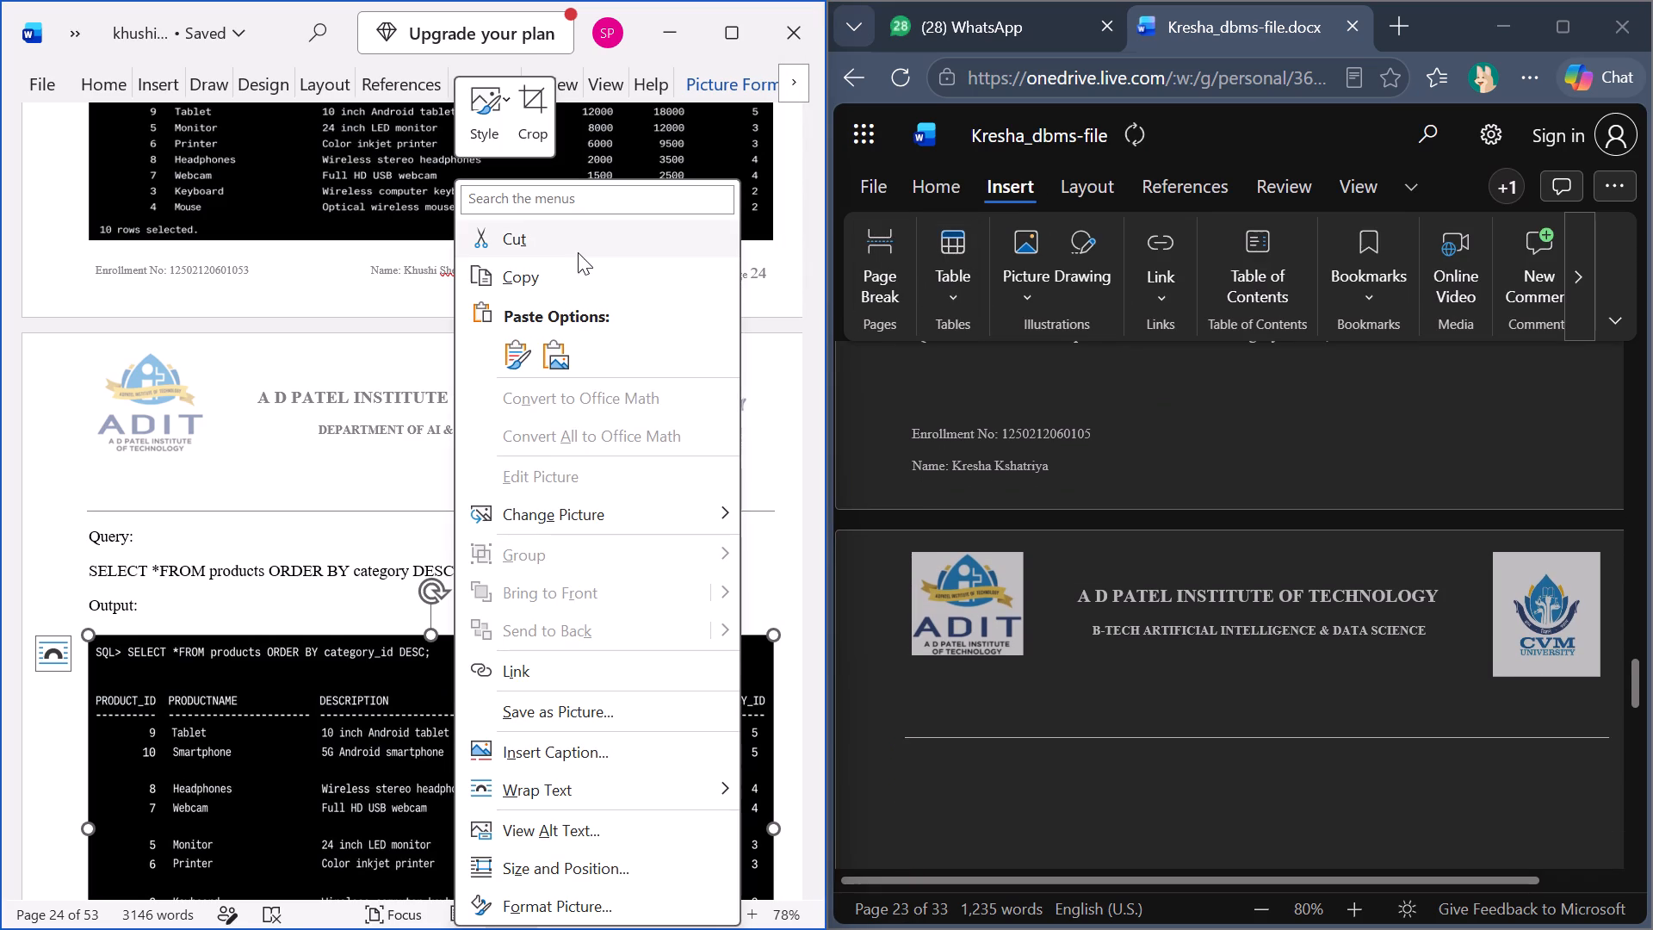
pyautogui.click(579, 276)
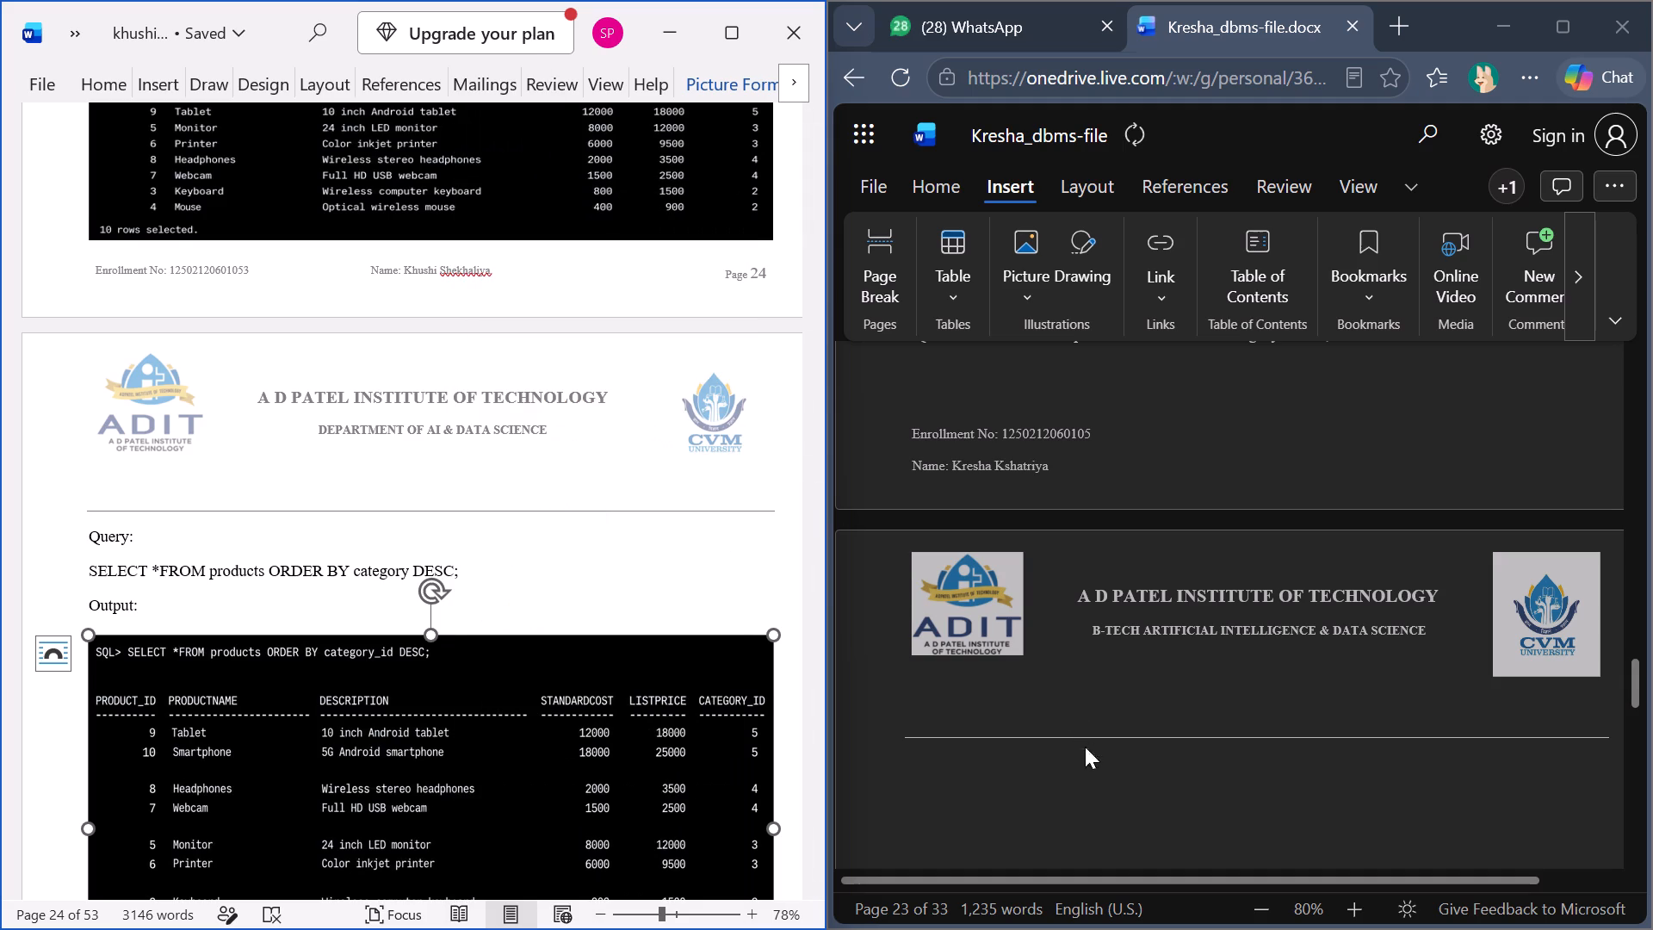
pyautogui.click(1048, 759)
pyautogui.hotkey('ctrl', 'v')
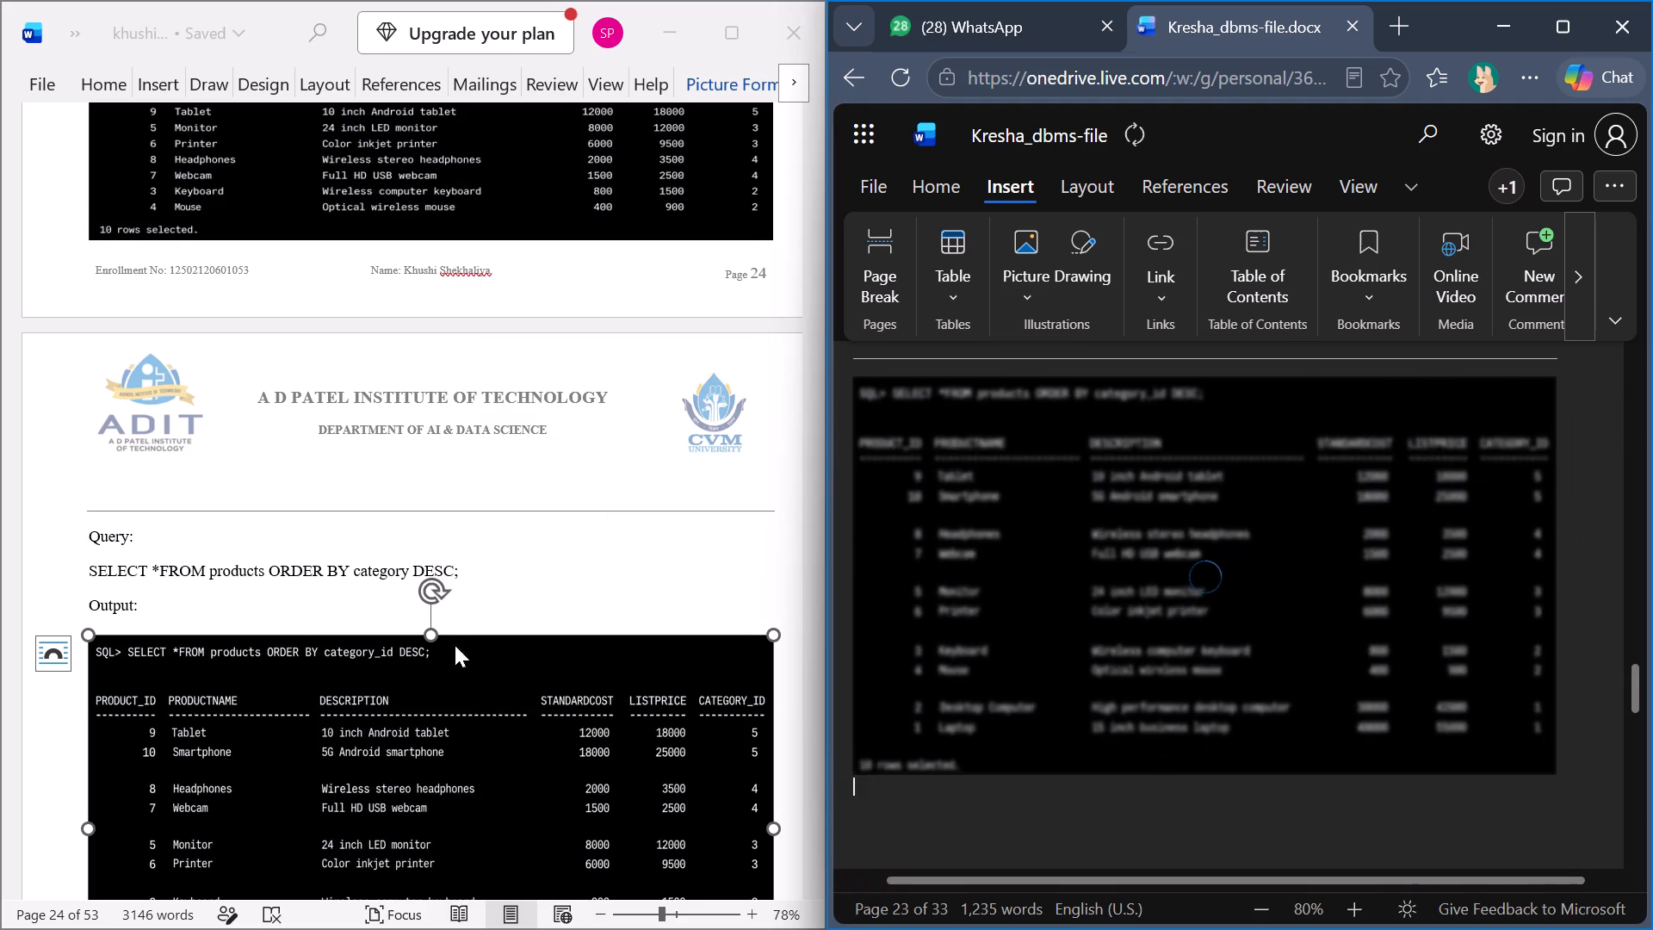
# Review the pasted category query and output in Kresha_dbms-file, and examine task iii and its countries query in khushi's file.
pyautogui.scroll(-4, 87, 456)
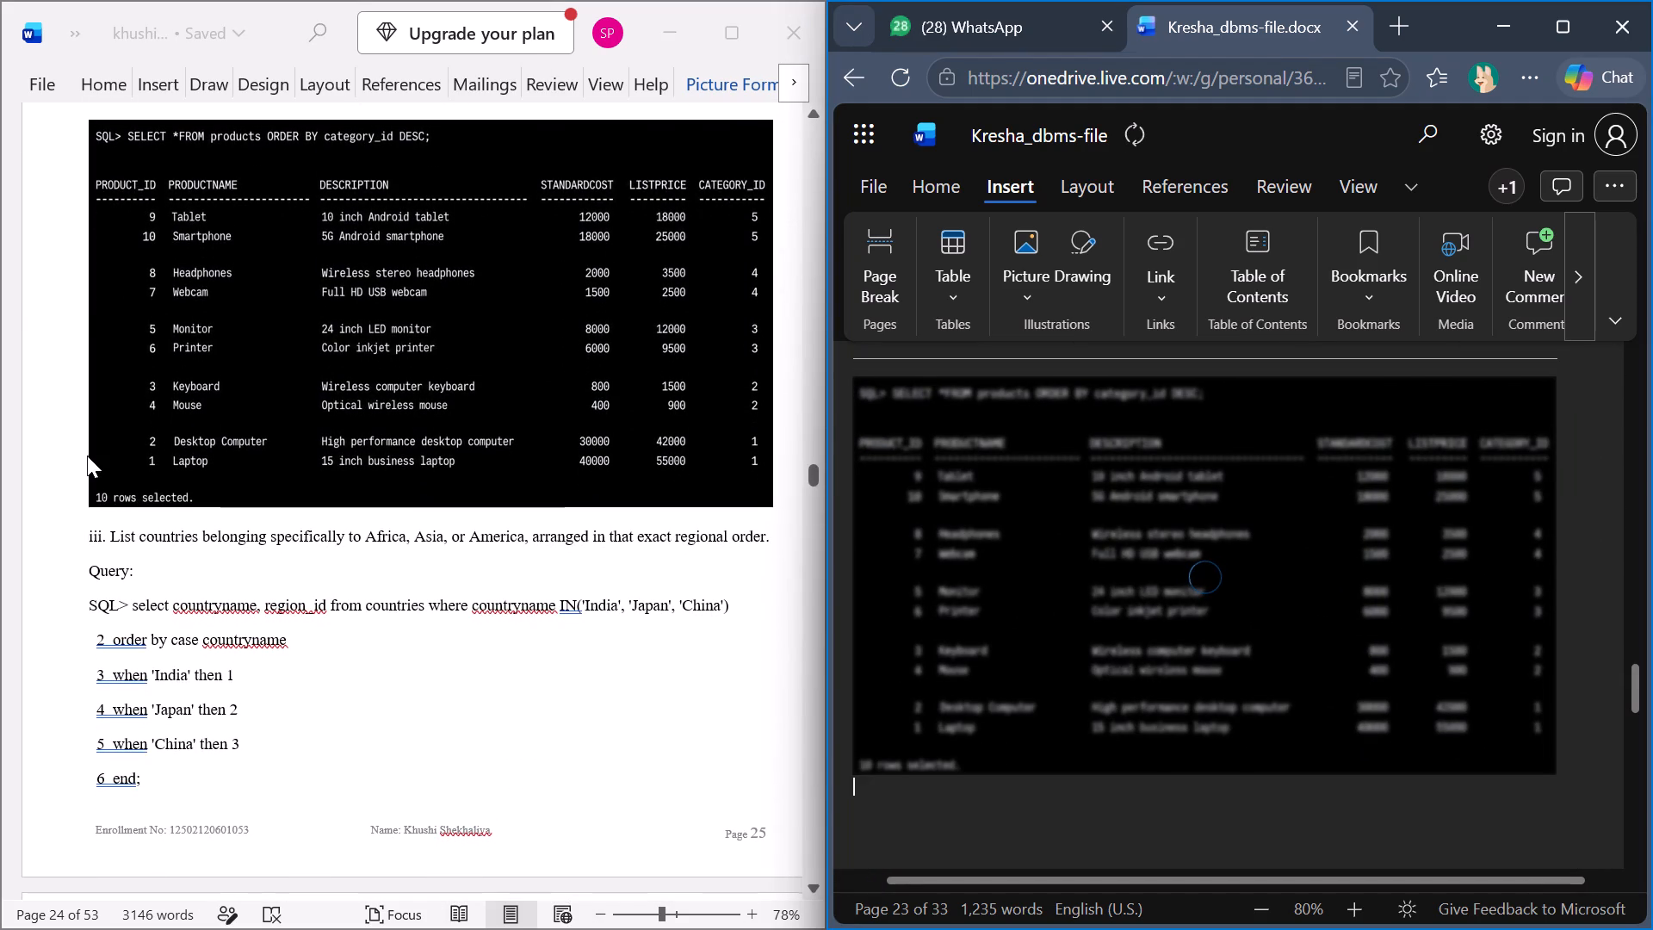
pyautogui.scroll(2, 146, 534)
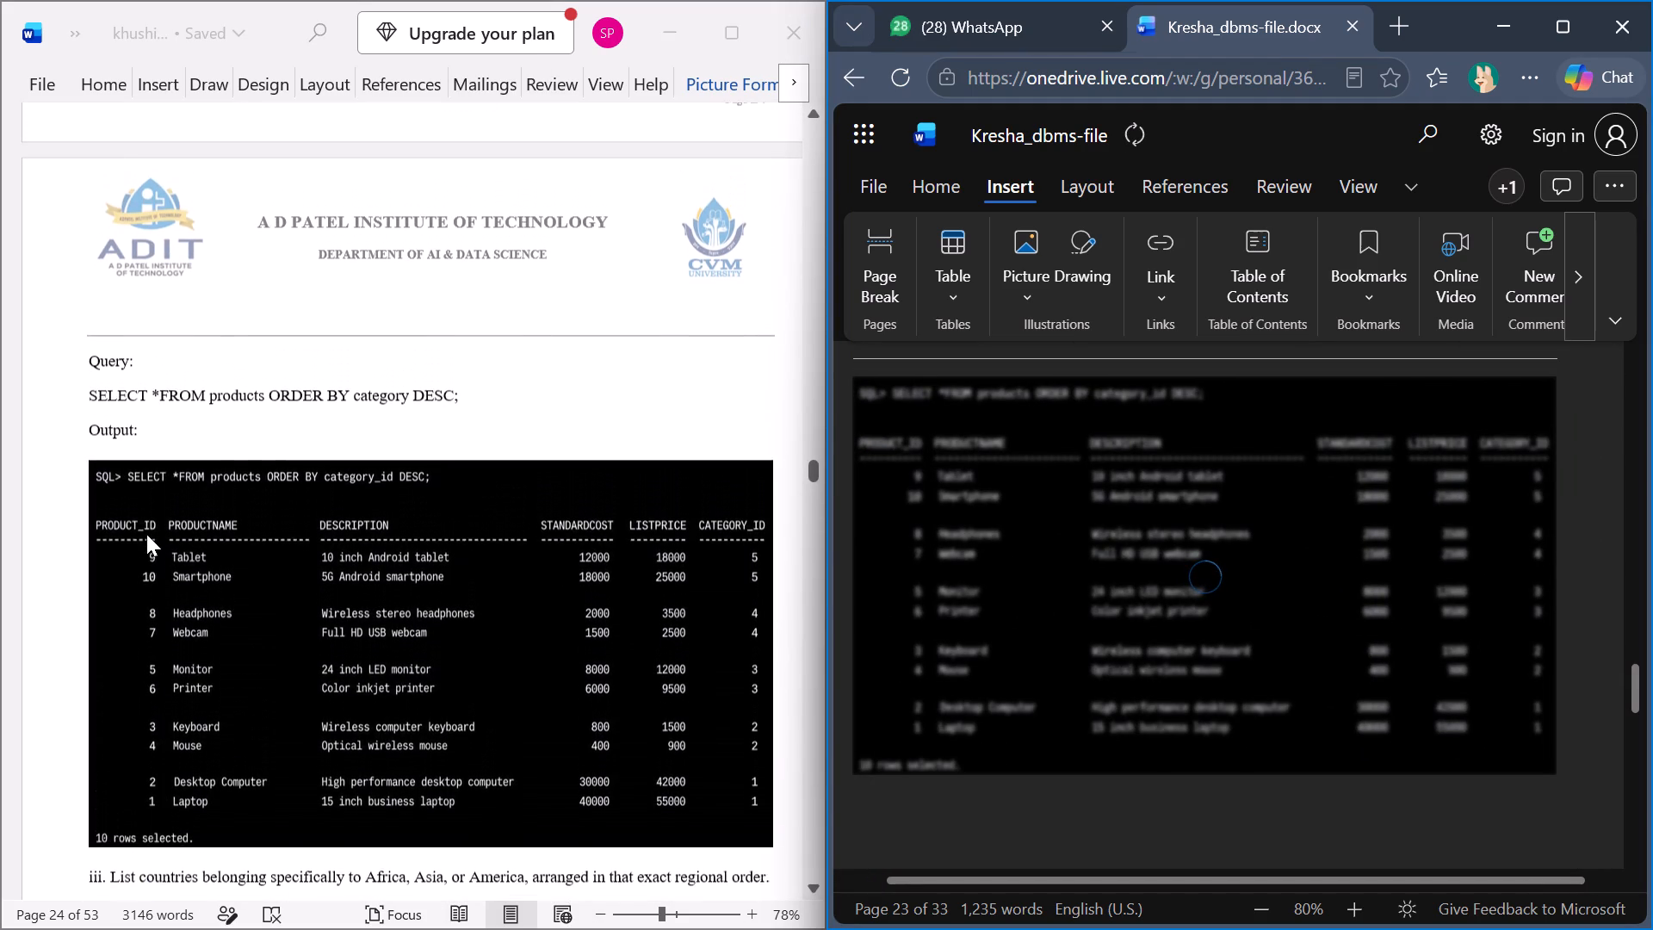
pyautogui.scroll(1, 146, 534)
pyautogui.scroll(2, 994, 496)
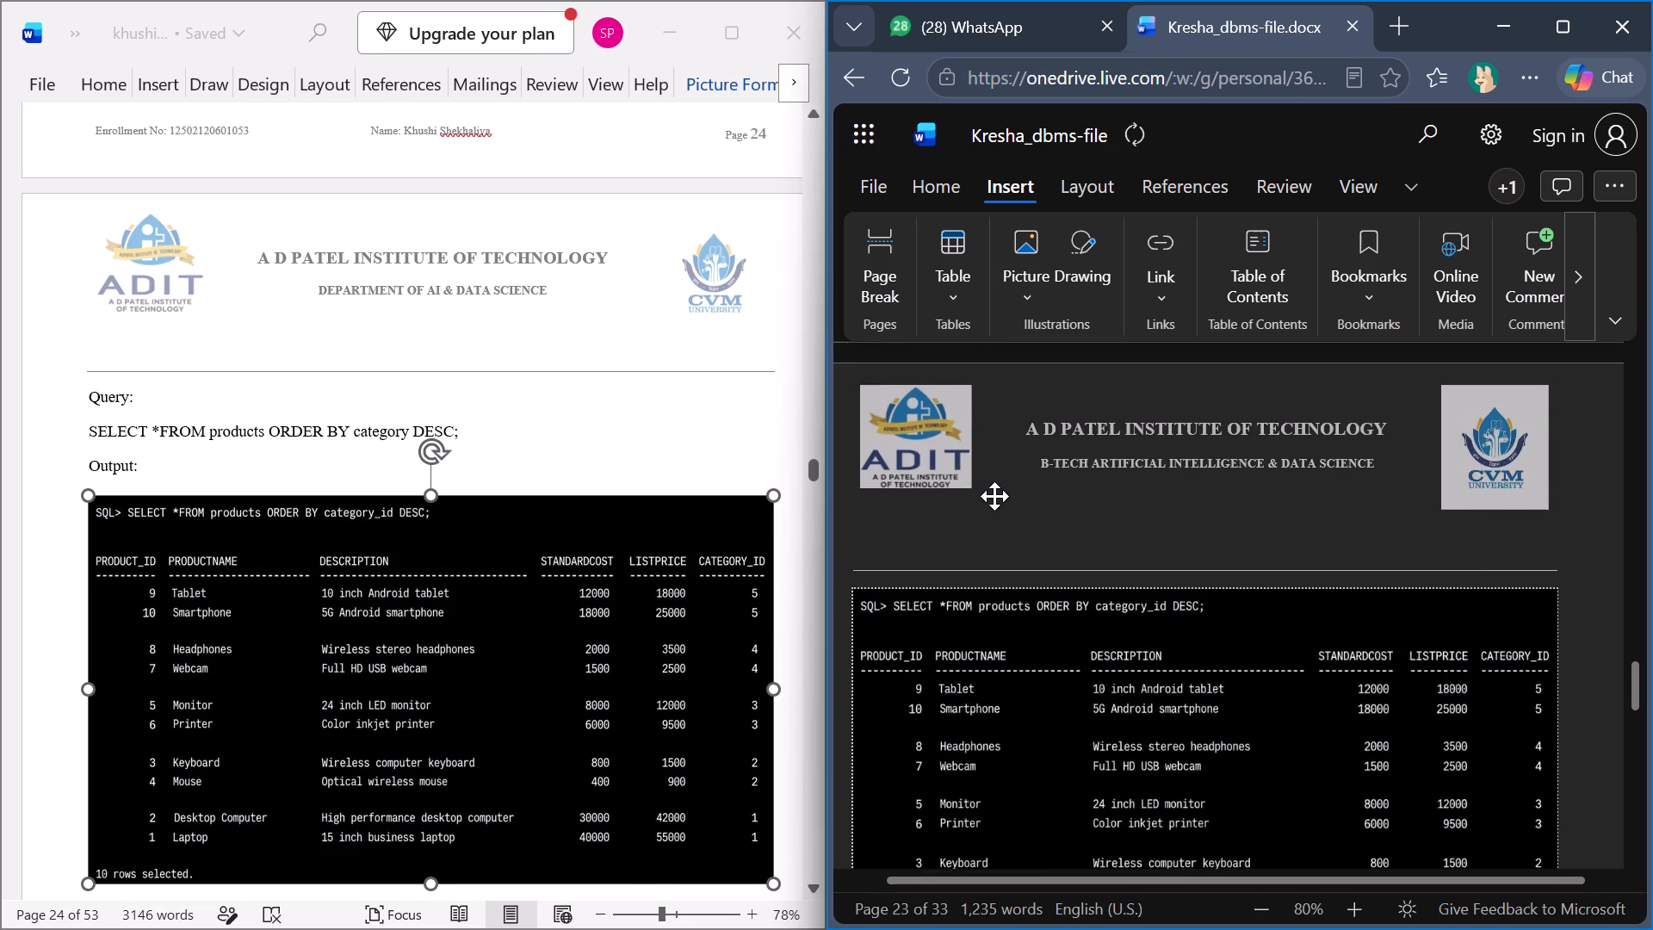
pyautogui.scroll(-1, 994, 496)
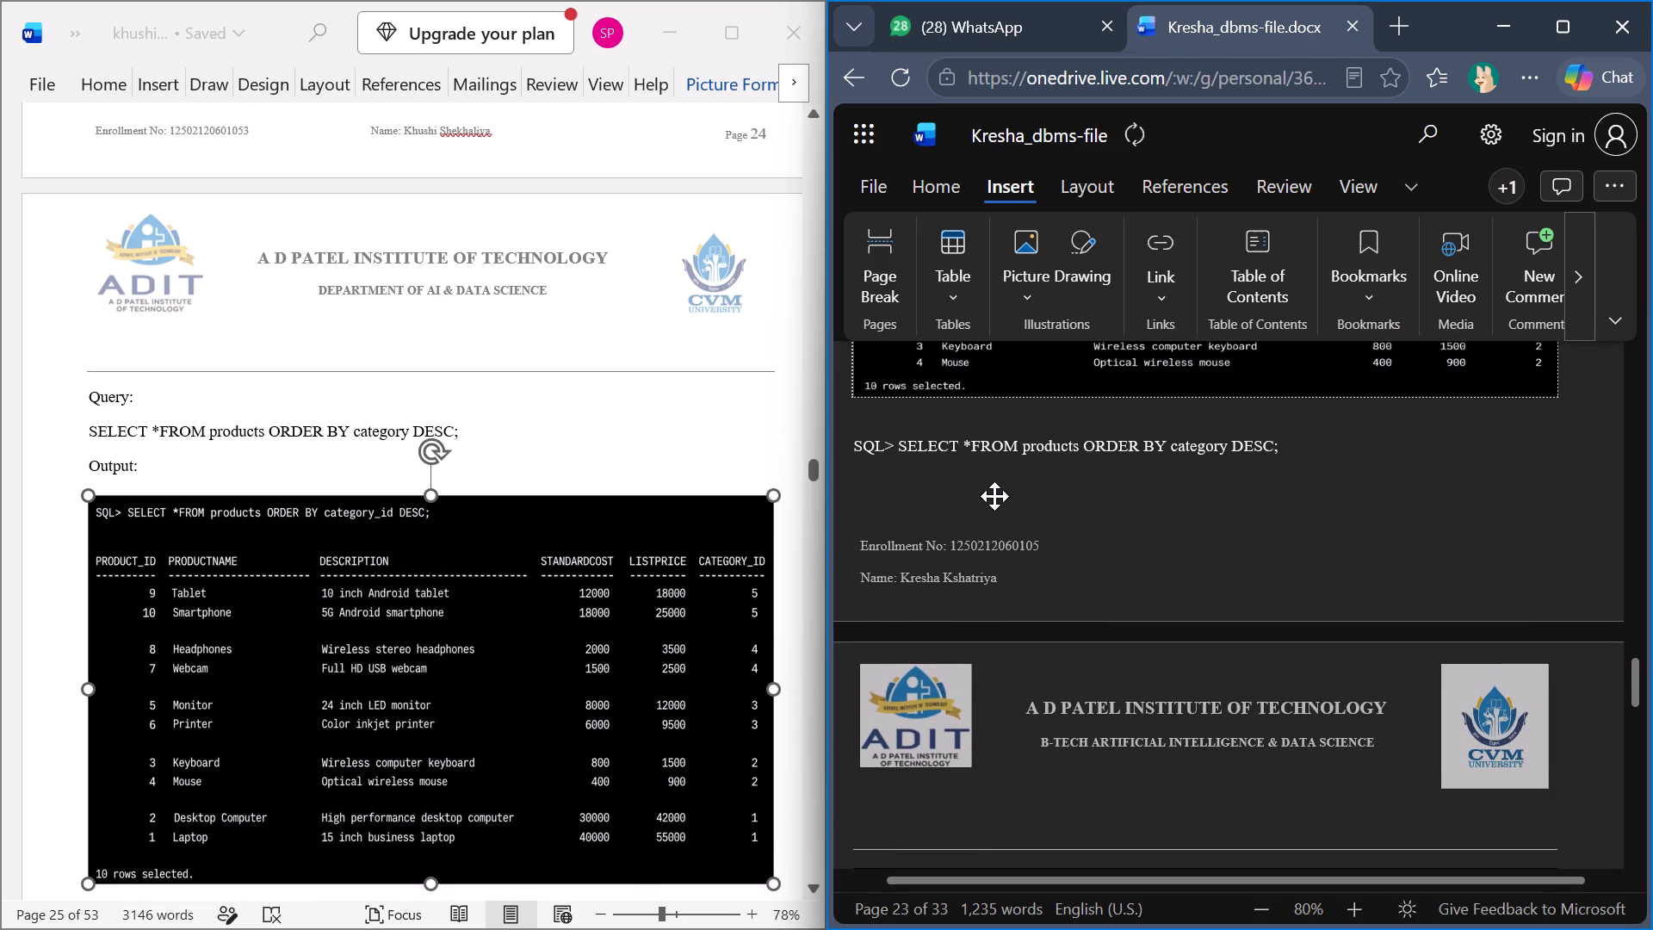
pyautogui.scroll(-3, 994, 496)
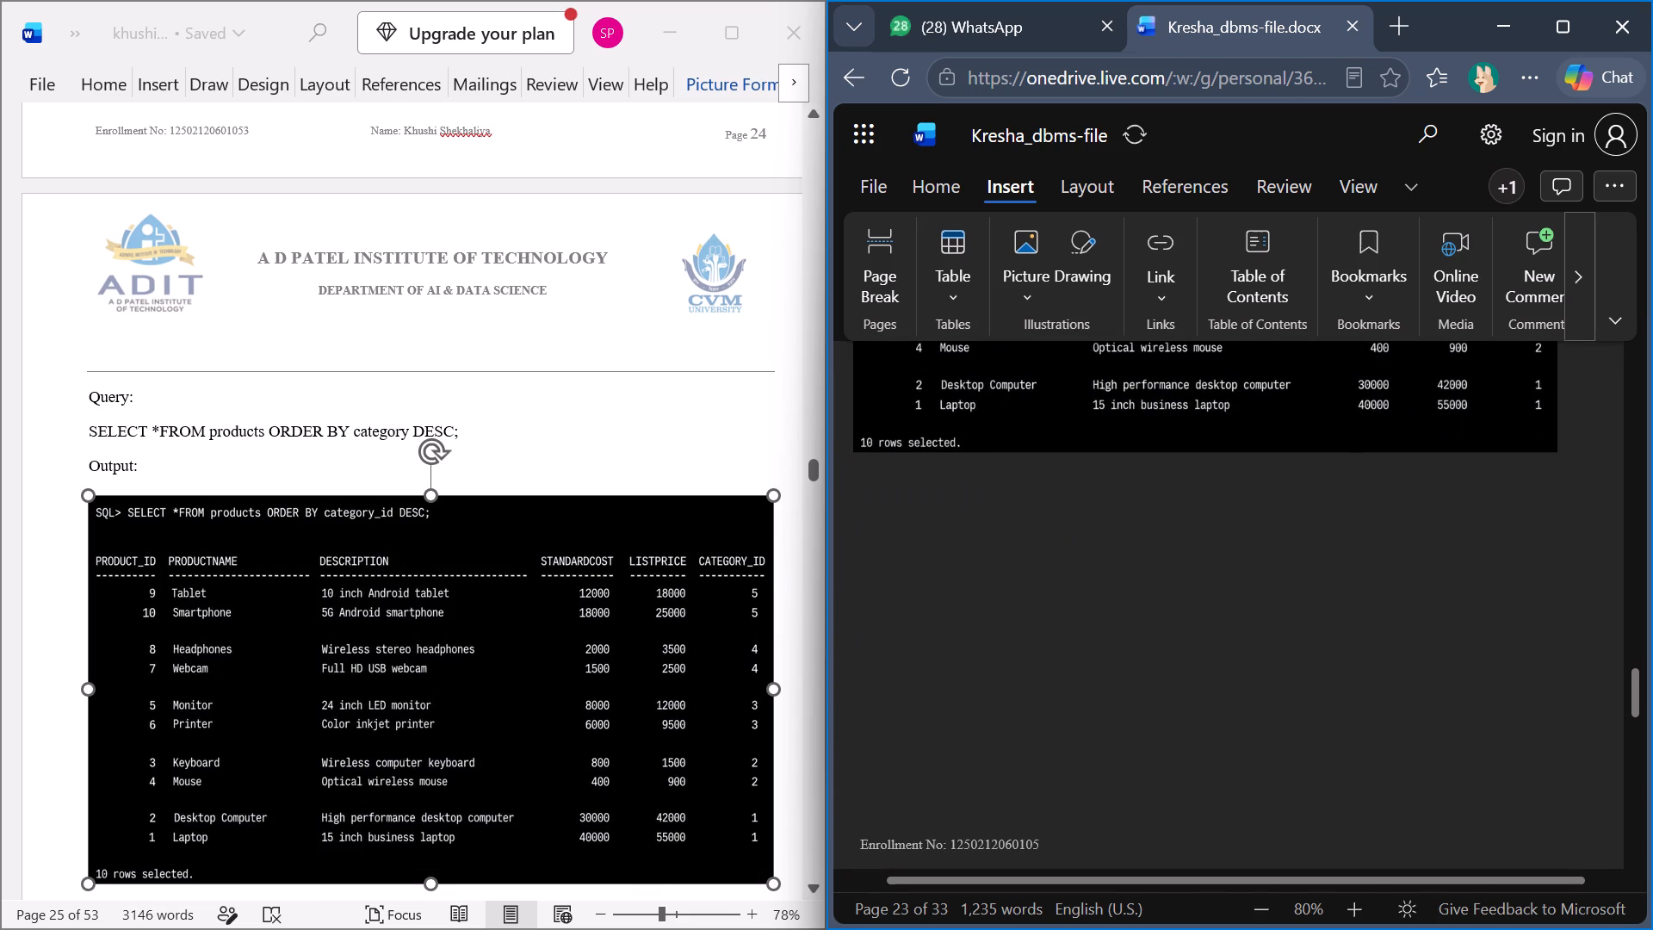
pyautogui.scroll(-3, 542, 567)
pyautogui.scroll(-1, 415, 567)
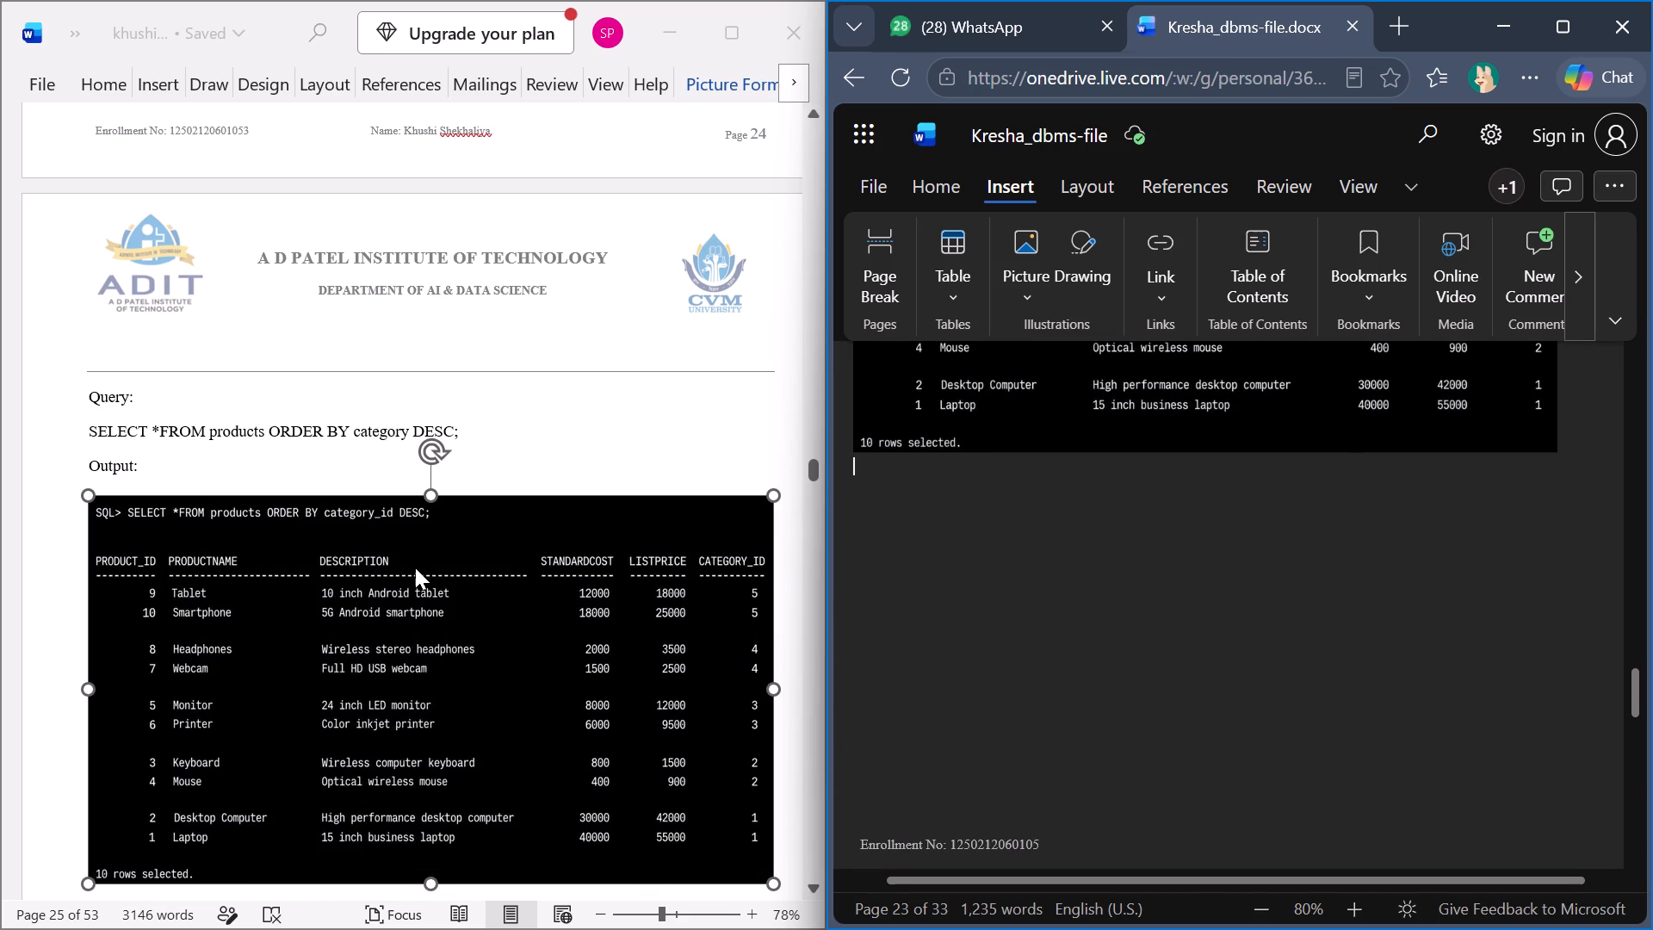
pyautogui.scroll(-1, 415, 567)
pyautogui.click(415, 567)
pyautogui.scroll(-2, 415, 567)
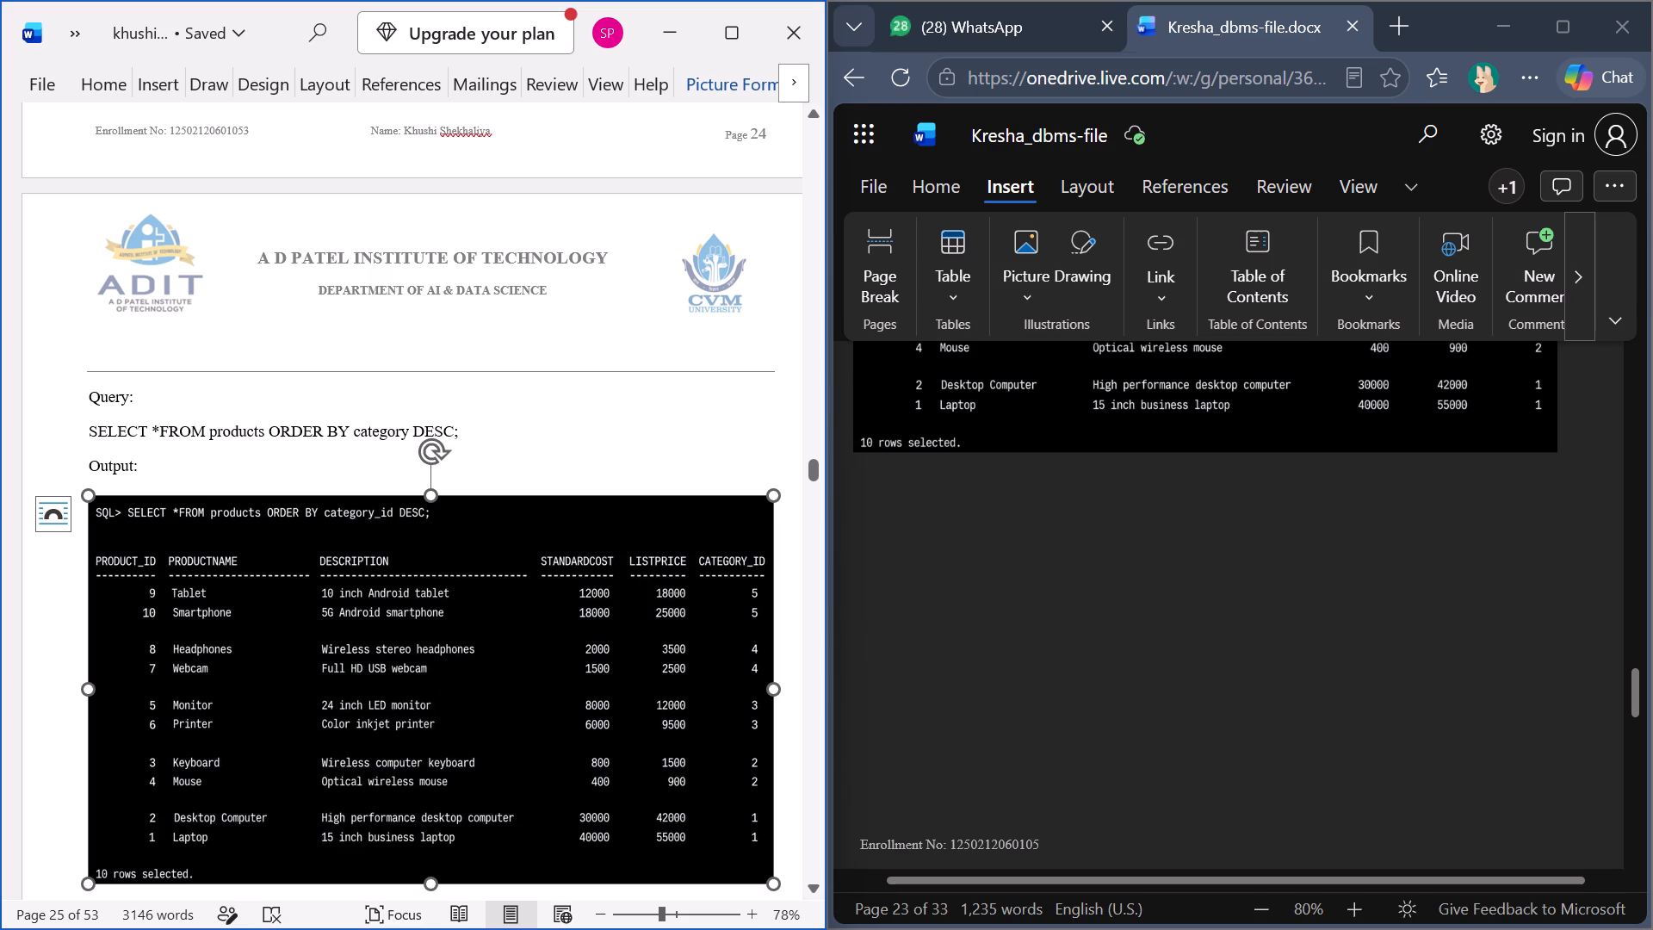
pyautogui.click(536, 418)
pyautogui.scroll(-3, 536, 418)
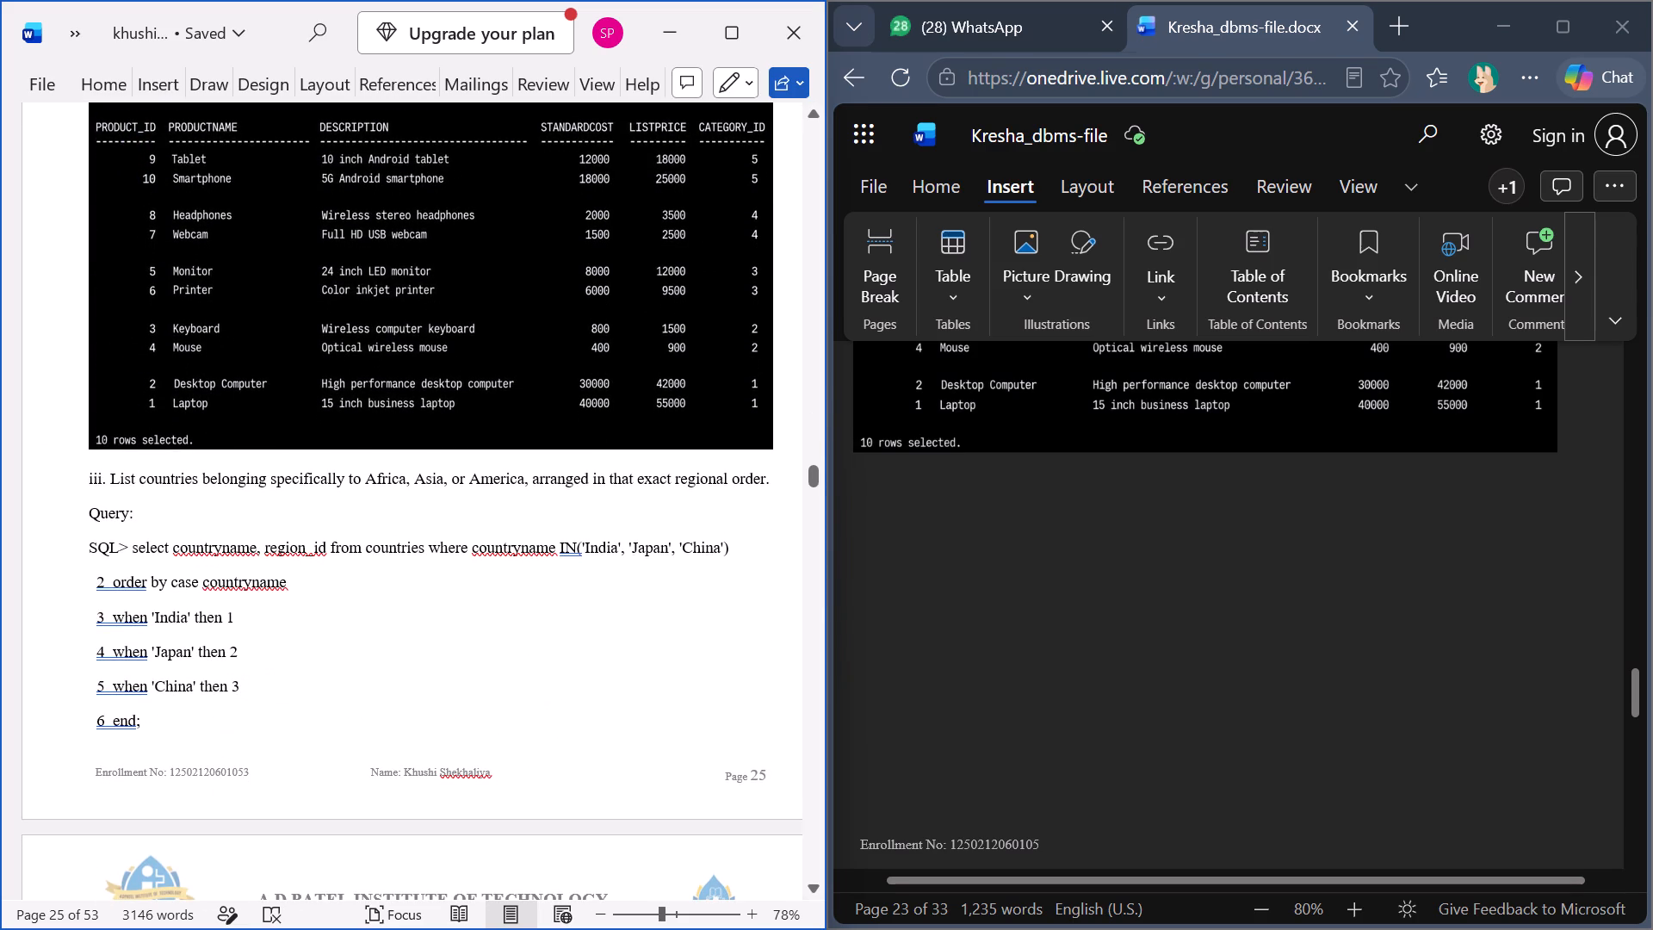
# Copy the task iii sentence about listing countries from khushi's file and paste it below the category output picture in Kresha_dbms-file.
pyautogui.moveTo(771, 481); pyautogui.dragTo(82, 480)
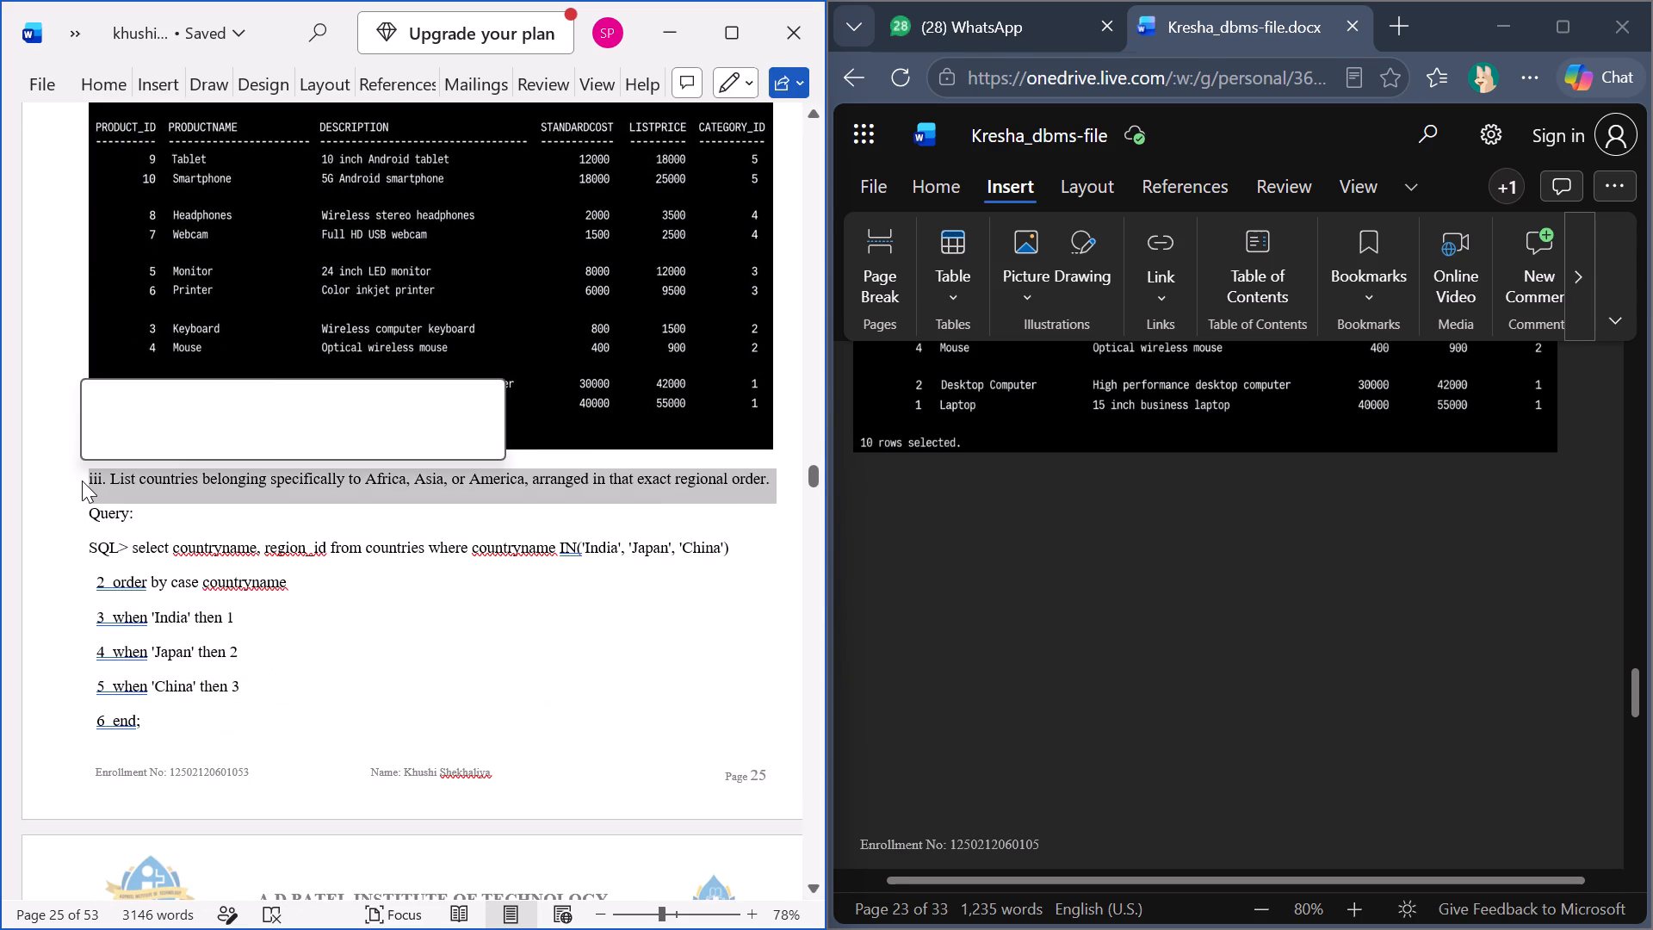
pyautogui.hotkey('ctrl', 'c')
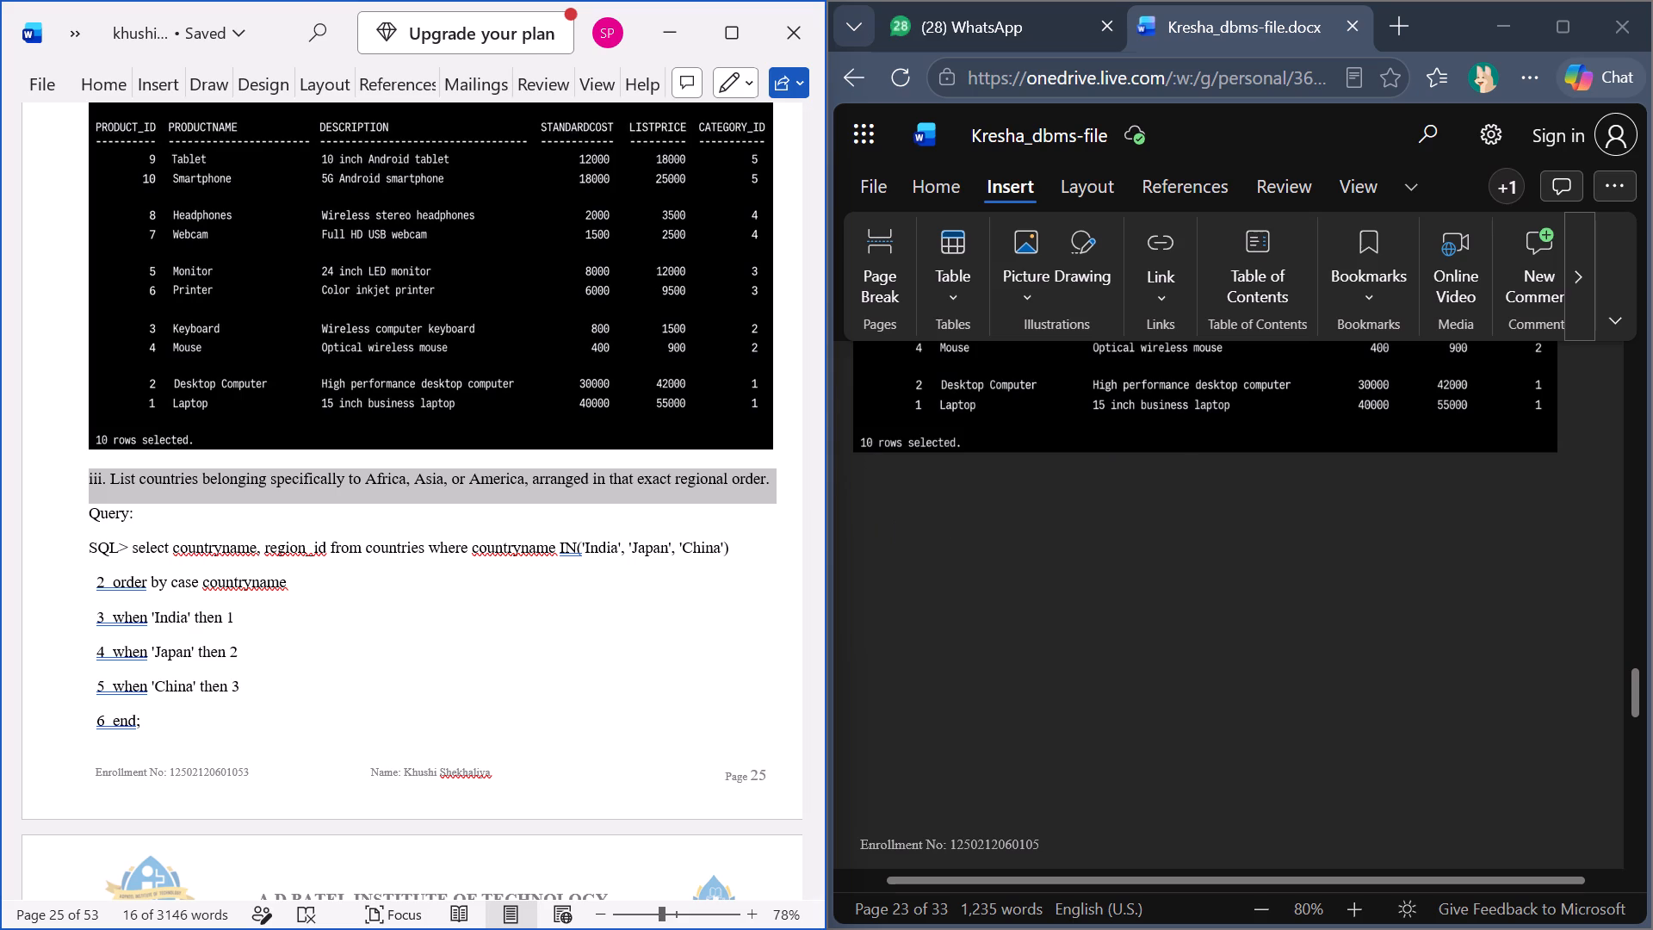
pyautogui.click(1210, 476)
pyautogui.click(1235, 487)
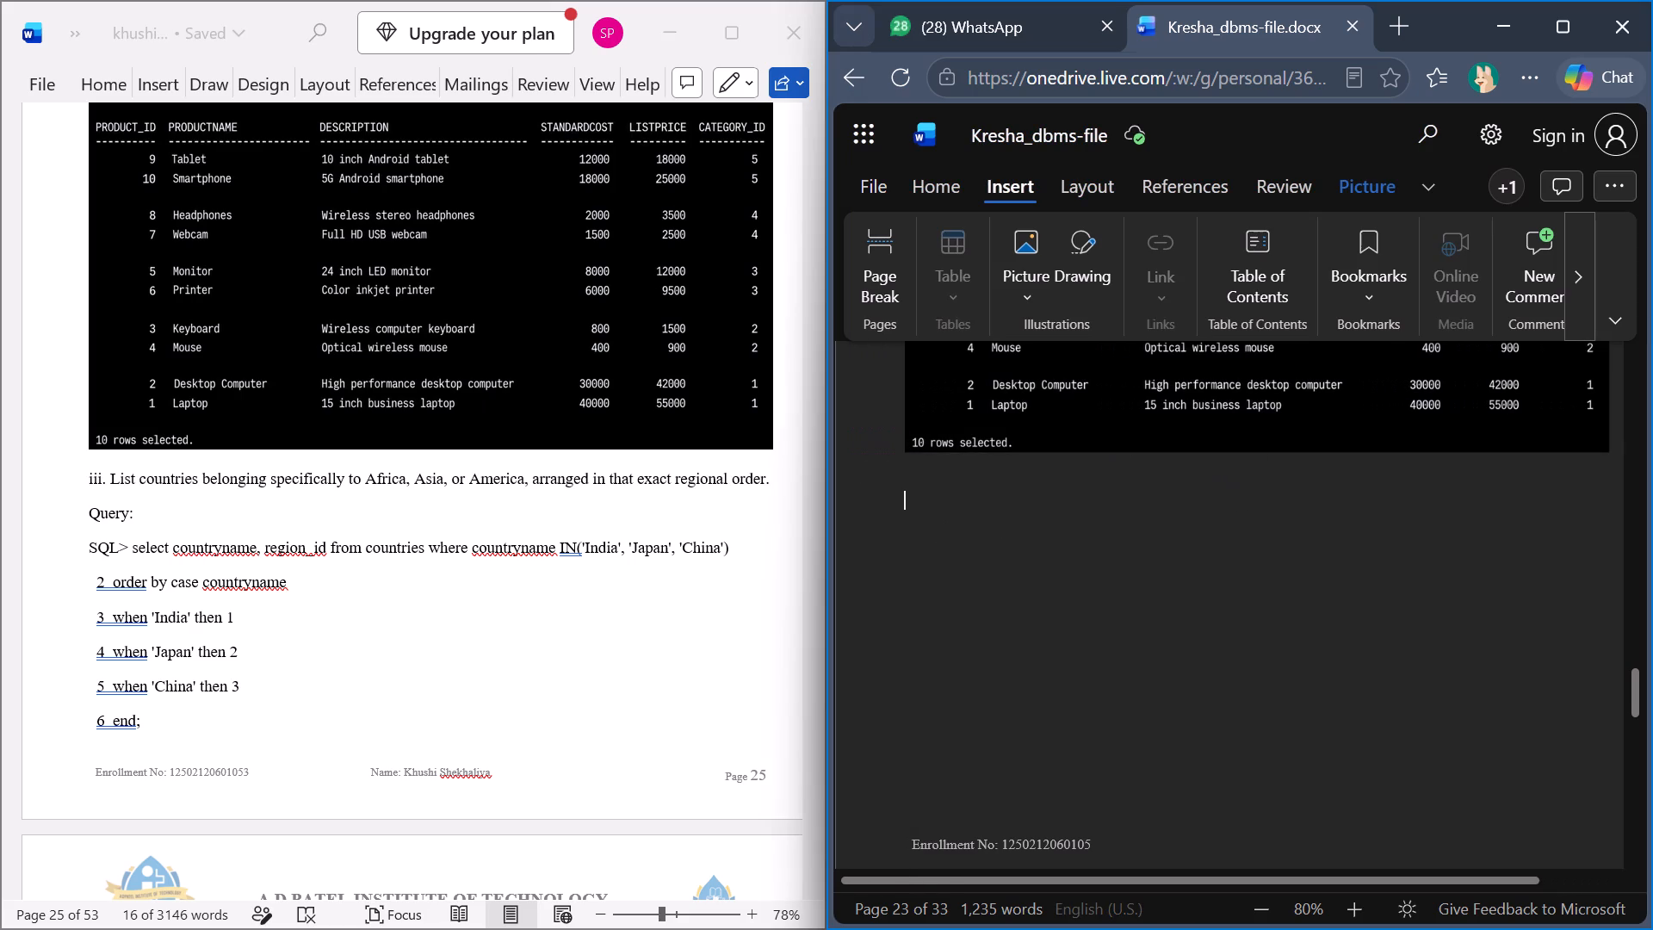
pyautogui.press('BackSpace')
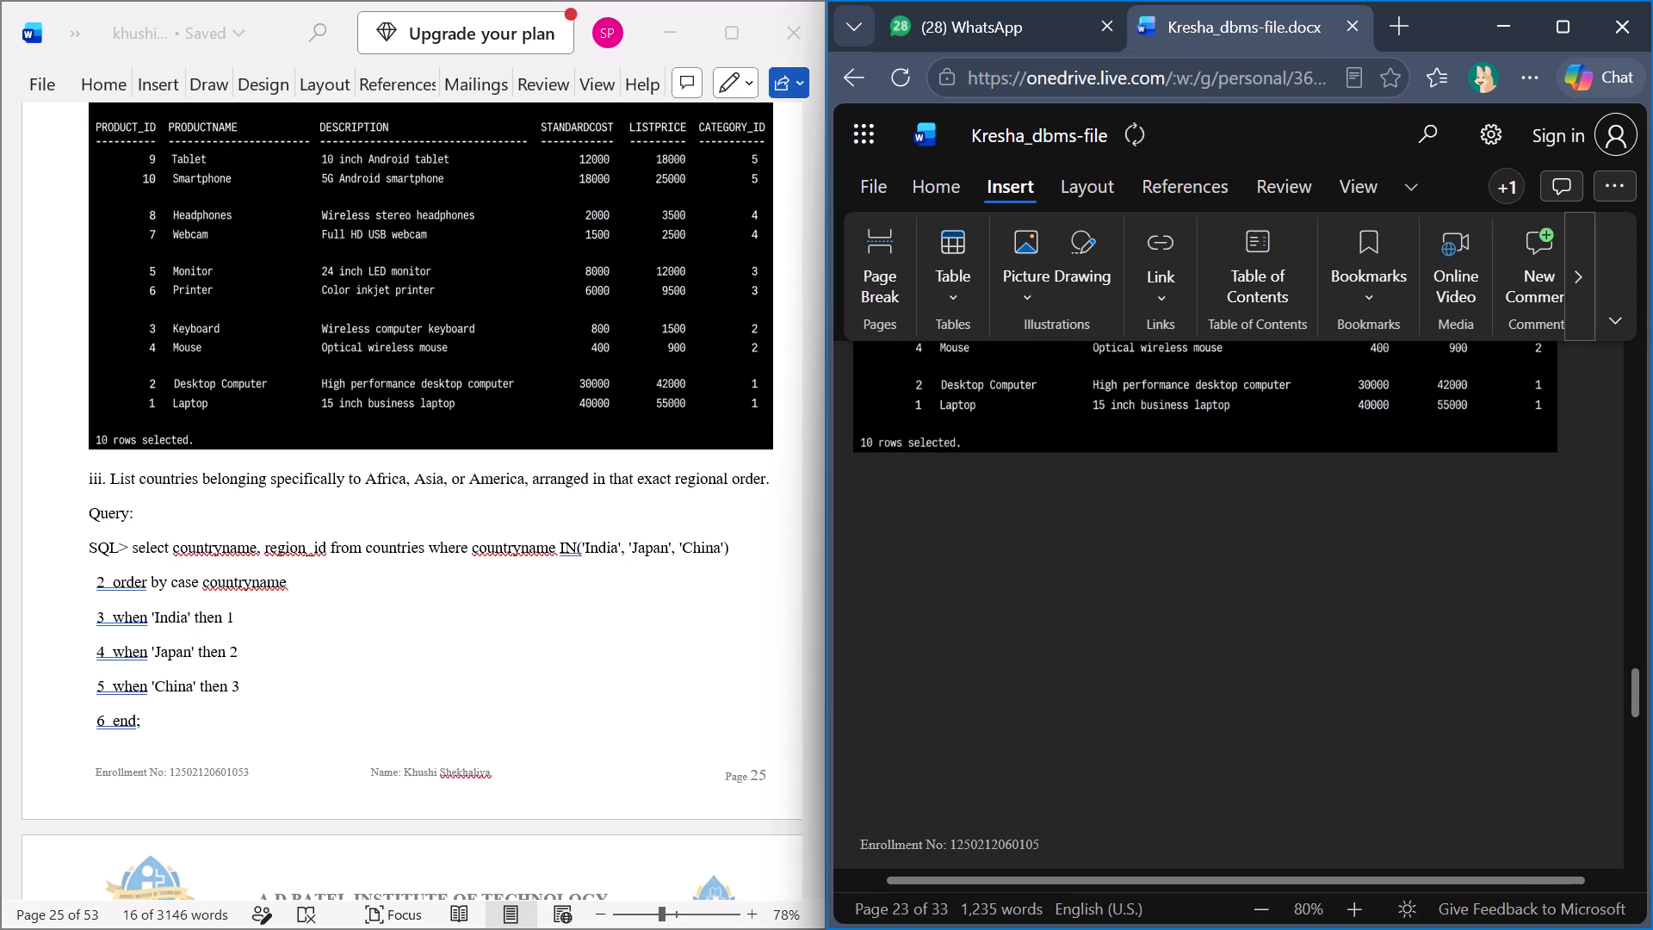
pyautogui.press('Return')
pyautogui.hotkey('ctrl', 'v')
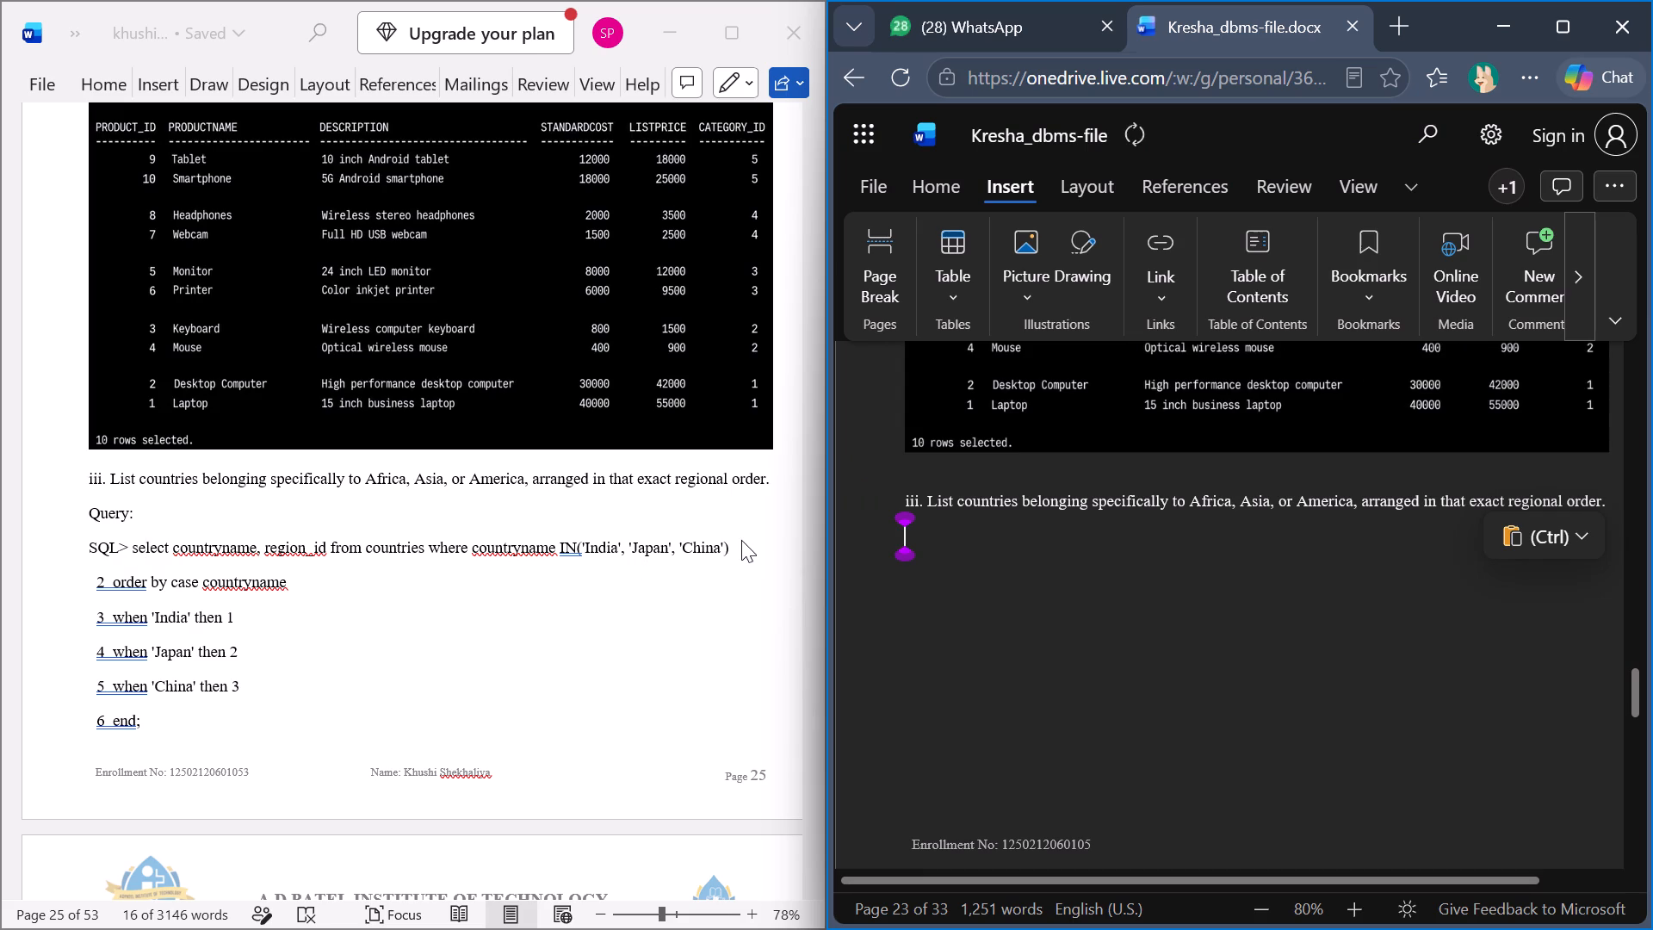
# Copy the countries query's first line, starting "SQL> select countryname, region_id", from khushi's file and paste it under the task iii sentence in Kresha_dbms-file.
pyautogui.moveTo(729, 544); pyautogui.dragTo(627, 552)
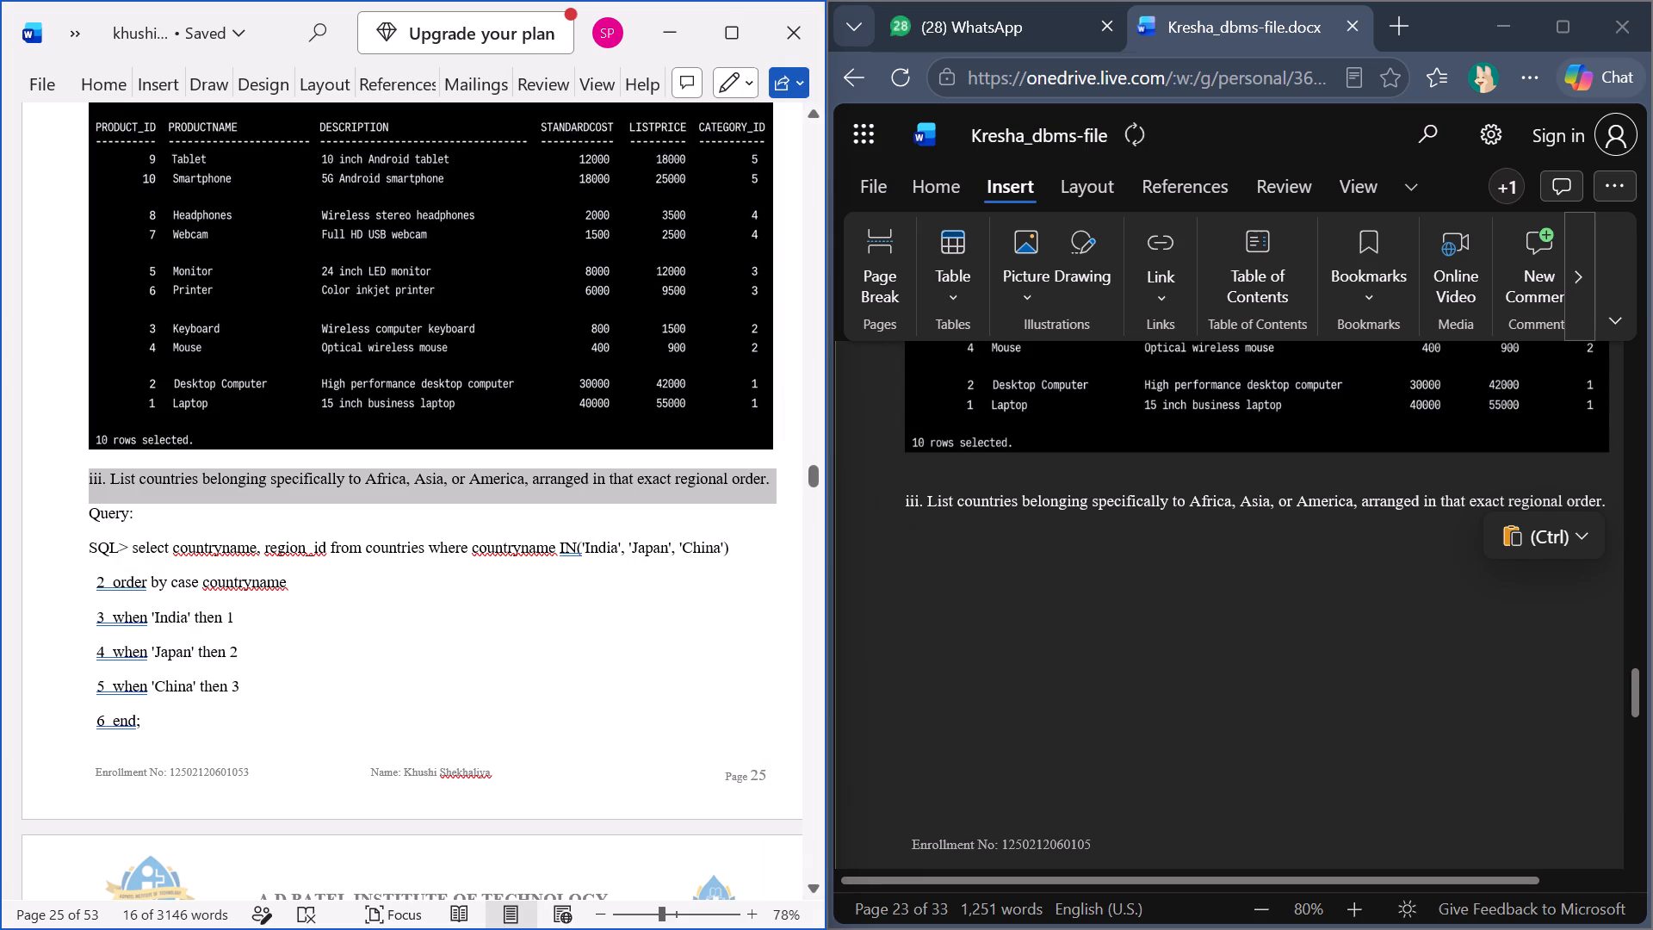
pyautogui.click(622, 607)
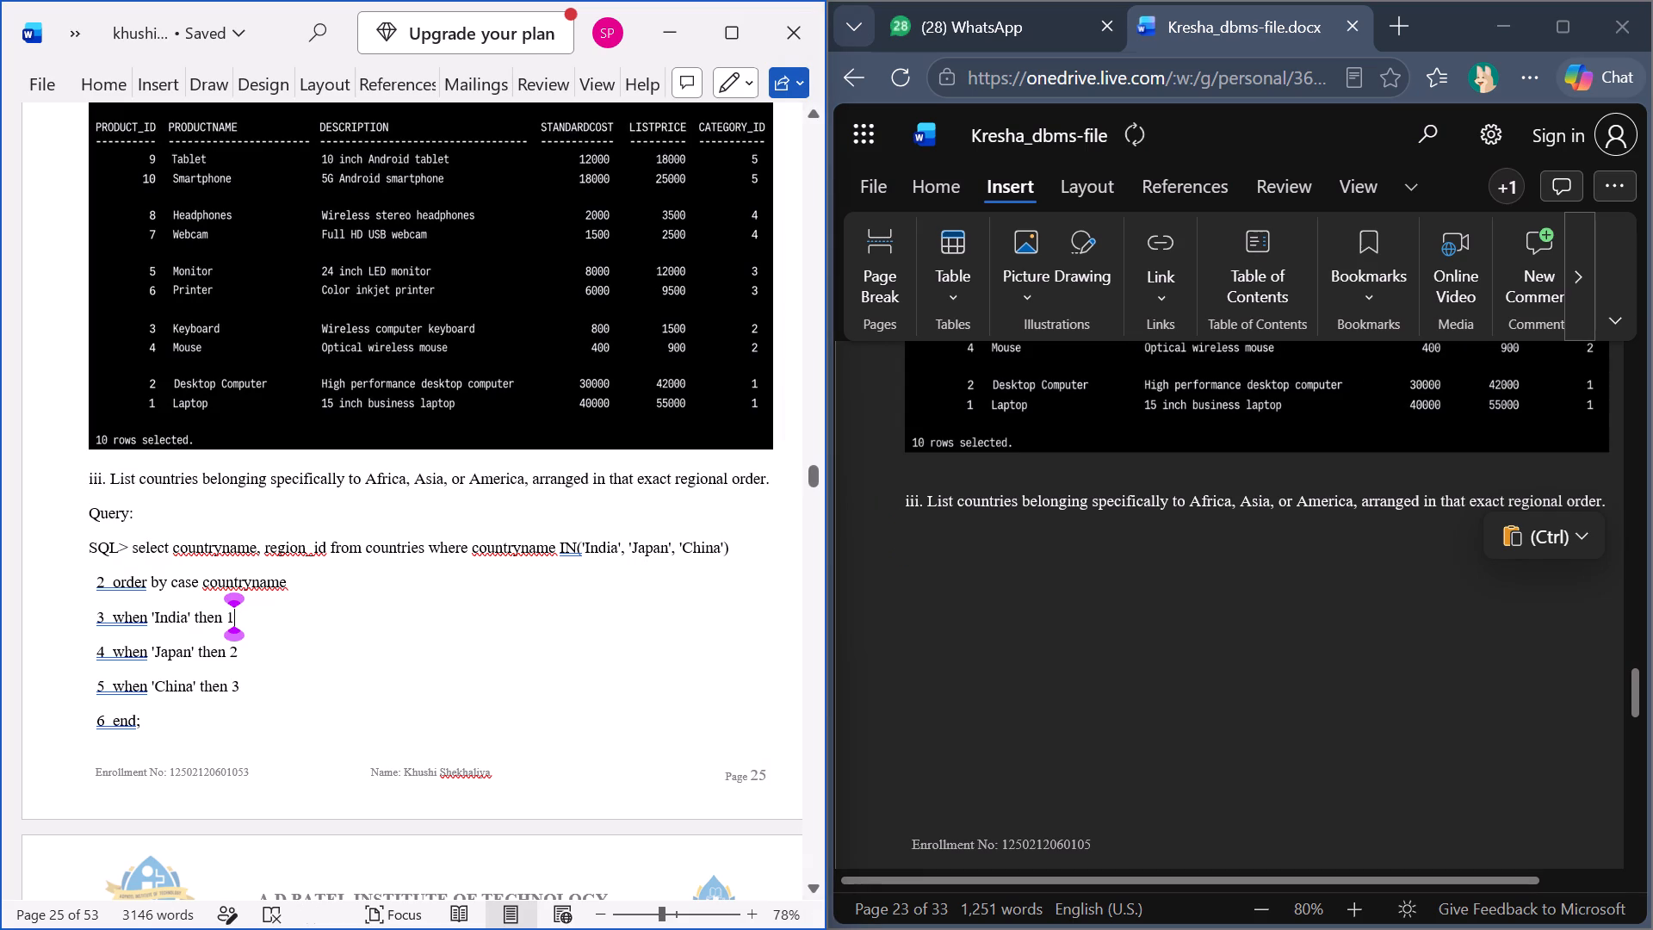
pyautogui.moveTo(736, 549); pyautogui.dragTo(171, 529)
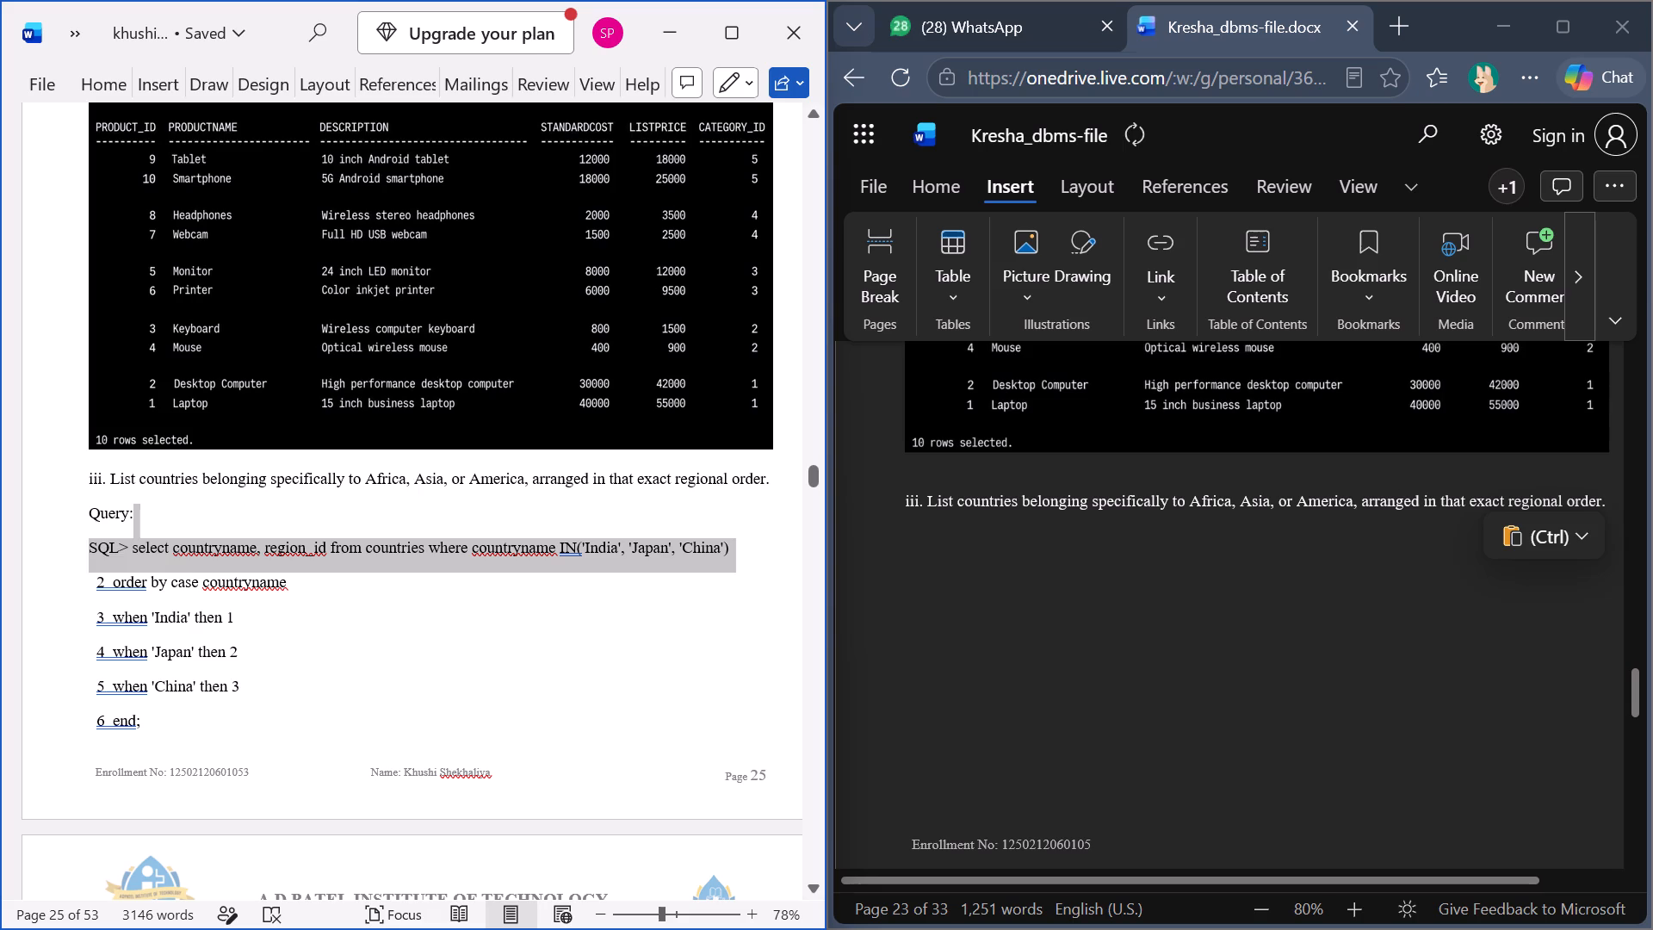
pyautogui.moveTo(171, 529); pyautogui.dragTo(7, 565)
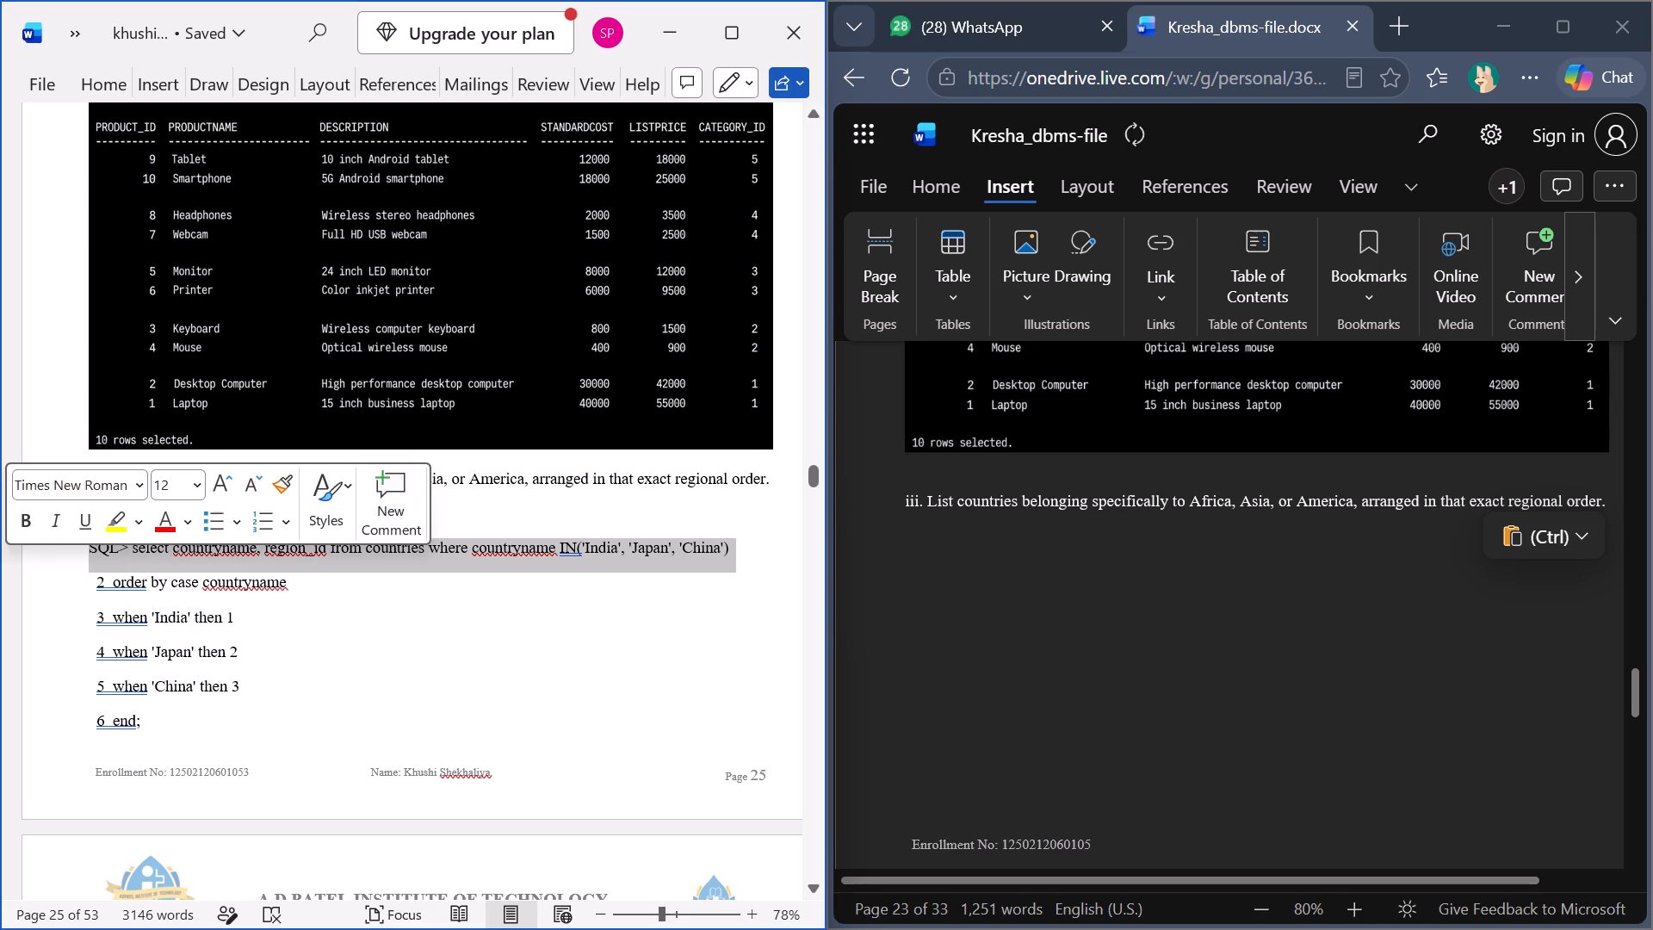
pyautogui.hotkey('ctrl', 'c')
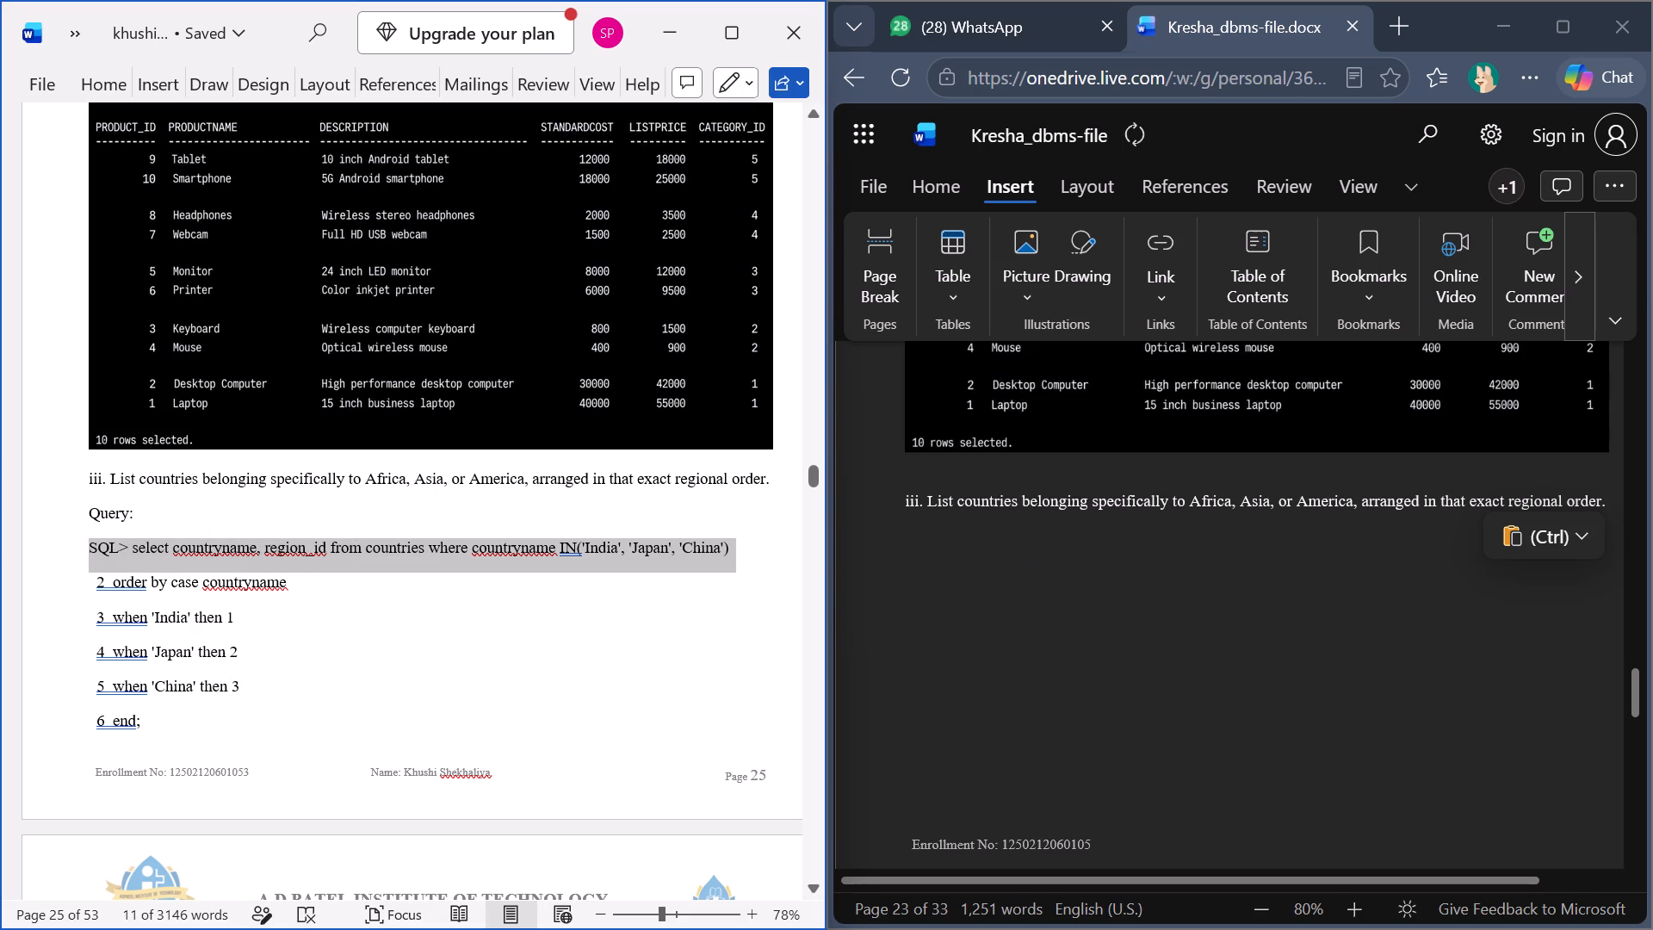
pyautogui.click(1122, 544)
pyautogui.hotkey('ctrl', 'v')
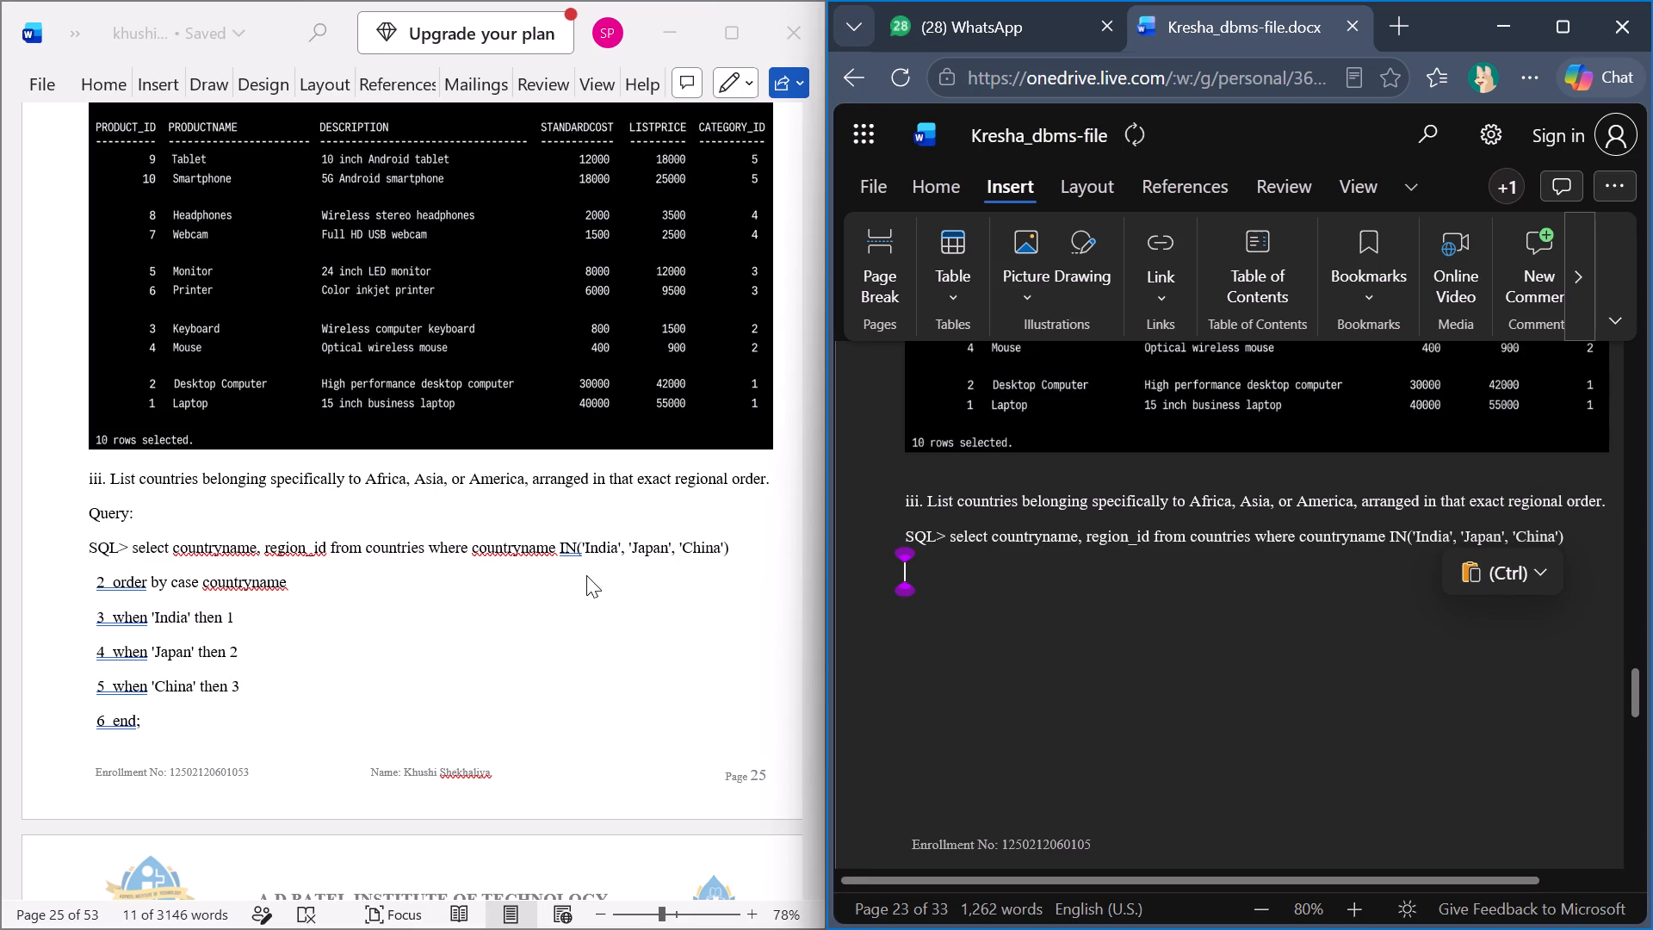
# Copy "order by case countryname" from khushi's file for the line below the select statement in Kresha_dbms-file.
pyautogui.click(294, 573)
pyautogui.click(296, 584)
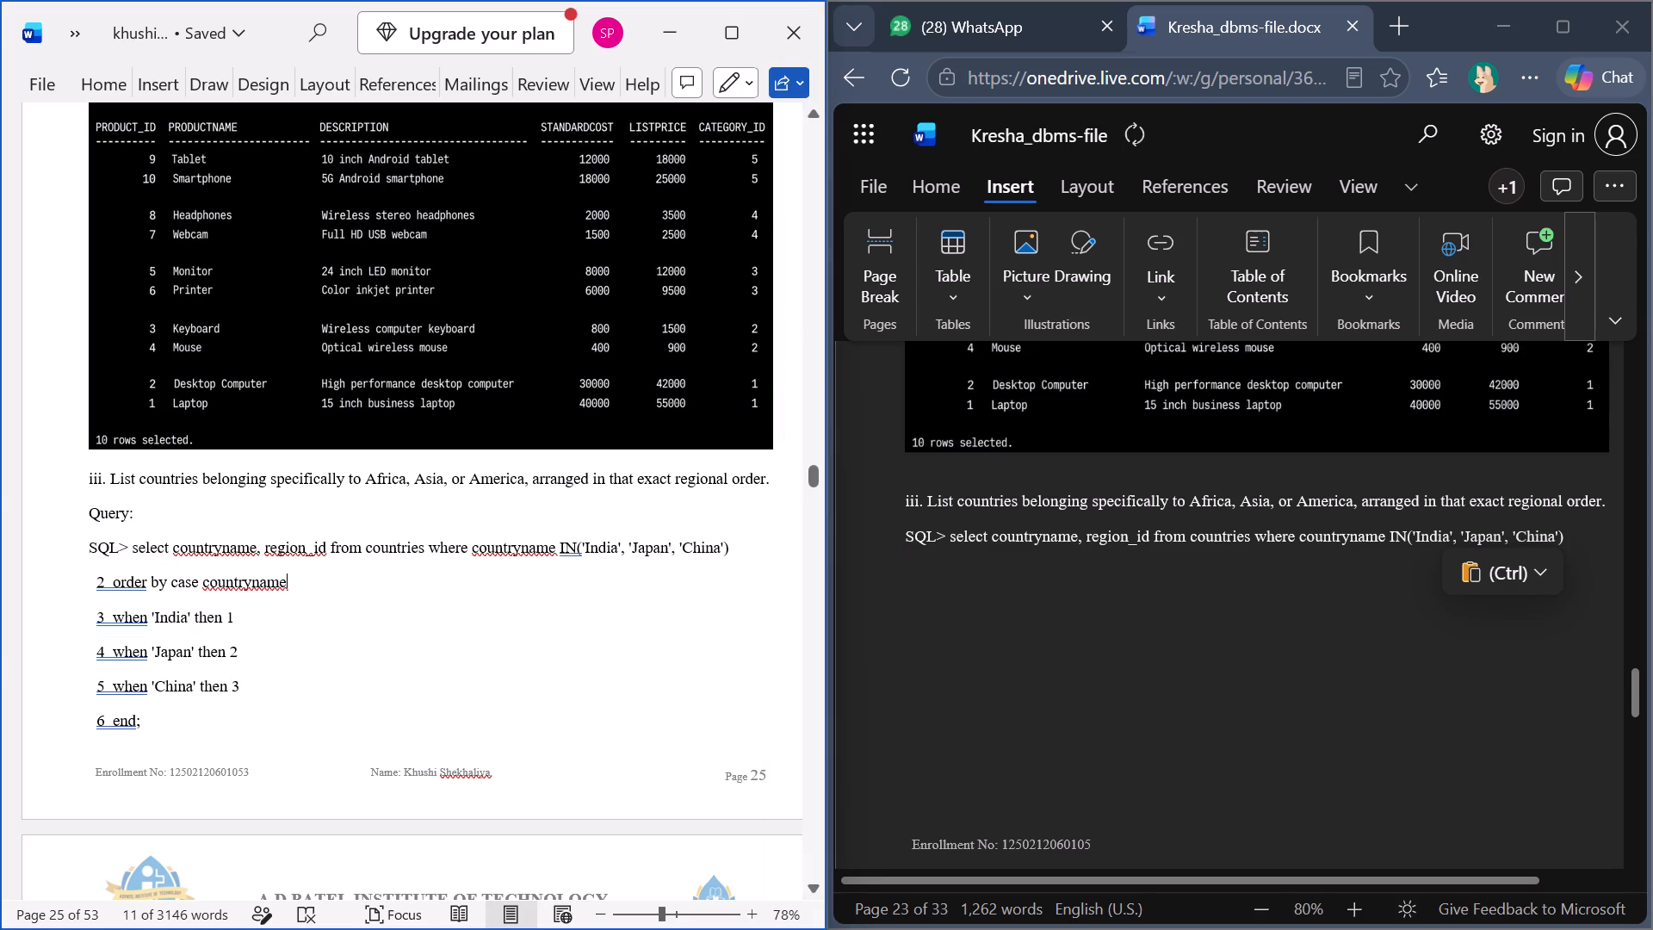
pyautogui.moveTo(296, 584); pyautogui.dragTo(122, 586)
pyautogui.hotkey('ctrl', 'c')
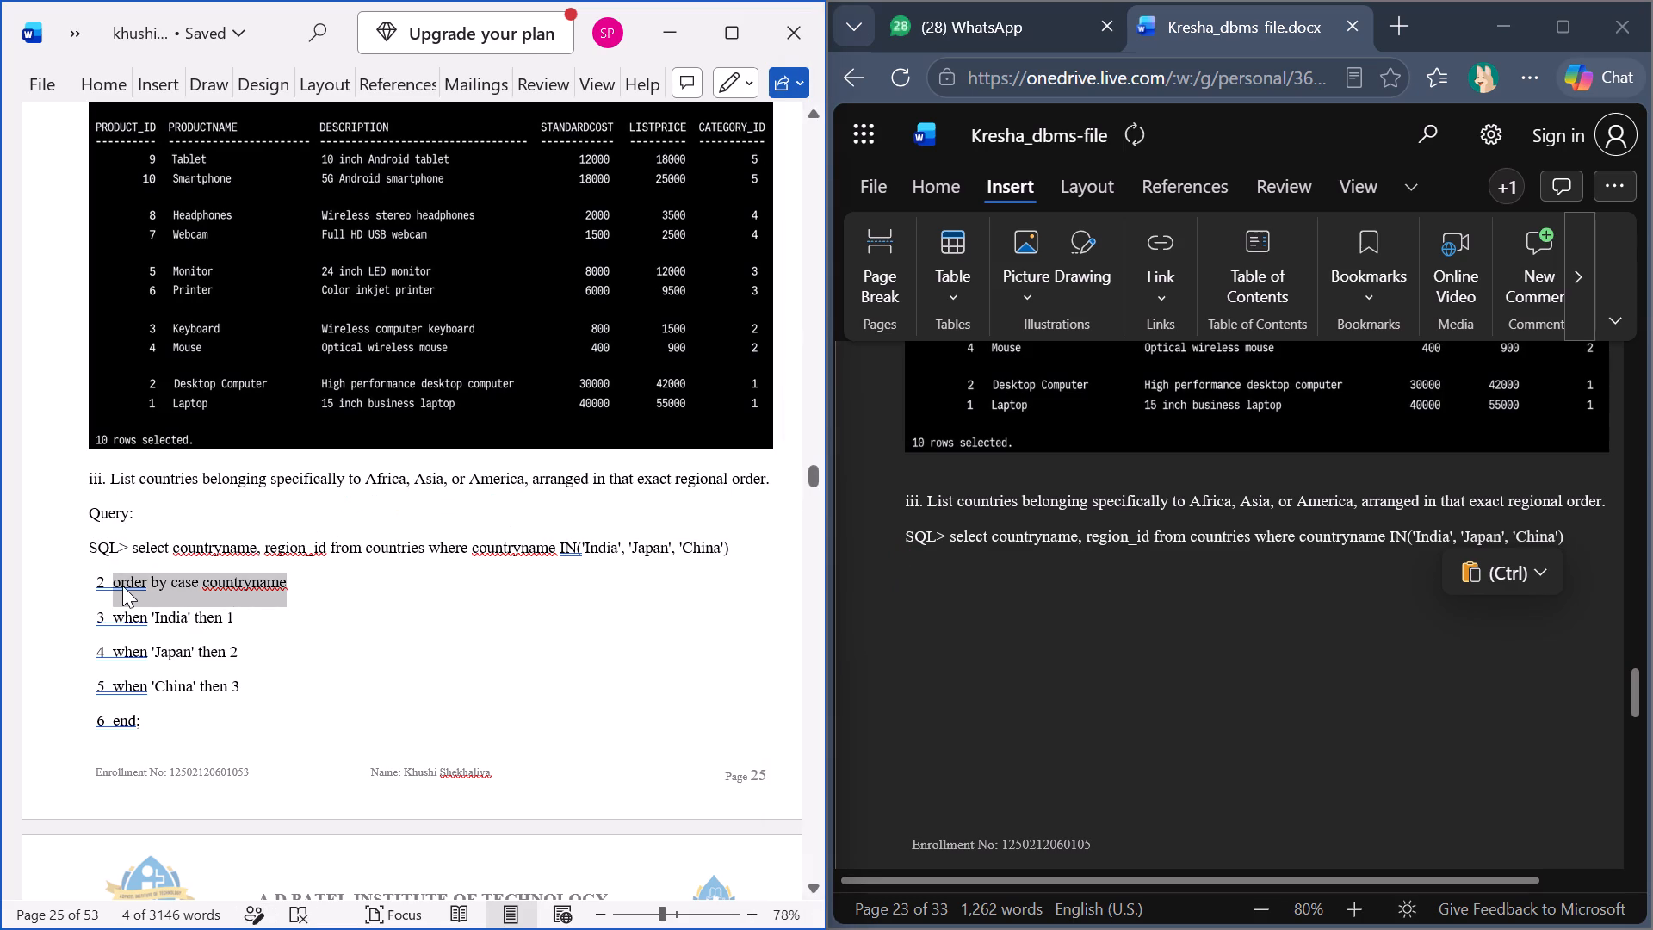
pyautogui.click(927, 581)
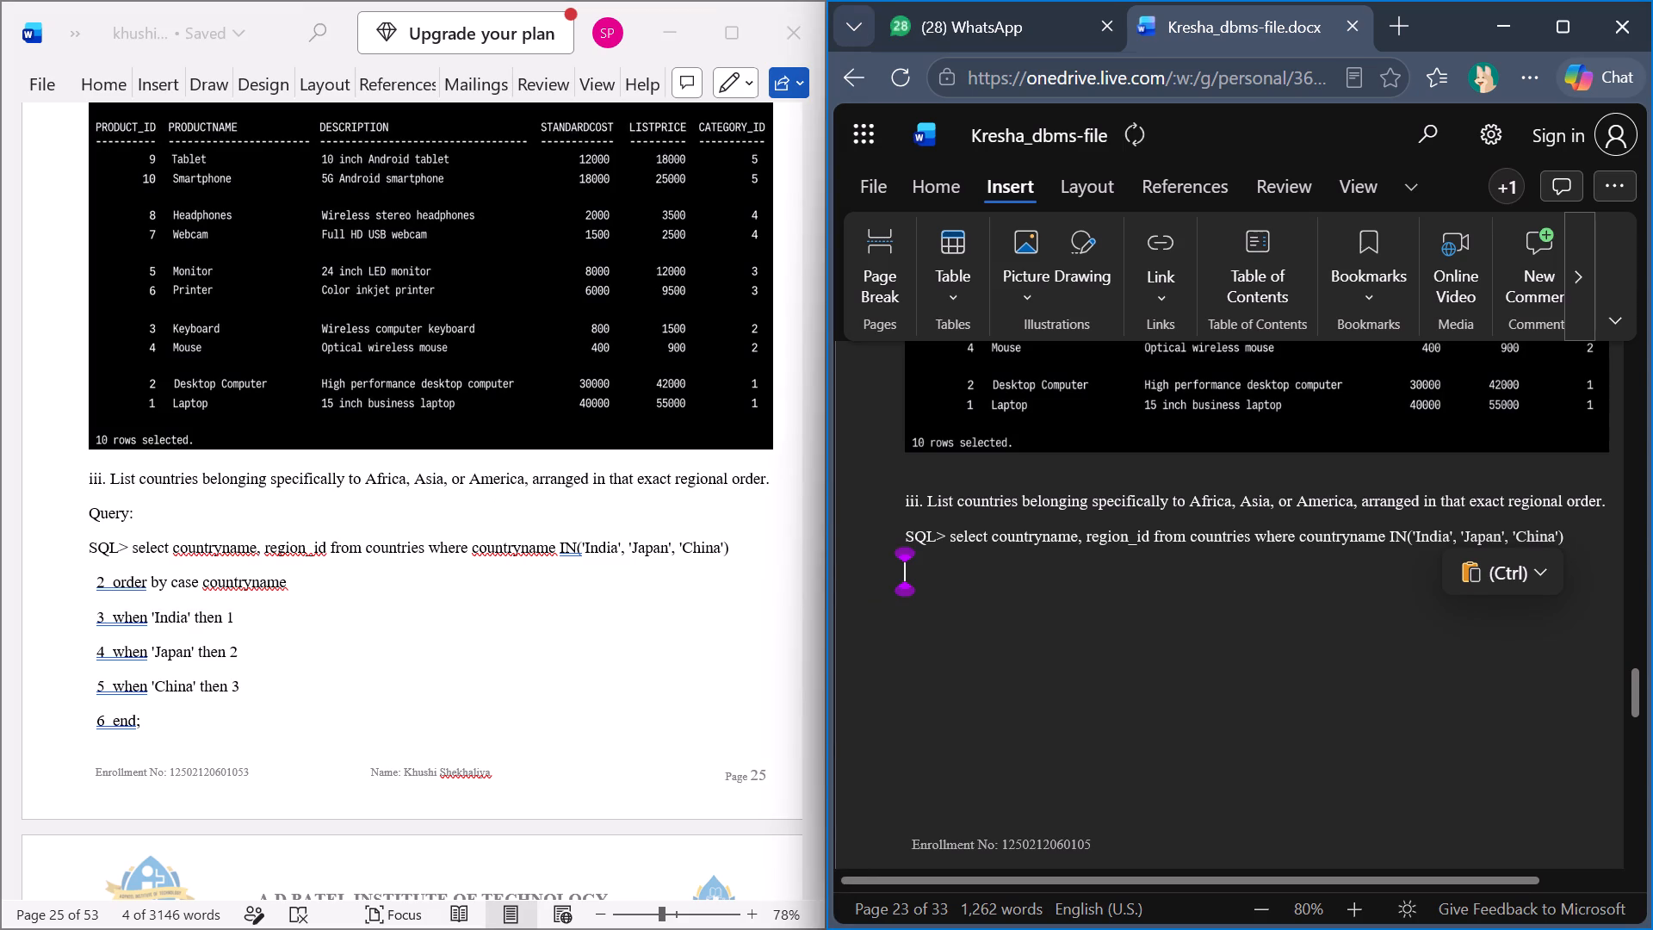
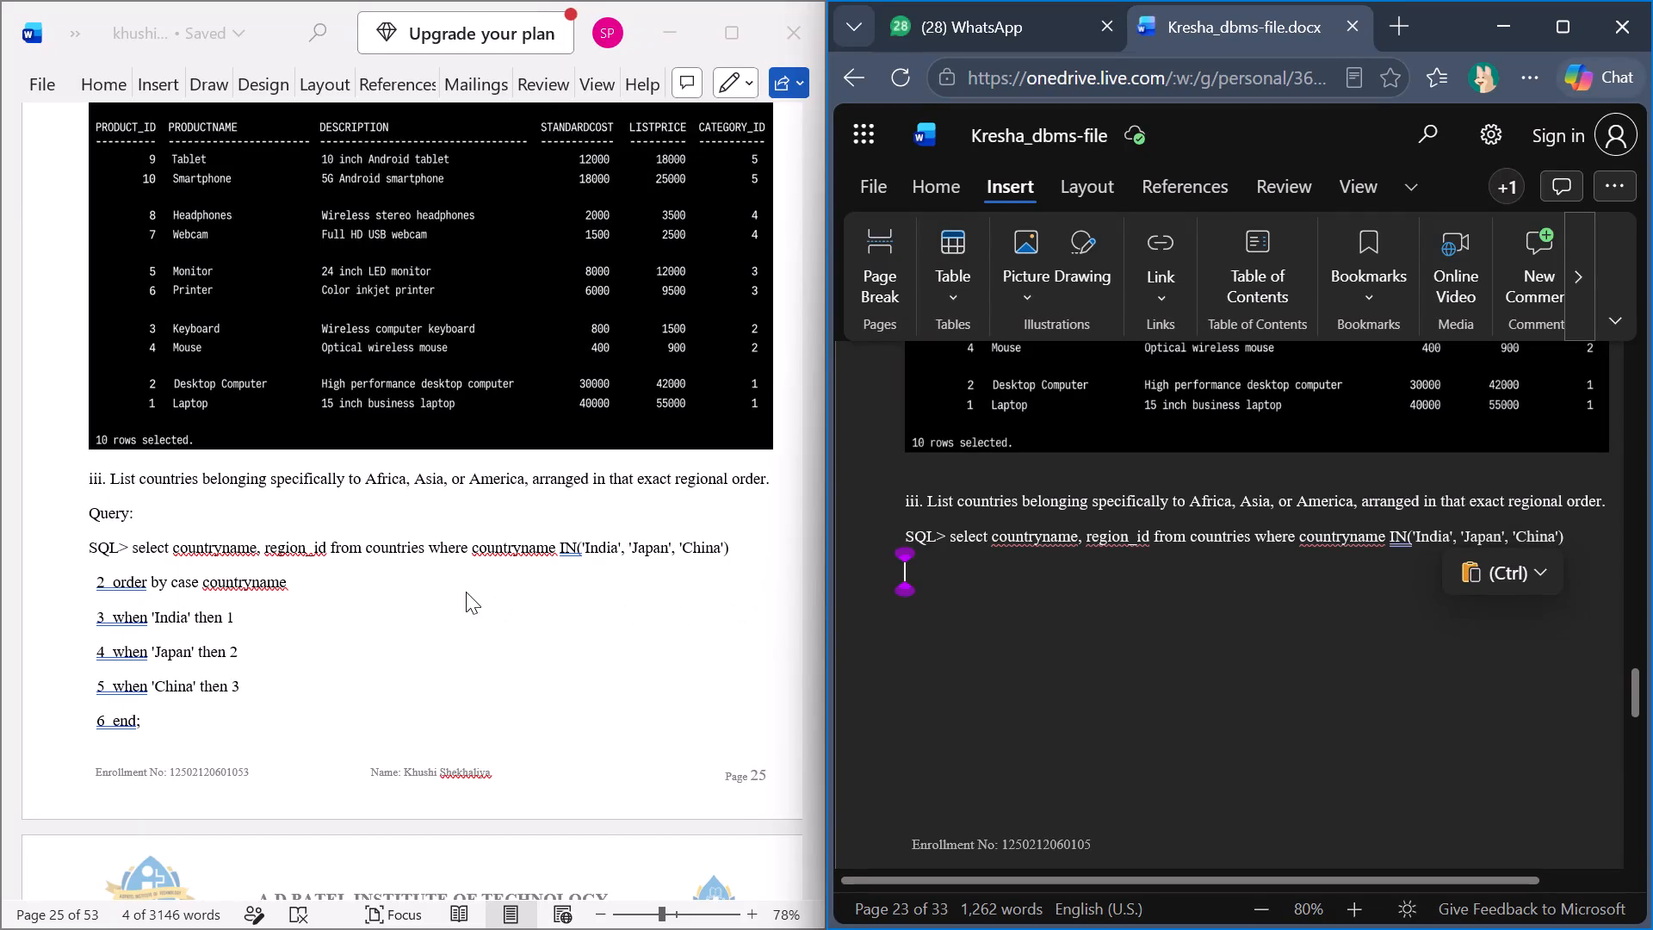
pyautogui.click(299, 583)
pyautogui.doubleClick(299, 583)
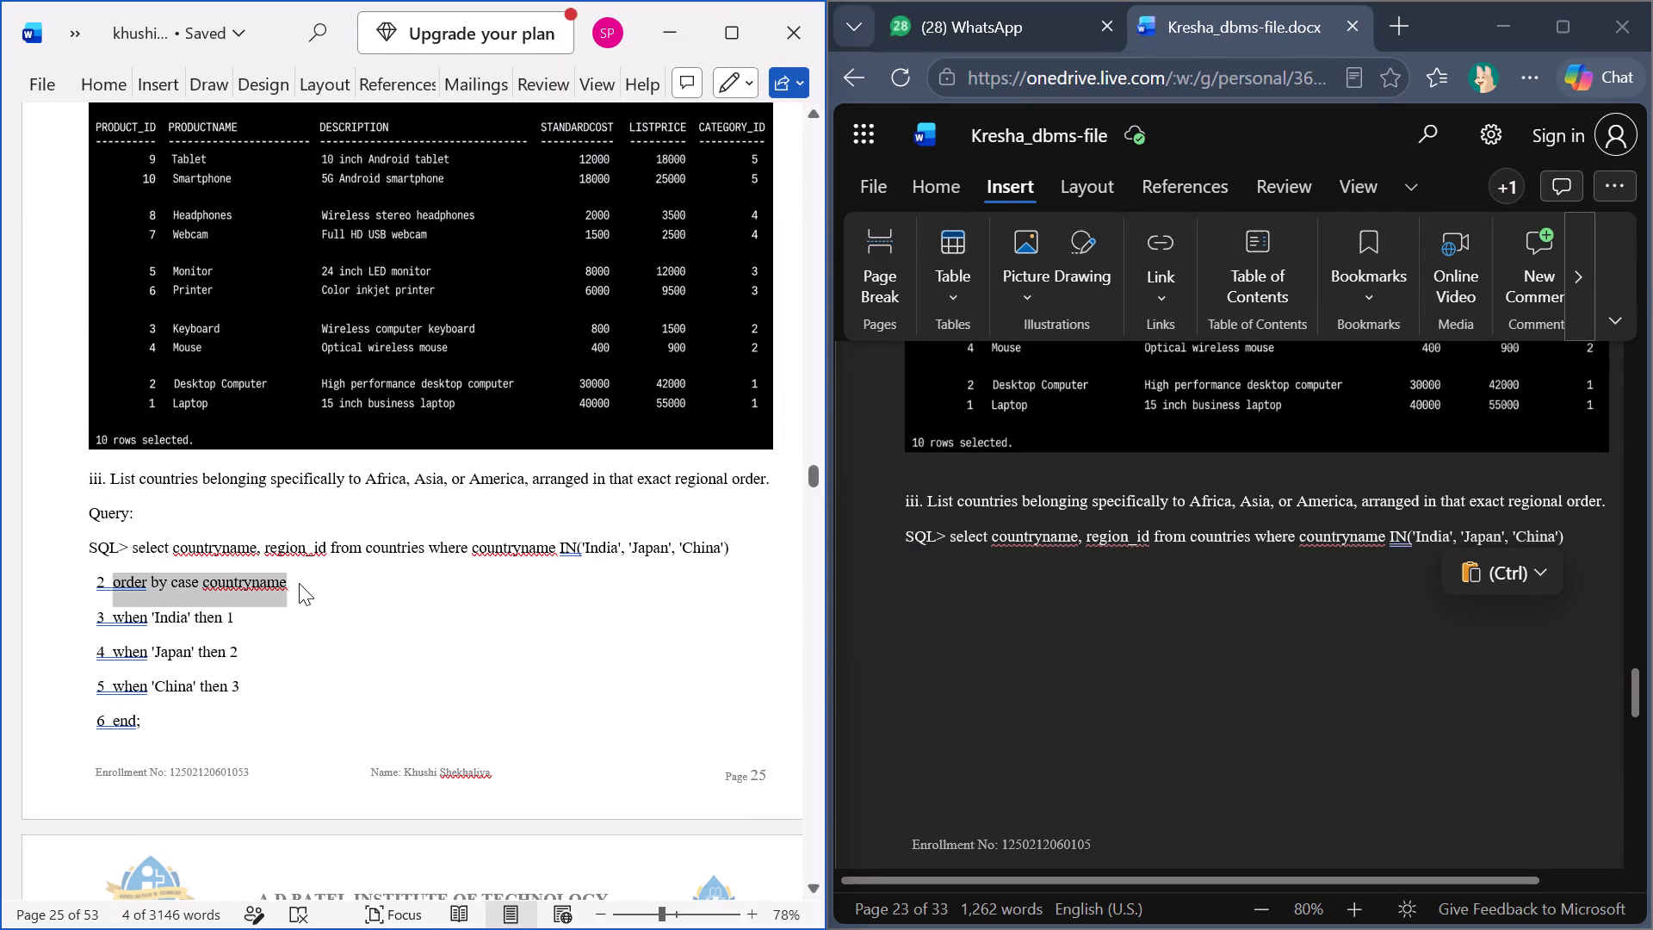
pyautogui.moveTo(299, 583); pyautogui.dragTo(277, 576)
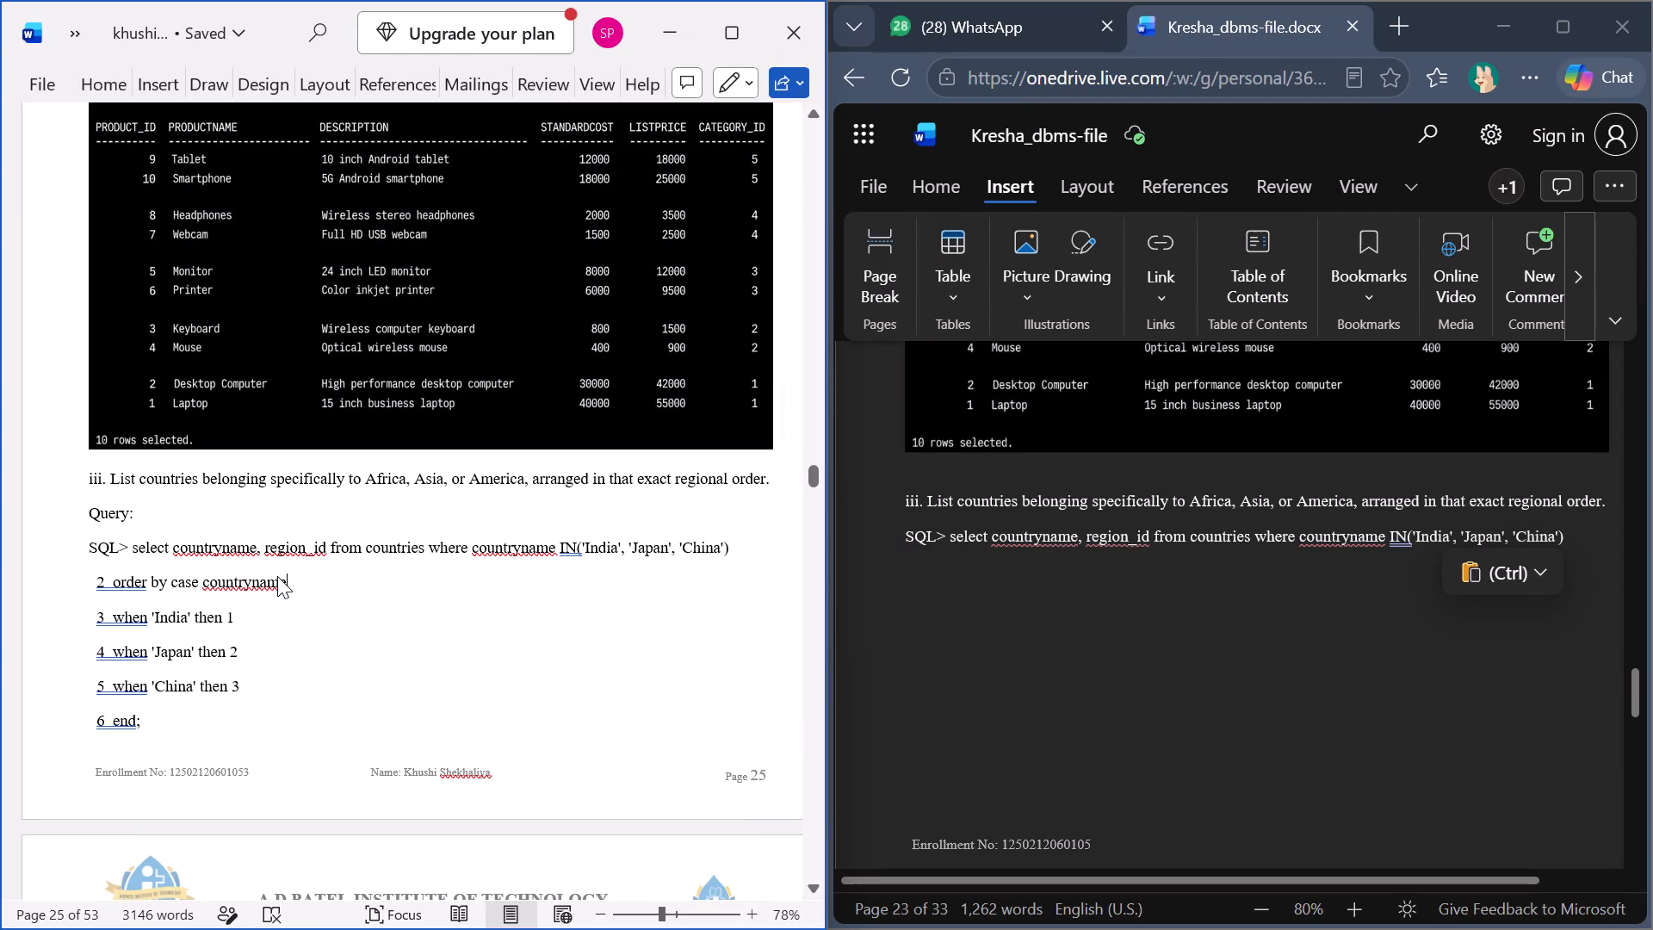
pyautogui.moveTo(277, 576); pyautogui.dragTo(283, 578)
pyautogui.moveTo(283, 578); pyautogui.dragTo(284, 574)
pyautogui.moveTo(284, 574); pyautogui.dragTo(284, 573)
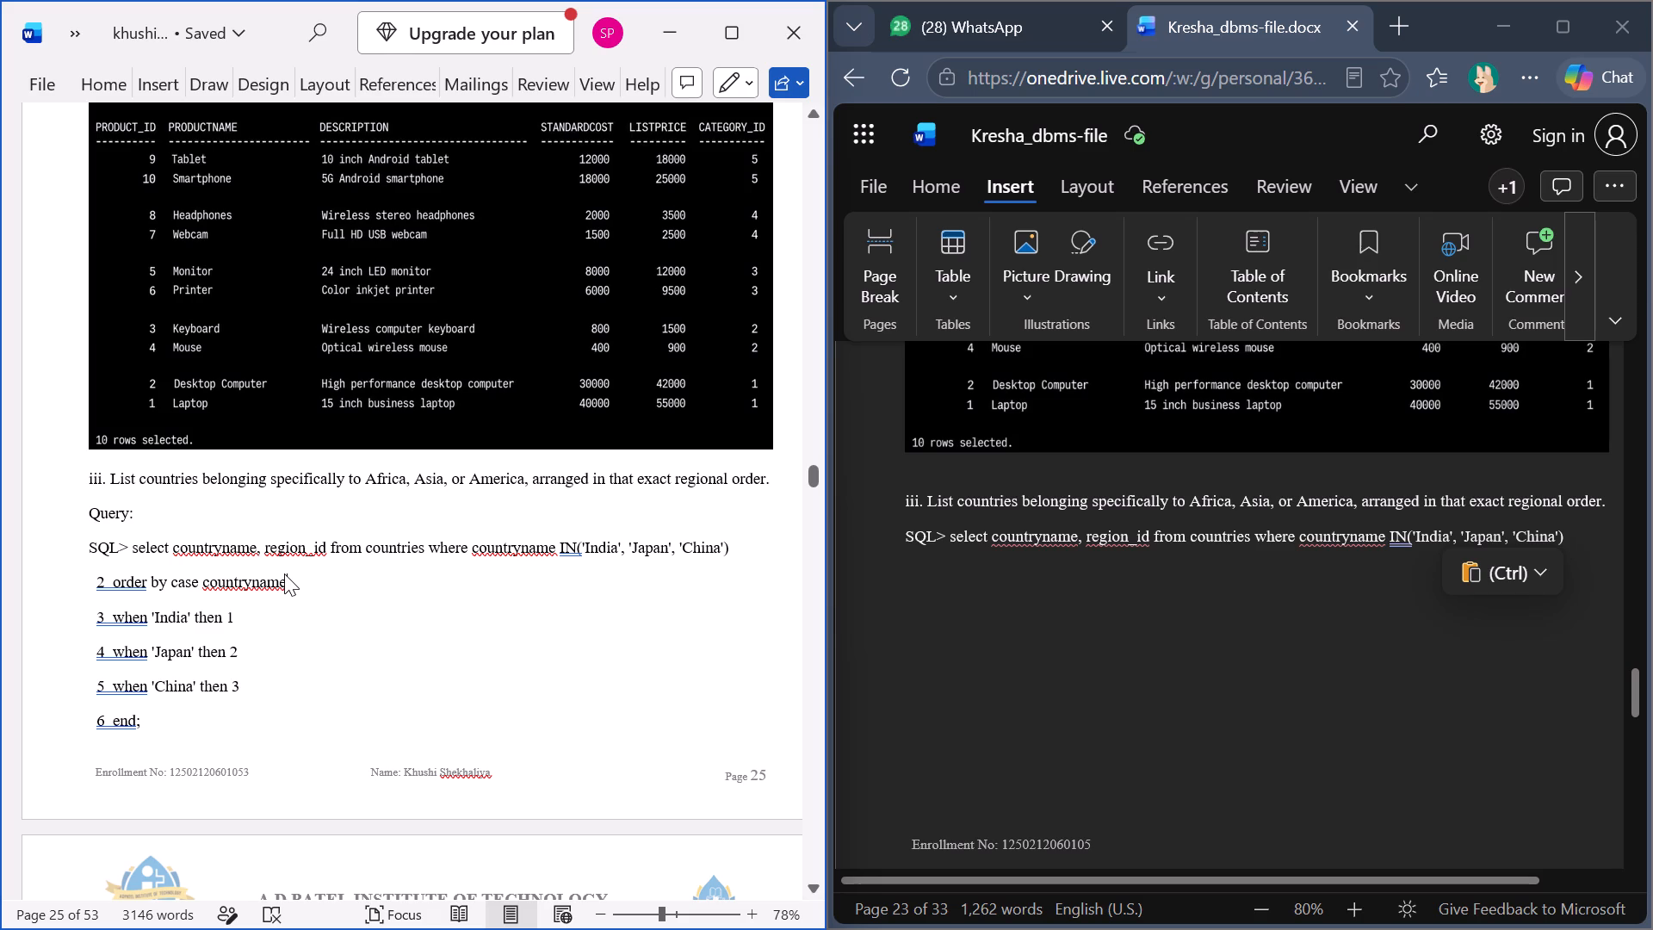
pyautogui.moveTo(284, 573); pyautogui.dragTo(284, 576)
# Examine the rest of the countries query, its output picture and the start of task iv in khushi's file.
pyautogui.scroll(-3, 216, 640)
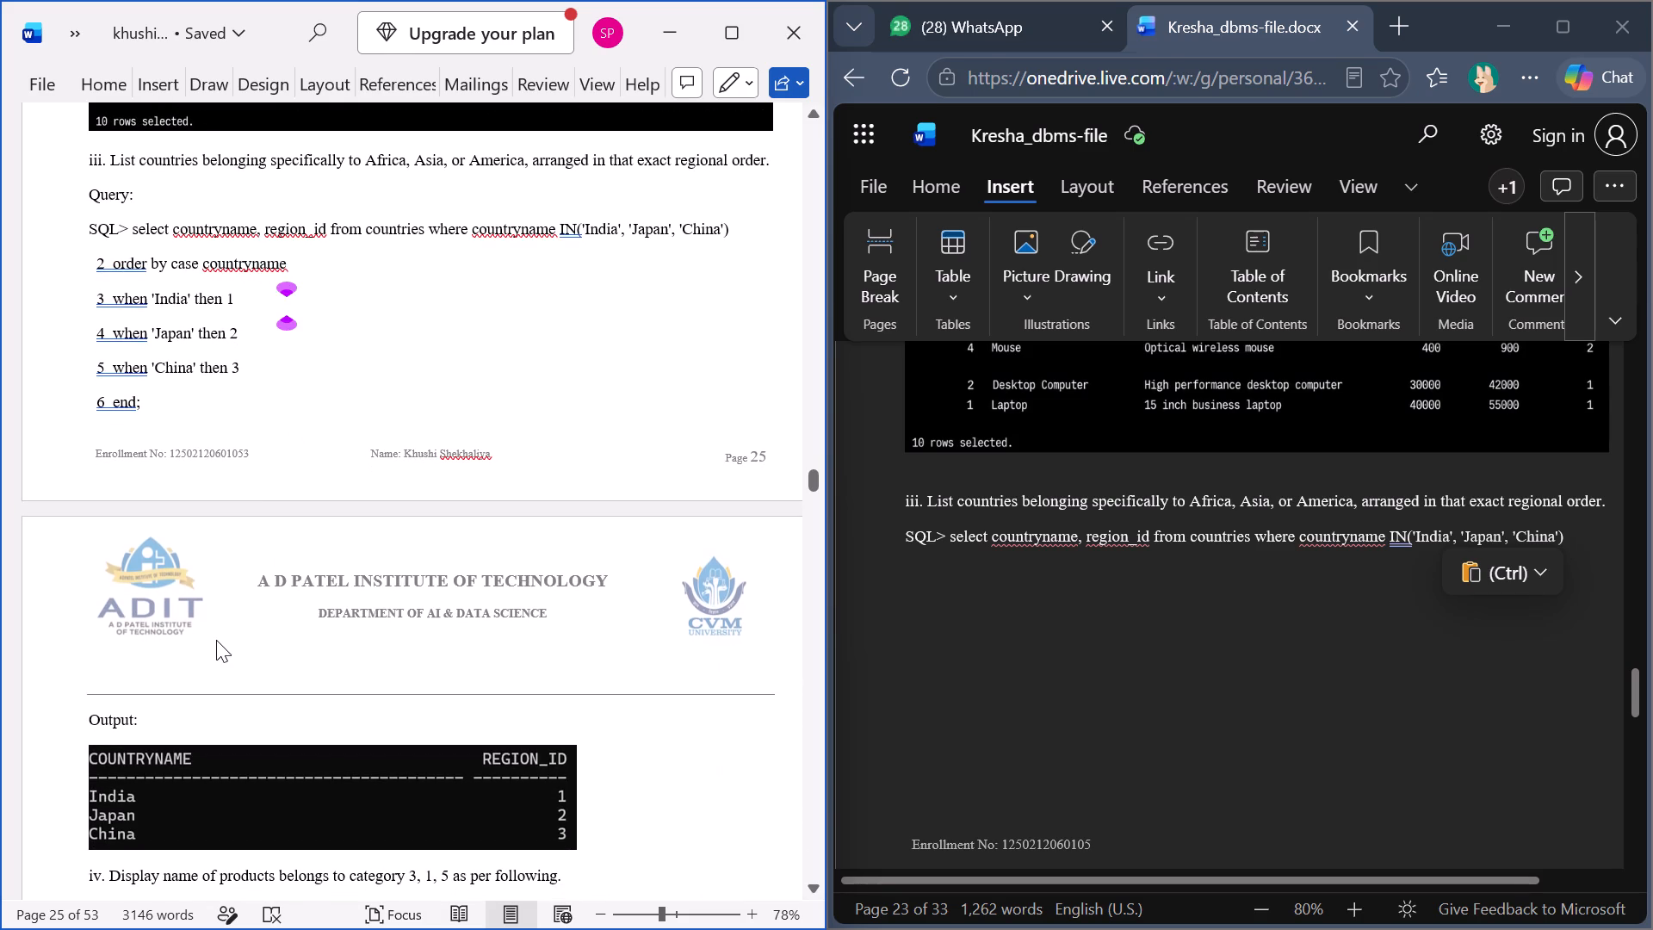
pyautogui.scroll(-2, 216, 640)
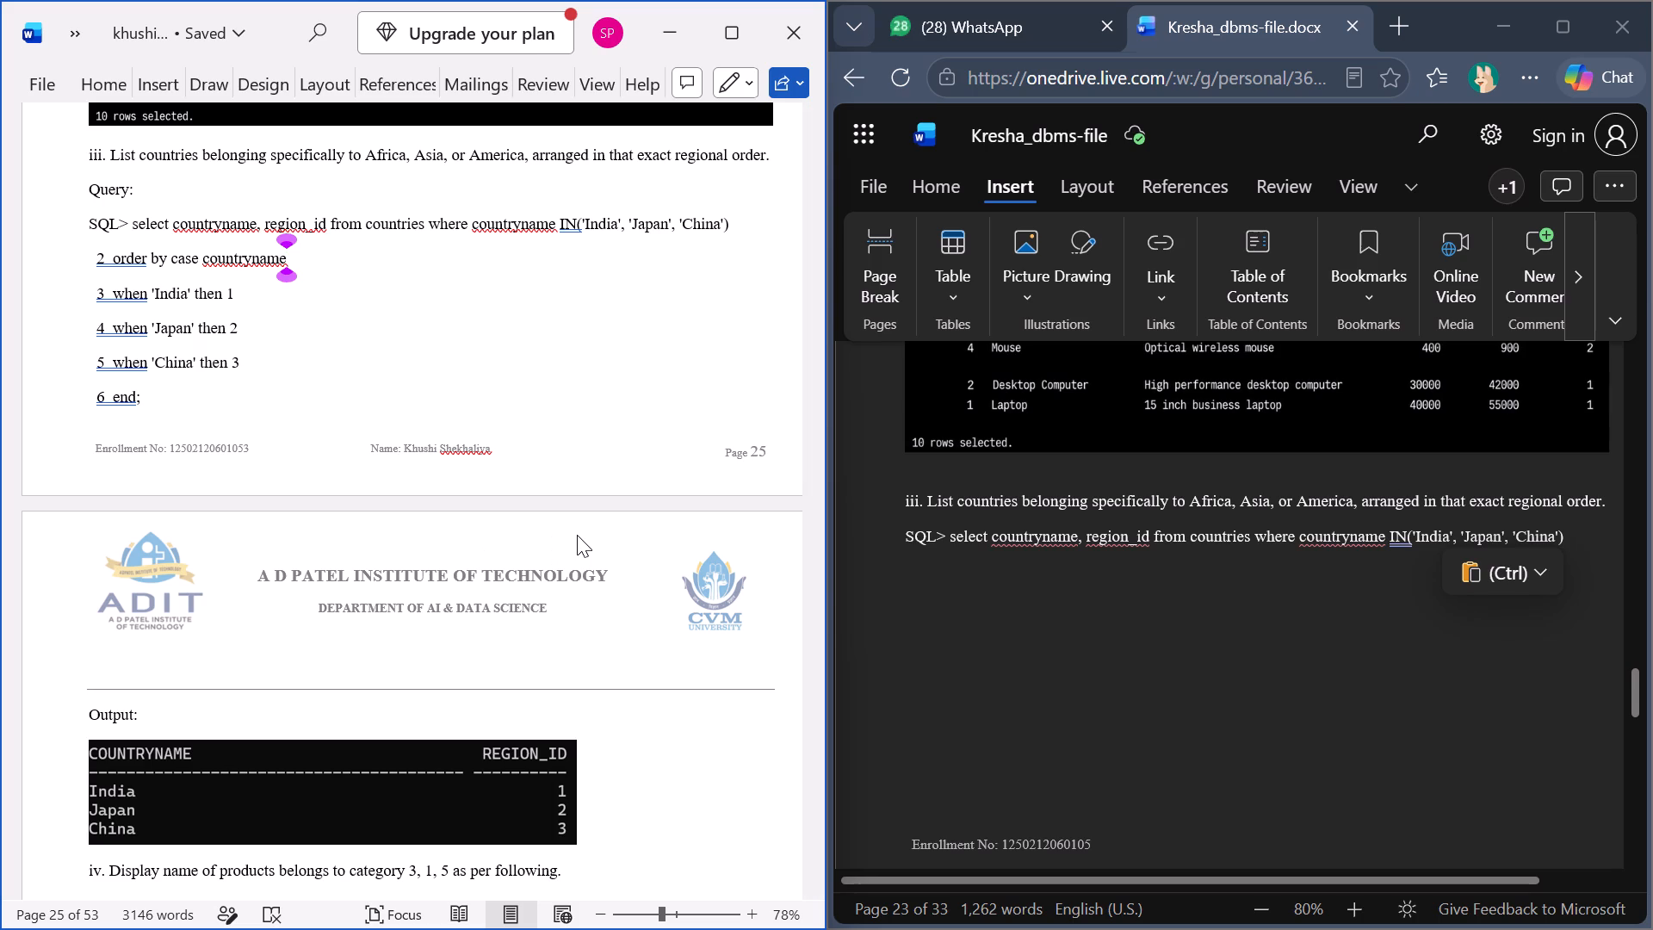
pyautogui.scroll(-1, 530, 576)
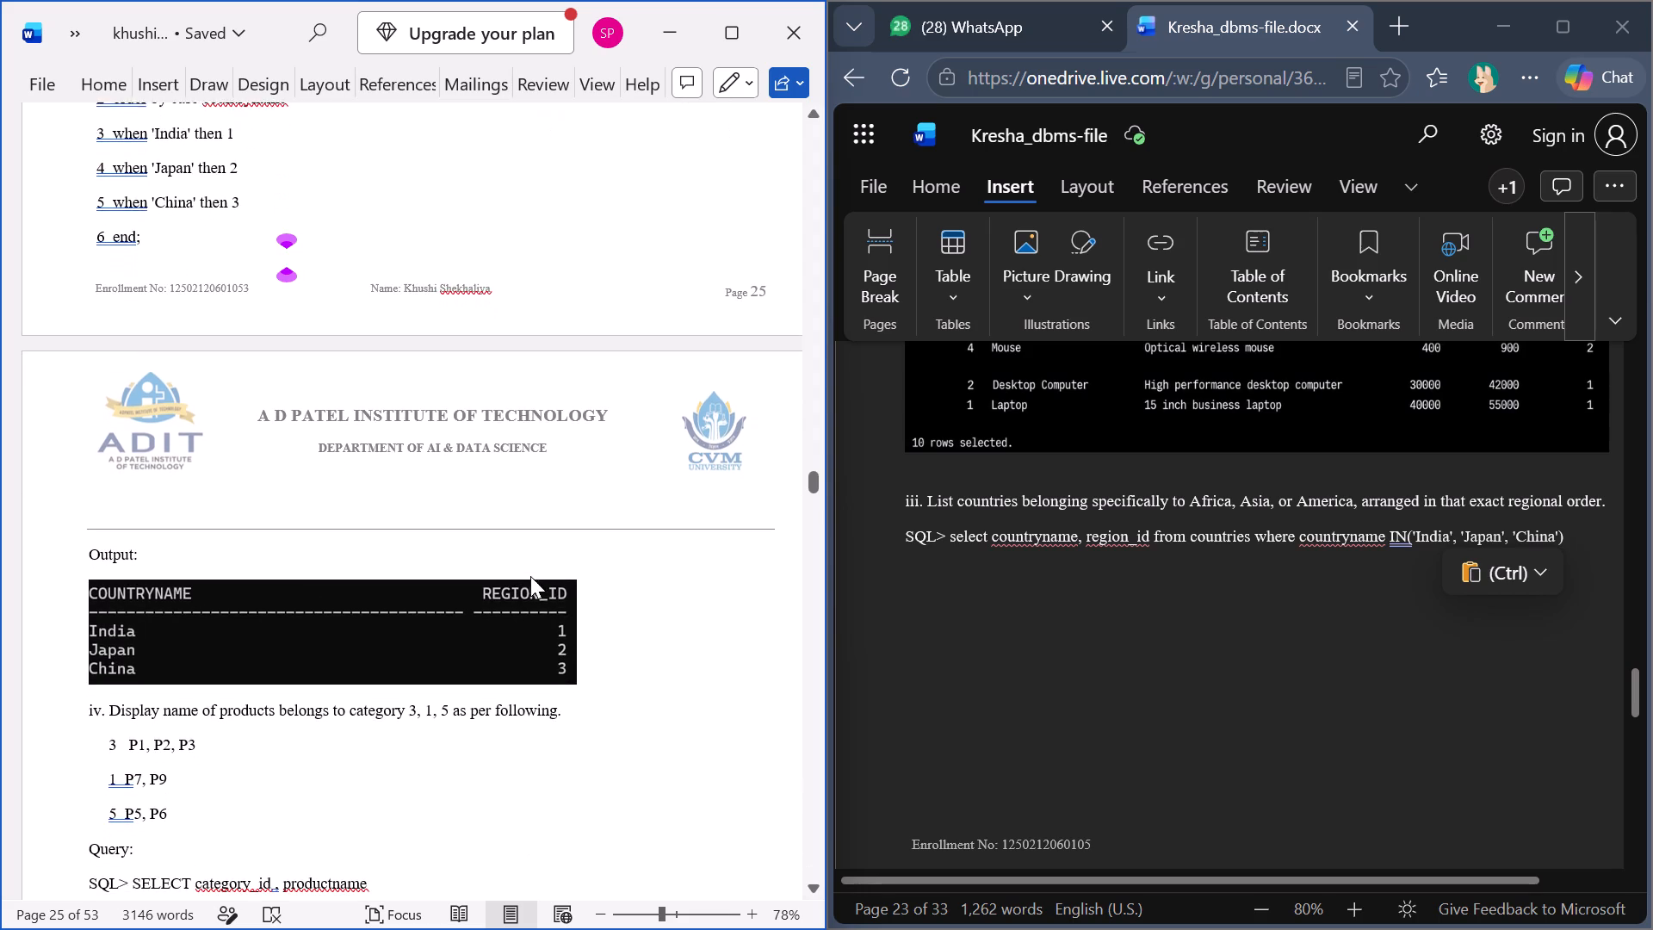
pyautogui.scroll(-1, 530, 576)
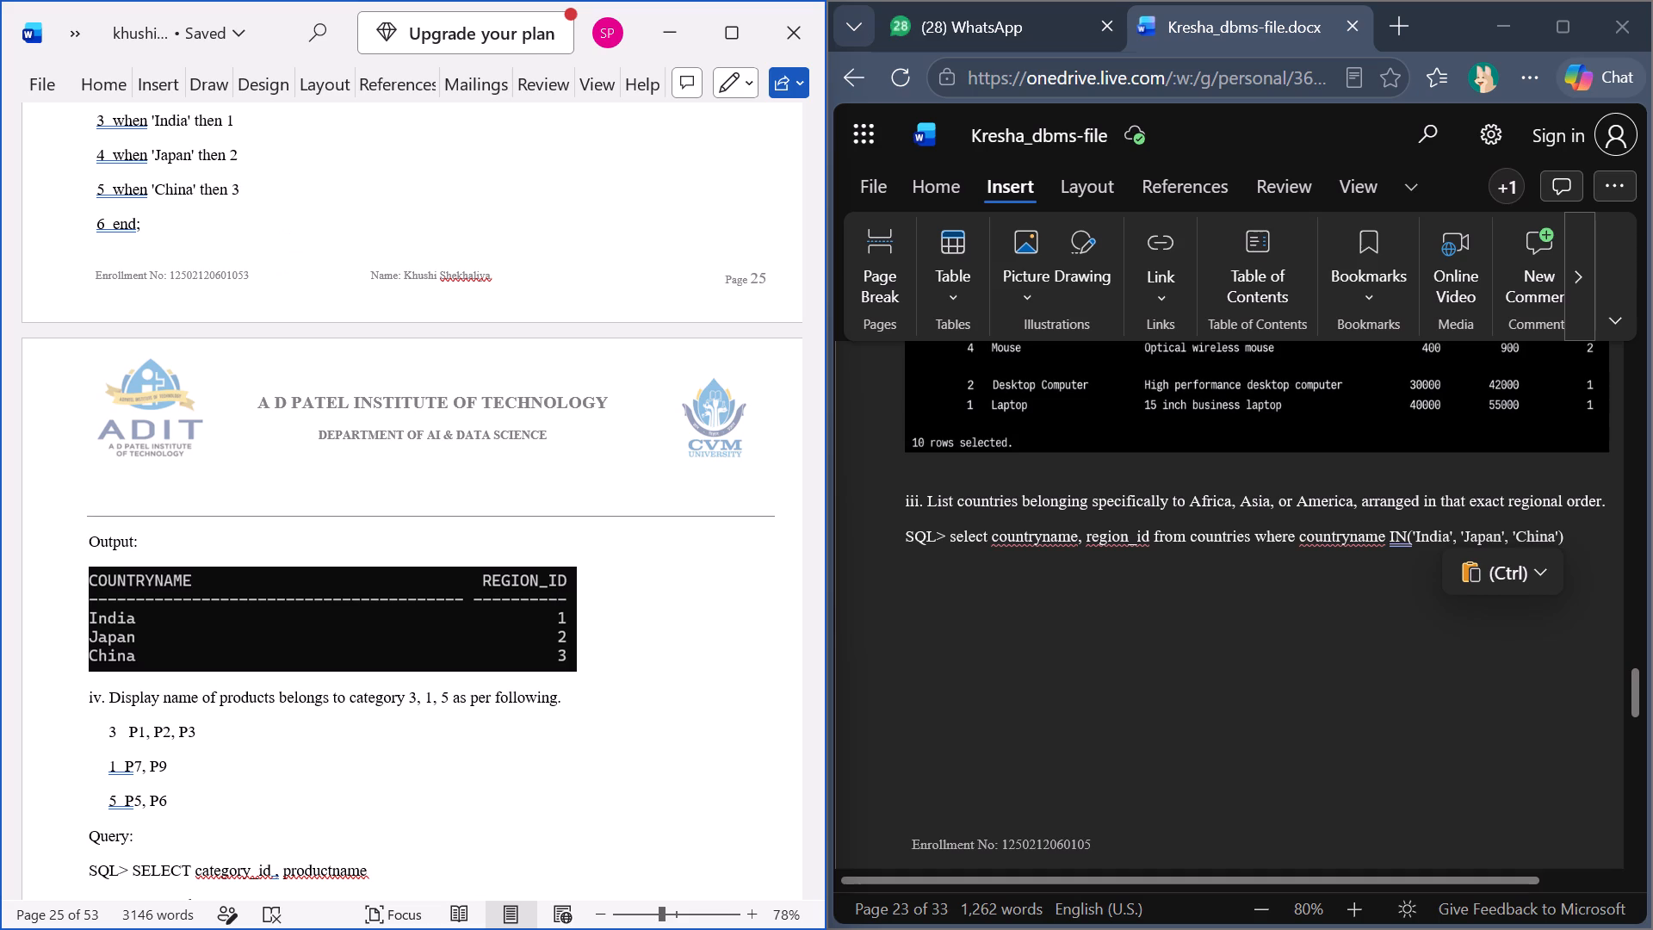
pyautogui.scroll(3, 381, 371)
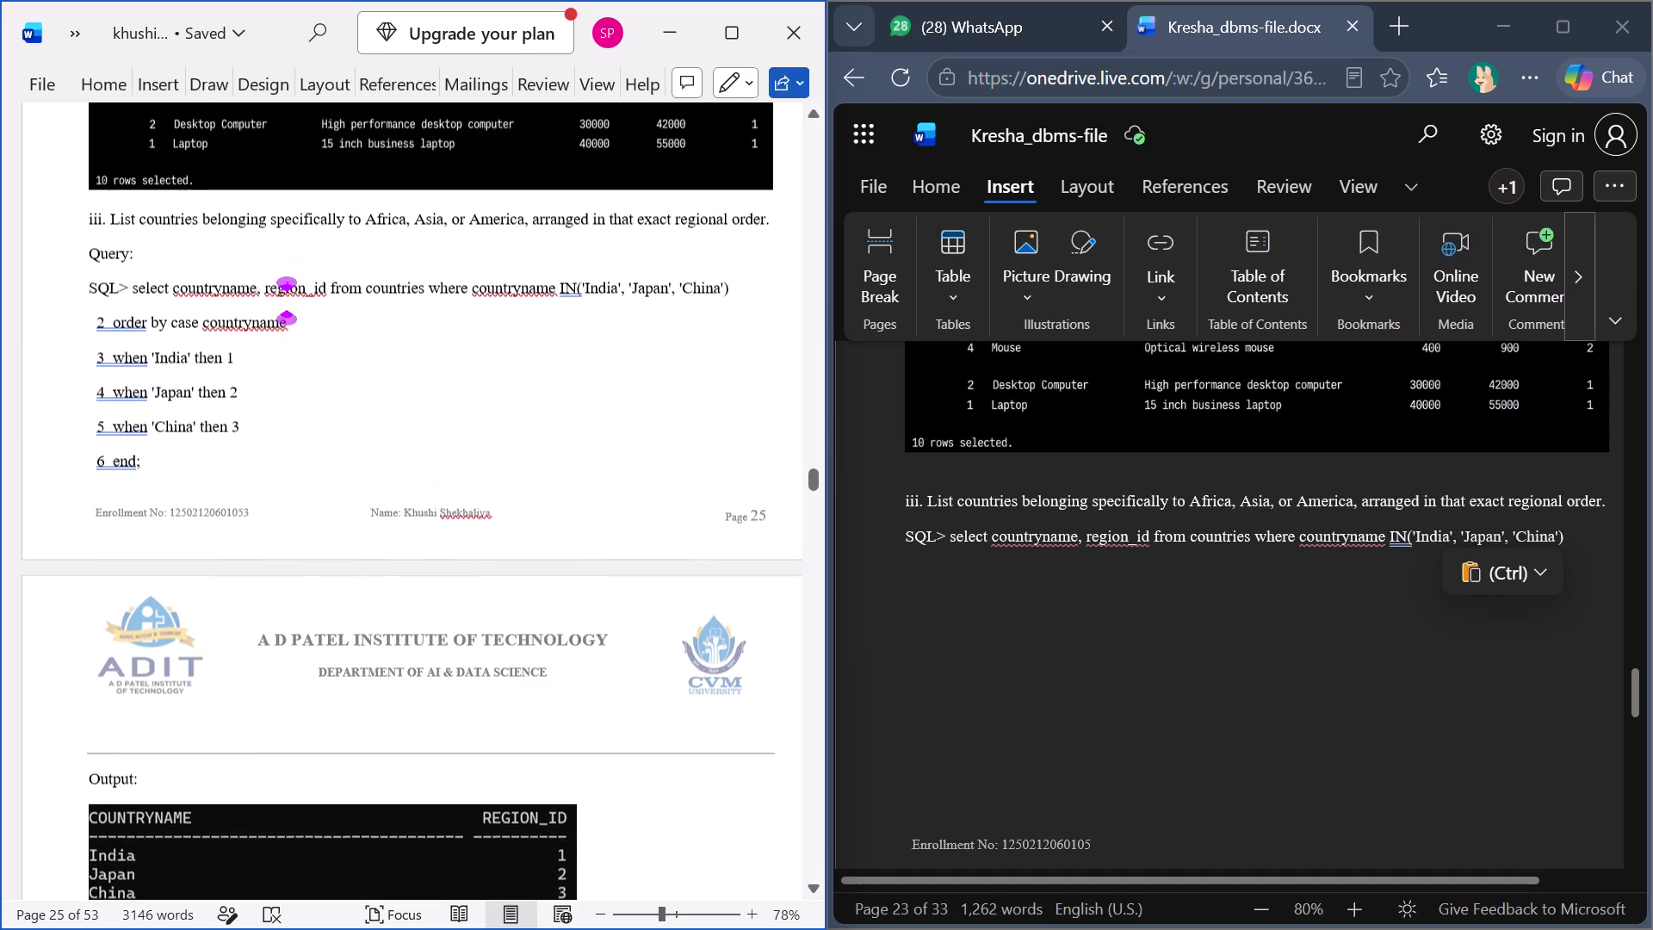
pyautogui.scroll(3, 381, 371)
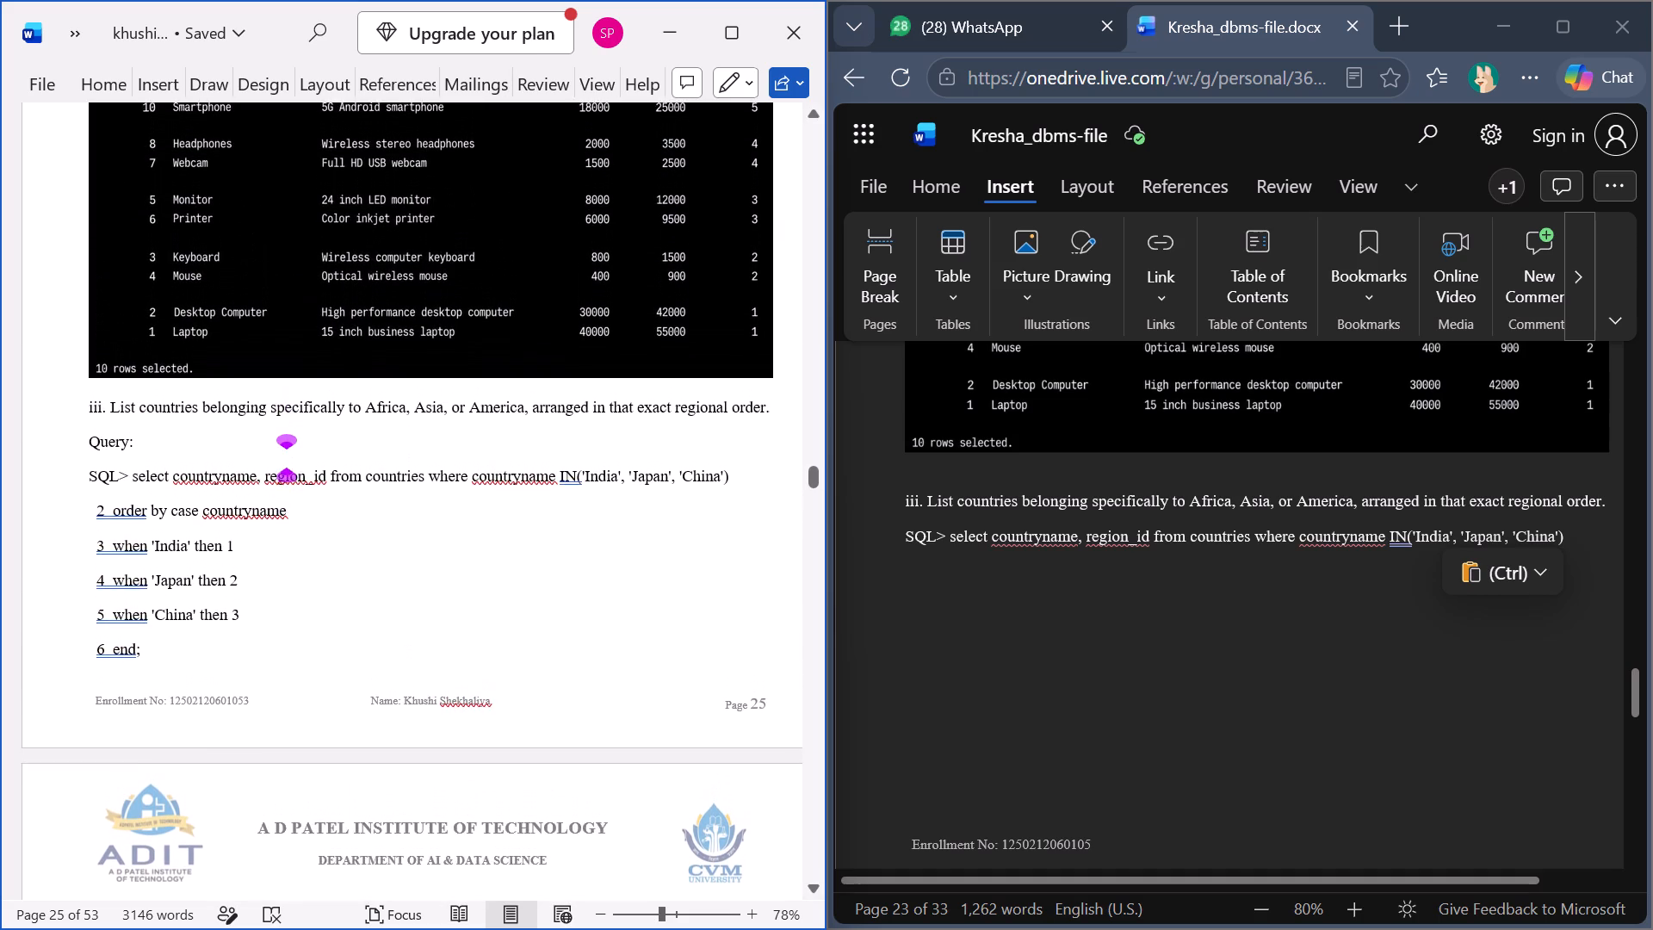
pyautogui.scroll(1, 381, 371)
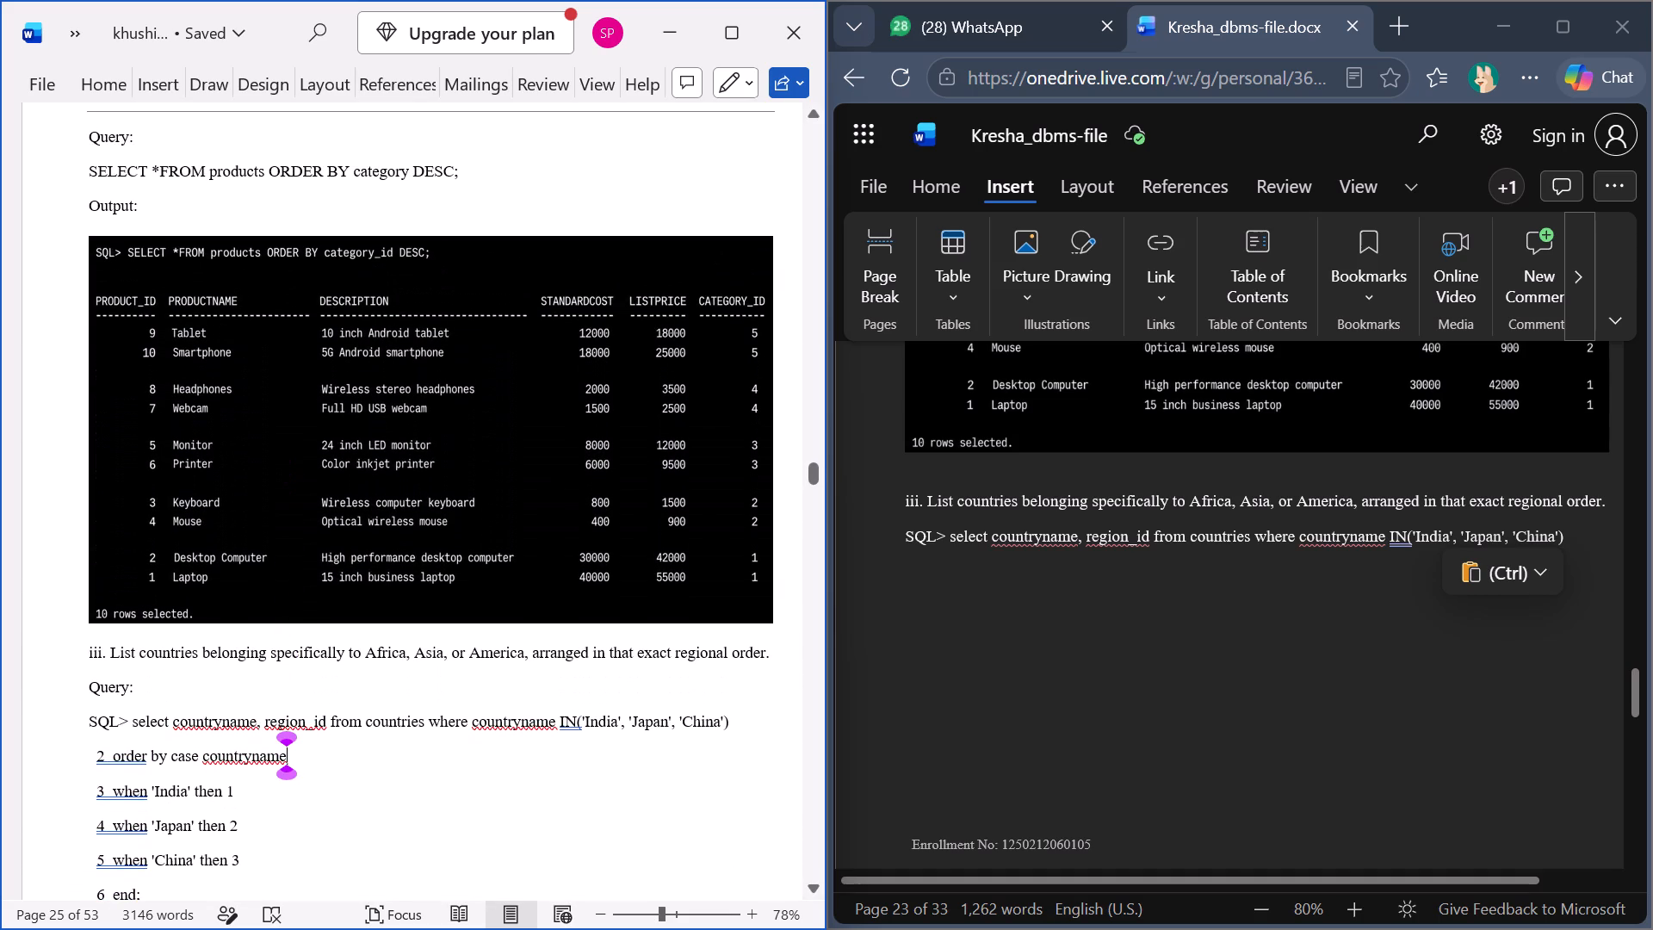
pyautogui.scroll(-3, 381, 371)
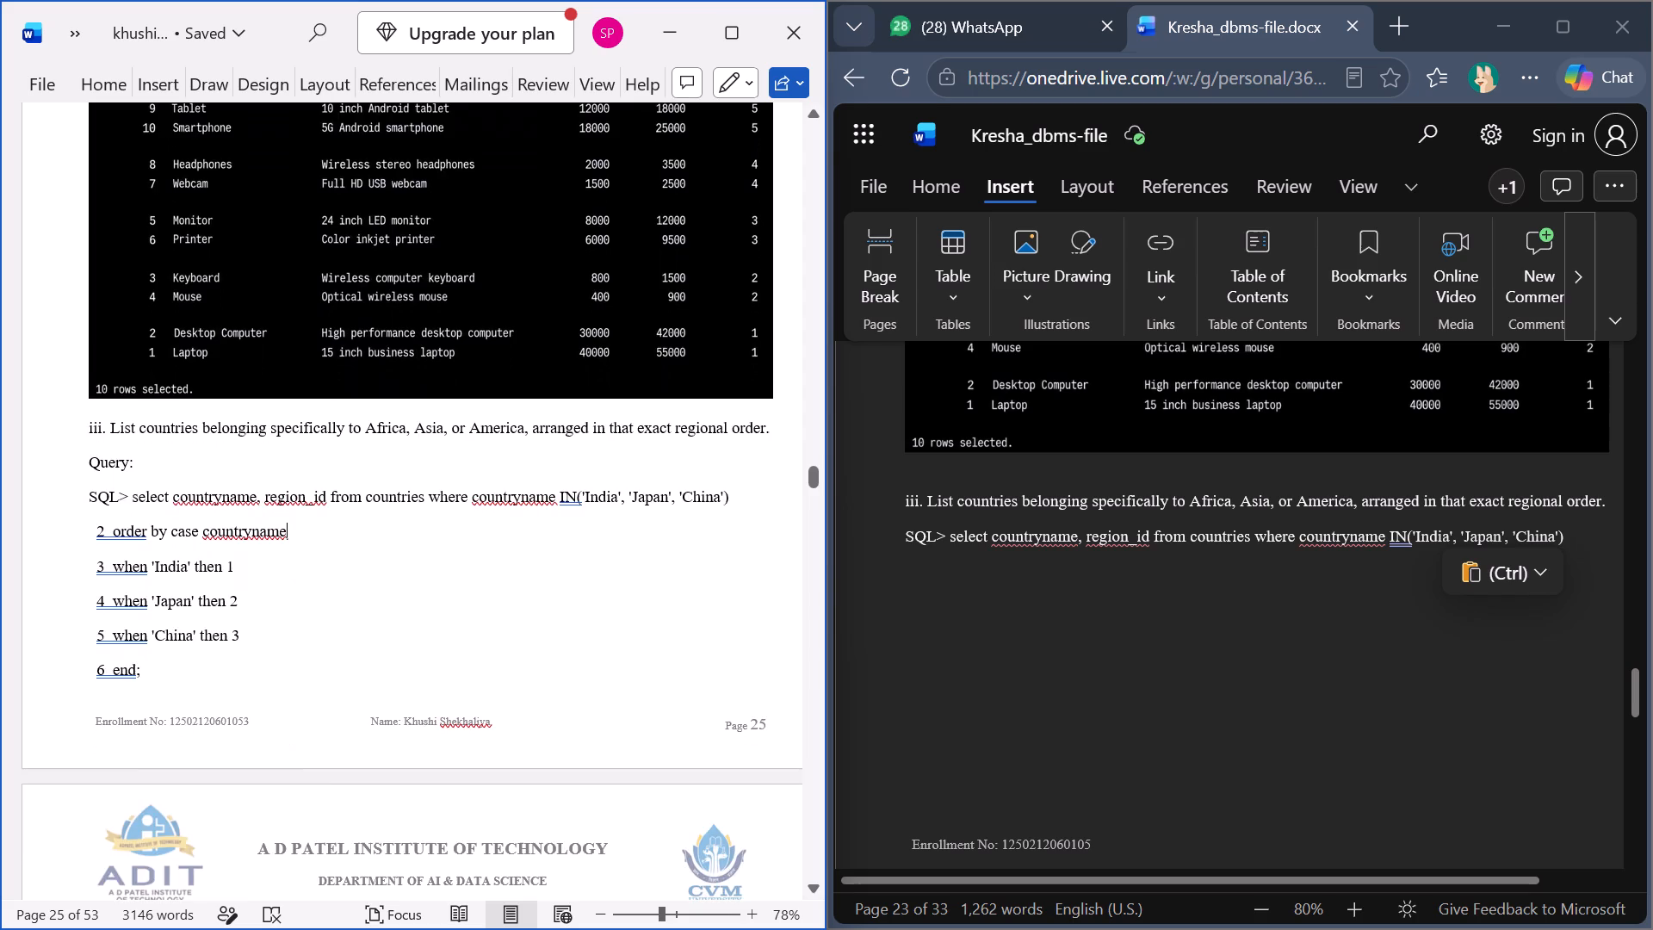
pyautogui.scroll(-3, 381, 371)
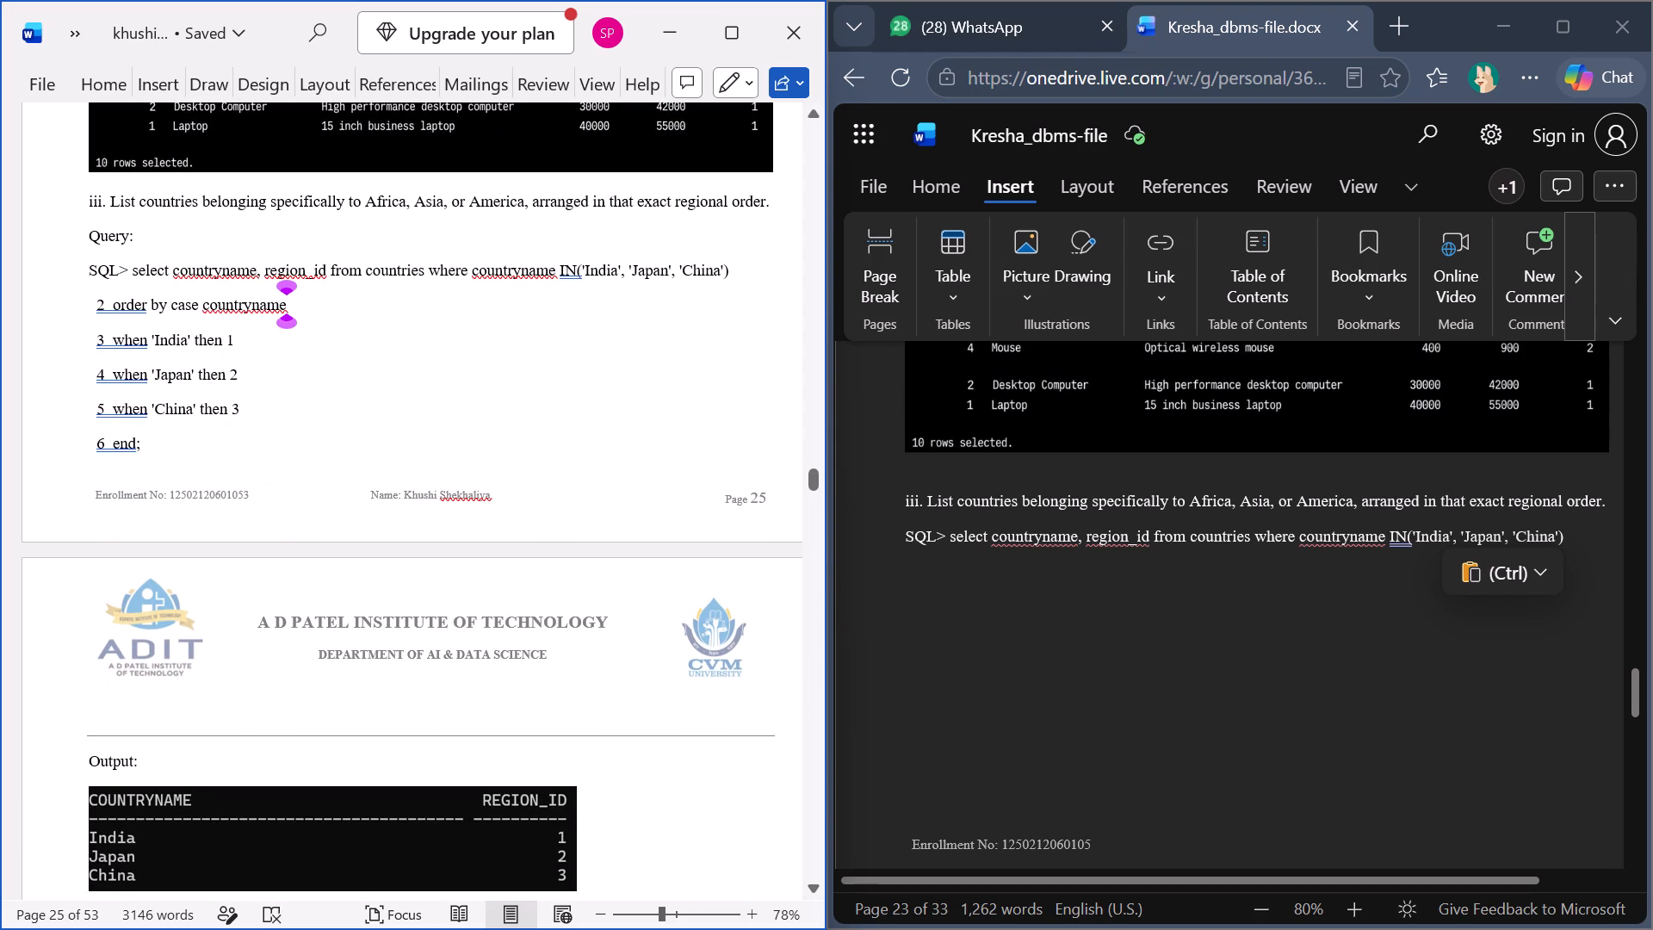
# Copy the query line "2 order by case countryname" from khushi's file and paste it below the countries select line in Kresha_dbms-file.
pyautogui.moveTo(153, 438); pyautogui.dragTo(90, 309)
pyautogui.click(390, 363)
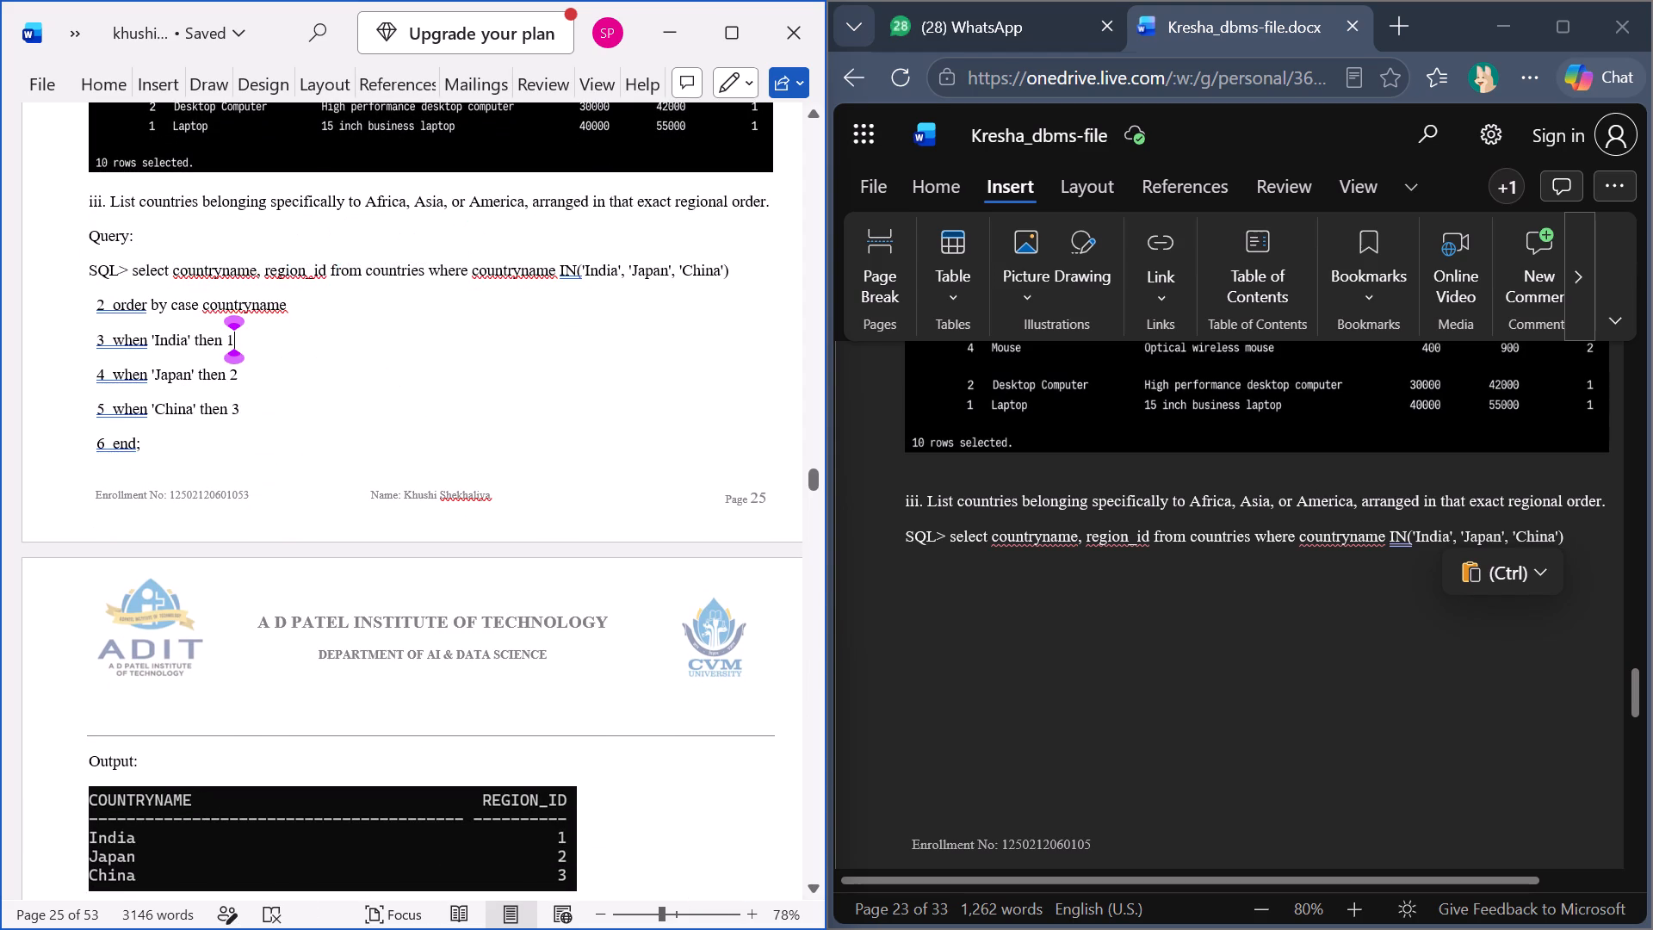
pyautogui.moveTo(308, 302); pyautogui.dragTo(103, 297)
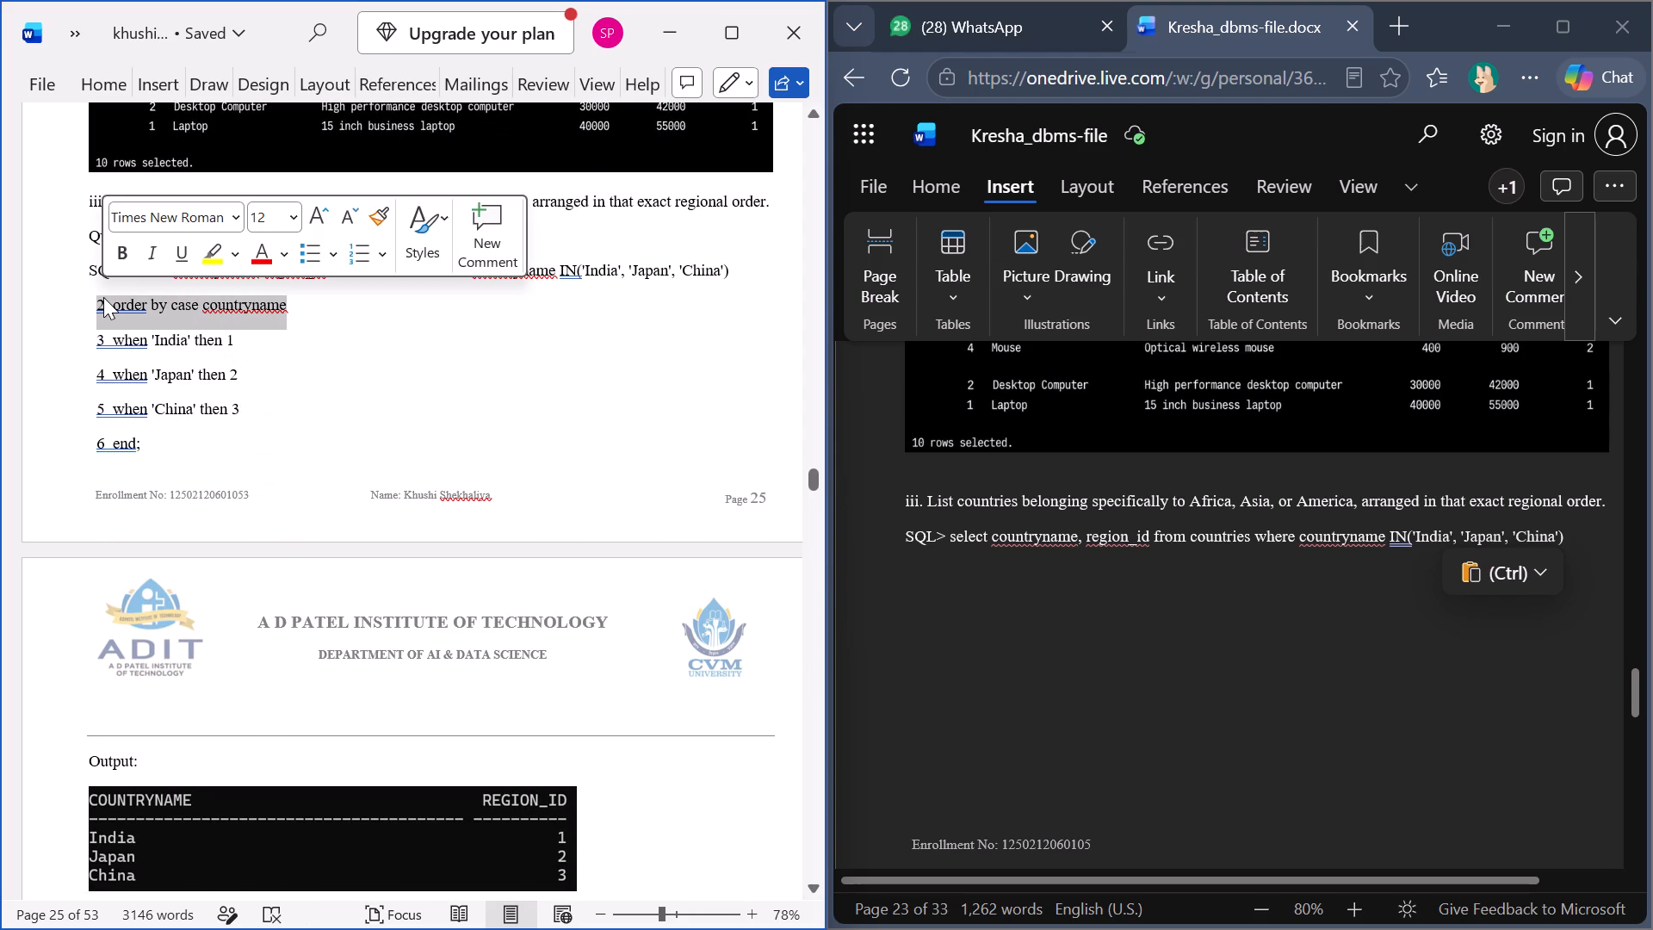
pyautogui.hotkey('ctrl', 'c')
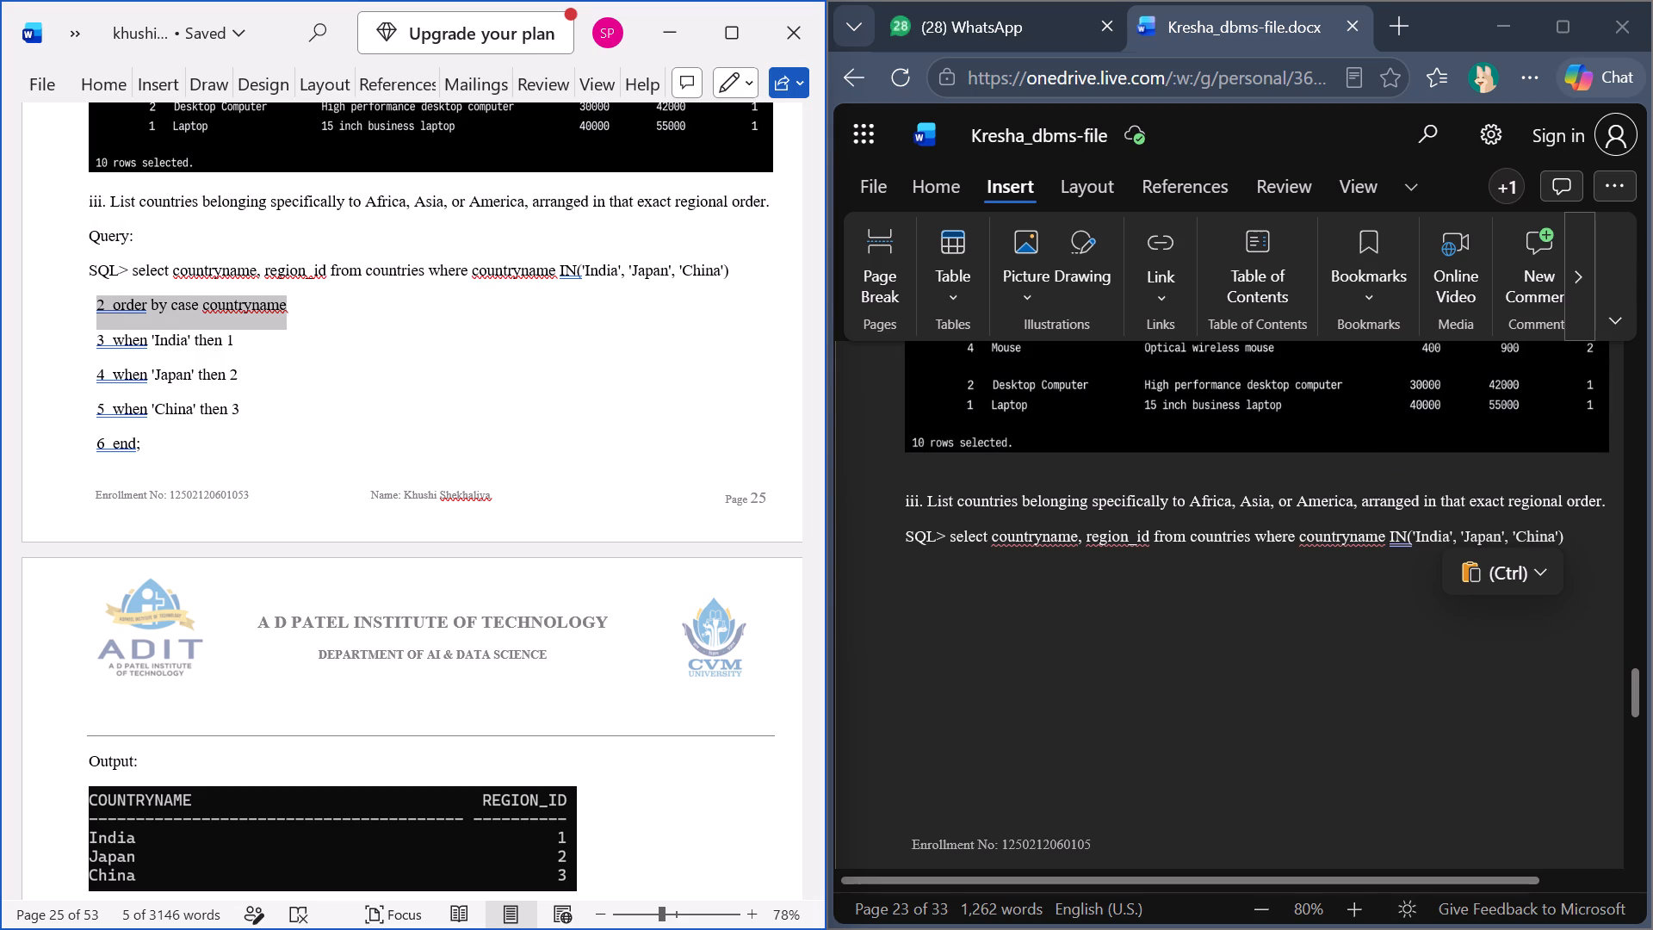
pyautogui.click(1573, 526)
pyautogui.press('Return')
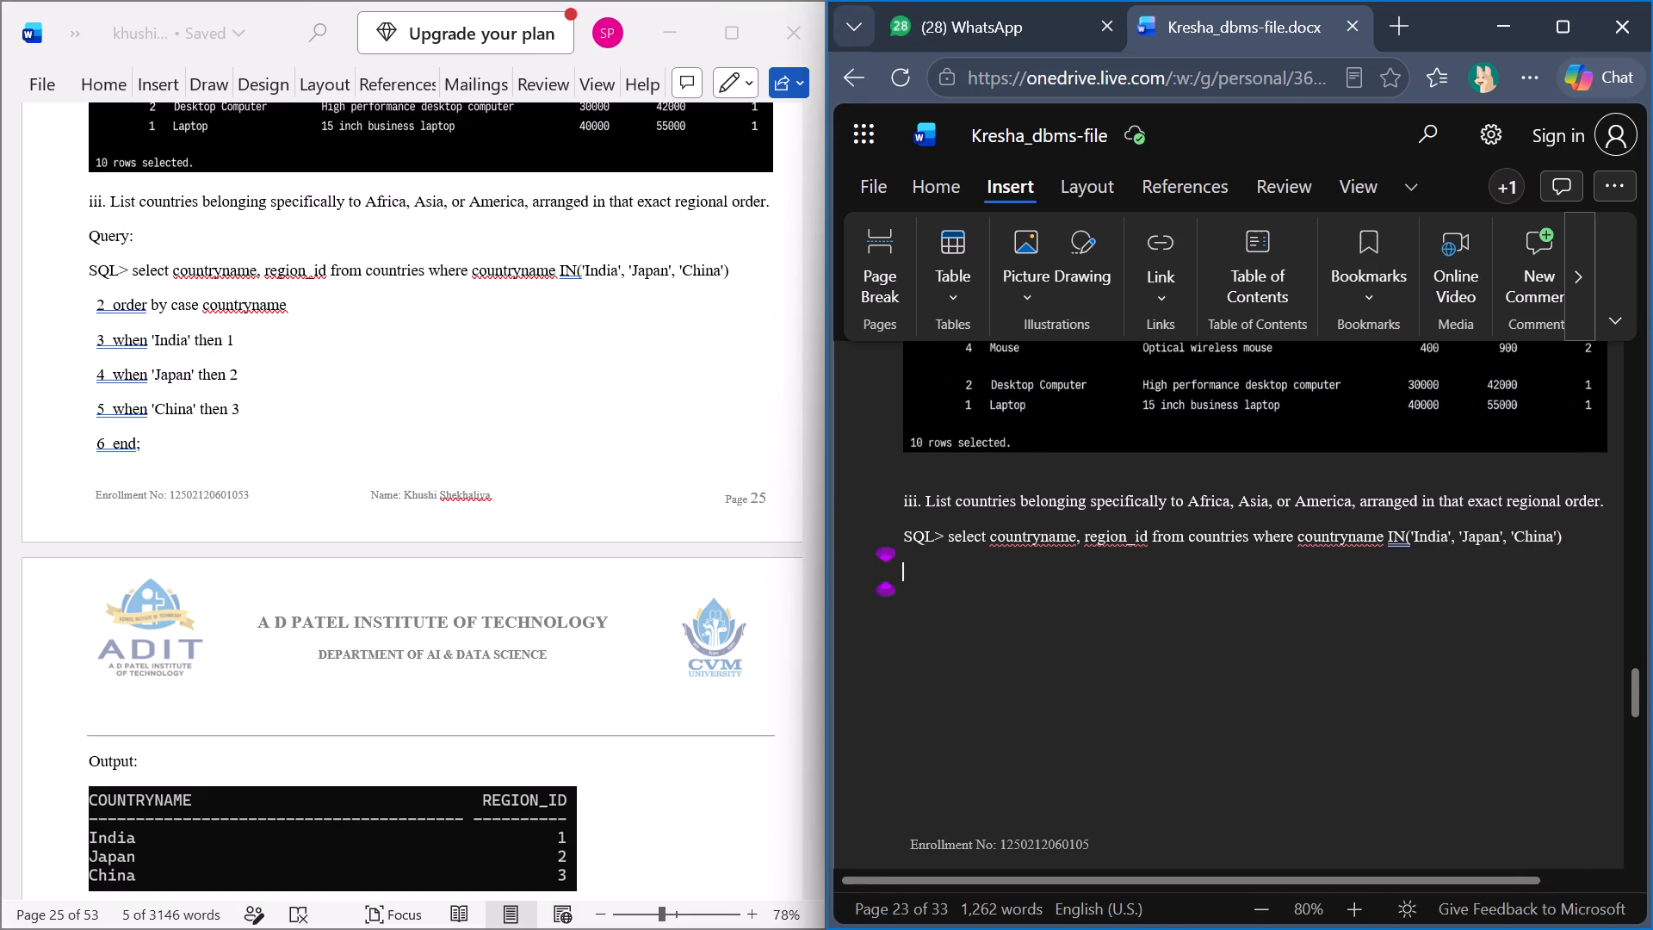
pyautogui.hotkey('ctrl', 'v')
pyautogui.press('Return')
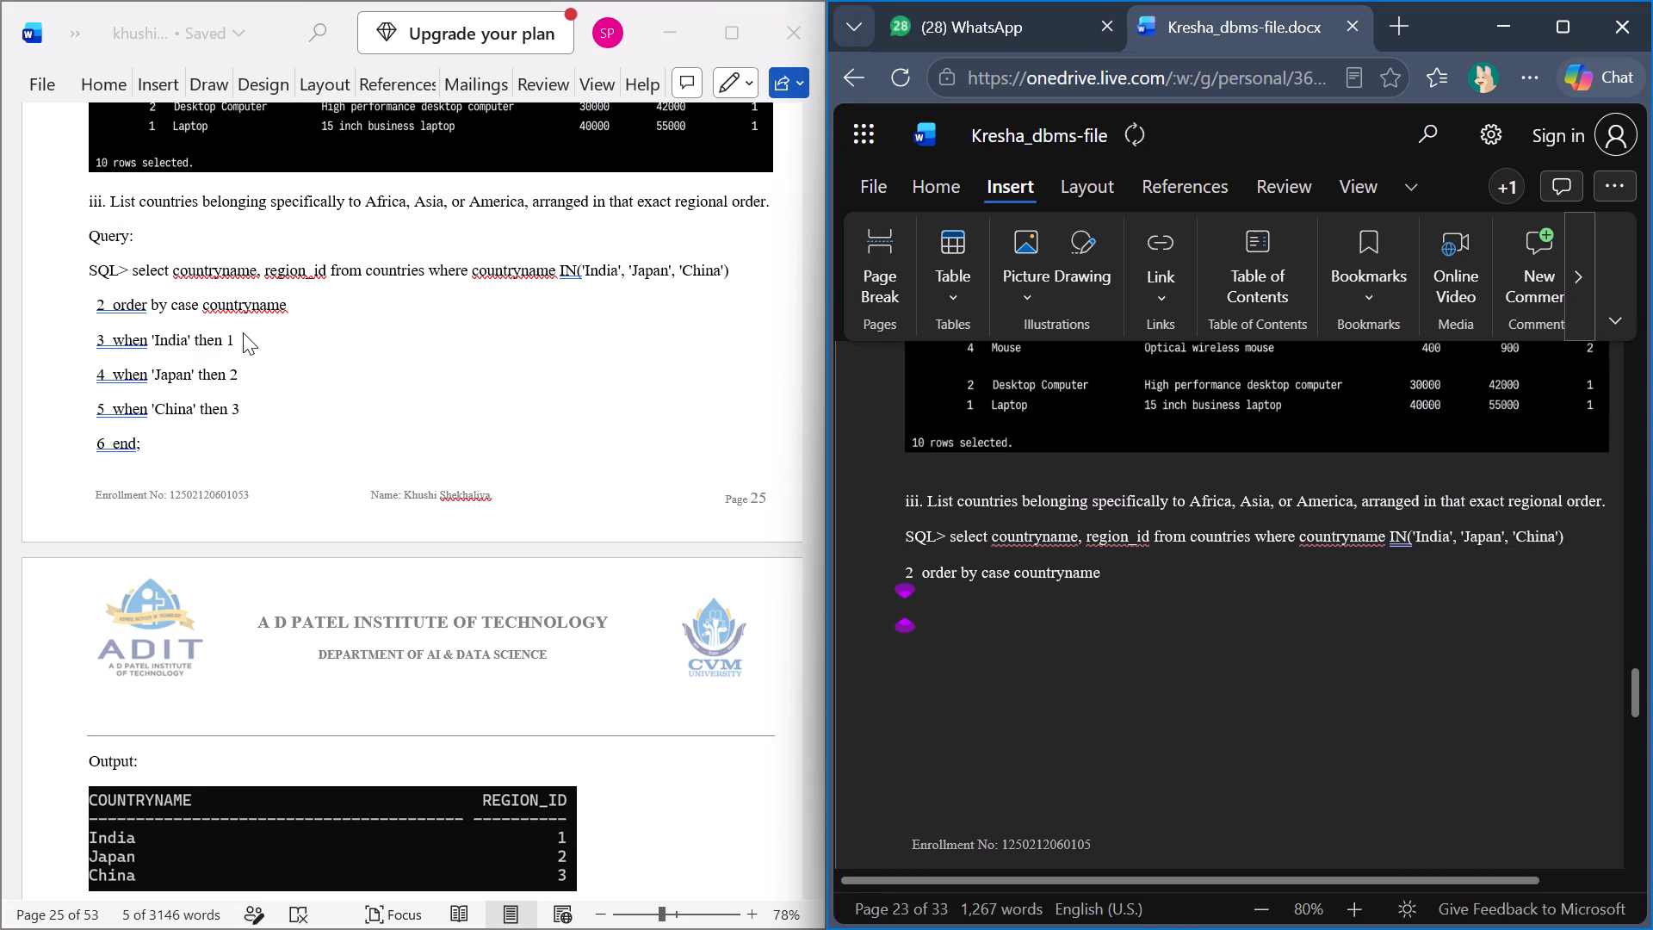
# Copy "3 when 'India' then 1" from khushi's file, paste it below line 2 in Kresha_dbms-file and remove its leading spaces.
pyautogui.moveTo(243, 332); pyautogui.dragTo(144, 331)
pyautogui.moveTo(239, 335); pyautogui.dragTo(174, 333)
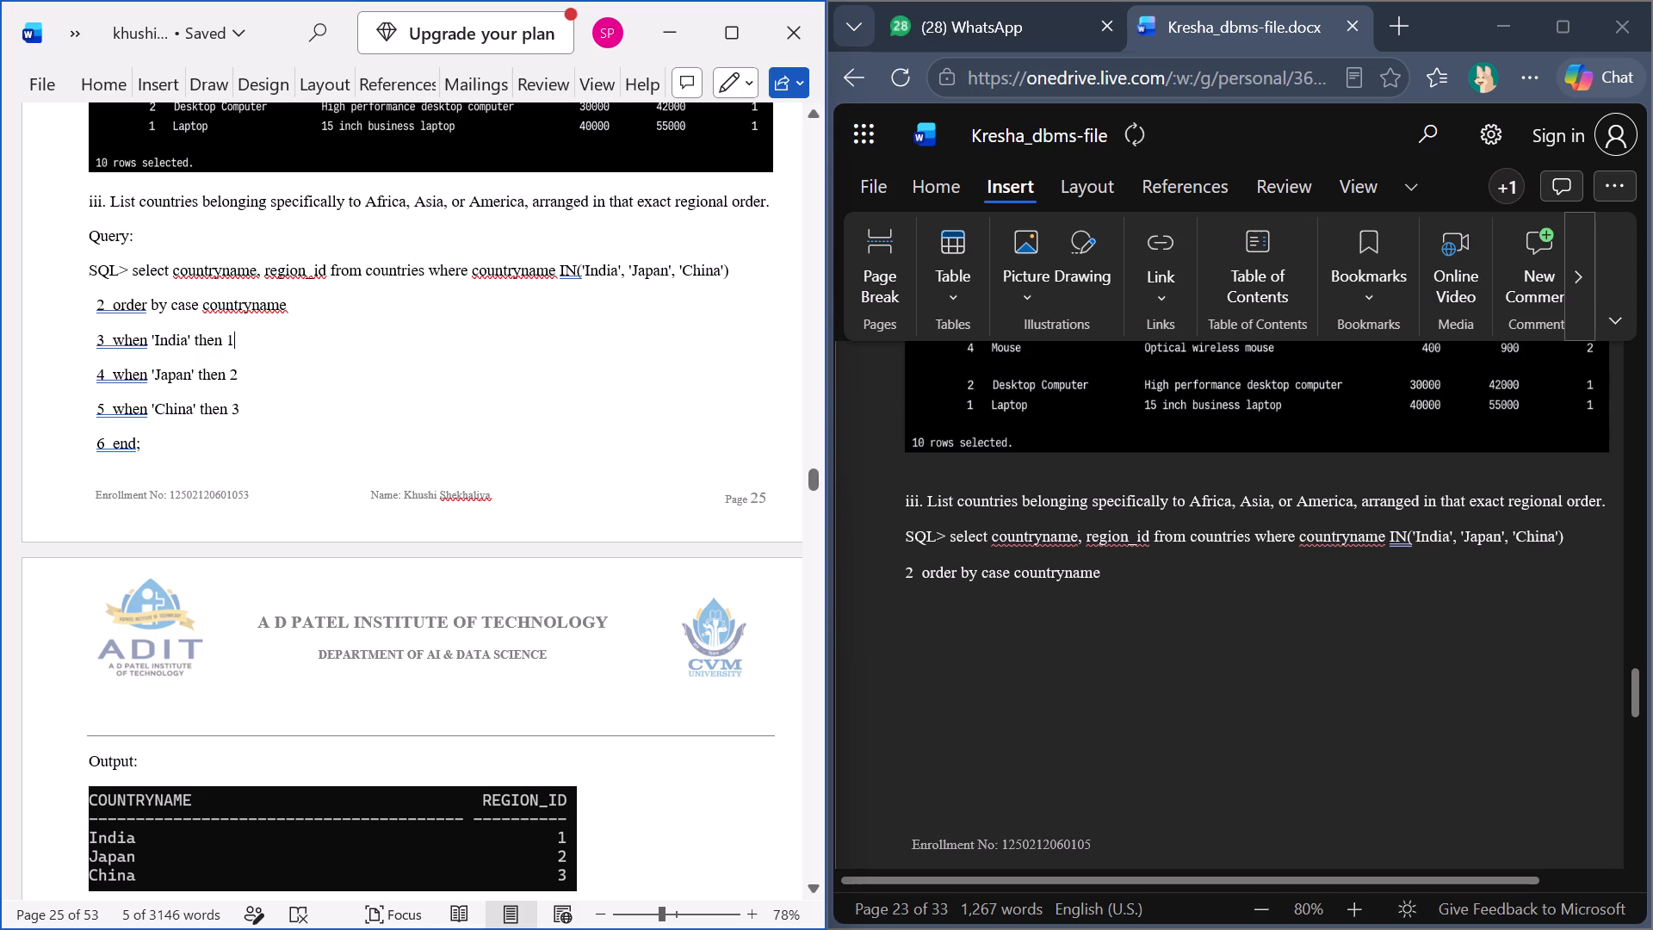
pyautogui.moveTo(174, 333); pyautogui.dragTo(75, 336)
pyautogui.hotkey('ctrl', 'c')
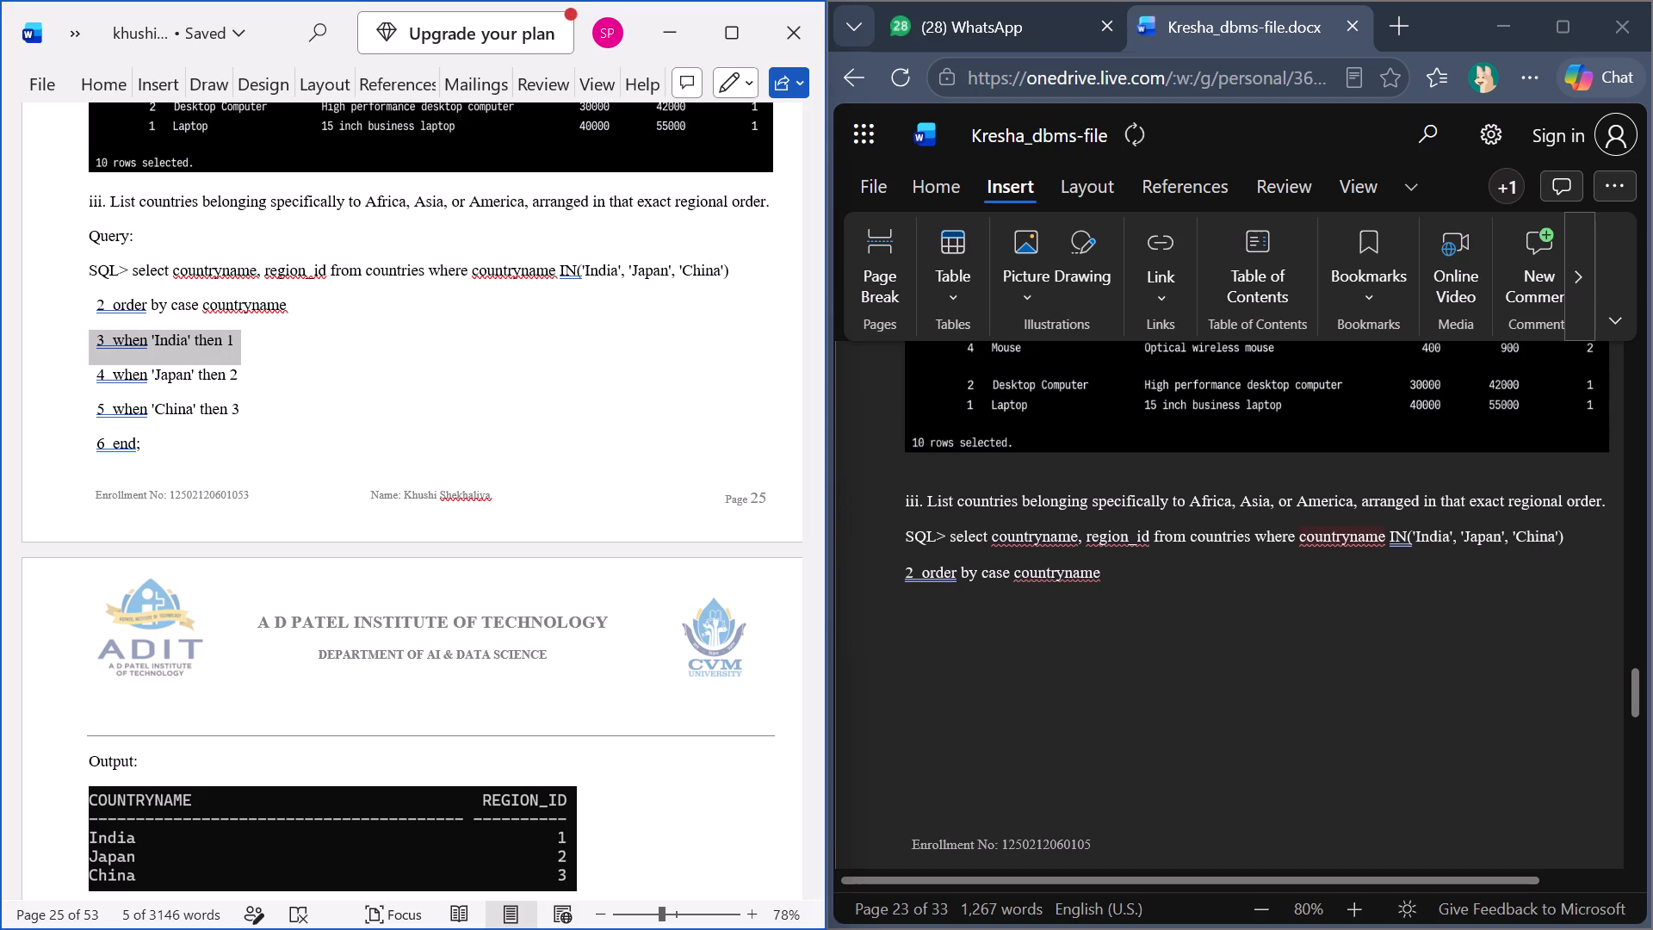
pyautogui.click(1129, 558)
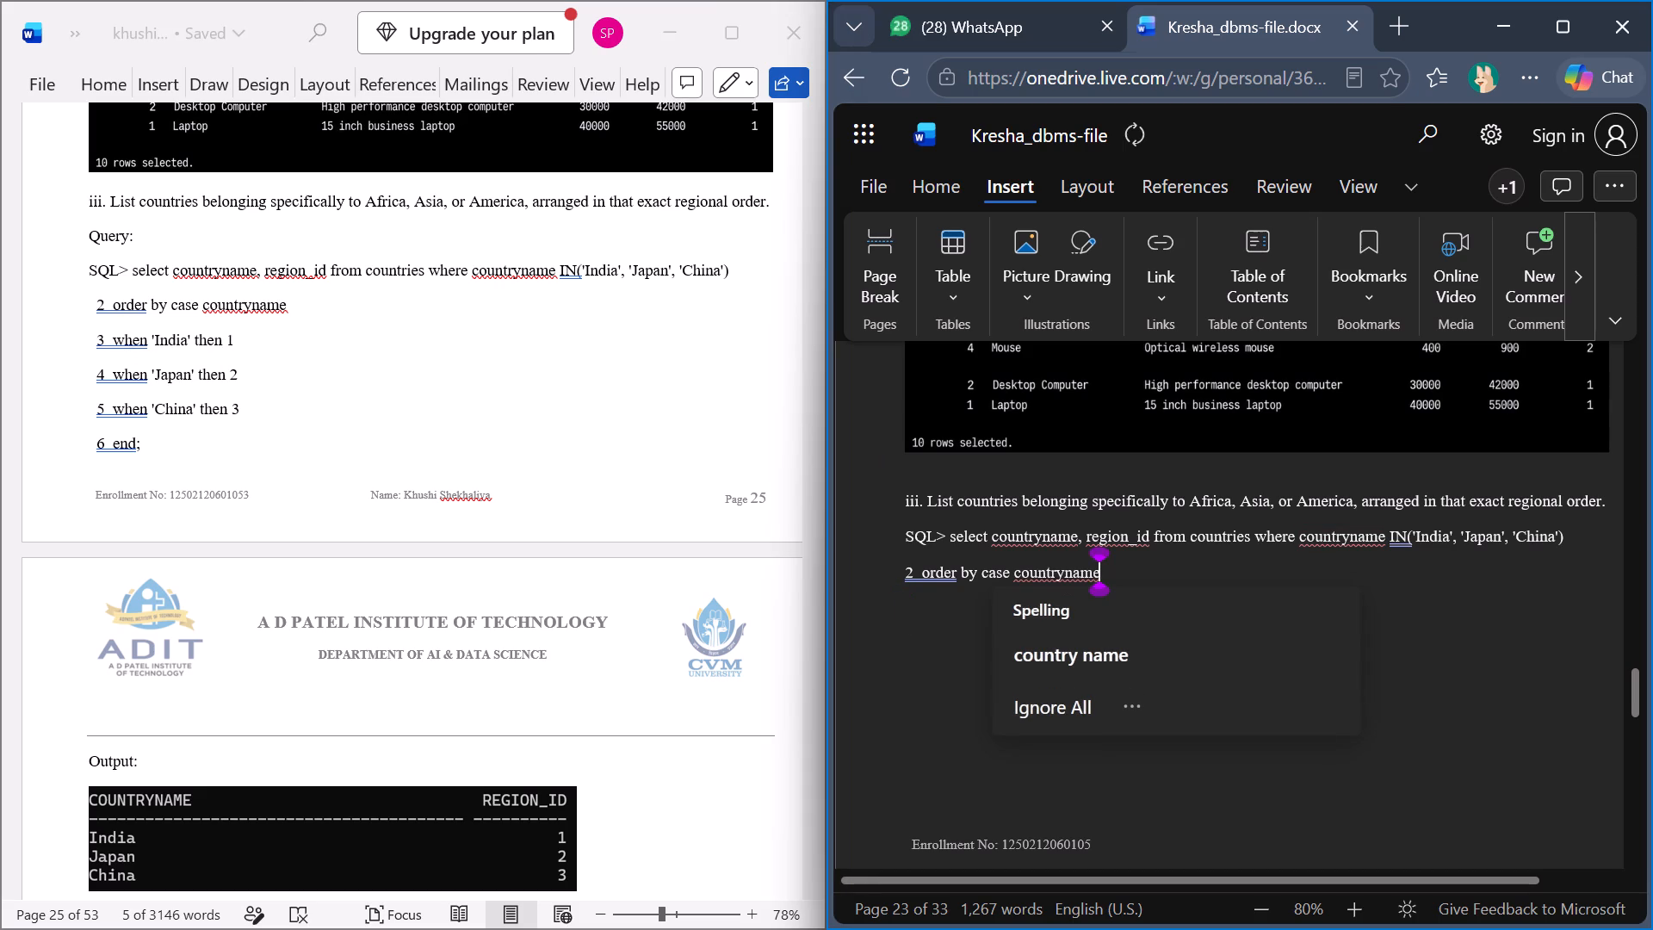
pyautogui.press('Return')
pyautogui.hotkey('ctrl', 'v')
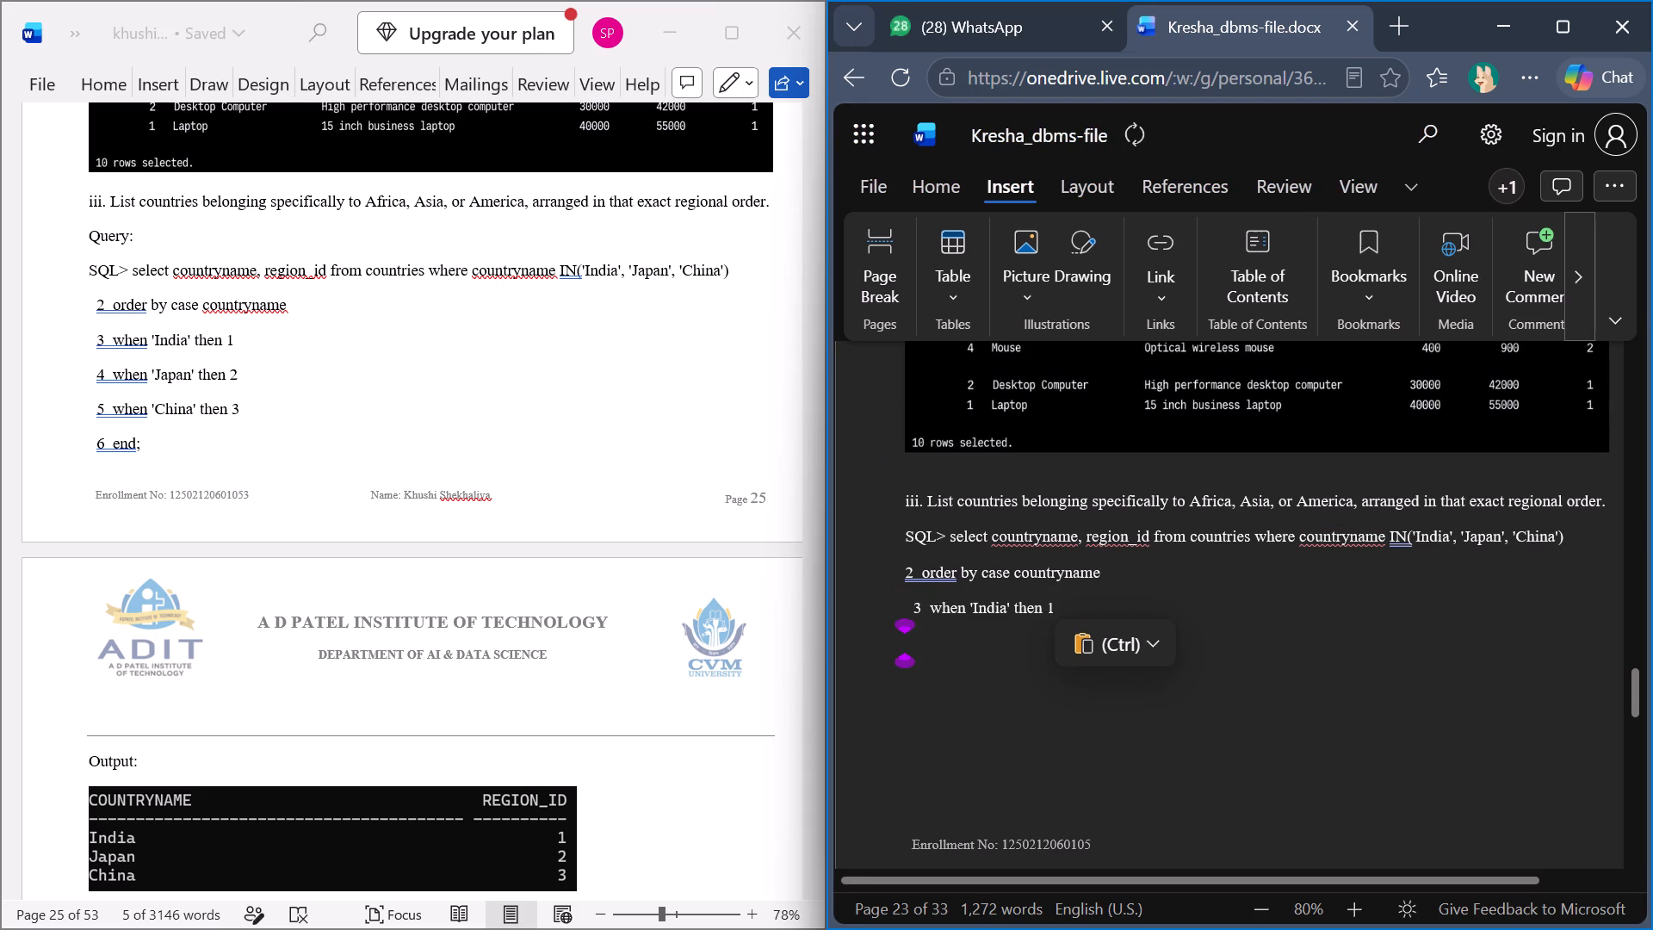
pyautogui.click(916, 612)
pyautogui.press('BackSpace')
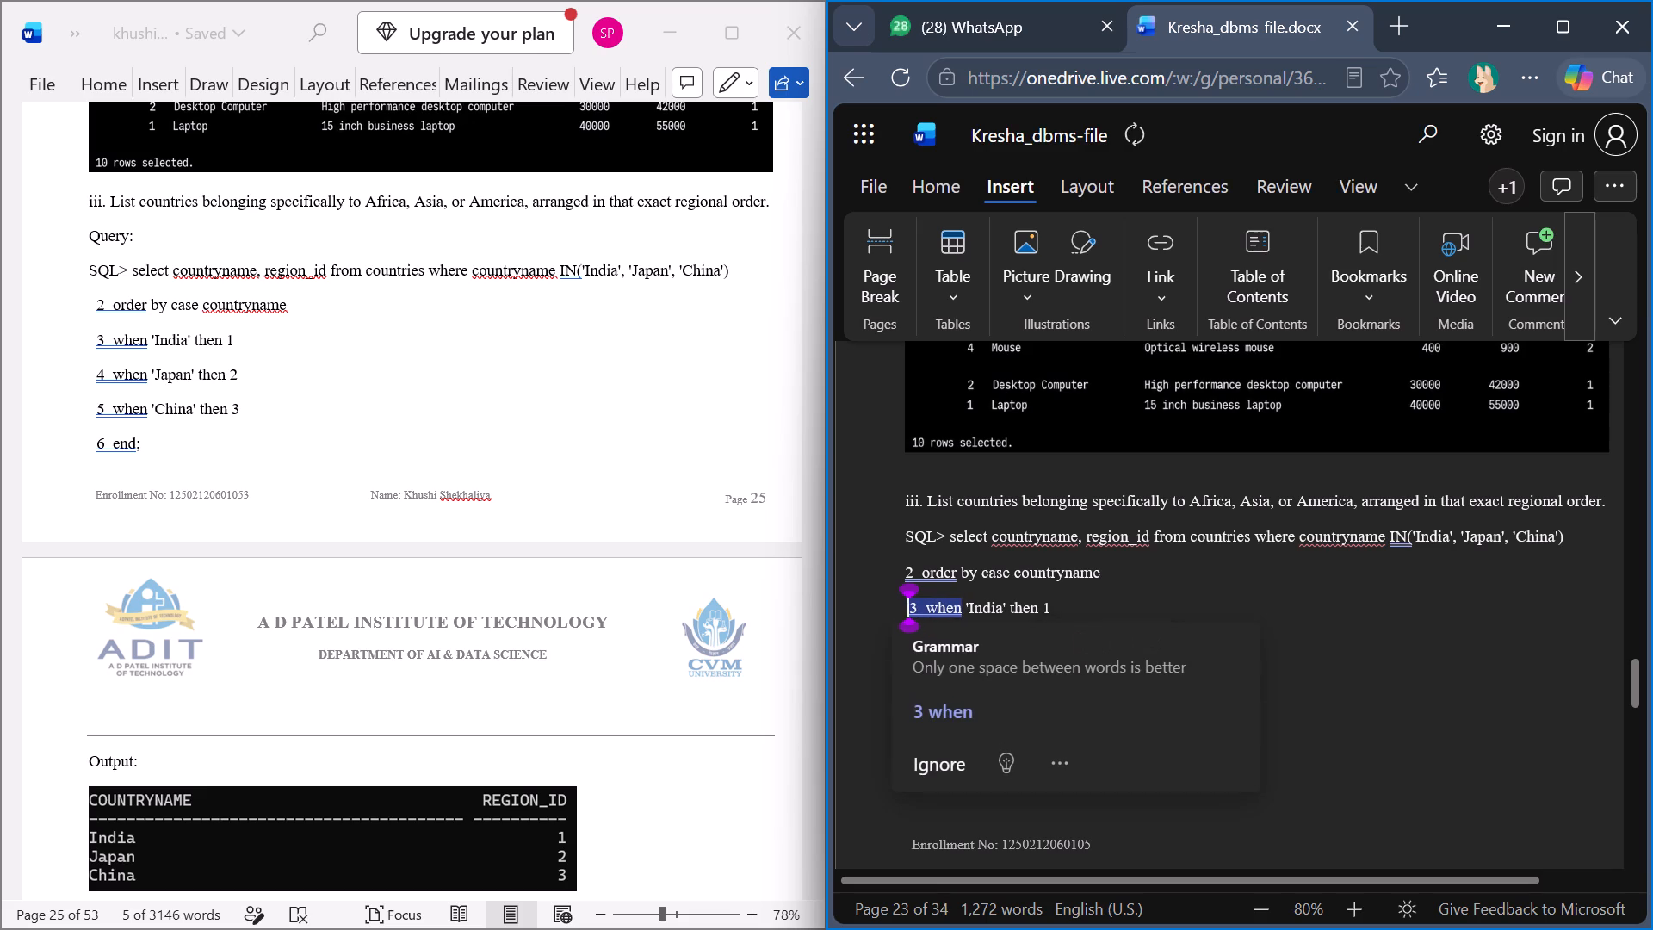
pyautogui.press('BackSpace')
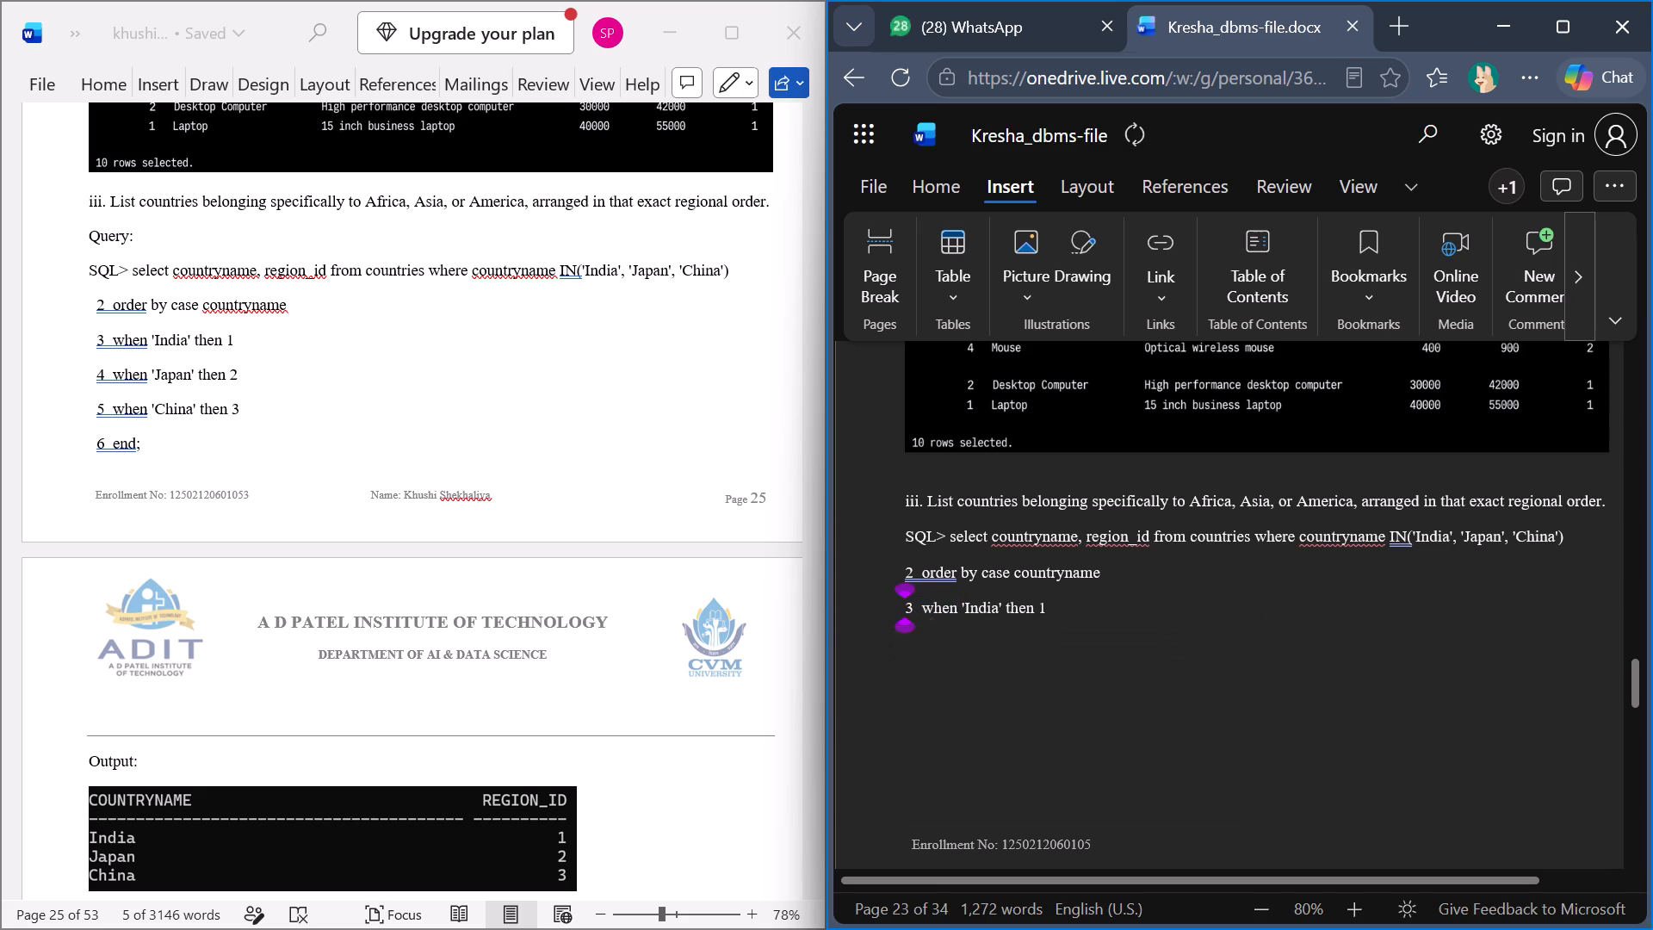
# Copy "4 when 'Japan' then 2" from khushi's file and paste it below the 'India' line in Kresha_dbms-file.
pyautogui.click(244, 369)
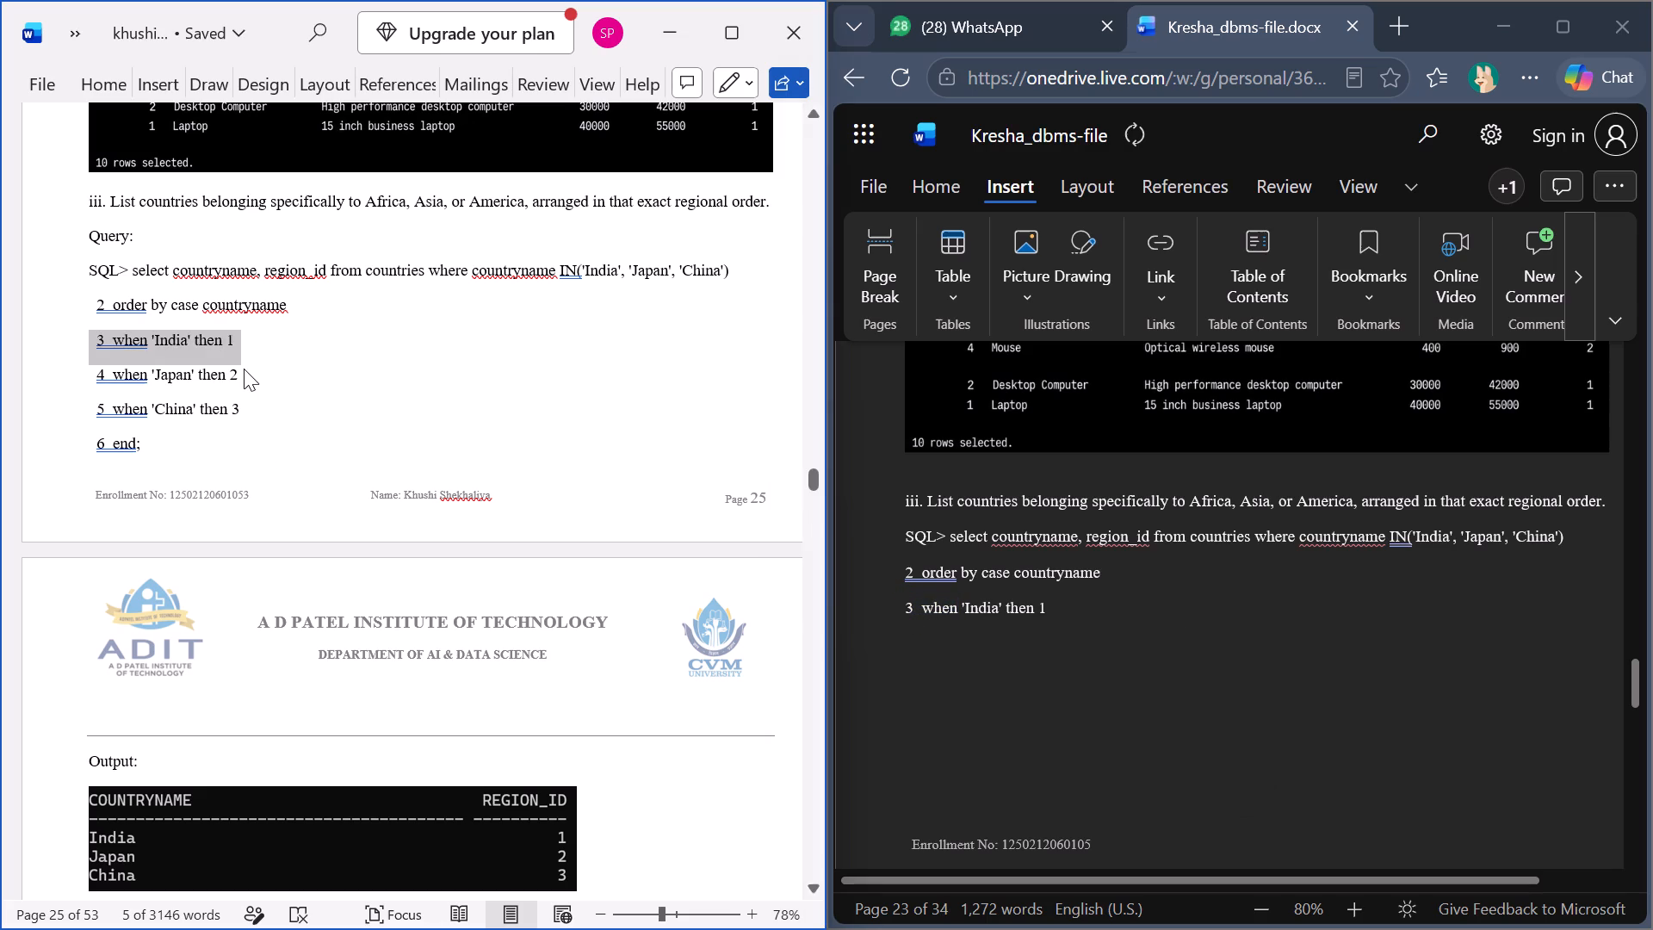
pyautogui.moveTo(244, 369); pyautogui.dragTo(84, 354)
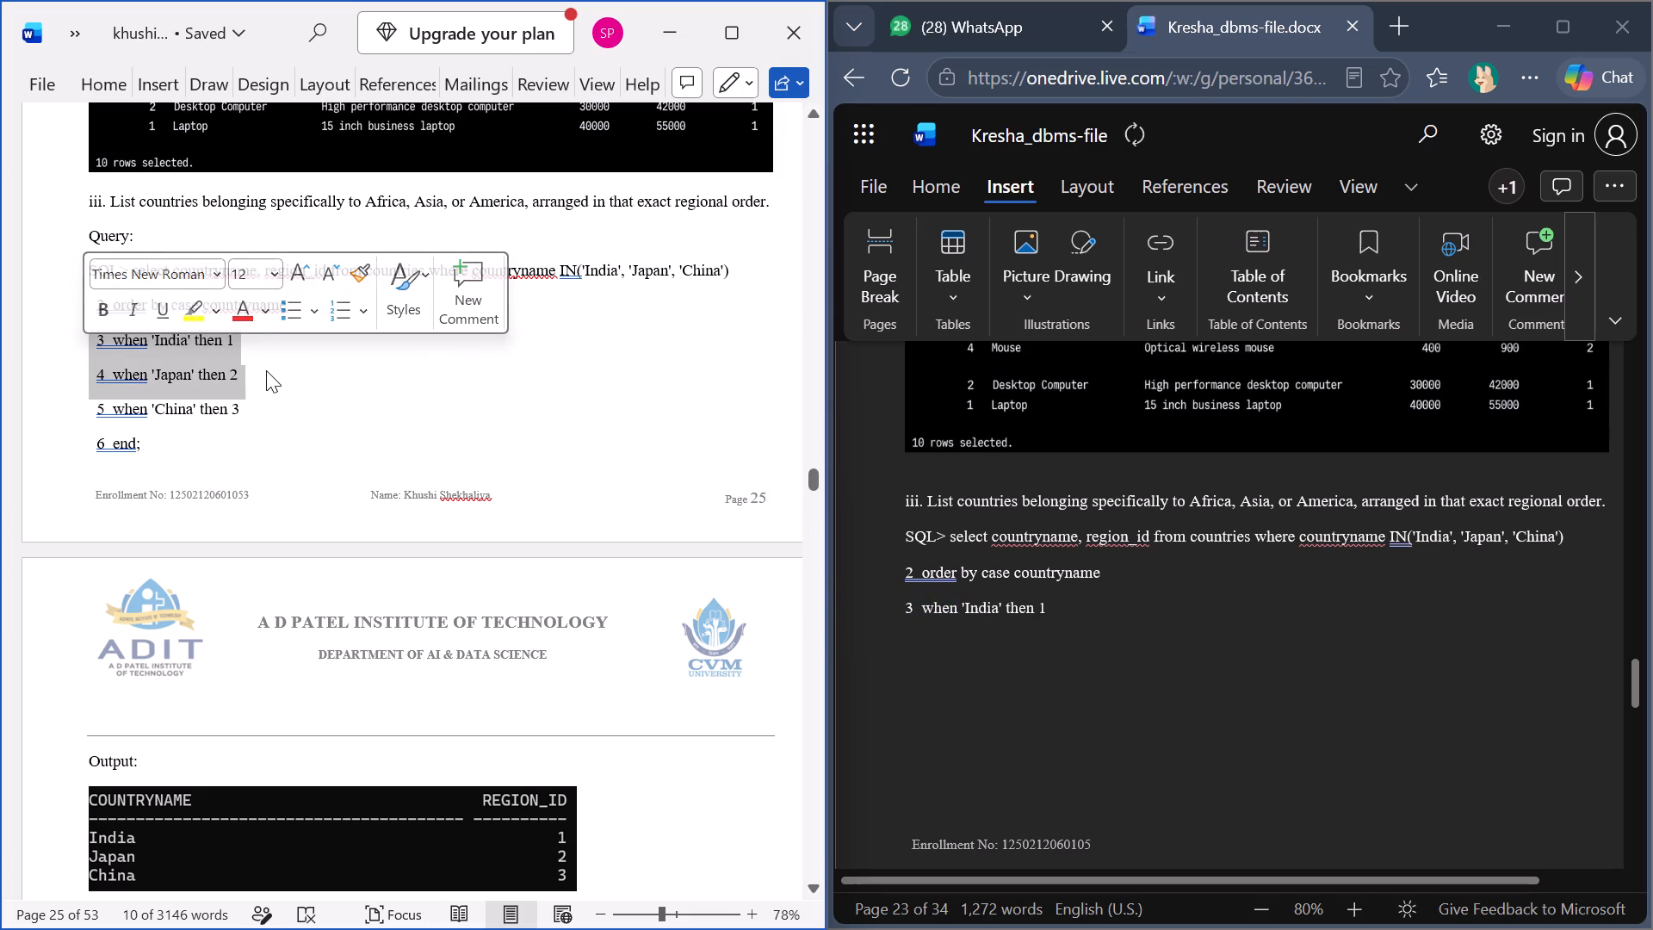
pyautogui.click(267, 370)
pyautogui.moveTo(257, 373); pyautogui.dragTo(99, 381)
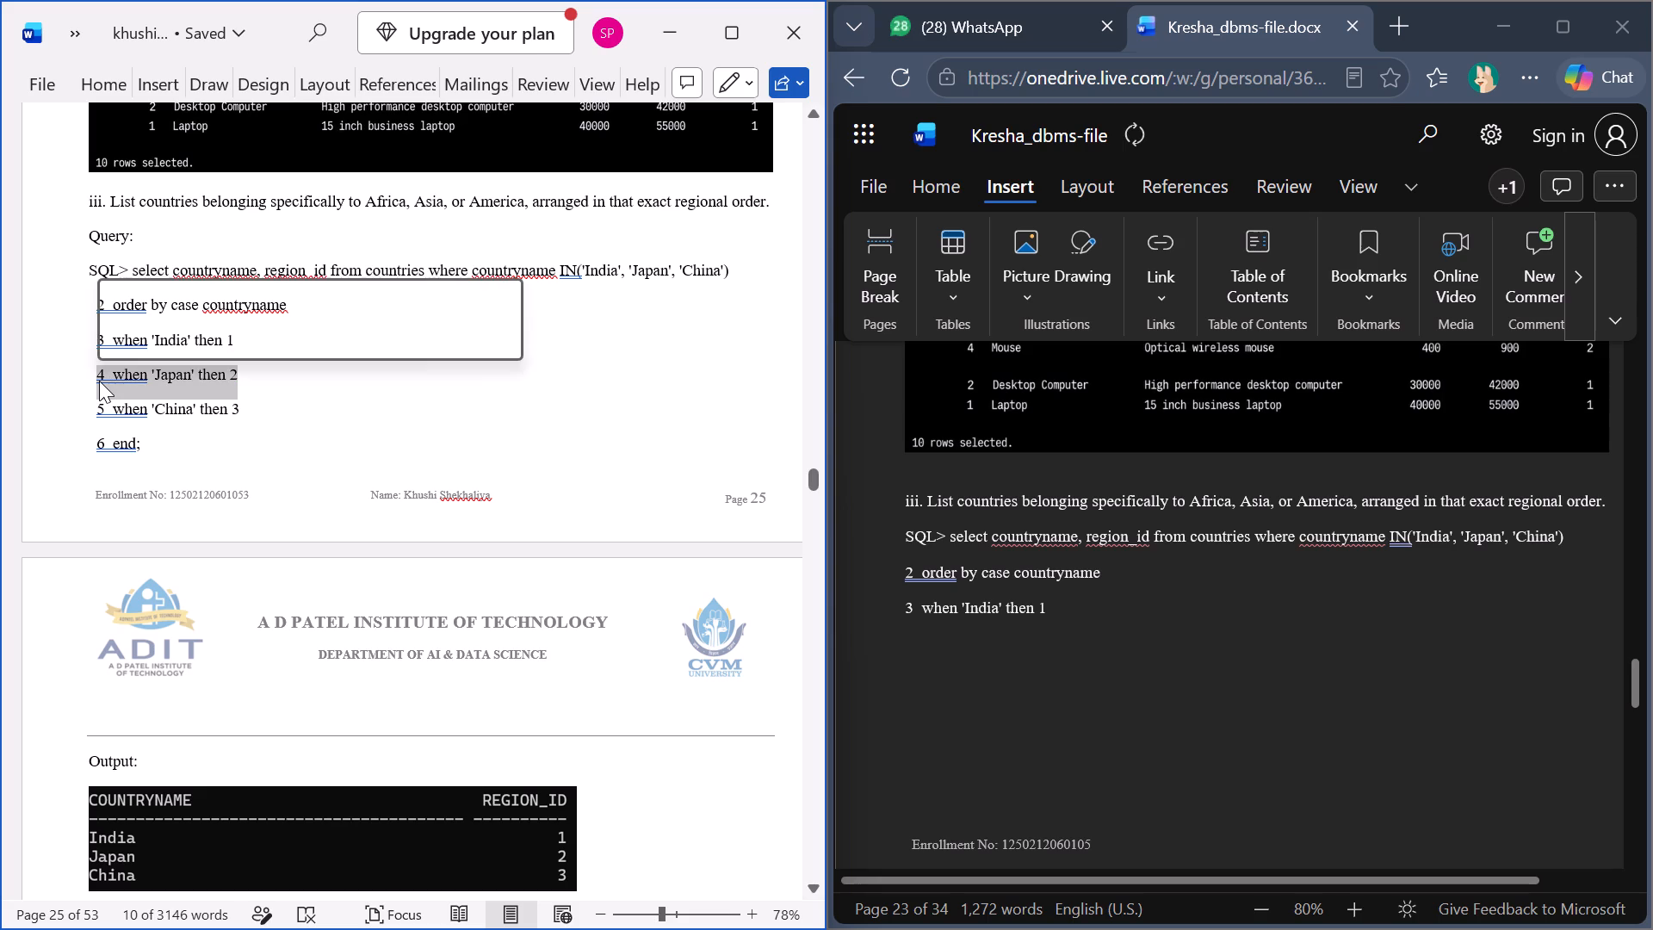
pyautogui.hotkey('ctrl', 'c')
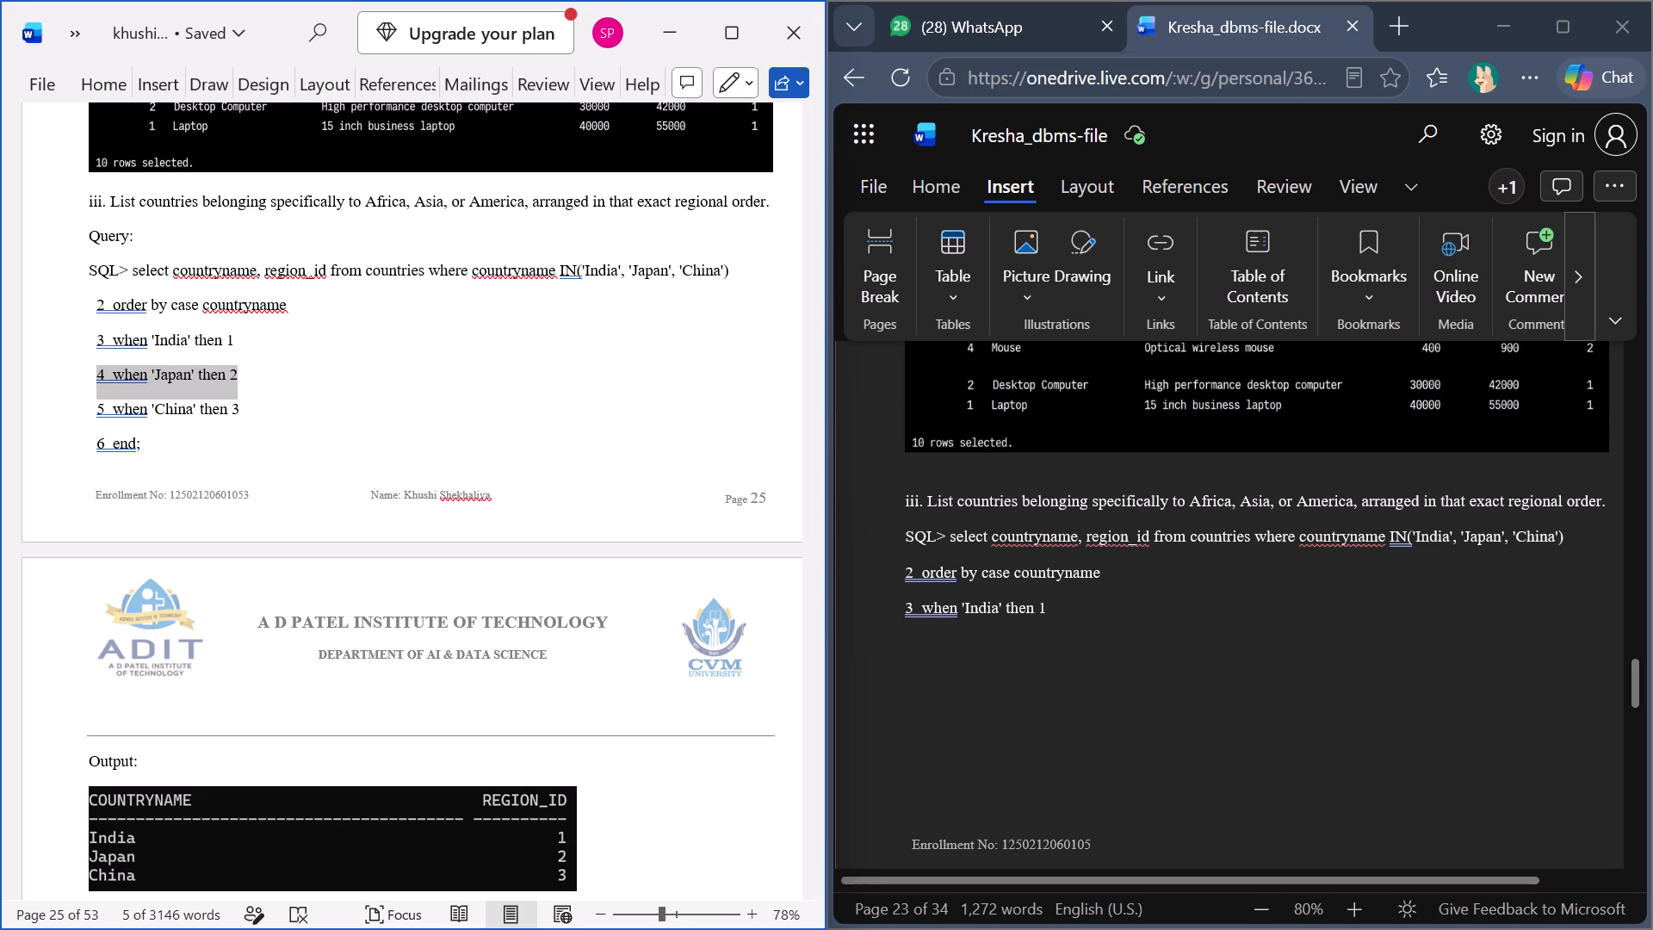
pyautogui.click(1085, 606)
pyautogui.press('Return')
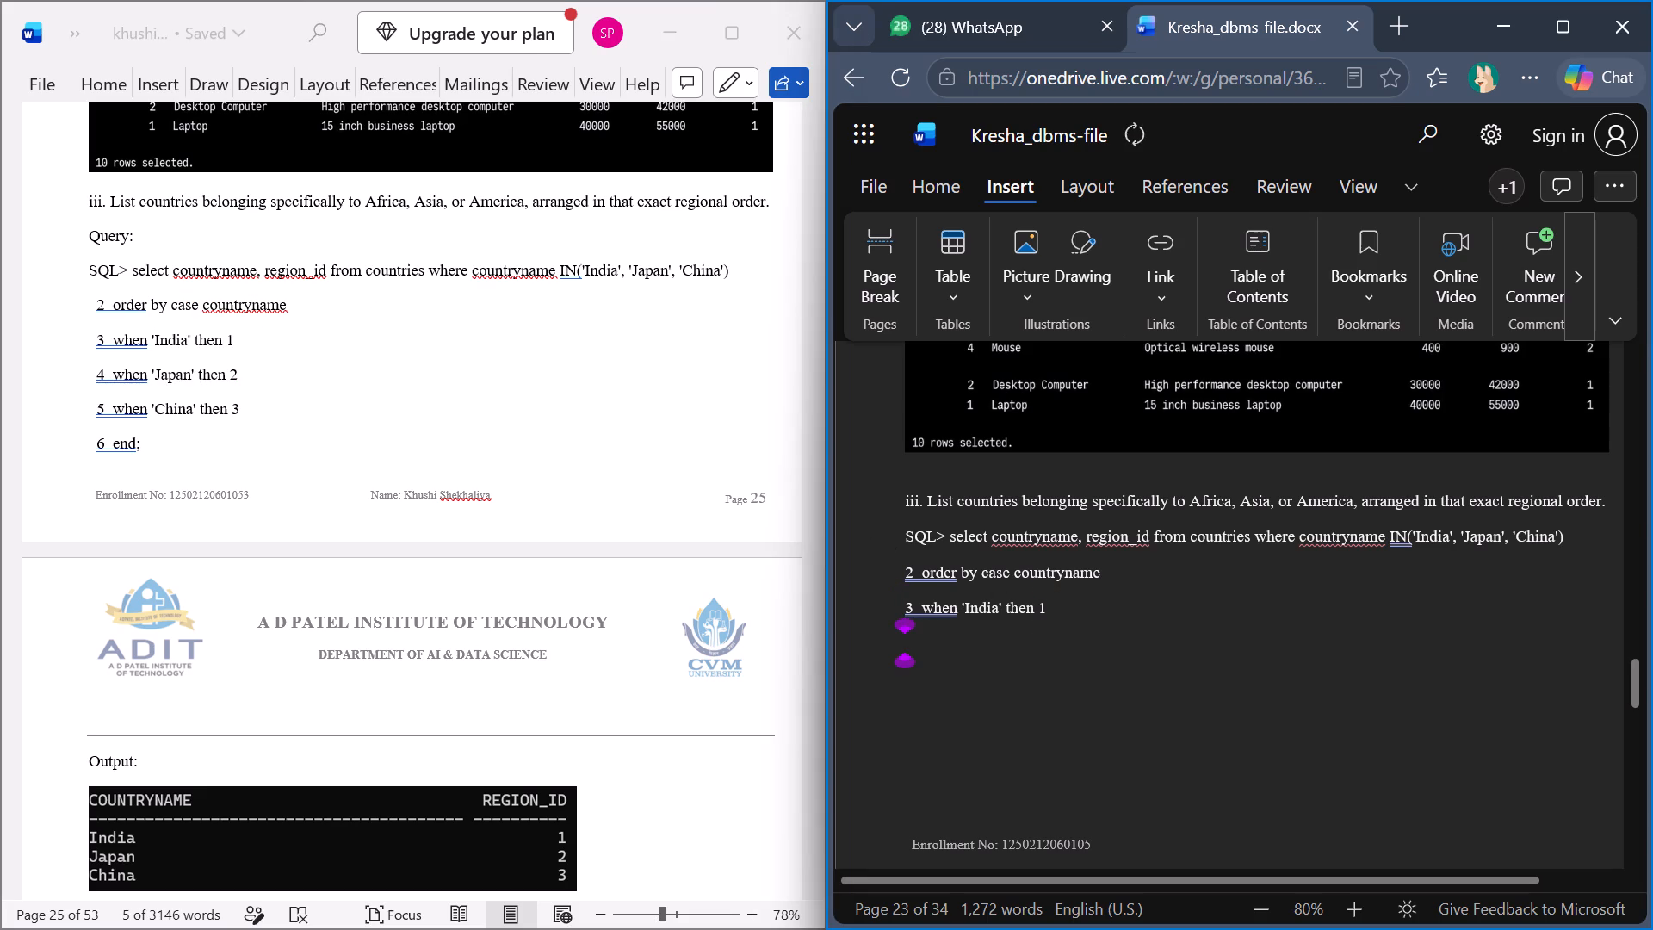
pyautogui.hotkey('ctrl', 'v')
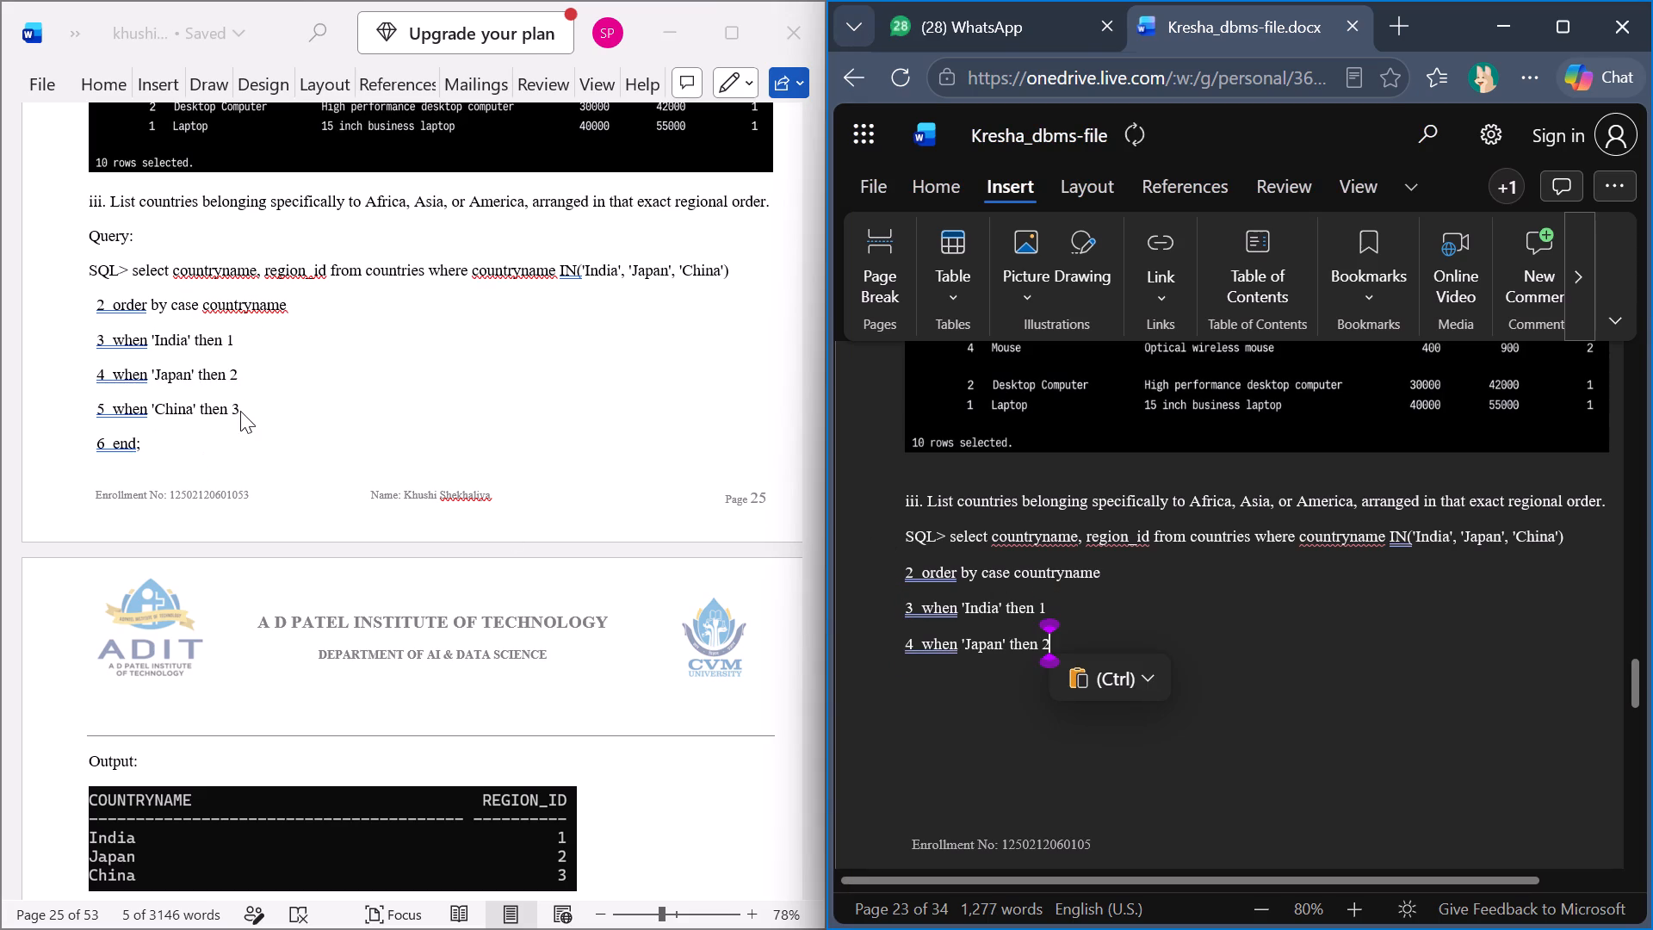
# Copy "5 when 'China' then 3" from khushi's file and paste it below the 'Japan' line in Kresha_dbms-file.
pyautogui.click(240, 411)
pyautogui.click(243, 411)
pyautogui.moveTo(243, 411); pyautogui.dragTo(107, 404)
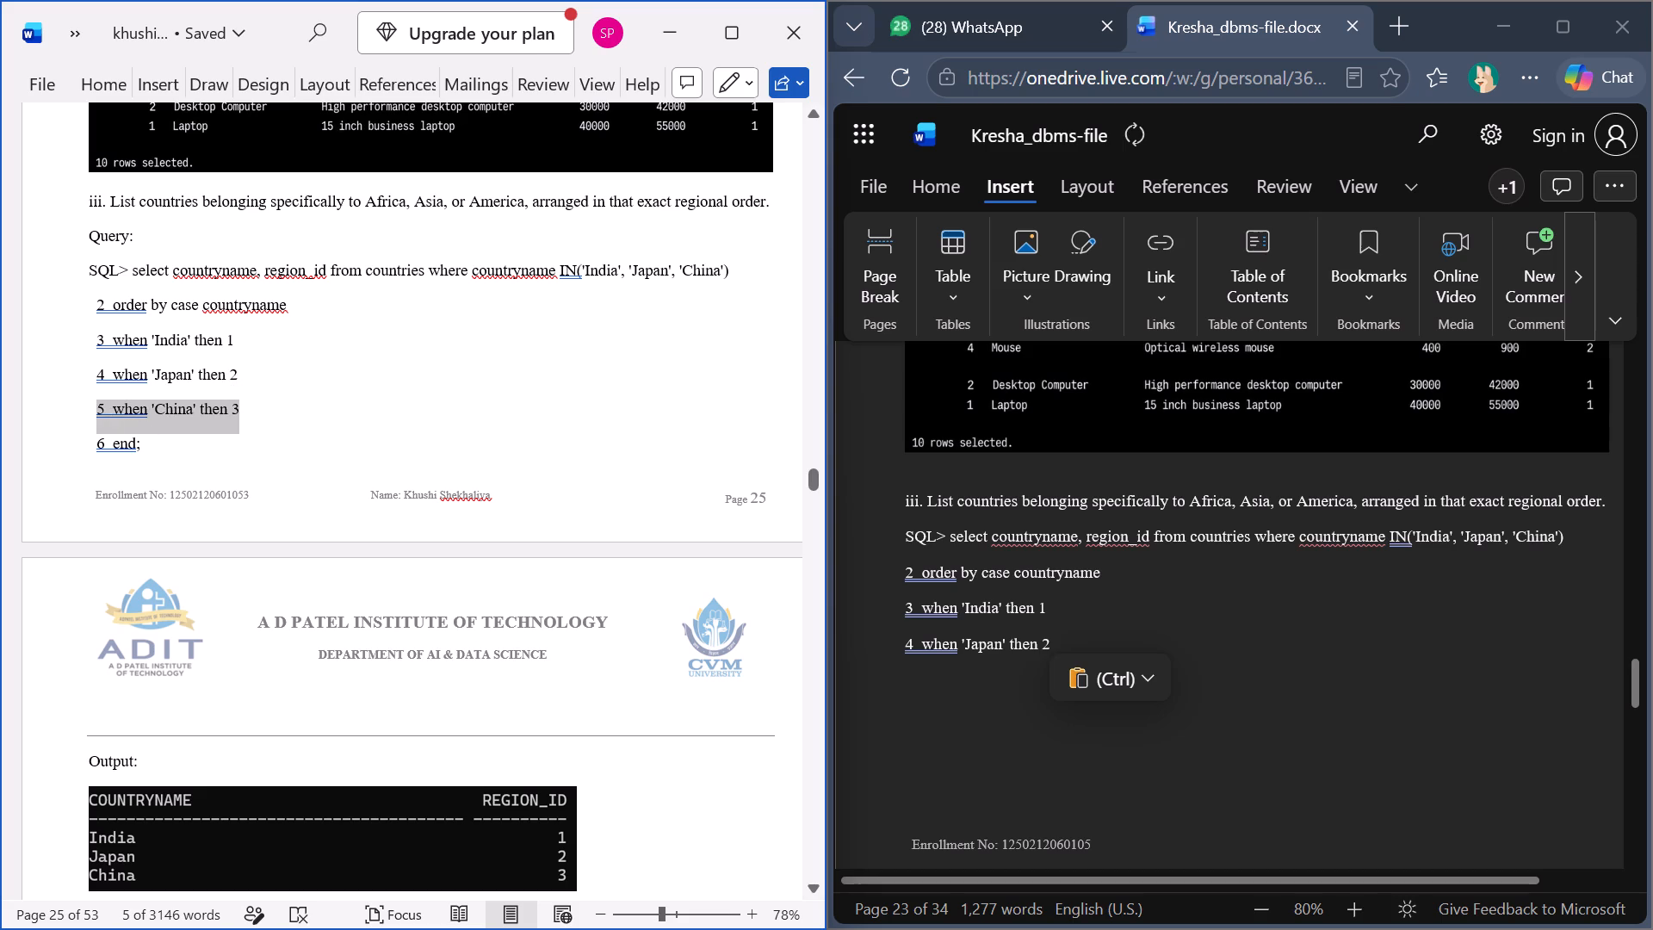
pyautogui.moveTo(107, 404); pyautogui.dragTo(105, 401)
pyautogui.hotkey('ctrl', 'c')
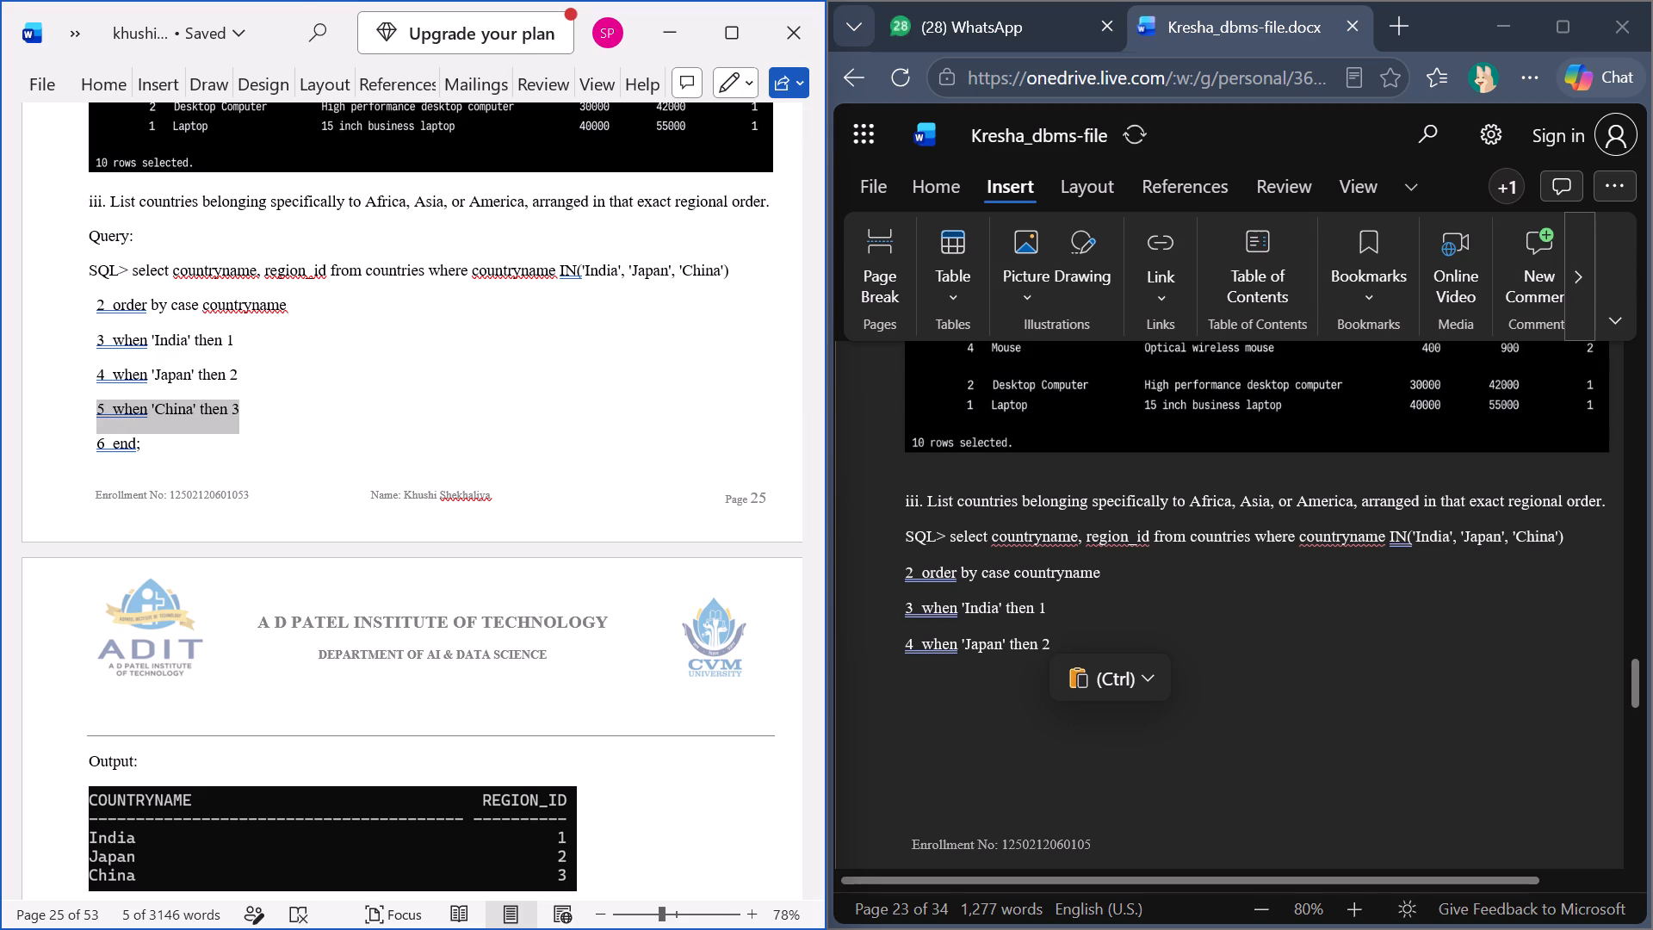
pyautogui.click(1062, 633)
pyautogui.press('Return')
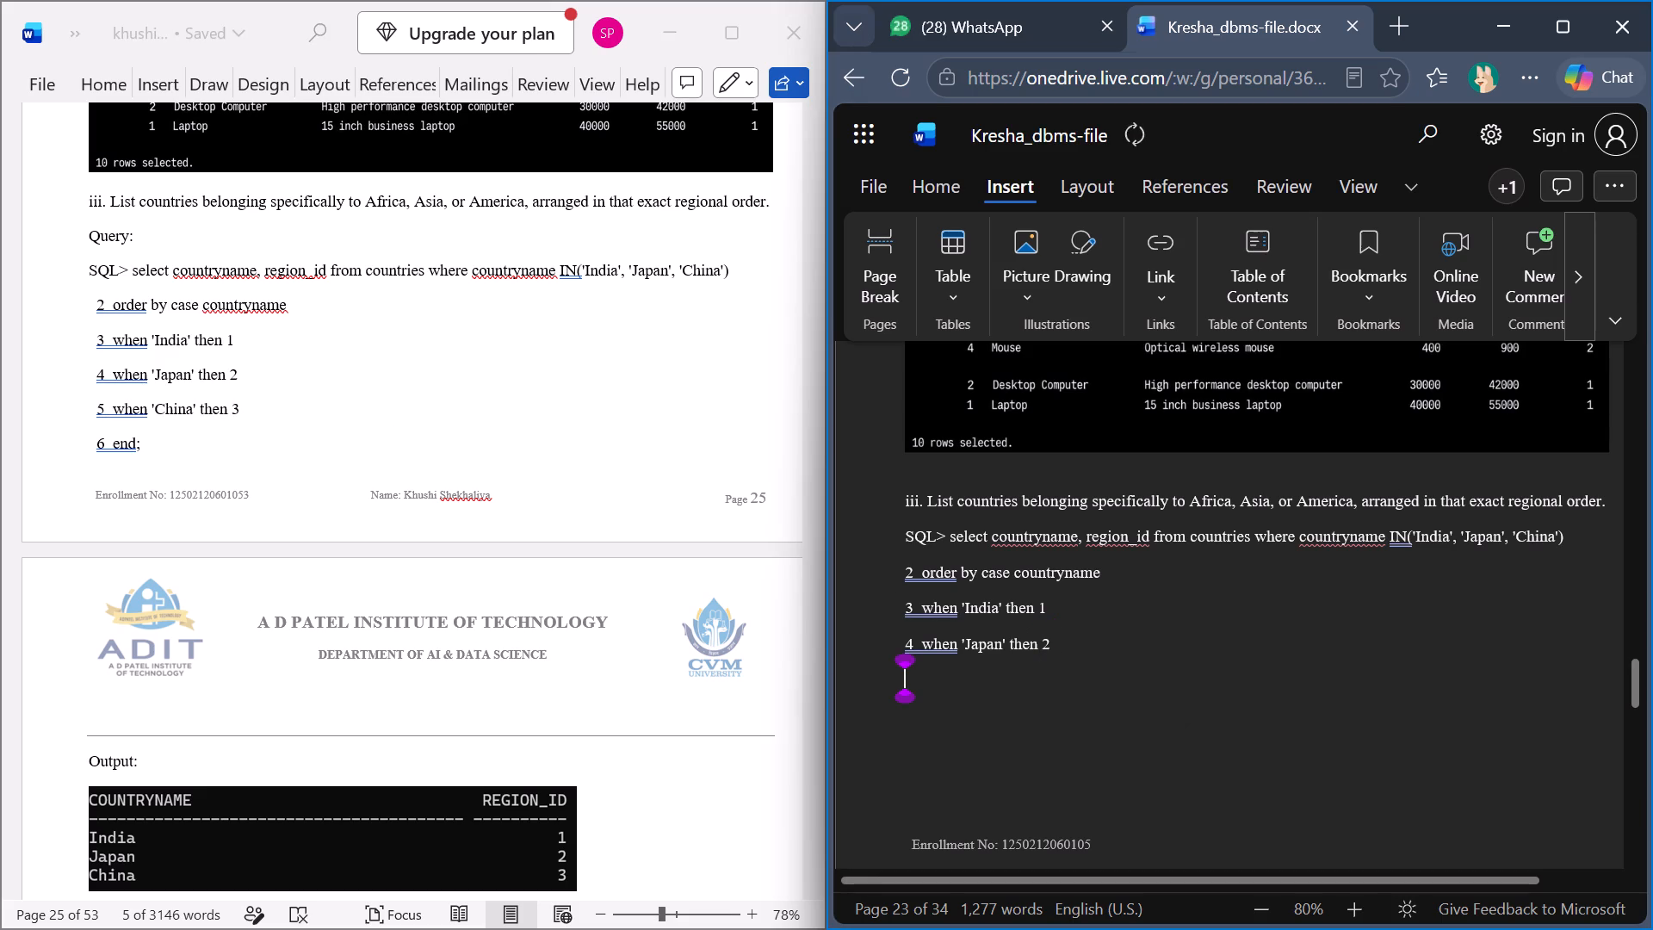
pyautogui.hotkey('ctrl', 'v')
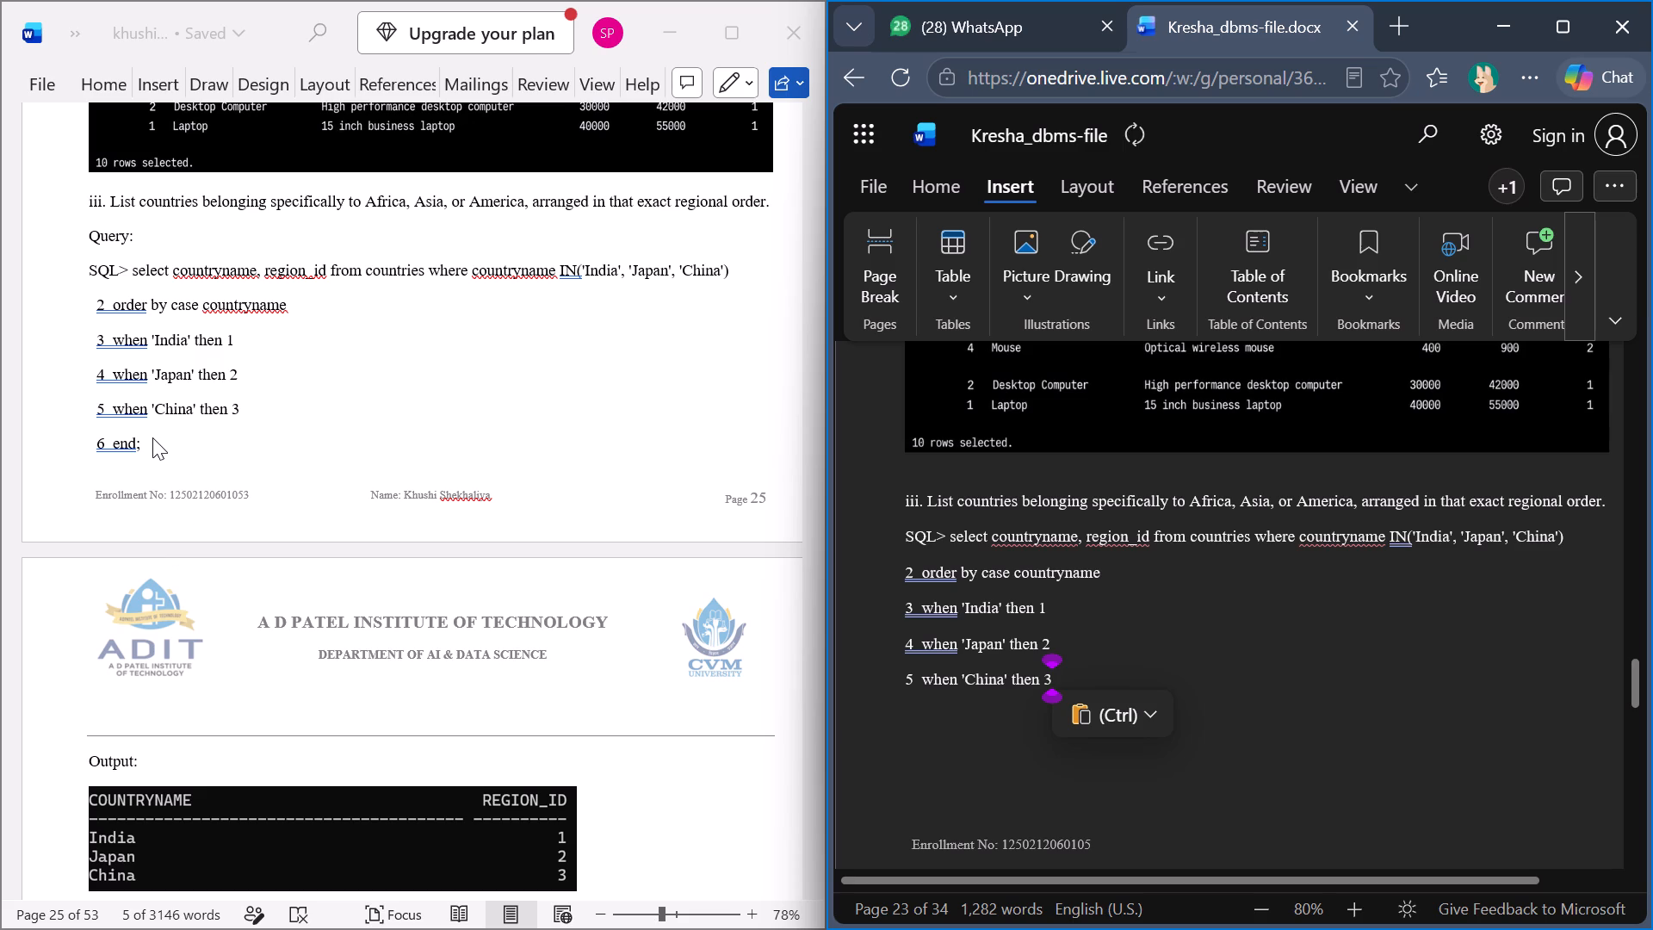
# Copy the countries query's output picture from khushi's file and paste it below the 'China' line in Kresha_dbms-file.
pyautogui.scroll(-1, 152, 437)
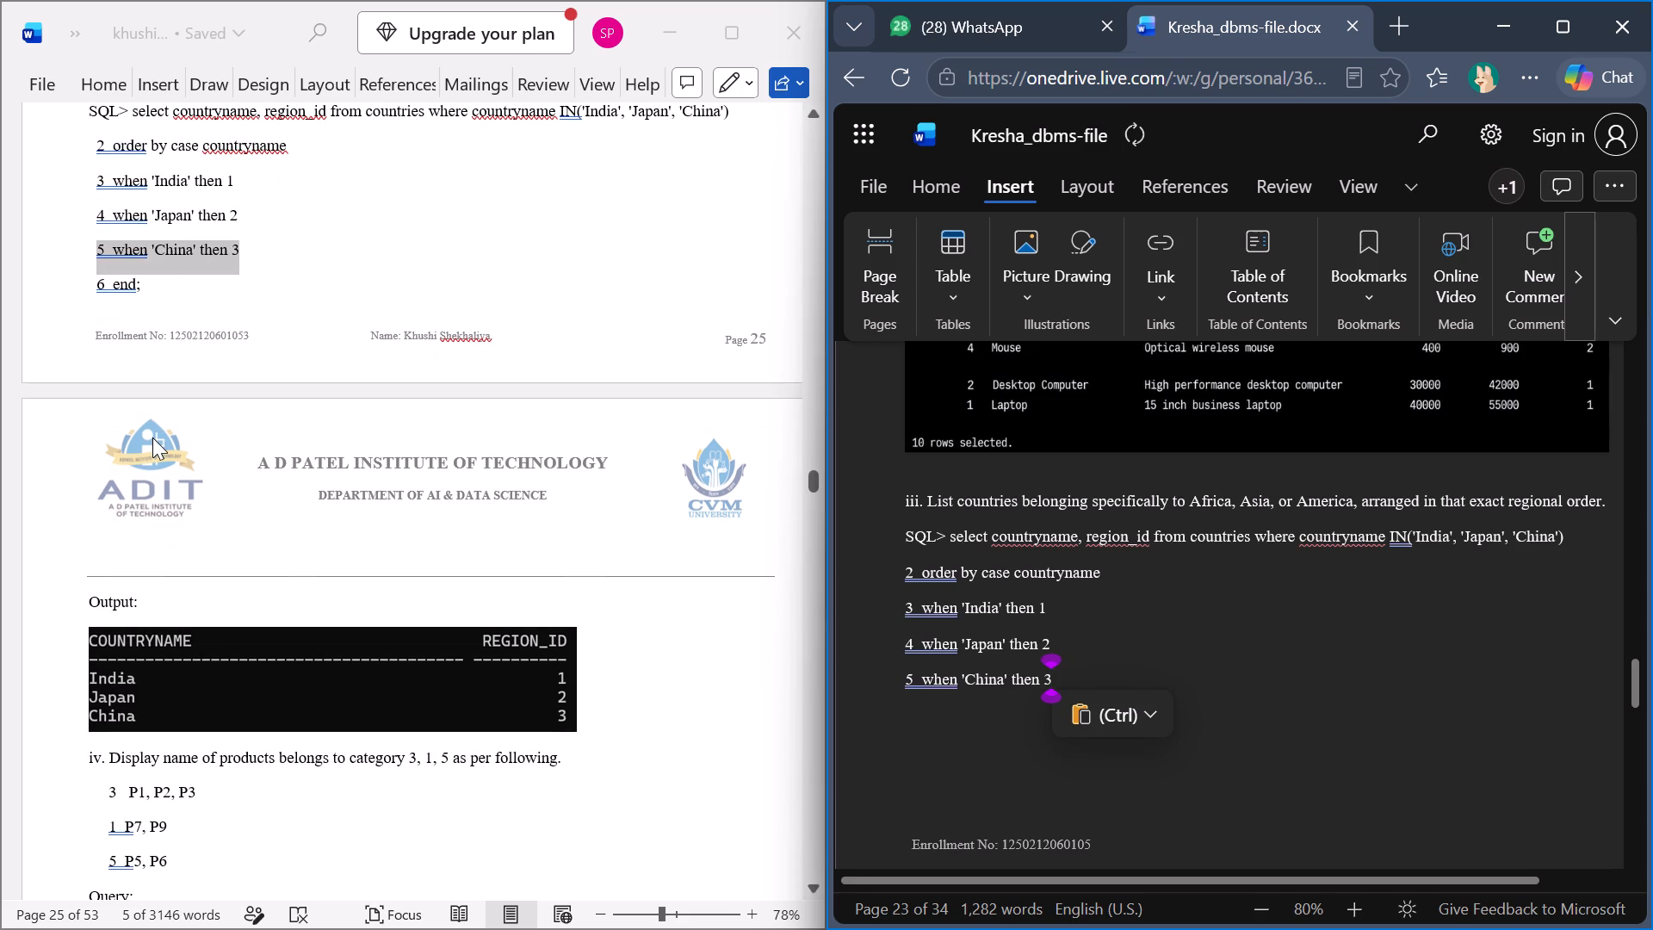
pyautogui.rightClick(211, 660)
pyautogui.rightClick(245, 663)
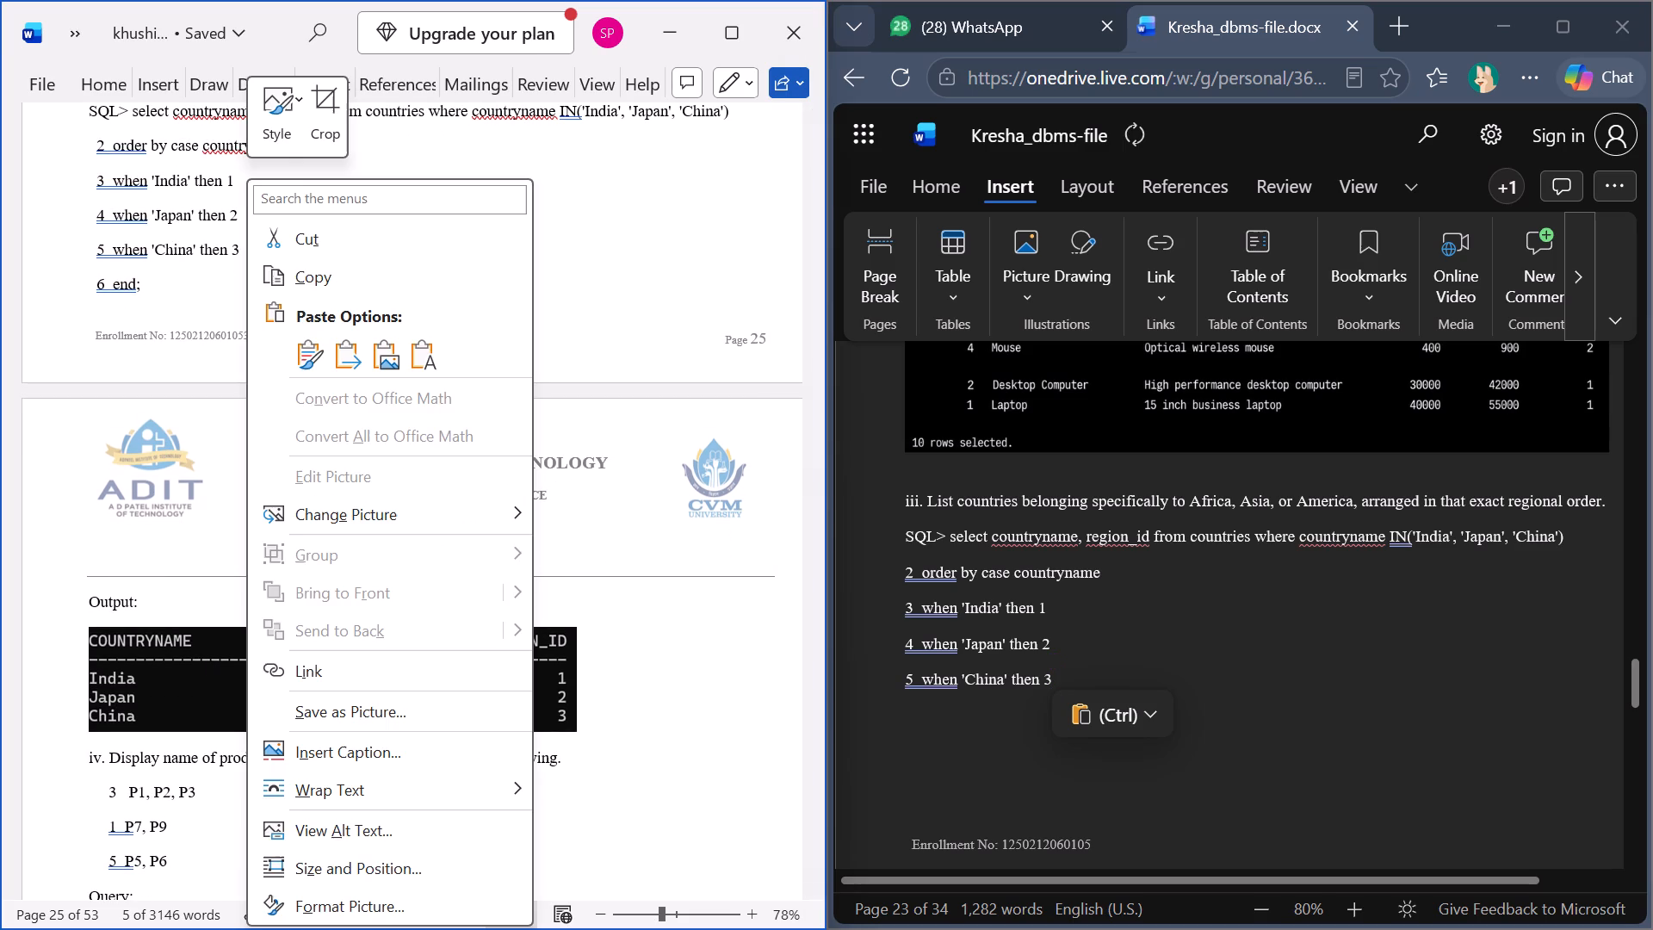
pyautogui.click(360, 288)
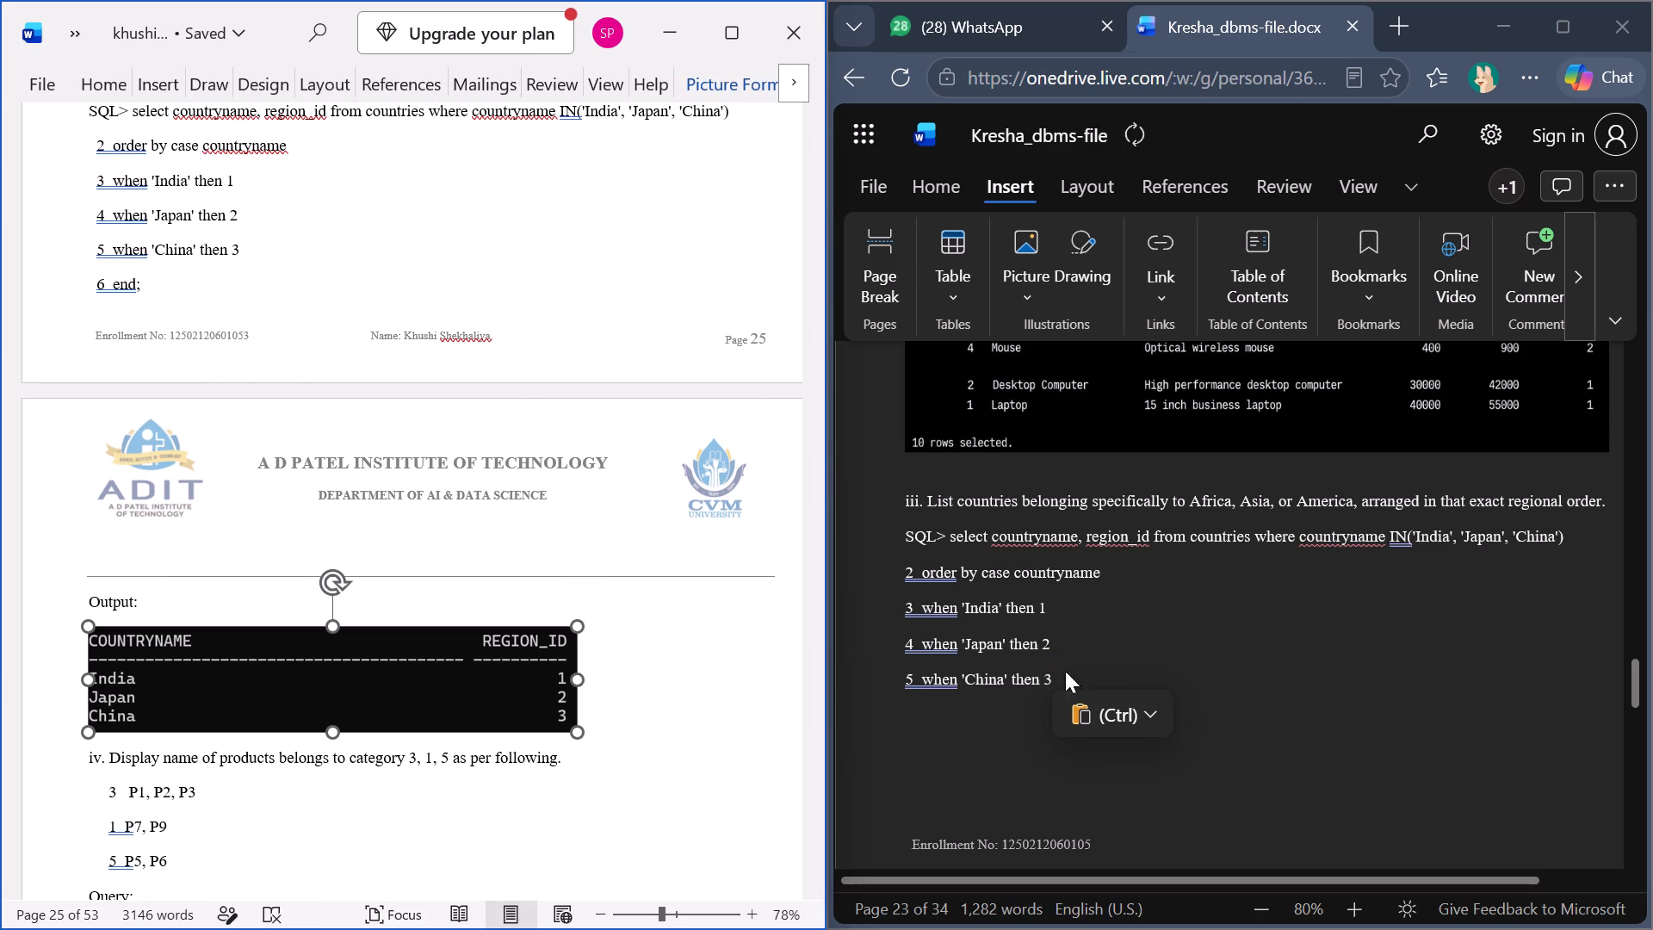
pyautogui.click(1113, 668)
pyautogui.press('Return')
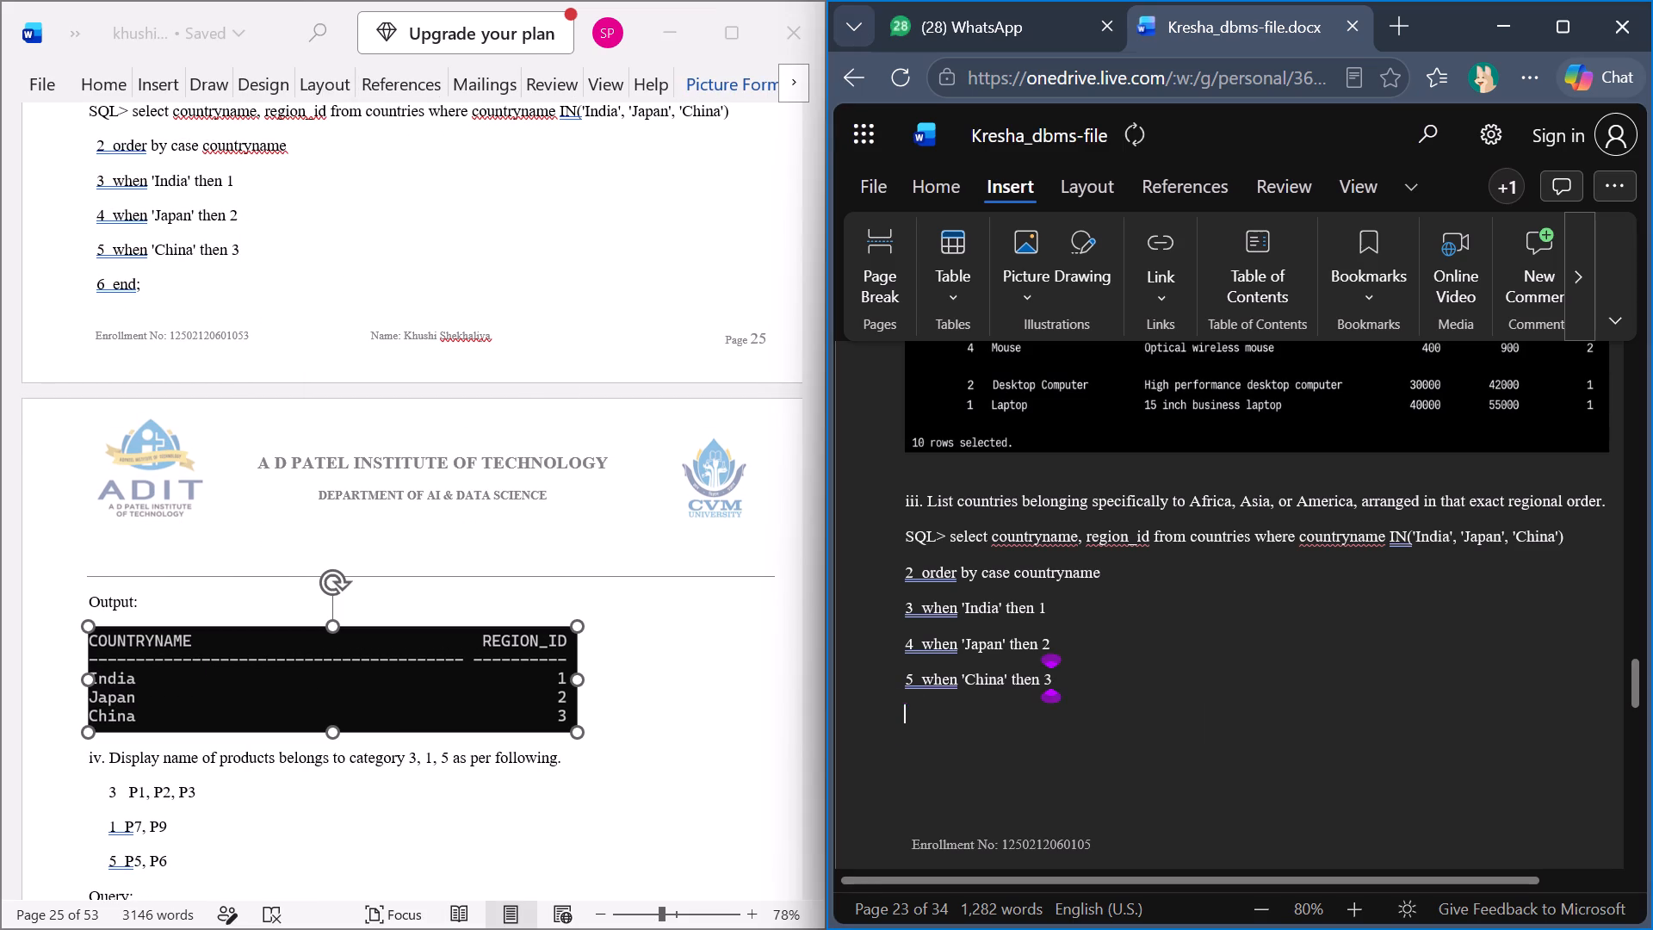
pyautogui.hotkey('ctrl', 'v')
pyautogui.click(1302, 710)
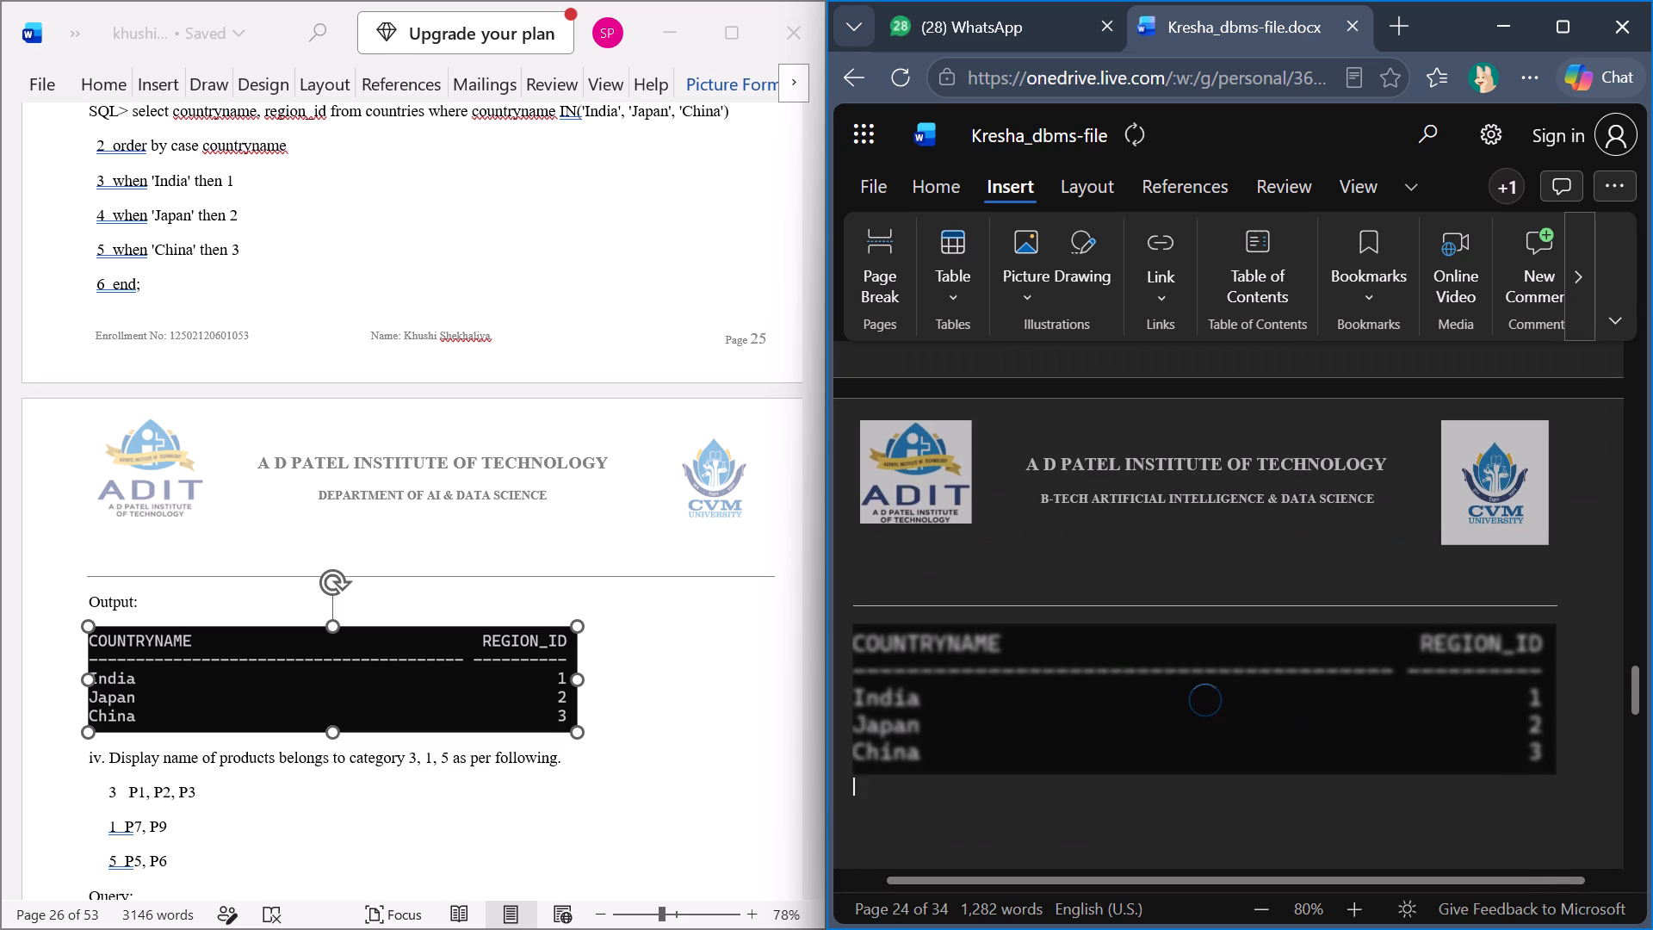
# Shrink the pasted countries output picture slightly in Kresha_dbms-file.
pyautogui.scroll(2, 1334, 704)
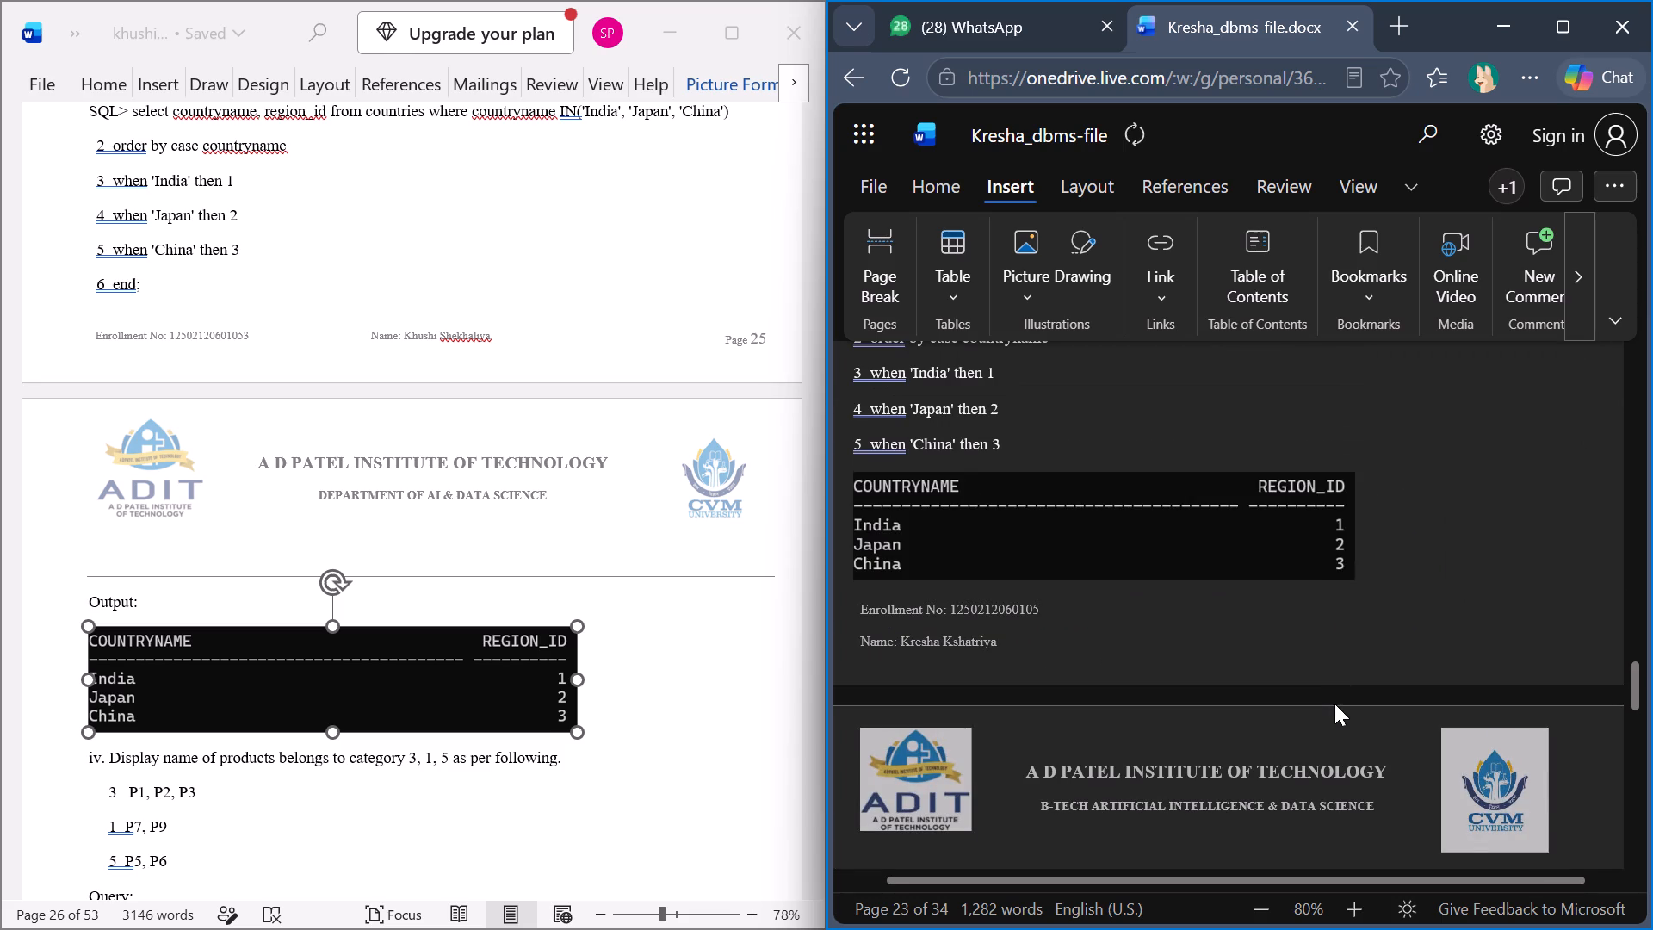
pyautogui.click(1301, 499)
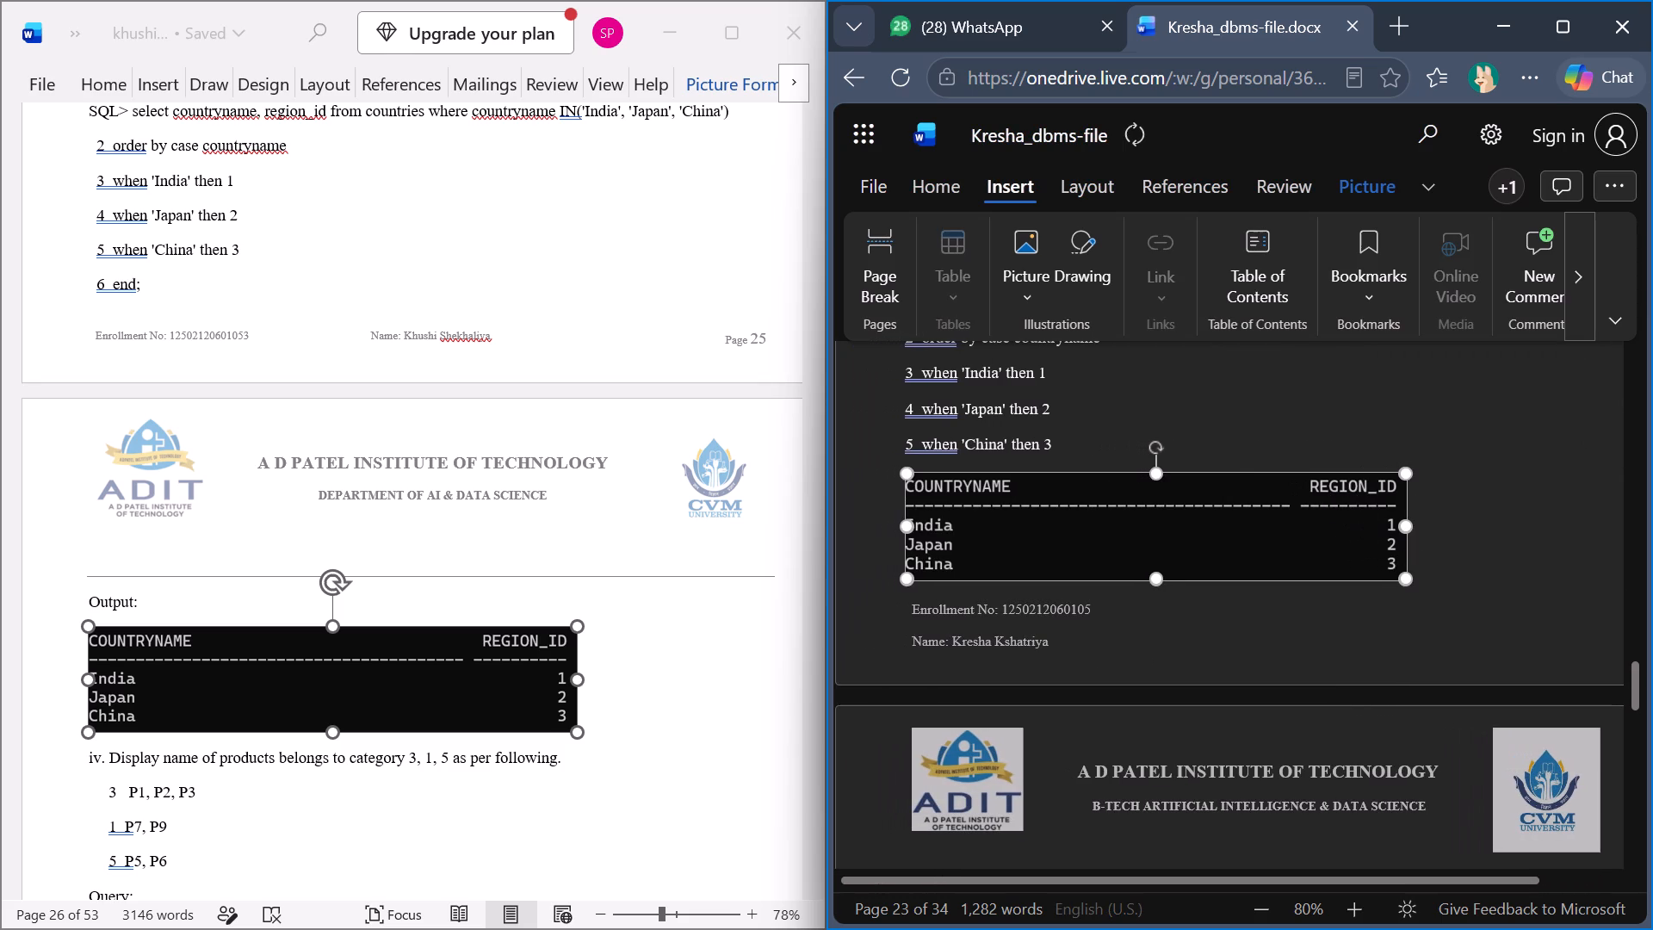
pyautogui.moveTo(1405, 579); pyautogui.dragTo(1372, 571)
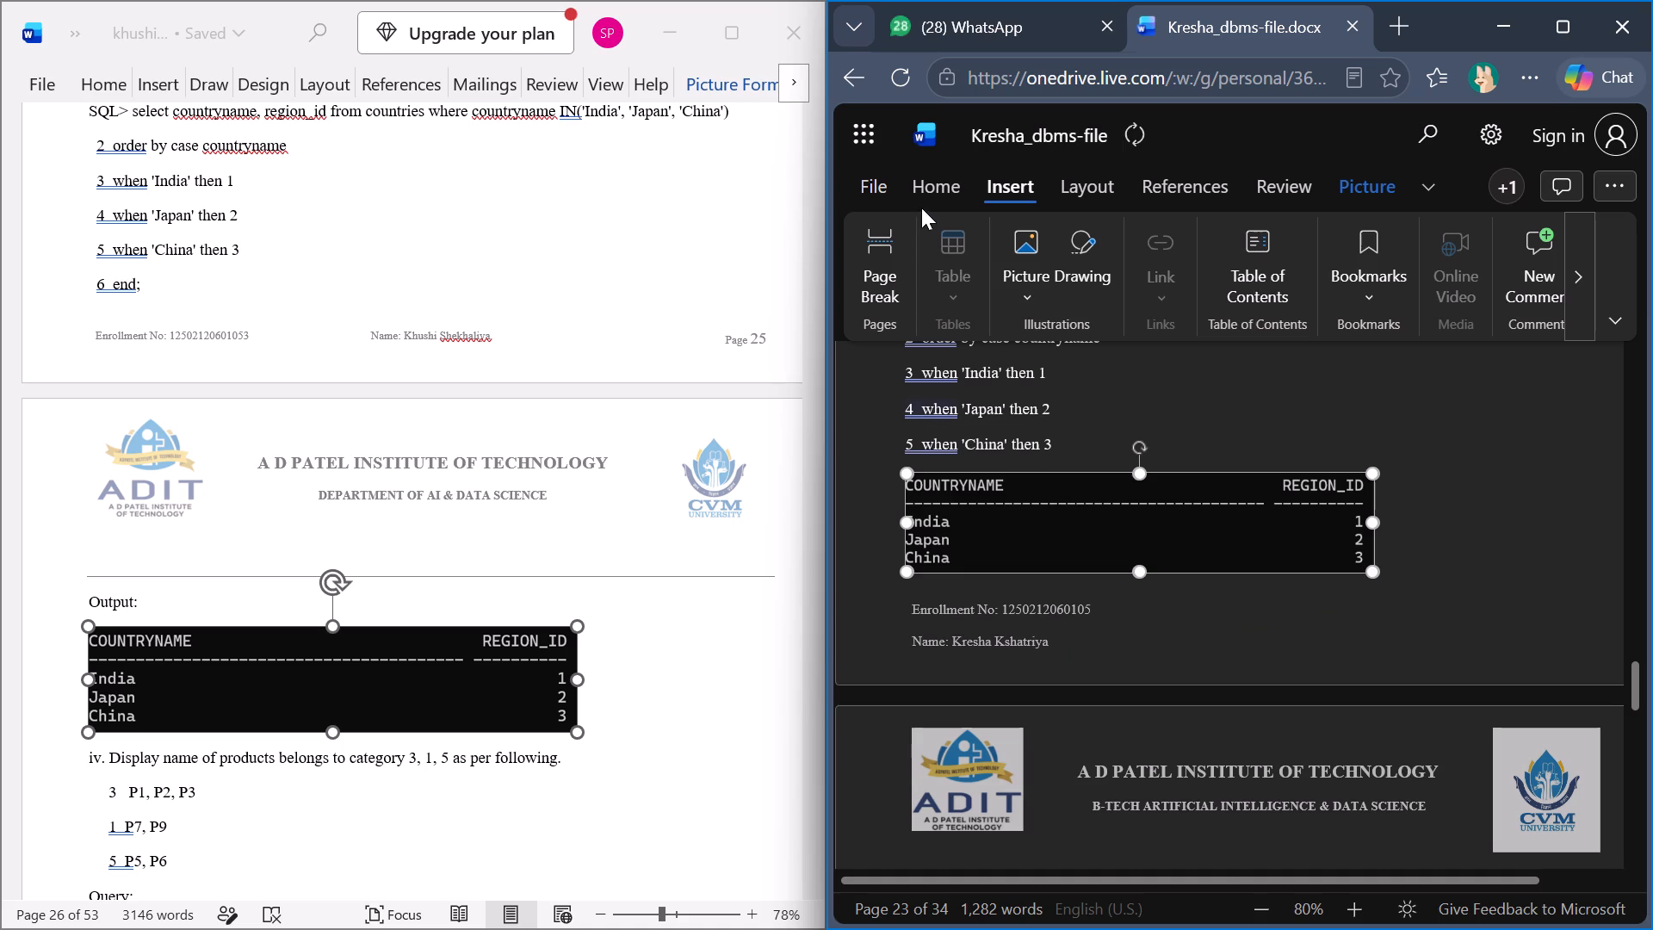
# Insert a page break at the countries output picture in Kresha_dbms-file.
pyautogui.click(869, 283)
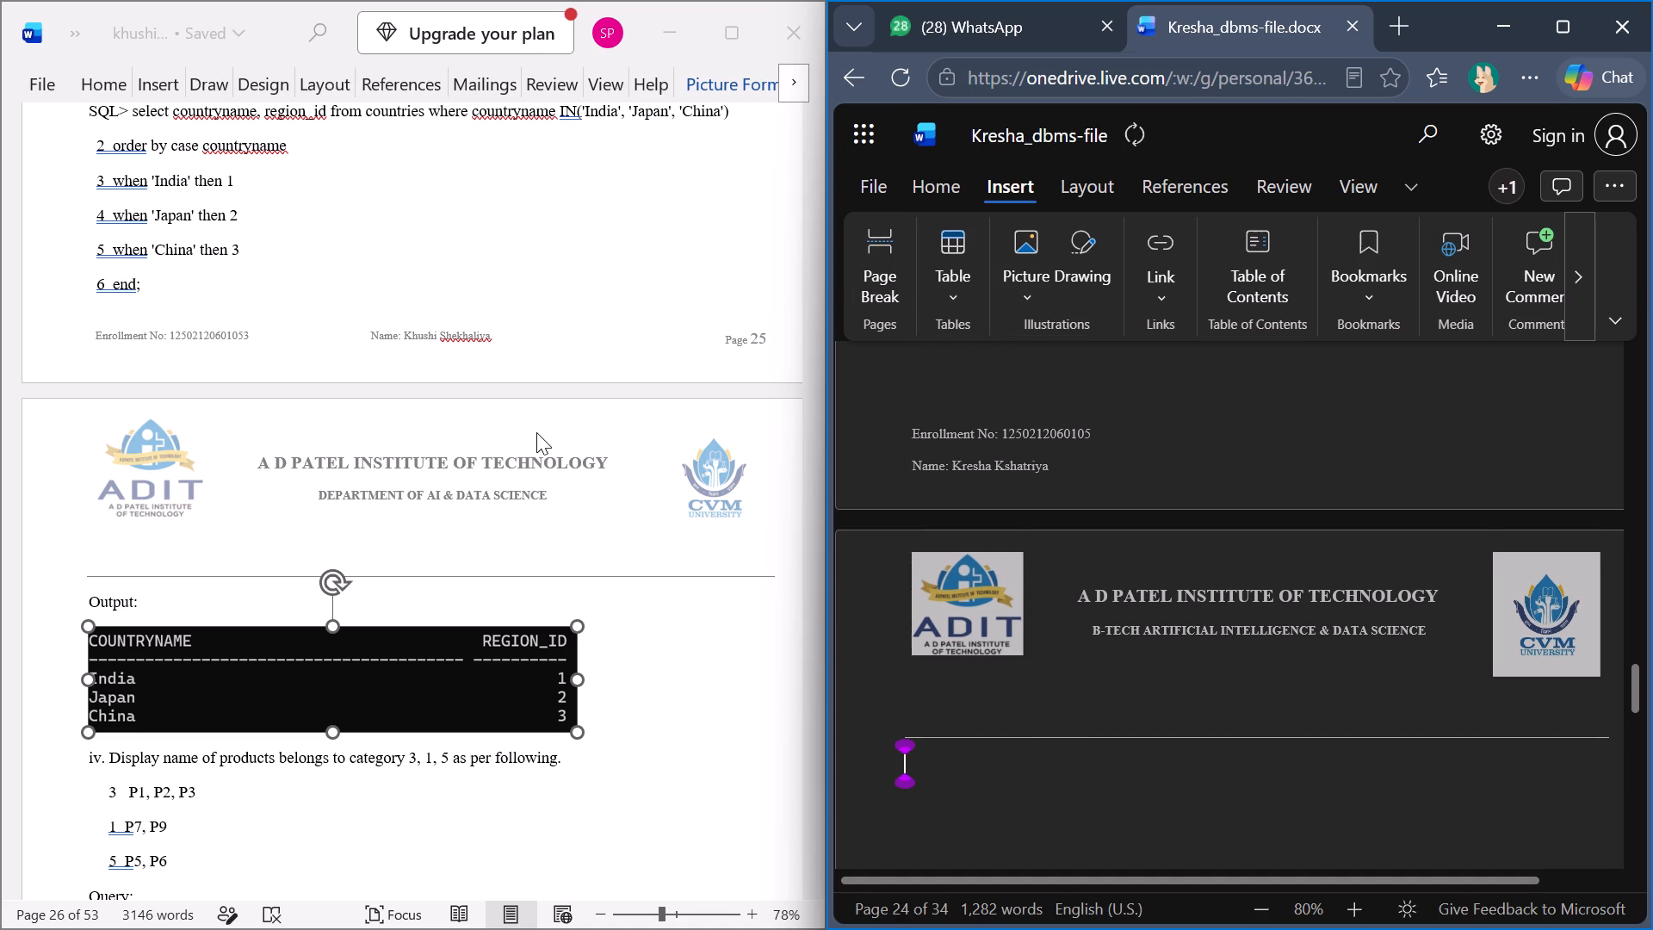
# Copy the task iv heading about products in category 3, 1, 5 from khushi's file and paste it on the new page of Kresha_dbms-file.
pyautogui.scroll(-2, 536, 432)
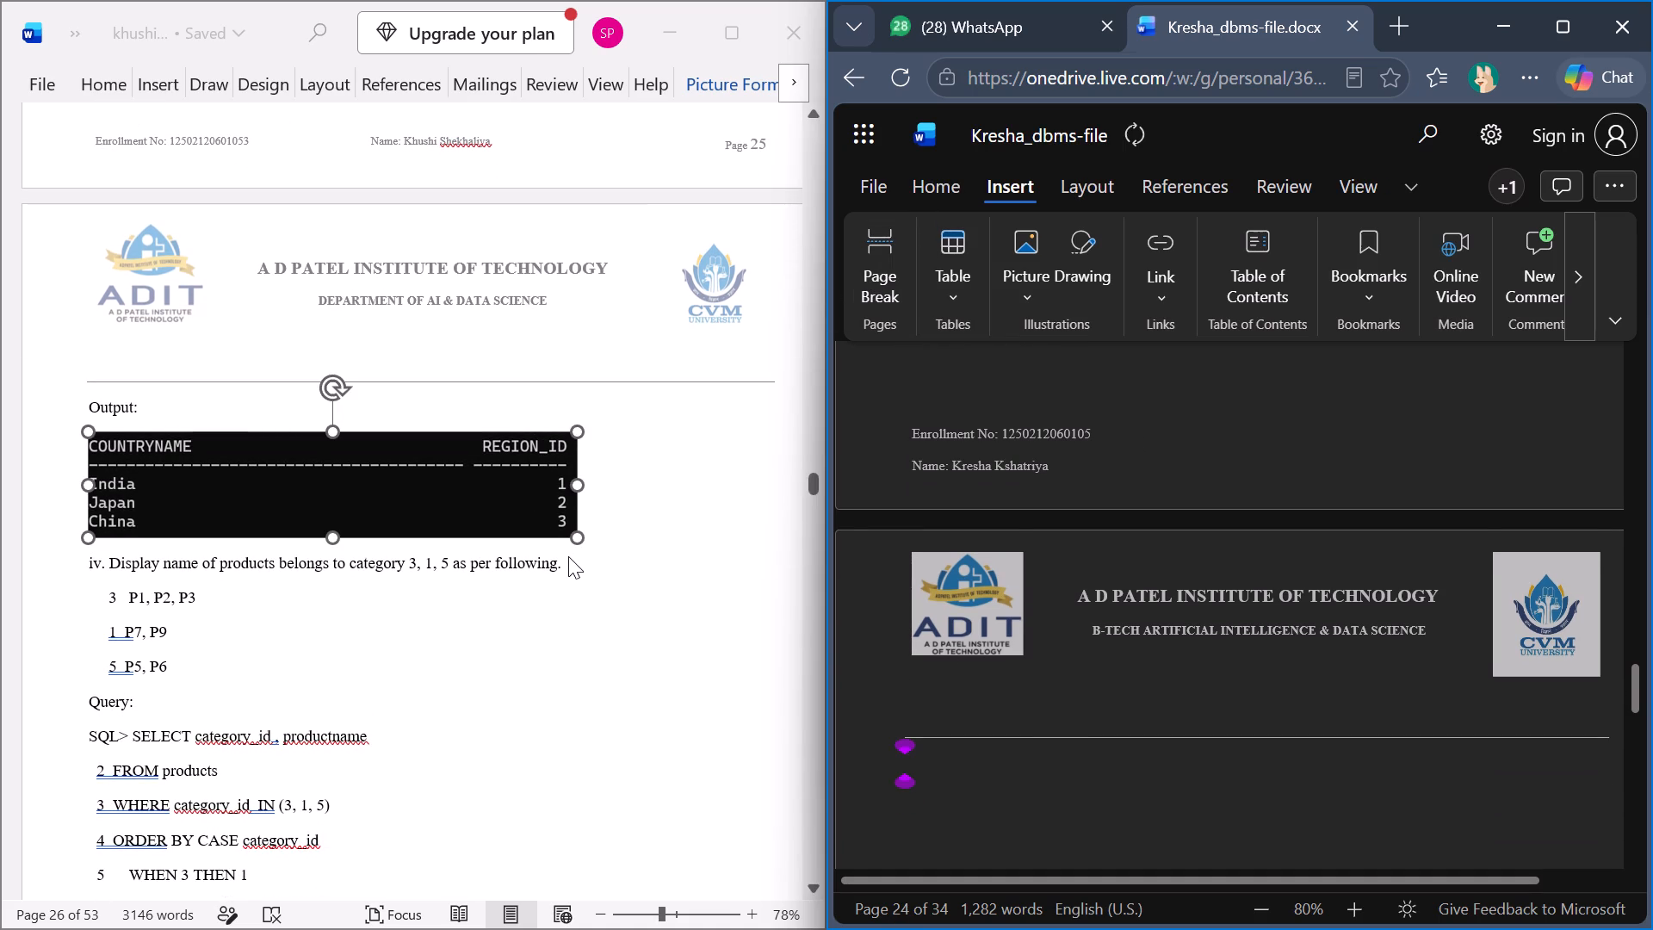
pyautogui.moveTo(568, 556); pyautogui.dragTo(289, 544)
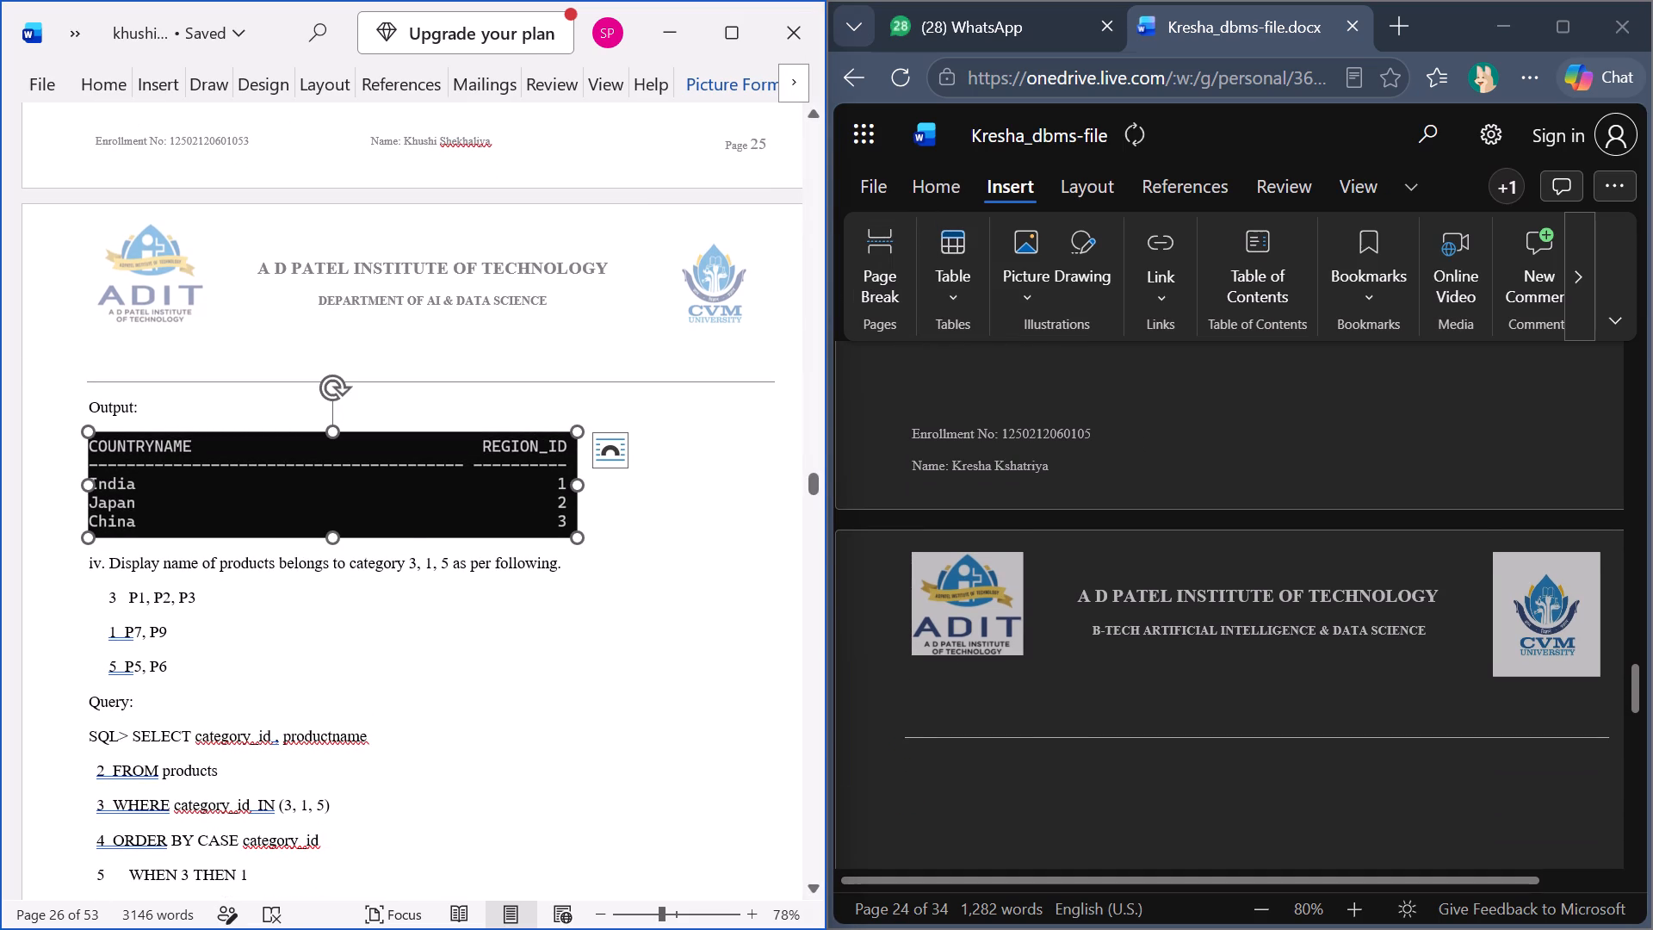
pyautogui.moveTo(564, 561); pyautogui.dragTo(513, 558)
pyautogui.moveTo(513, 558); pyautogui.dragTo(0, 570)
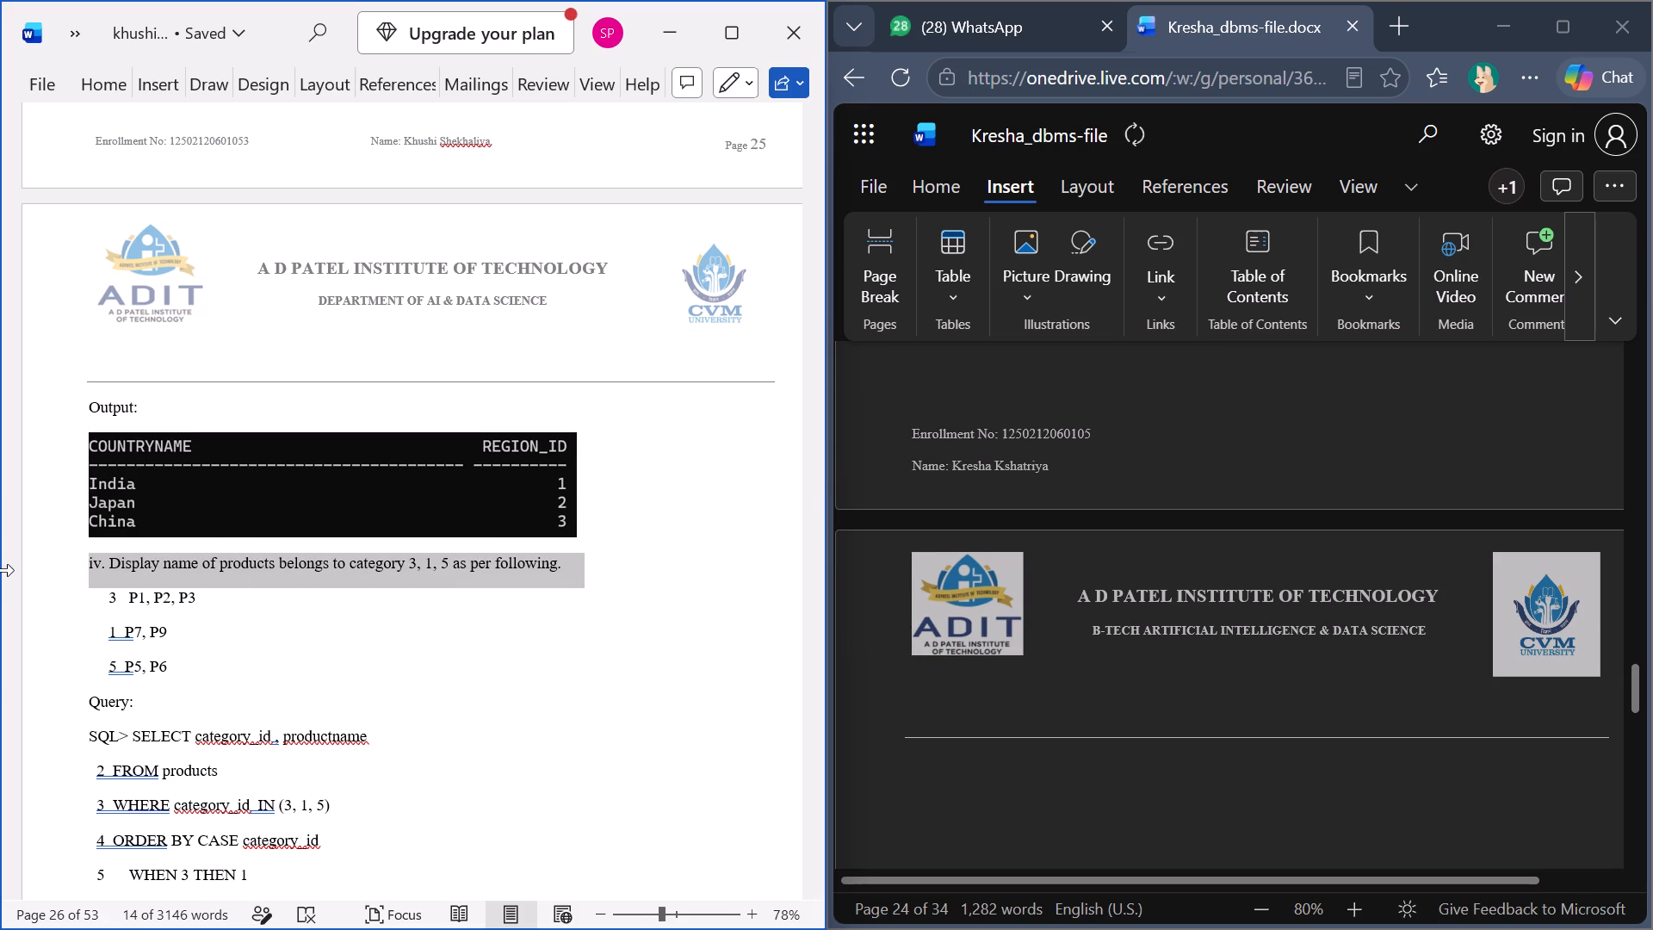
pyautogui.hotkey('ctrl', 'c')
pyautogui.click(1003, 764)
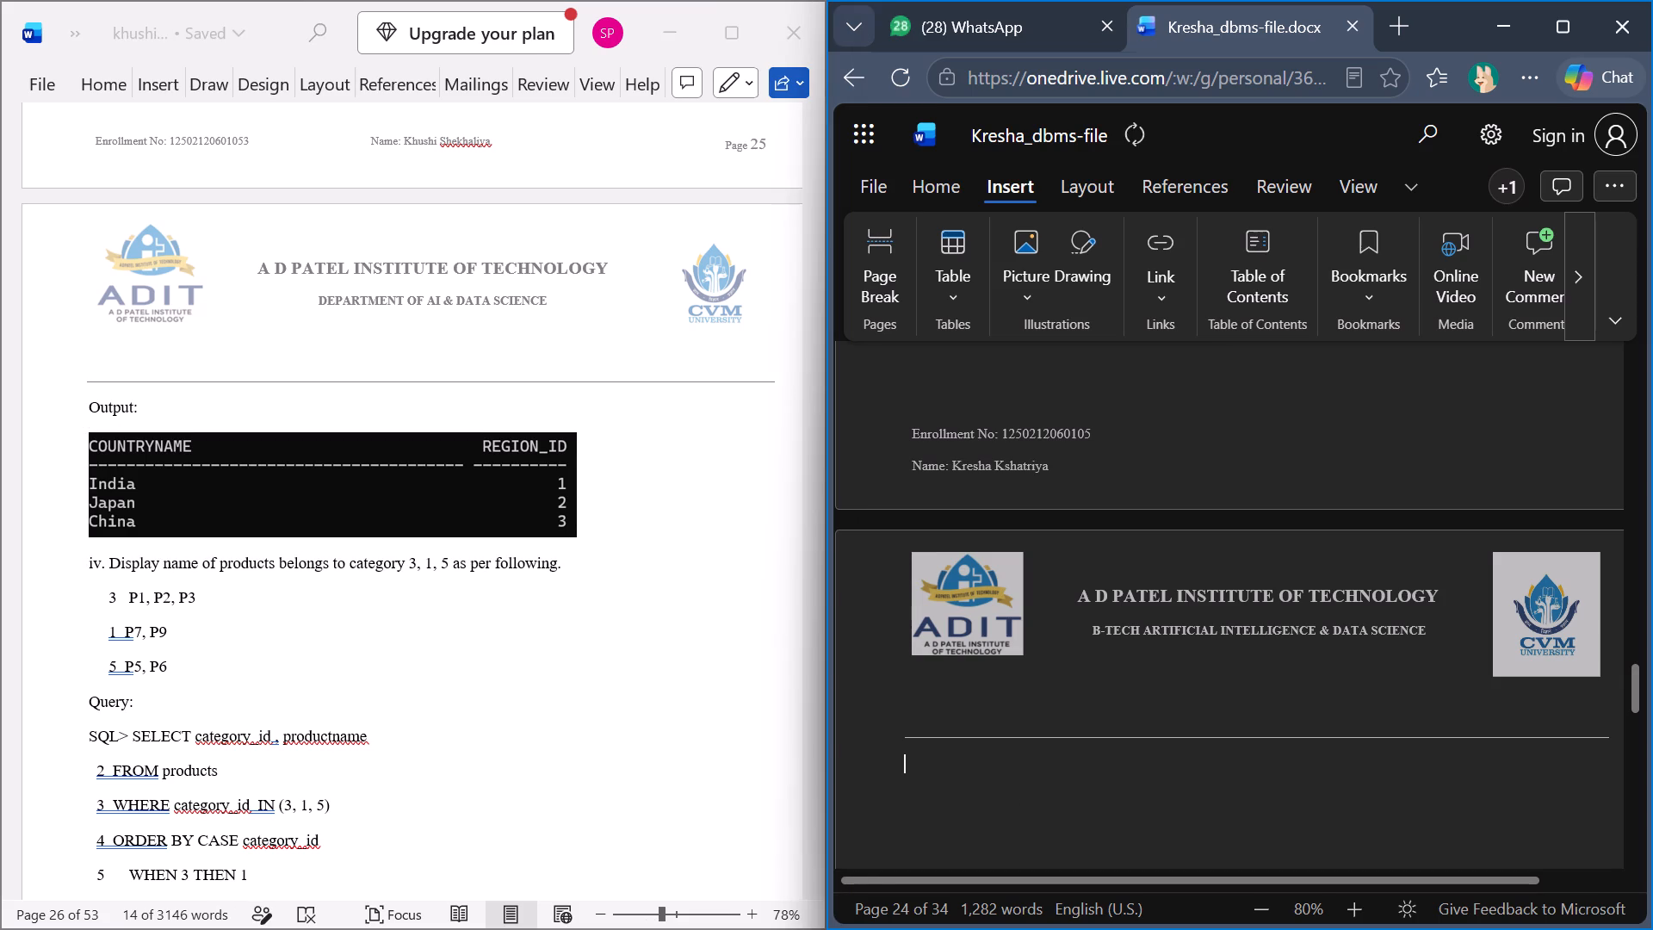
pyautogui.hotkey('ctrl', 'v')
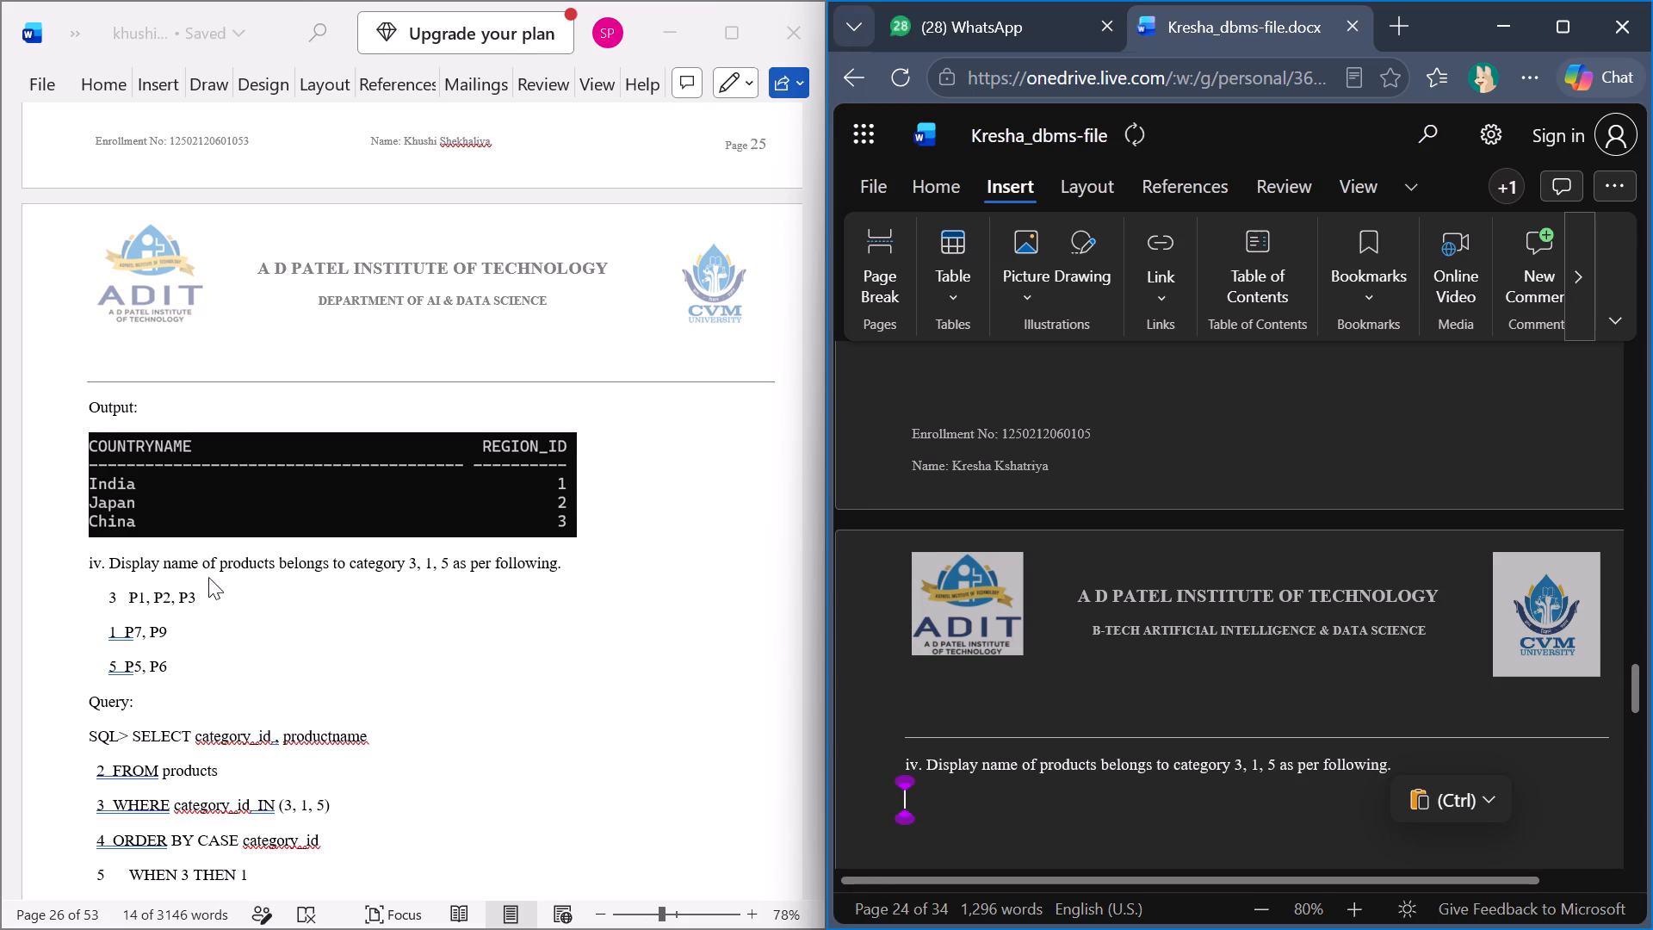
# Copy "3 P1, P2, P3" from khushi's file and paste it below the task iv heading in Kresha_dbms-file.
pyautogui.doubleClick(210, 608)
pyautogui.moveTo(211, 603); pyautogui.dragTo(108, 598)
pyautogui.hotkey('ctrl', 'c')
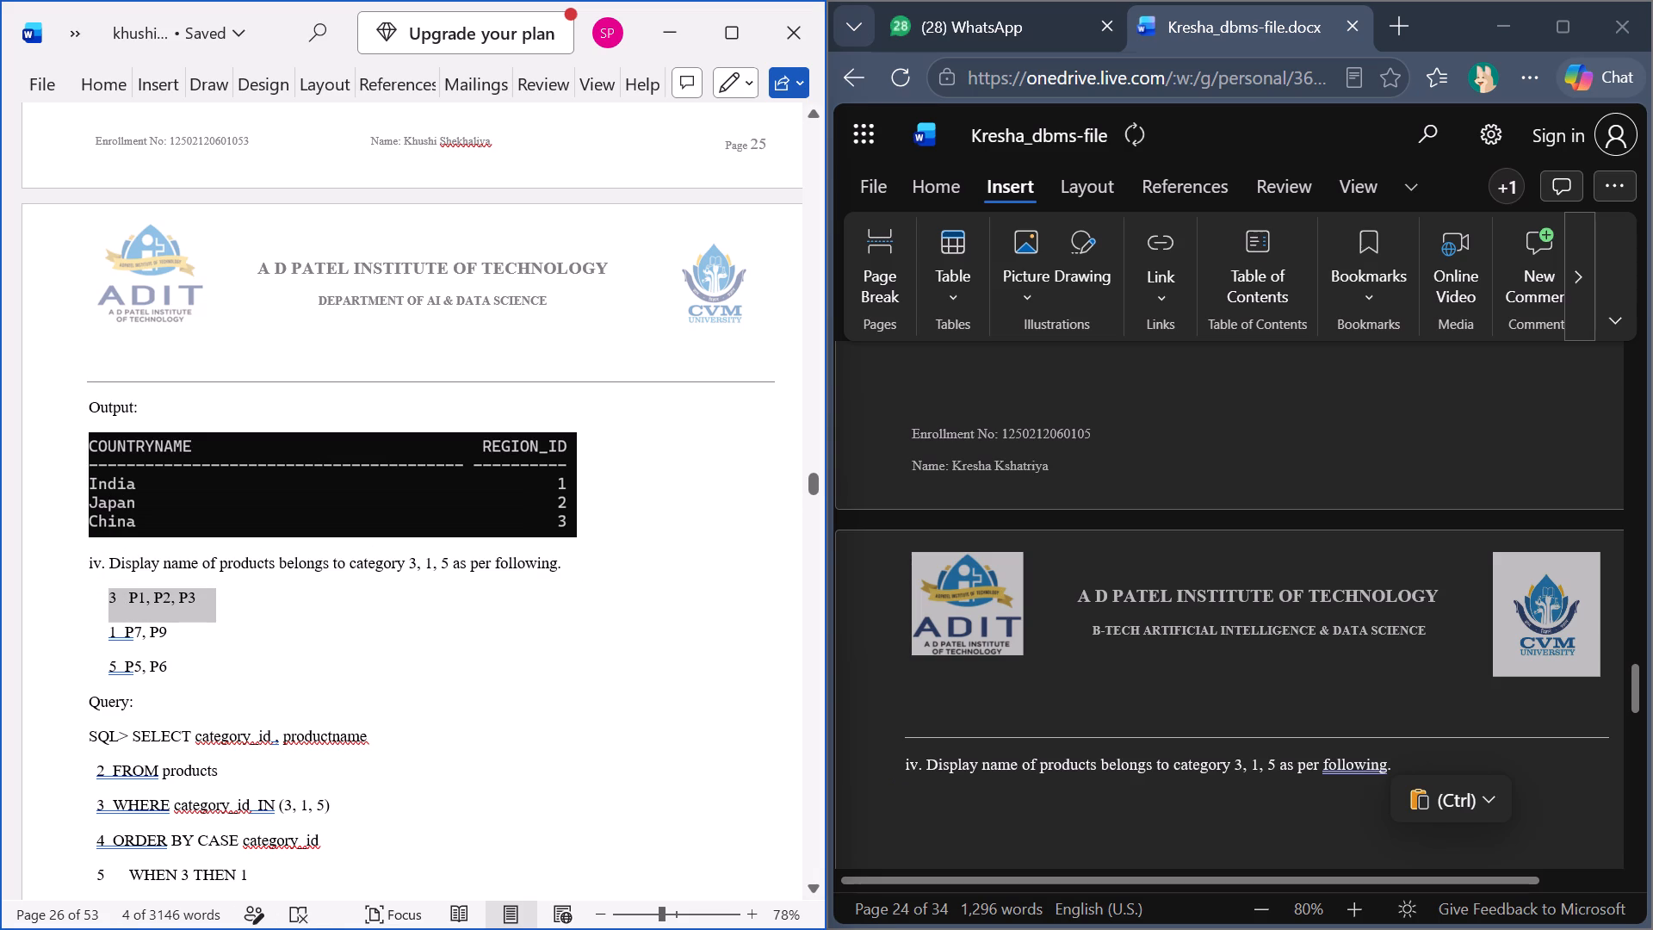
pyautogui.click(1446, 762)
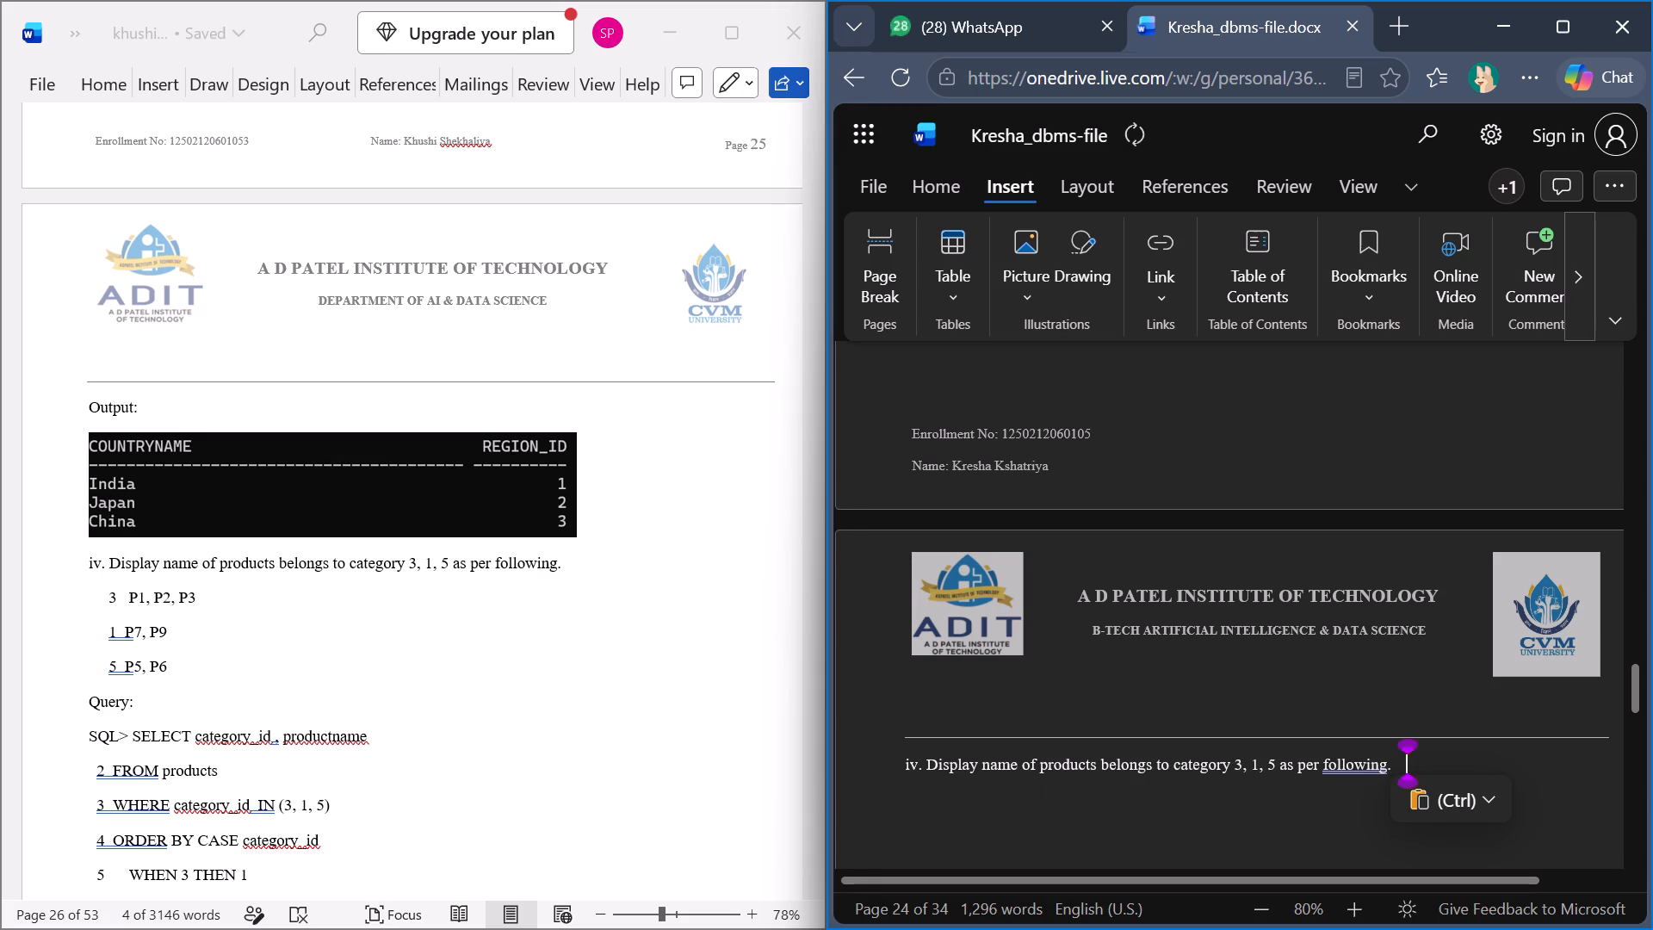
pyautogui.press('Return')
pyautogui.hotkey('ctrl', 'v')
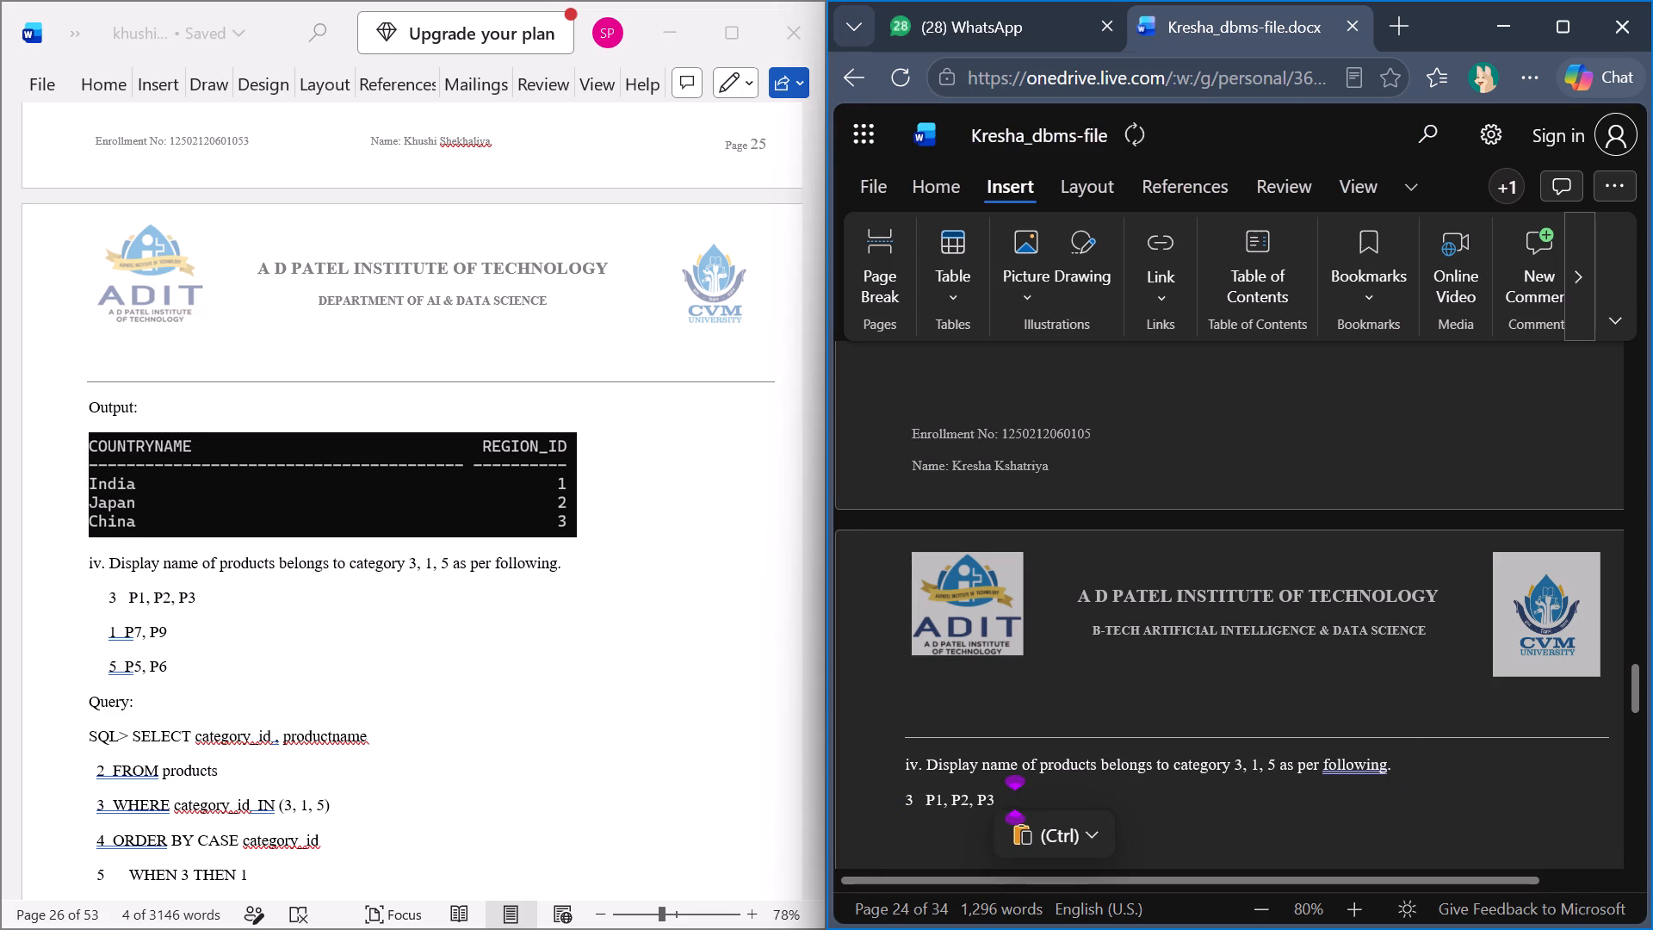
# Copy the line "1 P7, P9" under task iv in khushi's file.
pyautogui.doubleClick(174, 630)
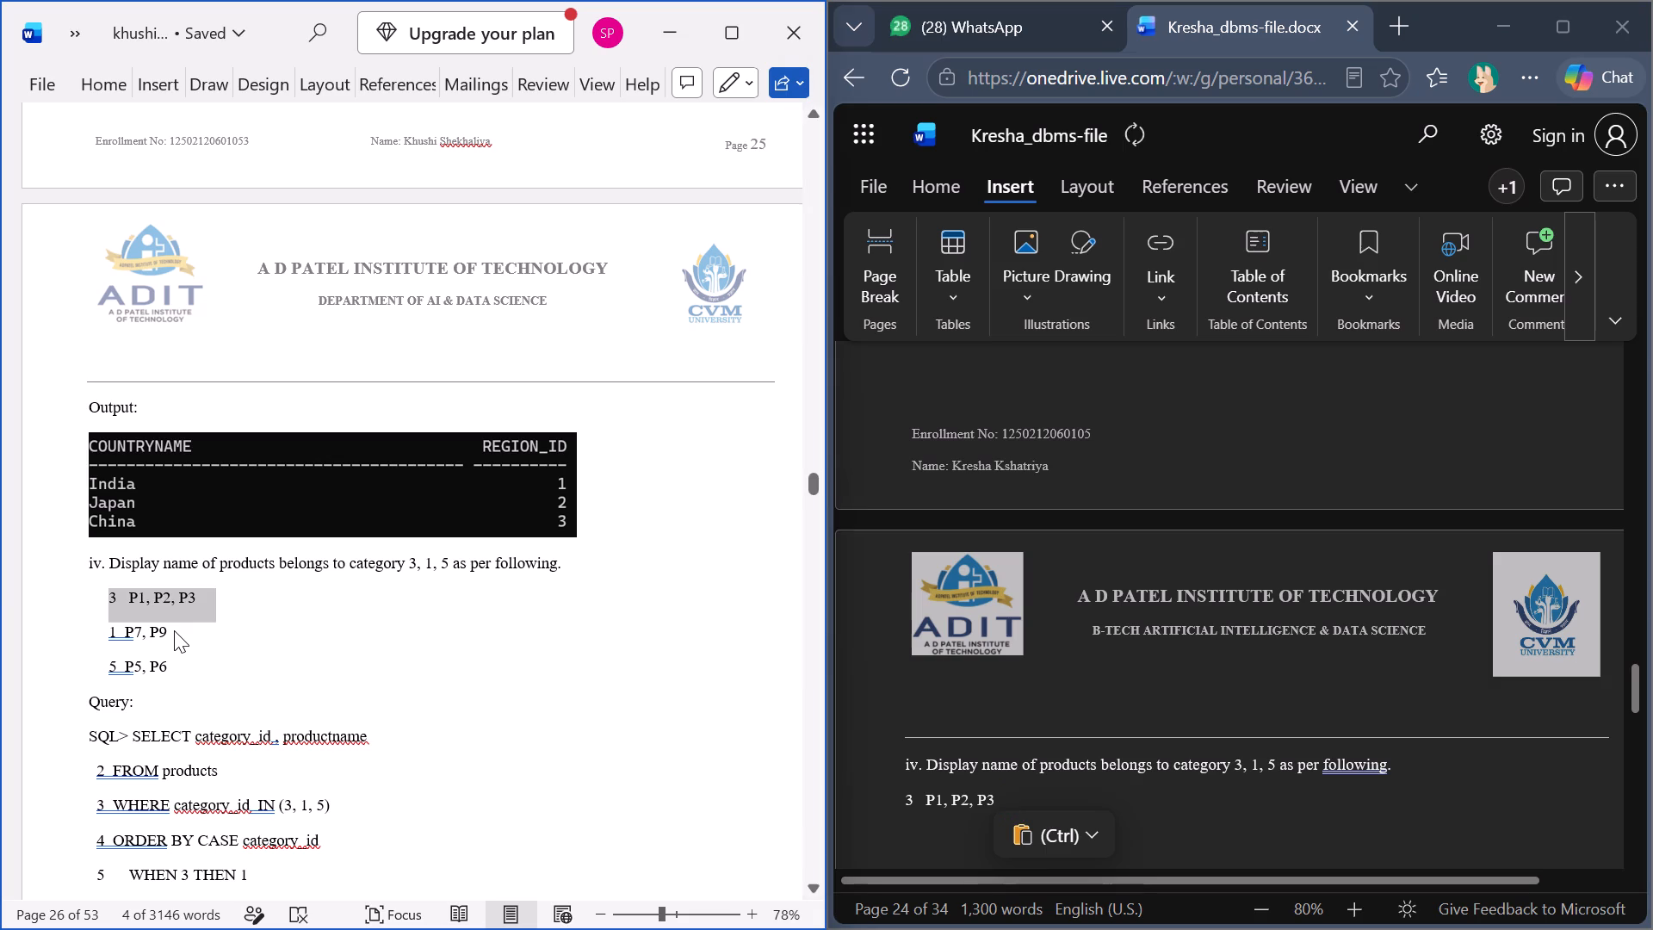
pyautogui.moveTo(174, 630); pyautogui.dragTo(100, 625)
pyautogui.hotkey('ctrl', 'c')
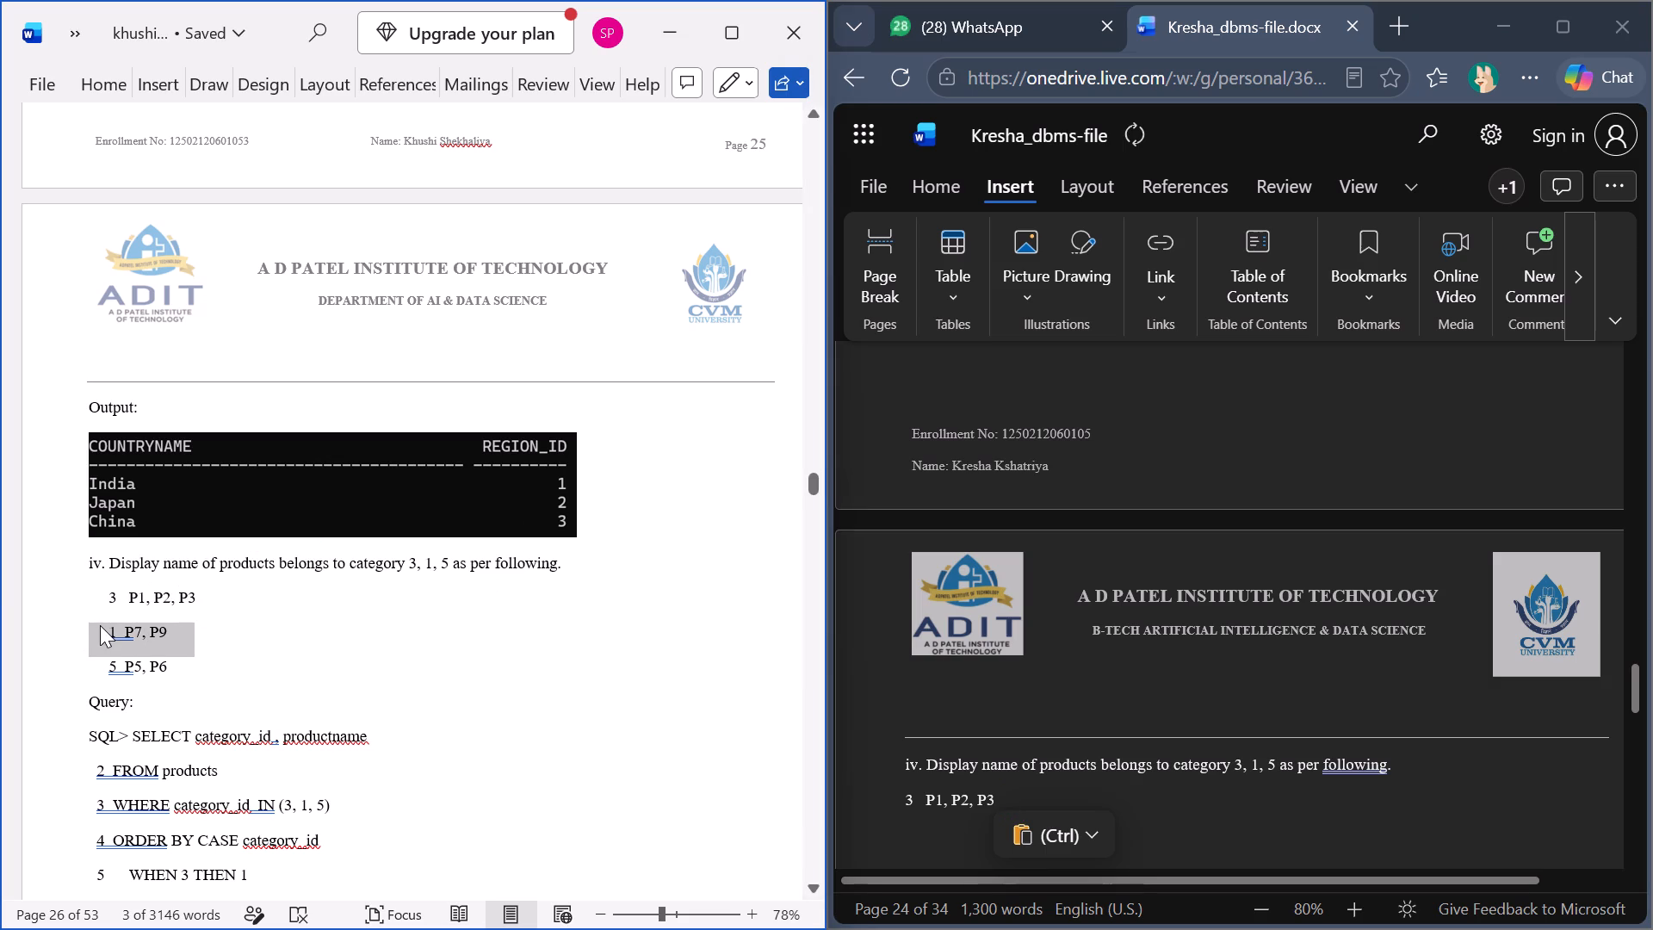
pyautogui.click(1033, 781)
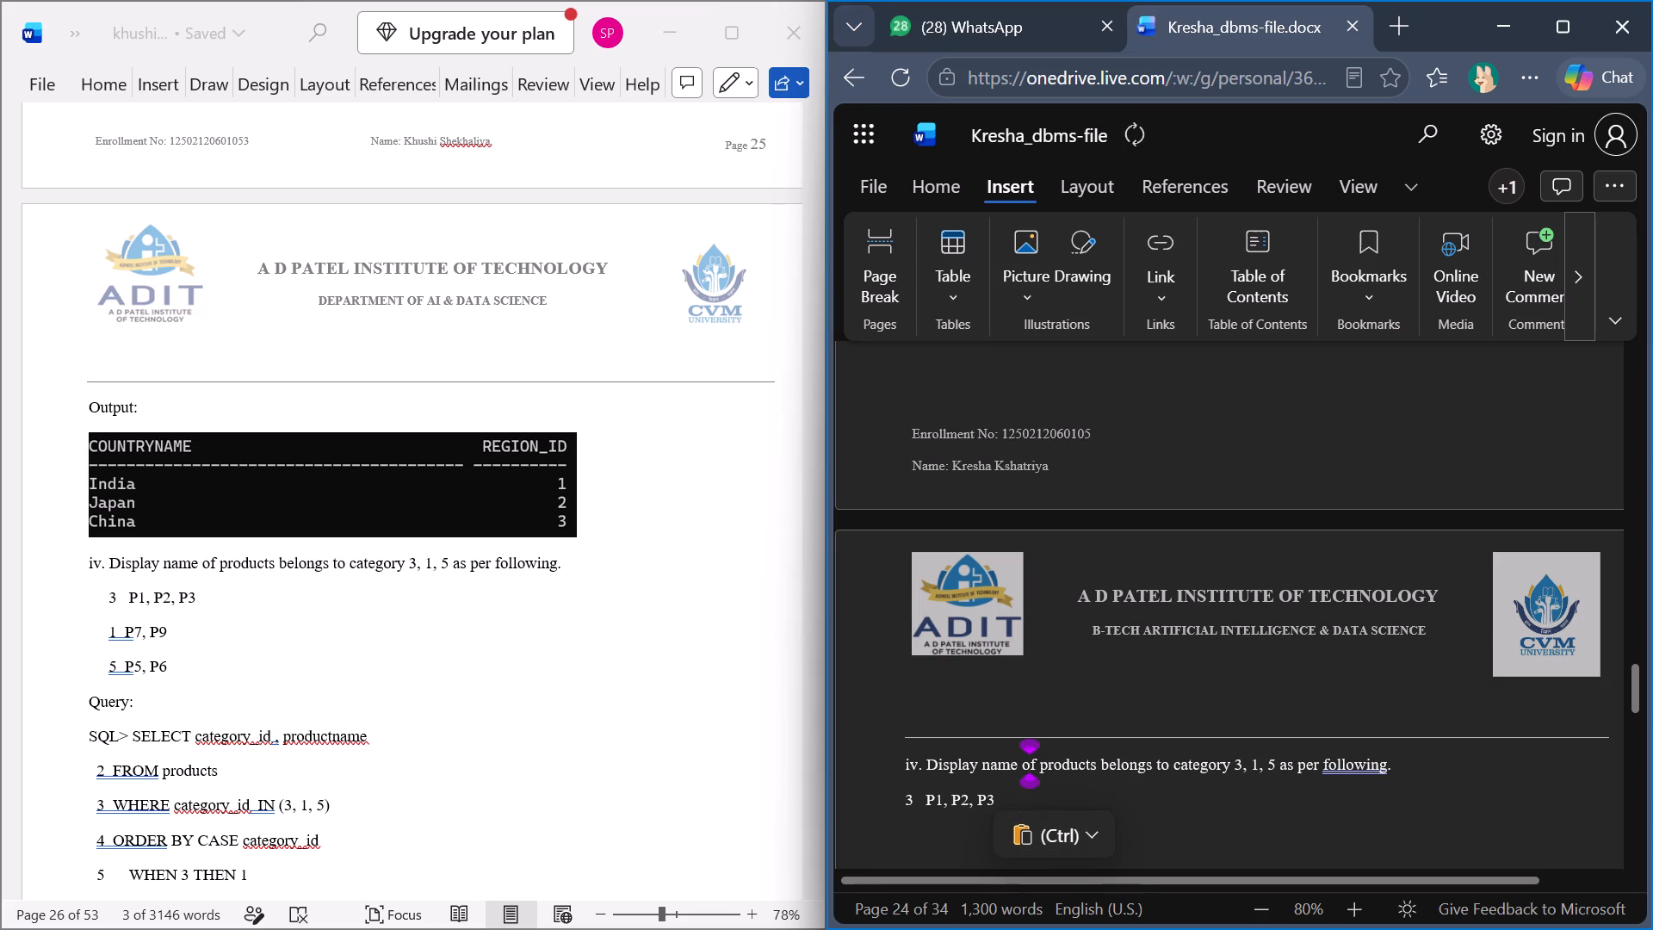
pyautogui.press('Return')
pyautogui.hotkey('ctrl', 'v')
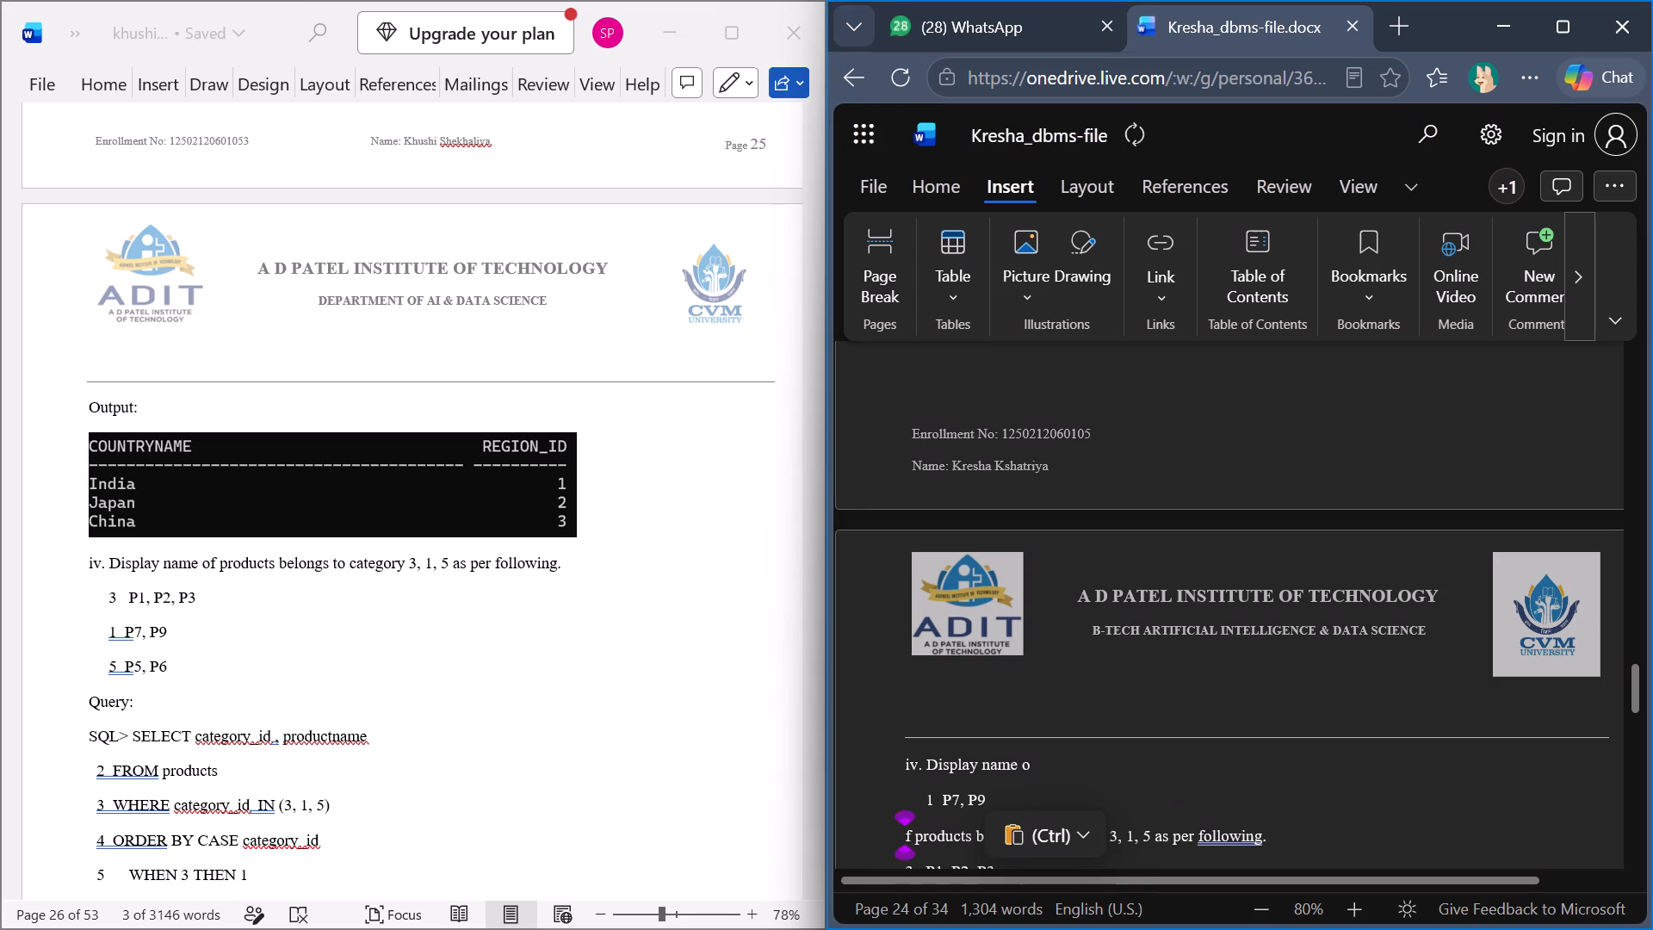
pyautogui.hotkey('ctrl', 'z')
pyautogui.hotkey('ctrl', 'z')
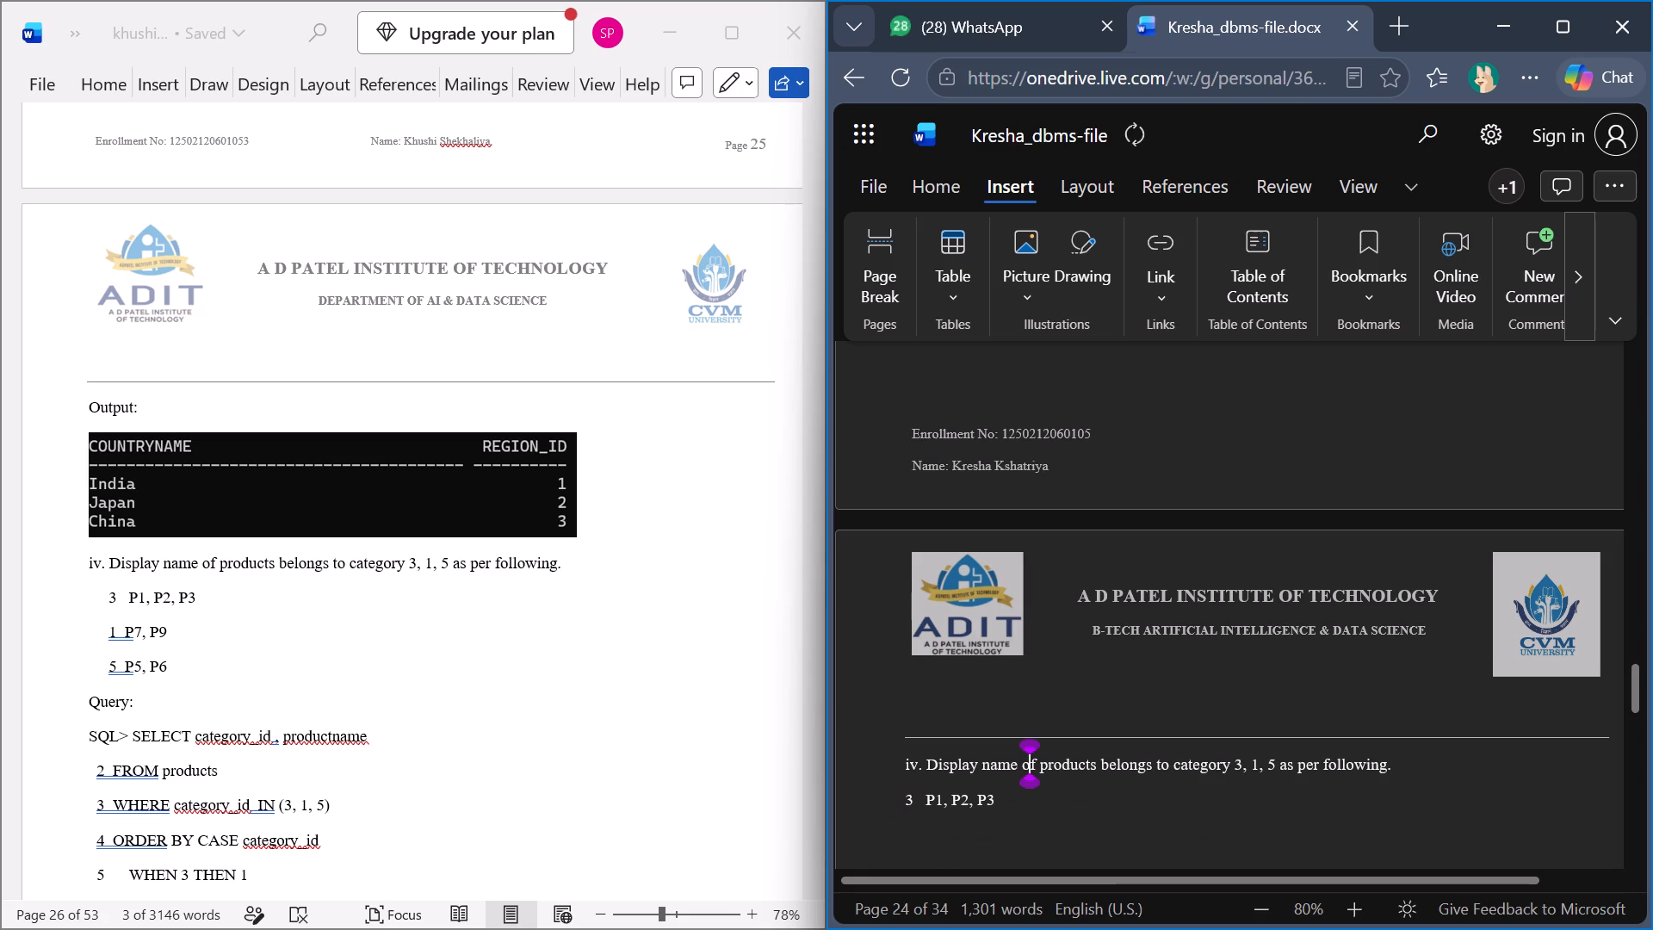
# Paste "1 P7, P9" below the "3 P1, P2, P3" line in Kresha_dbms-file and remove its leading spaces.
pyautogui.scroll(-1, 1033, 781)
pyautogui.click(998, 697)
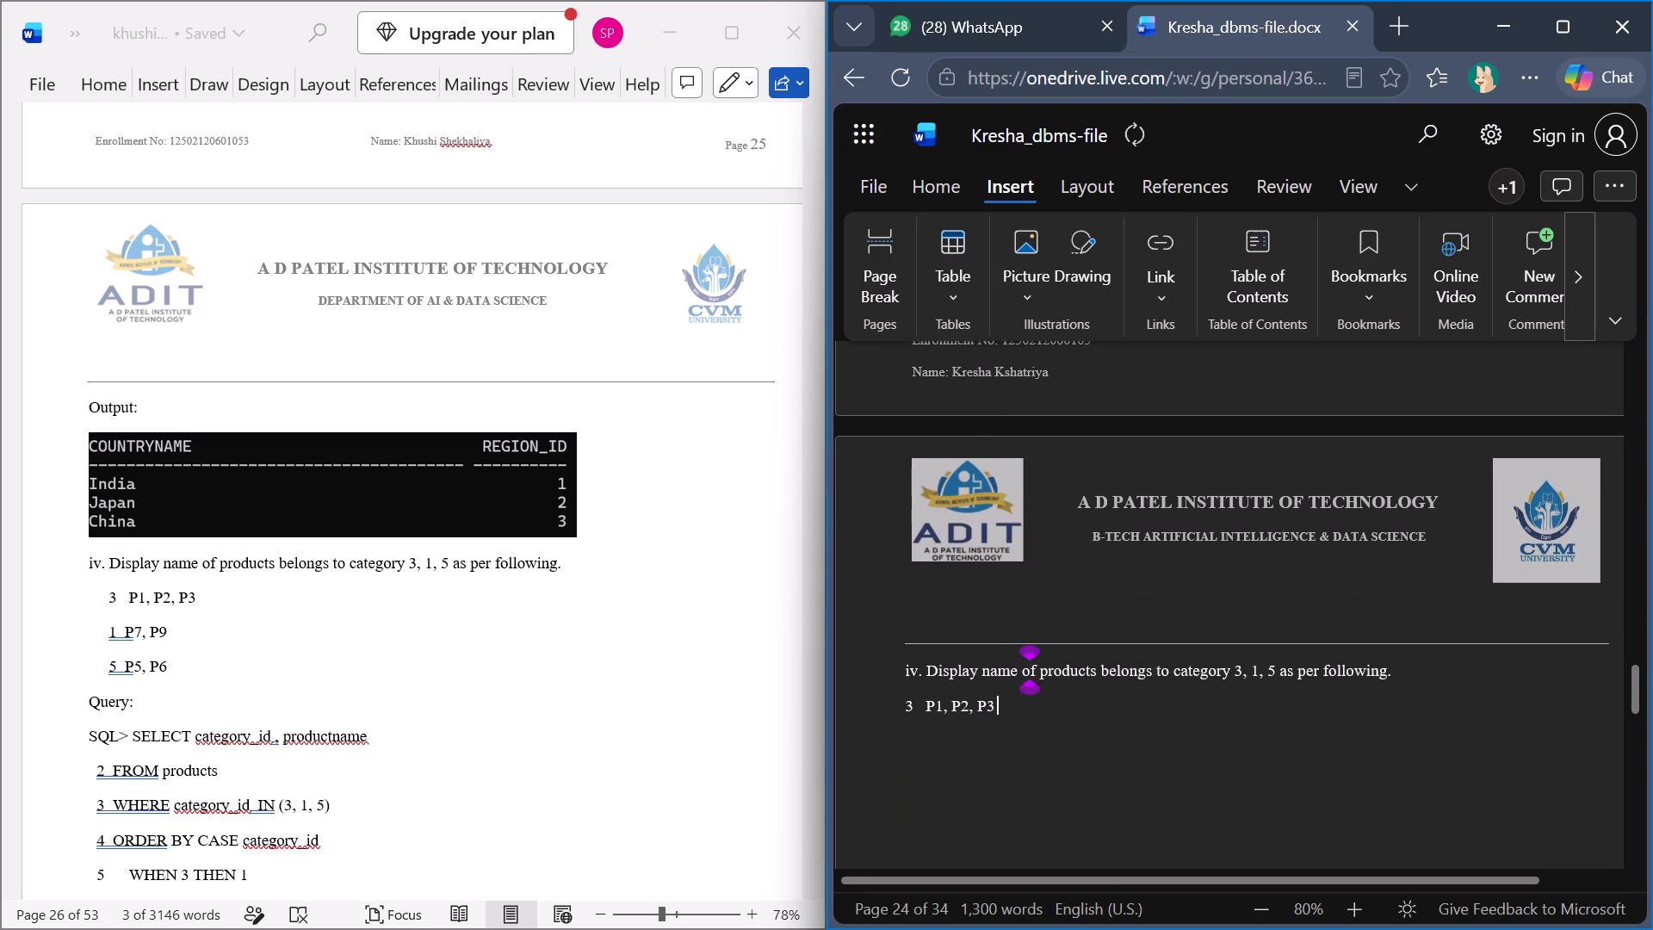
pyautogui.press('Return')
pyautogui.hotkey('ctrl', 'v')
pyautogui.press('space')
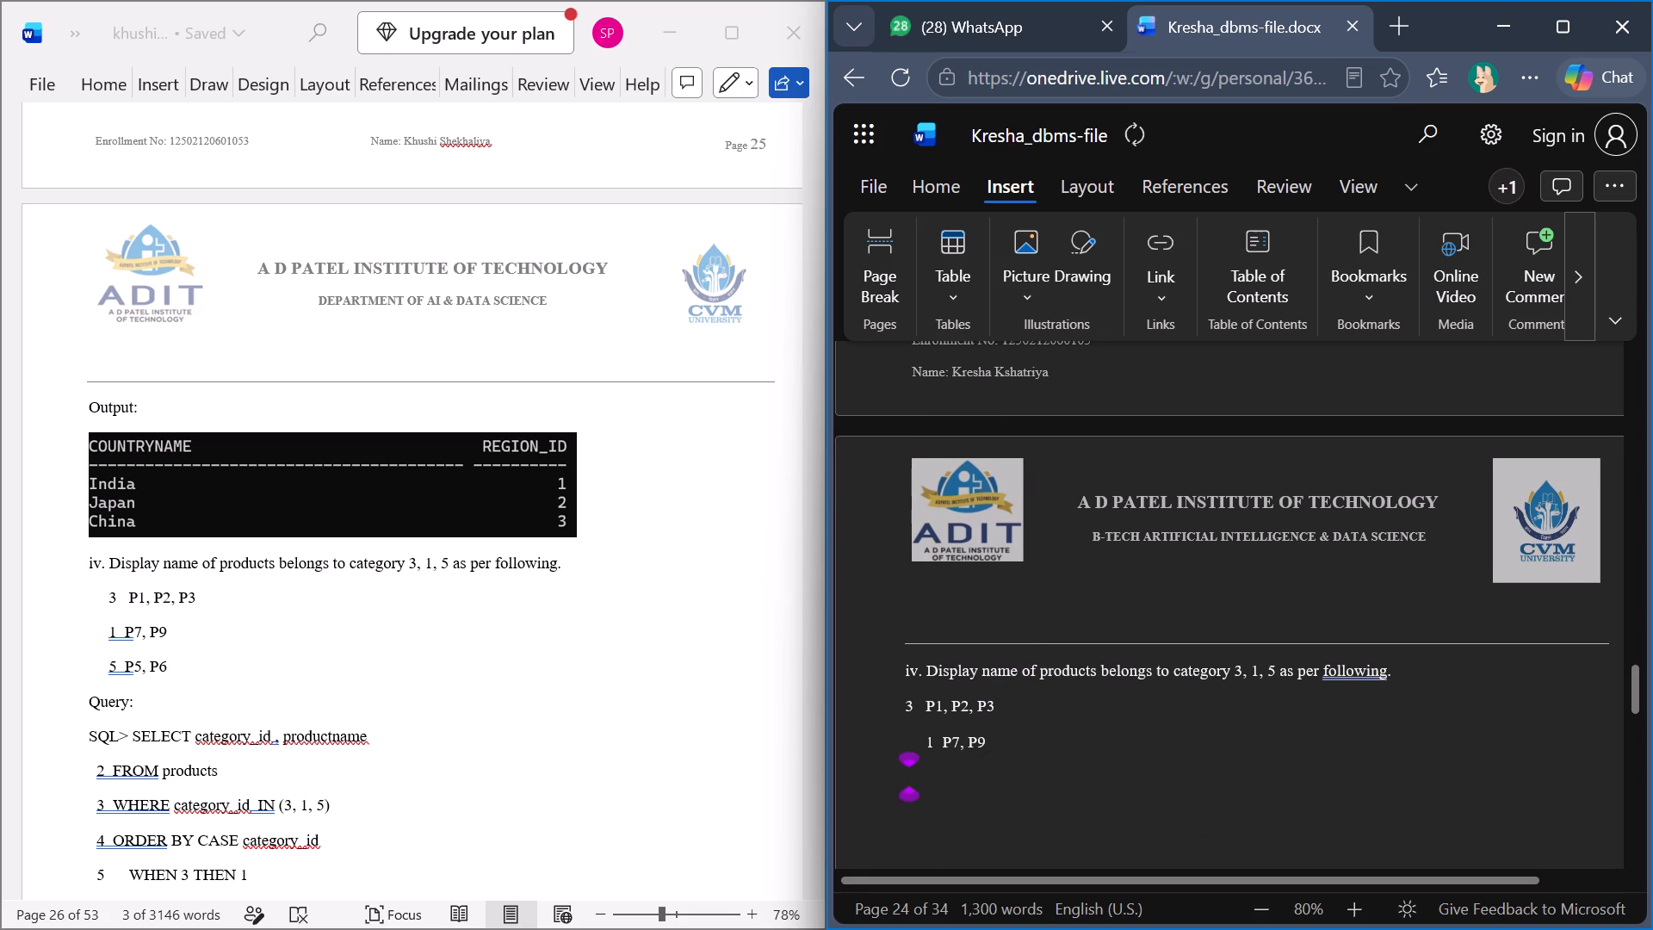
pyautogui.click(928, 738)
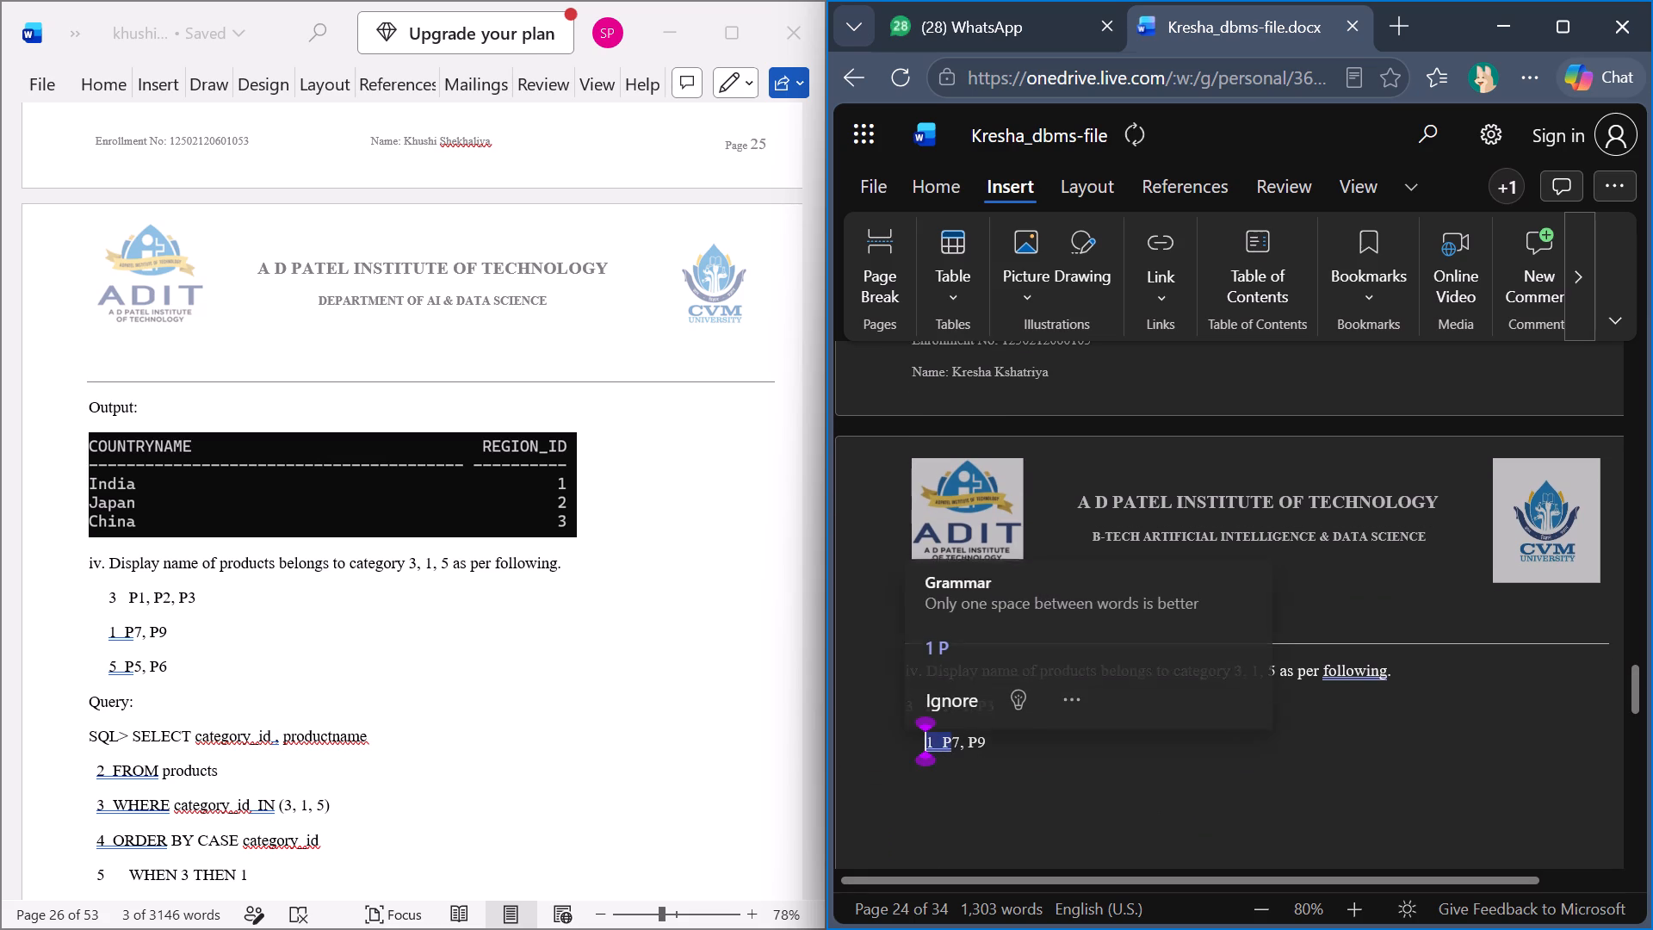
pyautogui.press('BackSpace')
pyautogui.press('BackSpace')
pyautogui.press('BackSpace')
pyautogui.press('BackSpace')
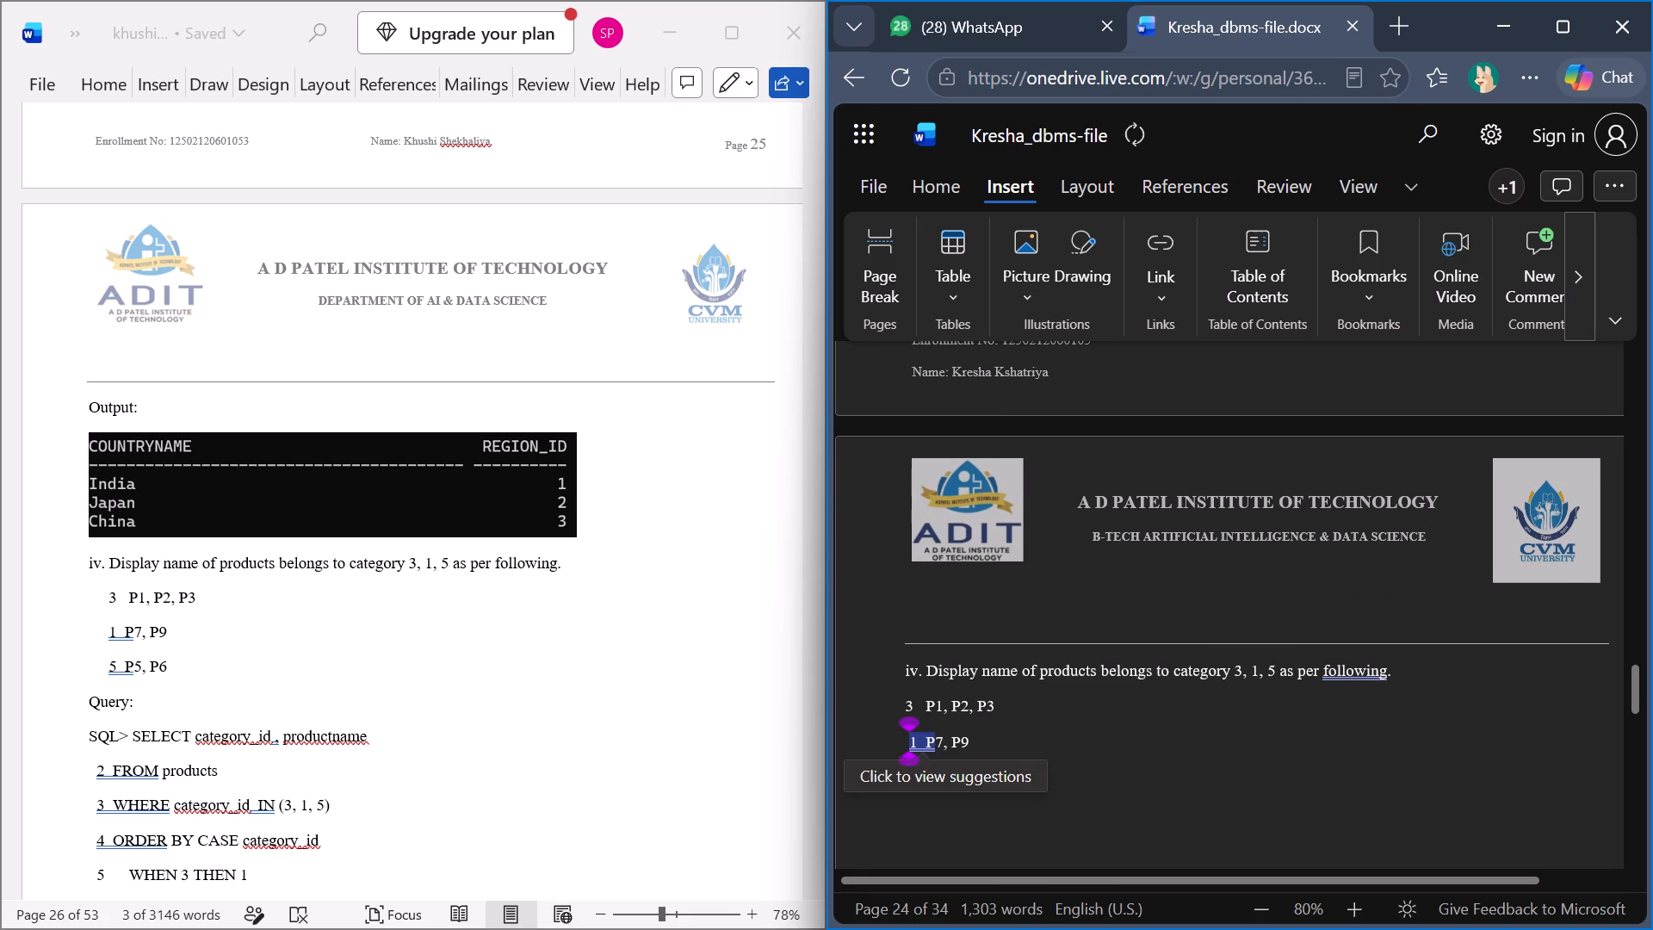
pyautogui.press('BackSpace')
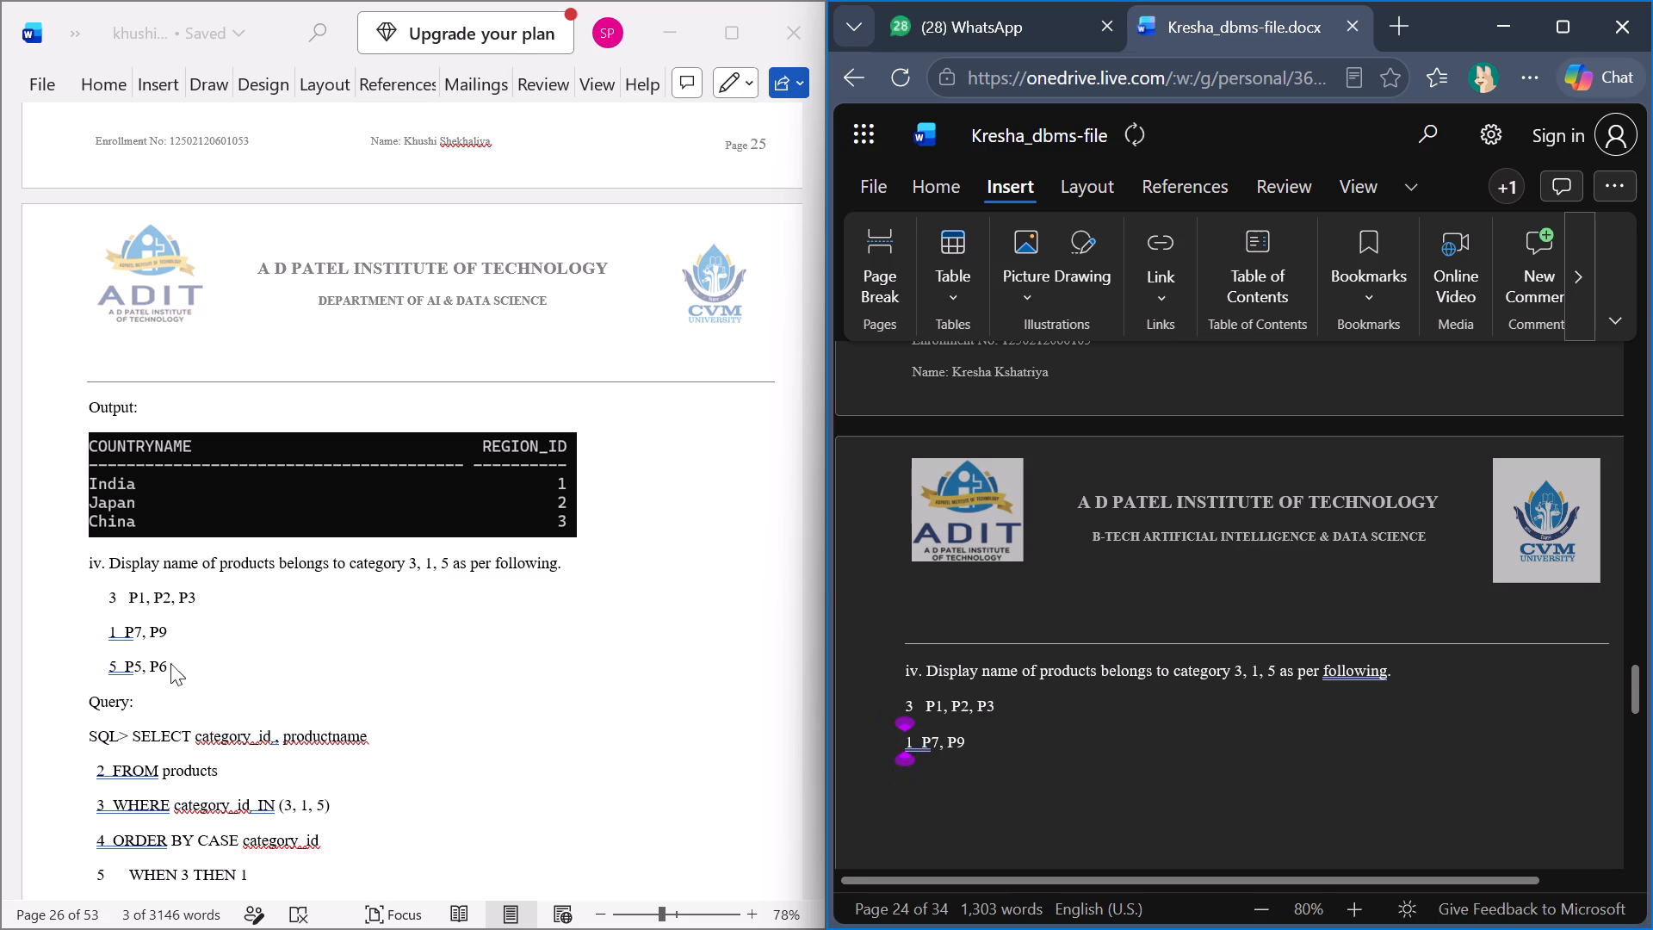
# Copy the line "5 P5, P6" from khushi's file and paste it below "1 P7, P9" in Kresha_dbms-file.
pyautogui.click(183, 648)
pyautogui.click(181, 660)
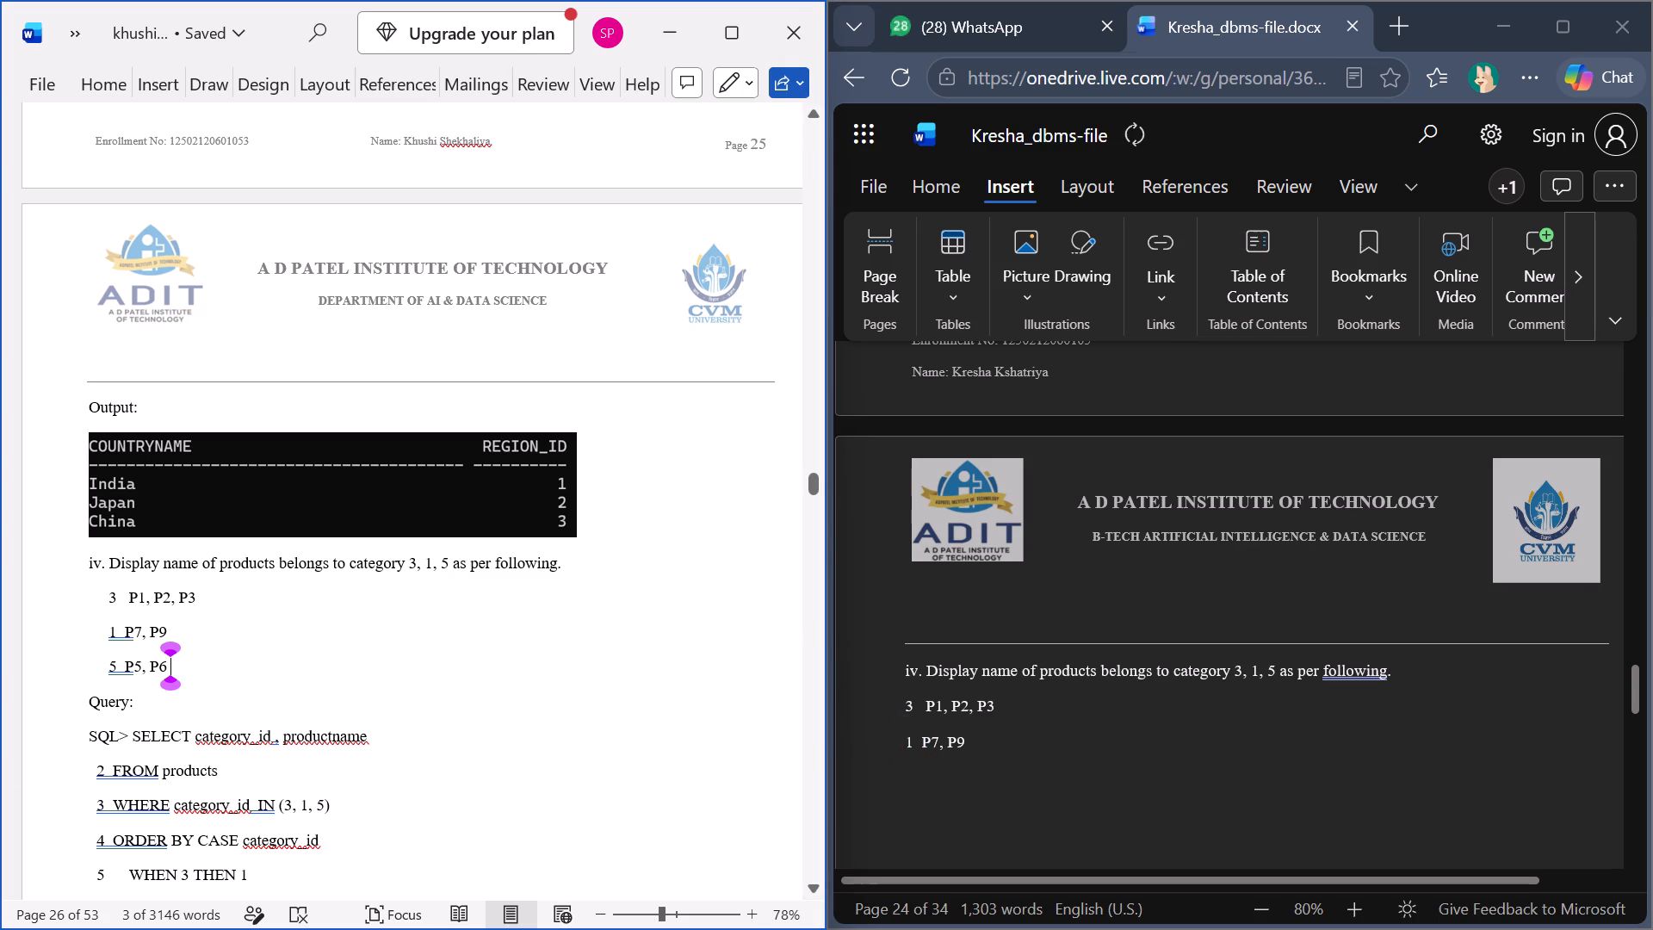
pyautogui.moveTo(181, 660); pyautogui.dragTo(116, 660)
pyautogui.hotkey('ctrl', 'c')
pyautogui.click(973, 735)
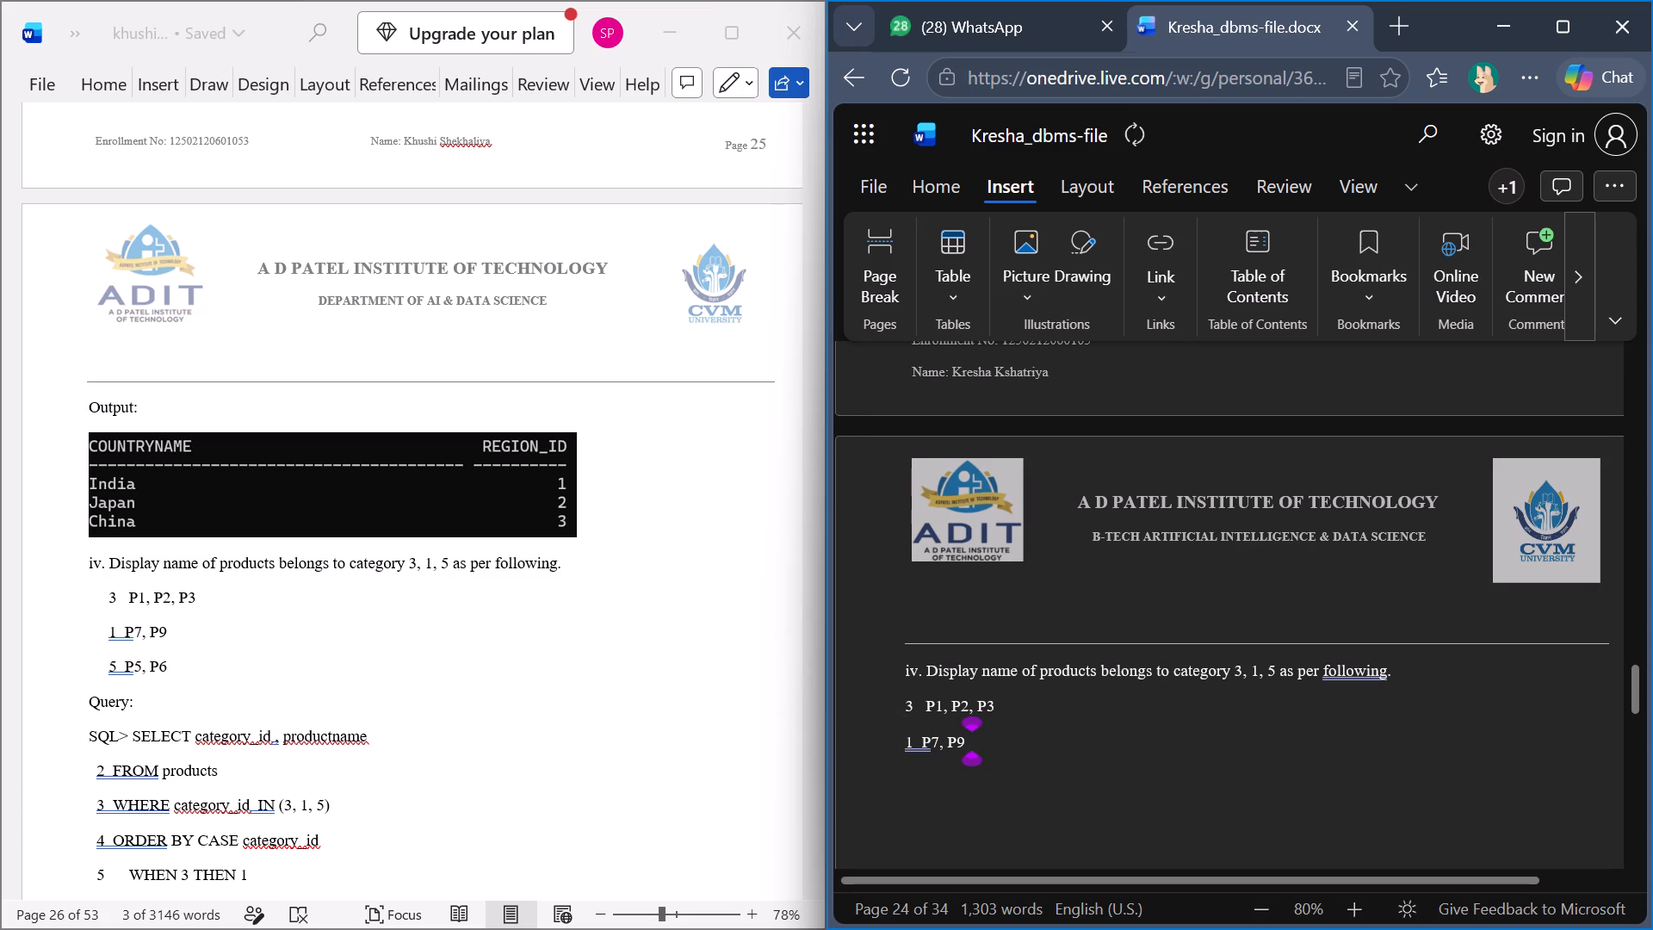
pyautogui.press('Return')
pyautogui.hotkey('ctrl', 'v')
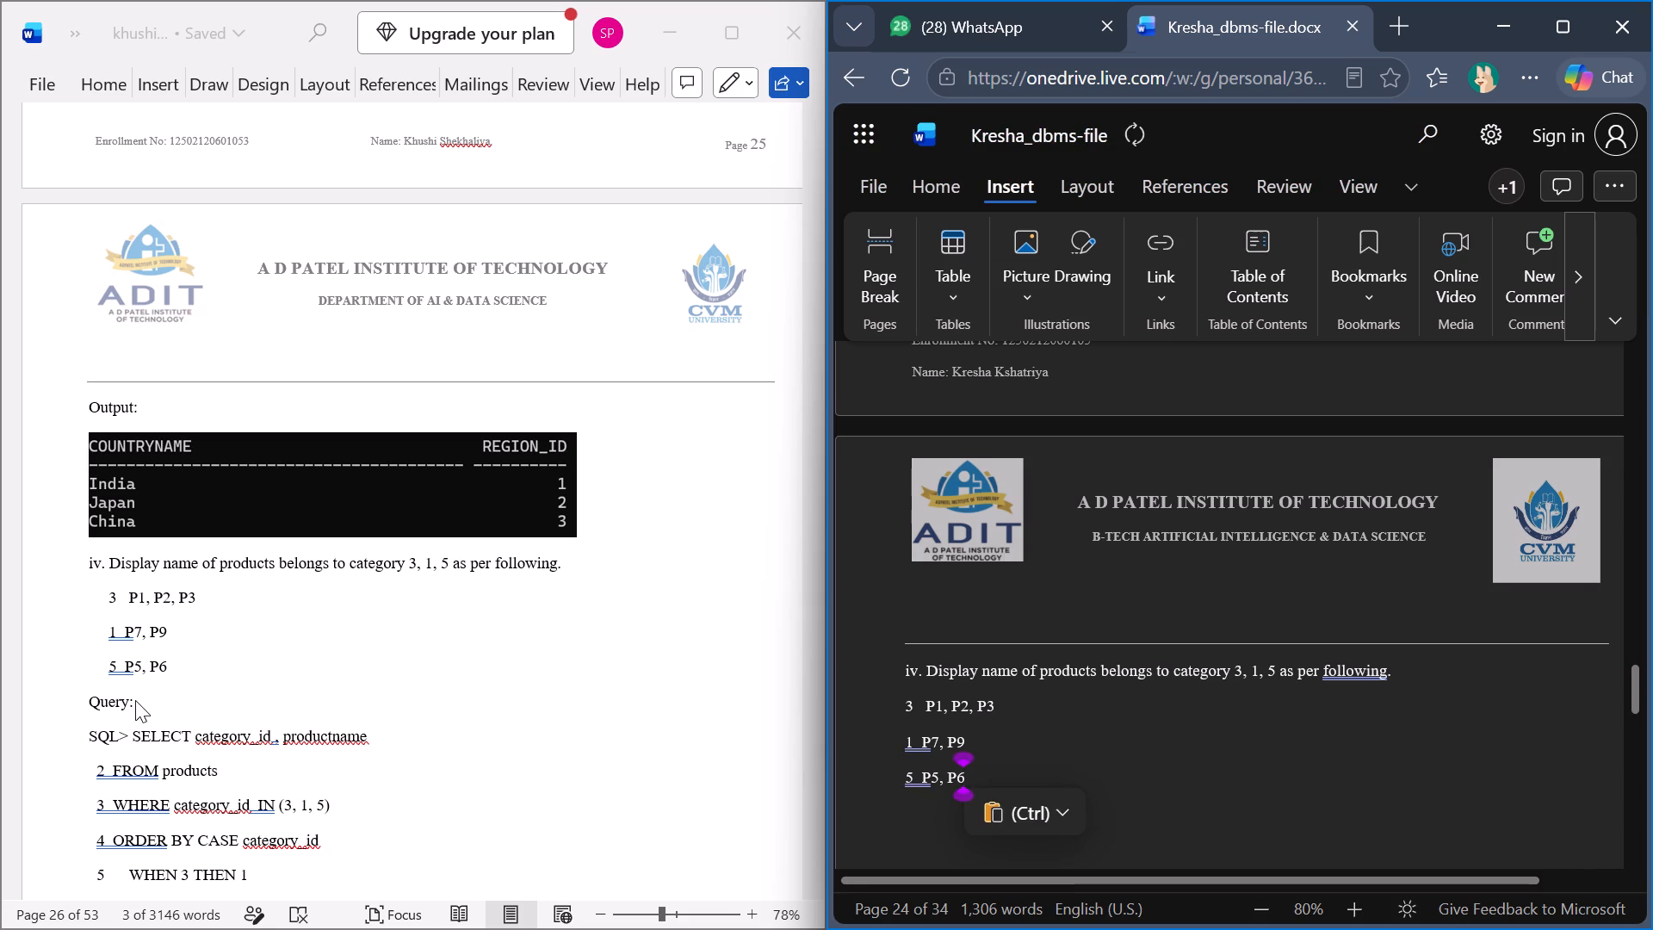
# Look back over the earlier Practical 6 tasks and queries in Kresha_dbms-file, ending at task iv again.
pyautogui.scroll(3, 1036, 526)
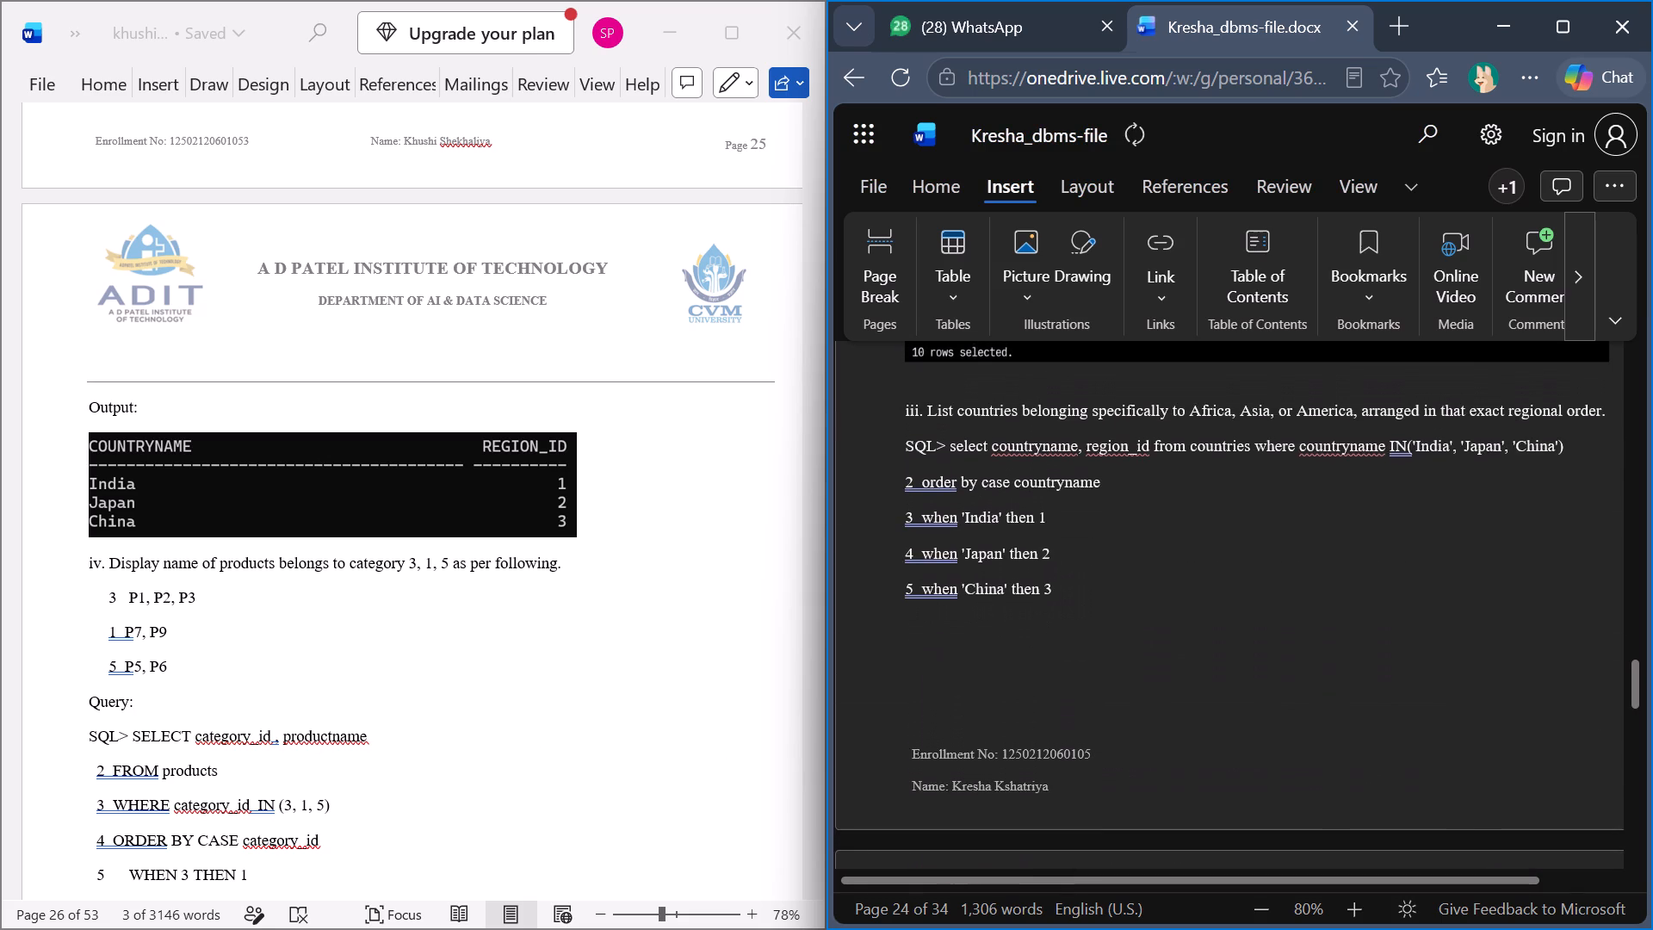
pyautogui.scroll(5, 1036, 526)
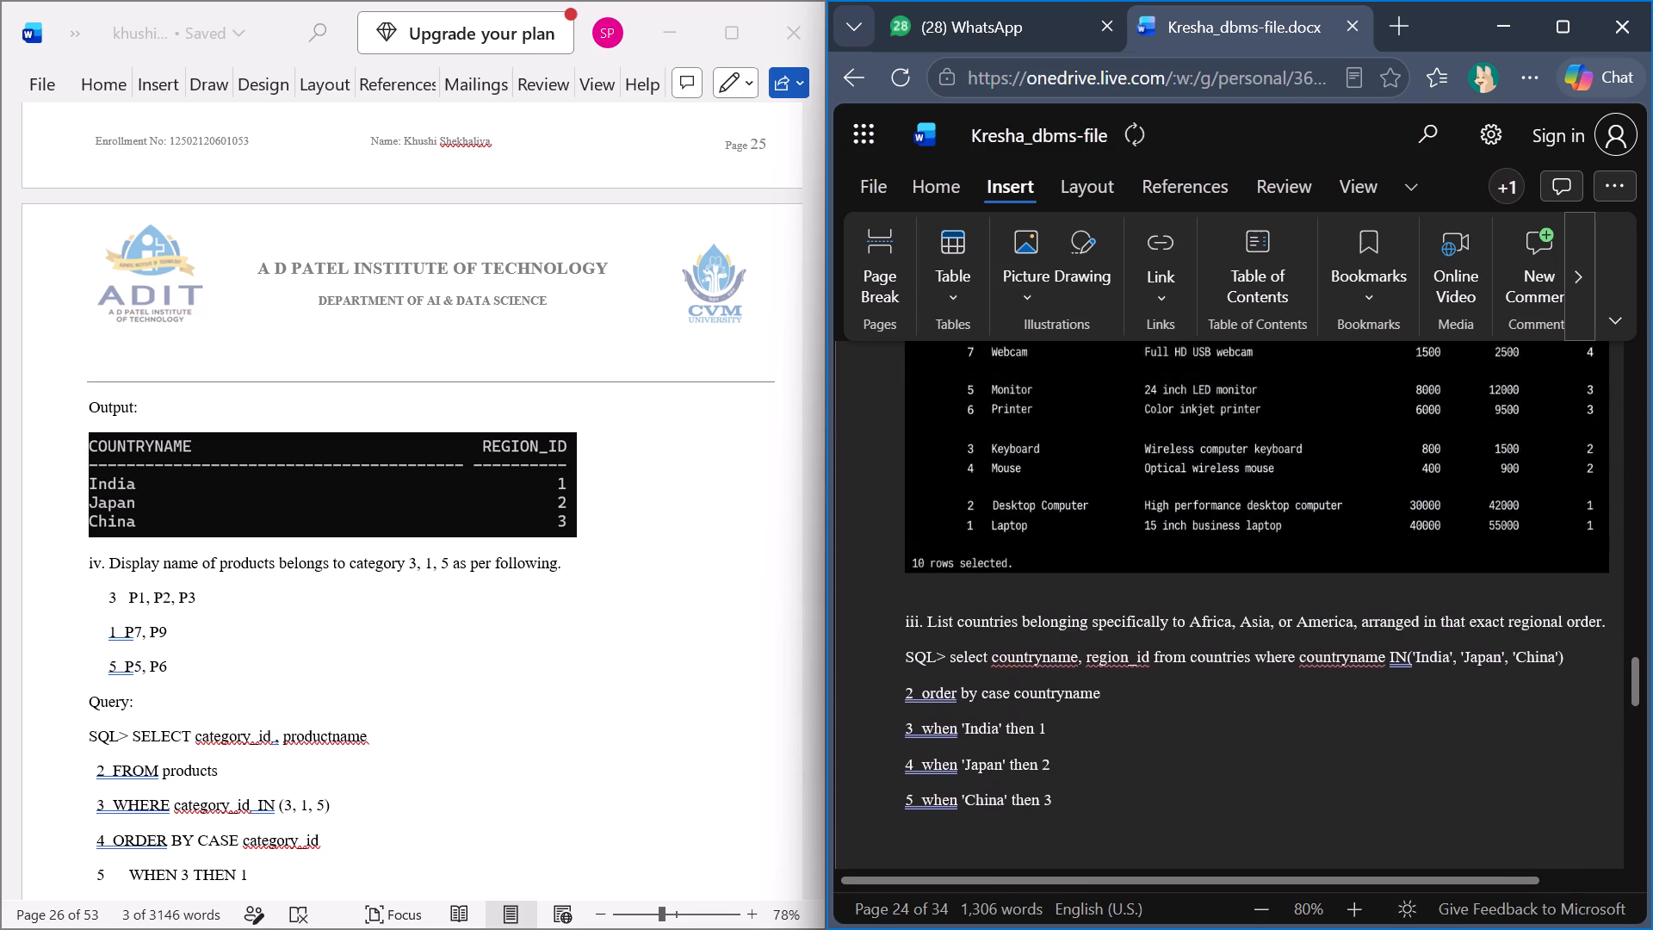
pyautogui.scroll(7, 1036, 526)
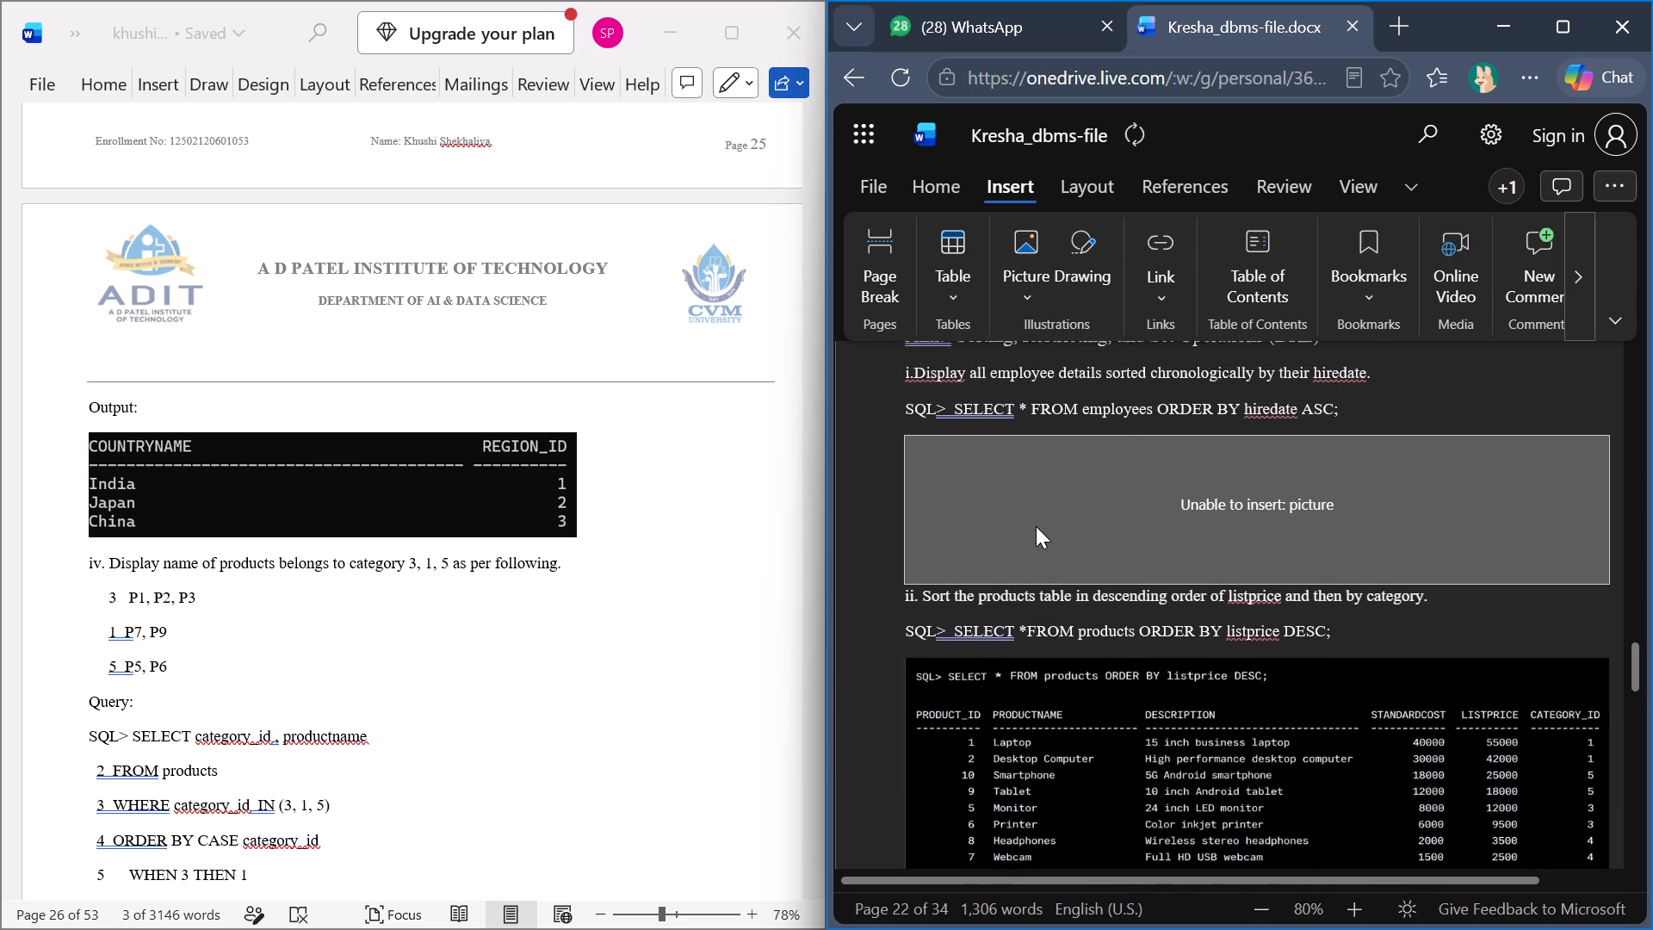
pyautogui.scroll(4, 1036, 526)
pyautogui.scroll(-7, 1036, 526)
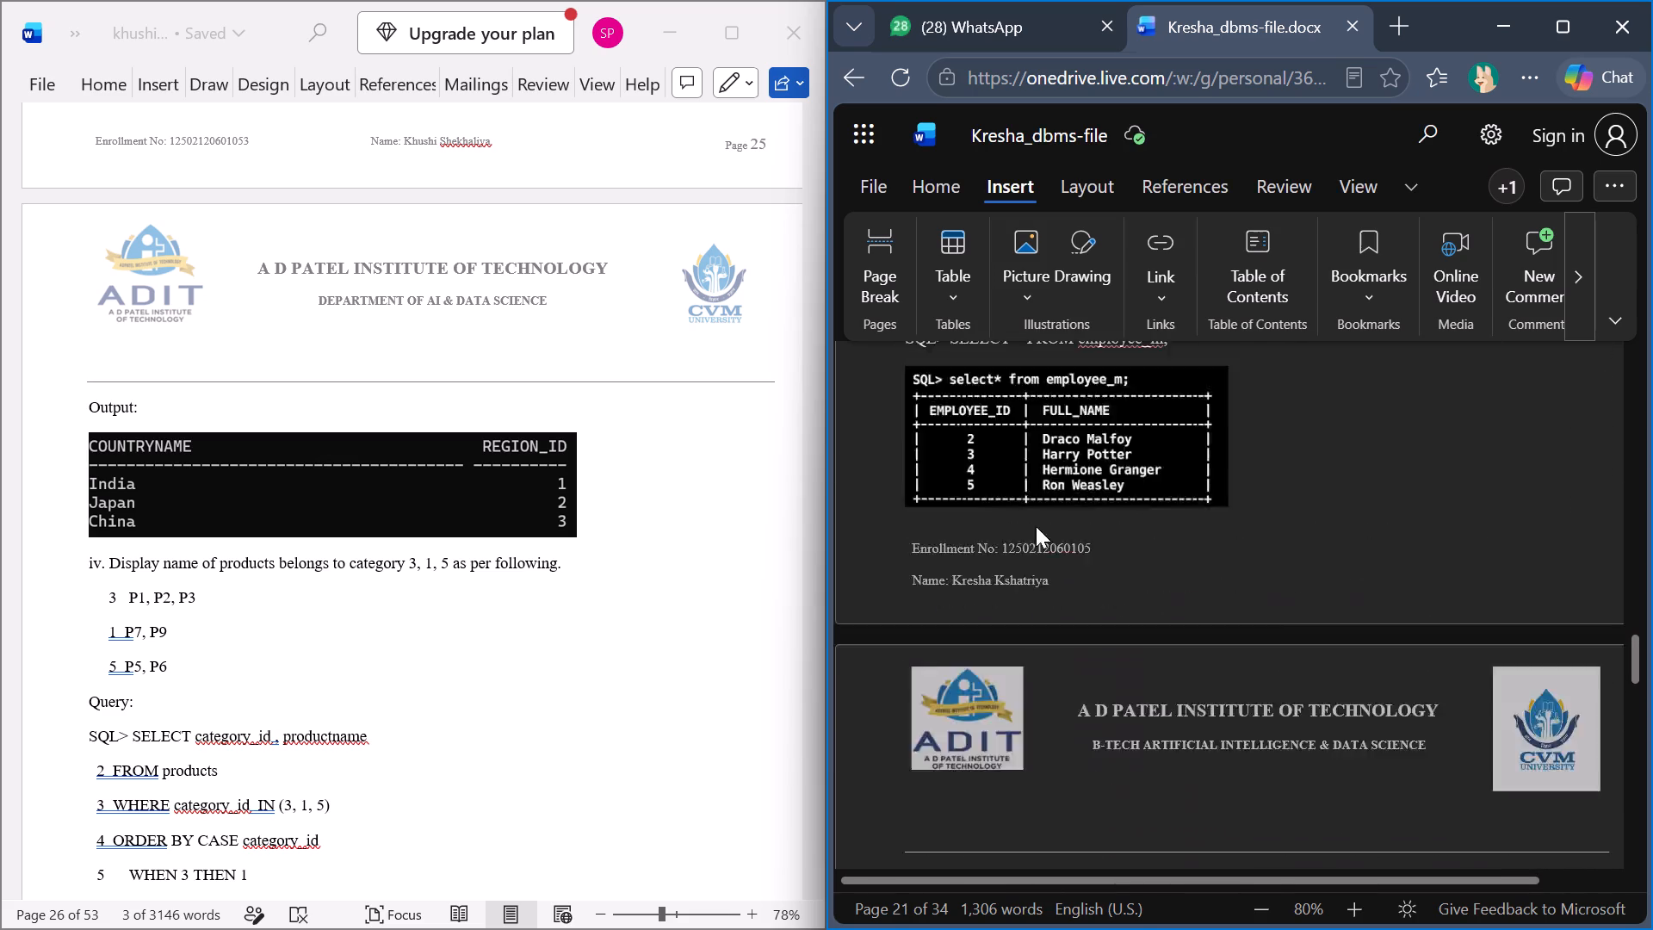
pyautogui.scroll(-6, 1036, 526)
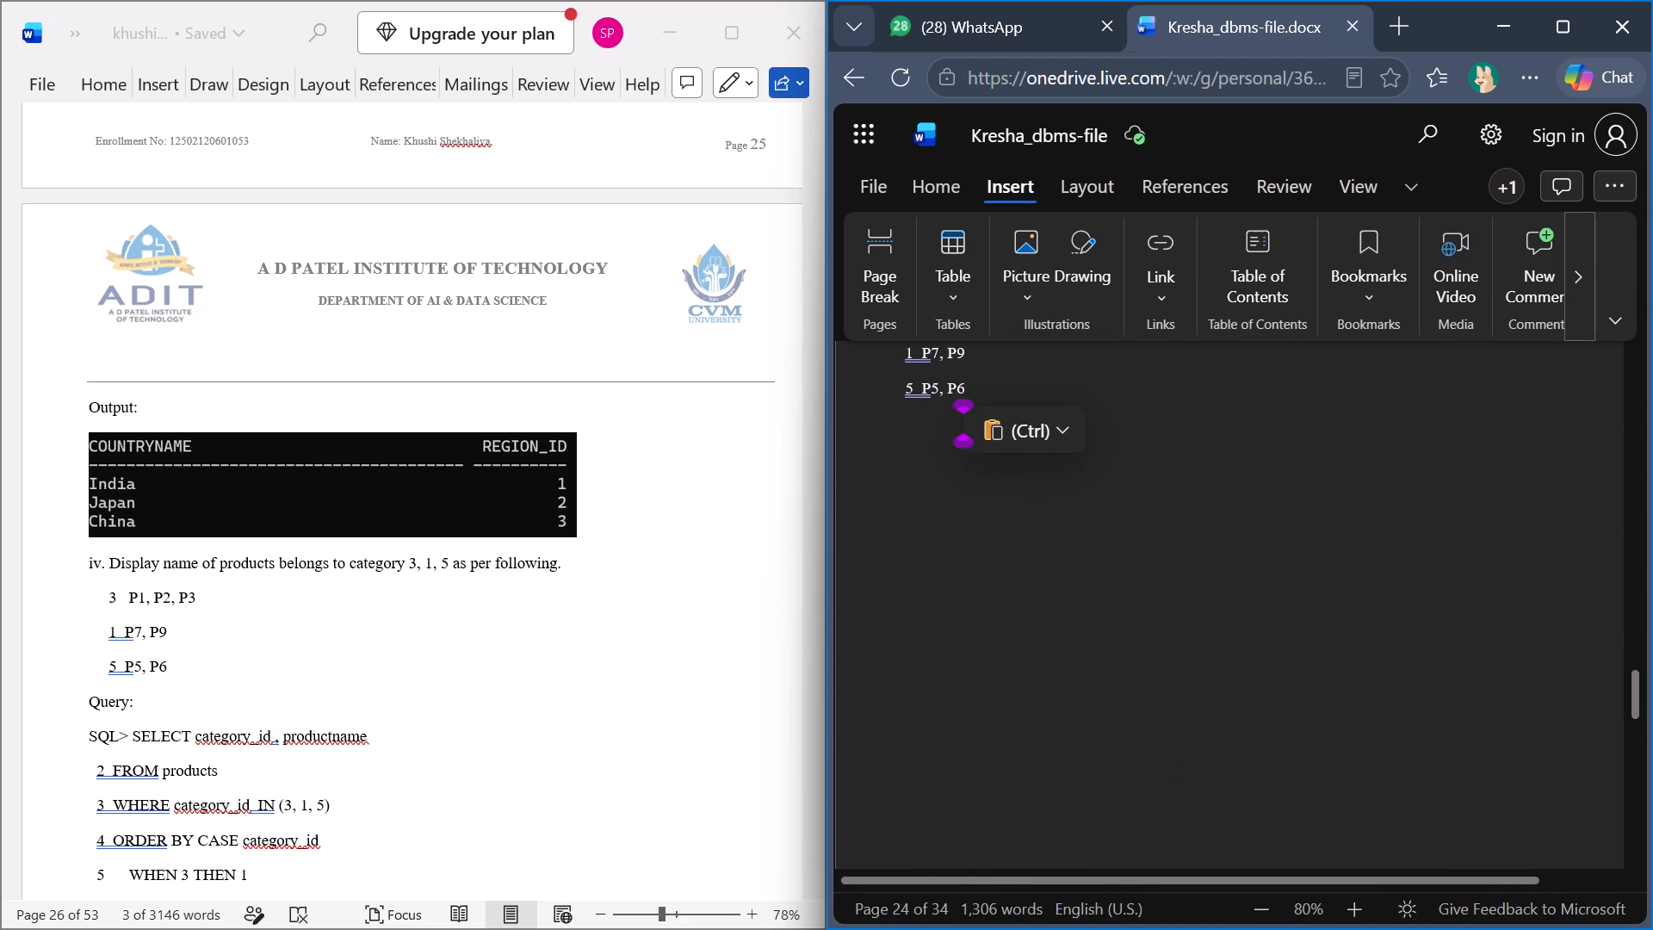
pyautogui.scroll(1, 1036, 526)
pyautogui.scroll(-2, 462, 641)
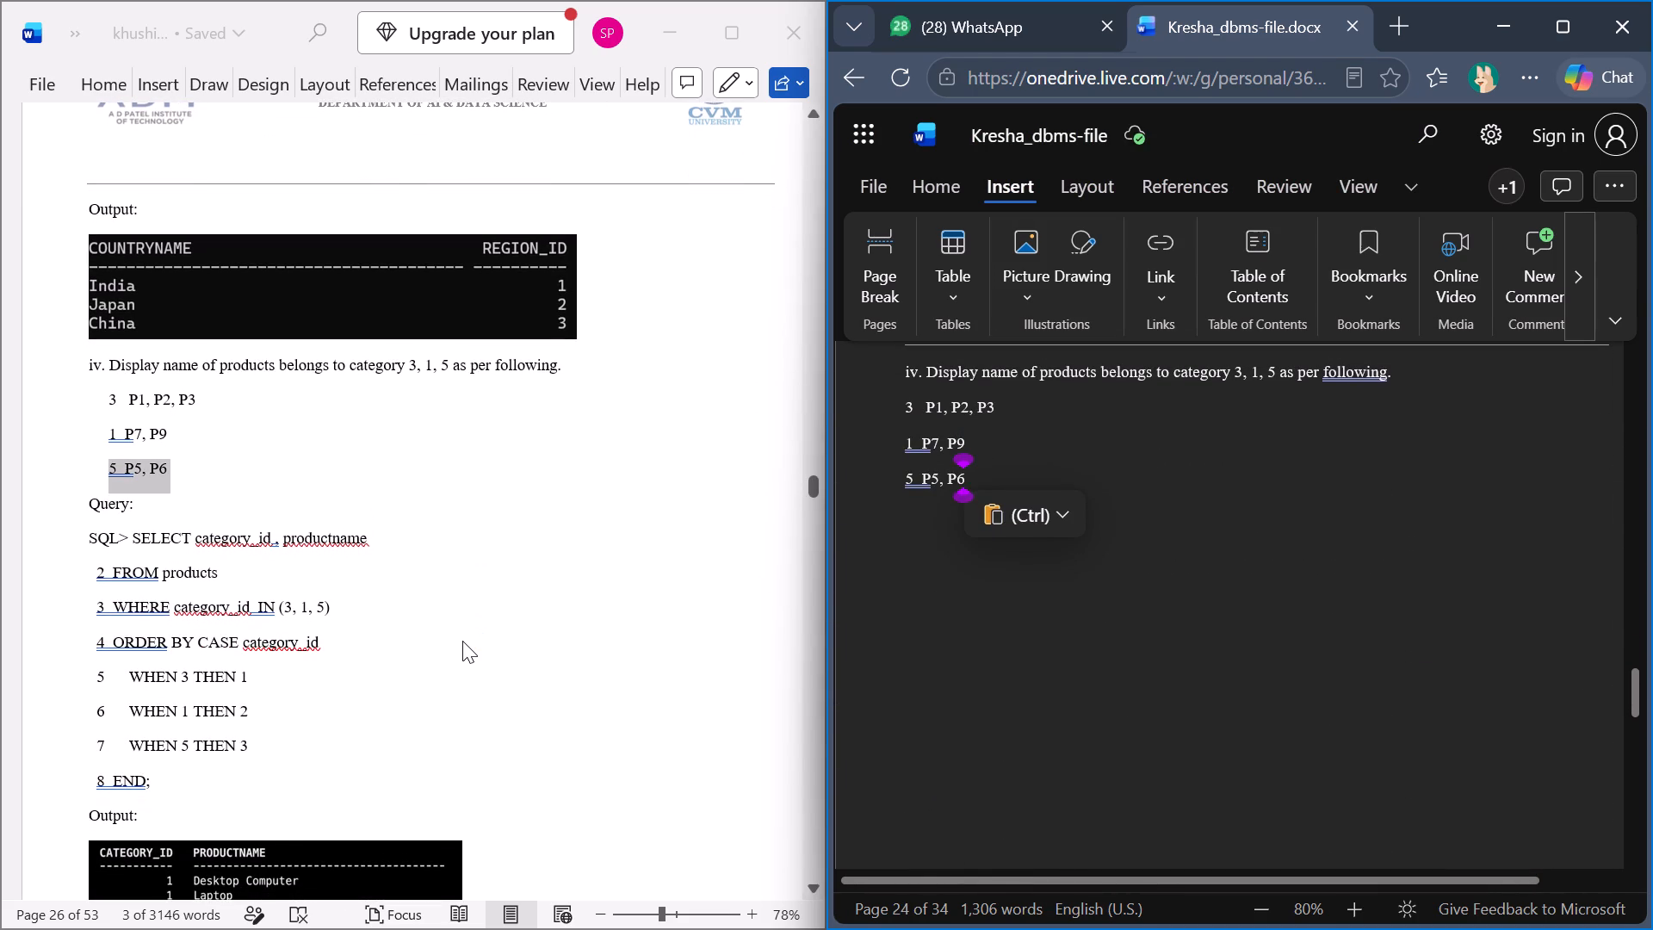
# Copy "SQL> SELECT category_id , productname" from khushi's task iv query and paste it below "5 P5, P6" in Kresha_dbms-file.
pyautogui.click(238, 563)
pyautogui.moveTo(382, 538); pyautogui.dragTo(71, 537)
pyautogui.hotkey('ctrl', 'c')
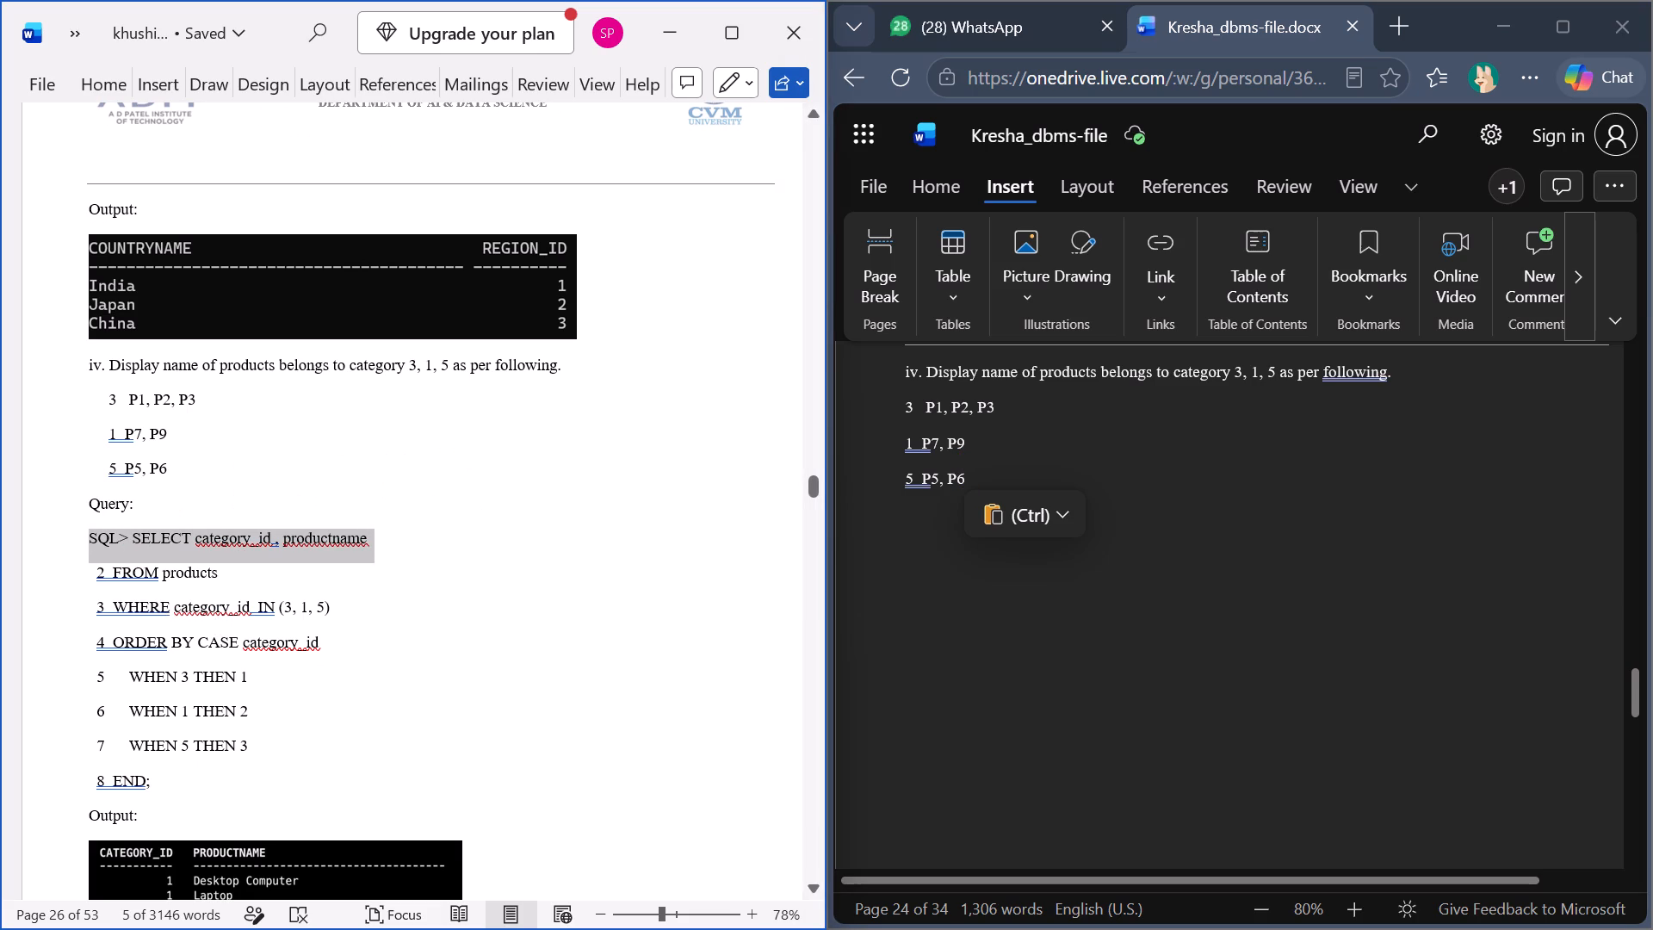
pyautogui.click(1111, 470)
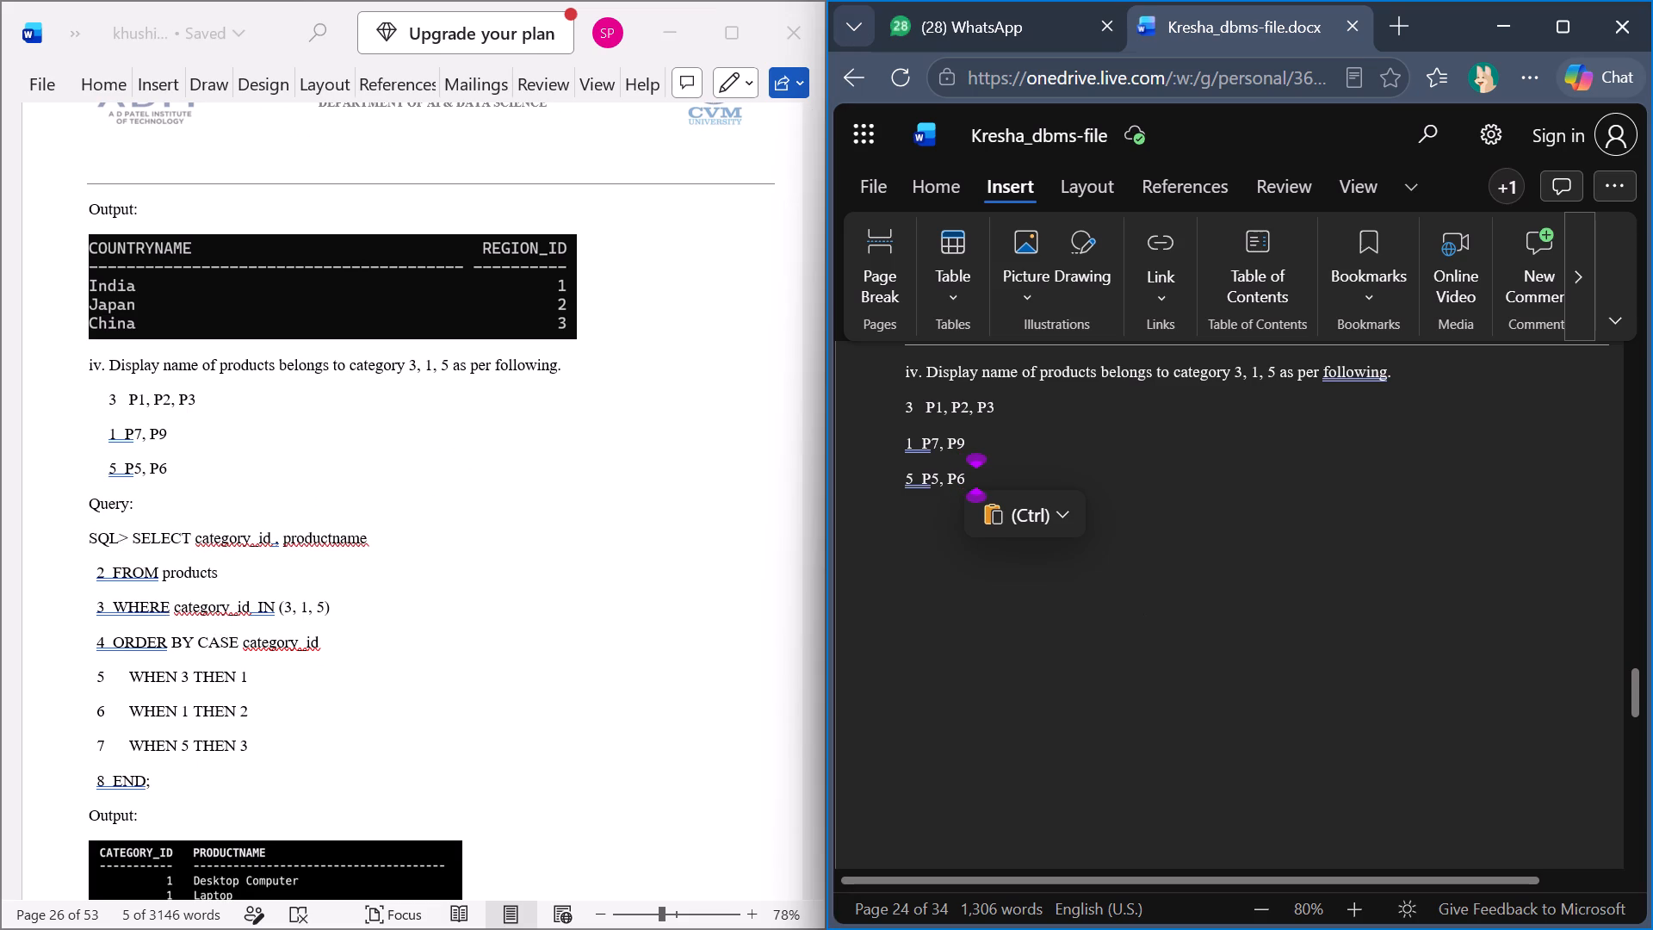
pyautogui.press('Return')
pyautogui.hotkey('ctrl', 'v')
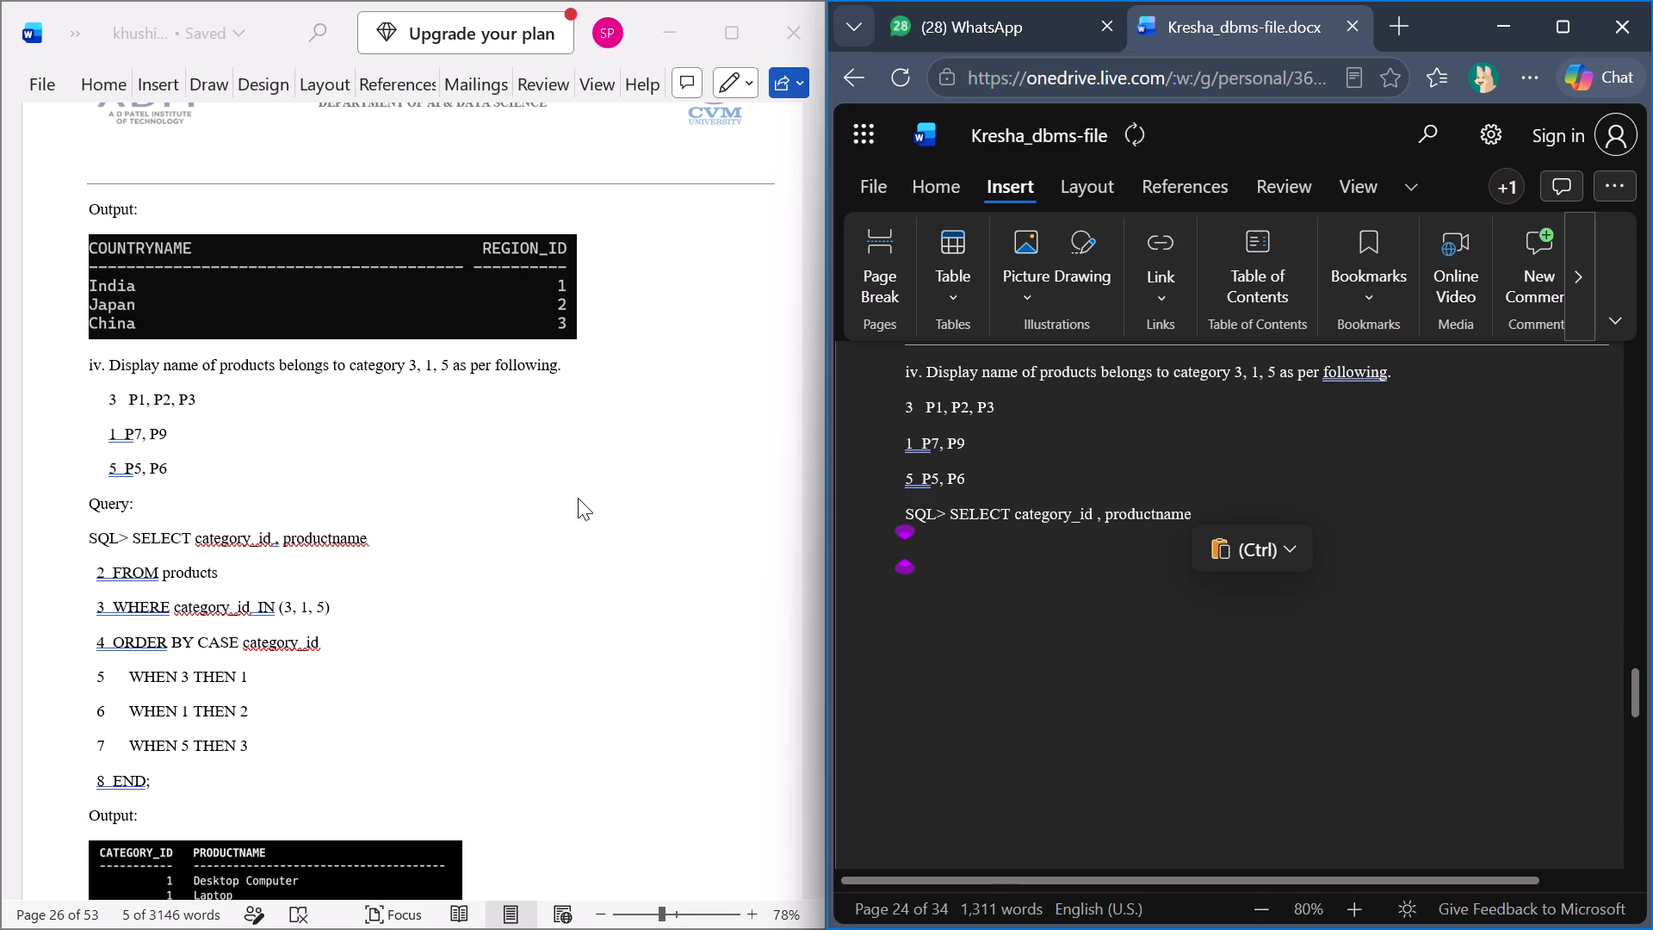
# Copy "2 FROM products" from khushi's query, paste it below the SELECT line in Kresha_dbms-file, and remove one leading space.
pyautogui.click(238, 567)
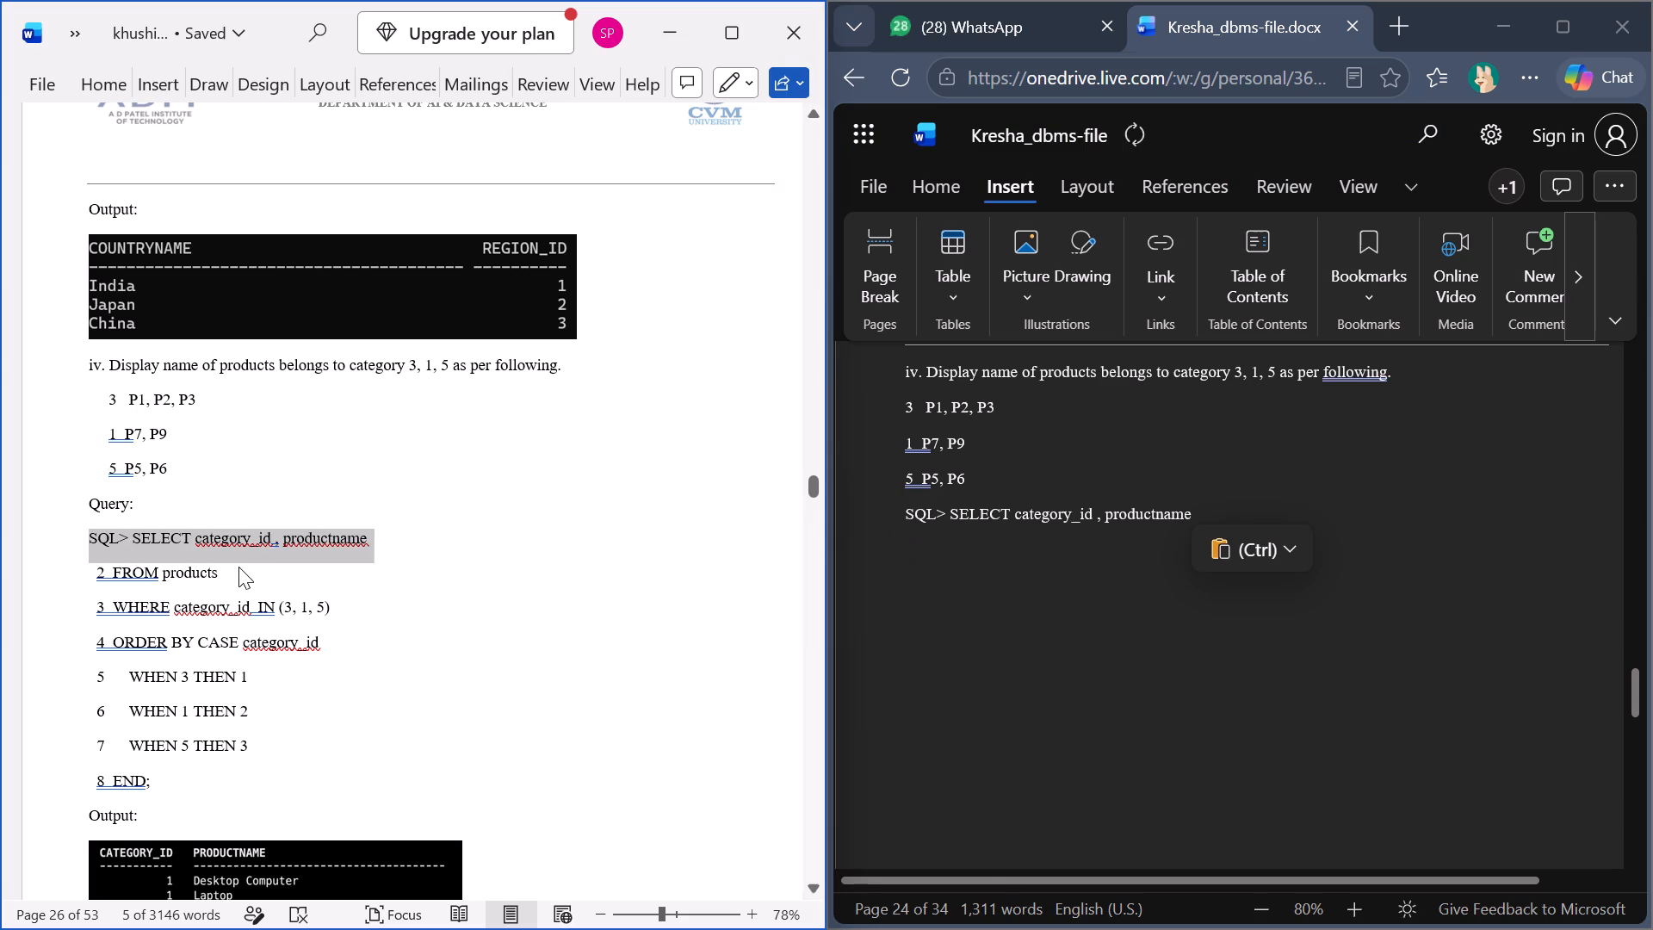
pyautogui.click(238, 567)
pyautogui.moveTo(238, 567); pyautogui.dragTo(90, 562)
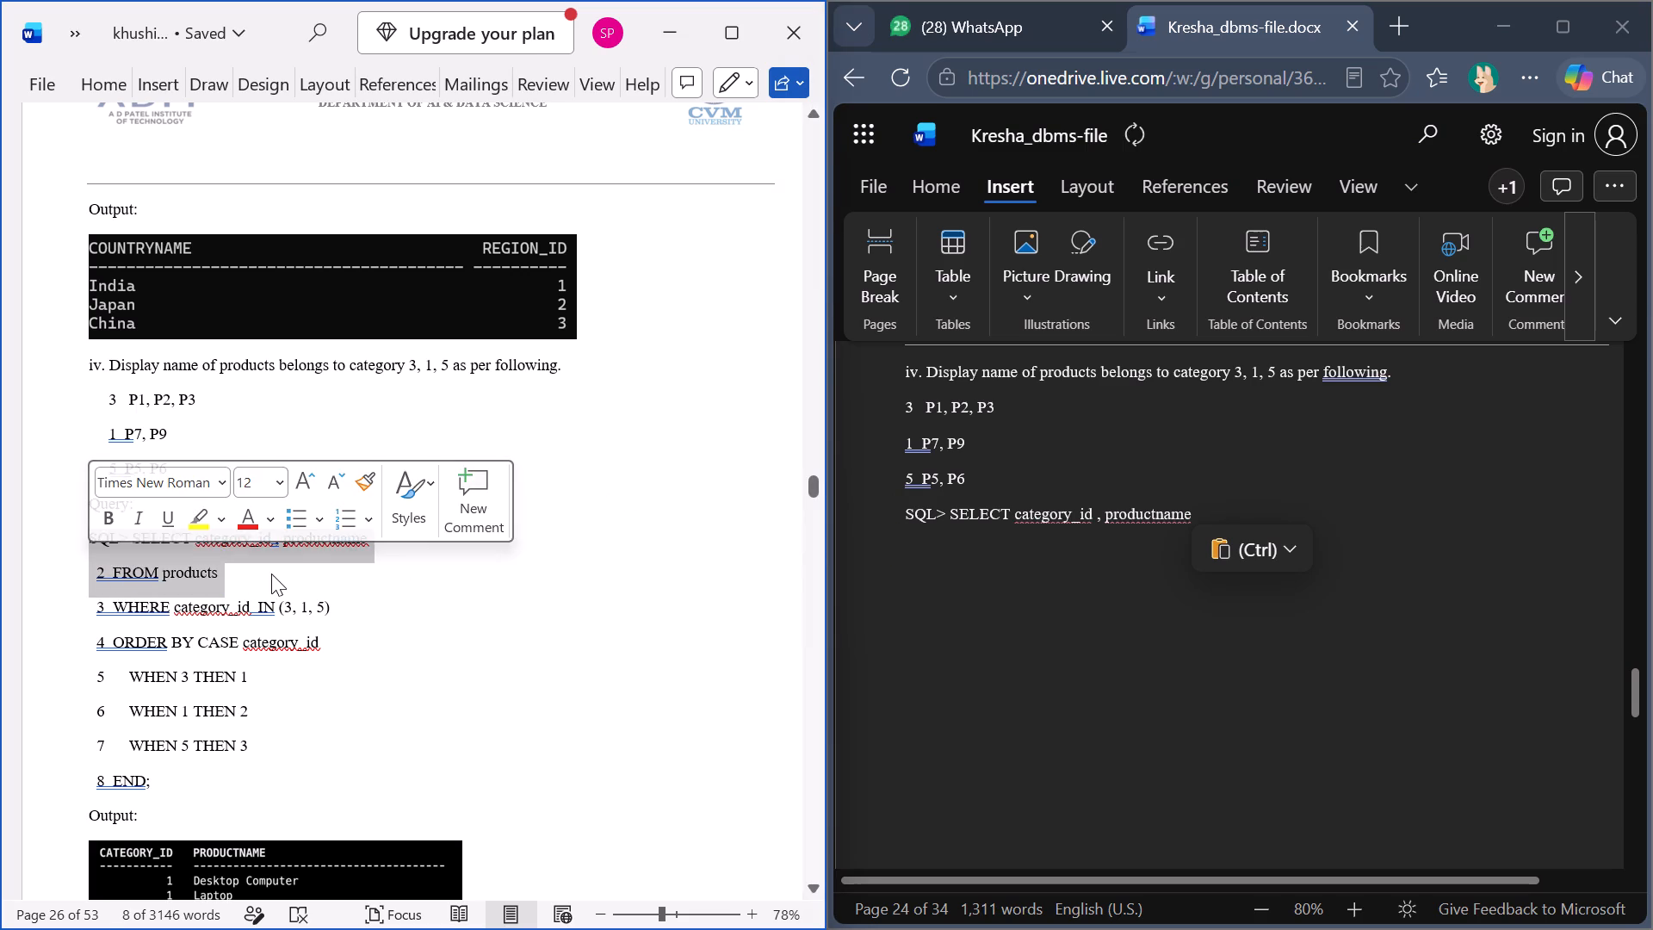
pyautogui.click(271, 573)
pyautogui.moveTo(256, 578); pyautogui.dragTo(107, 580)
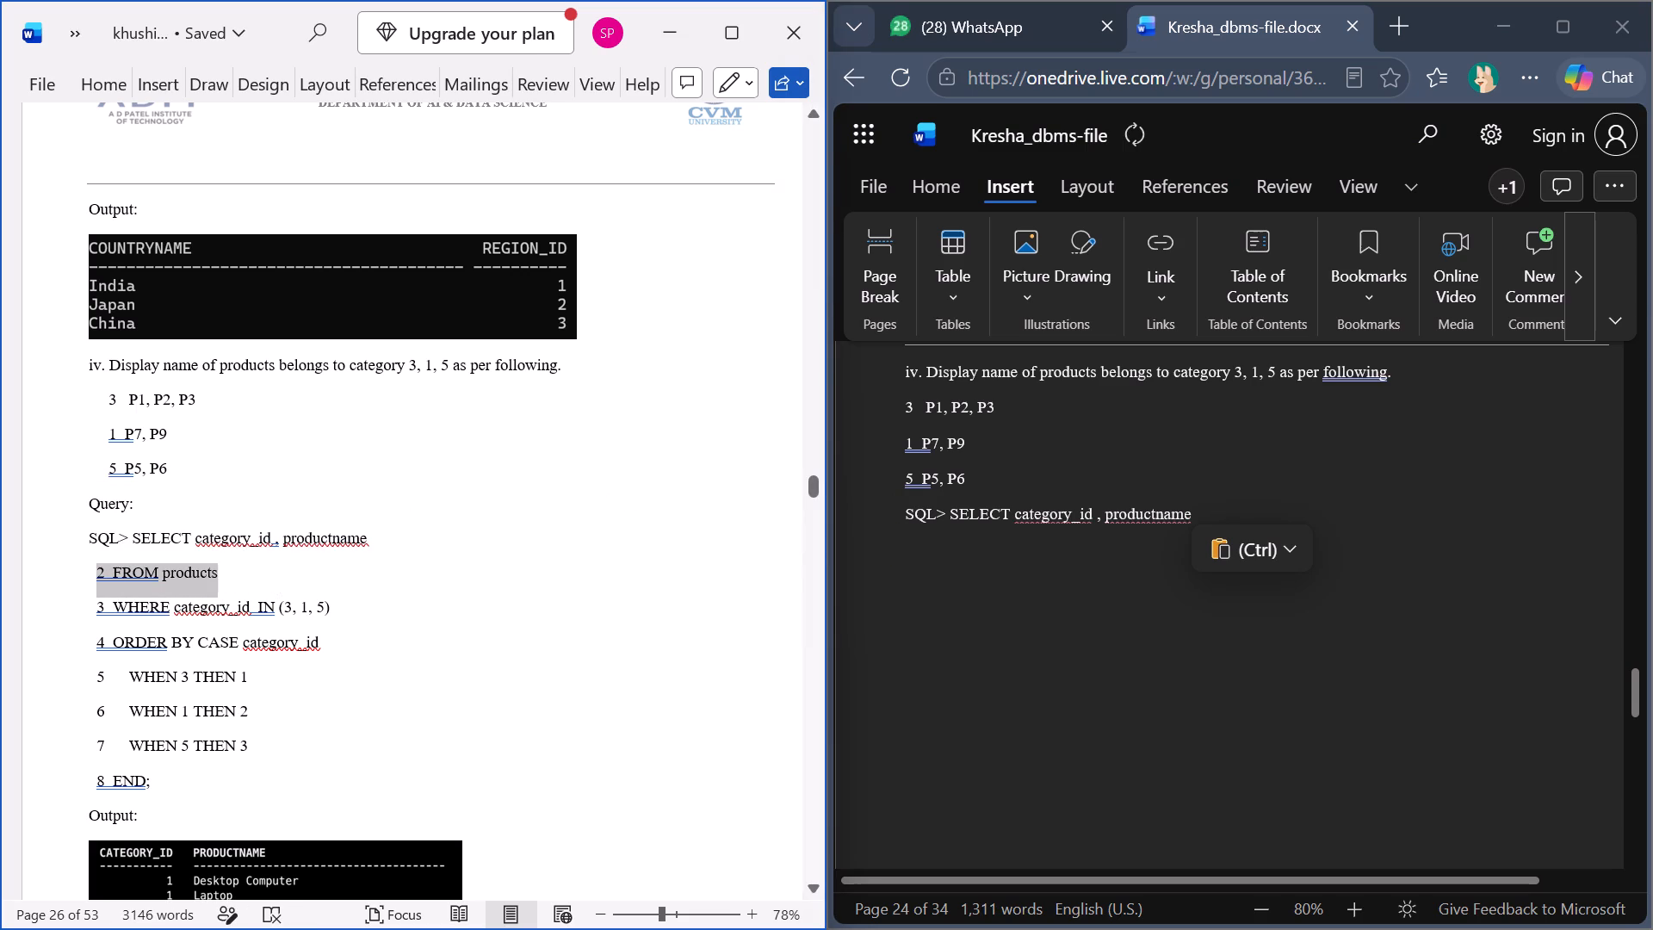
pyautogui.moveTo(107, 580); pyautogui.dragTo(84, 574)
pyautogui.hotkey('ctrl', 'c')
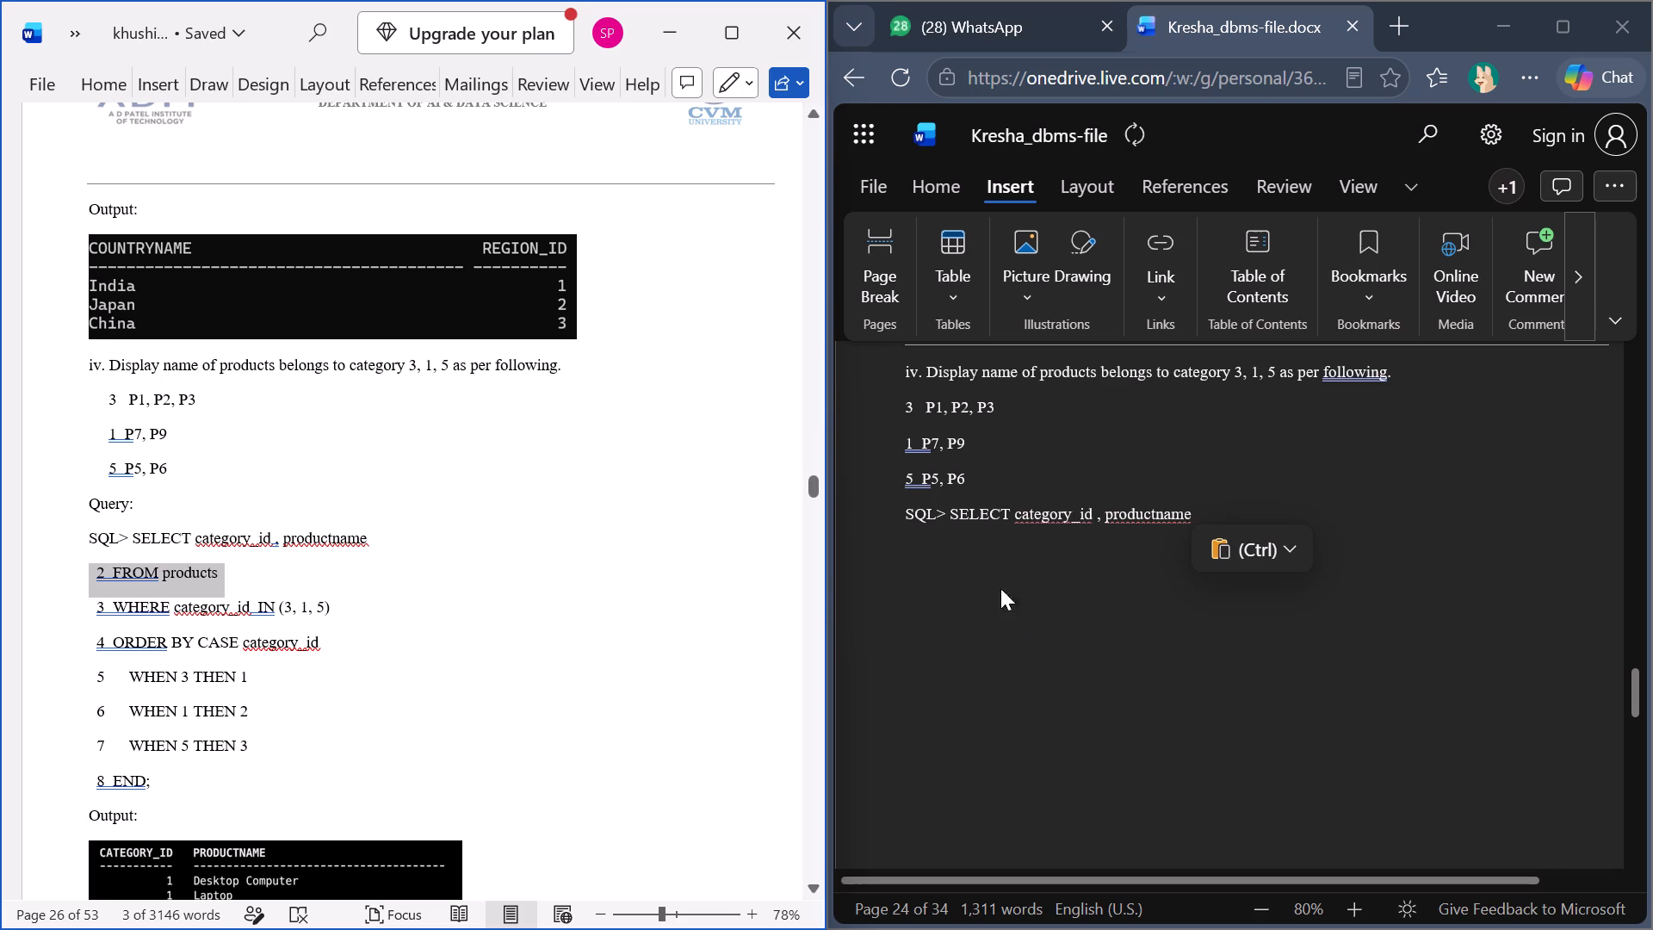
pyautogui.click(981, 545)
pyautogui.hotkey('ctrl', 'v')
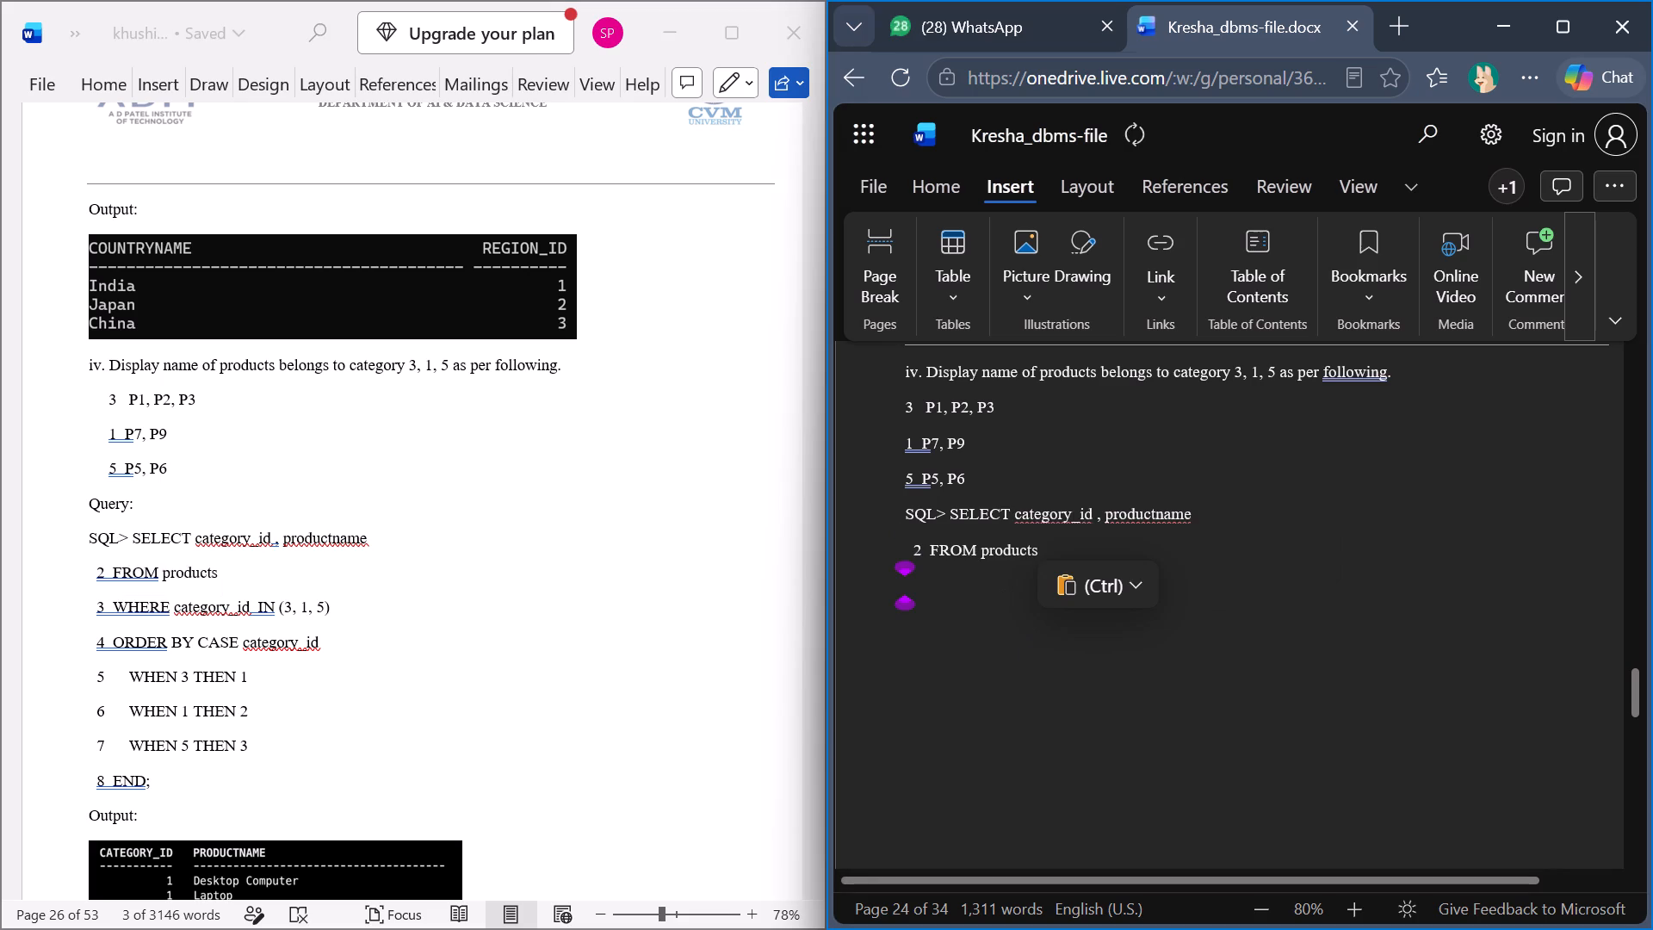
pyautogui.click(913, 548)
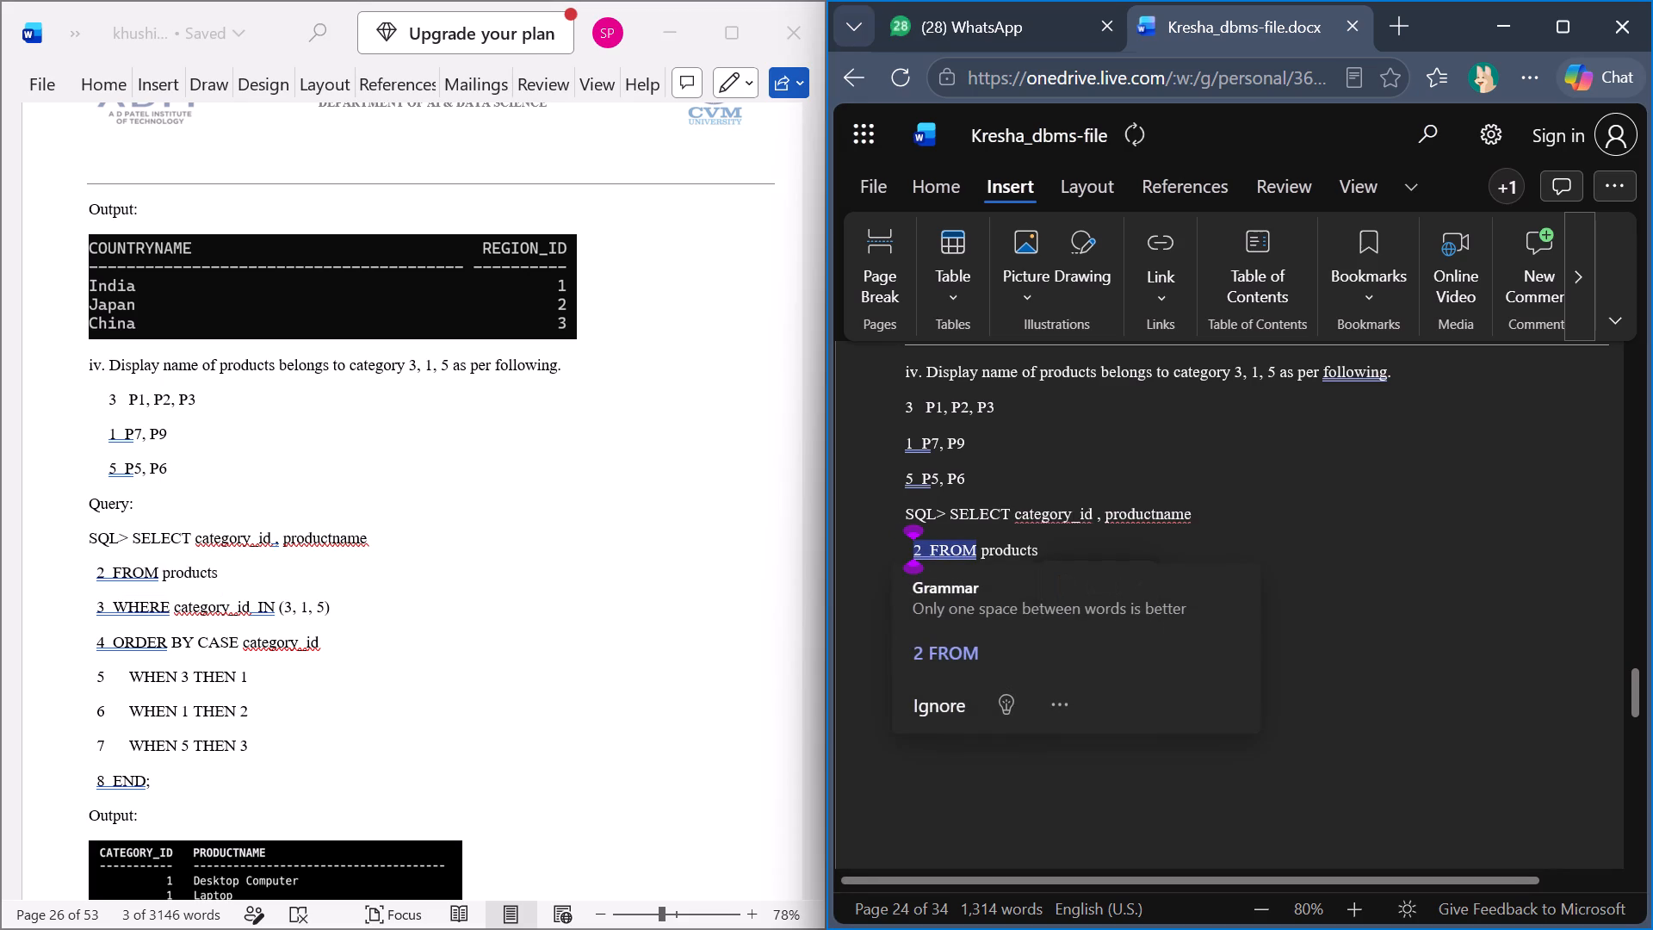
pyautogui.press('BackSpace')
# Copy "3 WHERE category_id IN (3, 1, 5)" from khushi's query and paste it below "2 FROM products" in Kresha_dbms-file.
pyautogui.click(337, 592)
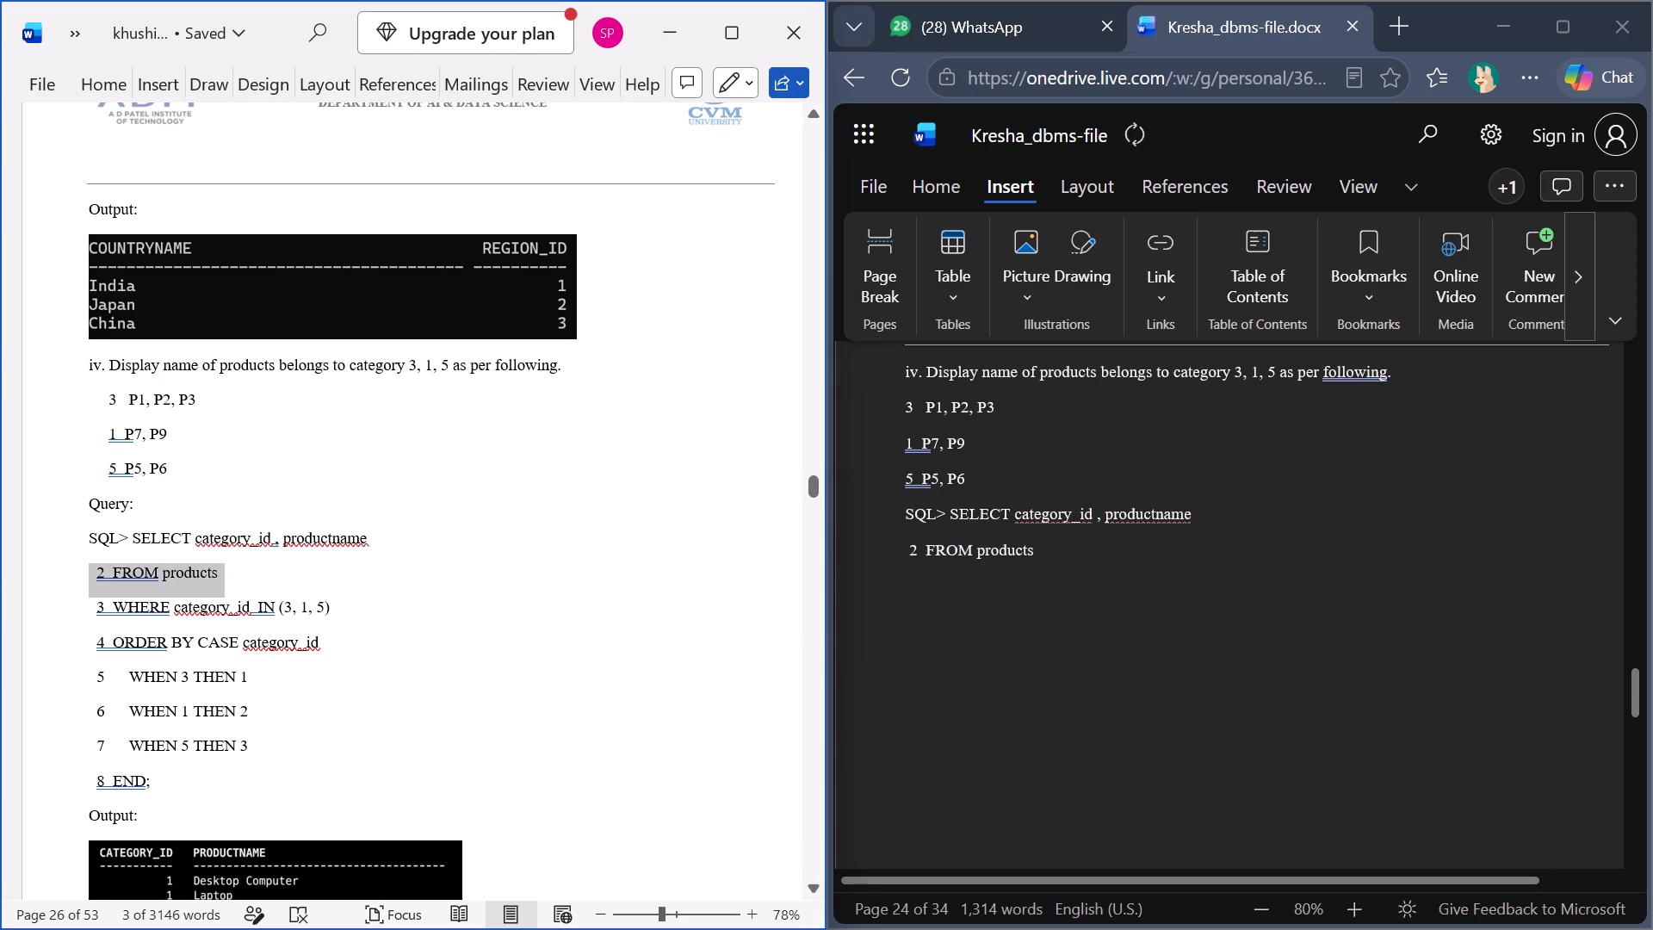
pyautogui.moveTo(338, 608); pyautogui.dragTo(78, 608)
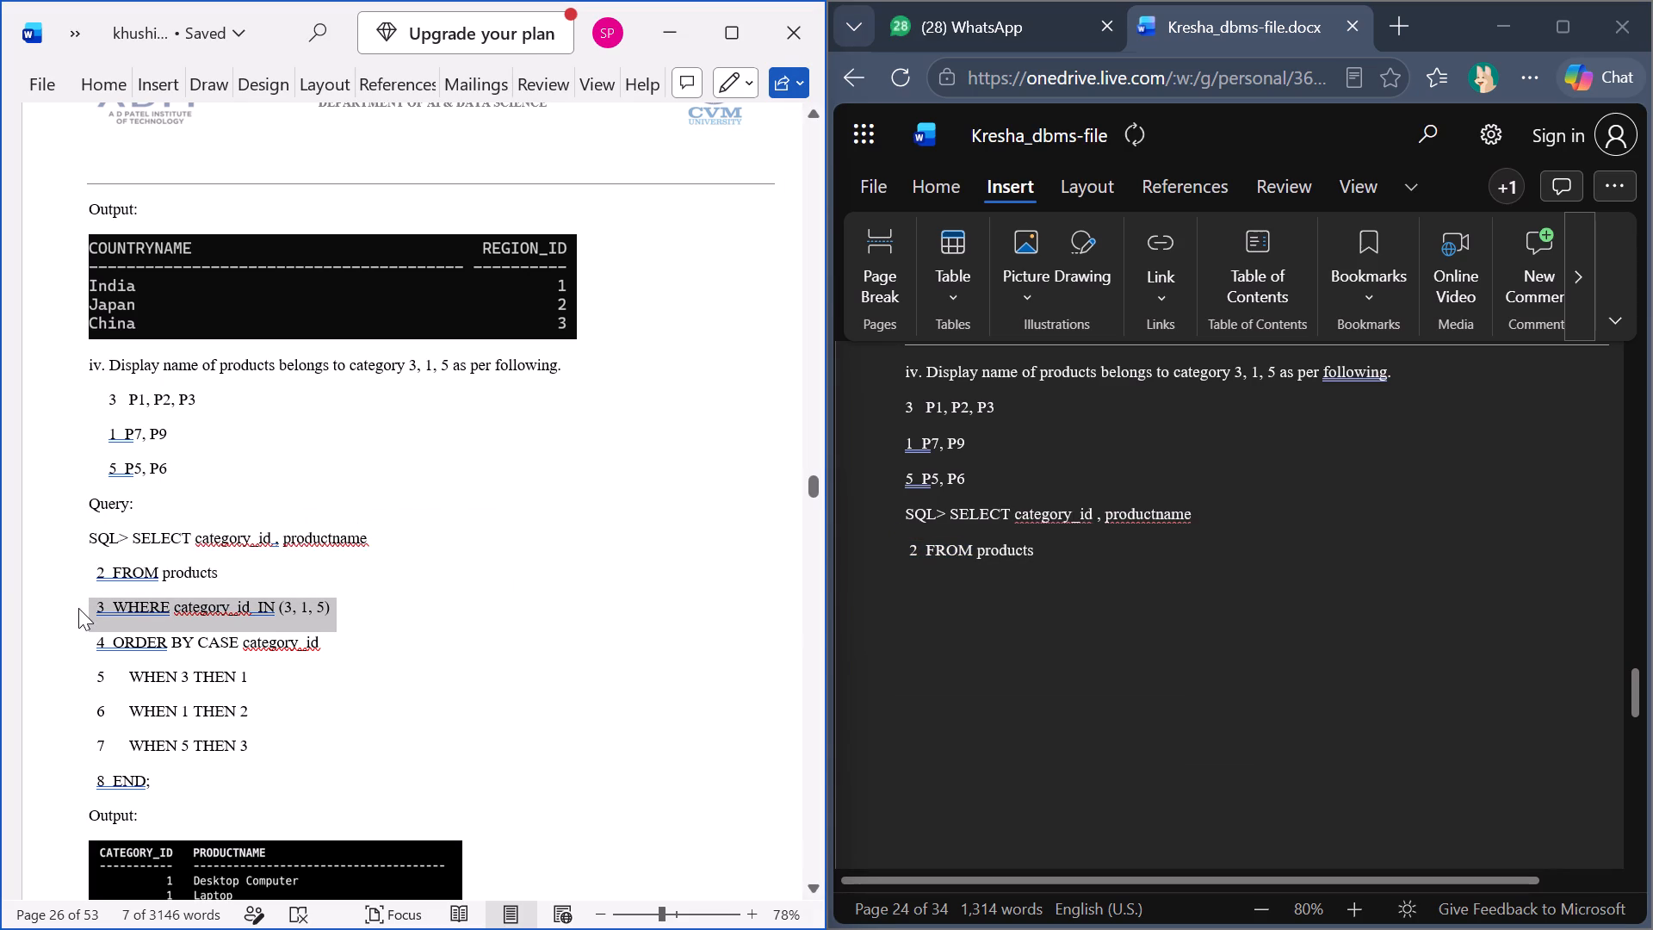
pyautogui.hotkey('ctrl', 'c')
pyautogui.click(1037, 549)
pyautogui.press('Return')
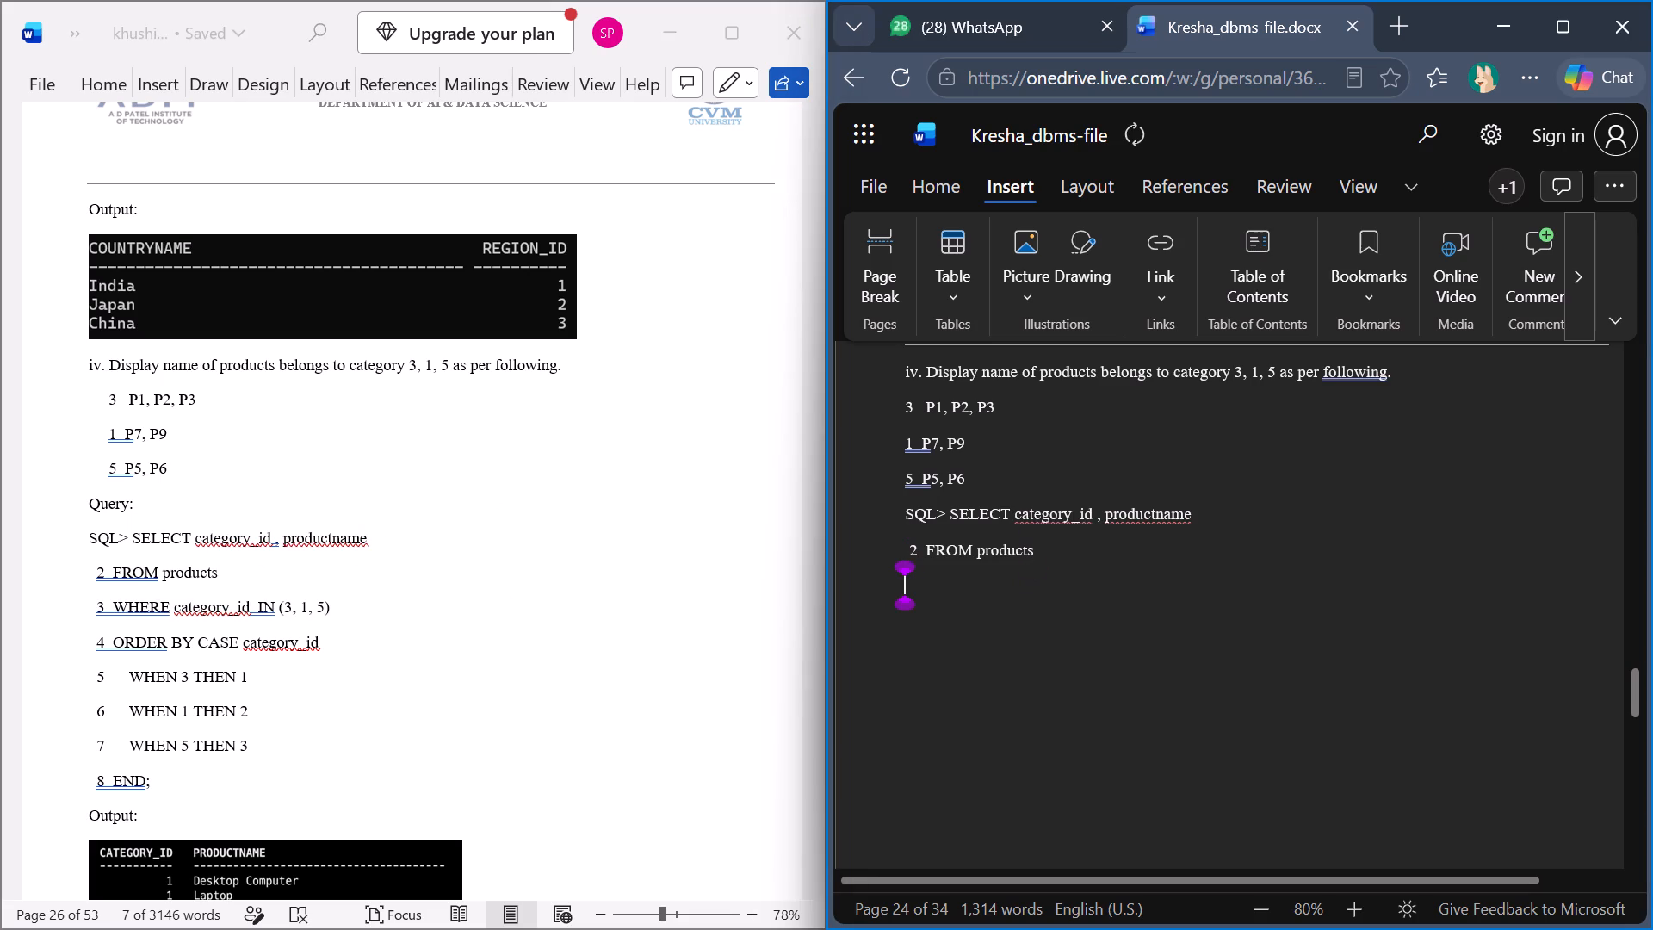
pyautogui.hotkey('ctrl', 'v')
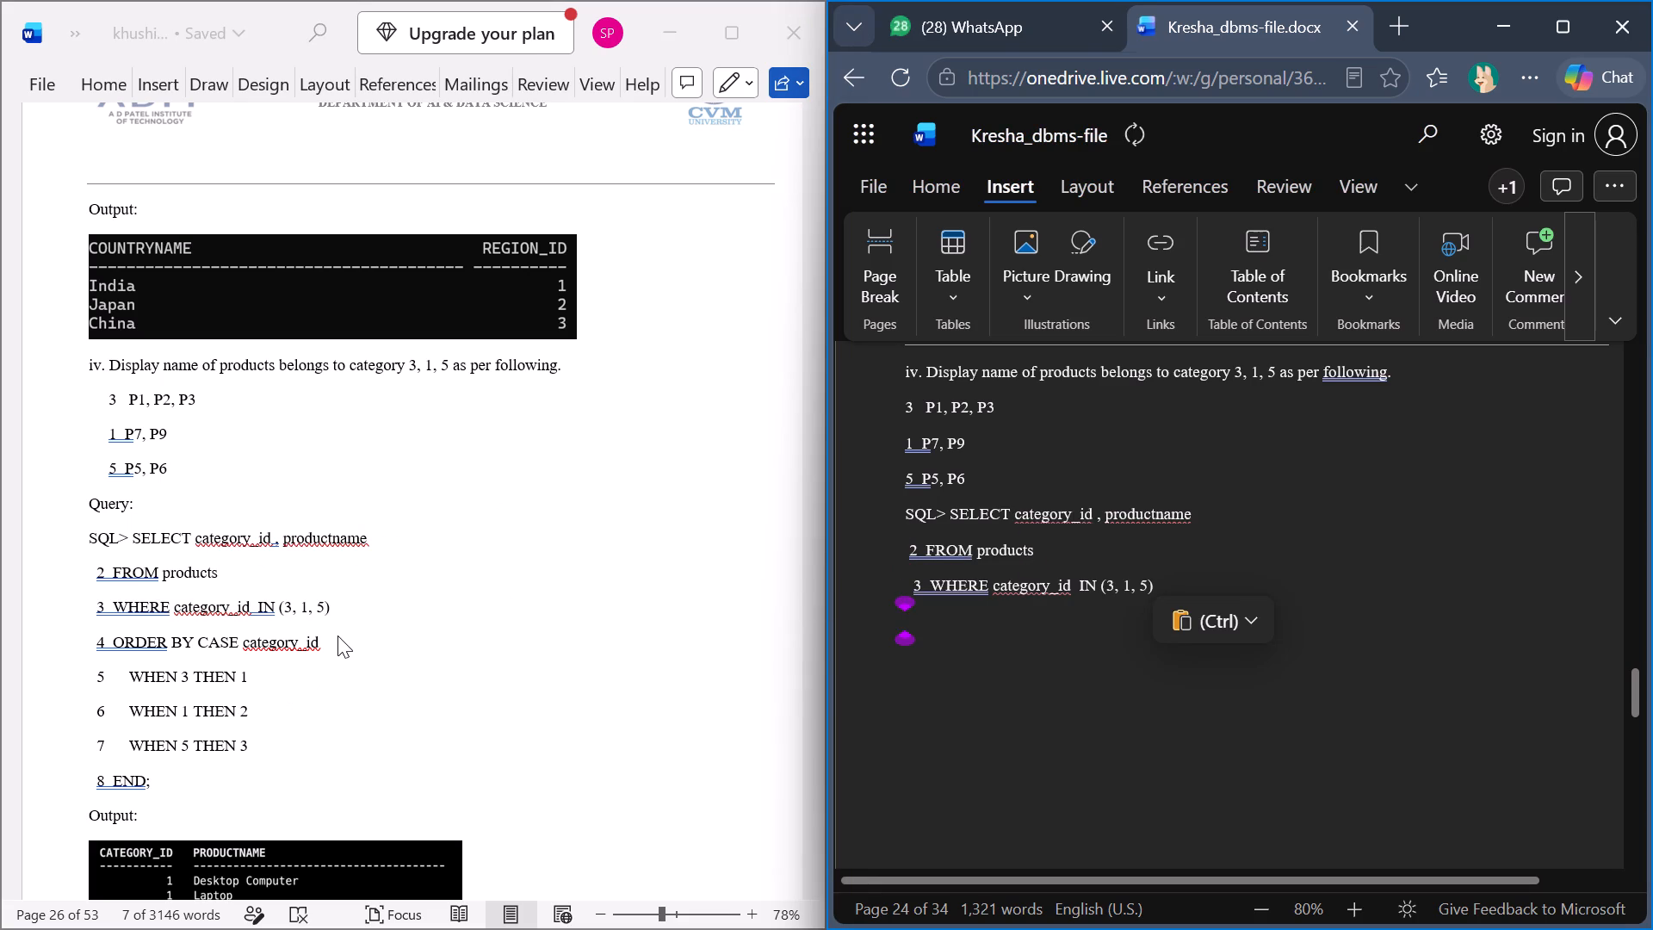
# Copy "4 ORDER BY CASE category_id" from khushi's query and paste it below the WHERE line in Kresha_dbms-file.
pyautogui.click(337, 635)
pyautogui.moveTo(337, 635); pyautogui.dragTo(89, 634)
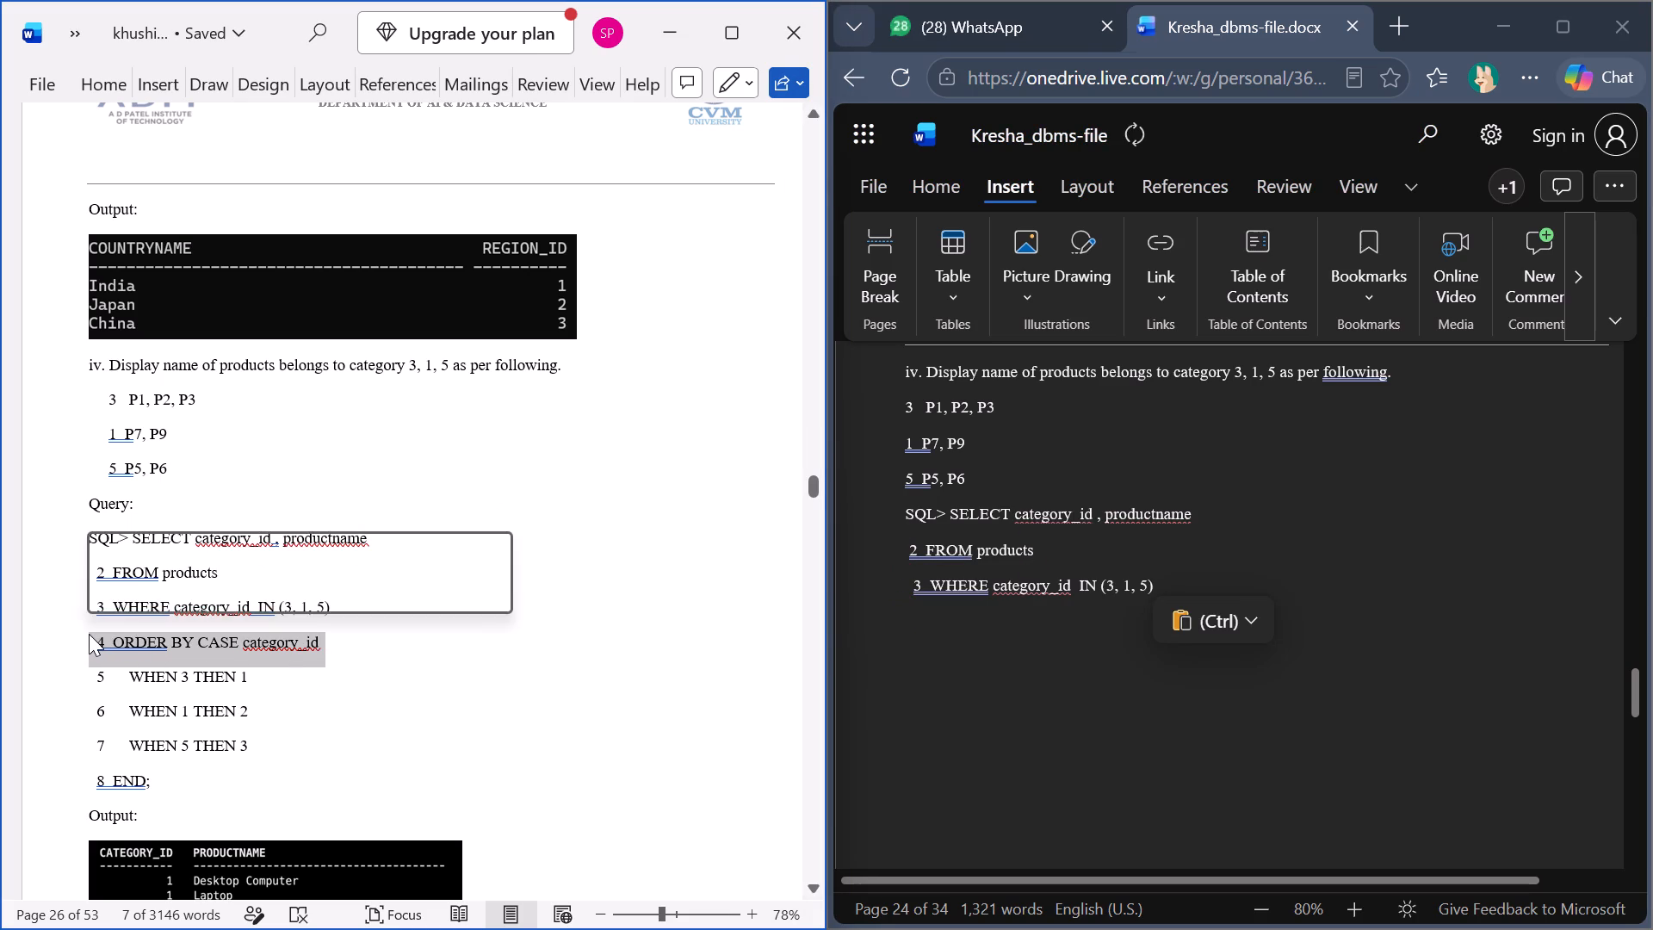
pyautogui.hotkey('ctrl', 'c')
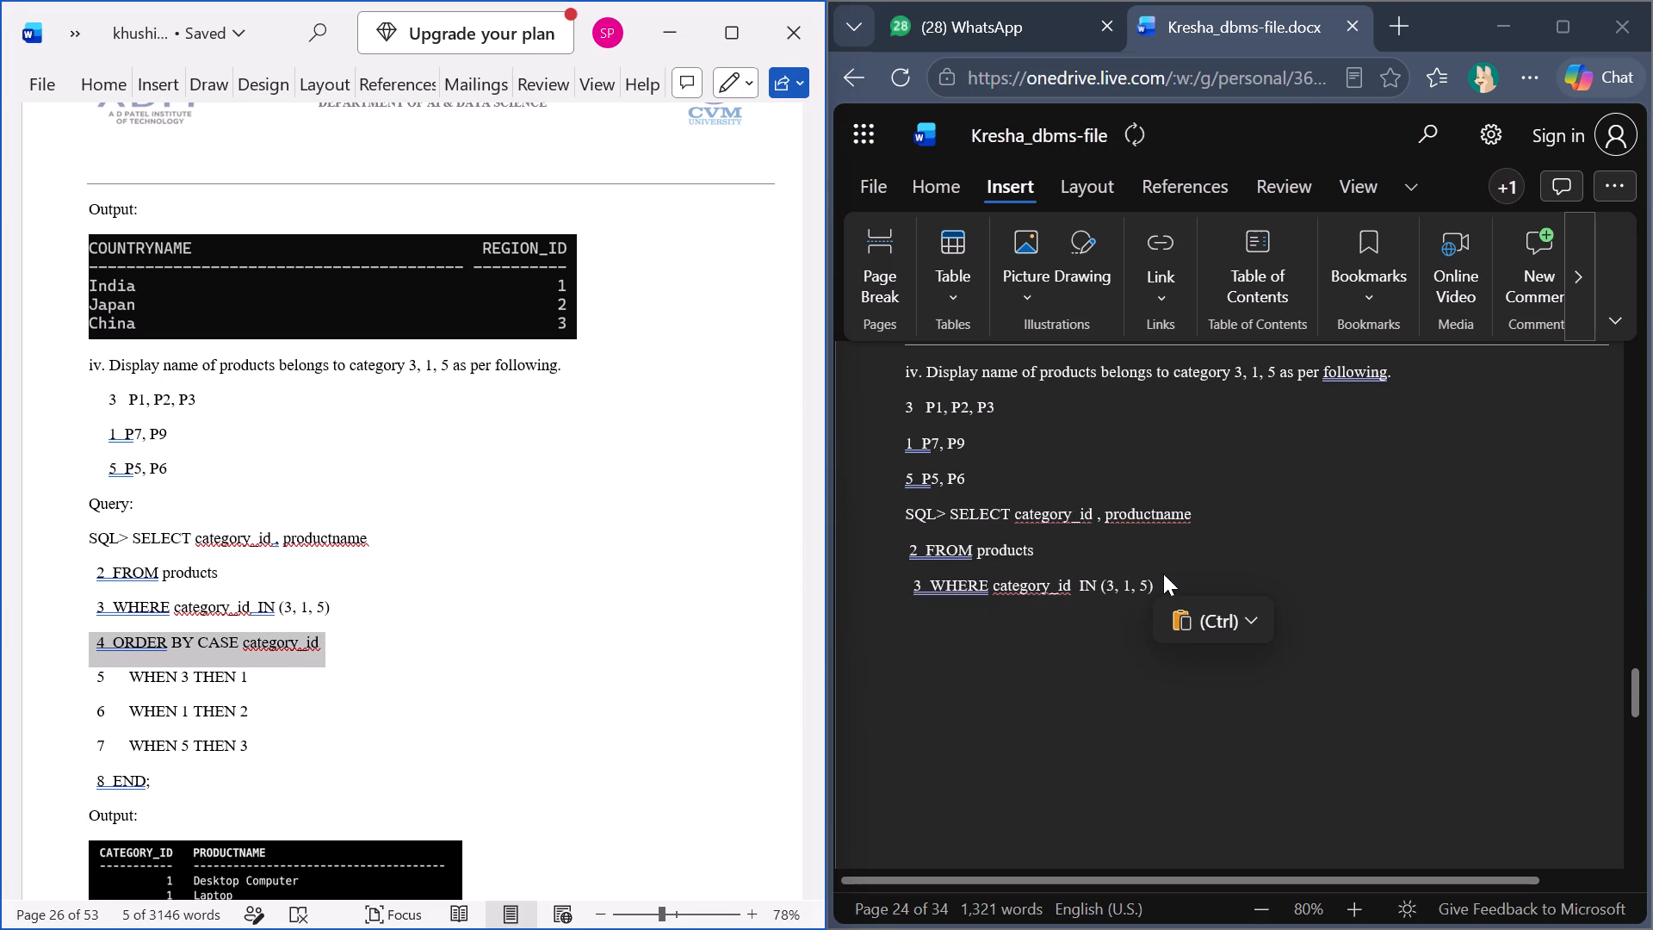
pyautogui.click(1163, 573)
pyautogui.click(1163, 573)
pyautogui.press('Return')
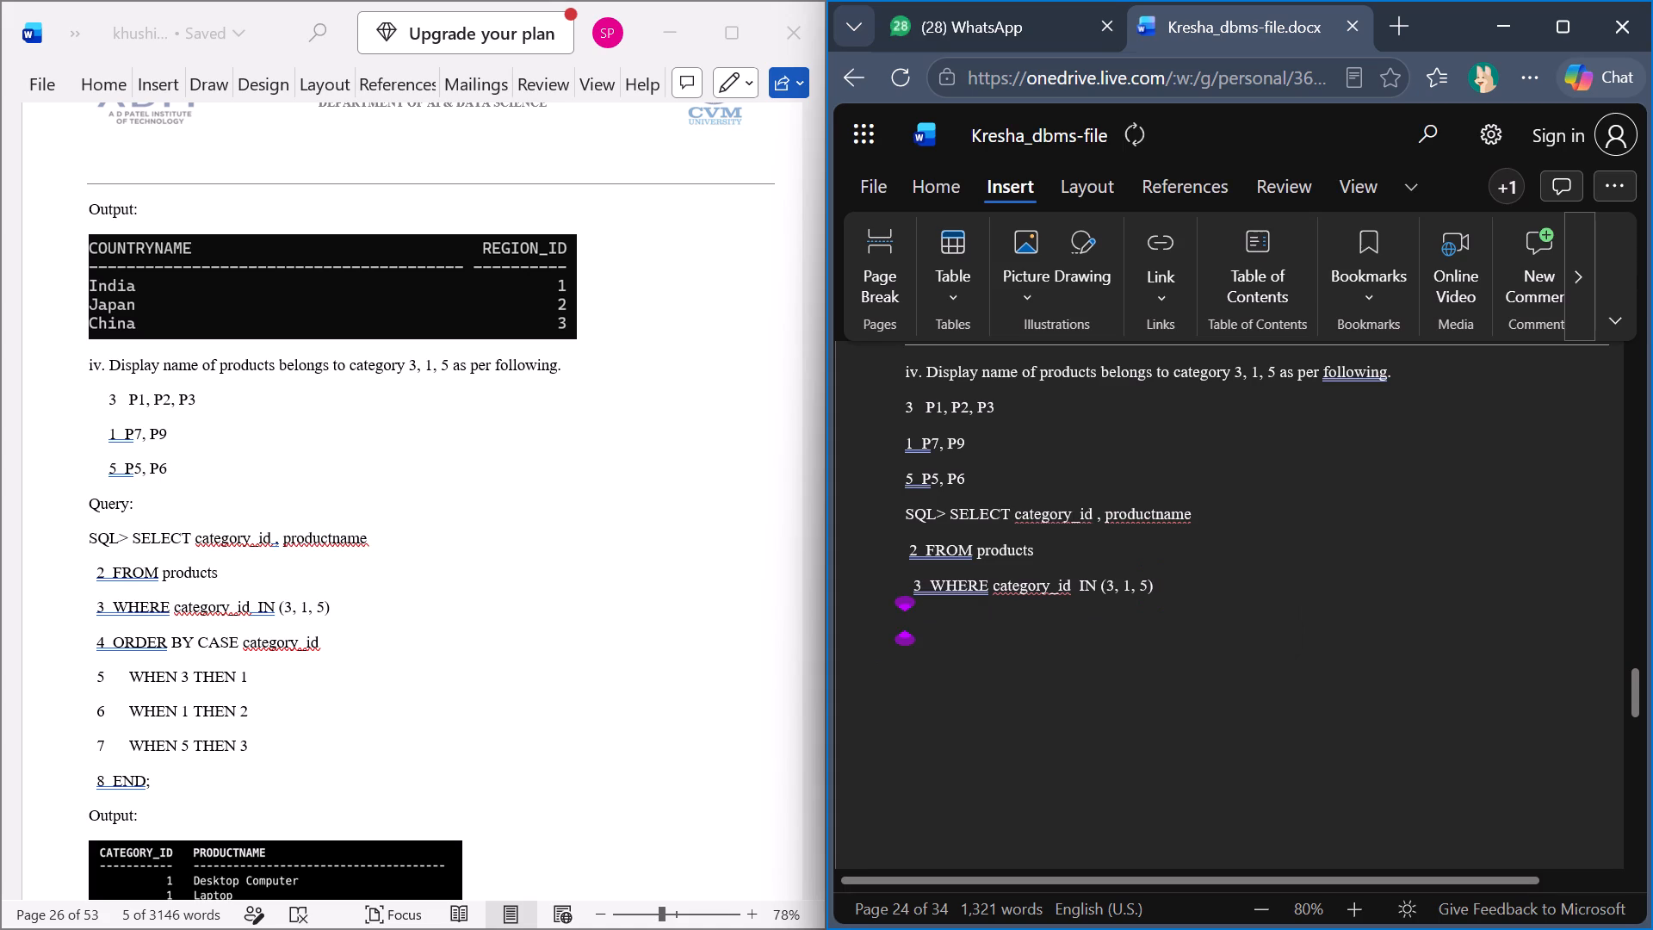
pyautogui.hotkey('ctrl', 'v')
# Remove one leading space from each of the "3 WHERE" and "4 ORDER BY CASE" lines in Kresha_dbms-file.
pyautogui.click(915, 575)
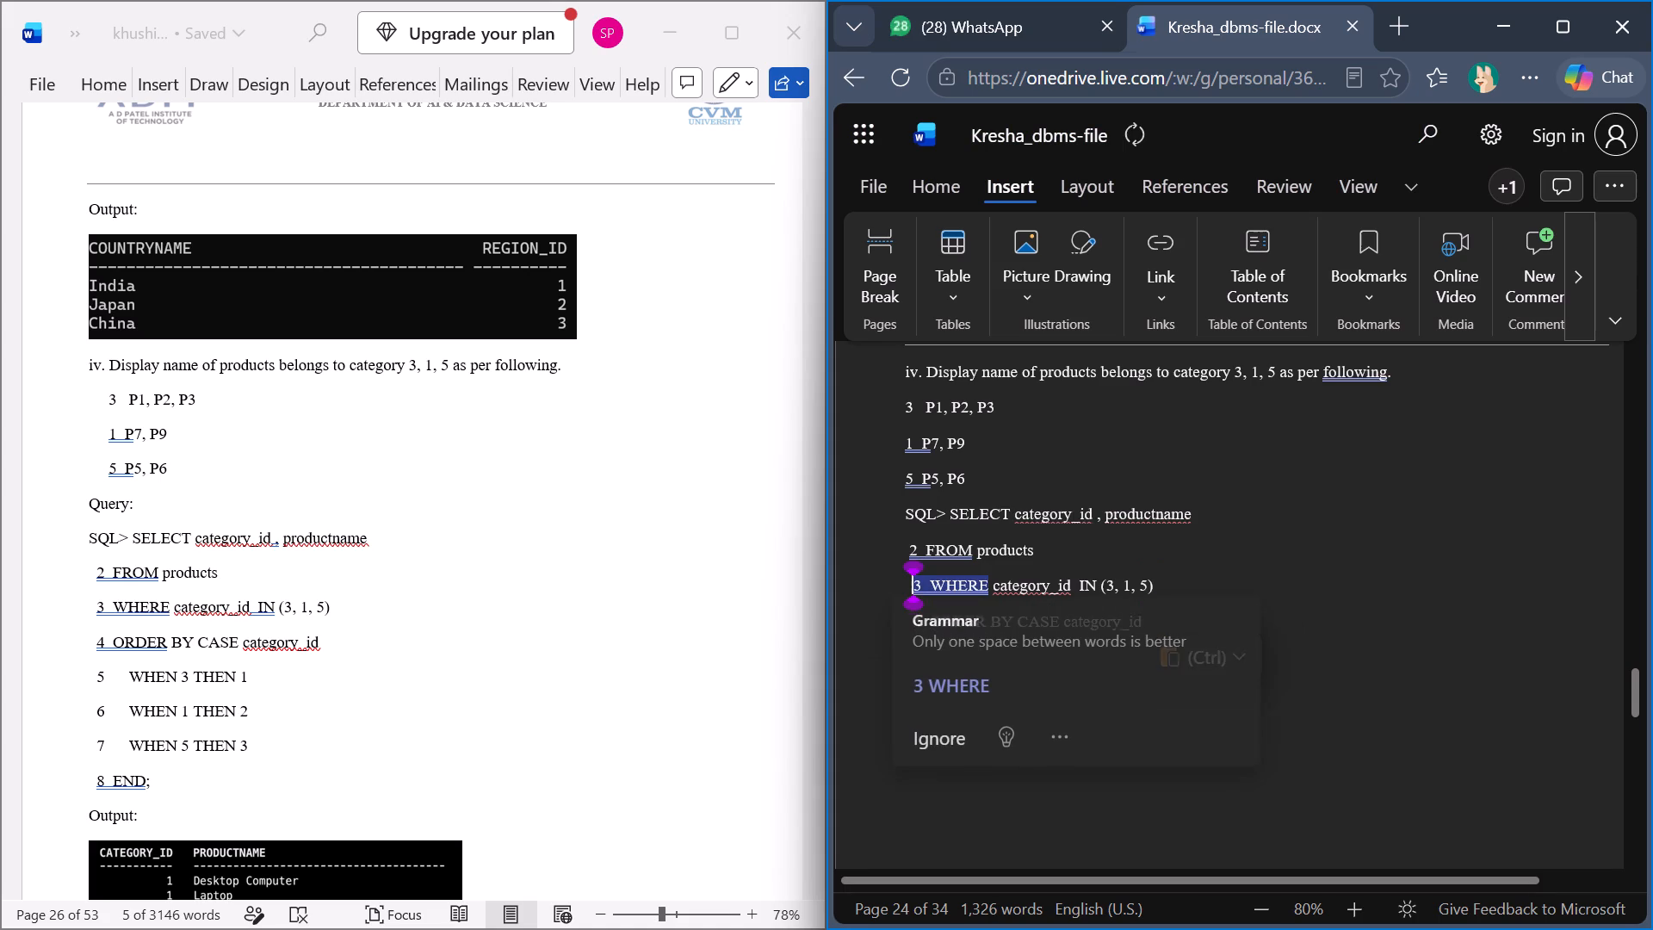
pyautogui.press('BackSpace')
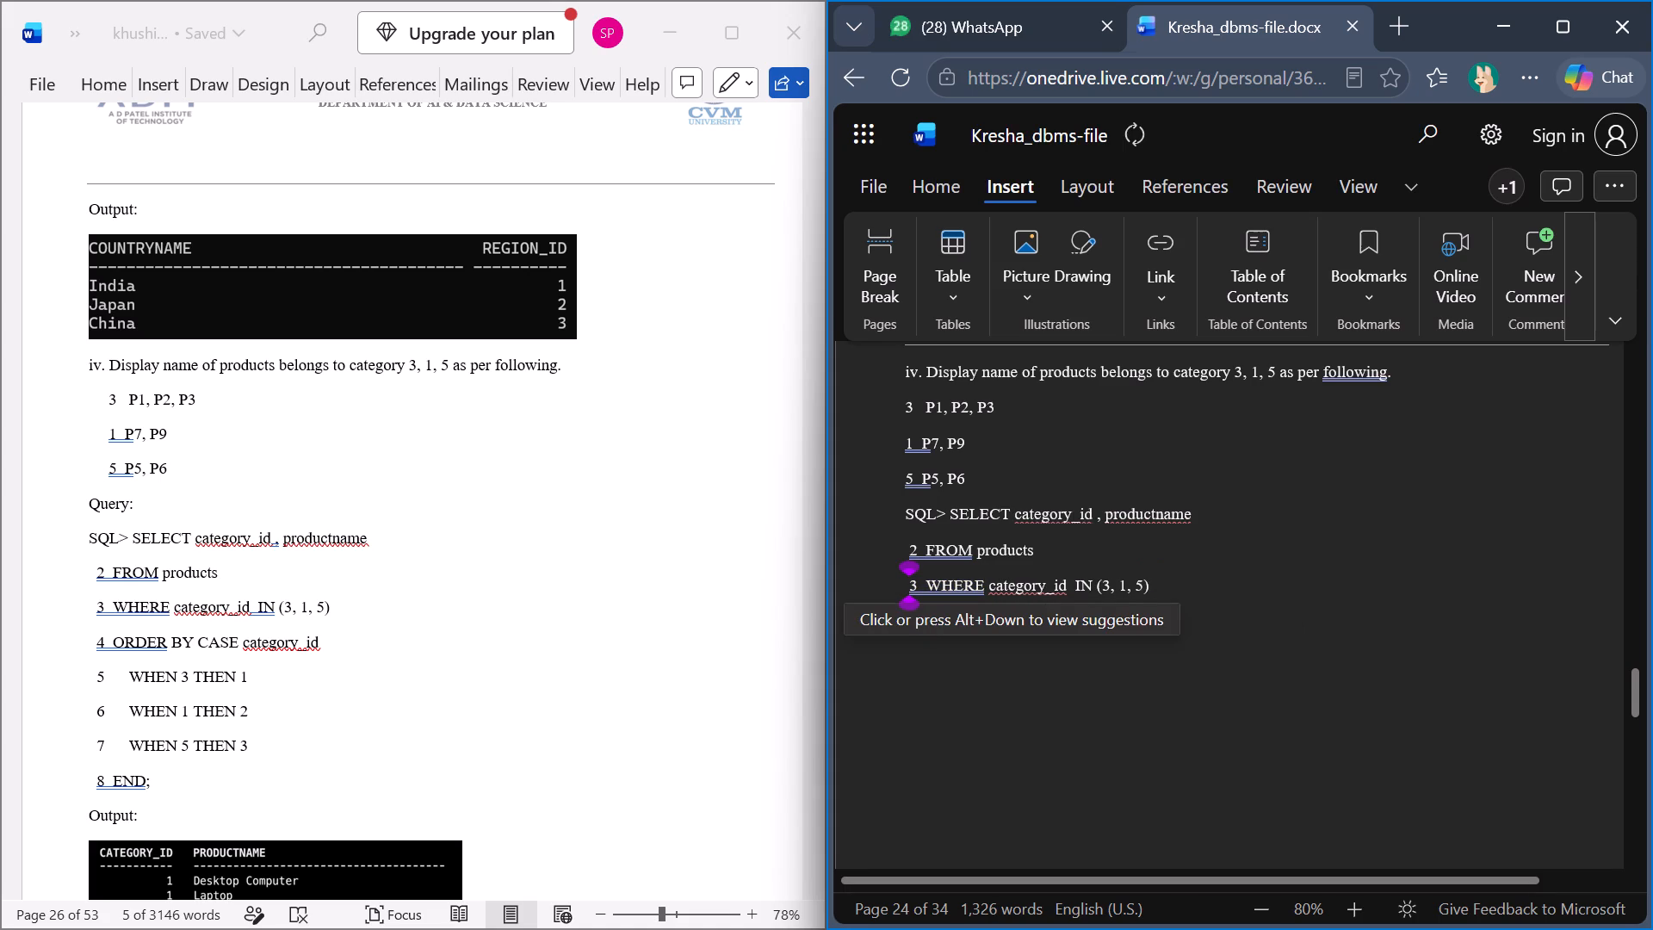
pyautogui.click(911, 673)
pyautogui.click(916, 622)
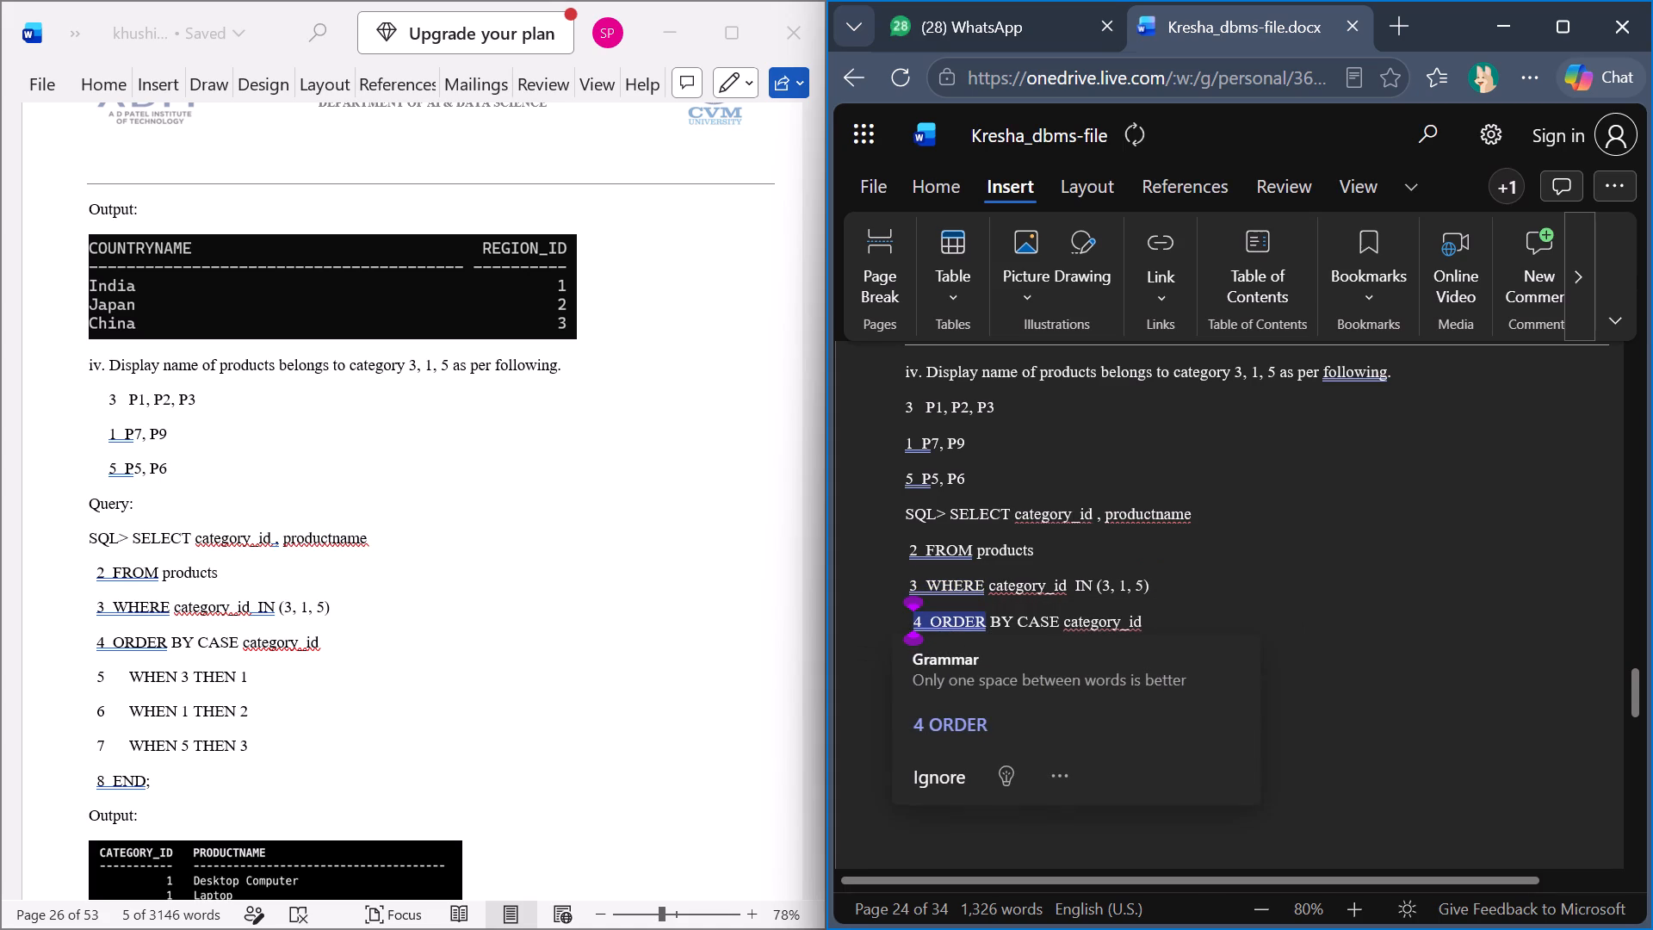
pyautogui.press('BackSpace')
# Copy "5 WHEN 3 THEN 1" from khushi's query, paste it below the ORDER BY line in Kresha_dbms-file, and add one leading space.
pyautogui.moveTo(266, 679); pyautogui.dragTo(249, 676)
pyautogui.moveTo(249, 676); pyautogui.dragTo(115, 683)
pyautogui.hotkey('ctrl', 'c')
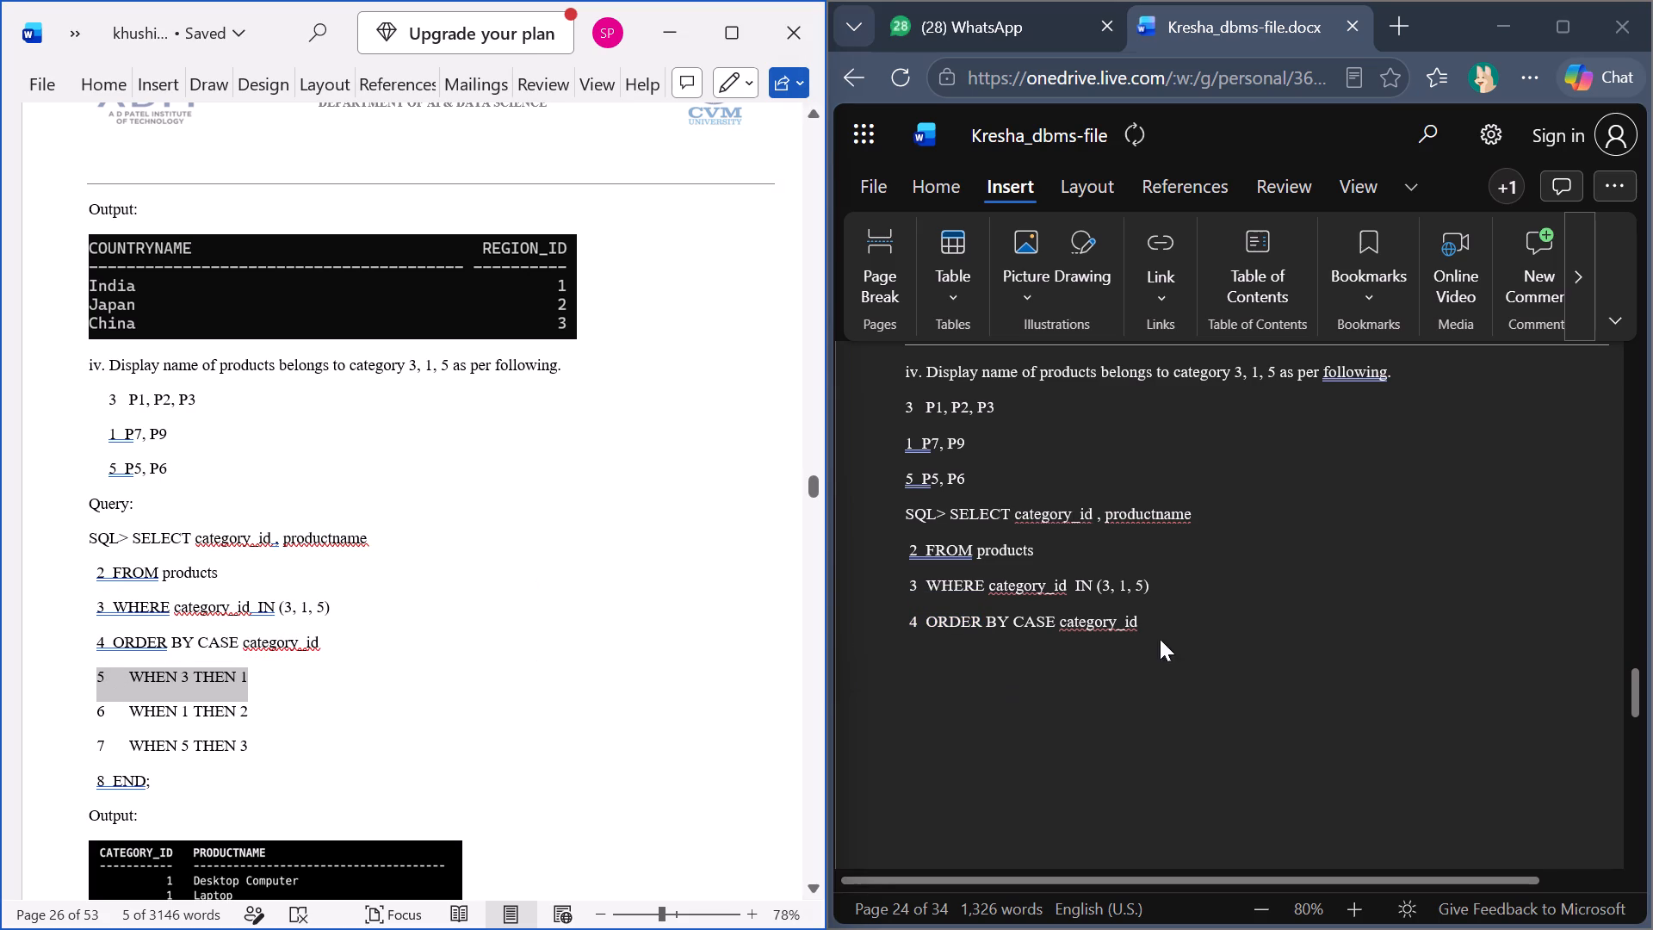
pyautogui.click(1166, 629)
pyautogui.press('Return')
pyautogui.hotkey('ctrl', 'v')
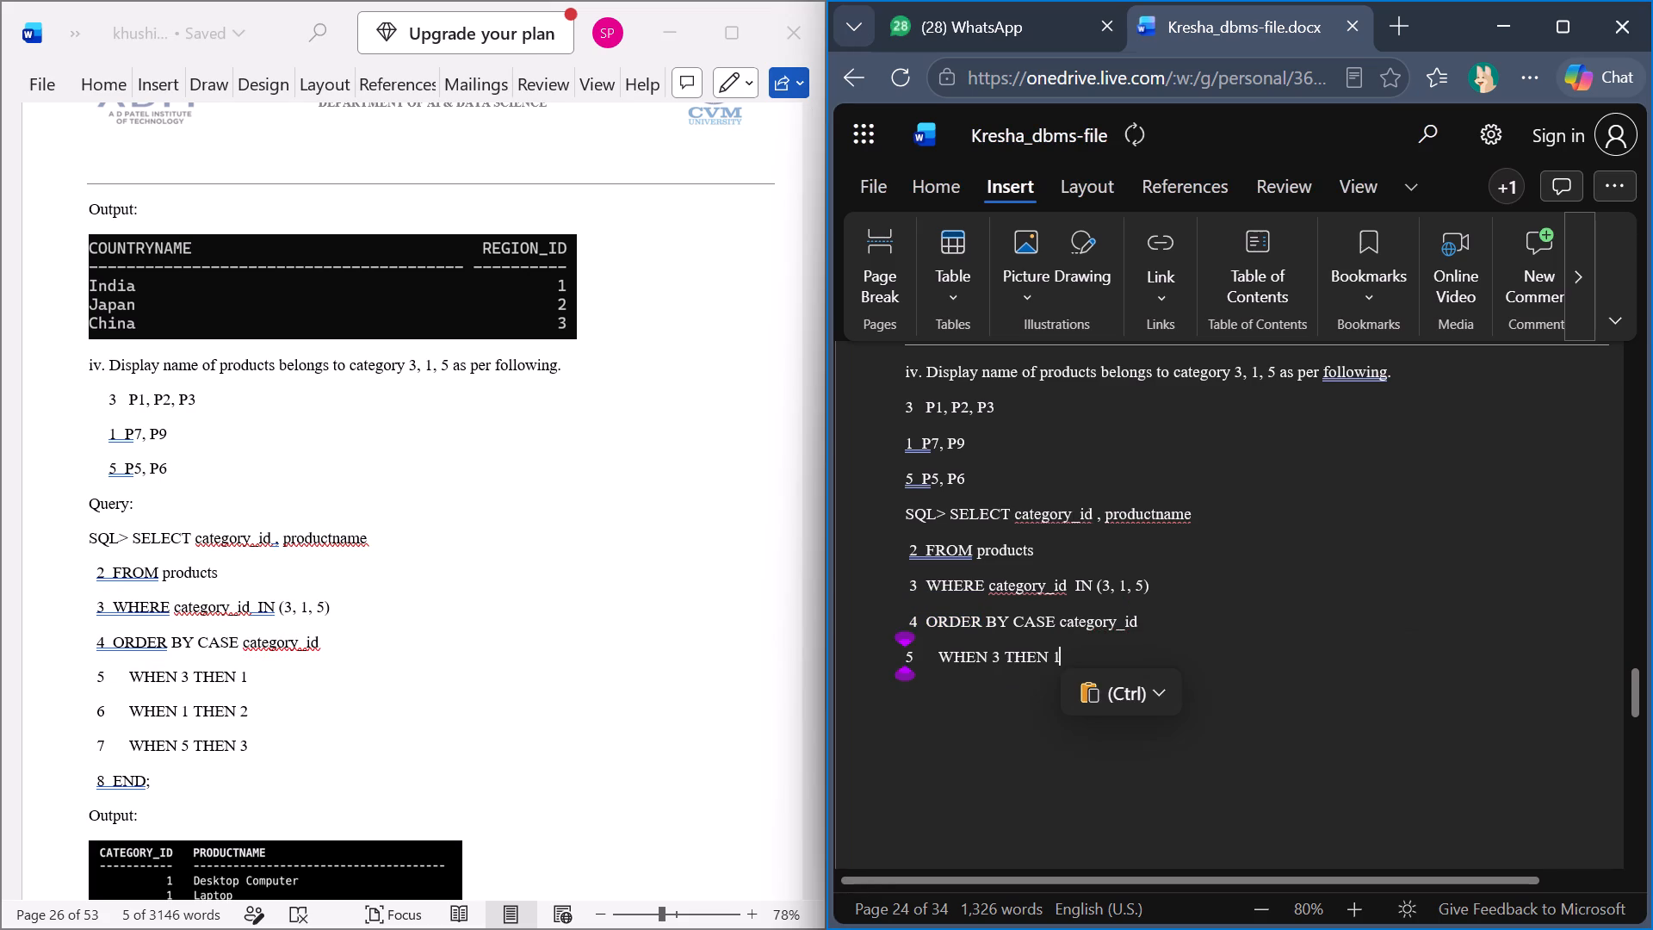
pyautogui.click(893, 650)
pyautogui.press('space')
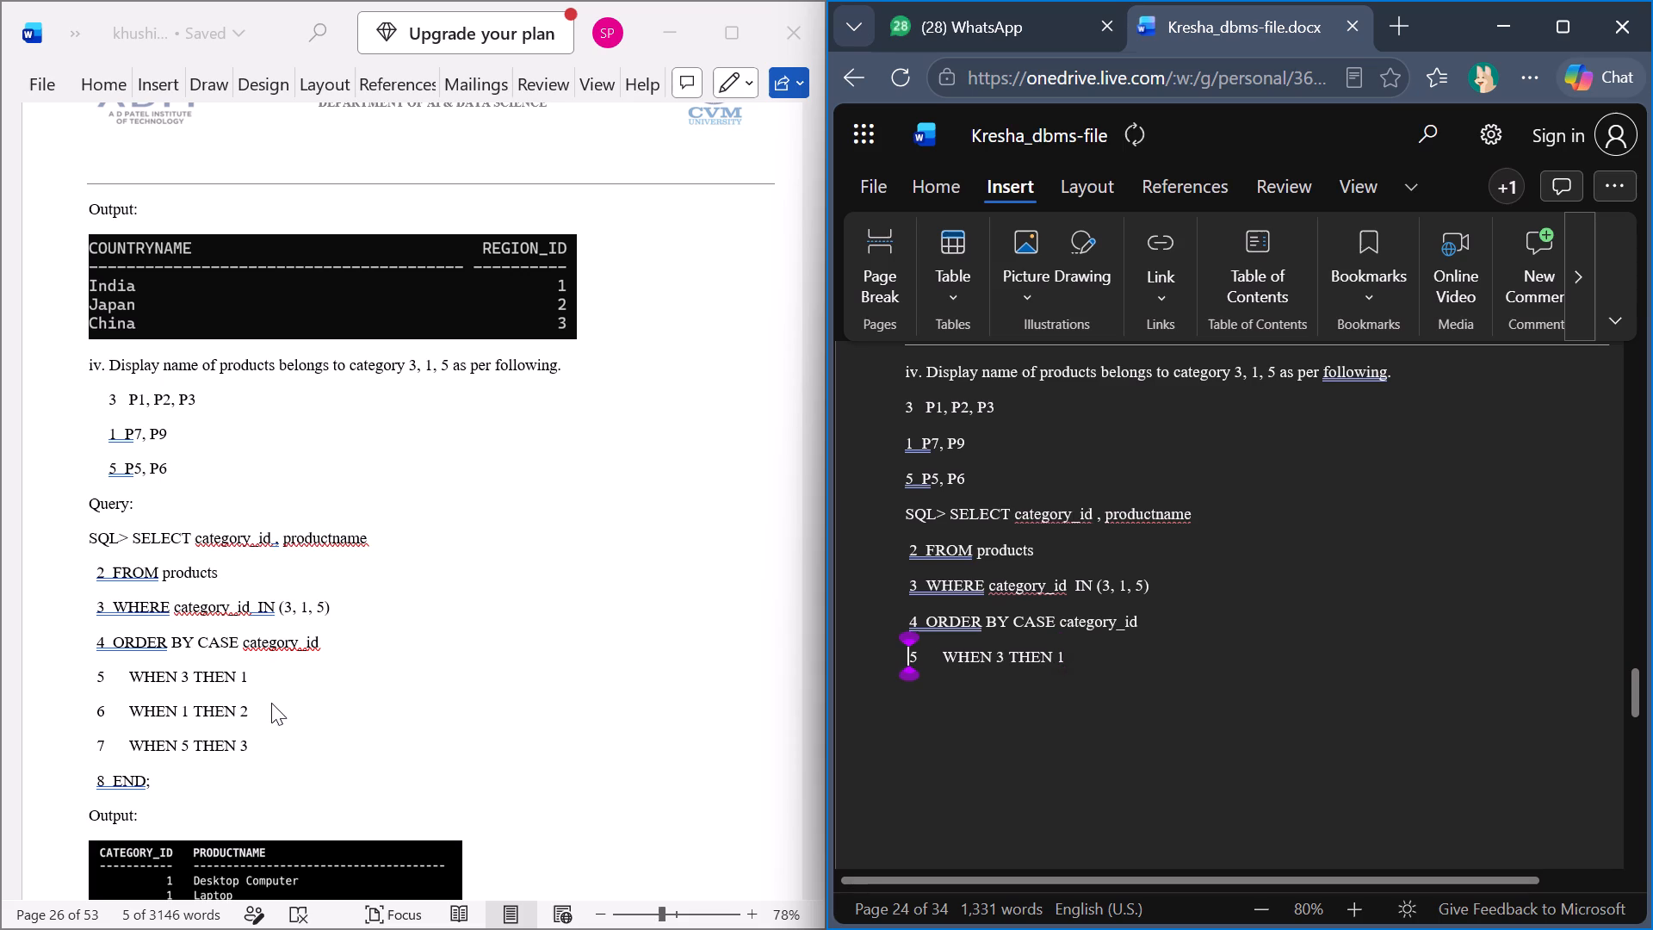
# Copy "6 WHEN 1 THEN 2" from khushi's query and paste it below "5 WHEN 3 THEN 1" in Kresha_dbms-file.
pyautogui.moveTo(261, 705); pyautogui.dragTo(249, 717)
pyautogui.moveTo(249, 717); pyautogui.dragTo(102, 714)
pyautogui.hotkey('ctrl', 'c')
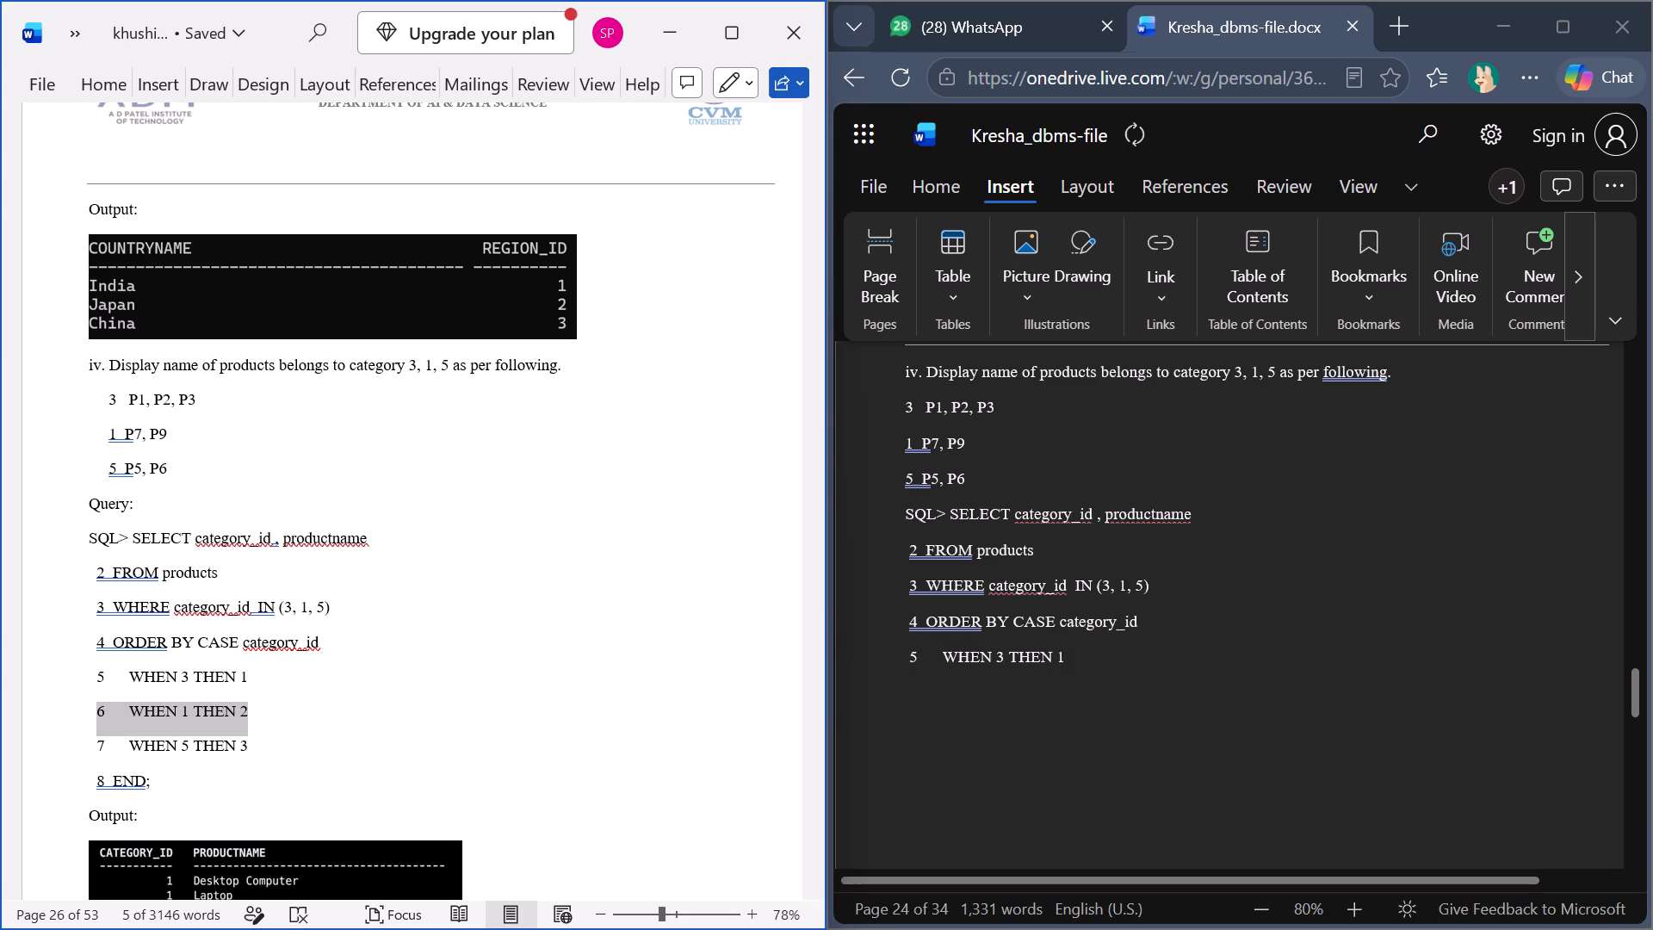
pyautogui.click(1085, 665)
pyautogui.press('Return')
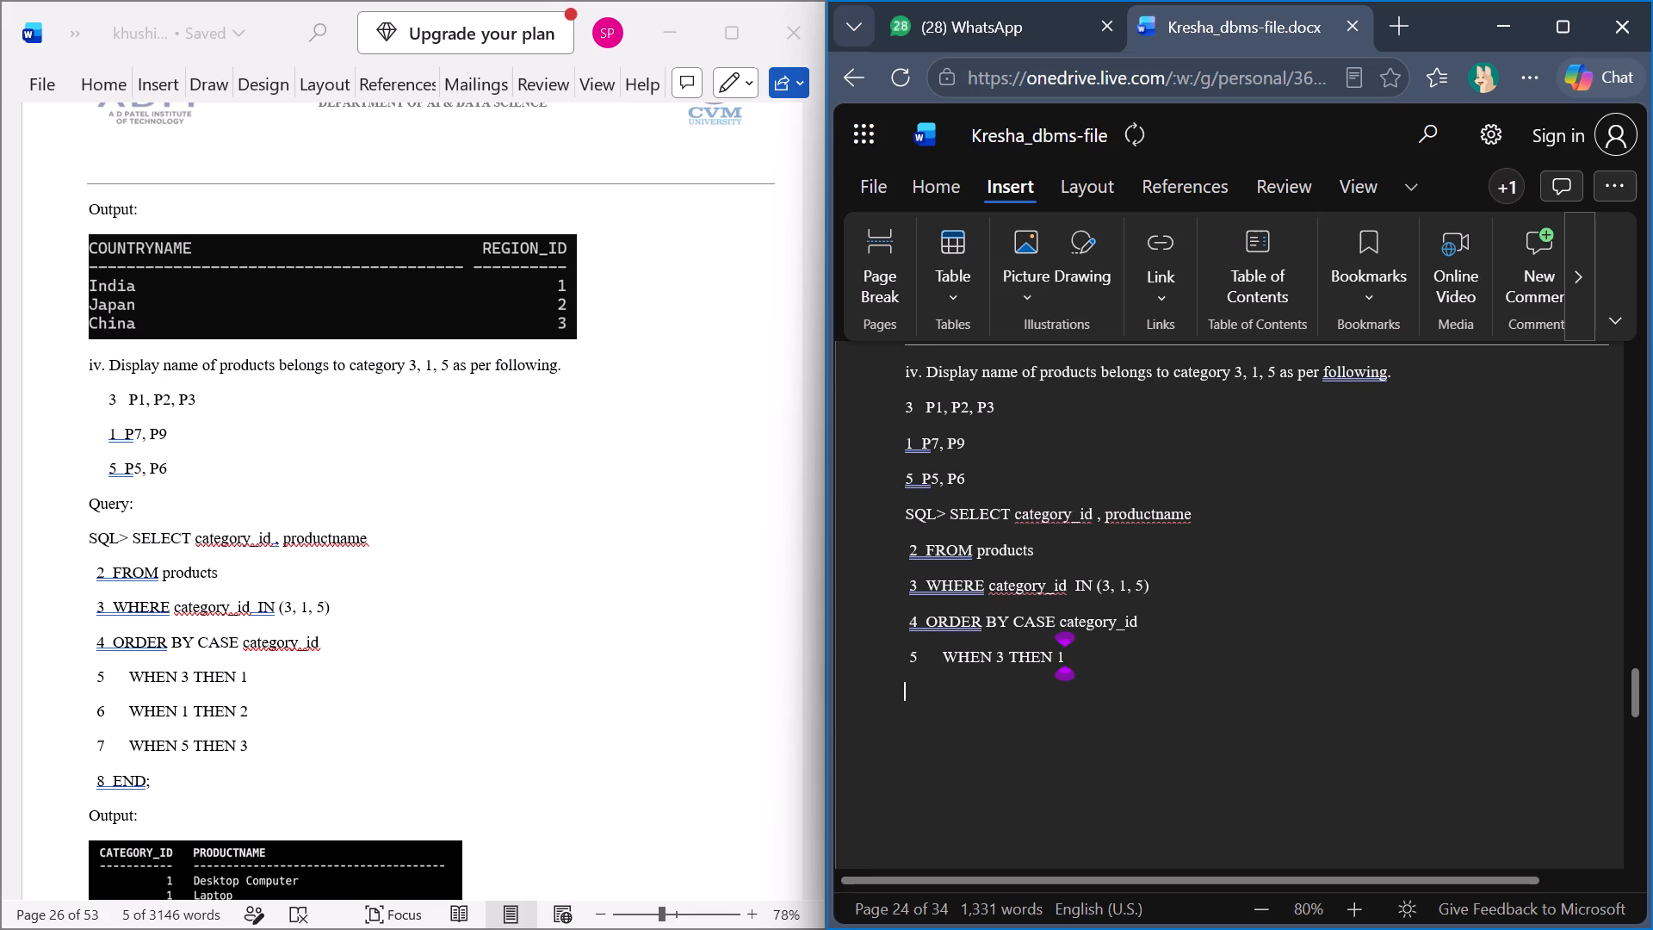
pyautogui.hotkey('ctrl', 'v')
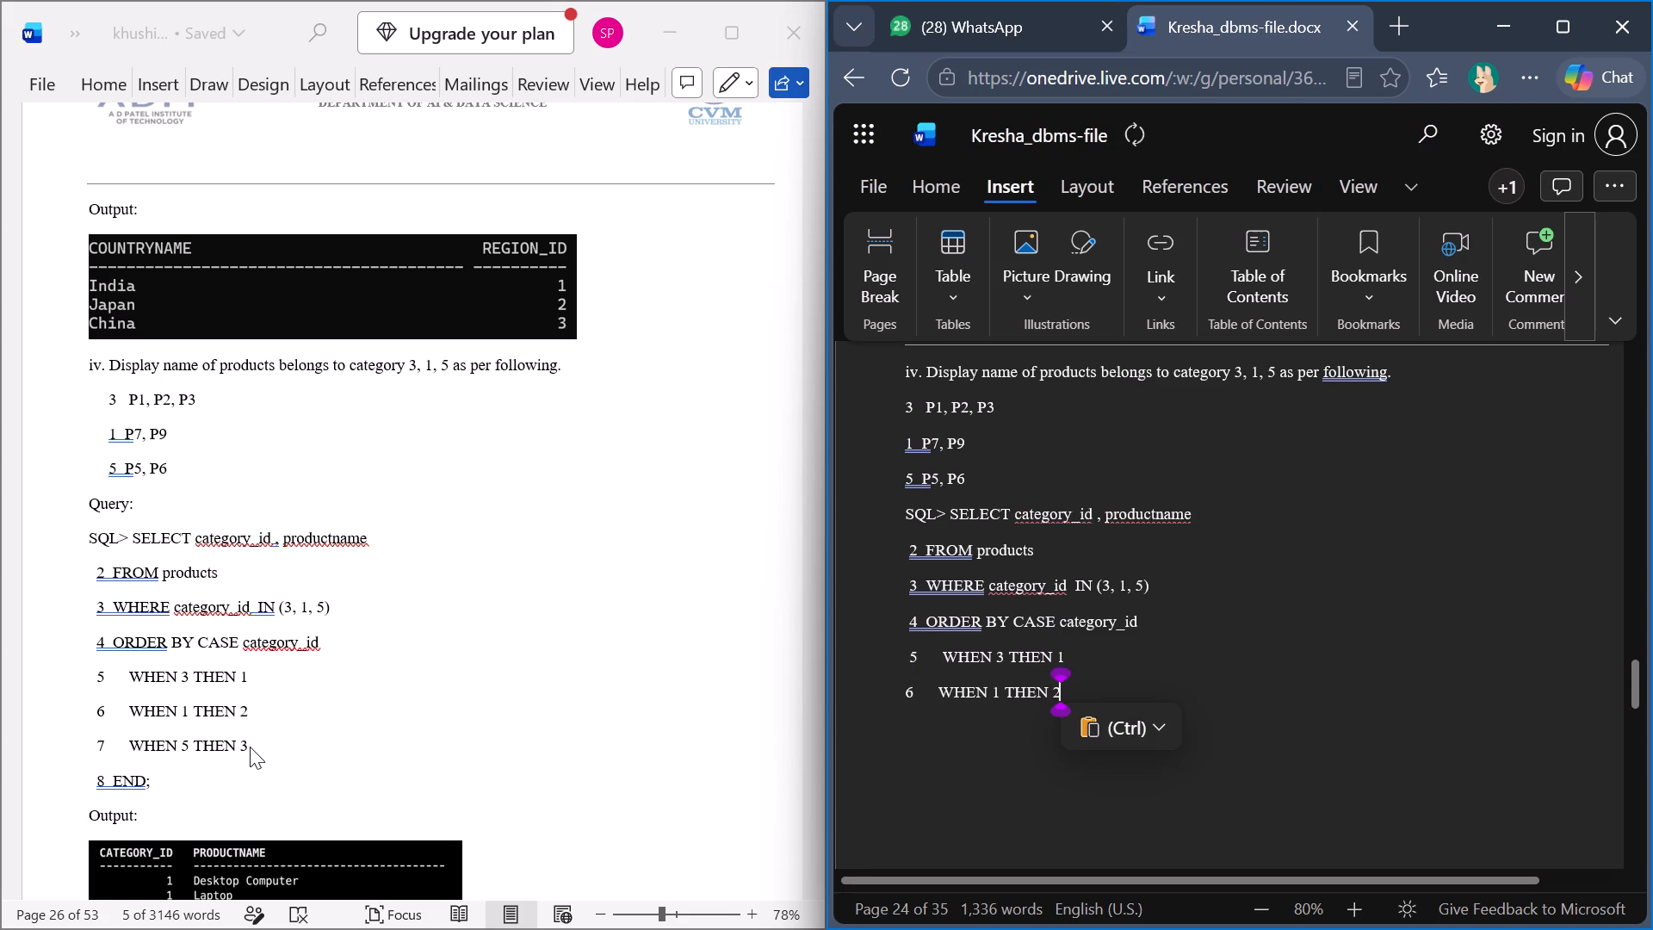
# Copy "7 WHEN 5 THEN 3" from khushi's query and paste it below "6 WHEN 1 THEN 2" in Kresha_dbms-file.
pyautogui.doubleClick(250, 747)
pyautogui.moveTo(250, 747); pyautogui.dragTo(111, 744)
pyautogui.hotkey('ctrl', 'c')
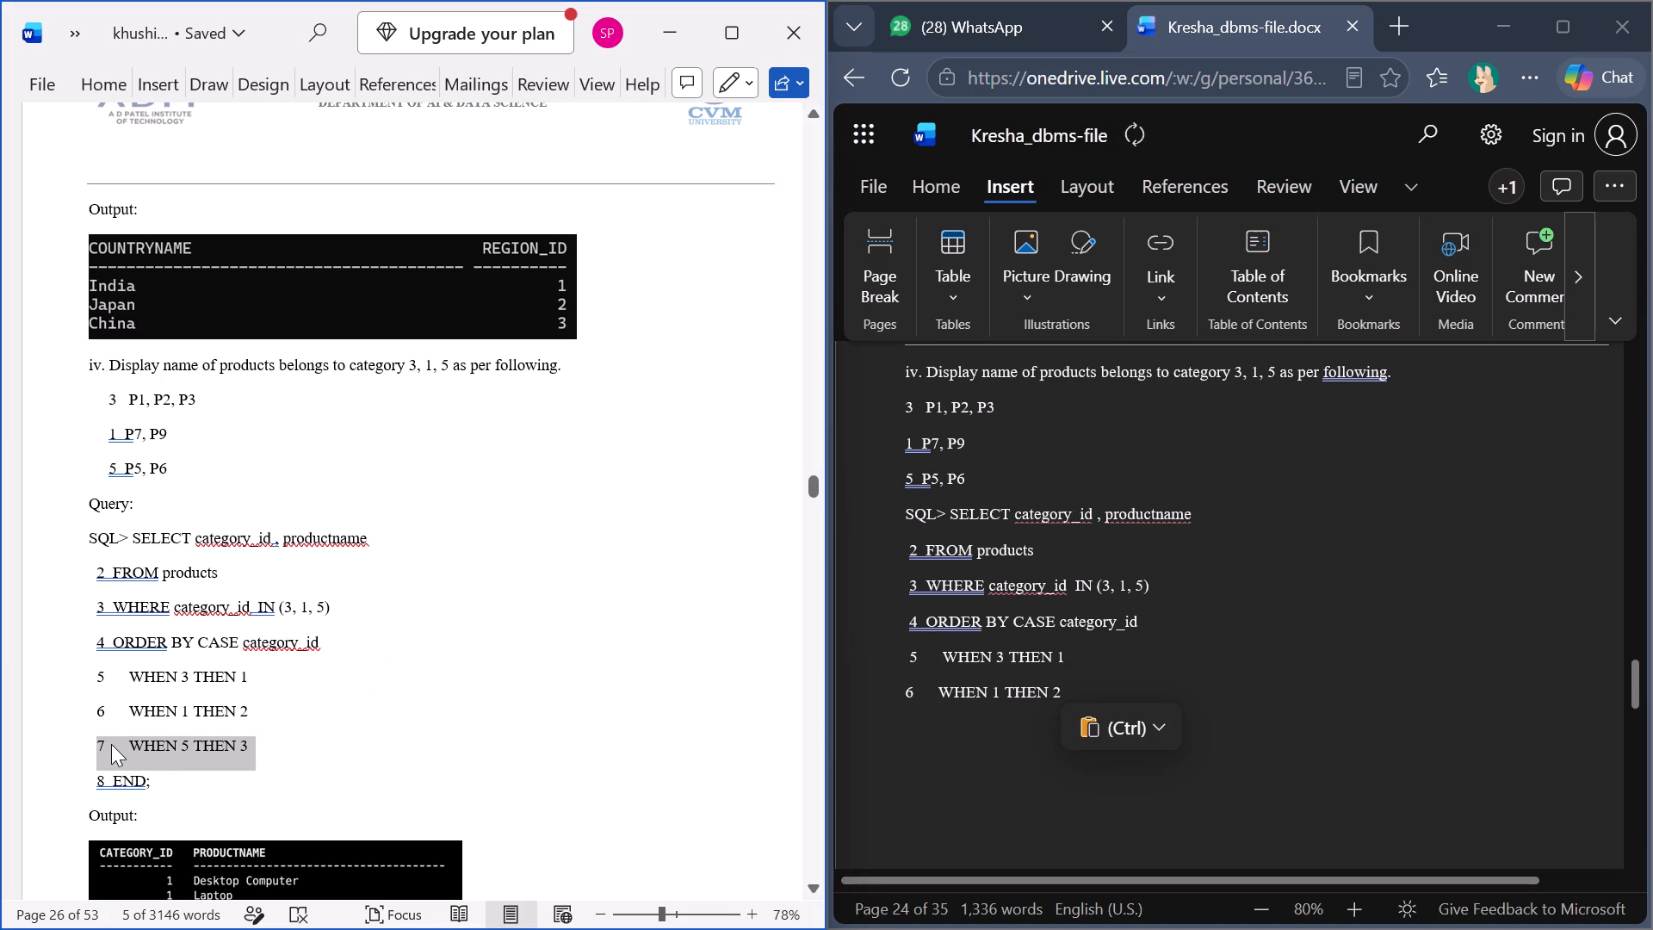
pyautogui.click(1137, 675)
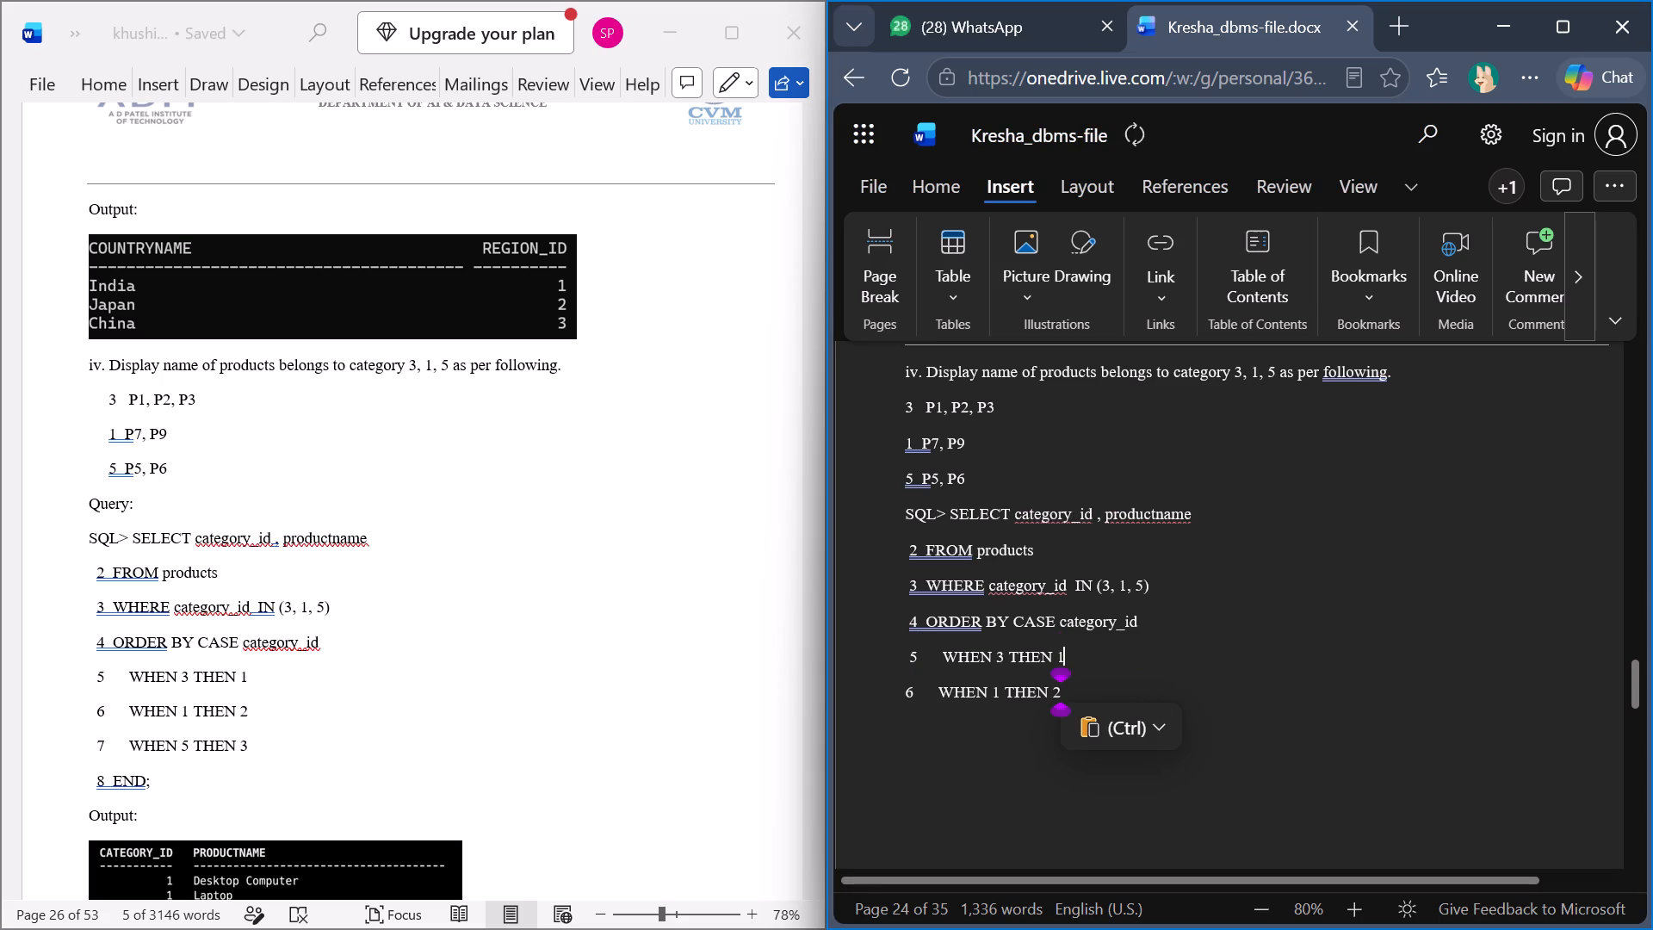
pyautogui.press('Down')
pyautogui.press('Return')
pyautogui.hotkey('ctrl', 'v')
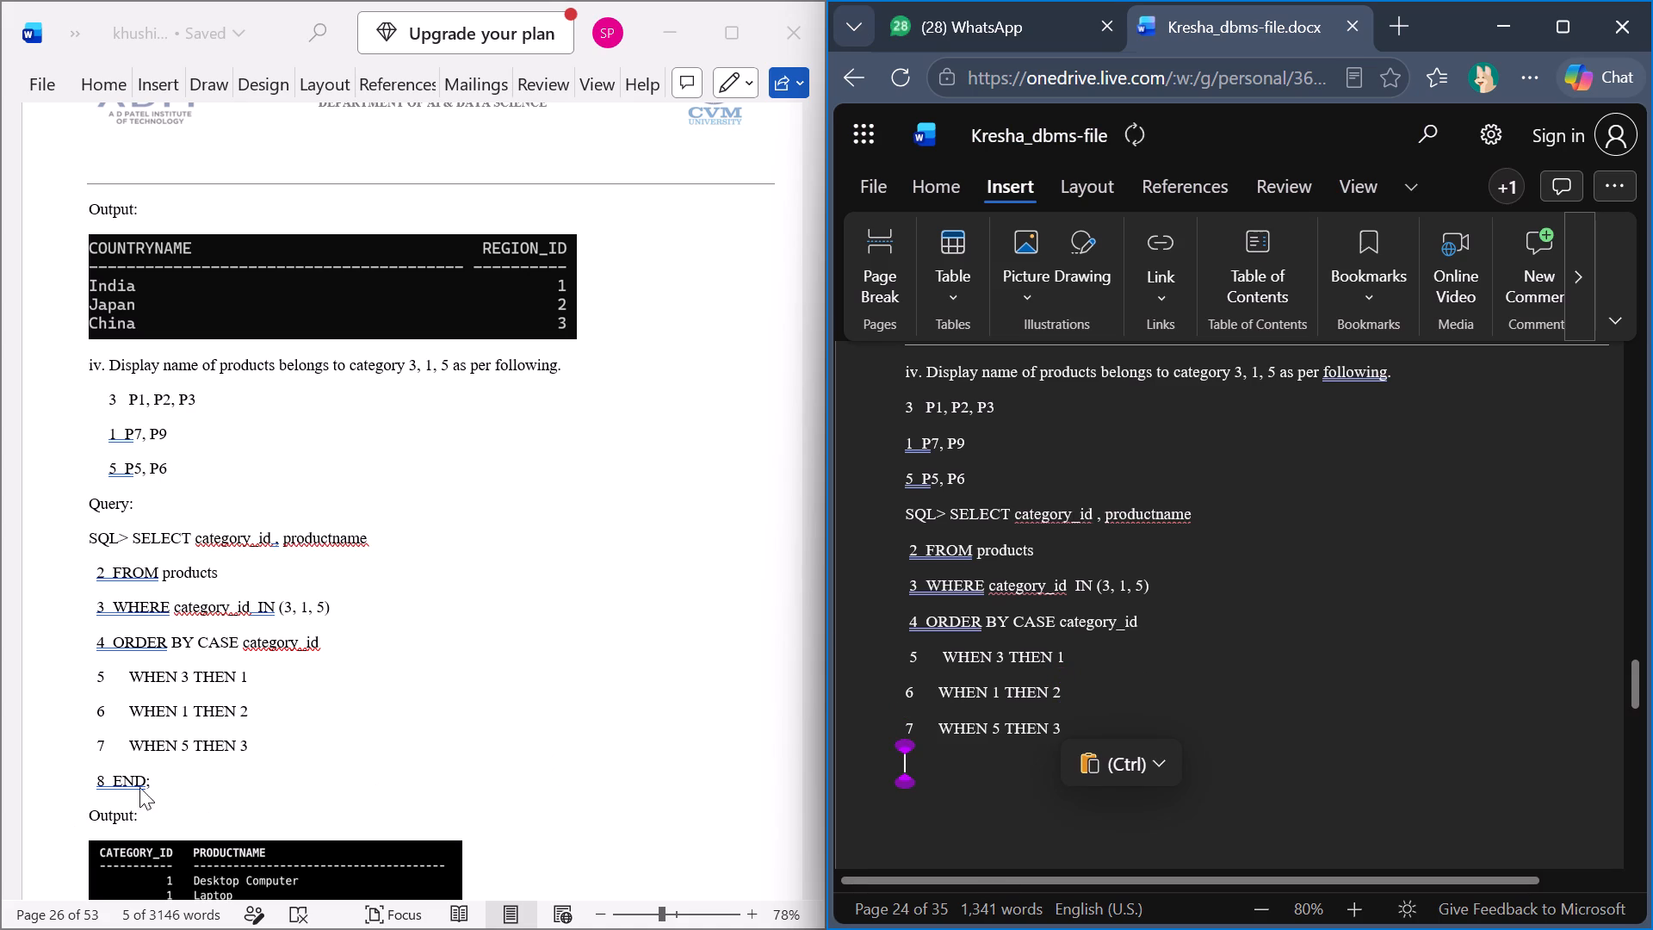
# Copy "8 END;" from khushi's query and paste it below "7 WHEN 5 THEN 3" in Kresha_dbms-file.
pyautogui.click(166, 782)
pyautogui.moveTo(164, 781); pyautogui.dragTo(126, 779)
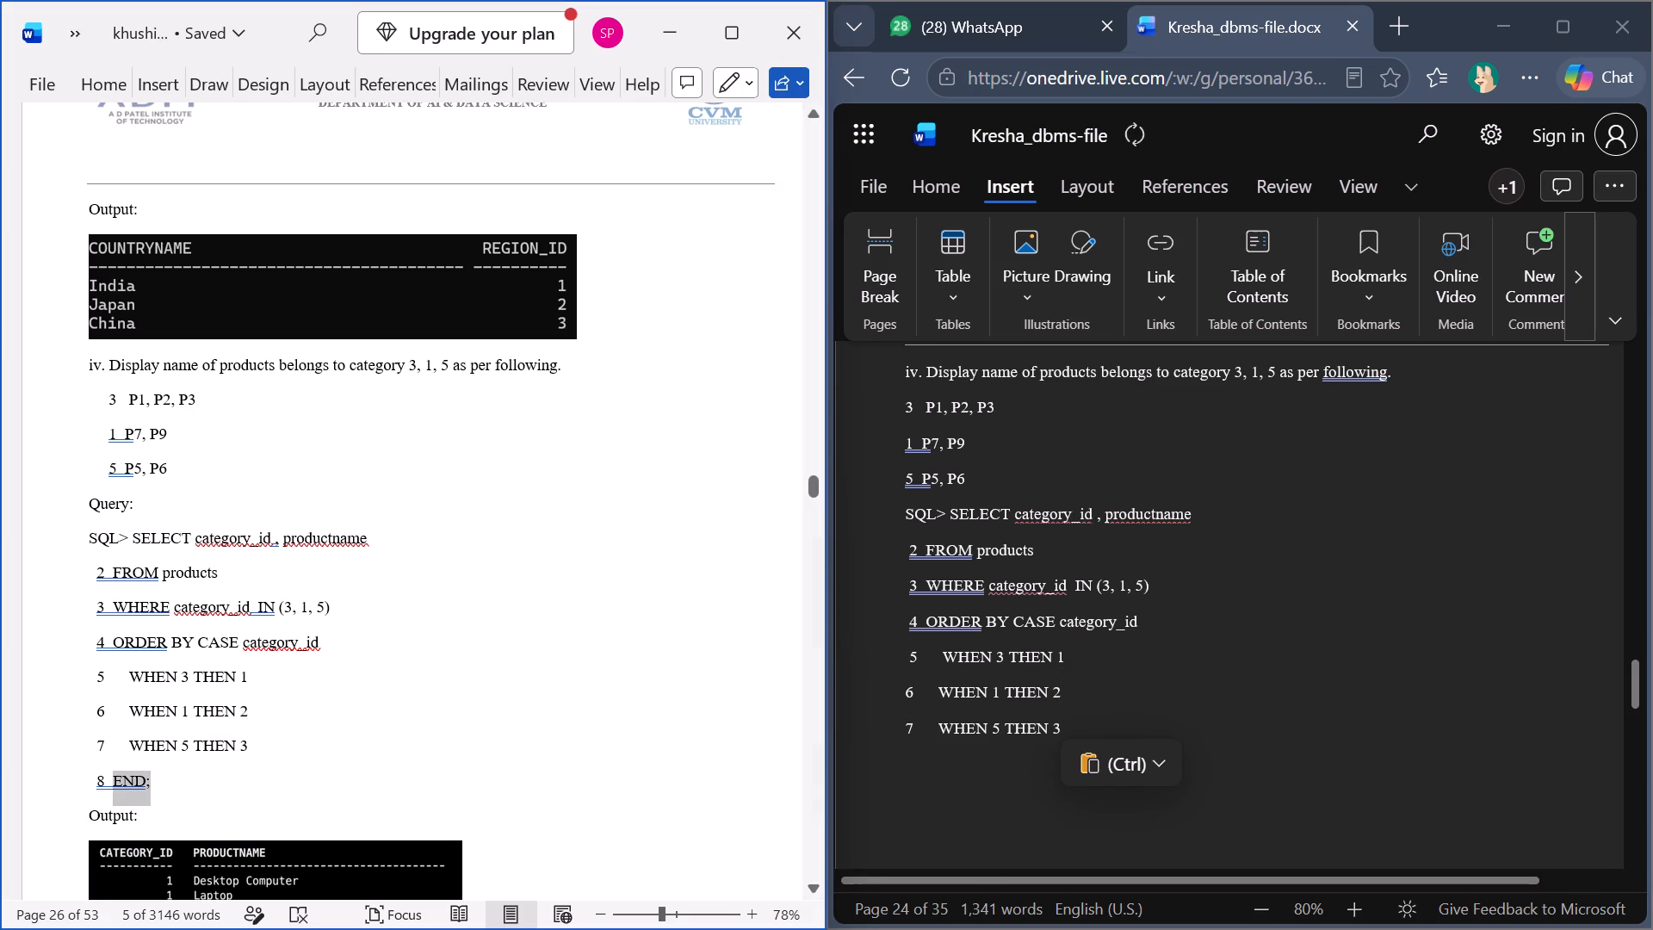
pyautogui.moveTo(126, 779); pyautogui.dragTo(101, 782)
pyautogui.hotkey('ctrl', 'c')
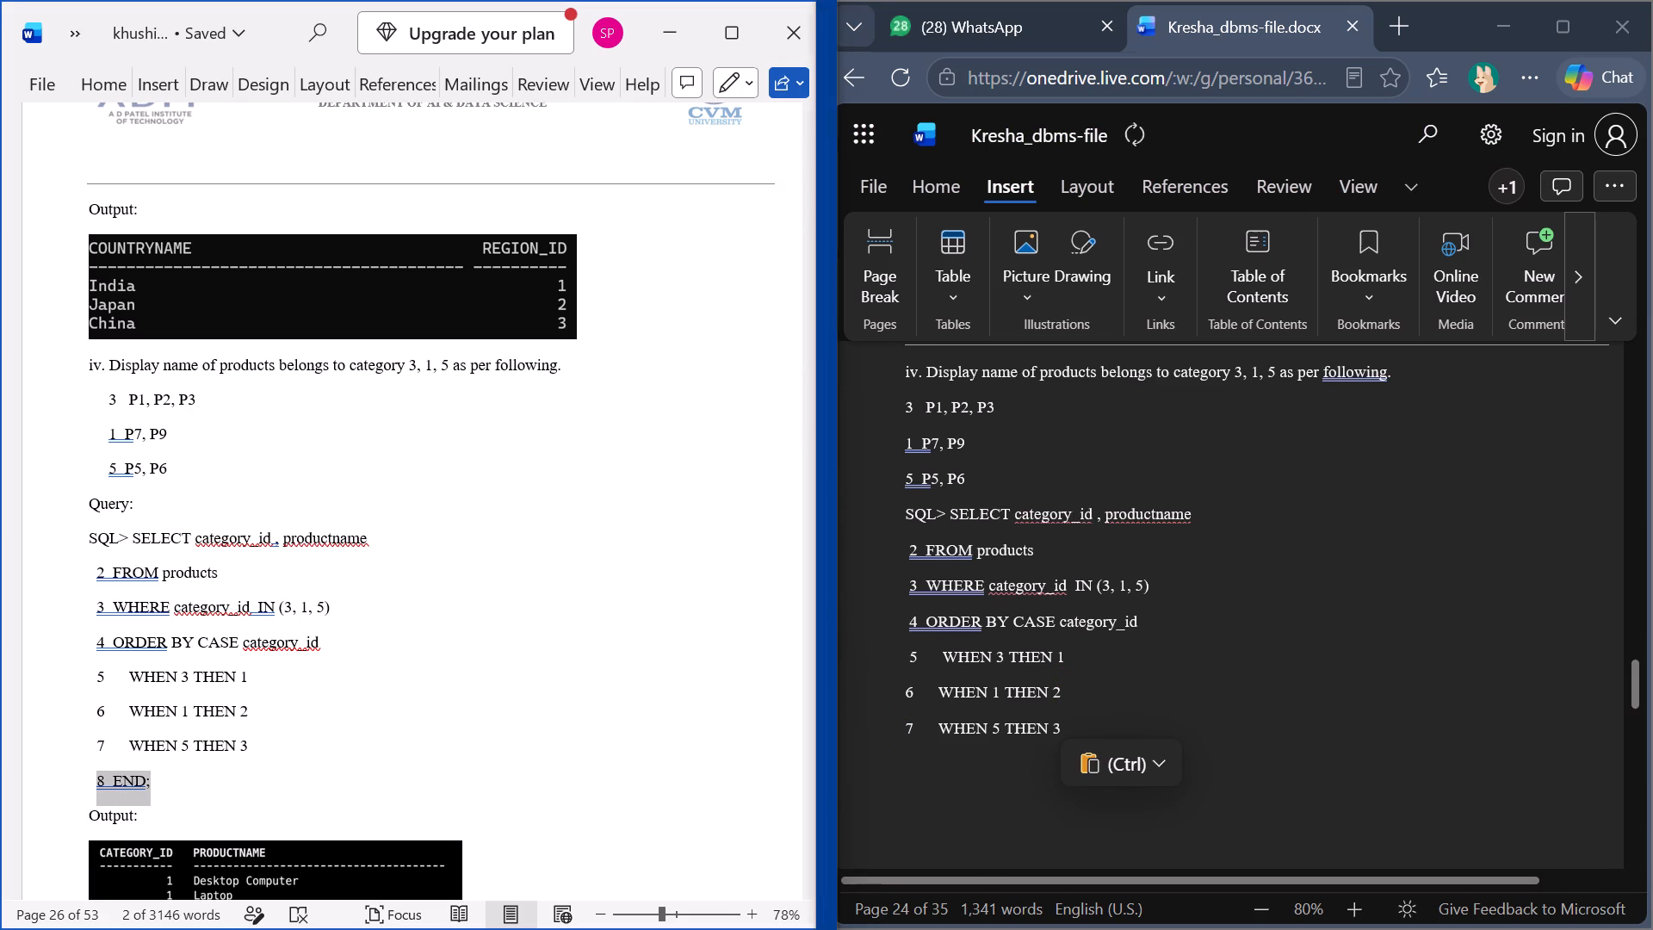
pyautogui.doubleClick(1111, 731)
pyautogui.press('Return')
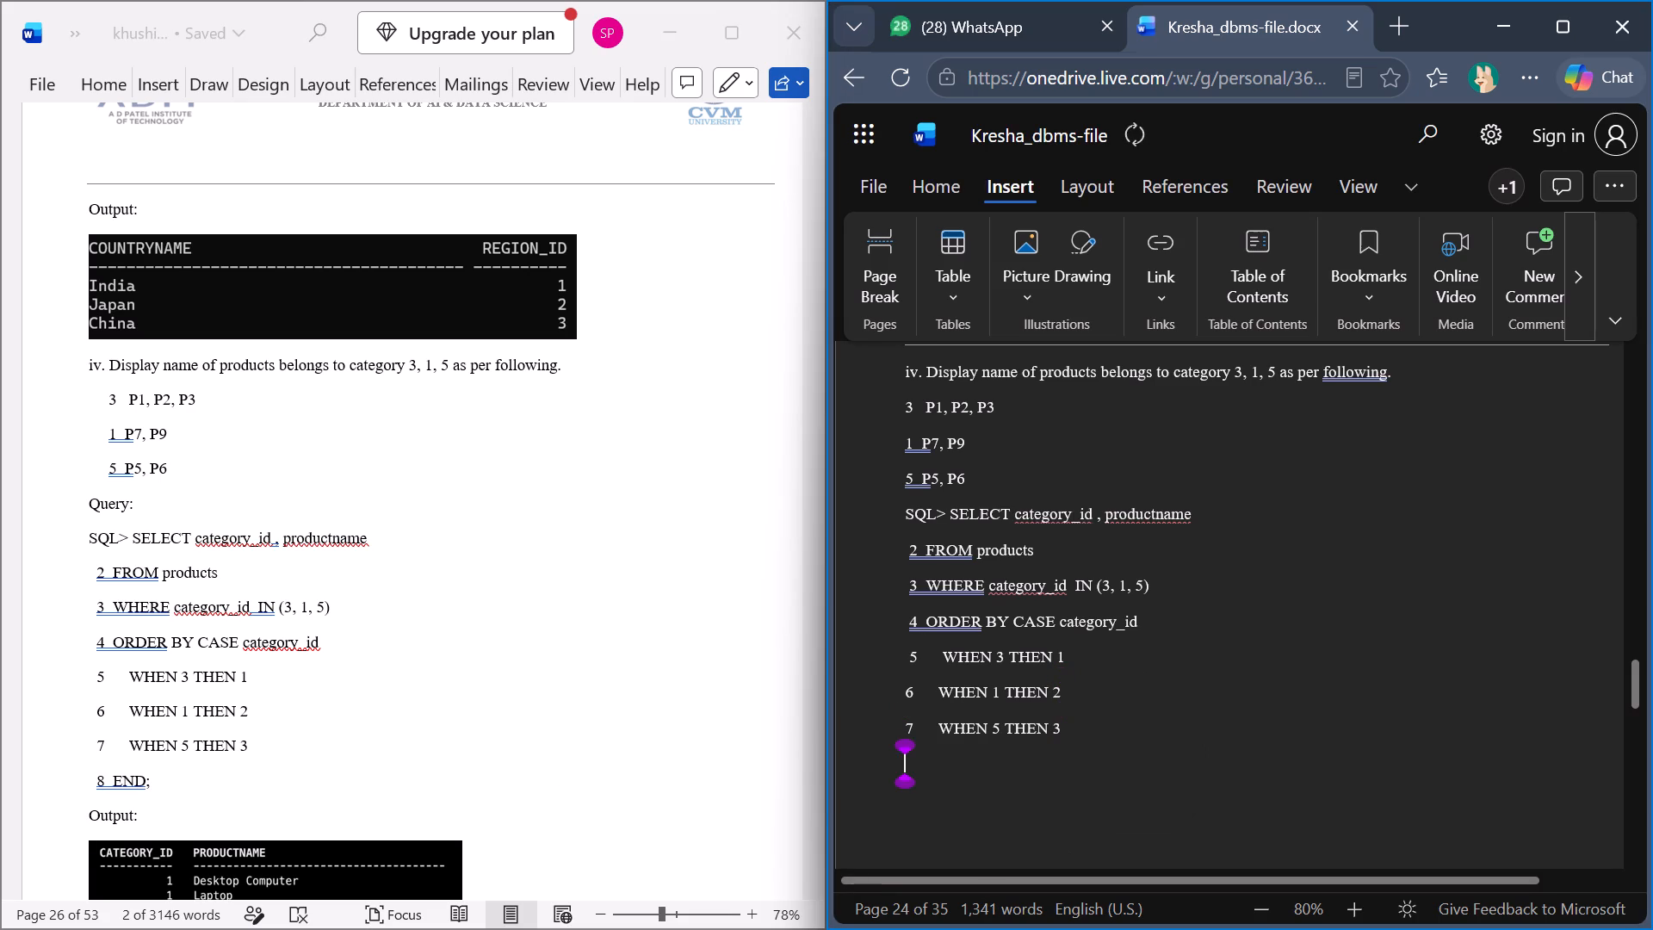
pyautogui.hotkey('ctrl', 'v')
# Copy the task iv output picture from khushi's file and paste it below "8 END;" in Kresha_dbms-file.
pyautogui.scroll(-1, 369, 595)
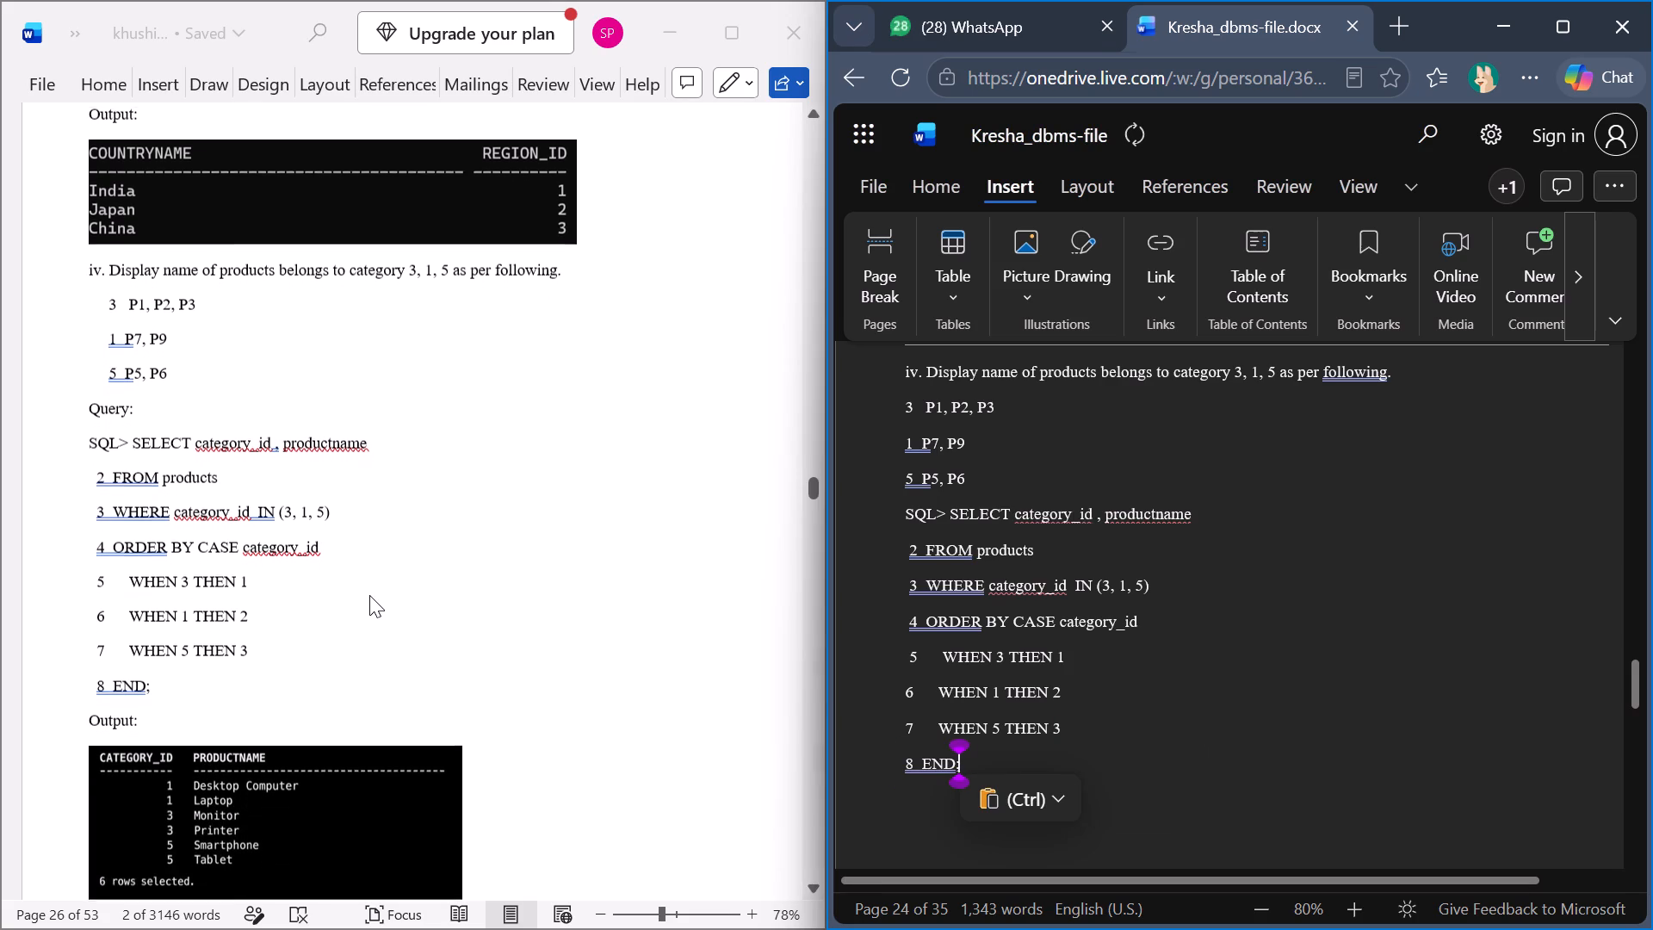
pyautogui.scroll(-1, 369, 595)
pyautogui.rightClick(355, 766)
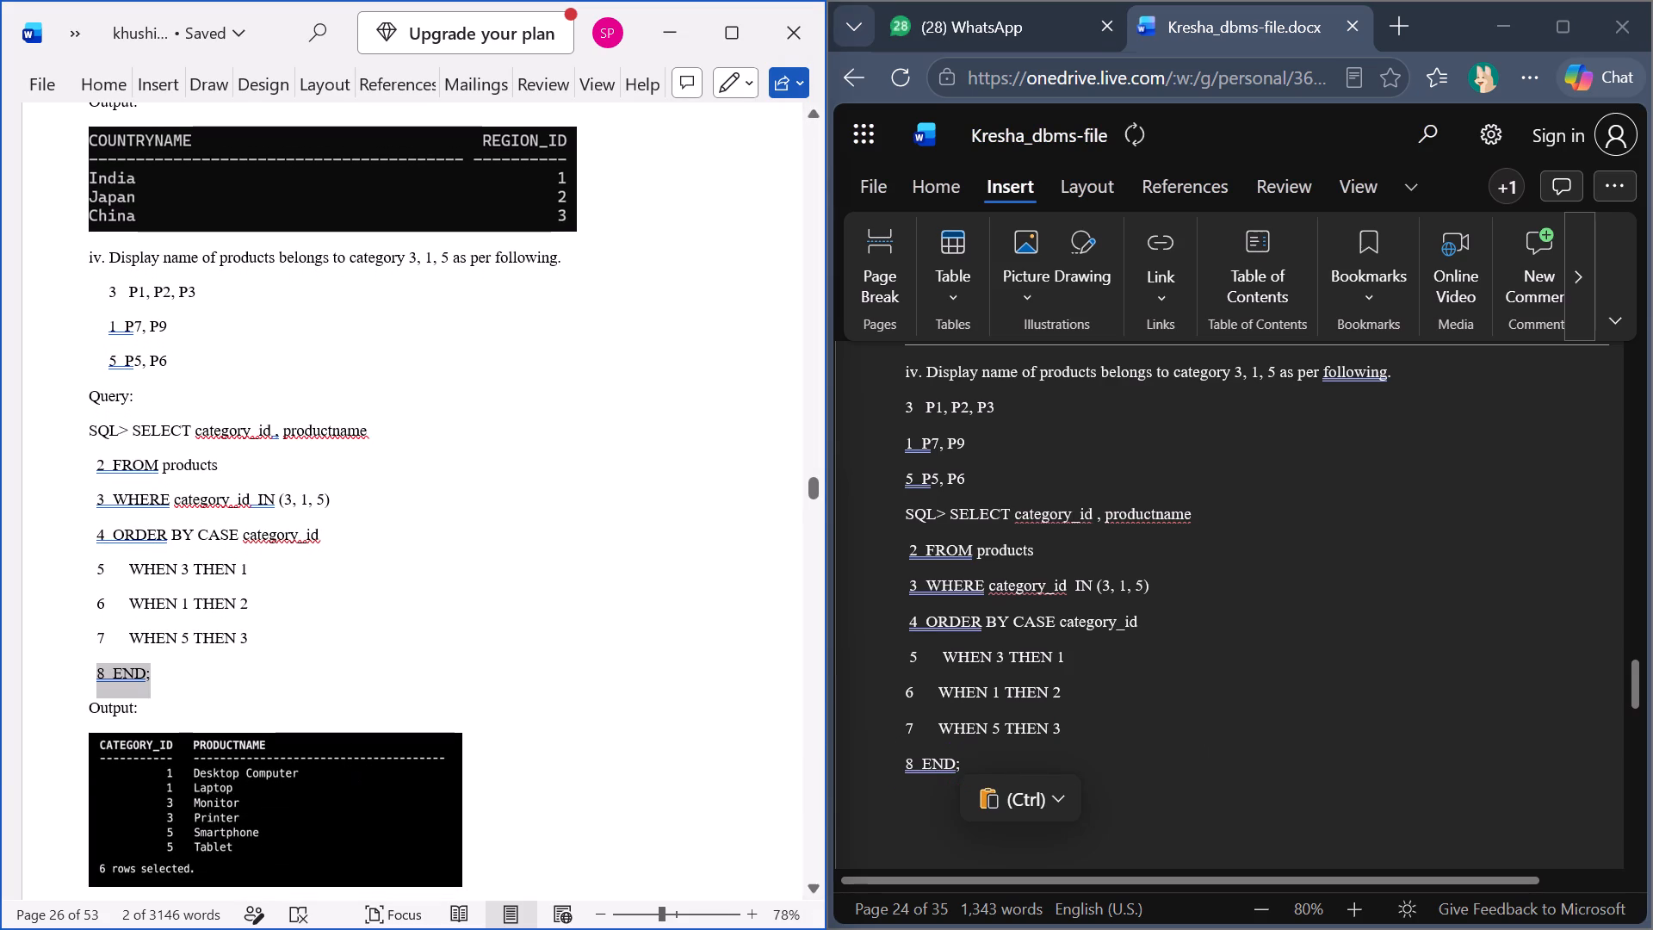
pyautogui.rightClick(355, 766)
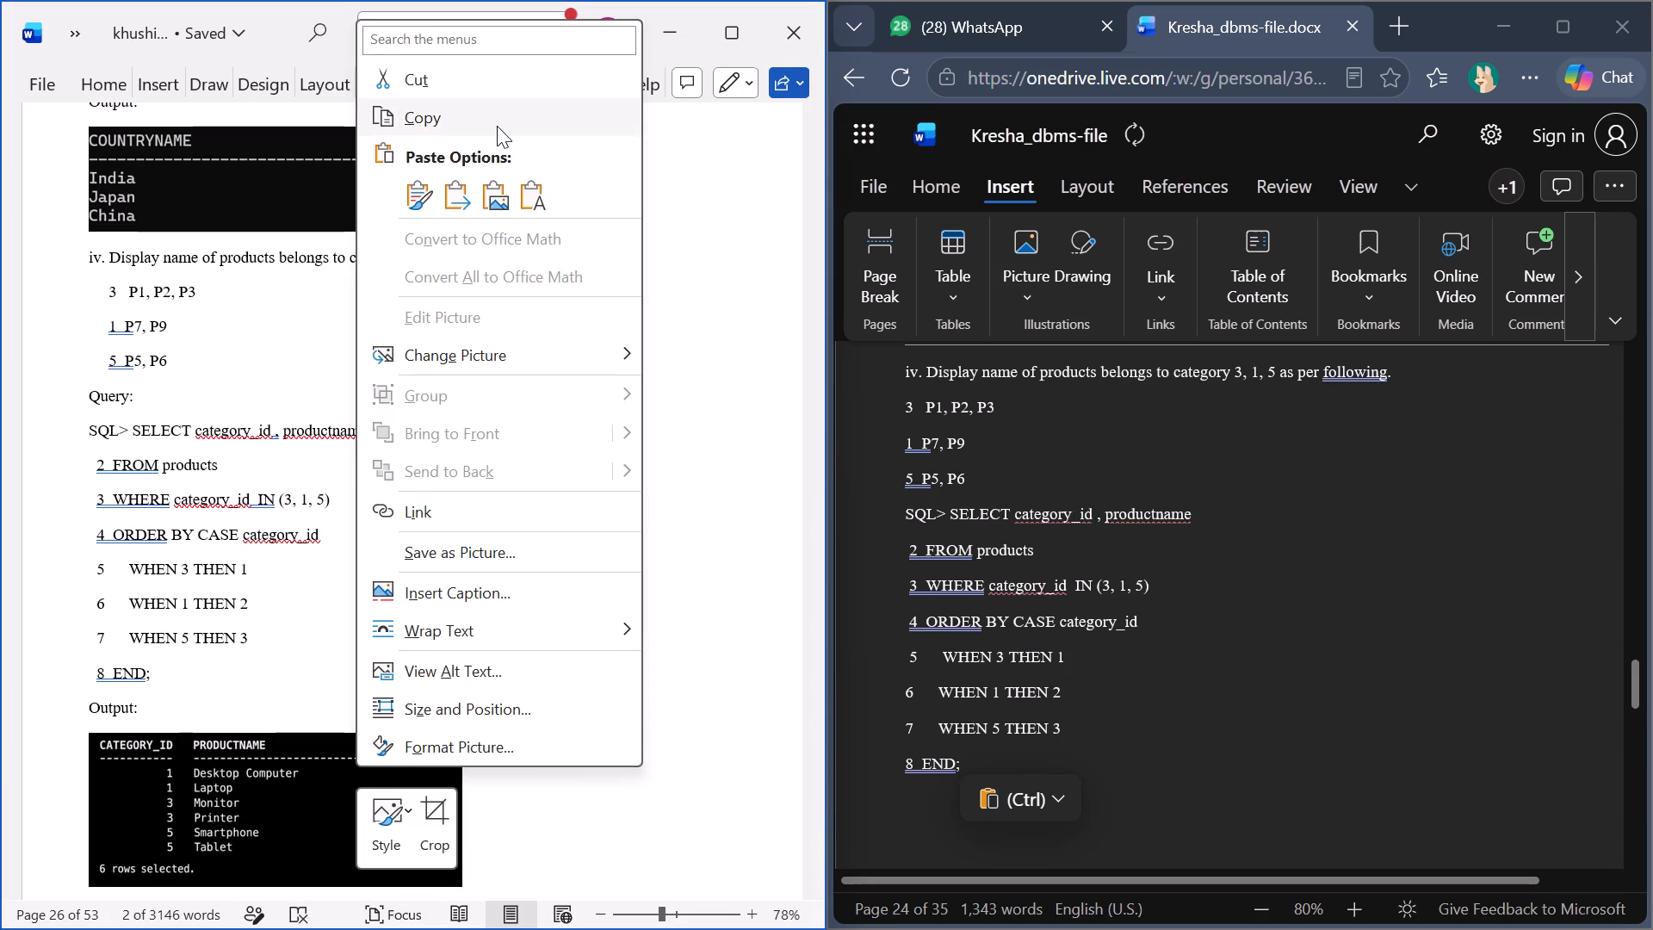
pyautogui.click(497, 126)
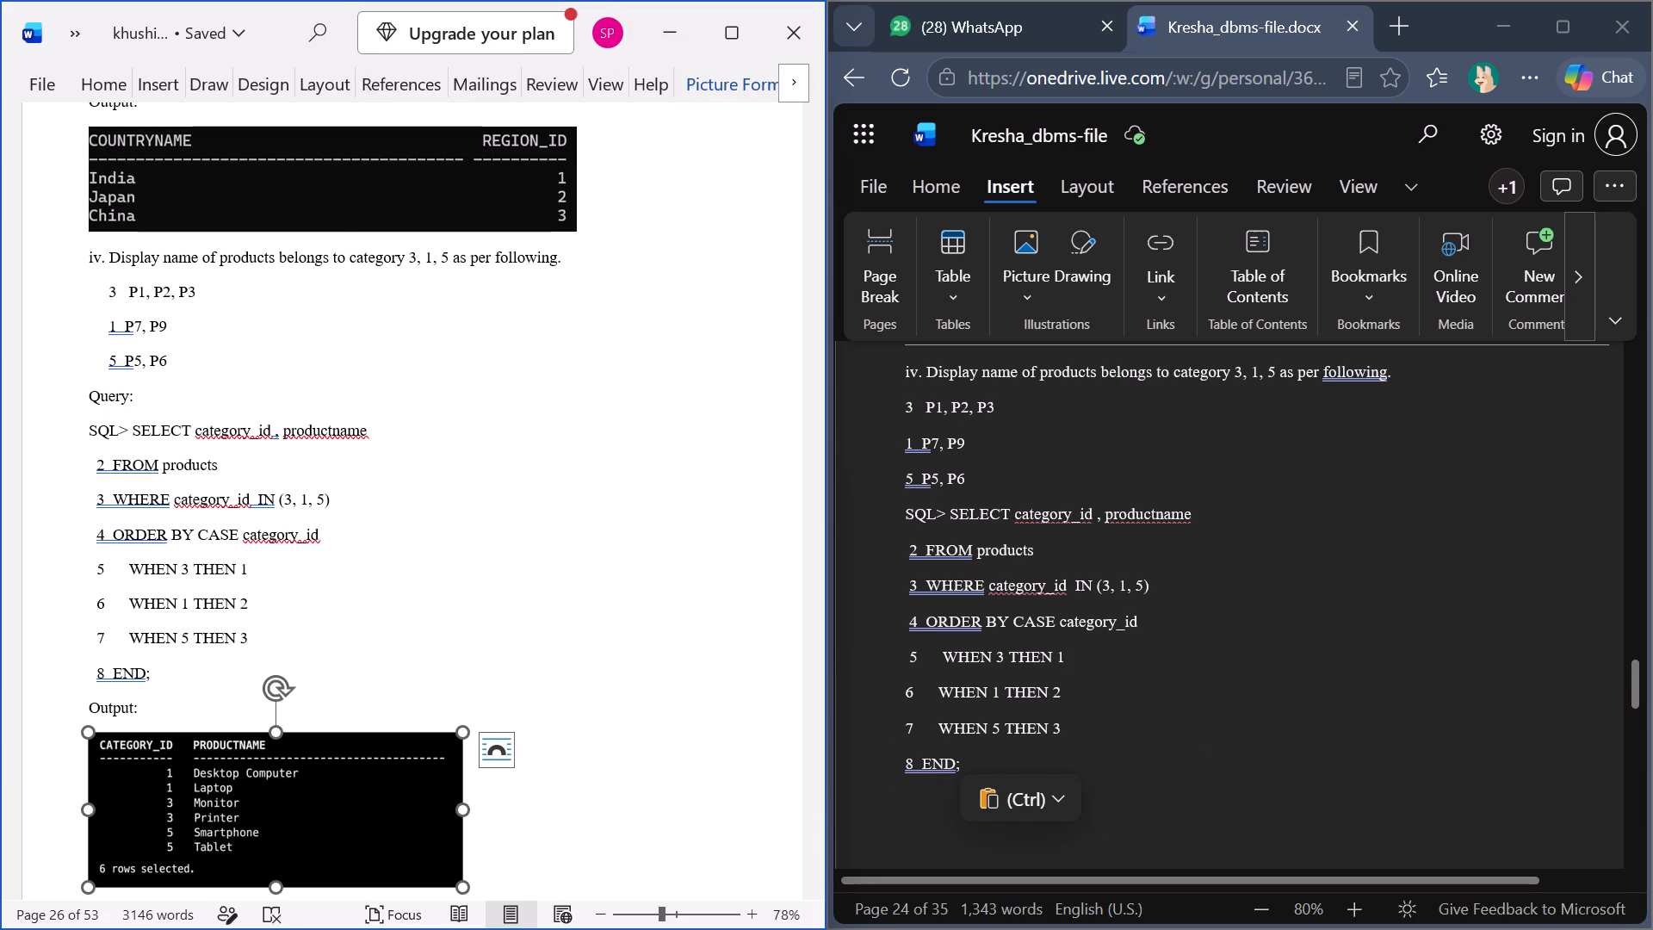
pyautogui.scroll(-2, 1068, 761)
pyautogui.click(994, 563)
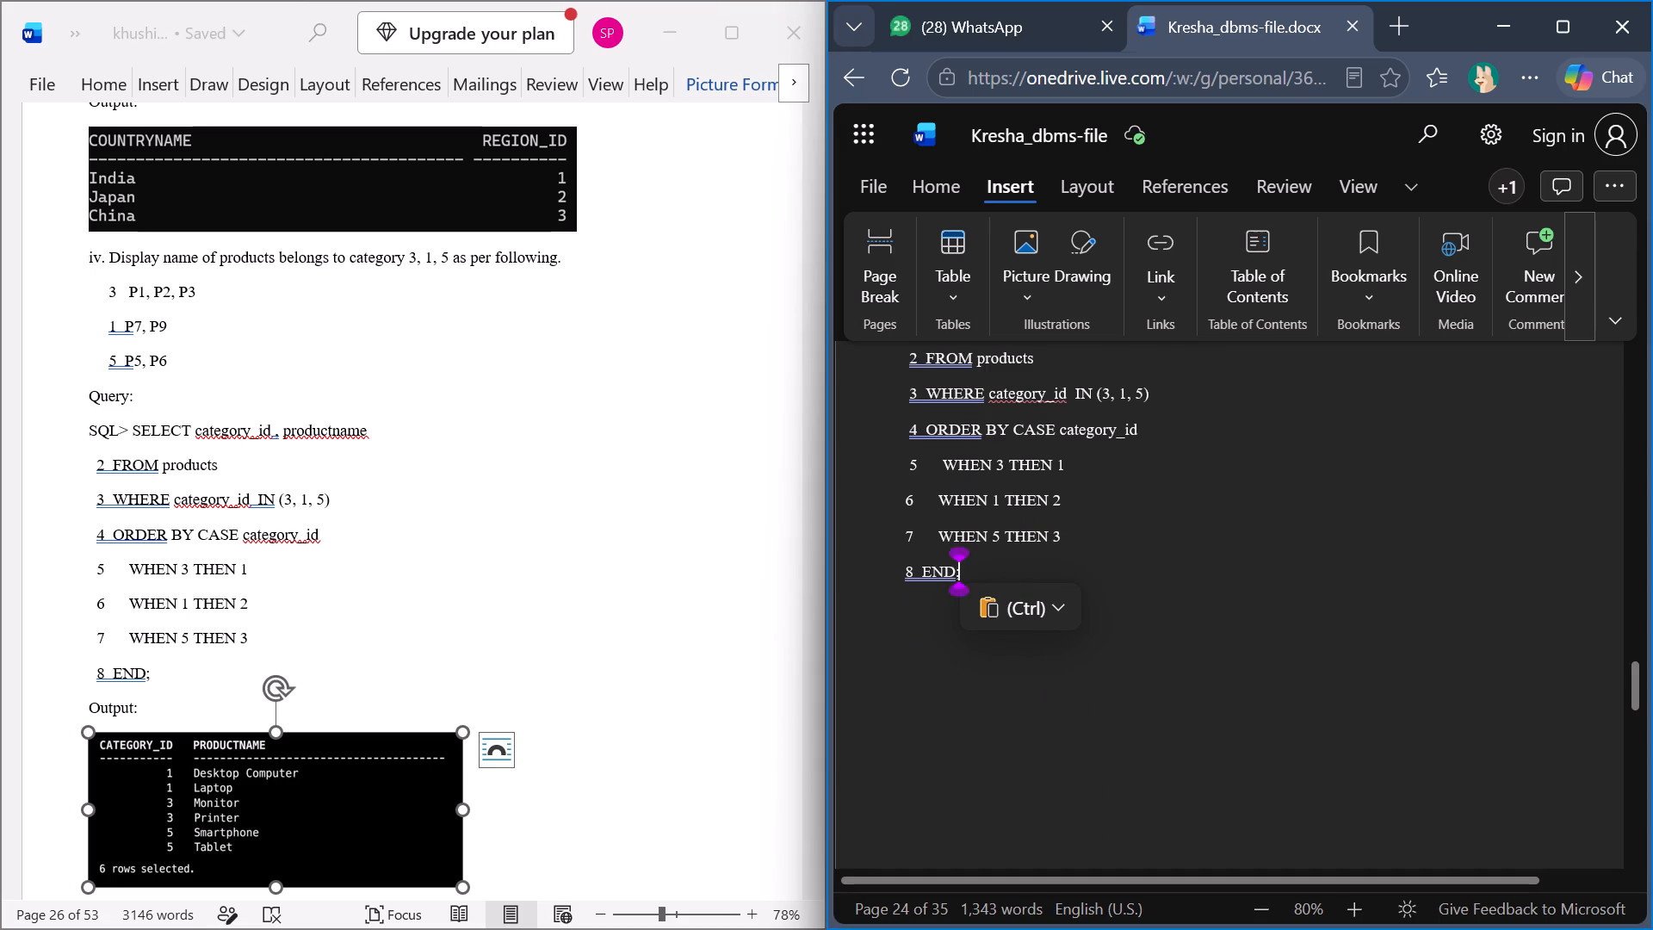
pyautogui.press('Return')
pyautogui.hotkey('ctrl', 'v')
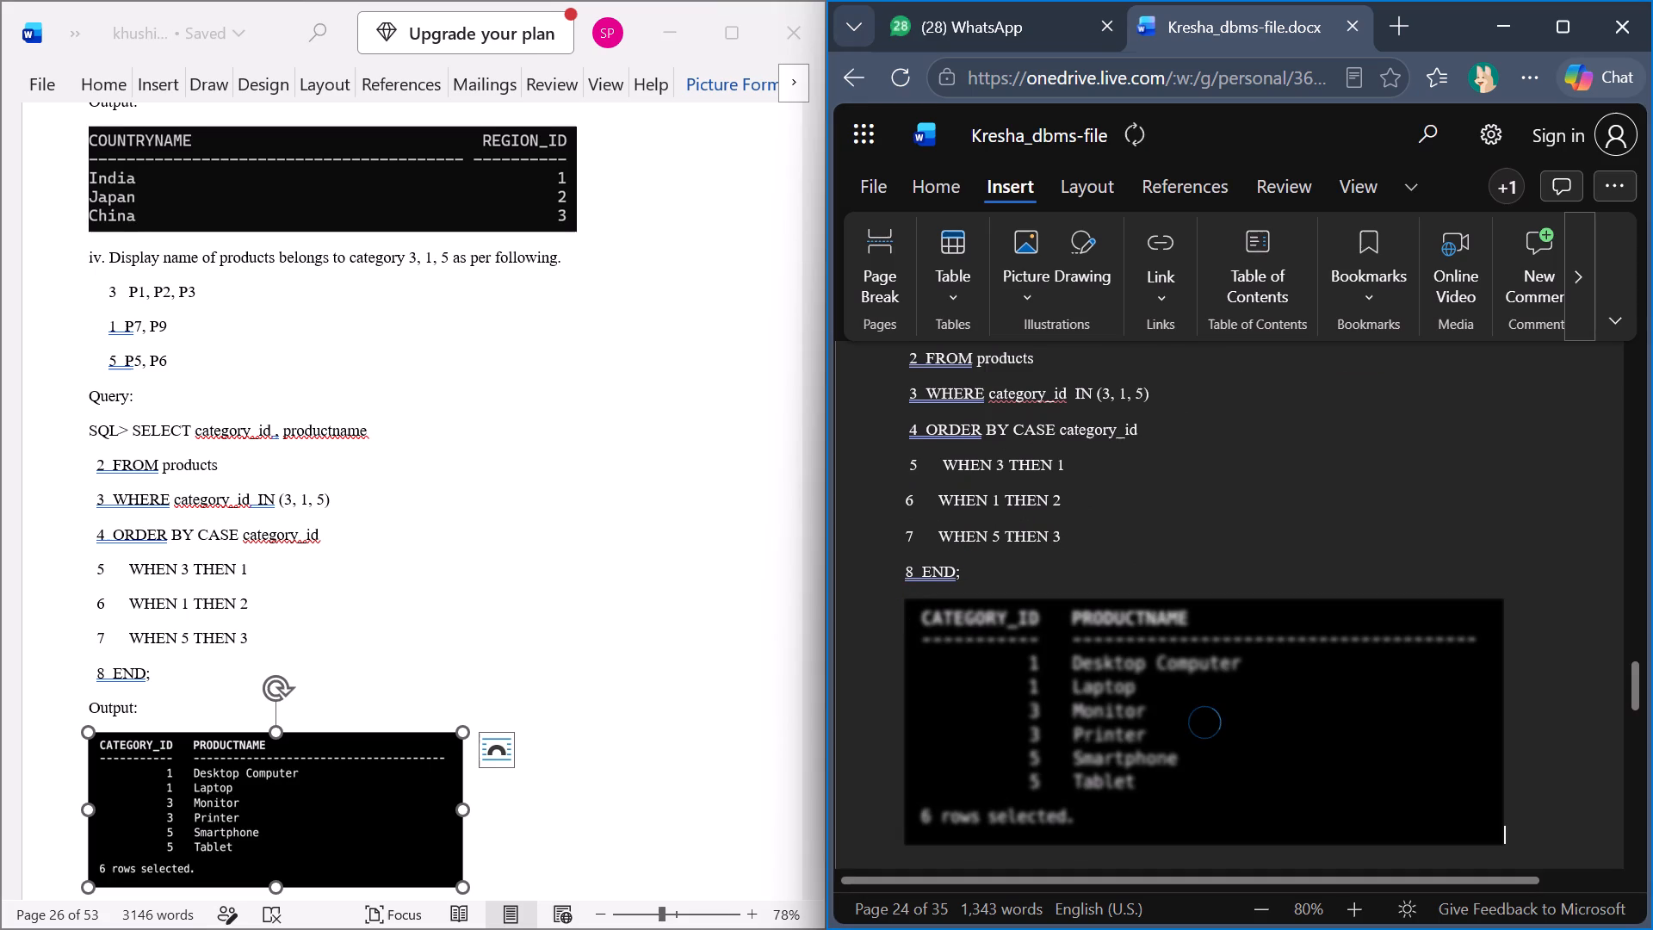
# Insert a page break after the pasted task iv output picture in Kresha_dbms-file.
pyautogui.scroll(-2, 1106, 731)
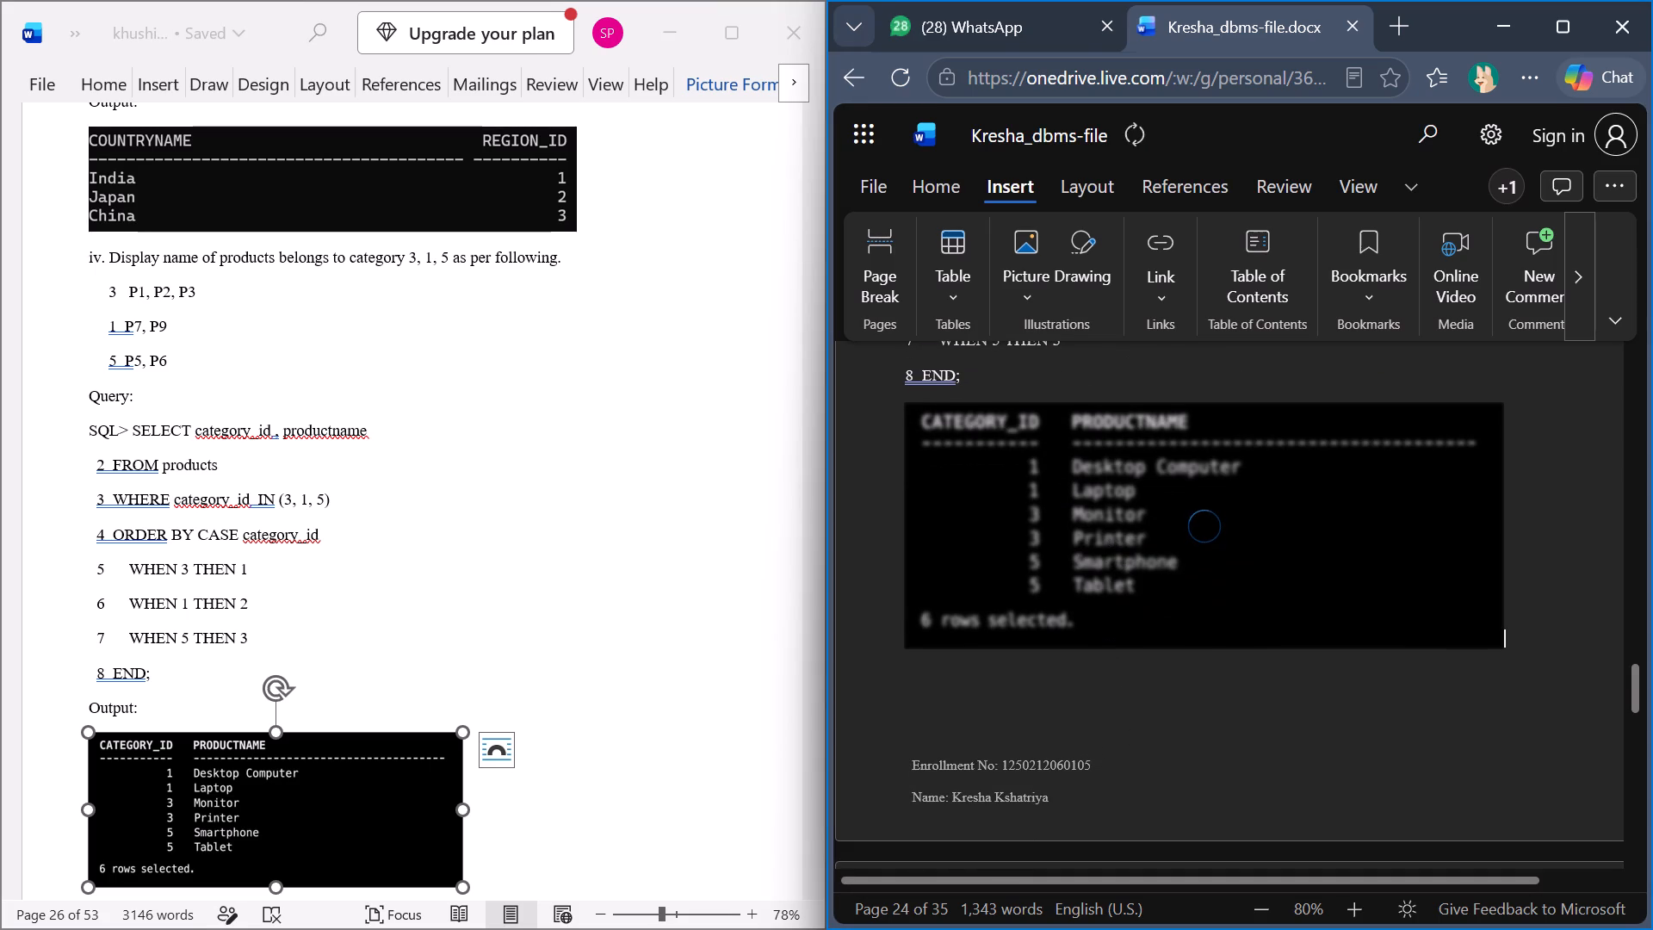
pyautogui.scroll(-2, 384, 694)
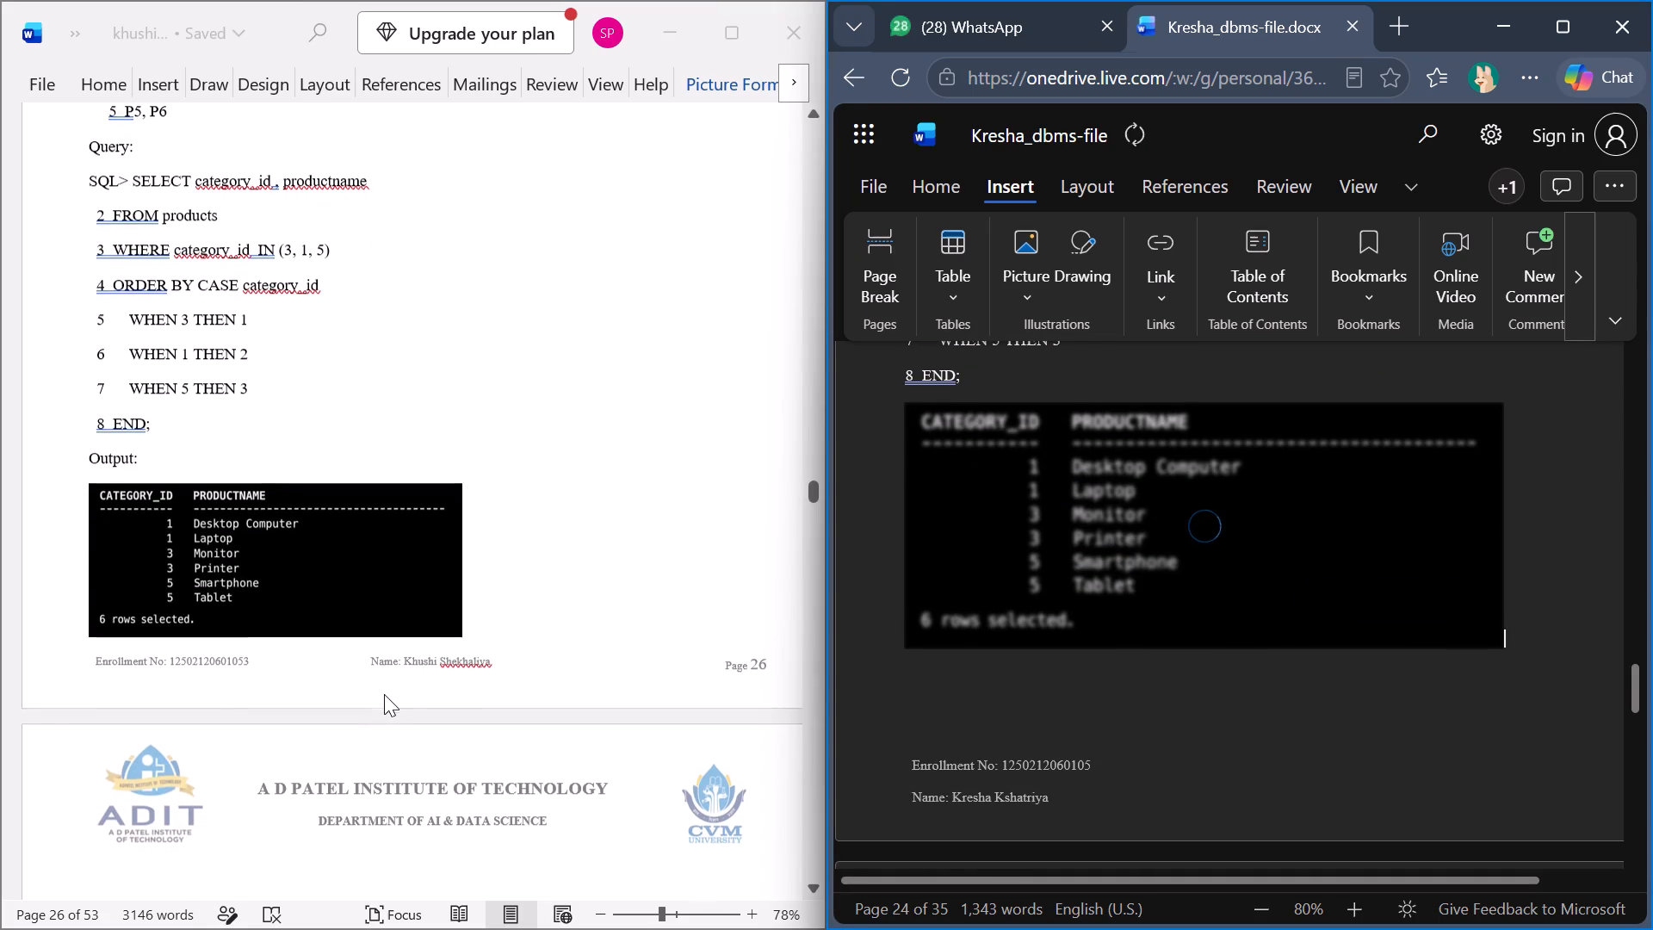
pyautogui.scroll(-2, 384, 694)
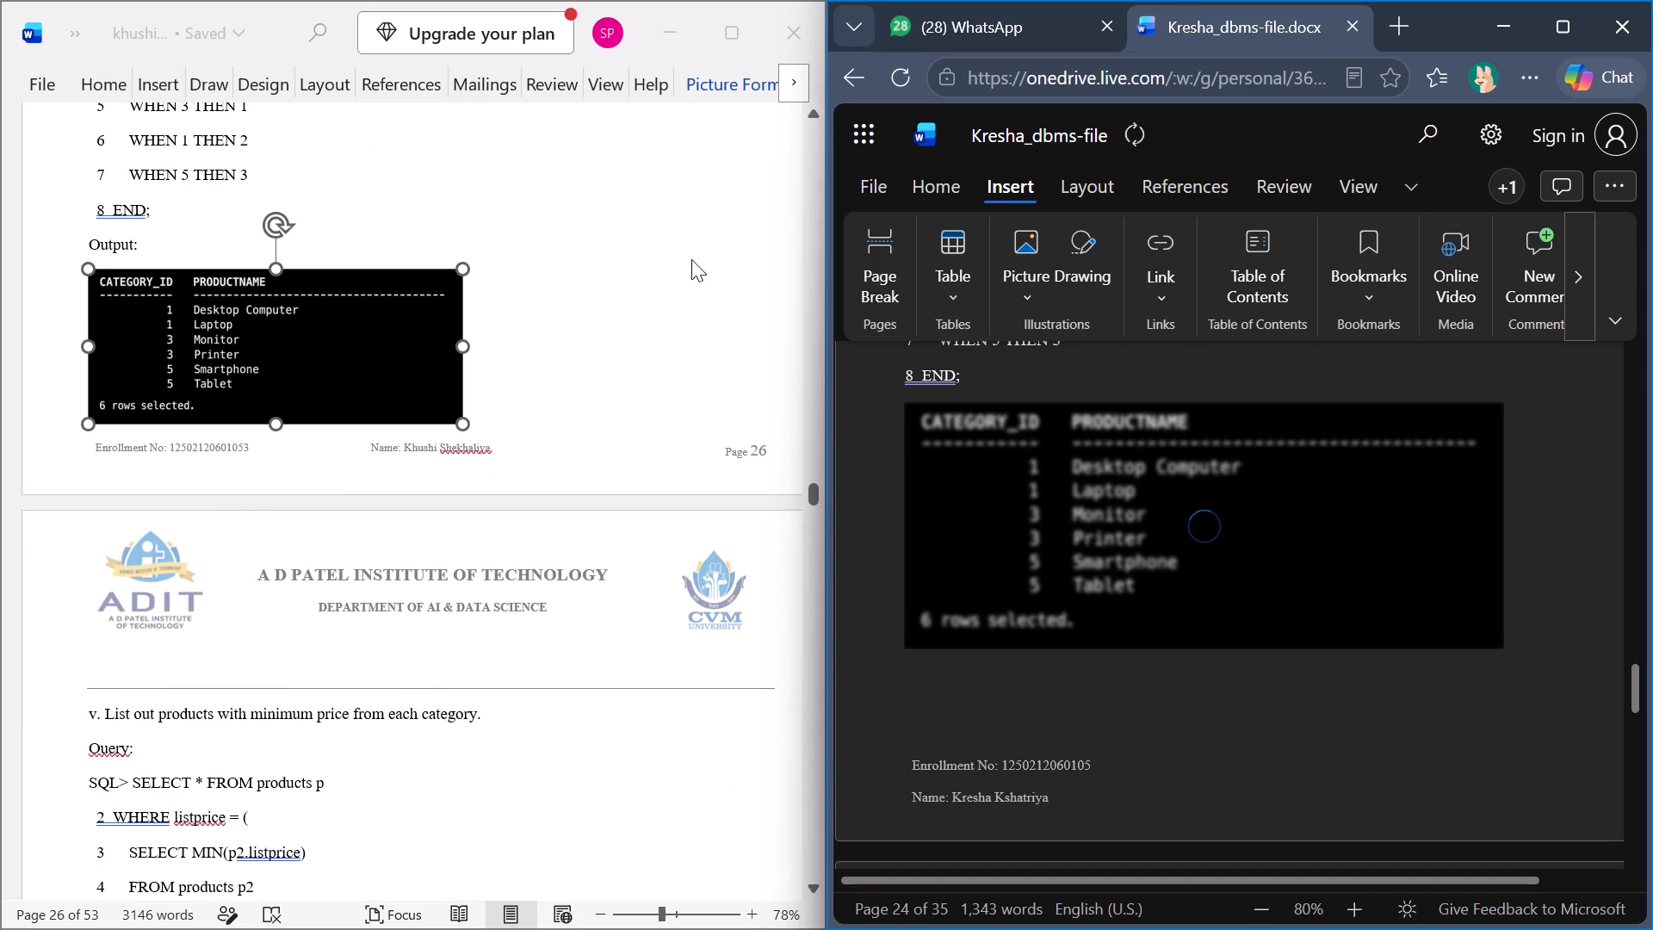
pyautogui.click(907, 242)
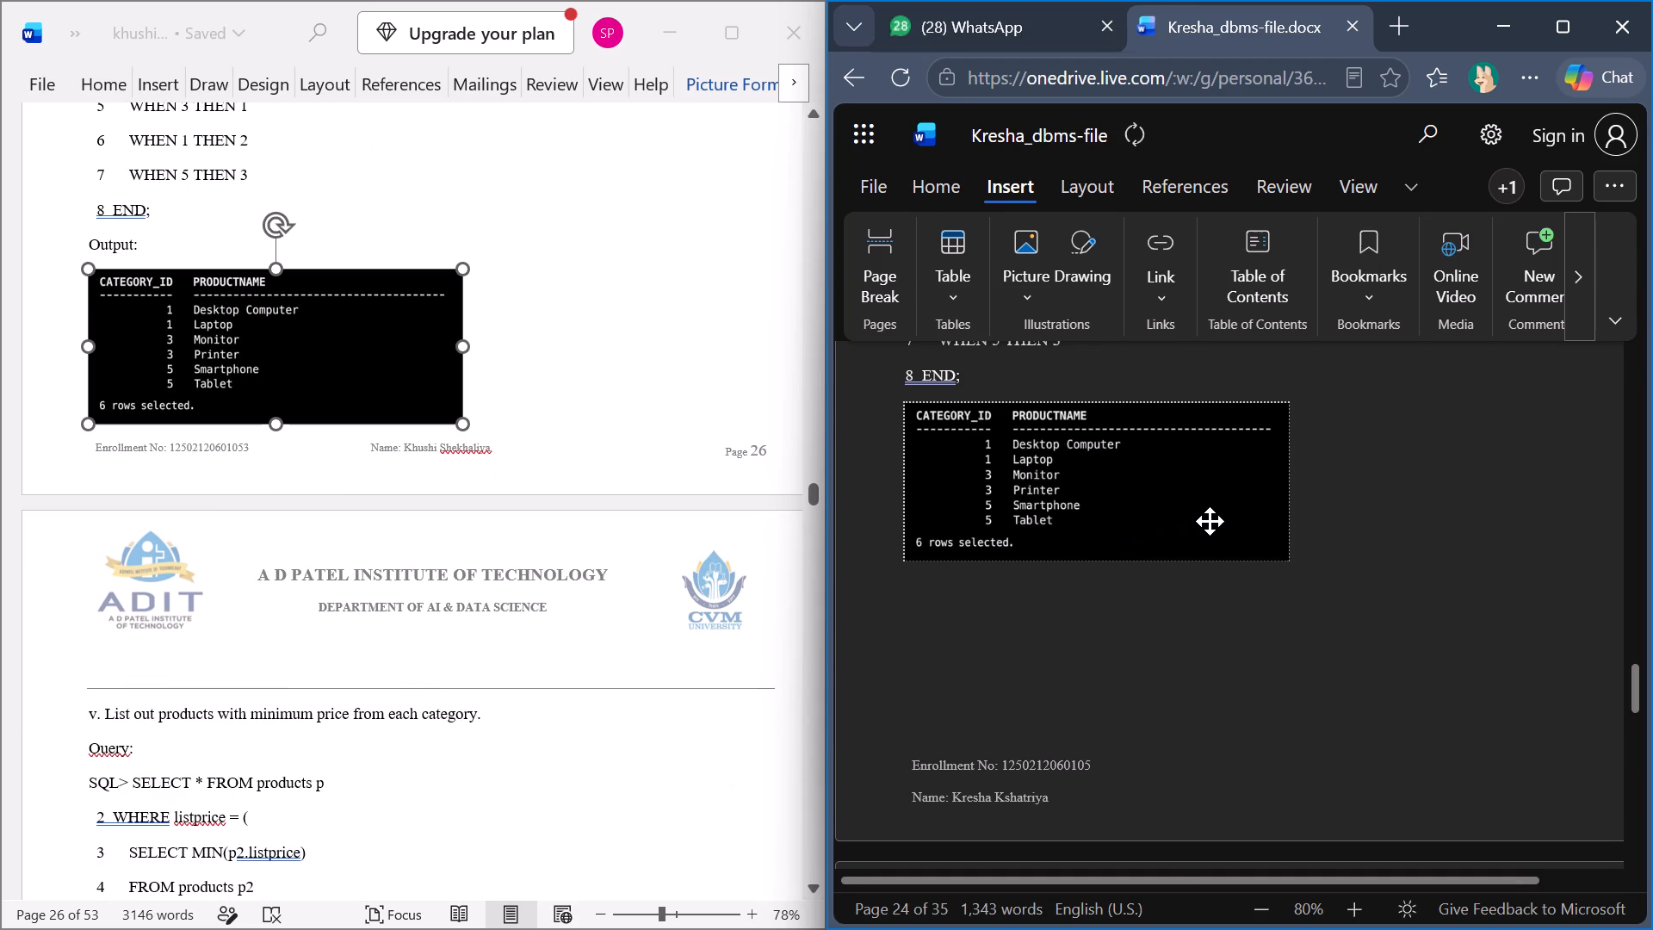
pyautogui.click(882, 281)
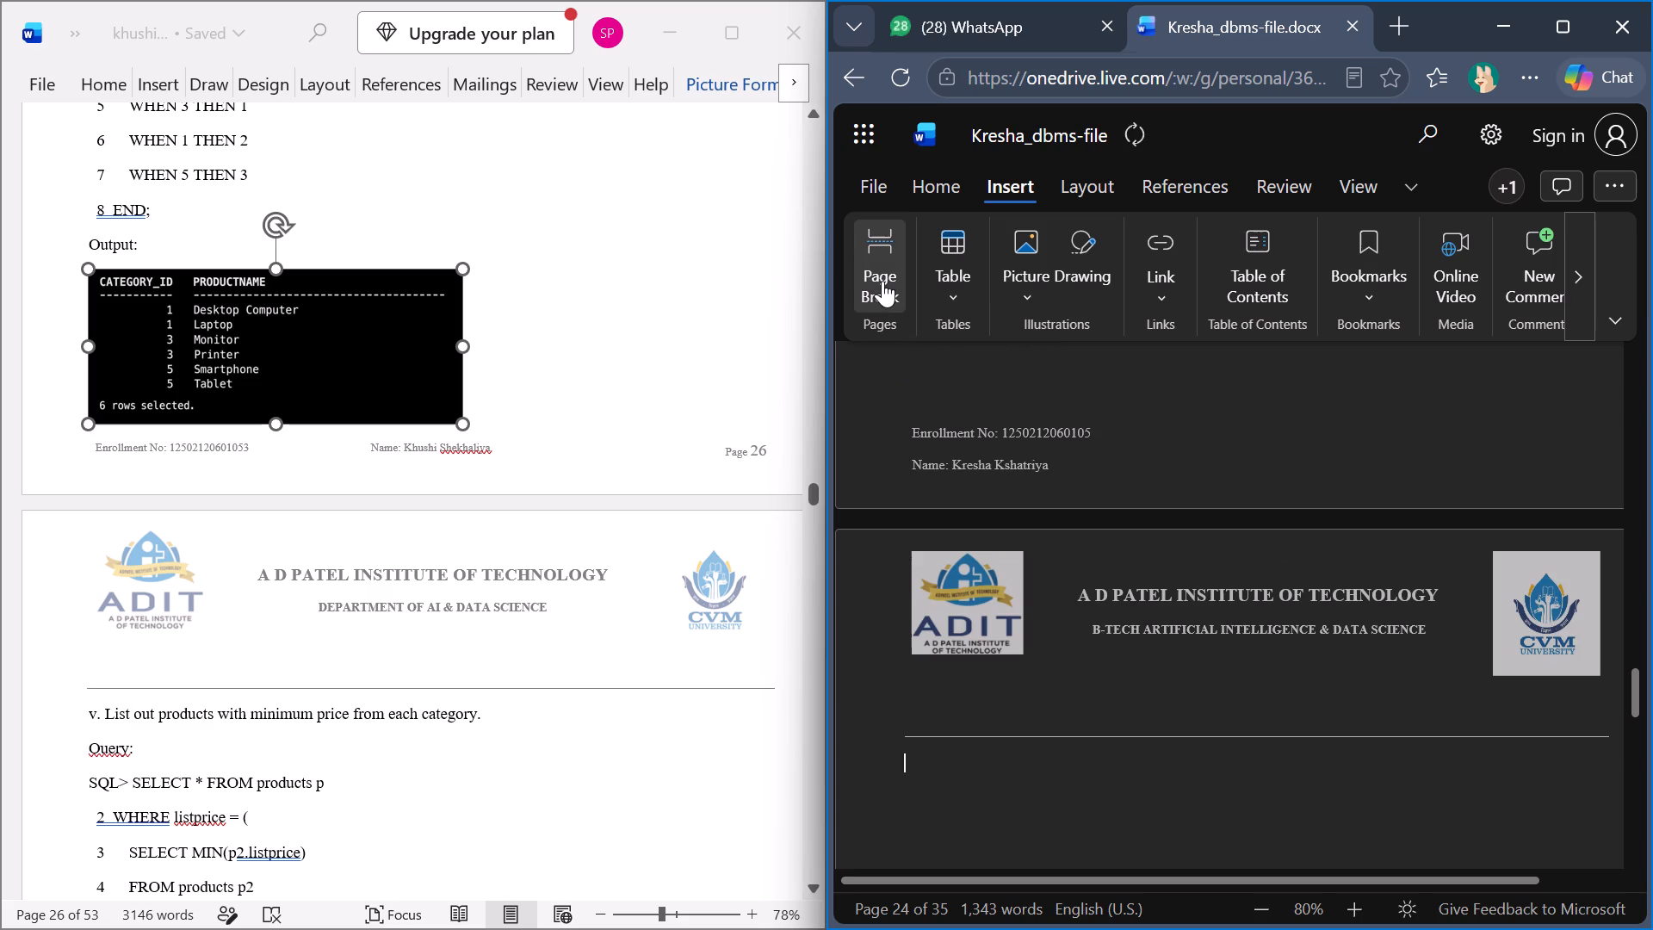
# Copy "v. List out products with minimum price from each category." from khushi's file and paste it on the new page of Kresha_dbms-file.
pyautogui.click(486, 714)
pyautogui.moveTo(486, 714); pyautogui.dragTo(98, 696)
pyautogui.click(516, 710)
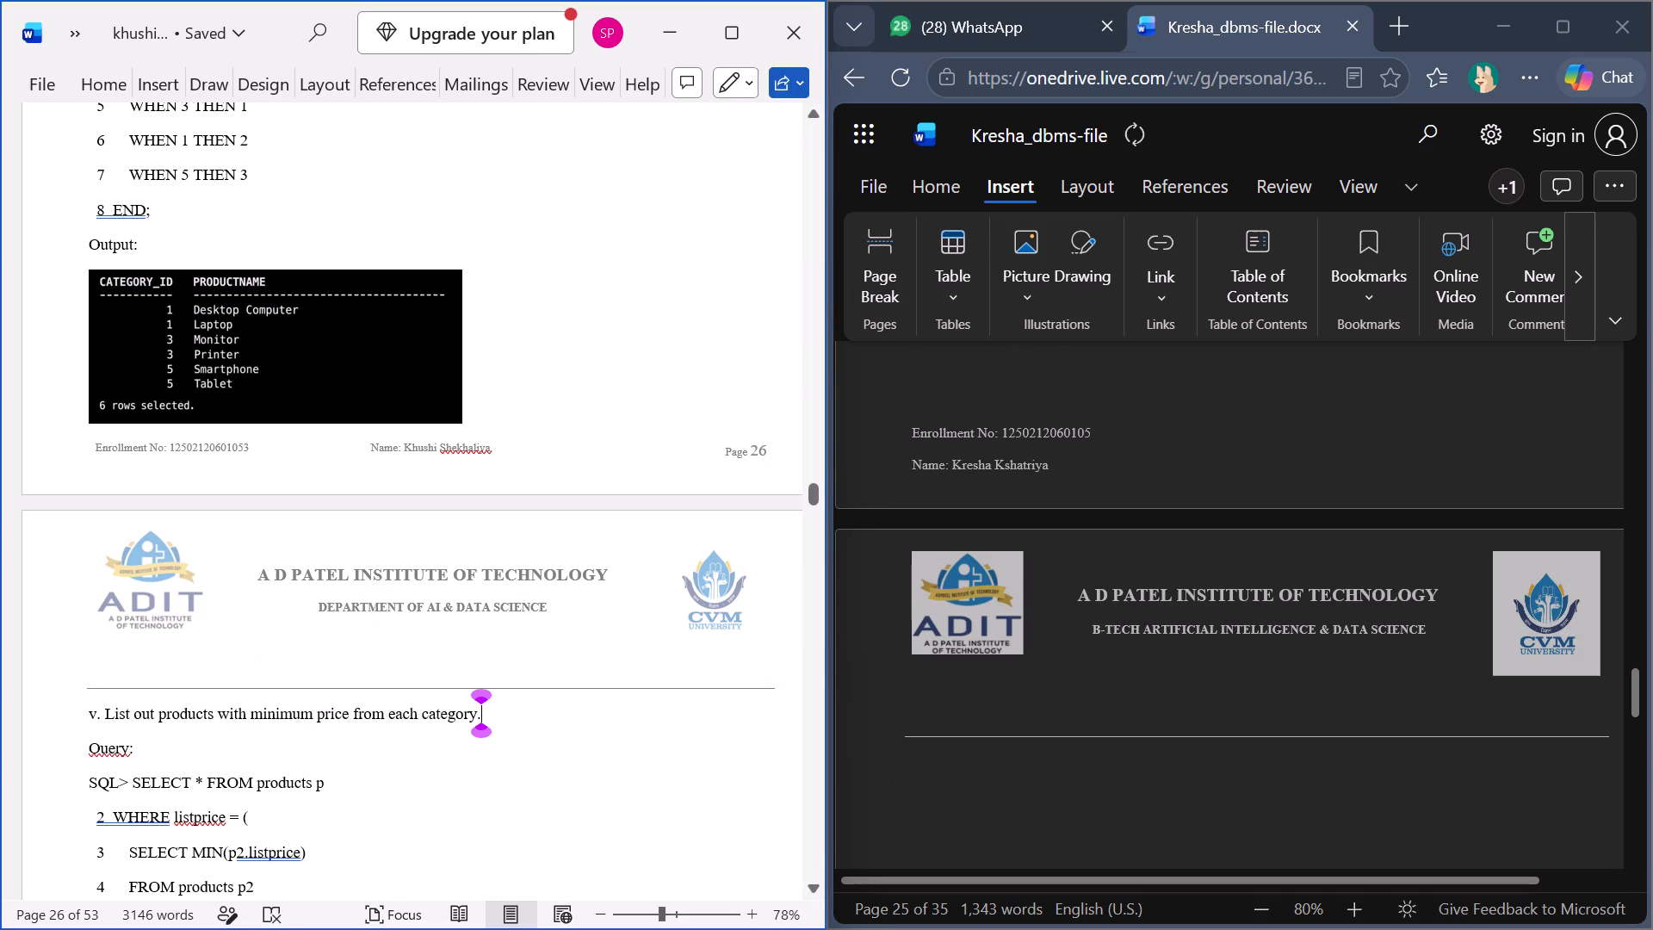
pyautogui.moveTo(516, 710); pyautogui.dragTo(74, 704)
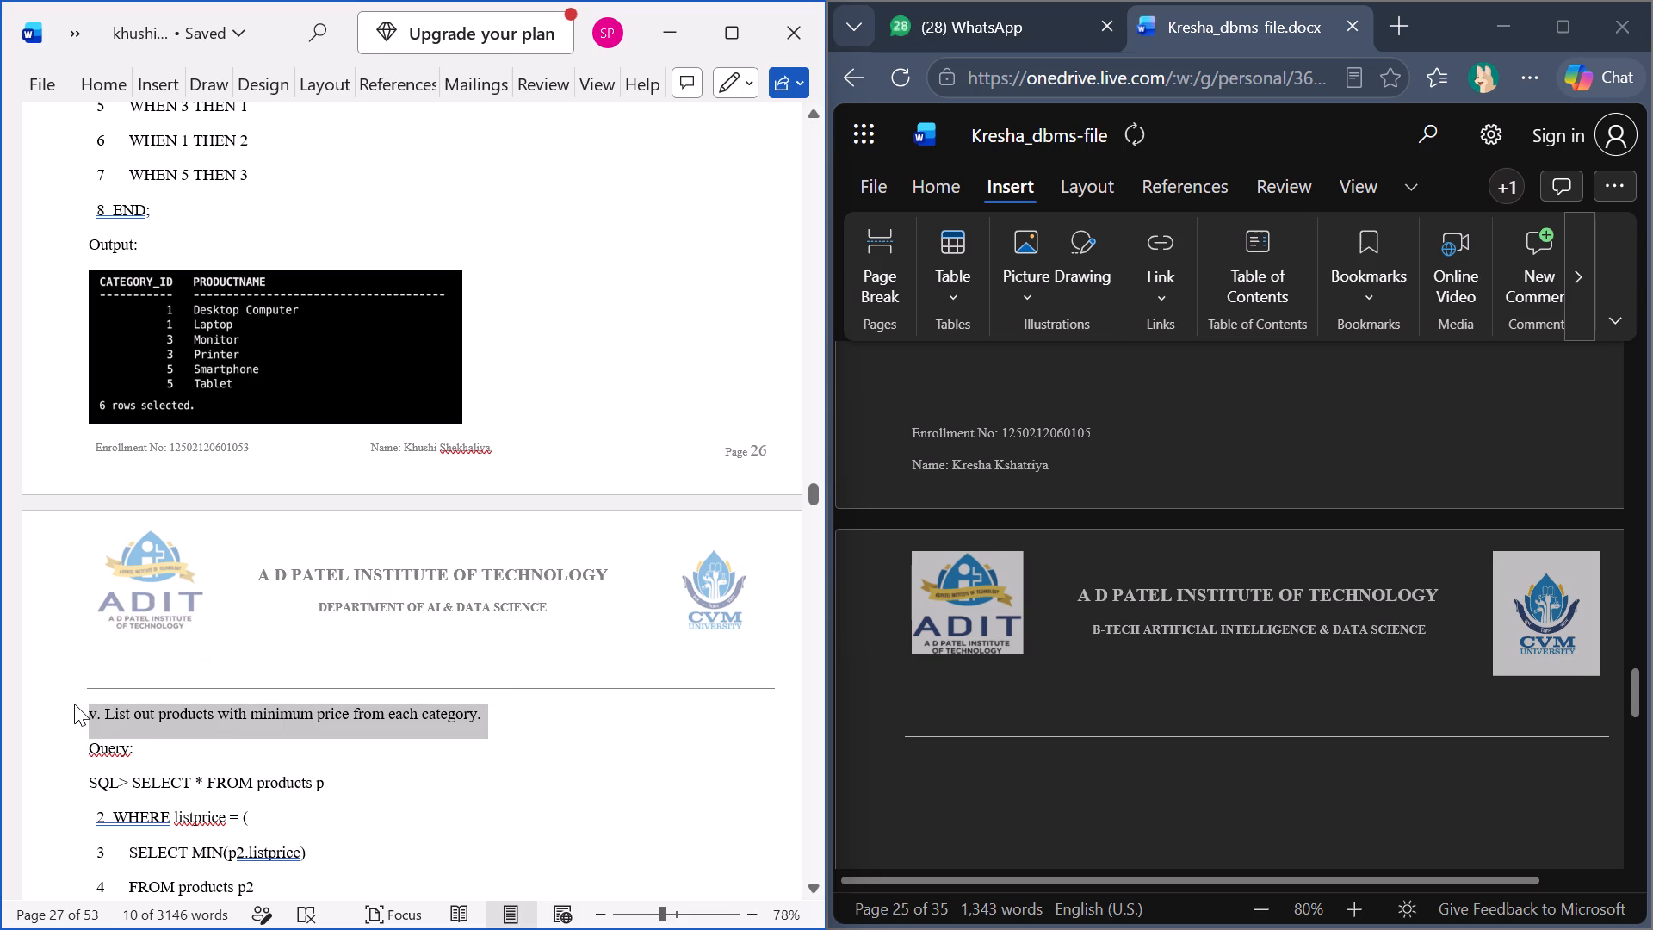
pyautogui.hotkey('ctrl', 'c')
pyautogui.click(1027, 759)
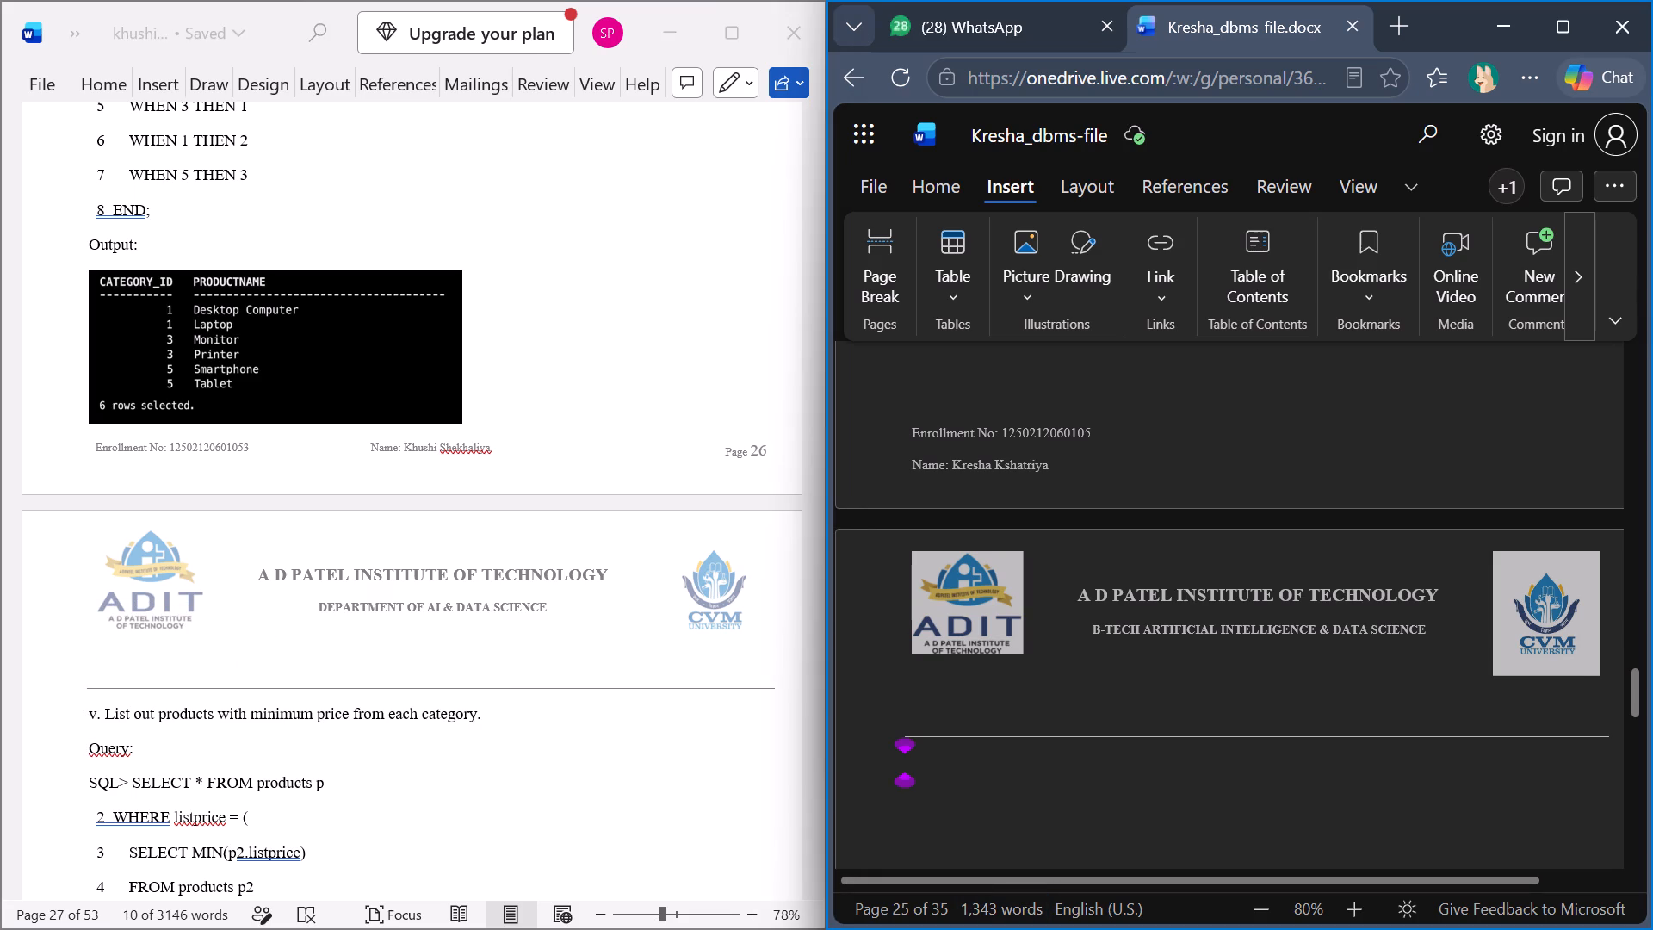
pyautogui.hotkey('ctrl', 'v')
# Copy "SQL> SELECT * FROM products p" from khushi's task v query and paste it below the task v text in Kresha_dbms-file.
pyautogui.doubleClick(158, 741)
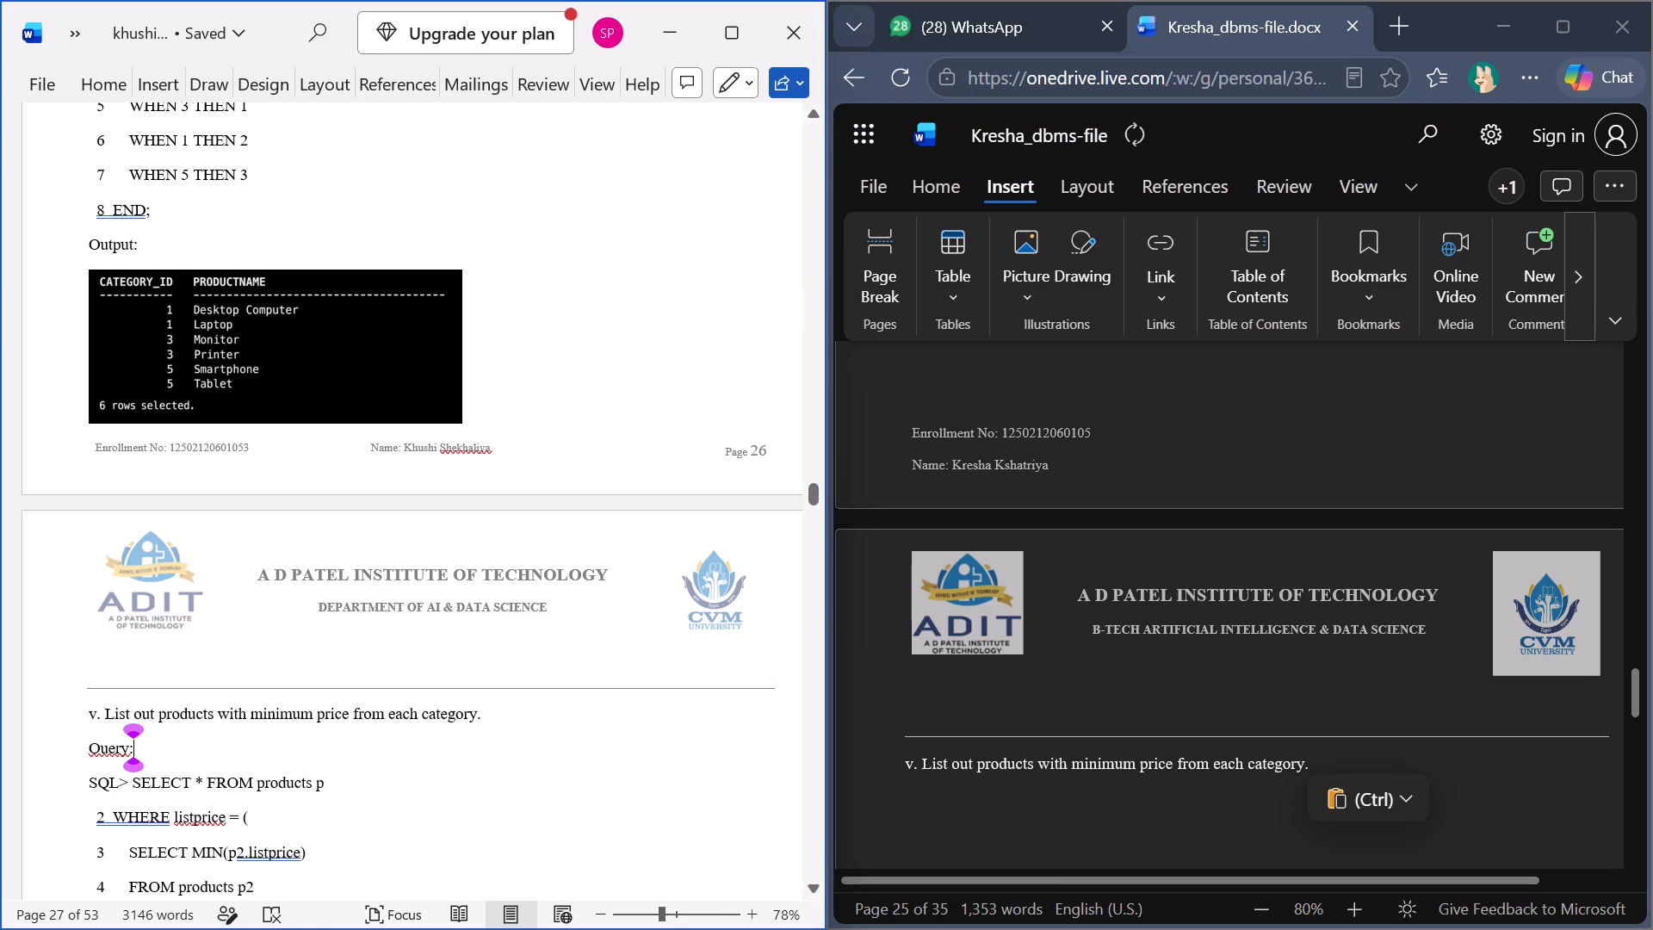
pyautogui.moveTo(331, 778); pyautogui.dragTo(102, 780)
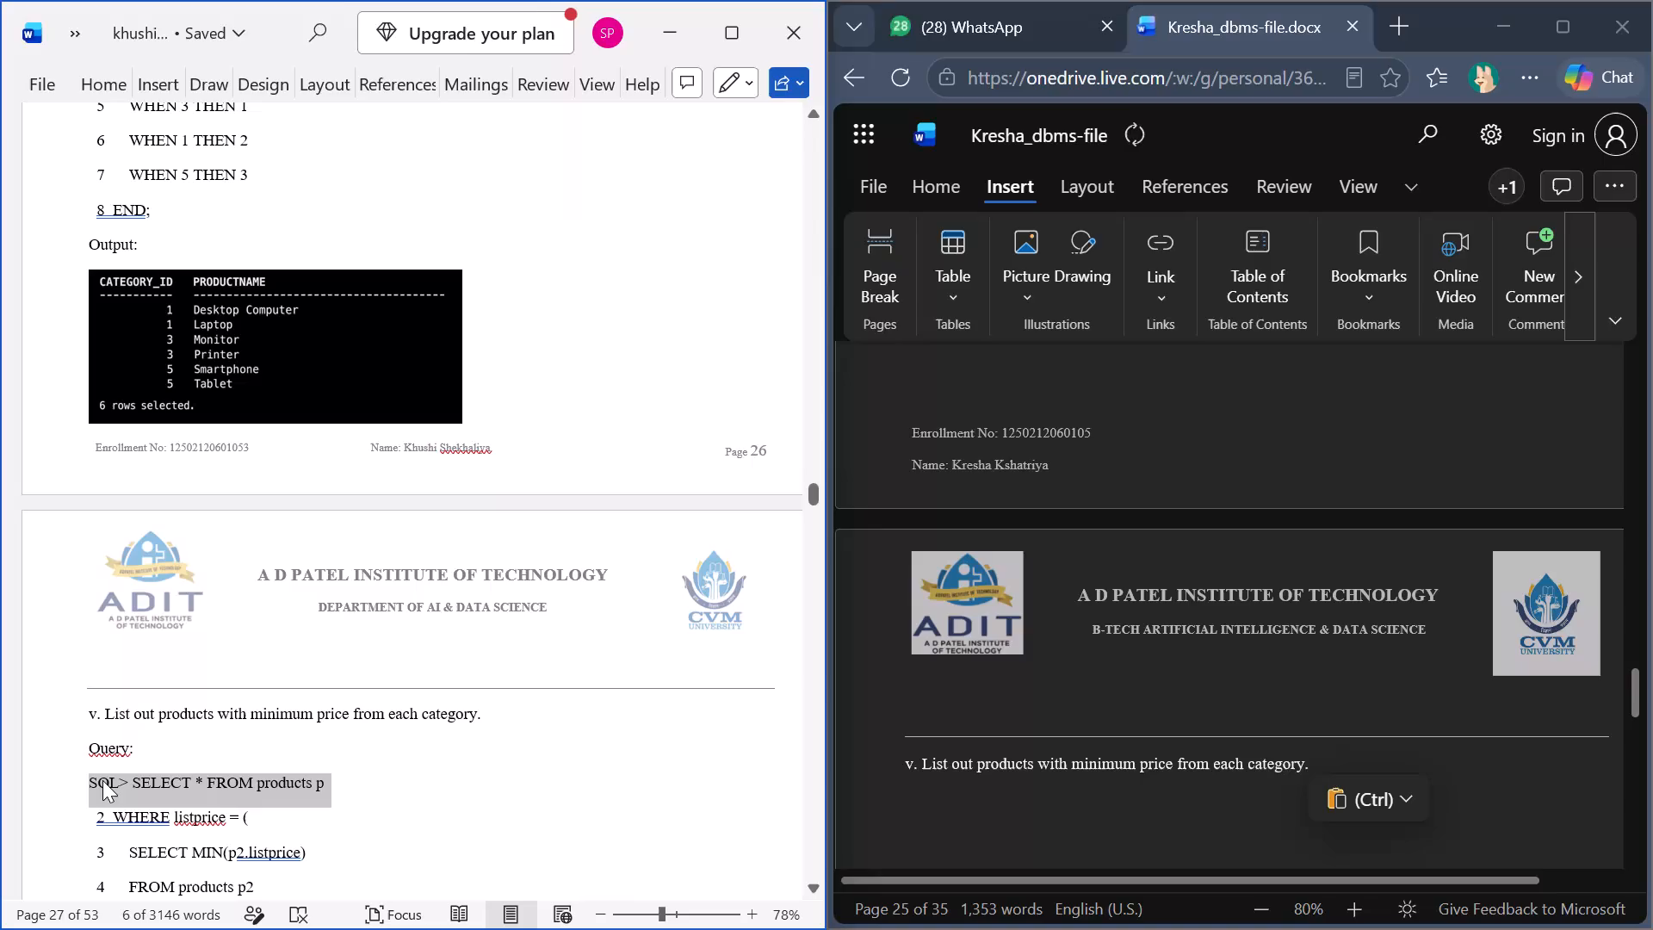
pyautogui.hotkey('ctrl', 'c')
pyautogui.click(1359, 760)
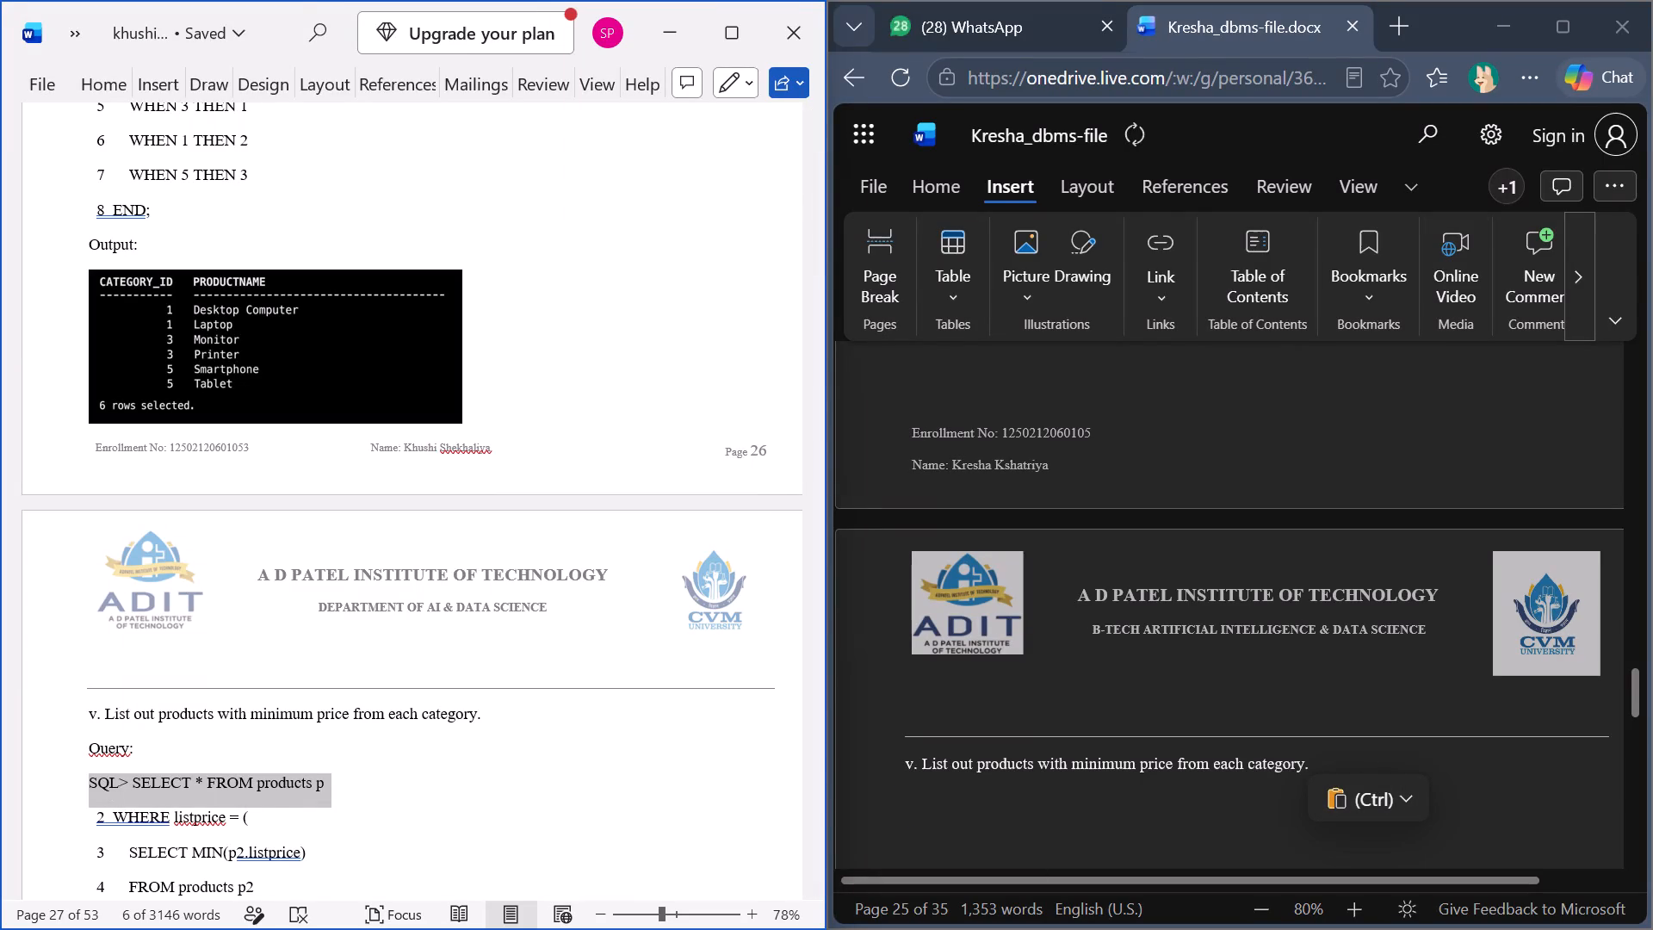
pyautogui.press('Return')
pyautogui.hotkey('ctrl', 'v')
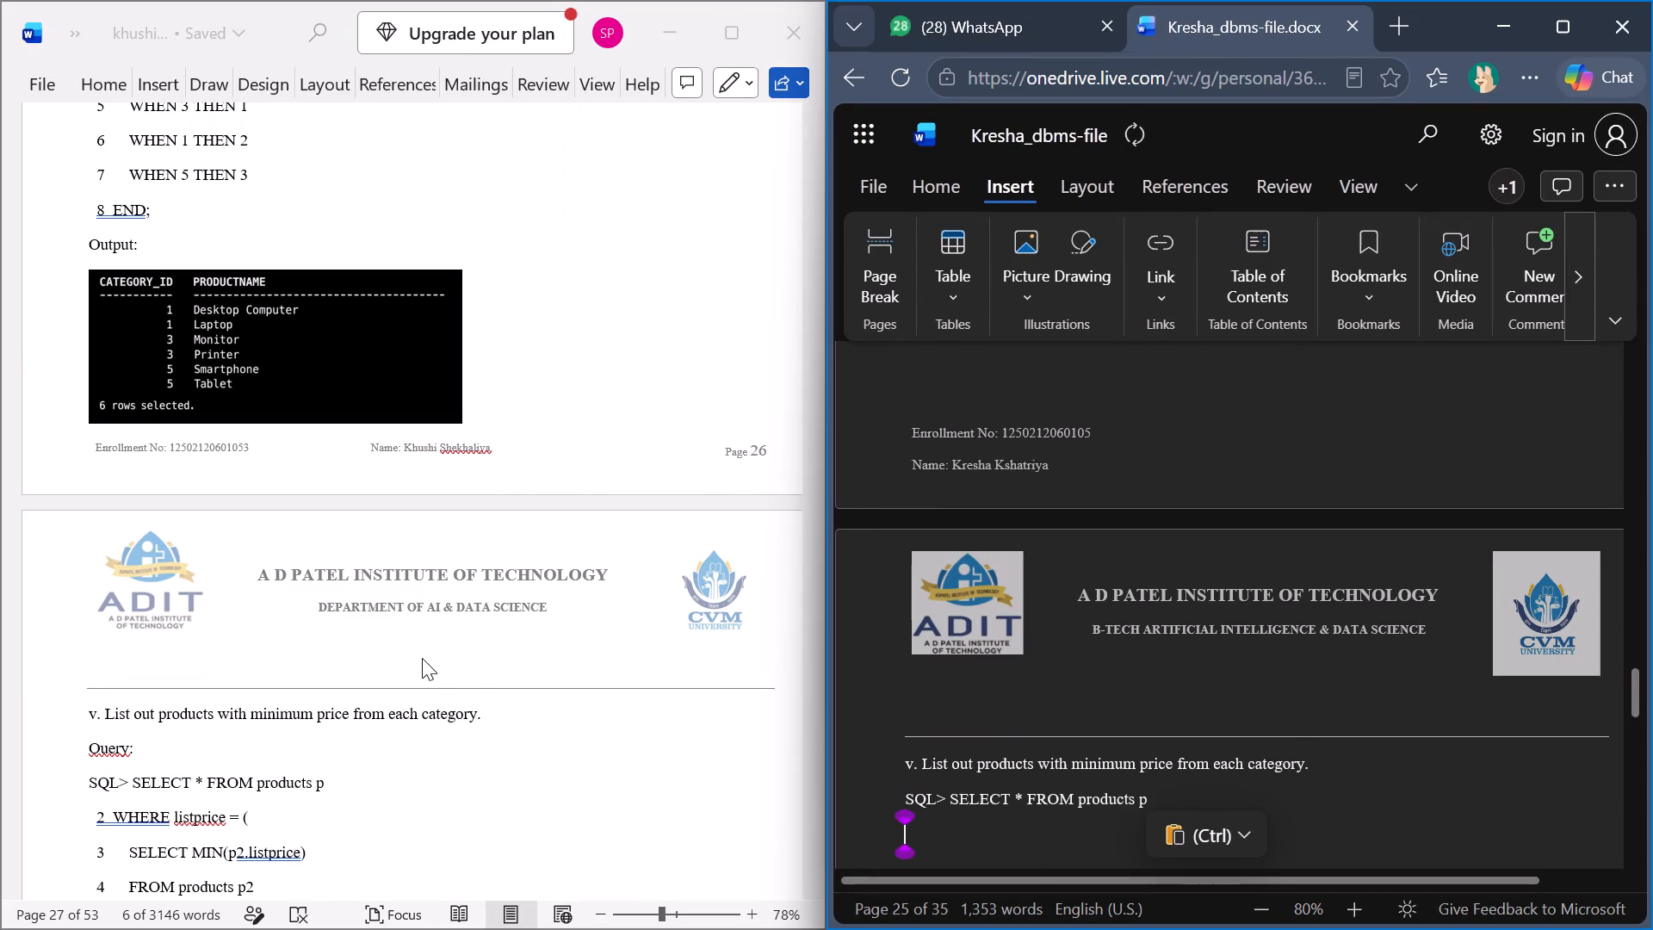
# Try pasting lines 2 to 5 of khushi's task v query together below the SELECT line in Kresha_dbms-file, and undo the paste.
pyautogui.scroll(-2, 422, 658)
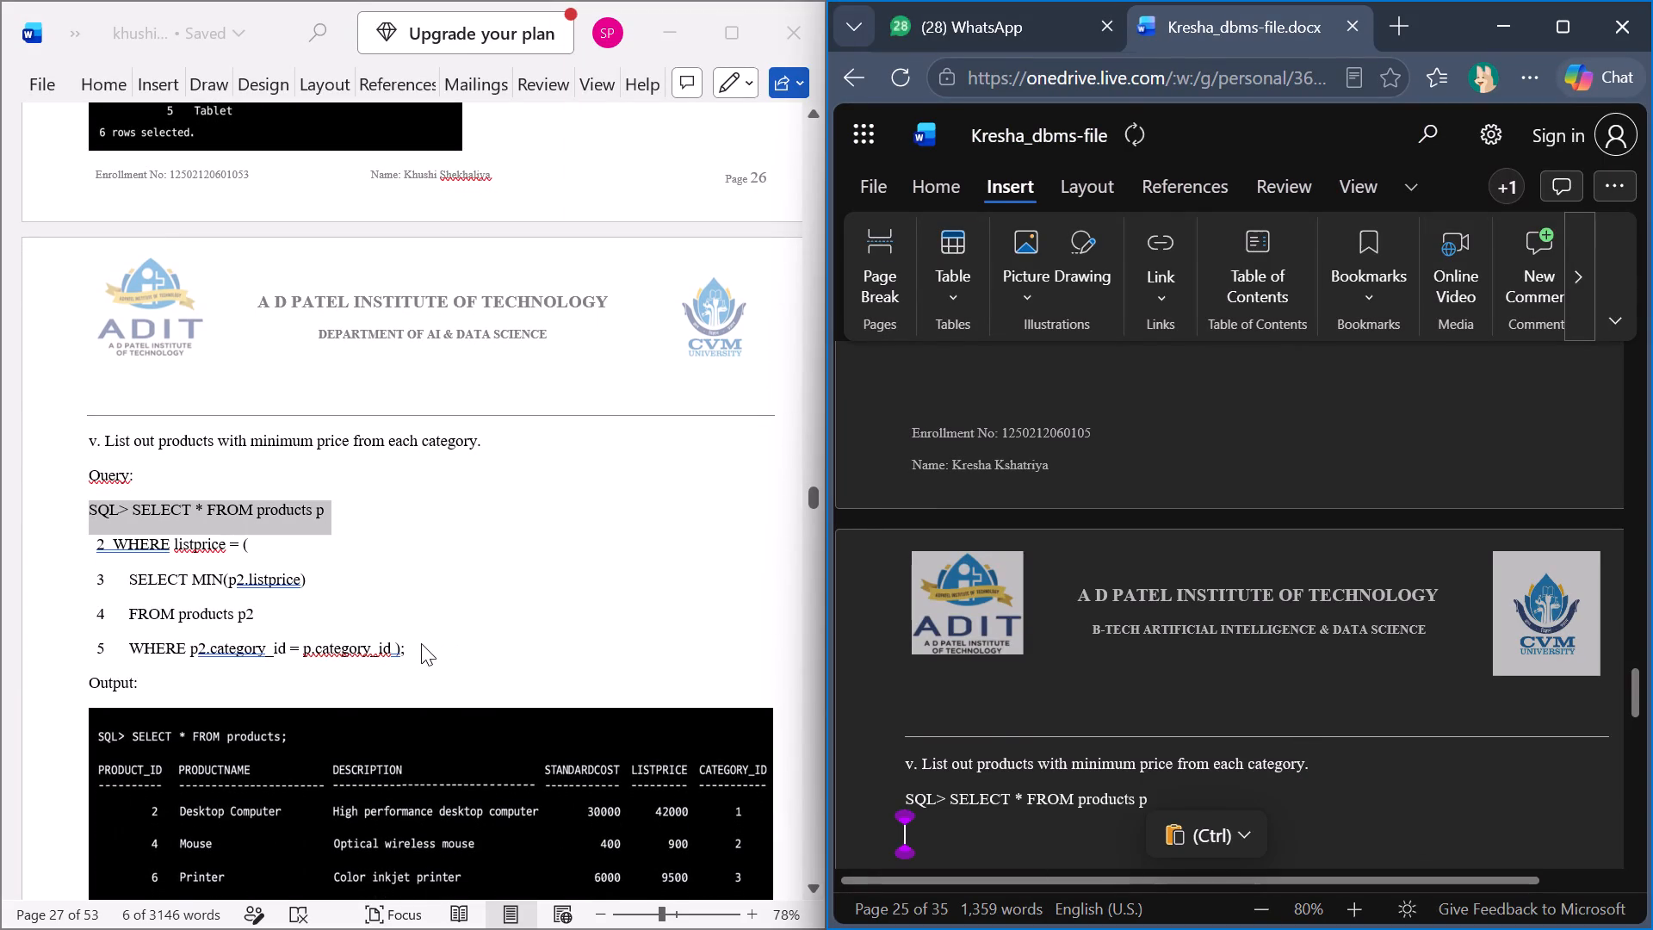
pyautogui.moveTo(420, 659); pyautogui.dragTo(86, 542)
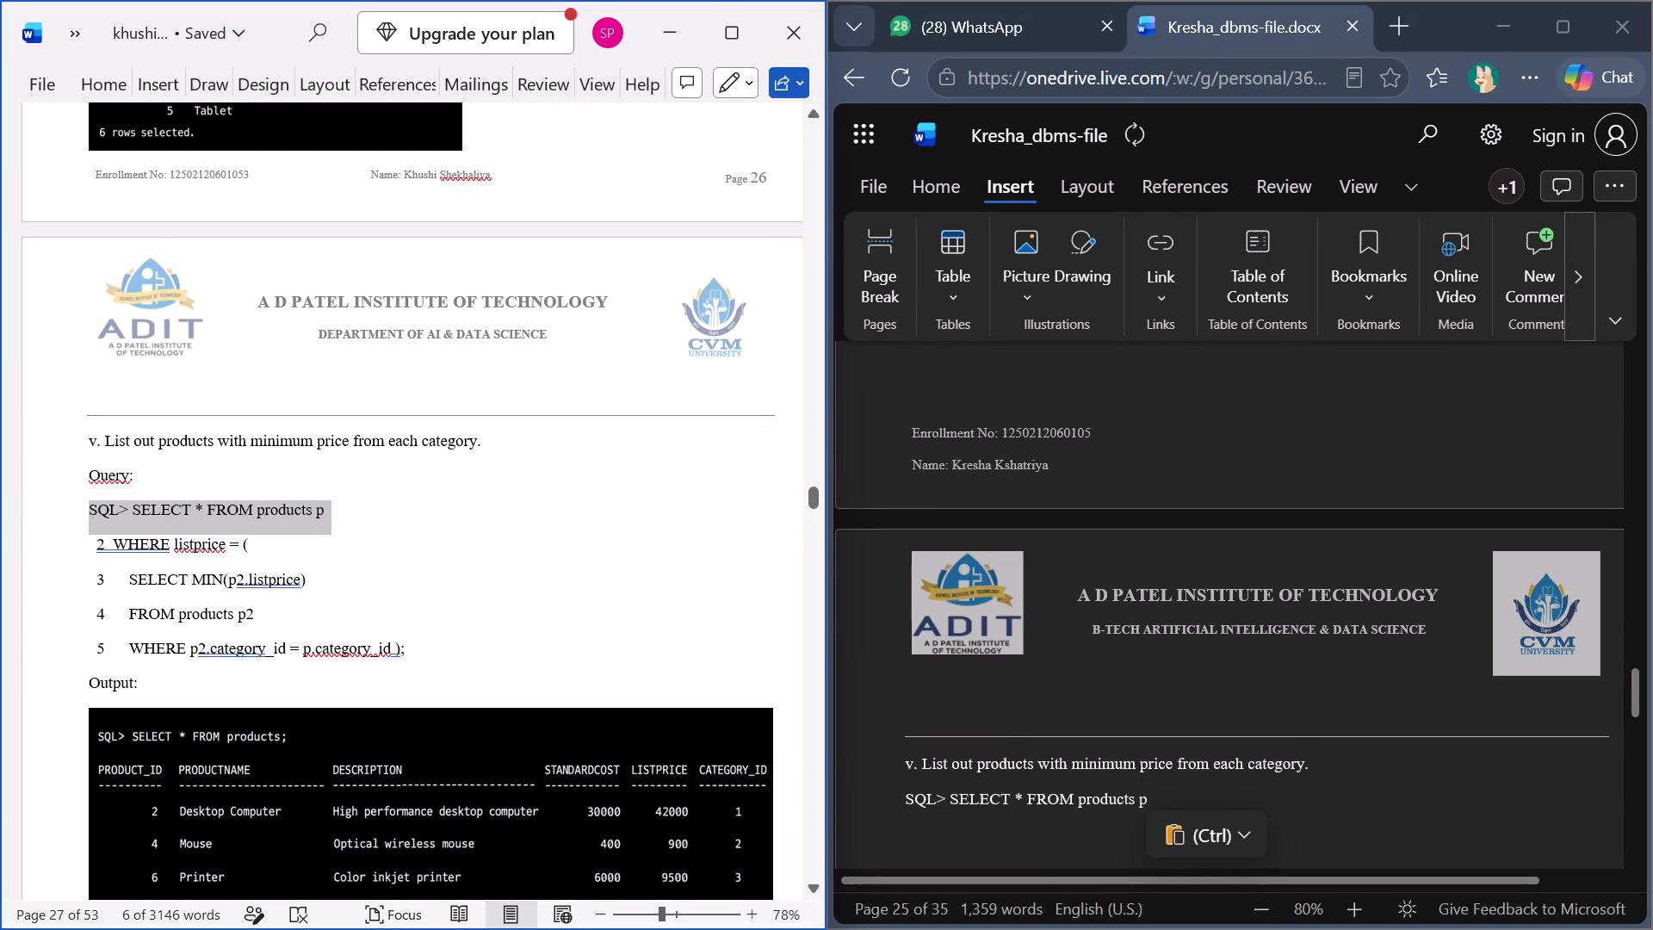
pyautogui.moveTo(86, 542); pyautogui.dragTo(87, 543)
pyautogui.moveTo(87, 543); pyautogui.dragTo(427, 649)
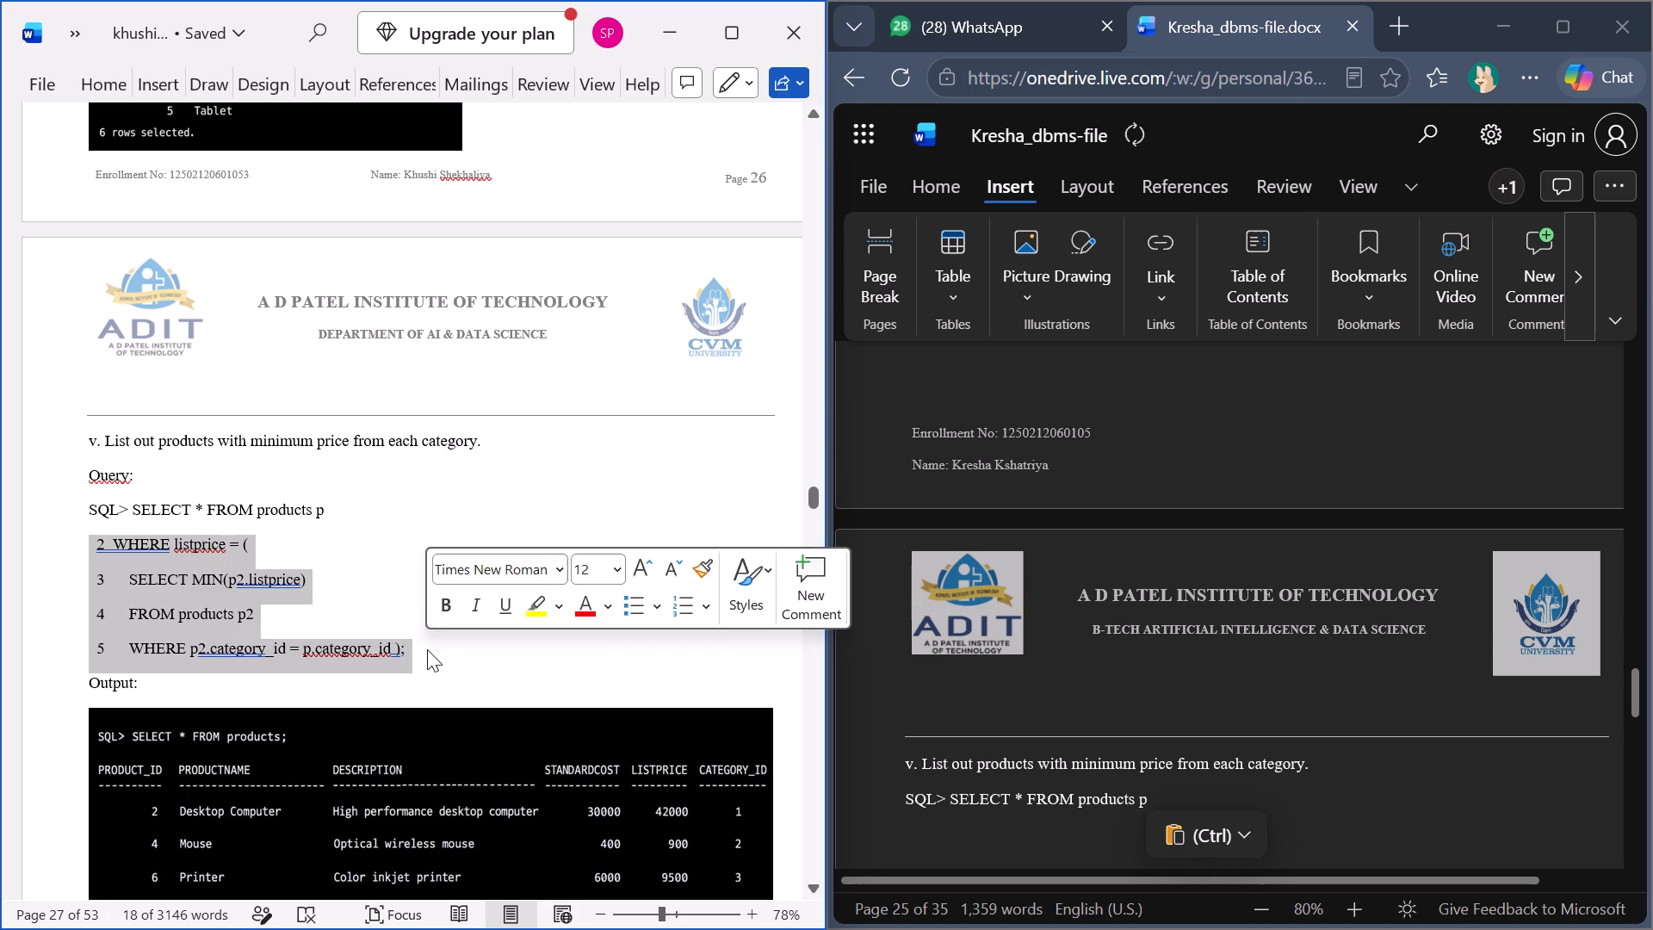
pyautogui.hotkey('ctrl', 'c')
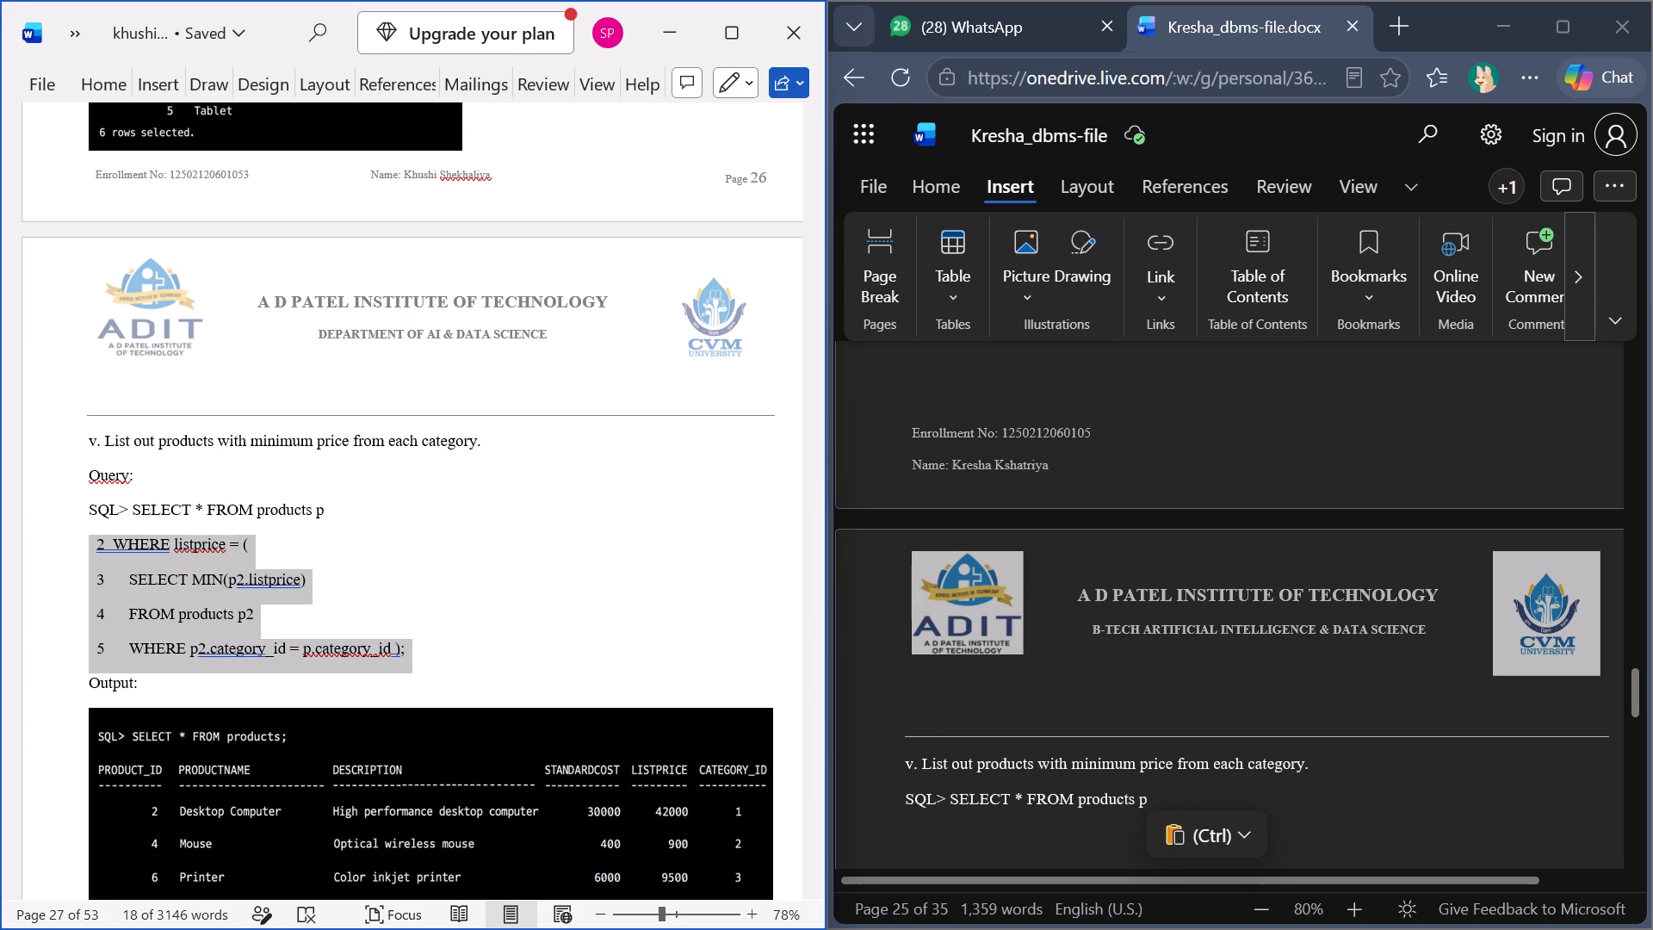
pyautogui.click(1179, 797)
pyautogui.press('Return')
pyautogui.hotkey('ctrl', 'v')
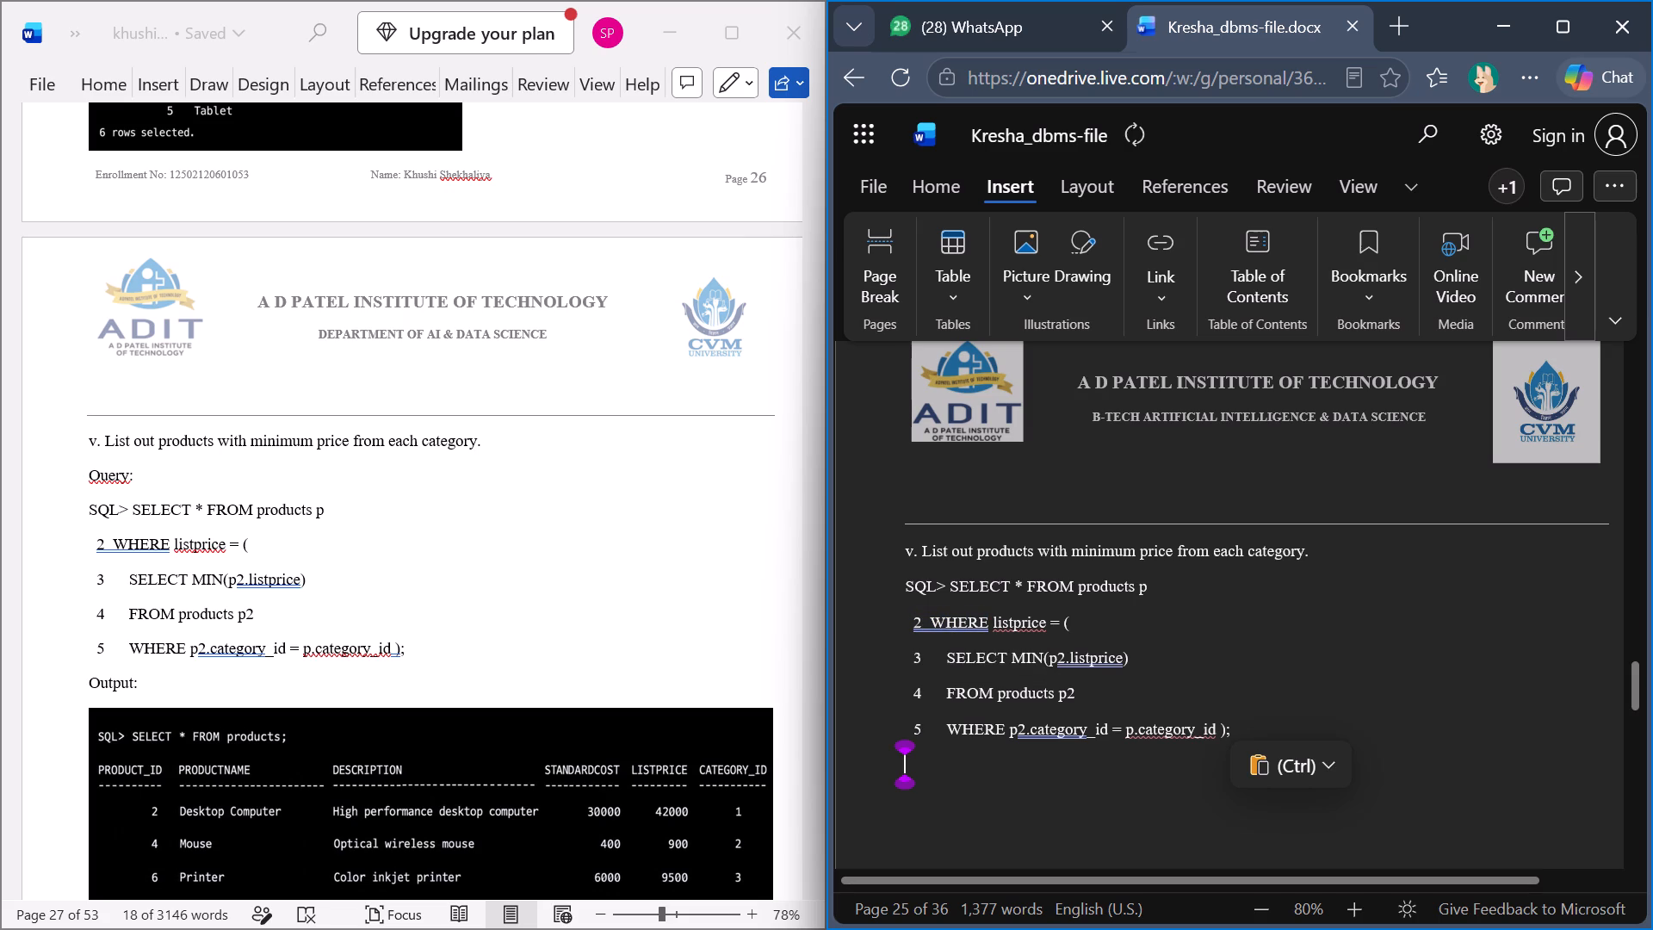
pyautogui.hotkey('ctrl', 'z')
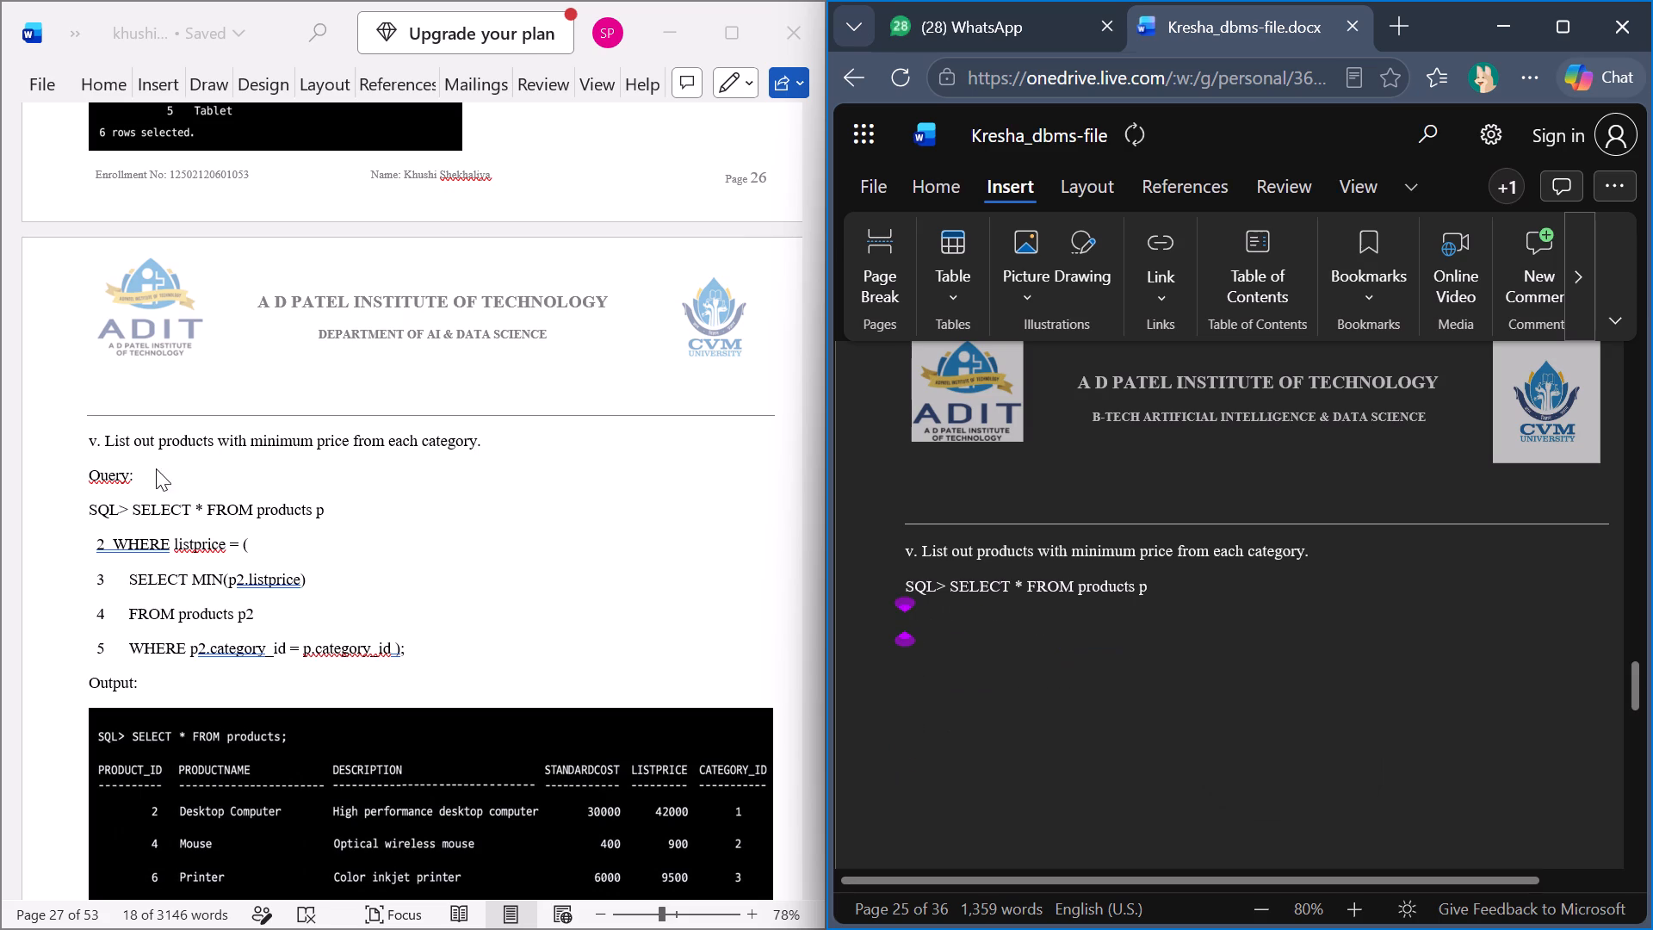
# Copy "2 WHERE listprice = (" from khushi's task v query and paste it below the SELECT line in Kresha_dbms-file.
pyautogui.doubleClick(257, 541)
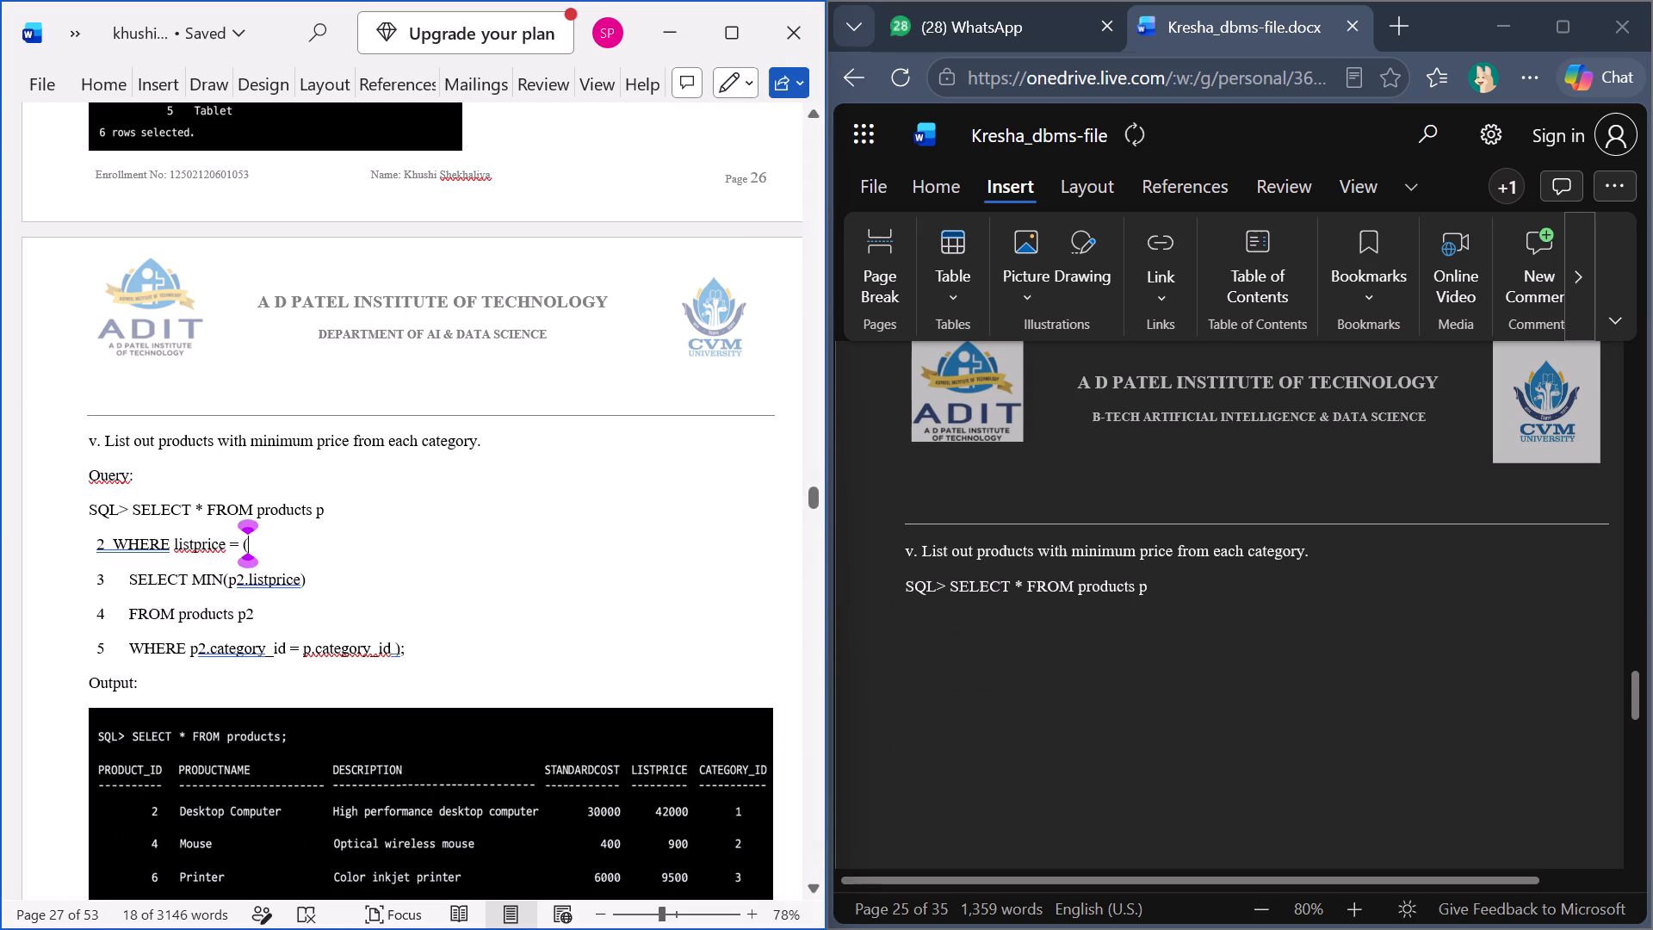
pyautogui.click(260, 539)
pyautogui.moveTo(260, 539); pyautogui.dragTo(111, 539)
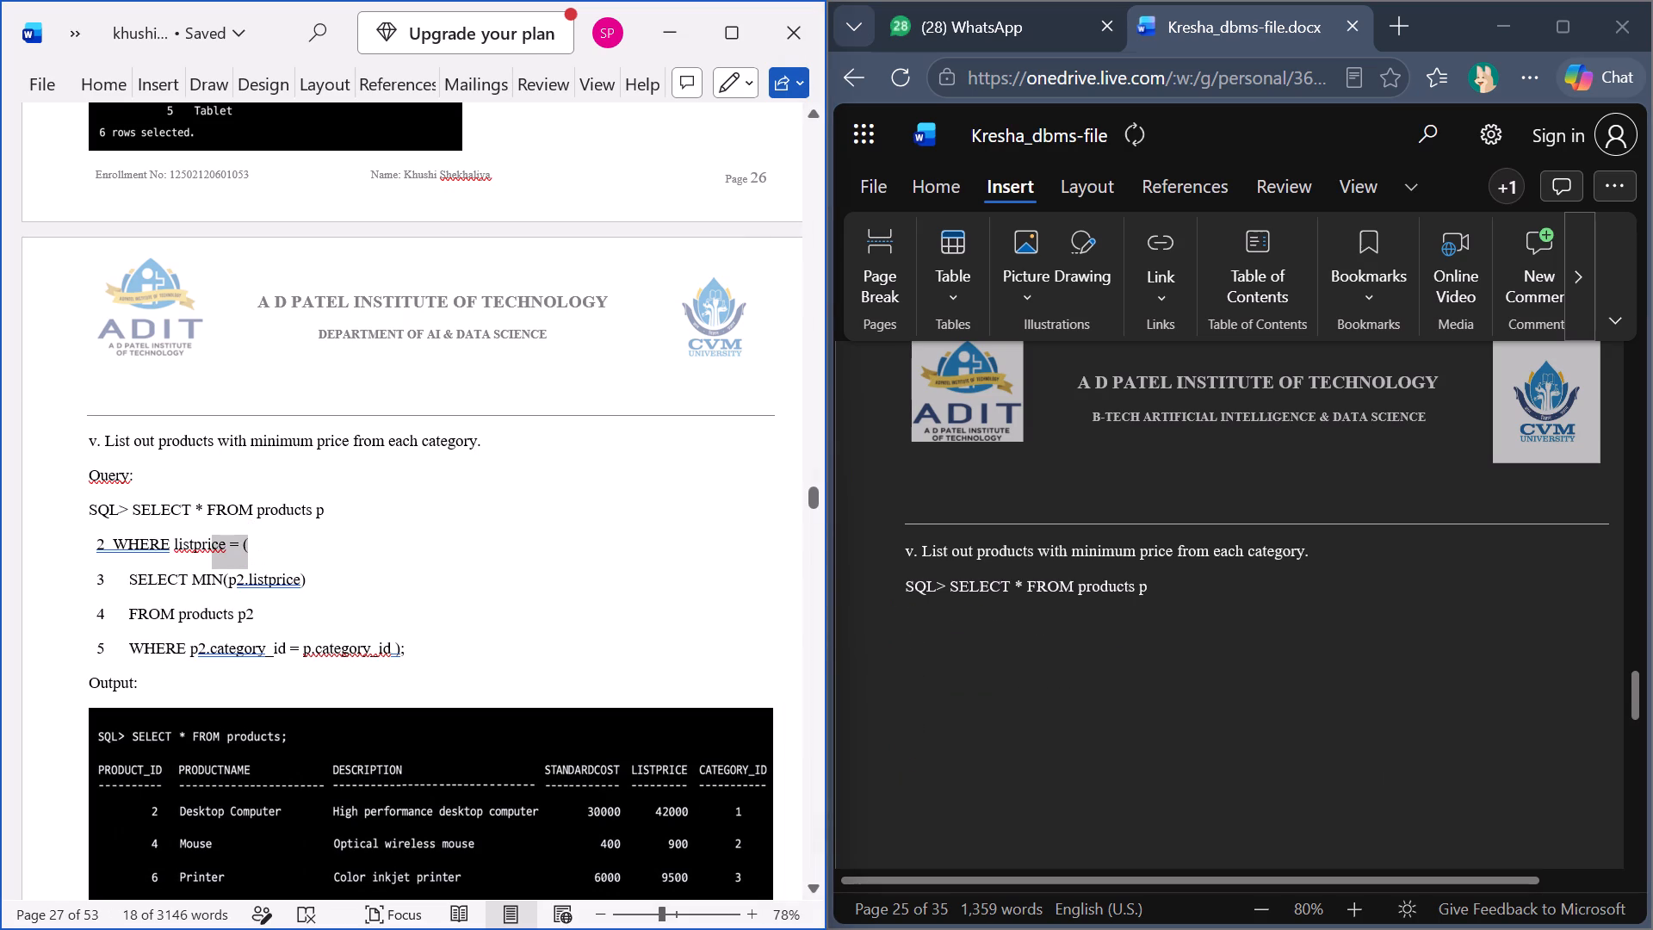
pyautogui.moveTo(111, 539); pyautogui.dragTo(108, 539)
pyautogui.hotkey('ctrl', 'c')
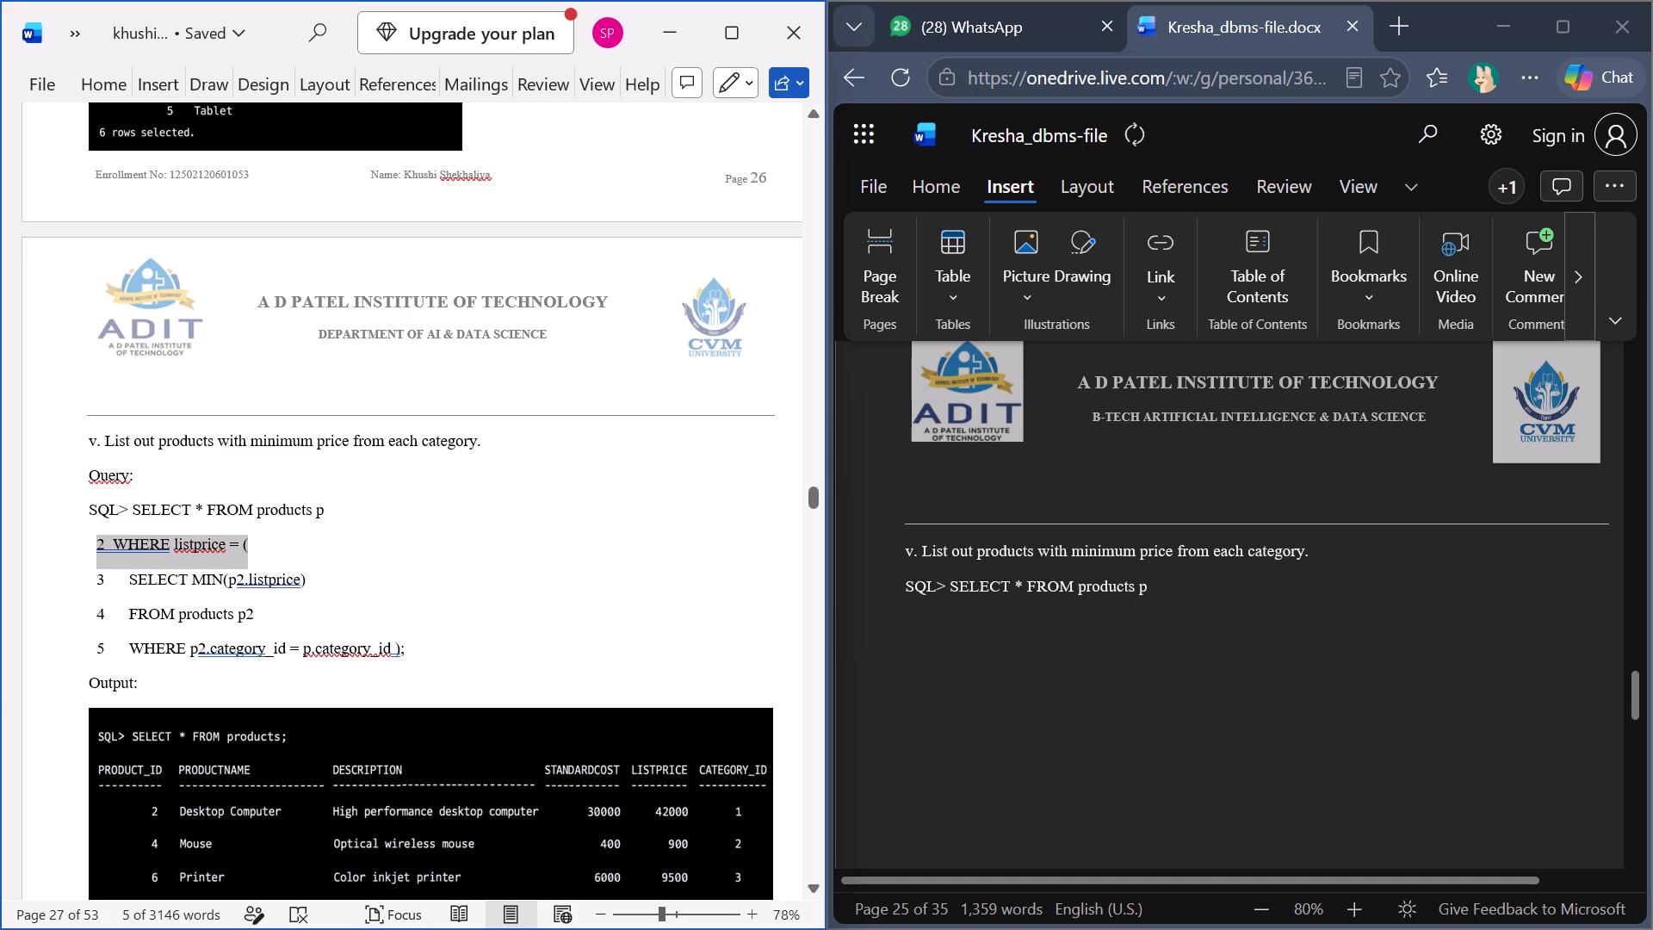
pyautogui.click(1222, 577)
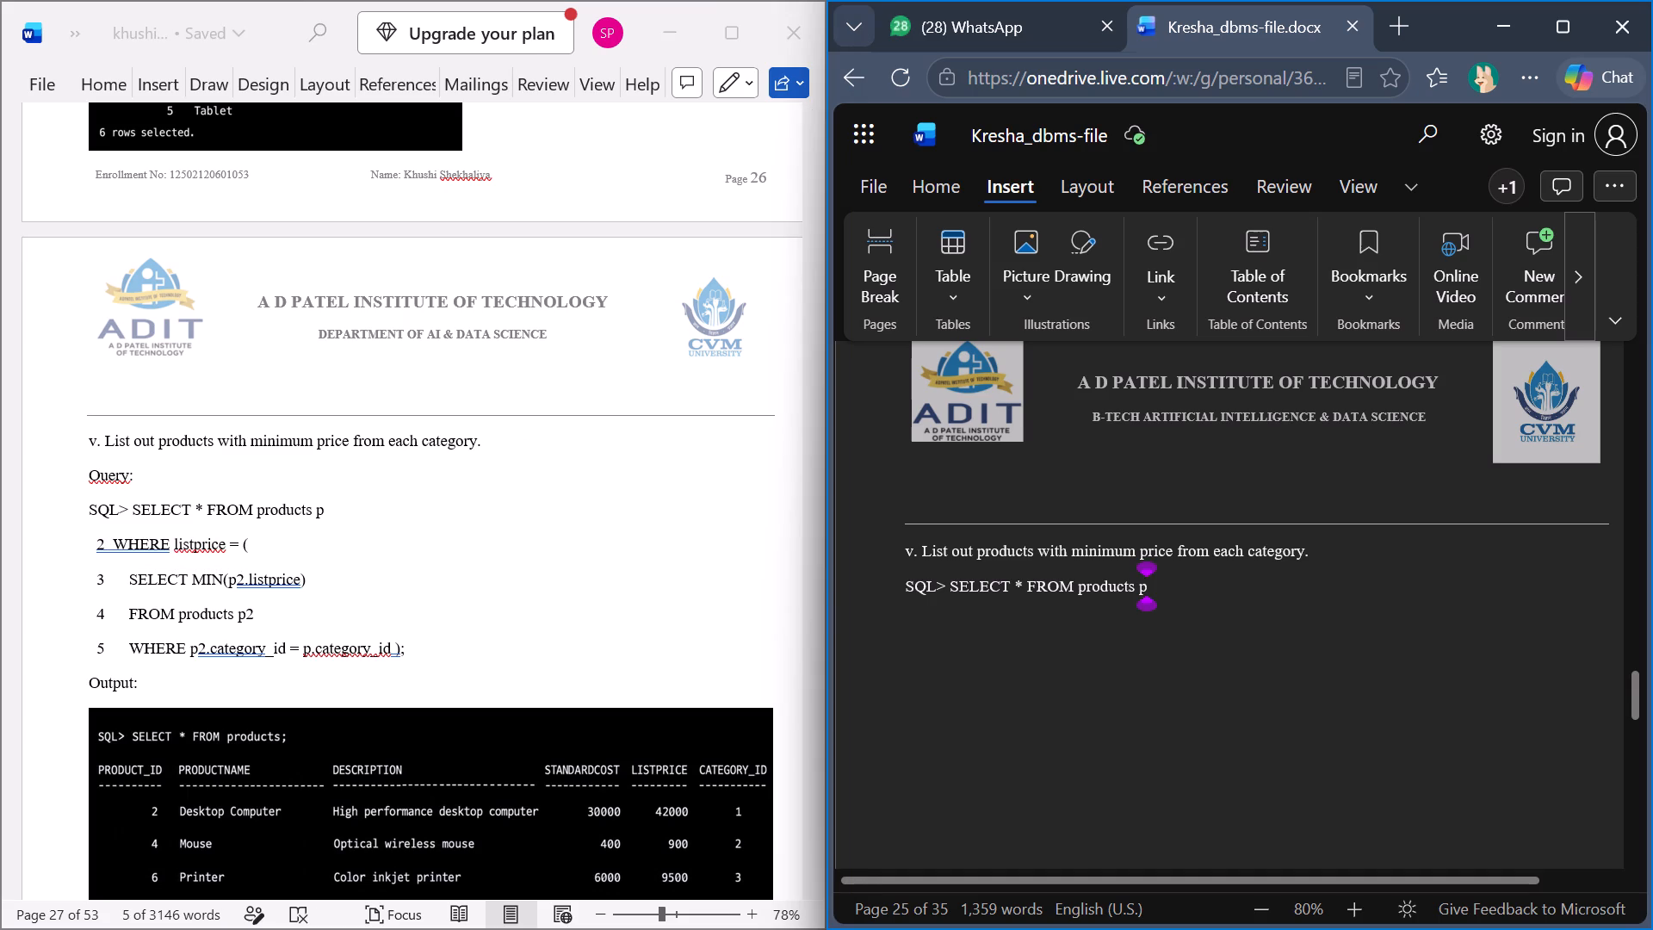
pyautogui.press('Return')
pyautogui.hotkey('ctrl', 'v')
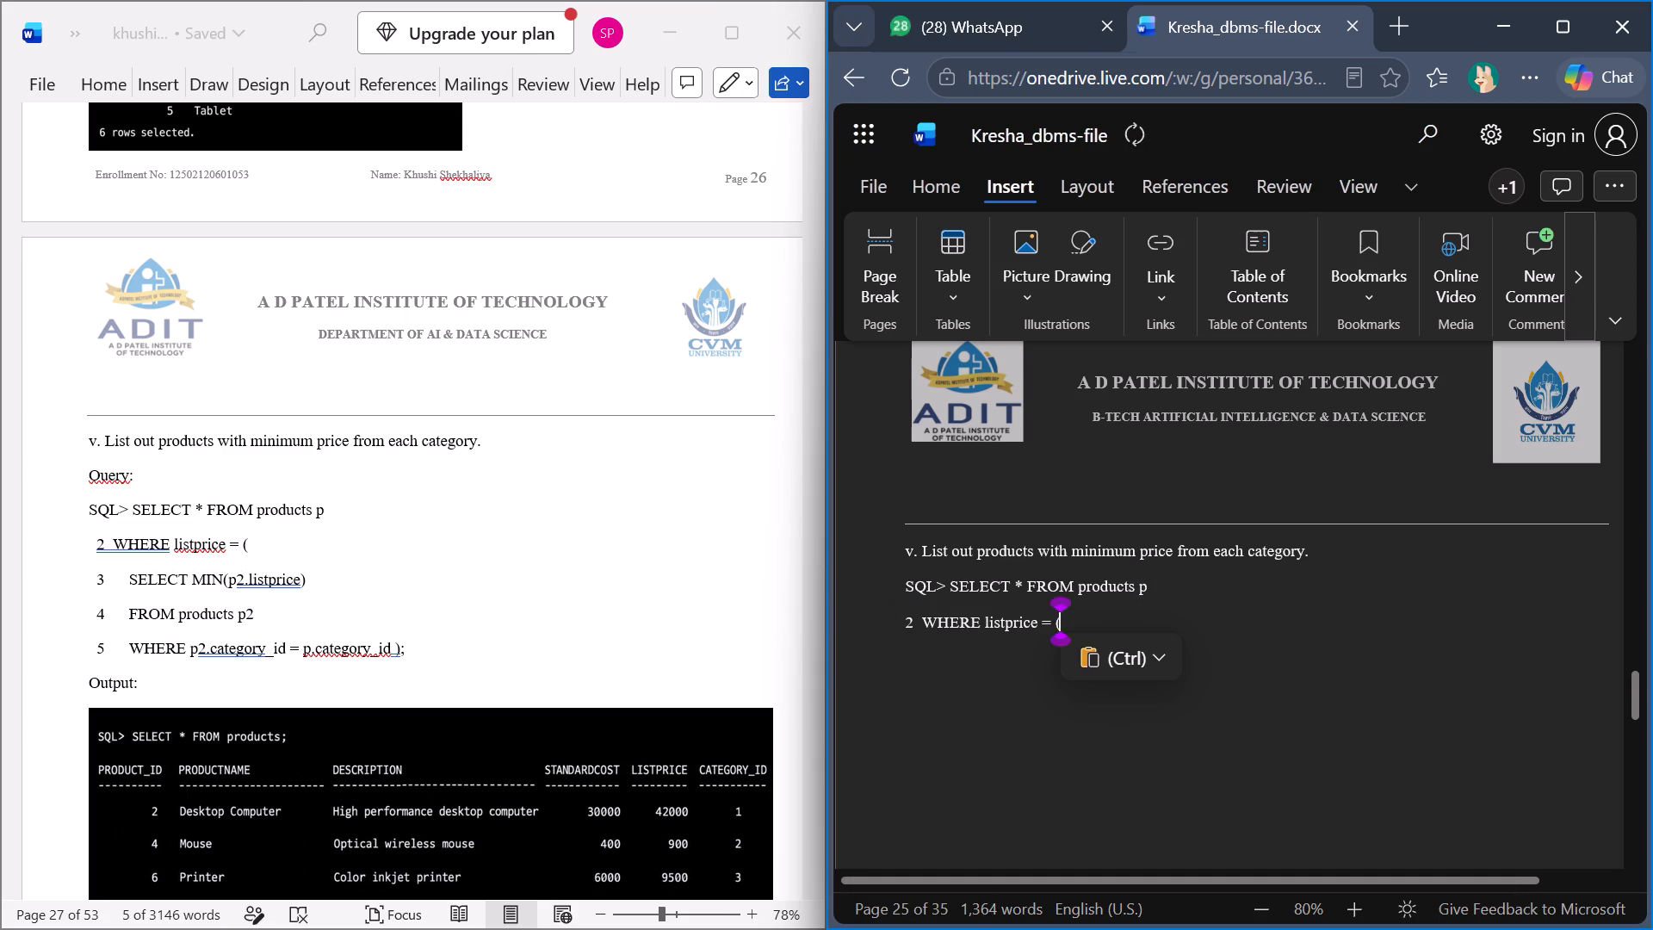
# Copy "3 SELECT MIN(p2.listprice)" from khushi's task v query and paste it on a new line below line 2 in Kresha_dbms-file.
pyautogui.click(317, 591)
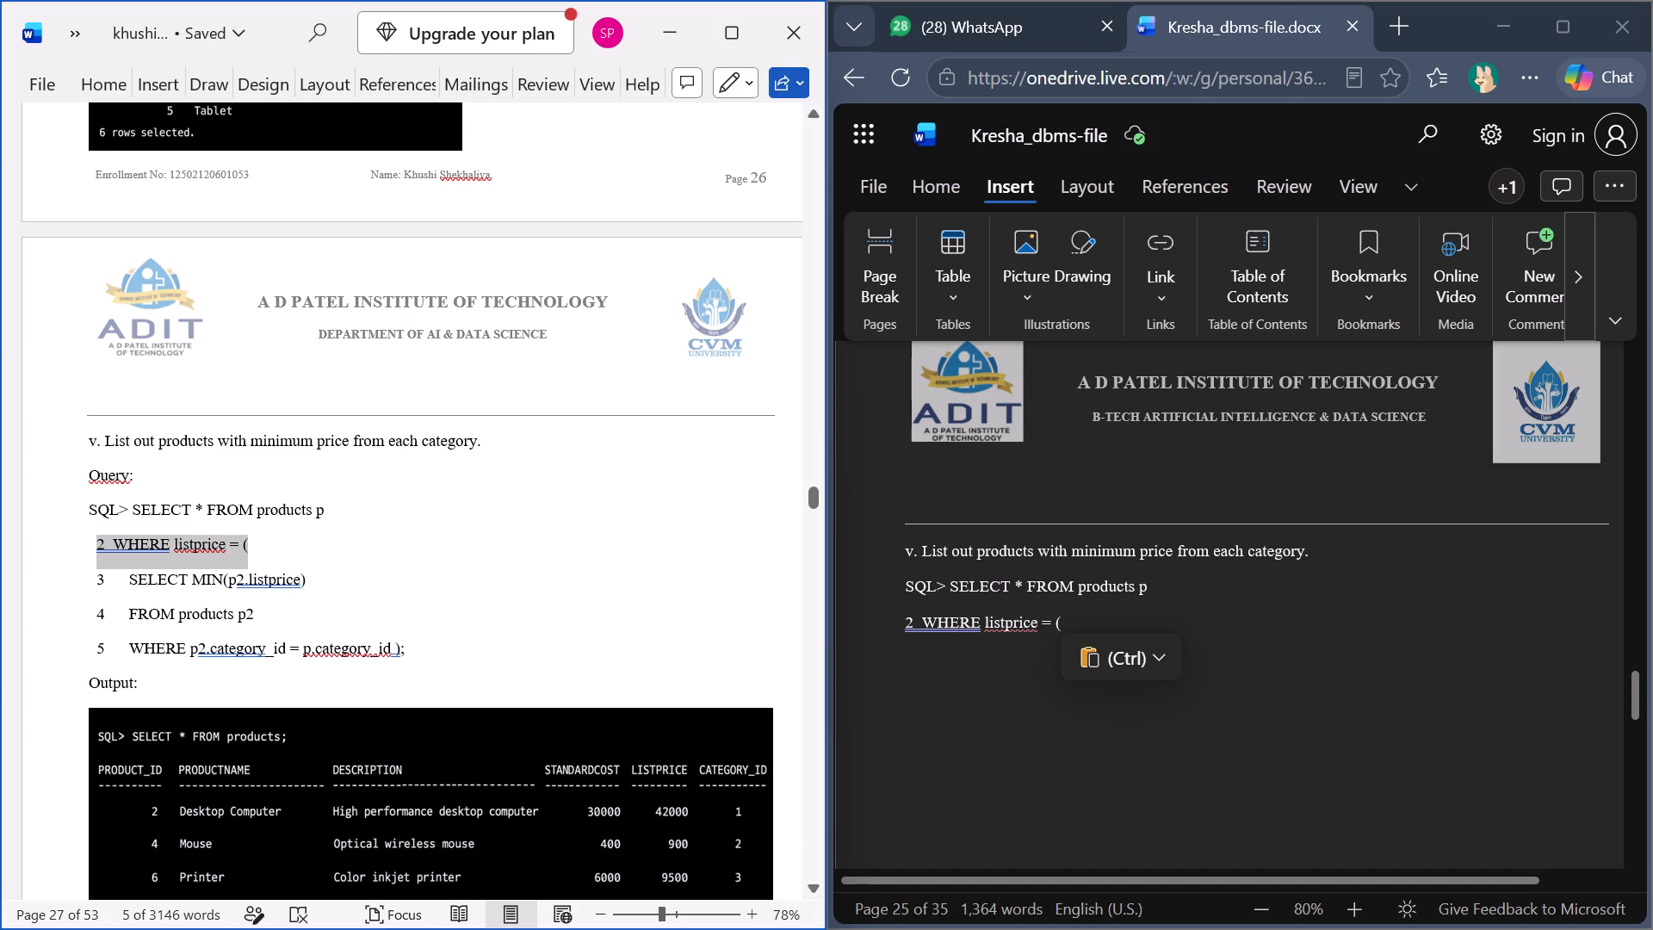
pyautogui.moveTo(317, 580); pyautogui.dragTo(122, 573)
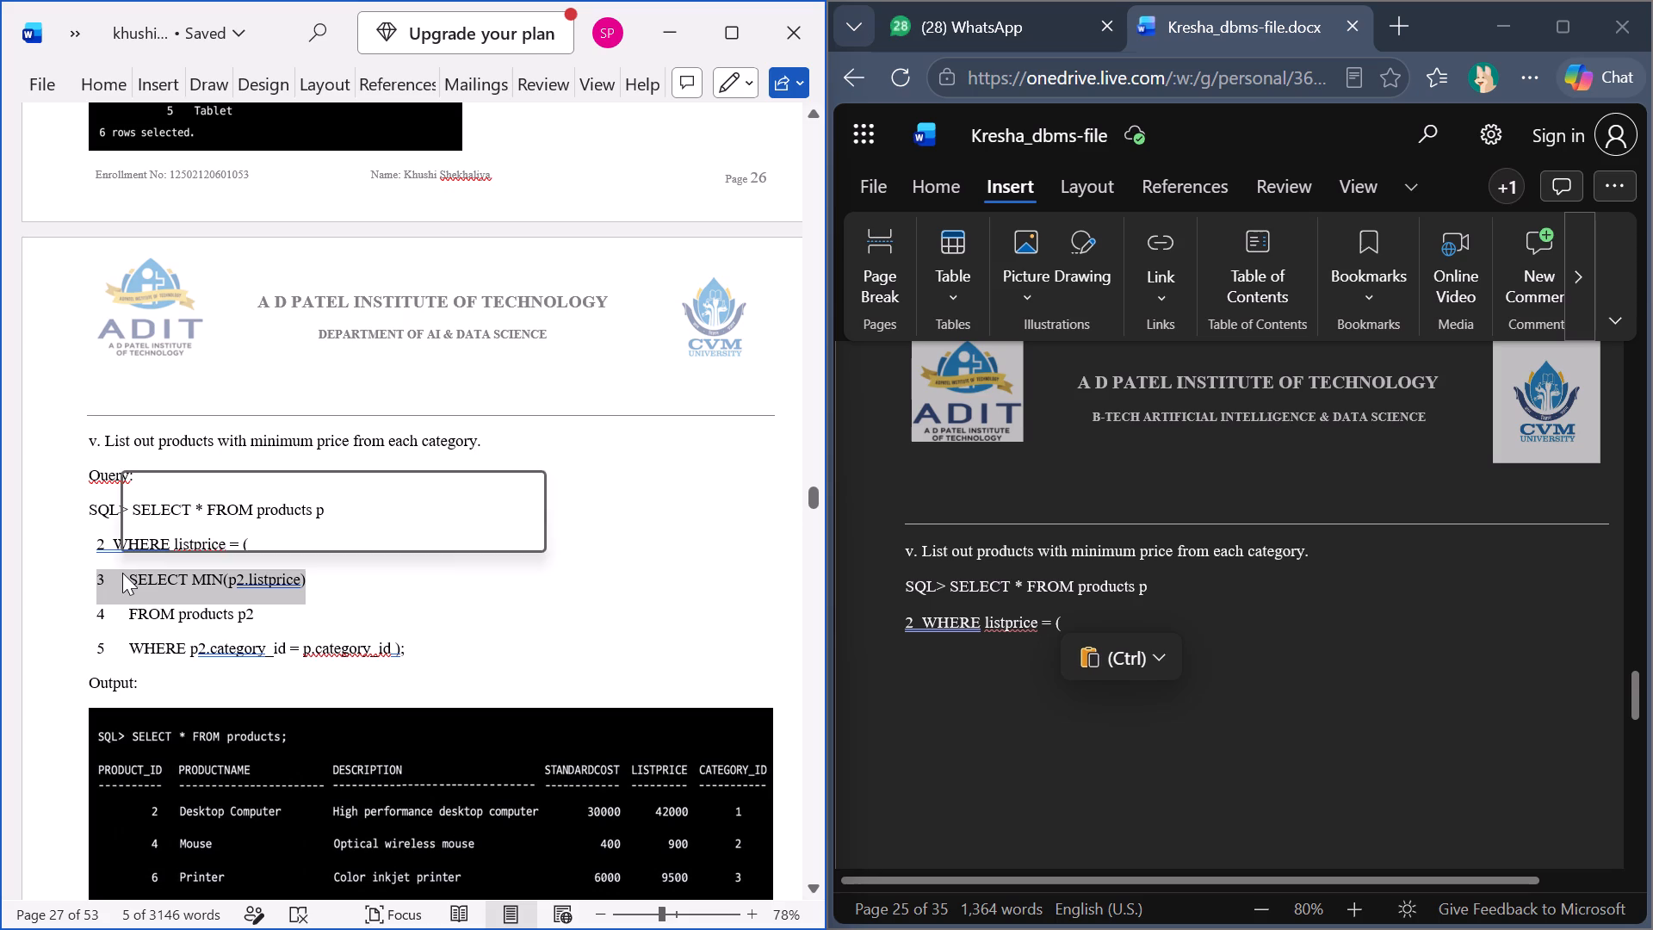
pyautogui.hotkey('ctrl', 'c')
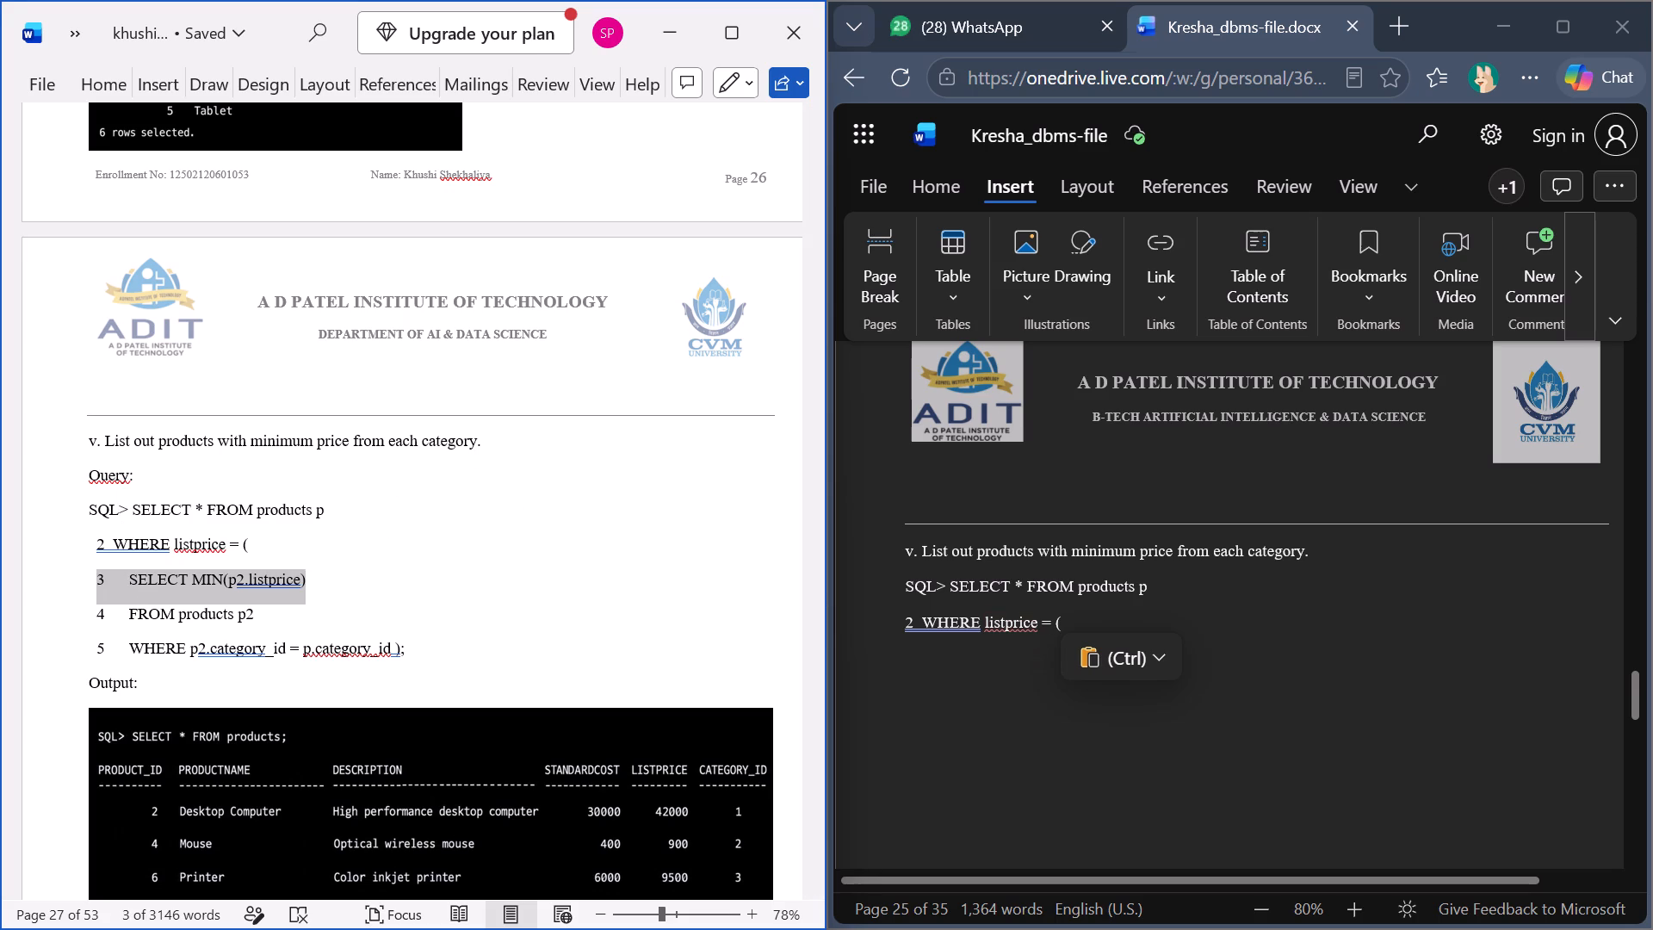
pyautogui.click(1077, 629)
pyautogui.press('Return')
pyautogui.hotkey('ctrl', 'v')
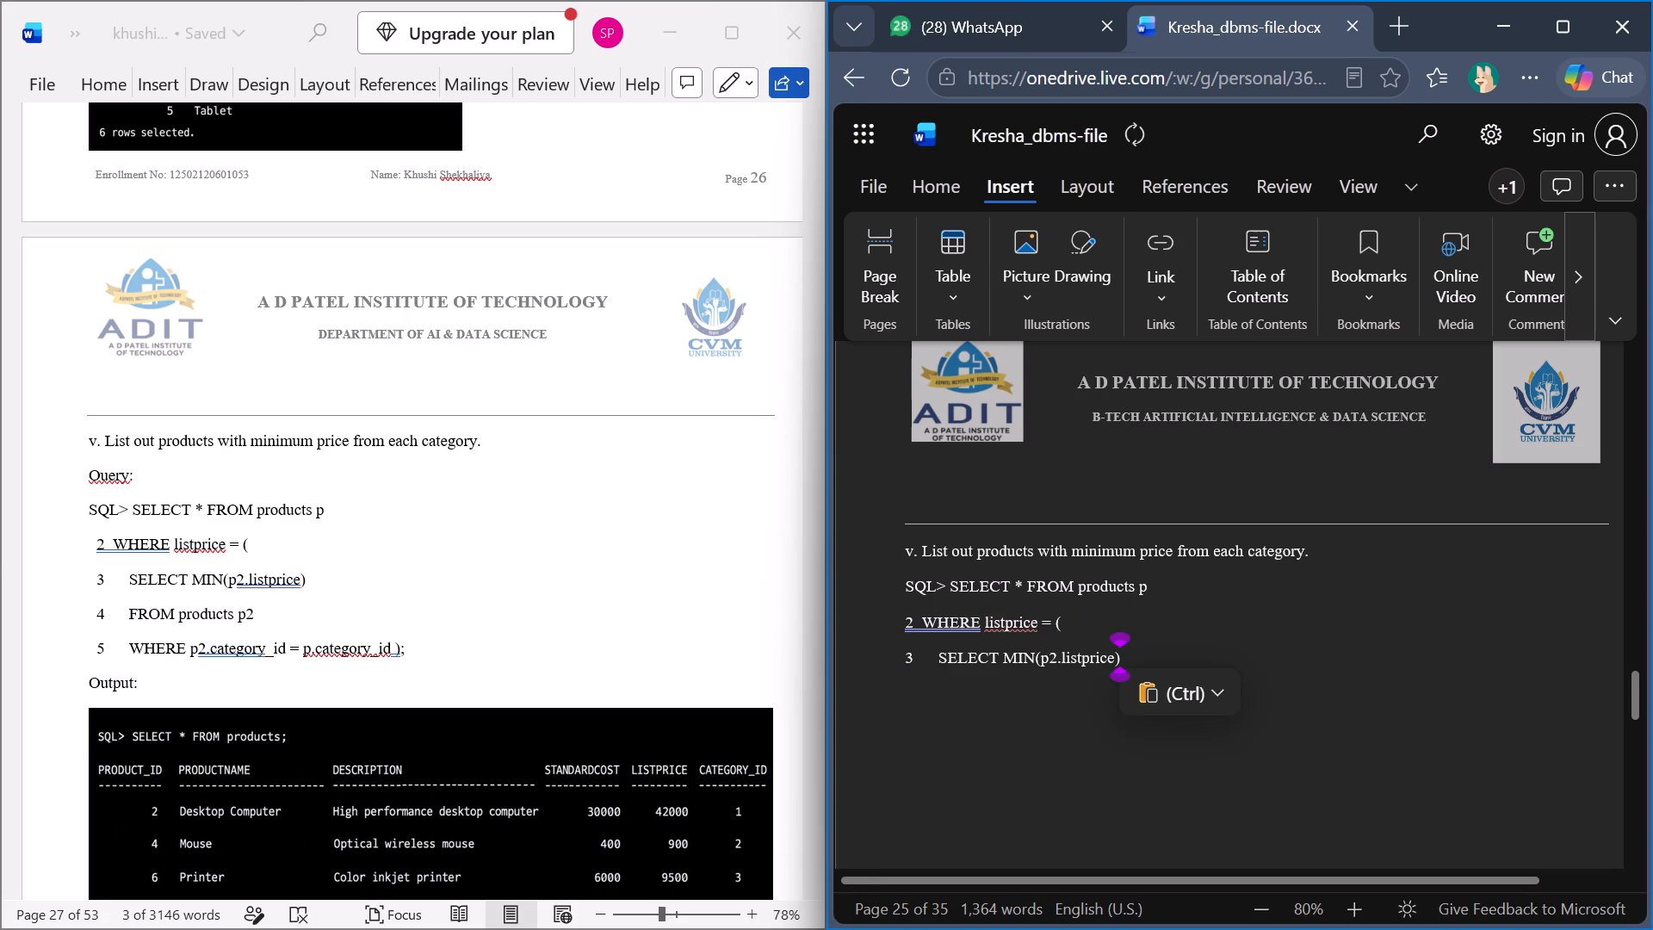
# Copy "4 FROM products p2" from khushi's task v query and paste it on a new line below line 3 in Kresha_dbms-file.
pyautogui.click(262, 613)
pyautogui.click(262, 613)
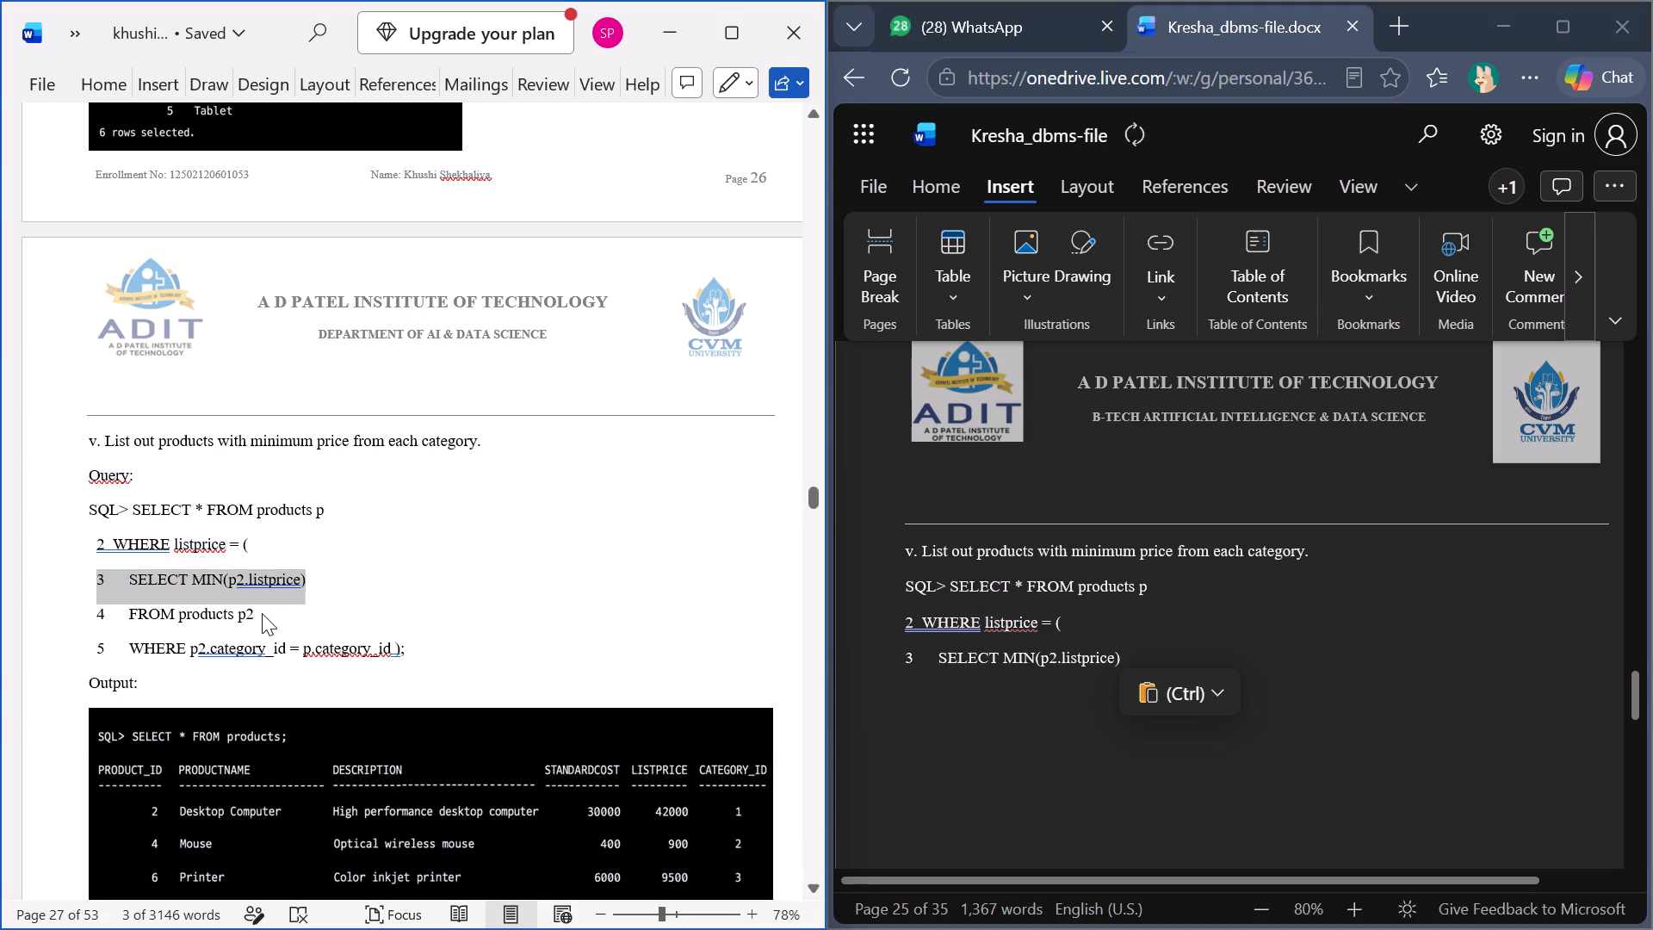
pyautogui.moveTo(262, 613); pyautogui.dragTo(107, 604)
pyautogui.hotkey('ctrl', 'c')
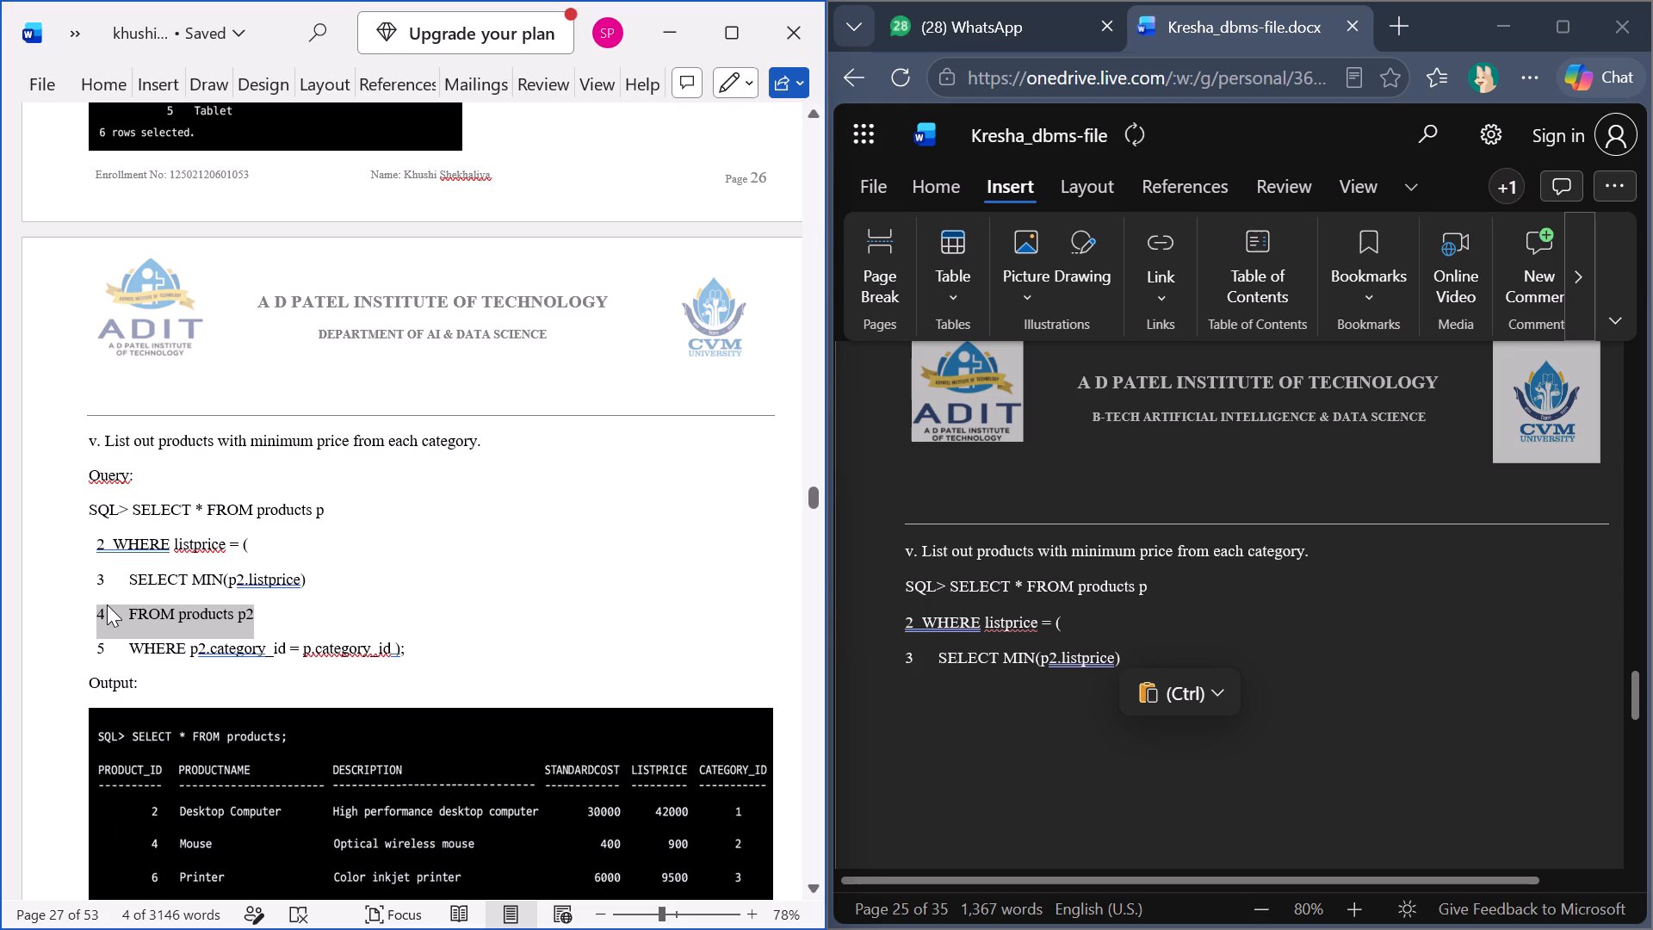
pyautogui.click(1145, 646)
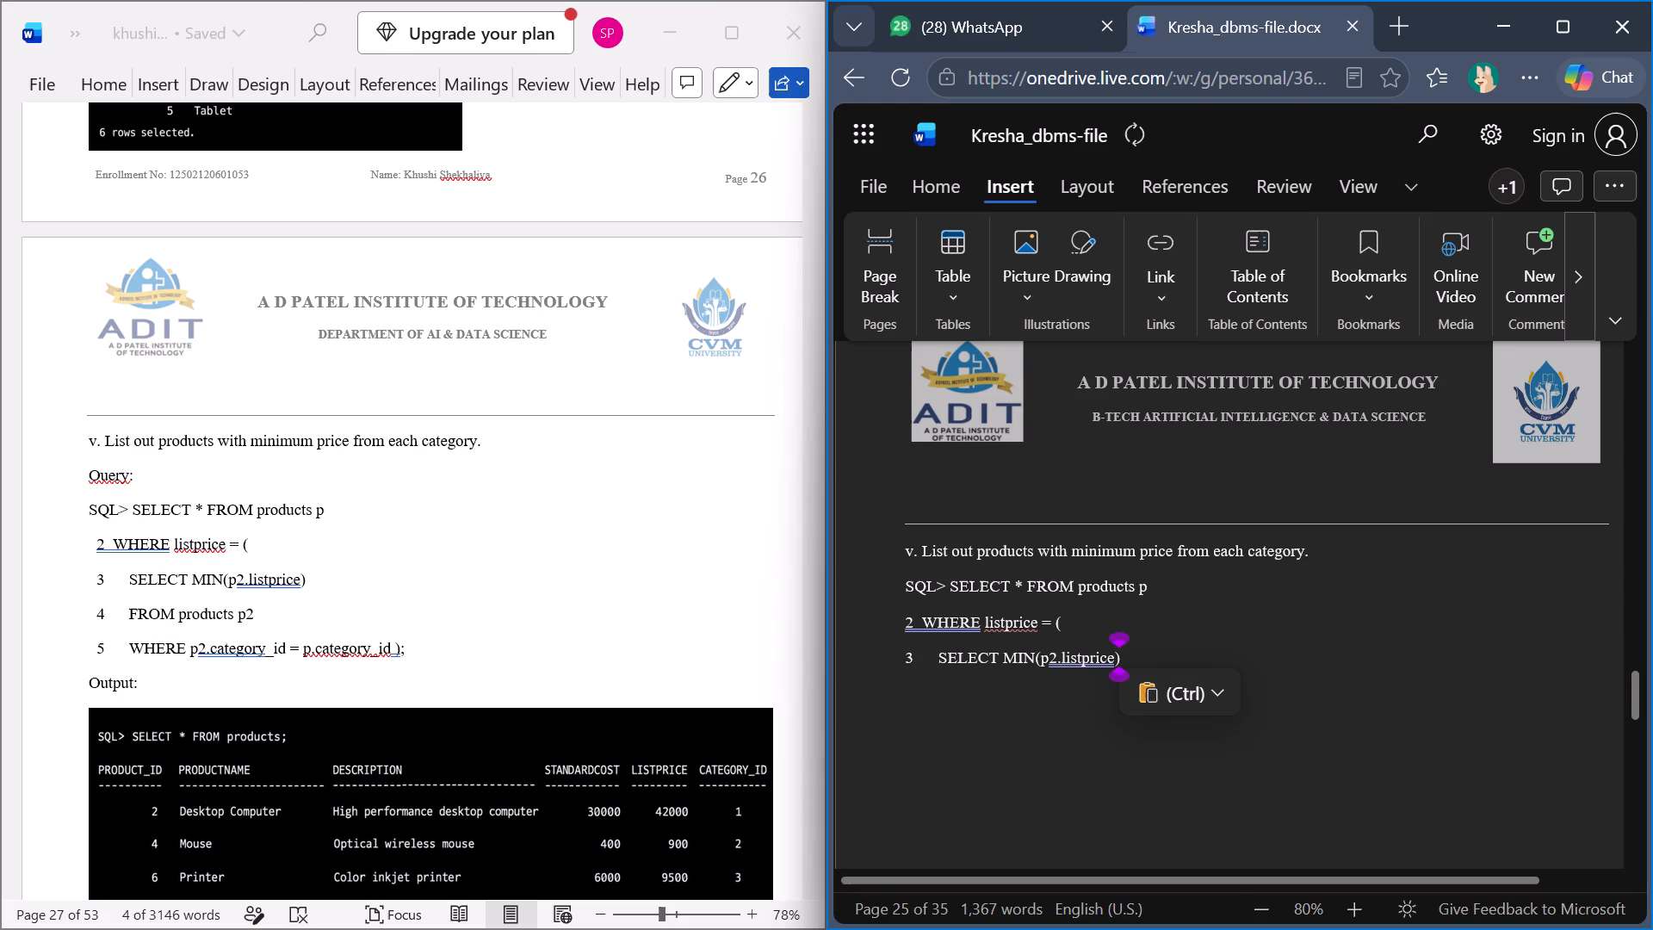
pyautogui.press('Return')
pyautogui.hotkey('ctrl', 'v')
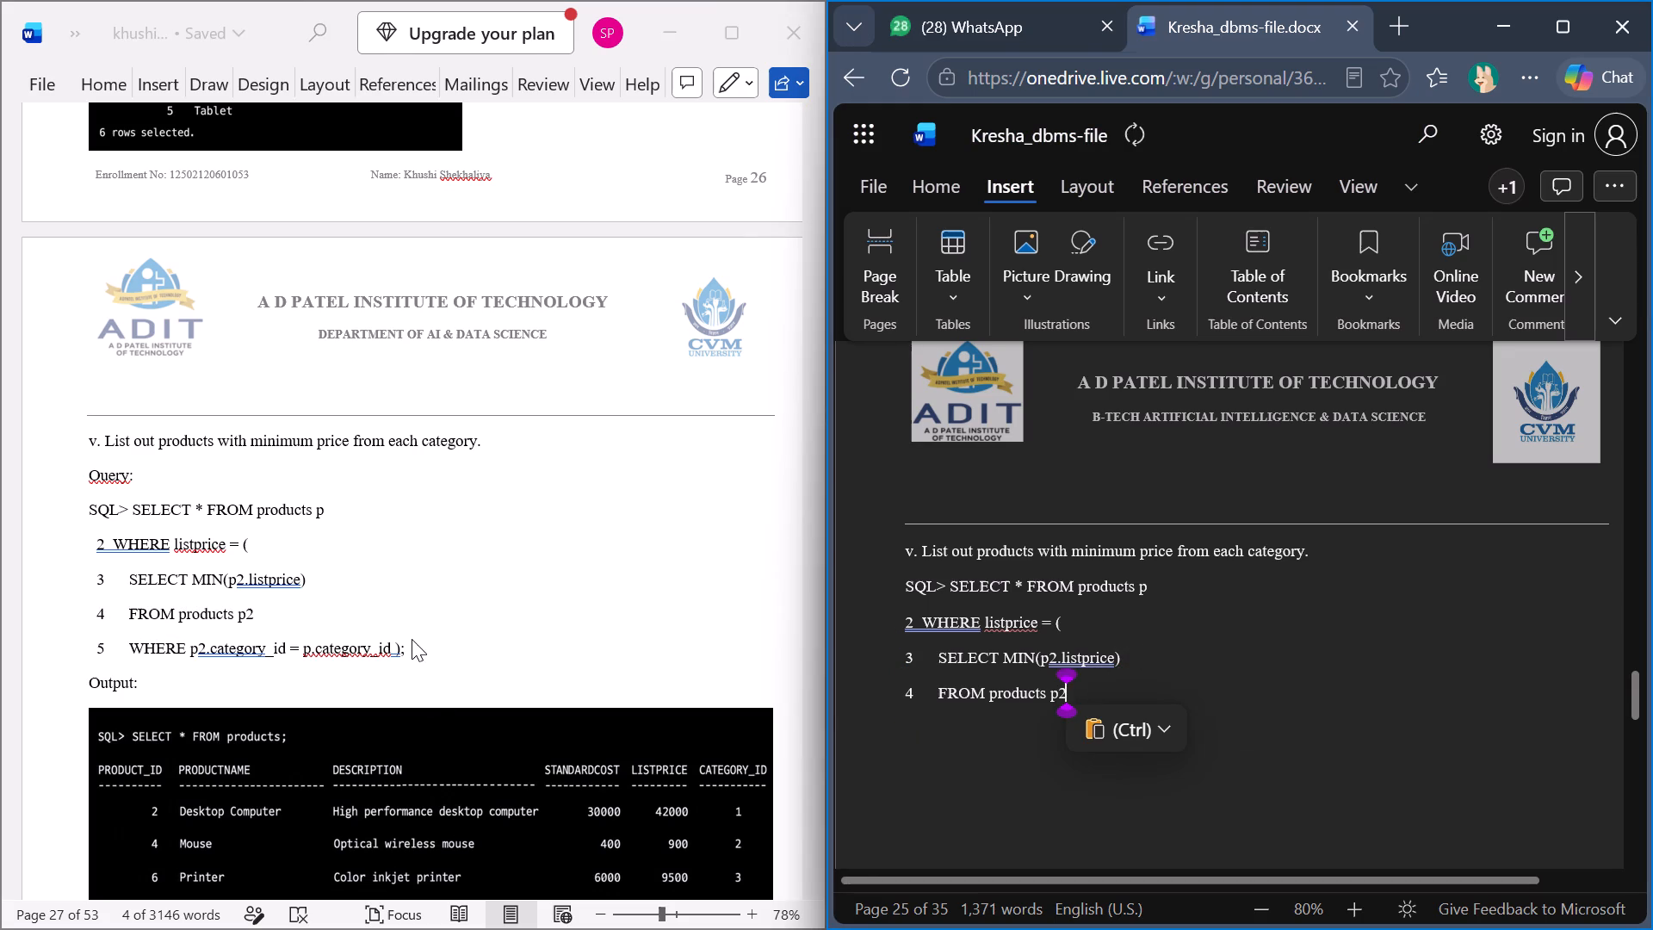
# Copy "5 WHERE p2.category_id = p.category_id );" from khushi's task v query and paste it below line 4 in Kresha_dbms-file.
pyautogui.click(412, 639)
pyautogui.moveTo(412, 639); pyautogui.dragTo(115, 640)
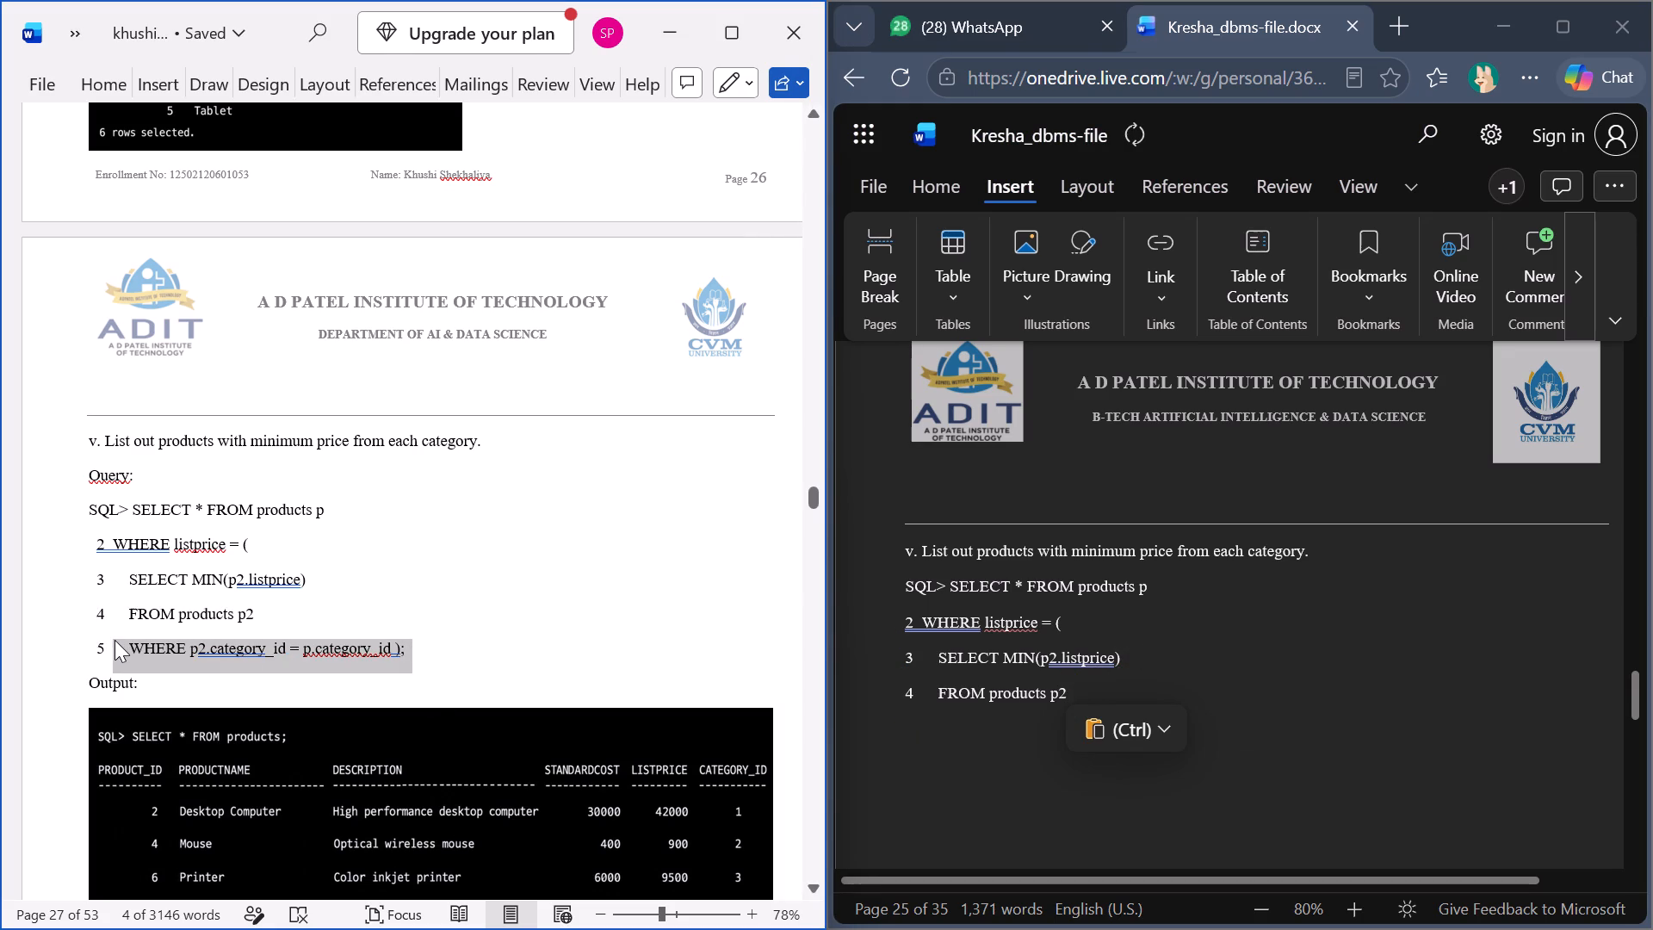
pyautogui.moveTo(115, 640); pyautogui.dragTo(108, 637)
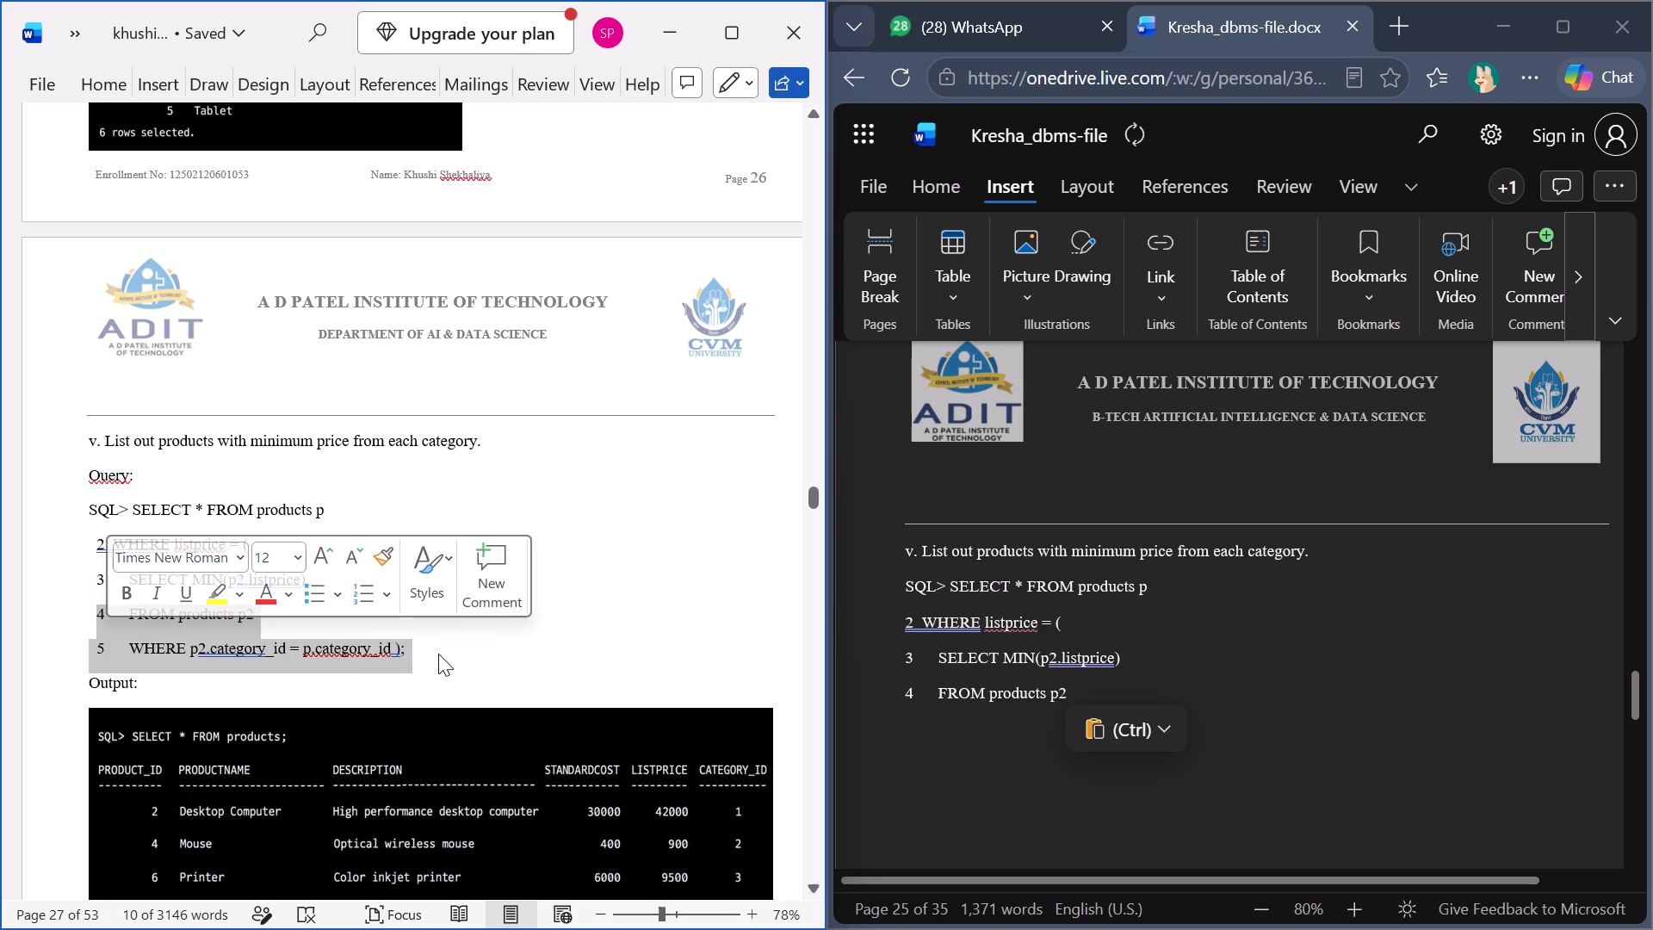
pyautogui.click(438, 654)
pyautogui.moveTo(431, 654); pyautogui.dragTo(131, 658)
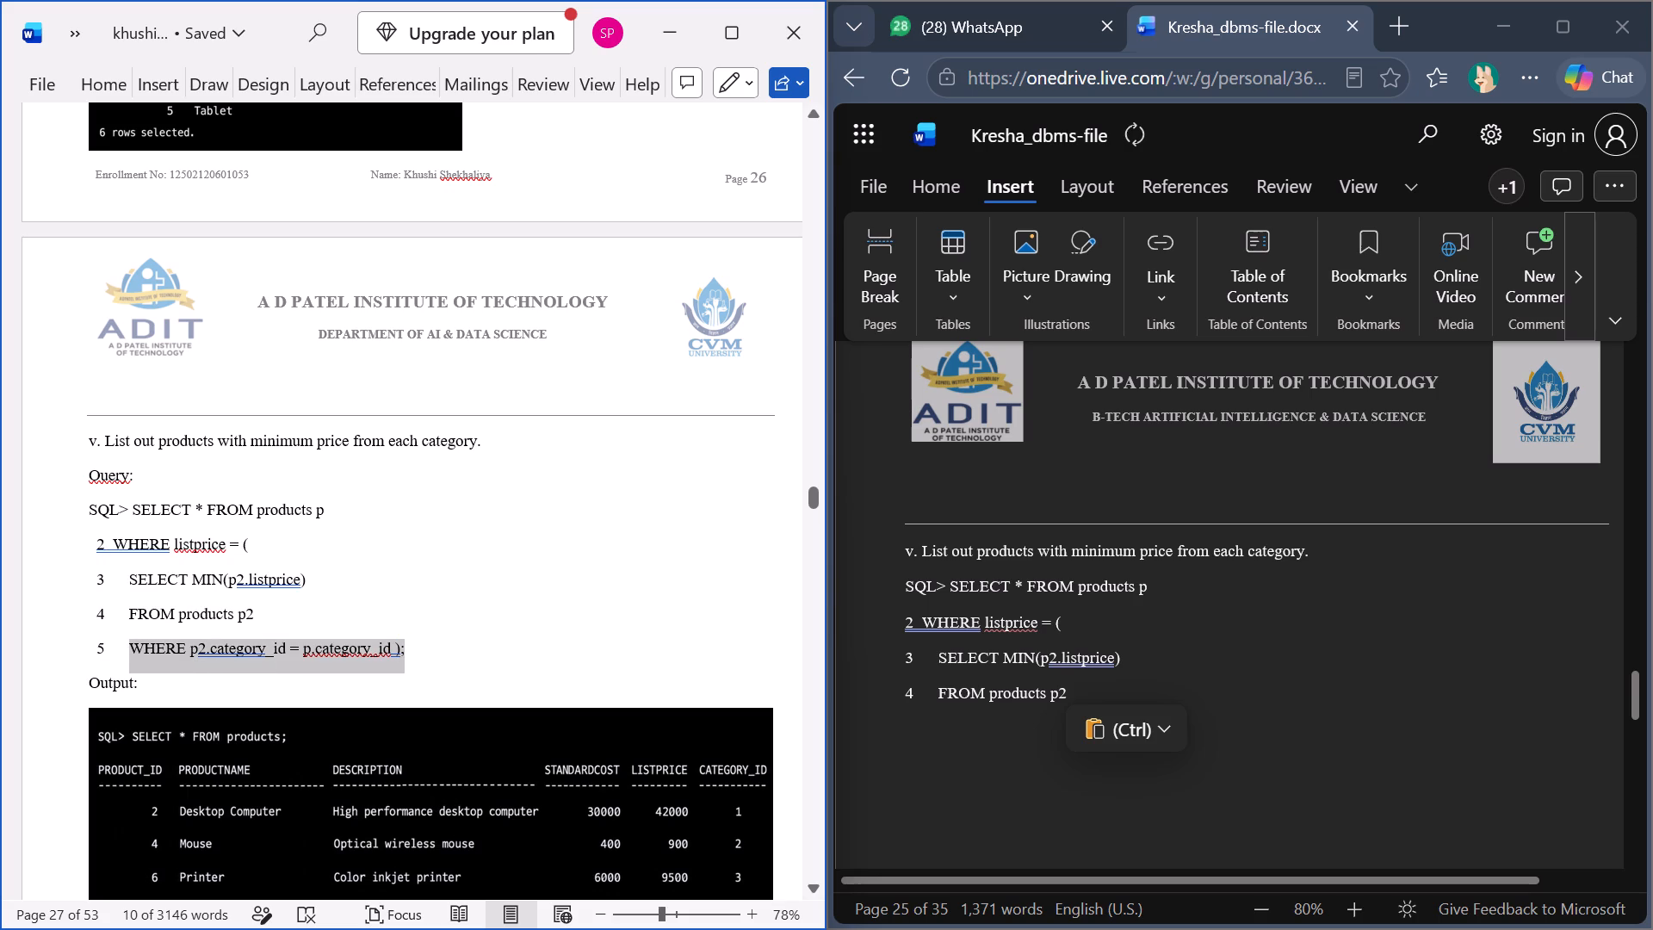
pyautogui.moveTo(131, 658); pyautogui.dragTo(105, 652)
pyautogui.hotkey('ctrl', 'c')
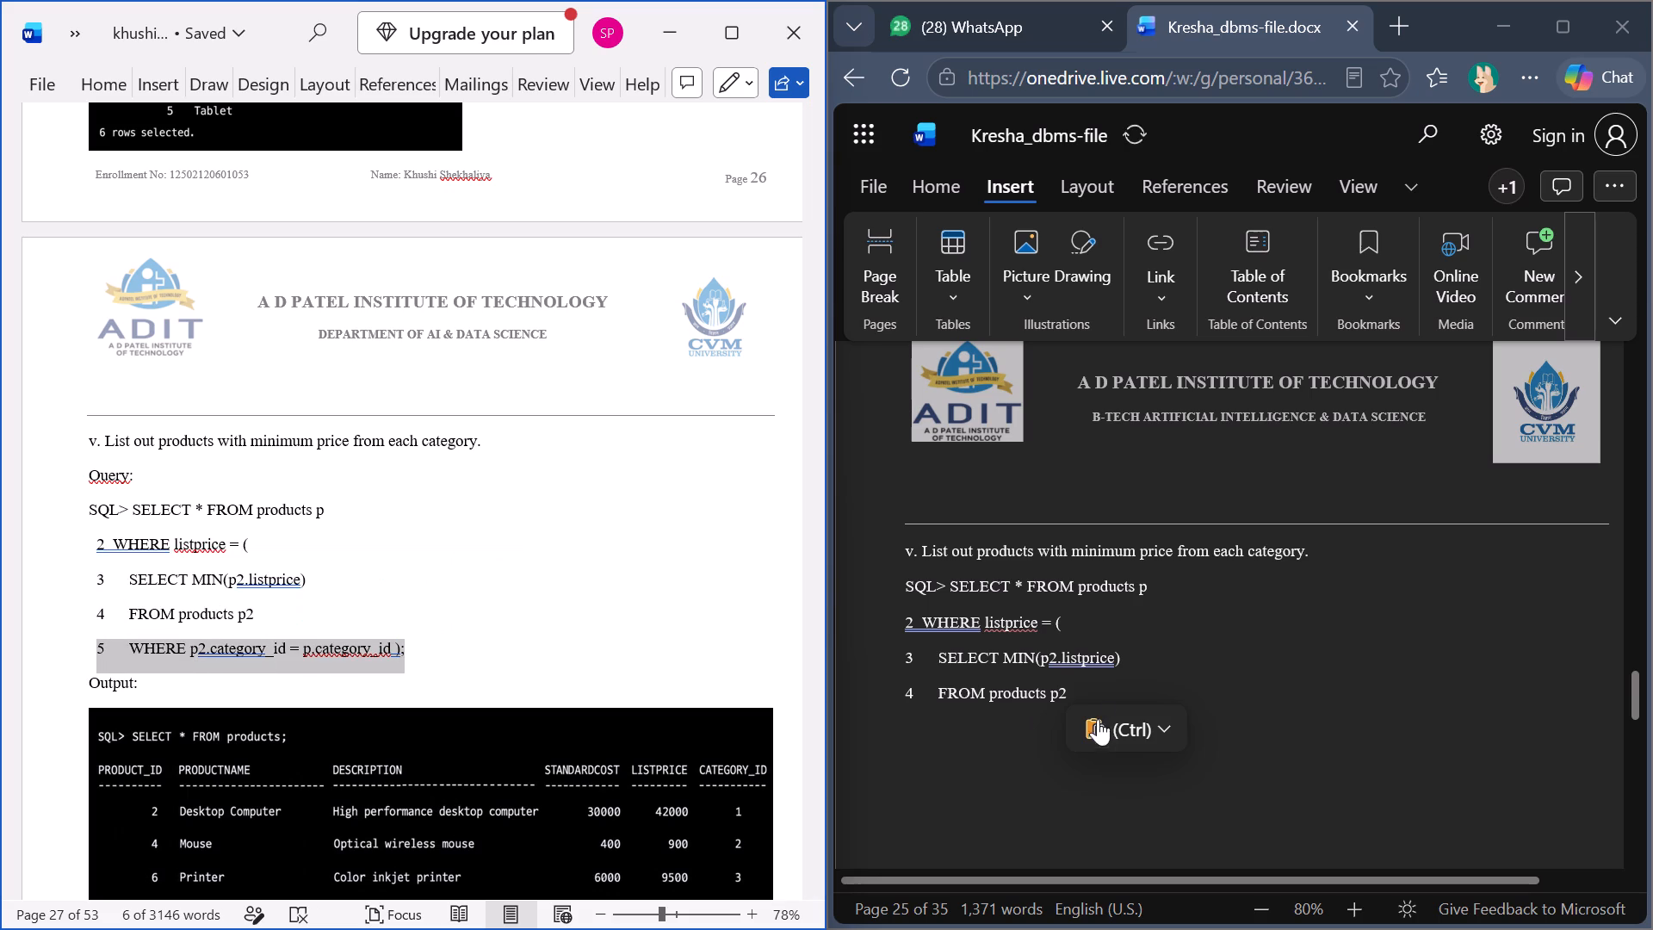
pyautogui.click(1086, 683)
pyautogui.press('Return')
pyautogui.hotkey('ctrl', 'v')
pyautogui.keyDown('ctrl'); pyautogui.click(1086, 683); pyautogui.keyUp('ctrl')
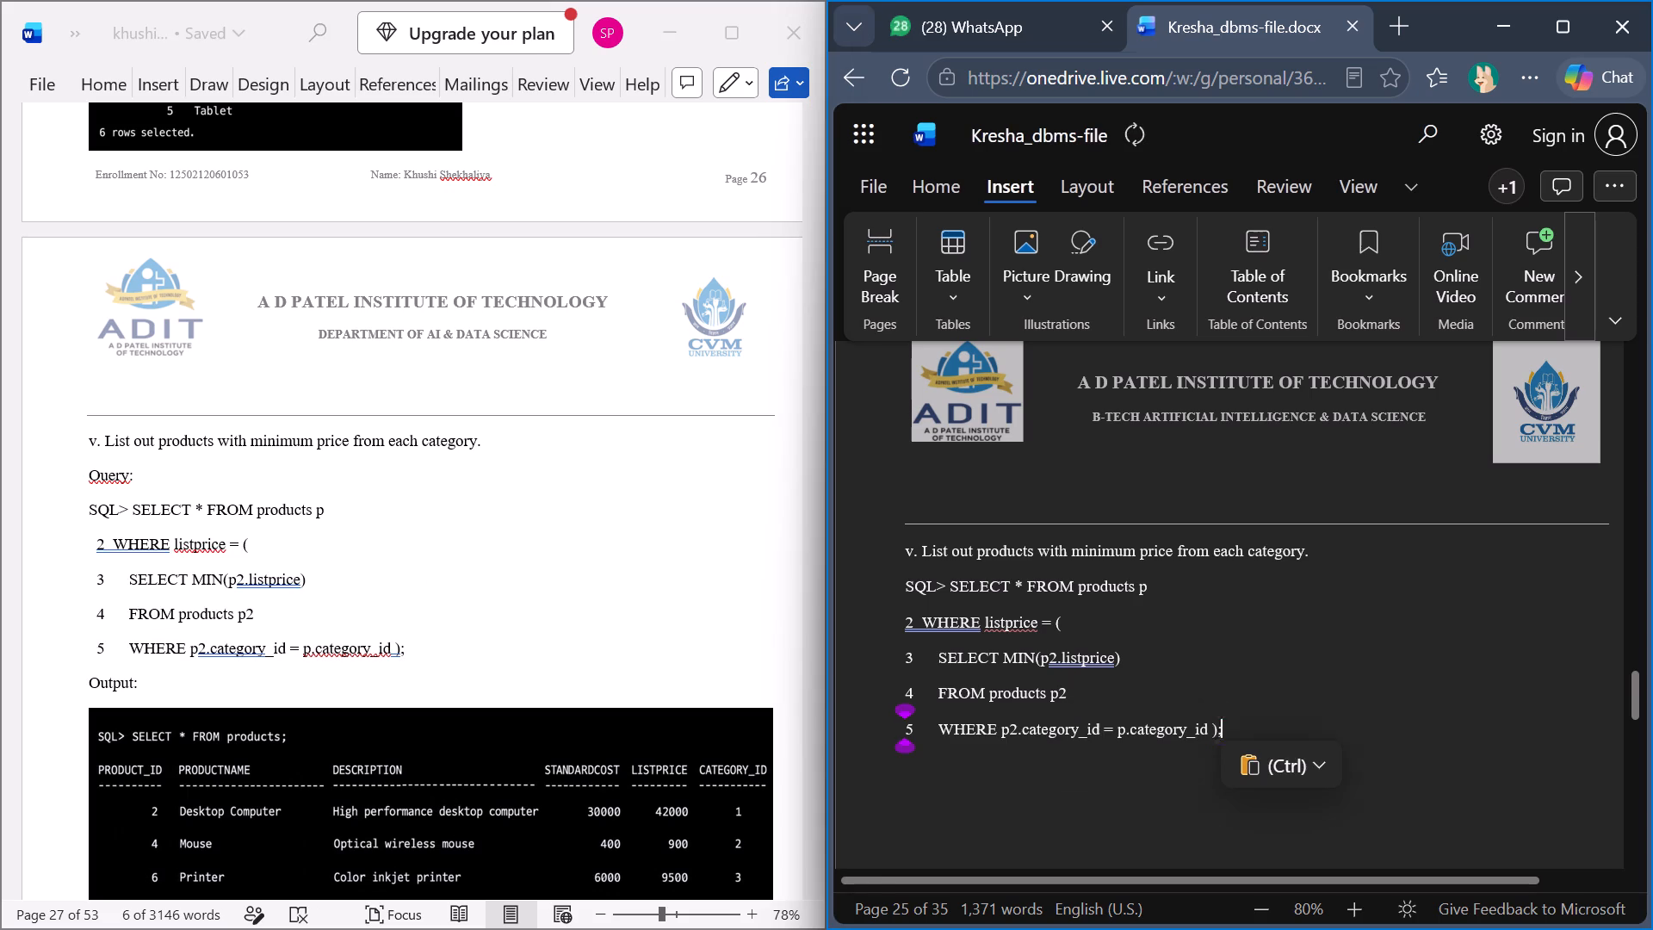
# Copy the task v output picture from khushi's file and paste it below line 5 of the query in Kresha_dbms-file.
pyautogui.scroll(-1, 391, 636)
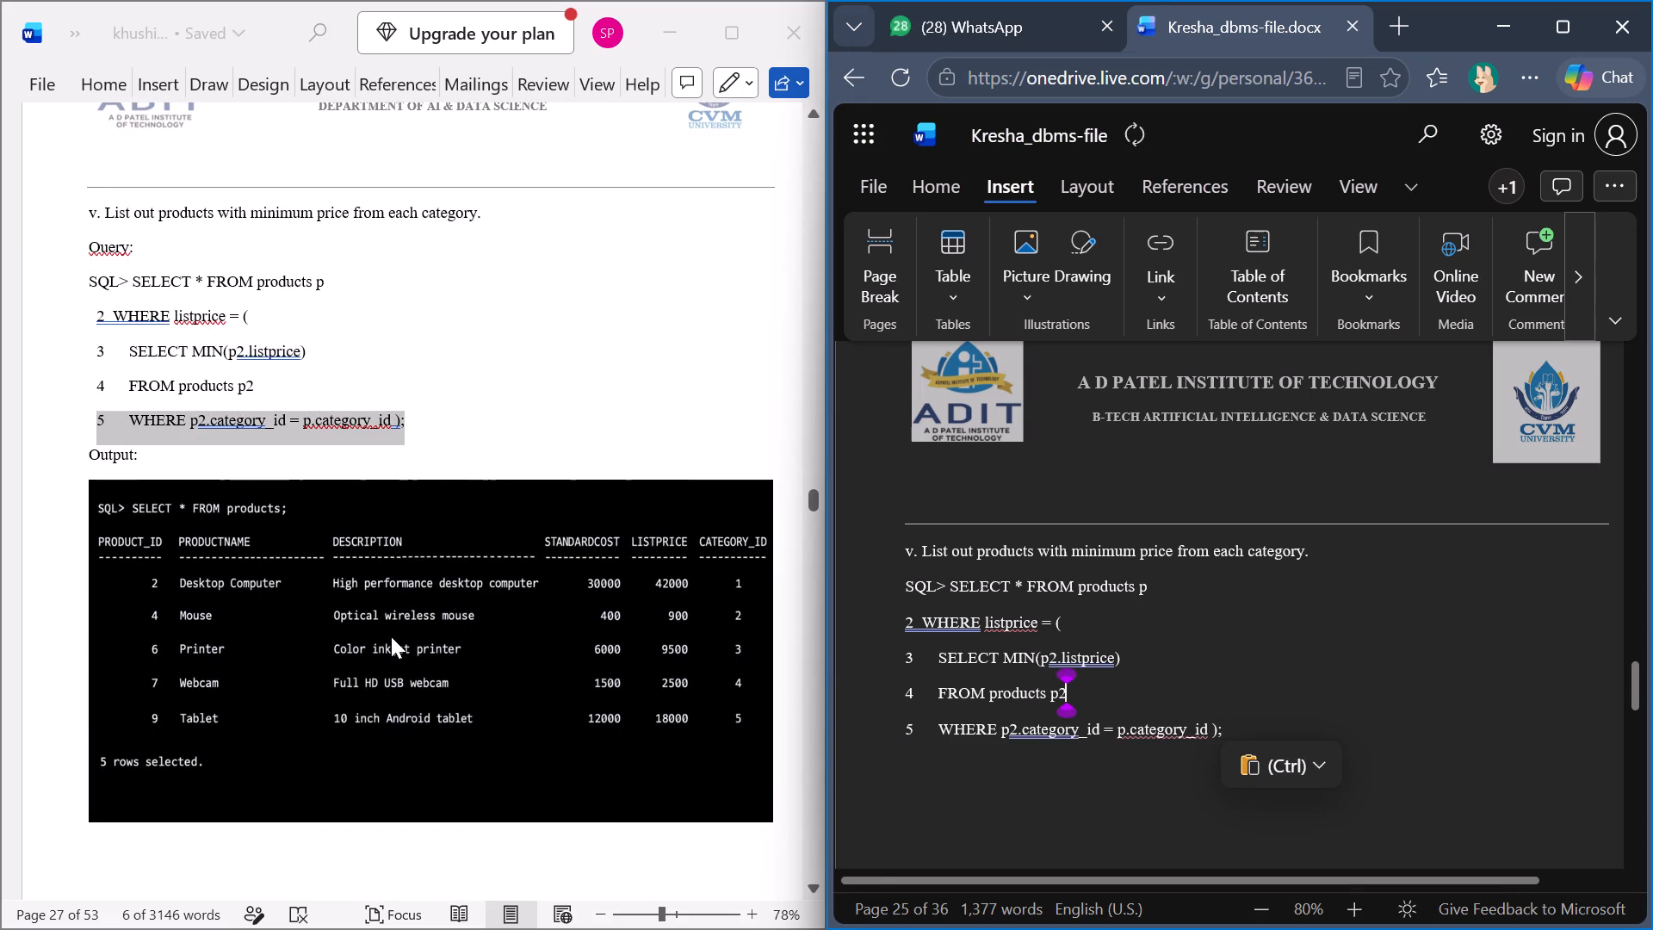
pyautogui.rightClick(391, 636)
pyautogui.rightClick(391, 636)
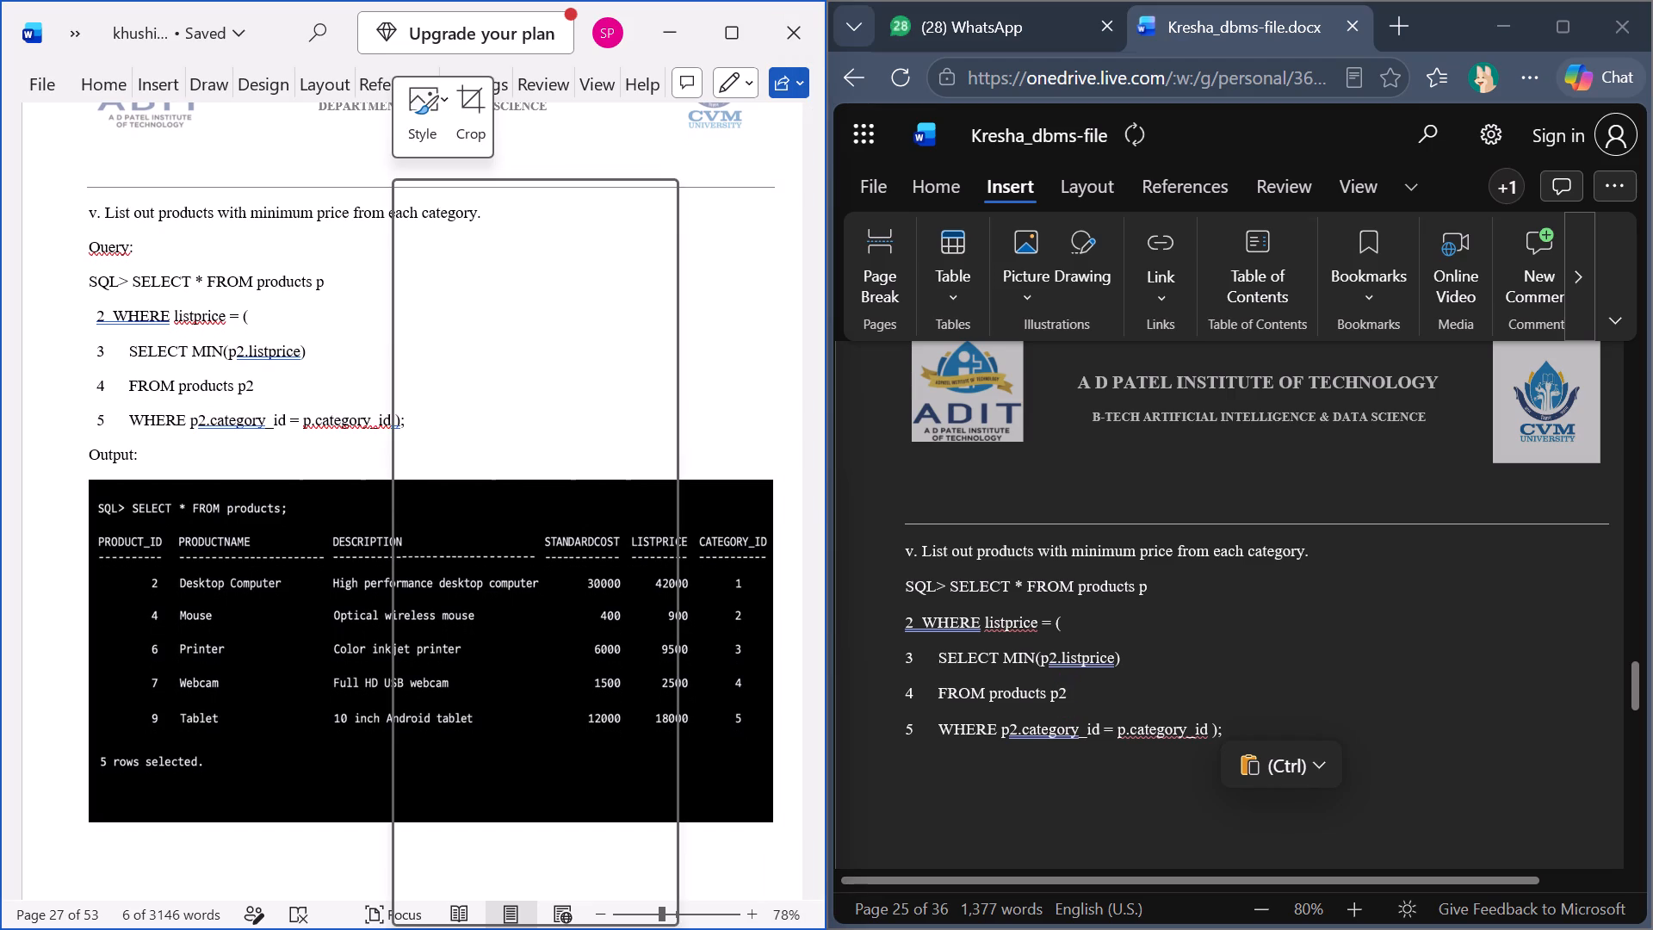
pyautogui.click(330, 557)
pyautogui.click(330, 557)
pyautogui.rightClick(330, 557)
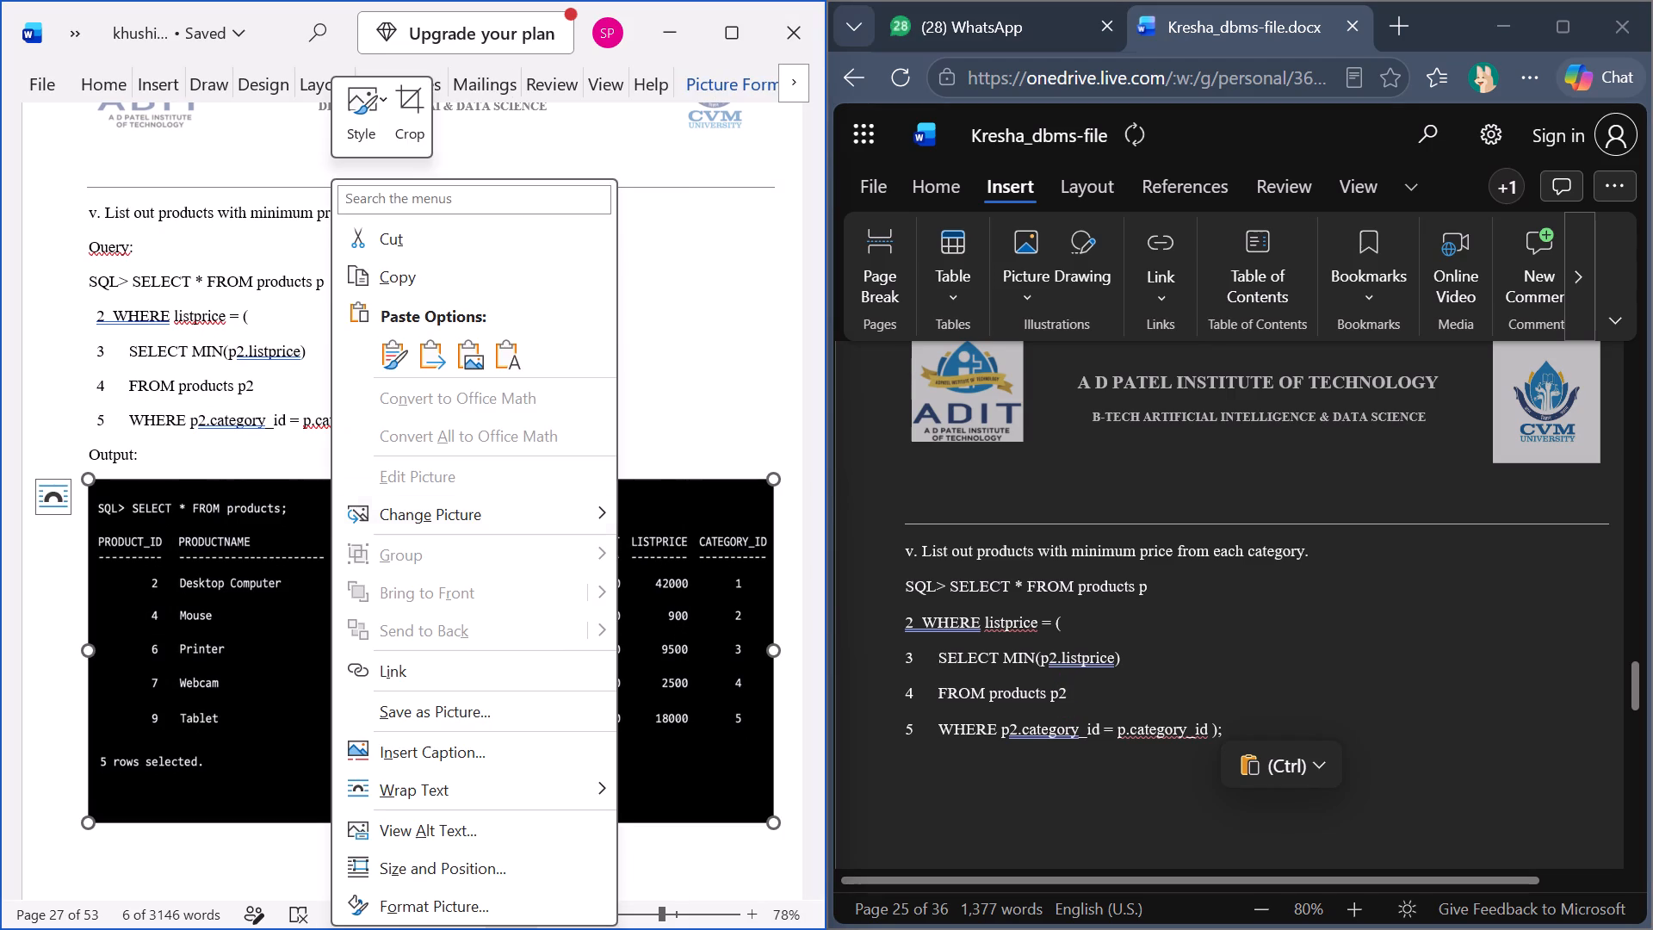
pyautogui.click(455, 282)
pyautogui.click(1309, 718)
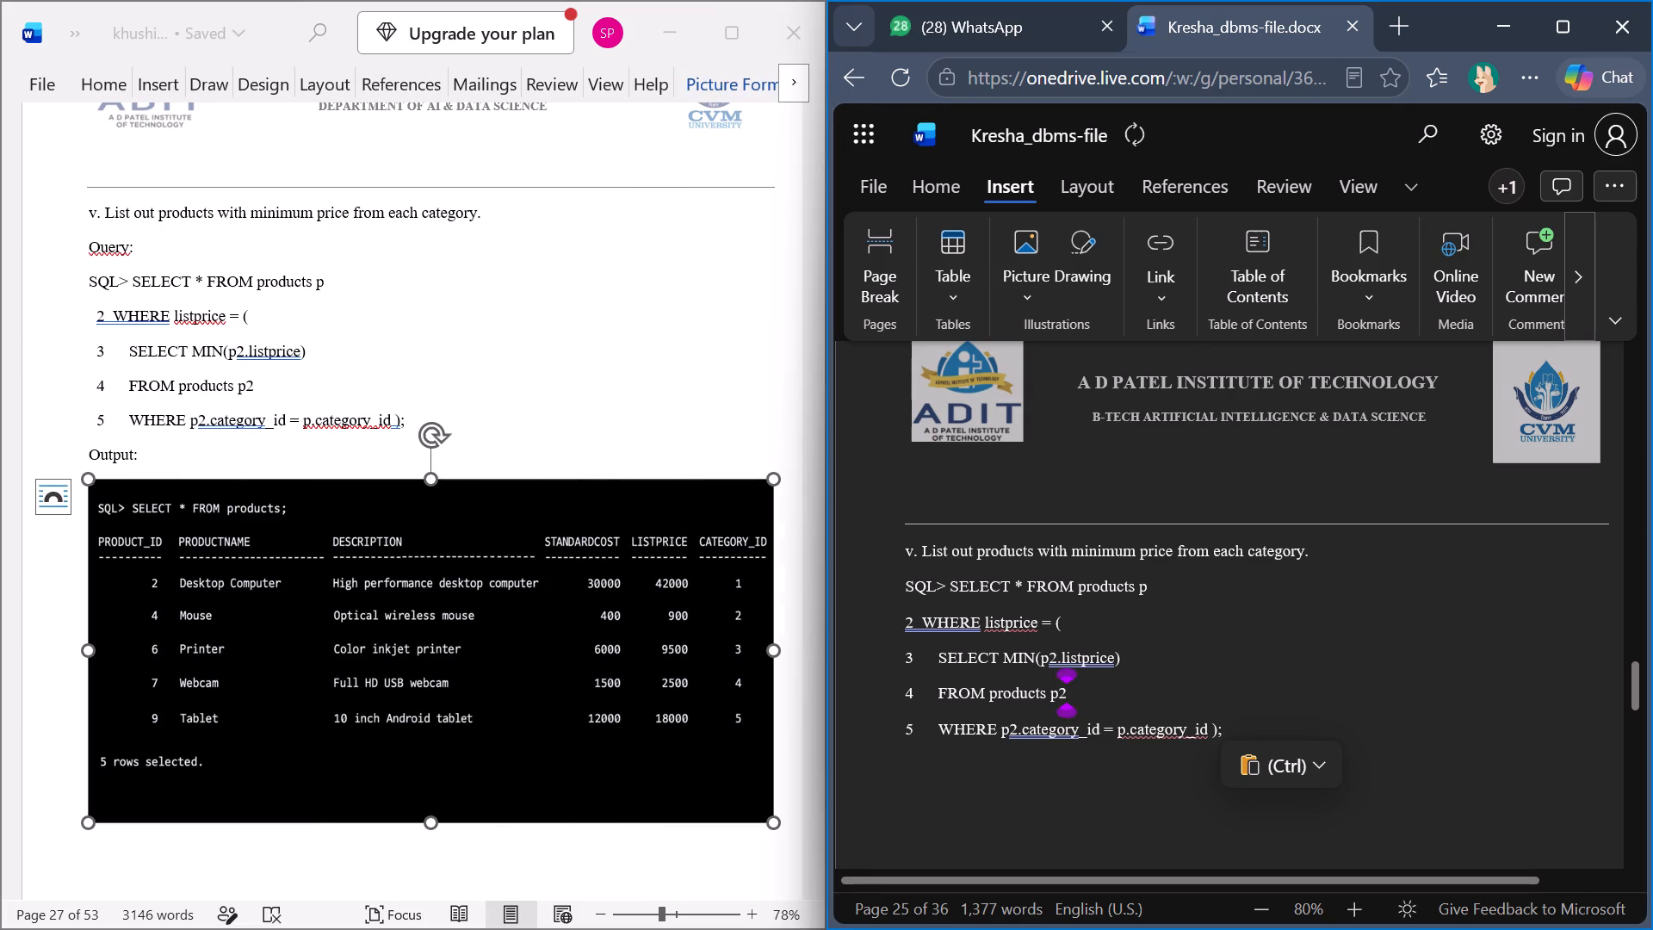
pyautogui.press('Return')
pyautogui.hotkey('ctrl', 'v')
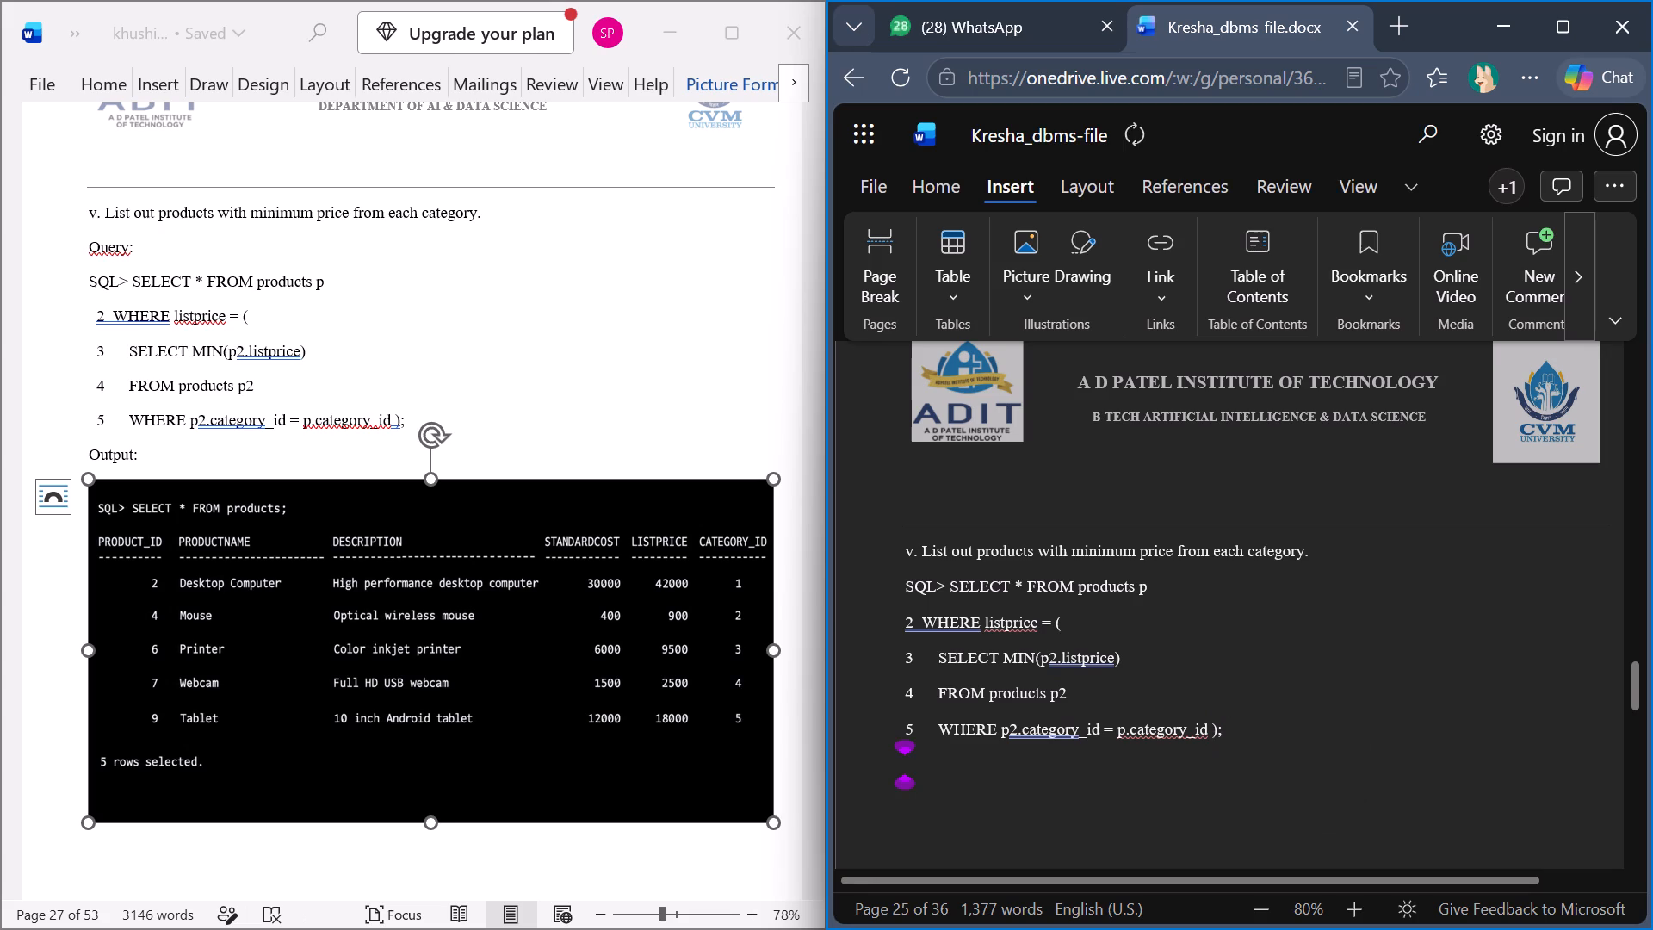
# Bring khushi's file to Practical 7 and insert a page break after the task v output picture in Kresha_dbms-file.
pyautogui.scroll(-1, 514, 591)
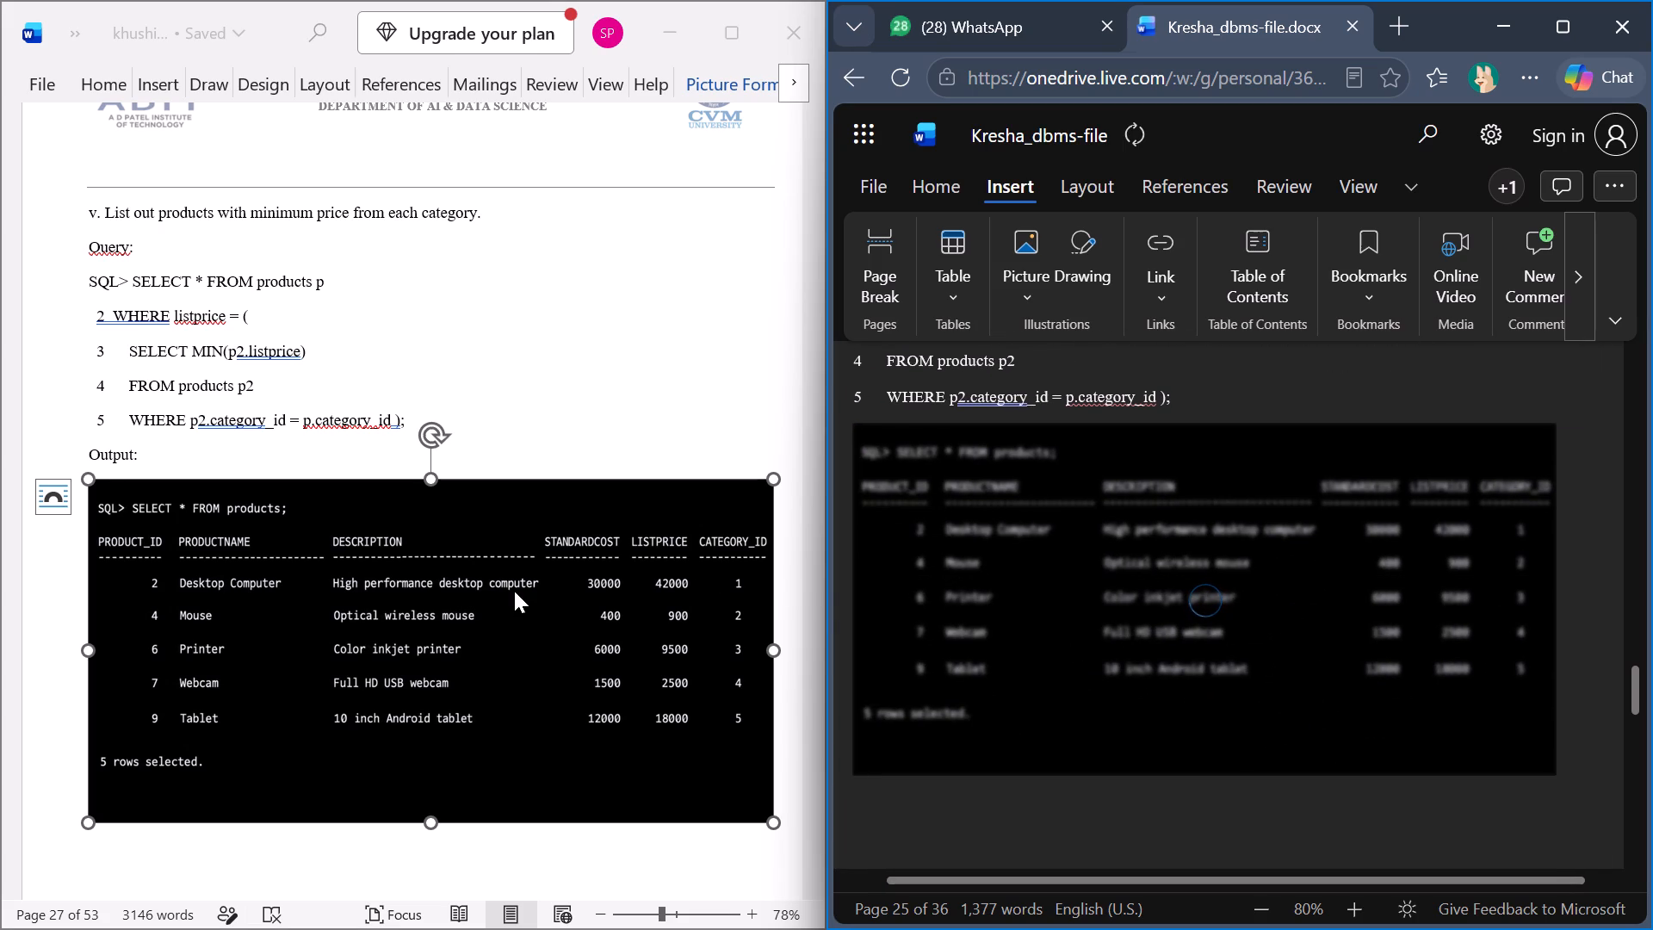
pyautogui.scroll(-3, 514, 591)
pyautogui.click(541, 302)
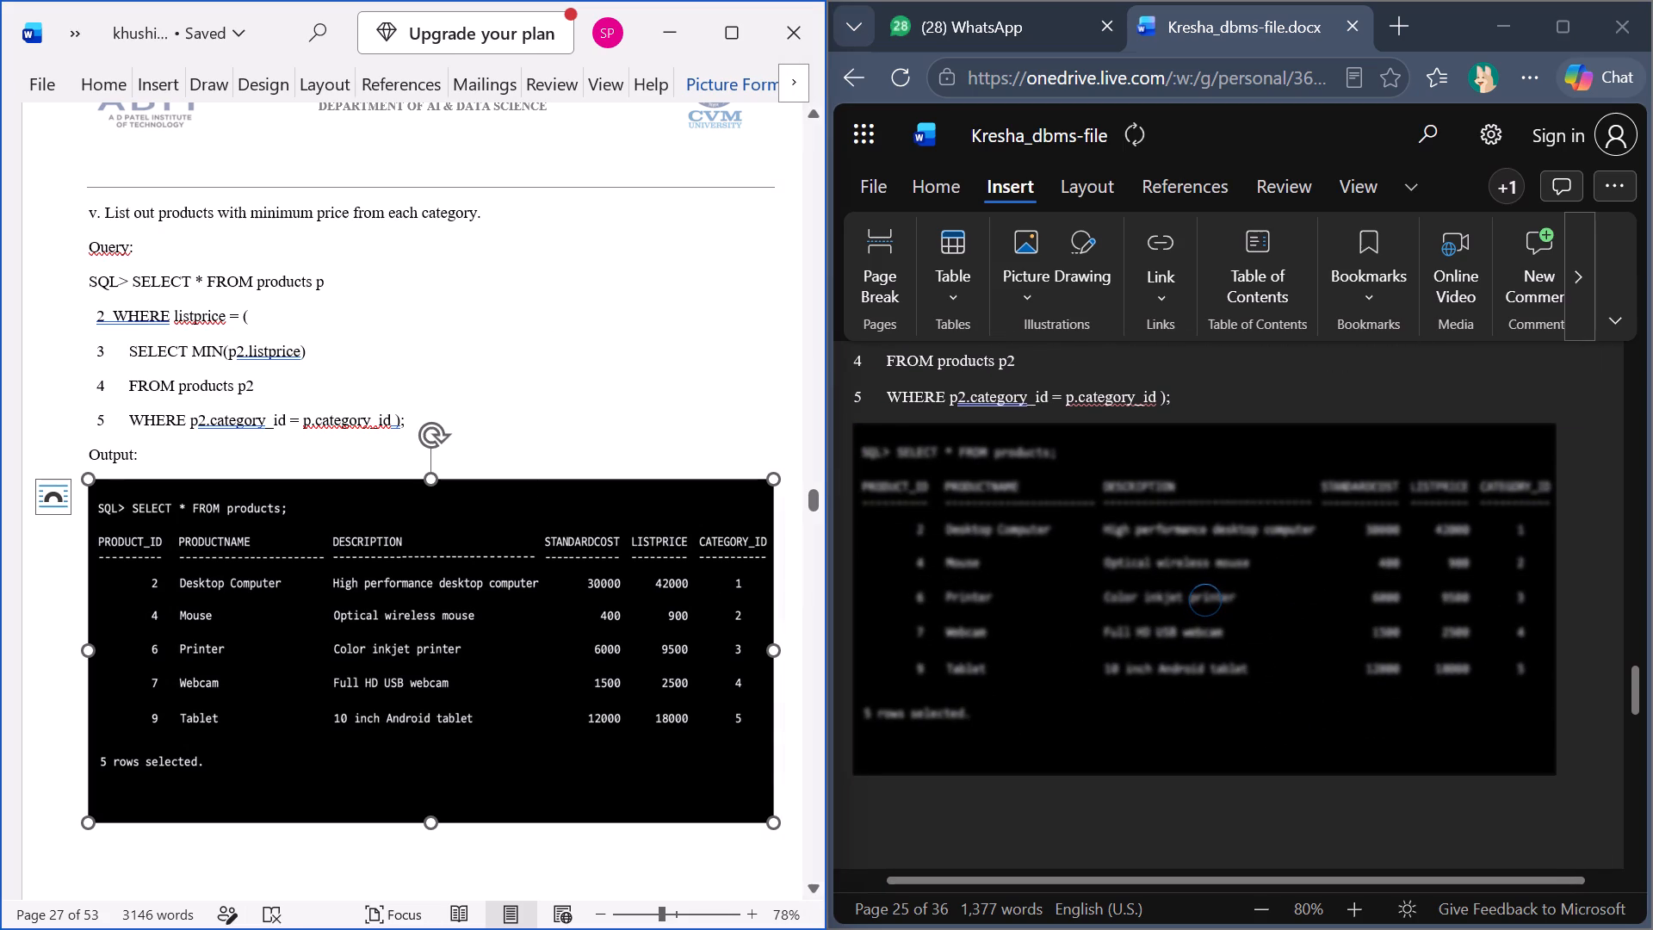
pyautogui.scroll(-7, 541, 302)
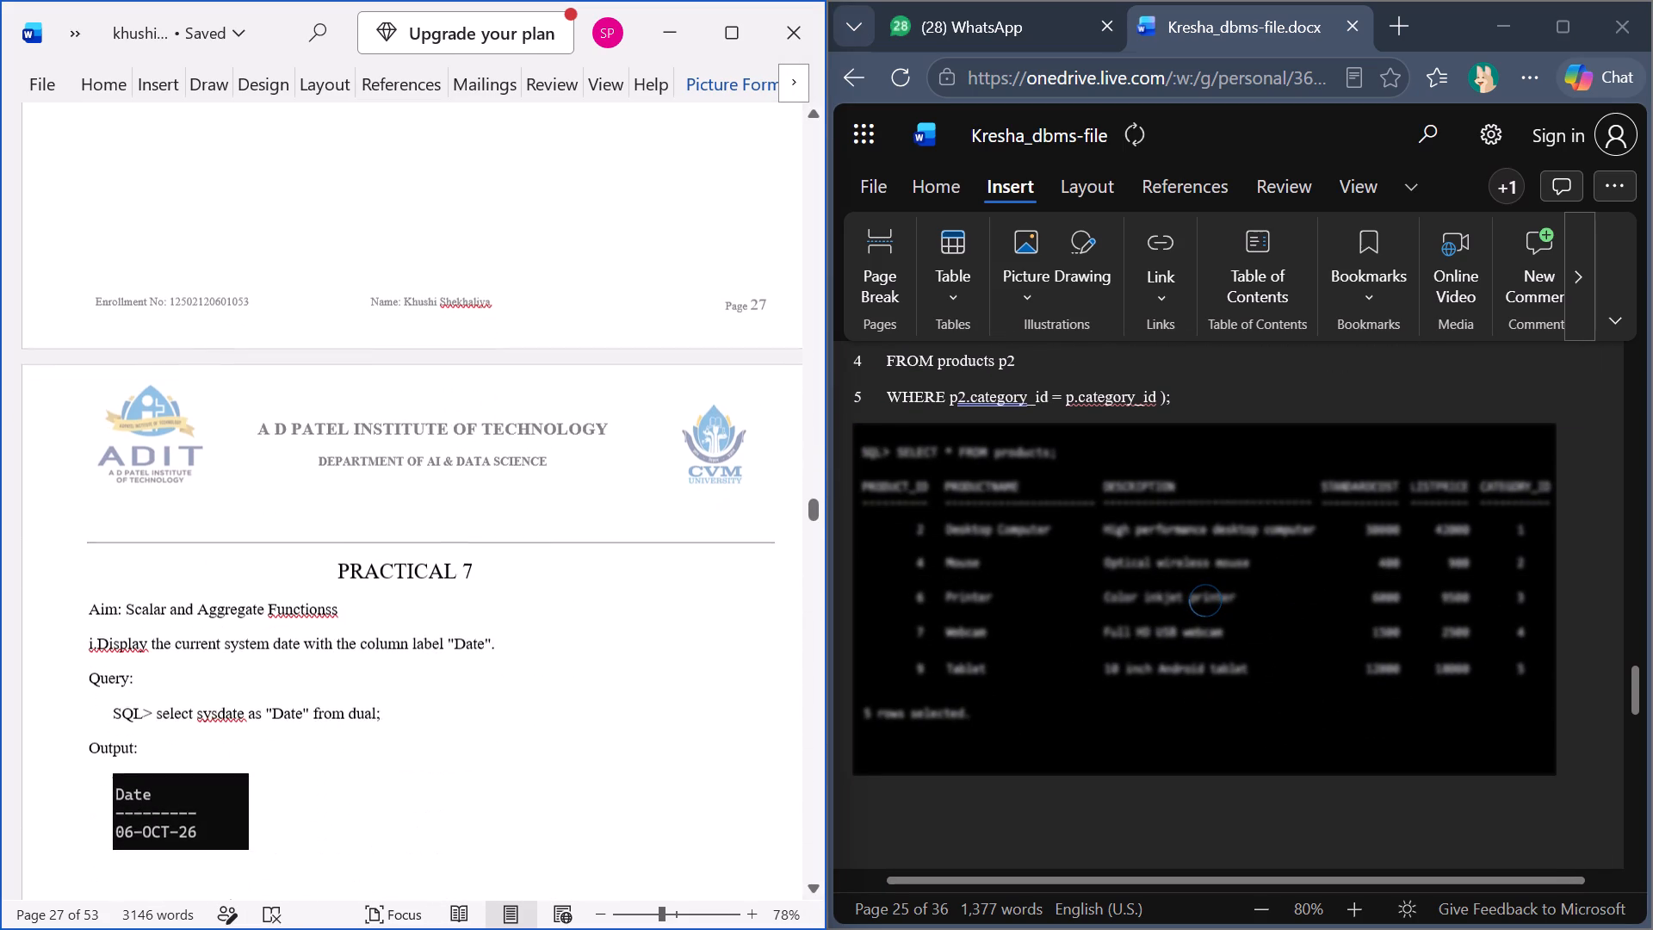
pyautogui.click(895, 246)
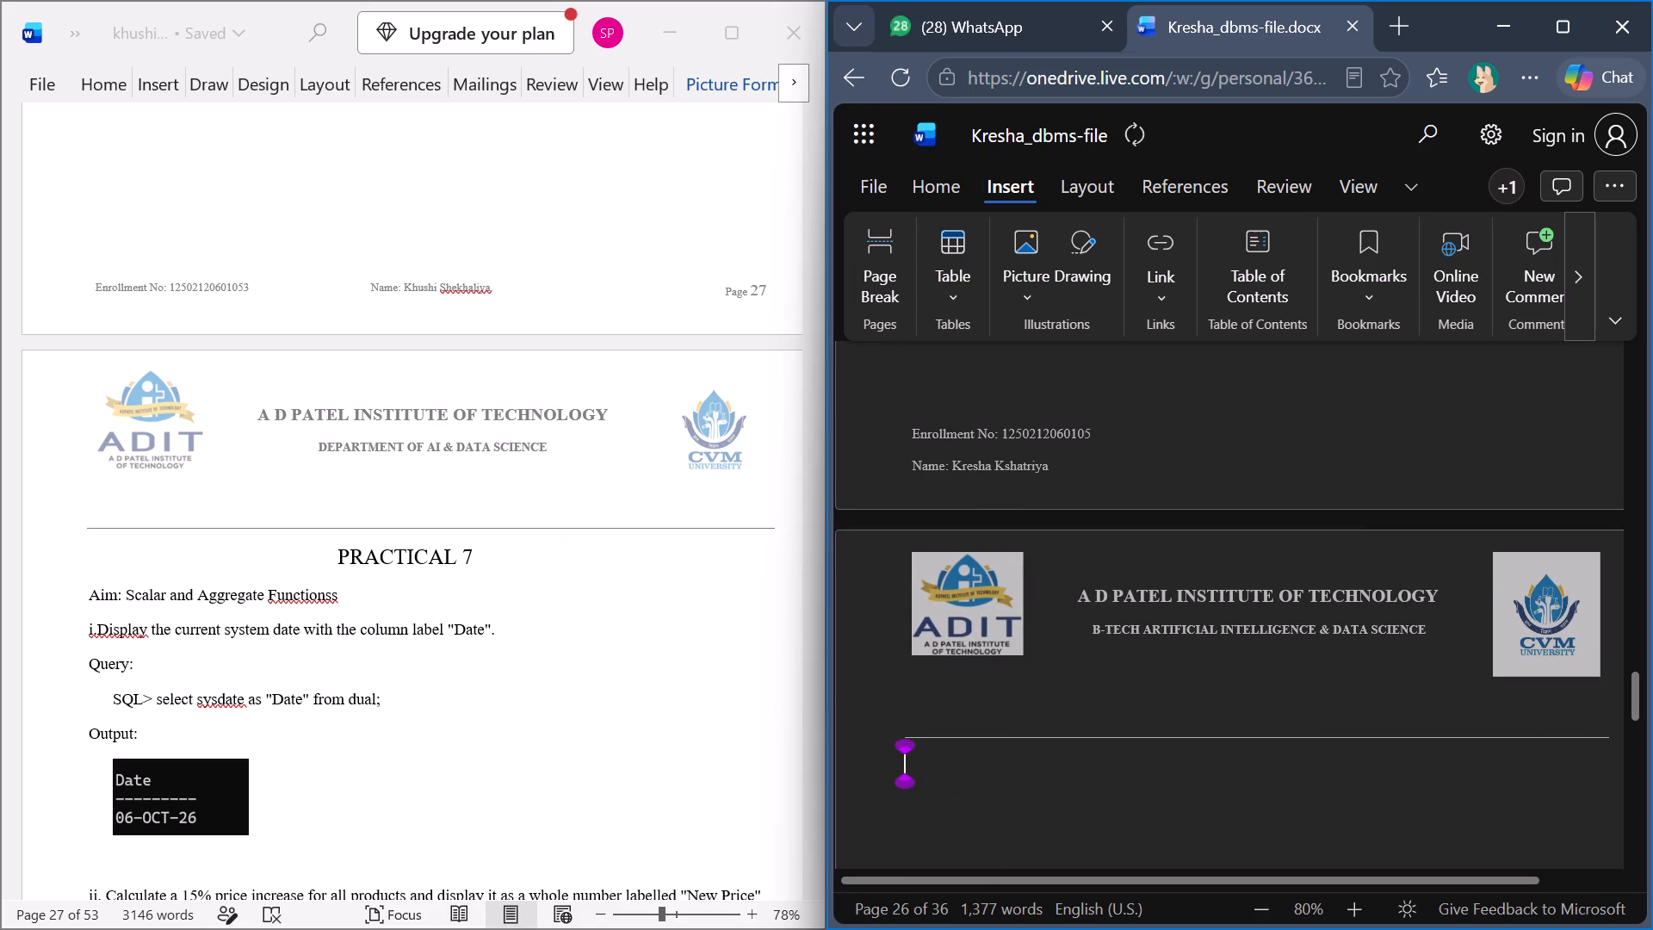
# Copy the "PRACTICAL 6" heading within Kresha_dbms-file and paste it at the top of the new page after task v.
pyautogui.scroll(8, 1103, 515)
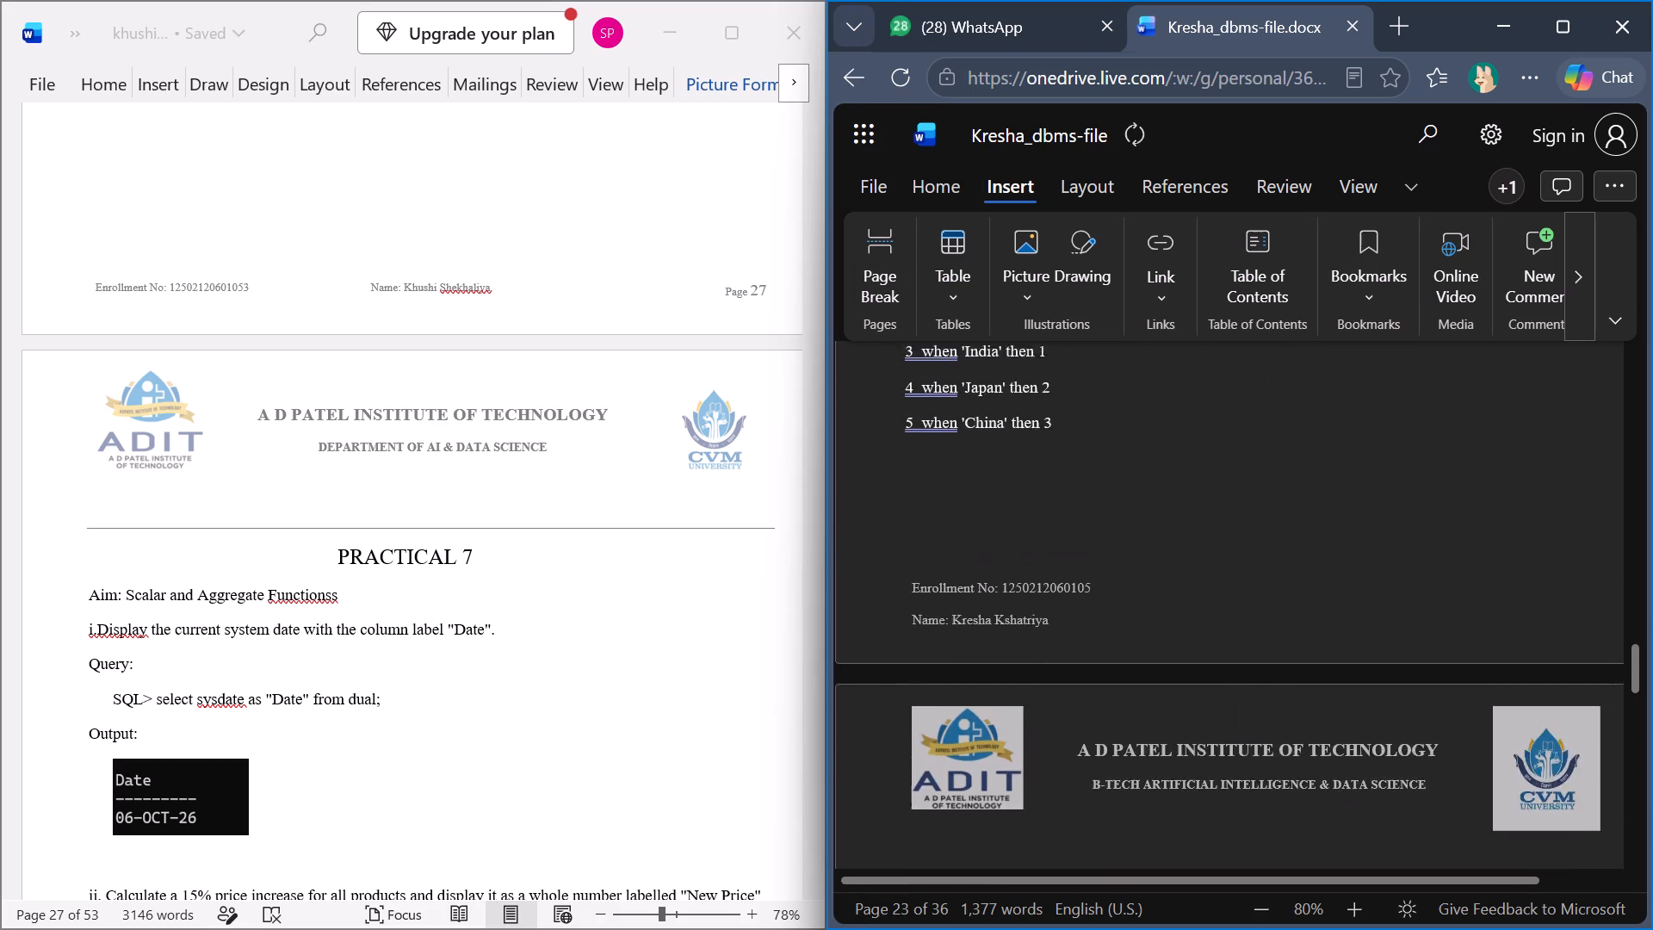
pyautogui.scroll(2, 1103, 515)
pyautogui.moveTo(1326, 582); pyautogui.dragTo(1179, 587)
pyautogui.hotkey('ctrl', 'c')
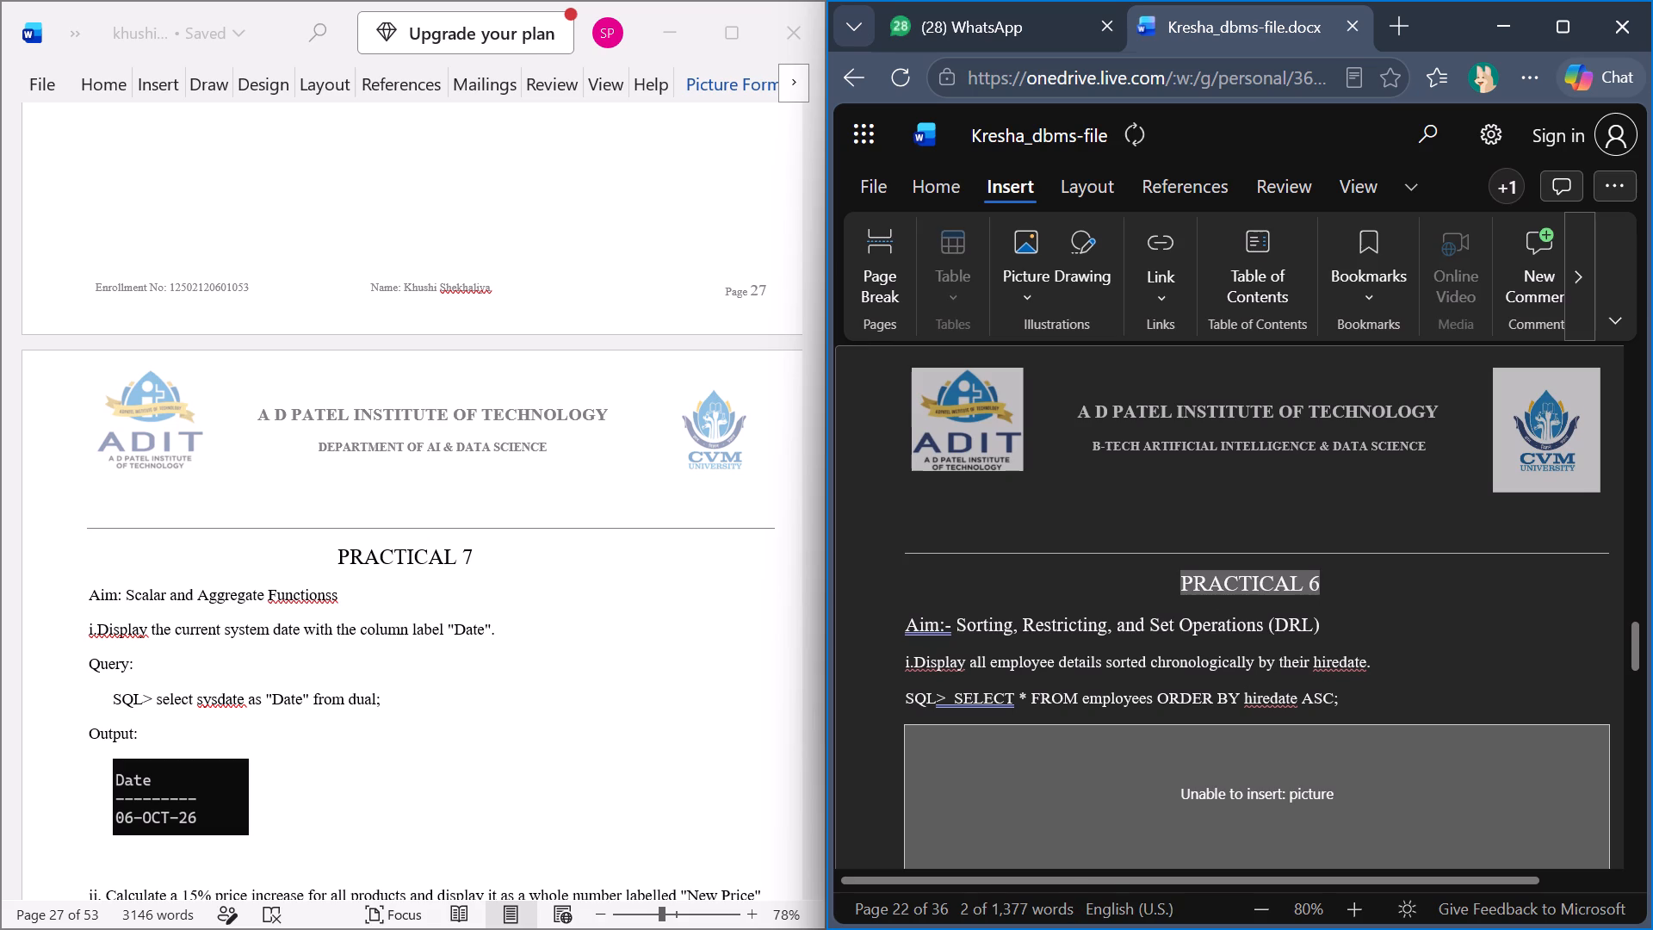
pyautogui.scroll(-9, 1179, 587)
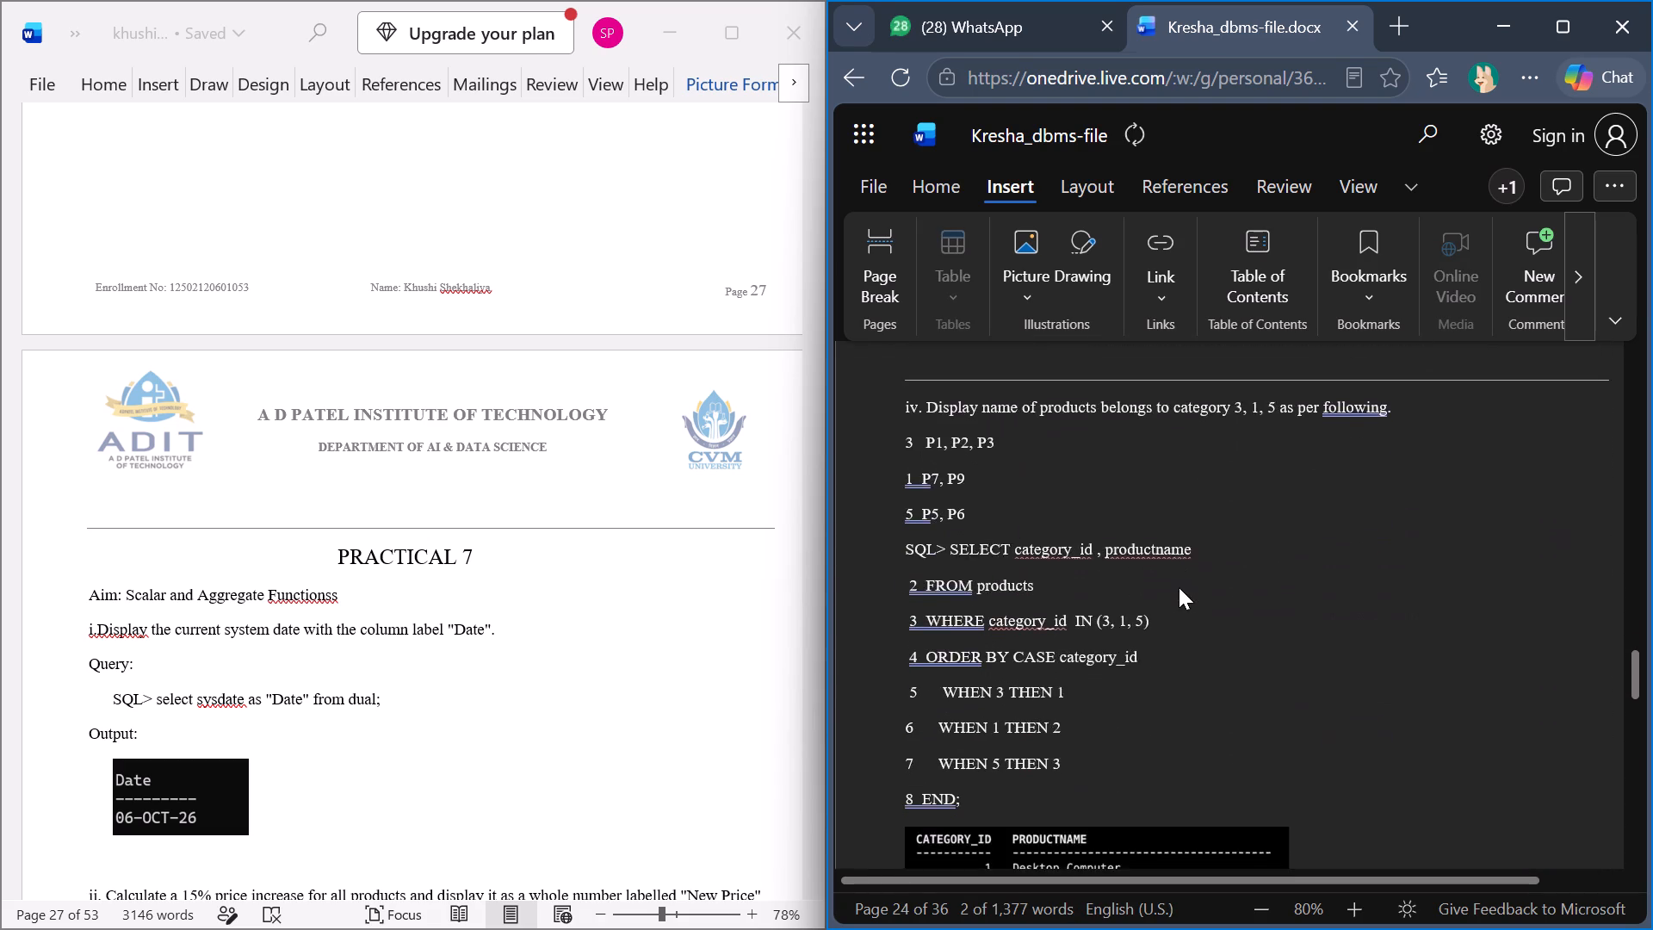
pyautogui.scroll(-6, 1179, 587)
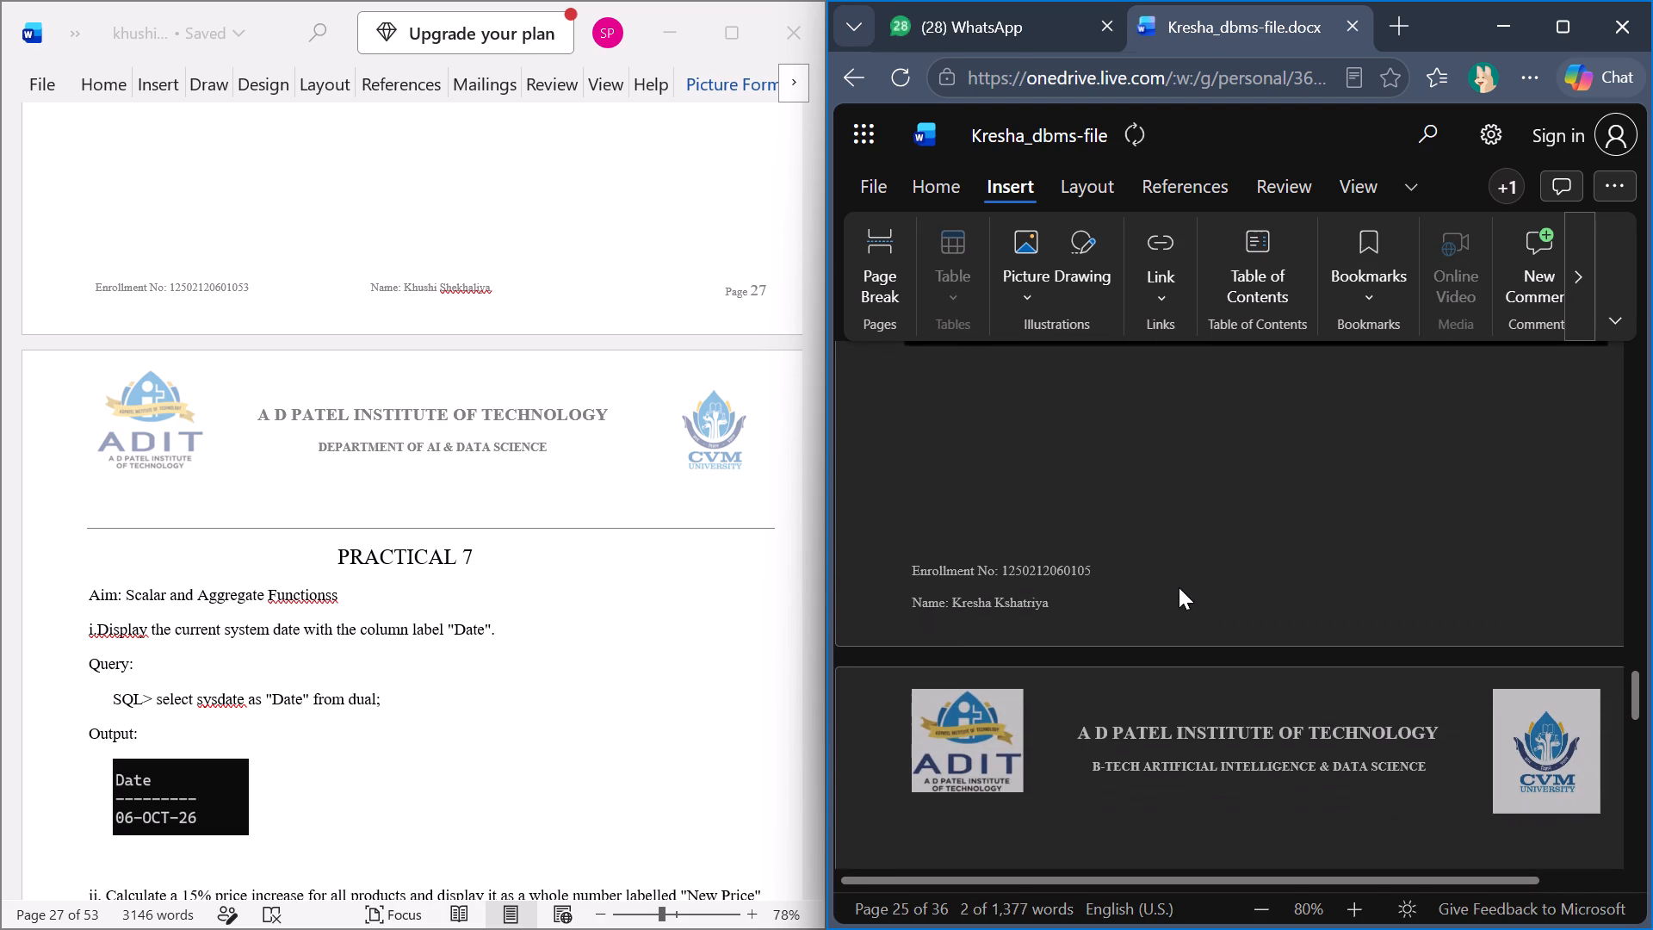
pyautogui.scroll(-1, 1147, 847)
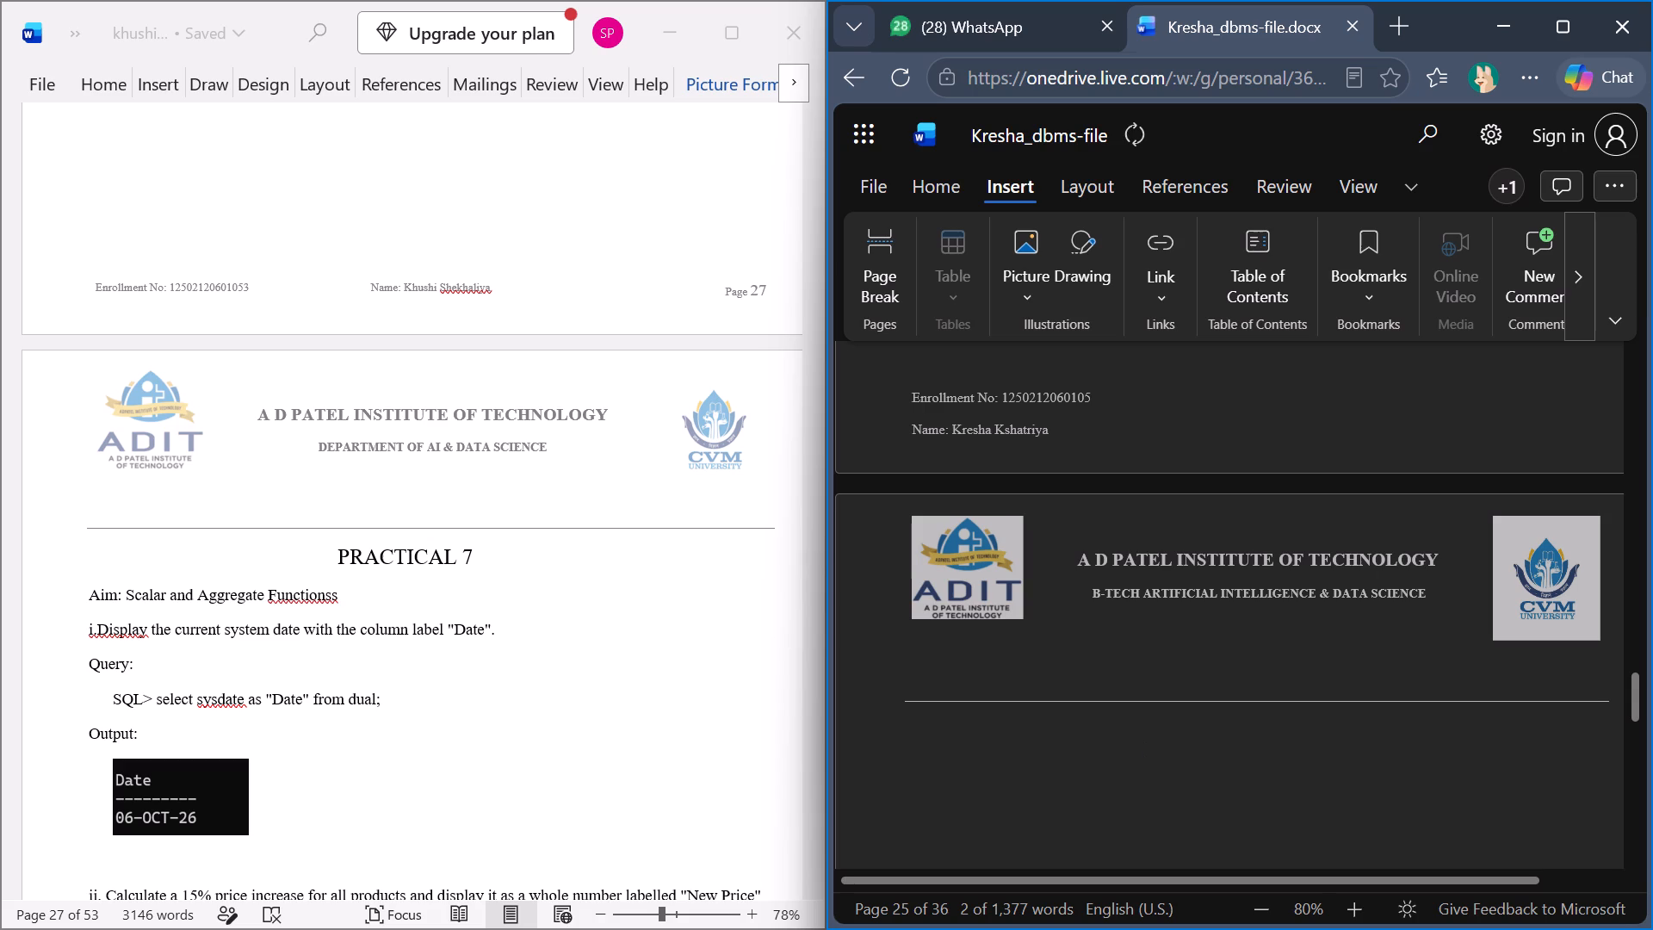
pyautogui.click(1142, 721)
pyautogui.hotkey('ctrl', 'v')
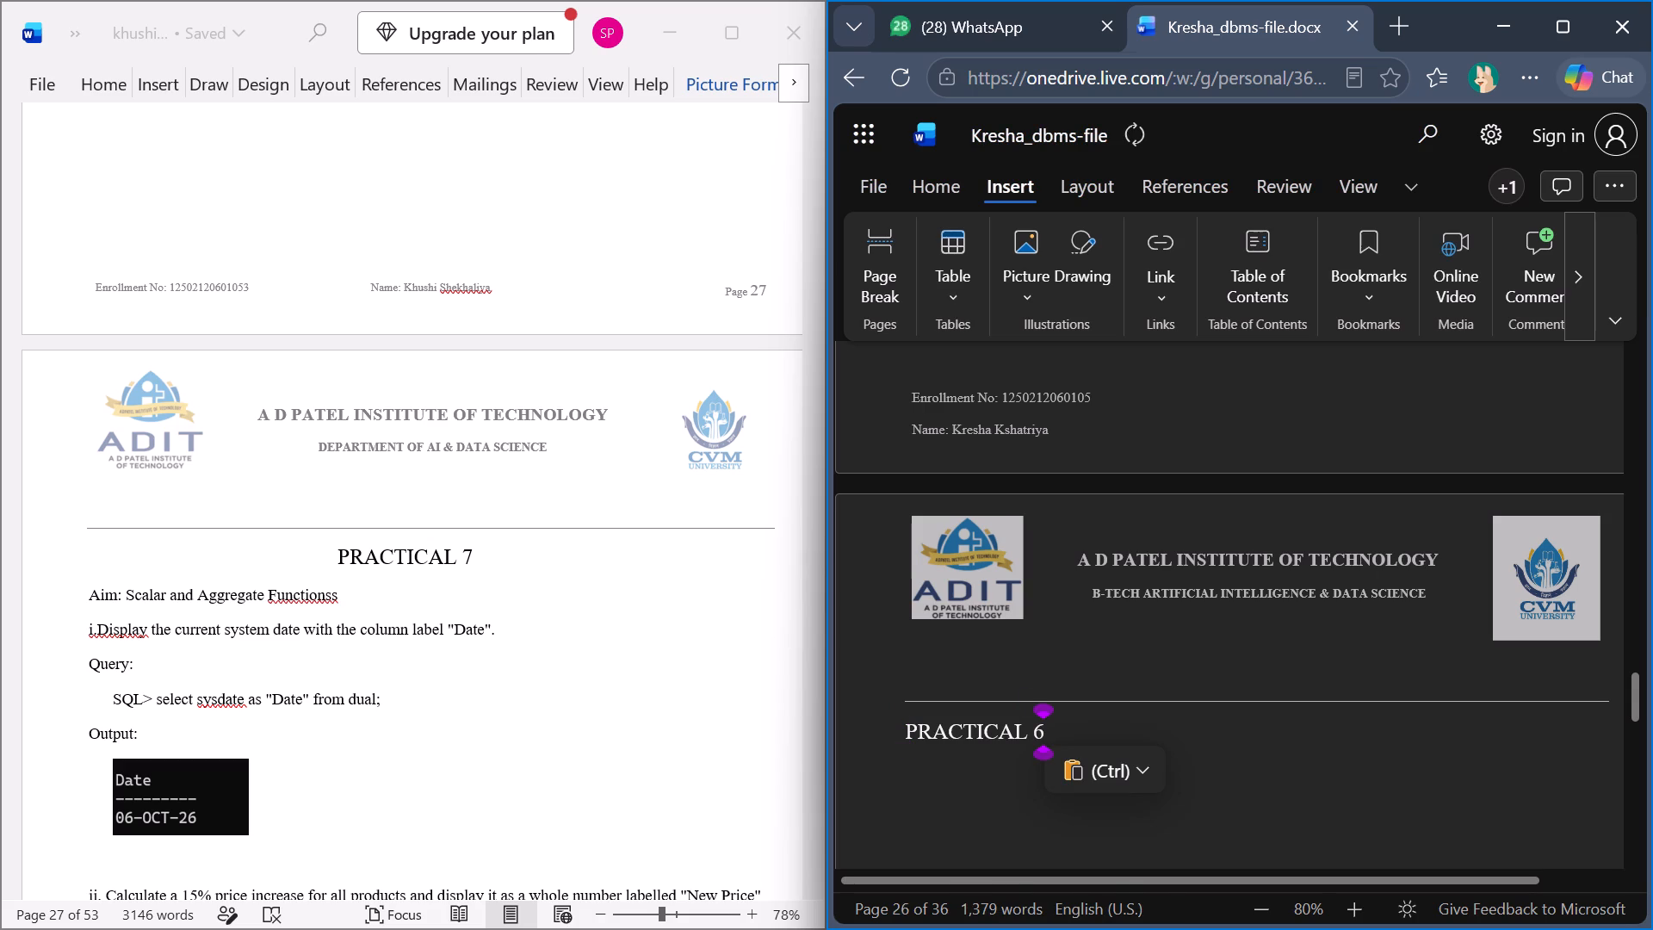
# Shift the pasted "PRACTICAL 6" heading on the new page towards the centre with 27 leading spaces.
pyautogui.click(1067, 182)
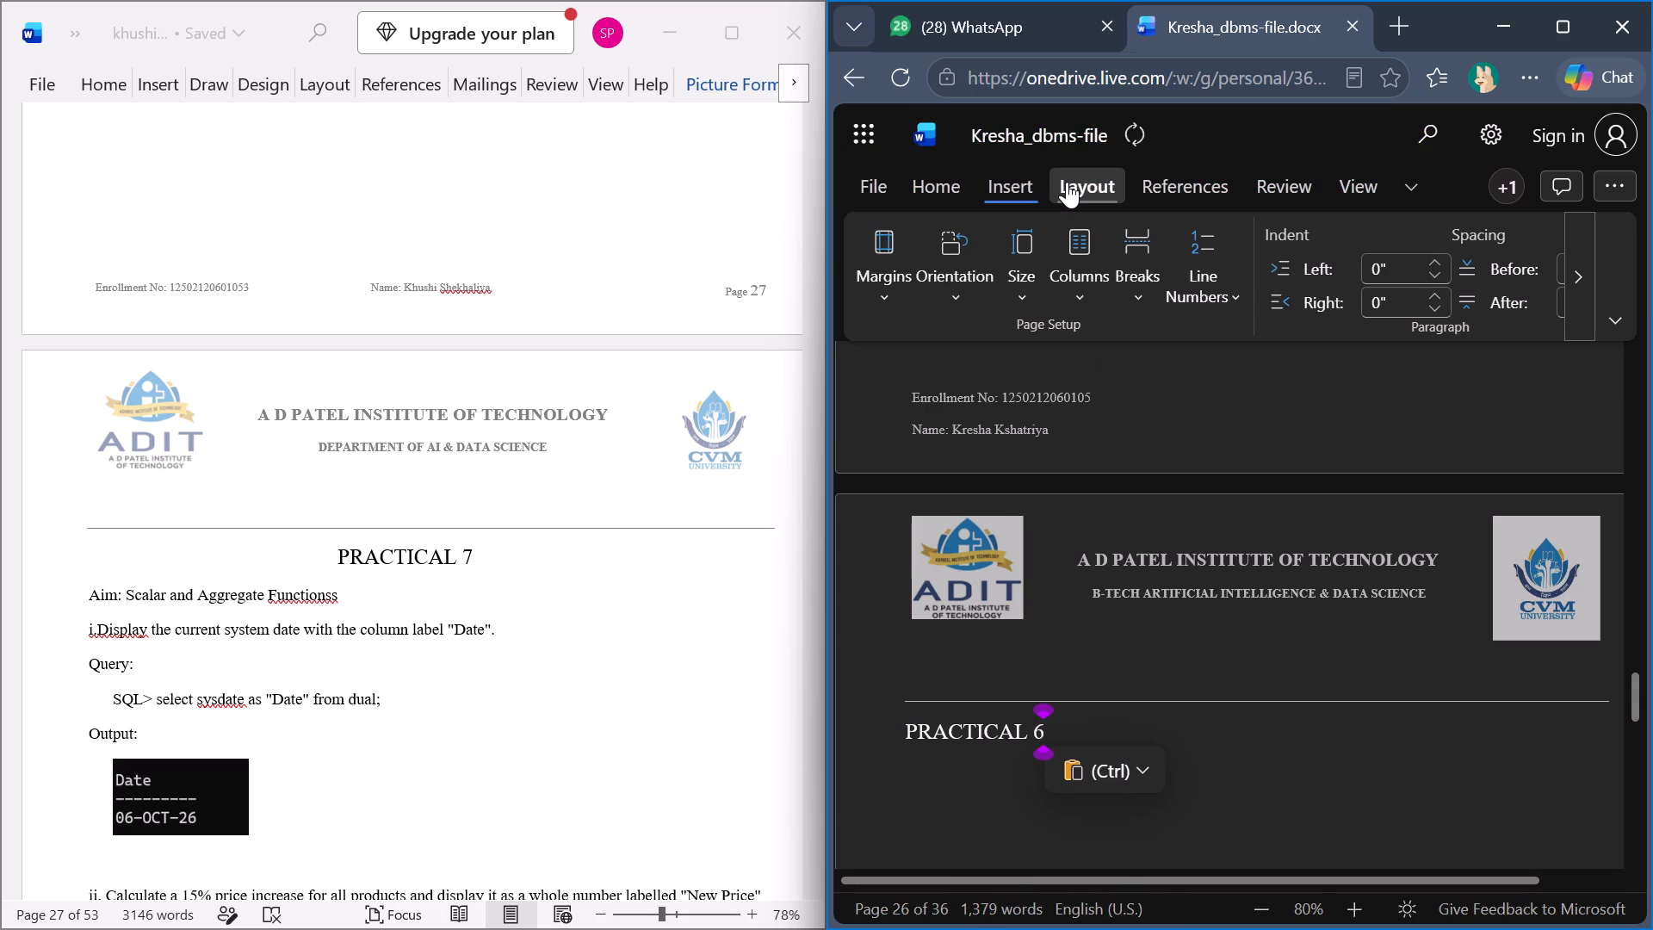
pyautogui.click(944, 186)
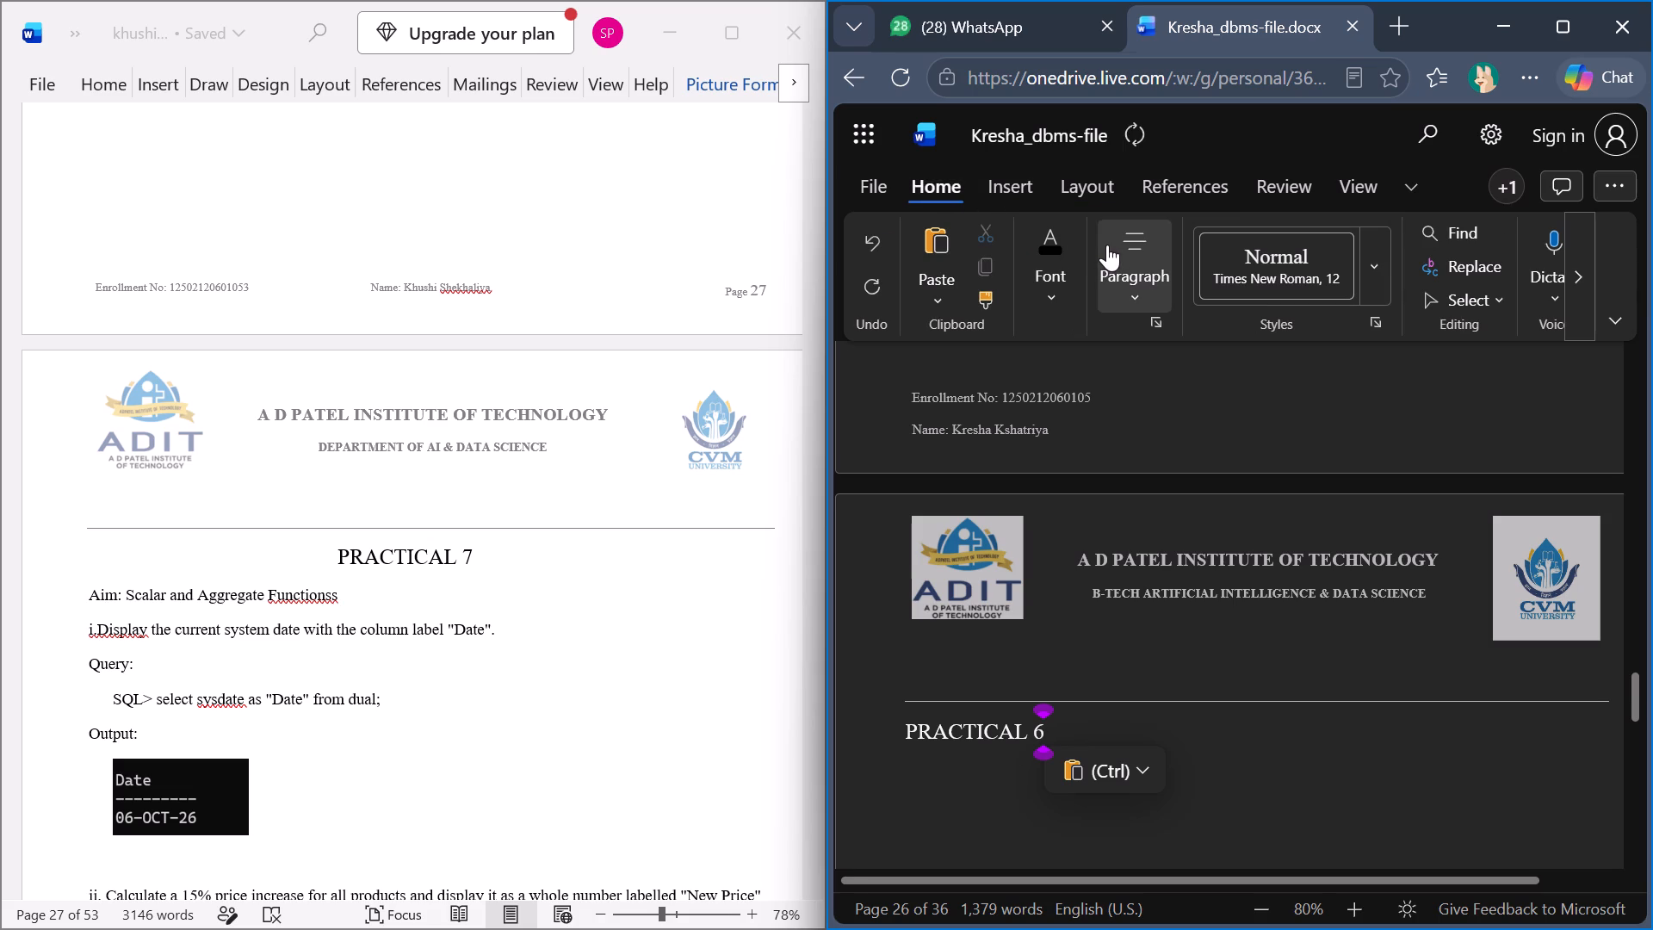
pyautogui.click(905, 732)
pyautogui.press('space')
pyautogui.press('space')
pyautogui.press('space')
pyautogui.press('space')
pyautogui.press('space')
pyautogui.press('space')
pyautogui.press('space')
pyautogui.press('space')
pyautogui.press('space')
pyautogui.press('space')
pyautogui.press('space')
pyautogui.press('space')
pyautogui.press('space')
pyautogui.press('space')
pyautogui.press('space')
pyautogui.press('space')
pyautogui.press('space')
pyautogui.press('space')
pyautogui.press('space')
pyautogui.press('space')
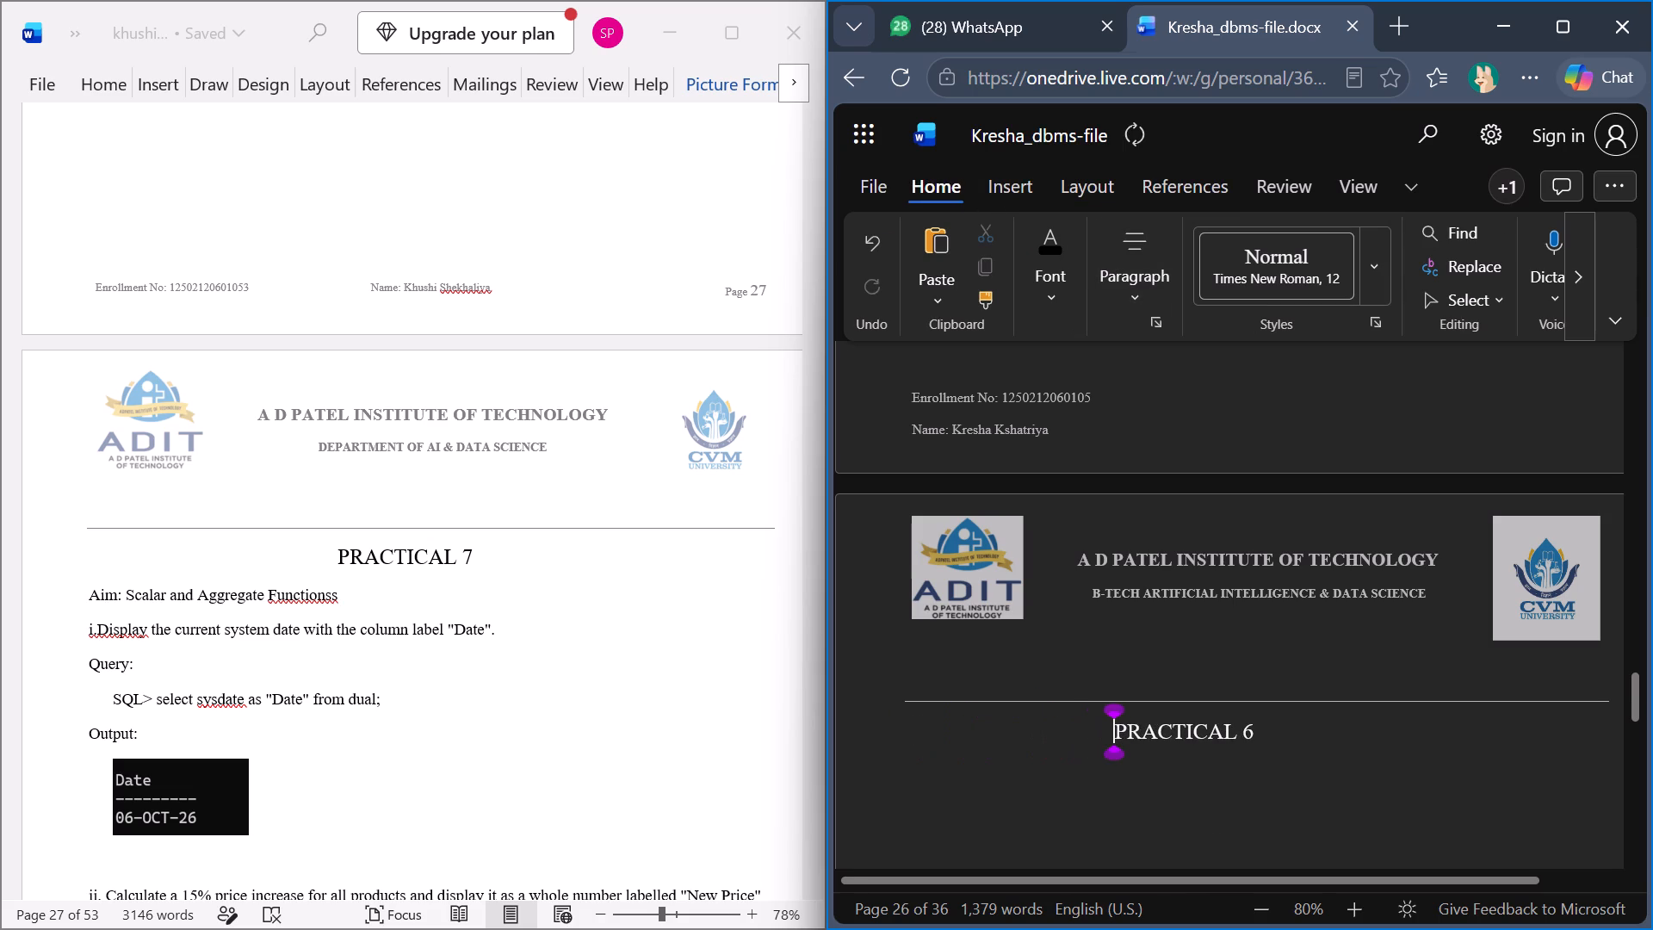
pyautogui.press('space')
pyautogui.press('space')
pyautogui.press('space')
pyautogui.press('space')
pyautogui.press('space')
pyautogui.press('space')
pyautogui.press('space')
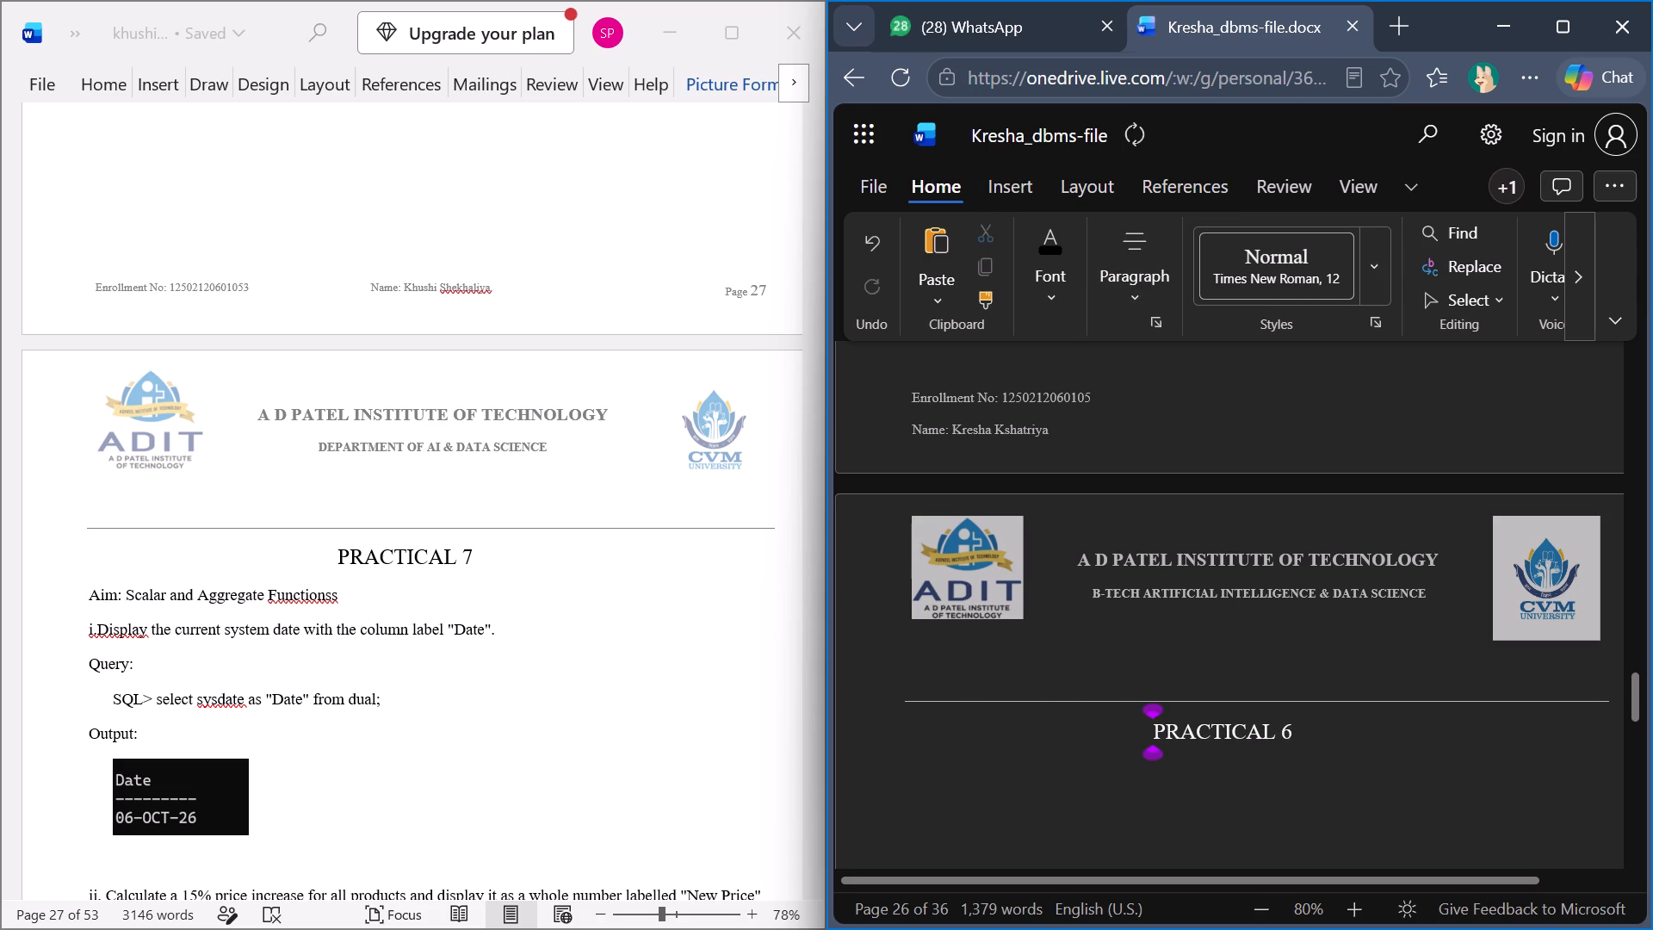
# Change the number in the heading on the new page to 7 so it reads "PRACTICAL 7".
pyautogui.click(1319, 729)
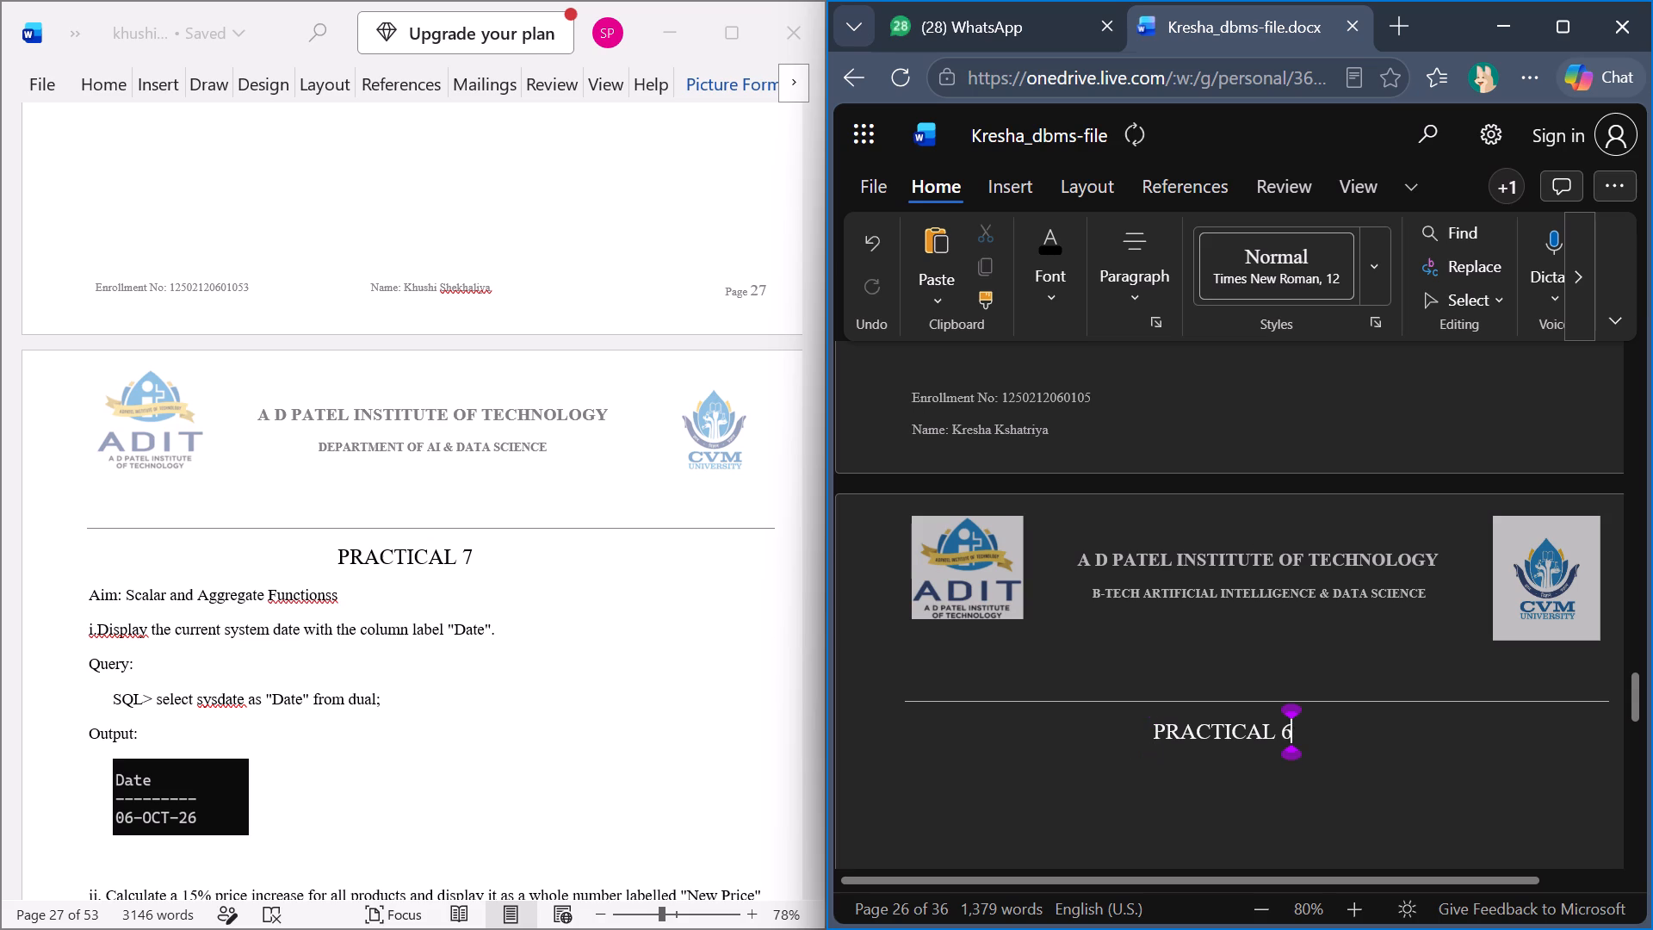
pyautogui.press('BackSpace')
pyautogui.press('7')
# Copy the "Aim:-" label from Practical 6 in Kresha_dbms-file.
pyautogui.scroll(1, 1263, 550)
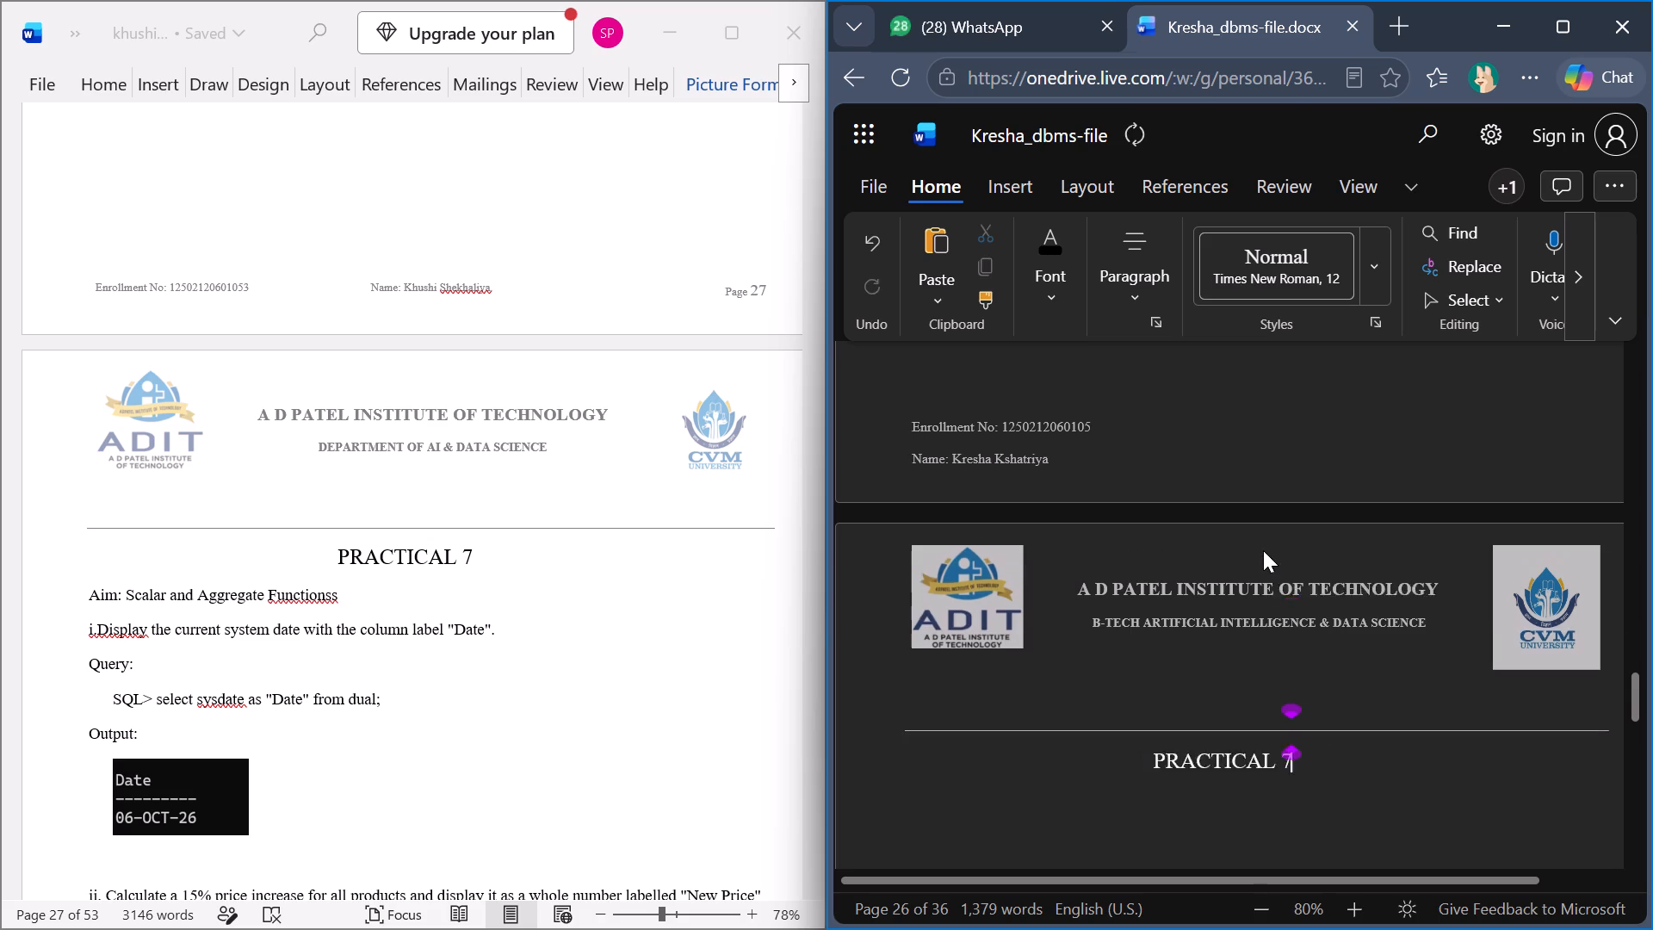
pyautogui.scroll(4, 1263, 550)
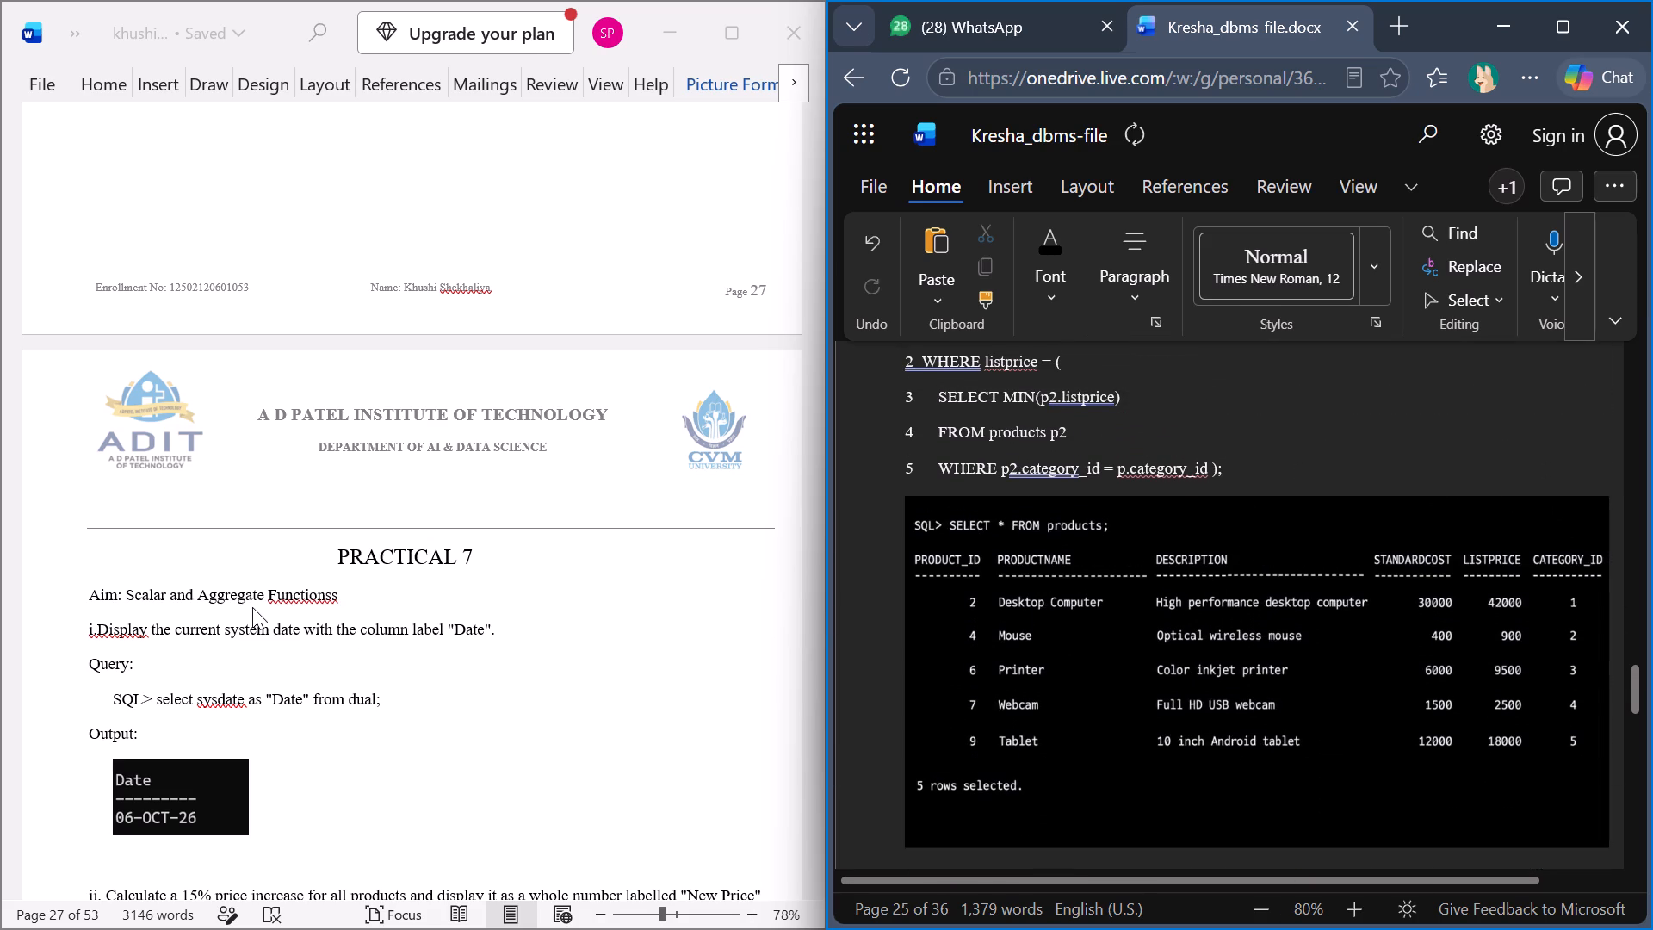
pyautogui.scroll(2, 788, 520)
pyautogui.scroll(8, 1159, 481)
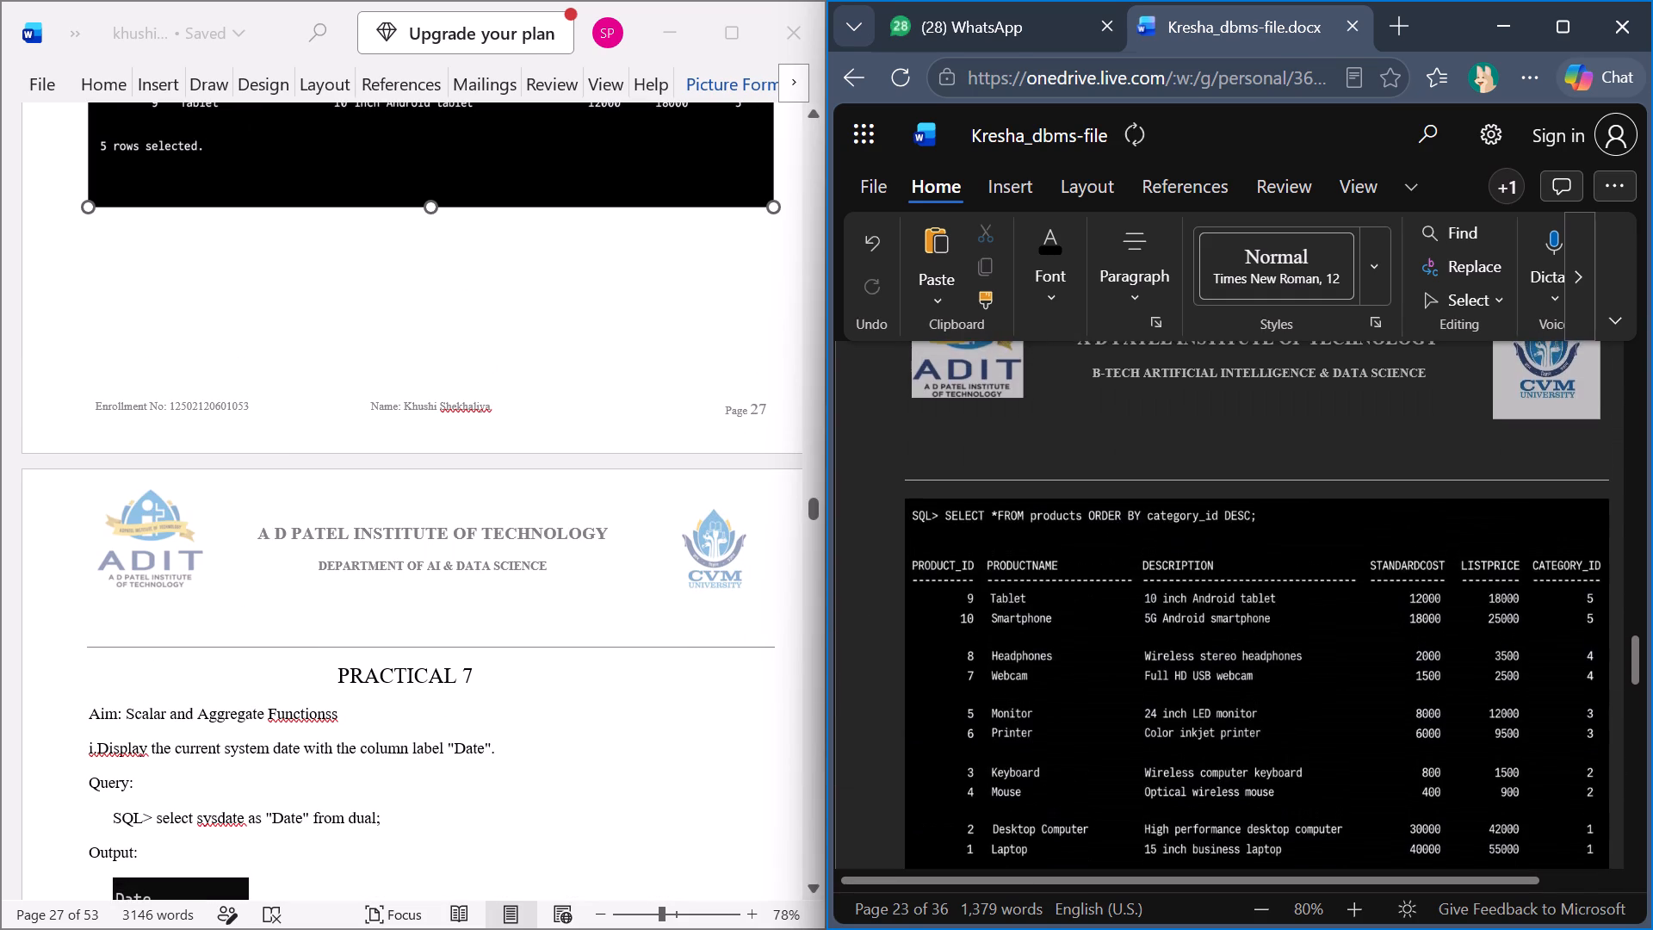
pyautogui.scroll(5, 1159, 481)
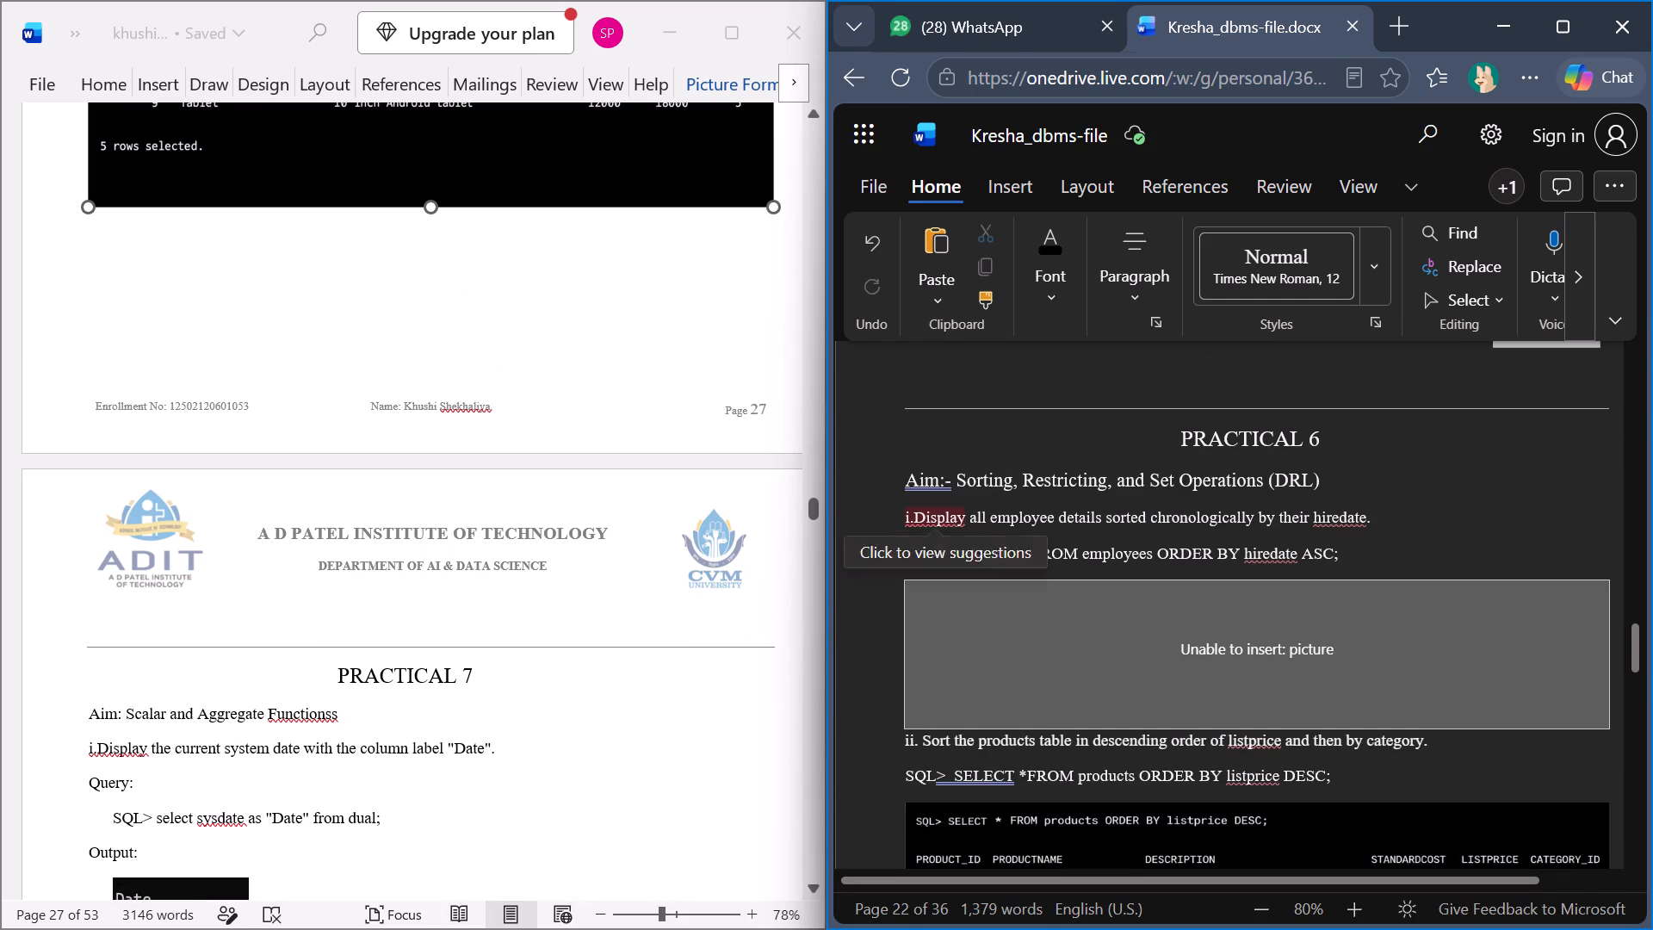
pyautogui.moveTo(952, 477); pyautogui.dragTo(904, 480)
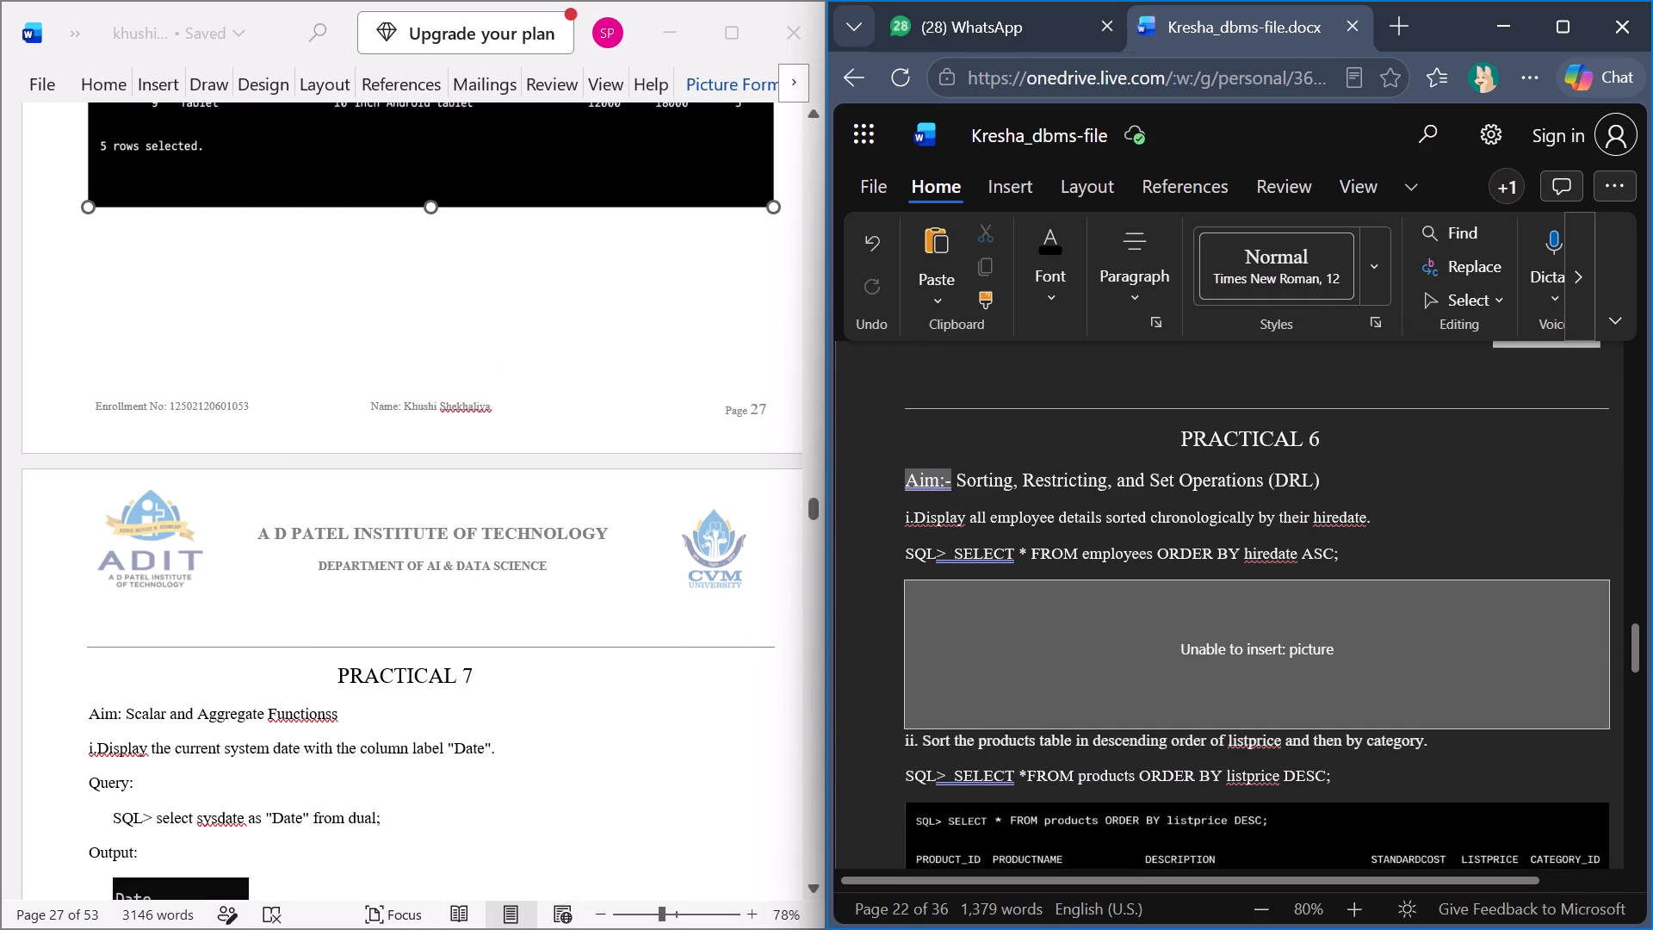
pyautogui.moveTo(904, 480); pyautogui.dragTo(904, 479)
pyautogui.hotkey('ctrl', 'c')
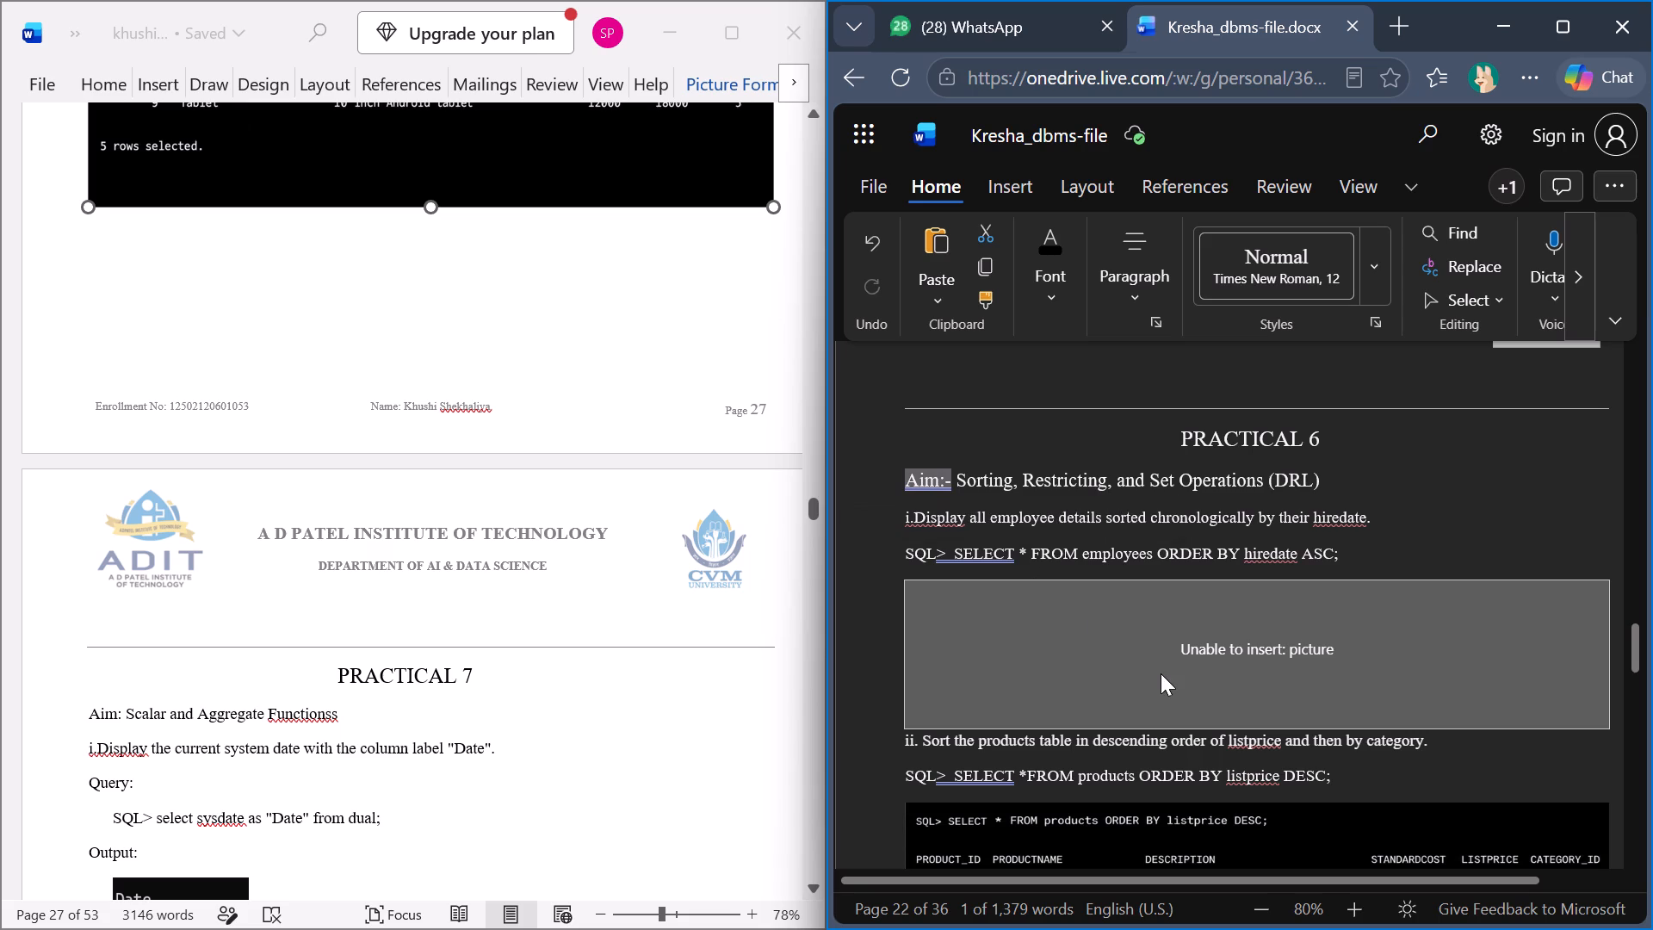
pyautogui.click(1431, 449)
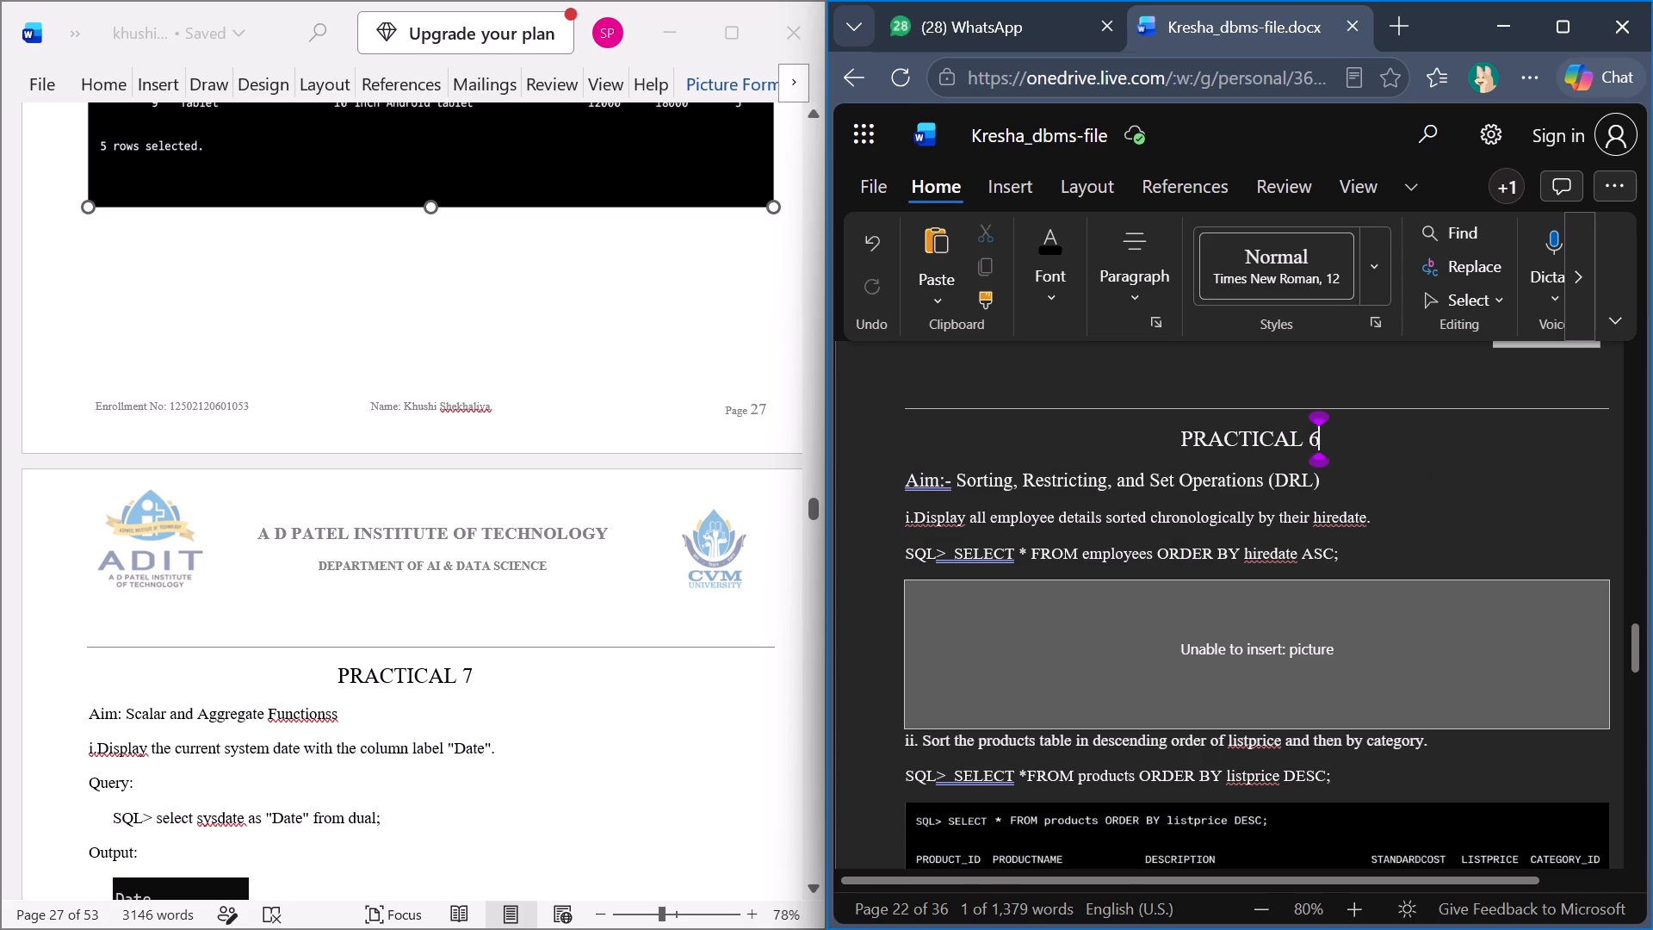
# Replace the "Unable to insert: picture" placeholder in Practical 6 task i with the employees output picture copied from khushi's file.
pyautogui.scroll(-1, 1431, 449)
pyautogui.click(1300, 600)
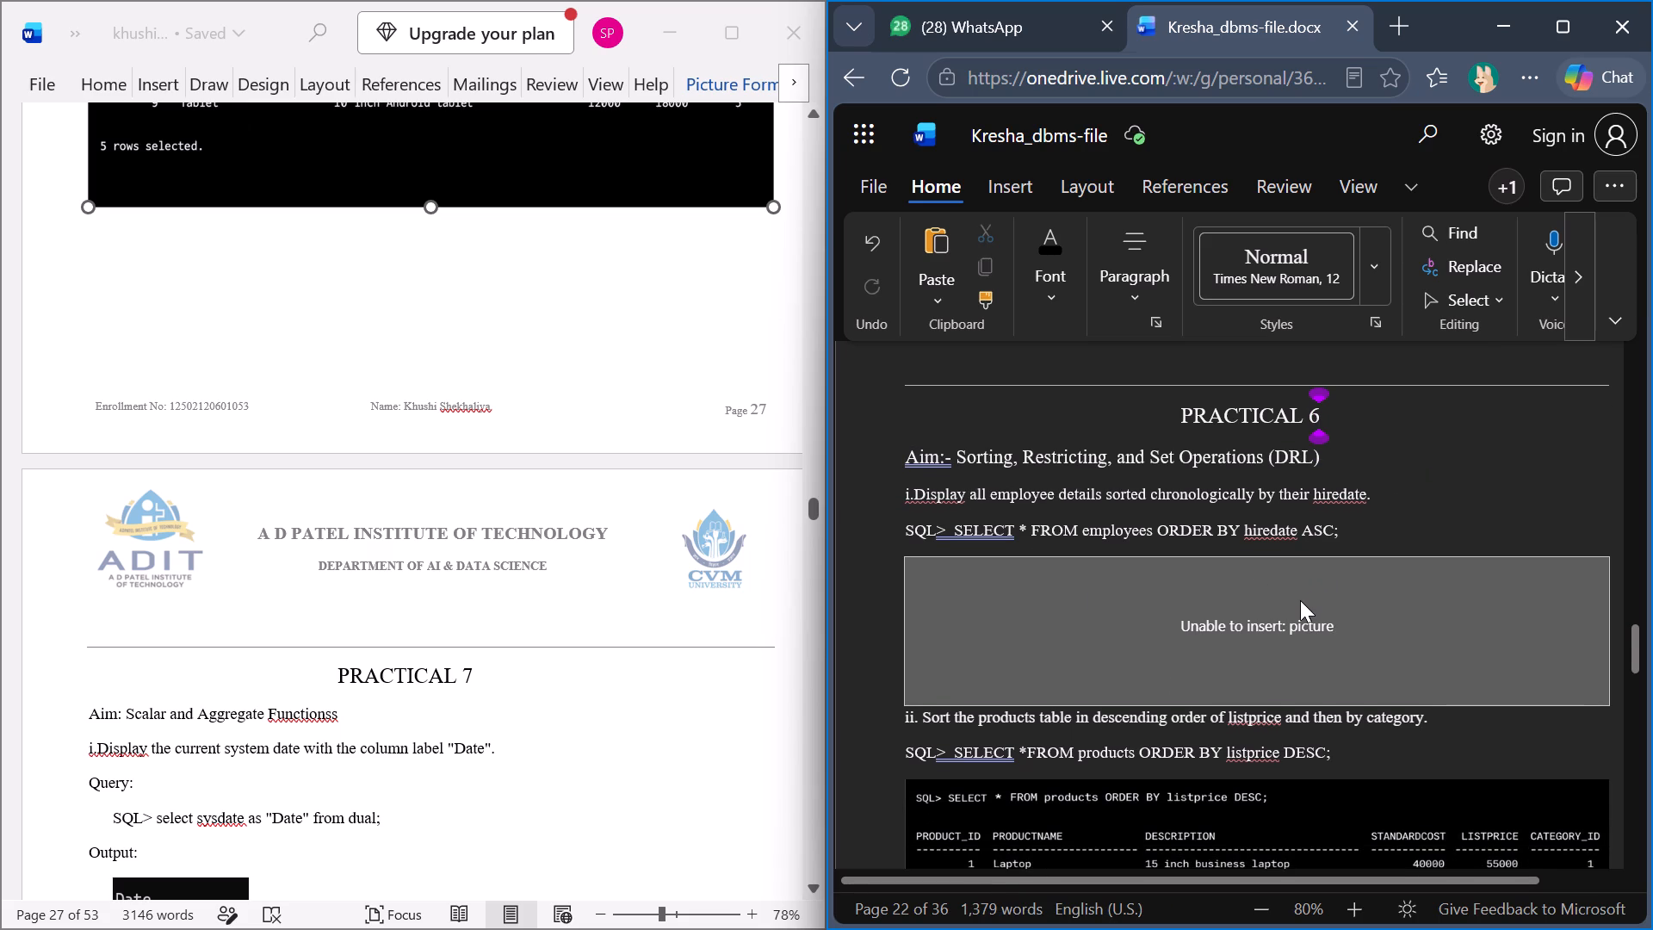
pyautogui.doubleClick(1300, 600)
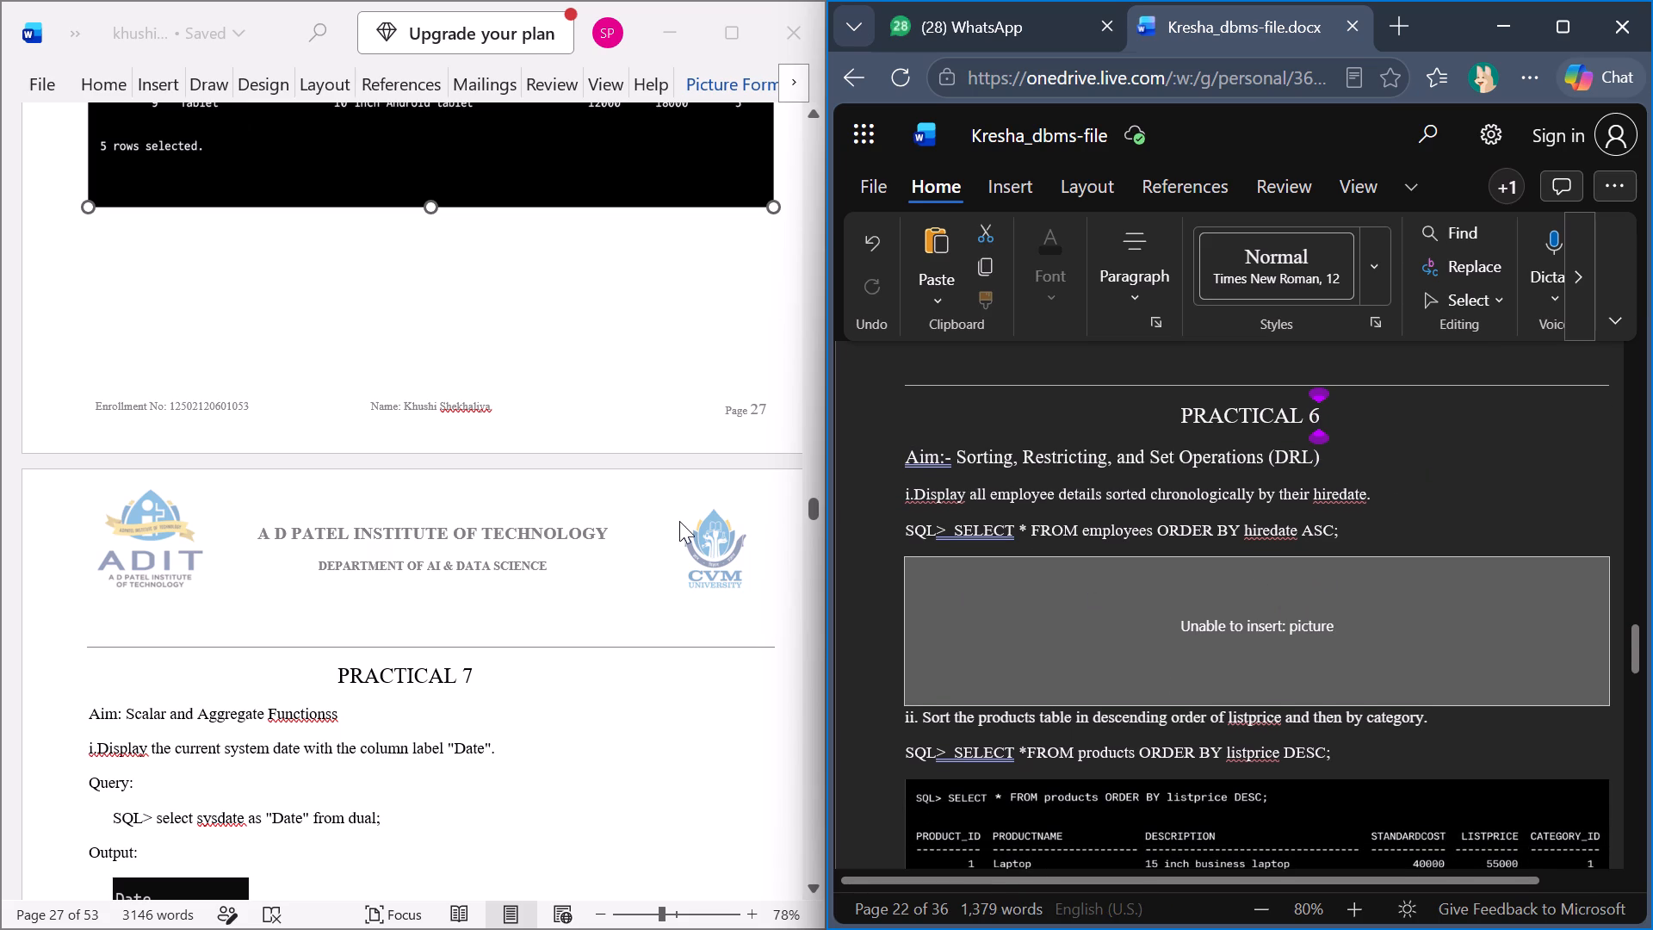
pyautogui.scroll(-1, 1206, 555)
pyautogui.scroll(3, 431, 520)
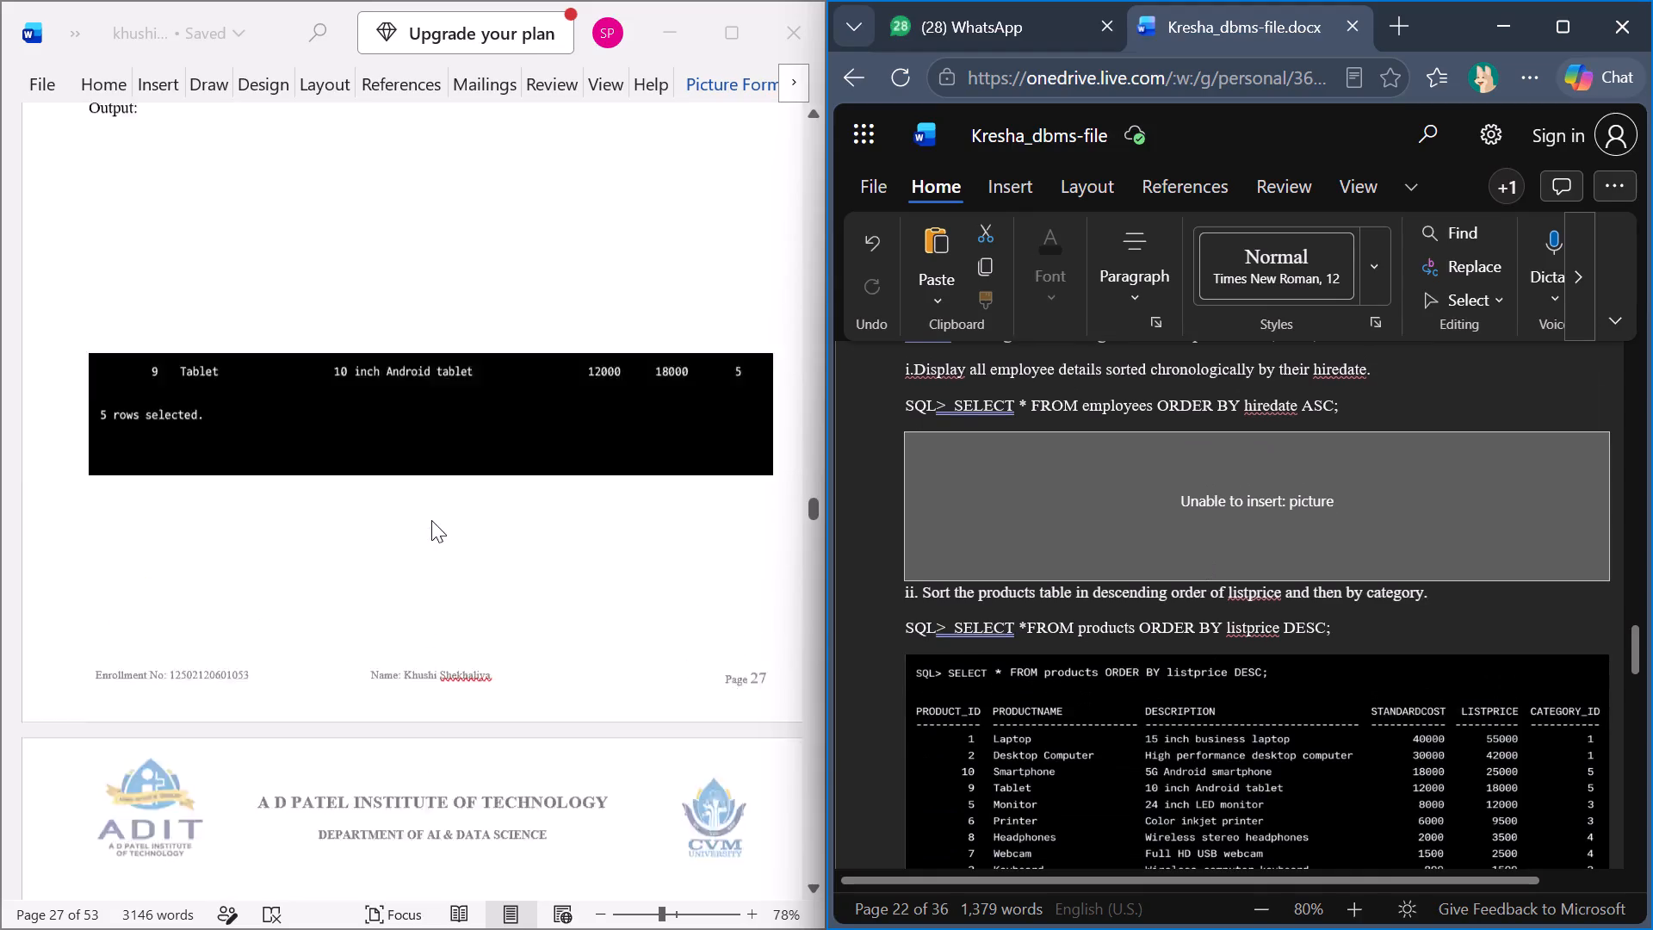
pyautogui.scroll(8, 431, 520)
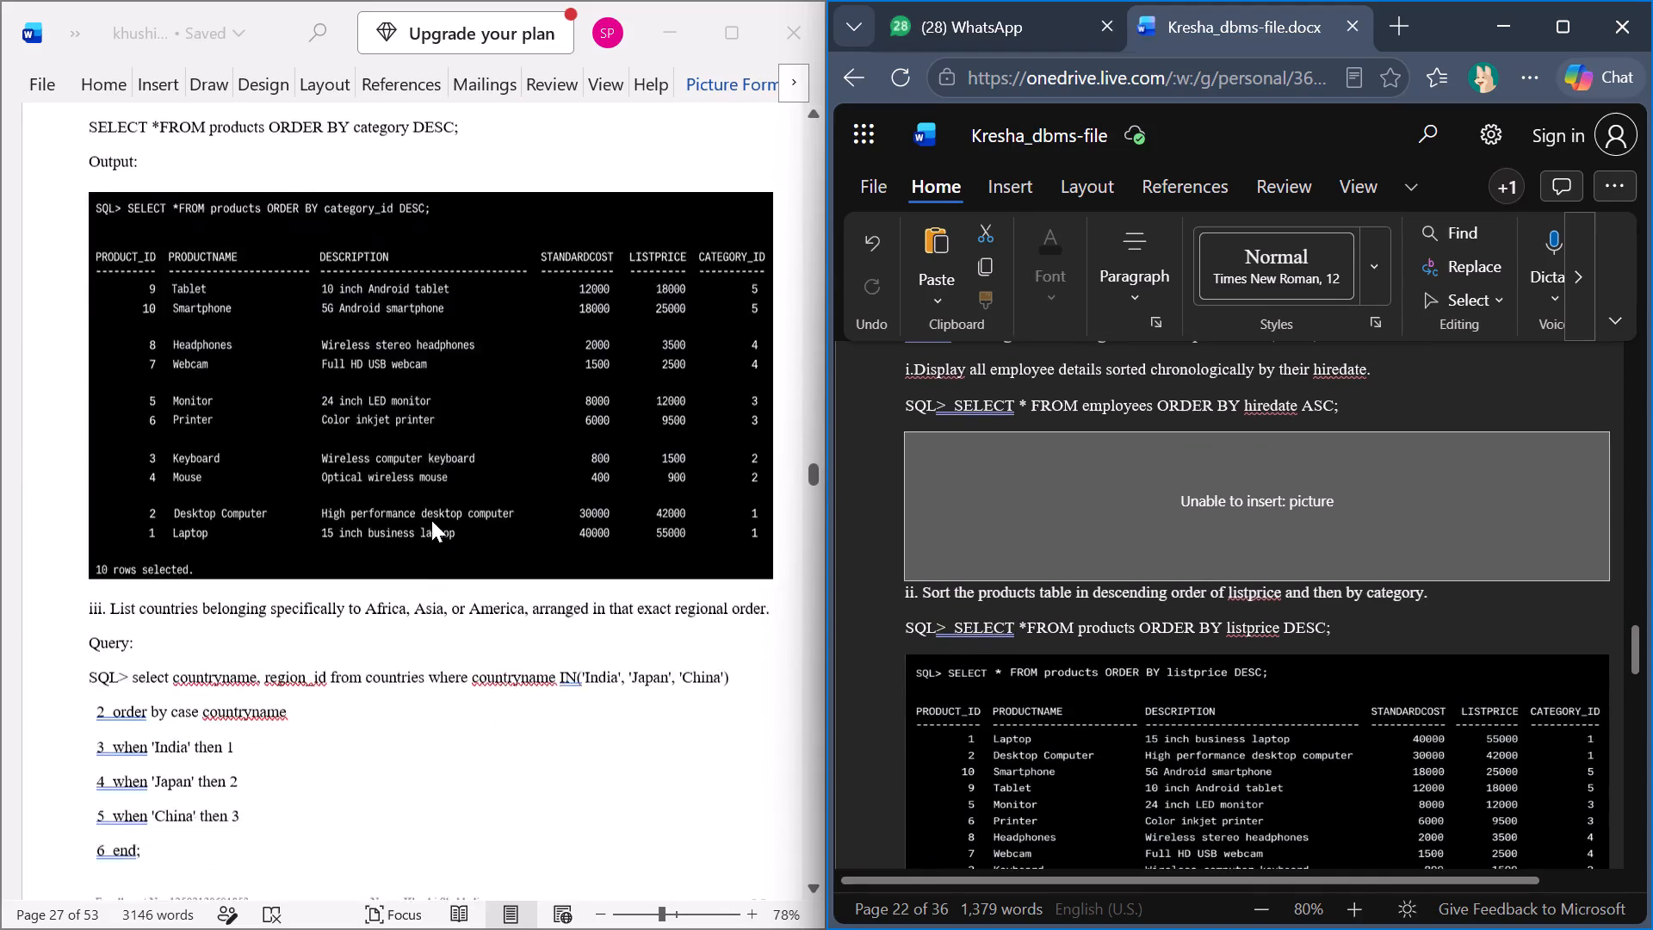
pyautogui.scroll(3, 431, 520)
pyautogui.scroll(-4, 431, 520)
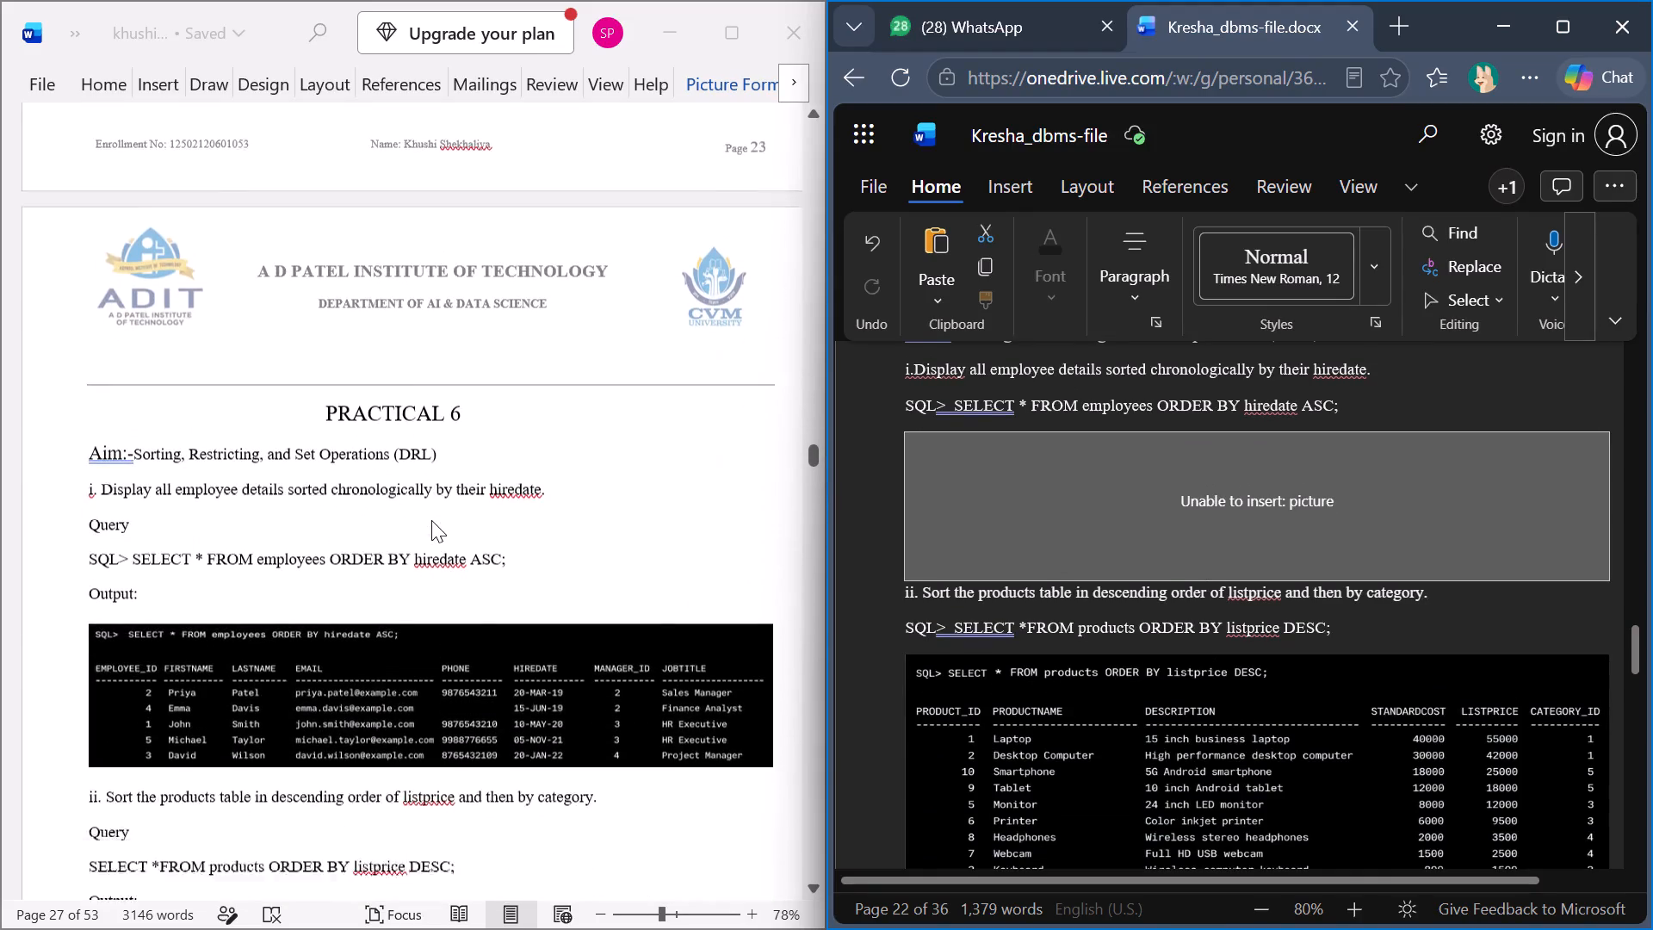
pyautogui.scroll(-1, 431, 520)
pyautogui.rightClick(467, 649)
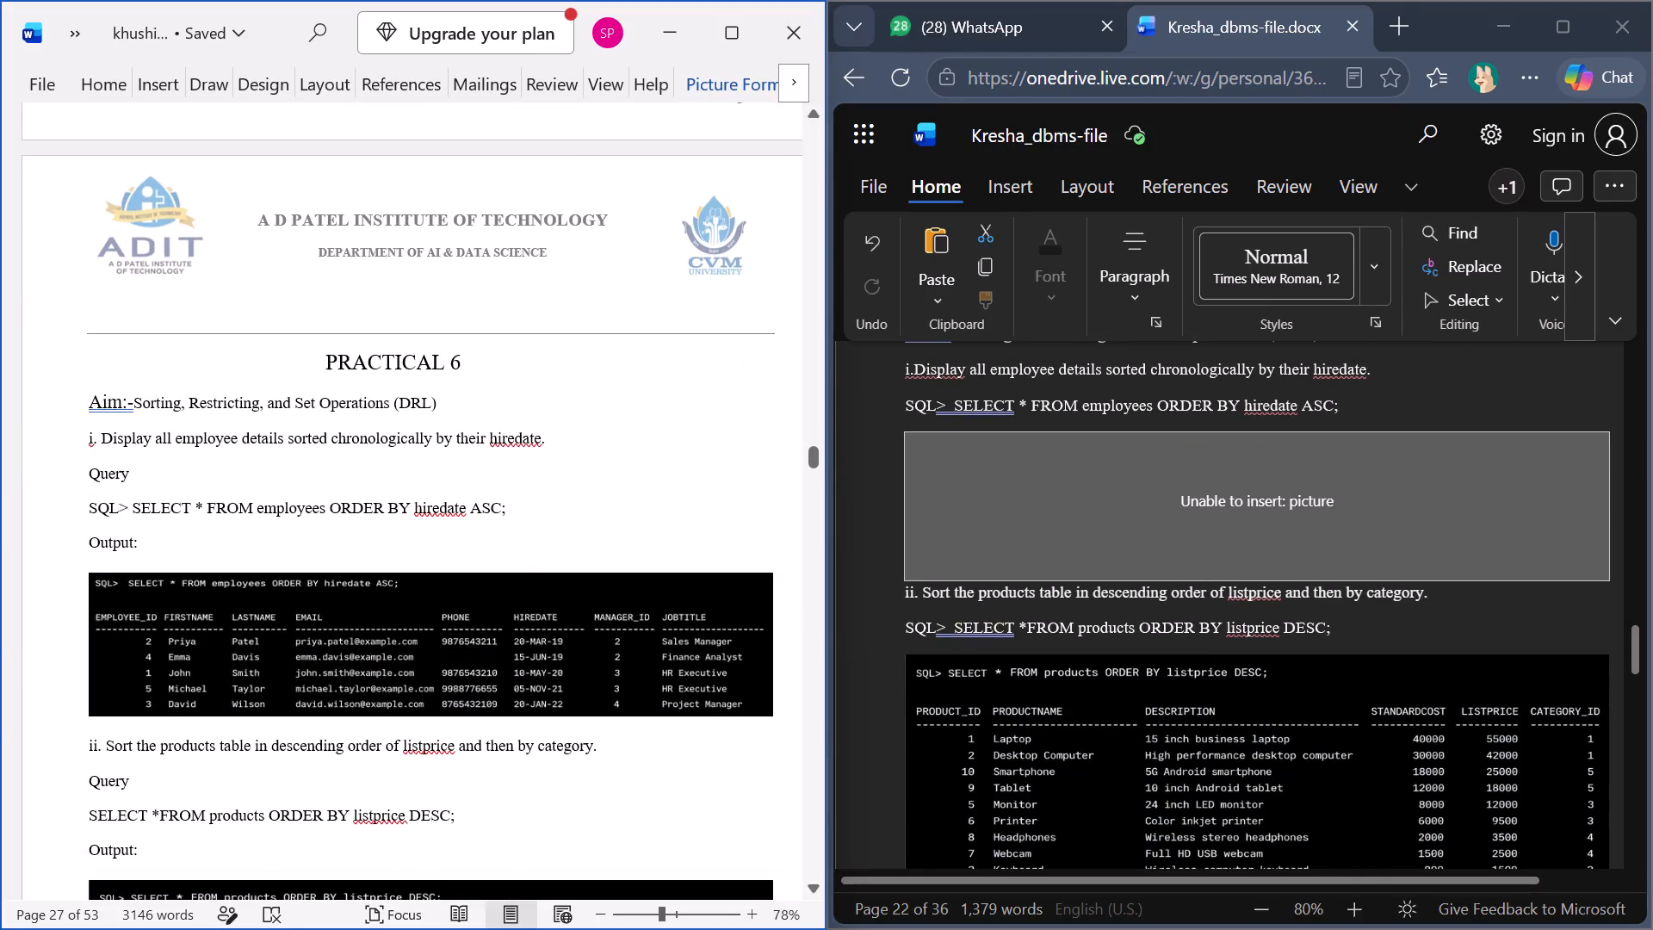
pyautogui.rightClick(467, 648)
pyautogui.click(535, 263)
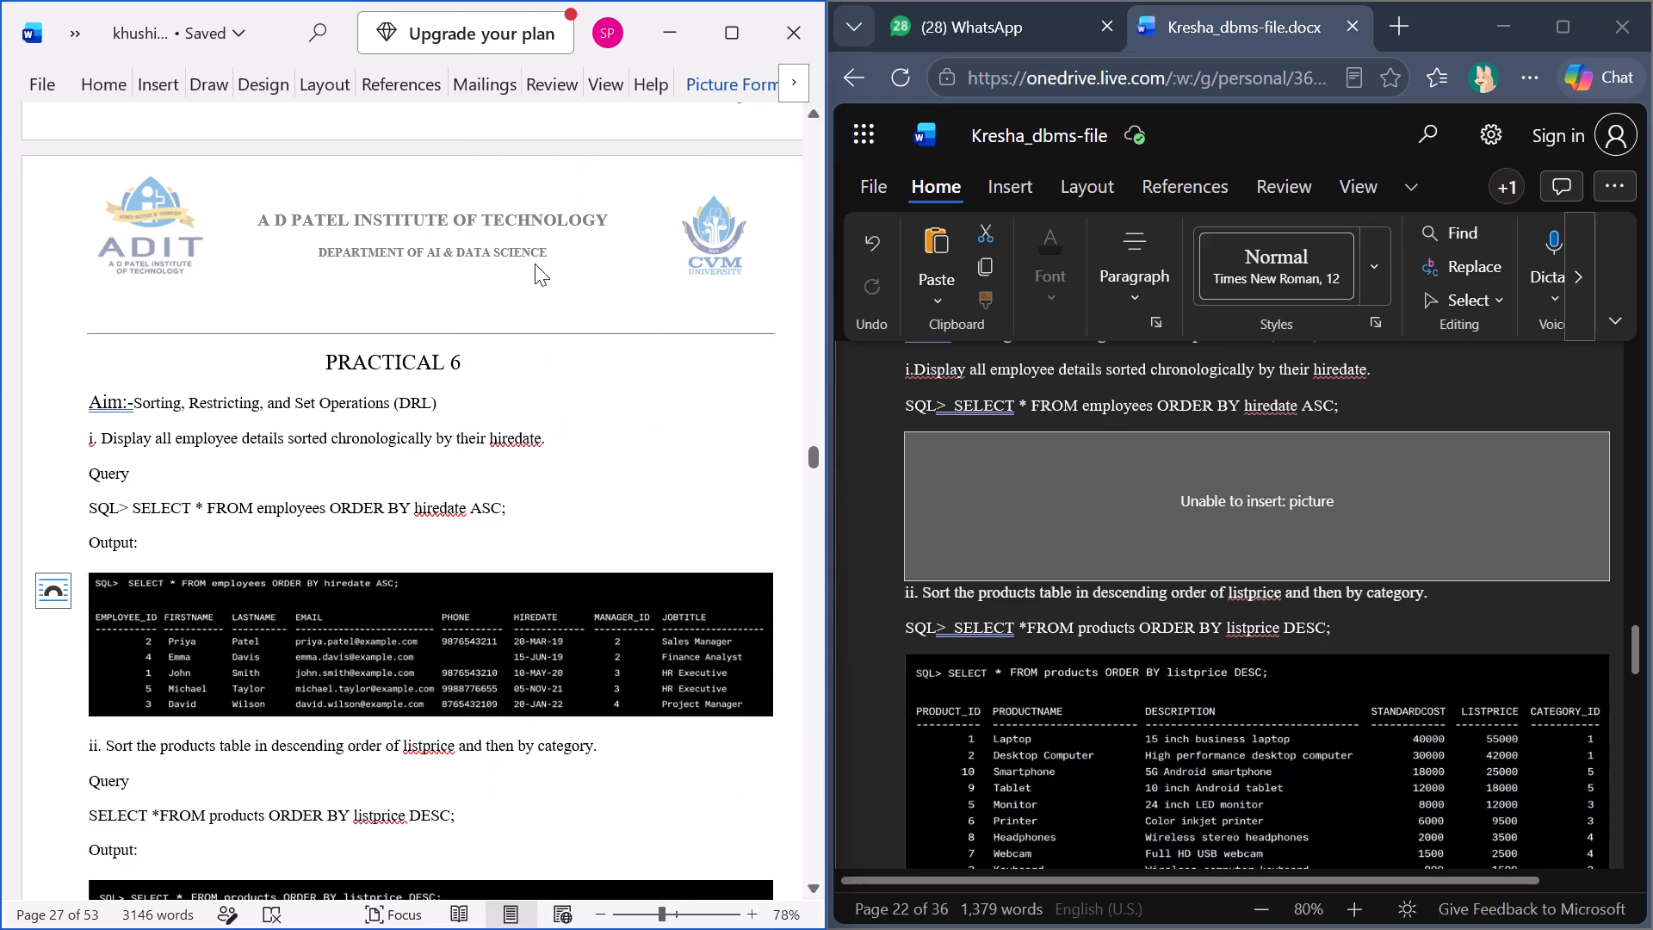
pyautogui.click(987, 450)
pyautogui.click(1262, 493)
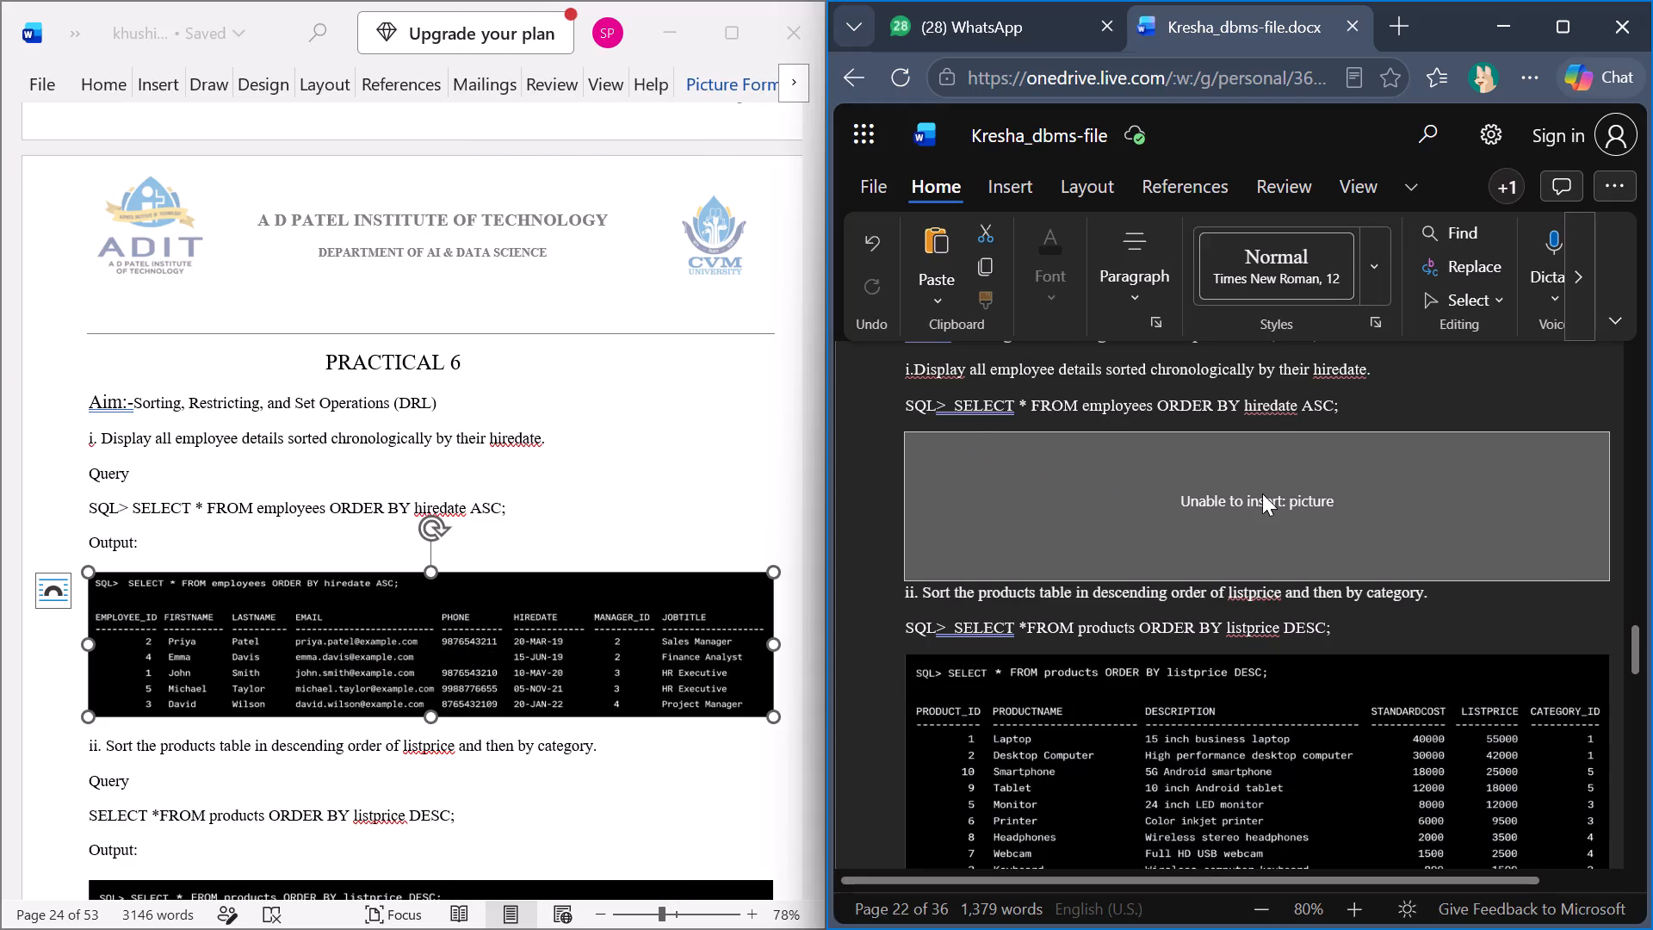
pyautogui.click(1589, 605)
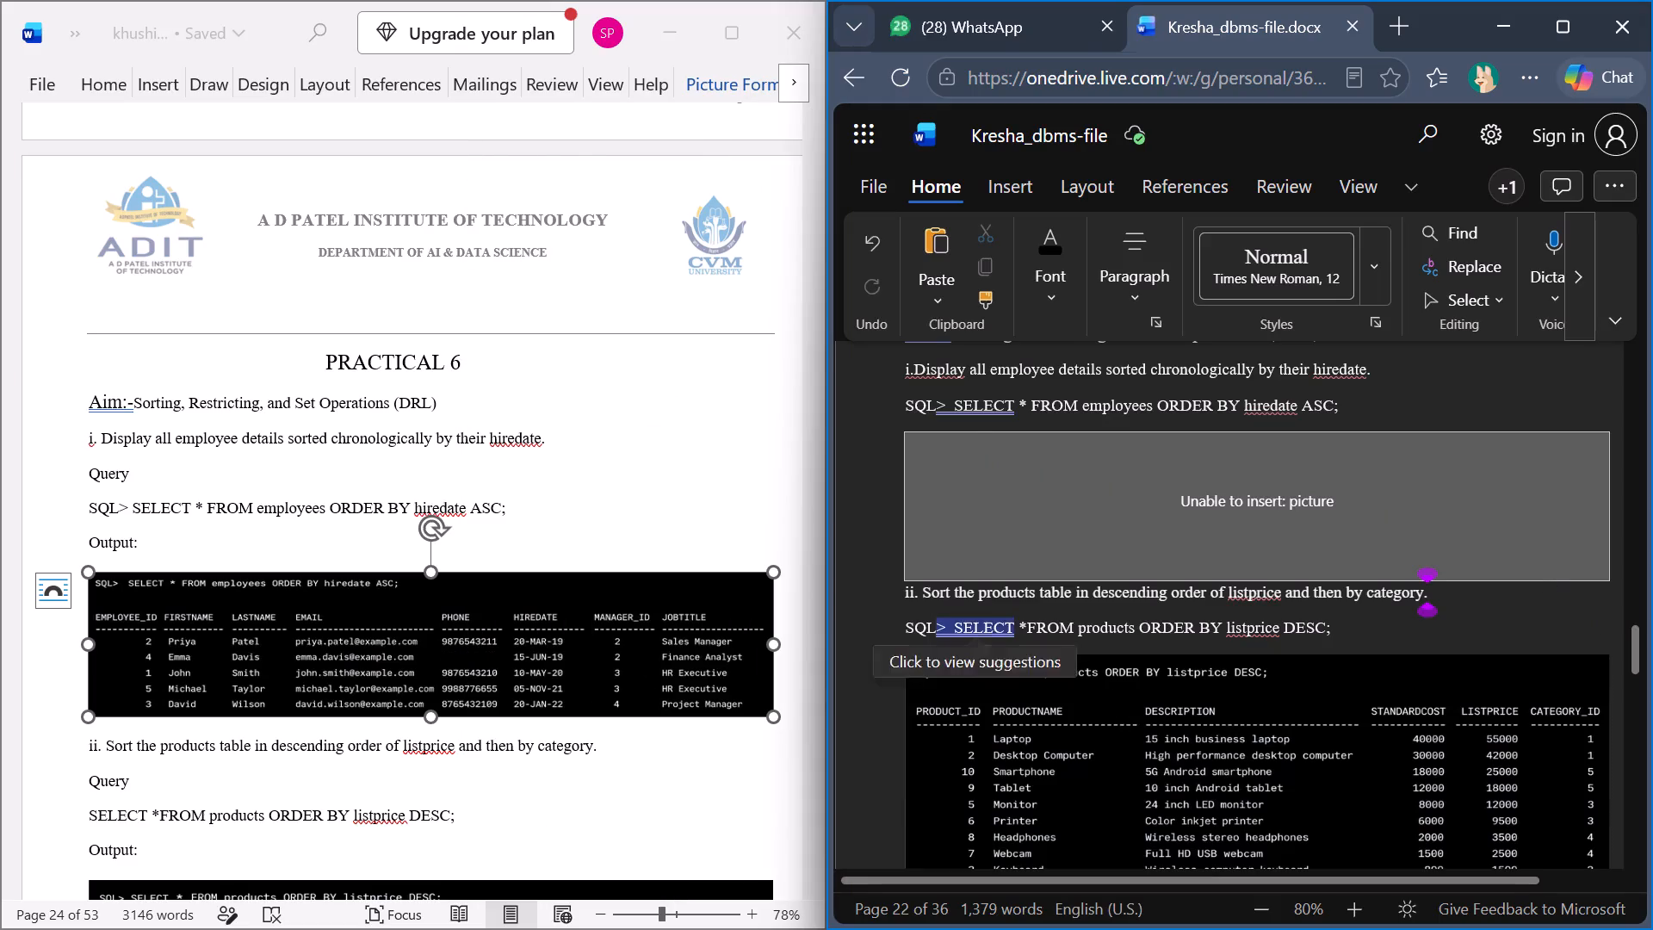
pyautogui.click(905, 598)
pyautogui.press('BackSpace')
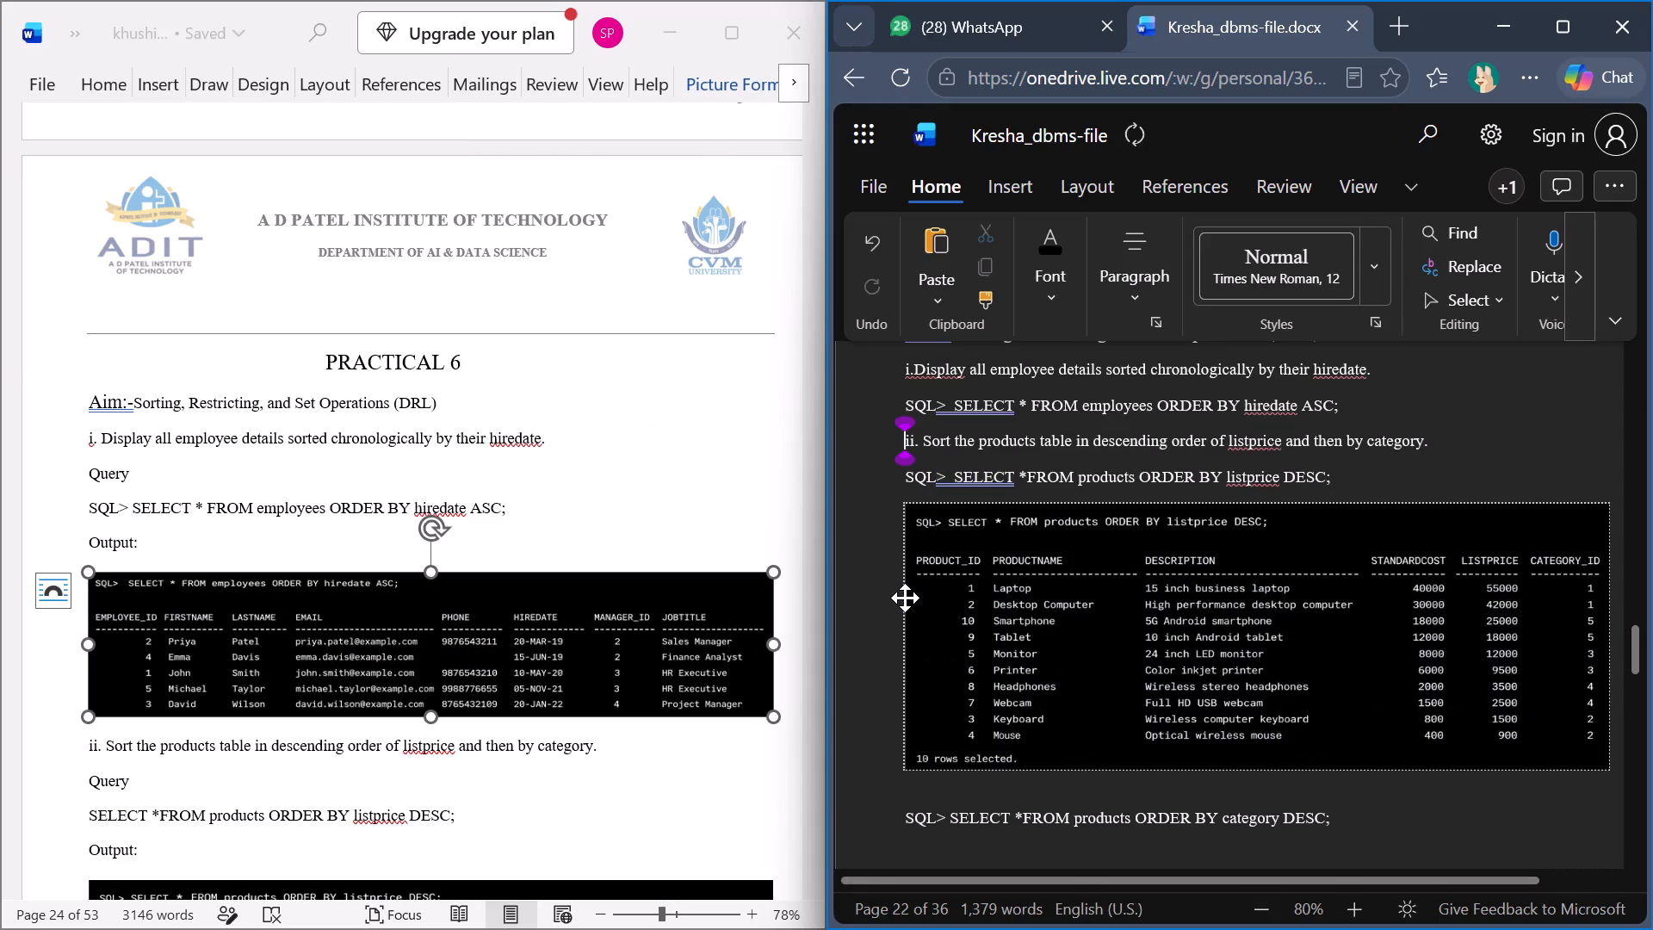
pyautogui.hotkey('ctrl', 'v')
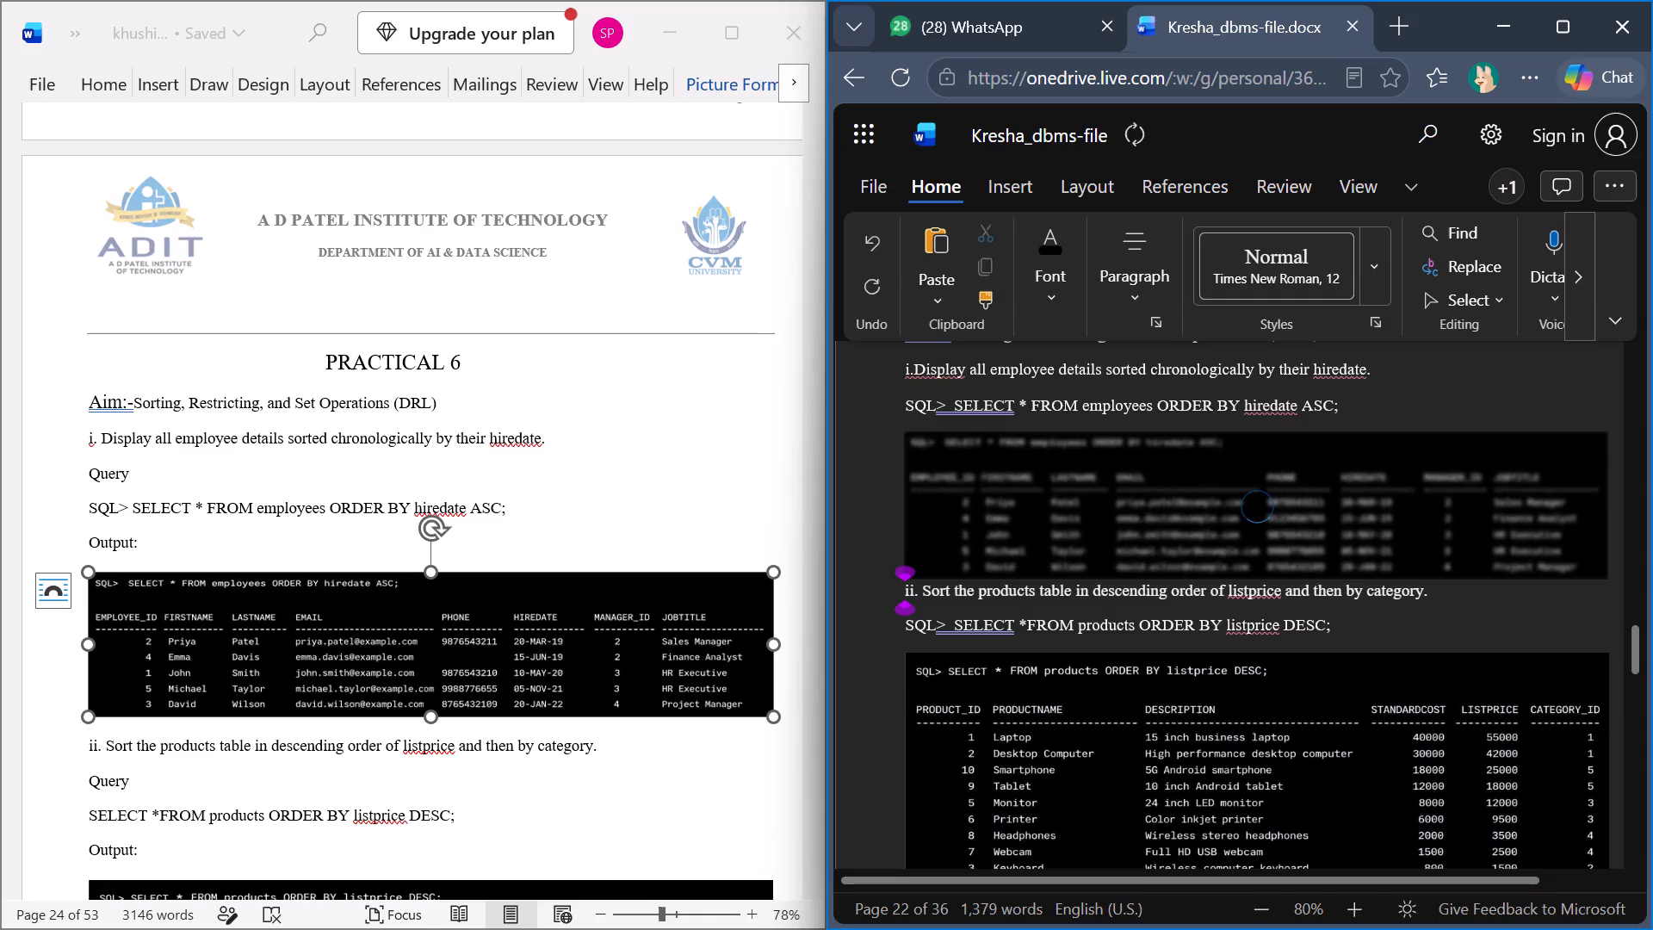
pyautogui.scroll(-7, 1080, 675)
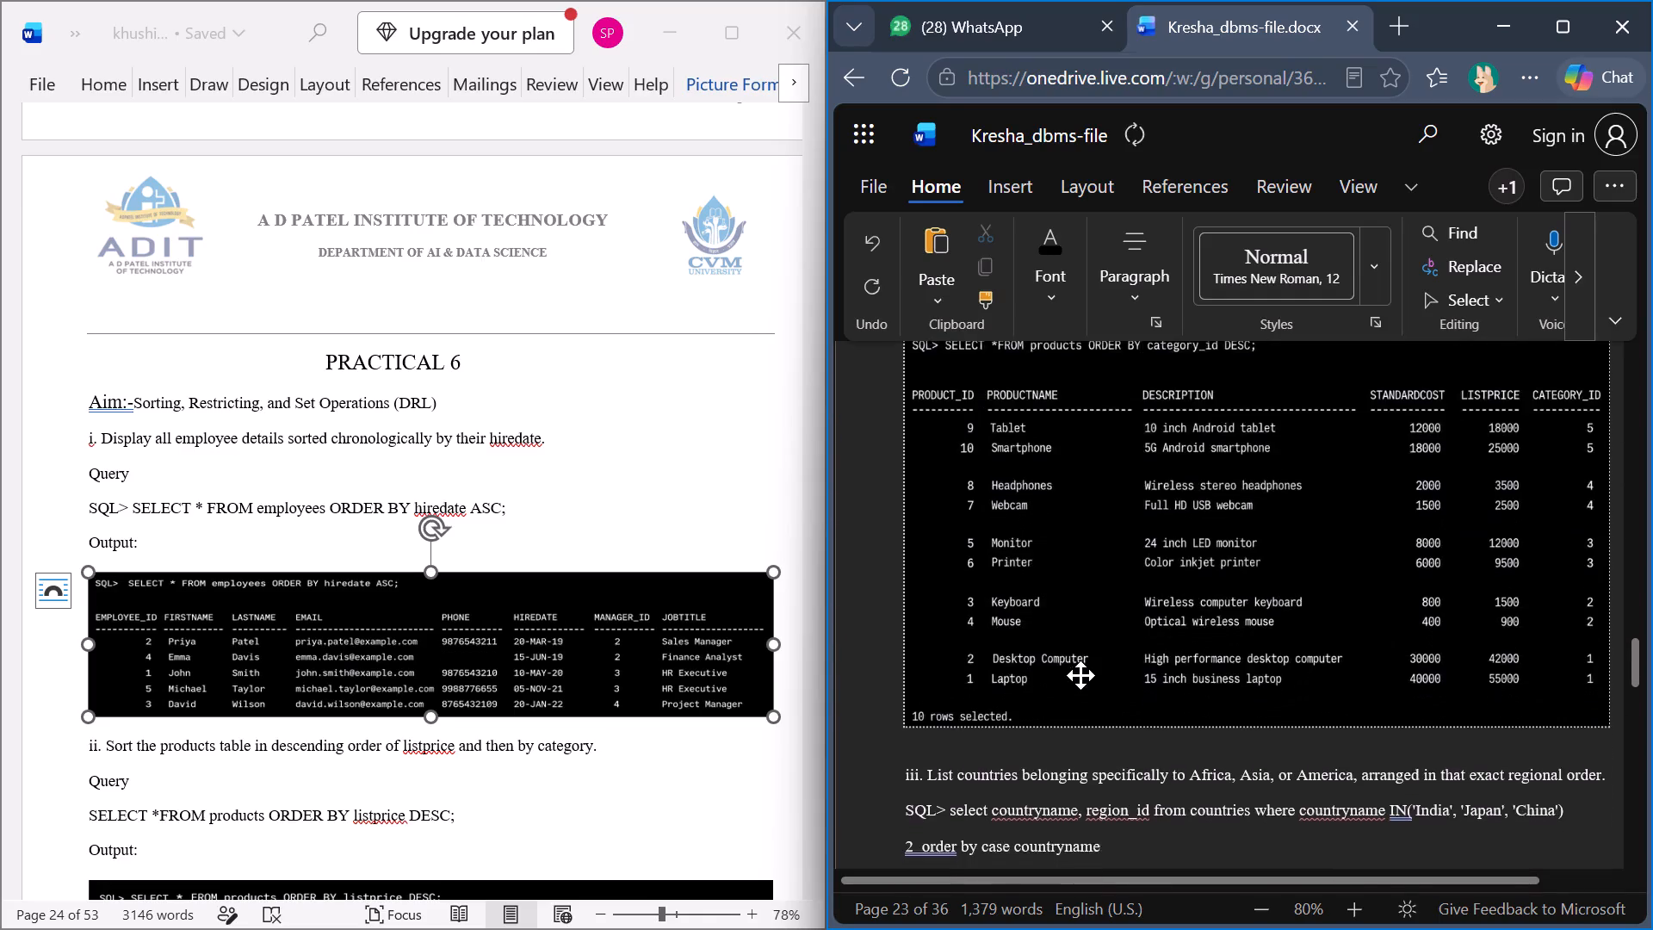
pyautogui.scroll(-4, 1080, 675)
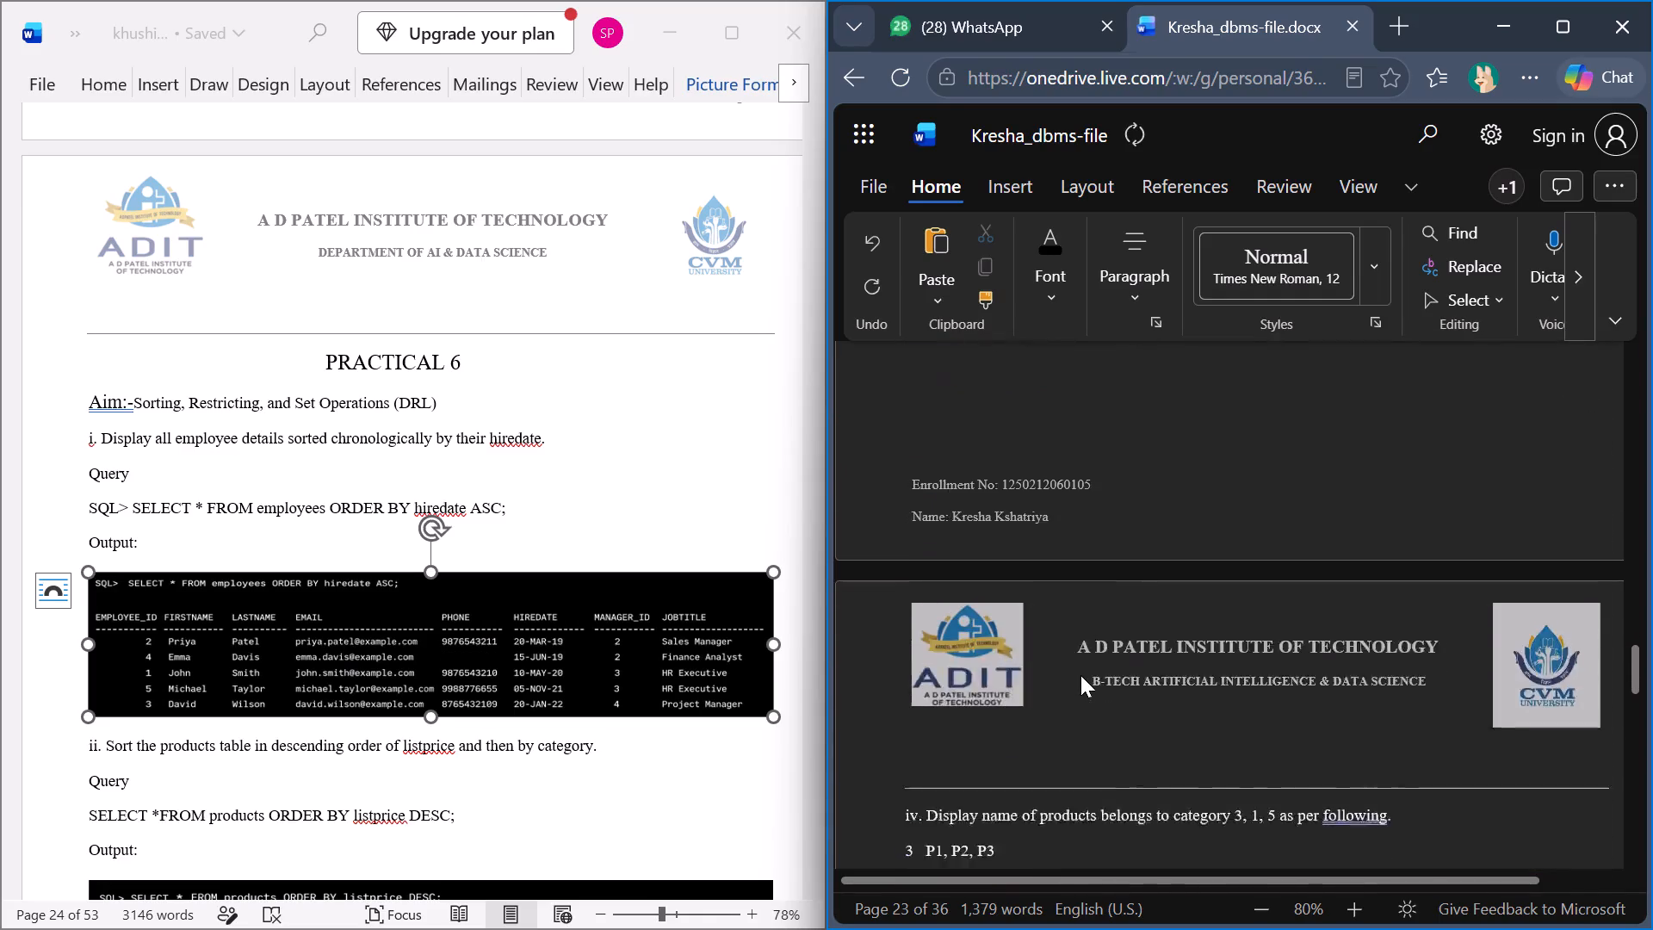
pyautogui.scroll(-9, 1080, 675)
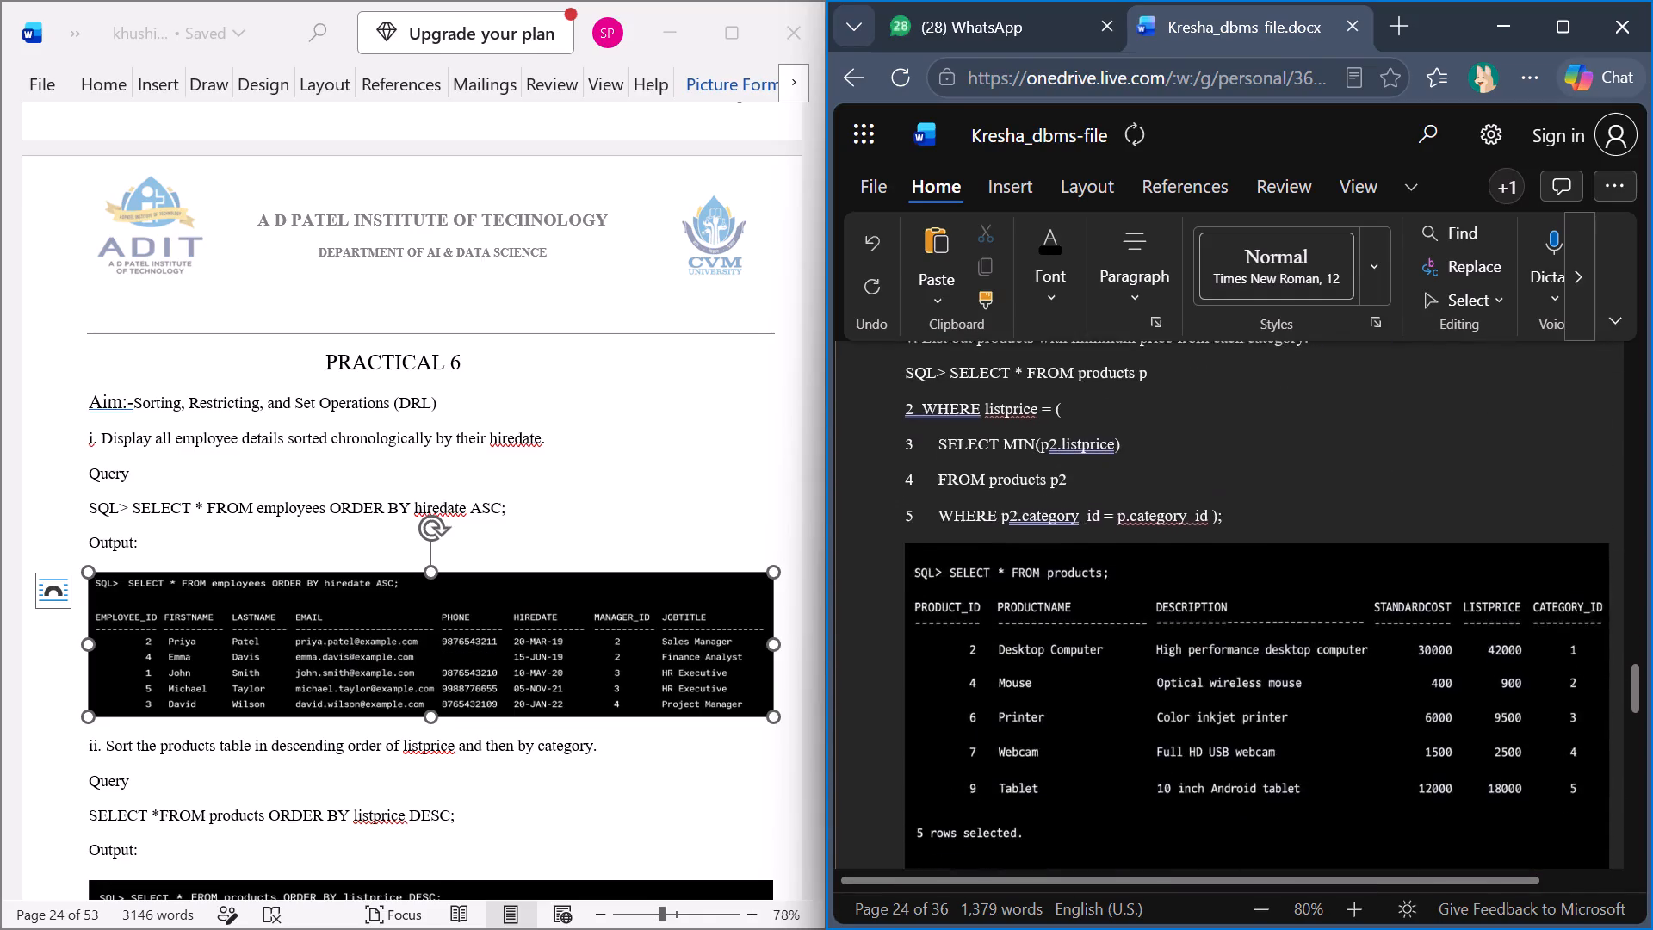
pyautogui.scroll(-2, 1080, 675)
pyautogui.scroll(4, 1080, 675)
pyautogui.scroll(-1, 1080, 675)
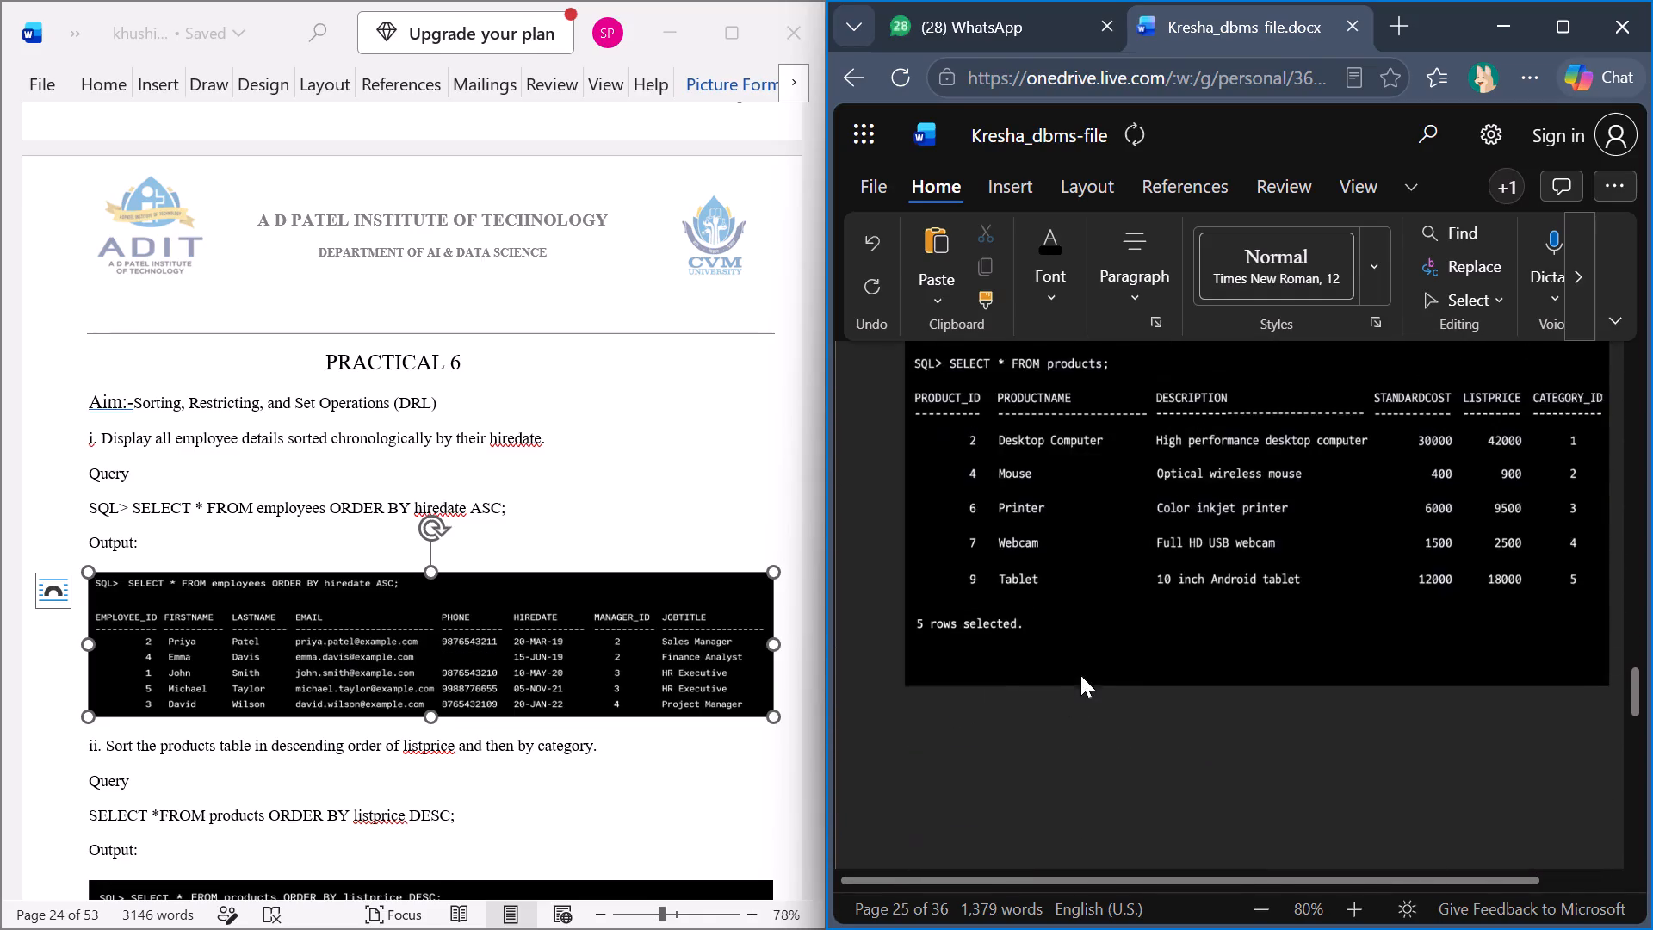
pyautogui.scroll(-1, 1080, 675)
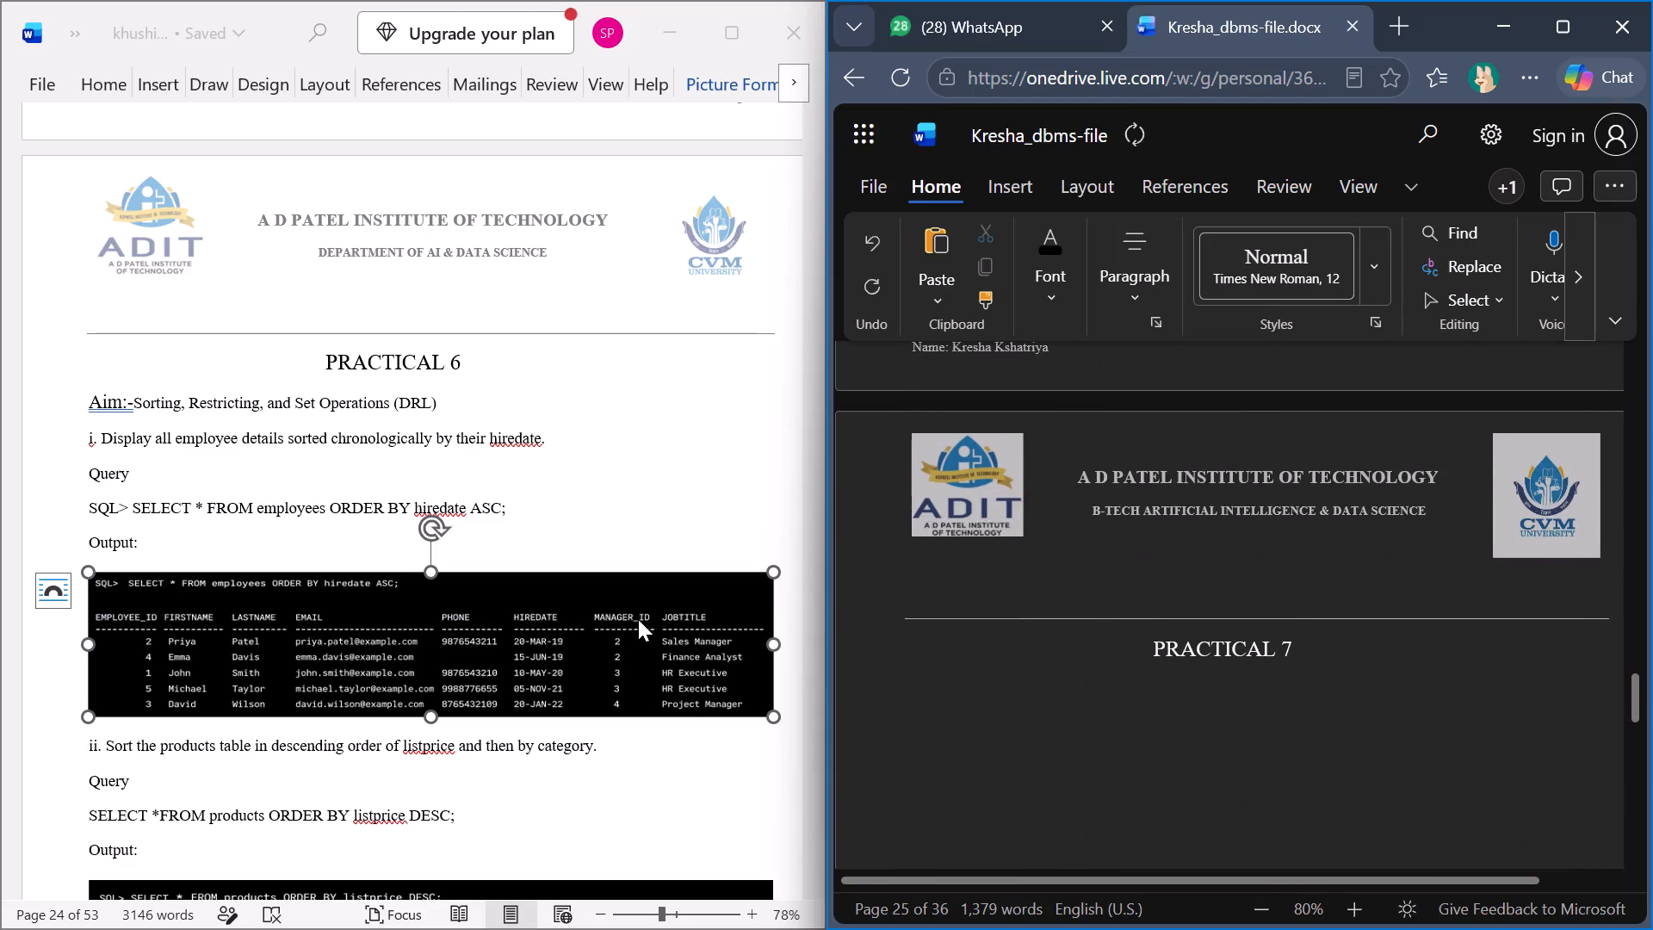
# Copy the "Aim:-" label from the Practical 6 page of Kresha_dbms-file.
pyautogui.scroll(9, 1092, 635)
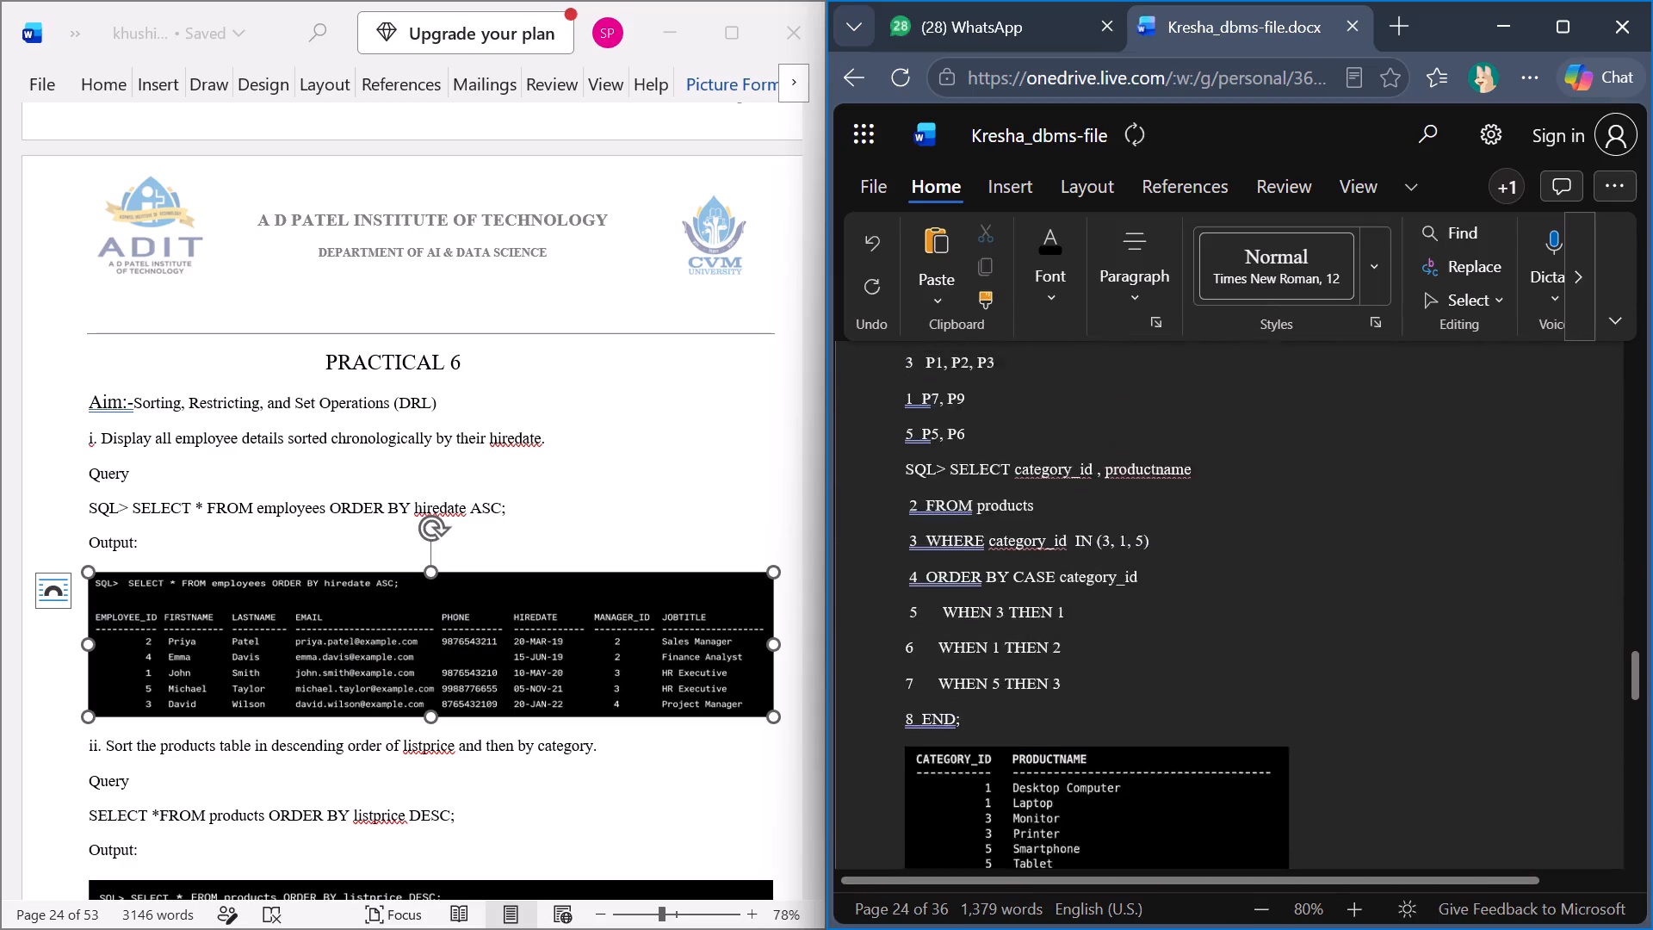
pyautogui.scroll(7, 1092, 635)
pyautogui.scroll(-1, 1092, 635)
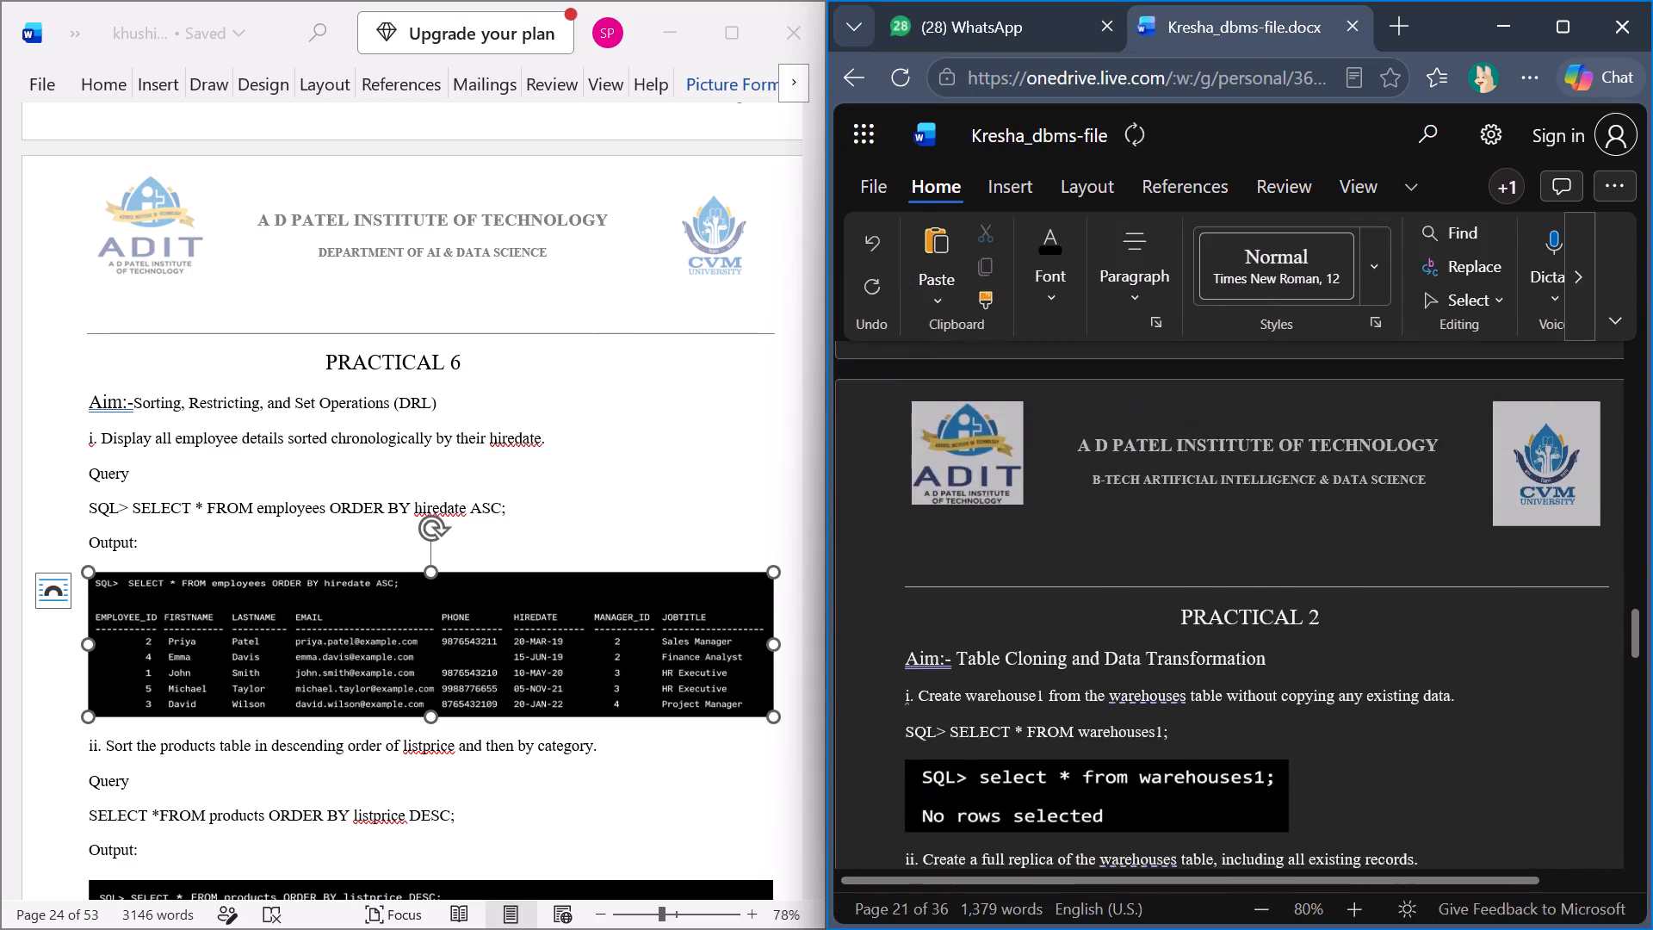
pyautogui.scroll(-2, 1092, 635)
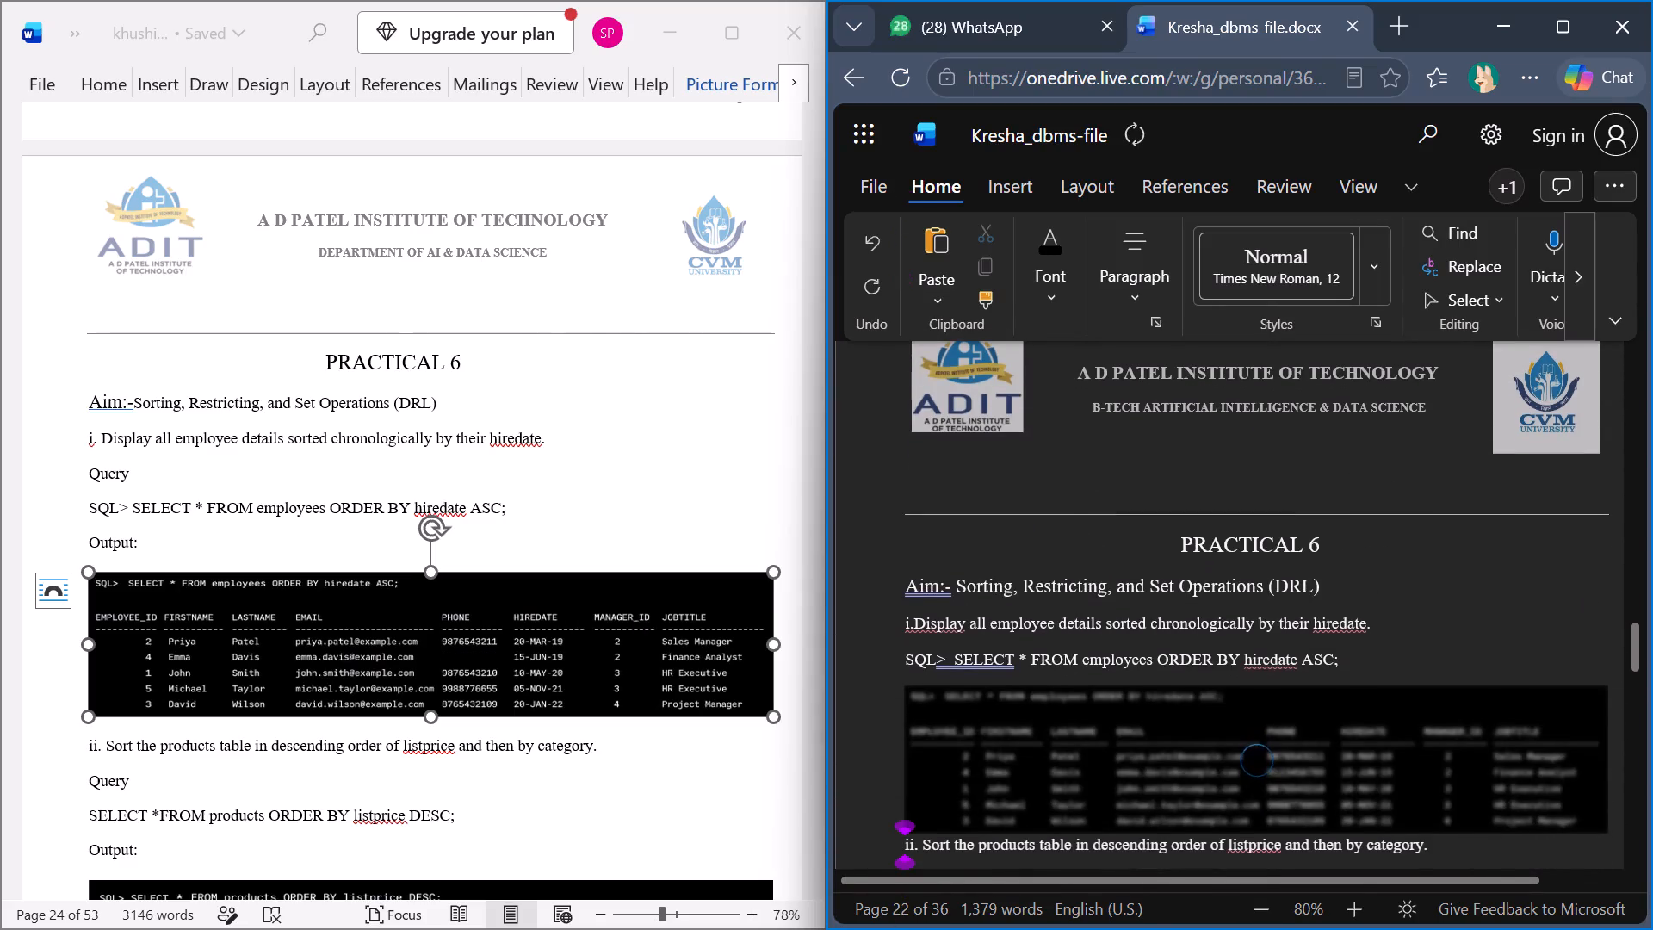
pyautogui.moveTo(955, 582); pyautogui.dragTo(919, 586)
pyautogui.moveTo(919, 586); pyautogui.dragTo(895, 585)
pyautogui.hotkey('ctrl', 'c')
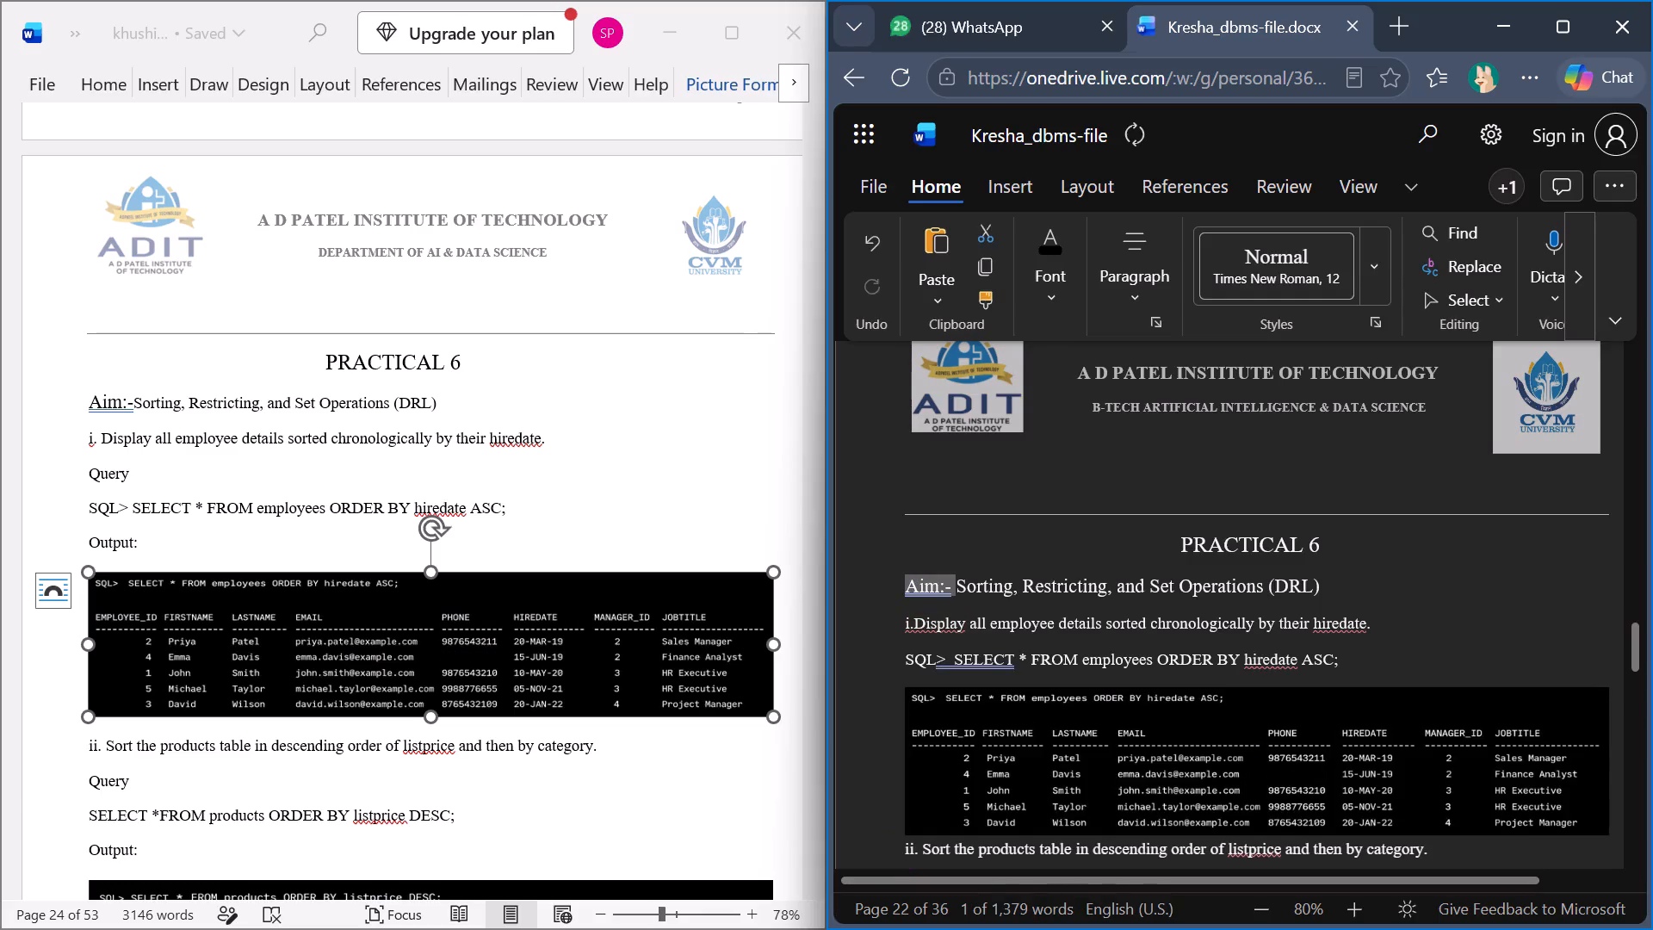
# Paste the "Aim:-" label on a new line under the PRACTICAL 7 heading, followed by a space.
pyautogui.scroll(-4, 1292, 760)
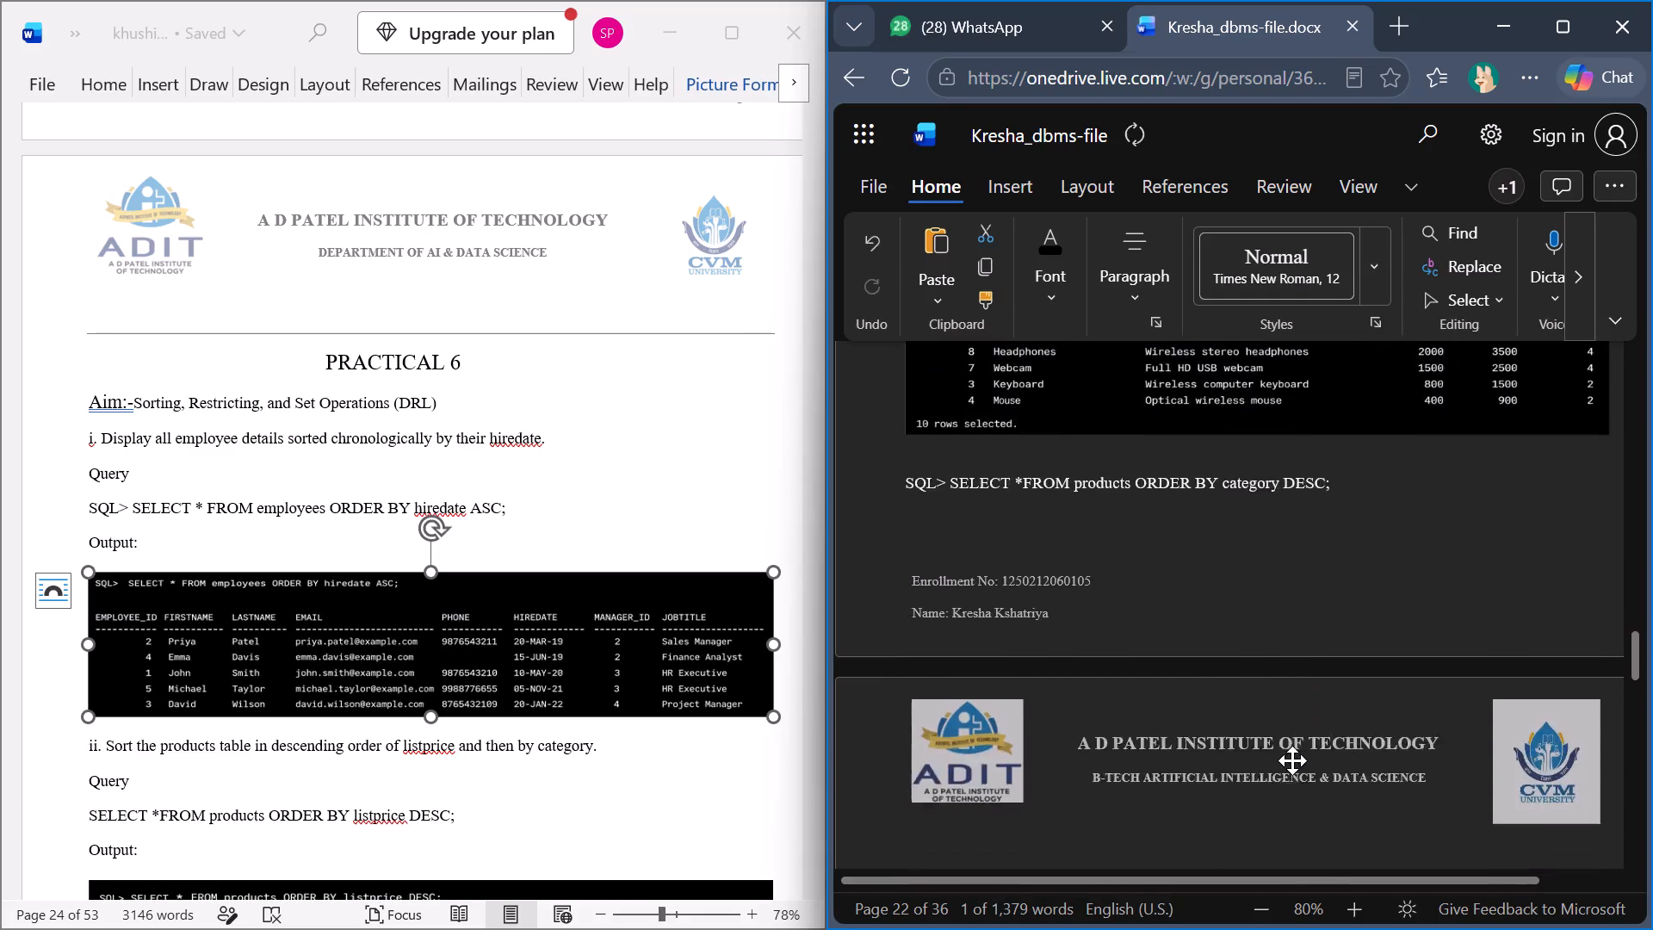
pyautogui.scroll(-8, 1292, 760)
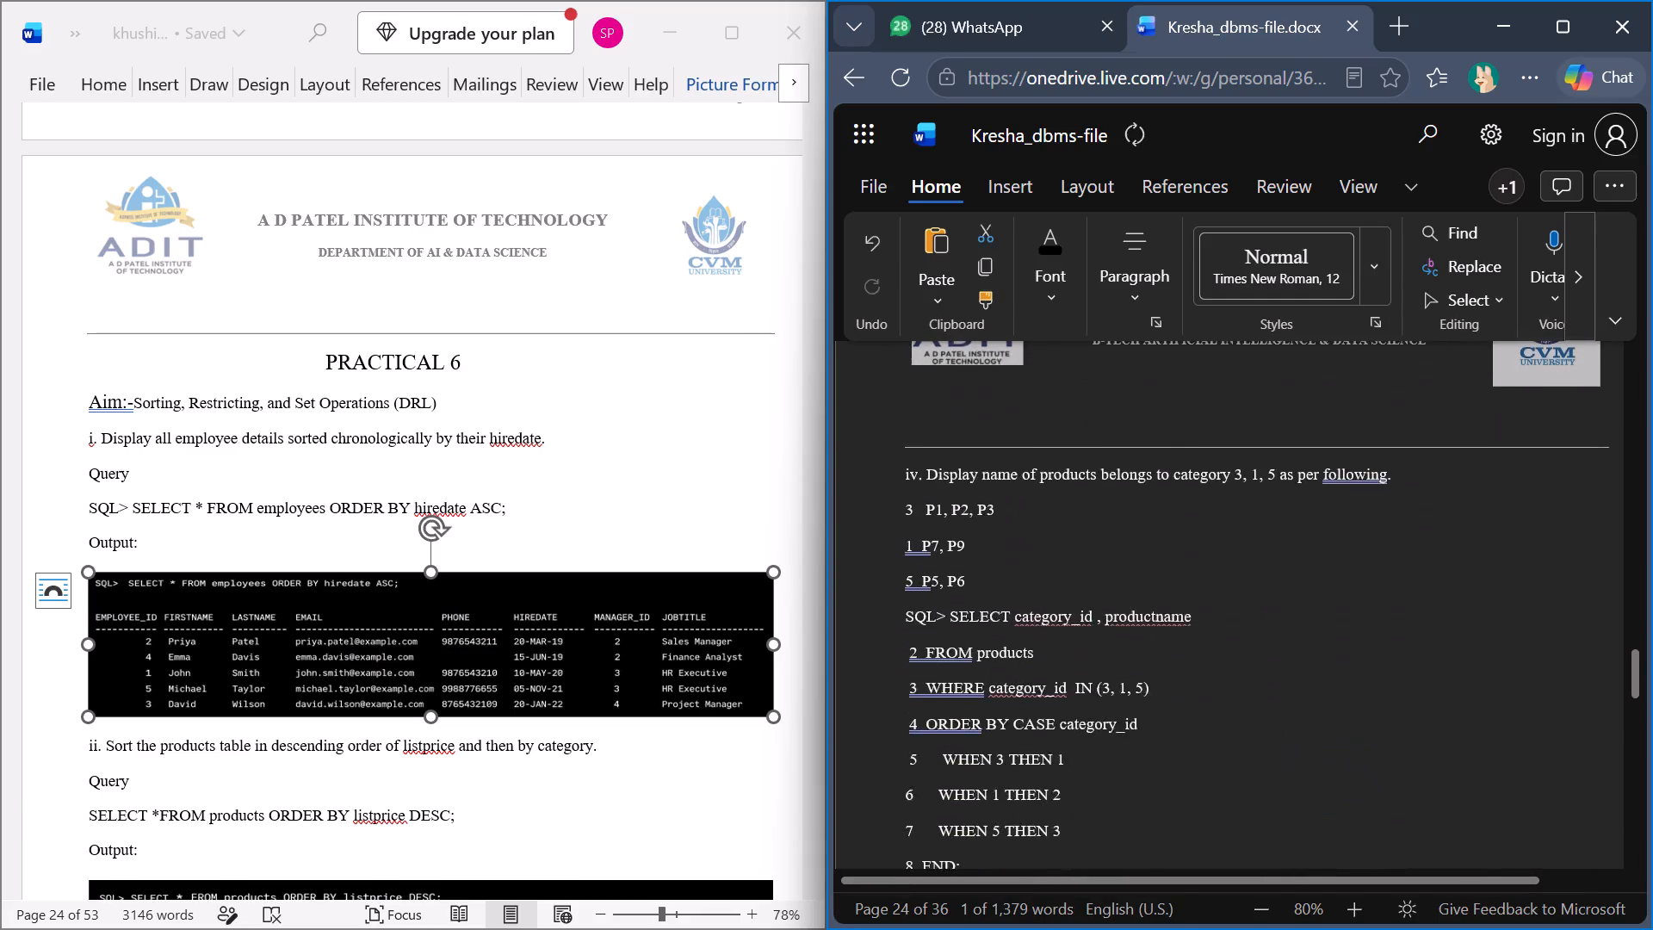
pyautogui.scroll(-4, 1292, 760)
pyautogui.scroll(-6, 1297, 614)
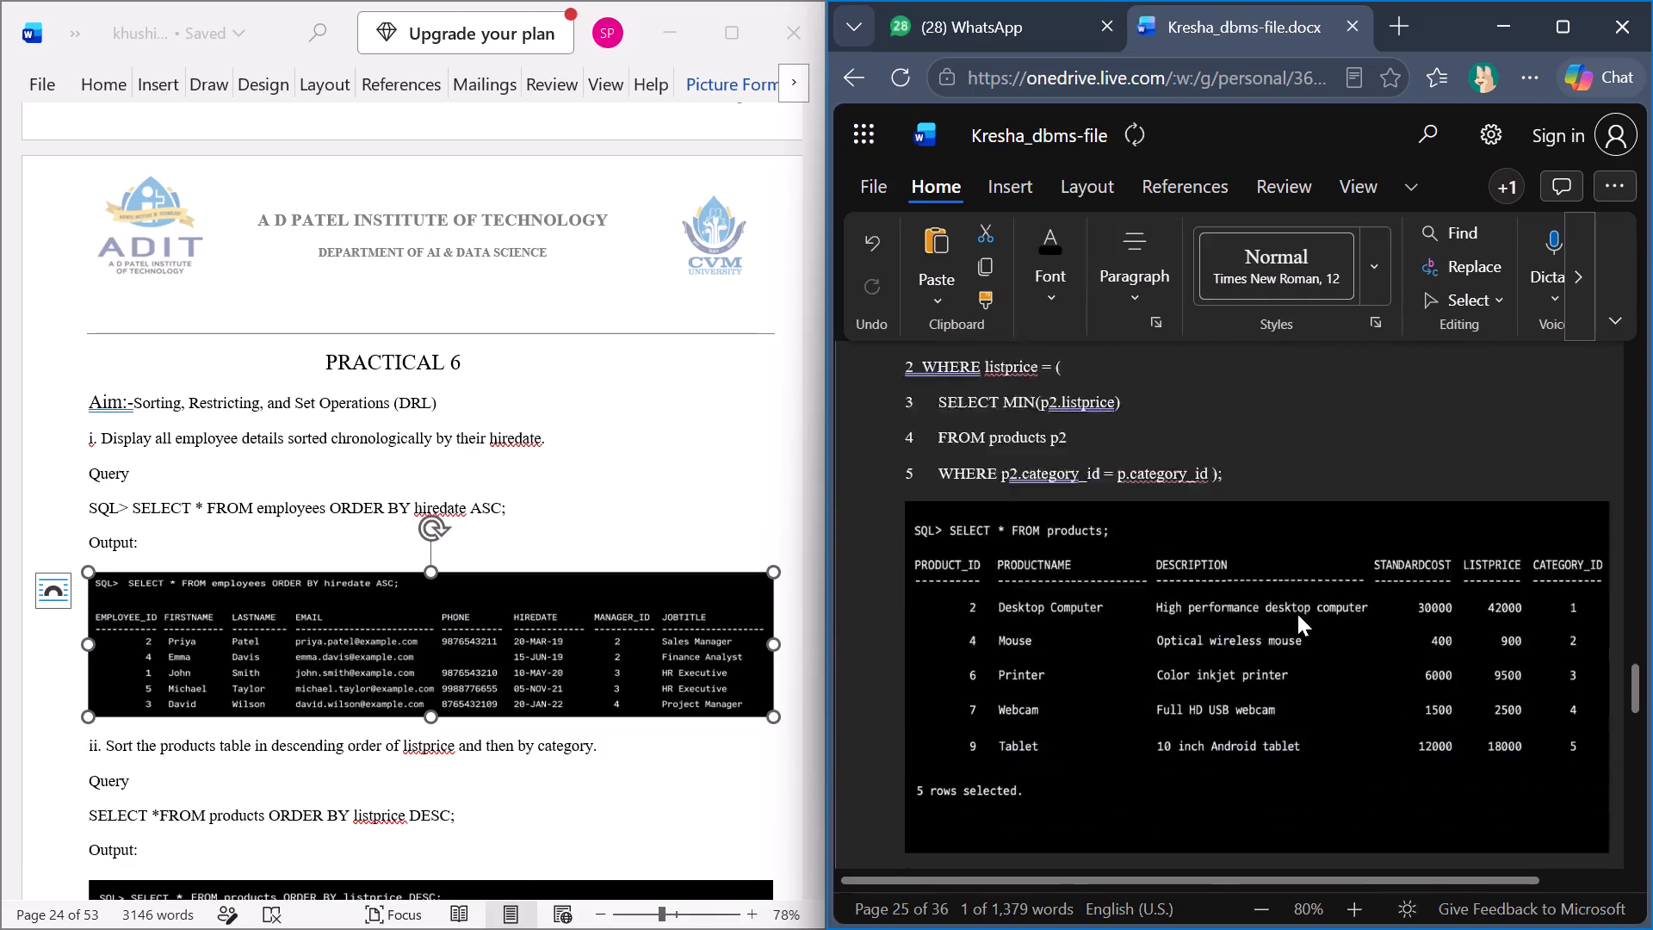
pyautogui.scroll(-3, 1297, 614)
pyautogui.scroll(2, 1297, 614)
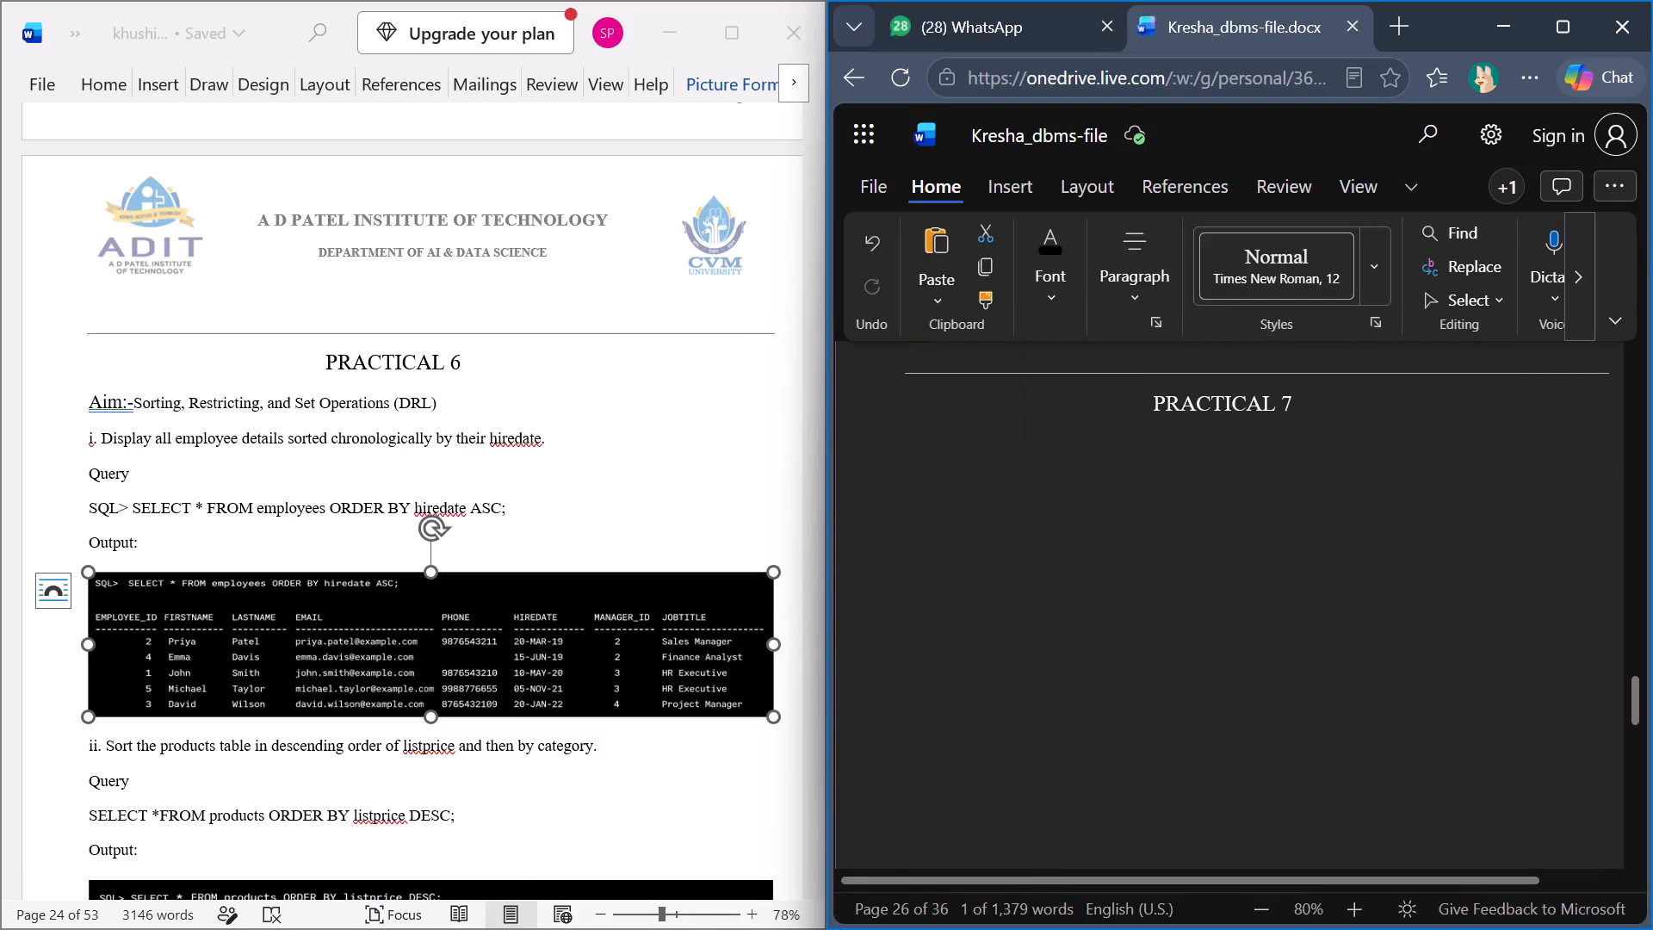
pyautogui.click(1340, 408)
pyautogui.press('Return')
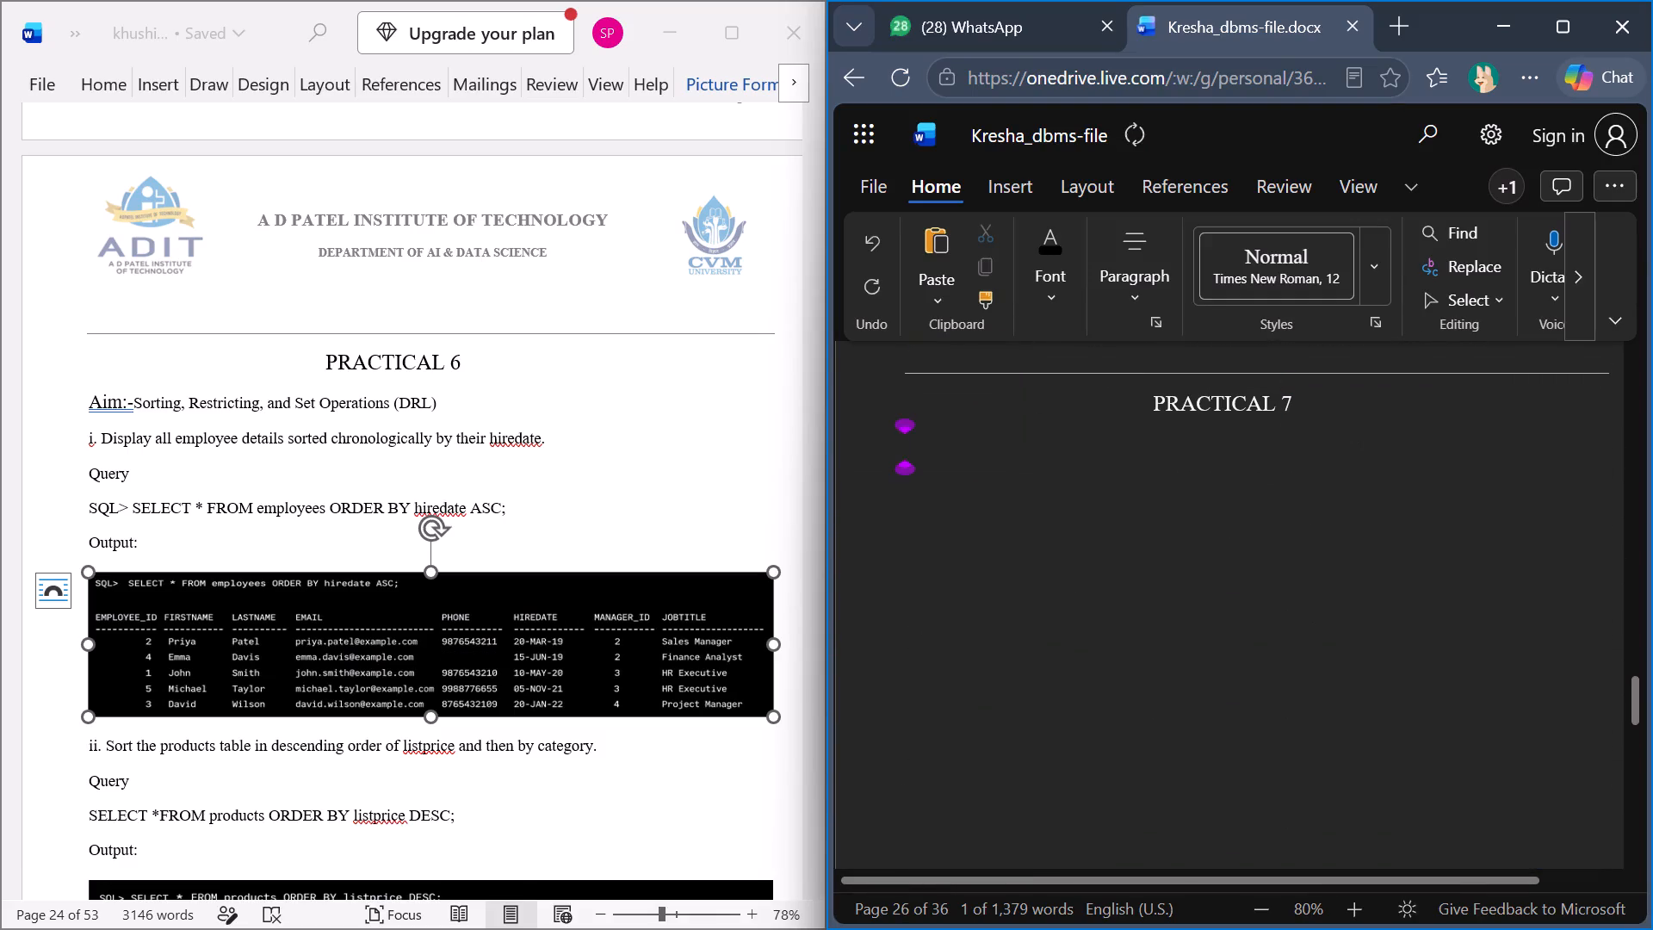
pyautogui.hotkey('ctrl', 'v')
pyautogui.press('space')
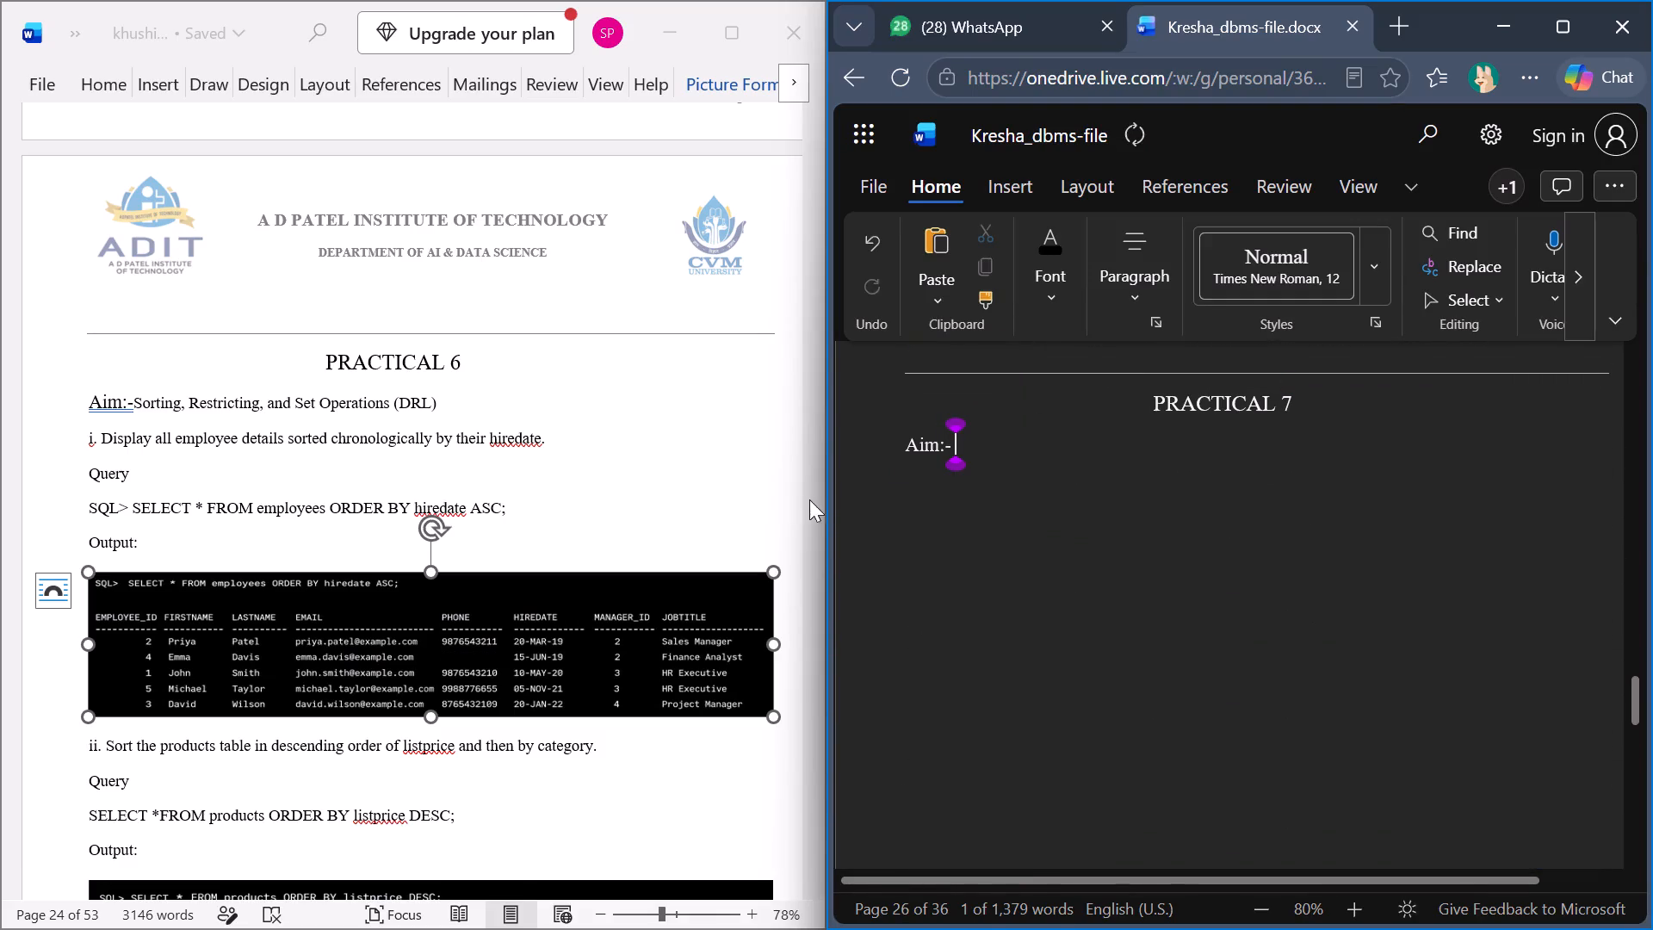
# Copy the aim text "Scalar and Aggregate Functionss" from Practical 7 in khushi's Word file.
pyautogui.scroll(-10, 504, 418)
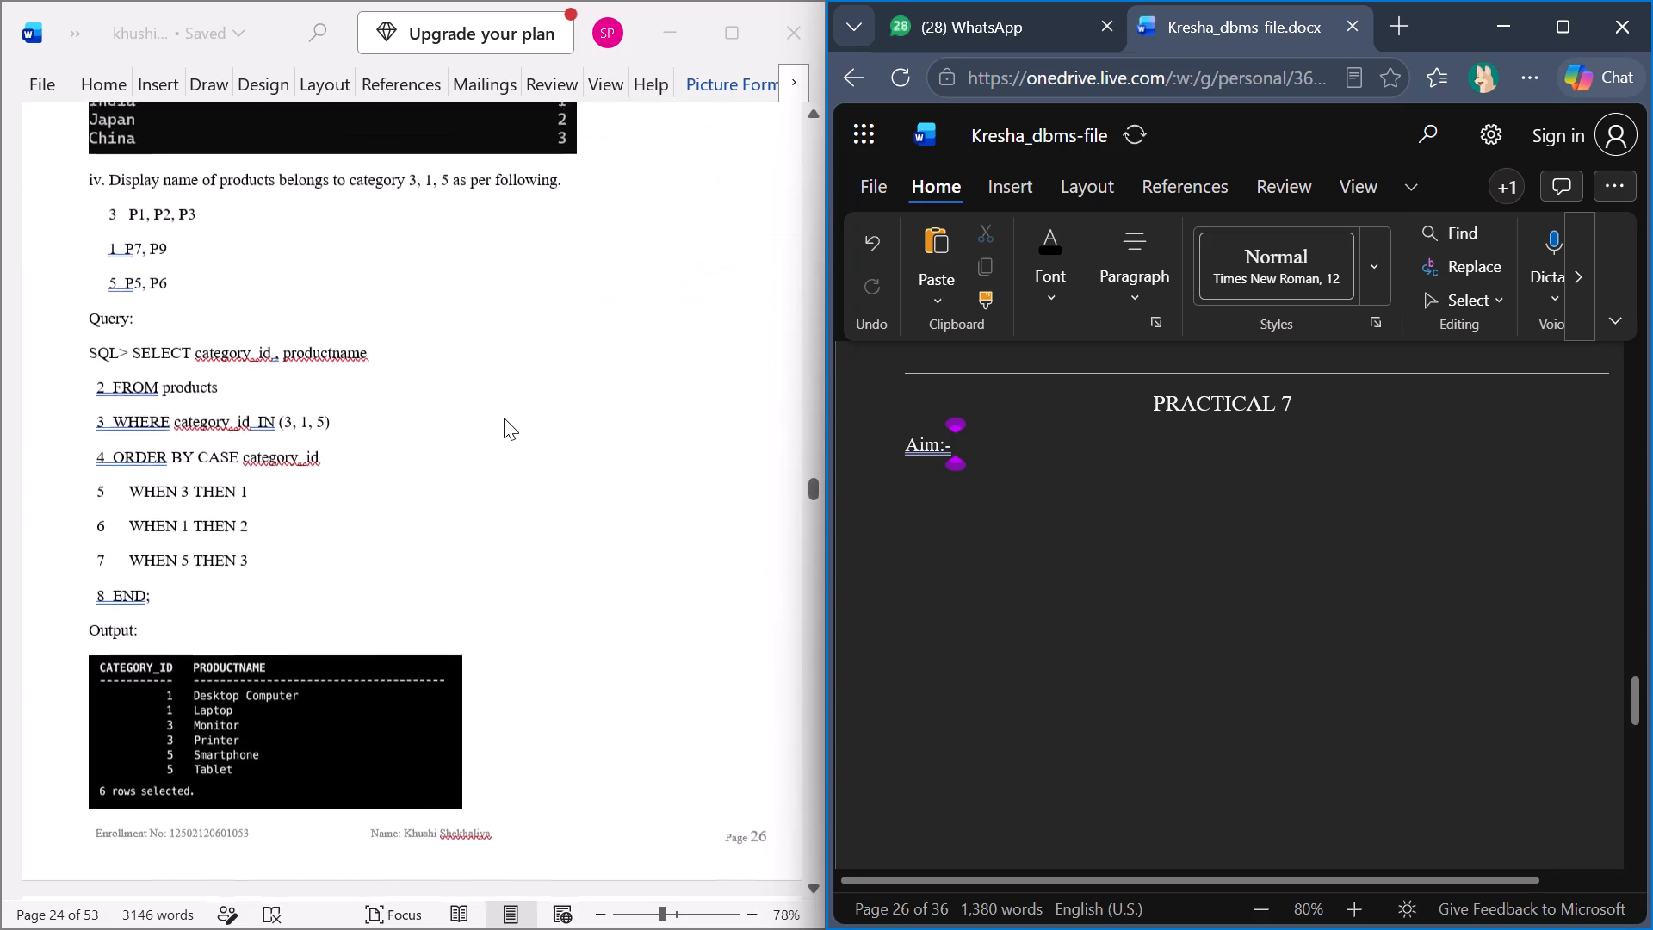
pyautogui.scroll(-8, 504, 418)
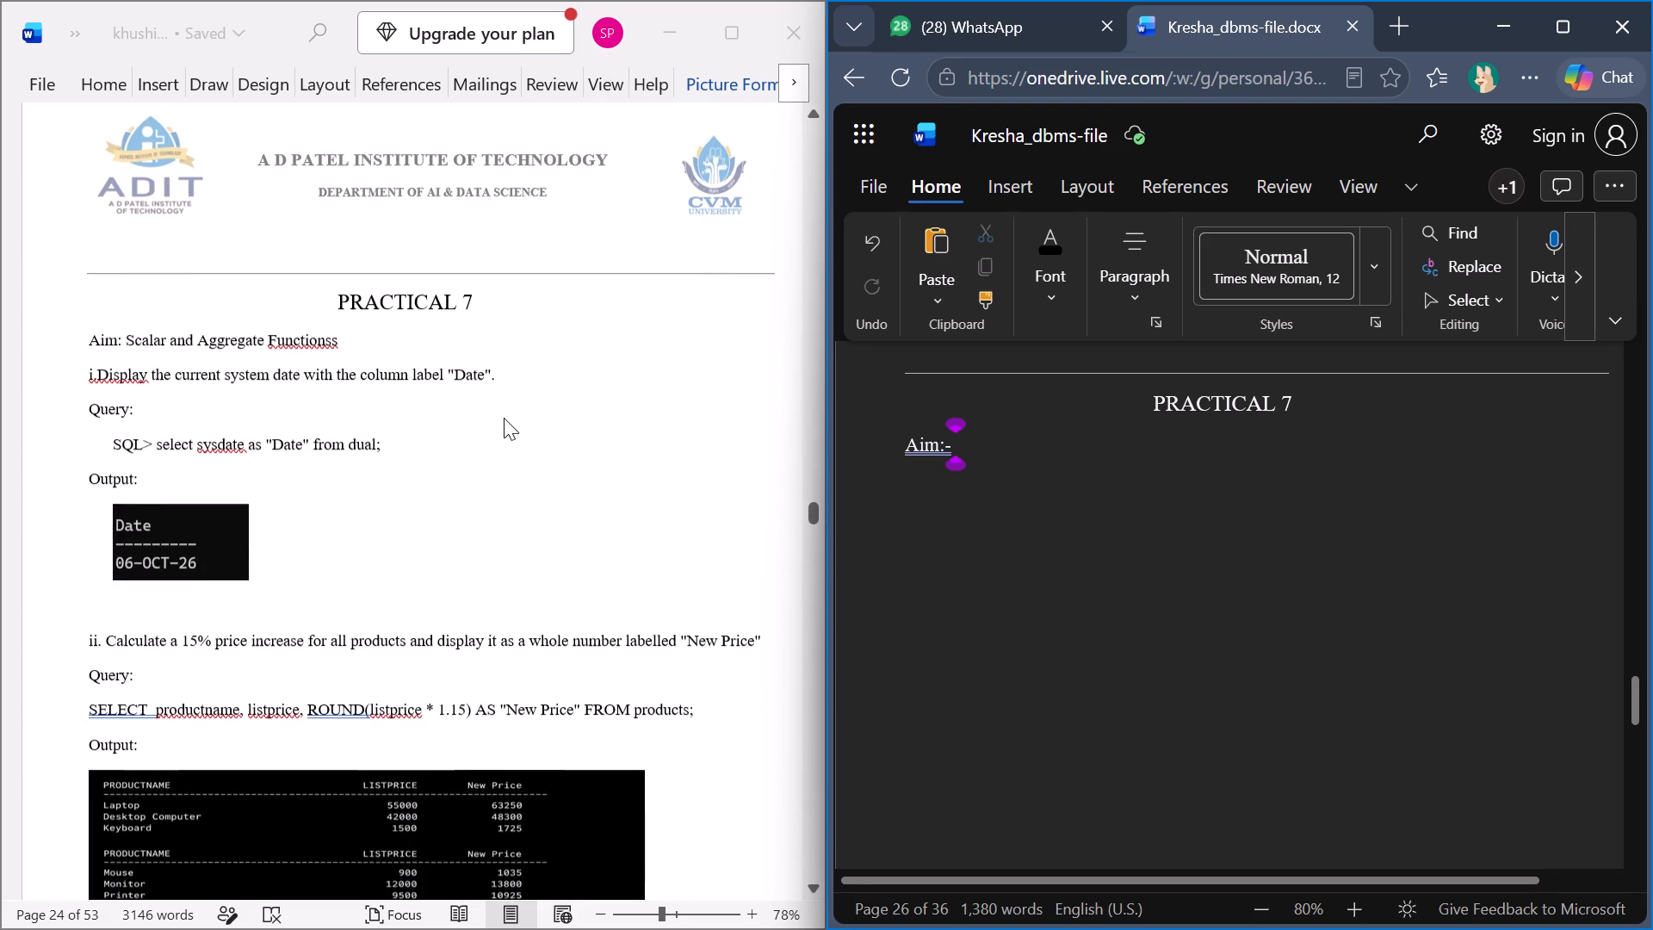
pyautogui.scroll(-1, 504, 418)
pyautogui.moveTo(347, 334); pyautogui.dragTo(239, 332)
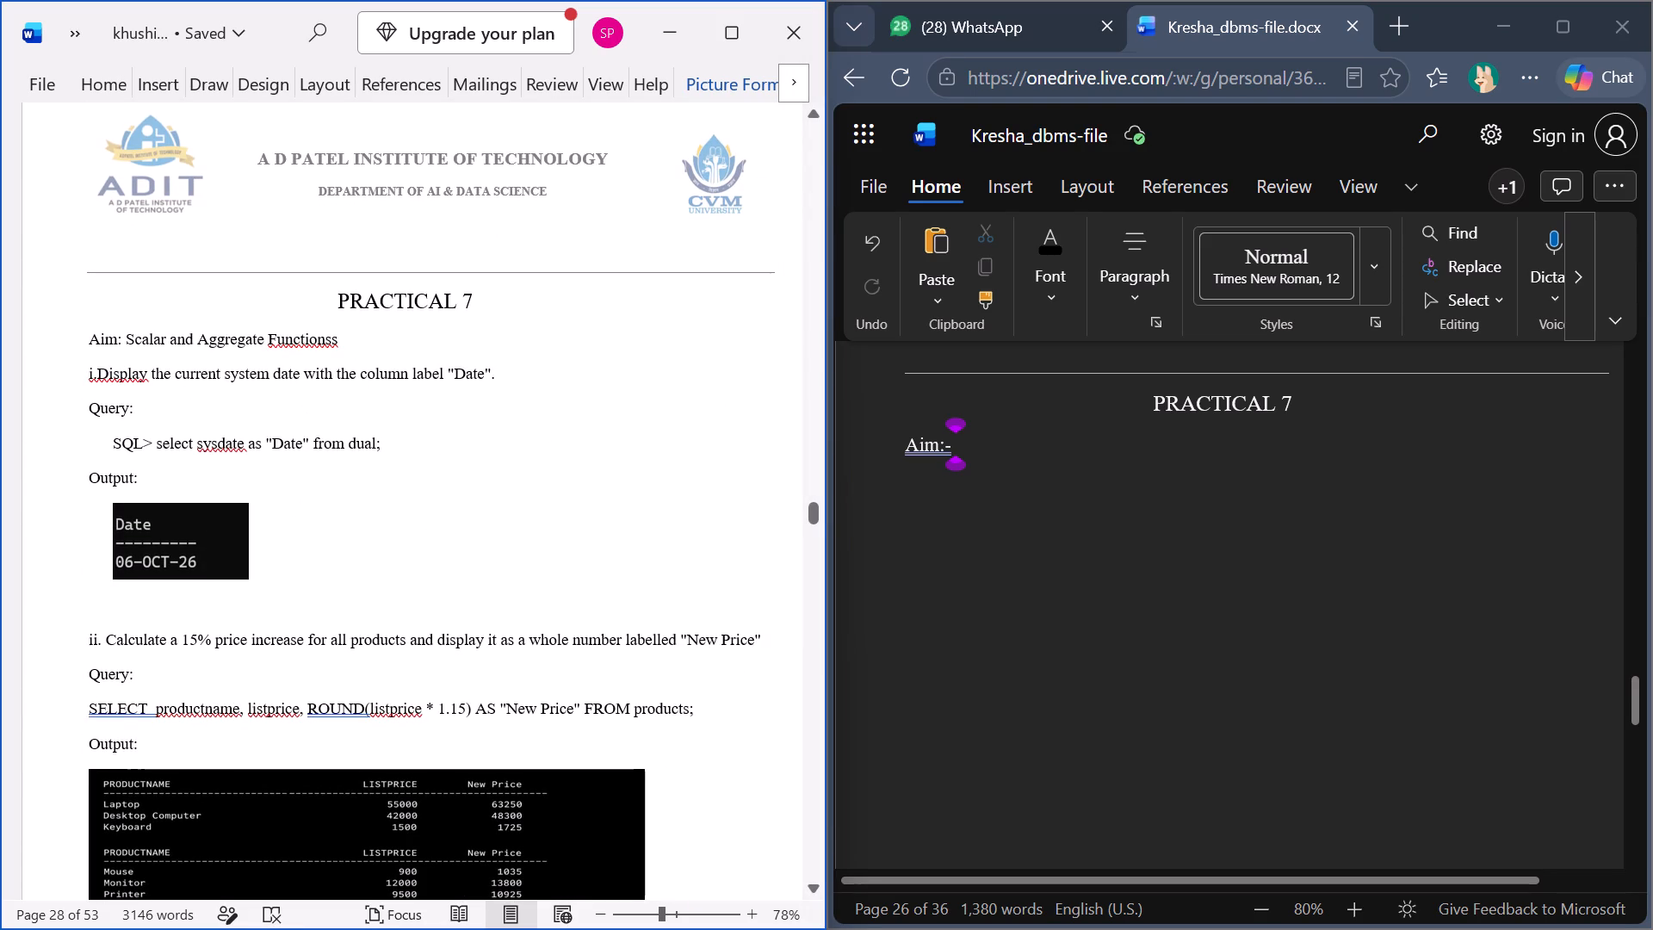
pyautogui.moveTo(239, 332); pyautogui.dragTo(128, 332)
pyautogui.moveTo(128, 332); pyautogui.dragTo(336, 329)
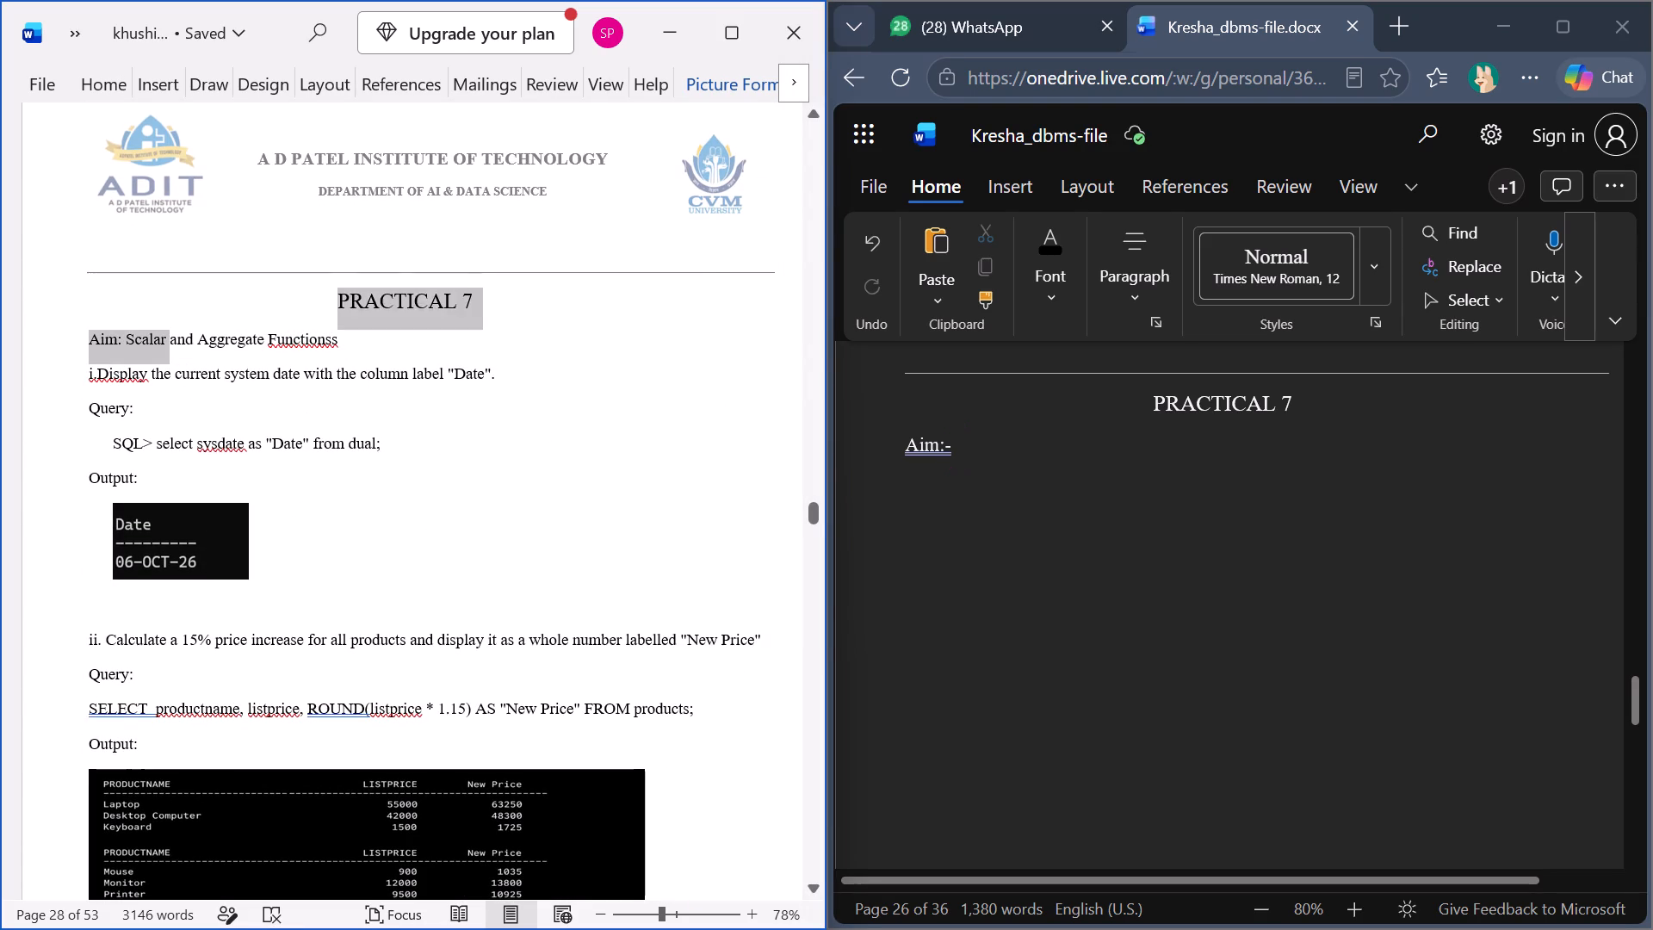
pyautogui.moveTo(336, 329); pyautogui.dragTo(337, 329)
pyautogui.click(344, 335)
pyautogui.moveTo(344, 335); pyautogui.dragTo(263, 333)
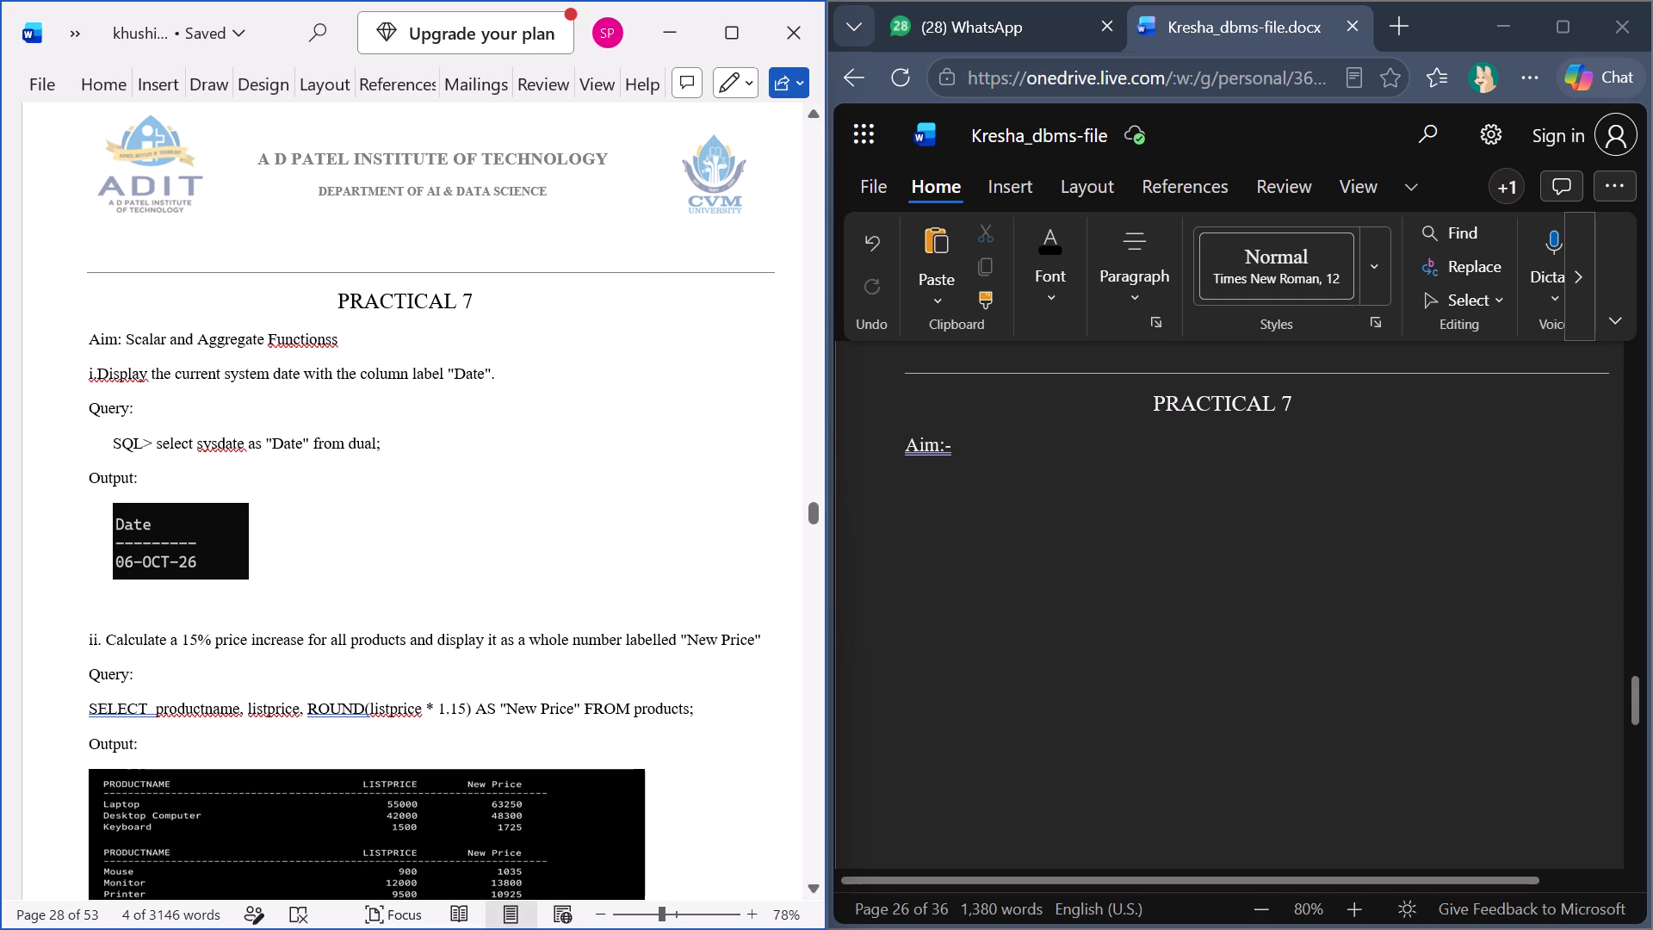
pyautogui.moveTo(263, 333); pyautogui.dragTo(163, 336)
pyautogui.hotkey('ctrl', 'c')
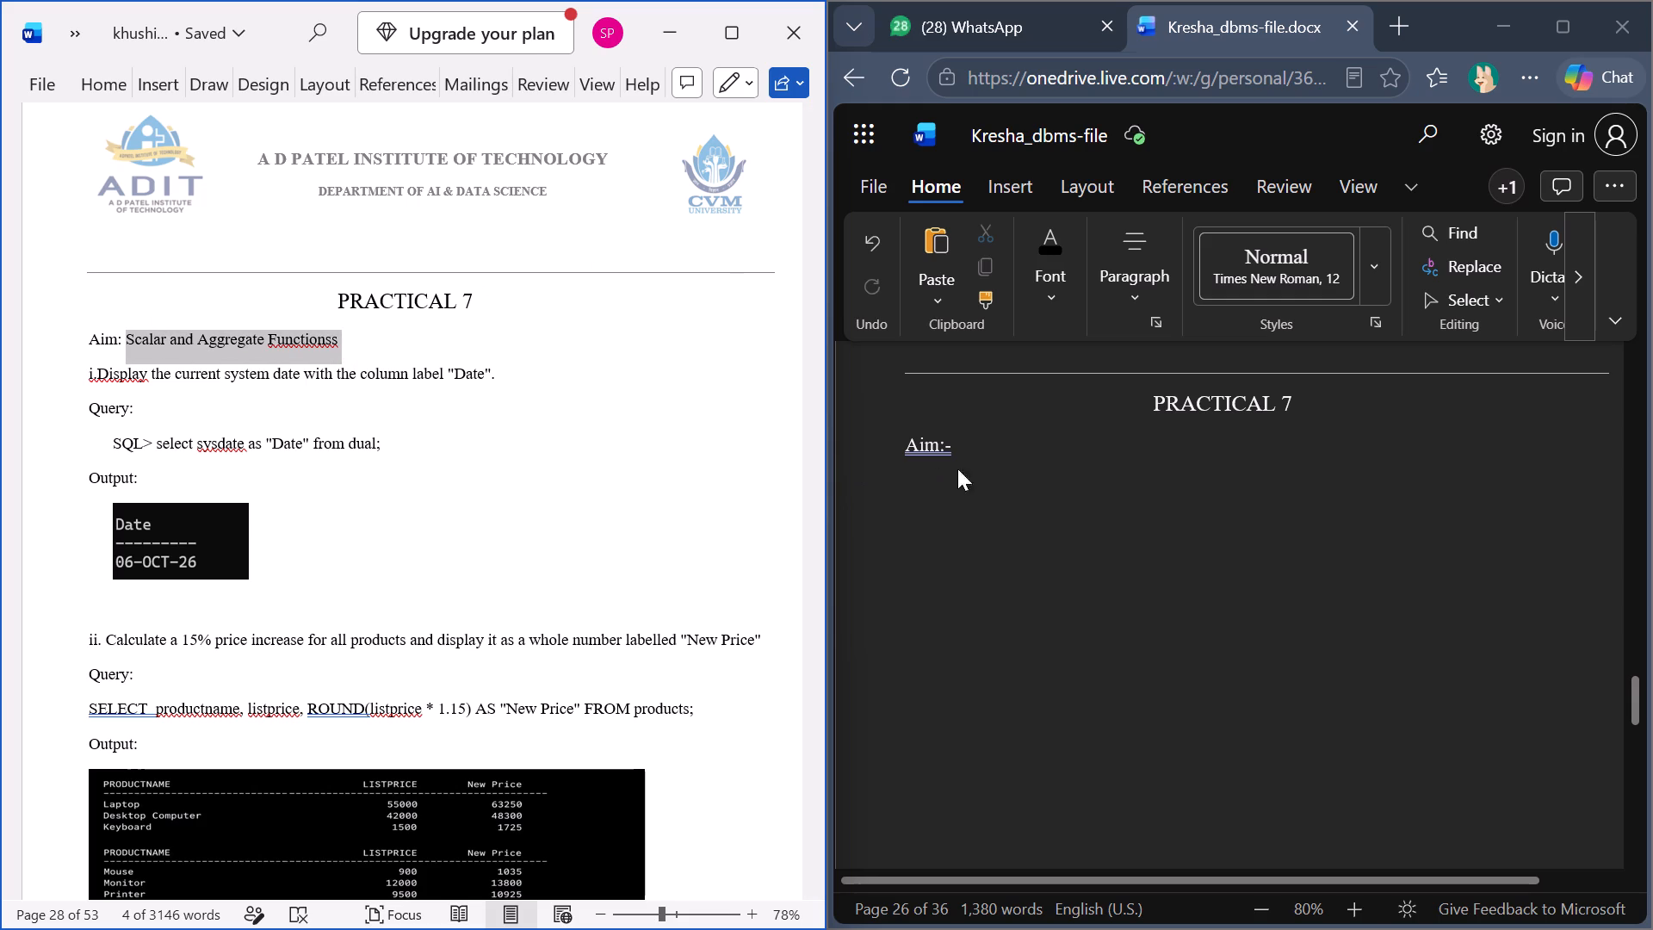
# Paste the aim text after "Aim:-" in Kresha_dbms-file and trim its ending to read "Scalar and Aggregate Functions".
pyautogui.click(998, 426)
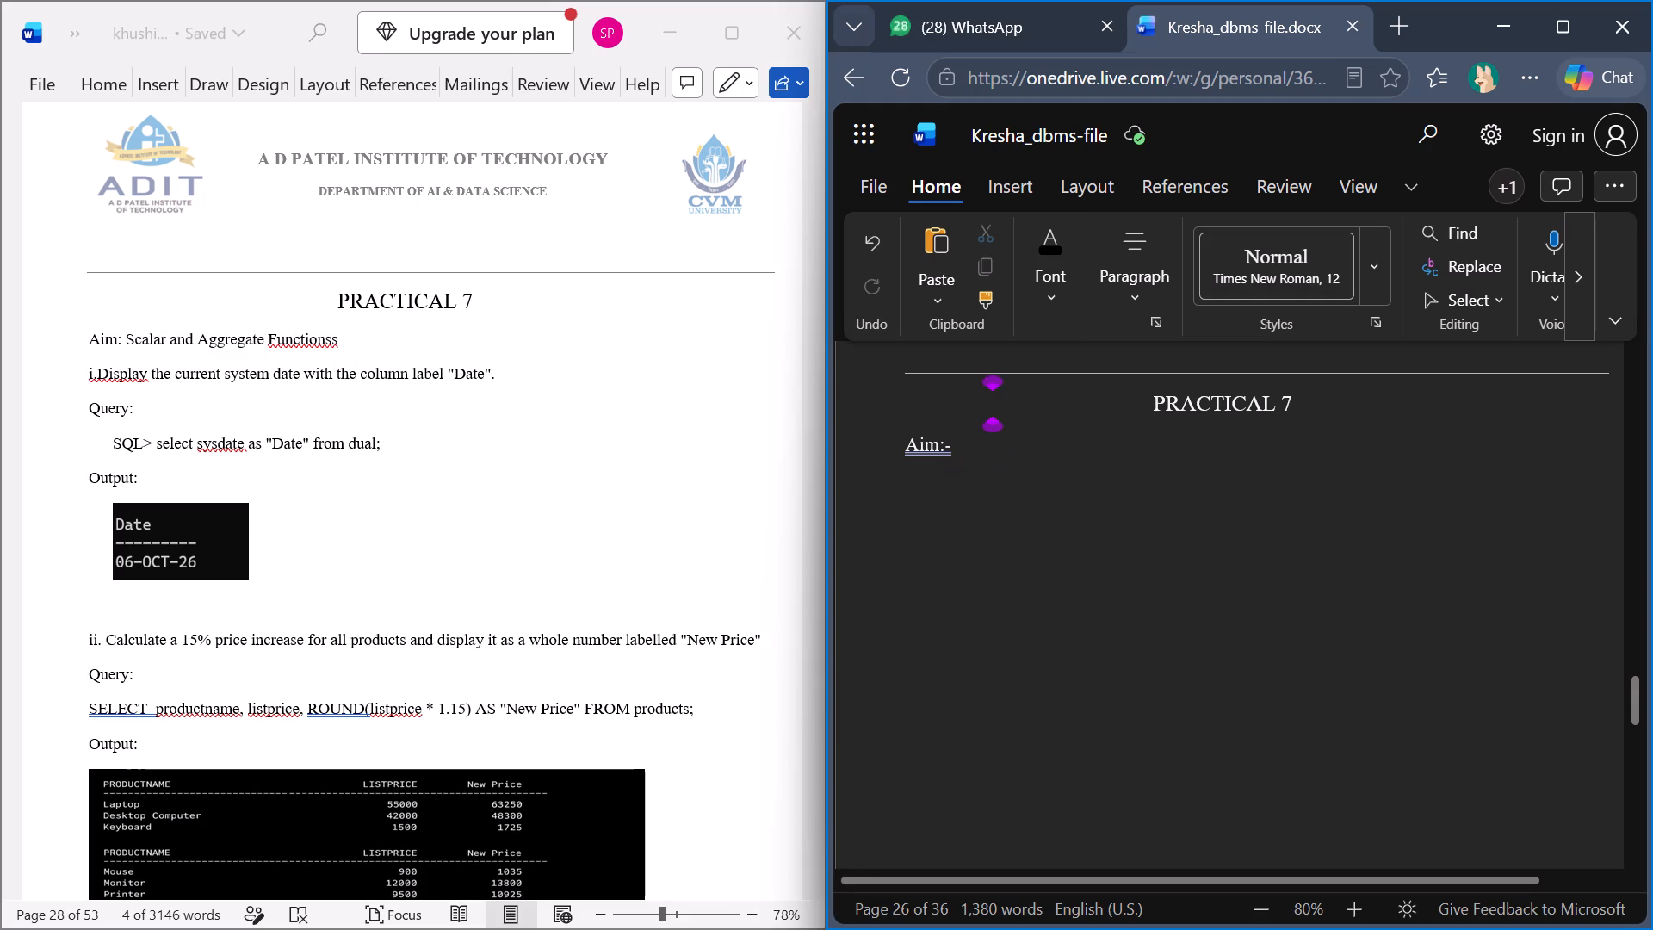
pyautogui.click(997, 442)
pyautogui.hotkey('ctrl', 'v')
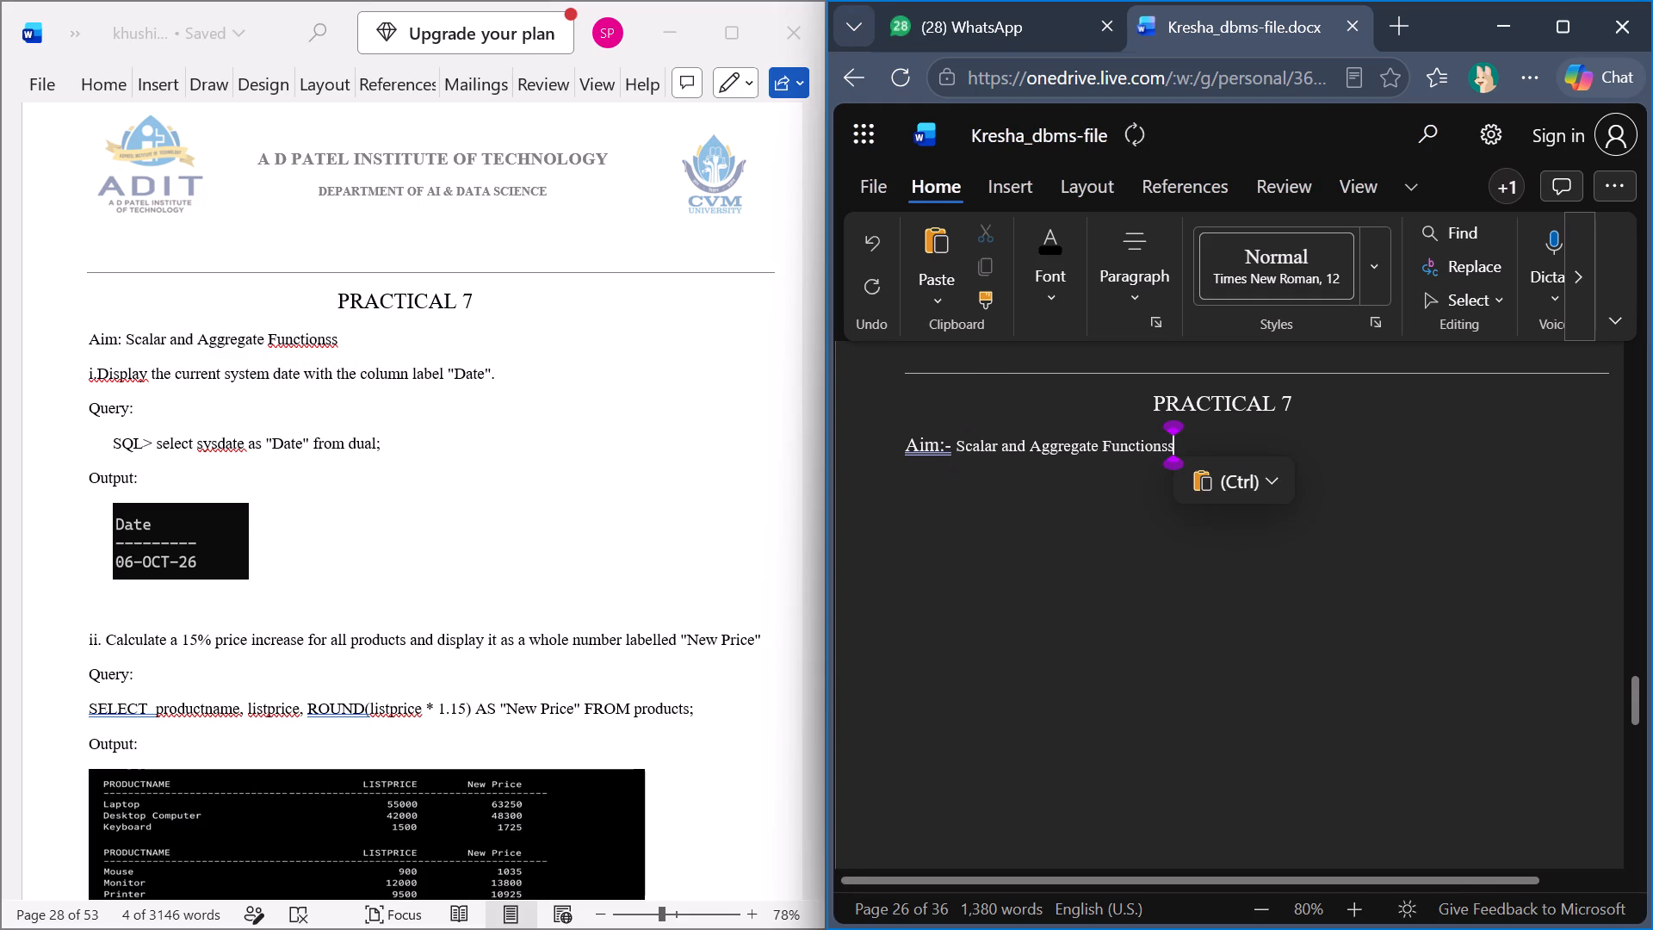
pyautogui.press('BackSpace')
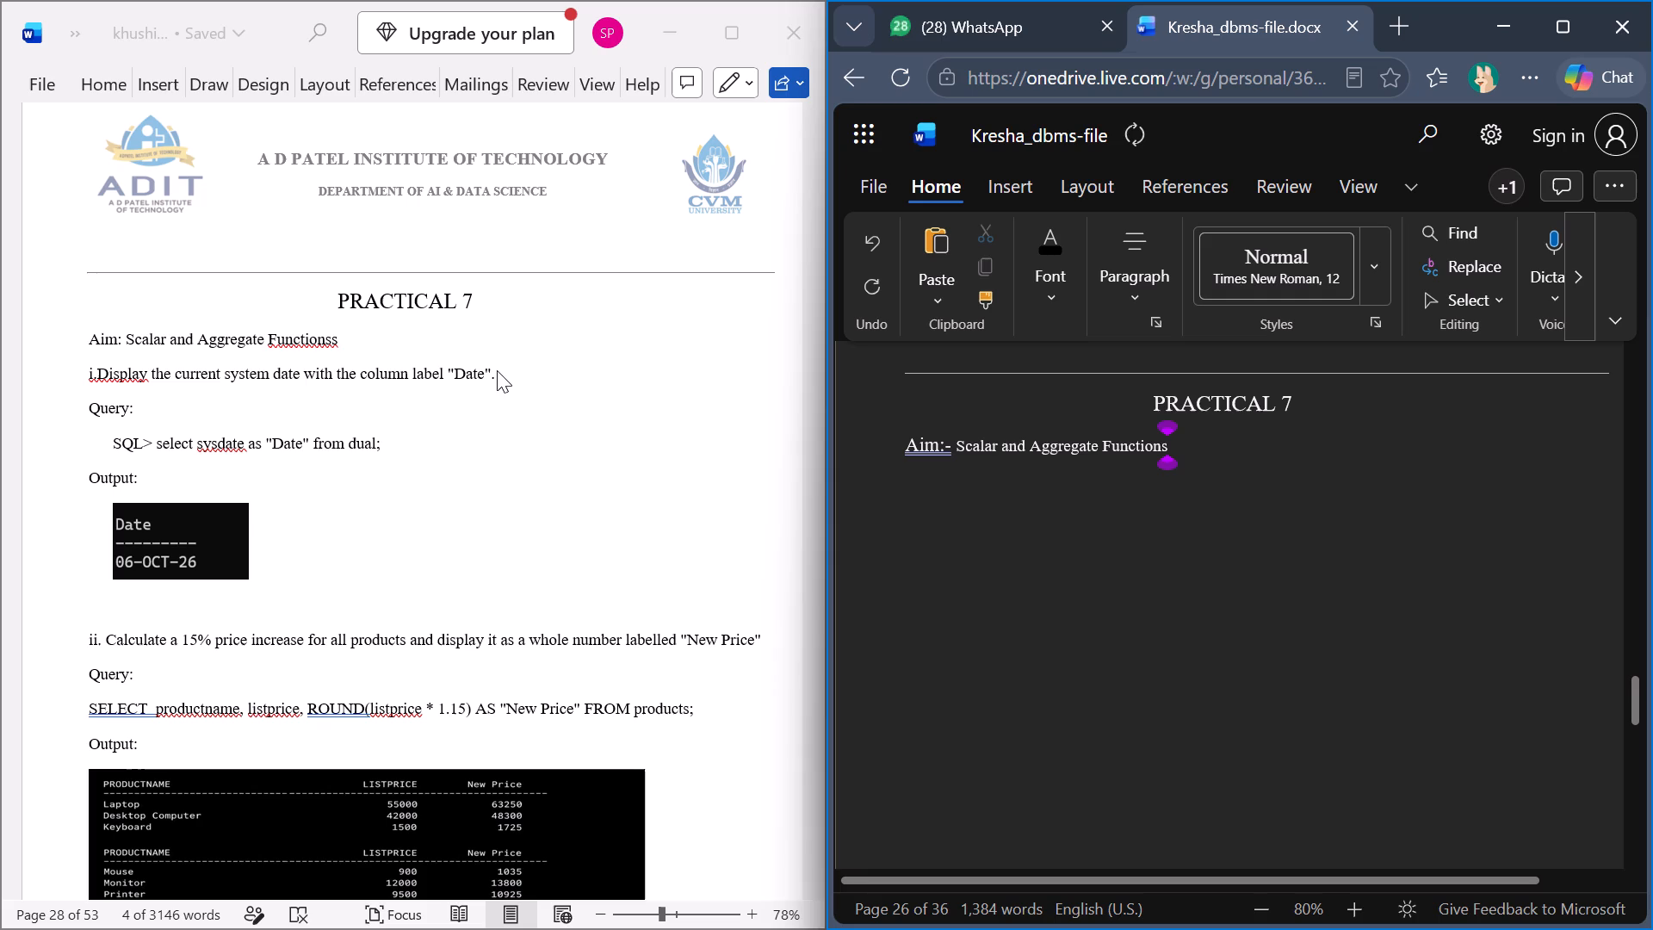
# Copy Practical 7's task i statement about displaying the system date from khushi's file onto a new line below the aim.
pyautogui.moveTo(497, 370); pyautogui.dragTo(87, 375)
pyautogui.moveTo(87, 375); pyautogui.dragTo(512, 375)
pyautogui.hotkey('ctrl', 'c')
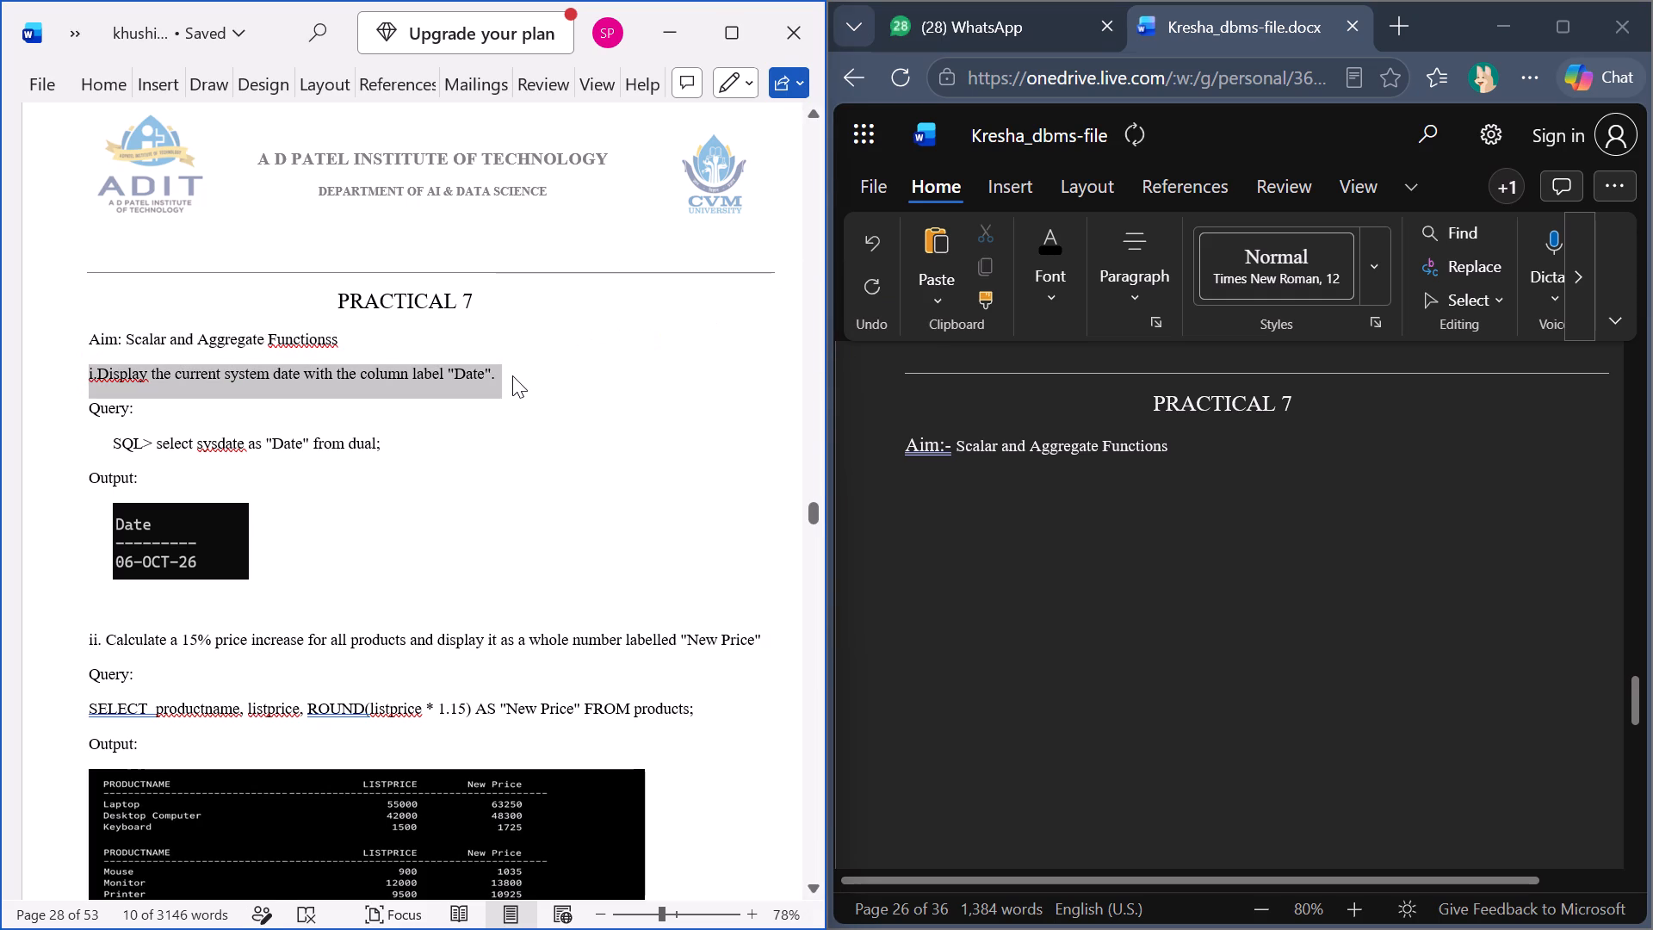
pyautogui.click(1173, 443)
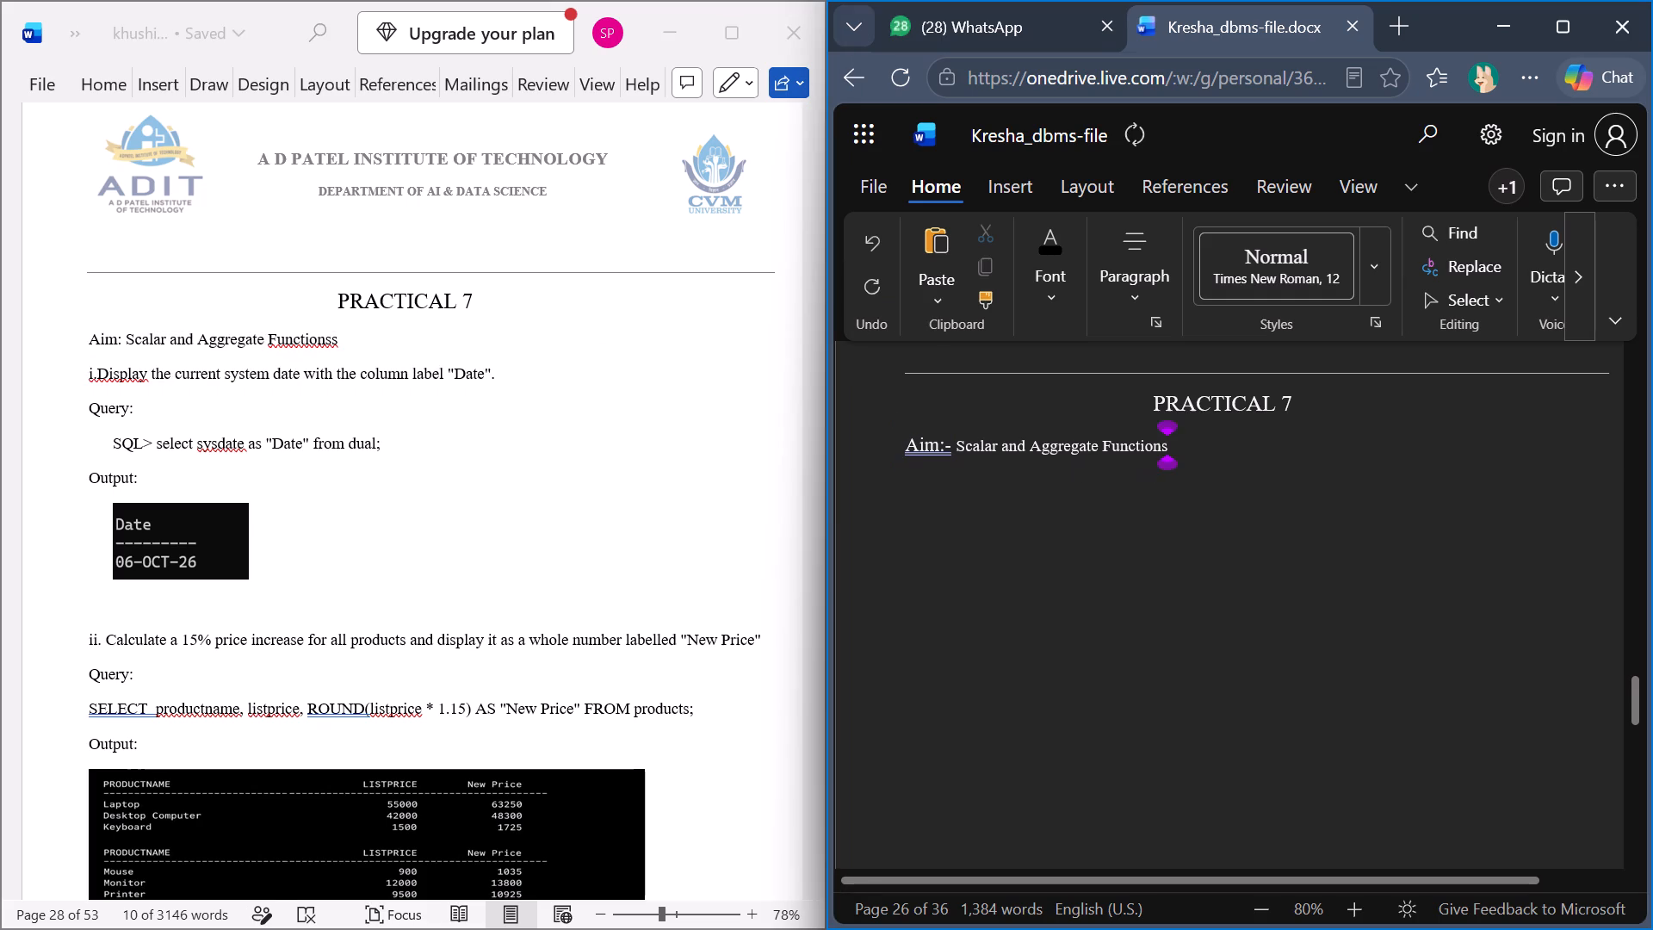
pyautogui.press('Return')
pyautogui.hotkey('ctrl', 'v')
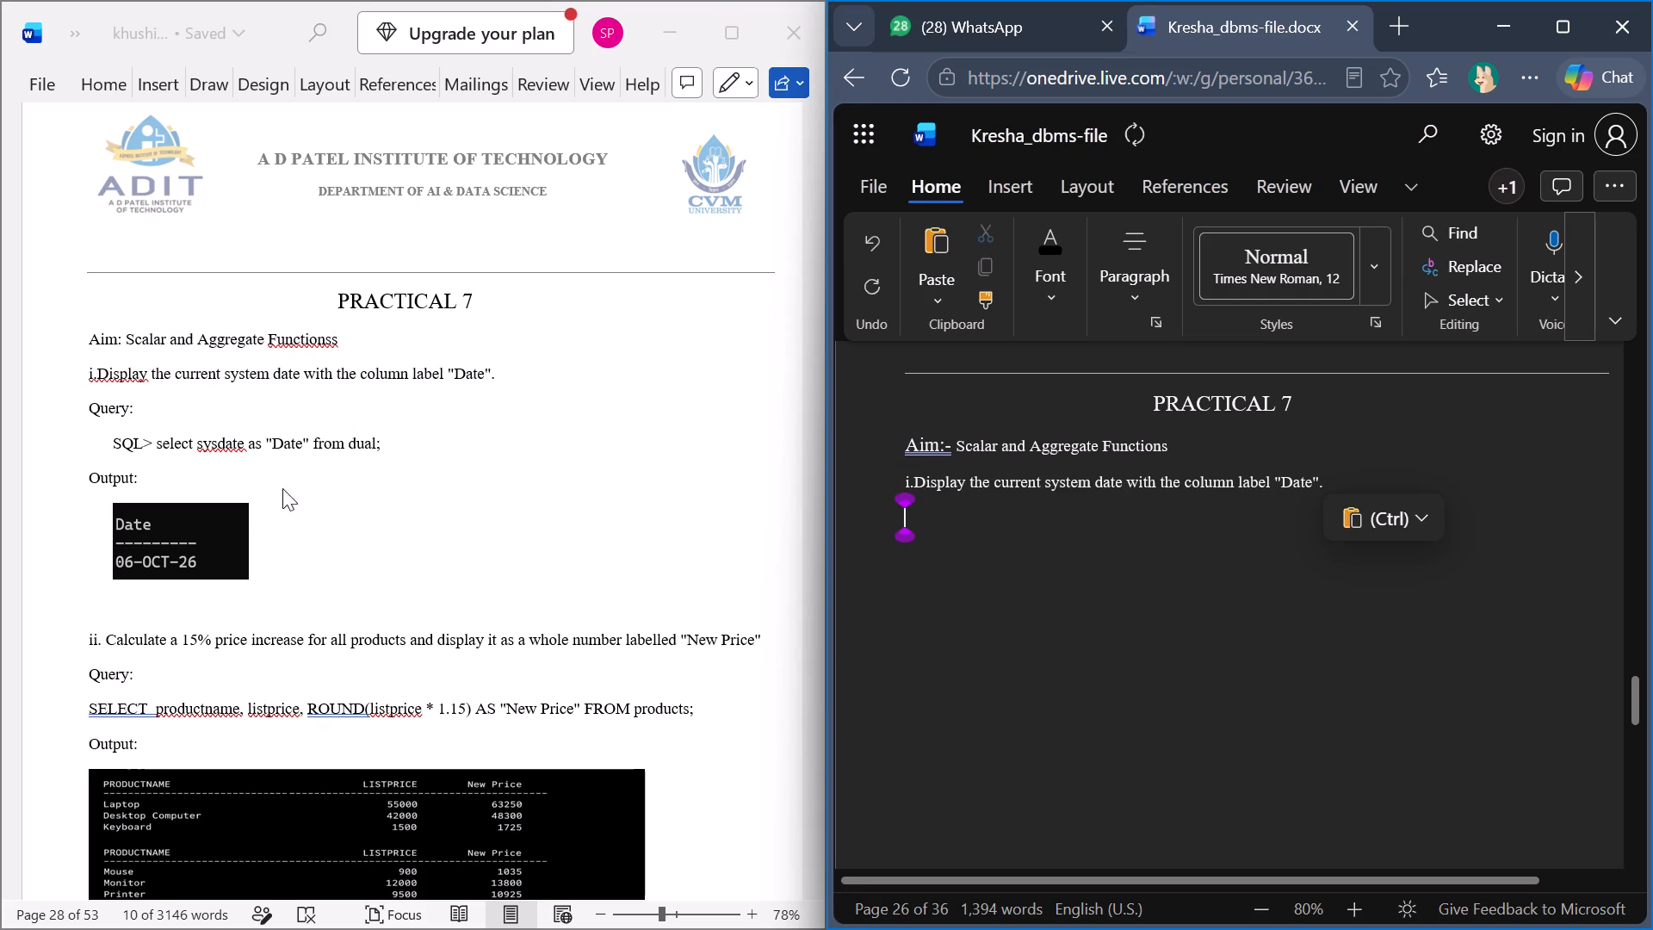
# Copy the query "SQL> select sysdate as "Date" from dual;" from khushi's file below the task i statement, and remove its indent.
pyautogui.click(396, 439)
pyautogui.moveTo(396, 439); pyautogui.dragTo(378, 439)
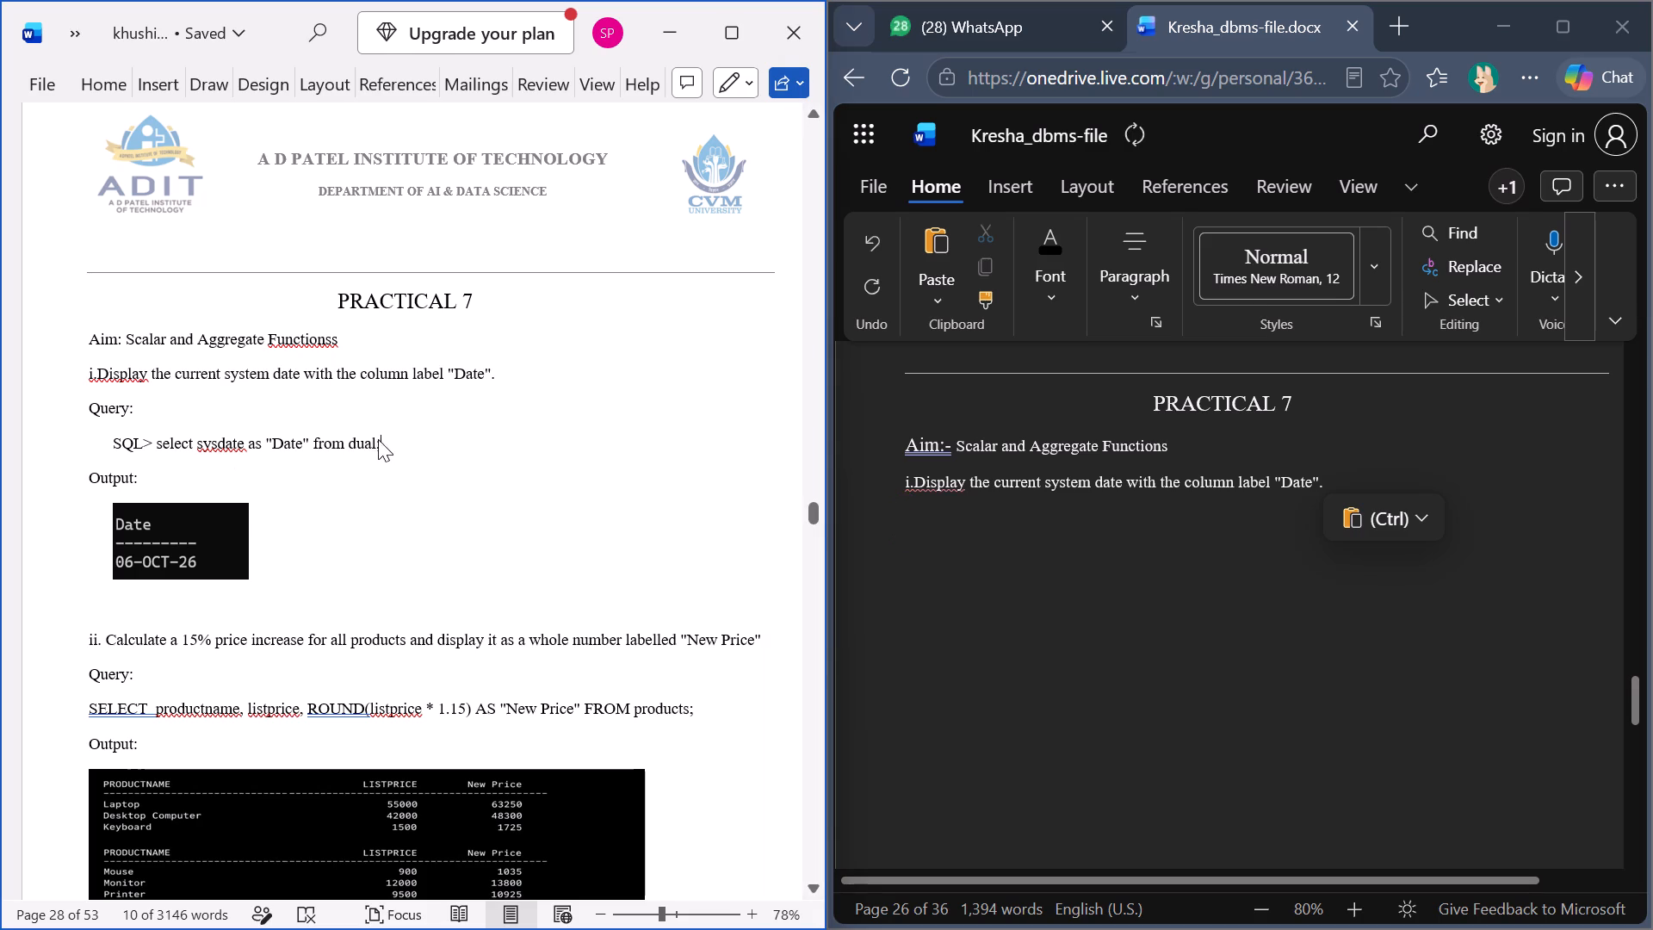
pyautogui.moveTo(378, 439); pyautogui.dragTo(127, 433)
pyautogui.hotkey('ctrl', 'c')
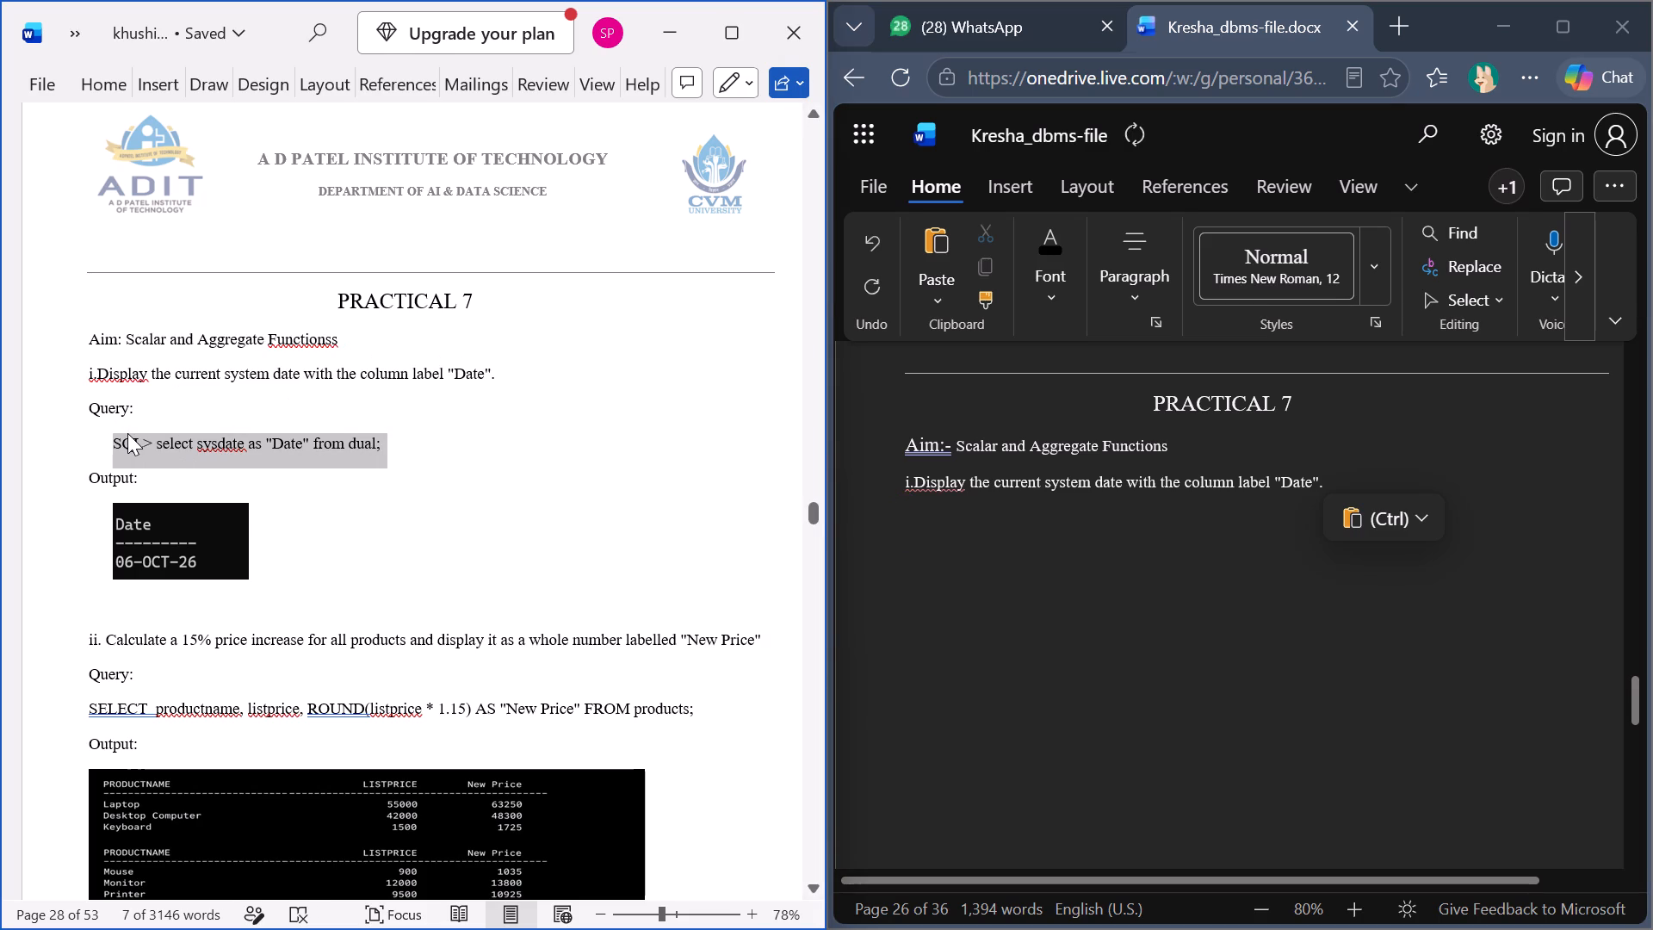
pyautogui.click(1342, 480)
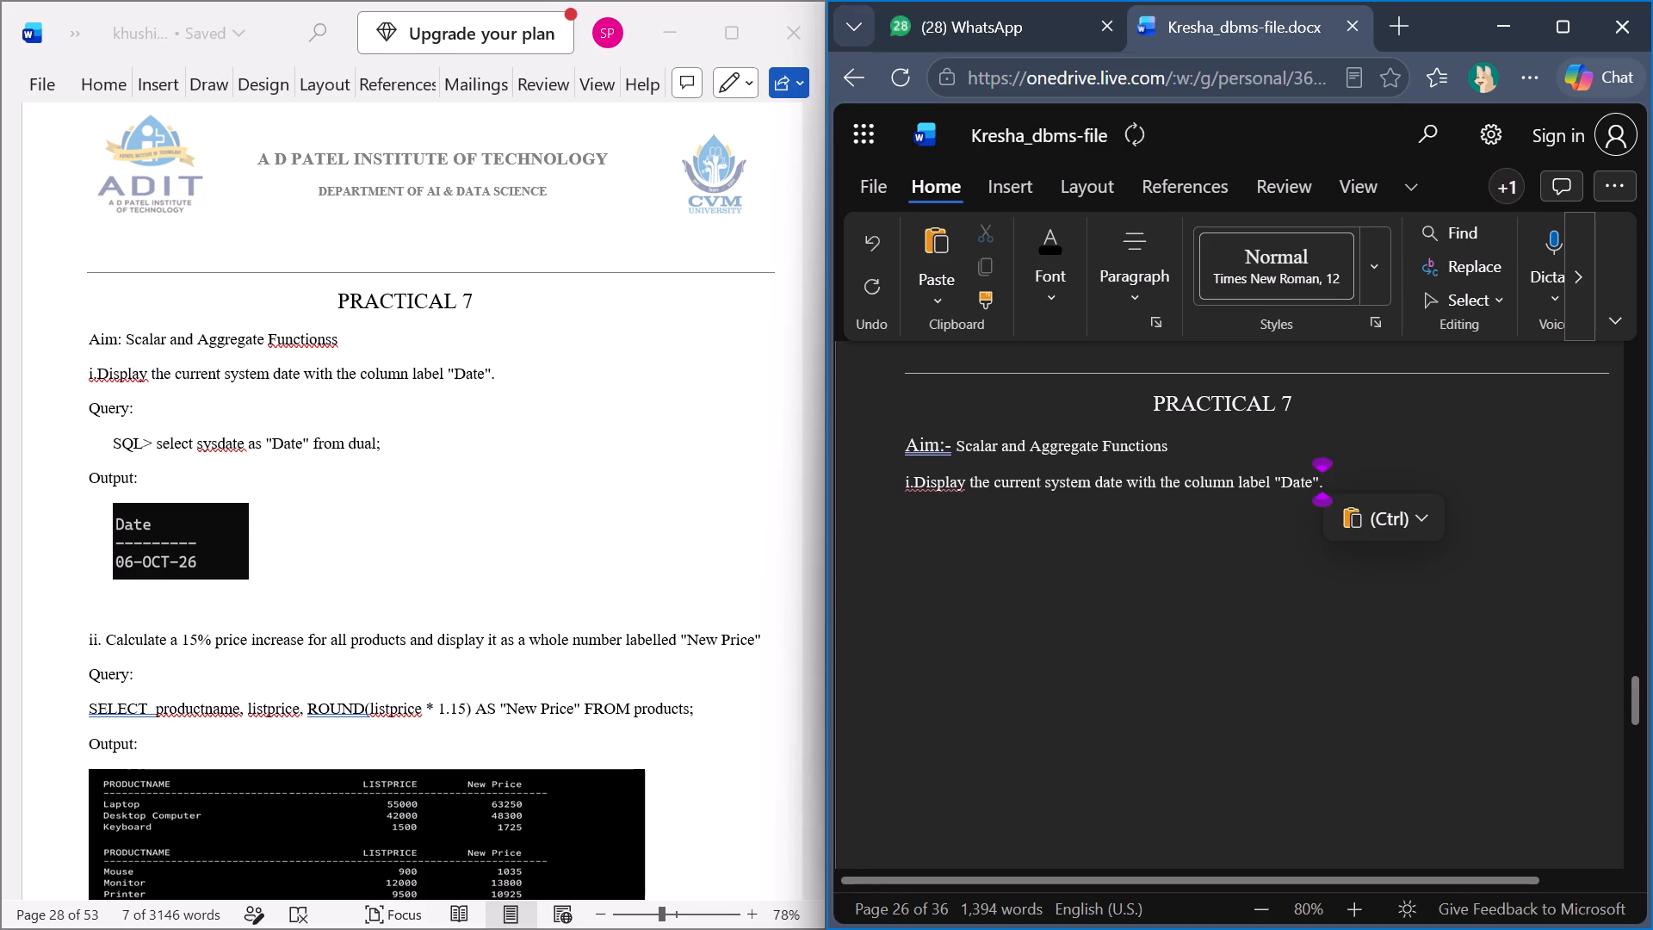
pyautogui.press('Return')
pyautogui.hotkey('ctrl', 'v')
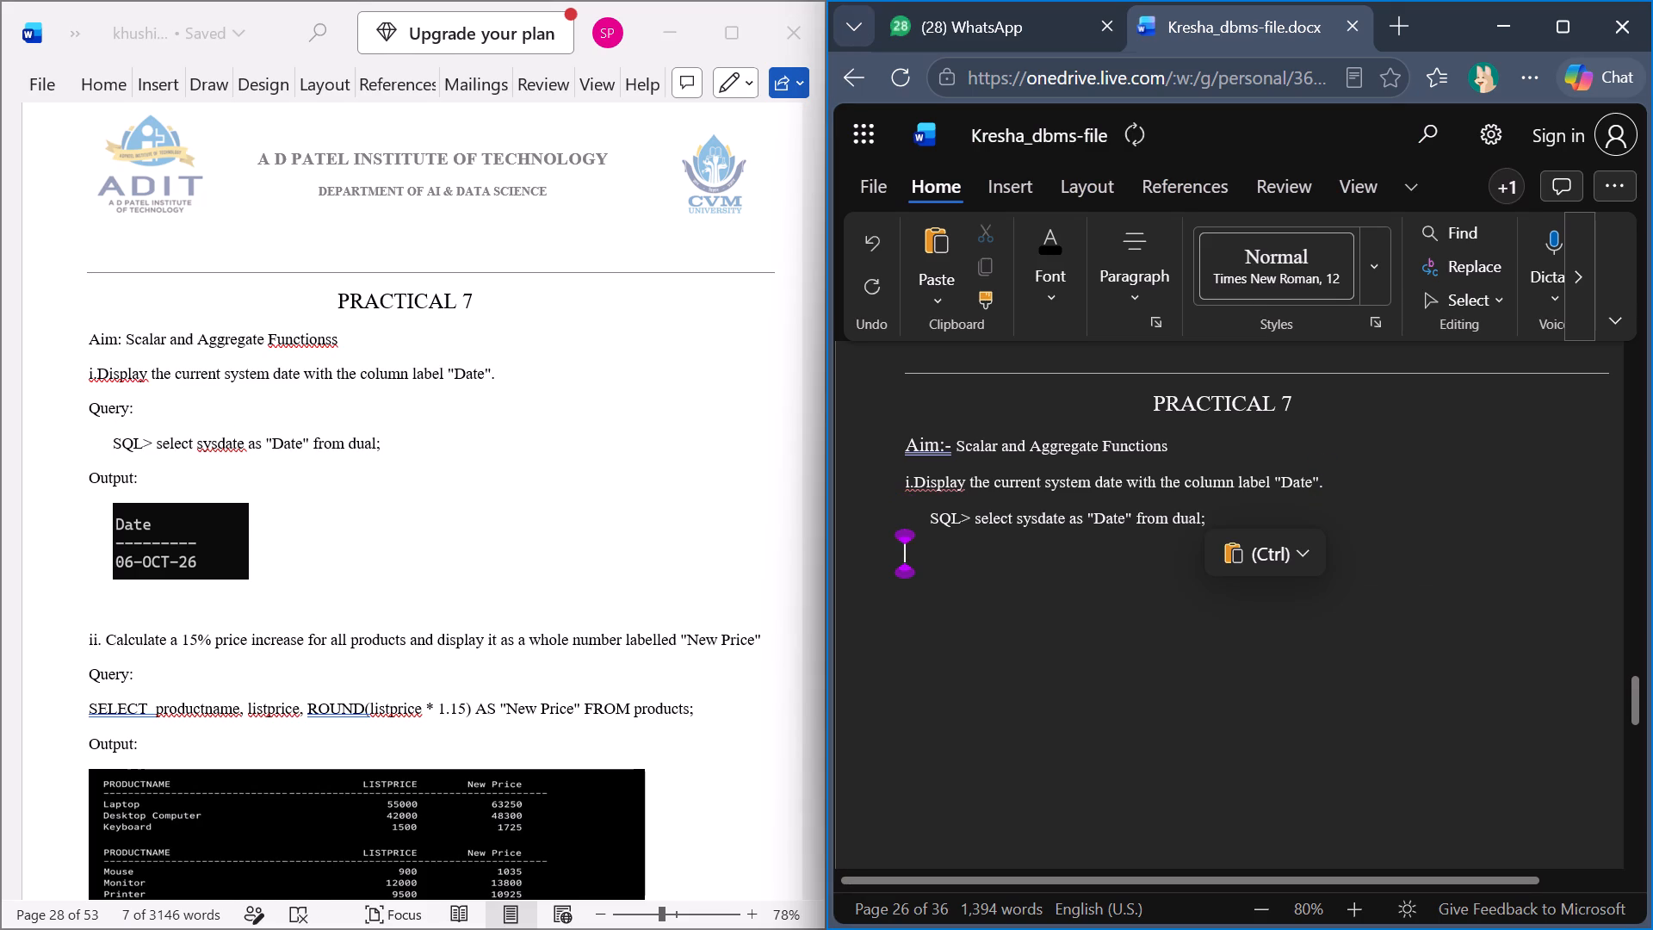
pyautogui.click(932, 521)
pyautogui.press('BackSpace')
pyautogui.press('BackSpace')
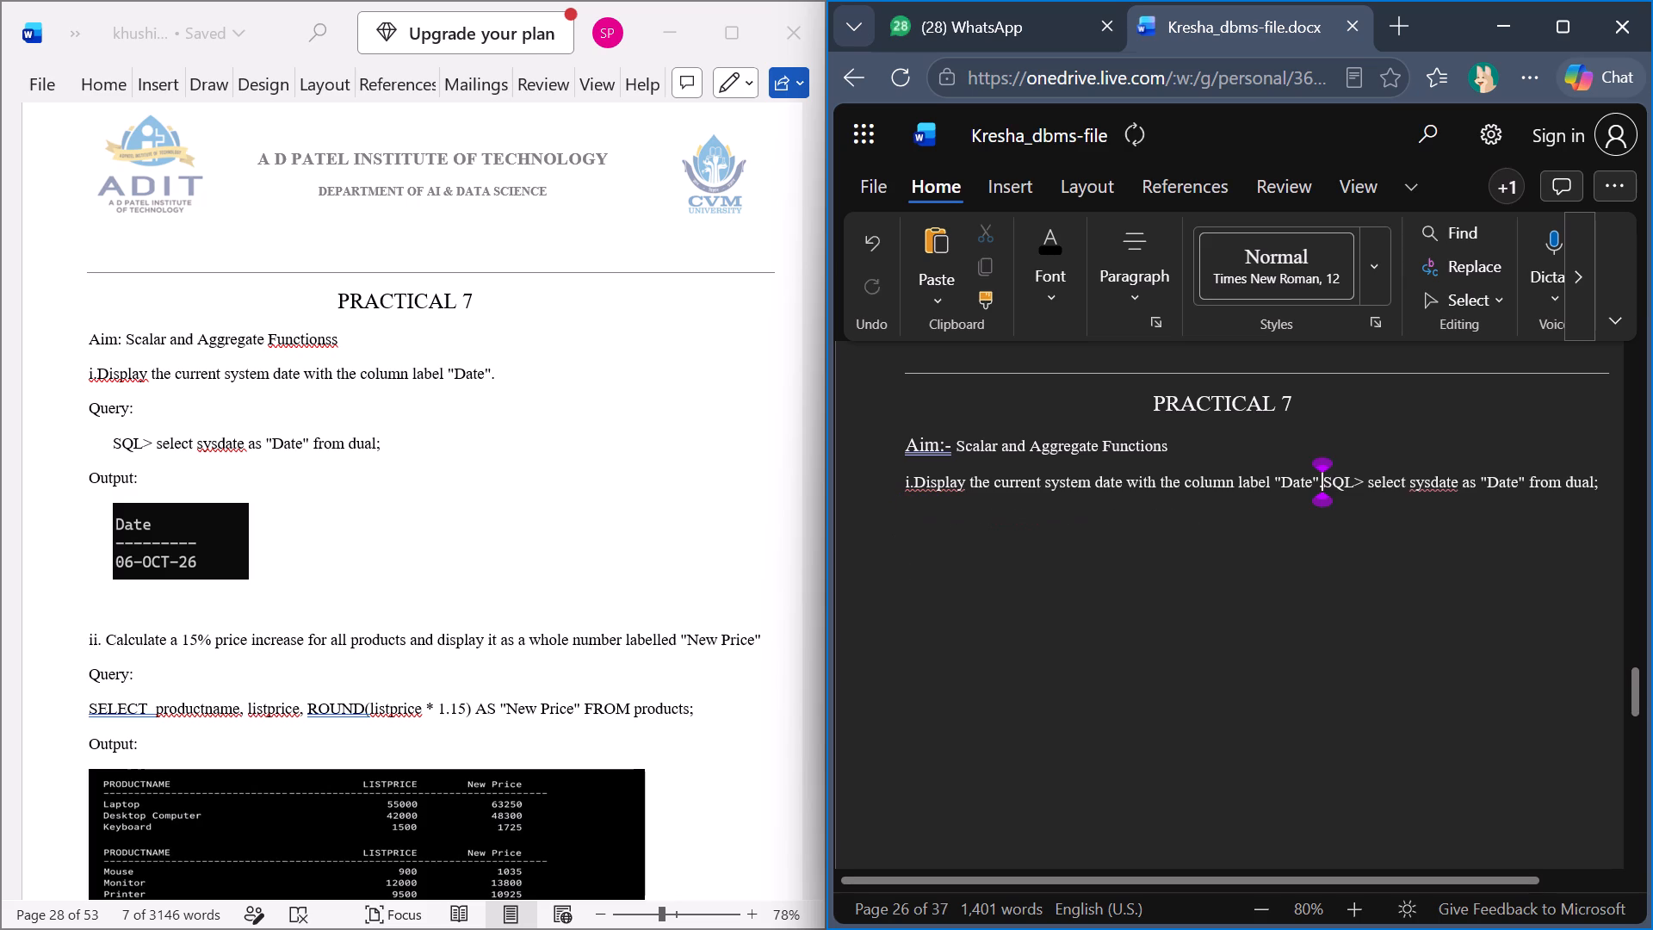
pyautogui.press('Return')
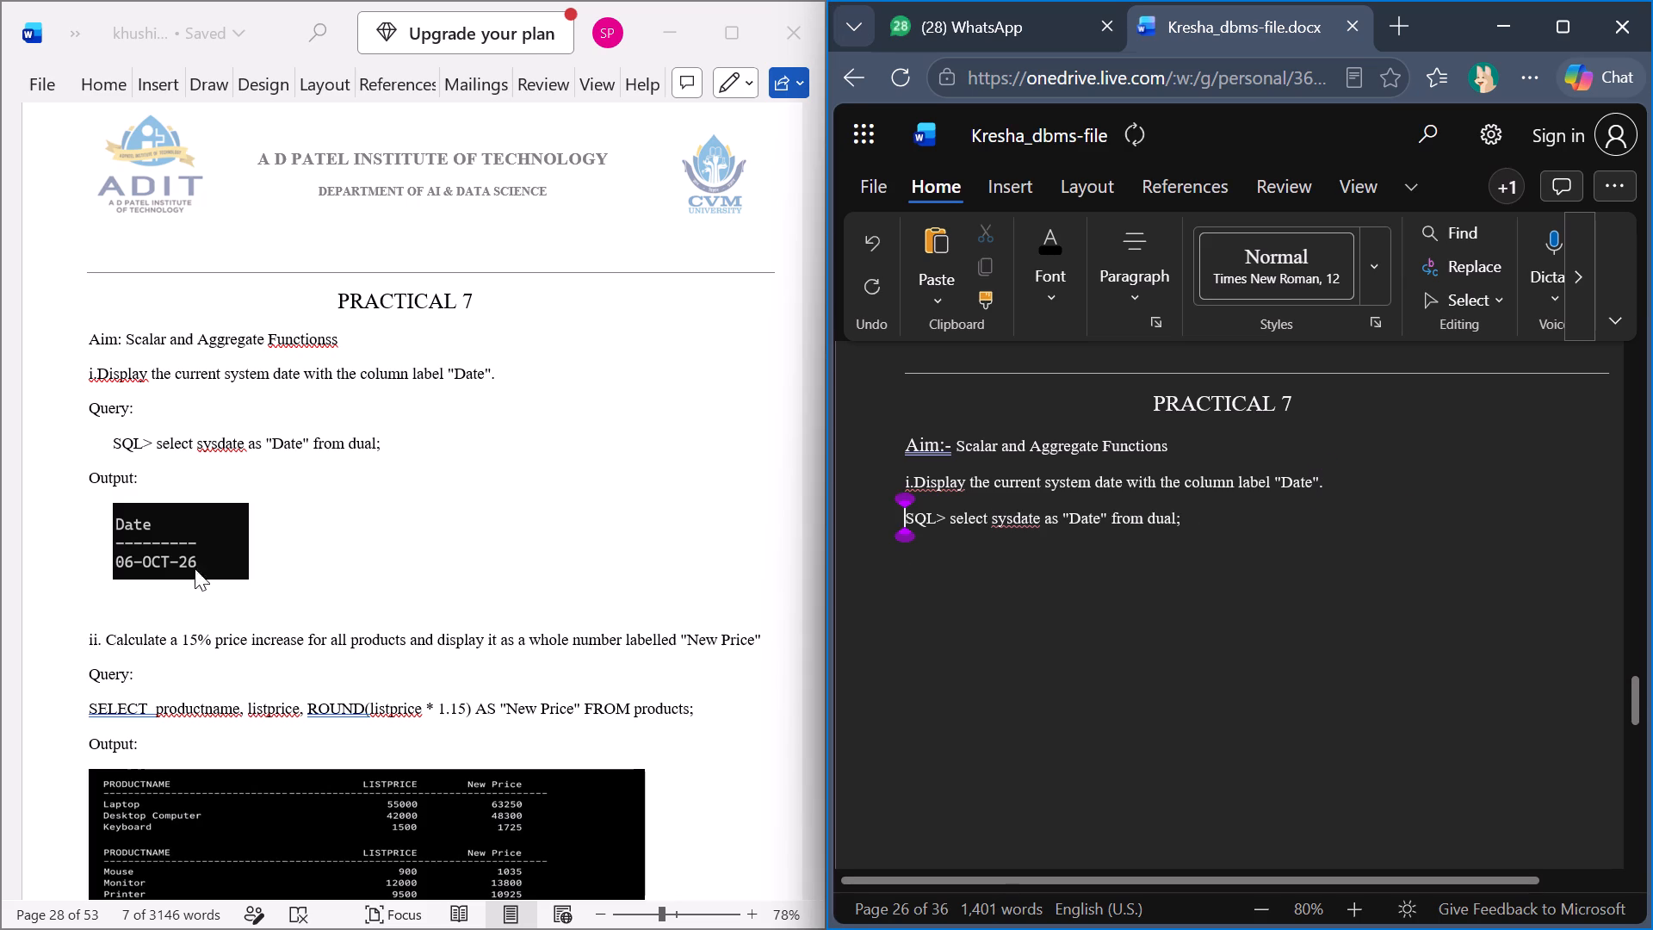
# Copy the Date output picture of Practical 7 task i from khushi's file onto a new line below the sysdate query.
pyautogui.rightClick(184, 555)
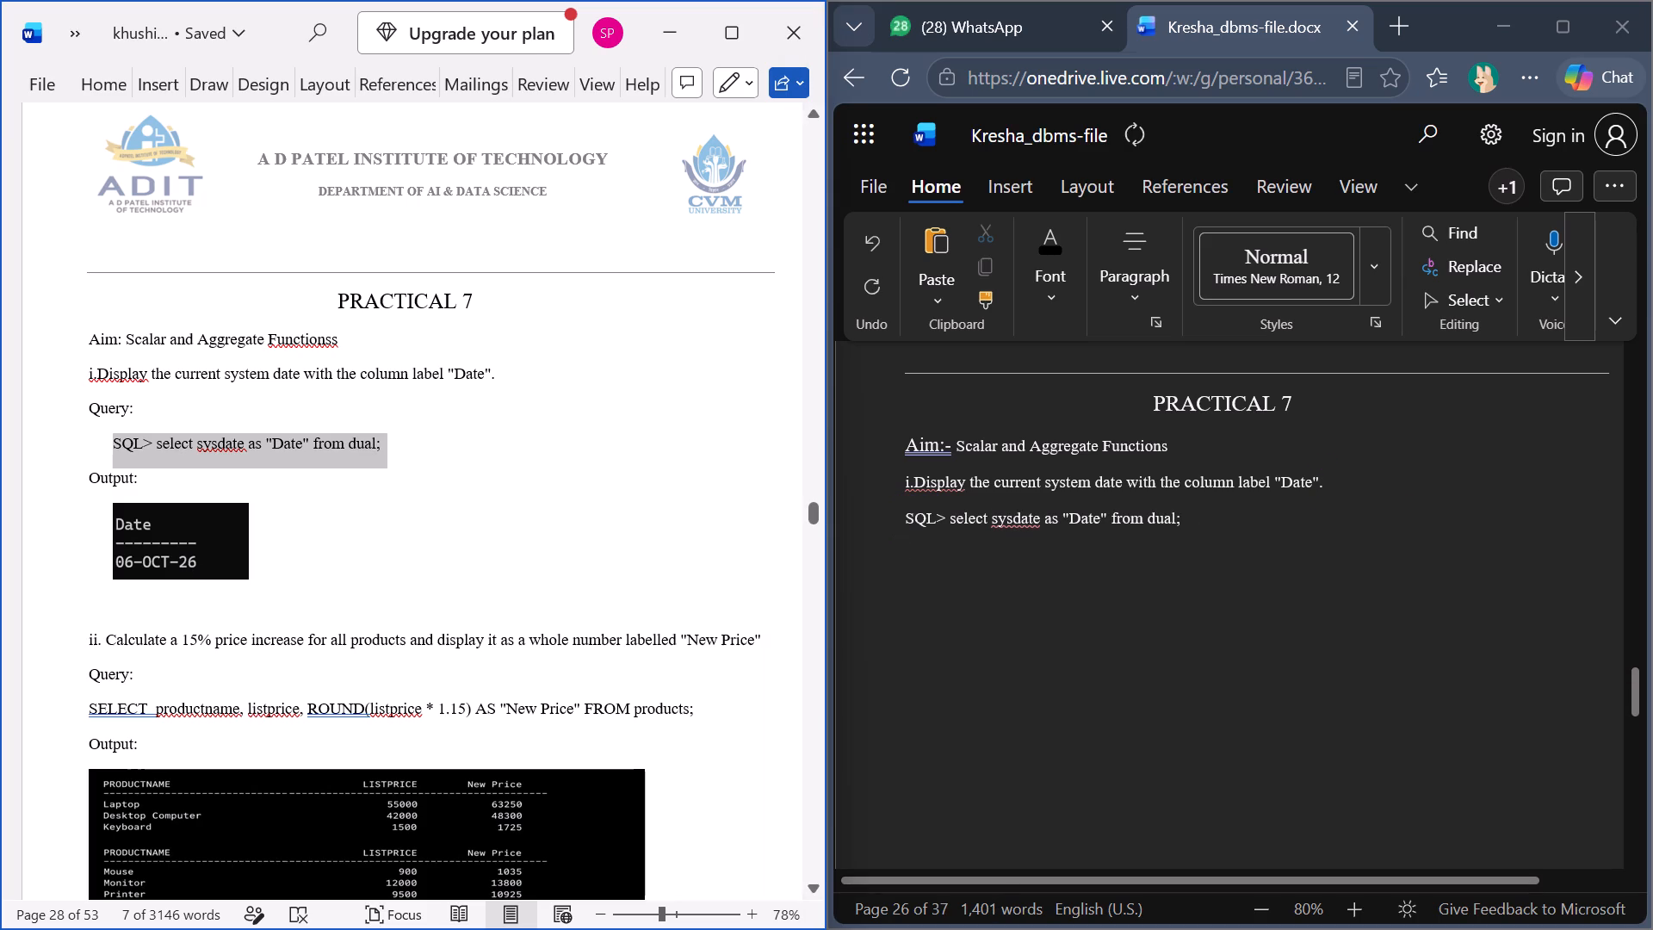
pyautogui.click(187, 549)
pyautogui.rightClick(187, 549)
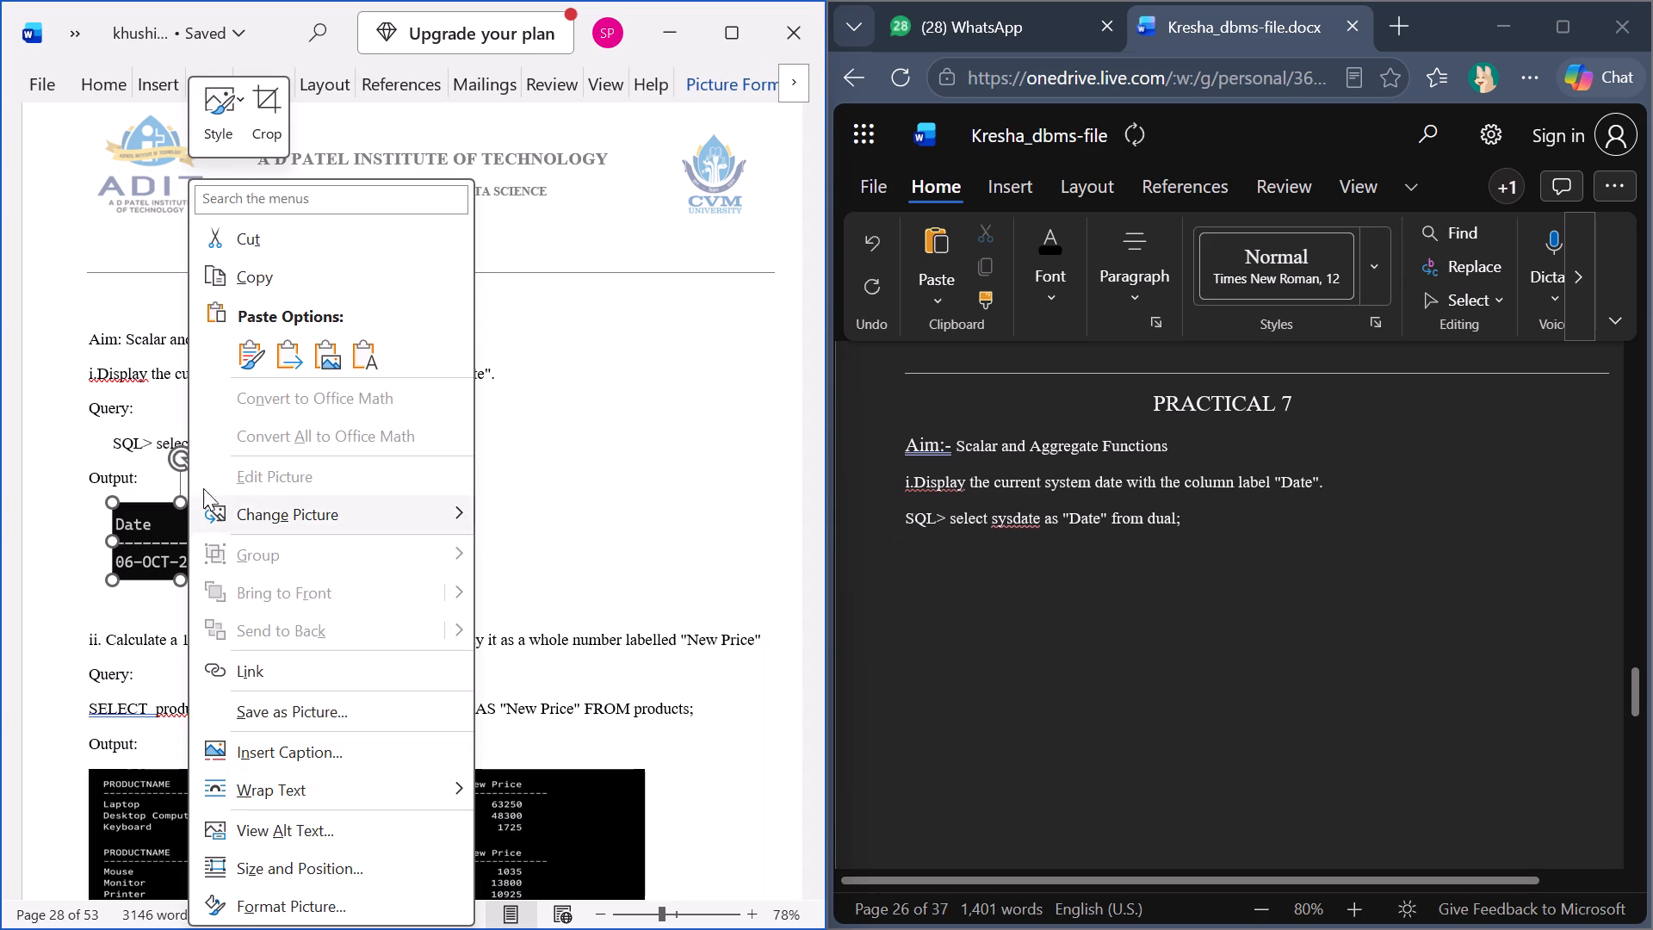
pyautogui.click(265, 278)
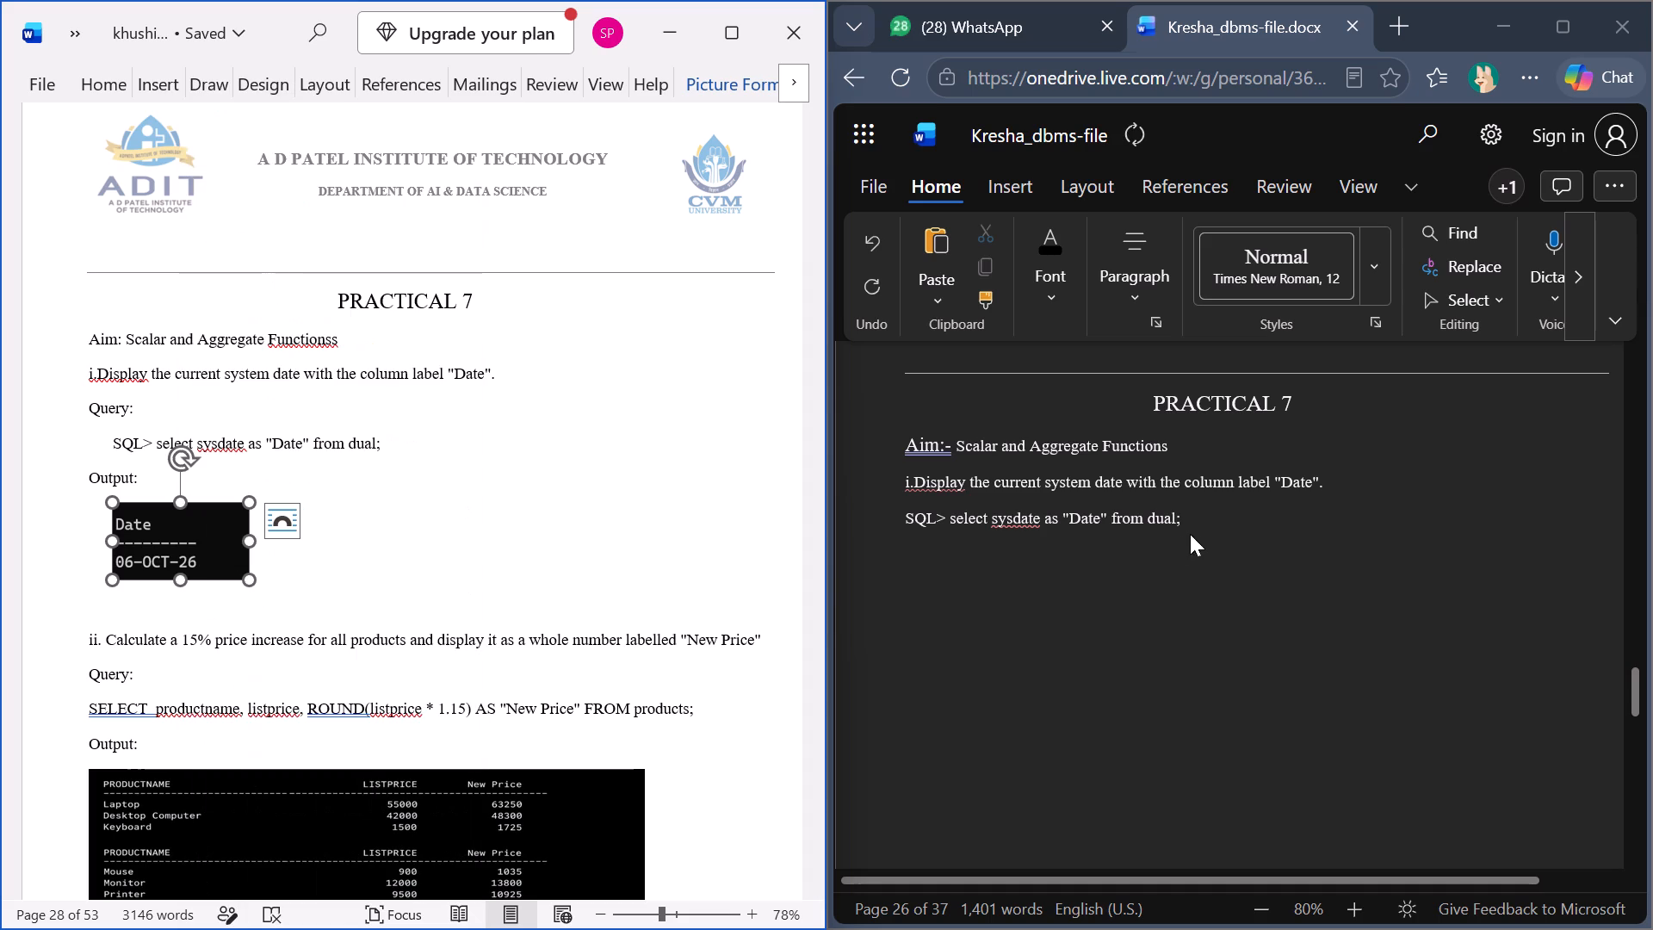
pyautogui.click(1200, 517)
pyautogui.press('Return')
pyautogui.hotkey('ctrl', 'v')
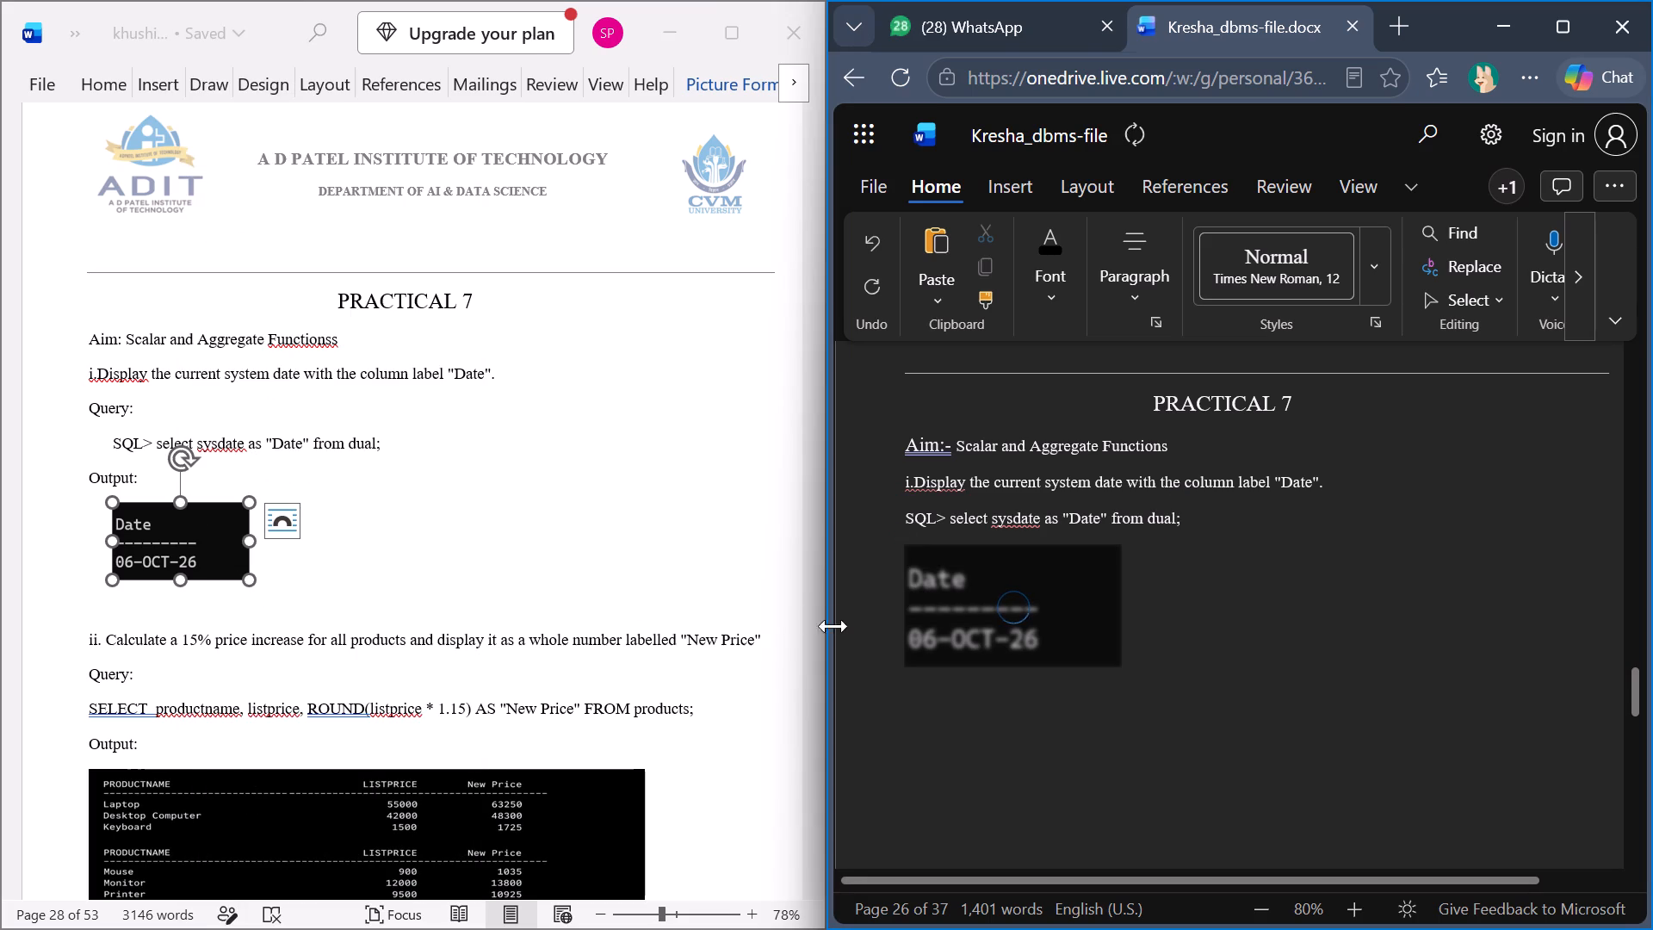
# Copy Practical 7's task ii statement about the 15% price increase from khushi's file onto a new line below the Date output picture.
pyautogui.click(771, 639)
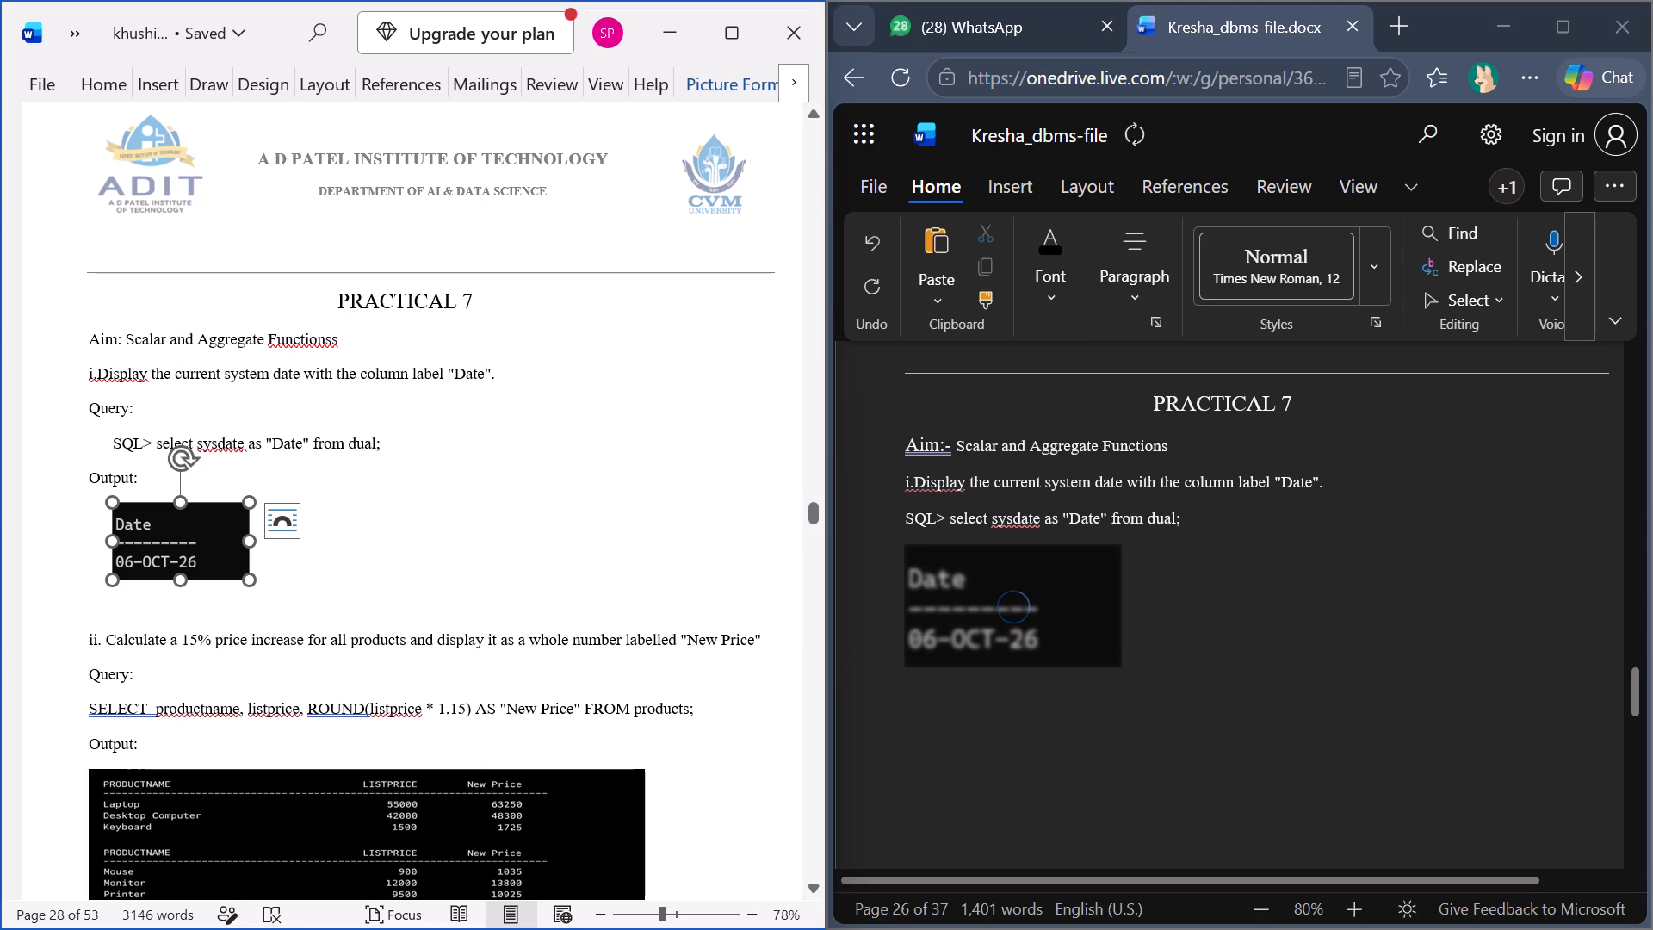
pyautogui.click(771, 639)
pyautogui.moveTo(771, 639); pyautogui.dragTo(0, 648)
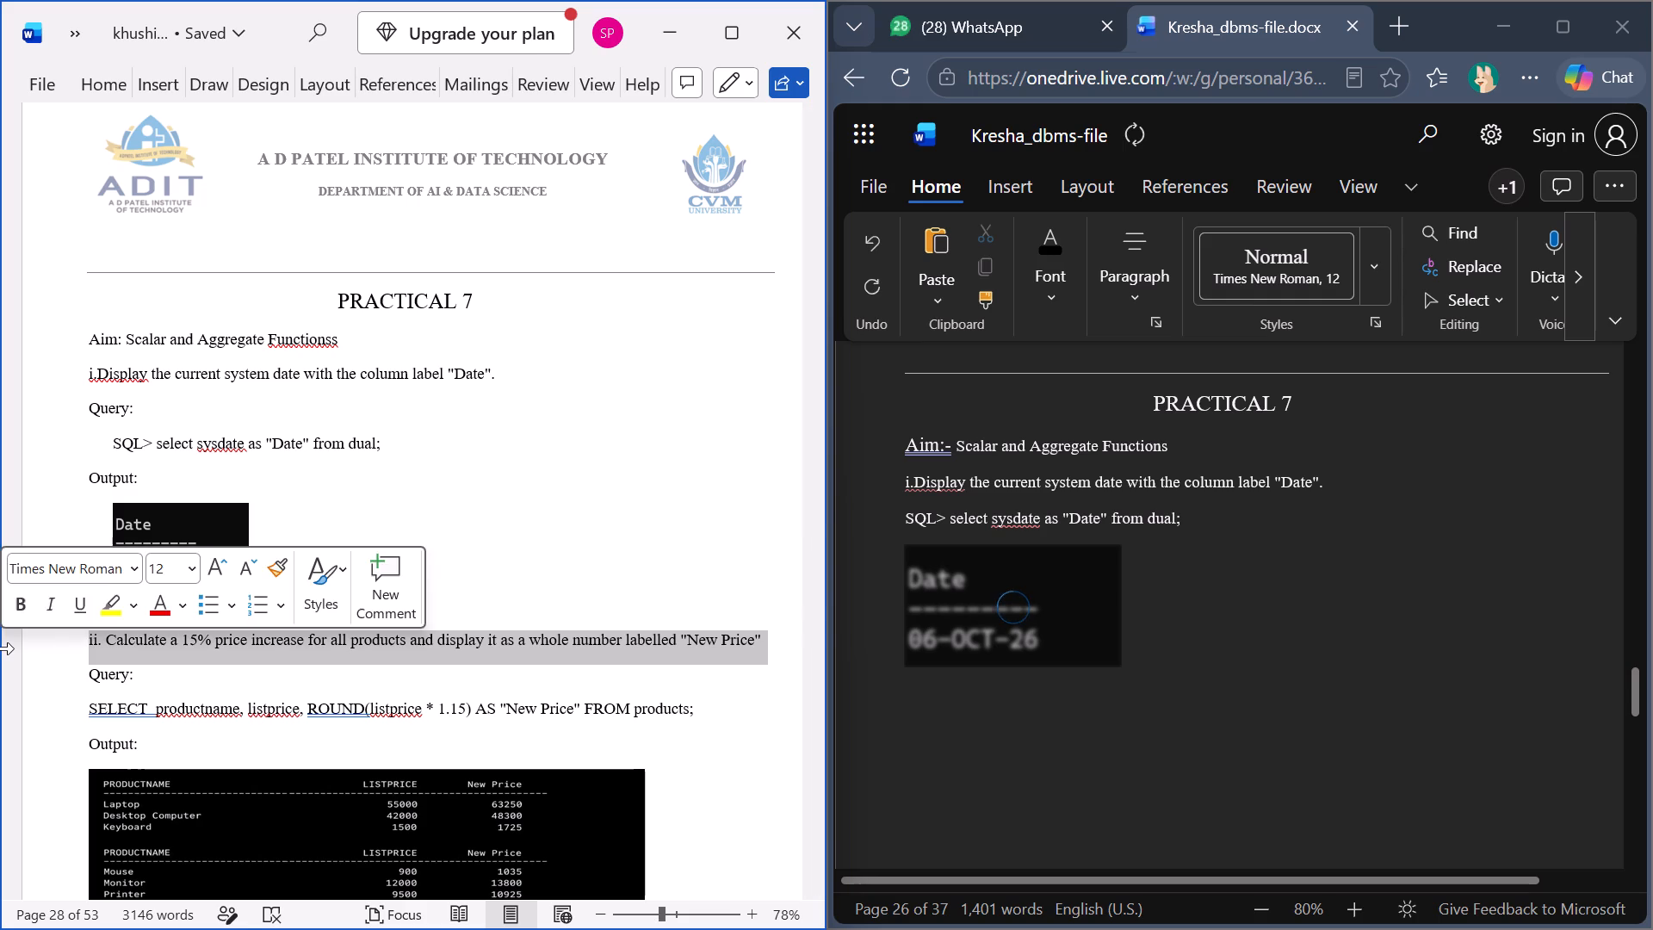
pyautogui.hotkey('ctrl', 'c')
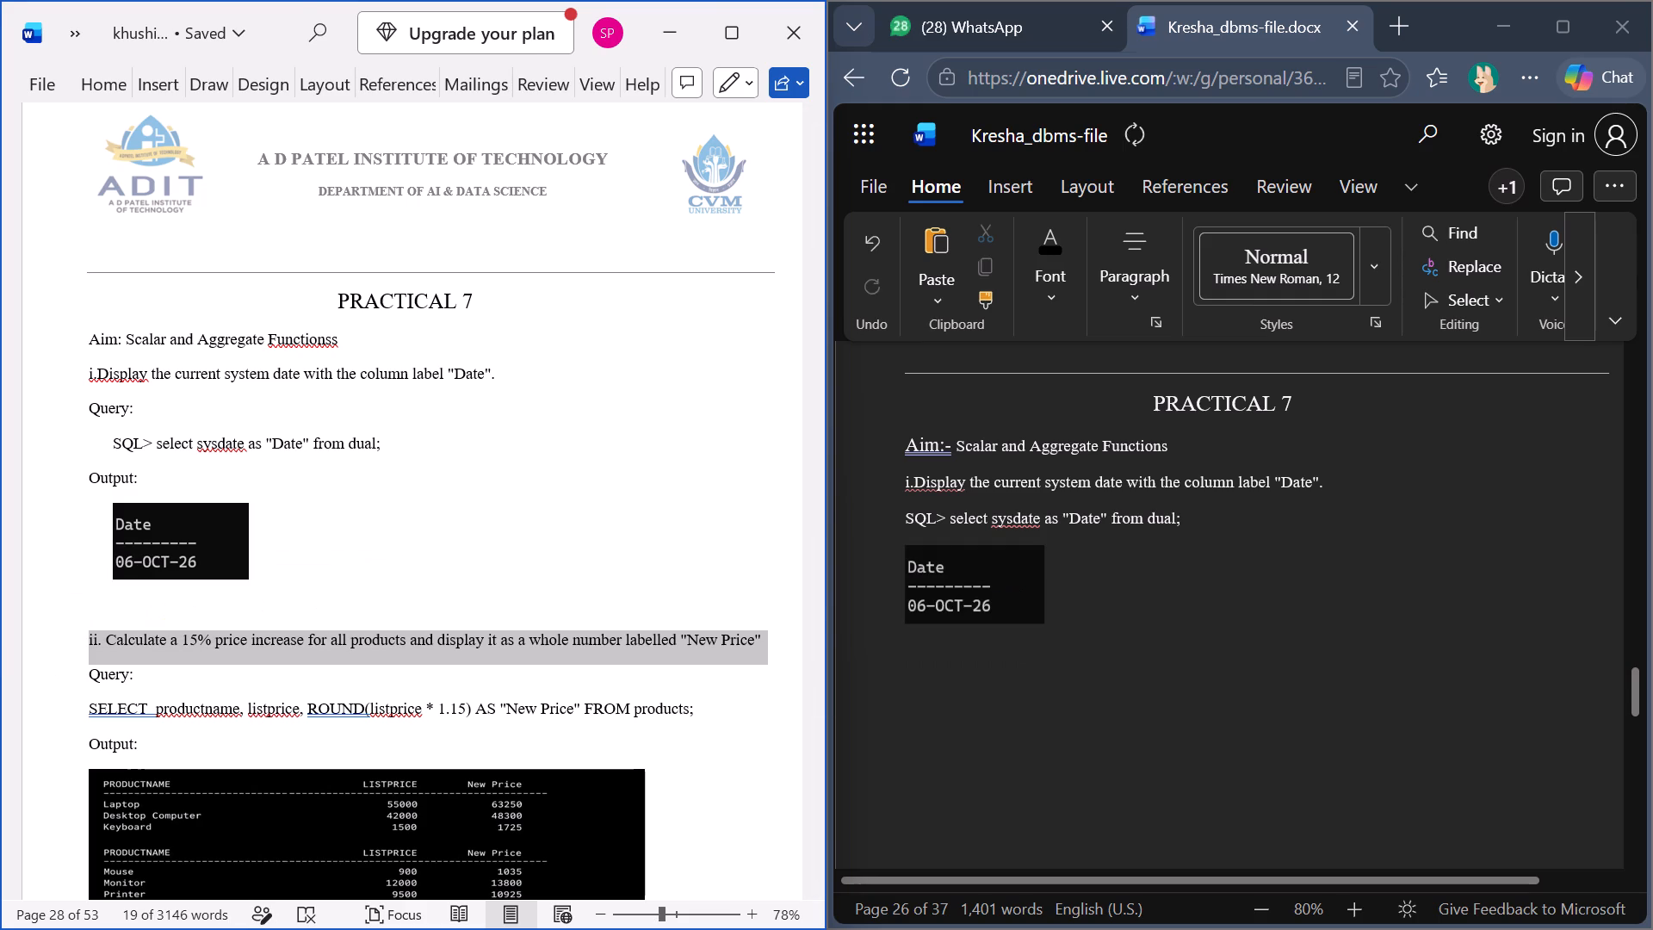
pyautogui.click(1078, 592)
pyautogui.press('Return')
pyautogui.hotkey('ctrl', 'v')
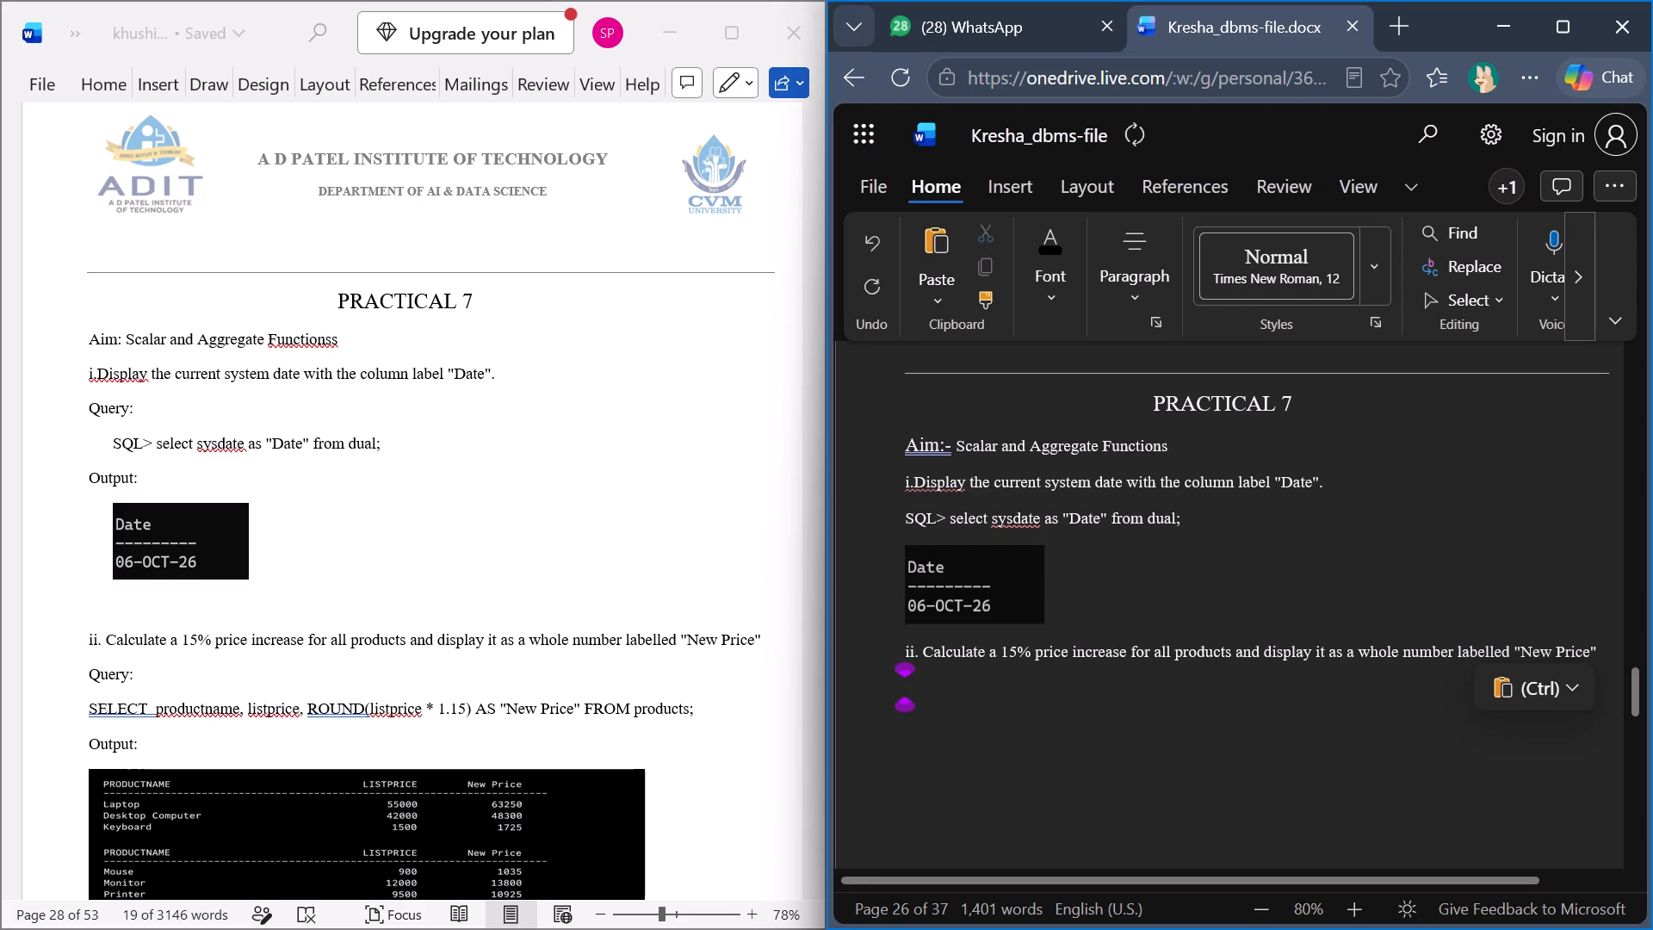
# Shrink the Date output picture in Kresha_dbms-file slightly, keeping its proportions.
pyautogui.click(1032, 586)
pyautogui.moveTo(1044, 621); pyautogui.dragTo(1044, 611)
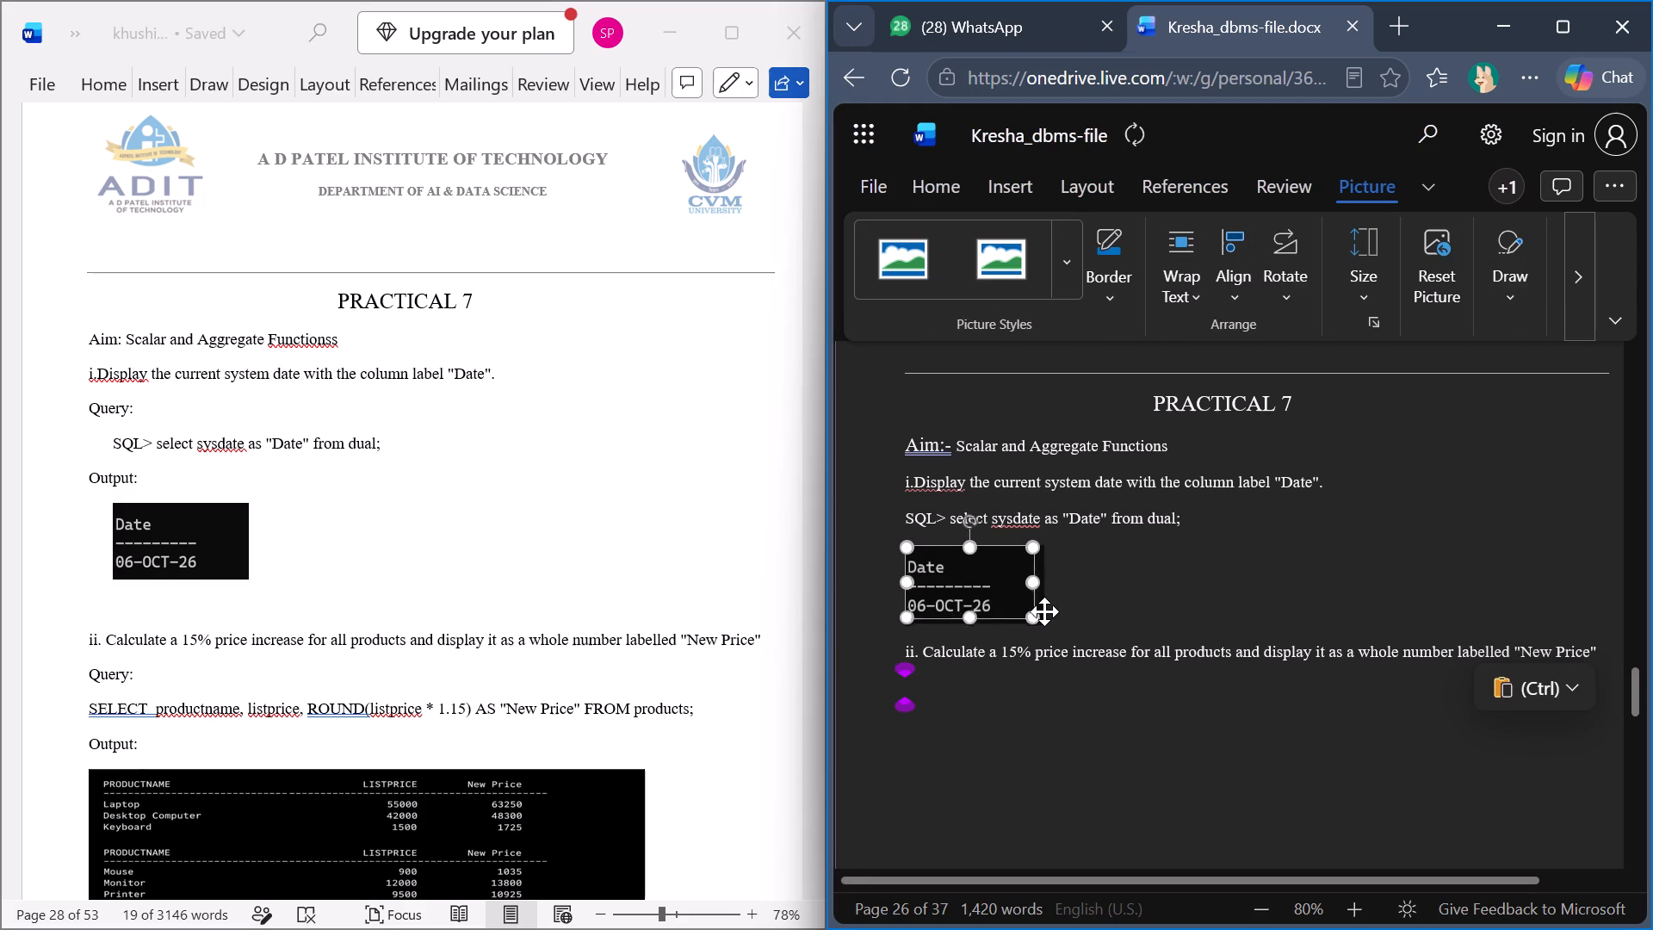
pyautogui.moveTo(1044, 611); pyautogui.dragTo(1043, 604)
# Copy the "SQL>" prompt from the sysdate query onto the line below the task ii statement, followed by a space.
pyautogui.scroll(-1, 595, 591)
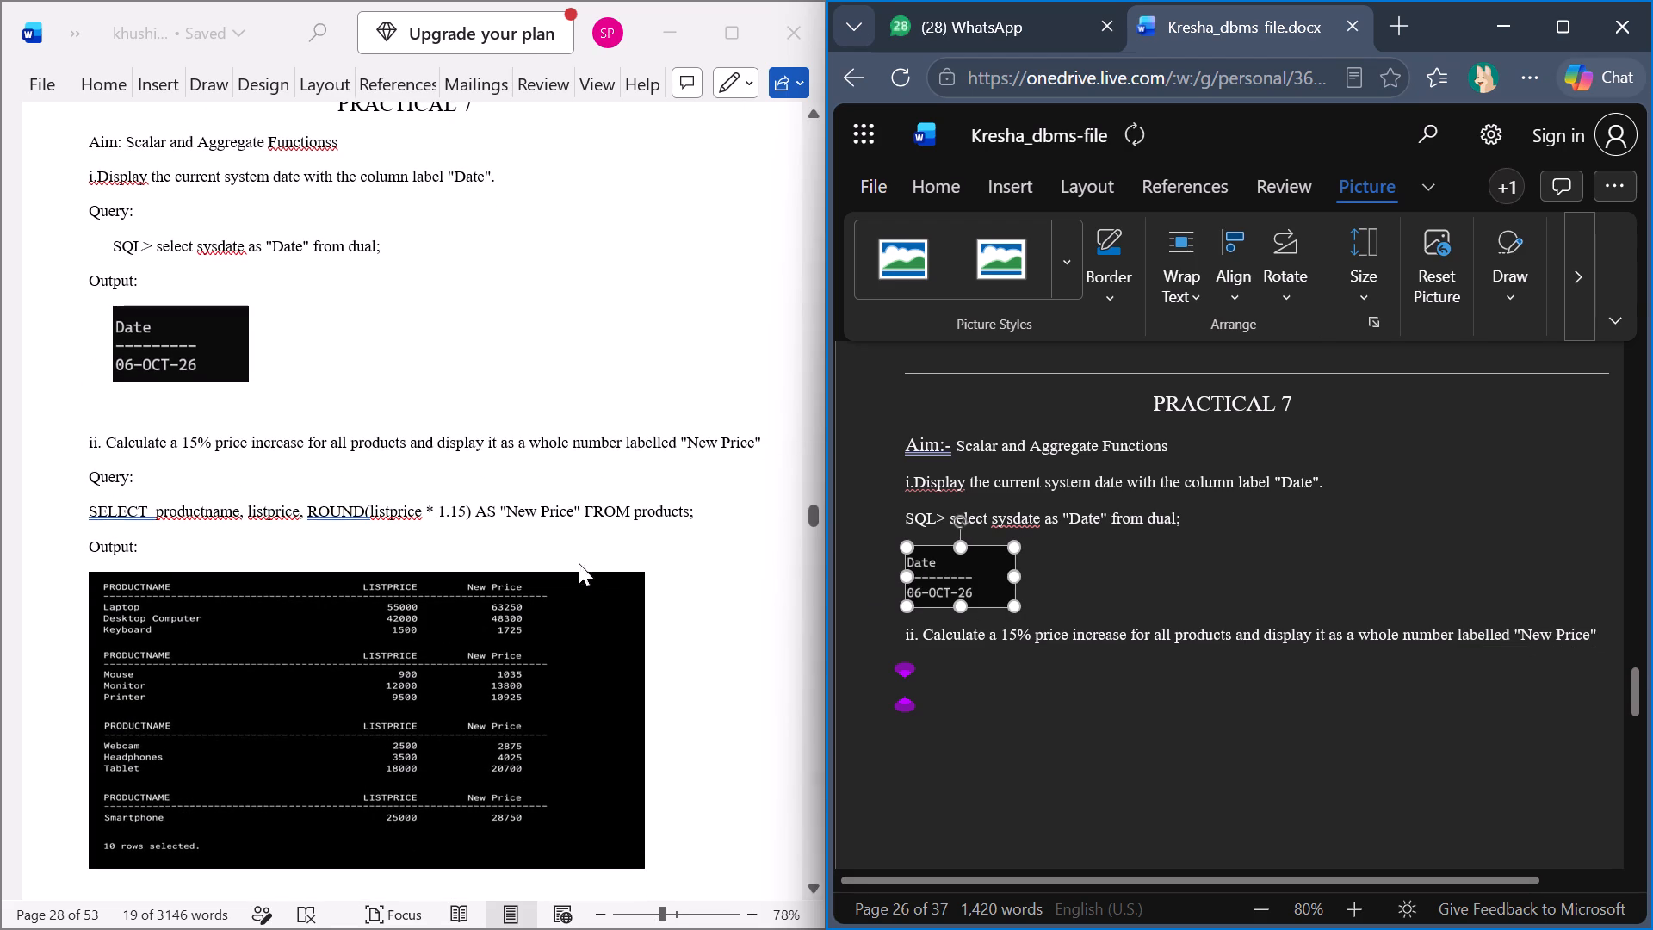
pyautogui.click(704, 505)
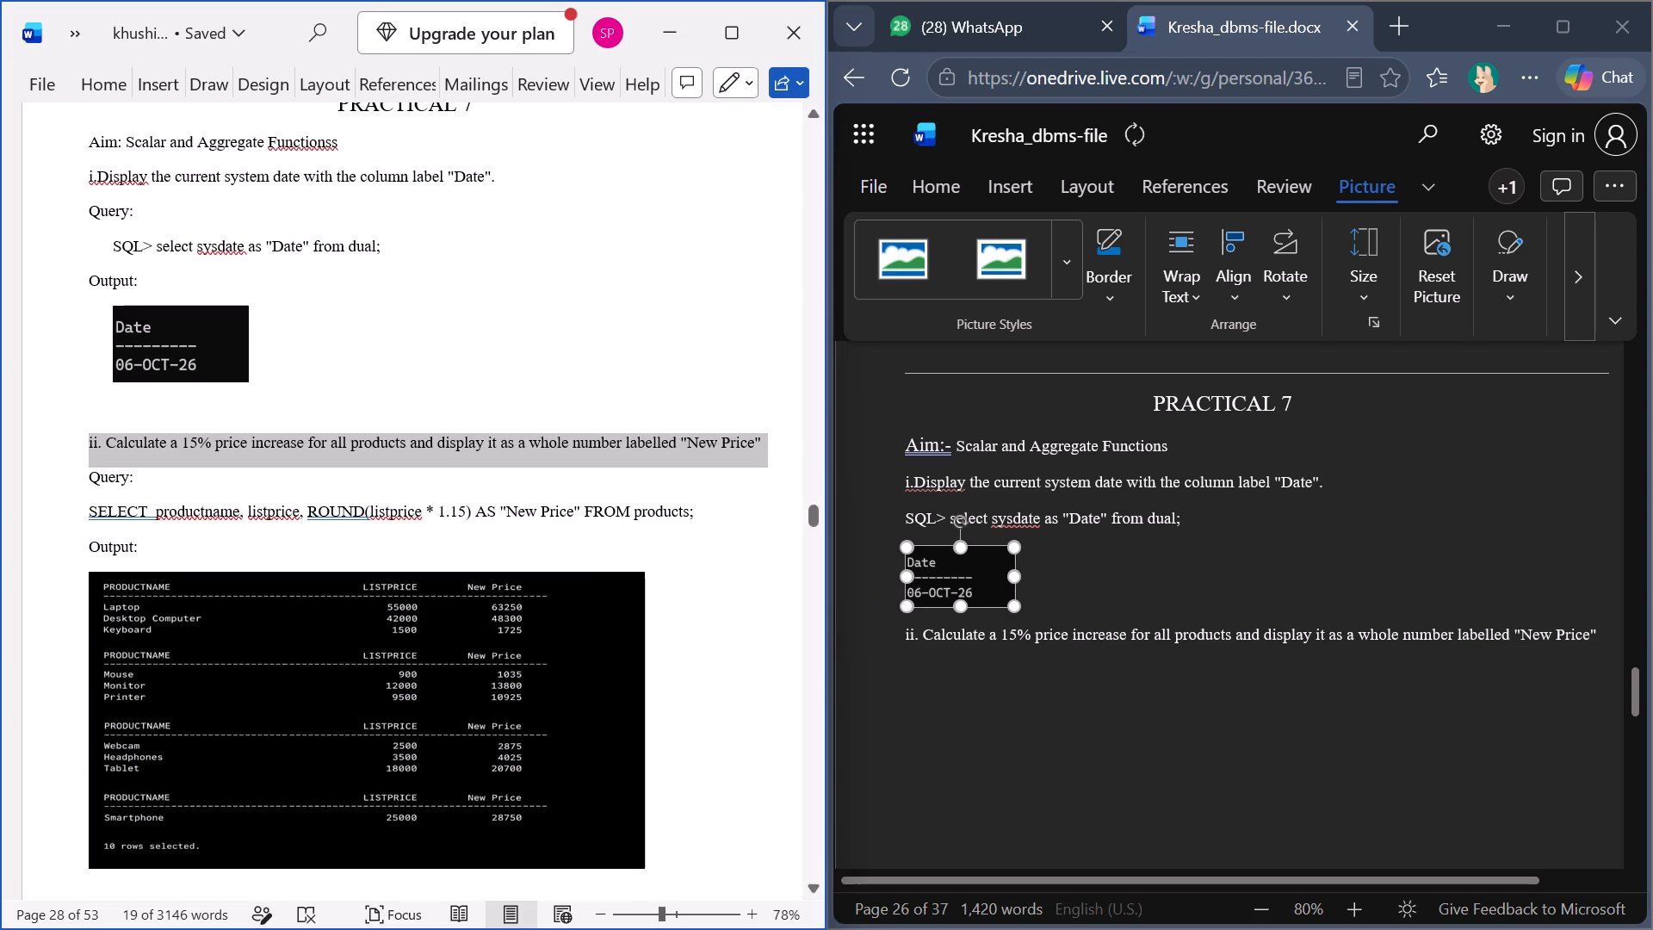
pyautogui.click(922, 515)
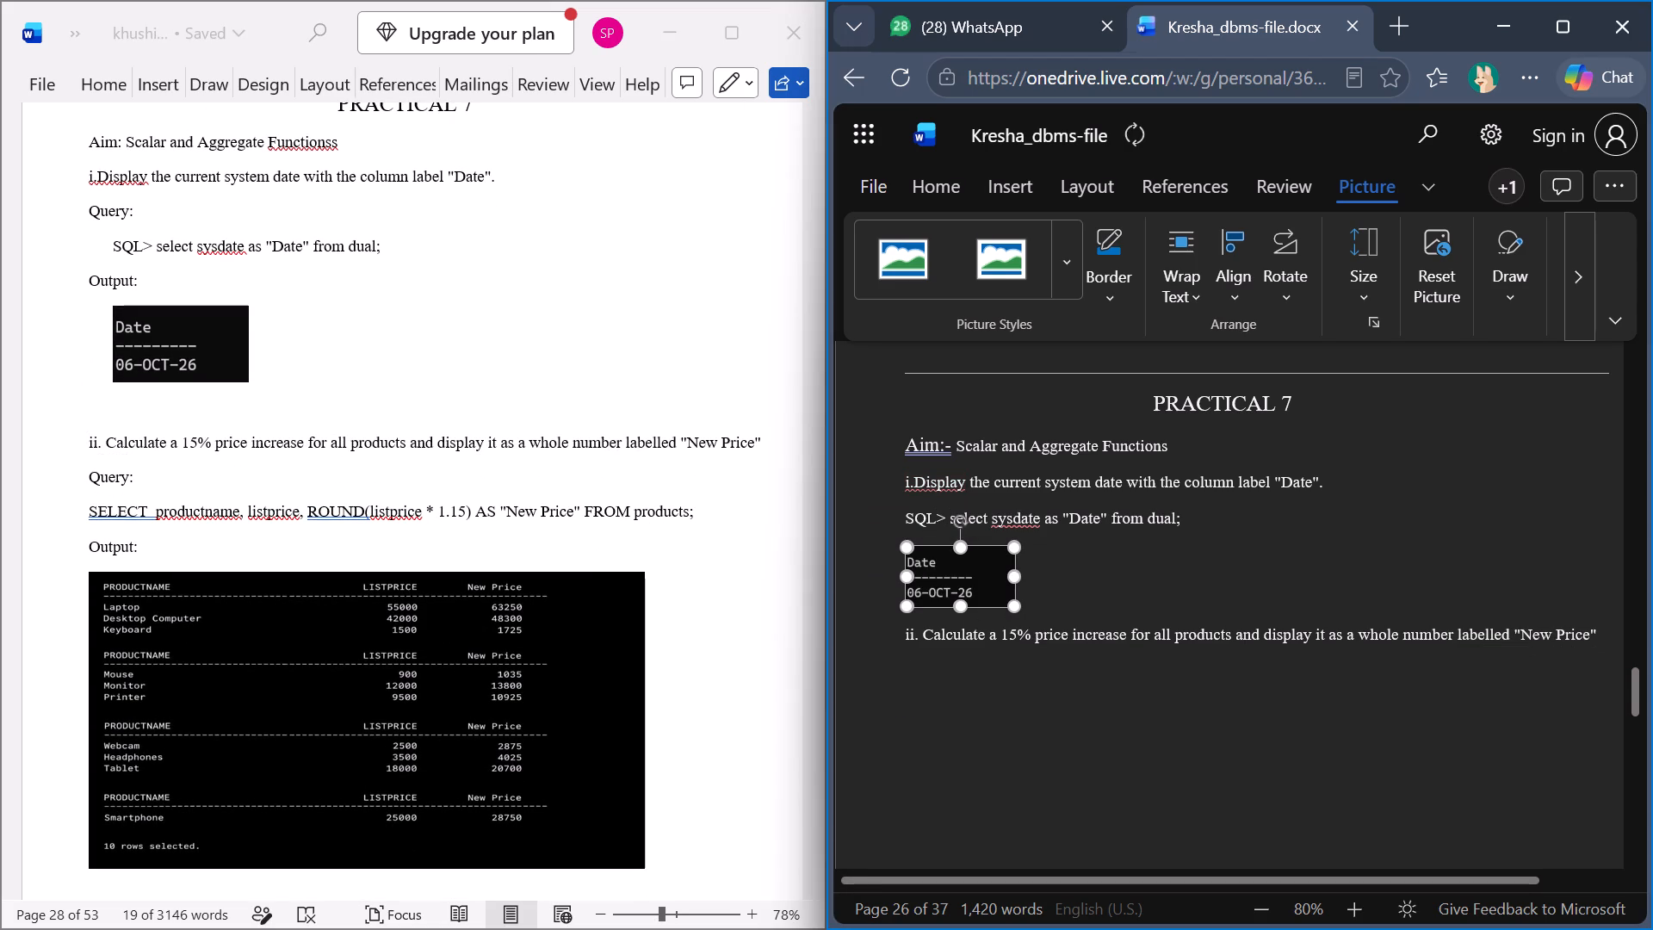
pyautogui.moveTo(950, 518); pyautogui.dragTo(917, 515)
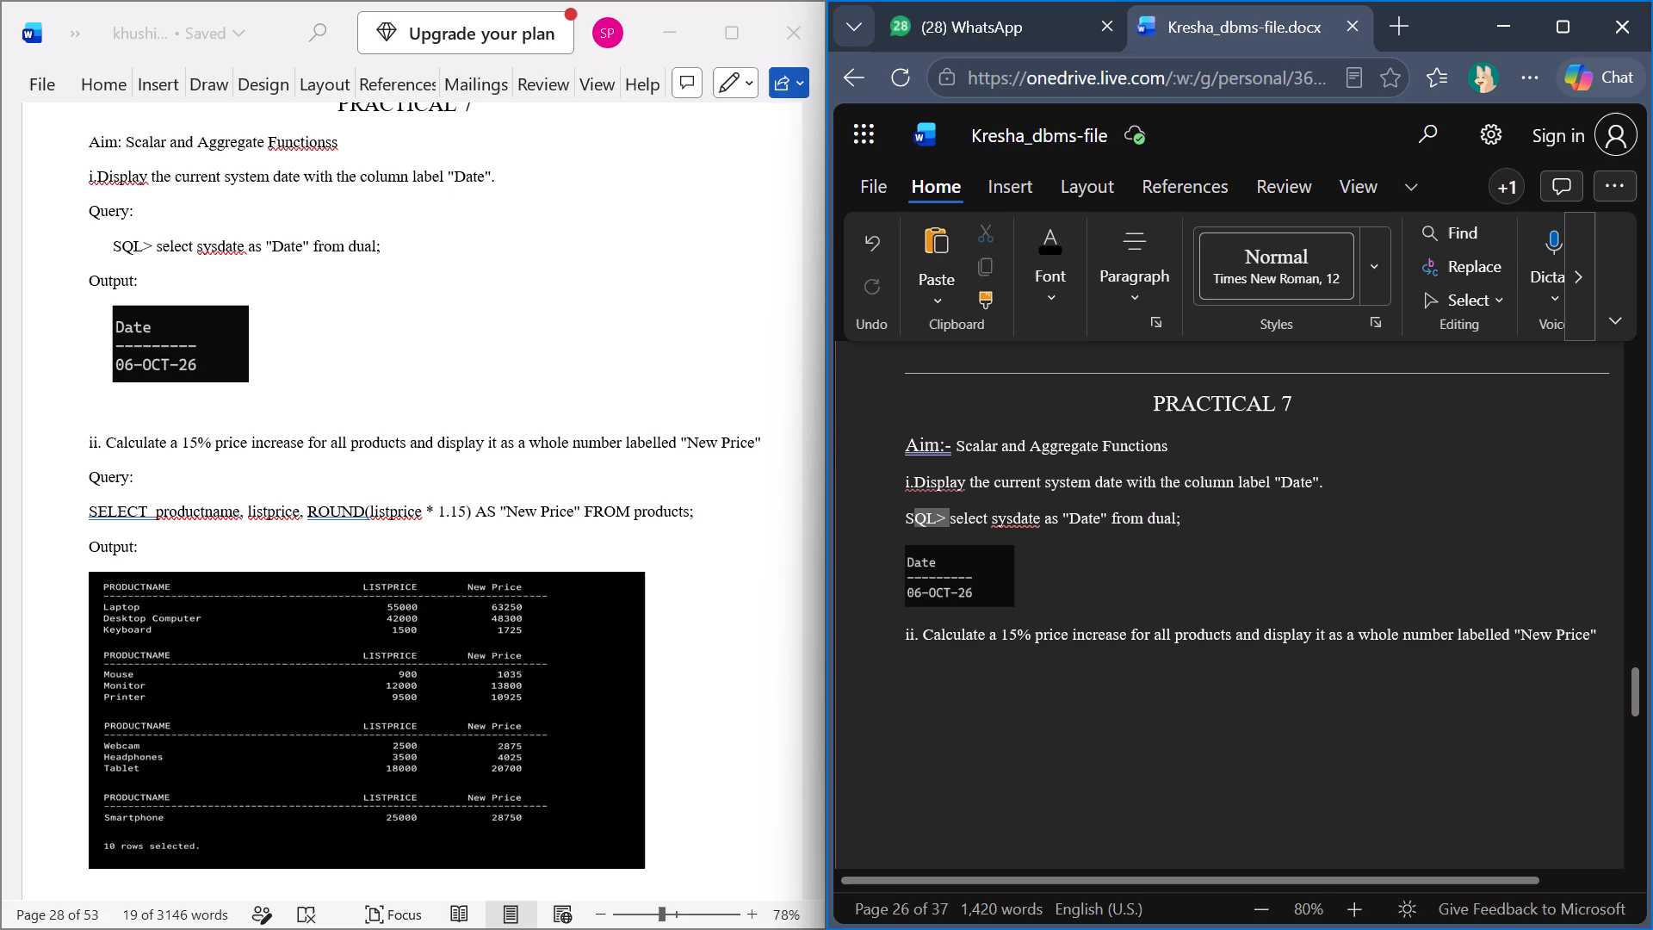
pyautogui.moveTo(917, 515); pyautogui.dragTo(907, 514)
pyautogui.hotkey('ctrl', 'c')
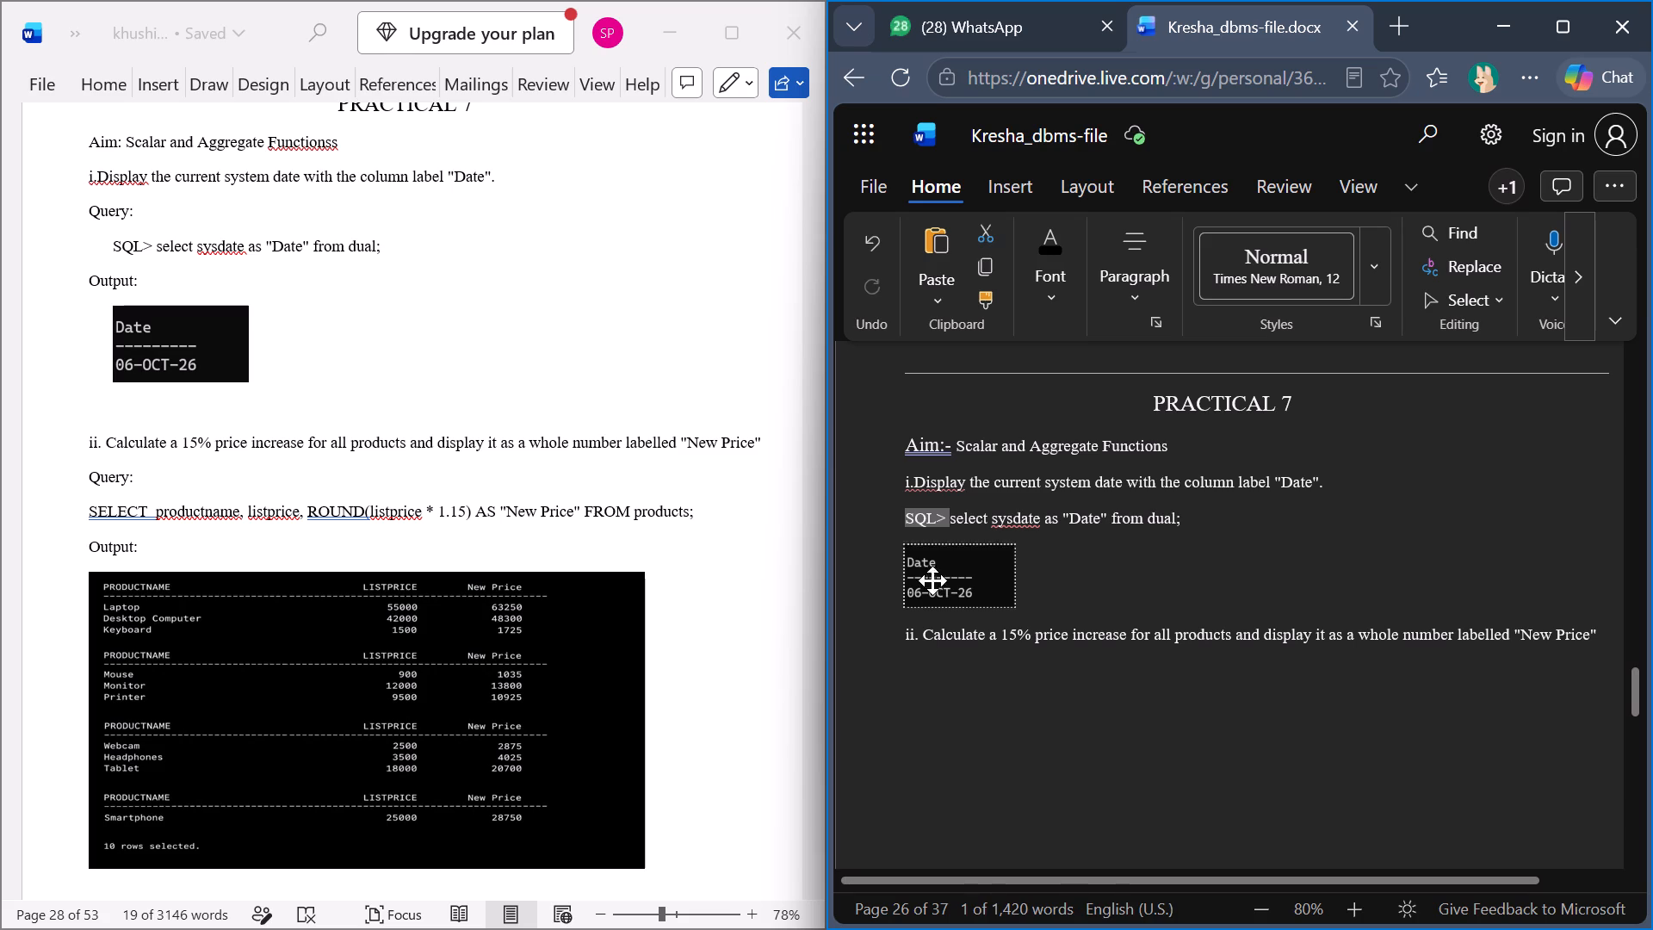
pyautogui.click(933, 655)
pyautogui.hotkey('ctrl', 'v')
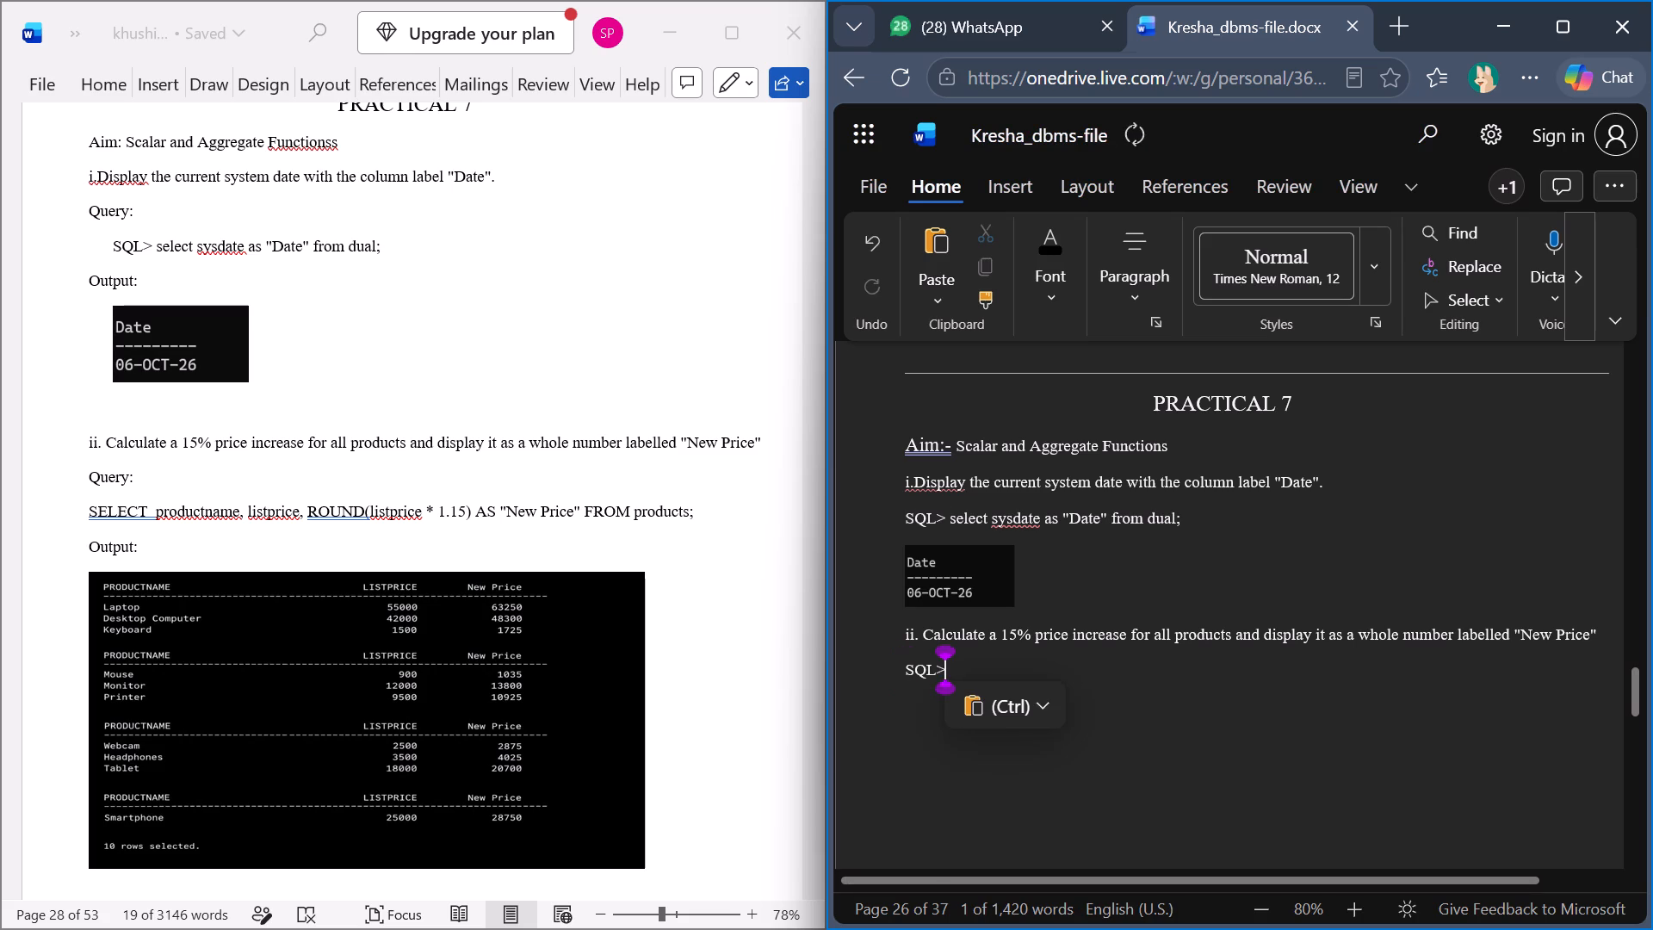
pyautogui.press('space')
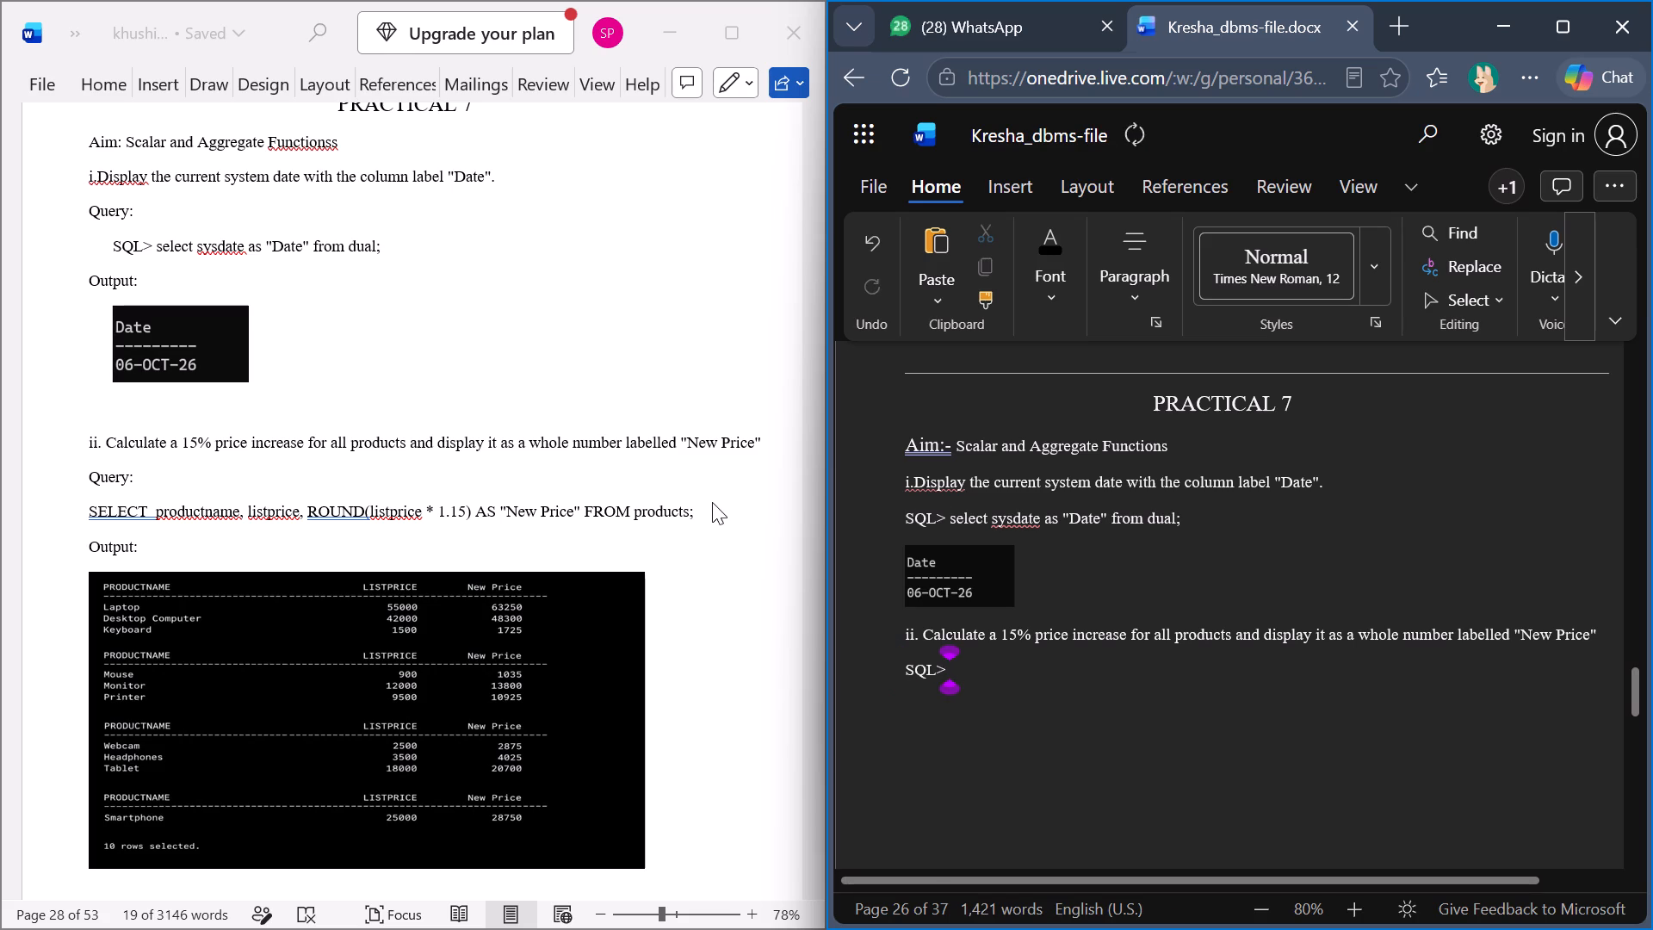
# Copy the query "SELECT productname, listprice, ROUND(listprice * 1.15) AS "New Price" FROM products;" from khushi's file after the task ii "SQL>" prompt.
pyautogui.moveTo(697, 512); pyautogui.dragTo(0, 507)
pyautogui.click(93, 505)
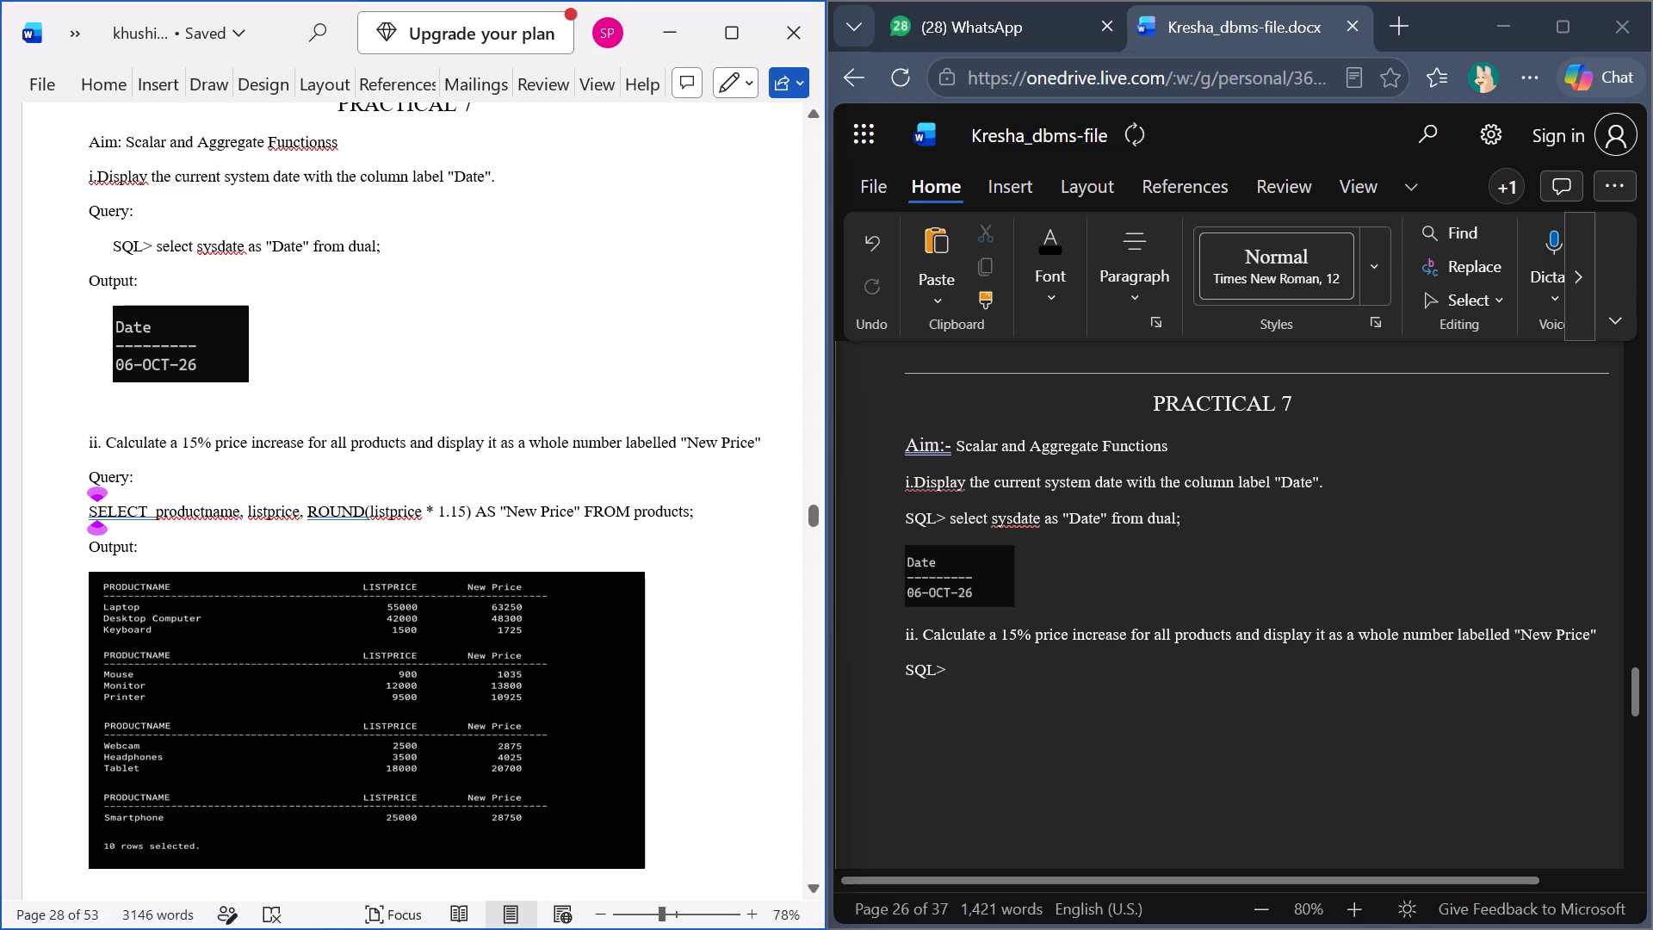
pyautogui.click(709, 513)
pyautogui.moveTo(709, 513); pyautogui.dragTo(460, 499)
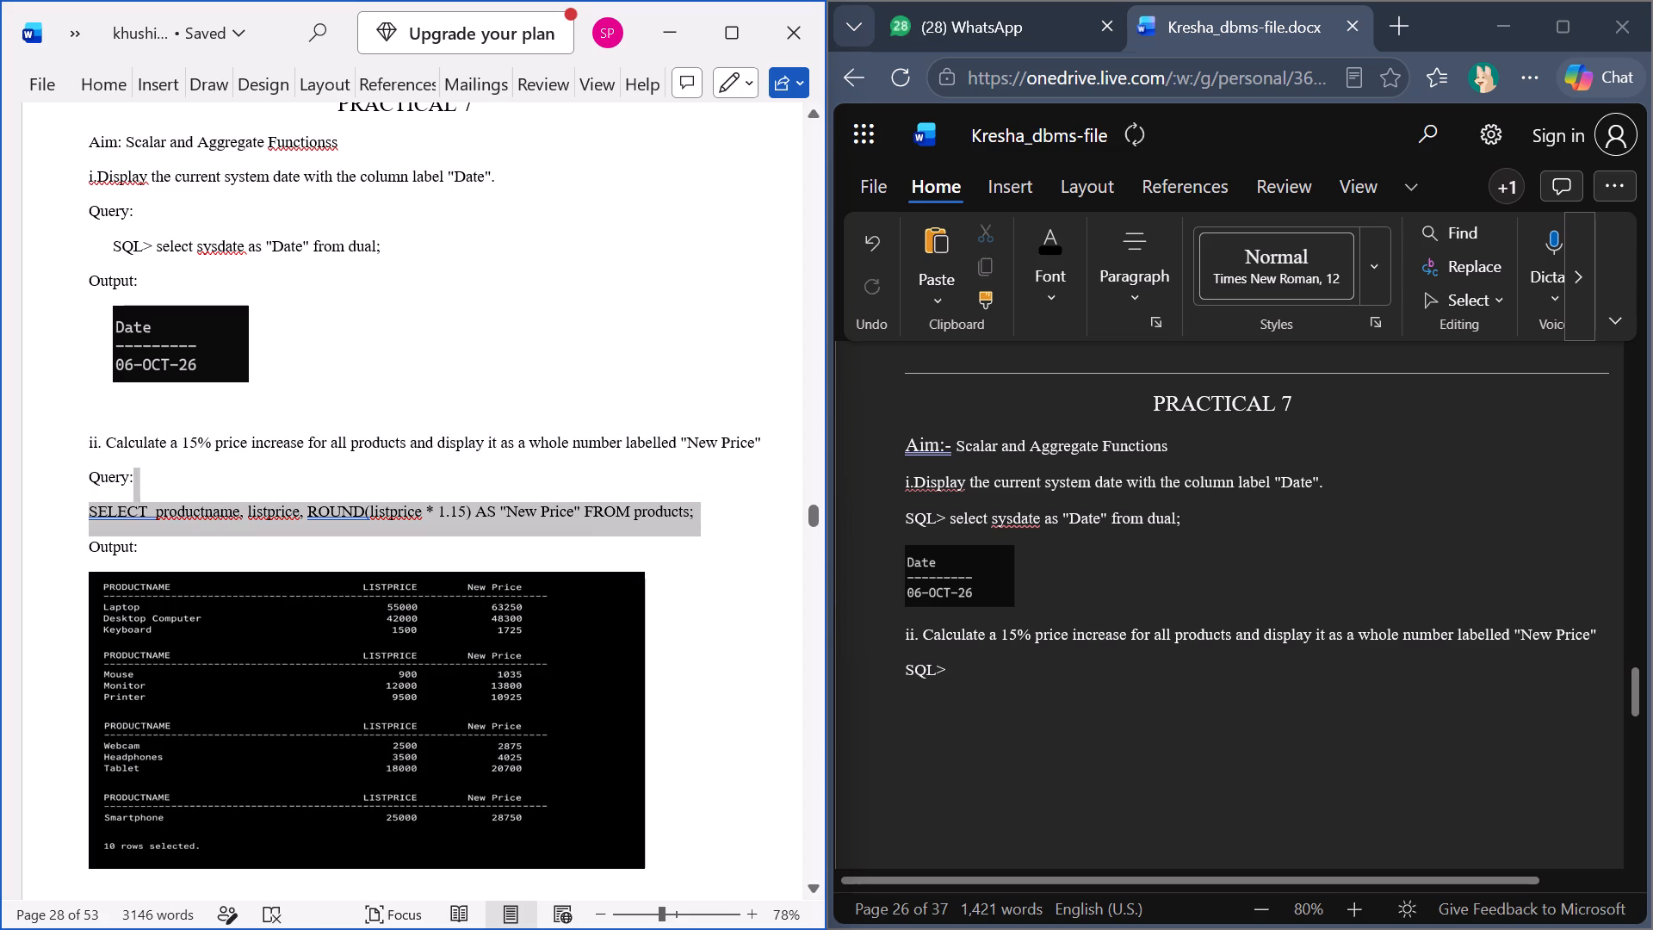
pyautogui.moveTo(460, 499); pyautogui.dragTo(90, 514)
pyautogui.hotkey('ctrl', 'c')
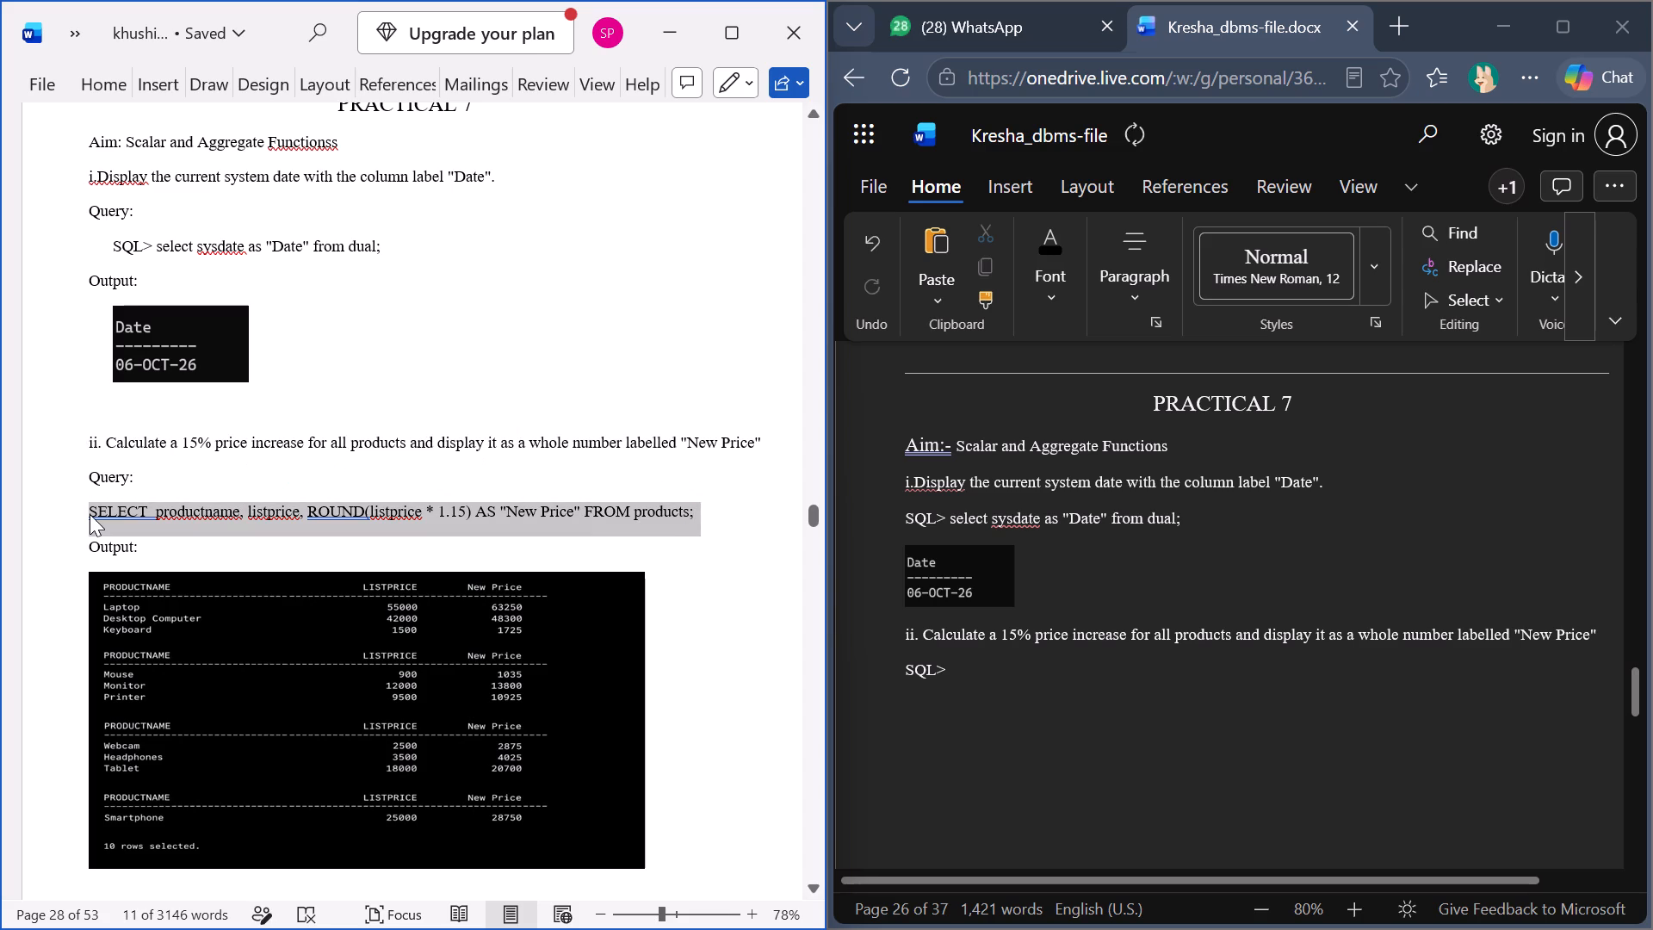
pyautogui.click(990, 646)
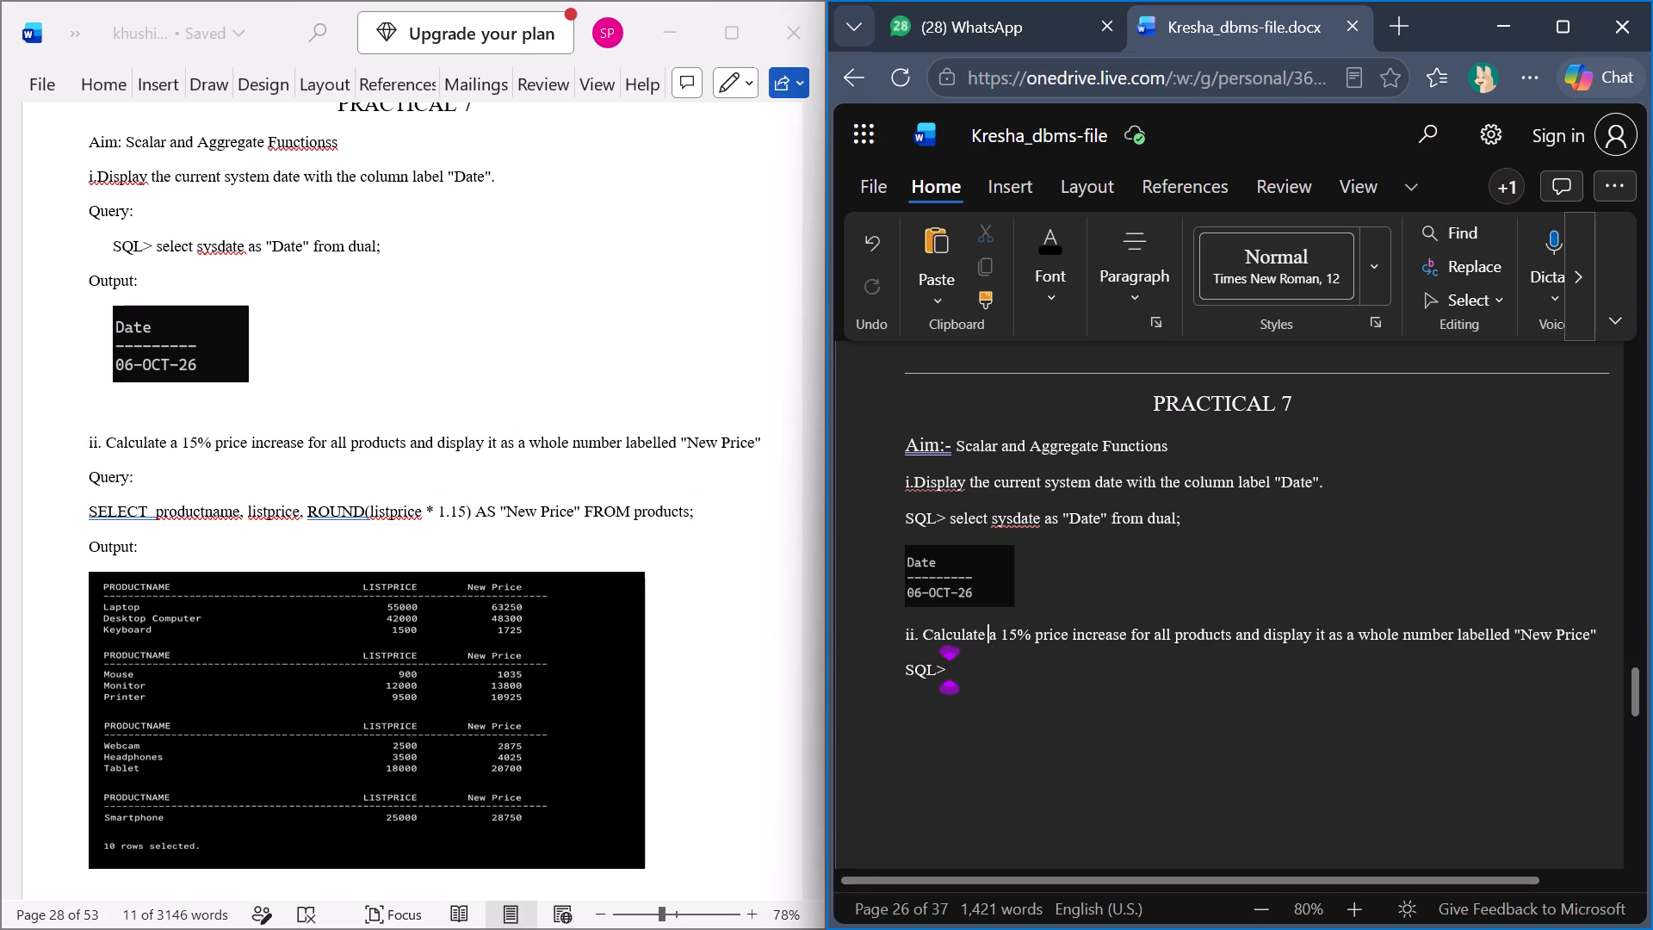
pyautogui.click(990, 668)
pyautogui.press('space')
pyautogui.hotkey('ctrl', 'v')
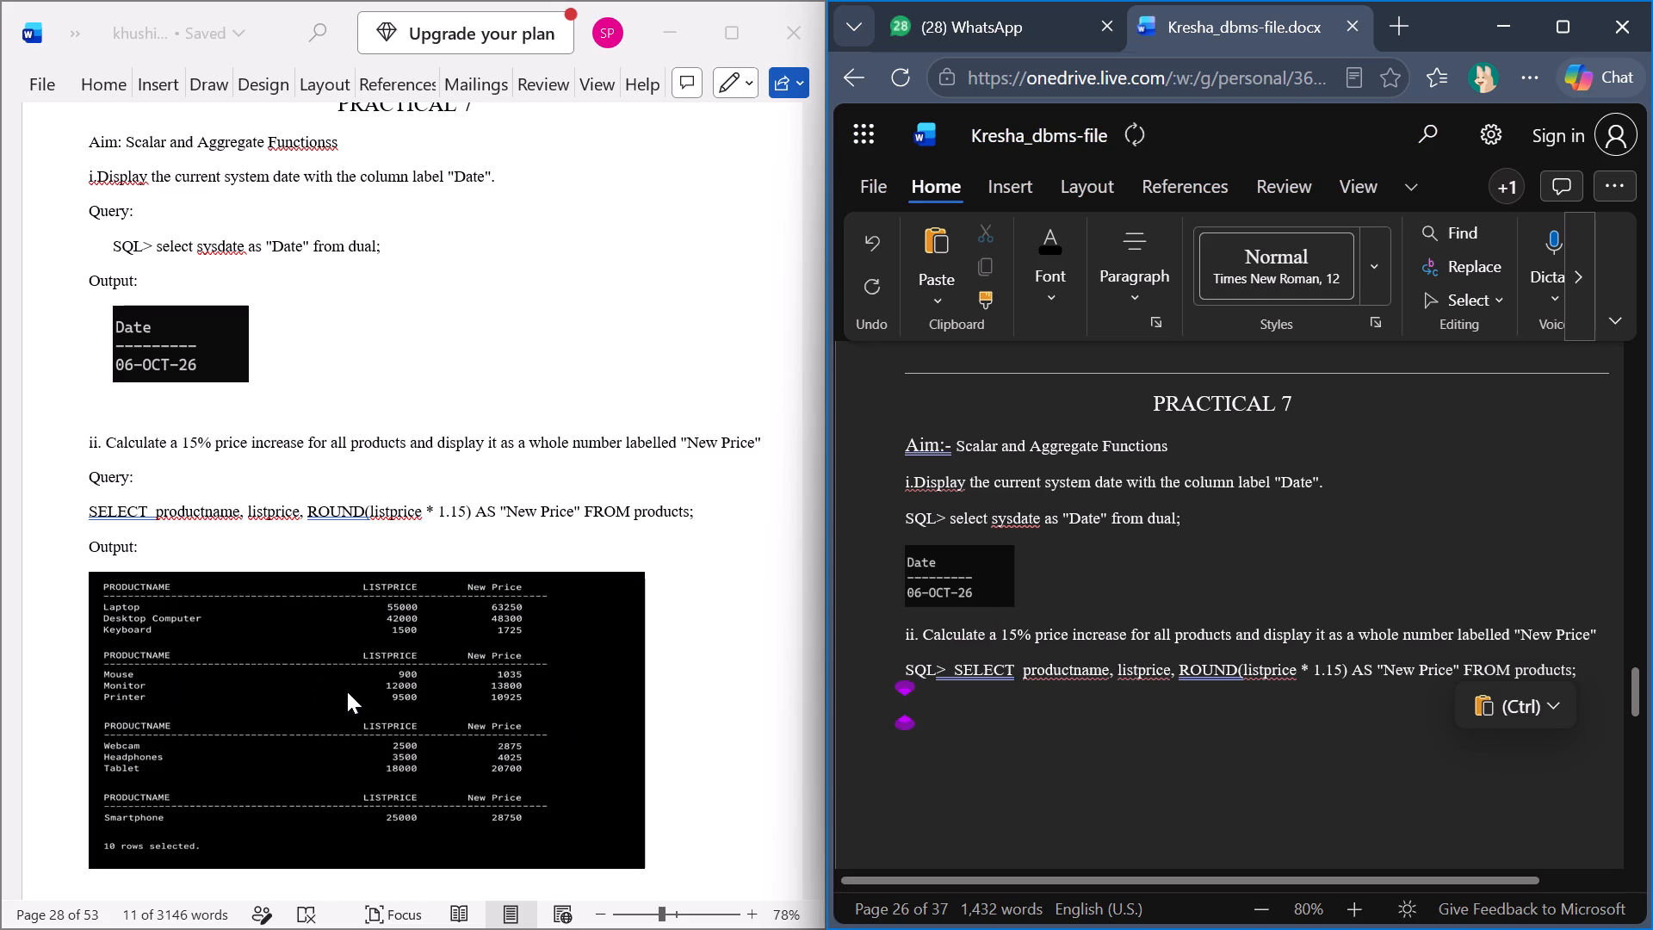
# Copy the New Price output picture of task ii from khushi's file onto a new line below the SELECT query.
pyautogui.rightClick(322, 699)
pyautogui.click(322, 699)
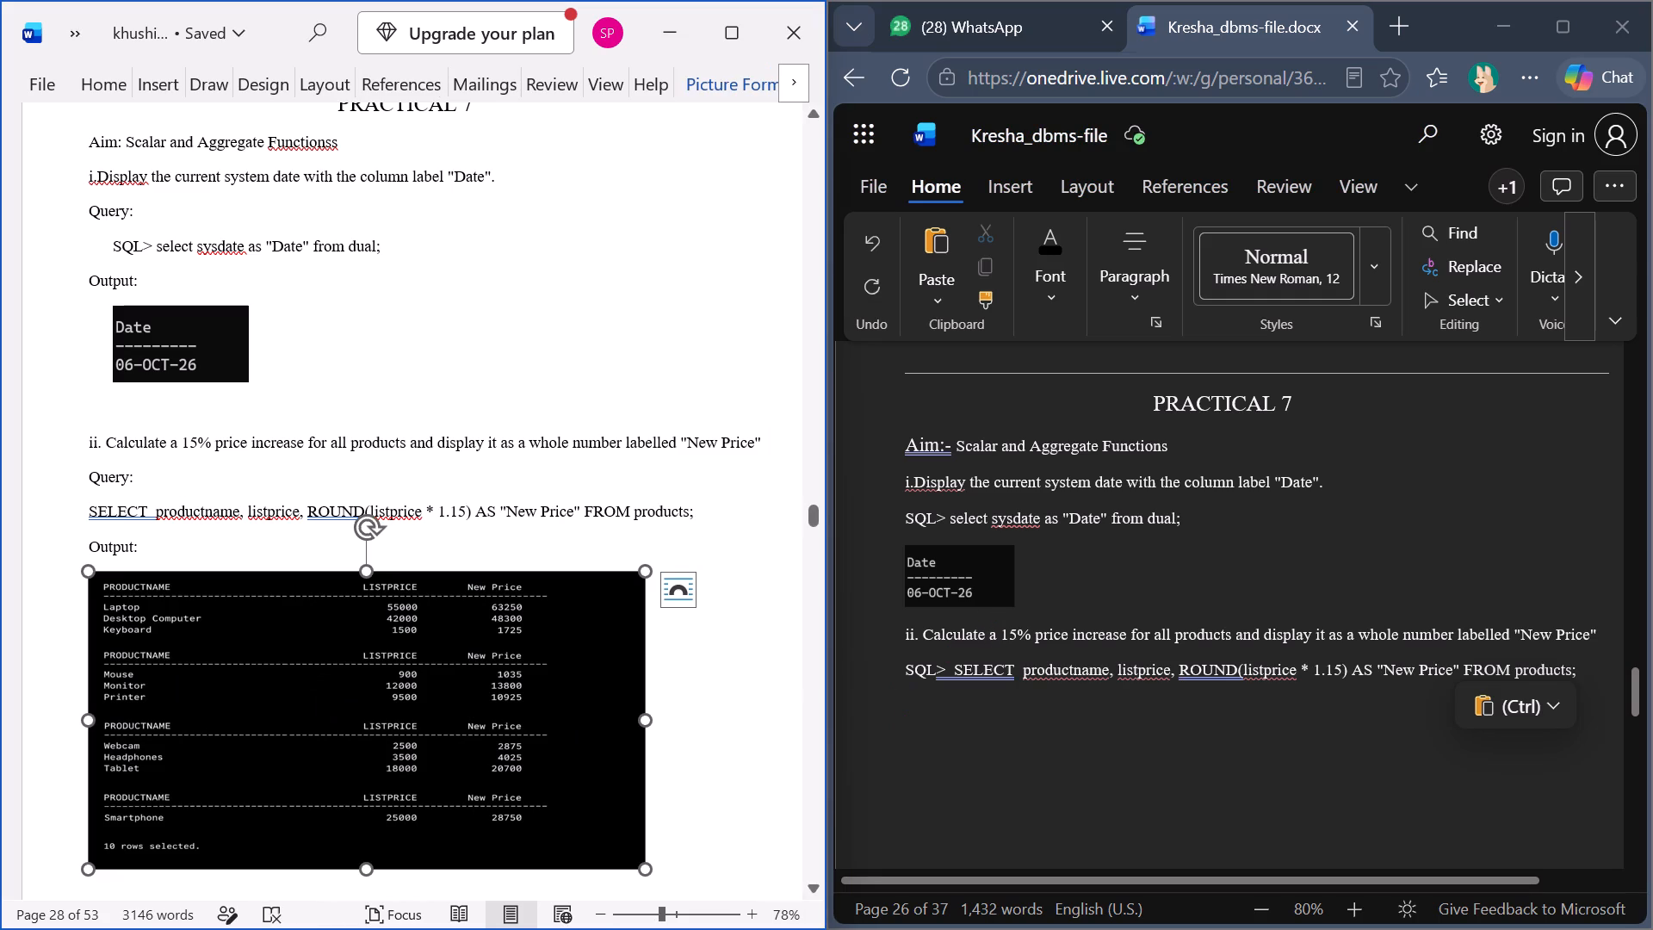
pyautogui.rightClick(322, 699)
pyautogui.click(397, 286)
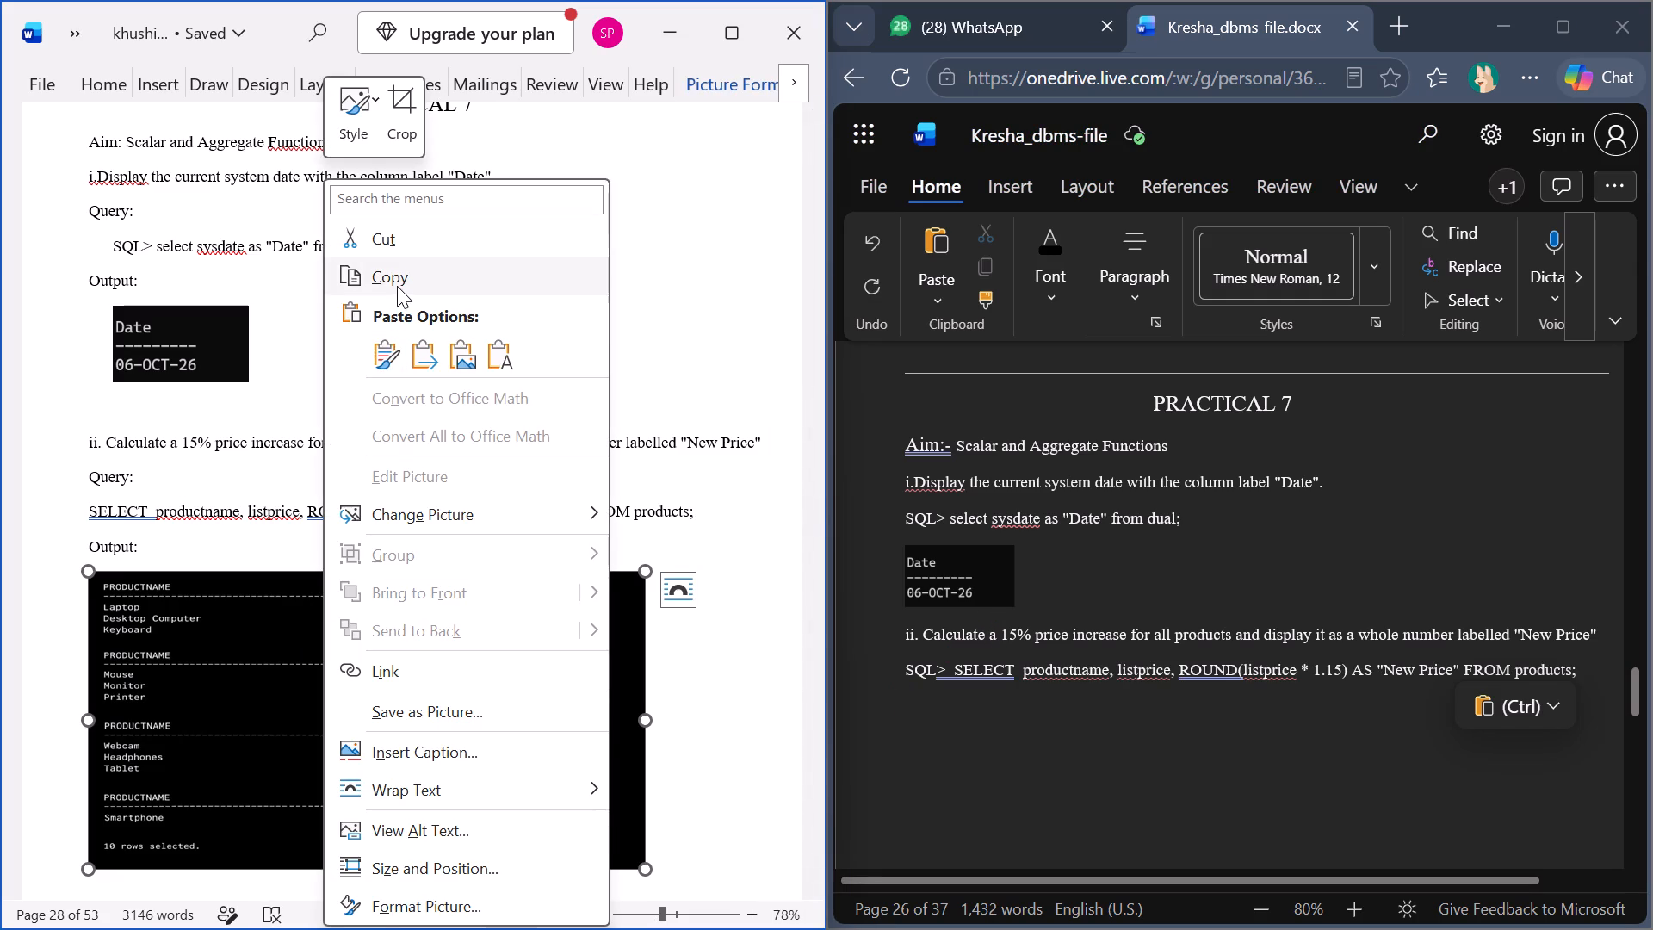
pyautogui.scroll(-1, 1069, 555)
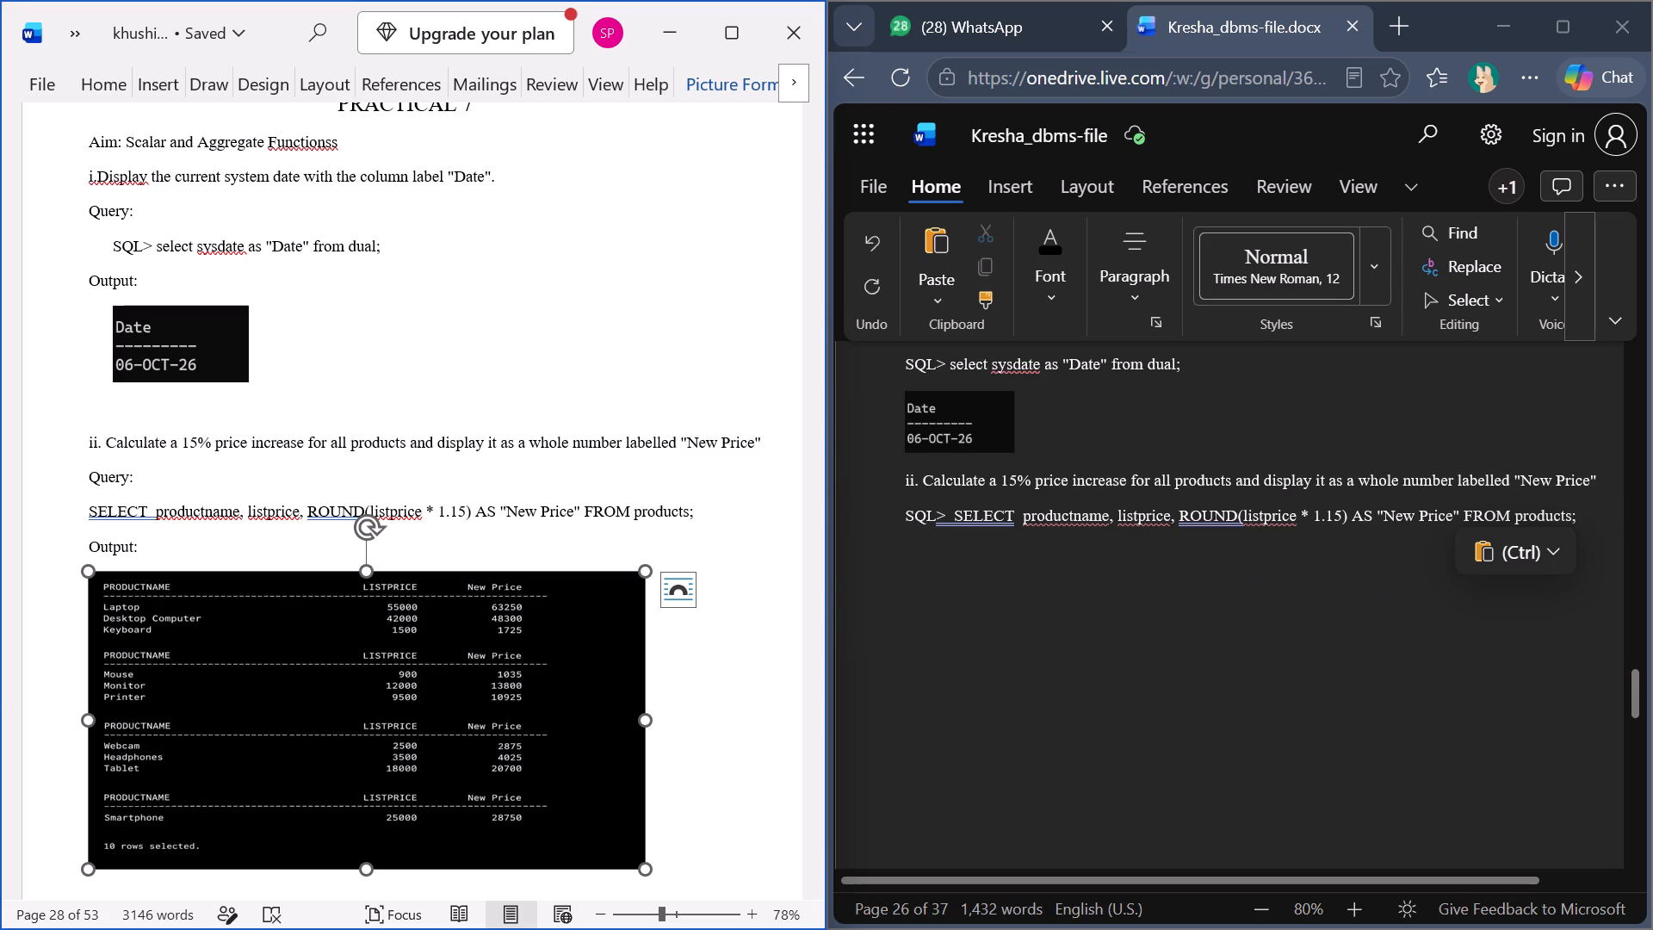
pyautogui.click(1589, 506)
pyautogui.press('Return')
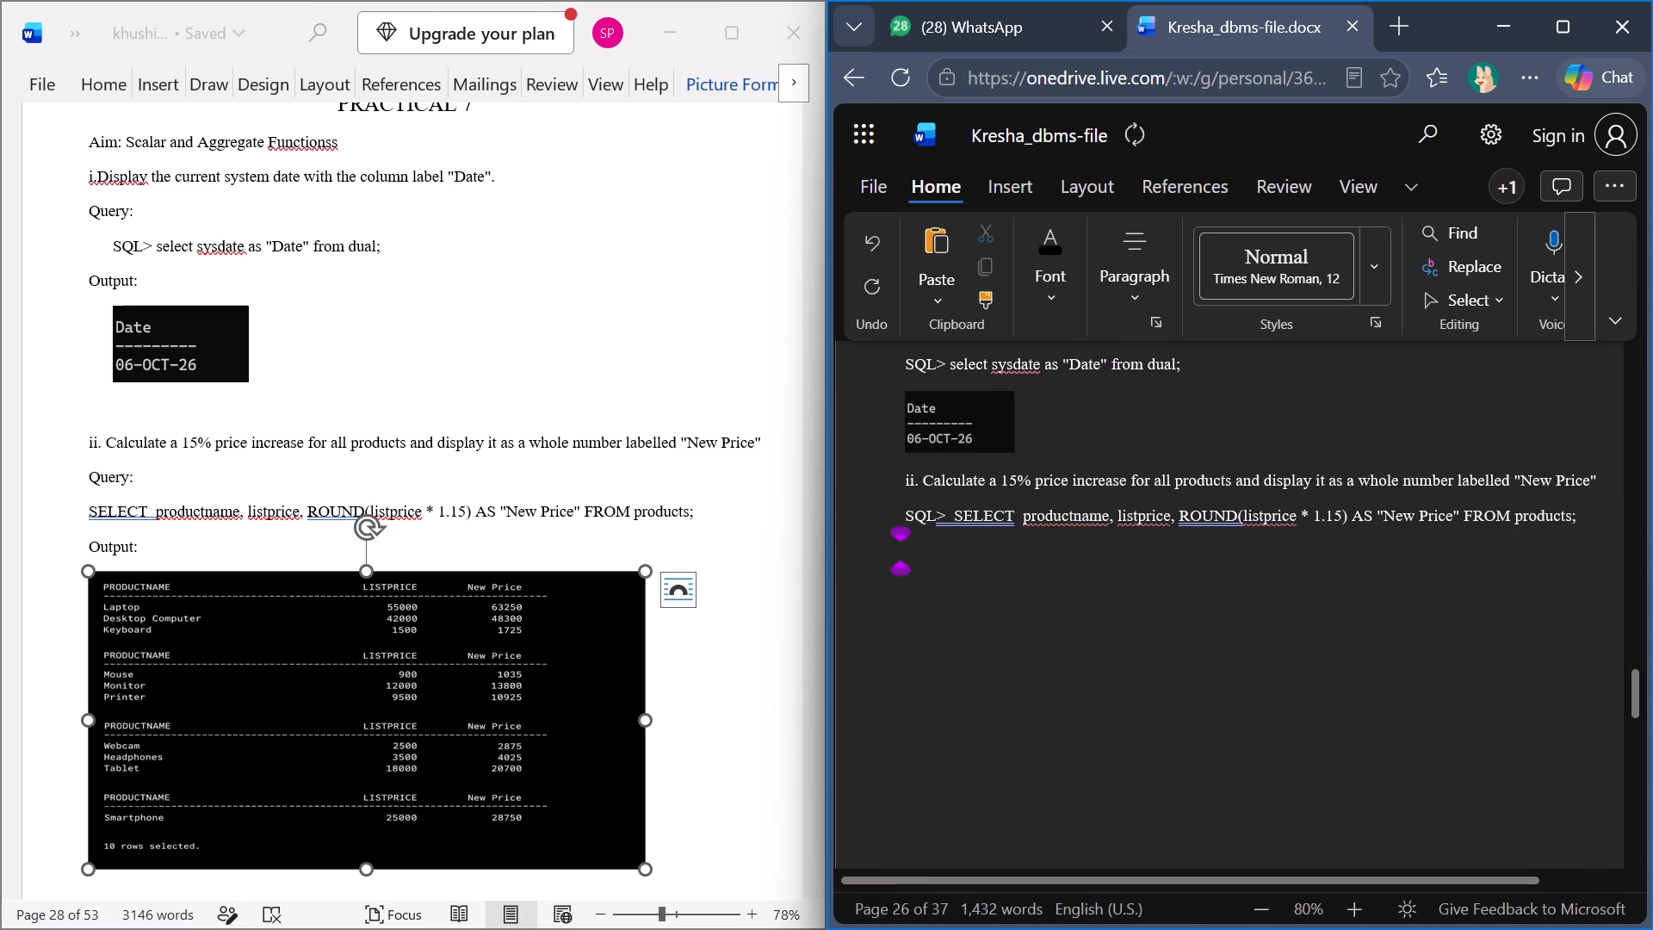
pyautogui.hotkey('ctrl', 'v')
# Insert a page break after the New Price output picture and copy the task iii statement about capitalized names from khushi's file onto the new page.
pyautogui.scroll(-1, 608, 509)
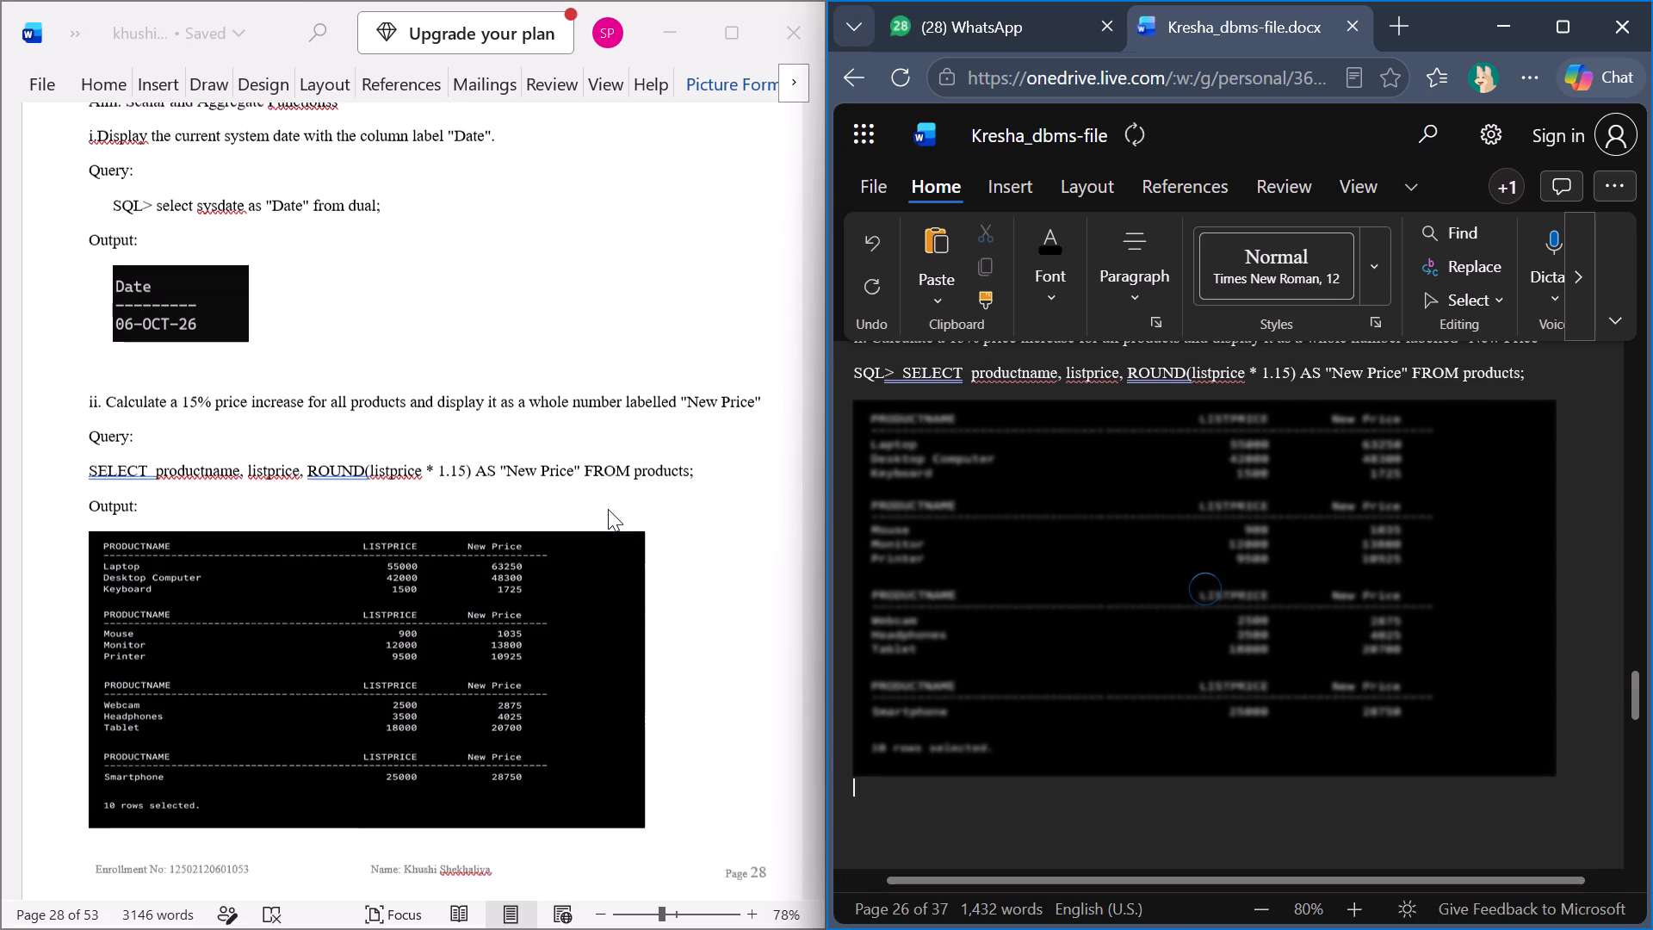
pyautogui.scroll(-4, 608, 509)
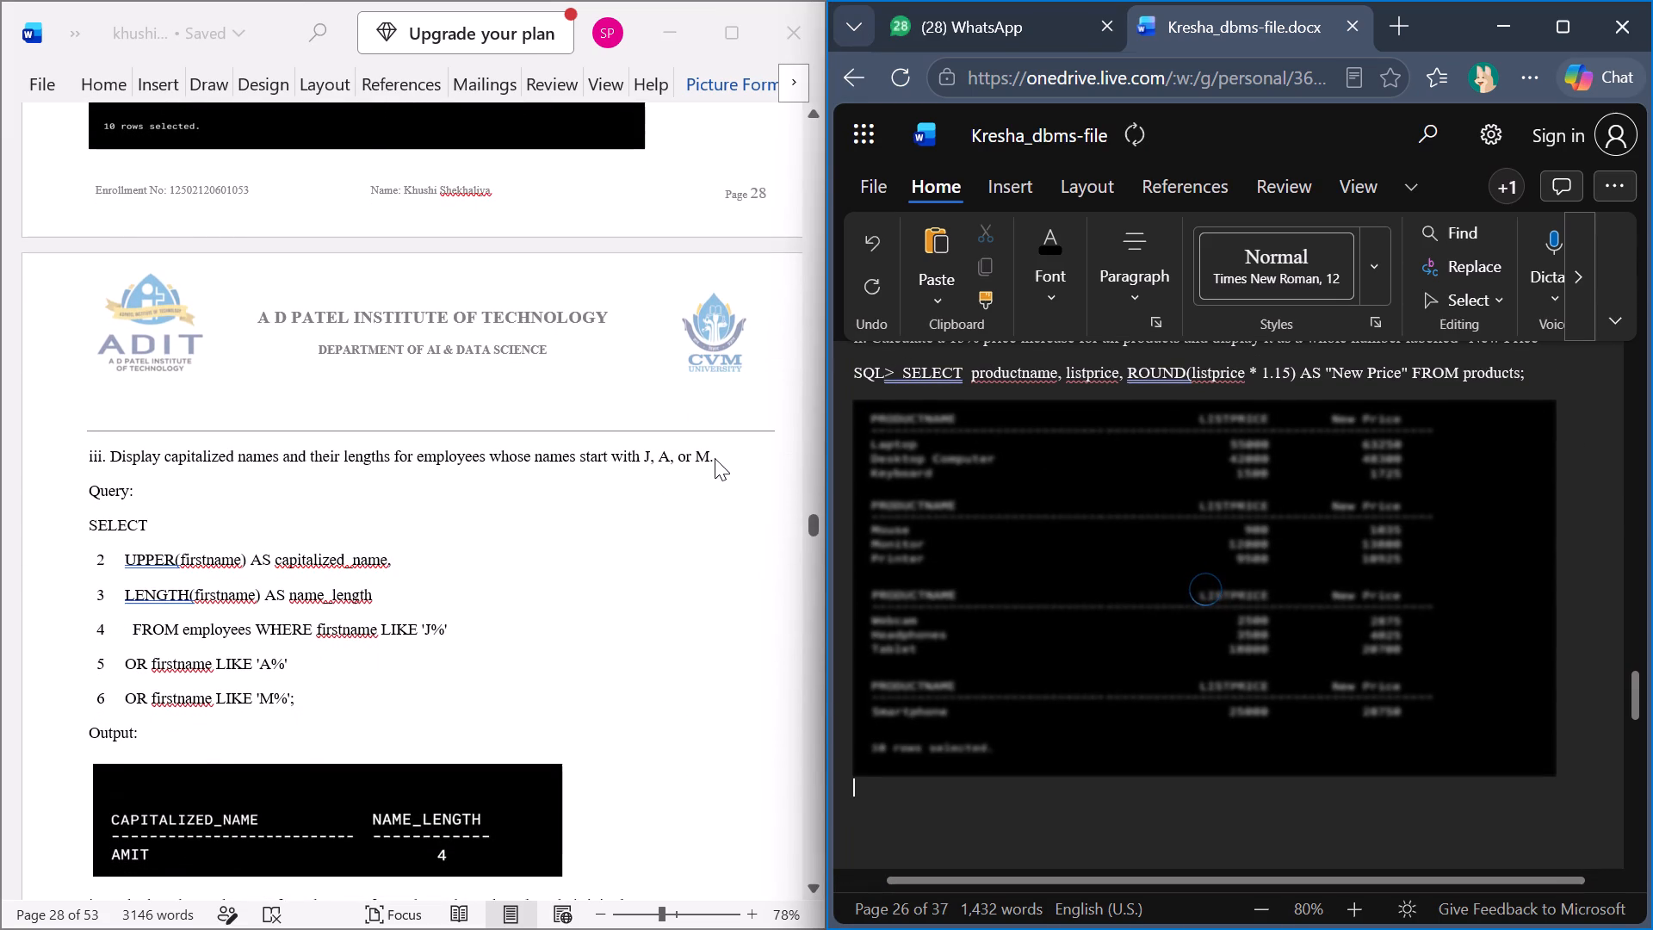
pyautogui.click(715, 456)
pyautogui.click(715, 456)
pyautogui.moveTo(715, 456); pyautogui.dragTo(71, 456)
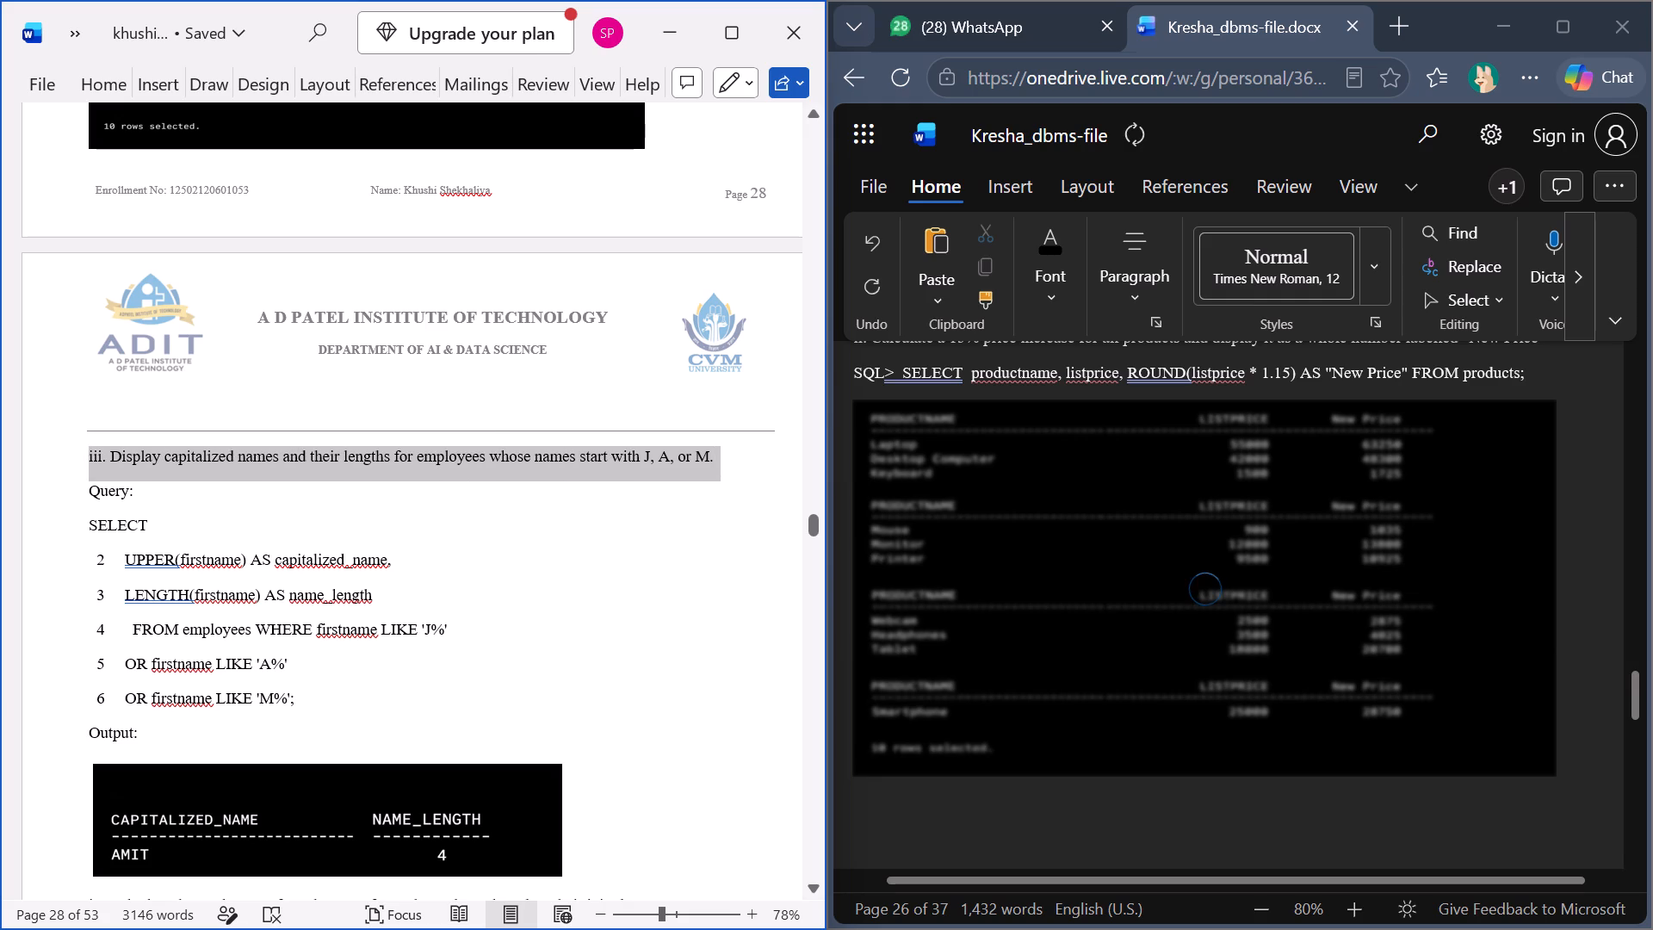
pyautogui.moveTo(71, 456); pyautogui.dragTo(72, 456)
pyautogui.hotkey('ctrl', 'c')
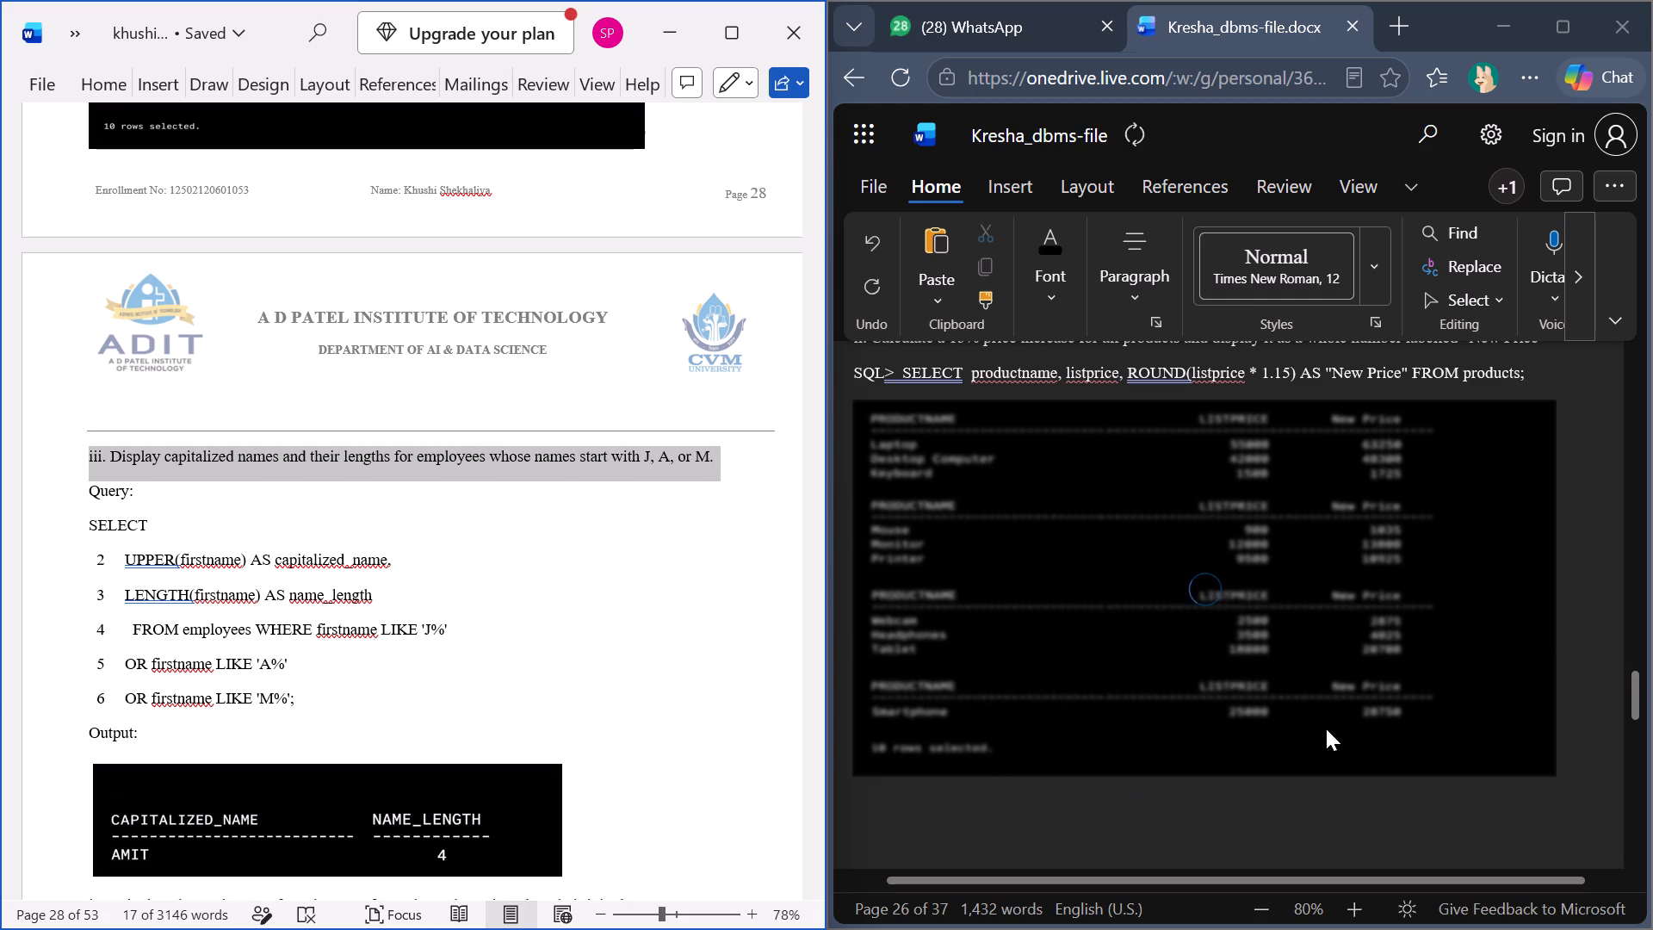
pyautogui.scroll(-1, 1326, 728)
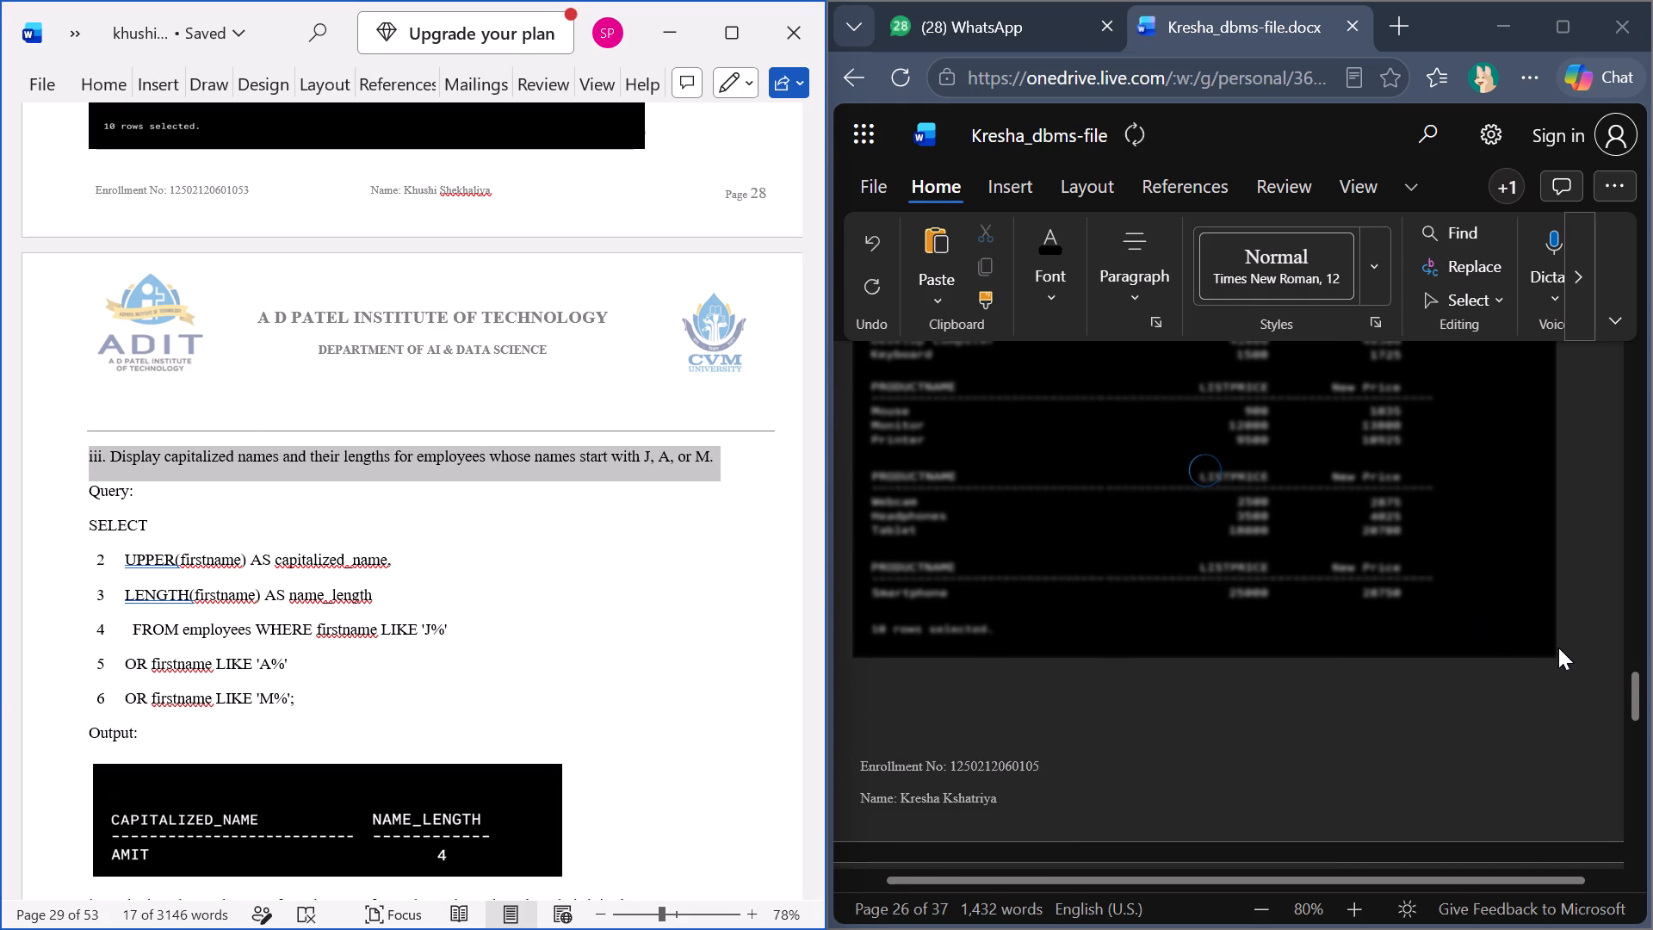
pyautogui.click(1580, 661)
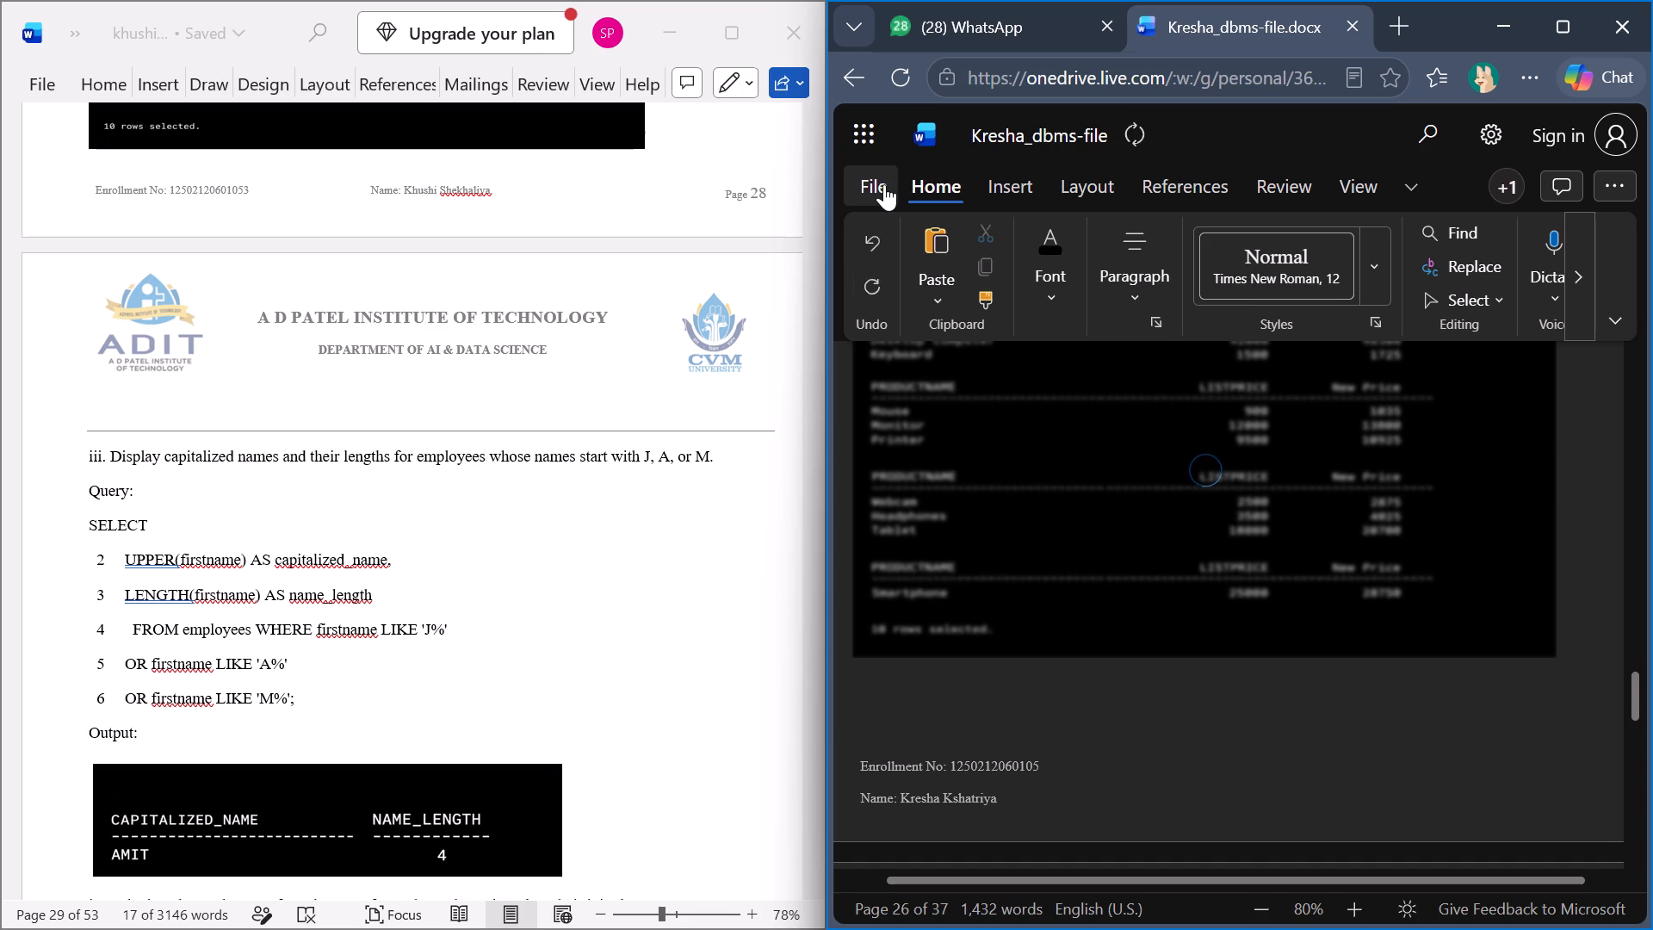
pyautogui.click(1003, 181)
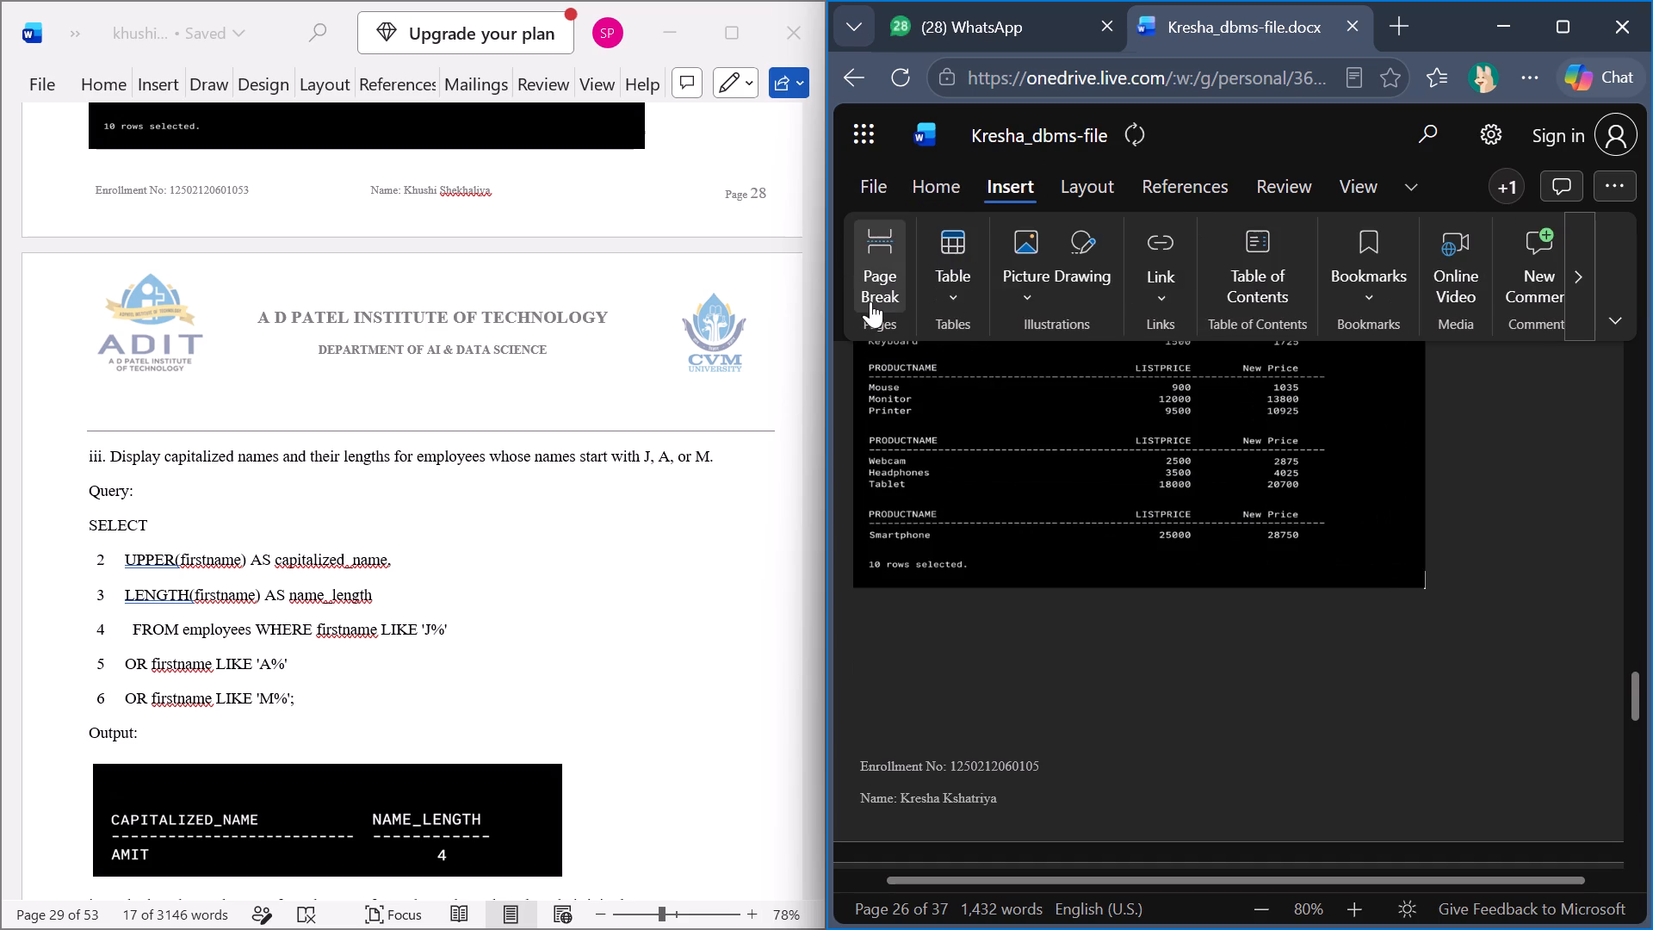
pyautogui.click(870, 300)
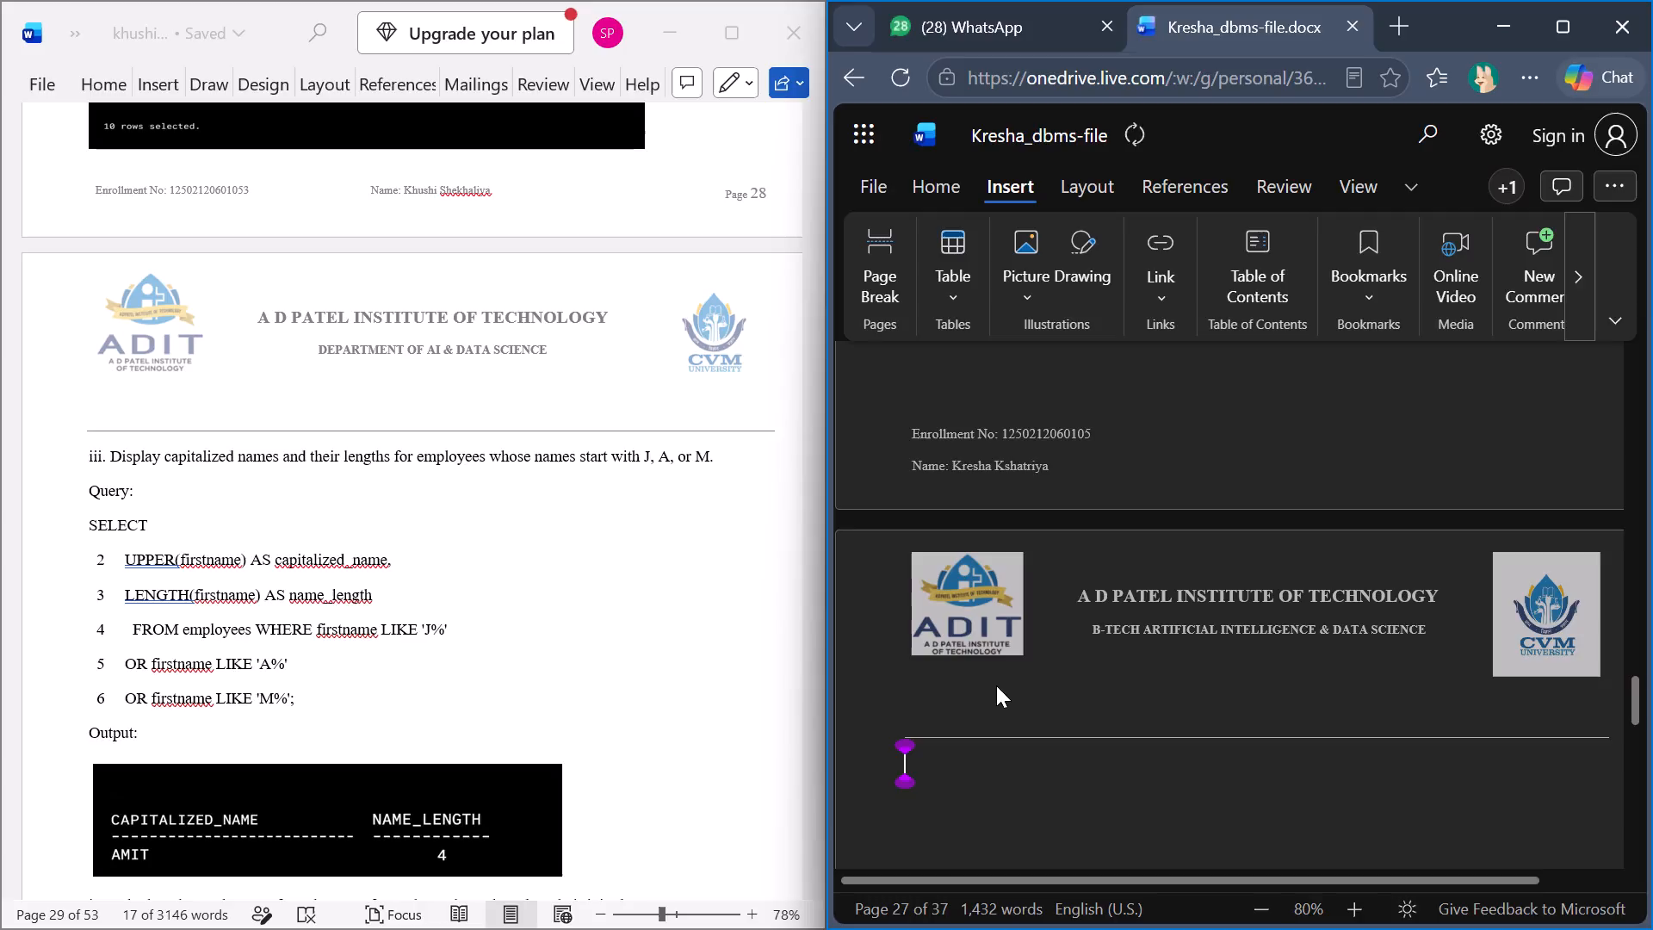
pyautogui.hotkey('ctrl', 'v')
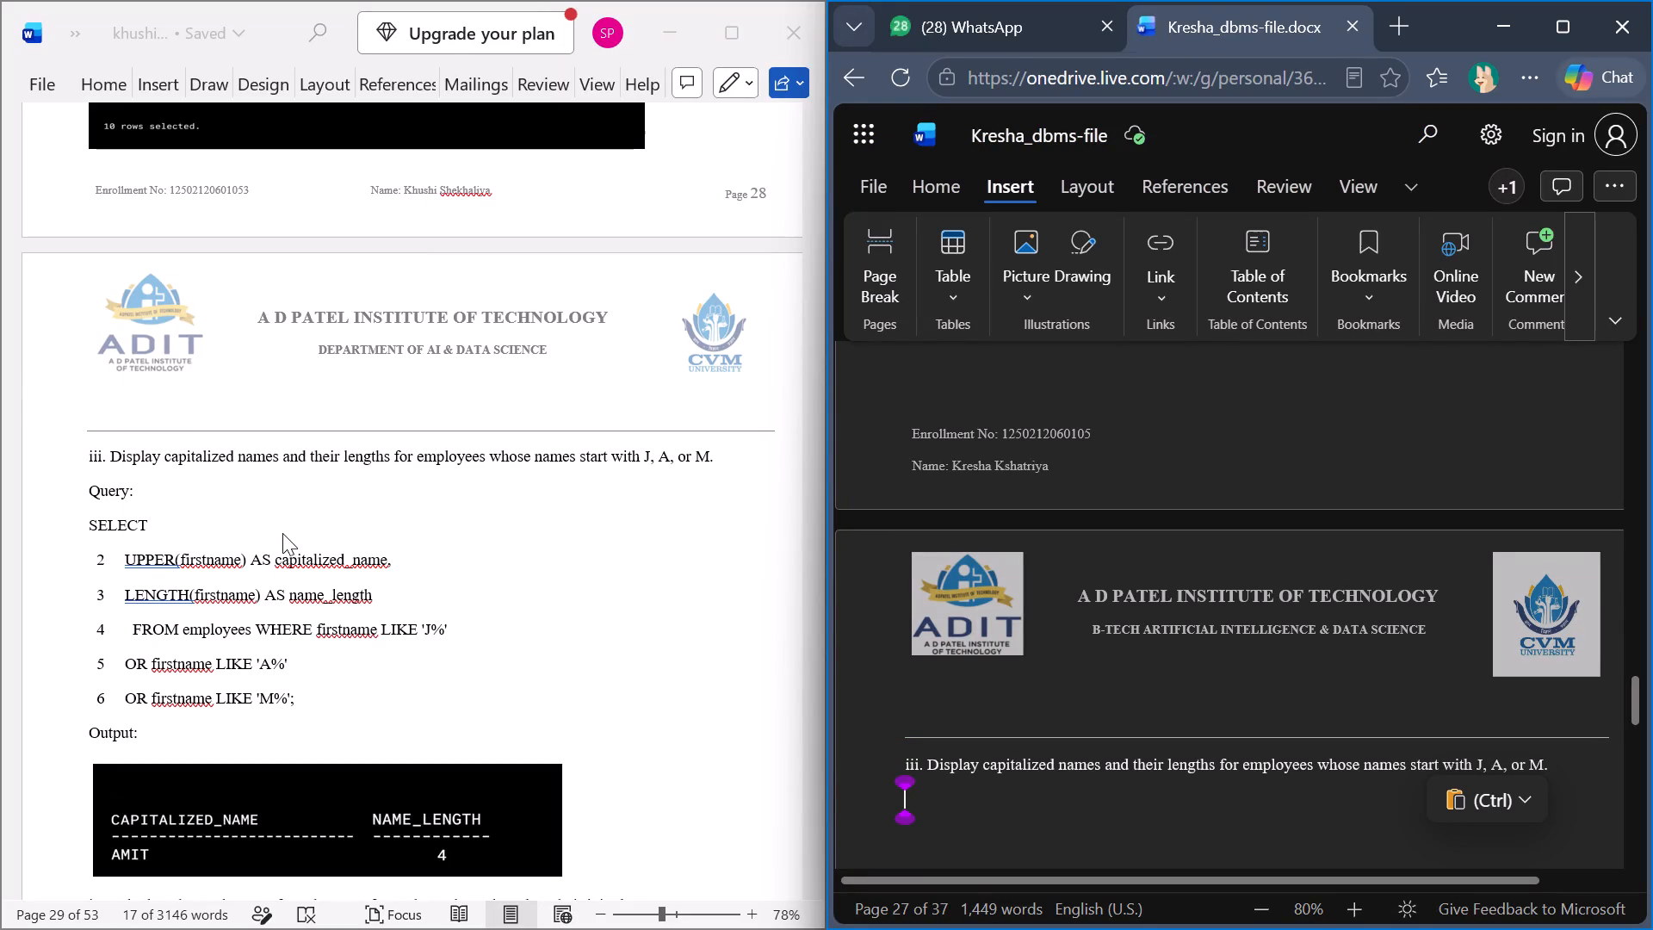
# Copy the "SQL>" prompt from the sysdate query onto the line below the task iii statement, followed by a space.
pyautogui.scroll(3, 1001, 514)
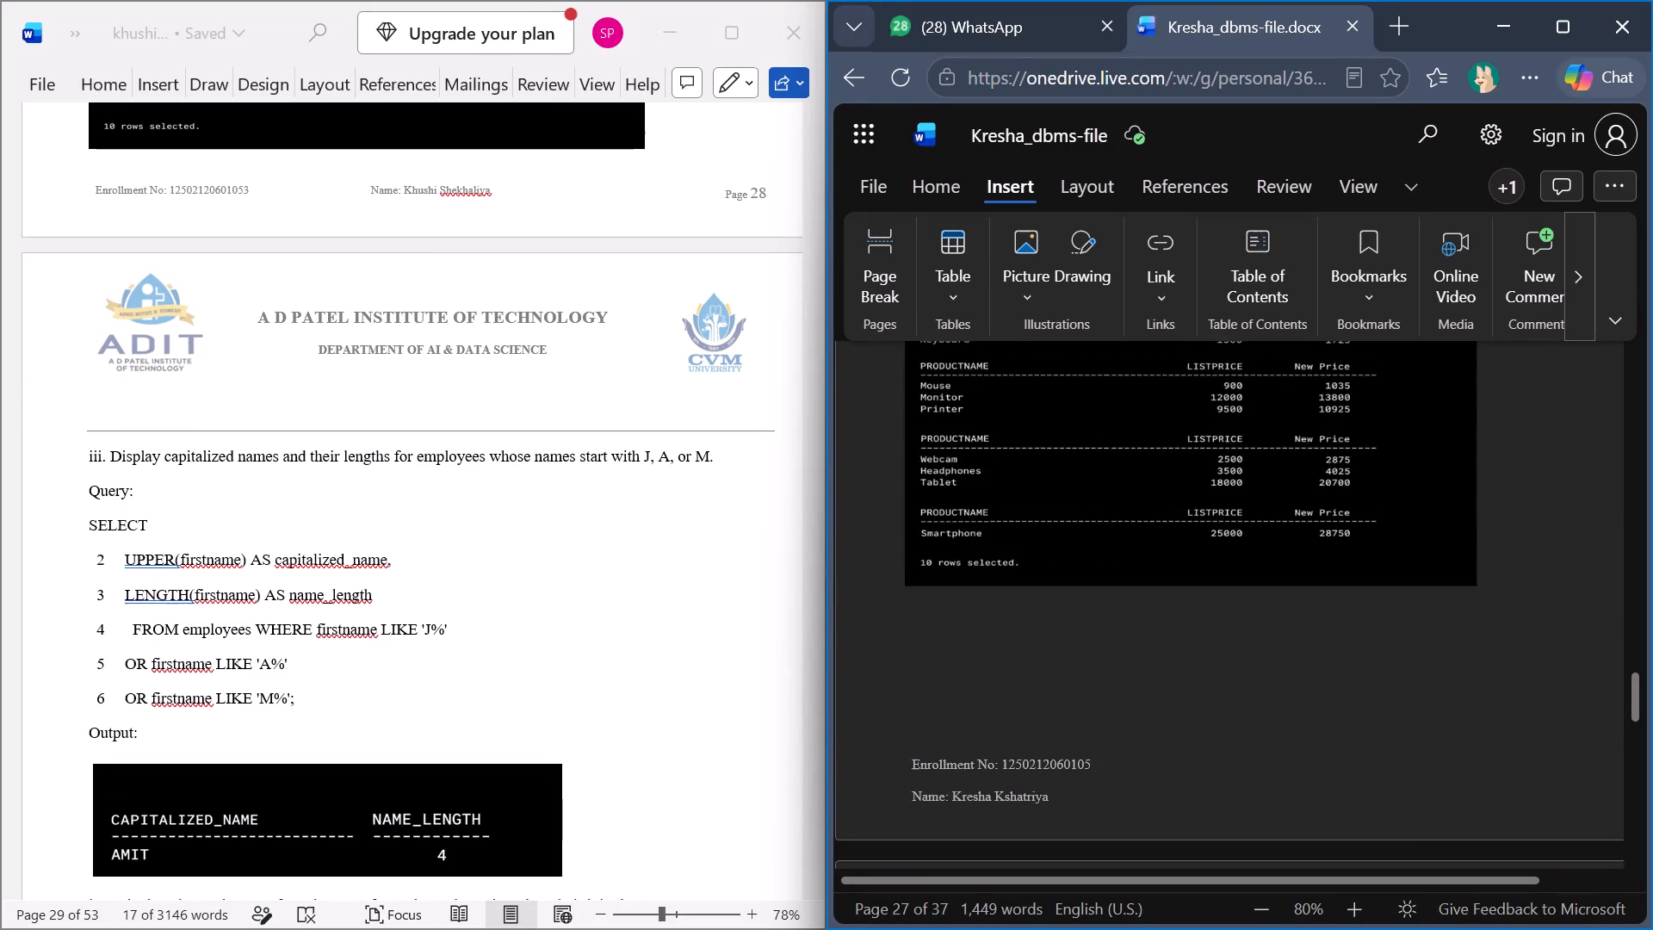
pyautogui.scroll(2, 1001, 514)
pyautogui.moveTo(950, 530); pyautogui.dragTo(904, 526)
pyautogui.hotkey('ctrl', 'c')
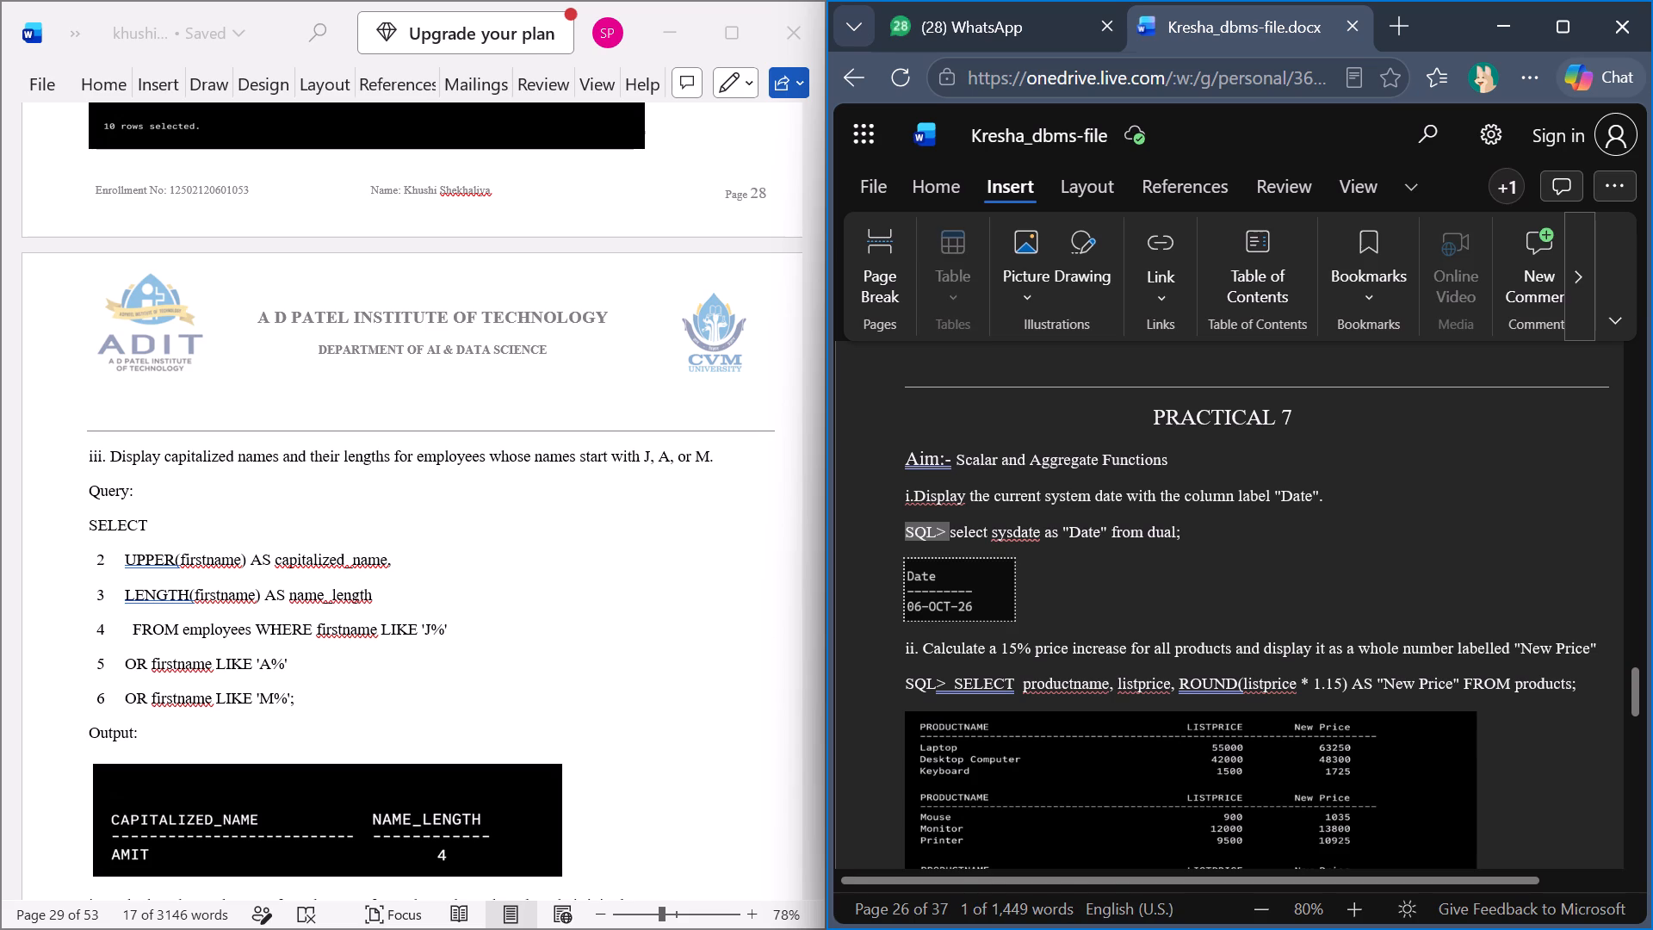
pyautogui.scroll(-9, 1130, 659)
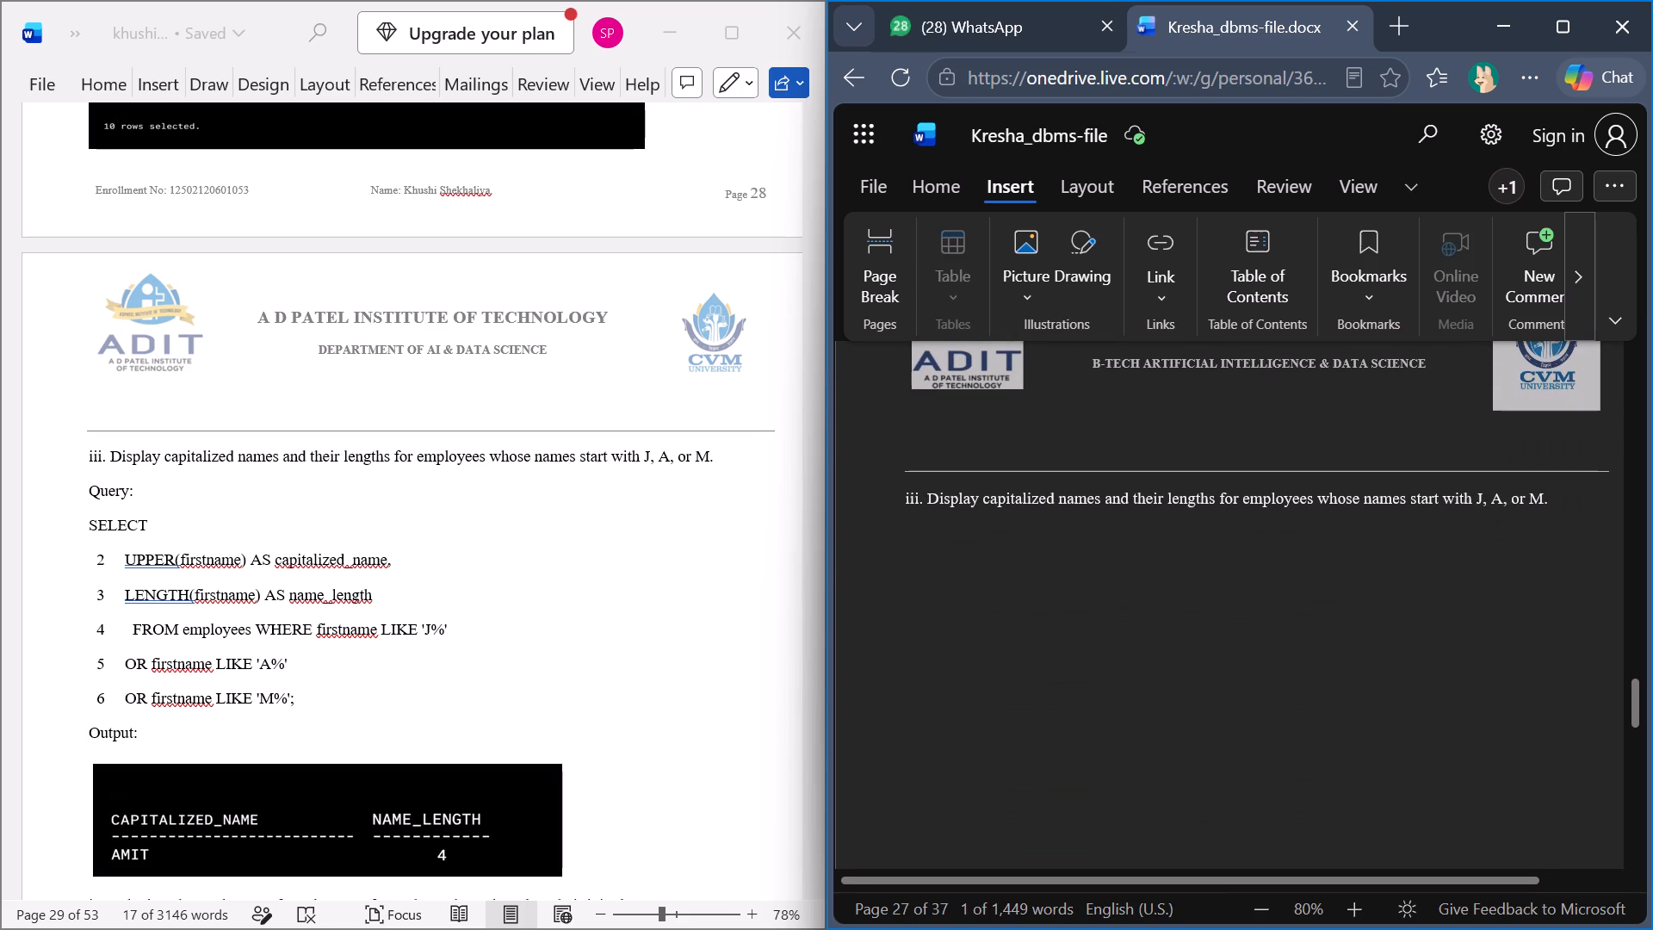
pyautogui.click(1018, 565)
pyautogui.click(997, 520)
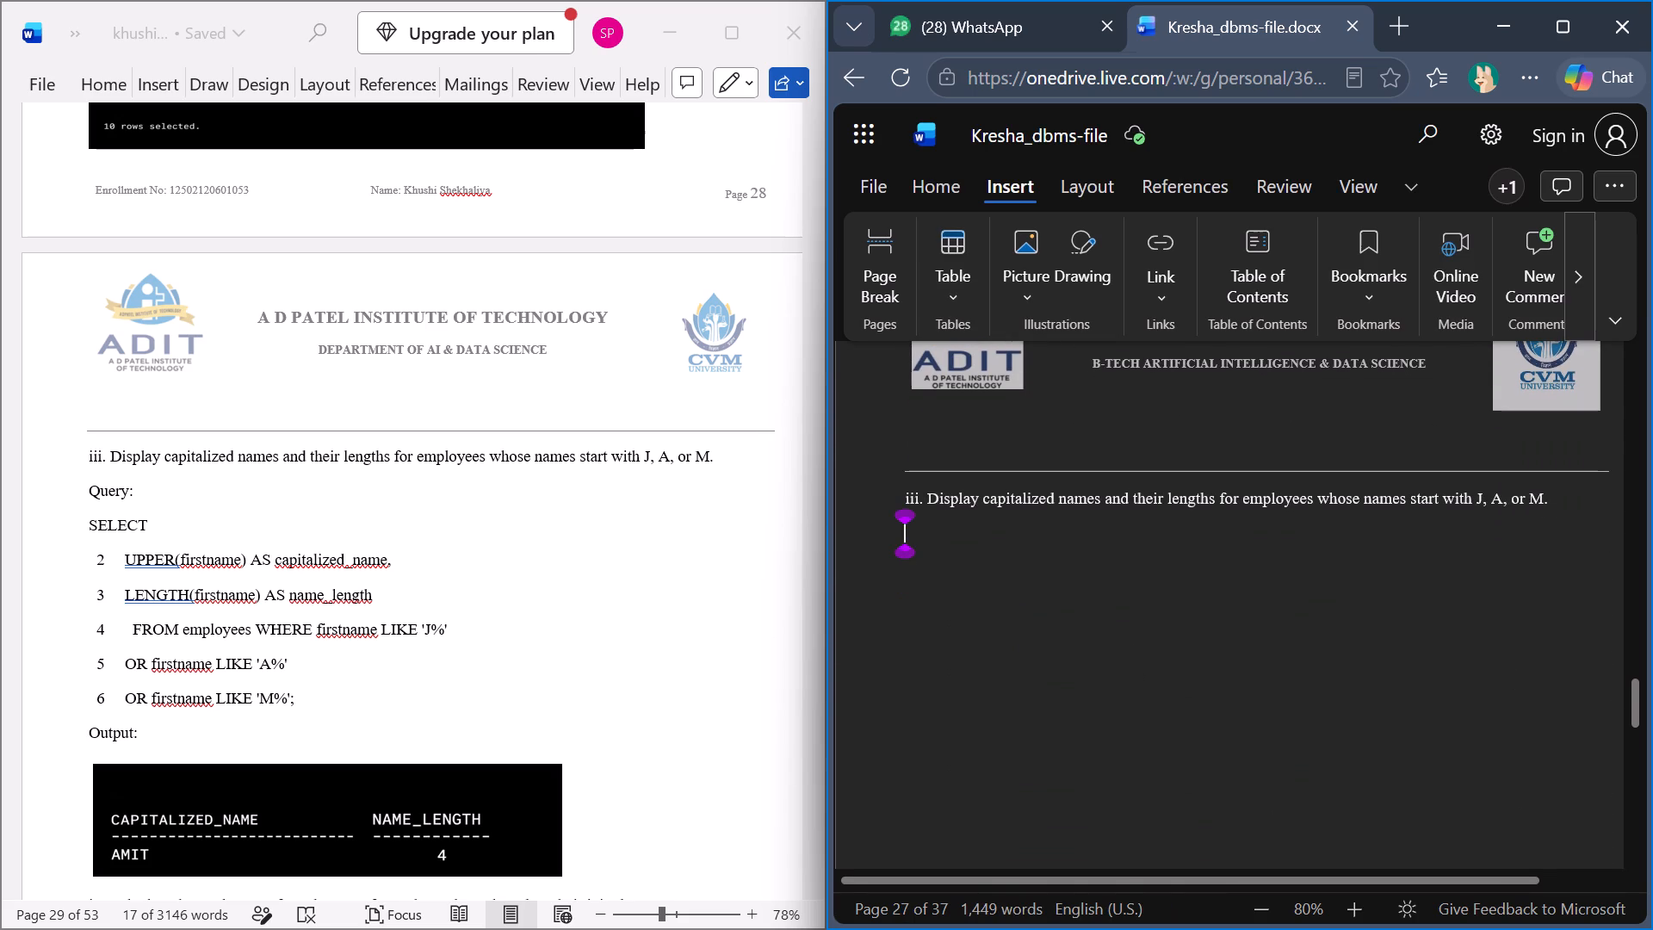
pyautogui.hotkey('ctrl', 'v')
pyautogui.press('space')
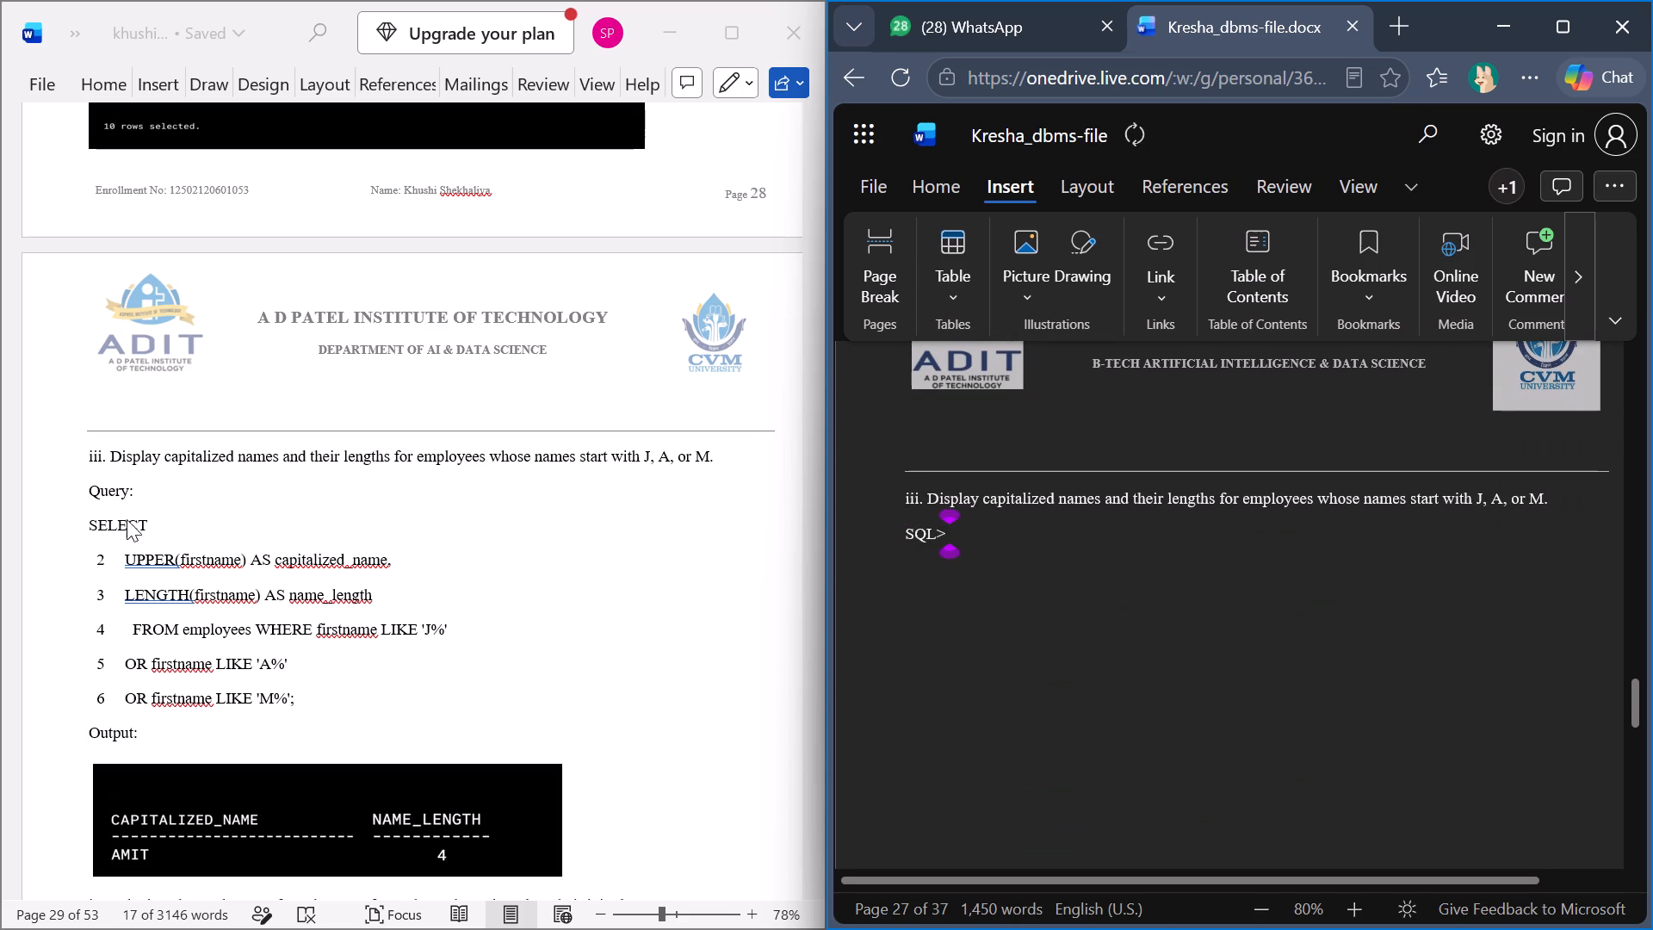
# Copy the word "SELECT" of the task iii query from khushi's file after the new "SQL>" prompt, separated by a space.
pyautogui.click(155, 518)
pyautogui.moveTo(148, 518); pyautogui.dragTo(106, 528)
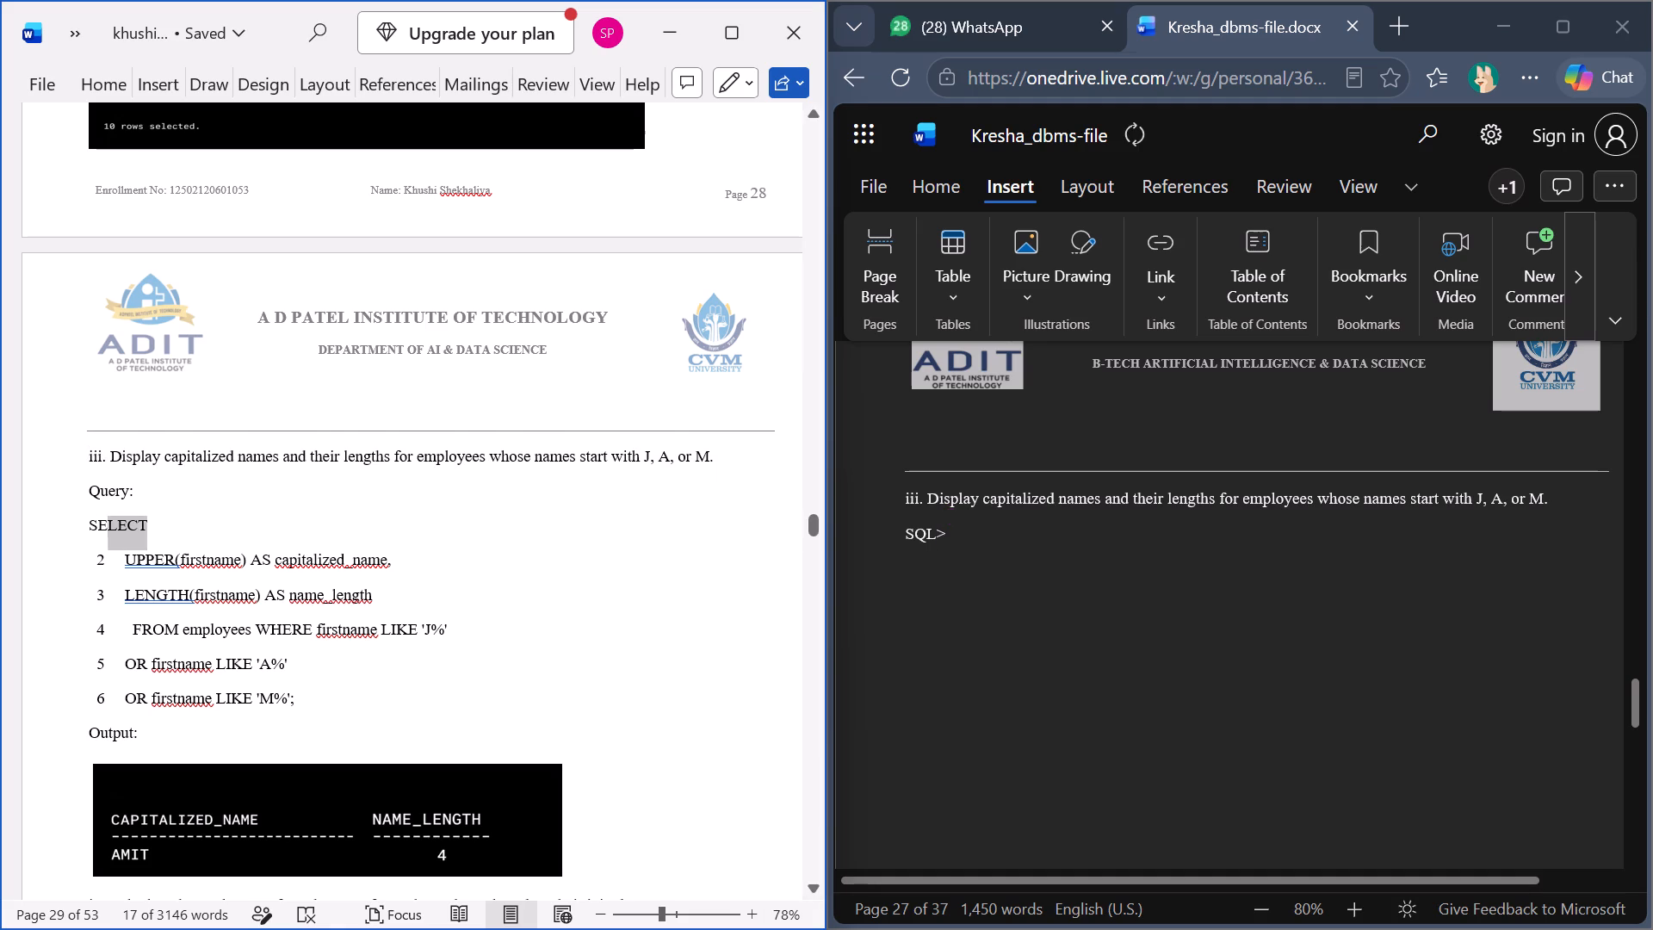
pyautogui.moveTo(106, 528); pyautogui.dragTo(86, 521)
pyautogui.hotkey('ctrl', 'c')
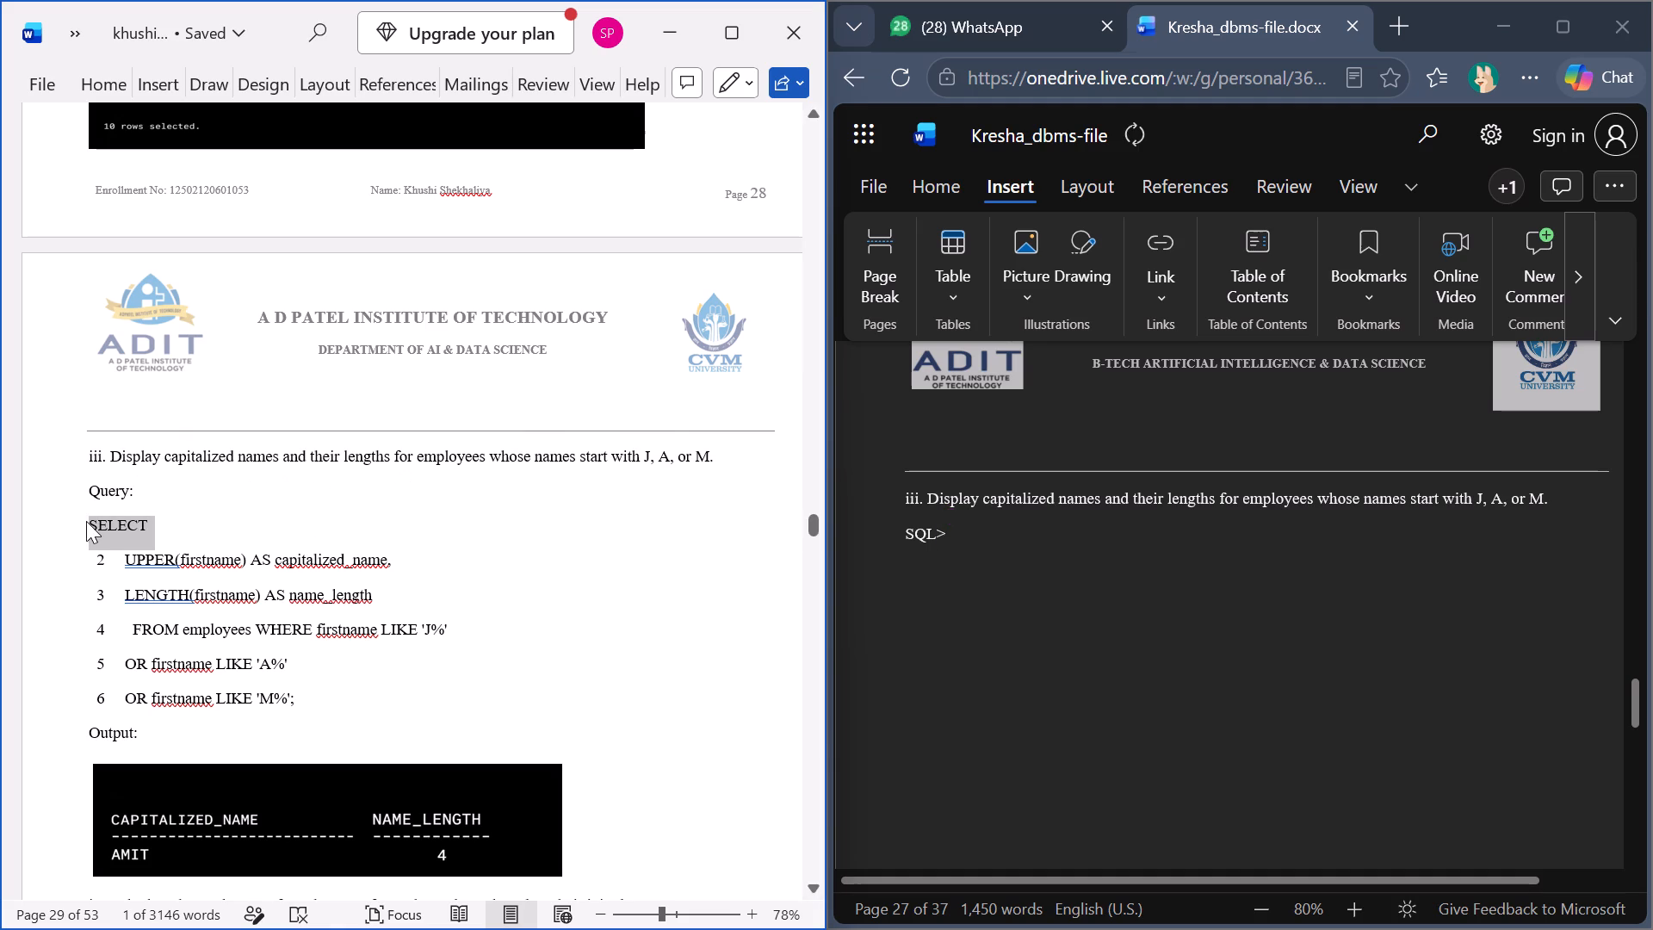
pyautogui.click(1097, 574)
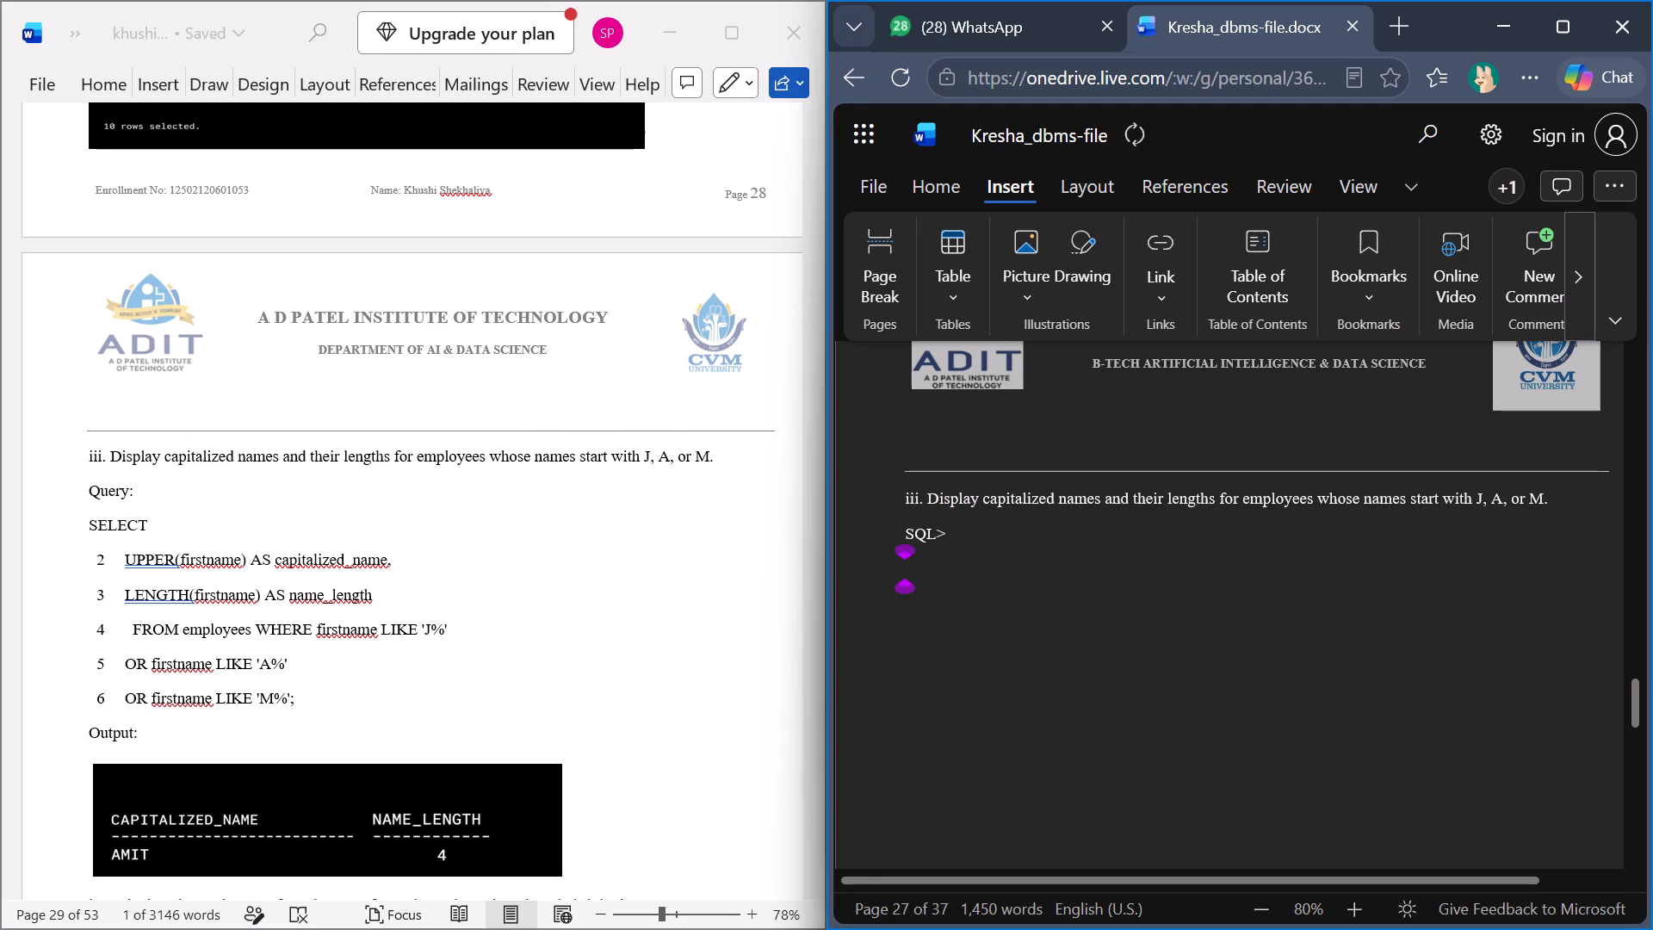
pyautogui.click(1036, 538)
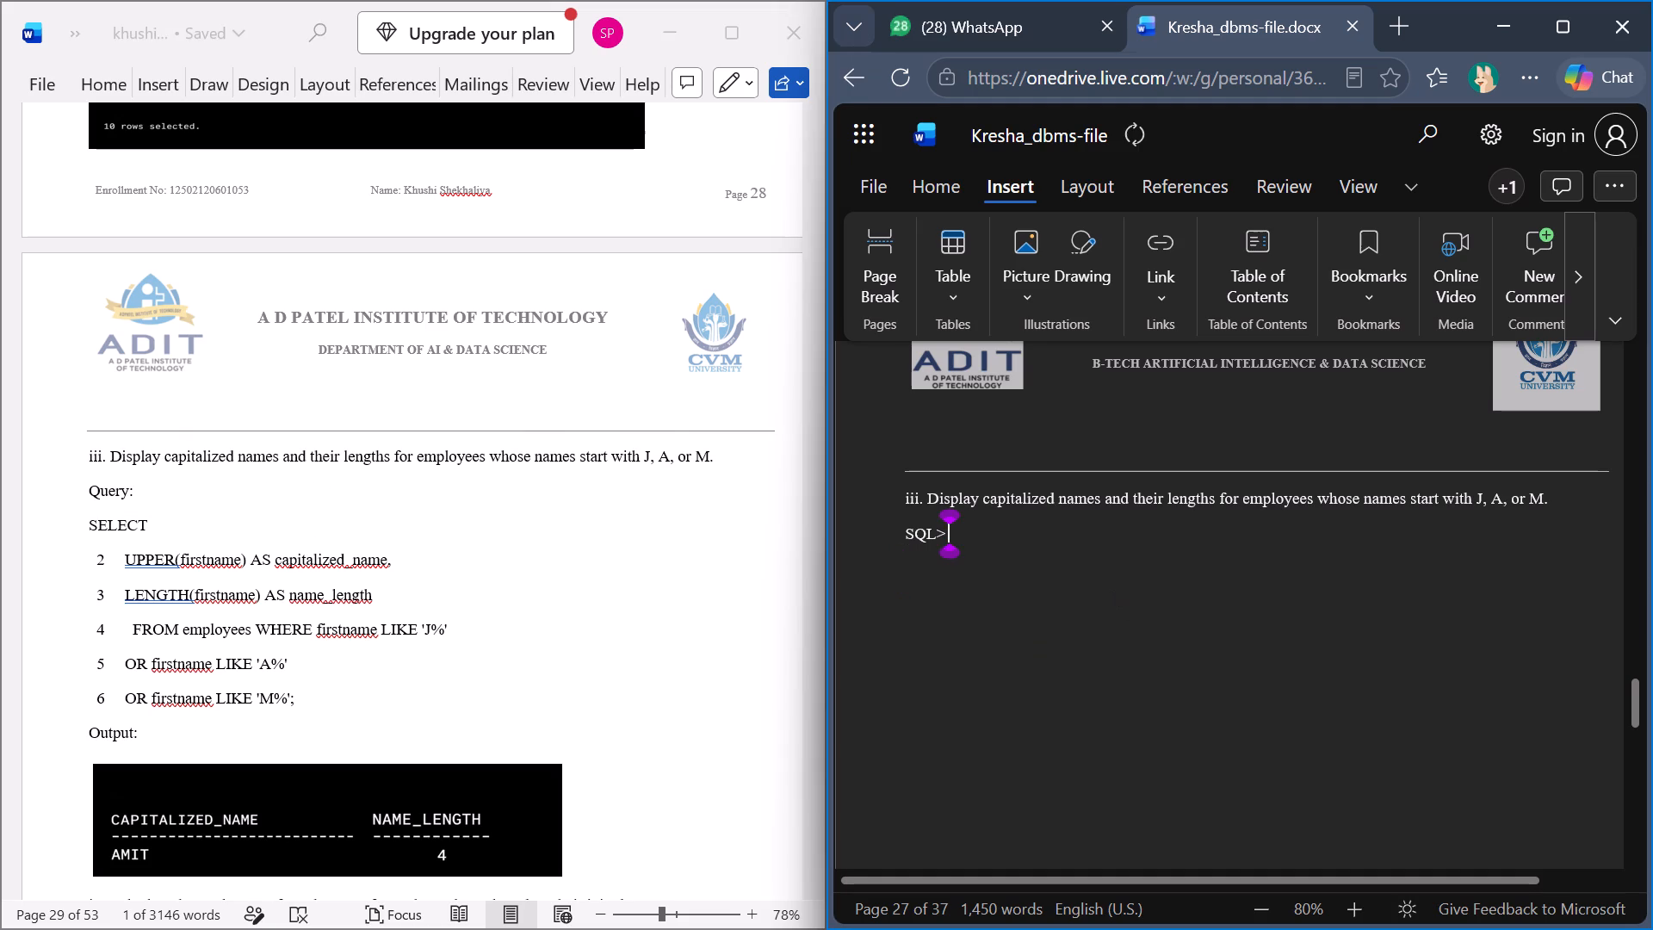
pyautogui.press('space')
pyautogui.hotkey('ctrl', 'v')
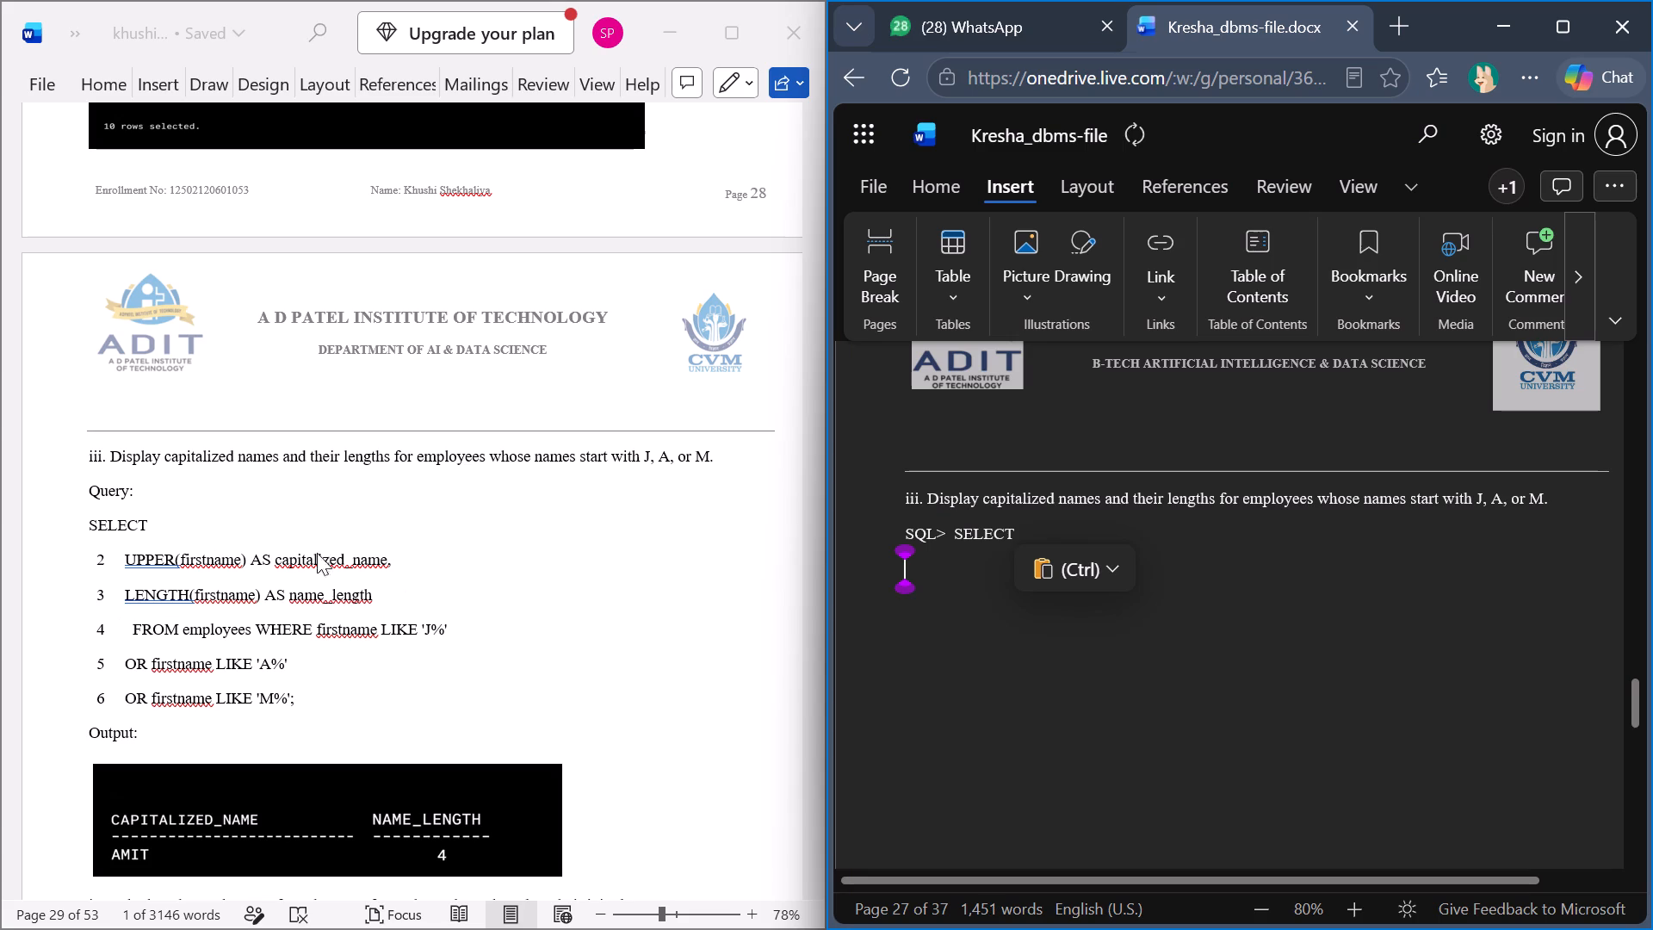
# Copy query line 2, "UPPER(firstname) AS capitalized_name,", from khushi's file onto a new line below SELECT.
pyautogui.click(410, 558)
pyautogui.moveTo(410, 558); pyautogui.dragTo(111, 563)
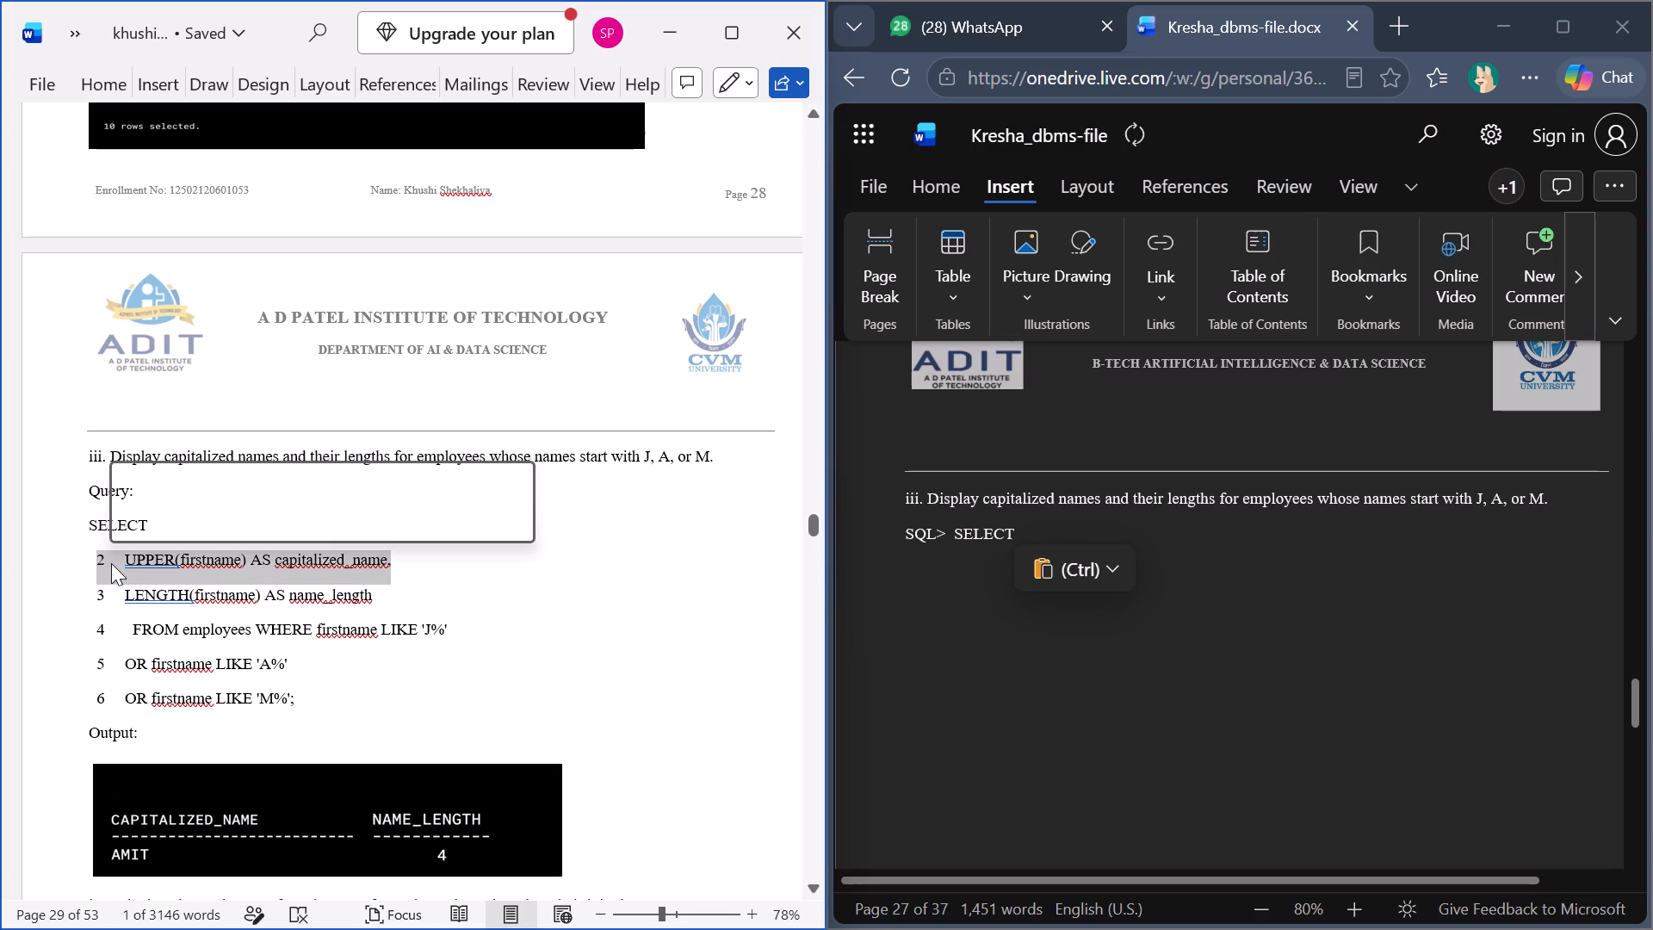
pyautogui.hotkey('ctrl', 'c')
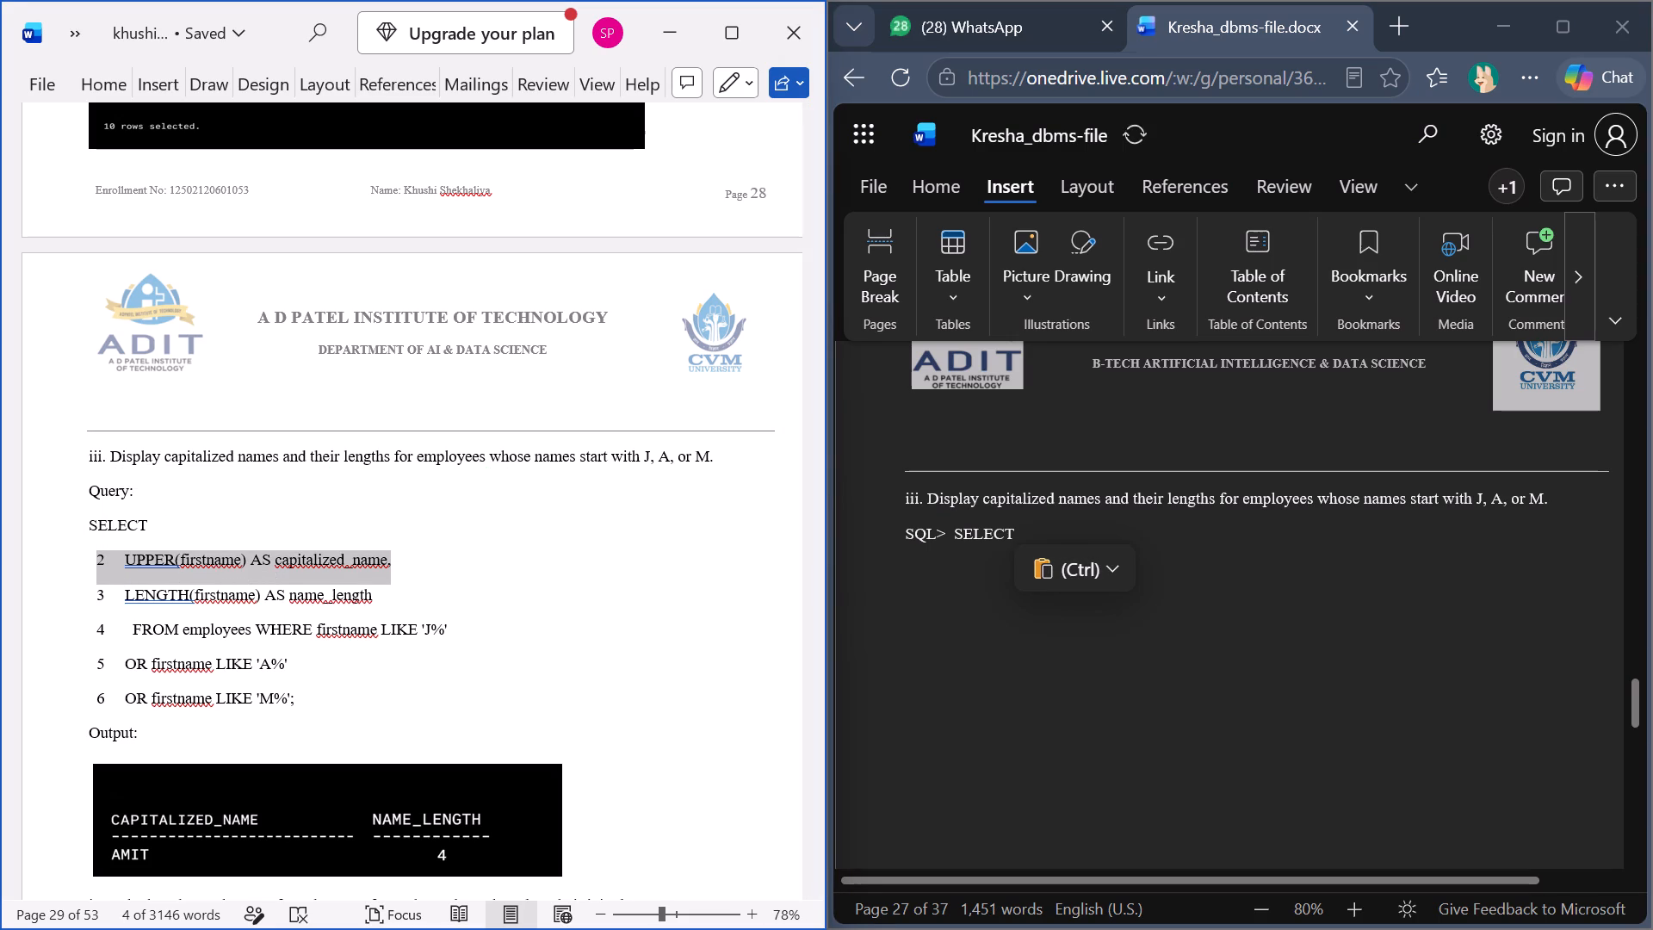
pyautogui.click(1053, 530)
pyautogui.press('Return')
pyautogui.hotkey('ctrl', 'v')
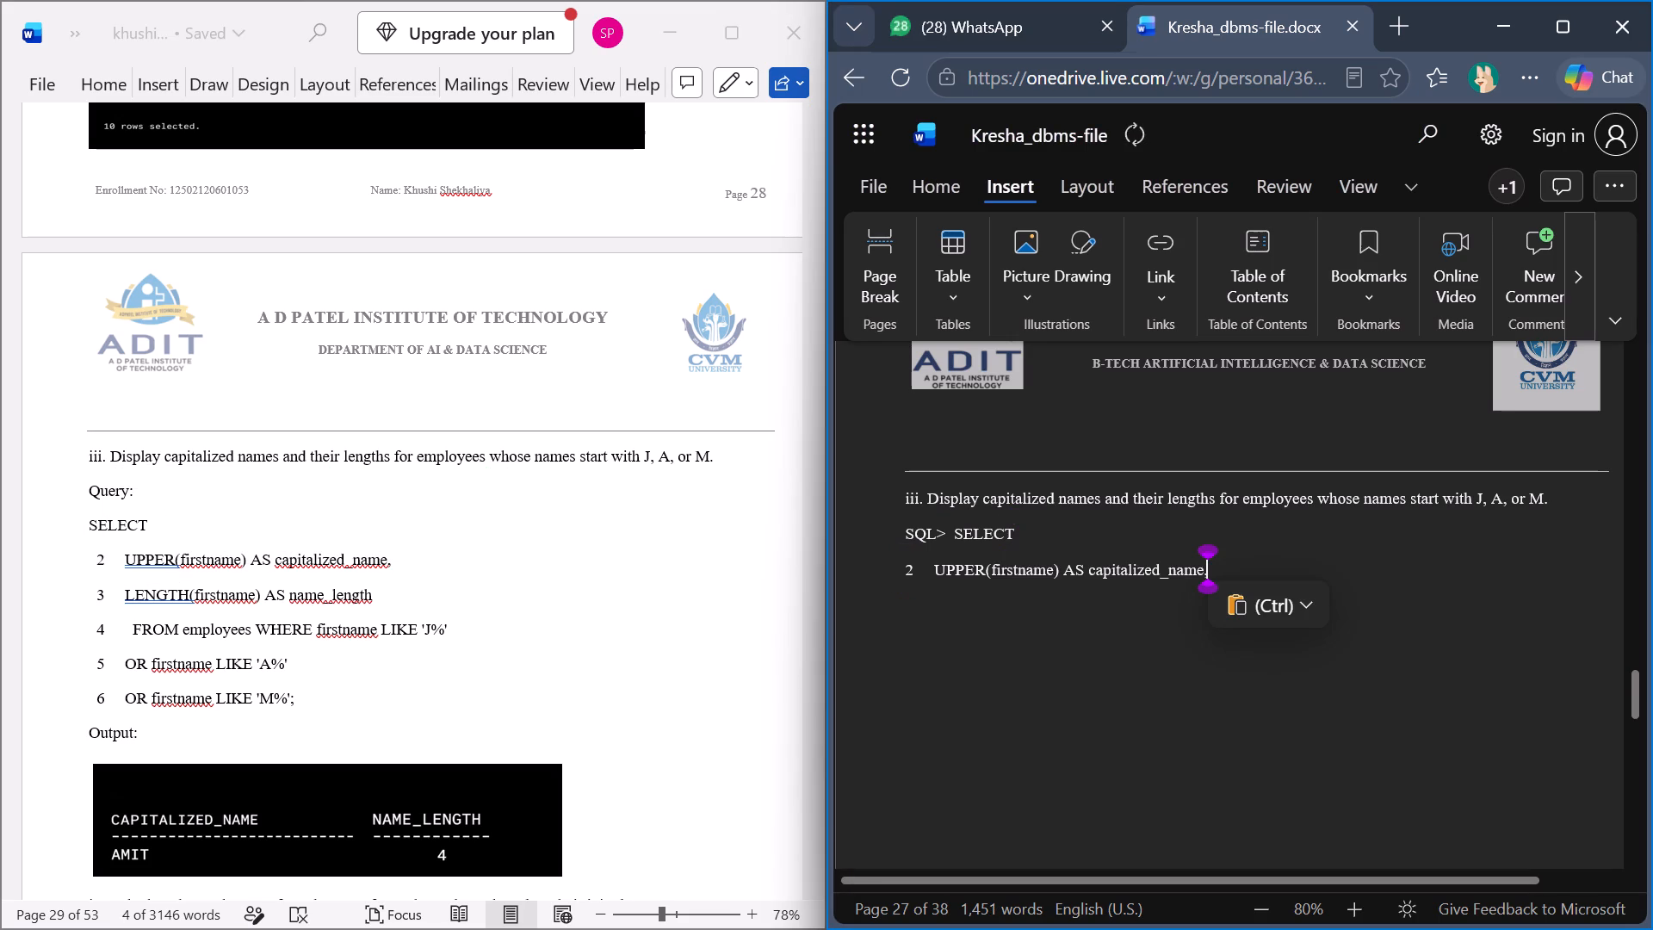
# Copy query line 3, "LENGTH(firstname) AS name_length", from khushi's file onto a new line below line 2 of the task iii query.
pyautogui.tripleClick(379, 580)
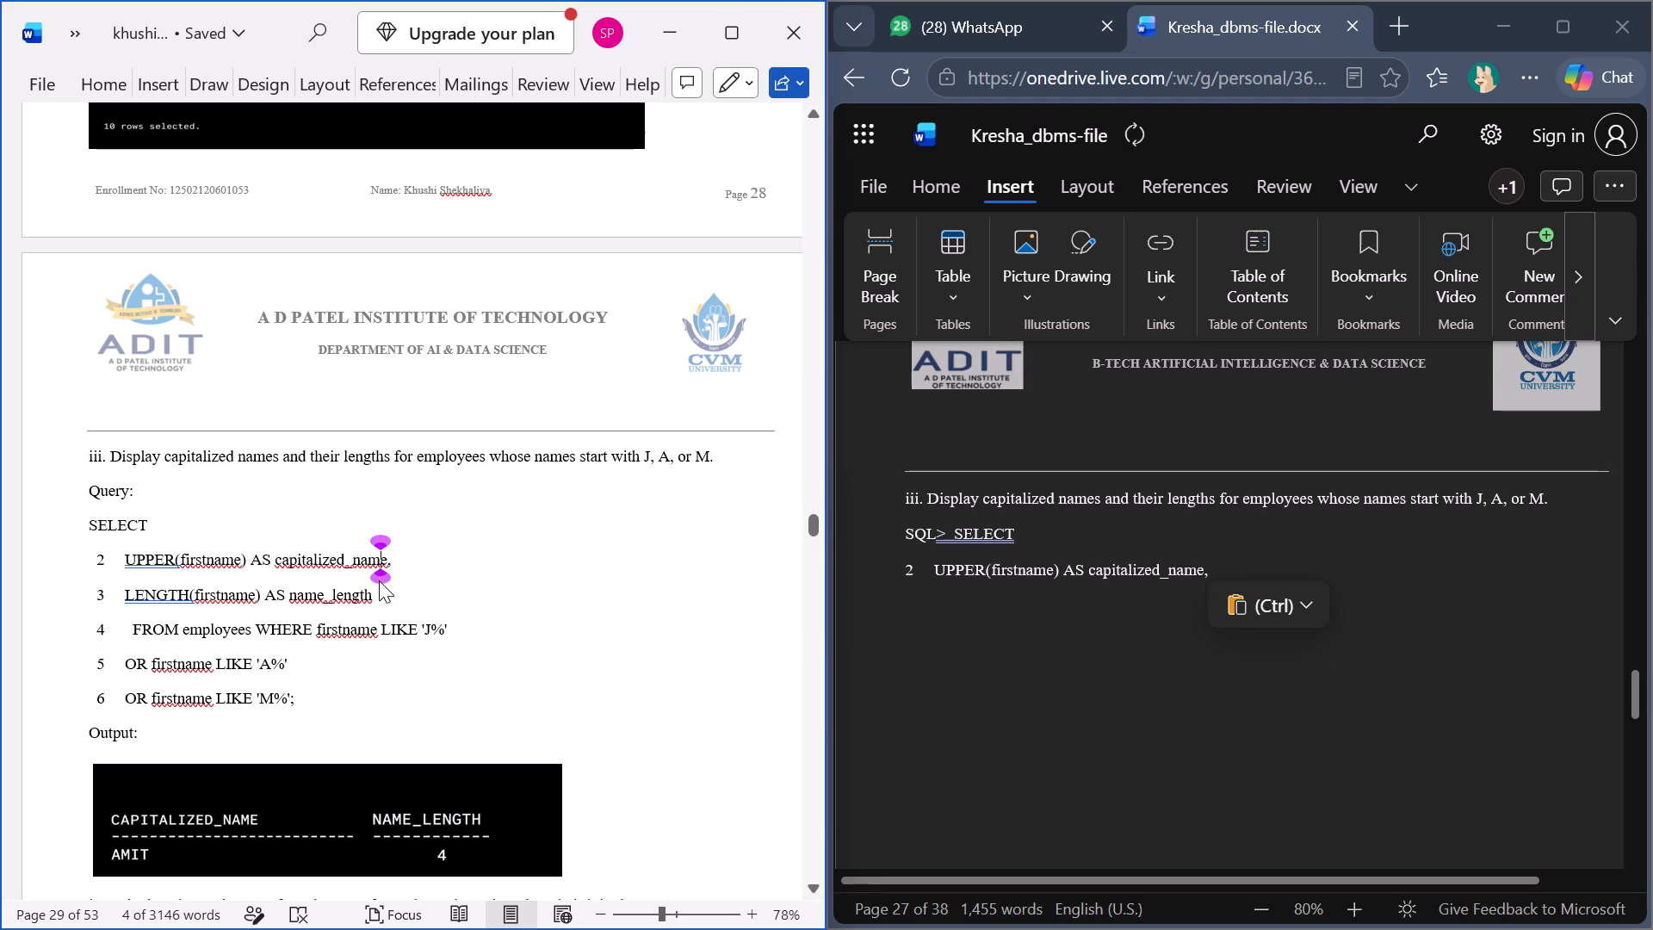
pyautogui.click(381, 588)
pyautogui.moveTo(381, 588); pyautogui.dragTo(101, 594)
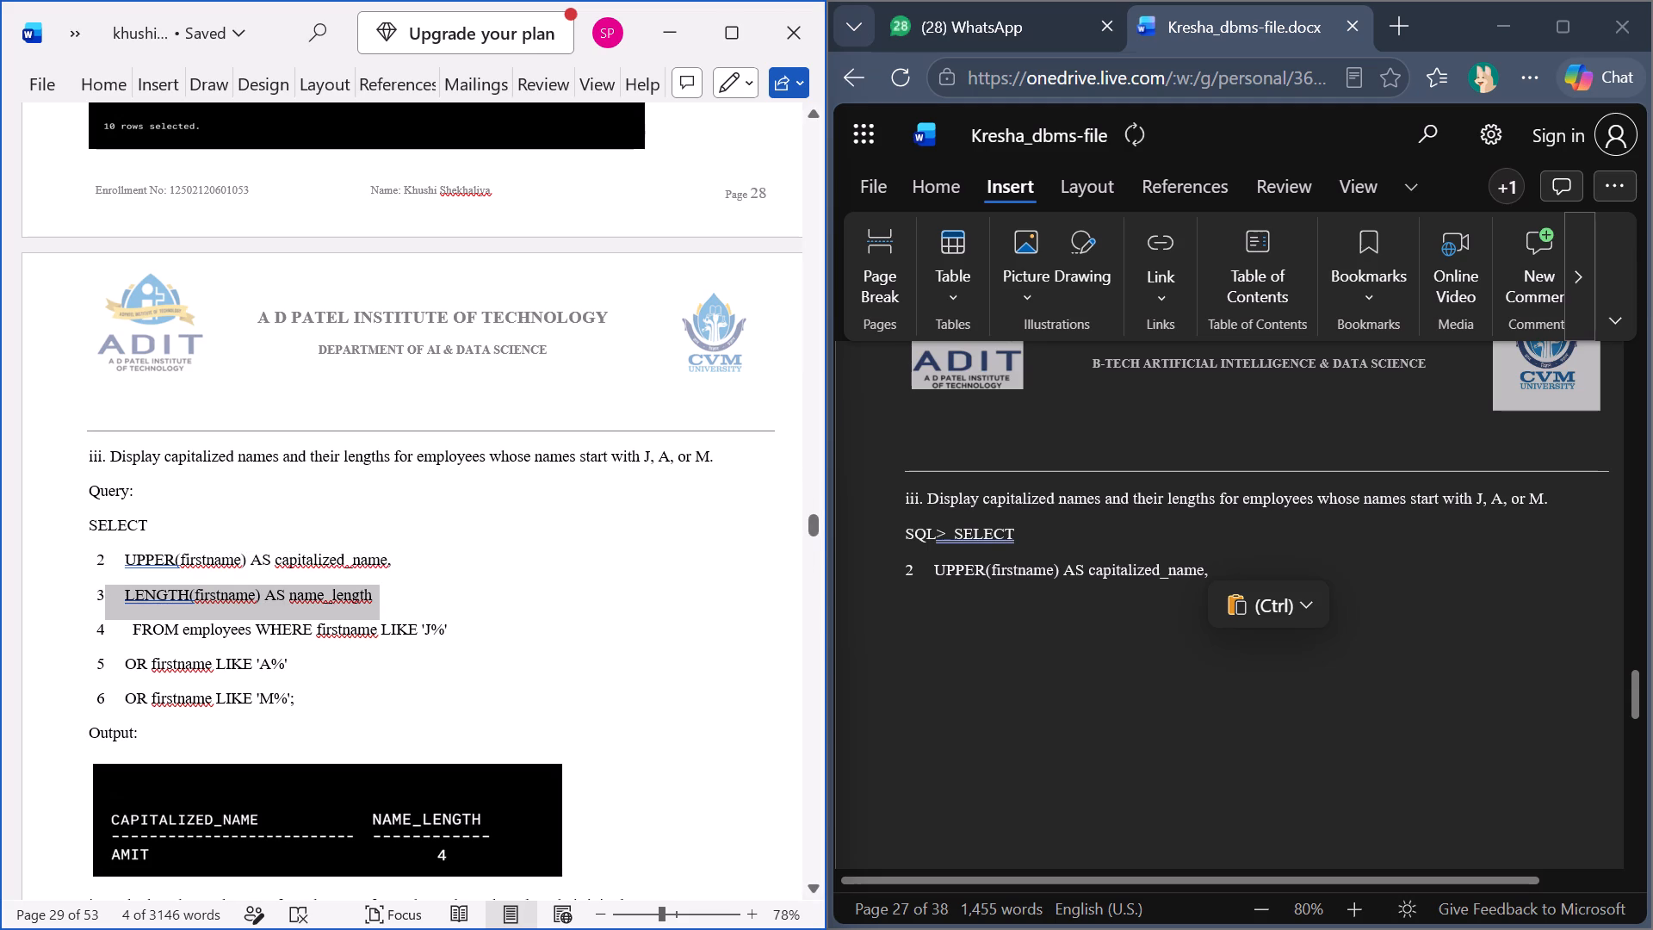
pyautogui.moveTo(101, 594); pyautogui.dragTo(101, 596)
pyautogui.doubleClick(371, 594)
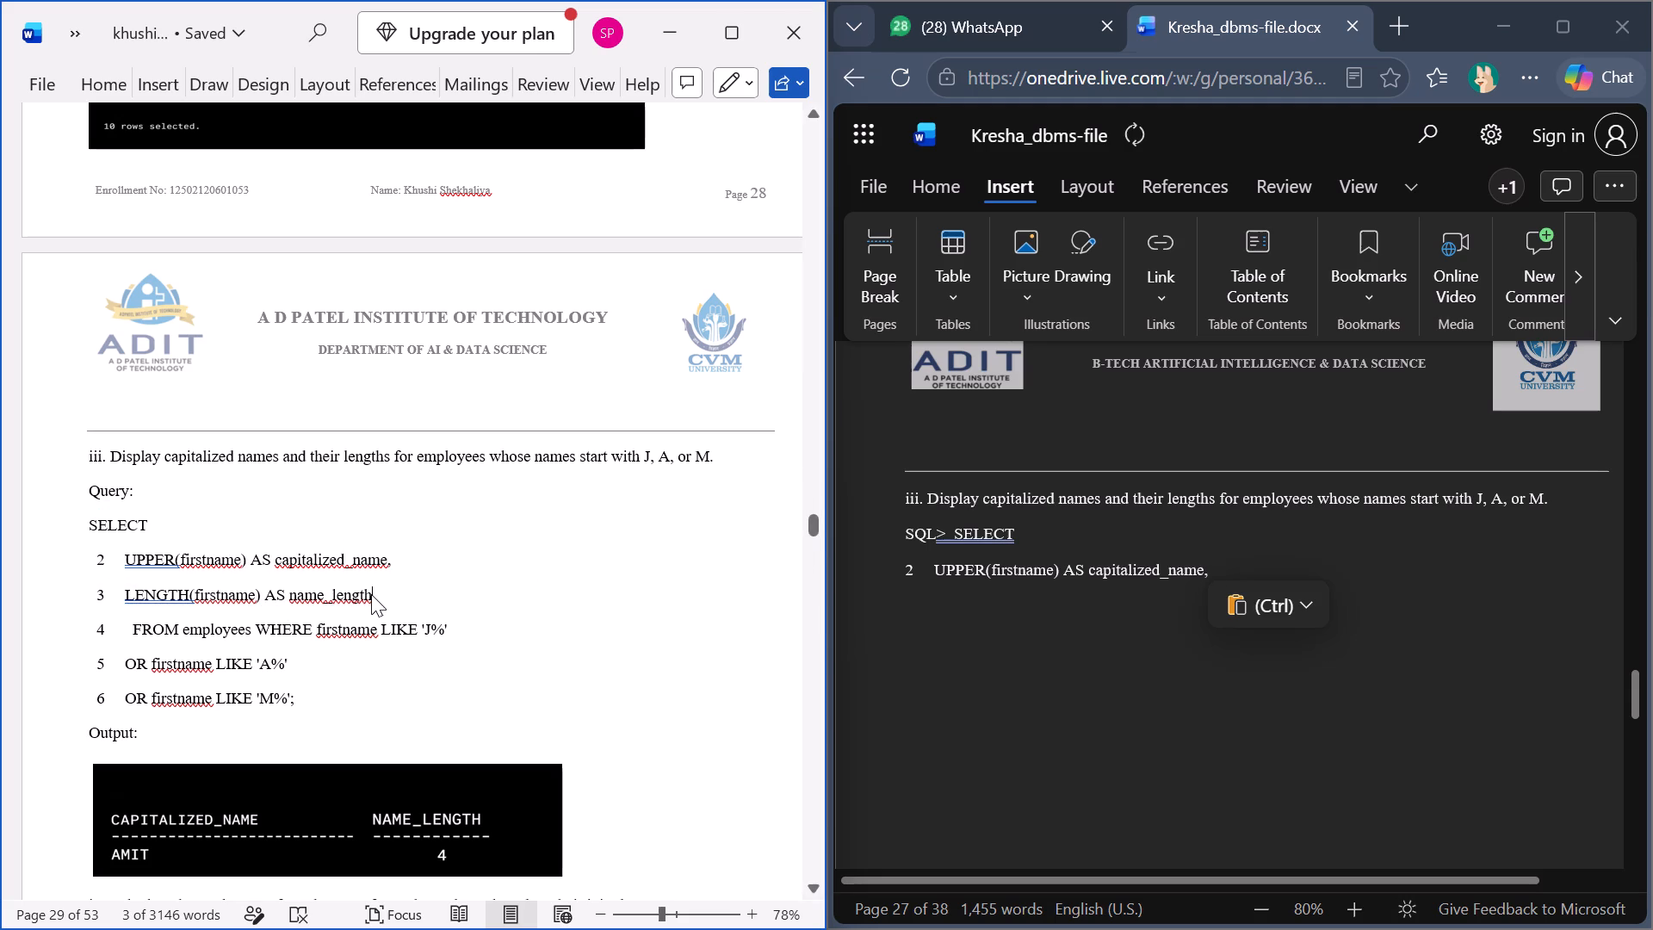
pyautogui.moveTo(371, 594); pyautogui.dragTo(108, 591)
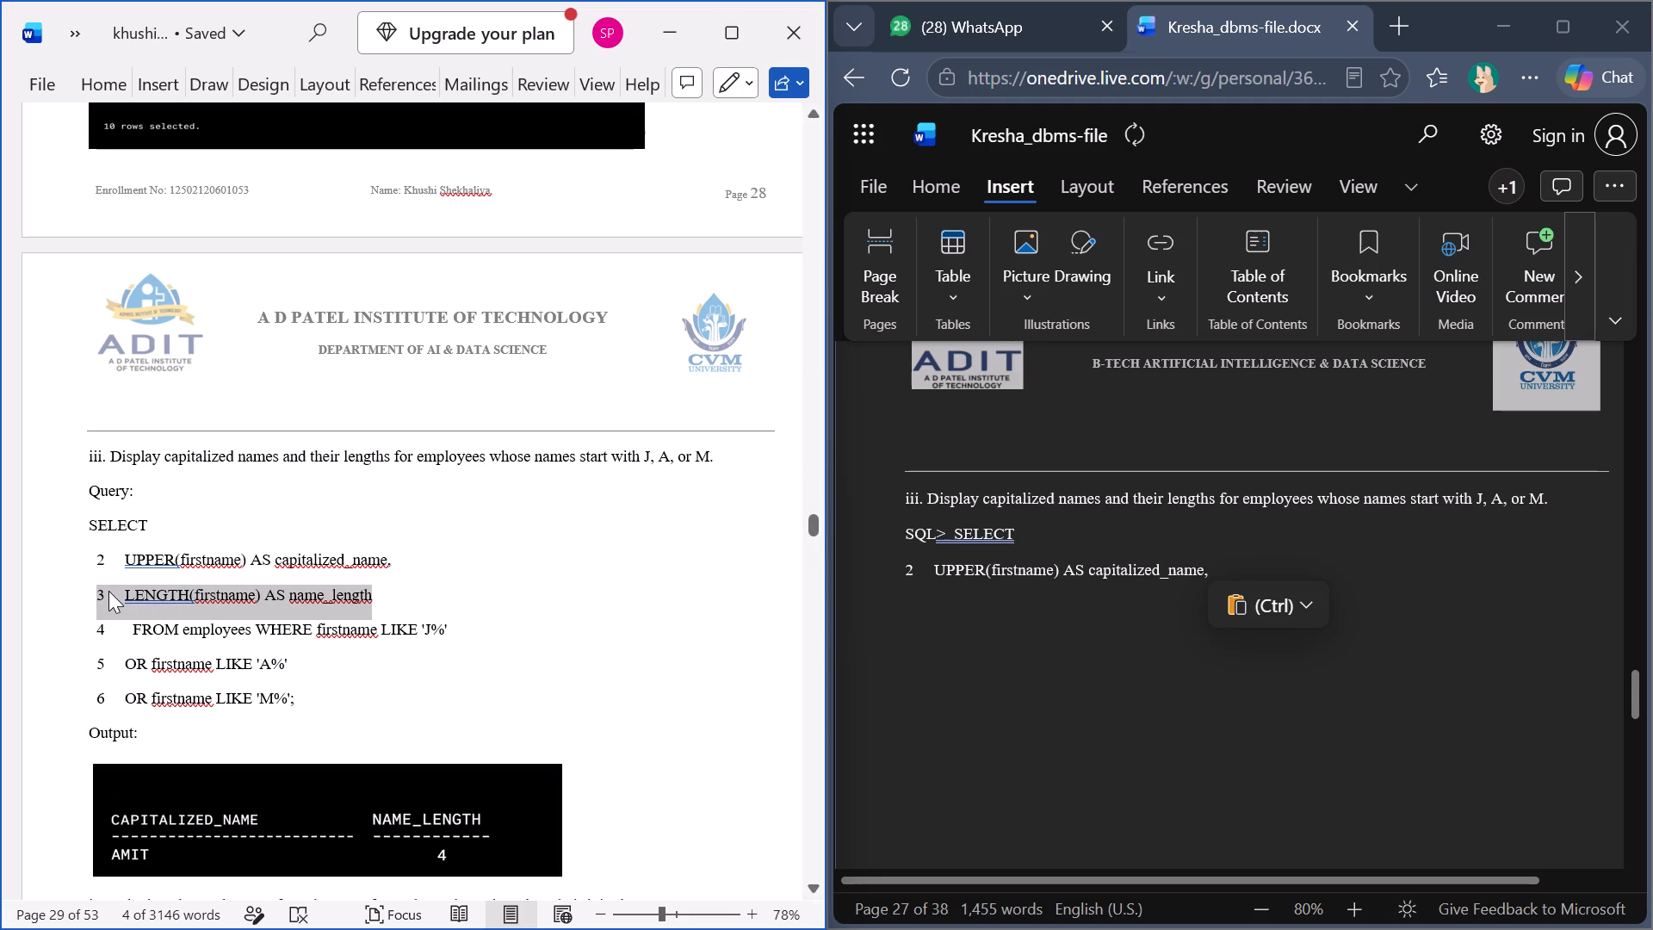
pyautogui.hotkey('ctrl', 'c')
pyautogui.click(1235, 564)
pyautogui.press('Return')
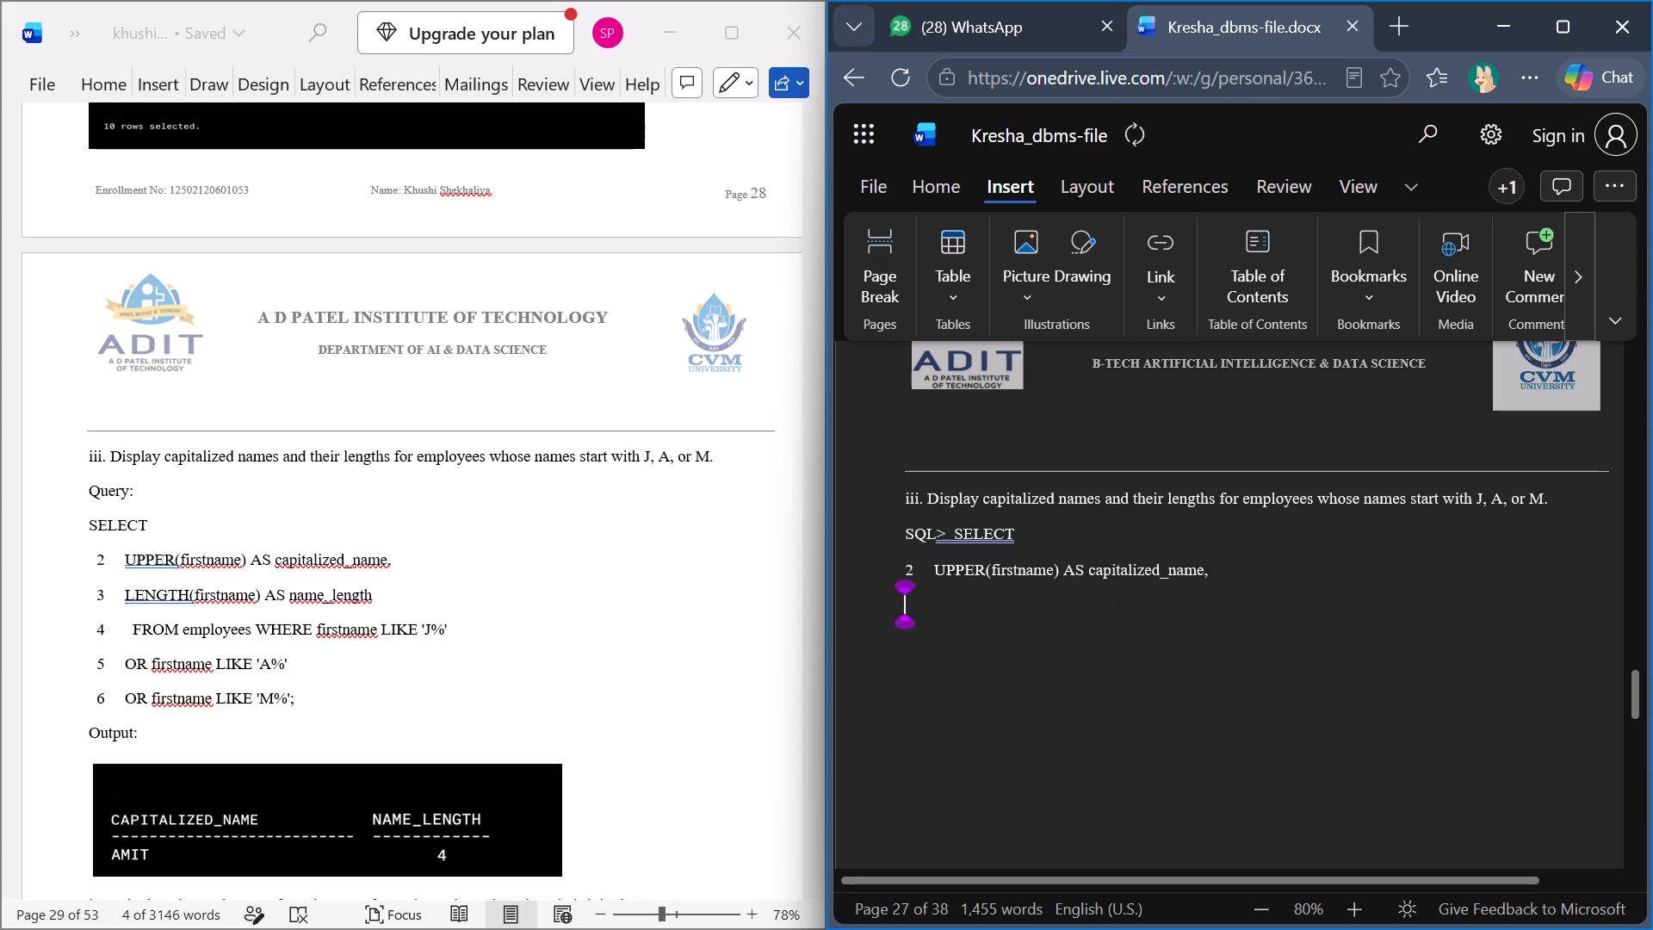
pyautogui.hotkey('ctrl', 'v')
# Copy query line 4, "FROM employees WHERE firstname LIKE 'J%'", from khushi's file onto a new line below line 3.
pyautogui.click(475, 629)
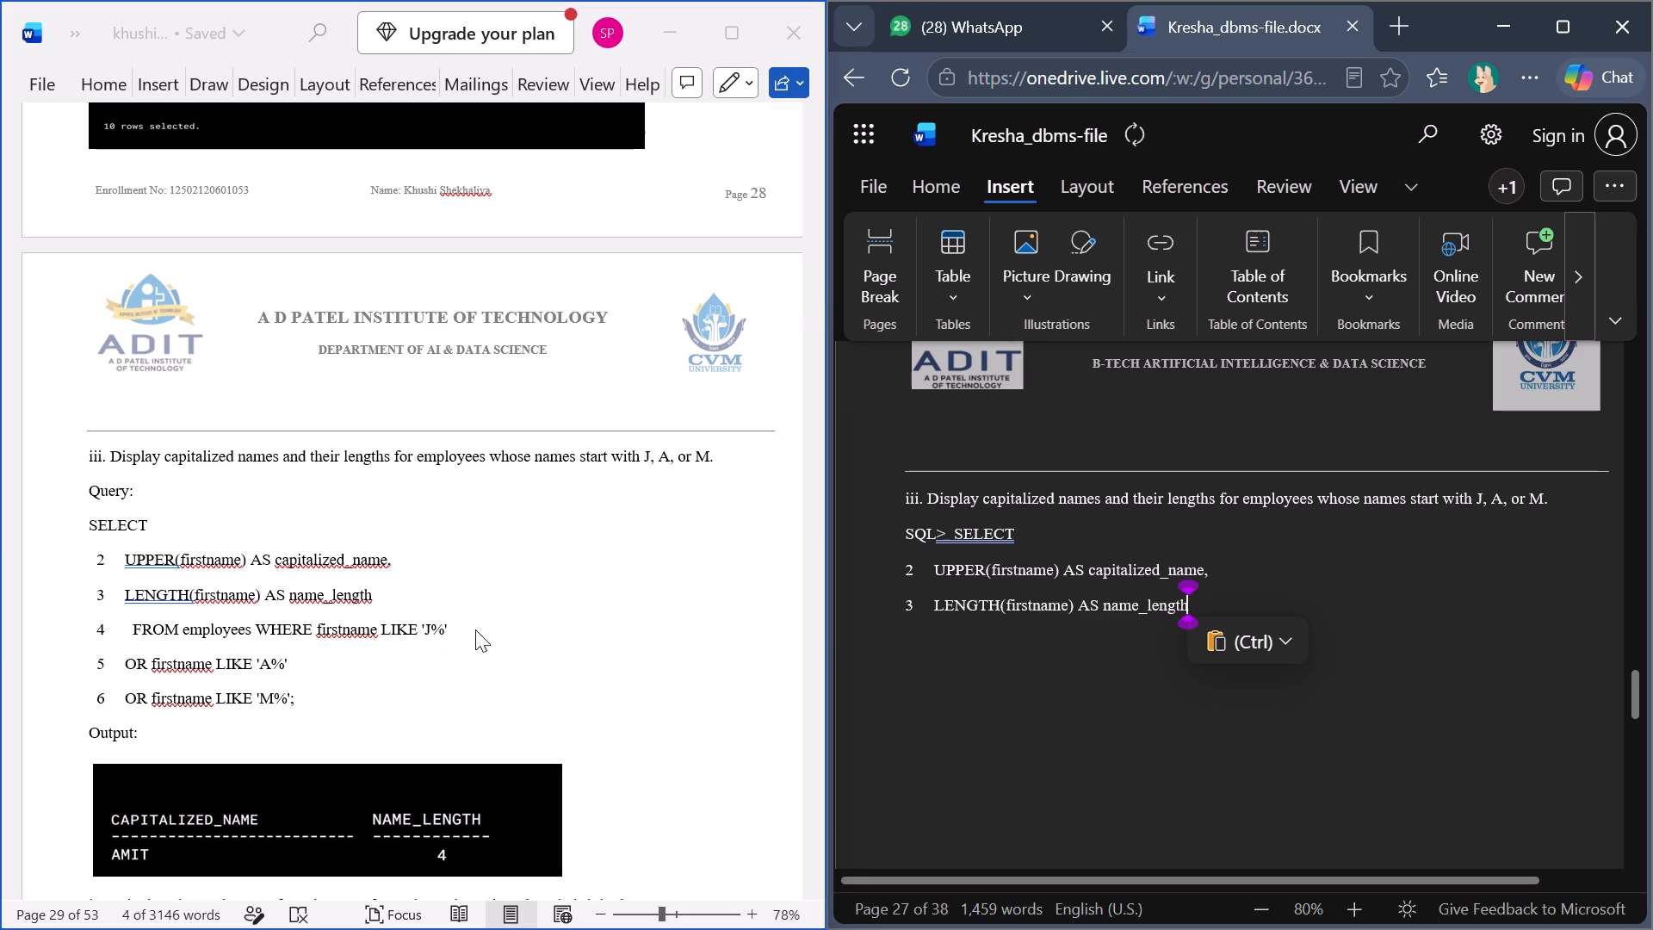
pyautogui.moveTo(475, 629); pyautogui.dragTo(110, 624)
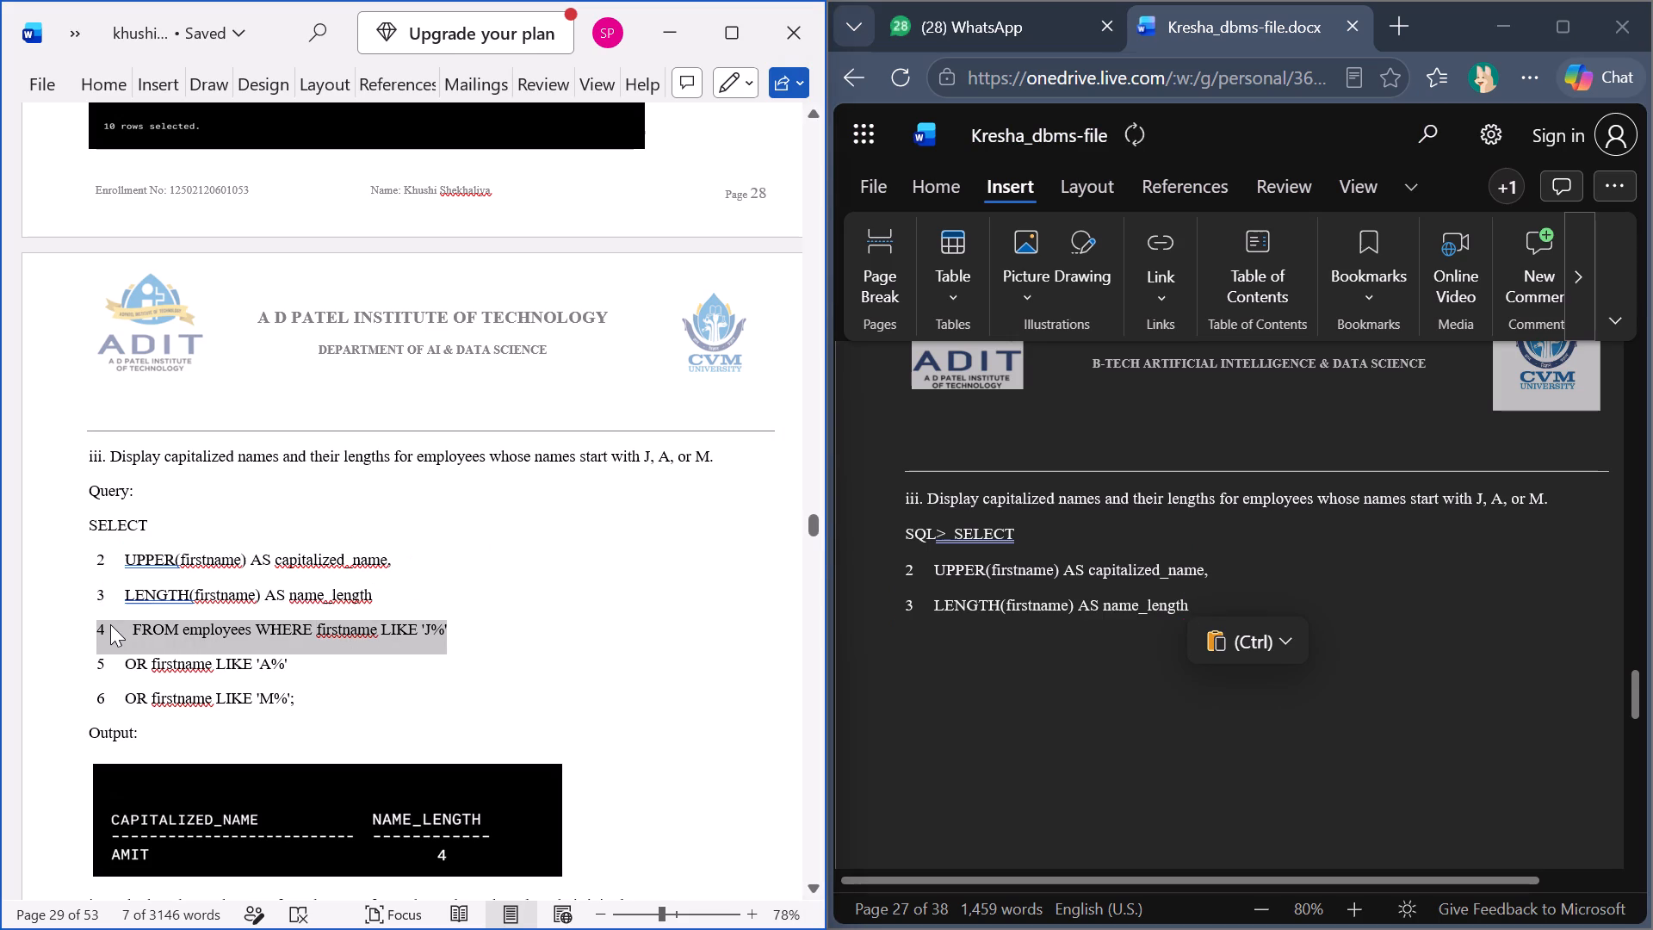
pyautogui.hotkey('ctrl', 'c')
pyautogui.click(1203, 612)
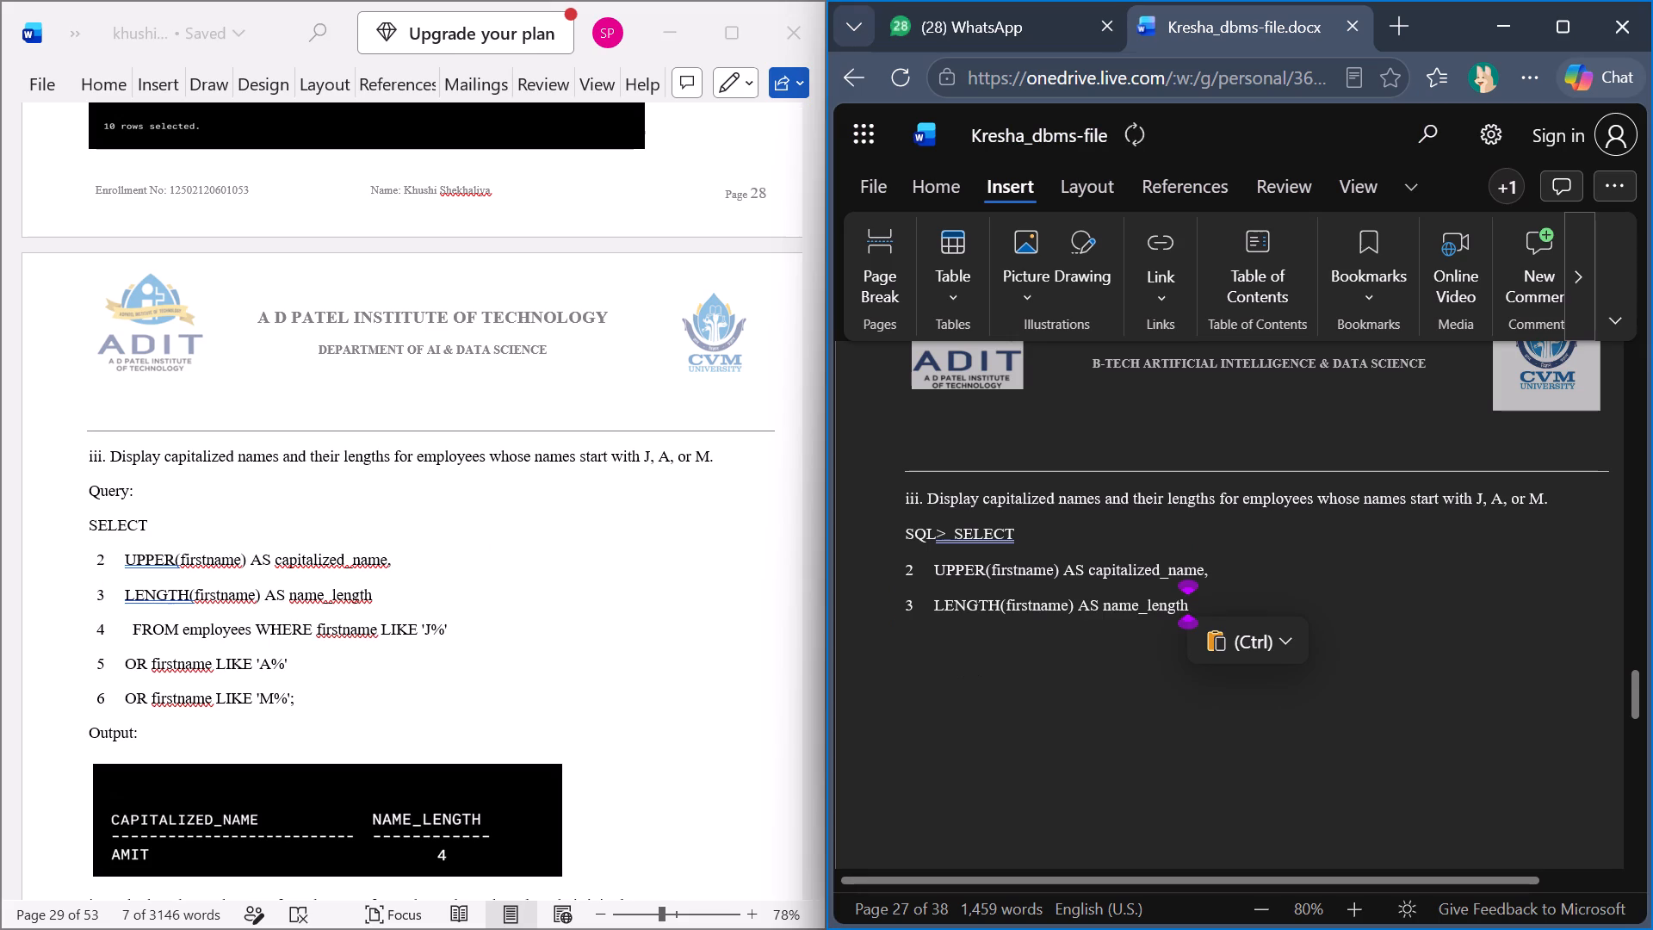
pyautogui.press('Return')
pyautogui.hotkey('ctrl', 'v')
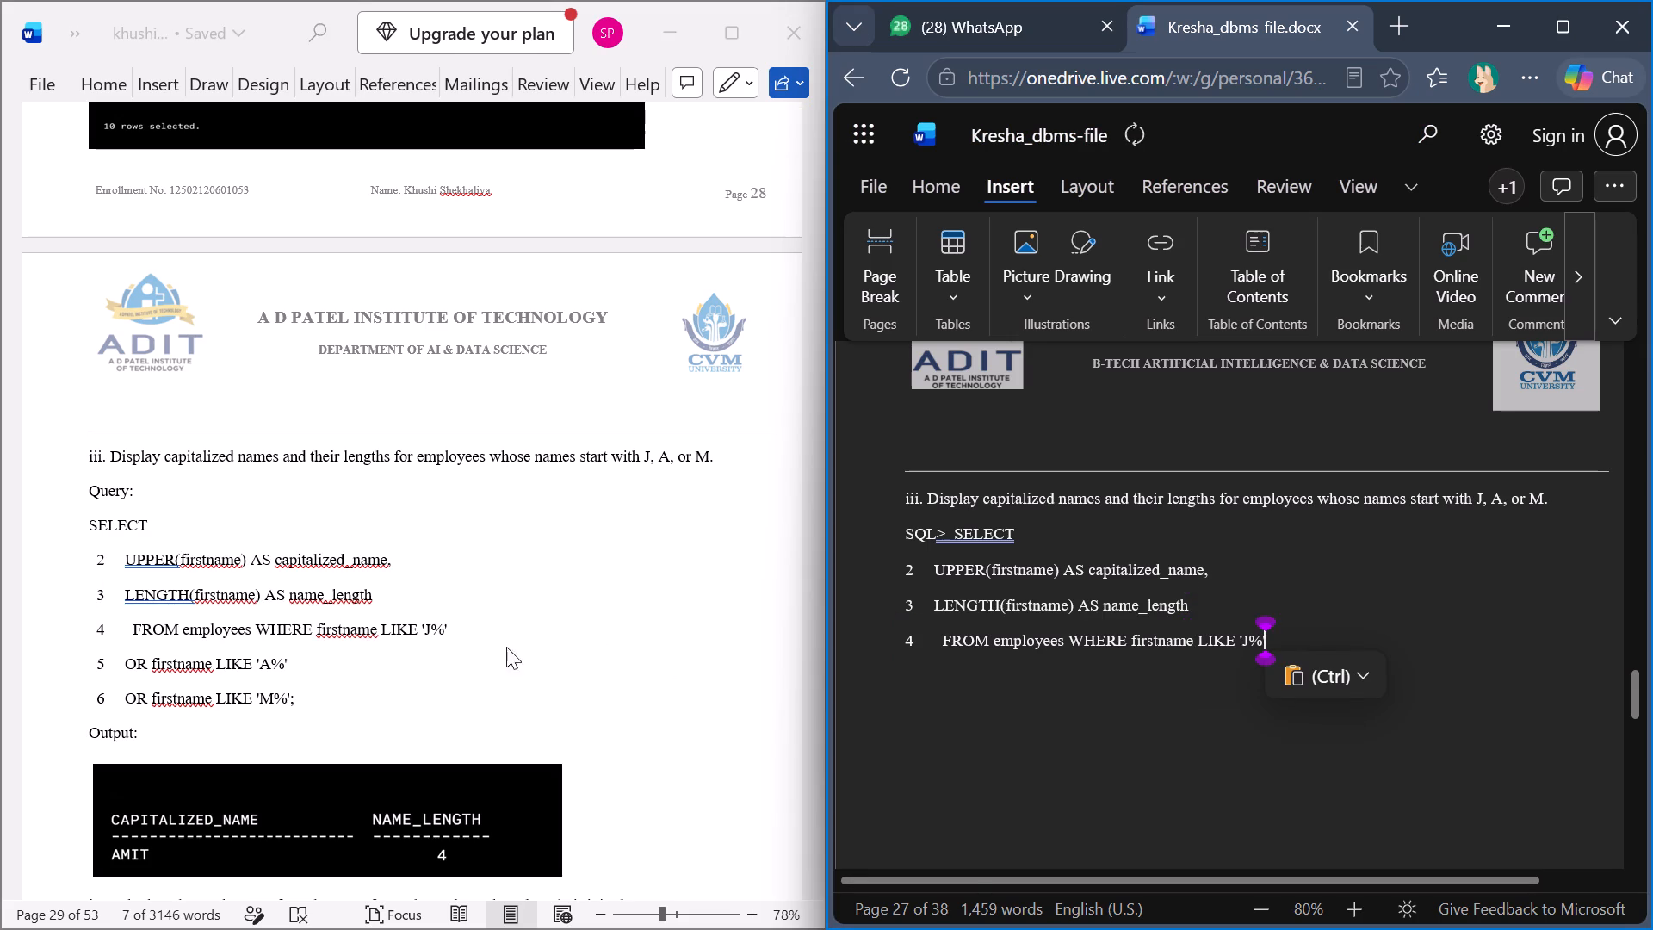
# Copy query line 5, "OR firstname LIKE 'A%'", from khushi's file onto a new line below line 4.
pyautogui.click(299, 666)
pyautogui.moveTo(299, 666); pyautogui.dragTo(288, 661)
pyautogui.moveTo(288, 661); pyautogui.dragTo(98, 657)
pyautogui.hotkey('ctrl', 'c')
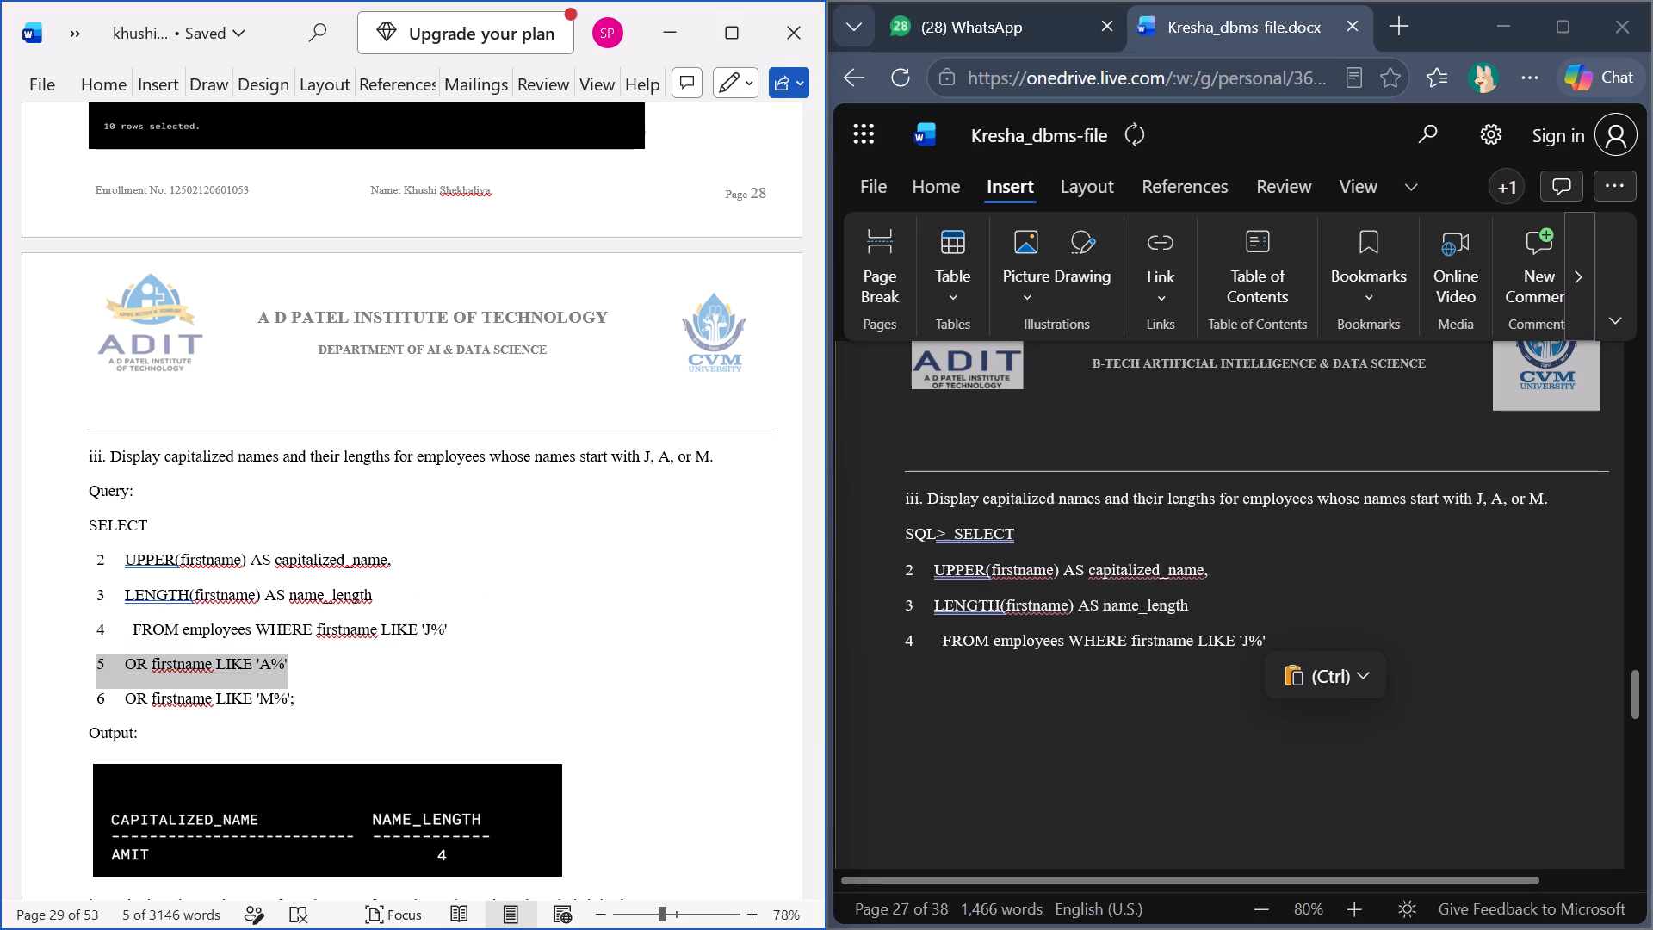
pyautogui.click(1303, 642)
pyautogui.press('Return')
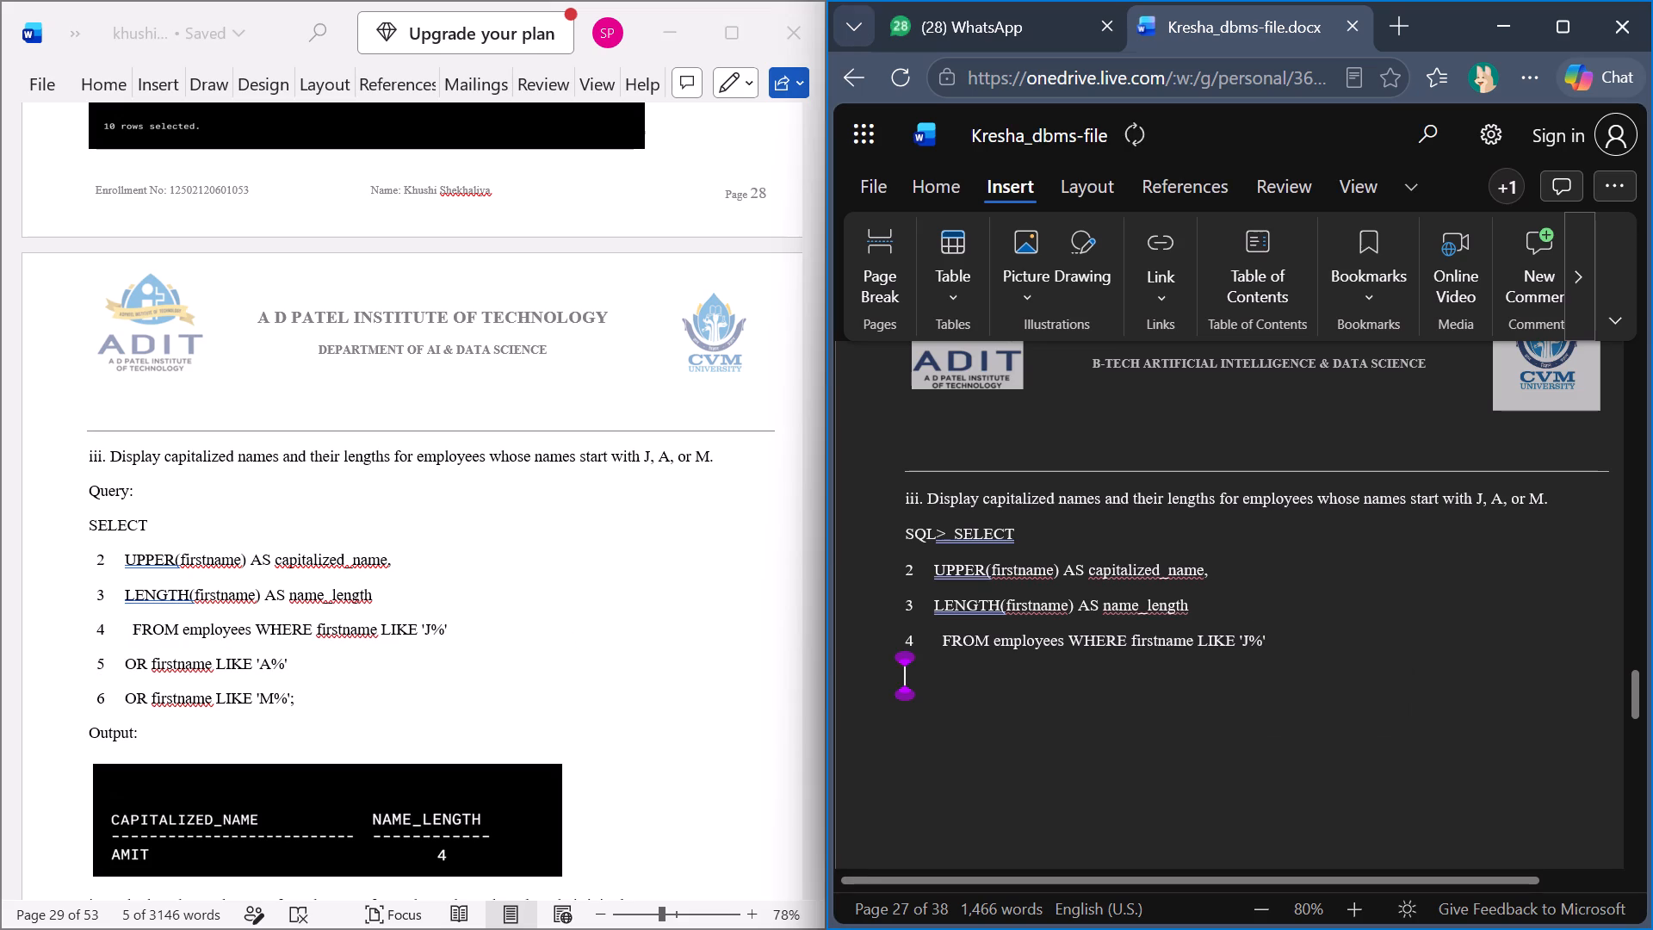
pyautogui.hotkey('ctrl', 'v')
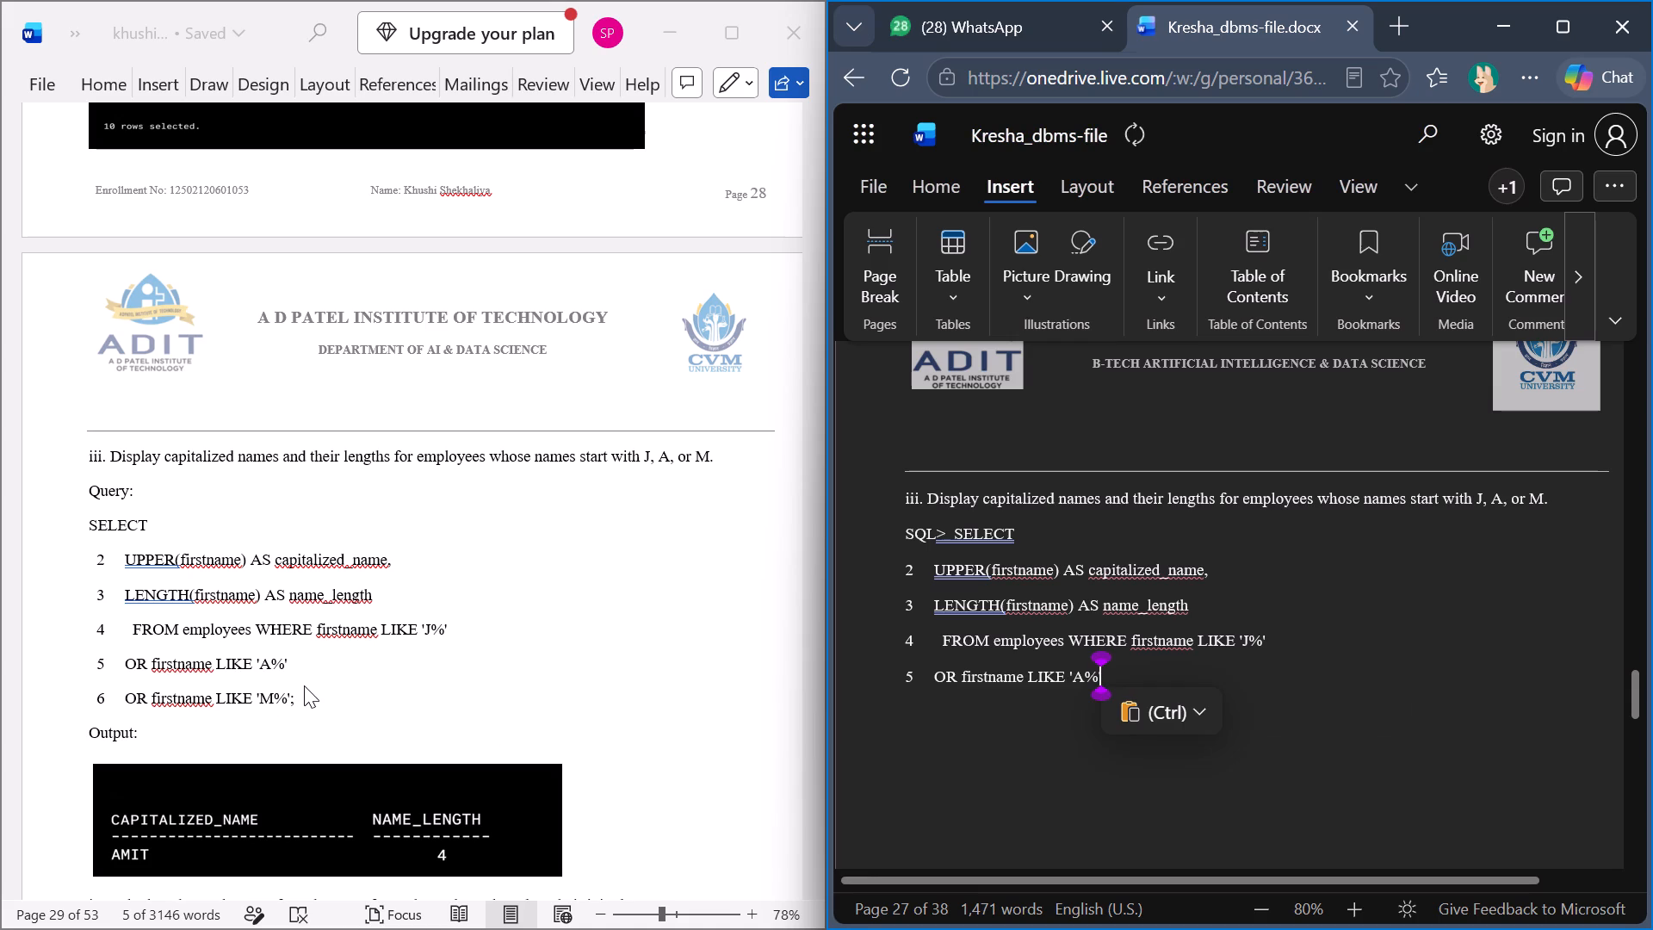
# Copy query line 6, "OR firstname LIKE 'M%';", from khushi's file onto a new line below line 5.
pyautogui.click(304, 685)
pyautogui.click(304, 691)
pyautogui.moveTo(304, 691); pyautogui.dragTo(104, 692)
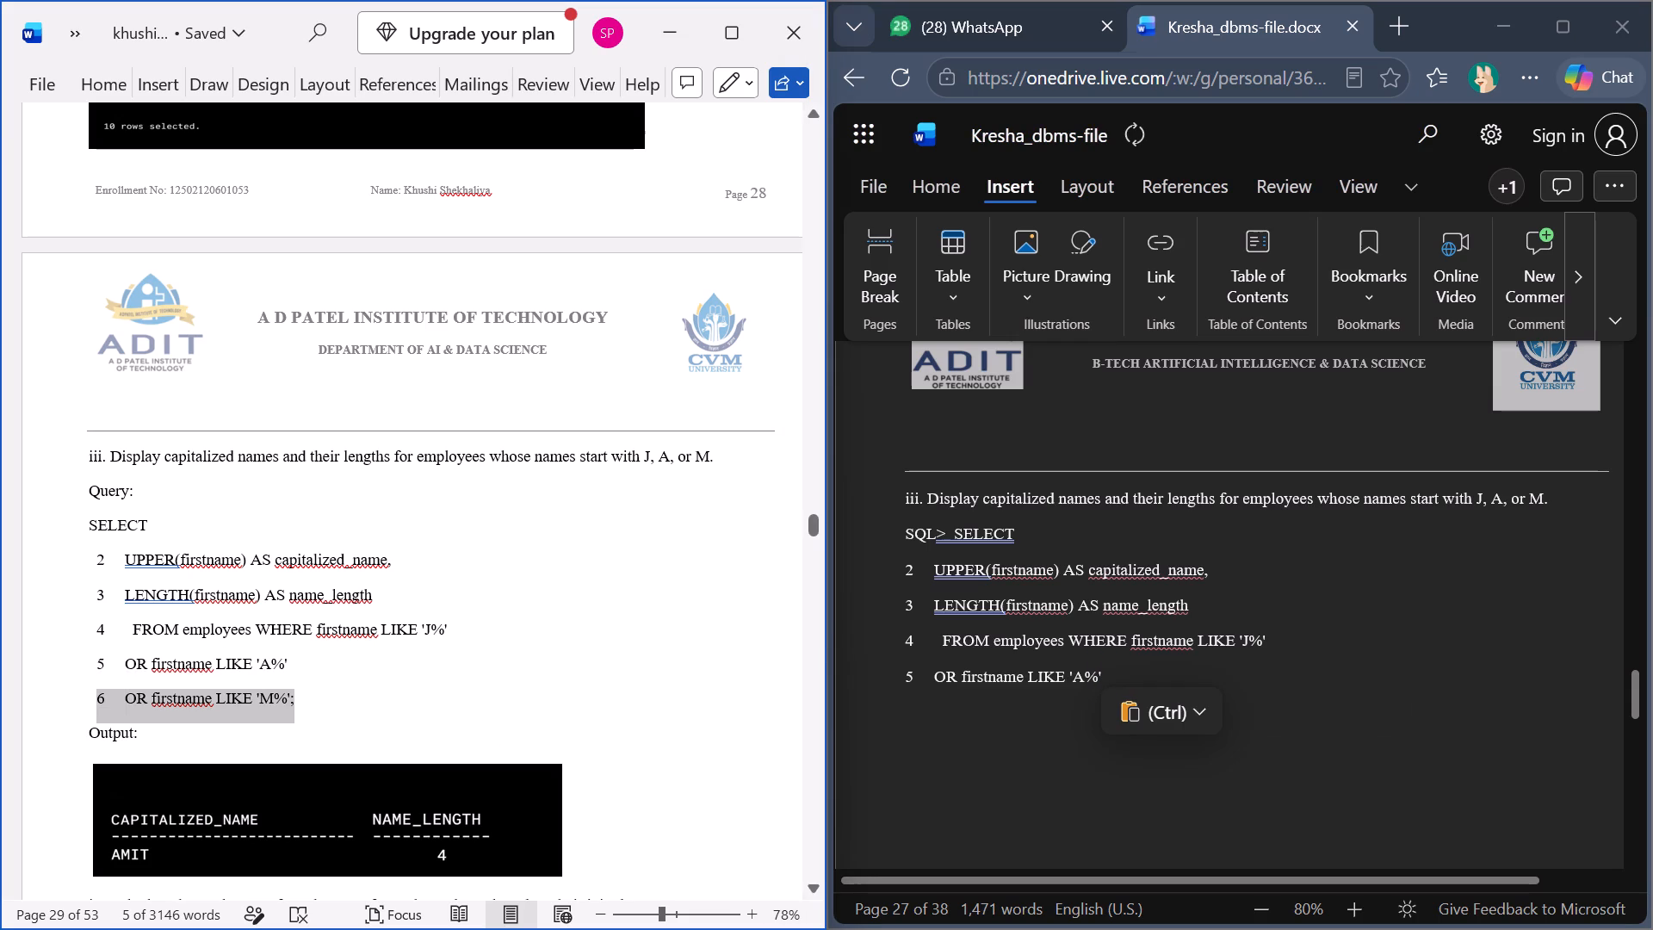
pyautogui.moveTo(104, 692); pyautogui.dragTo(103, 691)
pyautogui.hotkey('ctrl', 'c')
pyautogui.click(1111, 672)
pyautogui.press('Return')
pyautogui.hotkey('ctrl', 'v')
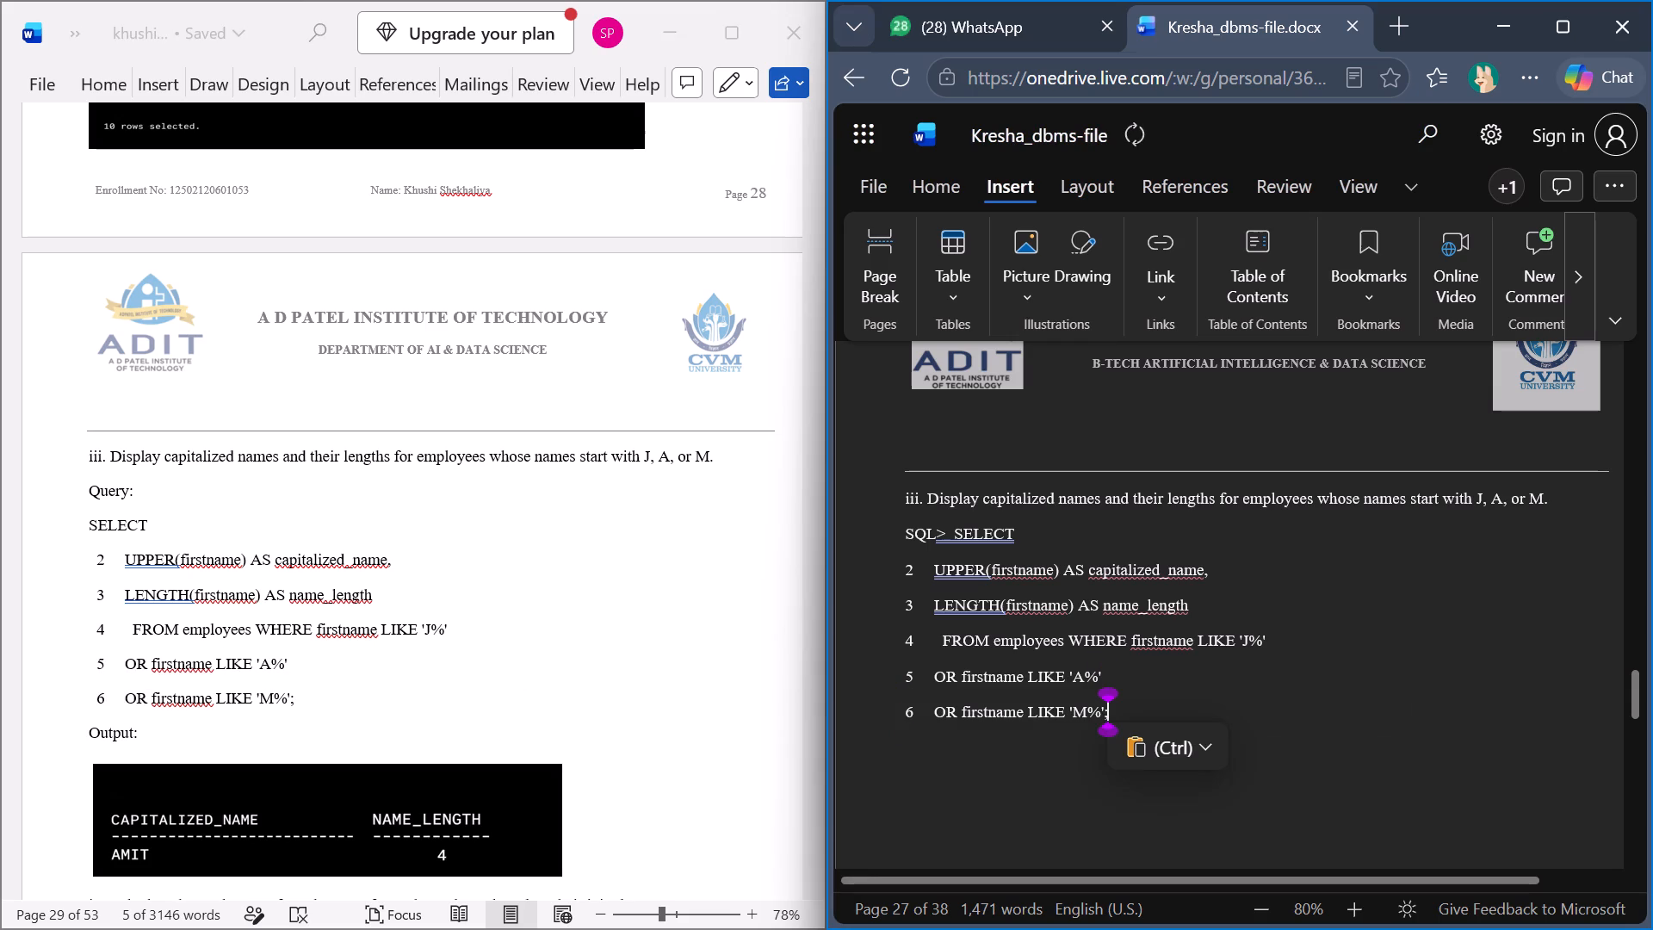
# Copy the CAPITALIZED_NAME output picture of task iii from khushi's file onto a new line below the query.
pyautogui.rightClick(403, 778)
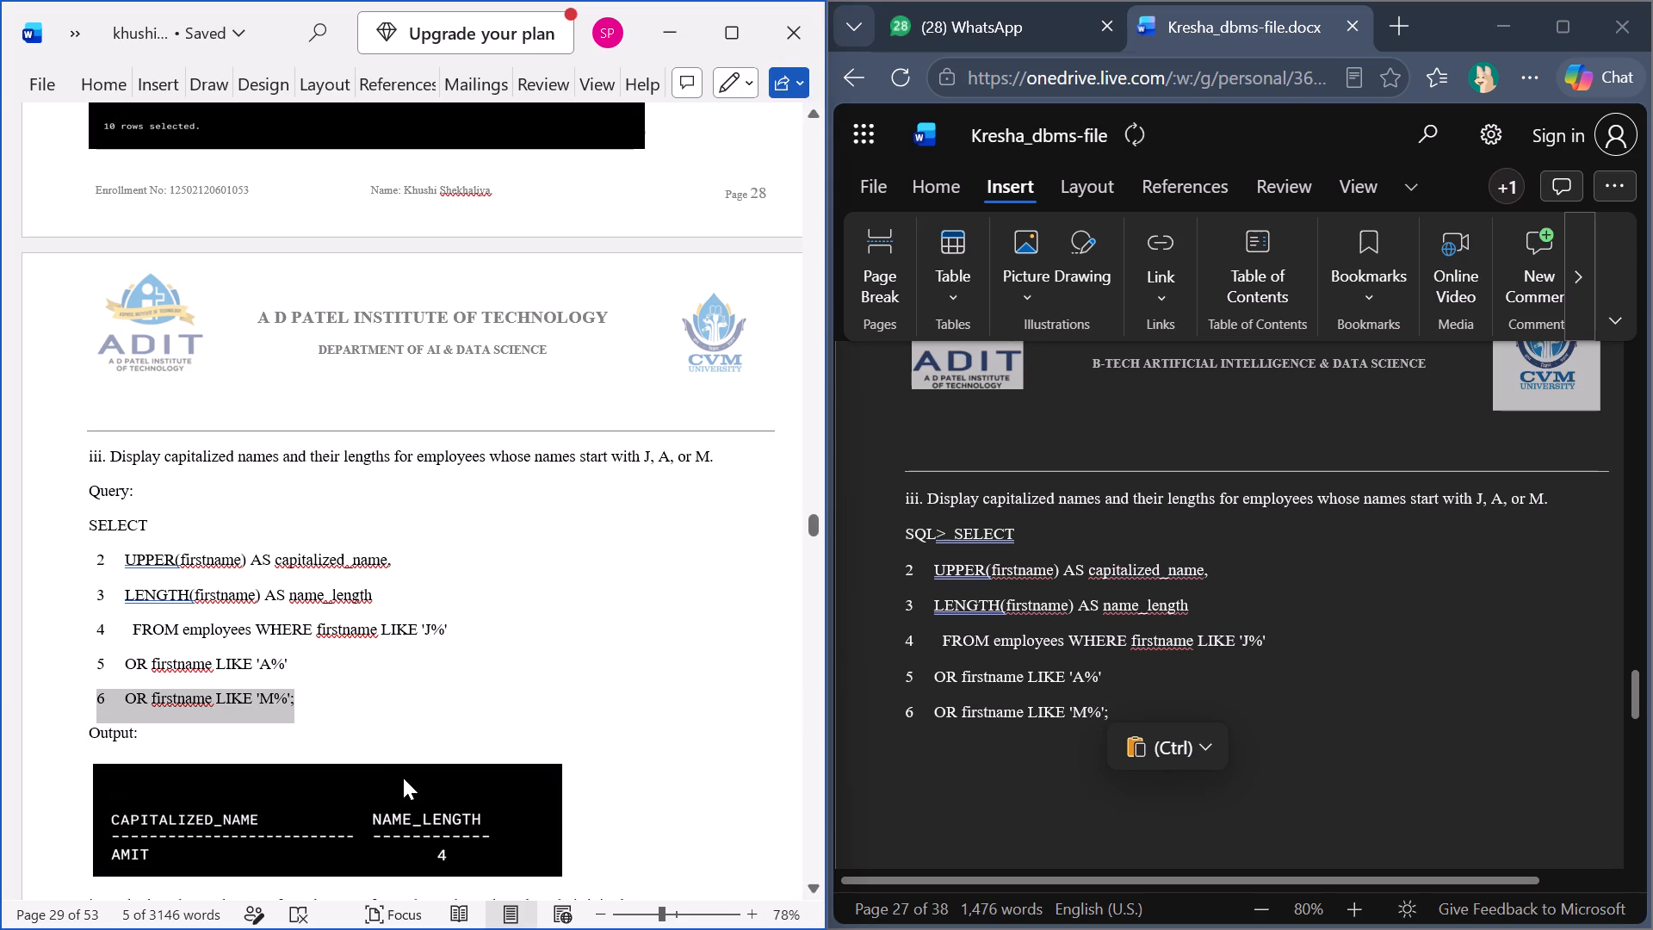
pyautogui.click(403, 778)
pyautogui.click(403, 778)
pyautogui.rightClick(403, 778)
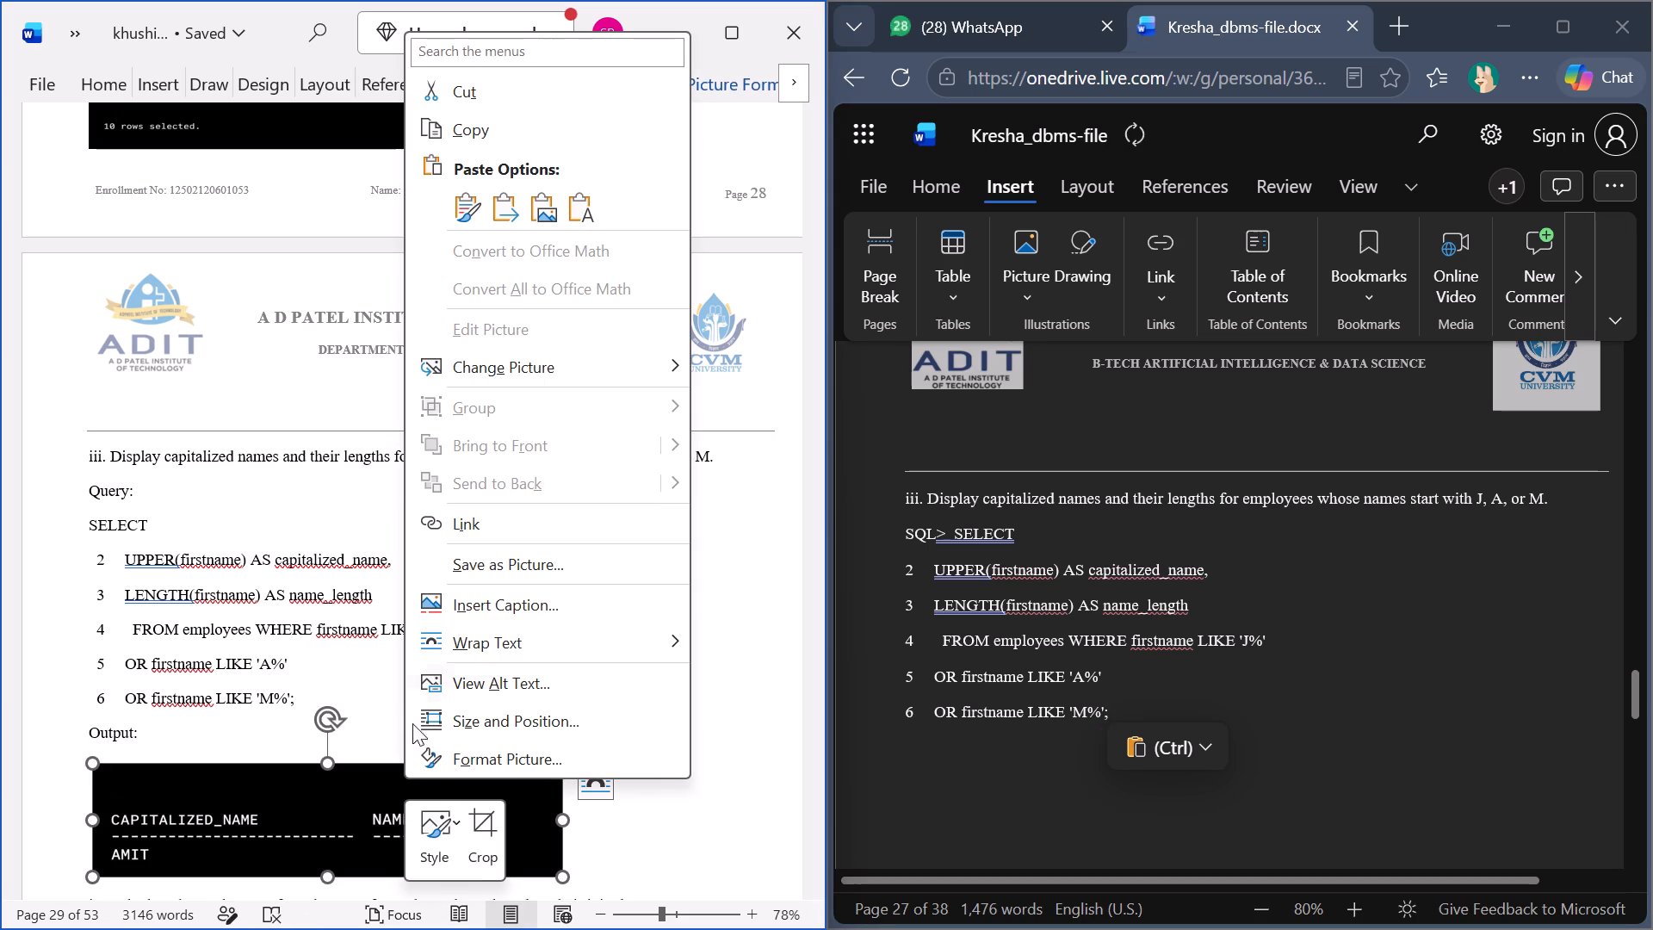
pyautogui.click(529, 135)
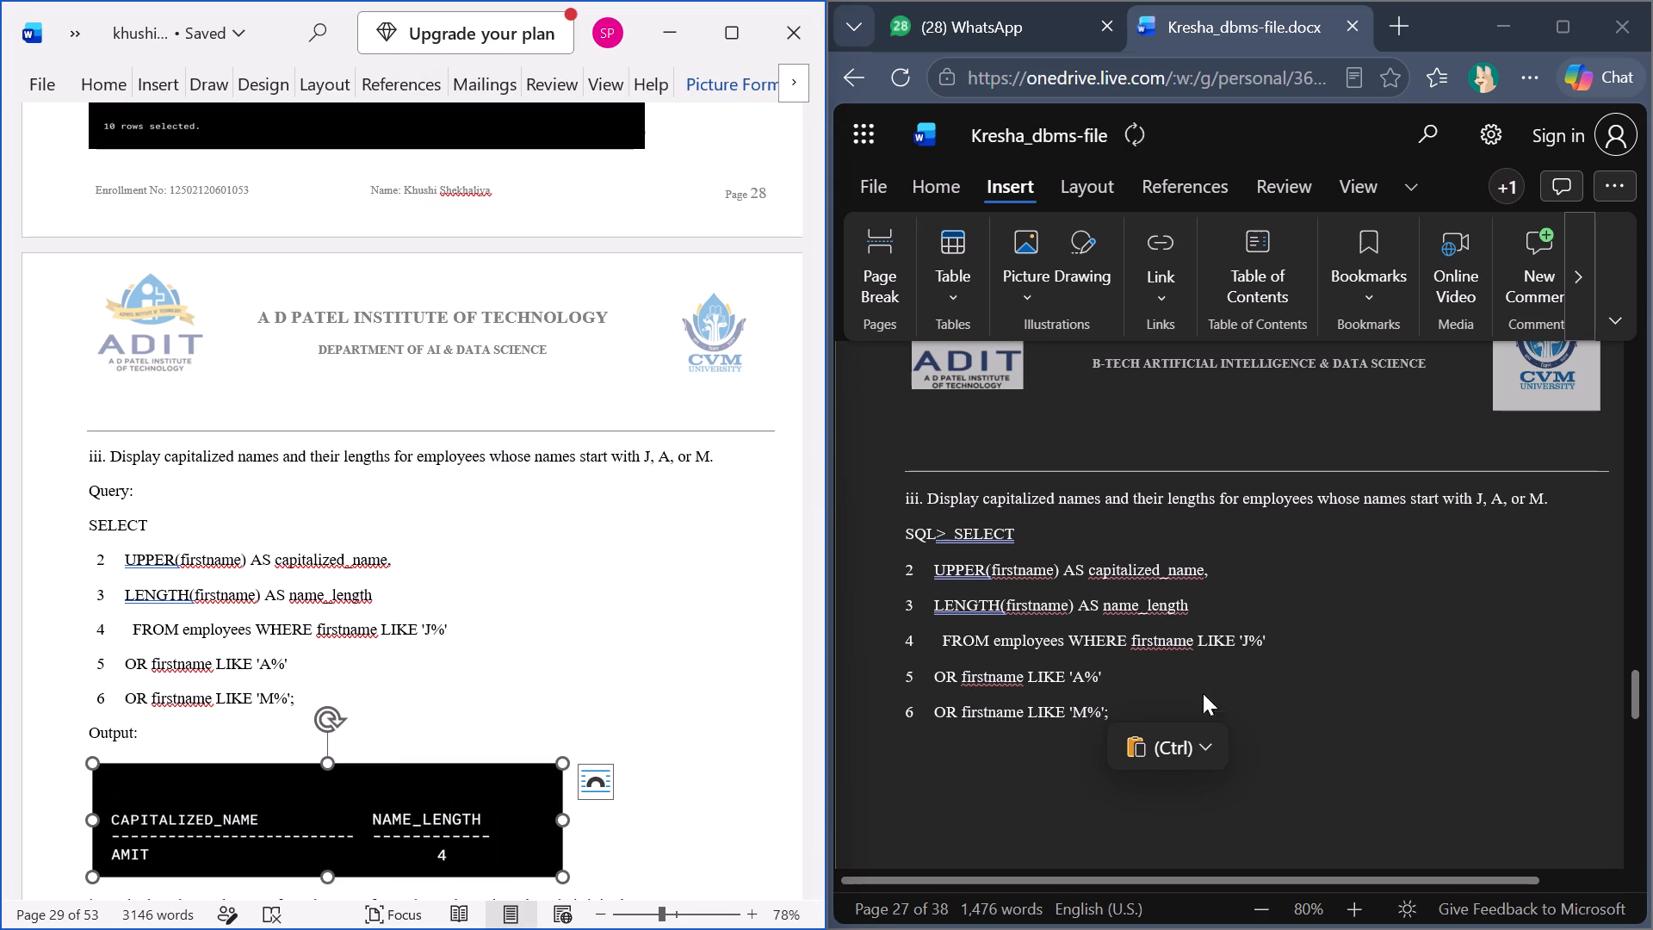
pyautogui.click(1175, 716)
pyautogui.press('Return')
pyautogui.hotkey('ctrl', 'v')
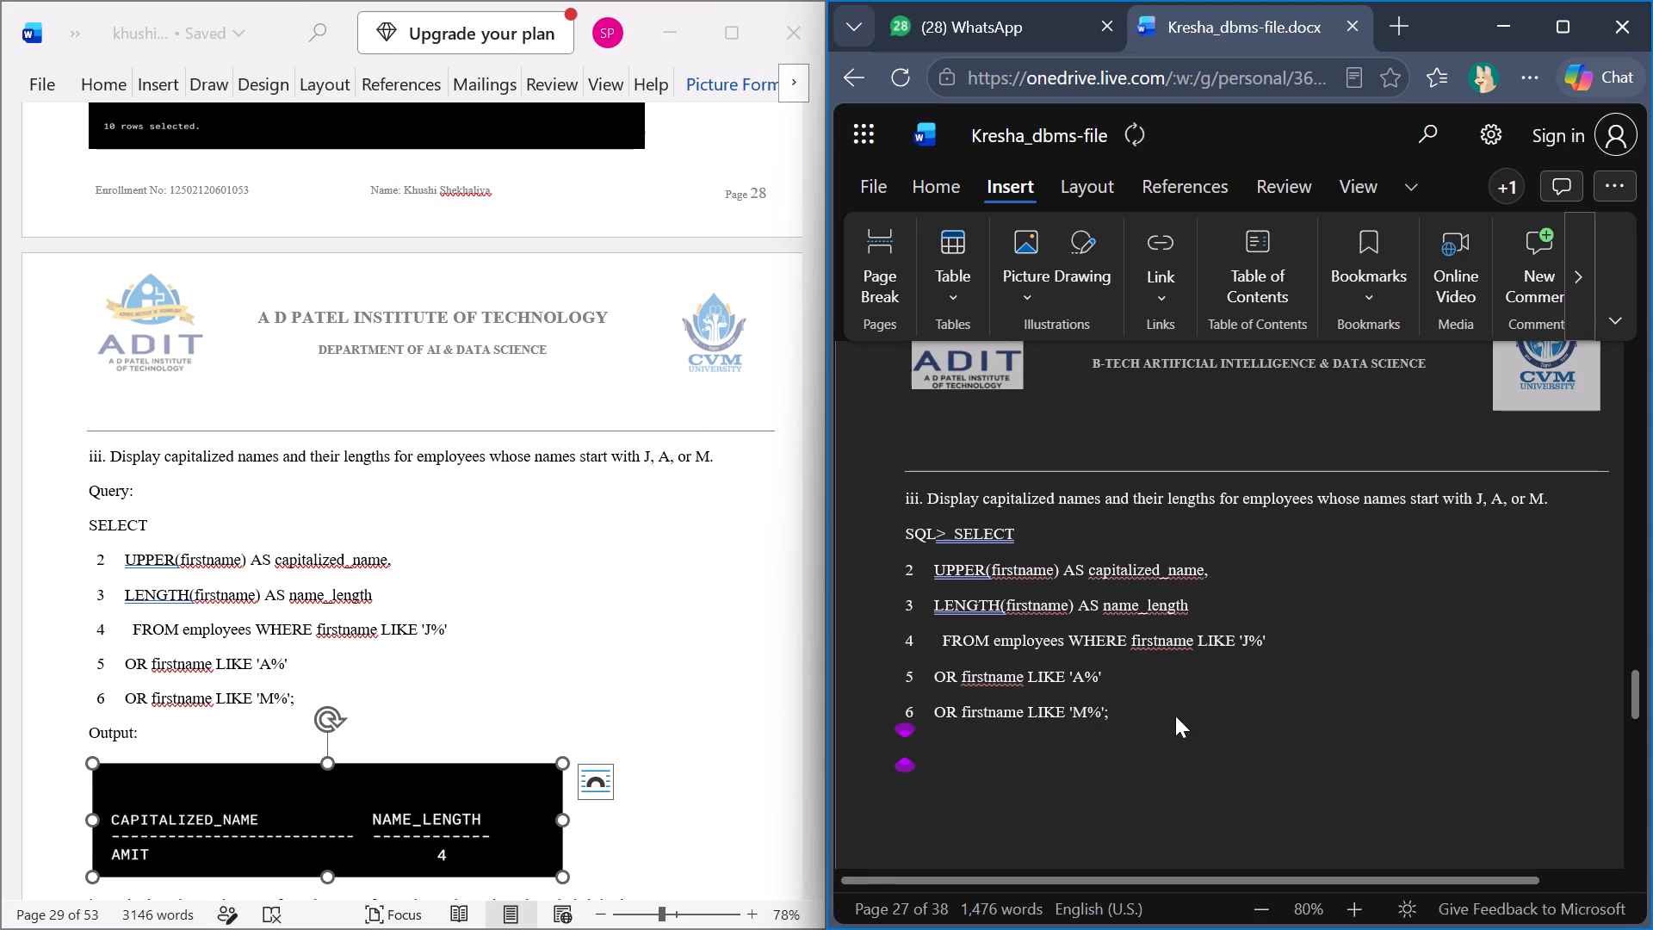
pyautogui.scroll(-1, 268, 651)
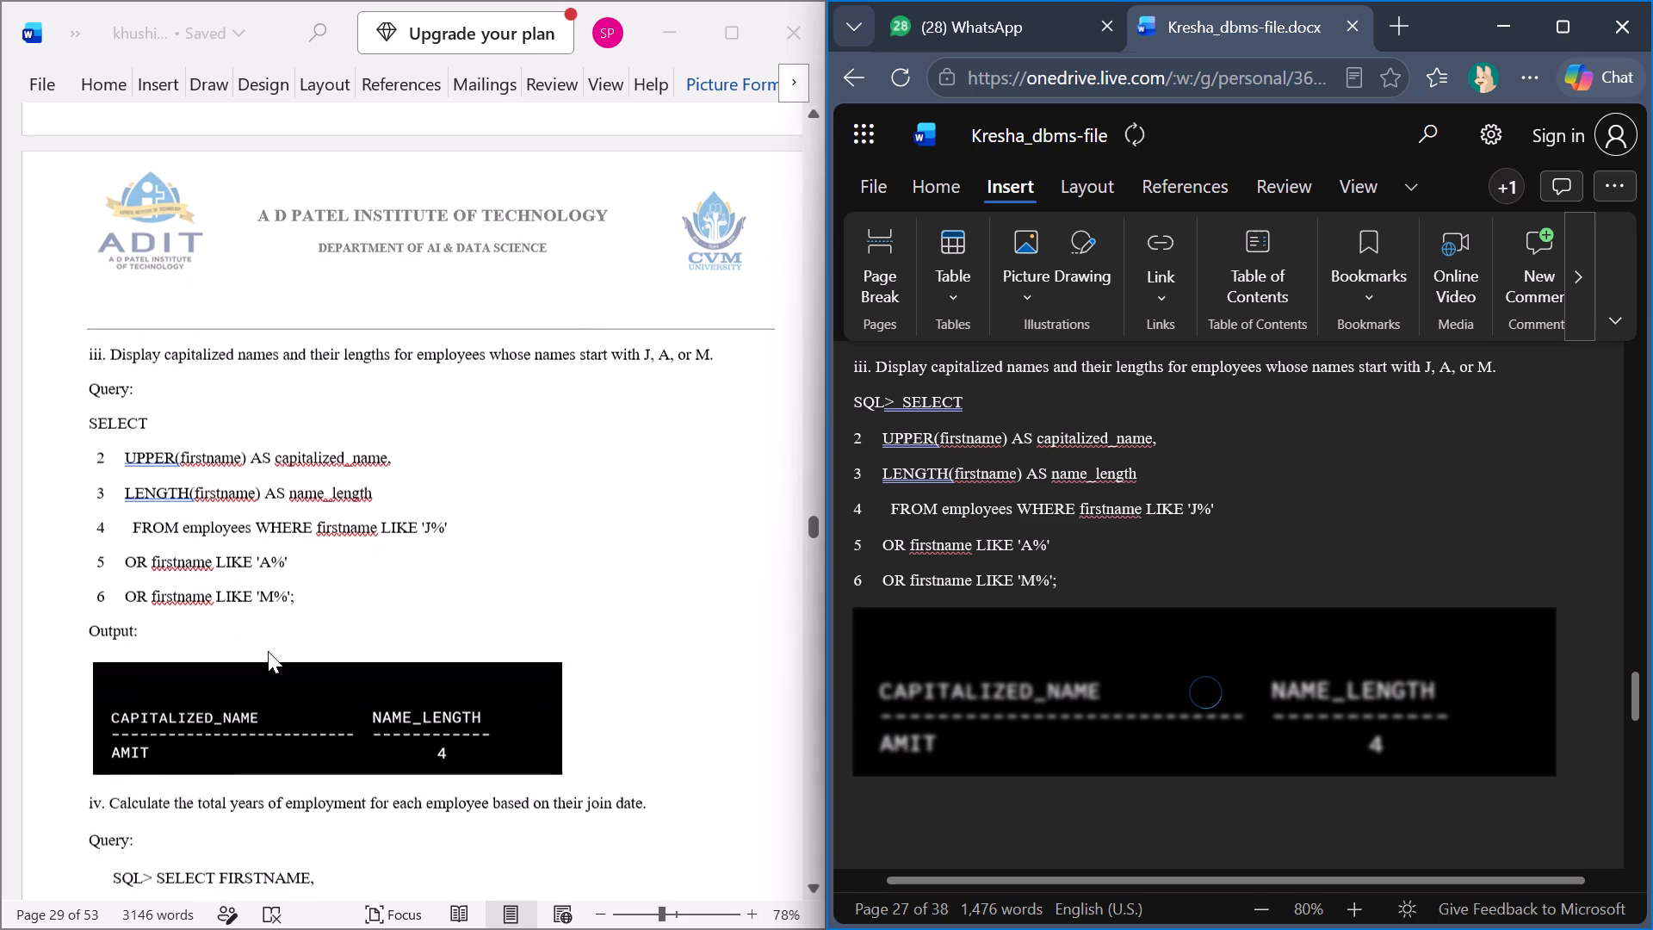
pyautogui.scroll(-1, 268, 651)
pyautogui.rightClick(1023, 681)
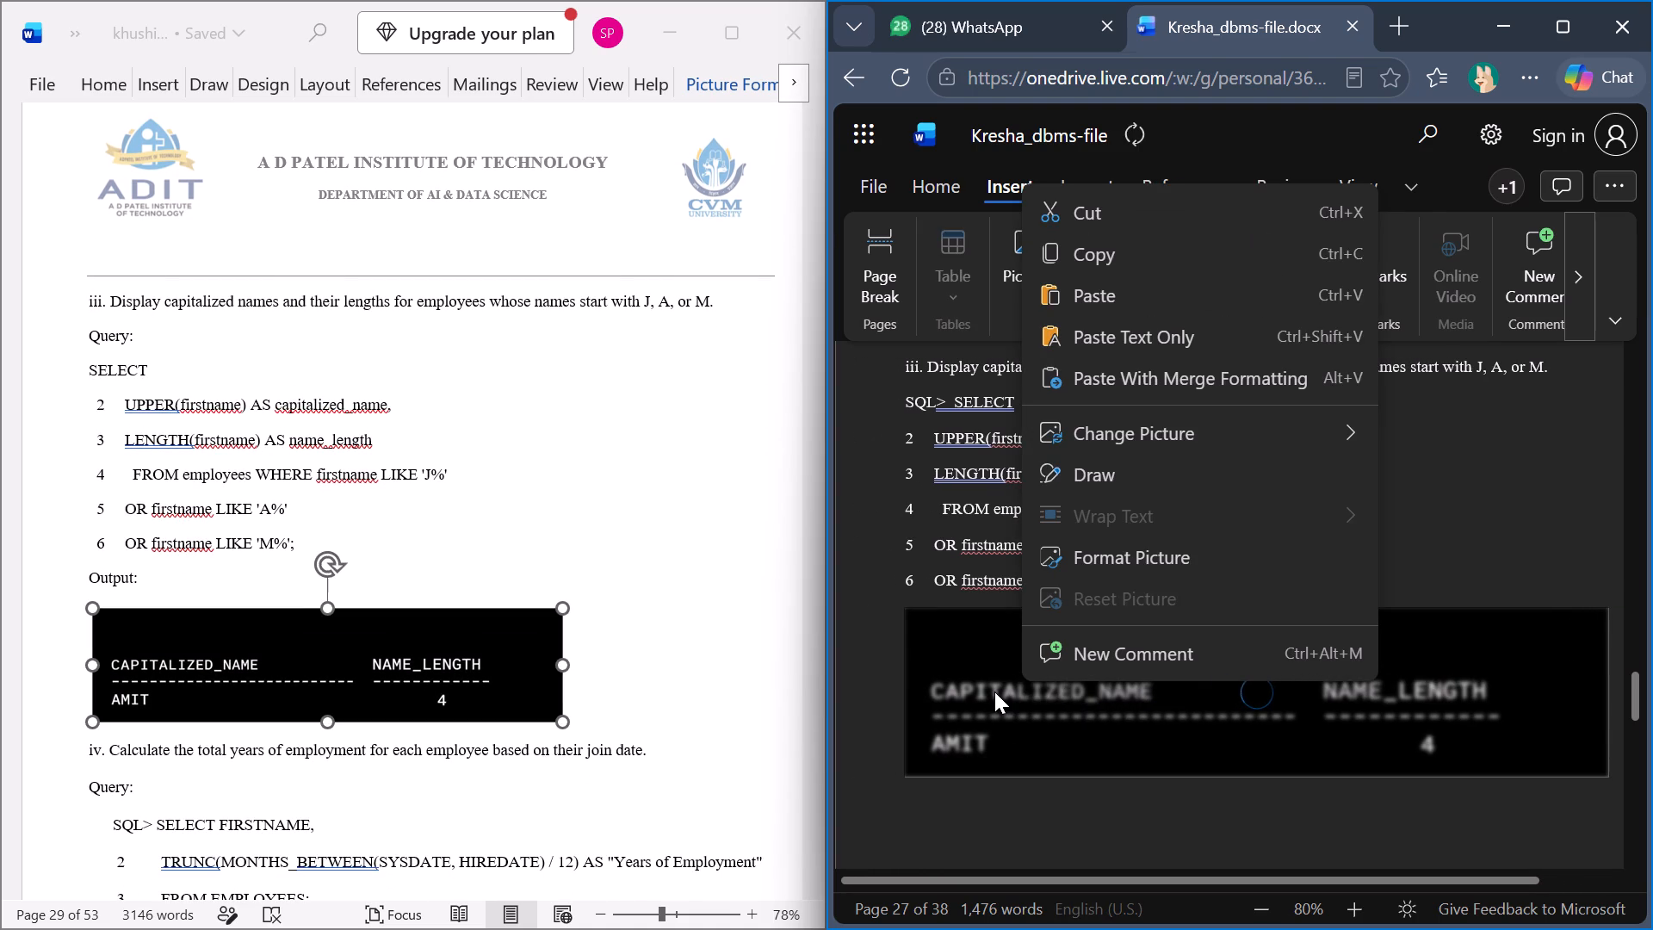
pyautogui.click(994, 691)
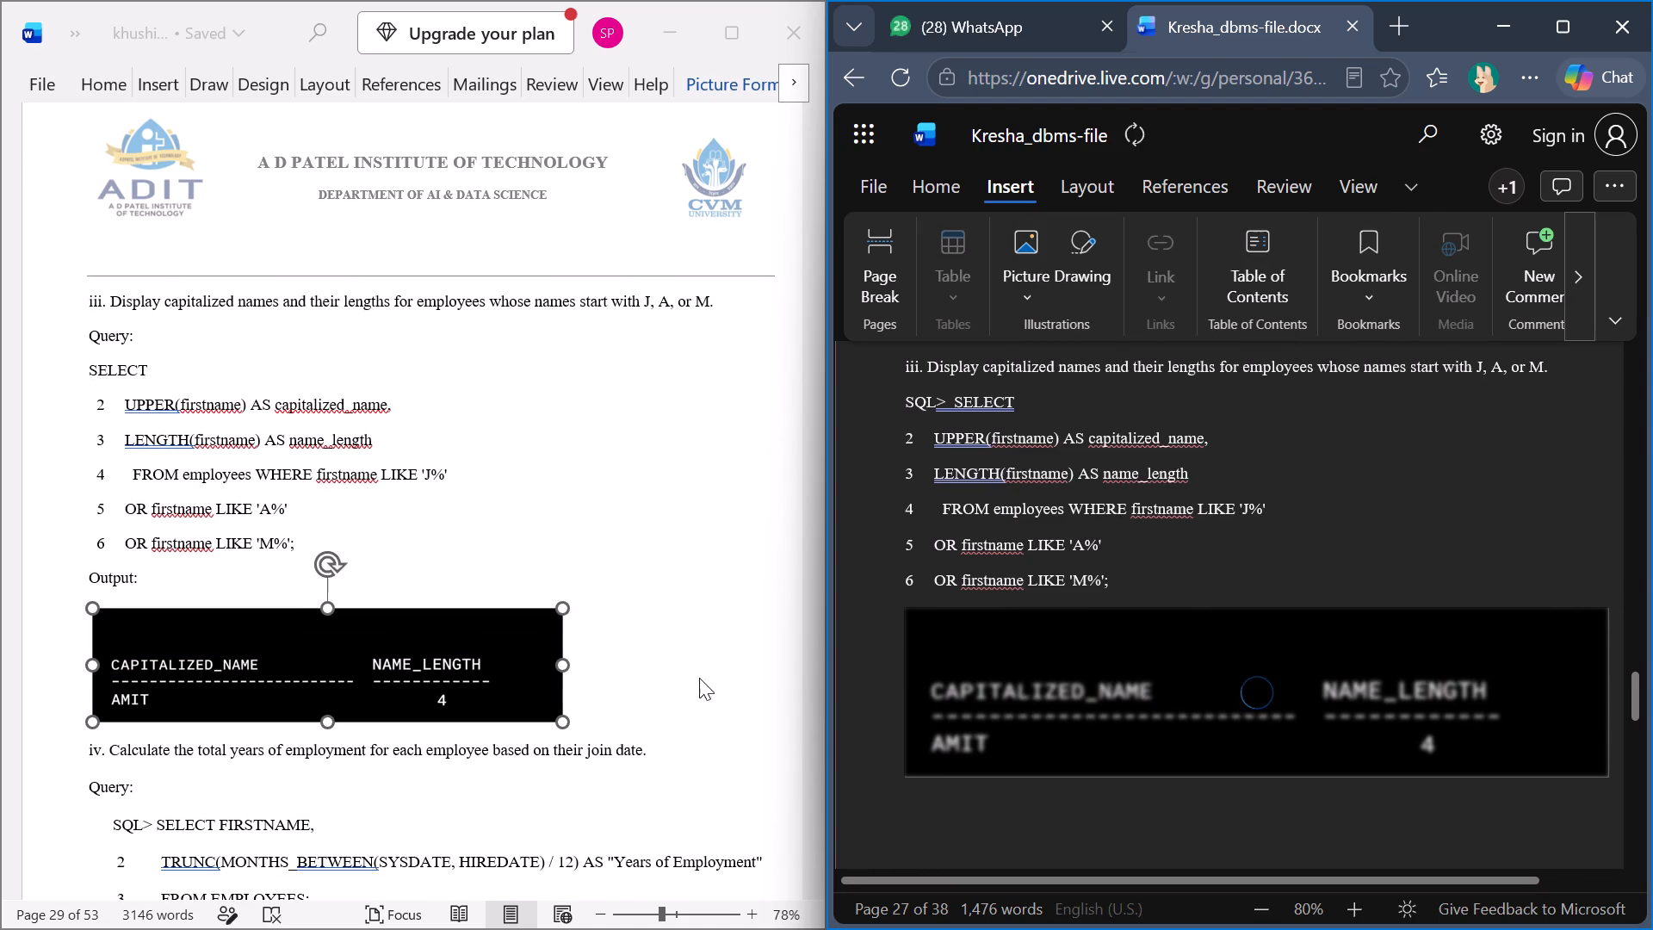
# Copy the task iv heading, "Calculate the total years of employment for each employee based on their join date.", from khushi's file.
pyautogui.scroll(-1, 559, 648)
pyautogui.doubleClick(651, 747)
pyautogui.moveTo(645, 747); pyautogui.dragTo(616, 741)
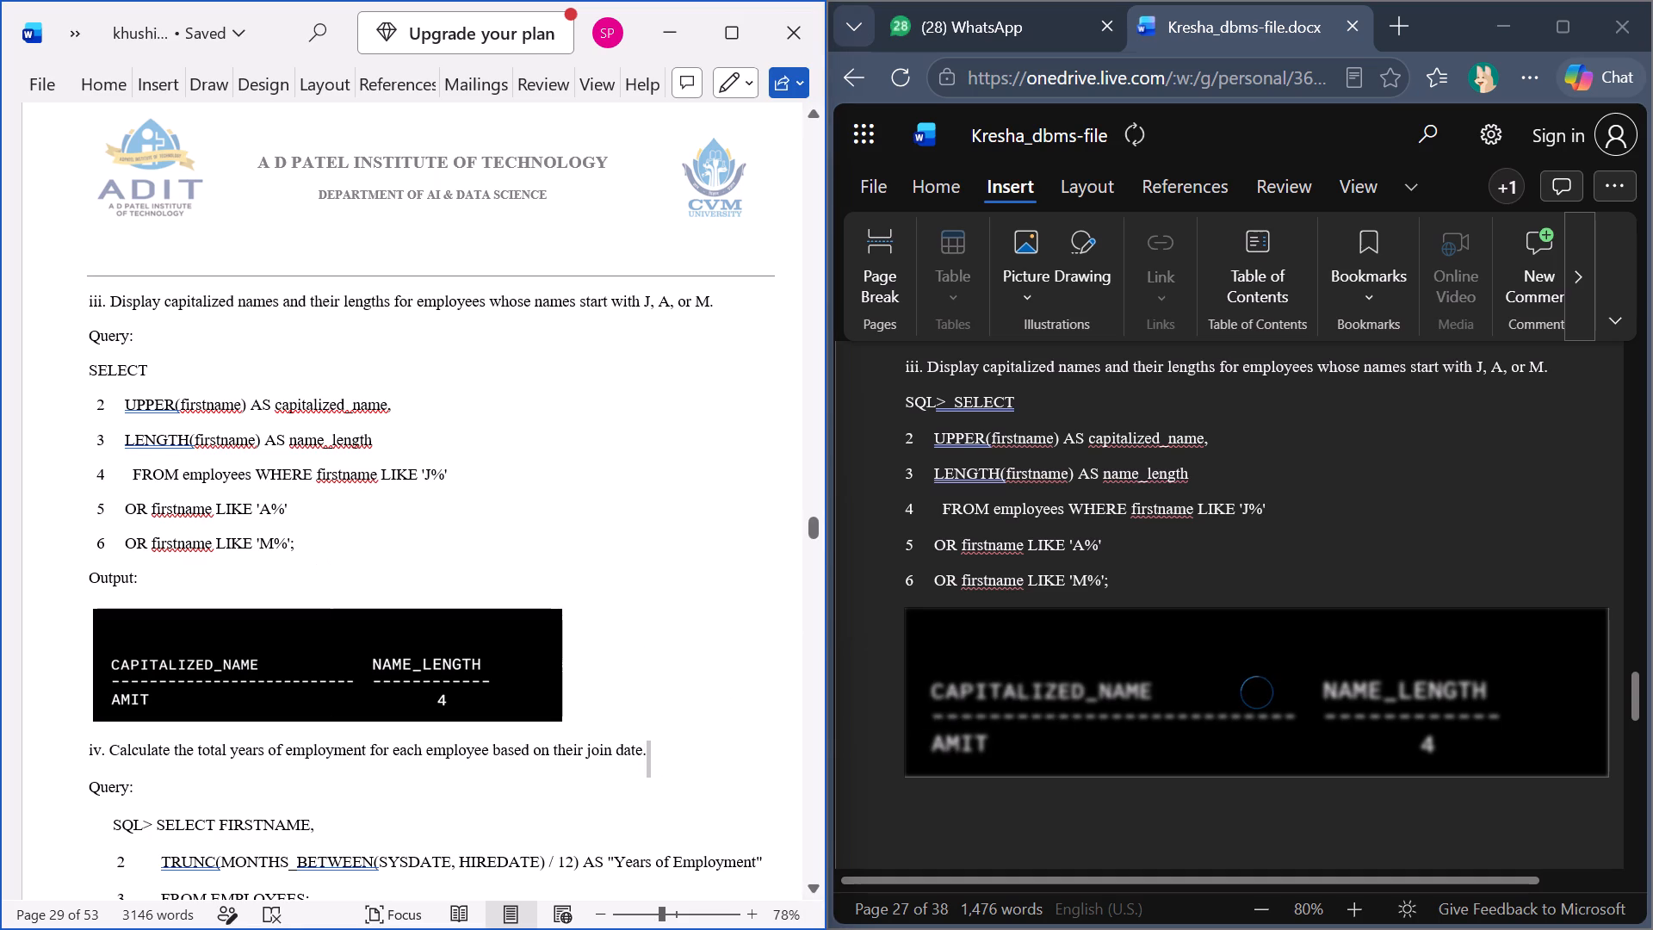
pyautogui.moveTo(616, 741); pyautogui.dragTo(92, 747)
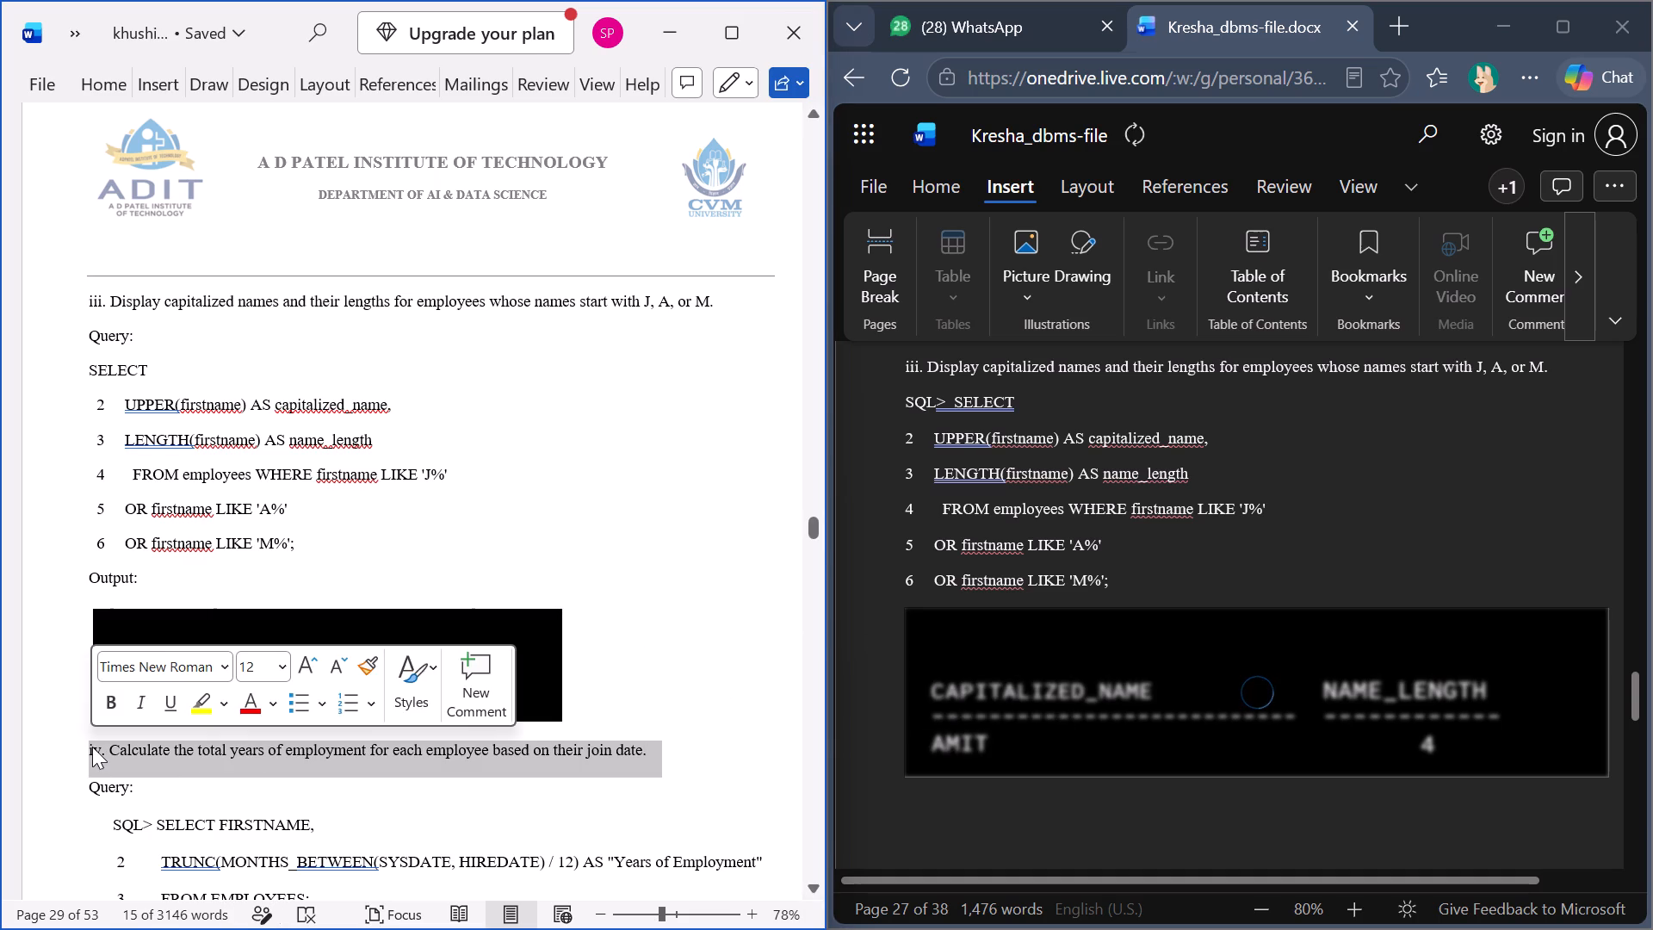
pyautogui.hotkey('ctrl', 'c')
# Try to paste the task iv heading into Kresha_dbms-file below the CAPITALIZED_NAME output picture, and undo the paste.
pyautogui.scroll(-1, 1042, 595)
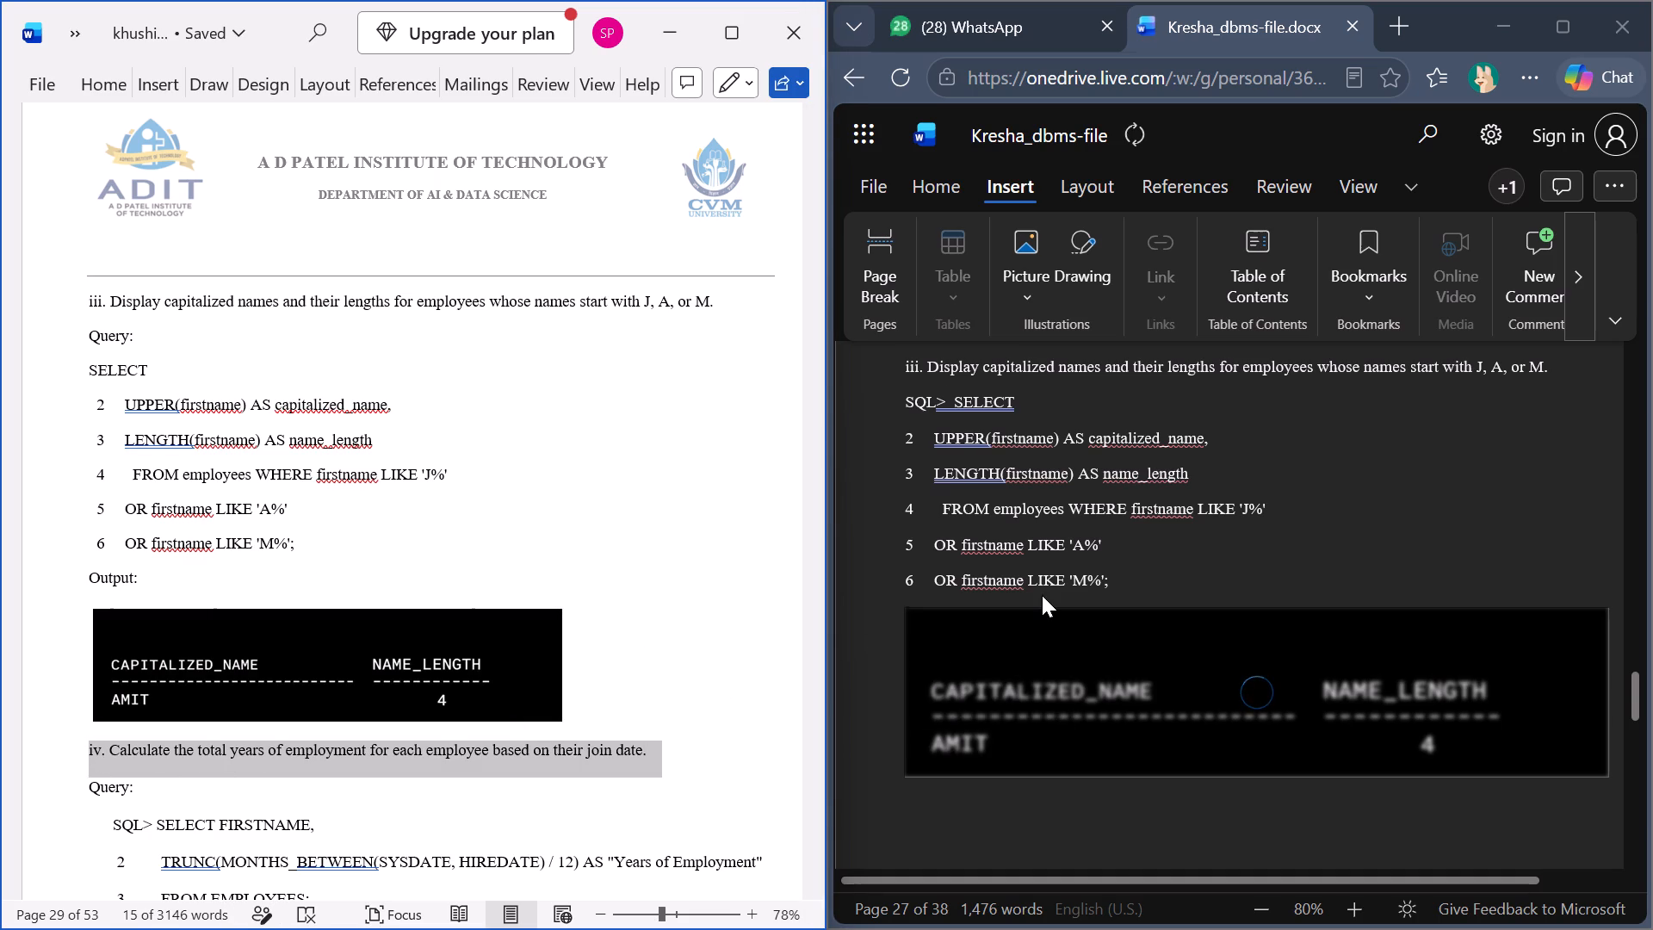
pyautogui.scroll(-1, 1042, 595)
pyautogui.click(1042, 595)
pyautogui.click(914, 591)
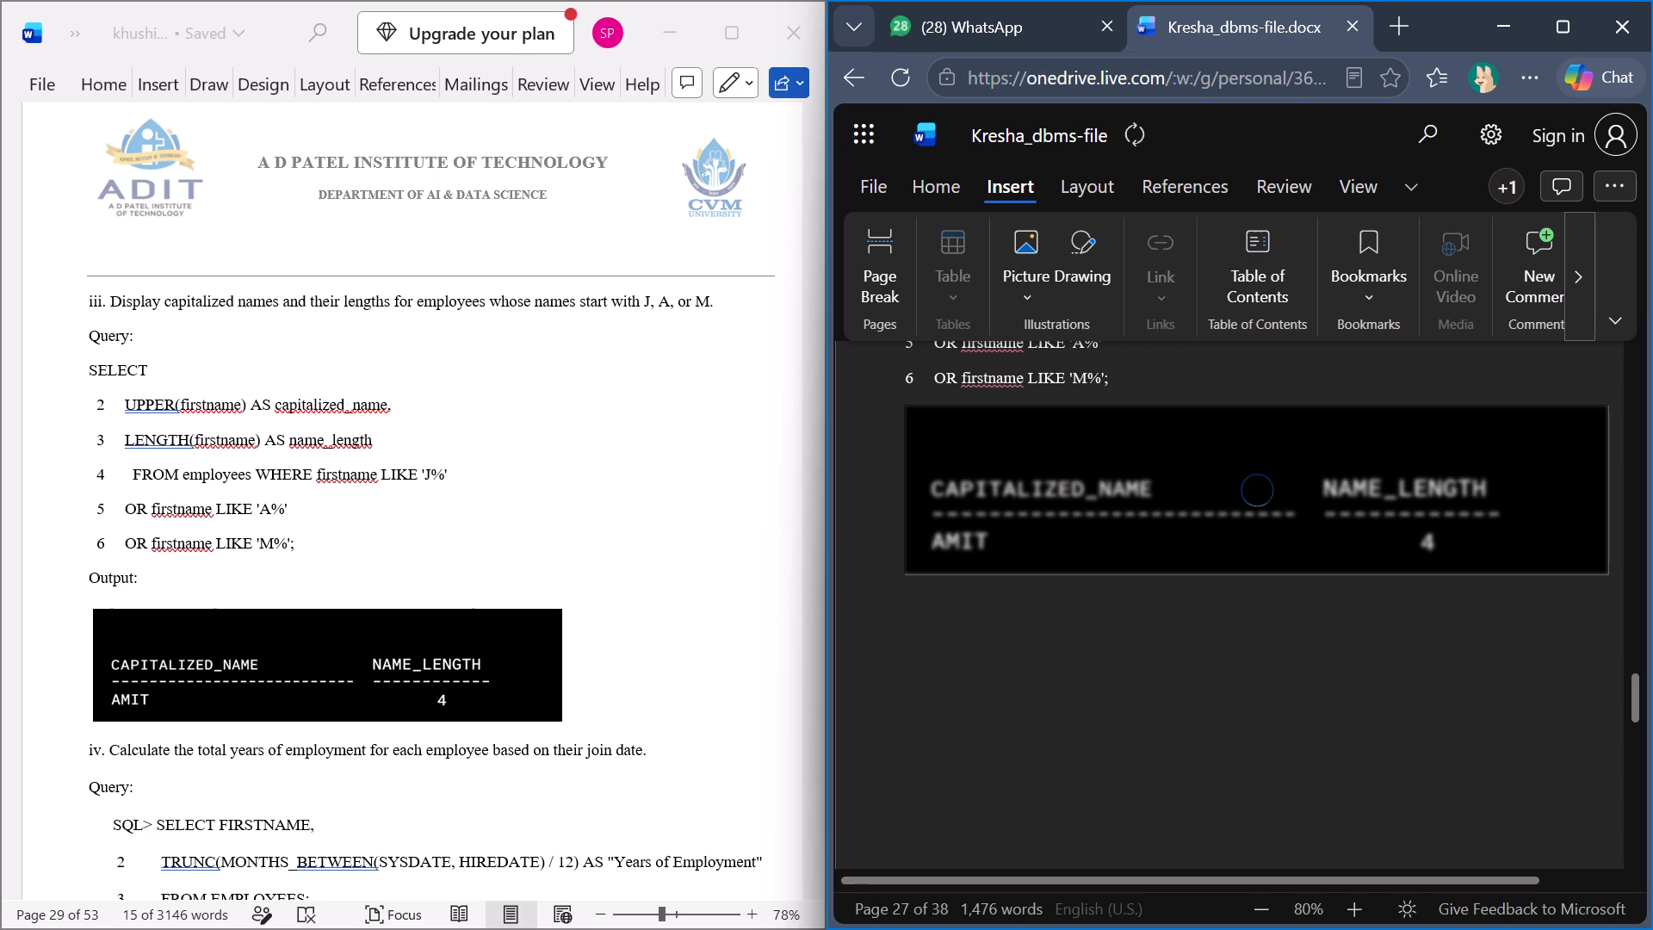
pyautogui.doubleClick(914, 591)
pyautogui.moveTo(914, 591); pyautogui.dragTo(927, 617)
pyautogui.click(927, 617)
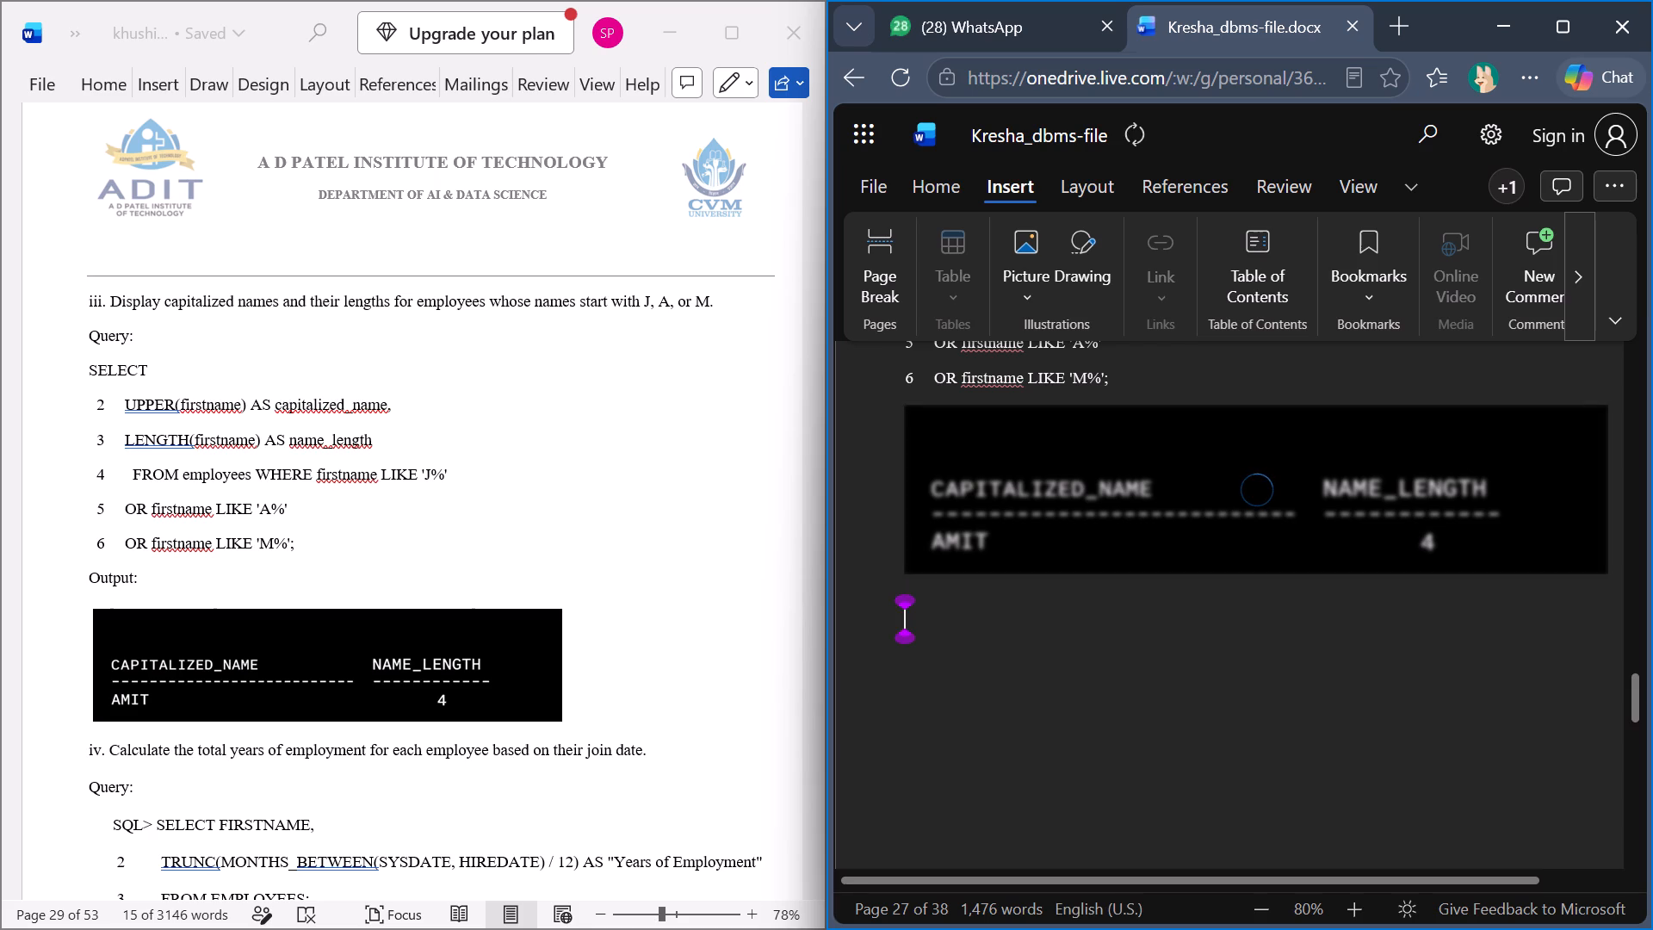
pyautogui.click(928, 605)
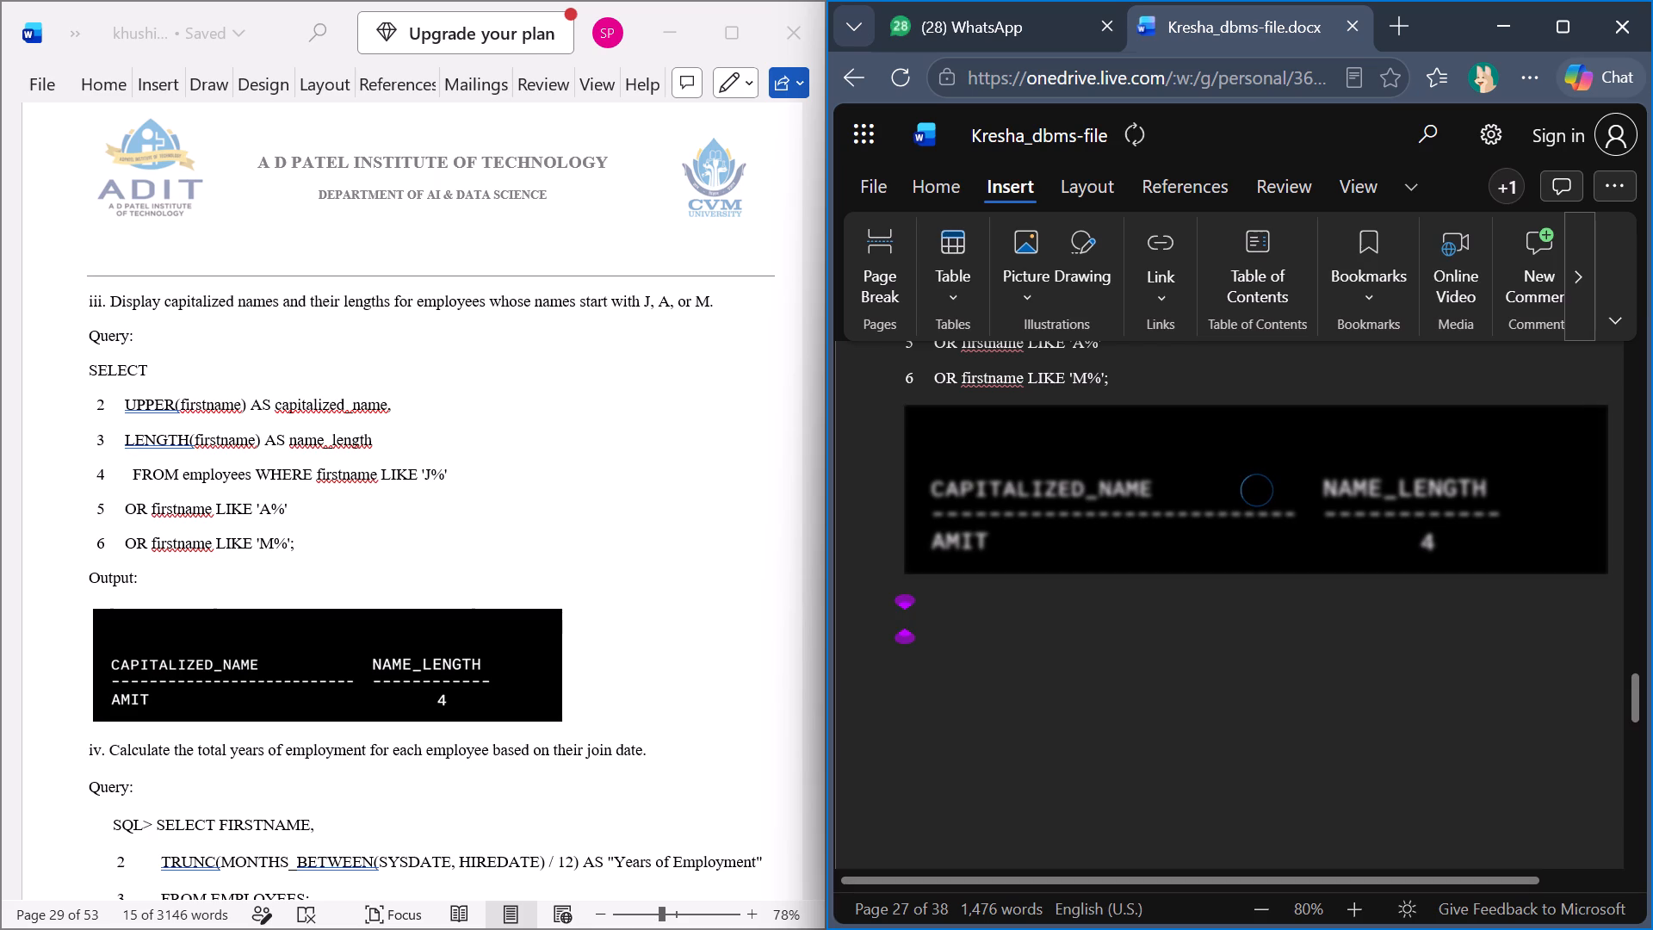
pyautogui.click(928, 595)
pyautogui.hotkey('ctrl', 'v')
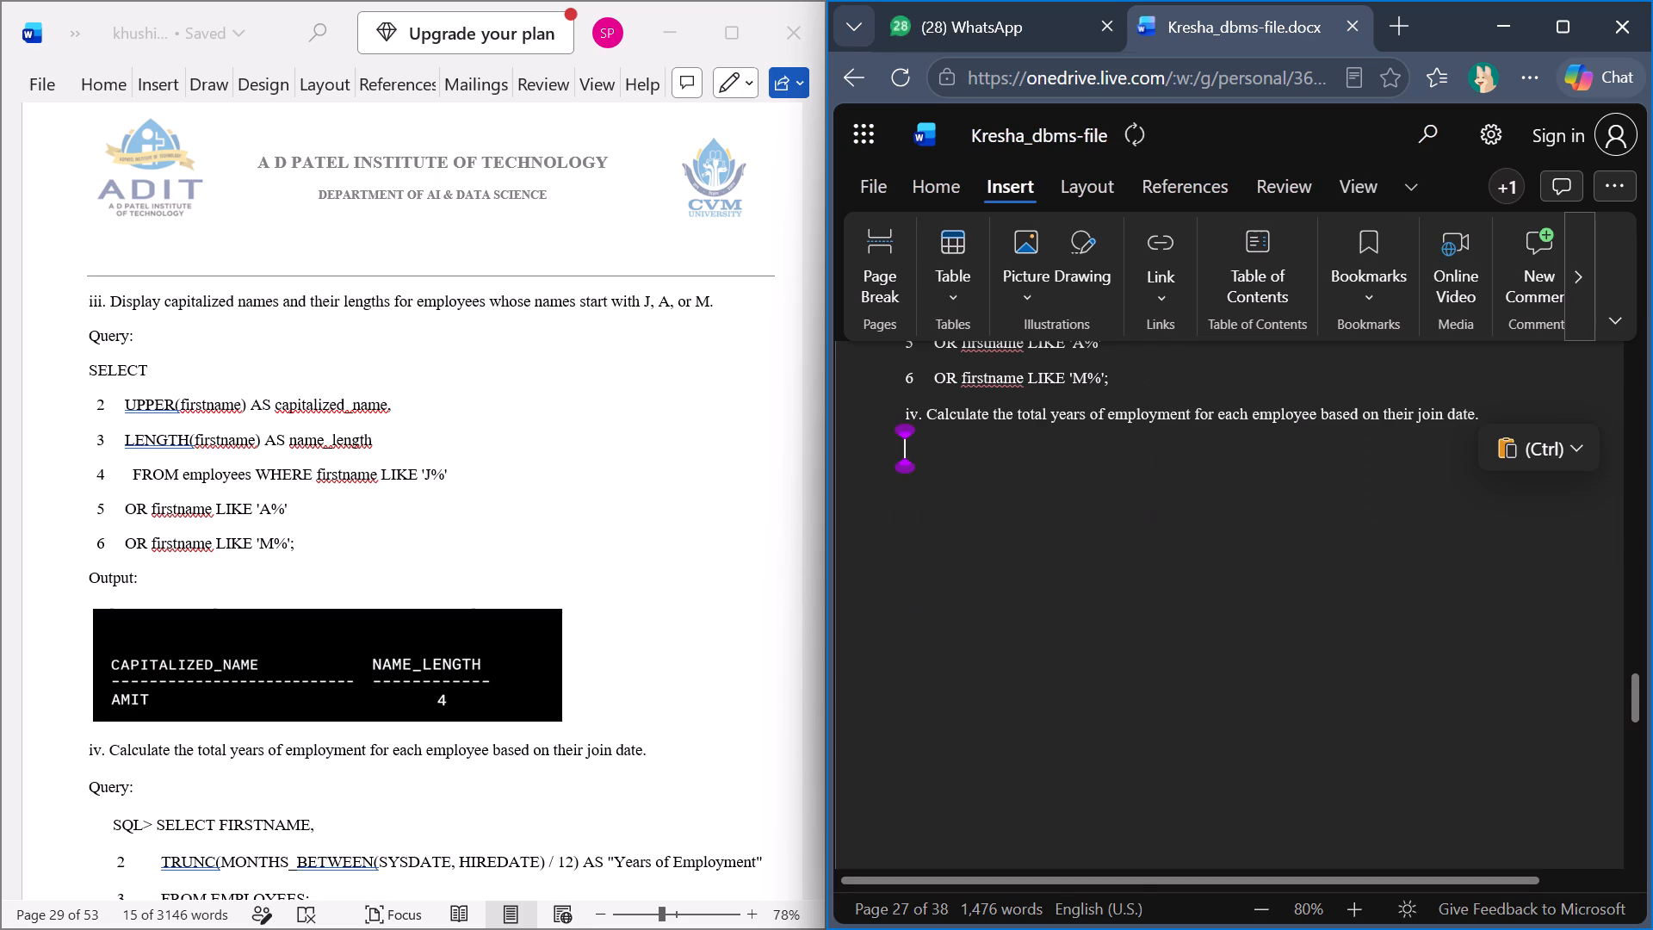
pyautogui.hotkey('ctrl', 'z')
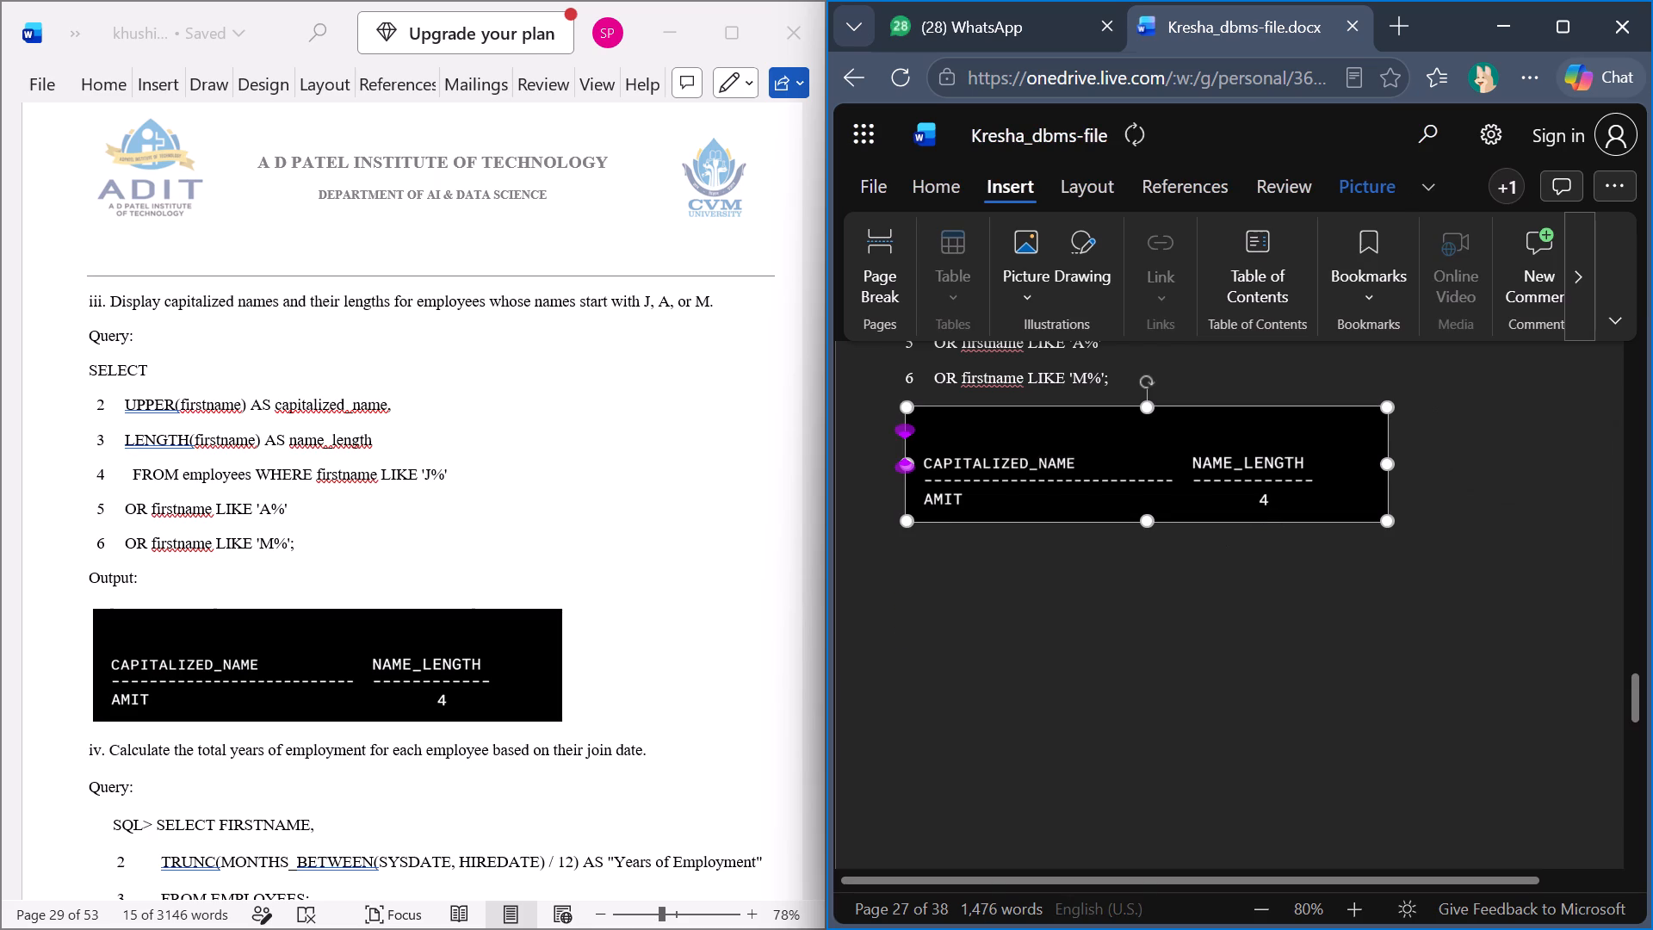
# Paste the task iv heading onto a new line below the CAPITALIZED_NAME output picture in Kresha_dbms-file.
pyautogui.click(1457, 483)
pyautogui.press('Return')
pyautogui.hotkey('ctrl', 'v')
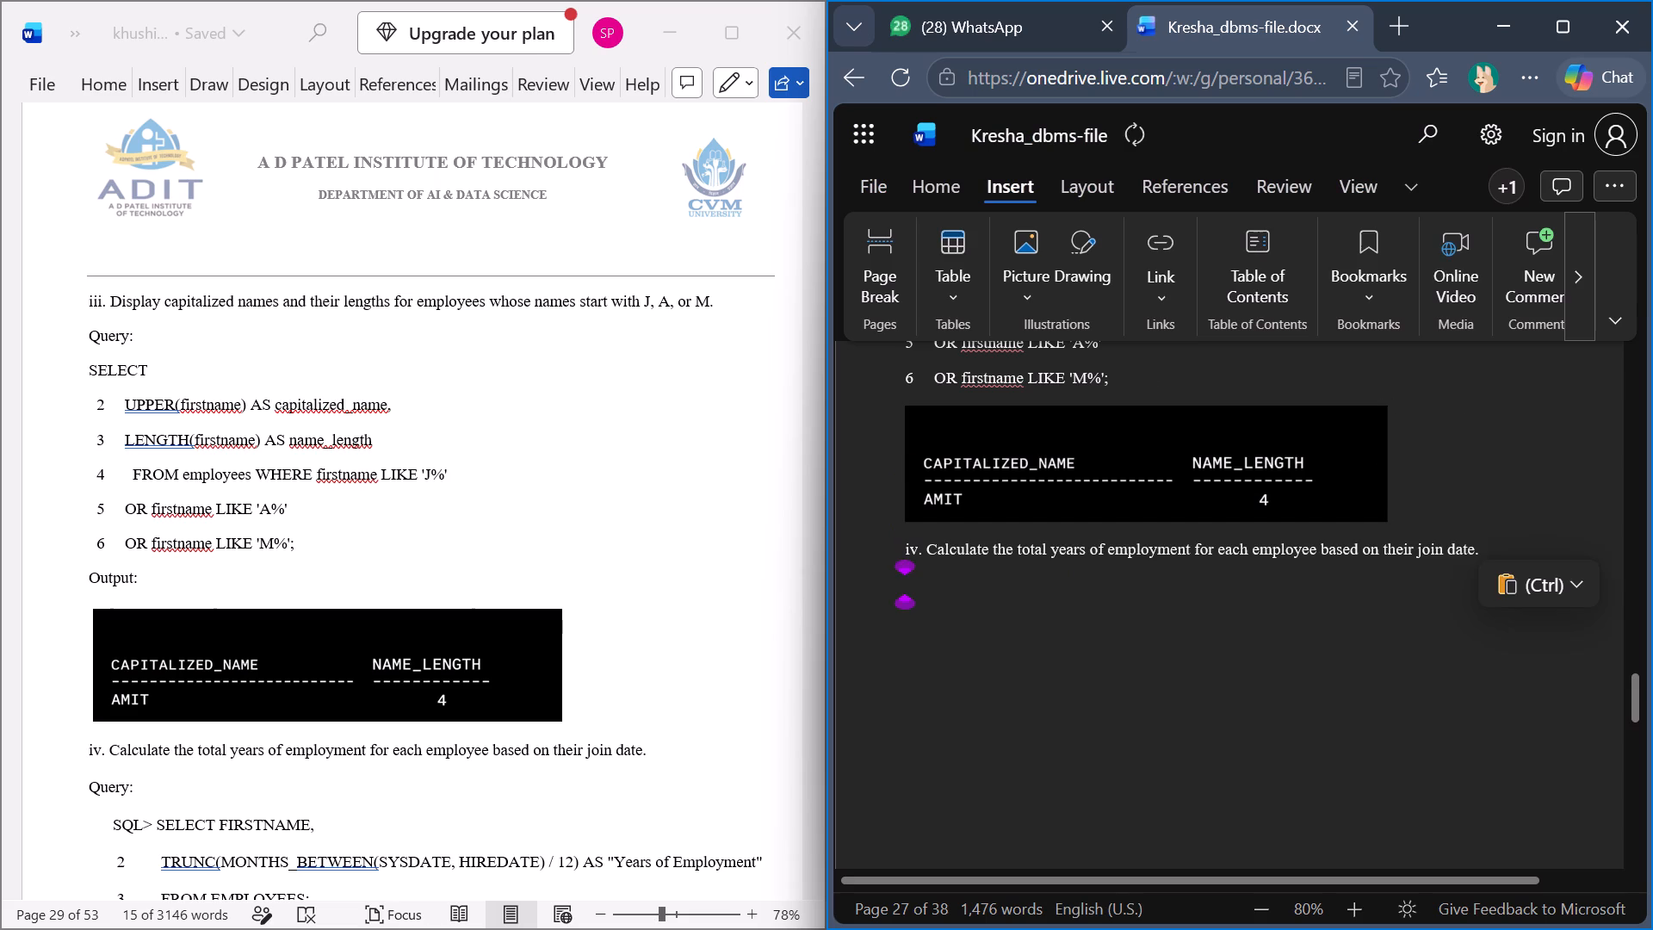
# Shrink the CAPITALIZED_NAME output picture in Kresha_dbms-file slightly and reduce its height.
pyautogui.click(1279, 453)
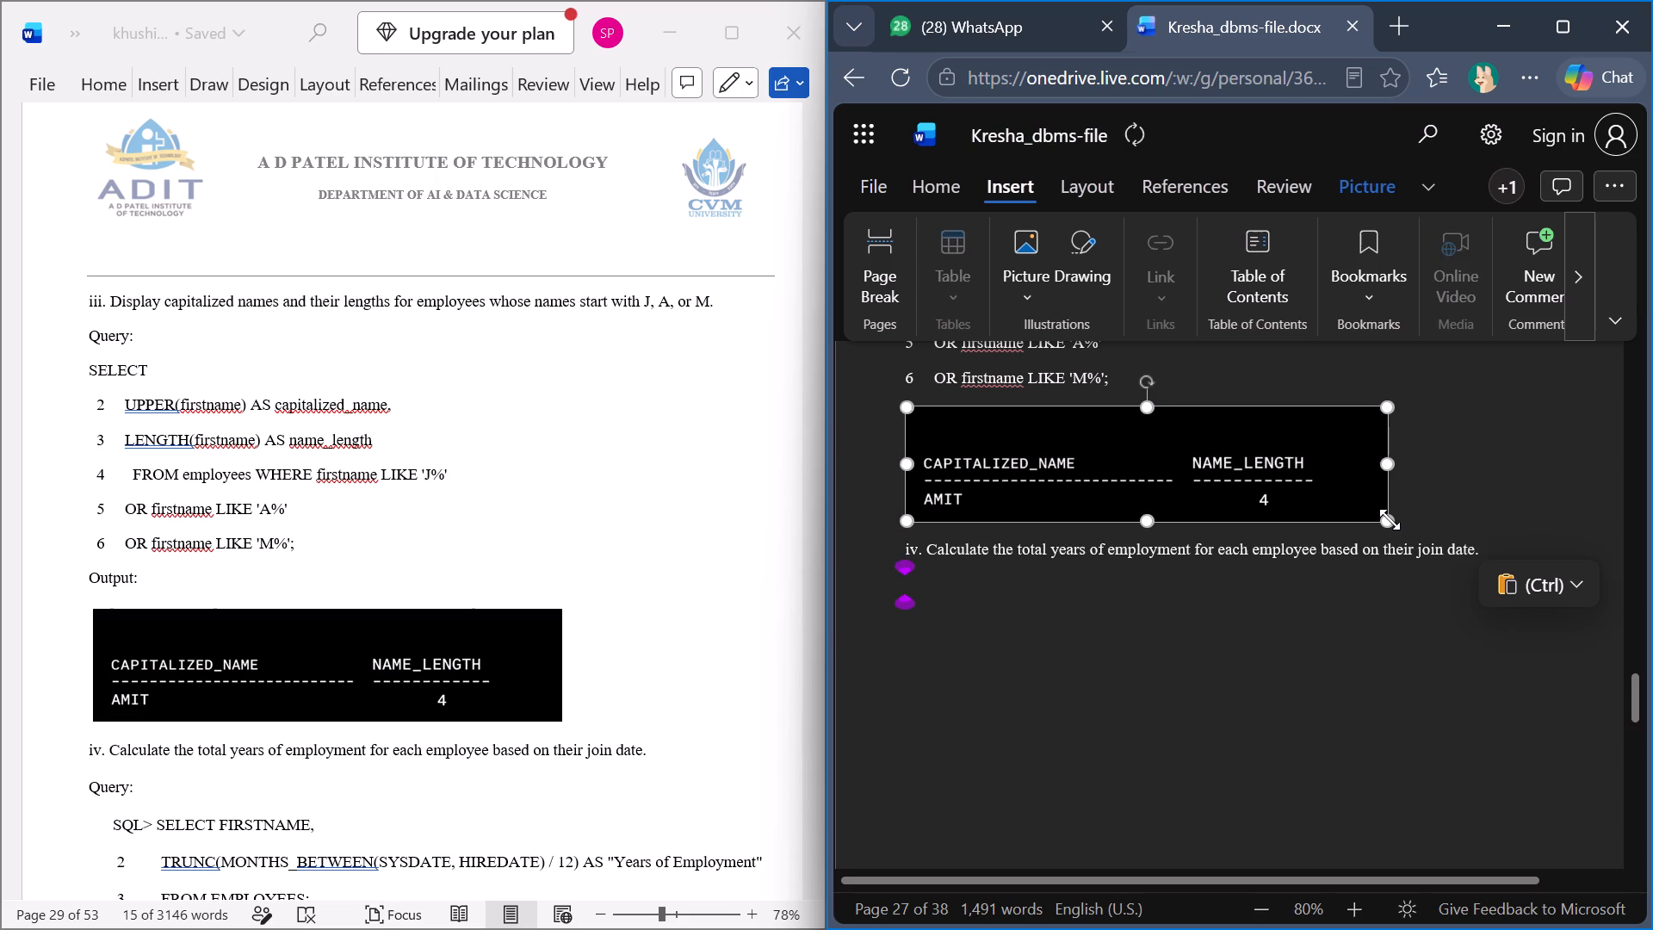
pyautogui.moveTo(1390, 519); pyautogui.dragTo(1371, 512)
pyautogui.rightClick(1291, 493)
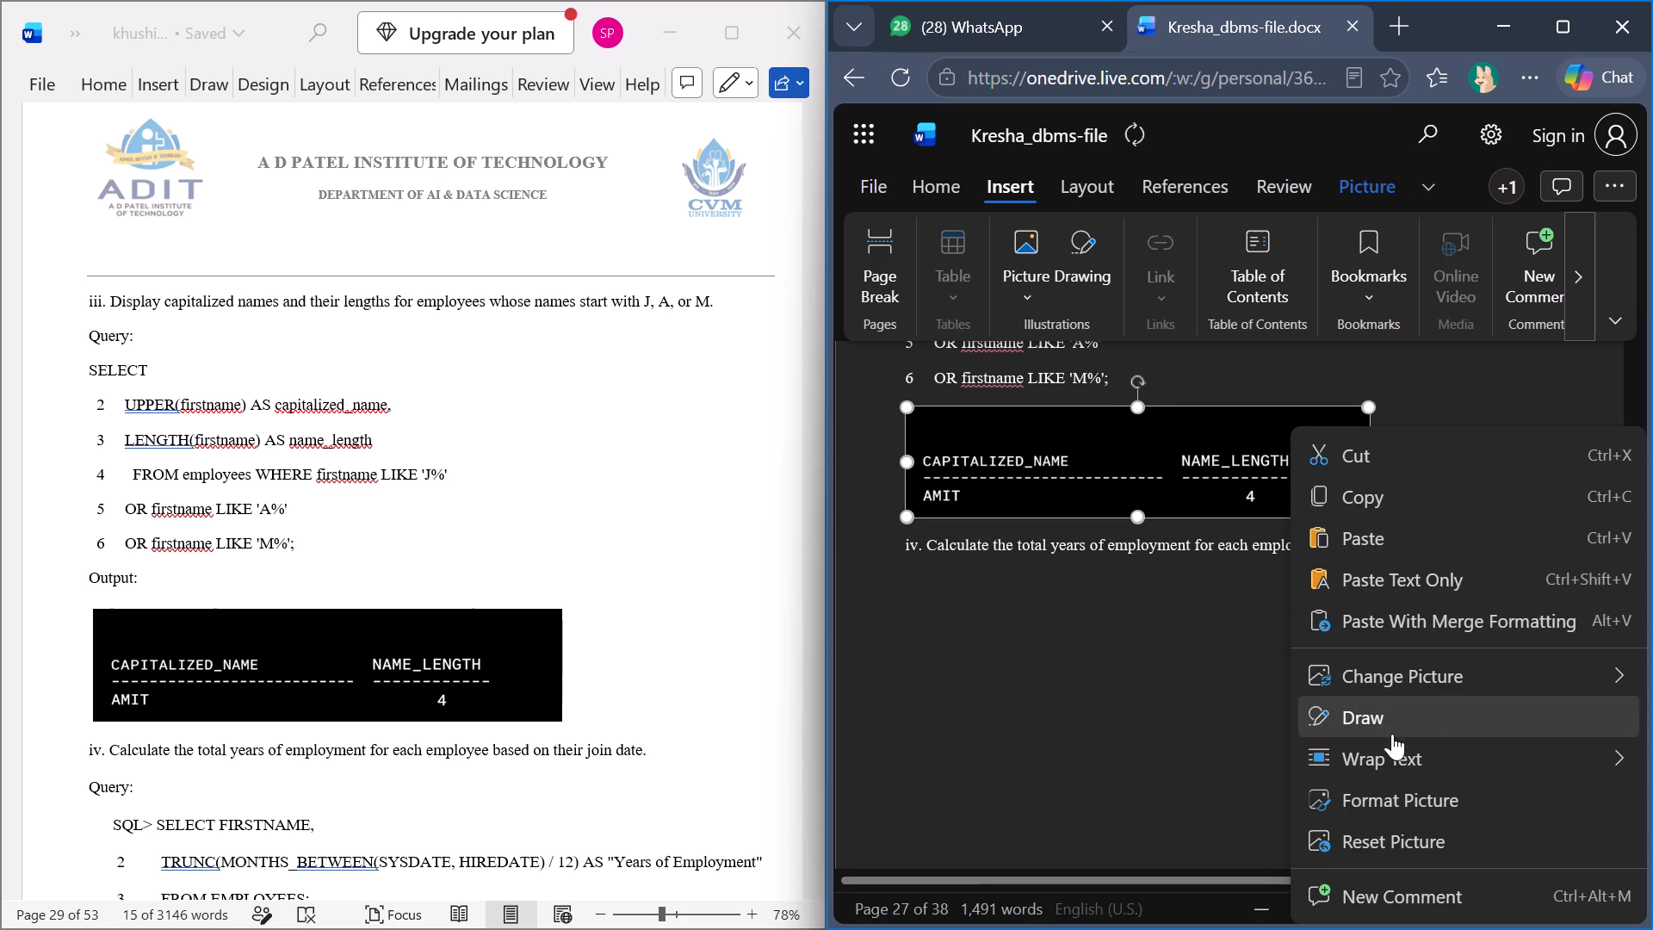
pyautogui.scroll(-1, 1379, 836)
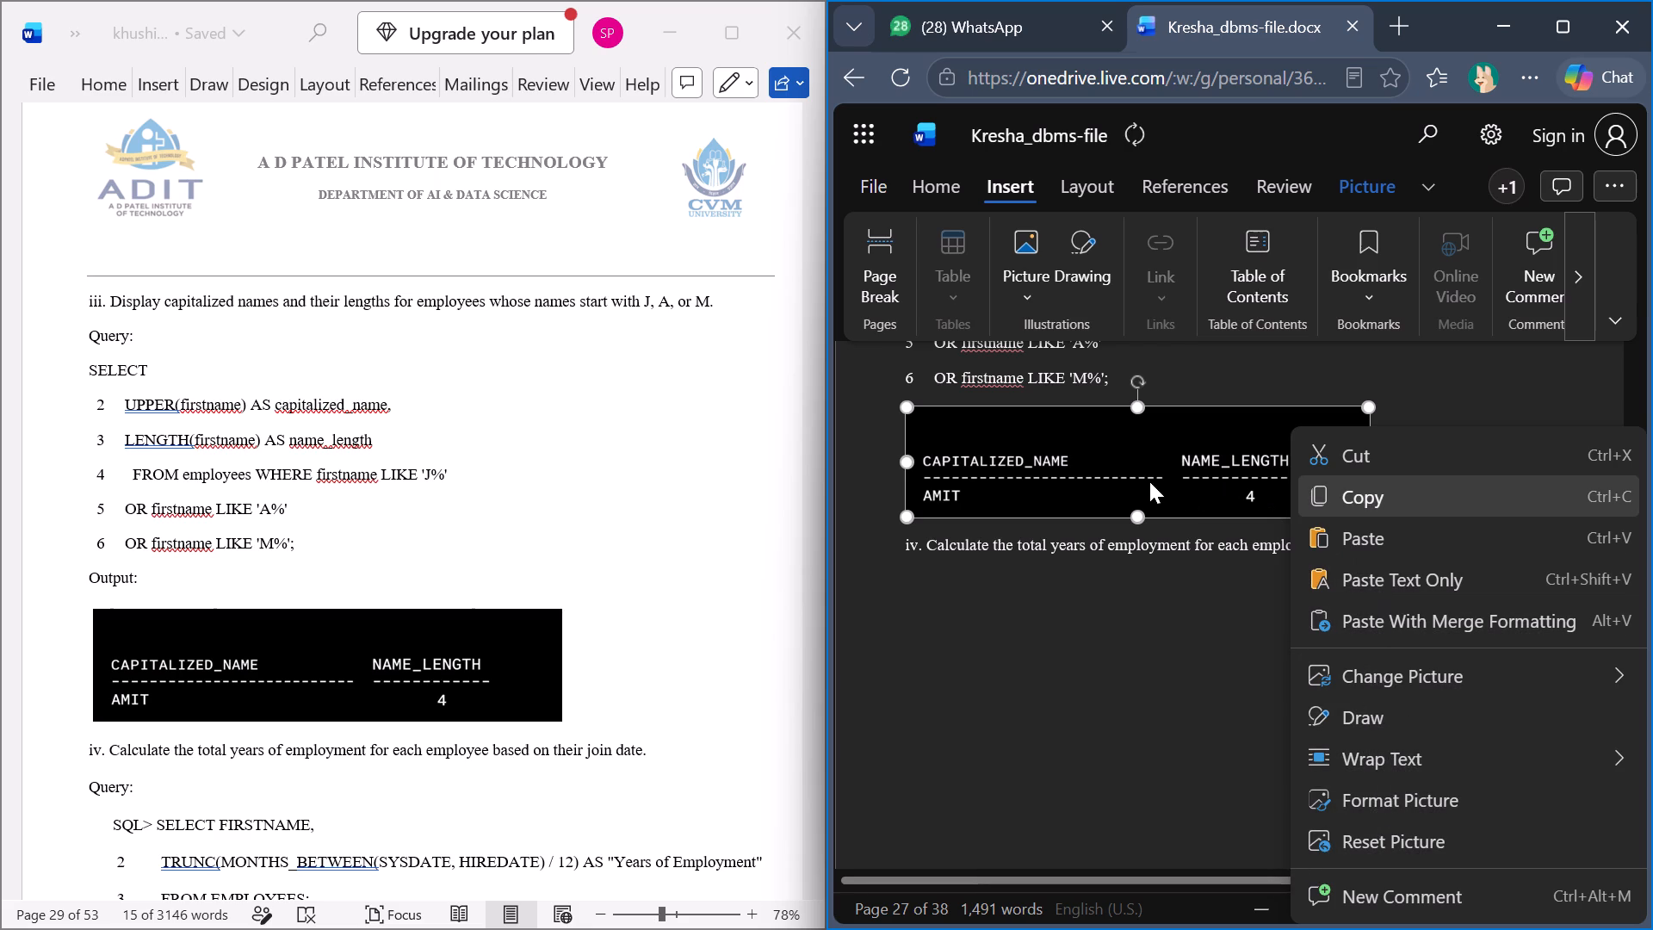
pyautogui.click(1135, 401)
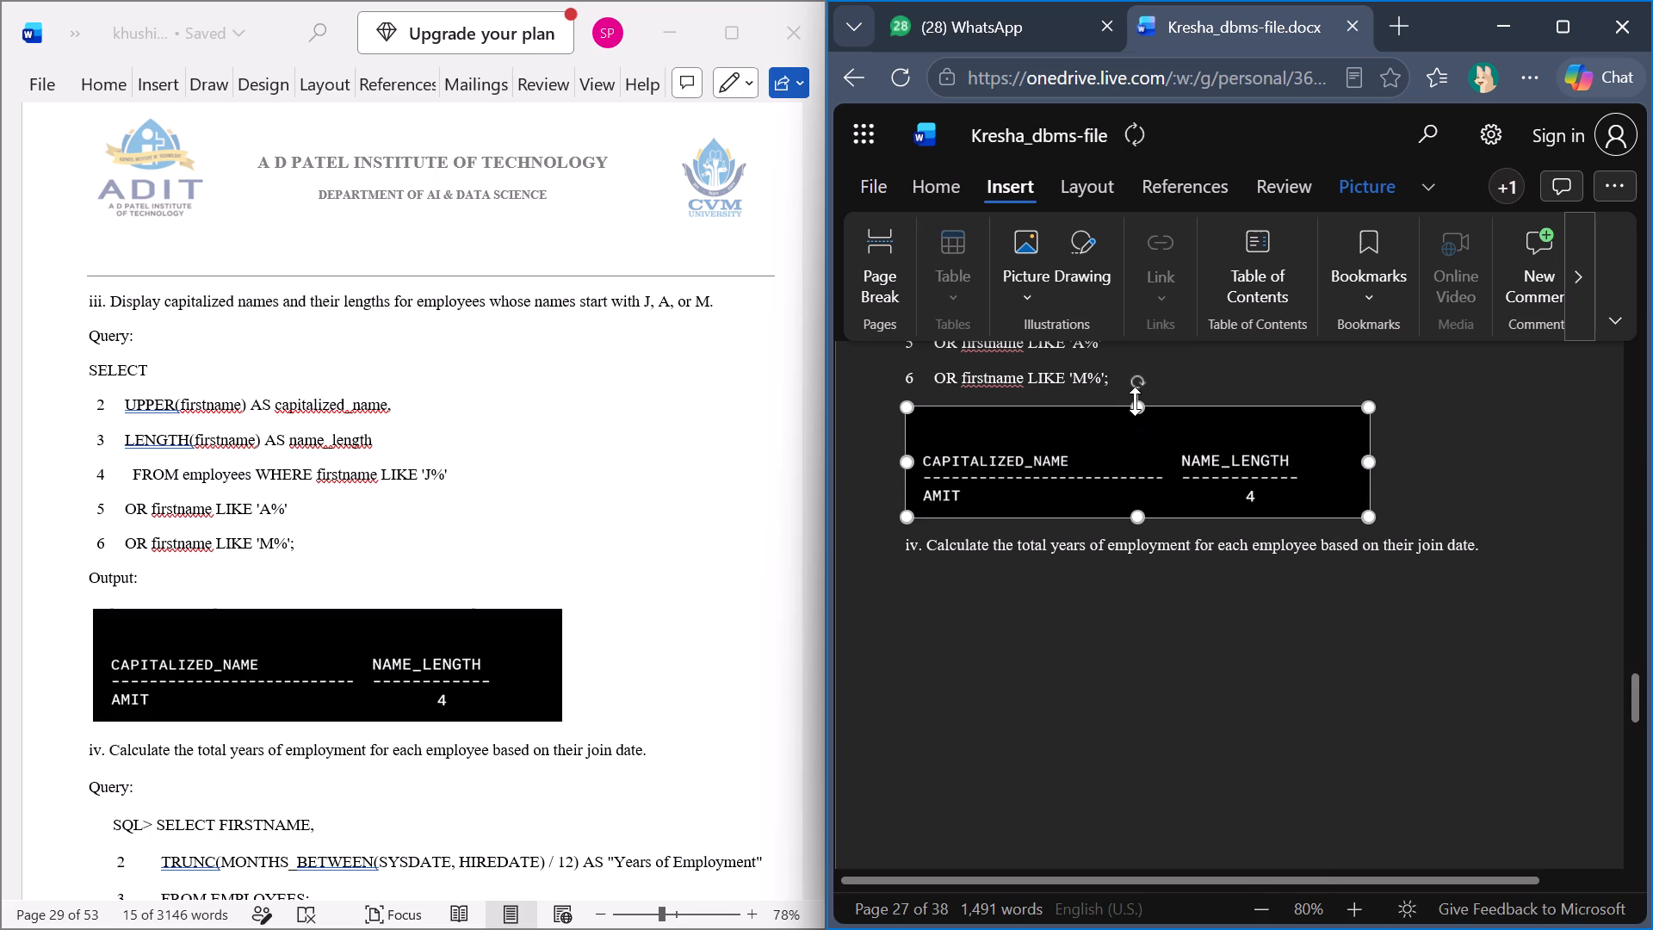
pyautogui.moveTo(1135, 401); pyautogui.dragTo(1135, 427)
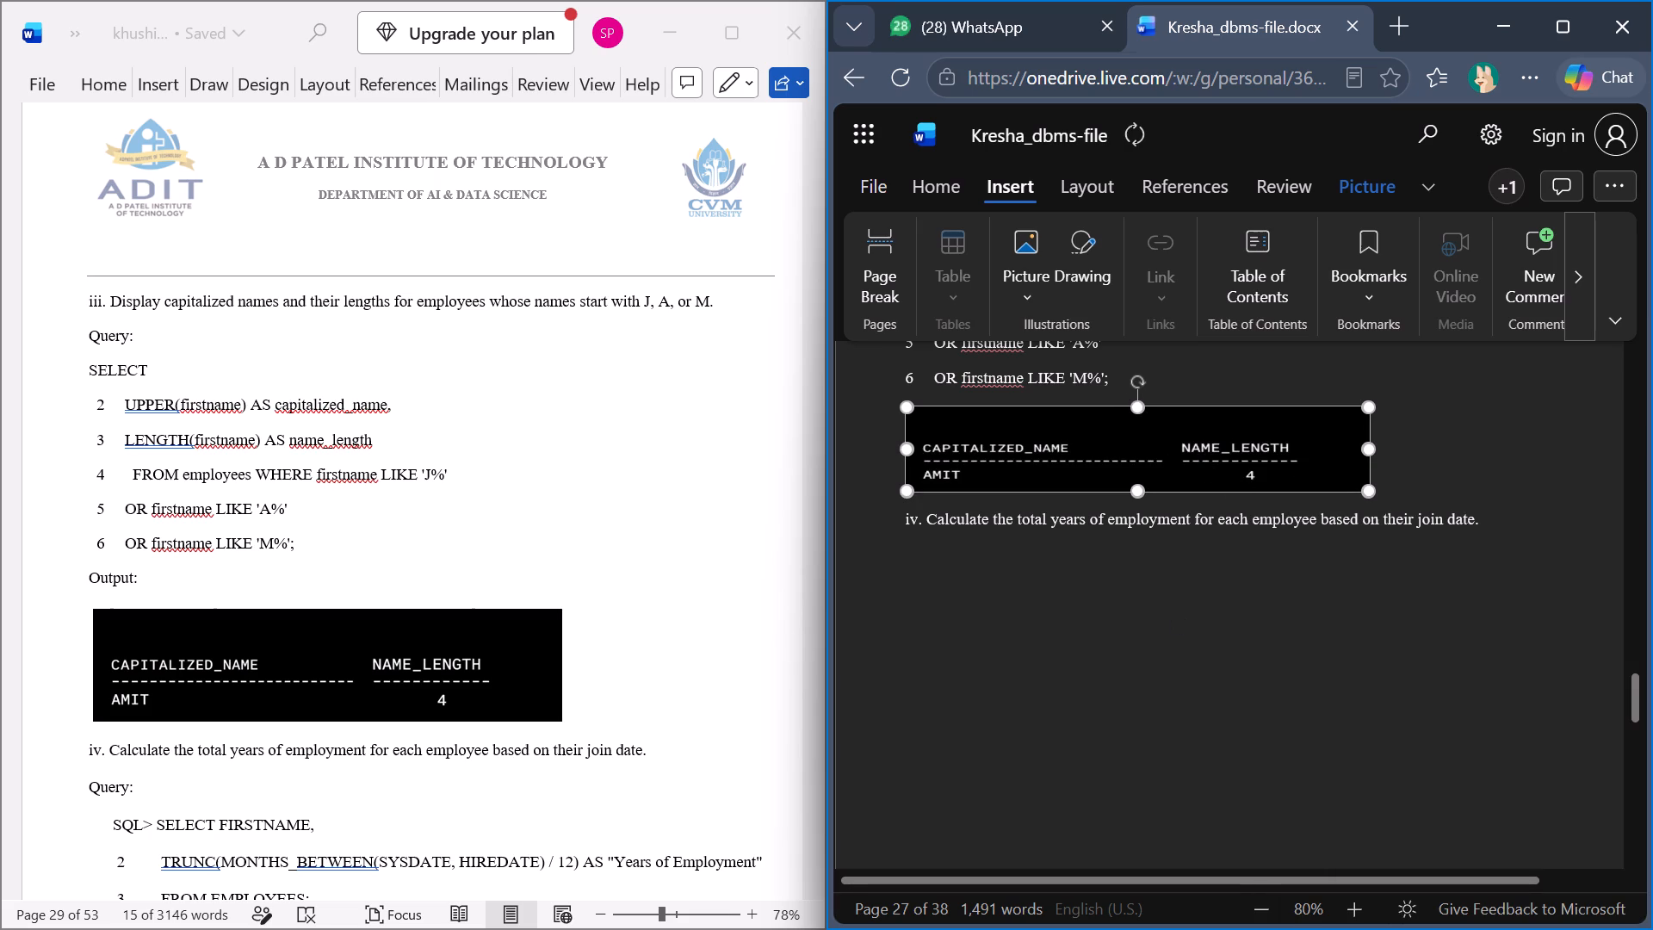
# Copy task iv's first query line, "SQL> SELECT FIRSTNAME,", from khushi's file onto the line below the task iv heading.
pyautogui.scroll(-1, 527, 659)
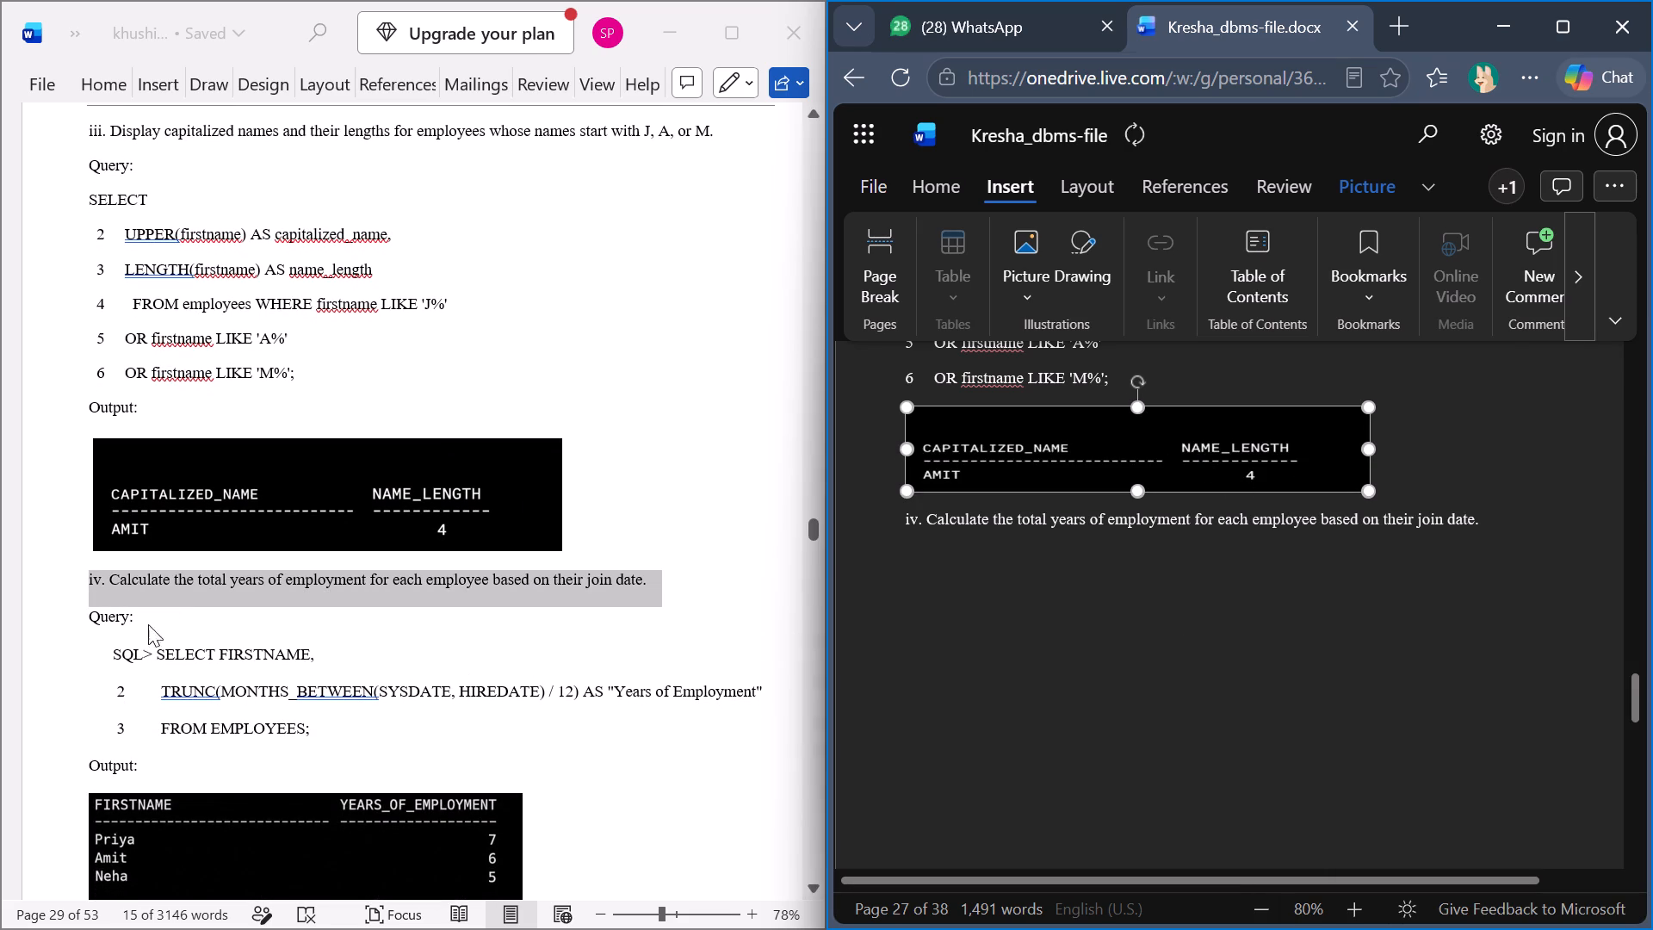
pyautogui.click(331, 653)
pyautogui.moveTo(331, 653); pyautogui.dragTo(167, 651)
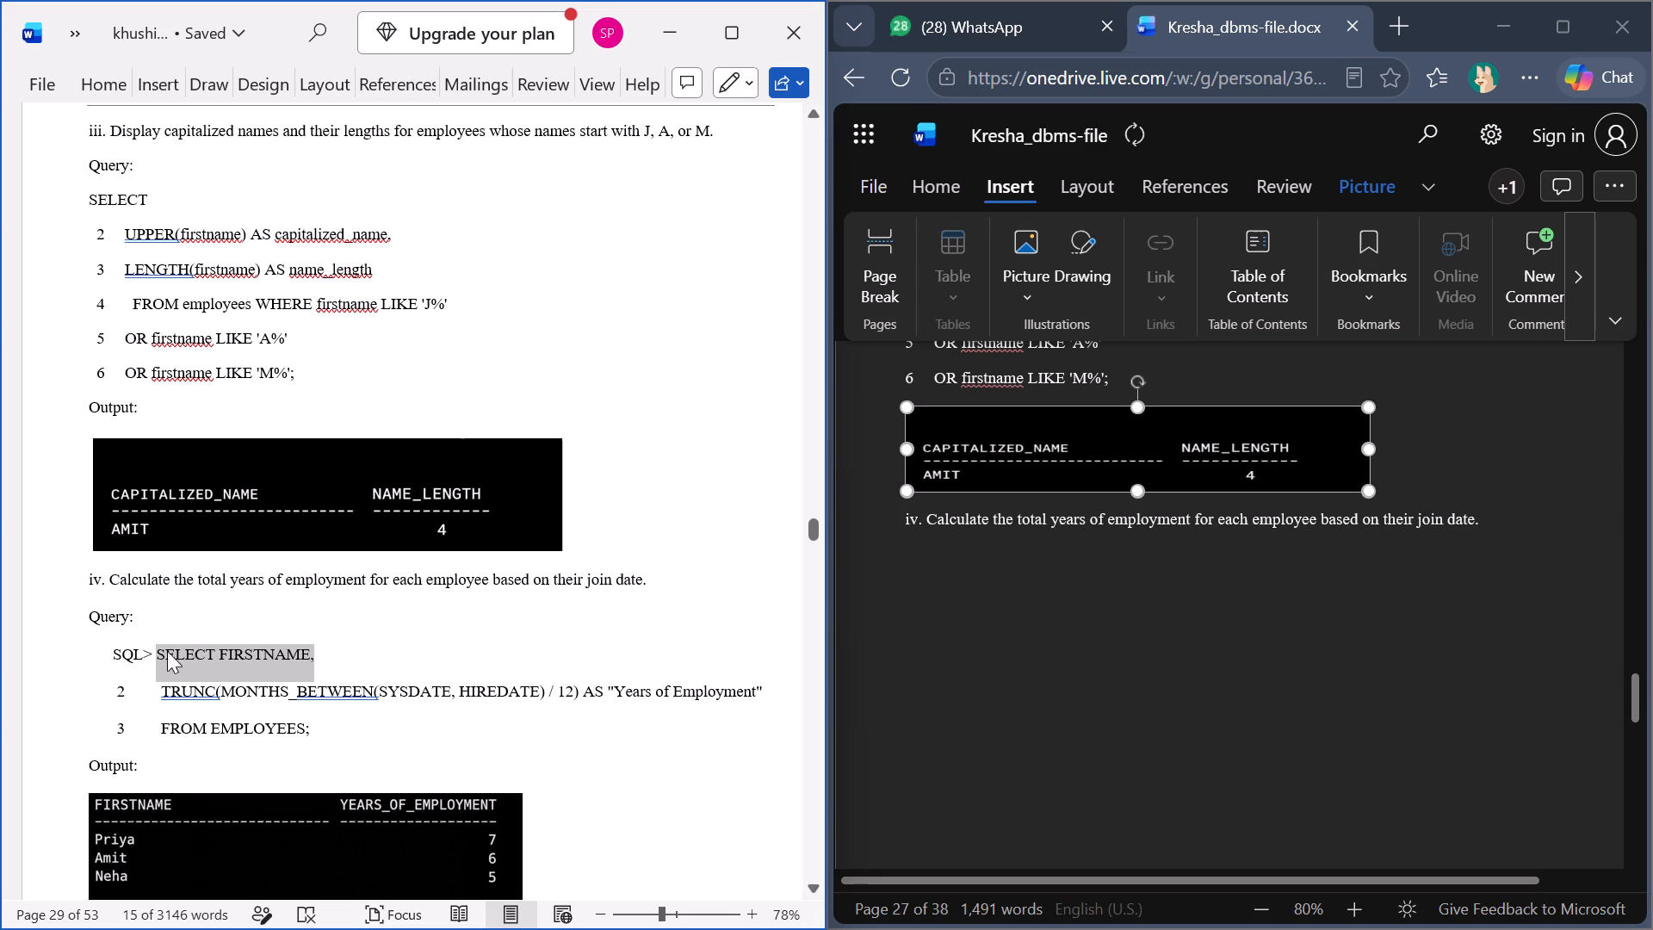
pyautogui.moveTo(167, 651); pyautogui.dragTo(125, 644)
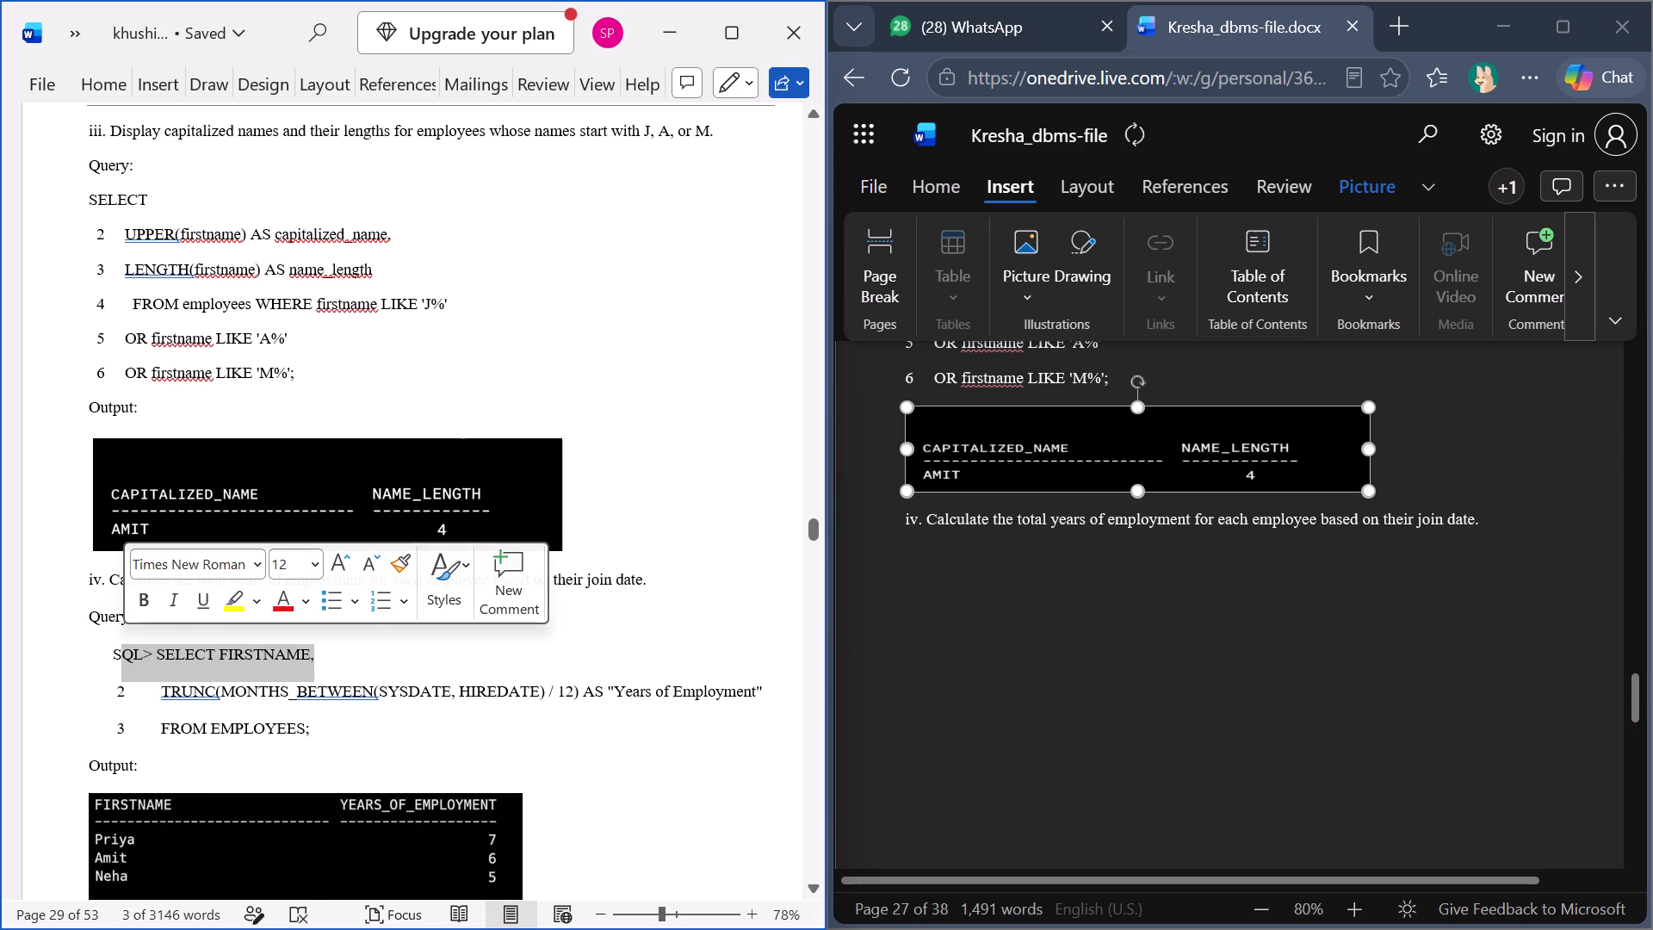
pyautogui.click(333, 656)
pyautogui.moveTo(333, 656); pyautogui.dragTo(142, 655)
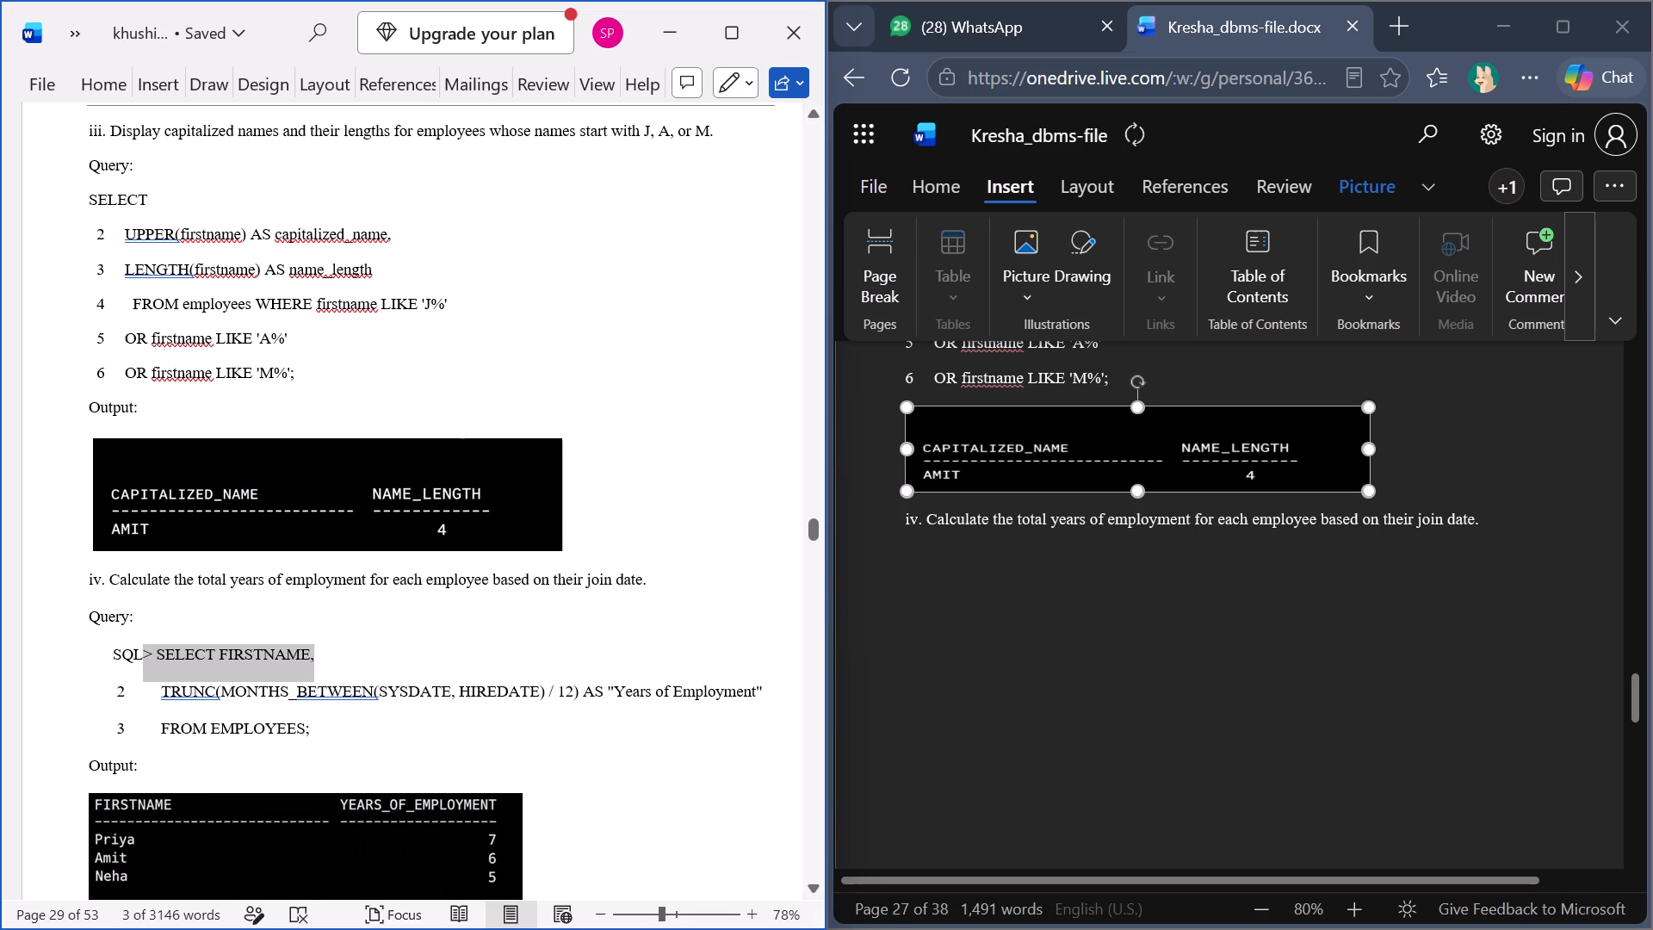
pyautogui.moveTo(142, 655); pyautogui.dragTo(127, 653)
pyautogui.hotkey('ctrl', 'c')
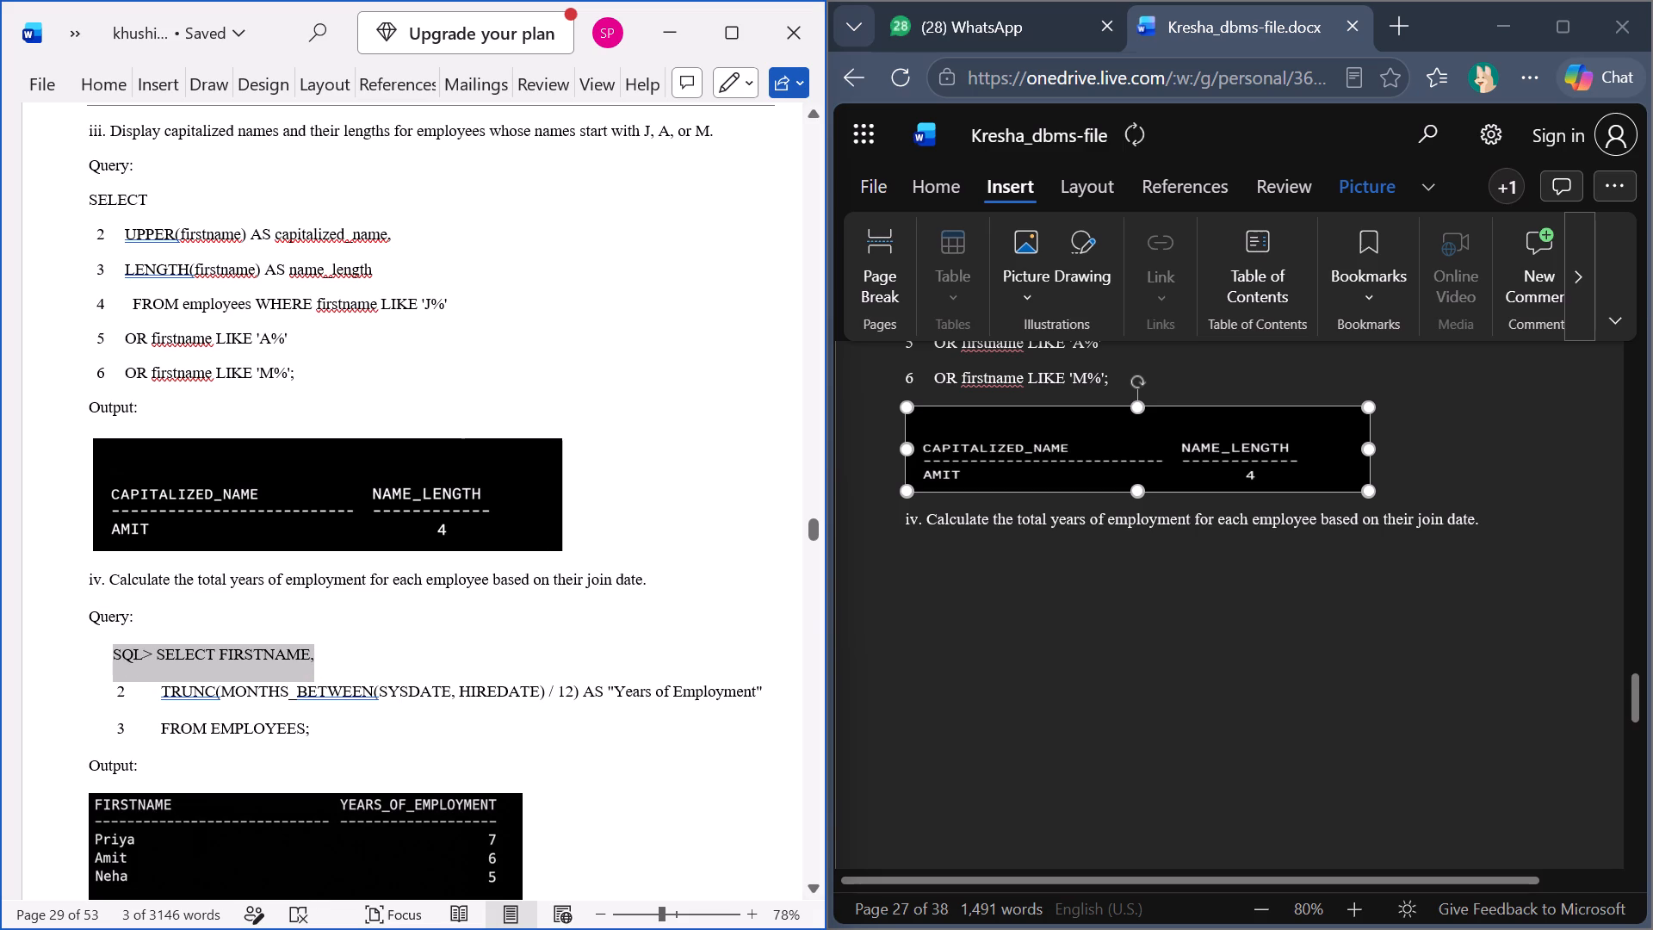
pyautogui.click(963, 563)
pyautogui.hotkey('ctrl', 'v')
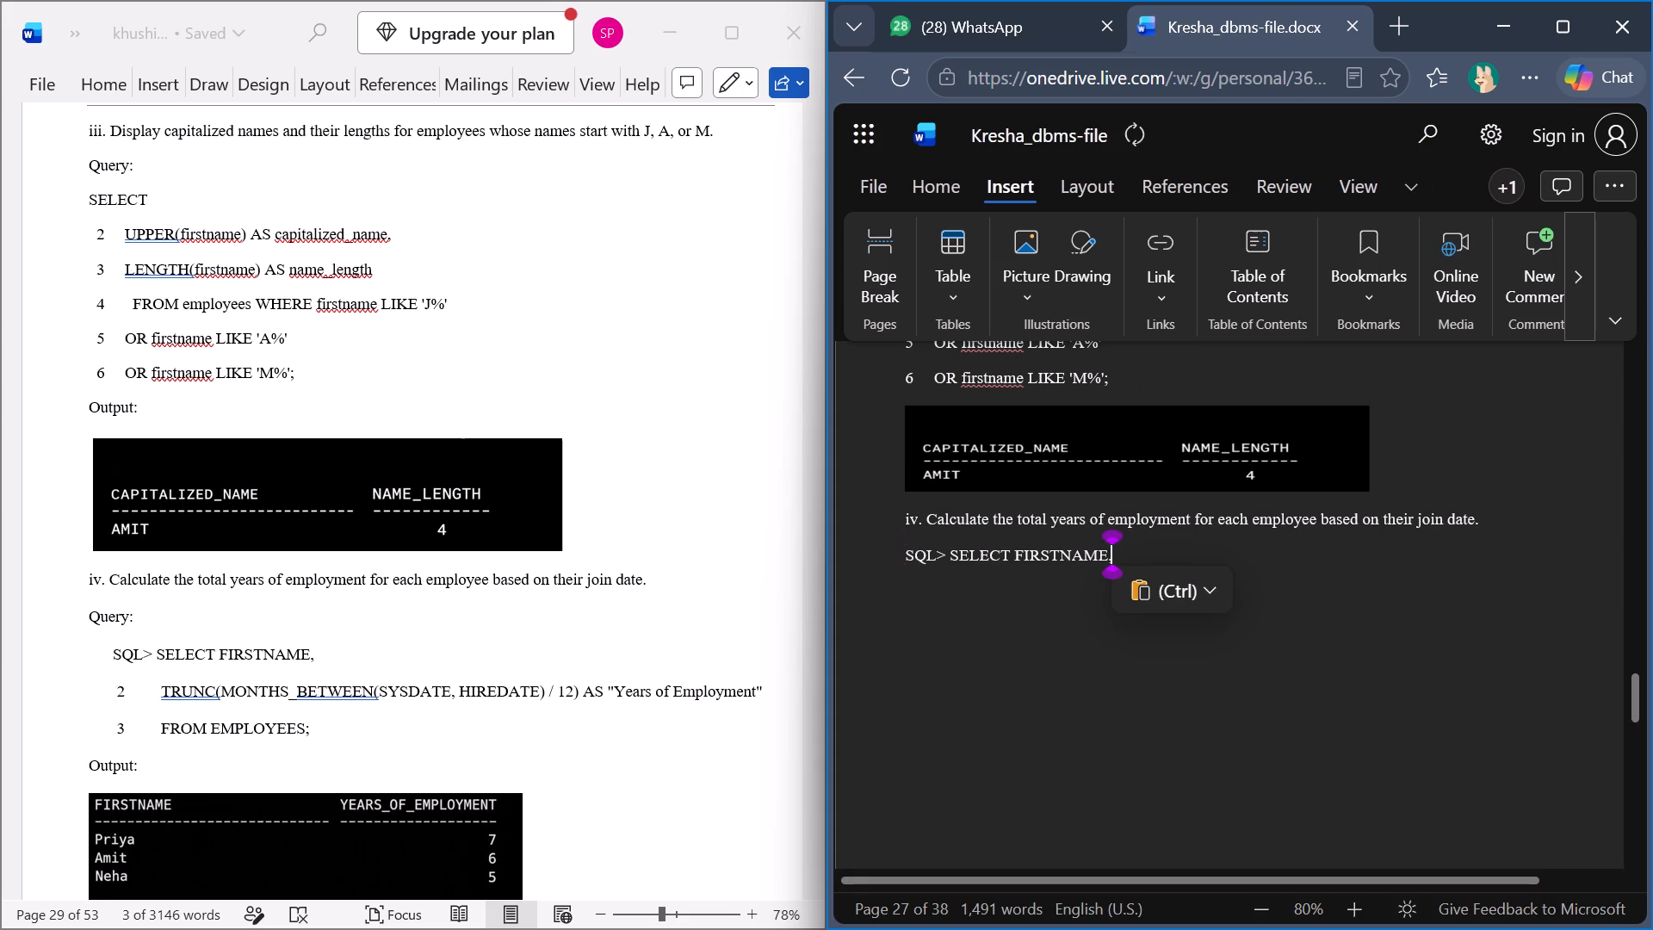
# Add query line 2 below the SELECT line, numbered 2, with "TRUNC(MONTHS_BETWEEN(SYSDATE, HIREDATE) / 12) AS "Years of Employment"" copied from khushi's file.
pyautogui.click(768, 691)
pyautogui.moveTo(768, 691); pyautogui.dragTo(124, 687)
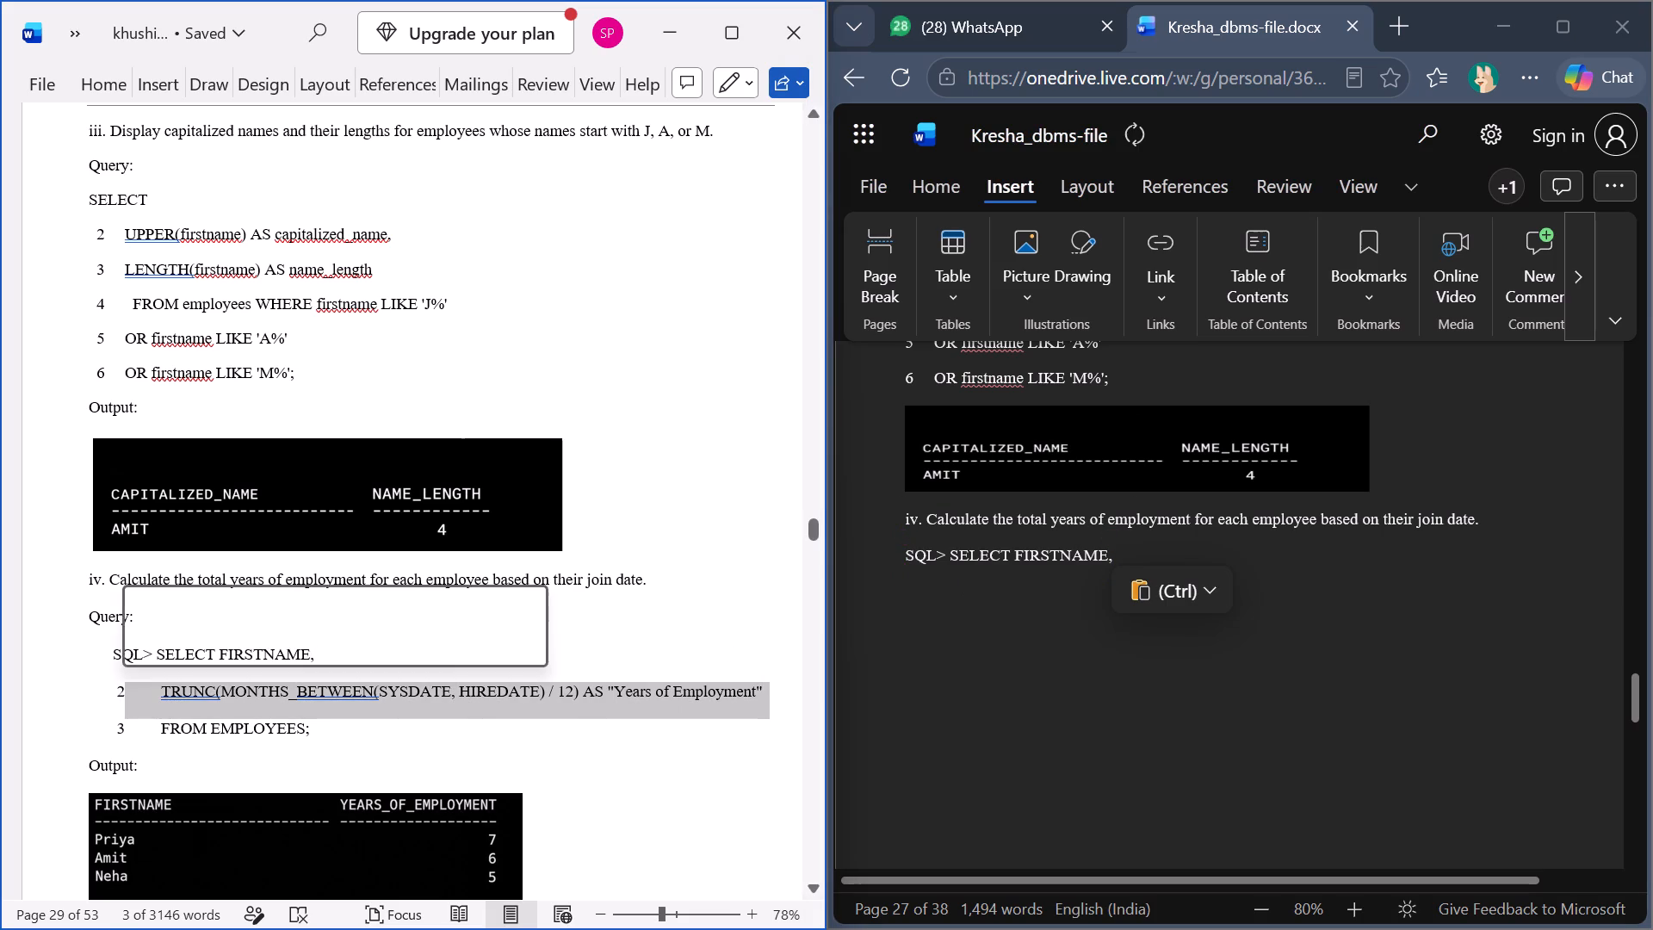
pyautogui.hotkey('ctrl', 'c')
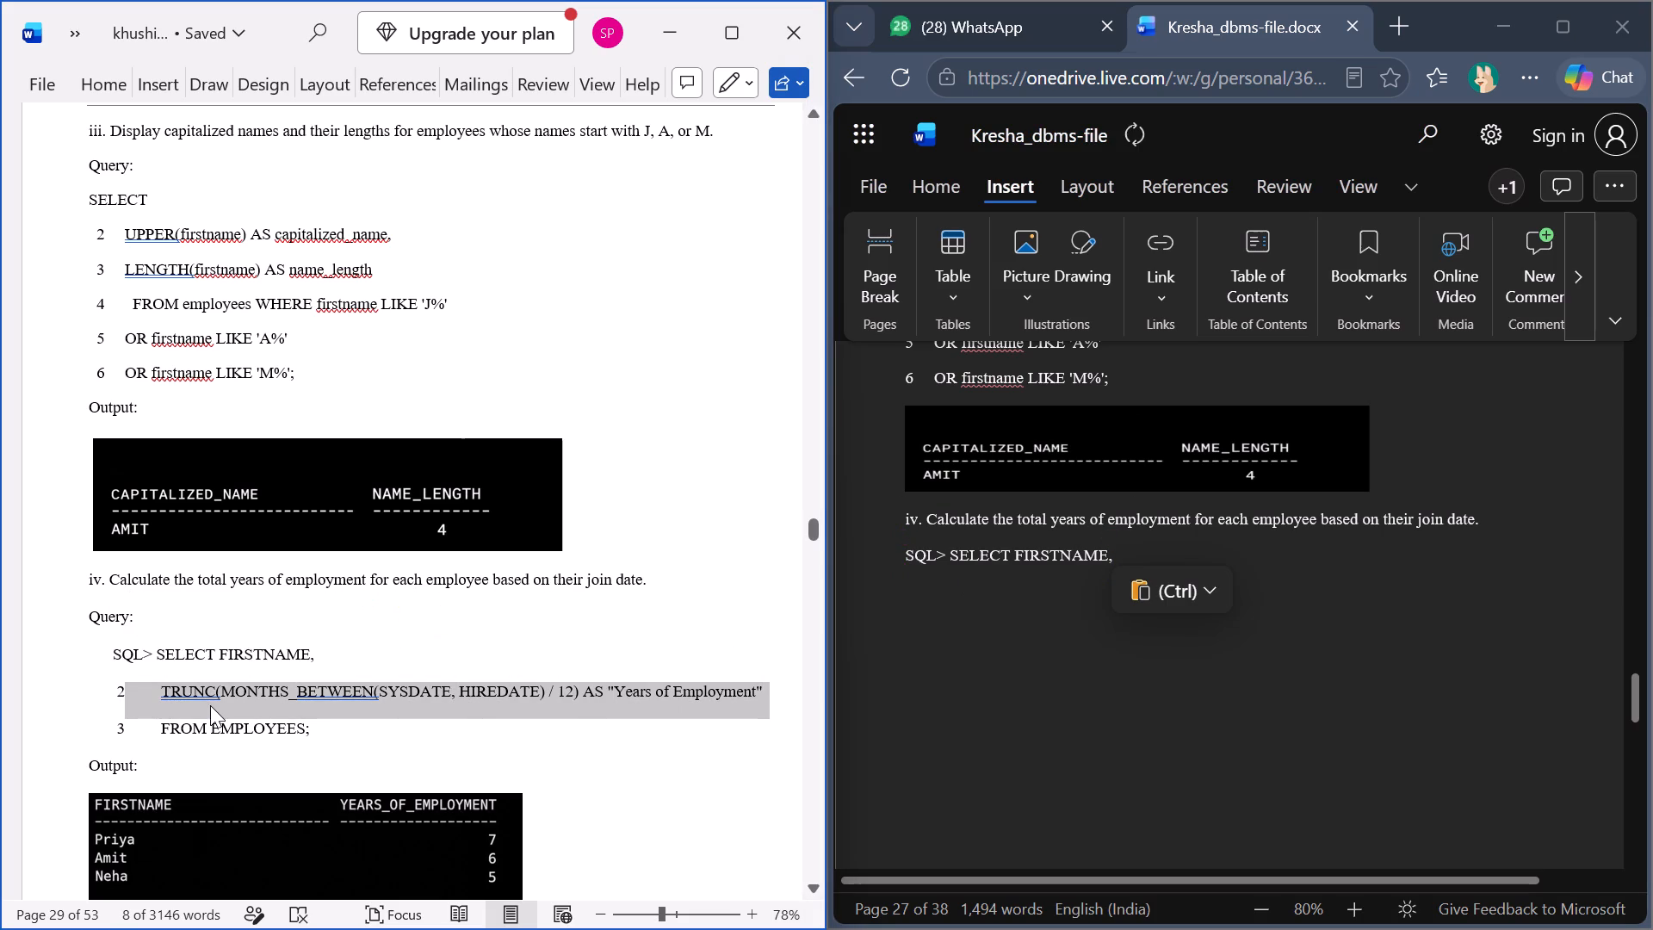
pyautogui.click(962, 574)
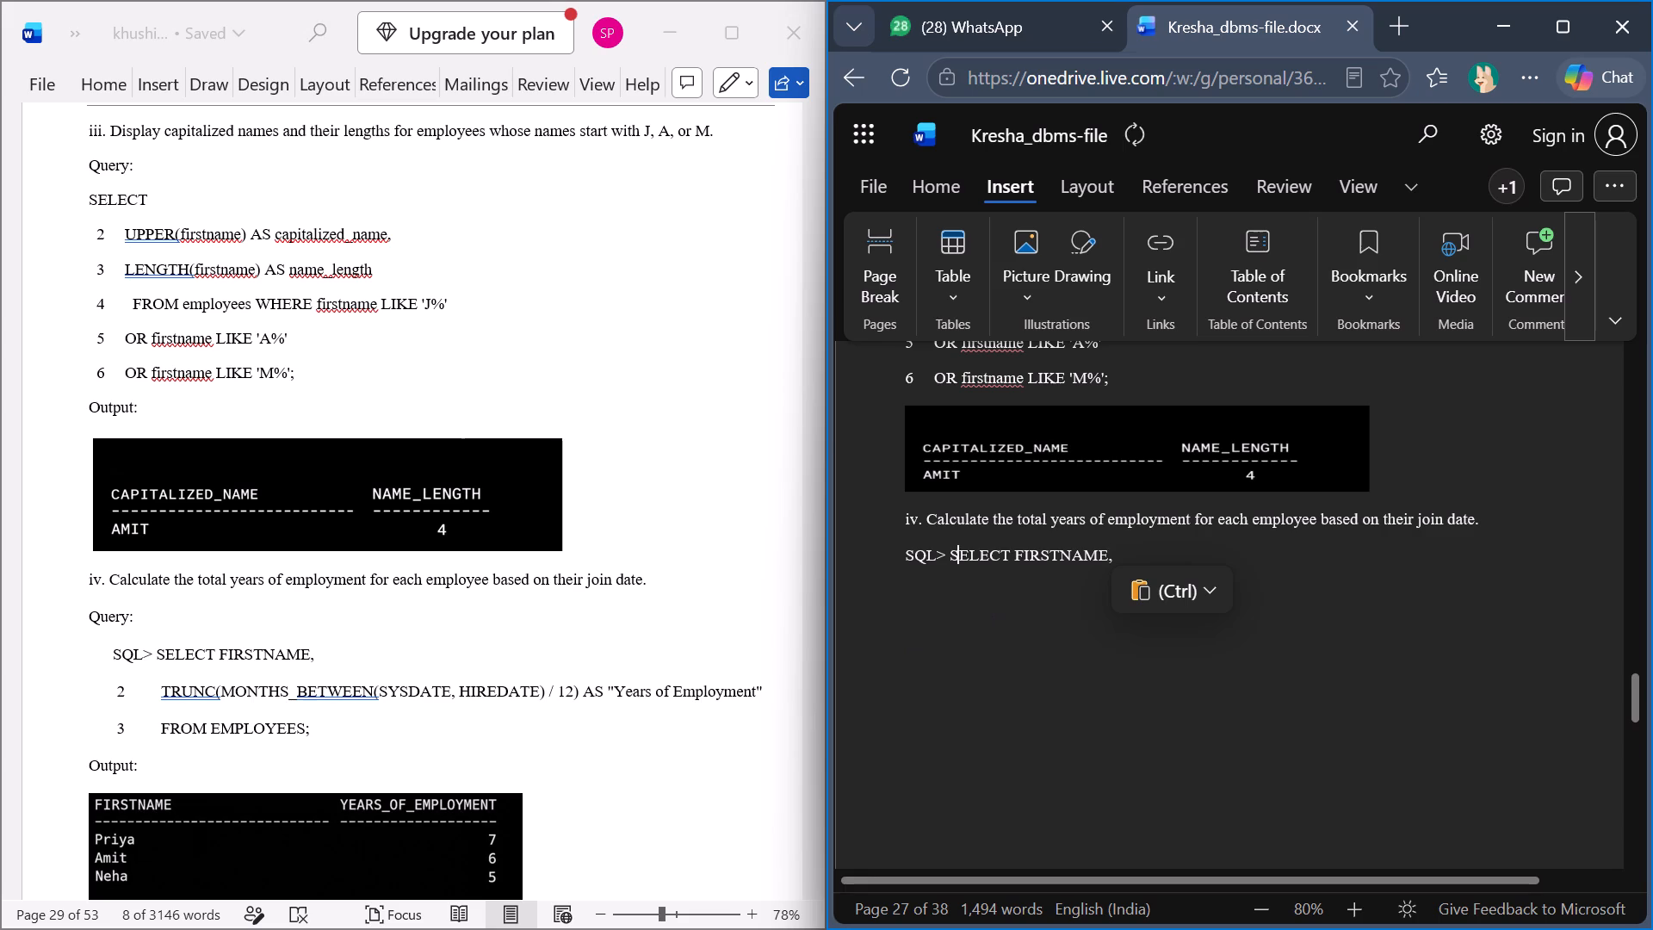
pyautogui.click(1130, 555)
pyautogui.press('Return')
pyautogui.press('2')
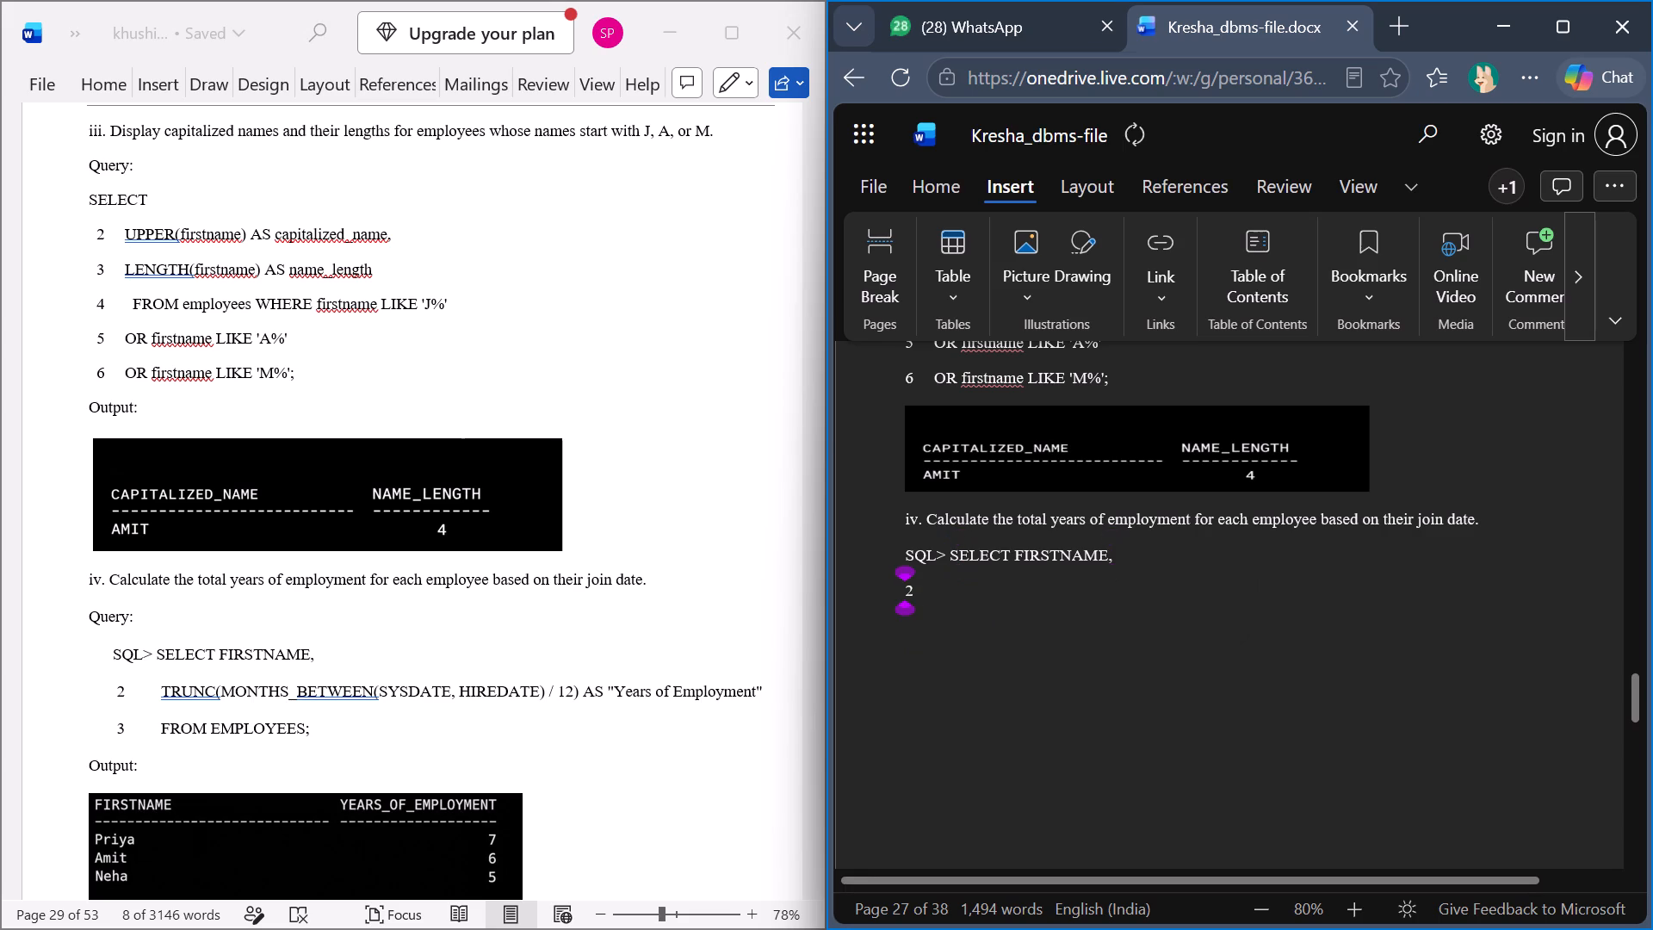
pyautogui.press('space')
pyautogui.hotkey('ctrl', 'v')
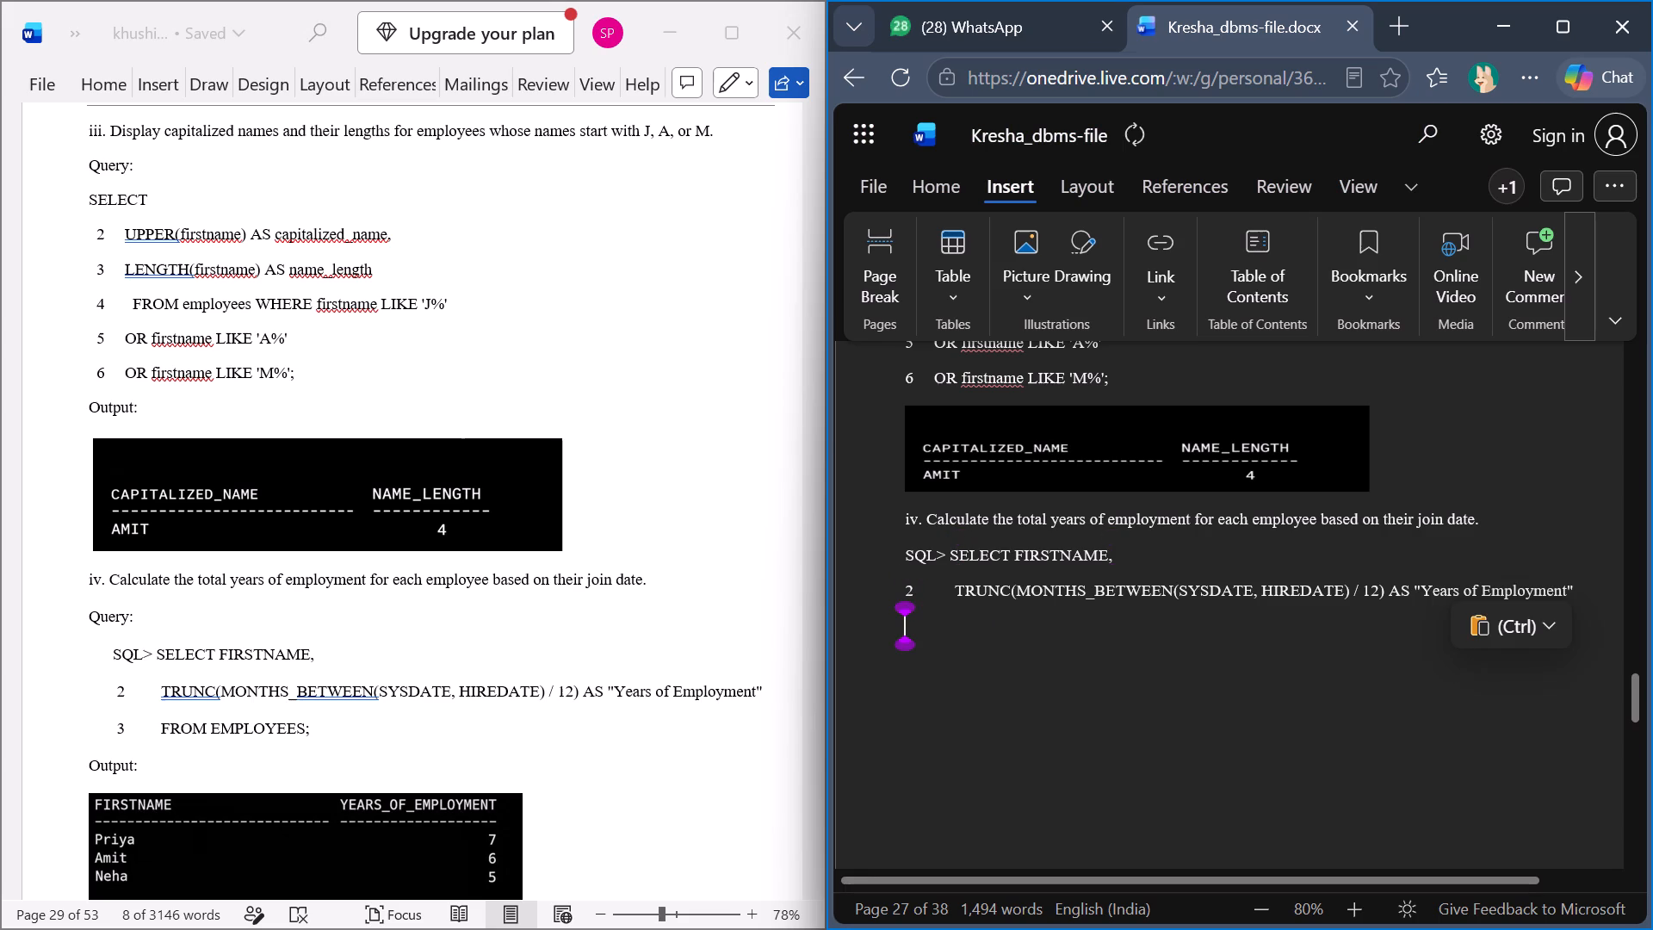
# Remove the extra spaces between the line number 2 and TRUNC in task iv's query.
pyautogui.click(951, 594)
pyautogui.press('BackSpace')
pyautogui.press('BackSpace')
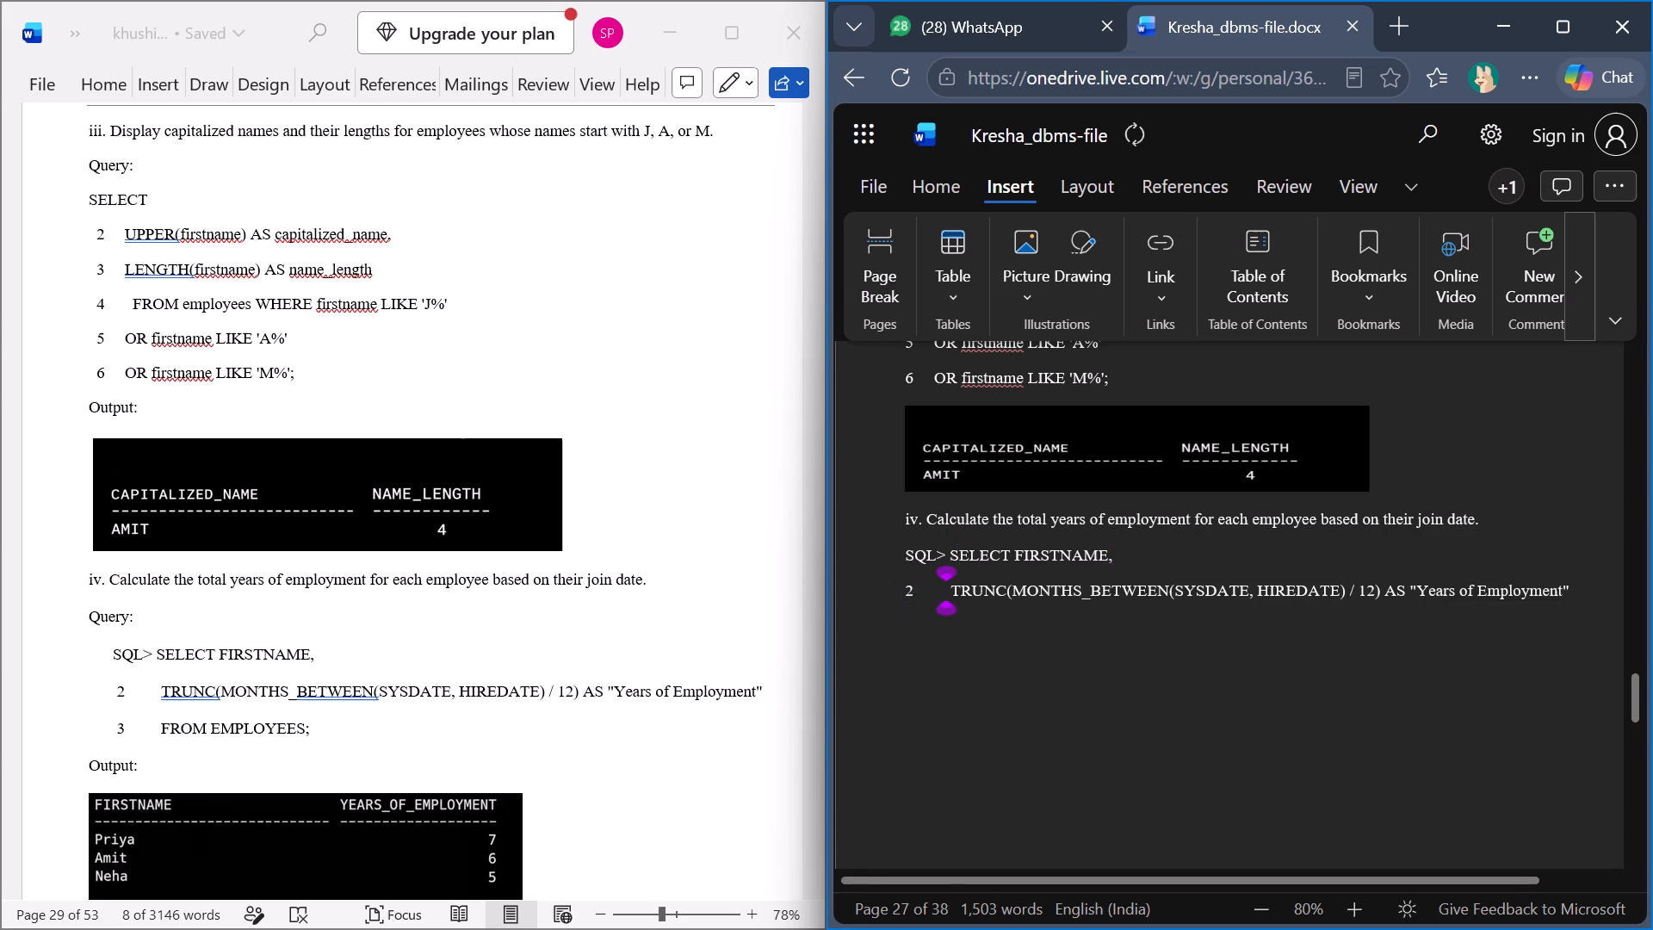
pyautogui.press('BackSpace')
pyautogui.press('BackSpace')
pyautogui.press('BackSpace')
pyautogui.press('BackSpace')
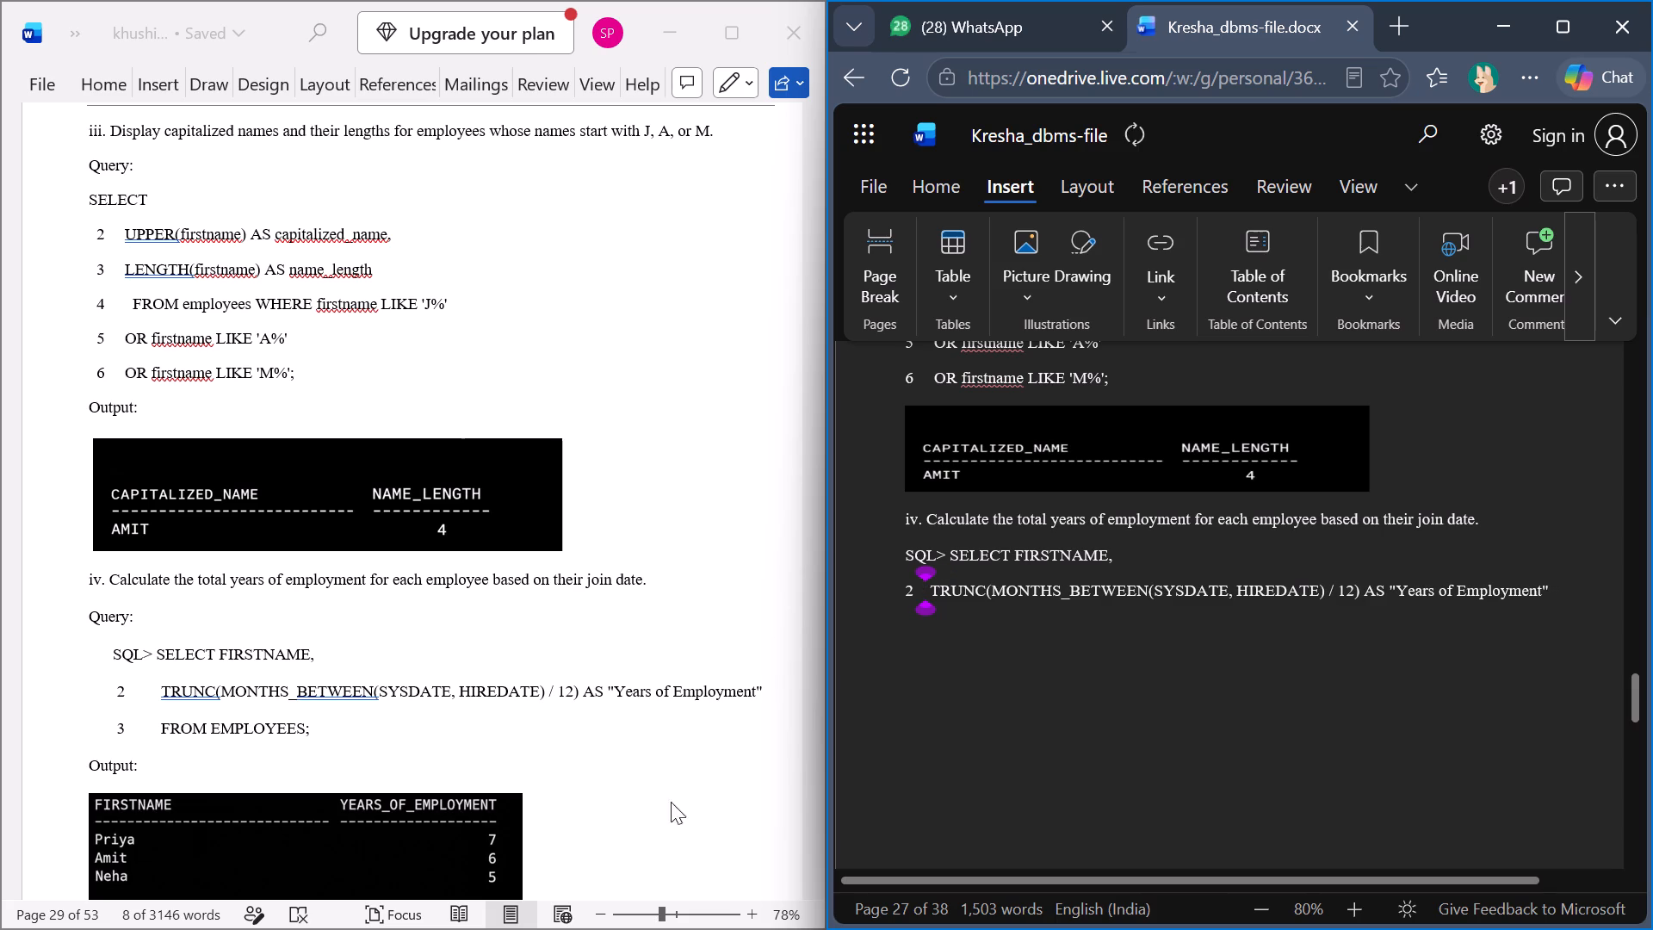
# Copy query line 3, "FROM EMPLOYEES;", with its line number from khushi's file onto the line below line 2.
pyautogui.click(327, 723)
pyautogui.moveTo(327, 723); pyautogui.dragTo(280, 723)
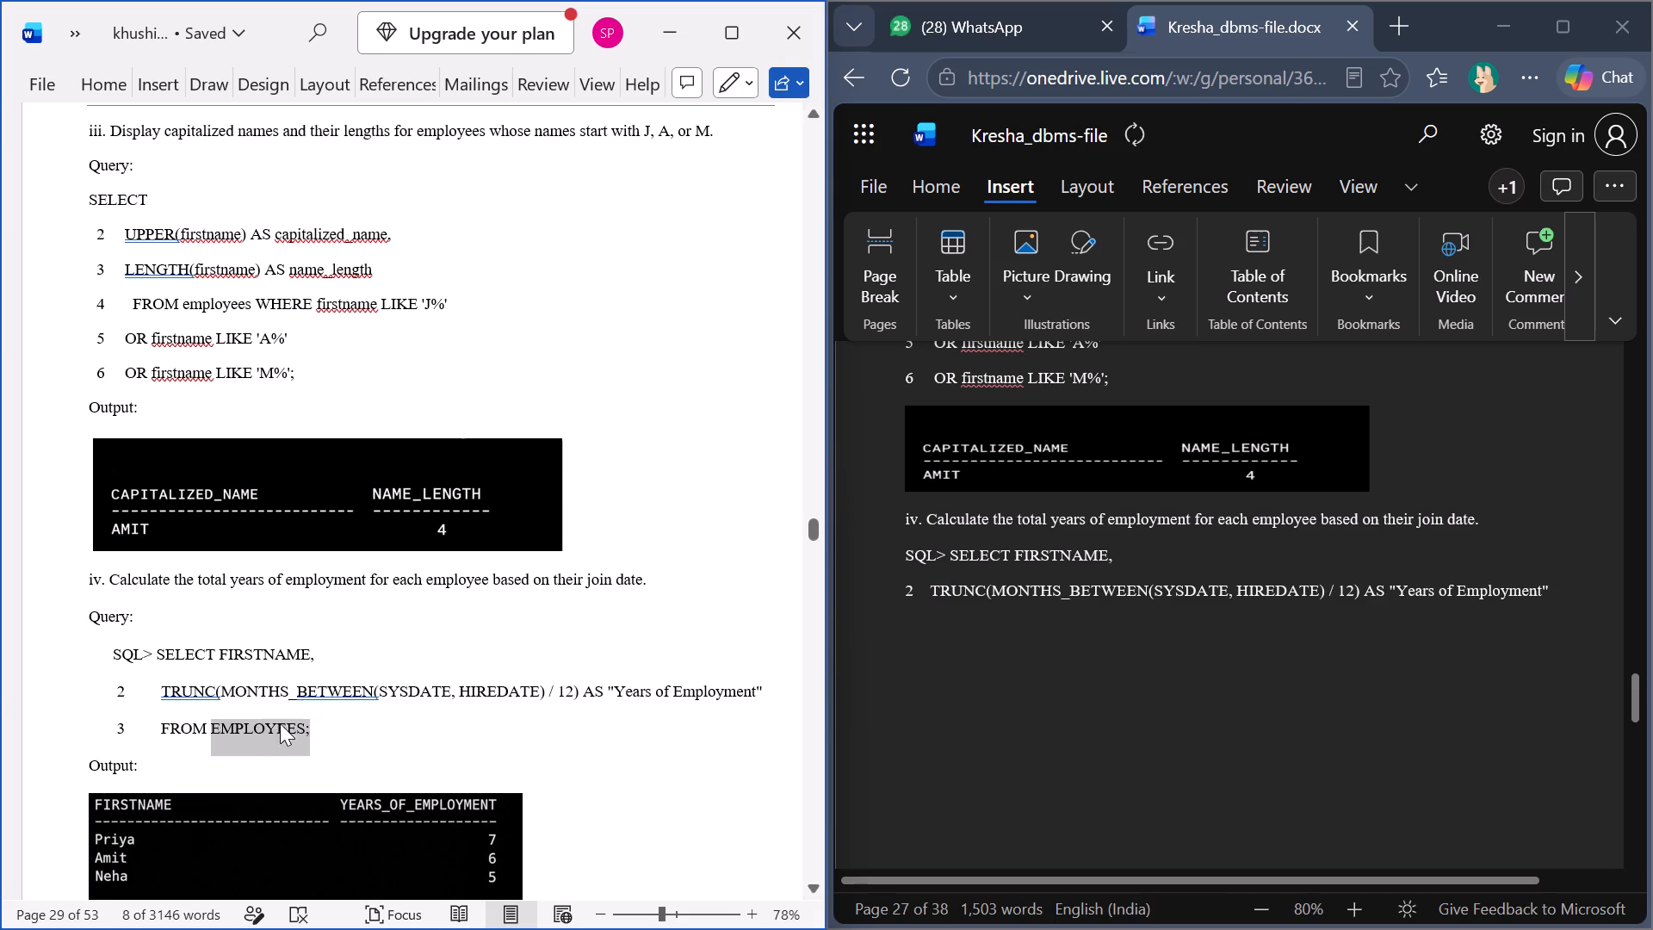
pyautogui.moveTo(280, 723); pyautogui.dragTo(133, 719)
pyautogui.hotkey('ctrl', 'c')
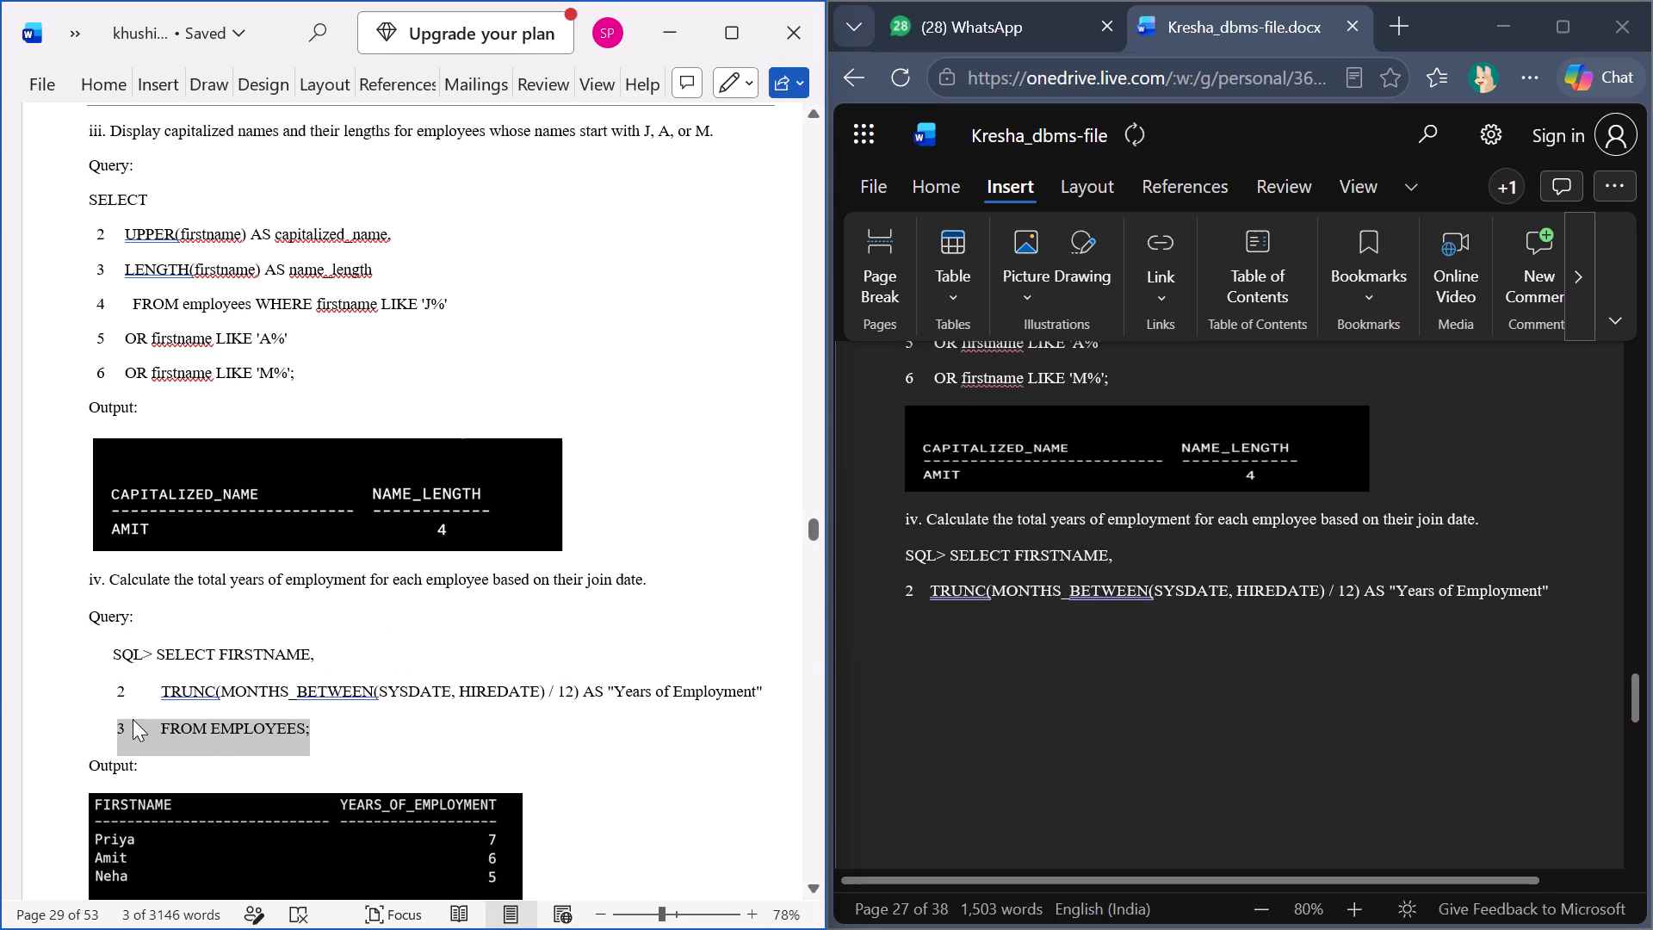
pyautogui.click(938, 614)
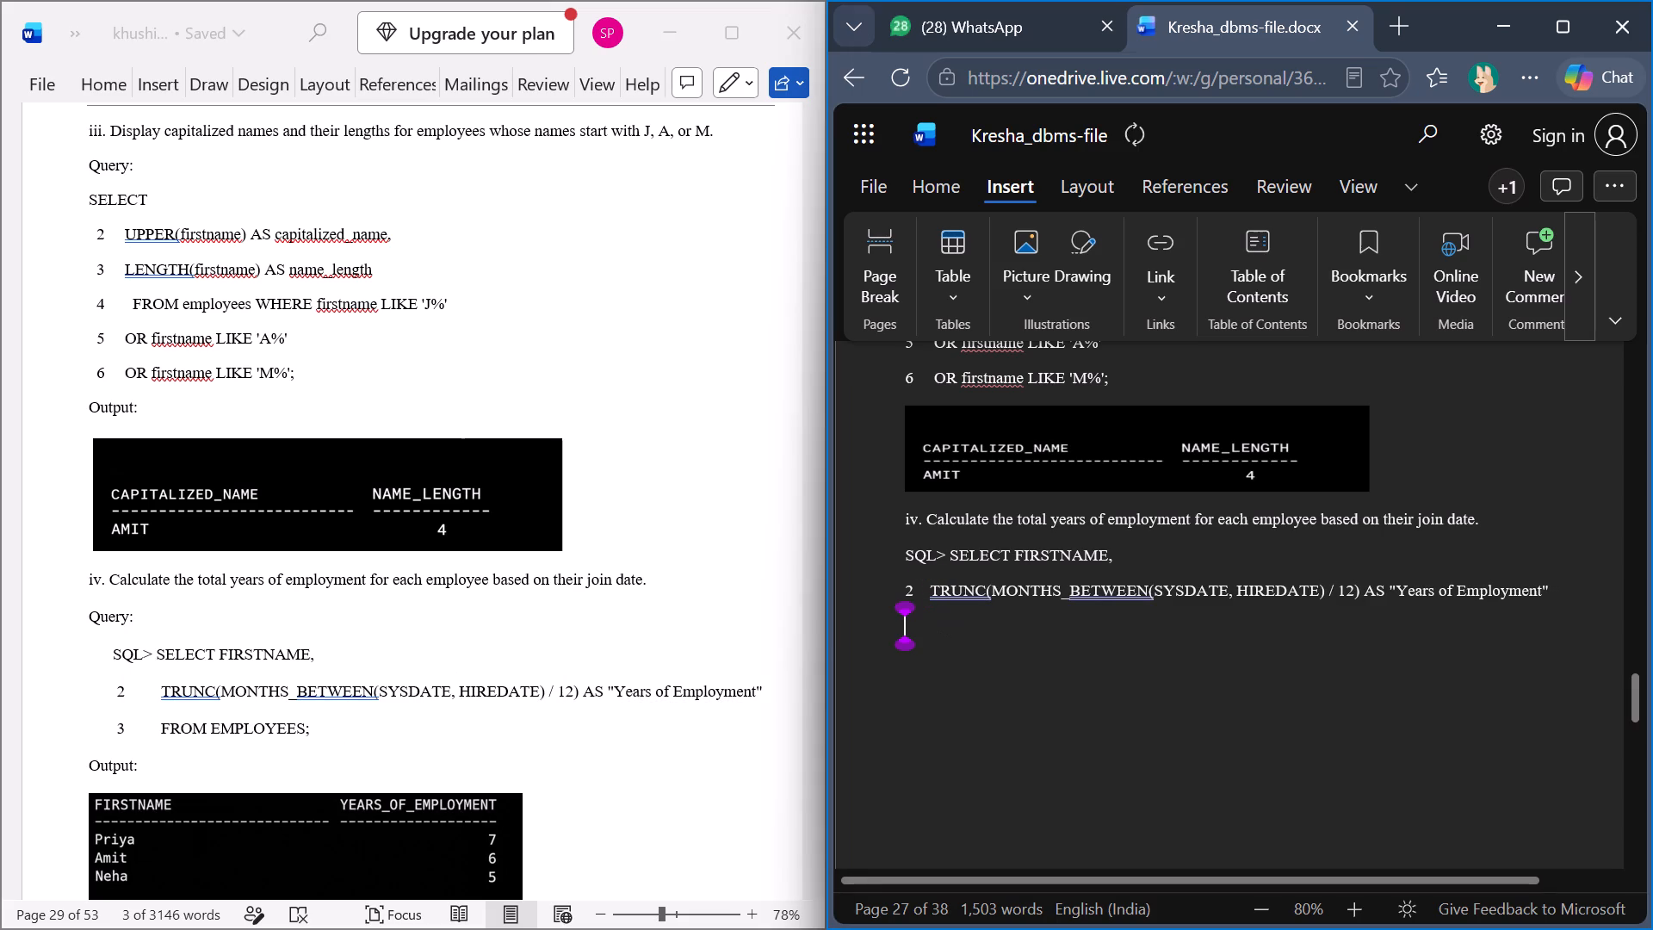
pyautogui.hotkey('ctrl', 'v')
# Add spaces after the line number 2 so that TRUNC lines up roughly with FROM in line 3.
pyautogui.click(944, 631)
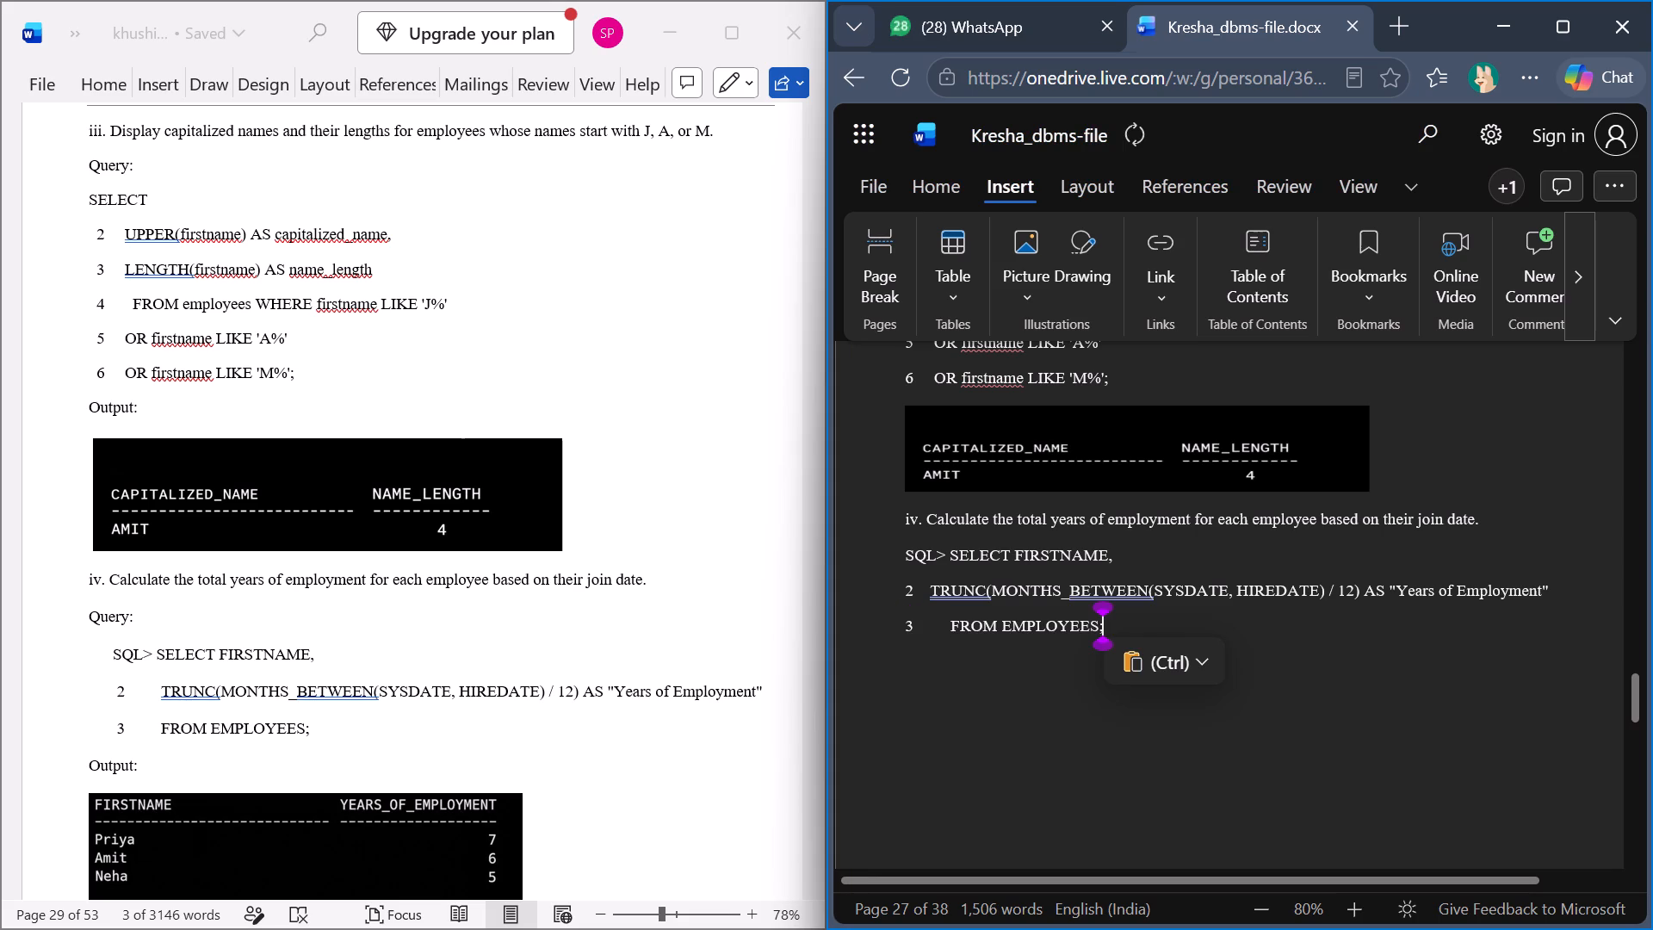
pyautogui.click(919, 586)
pyautogui.press('space')
pyautogui.press('space')
pyautogui.press('space')
pyautogui.press('space')
pyautogui.press('space')
pyautogui.press('space')
pyautogui.press('space')
pyautogui.press('space')
pyautogui.press('space')
pyautogui.press('BackSpace')
pyautogui.press('BackSpace')
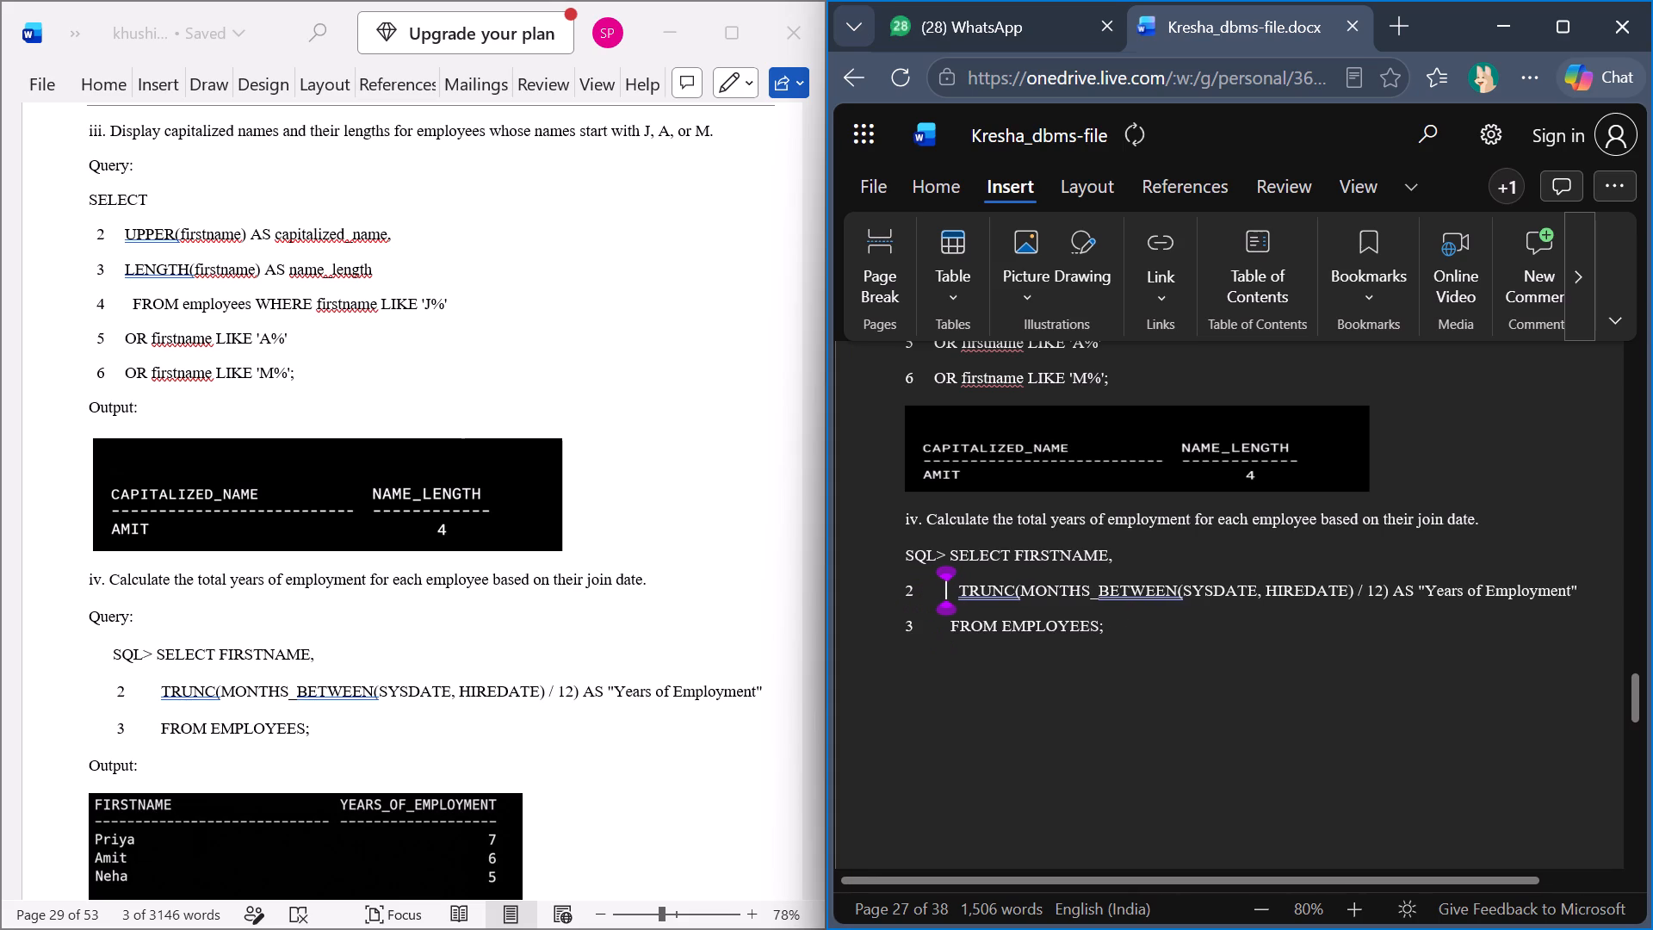
pyautogui.press('BackSpace')
pyautogui.press('BackSpace')
pyautogui.press('BackSpace')
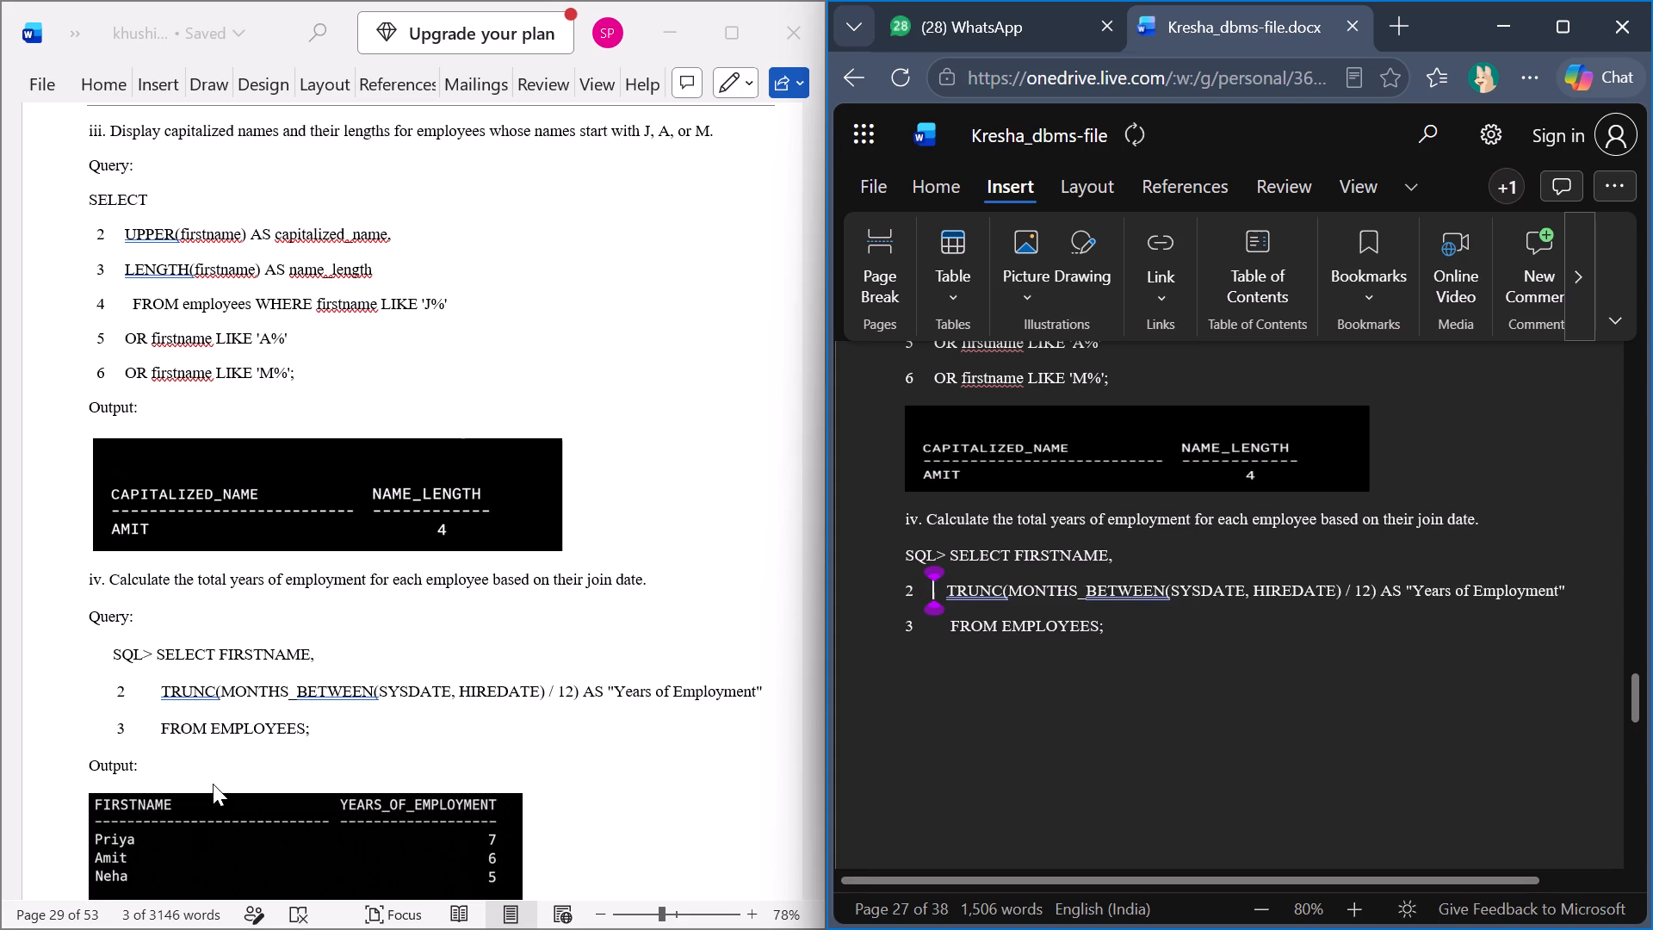
# Copy task iv's first output picture, the one with three rows, from khushi's file onto a new line below "FROM EMPLOYEES;".
pyautogui.scroll(-2, 213, 784)
pyautogui.rightClick(299, 642)
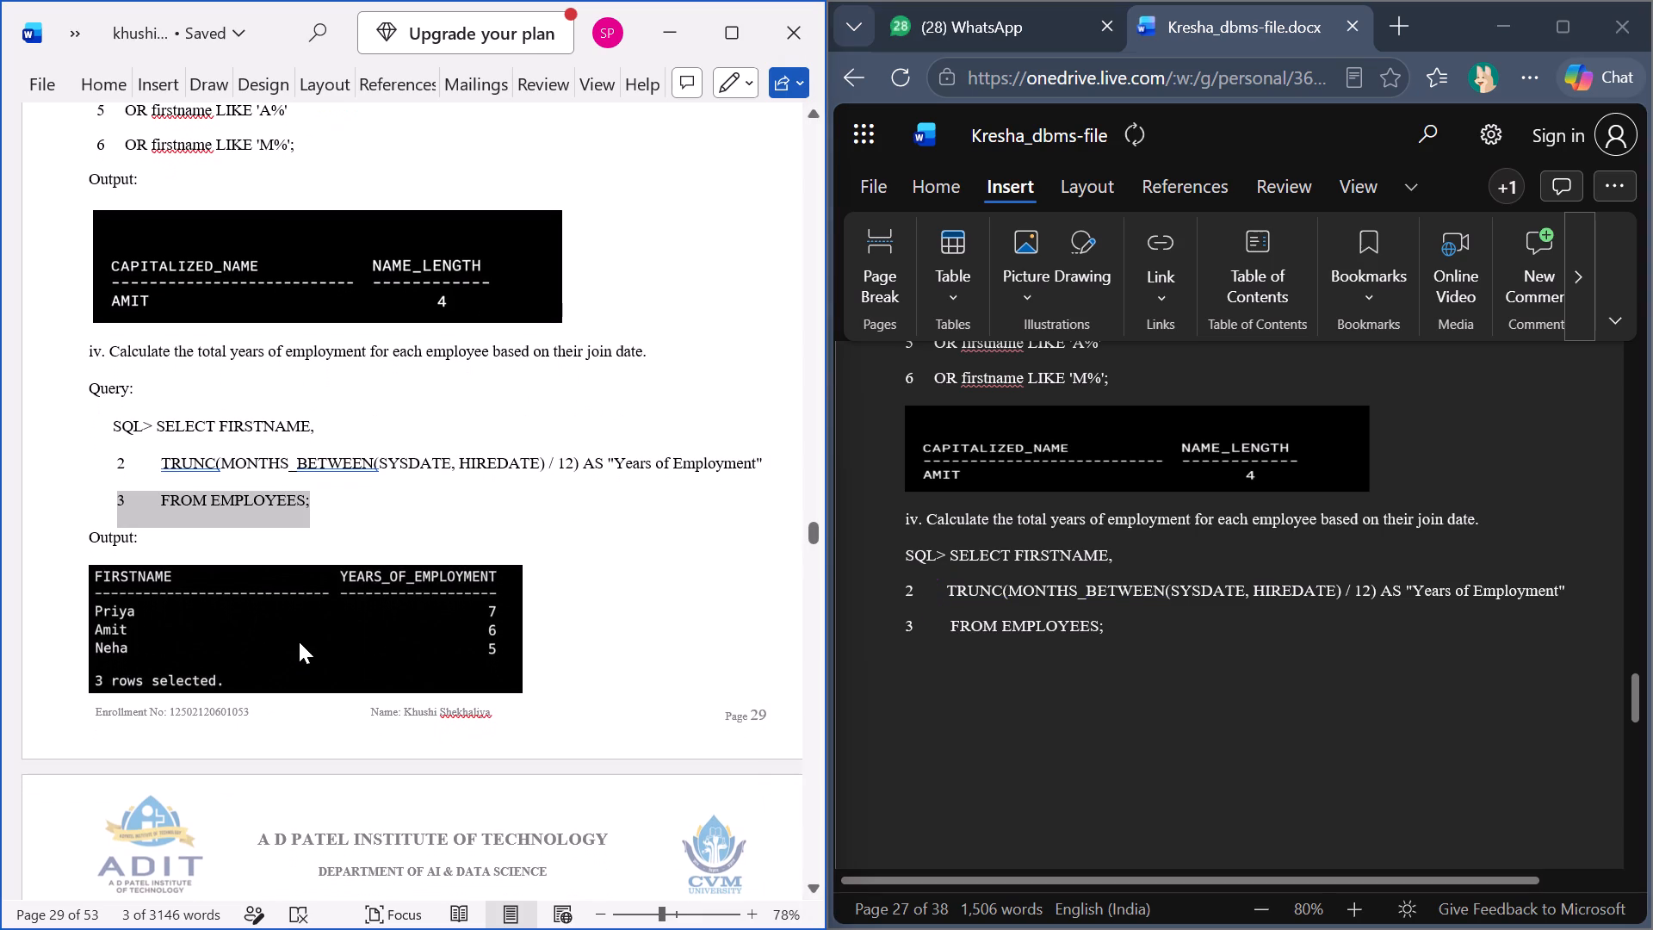
pyautogui.click(299, 642)
pyautogui.rightClick(299, 642)
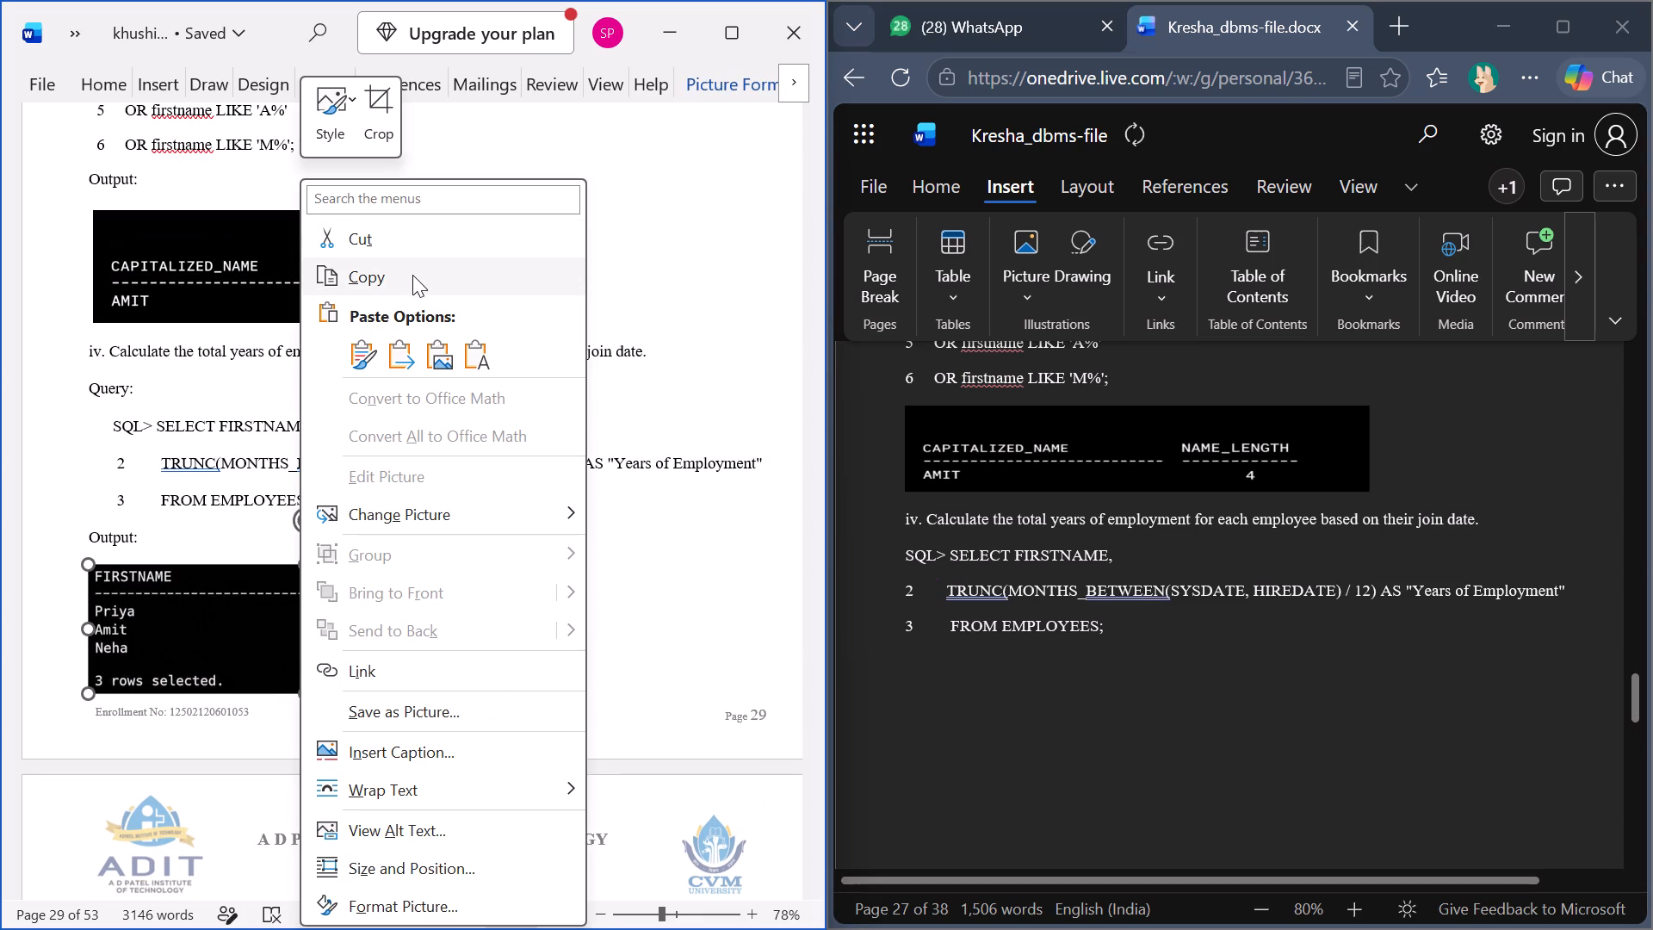
pyautogui.click(412, 275)
pyautogui.click(1140, 622)
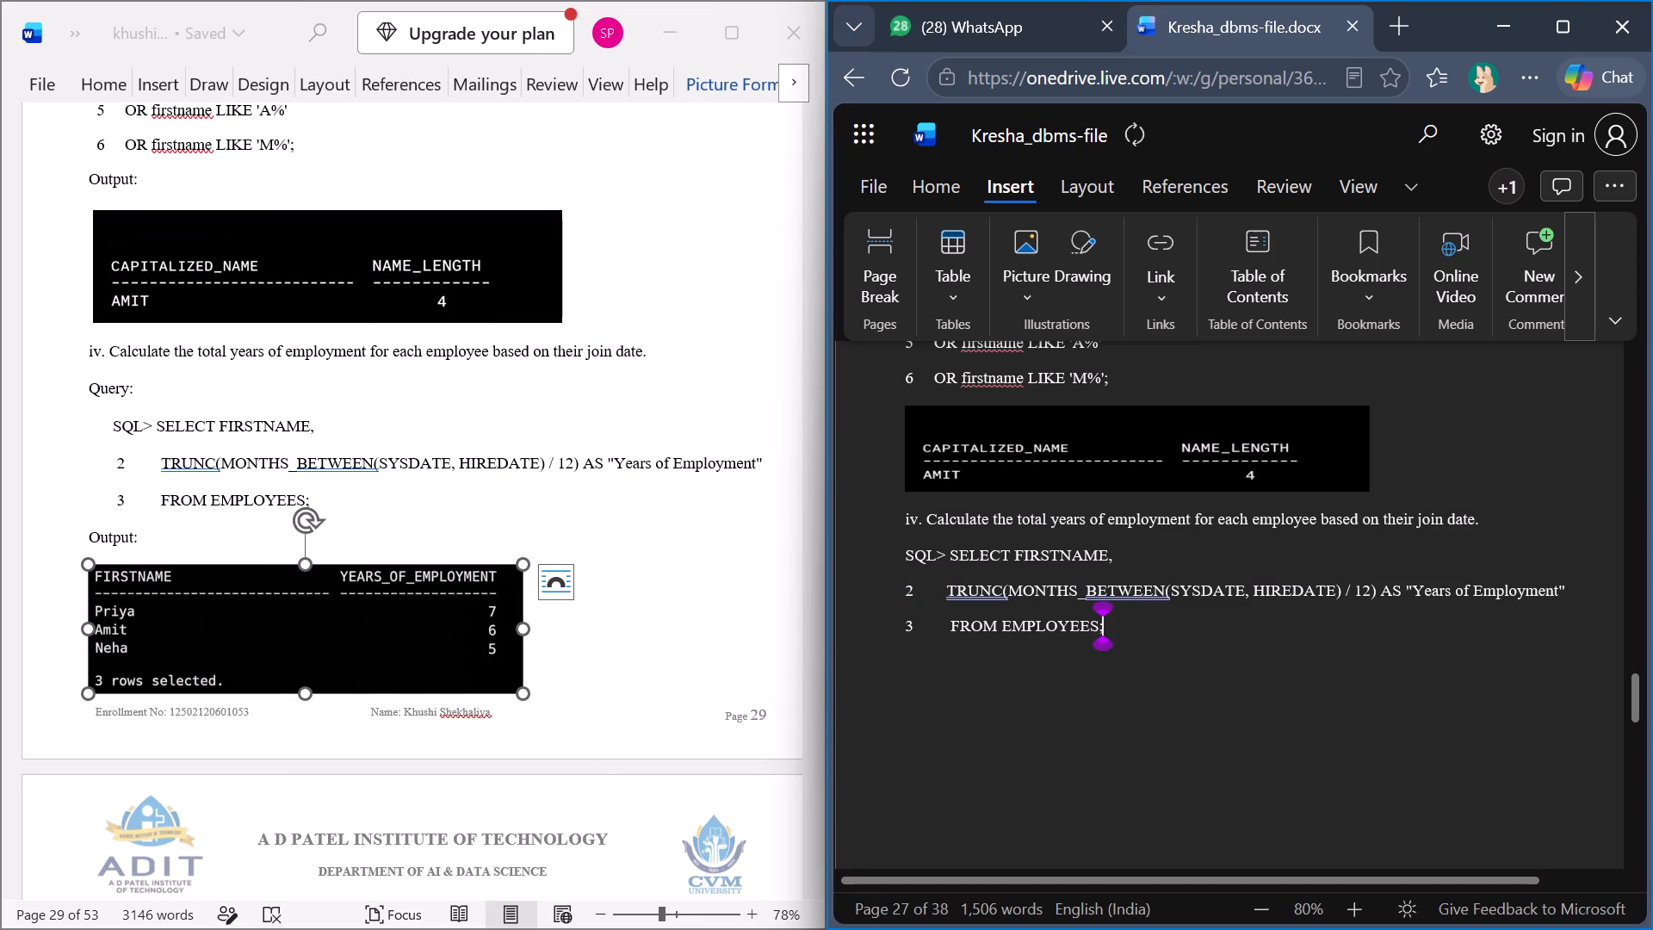
pyautogui.press('Return')
pyautogui.hotkey('ctrl', 'v')
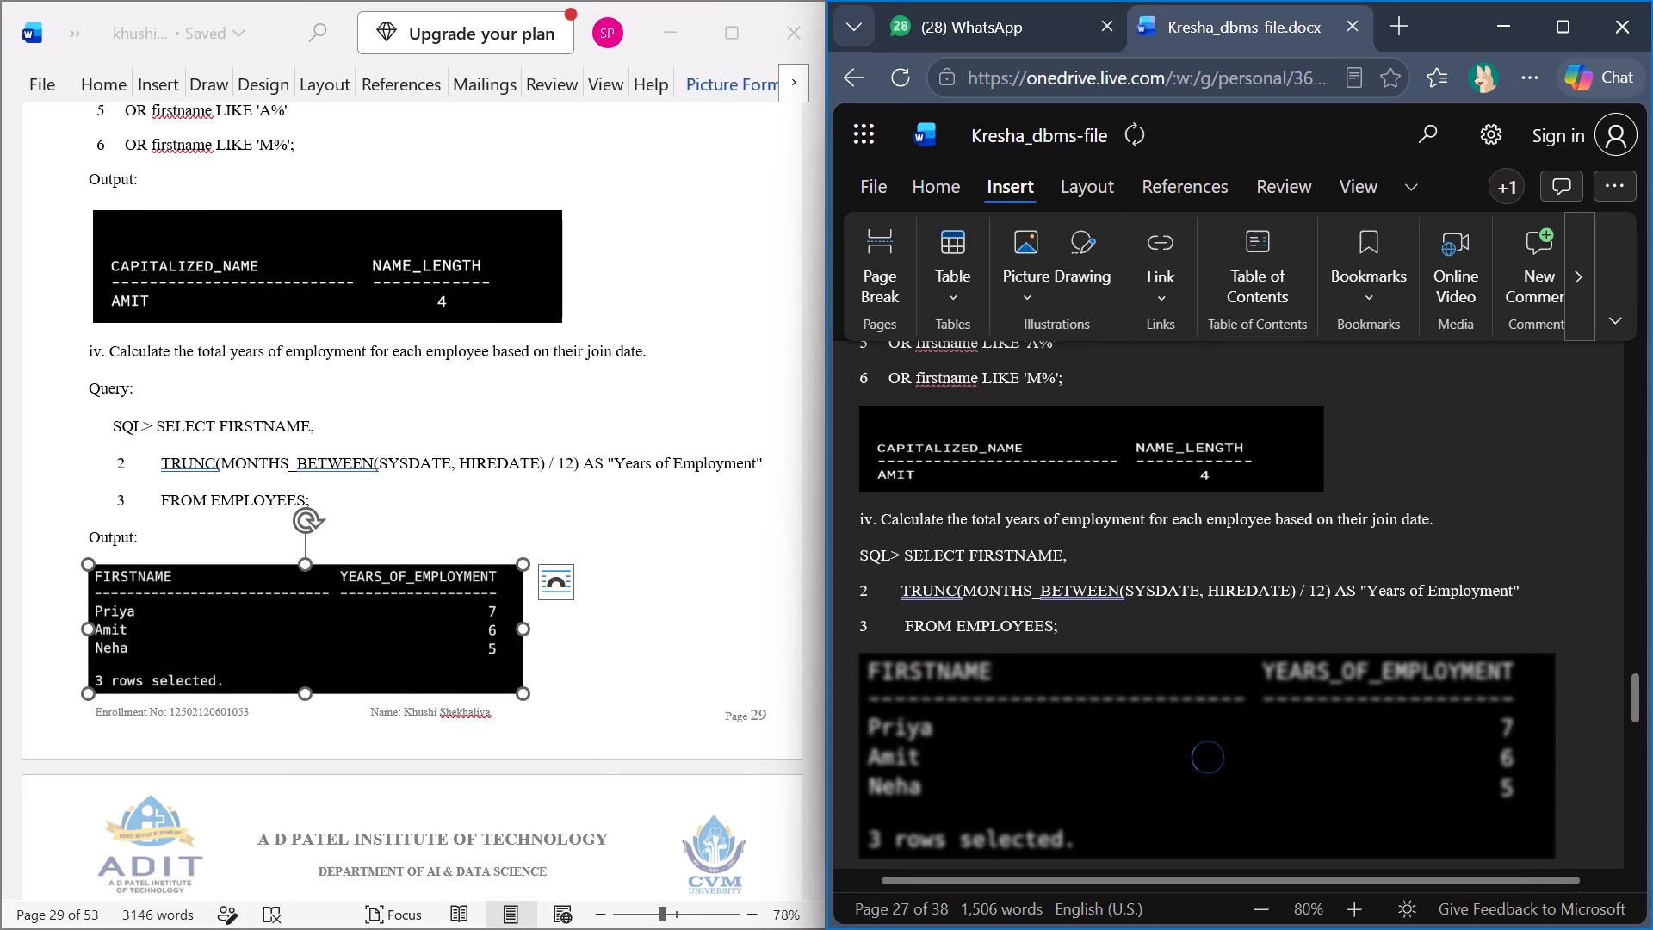
# Insert a page break after the pasted three-row output picture.
pyautogui.scroll(-2, 298, 679)
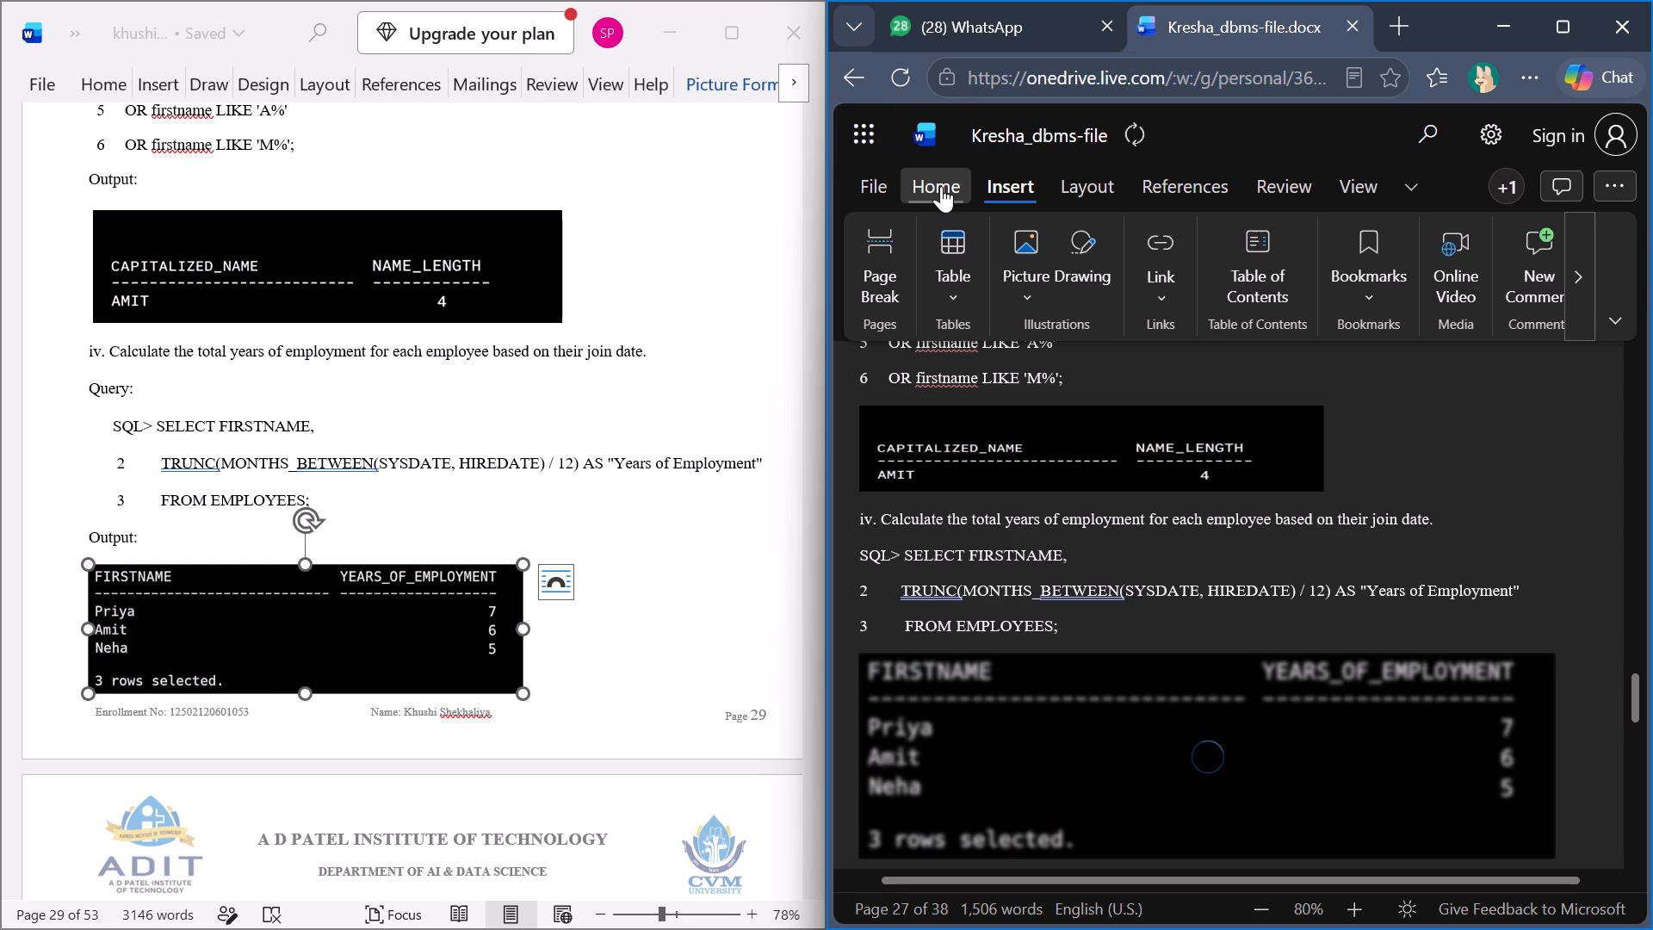
pyautogui.click(886, 269)
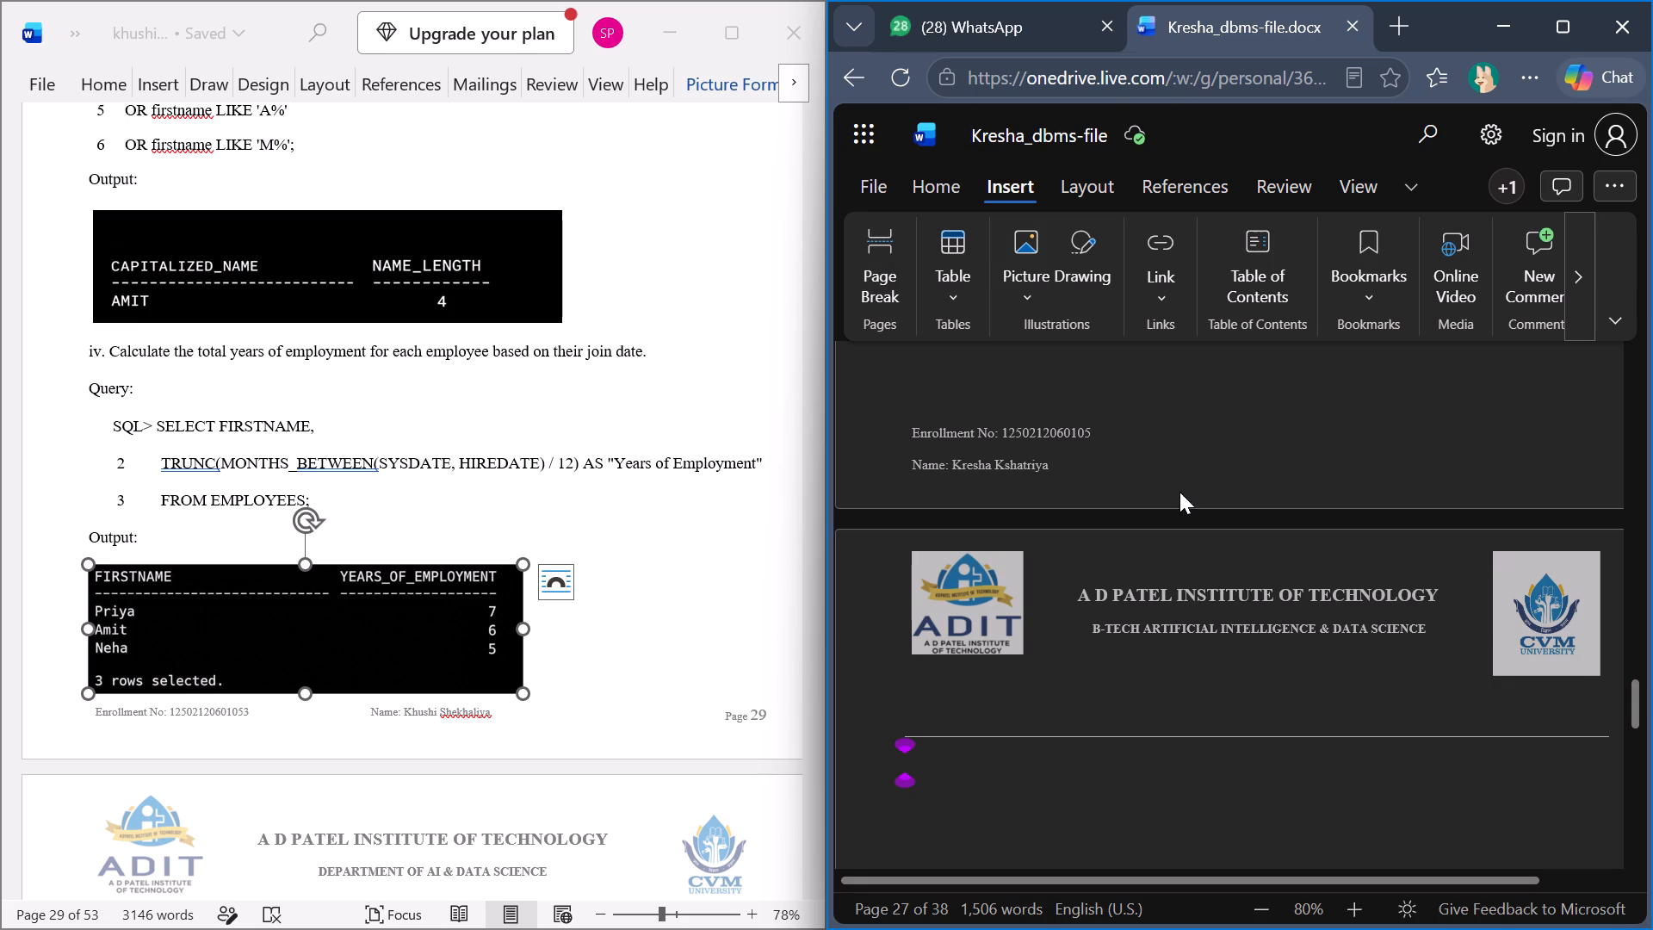
# Shrink the pasted three-row output picture slightly, keeping its proportions.
pyautogui.scroll(4, 1177, 501)
pyautogui.click(1174, 618)
pyautogui.scroll(2, 1174, 618)
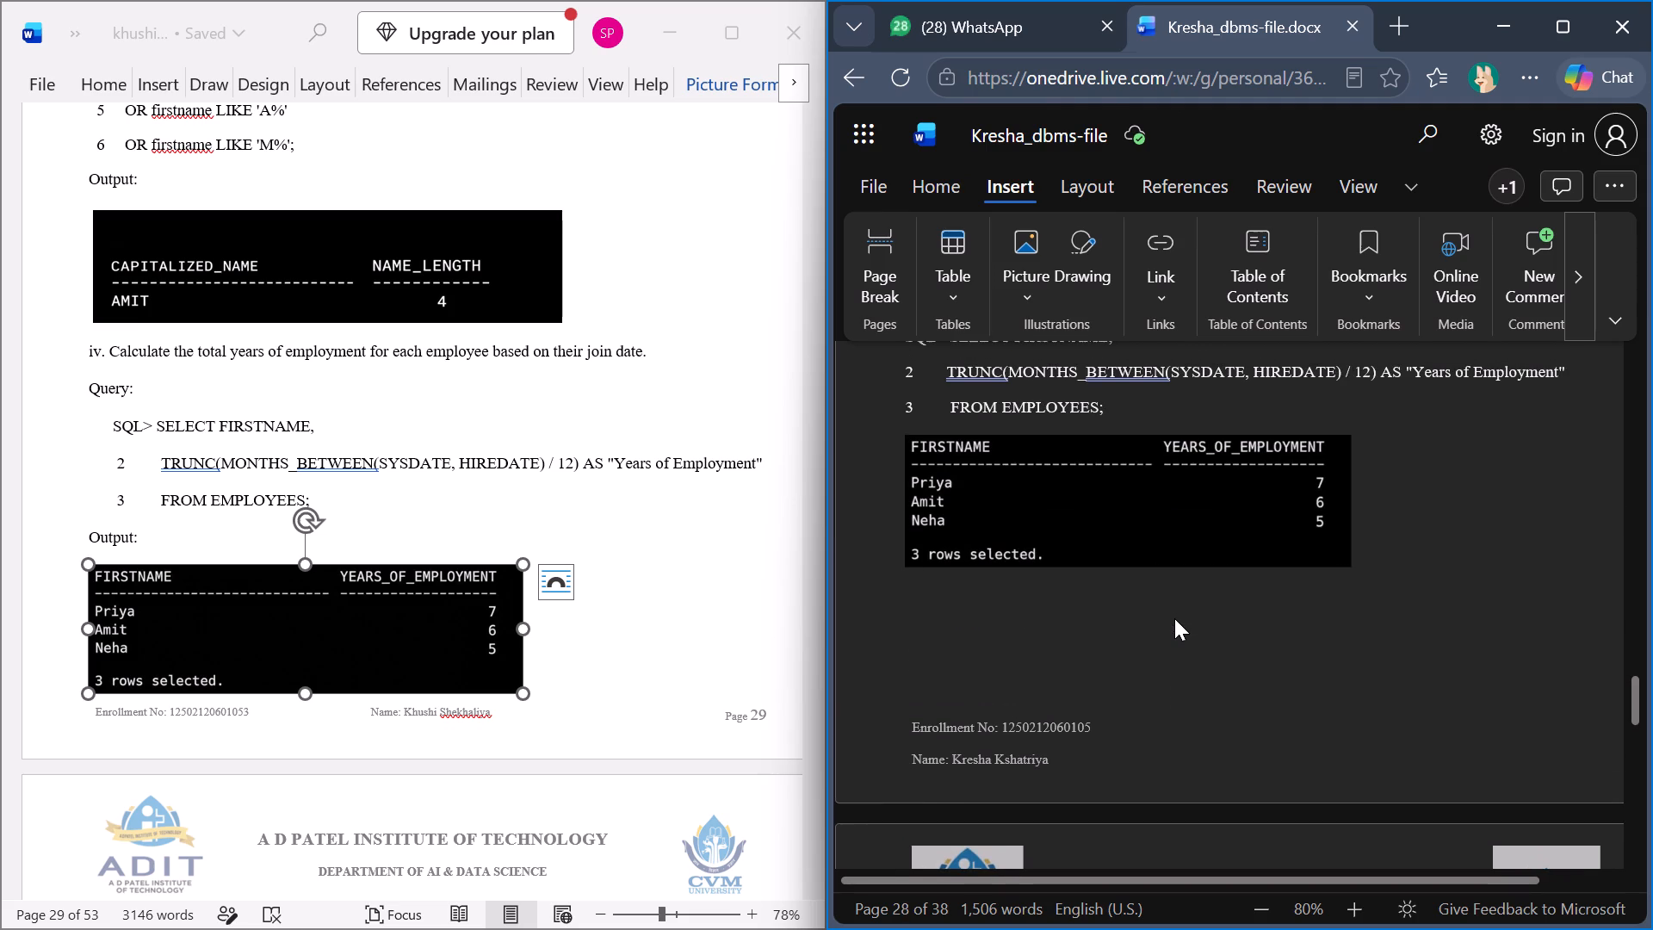
pyautogui.click(1173, 521)
pyautogui.moveTo(1357, 570); pyautogui.dragTo(1344, 592)
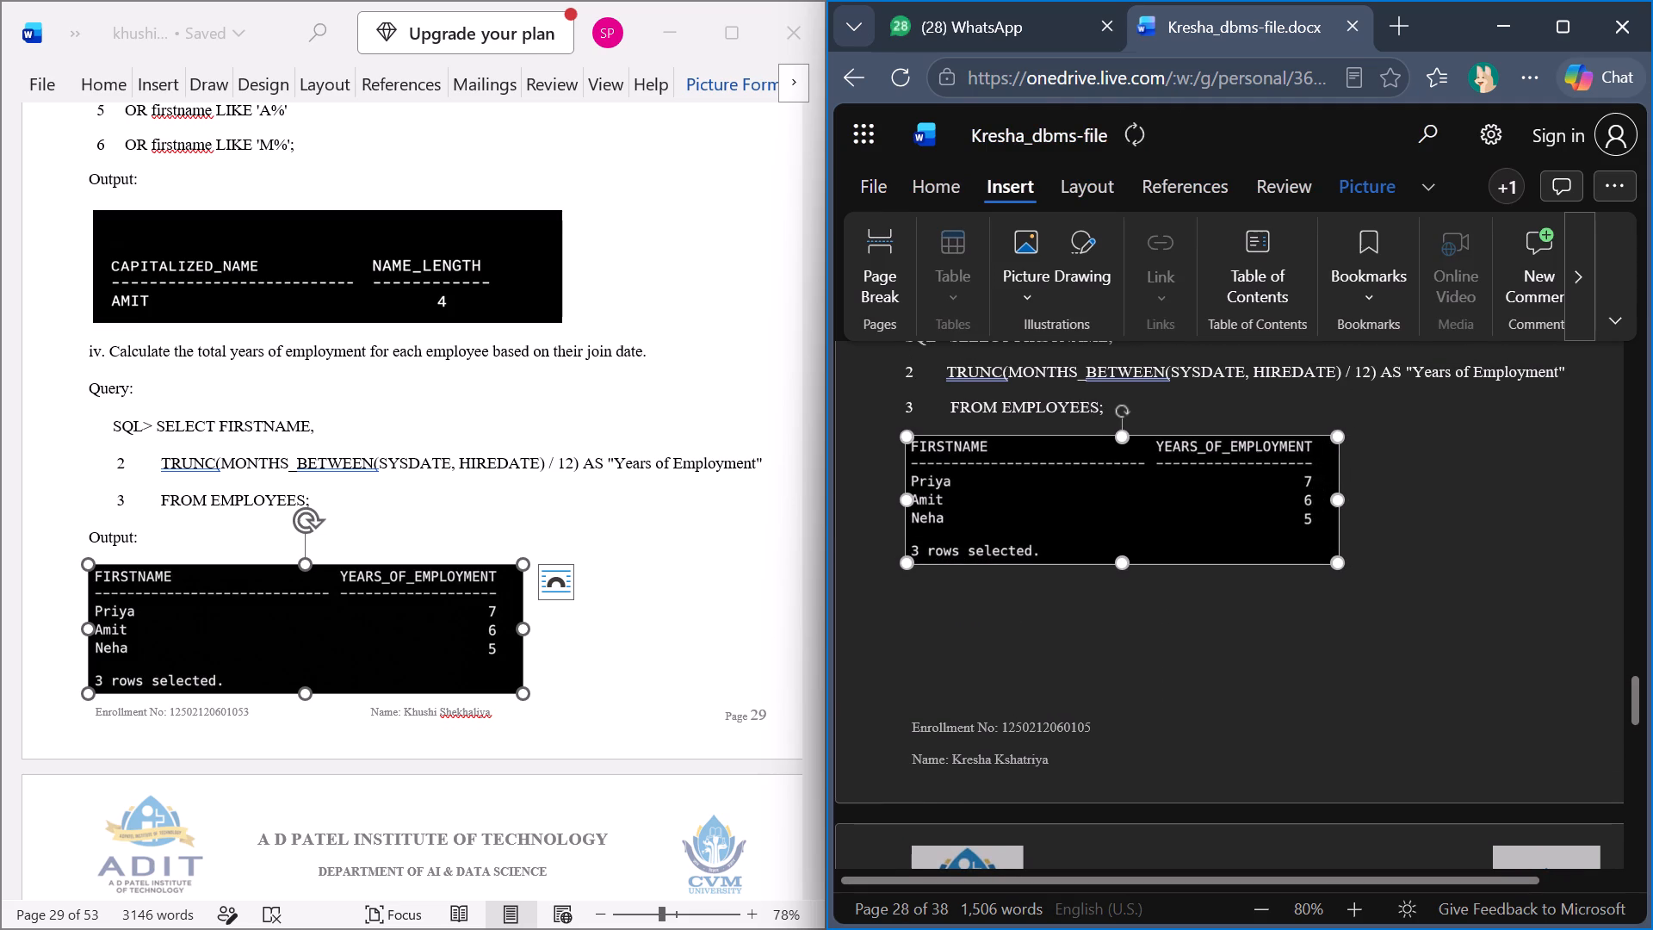
# Copy task iv's second output picture, the one with a single row, from khushi's file onto a new line below the three-row picture.
pyautogui.scroll(-3, 420, 532)
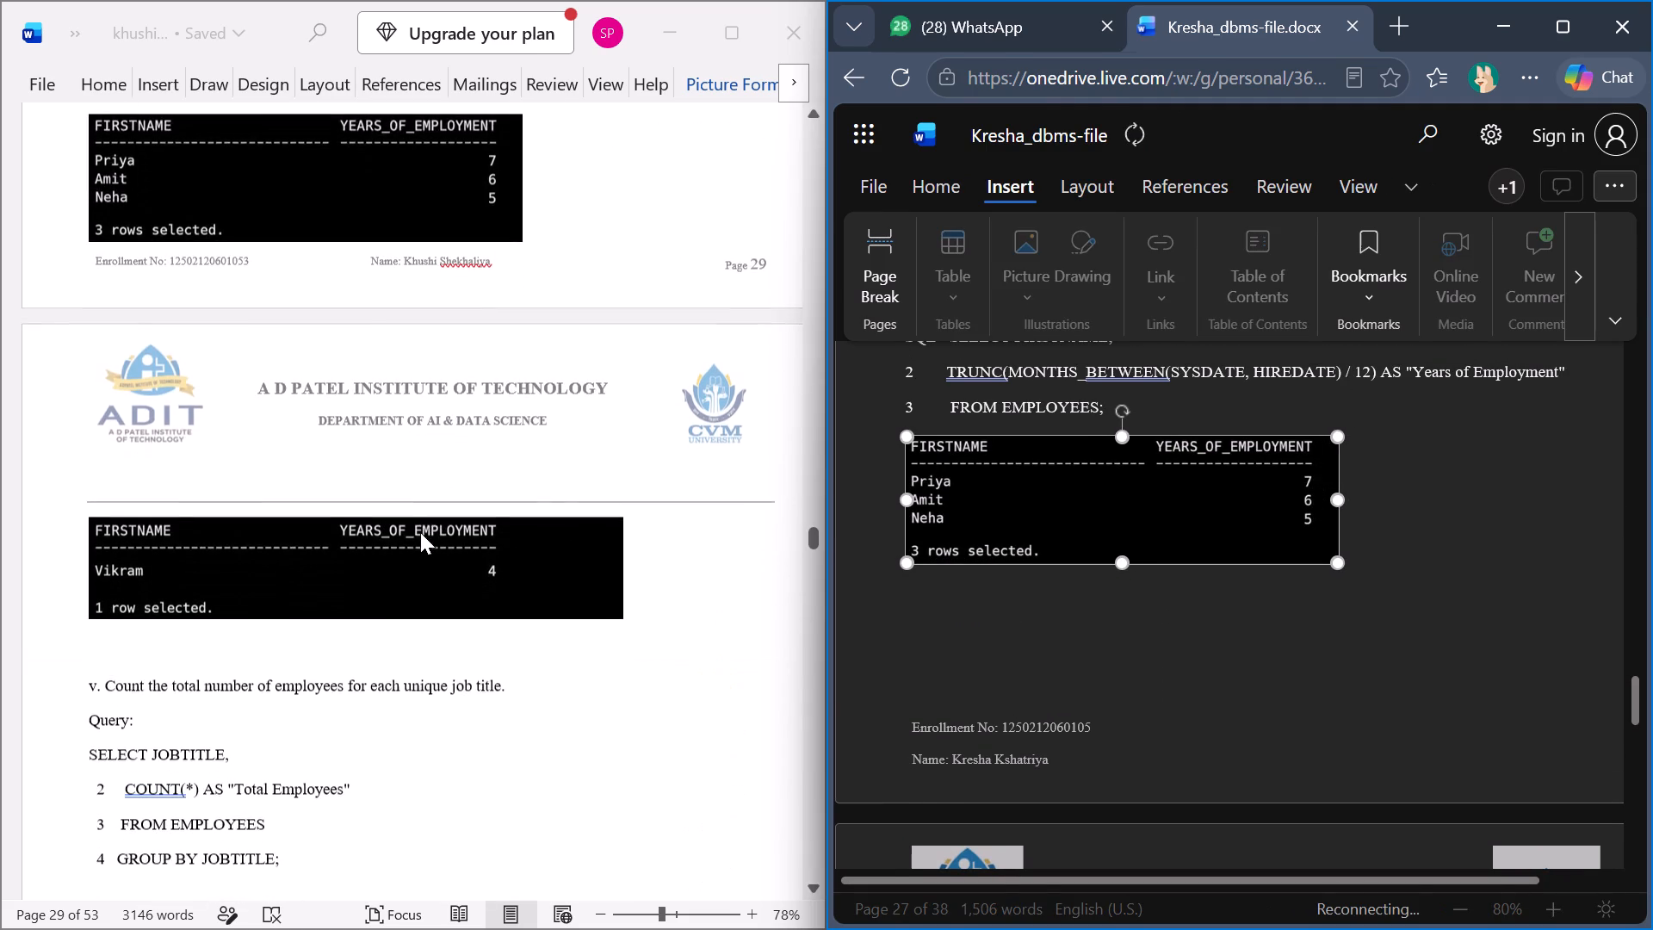
pyautogui.scroll(1, 420, 532)
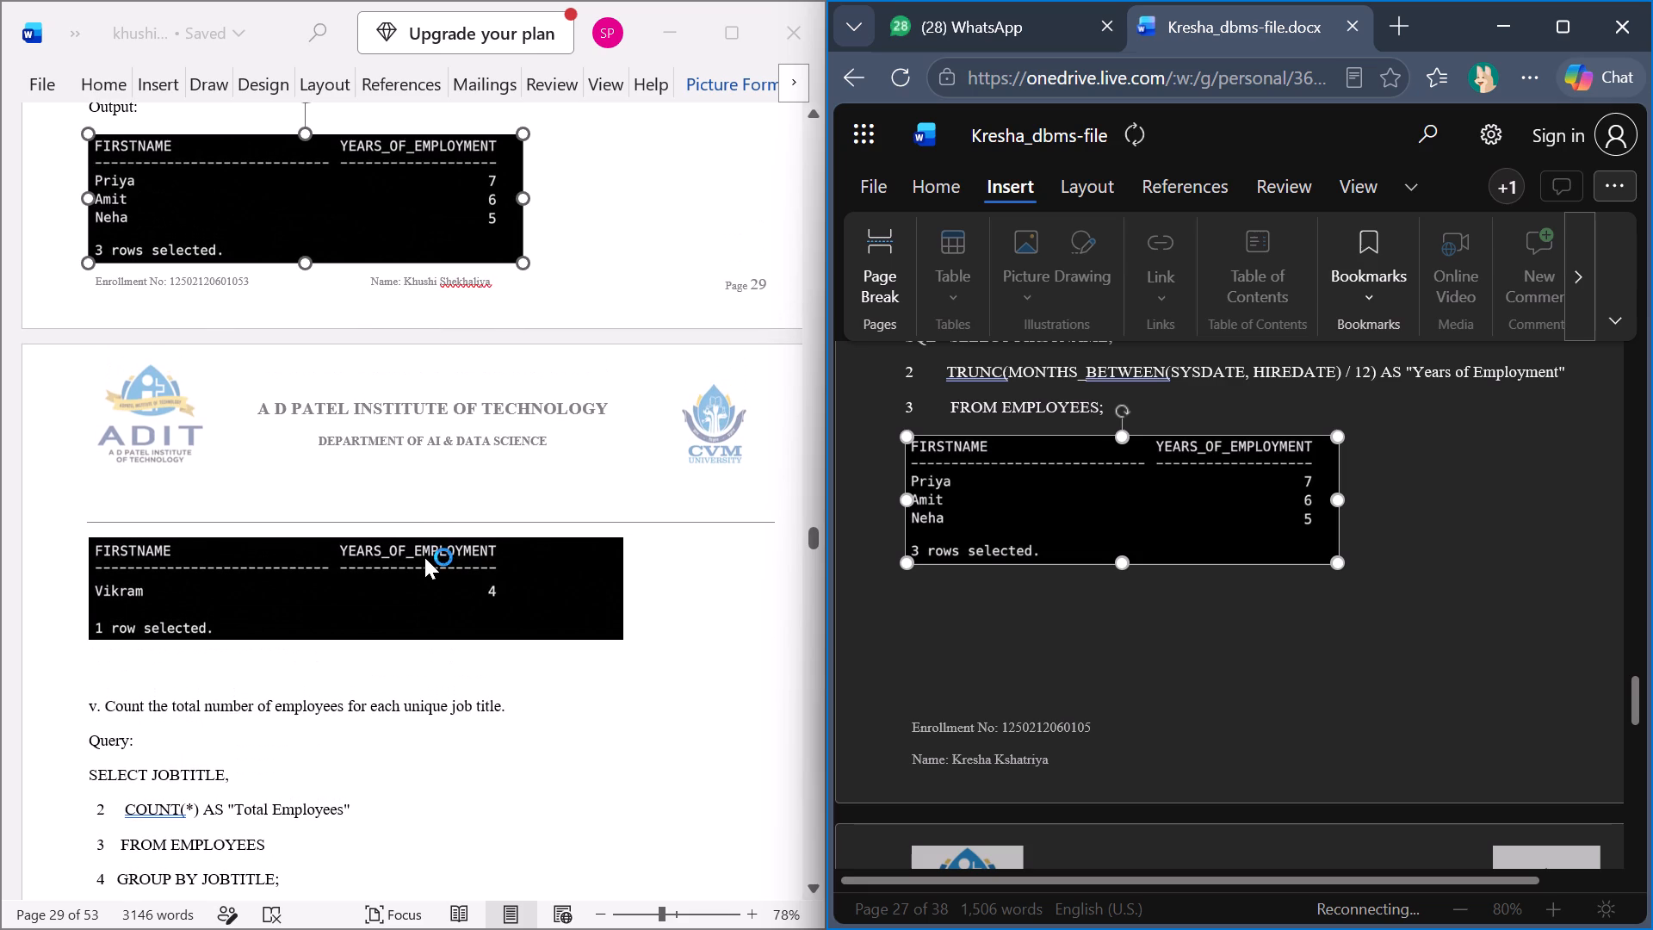
pyautogui.click(426, 567)
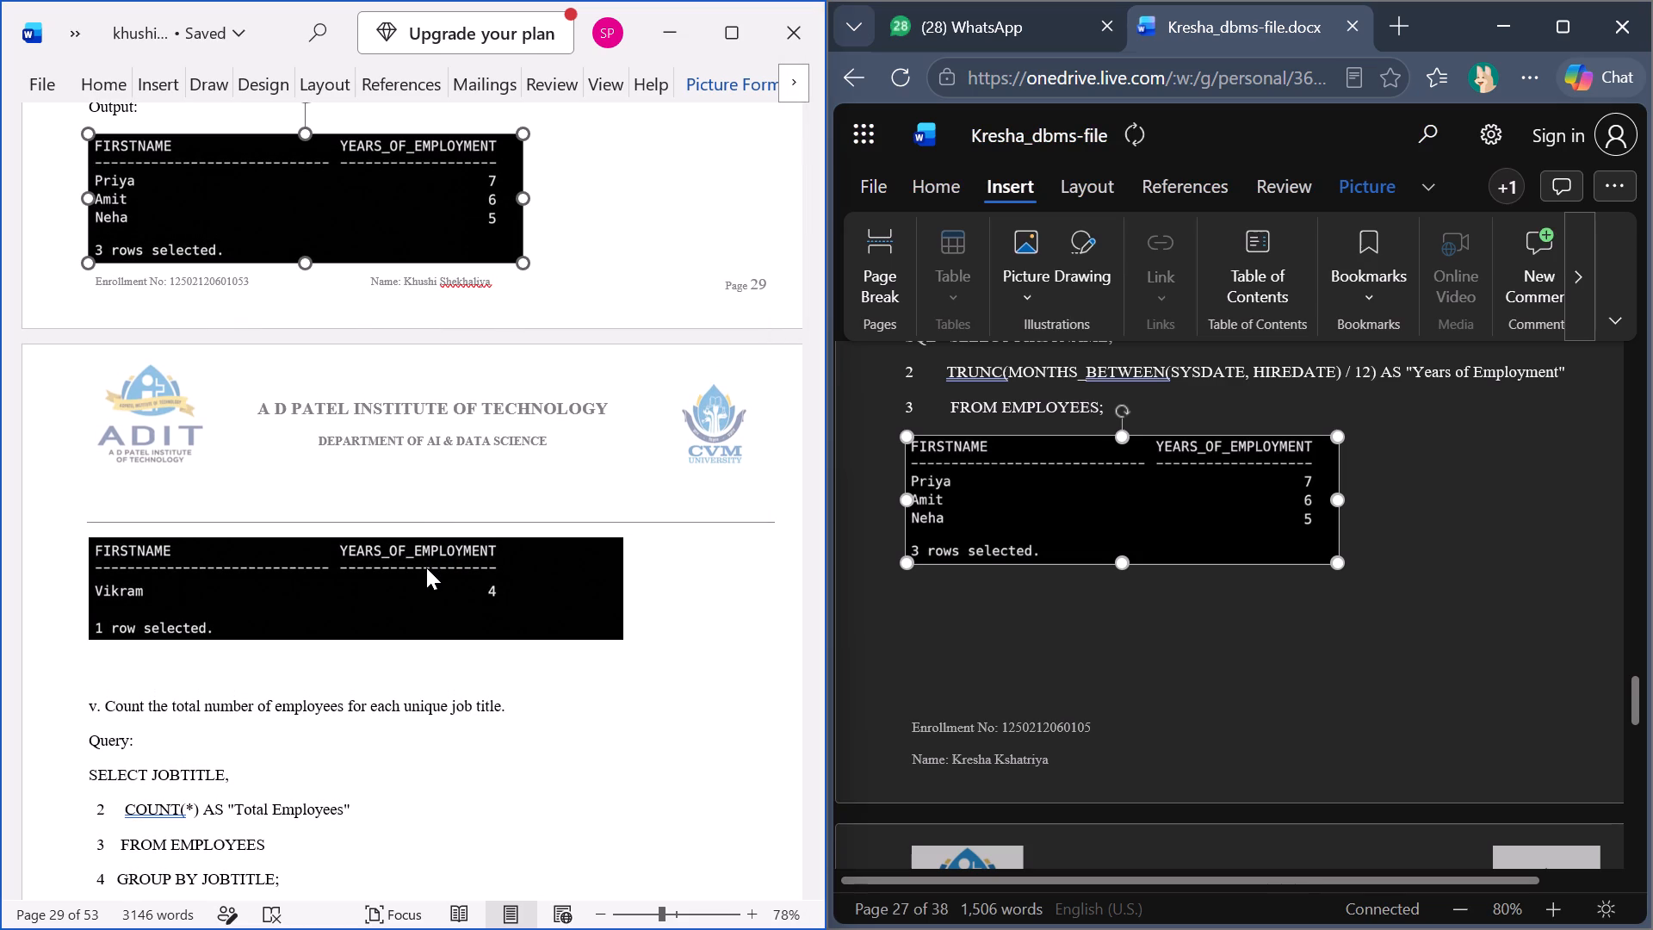
pyautogui.rightClick(426, 567)
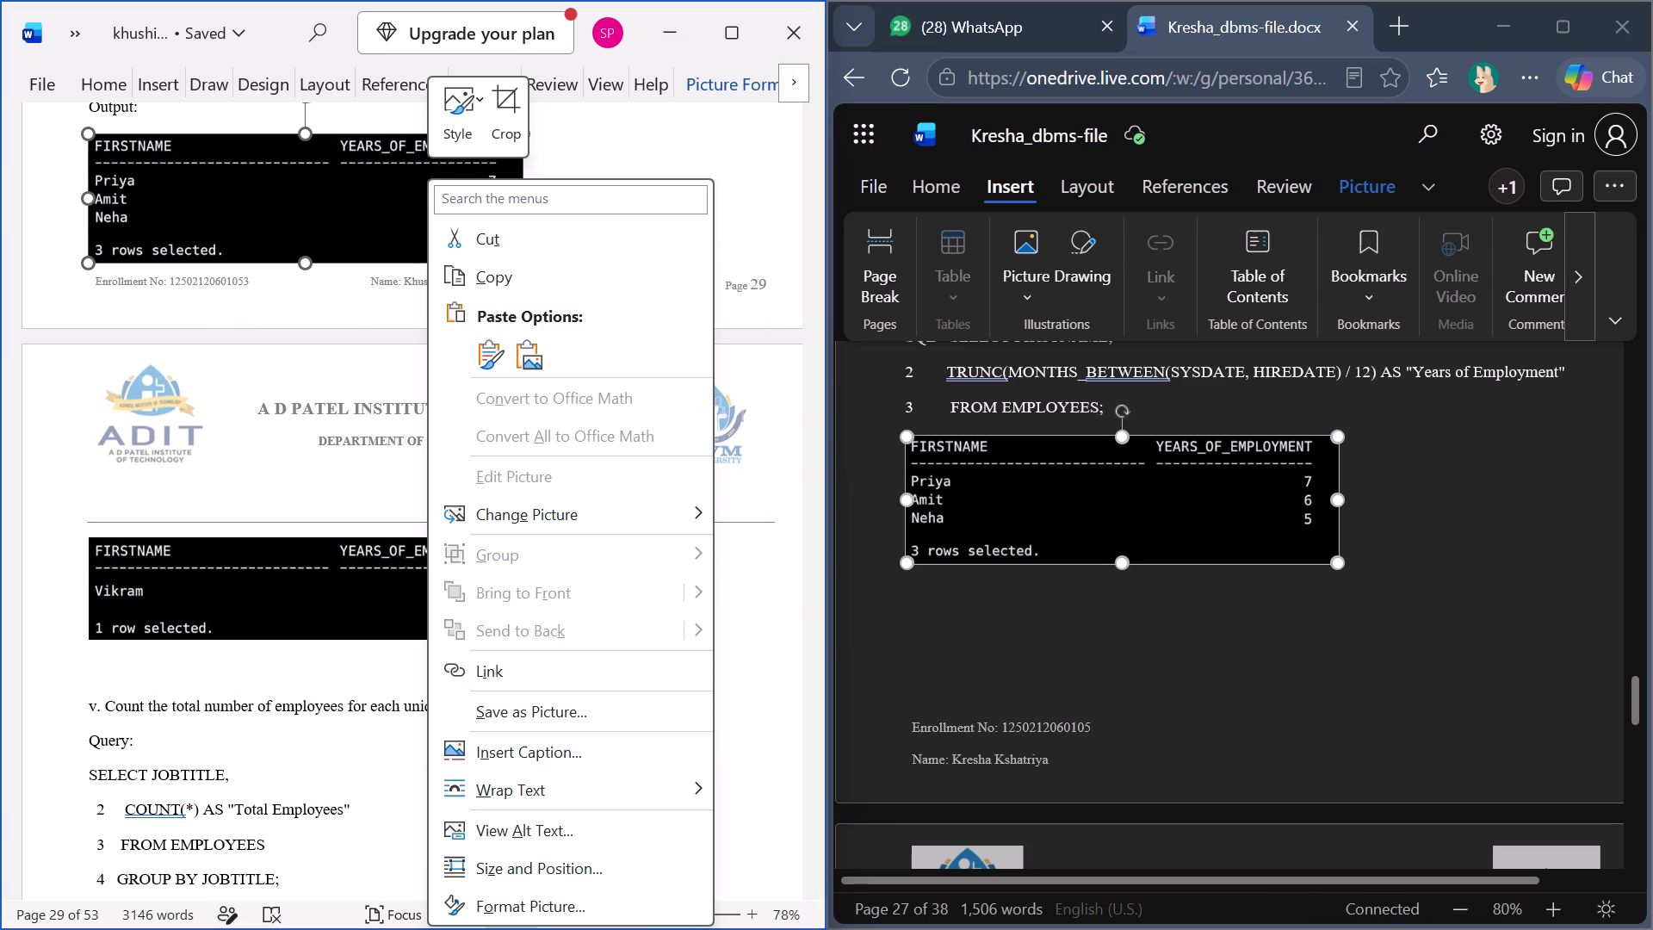
pyautogui.click(546, 283)
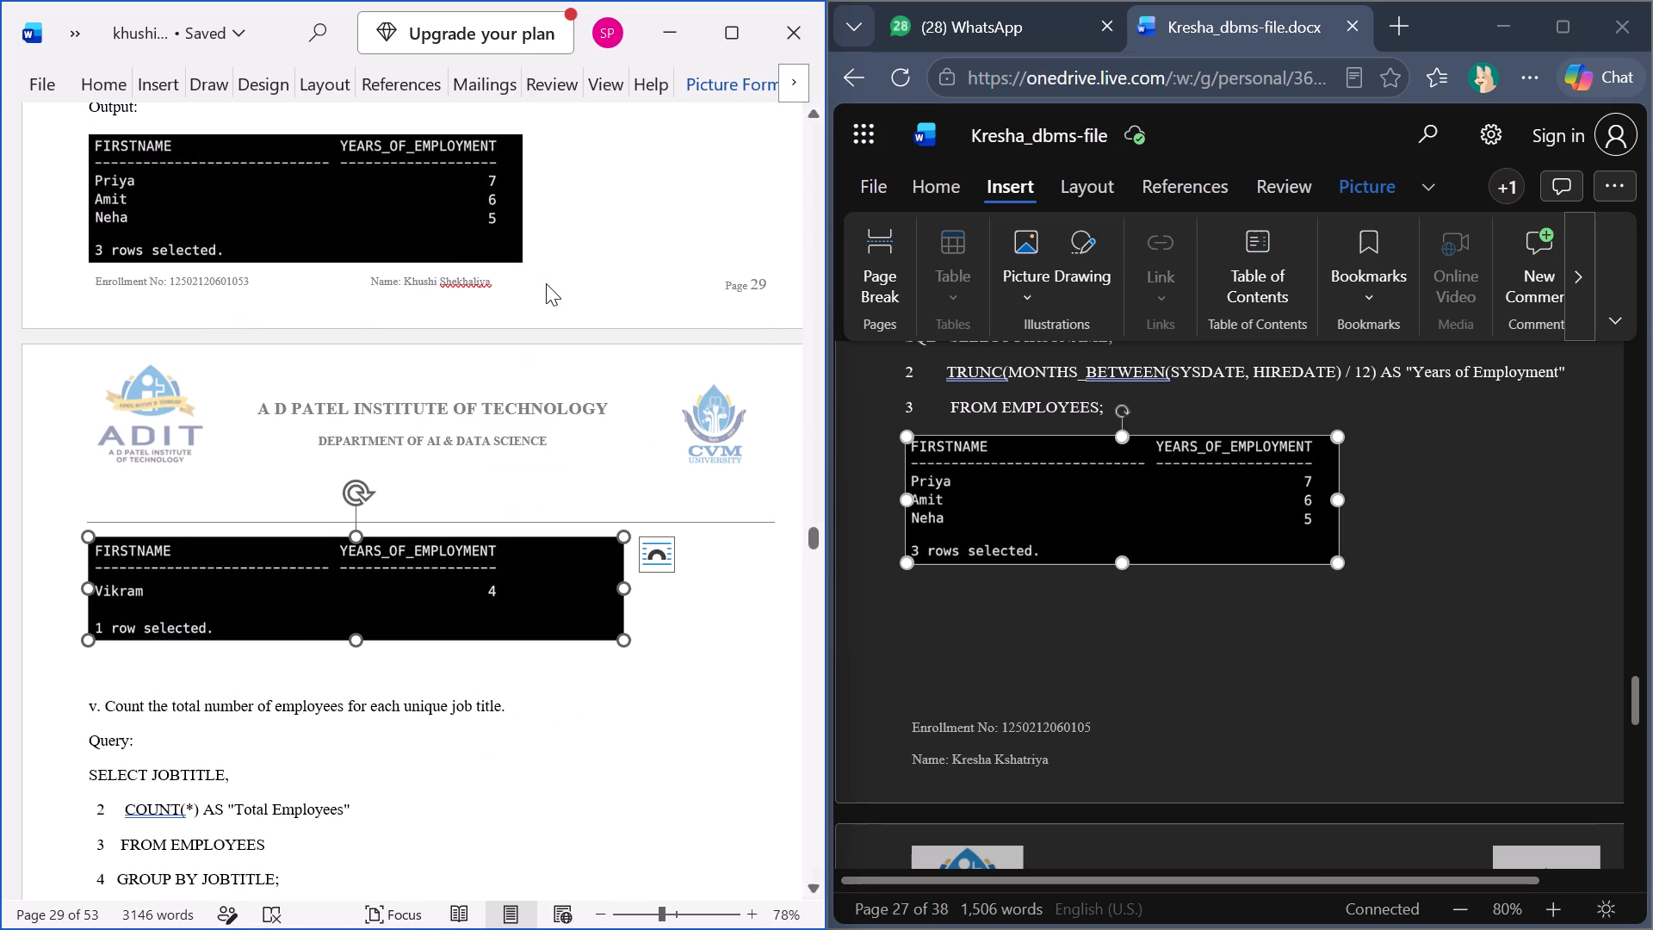
pyautogui.click(1381, 529)
pyautogui.doubleClick(1381, 529)
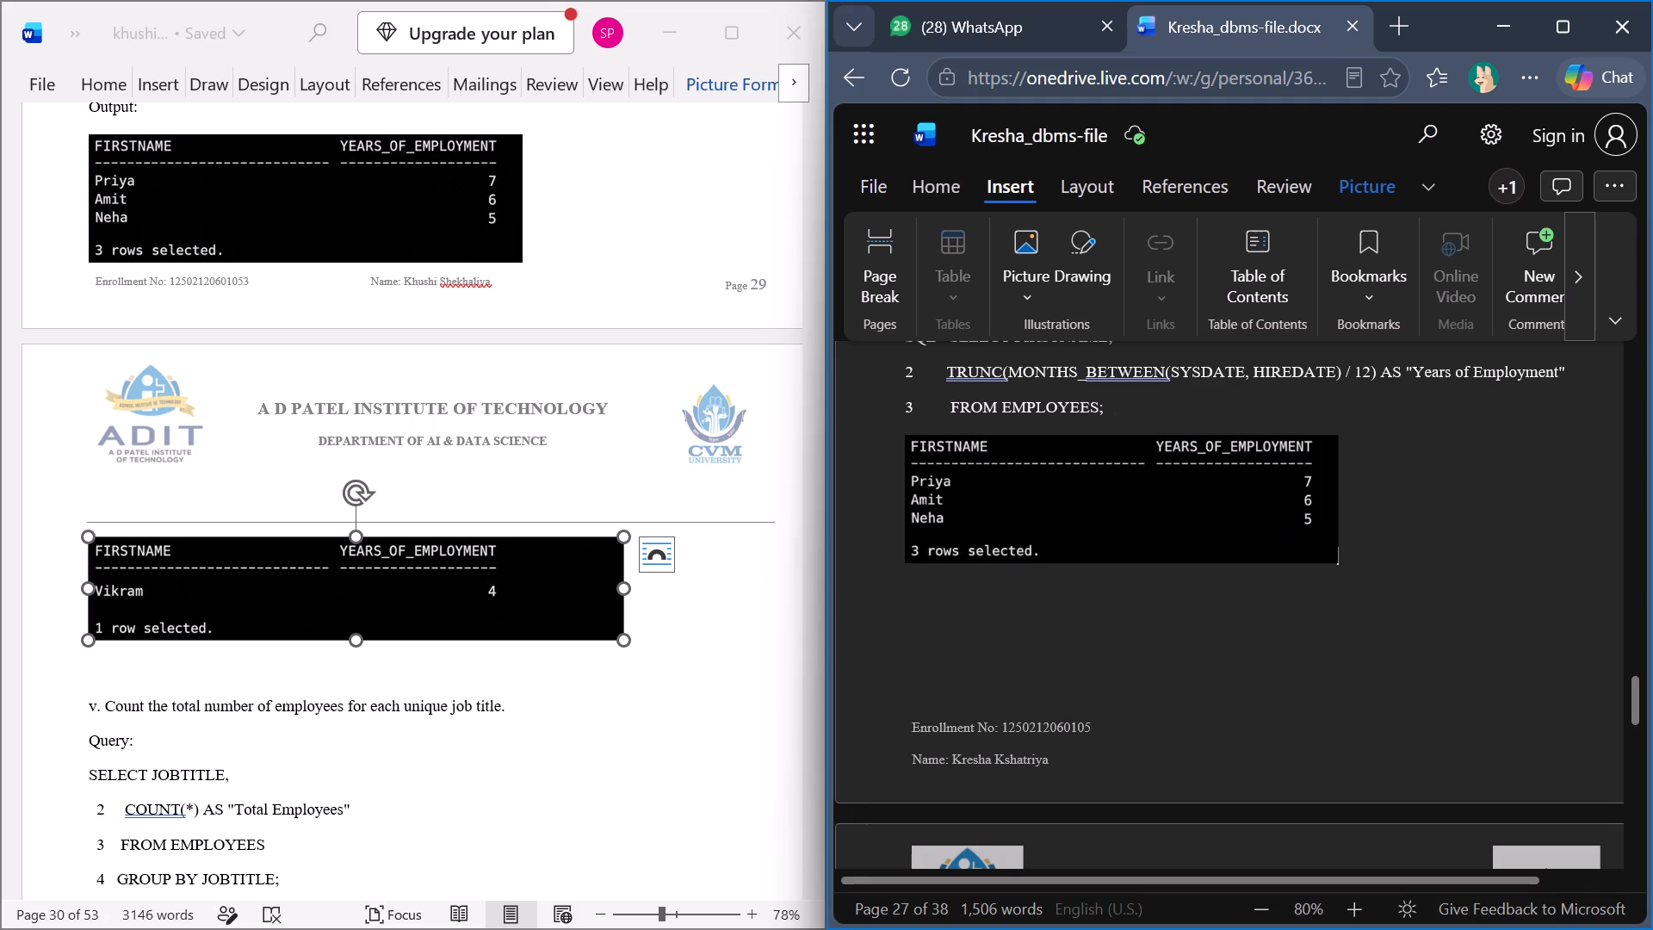
pyautogui.click(1381, 529)
pyautogui.press('Return')
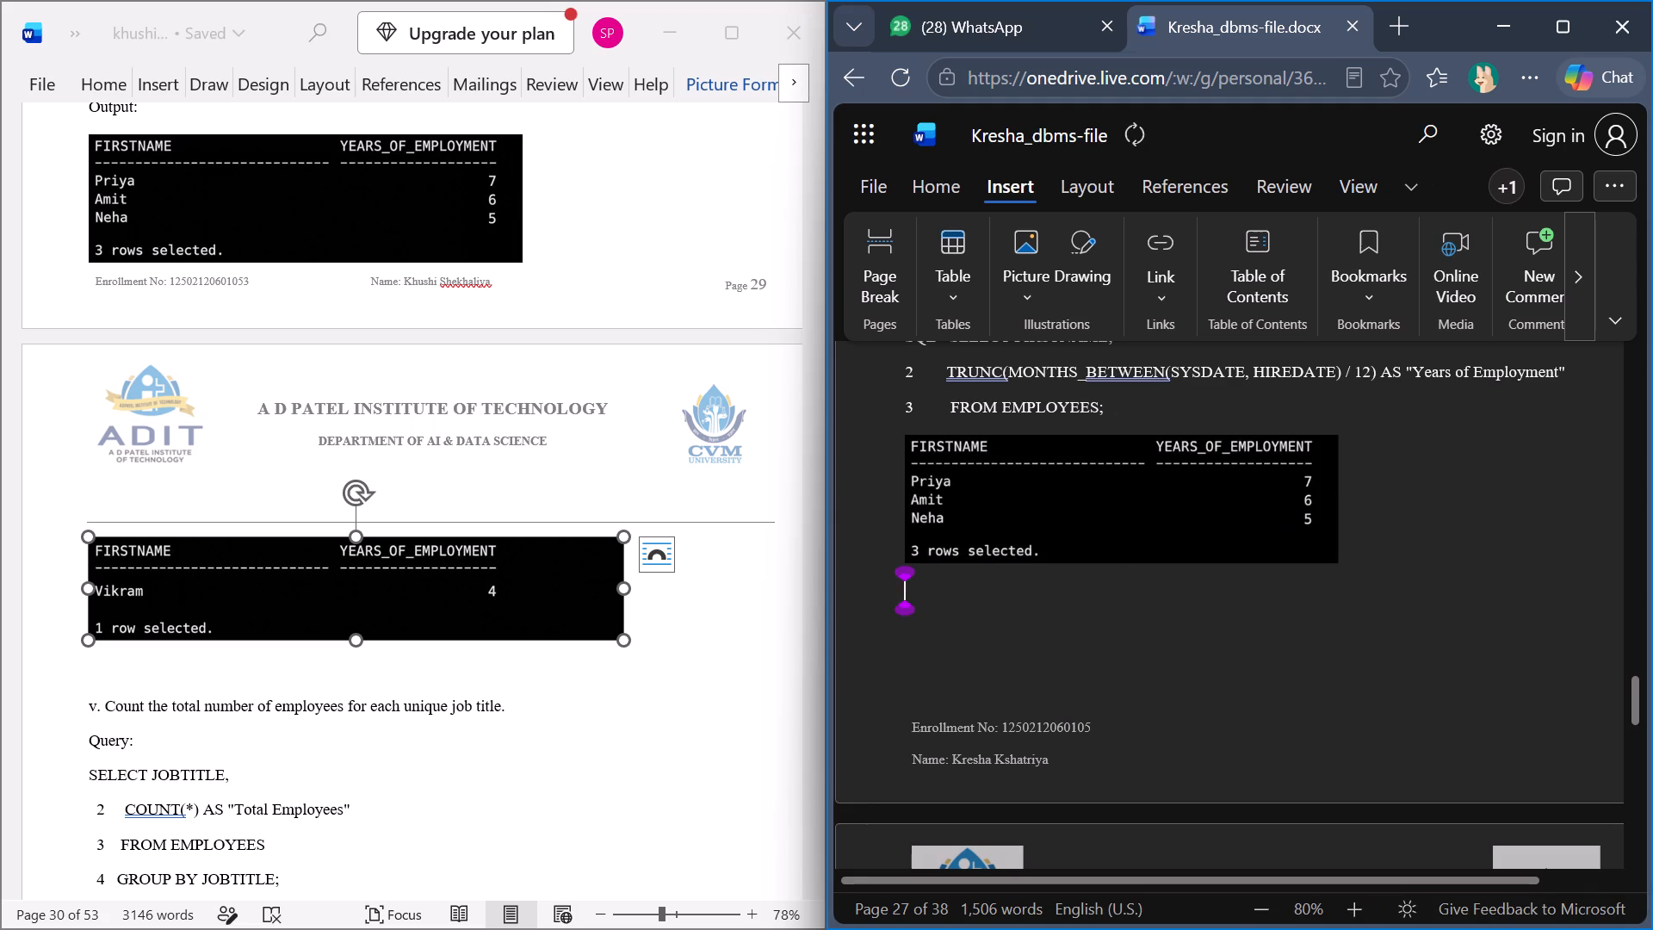
pyautogui.hotkey('ctrl', 'v')
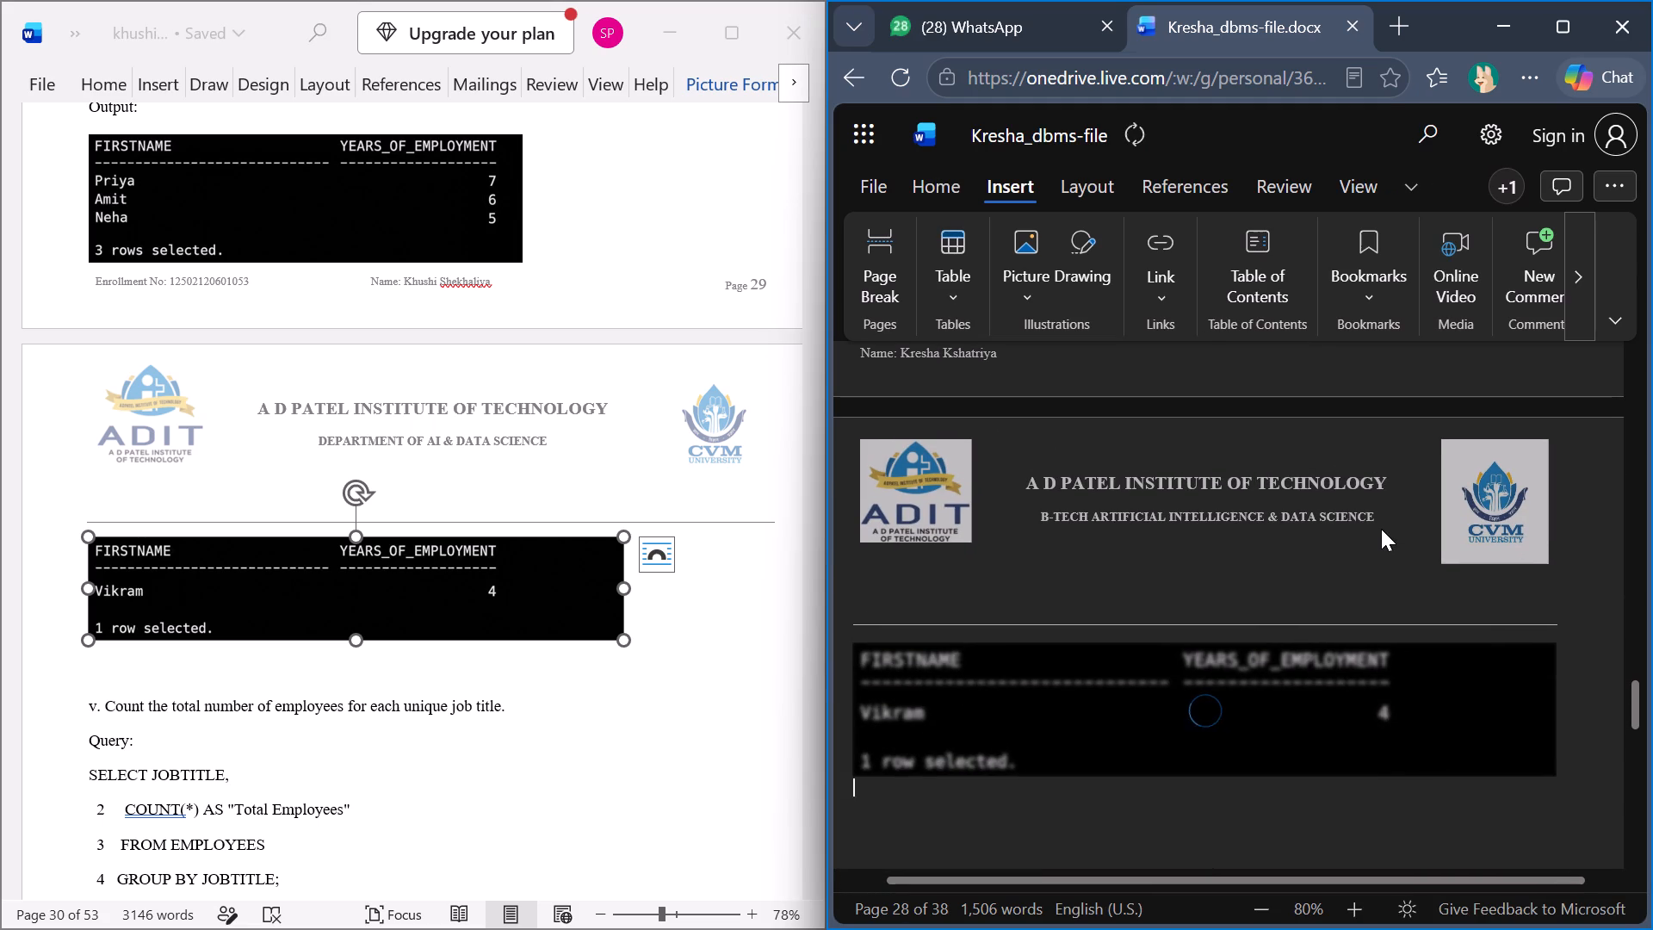
pyautogui.scroll(3, 1381, 529)
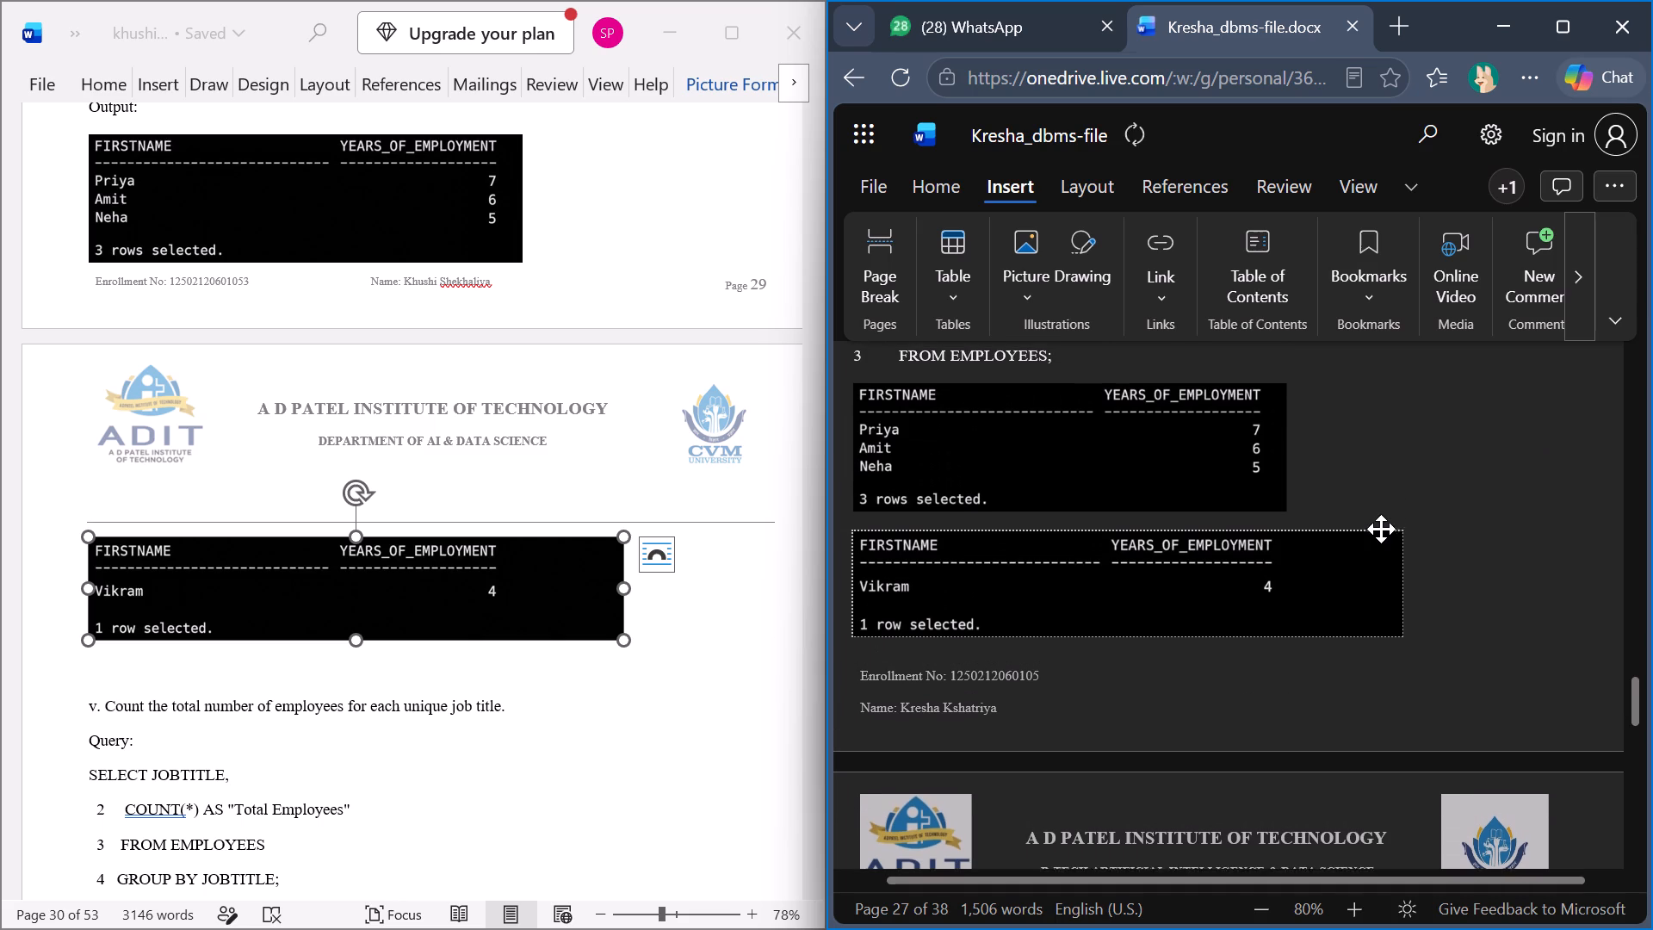
pyautogui.scroll(1, 1381, 529)
pyautogui.scroll(-1, 1127, 654)
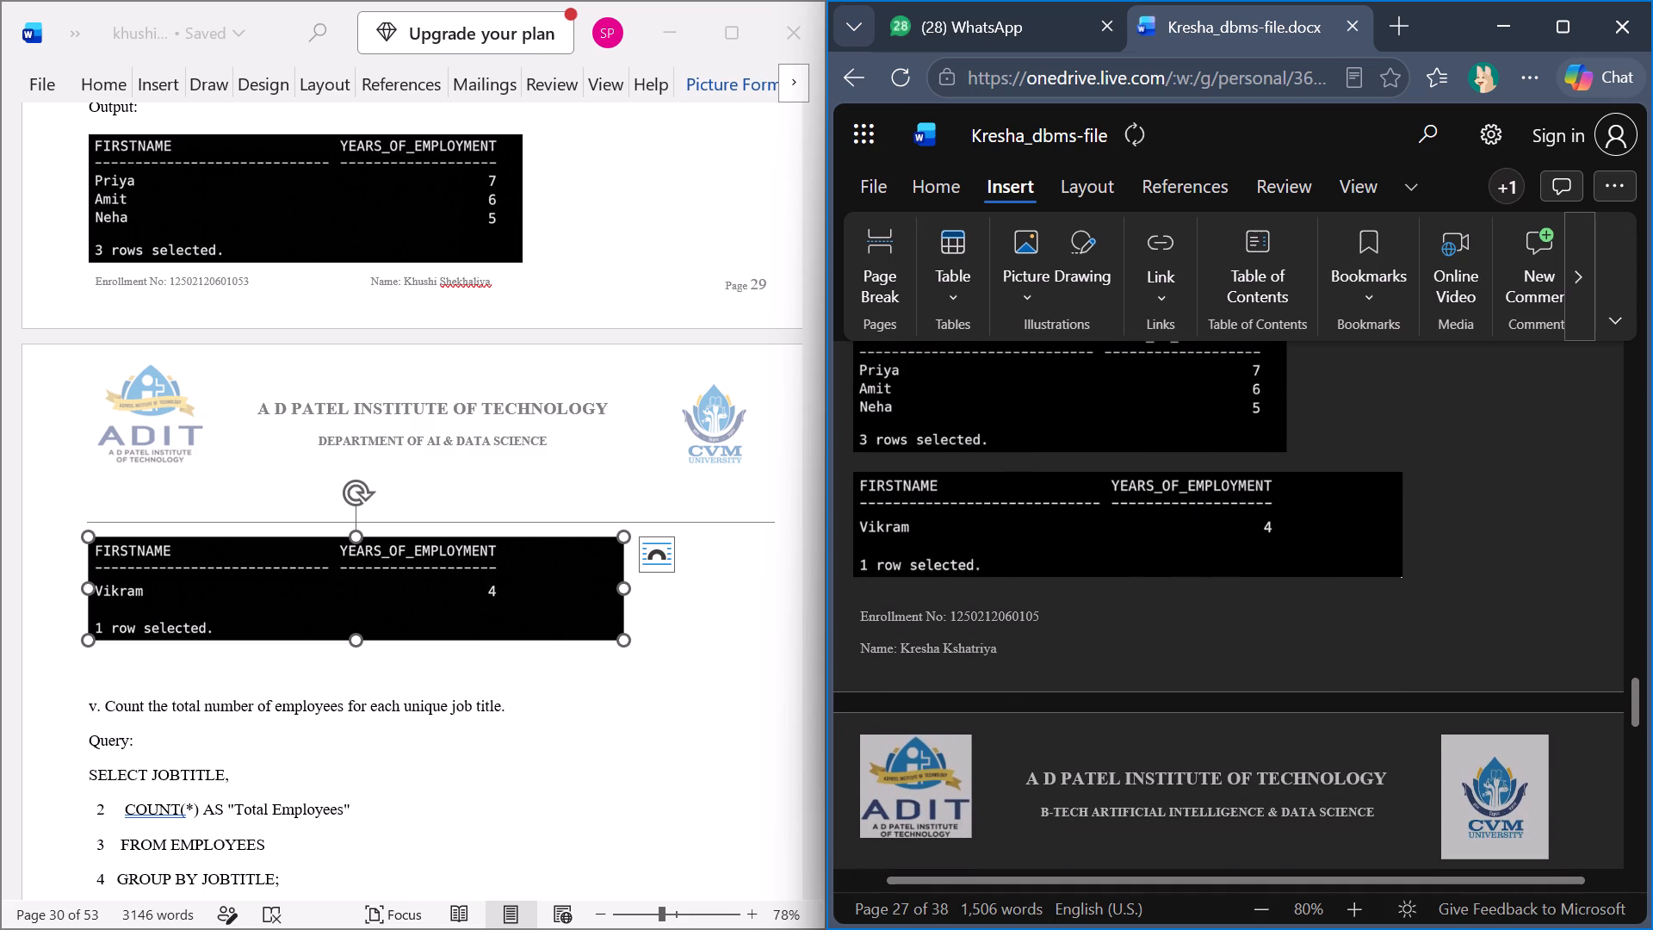
# Copy the heading "v. Count the total number of employees for each unique job title." from khushi's file to the top of the following page.
pyautogui.scroll(-1, 426, 779)
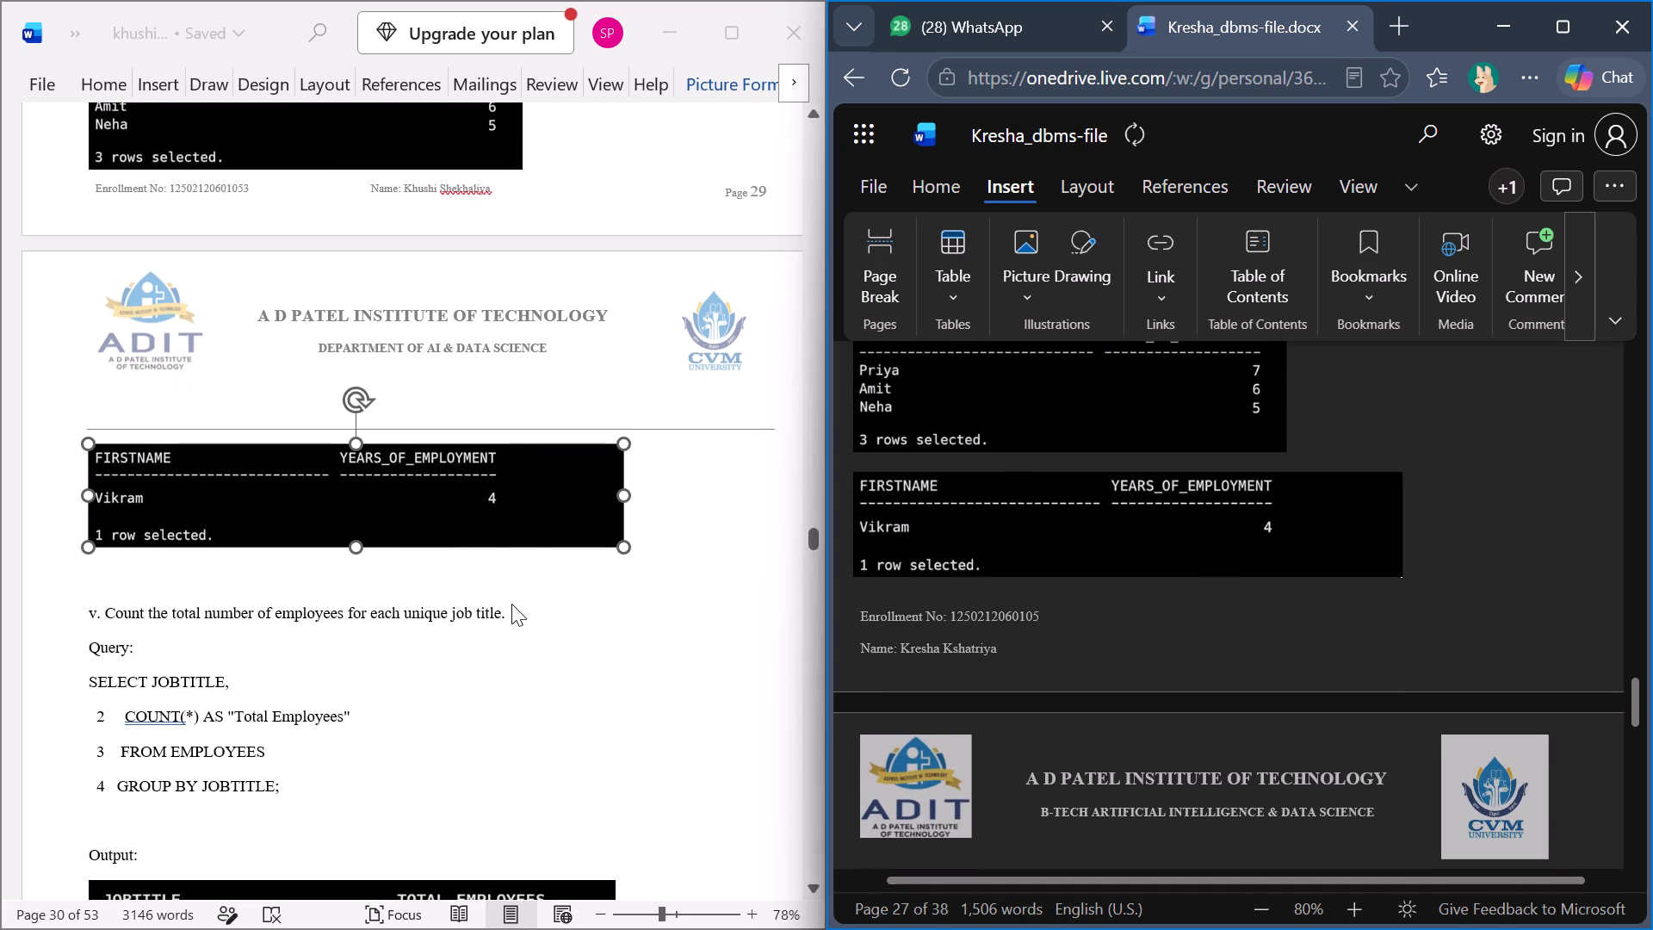
pyautogui.doubleClick(513, 612)
pyautogui.moveTo(513, 612); pyautogui.dragTo(82, 606)
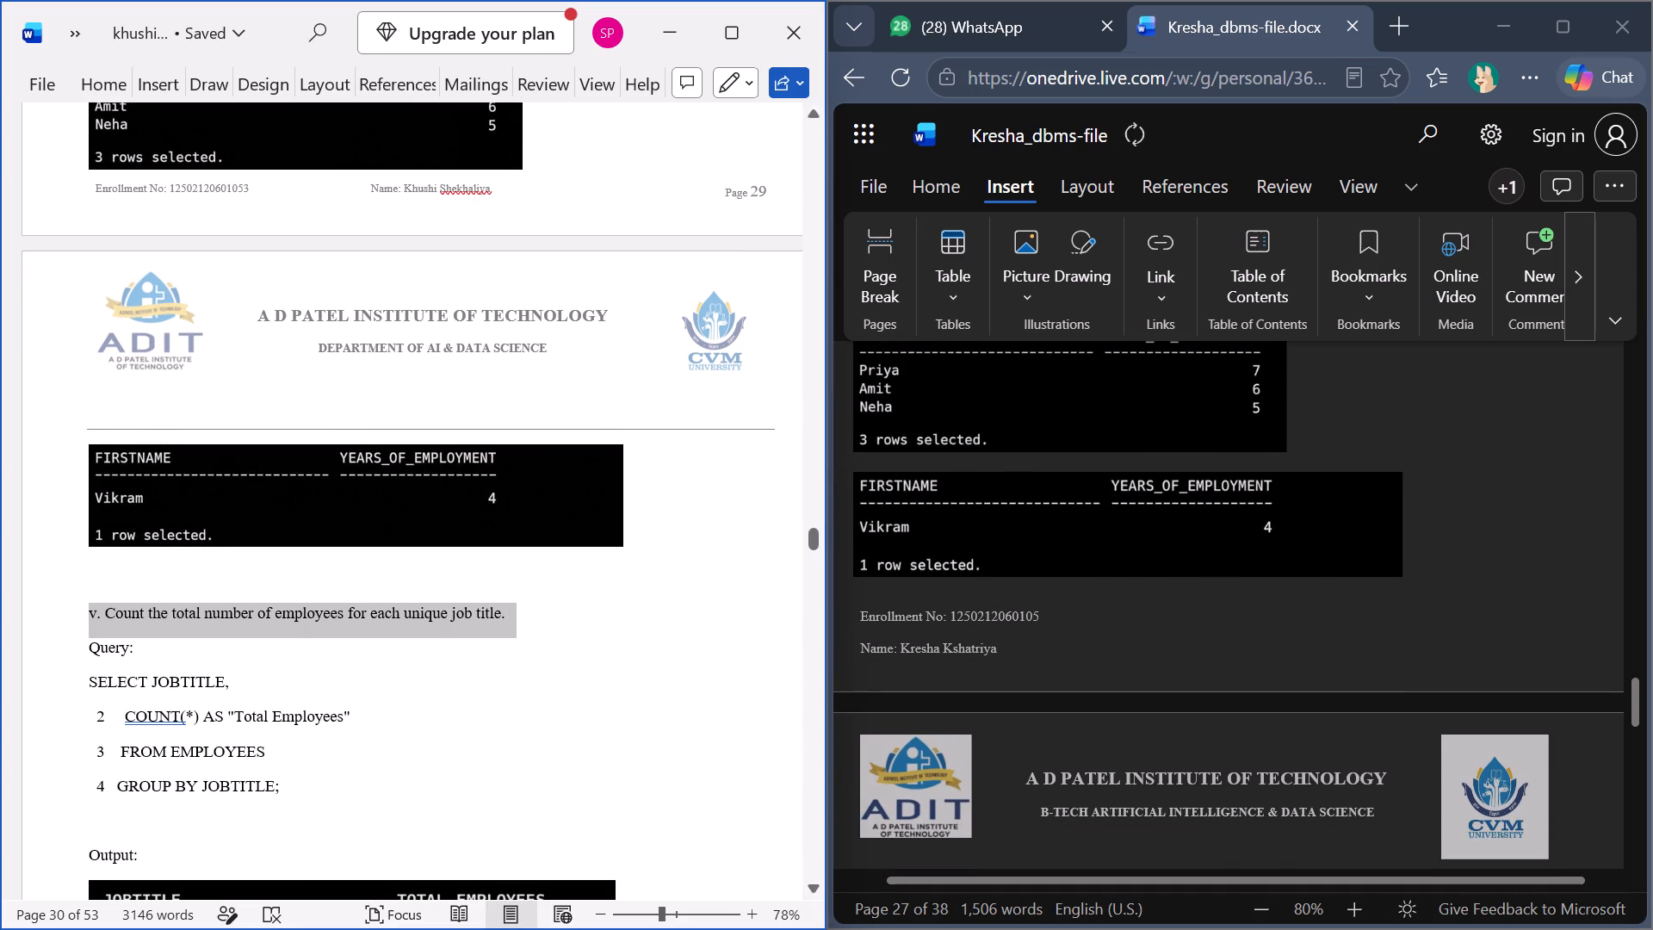
pyautogui.moveTo(82, 606); pyautogui.dragTo(41, 618)
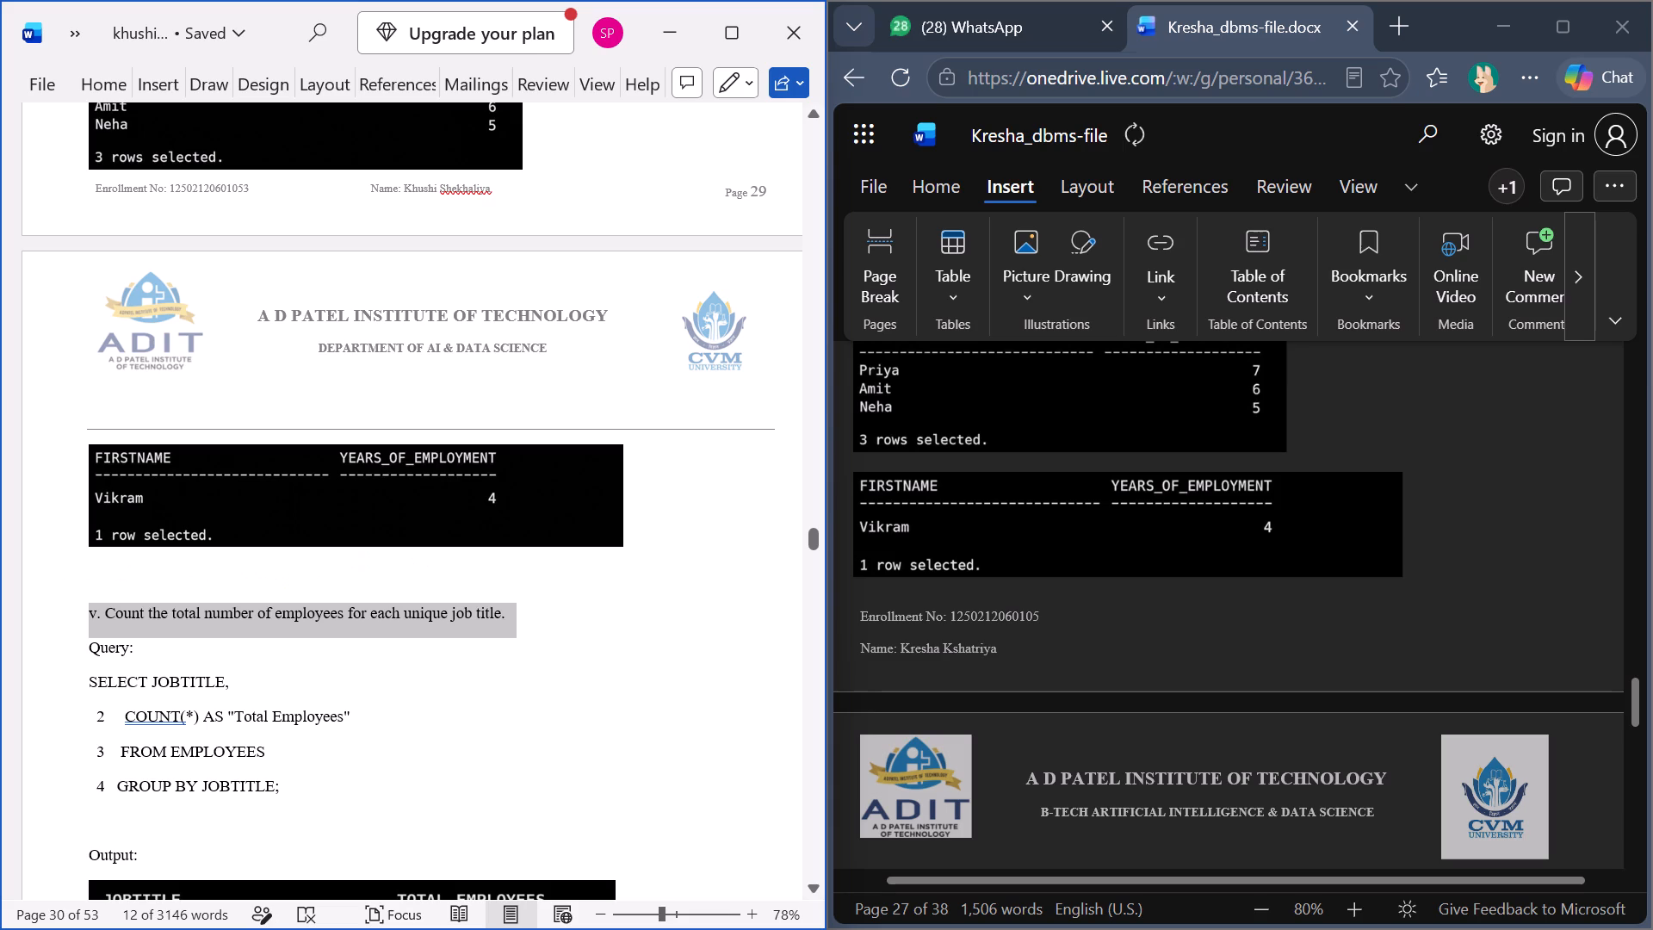
pyautogui.hotkey('ctrl', 'c')
pyautogui.scroll(-2, 1103, 647)
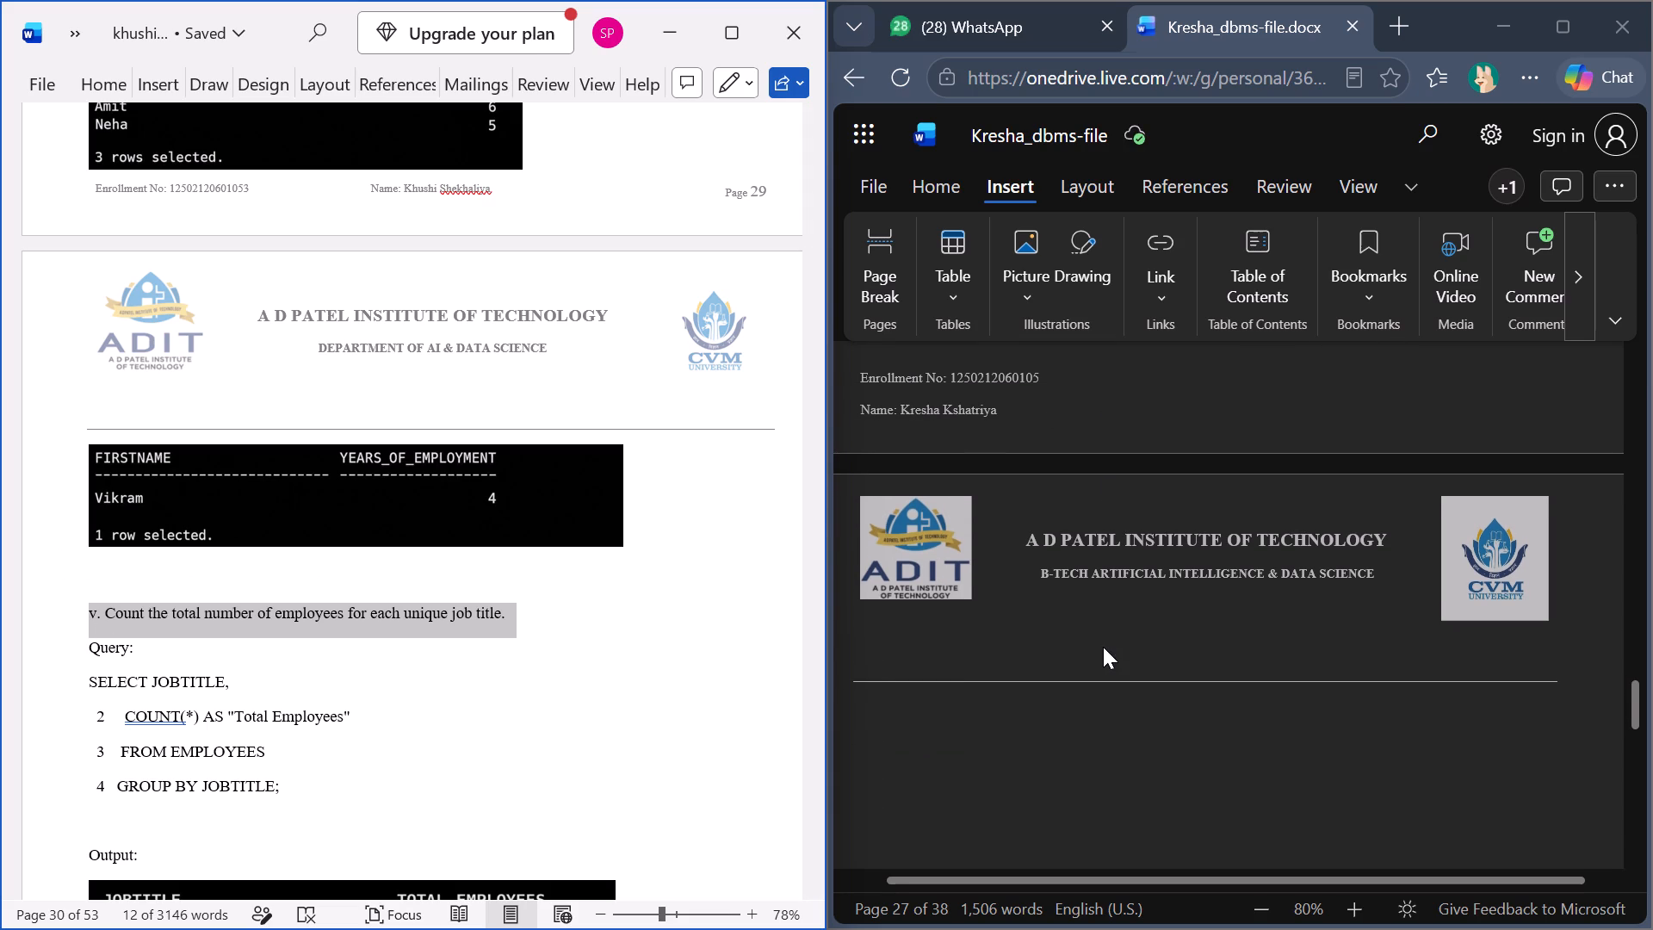
pyautogui.click(1024, 711)
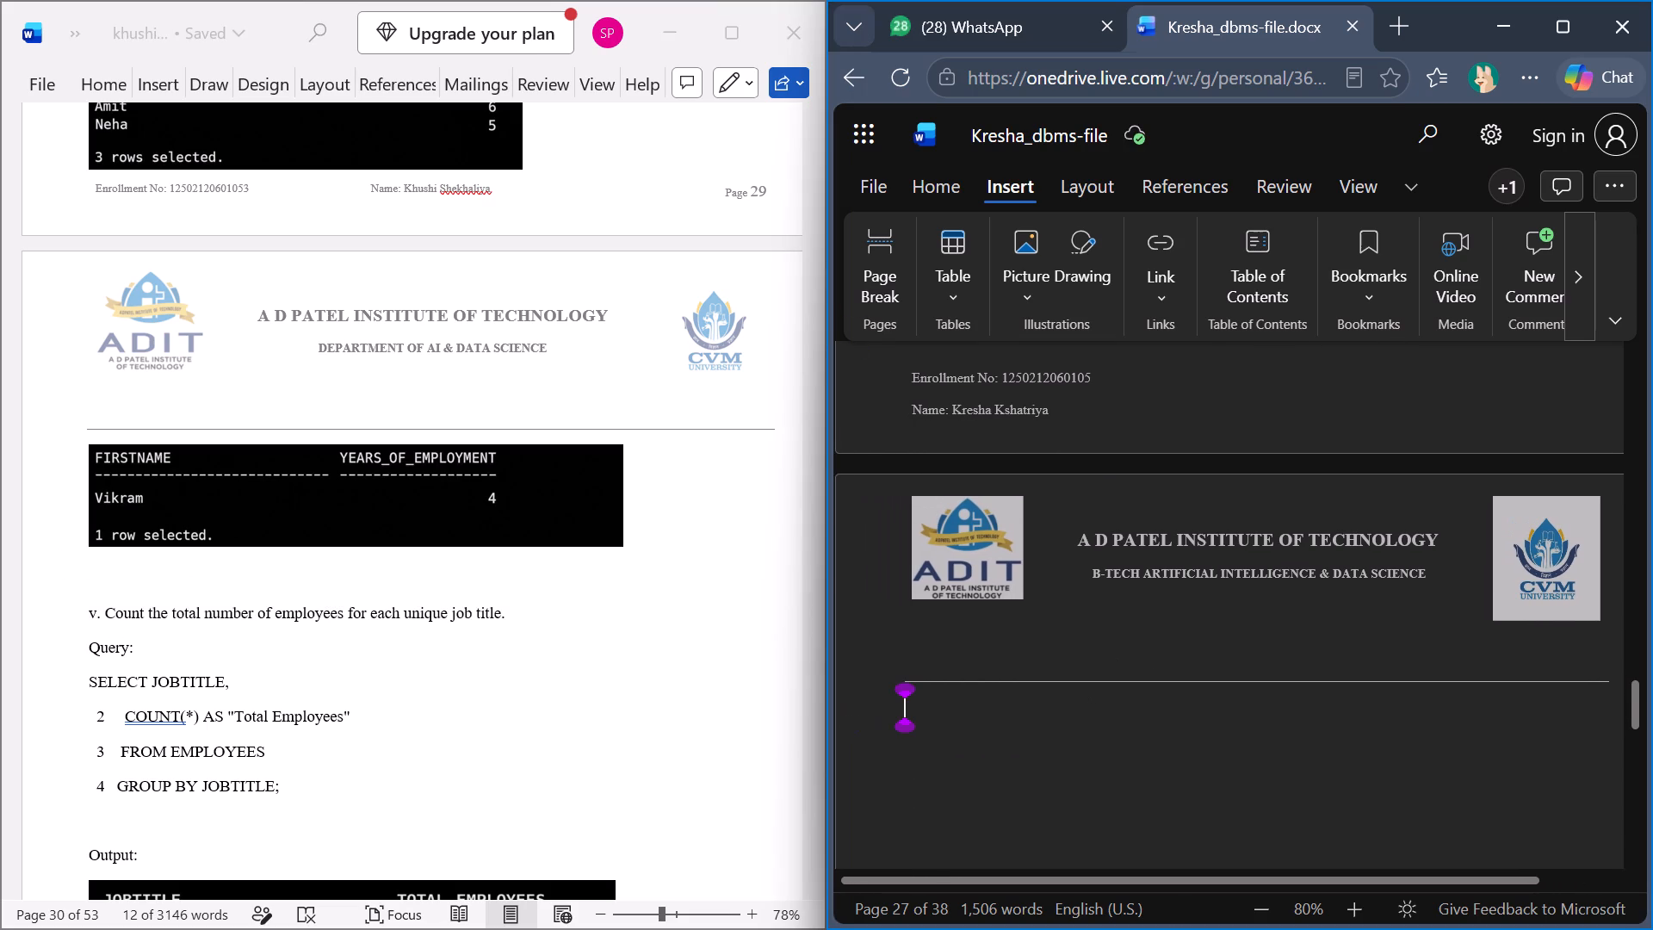
pyautogui.hotkey('ctrl', 'v')
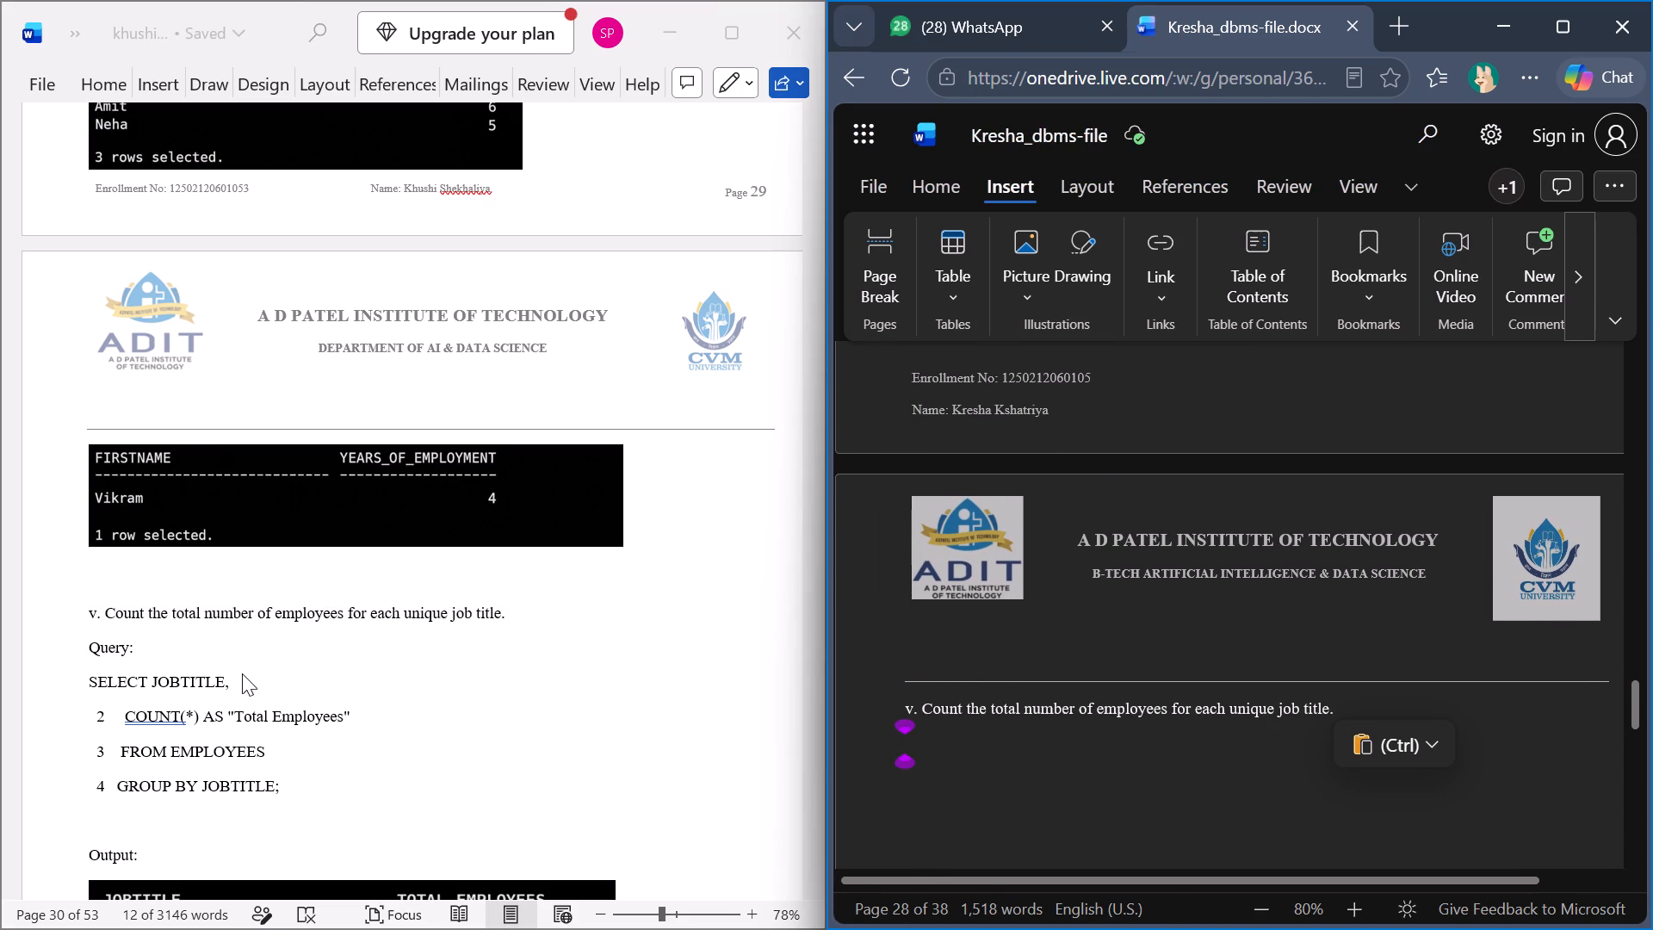
# Copy the query line "SELECT JOBTITLE," from khushi's file onto a new line below the task v heading.
pyautogui.tripleClick(235, 679)
pyautogui.moveTo(235, 679); pyautogui.dragTo(71, 677)
pyautogui.hotkey('ctrl', 'c')
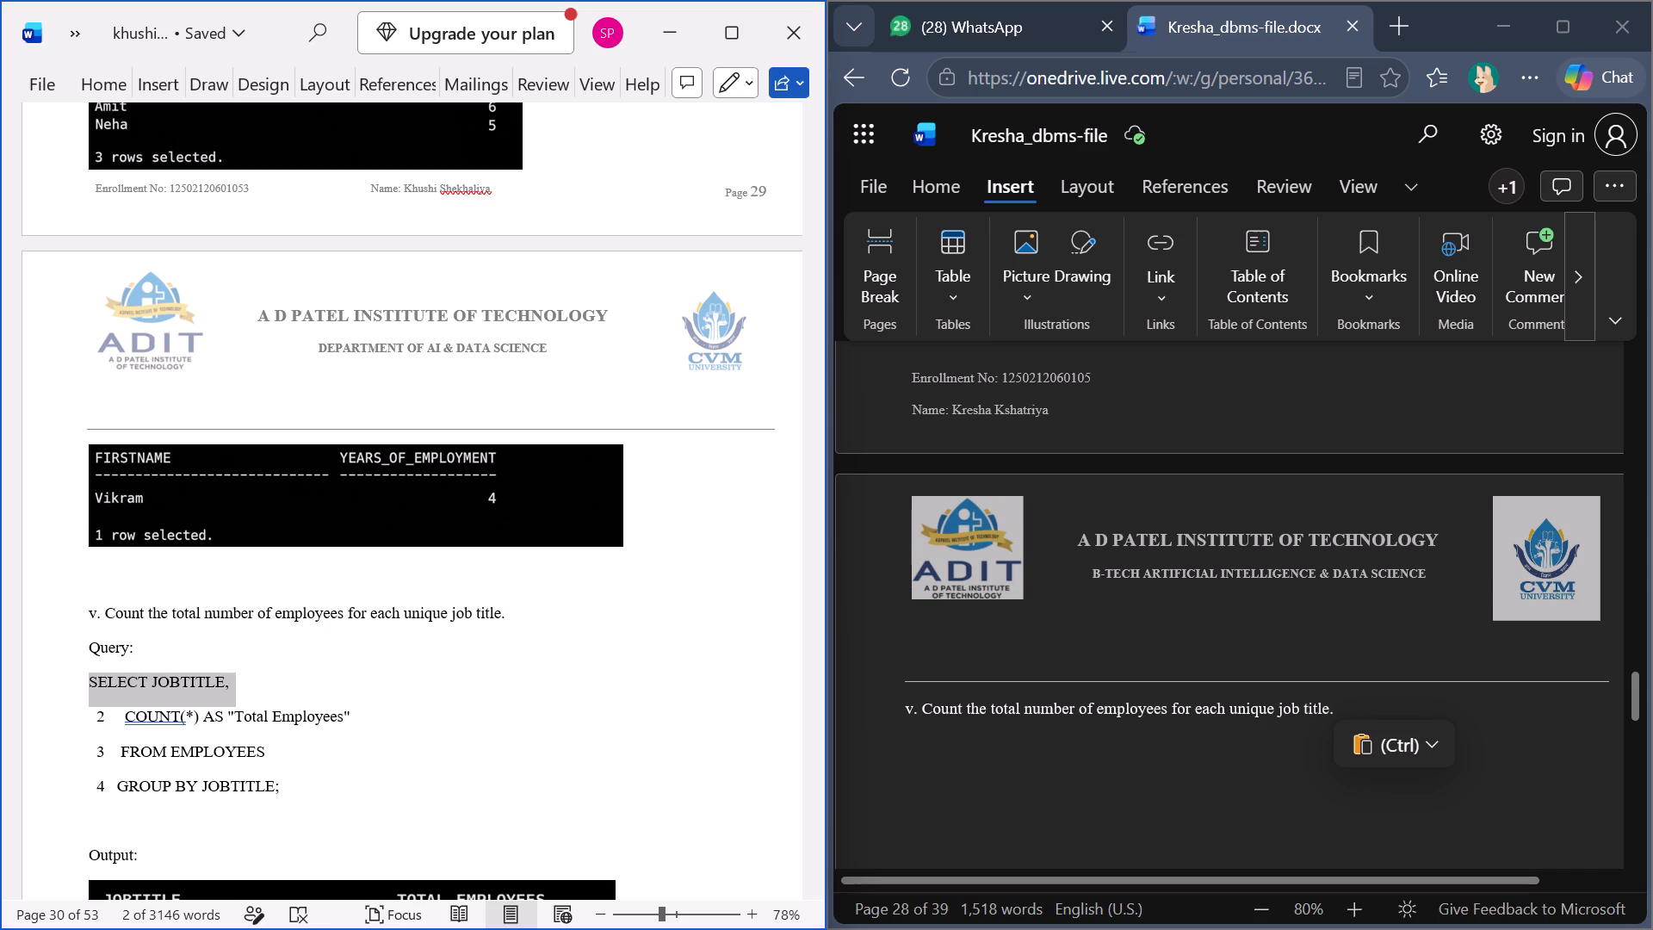
pyautogui.click(1348, 703)
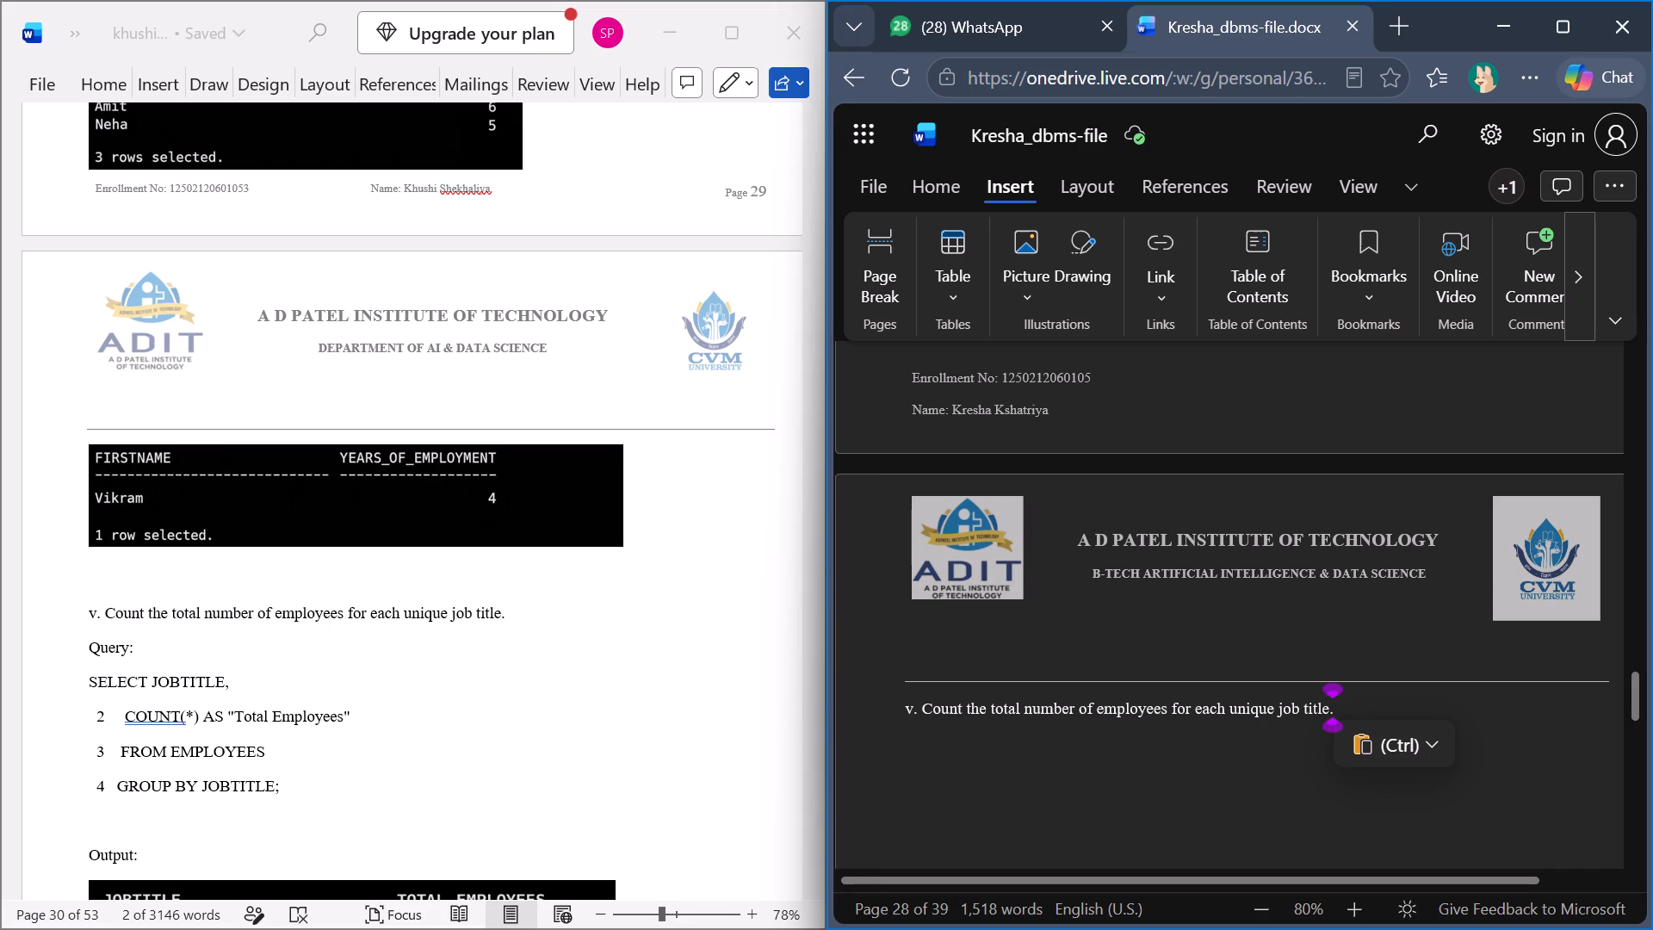
pyautogui.press('Return')
pyautogui.hotkey('ctrl', 'v')
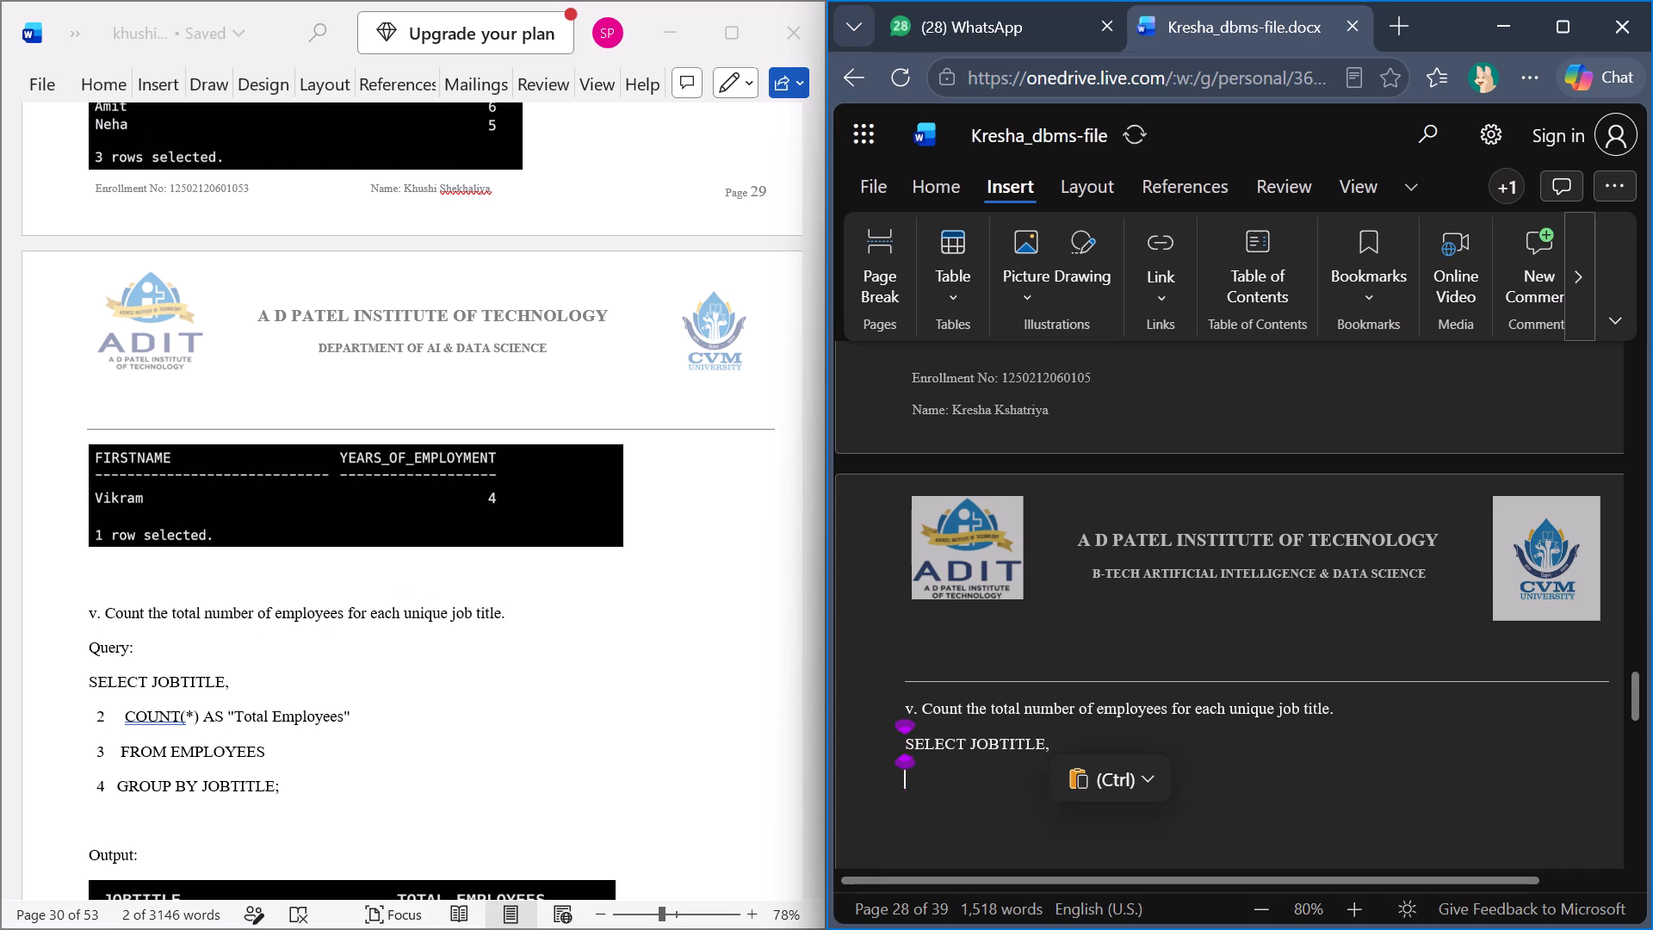
# Add the prompt "SQL> " in front of "SELECT JOBTITLE," in task v's query.
pyautogui.click(913, 744)
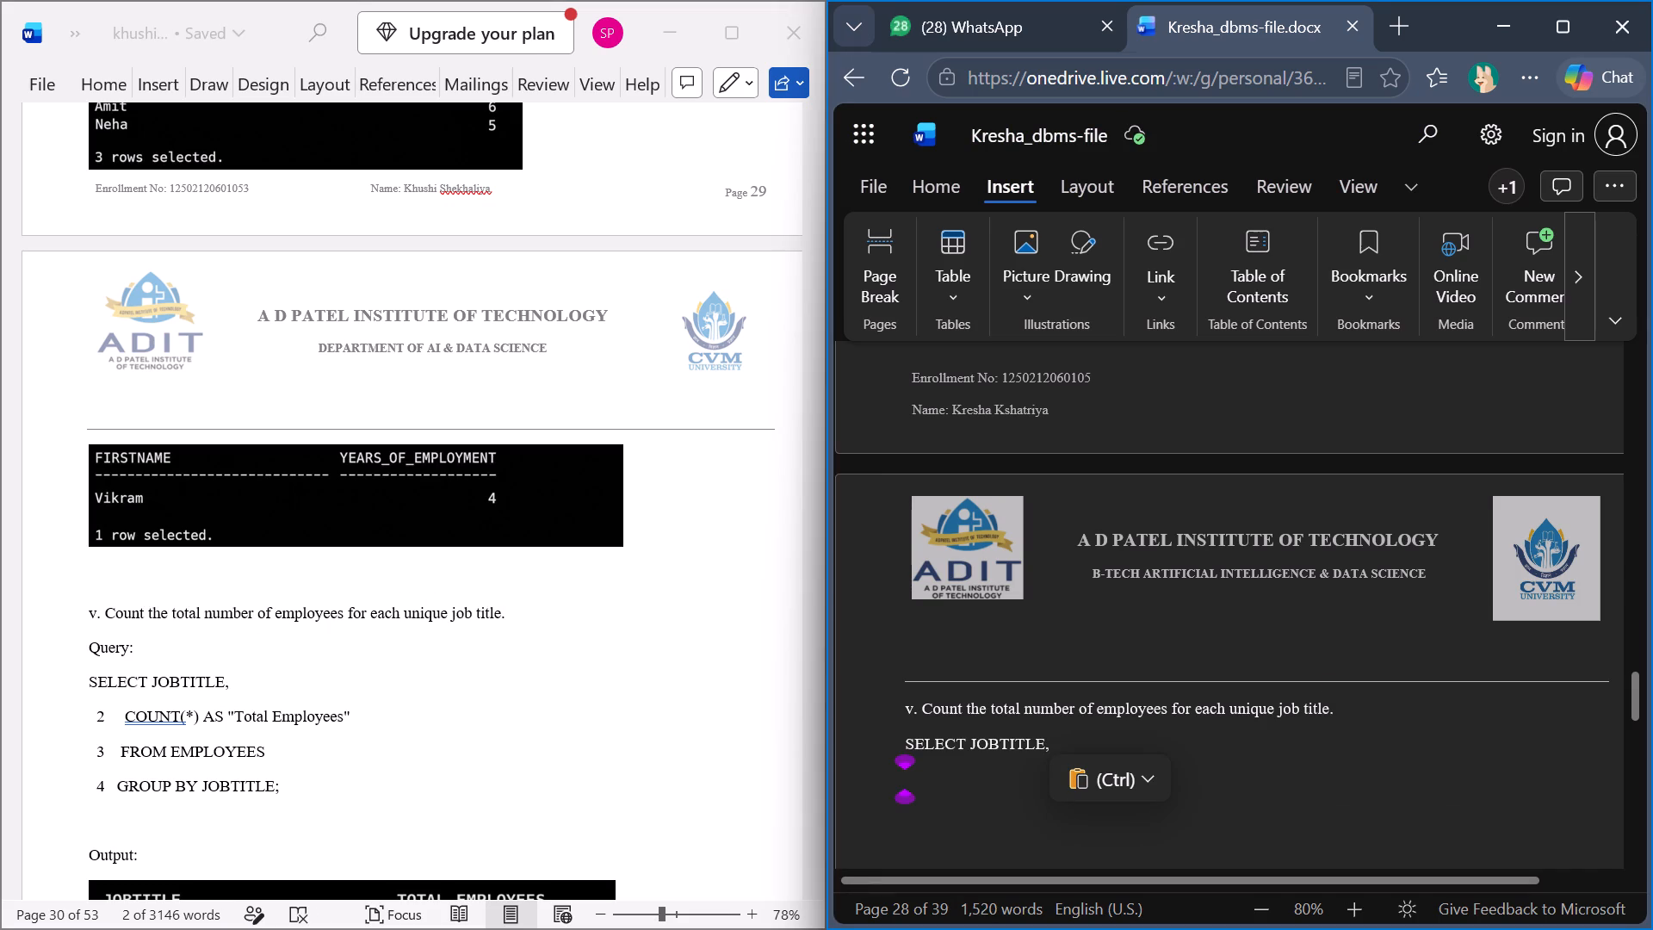
pyautogui.press('Left')
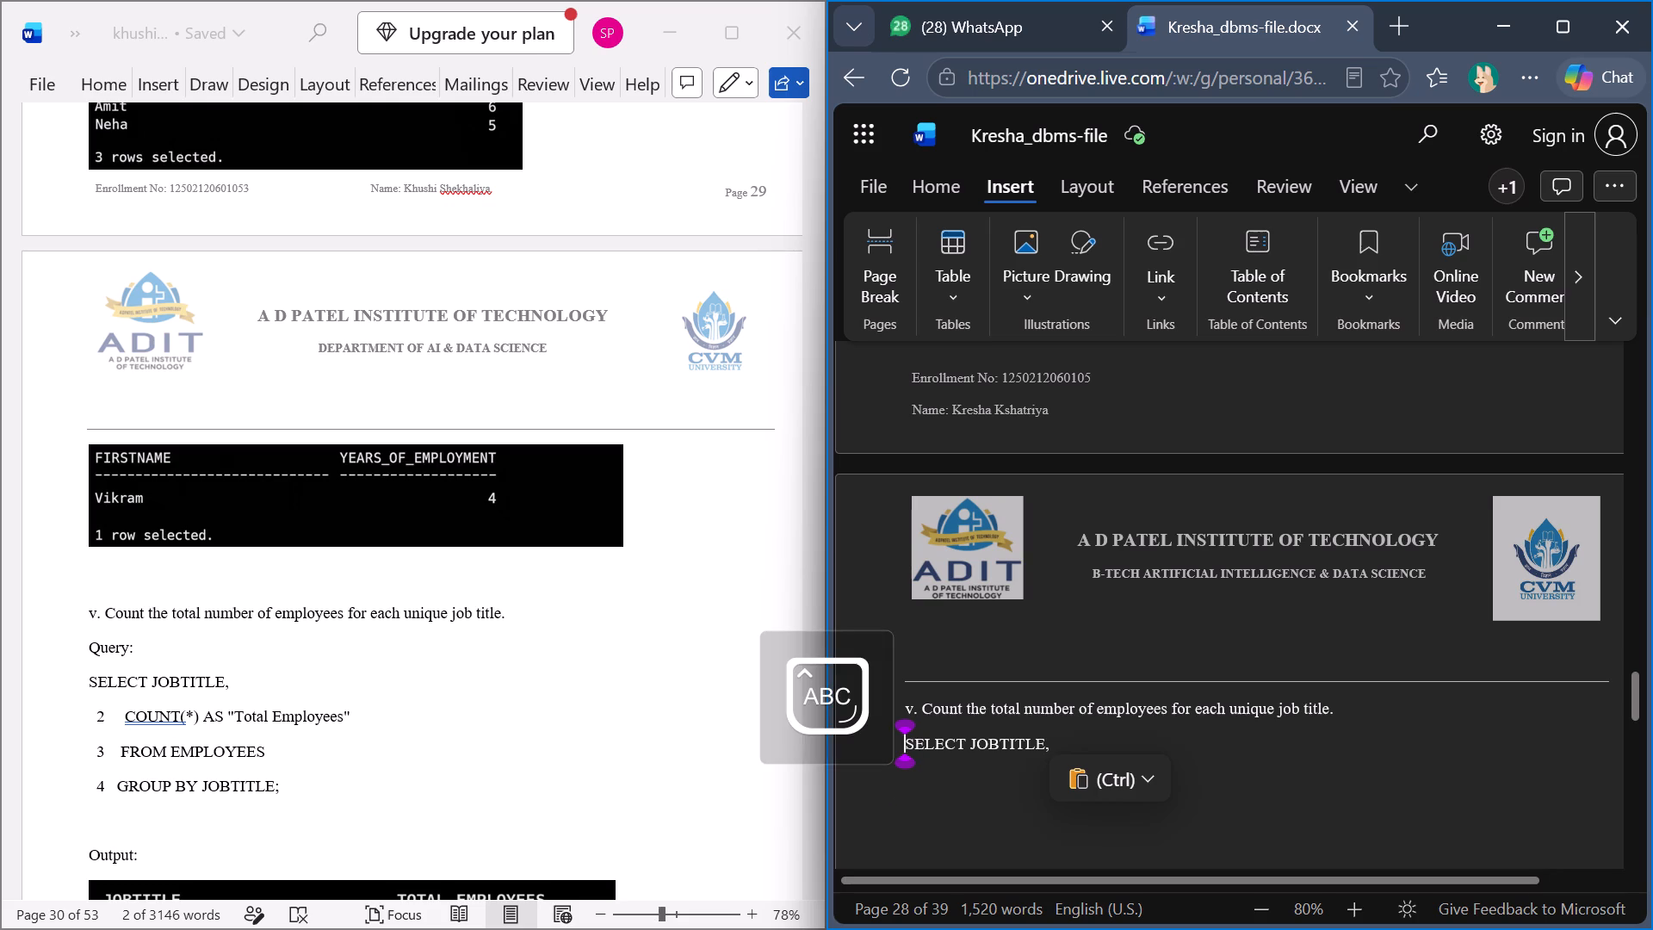
pyautogui.write('SQ')
pyautogui.press('l')
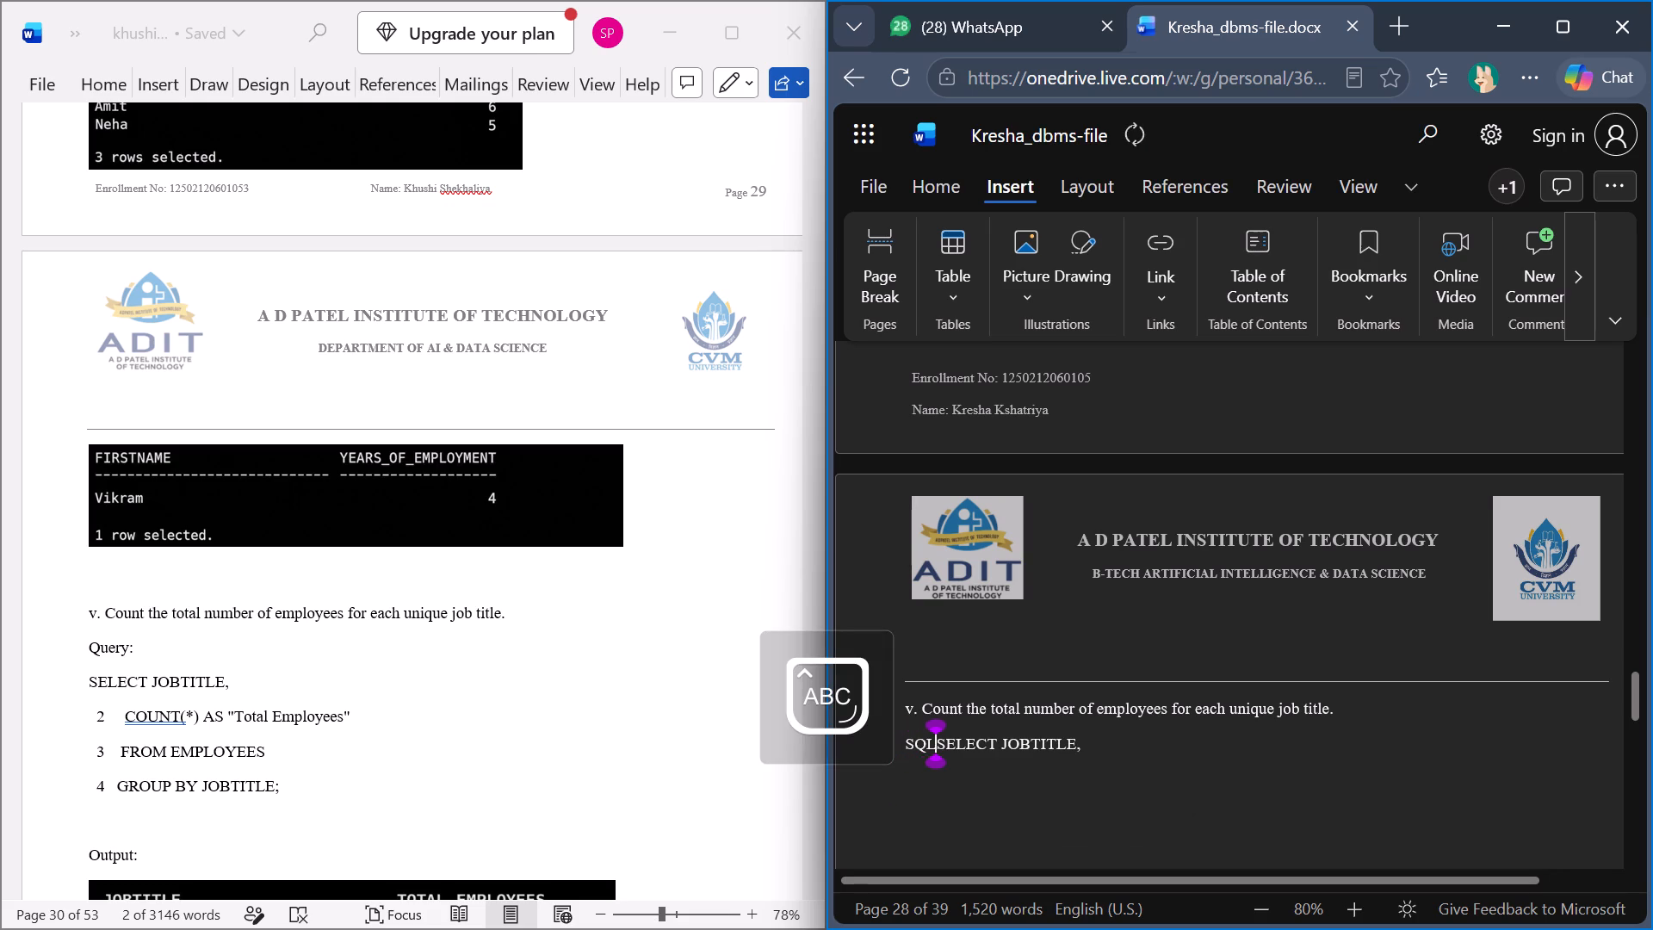
pyautogui.write('>')
pyautogui.press('space')
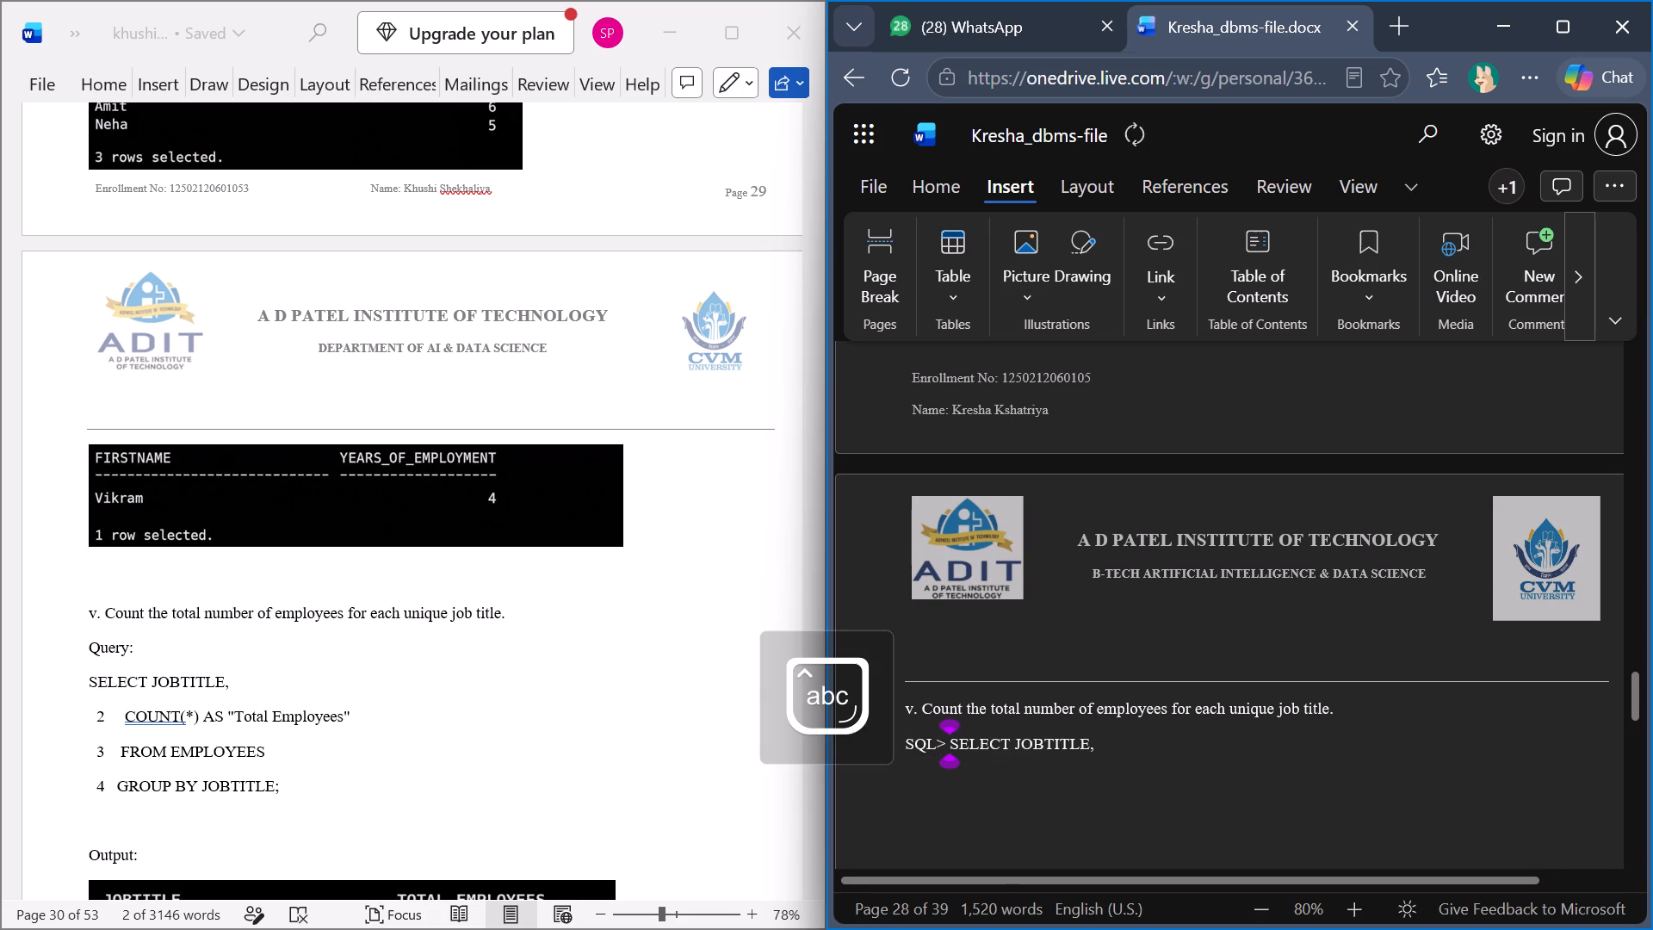
# Copy query line 2, COUNT(*) AS "Total Employees", from khushi's file onto a new line below "SQL> SELECT JOBTITLE,".
pyautogui.scroll(-1, 287, 632)
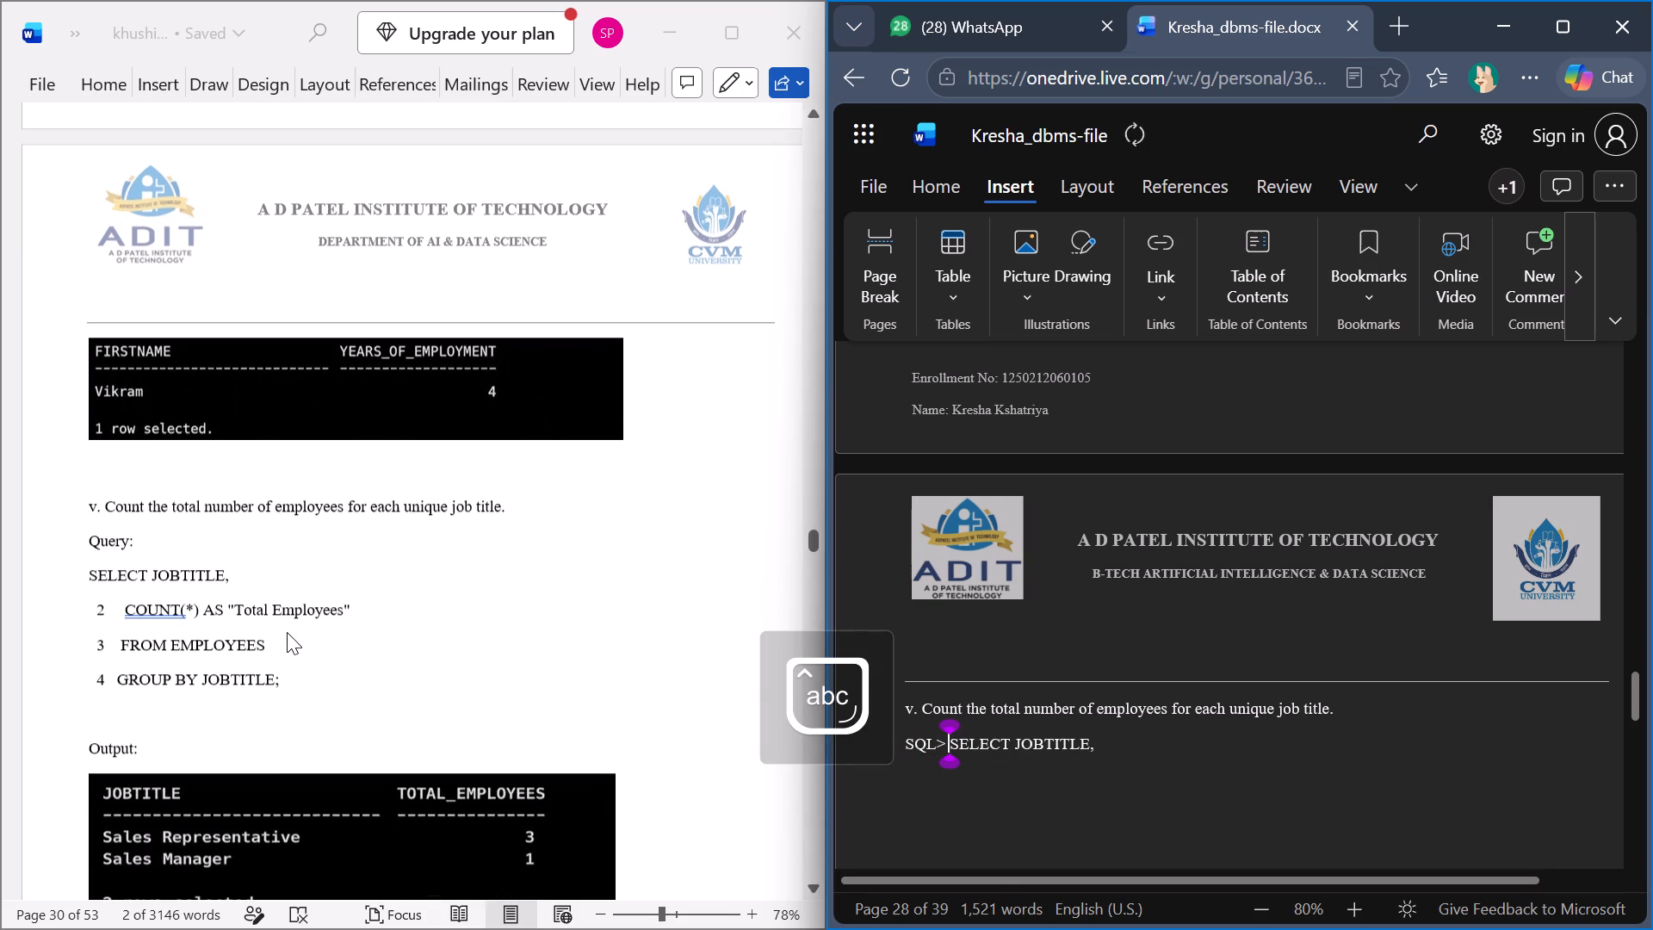
pyautogui.click(364, 600)
pyautogui.moveTo(364, 600); pyautogui.dragTo(133, 604)
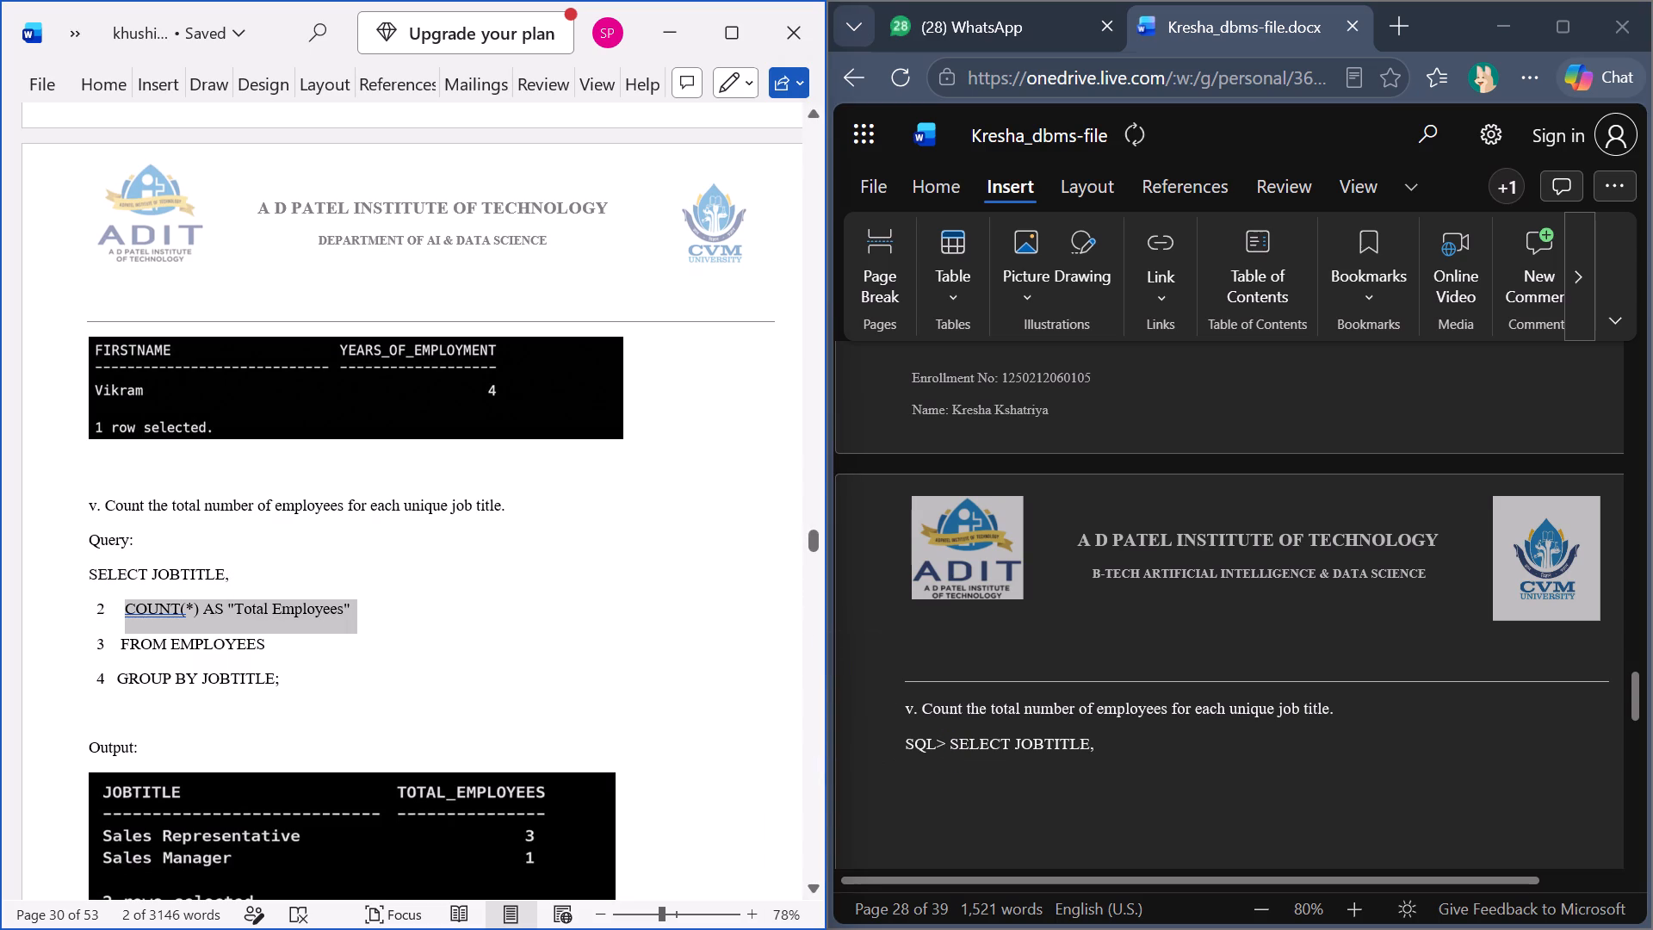
pyautogui.moveTo(133, 604); pyautogui.dragTo(108, 604)
pyautogui.hotkey('ctrl', 'c')
pyautogui.click(1097, 741)
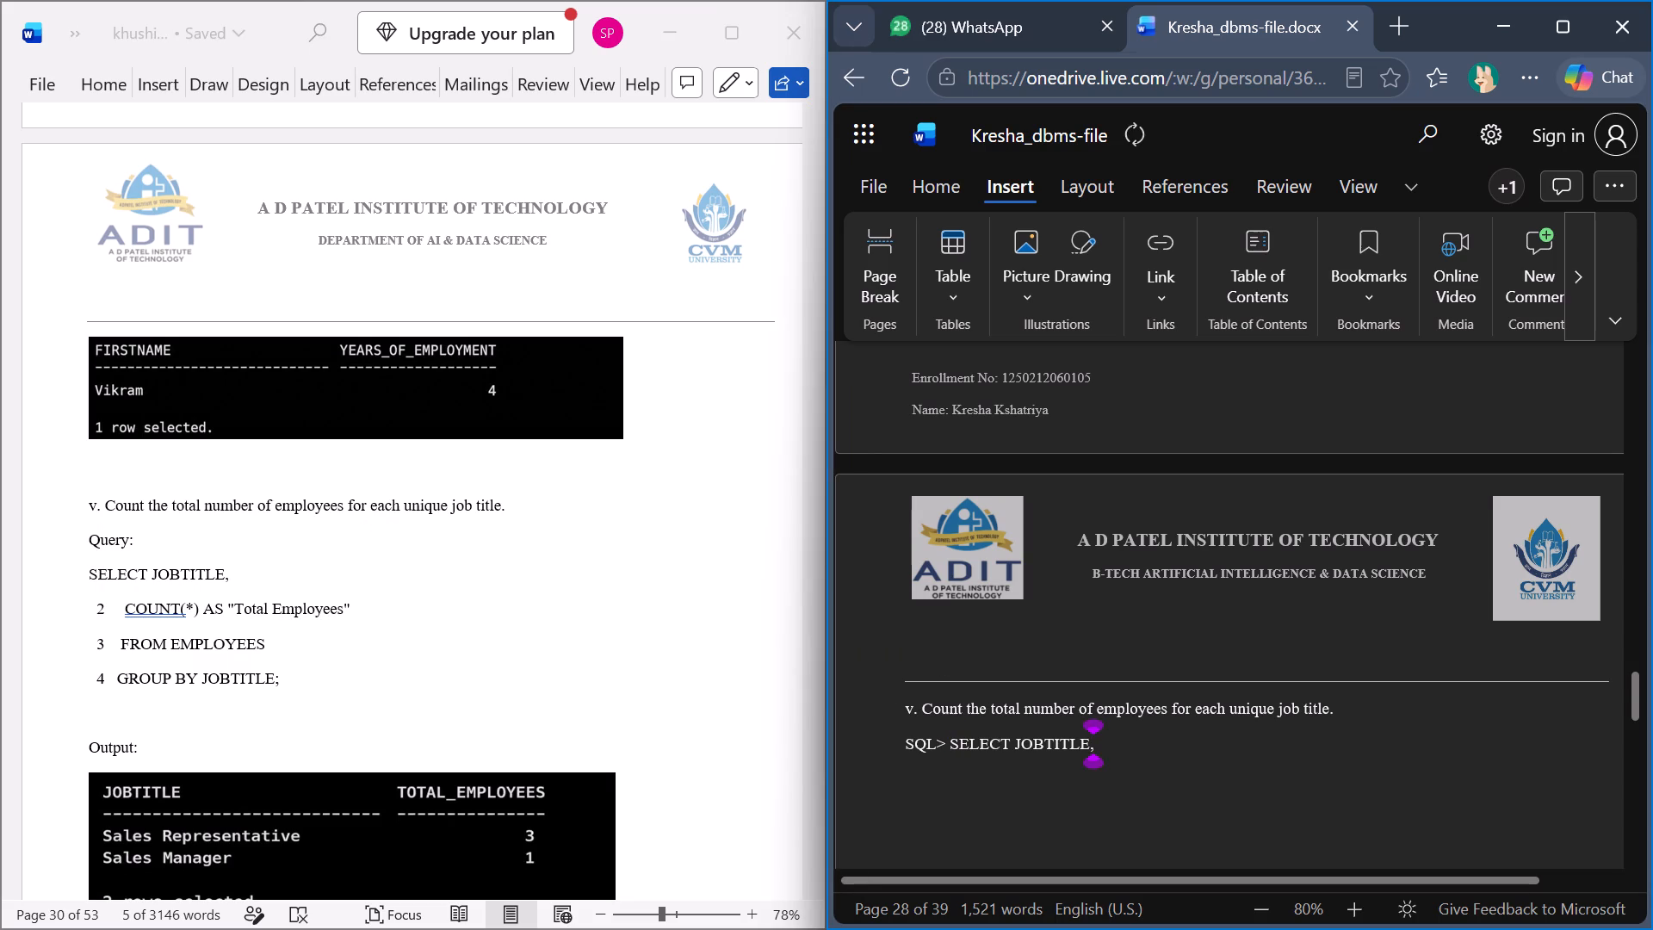
pyautogui.press('Return')
pyautogui.hotkey('ctrl', 'v')
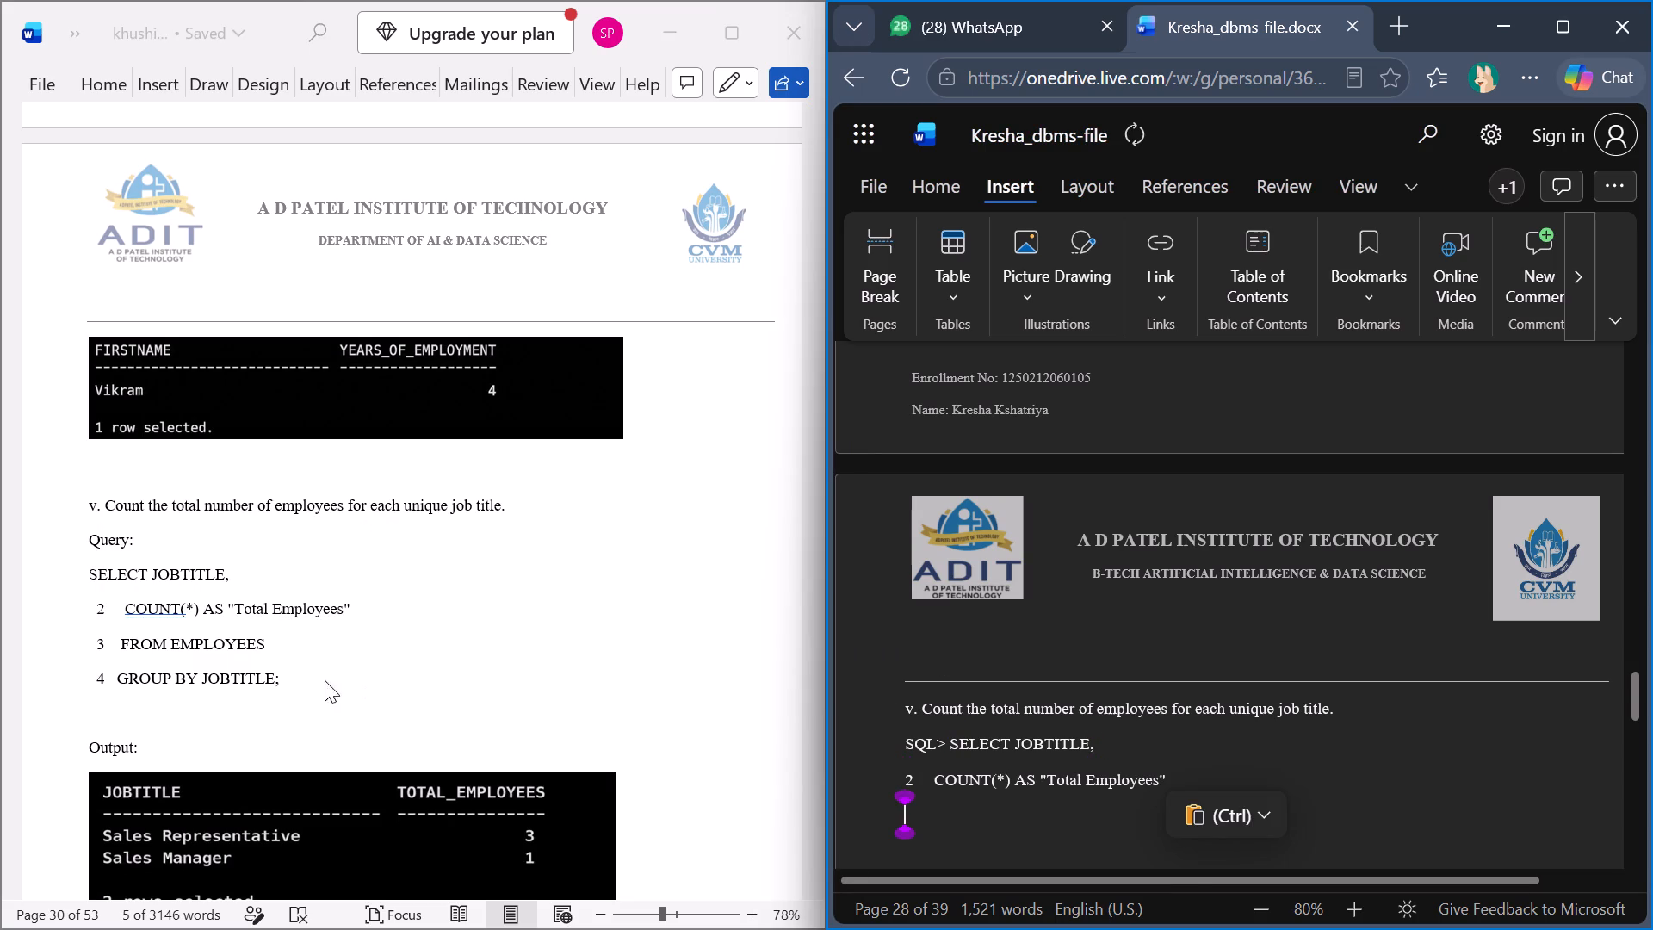
# Copy query line 3, "FROM EMPLOYEES", from khushi's file onto the line below the COUNT(*) line.
pyautogui.click(270, 637)
pyautogui.moveTo(270, 637); pyautogui.dragTo(100, 634)
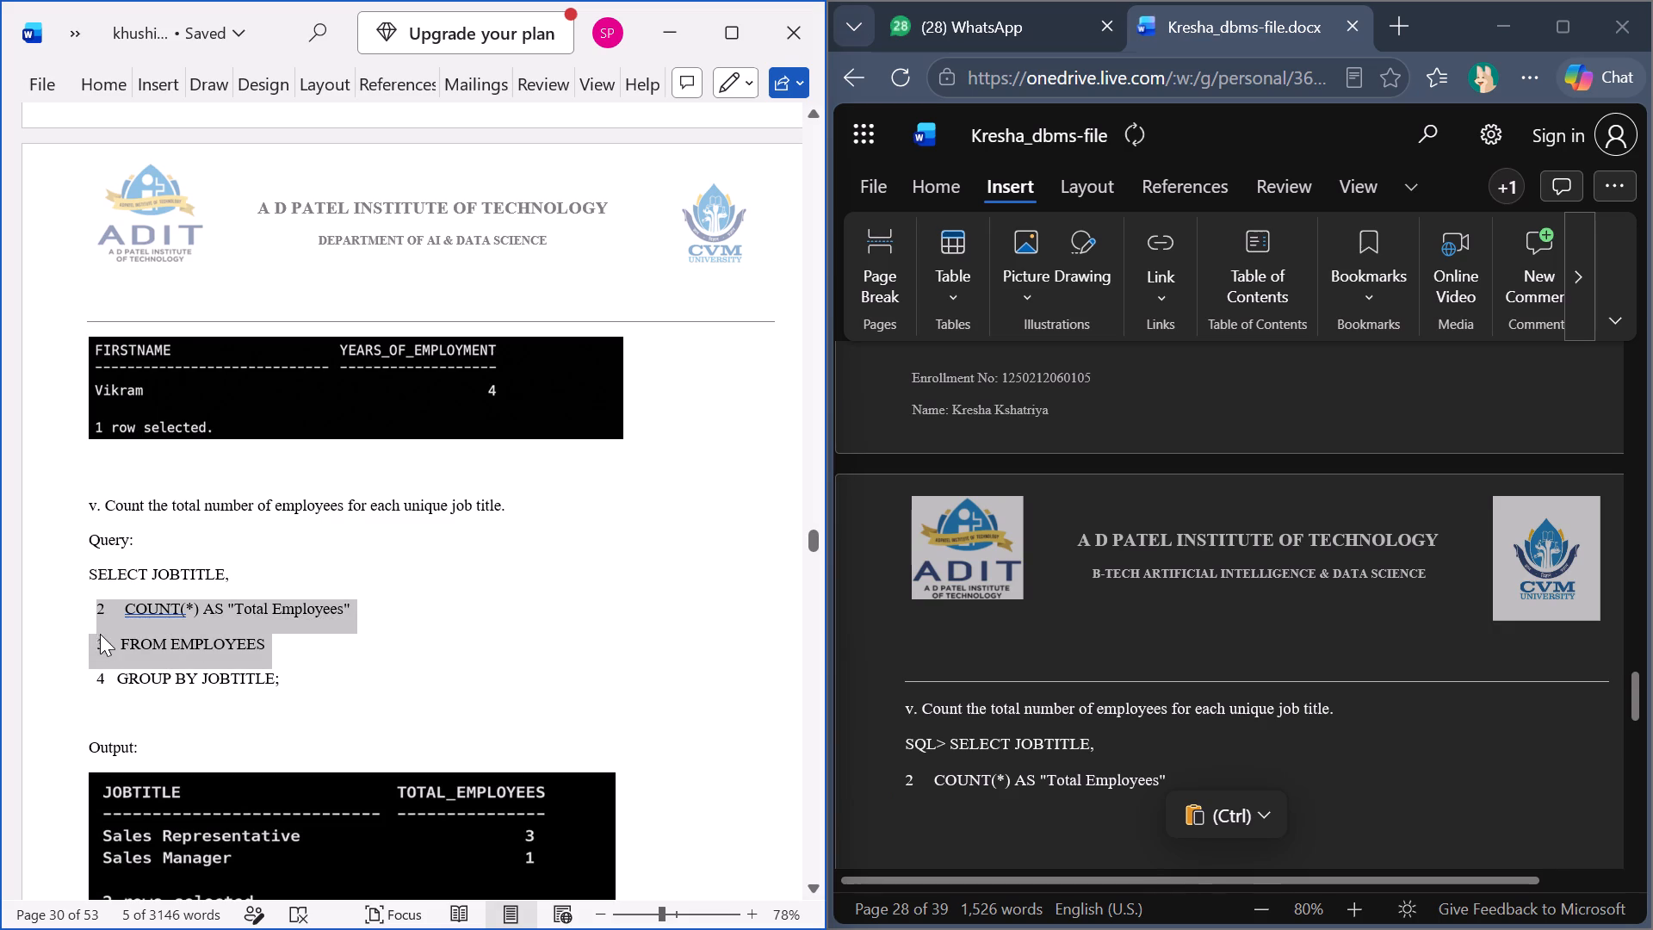
pyautogui.moveTo(100, 634); pyautogui.dragTo(99, 646)
pyautogui.hotkey('ctrl', 'c')
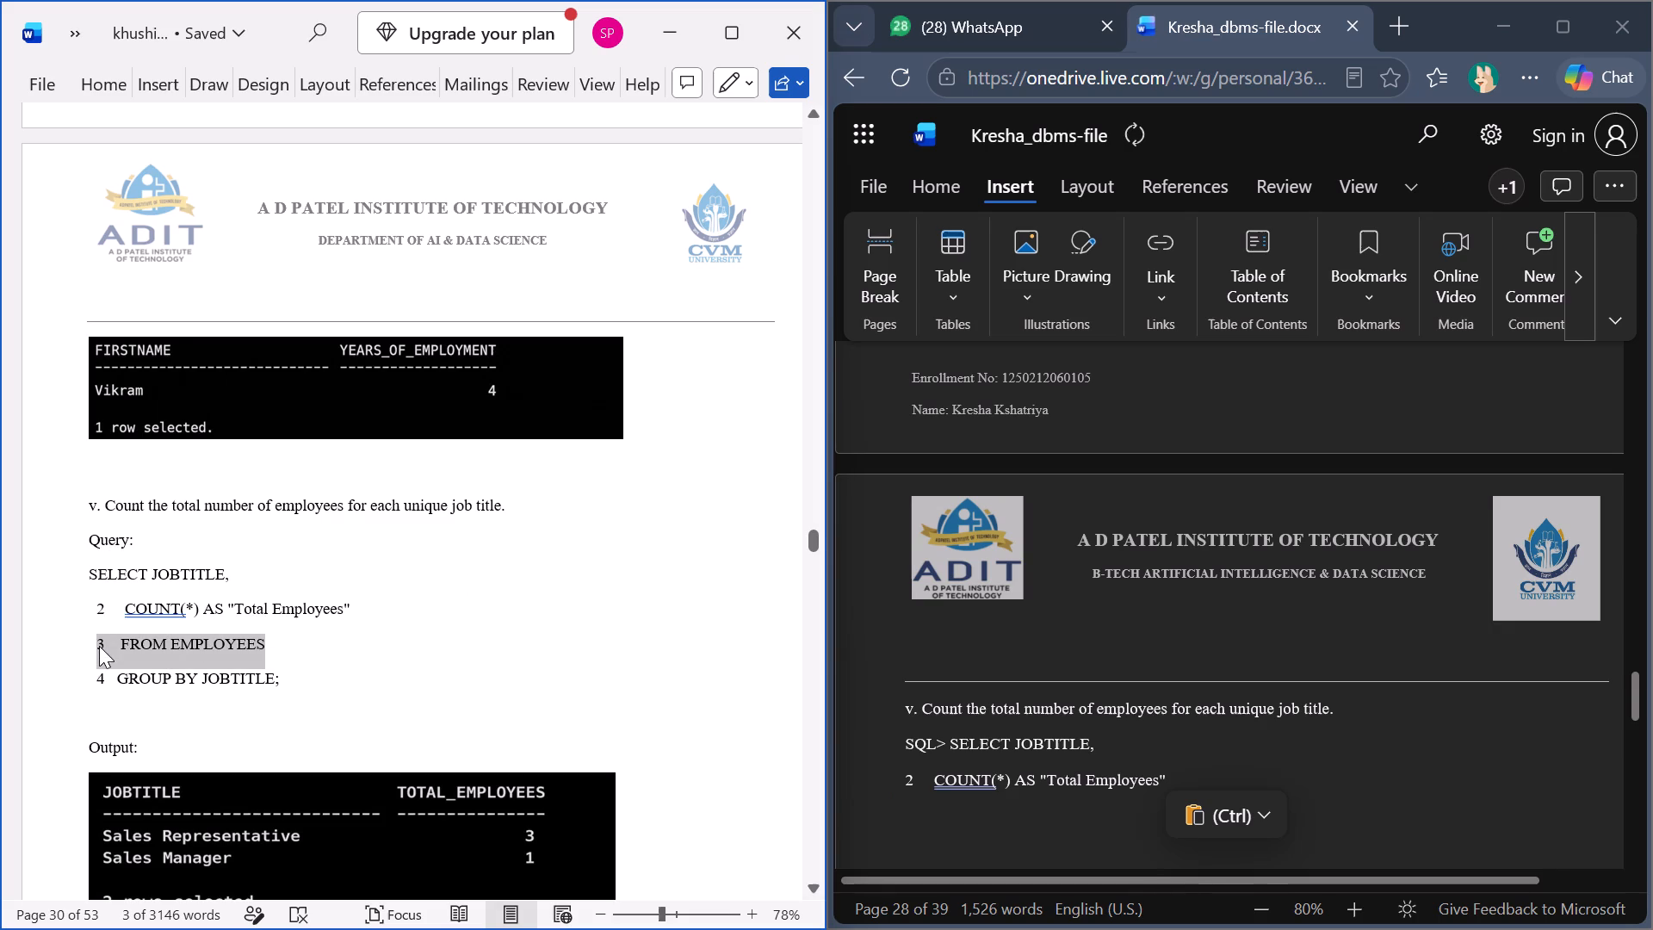
pyautogui.click(1202, 778)
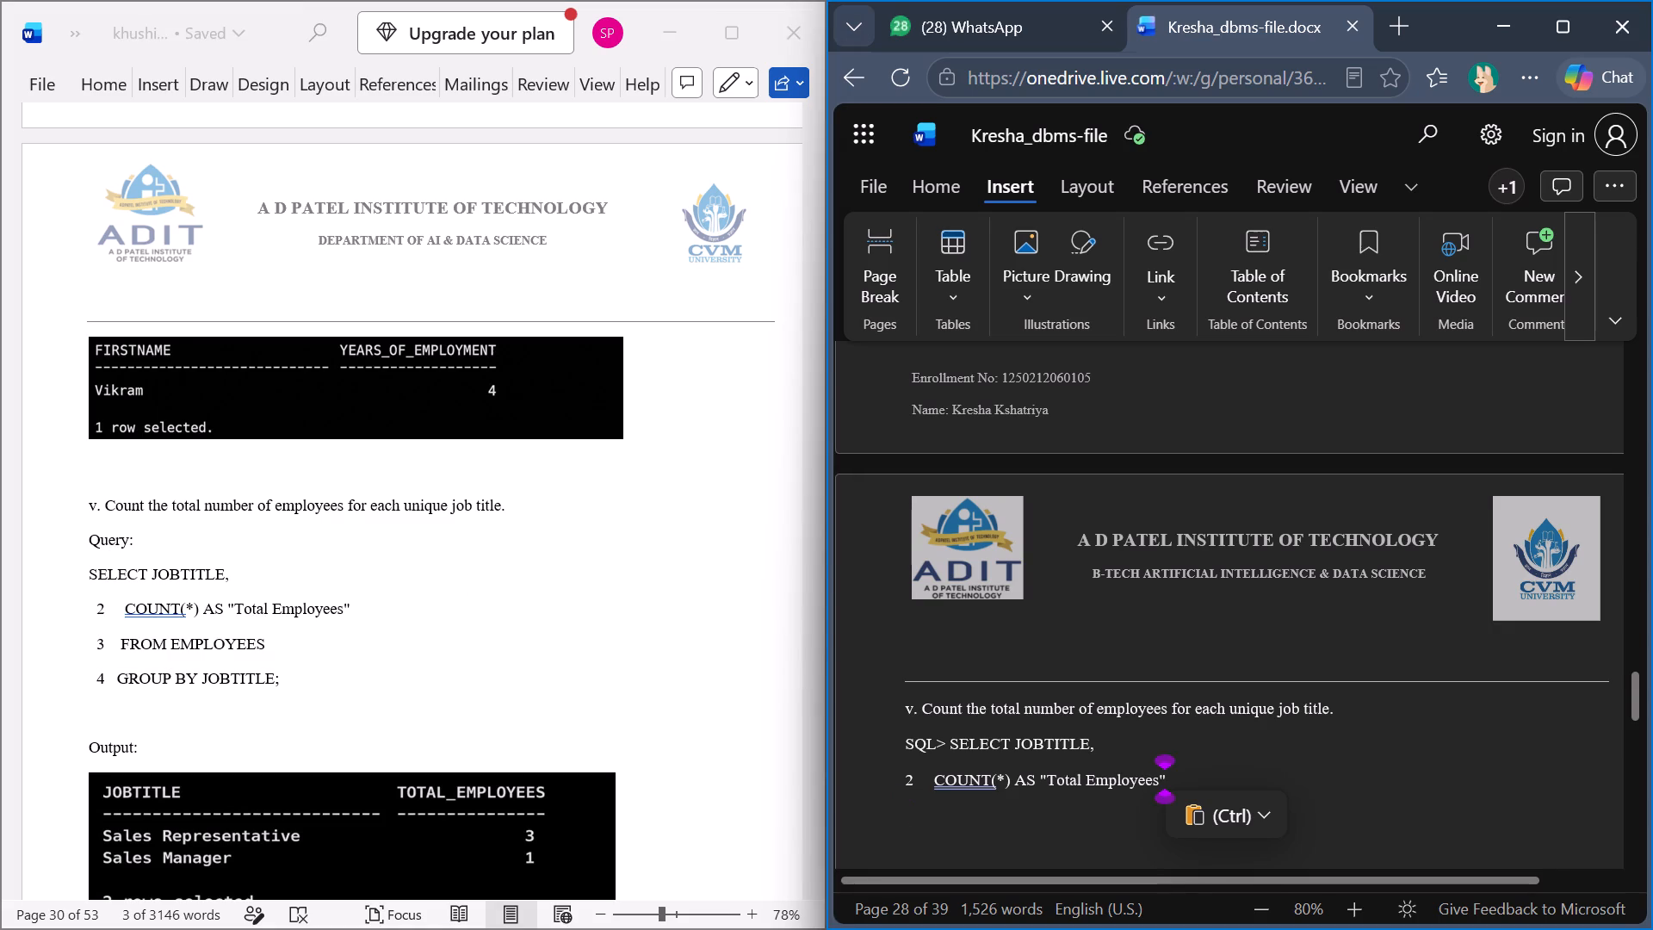
pyautogui.press('Return')
pyautogui.hotkey('ctrl', 'v')
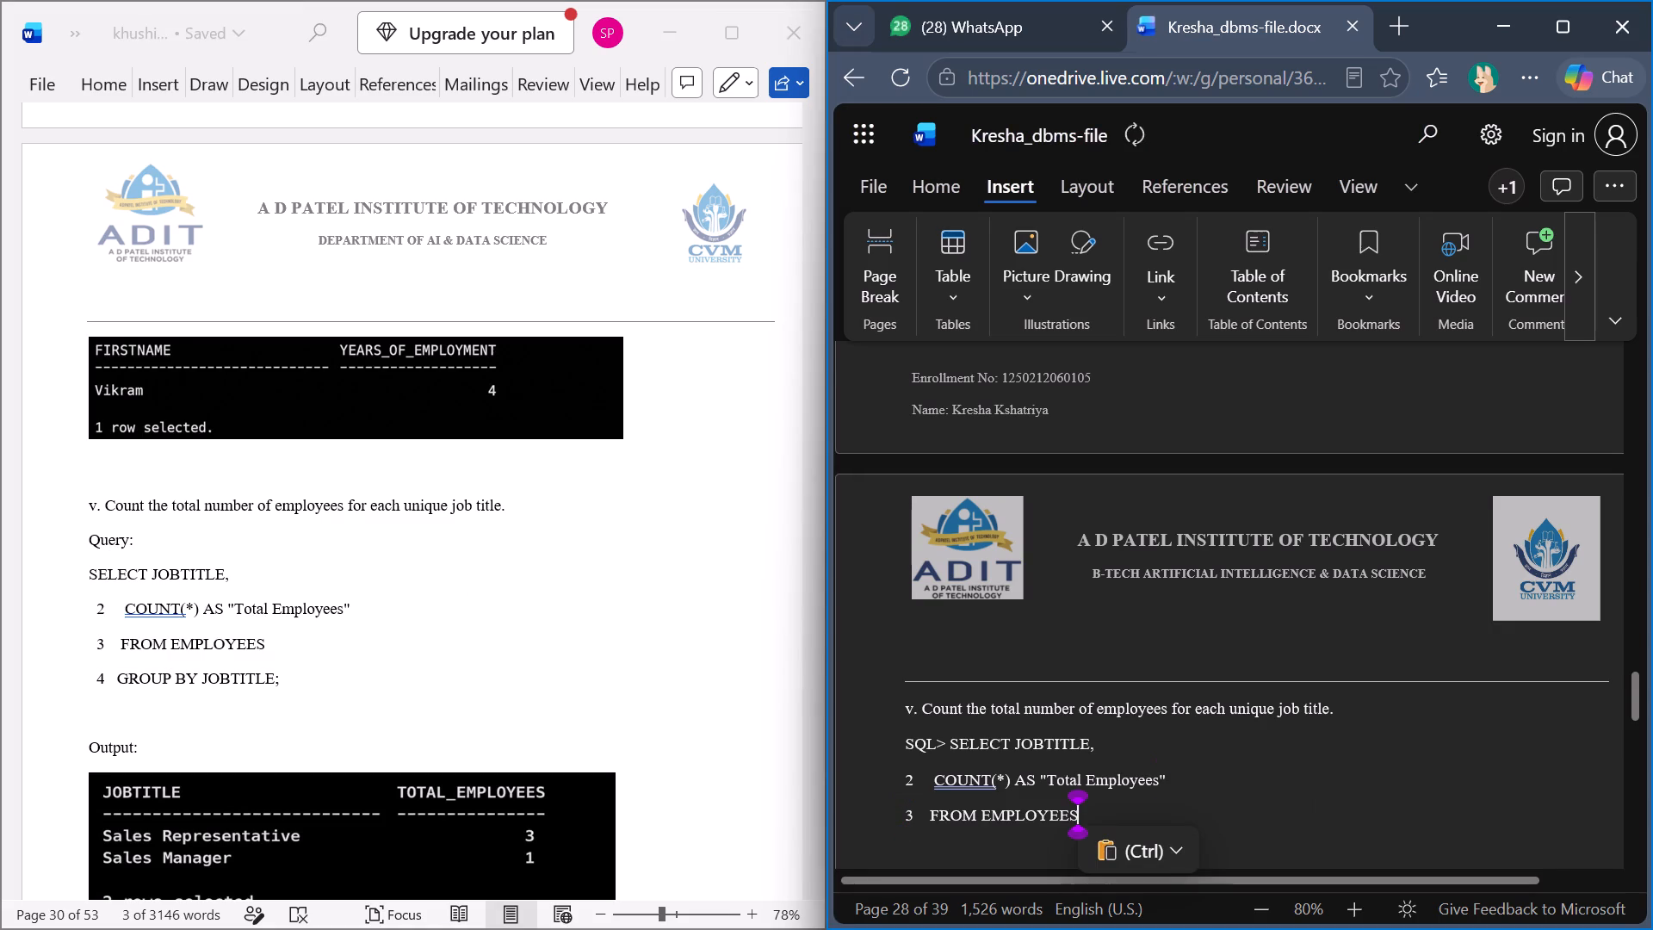
# Copy query line 4, "GROUP BY JOBTITLE;", from khushi's file onto a new line below "FROM EMPLOYEES".
pyautogui.tripleClick(305, 672)
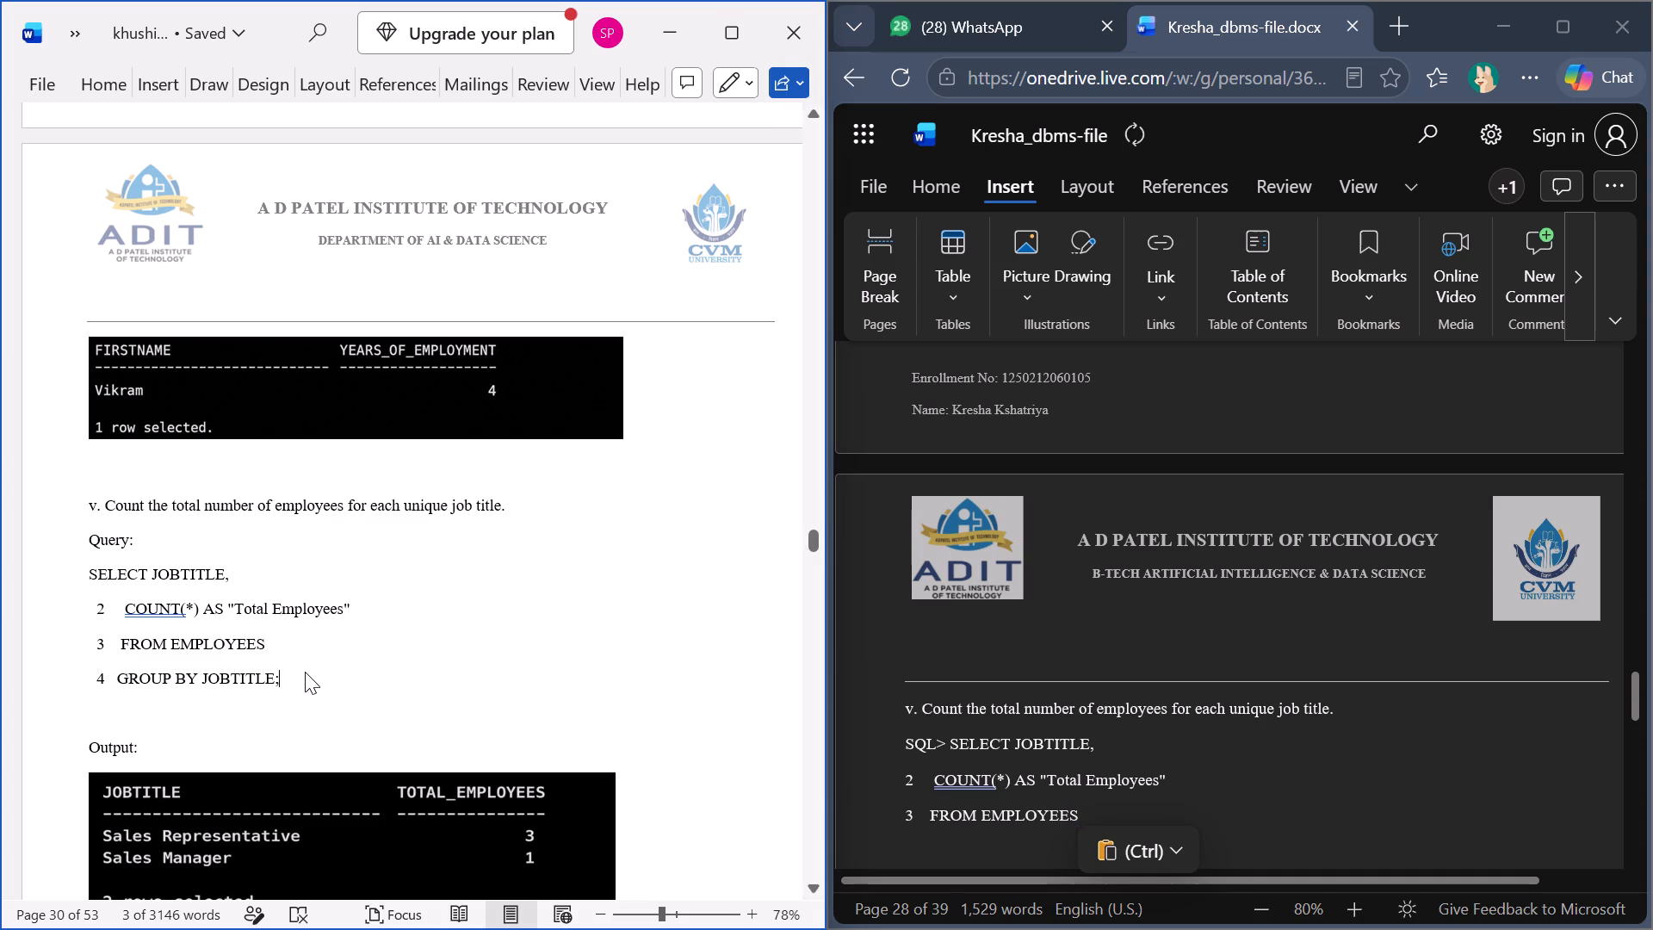
pyautogui.moveTo(303, 671); pyautogui.dragTo(117, 668)
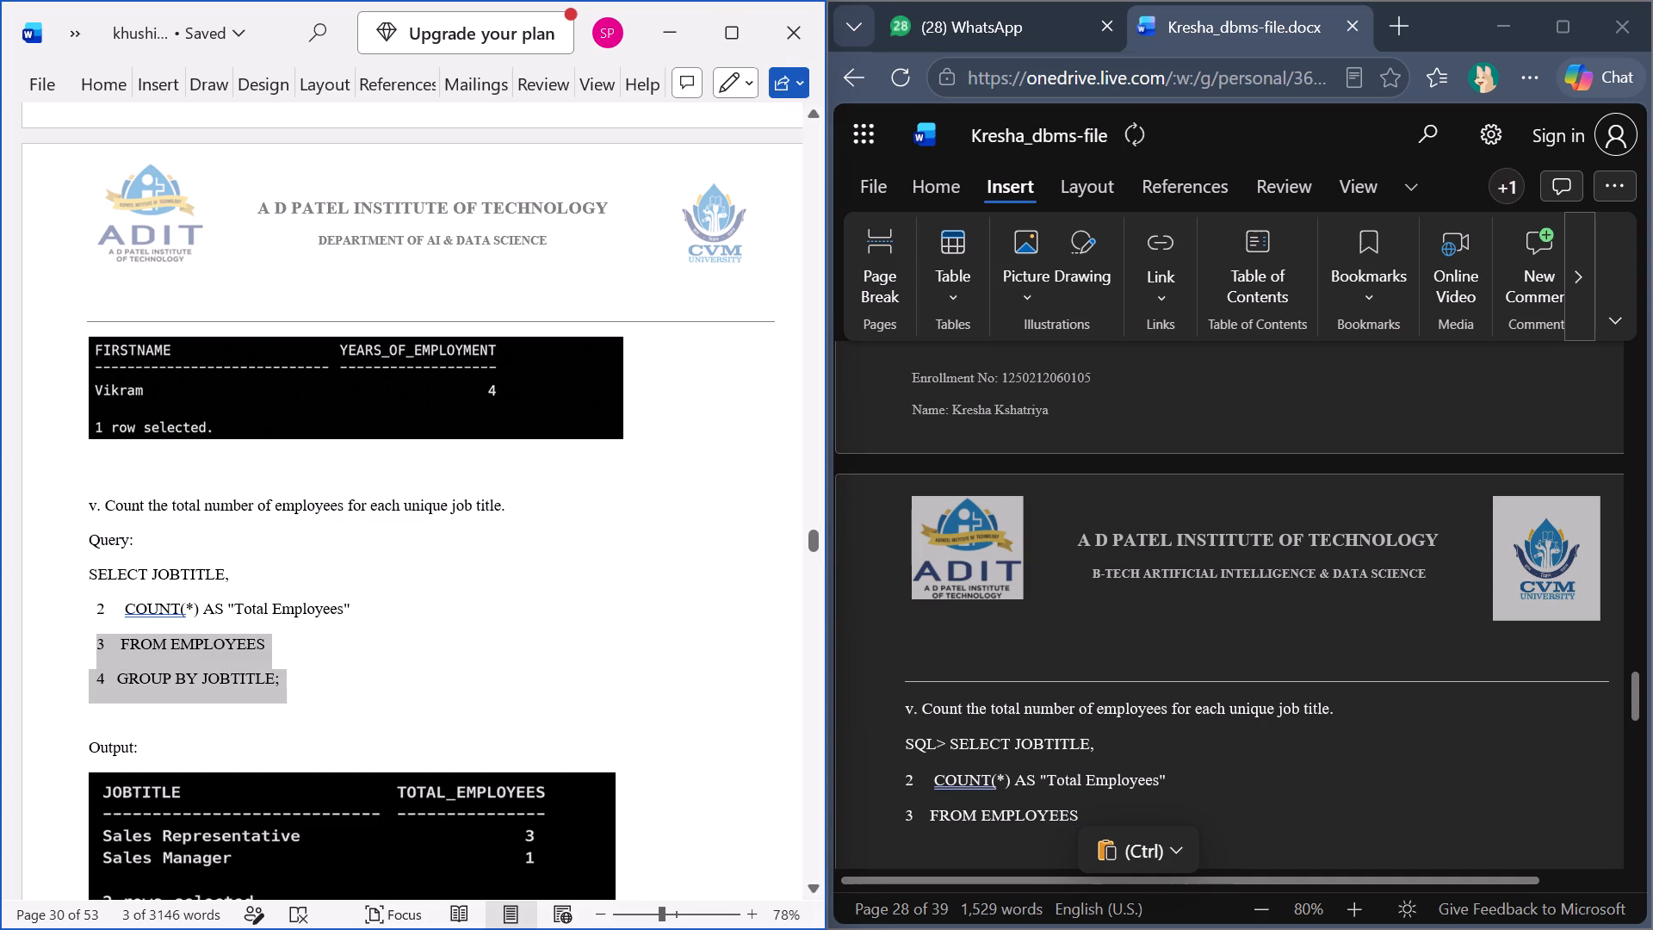
pyautogui.moveTo(117, 668); pyautogui.dragTo(112, 674)
pyautogui.hotkey('ctrl', 'c')
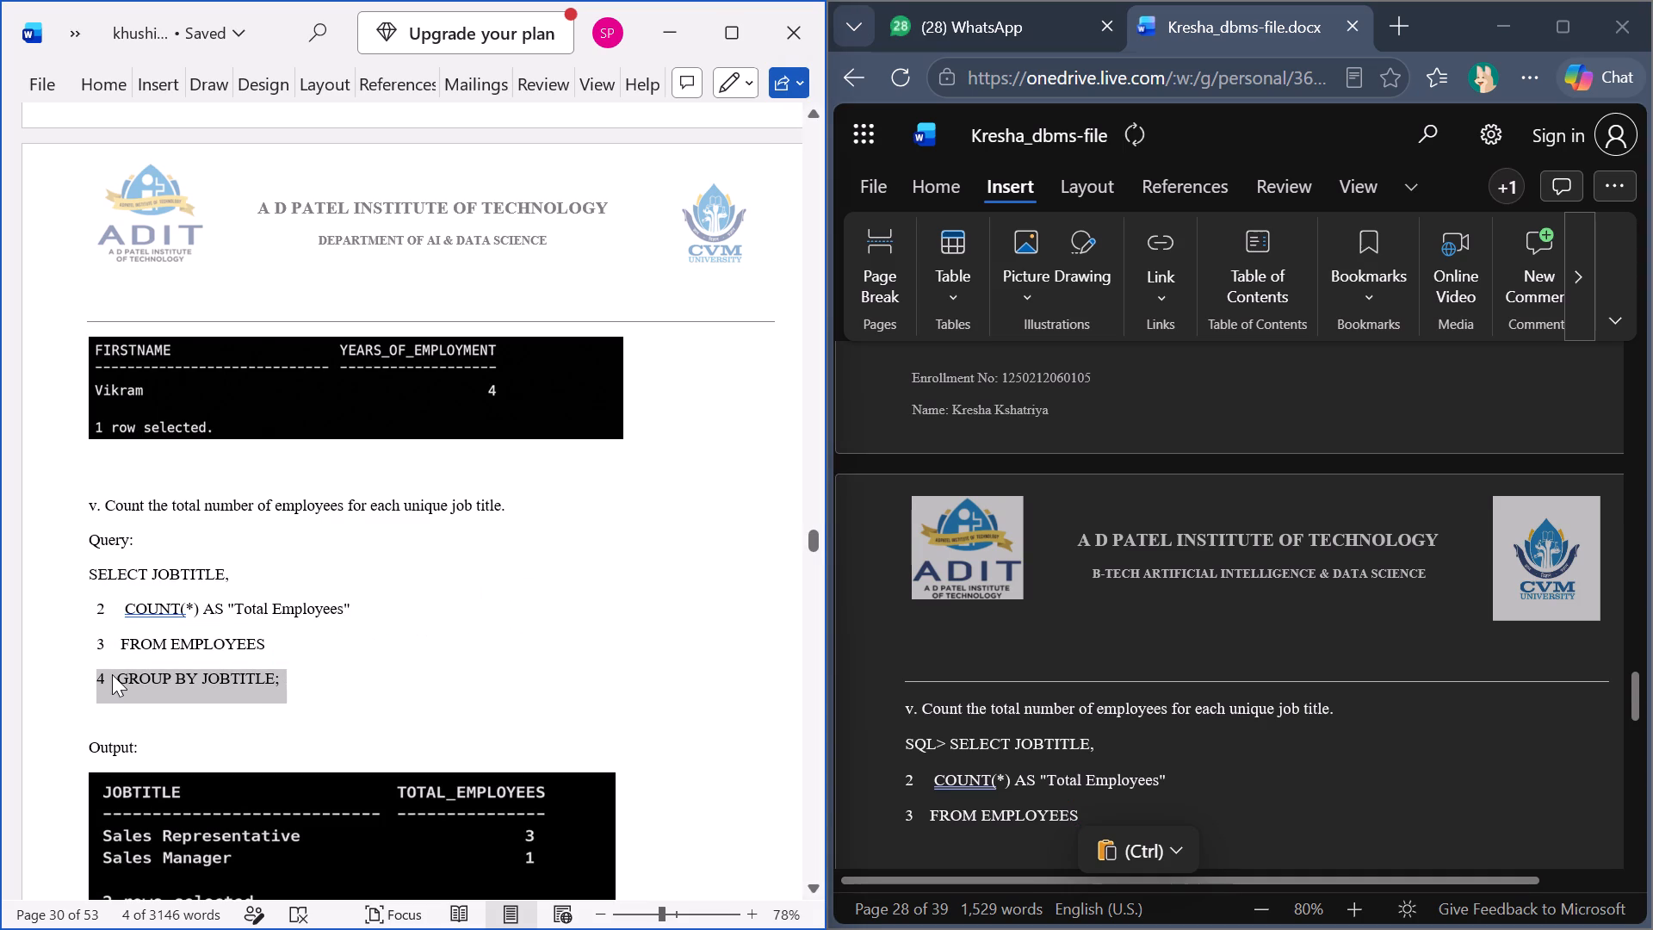
pyautogui.click(1101, 821)
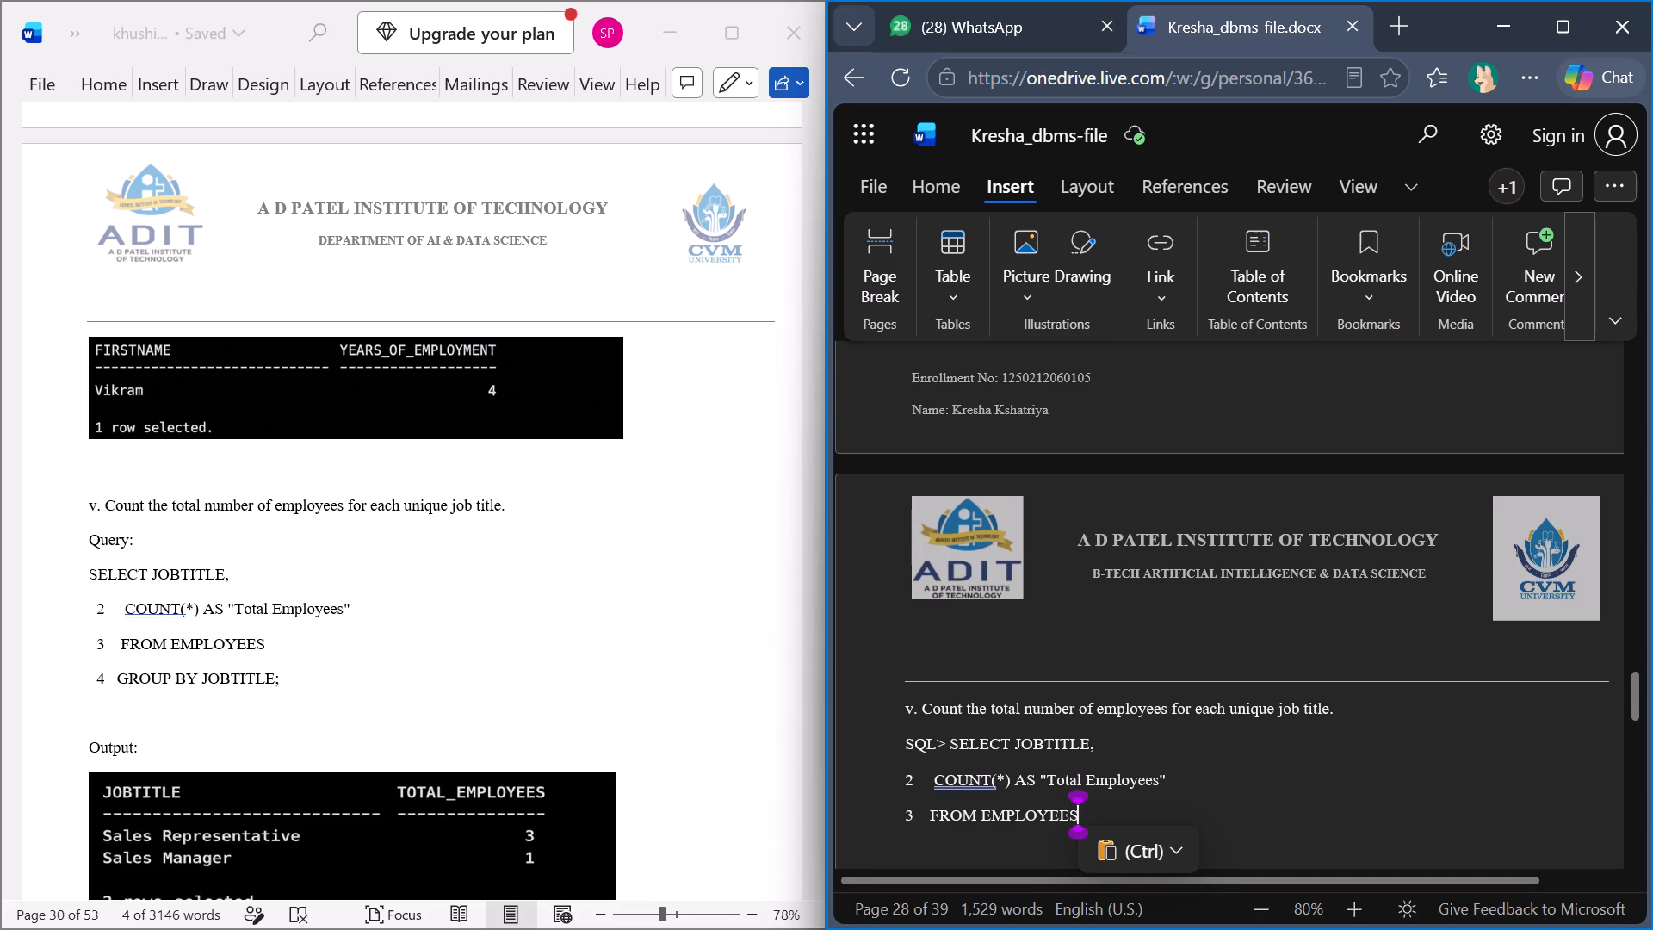
pyautogui.press('Return')
pyautogui.hotkey('ctrl', 'v')
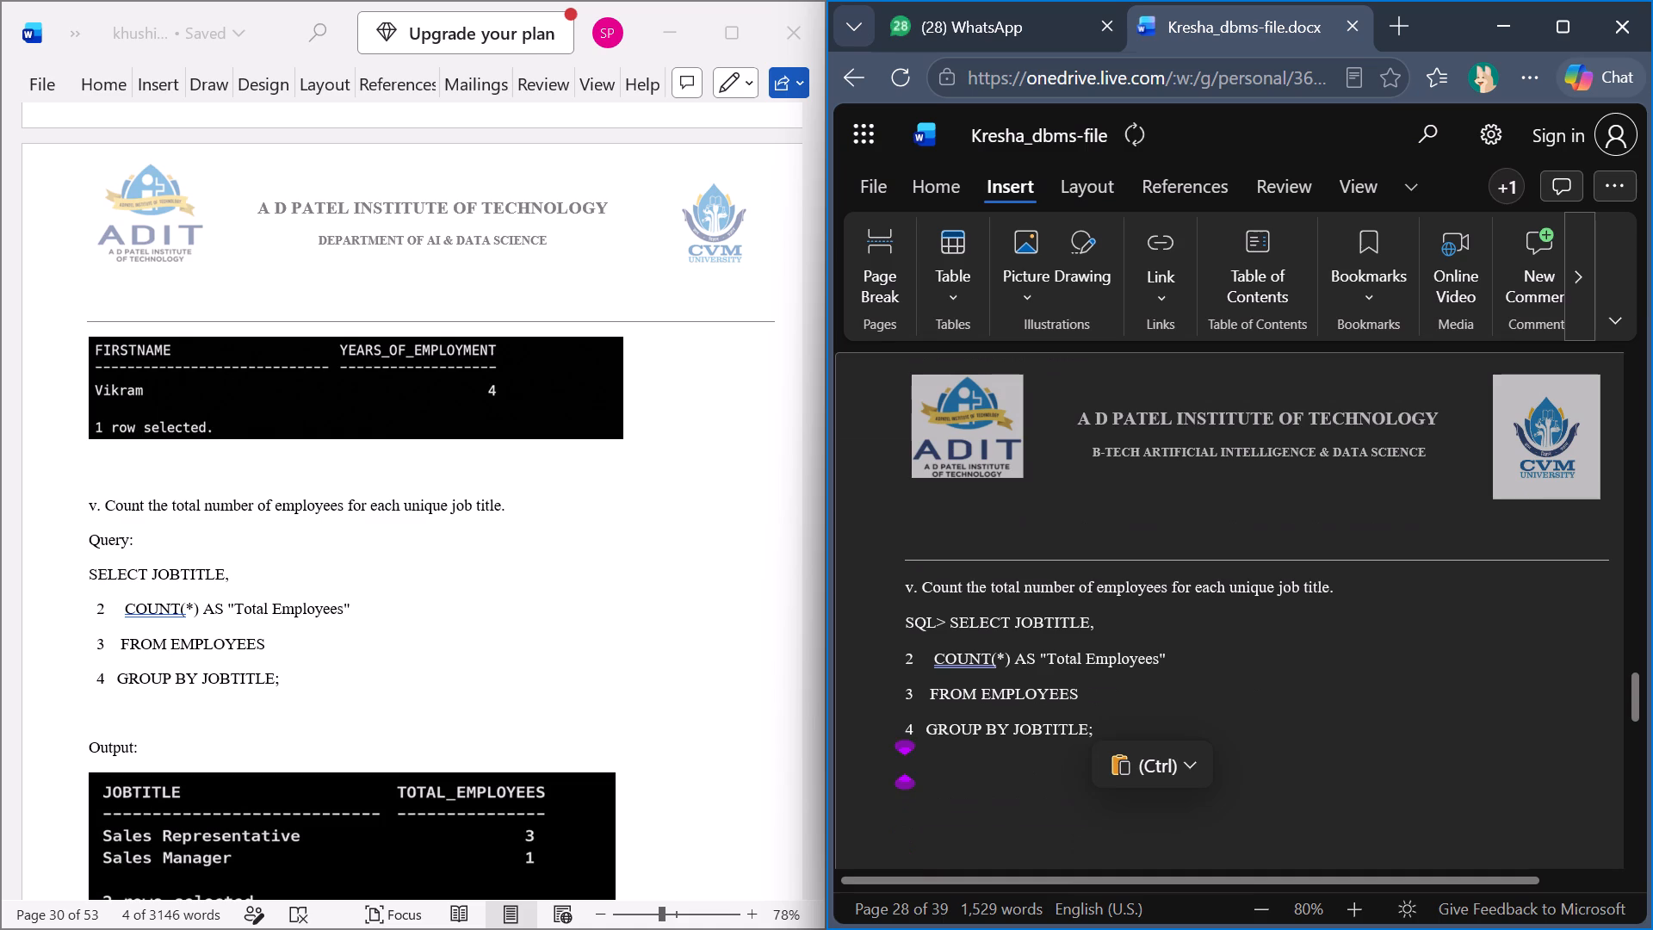
# Copy task v's output picture with the job title totals from khushi's file to below "GROUP BY JOBTITLE;".
pyautogui.scroll(-2, 372, 484)
pyautogui.rightClick(362, 598)
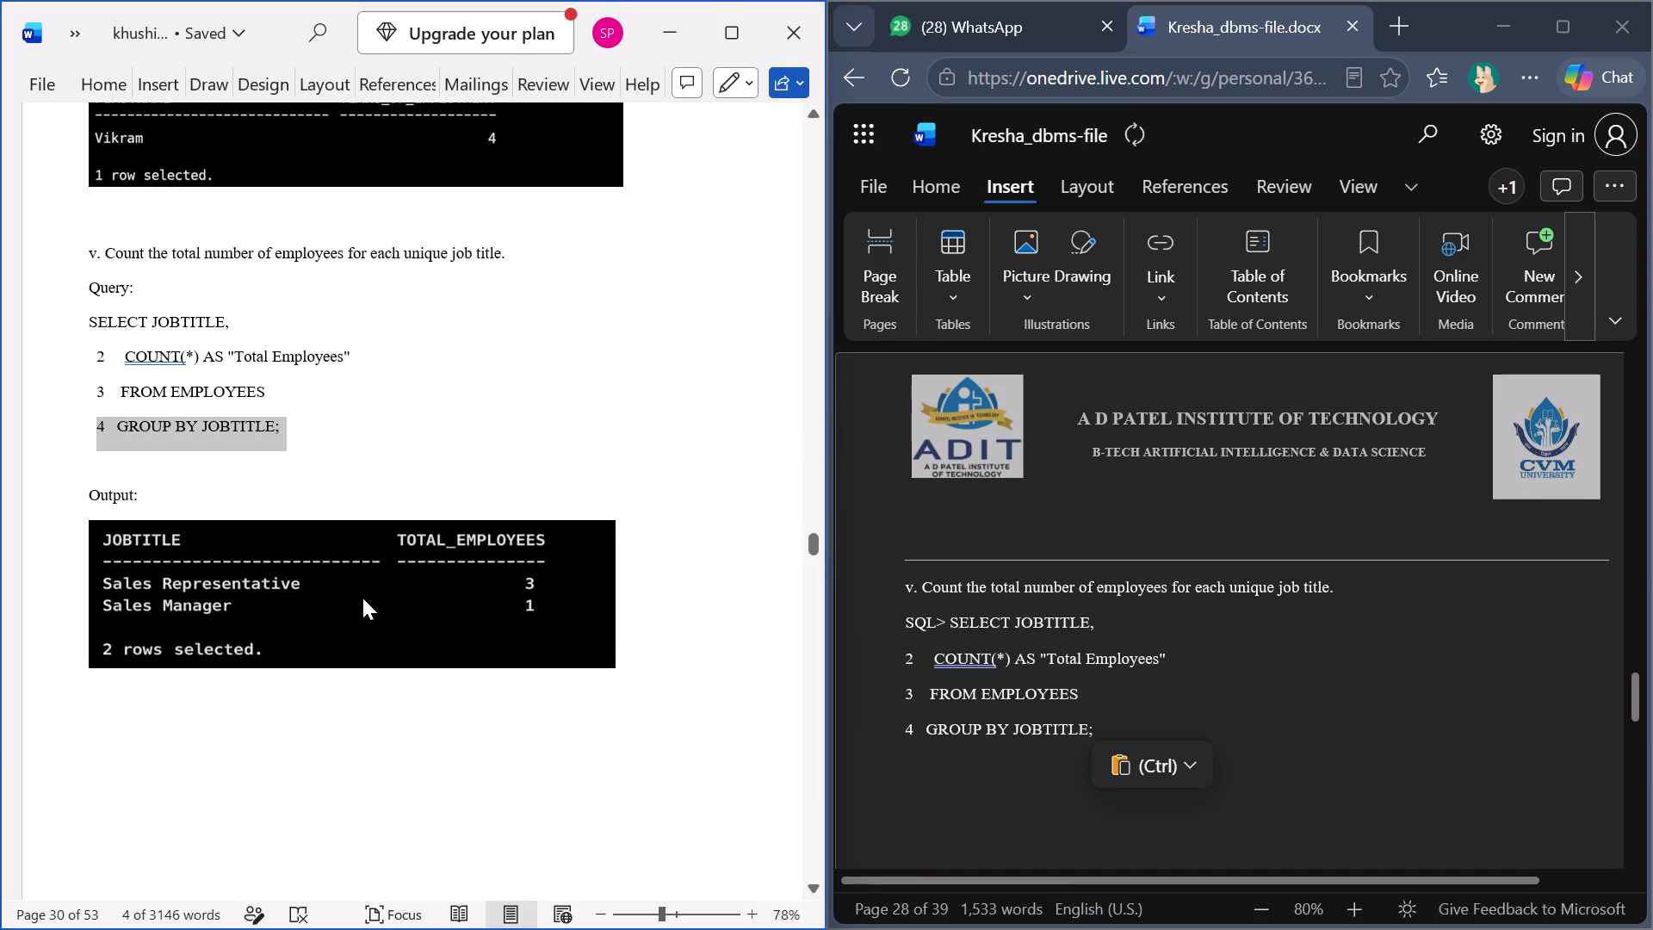
pyautogui.rightClick(359, 587)
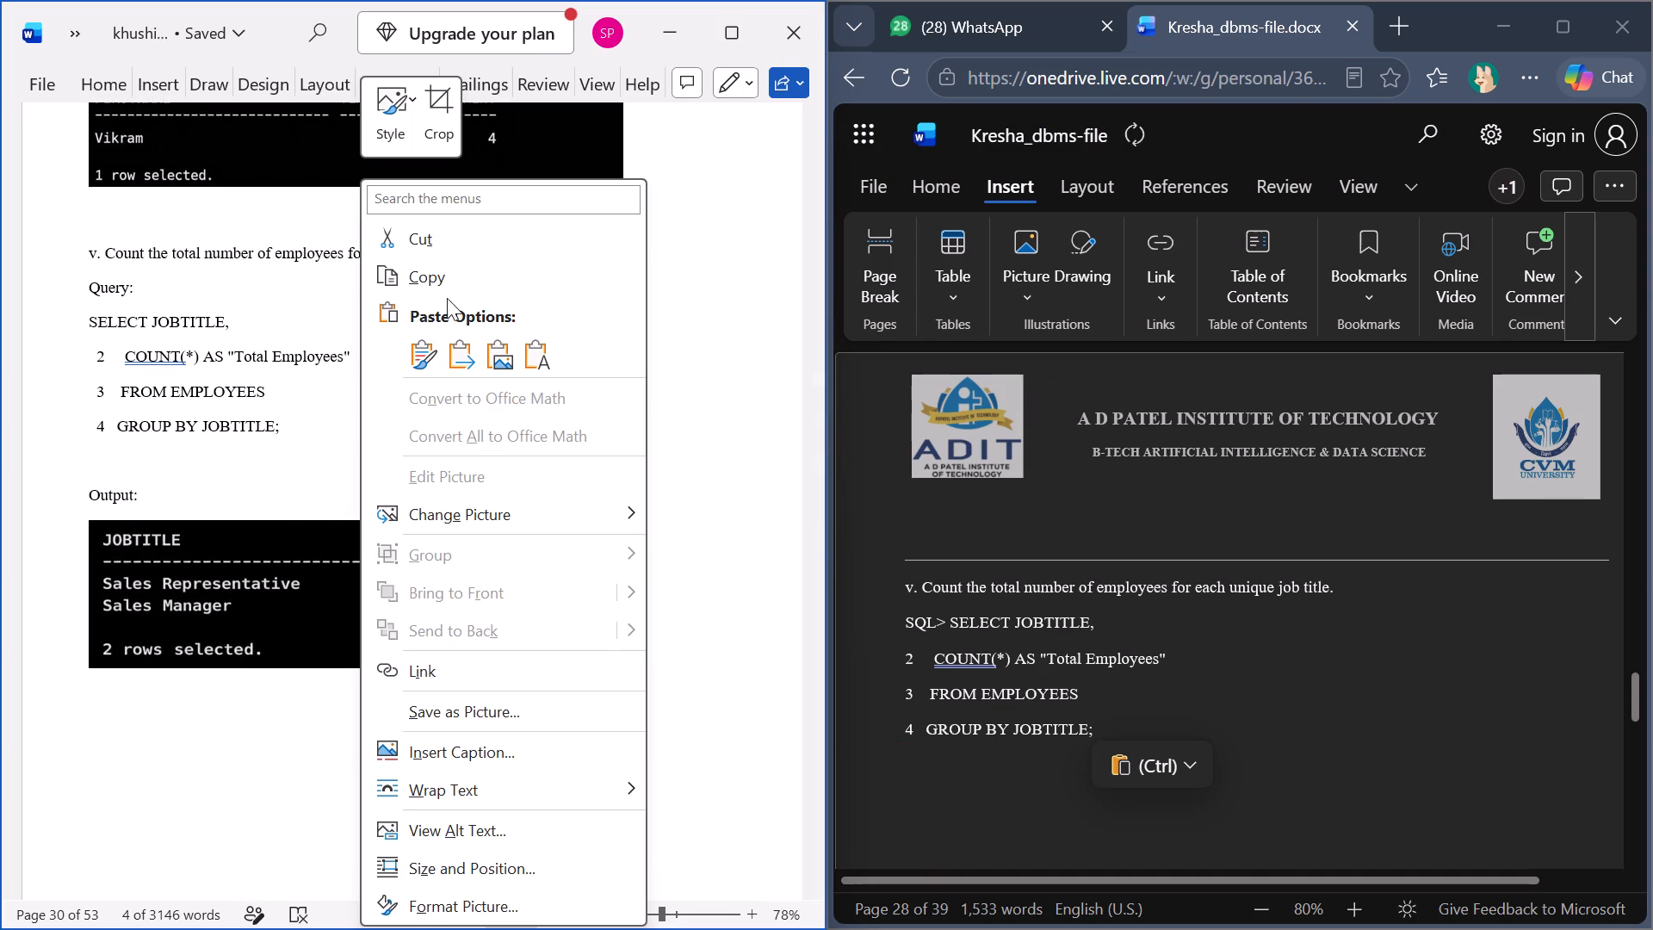
pyautogui.click(449, 282)
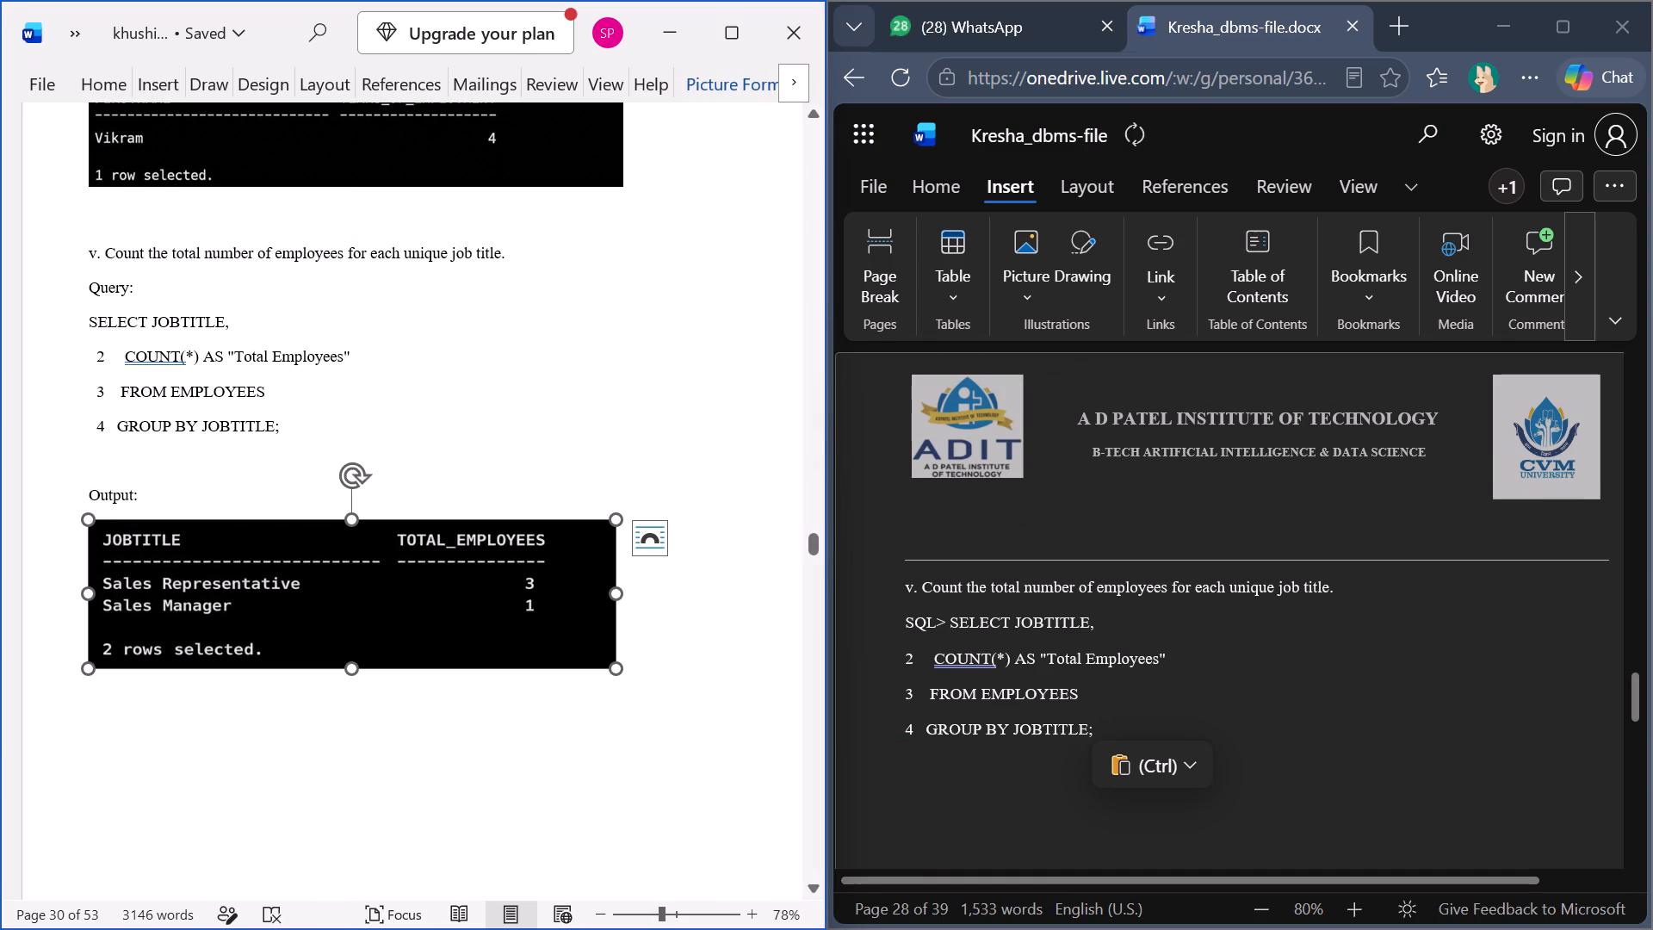
pyautogui.click(1181, 722)
pyautogui.press('Return')
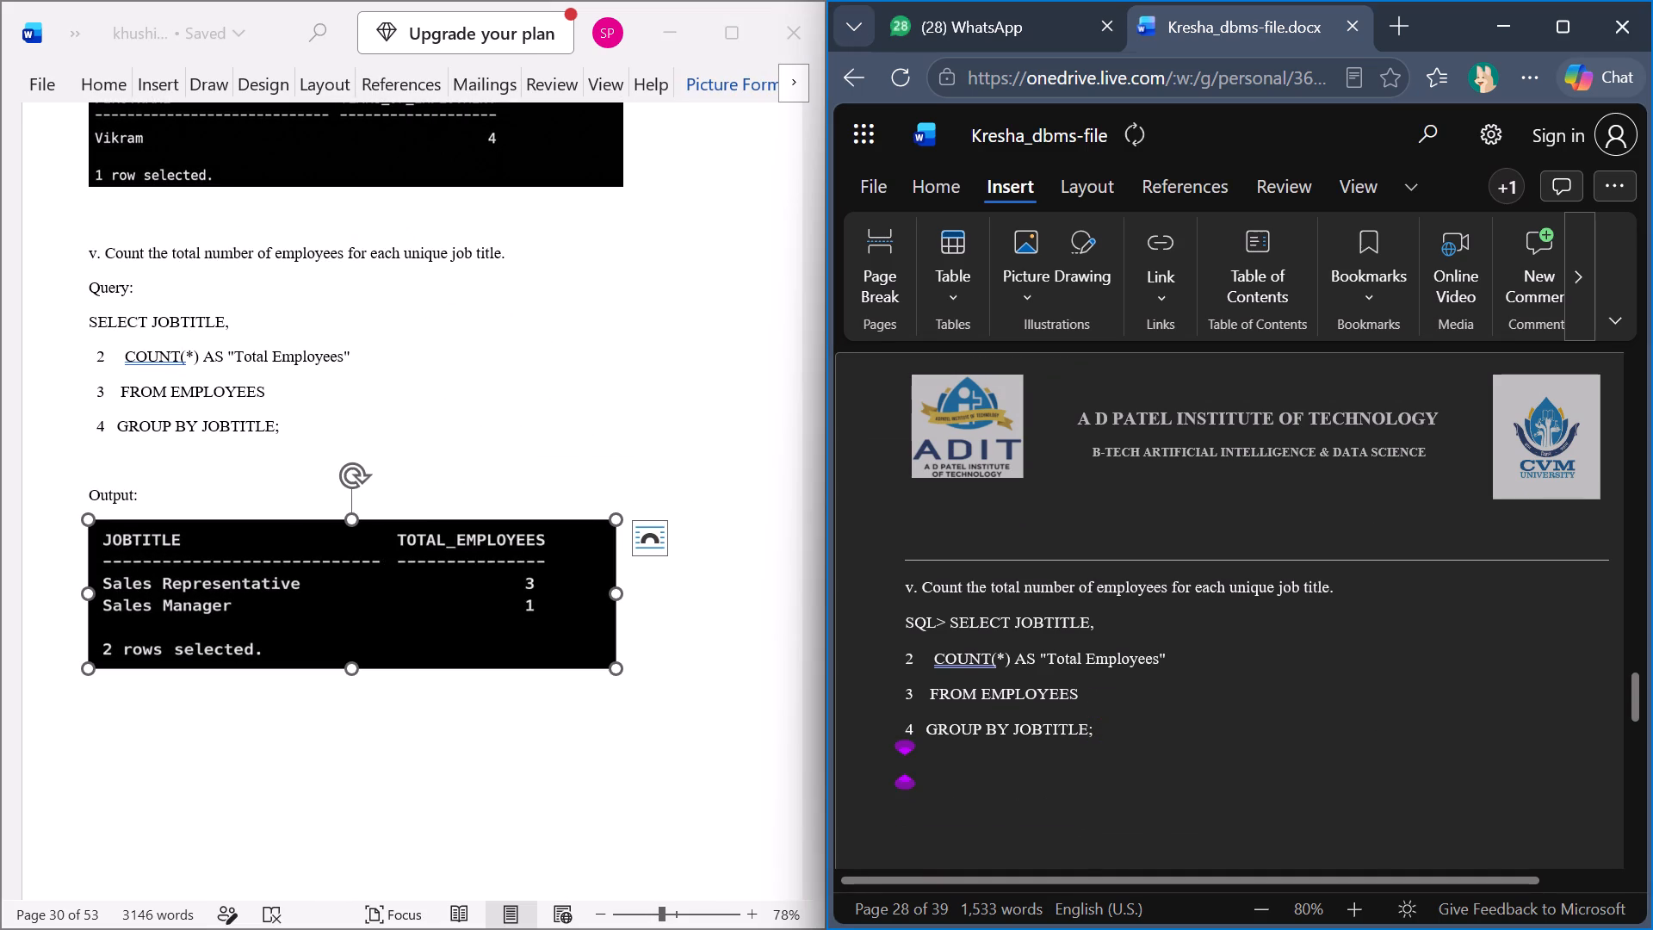
pyautogui.hotkey('ctrl', 'v')
# Insert a page break after task v's output picture to start a new page for Practical 8.
pyautogui.scroll(-3, 301, 470)
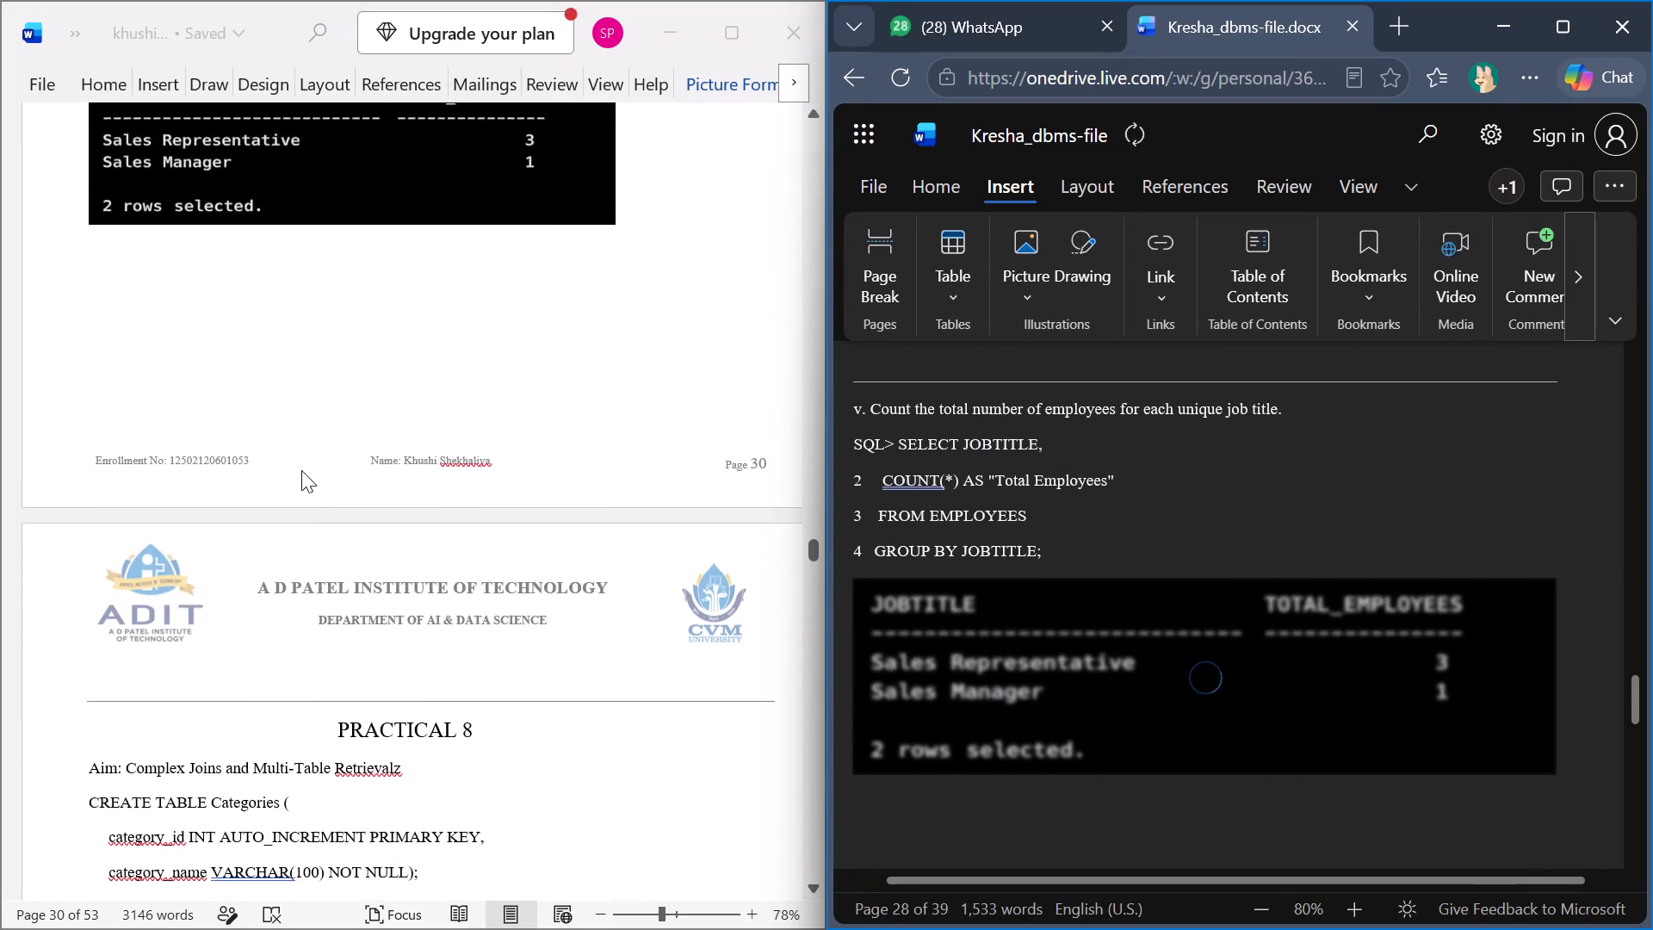
pyautogui.scroll(-1, 301, 470)
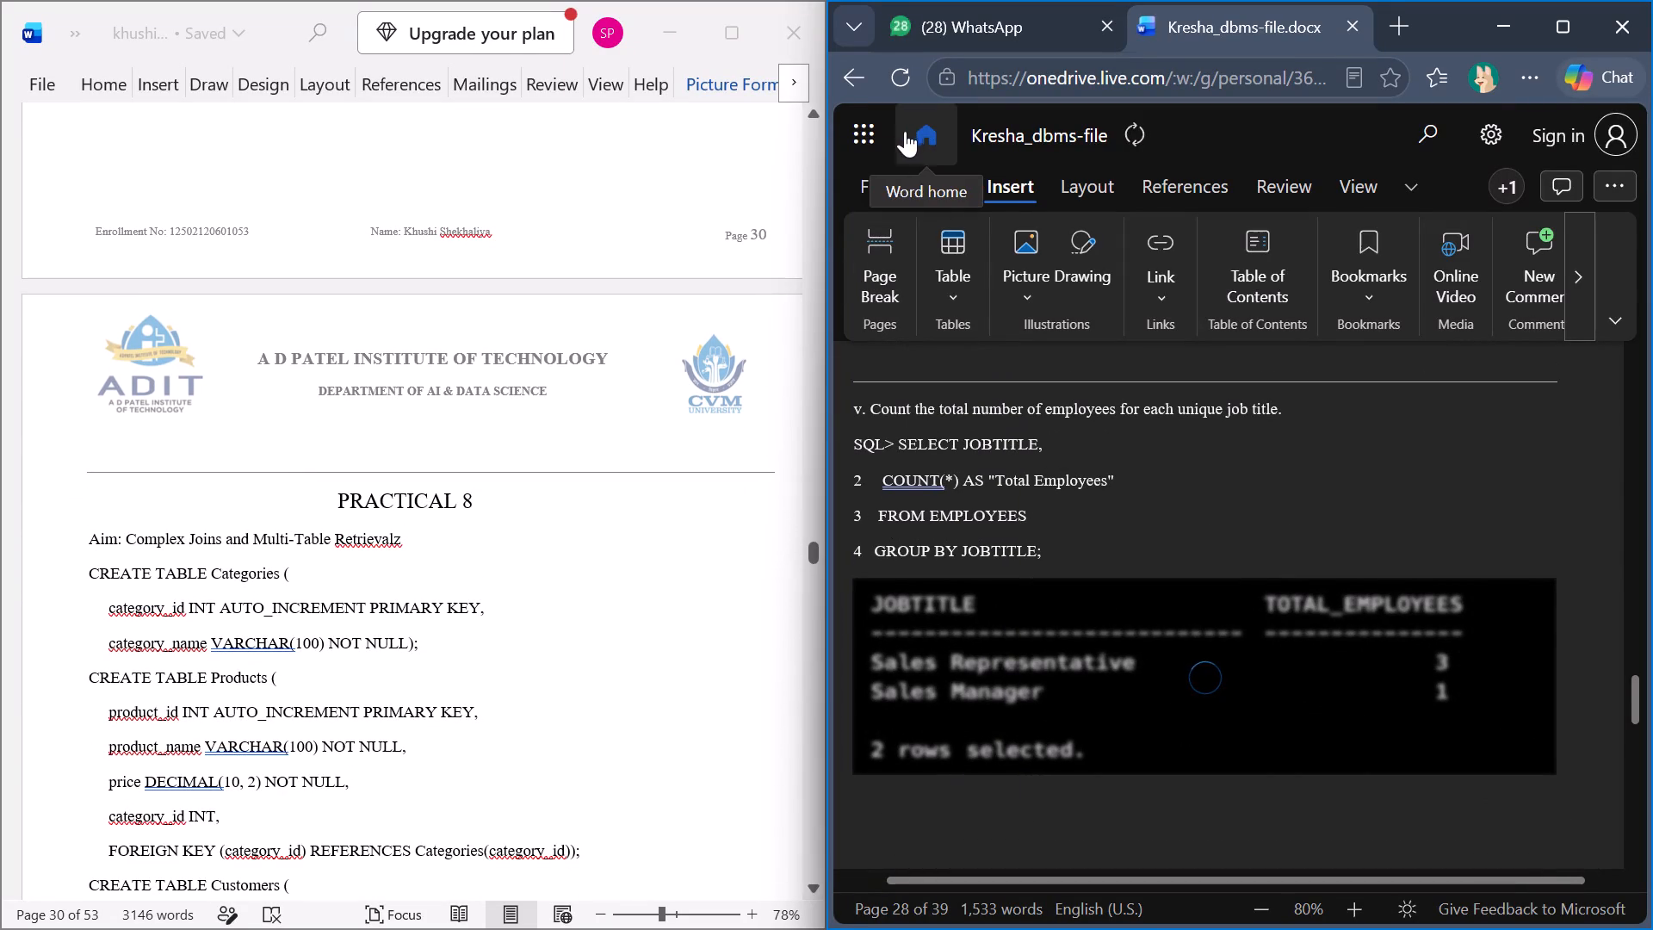
pyautogui.click(871, 255)
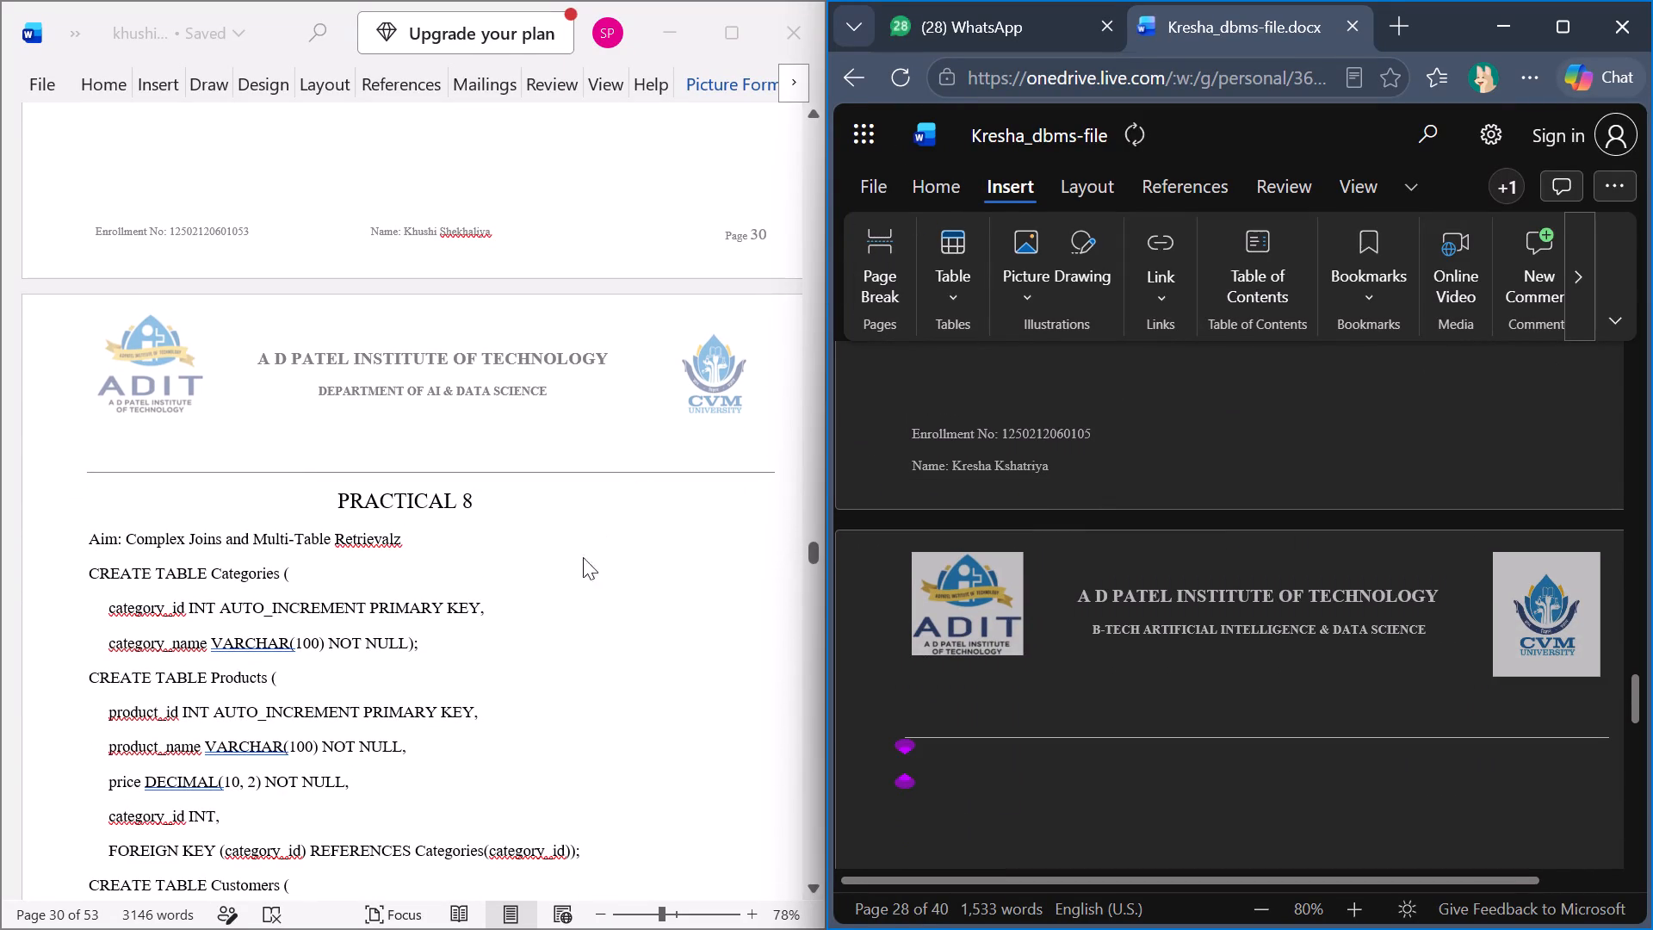
# Copy the heading "PRACTICAL 8" from khushi's file to the top of the new page, indented with 20 leading spaces.
pyautogui.click(480, 497)
pyautogui.moveTo(480, 497); pyautogui.dragTo(414, 493)
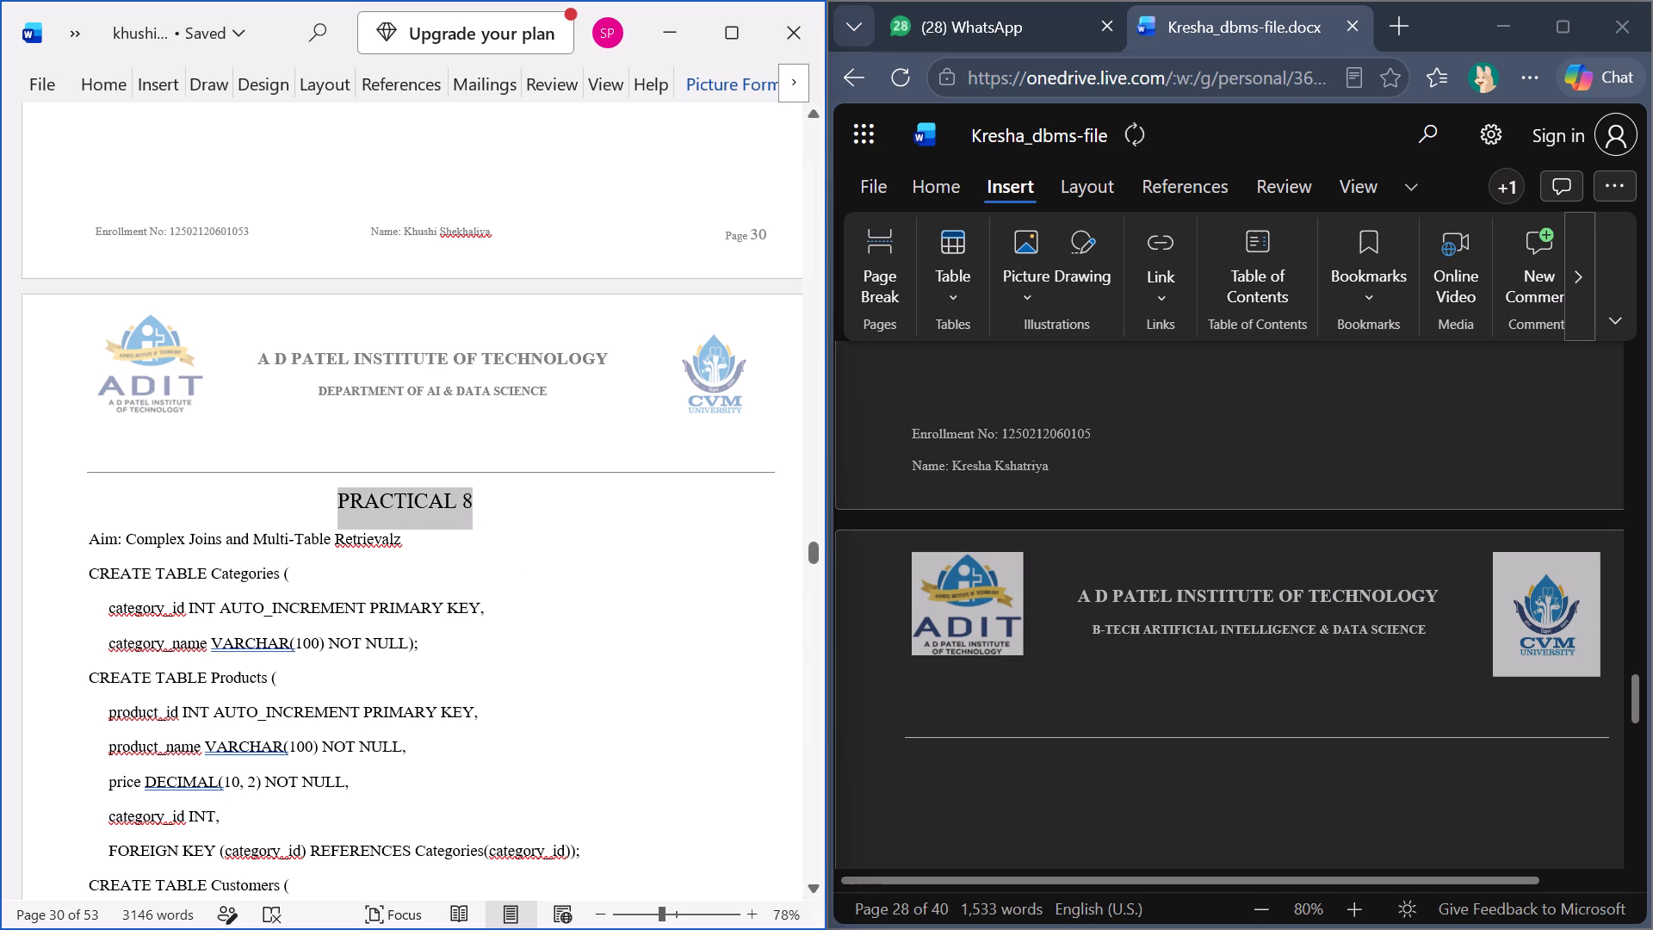
pyautogui.moveTo(414, 493); pyautogui.dragTo(371, 495)
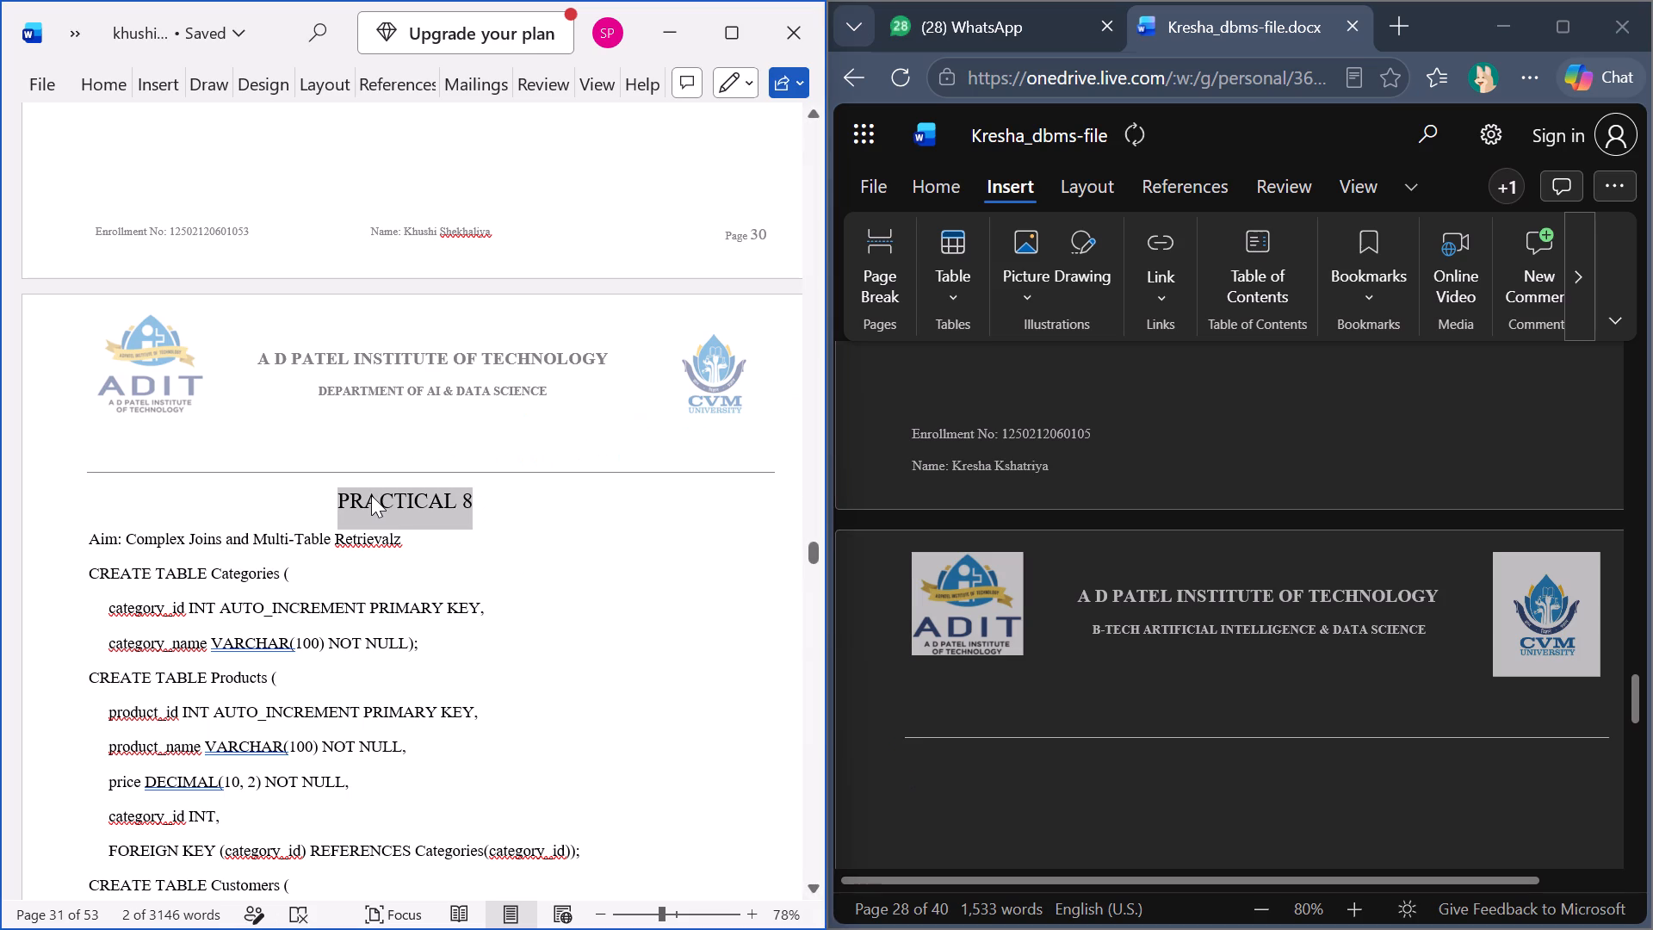
pyautogui.hotkey('ctrl', 'c')
pyautogui.click(1133, 760)
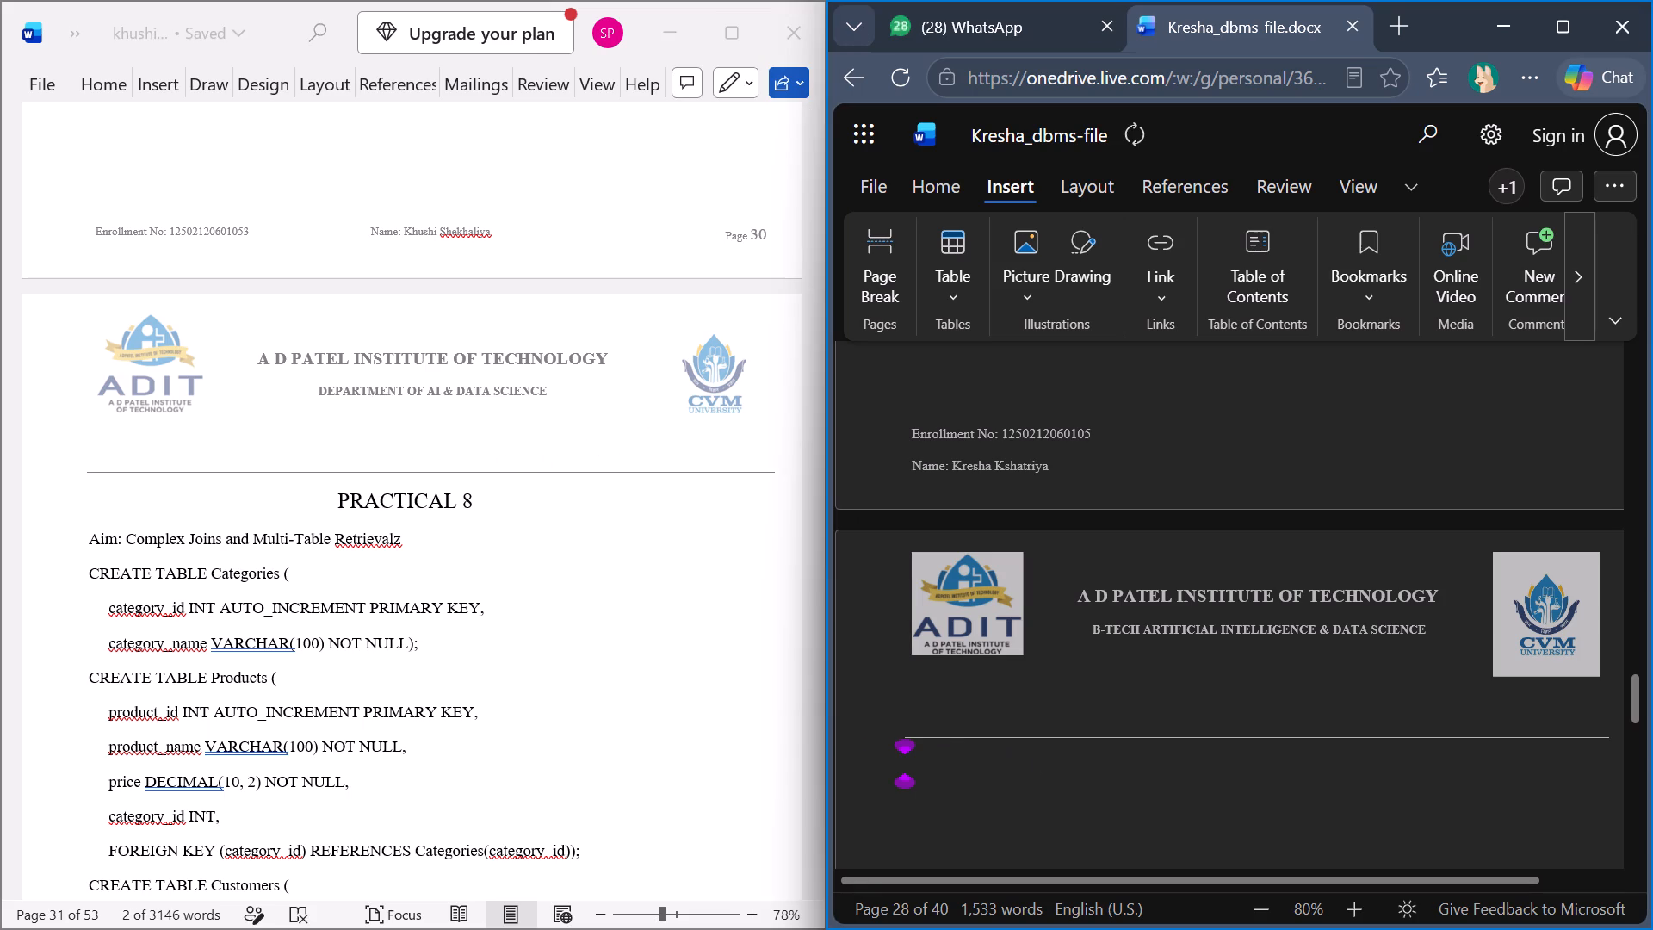
pyautogui.press('space')
pyautogui.press('space')
pyautogui.press('space')
pyautogui.press('space')
pyautogui.press('space')
pyautogui.press('space')
pyautogui.press('space')
pyautogui.press('space')
pyautogui.press('space')
pyautogui.press('space')
pyautogui.press('space')
pyautogui.press('space')
pyautogui.press('space')
pyautogui.press('space')
pyautogui.press('space')
pyautogui.press('space')
pyautogui.press('space')
pyautogui.press('space')
pyautogui.press('space')
pyautogui.press('space')
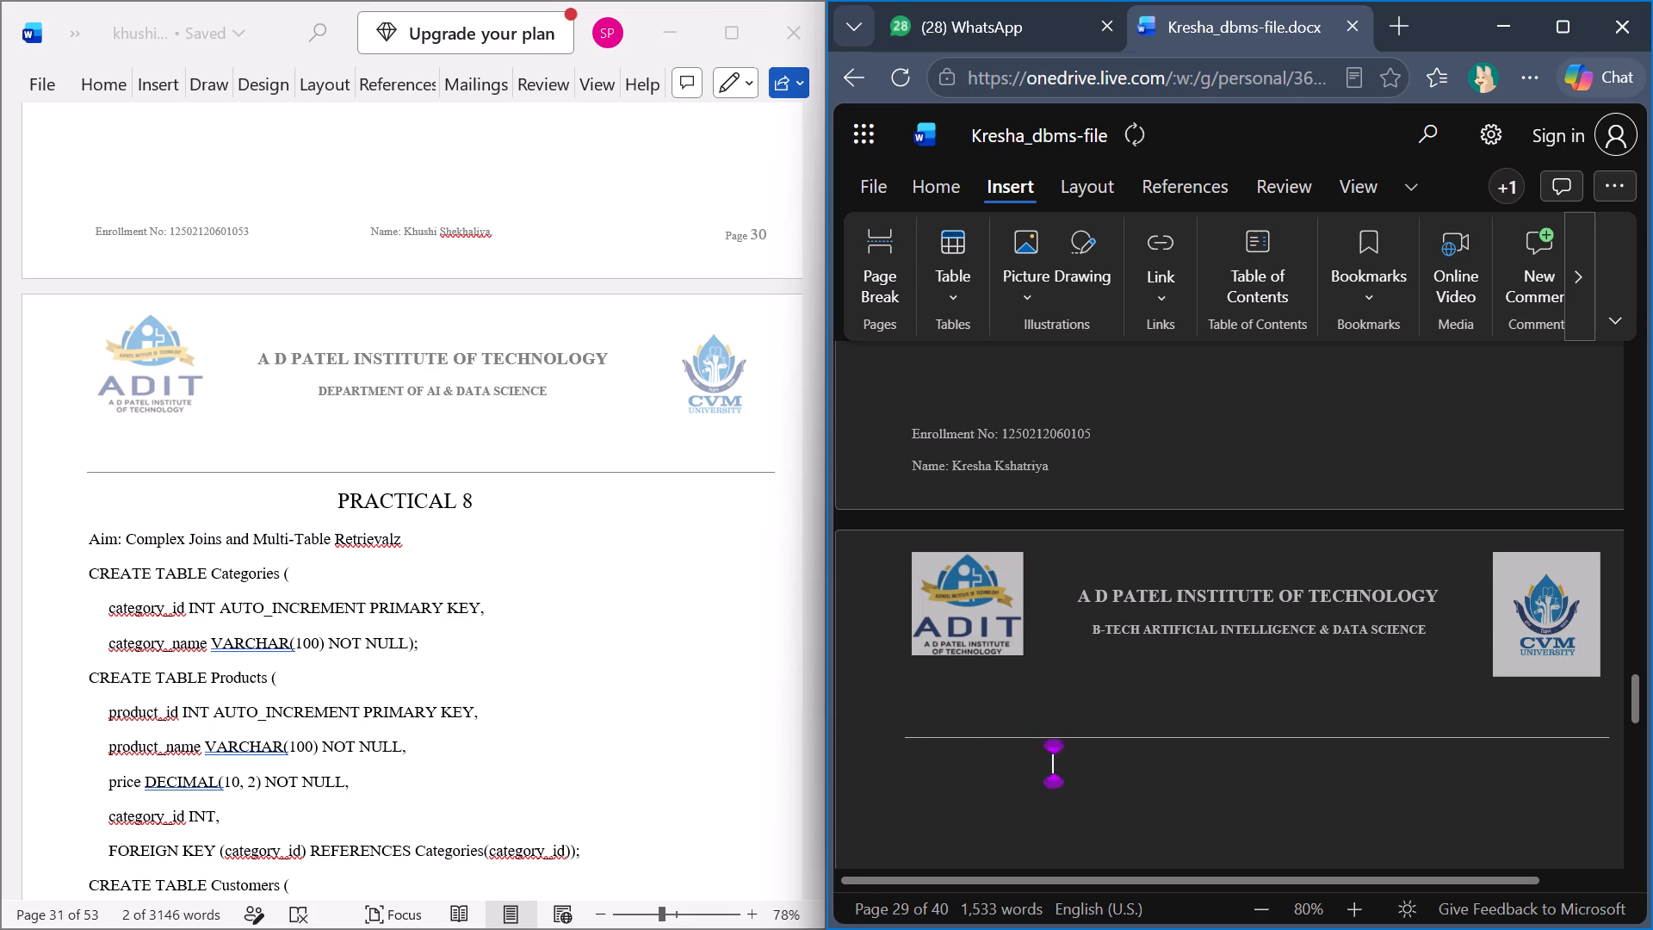
pyautogui.hotkey('ctrl', 'v')
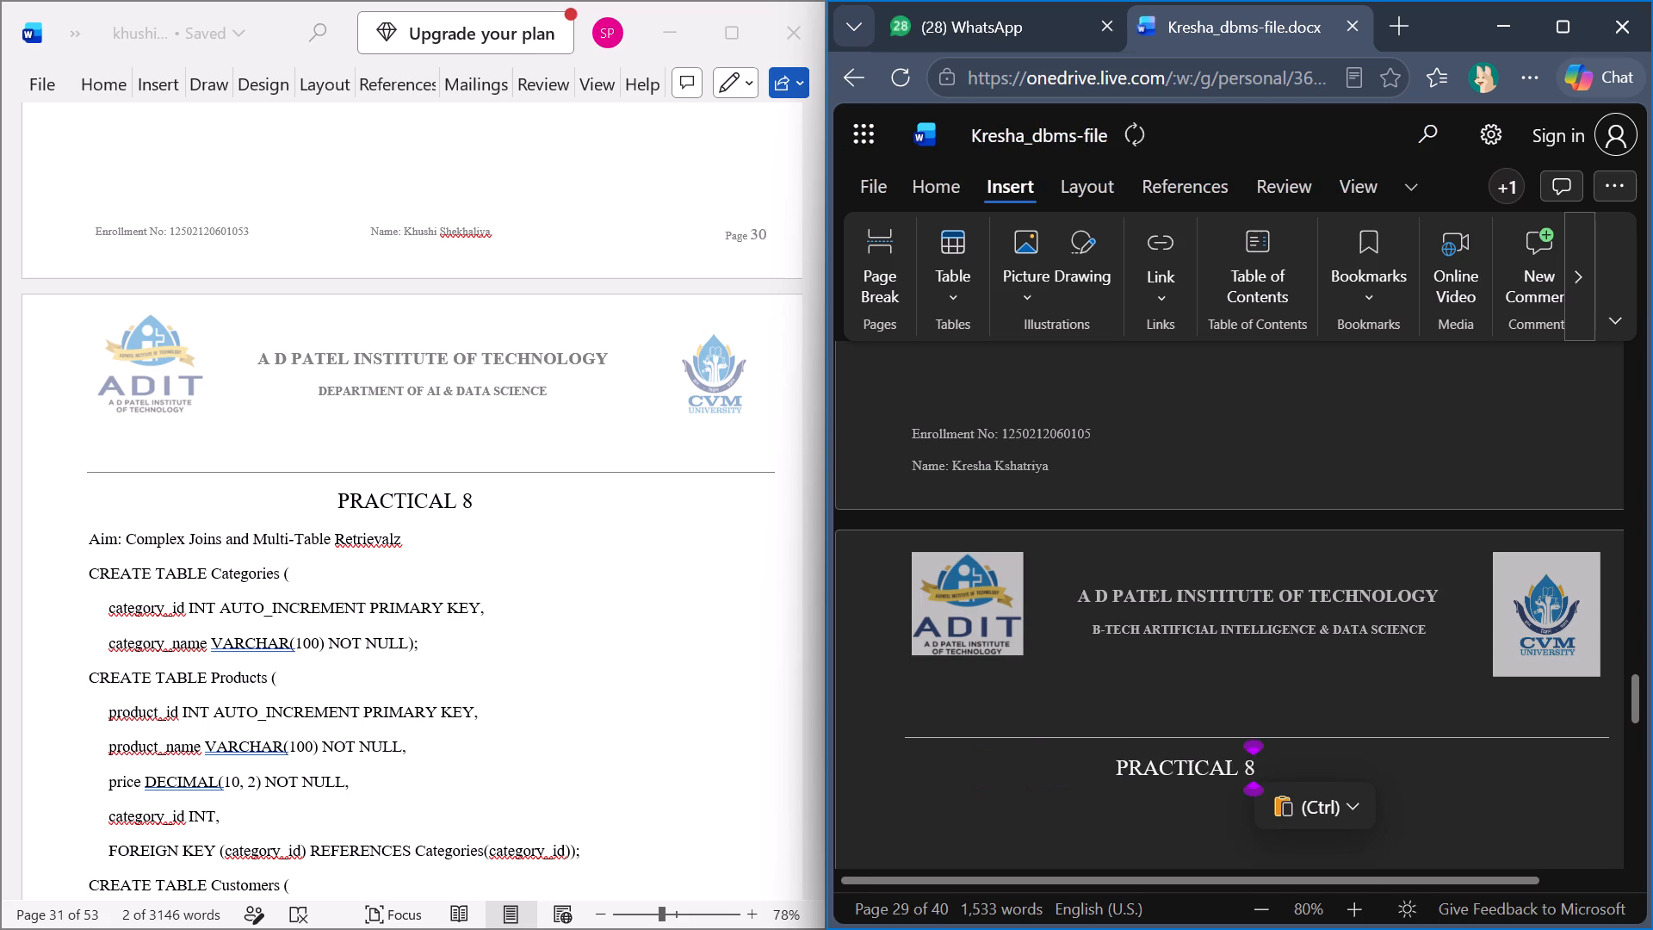
# Shift the "PRACTICAL 8" heading closer to the page centre by adding ten more spaces before it.
pyautogui.click(1095, 777)
pyautogui.press('space')
pyautogui.press('space')
pyautogui.press('space')
pyautogui.press('space')
pyautogui.press('space')
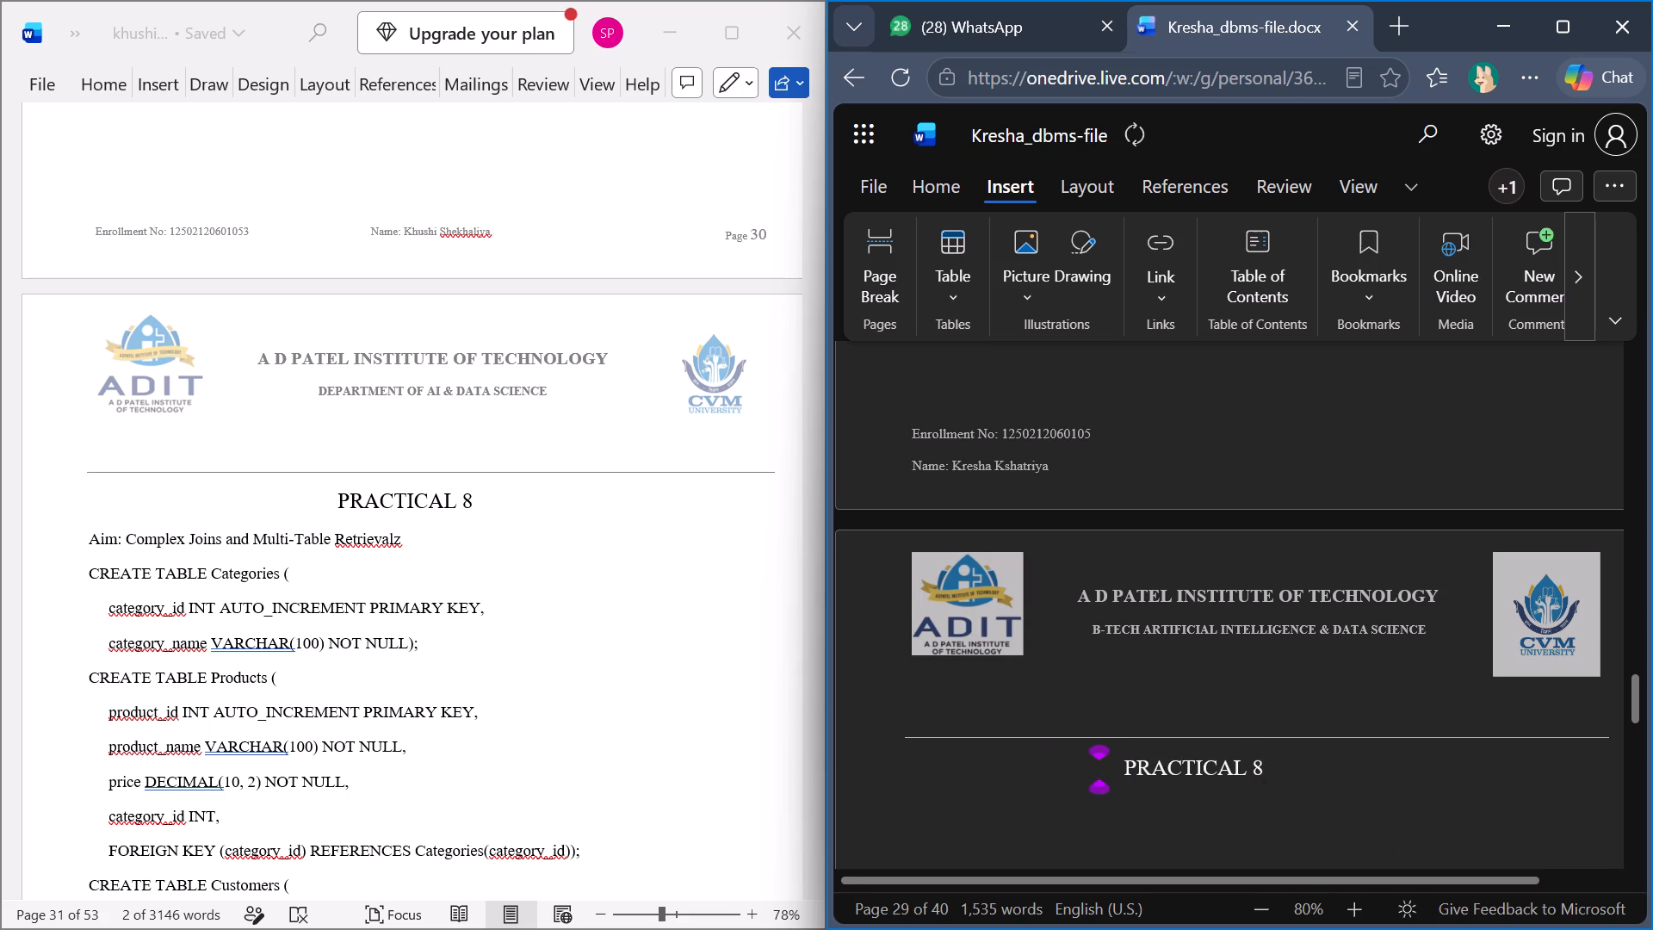
pyautogui.press('space')
pyautogui.press('space')
pyautogui.press('space')
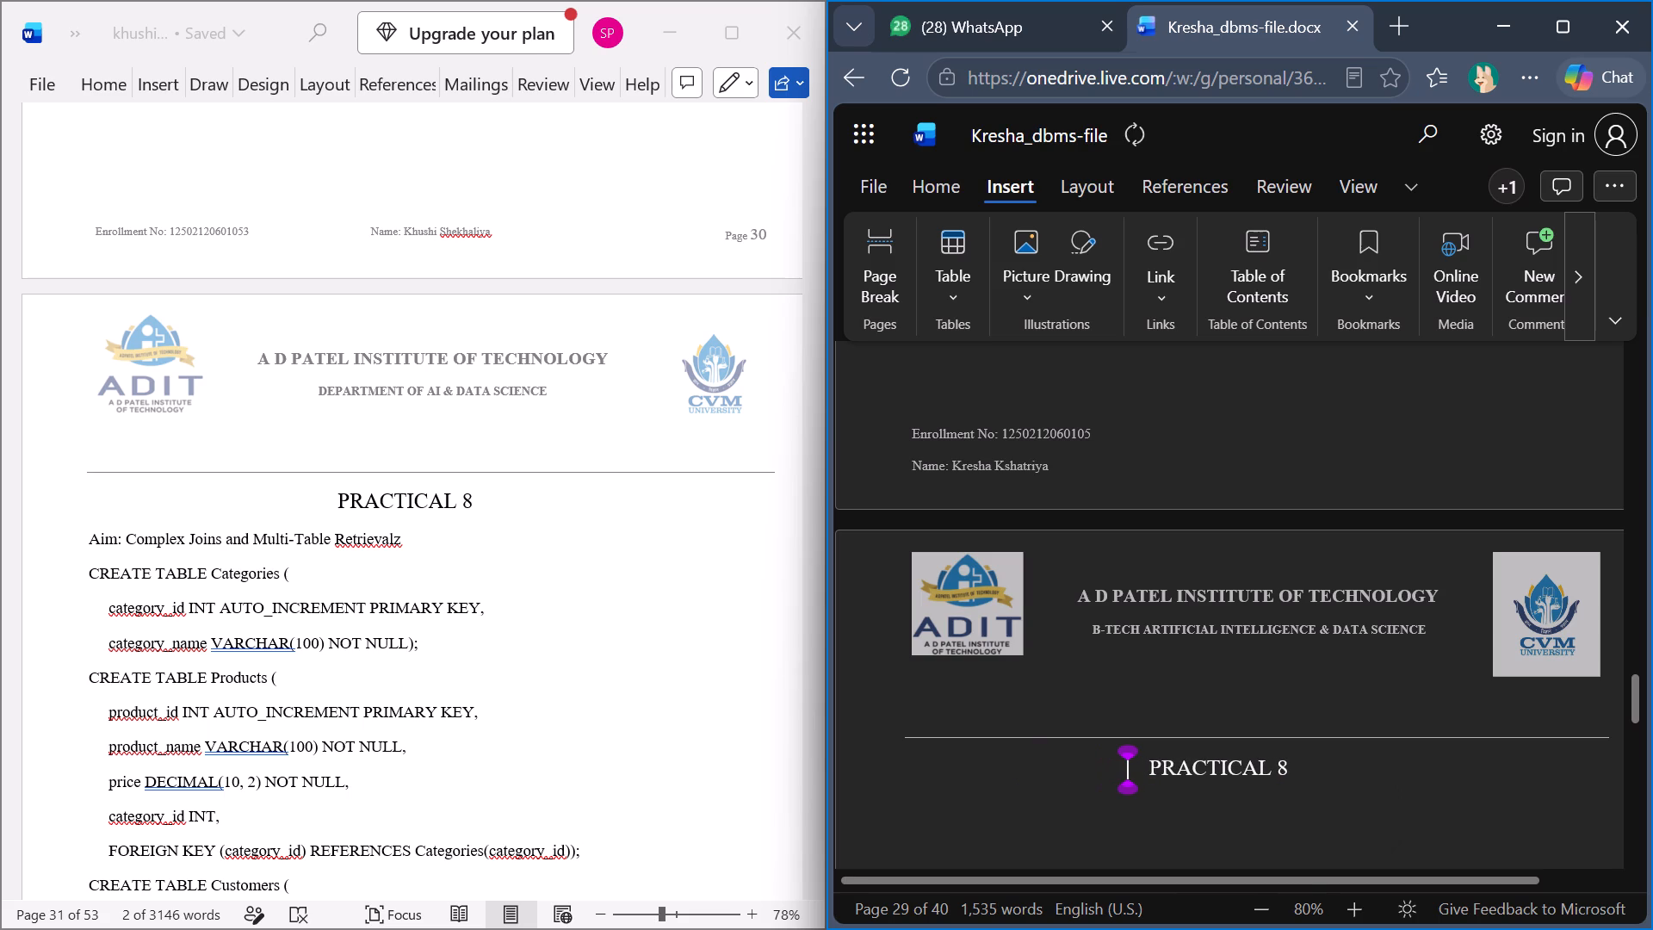
pyautogui.press('space')
pyautogui.press('space')
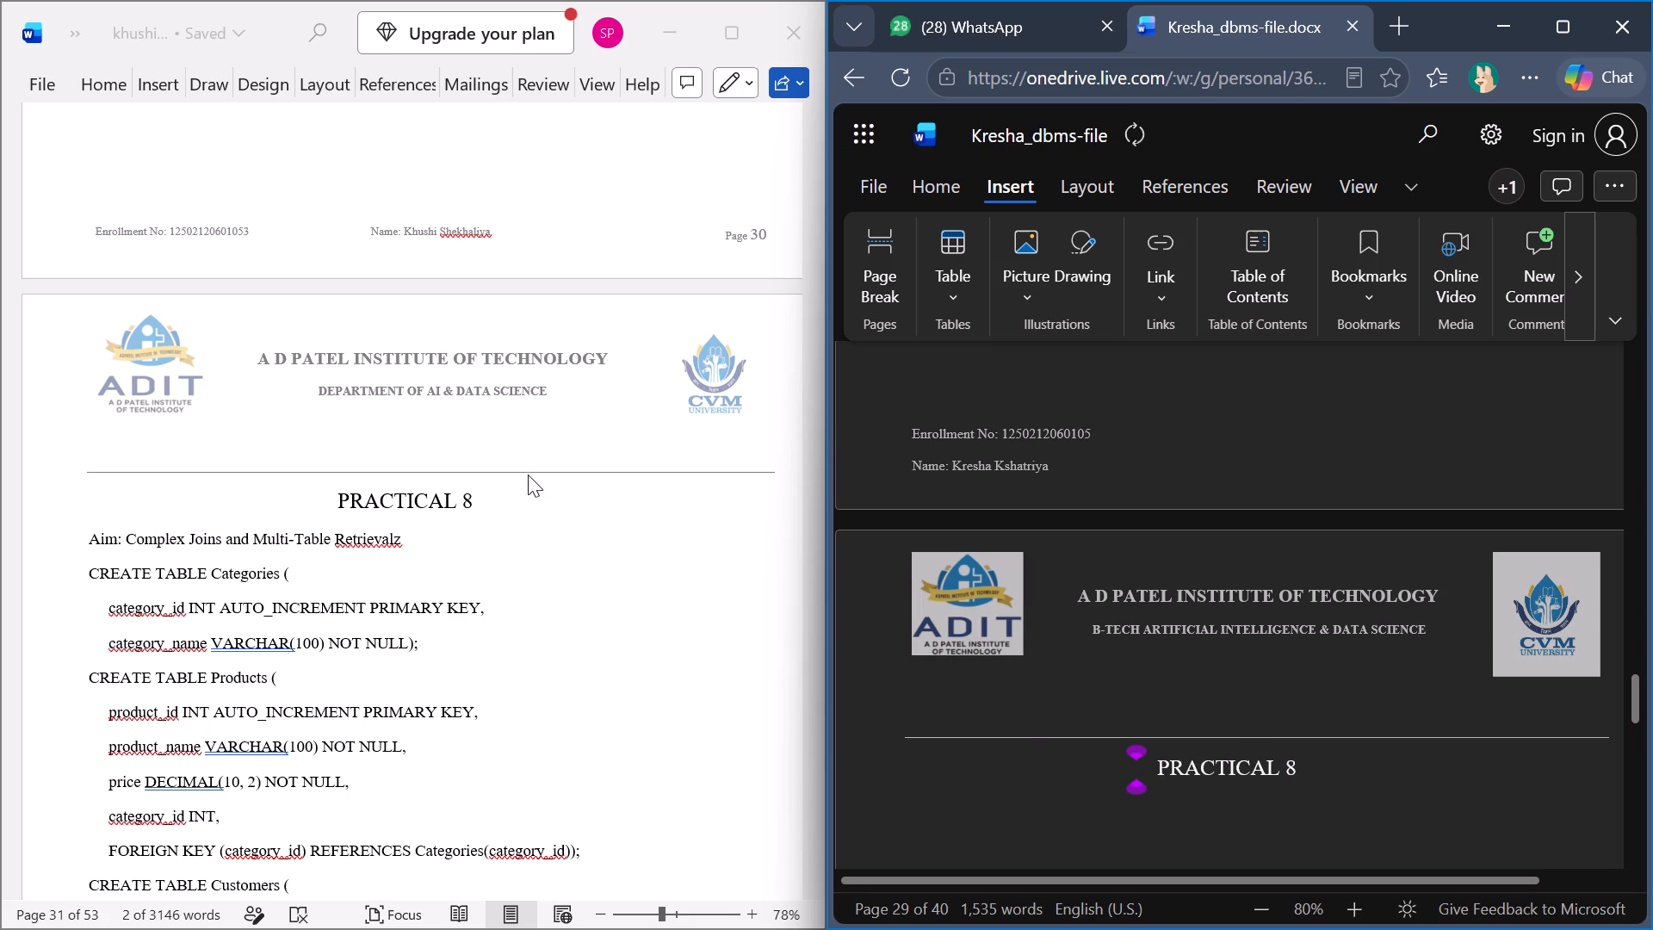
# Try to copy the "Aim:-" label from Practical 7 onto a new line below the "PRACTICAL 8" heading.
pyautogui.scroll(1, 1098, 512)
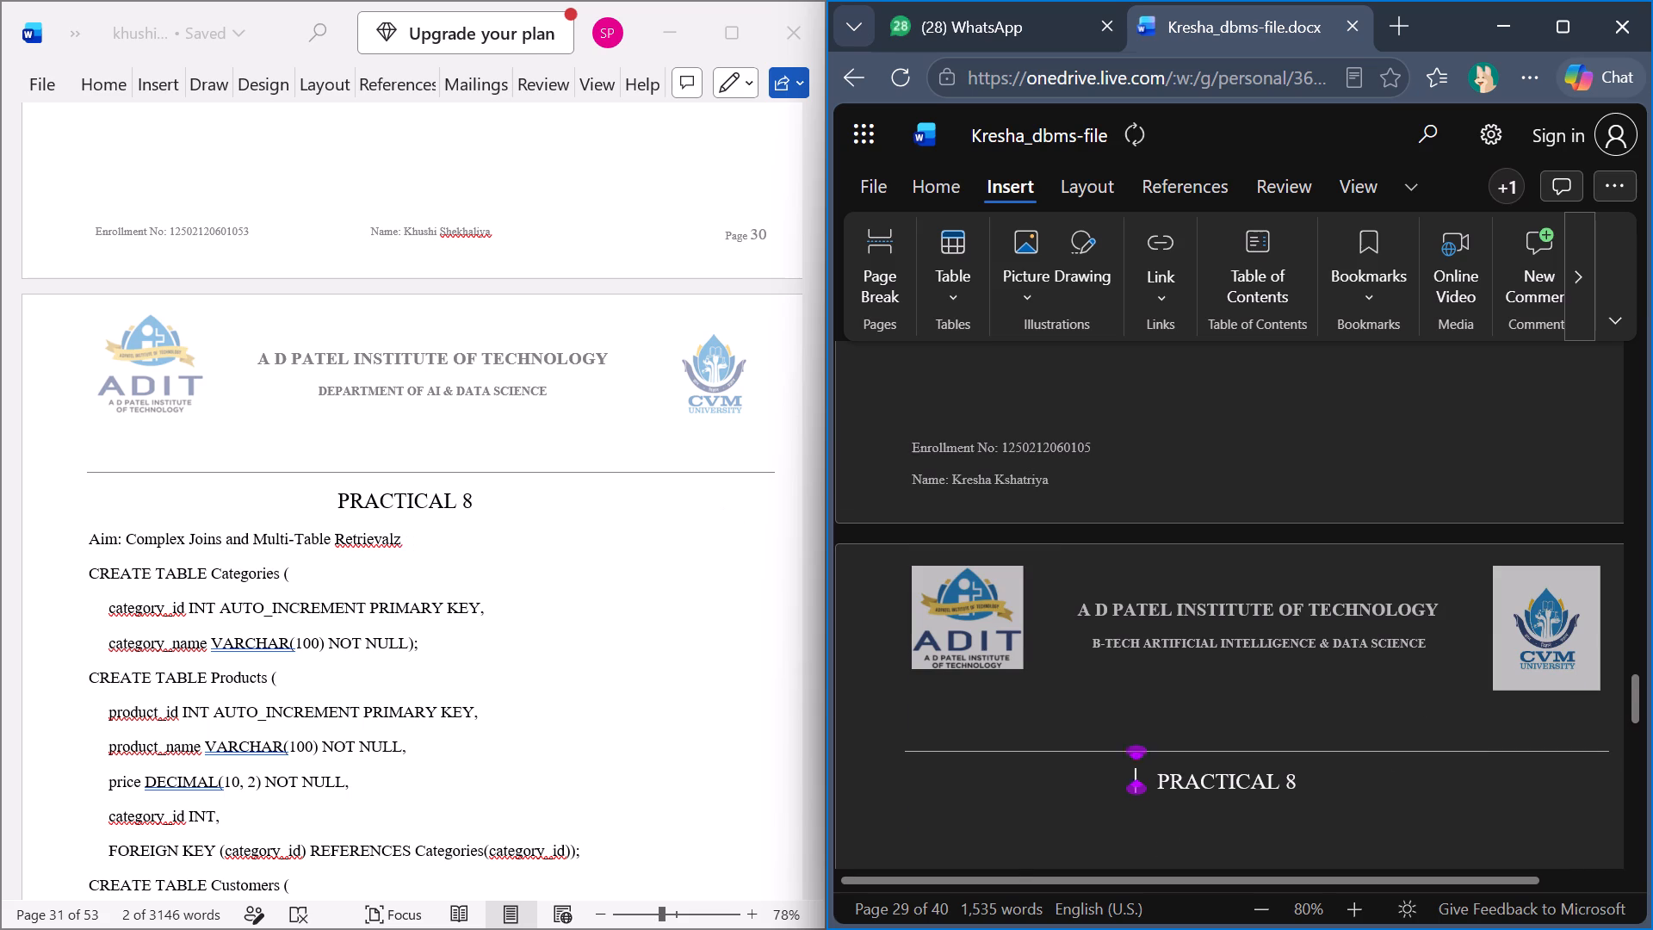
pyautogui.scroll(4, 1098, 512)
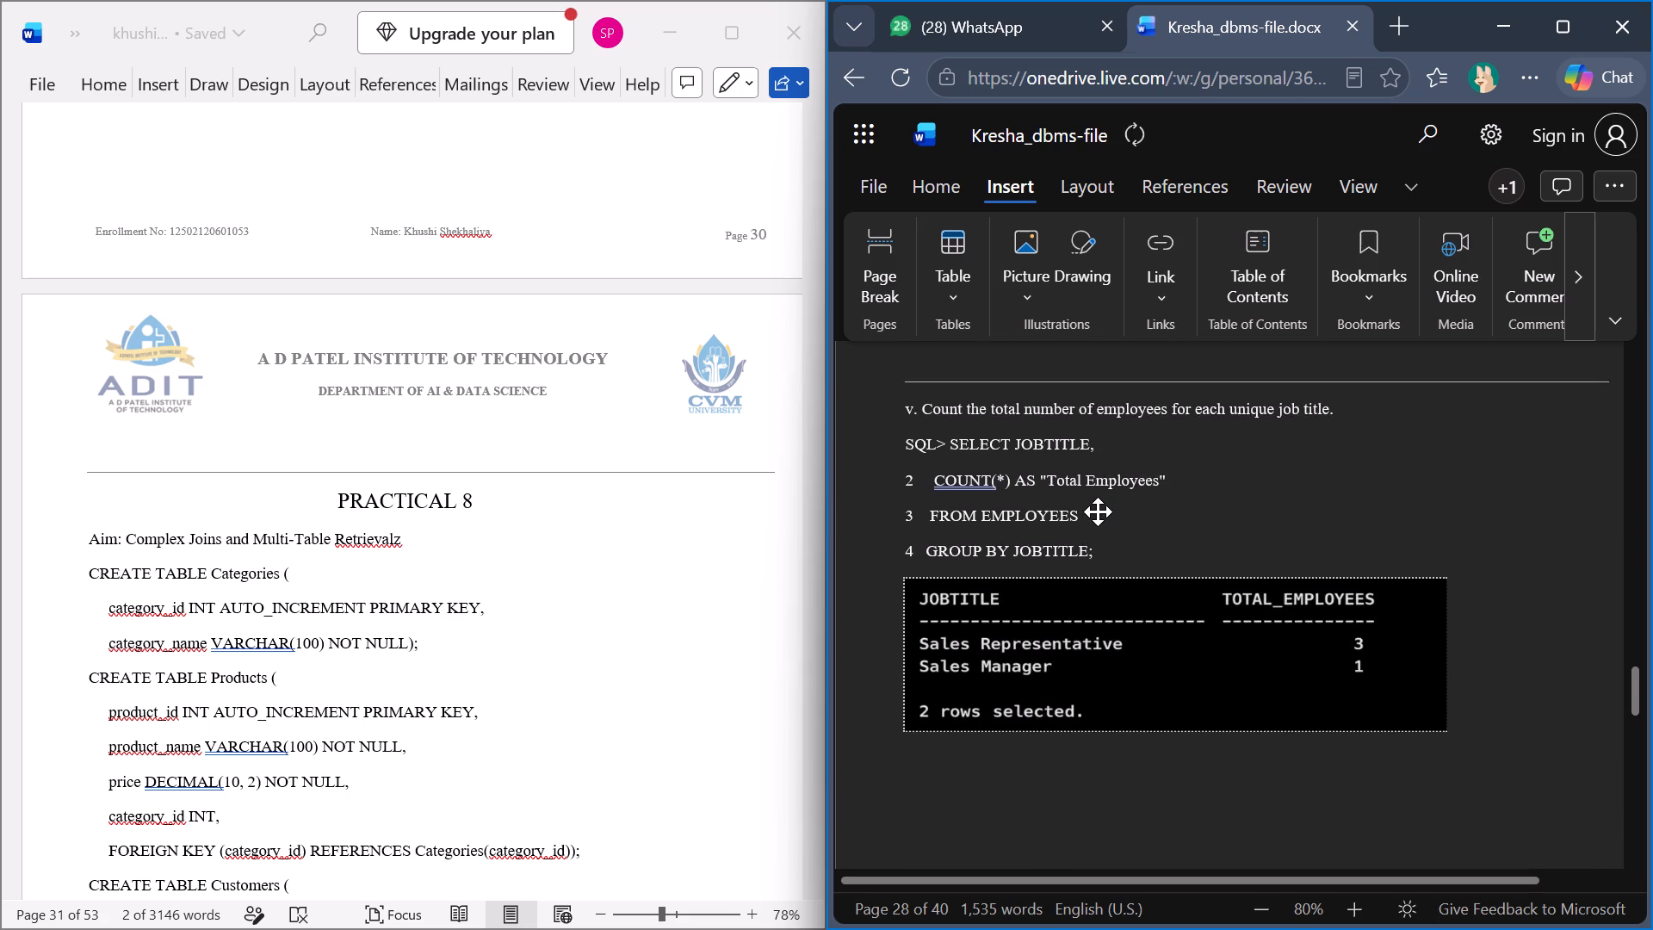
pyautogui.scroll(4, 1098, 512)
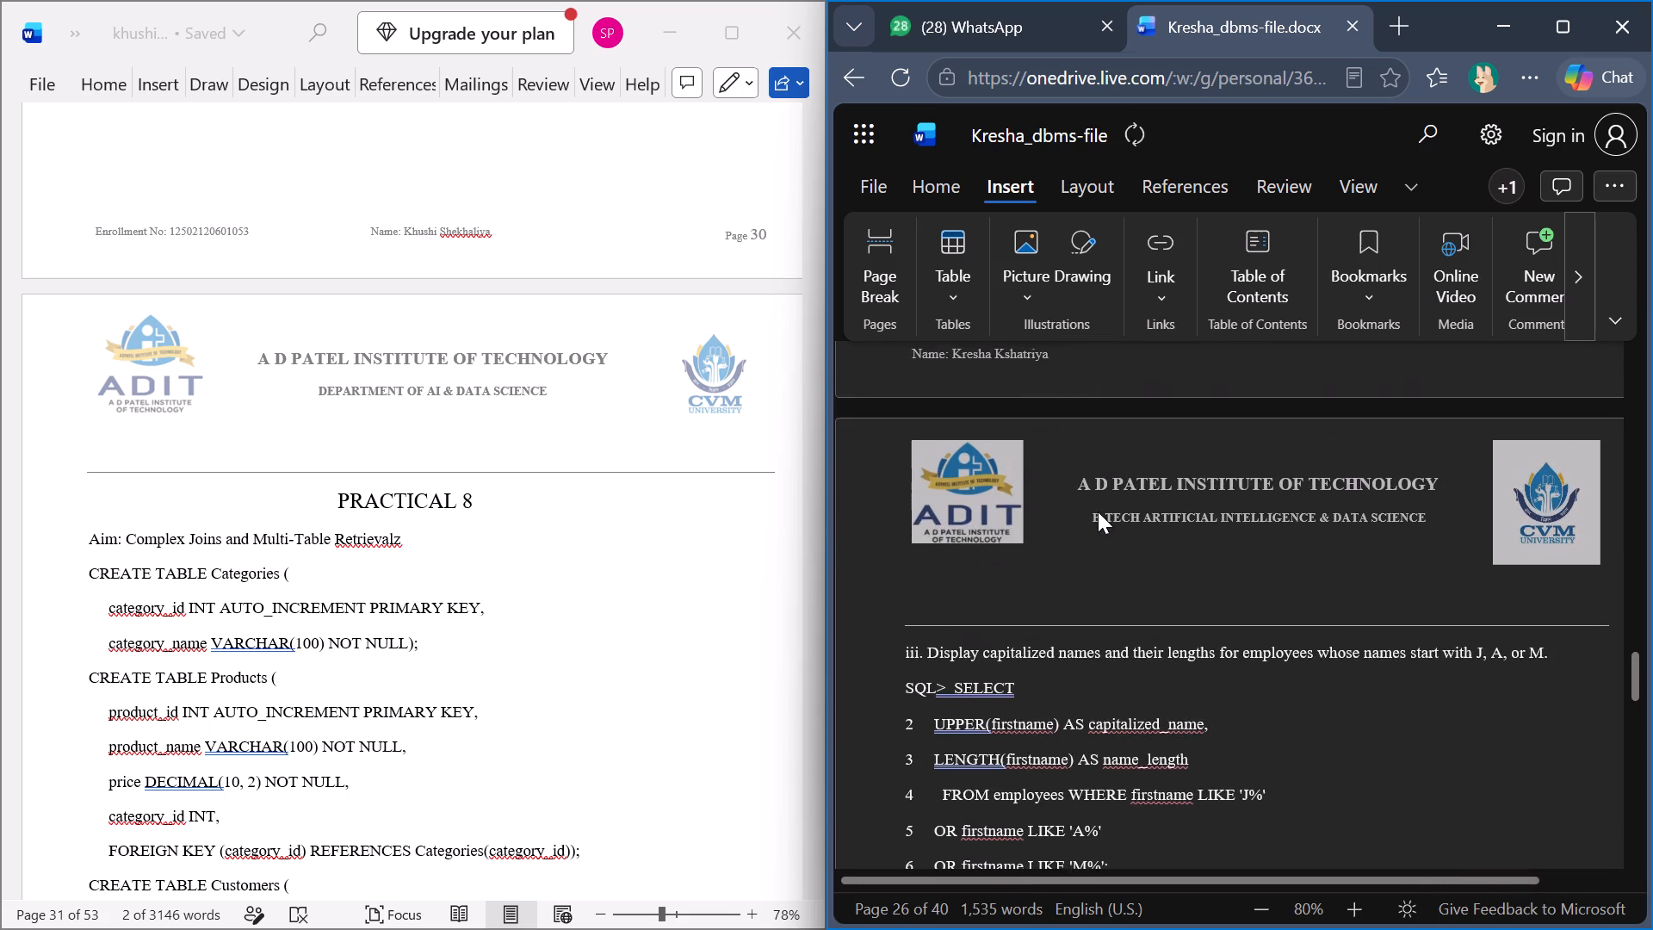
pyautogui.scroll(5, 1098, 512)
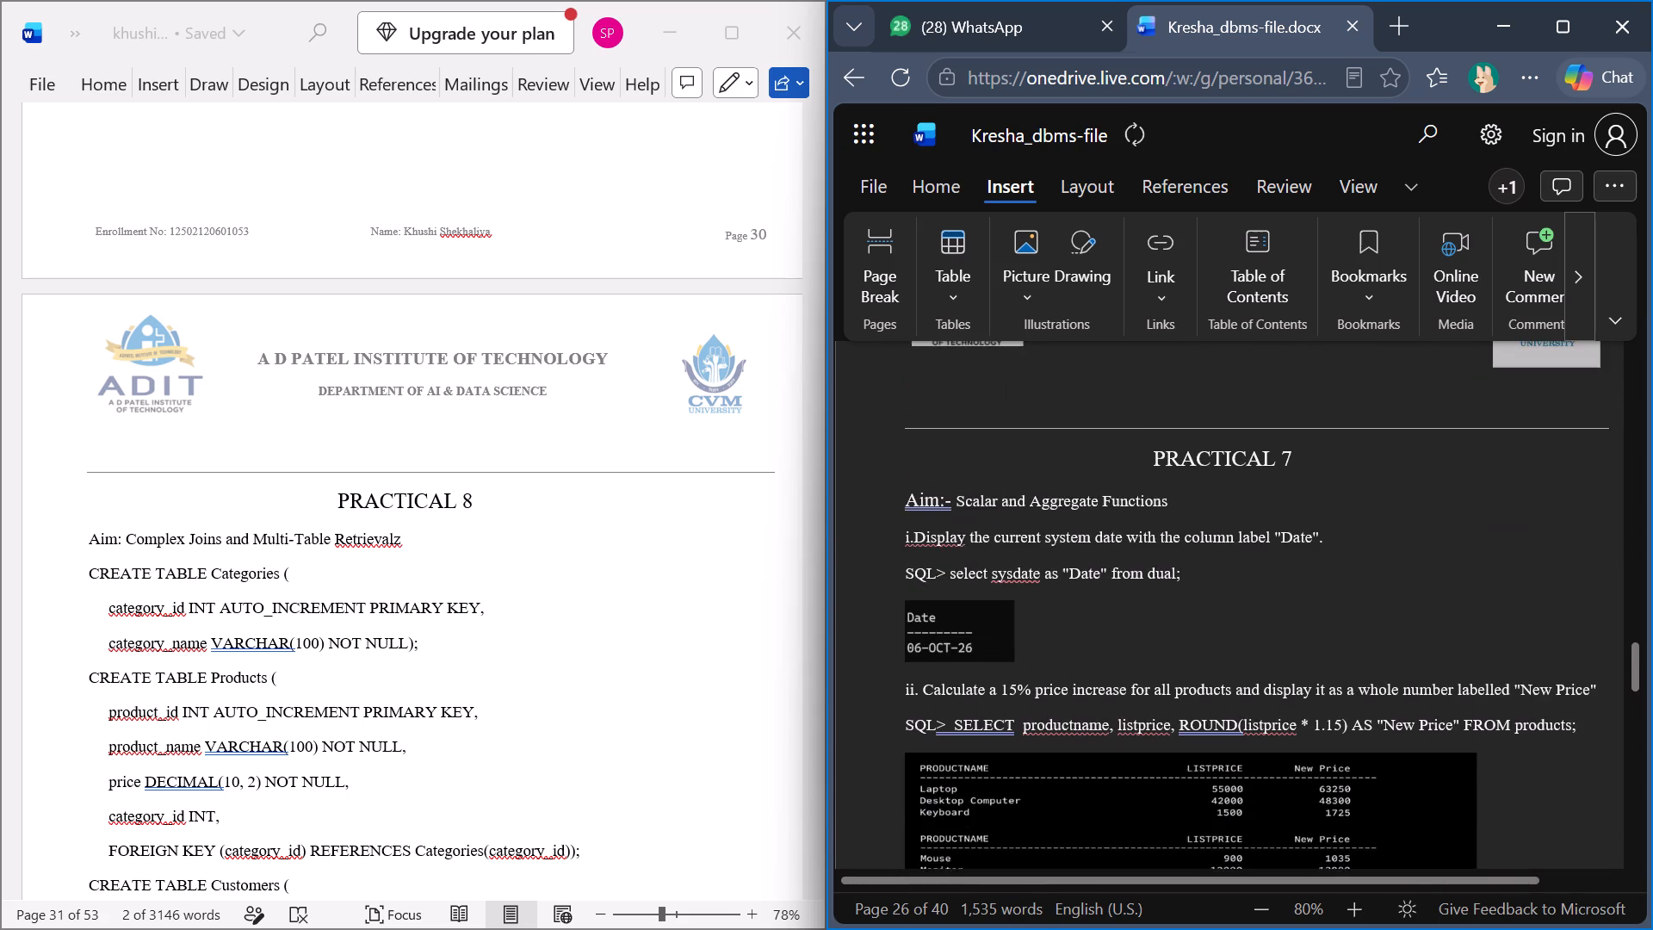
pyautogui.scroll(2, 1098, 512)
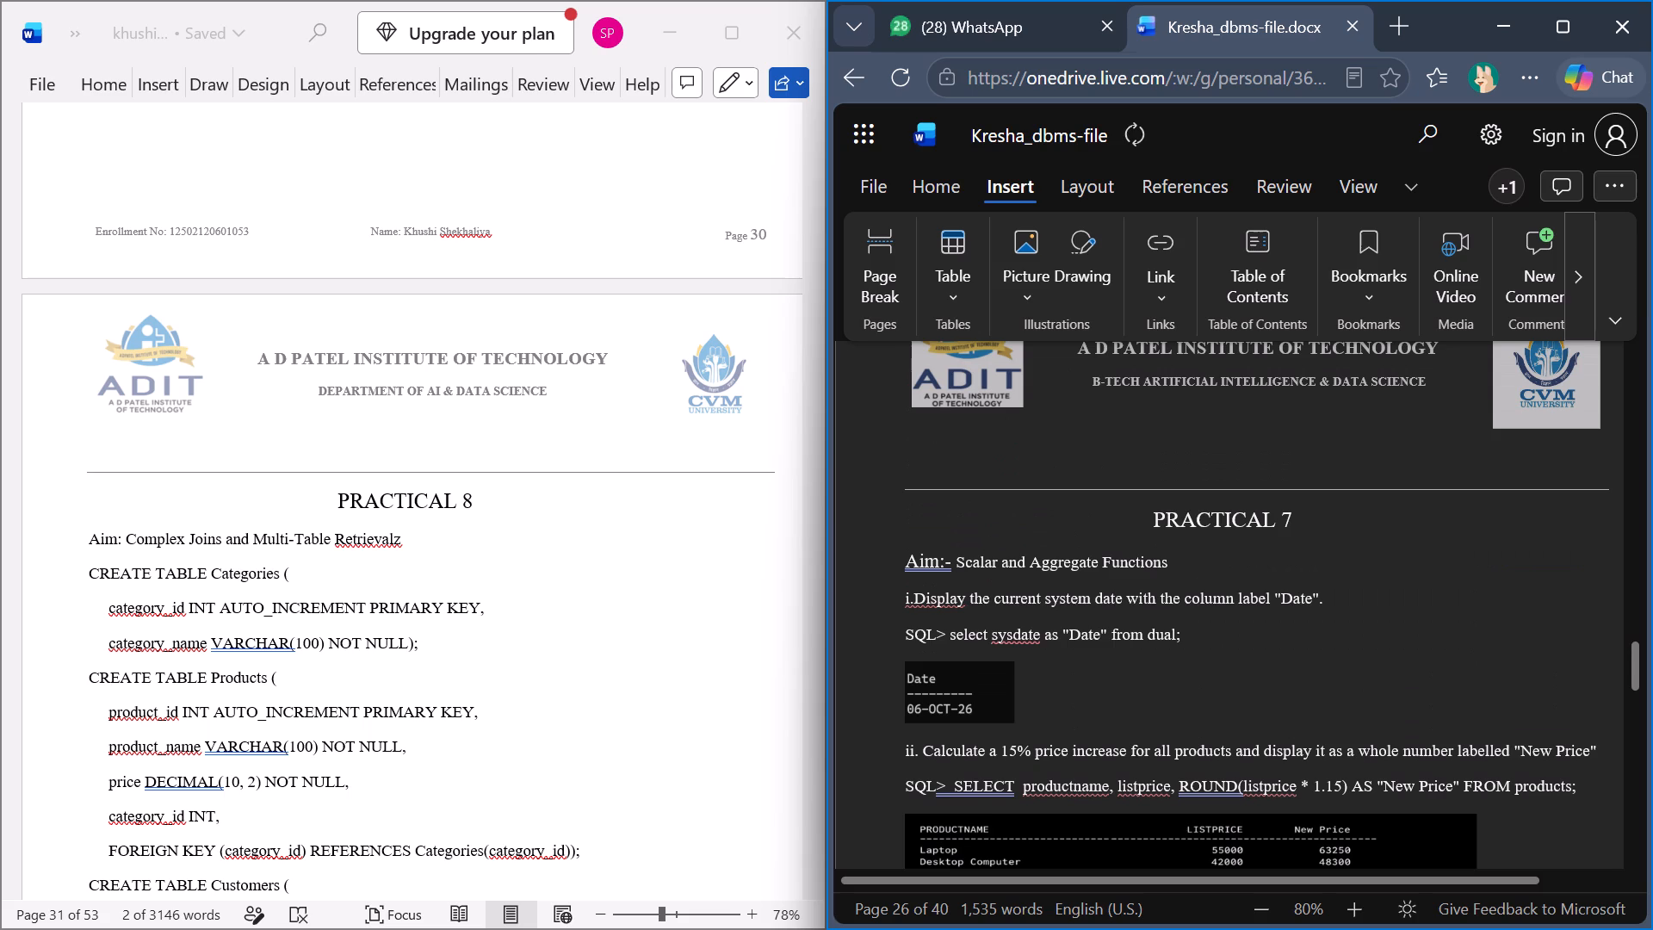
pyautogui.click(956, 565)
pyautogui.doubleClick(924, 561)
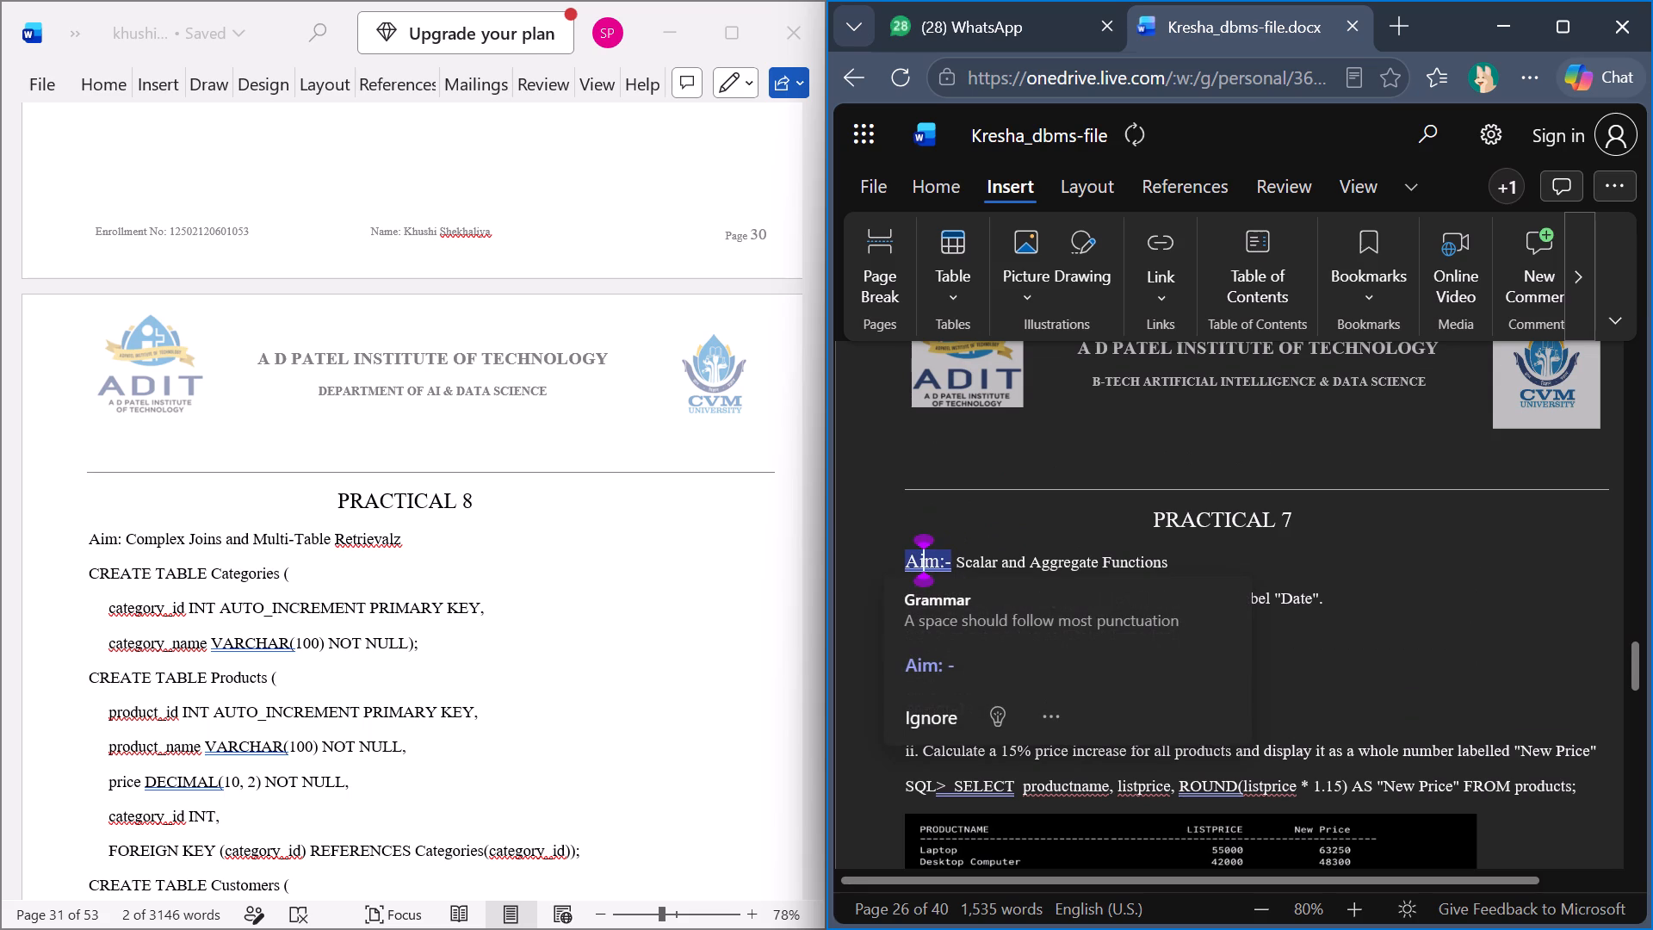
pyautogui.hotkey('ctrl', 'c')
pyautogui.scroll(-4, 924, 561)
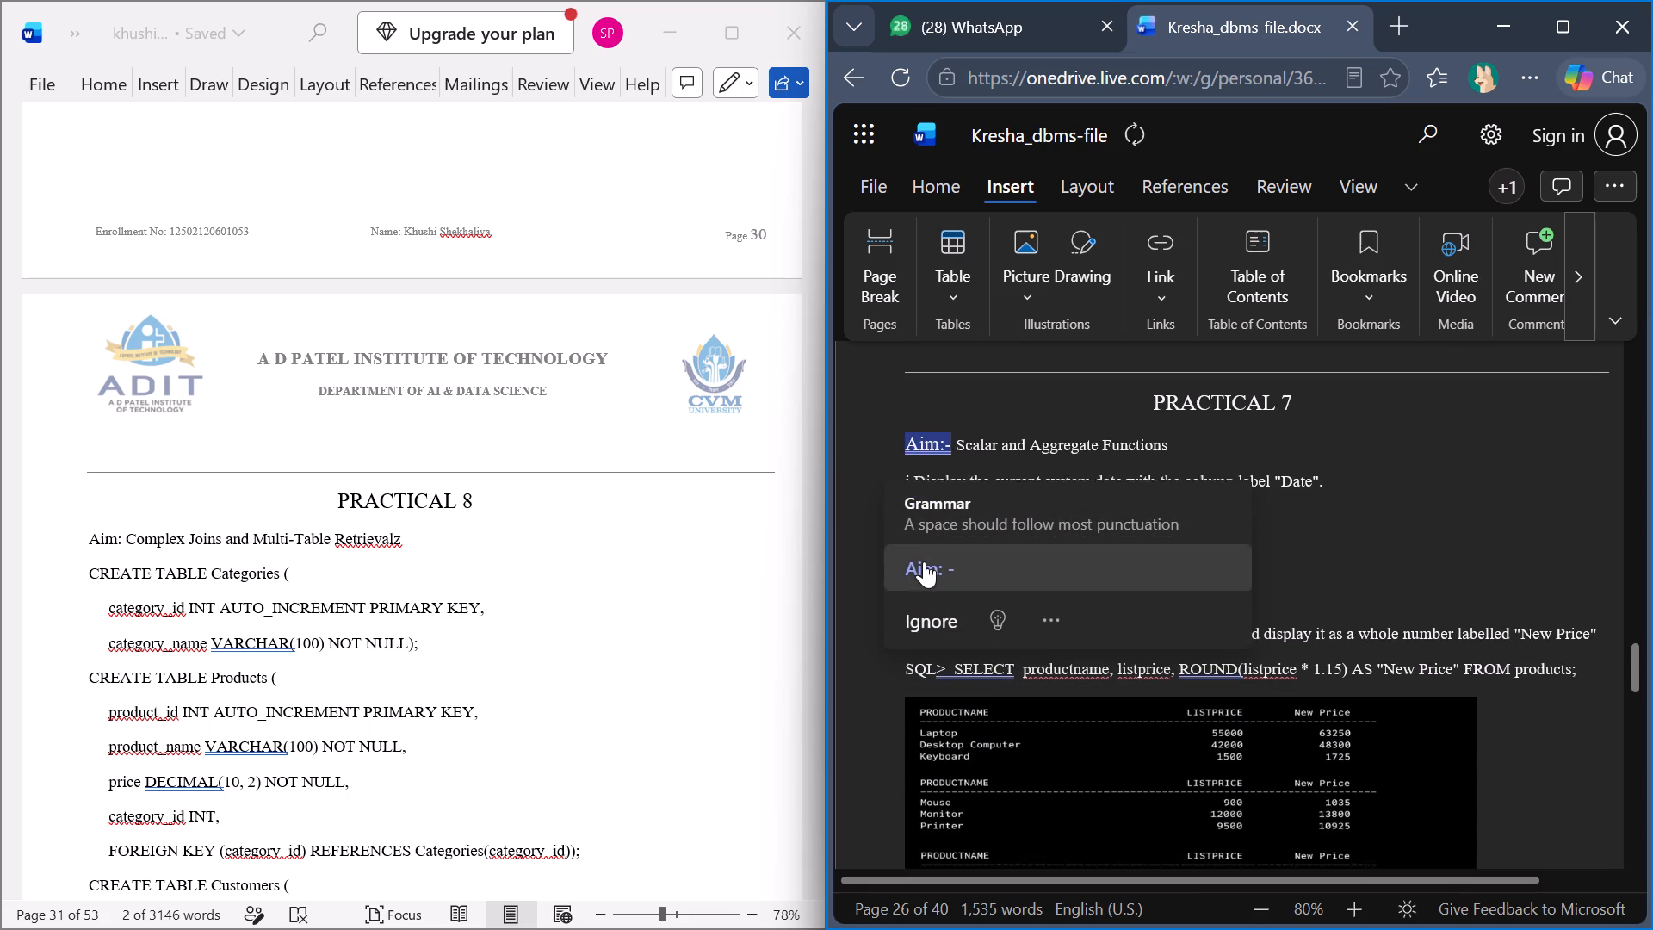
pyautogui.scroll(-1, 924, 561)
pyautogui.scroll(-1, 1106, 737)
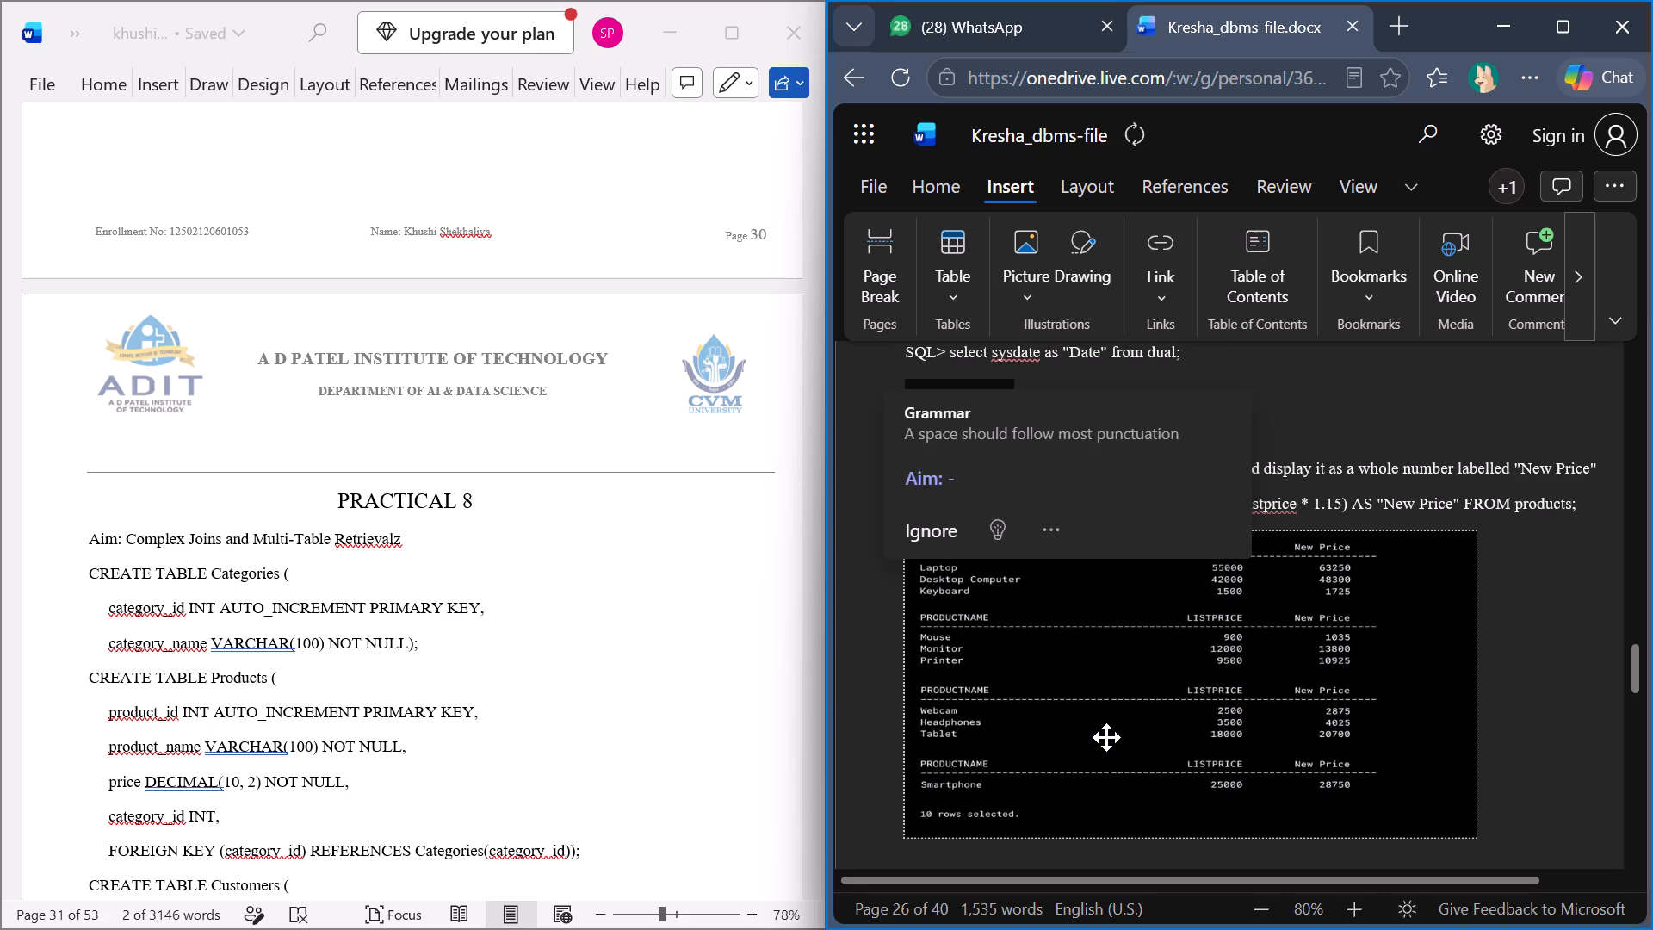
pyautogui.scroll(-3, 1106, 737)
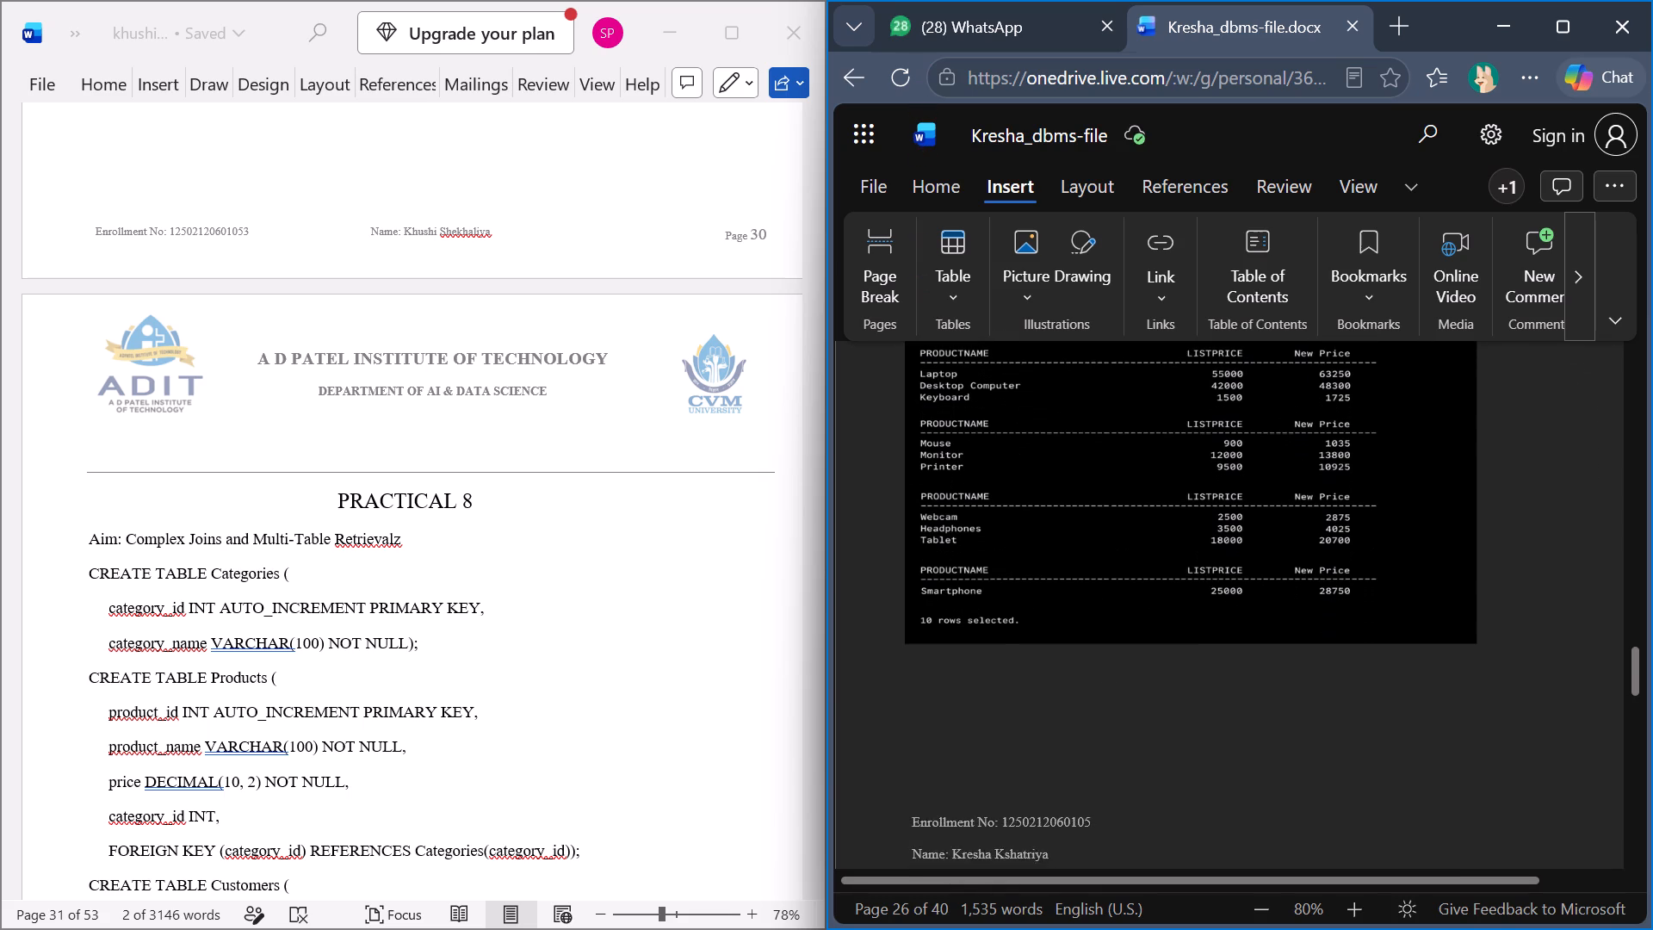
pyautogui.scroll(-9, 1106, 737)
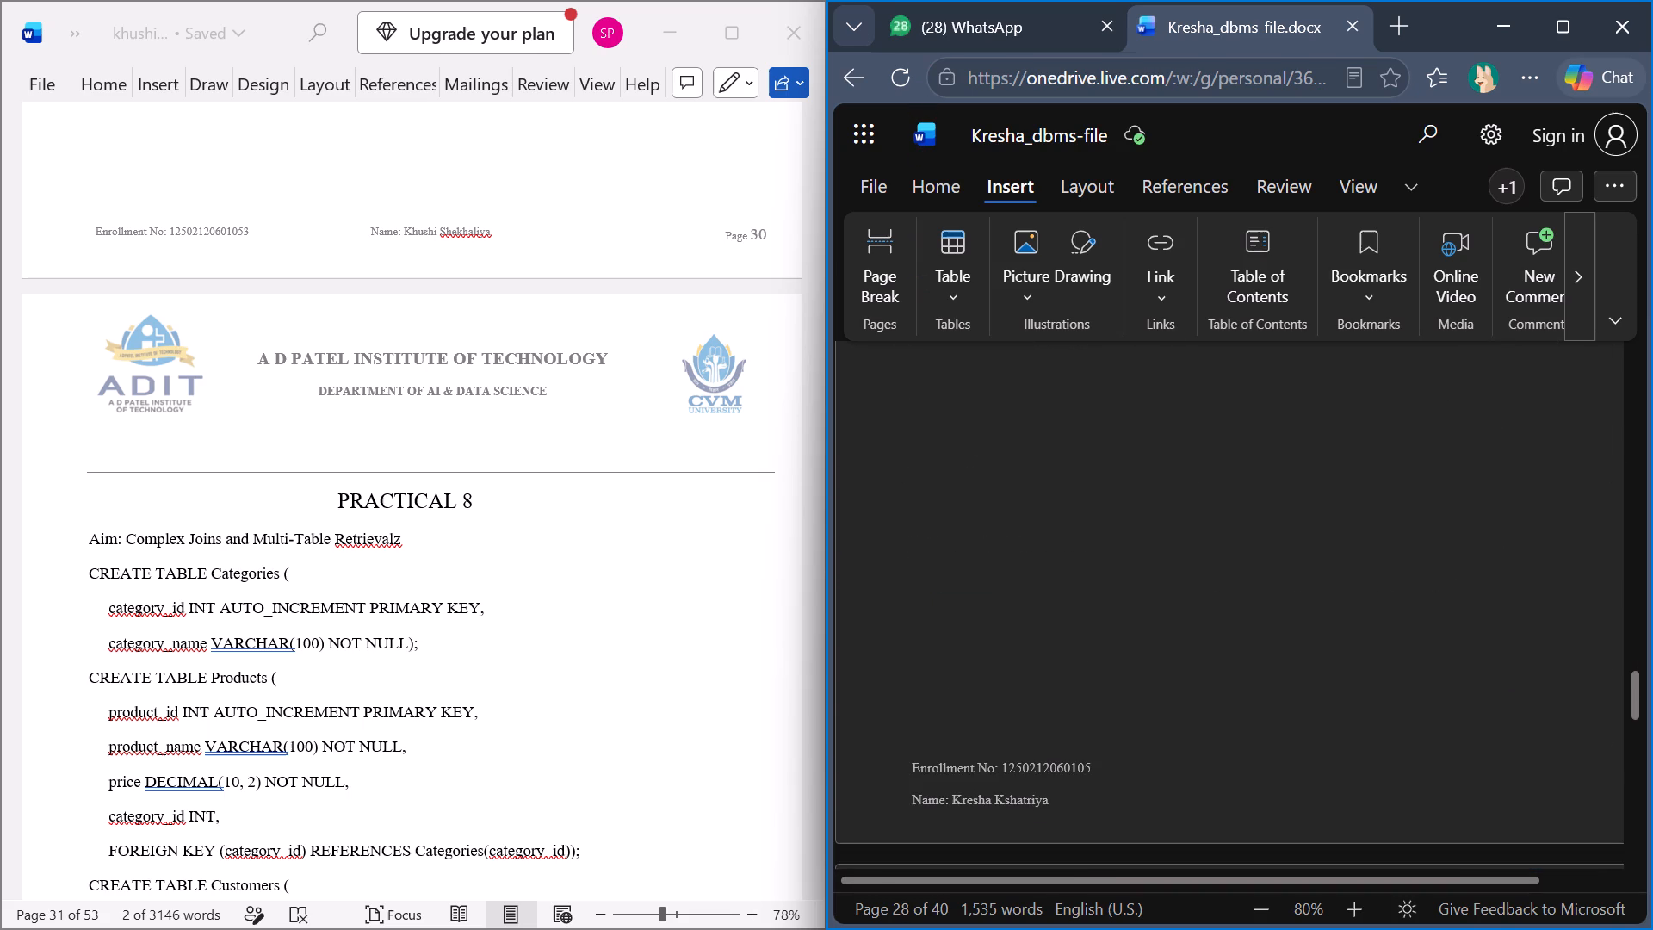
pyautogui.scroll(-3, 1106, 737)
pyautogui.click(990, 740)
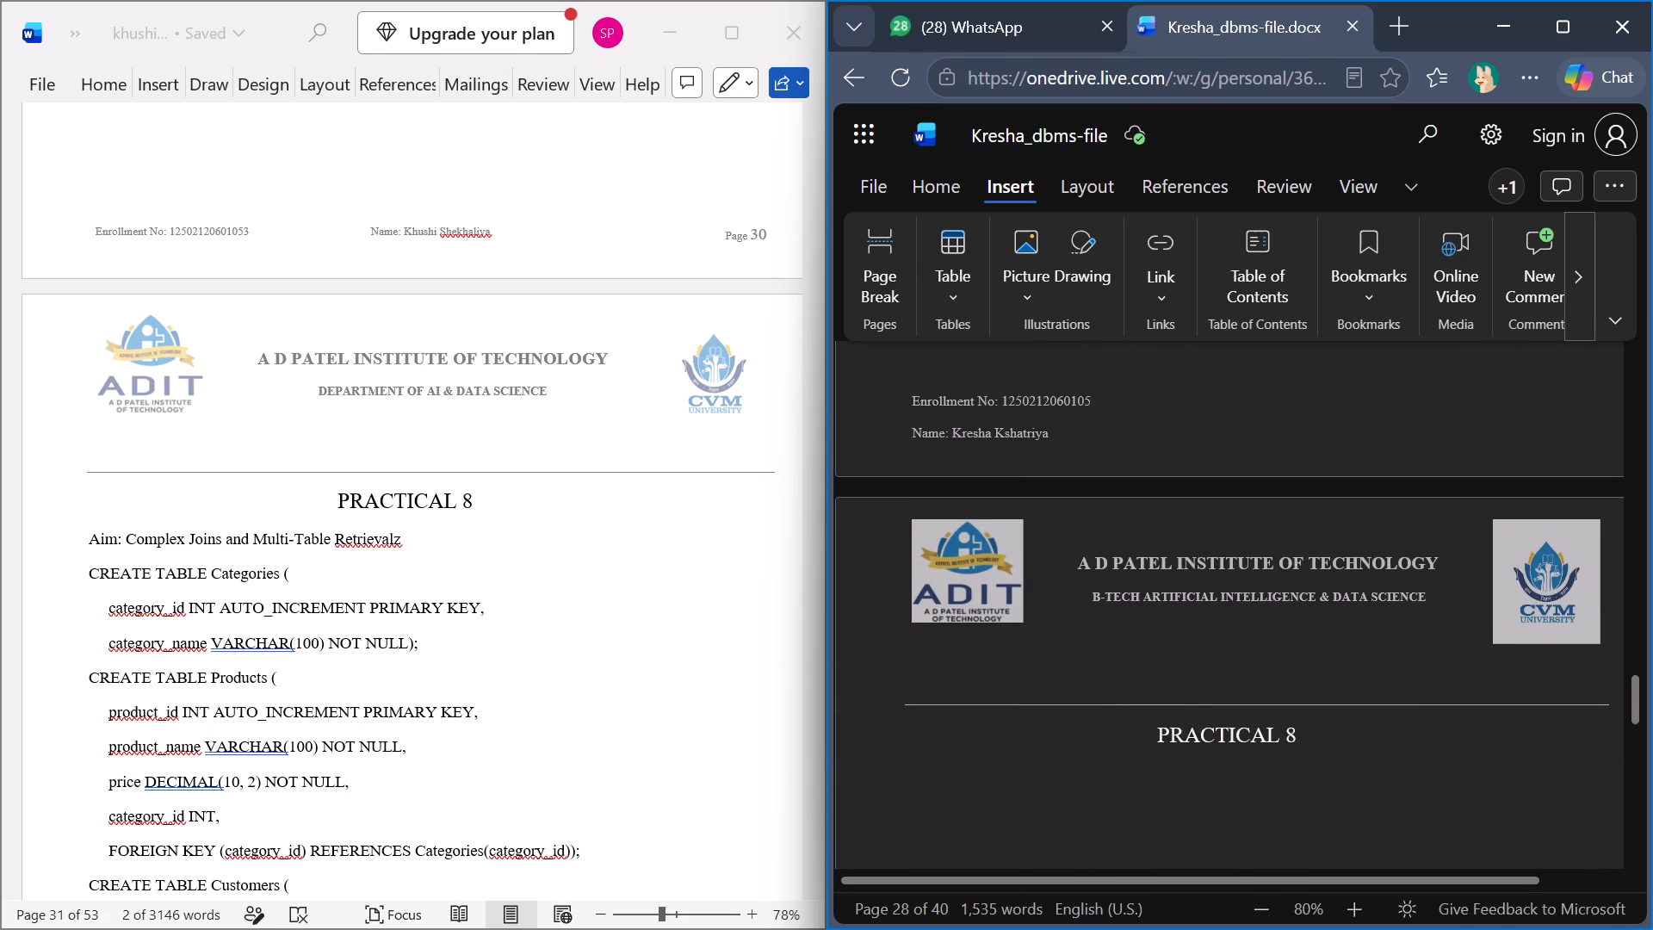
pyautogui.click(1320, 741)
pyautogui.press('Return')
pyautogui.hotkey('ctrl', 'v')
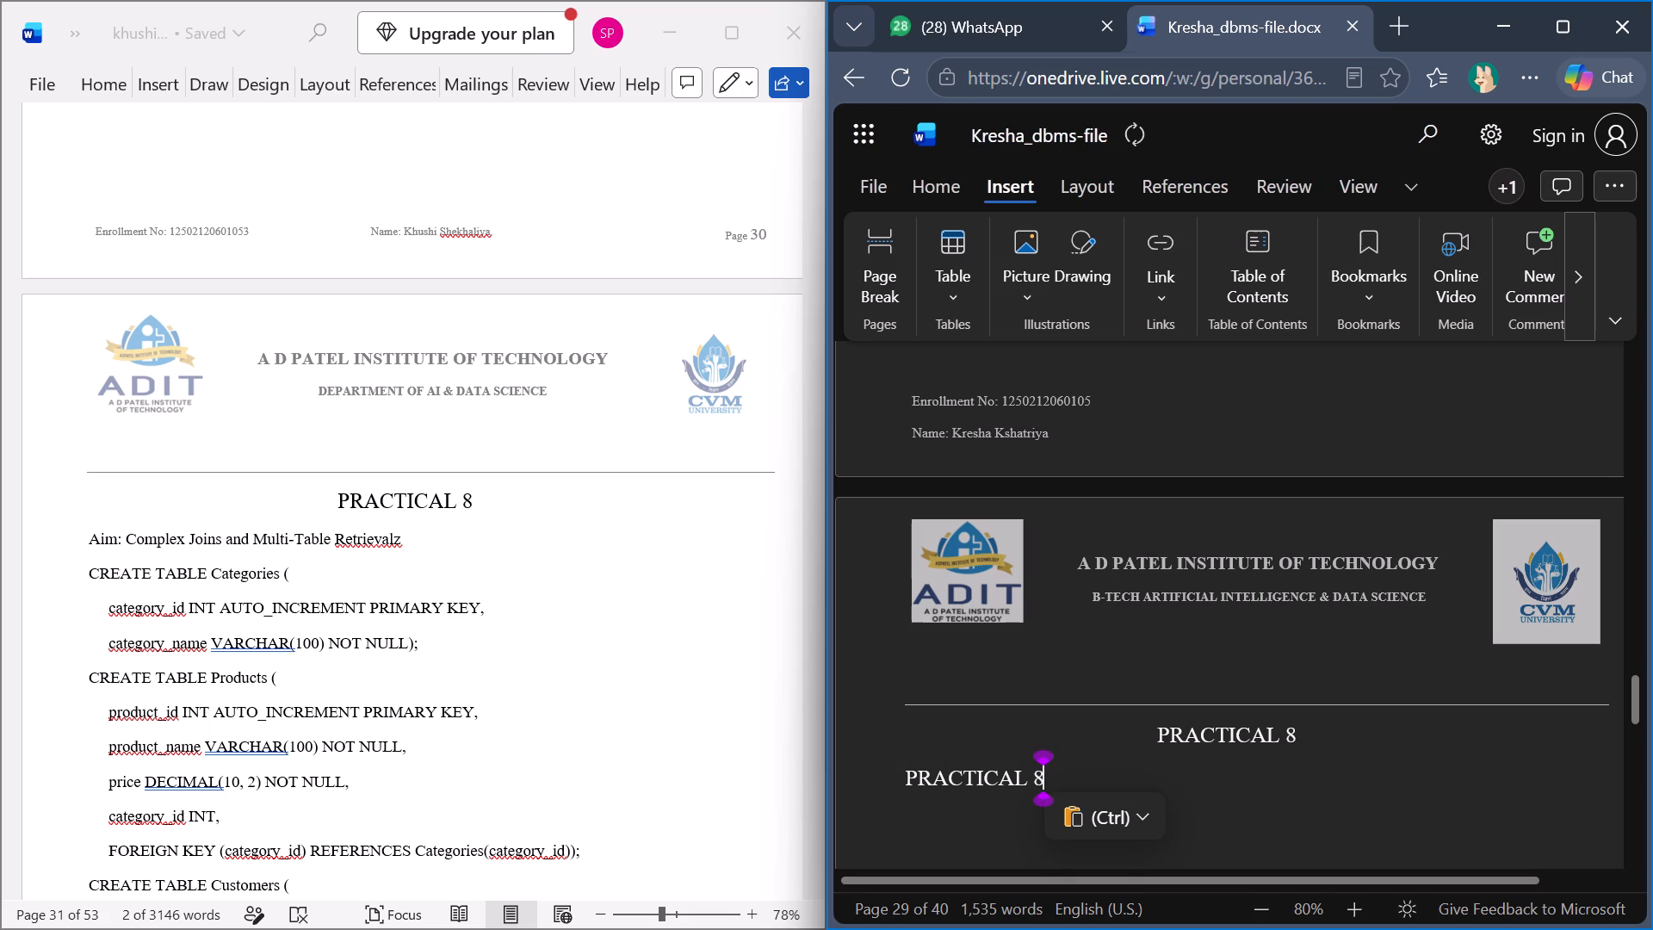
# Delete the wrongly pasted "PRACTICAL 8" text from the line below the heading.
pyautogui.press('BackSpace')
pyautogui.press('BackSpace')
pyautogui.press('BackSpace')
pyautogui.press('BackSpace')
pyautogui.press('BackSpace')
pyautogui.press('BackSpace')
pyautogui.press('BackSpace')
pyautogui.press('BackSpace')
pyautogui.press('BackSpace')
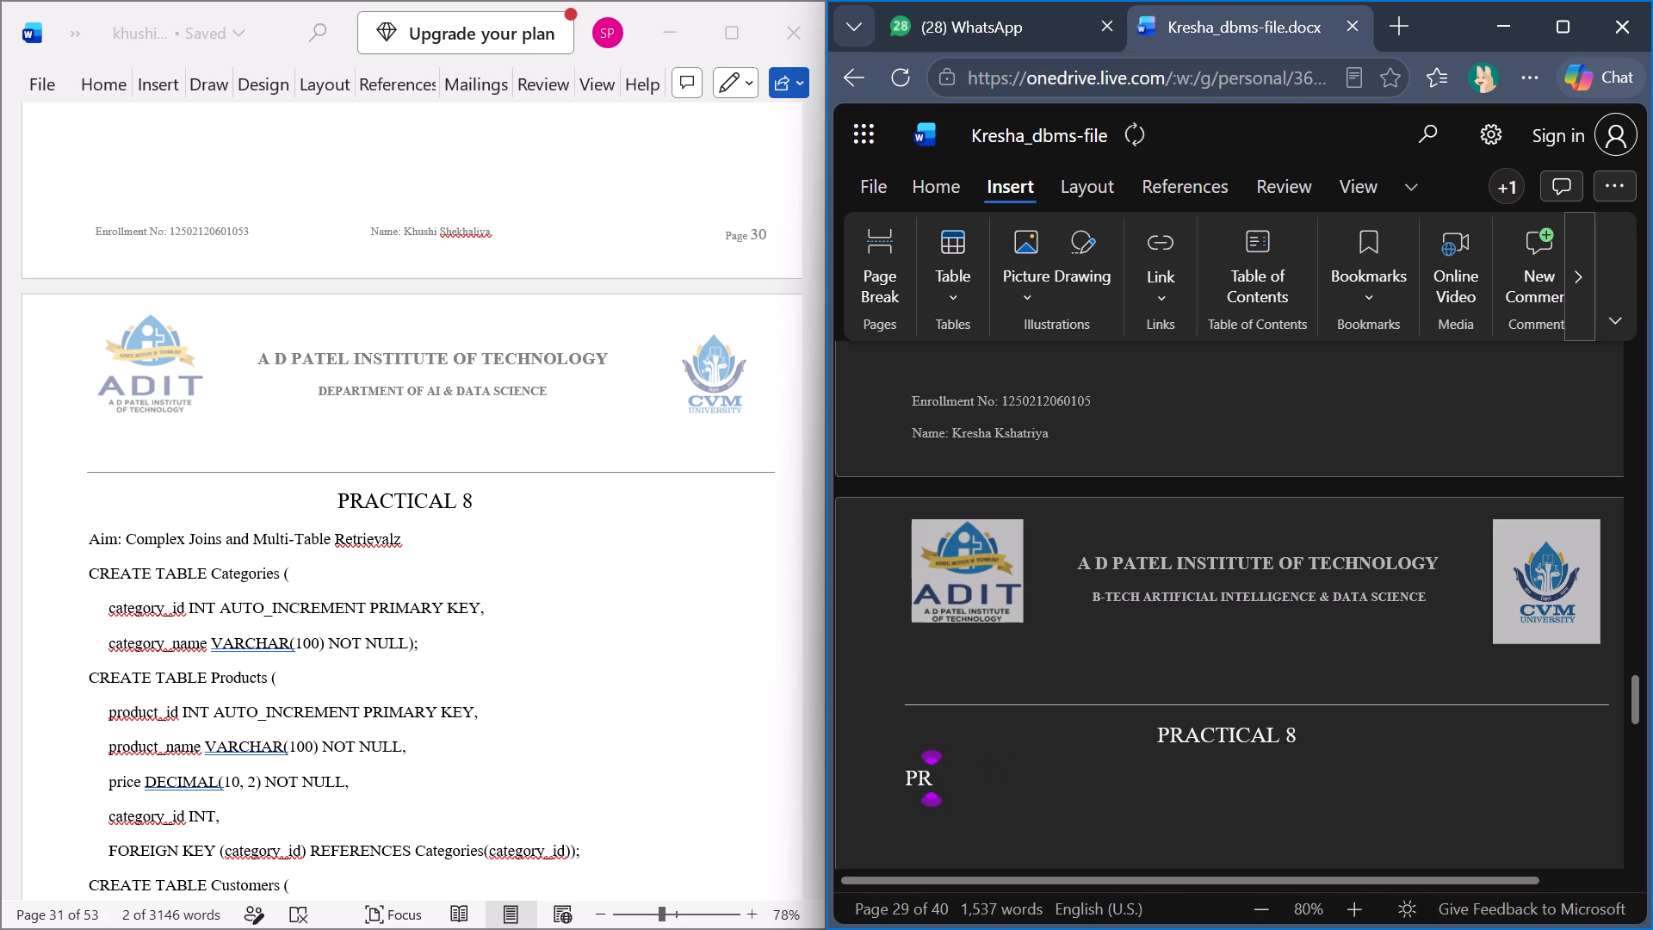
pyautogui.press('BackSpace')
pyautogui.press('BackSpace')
# Copy the "Aim:-" label from Practical 7 to a new line below the "PRACTICAL 8" heading, followed by a space.
pyautogui.scroll(1, 1320, 741)
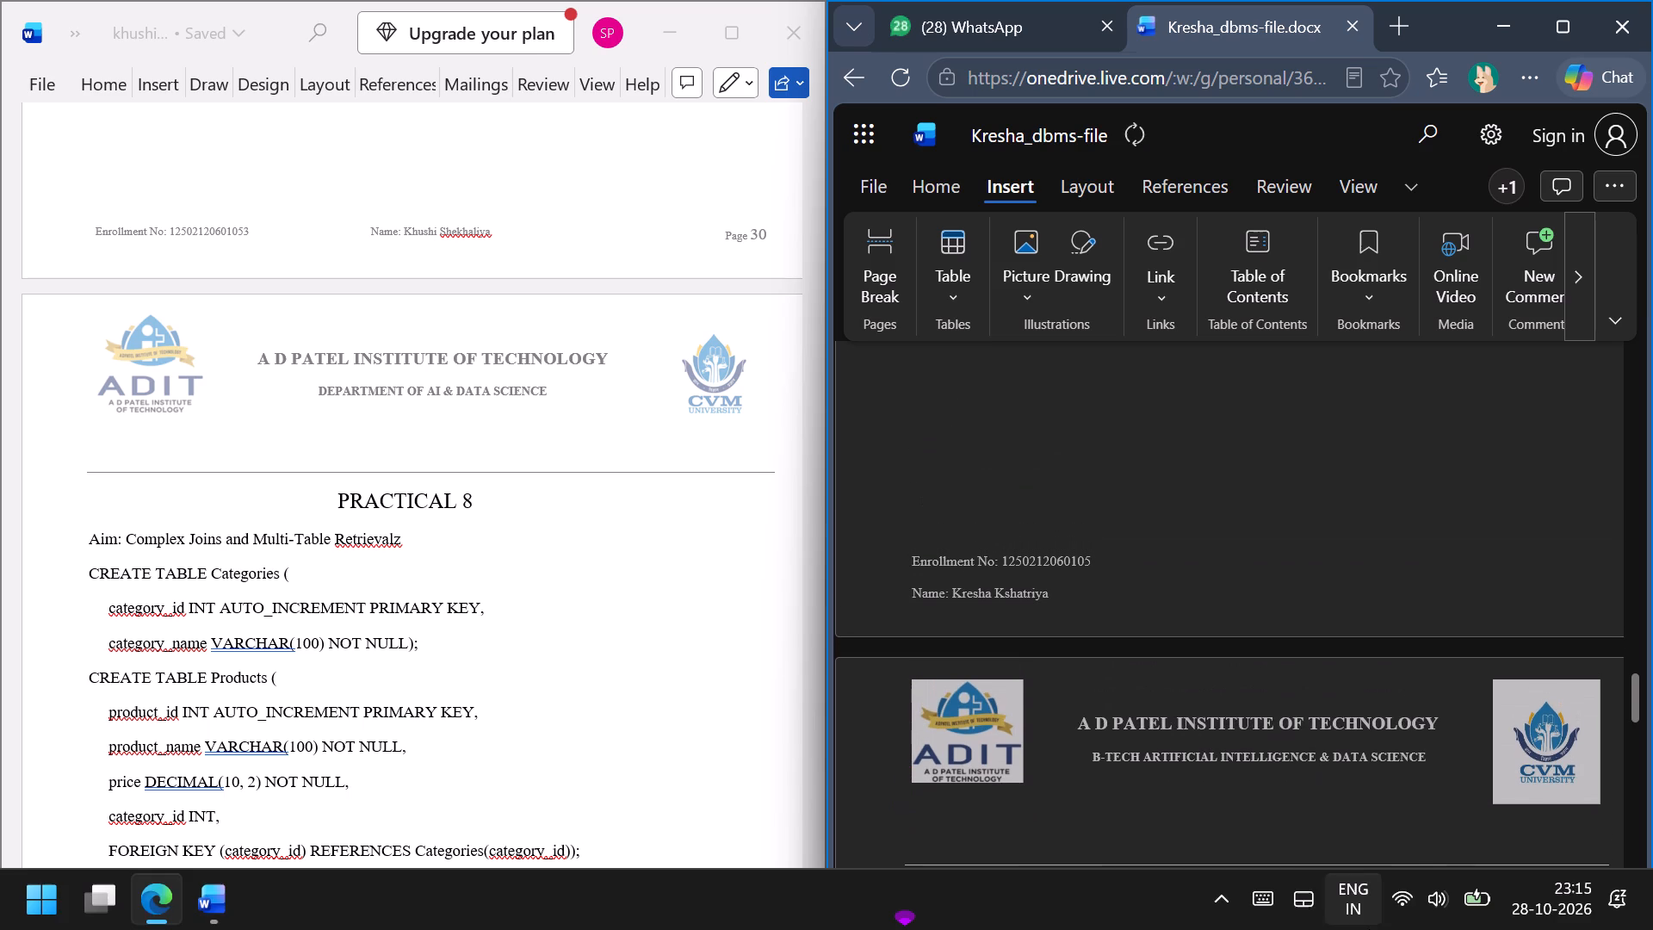
pyautogui.scroll(2, 1202, 462)
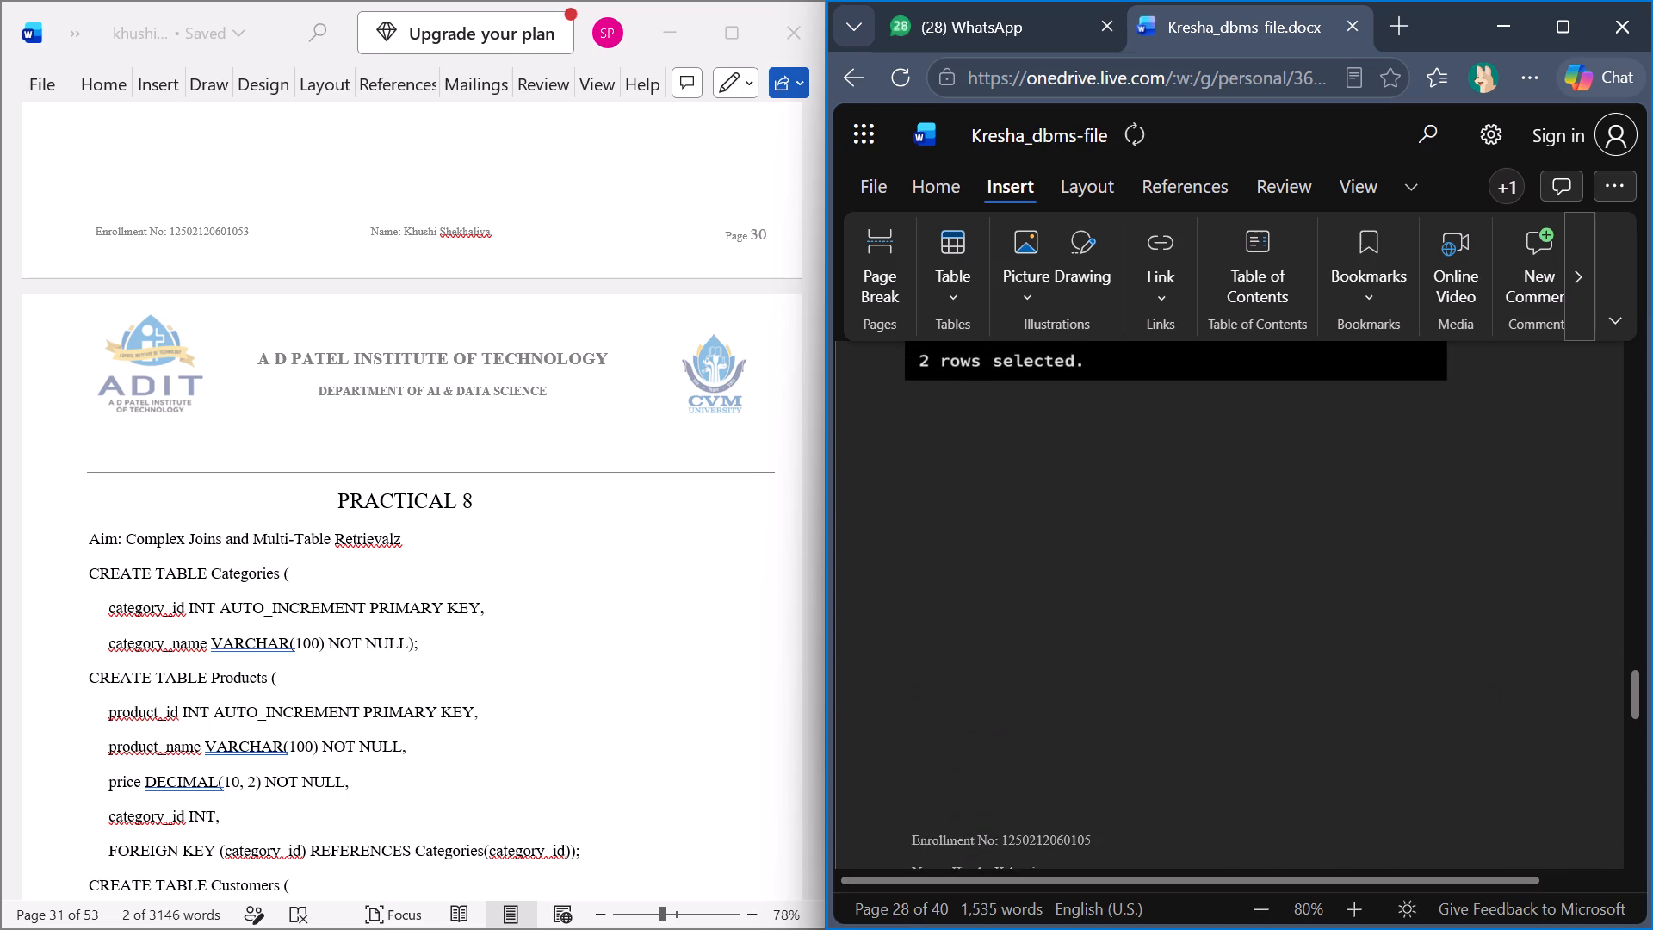
pyautogui.scroll(7, 1202, 462)
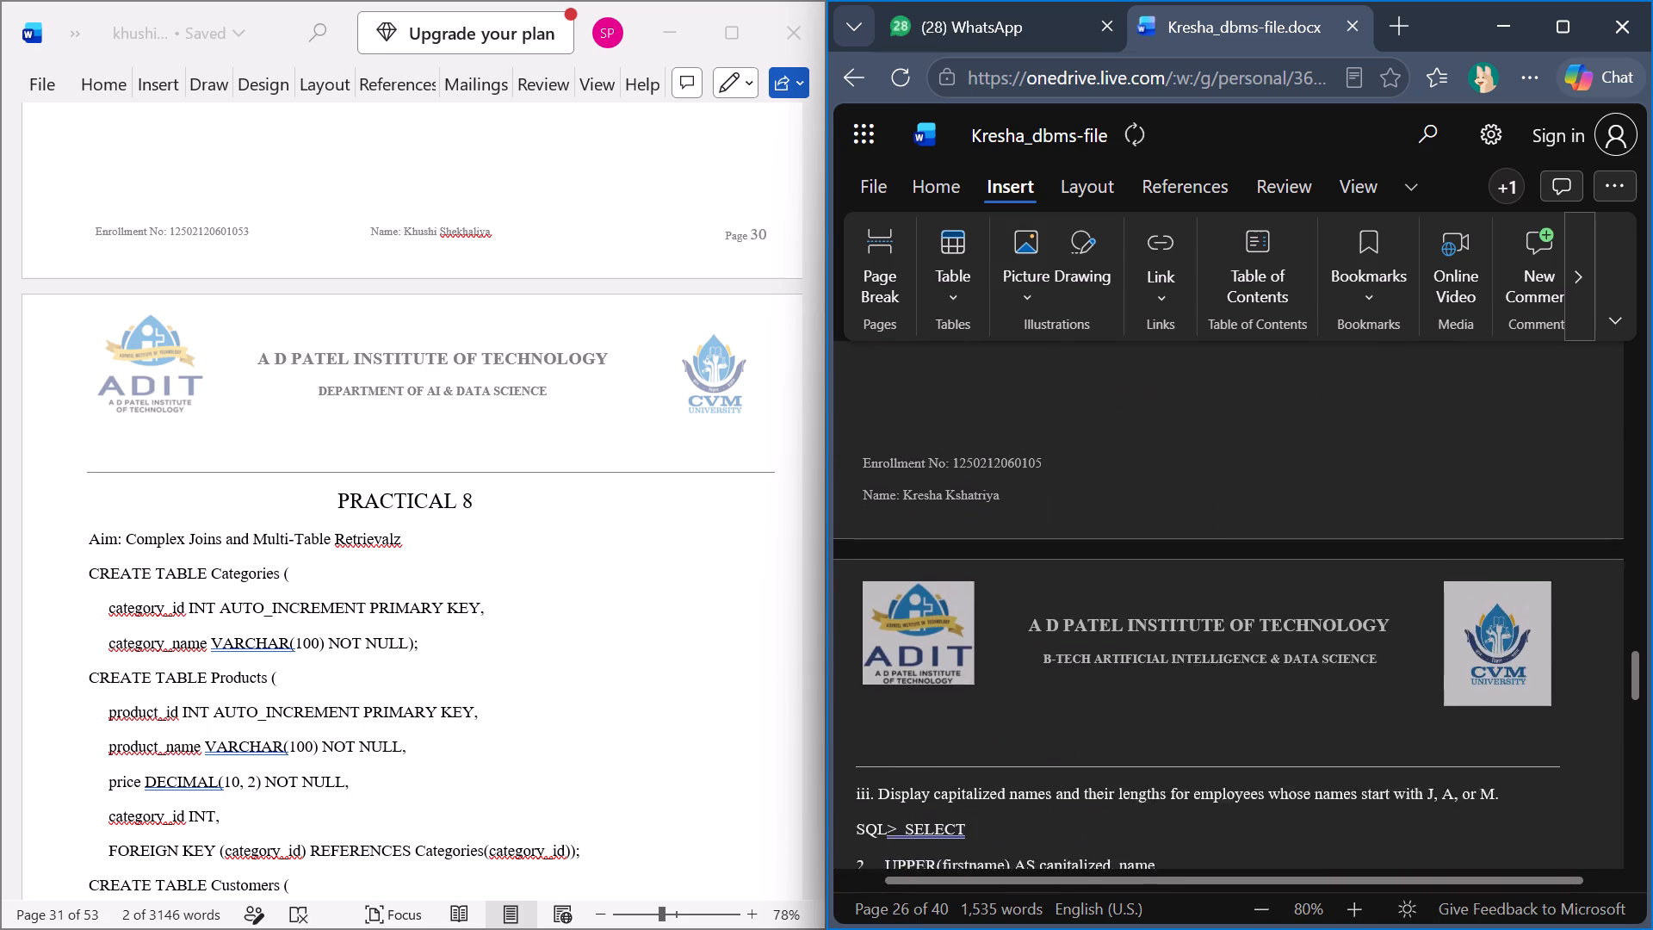
pyautogui.scroll(7, 1202, 462)
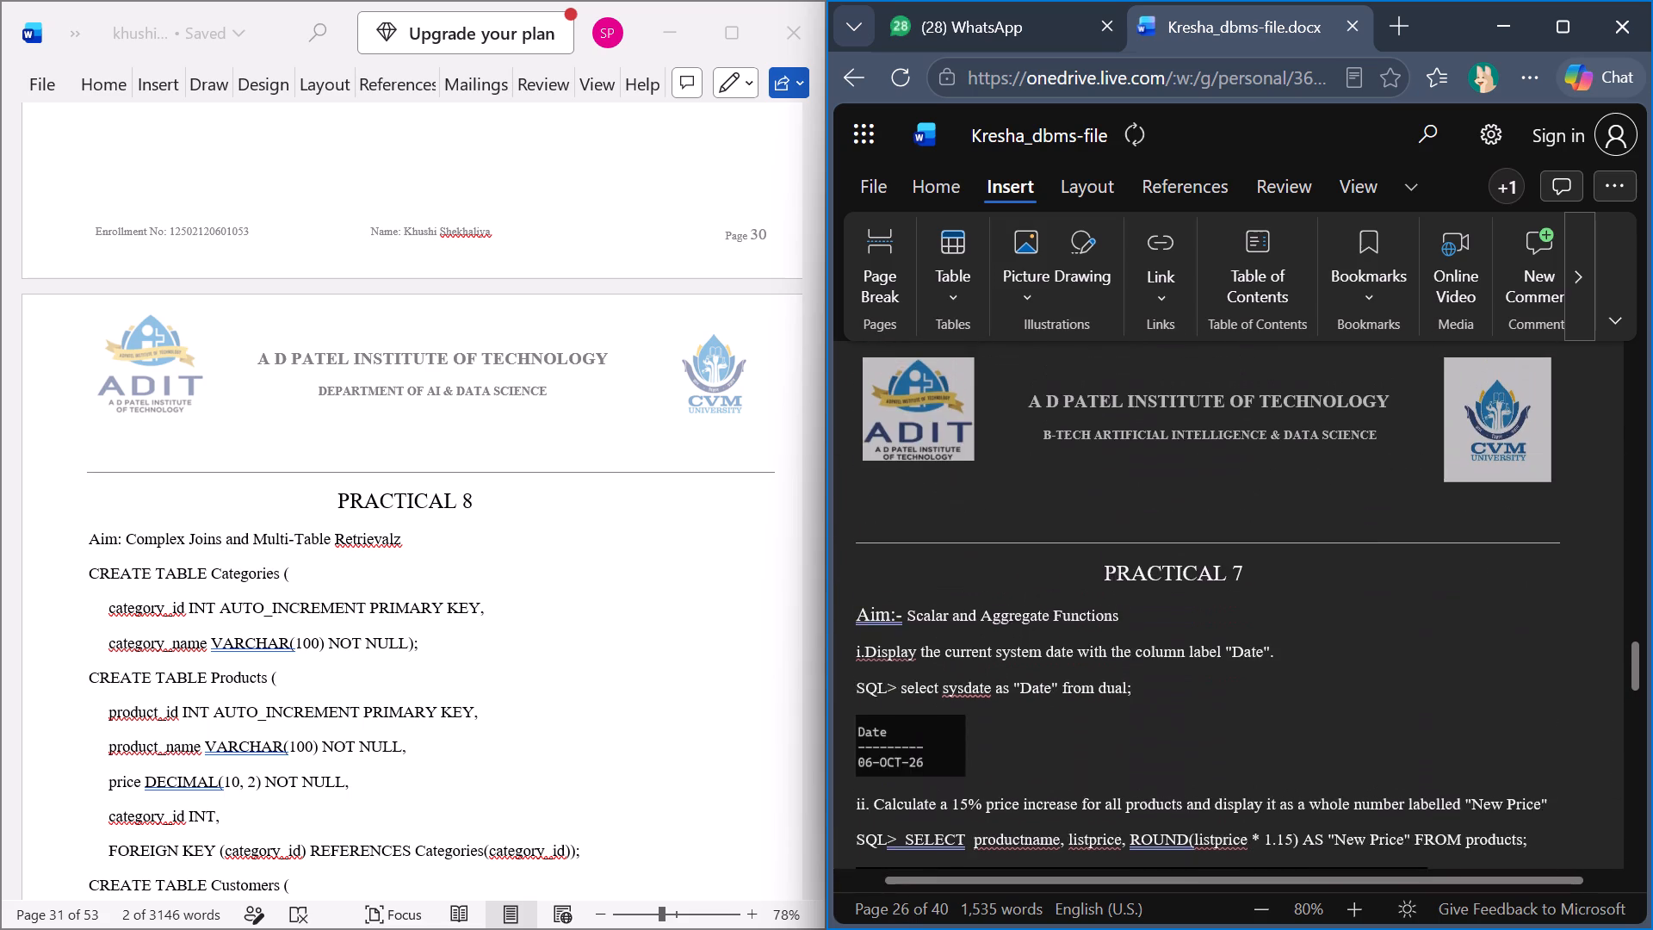
pyautogui.scroll(2, 1202, 462)
pyautogui.click(906, 779)
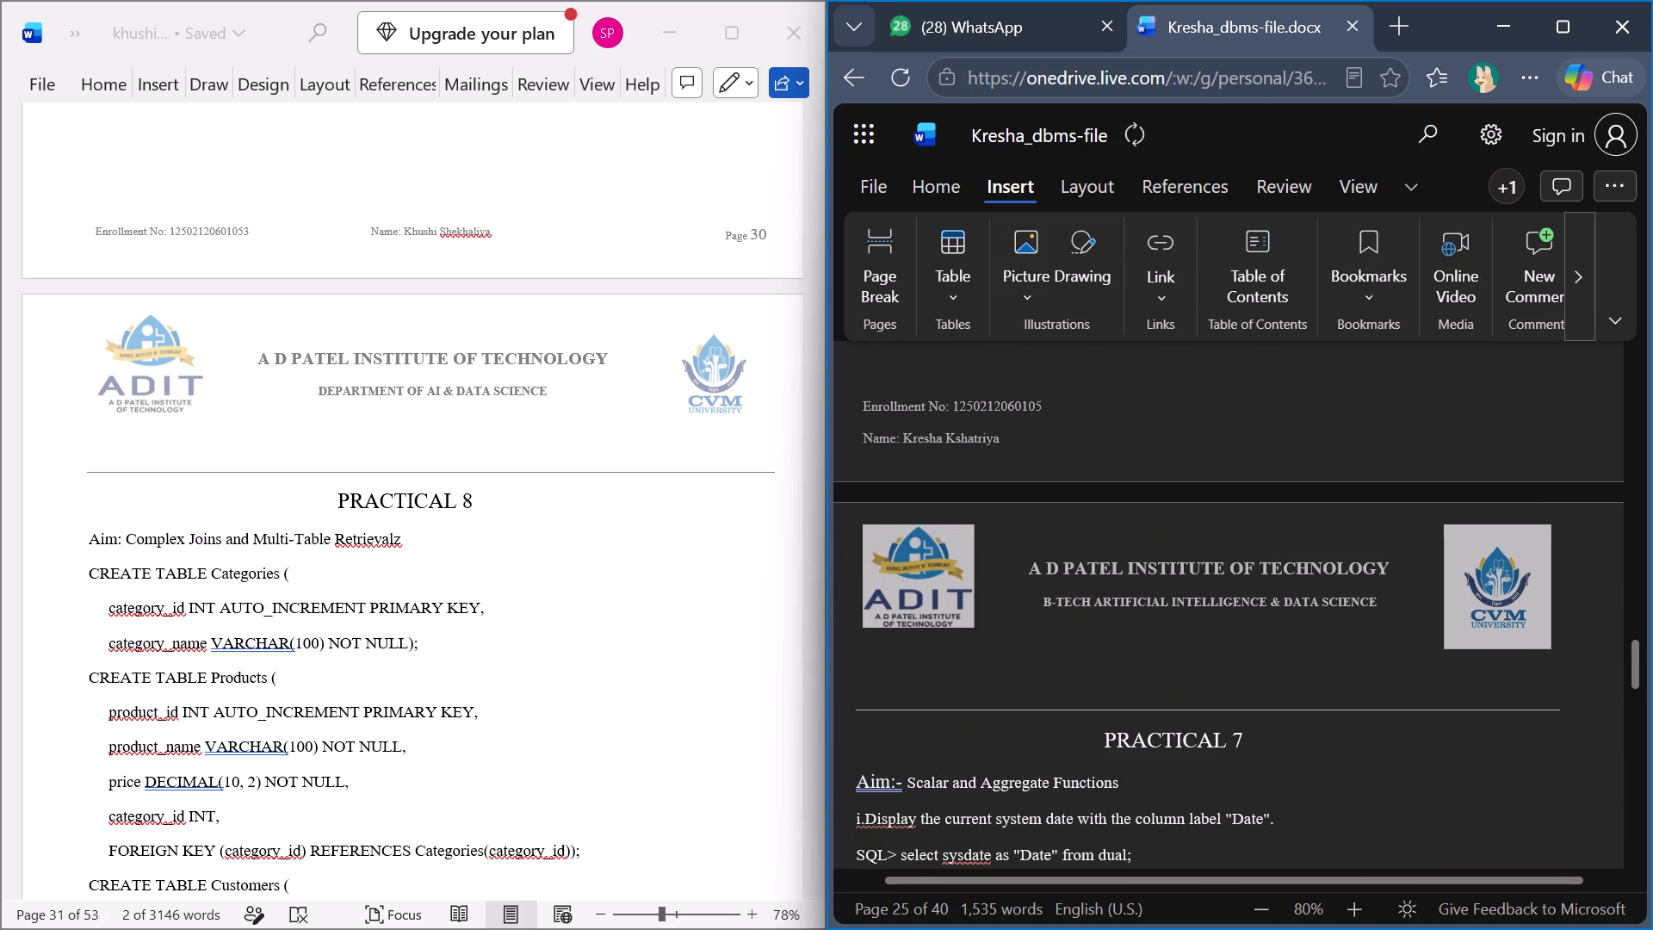
pyautogui.moveTo(906, 779); pyautogui.dragTo(938, 782)
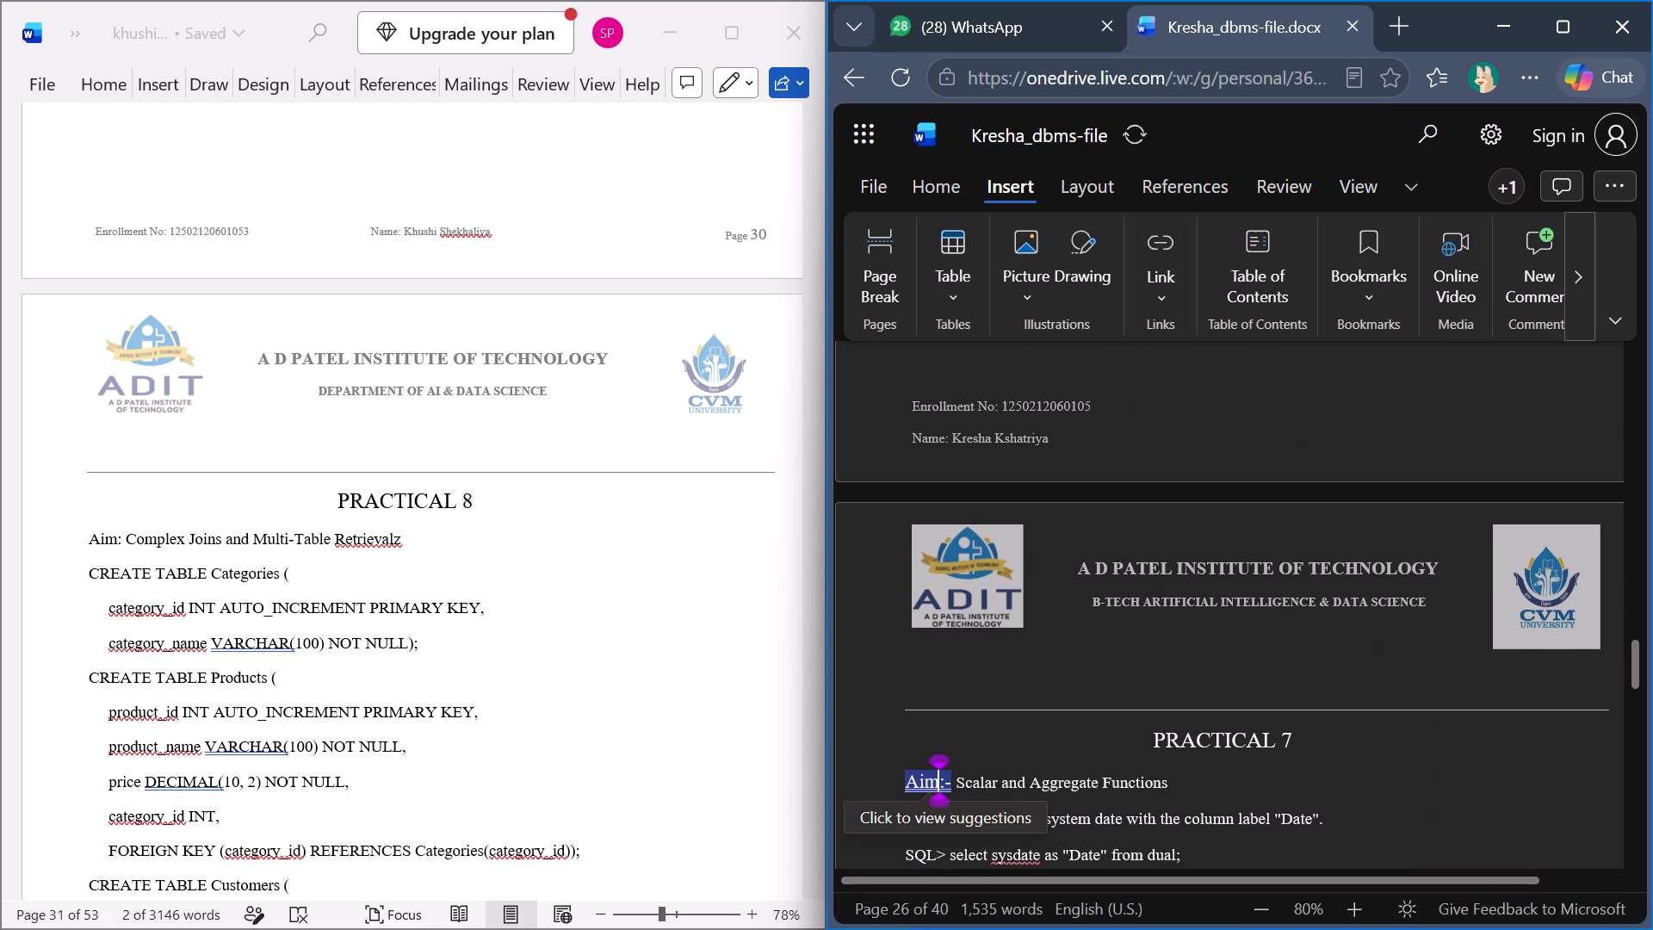
pyautogui.click(953, 784)
pyautogui.moveTo(953, 784); pyautogui.dragTo(907, 785)
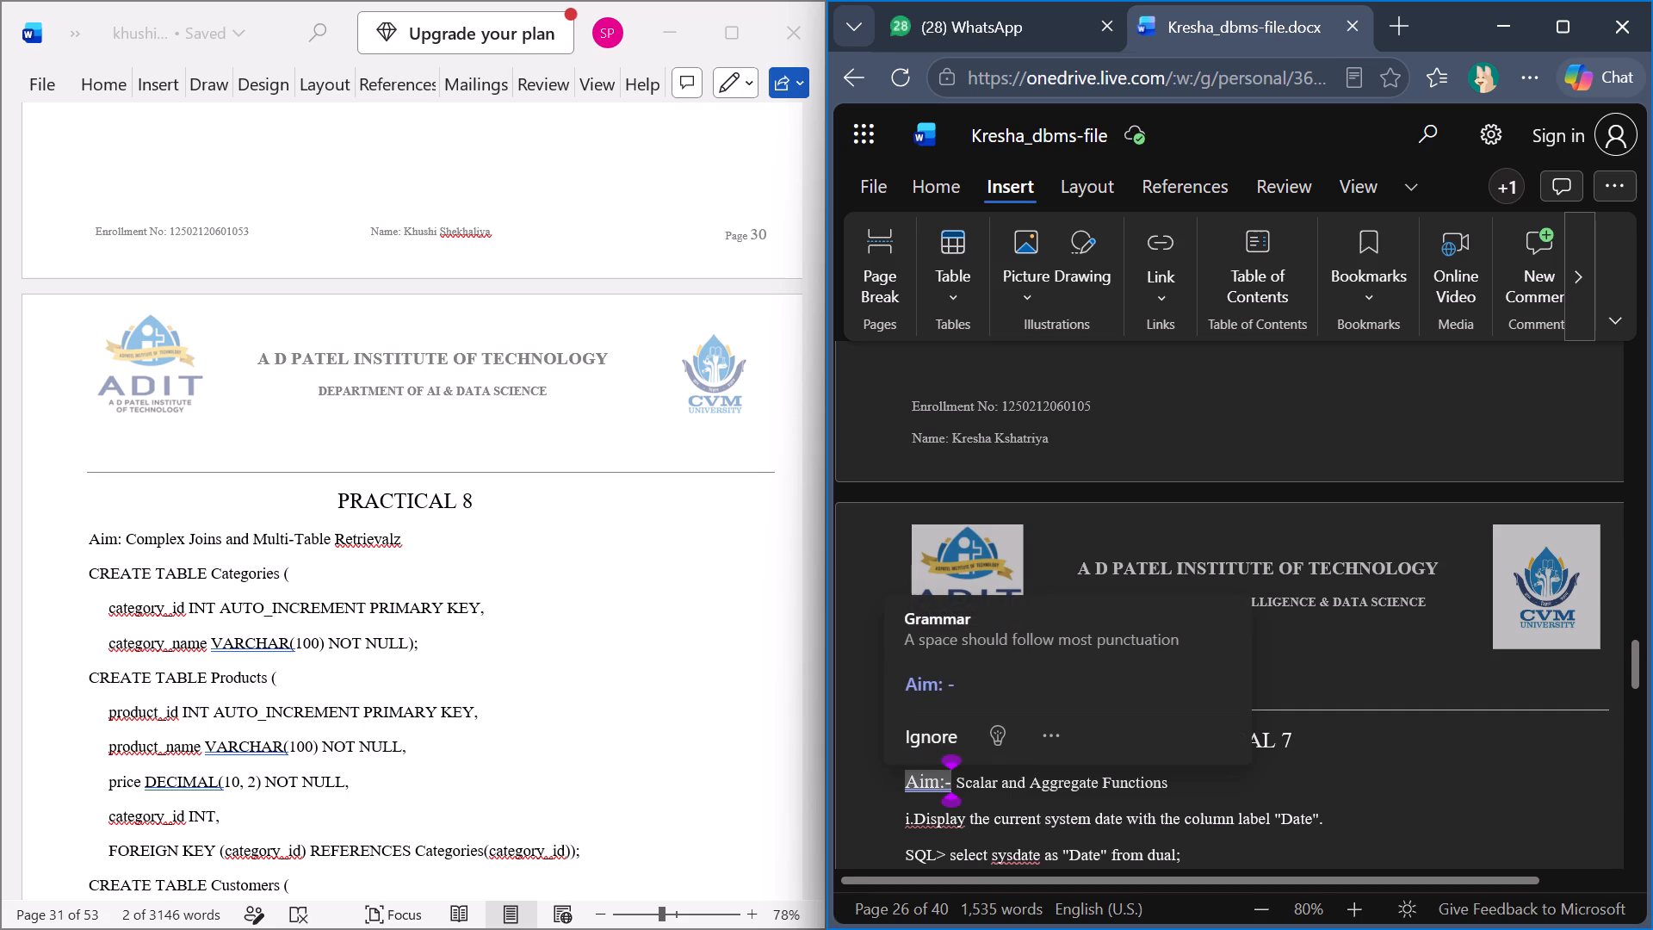
pyautogui.hotkey('ctrl', 'c')
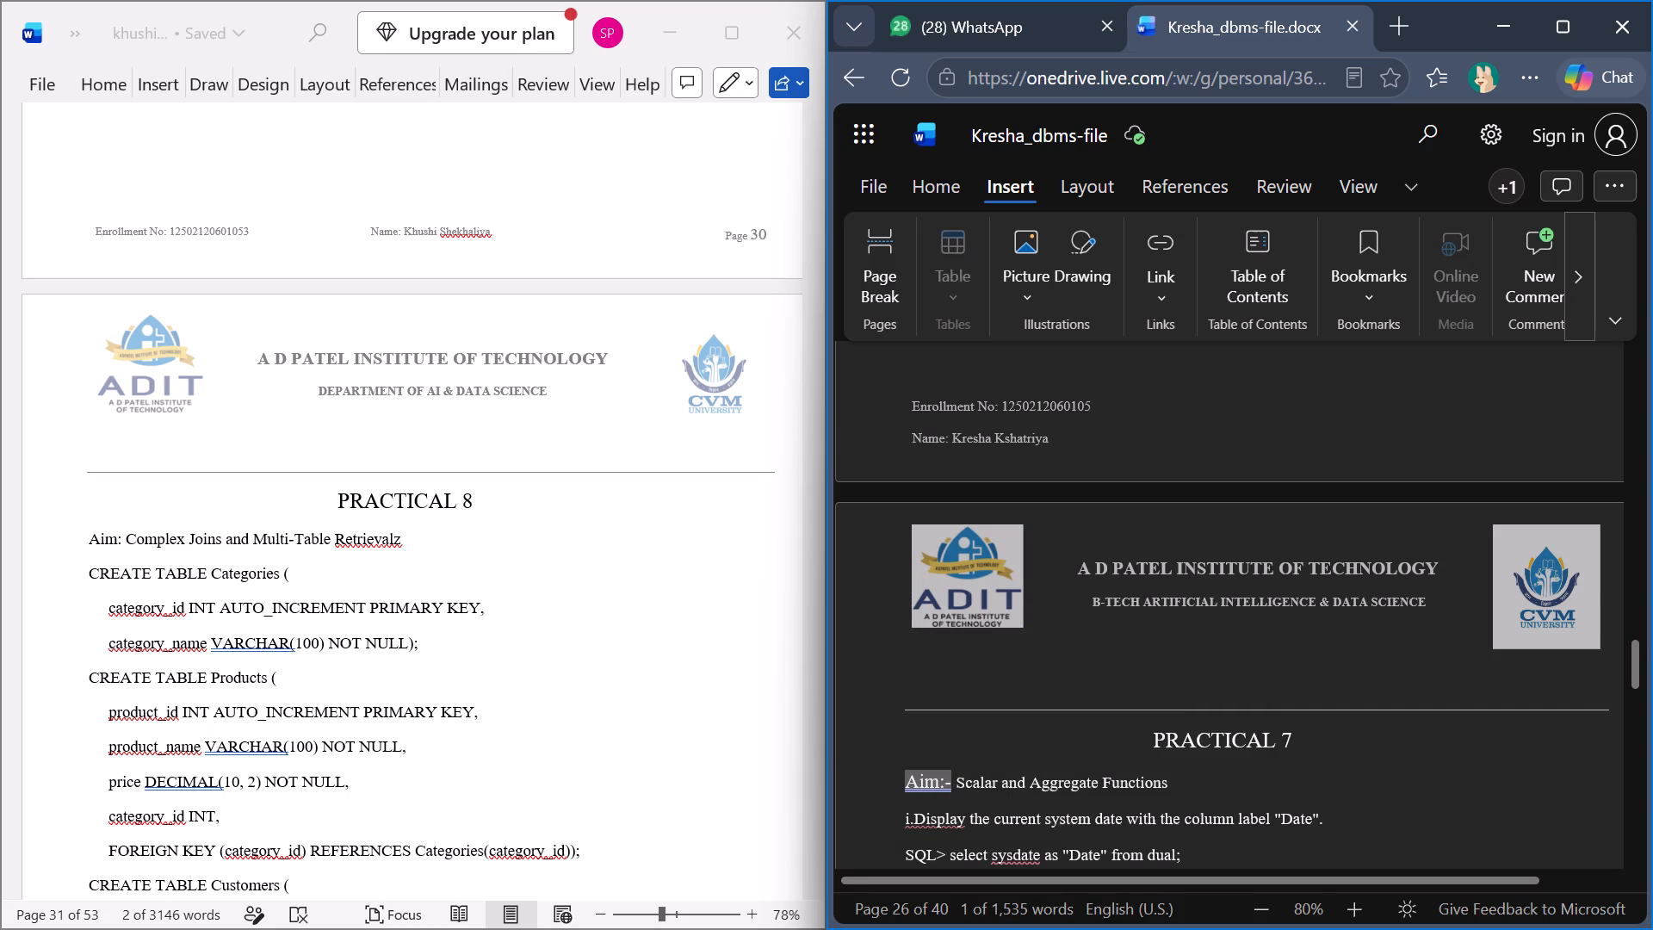
pyautogui.scroll(-7, 1063, 769)
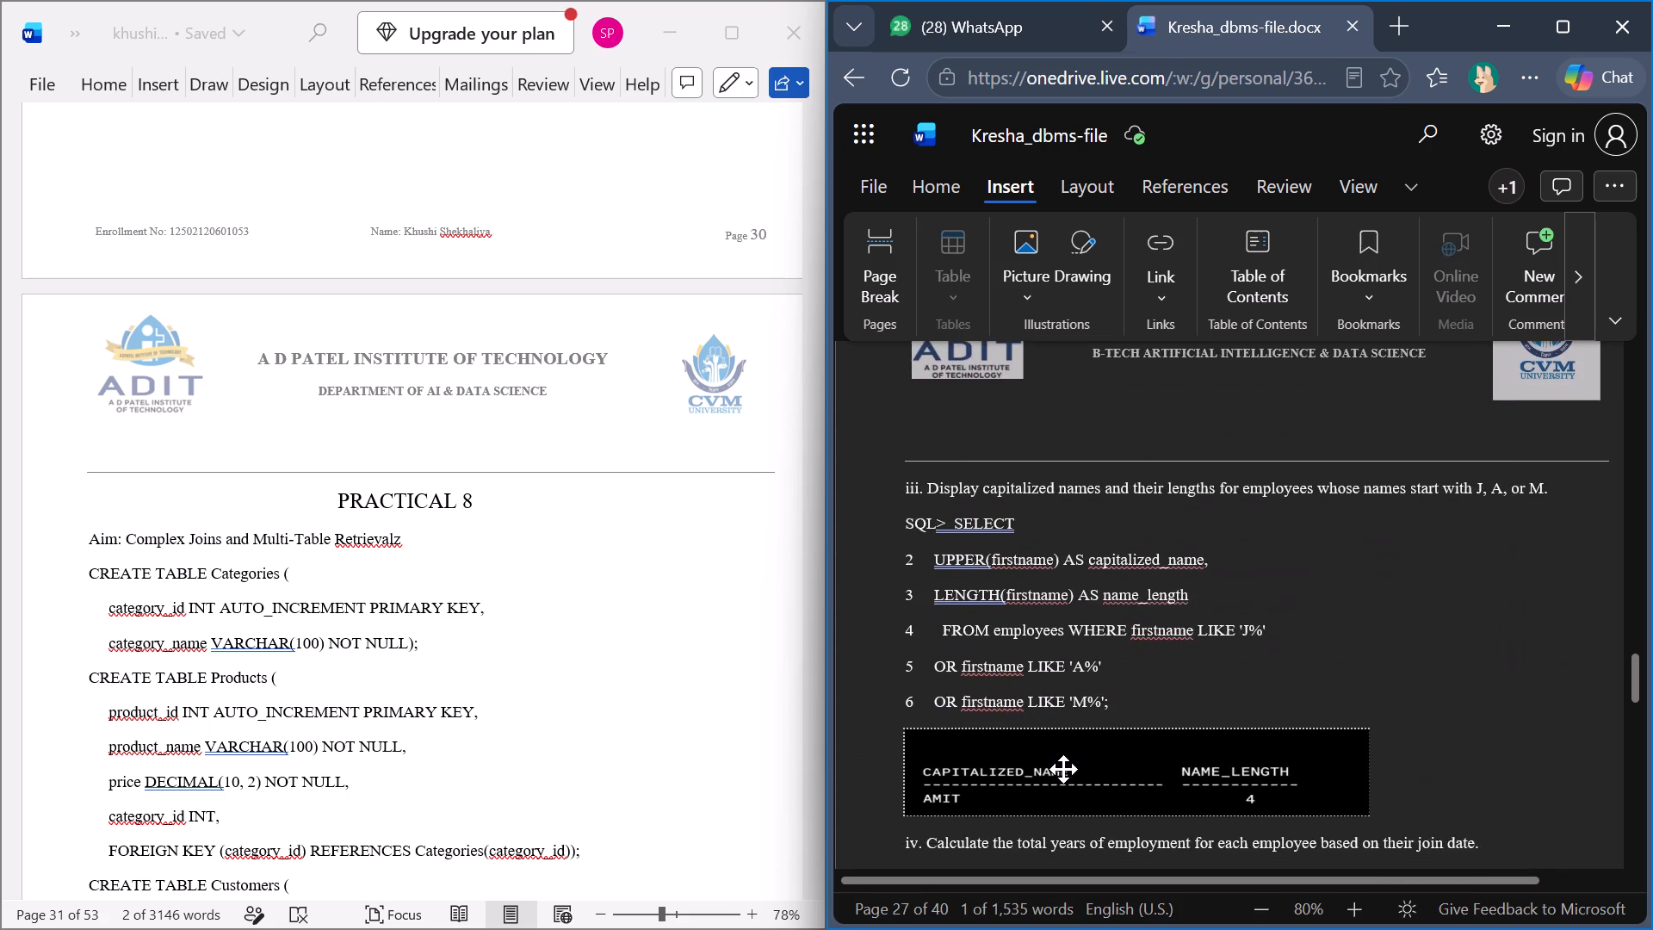
pyautogui.scroll(-8, 1063, 769)
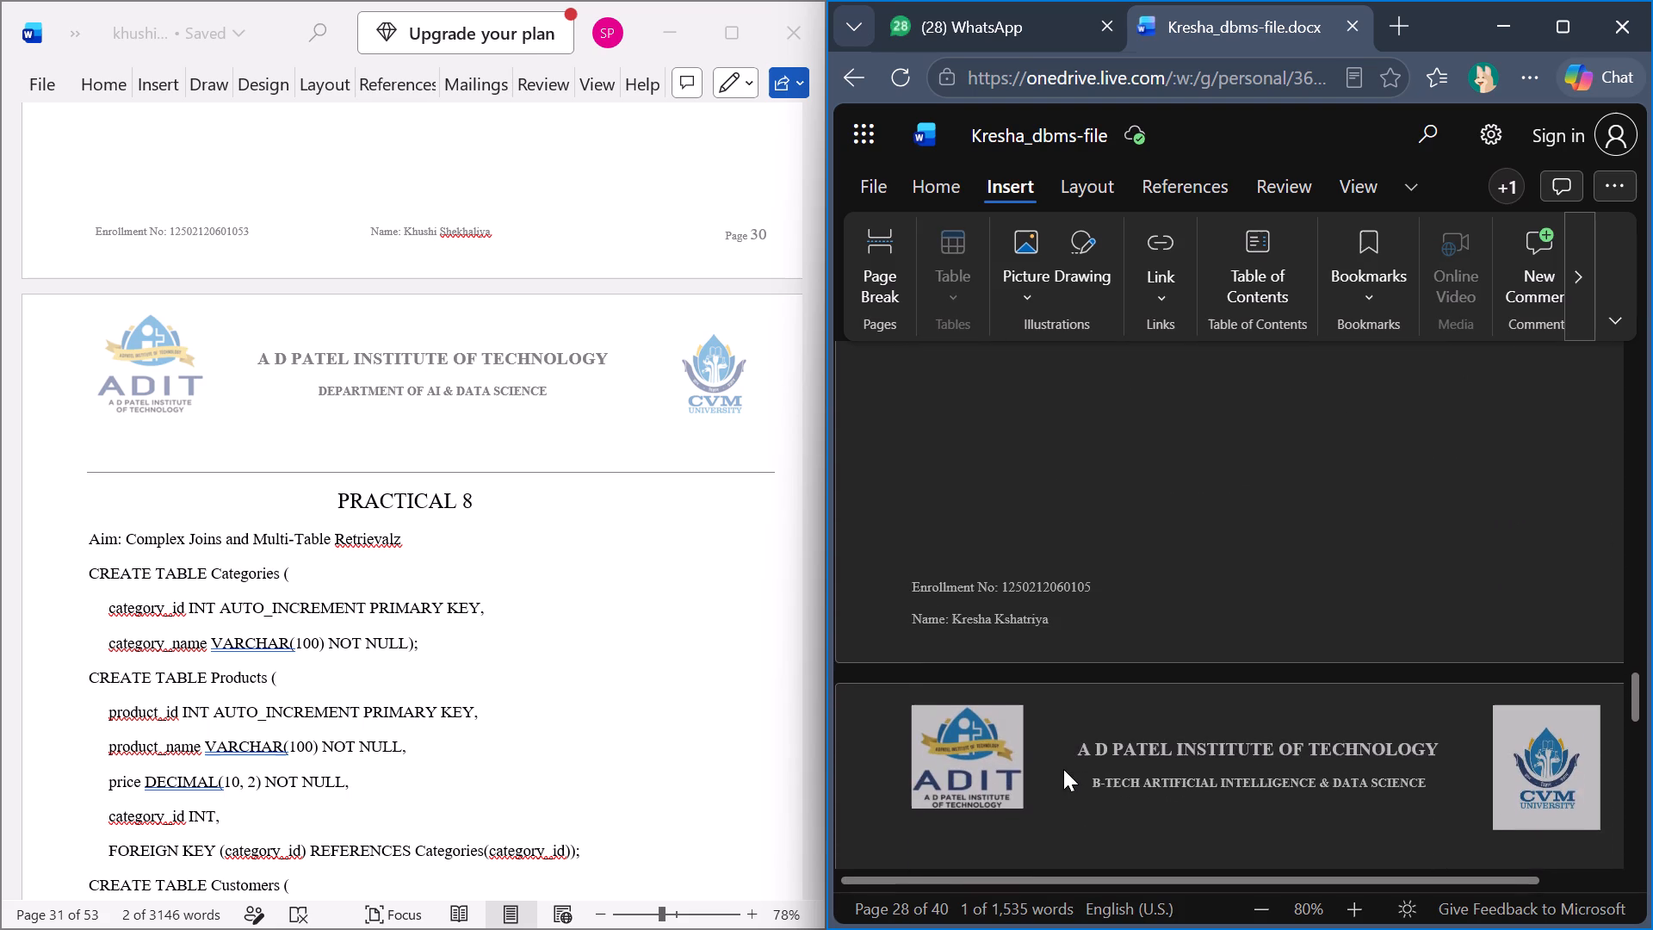
pyautogui.scroll(-1, 1063, 769)
pyautogui.click(1327, 598)
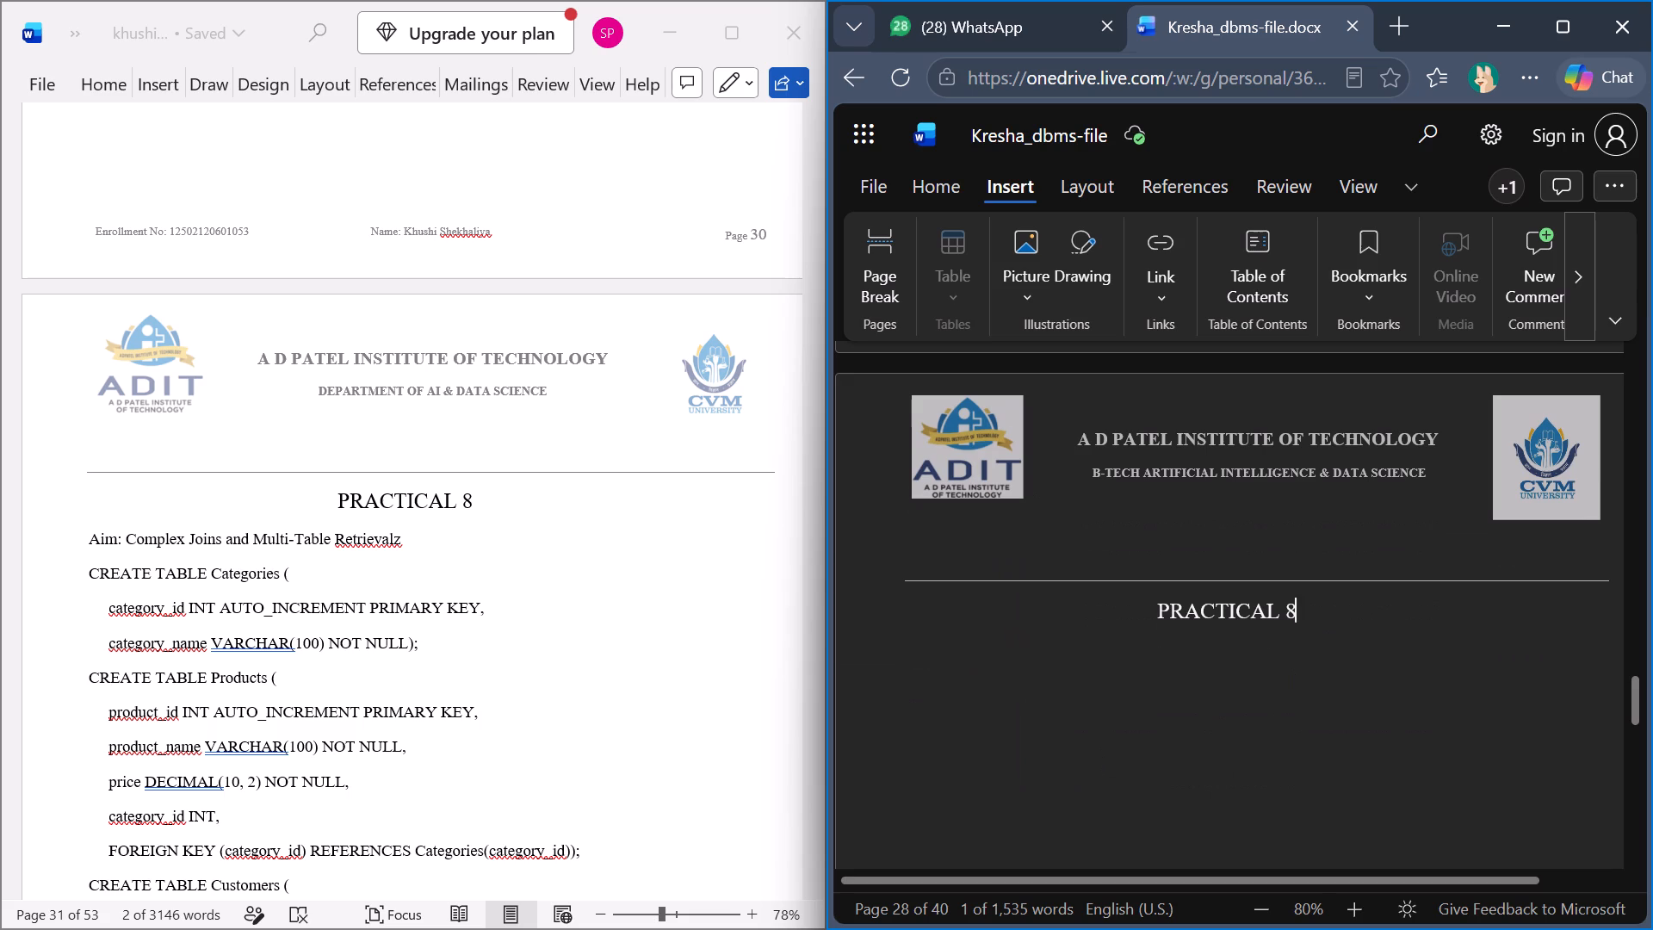
pyautogui.press('Return')
pyautogui.hotkey('ctrl', 'v')
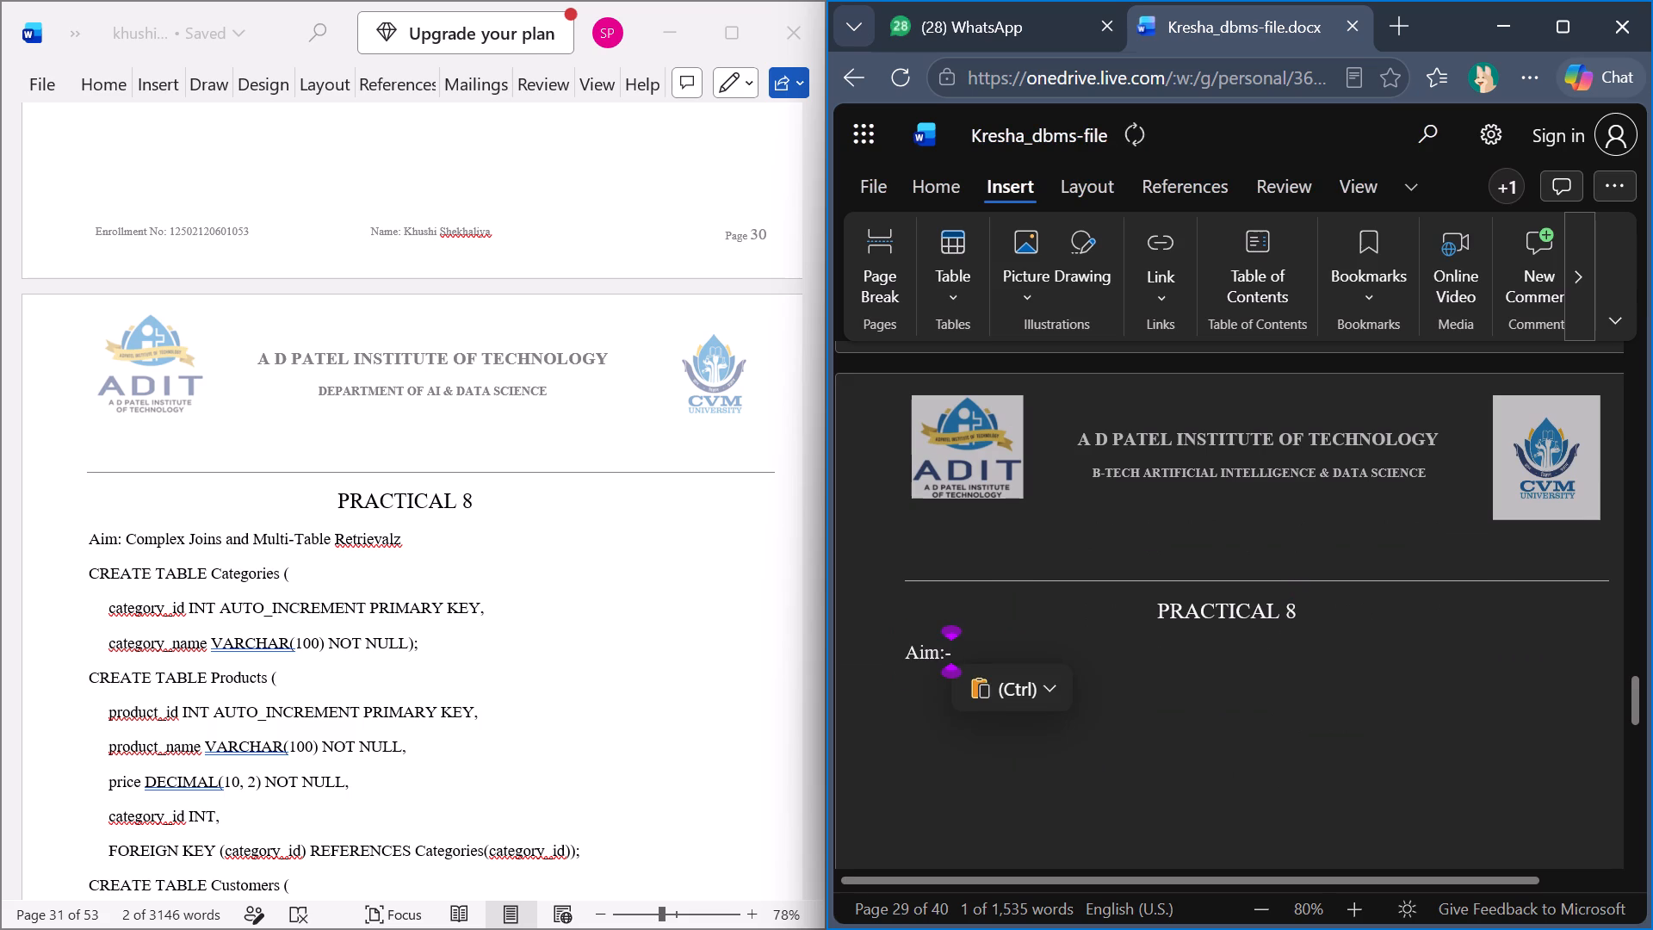
pyautogui.press('space')
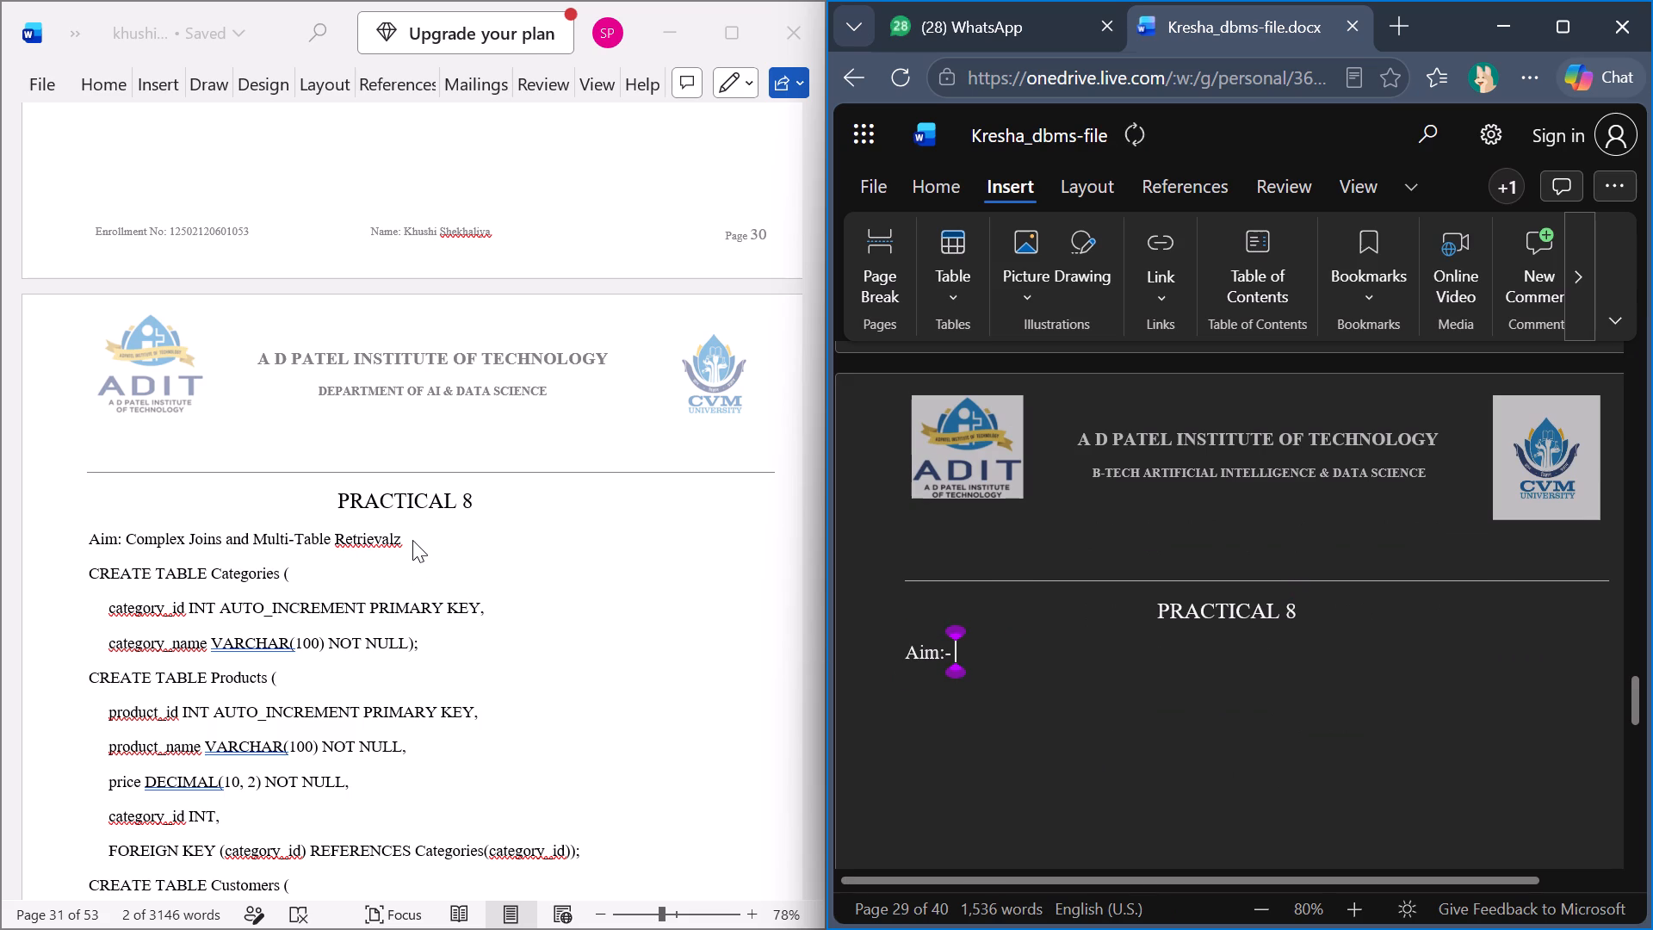
# Copy the aim text "Complex Joins and Multi-Table Retrievalz" from khushi's file to after Practical 8's "Aim:-" label.
pyautogui.click(409, 536)
pyautogui.moveTo(409, 536); pyautogui.dragTo(253, 529)
pyautogui.click(320, 593)
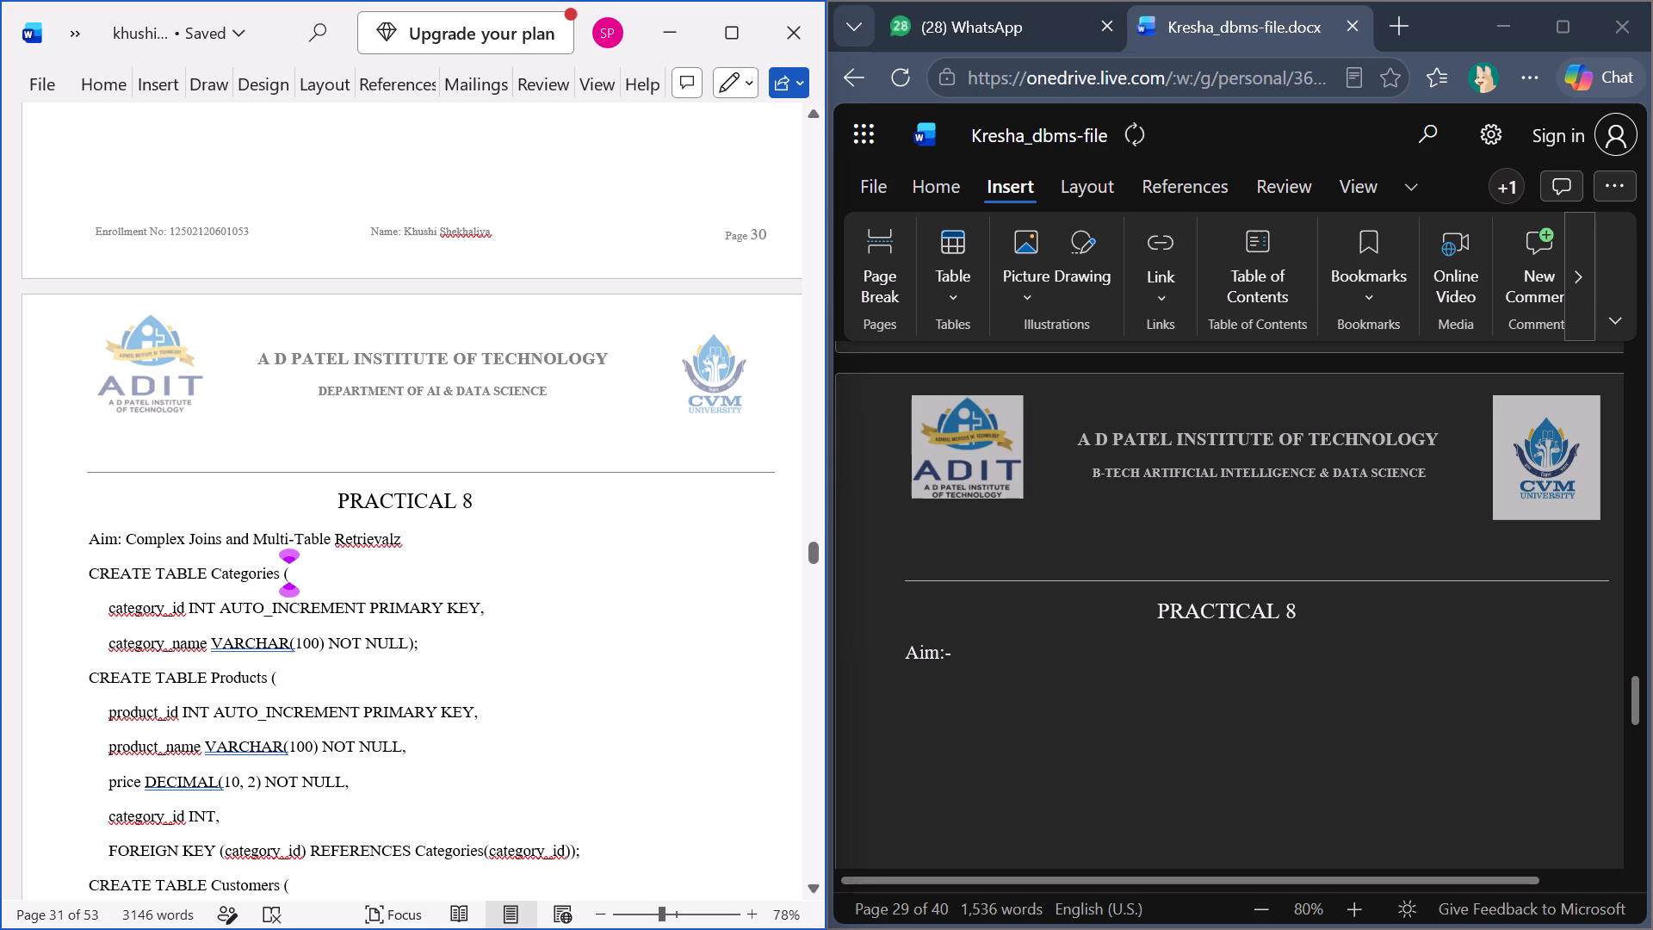
pyautogui.moveTo(407, 540); pyautogui.dragTo(115, 534)
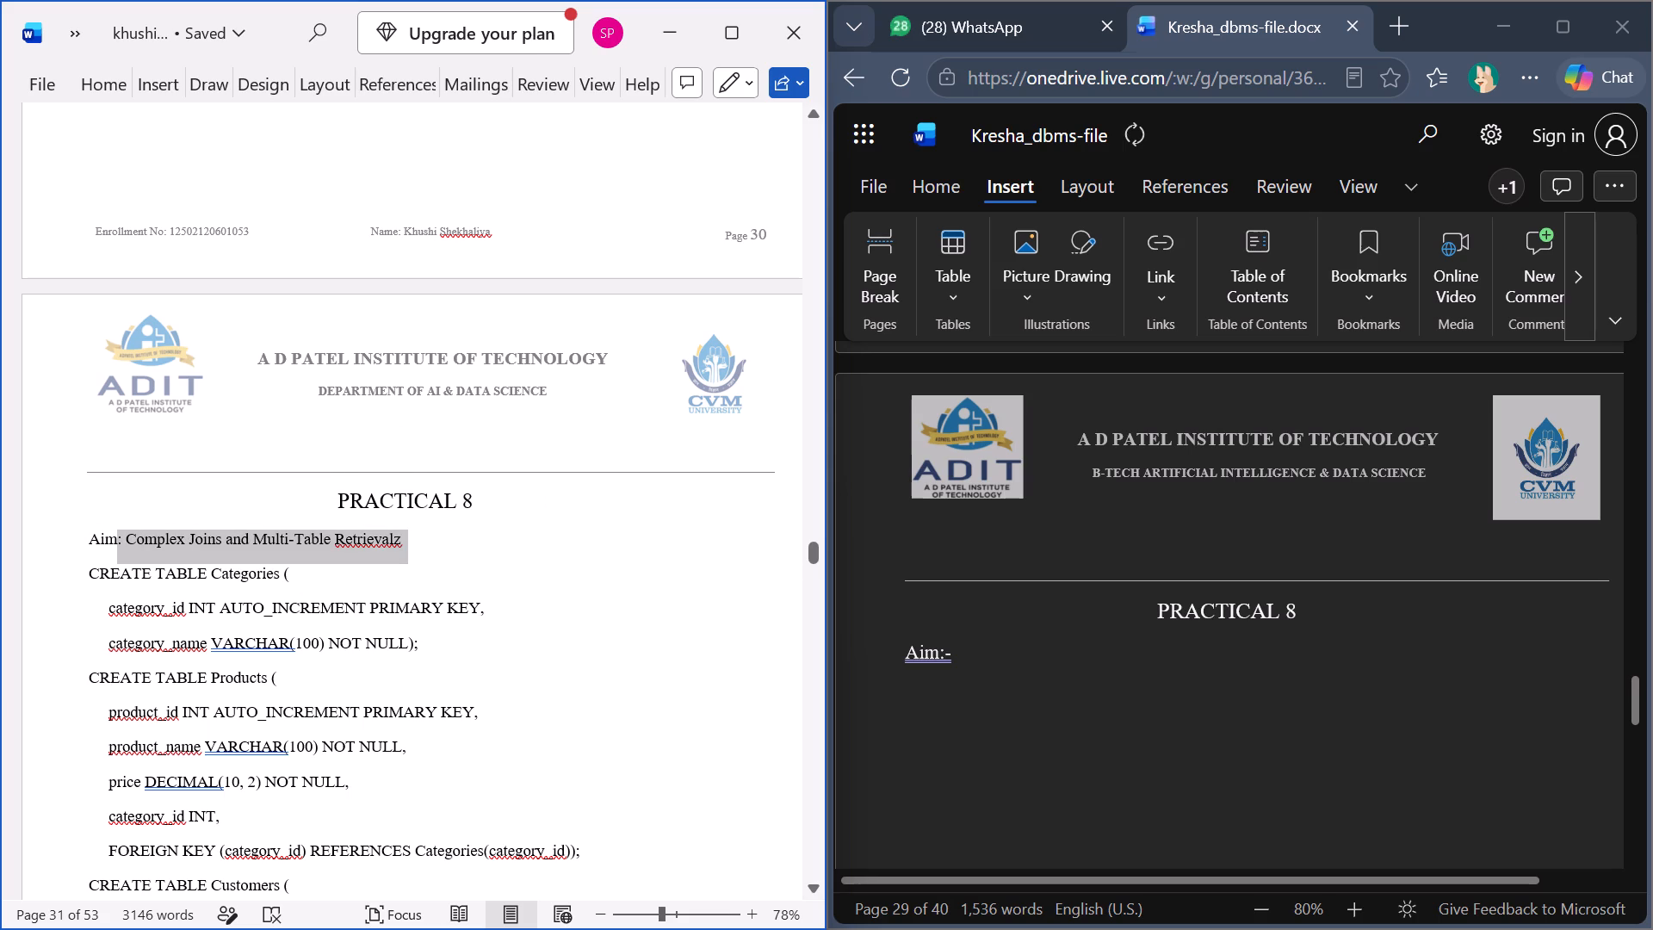
pyautogui.moveTo(115, 534); pyautogui.dragTo(127, 540)
pyautogui.hotkey('ctrl', 'c')
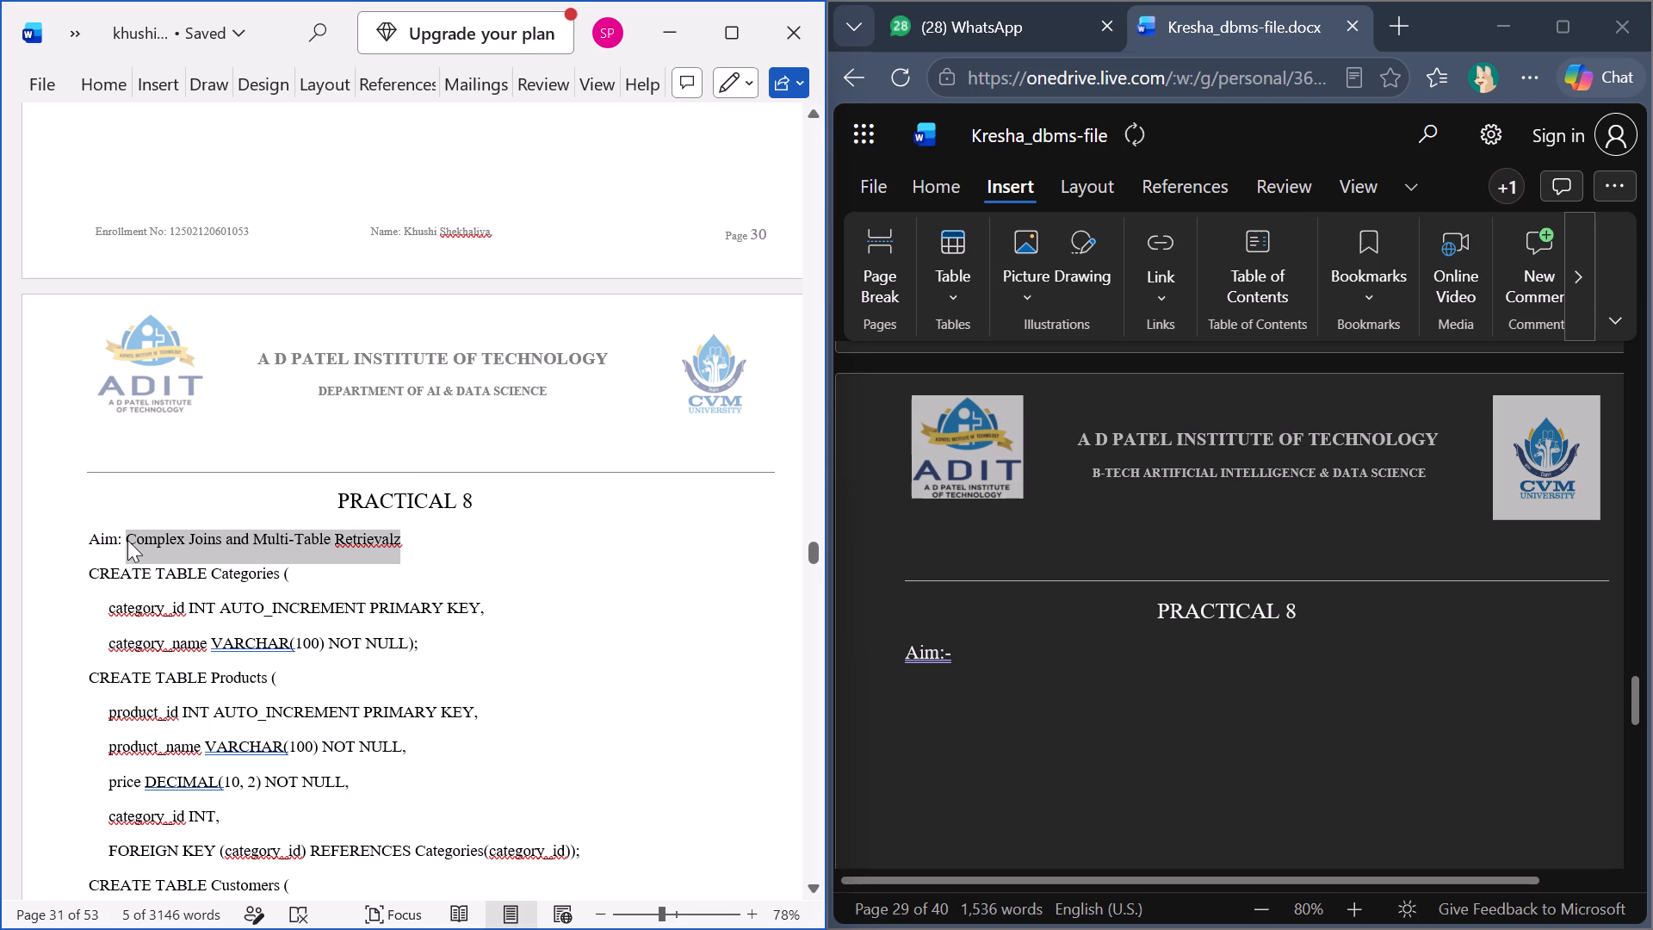
pyautogui.click(967, 659)
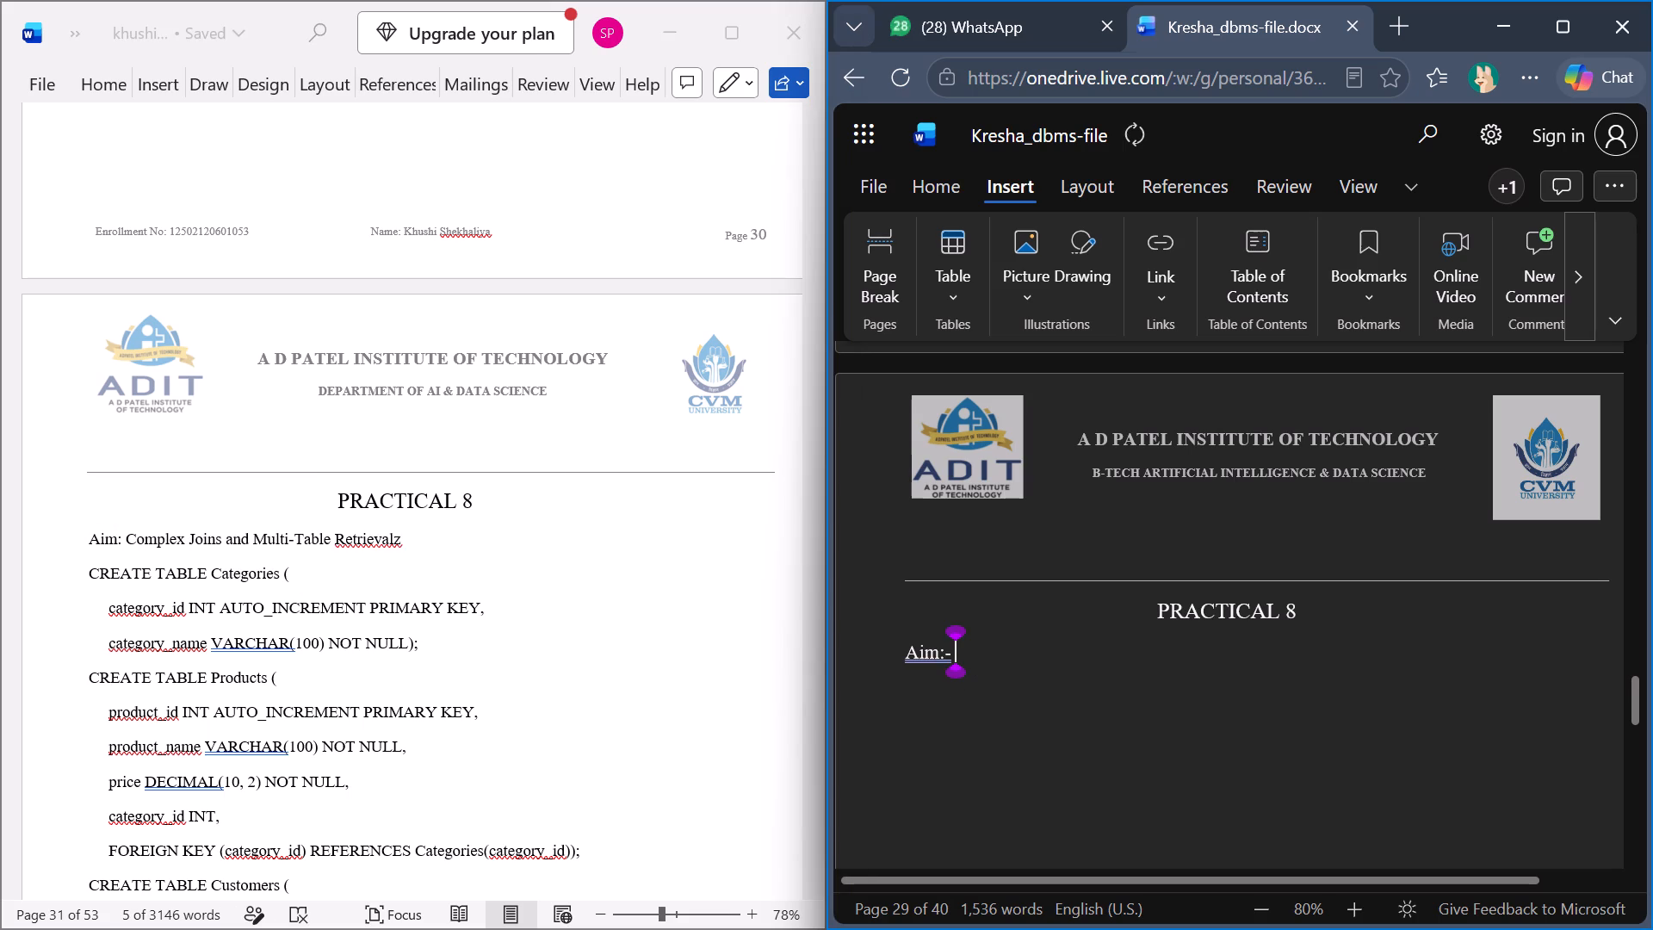
pyautogui.hotkey('ctrl', 'v')
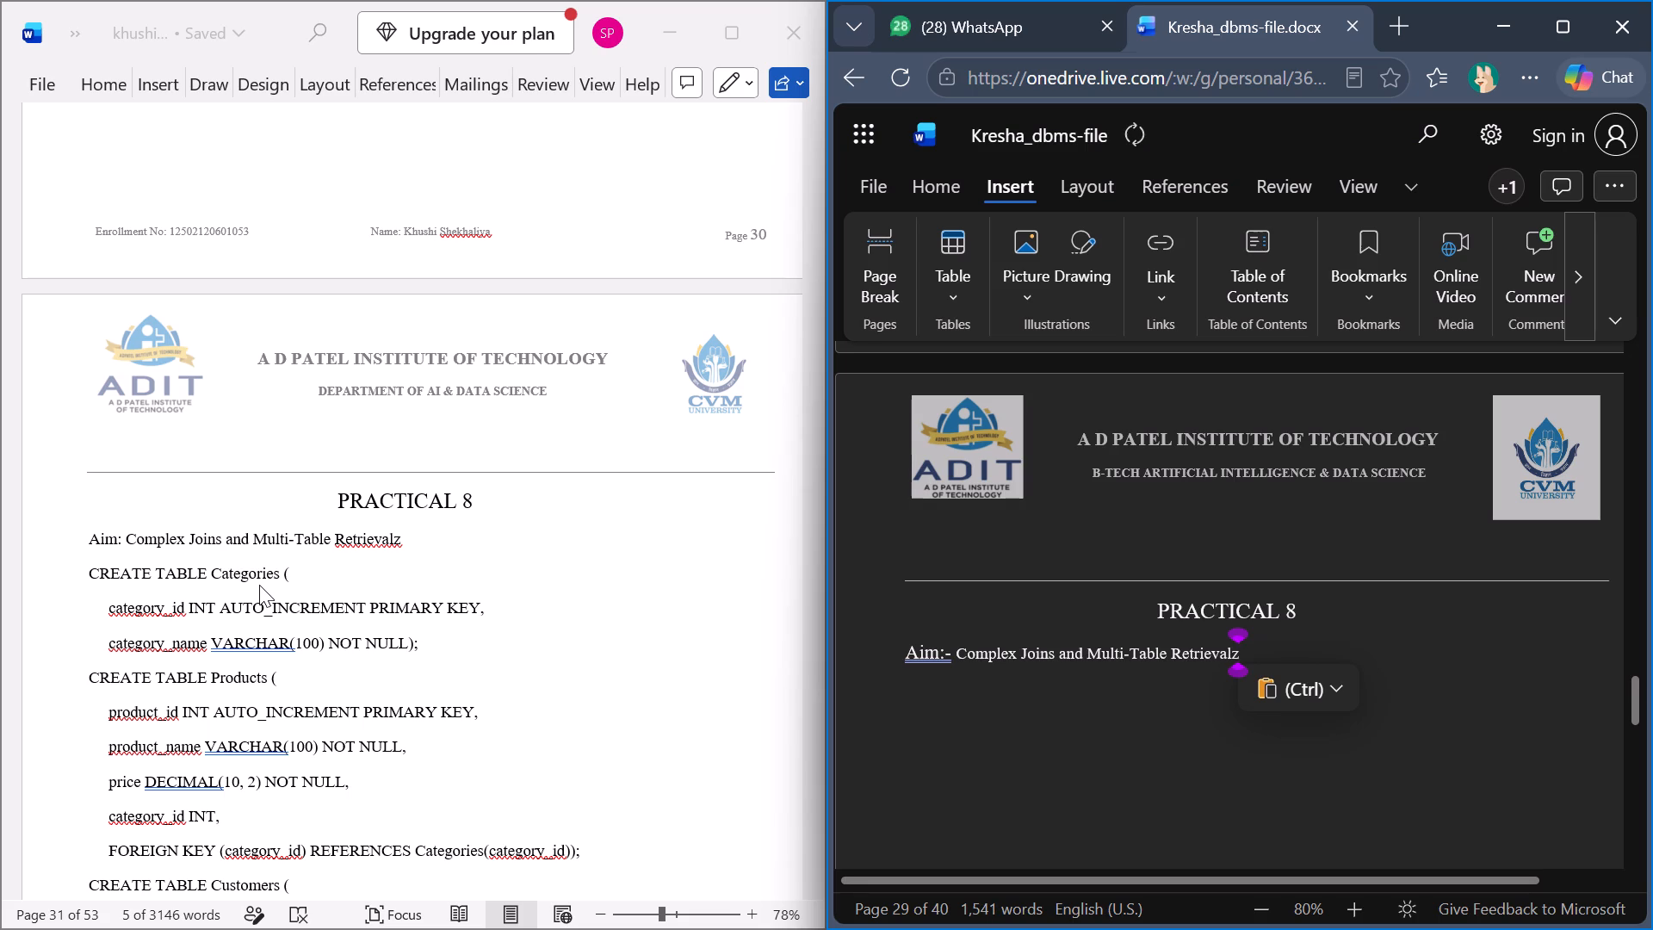
# Look through Practical 8's table definitions and first query in khushi's file.
pyautogui.scroll(-3, 259, 585)
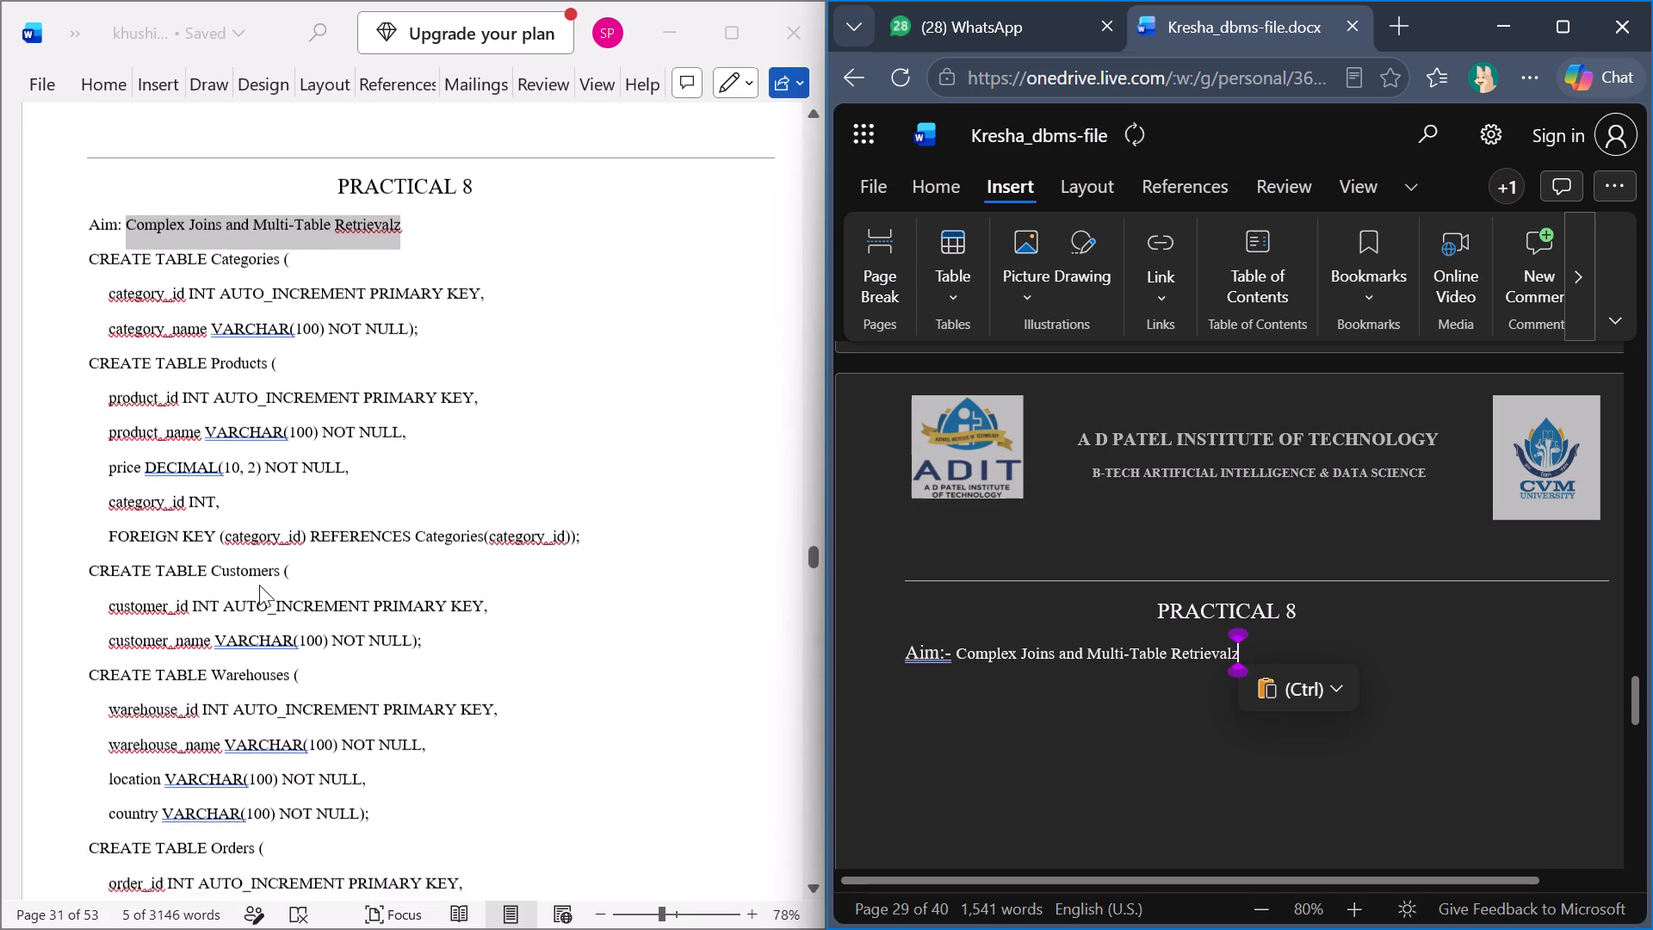
pyautogui.scroll(-3, 259, 585)
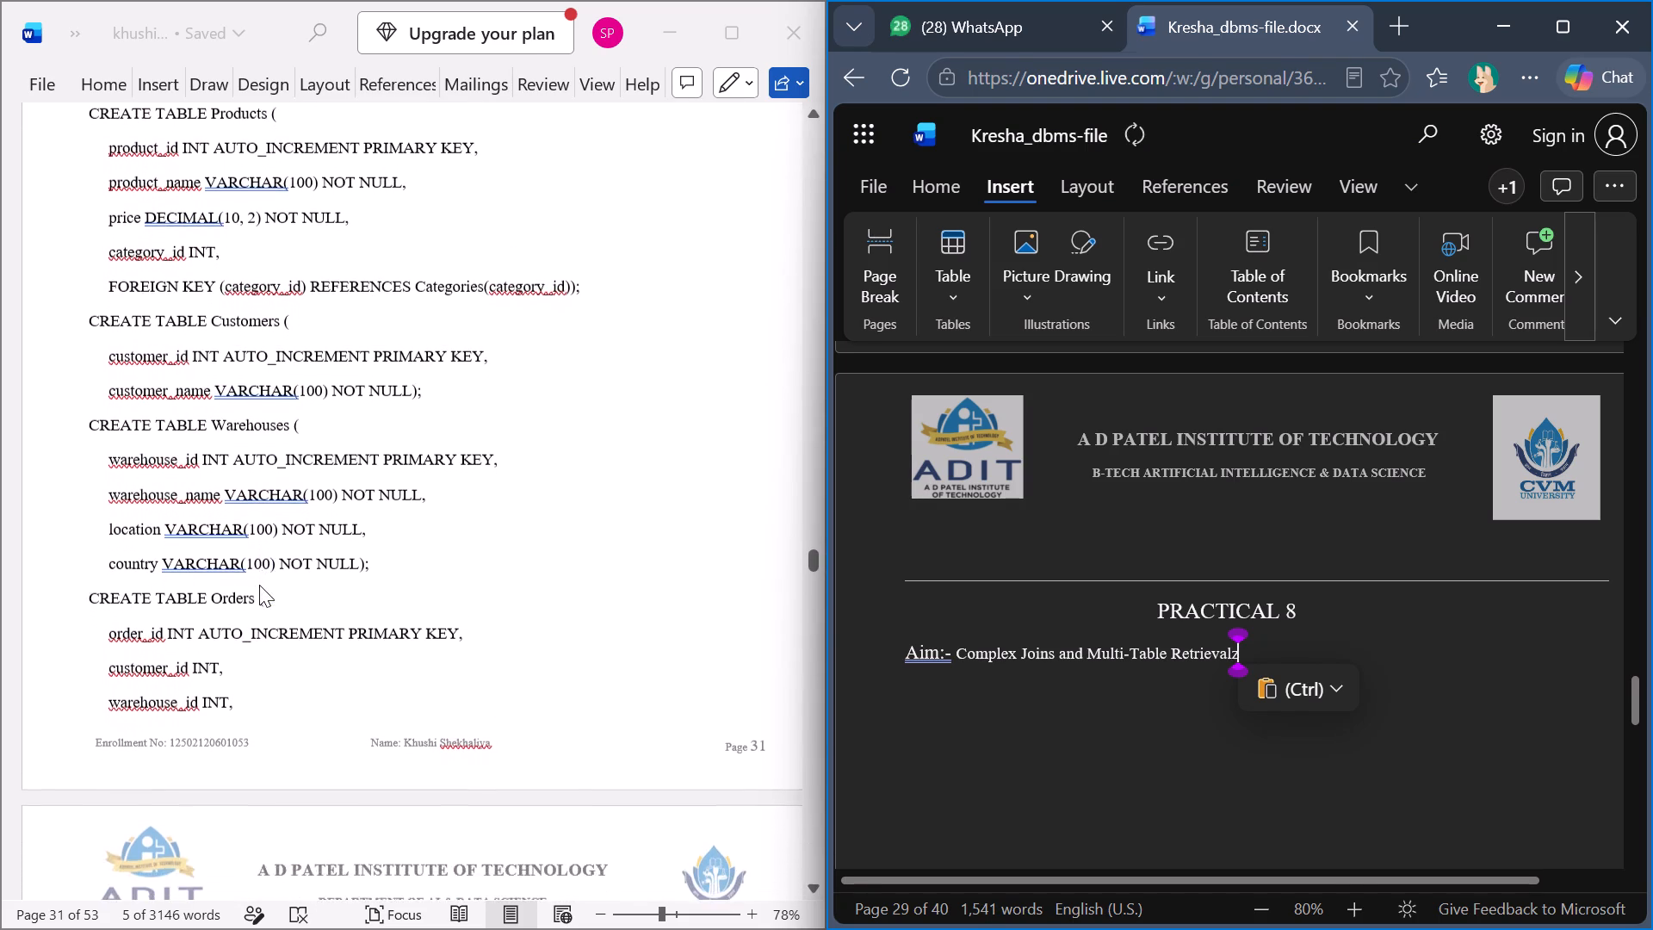
pyautogui.scroll(-4, 259, 585)
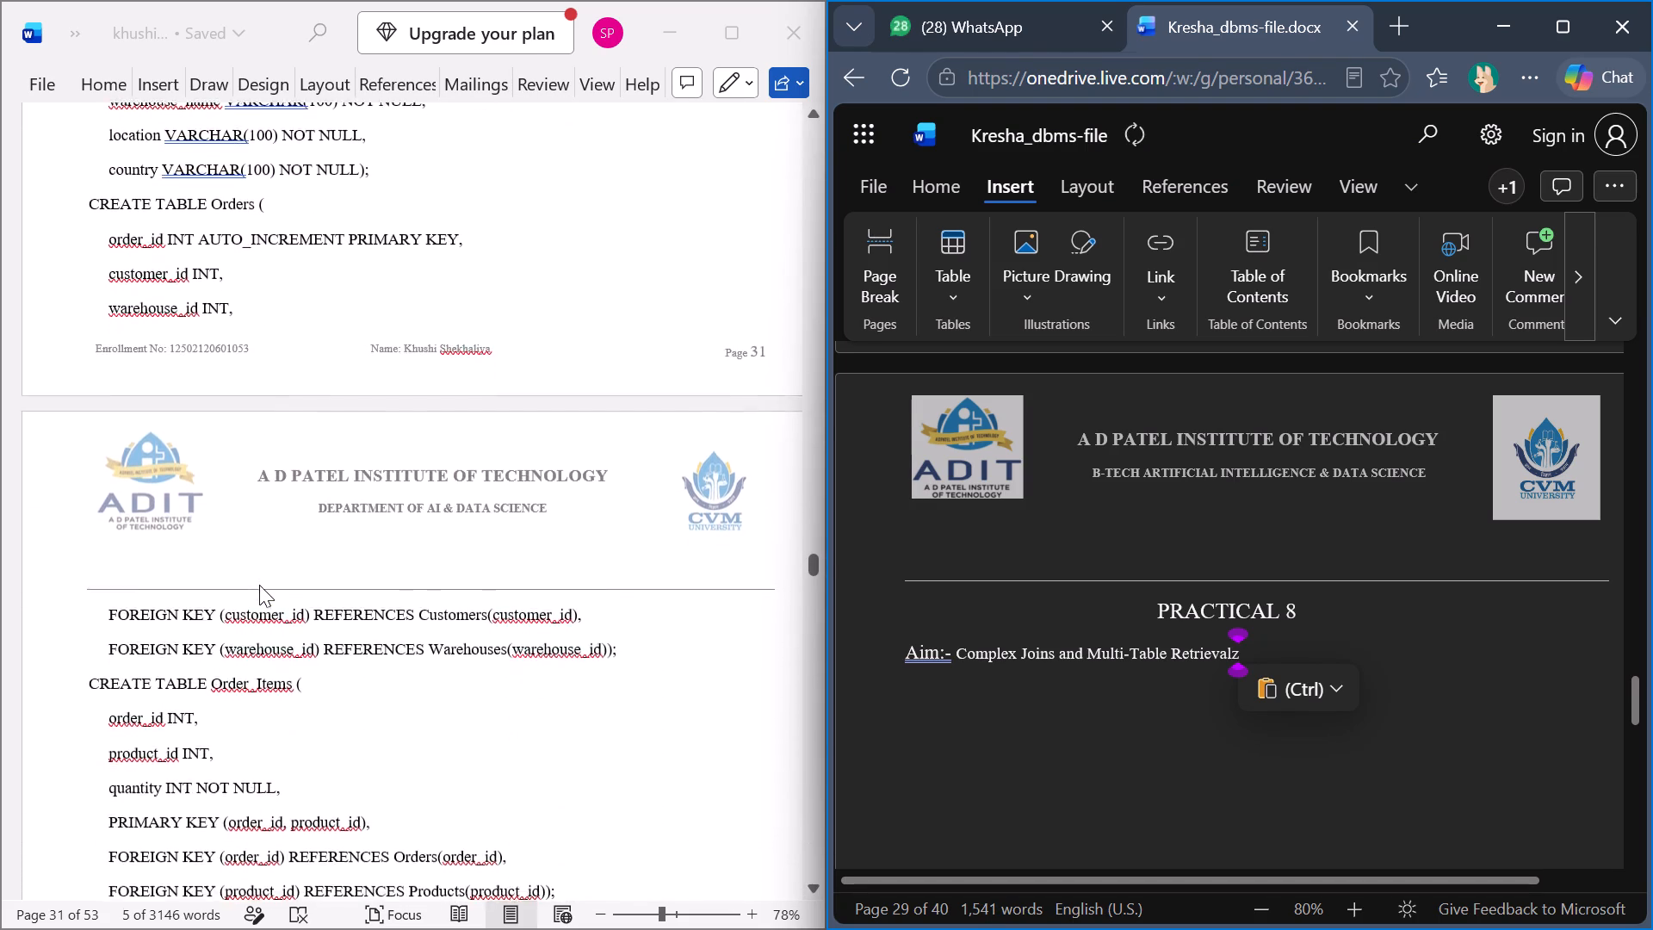
pyautogui.scroll(-6, 259, 585)
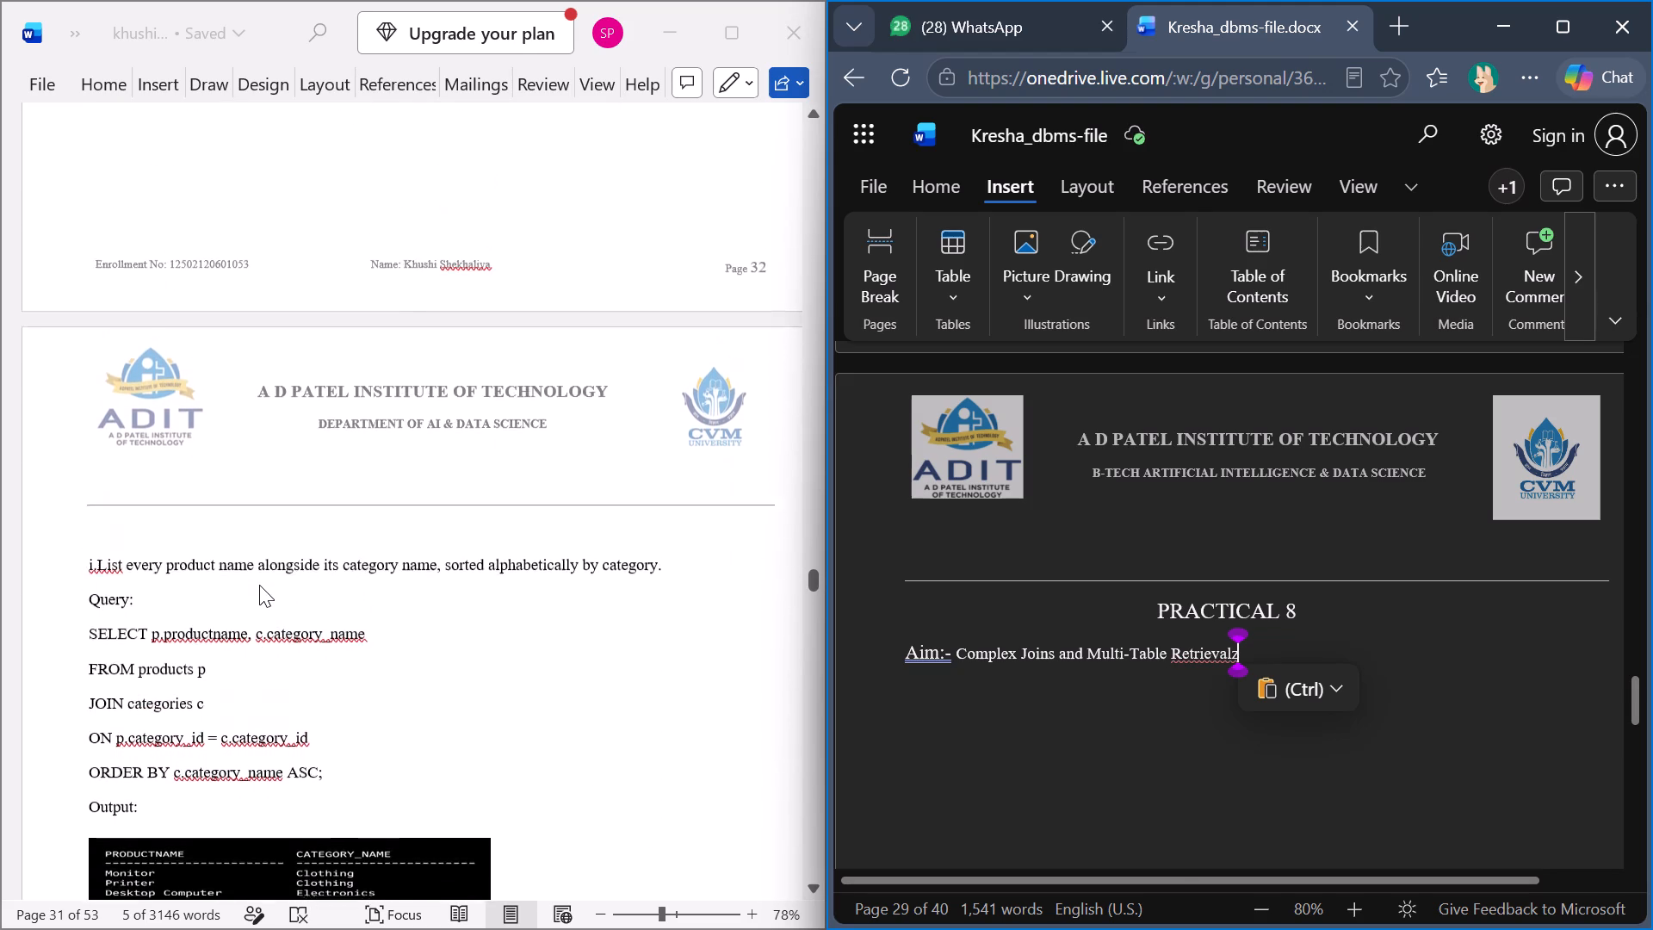
pyautogui.scroll(8, 259, 585)
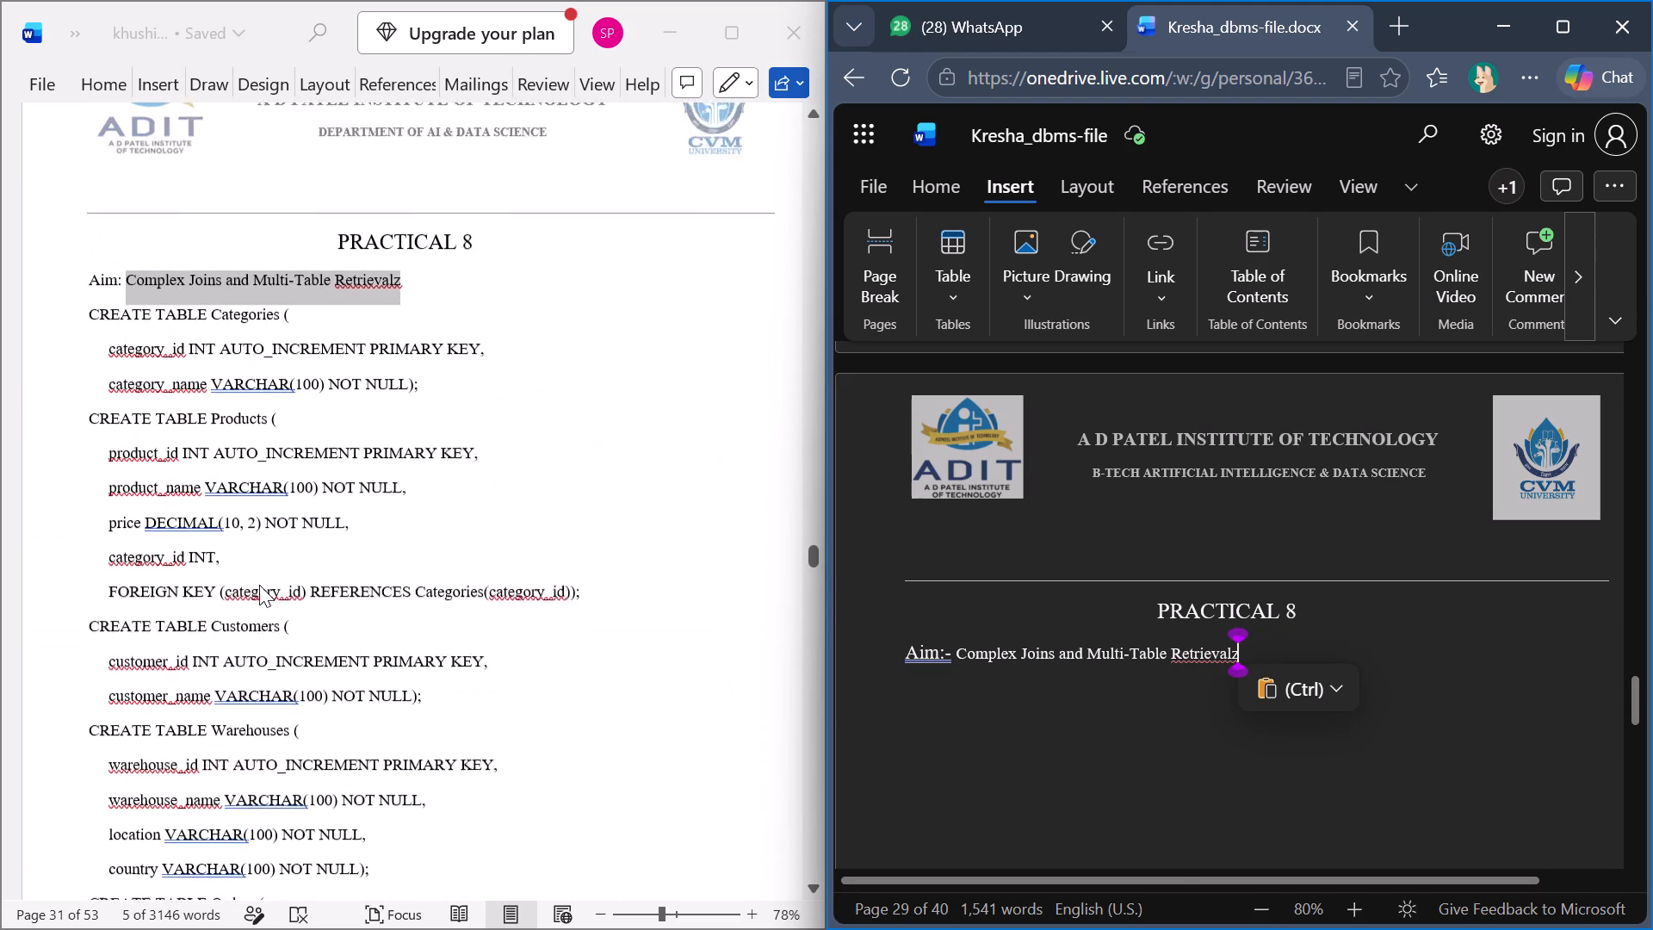
pyautogui.scroll(1, 259, 585)
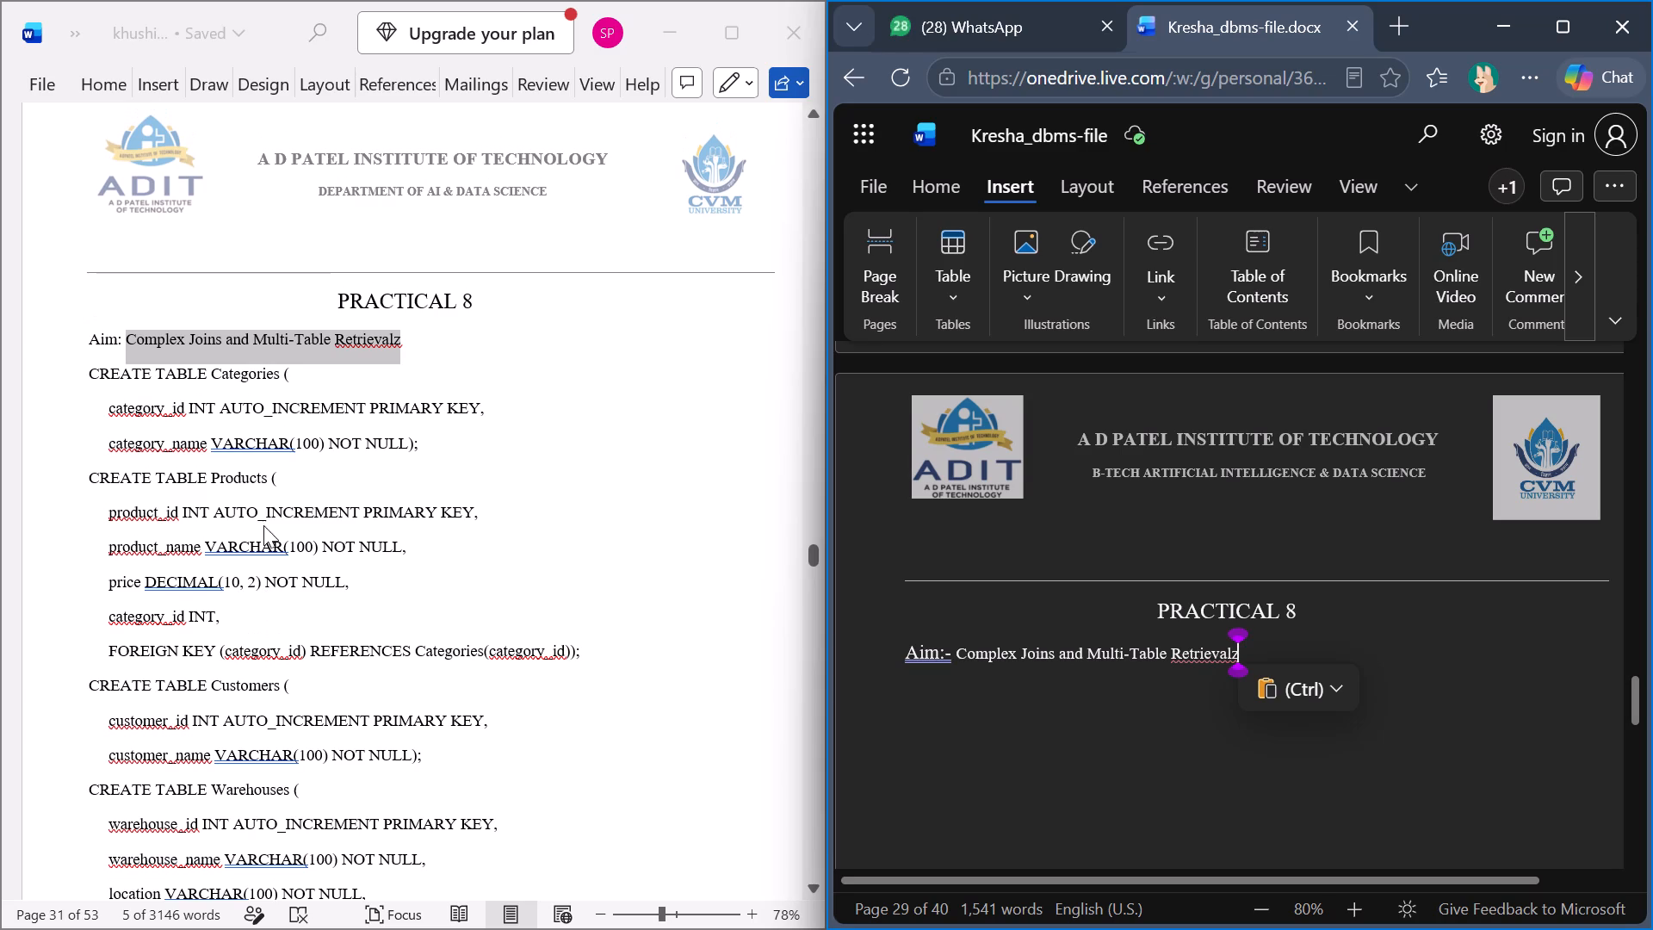
# Copy the line "CREATE TABLE Categories (" from khushi's Practical 8 to below the aim in Kresha_dbms-file.
pyautogui.click(81, 373)
pyautogui.moveTo(81, 373); pyautogui.dragTo(244, 381)
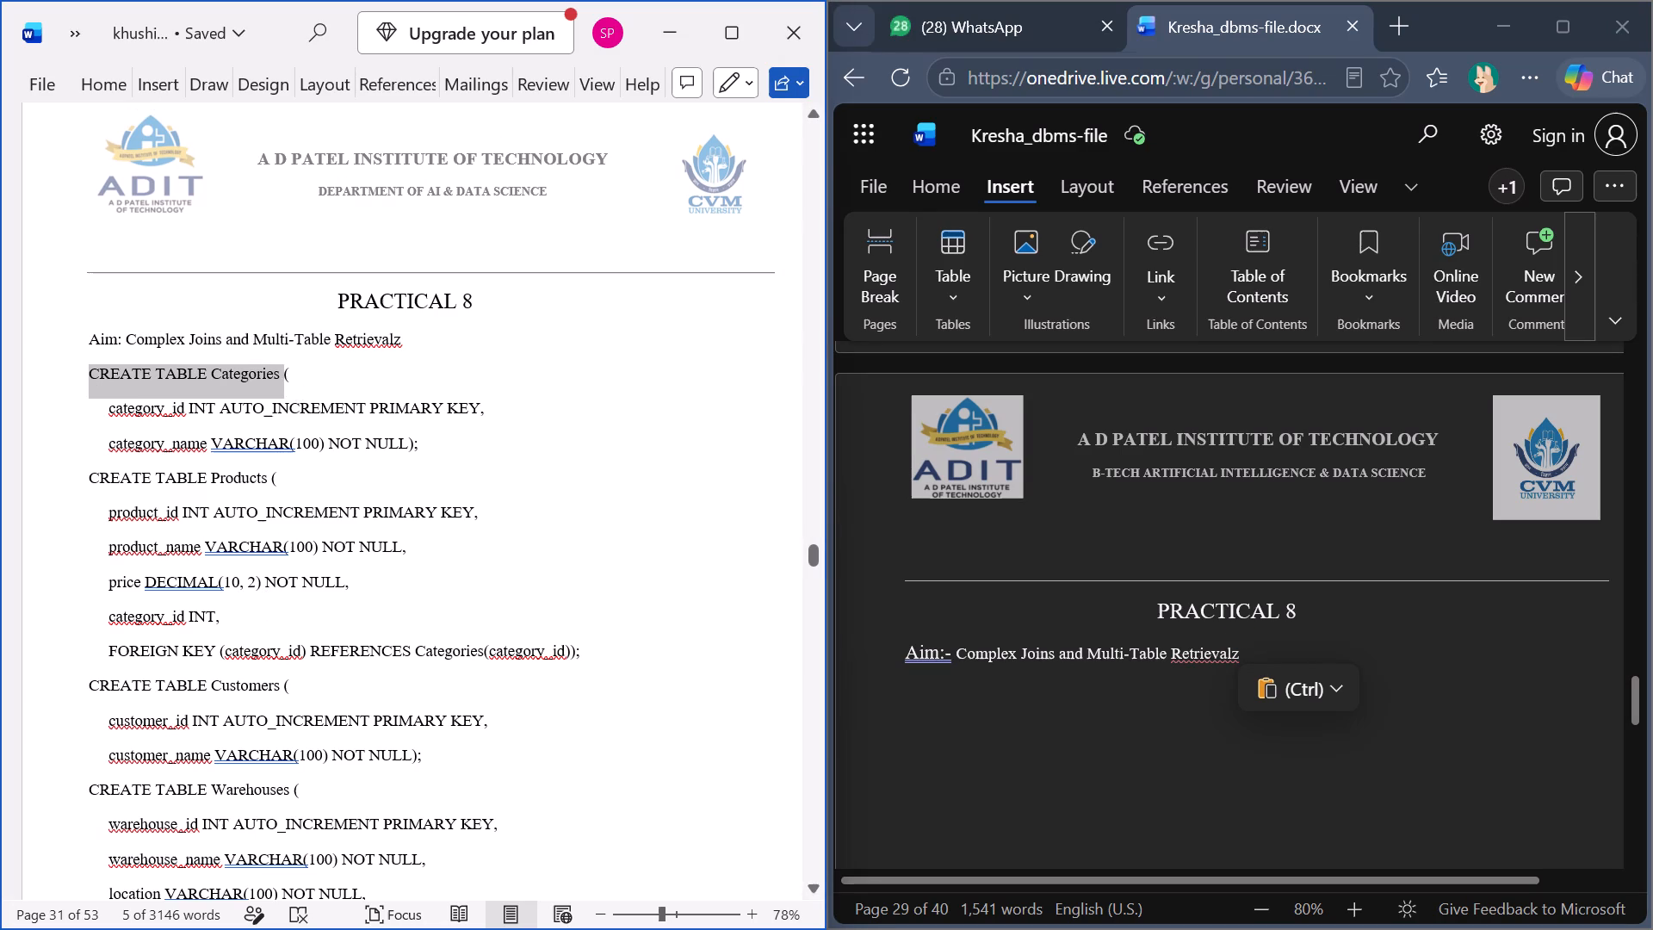
pyautogui.moveTo(244, 381); pyautogui.dragTo(314, 375)
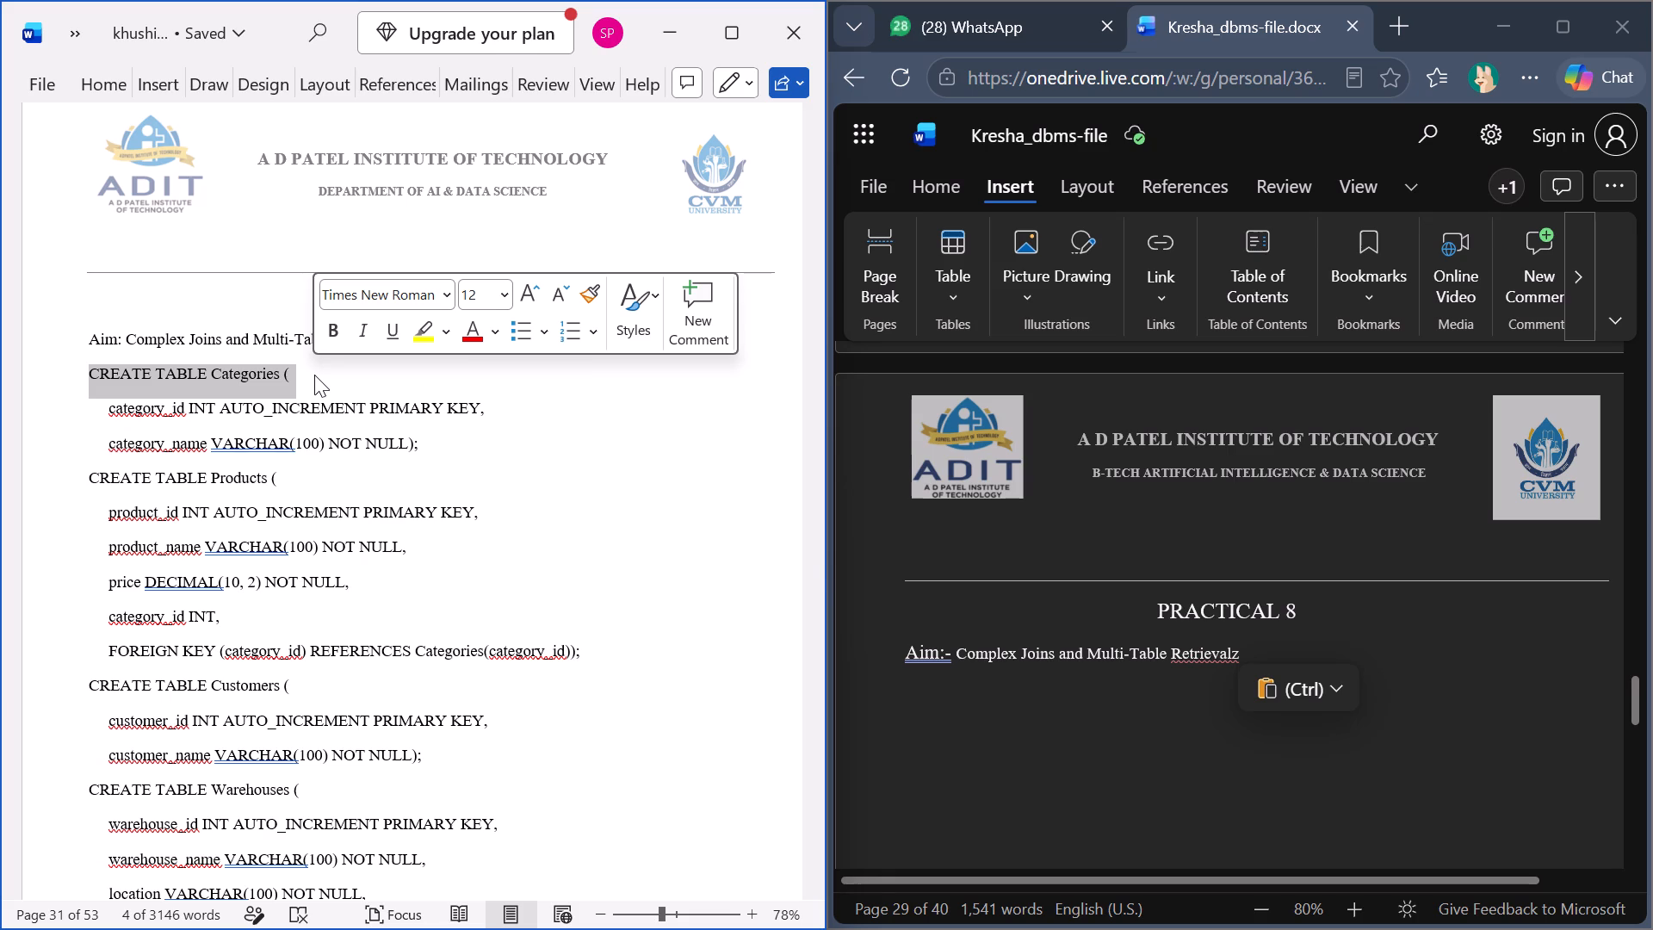
pyautogui.click(310, 381)
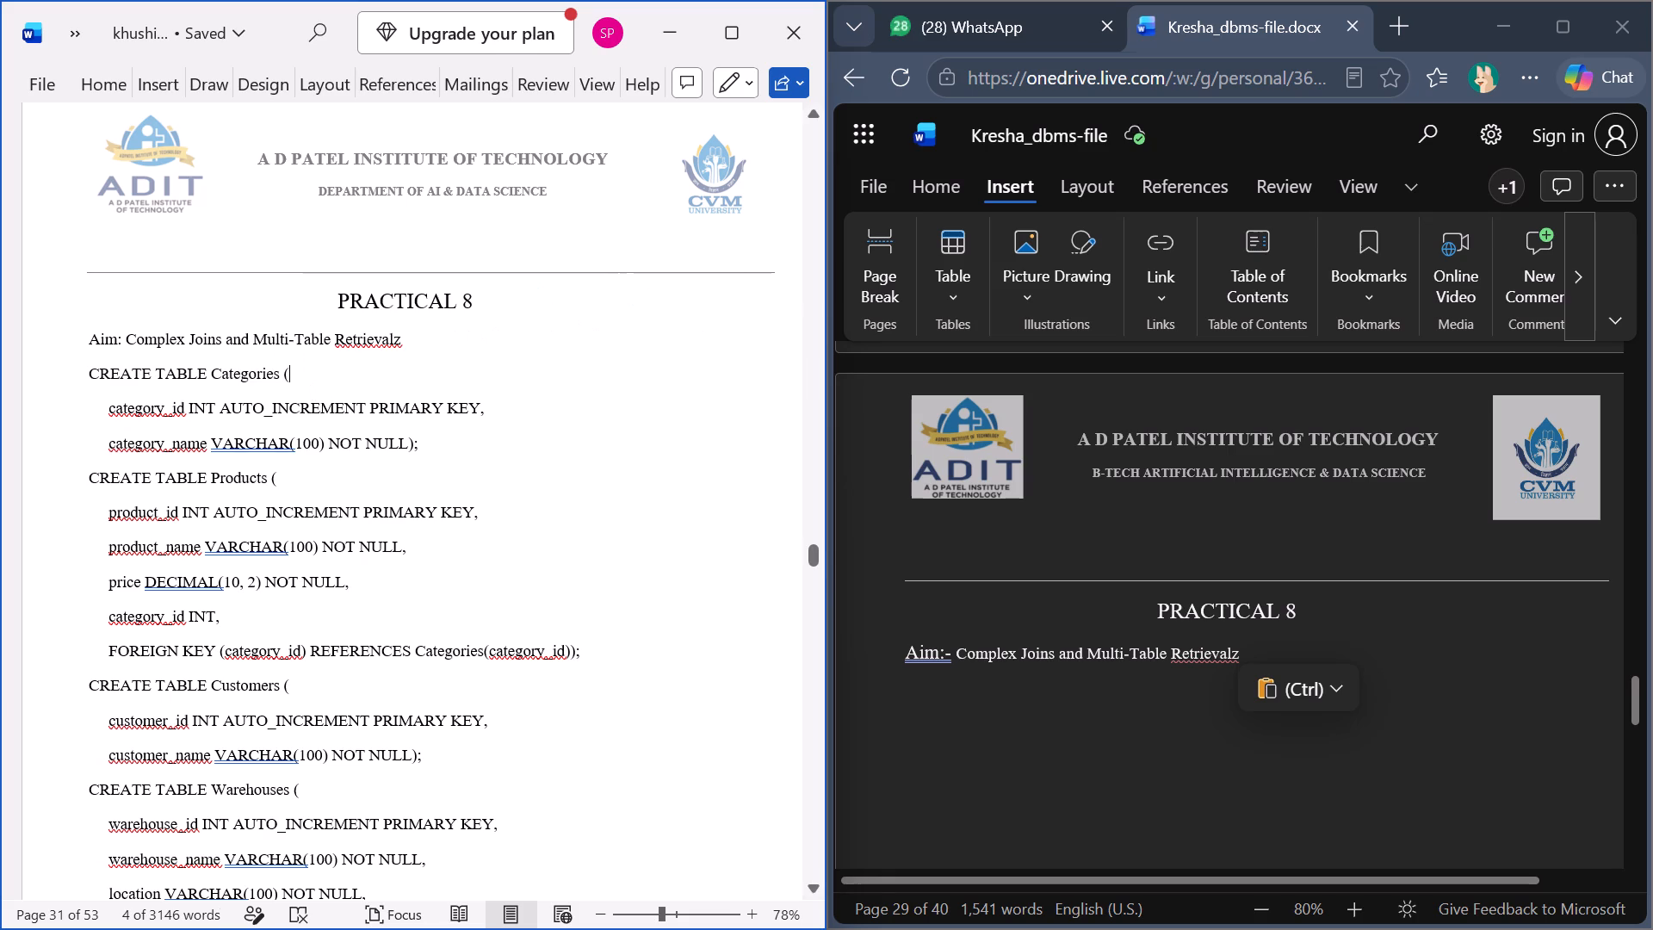
pyautogui.moveTo(302, 378); pyautogui.dragTo(46, 389)
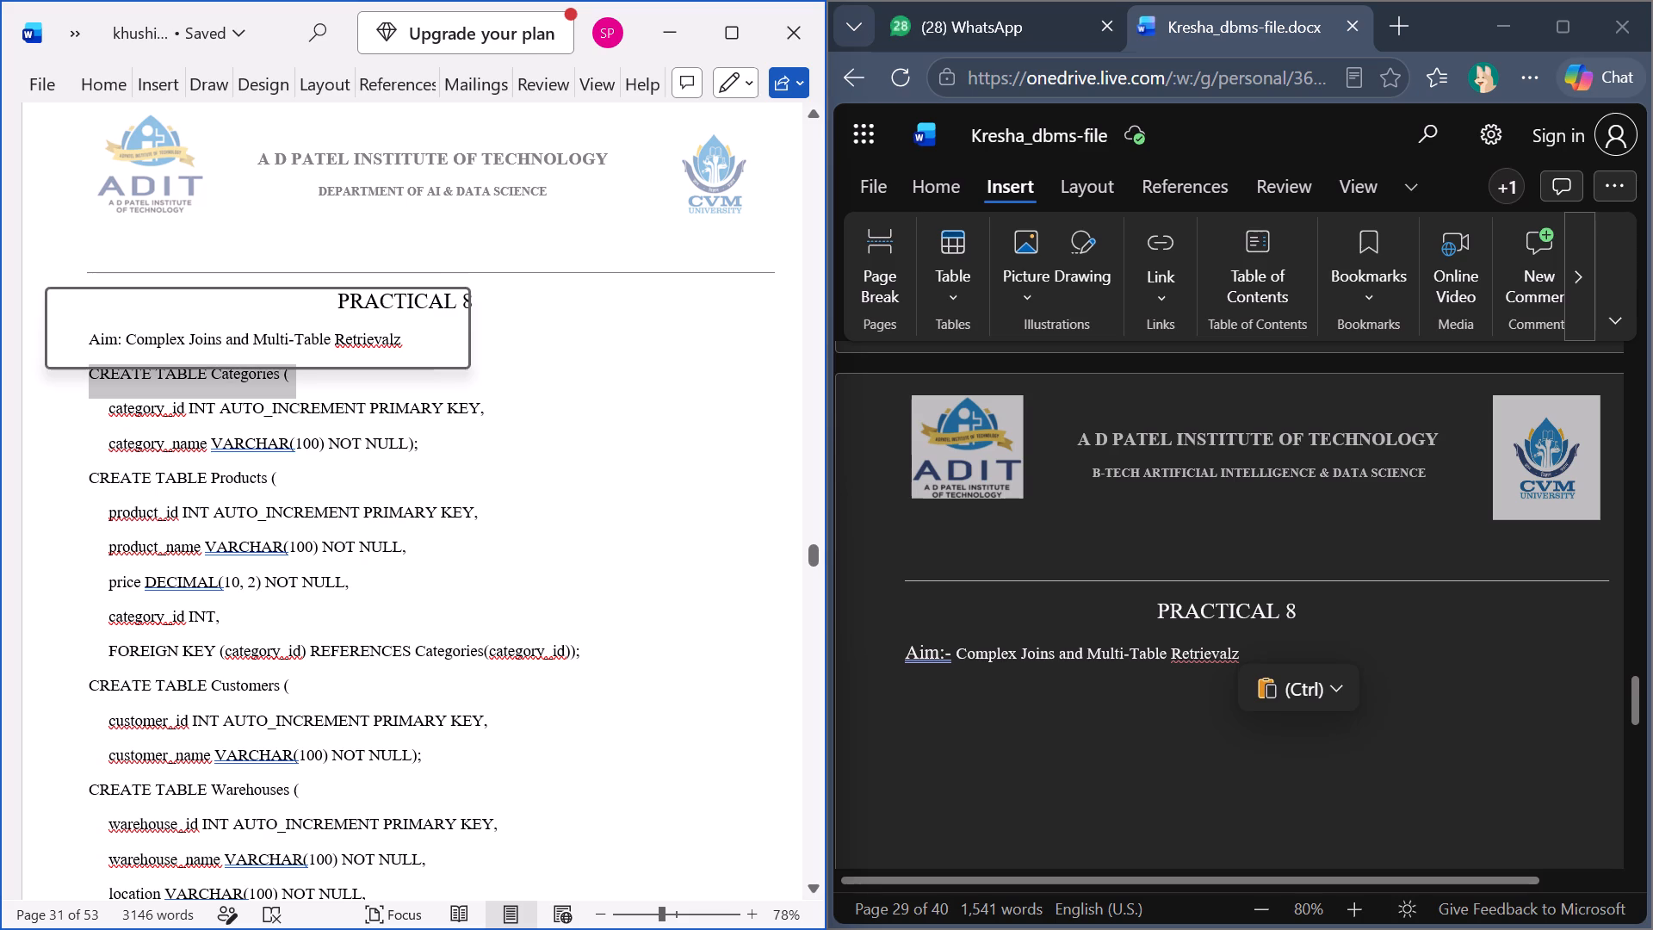
pyautogui.hotkey('ctrl', 'c')
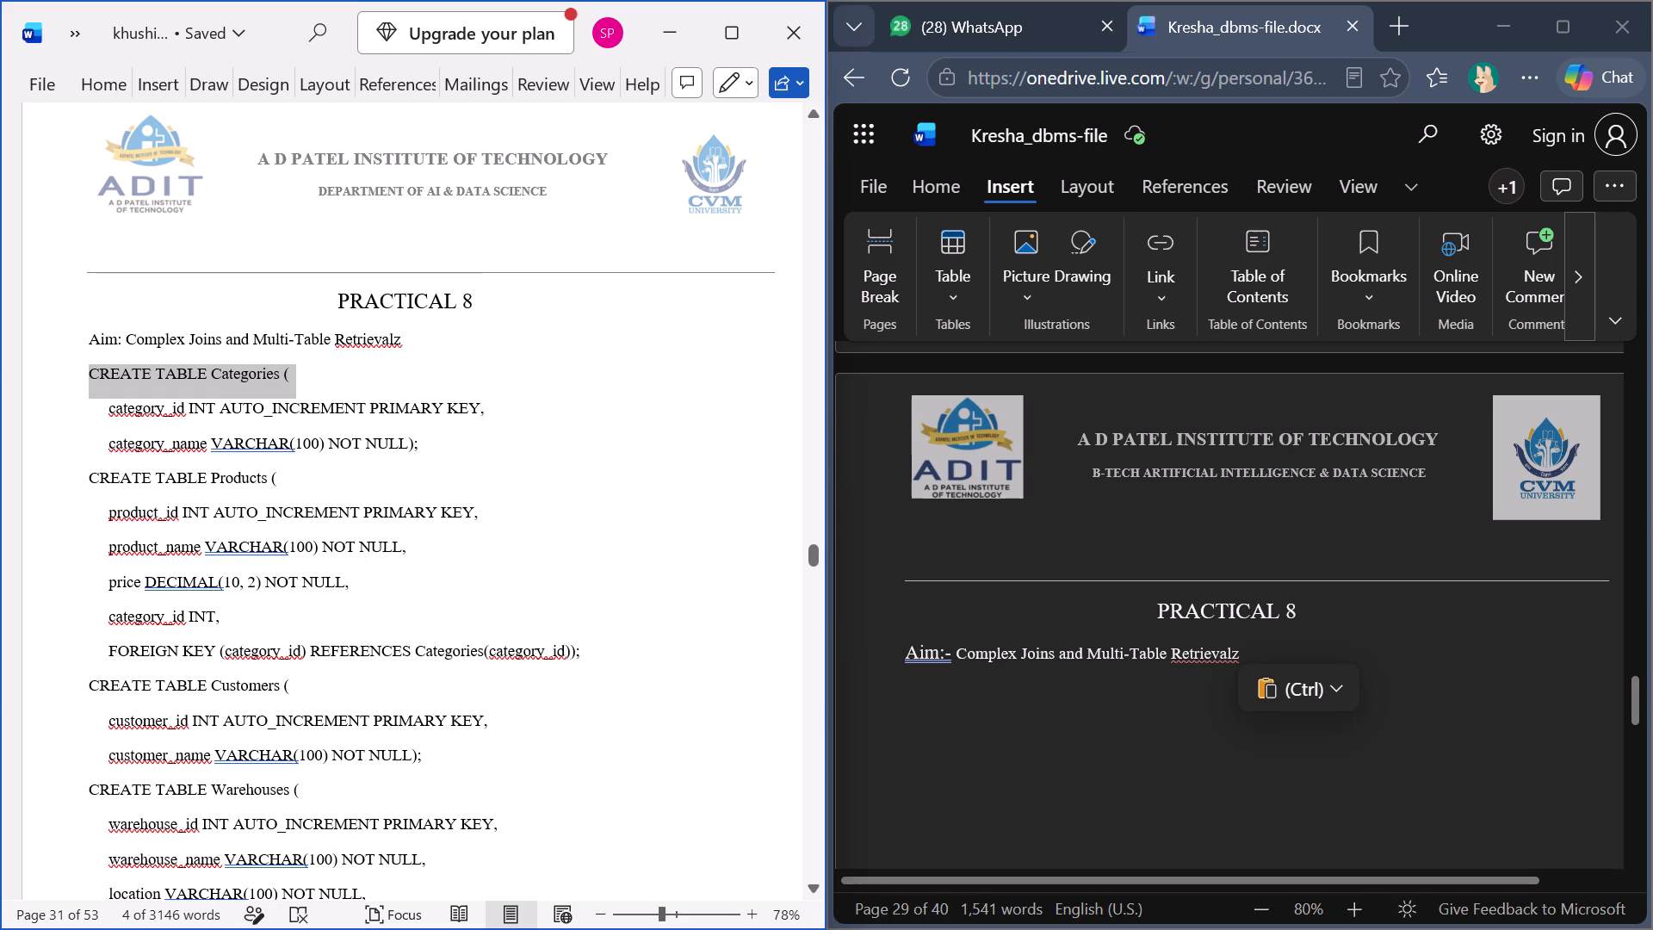
pyautogui.click(919, 695)
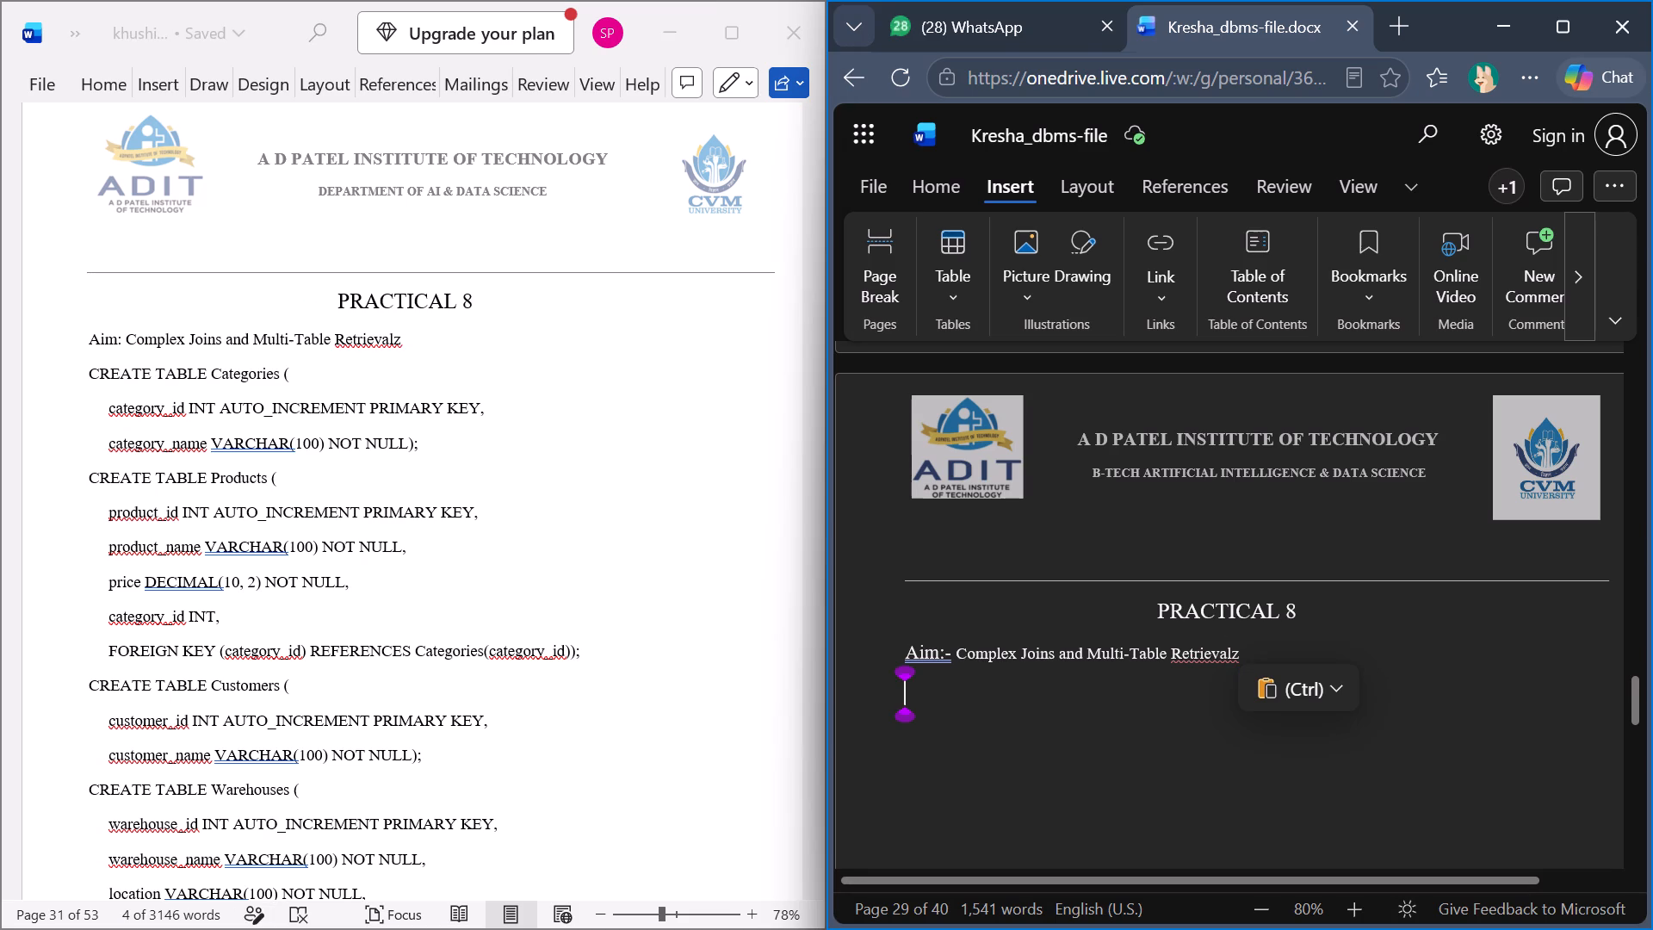
pyautogui.hotkey('ctrl', 'v')
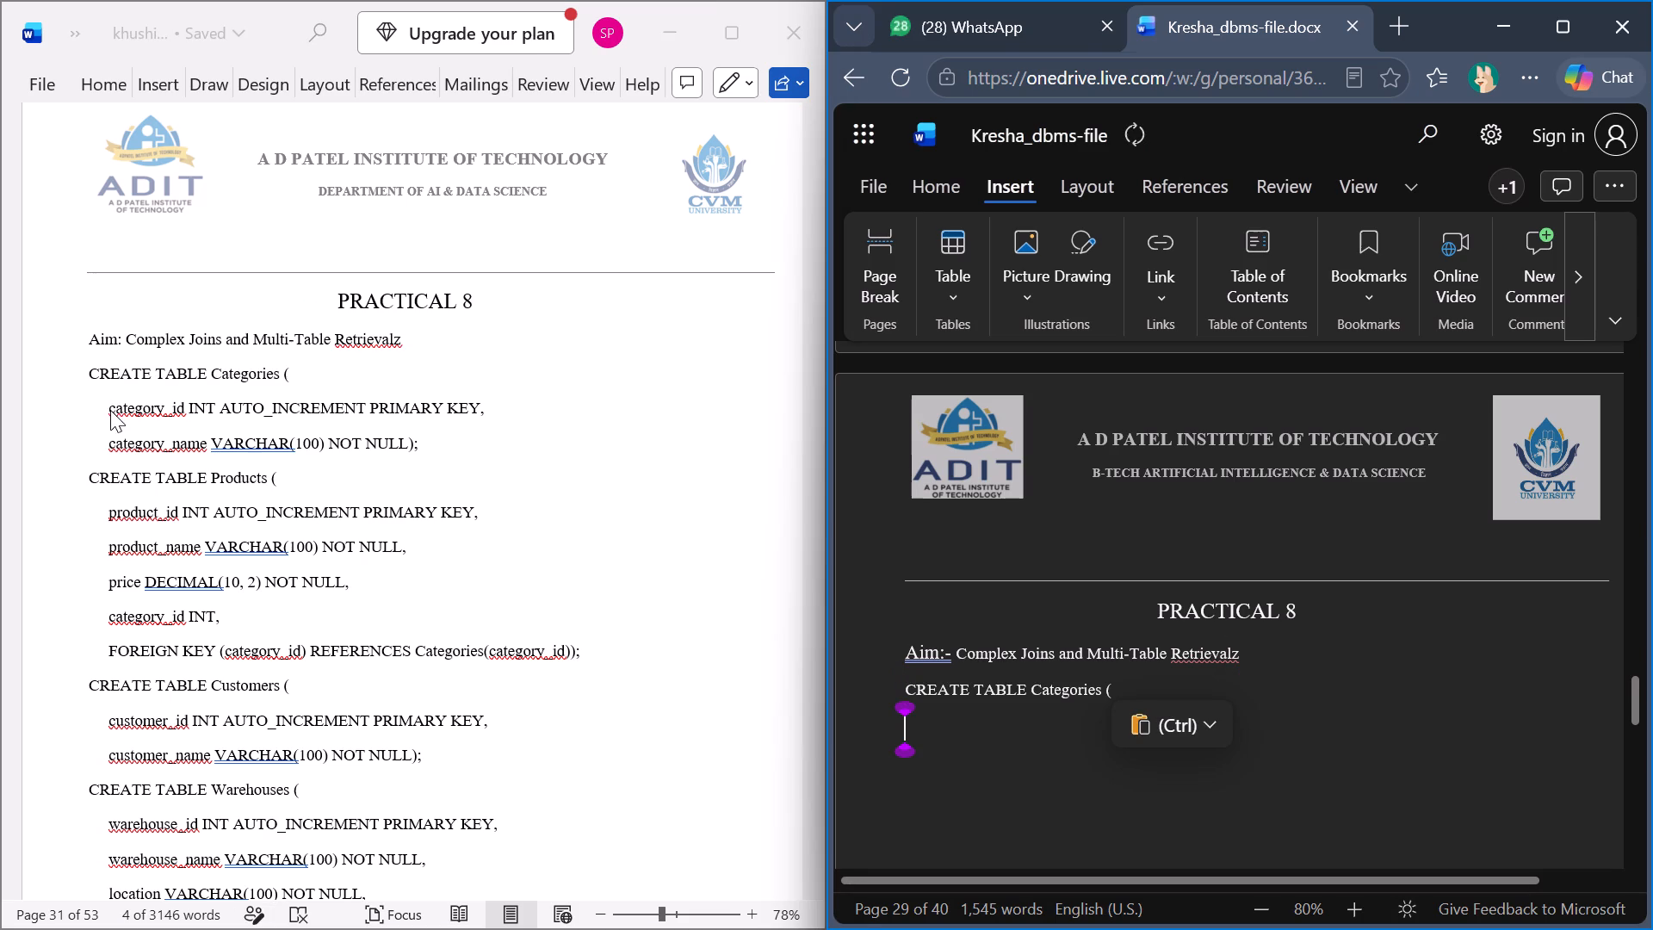
# Copy "category_id INT AUTO_INCREMENT PRIMARY KEY," from khushi's file to a new line below "CREATE TABLE Categories (".
pyautogui.click(110, 410)
pyautogui.moveTo(110, 410); pyautogui.dragTo(473, 413)
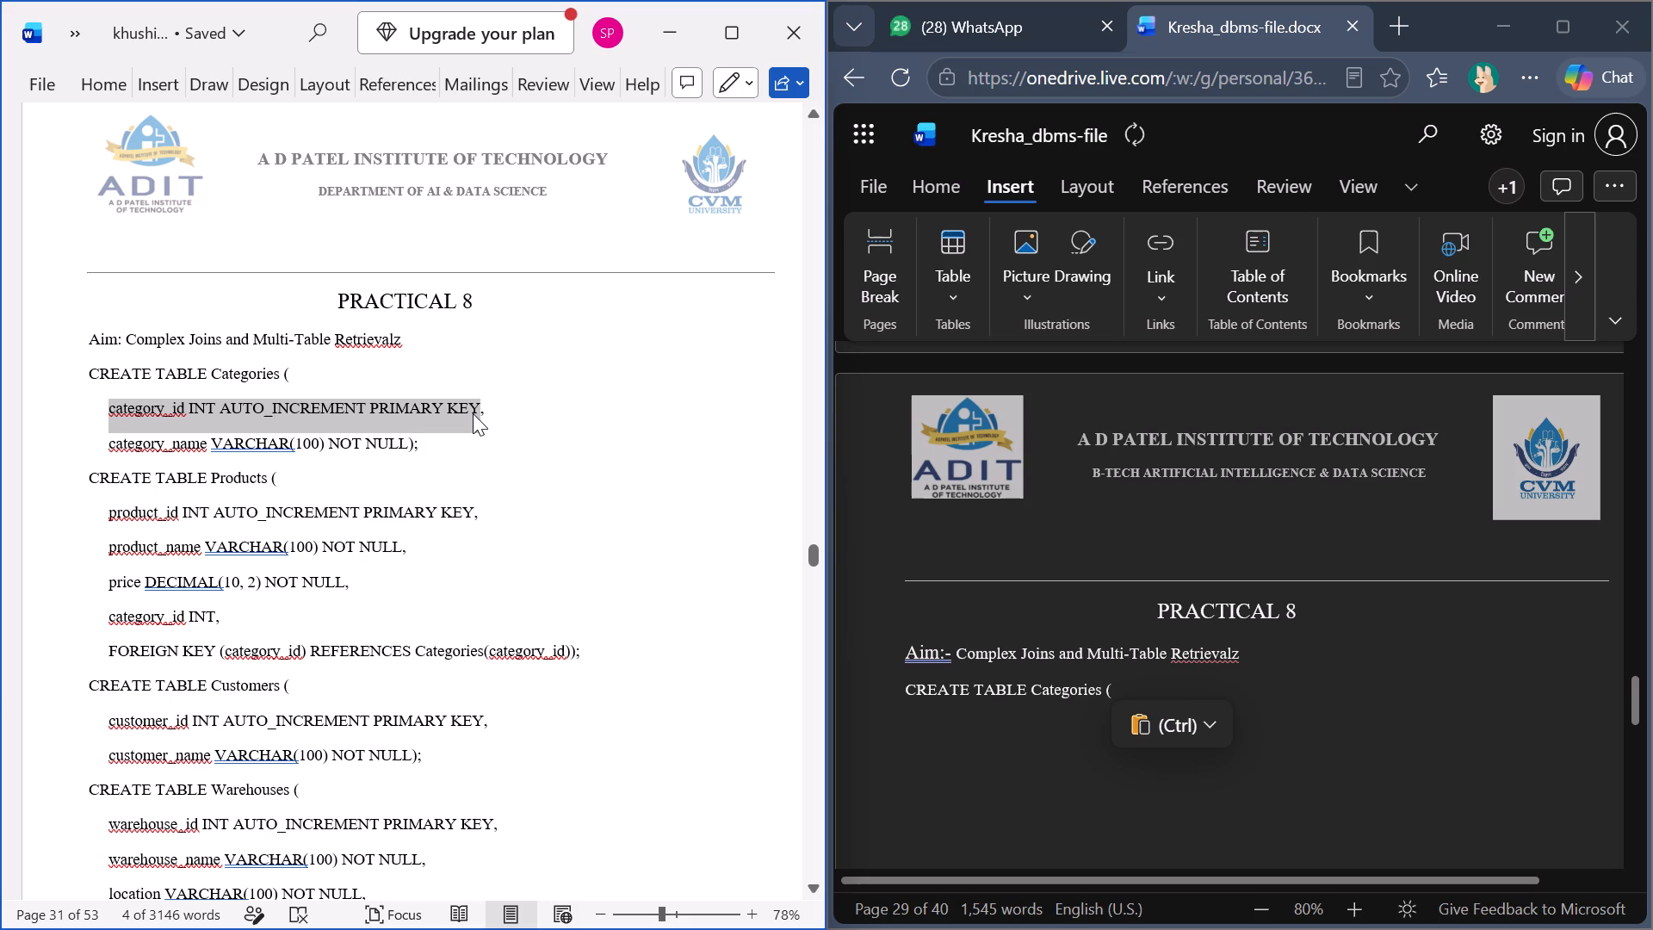
pyautogui.moveTo(473, 413); pyautogui.dragTo(484, 425)
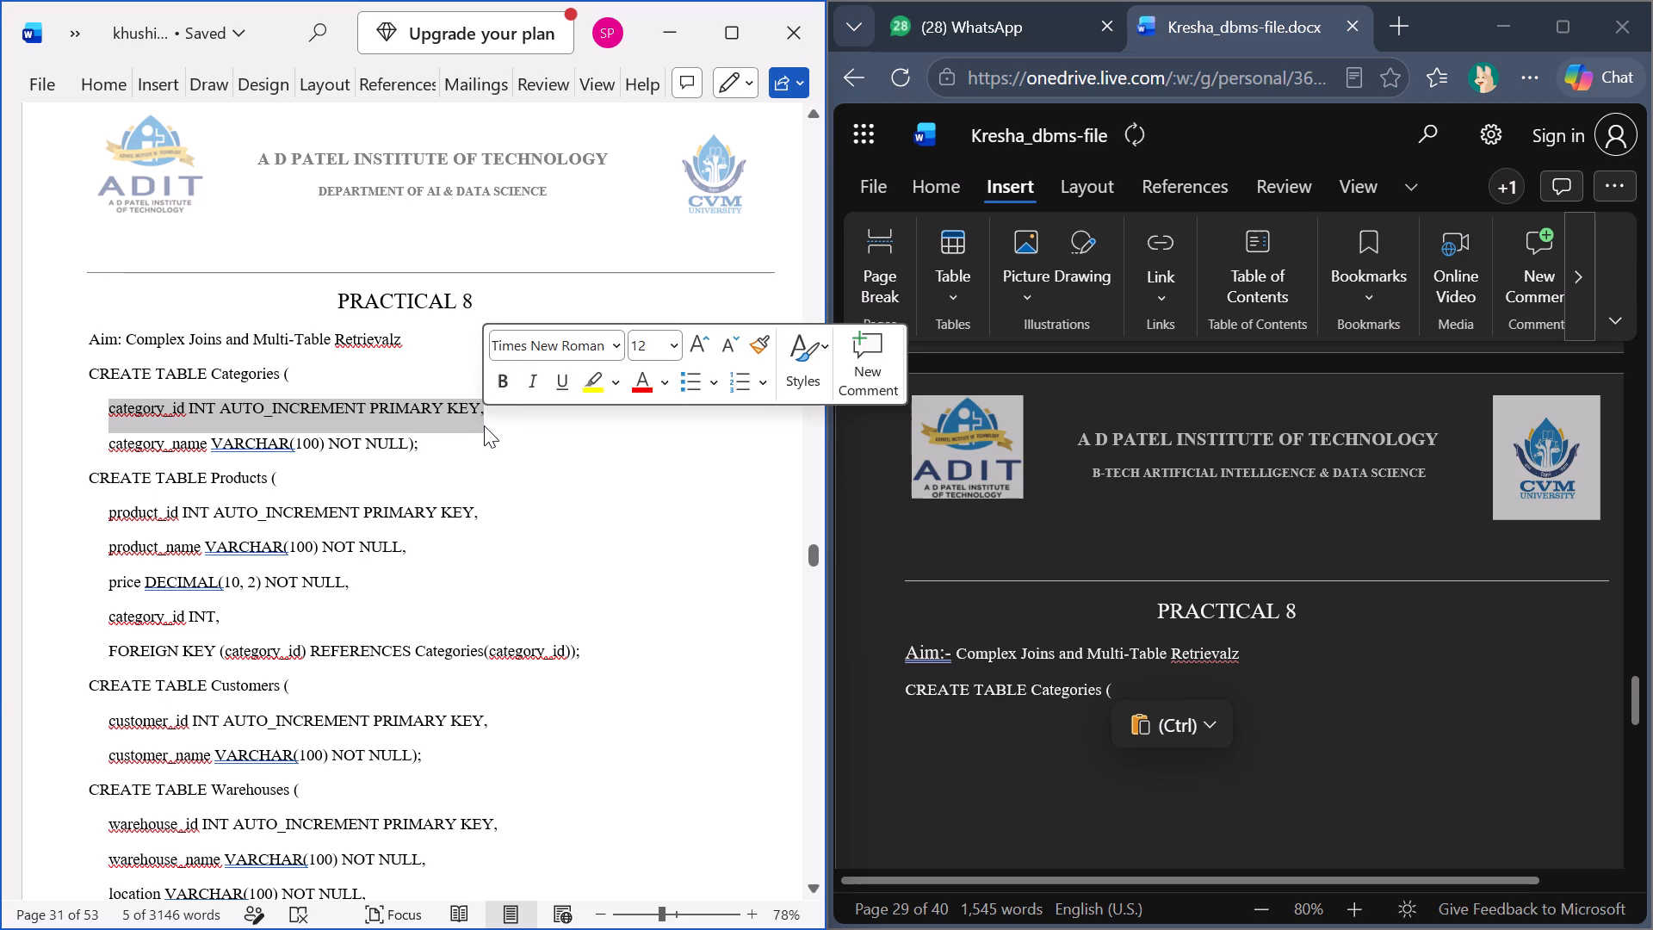
pyautogui.hotkey('ctrl', 'c')
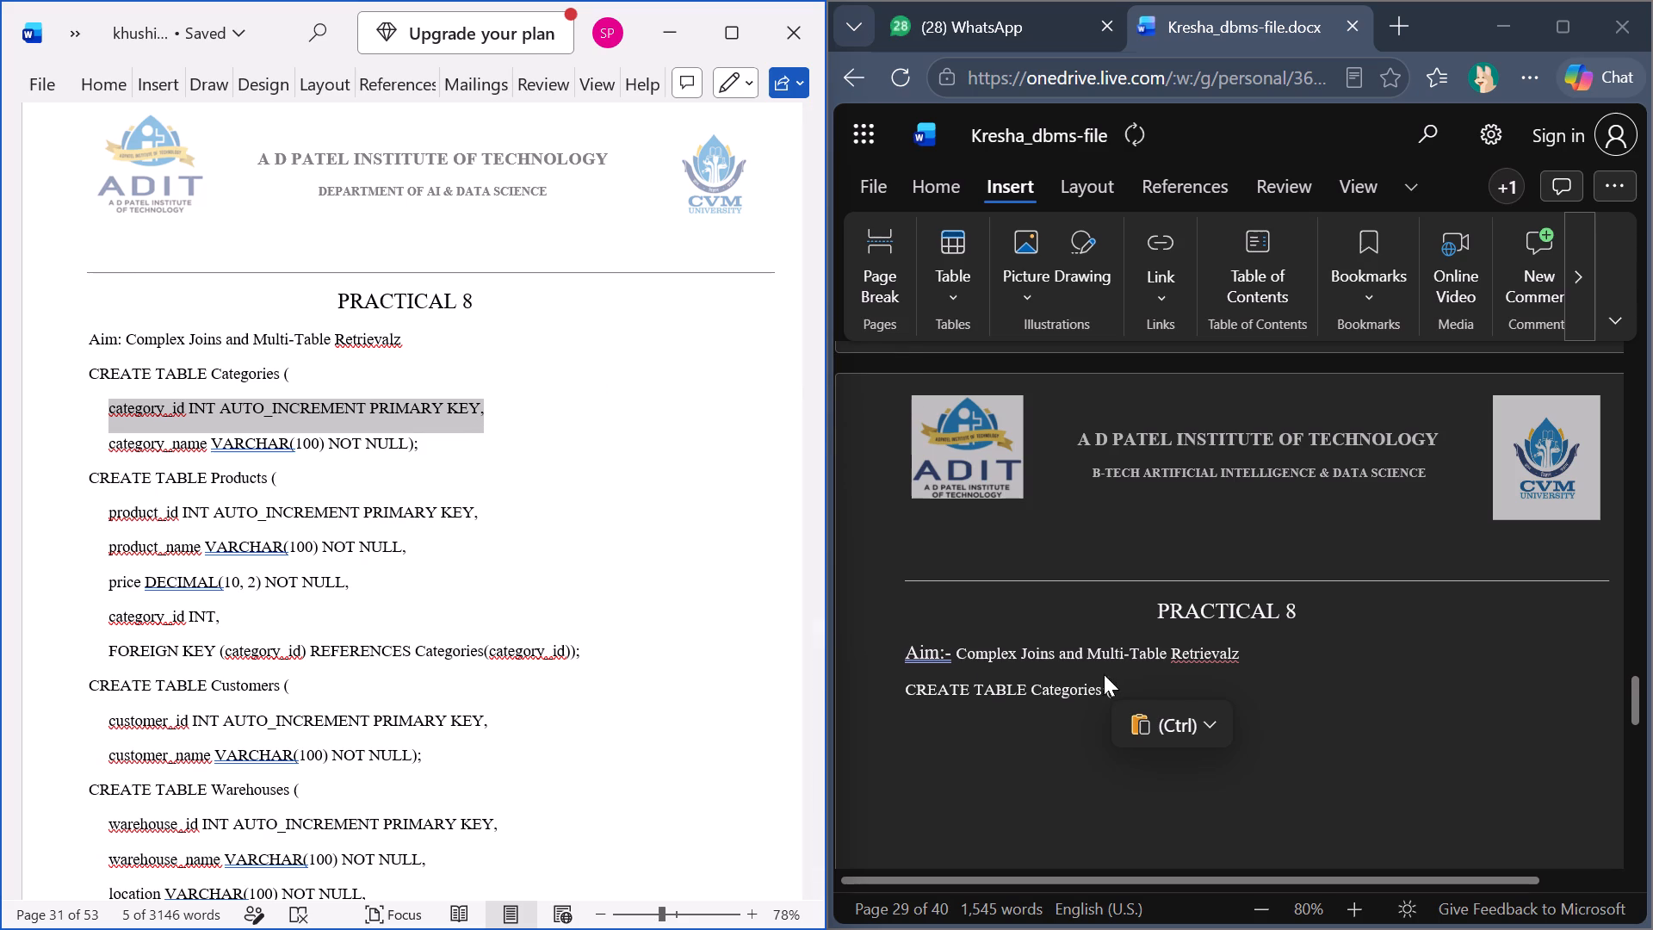
pyautogui.click(1117, 688)
pyautogui.press('Return')
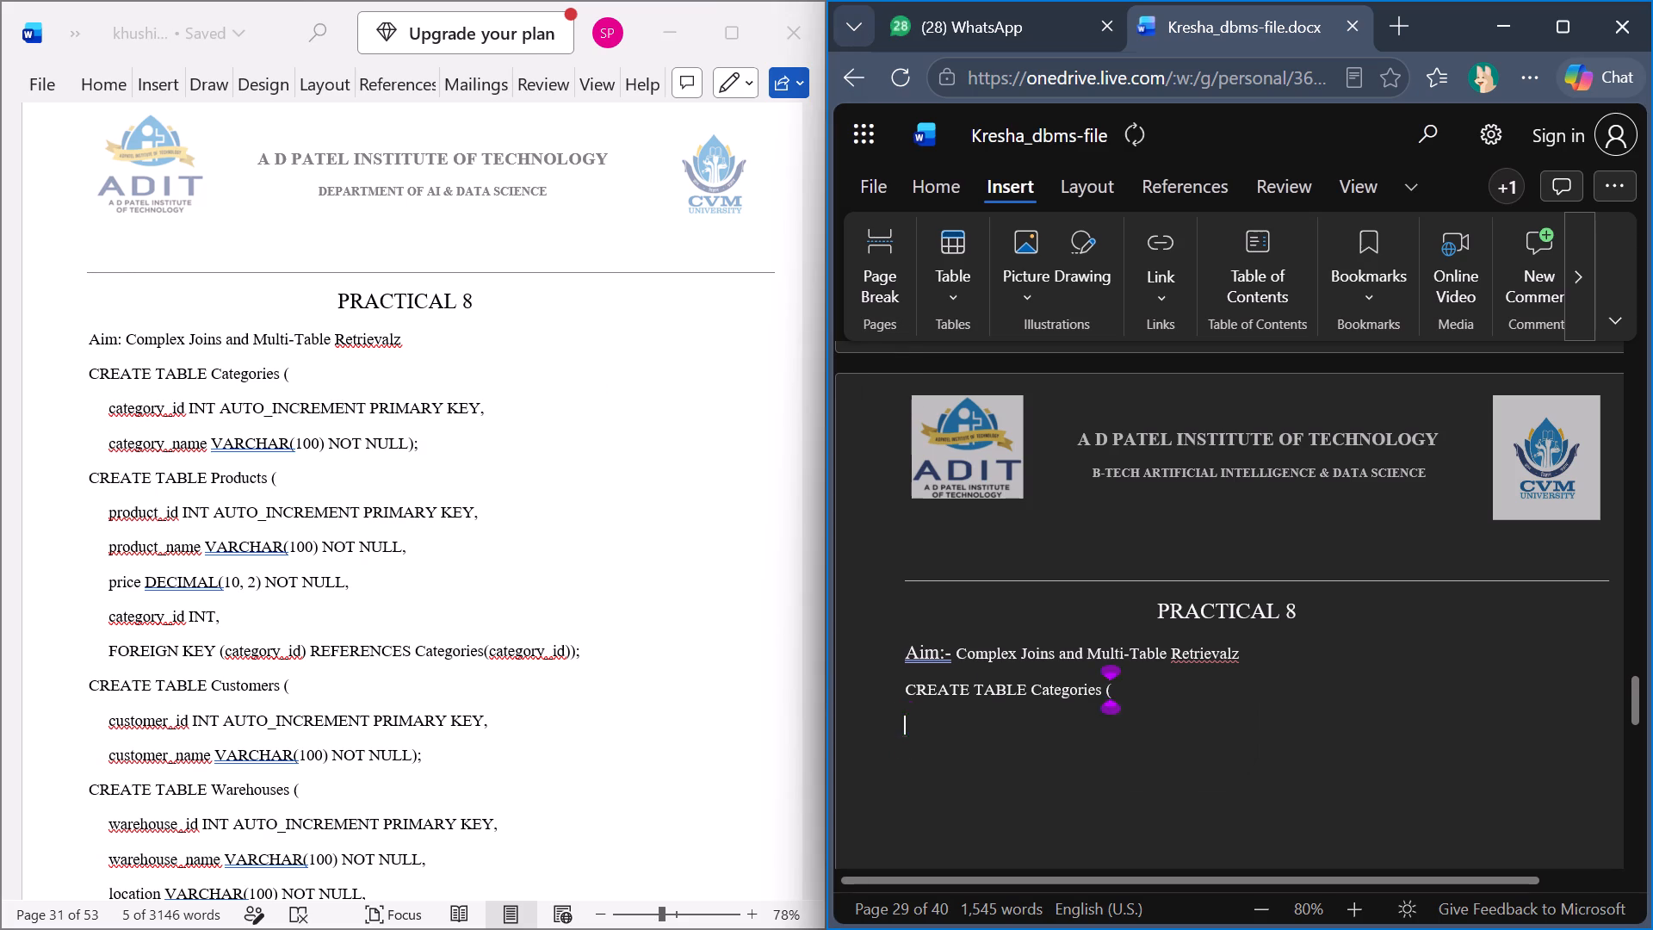
pyautogui.hotkey('ctrl', 'v')
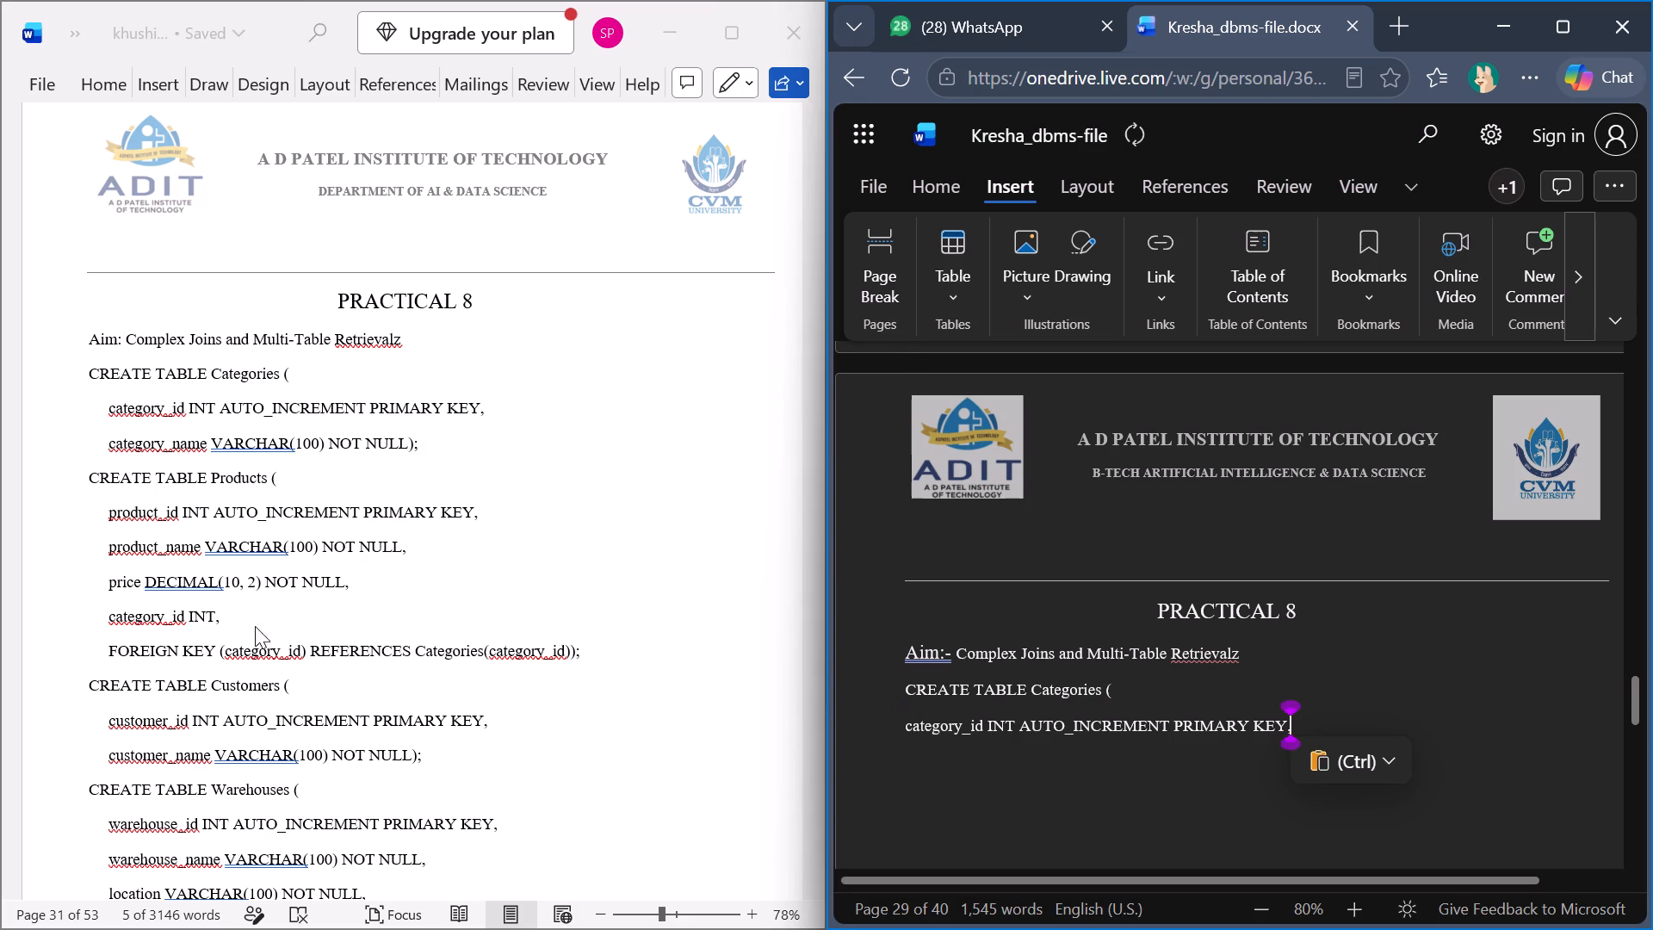
# Copy the line "category_name VARCHAR(100) NOT NULL);" of the Categories table from khushi's file to the clipboard.
pyautogui.click(426, 439)
pyautogui.click(424, 439)
pyautogui.moveTo(424, 439); pyautogui.dragTo(189, 424)
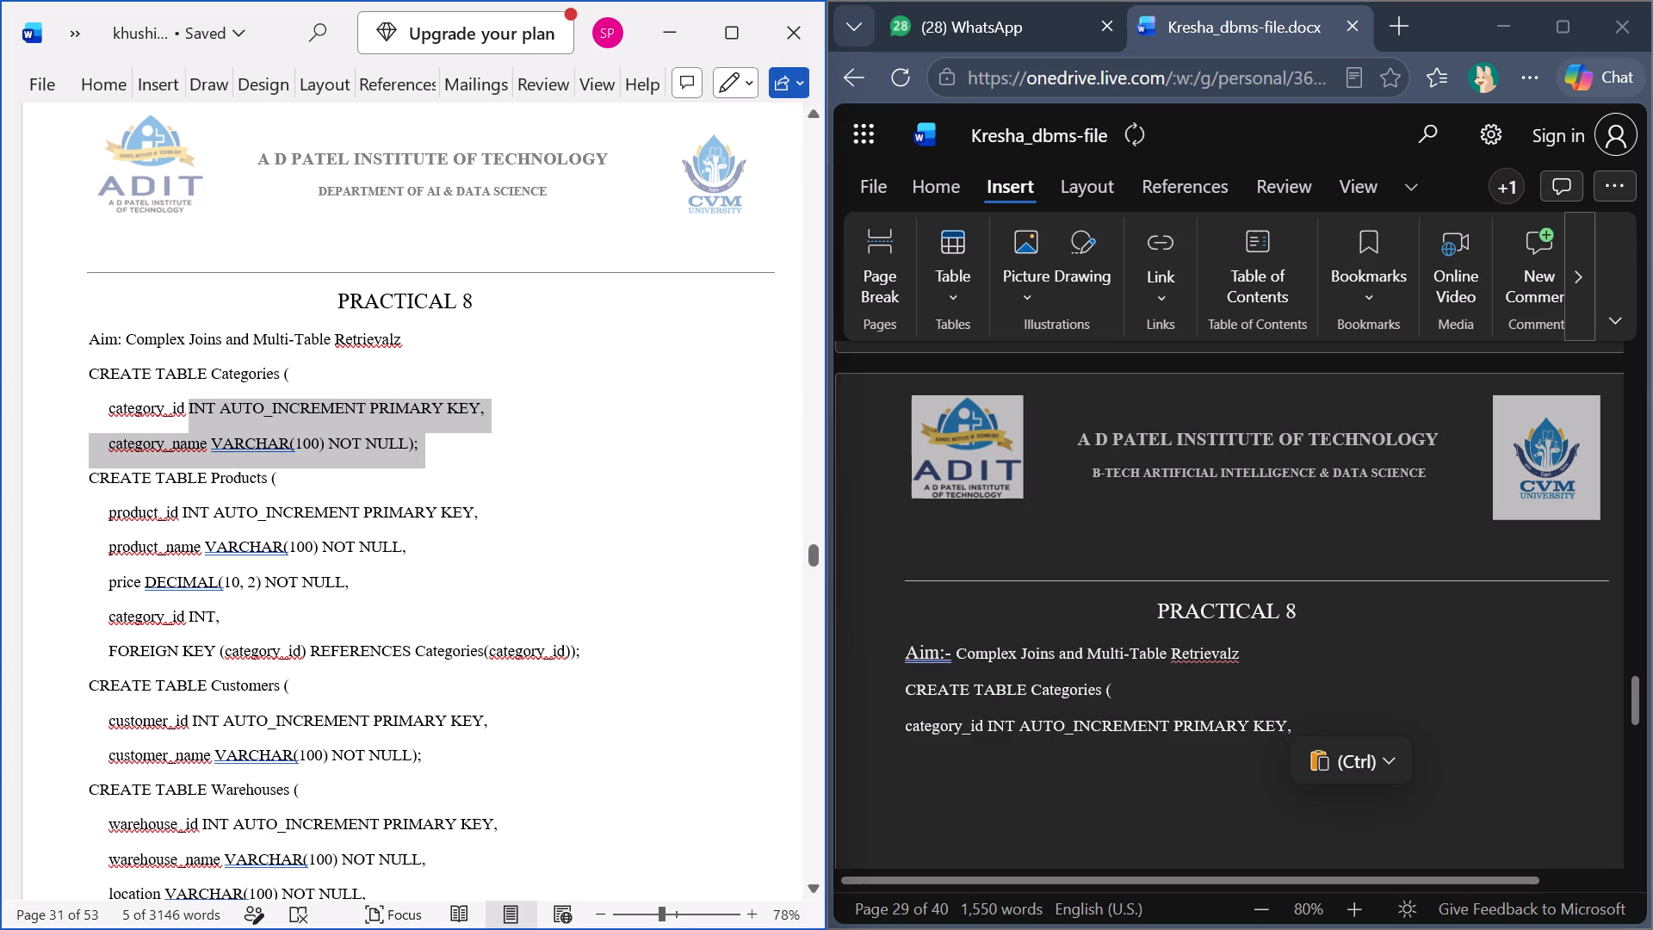
pyautogui.moveTo(189, 424); pyautogui.dragTo(144, 443)
pyautogui.hotkey('ctrl', 'c')
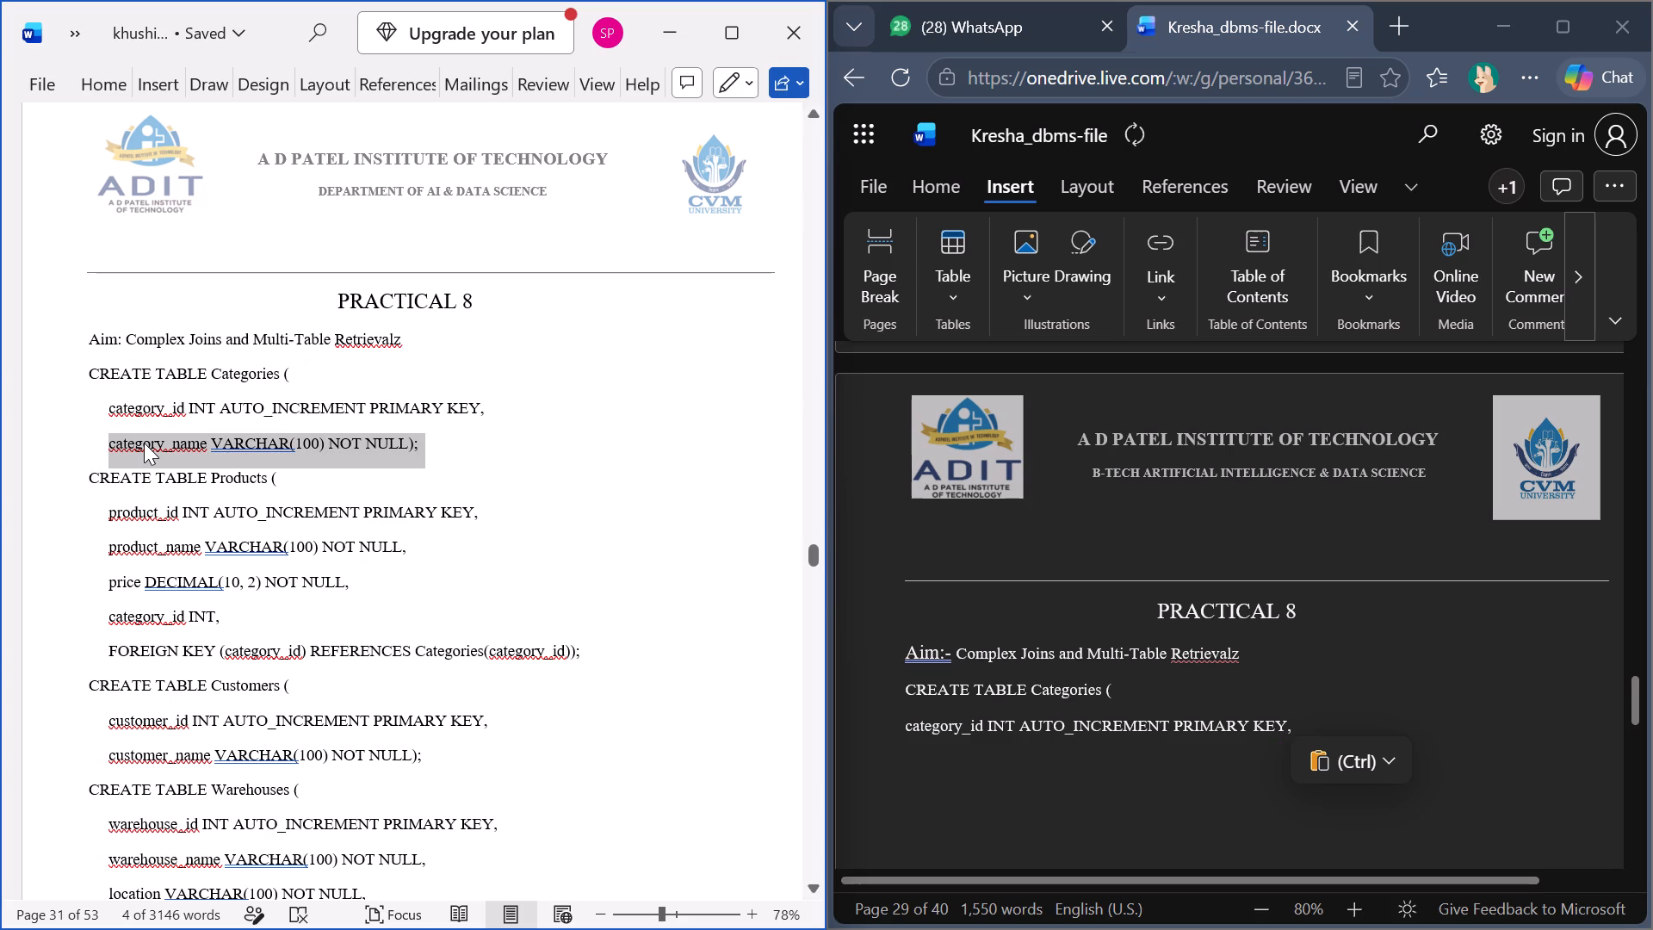
# Indent the category_id line in Kresha_dbms-file by four spaces.
pyautogui.click(905, 722)
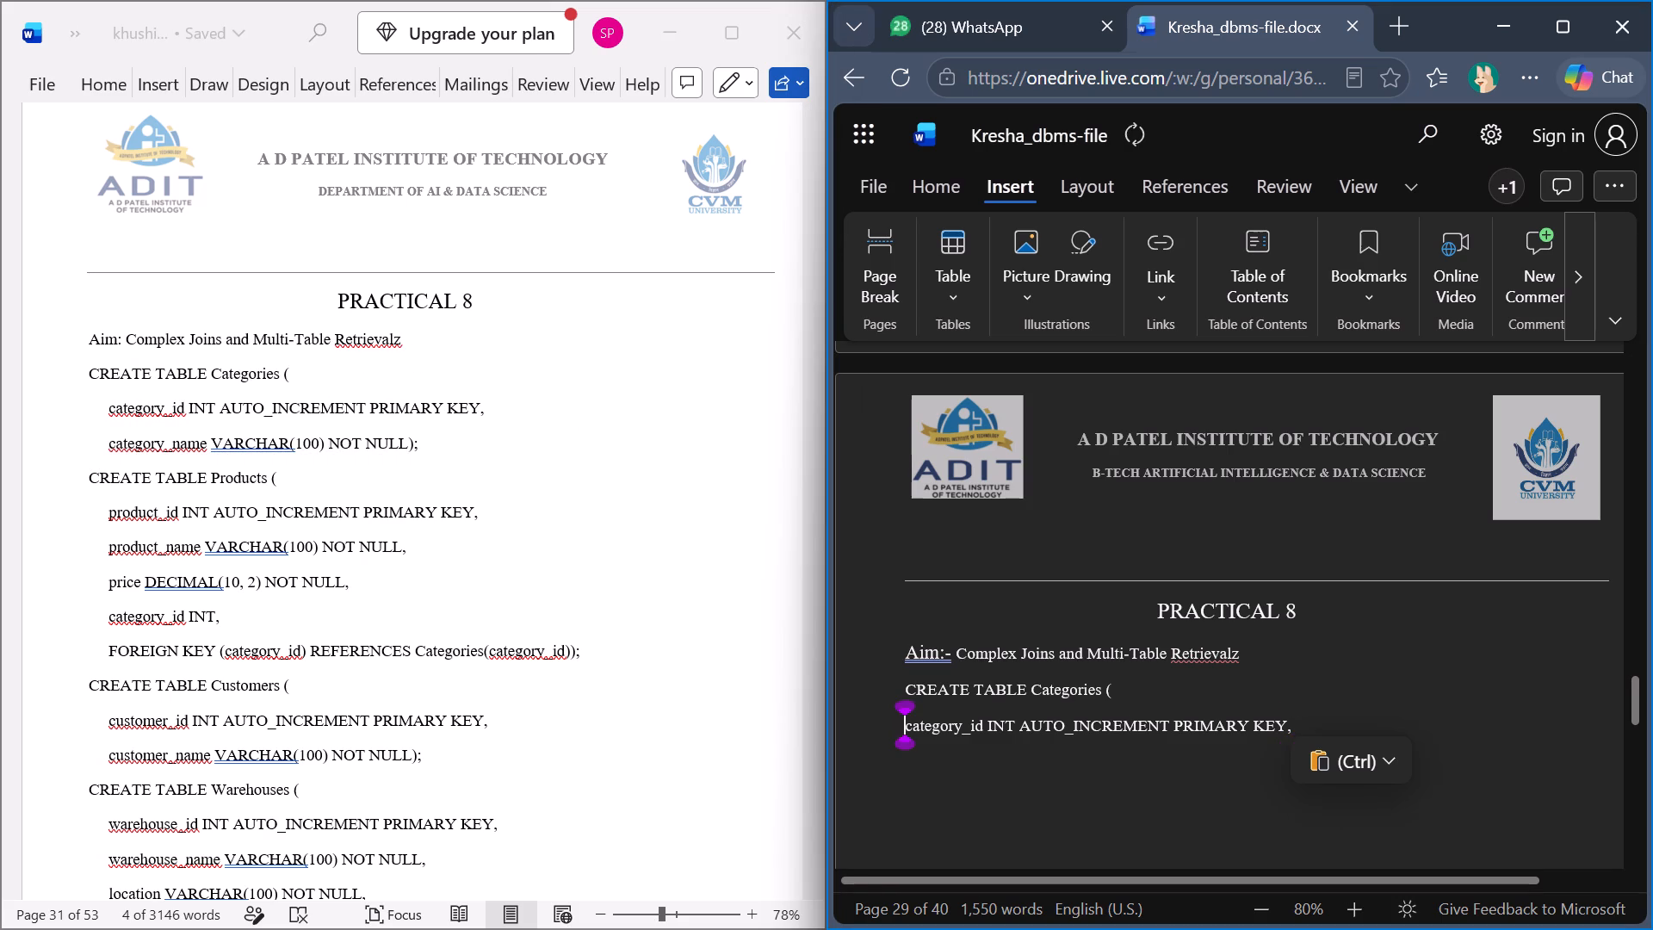
pyautogui.press('space')
pyautogui.press('space')
pyautogui.press('space')
pyautogui.press('space')
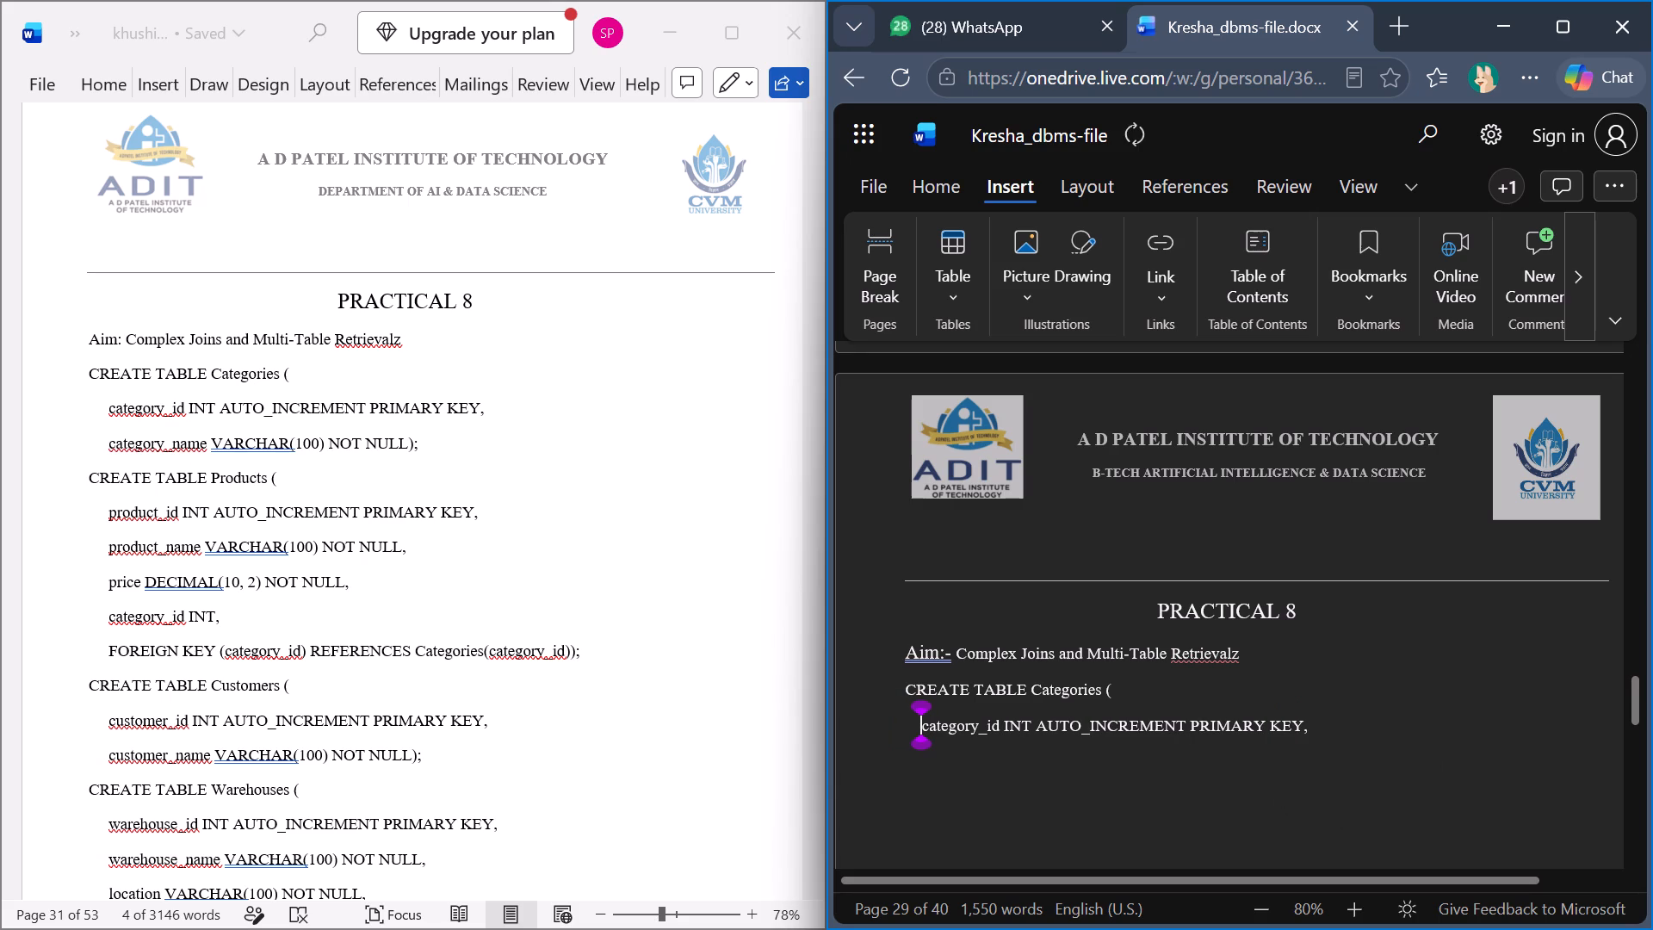
# Paste the copied category_name line below the category_id line and indent it by five spaces.
pyautogui.click(1333, 733)
pyautogui.press('Return')
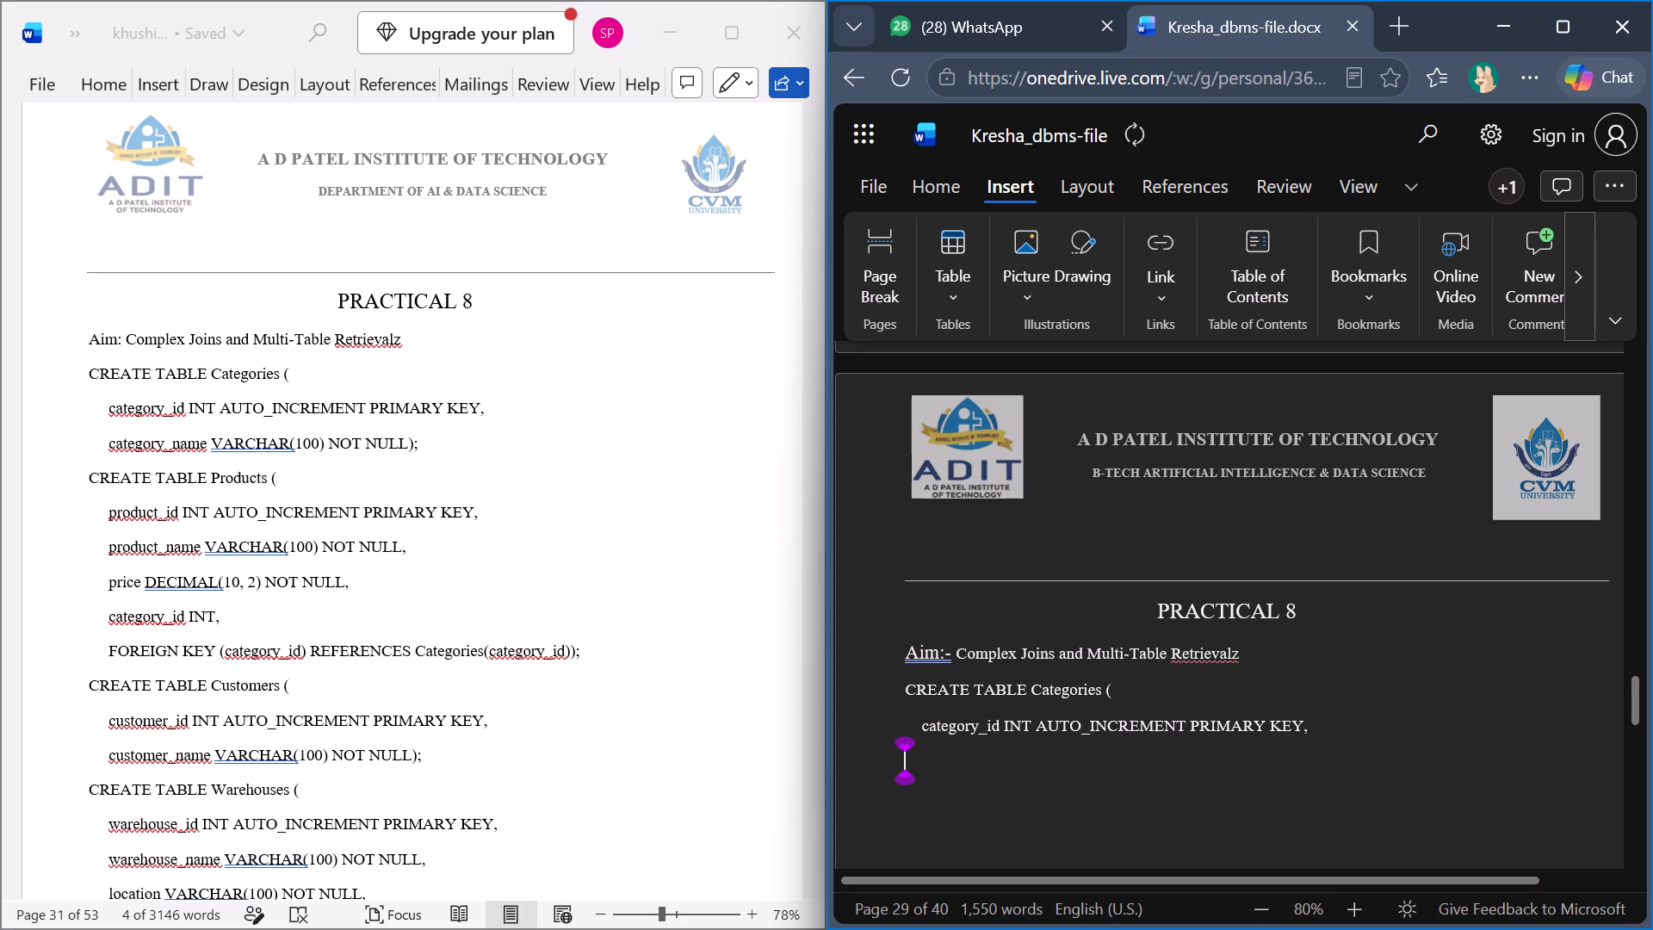
pyautogui.hotkey('ctrl', 'v')
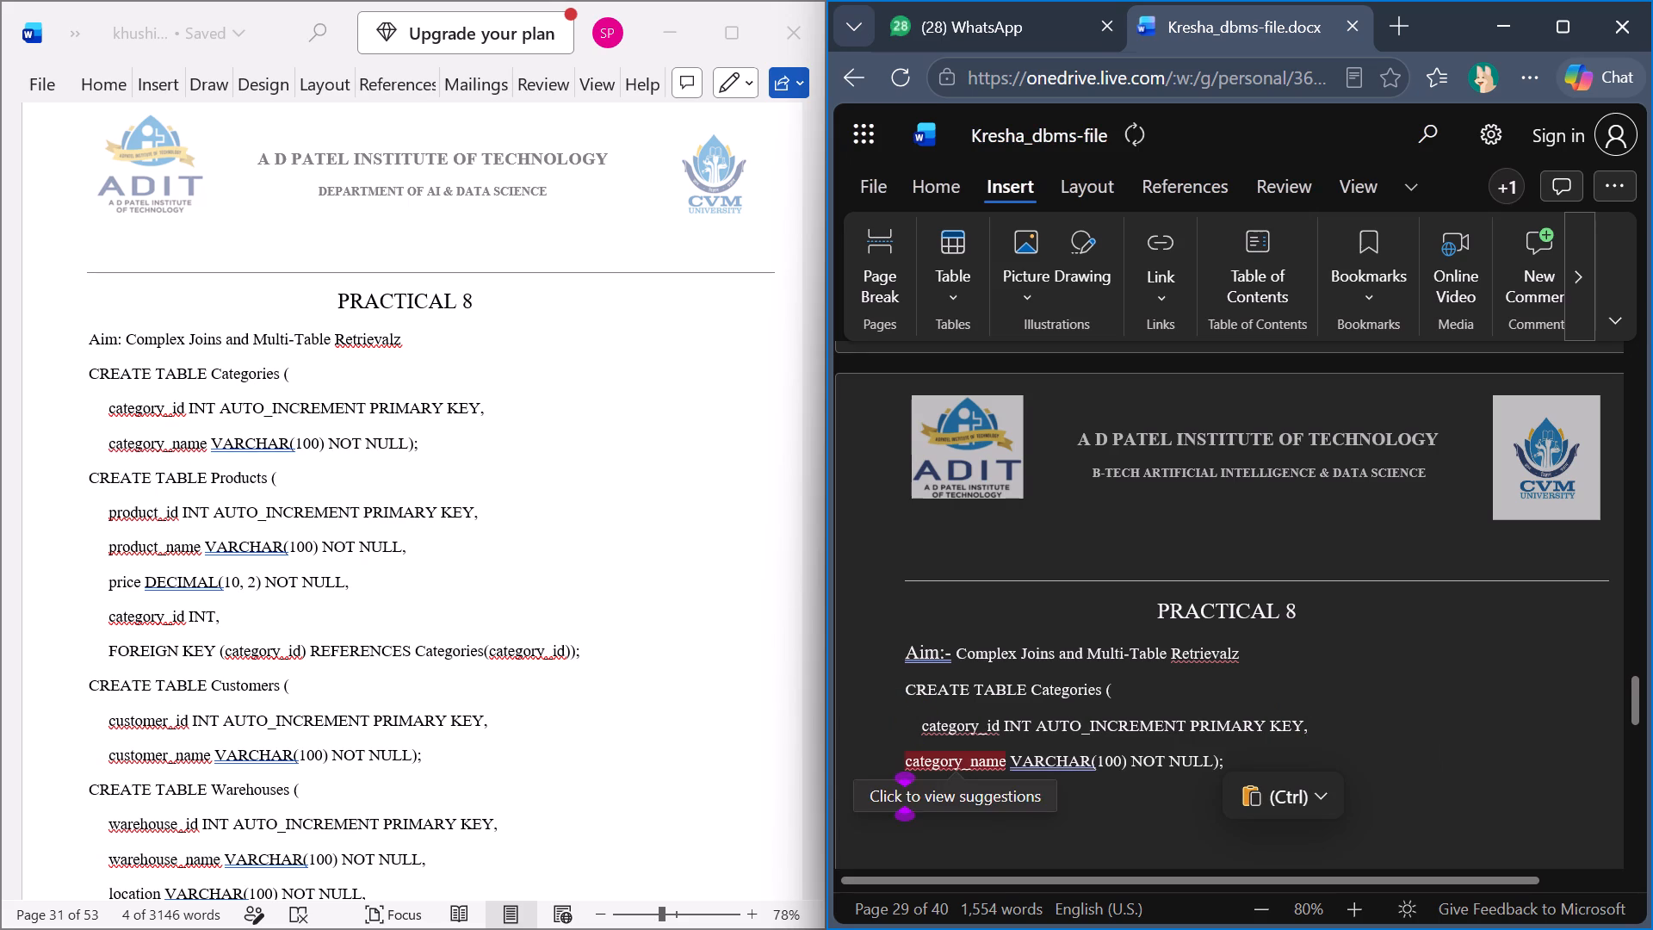
pyautogui.click(901, 753)
pyautogui.press('space')
pyautogui.press('space')
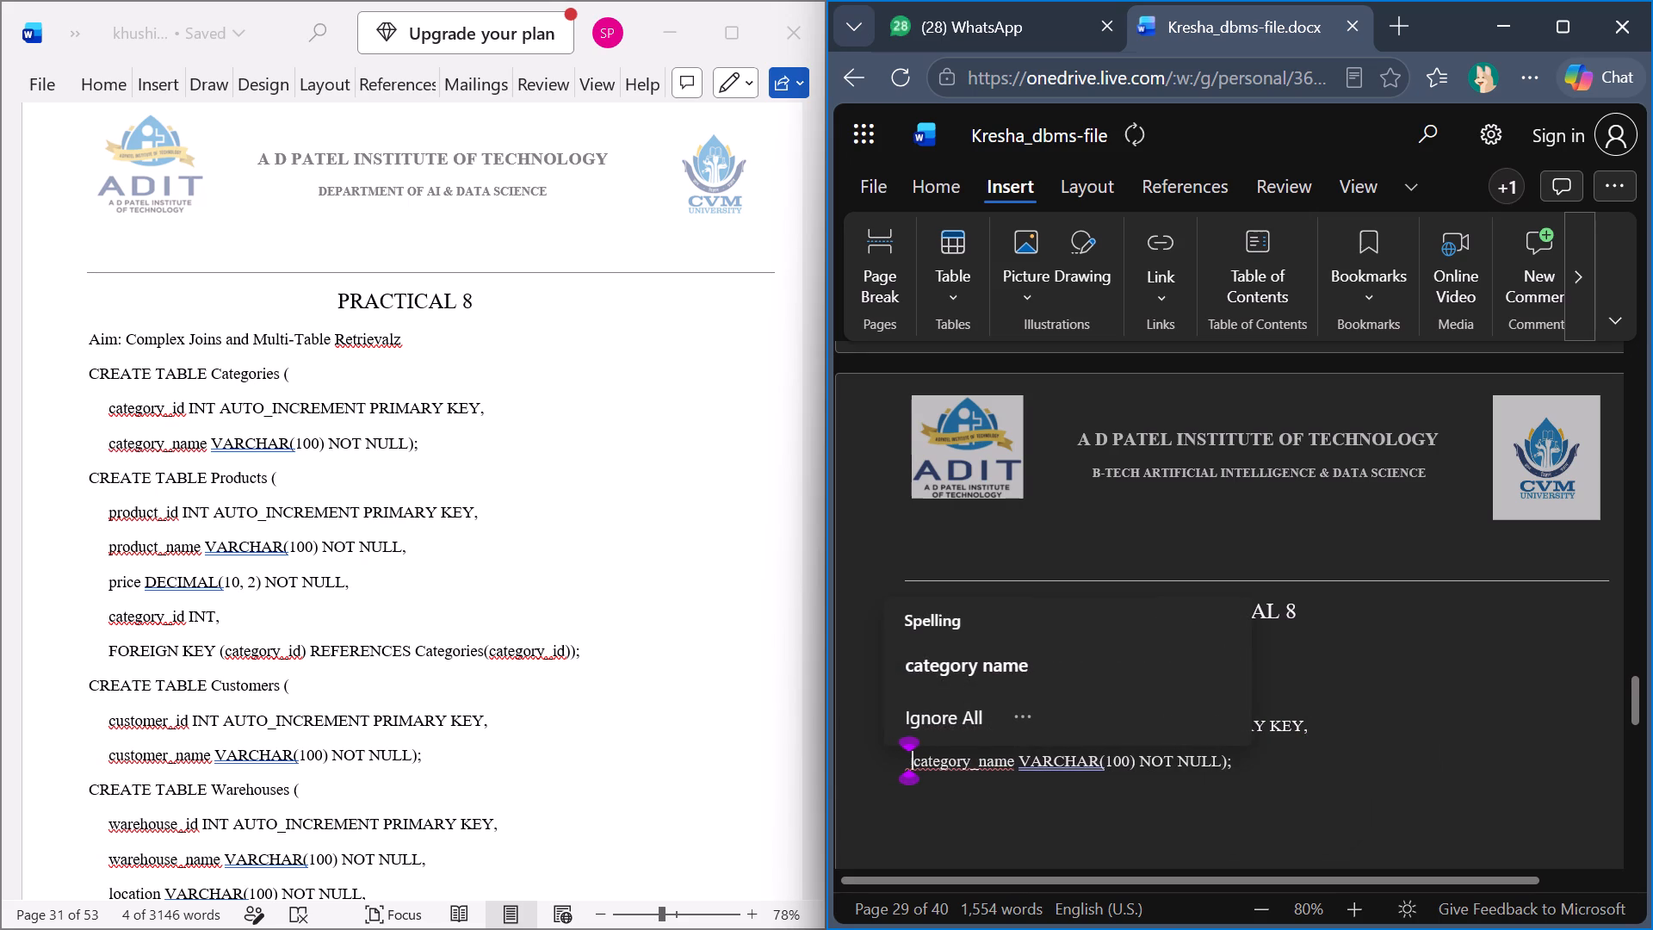
pyautogui.press('space')
pyautogui.press('space')
pyautogui.press('space')
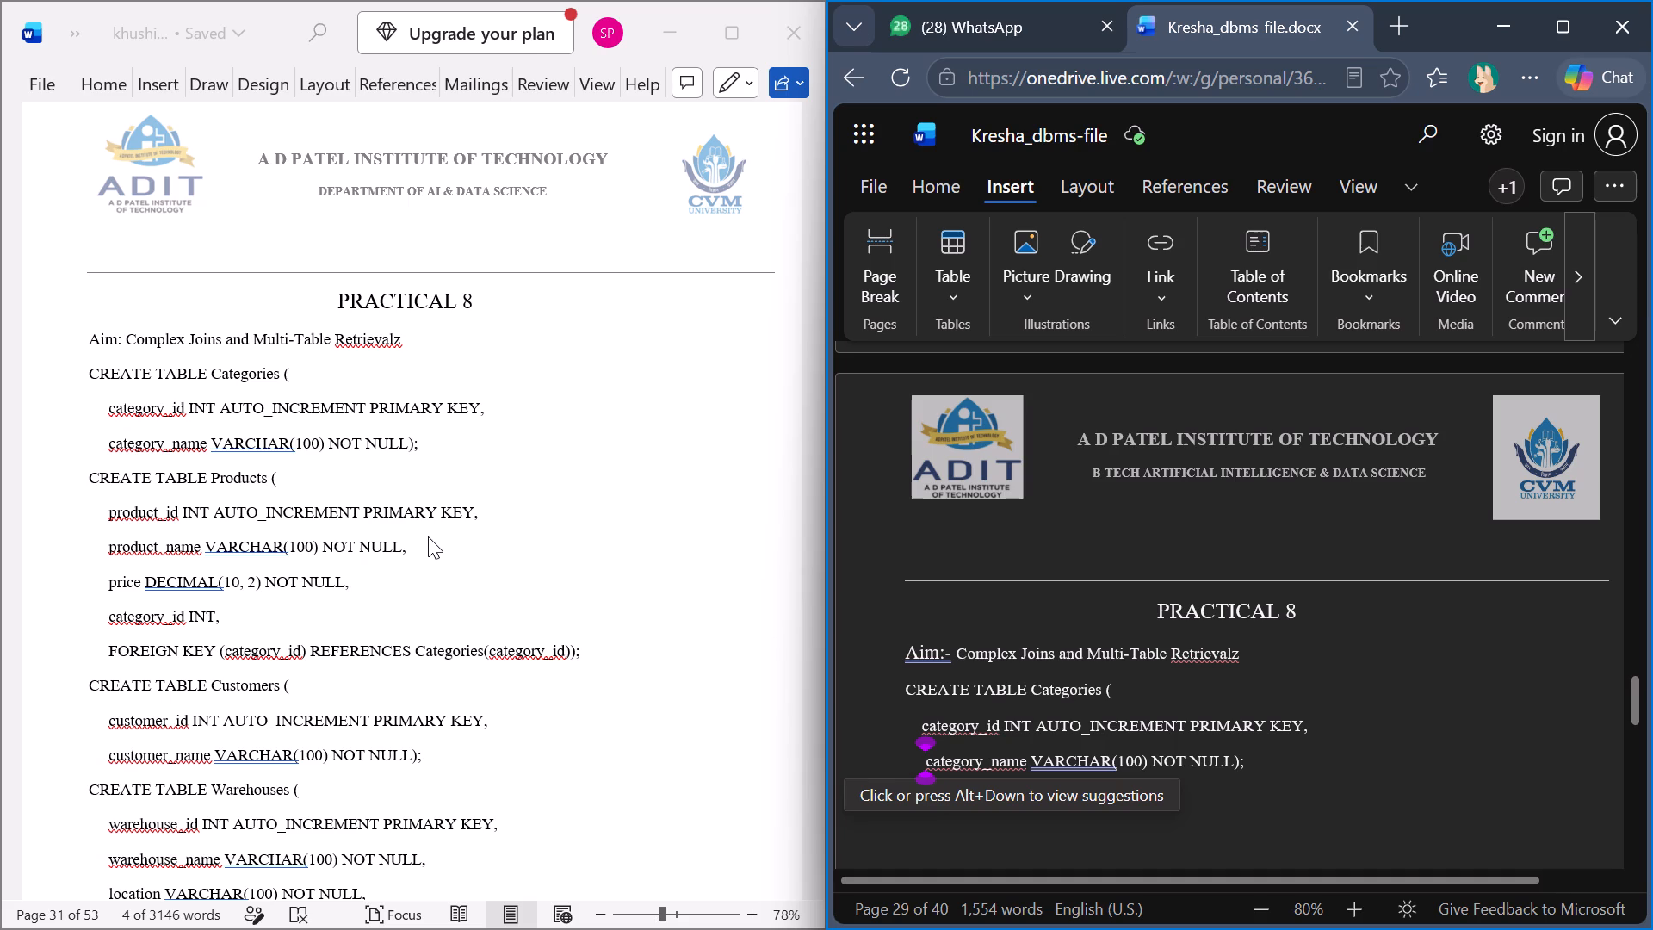
# Look through khushi's file from Practical 8 to the start of Practical 10 to review the content still to copy.
pyautogui.scroll(-4, 428, 536)
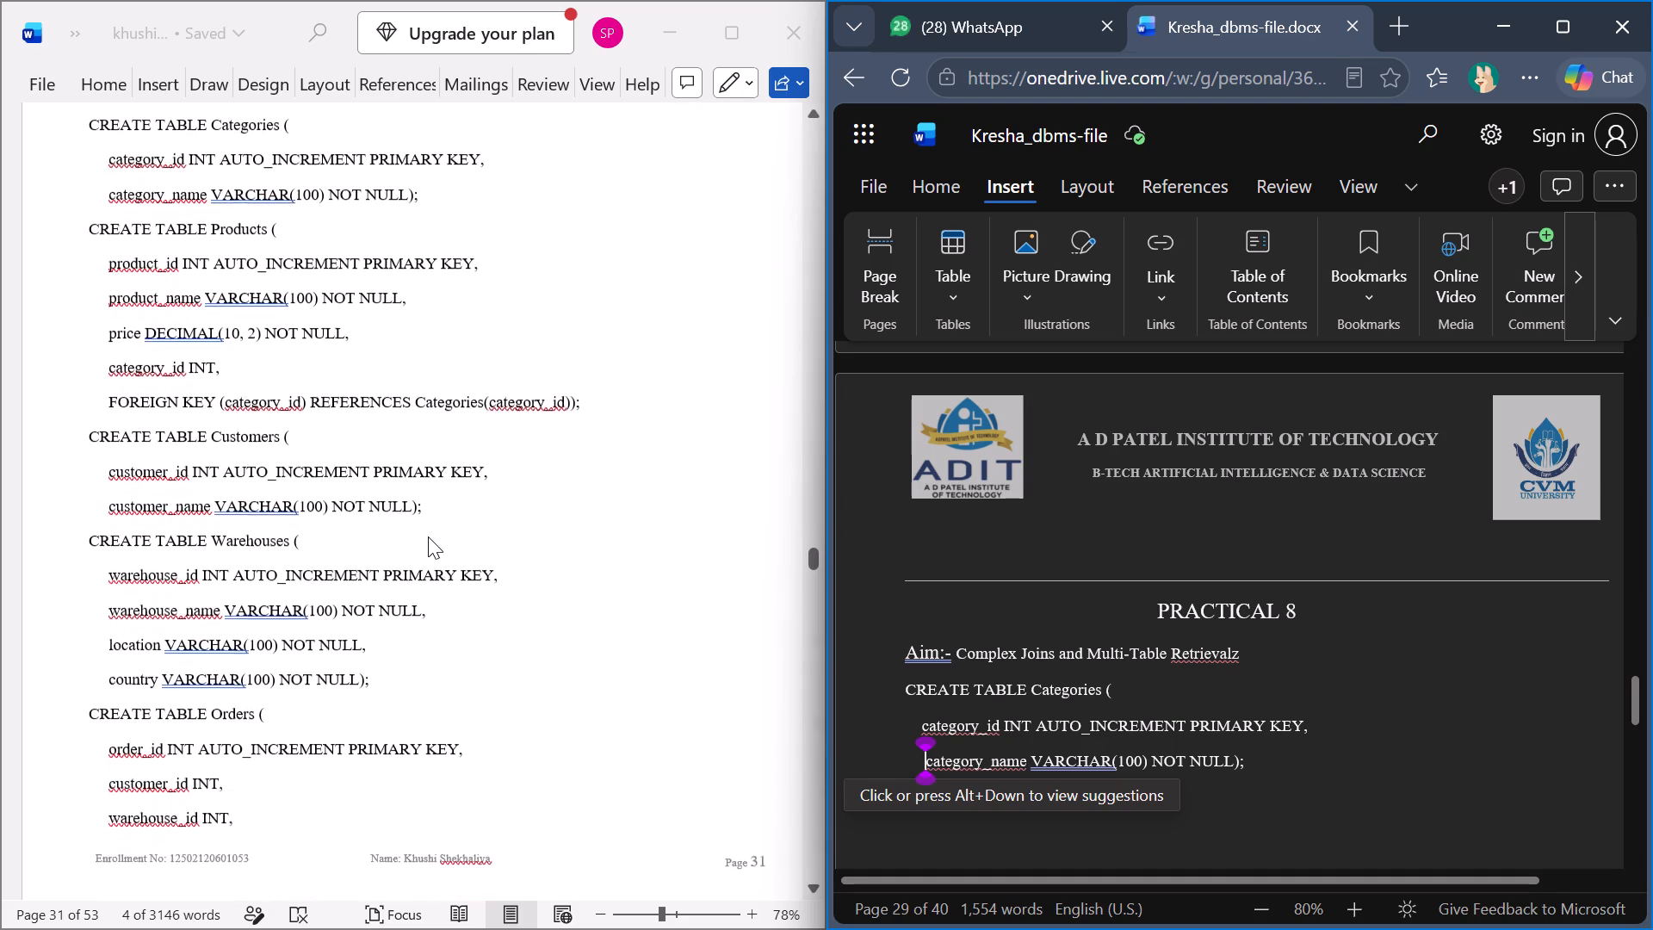
pyautogui.scroll(-3, 428, 536)
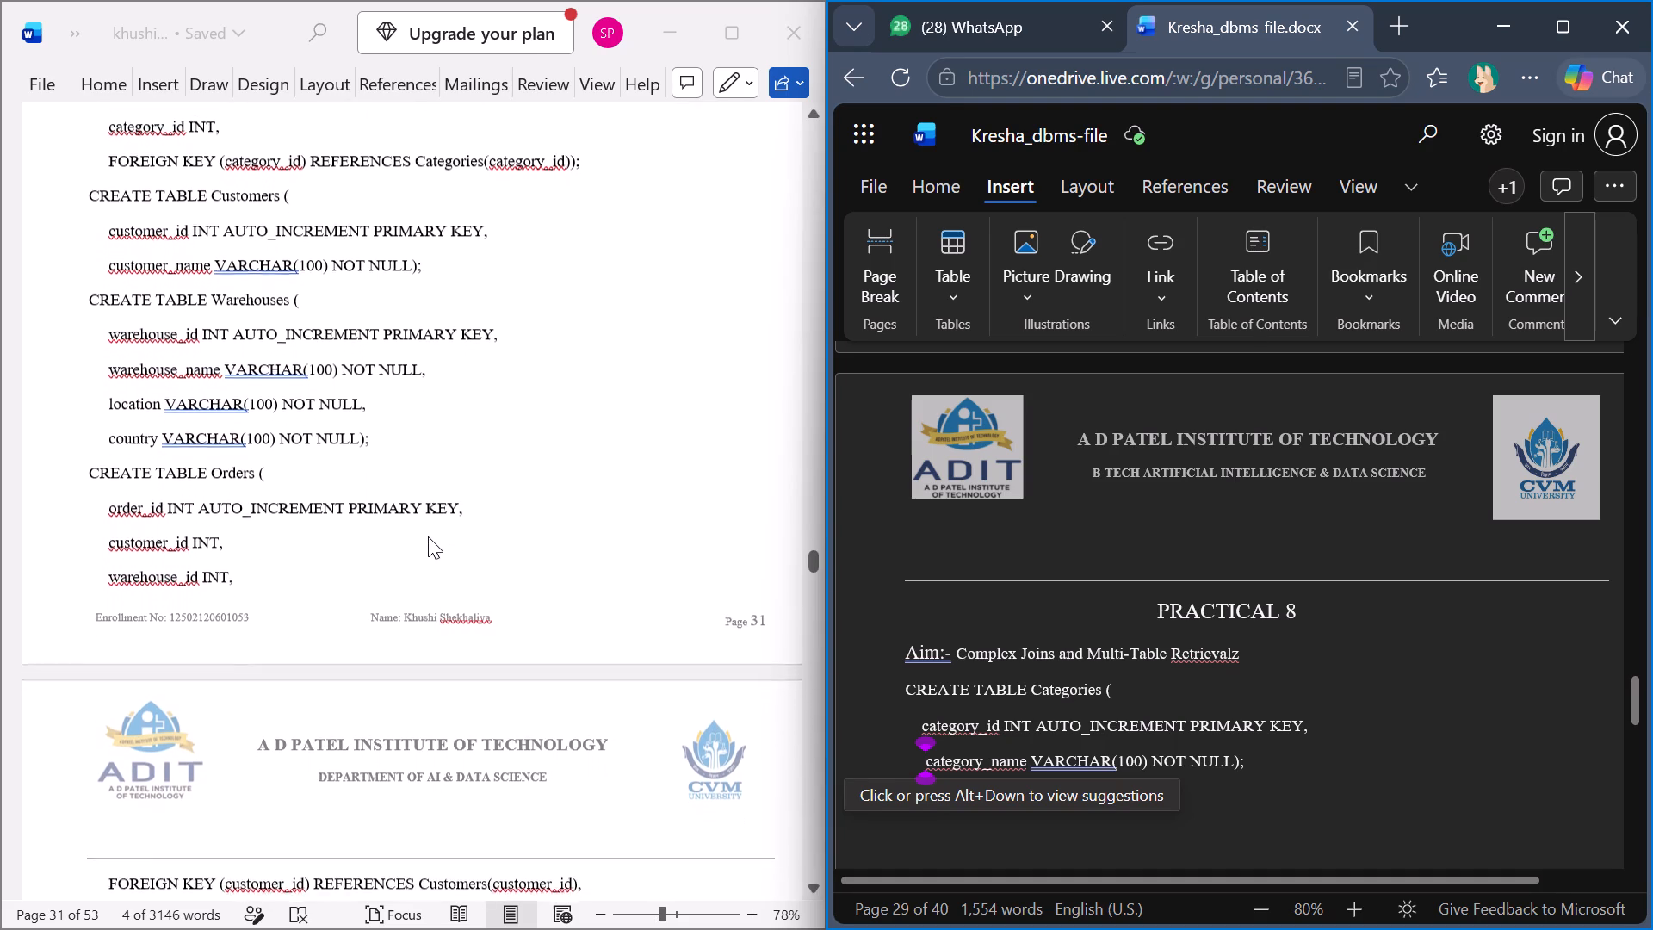
pyautogui.scroll(-1, 428, 536)
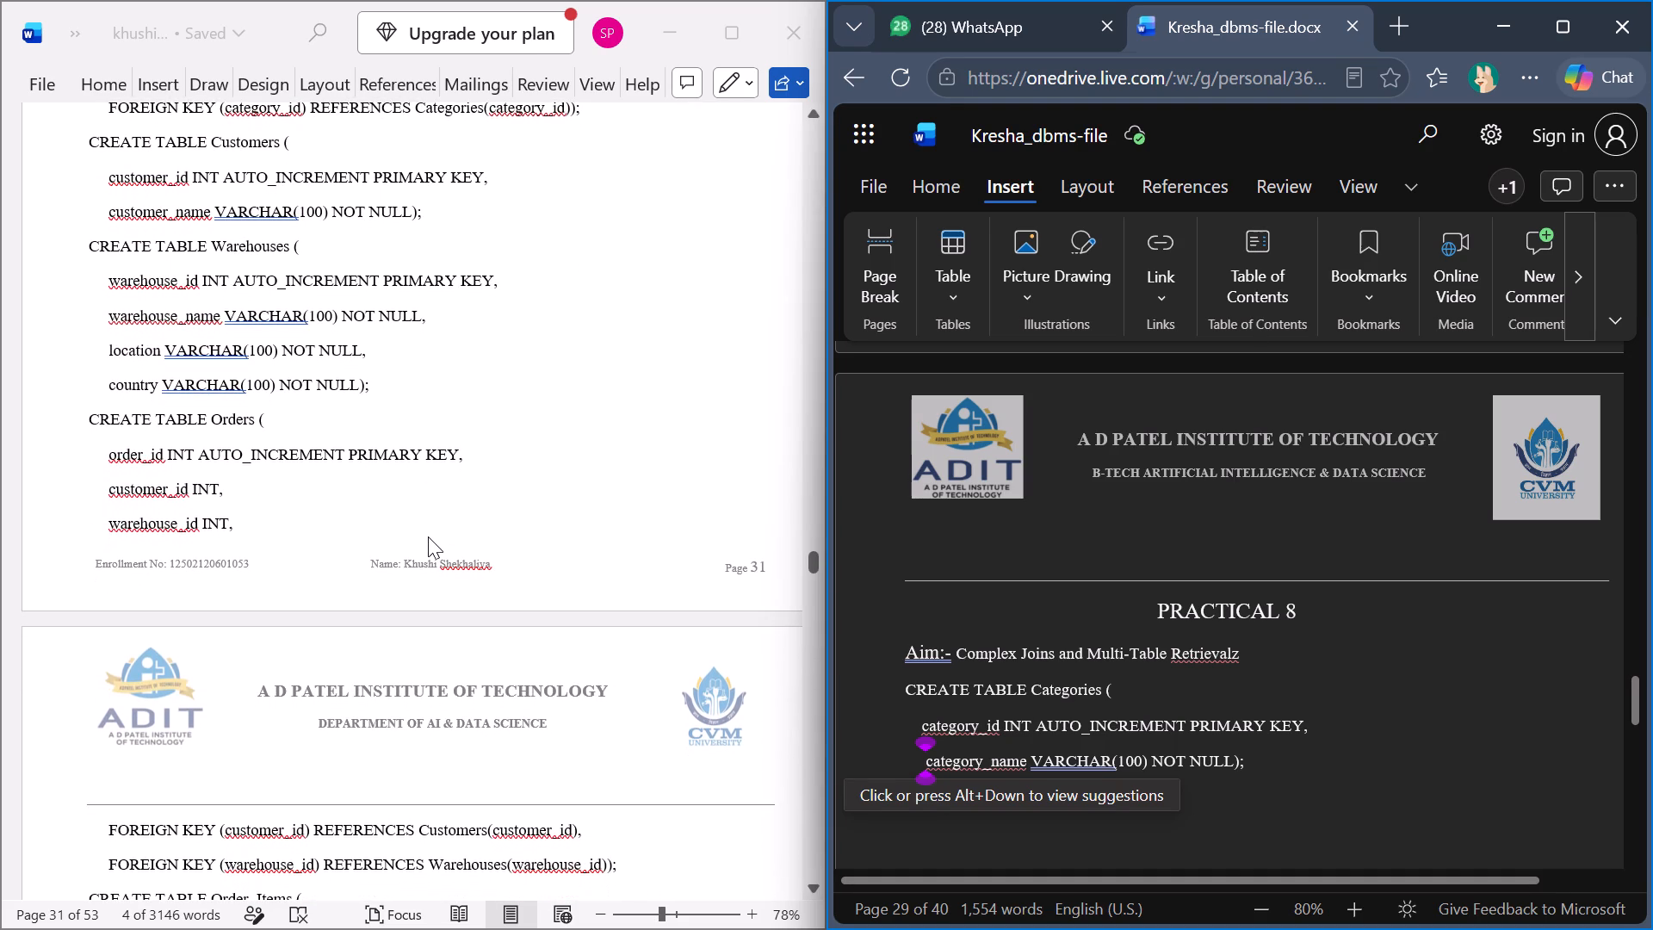
pyautogui.scroll(-4, 428, 536)
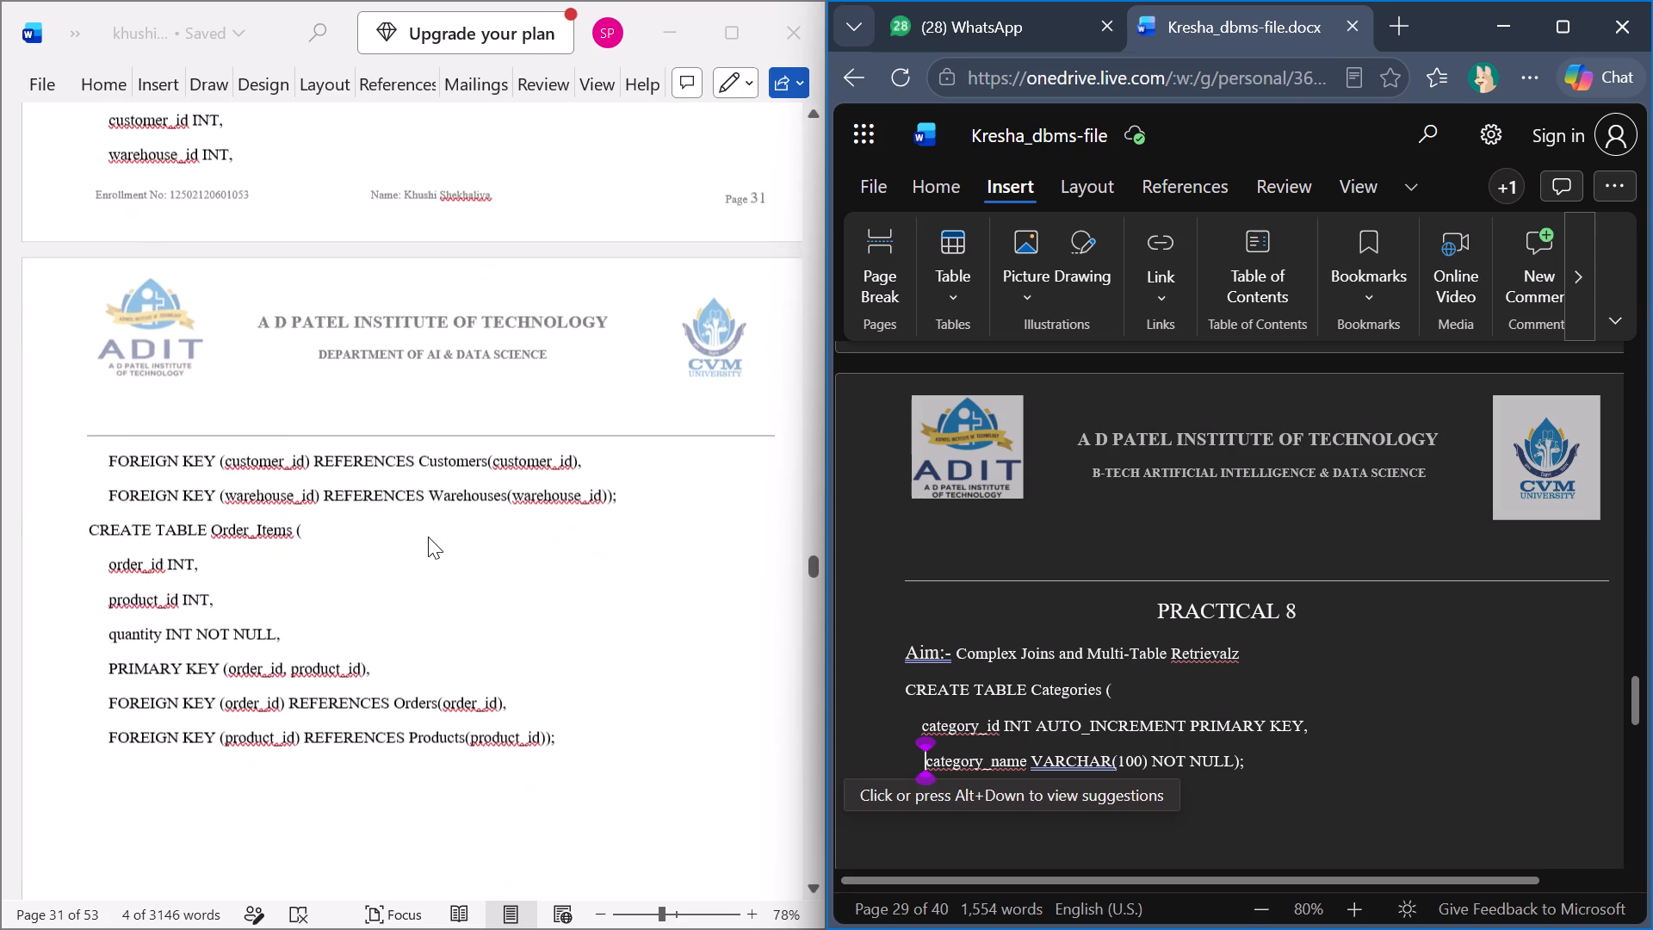
pyautogui.scroll(-6, 428, 536)
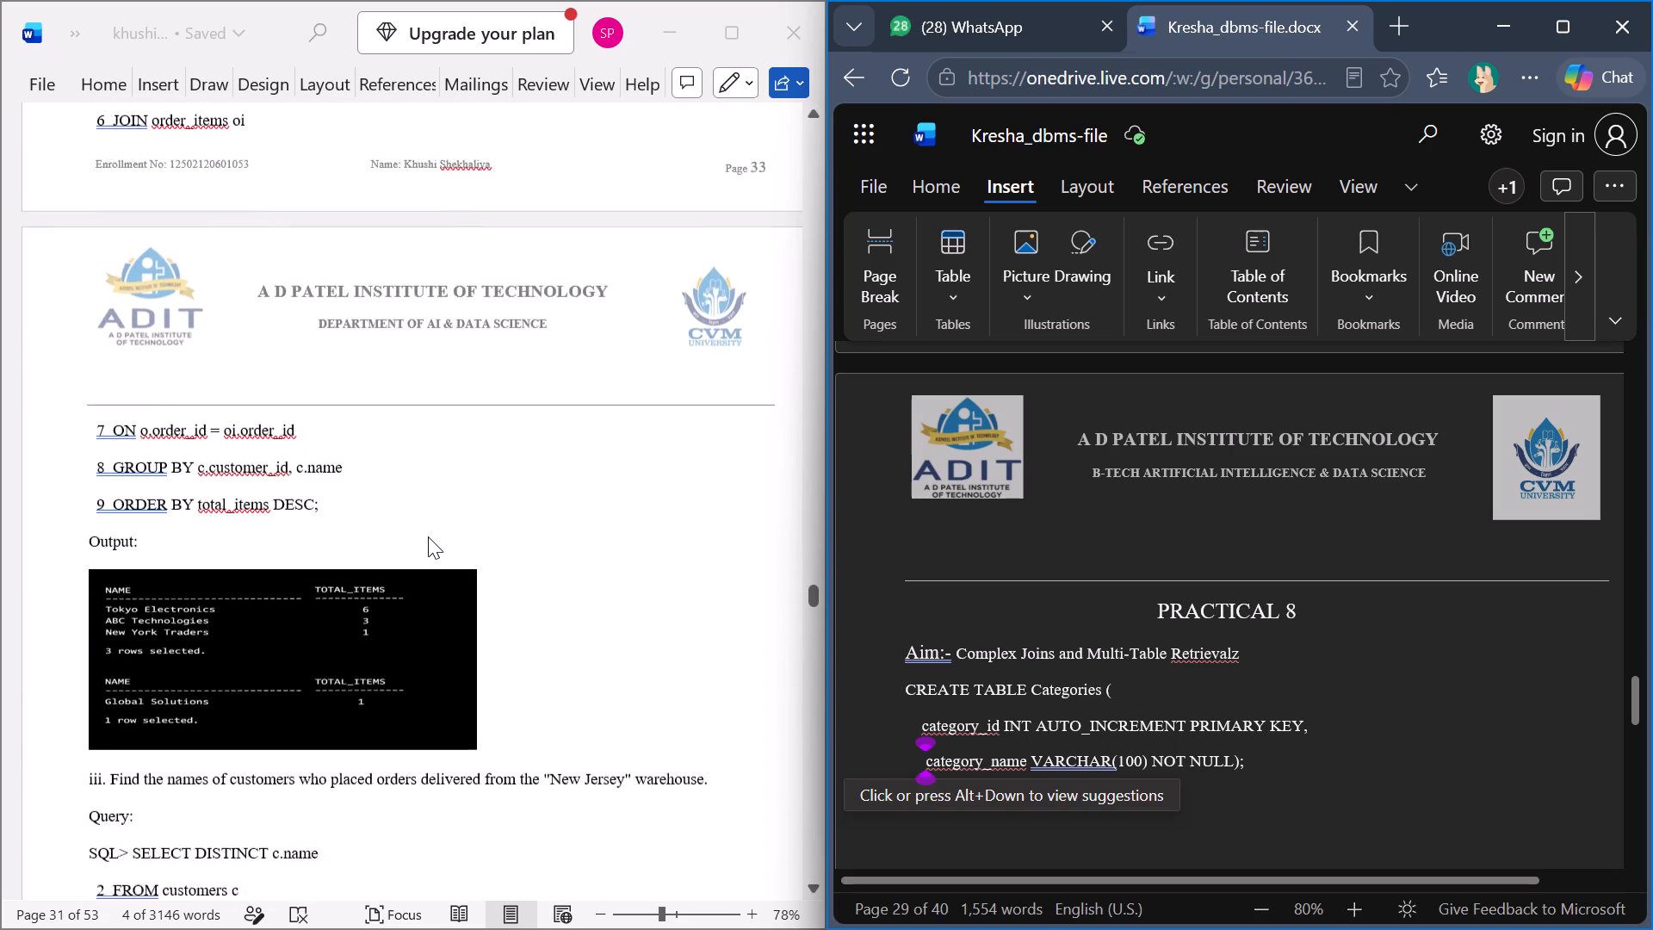
pyautogui.scroll(-1, 428, 536)
pyautogui.scroll(1, 428, 536)
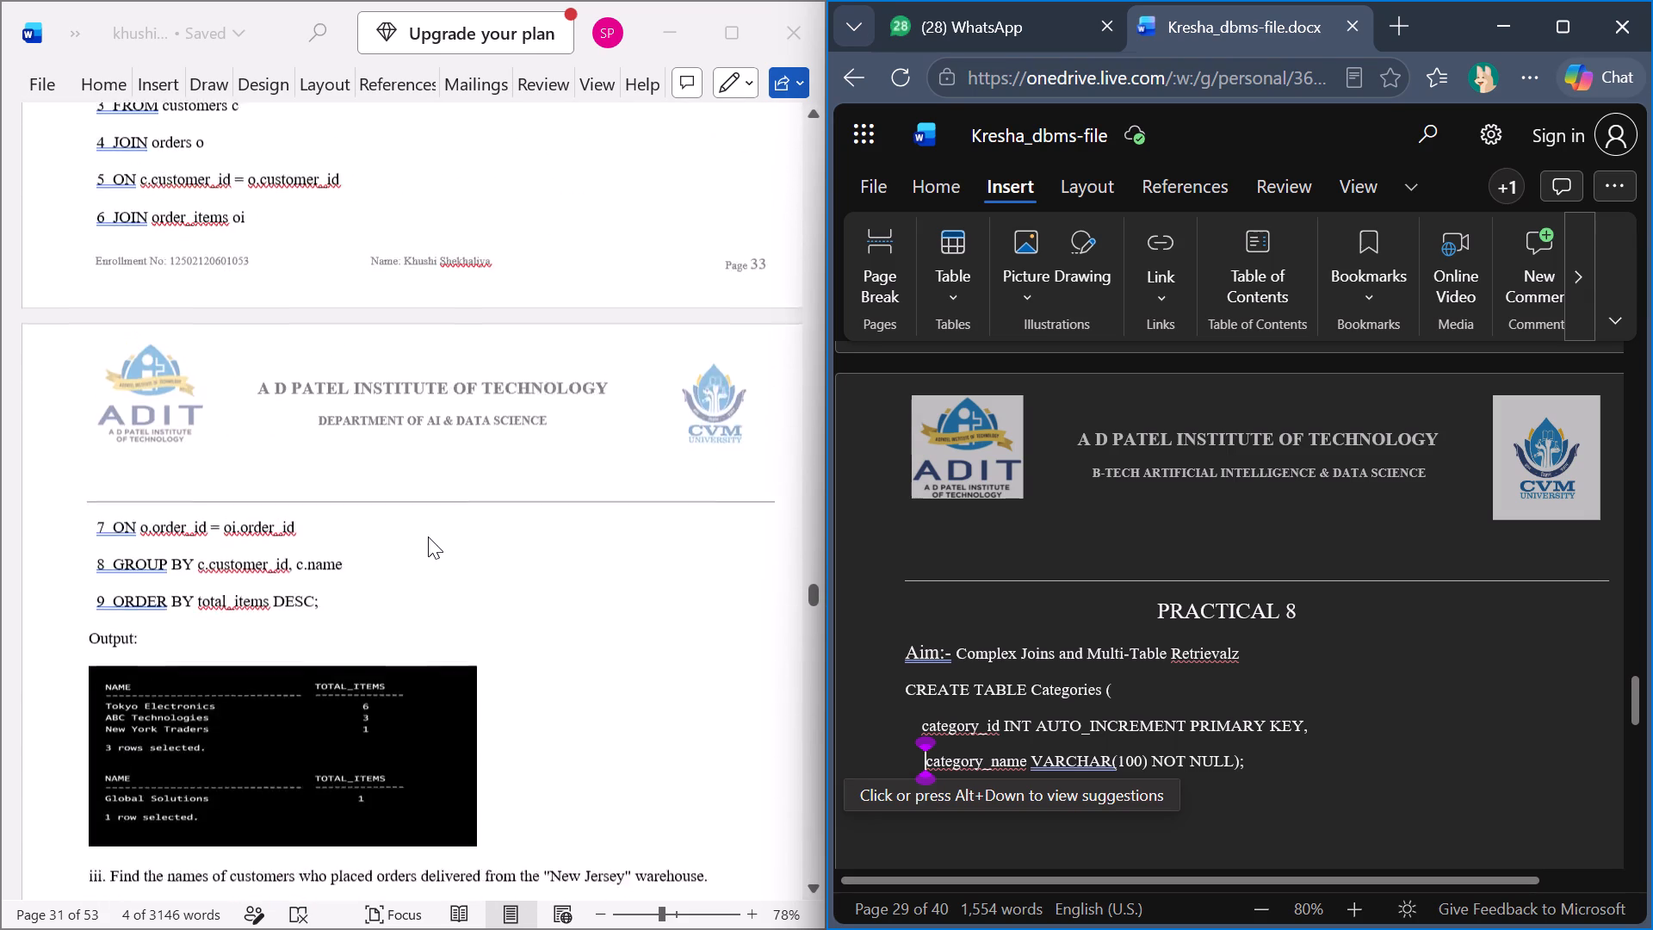
pyautogui.scroll(-9, 428, 536)
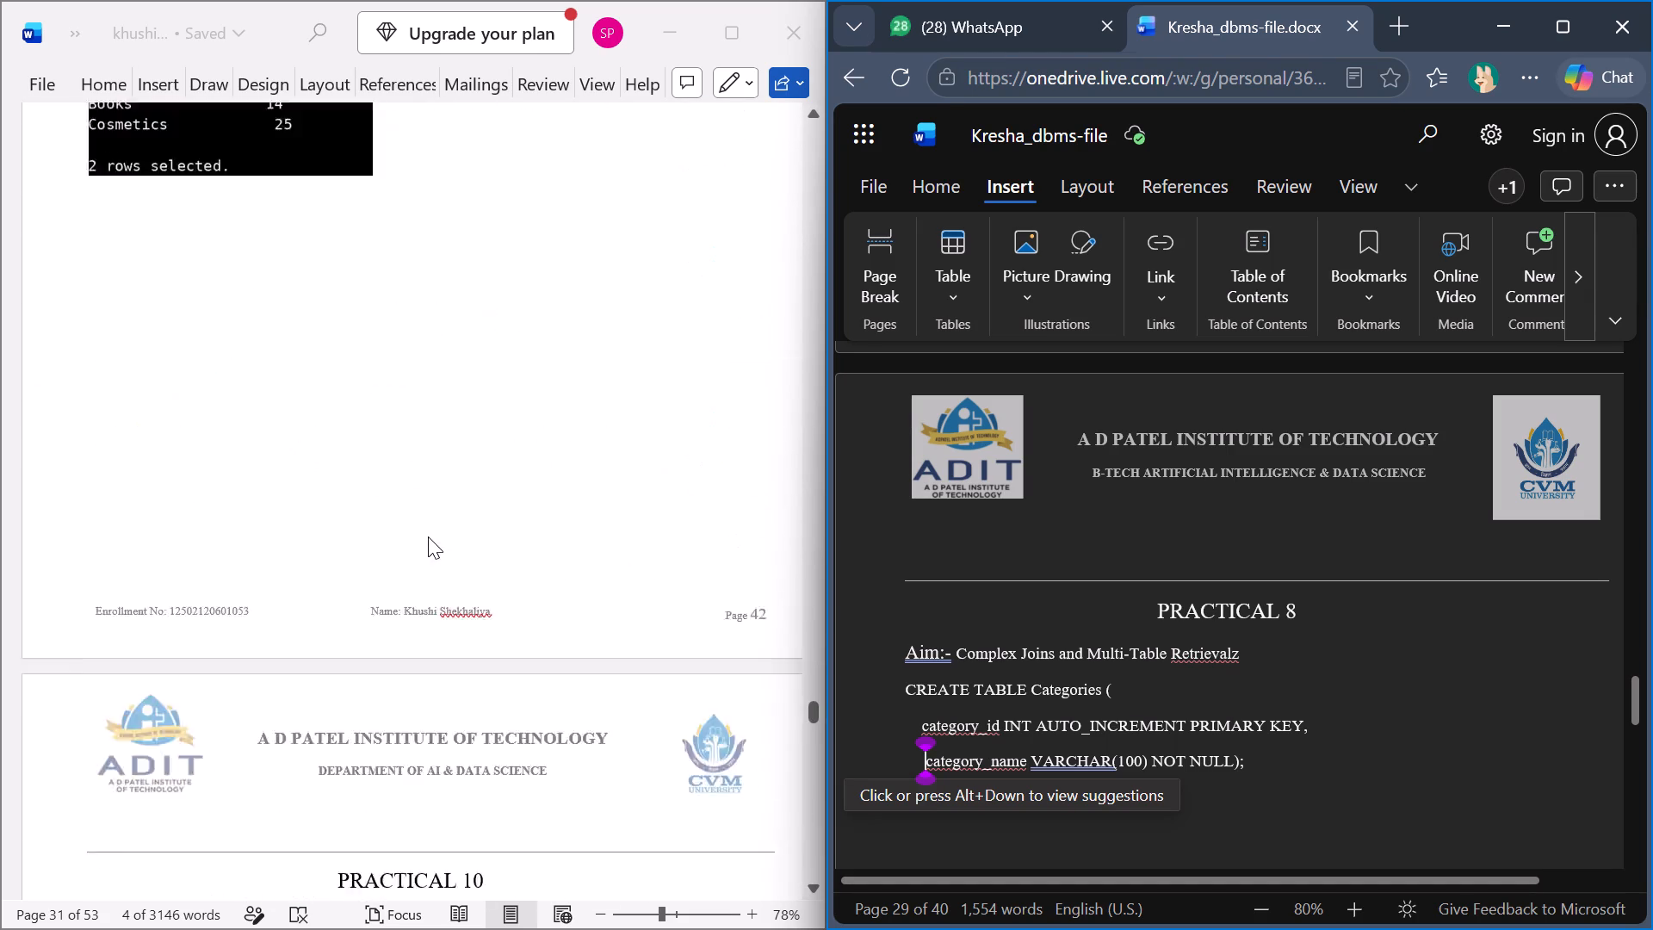
pyautogui.scroll(-10, 428, 536)
pyautogui.scroll(15, 428, 536)
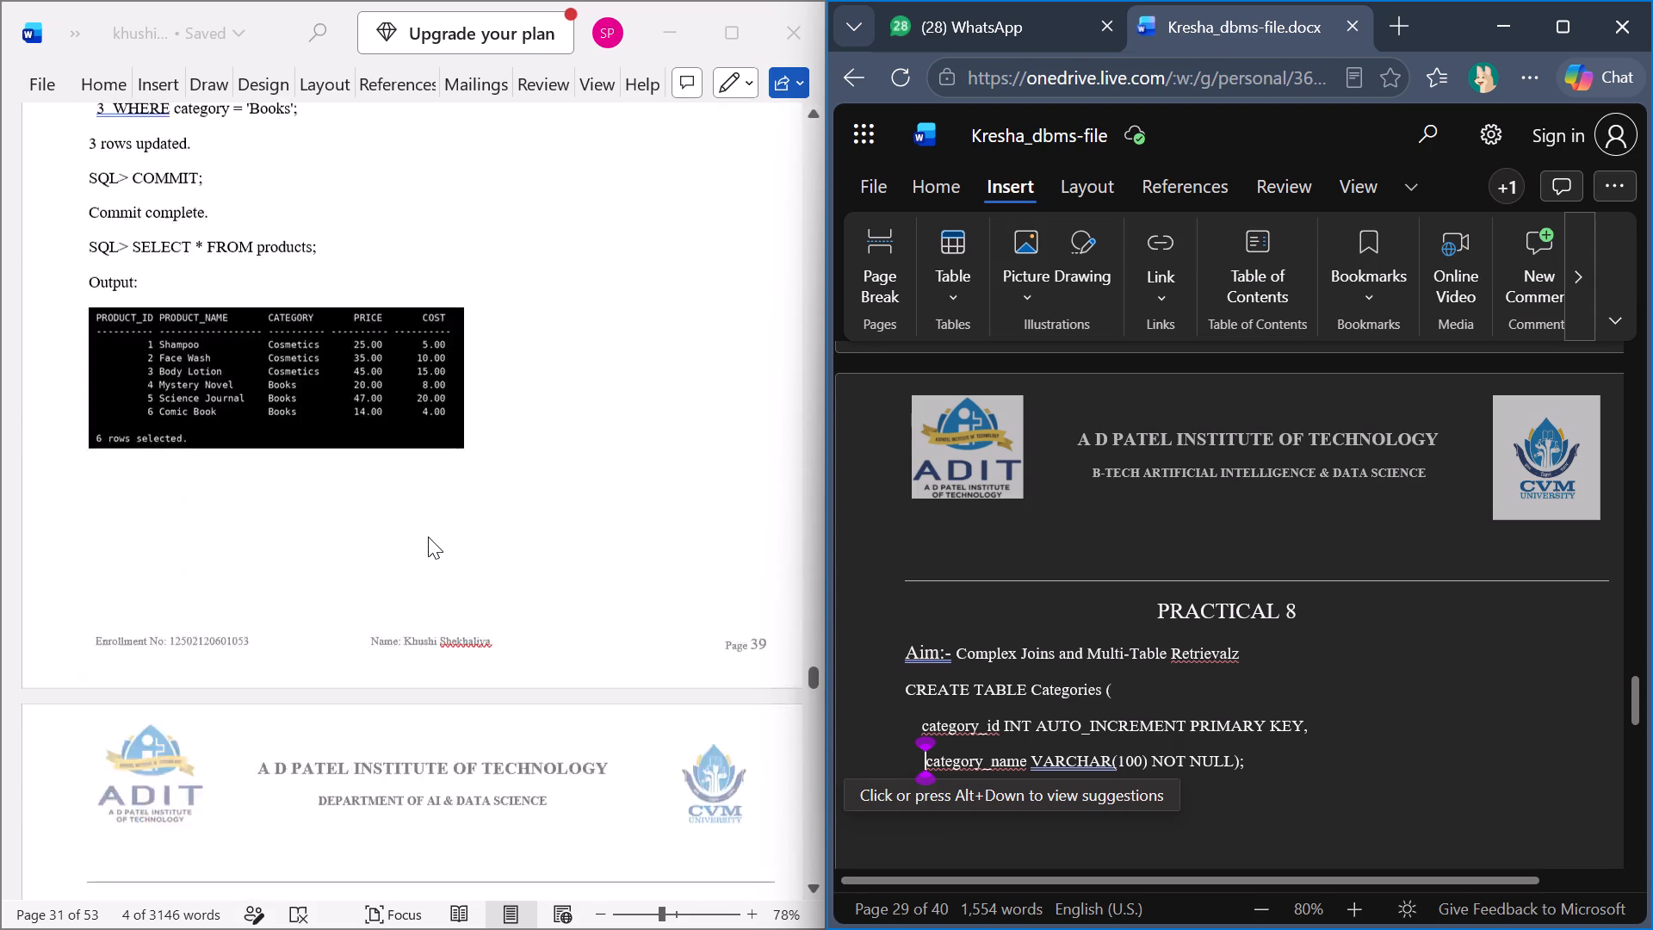
pyautogui.scroll(5, 428, 536)
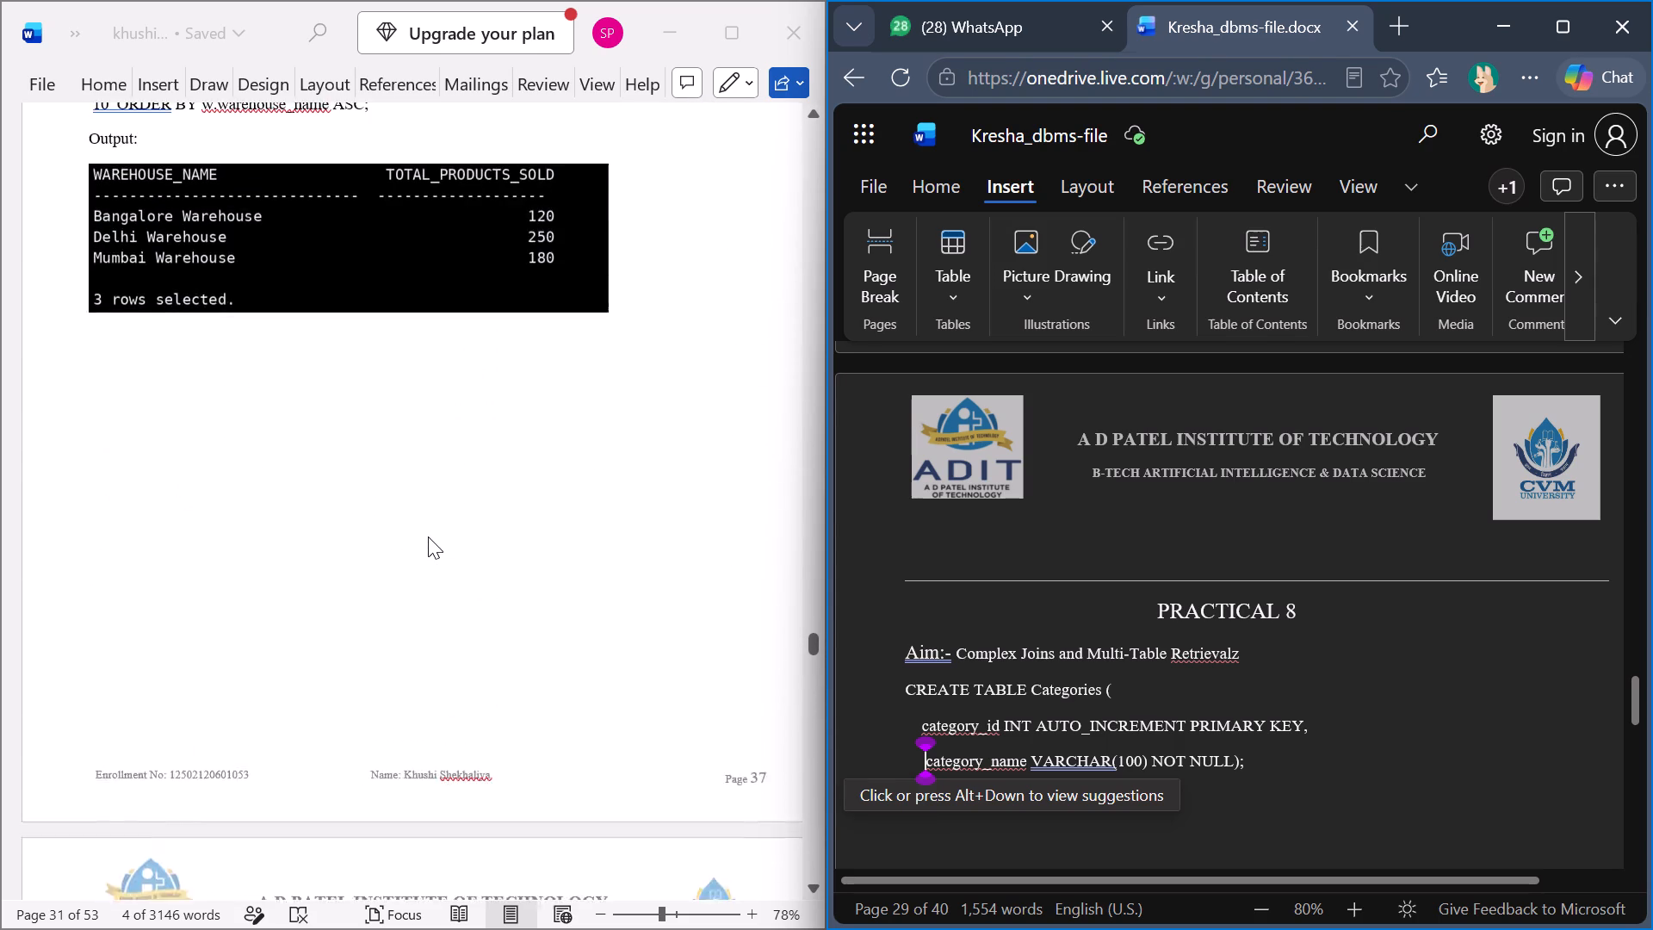
pyautogui.scroll(4, 428, 536)
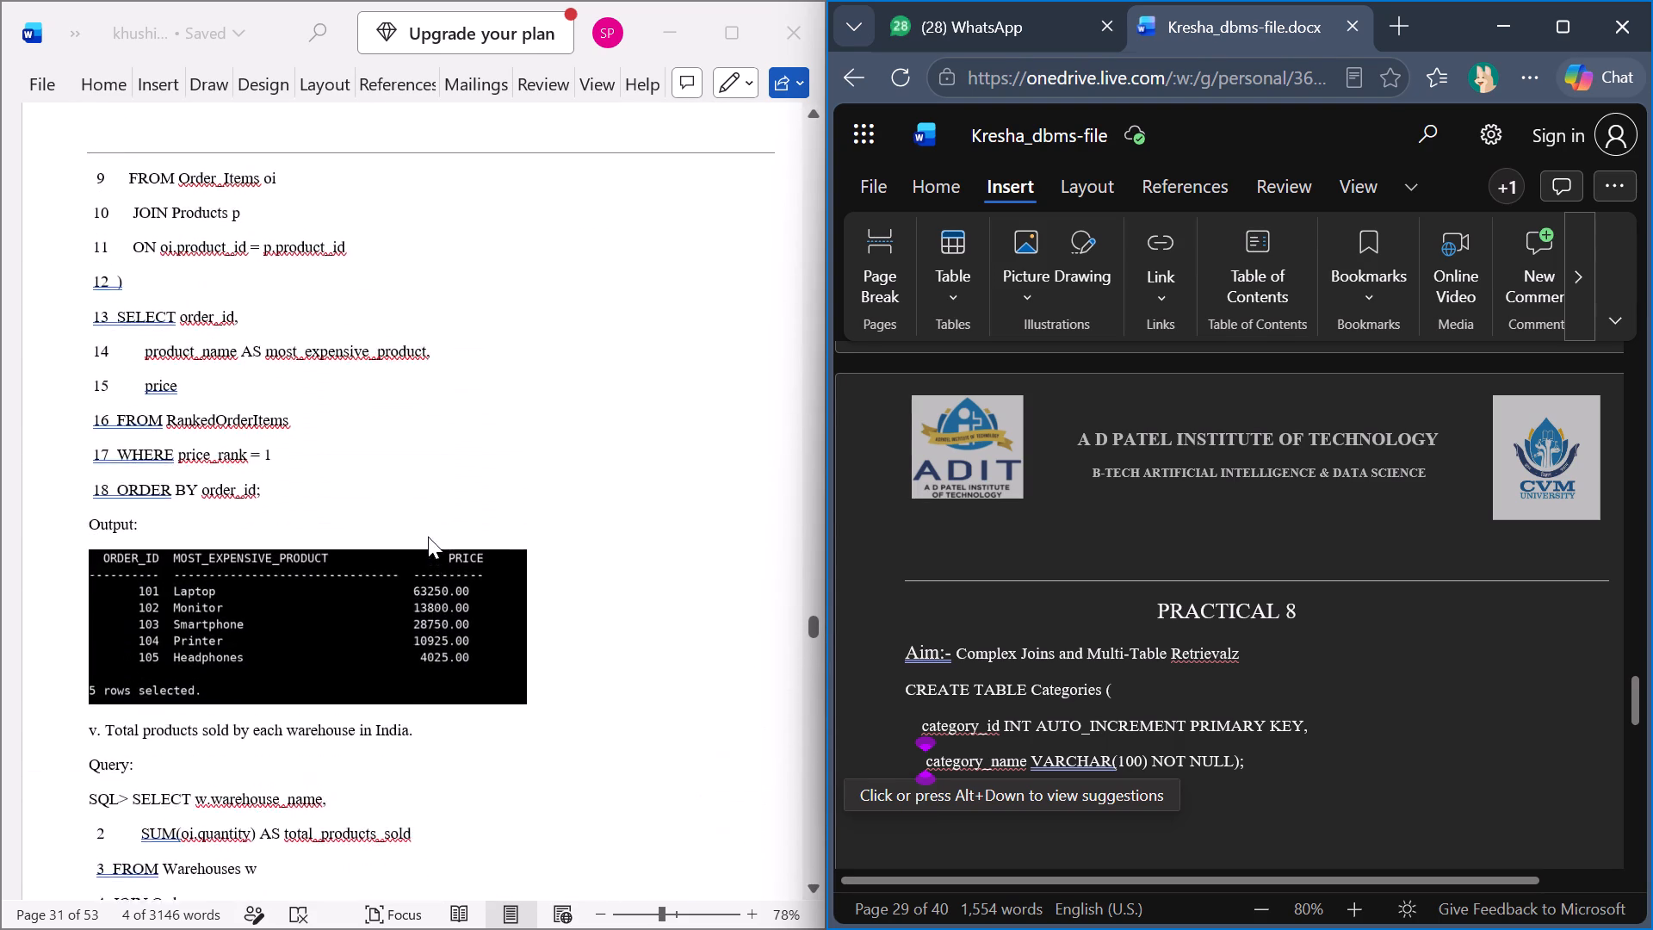
pyautogui.scroll(6, 428, 536)
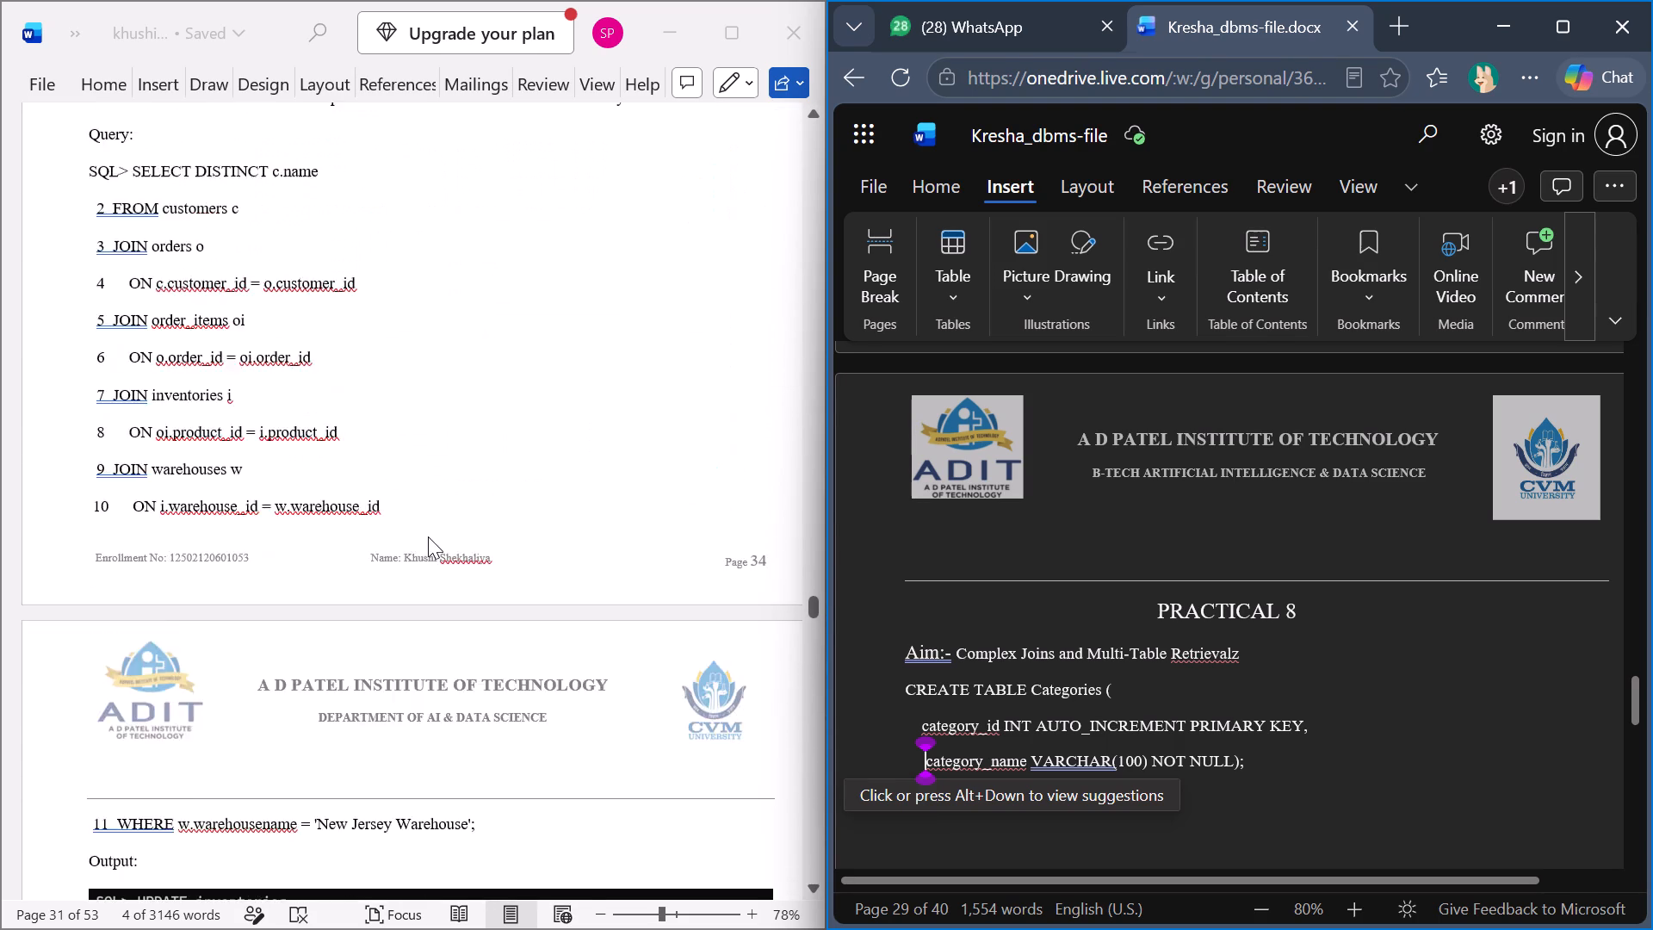
pyautogui.scroll(3, 428, 536)
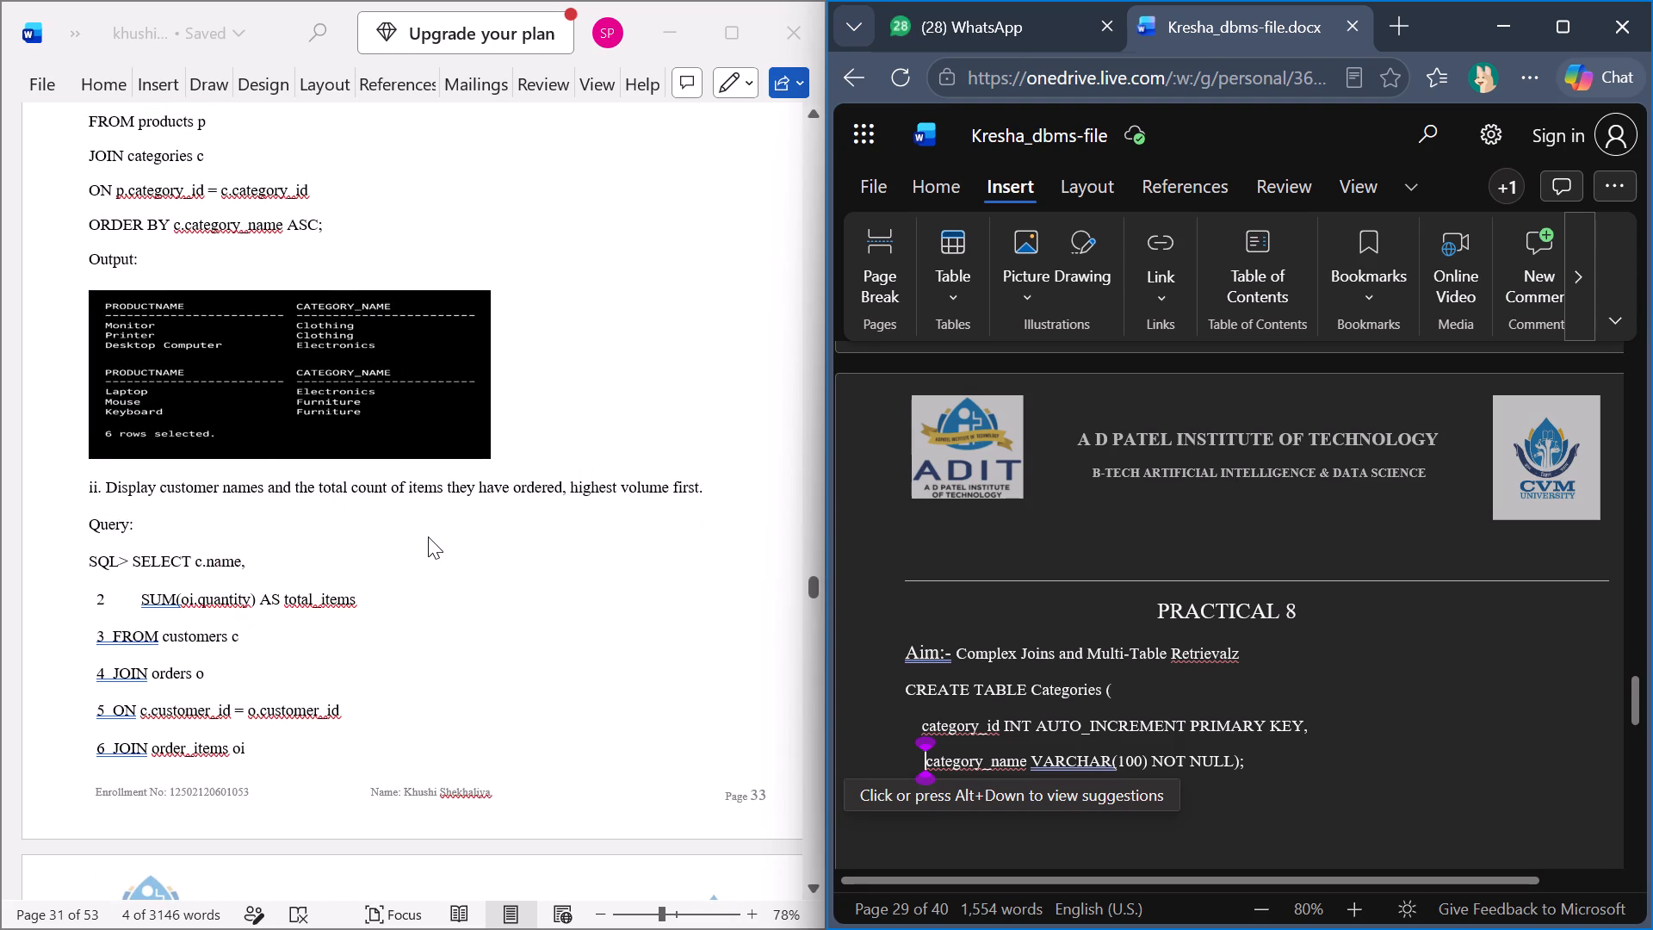
pyautogui.scroll(5, 428, 536)
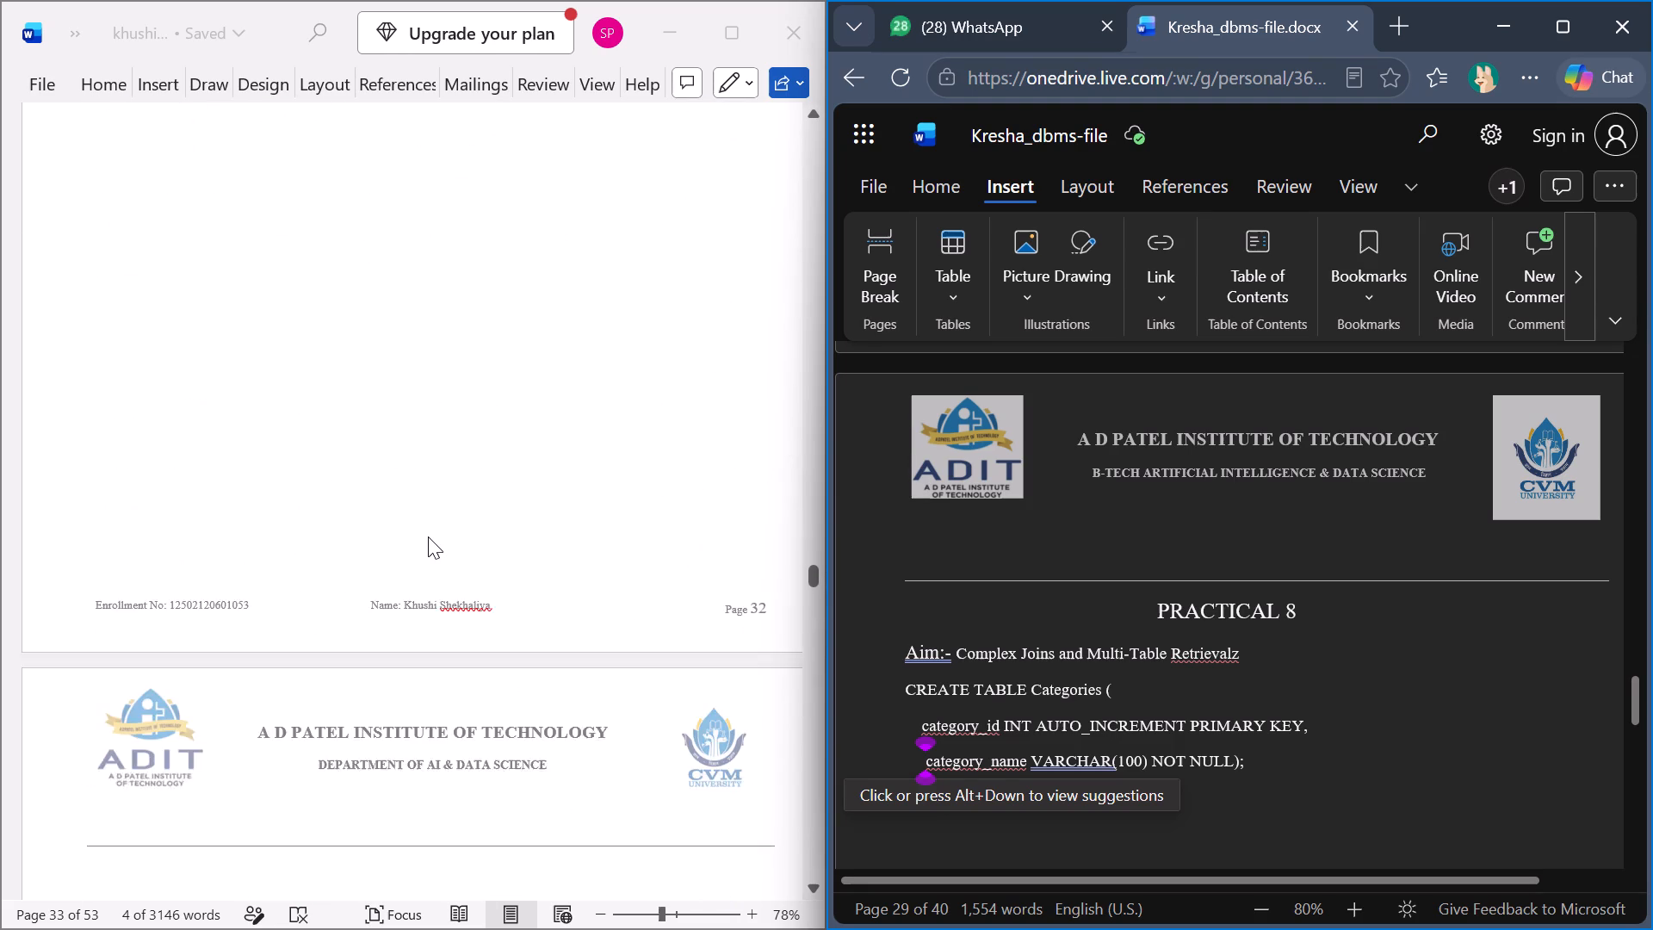
pyautogui.scroll(6, 428, 536)
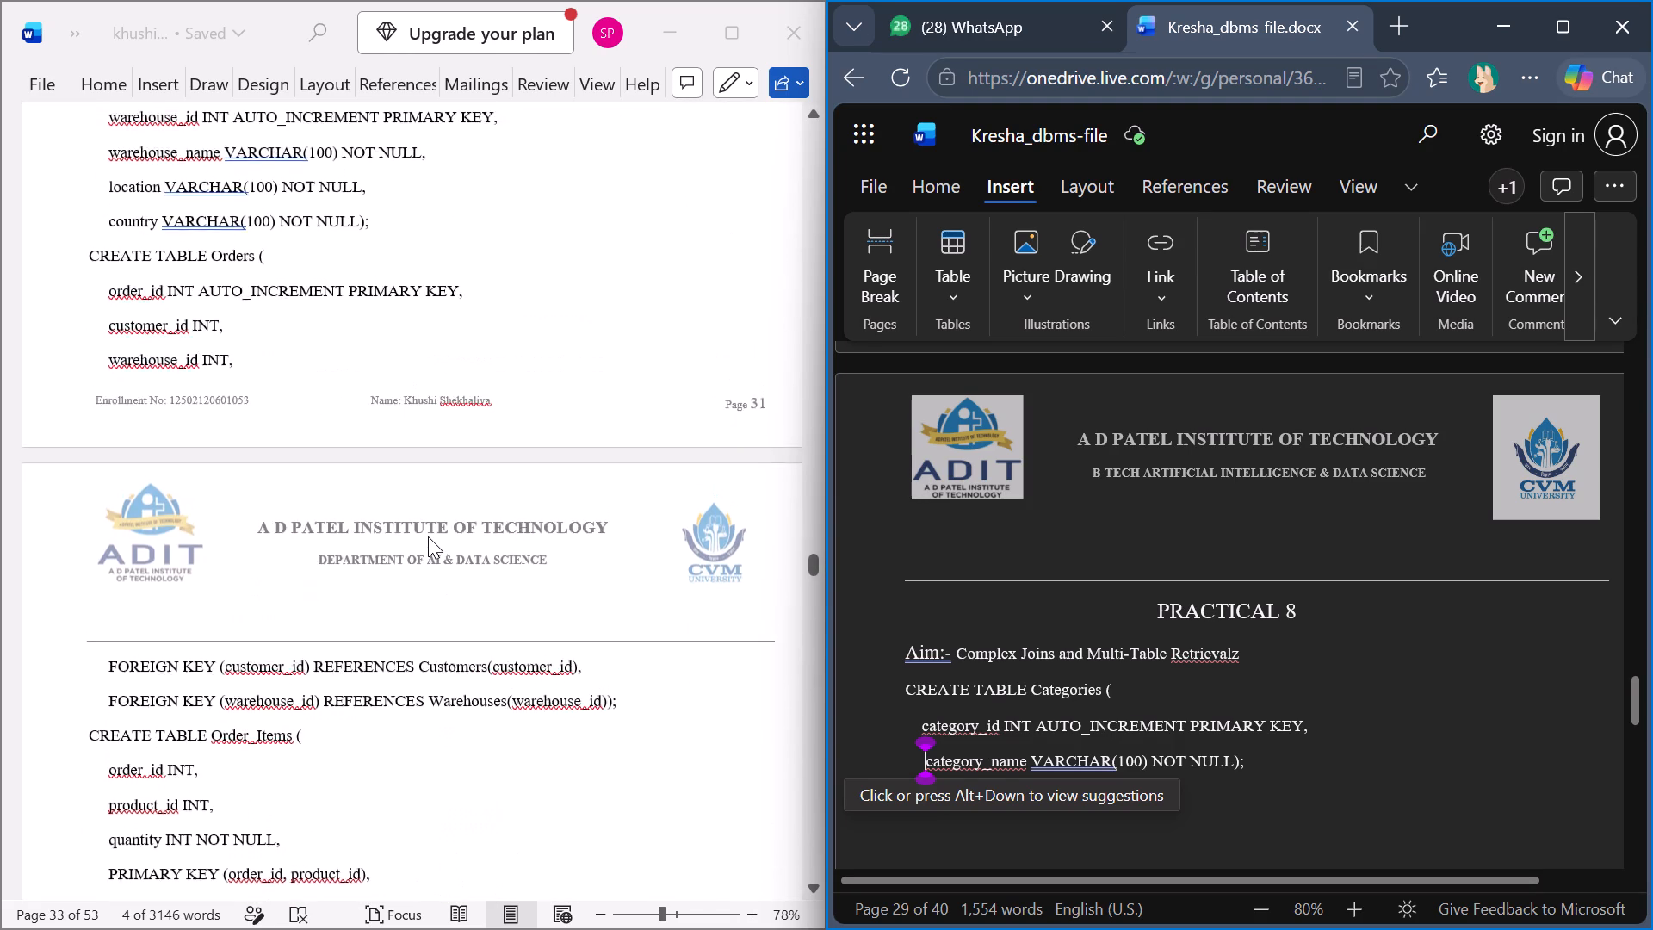
pyautogui.scroll(4, 428, 536)
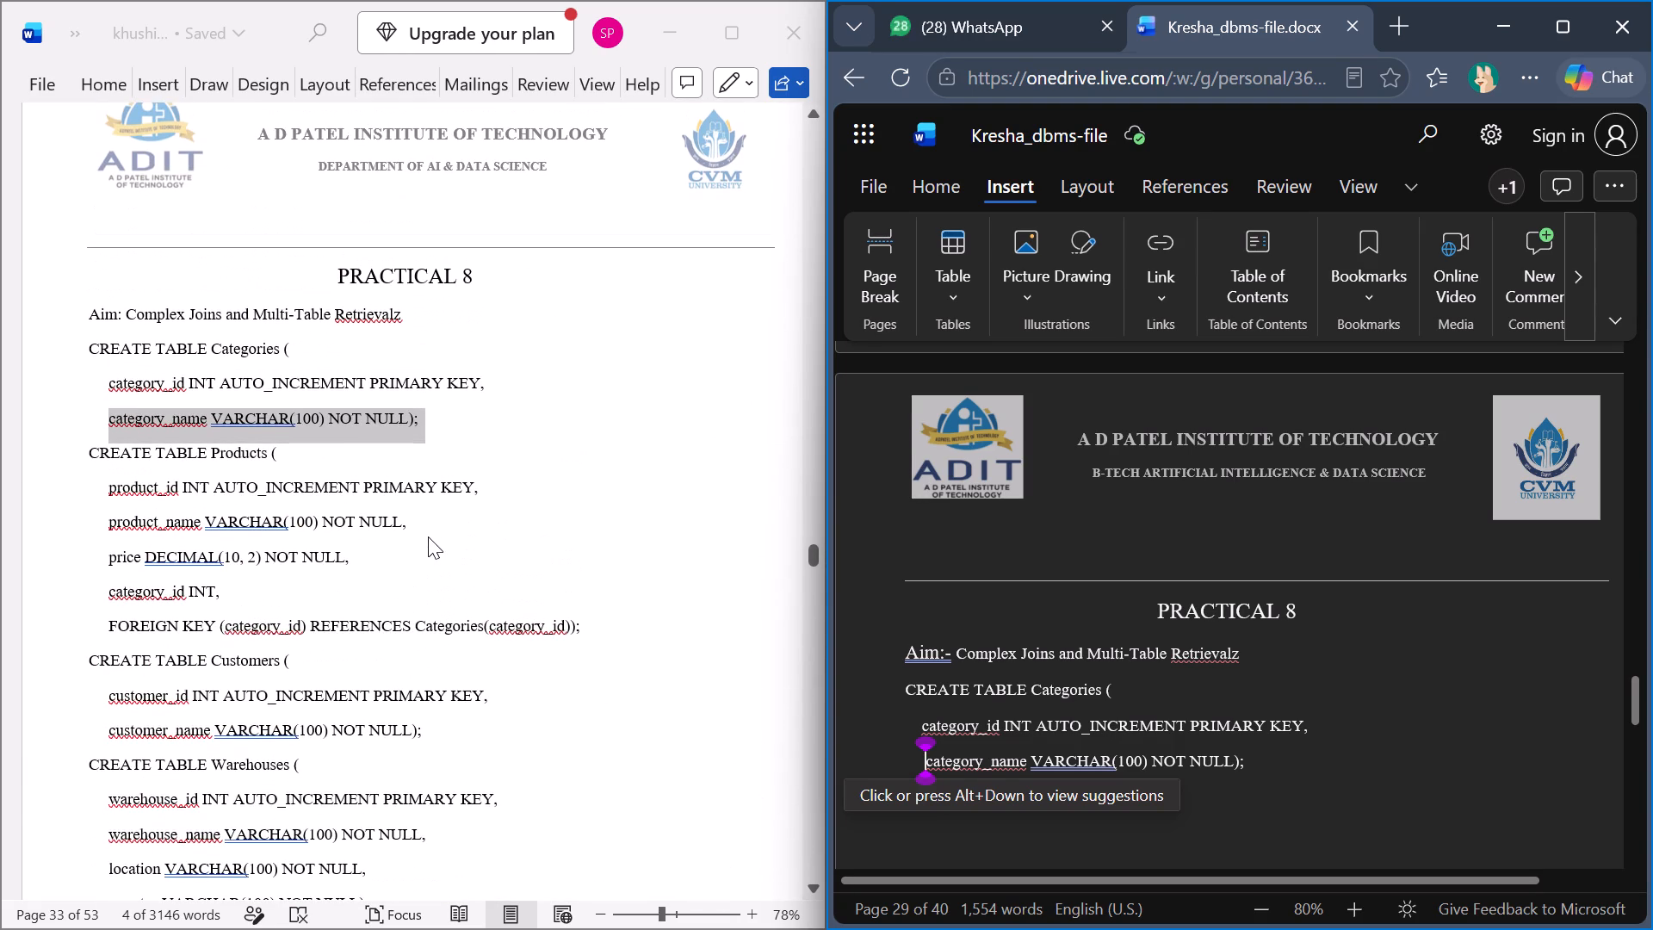
# Copy "CREATE TABLE Products (" from khushi's file to the line directly below category_name in Kresha_dbms-file, leaving no blank line between.
pyautogui.click(339, 461)
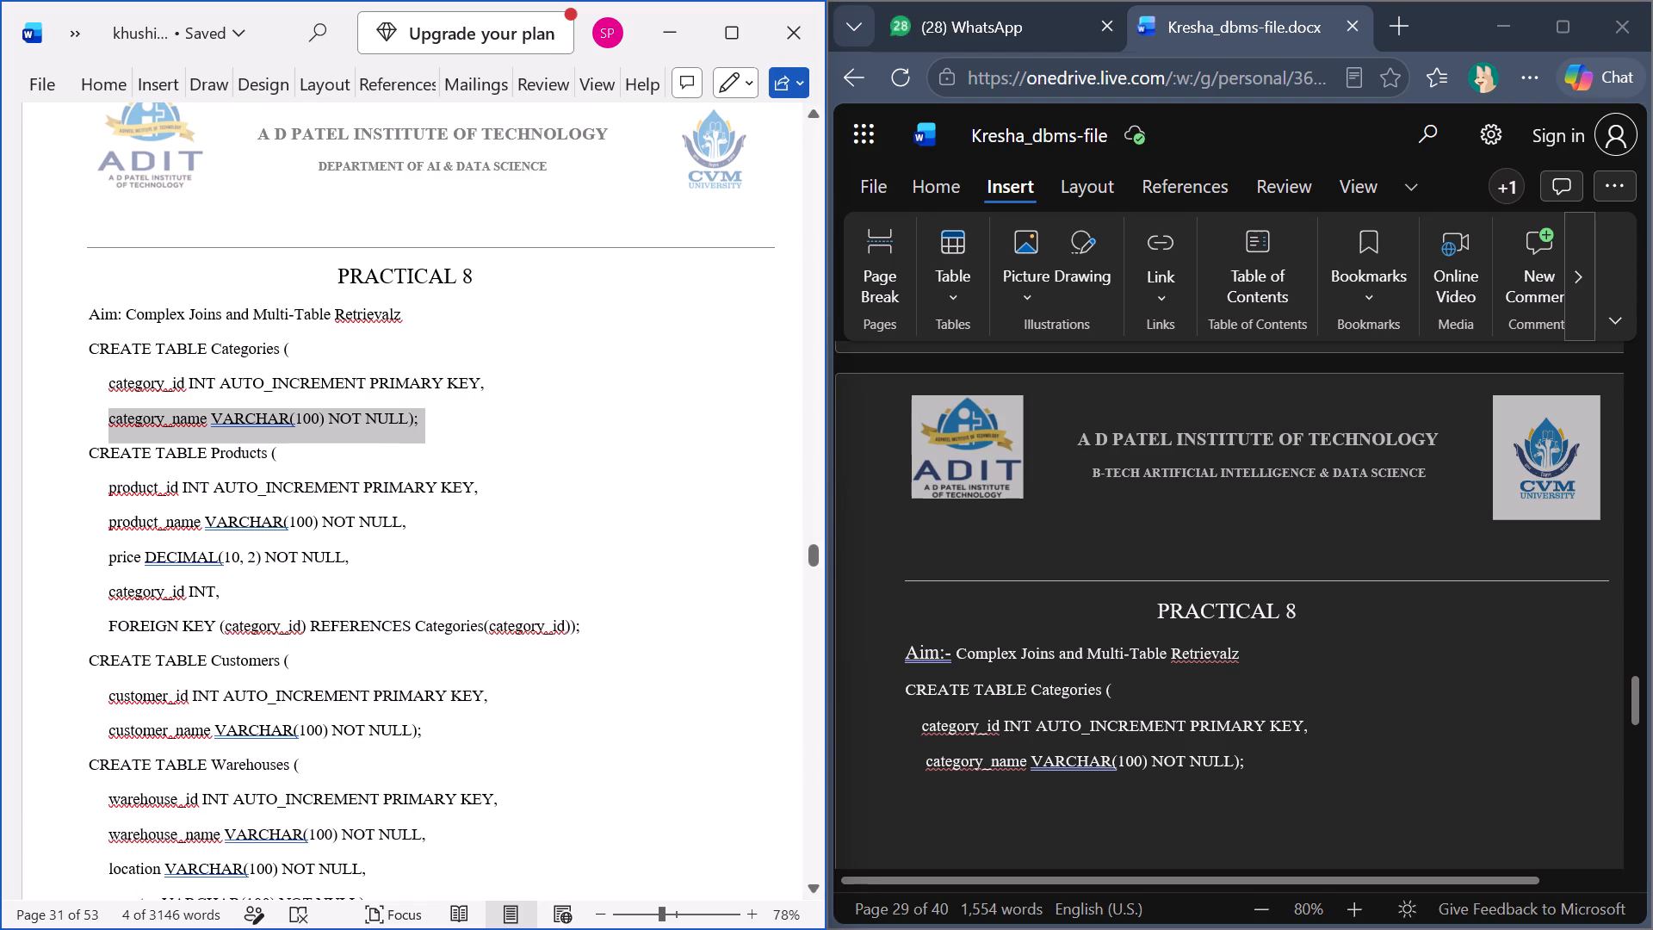
pyautogui.scroll(-2, 1369, 555)
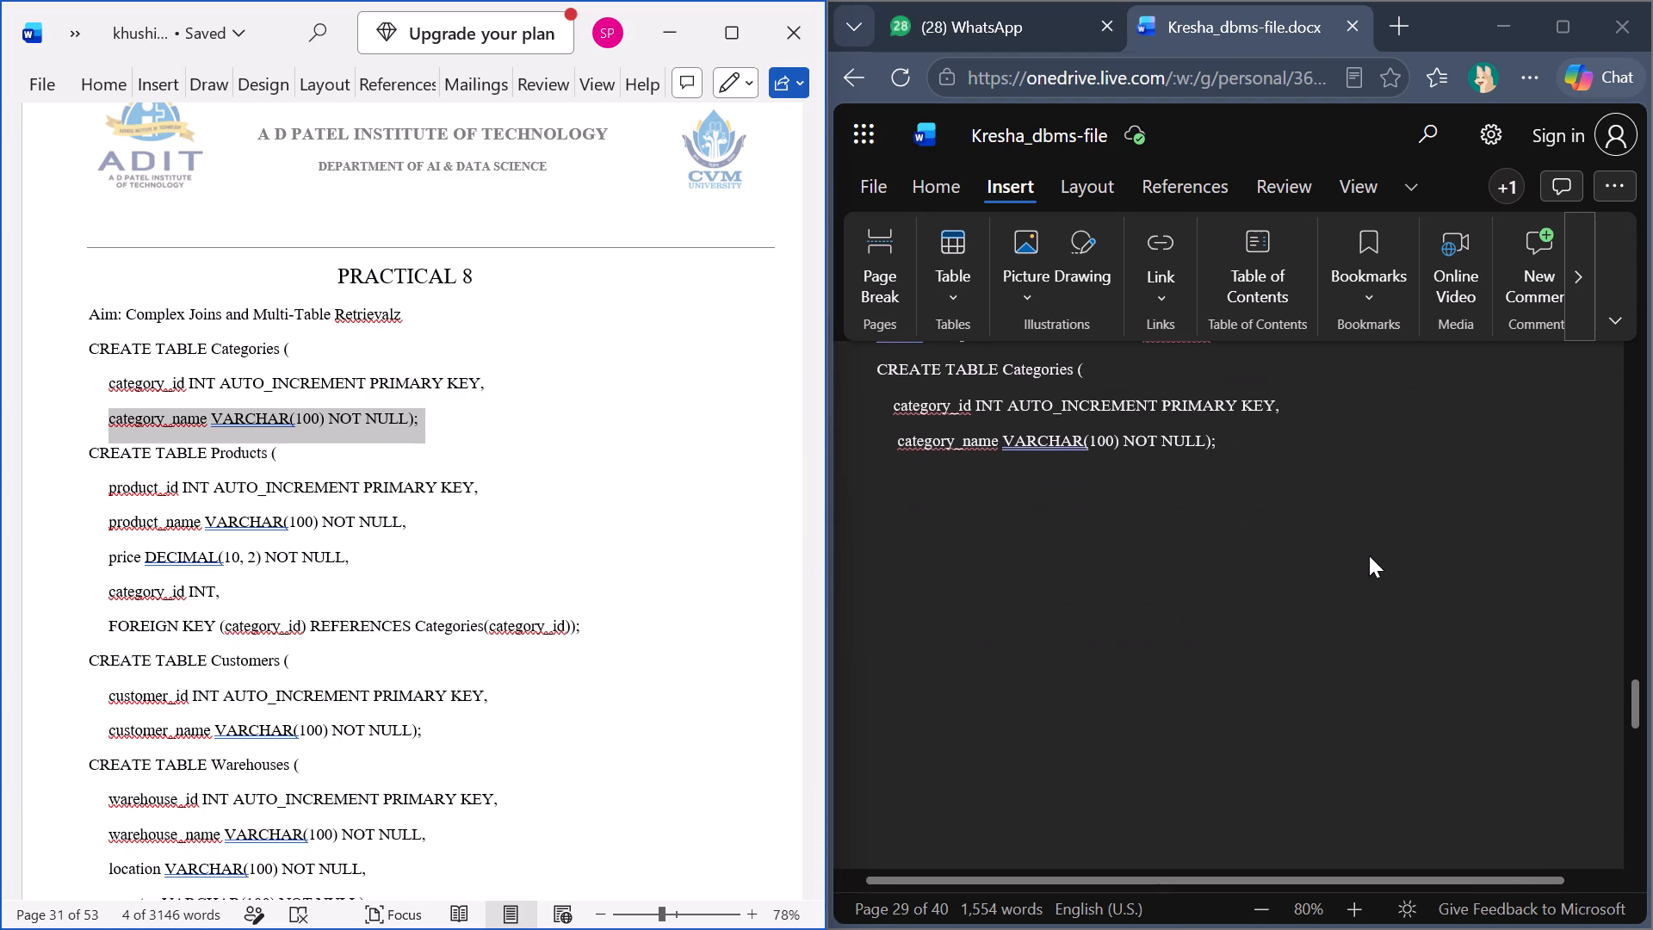
pyautogui.click(310, 456)
pyautogui.moveTo(310, 456); pyautogui.dragTo(110, 456)
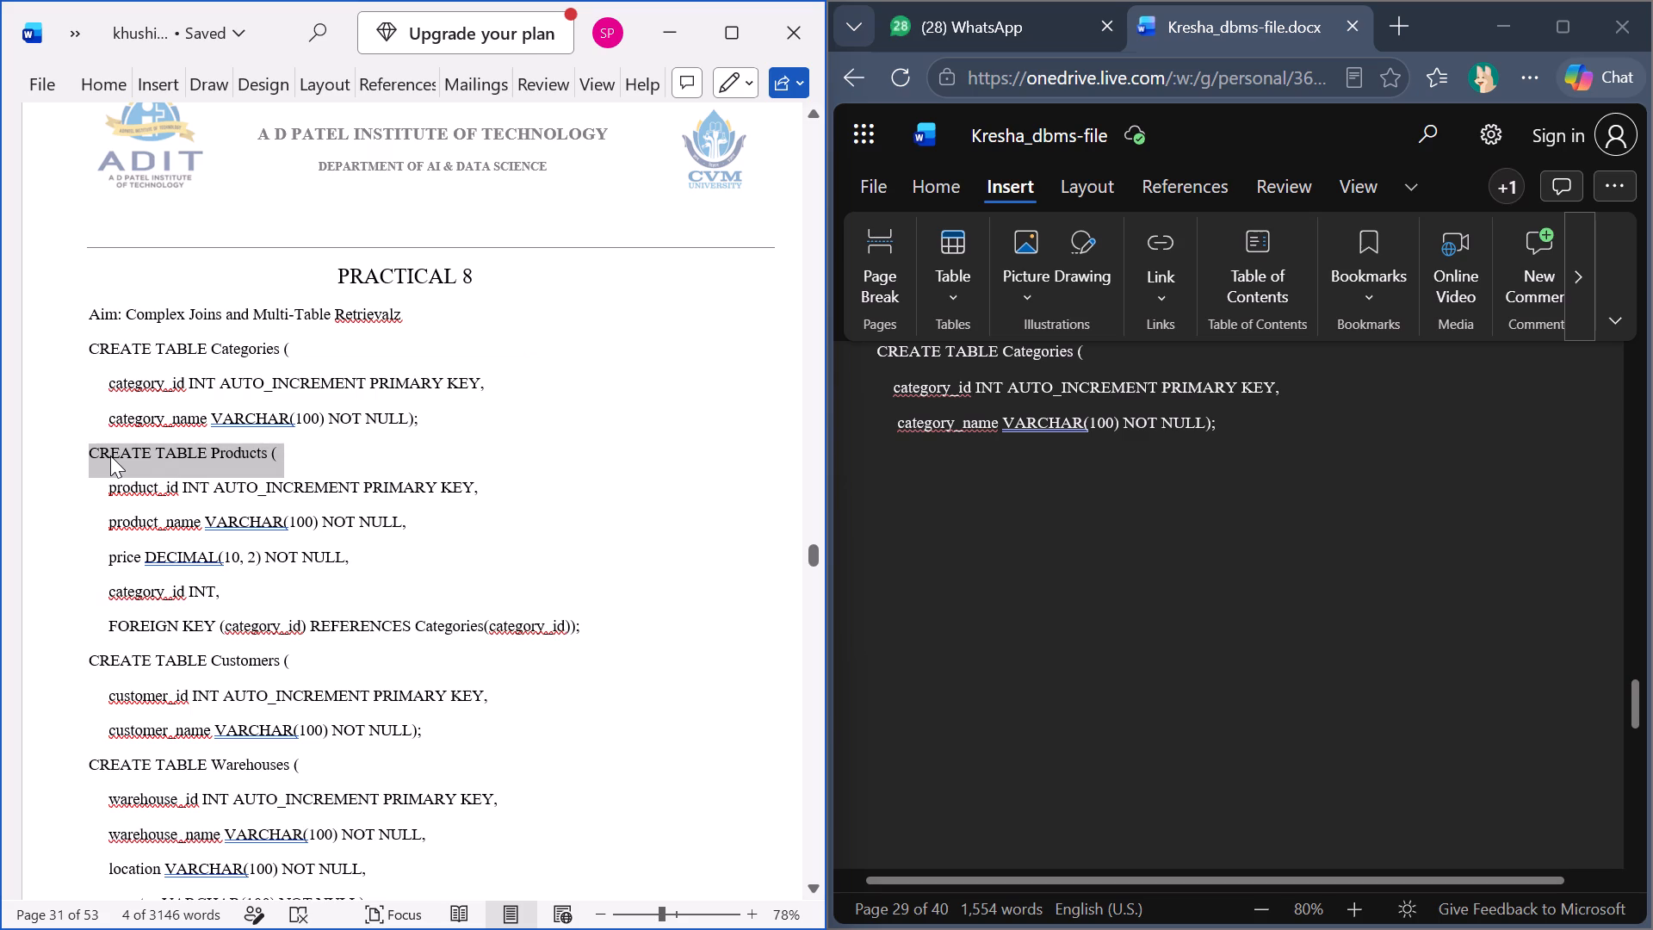
pyautogui.hotkey('ctrl', 'c')
pyautogui.click(895, 493)
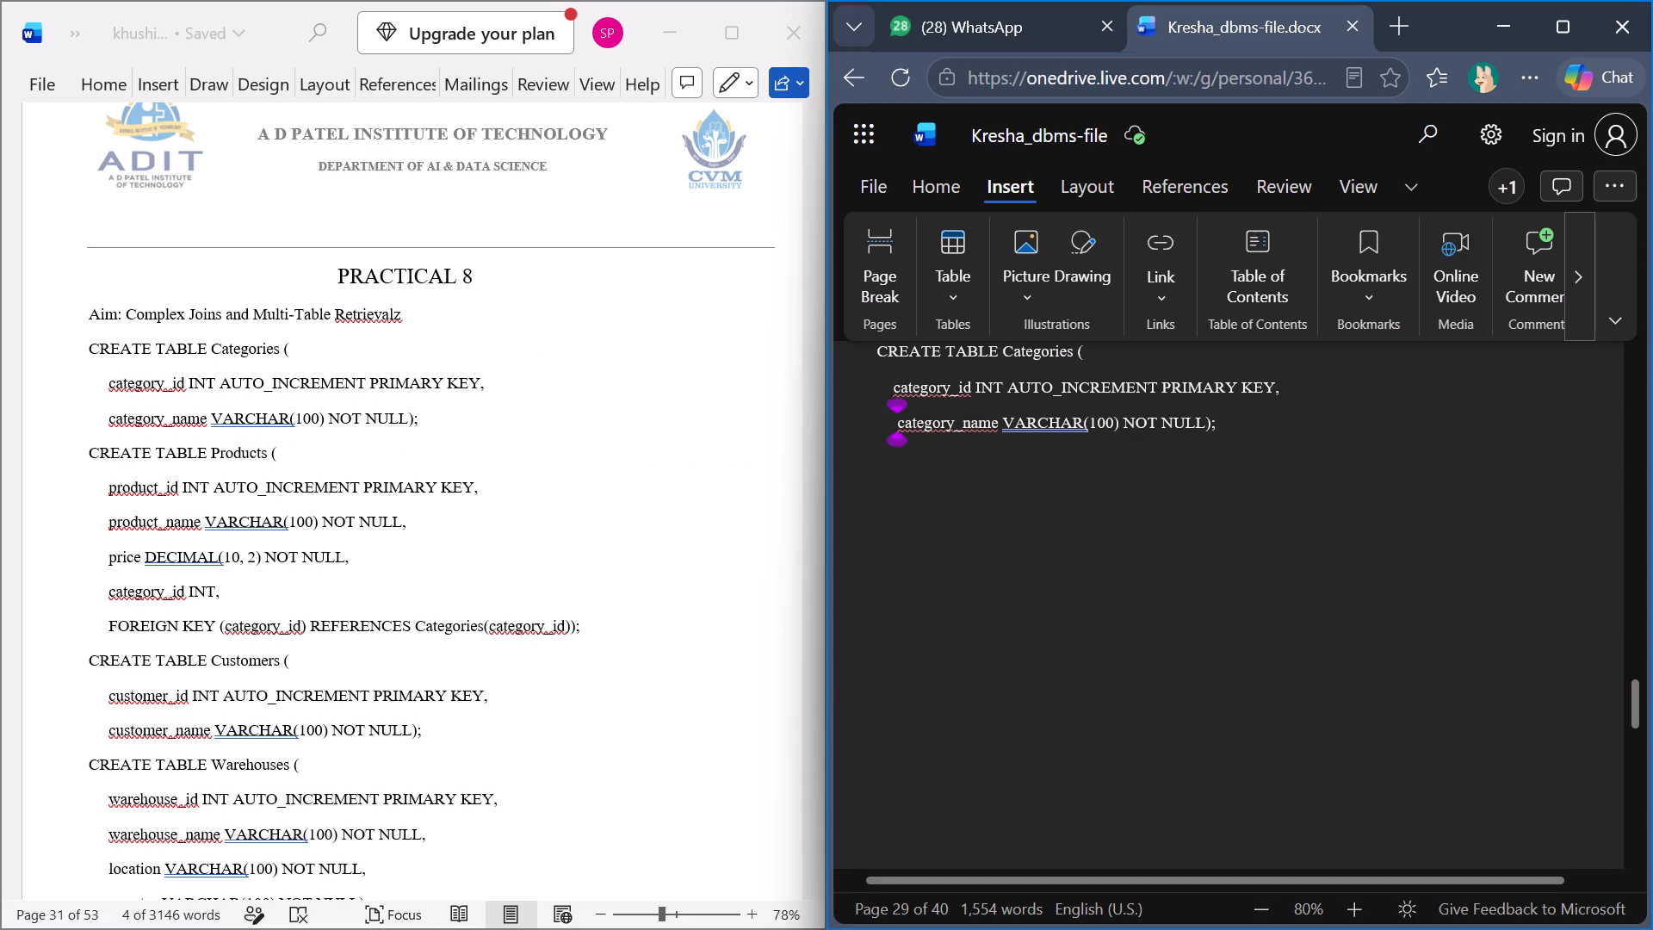
pyautogui.hotkey('ctrl', 'v')
pyautogui.keyDown('ctrl'); pyautogui.click(895, 493); pyautogui.keyUp('ctrl')
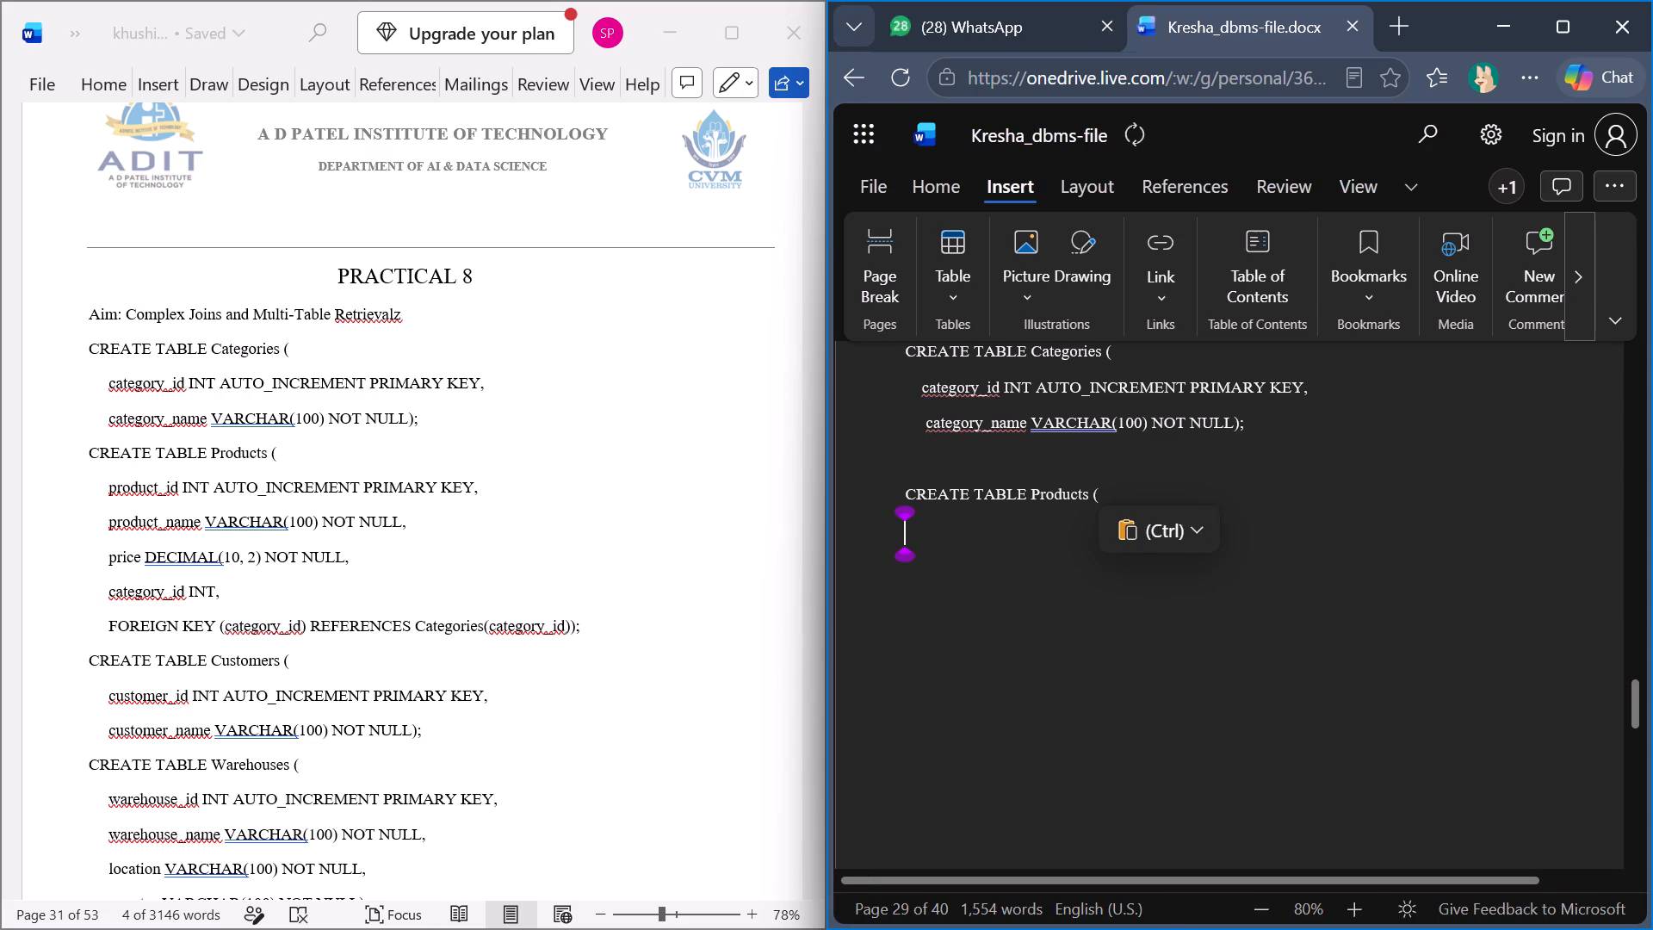
pyautogui.click(906, 484)
pyautogui.press('BackSpace')
pyautogui.press('BackSpace')
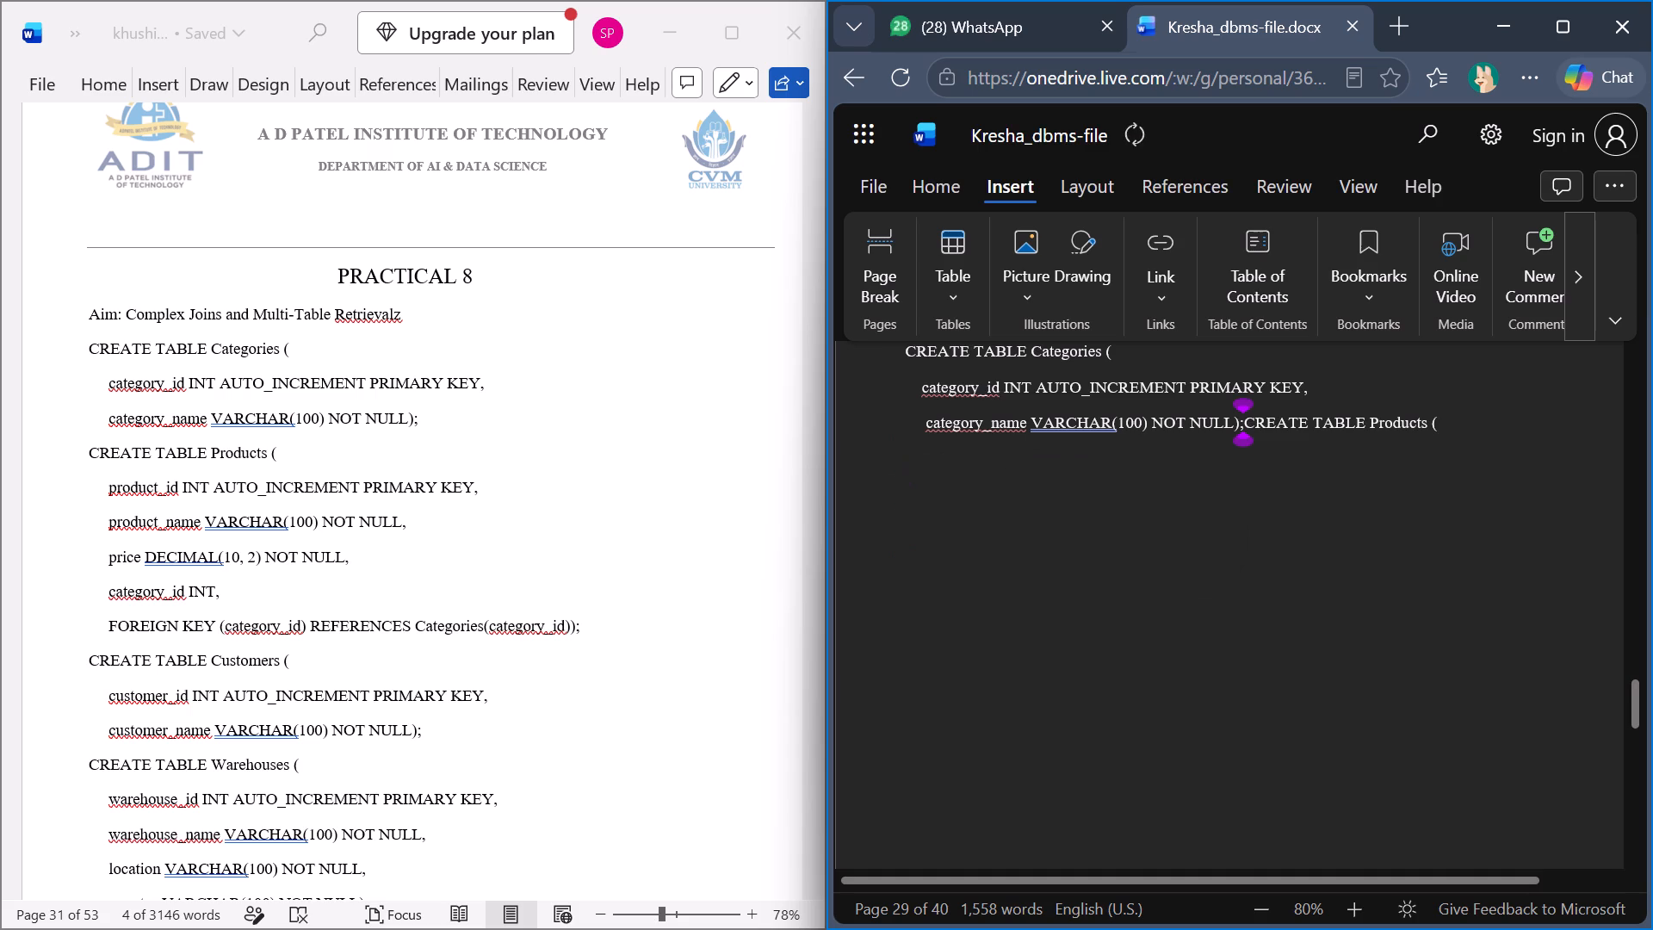
pyautogui.press('Return')
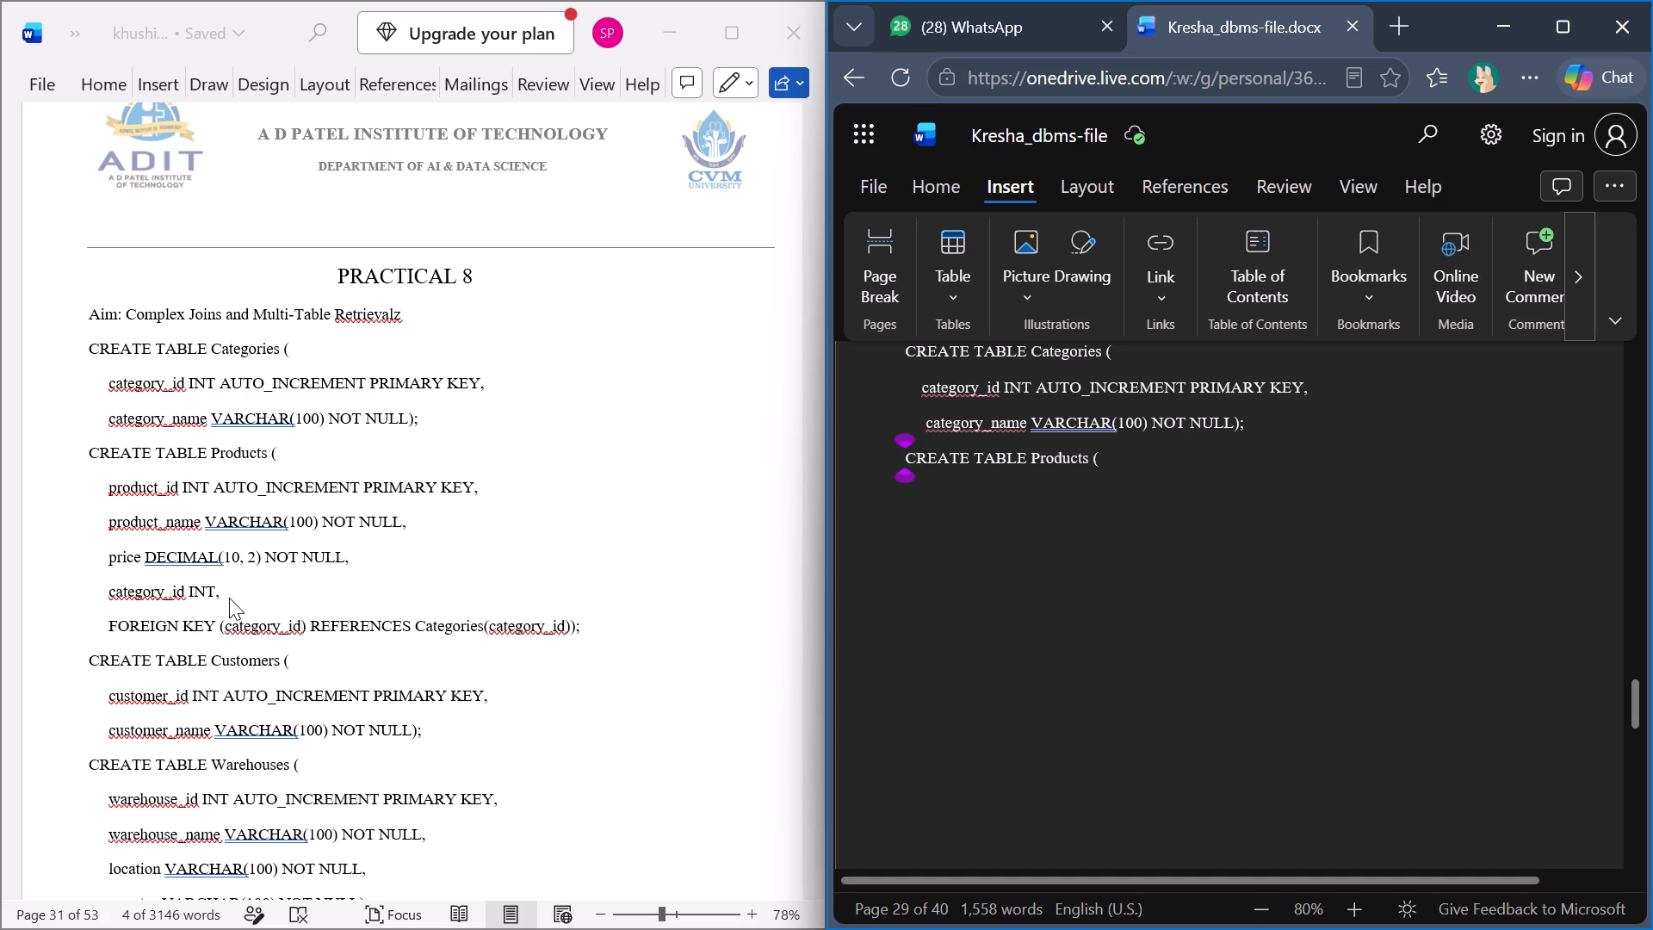
# Copy the Products table's column definitions, product_id through the FOREIGN KEY line, from khushi's file to below "CREATE TABLE Products (".
pyautogui.click(594, 633)
pyautogui.moveTo(594, 633); pyautogui.dragTo(0, 500)
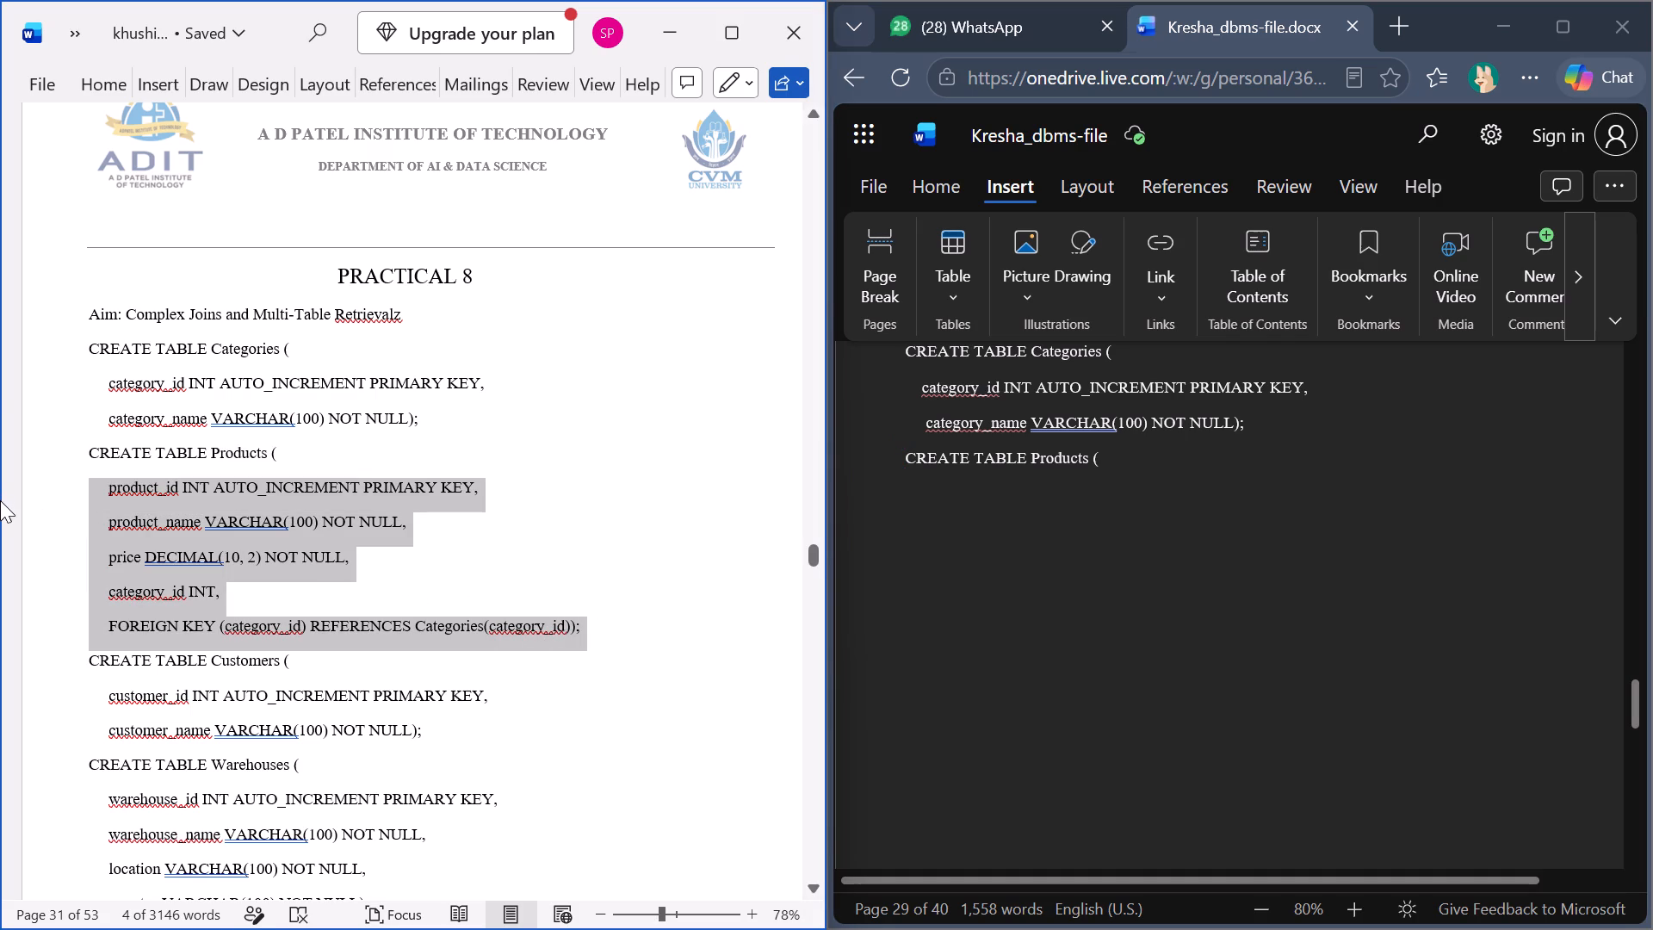
pyautogui.moveTo(0, 500); pyautogui.dragTo(0, 502)
pyautogui.hotkey('ctrl', 'c')
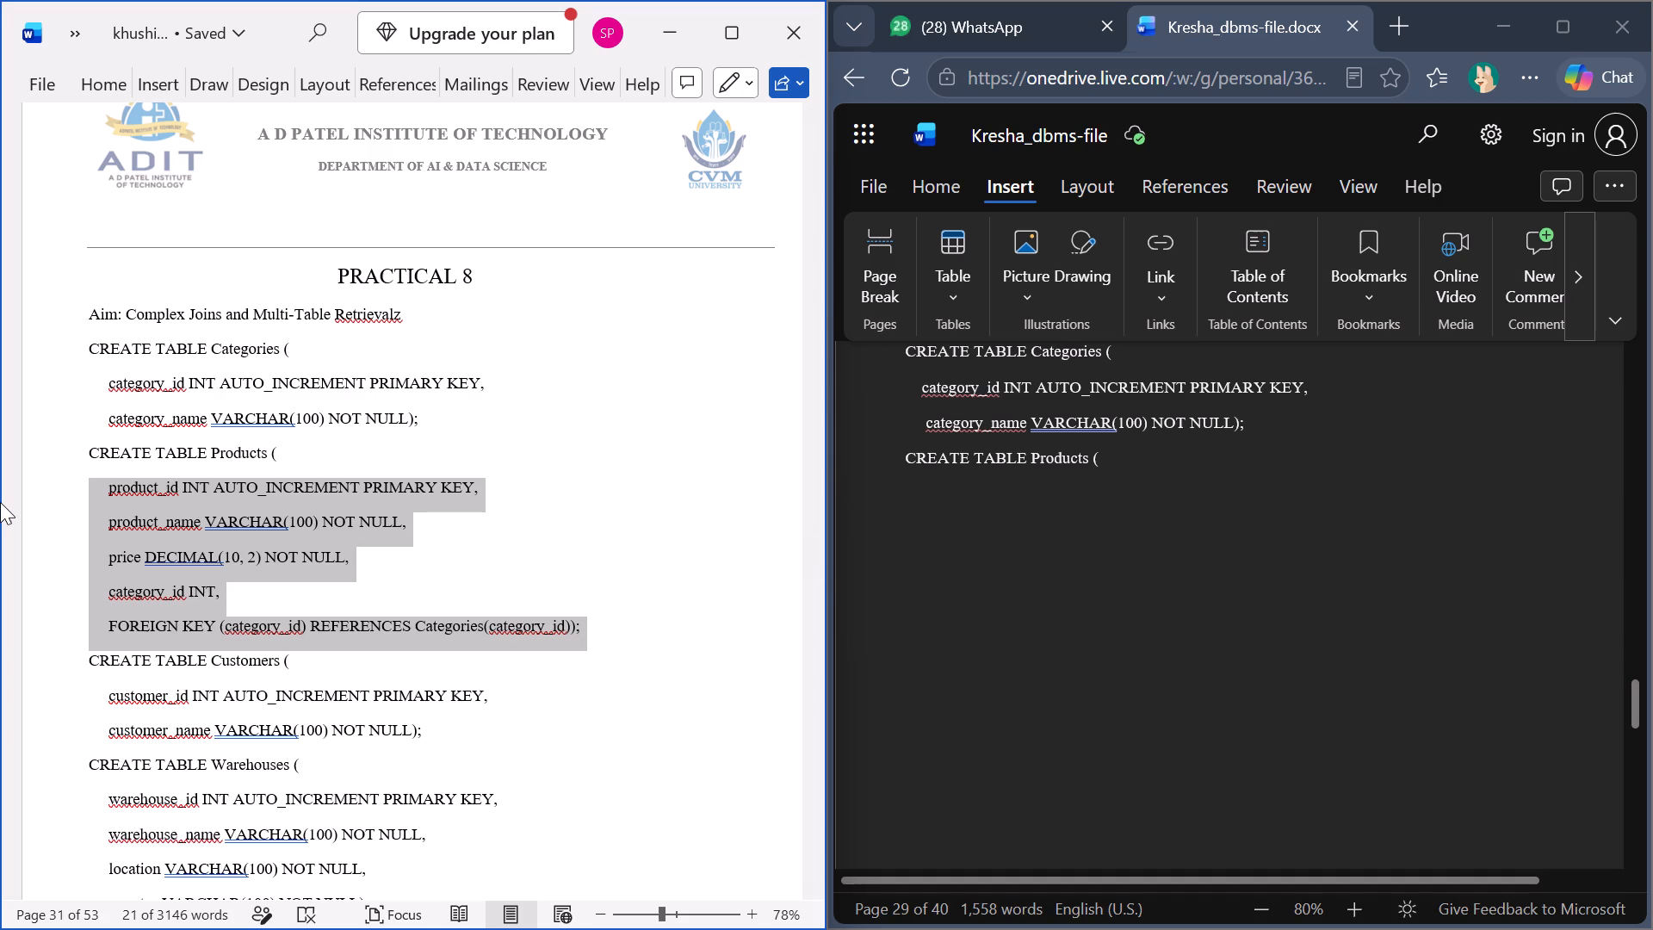
pyautogui.click(1168, 464)
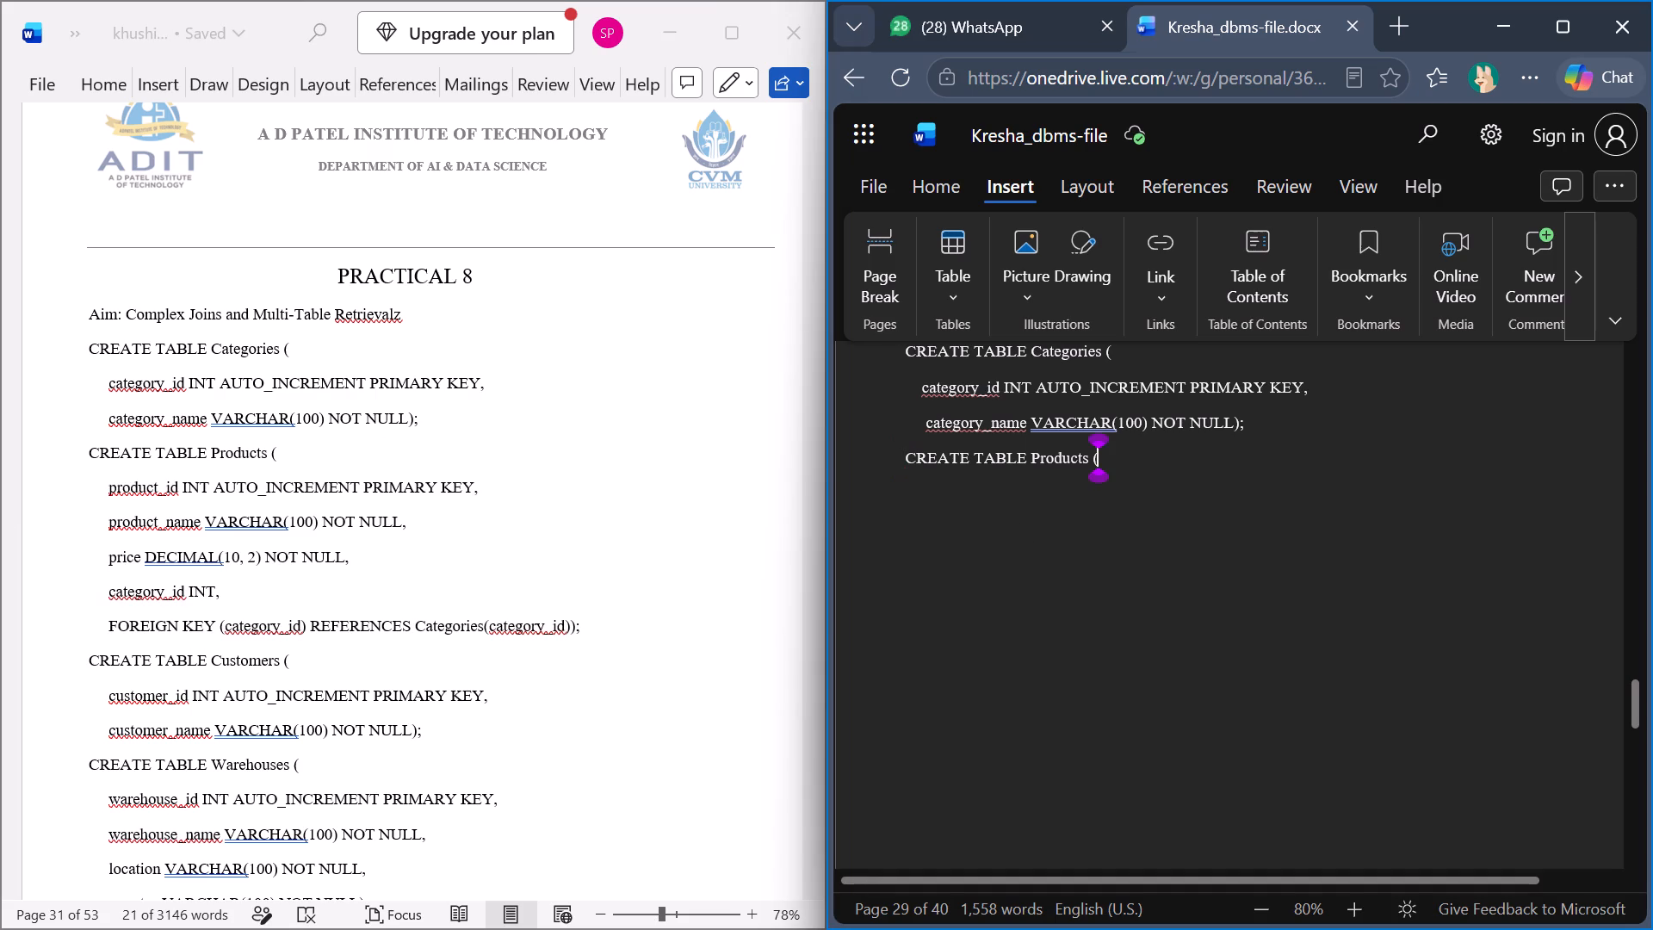
pyautogui.press('Return')
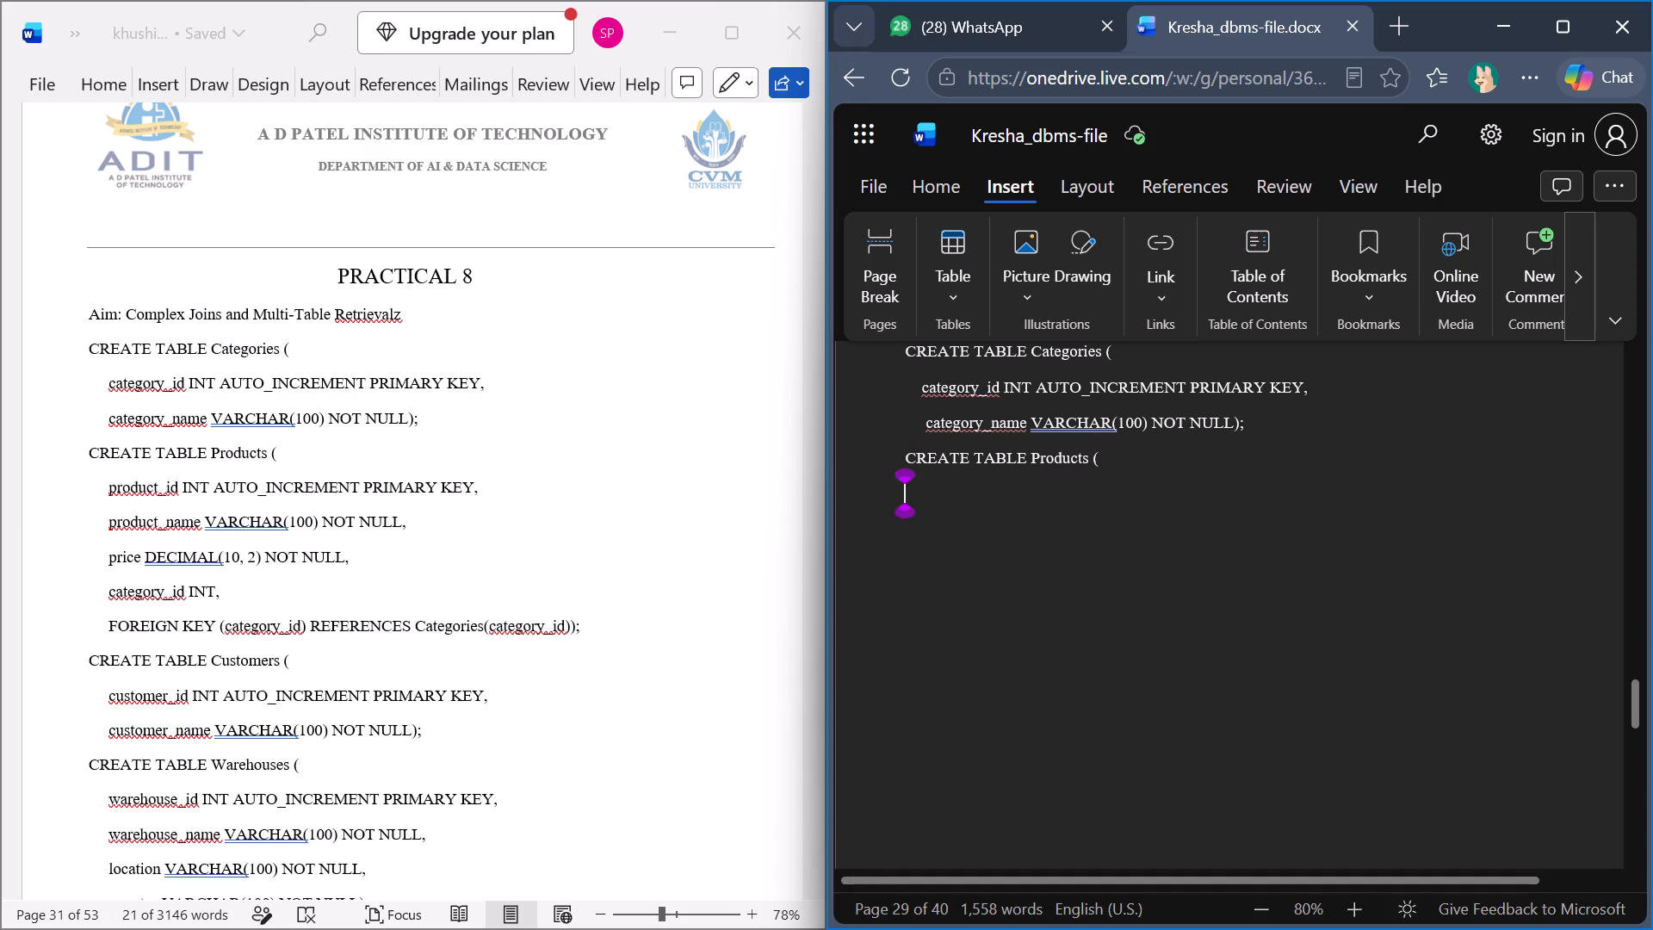
pyautogui.hotkey('ctrl', 'v')
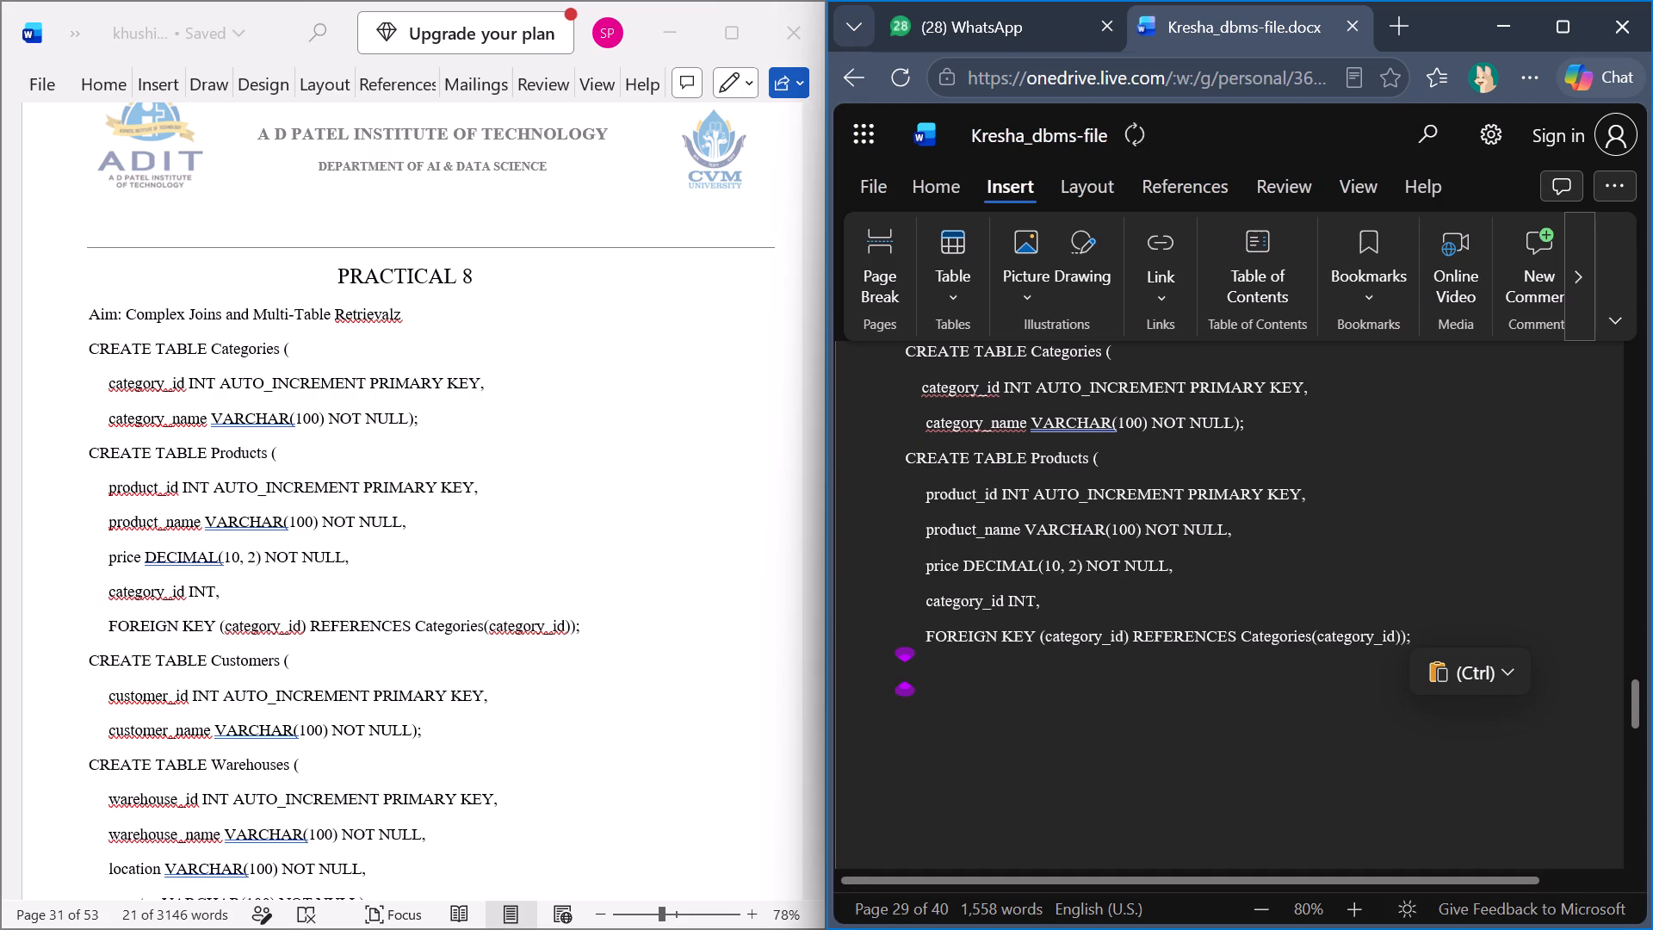
# Copy "CREATE TABLE Customers (" from khushi's file to a new line below the Products table's FOREIGN KEY line.
pyautogui.scroll(-1, 386, 651)
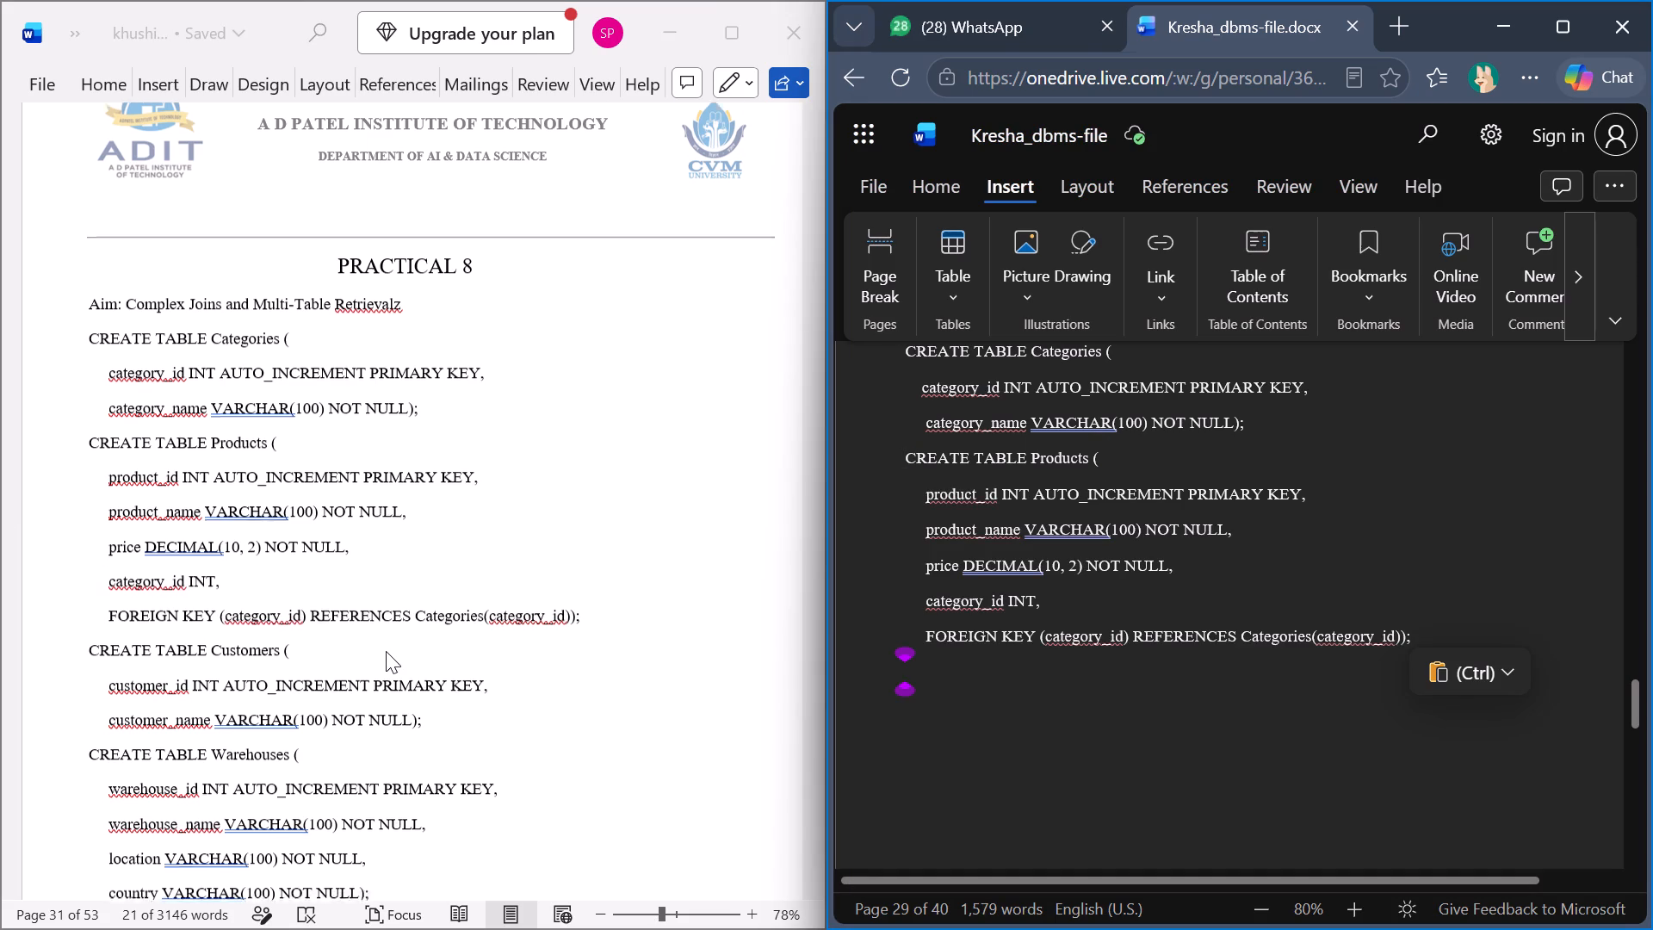
pyautogui.scroll(-1, 386, 651)
pyautogui.click(88, 534)
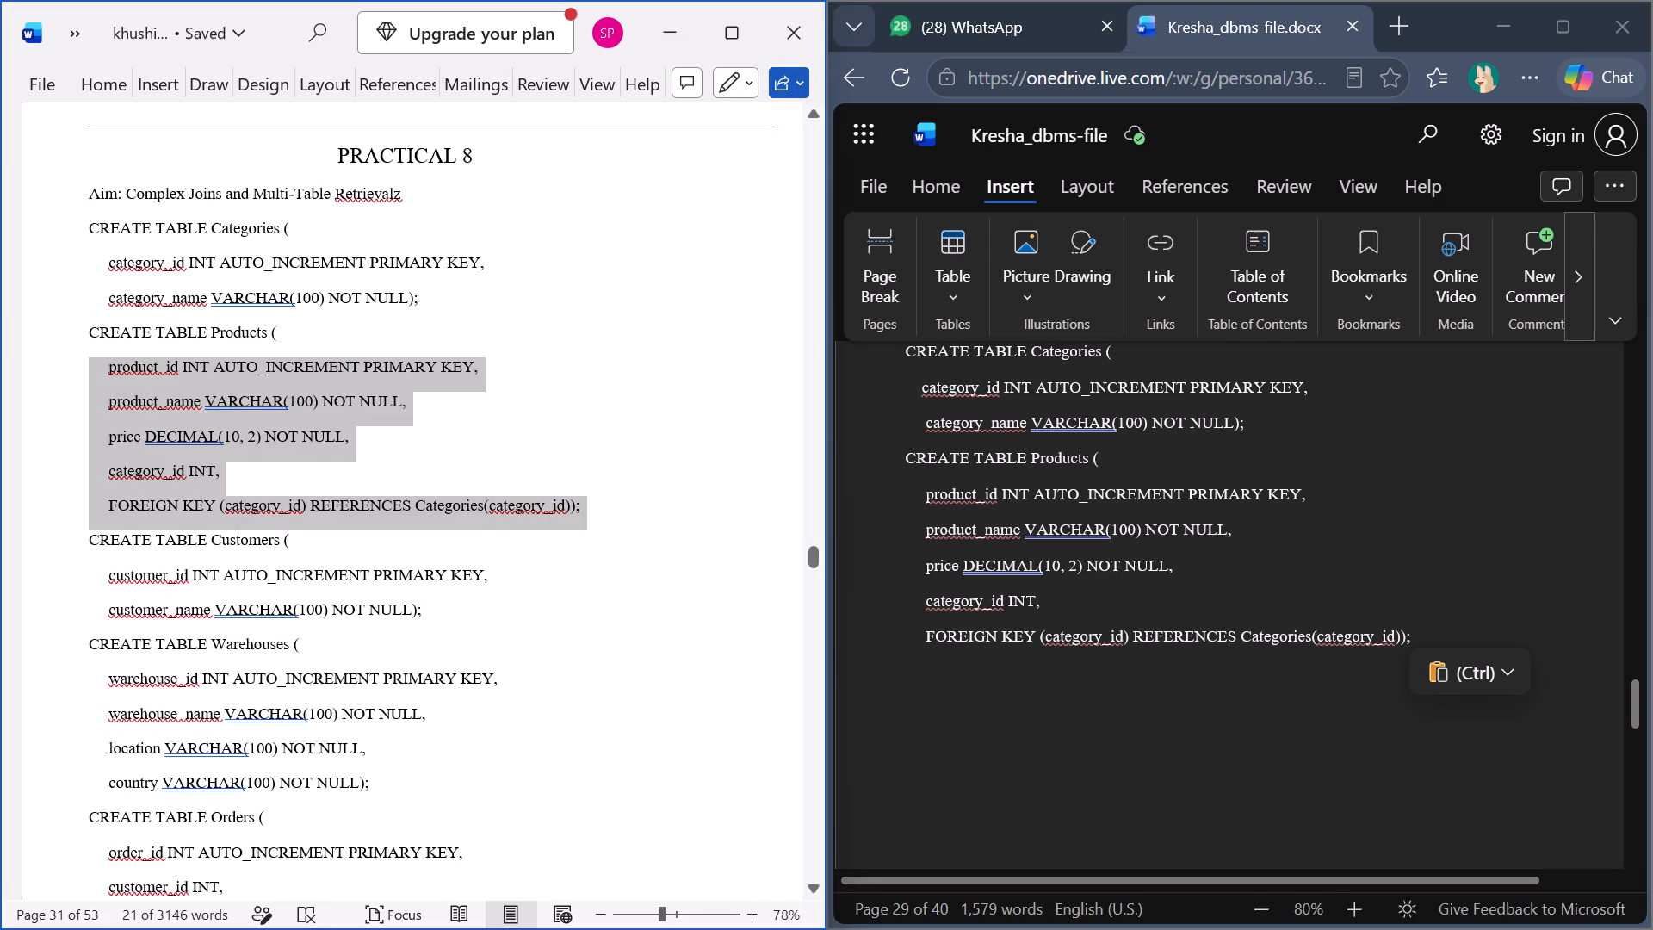
pyautogui.moveTo(88, 534); pyautogui.dragTo(304, 539)
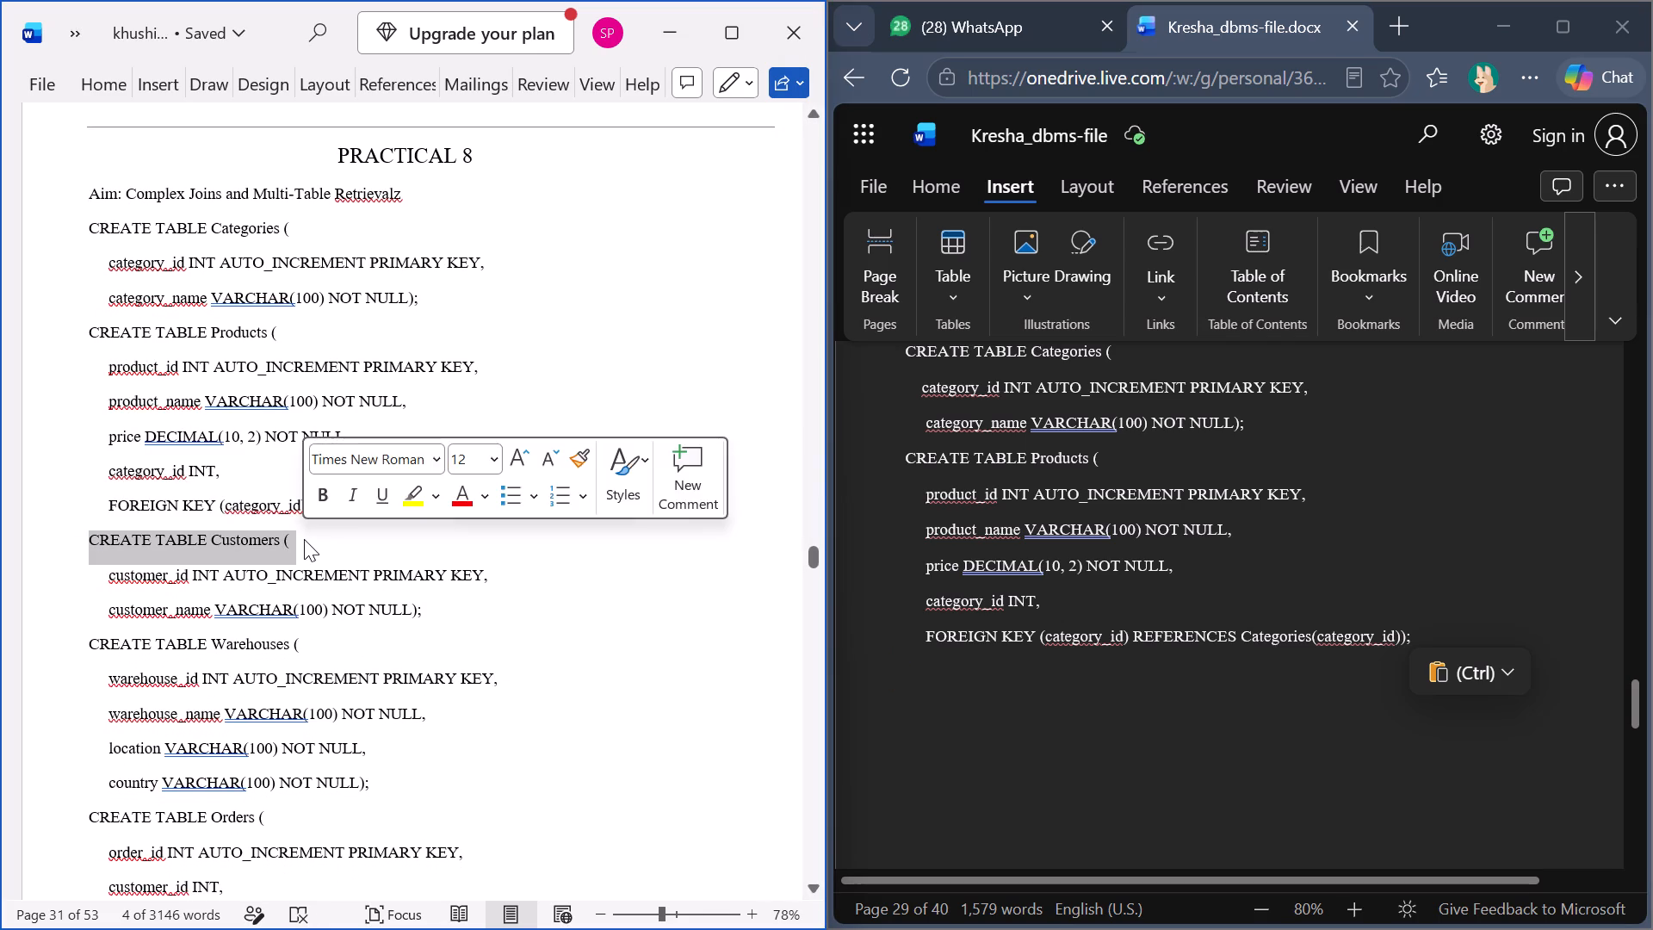
pyautogui.hotkey('ctrl', 'c')
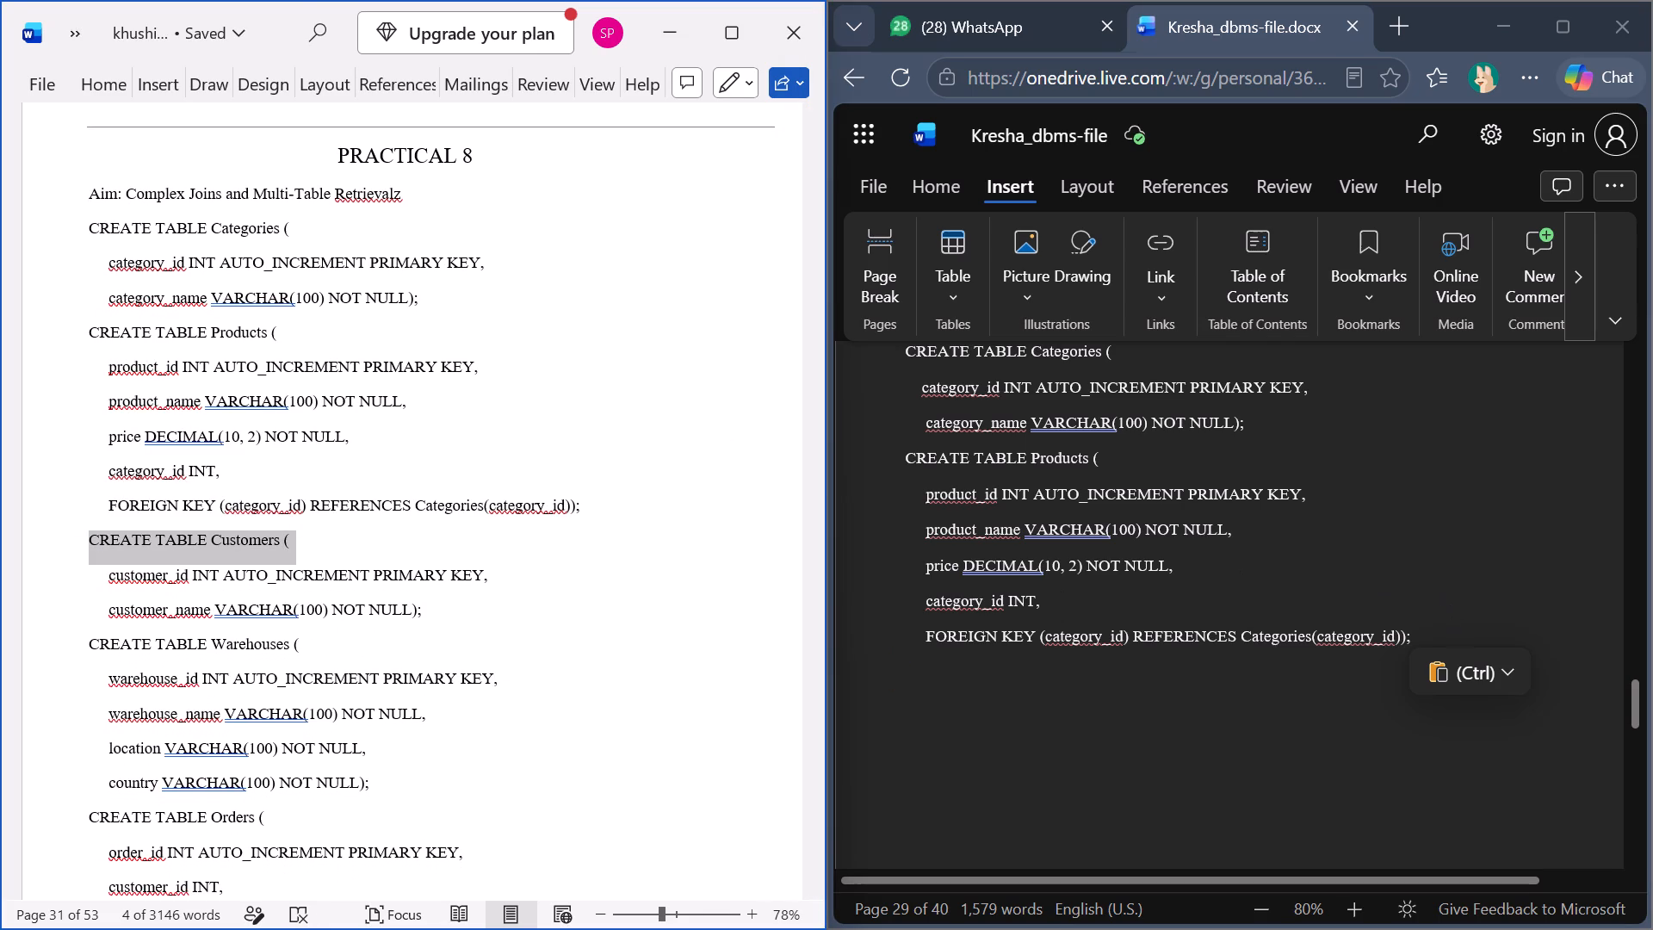
pyautogui.click(1446, 626)
pyautogui.press('Return')
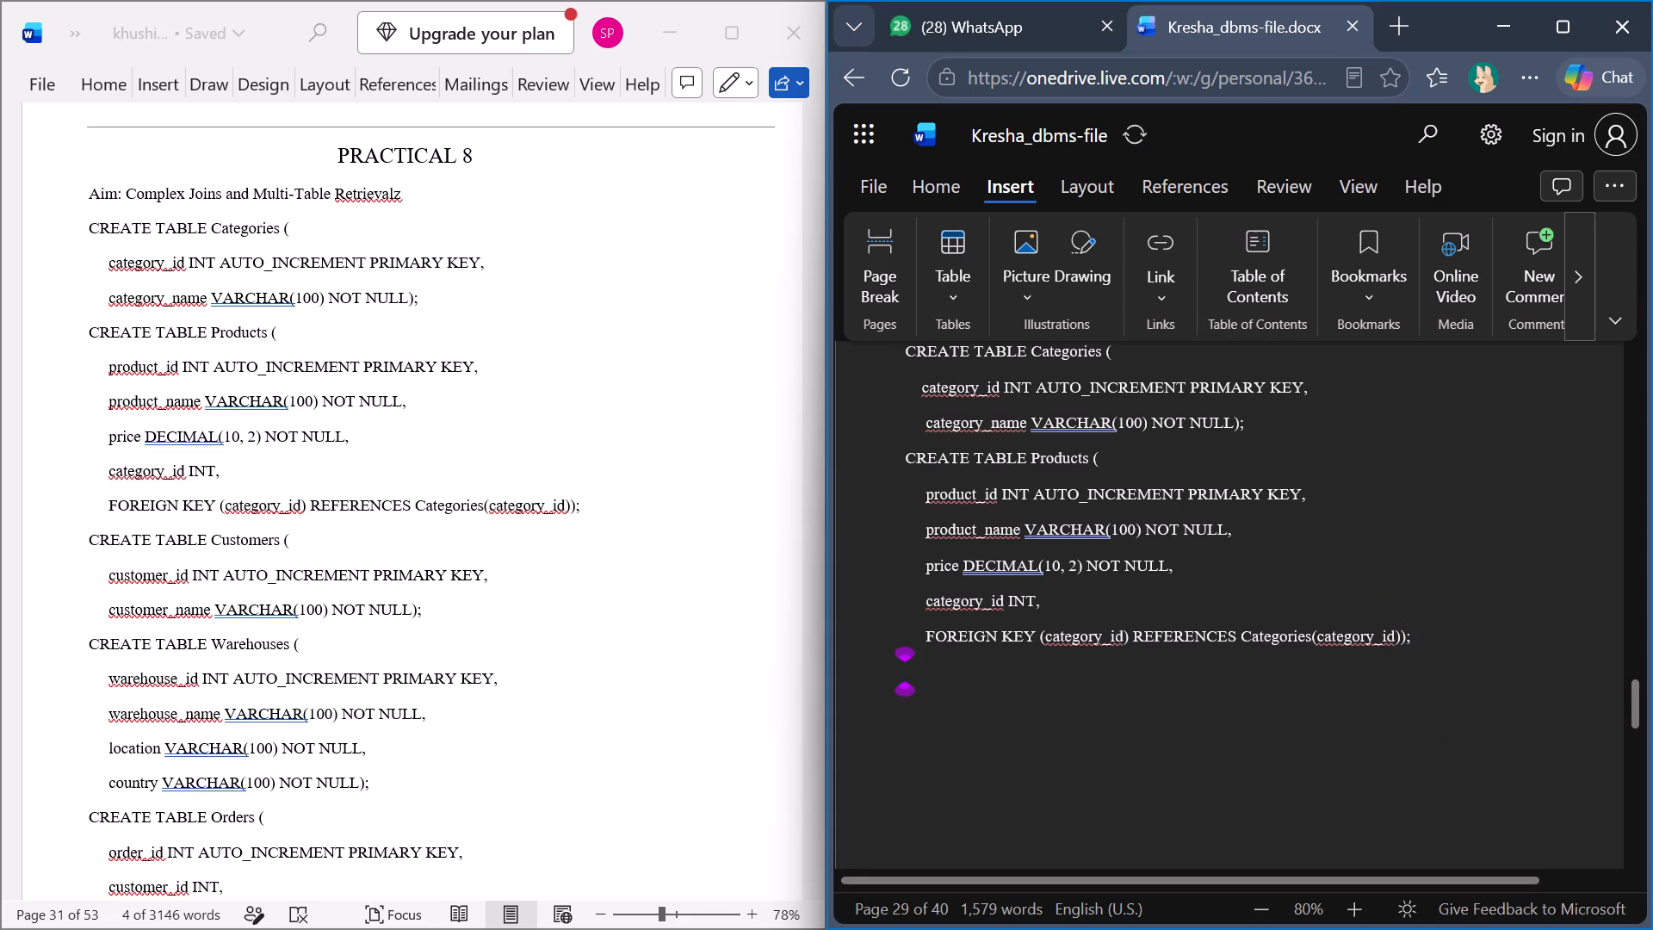
pyautogui.hotkey('ctrl', 'v')
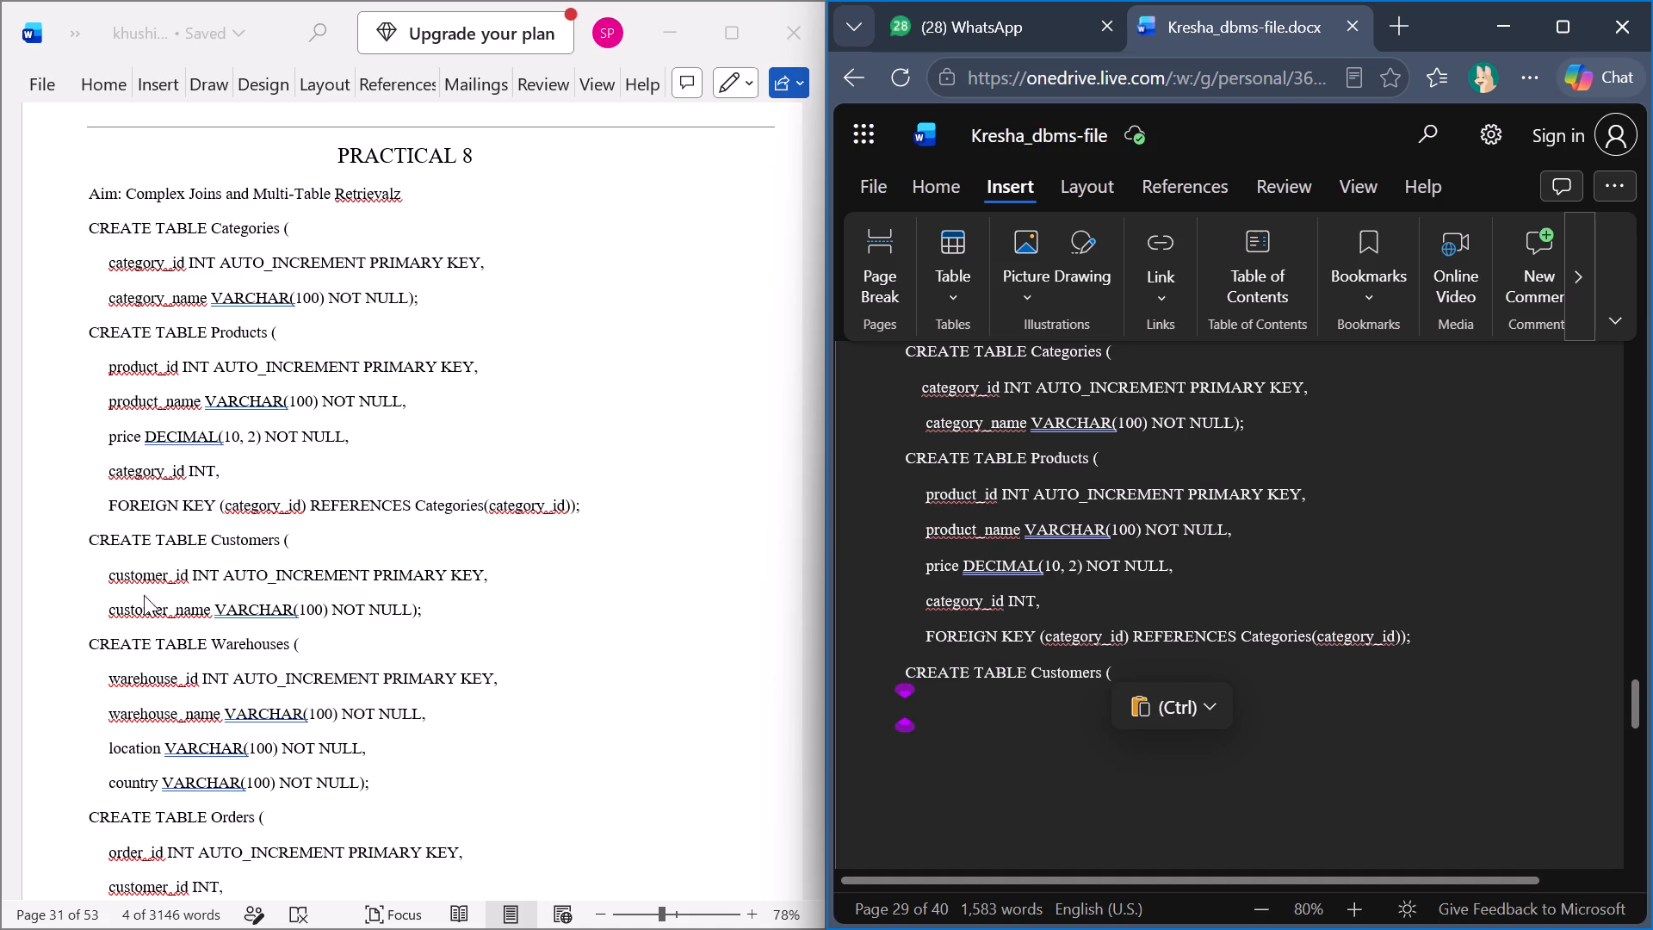
# Copy the Customers table's customer_id and customer_name definitions from khushi's file to a new line below "CREATE TABLE Customers (" in Kresha_dbms-file.
pyautogui.click(103, 573)
pyautogui.moveTo(103, 573); pyautogui.dragTo(420, 629)
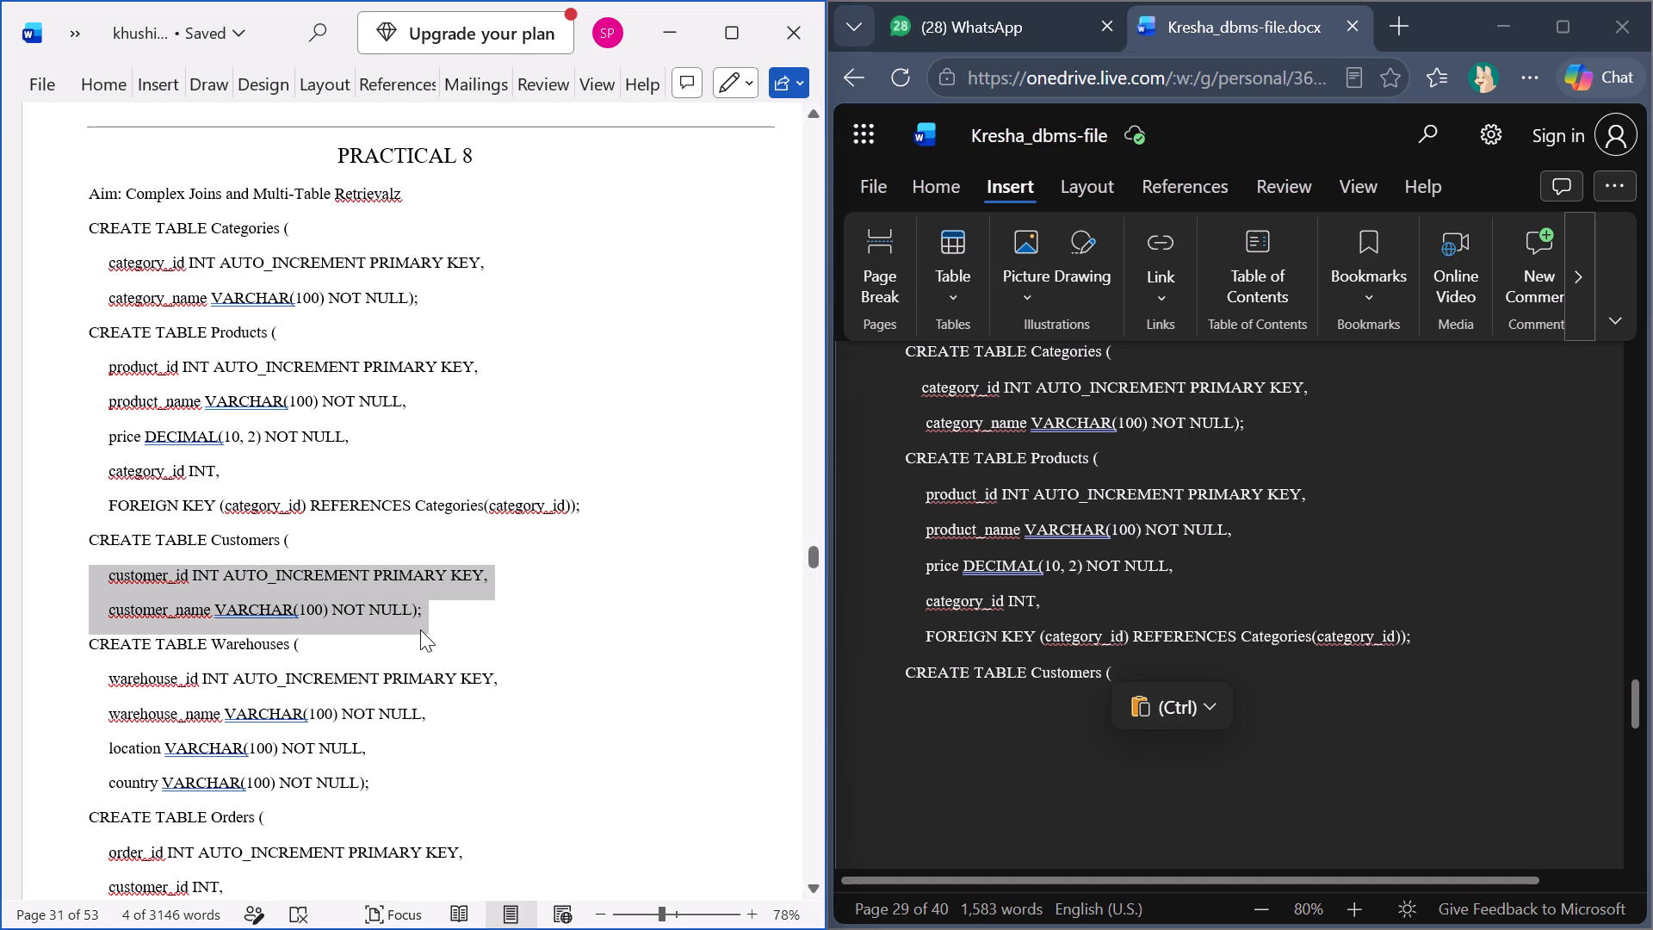
pyautogui.moveTo(420, 629); pyautogui.dragTo(430, 624)
pyautogui.hotkey('ctrl', 'c')
pyautogui.click(1138, 660)
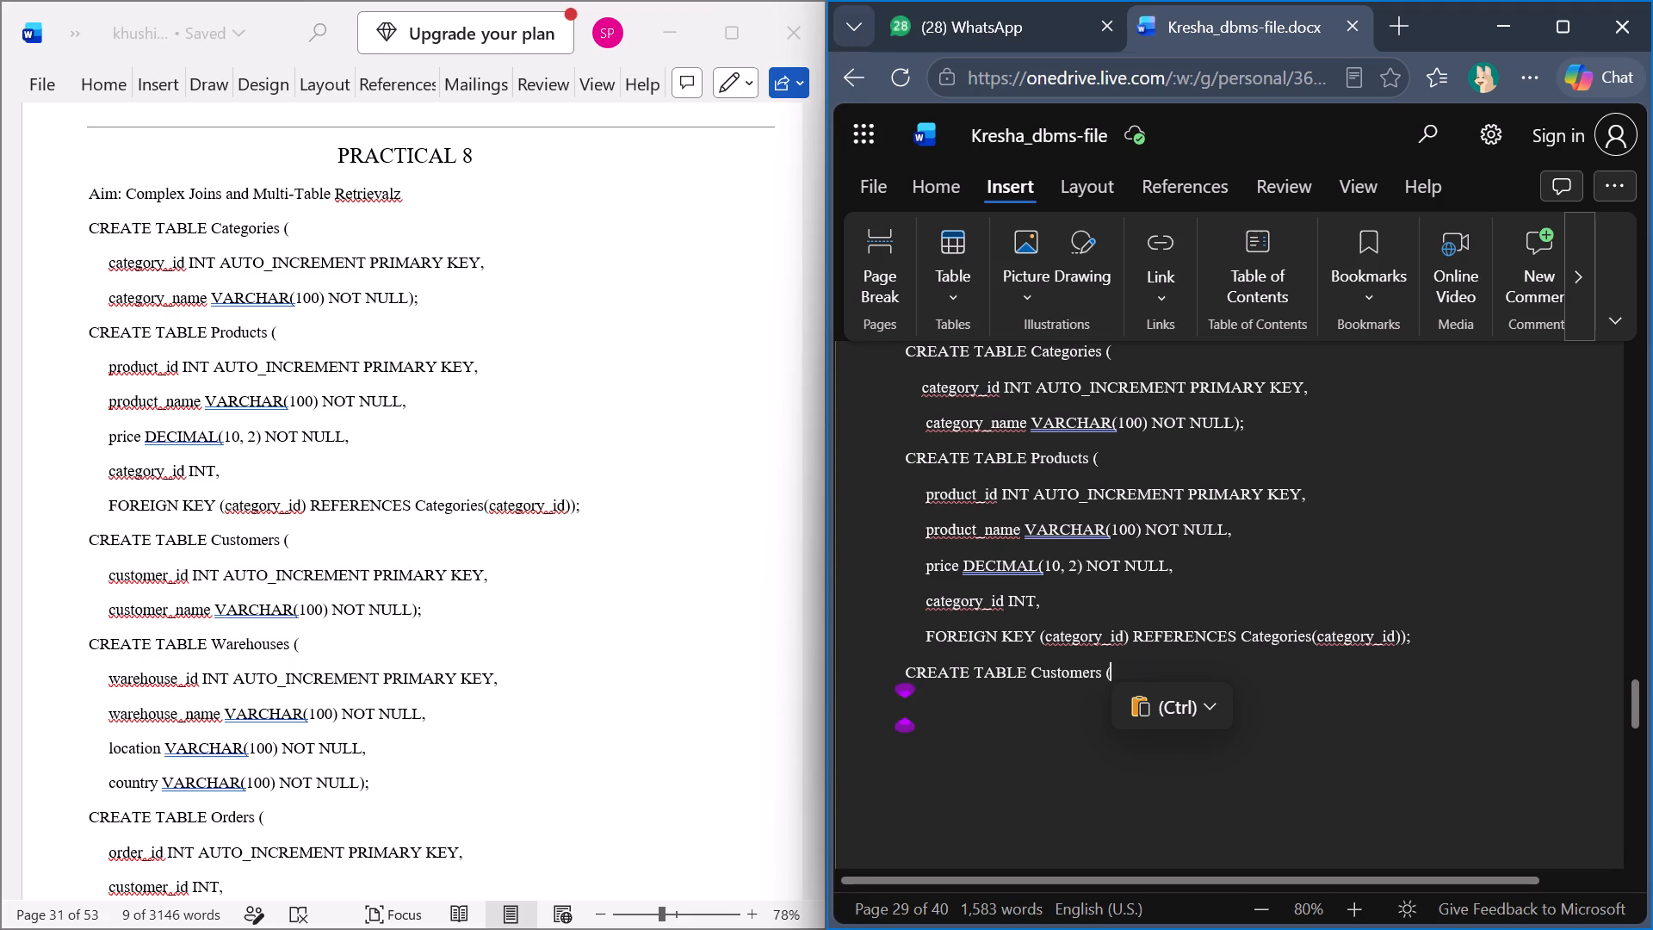
pyautogui.press('Return')
pyautogui.hotkey('ctrl', 'v')
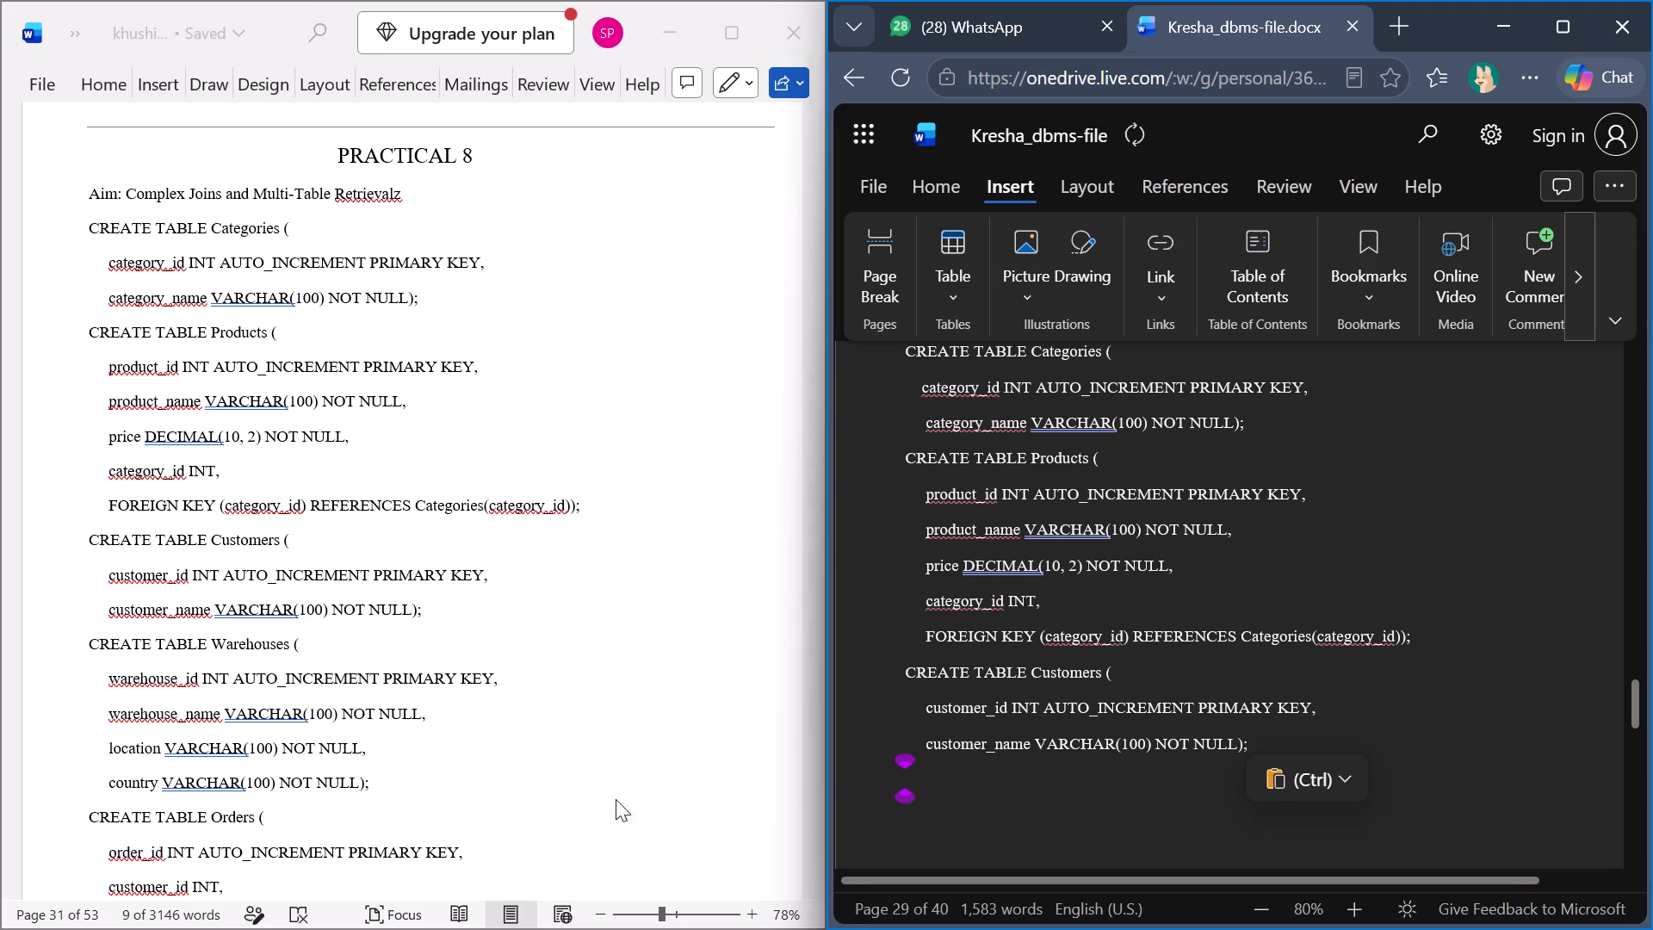
# Copy "CREATE TABLE Warehouses (" from khushi's file to a new line below customer_name in Kresha_dbms-file.
pyautogui.click(308, 647)
pyautogui.moveTo(308, 647); pyautogui.dragTo(130, 659)
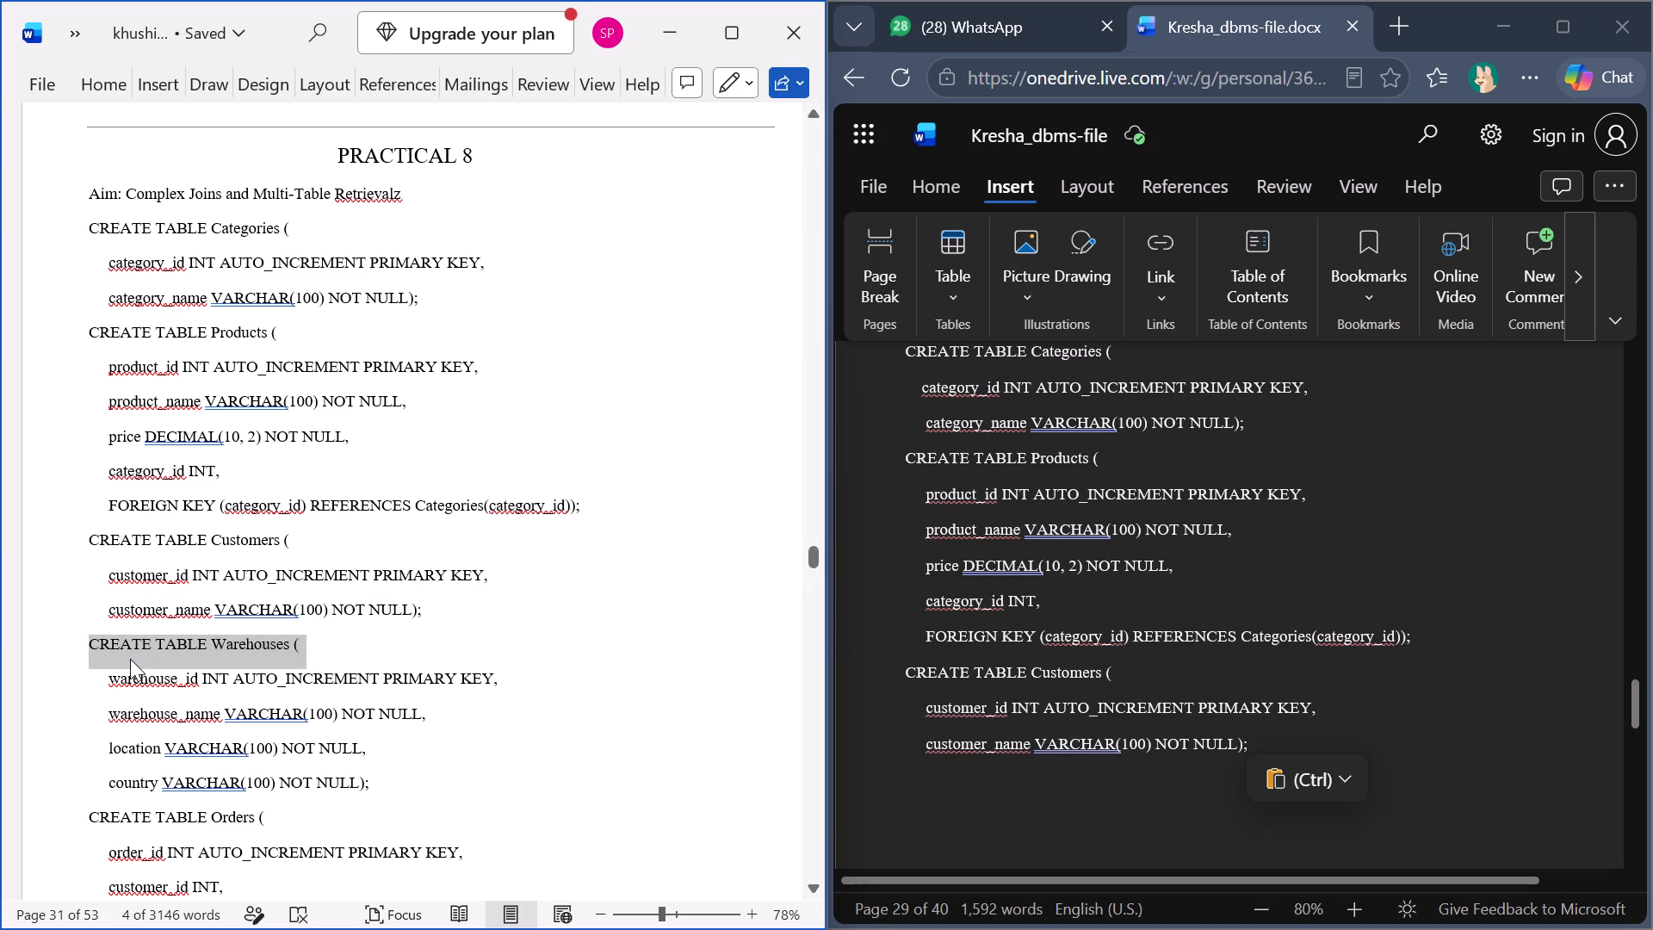
pyautogui.hotkey('ctrl', 'c')
pyautogui.click(1286, 731)
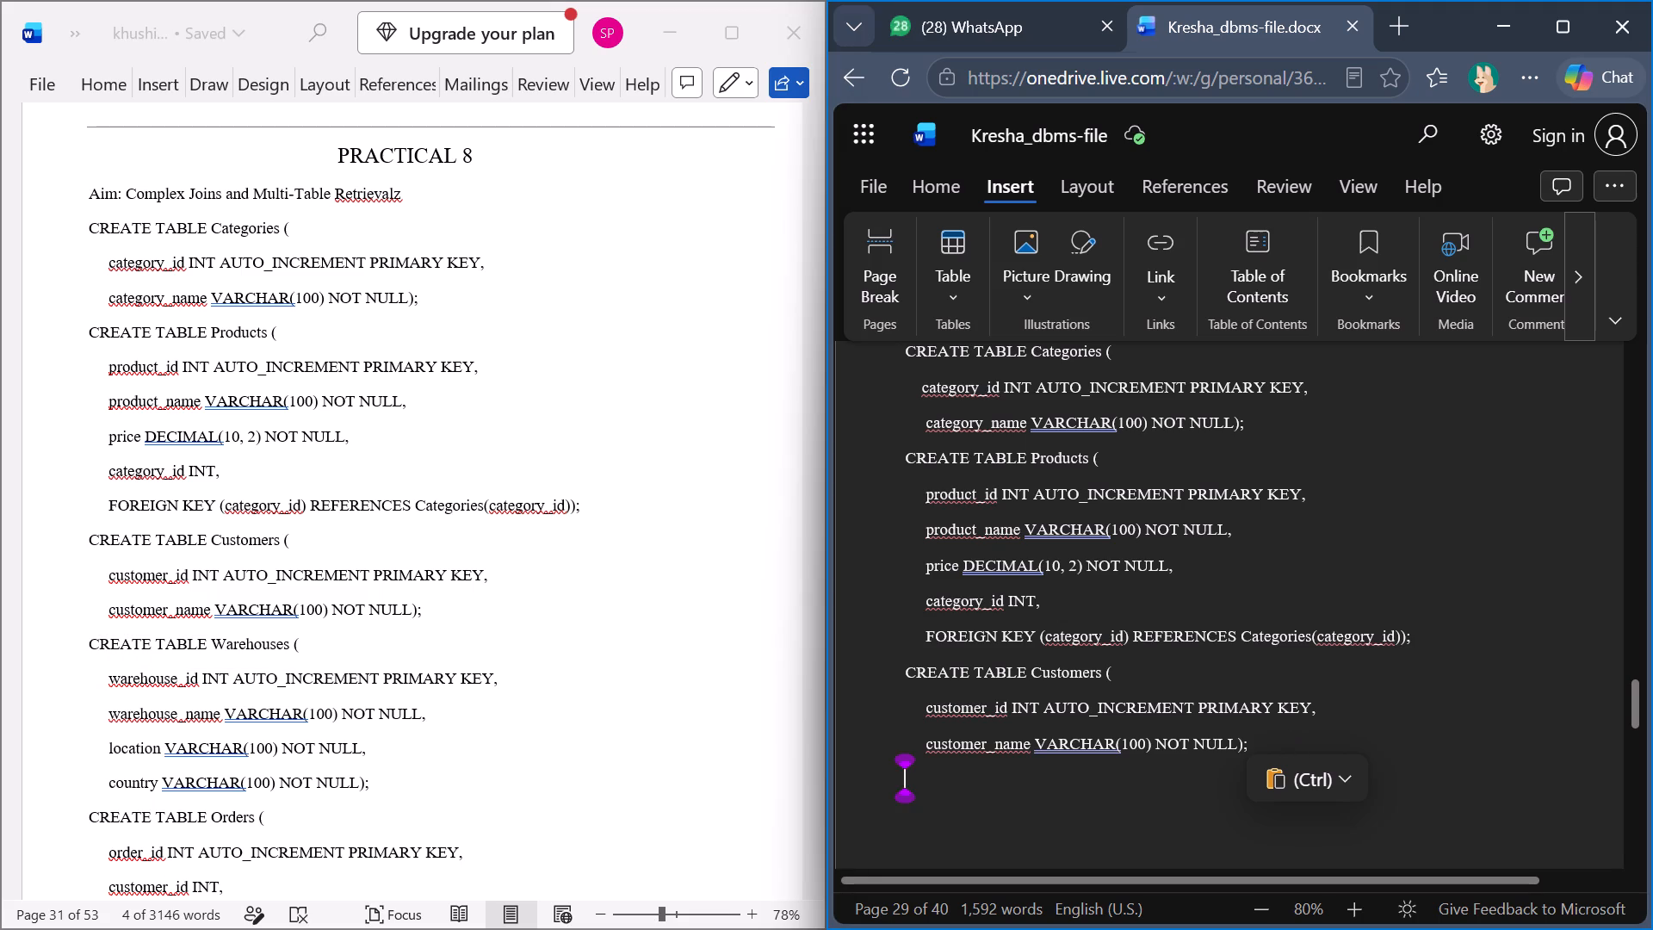
pyautogui.press('Return')
pyautogui.hotkey('ctrl', 'v')
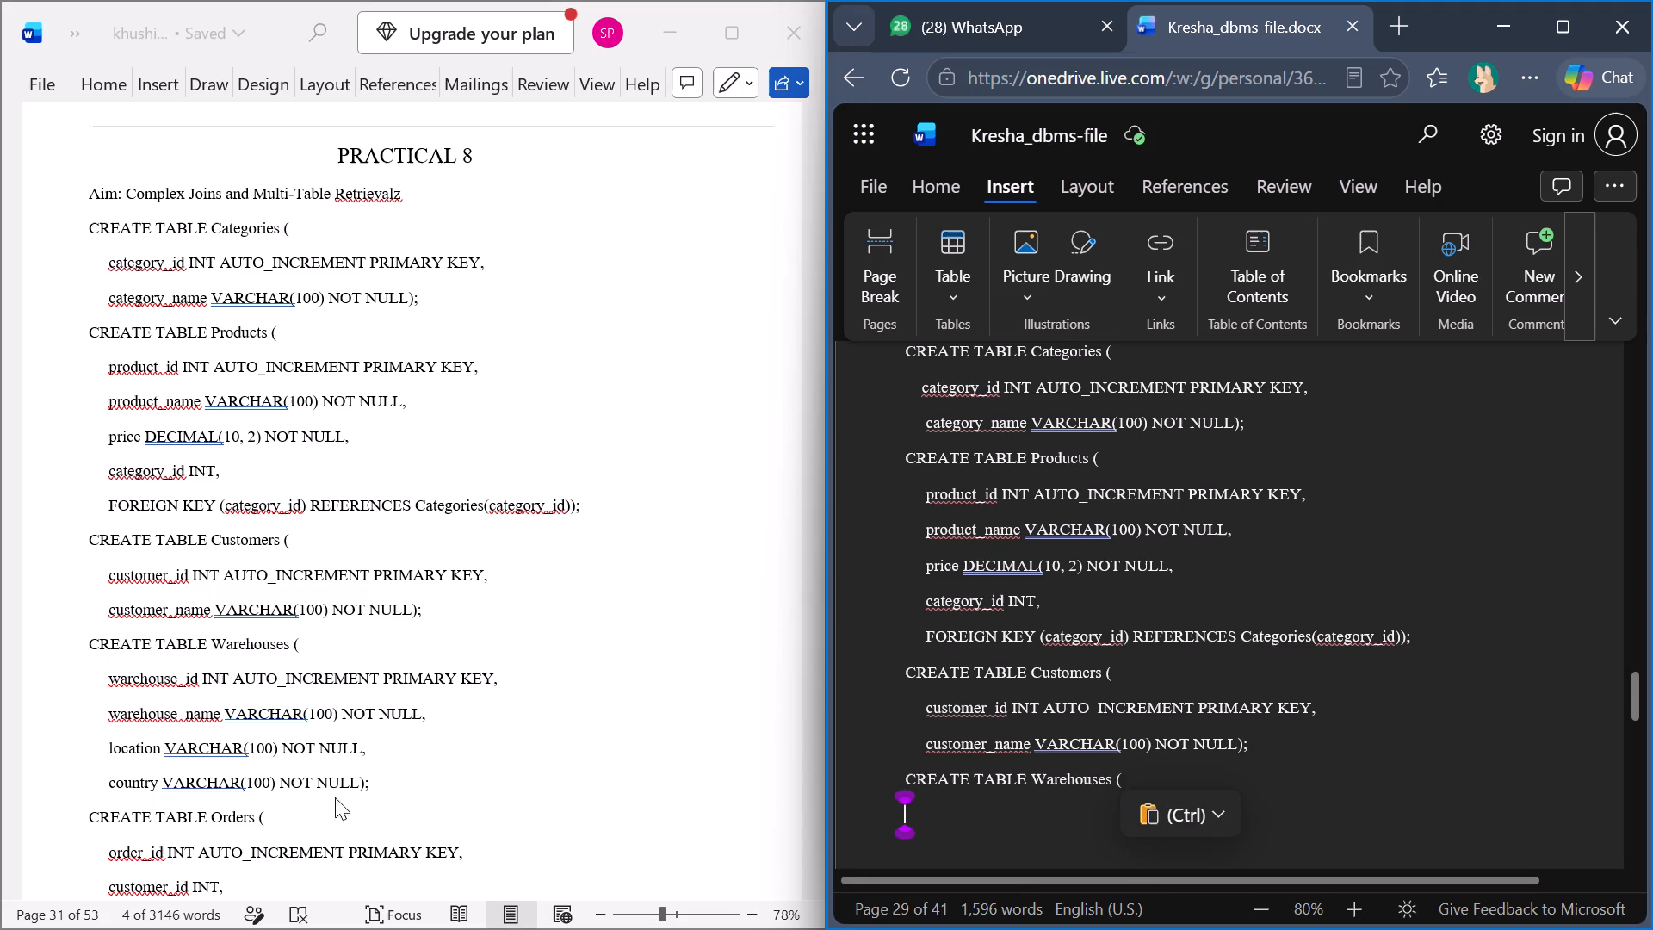
# Copy the Warehouses table's column definitions, warehouse_id through country, from khushi's file to below "CREATE TABLE Warehouses (".
pyautogui.click(384, 784)
pyautogui.moveTo(384, 784); pyautogui.dragTo(95, 711)
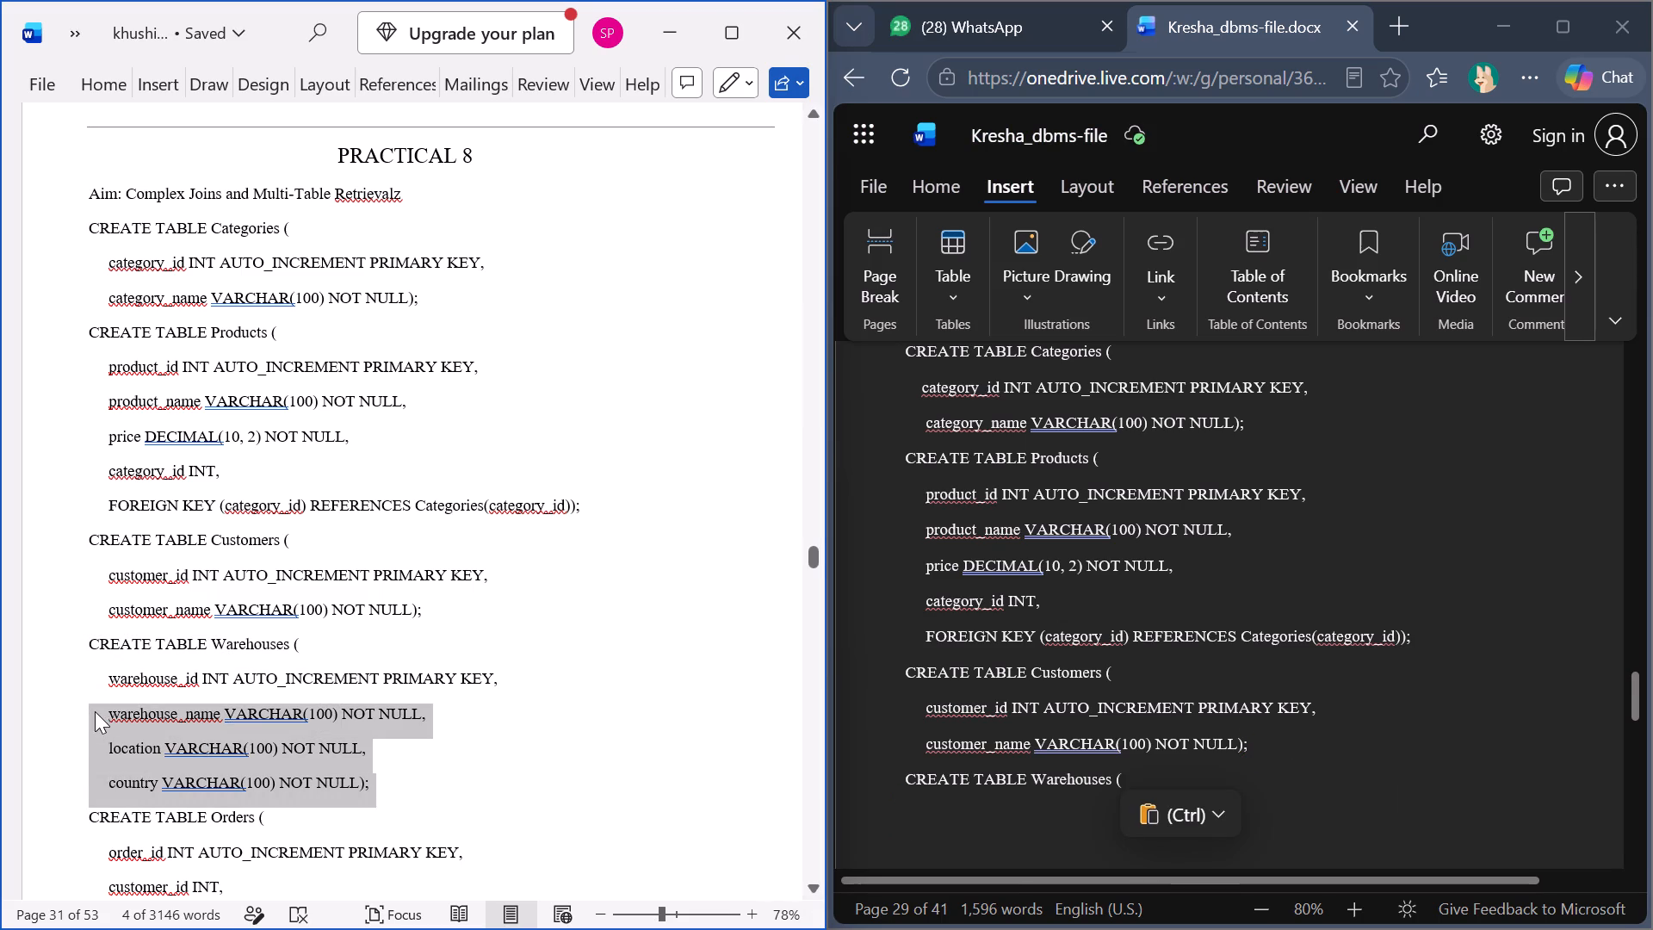
pyautogui.moveTo(95, 711); pyautogui.dragTo(90, 691)
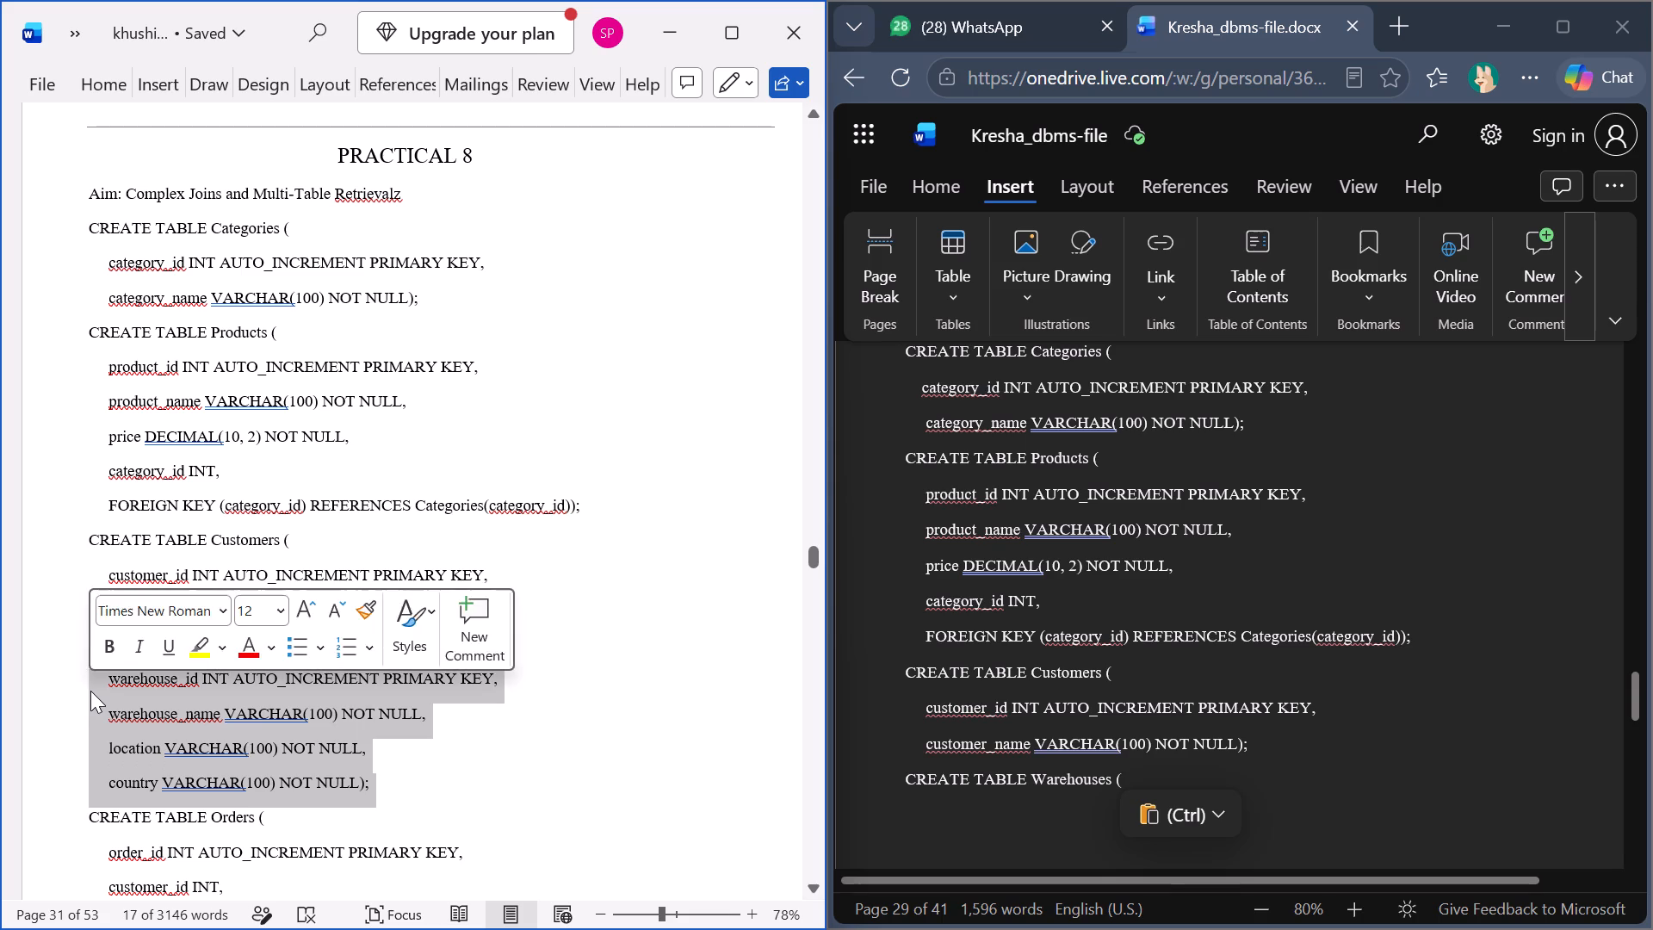
pyautogui.hotkey('ctrl', 'c')
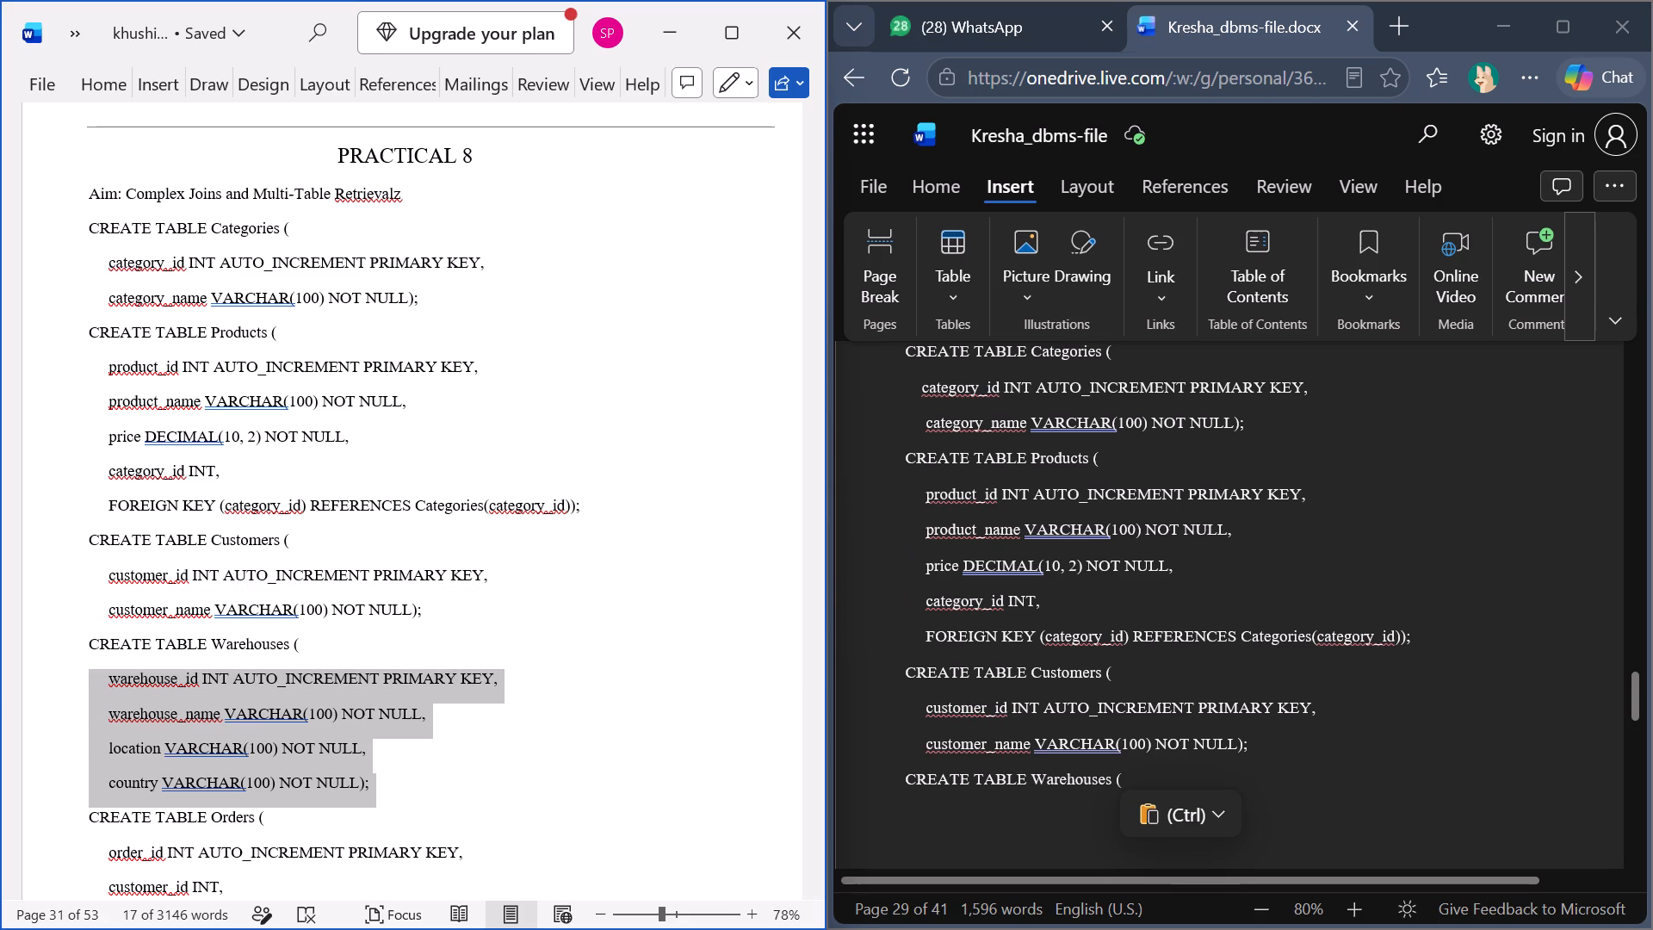
pyautogui.scroll(-1, 1056, 591)
pyautogui.click(1143, 650)
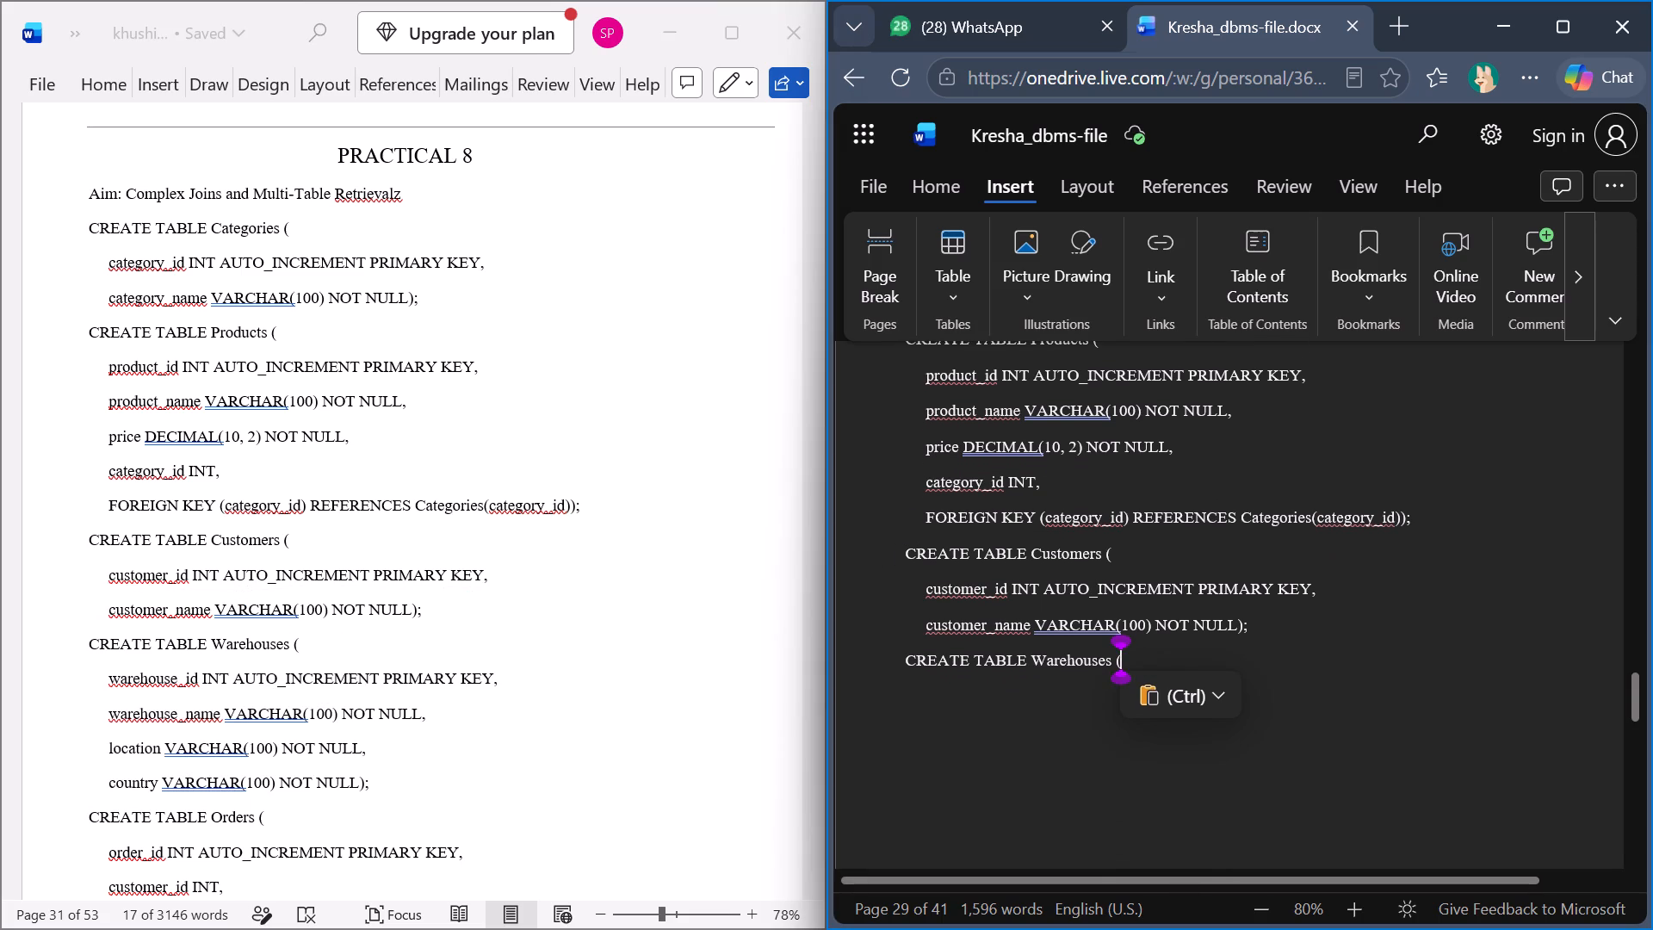
pyautogui.press('Return')
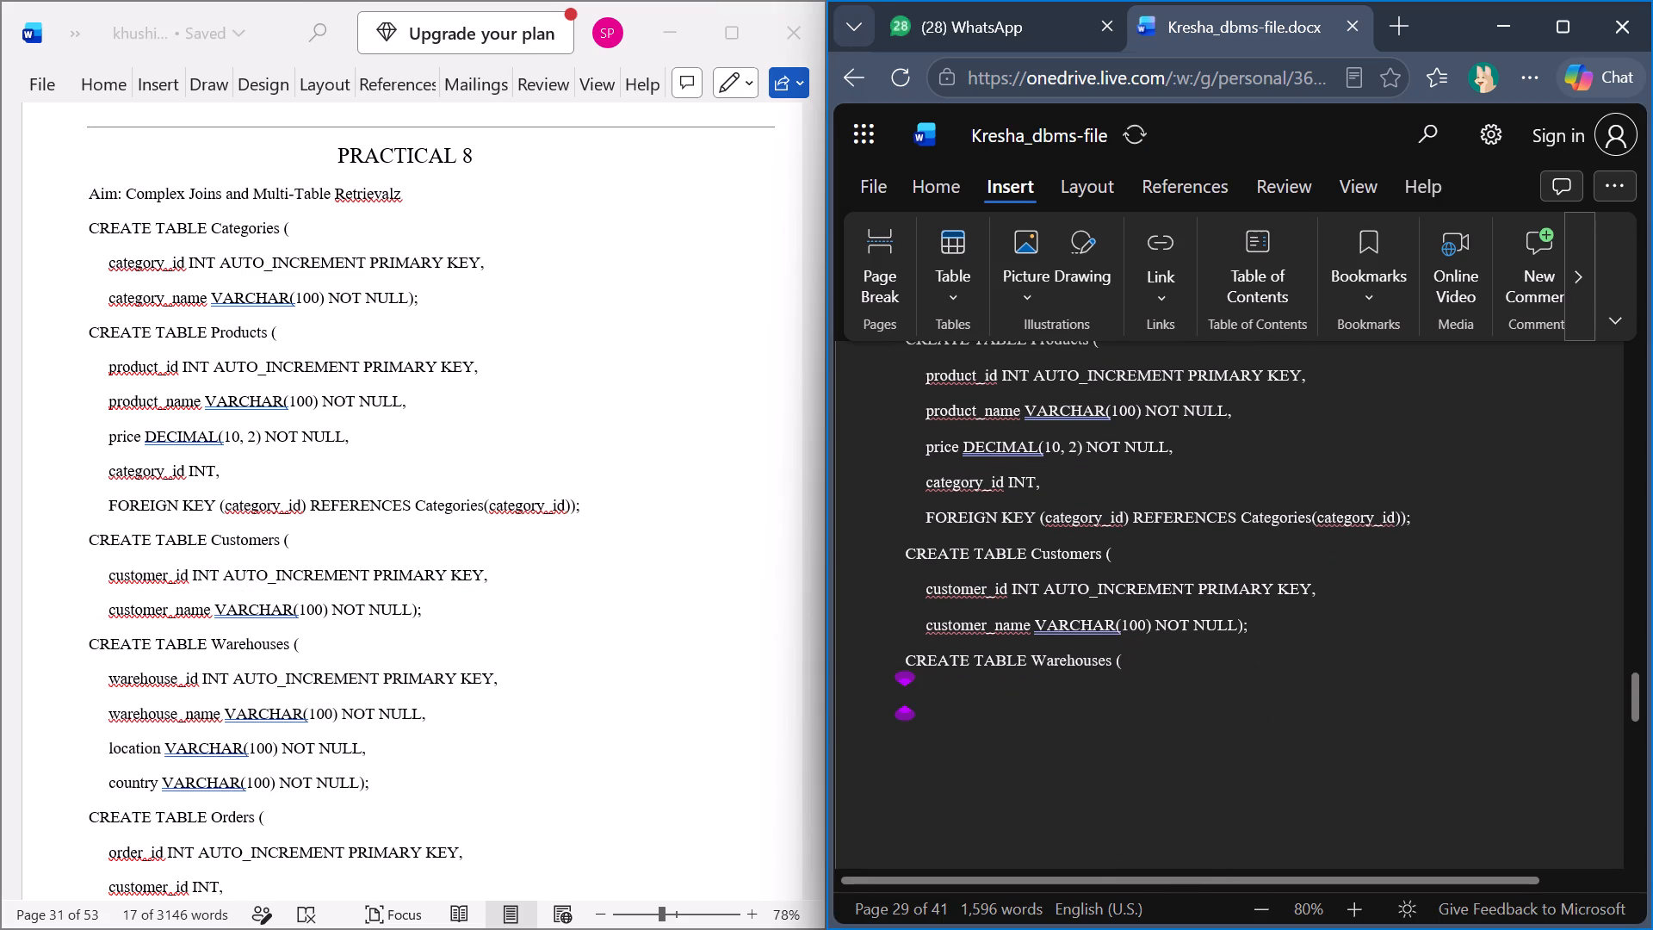
pyautogui.hotkey('ctrl', 'v')
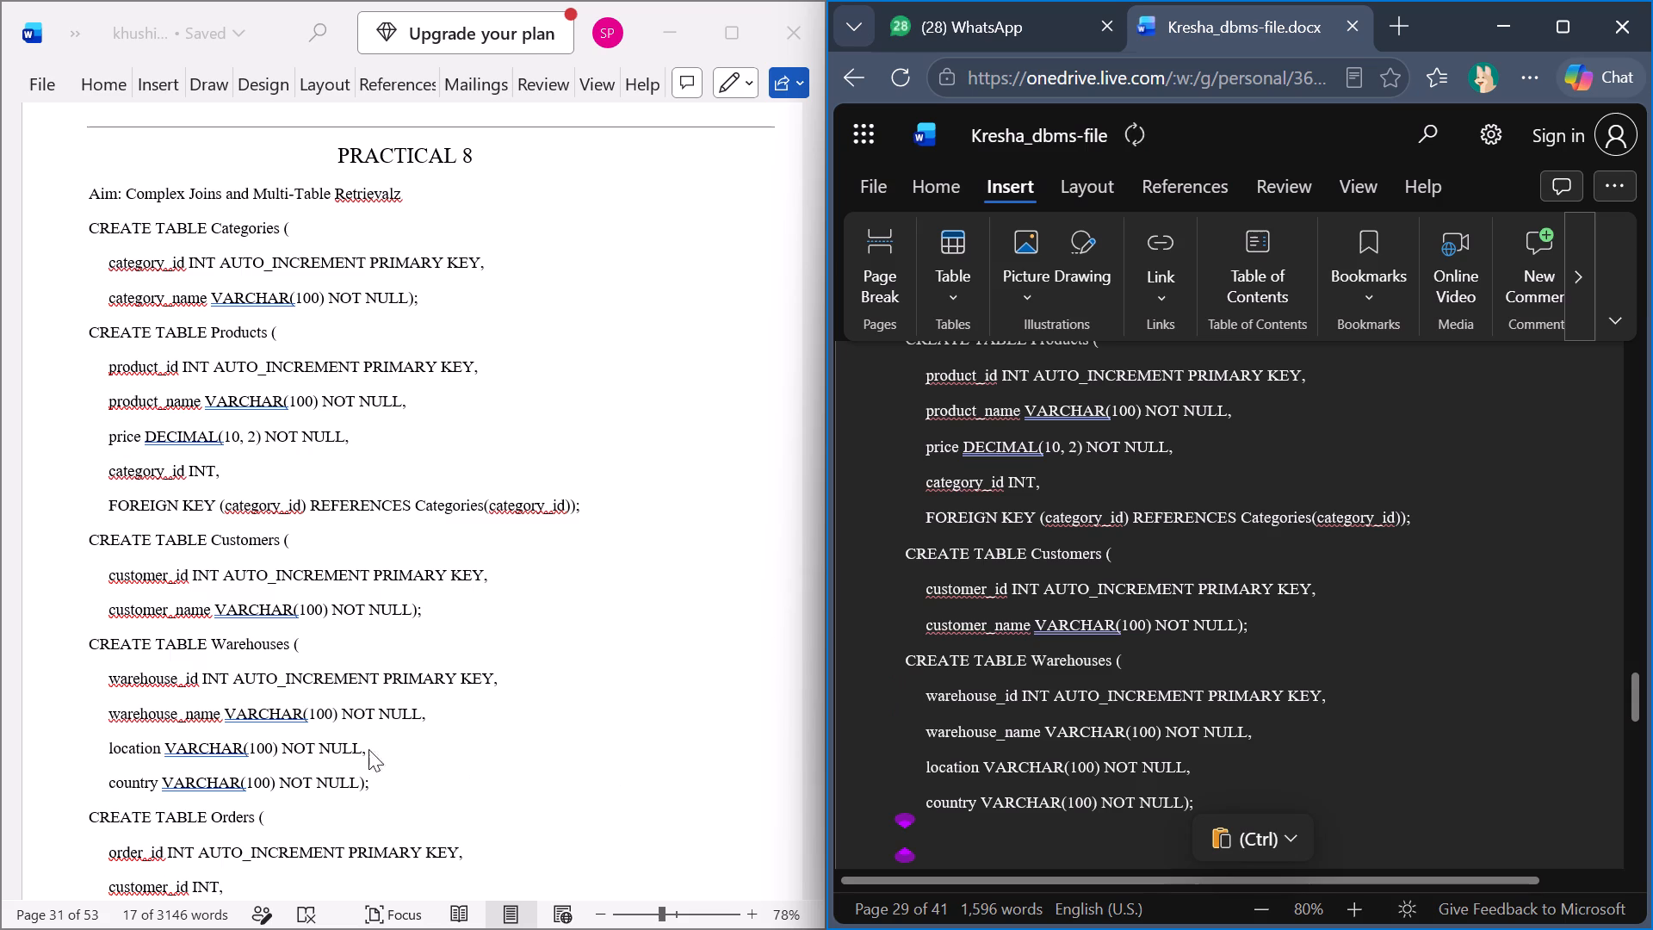
# Copy "CREATE TABLE Orders (" from khushi's file to a new line below the Warehouses table's country line.
pyautogui.scroll(-1, 251, 604)
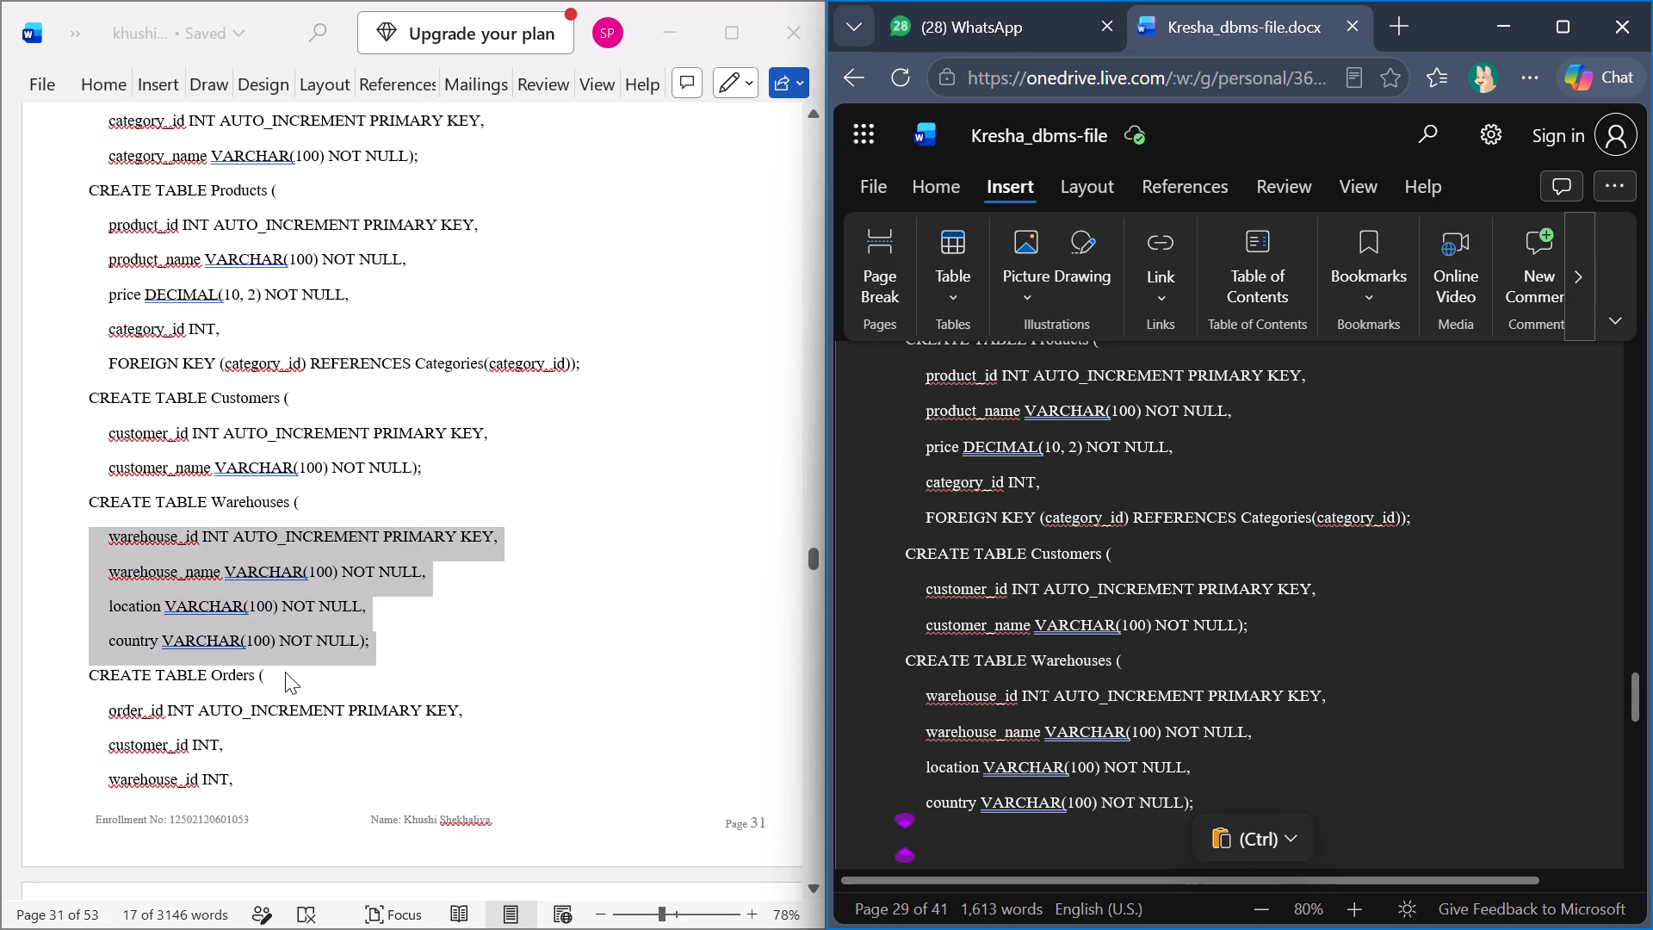
pyautogui.doubleClick(285, 672)
pyautogui.click(282, 673)
pyautogui.moveTo(282, 673); pyautogui.dragTo(276, 673)
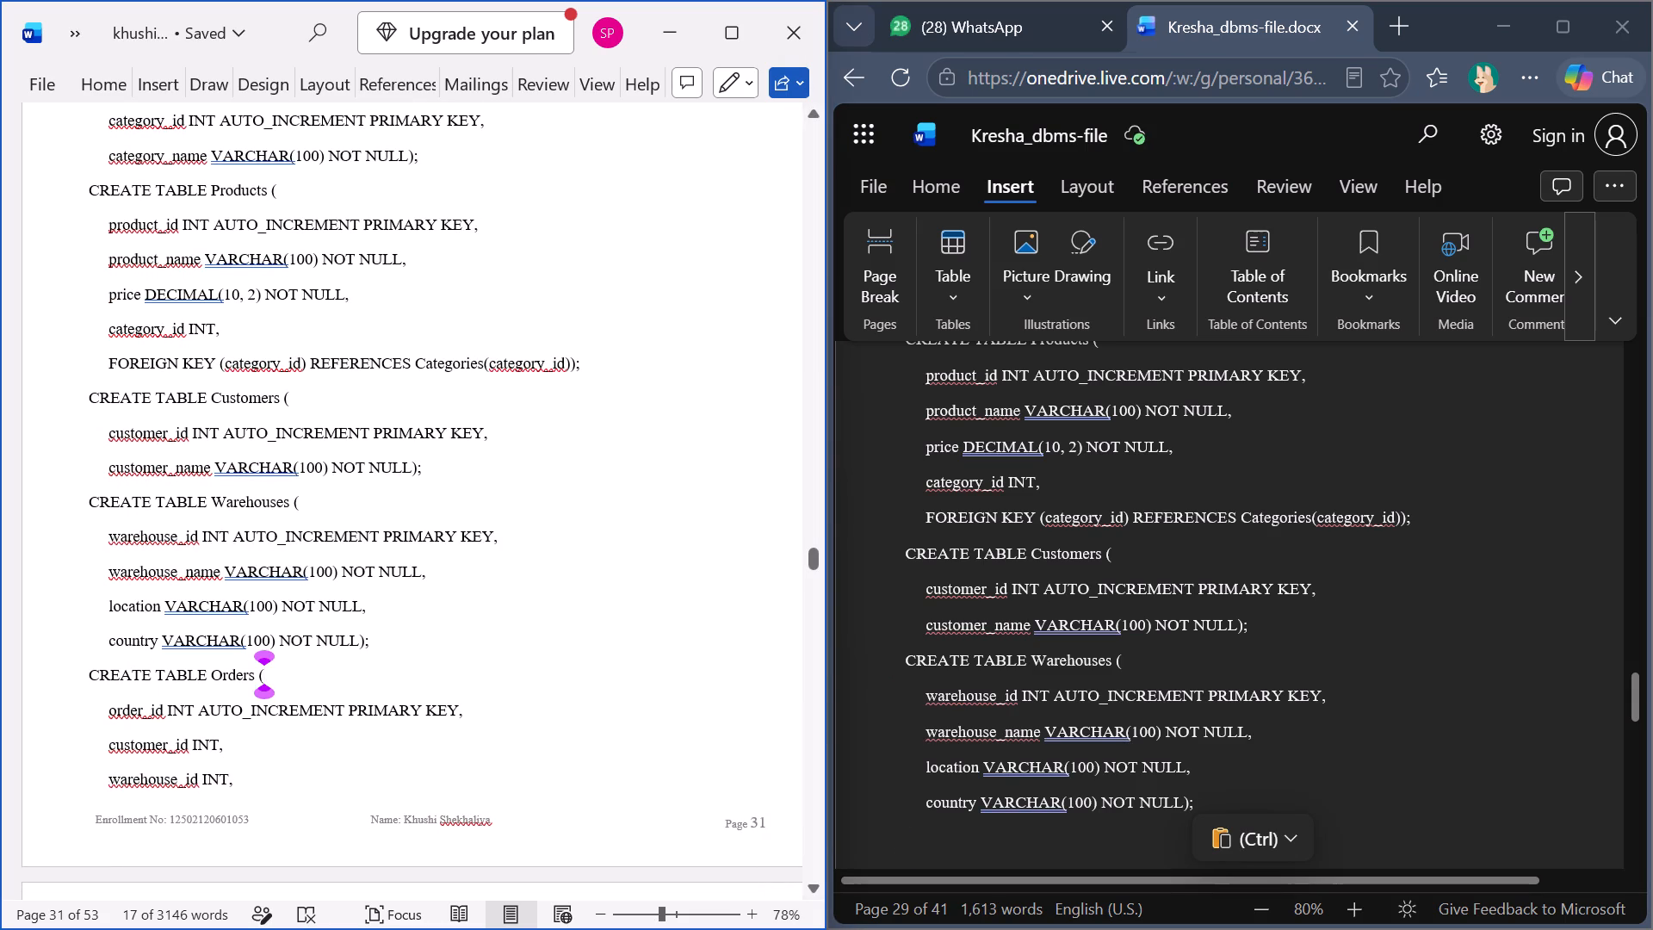
pyautogui.moveTo(276, 673); pyautogui.dragTo(105, 685)
pyautogui.hotkey('ctrl', 'c')
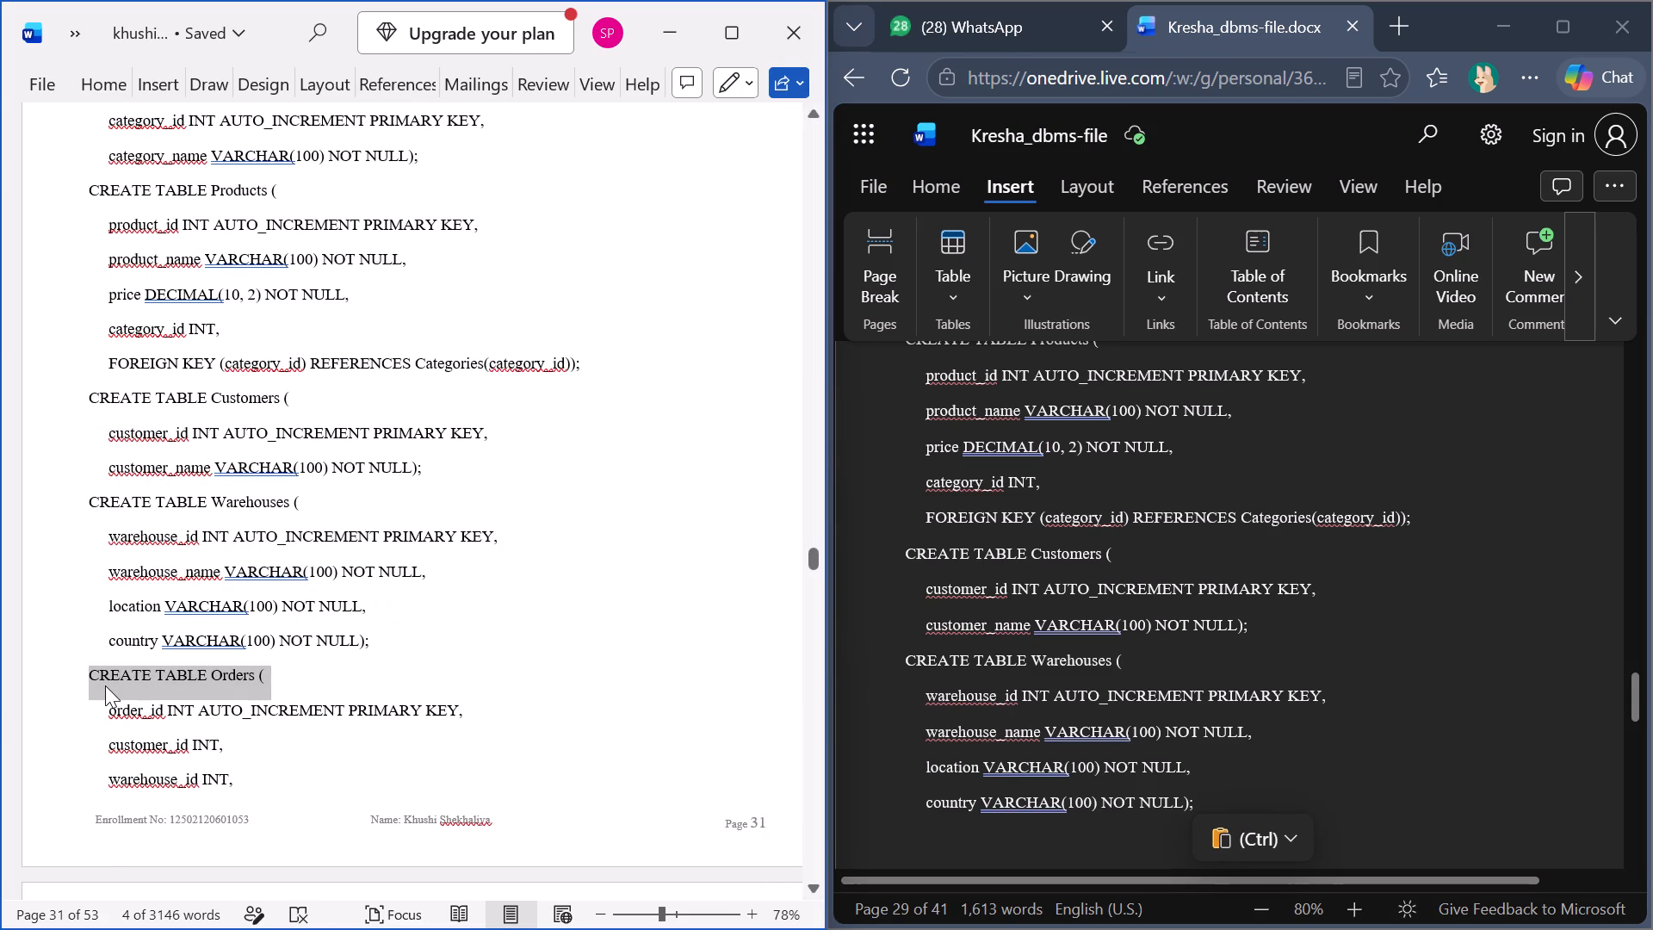
pyautogui.scroll(-1, 1179, 772)
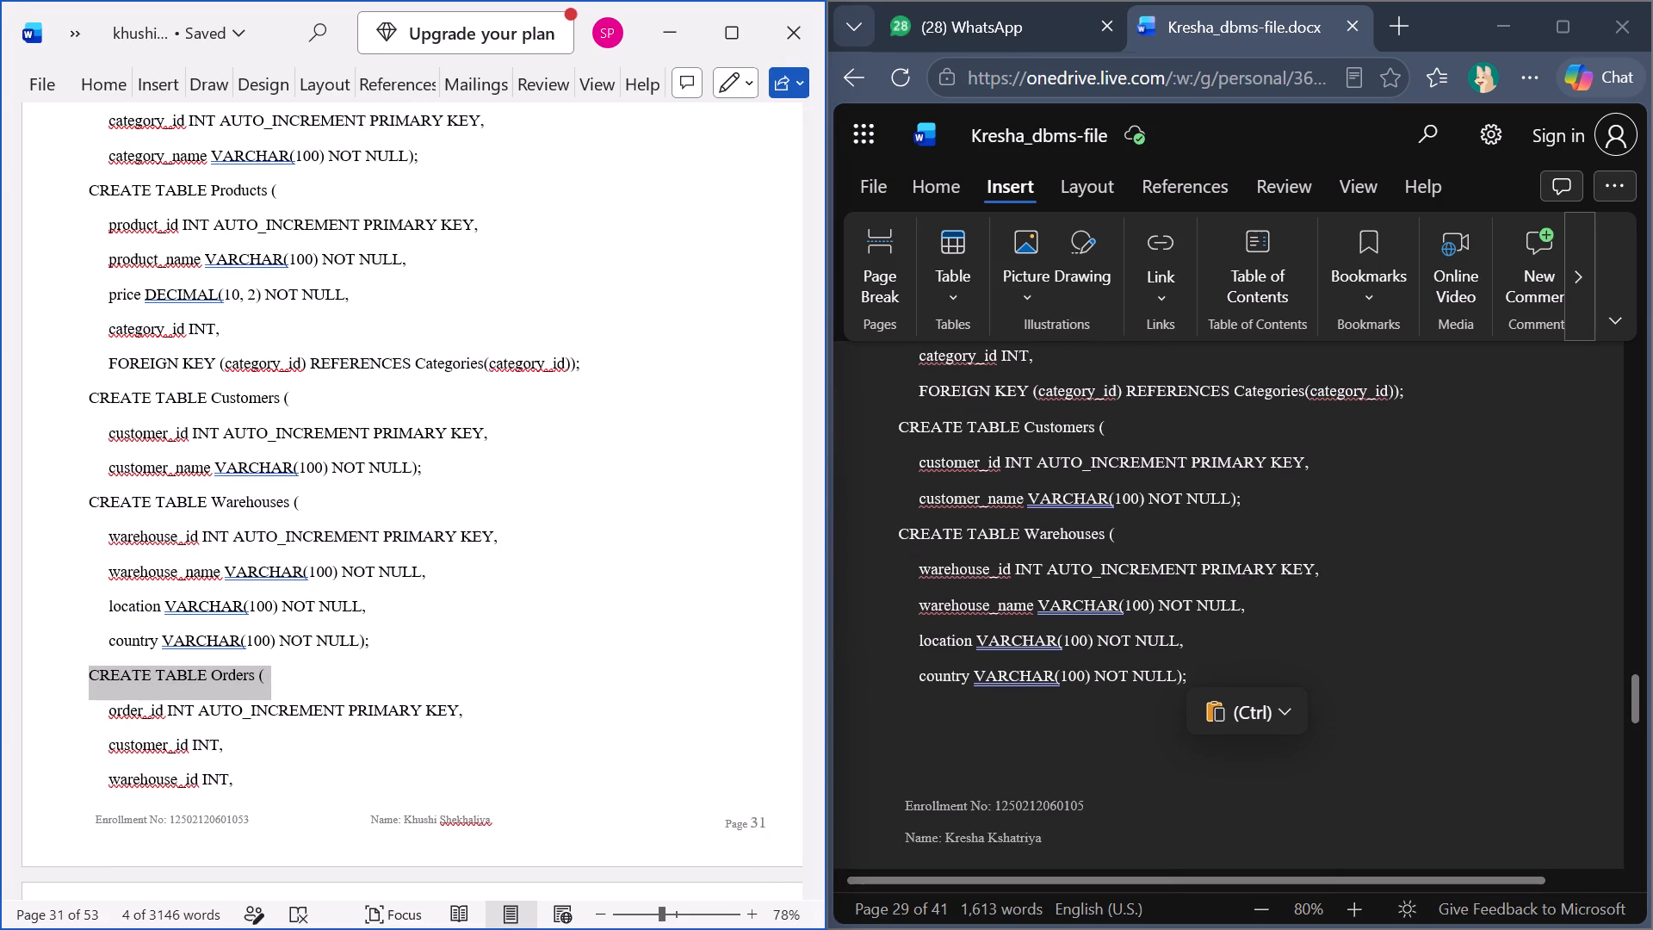
pyautogui.click(1199, 674)
pyautogui.press('Return')
pyautogui.hotkey('ctrl', 'v')
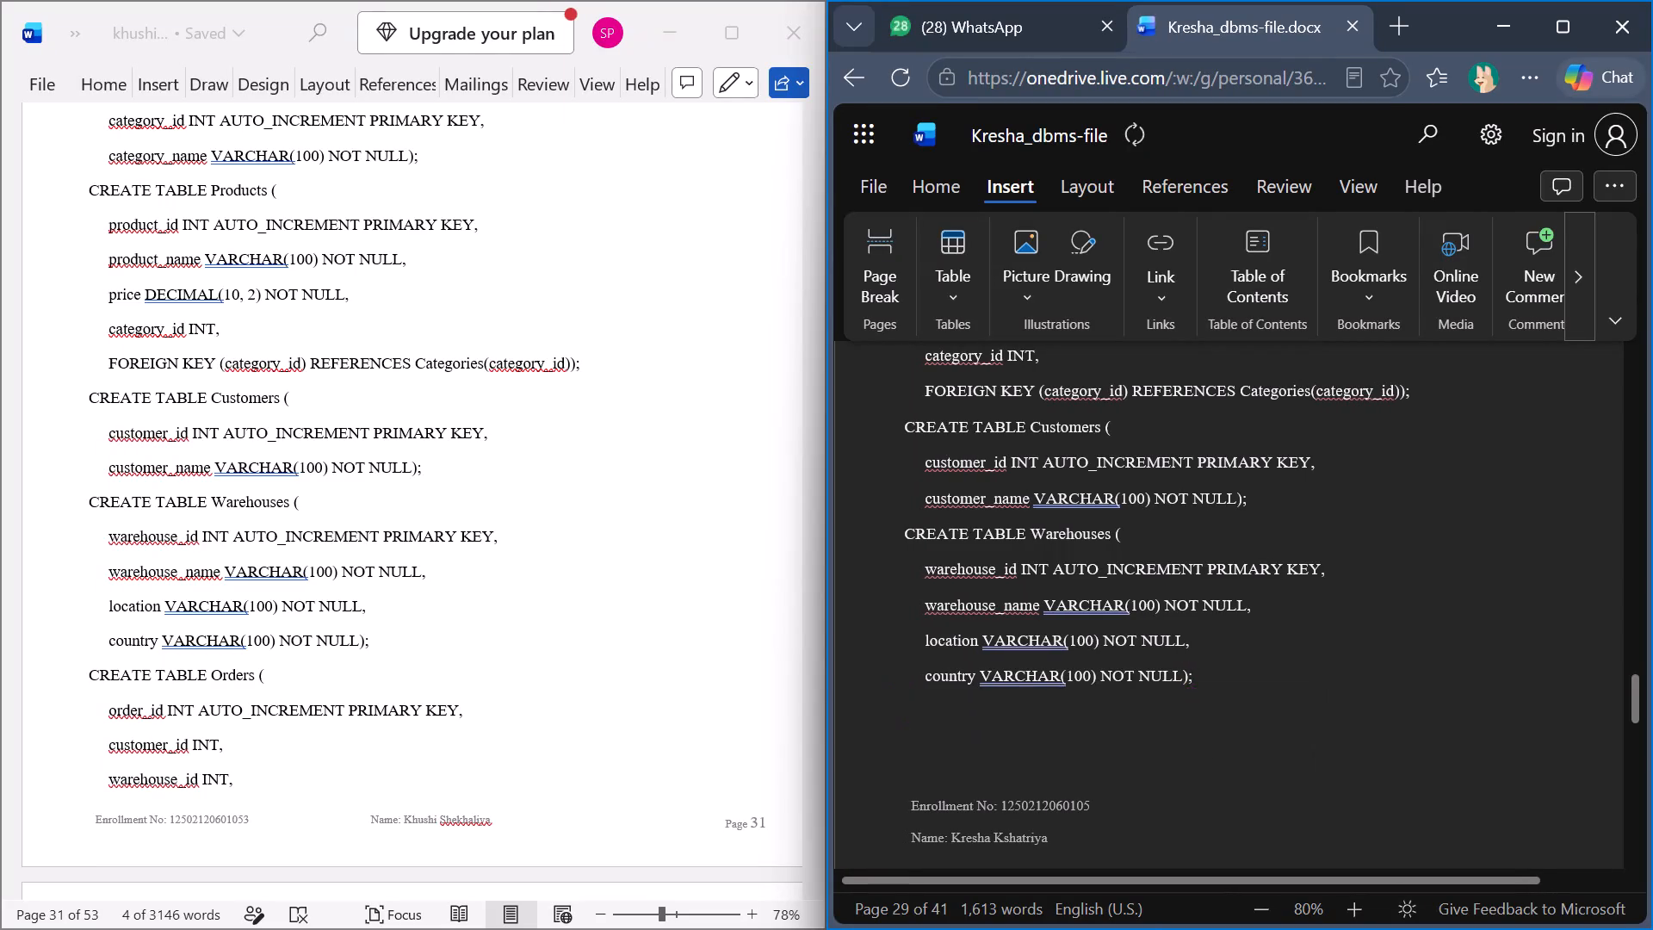
# Copy the Orders table's order_id, customer_id and warehouse_id definitions from khushi's file to below "CREATE TABLE Orders (".
pyautogui.click(257, 778)
pyautogui.moveTo(257, 778); pyautogui.dragTo(105, 718)
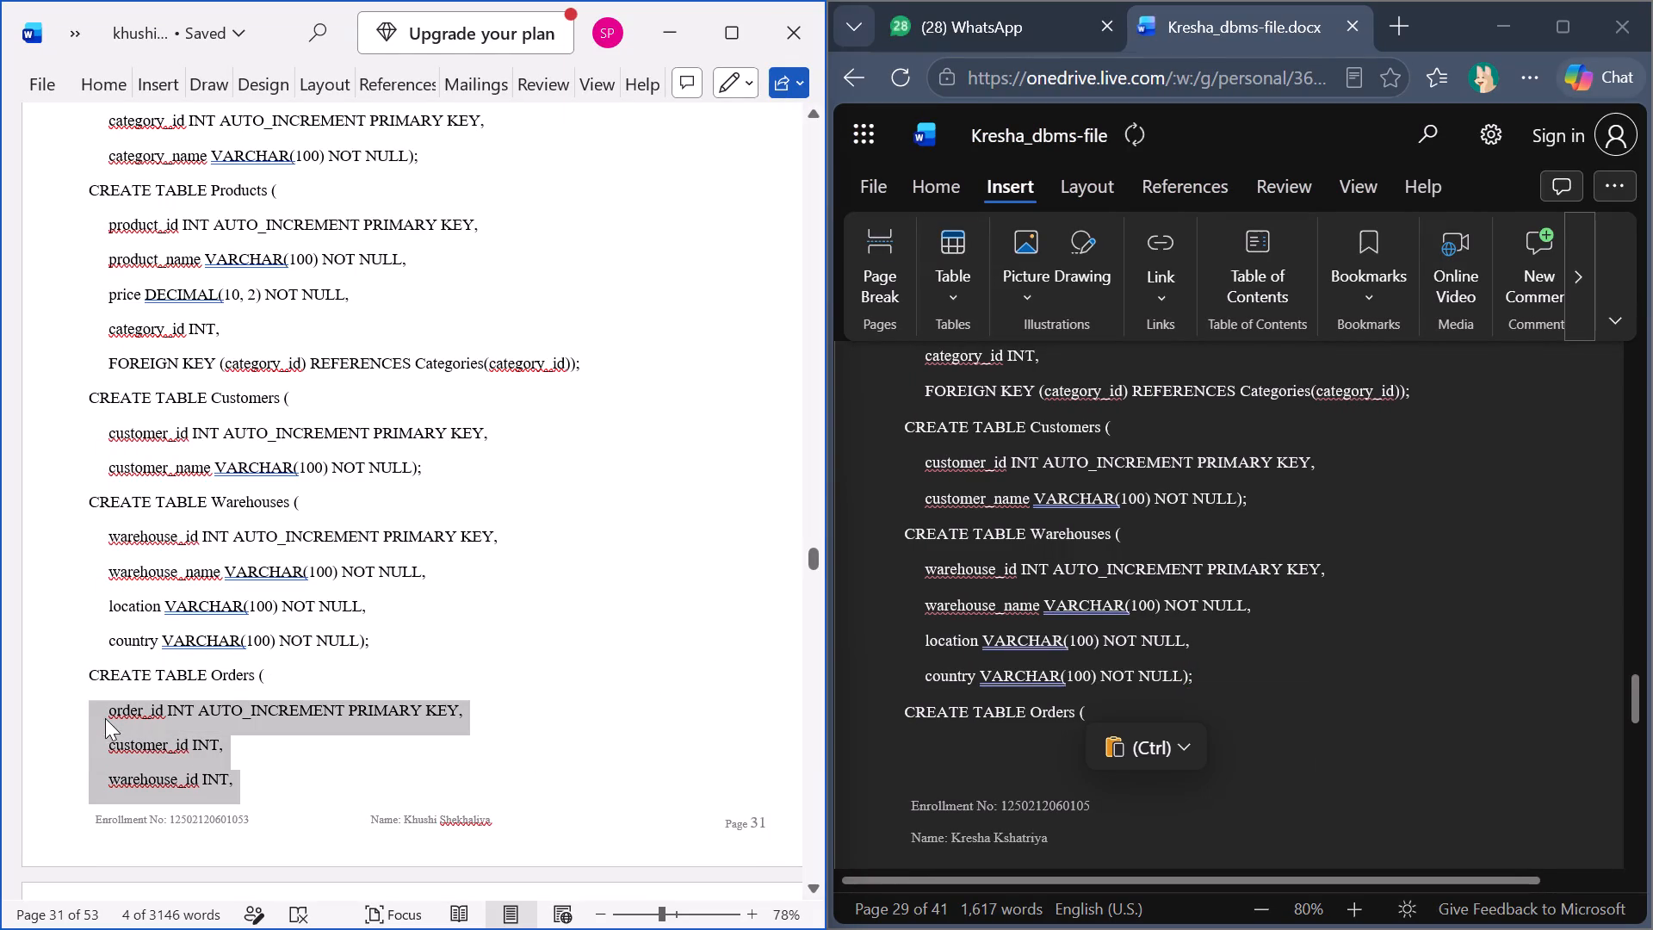
pyautogui.moveTo(105, 718); pyautogui.dragTo(88, 714)
pyautogui.hotkey('ctrl', 'c')
pyautogui.click(1098, 710)
pyautogui.press('Return')
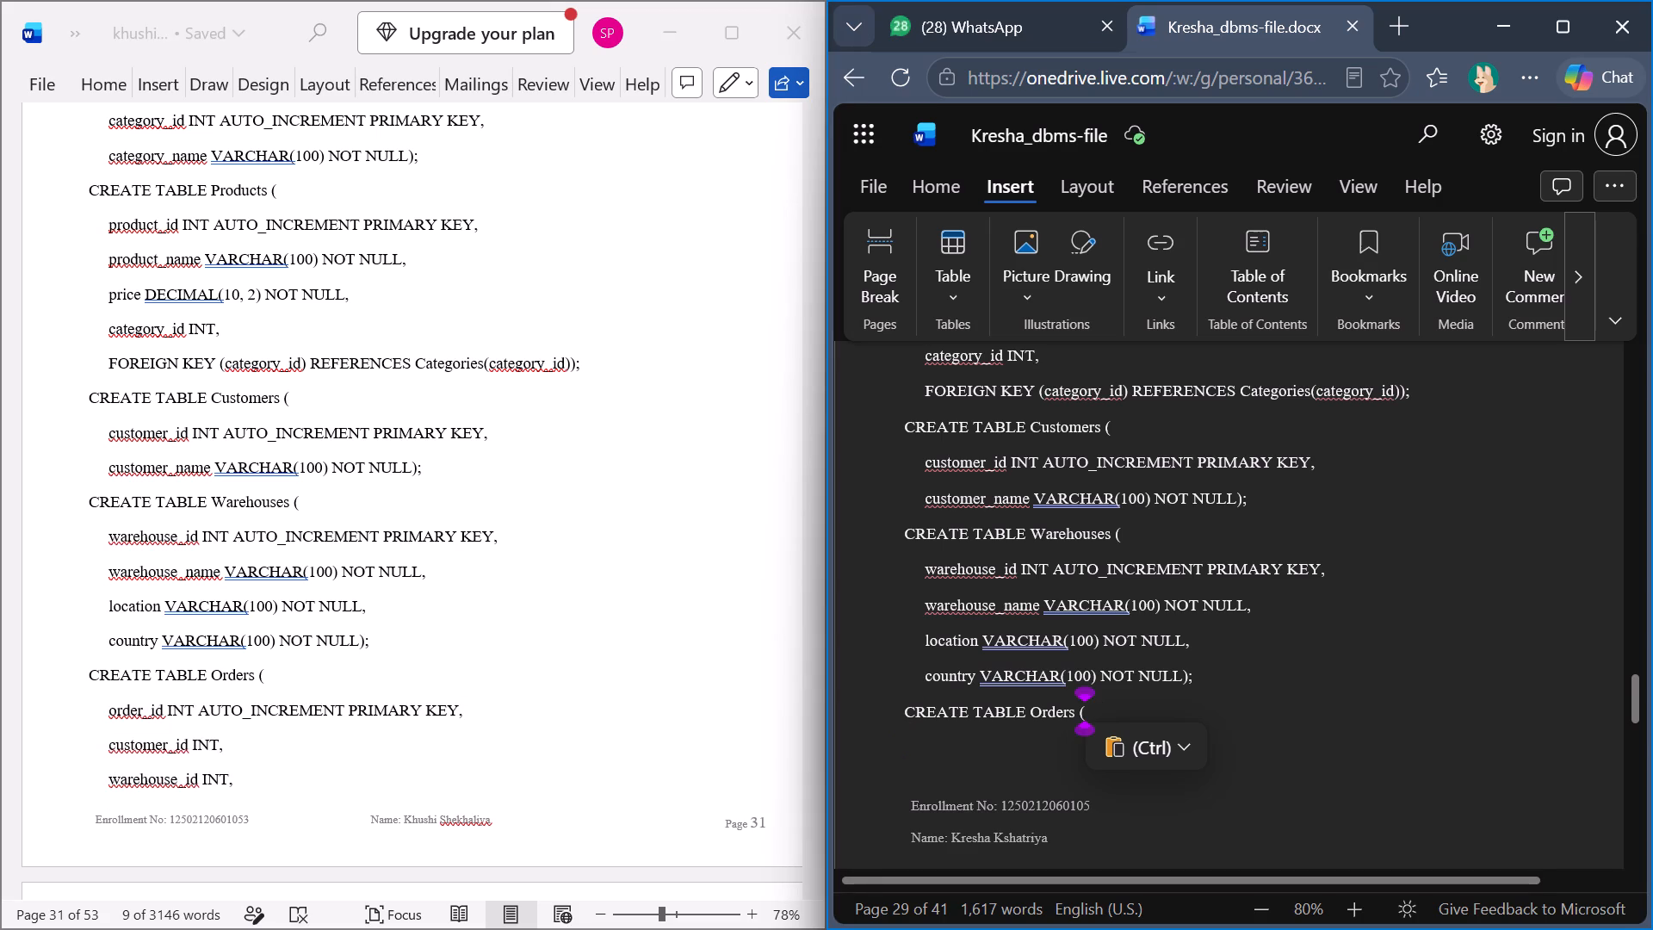
pyautogui.hotkey('ctrl', 'v')
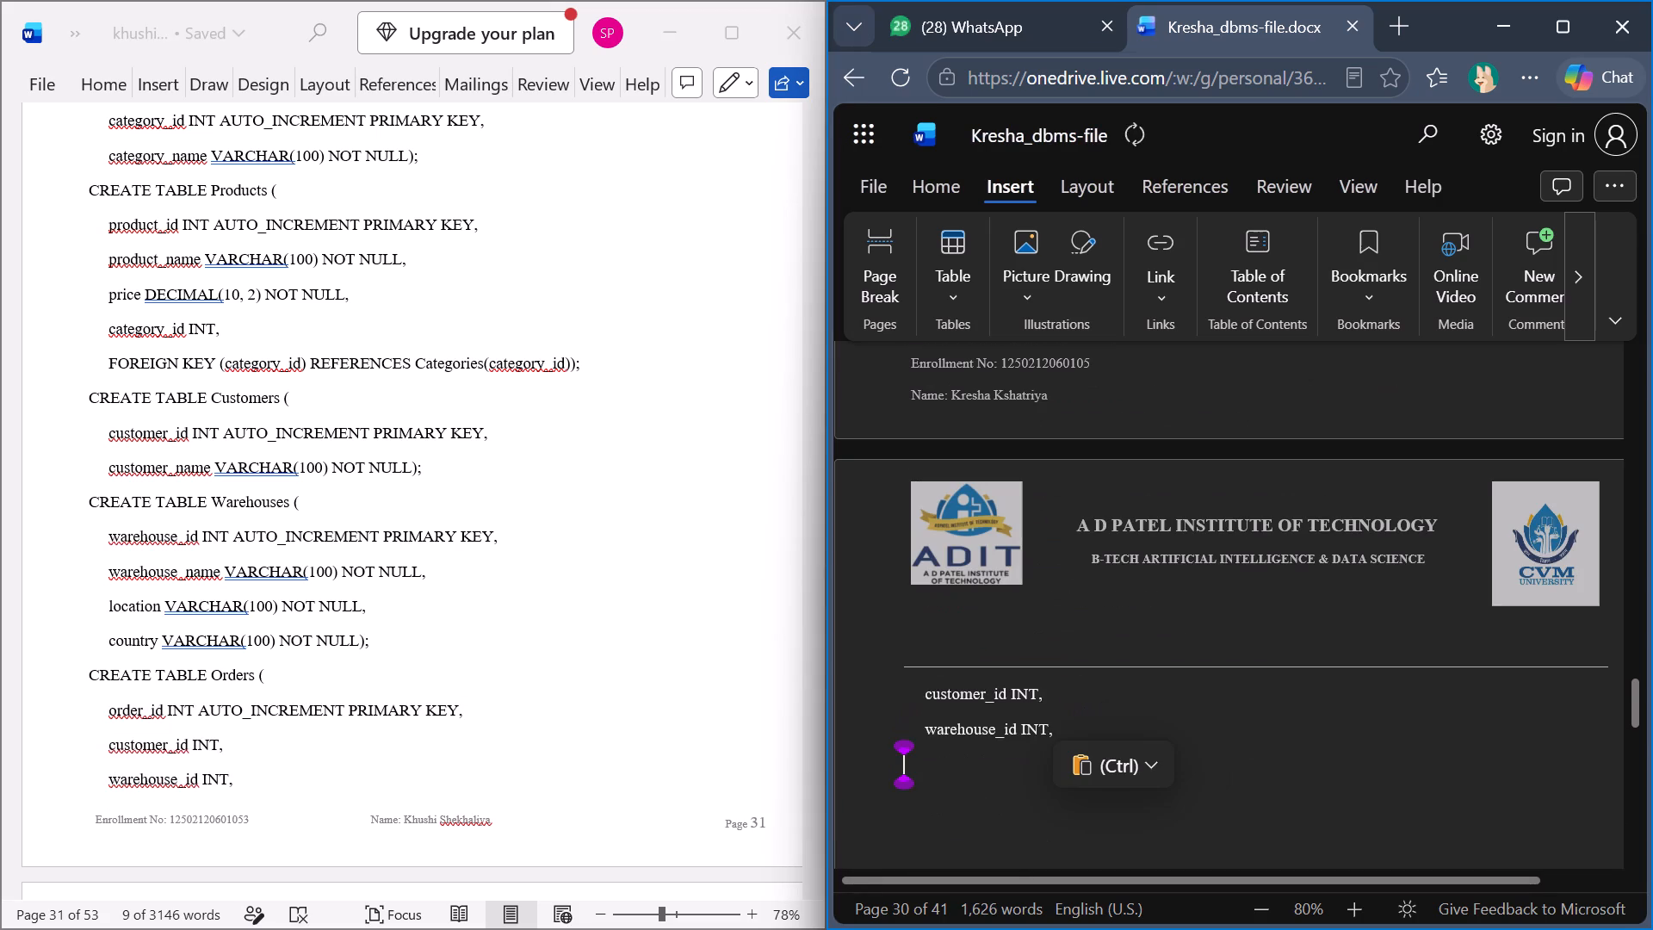
# Copy the Orders table's two FOREIGN KEY lines, customer_id and warehouse_id, from khushi's file to below the warehouse_id INT line.
pyautogui.scroll(-3, 325, 581)
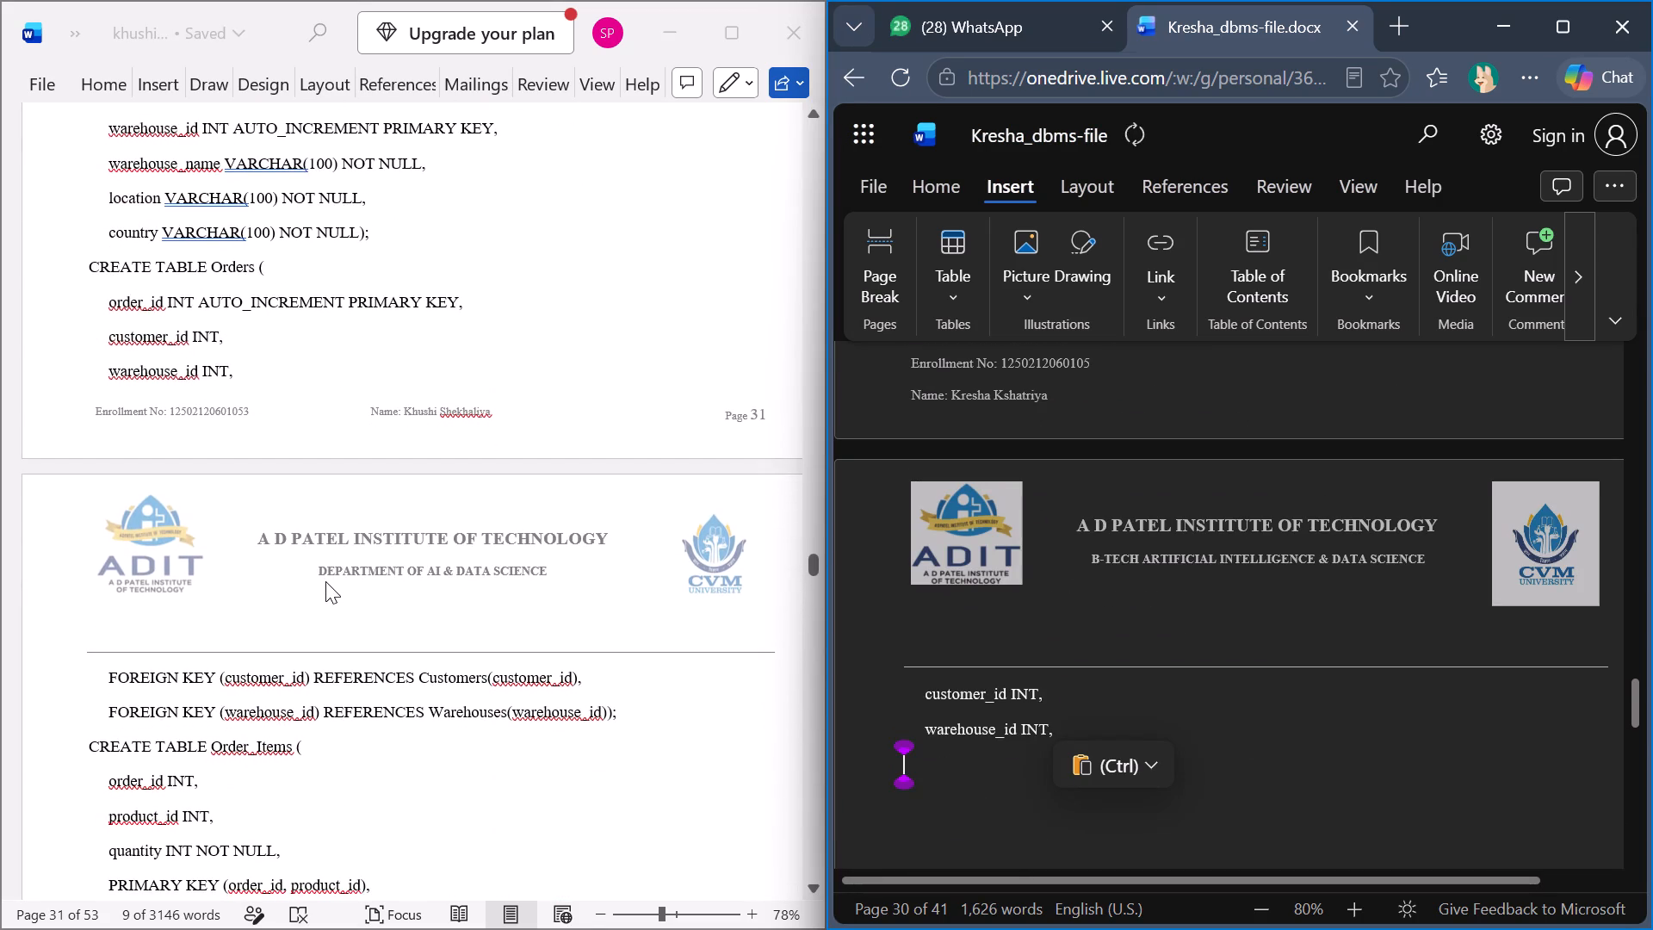
pyautogui.click(627, 714)
pyautogui.moveTo(627, 714); pyautogui.dragTo(331, 721)
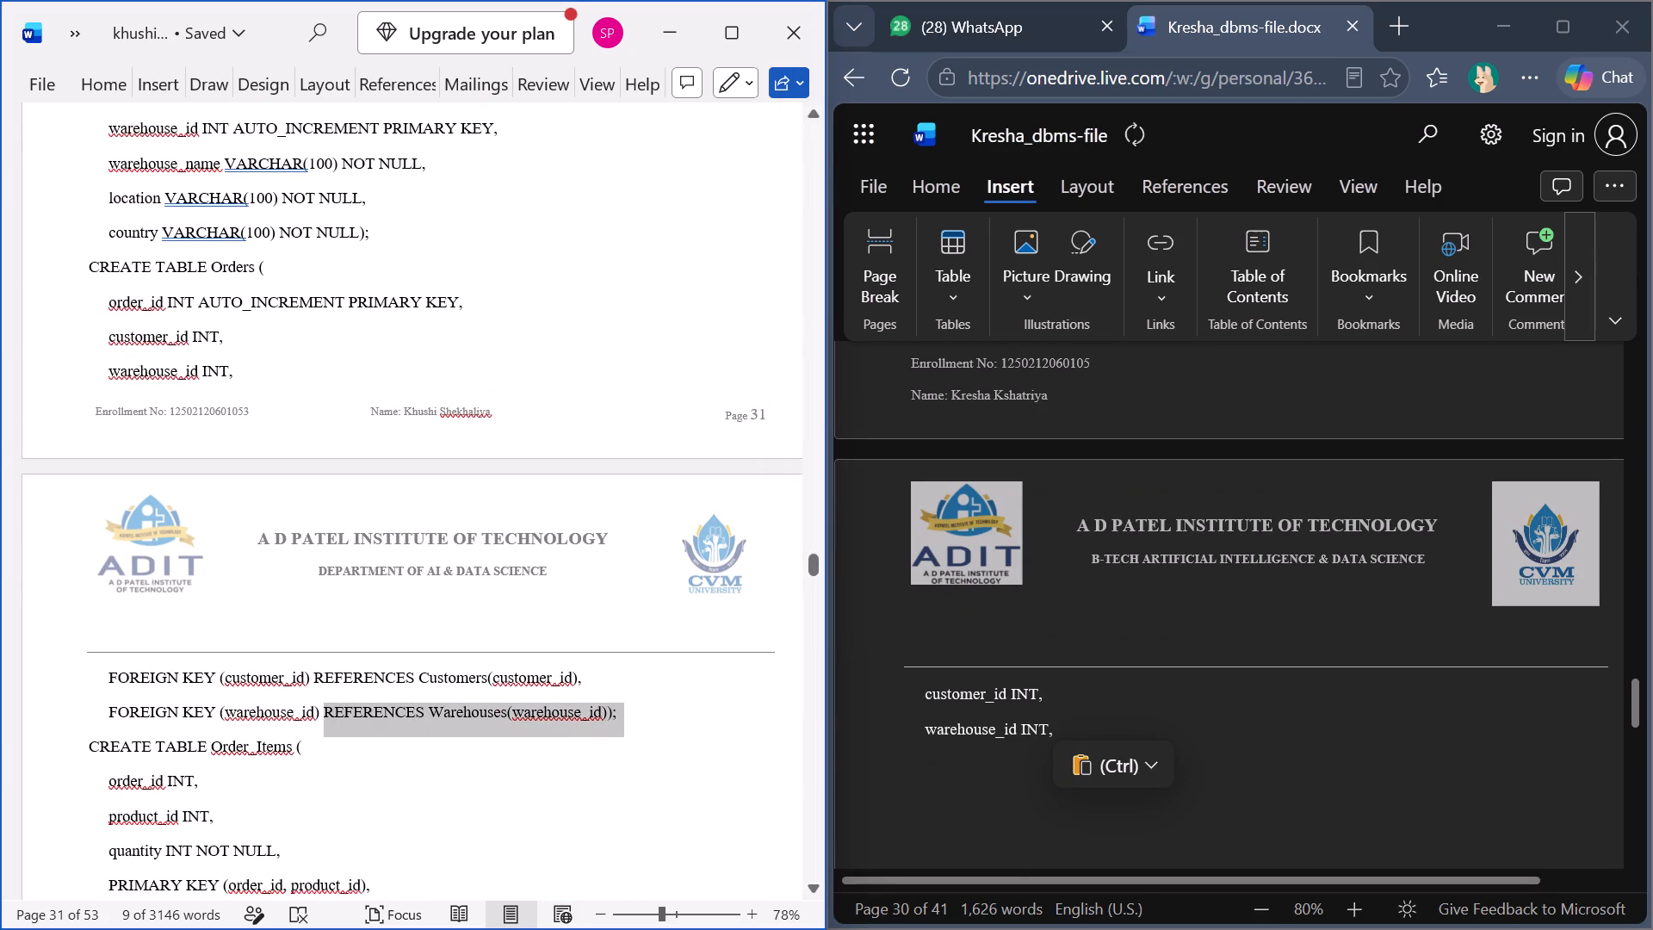
pyautogui.moveTo(331, 721); pyautogui.dragTo(76, 671)
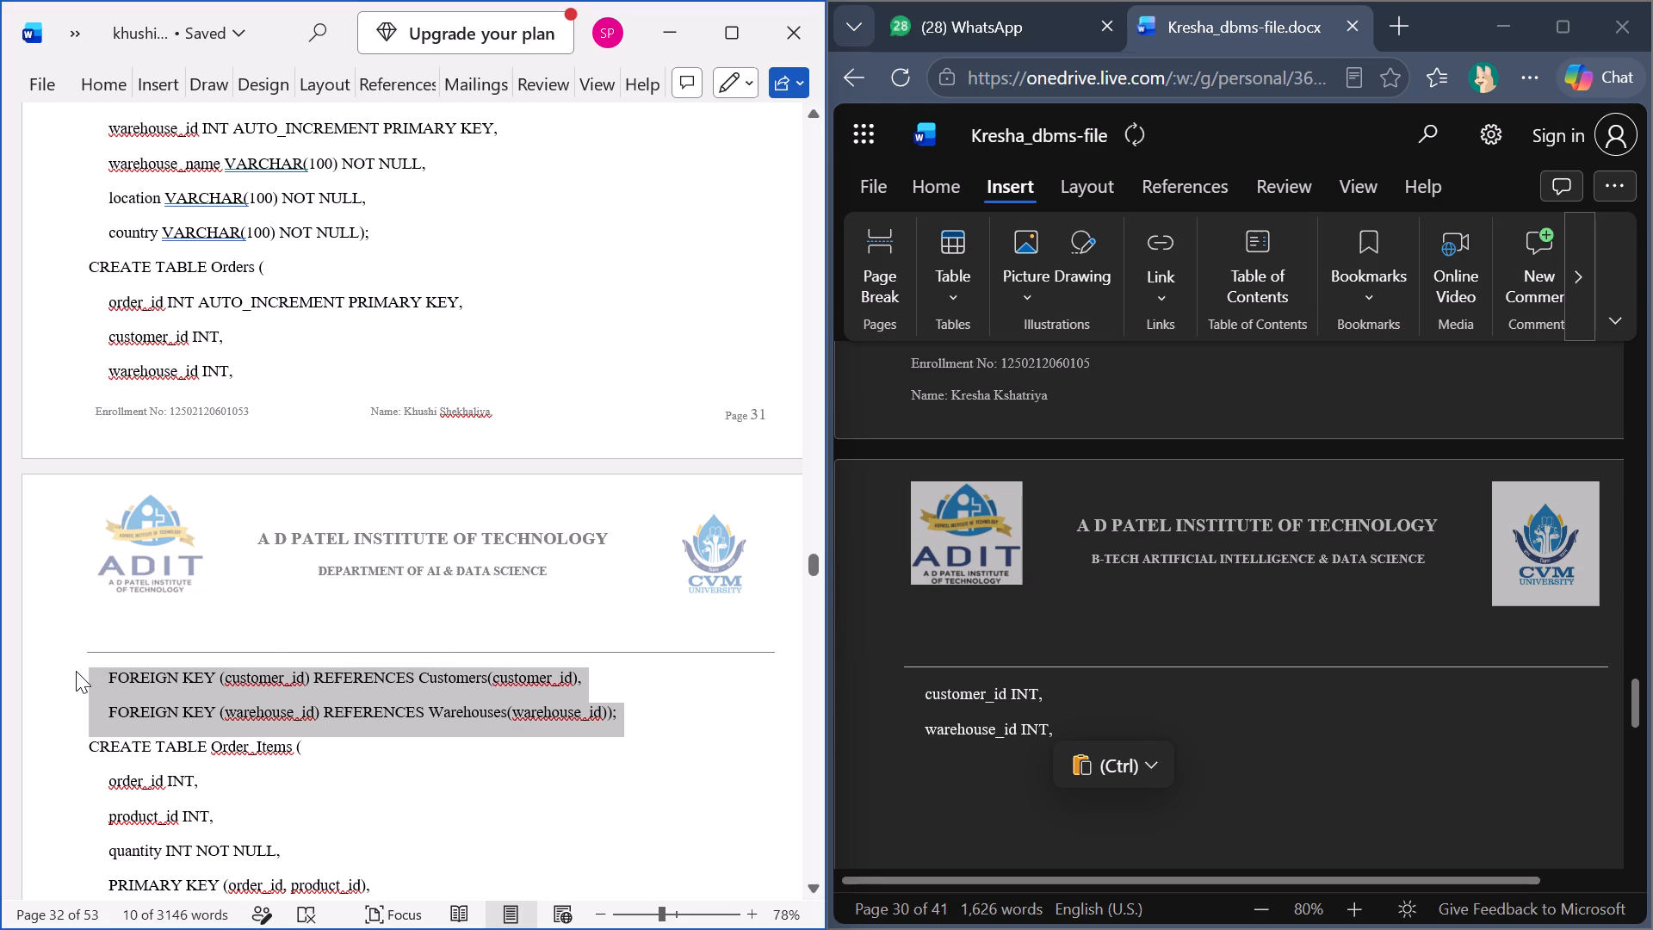
pyautogui.hotkey('ctrl', 'c')
pyautogui.click(1058, 725)
pyautogui.press('Return')
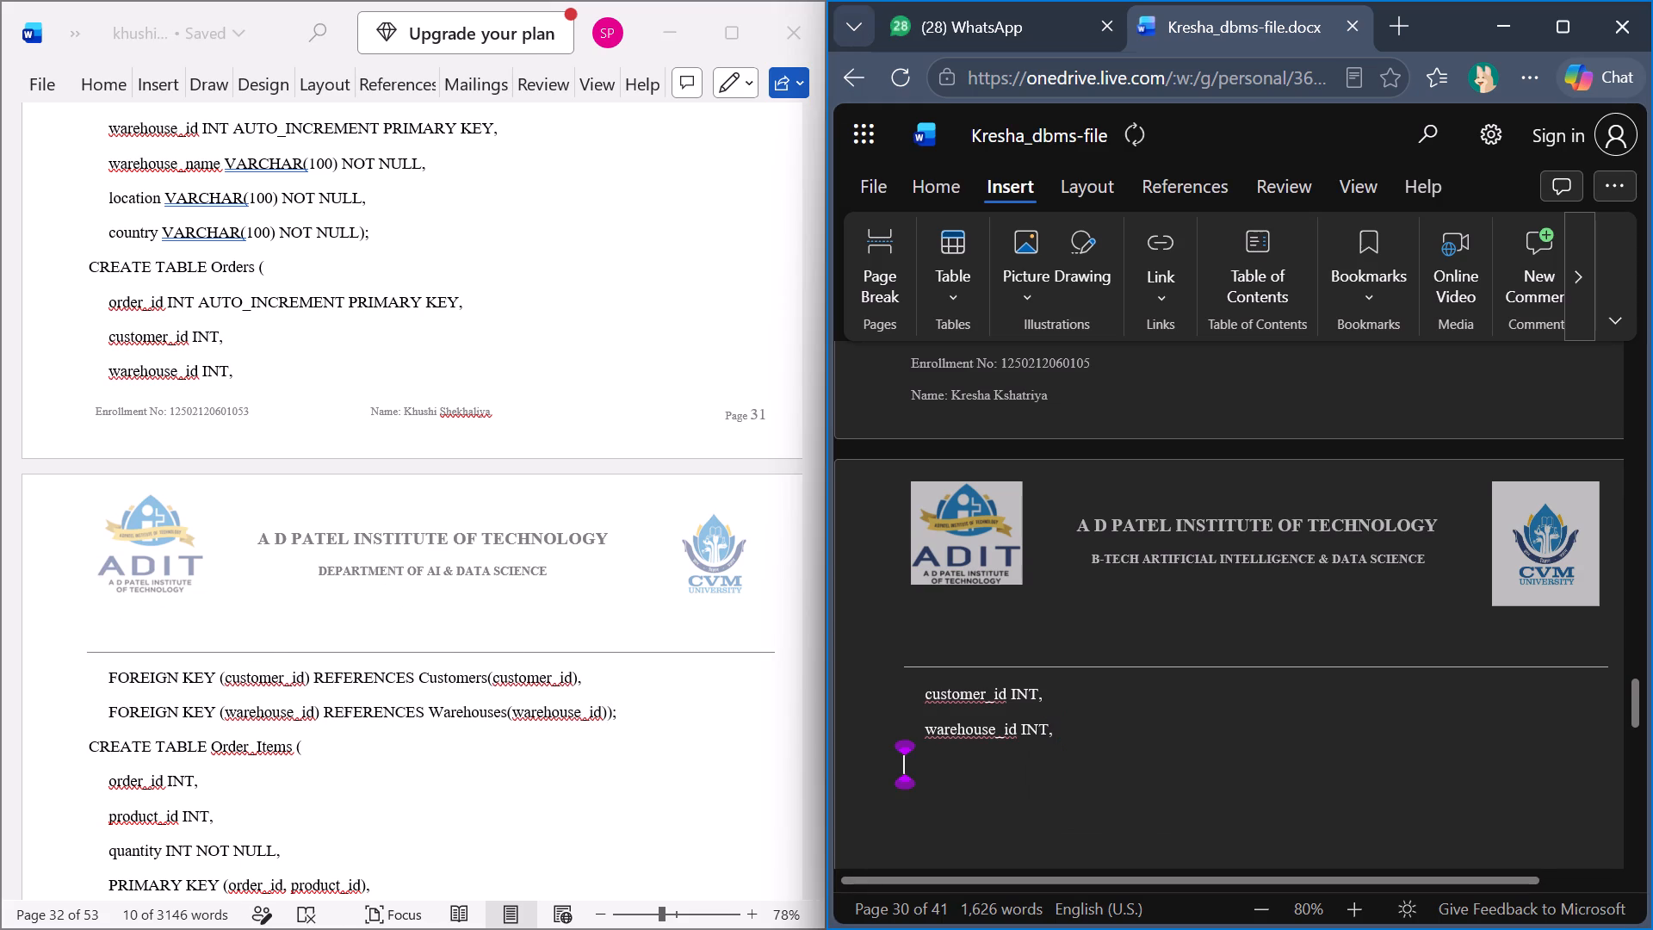
pyautogui.hotkey('ctrl', 'v')
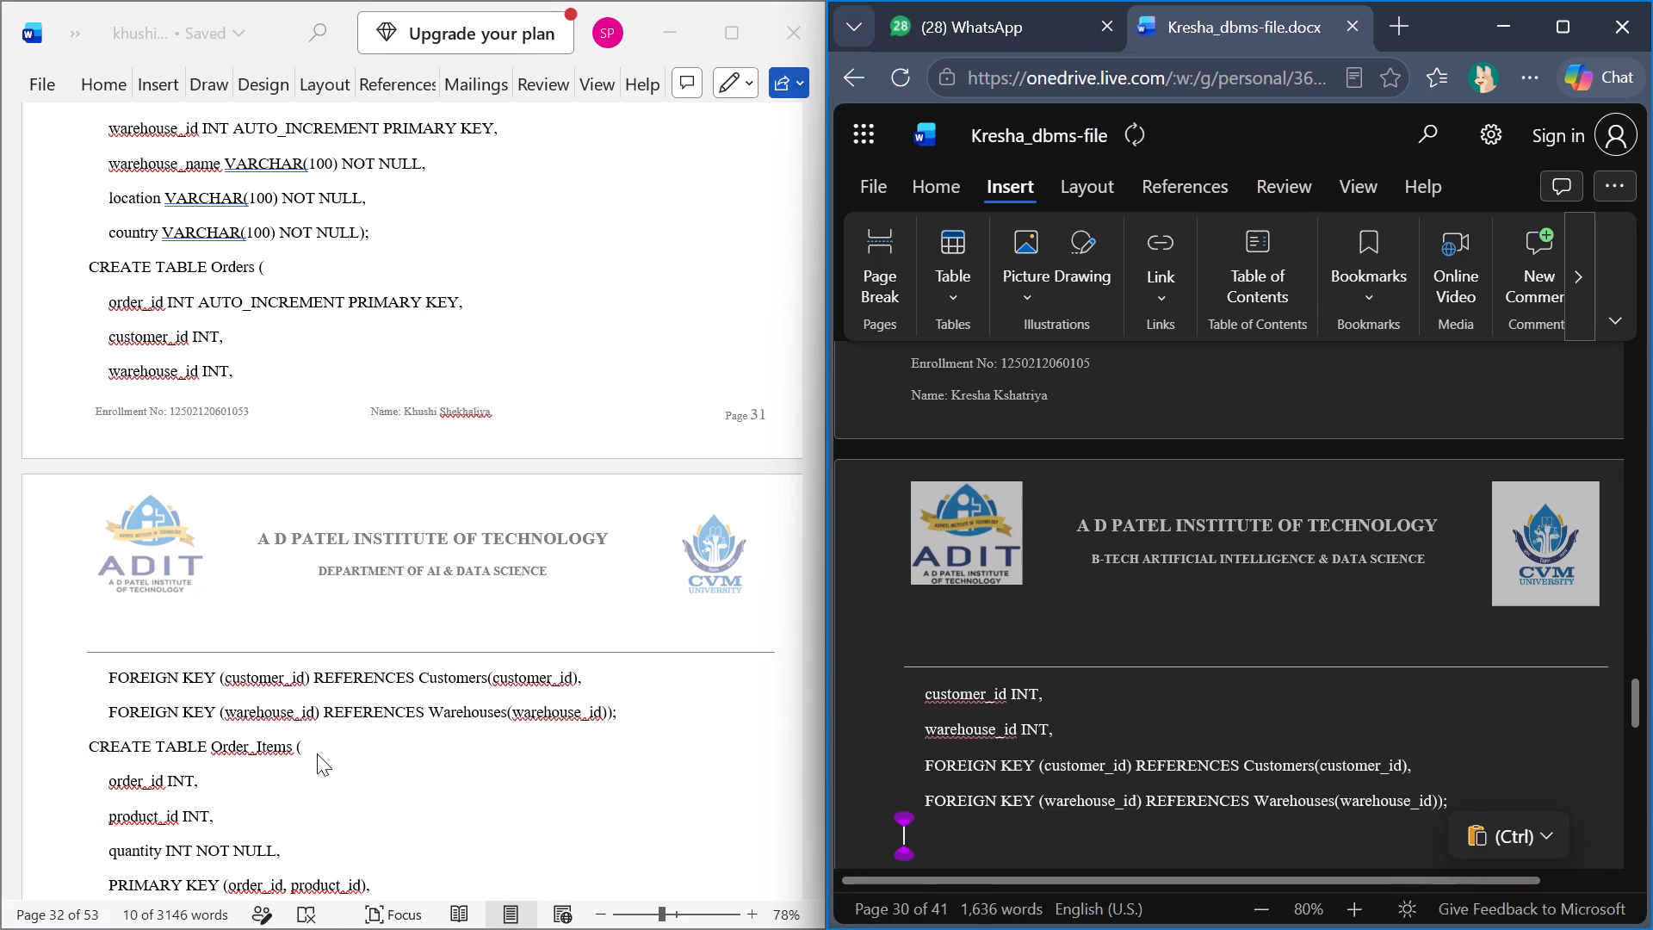
# Copy the full line "CREATE TABLE Order_Items (" from khushi's file to a new line below the Orders table's last FOREIGN KEY line.
pyautogui.click(315, 754)
pyautogui.moveTo(315, 754); pyautogui.dragTo(115, 740)
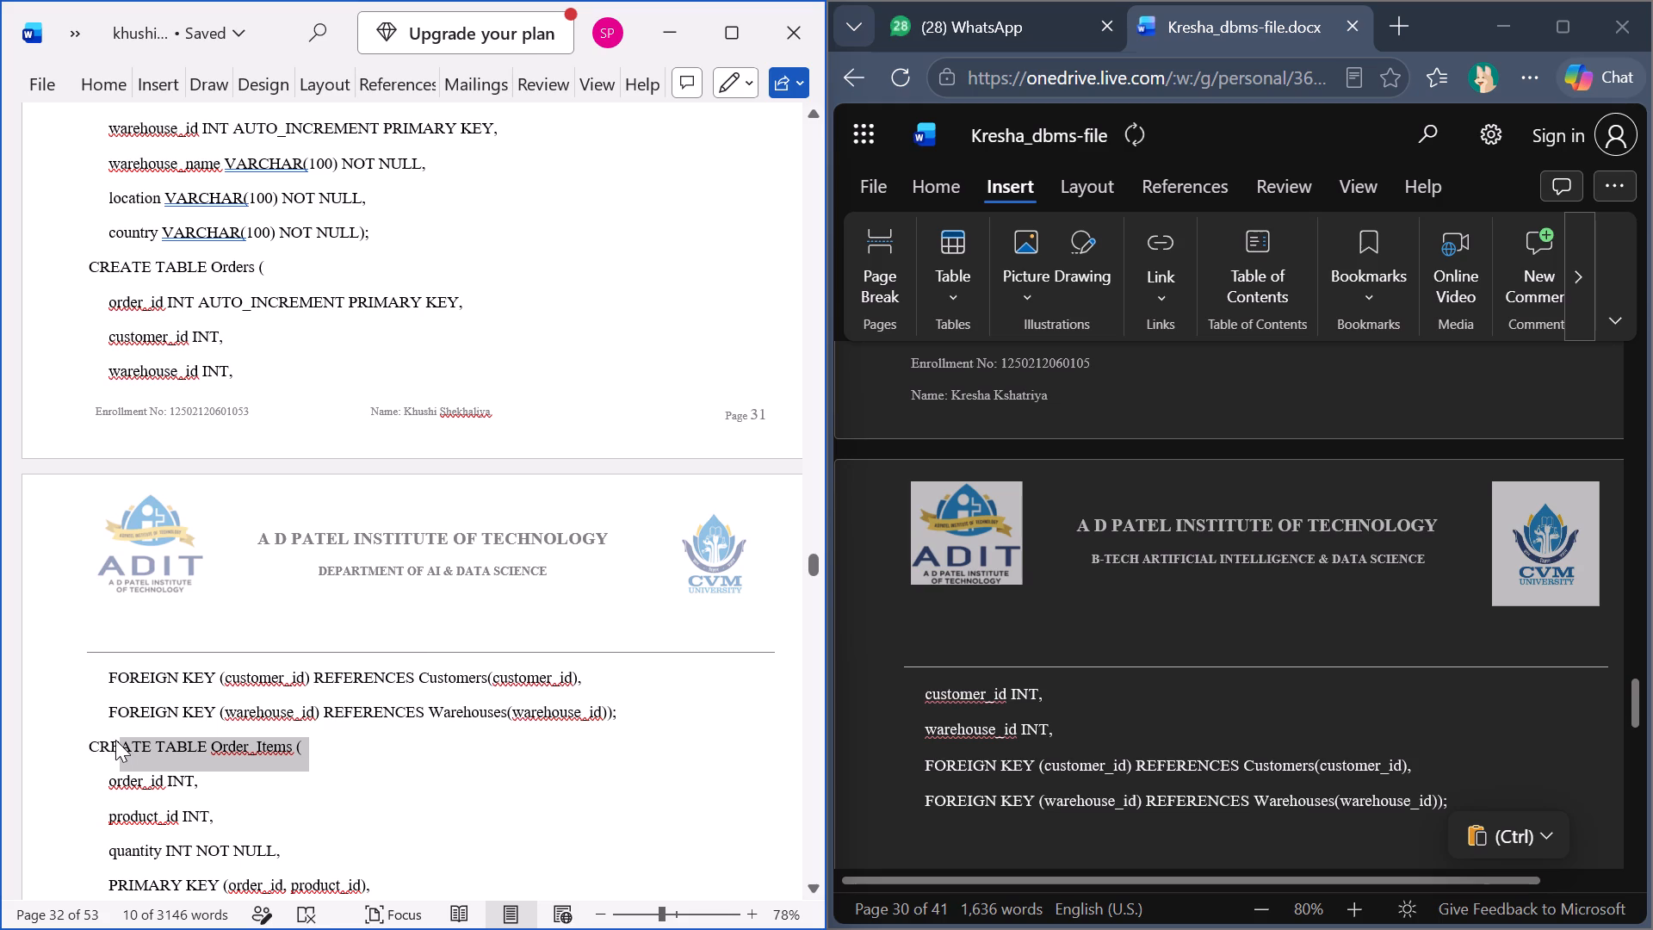
pyautogui.hotkey('ctrl', 'c')
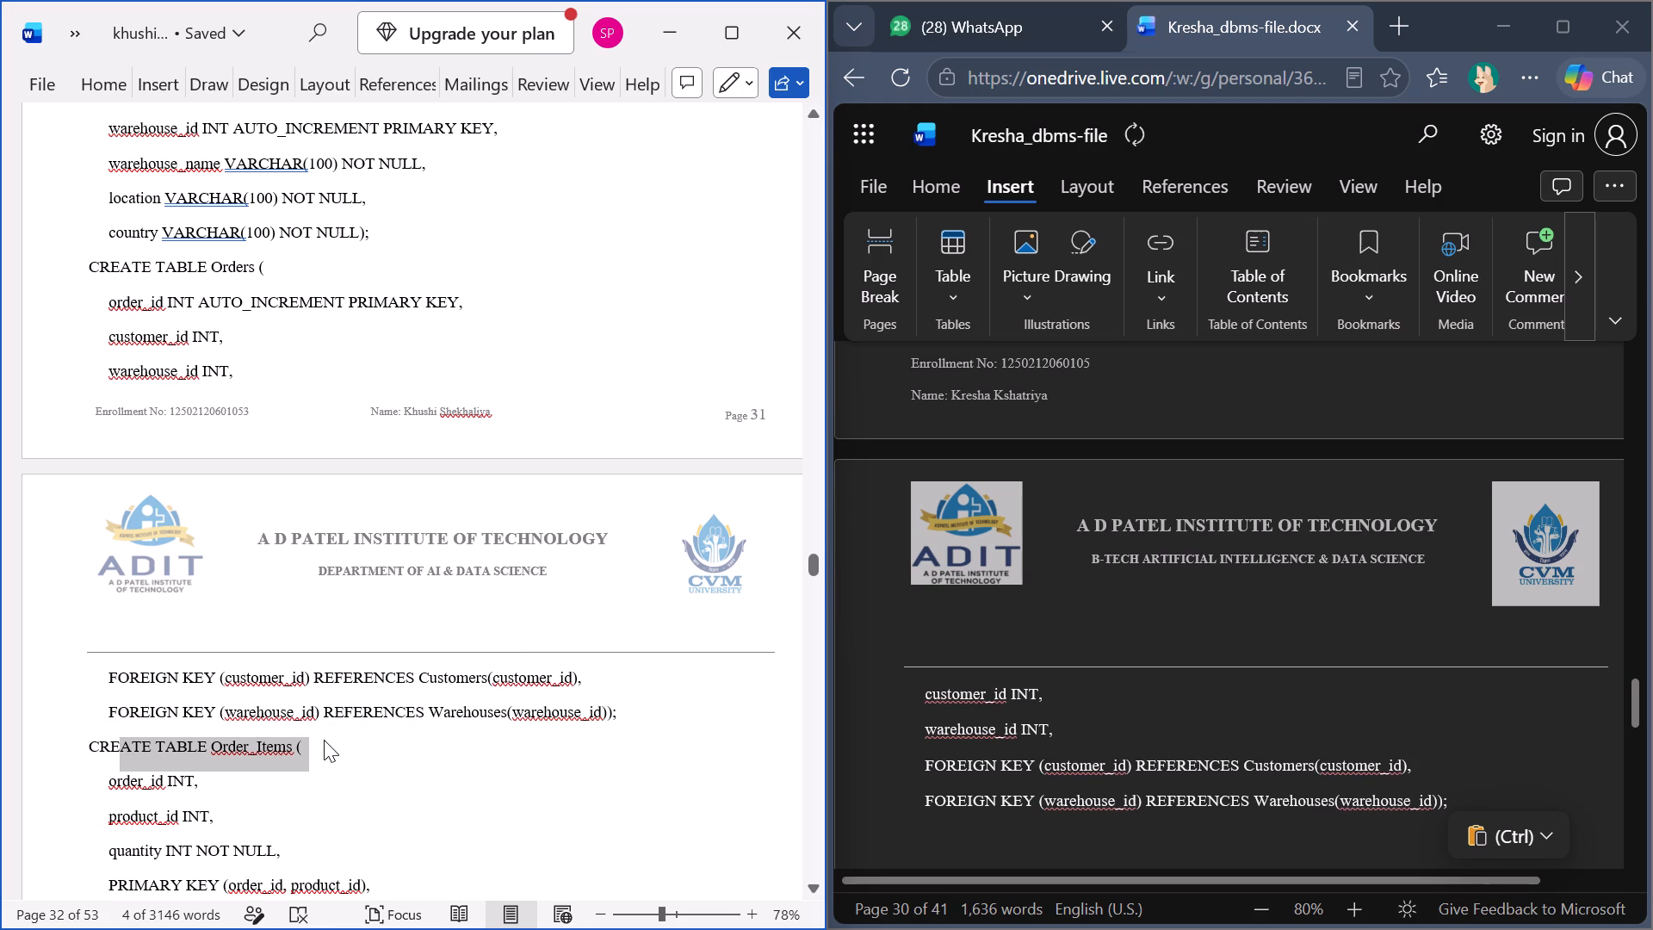
pyautogui.doubleClick(324, 740)
pyautogui.moveTo(324, 740); pyautogui.dragTo(102, 737)
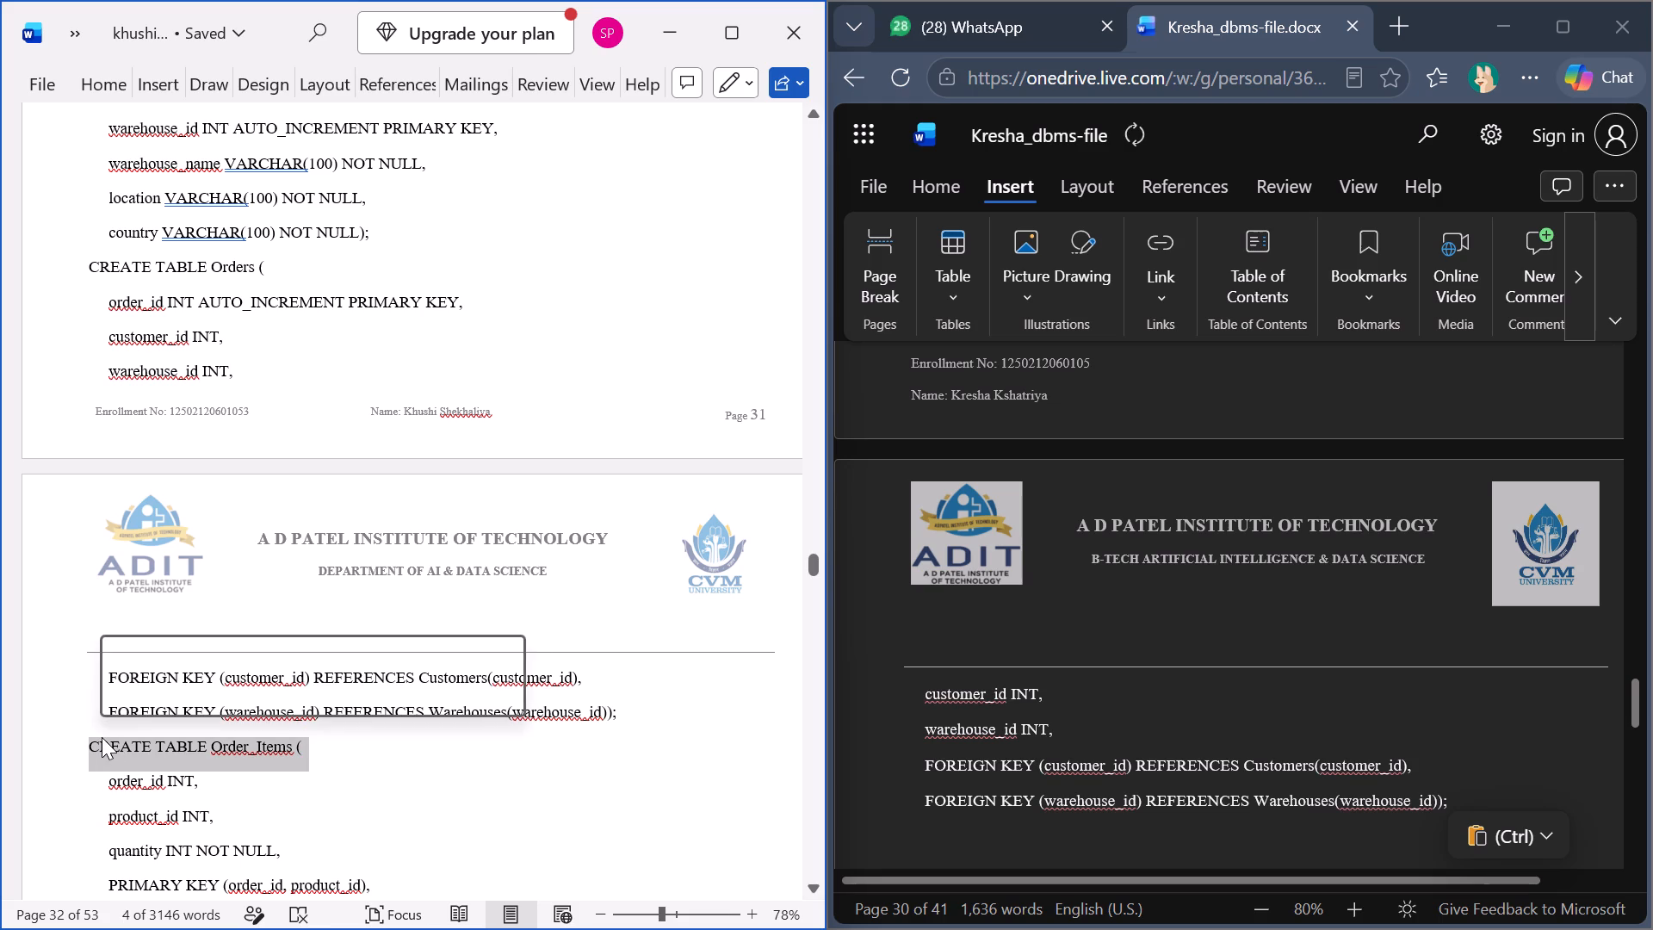
pyautogui.hotkey('ctrl', 'c')
pyautogui.scroll(-2, 1257, 701)
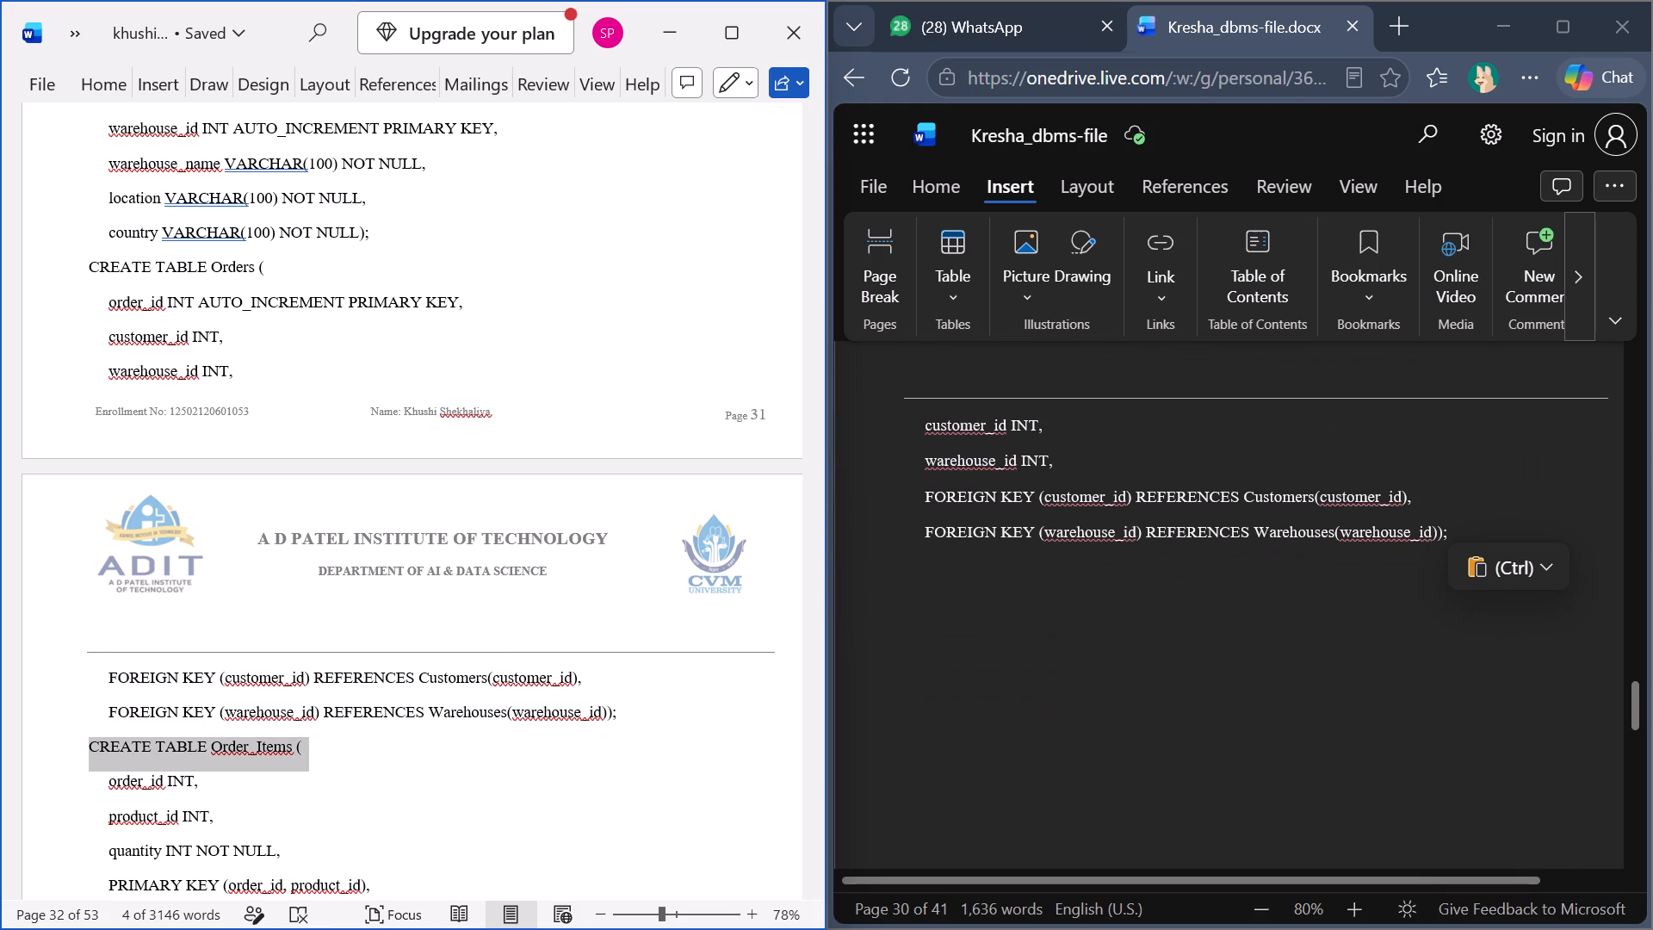
pyautogui.click(1459, 530)
pyautogui.press('Return')
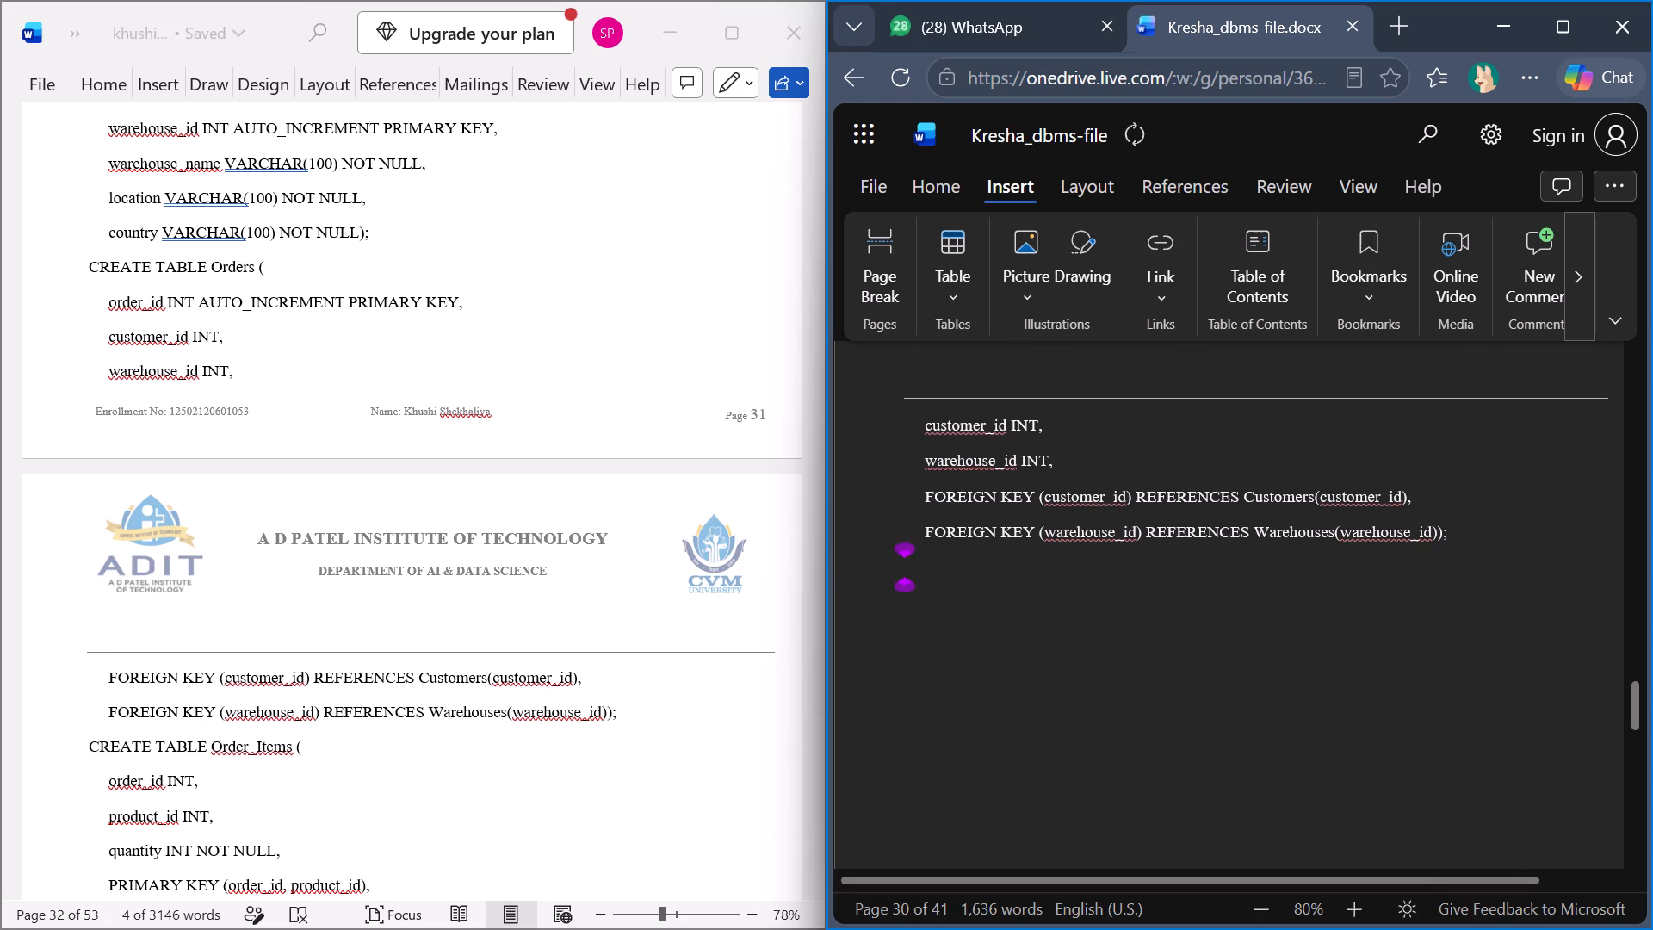
pyautogui.hotkey('ctrl', 'v')
# Copy the Order_Items column, PRIMARY KEY and FOREIGN KEY lines from khushi's file to below "CREATE TABLE Order_Items (".
pyautogui.scroll(-1, 356, 654)
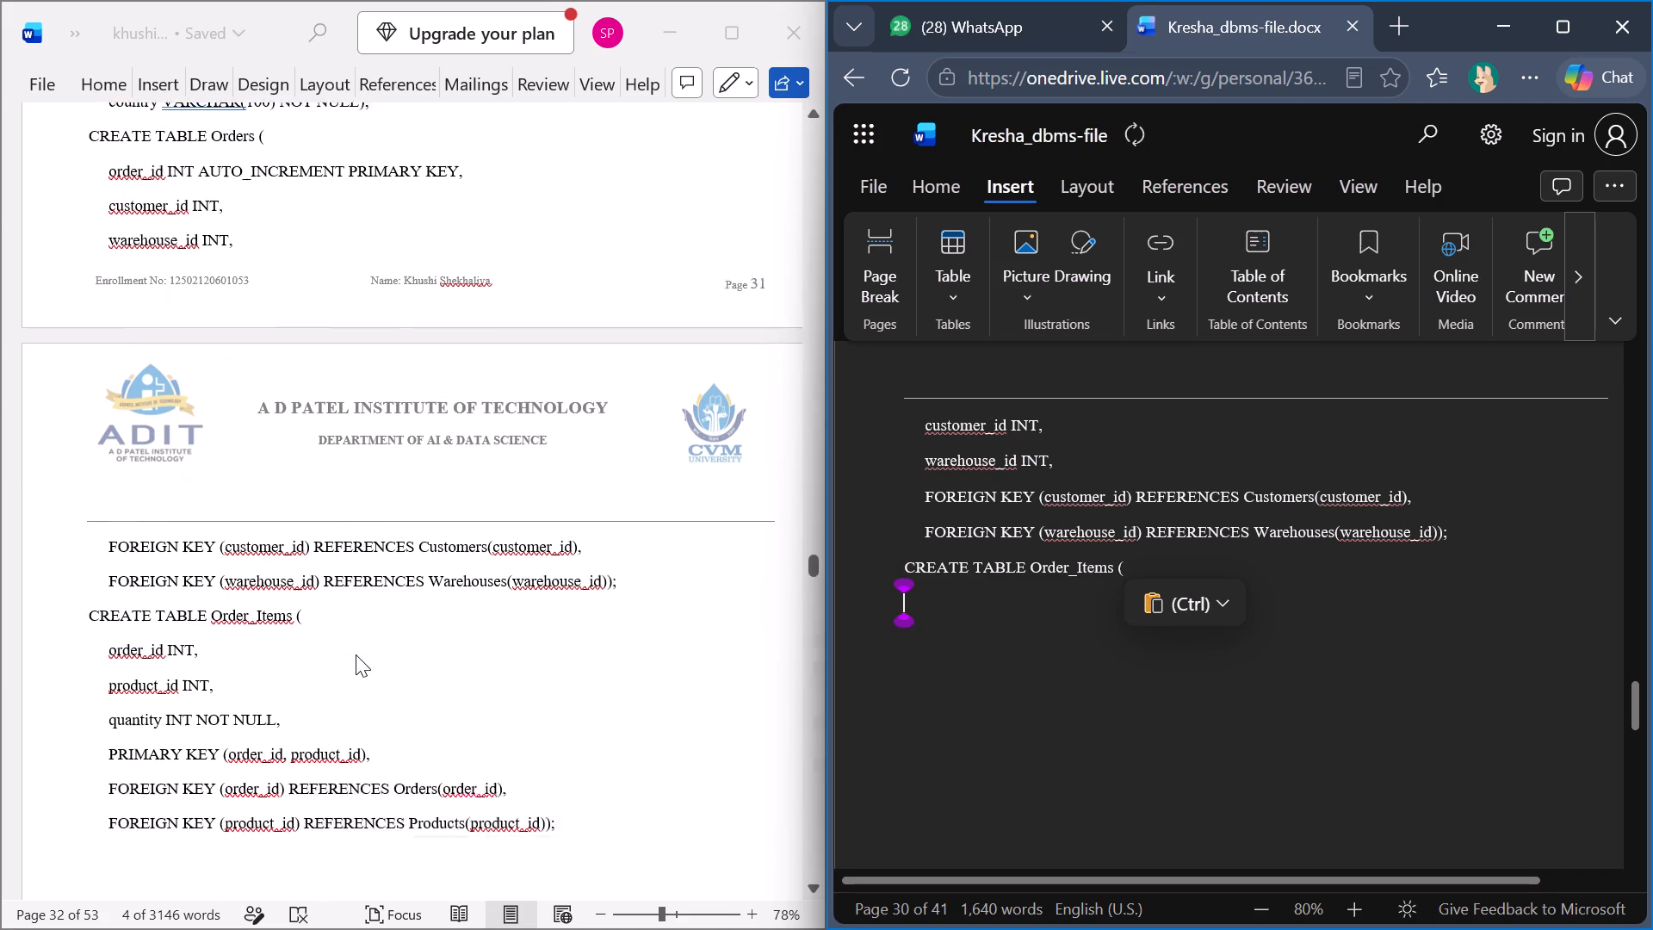
pyautogui.scroll(-1, 356, 654)
pyautogui.click(571, 734)
pyautogui.moveTo(571, 734); pyautogui.dragTo(548, 731)
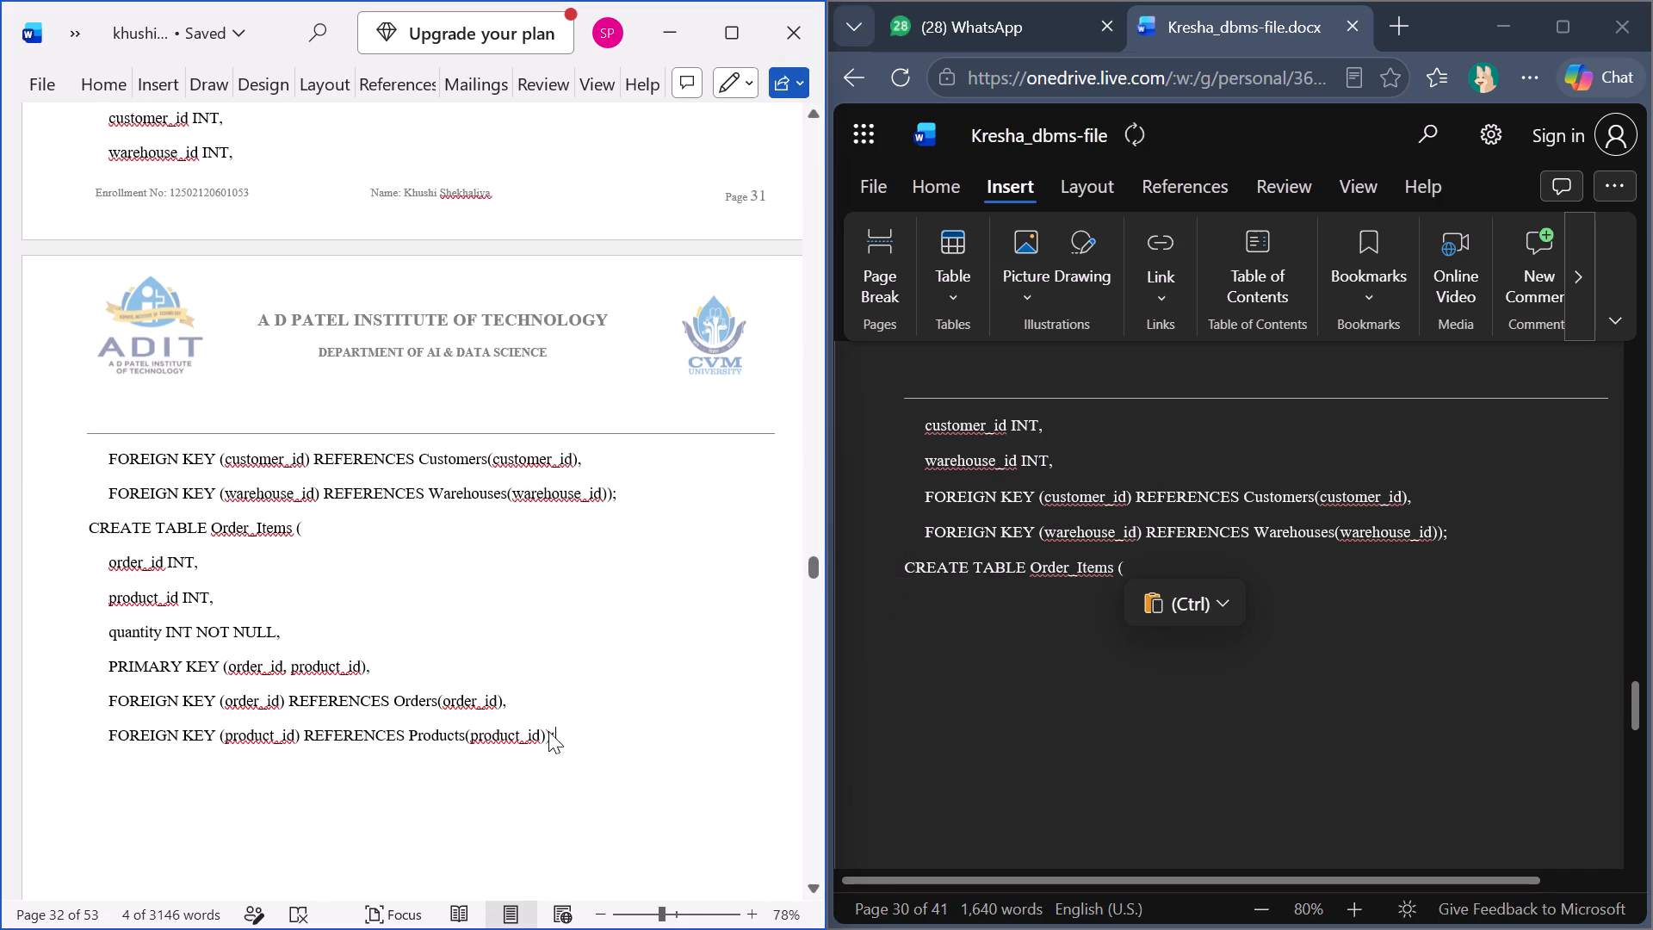
pyautogui.moveTo(548, 731); pyautogui.dragTo(66, 562)
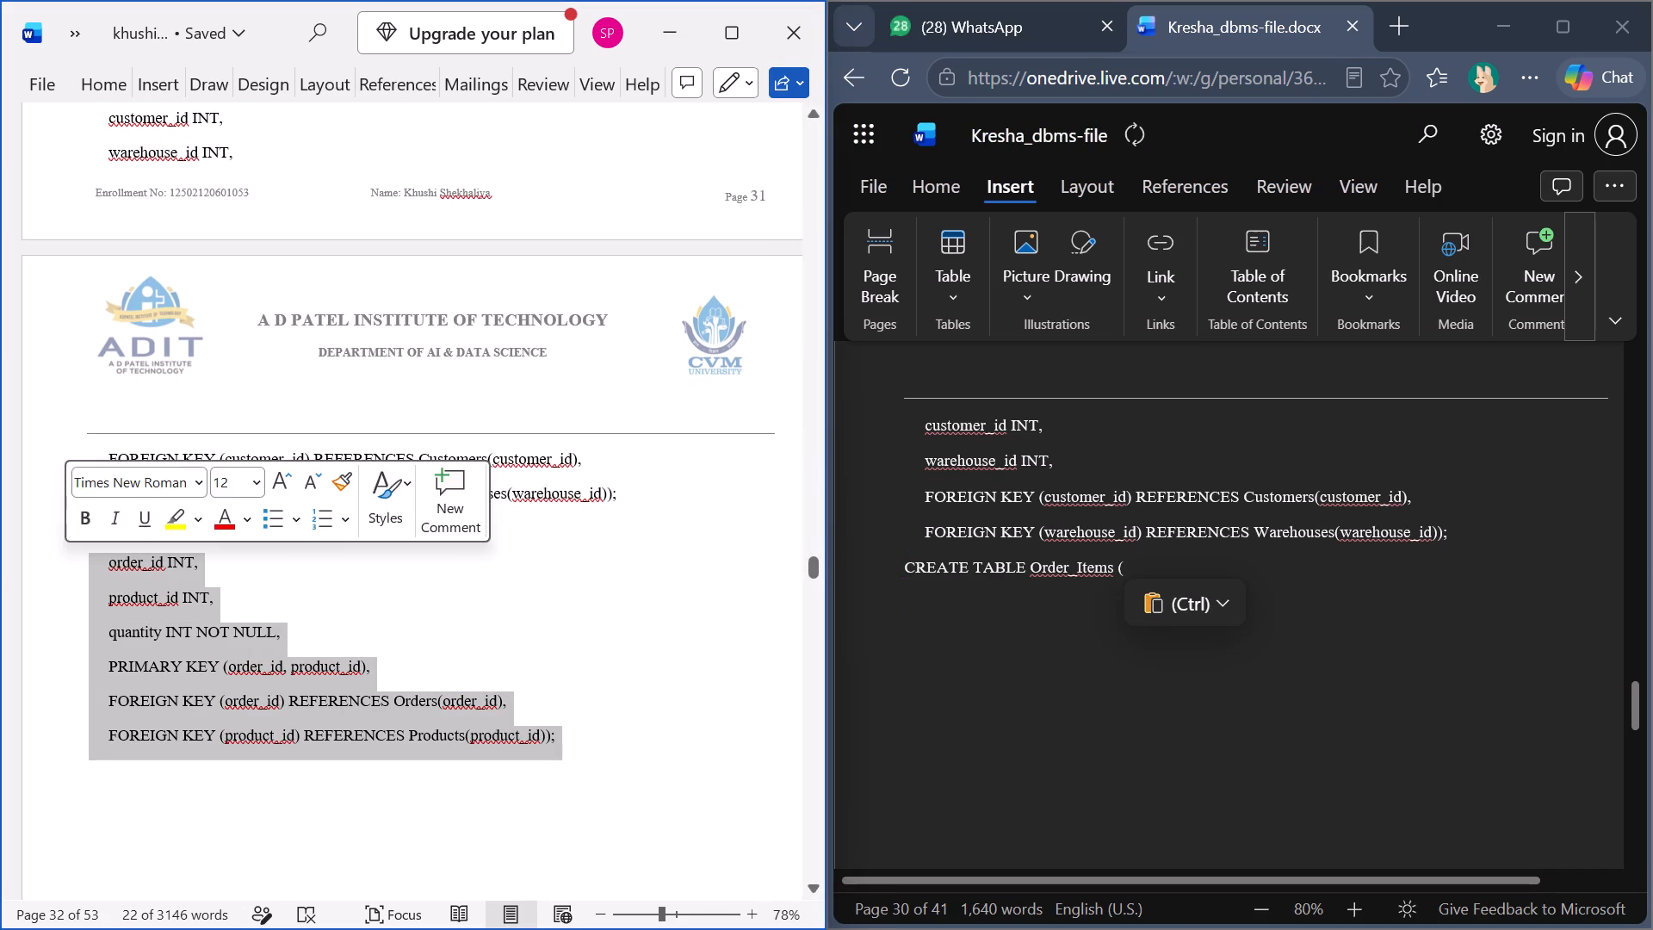
pyautogui.hotkey('ctrl', 'c')
pyautogui.click(1167, 573)
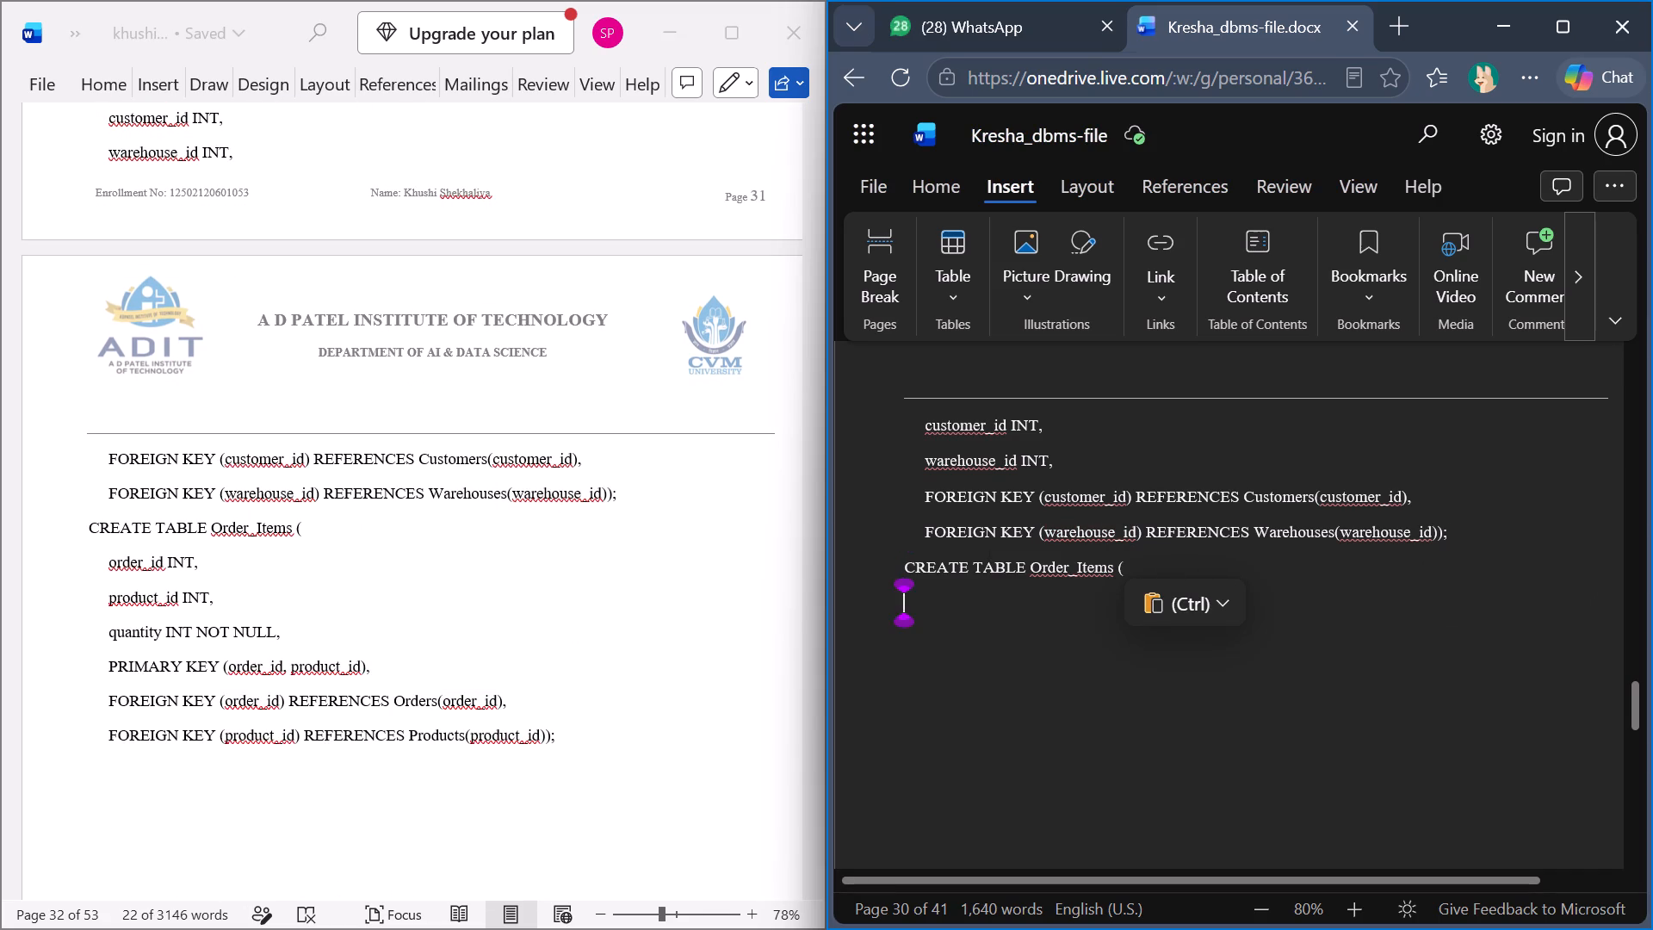
pyautogui.press('Return')
pyautogui.hotkey('ctrl', 'v')
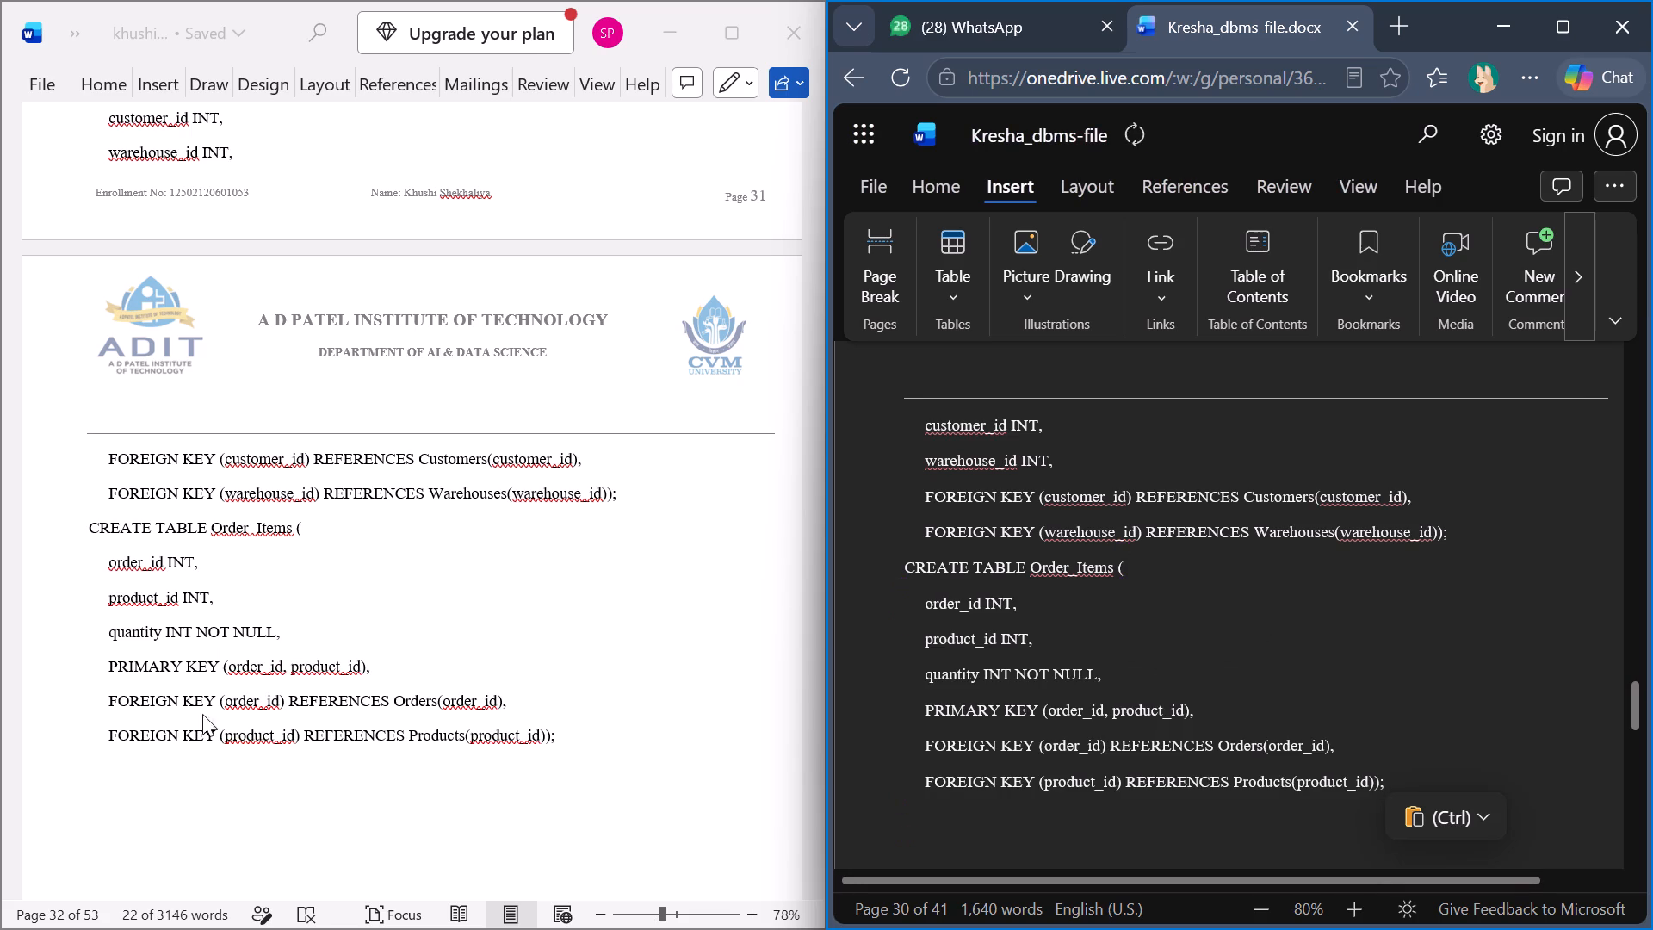
# Copy question i about listing product and category names from khushi's file to below the Order_Items definition, with a blank line above it.
pyautogui.scroll(-5, 315, 691)
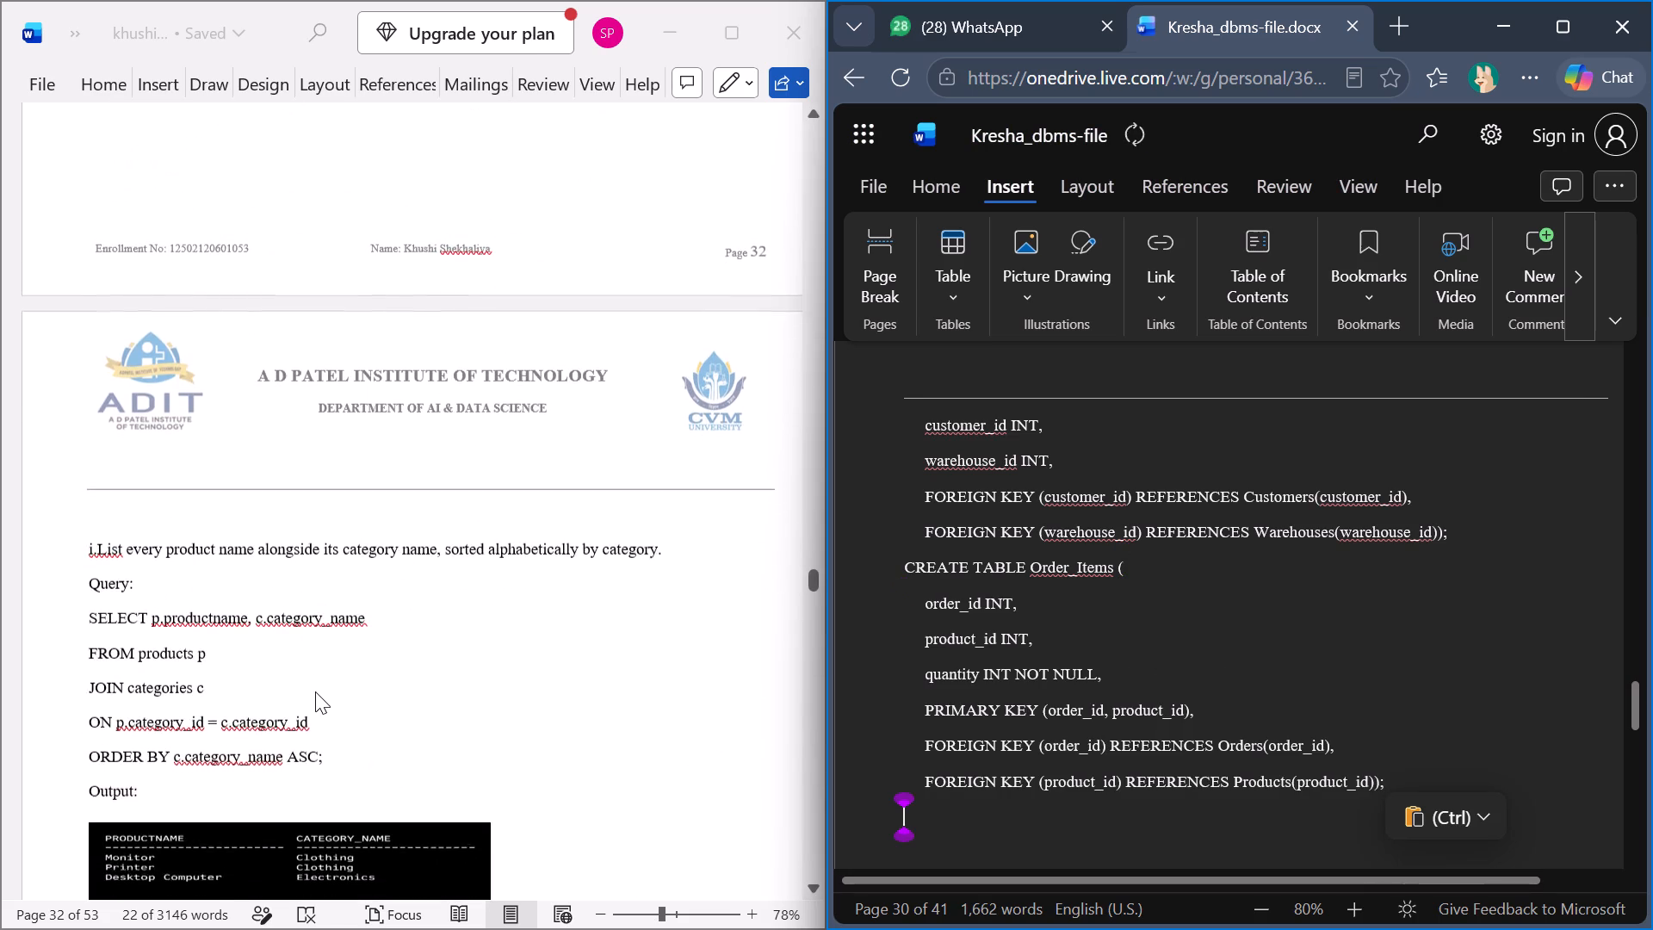
pyautogui.moveTo(672, 519); pyautogui.dragTo(86, 519)
pyautogui.moveTo(86, 519); pyautogui.dragTo(671, 519)
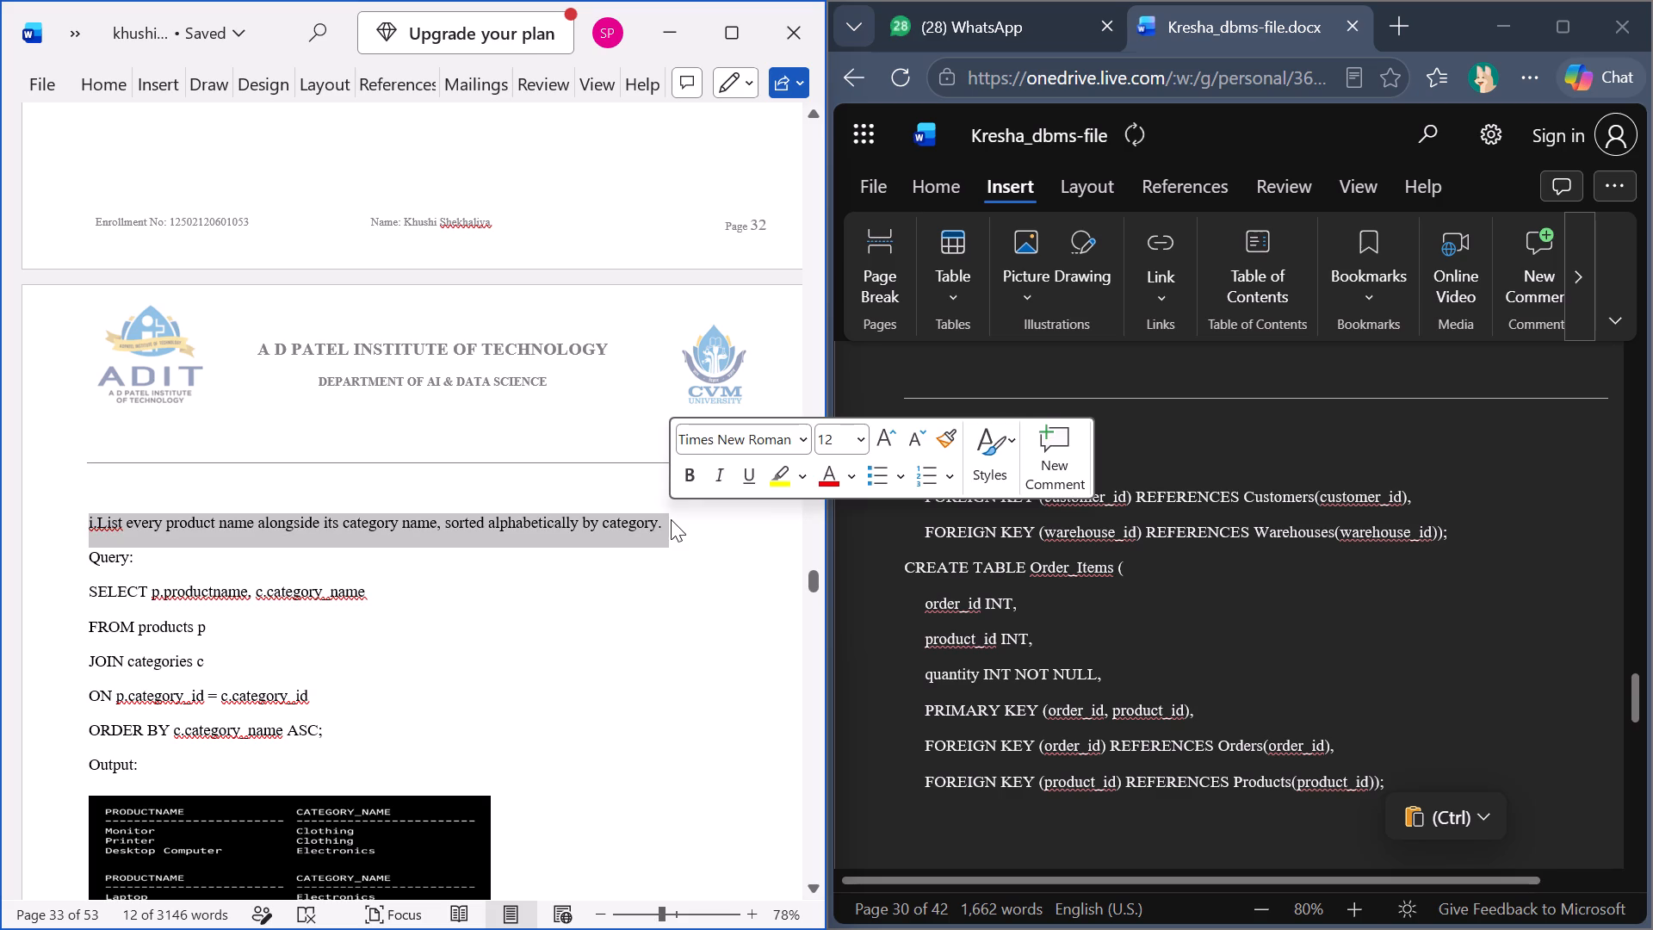
pyautogui.hotkey('ctrl', 'c')
pyautogui.scroll(-1, 1432, 705)
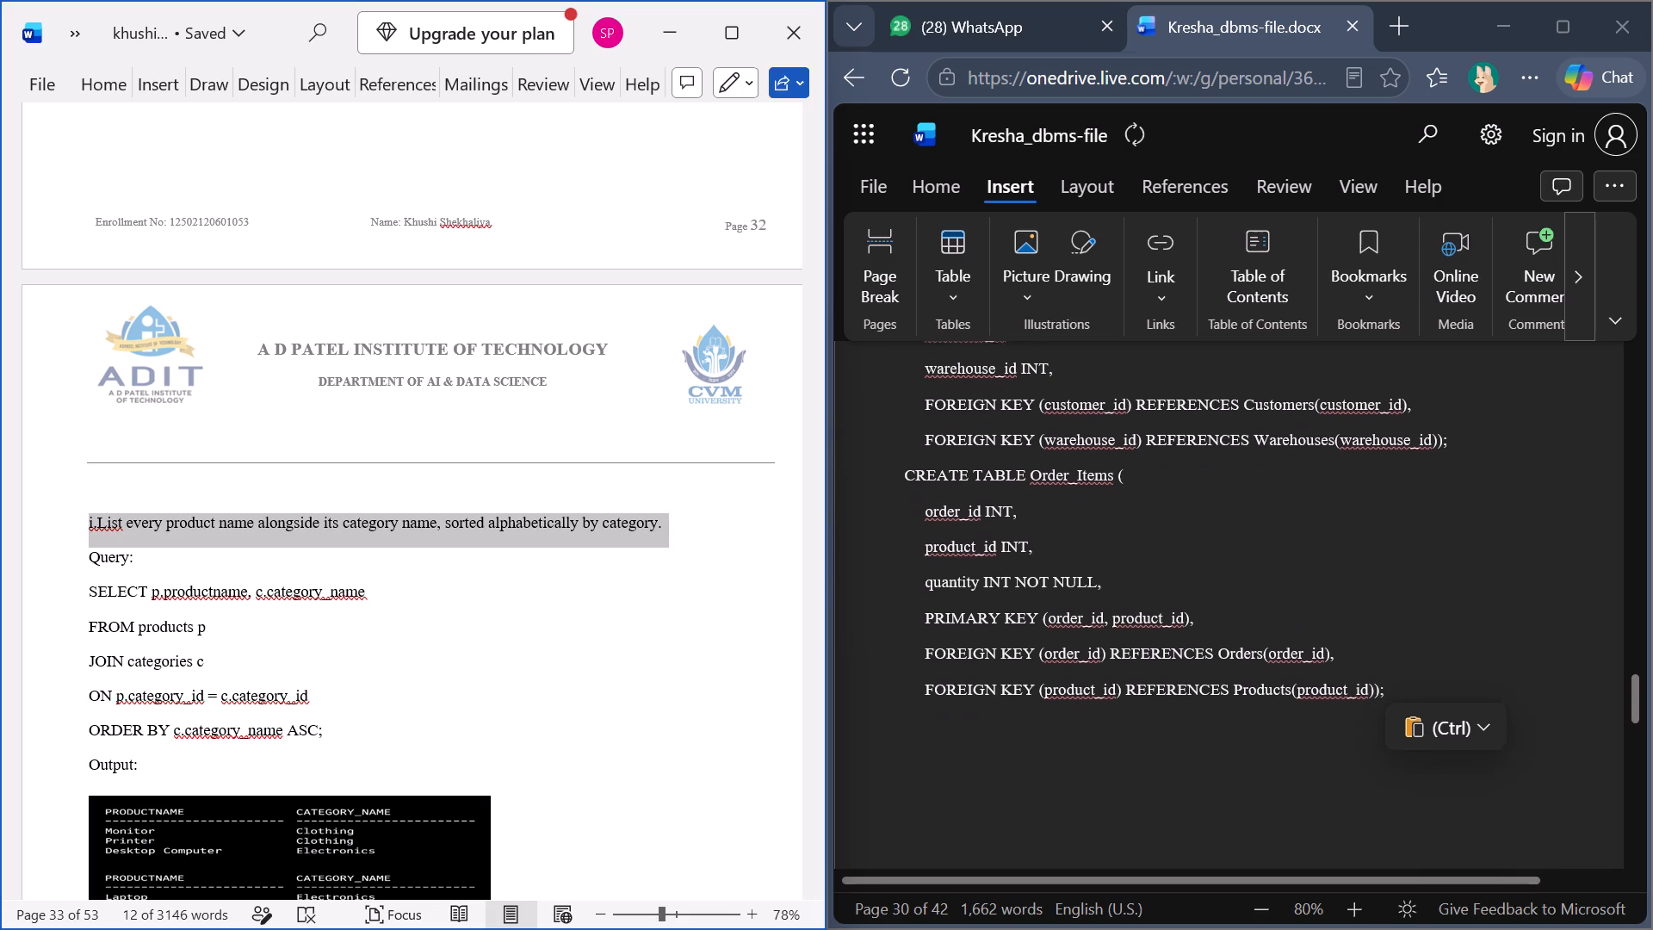
pyautogui.scroll(-1, 1432, 705)
pyautogui.click(1412, 685)
pyautogui.press('Return')
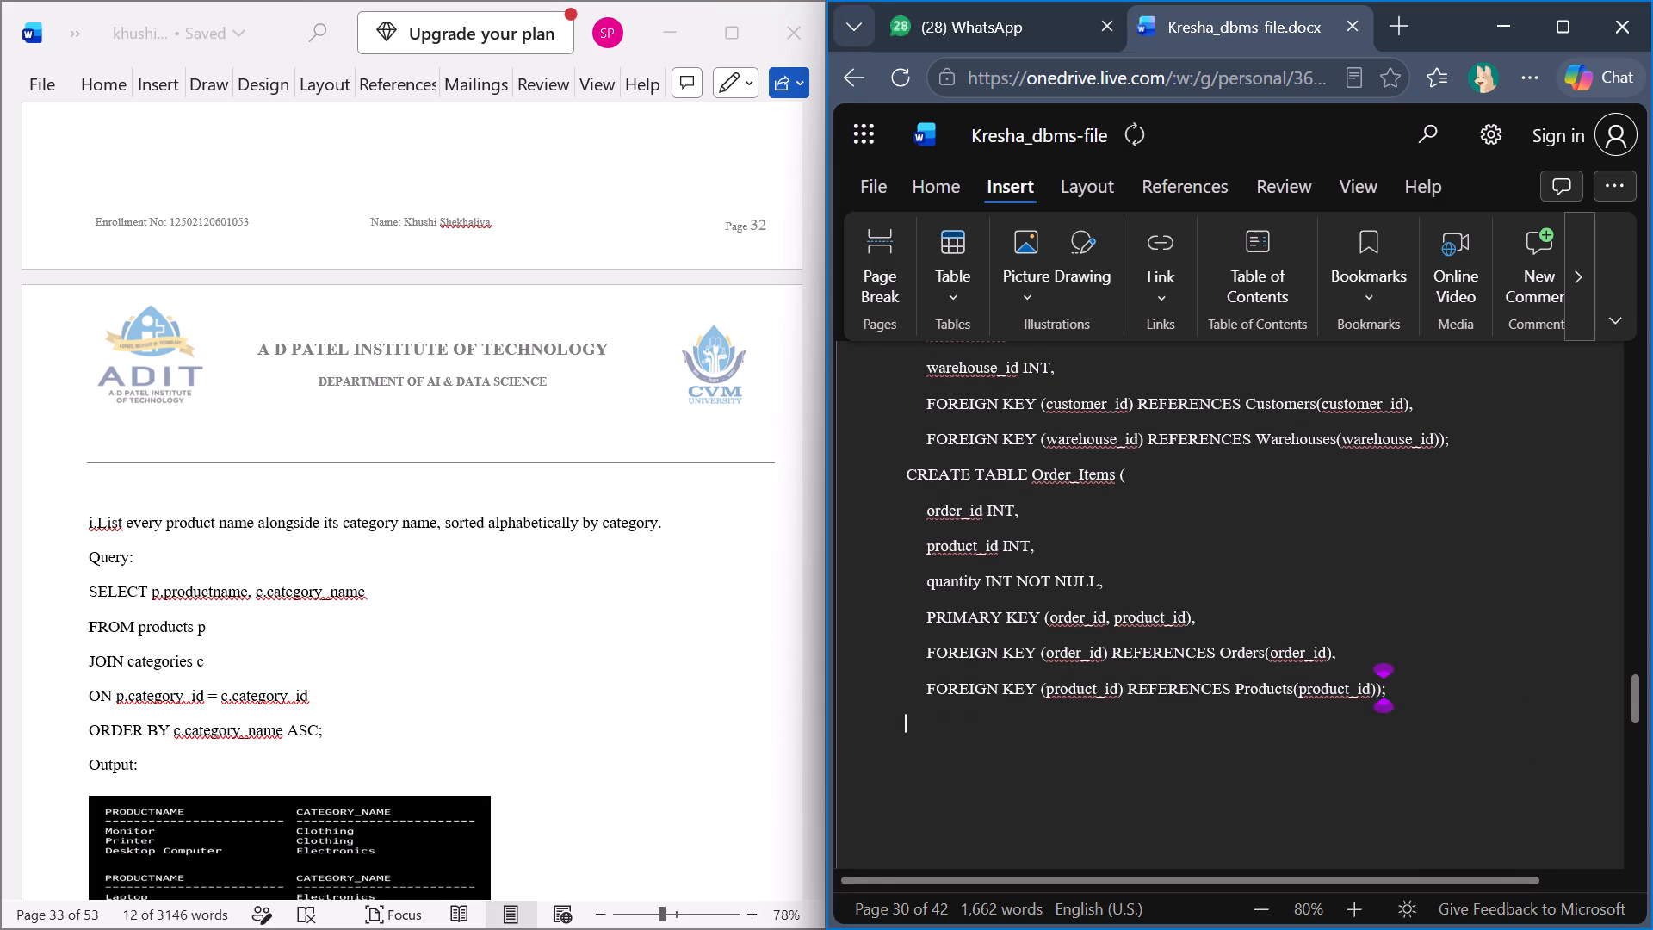
pyautogui.hotkey('ctrl', 'v')
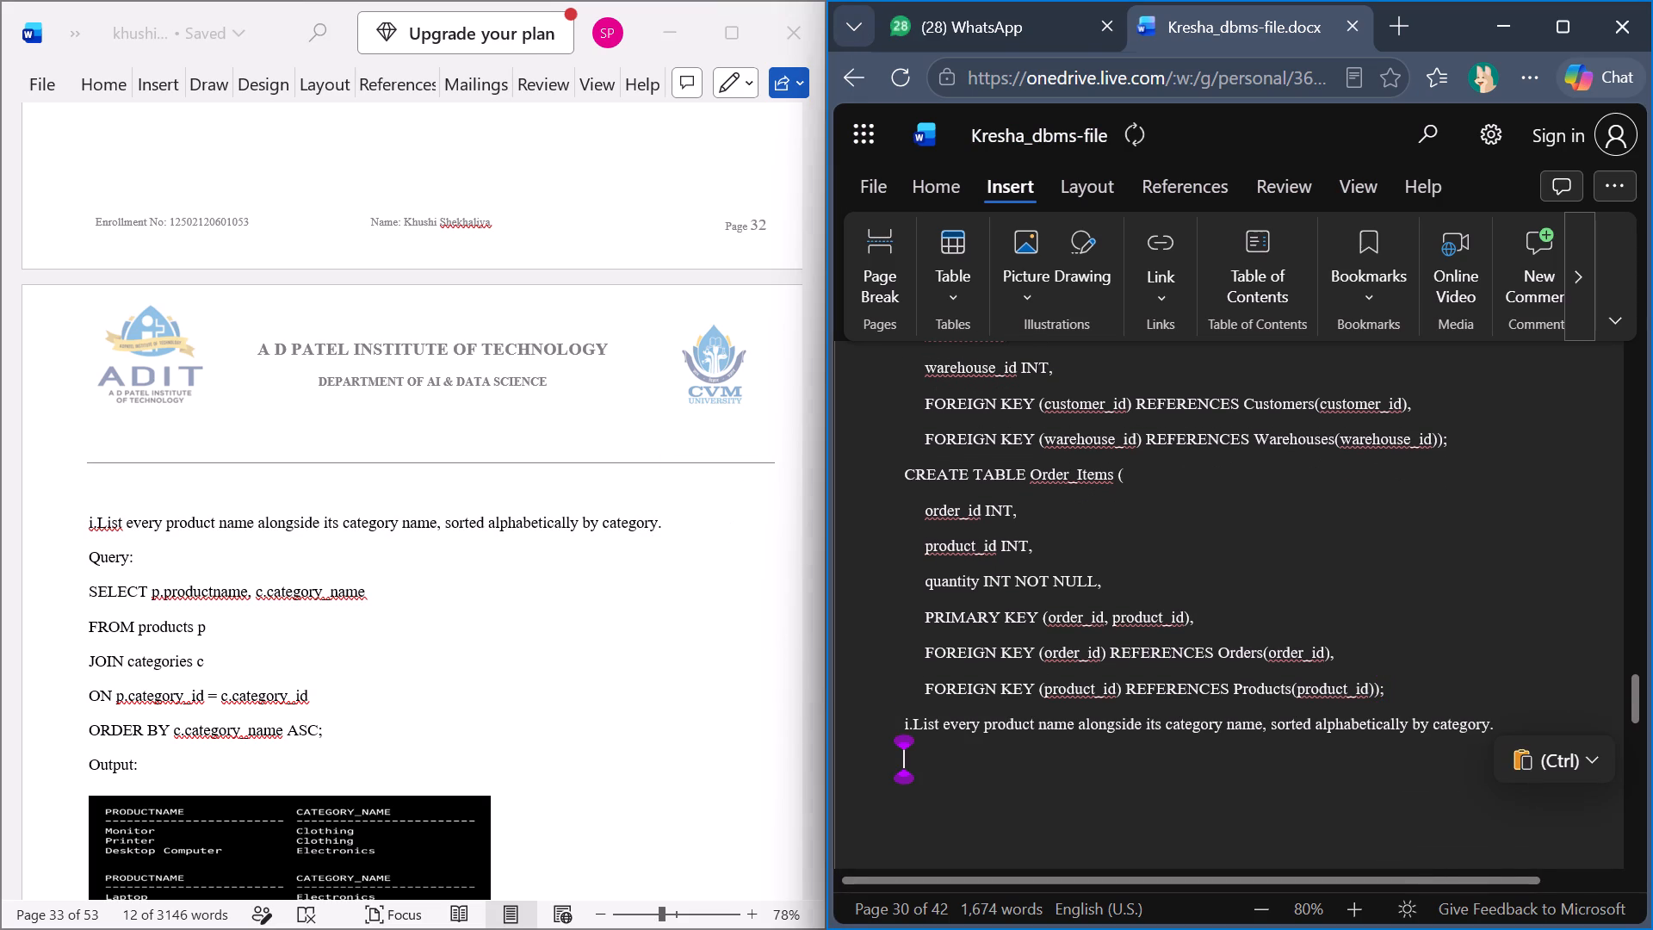
pyautogui.click(1437, 688)
pyautogui.press('Return')
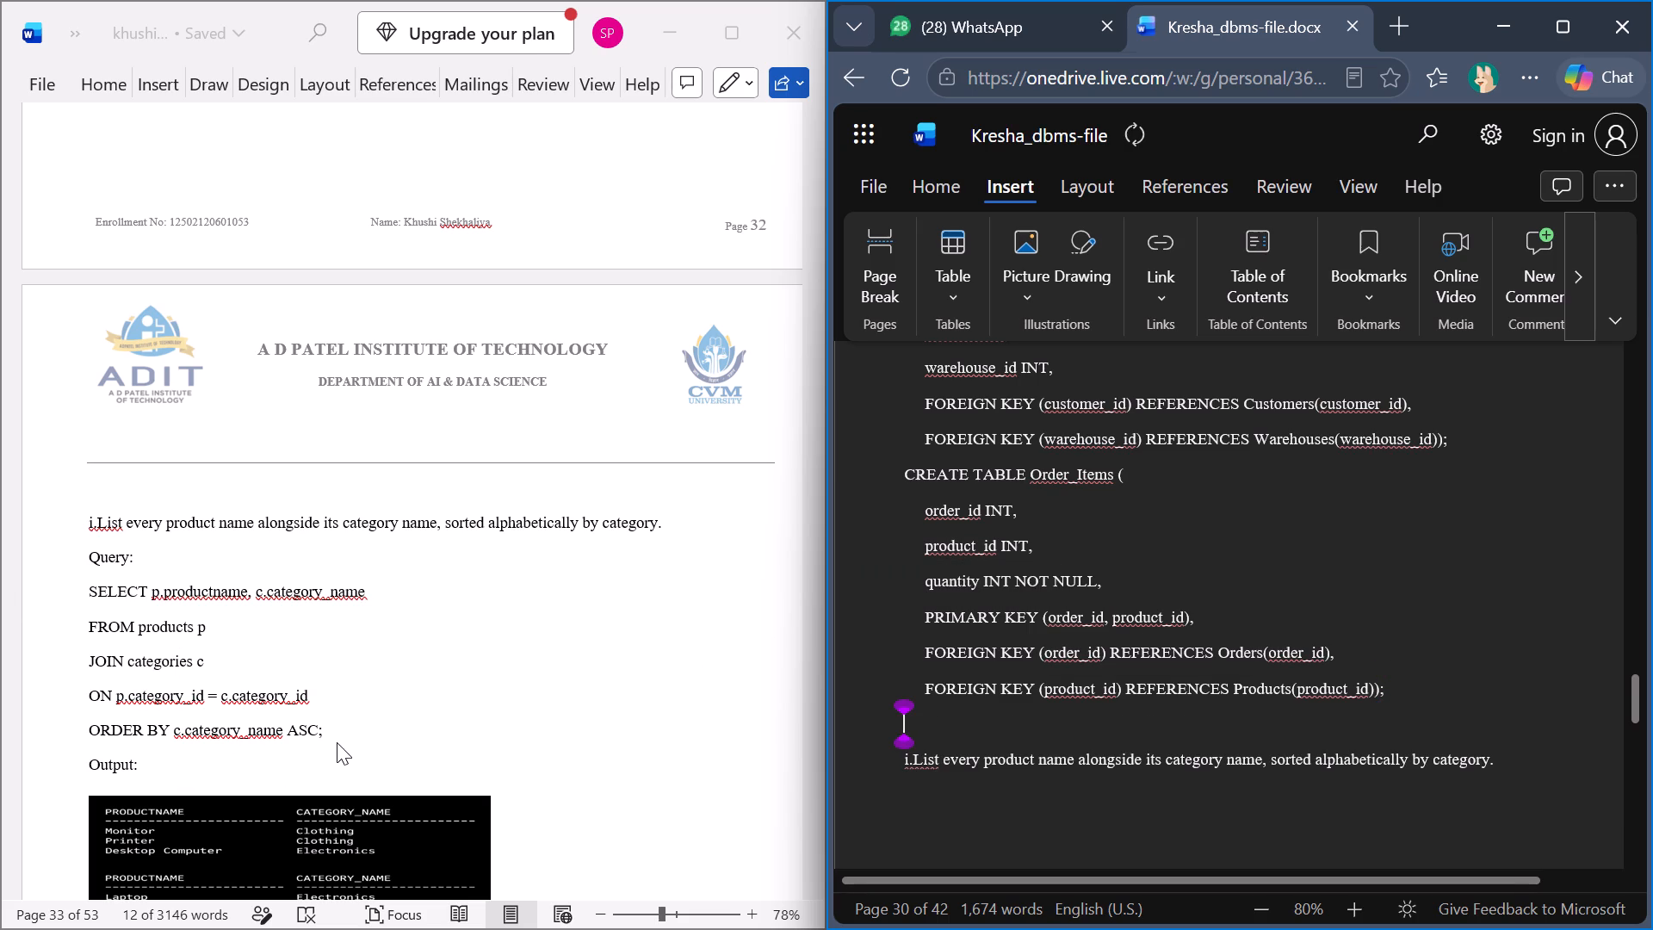
# Copy question i's query, from SELECT p.productname to ORDER BY c.category_name ASC;, from khushi's file to below the question i line.
pyautogui.moveTo(337, 739); pyautogui.dragTo(346, 741)
pyautogui.moveTo(346, 741); pyautogui.dragTo(85, 598)
pyautogui.hotkey('ctrl', 'c')
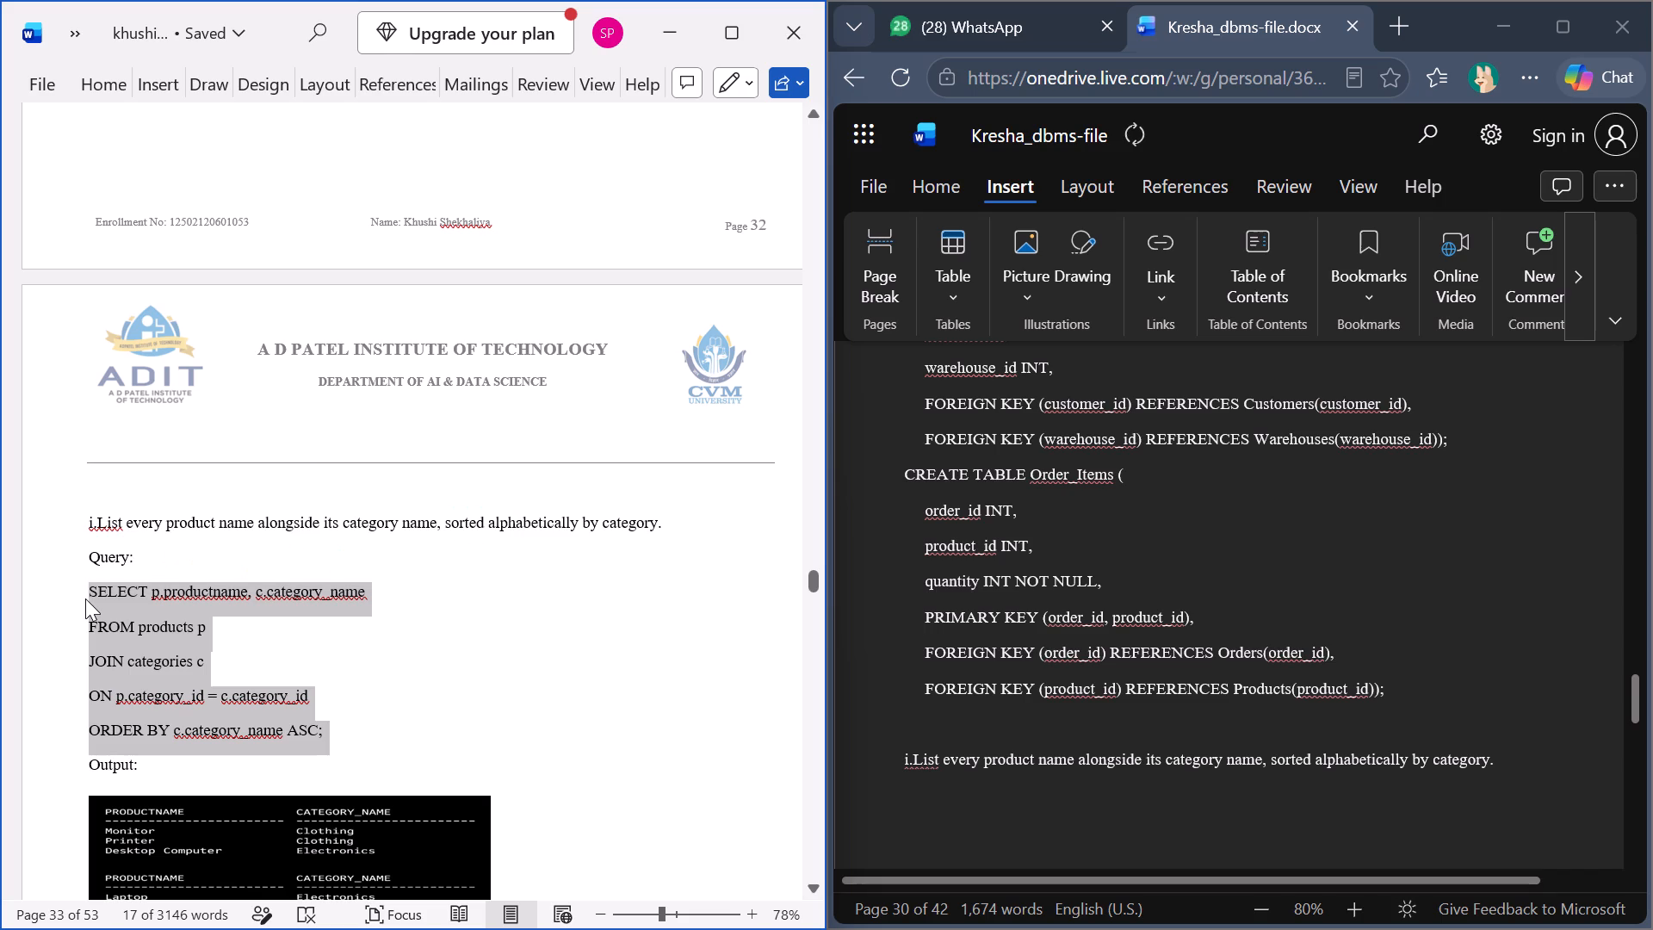
pyautogui.click(1514, 755)
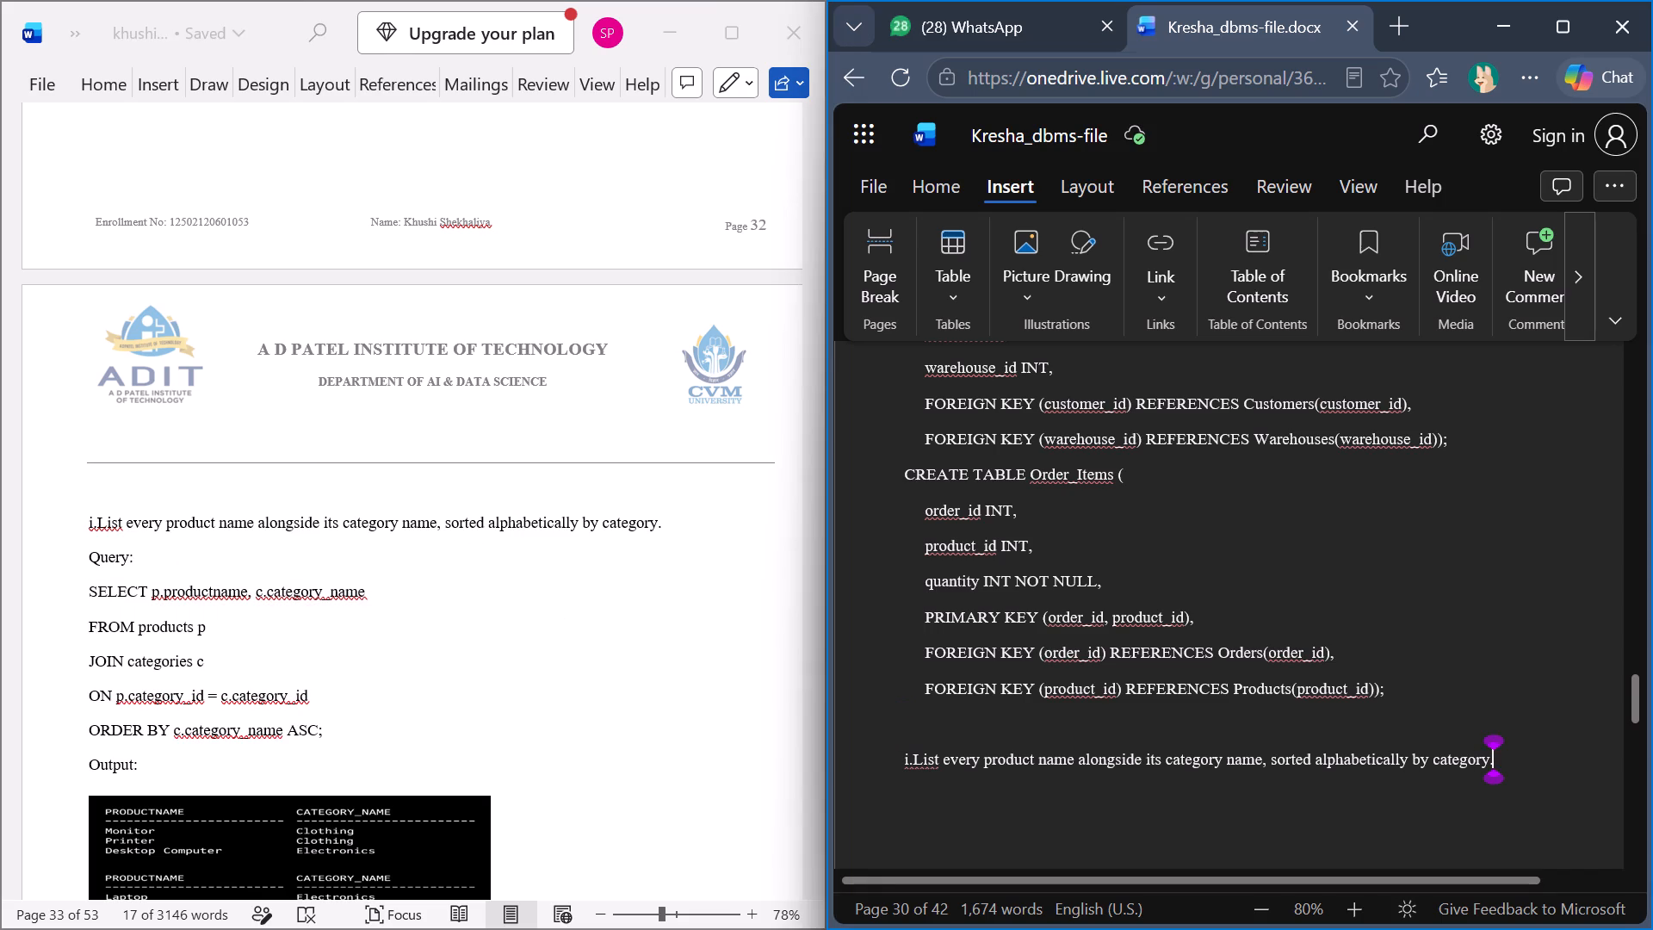
pyautogui.press('Return')
pyautogui.hotkey('ctrl', 'v')
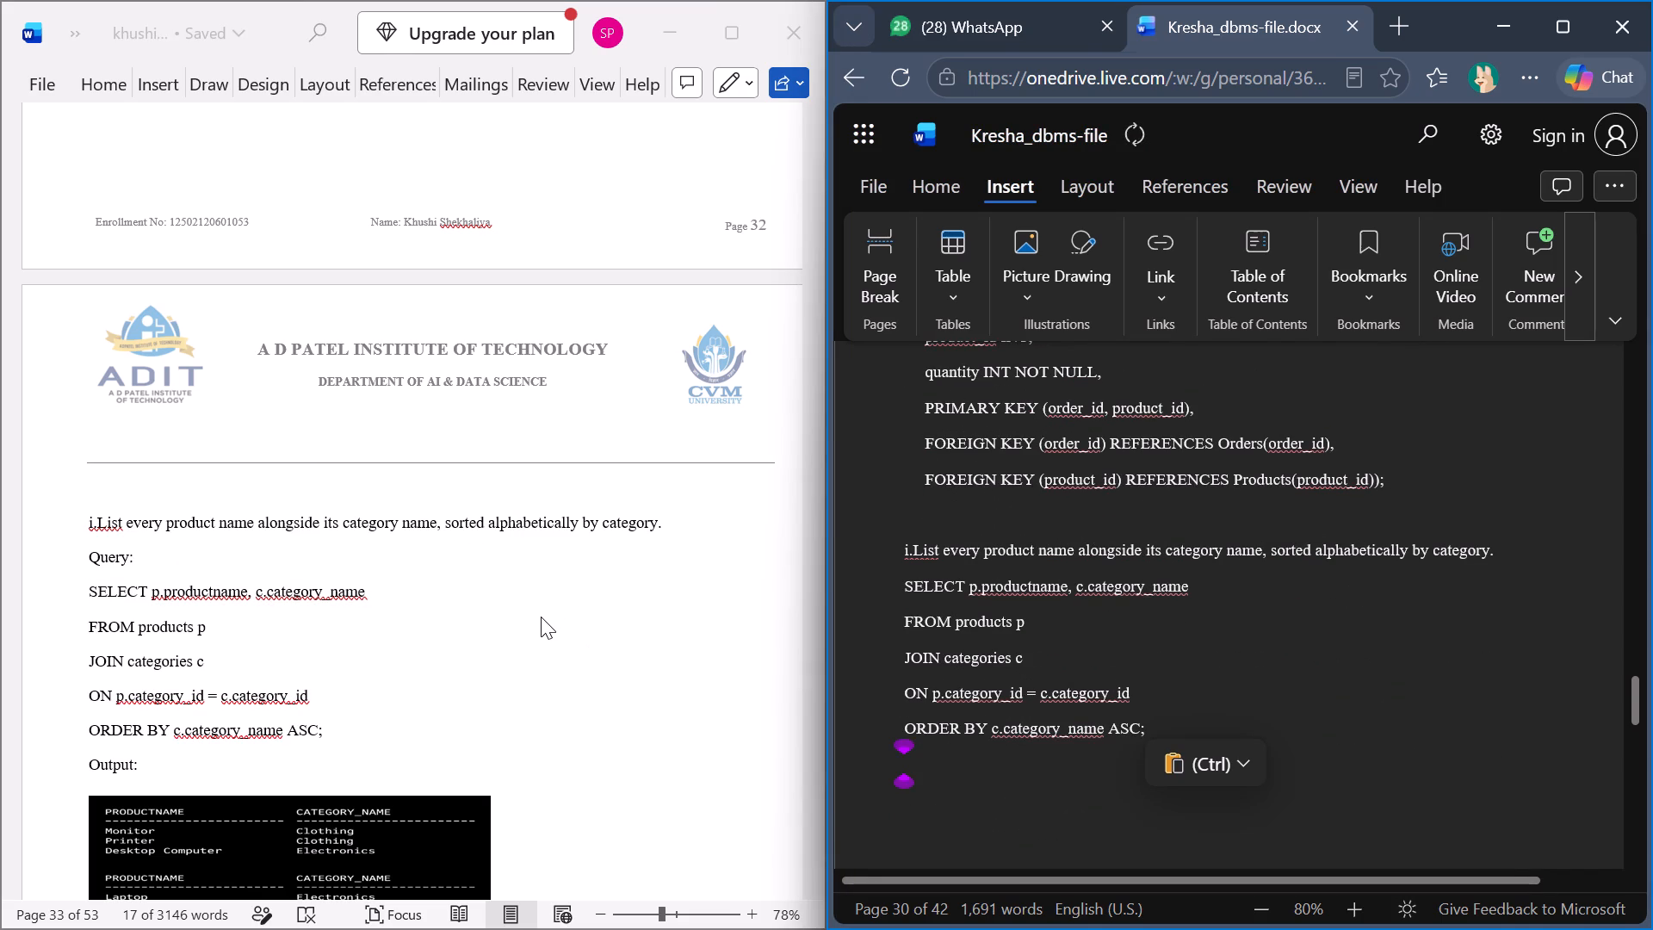
# Copy question i's output picture from khushi's file to a new line below ORDER BY c.category_name ASC;.
pyautogui.scroll(-2, 541, 617)
pyautogui.click(305, 518)
pyautogui.click(305, 518)
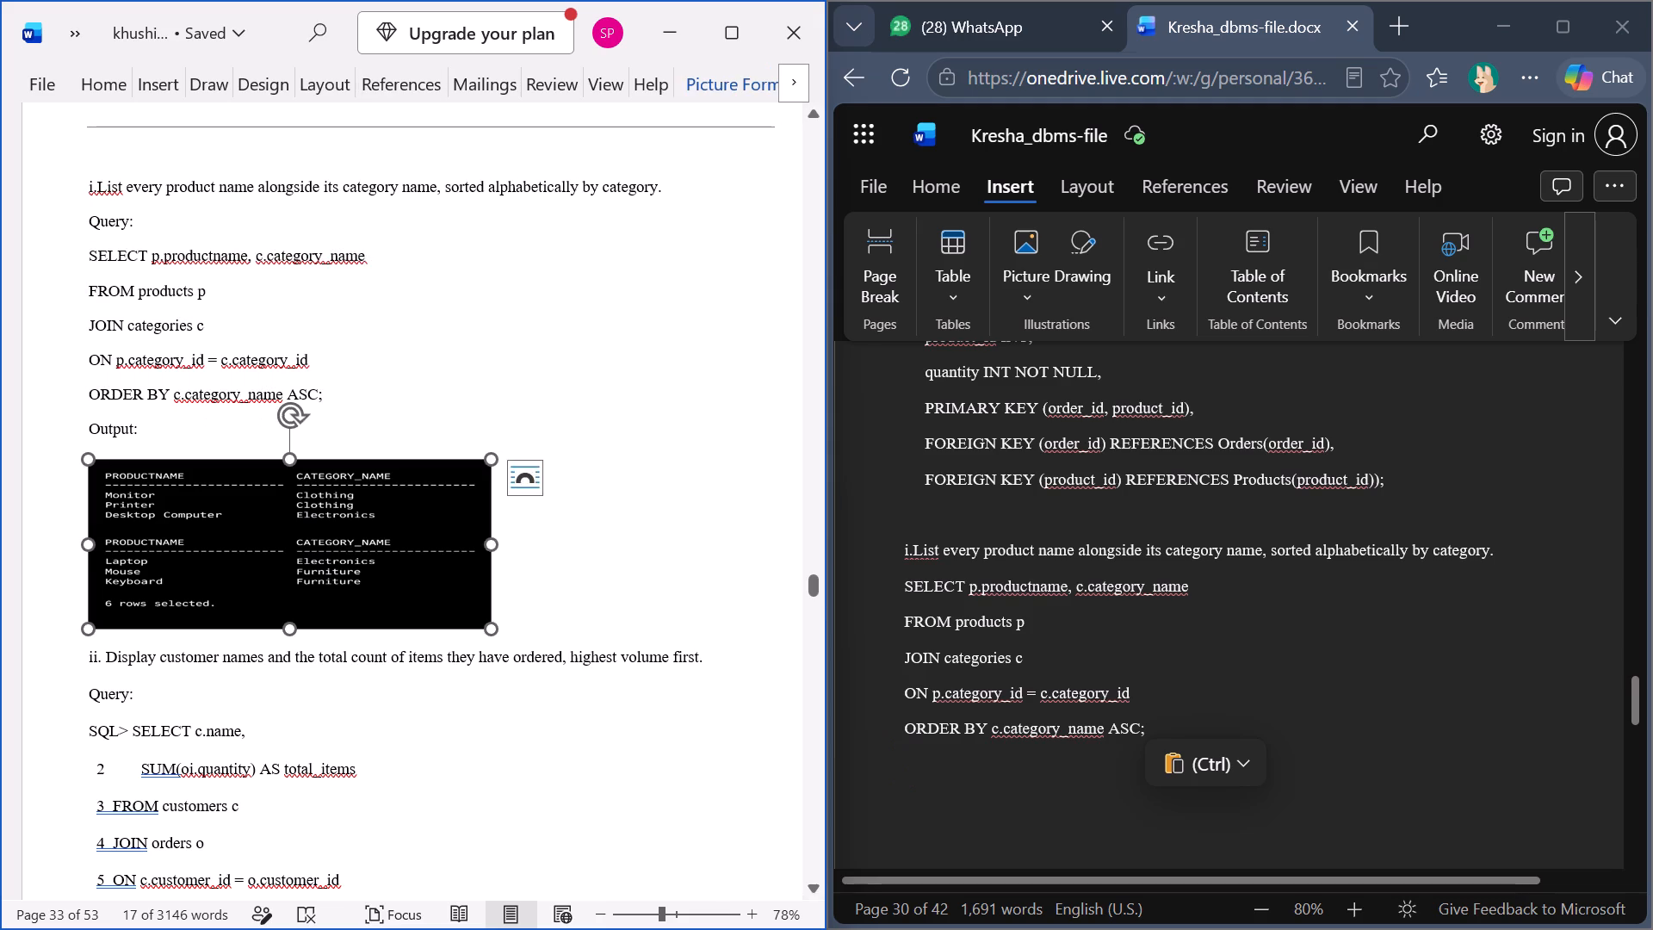
pyautogui.rightClick(305, 518)
pyautogui.click(392, 281)
pyautogui.click(1296, 732)
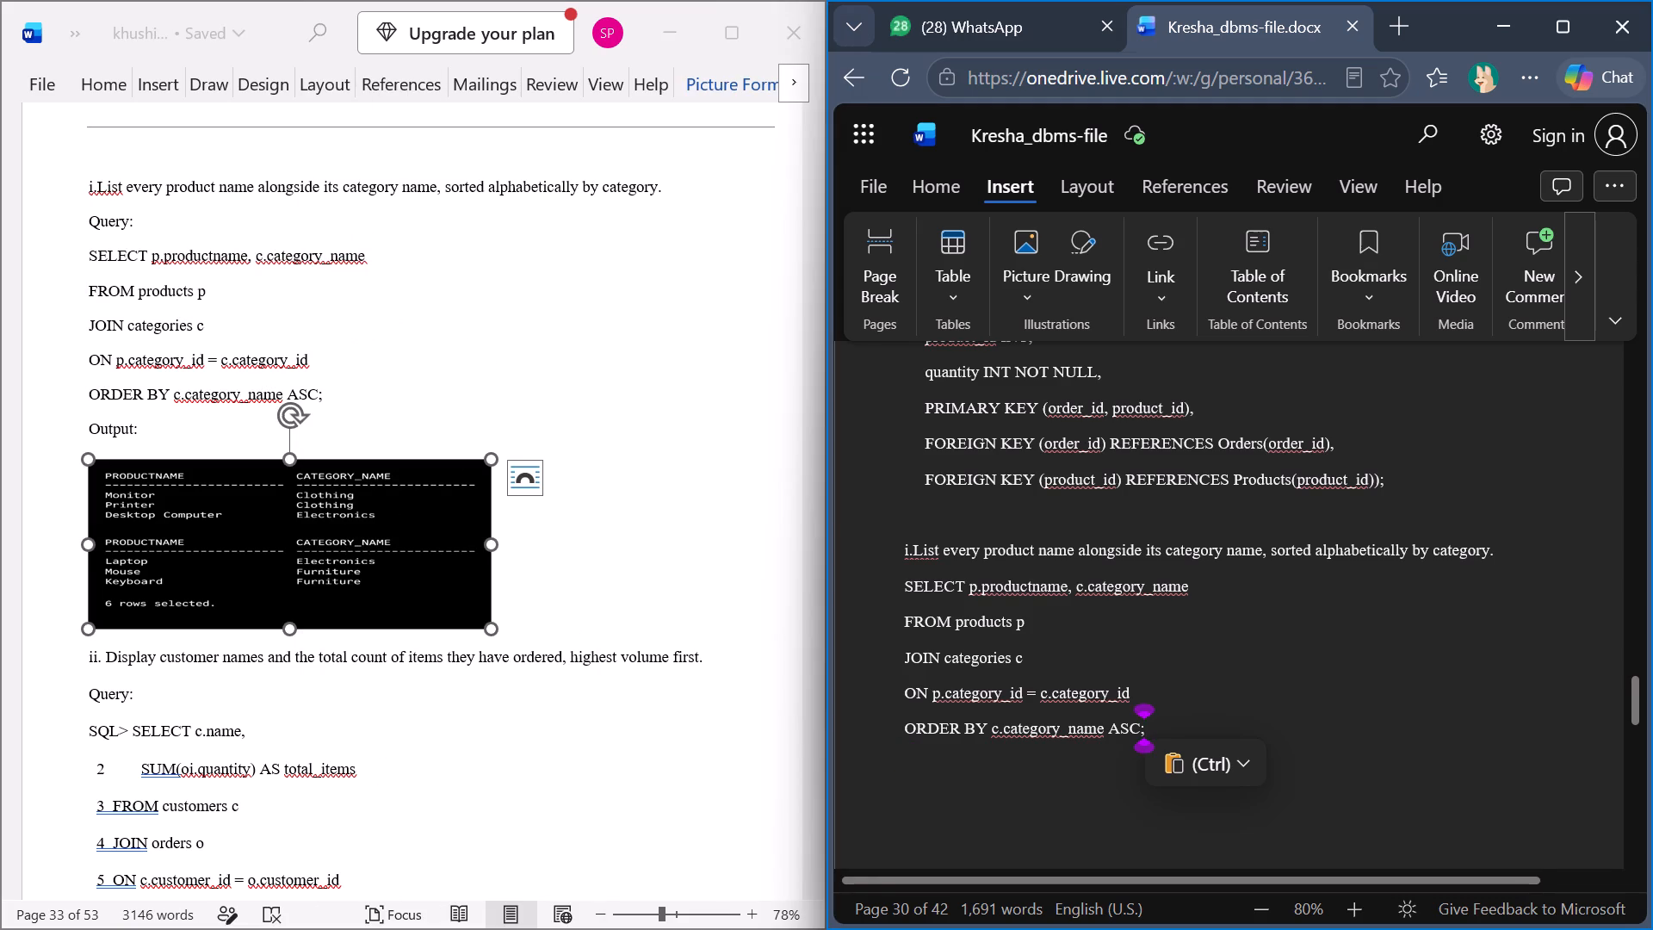
pyautogui.press('Return')
pyautogui.hotkey('ctrl', 'v')
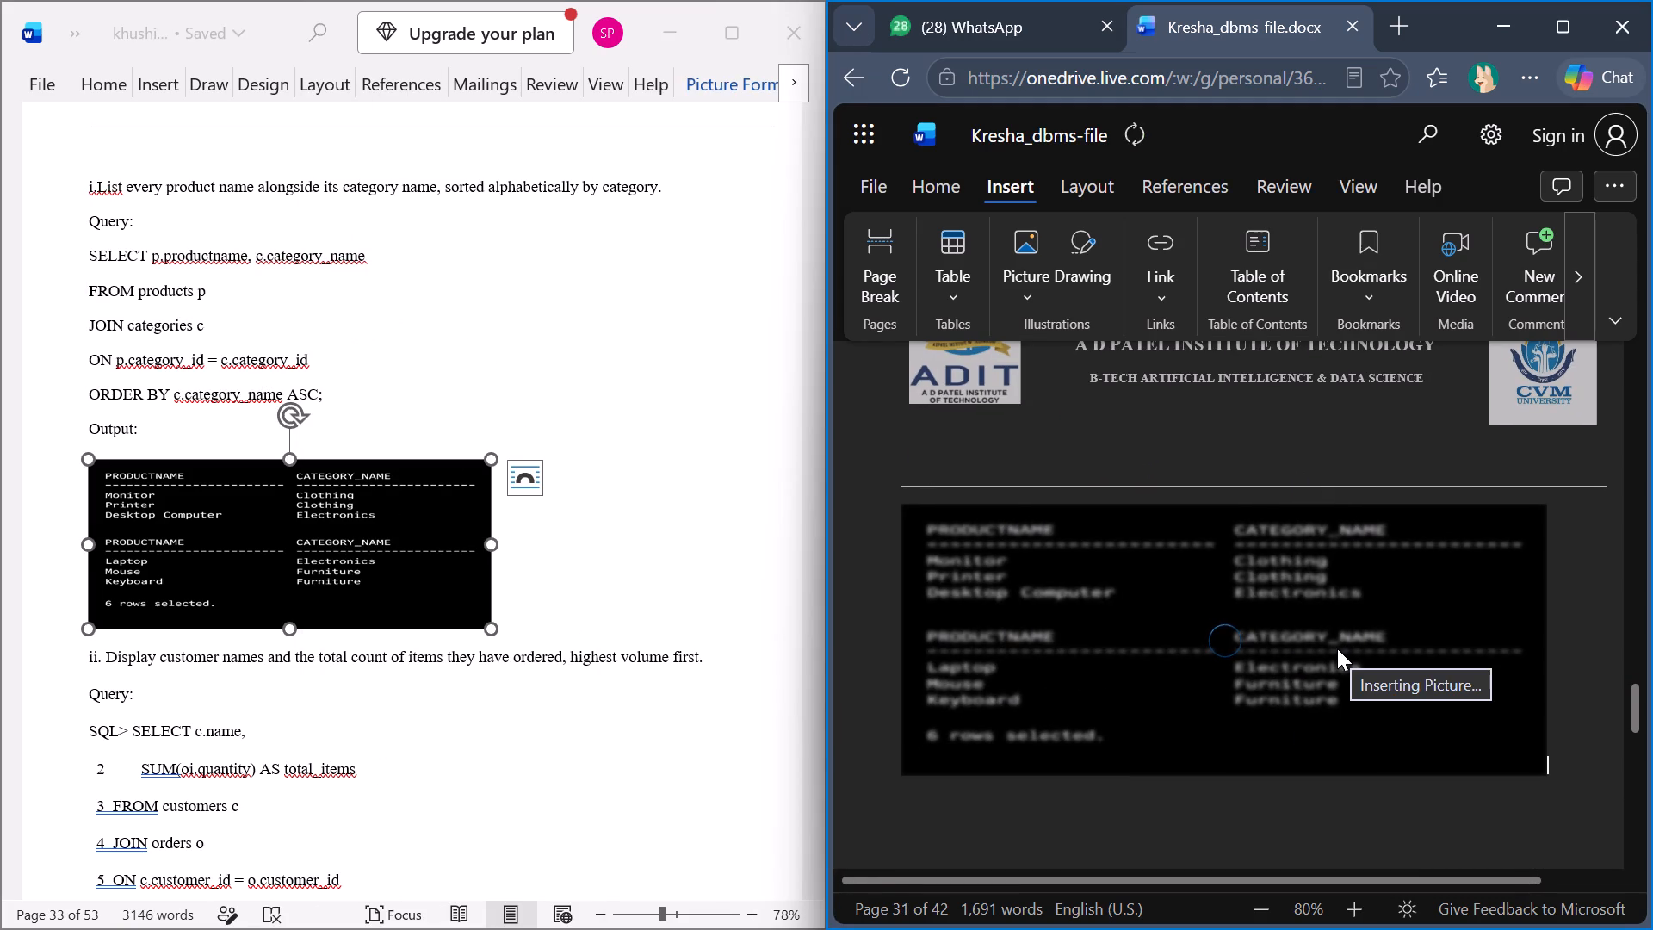
# Copy the question ii line about customer names and total items ordered from khushi's file to the clipboard.
pyautogui.scroll(-1, 480, 559)
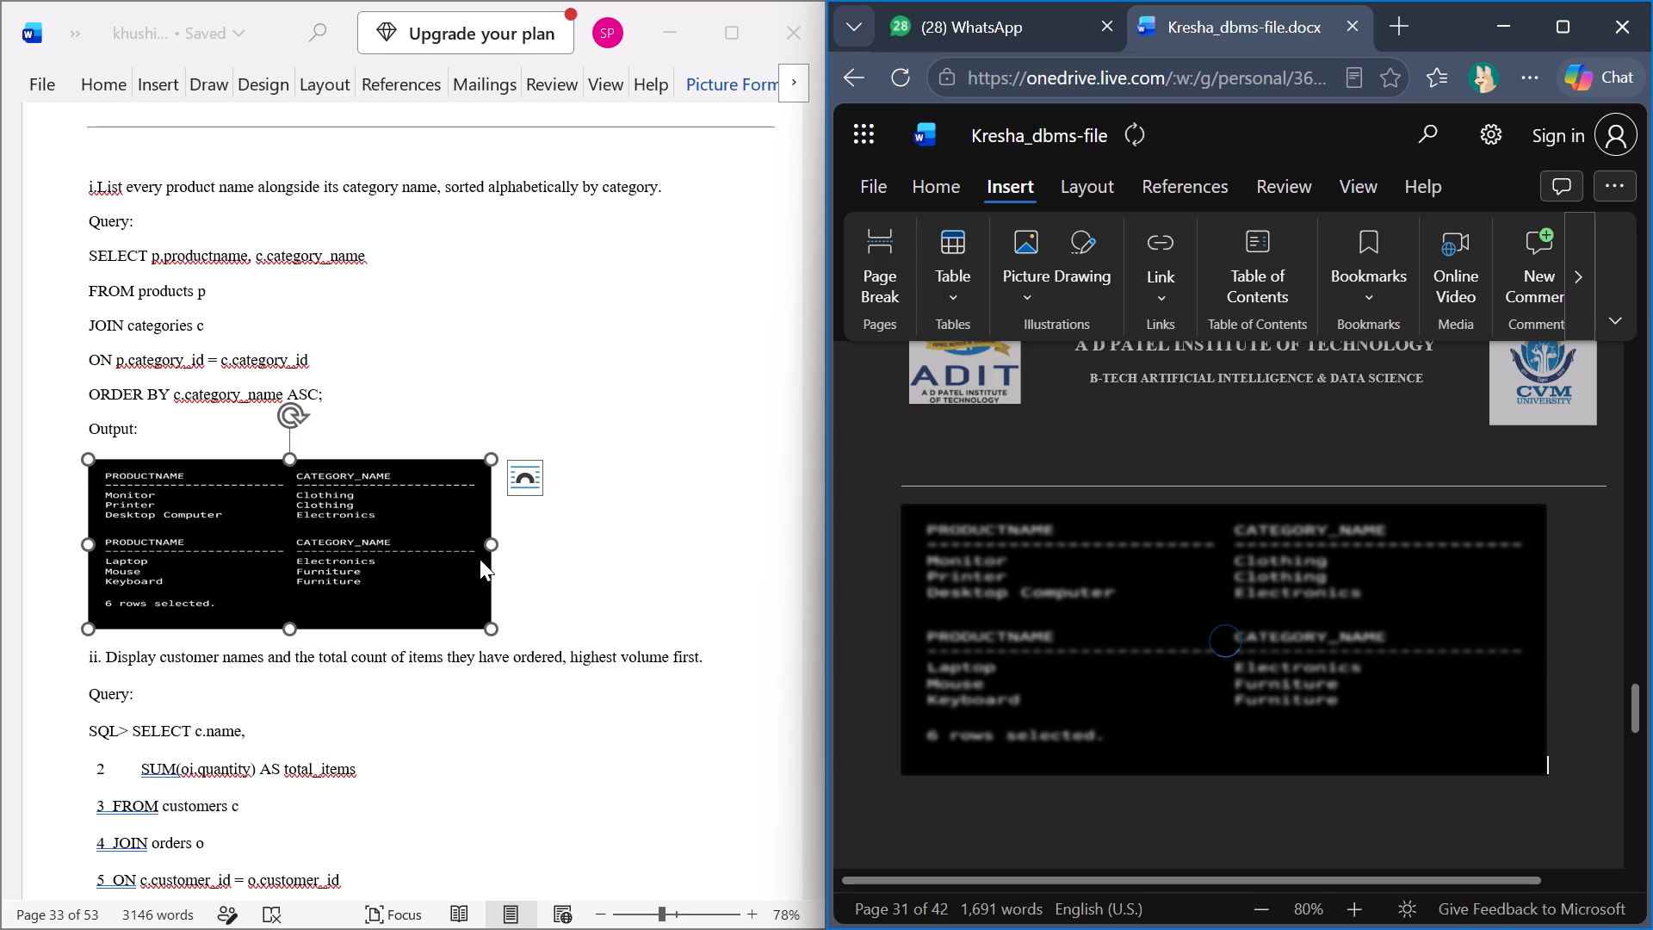
pyautogui.scroll(-1, 480, 559)
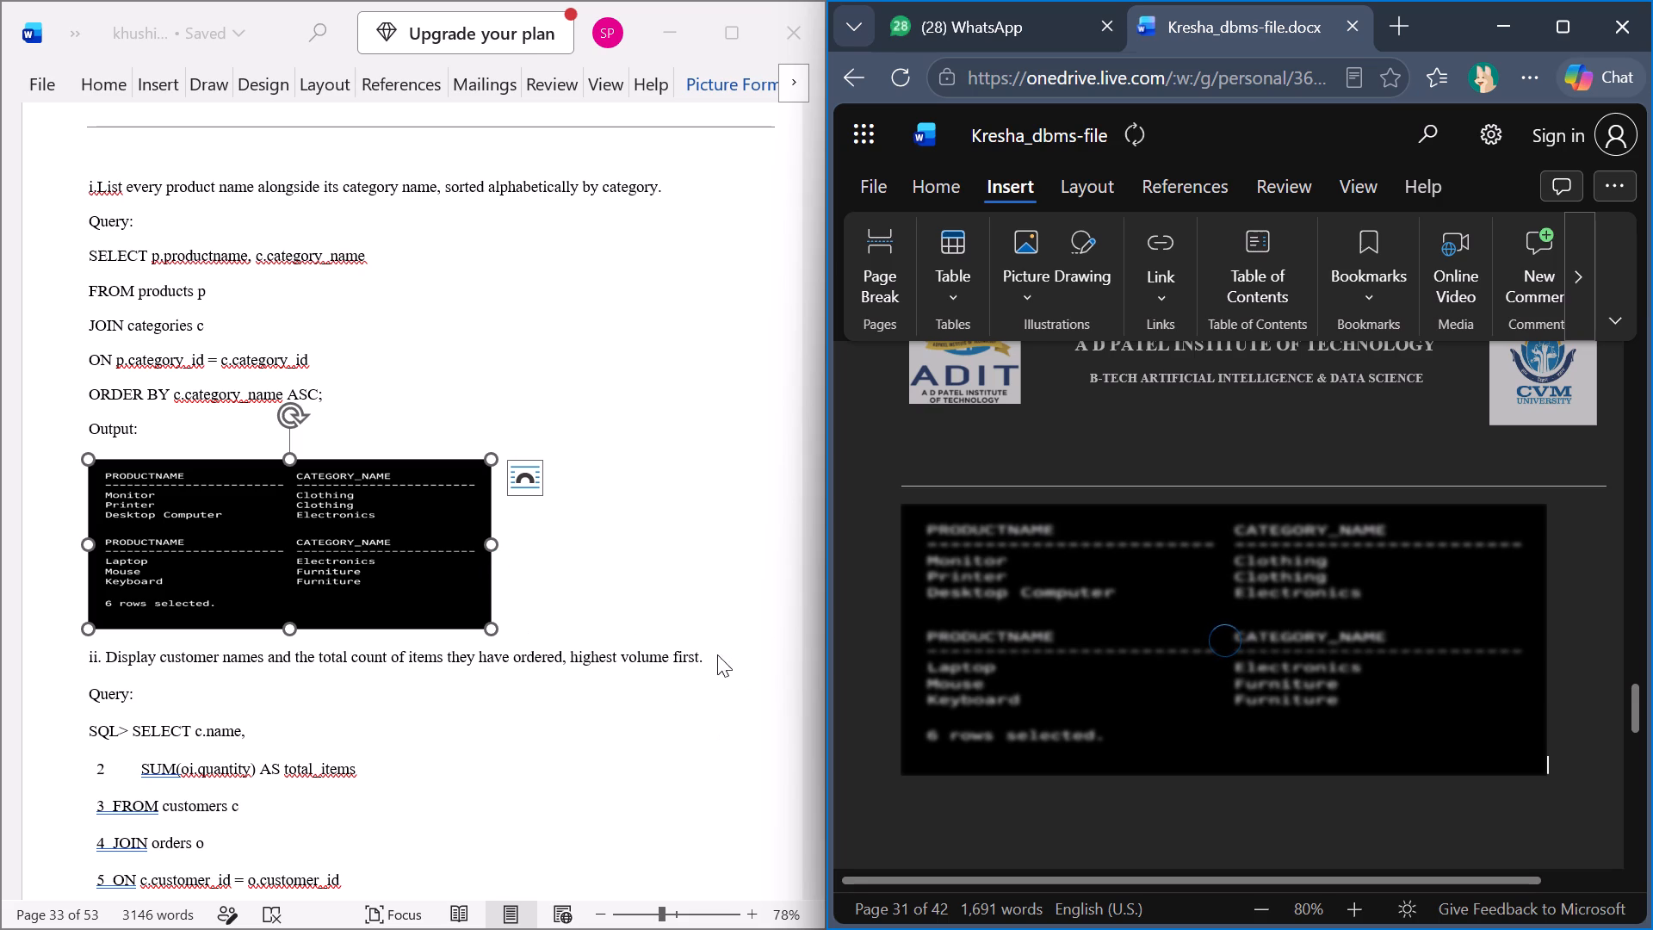
pyautogui.doubleClick(700, 654)
pyautogui.doubleClick(706, 654)
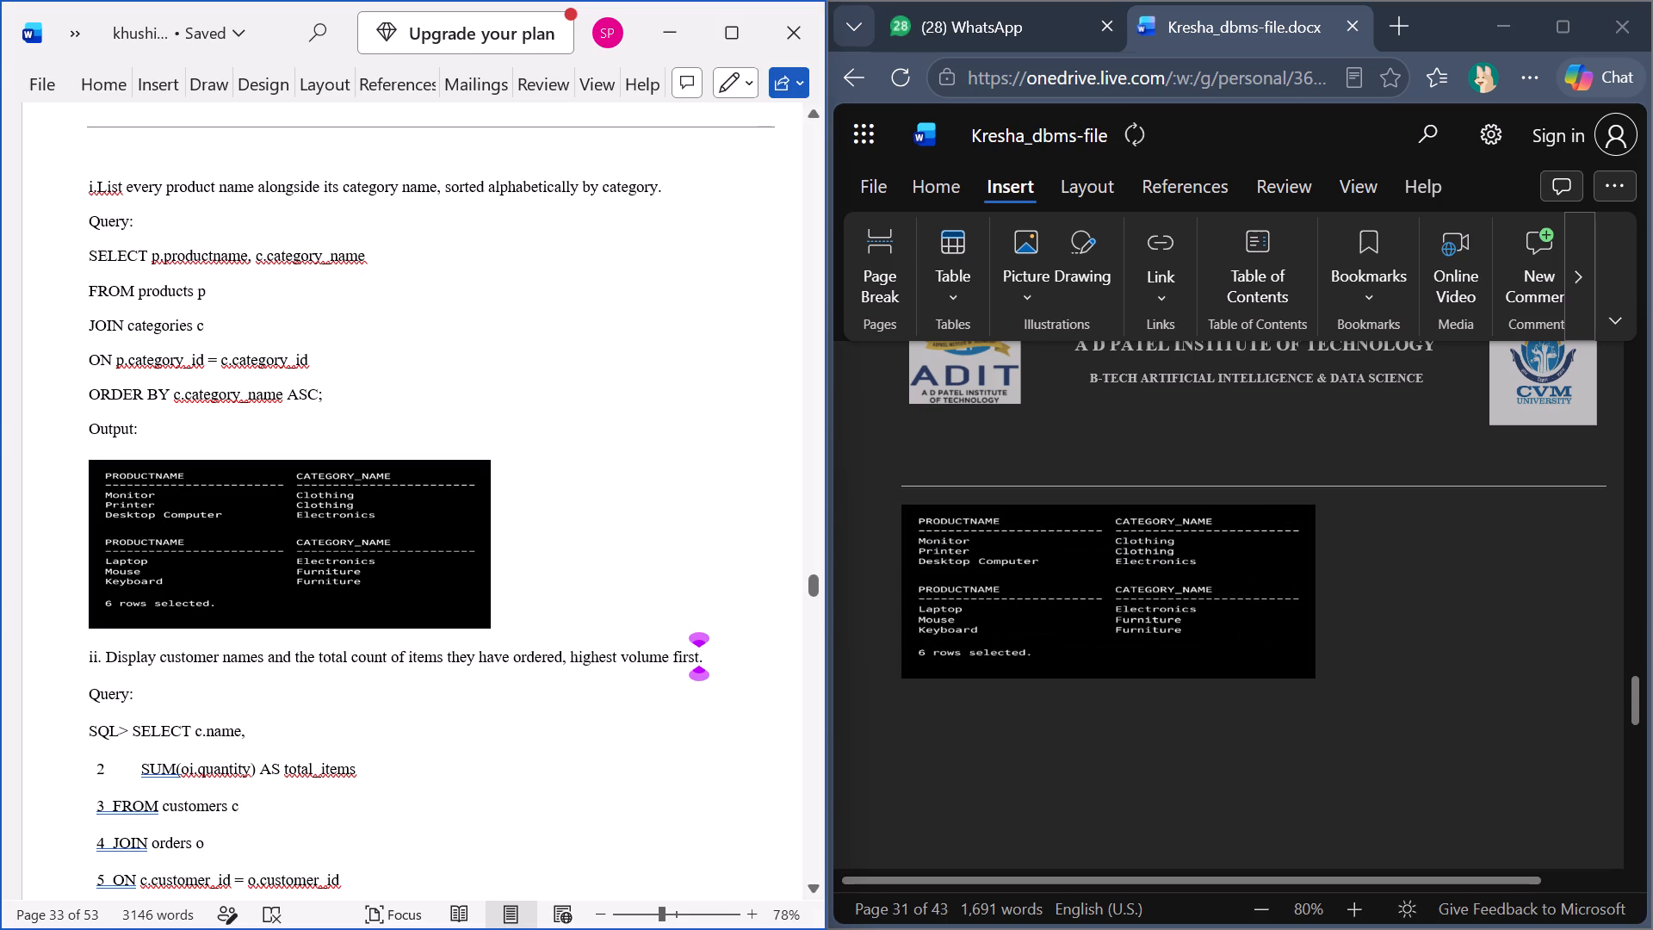
pyautogui.moveTo(706, 654); pyautogui.dragTo(115, 642)
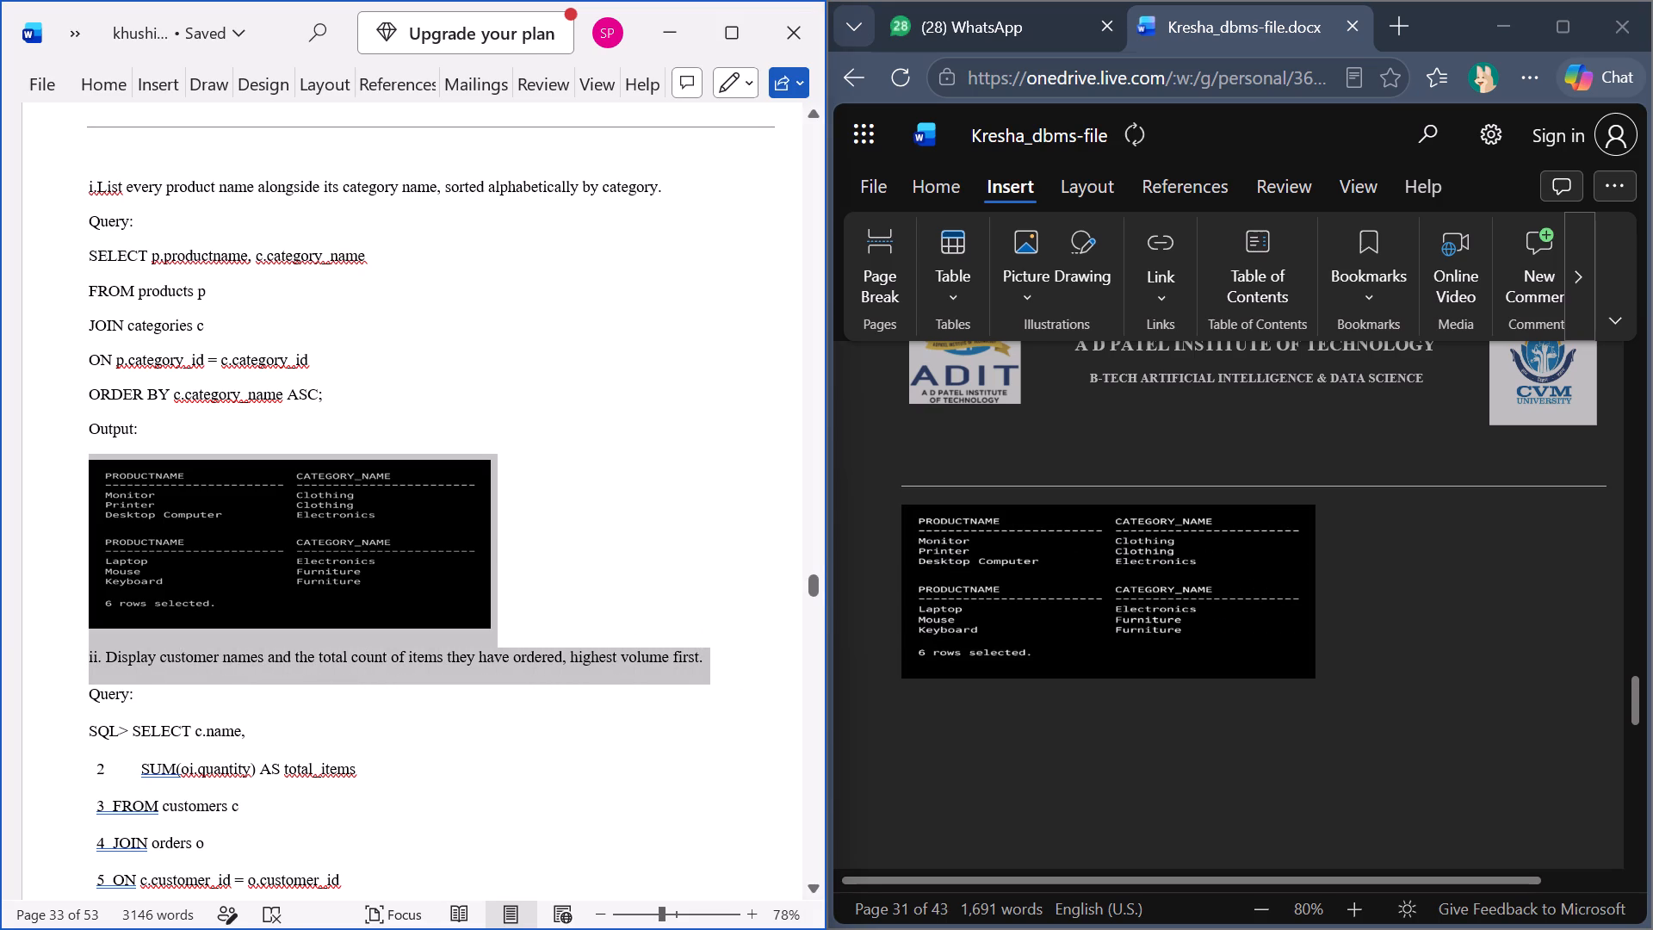
pyautogui.moveTo(115, 642); pyautogui.dragTo(84, 660)
pyautogui.hotkey('ctrl', 'c')
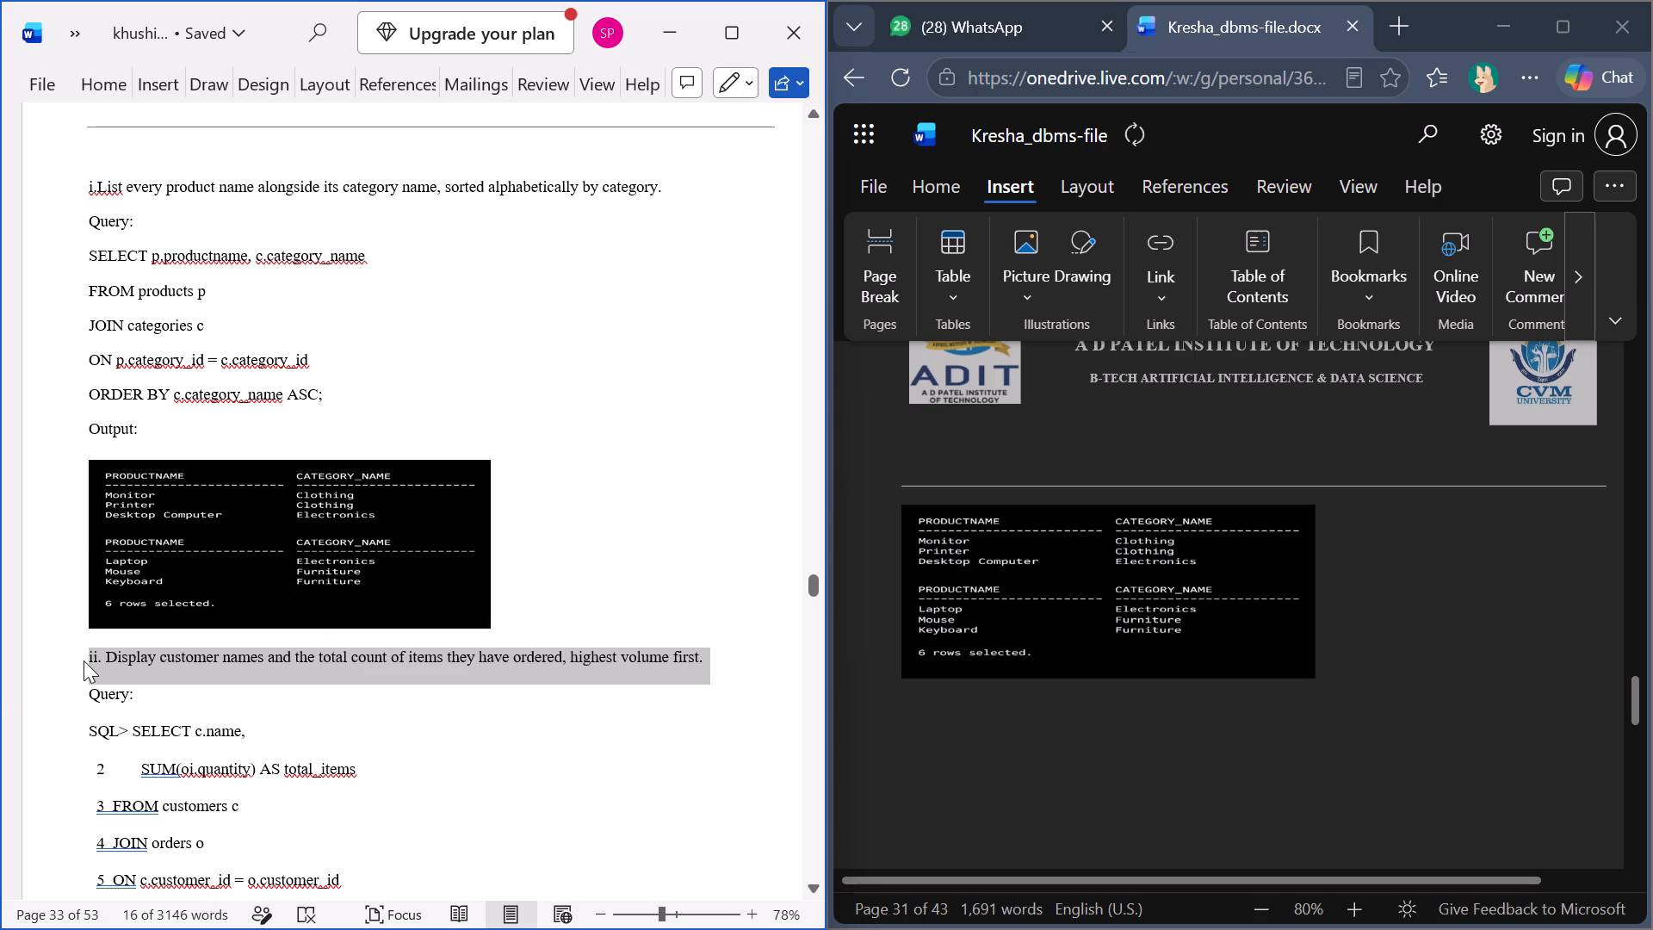
# Shrink question i's pasted output picture slightly, keeping its proportions.
pyautogui.click(1241, 647)
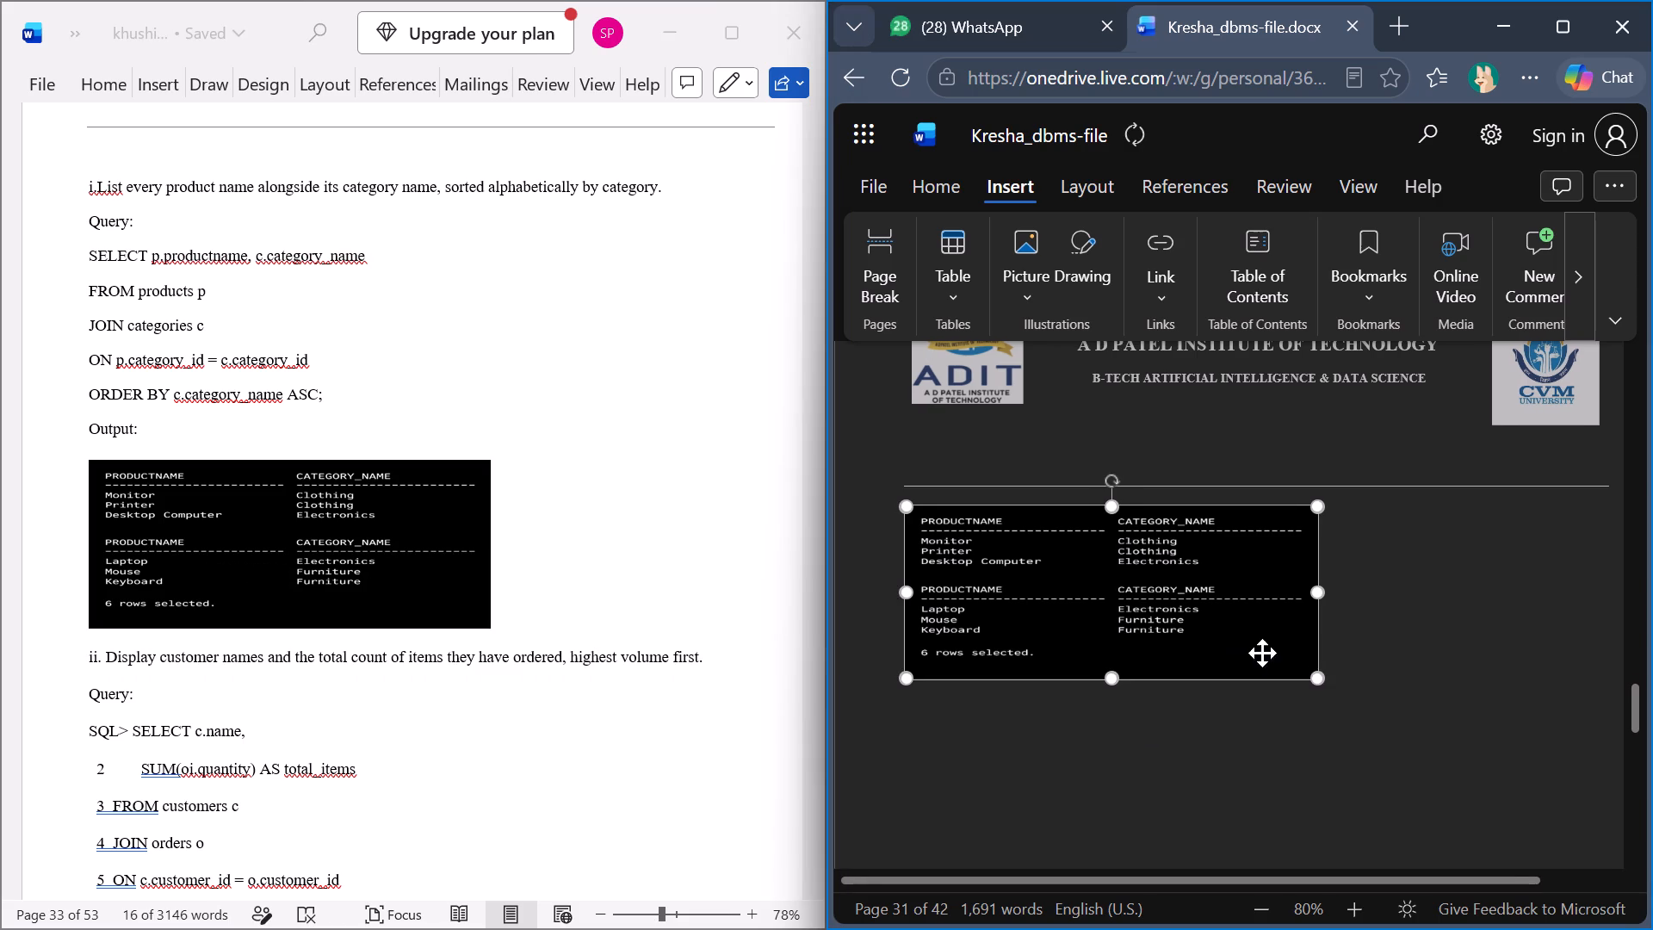
pyautogui.moveTo(1317, 679); pyautogui.dragTo(1279, 660)
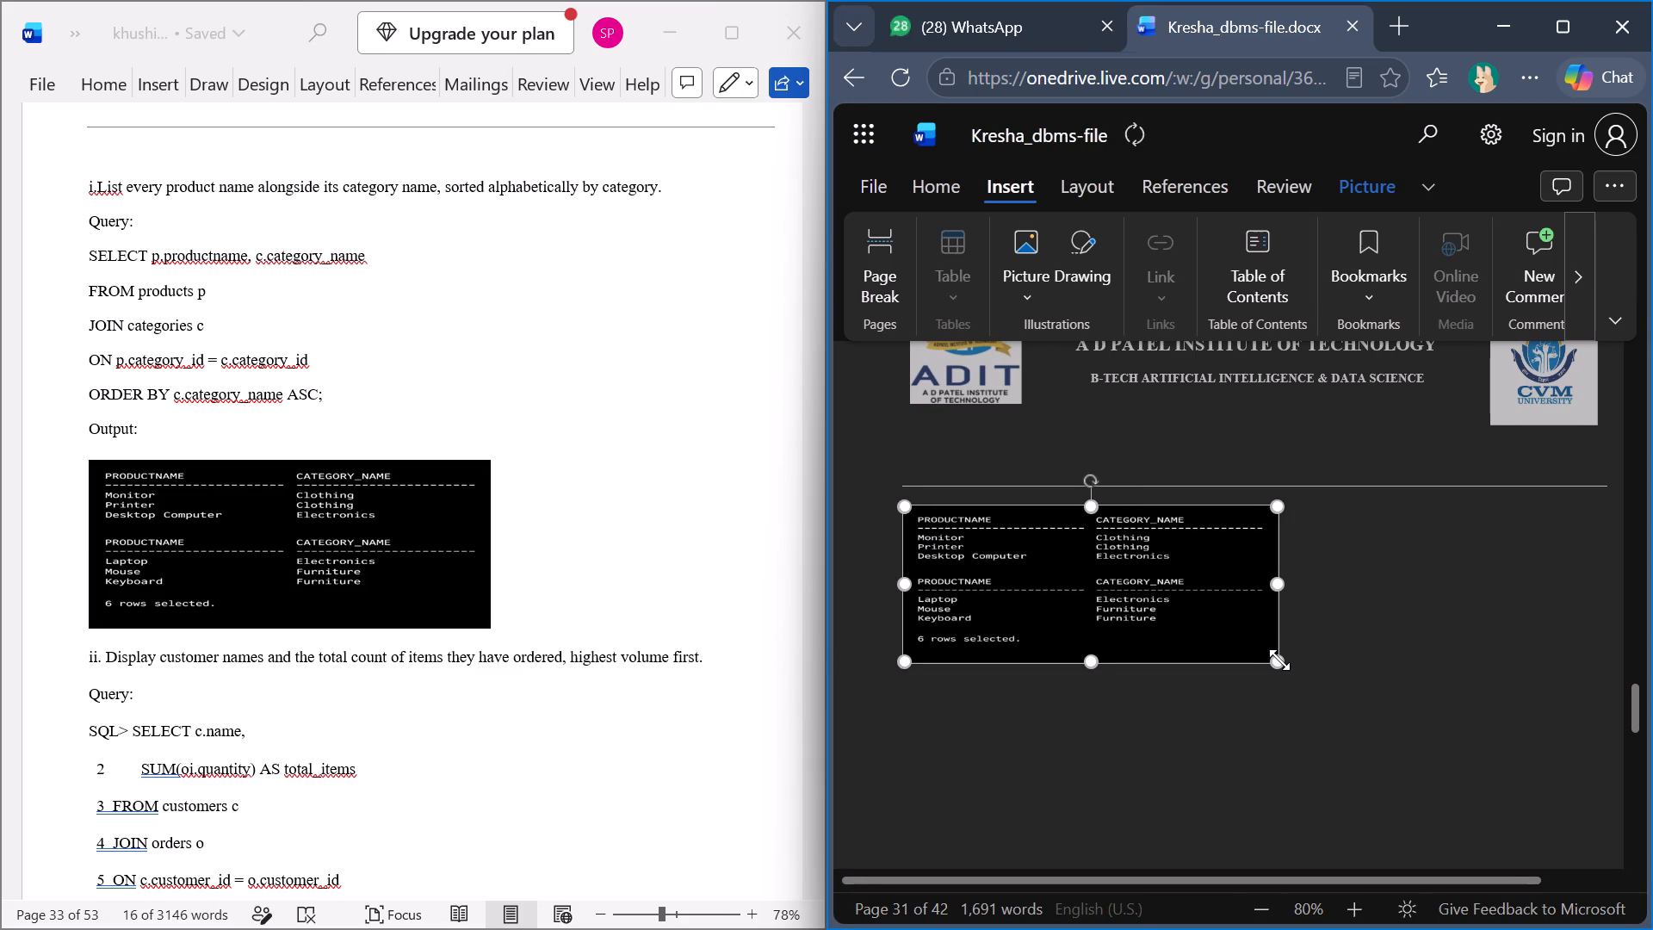
pyautogui.moveTo(1279, 660); pyautogui.dragTo(1251, 647)
pyautogui.click(1251, 647)
pyautogui.moveTo(1251, 647); pyautogui.dragTo(1201, 625)
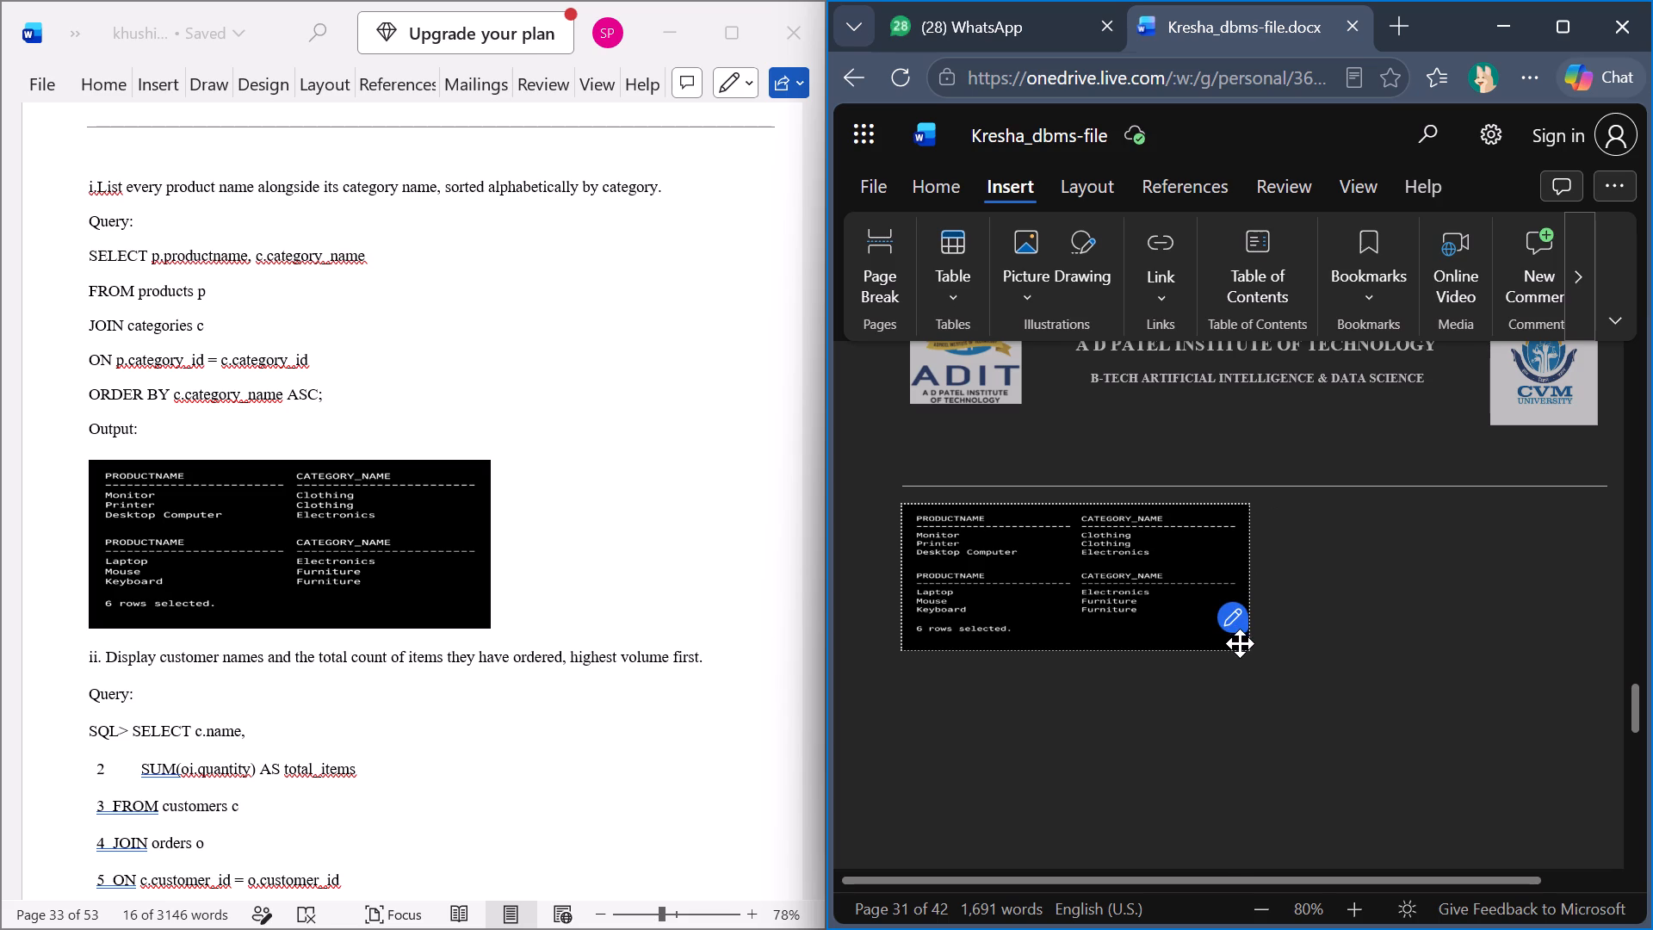
pyautogui.click(1118, 598)
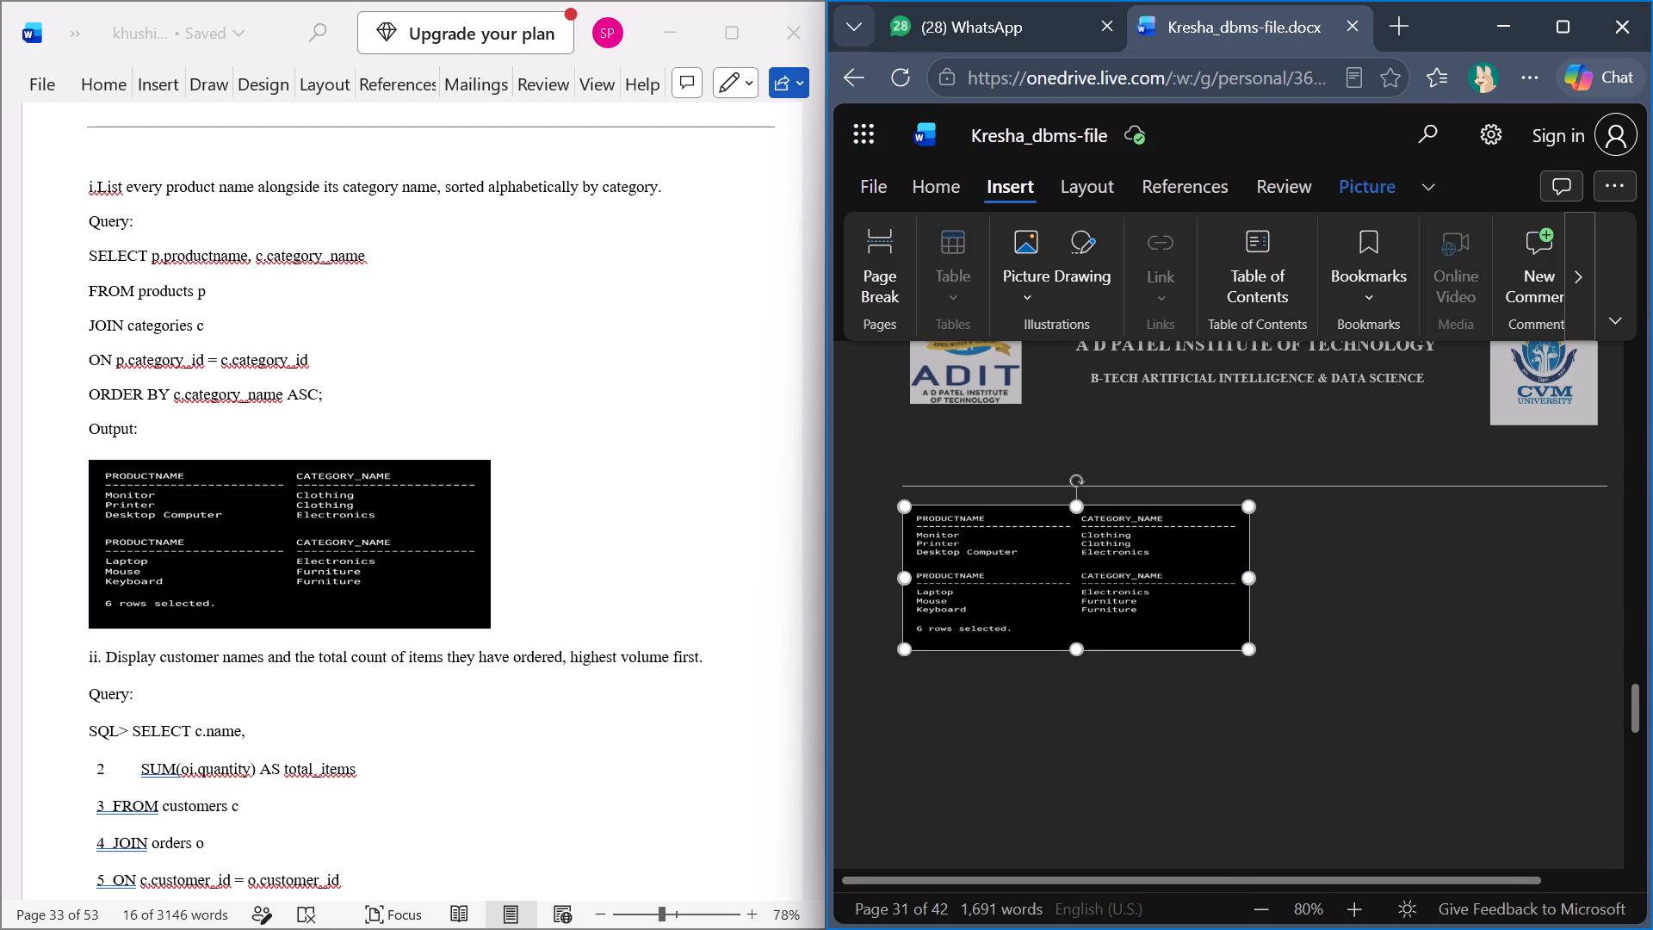
pyautogui.moveTo(1248, 653); pyautogui.dragTo(1348, 664)
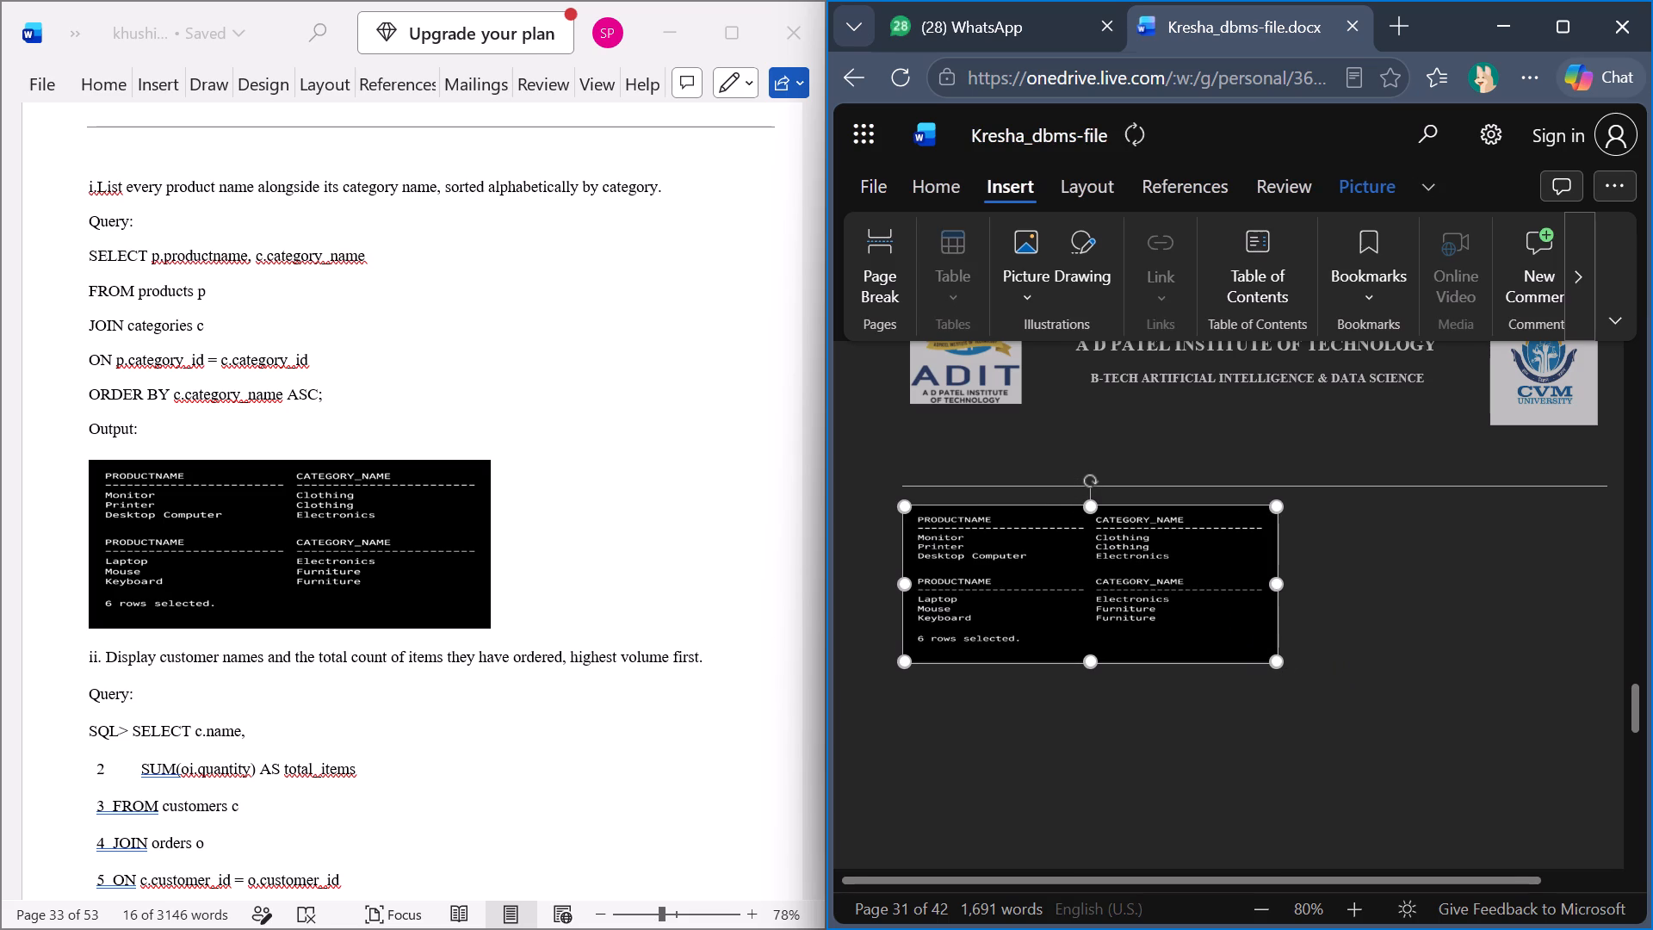
pyautogui.moveTo(1278, 661); pyautogui.dragTo(1288, 663)
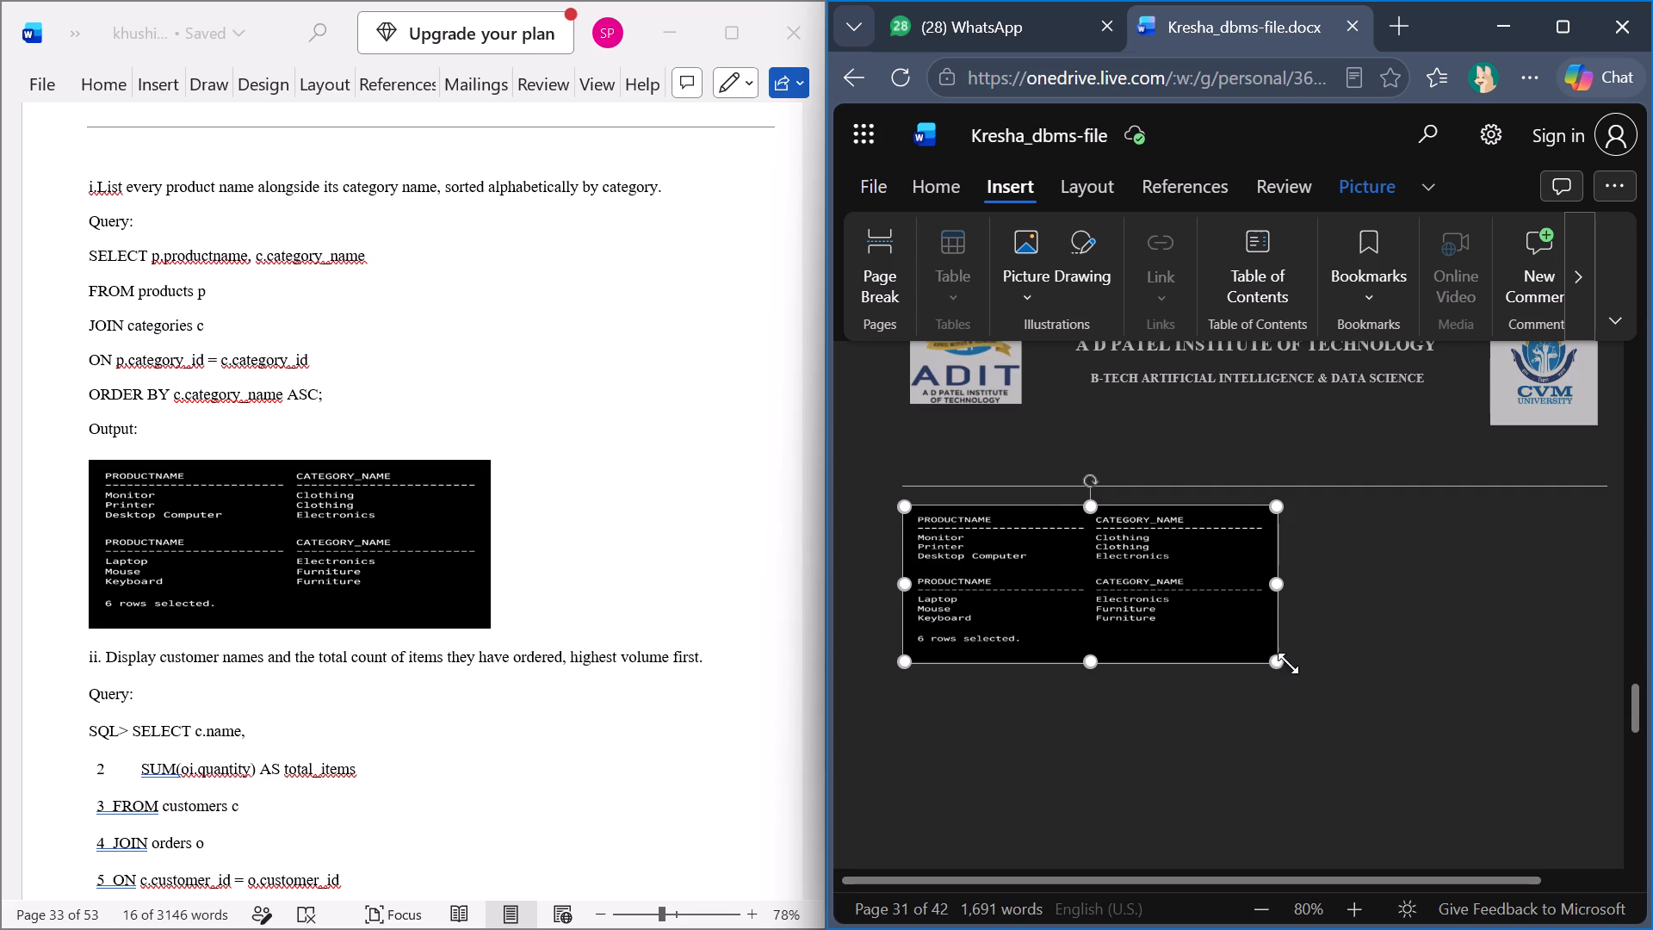
pyautogui.moveTo(1288, 663); pyautogui.dragTo(1300, 667)
# Paste the copied question ii line on a new line below question i's output picture.
pyautogui.click(1338, 666)
pyautogui.press('Return')
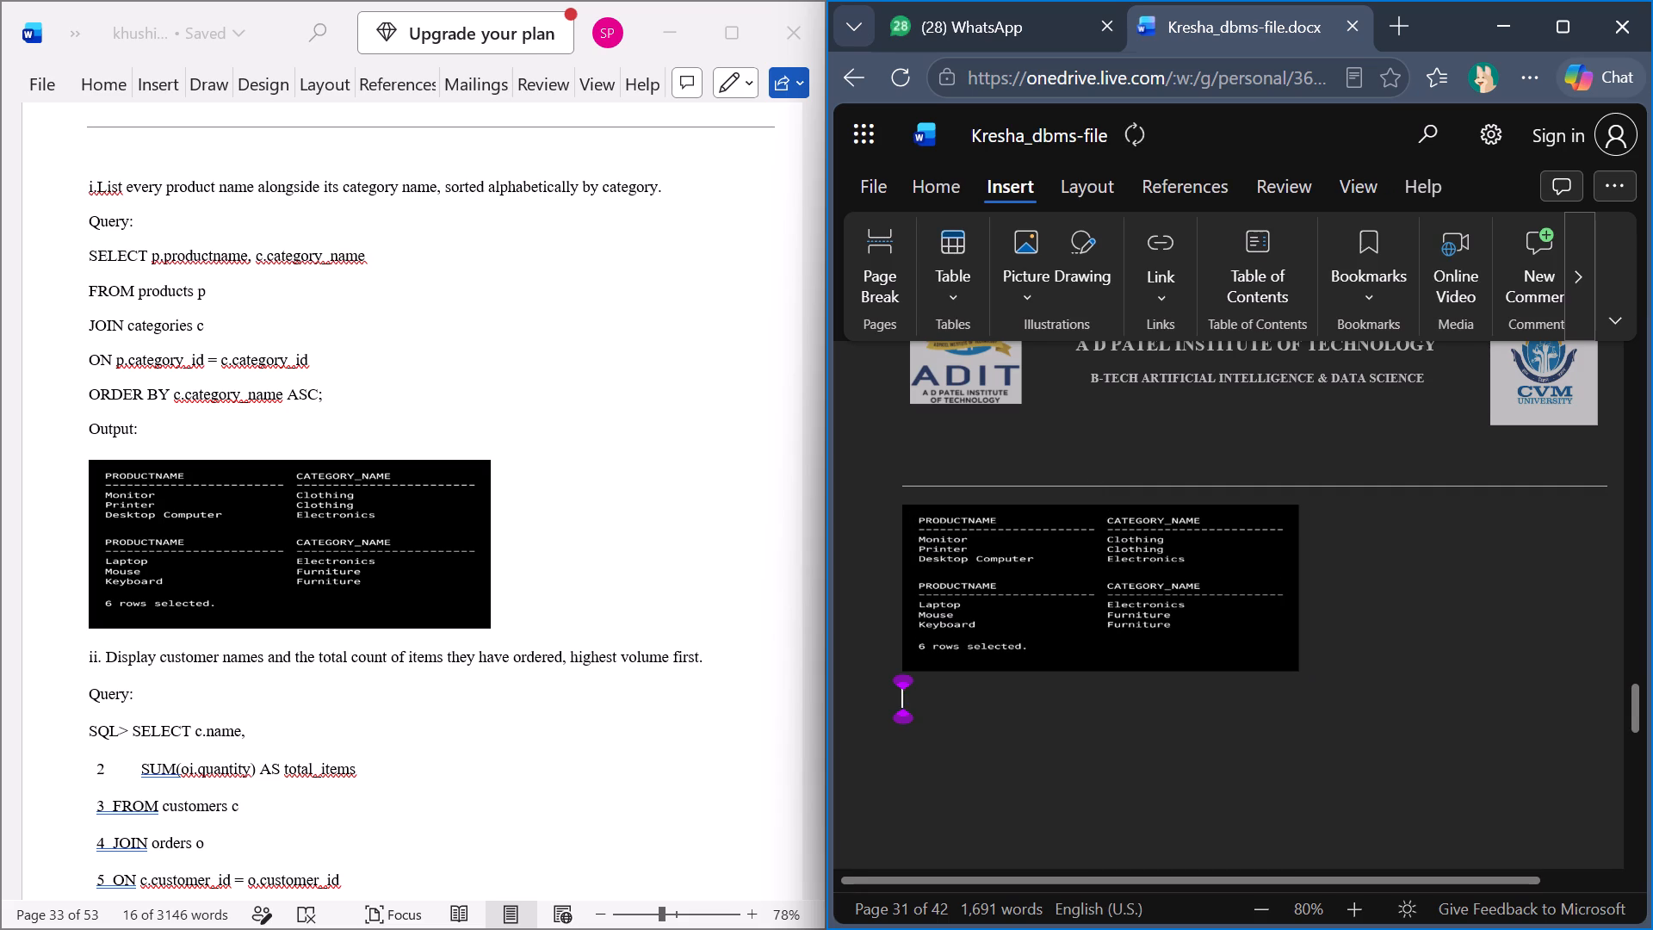
pyautogui.hotkey('ctrl', 'v')
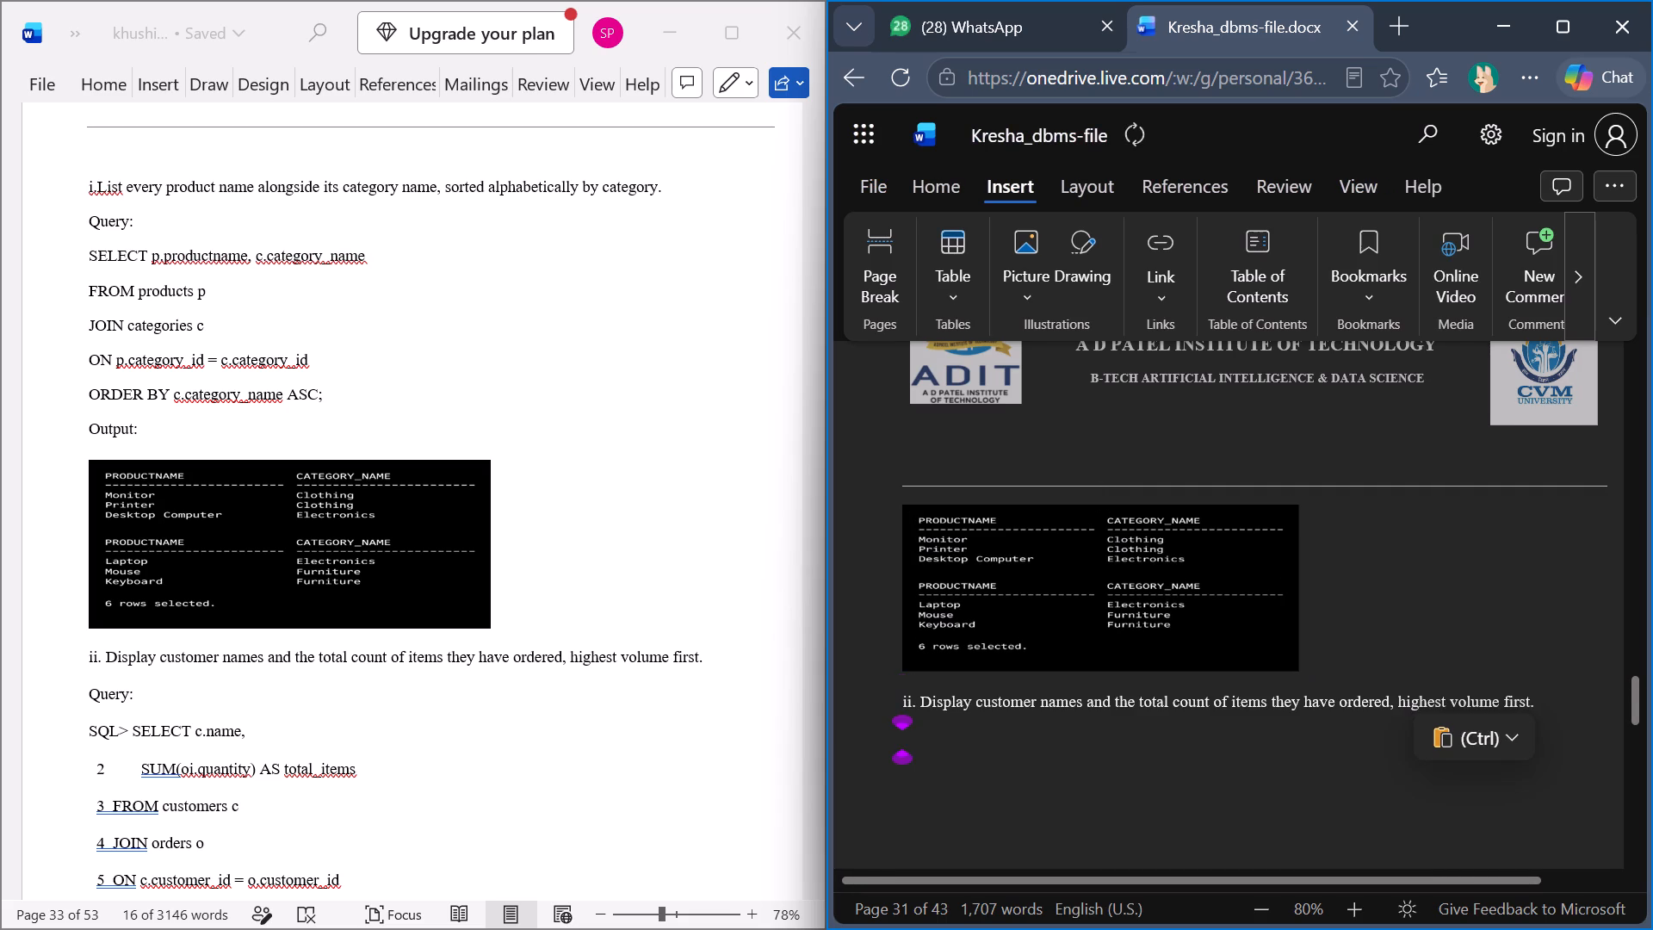
# Copy question ii's SQL query from khushi's file to below the question ii line.
pyautogui.scroll(-2, 304, 703)
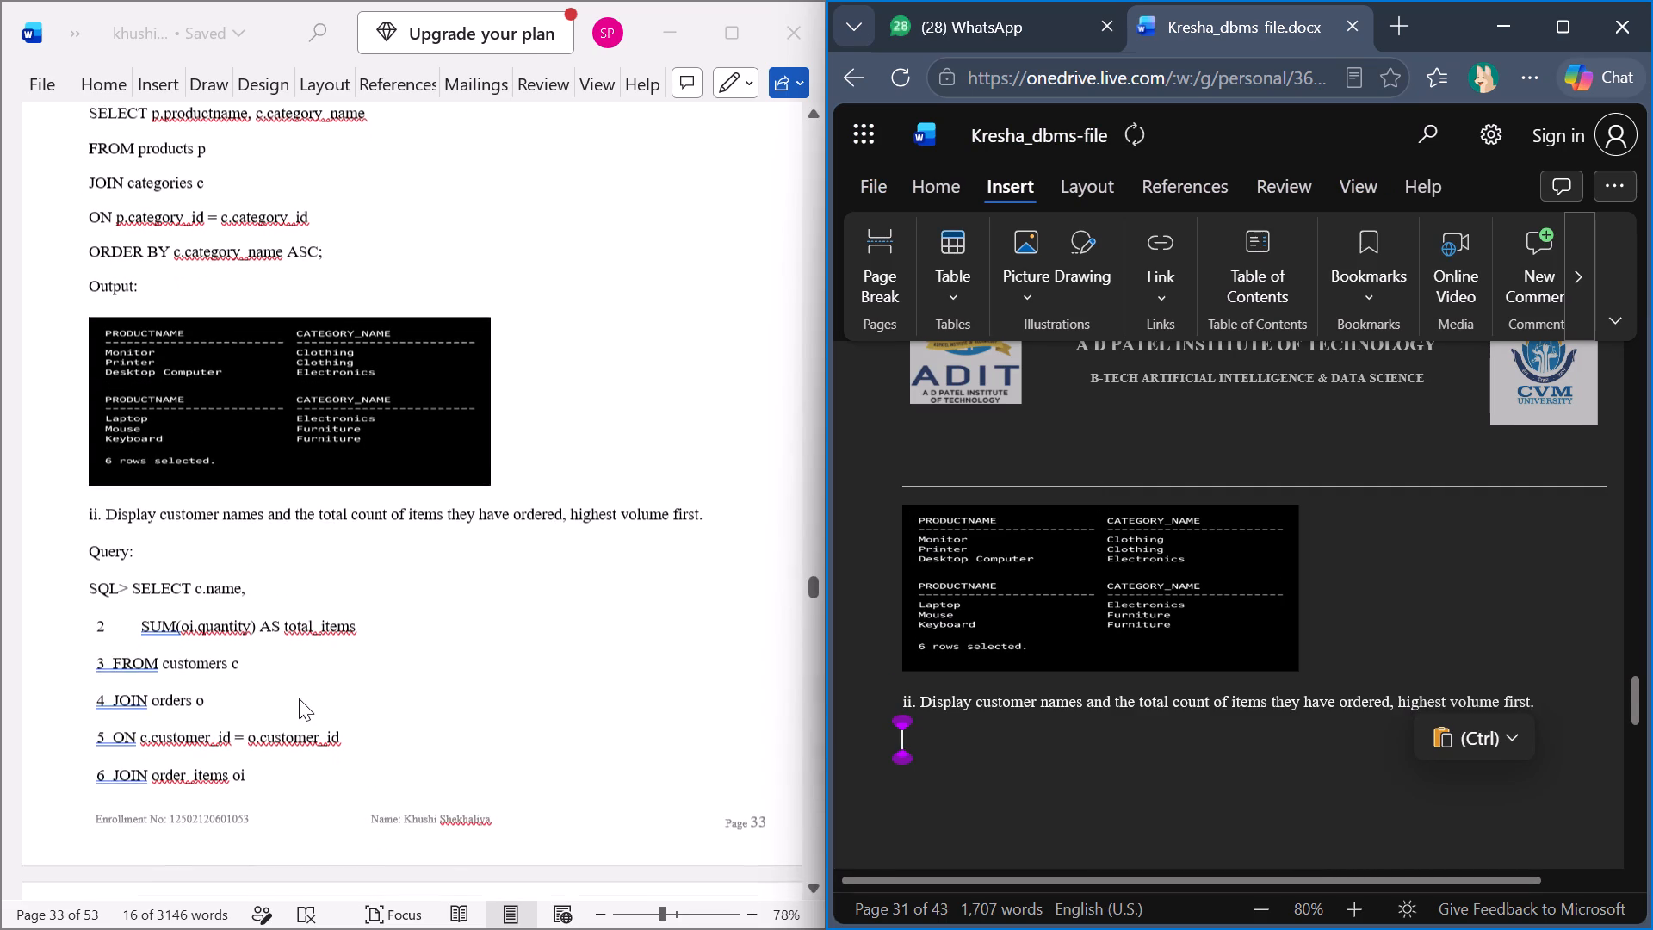
# Copy the query's first line, "SQL> SELECT c.name,", from khushi's file to below the question ii line in Kresha_dbms-file.
pyautogui.click(260, 576)
pyautogui.moveTo(260, 576); pyautogui.dragTo(129, 583)
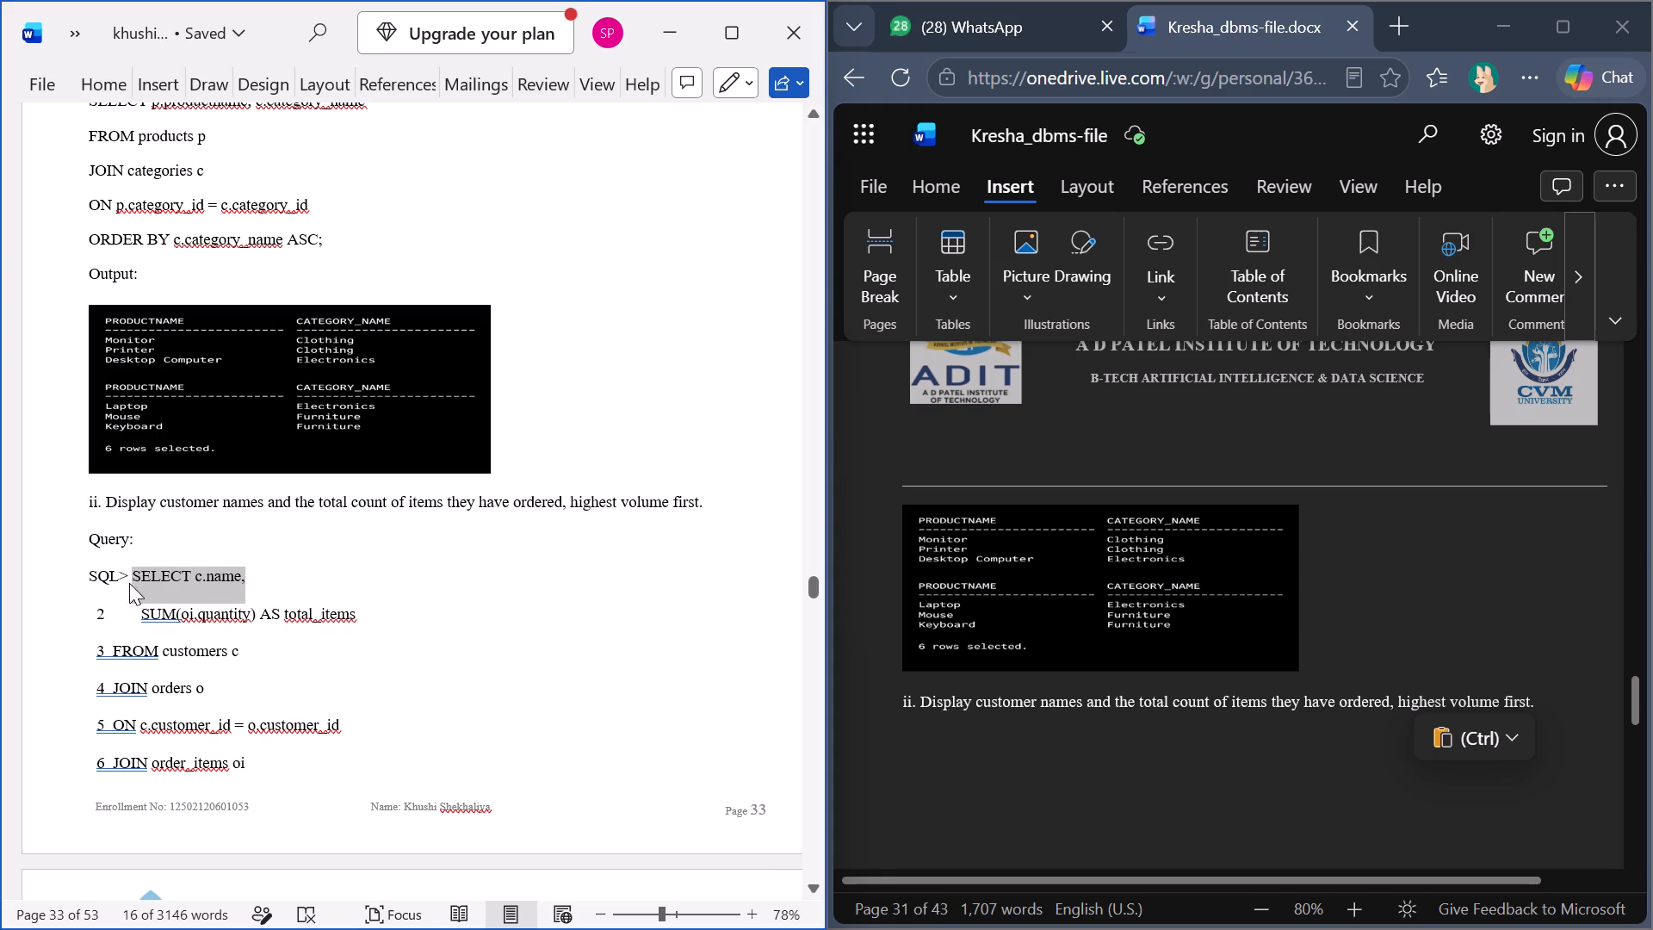
pyautogui.moveTo(129, 583); pyautogui.dragTo(111, 580)
pyautogui.hotkey('ctrl', 'c')
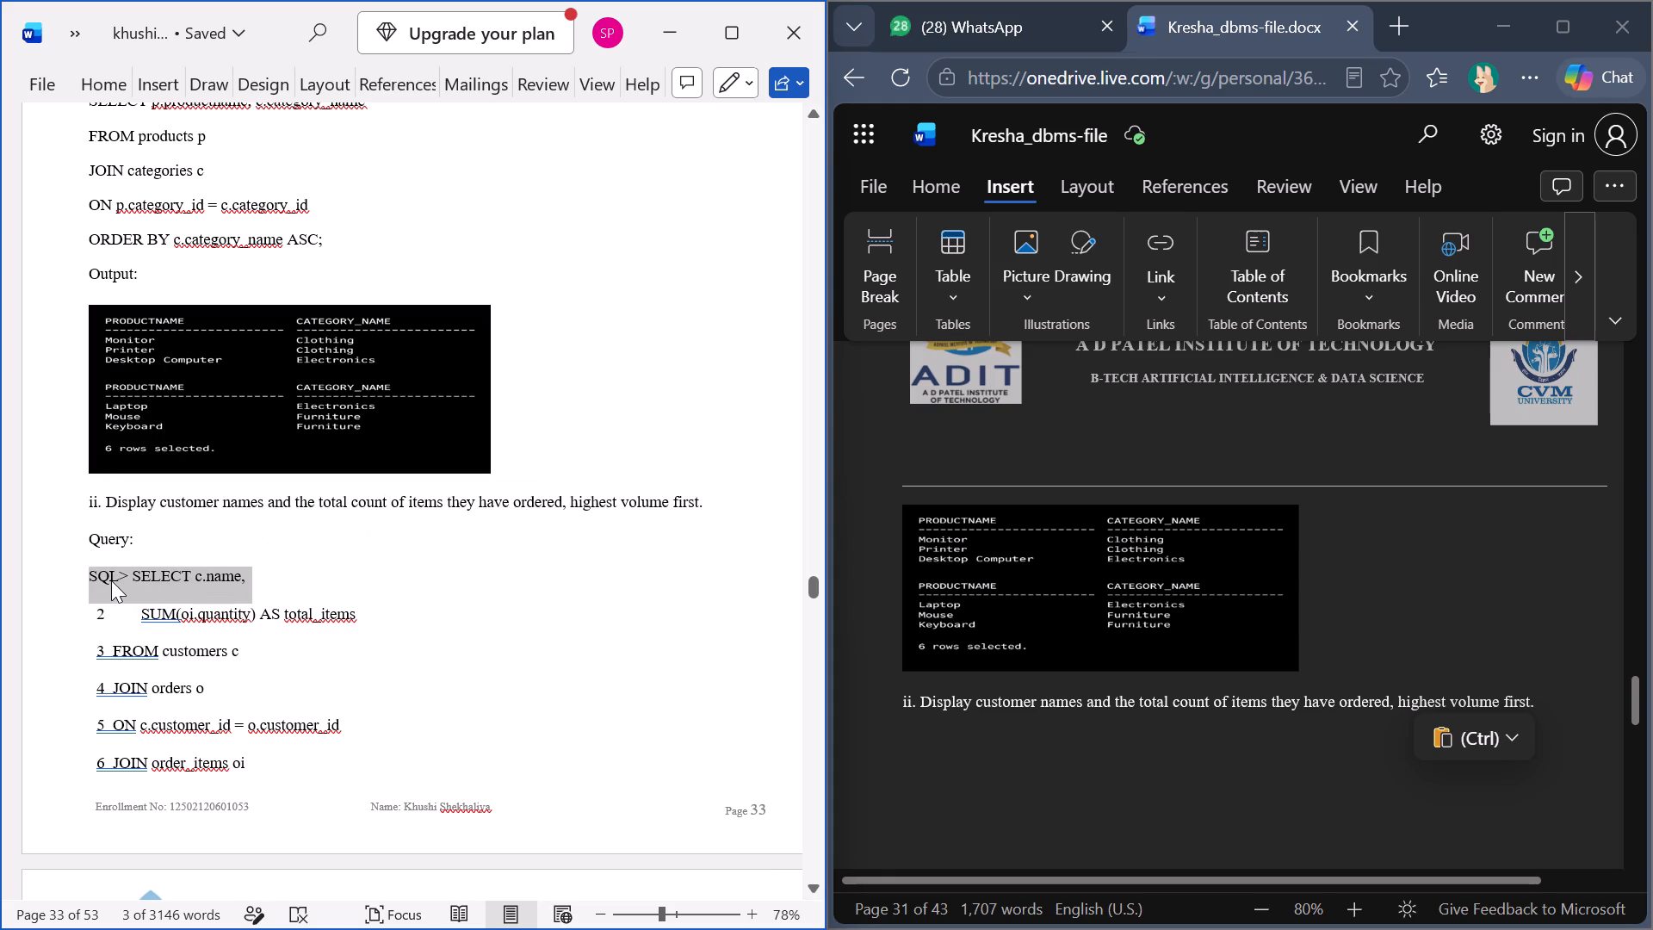
pyautogui.click(1273, 752)
pyautogui.hotkey('ctrl', 'v')
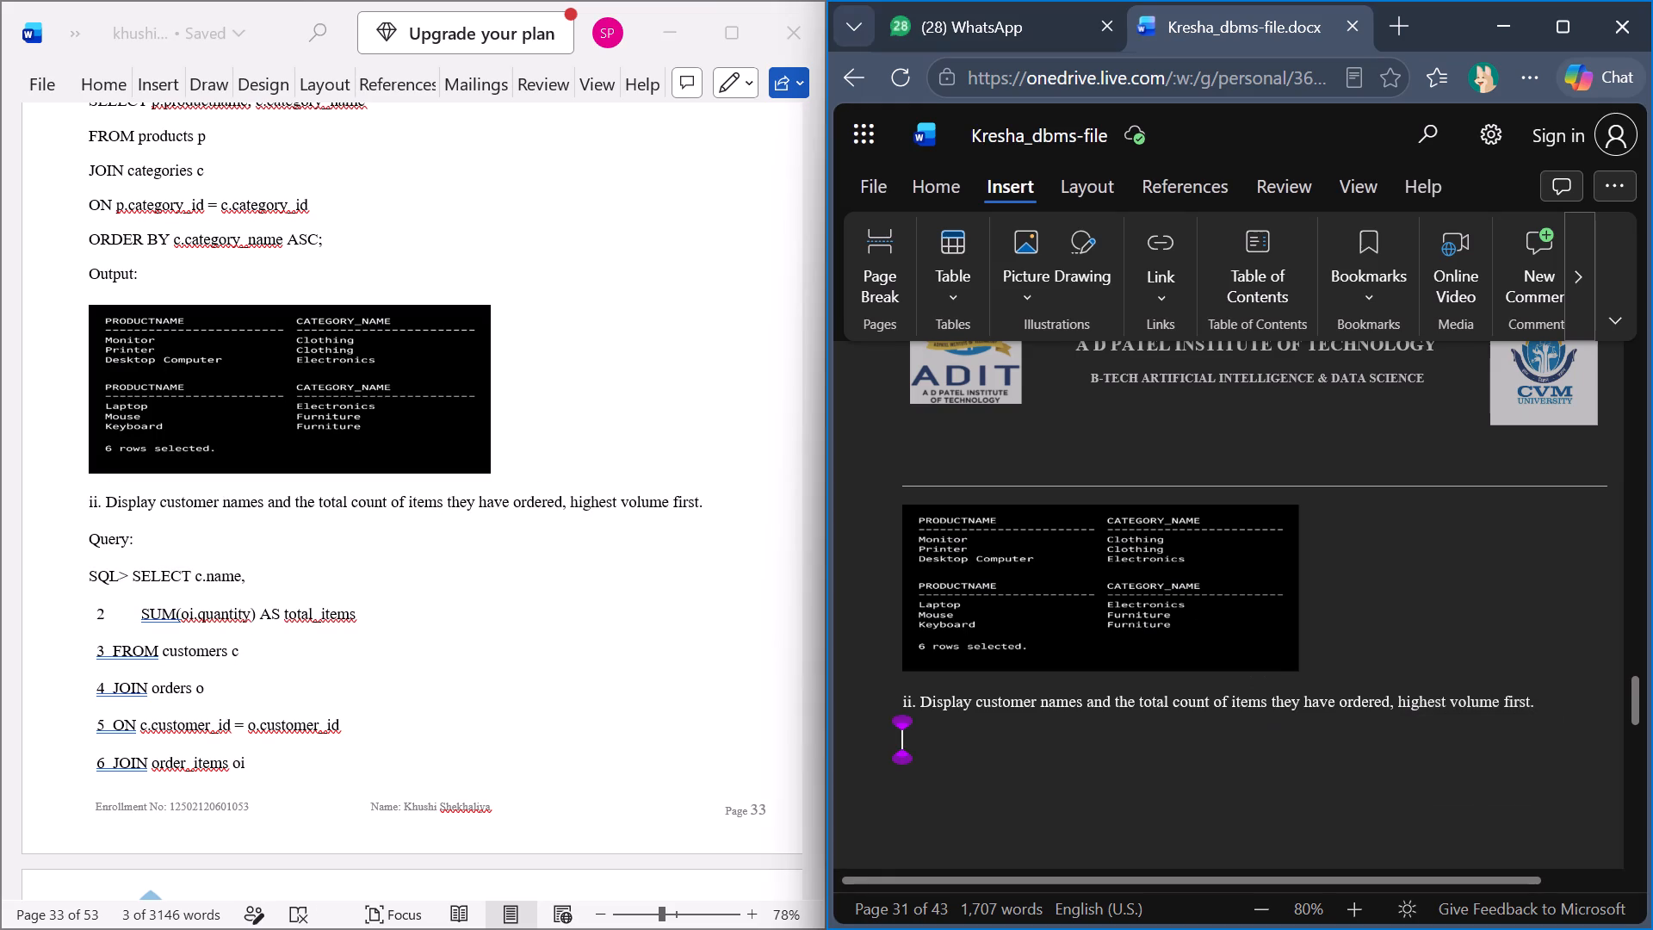
# Copy question ii's query lines 2 to 6, from SUM(oi.quantity) to JOIN order_items oi, below the pasted SELECT line.
pyautogui.scroll(-1, 313, 546)
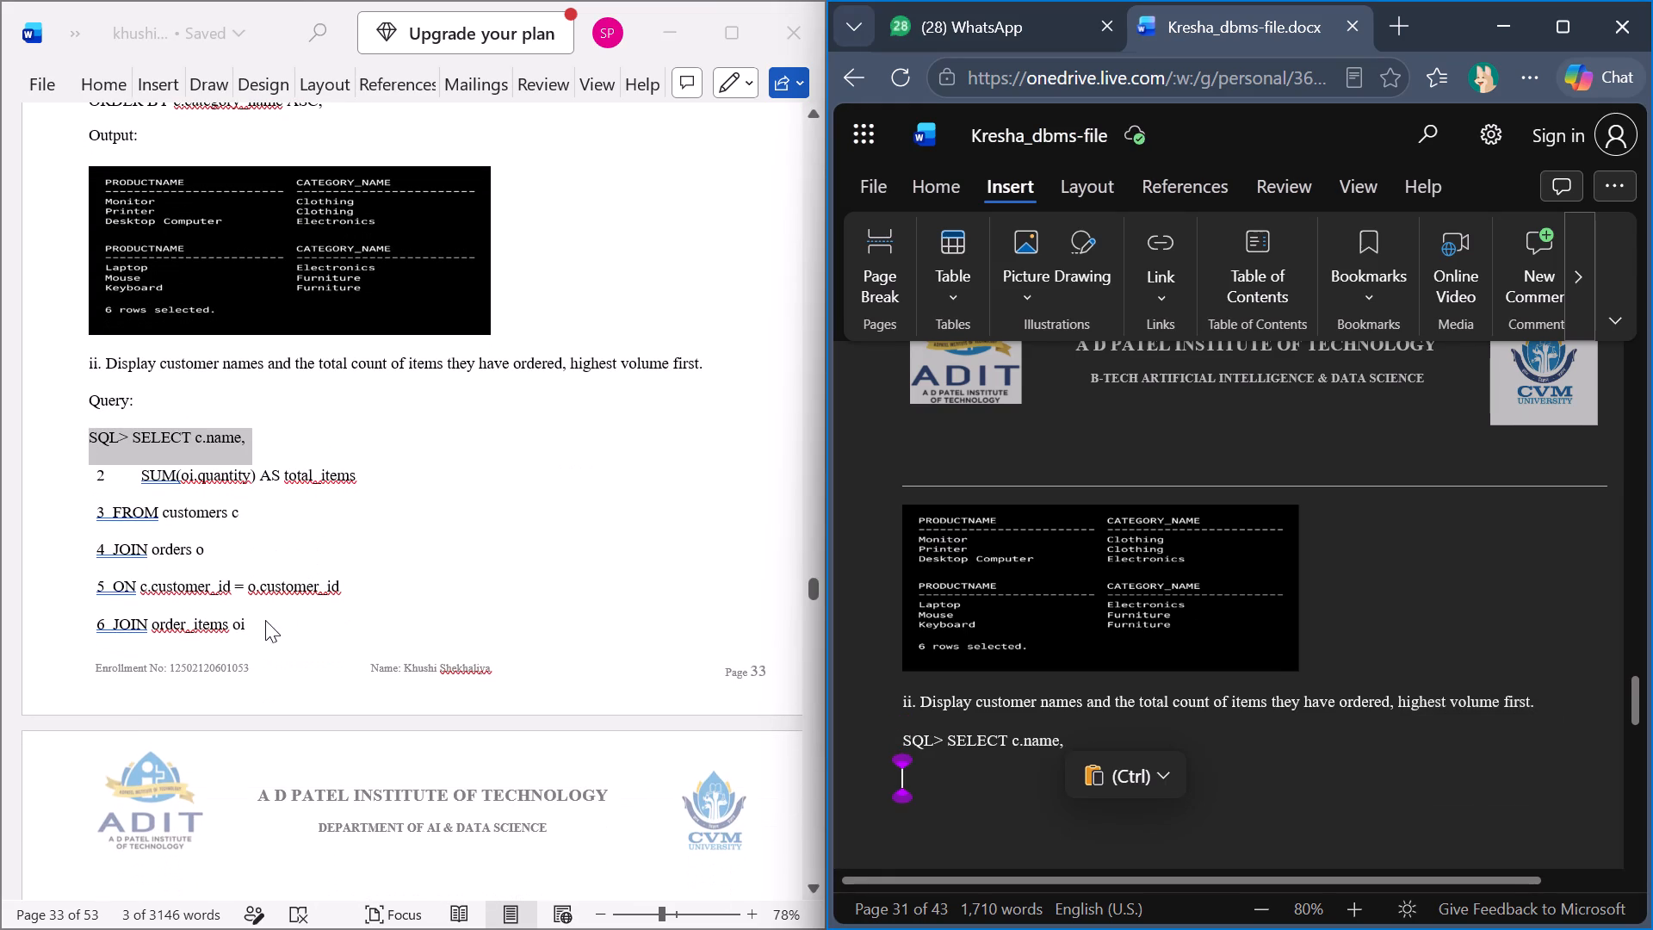
pyautogui.moveTo(265, 620); pyautogui.dragTo(257, 625)
pyautogui.moveTo(257, 625); pyautogui.dragTo(81, 480)
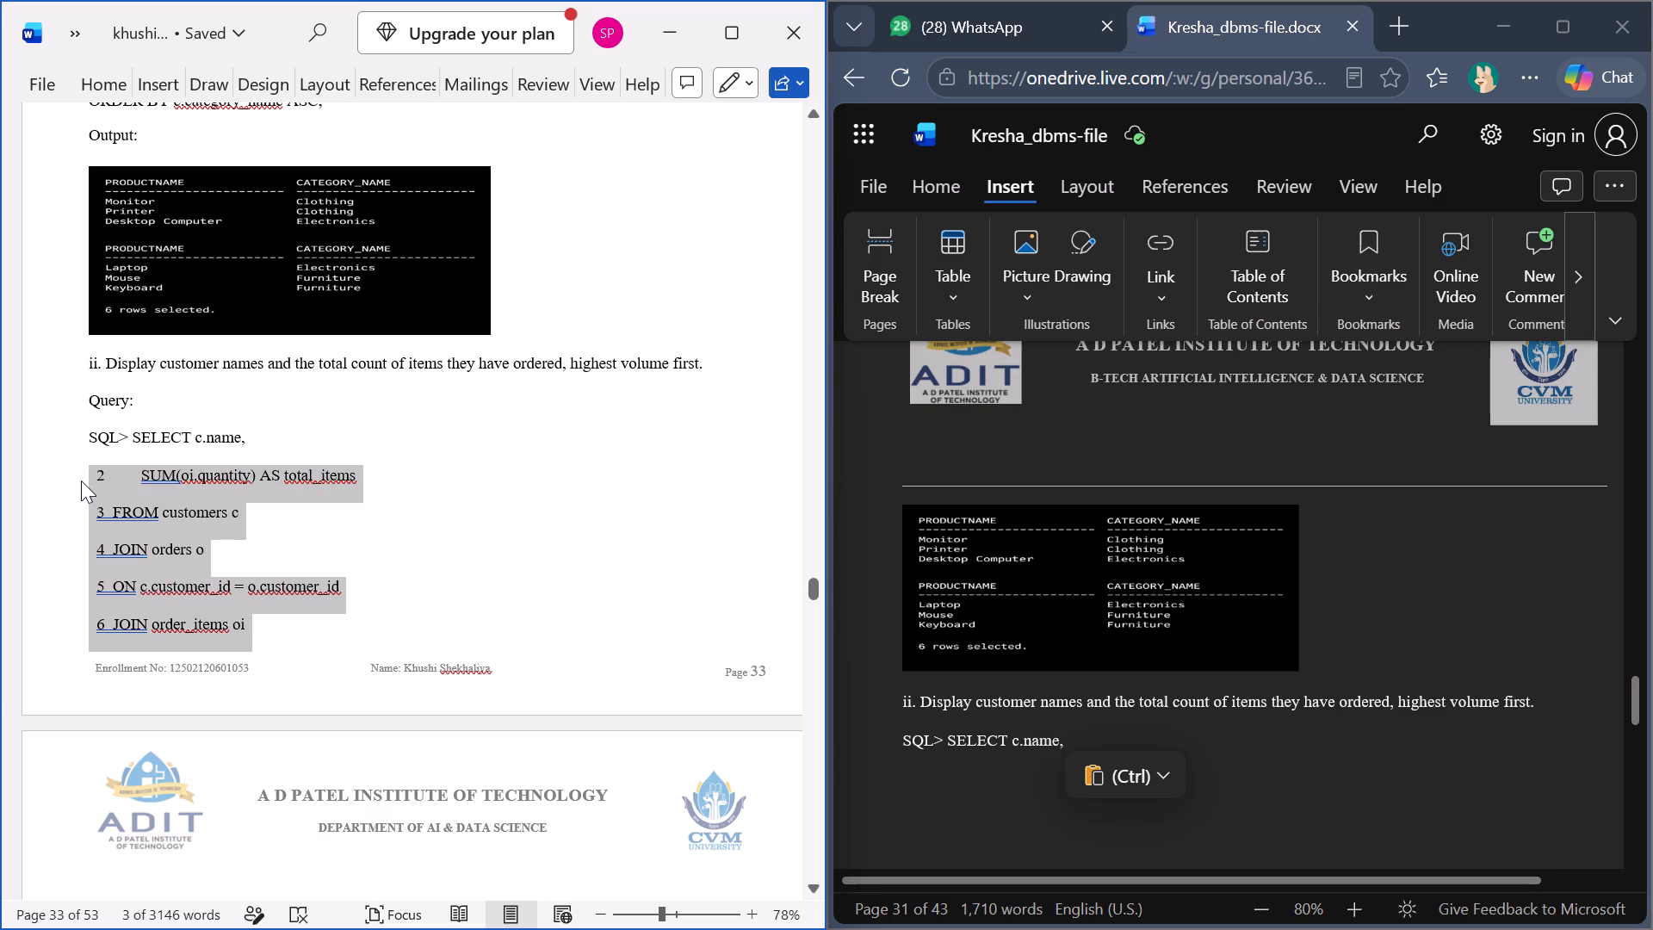
pyautogui.hotkey('ctrl', 'c')
pyautogui.click(1086, 736)
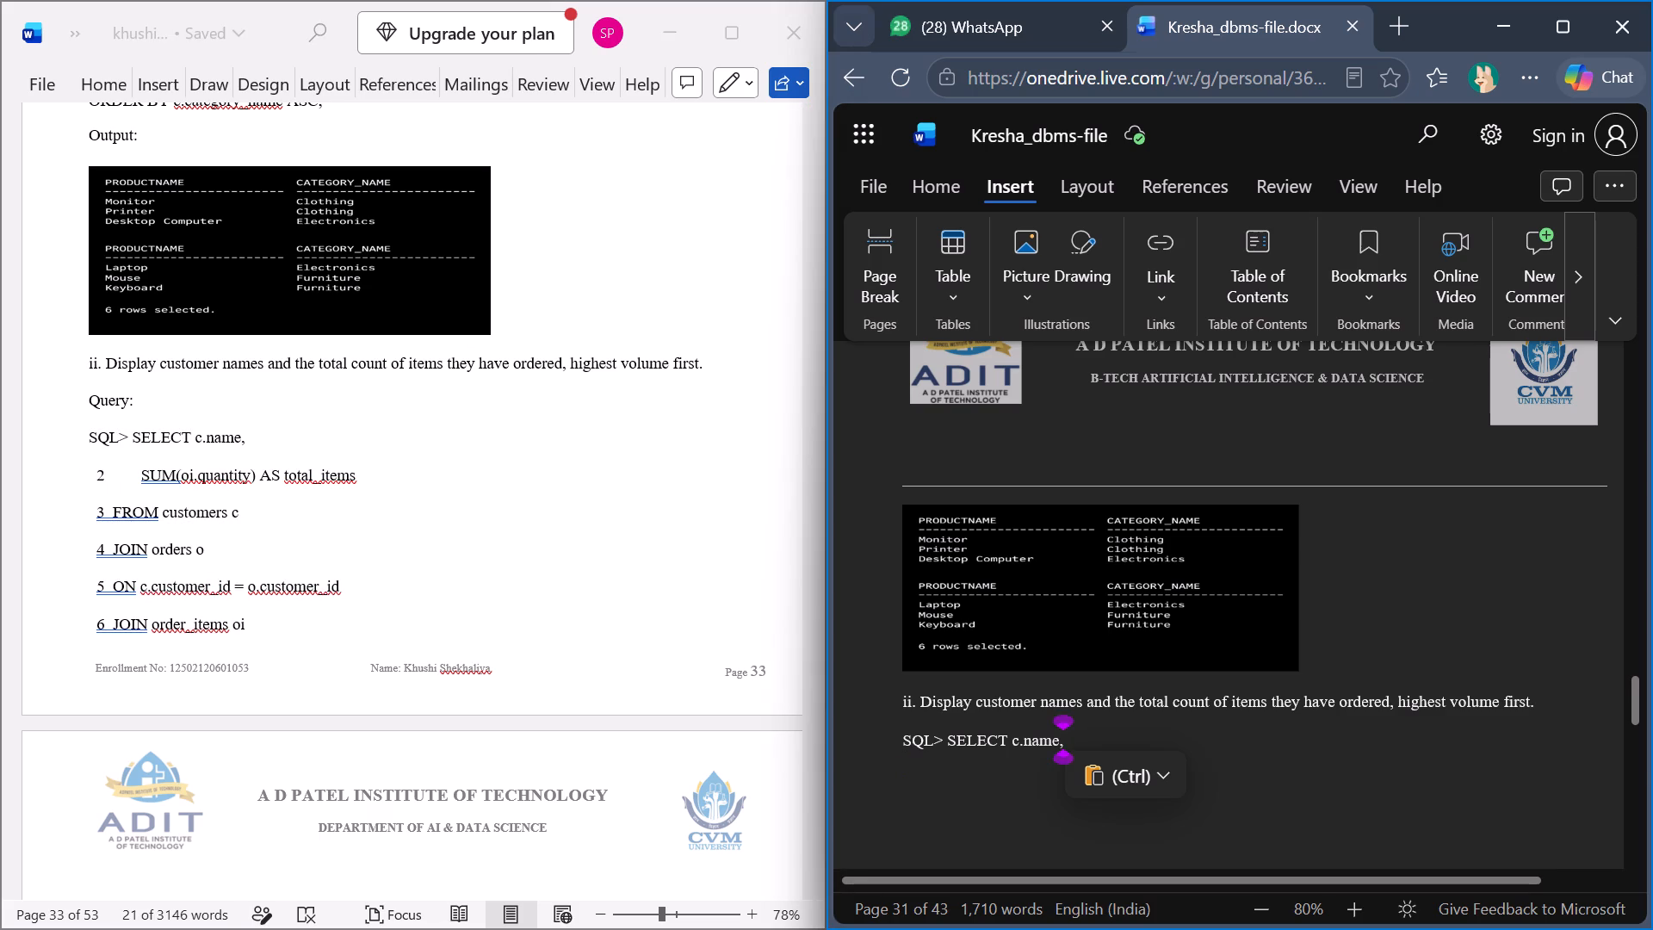
pyautogui.press('Return')
pyautogui.hotkey('ctrl', 'v')
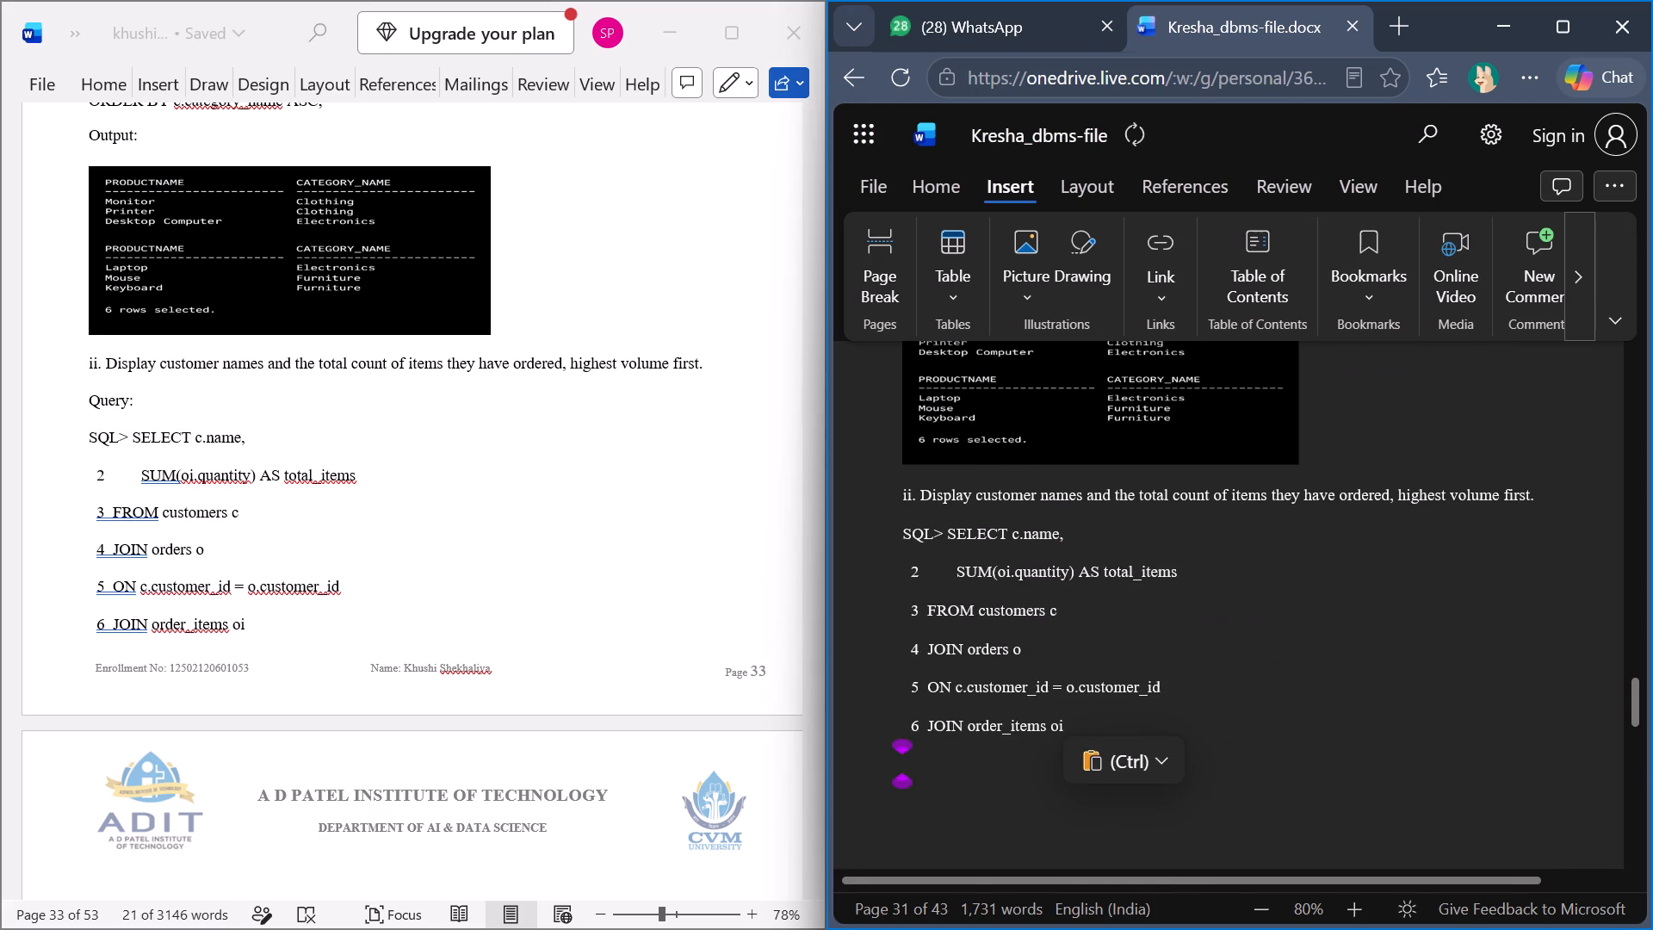
# Remove the extra spaces before SUM(oi.quantity) in line 2 of the pasted query.
pyautogui.click(954, 565)
pyautogui.press('BackSpace')
pyautogui.press('BackSpace')
pyautogui.press('BackSpace')
pyautogui.press('BackSpace')
pyautogui.press('BackSpace')
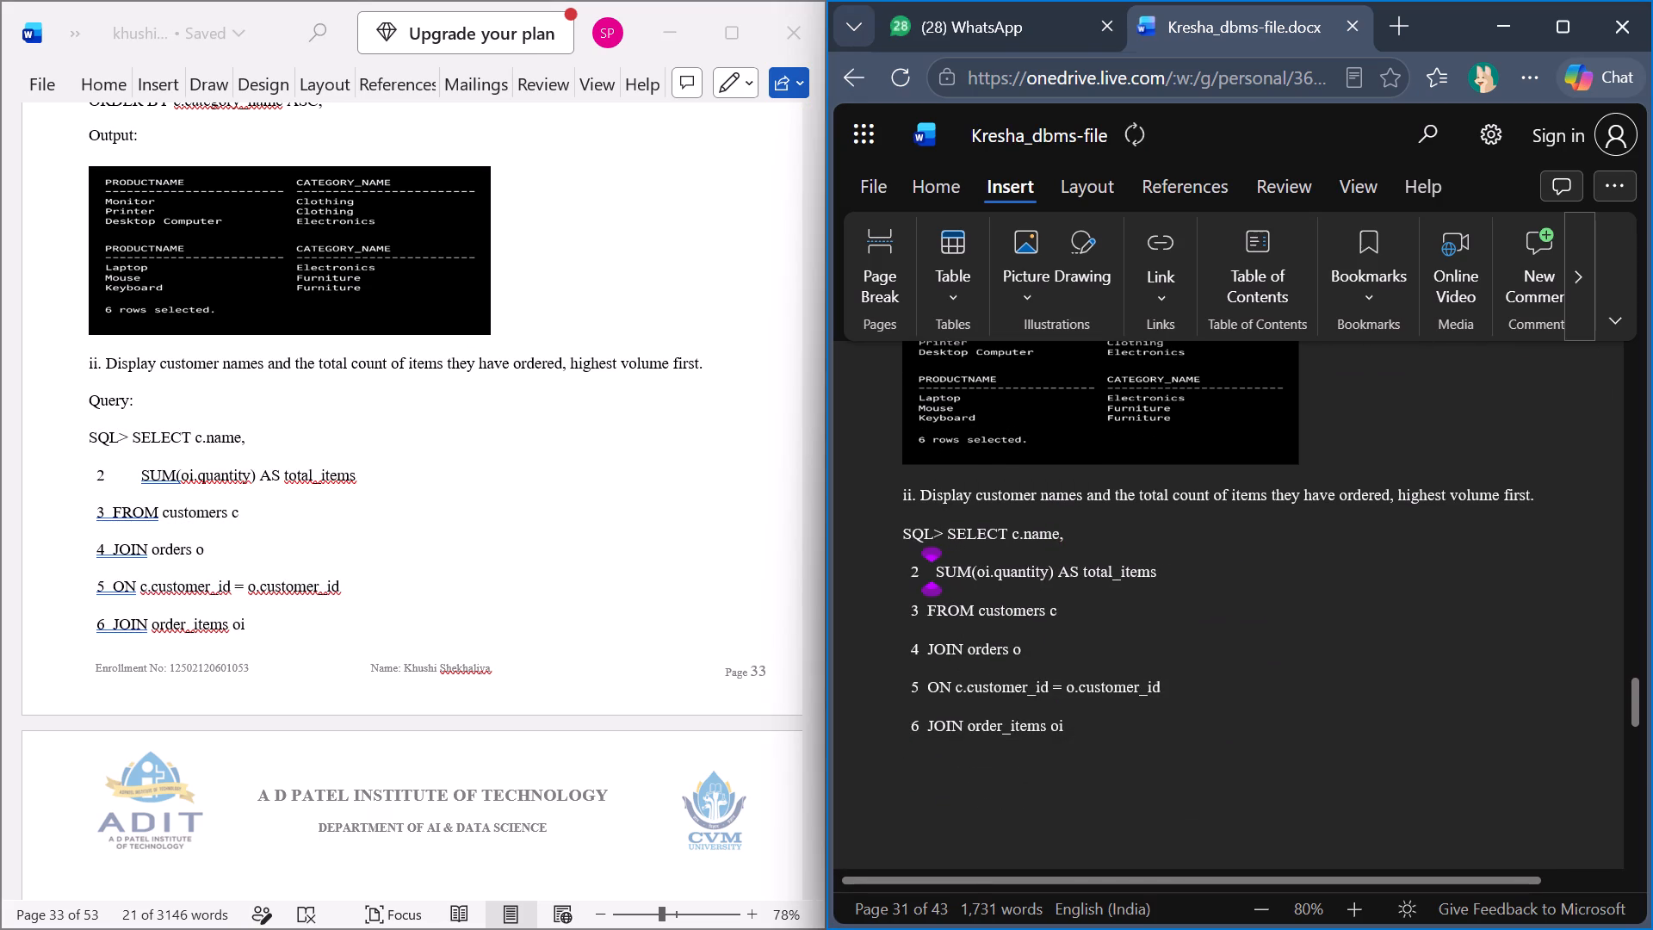
pyautogui.press('BackSpace')
# Copy question ii's query lines 7 to 9, ending with ORDER BY total_items DESC, below line 6 in Kresha_dbms-file.
pyautogui.scroll(-3, 599, 626)
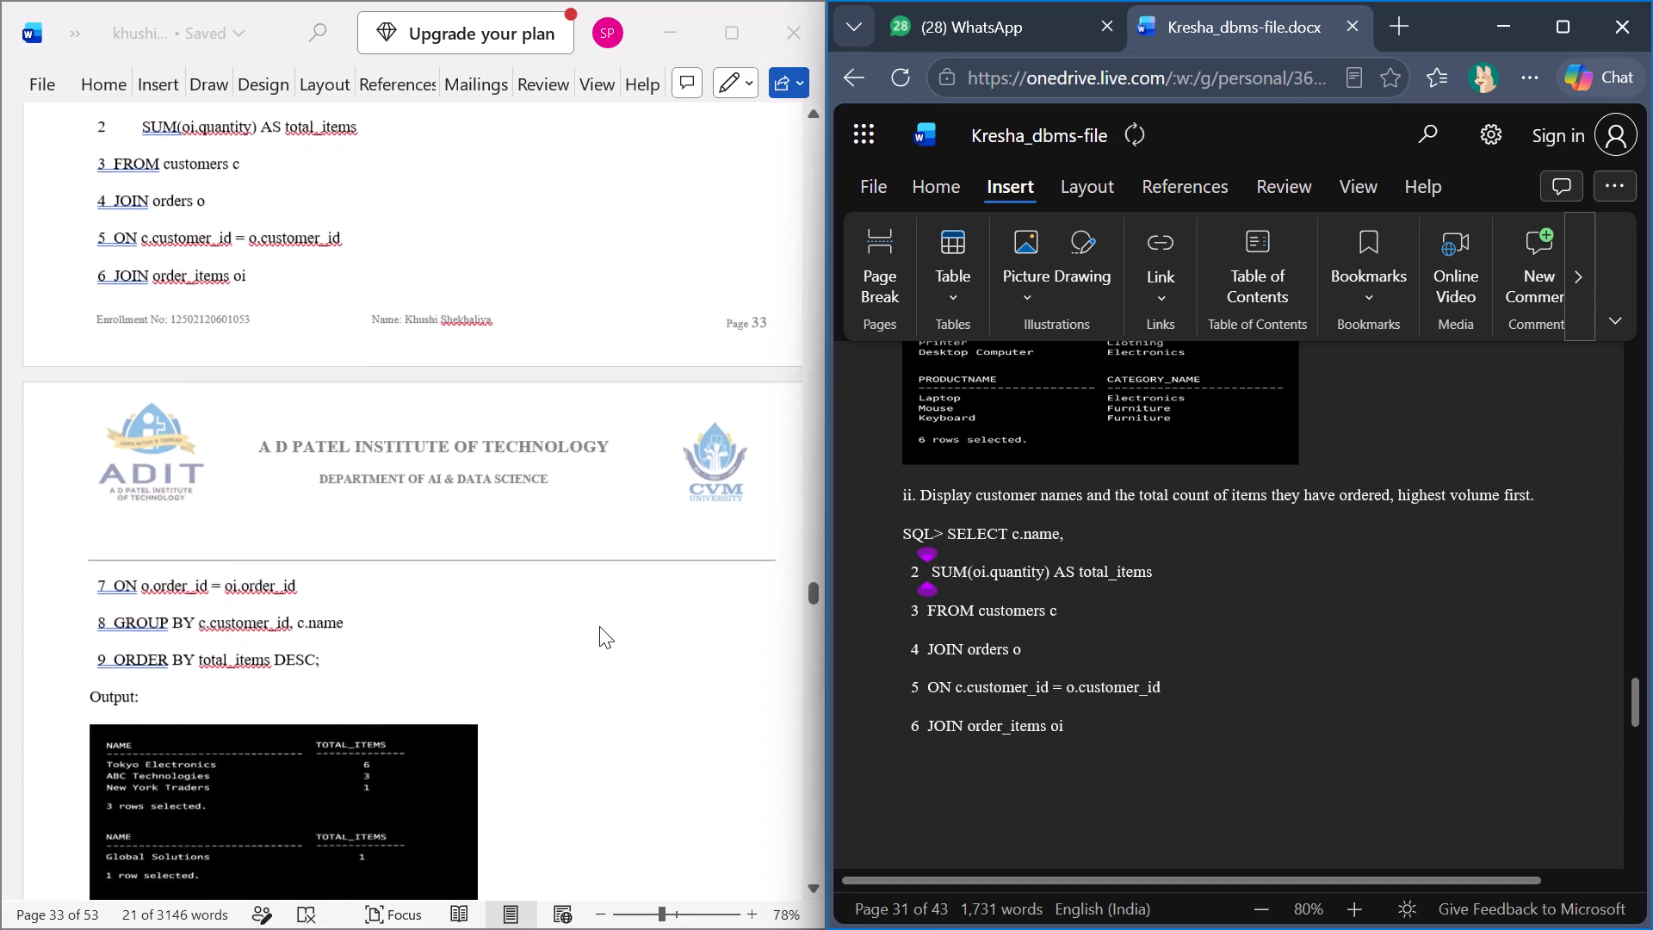
pyautogui.click(337, 591)
pyautogui.moveTo(337, 591); pyautogui.dragTo(133, 552)
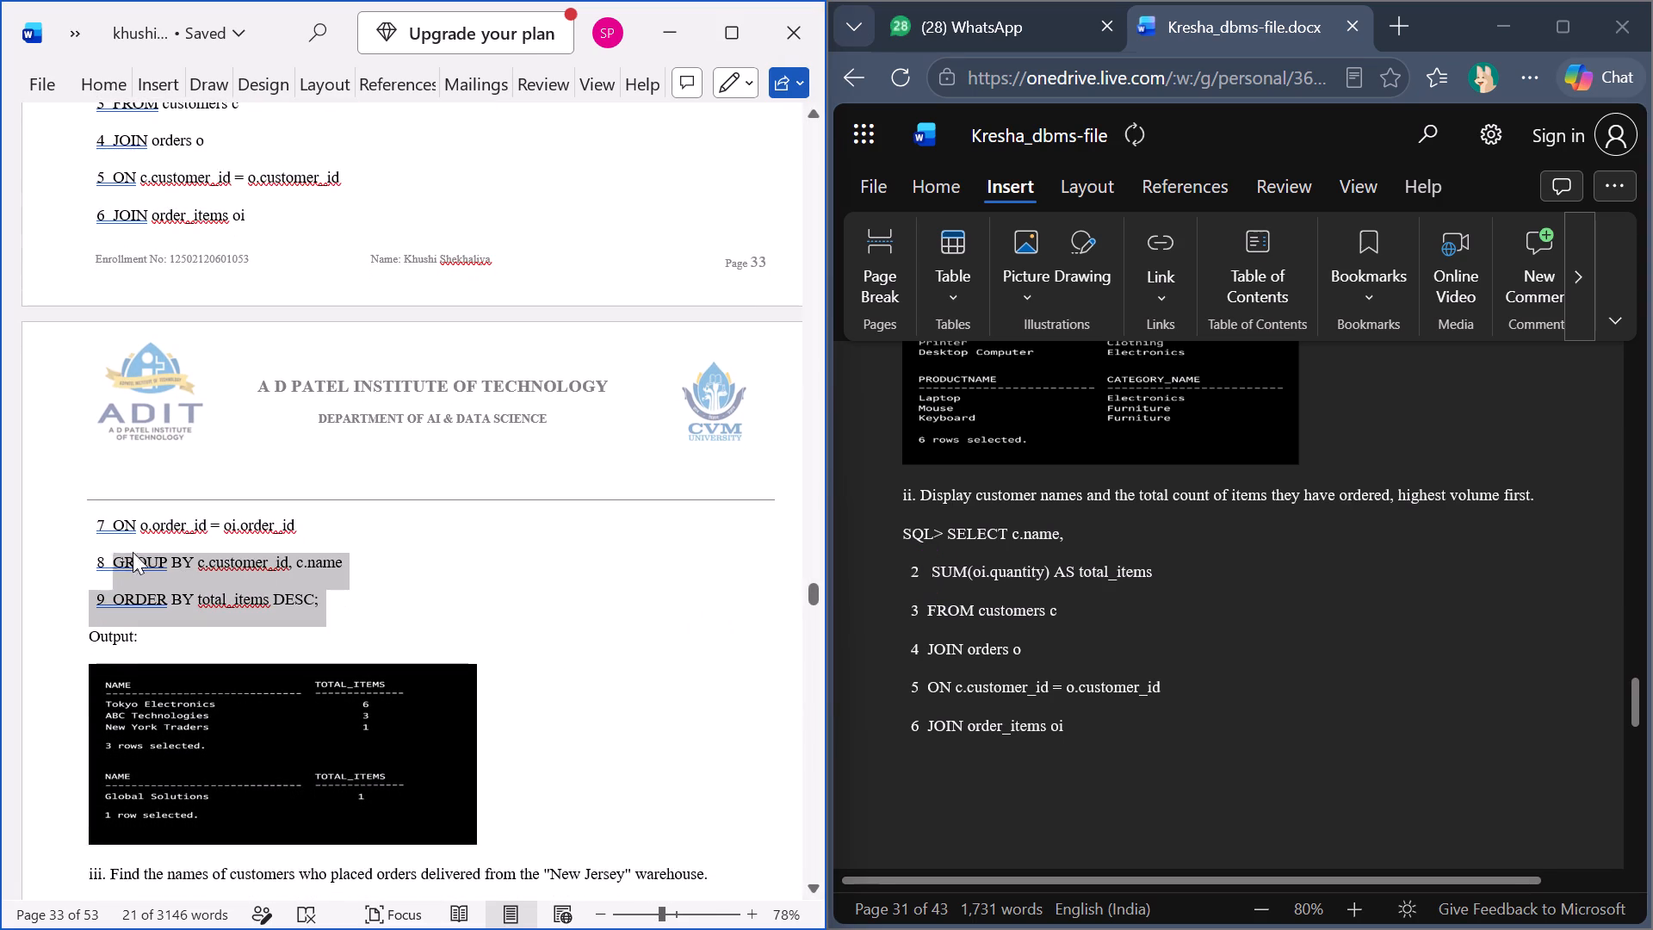
pyautogui.moveTo(133, 552); pyautogui.dragTo(91, 526)
pyautogui.hotkey('ctrl', 'c')
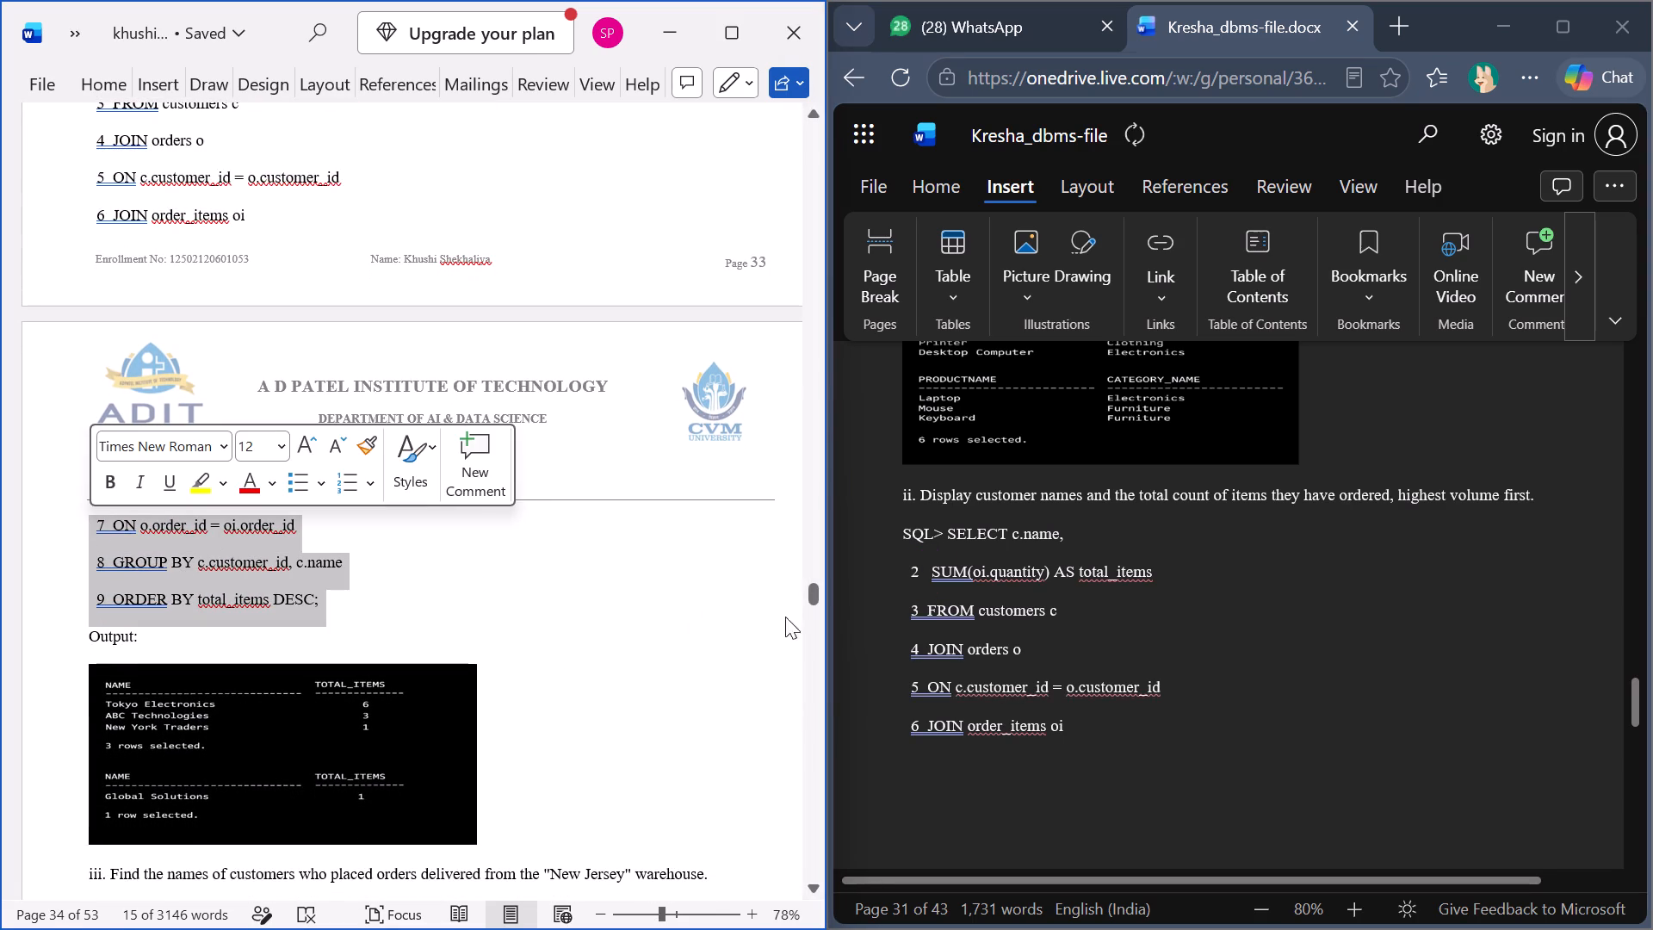
pyautogui.click(1179, 723)
pyautogui.press('Return')
pyautogui.hotkey('ctrl', 'v')
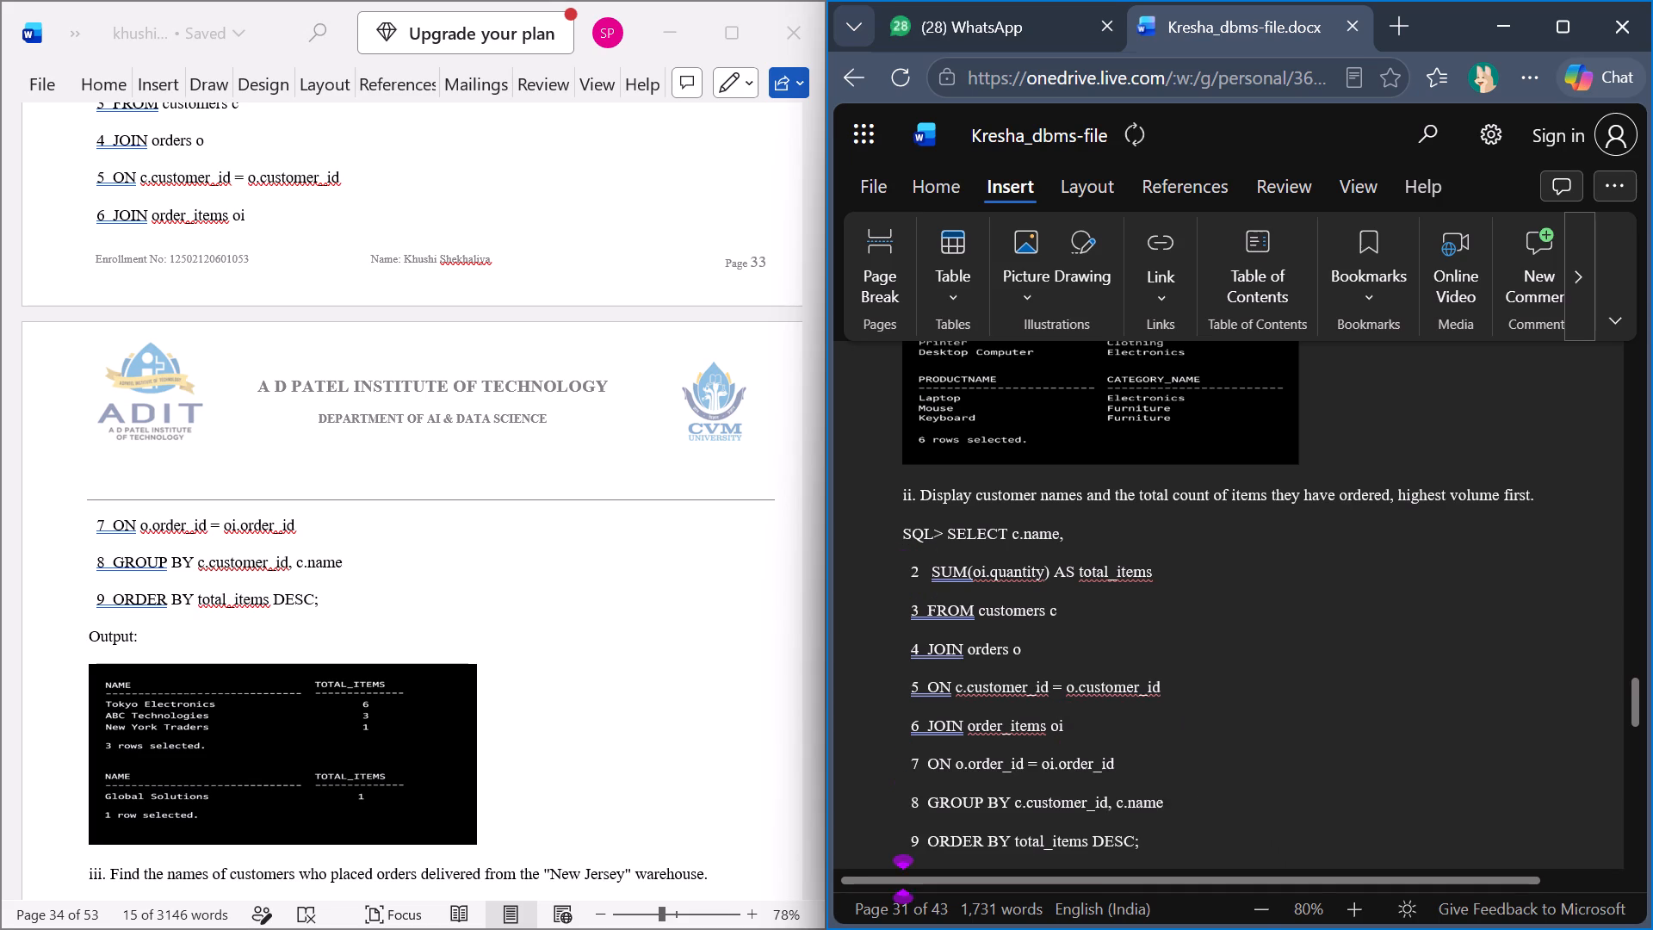
# Copy question ii's output picture from khushi's file to a new line below the ORDER BY total_items DESC line.
pyautogui.scroll(-1, 486, 668)
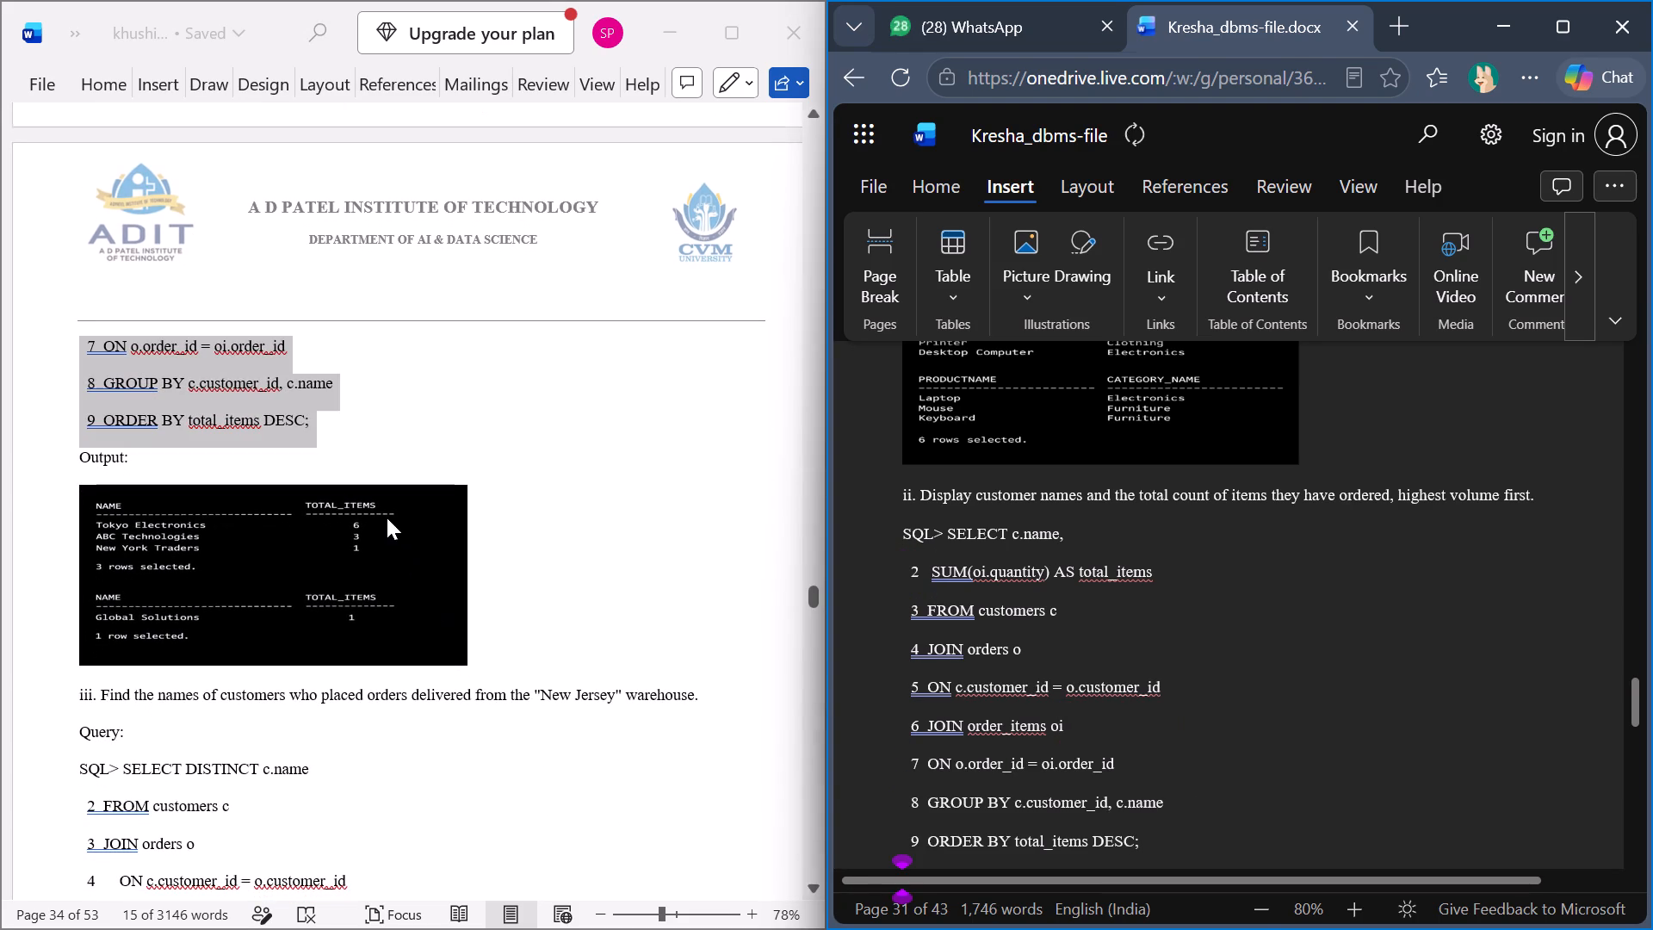
pyautogui.click(387, 518)
pyautogui.rightClick(387, 518)
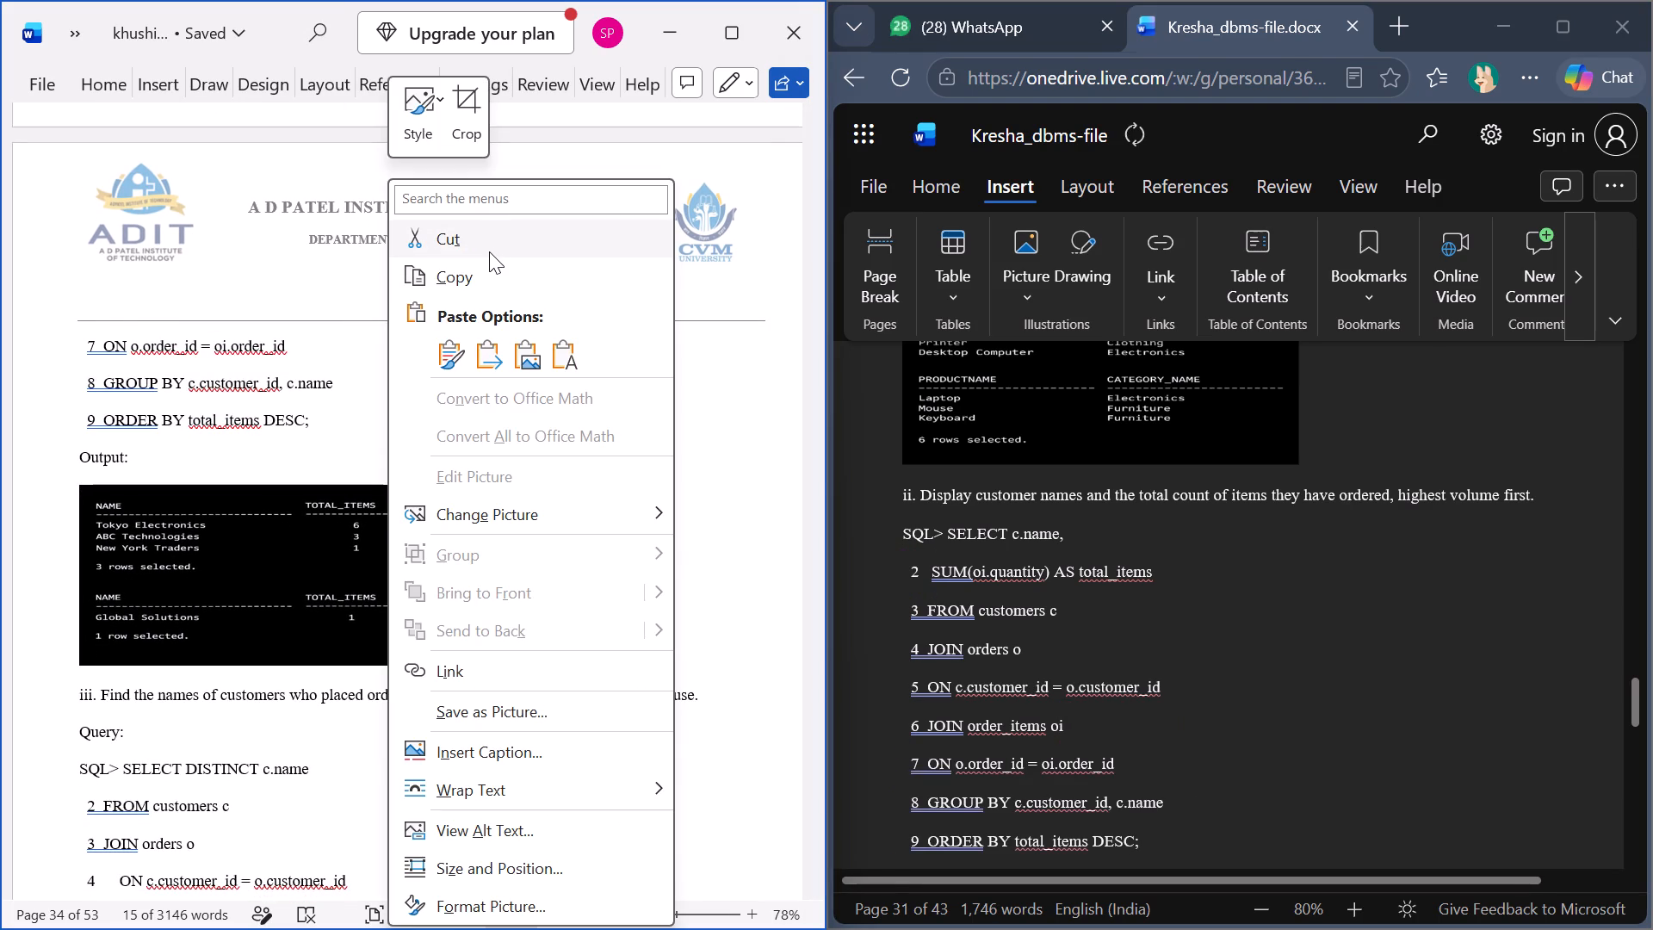
pyautogui.click(490, 277)
pyautogui.scroll(-2, 1213, 784)
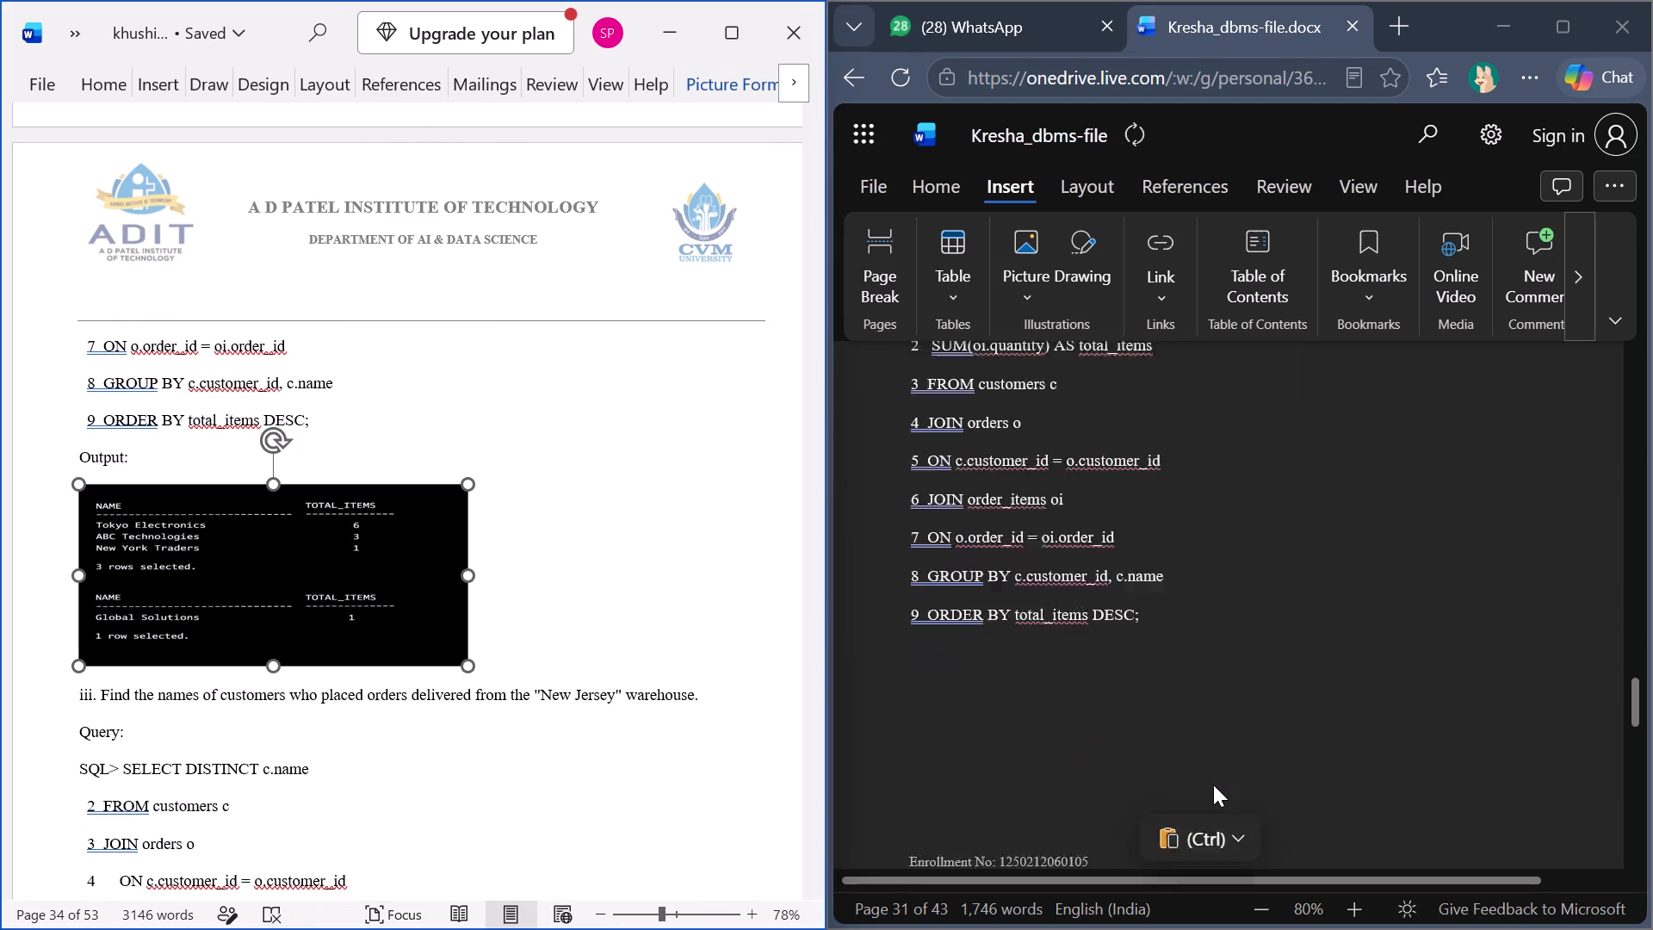
pyautogui.scroll(-1, 1213, 784)
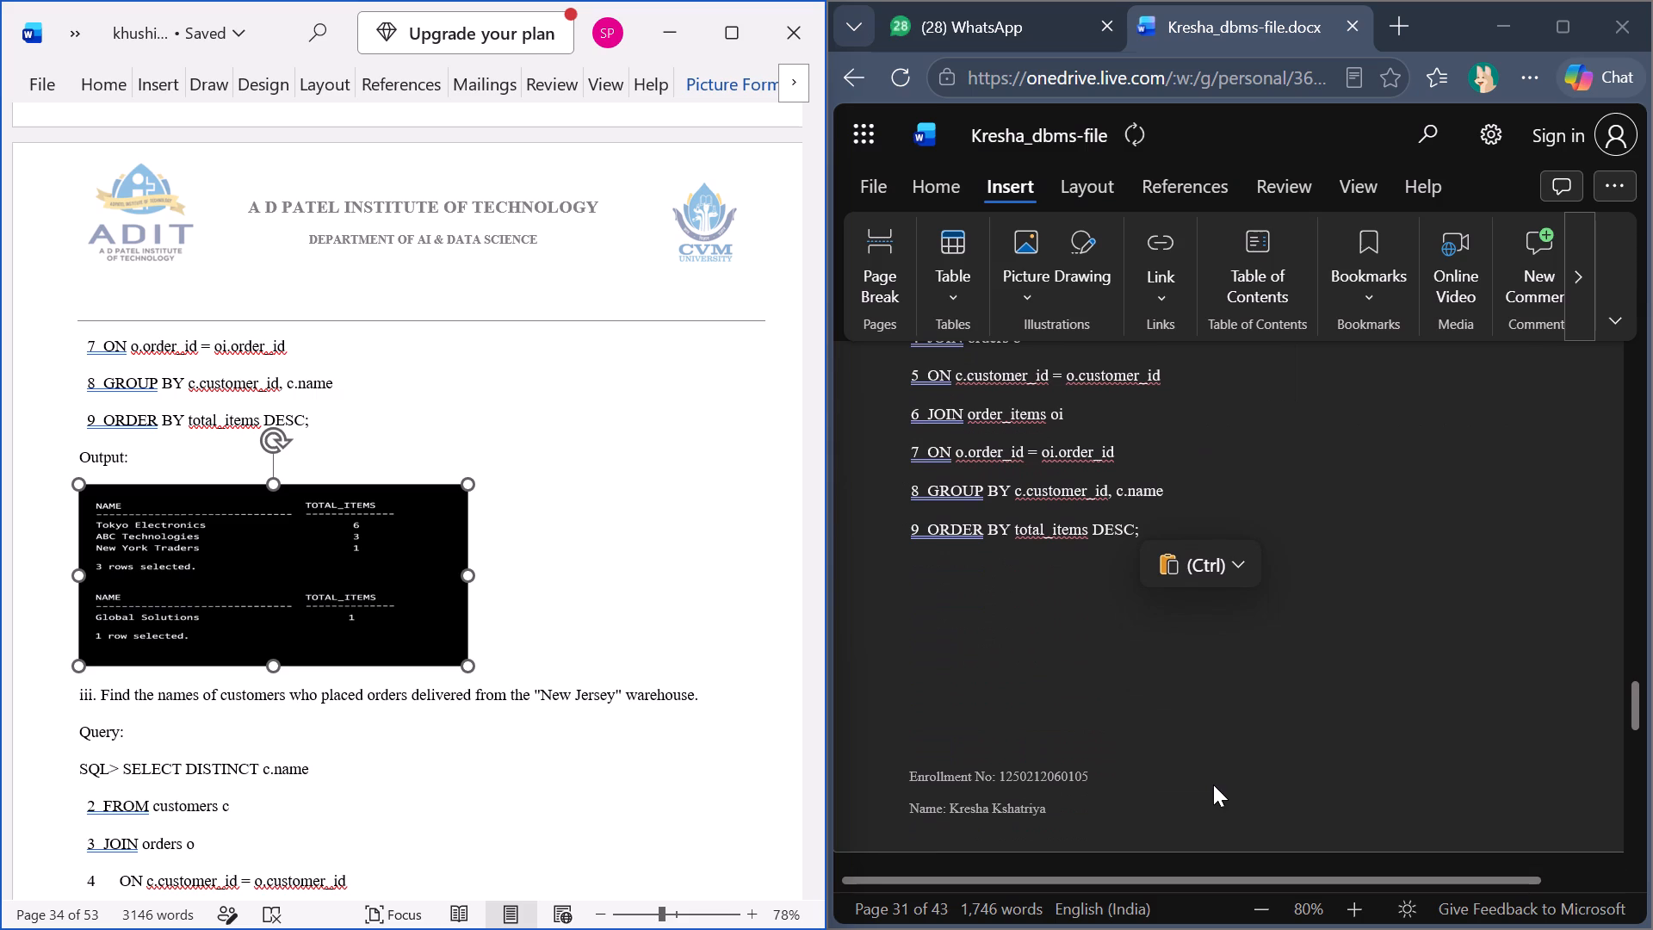
pyautogui.click(1156, 524)
pyautogui.press('Return')
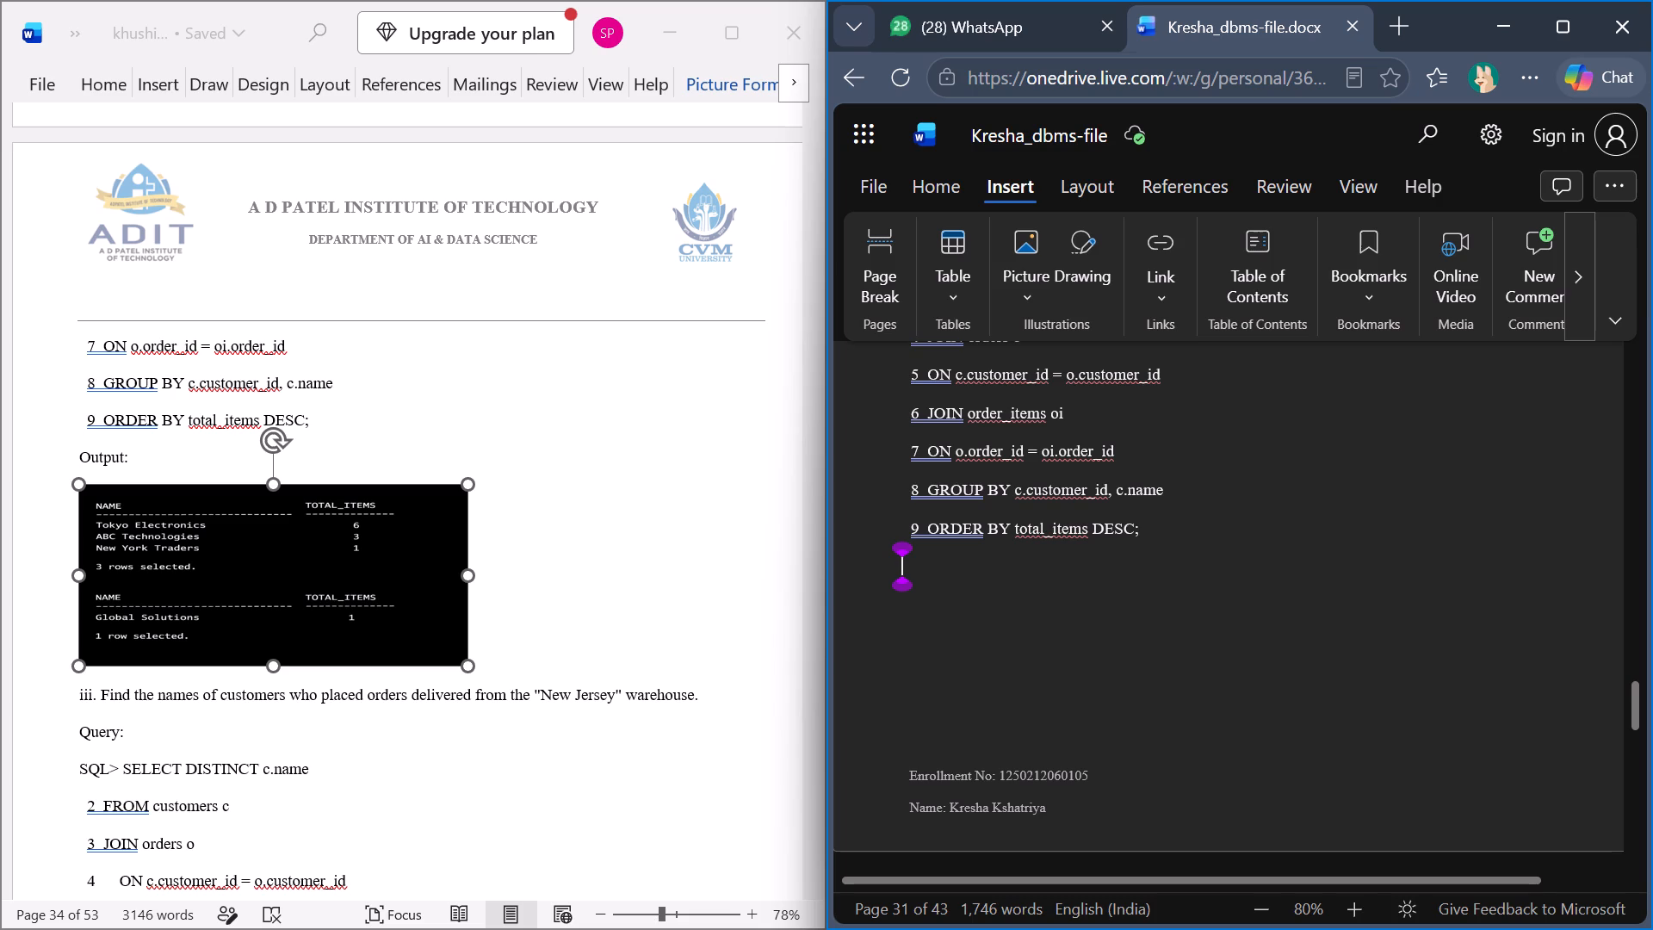
pyautogui.hotkey('ctrl', 'v')
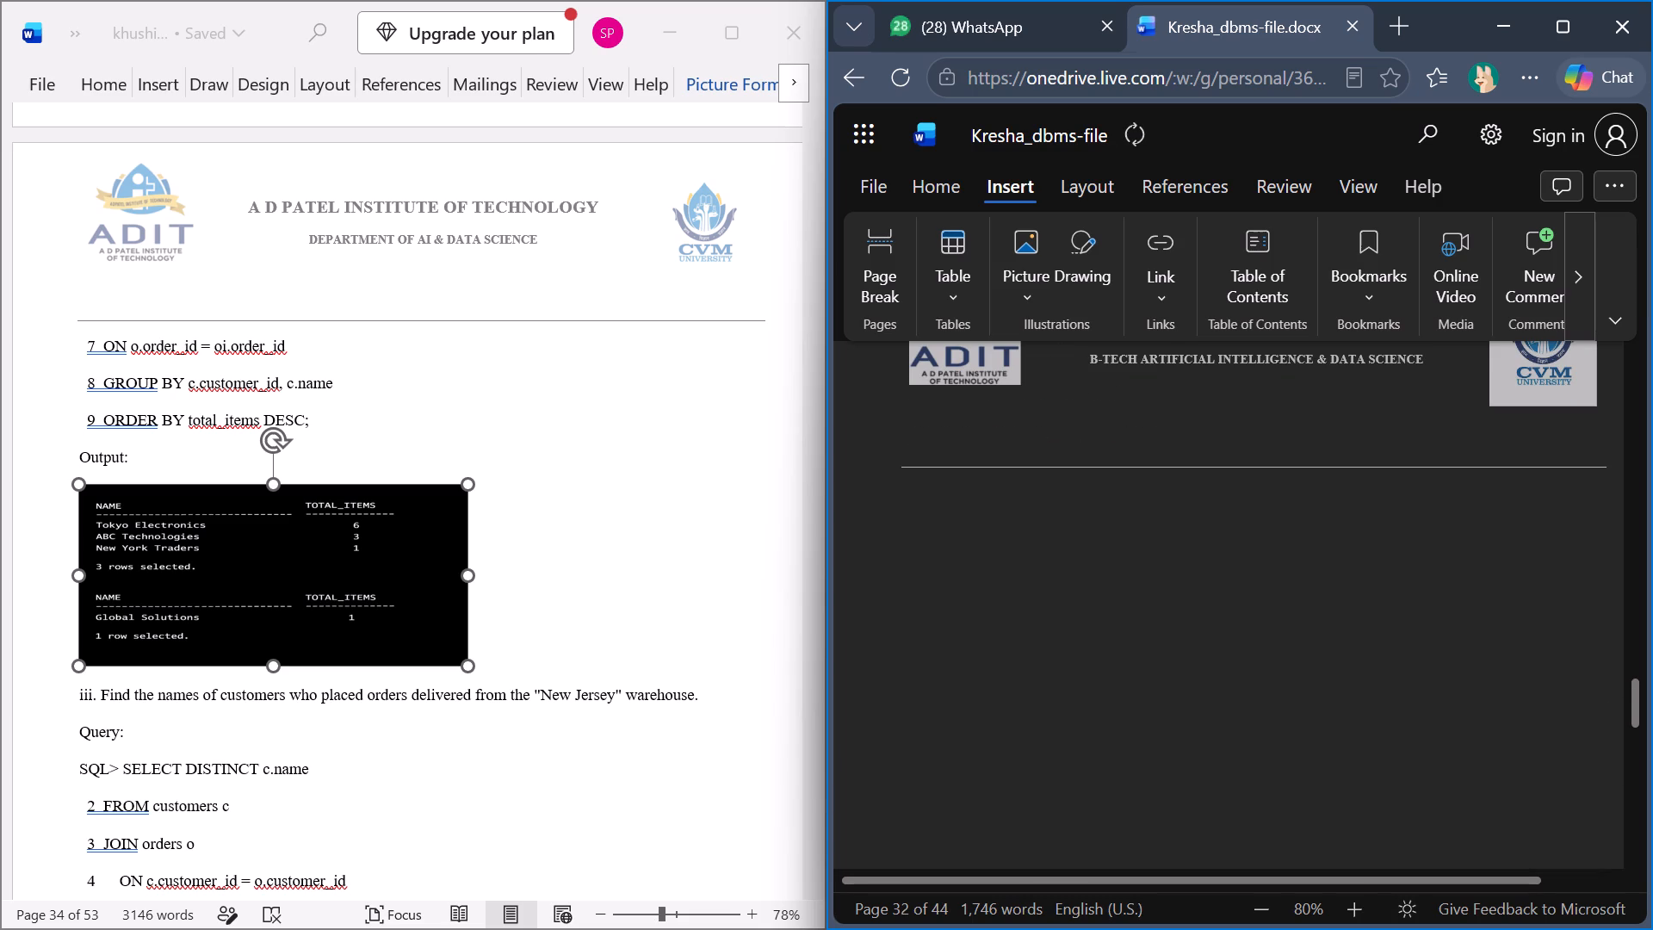
pyautogui.scroll(2, 1285, 543)
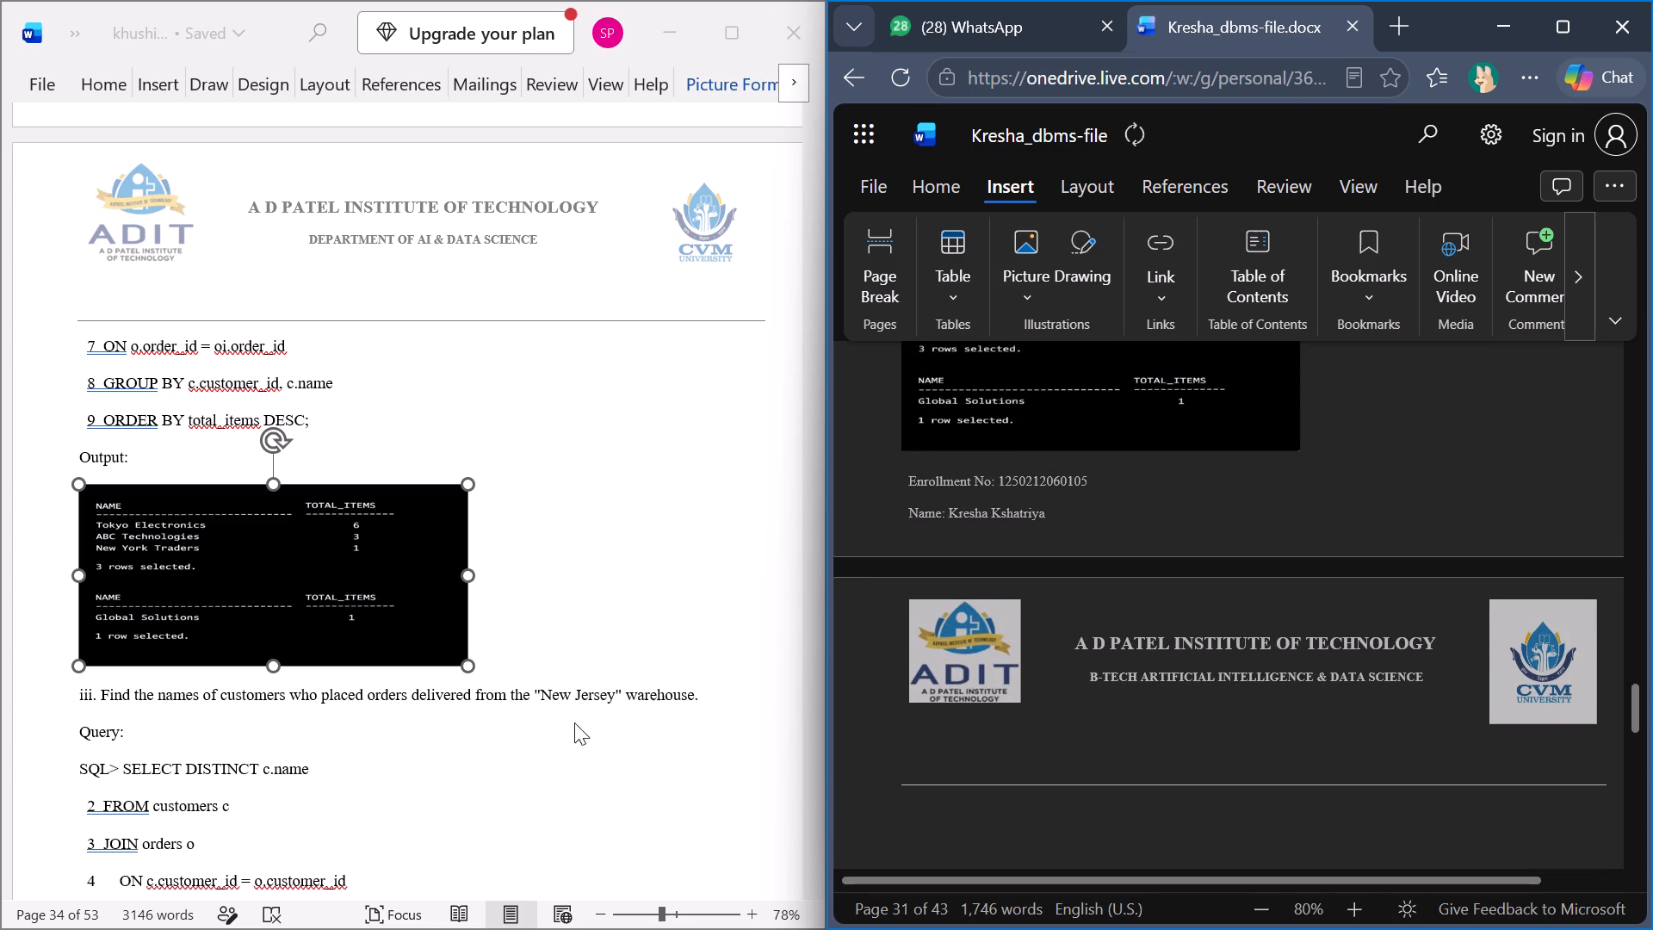
pyautogui.click(888, 307)
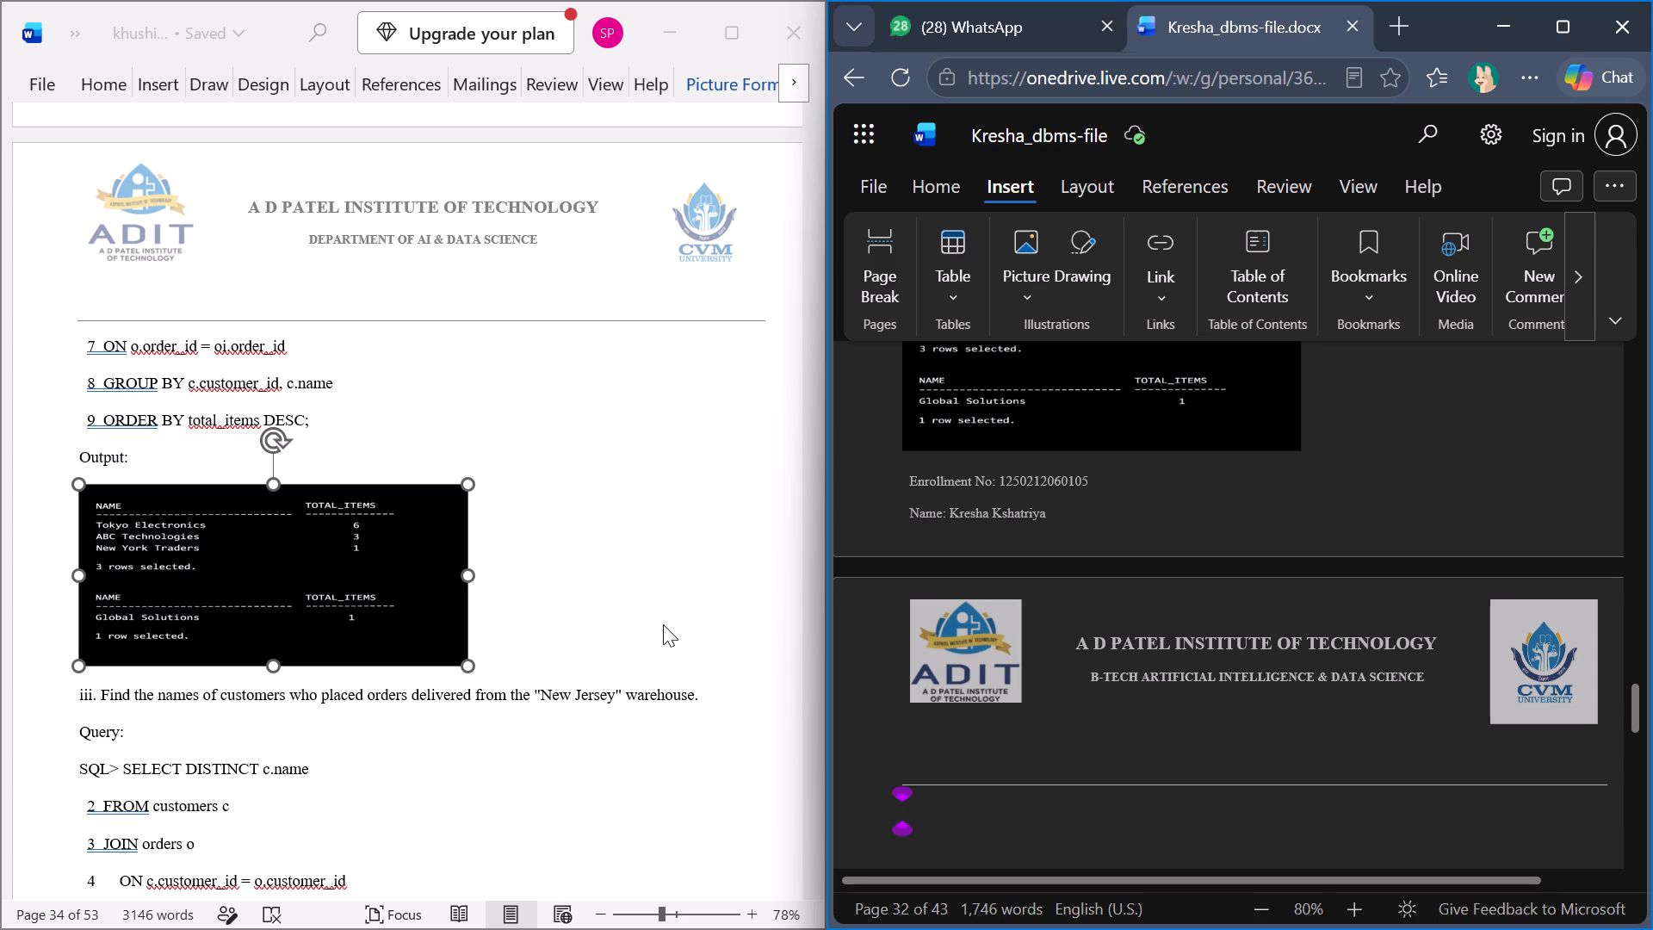
# Copy the question iii line about "New Jersey" warehouse customers to the top of the page after question ii's output.
pyautogui.click(701, 691)
pyautogui.moveTo(701, 691); pyautogui.dragTo(197, 671)
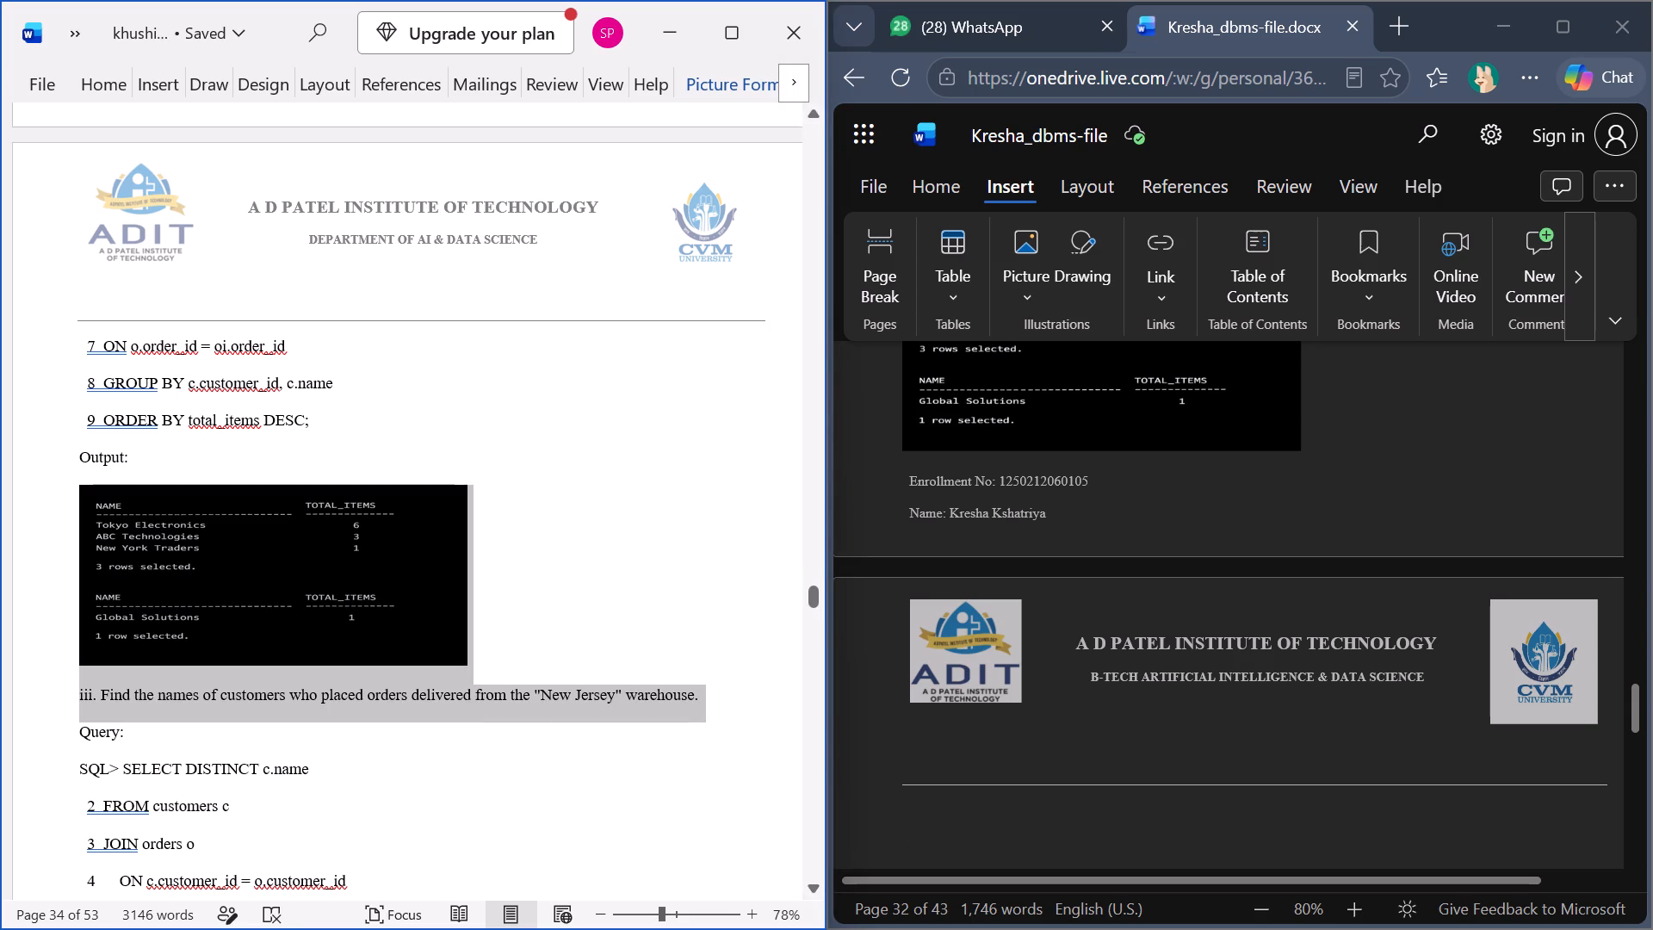
pyautogui.moveTo(197, 671); pyautogui.dragTo(93, 691)
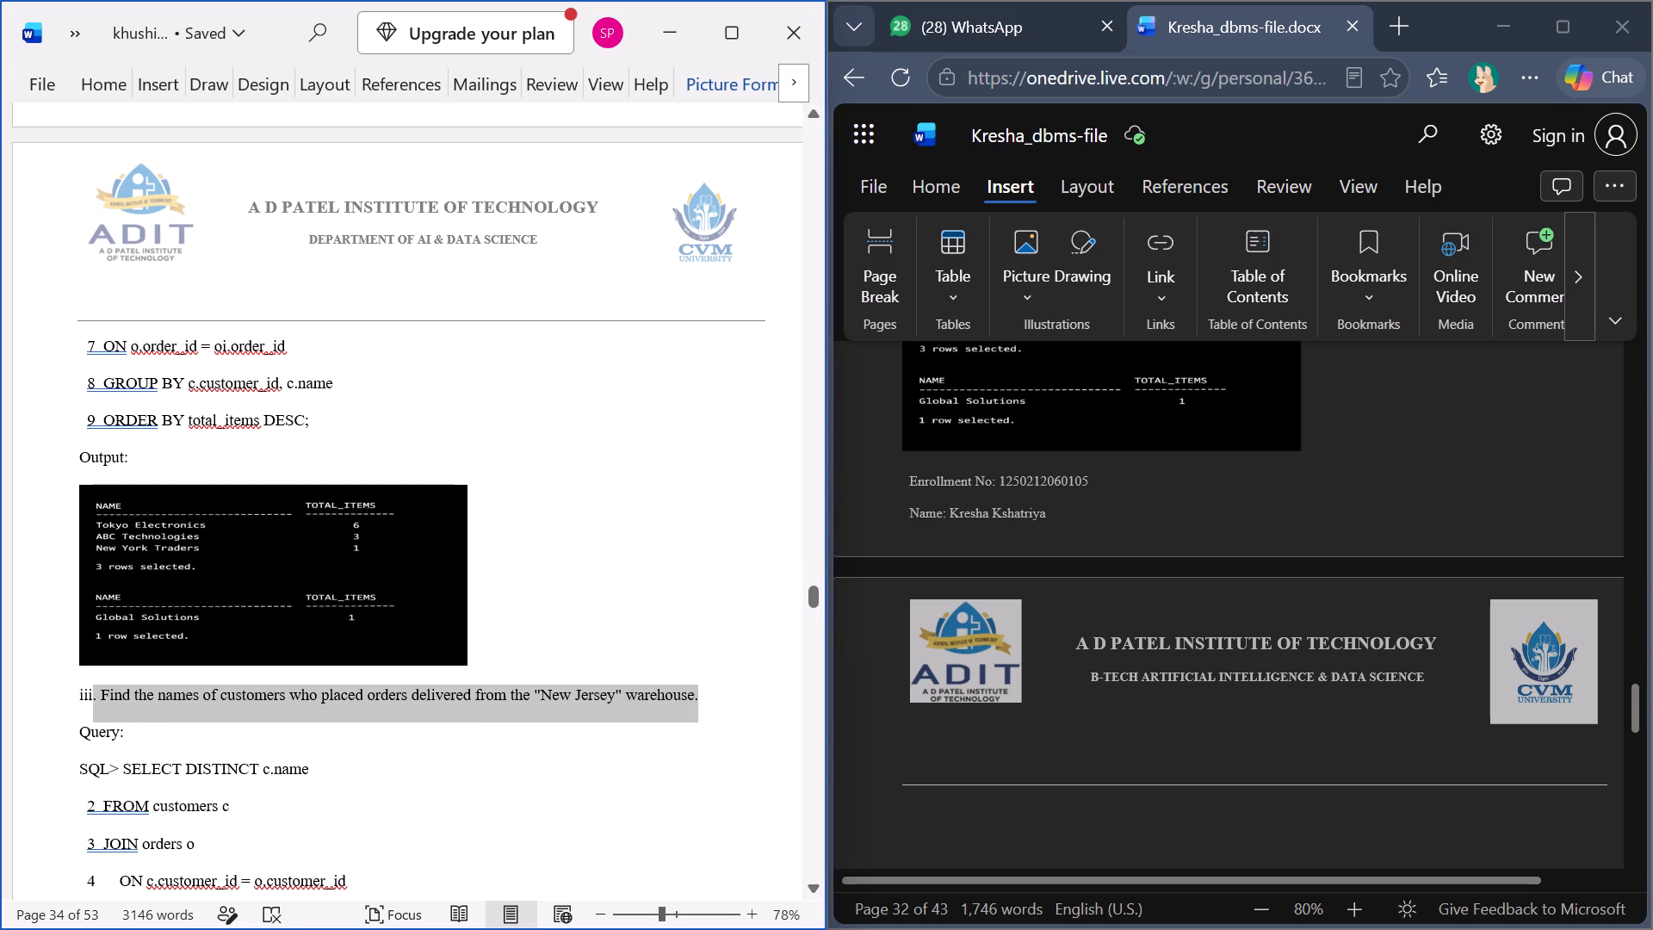
pyautogui.moveTo(93, 691); pyautogui.dragTo(26, 704)
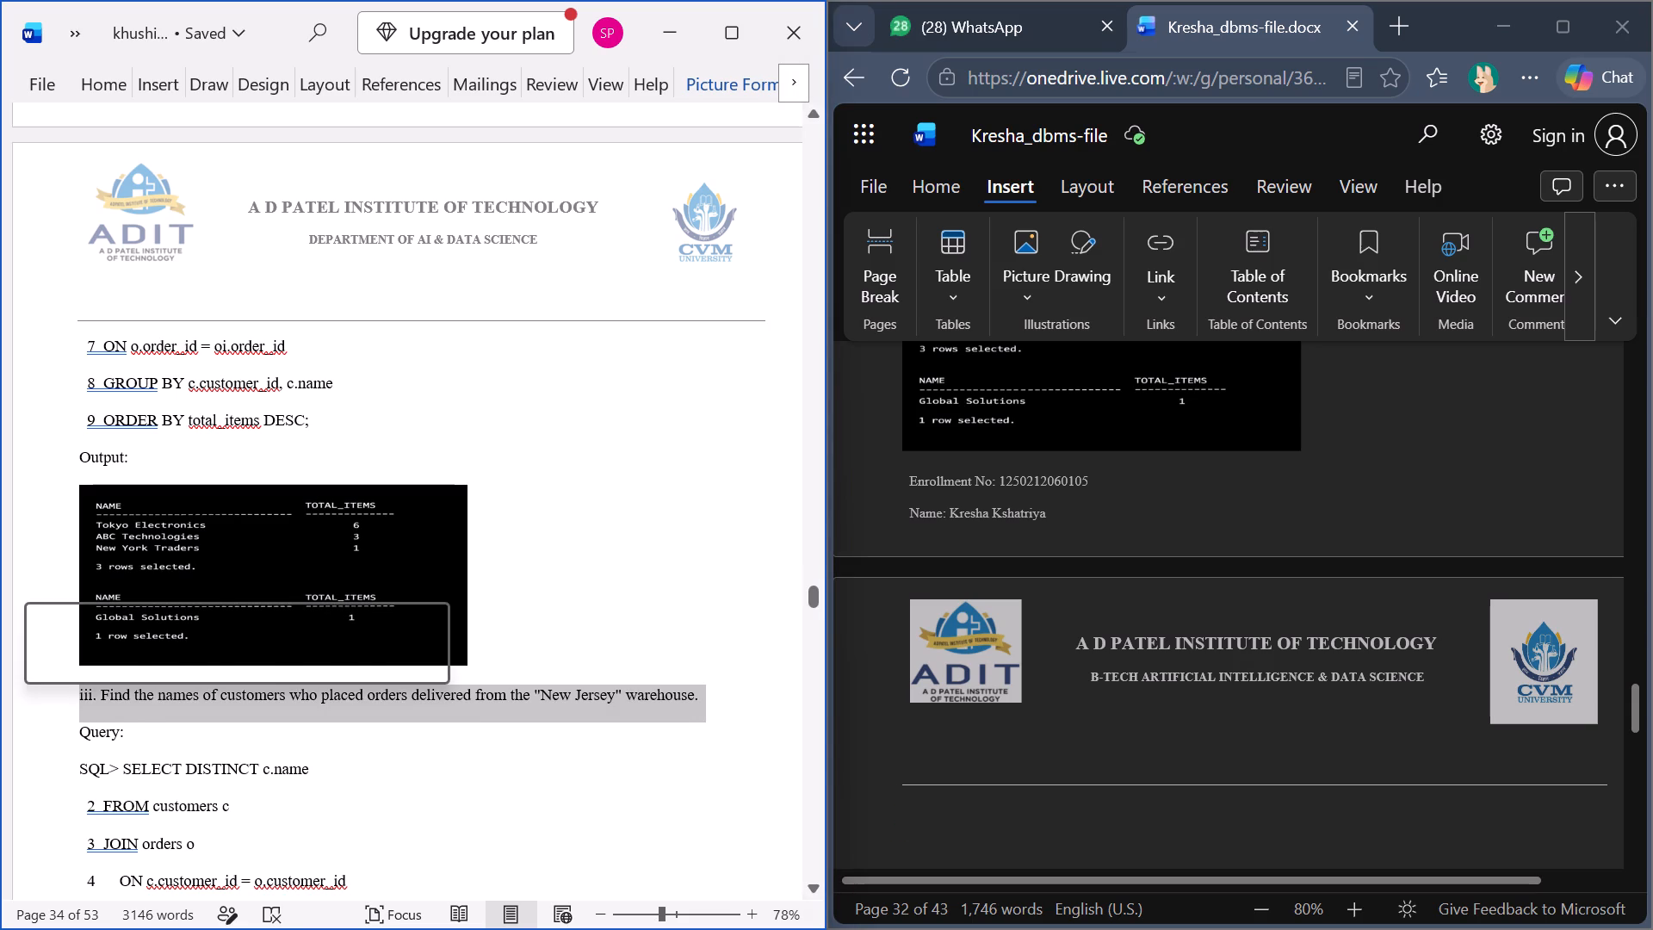
pyautogui.hotkey('ctrl', 'c')
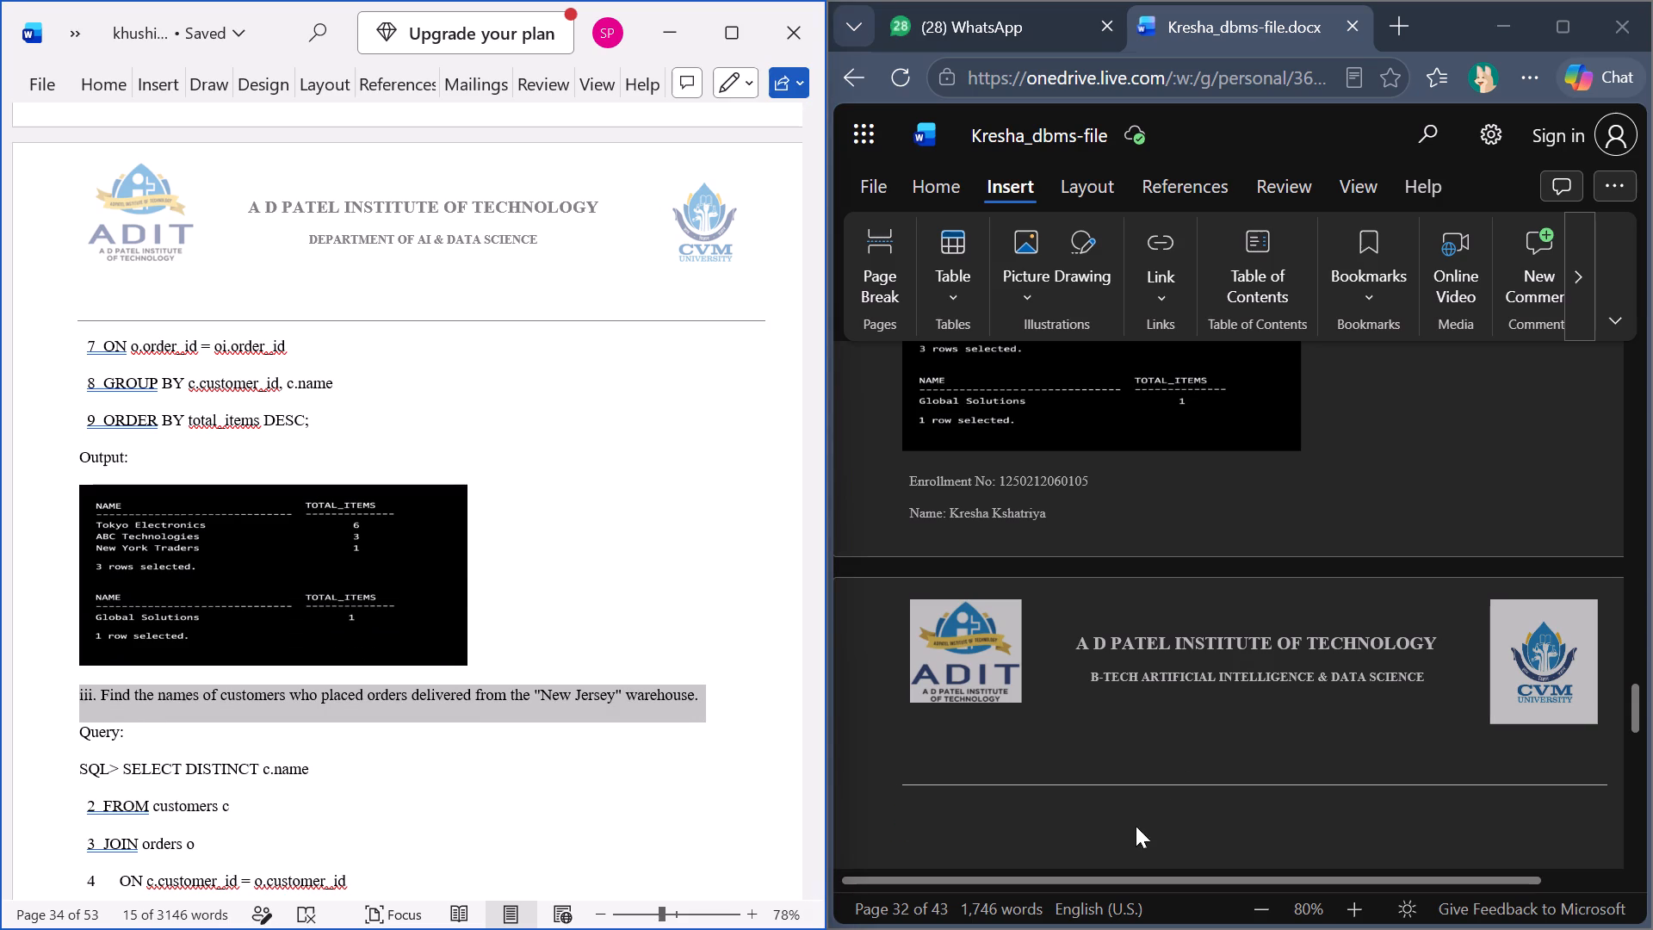
pyautogui.click(1130, 808)
pyautogui.hotkey('ctrl', 'v')
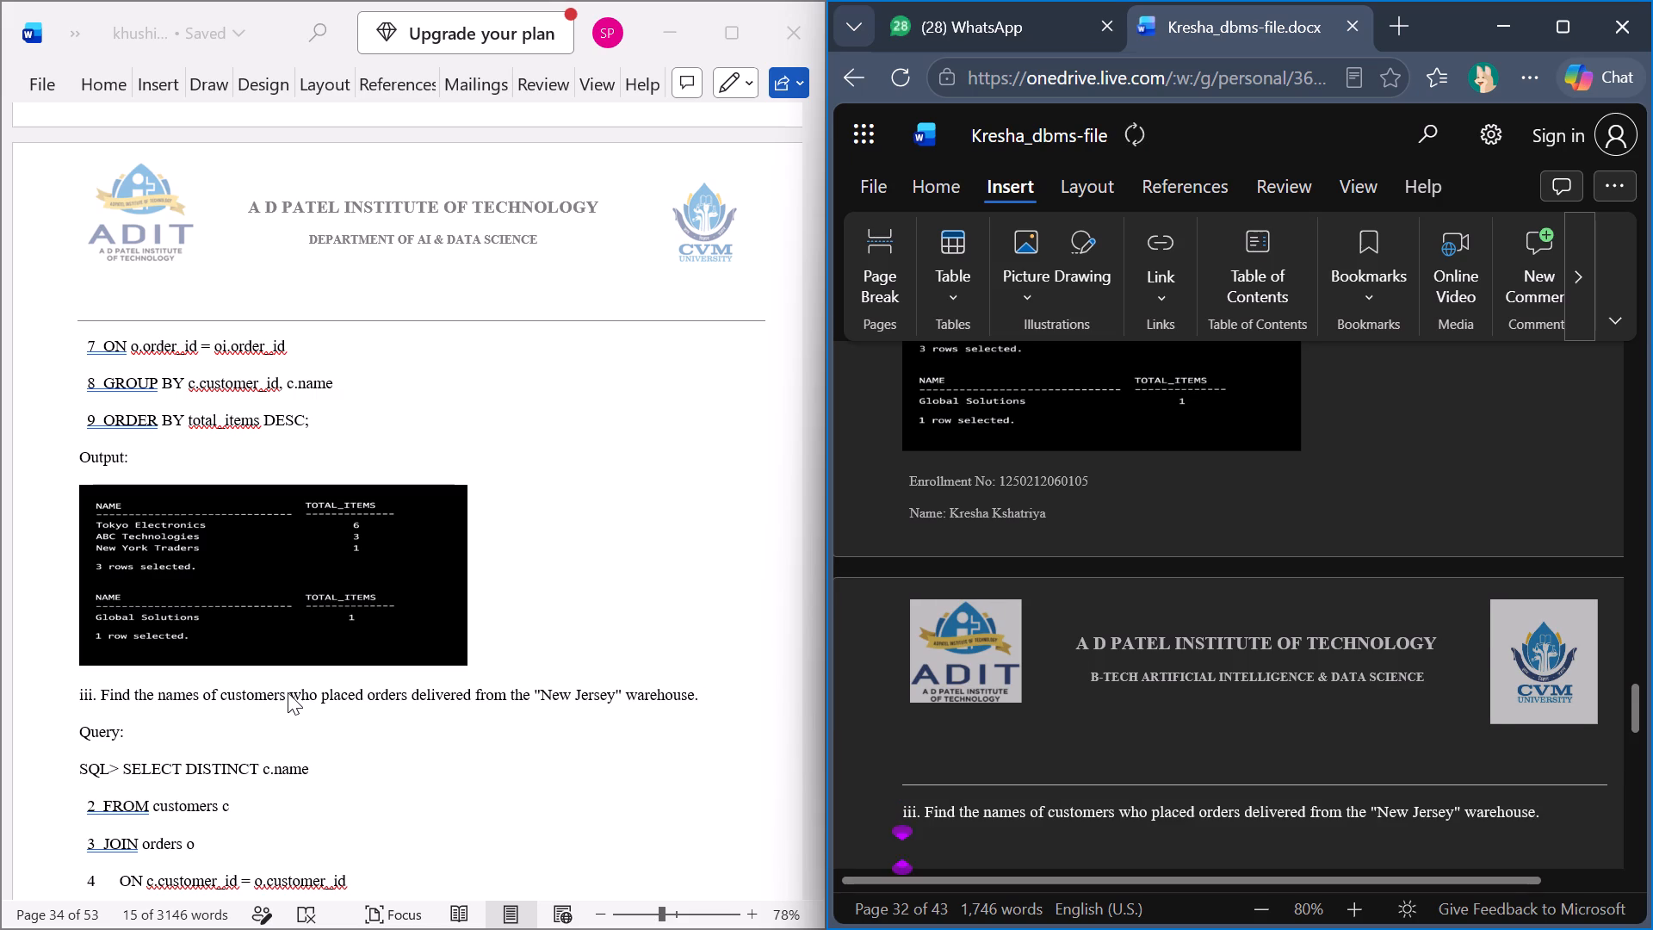
# Copy question iii's first query line, "SQL> SELECT DISTINCT c.name", to below the question iii line.
pyautogui.scroll(-1, 288, 692)
pyautogui.click(320, 613)
pyautogui.moveTo(320, 613); pyautogui.dragTo(192, 618)
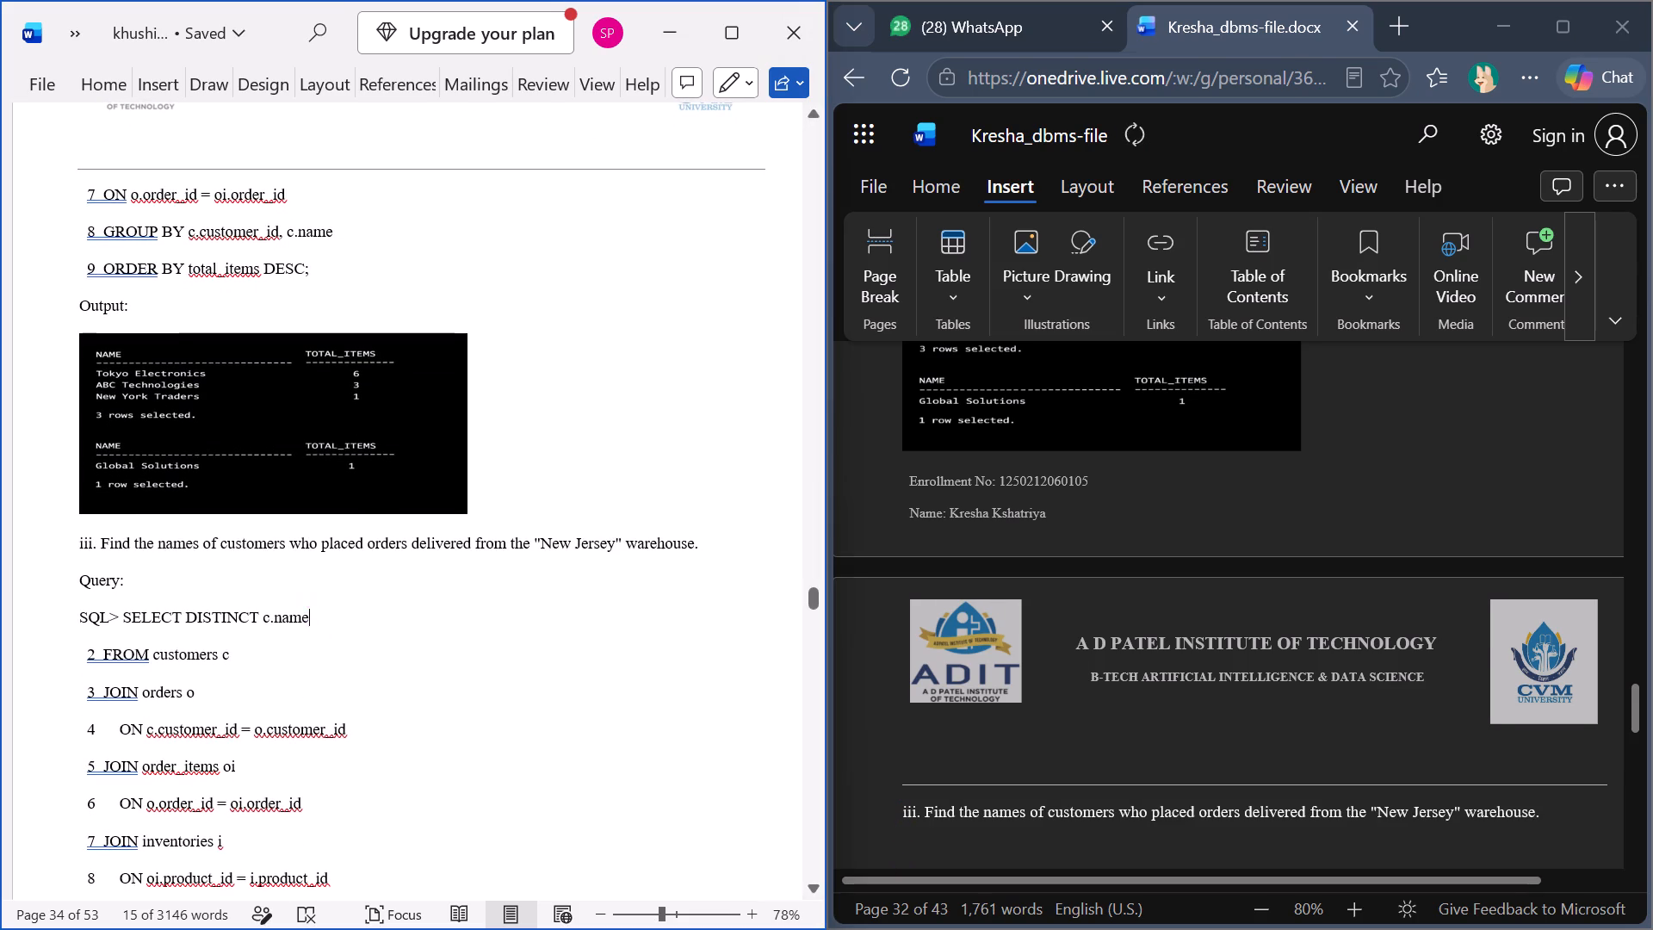
pyautogui.moveTo(192, 618); pyautogui.dragTo(90, 616)
pyautogui.hotkey('ctrl', 'c')
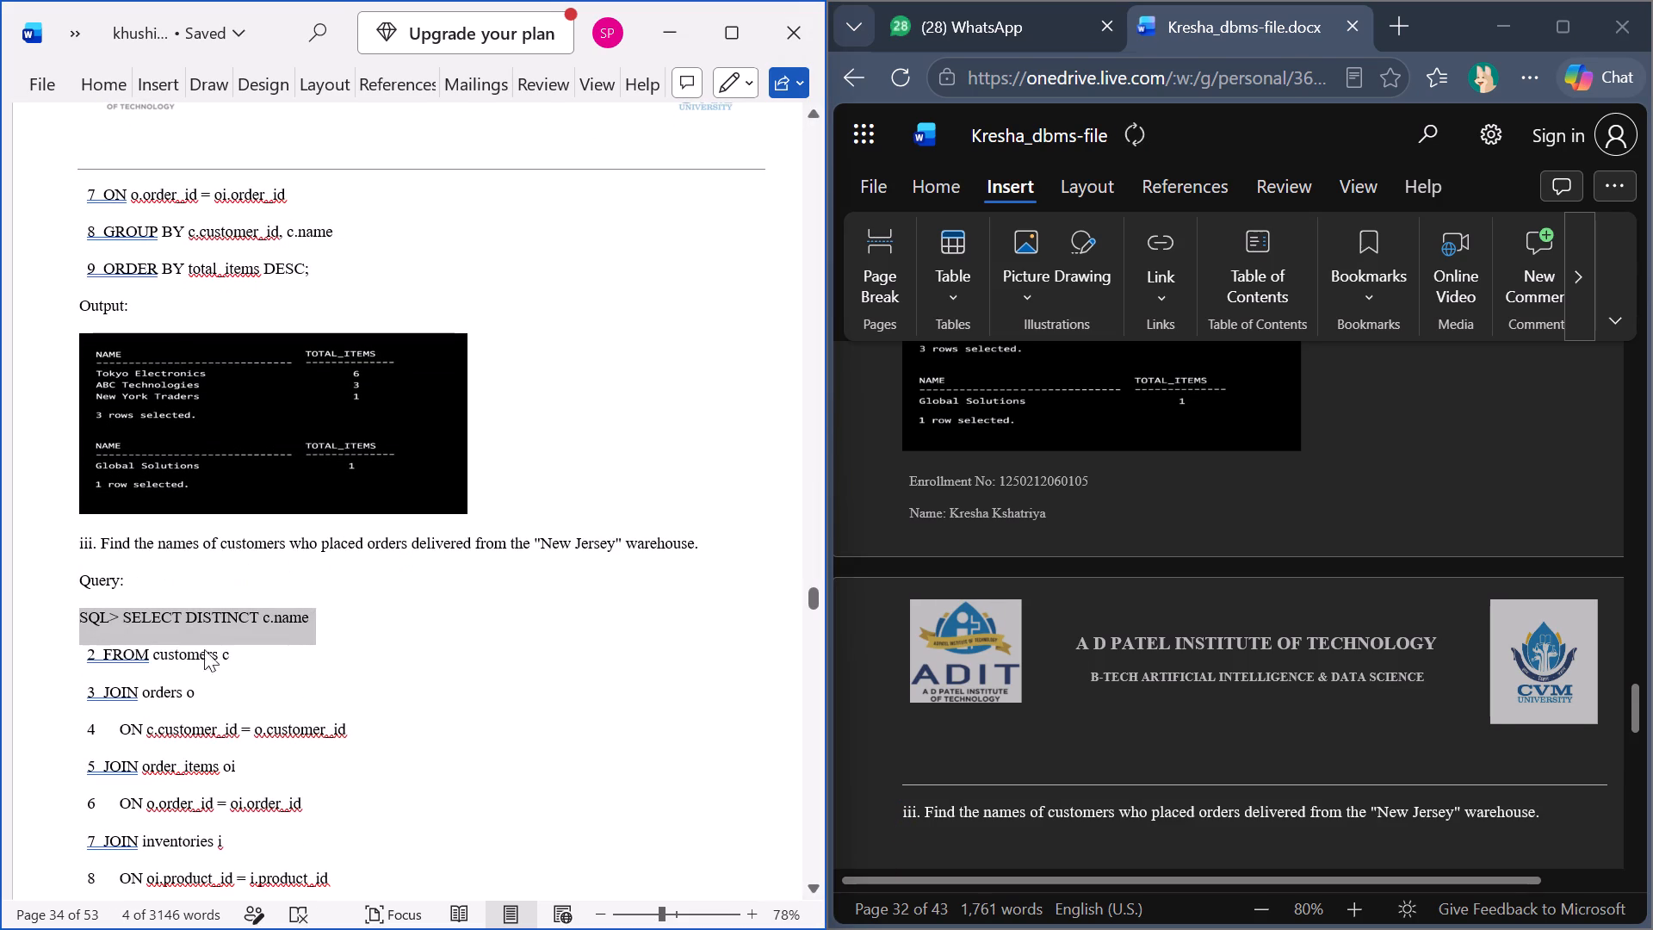
pyautogui.click(1076, 828)
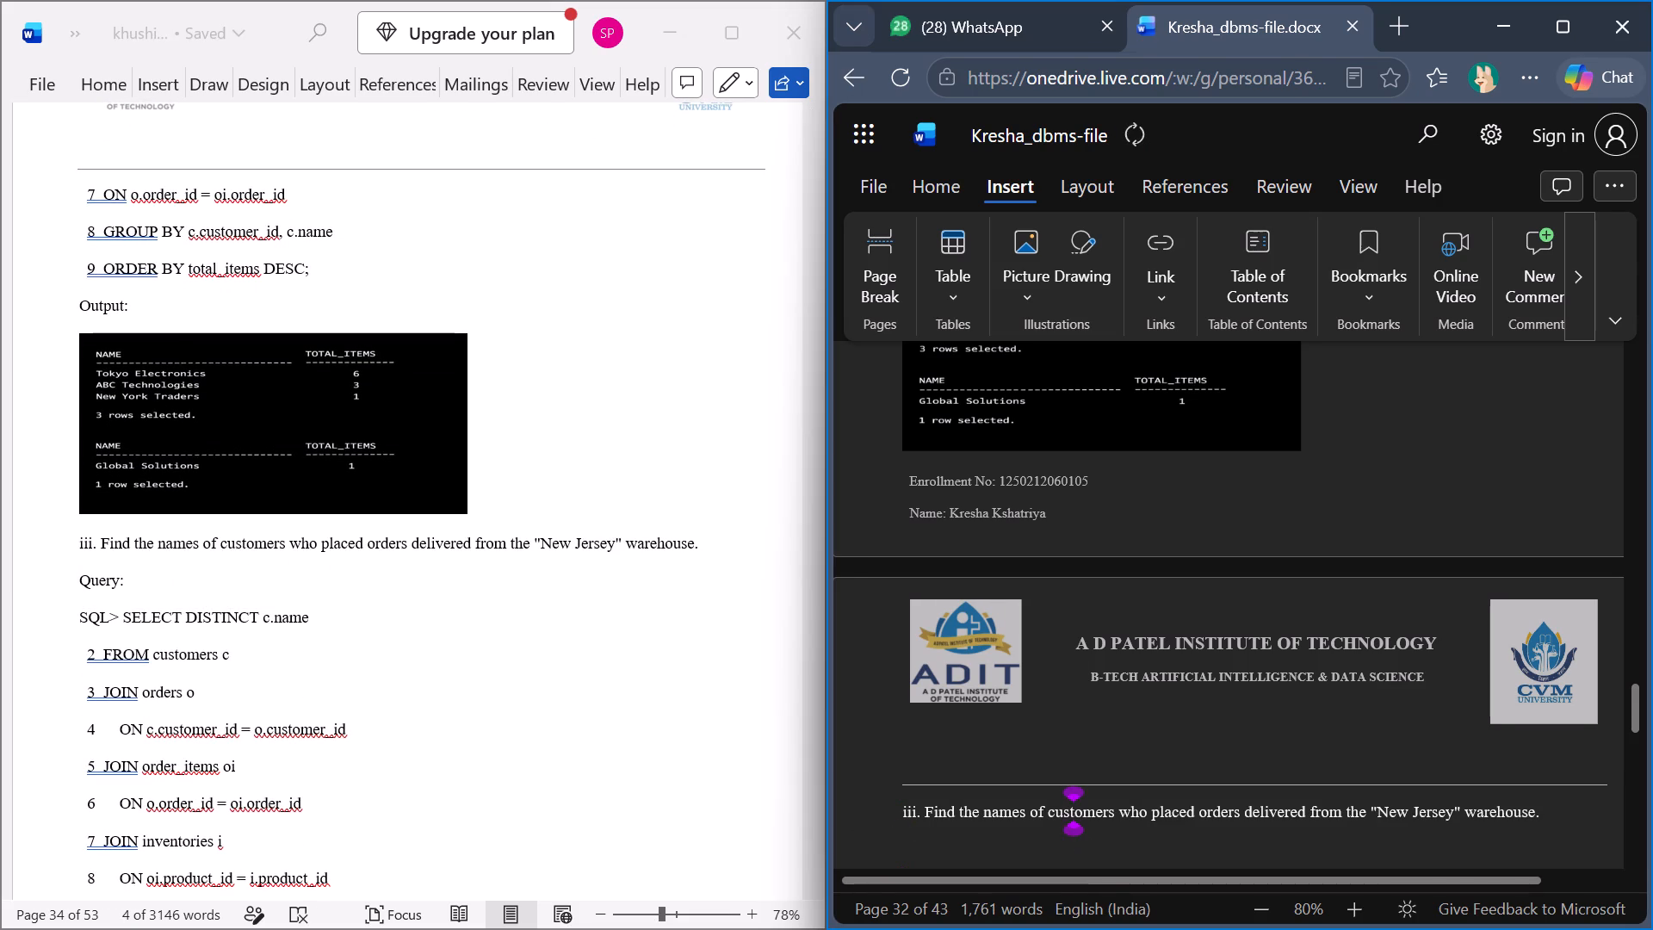
pyautogui.click(1012, 841)
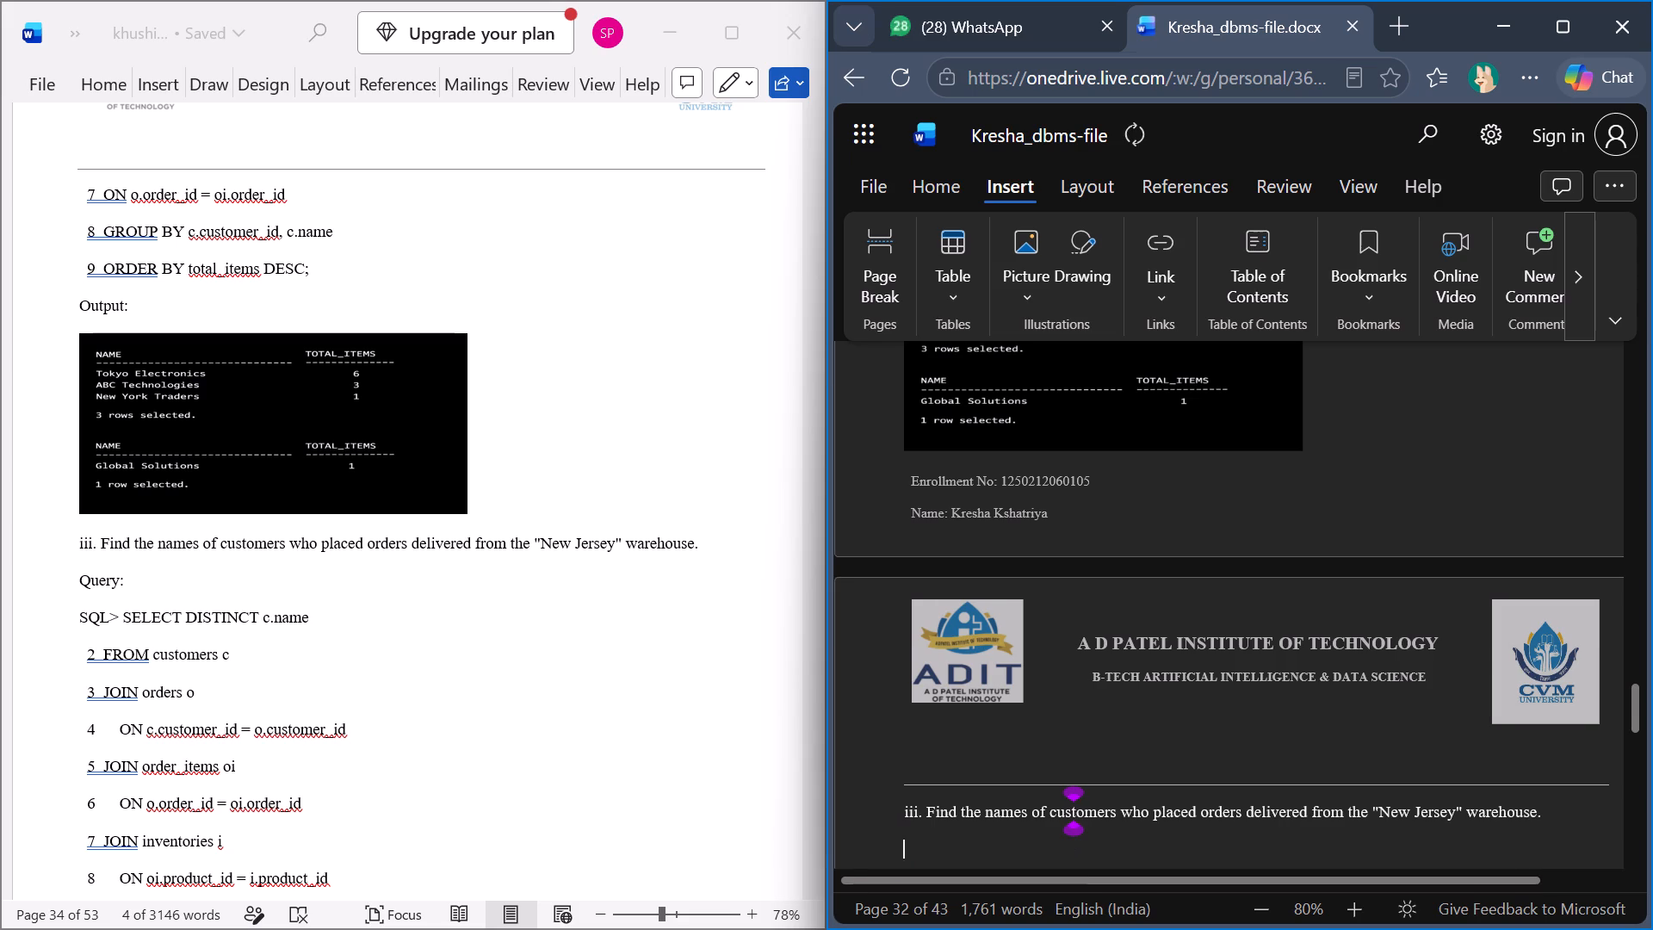
pyautogui.hotkey('ctrl', 'v')
# Copy question iii's query lines 2 to 10, ending with ON i.warehouse_id = w.warehouse_id, below the SELECT DISTINCT line in Kresha_dbms-file.
pyautogui.scroll(-1, 349, 709)
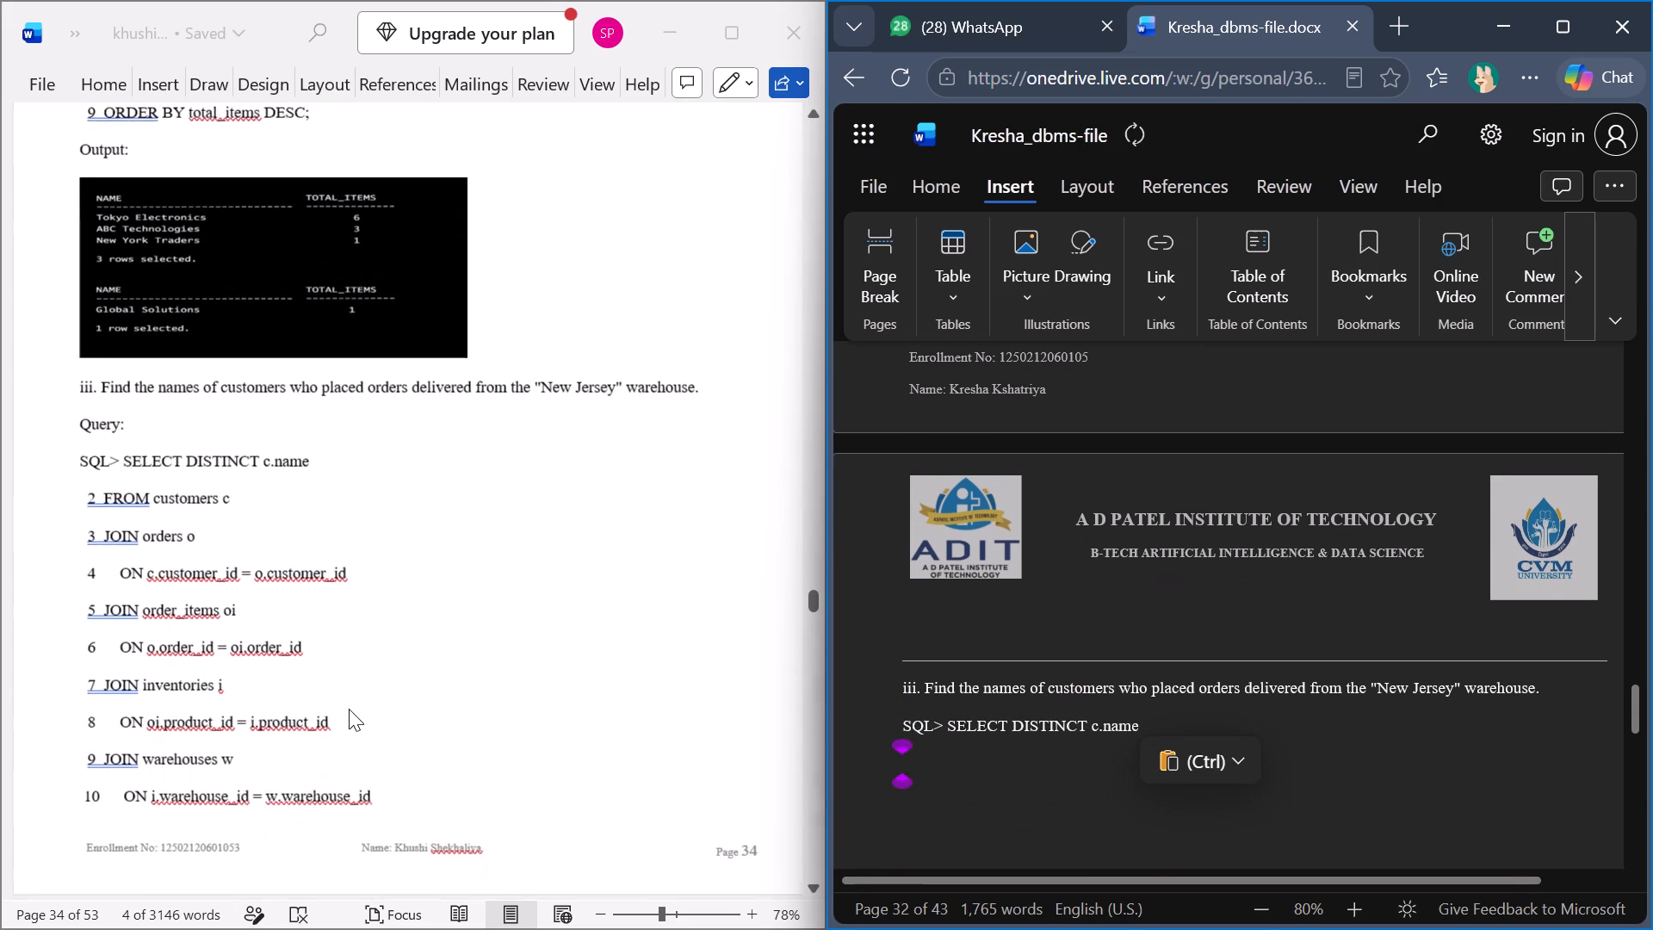
pyautogui.scroll(-1, 349, 709)
pyautogui.moveTo(381, 757); pyautogui.dragTo(57, 587)
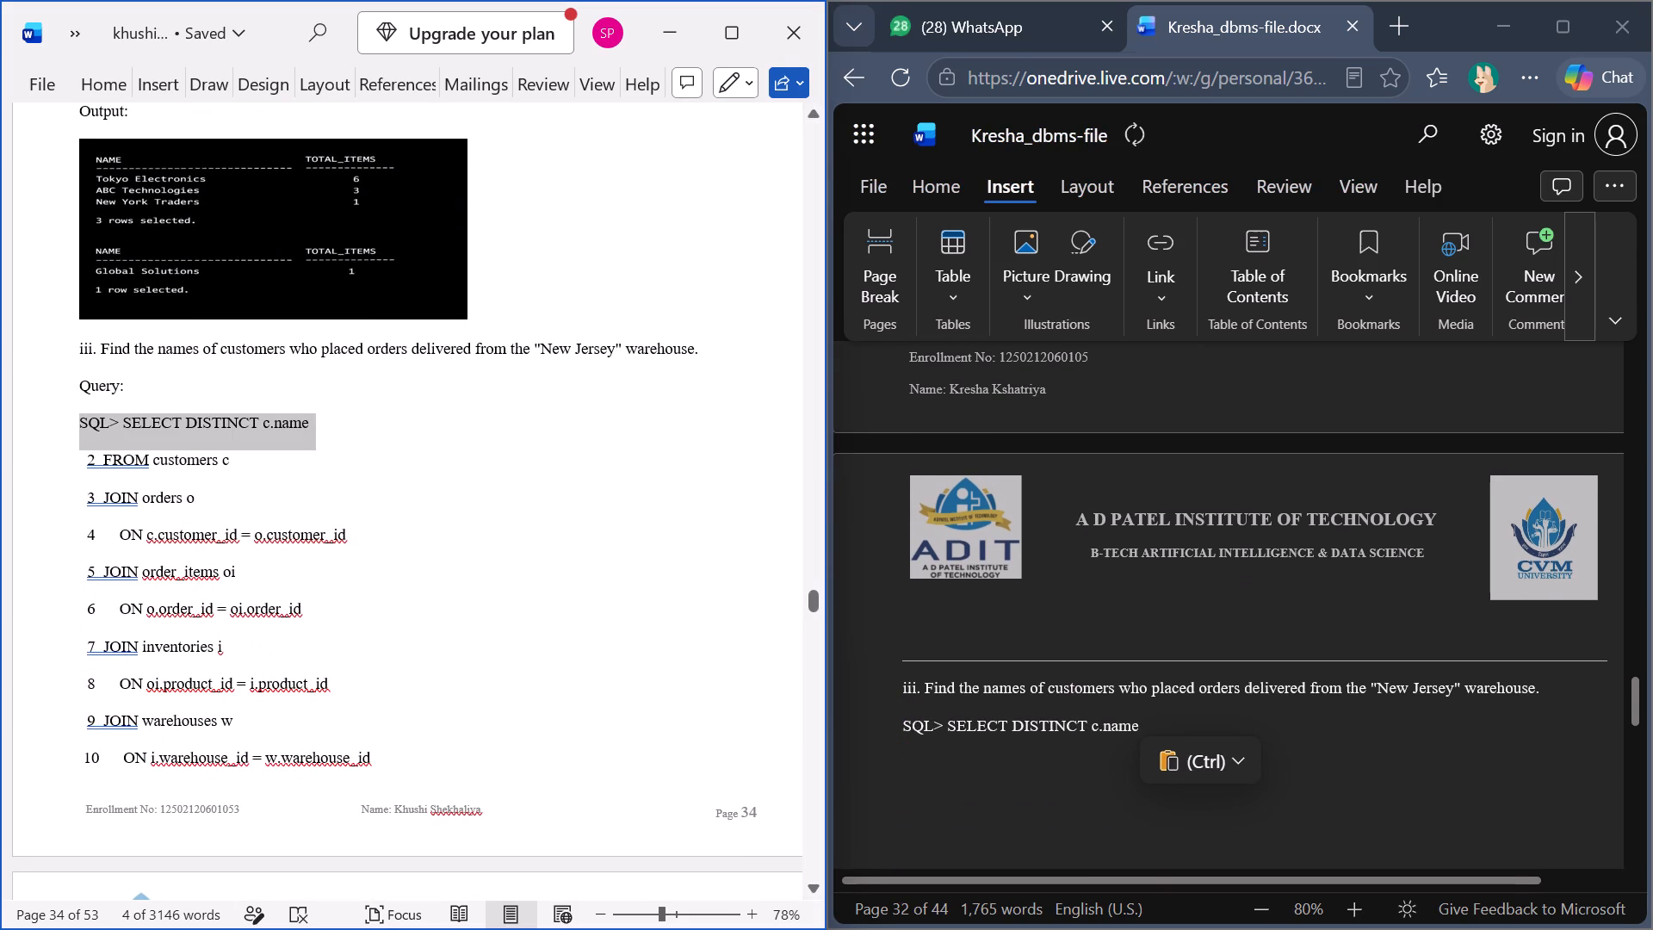
pyautogui.moveTo(57, 587); pyautogui.dragTo(390, 763)
pyautogui.click(390, 763)
pyautogui.moveTo(390, 763); pyautogui.dragTo(79, 473)
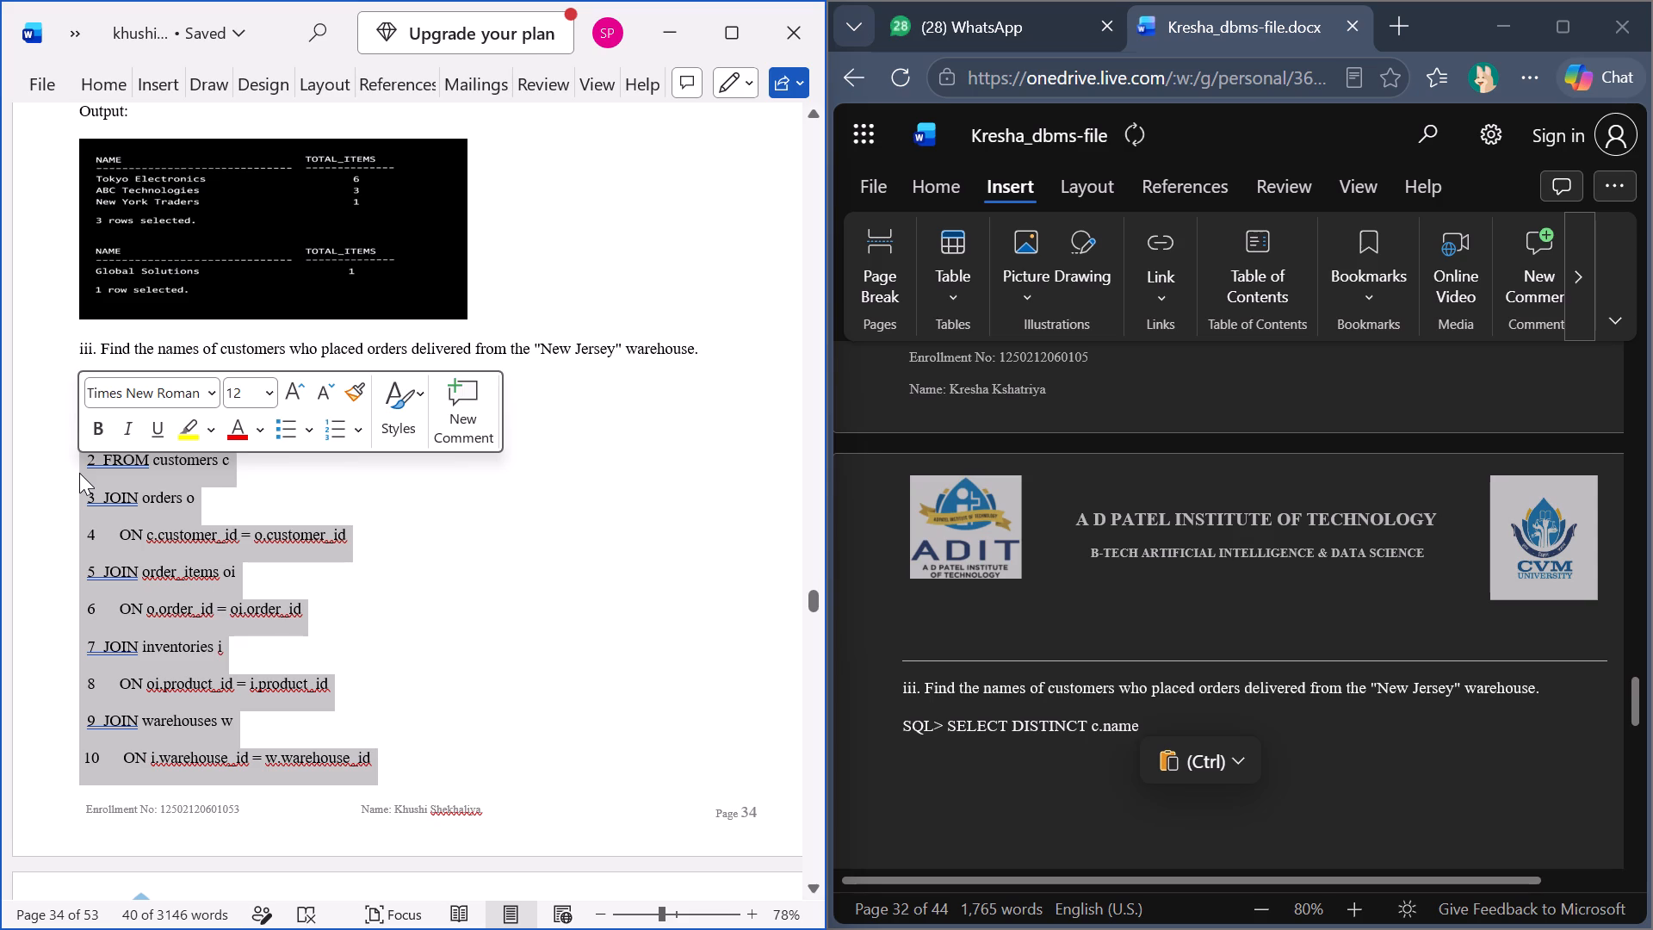
pyautogui.hotkey('ctrl', 'c')
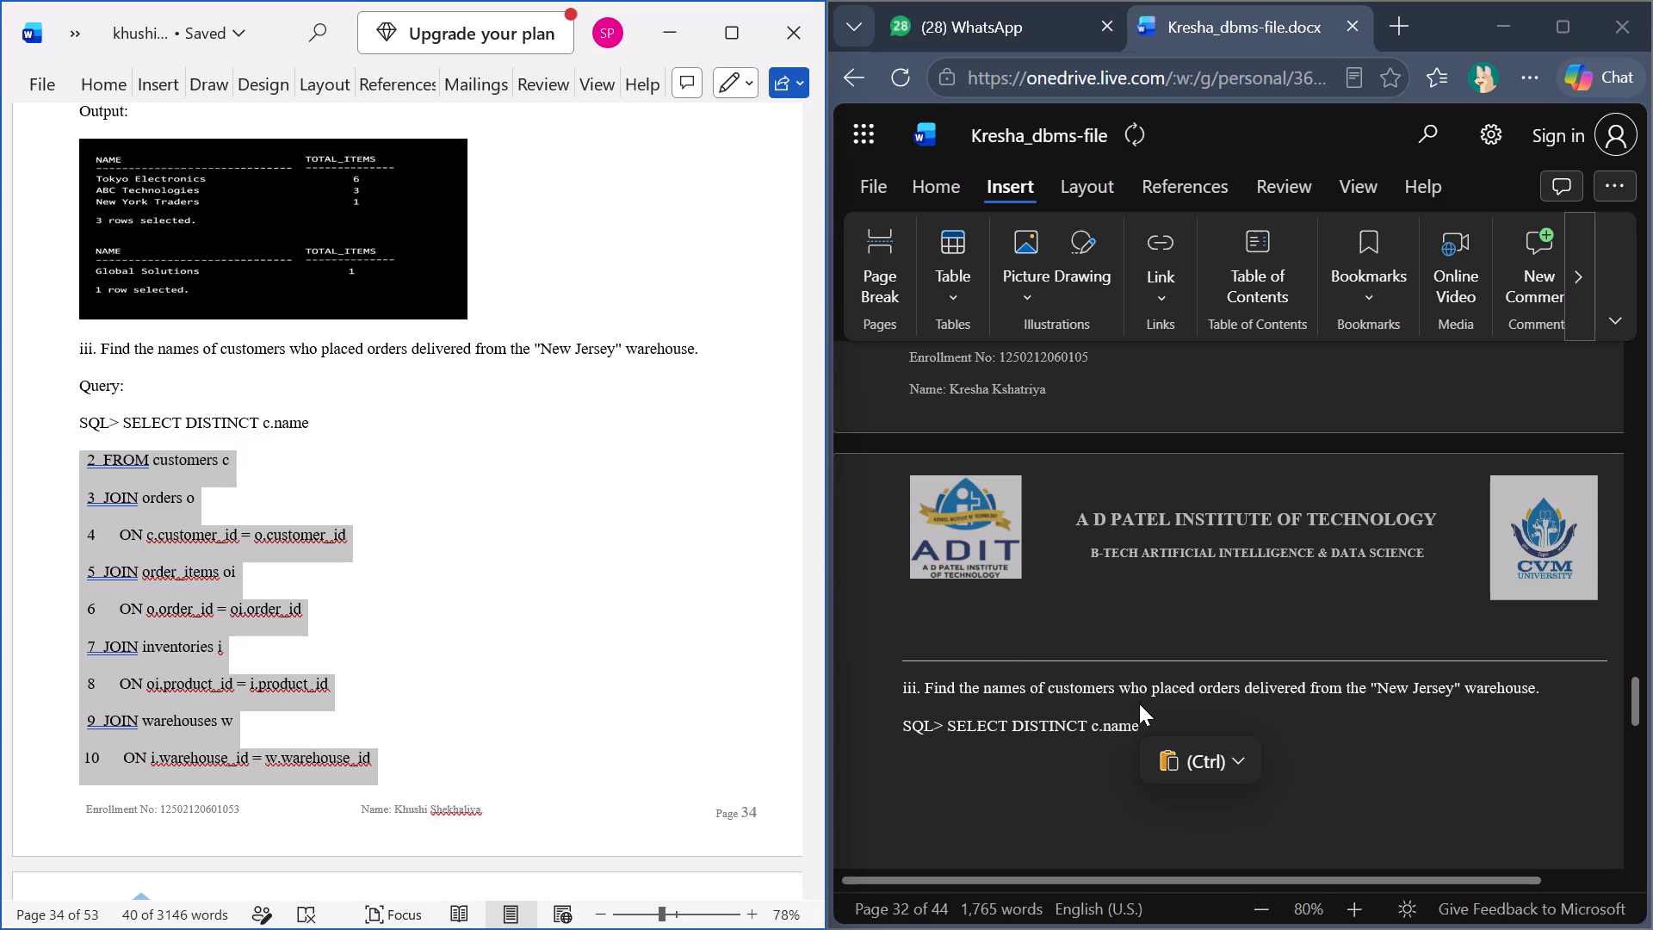
pyautogui.scroll(-2, 1139, 704)
pyautogui.click(1151, 436)
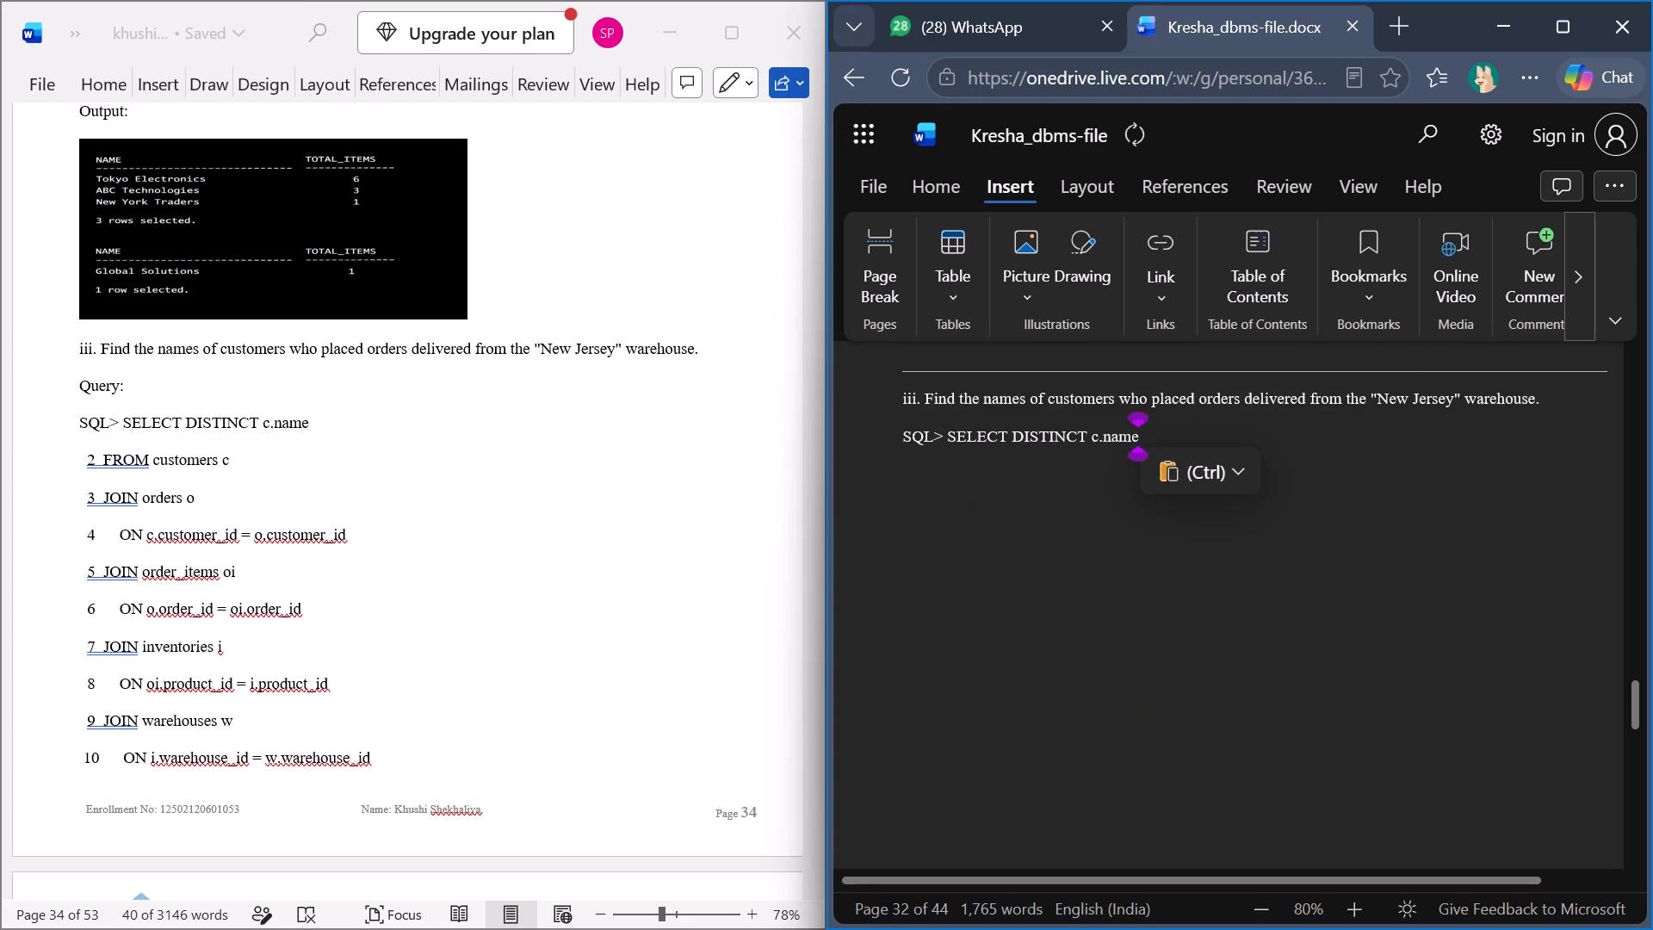
pyautogui.press('Return')
pyautogui.hotkey('ctrl', 'v')
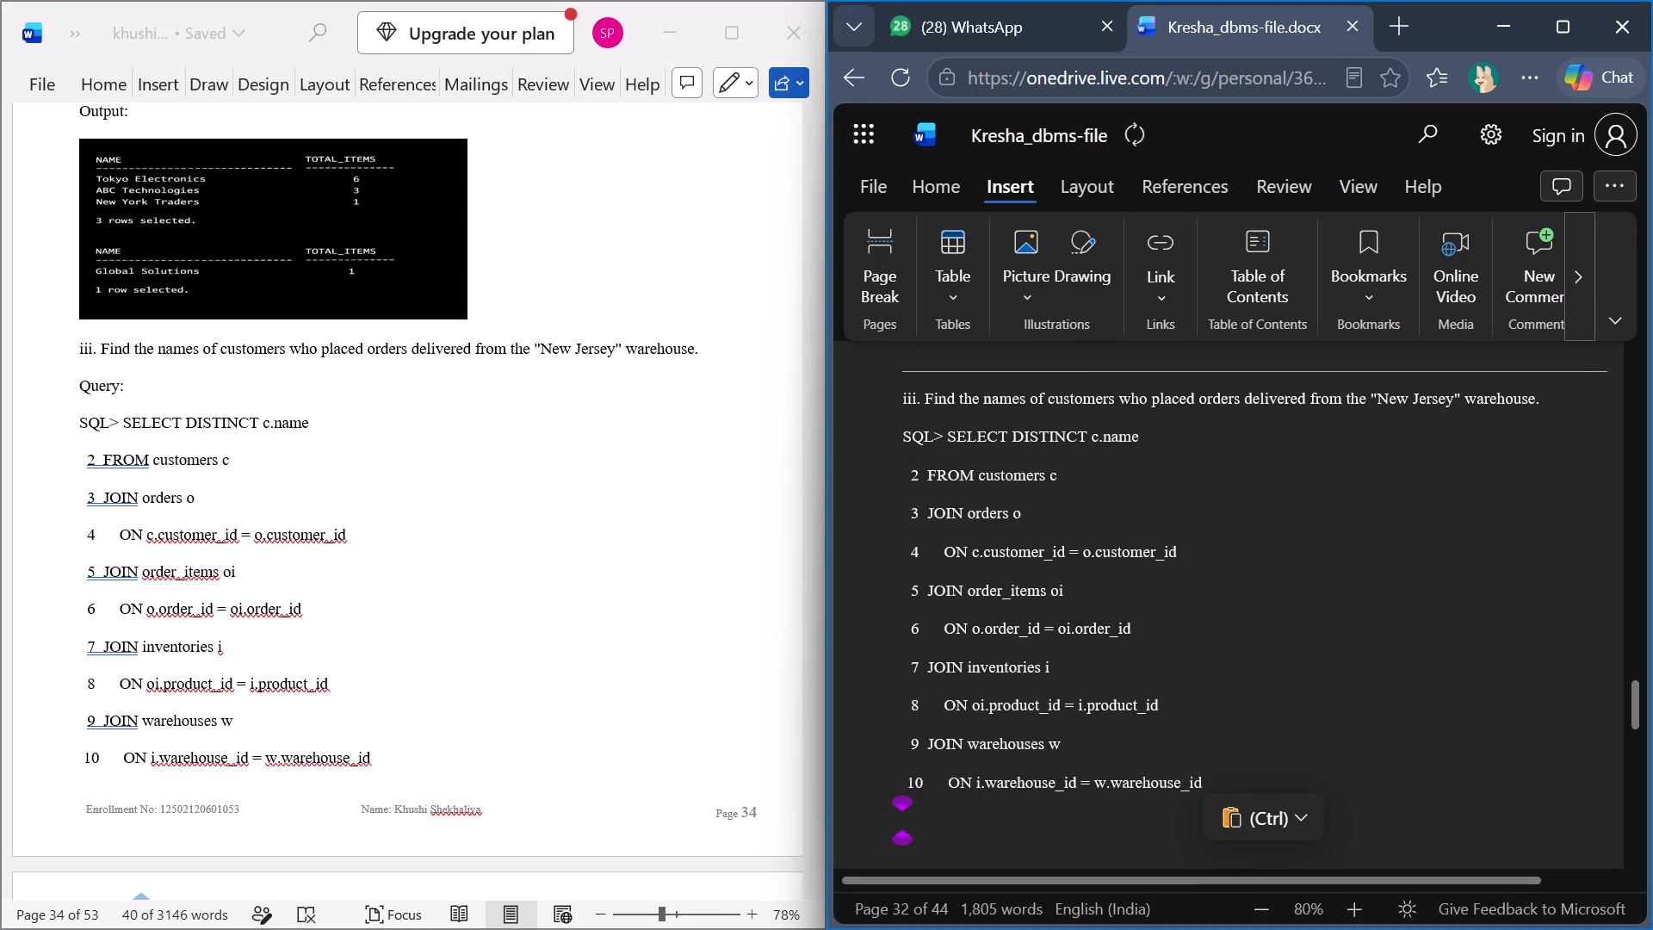
# Remove the extra spaces before ON in query lines 4 and 6 of question iii, aligning them with the JOIN lines.
pyautogui.click(944, 549)
pyautogui.press('BackSpace')
pyautogui.press('BackSpace')
pyautogui.press('BackSpace')
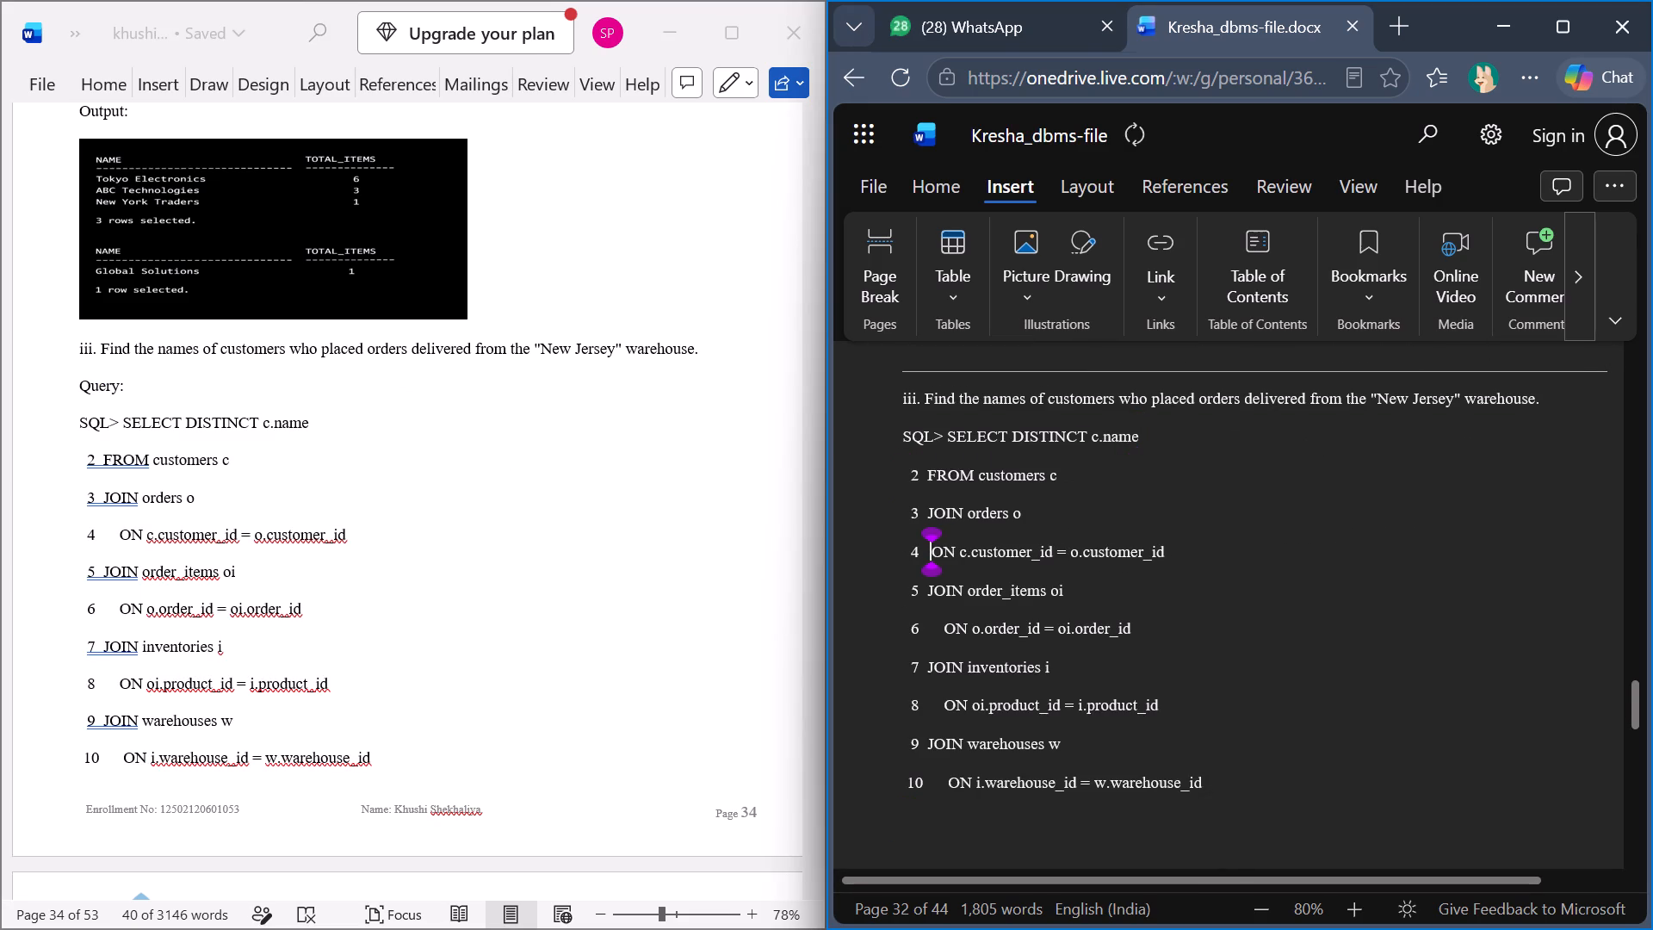
pyautogui.click(947, 632)
pyautogui.press('BackSpace')
pyautogui.press('BackSpace')
pyautogui.press('BackSpace')
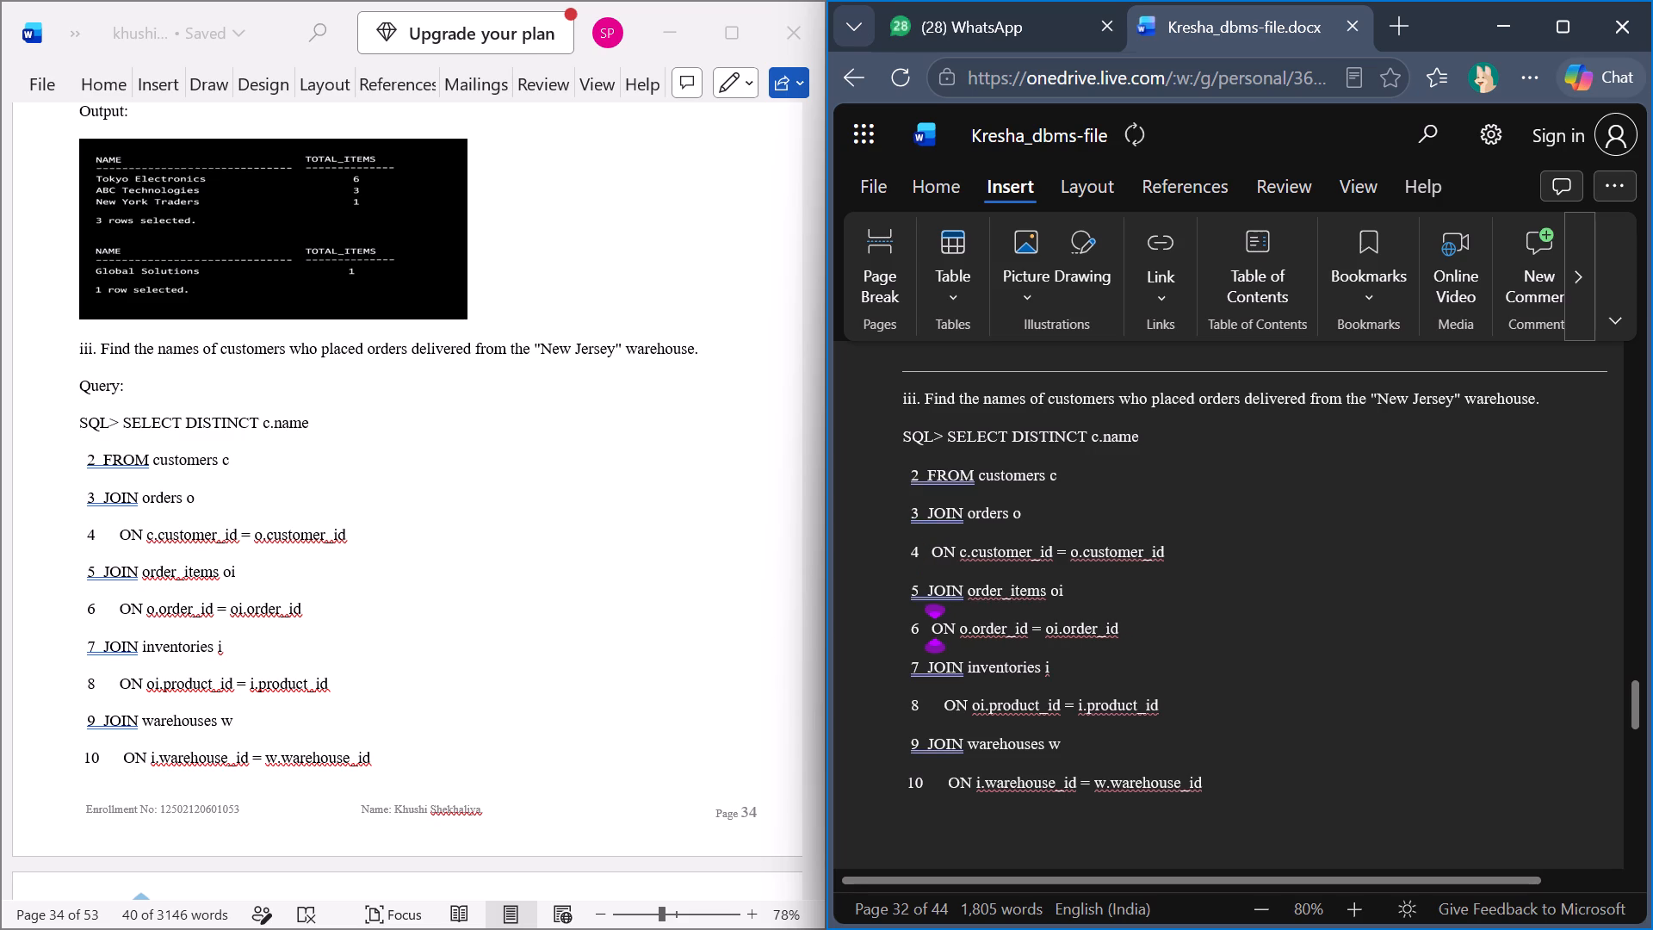
pyautogui.click(931, 546)
pyautogui.press('BackSpace')
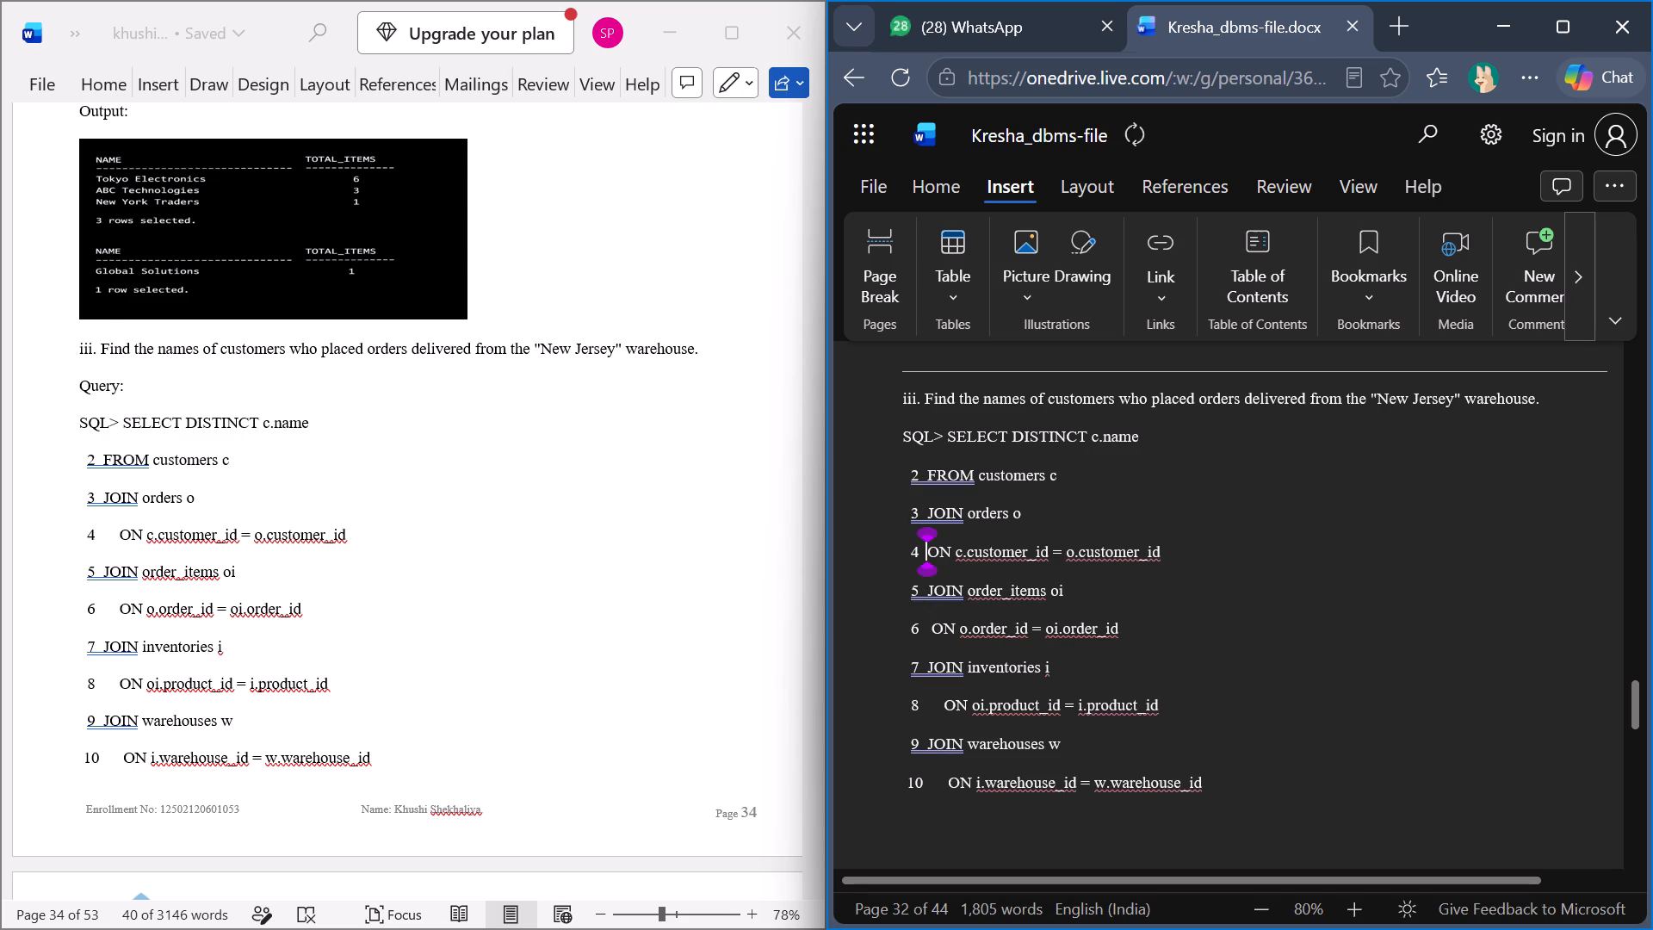
pyautogui.click(932, 631)
pyautogui.press('BackSpace')
pyautogui.click(932, 631)
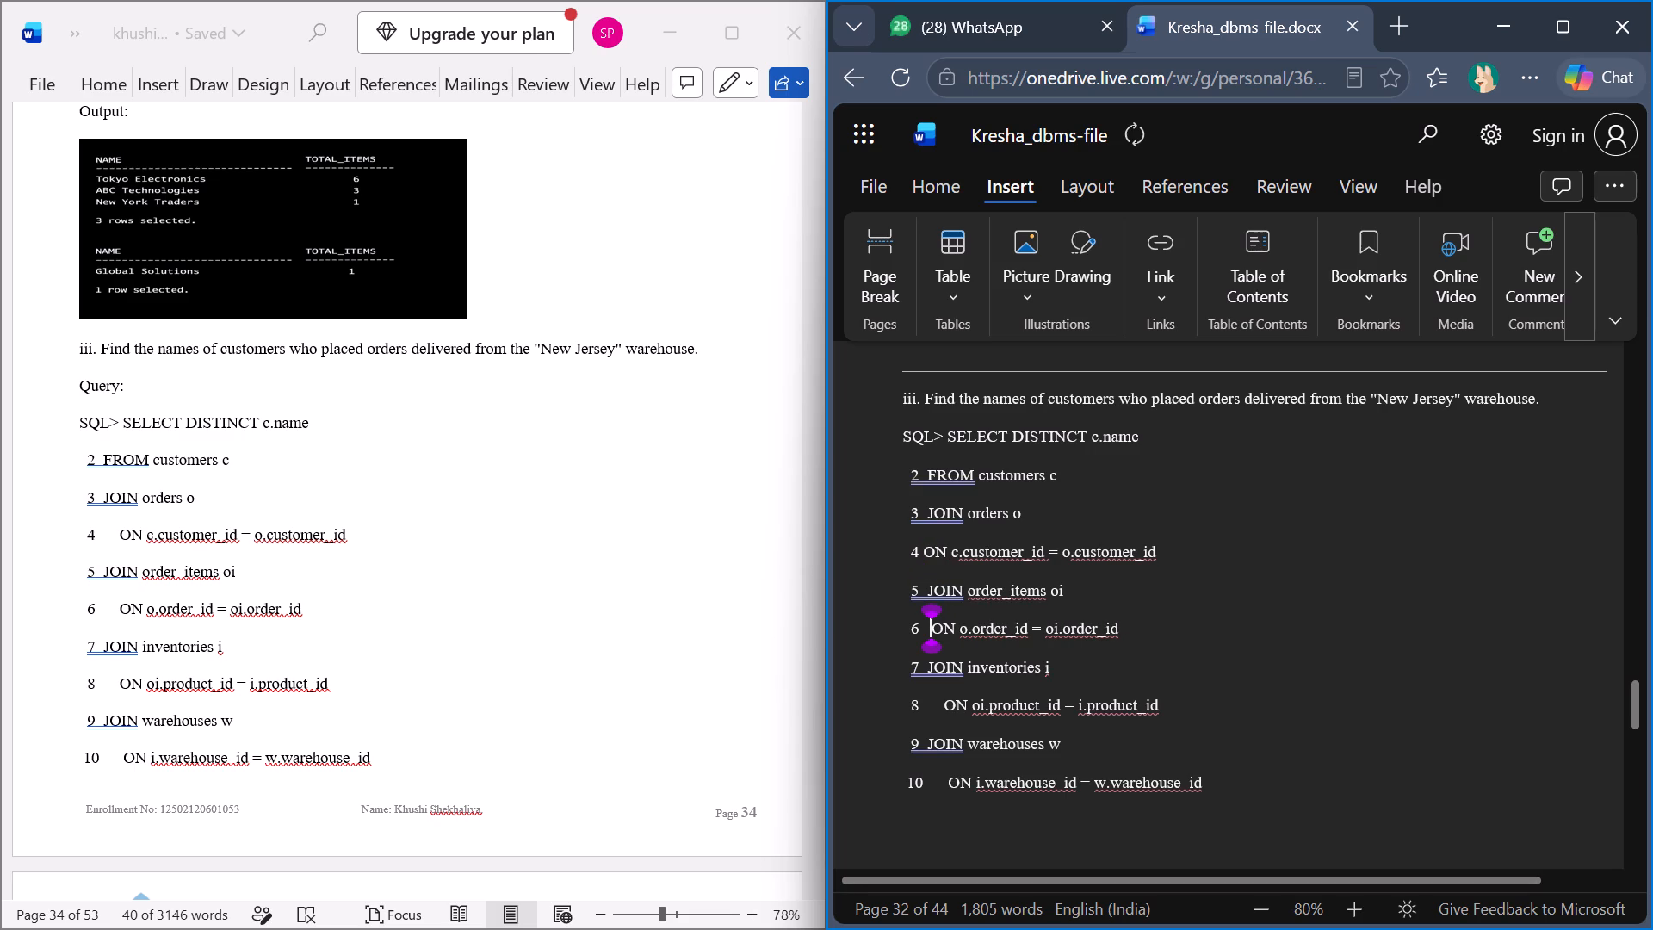
pyautogui.click(932, 631)
pyautogui.press('BackSpace')
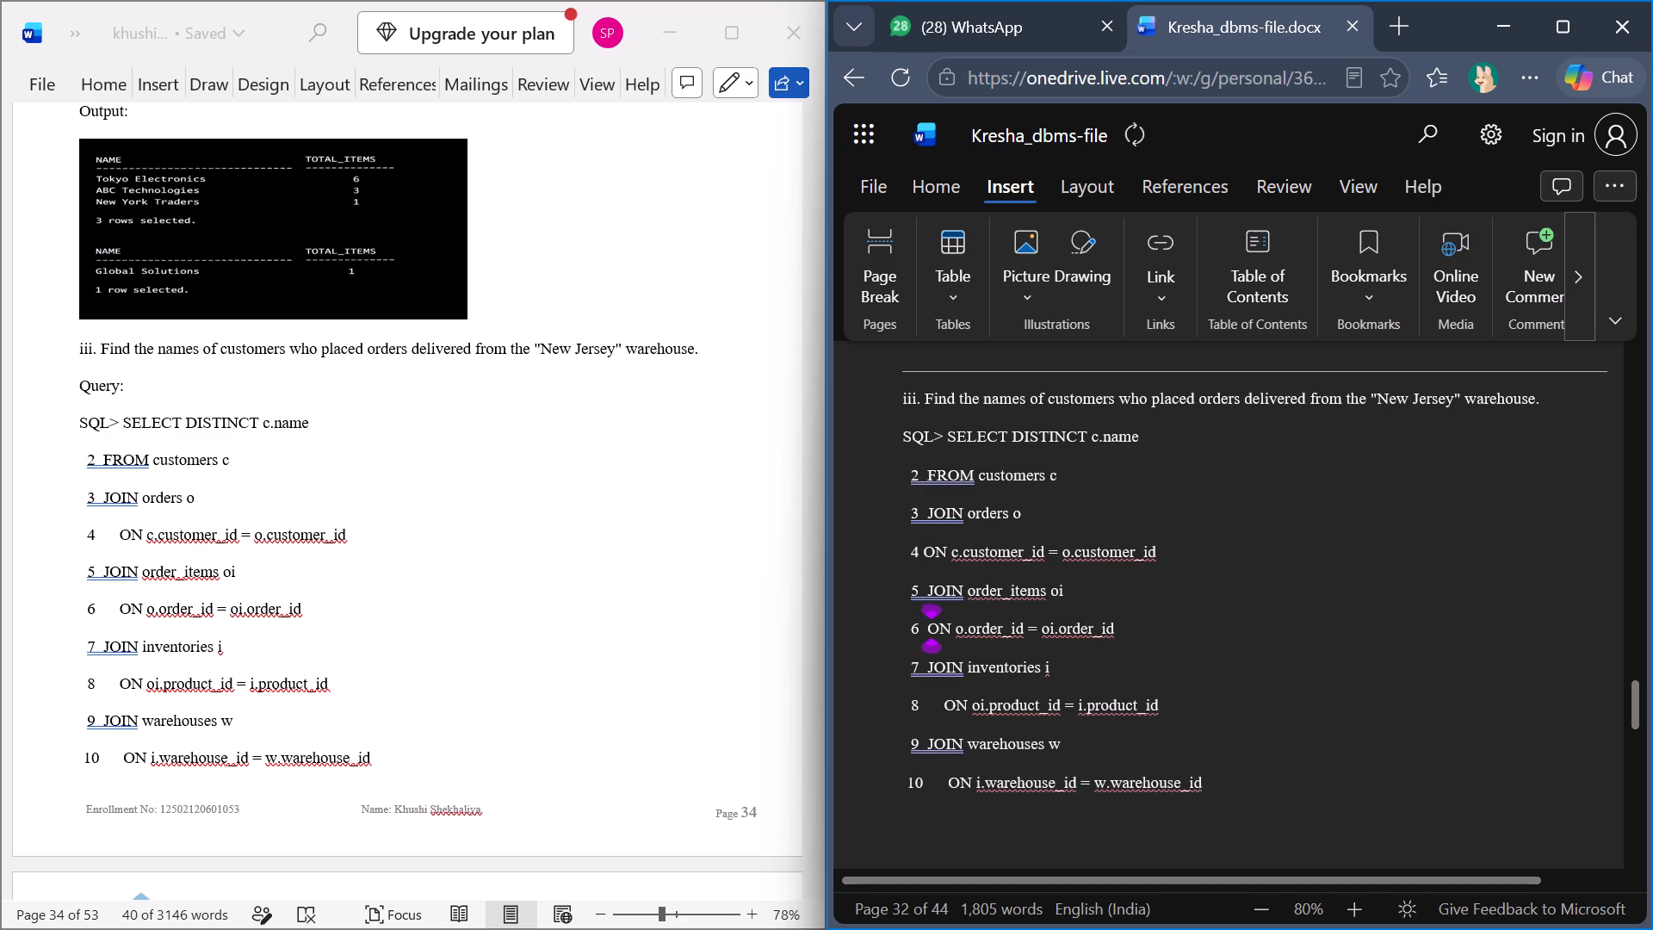
pyautogui.click(925, 554)
pyautogui.press('space')
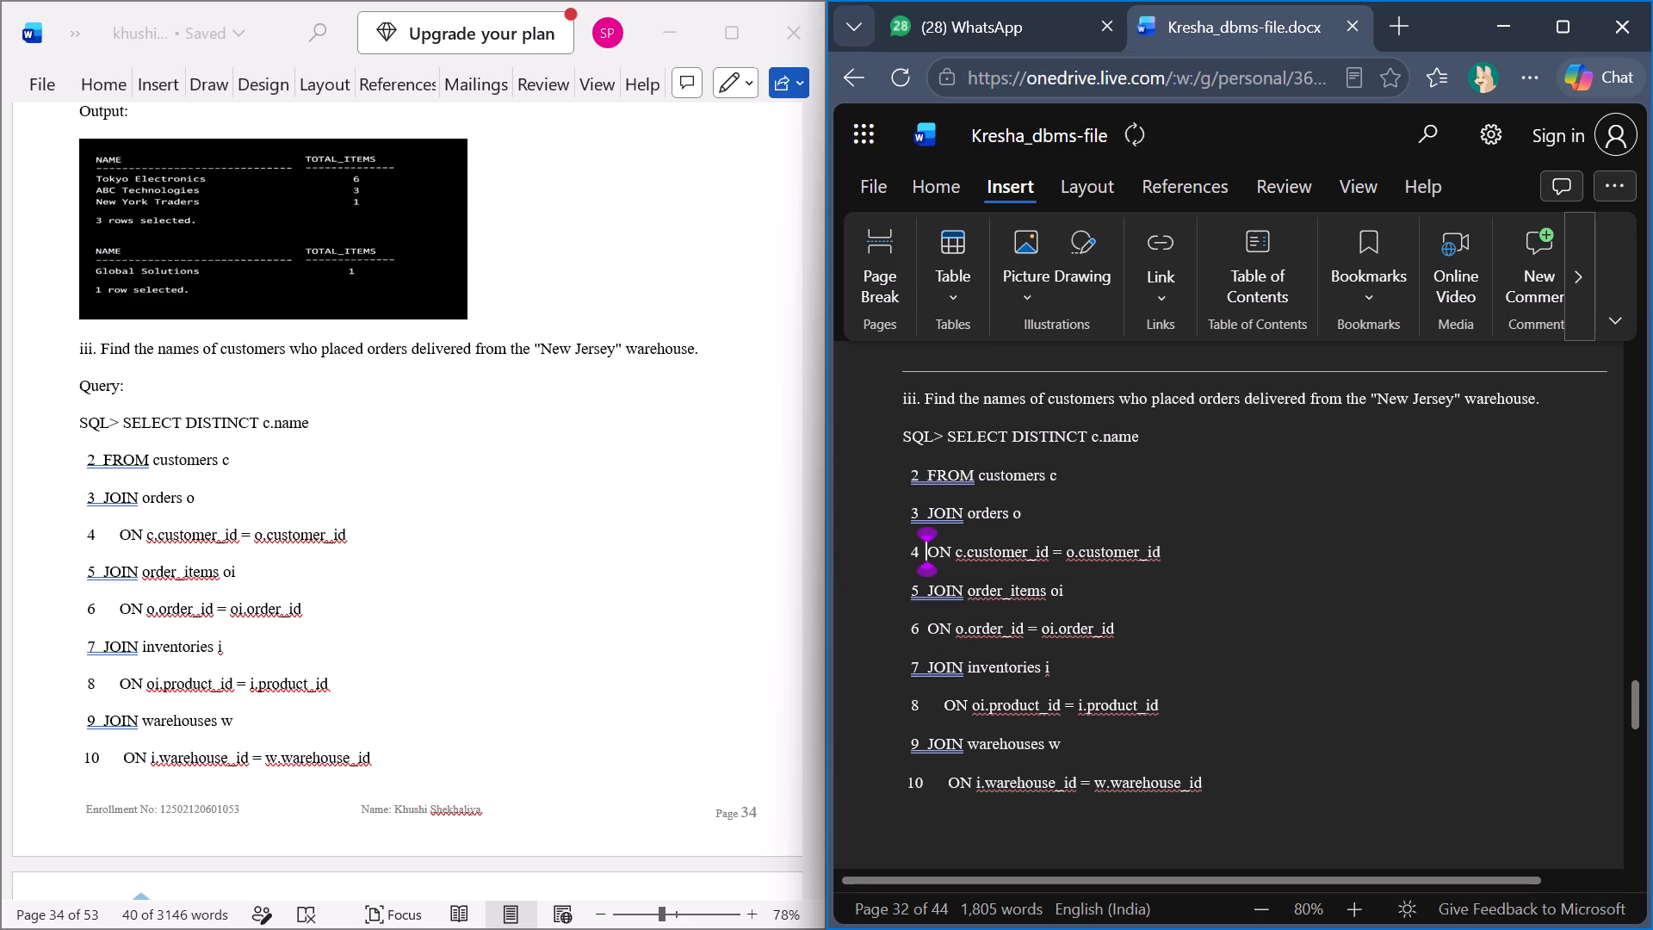
# Remove the extra spaces before ON in query lines 8 and 10 of question iii, keeping line 9's JOIN aligned with them.
pyautogui.click(944, 712)
pyautogui.press('BackSpace')
pyautogui.press('BackSpace')
pyautogui.press('BackSpace')
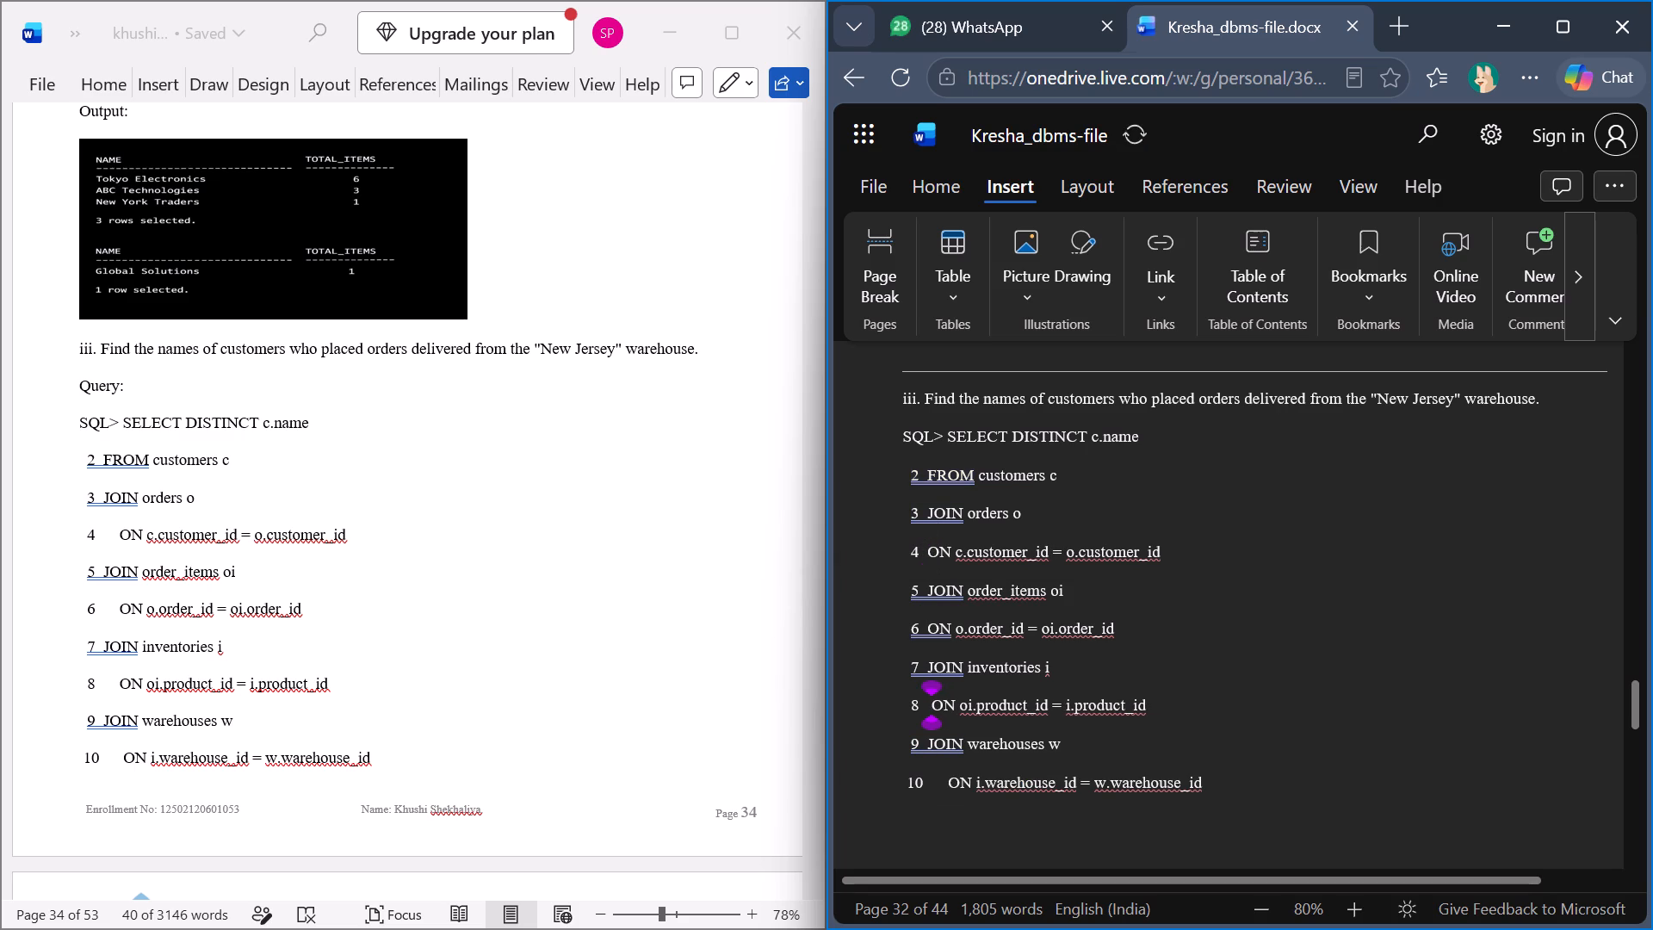
pyautogui.click(929, 745)
pyautogui.press('space')
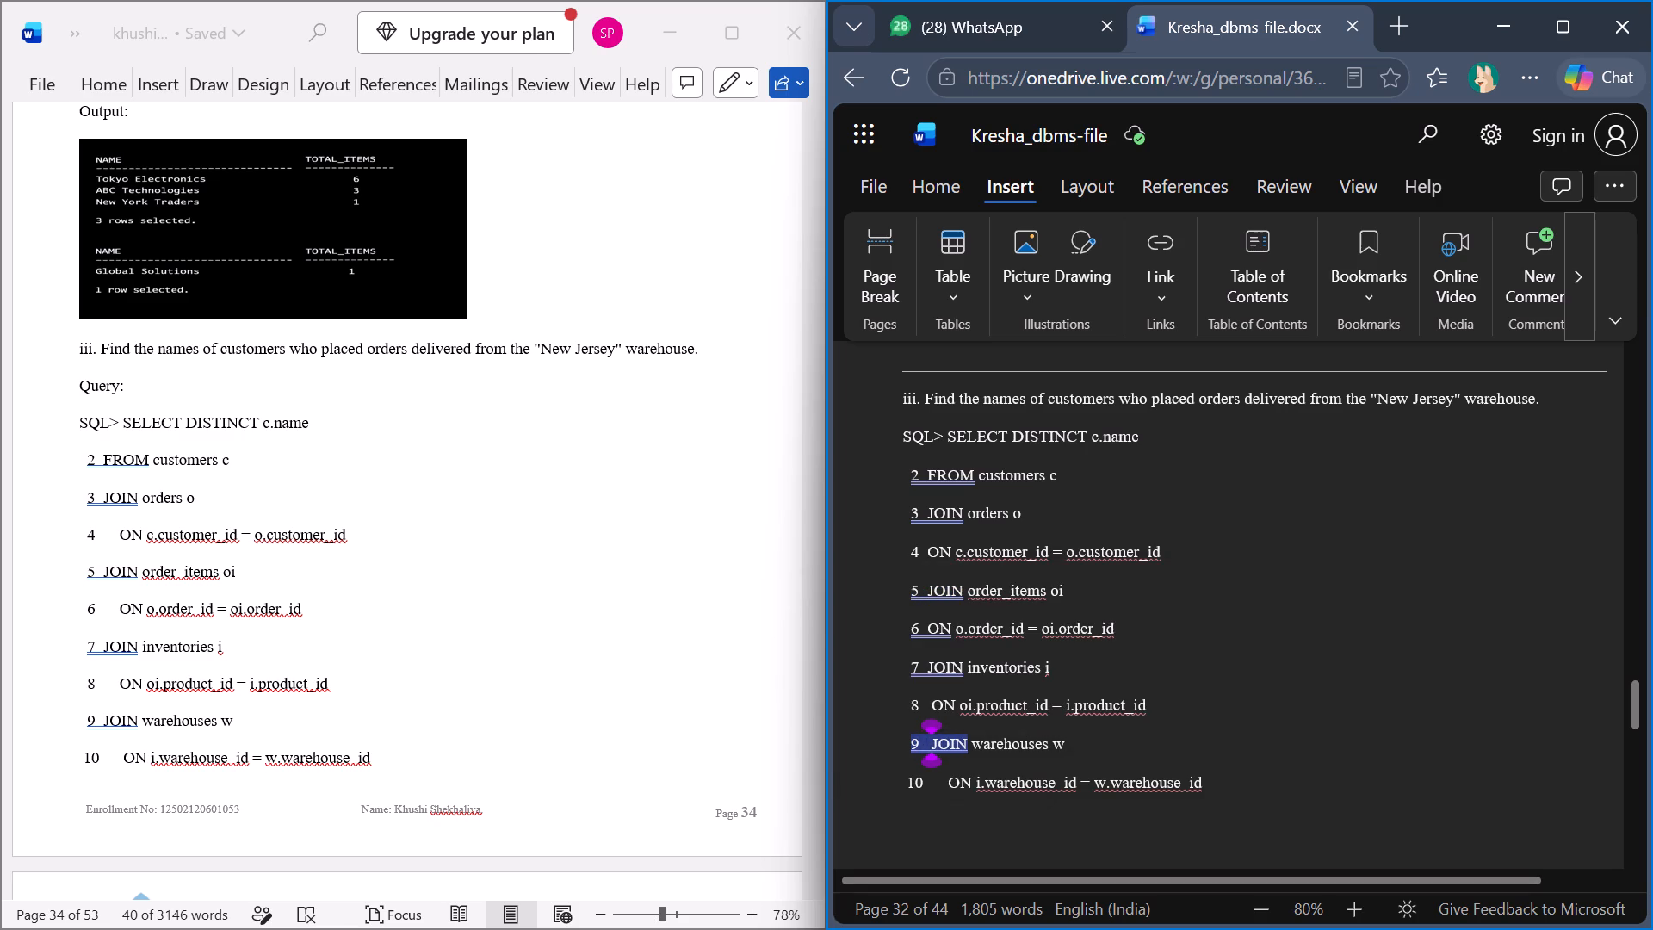
pyautogui.click(947, 788)
pyautogui.press('BackSpace')
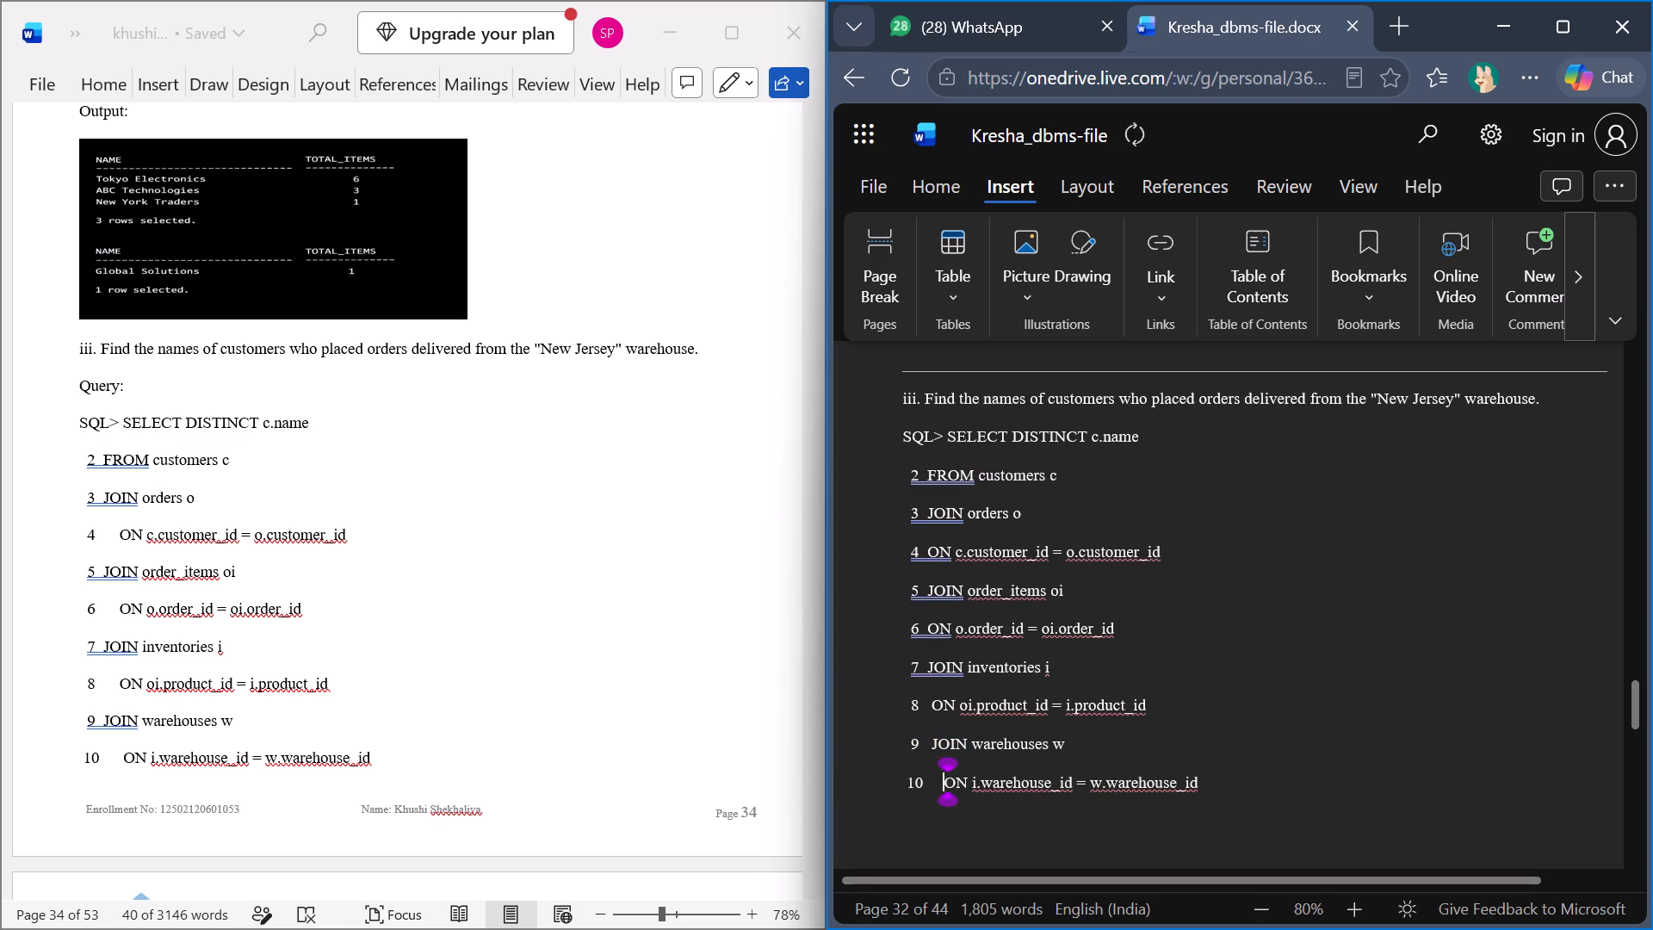
pyautogui.press('BackSpace')
pyautogui.press('BackSpace')
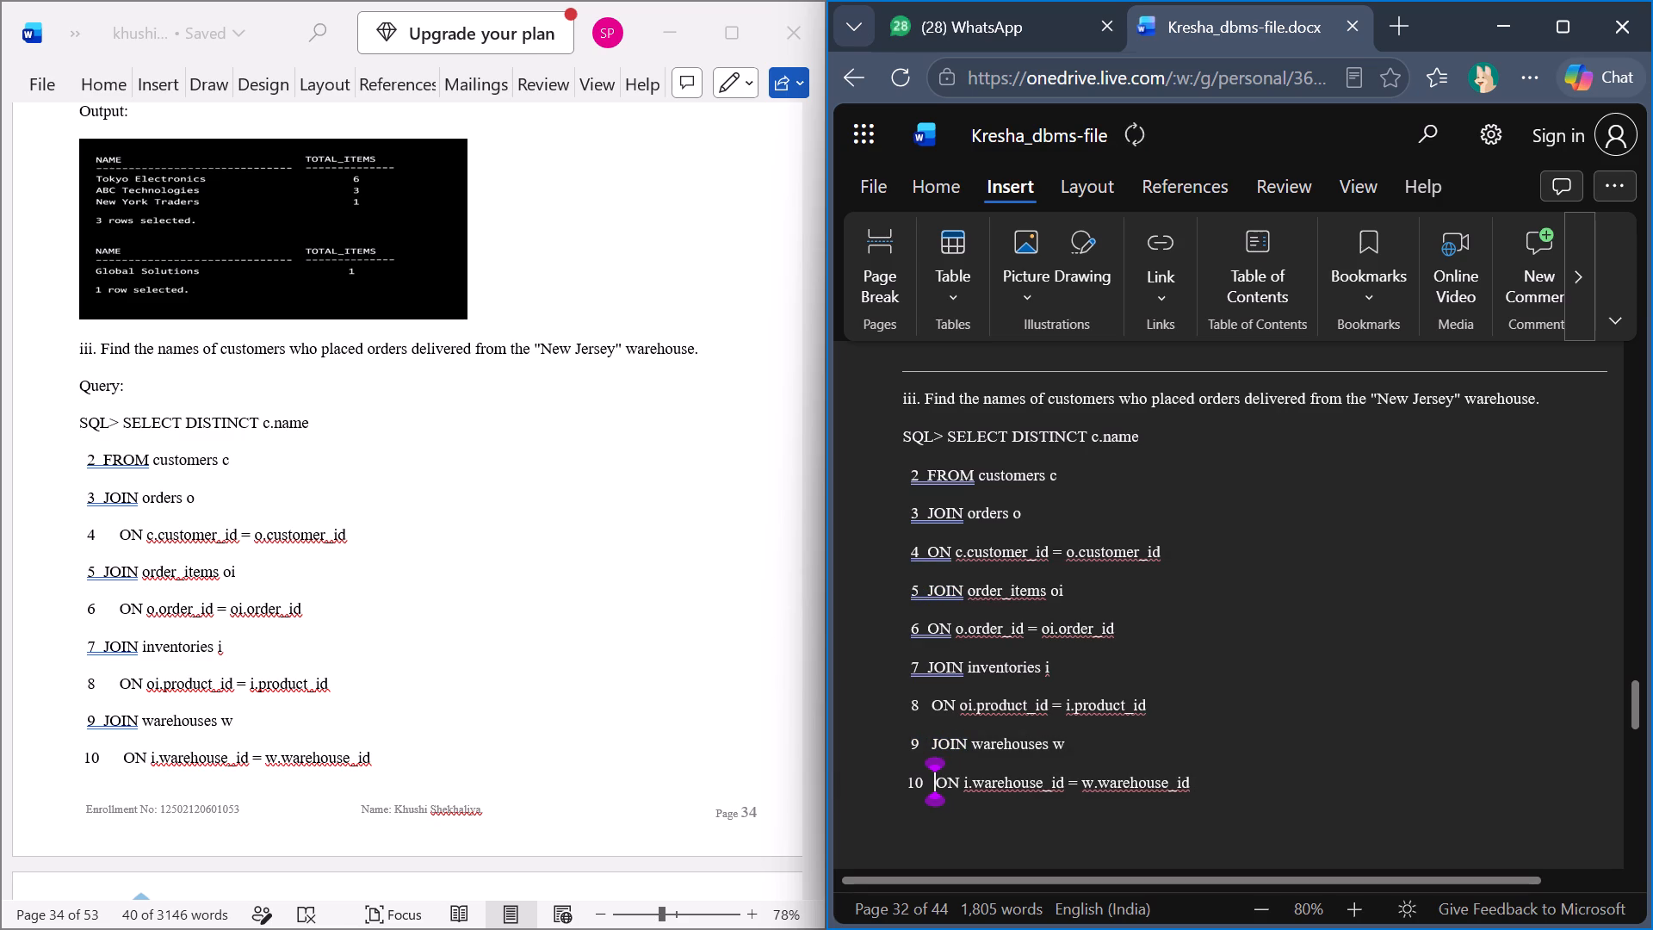
pyautogui.click(932, 708)
pyautogui.press('BackSpace')
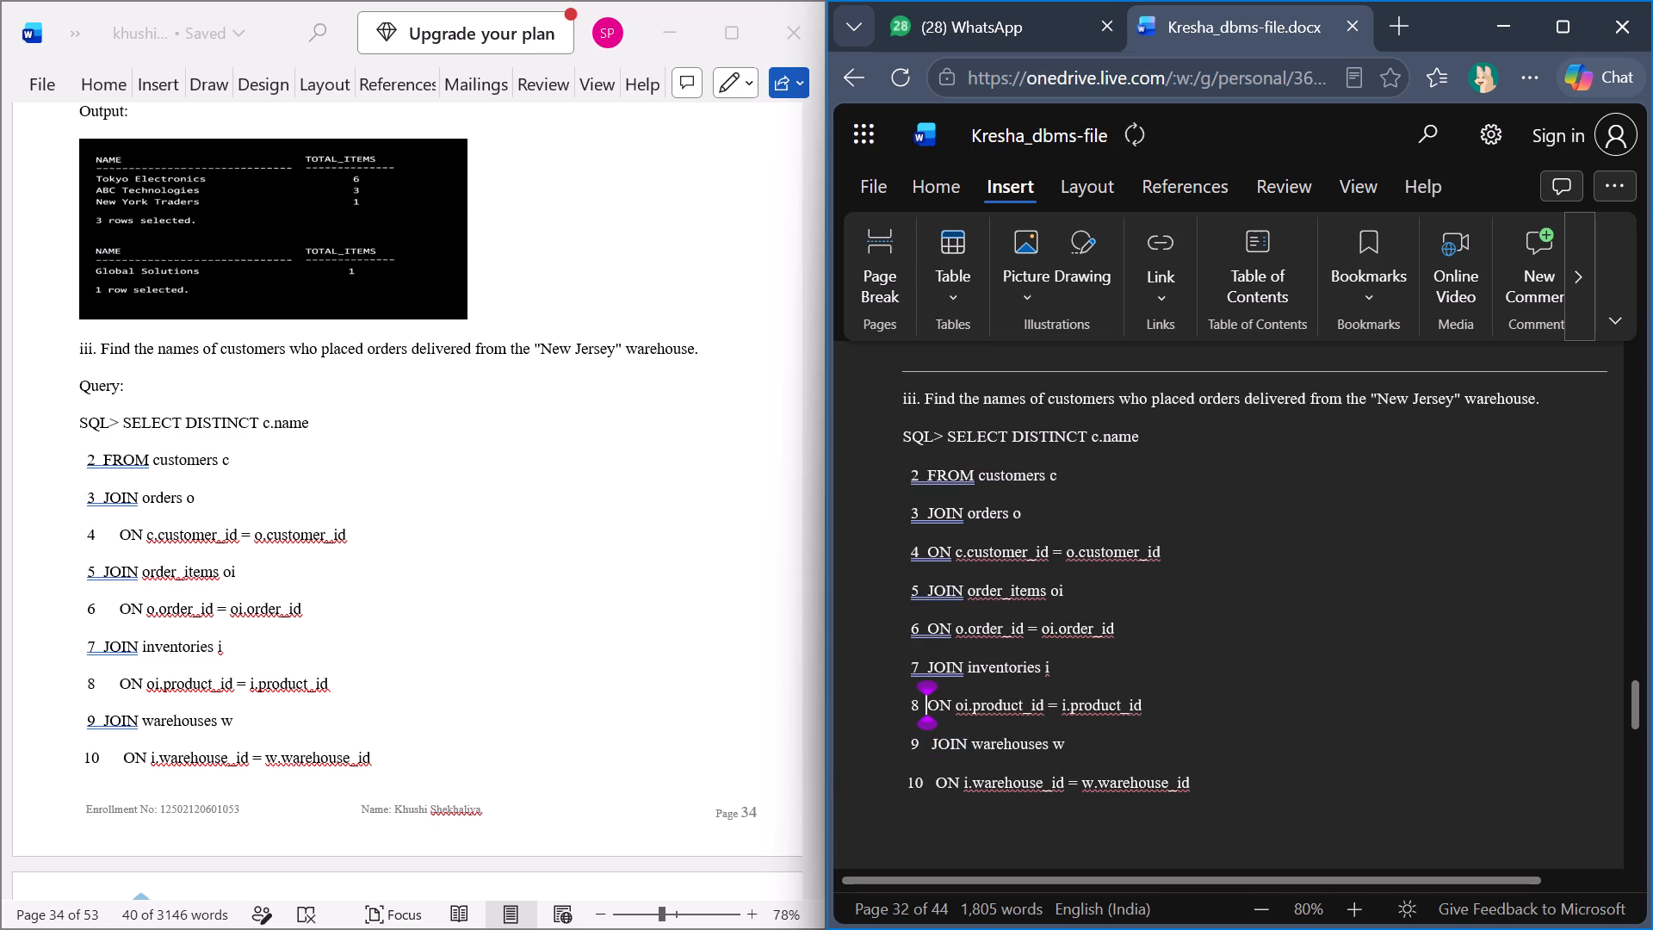
pyautogui.click(933, 747)
pyautogui.press('BackSpace')
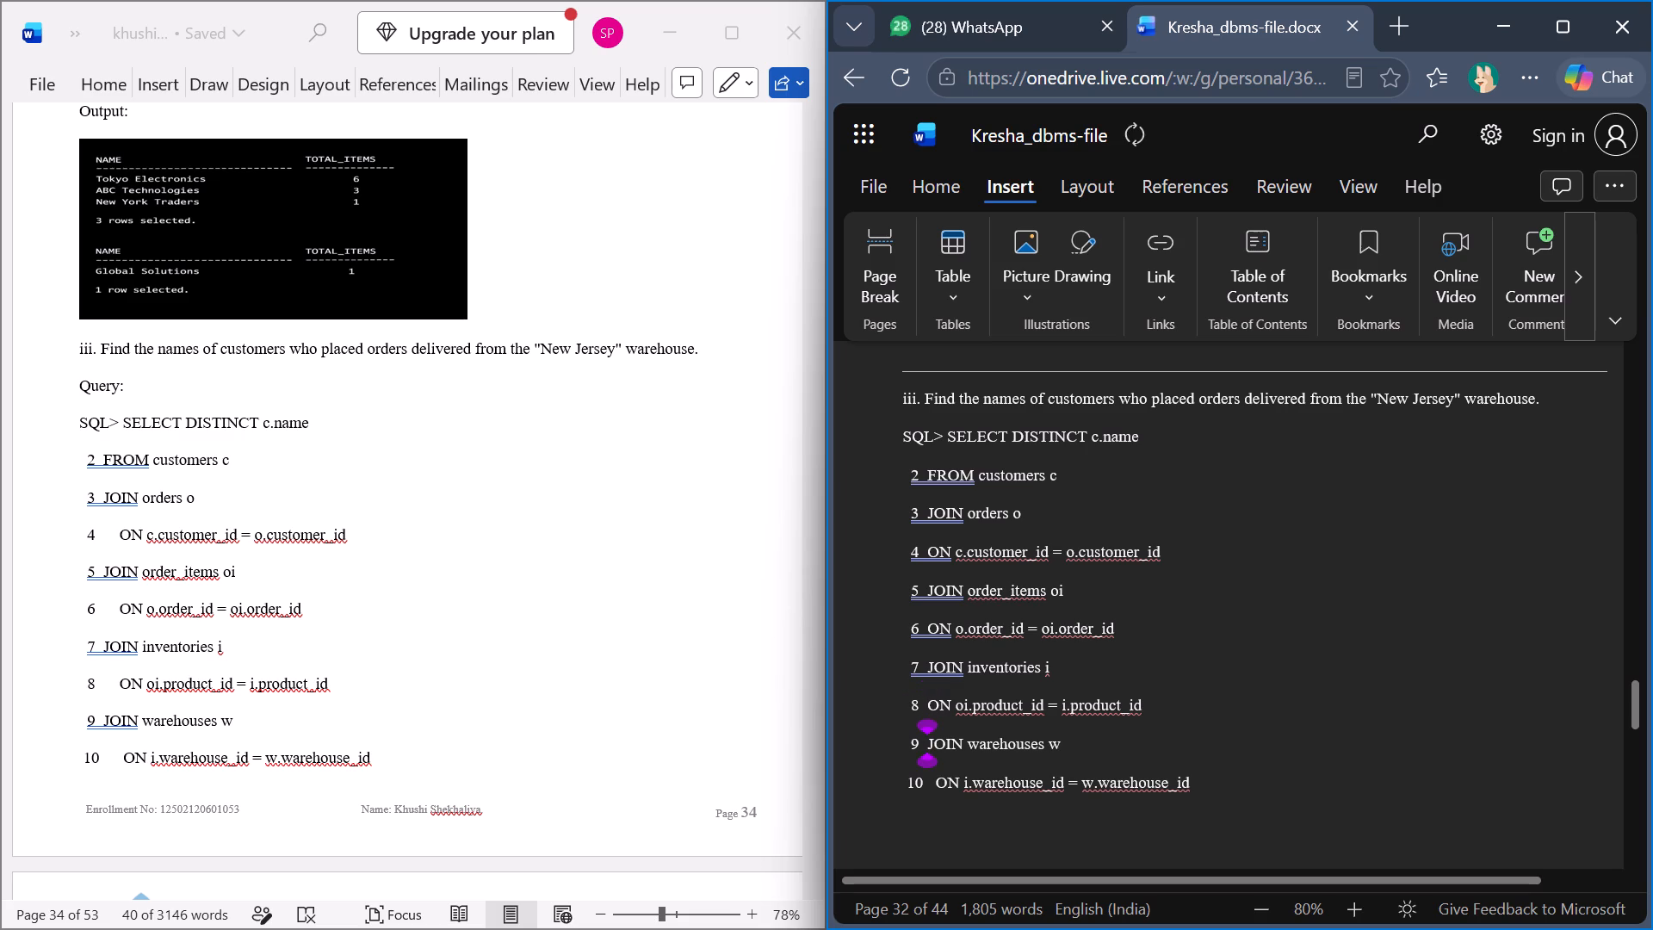
pyautogui.click(938, 772)
pyautogui.press('BackSpace')
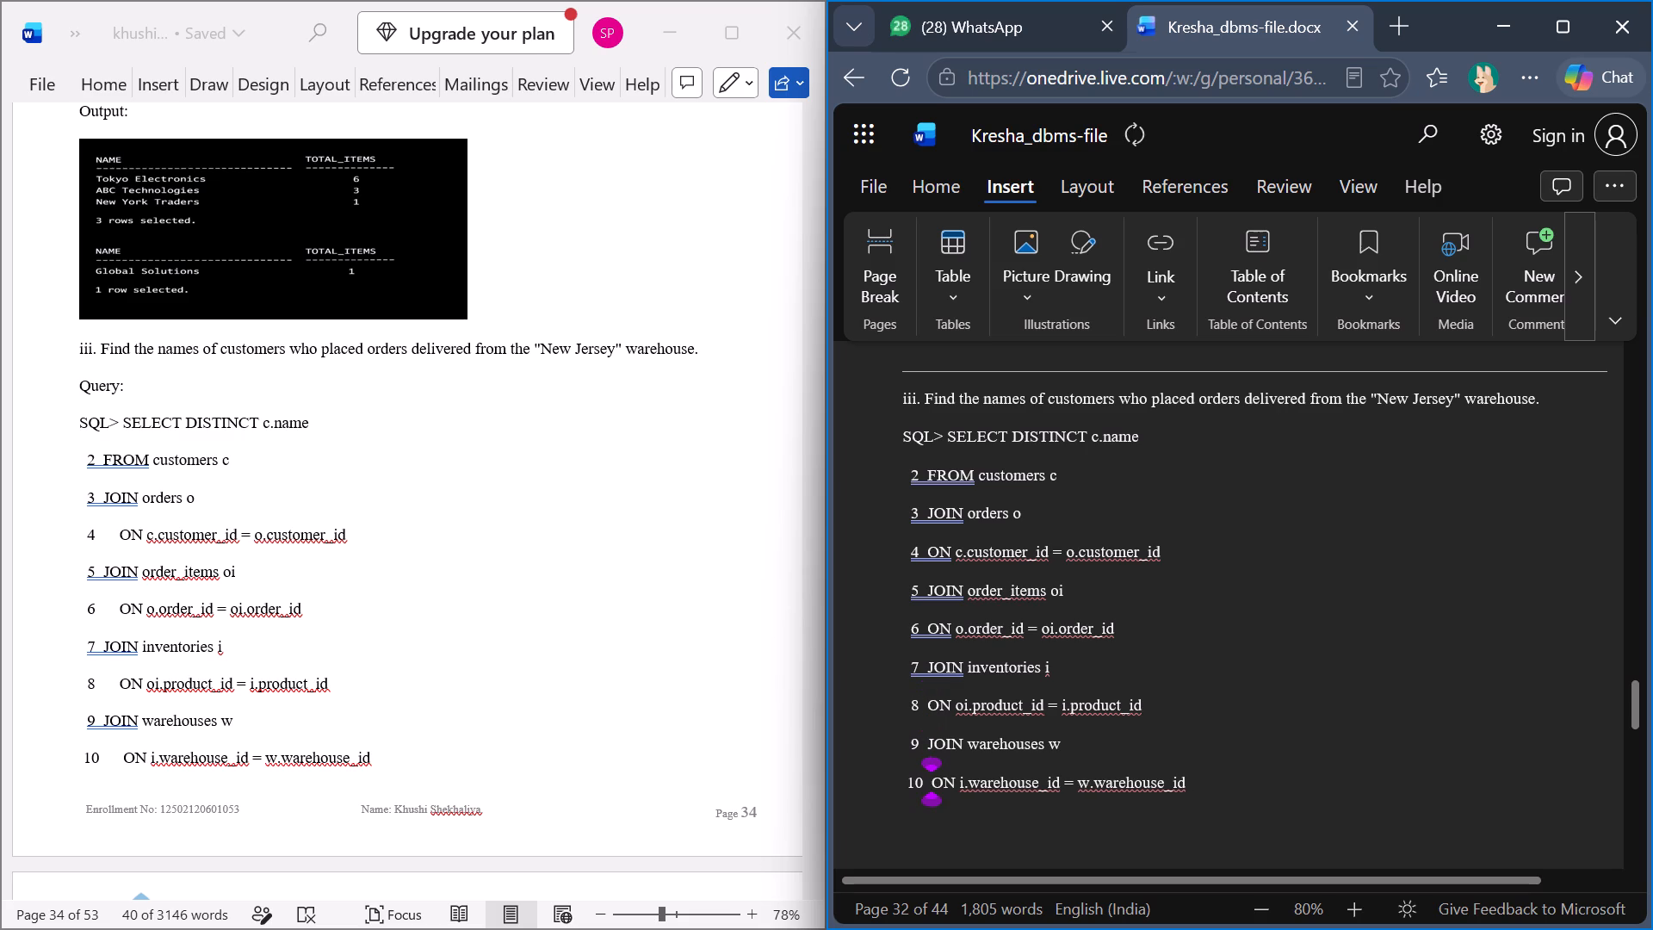
pyautogui.click(1536, 575)
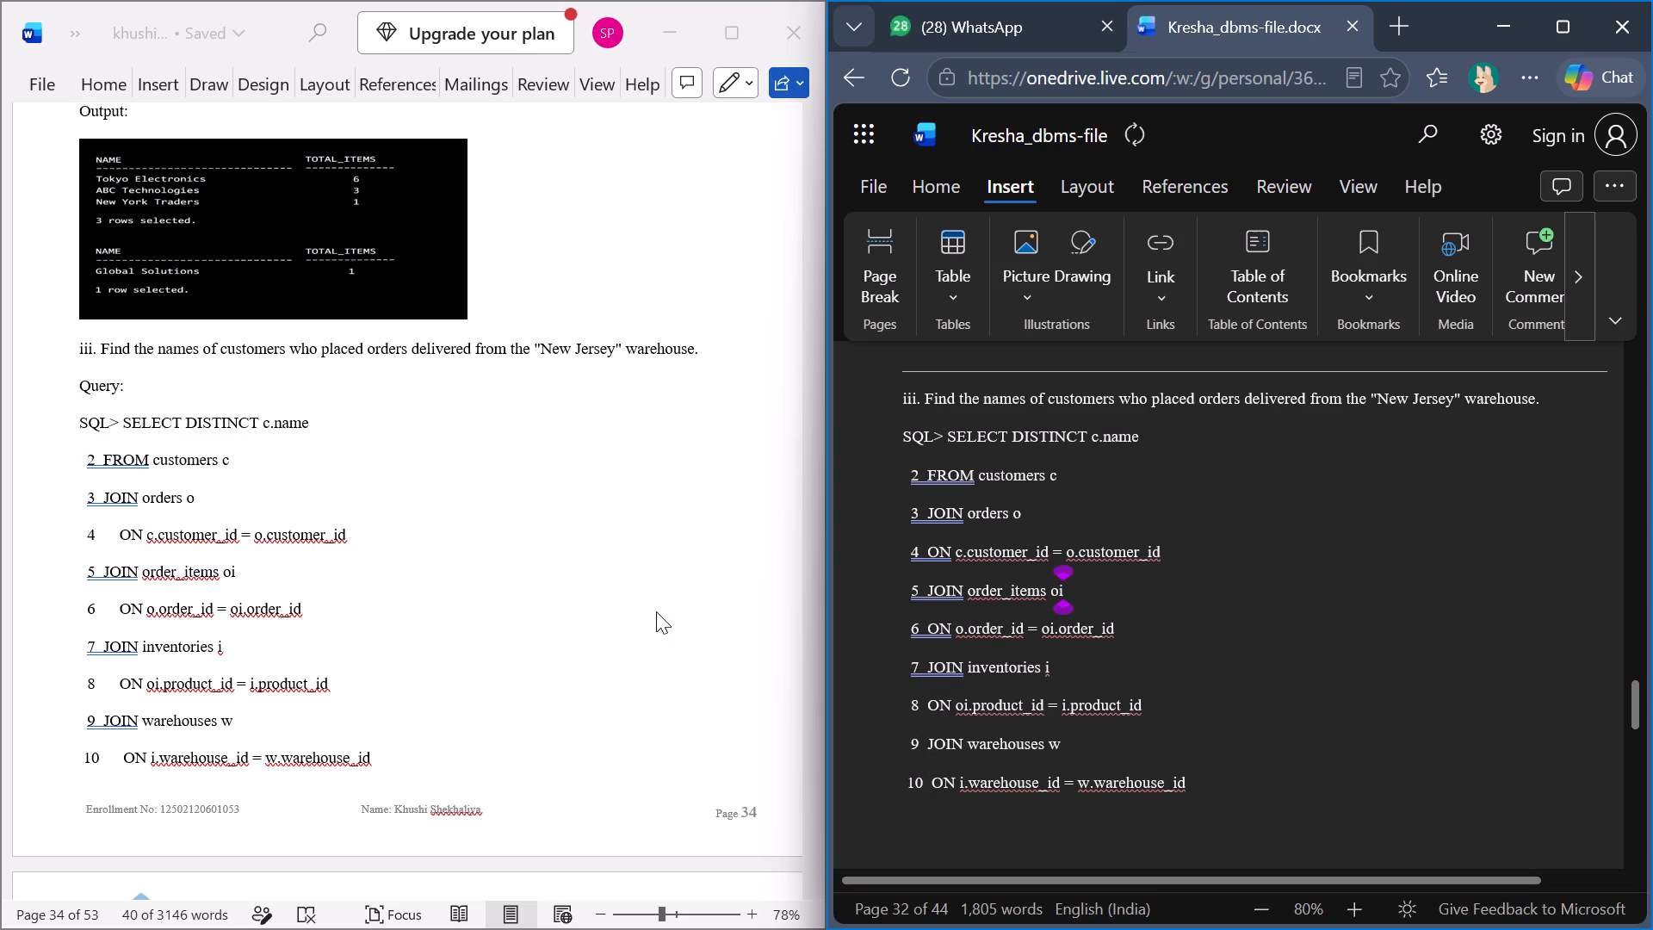
# Copy query line 11, WHERE w.warehousename = 'New Jersey Warehouse';, from khushi's file to a new line below line 10.
pyautogui.scroll(-4, 361, 626)
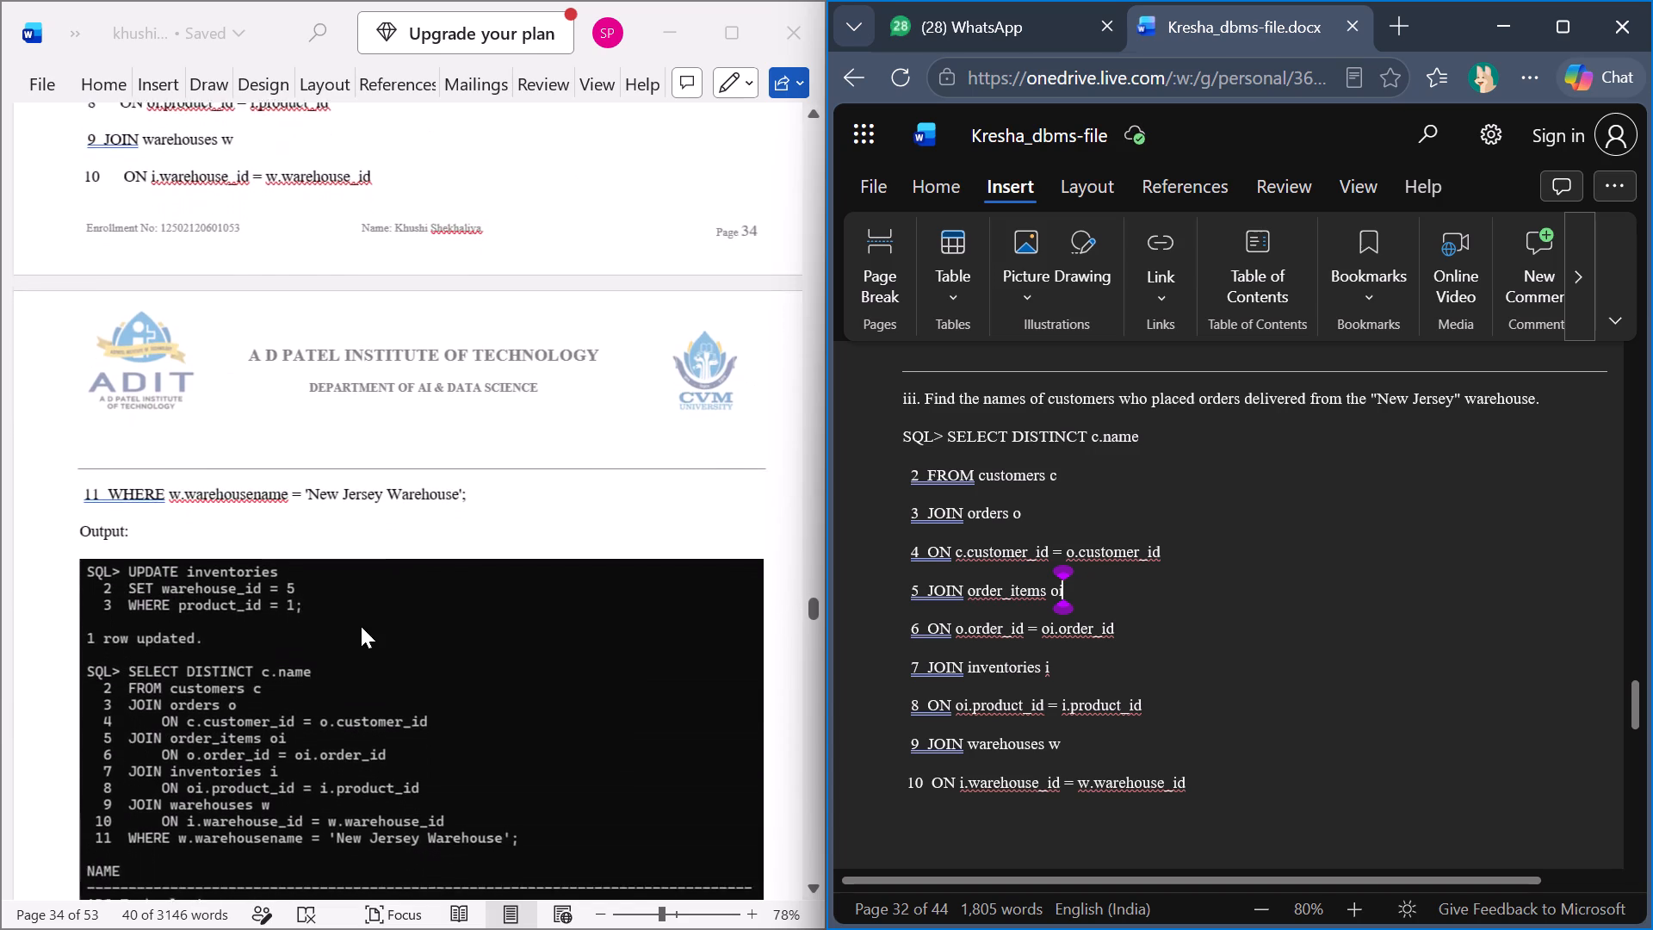
pyautogui.click(474, 471)
pyautogui.moveTo(474, 471); pyautogui.dragTo(70, 471)
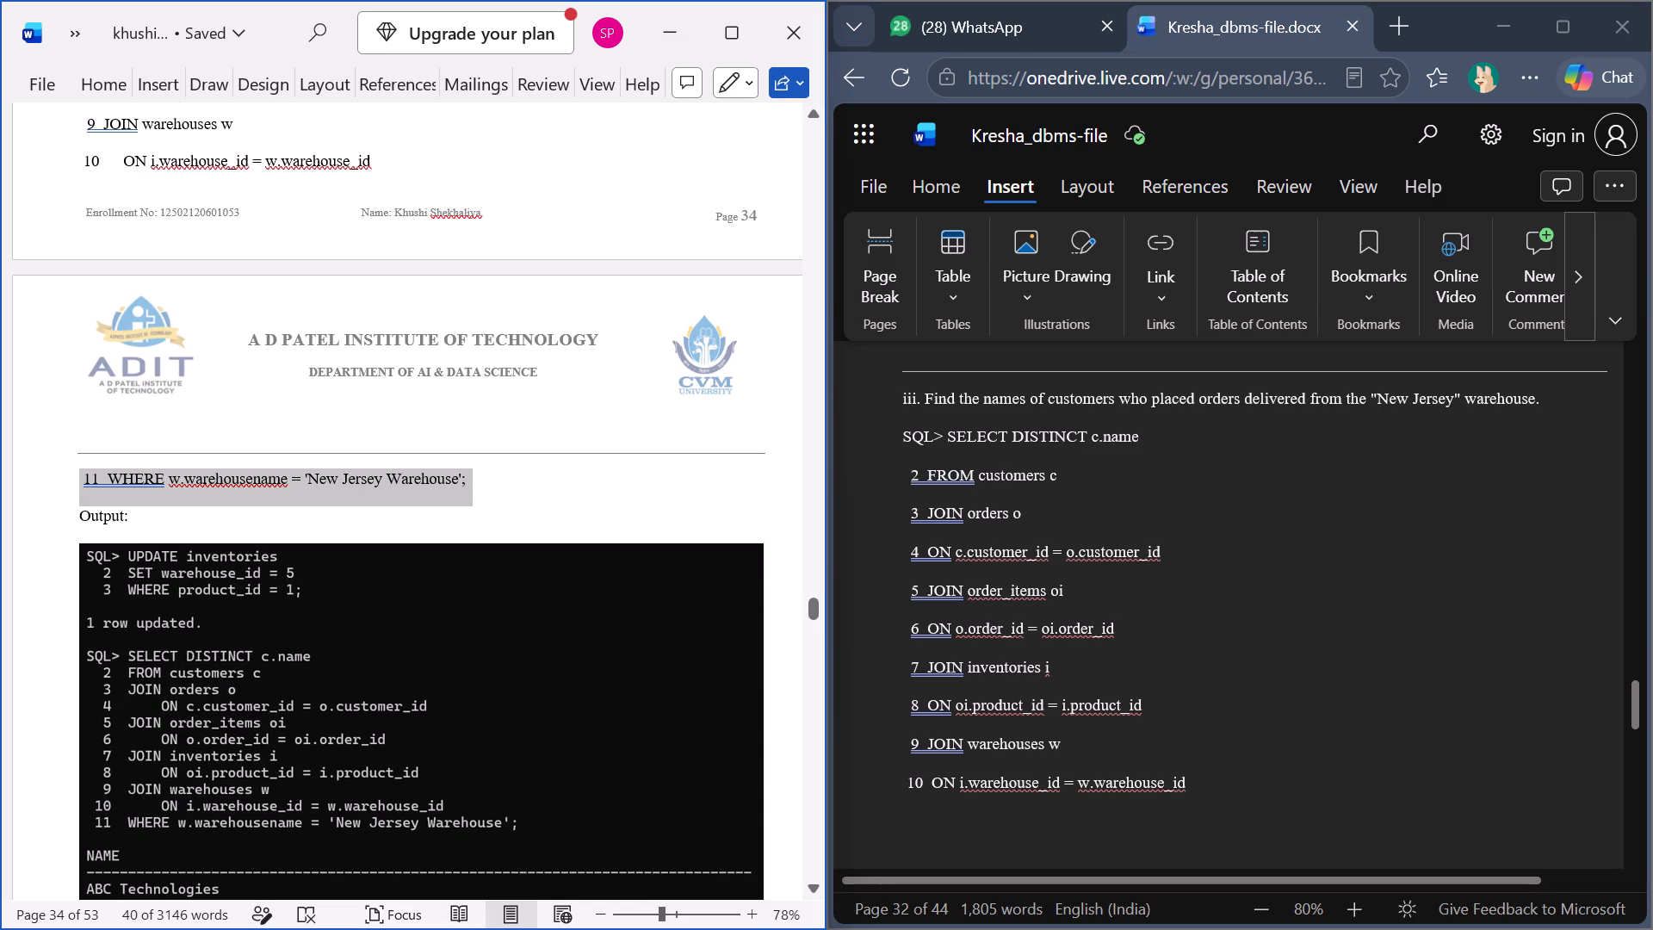
pyautogui.moveTo(70, 471); pyautogui.dragTo(72, 469)
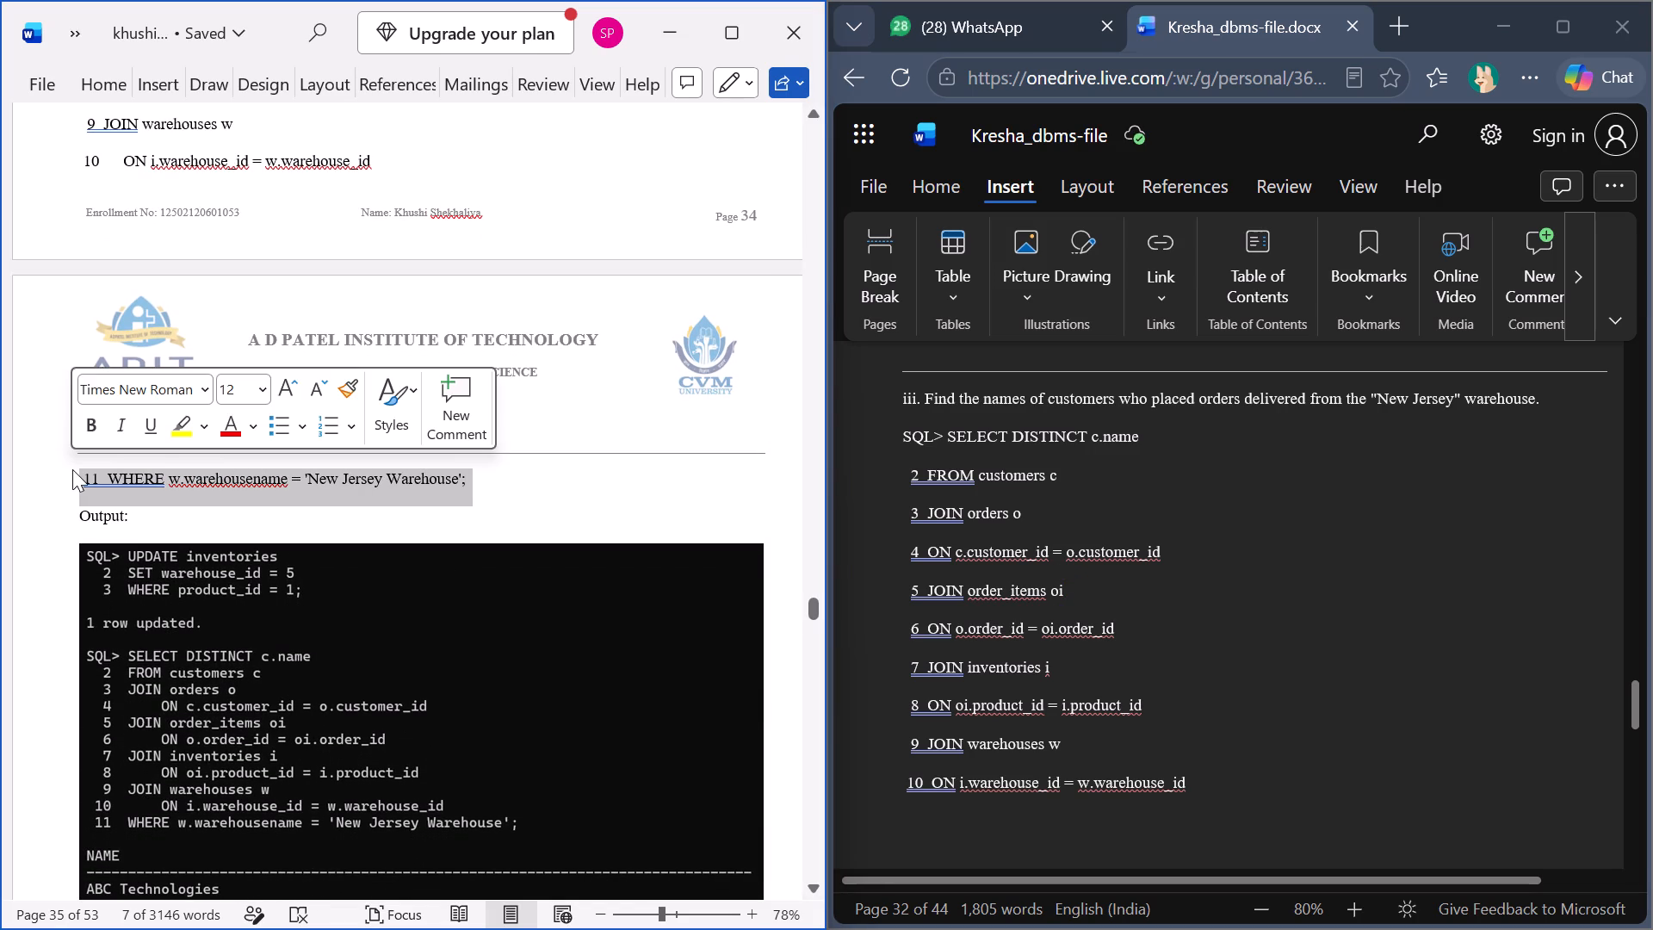
pyautogui.hotkey('ctrl', 'c')
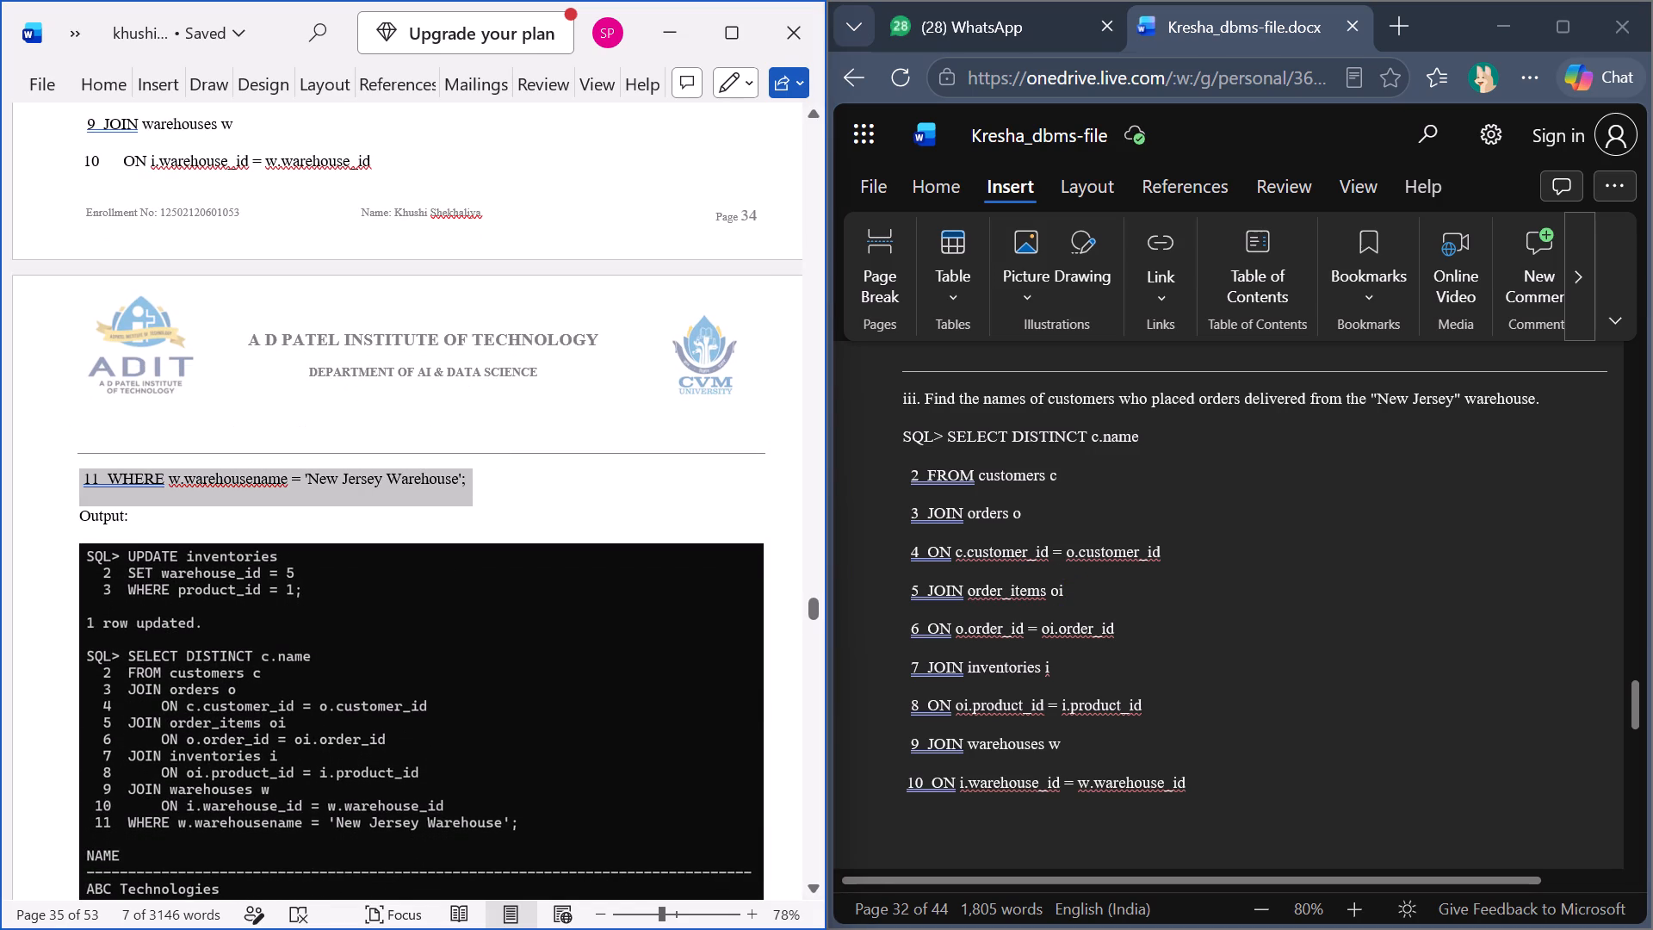
pyautogui.click(1214, 771)
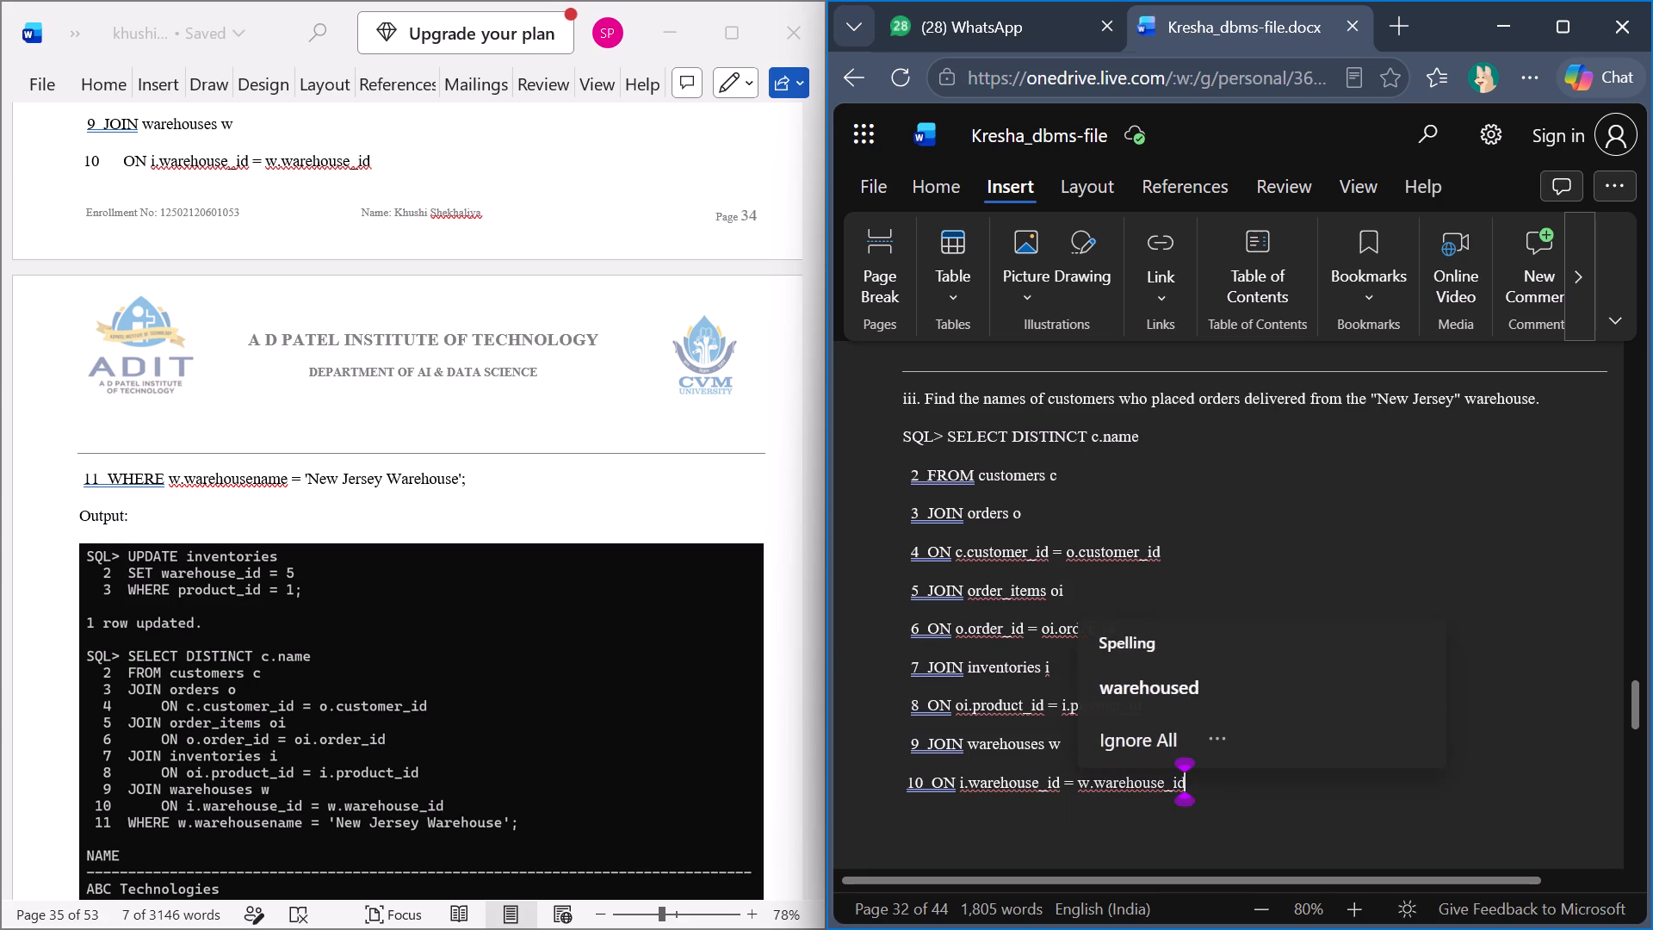
pyautogui.press('Return')
pyautogui.hotkey('ctrl', 'v')
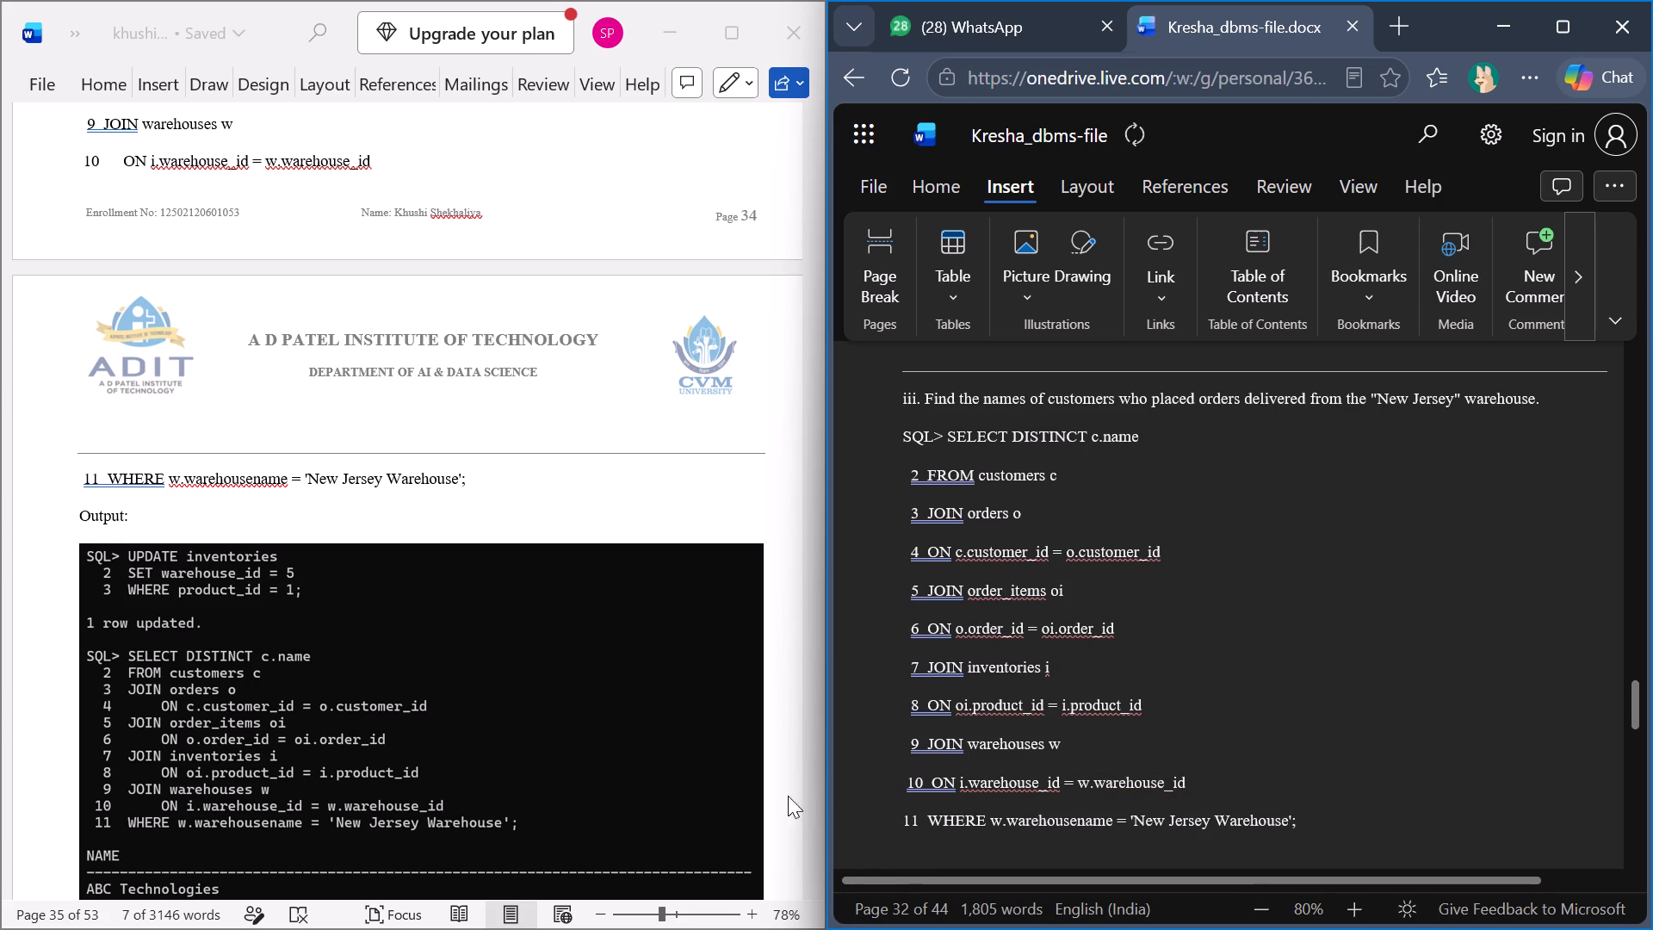
# Copy question iii's output picture from khushi's file to a new line below the WHERE w.warehousename line.
pyautogui.rightClick(439, 666)
pyautogui.click(439, 666)
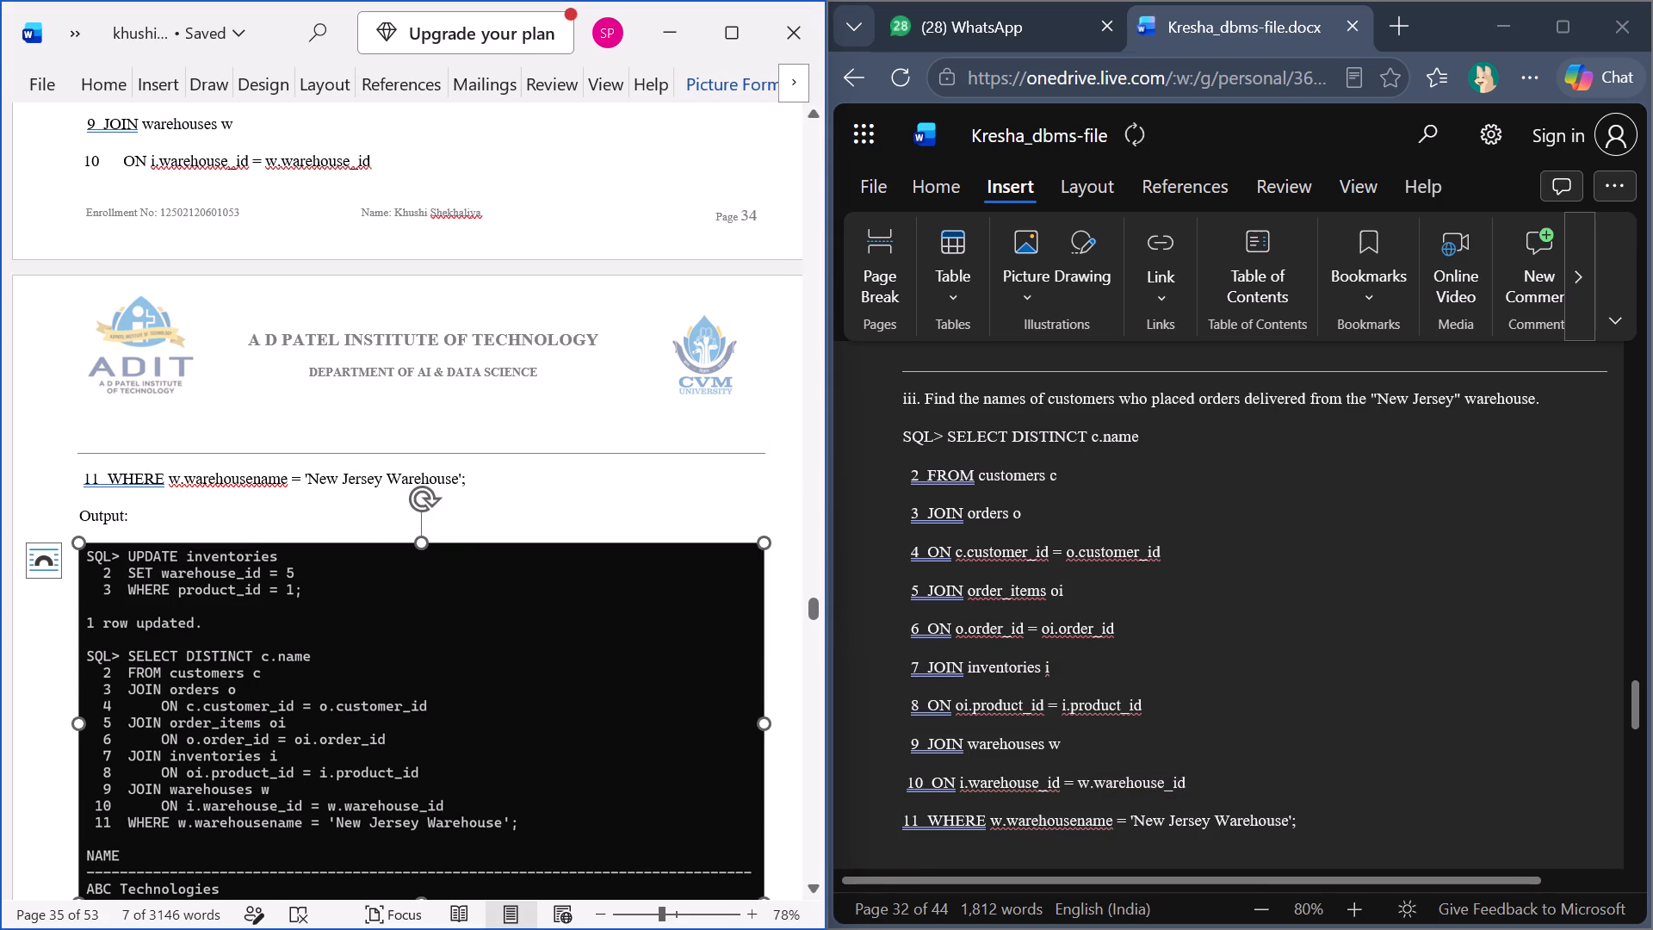
pyautogui.rightClick(439, 666)
pyautogui.click(523, 264)
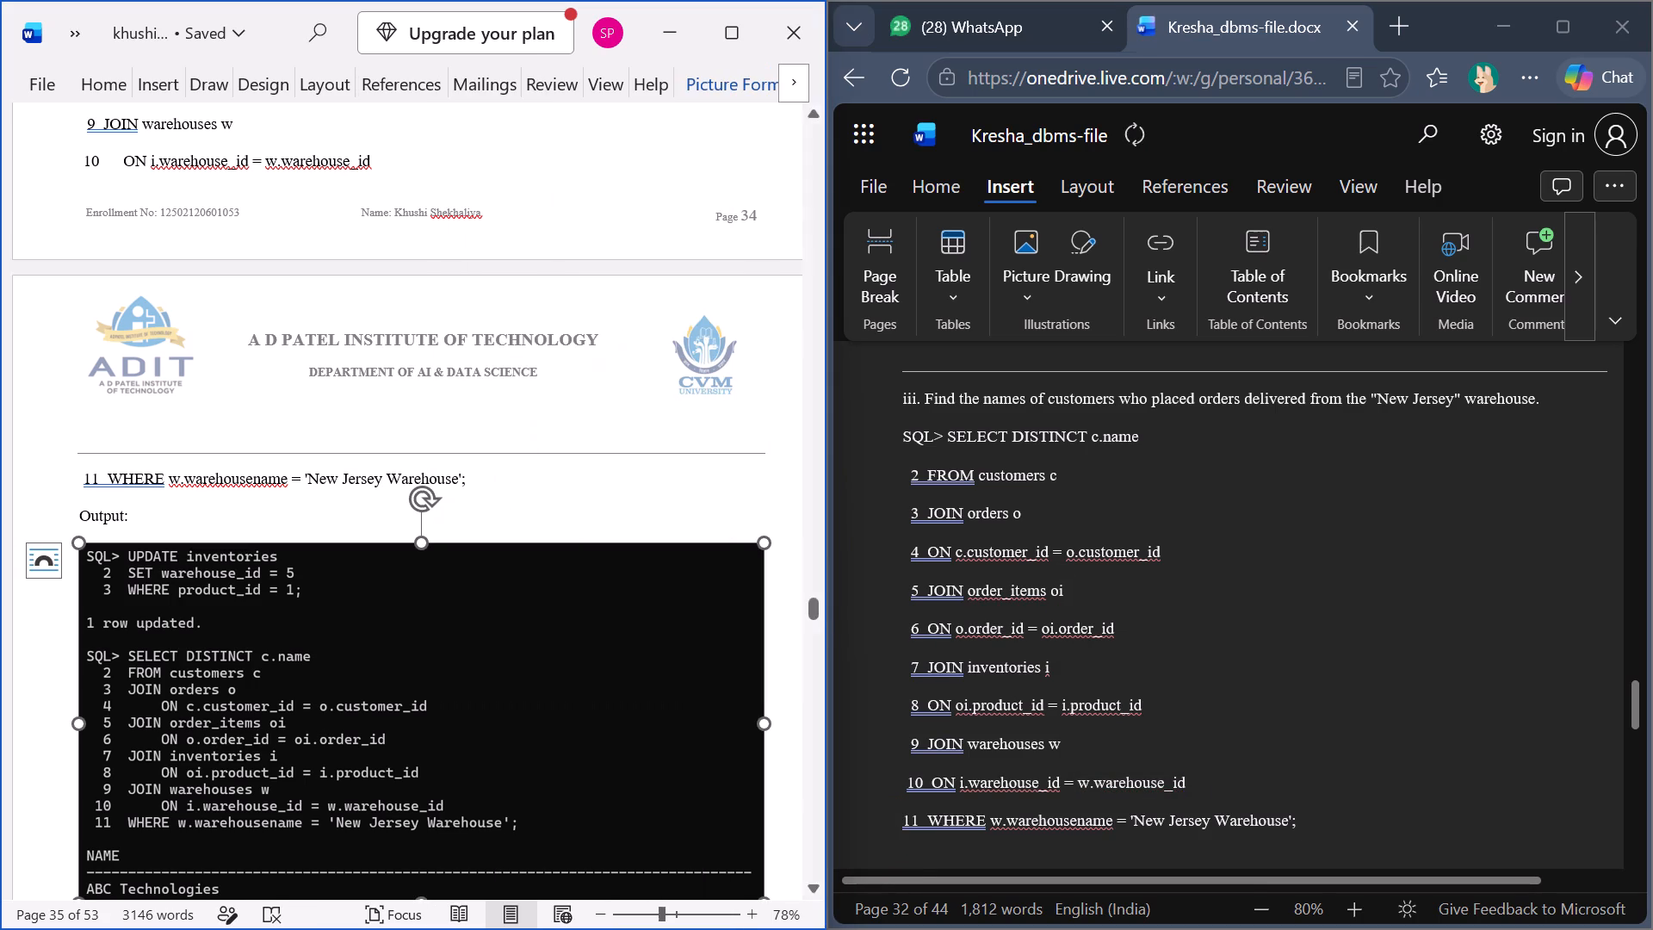
pyautogui.scroll(-2, 1186, 648)
pyautogui.click(1329, 600)
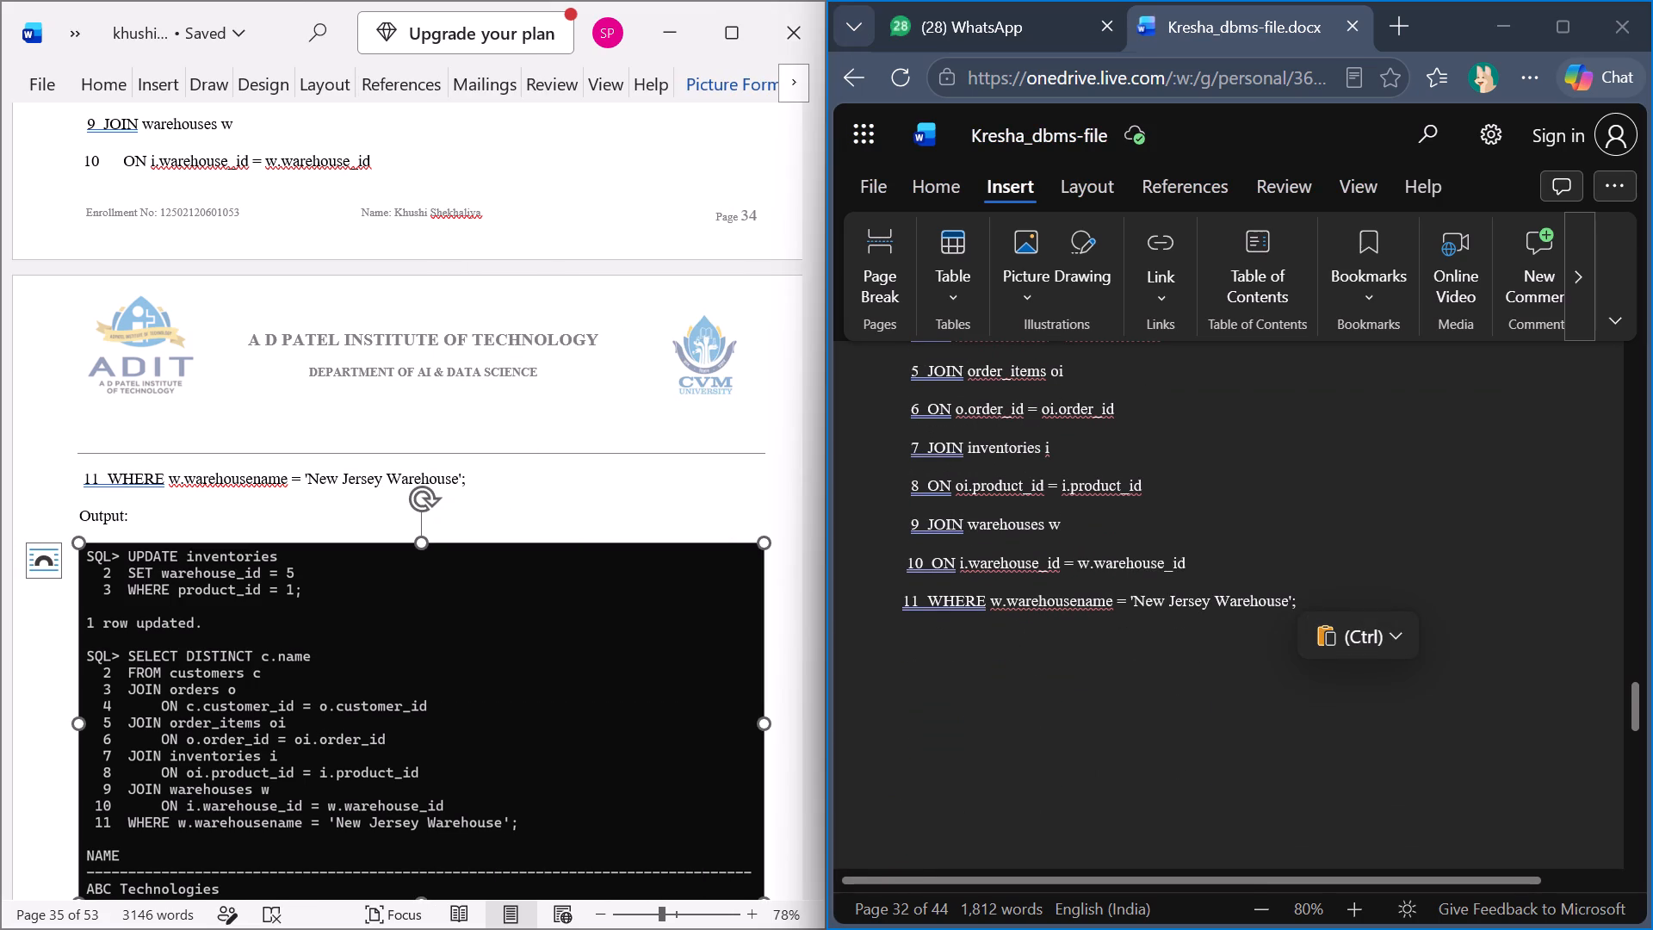
pyautogui.press('Return')
pyautogui.hotkey('ctrl', 'v')
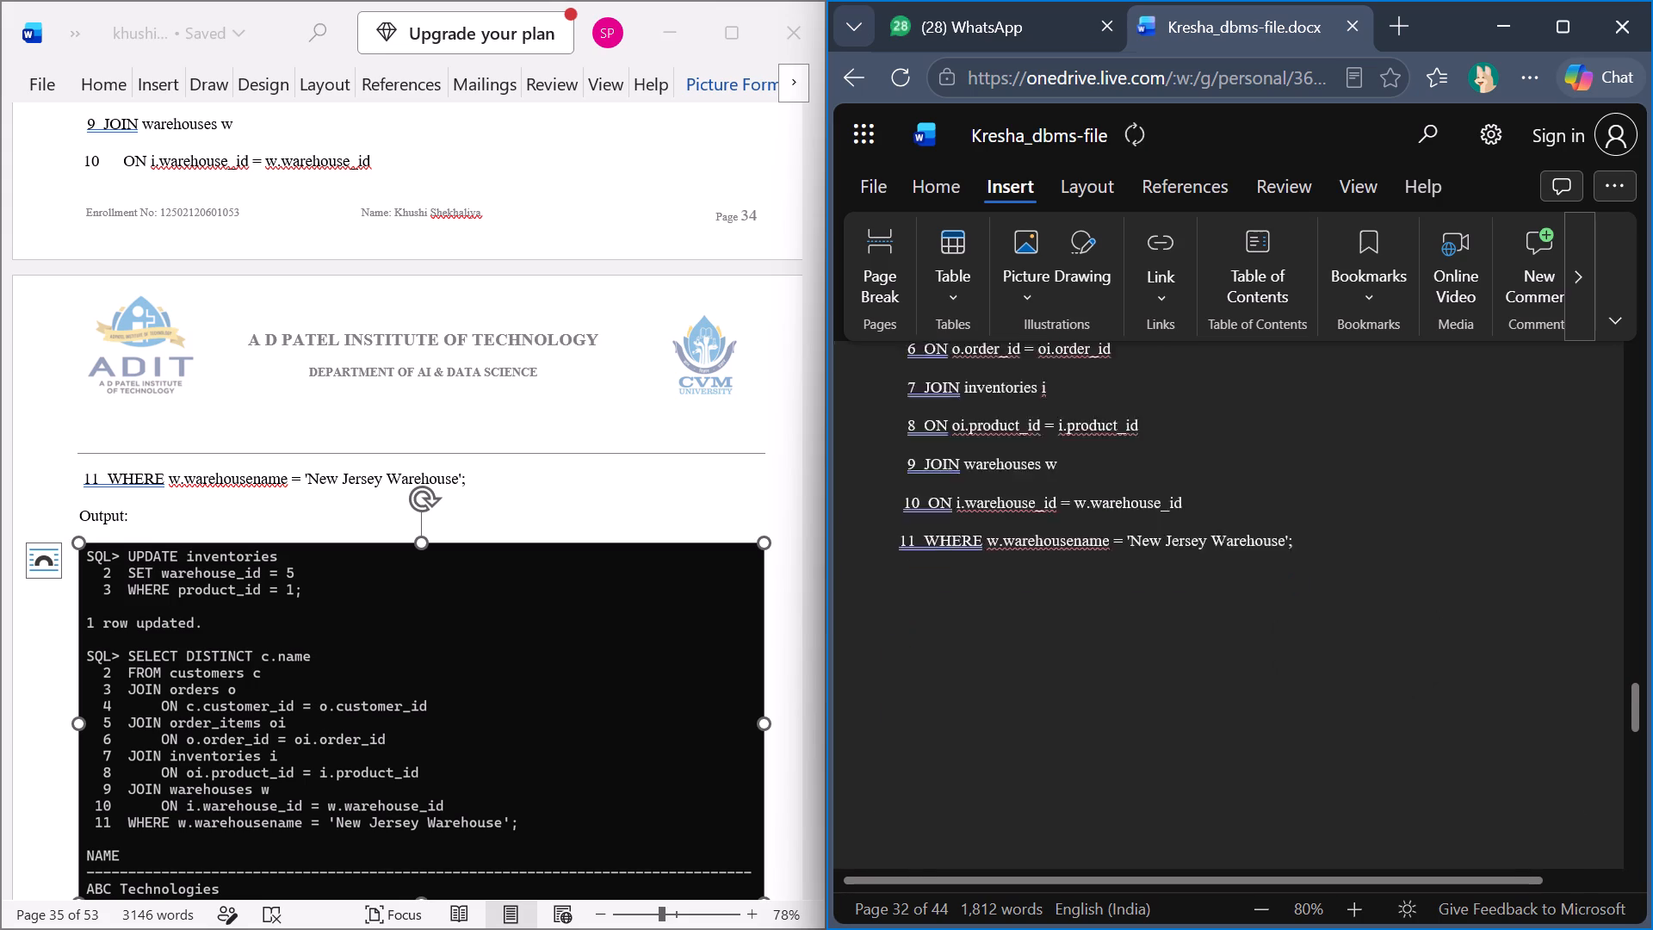
pyautogui.scroll(-3, 354, 630)
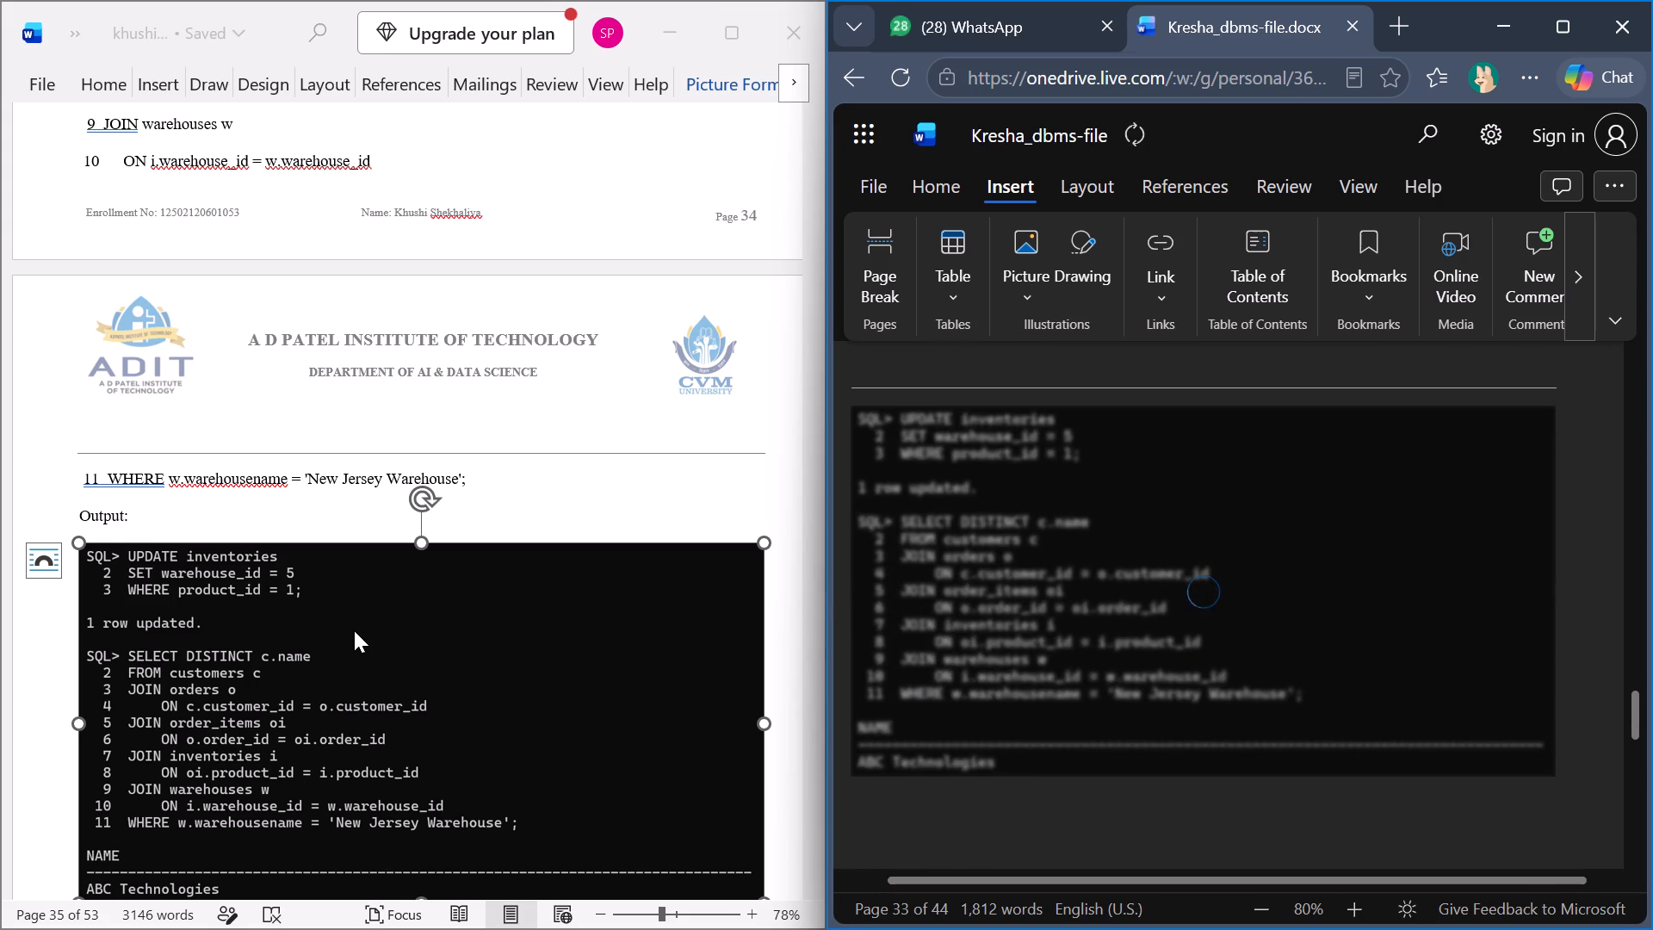
pyautogui.scroll(-3, 489, 641)
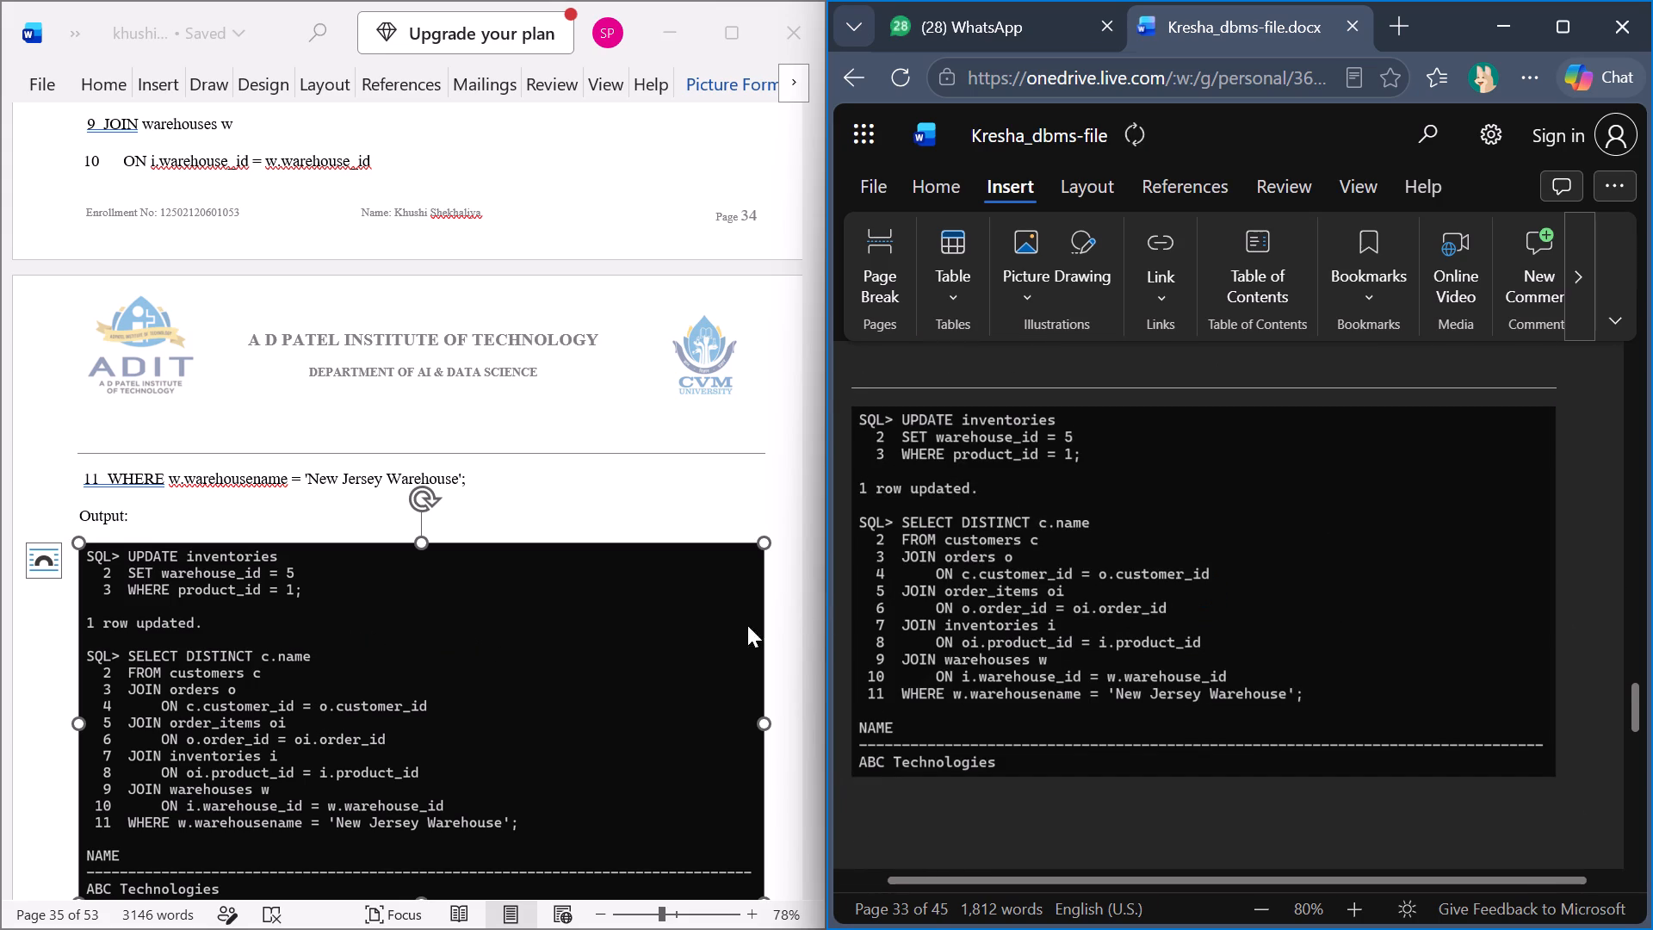
# Shrink question iii's output picture proportionally until it fits below the WHERE w.warehousename line on the same page.
pyautogui.click(1015, 613)
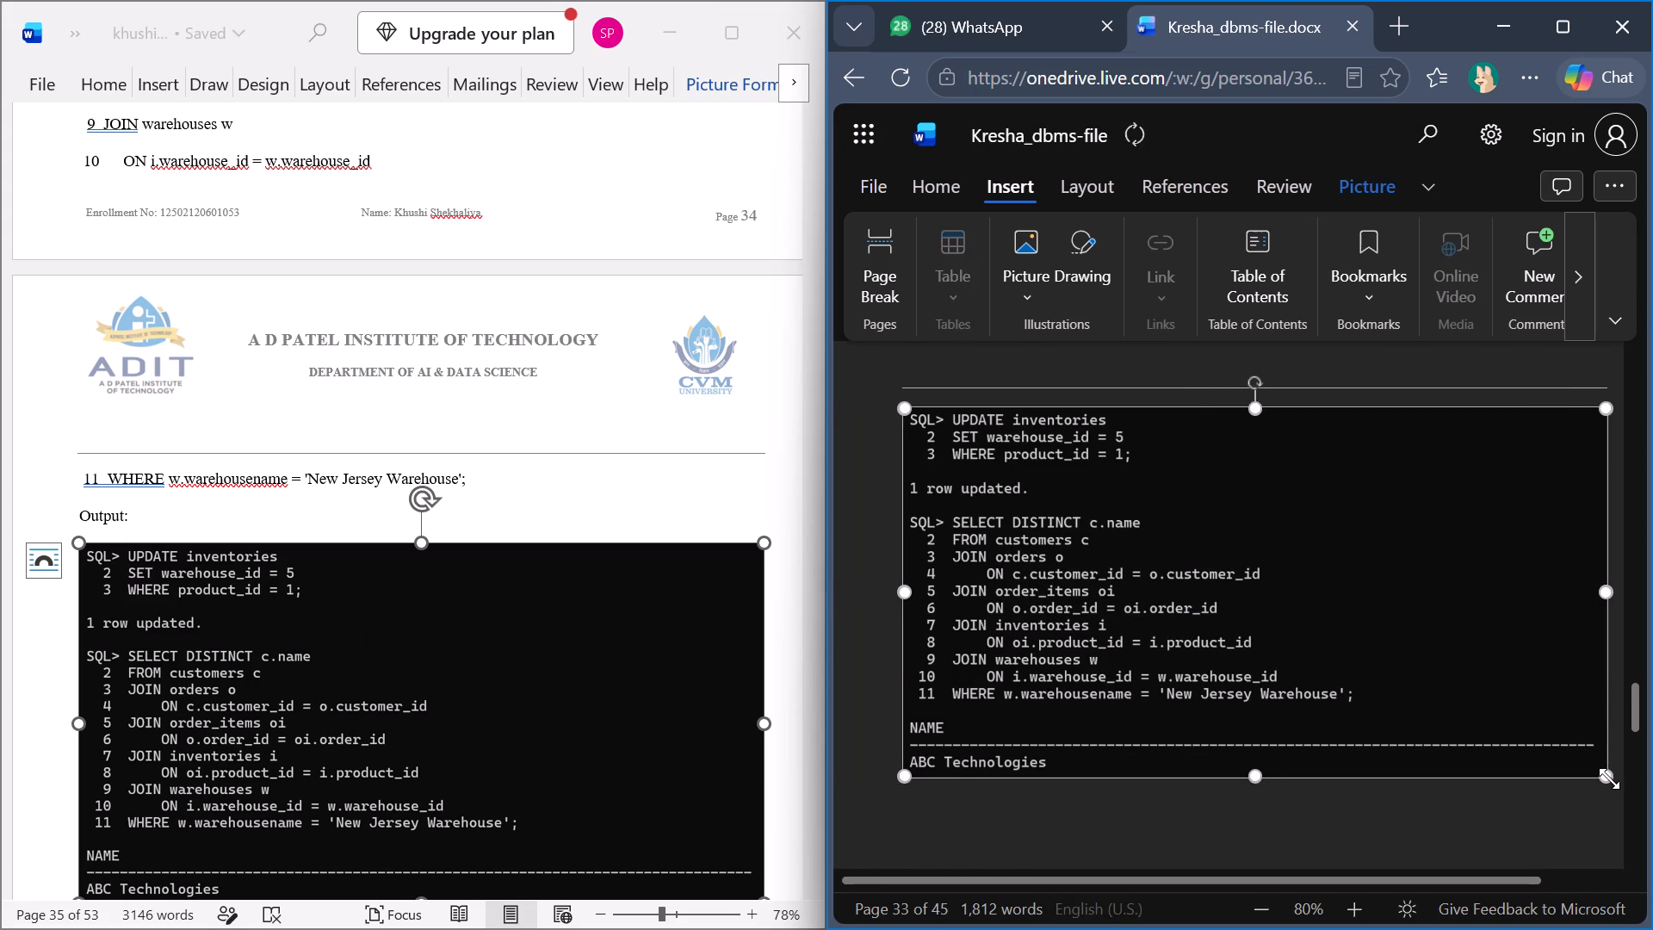
pyautogui.moveTo(1609, 778); pyautogui.dragTo(1525, 745)
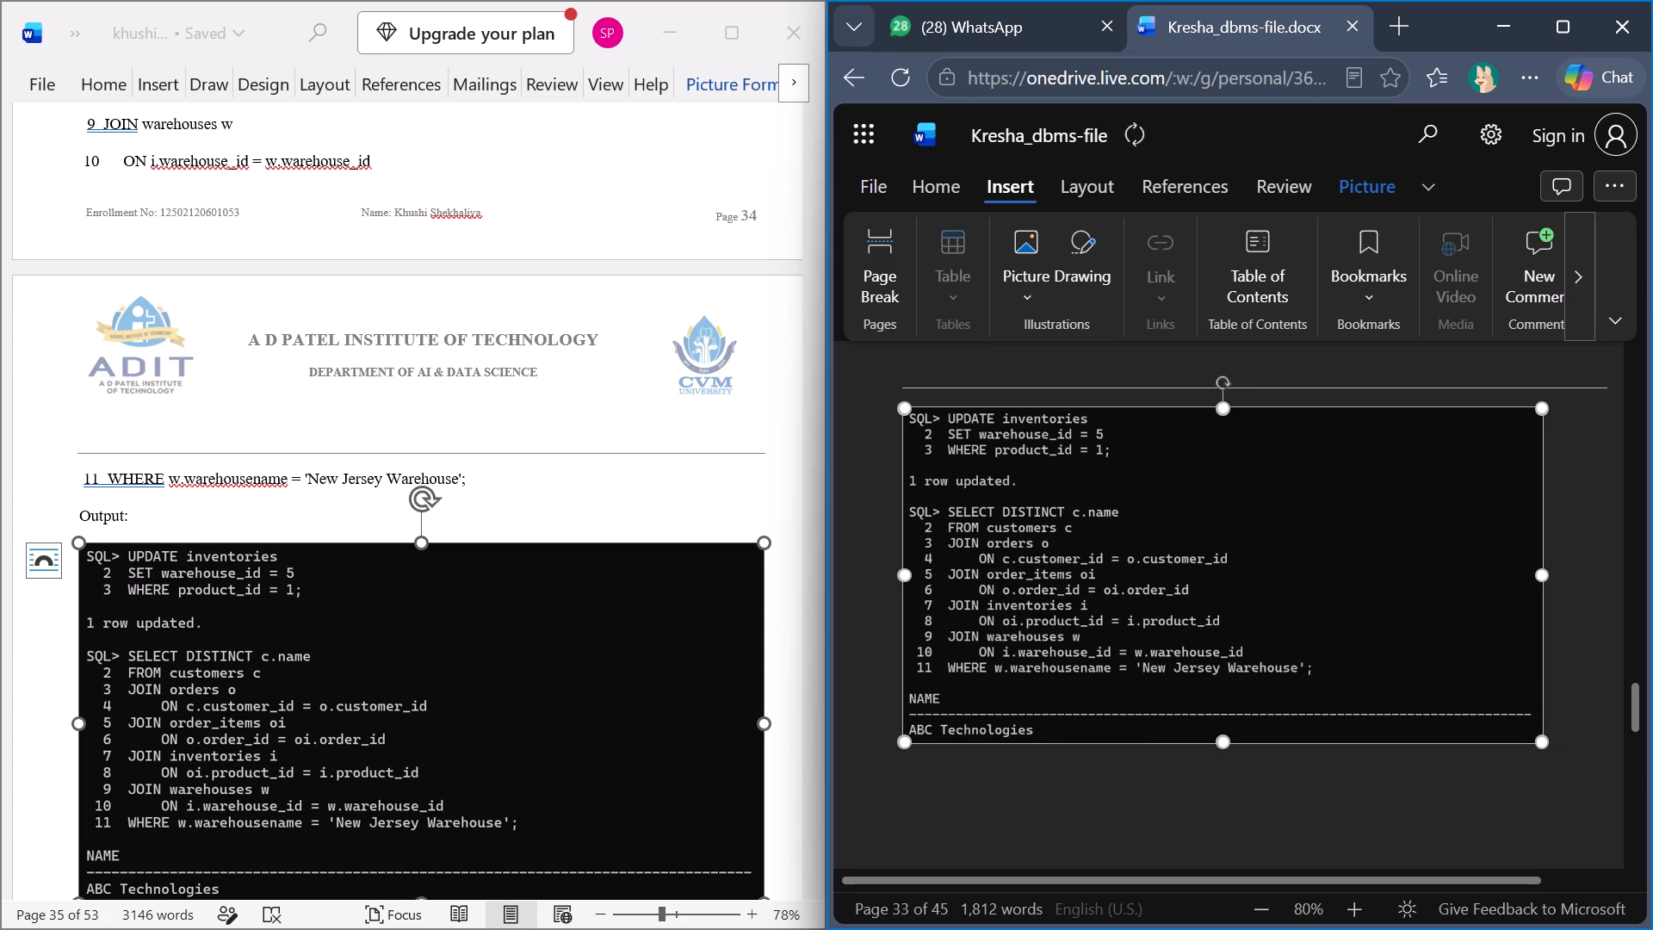
pyautogui.moveTo(1539, 741); pyautogui.dragTo(1484, 702)
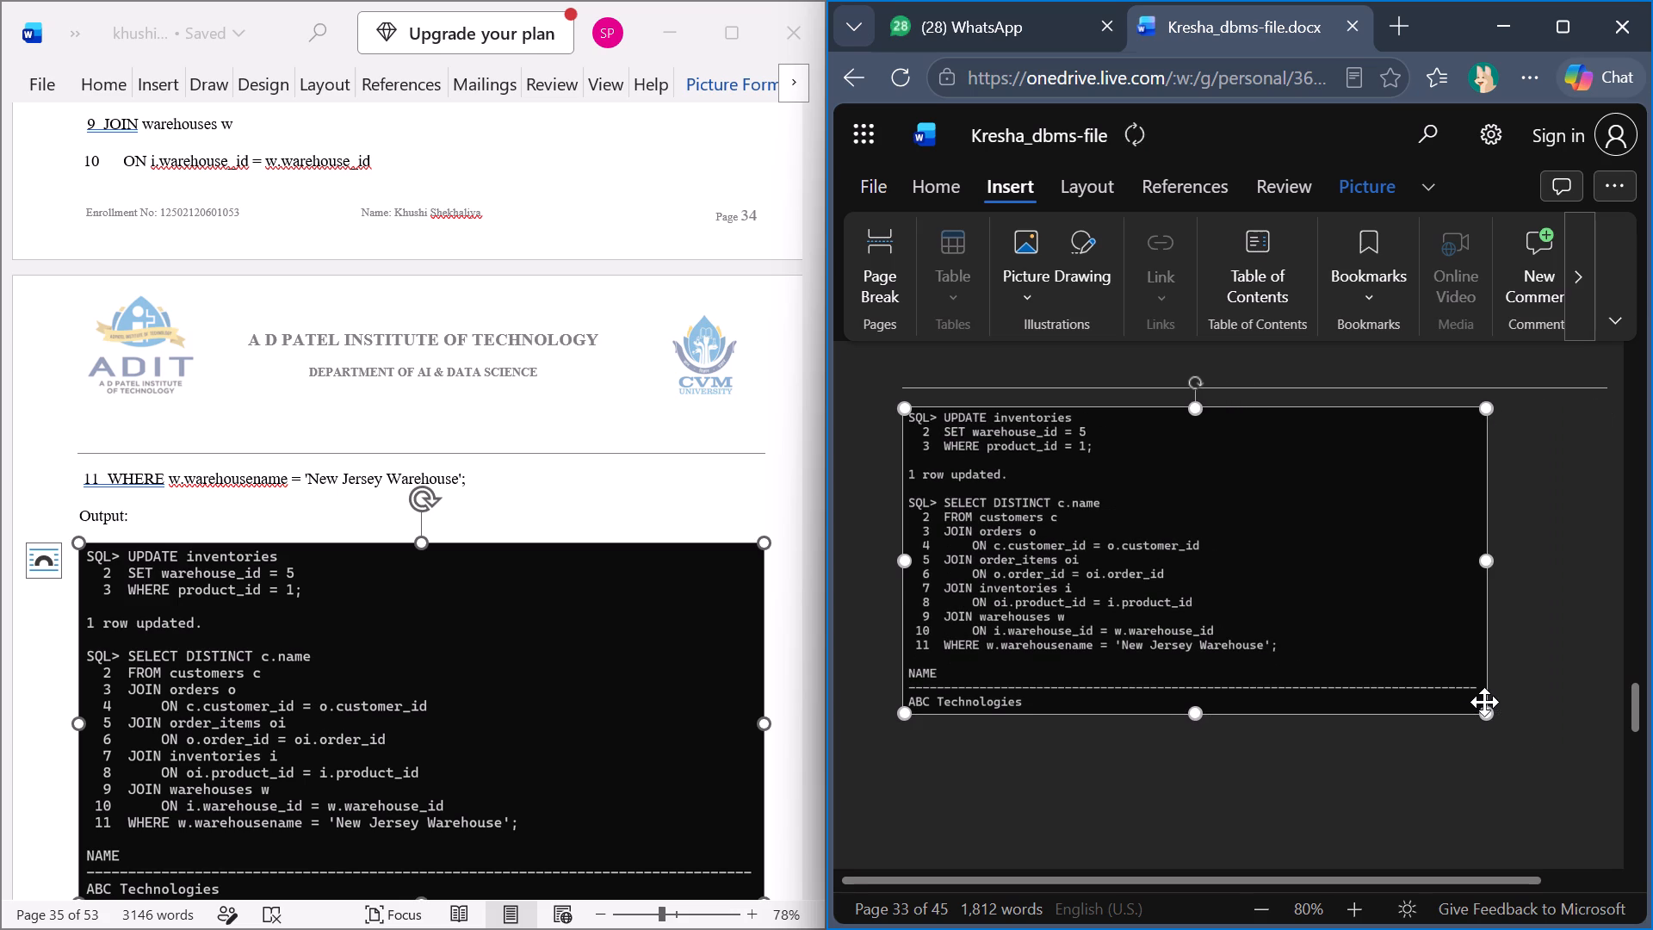
pyautogui.click(1484, 702)
pyautogui.moveTo(1488, 716); pyautogui.dragTo(1406, 667)
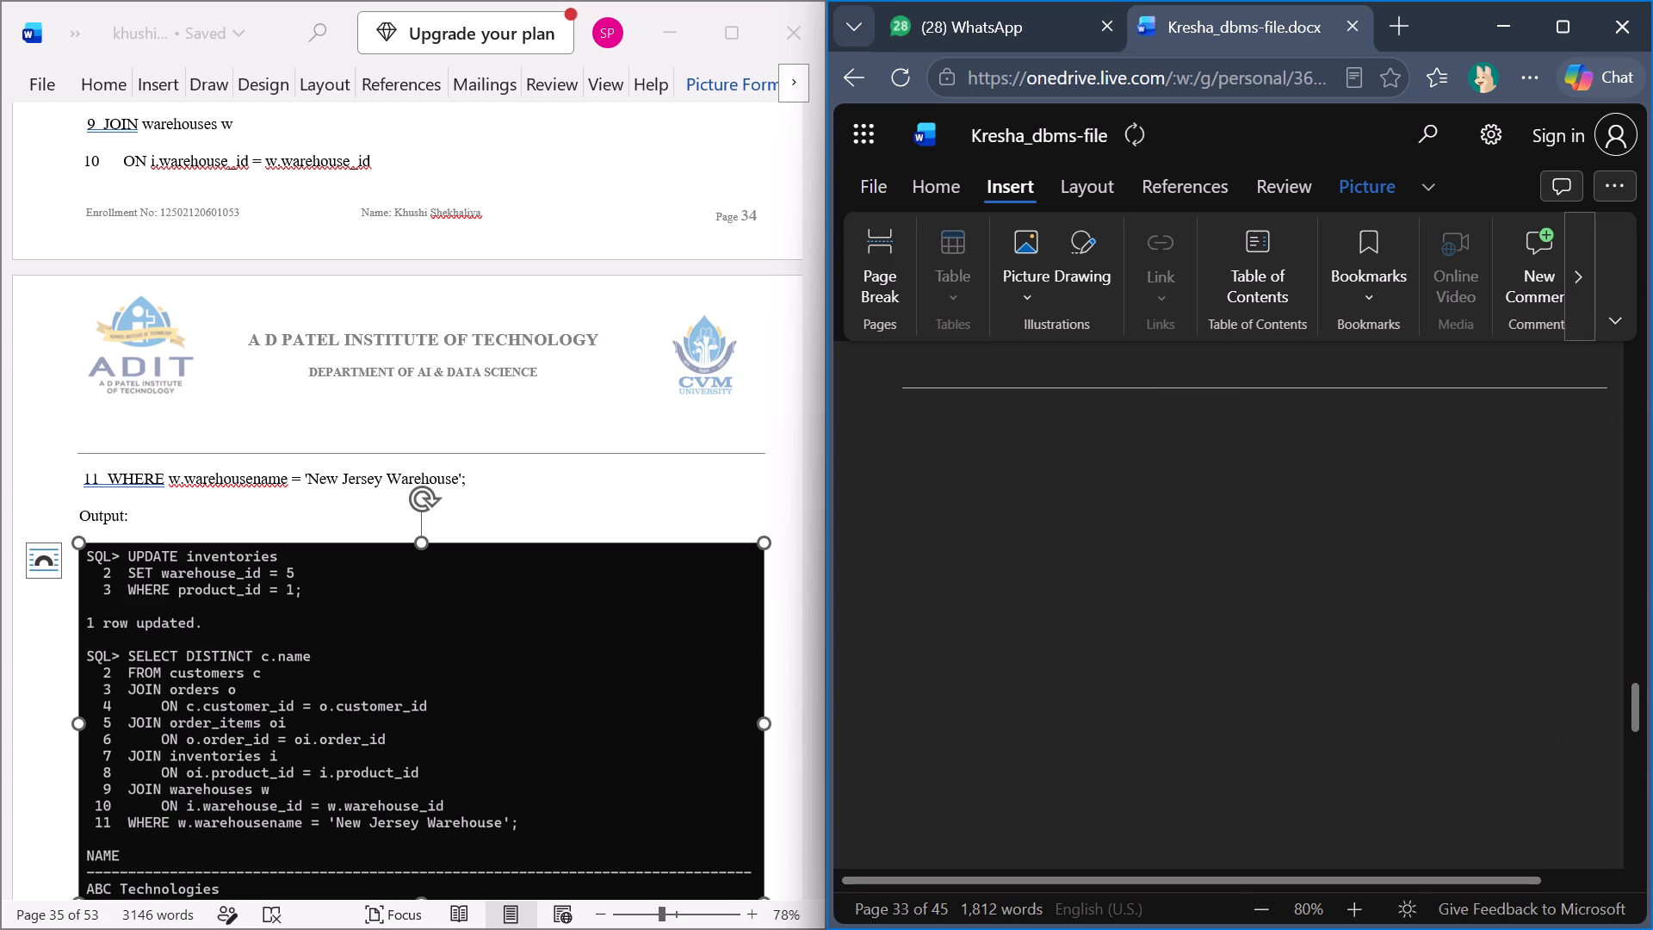
pyautogui.scroll(2, 1406, 667)
pyautogui.hscroll(-1, 1406, 667)
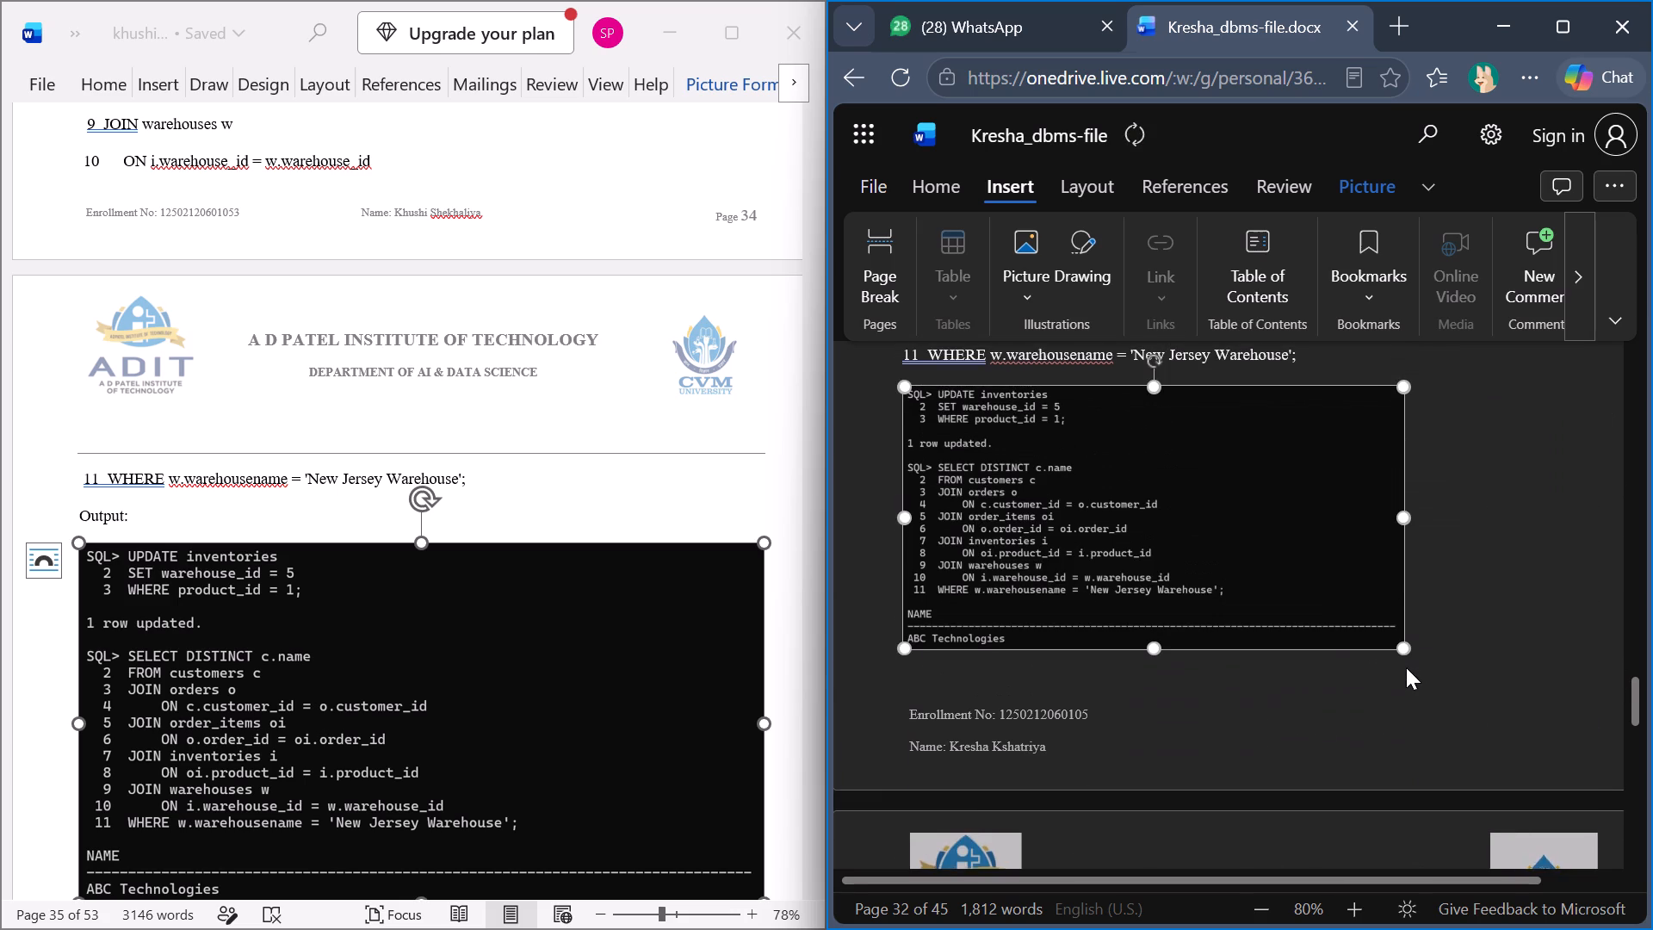
pyautogui.hscroll(-1, 1406, 667)
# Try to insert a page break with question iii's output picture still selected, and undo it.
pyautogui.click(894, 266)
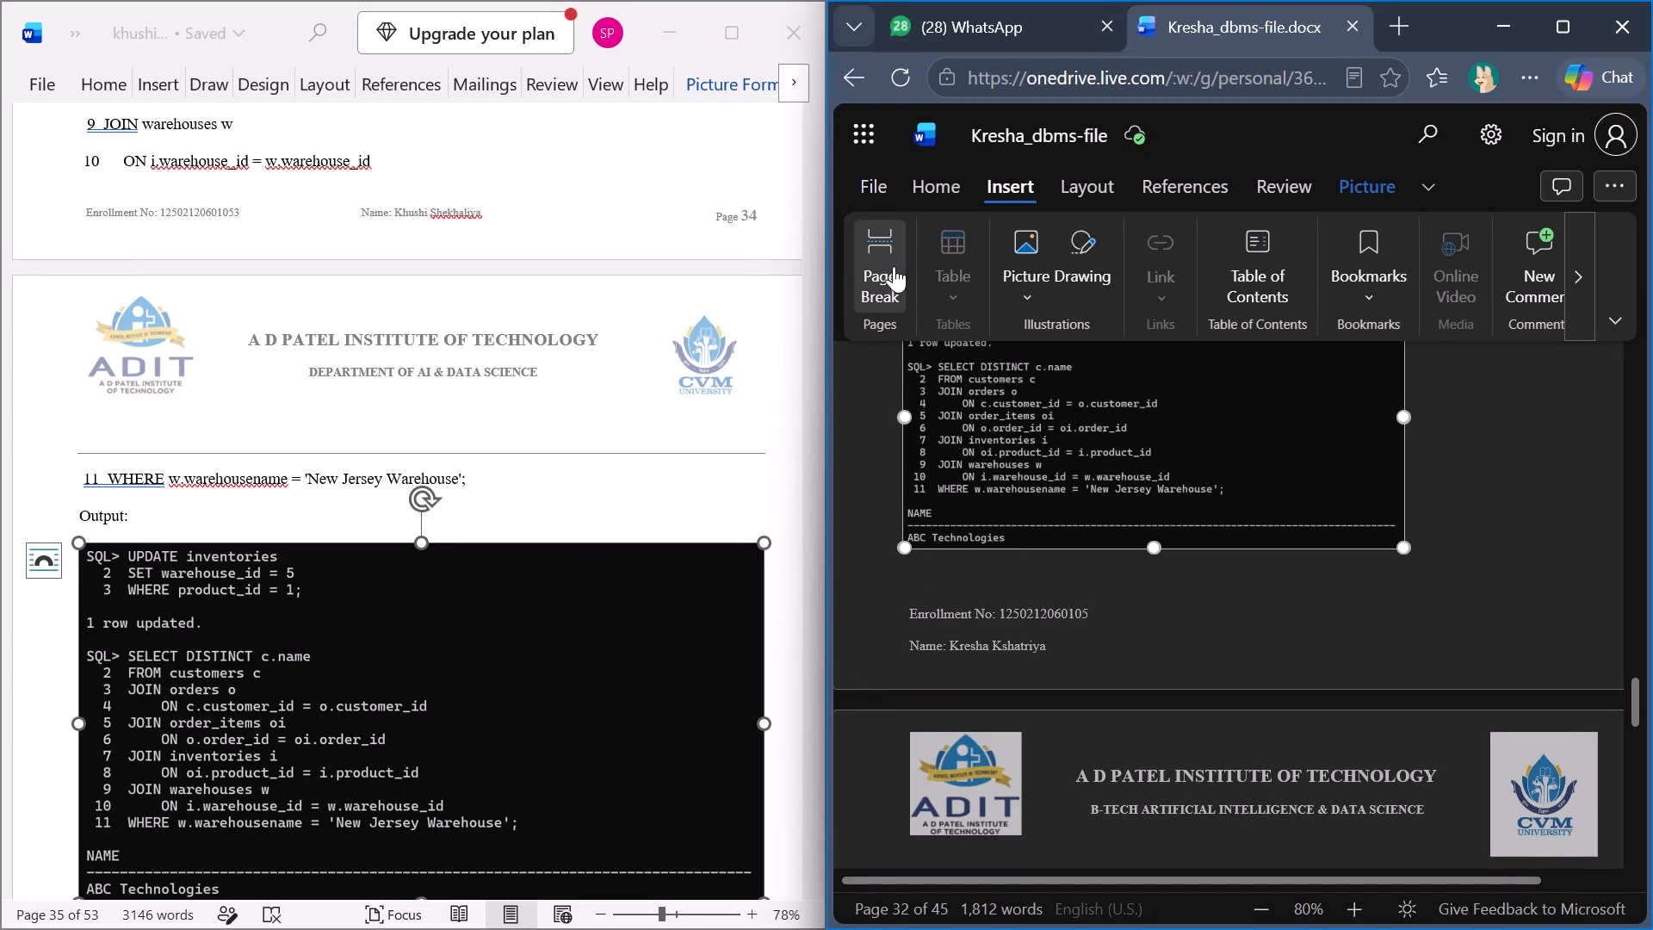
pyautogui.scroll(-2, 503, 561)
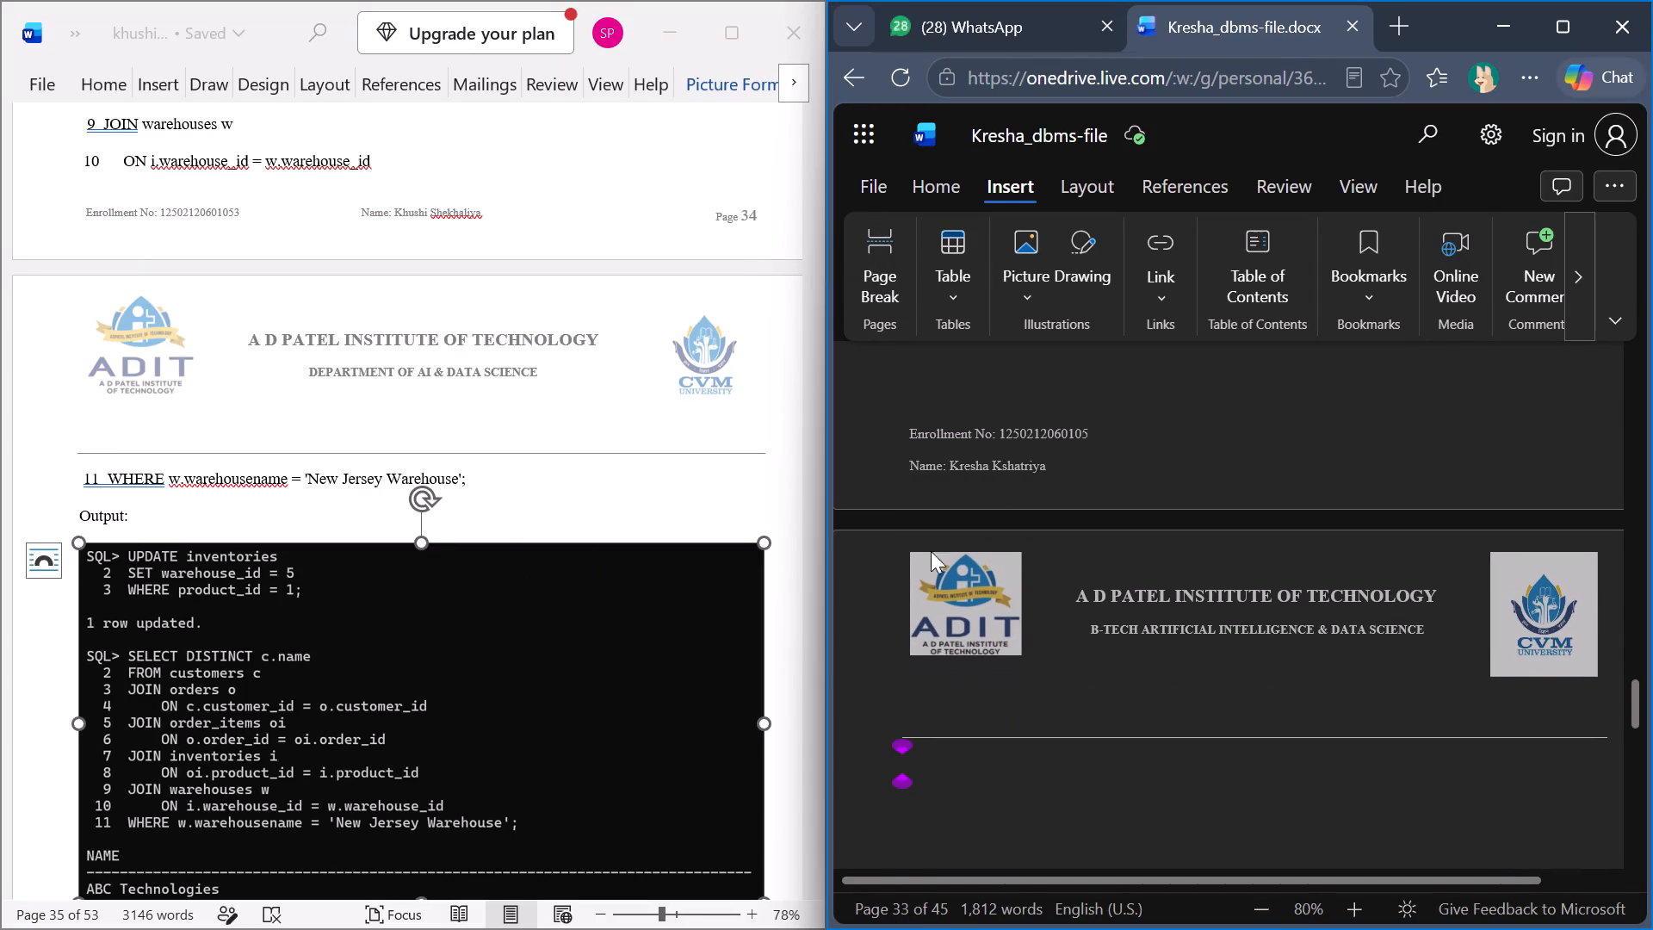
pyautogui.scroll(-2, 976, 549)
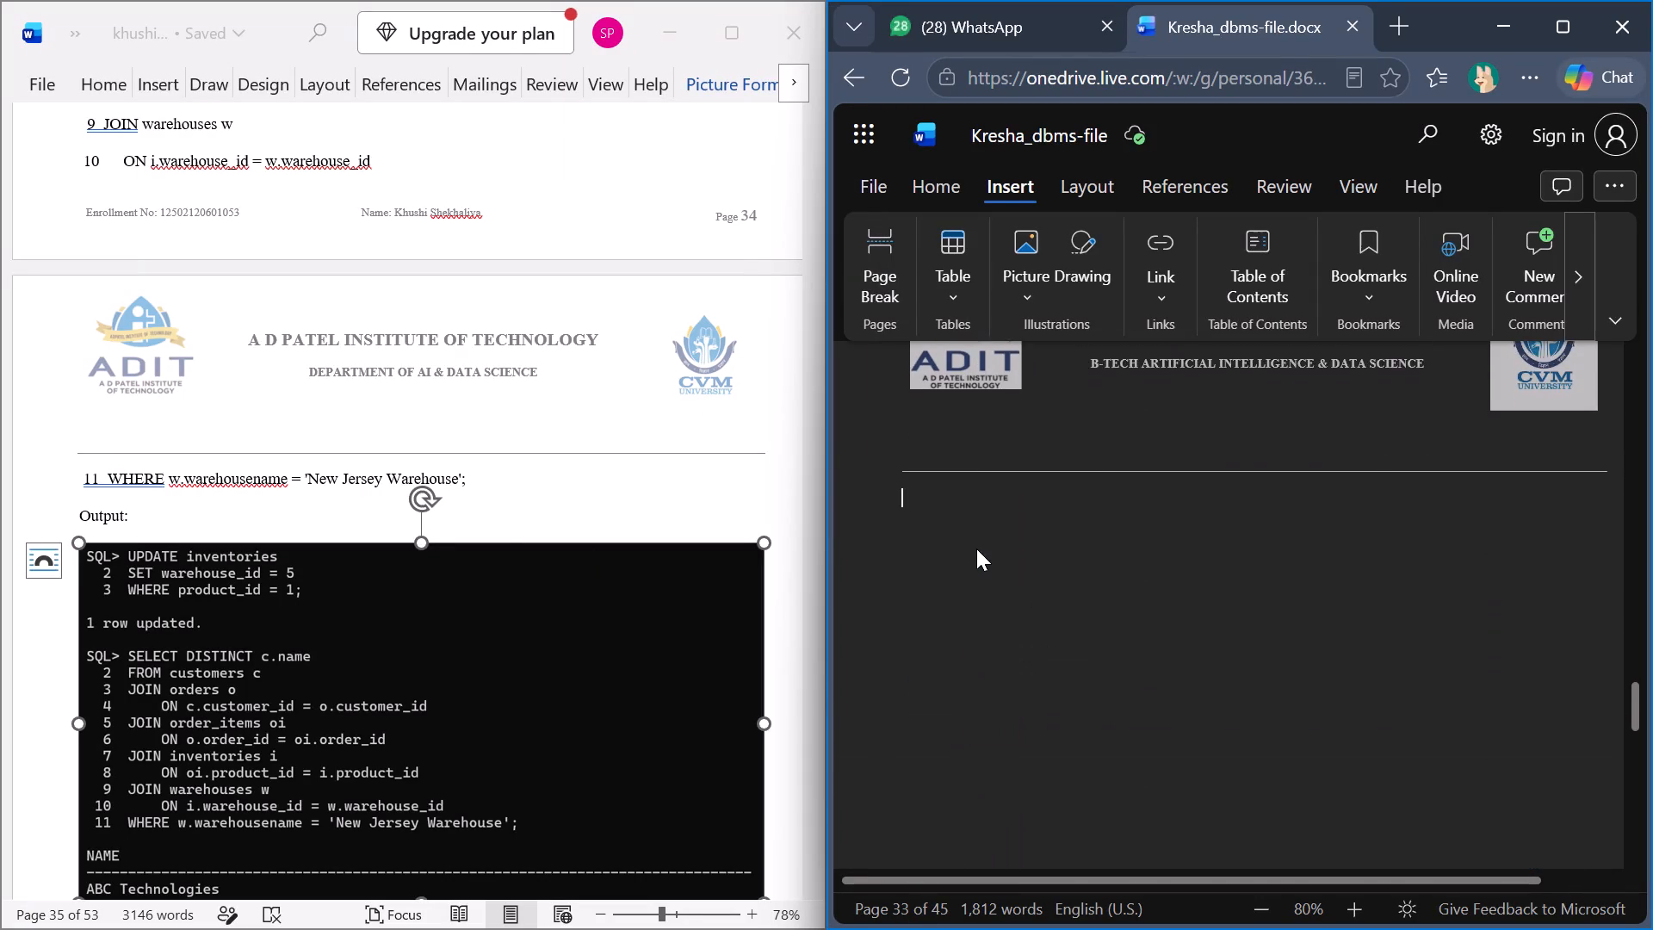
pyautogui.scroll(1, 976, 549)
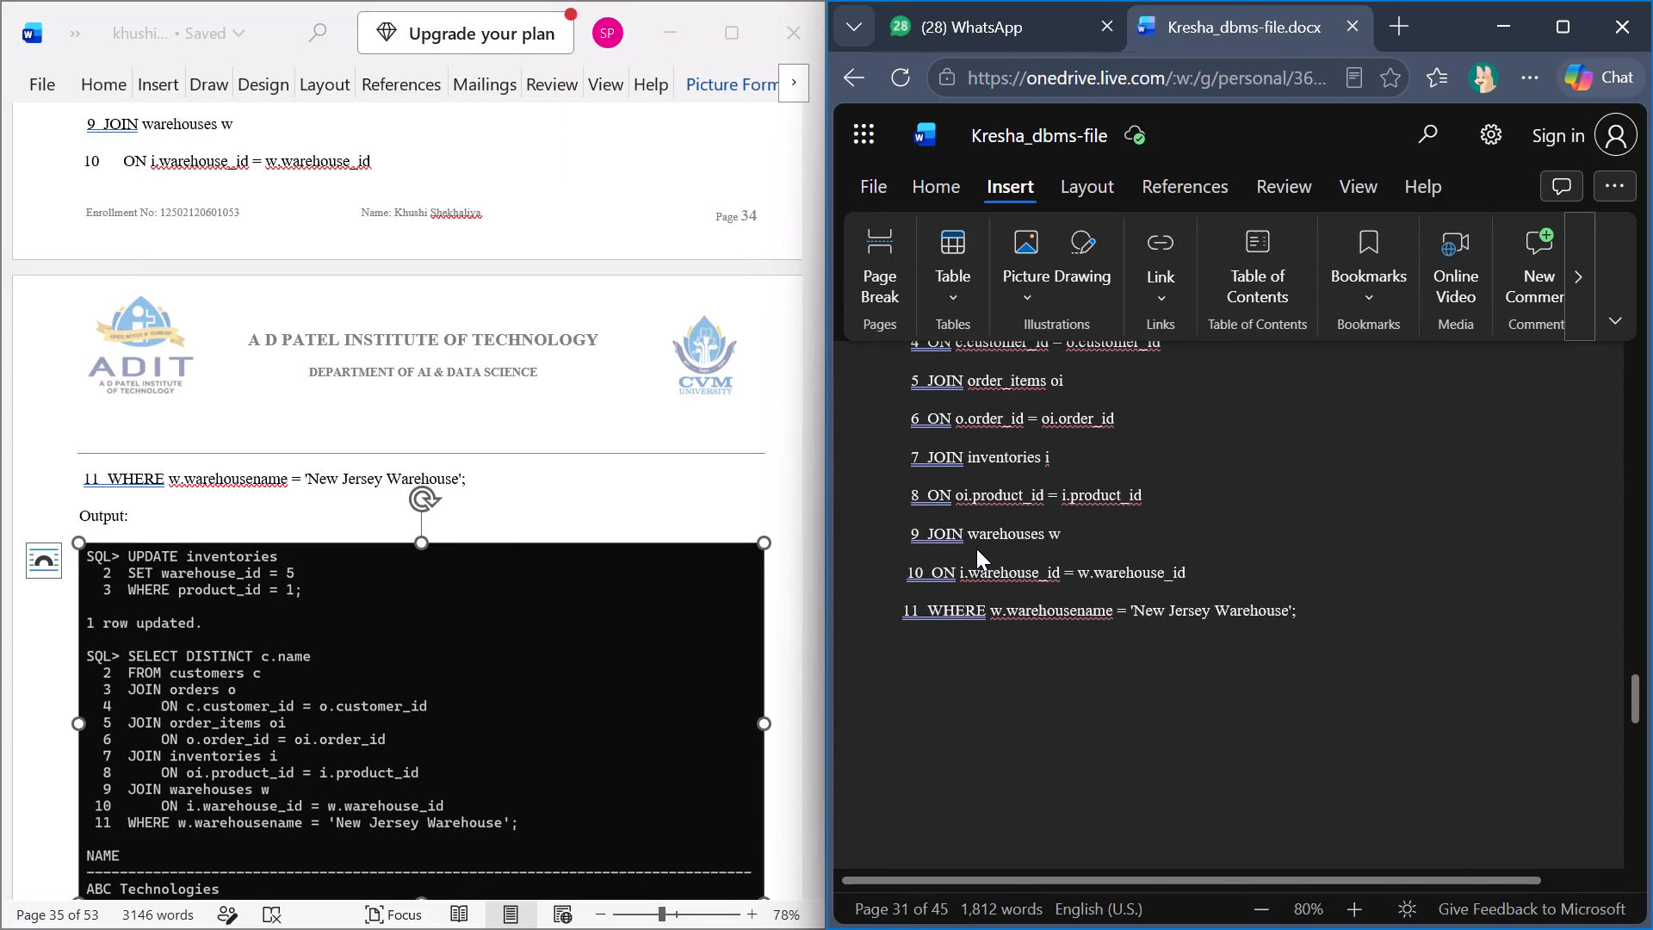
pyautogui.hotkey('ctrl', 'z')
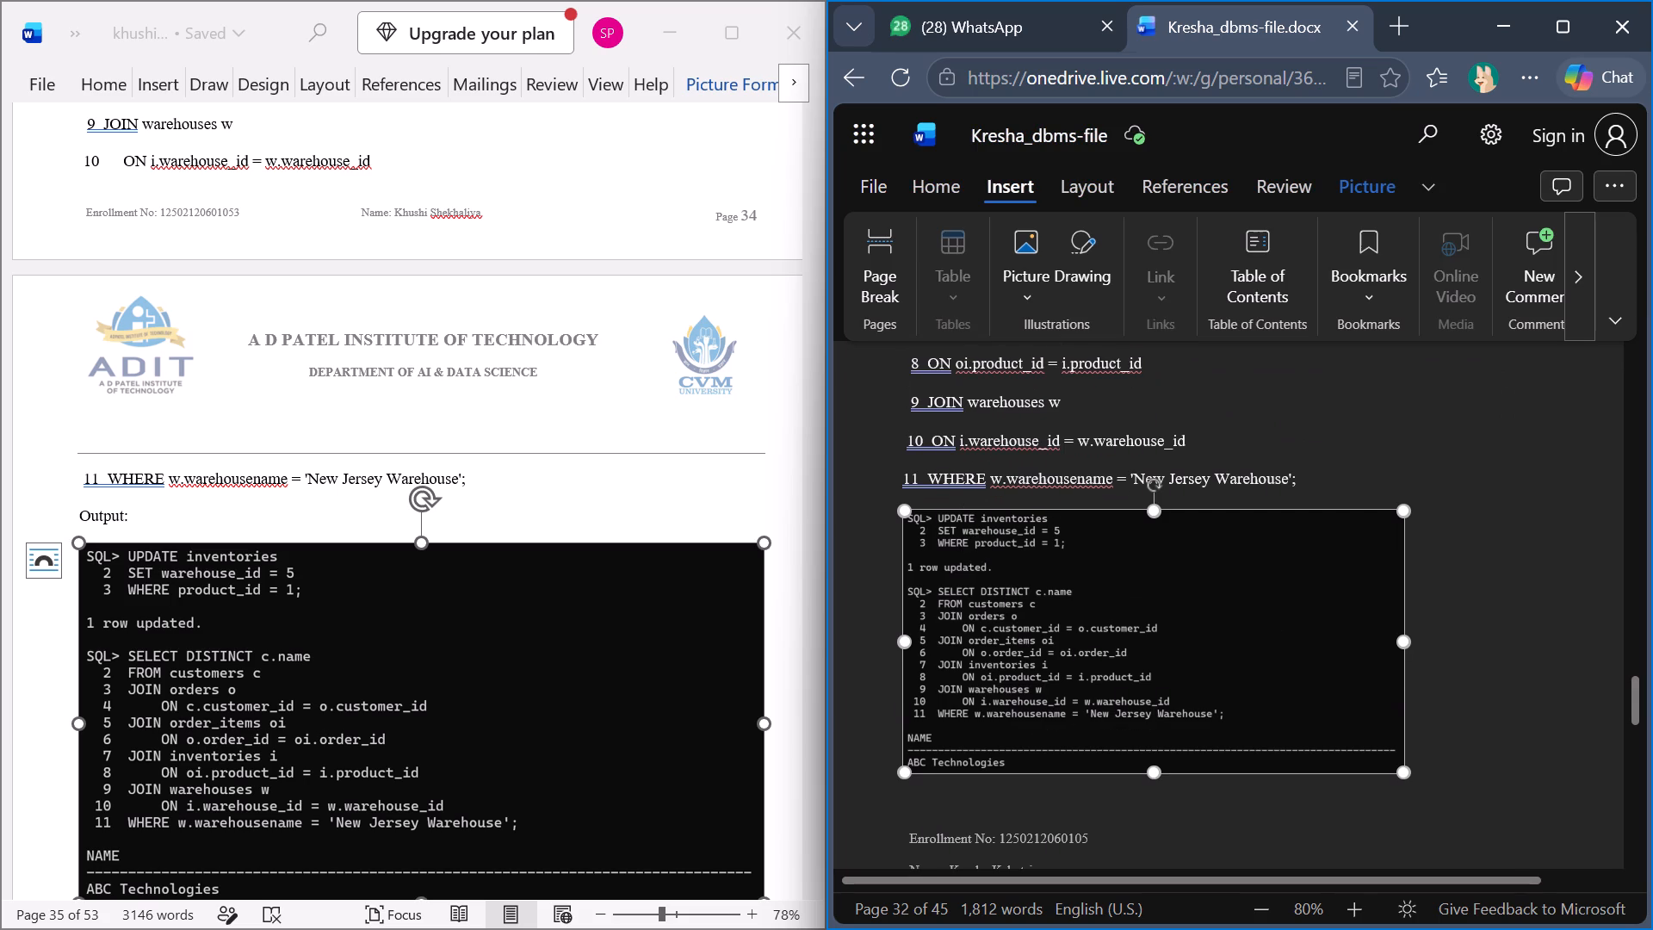
# Insert a page break directly after question iii's output picture.
pyautogui.click(1455, 679)
pyautogui.doubleClick(1455, 679)
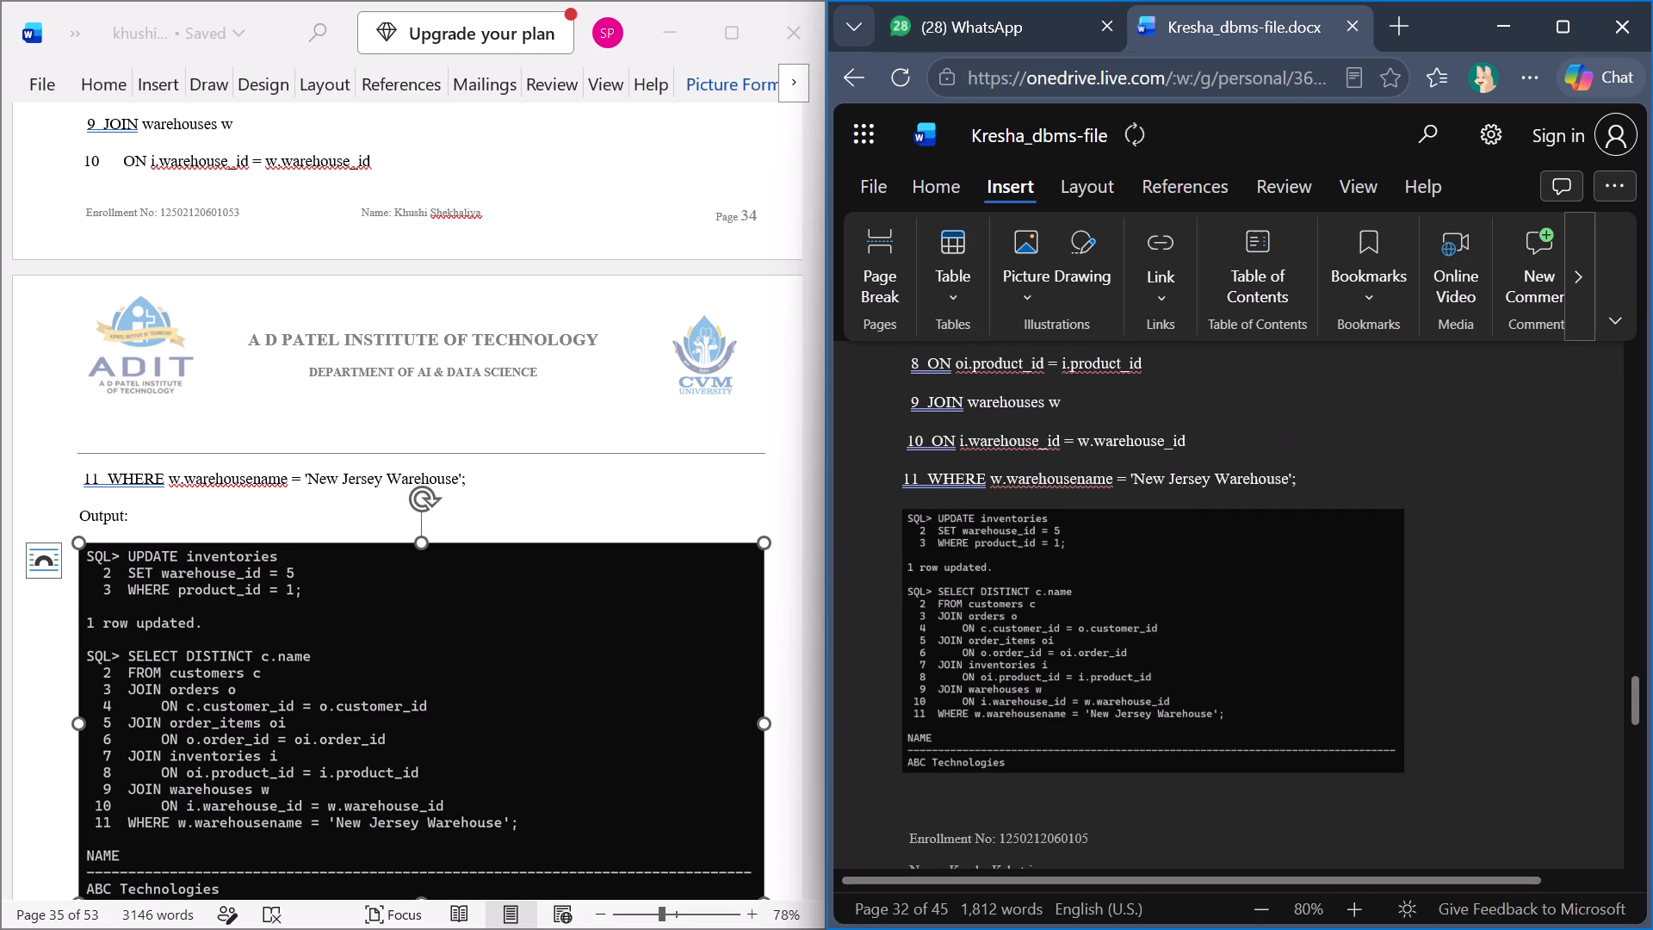
pyautogui.click(891, 251)
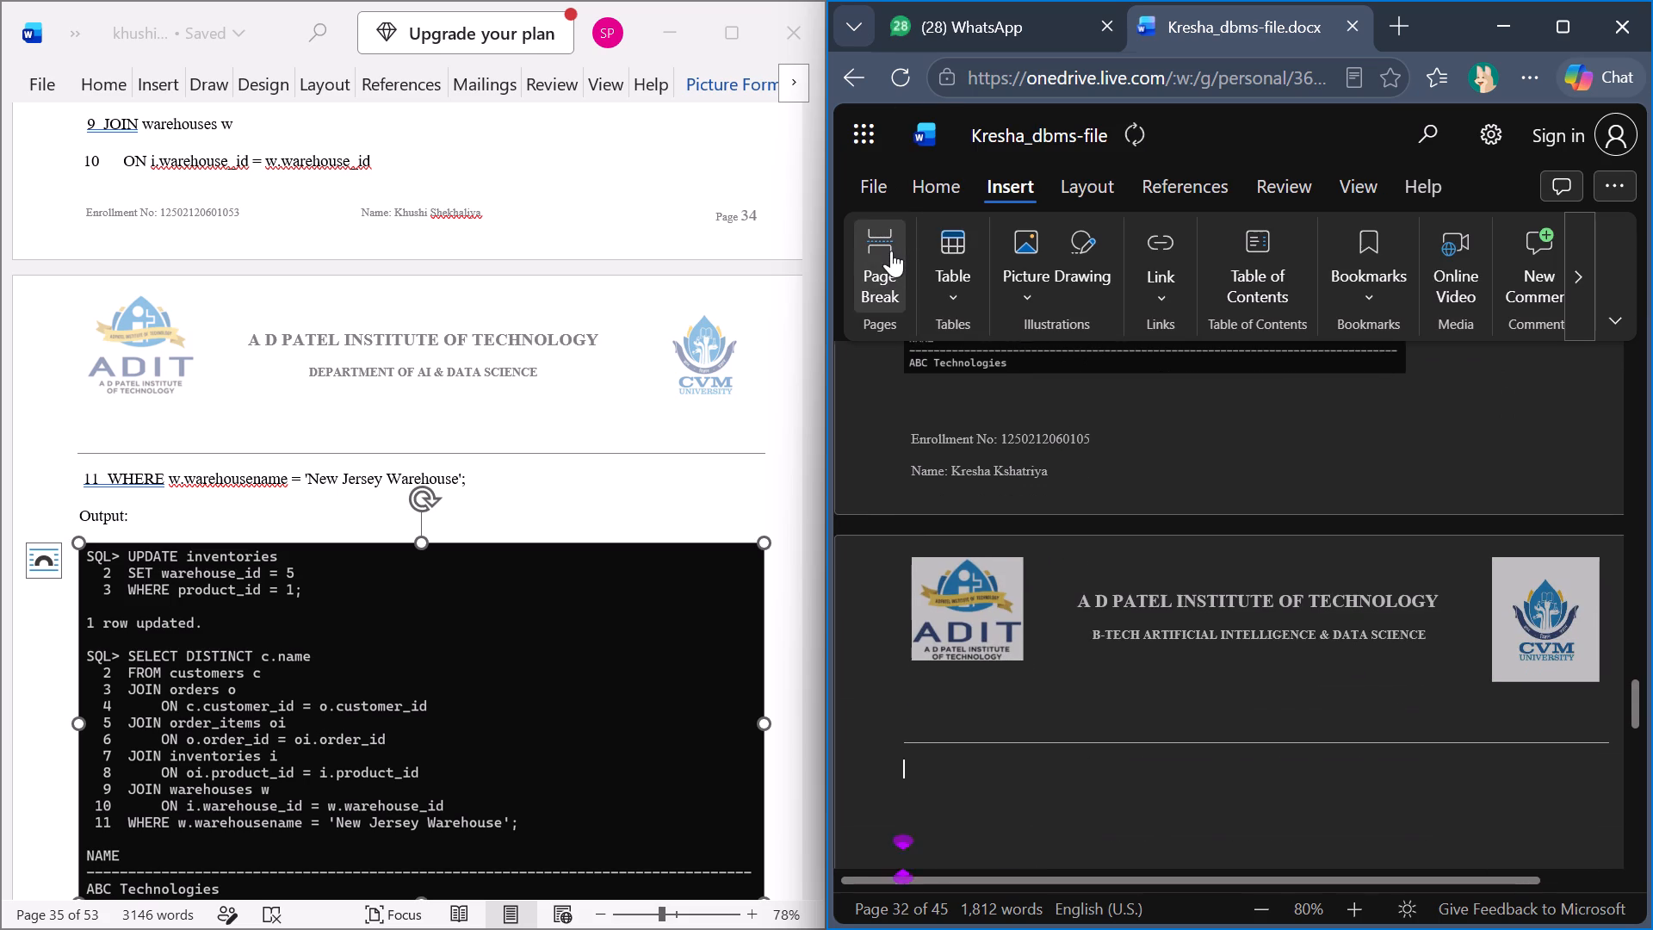
# Copy the heading "iv. Find the most expensive product in every order." from khushi's file to the top of the new page.
pyautogui.scroll(-3, 554, 422)
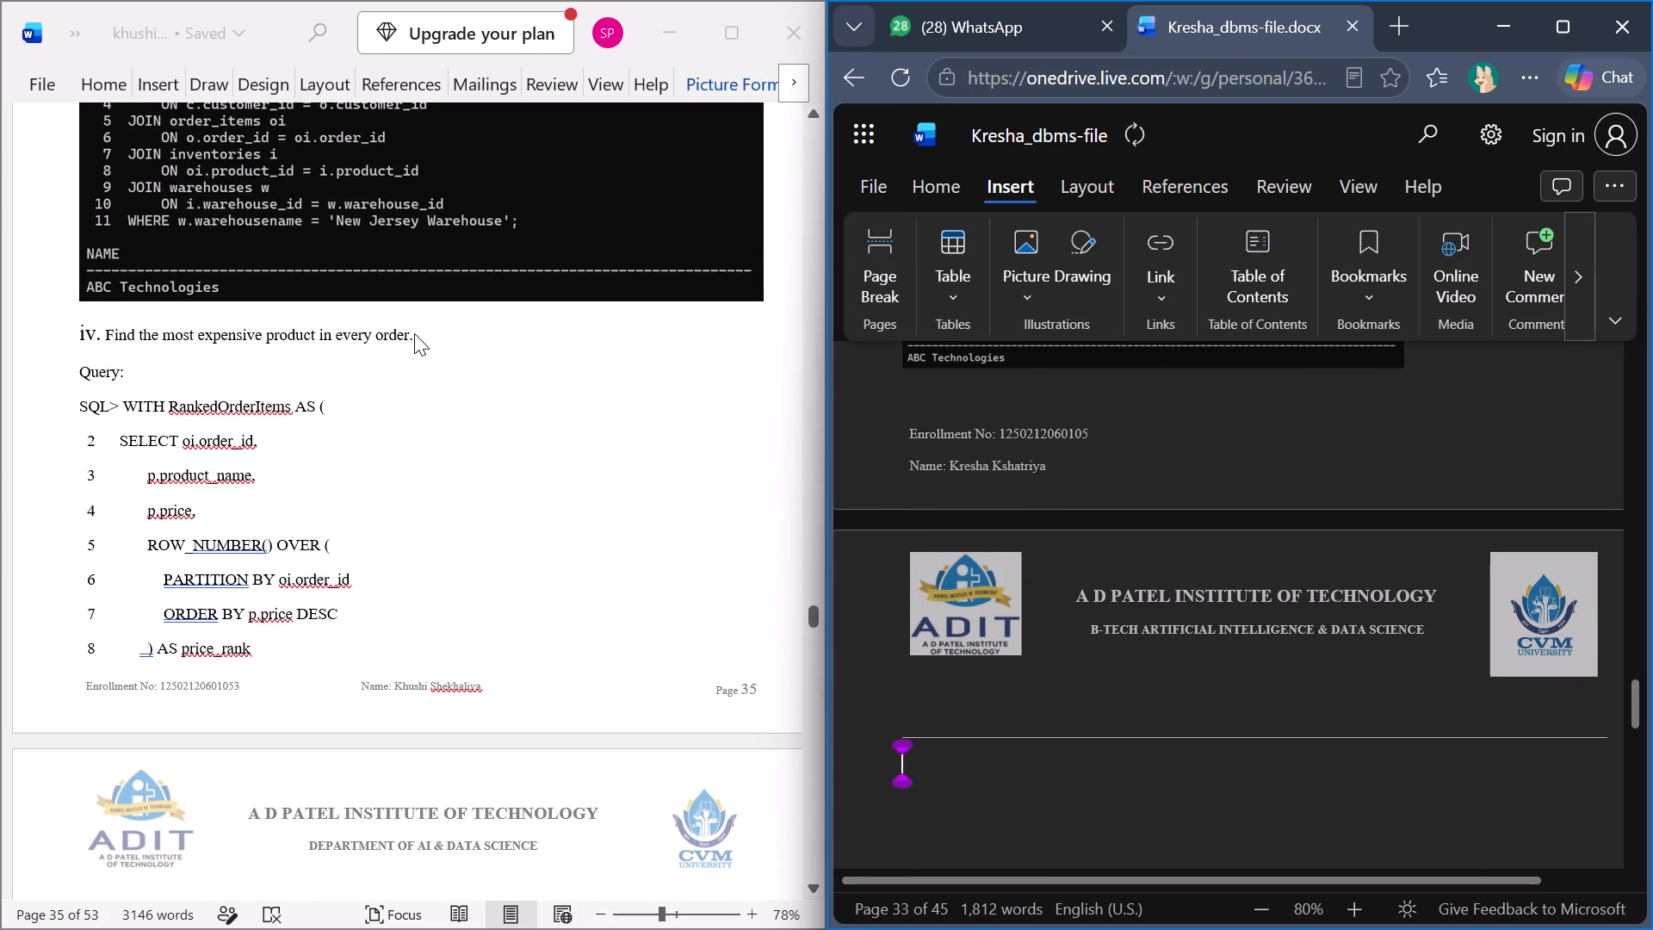
pyautogui.click(414, 333)
pyautogui.moveTo(414, 333); pyautogui.dragTo(80, 337)
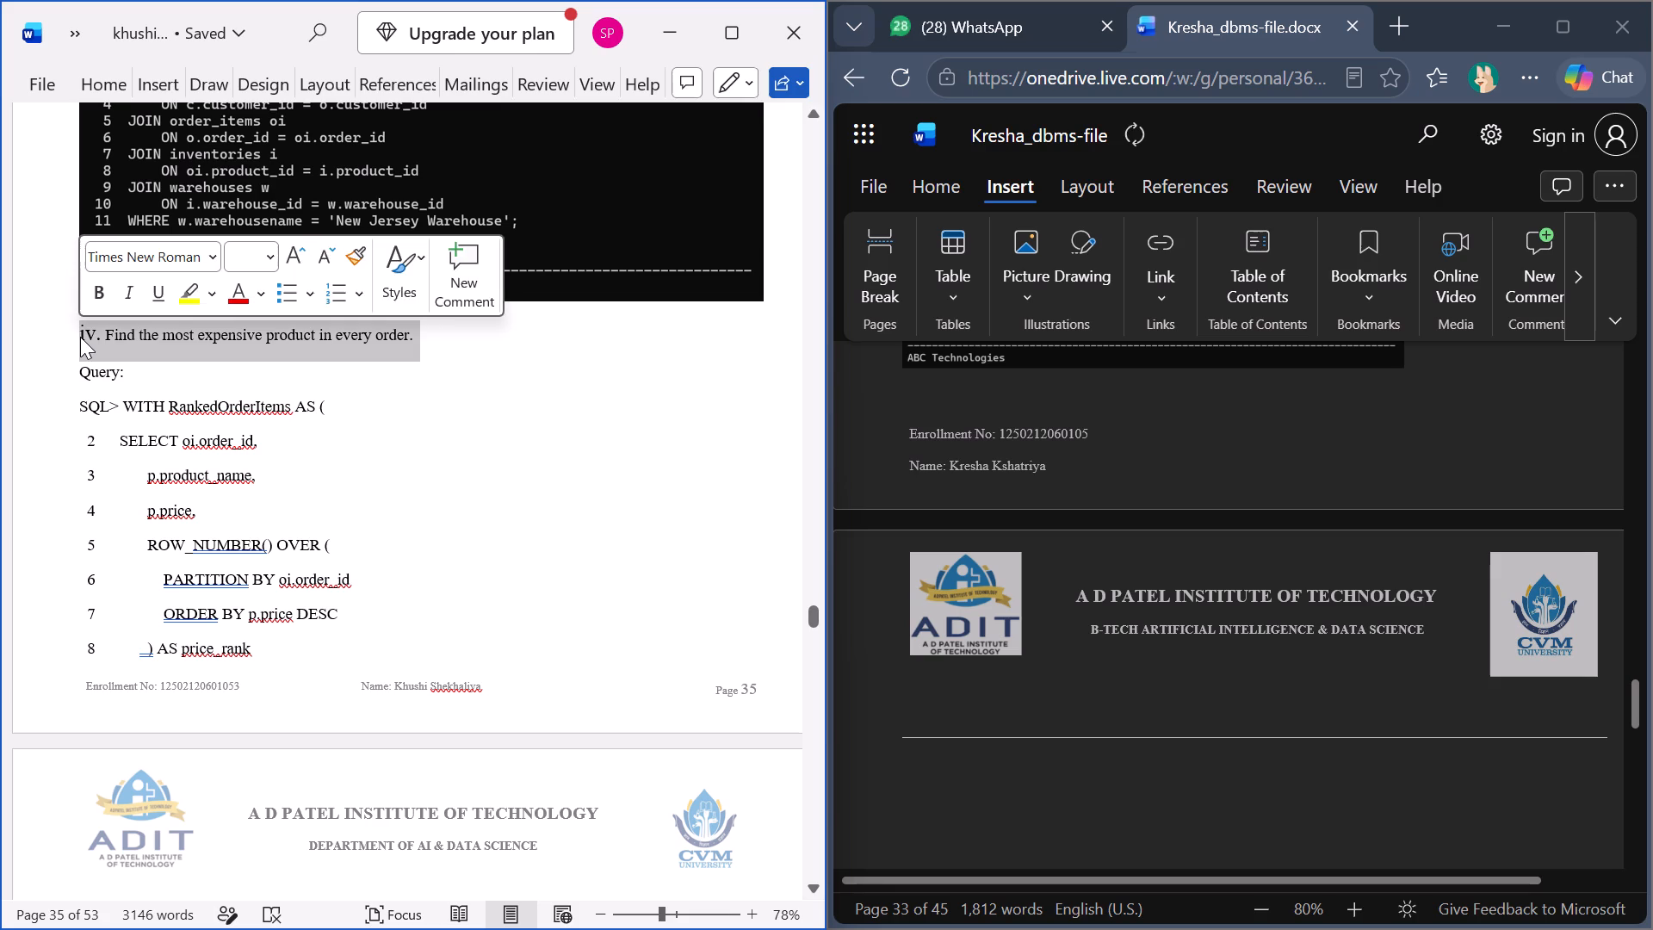
pyautogui.hotkey('ctrl', 'c')
pyautogui.click(1023, 769)
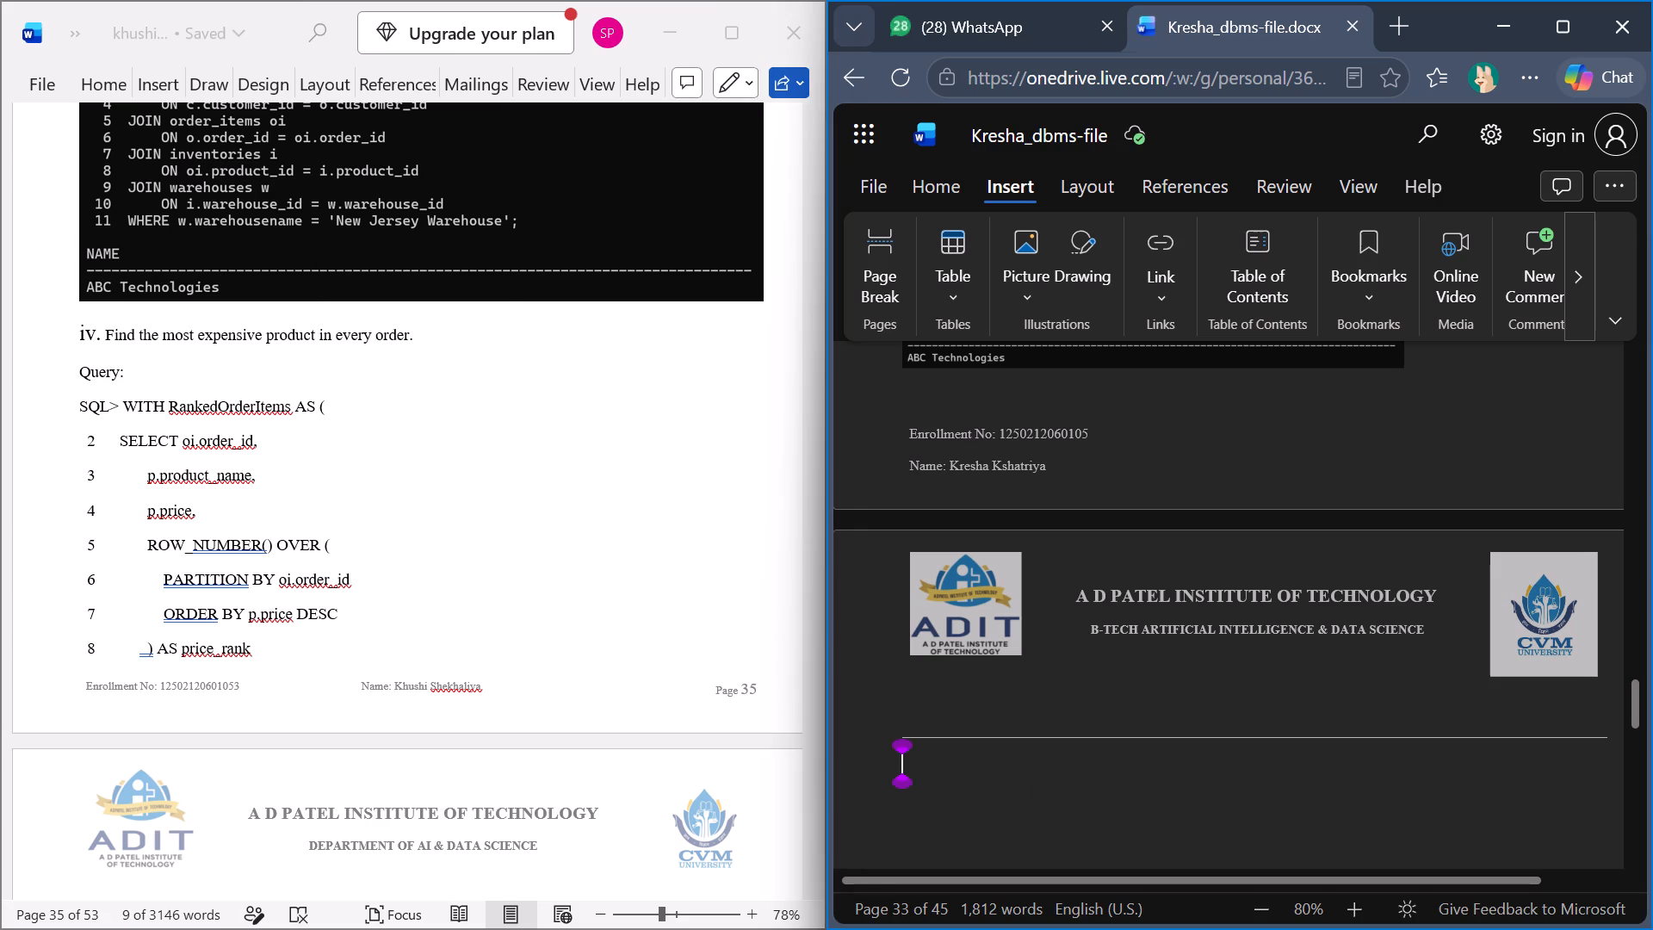
pyautogui.hotkey('ctrl', 'v')
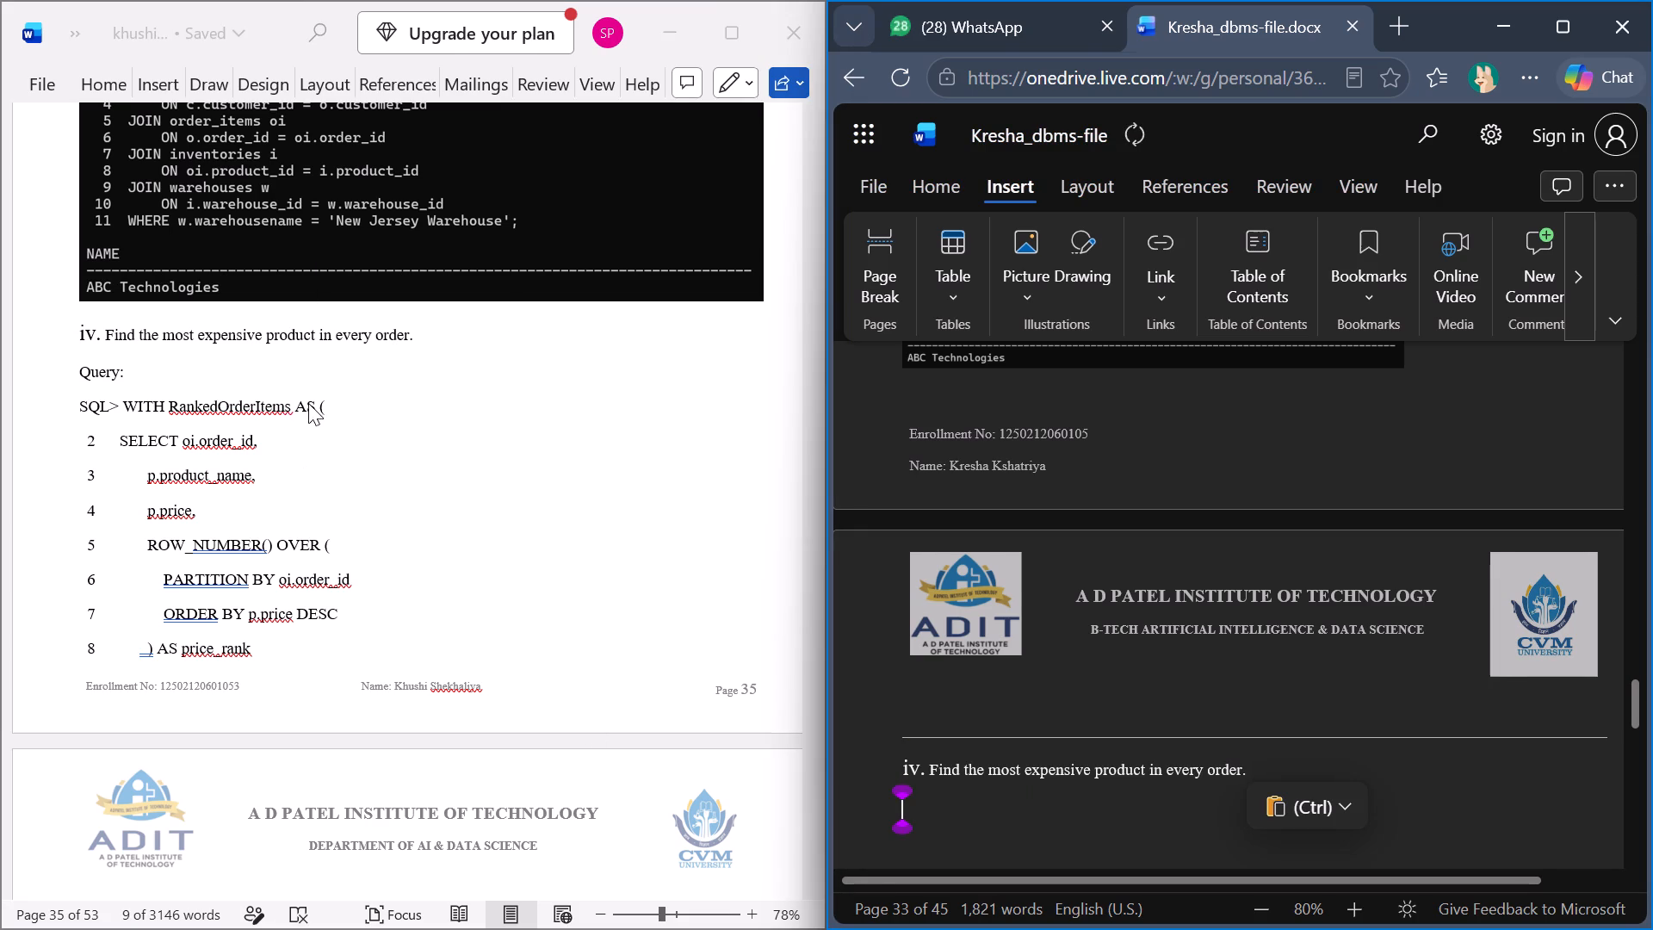
# Copy question iv's query from SQL> WITH RankedOrderItems AS ( through line 8, ) AS price_rank, from khushi's file to below the iv heading.
pyautogui.moveTo(258, 642); pyautogui.dragTo(71, 408)
pyautogui.moveTo(71, 408); pyautogui.dragTo(297, 625)
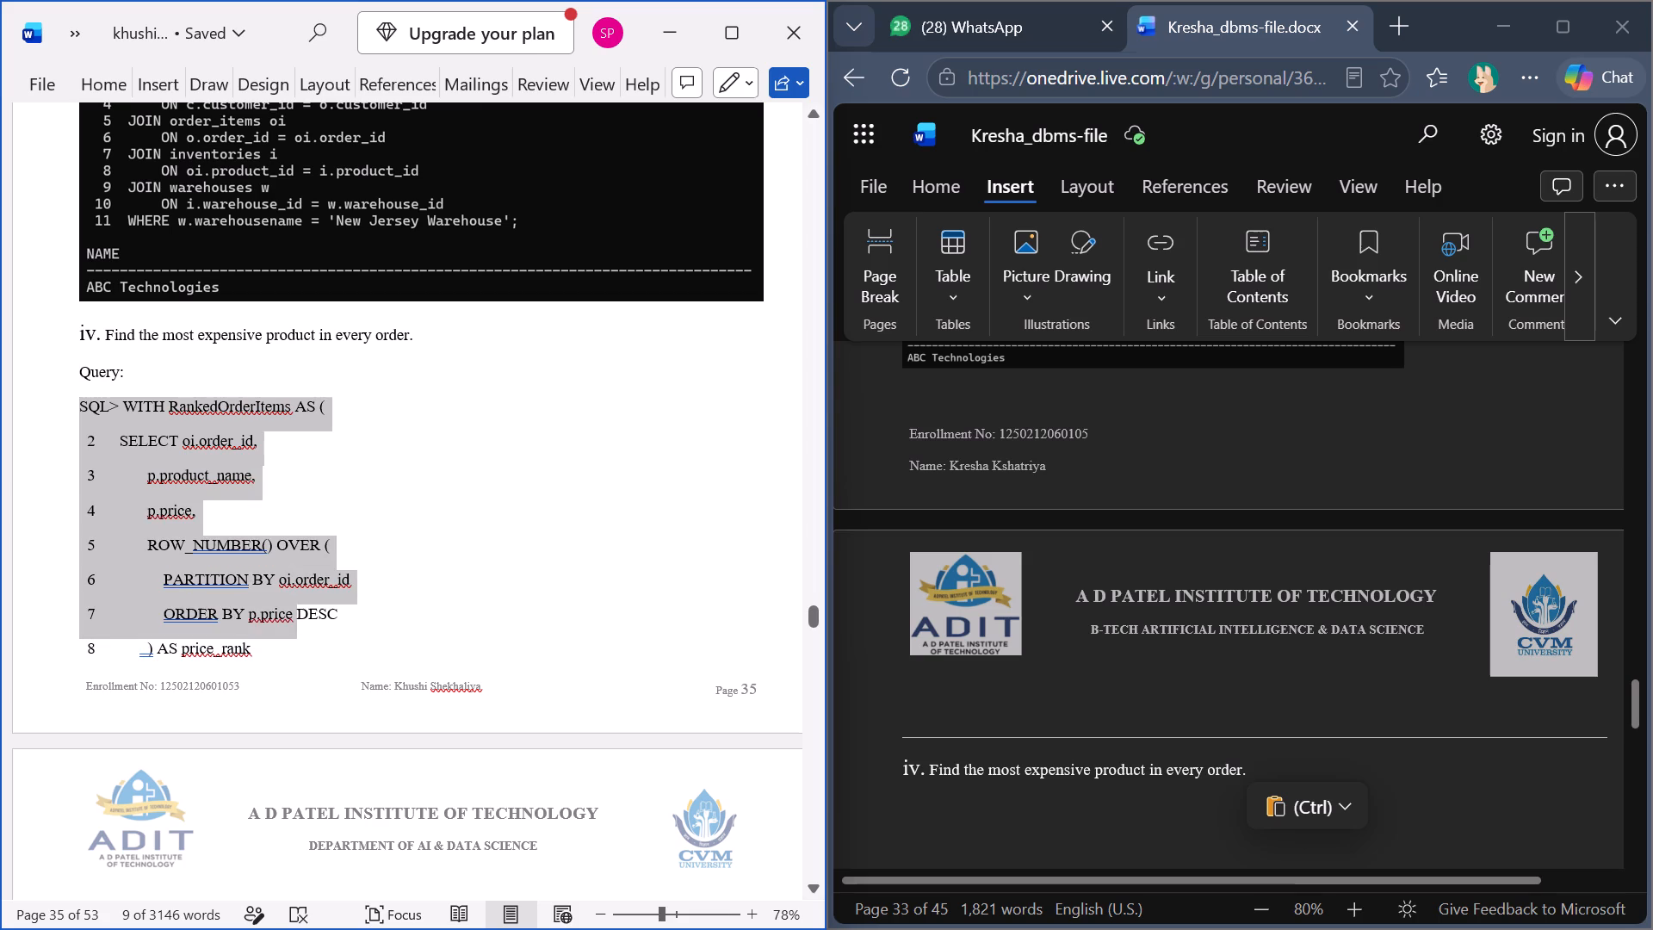
pyautogui.moveTo(297, 625); pyautogui.dragTo(298, 652)
pyautogui.hotkey('ctrl', 'c')
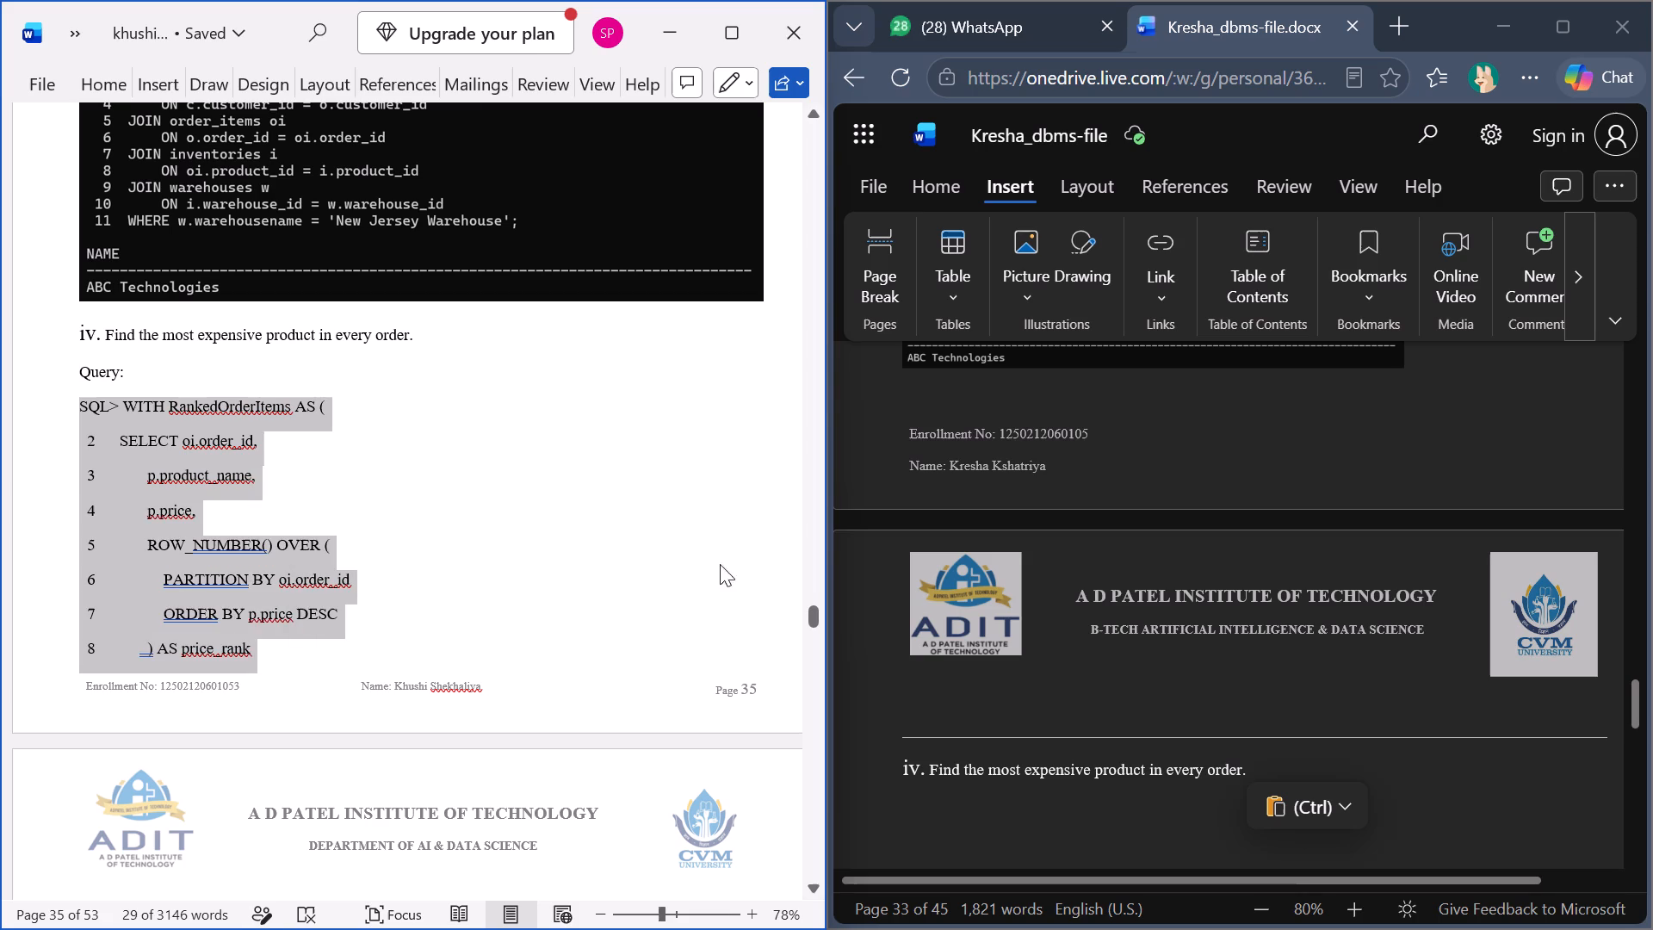
pyautogui.scroll(-2, 929, 565)
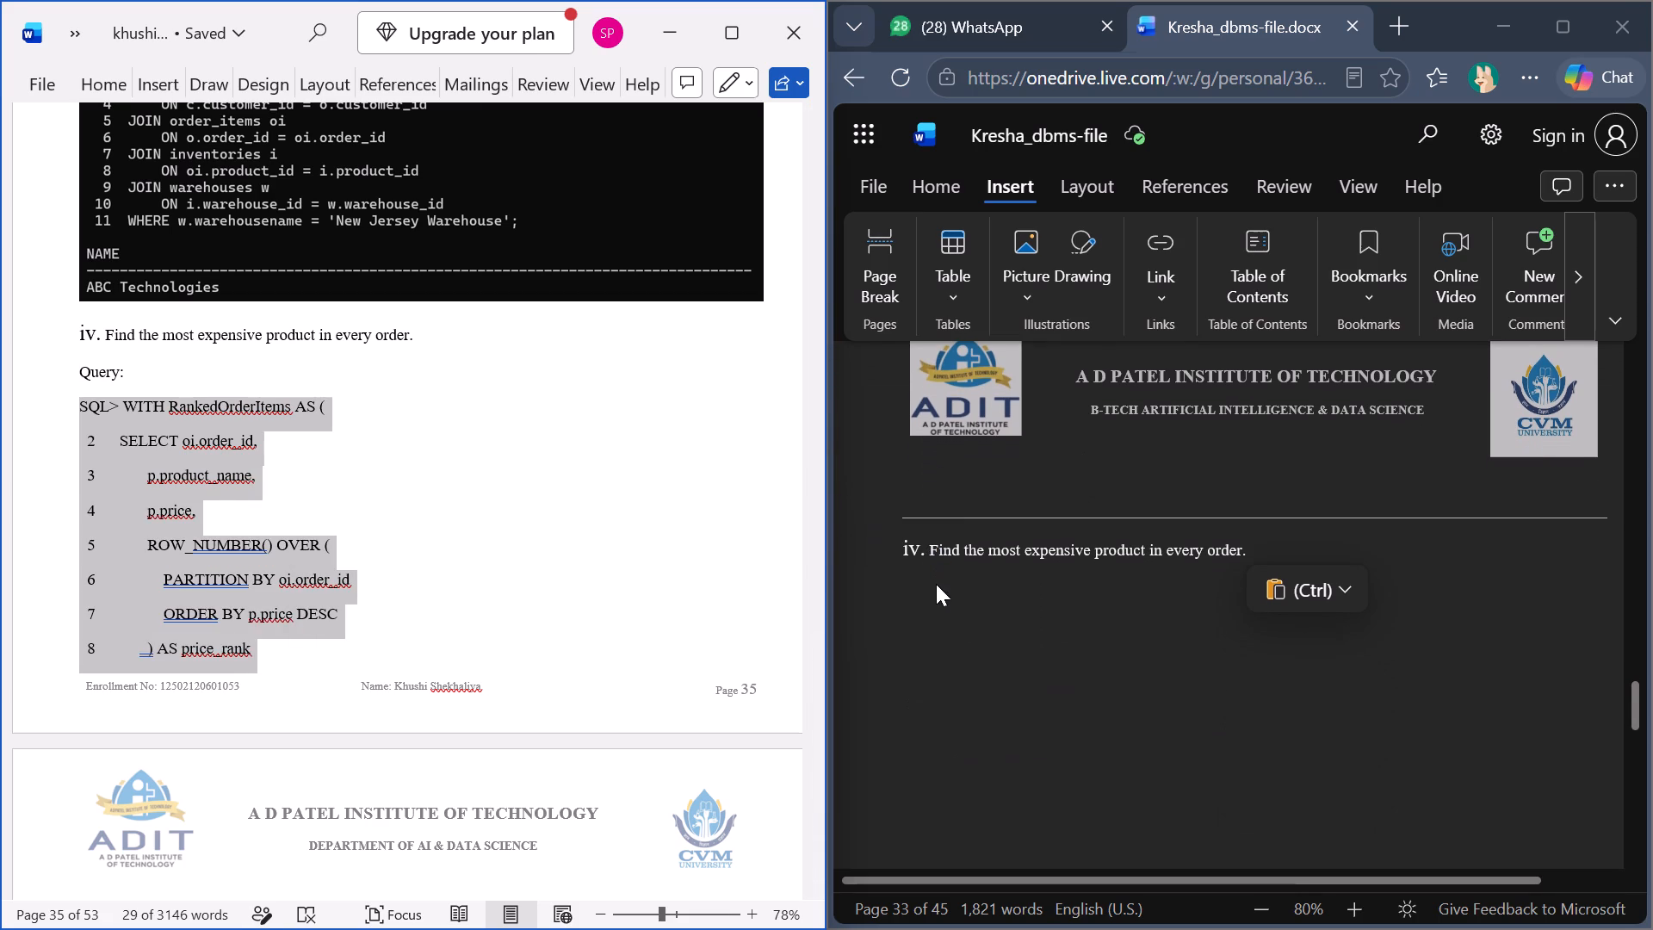
pyautogui.click(933, 604)
pyautogui.hotkey('ctrl', 'v')
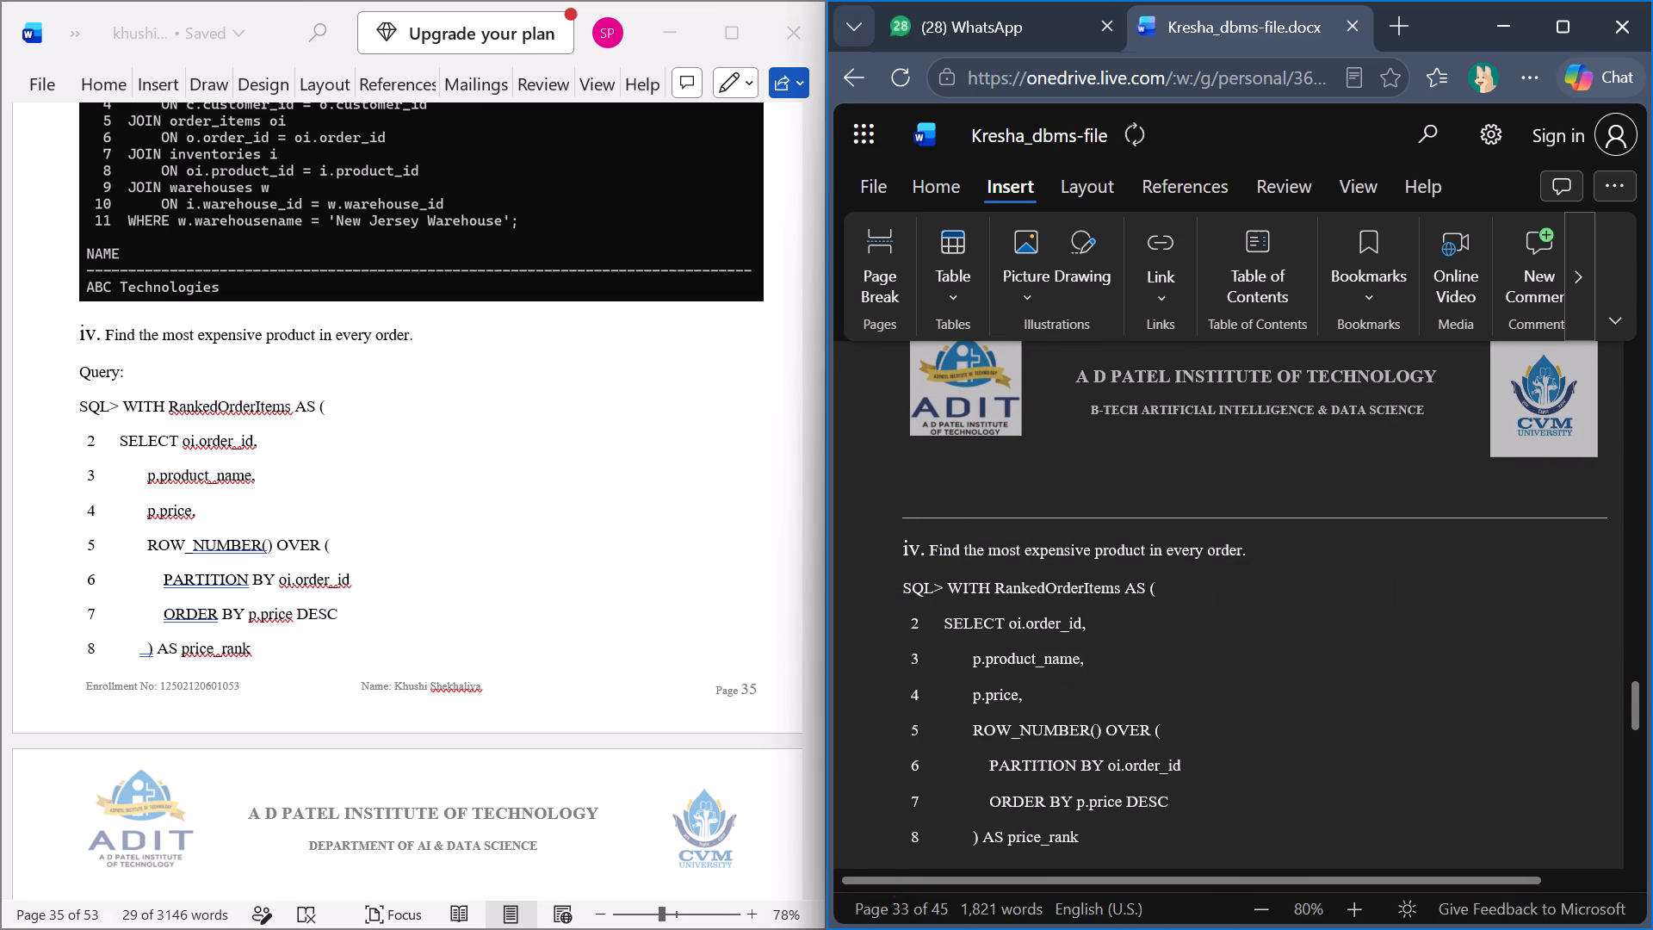
# Remove the extra spaces before SELECT oi.order_id in query line 2 and p.product_name in line 3, leaving one space after each number.
pyautogui.scroll(-1, 968, 654)
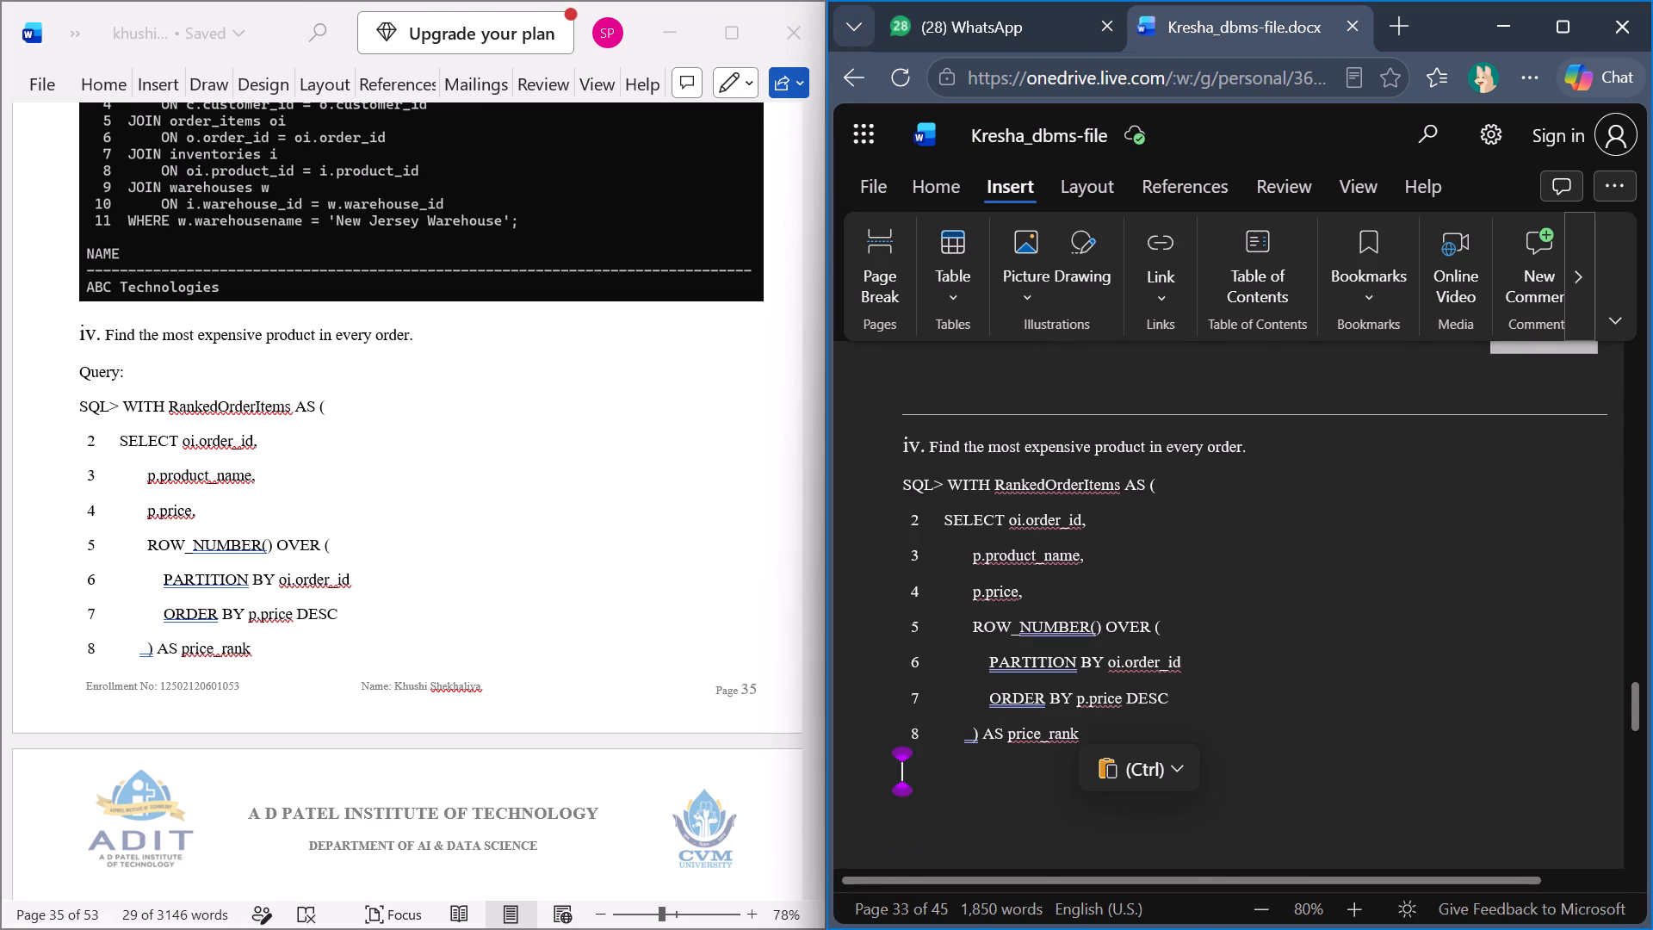
pyautogui.click(945, 518)
pyautogui.press('BackSpace')
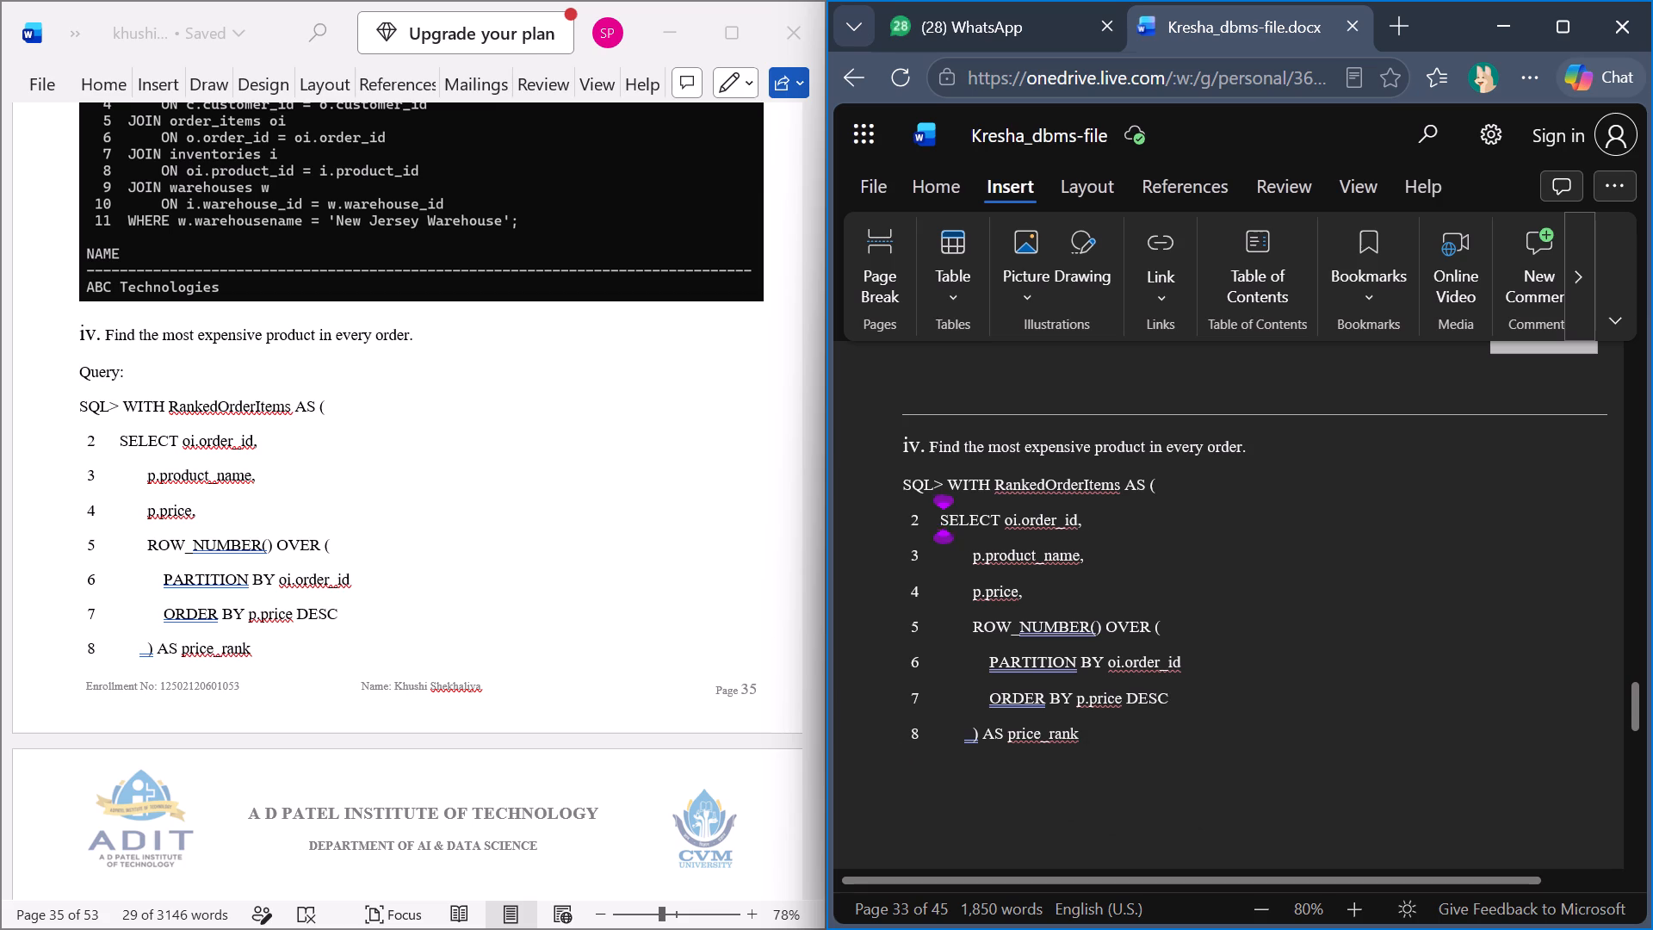
pyautogui.press('BackSpace')
pyautogui.press('BackSpace')
pyautogui.press('BackSpace')
pyautogui.press('BackSpace')
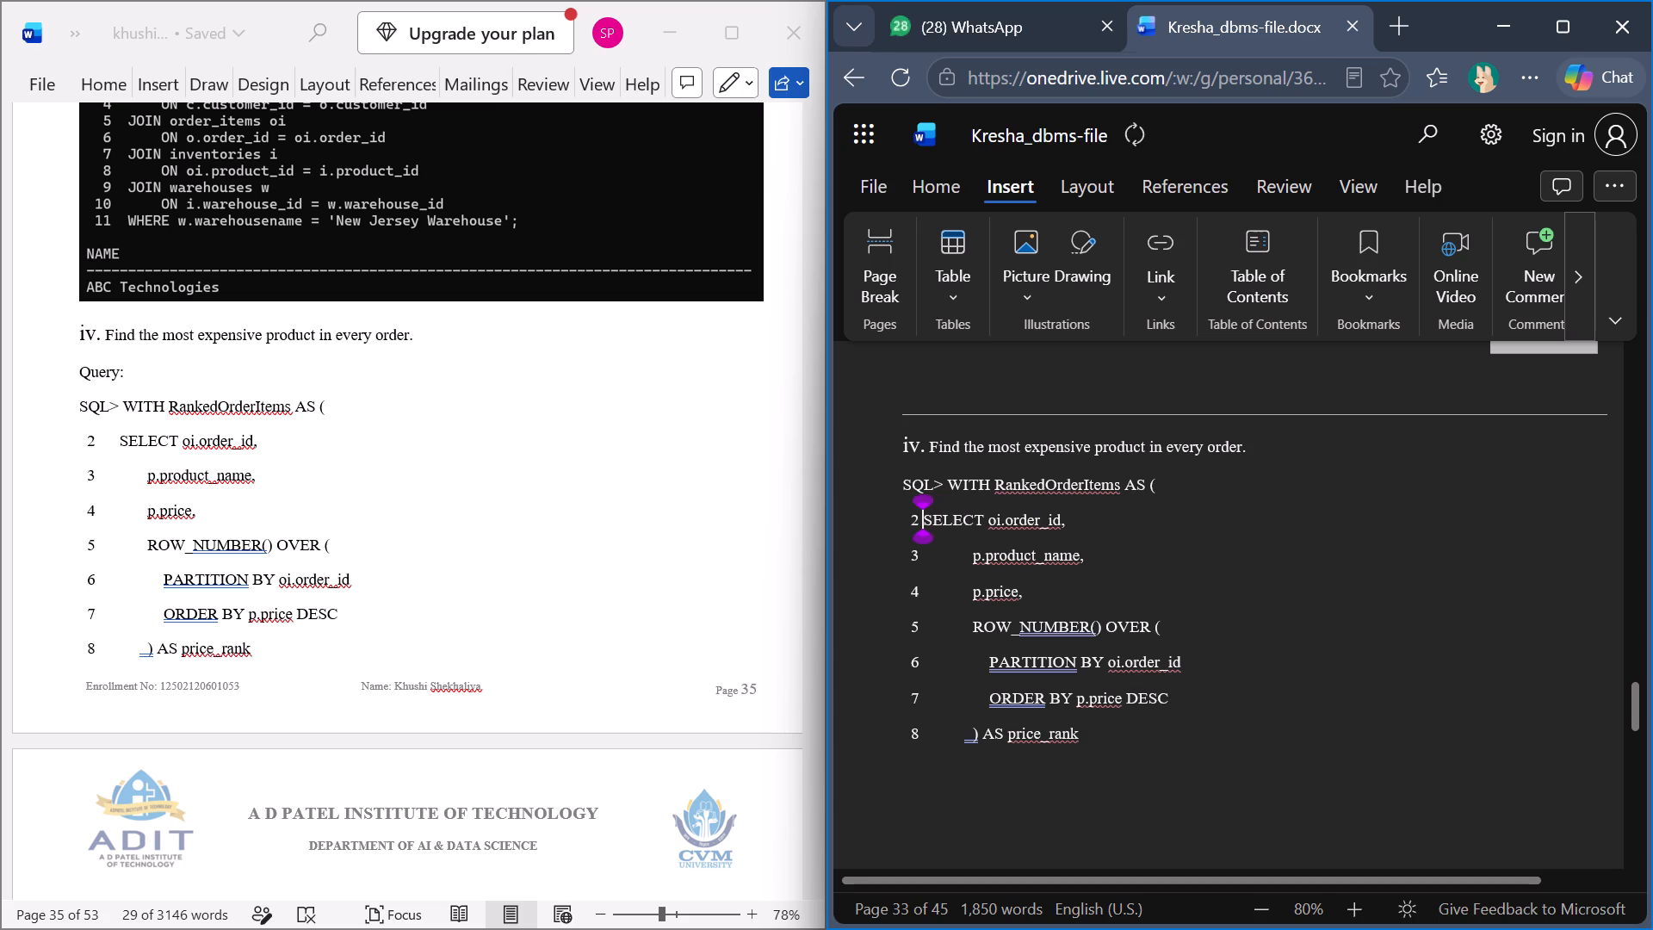
pyautogui.click(945, 518)
pyautogui.click(973, 555)
pyautogui.press('BackSpace')
pyautogui.press('BackSpace')
pyautogui.press('BackSpace')
pyautogui.press('BackSpace')
pyautogui.press('BackSpace')
pyautogui.press('BackSpace')
pyautogui.press('BackSpace')
pyautogui.press('BackSpace')
pyautogui.press('BackSpace')
pyautogui.press('BackSpace')
pyautogui.press('BackSpace')
pyautogui.press('BackSpace')
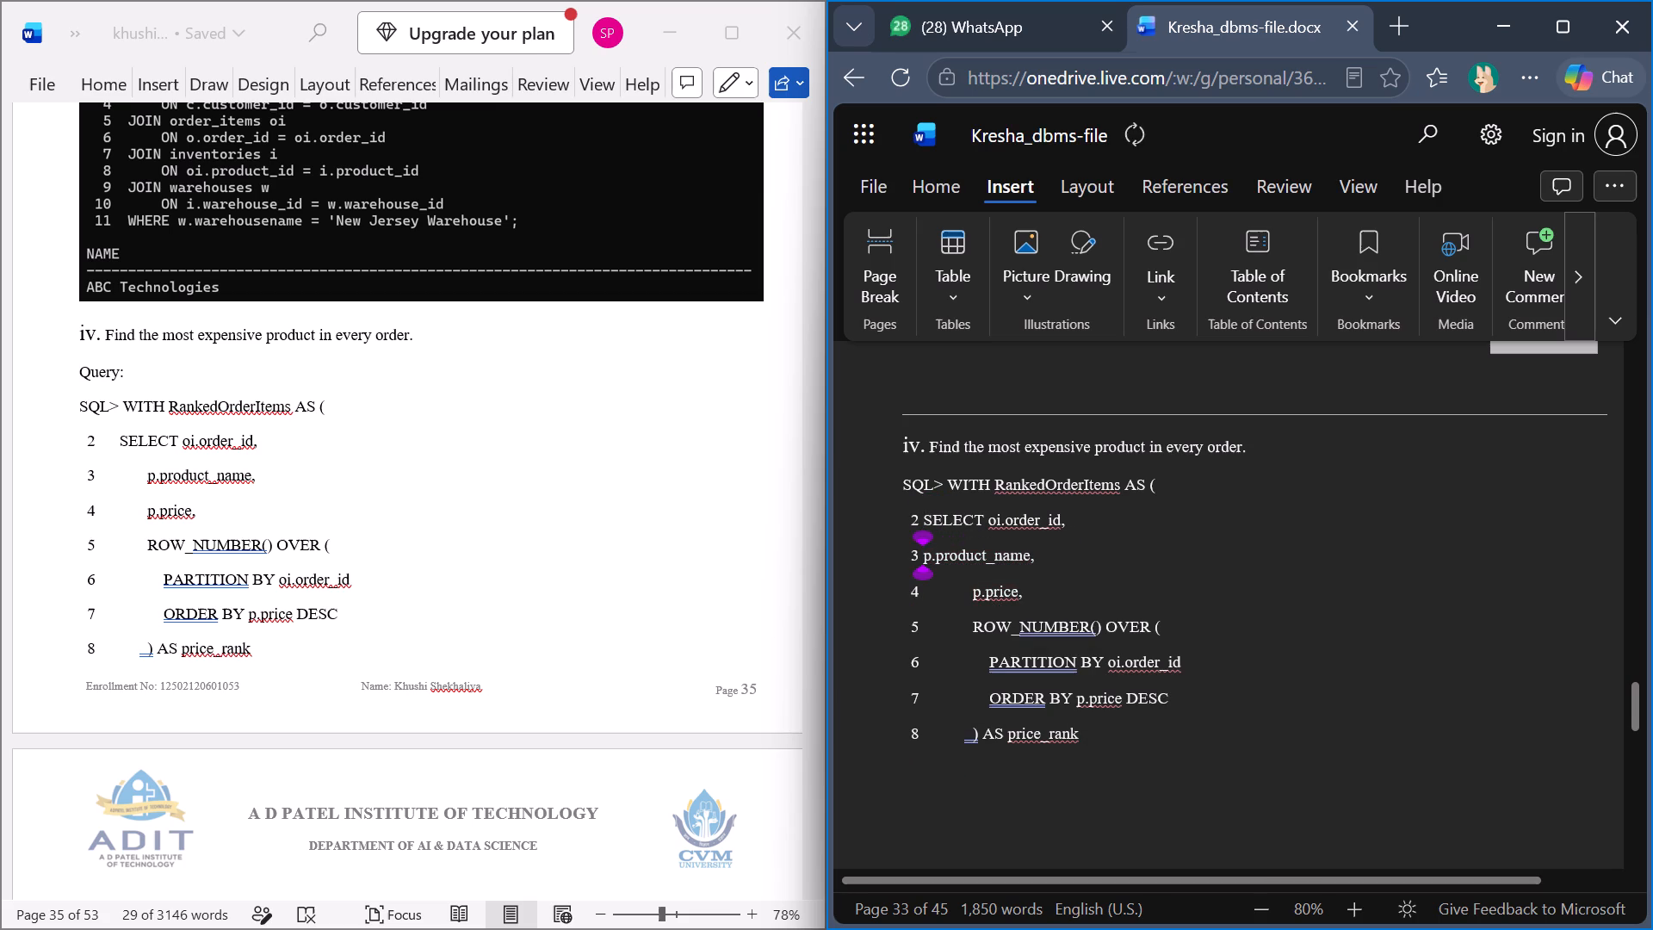
# Remove the extra spaces before ROW_NUMBER() OVER ( in query line 5 and before p.price in line 4.
pyautogui.click(975, 623)
pyautogui.press('BackSpace')
pyautogui.press('BackSpace')
pyautogui.press('BackSpace')
pyautogui.press('BackSpace')
pyautogui.press('BackSpace')
pyautogui.press('BackSpace')
pyautogui.press('BackSpace')
pyautogui.press('BackSpace')
pyautogui.press('BackSpace')
pyautogui.press('BackSpace')
pyautogui.press('BackSpace')
pyautogui.press('BackSpace')
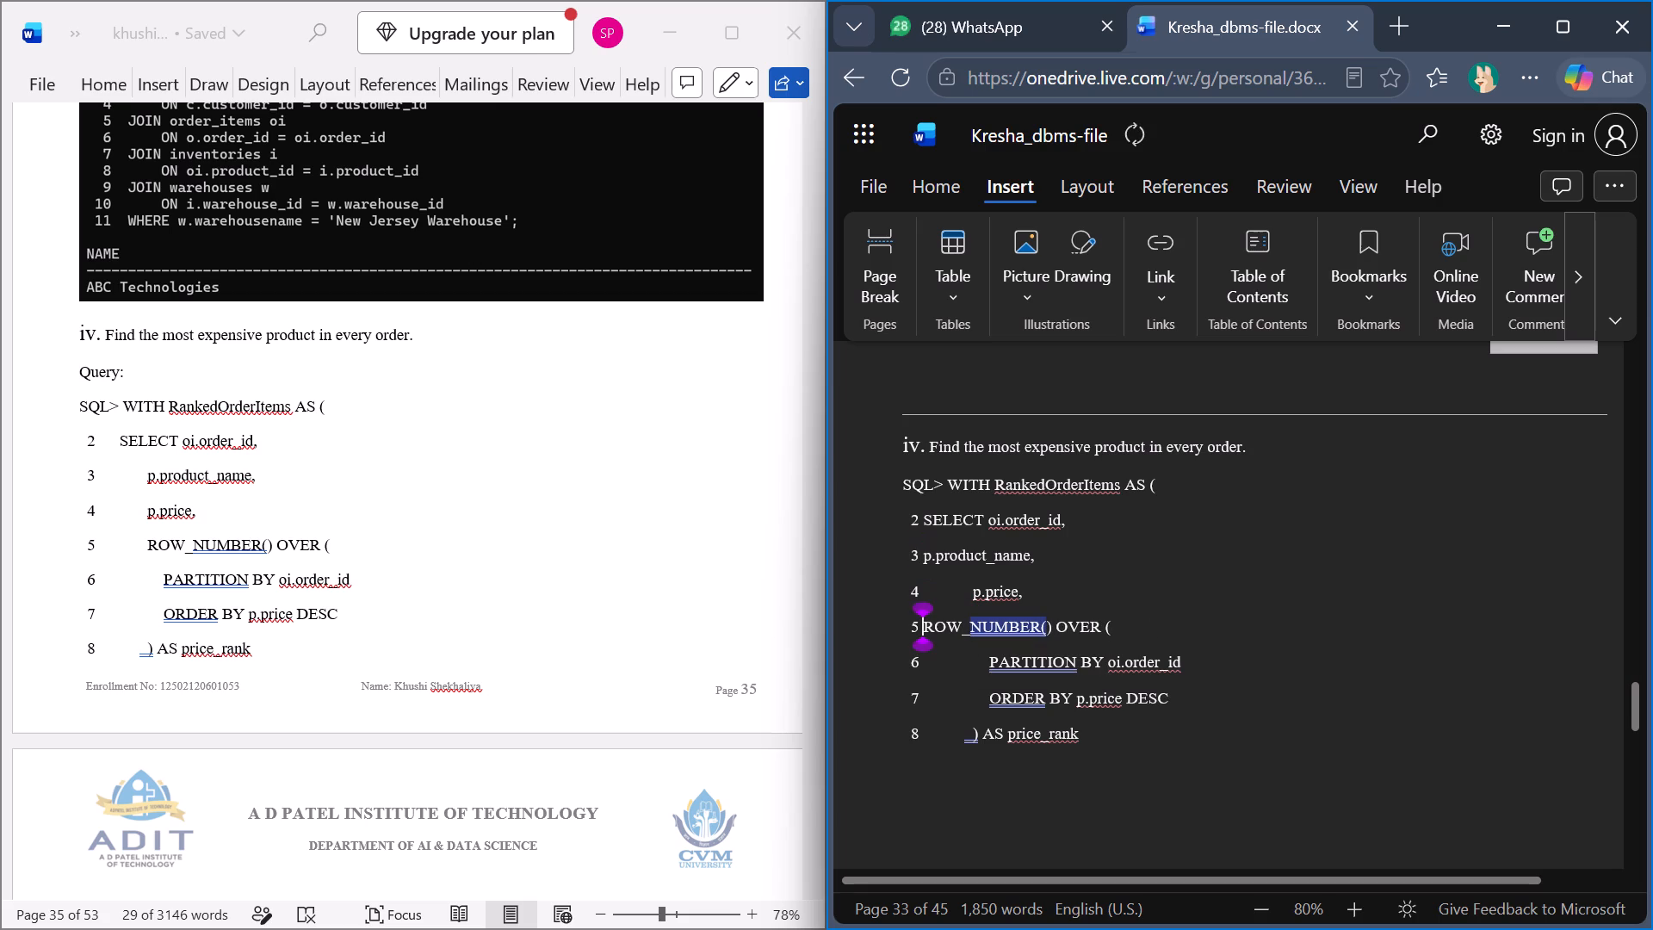
pyautogui.click(973, 597)
pyautogui.press('BackSpace')
pyautogui.press('BackSpace')
pyautogui.press('BackSpace')
pyautogui.press('BackSpace')
pyautogui.press('BackSpace')
pyautogui.press('BackSpace')
pyautogui.press('BackSpace')
pyautogui.press('BackSpace')
pyautogui.press('BackSpace')
pyautogui.press('BackSpace')
pyautogui.press('BackSpace')
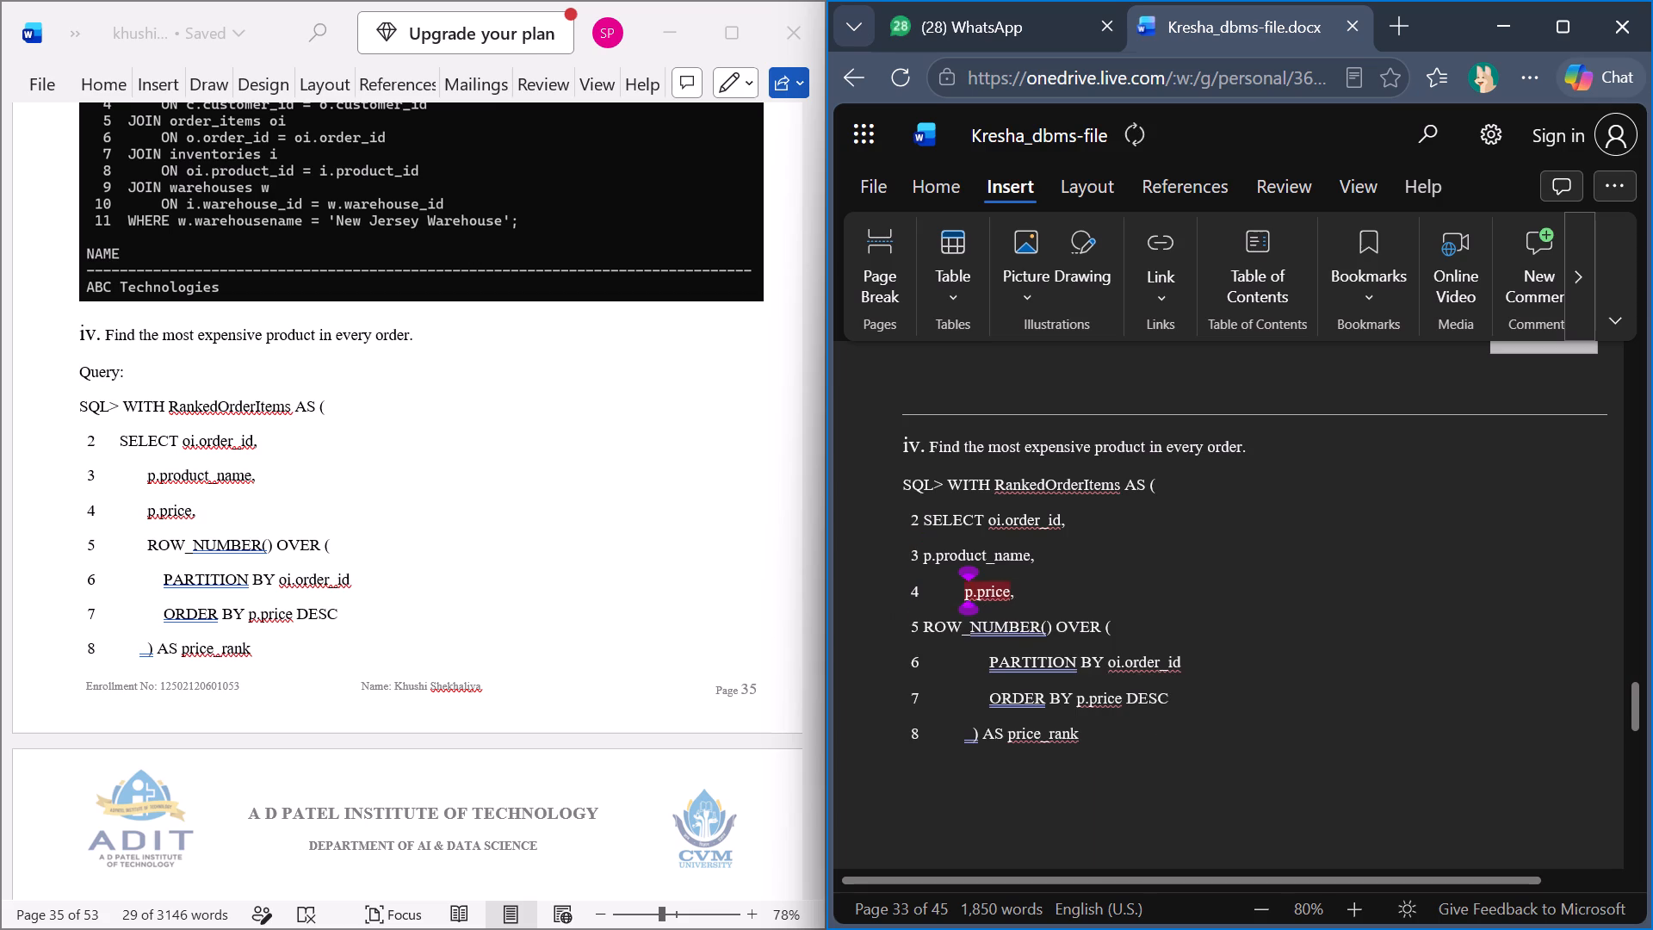
# Remove the extra spaces before PARTITION BY oi.order_id in query line 6, bringing it close to its line number.
pyautogui.click(987, 655)
pyautogui.press('BackSpace')
pyautogui.press('BackSpace')
pyautogui.press('BackSpace')
pyautogui.press('BackSpace')
pyautogui.press('BackSpace')
pyautogui.press('BackSpace')
pyautogui.press('BackSpace')
pyautogui.press('BackSpace')
pyautogui.press('BackSpace')
pyautogui.press('BackSpace')
pyautogui.press('BackSpace')
pyautogui.press('BackSpace')
pyautogui.press('BackSpace')
pyautogui.press('BackSpace')
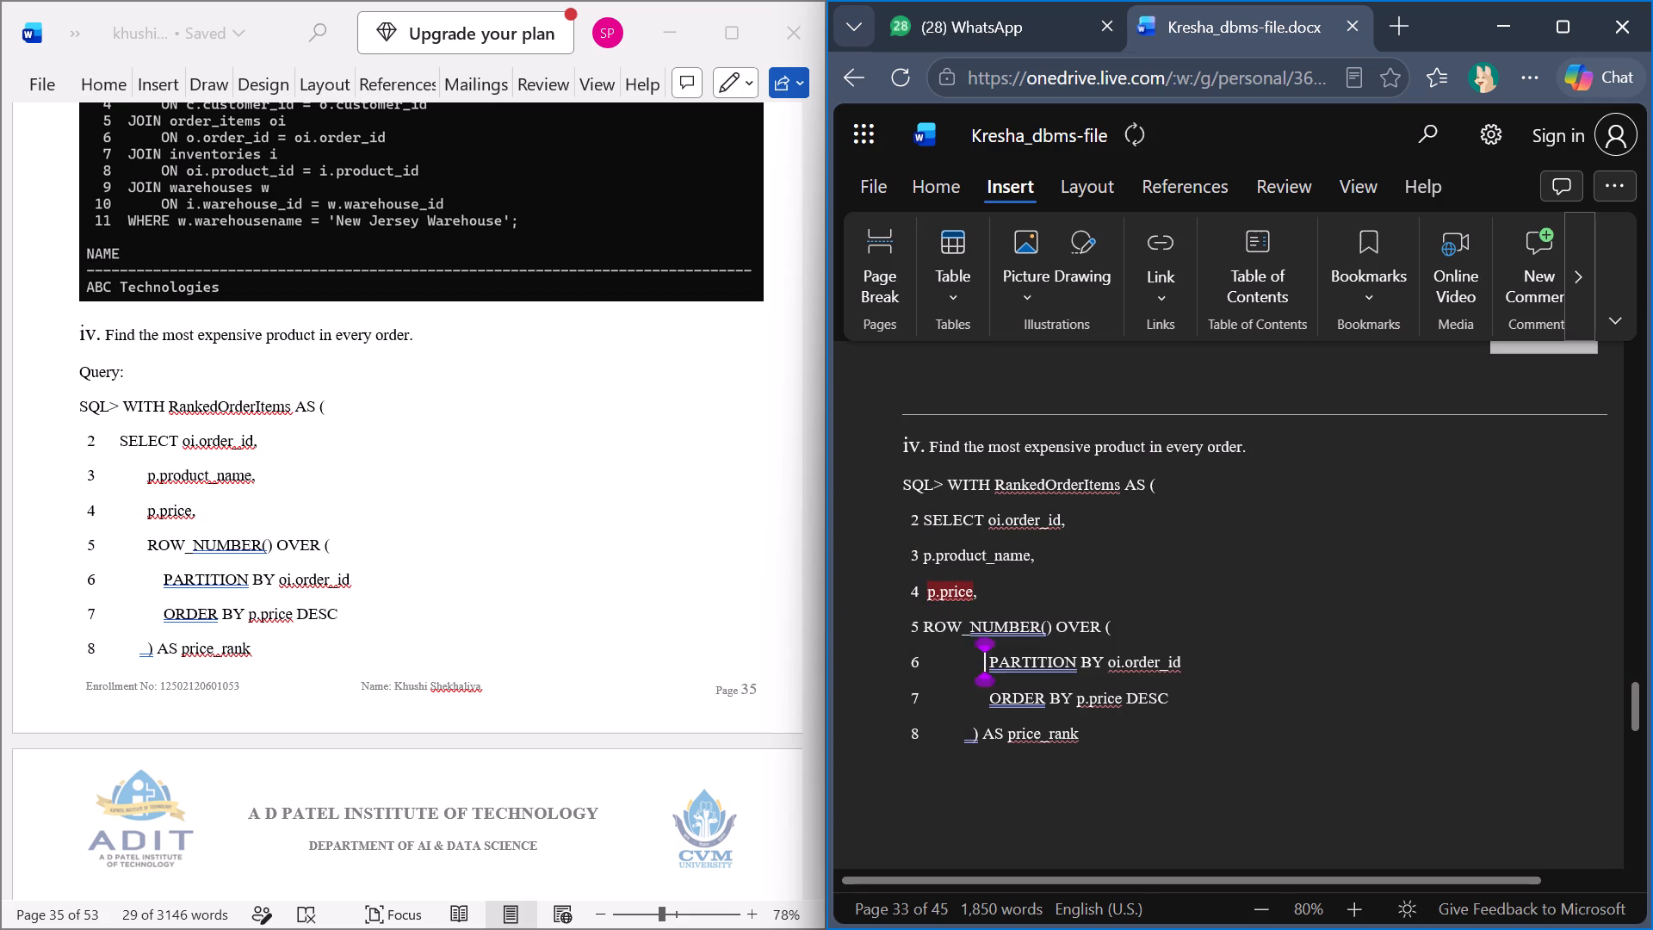
pyautogui.press('BackSpace')
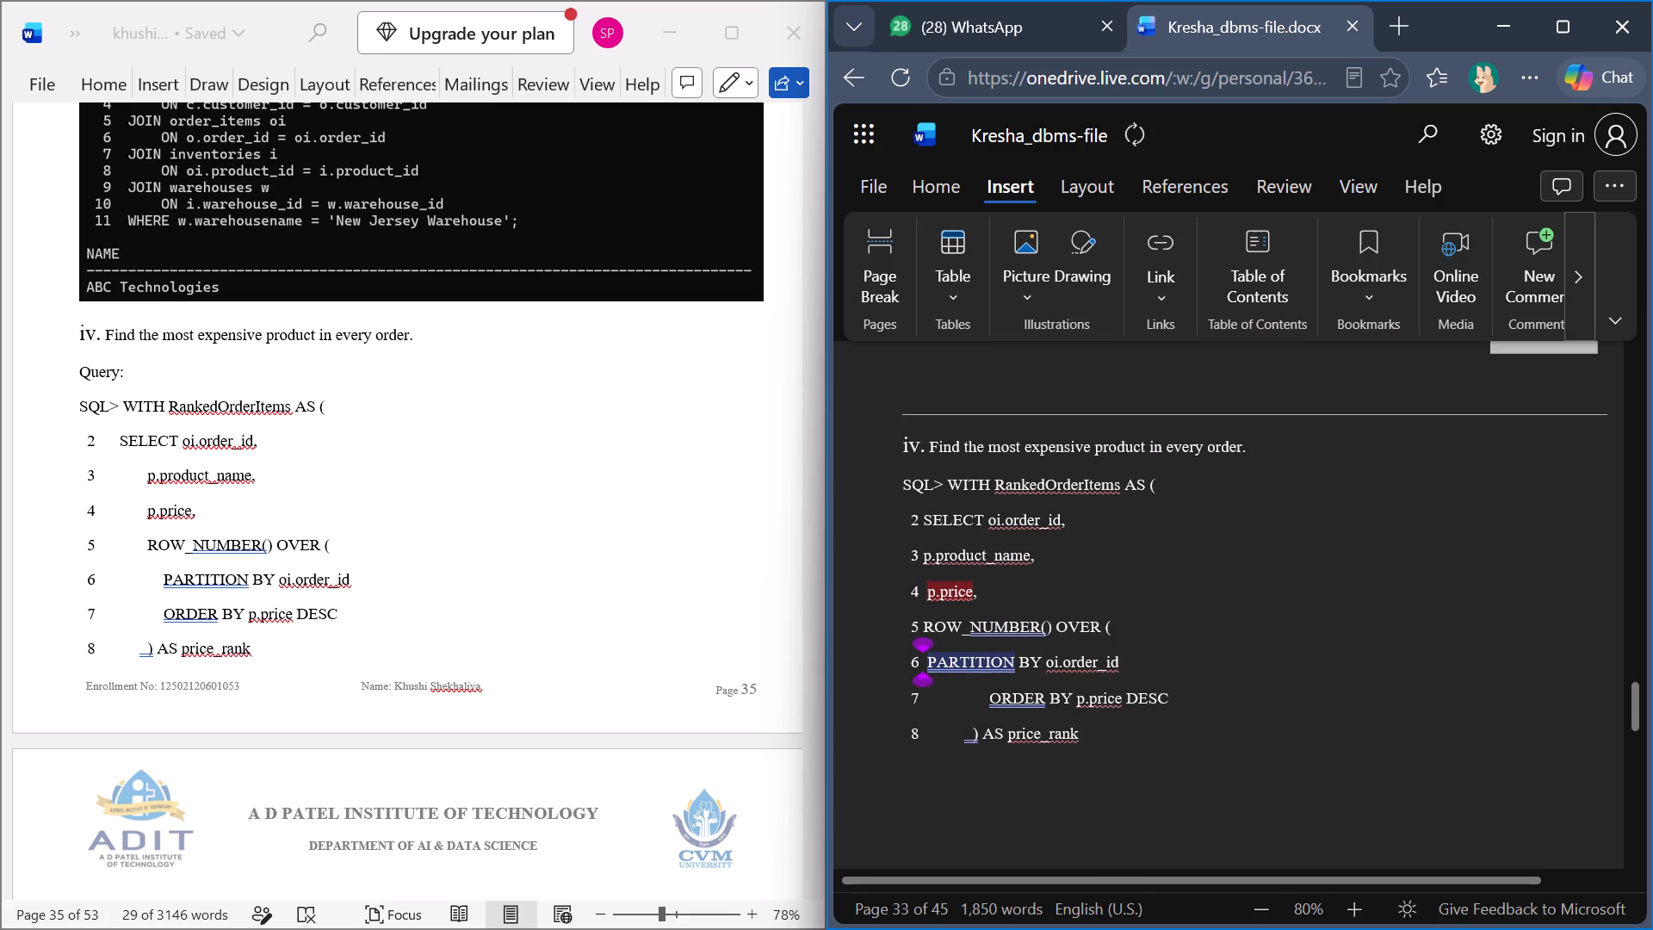
# Remove the extra spaces before ) AS price_rank in query line 8 and ORDER BY p.price DESC in line 7, aligning both with line 6.
pyautogui.click(973, 736)
pyautogui.press('BackSpace')
pyautogui.press('BackSpace')
pyautogui.press('BackSpace')
pyautogui.press('BackSpace')
pyautogui.press('BackSpace')
pyautogui.press('BackSpace')
pyautogui.press('BackSpace')
pyautogui.press('BackSpace')
pyautogui.press('BackSpace')
pyautogui.press('BackSpace')
pyautogui.press('BackSpace')
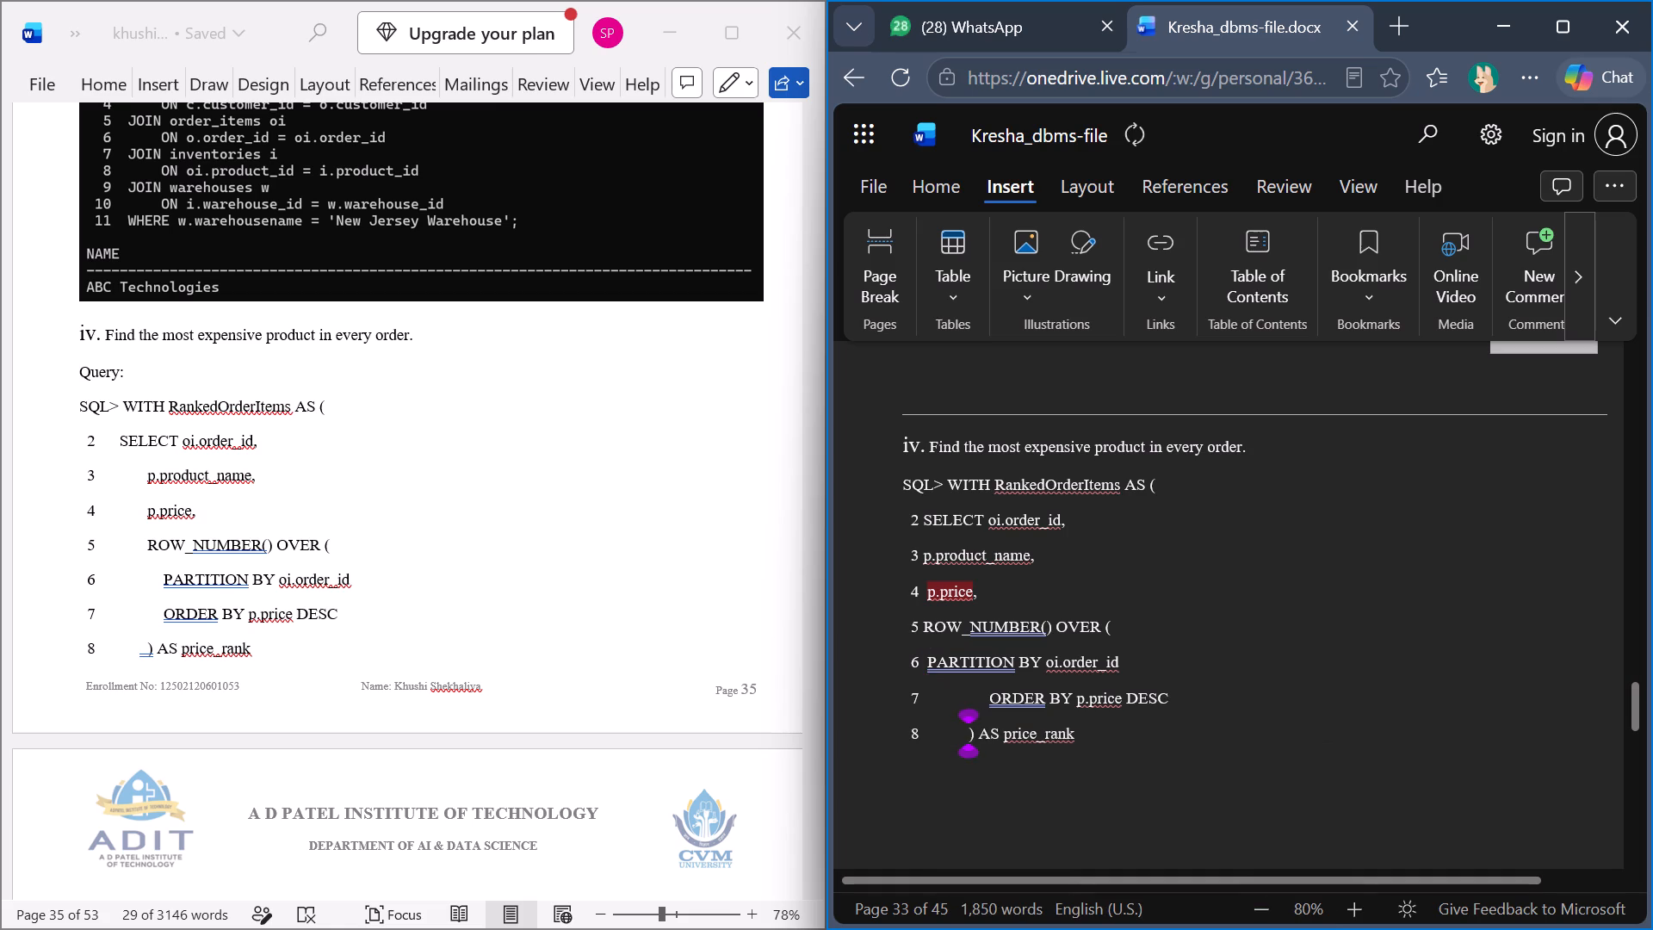
pyautogui.click(994, 697)
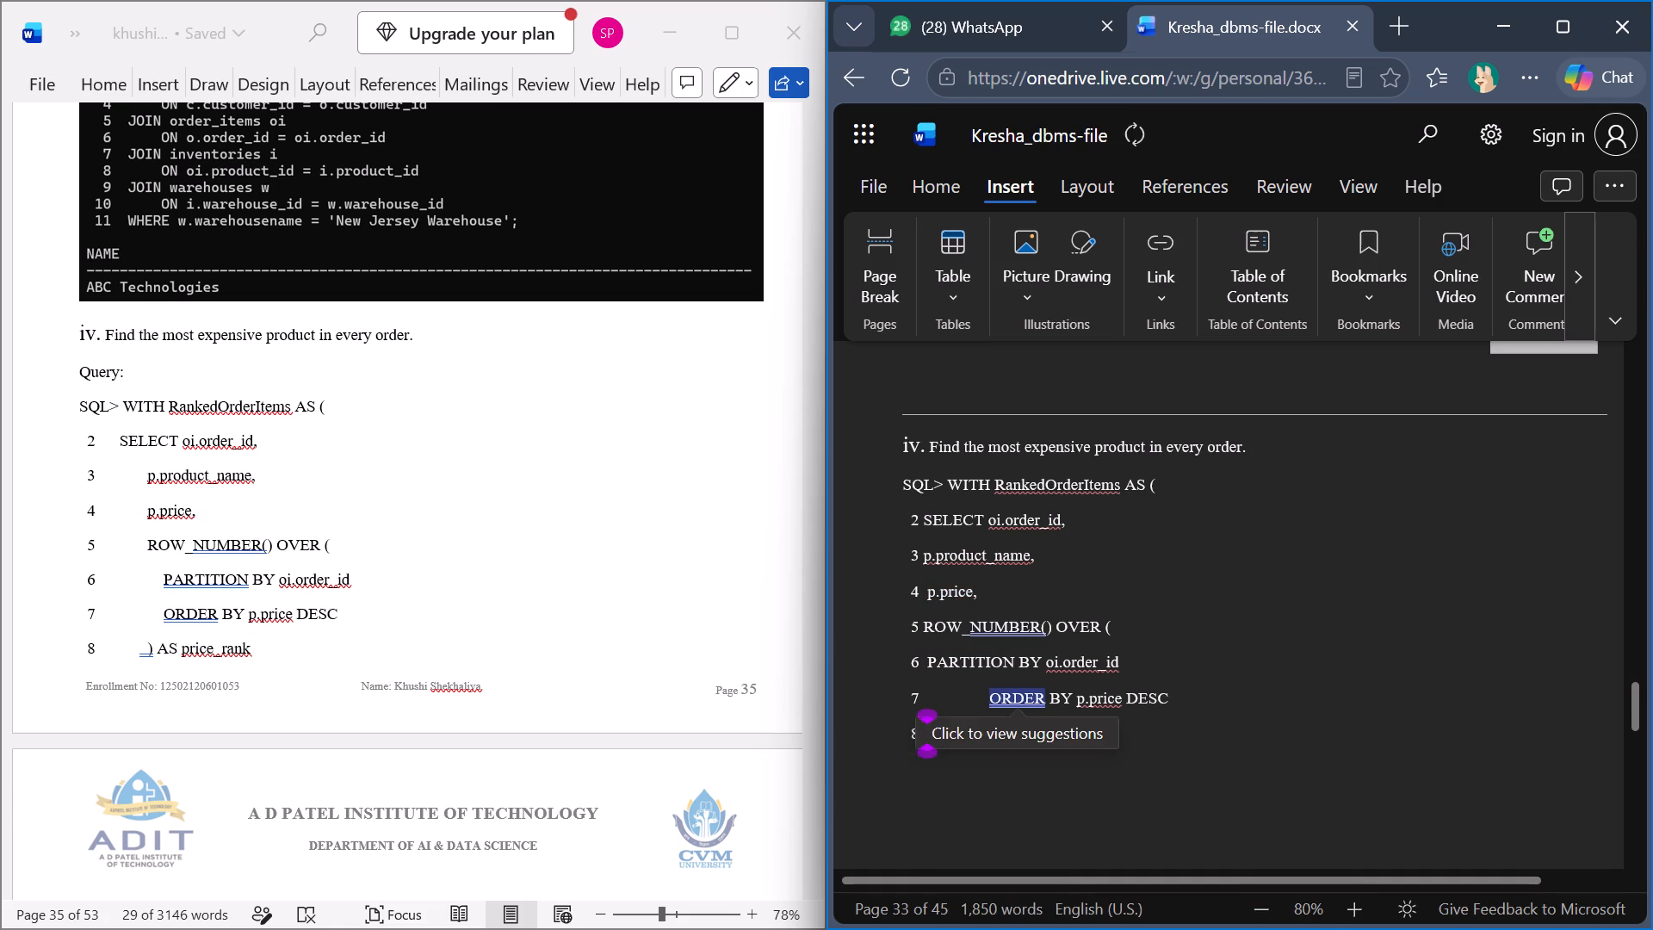
pyautogui.press('BackSpace')
pyautogui.press('BackSpace')
pyautogui.press('BackSpace')
pyautogui.press('BackSpace')
pyautogui.press('BackSpace')
pyautogui.press('BackSpace')
pyautogui.press('BackSpace')
pyautogui.press('BackSpace')
pyautogui.press('BackSpace')
pyautogui.press('BackSpace')
pyautogui.press('BackSpace')
pyautogui.press('BackSpace')
pyautogui.press('BackSpace')
pyautogui.press('BackSpace')
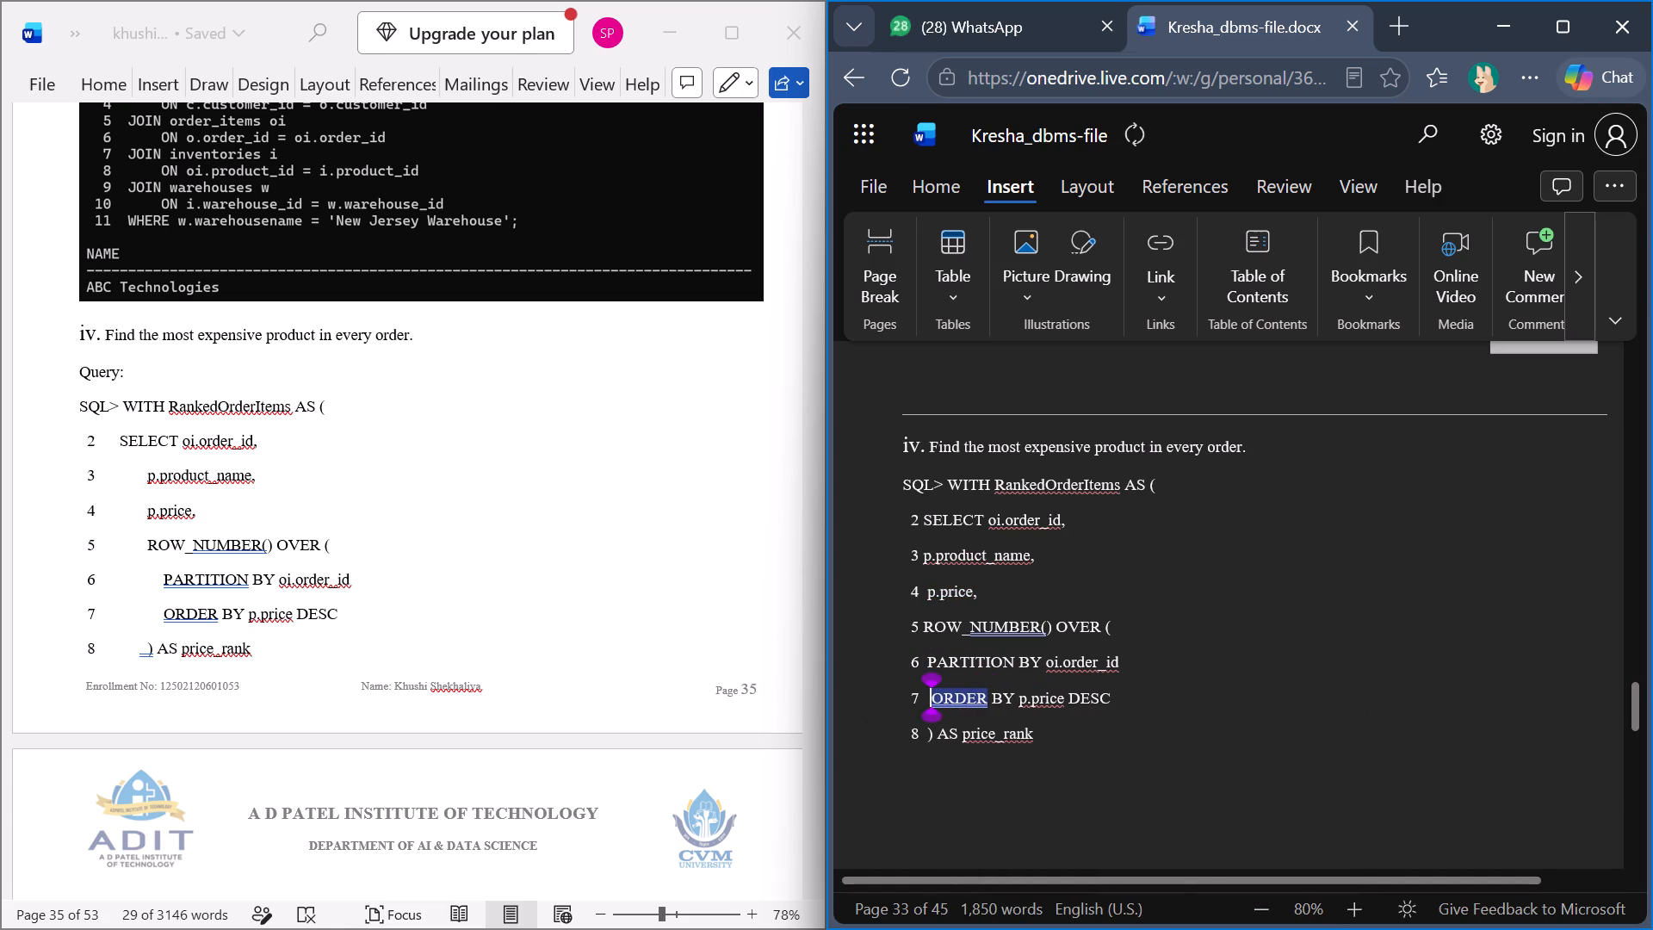
pyautogui.press('BackSpace')
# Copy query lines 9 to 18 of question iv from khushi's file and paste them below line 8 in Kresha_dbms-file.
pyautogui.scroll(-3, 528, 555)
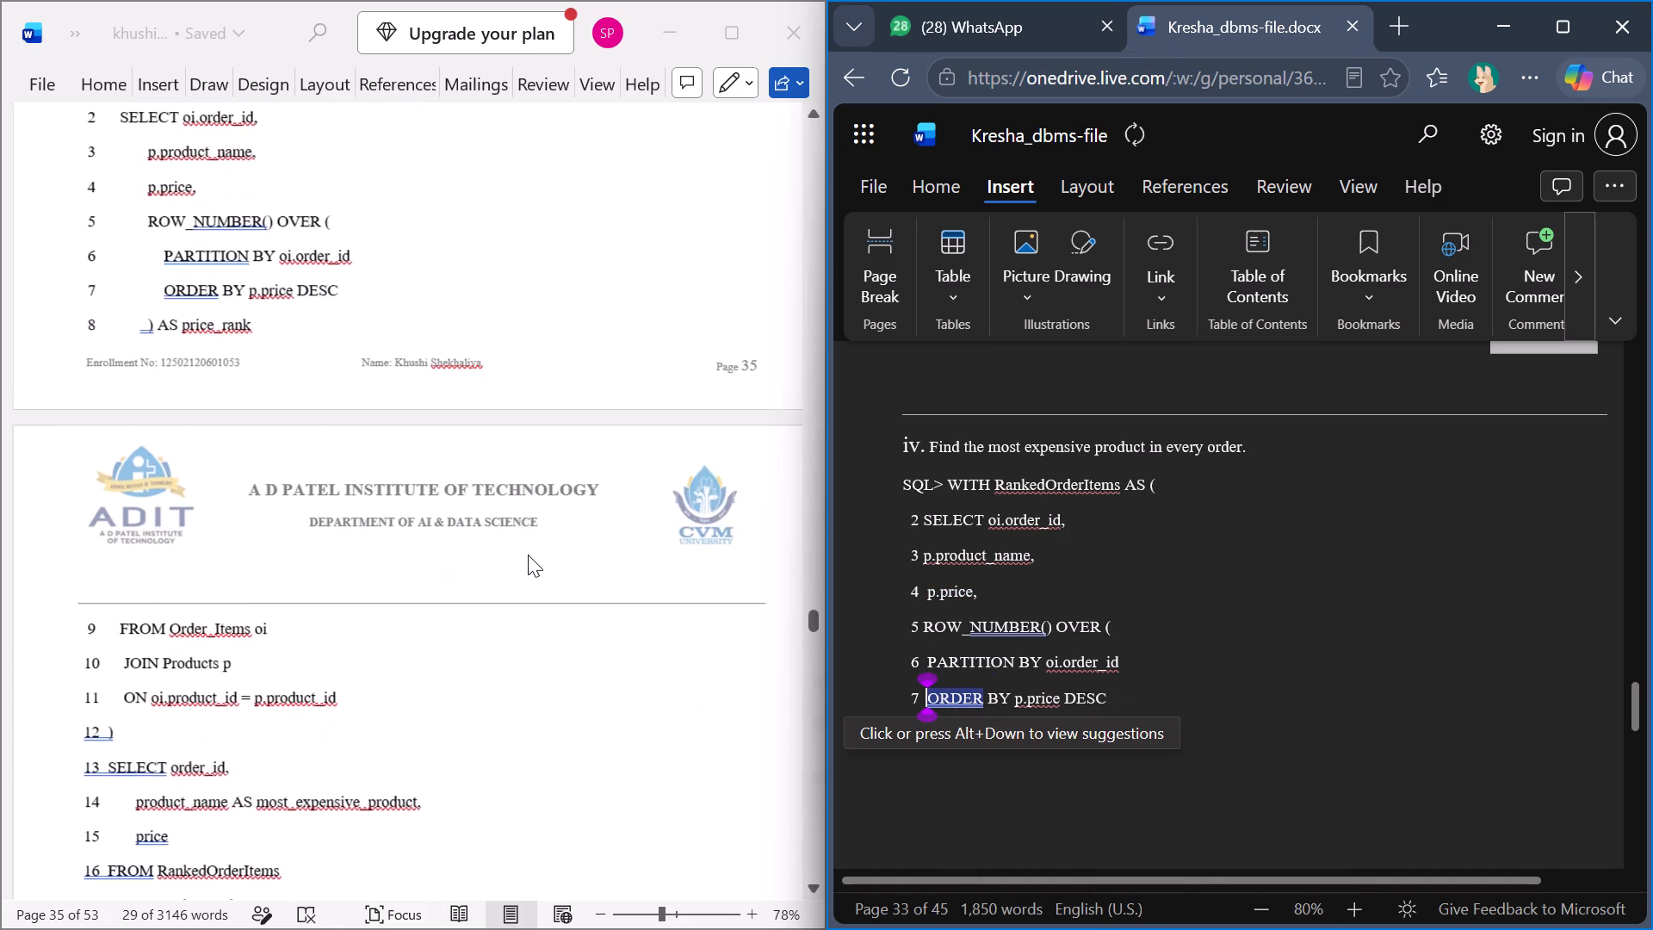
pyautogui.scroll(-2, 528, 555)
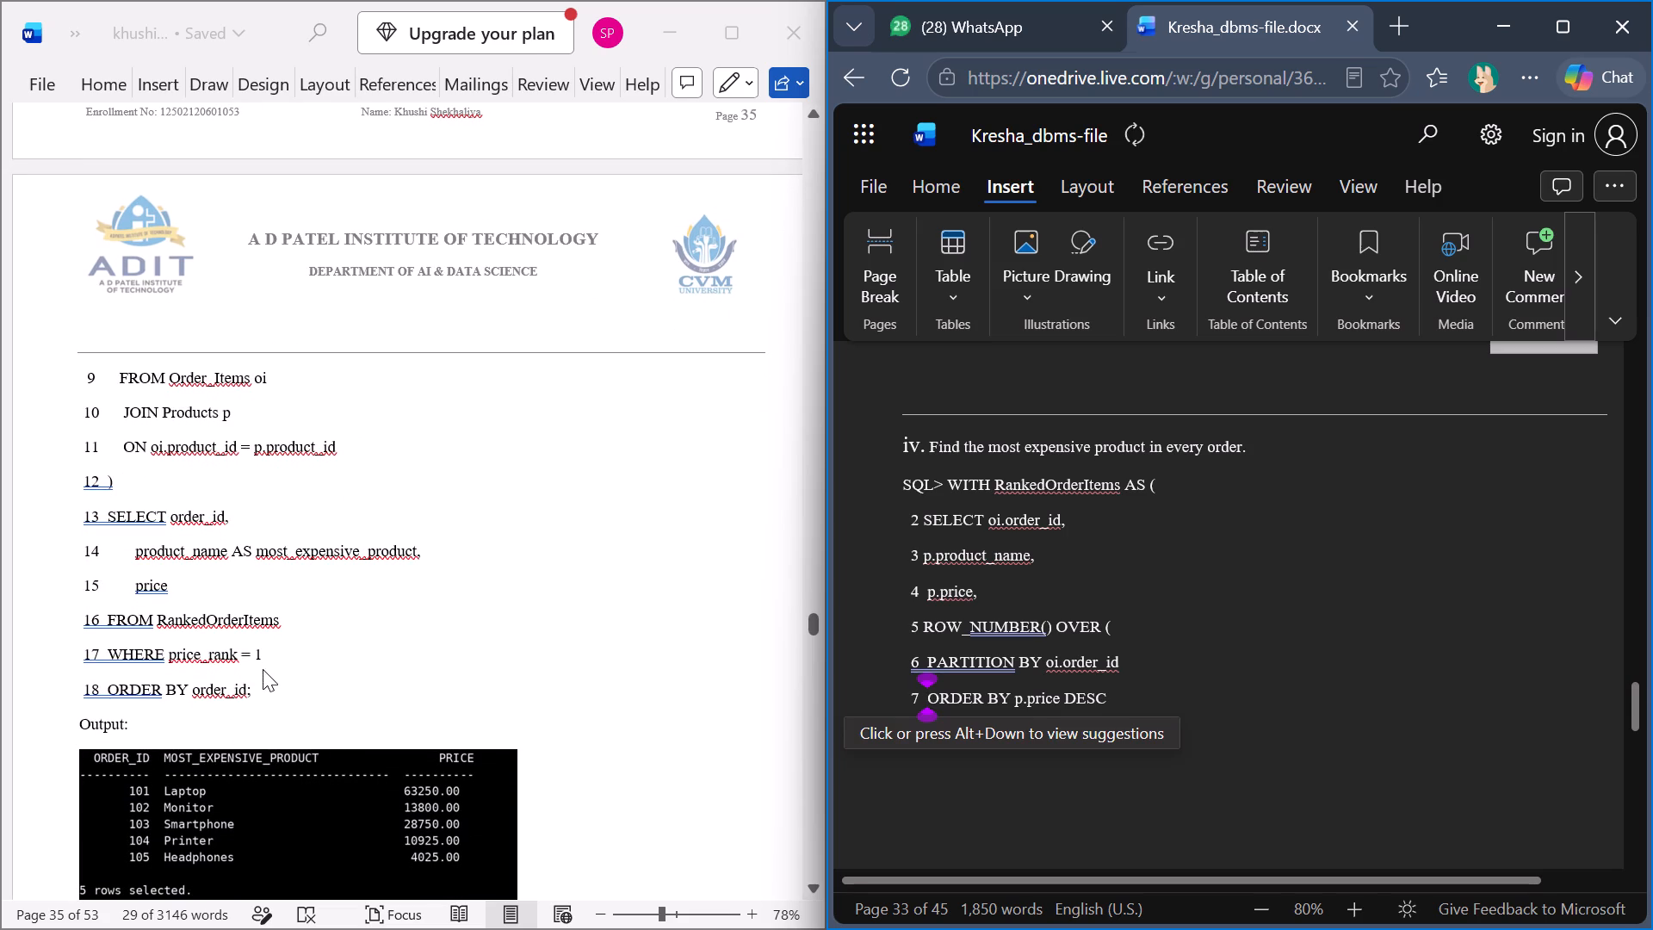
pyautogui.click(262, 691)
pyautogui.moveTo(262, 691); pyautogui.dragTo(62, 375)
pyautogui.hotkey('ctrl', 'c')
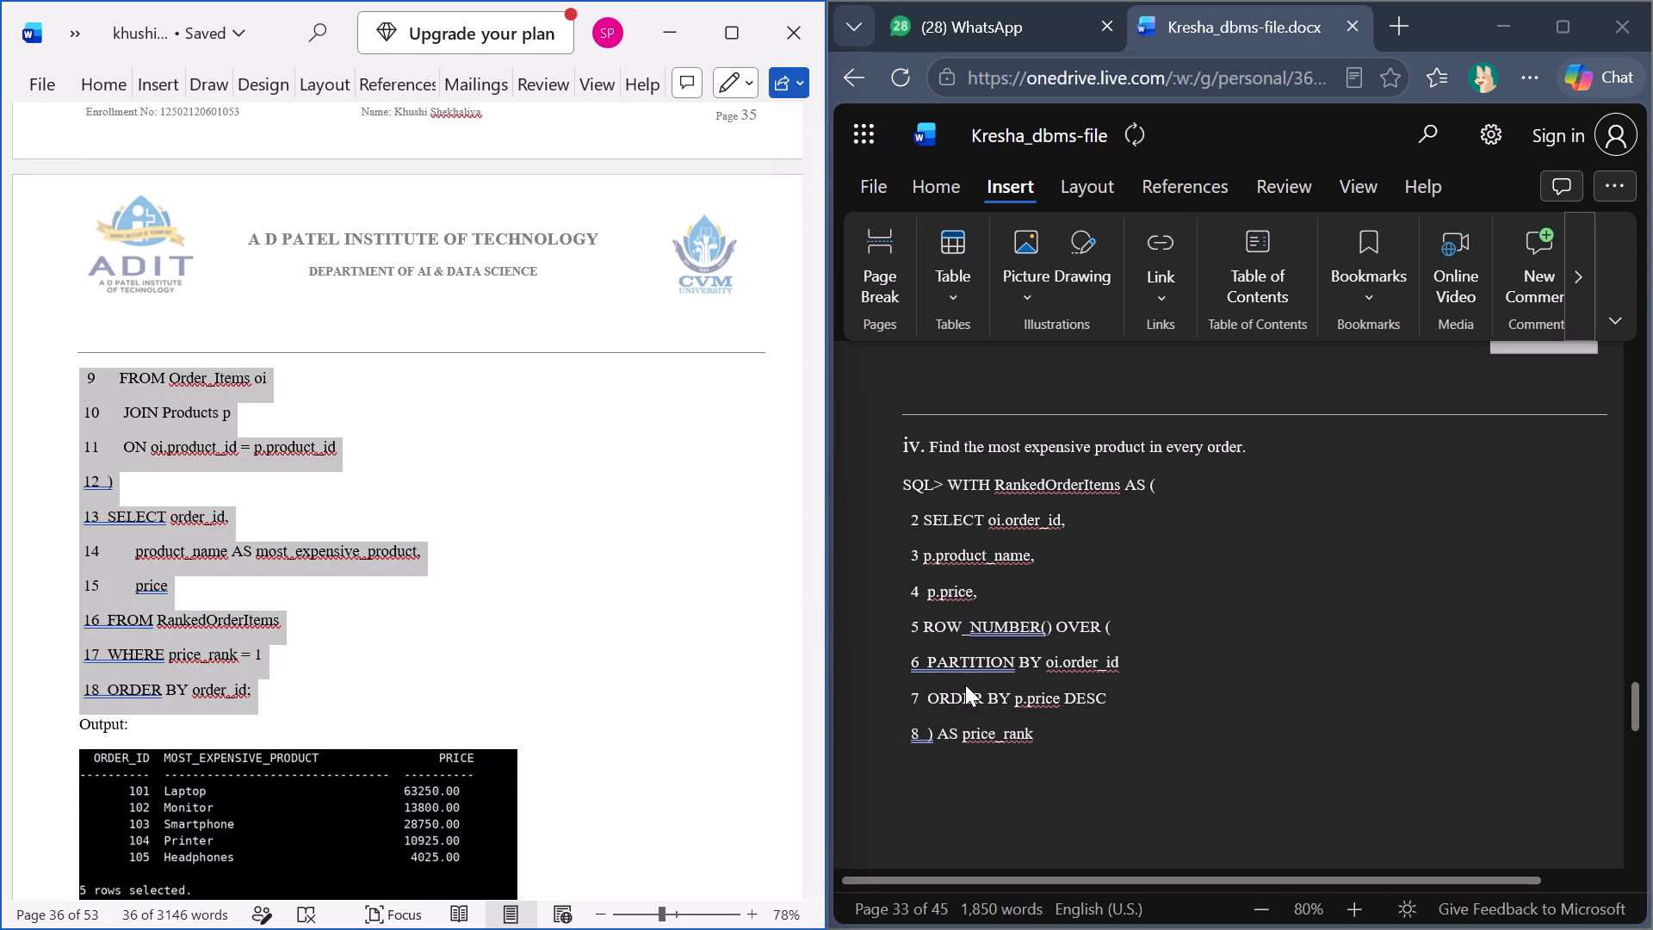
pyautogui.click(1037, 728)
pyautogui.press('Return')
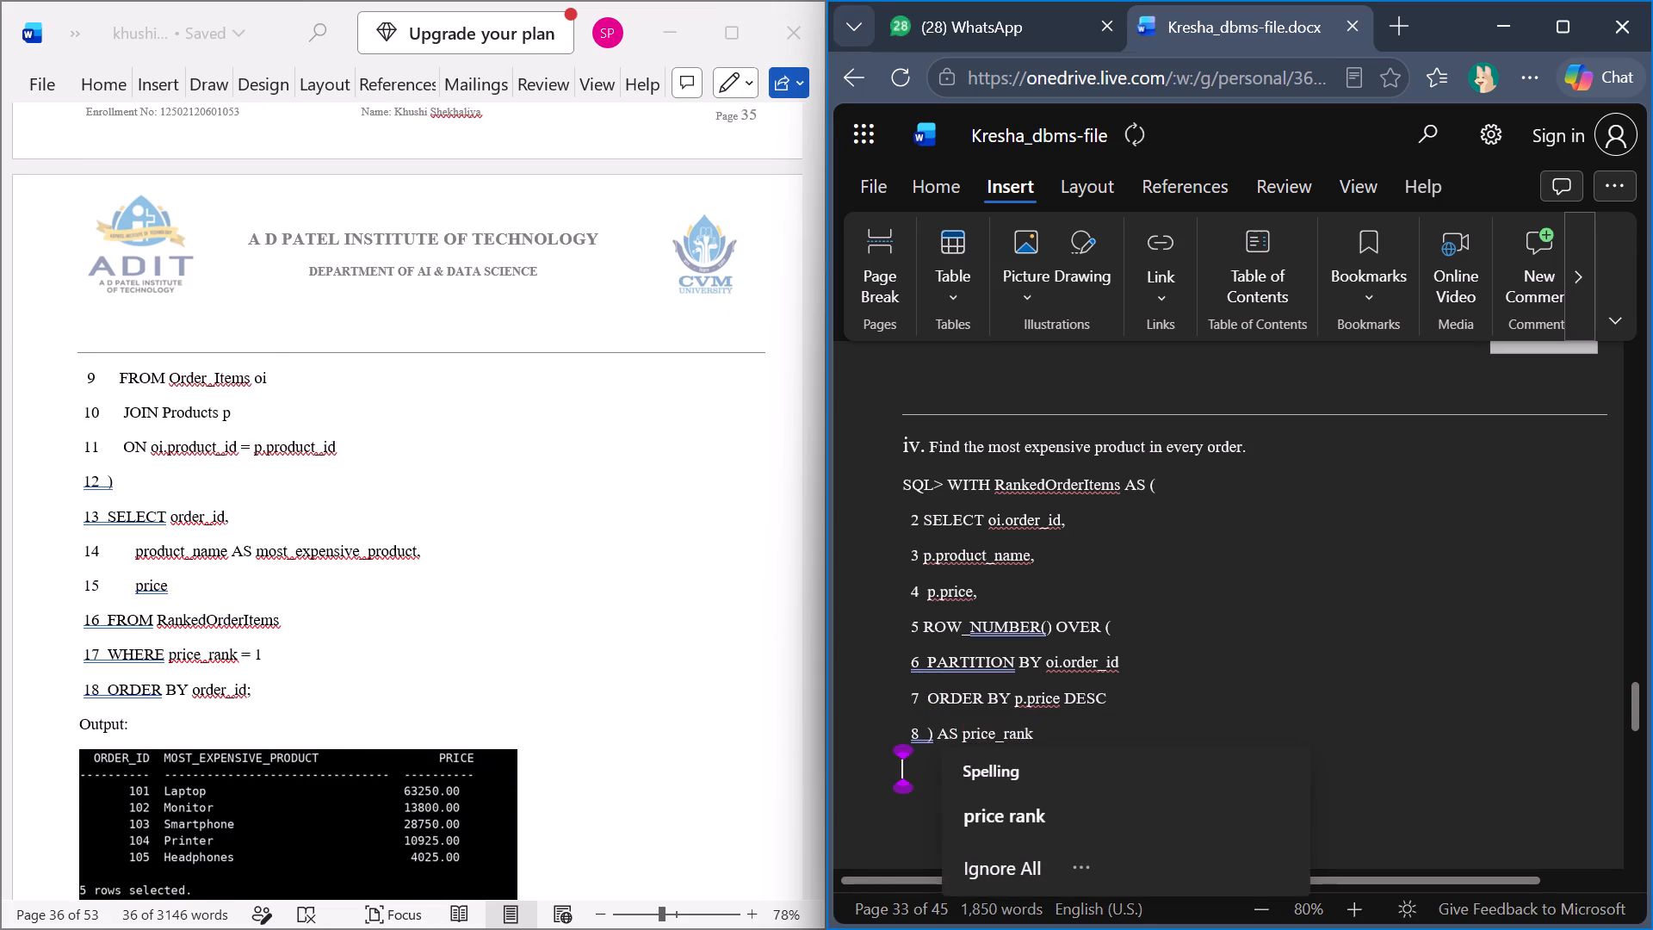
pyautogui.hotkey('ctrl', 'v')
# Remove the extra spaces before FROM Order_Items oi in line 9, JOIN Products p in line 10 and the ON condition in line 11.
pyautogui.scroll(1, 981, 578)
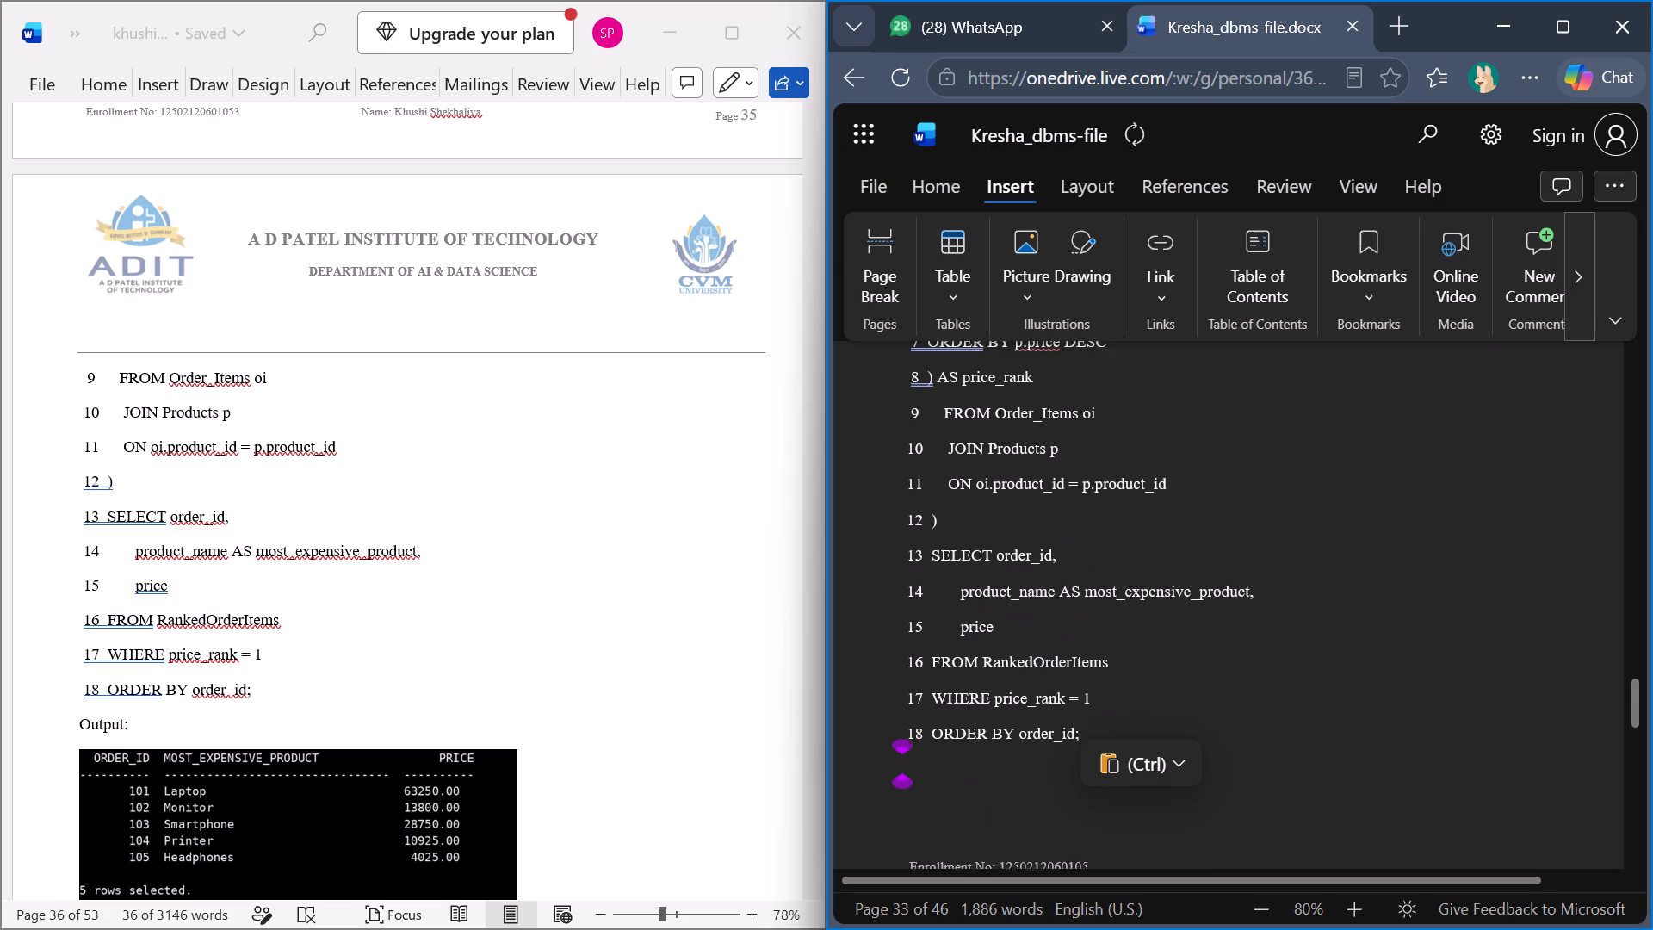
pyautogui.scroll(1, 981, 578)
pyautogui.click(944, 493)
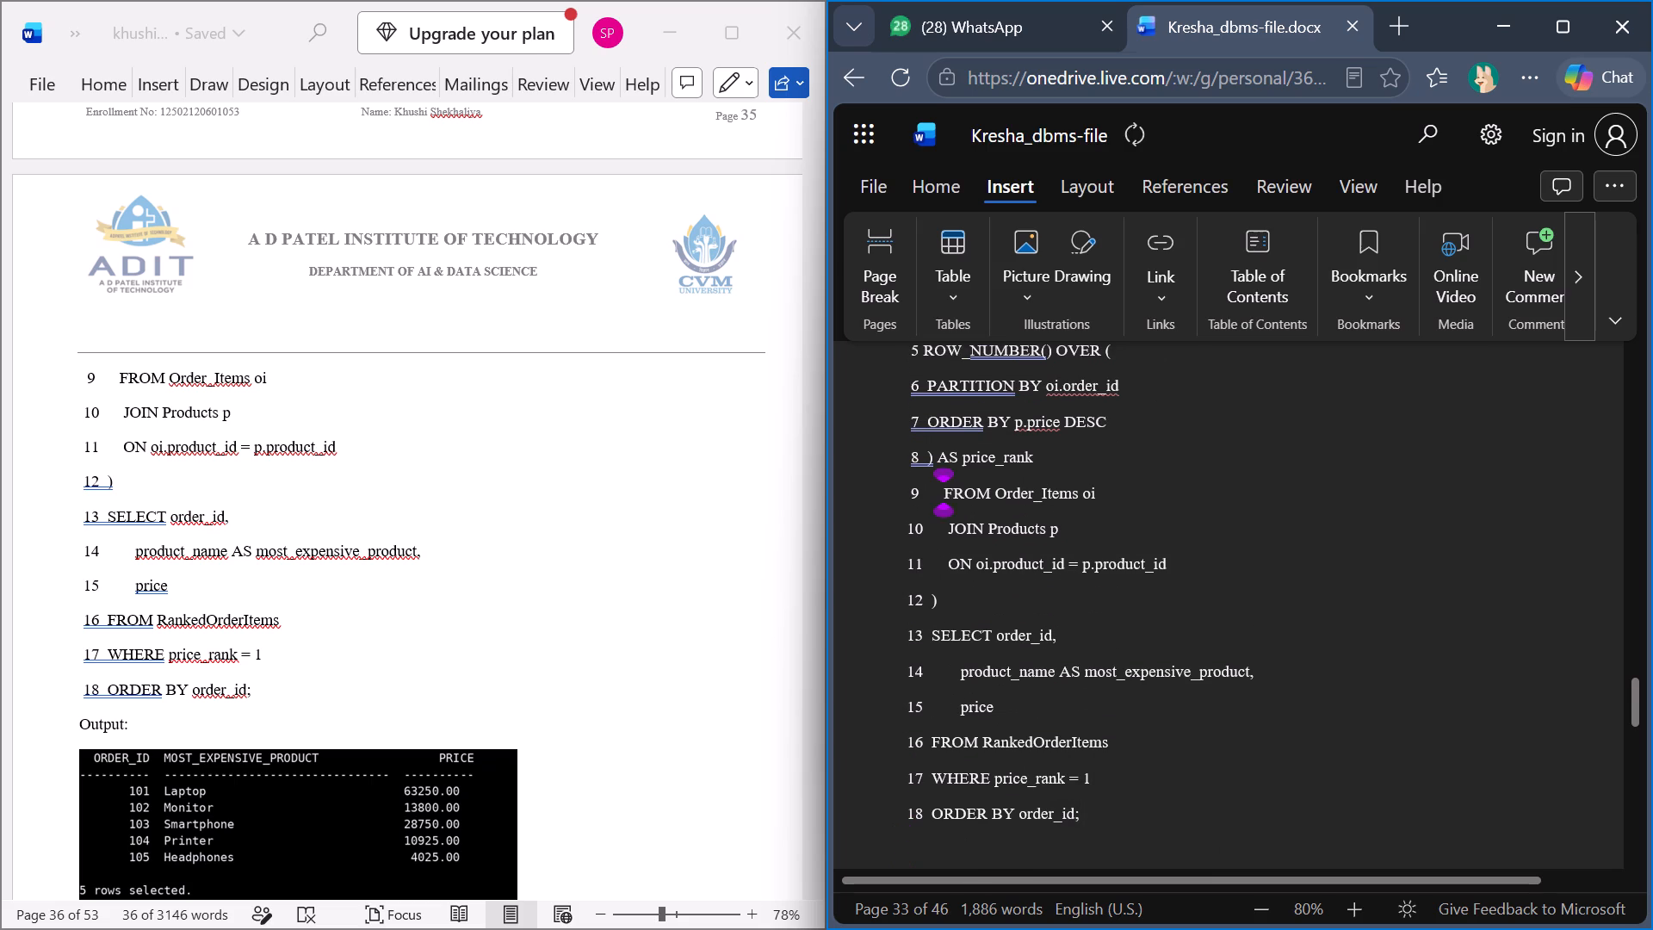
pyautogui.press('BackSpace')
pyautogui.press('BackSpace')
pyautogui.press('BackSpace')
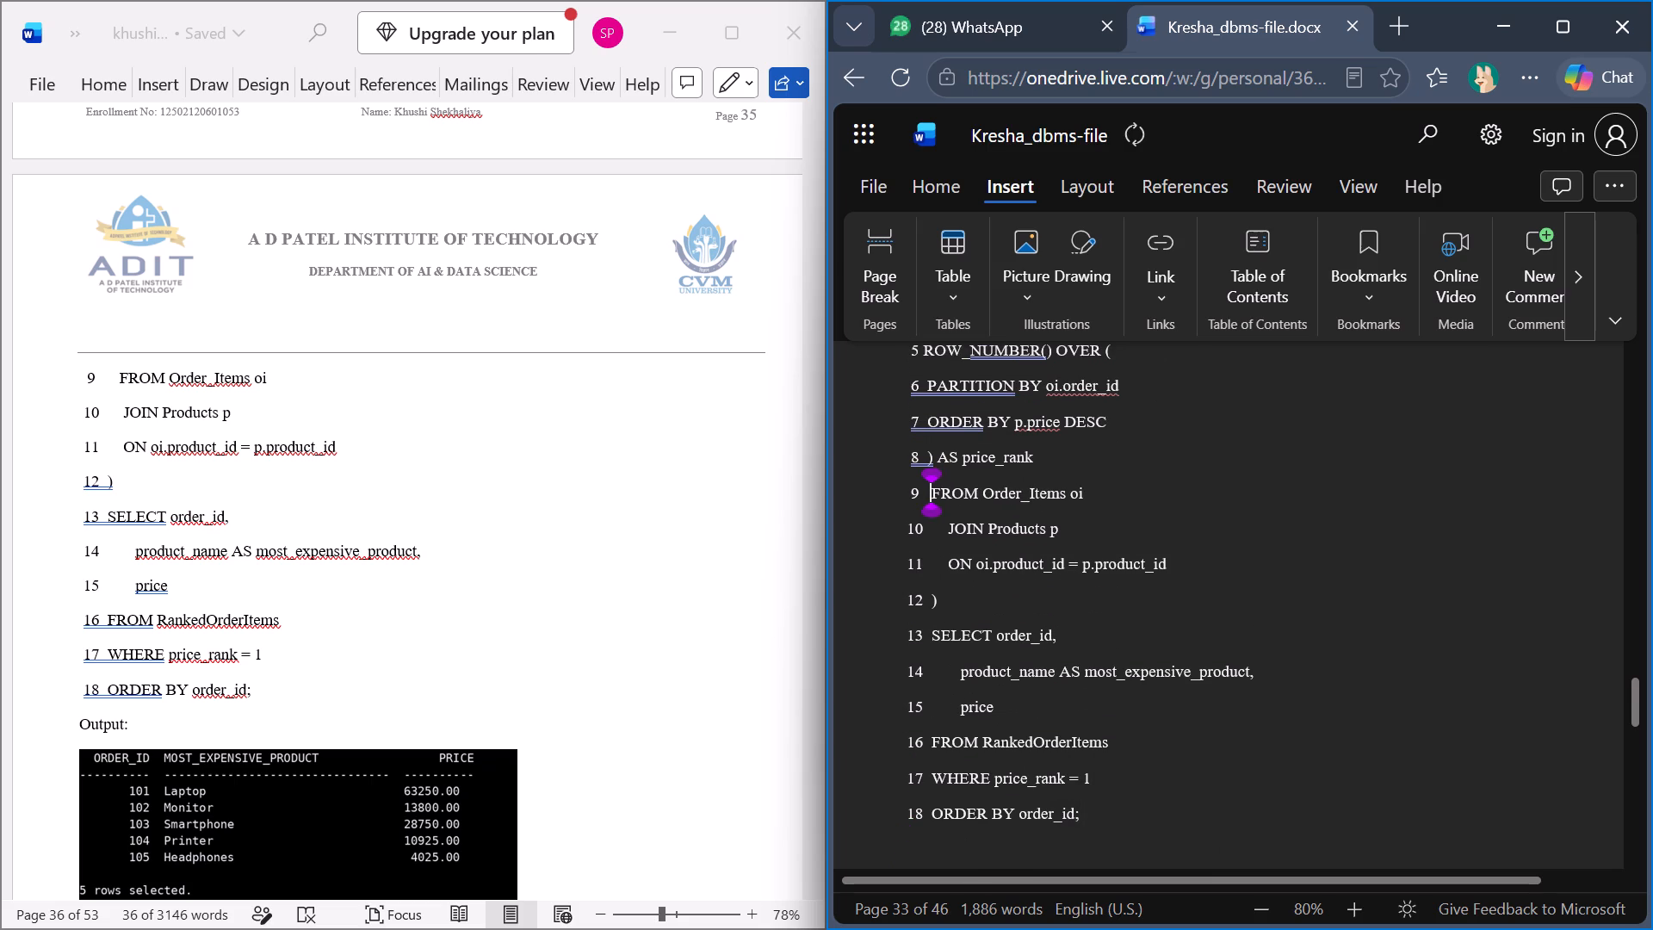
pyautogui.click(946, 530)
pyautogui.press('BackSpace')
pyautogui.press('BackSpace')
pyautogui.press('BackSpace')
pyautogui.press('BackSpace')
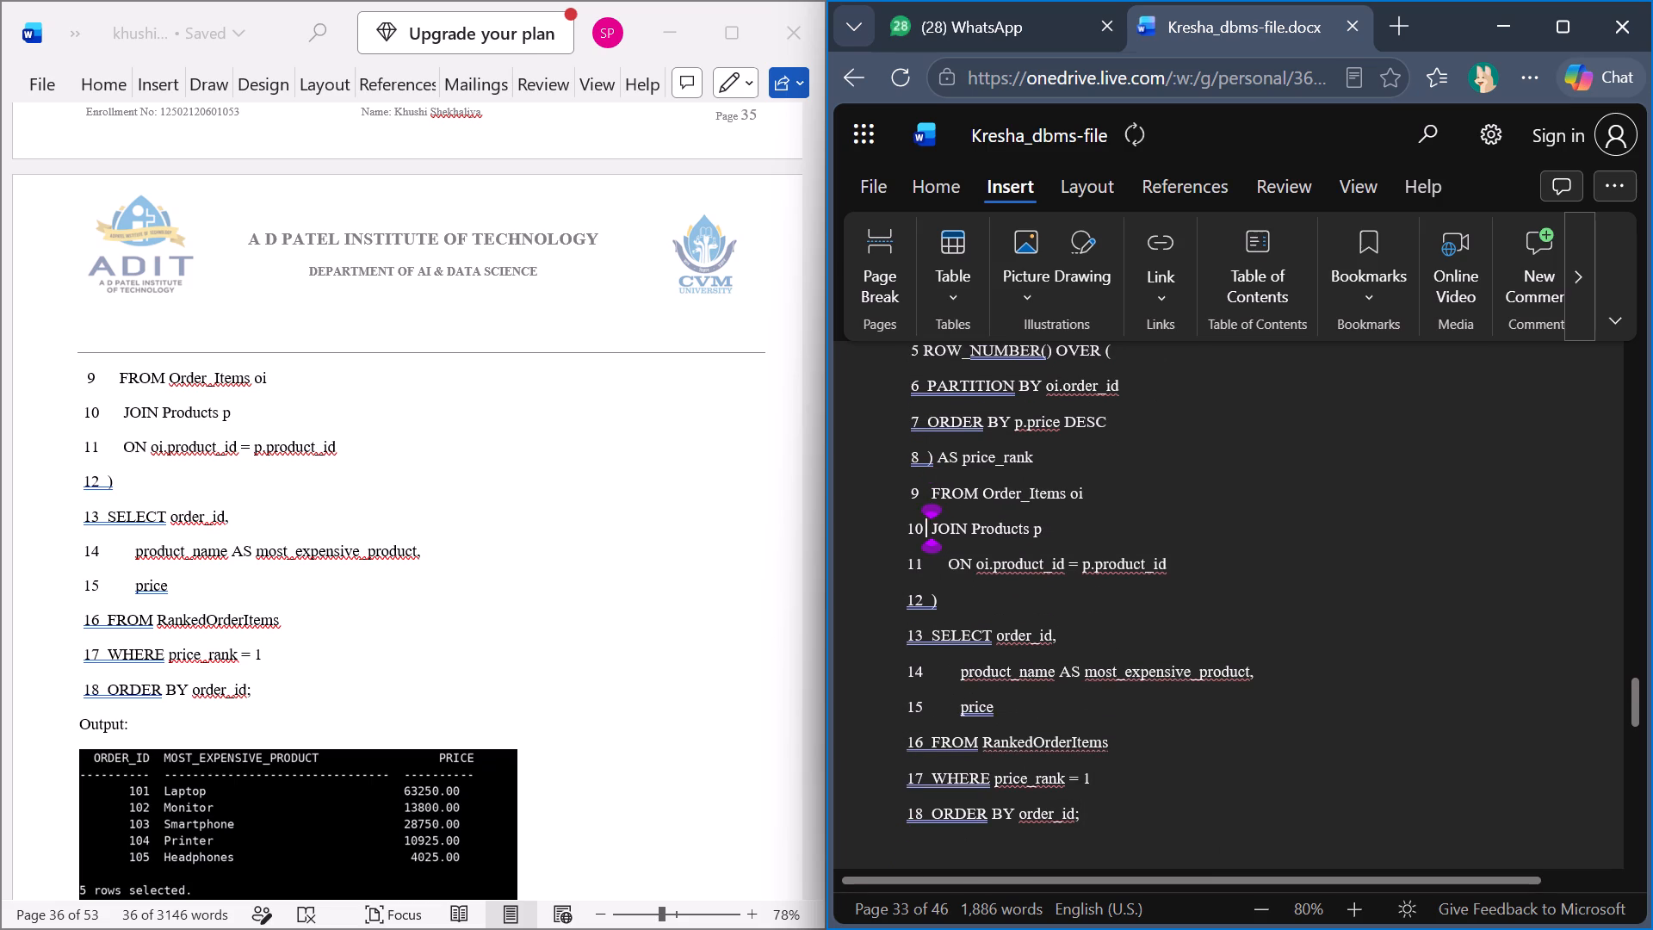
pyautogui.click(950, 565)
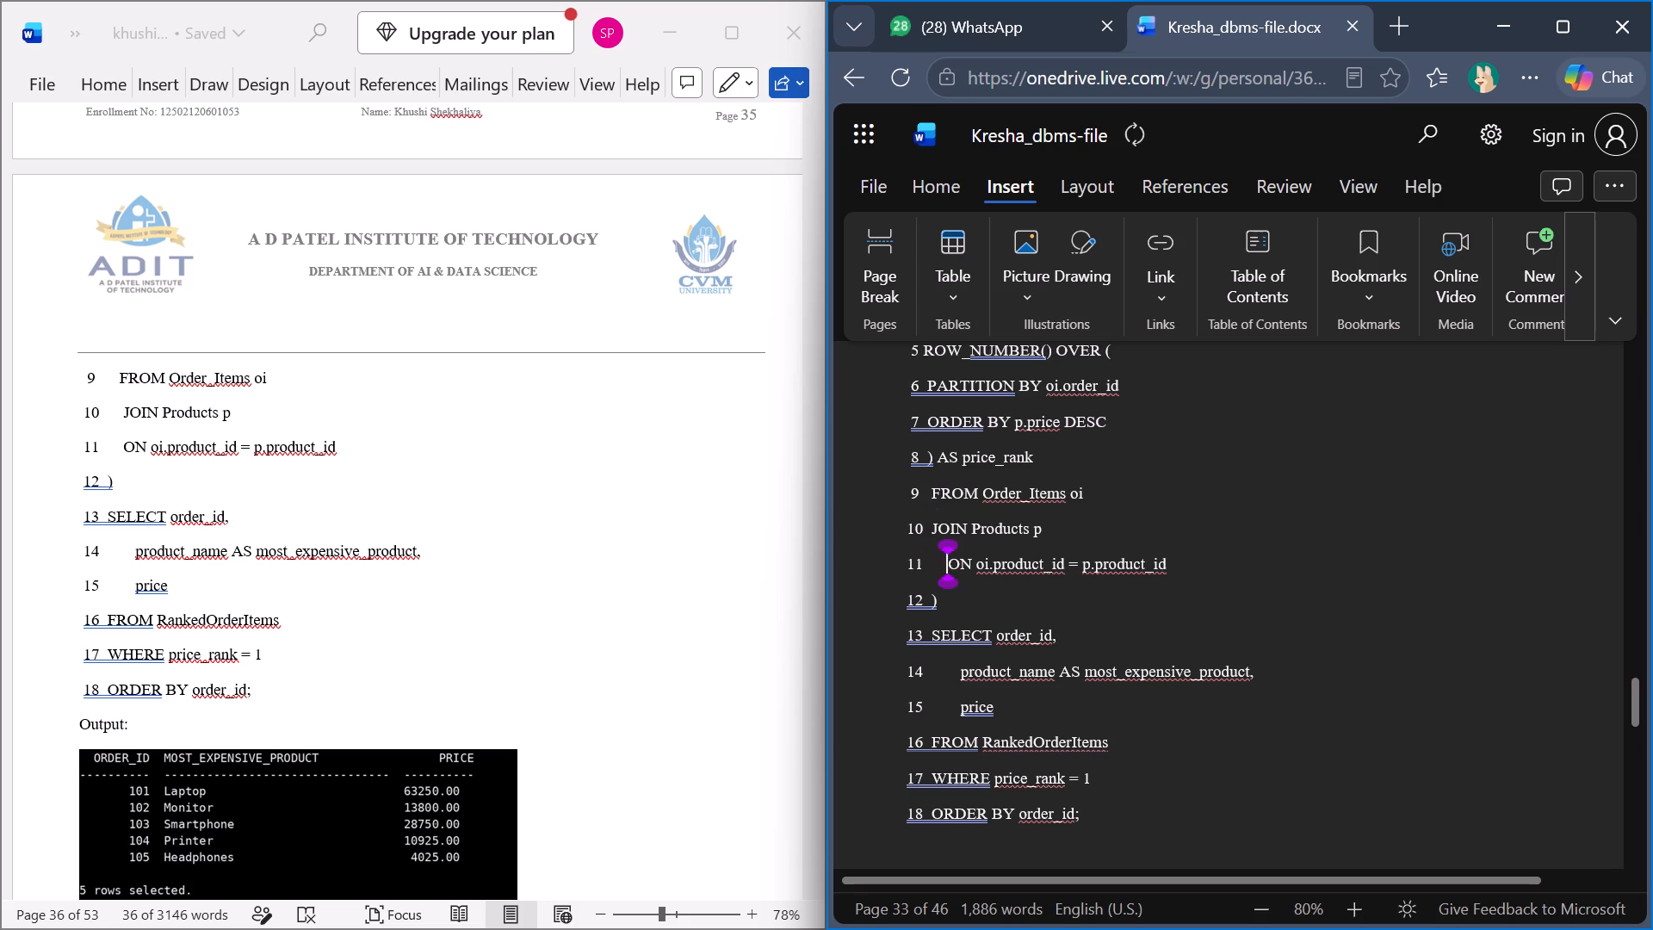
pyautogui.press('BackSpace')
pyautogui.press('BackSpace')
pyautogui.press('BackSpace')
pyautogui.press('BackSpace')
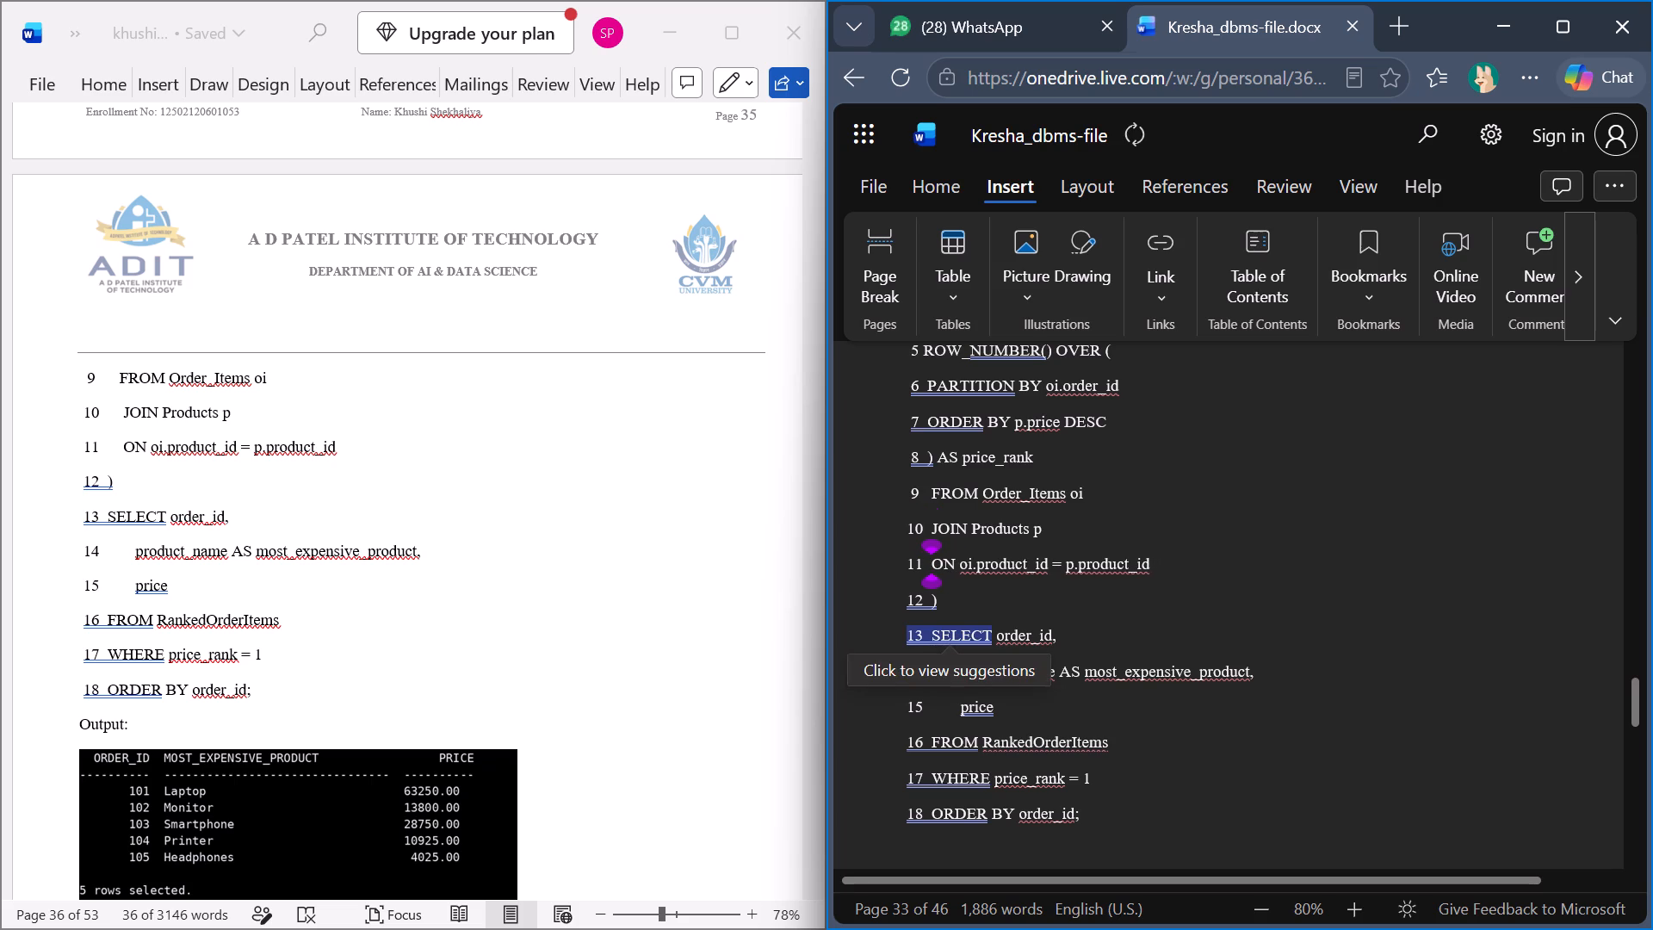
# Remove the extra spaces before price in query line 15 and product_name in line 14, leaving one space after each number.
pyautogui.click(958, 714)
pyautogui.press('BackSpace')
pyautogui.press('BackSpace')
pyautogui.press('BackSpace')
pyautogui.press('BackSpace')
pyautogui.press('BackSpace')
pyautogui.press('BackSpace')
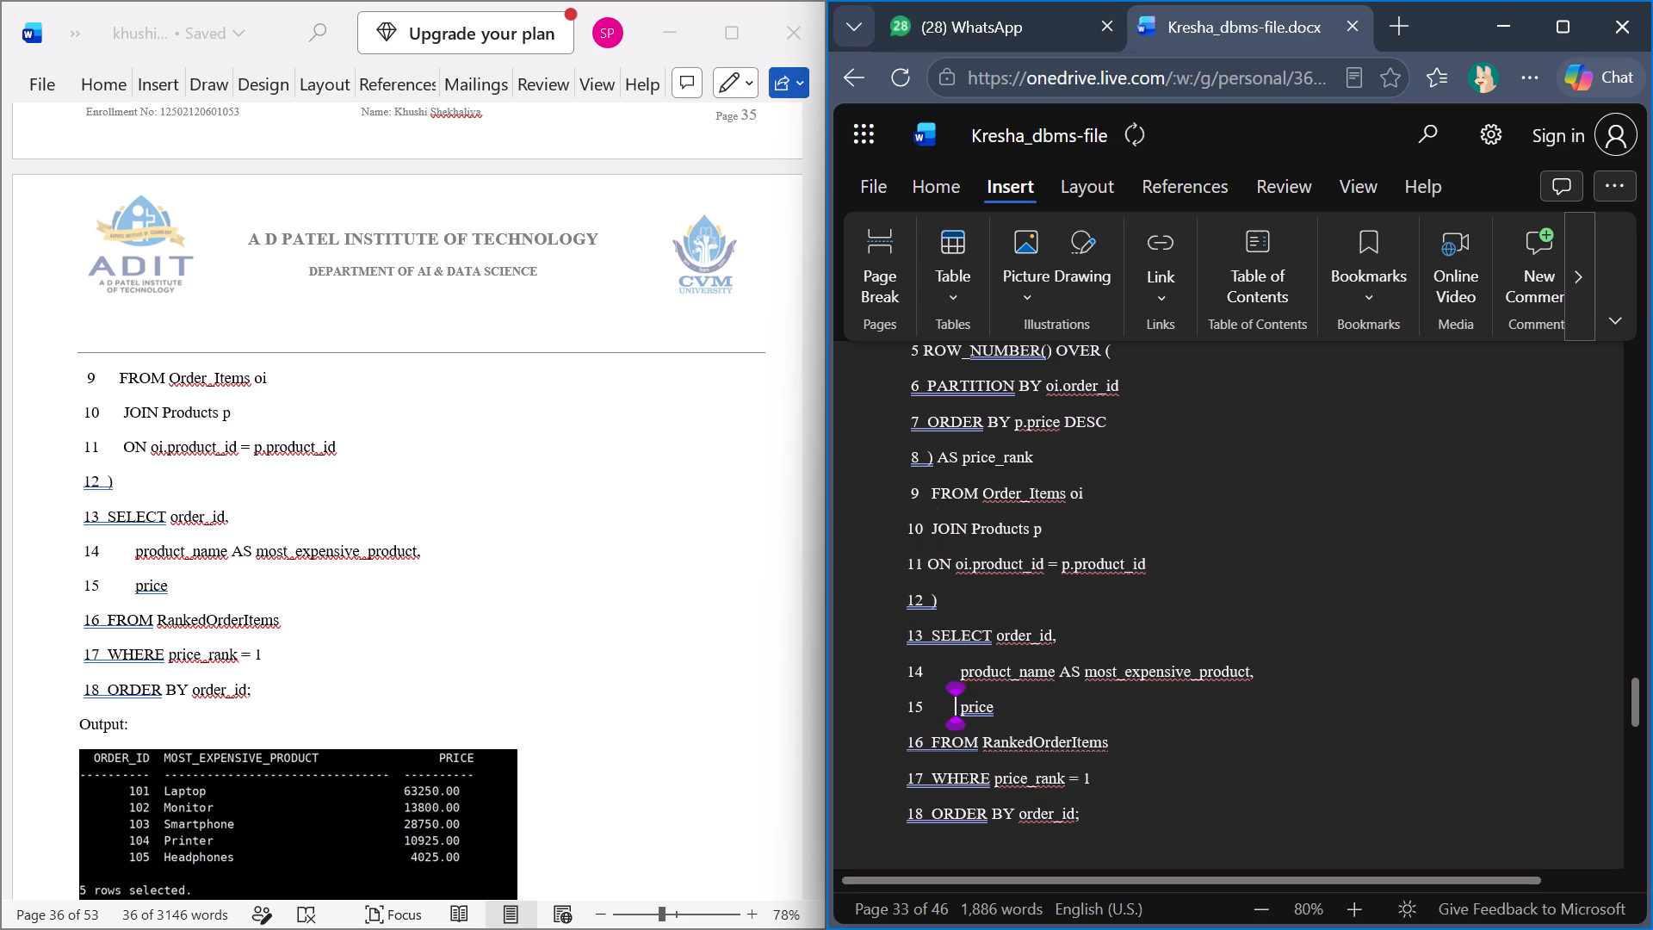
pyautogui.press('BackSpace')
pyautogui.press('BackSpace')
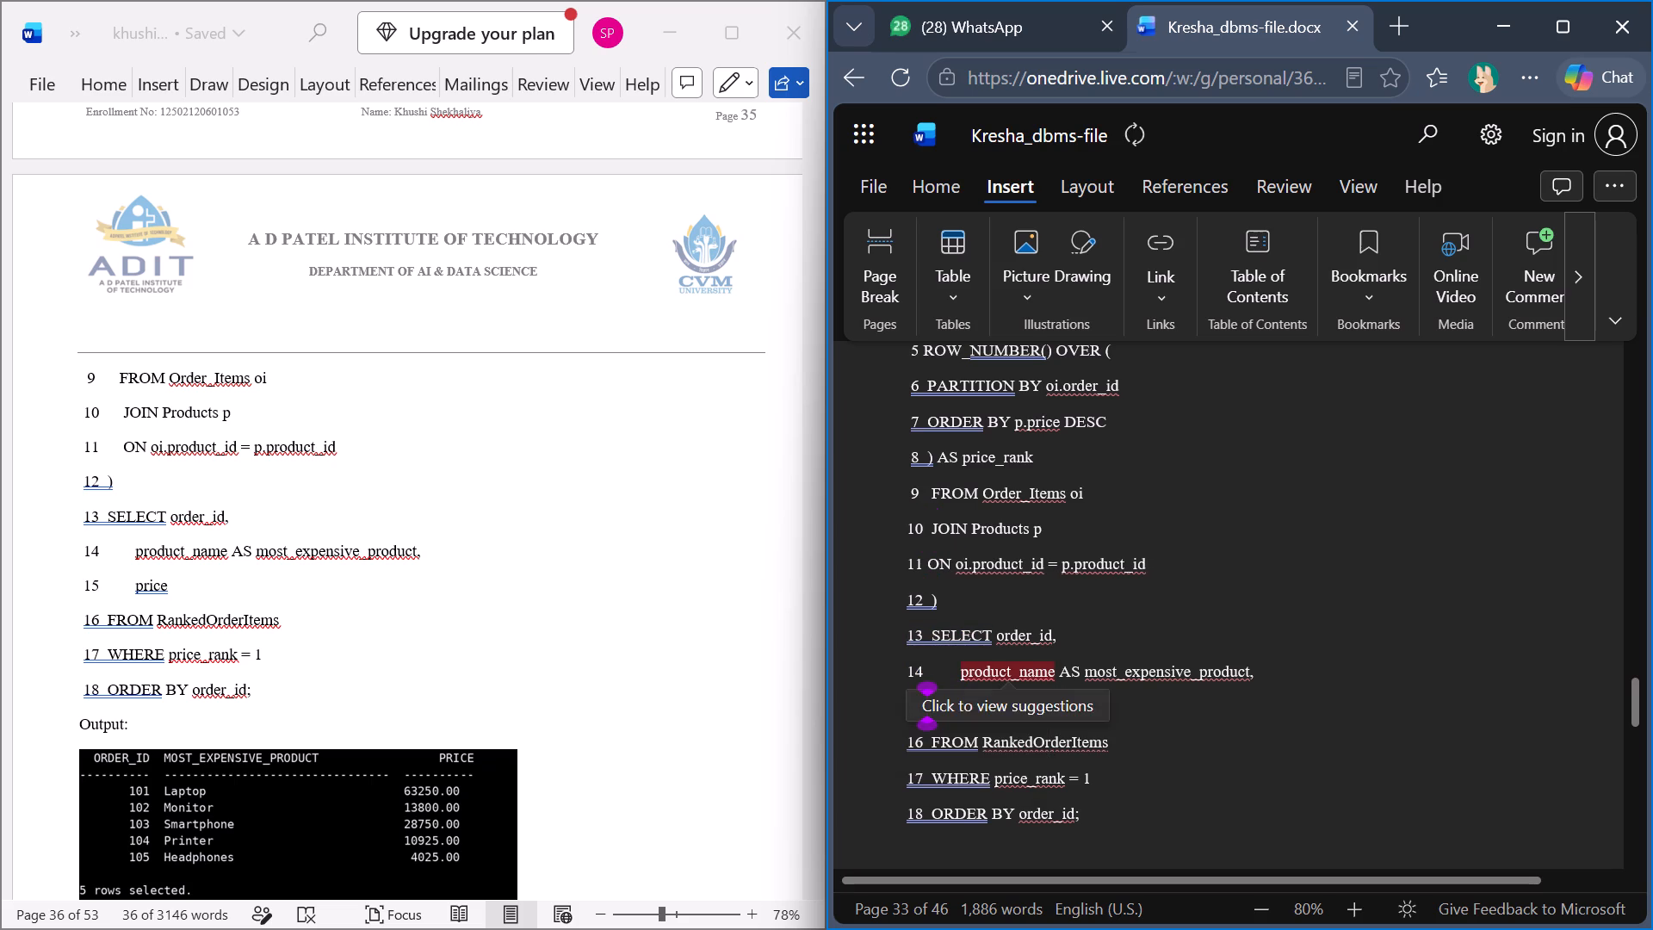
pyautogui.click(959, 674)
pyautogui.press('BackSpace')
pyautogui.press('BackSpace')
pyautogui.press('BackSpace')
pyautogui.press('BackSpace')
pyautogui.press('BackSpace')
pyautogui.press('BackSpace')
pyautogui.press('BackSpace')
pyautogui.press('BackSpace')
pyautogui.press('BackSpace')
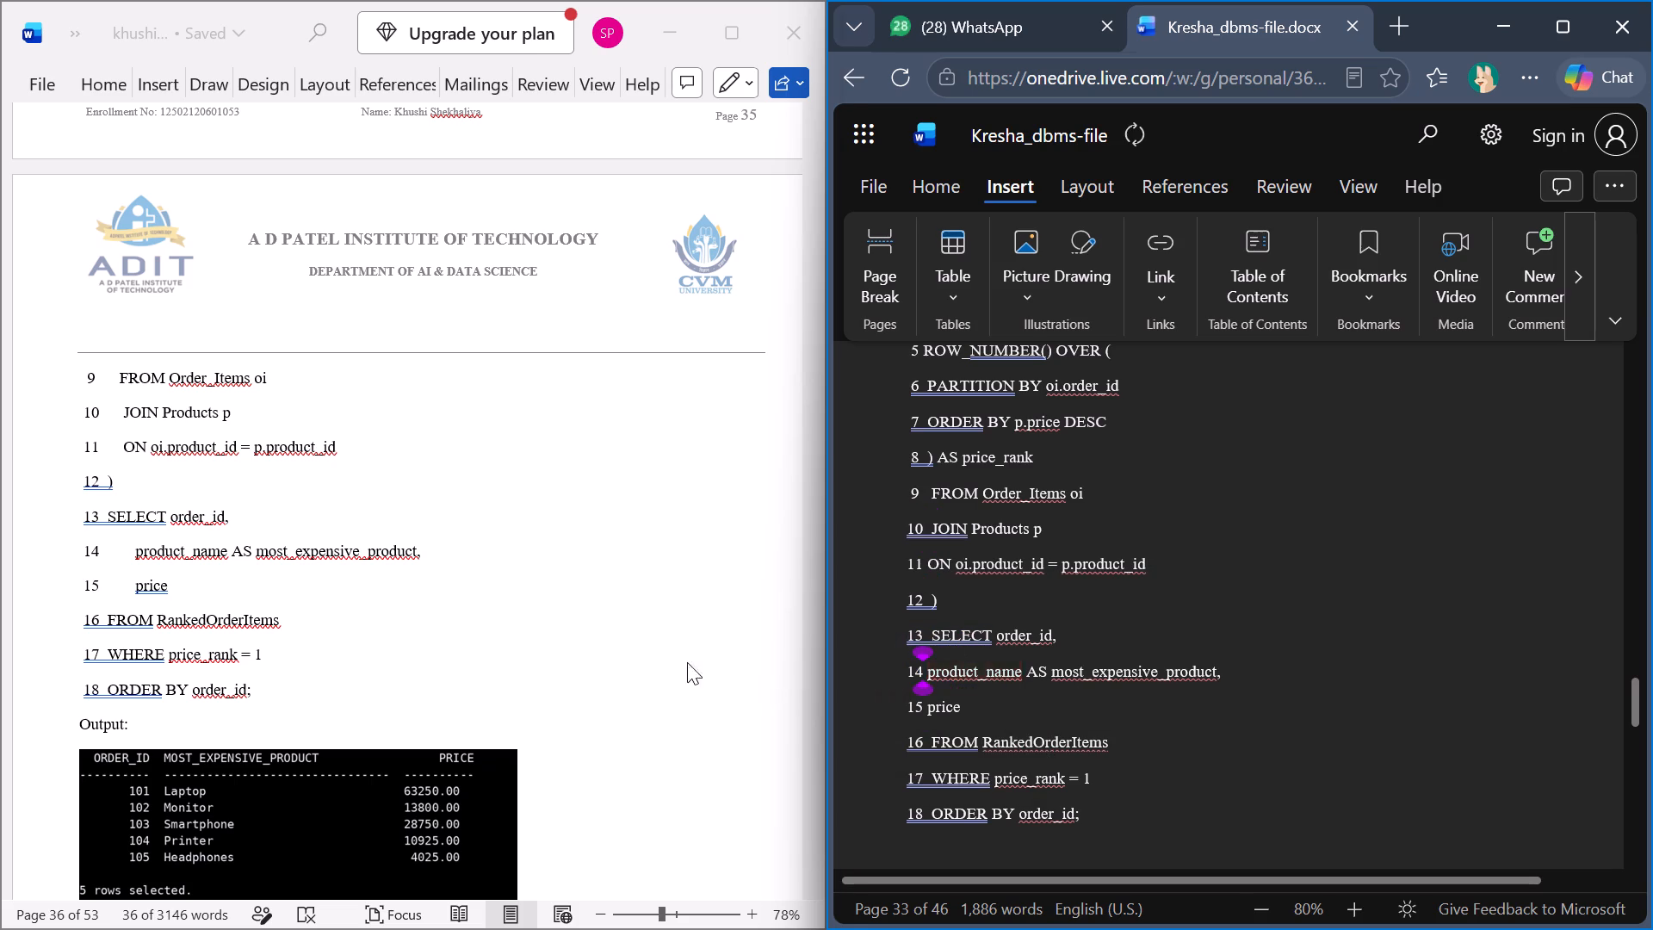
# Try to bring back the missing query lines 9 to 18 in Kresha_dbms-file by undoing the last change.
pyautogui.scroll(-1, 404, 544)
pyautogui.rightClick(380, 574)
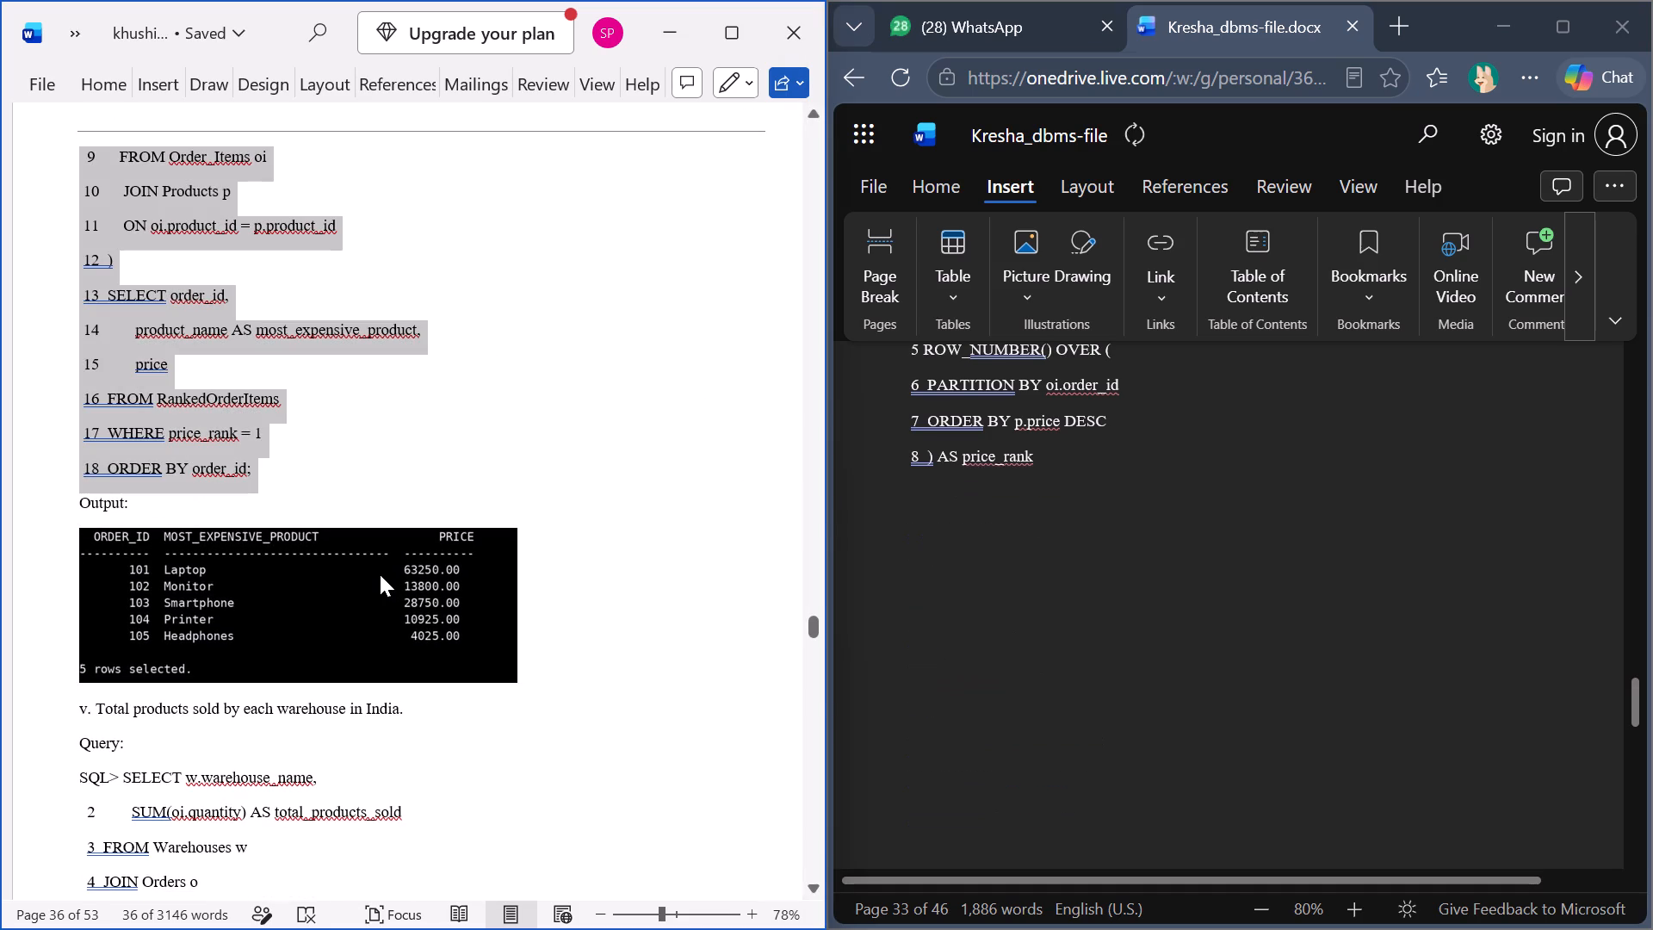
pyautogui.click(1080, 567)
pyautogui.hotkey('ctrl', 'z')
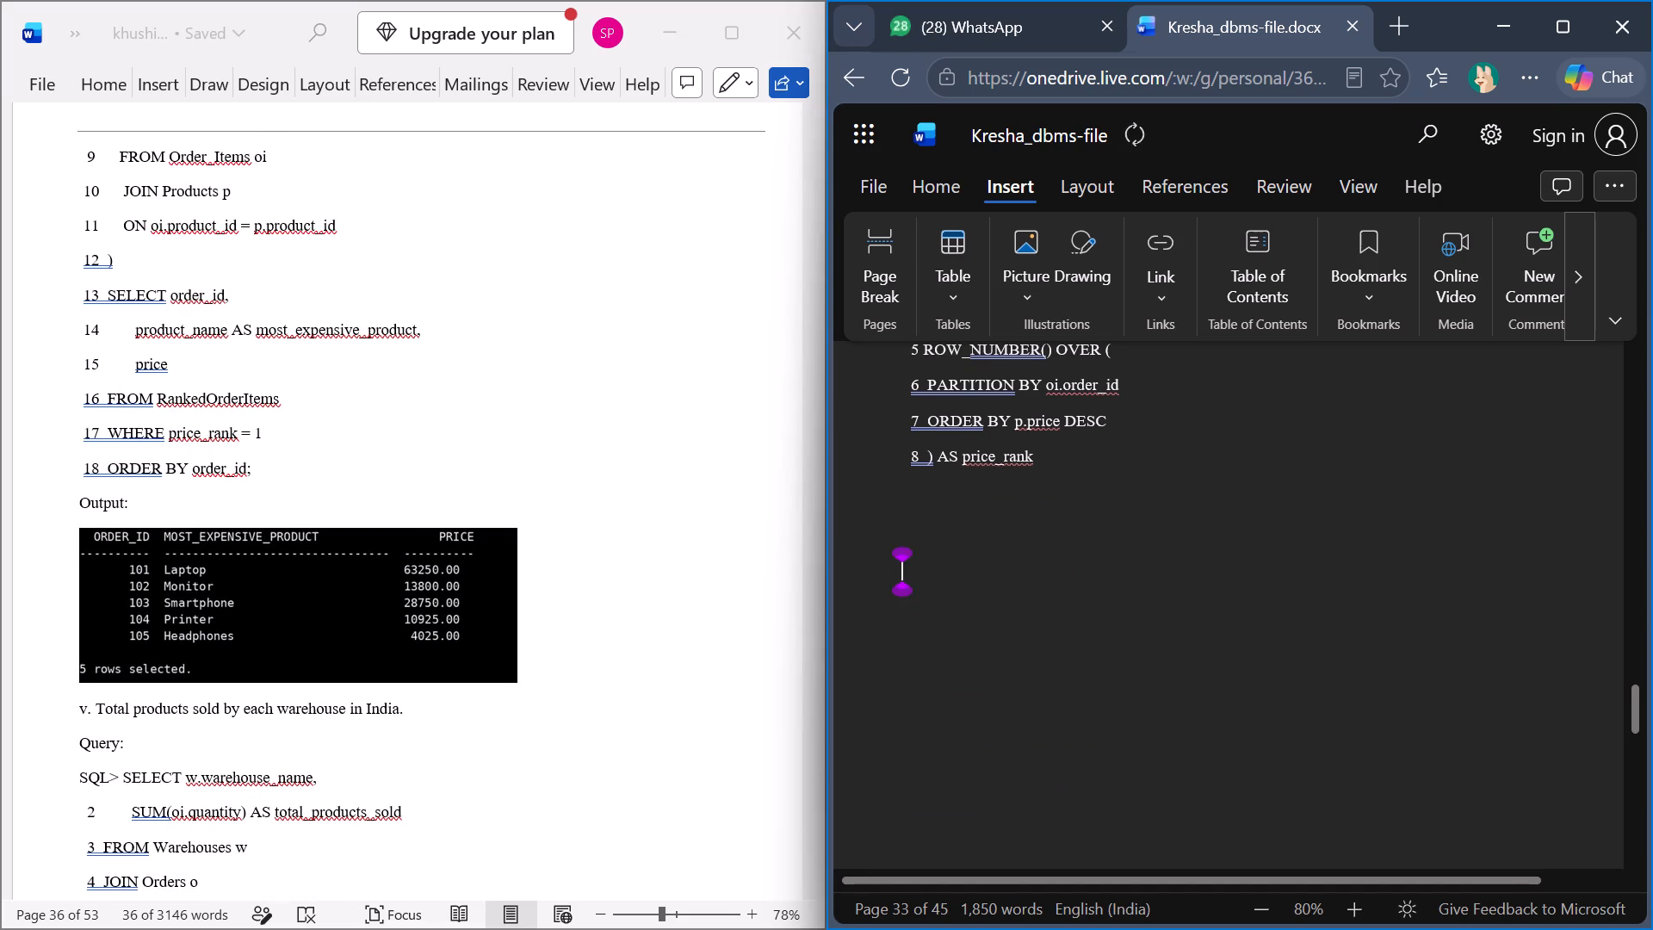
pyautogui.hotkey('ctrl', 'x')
# Look through the pages around query line 8 in Kresha_dbms-file for the missing lines 9 to 18.
pyautogui.scroll(-1, 1080, 567)
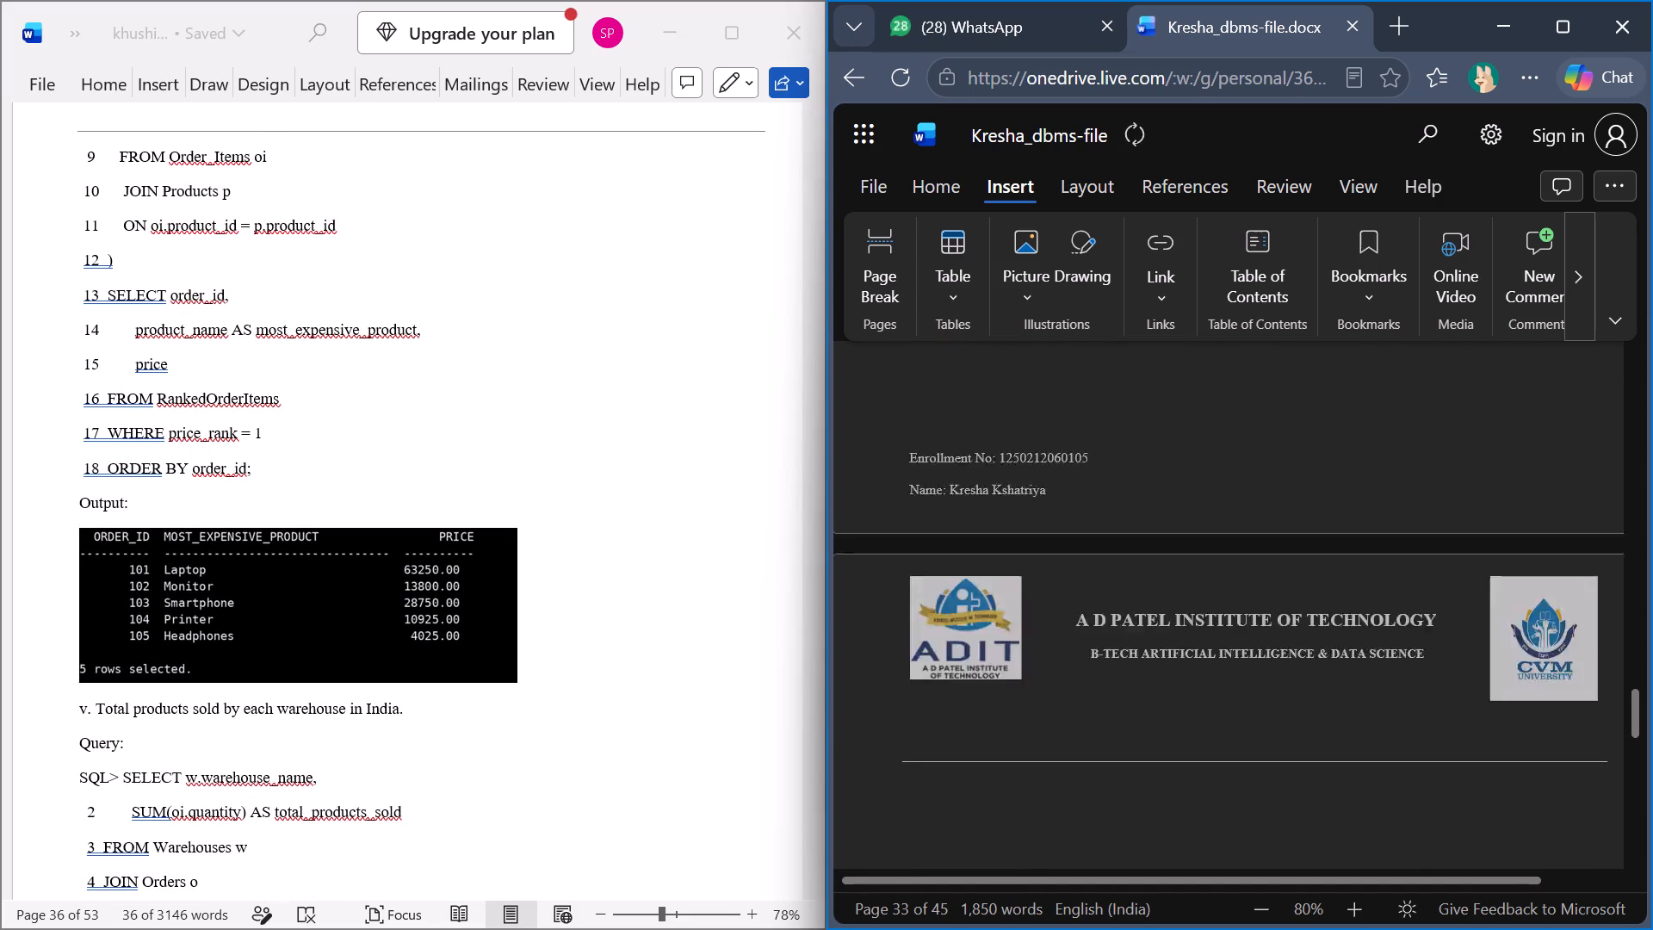
pyautogui.scroll(-5, 1080, 567)
pyautogui.scroll(6, 1080, 567)
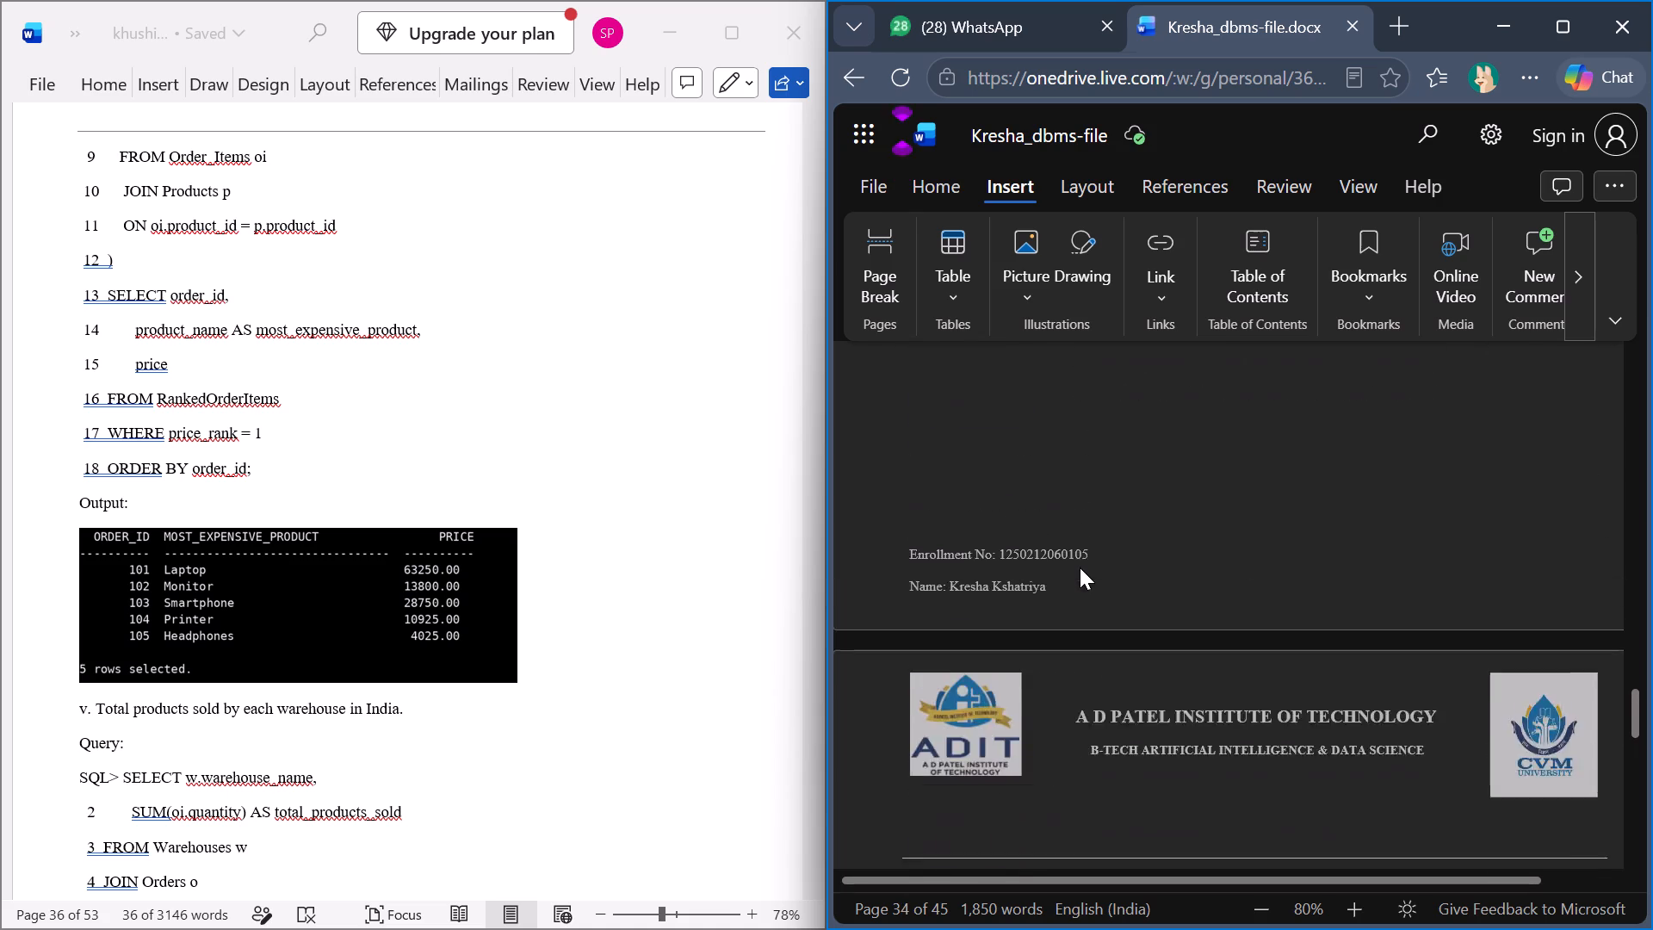
pyautogui.scroll(2, 1080, 567)
pyautogui.scroll(-1, 1080, 567)
pyautogui.scroll(2, 1080, 567)
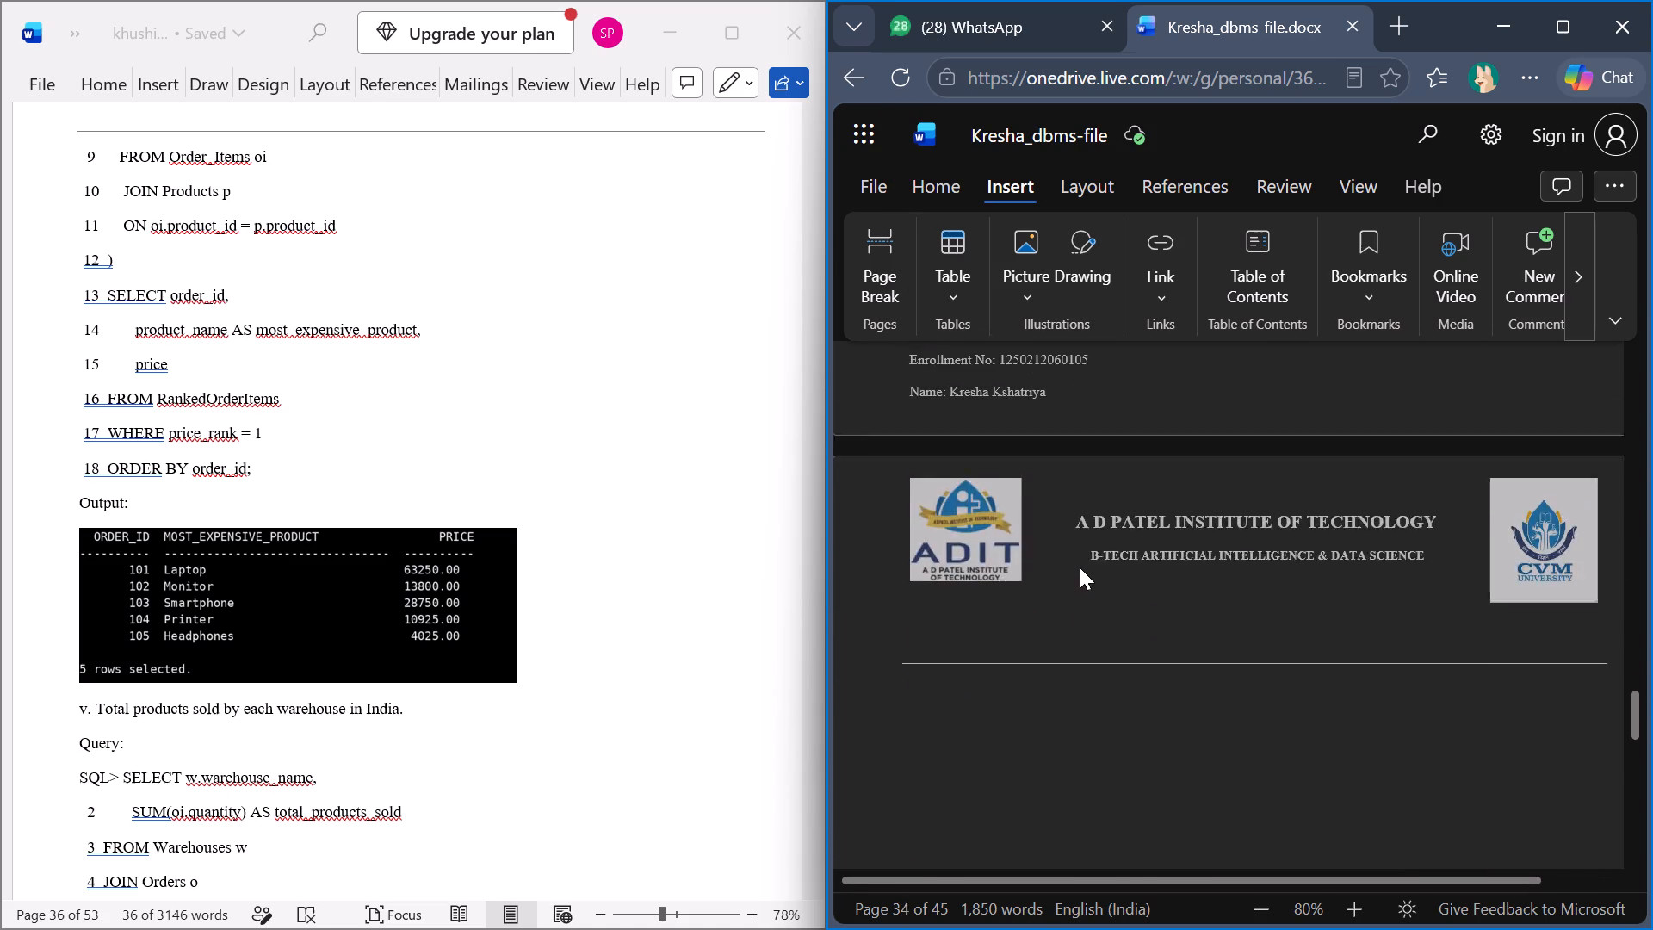
pyautogui.scroll(3, 1080, 567)
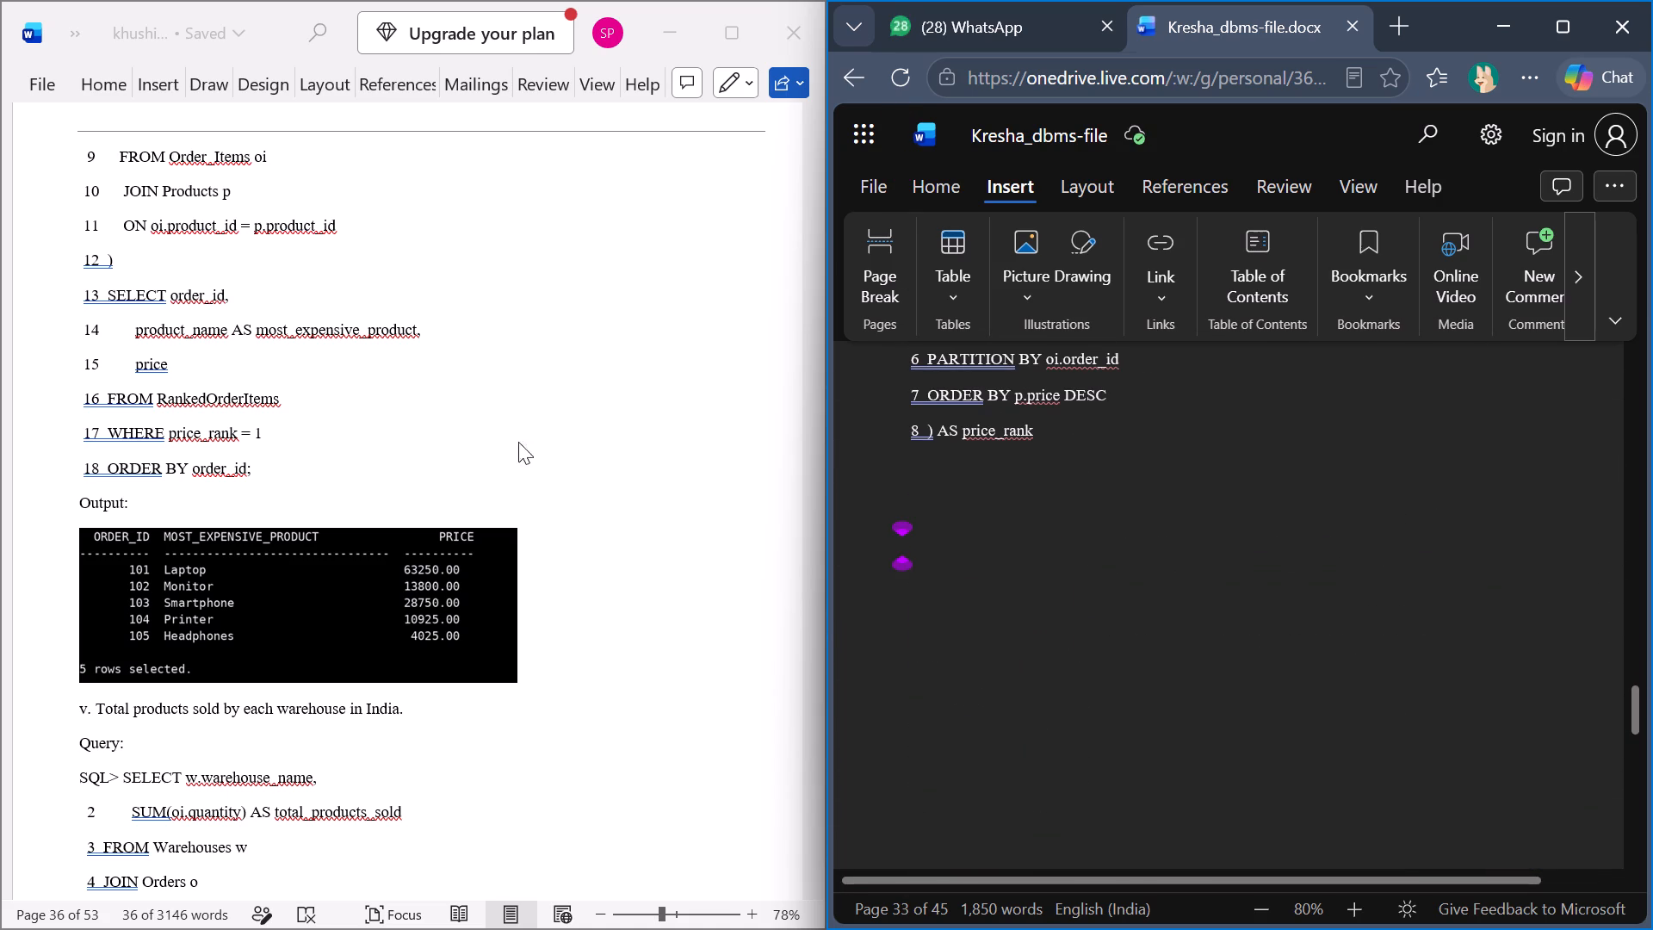
# Copy query lines 9 to 18 from khushi's file again and paste them directly below line 8 in Kresha_dbms-file.
pyautogui.scroll(1, 275, 460)
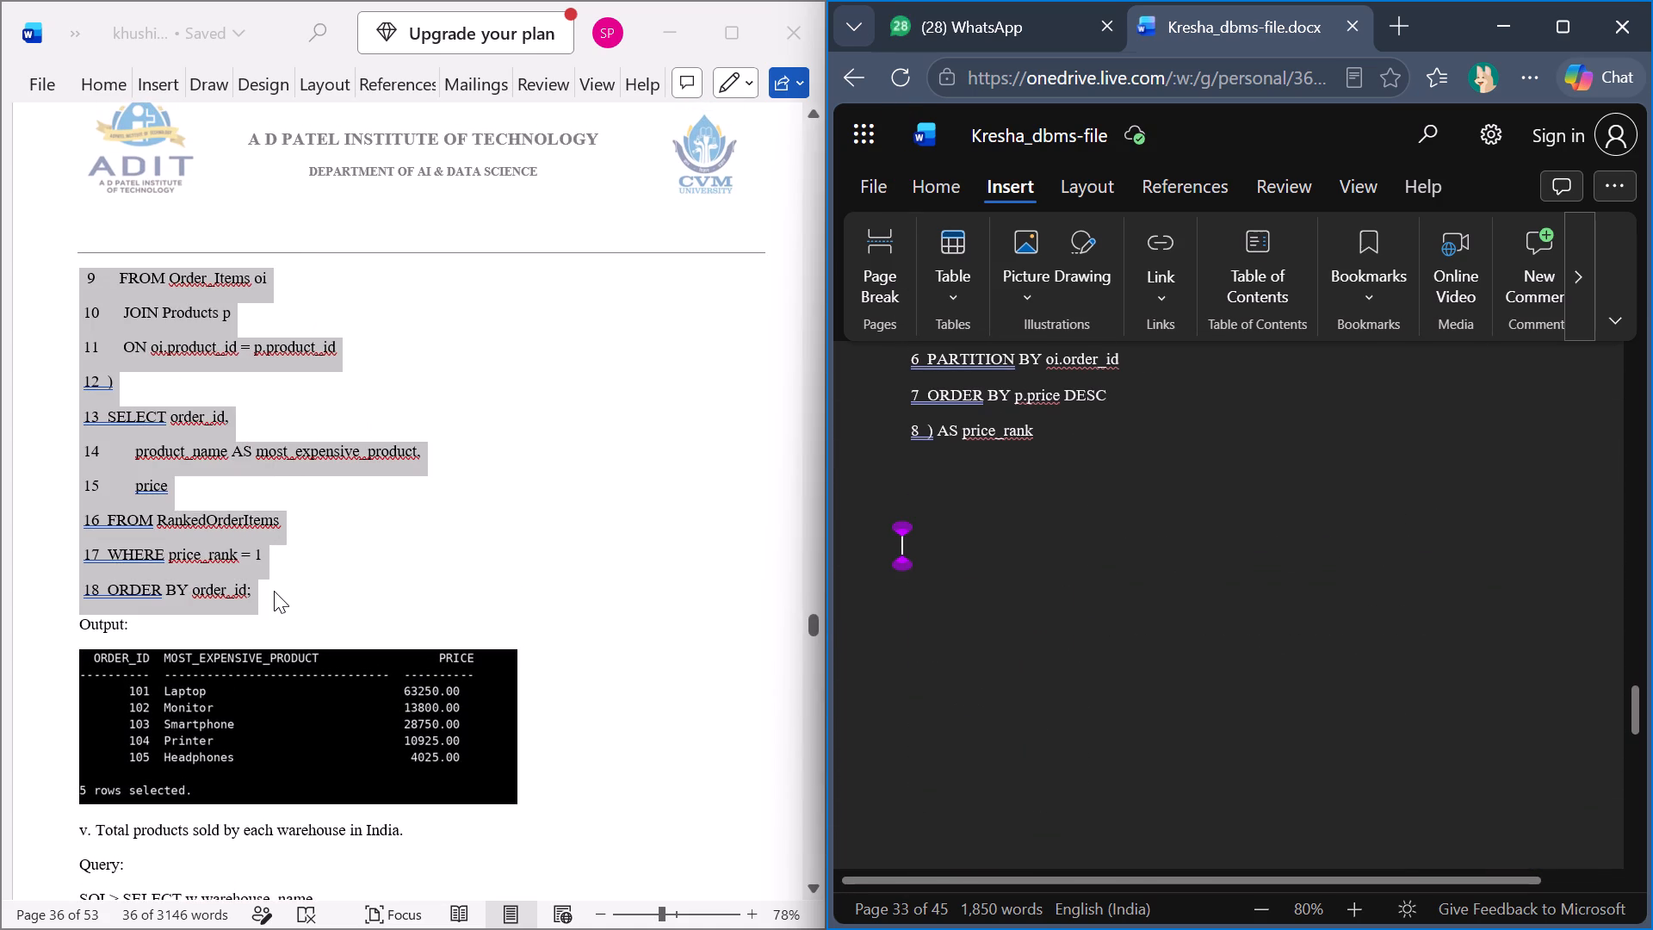
pyautogui.click(274, 591)
pyautogui.moveTo(274, 591); pyautogui.dragTo(302, 591)
pyautogui.click(302, 591)
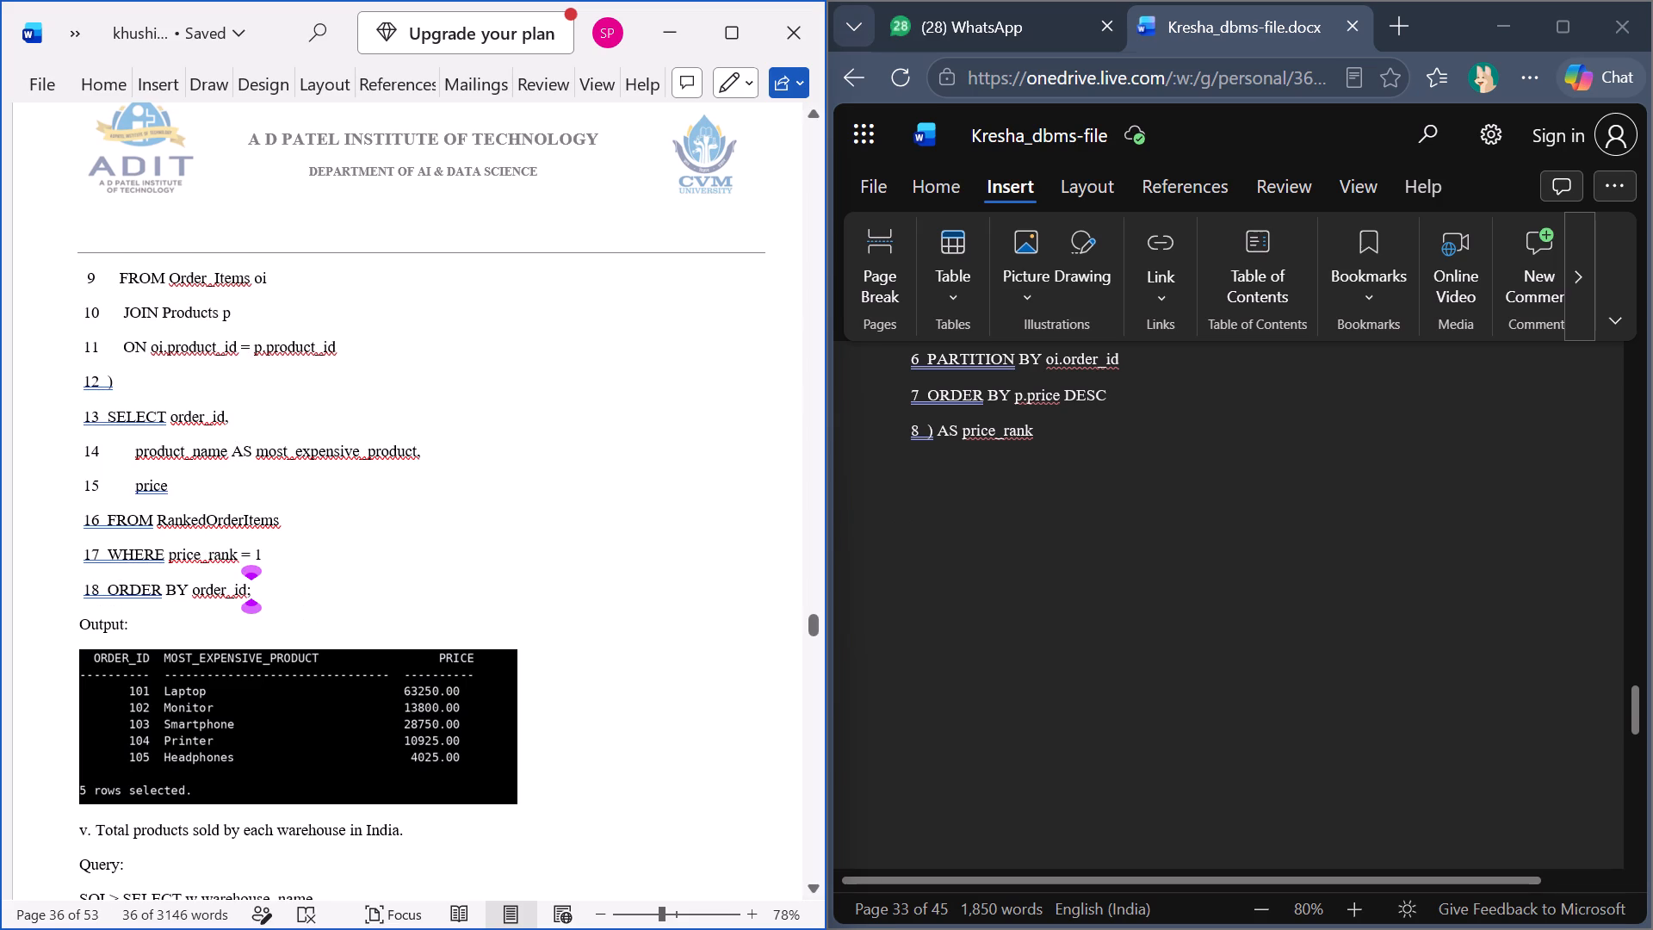
pyautogui.click(302, 591)
pyautogui.moveTo(302, 591); pyautogui.dragTo(71, 295)
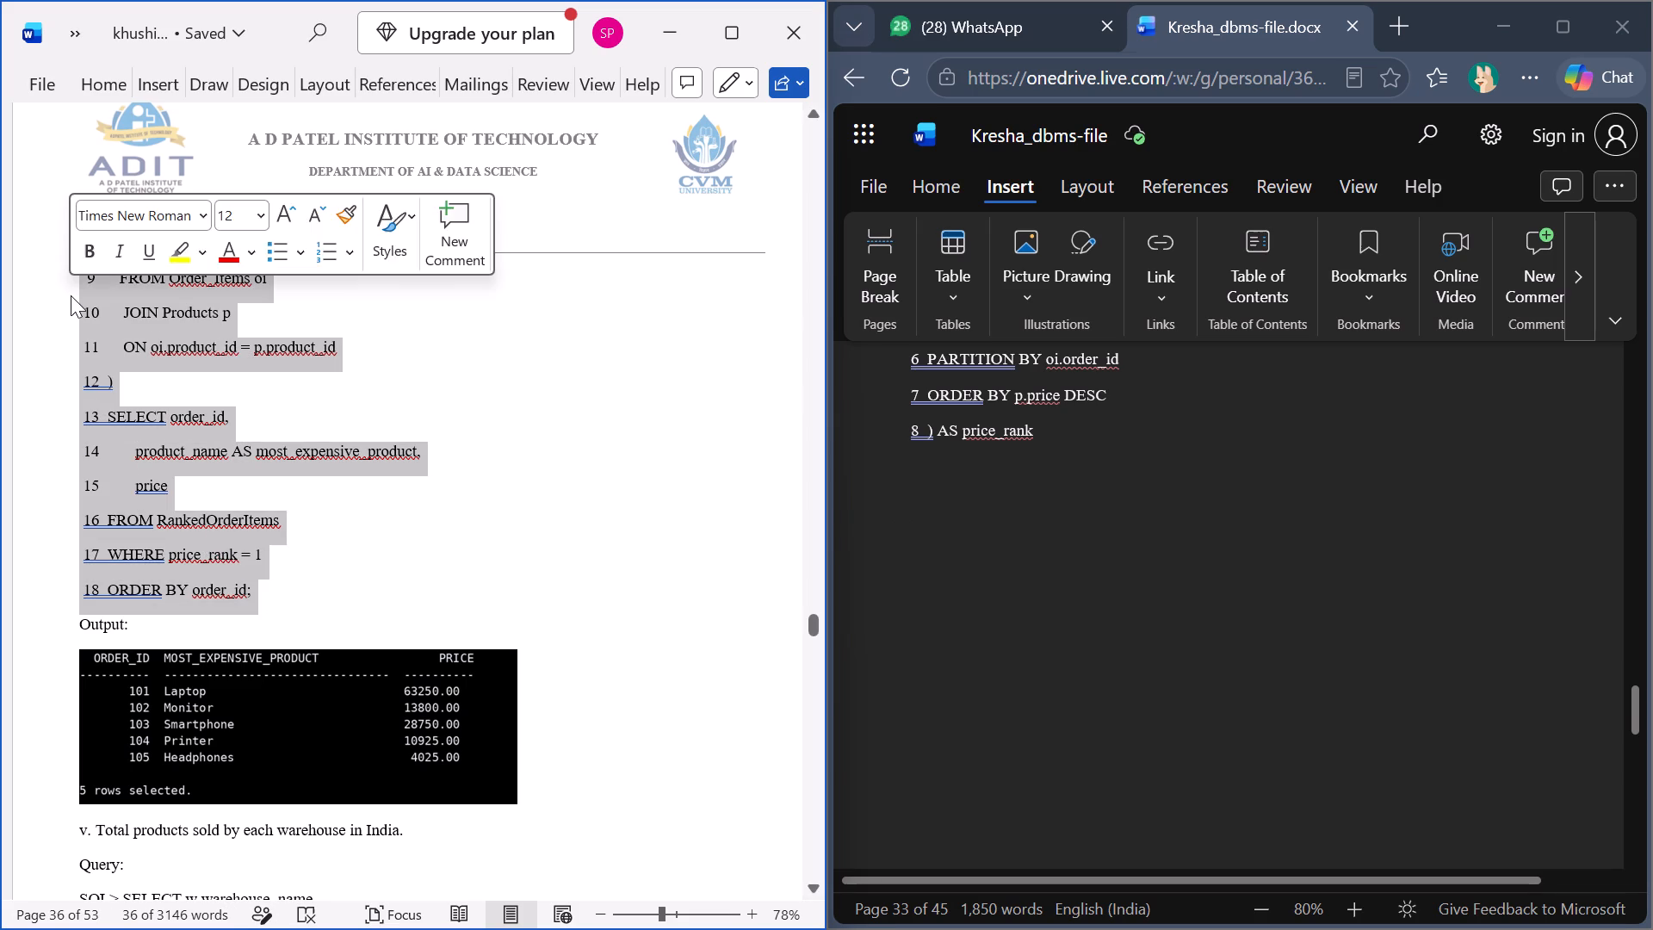
pyautogui.hotkey('ctrl', 'c')
pyautogui.click(935, 488)
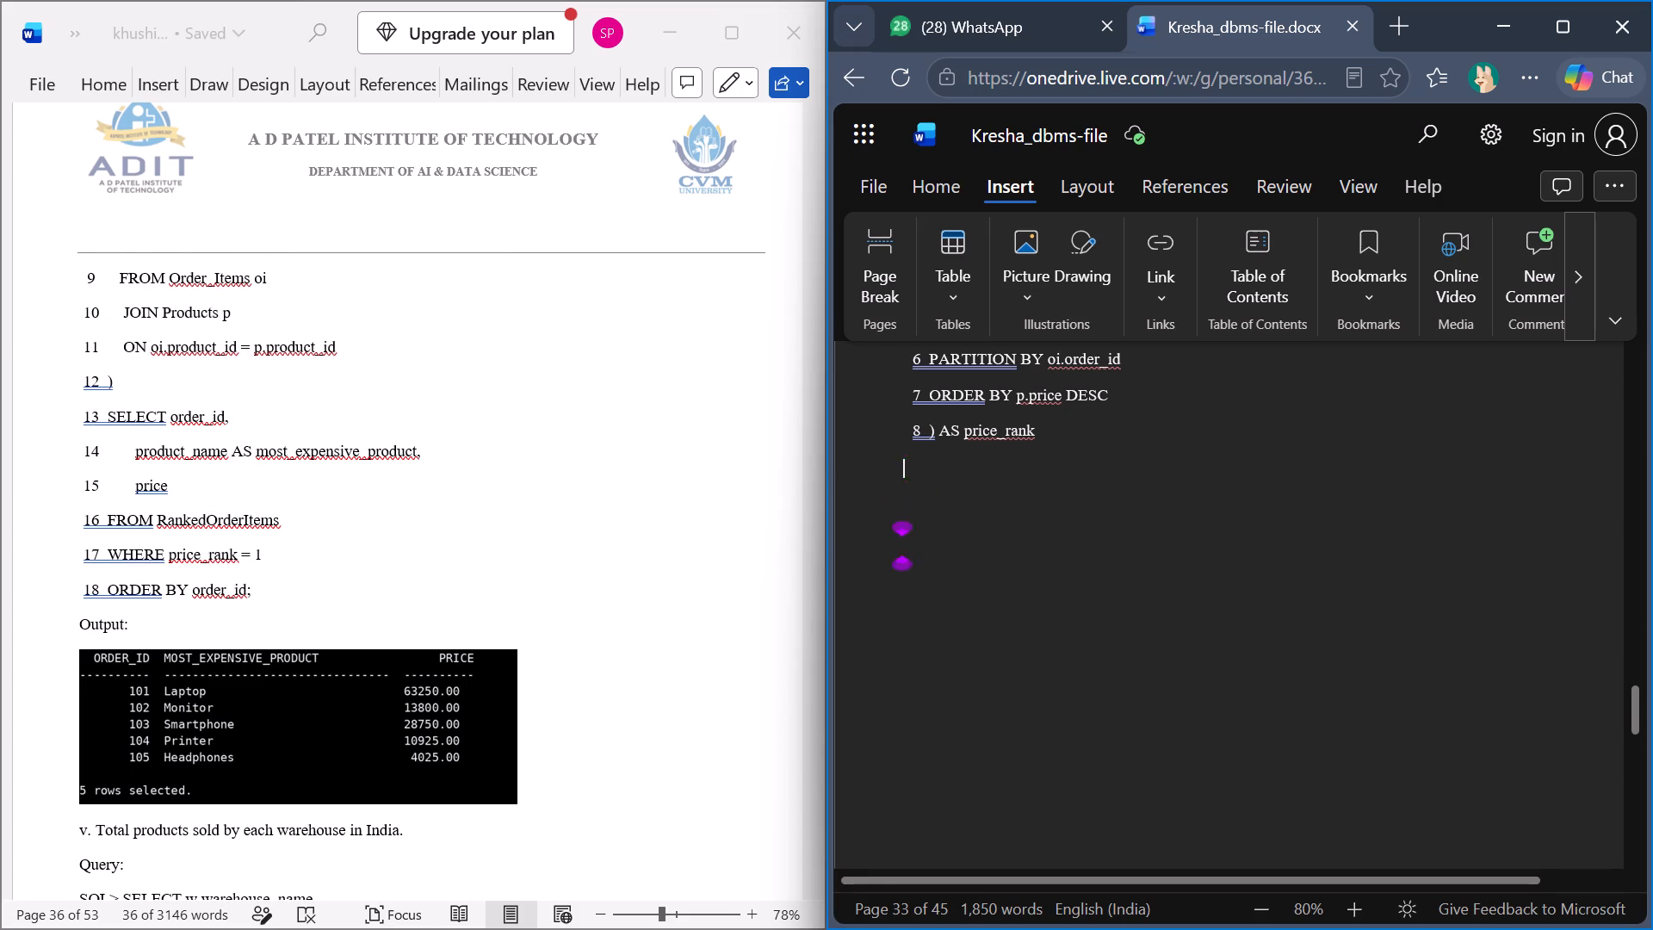
pyautogui.hotkey('ctrl', 'v')
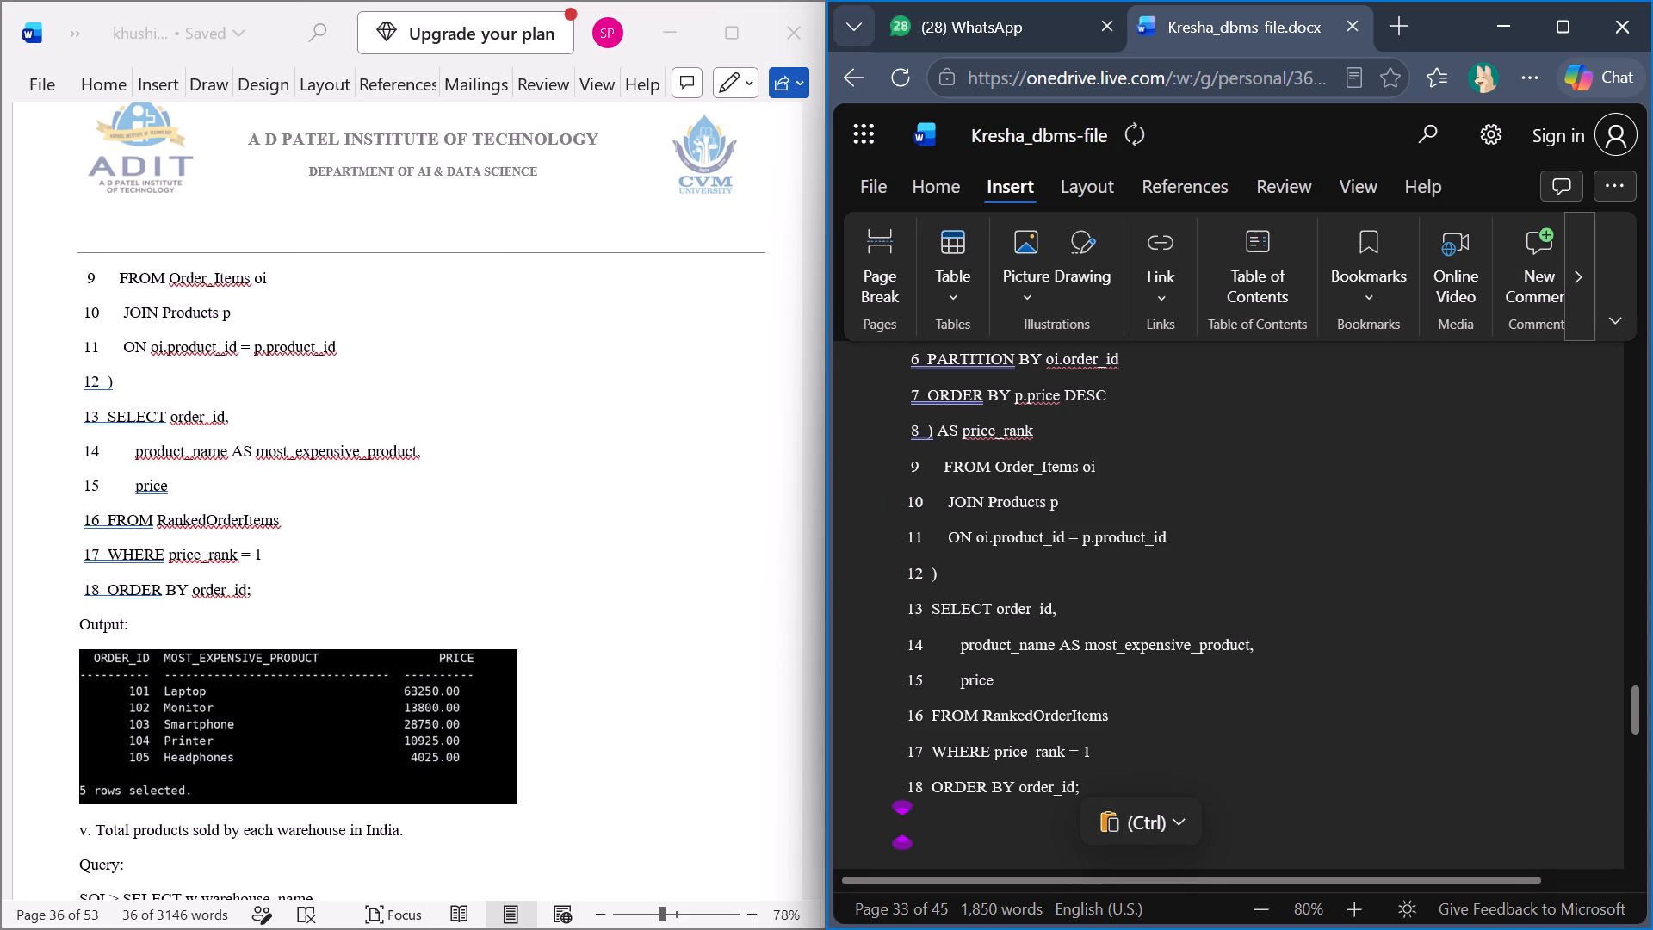
# Remove the extra spaces before product_name AS most_expensive_product in query line 14, aligning it with line 13.
pyautogui.click(957, 657)
pyautogui.press('BackSpace')
pyautogui.press('BackSpace')
pyautogui.press('BackSpace')
pyautogui.press('BackSpace')
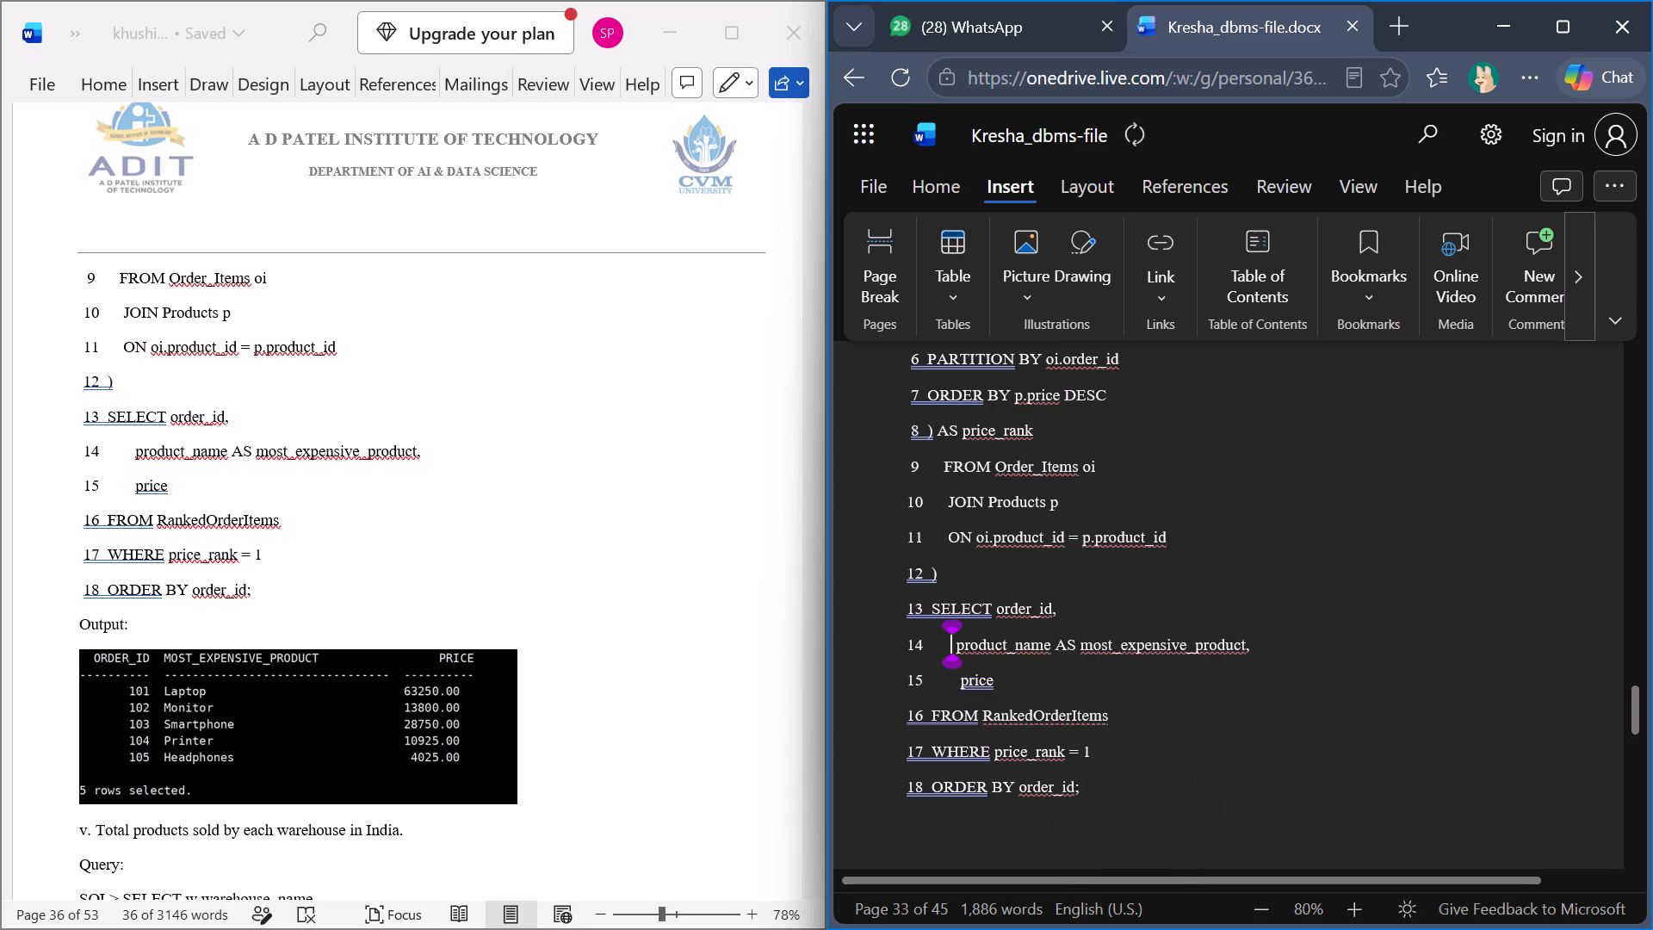
pyautogui.press('BackSpace')
pyautogui.press('BackSpace')
pyautogui.press('BackSpace')
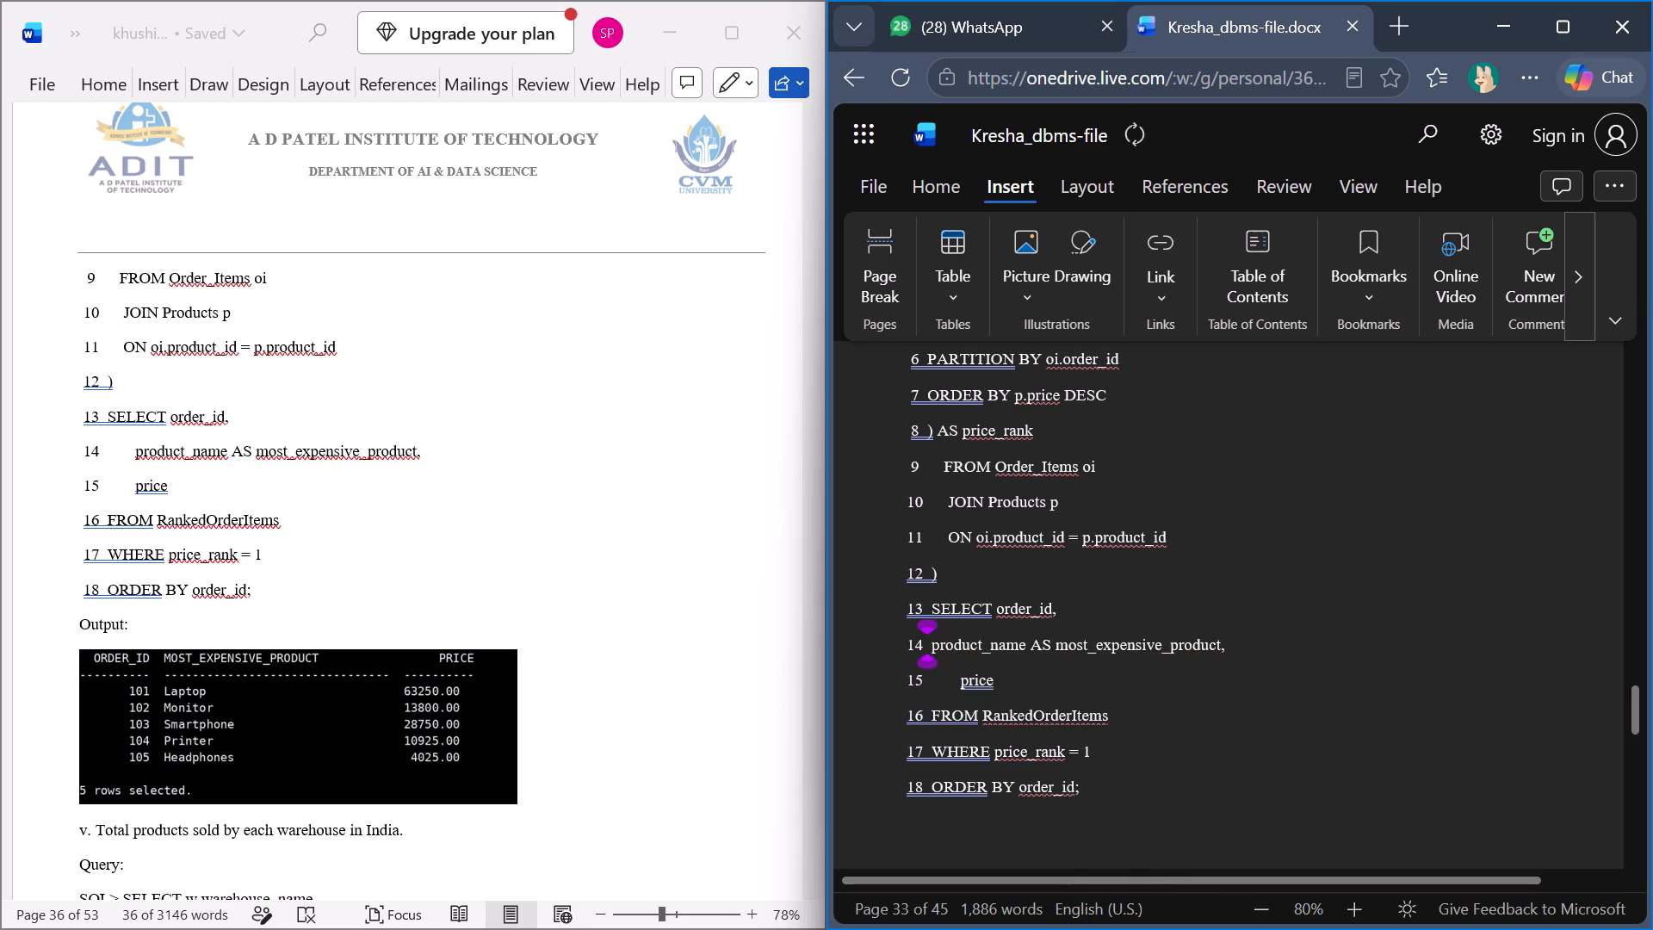
# Remove the extra spaces before price in query line 15, keeping the line number 15 and aligning price with line 14.
pyautogui.click(959, 681)
pyautogui.press('BackSpace')
pyautogui.press('BackSpace')
pyautogui.press('BackSpace')
pyautogui.press('BackSpace')
pyautogui.press('BackSpace')
pyautogui.press('BackSpace')
pyautogui.press('BackSpace')
pyautogui.press('BackSpace')
pyautogui.press('BackSpace')
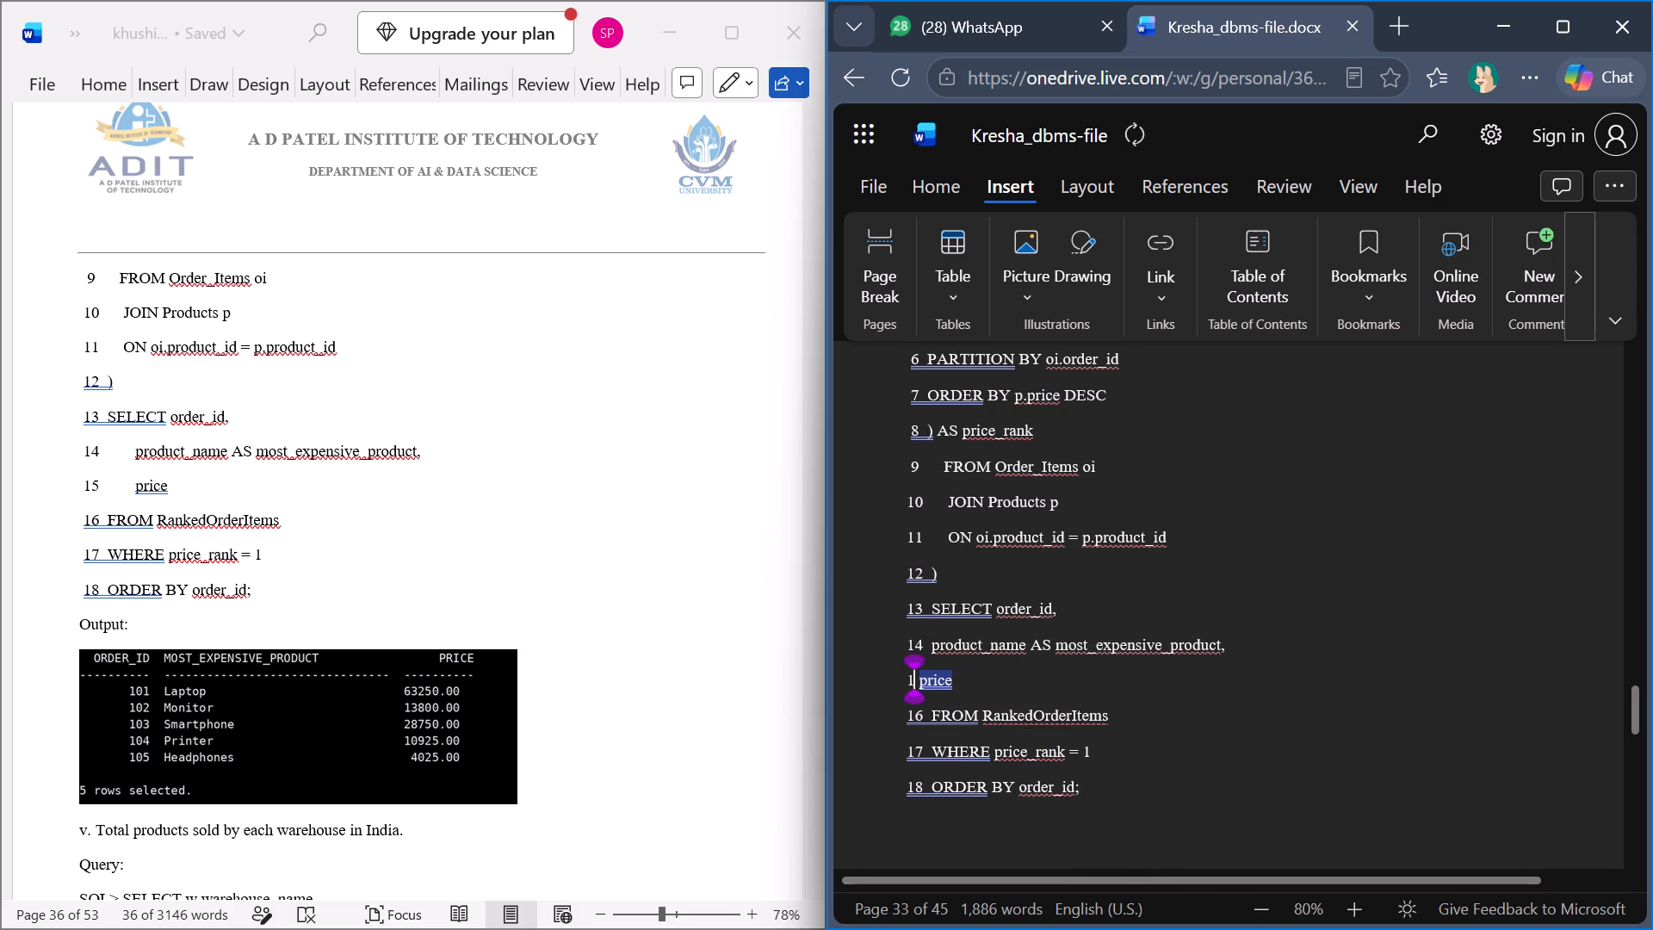
pyautogui.write('5')
pyautogui.press('space')
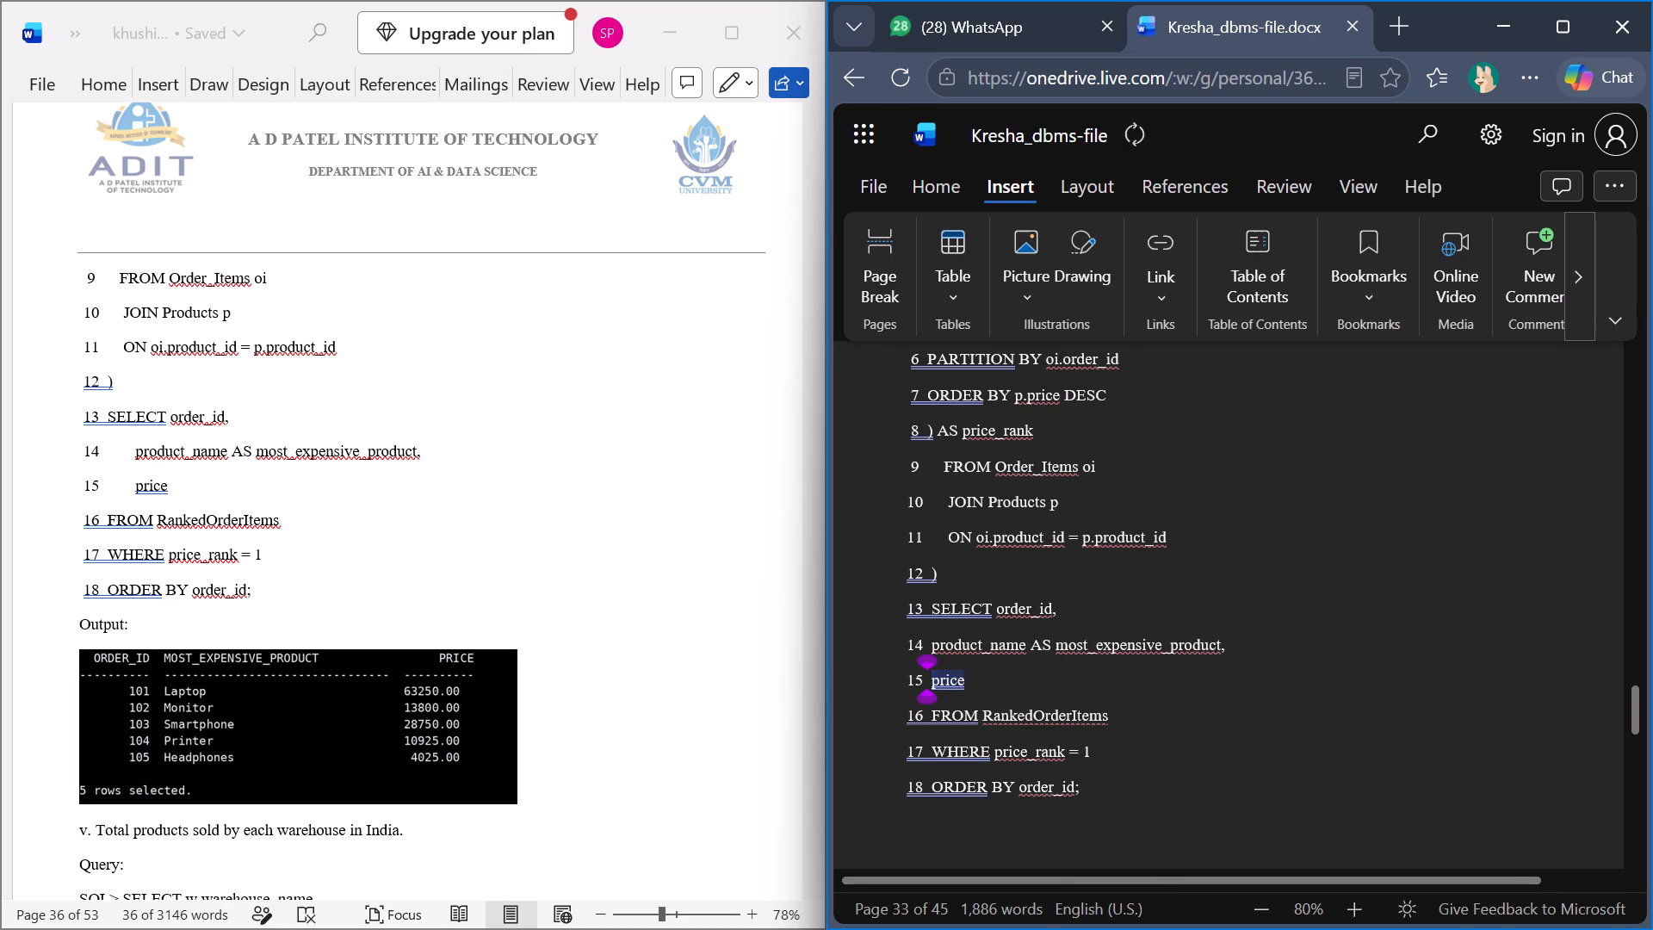
# Remove the extra spaces before the ON condition in query line 11, JOIN Products p in line 10 and FROM Order_Items oi in line 9.
pyautogui.click(948, 534)
pyautogui.press('BackSpace')
pyautogui.press('BackSpace')
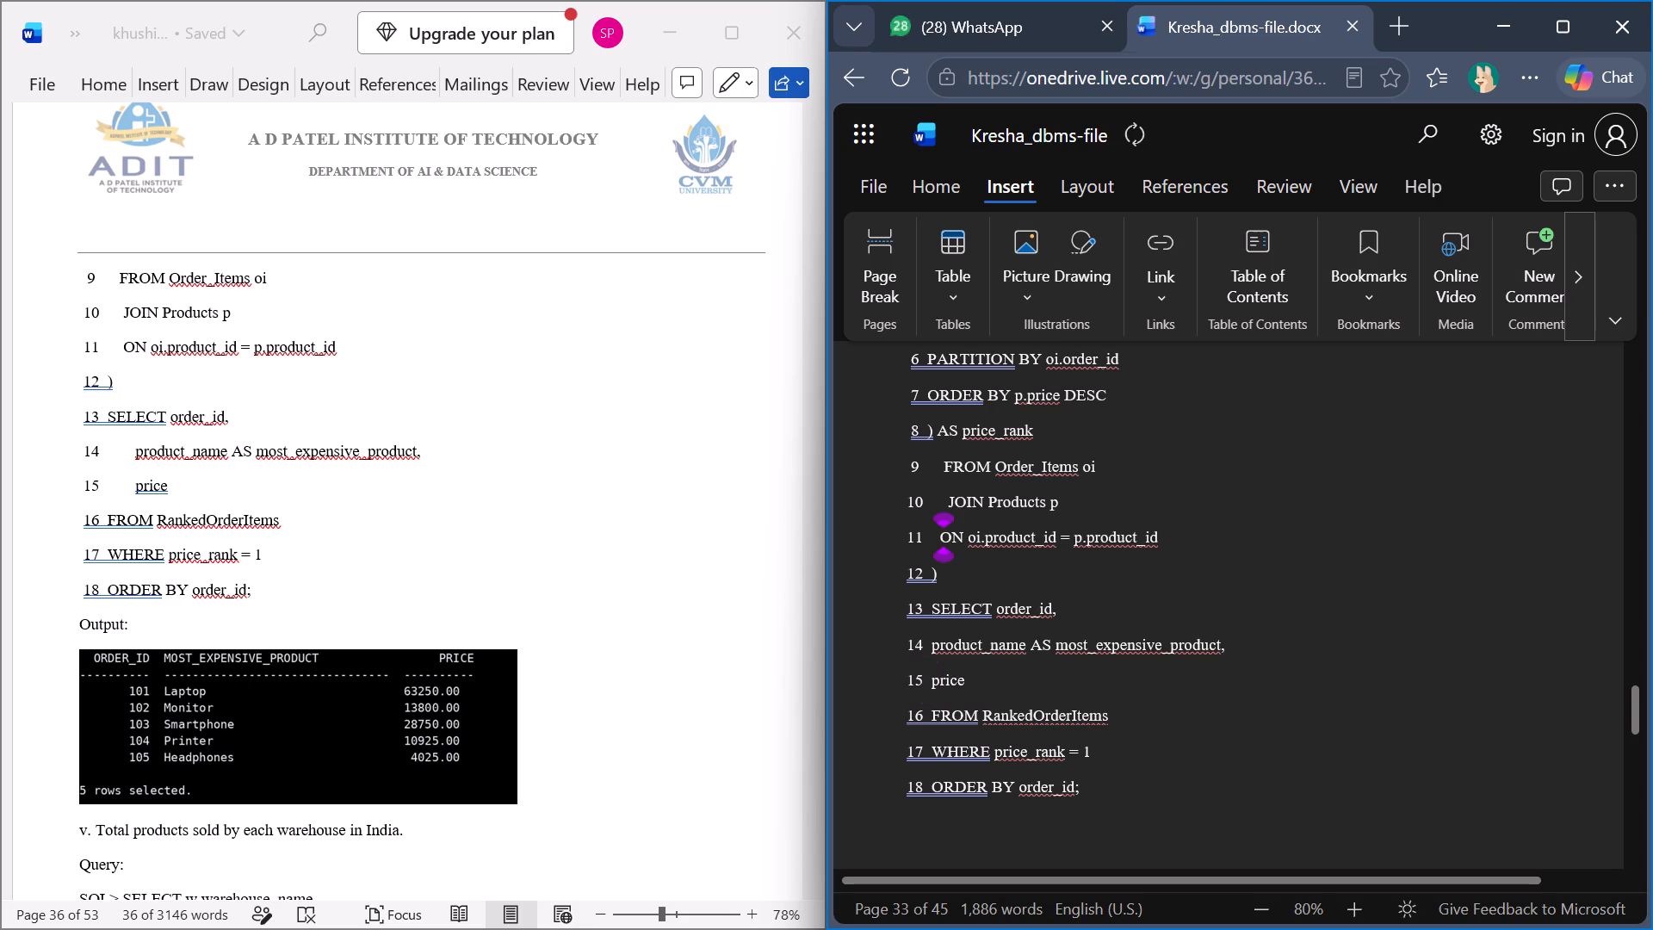
pyautogui.press('BackSpace')
pyautogui.click(948, 494)
pyautogui.press('BackSpace')
pyautogui.press('BackSpace')
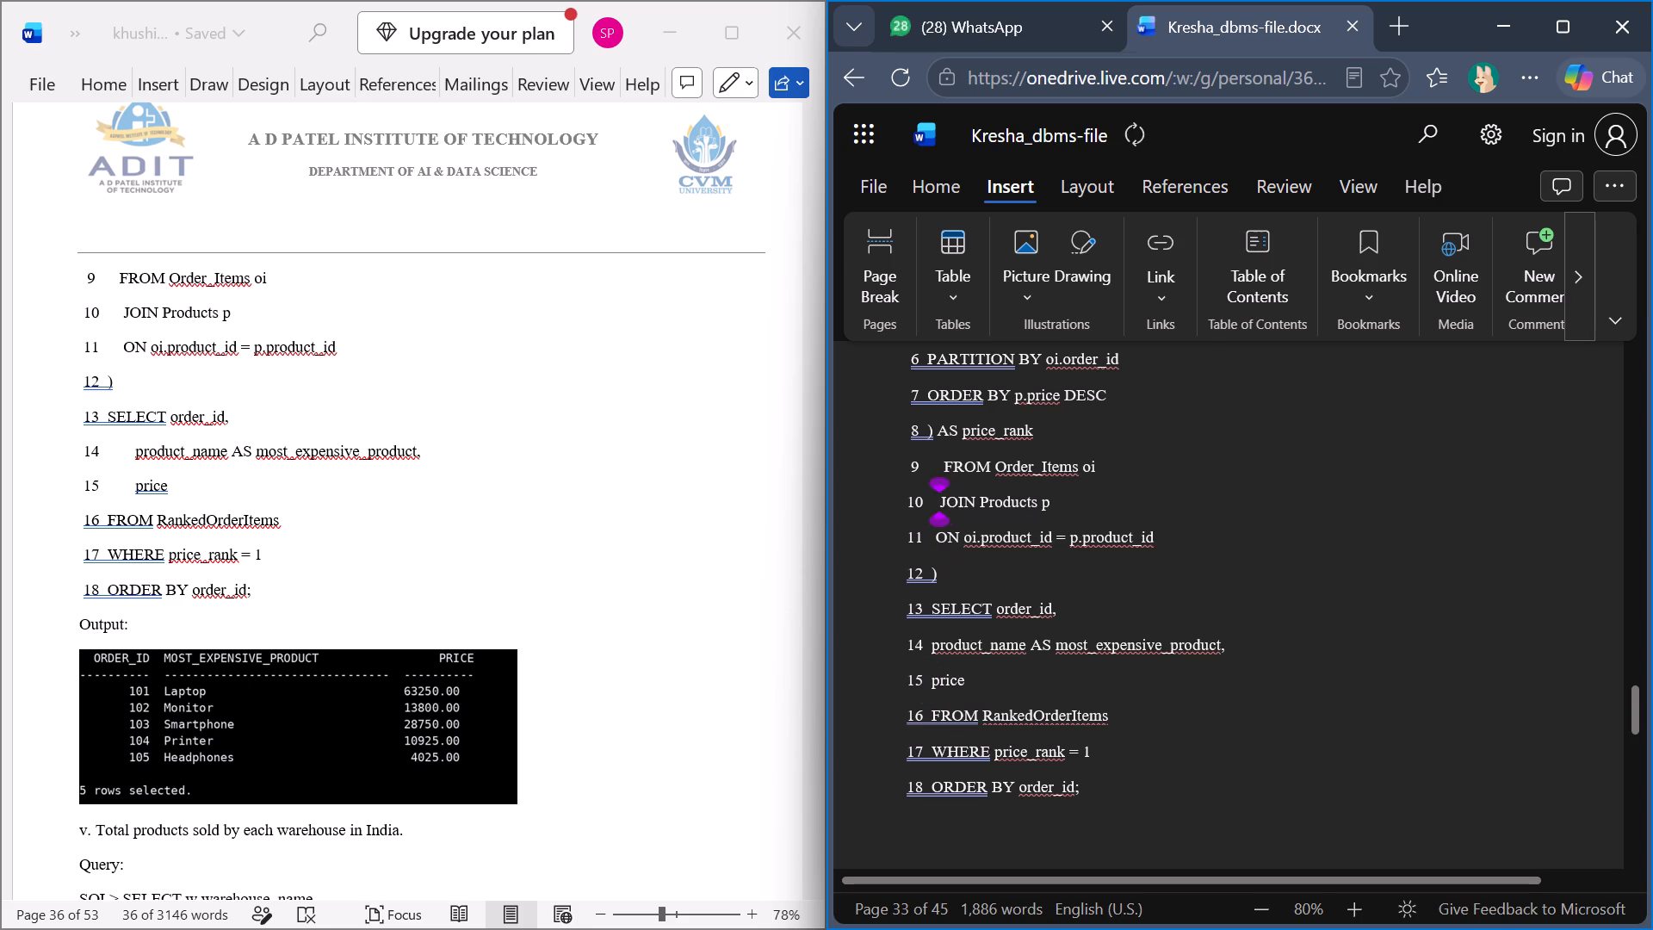
pyautogui.press('BackSpace')
pyautogui.press('BackSpace')
pyautogui.click(944, 473)
pyautogui.press('BackSpace')
pyautogui.press('BackSpace')
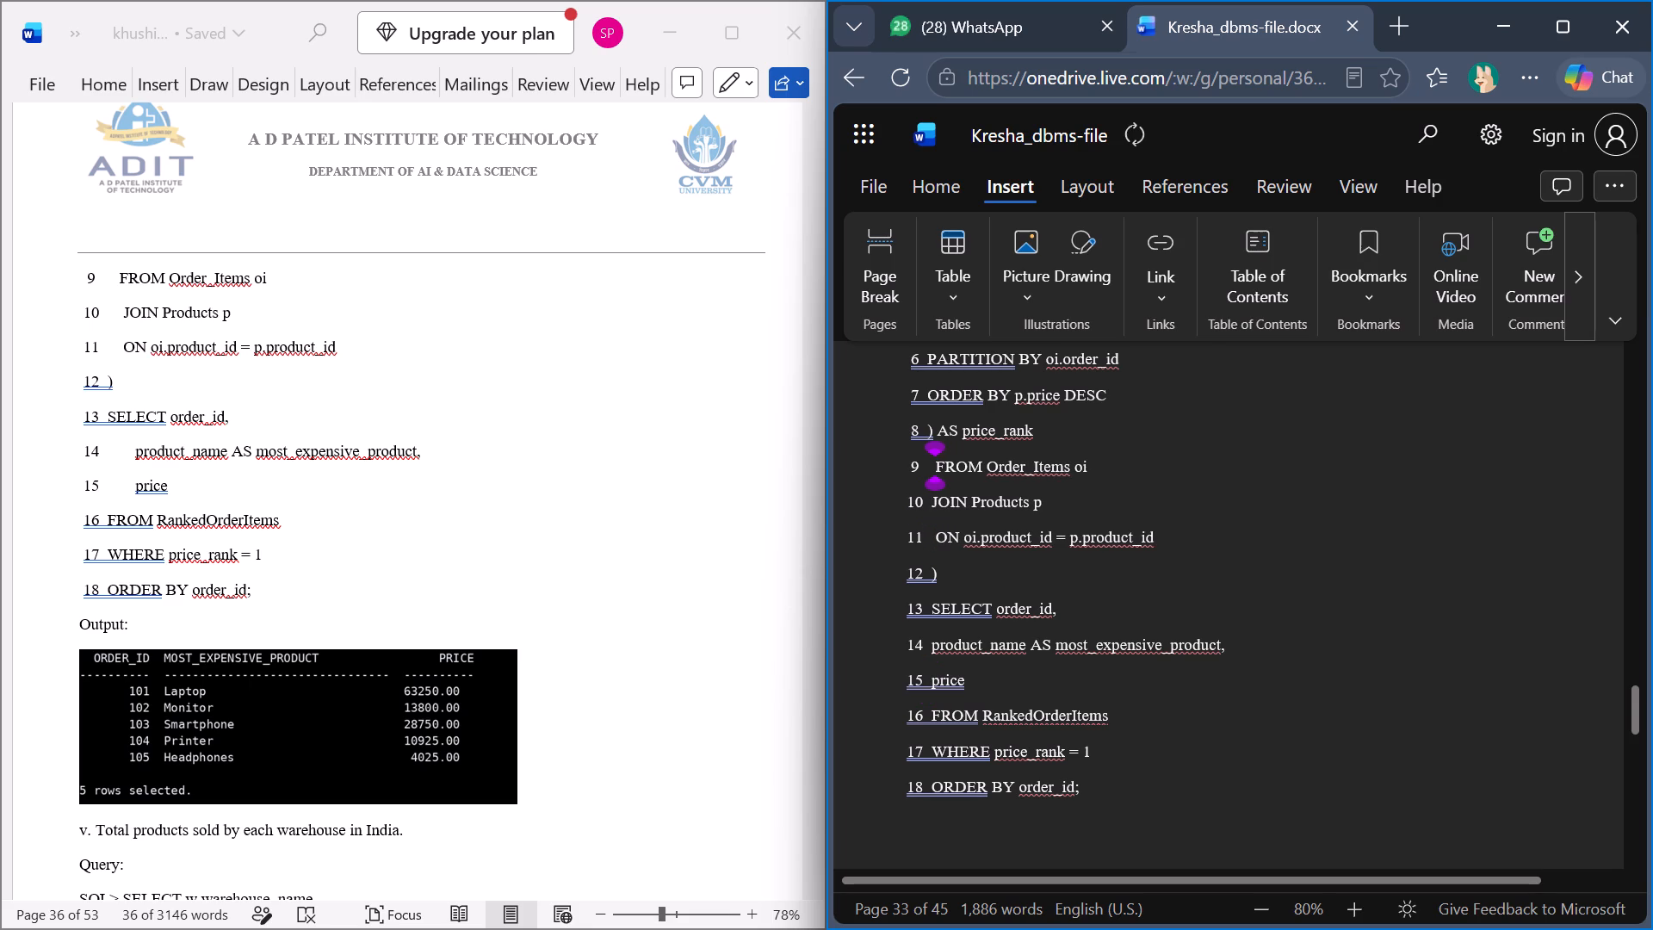
pyautogui.press('BackSpace')
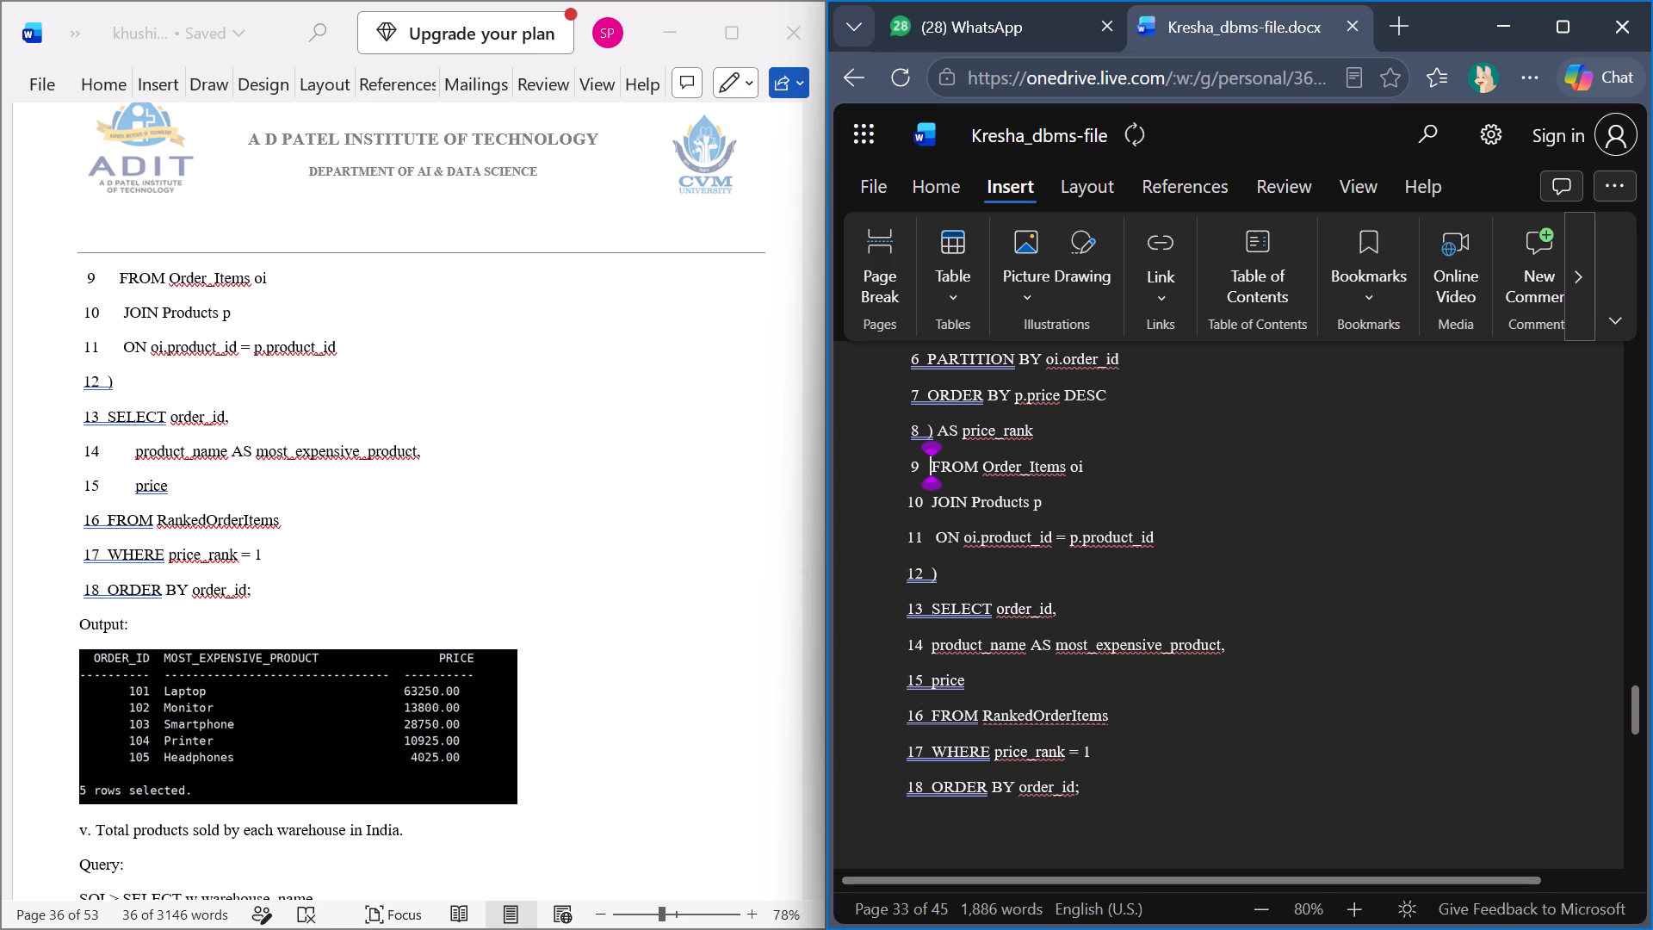
# Copy question iv's output picture from khushi's file and paste it on a new line below query line 18 in Kresha_dbms-file.
pyautogui.click(1116, 797)
pyautogui.scroll(-1, 348, 609)
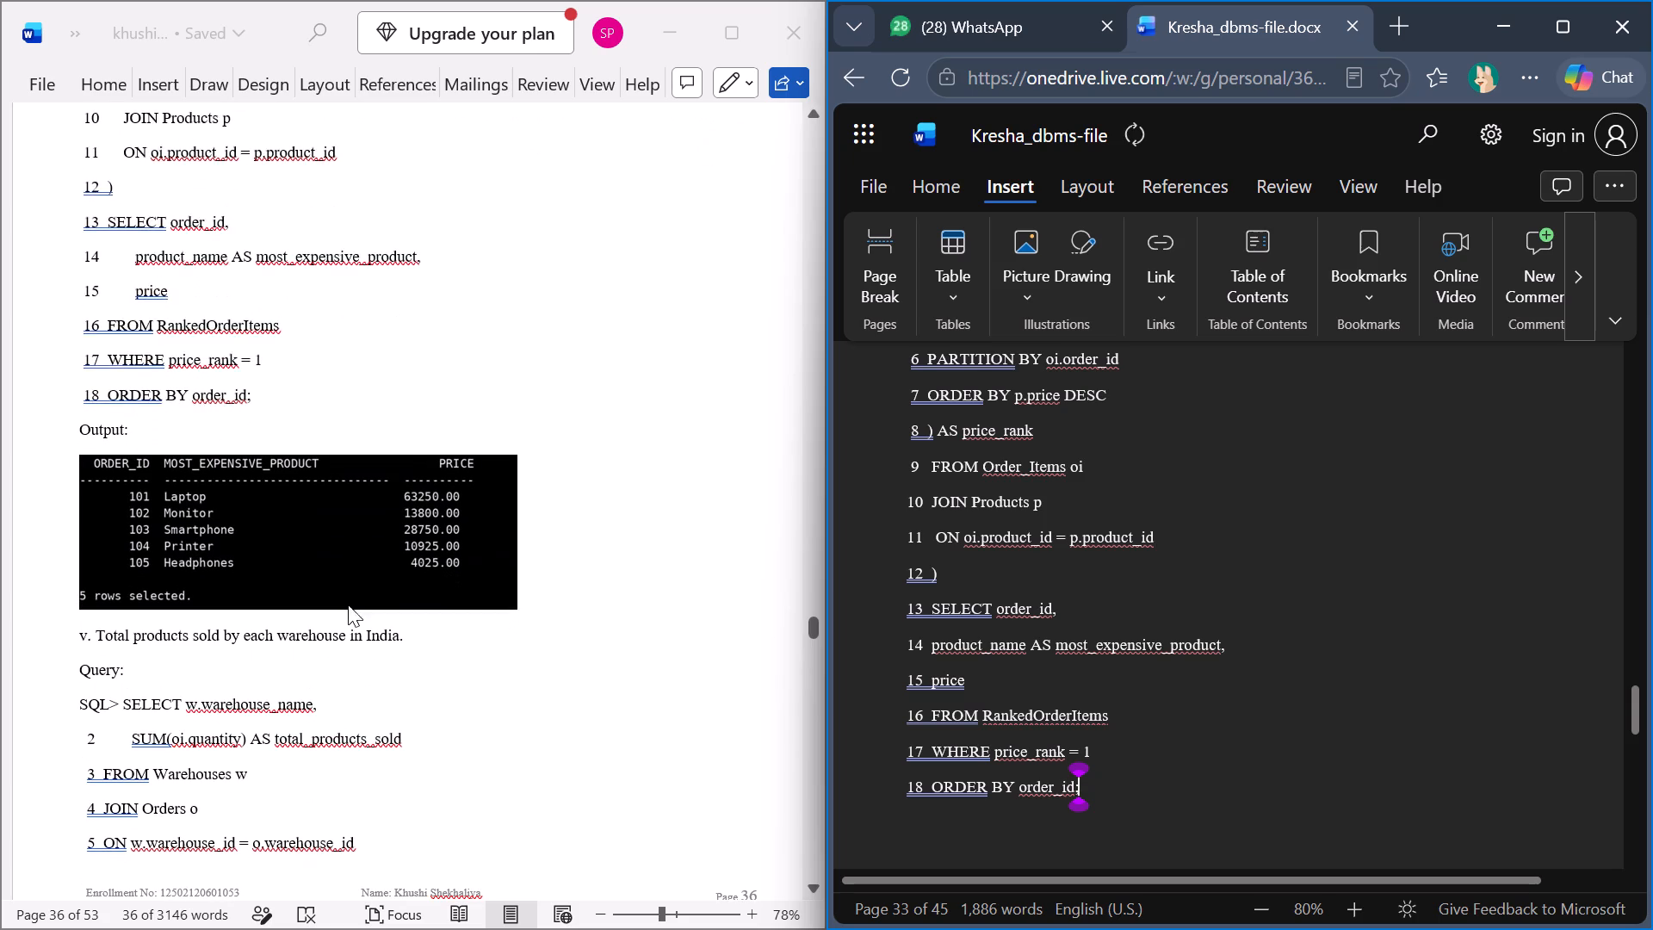
pyautogui.click(348, 572)
pyautogui.rightClick(345, 545)
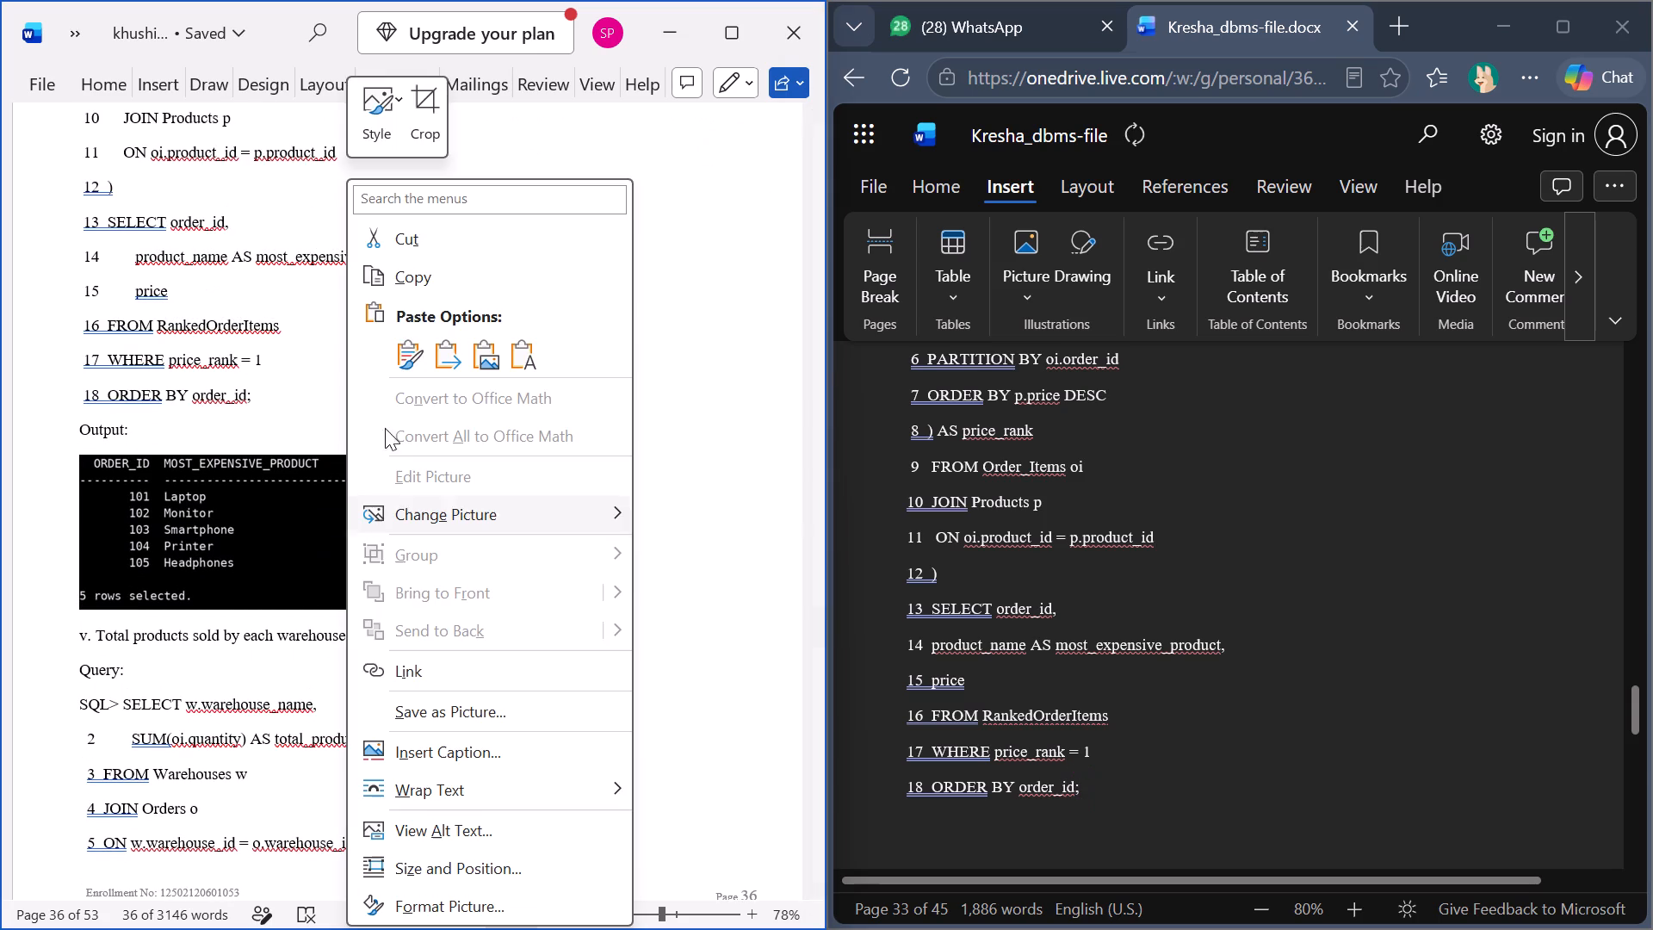
pyautogui.click(431, 269)
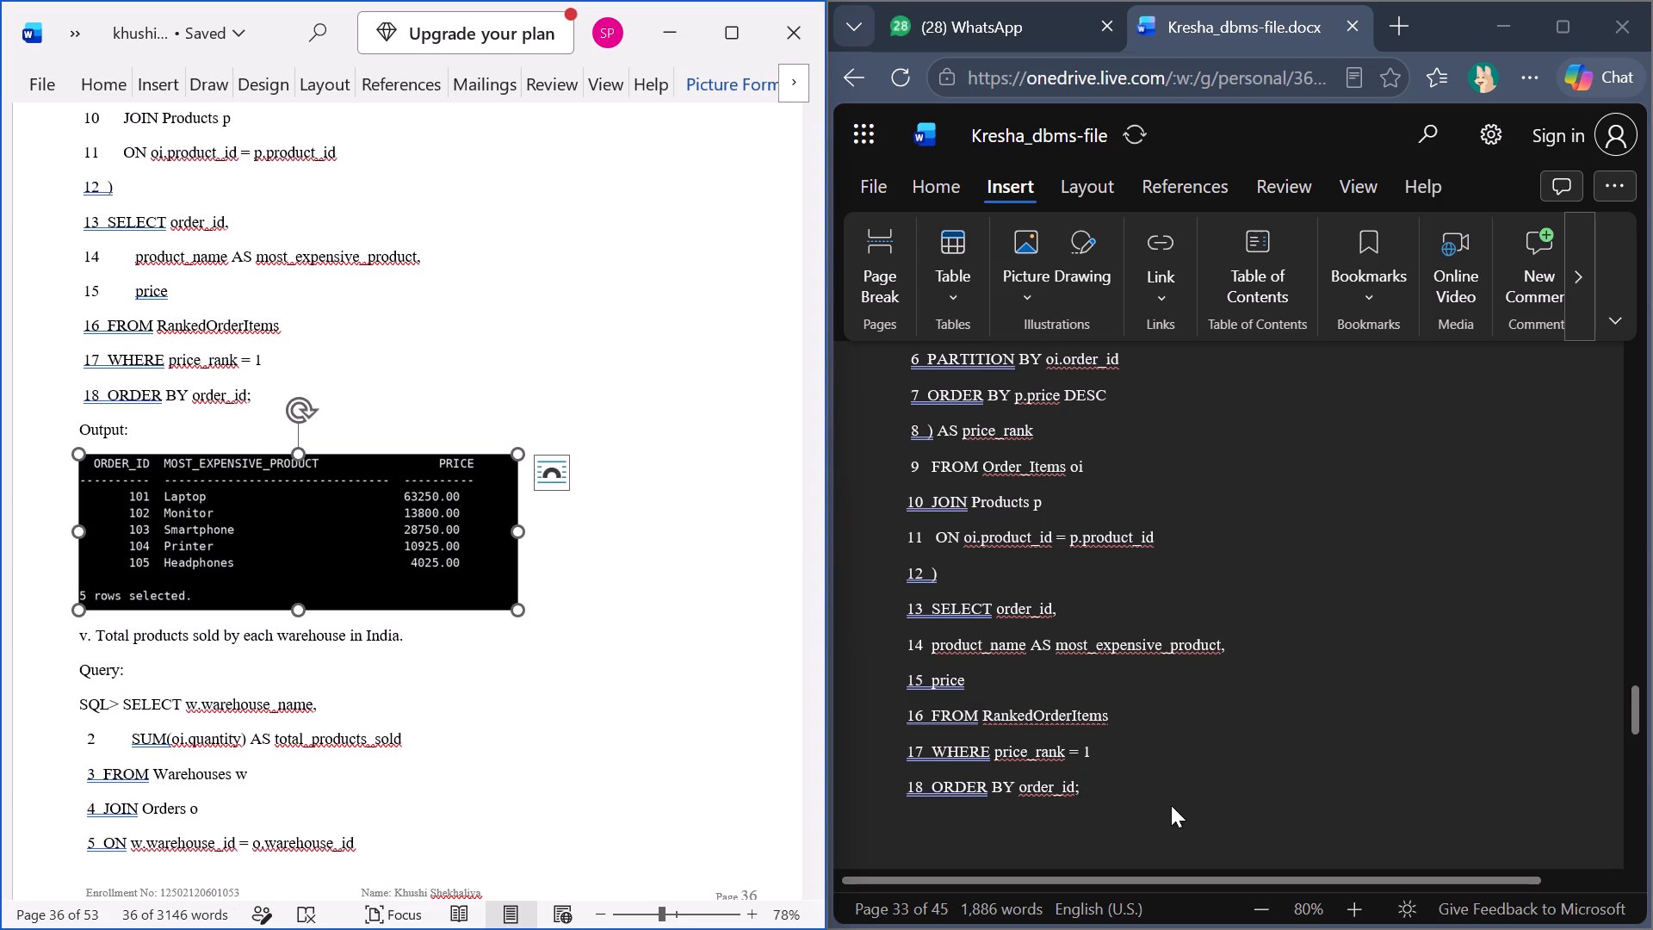
pyautogui.click(1155, 788)
pyautogui.press('Return')
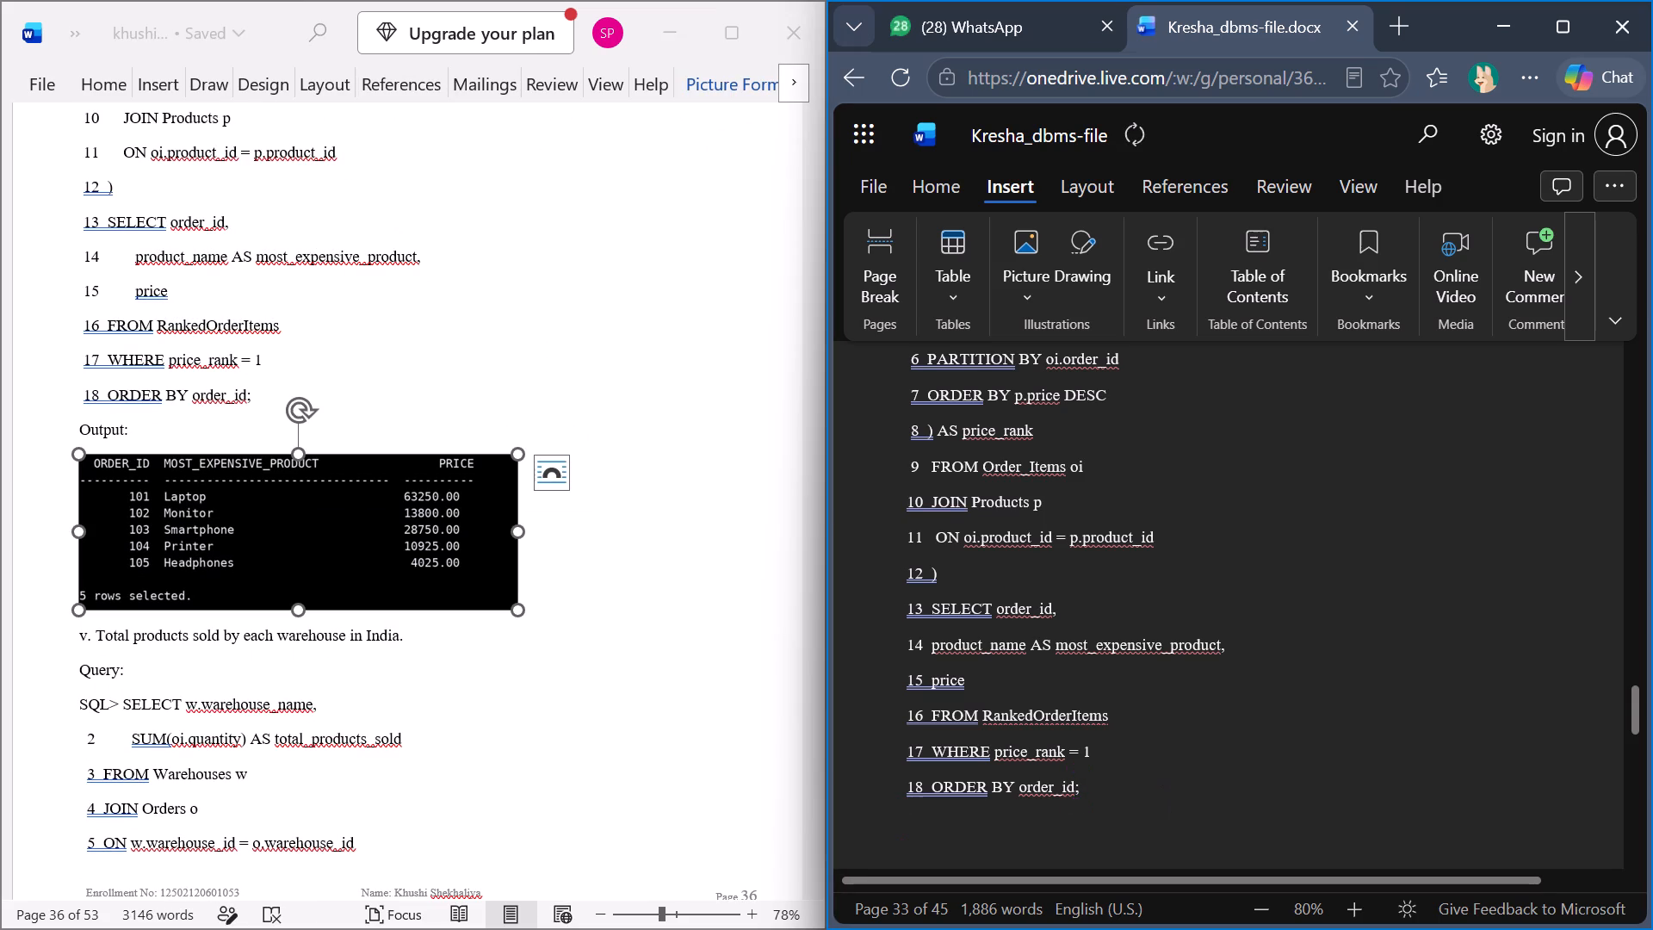
pyautogui.hotkey('ctrl', 'v')
pyautogui.scroll(-1, 436, 602)
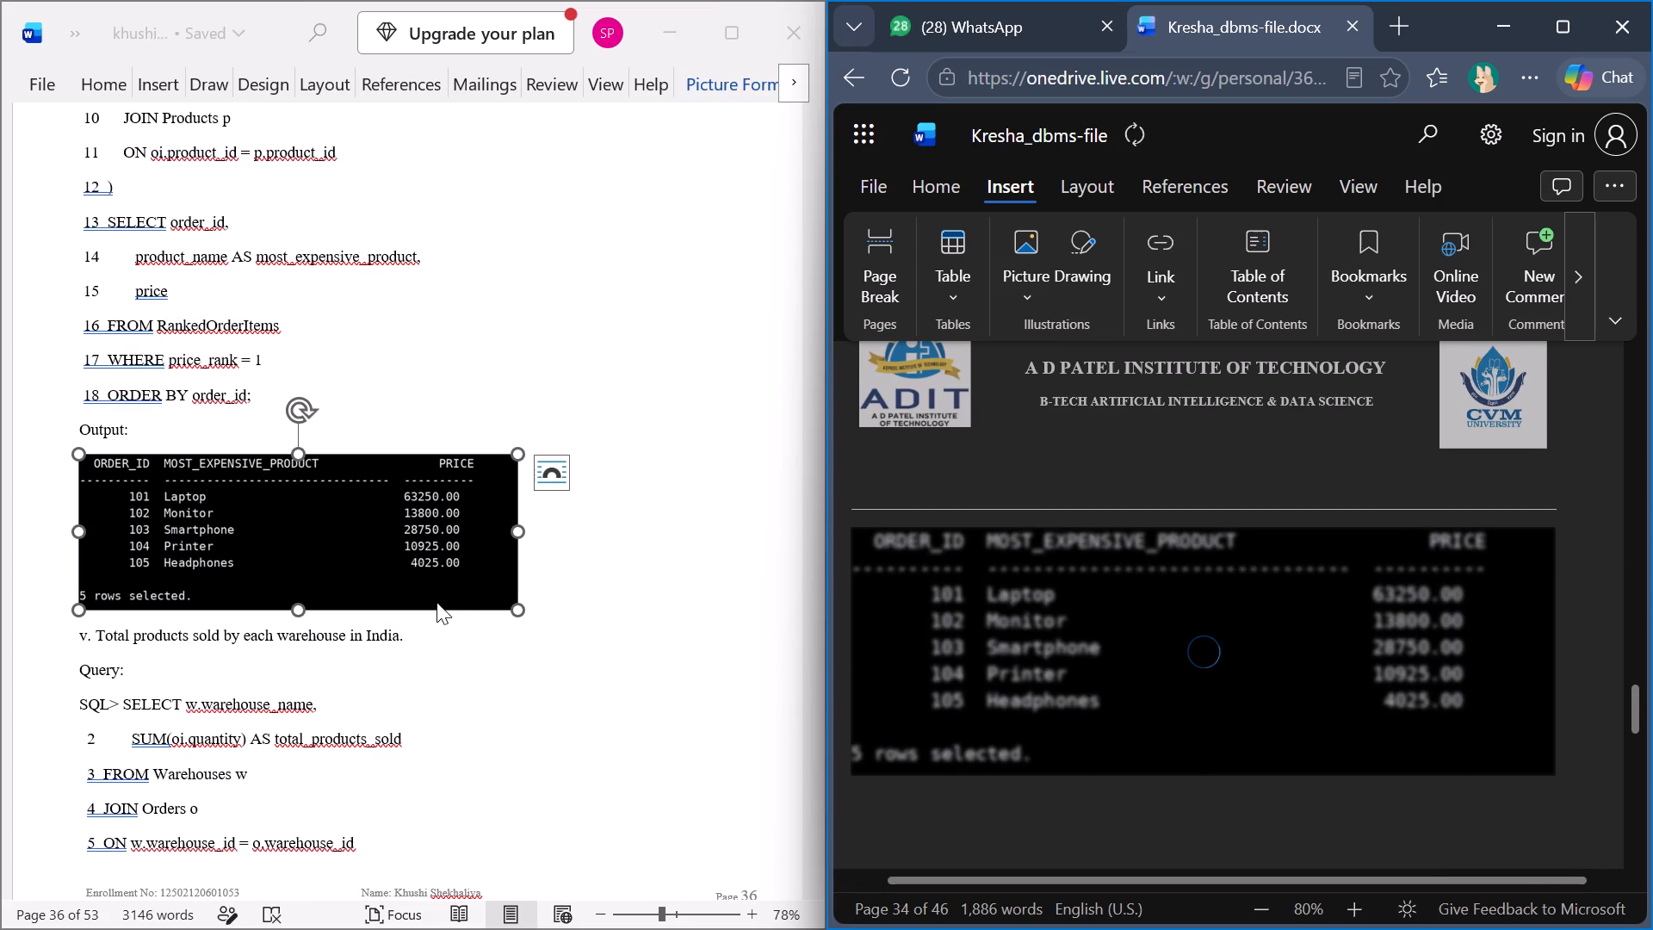
pyautogui.scroll(-1, 436, 602)
pyautogui.scroll(-1, 659, 560)
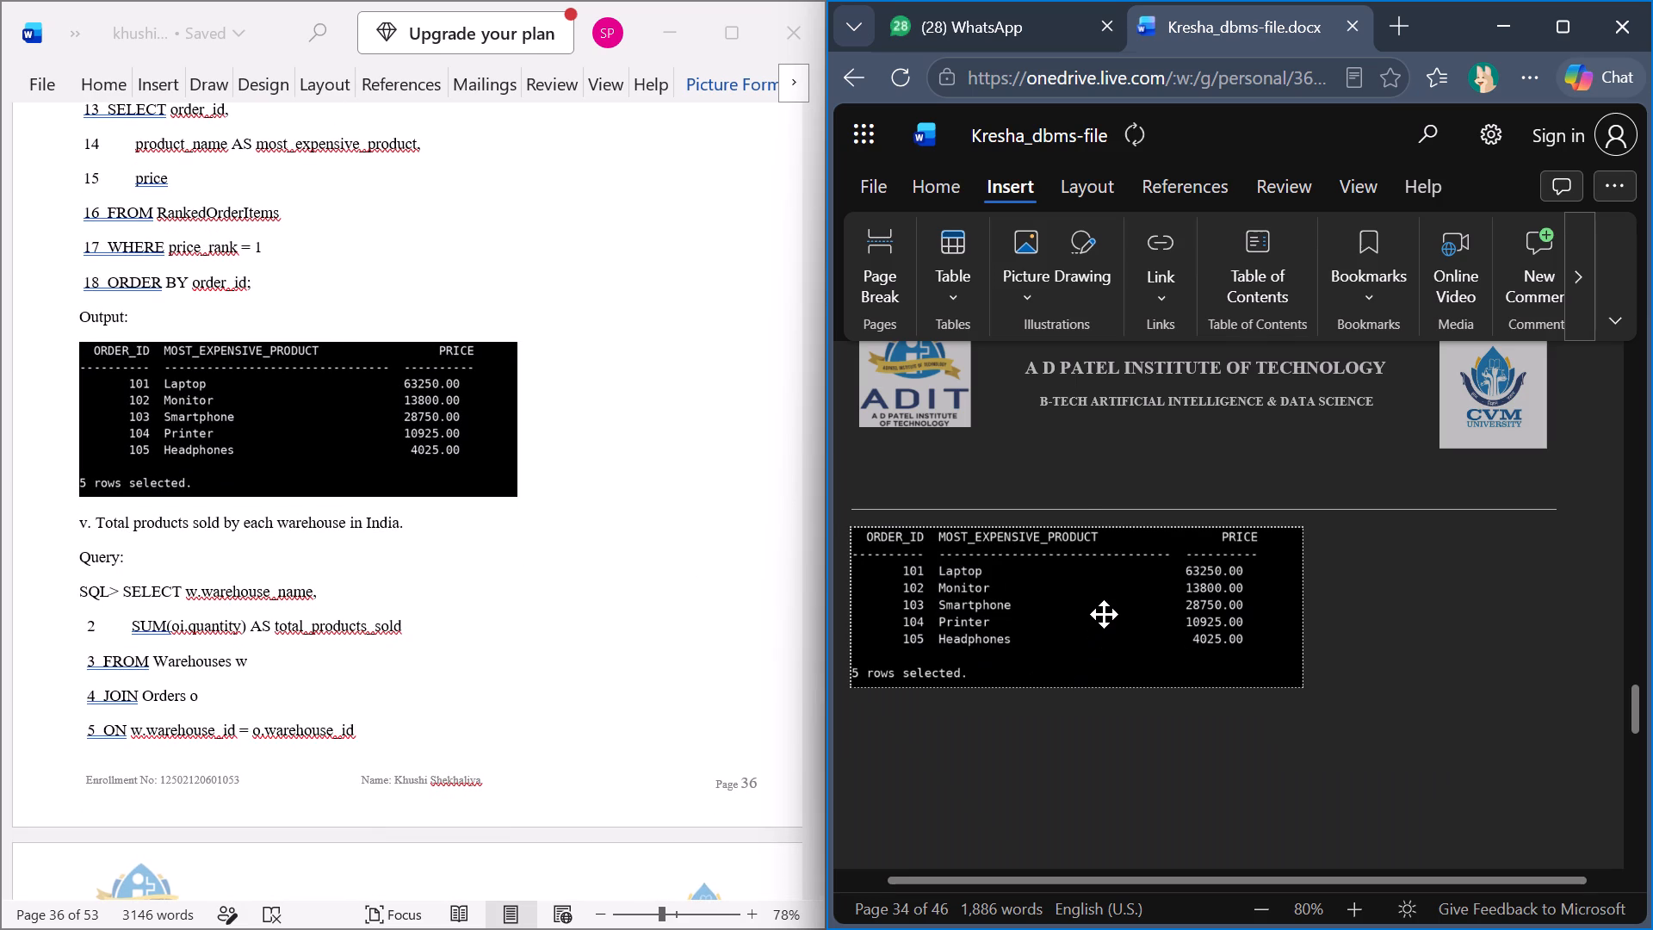
# Shrink the pasted MOST_EXPENSIVE_PRODUCT output picture proportionally from its corner to roughly three quarters of its pasted width.
pyautogui.click(1104, 614)
pyautogui.moveTo(1353, 689); pyautogui.dragTo(1309, 666)
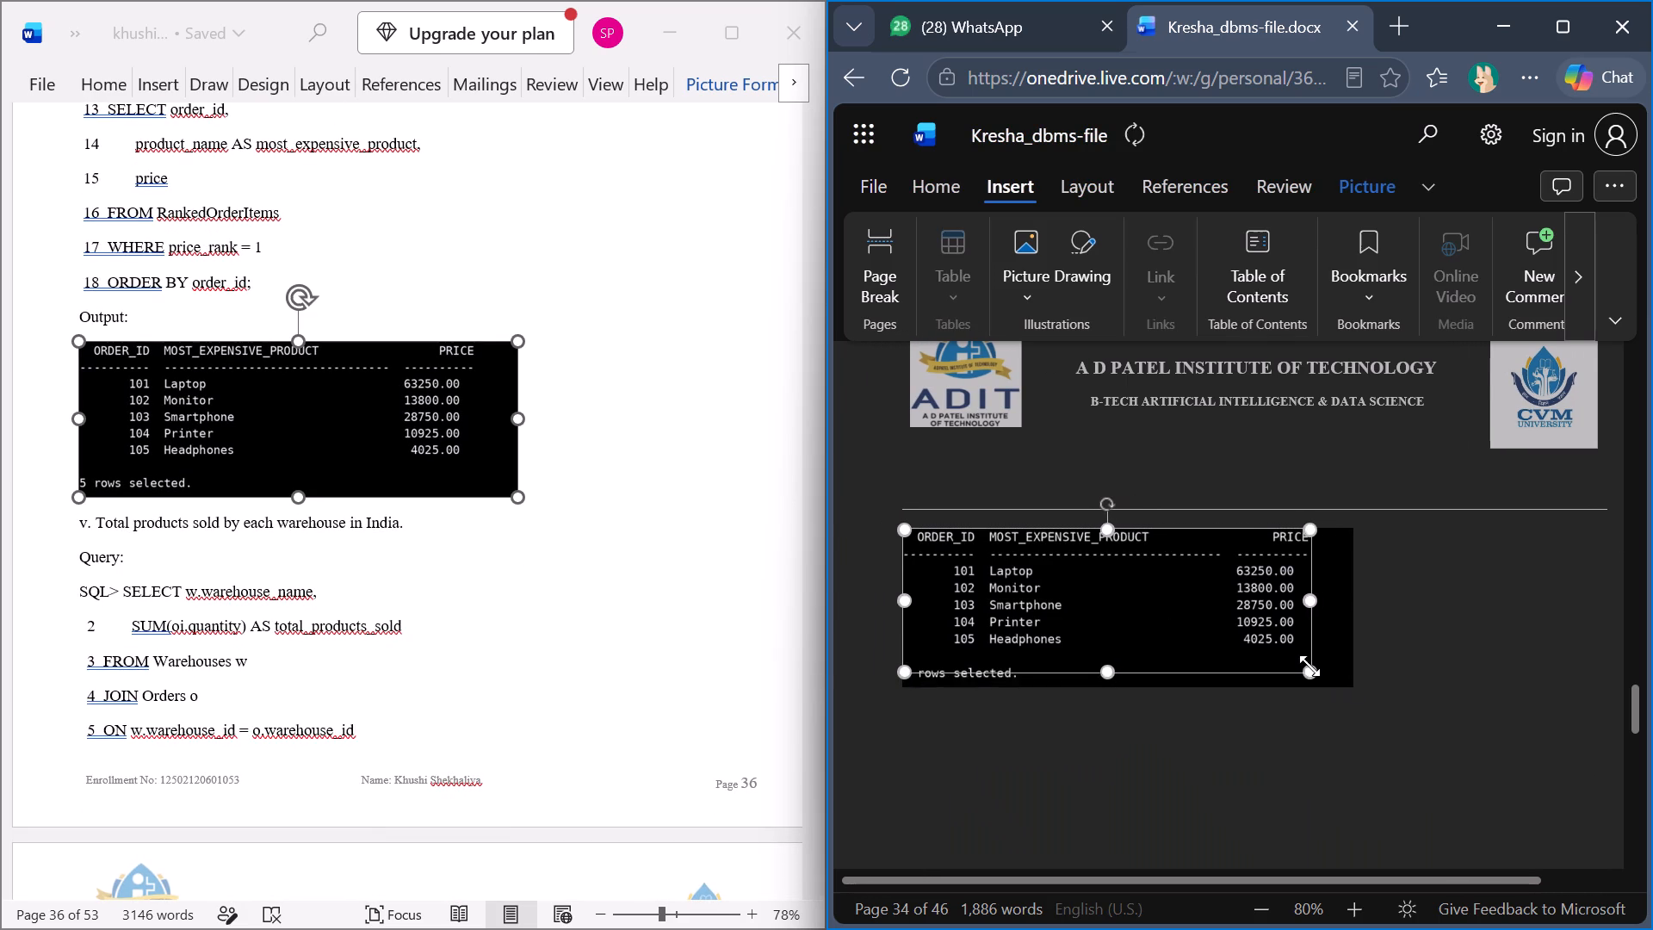
pyautogui.moveTo(1309, 666); pyautogui.dragTo(1309, 665)
pyautogui.moveTo(1309, 665); pyautogui.dragTo(1288, 652)
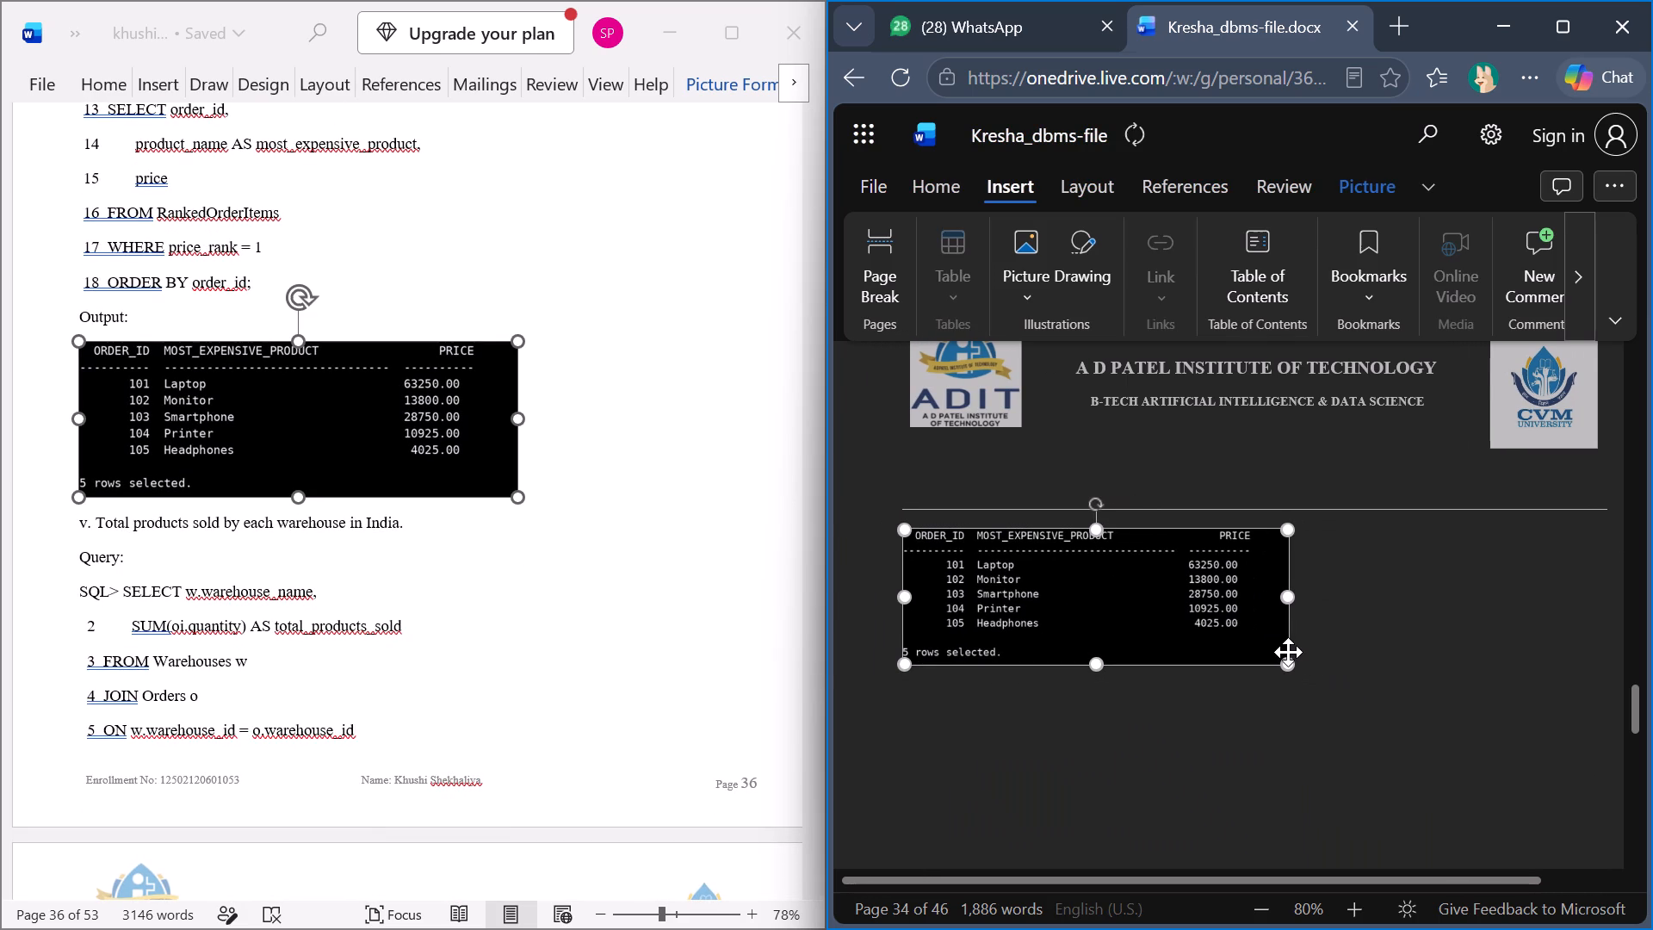
pyautogui.doubleClick(1288, 652)
pyautogui.click(1285, 661)
pyautogui.moveTo(1285, 661); pyautogui.dragTo(1248, 648)
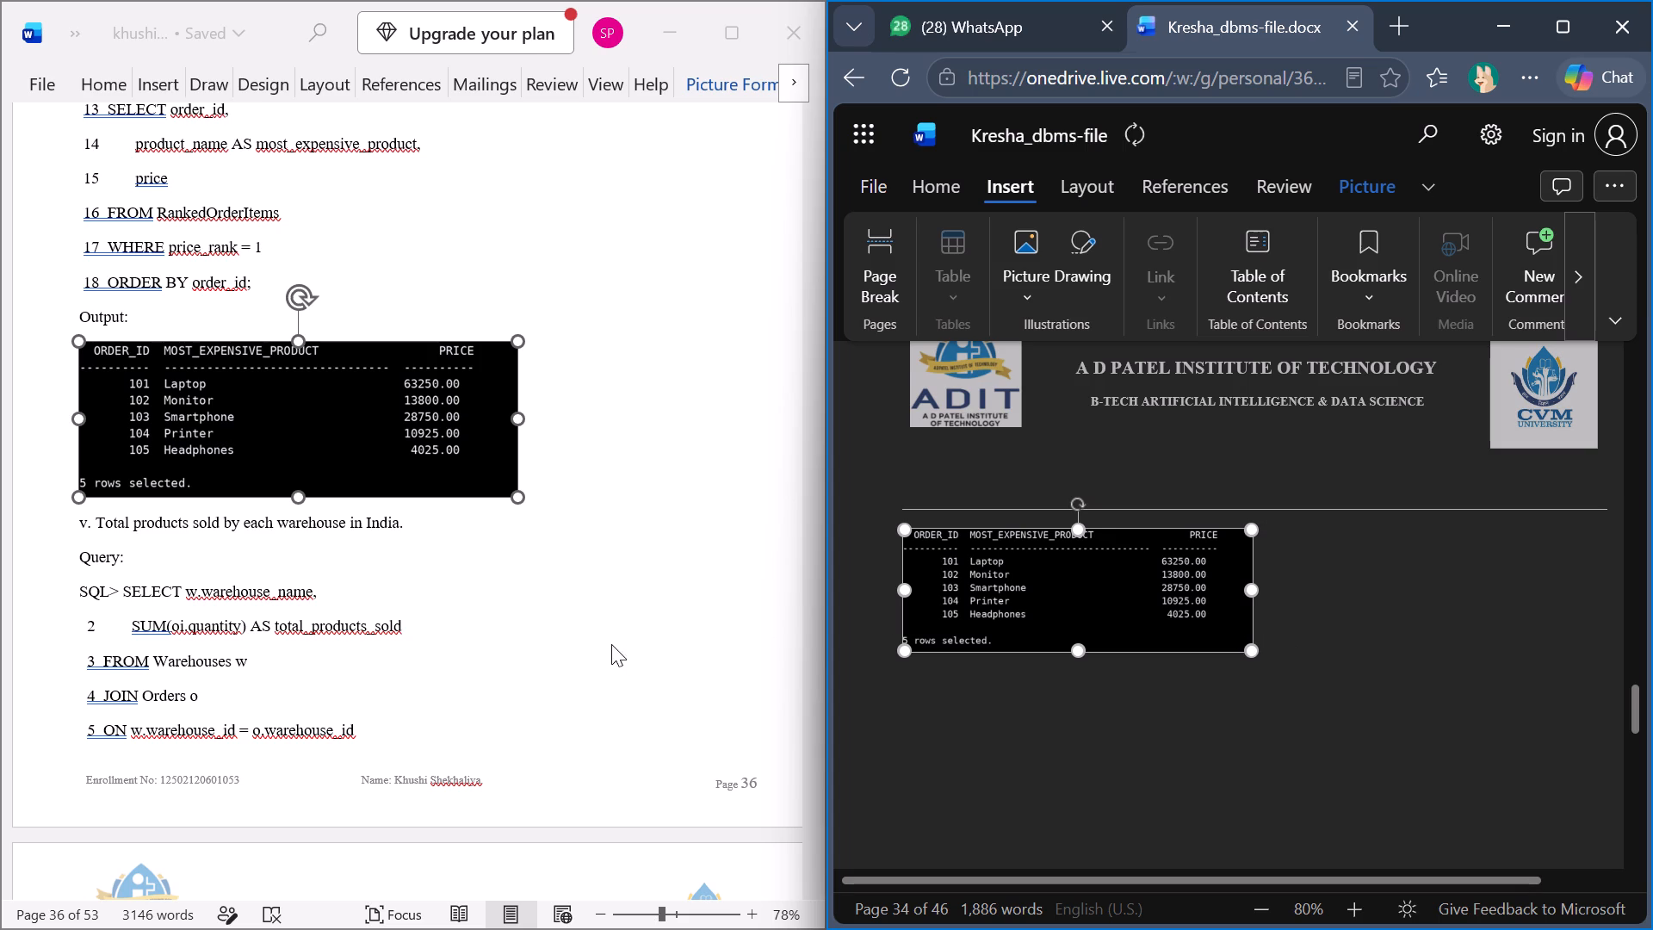
# Copy the question "v. Total products sold by each warehouse in India." from khushi's file and paste it below the resized output picture.
pyautogui.click(423, 517)
pyautogui.moveTo(423, 517); pyautogui.dragTo(225, 510)
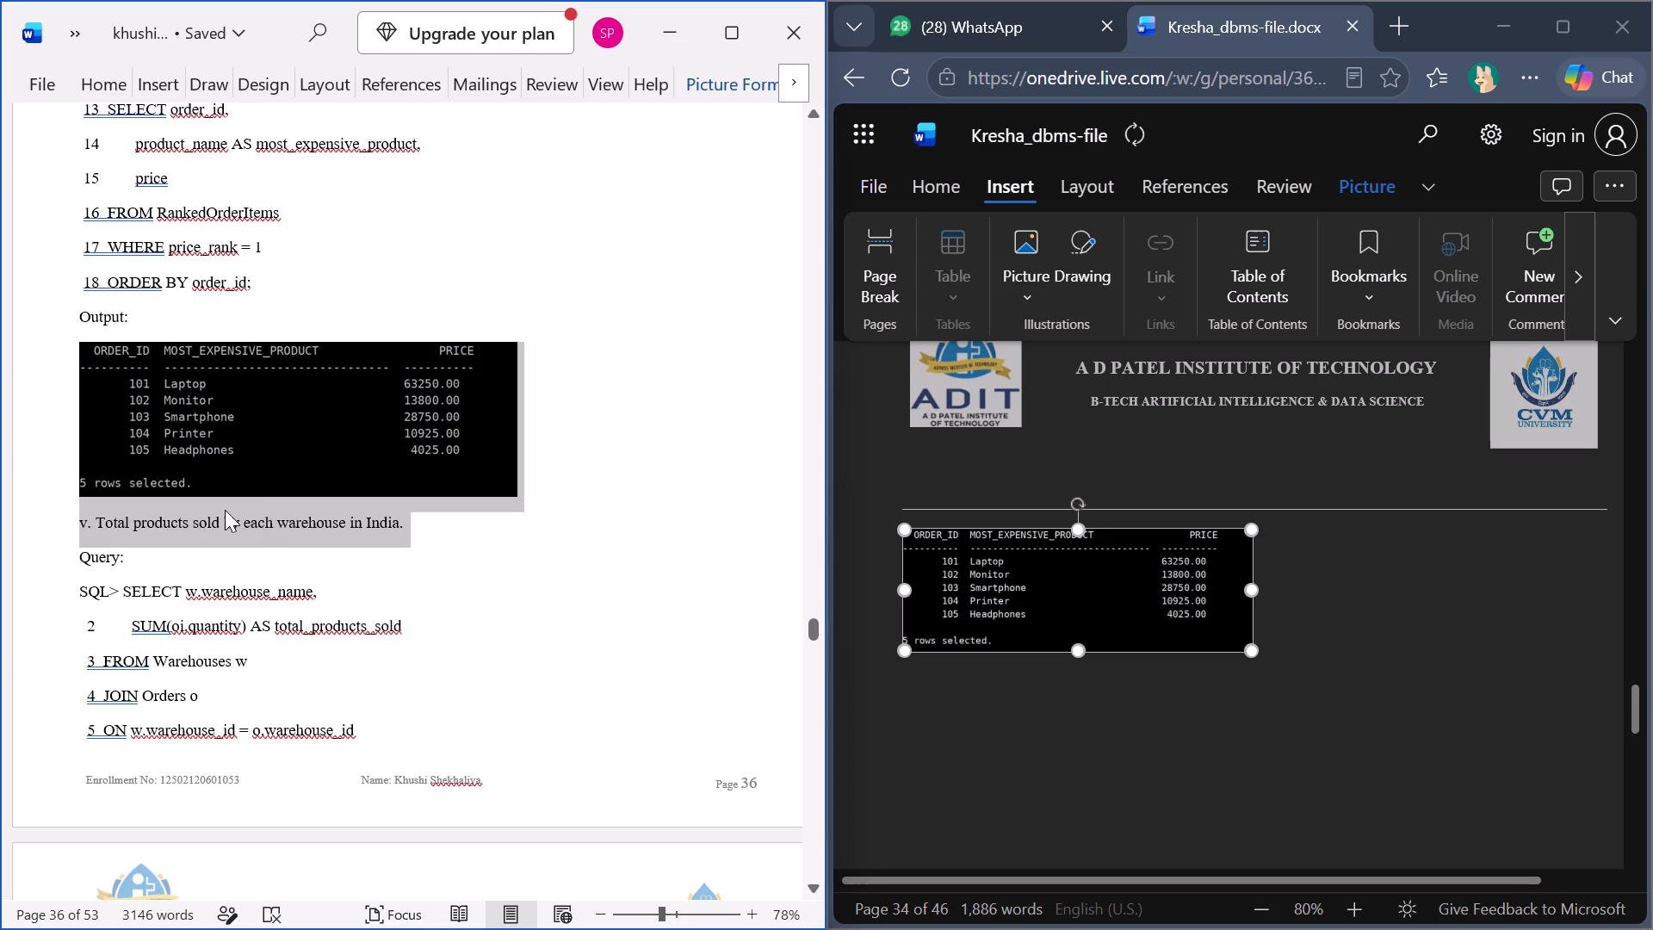
pyautogui.moveTo(225, 510); pyautogui.dragTo(80, 518)
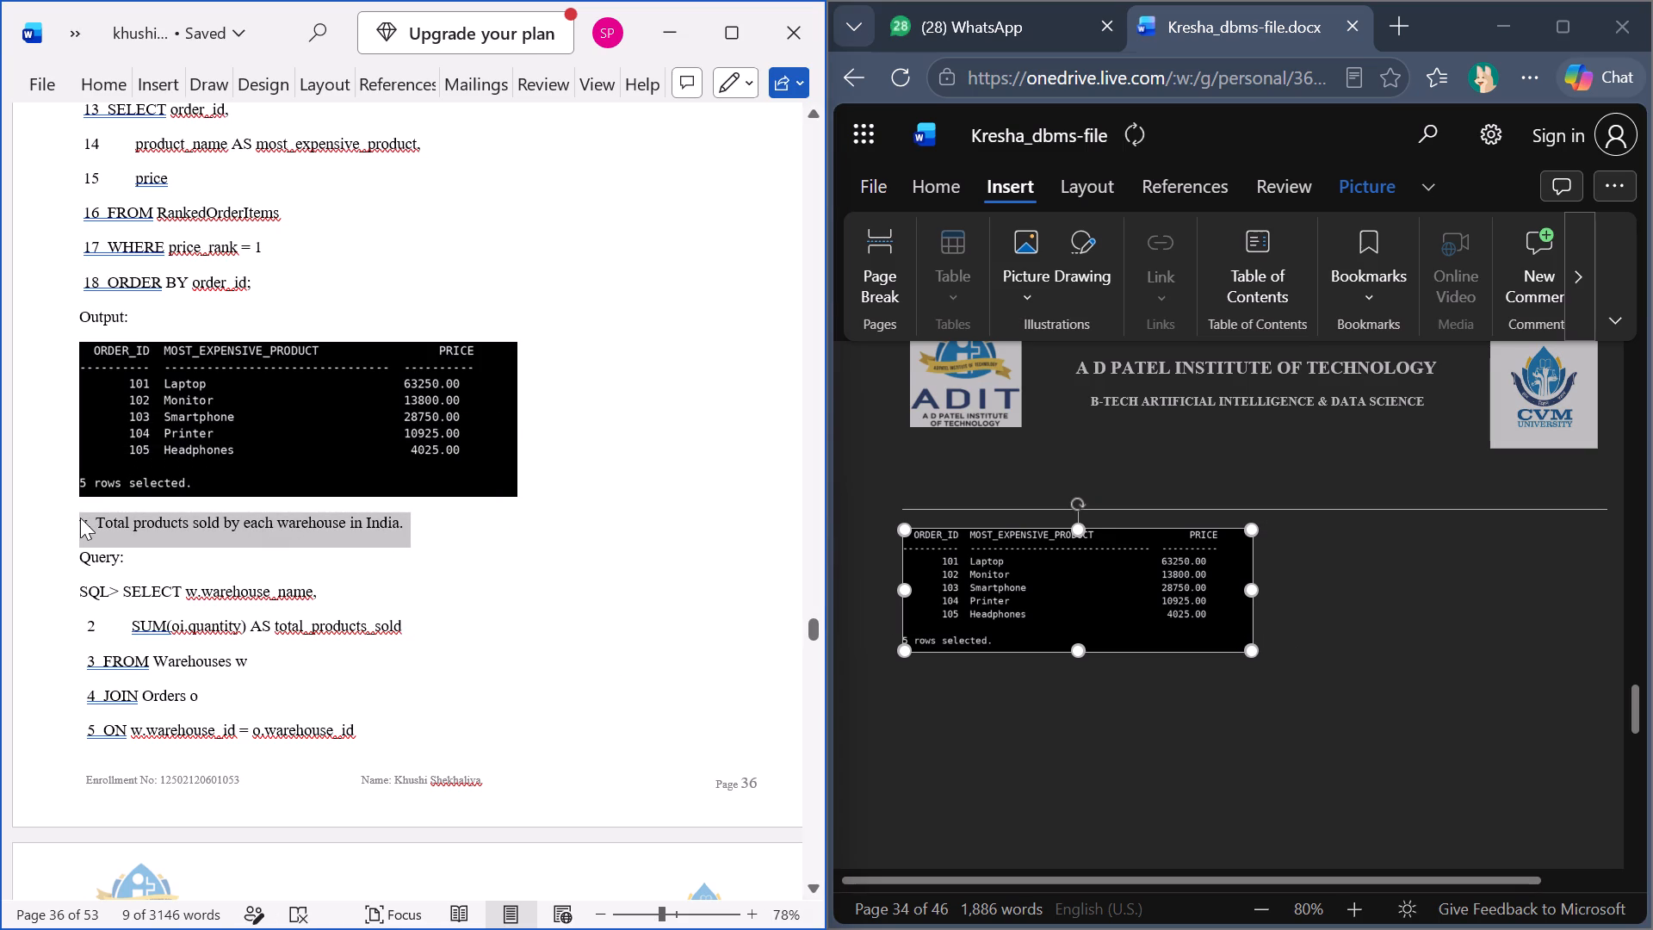
pyautogui.hotkey('ctrl', 'c')
pyautogui.click(1276, 573)
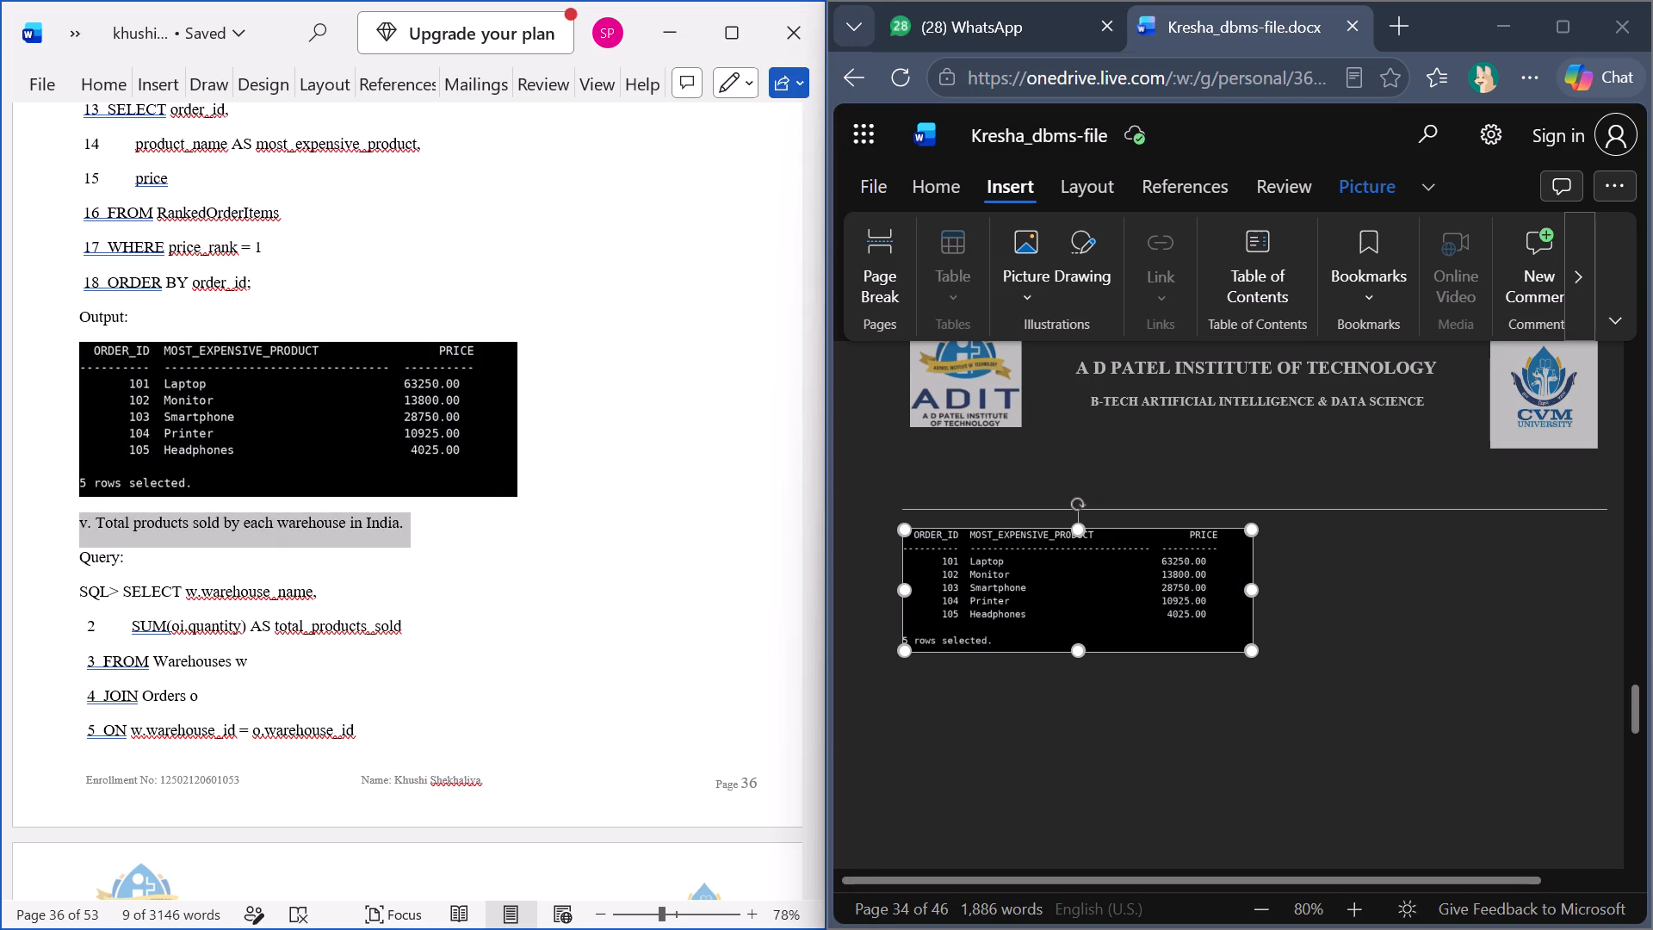
pyautogui.doubleClick(1276, 573)
pyautogui.press('Return')
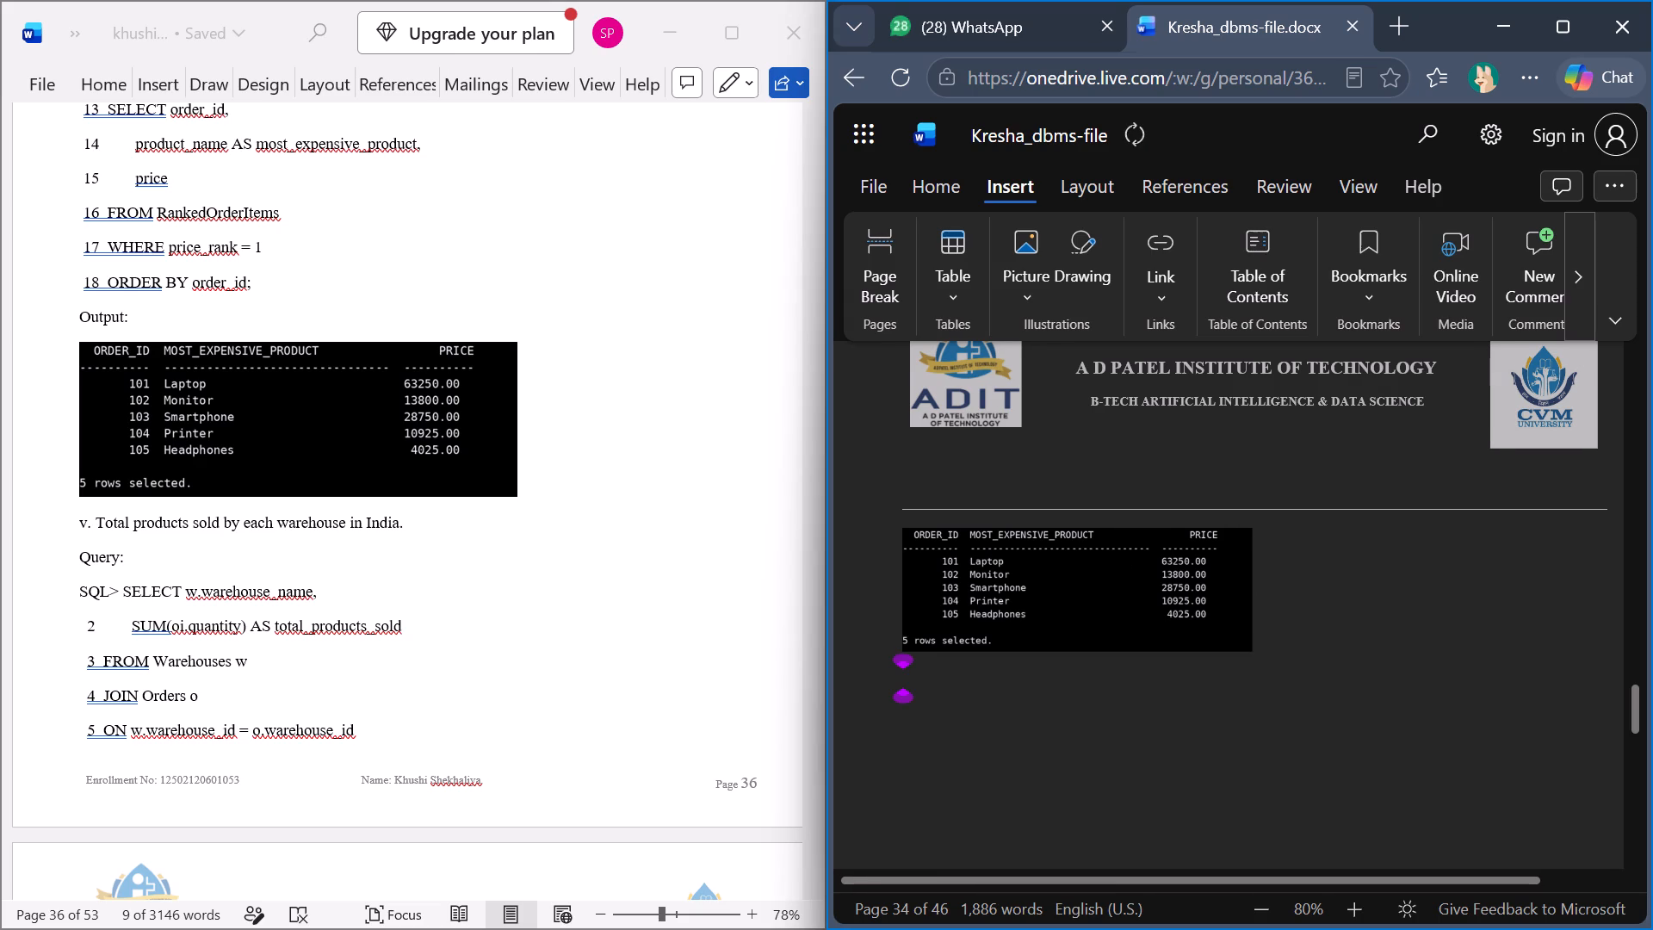
pyautogui.hotkey('ctrl', 'v')
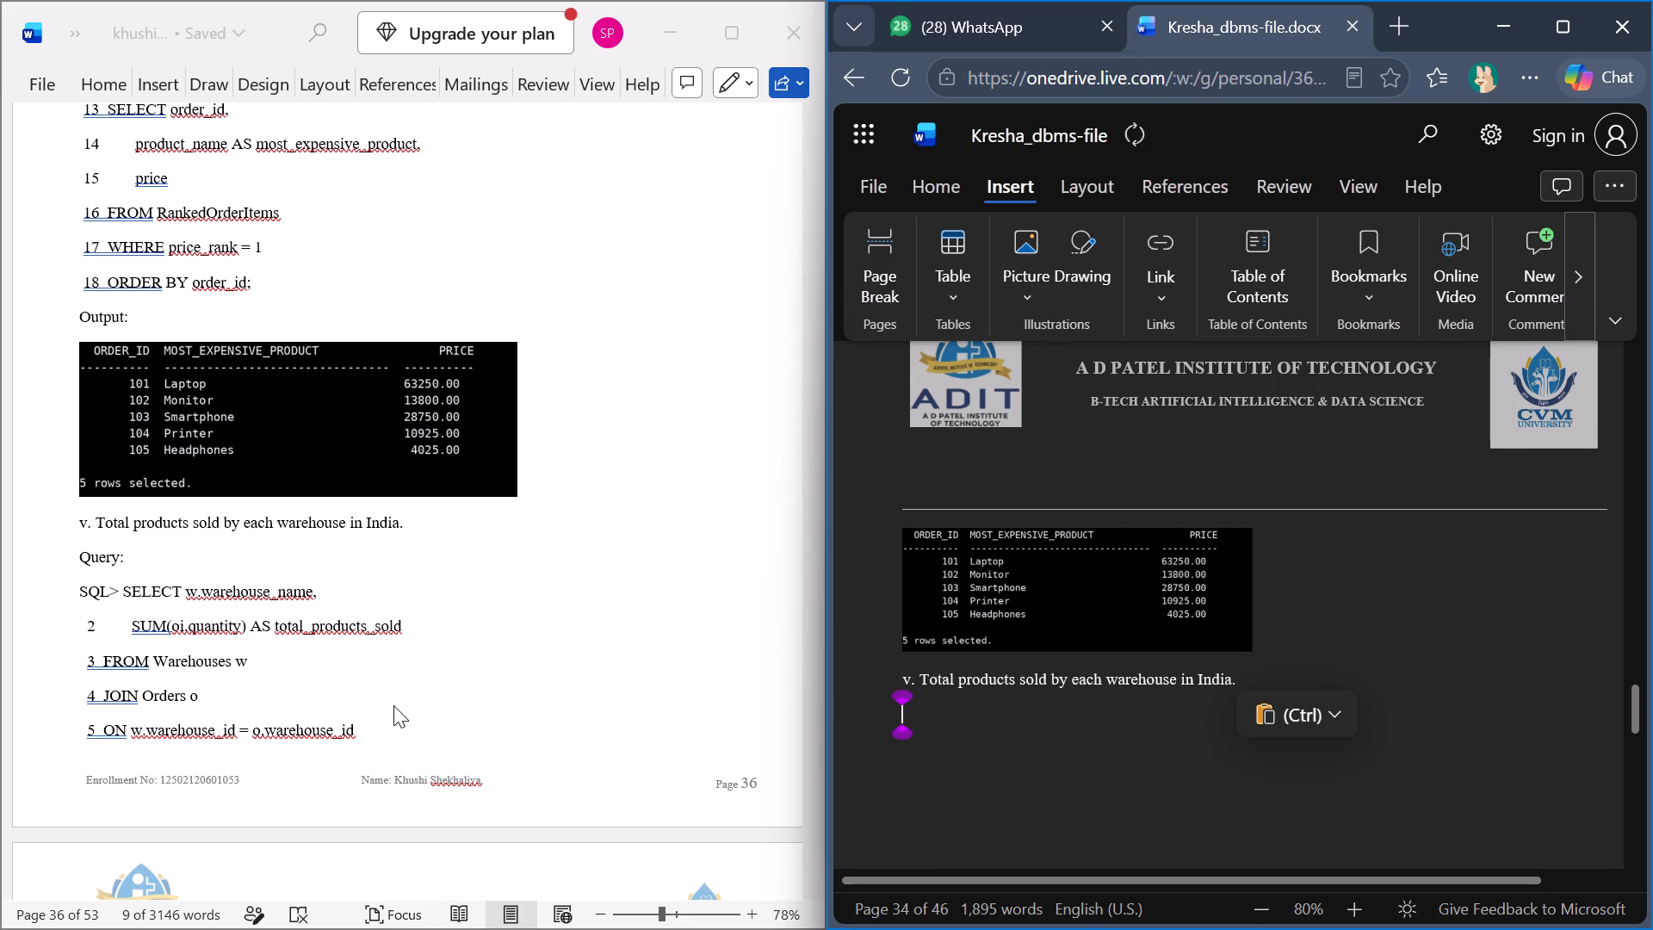
# Copy question v's query lines 1 to 5 from khushi's file and paste them below the question text in Kresha_dbms-file.
pyautogui.moveTo(377, 724); pyautogui.dragTo(77, 595)
pyautogui.moveTo(77, 595); pyautogui.dragTo(353, 732)
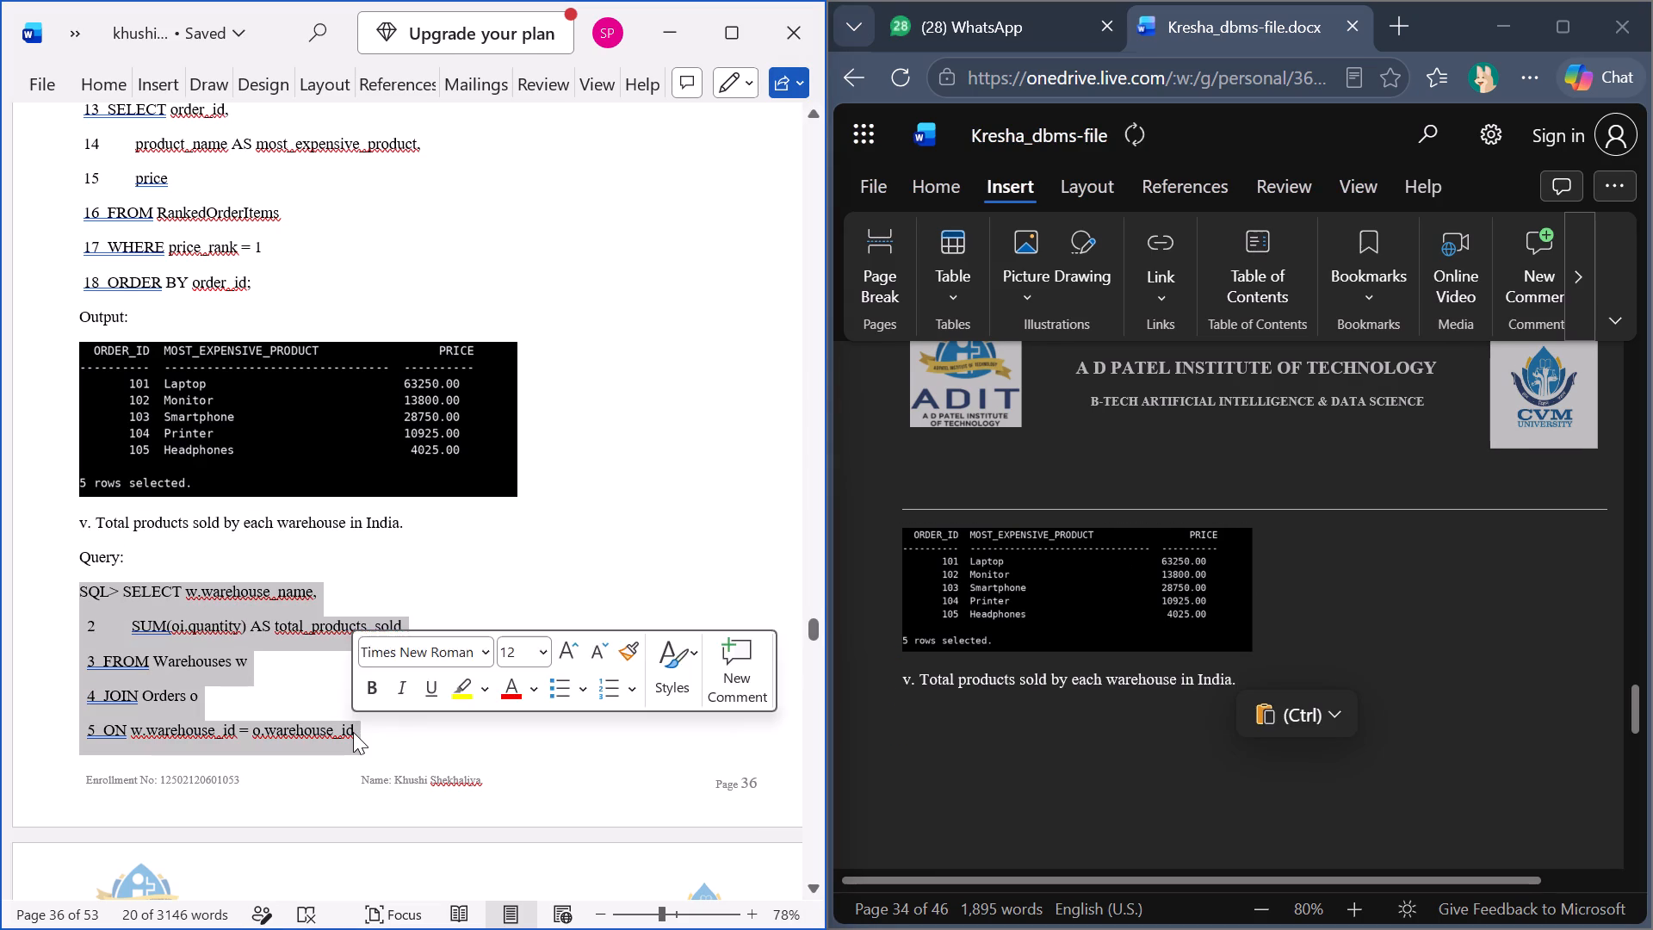
pyautogui.hotkey('ctrl', 'c')
pyautogui.click(912, 712)
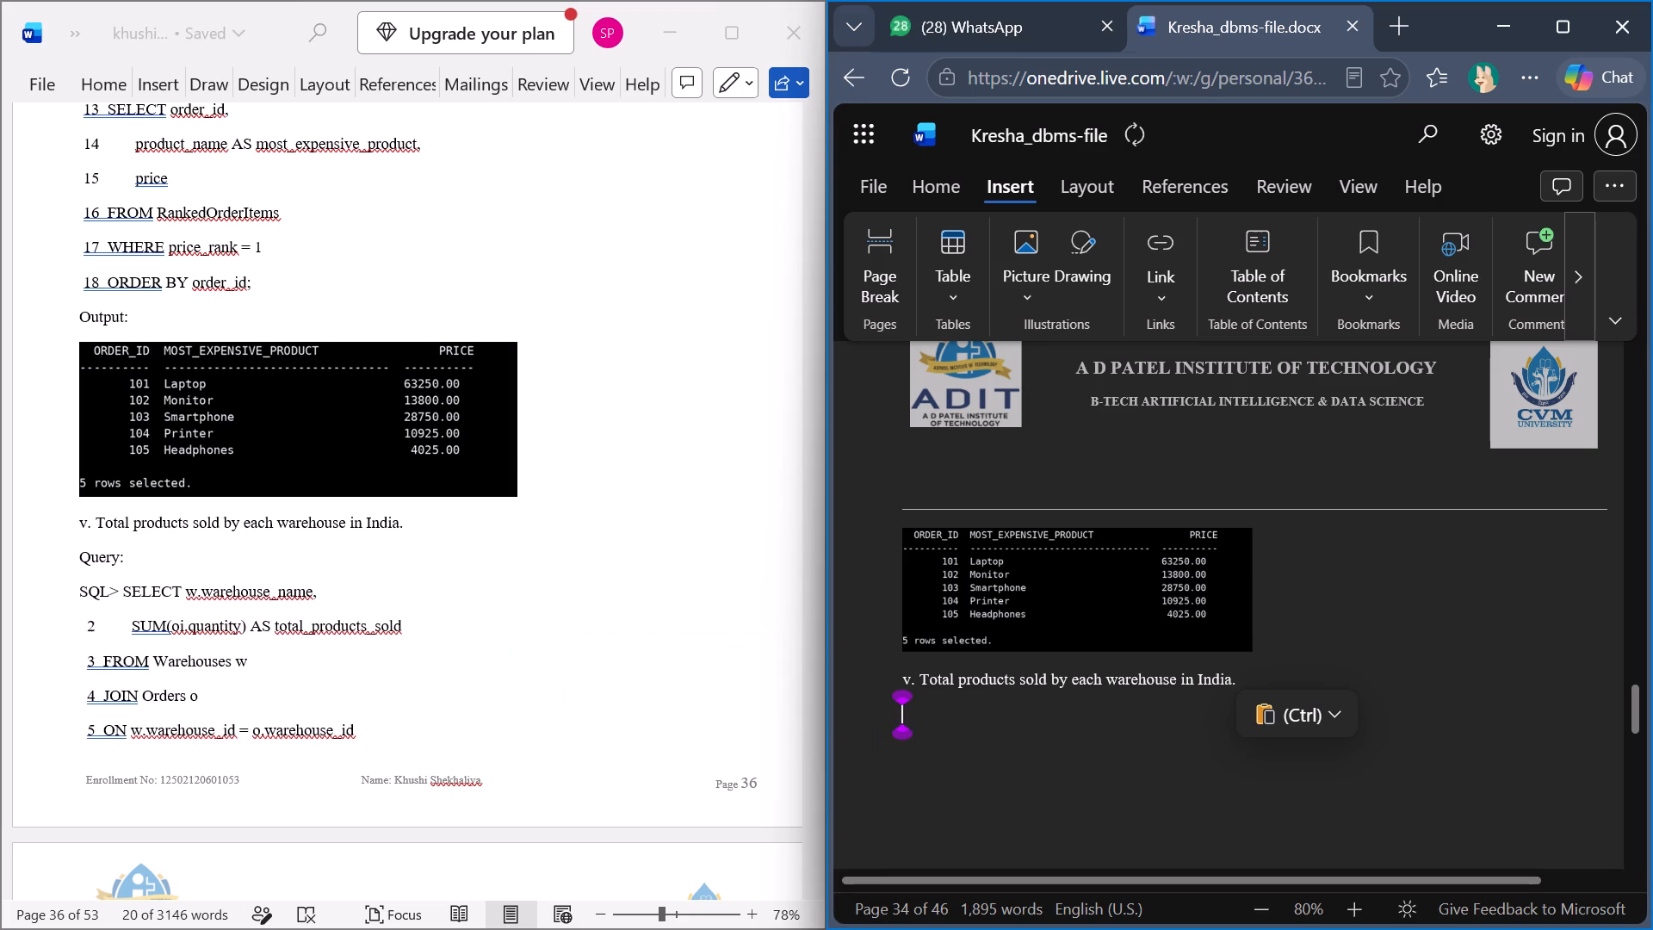
pyautogui.hotkey('ctrl', 'v')
# Remove the extra spaces before SUM(oi.quantity) in line 2 of question v's query, keeping the line number.
pyautogui.click(959, 616)
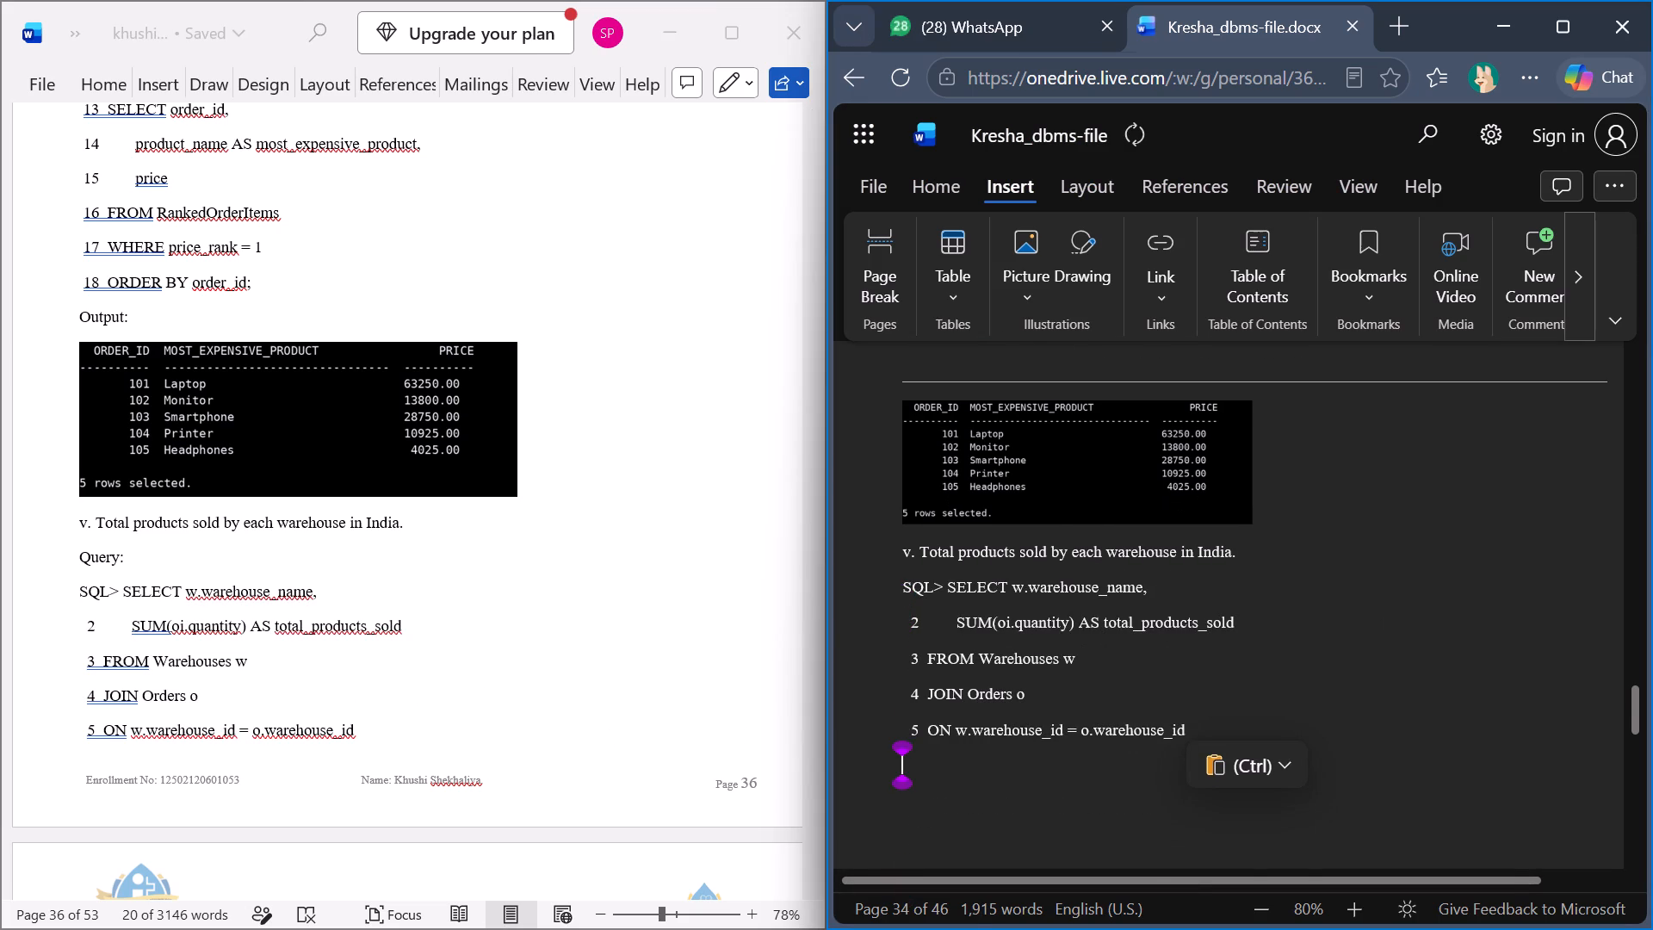
pyautogui.press('BackSpace')
pyautogui.press('BackSpace')
pyautogui.press('BackSpace')
pyautogui.press('BackSpace')
pyautogui.press('BackSpace')
pyautogui.press('BackSpace')
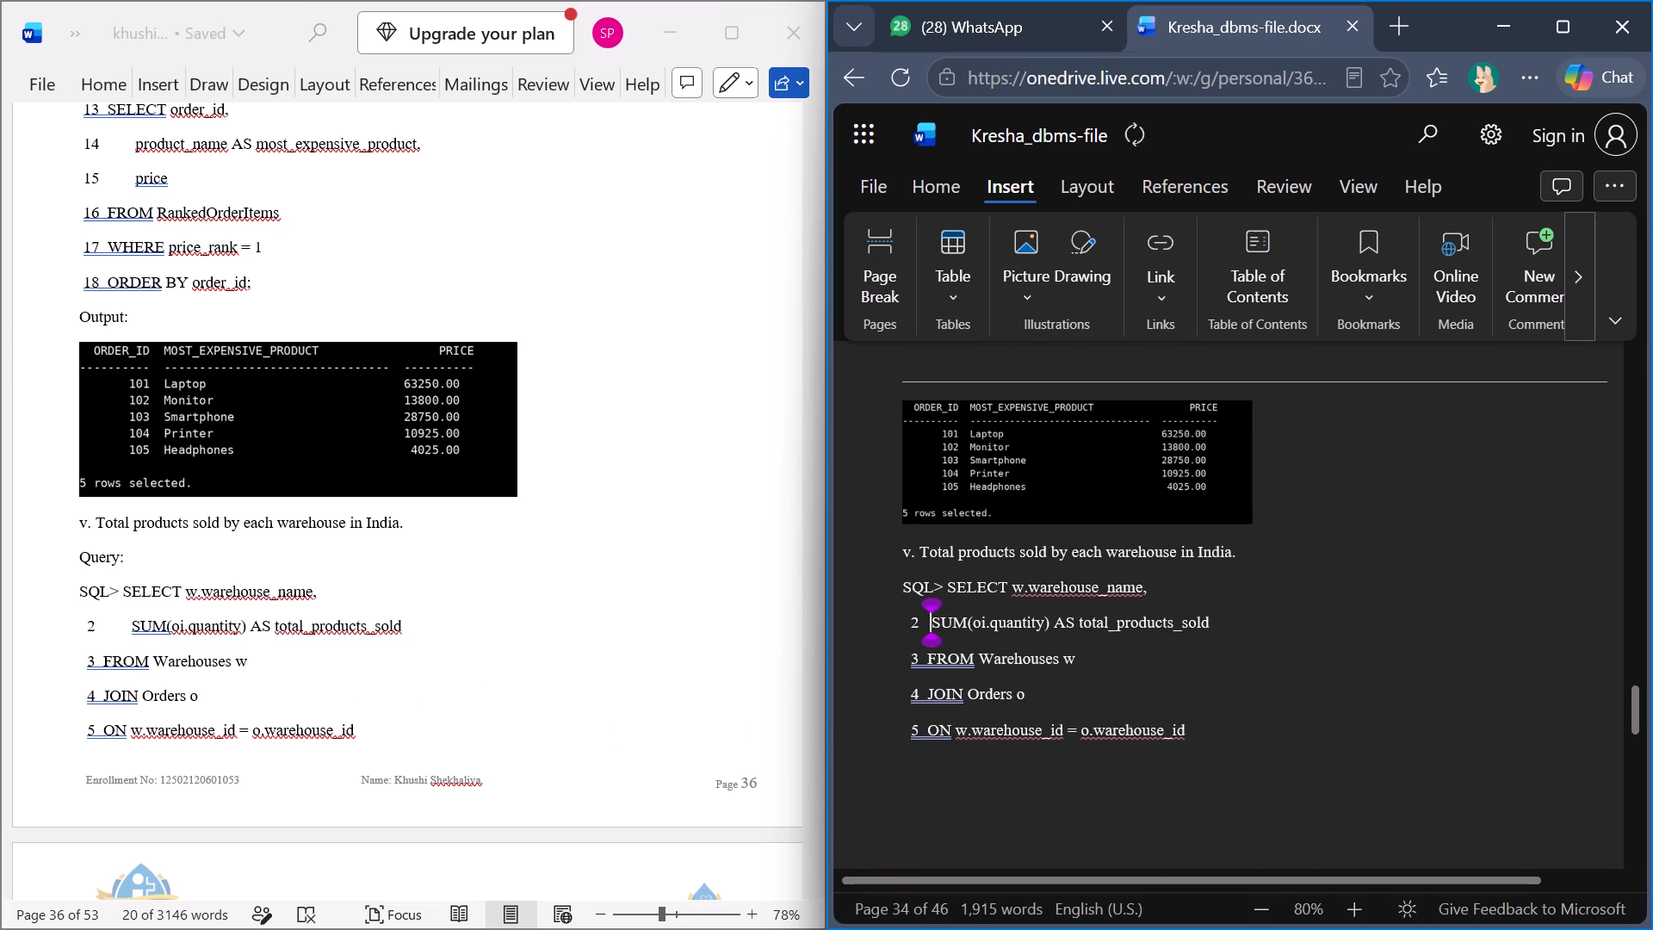
# Copy question v's query lines 6 to 10 from khushi's file below line 5, starting line 6 on its own line with a leading space.
pyautogui.scroll(-3, 474, 625)
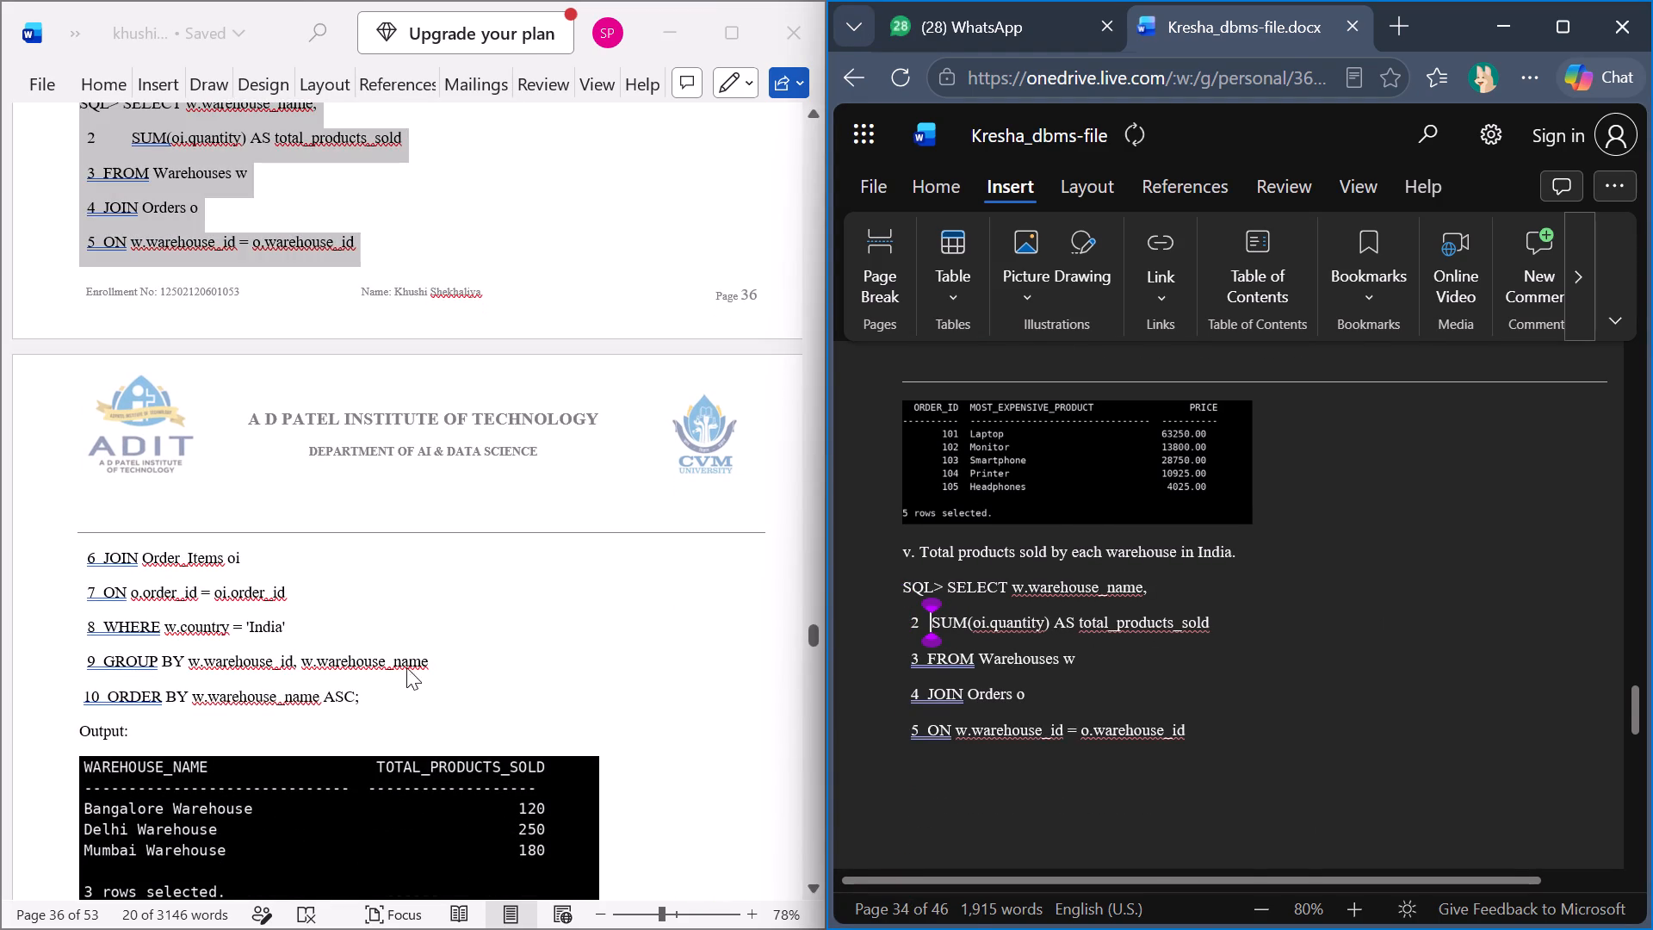
pyautogui.click(383, 696)
pyautogui.moveTo(383, 696); pyautogui.dragTo(89, 568)
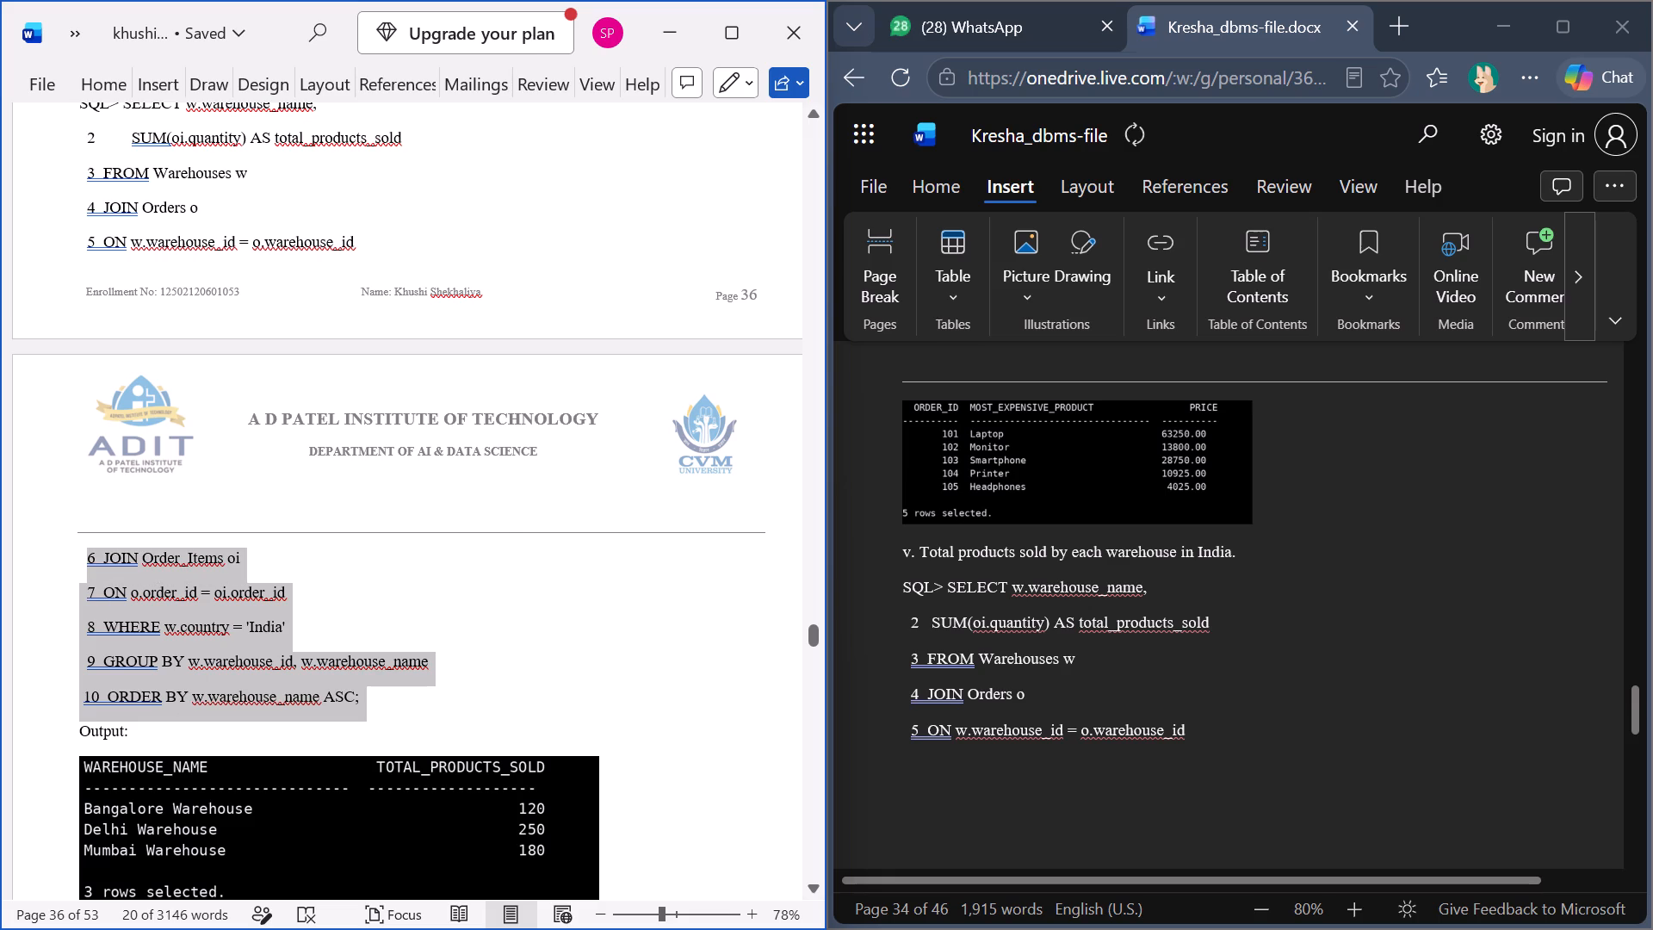
pyautogui.moveTo(89, 568); pyautogui.dragTo(85, 568)
pyautogui.hotkey('ctrl', 'c')
pyautogui.click(1214, 716)
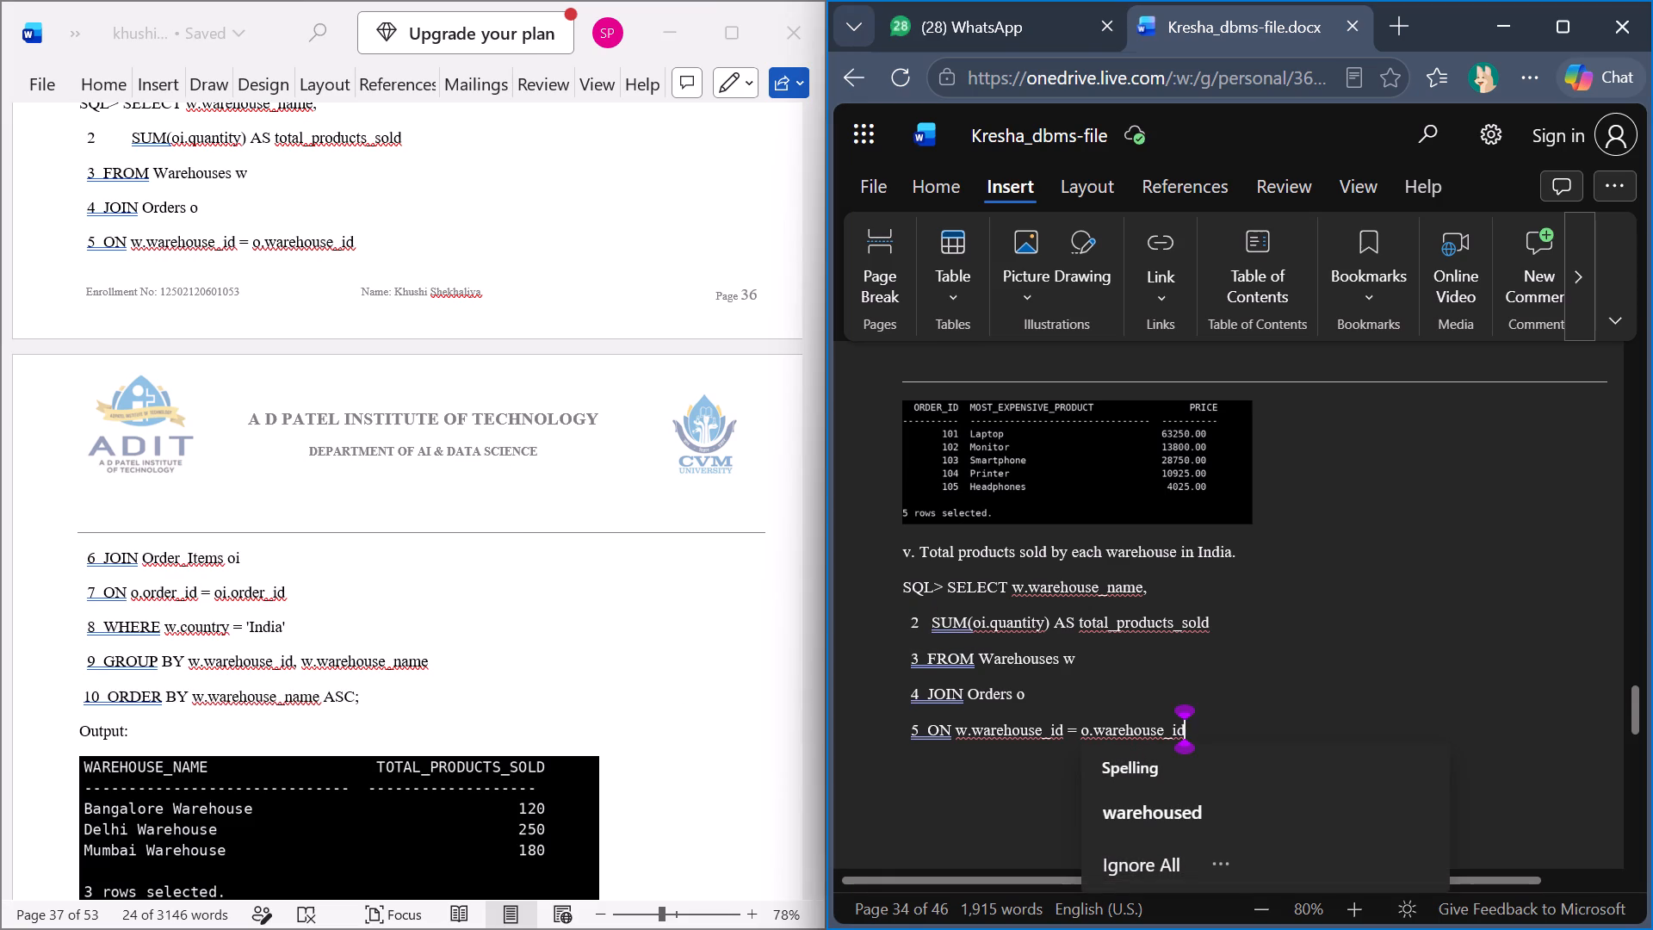
pyautogui.hotkey('ctrl', 'v')
pyautogui.click(1191, 596)
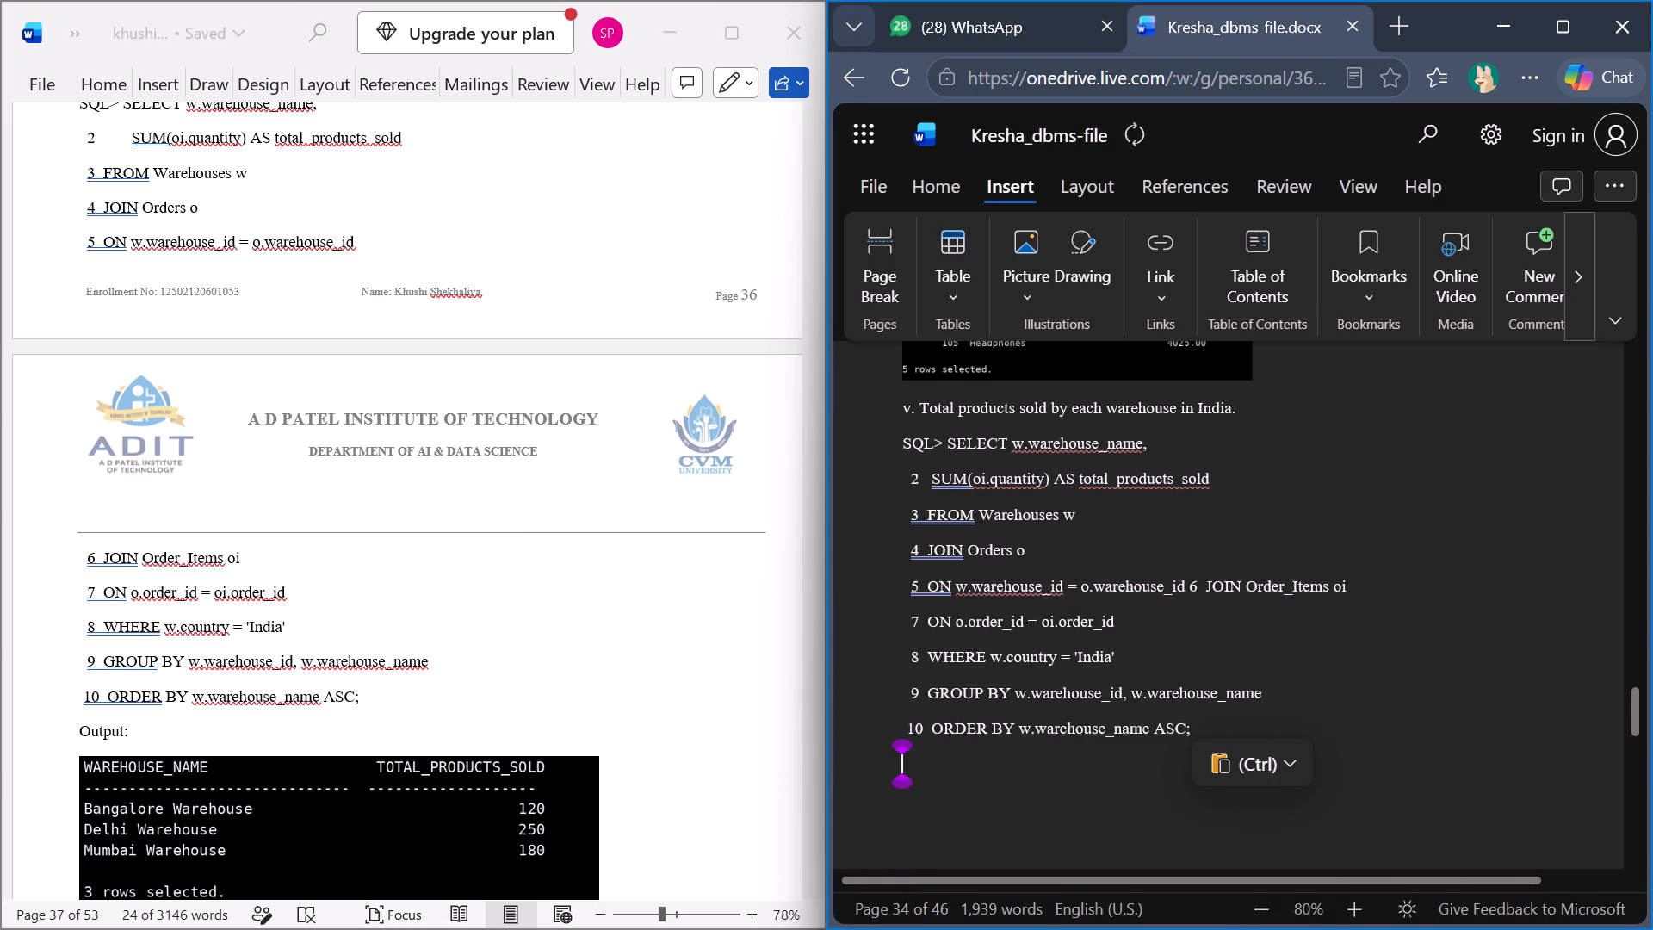
pyautogui.press('Return')
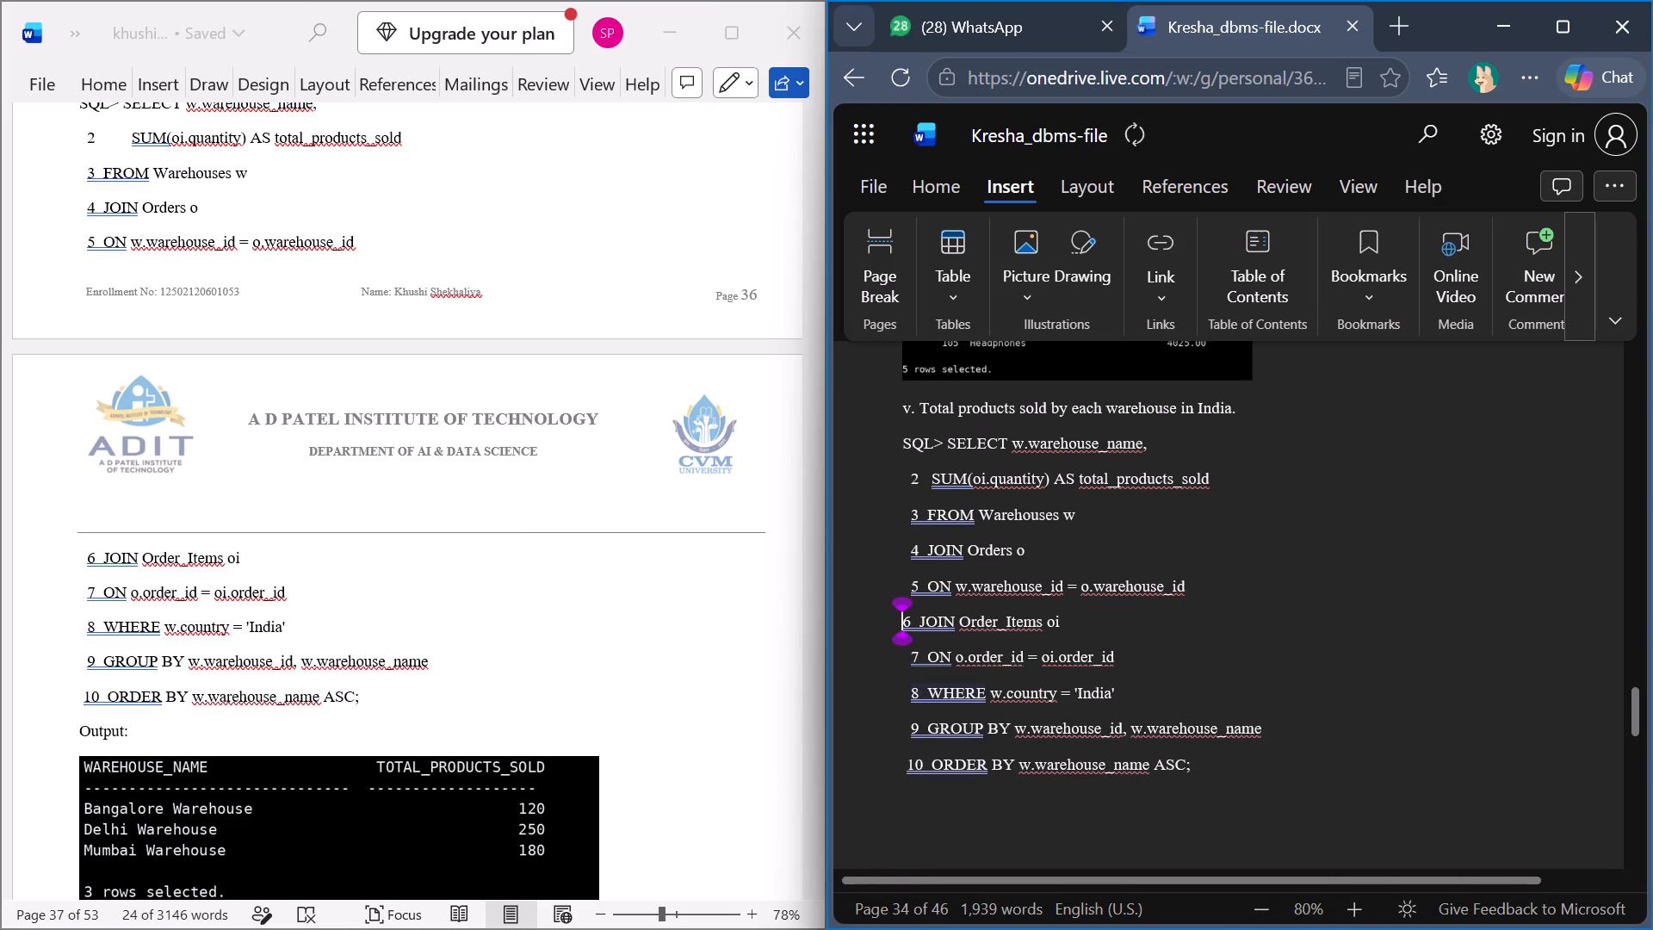
pyautogui.press('space')
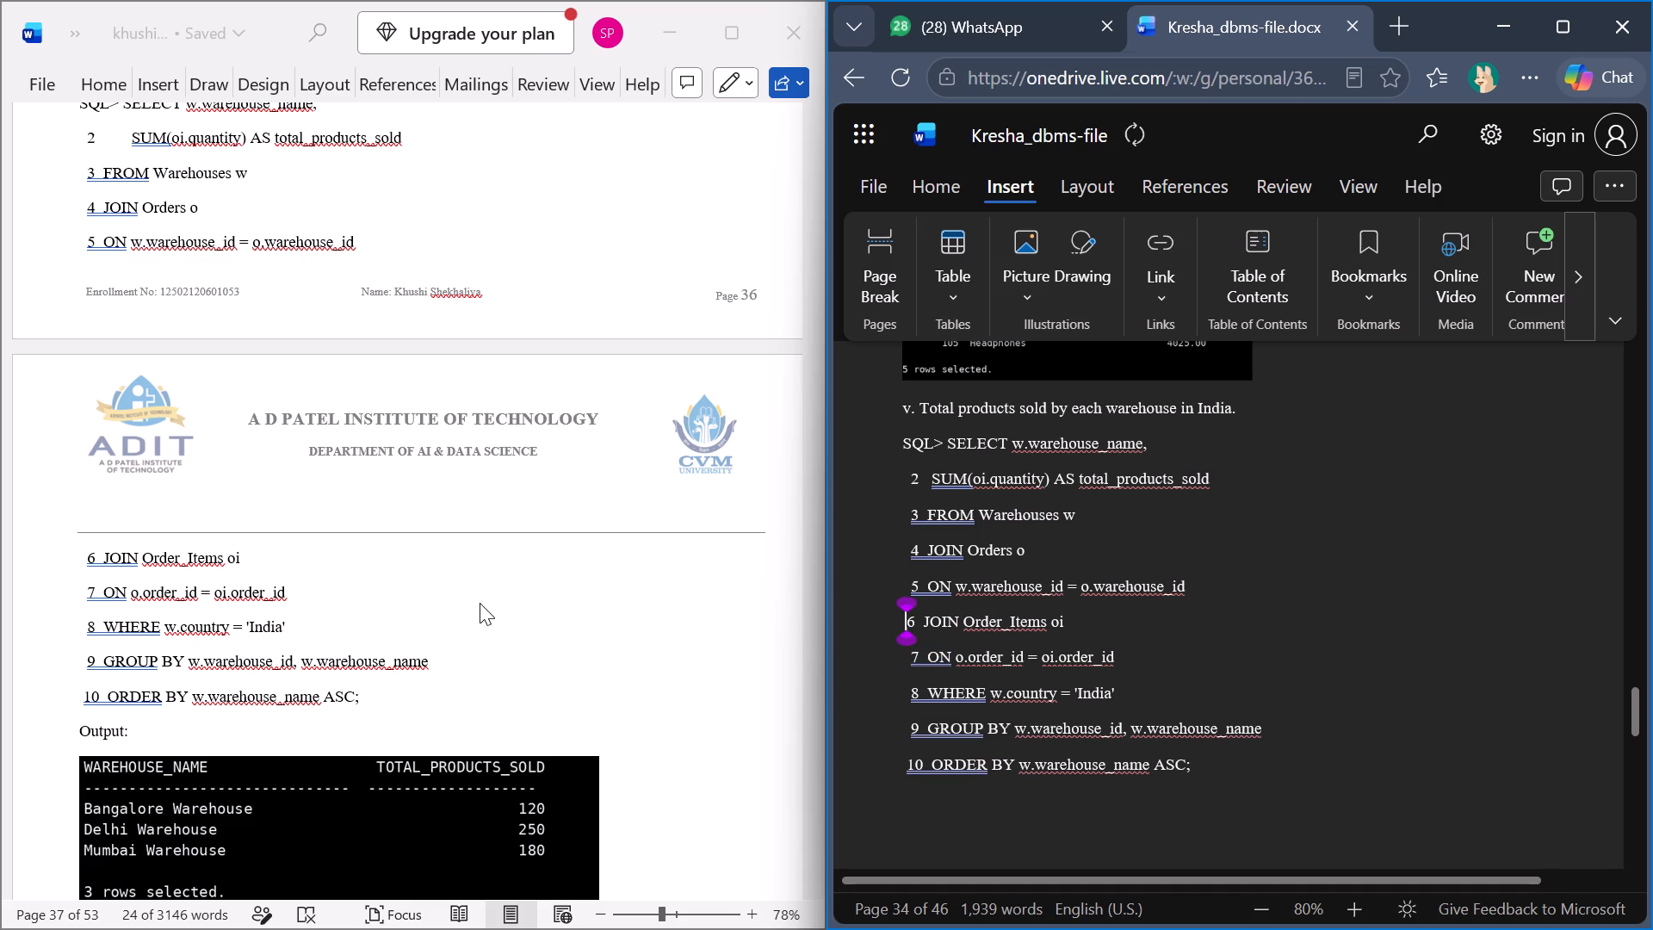
# Copy question v's warehouse output picture from khushi's file and paste it on a new line below query line 10 in Kresha_dbms-file.
pyautogui.scroll(-2, 480, 603)
pyautogui.rightClick(449, 561)
pyautogui.rightClick(449, 561)
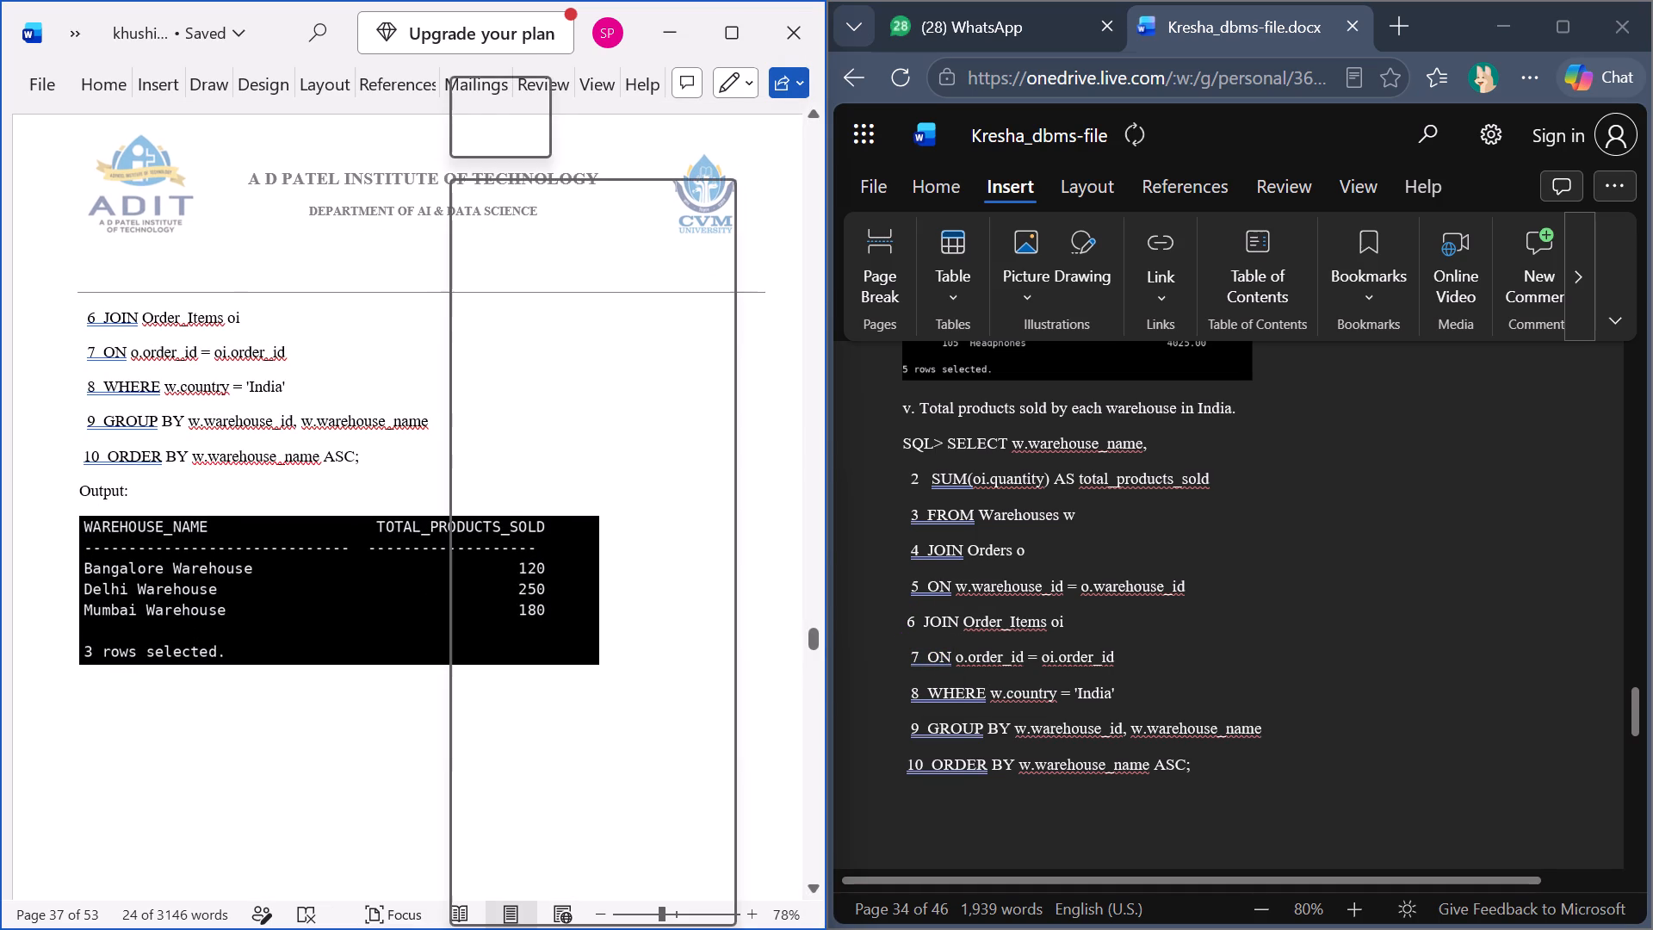
pyautogui.click(529, 267)
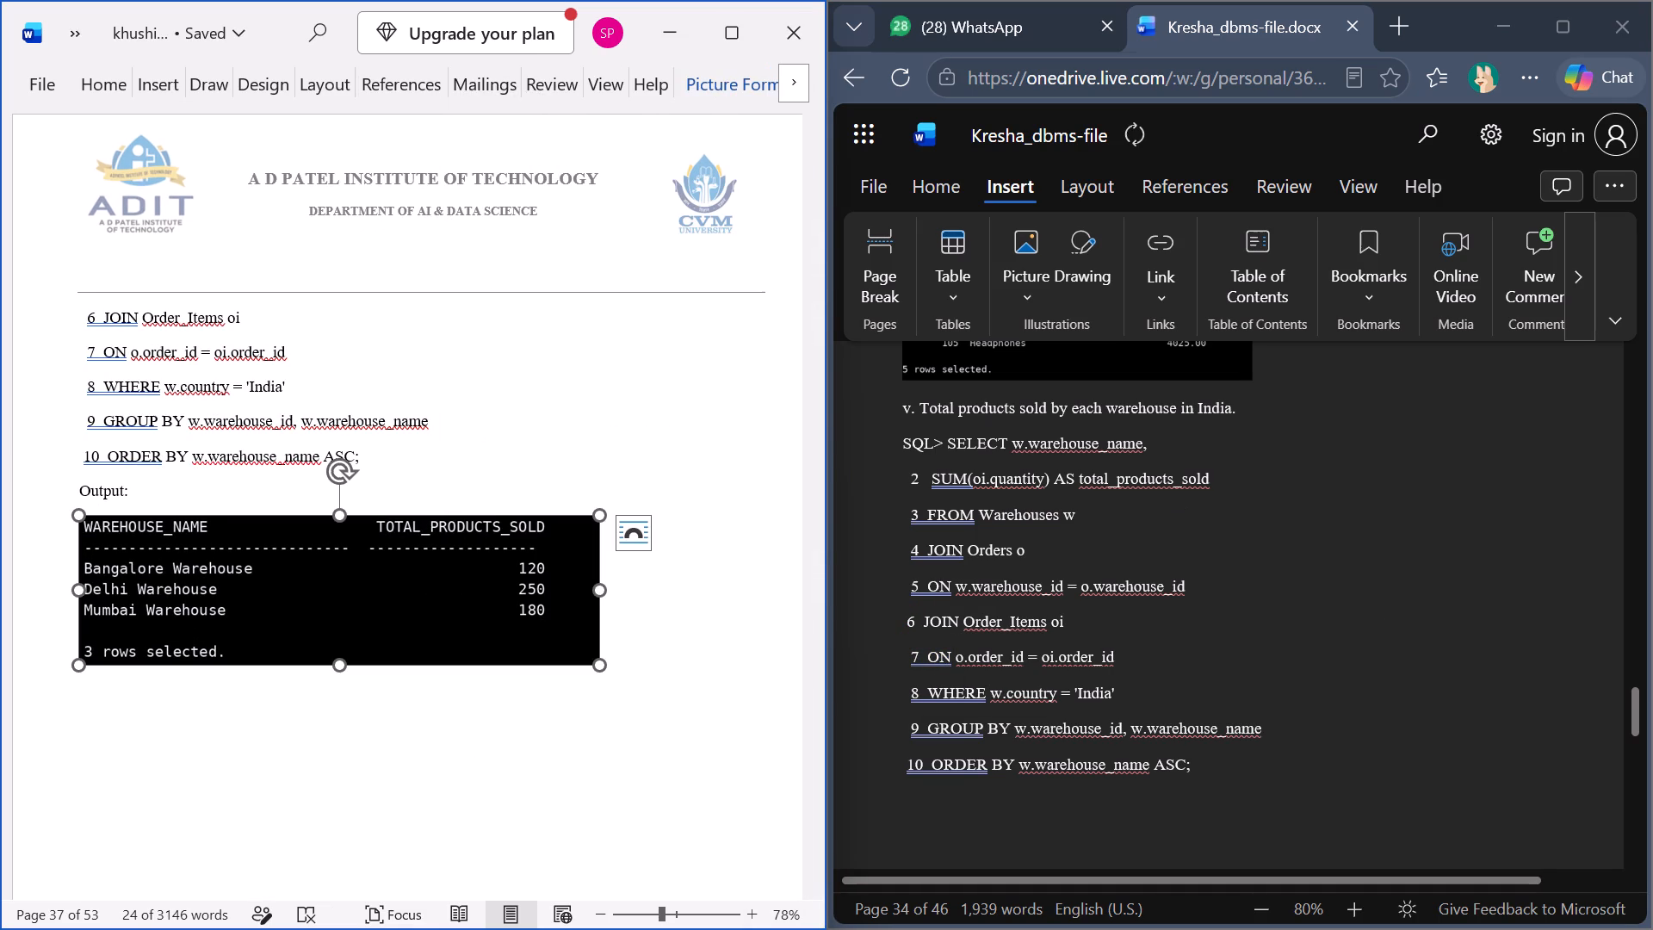
pyautogui.click(1329, 763)
pyautogui.press('Return')
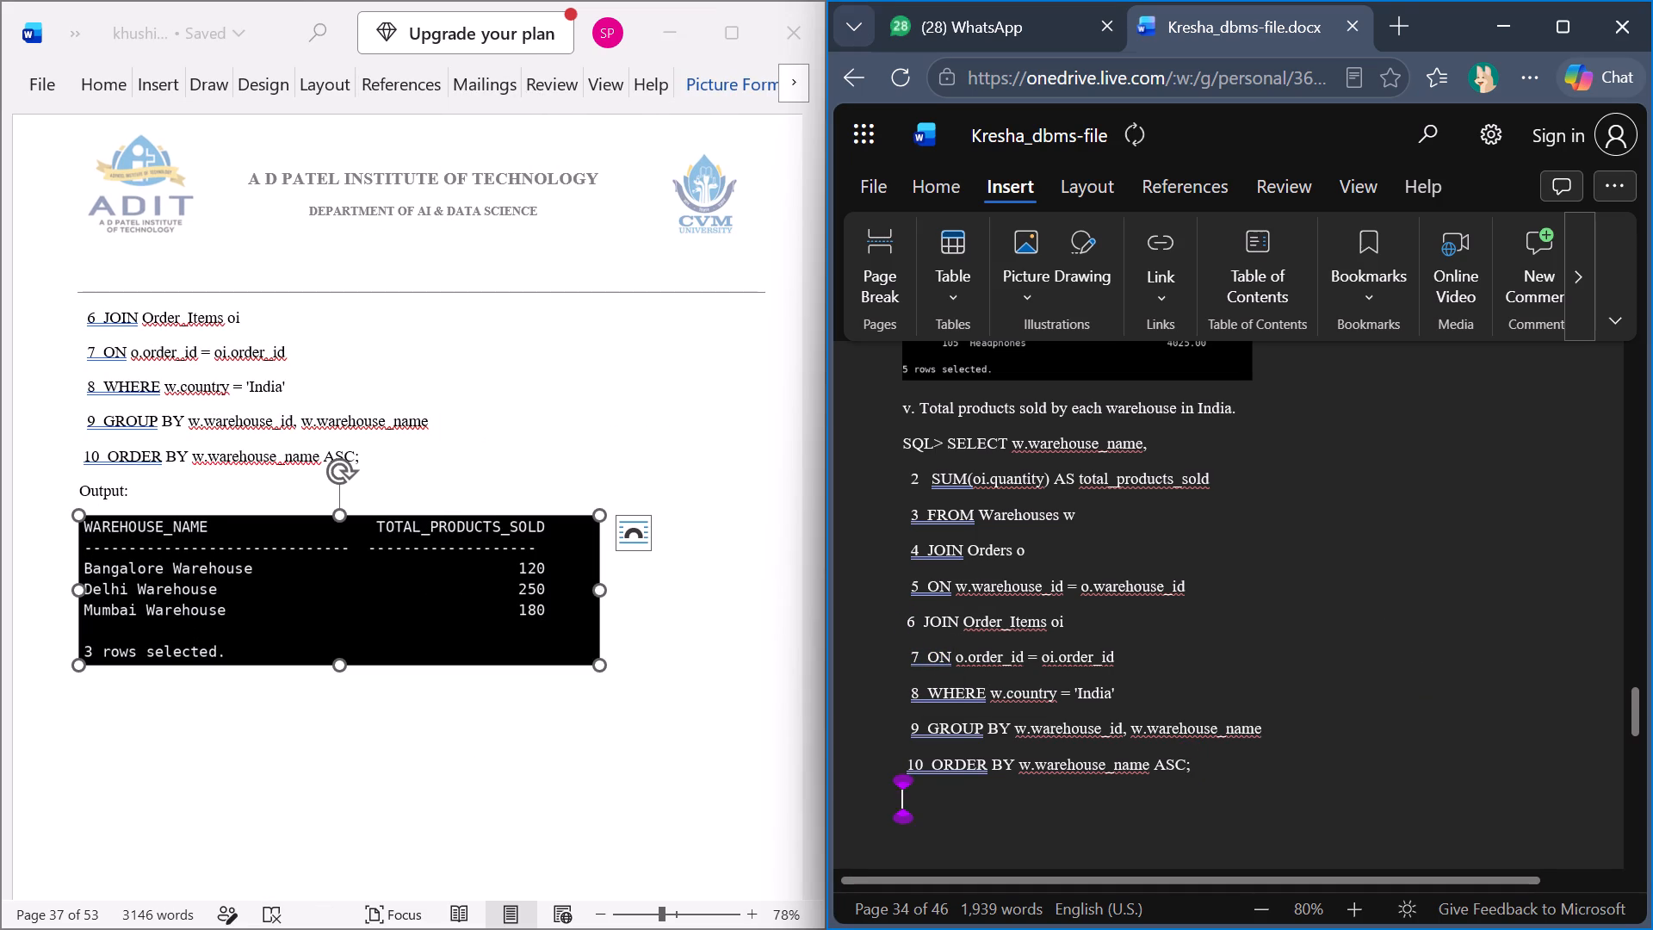
pyautogui.hotkey('ctrl', 'v')
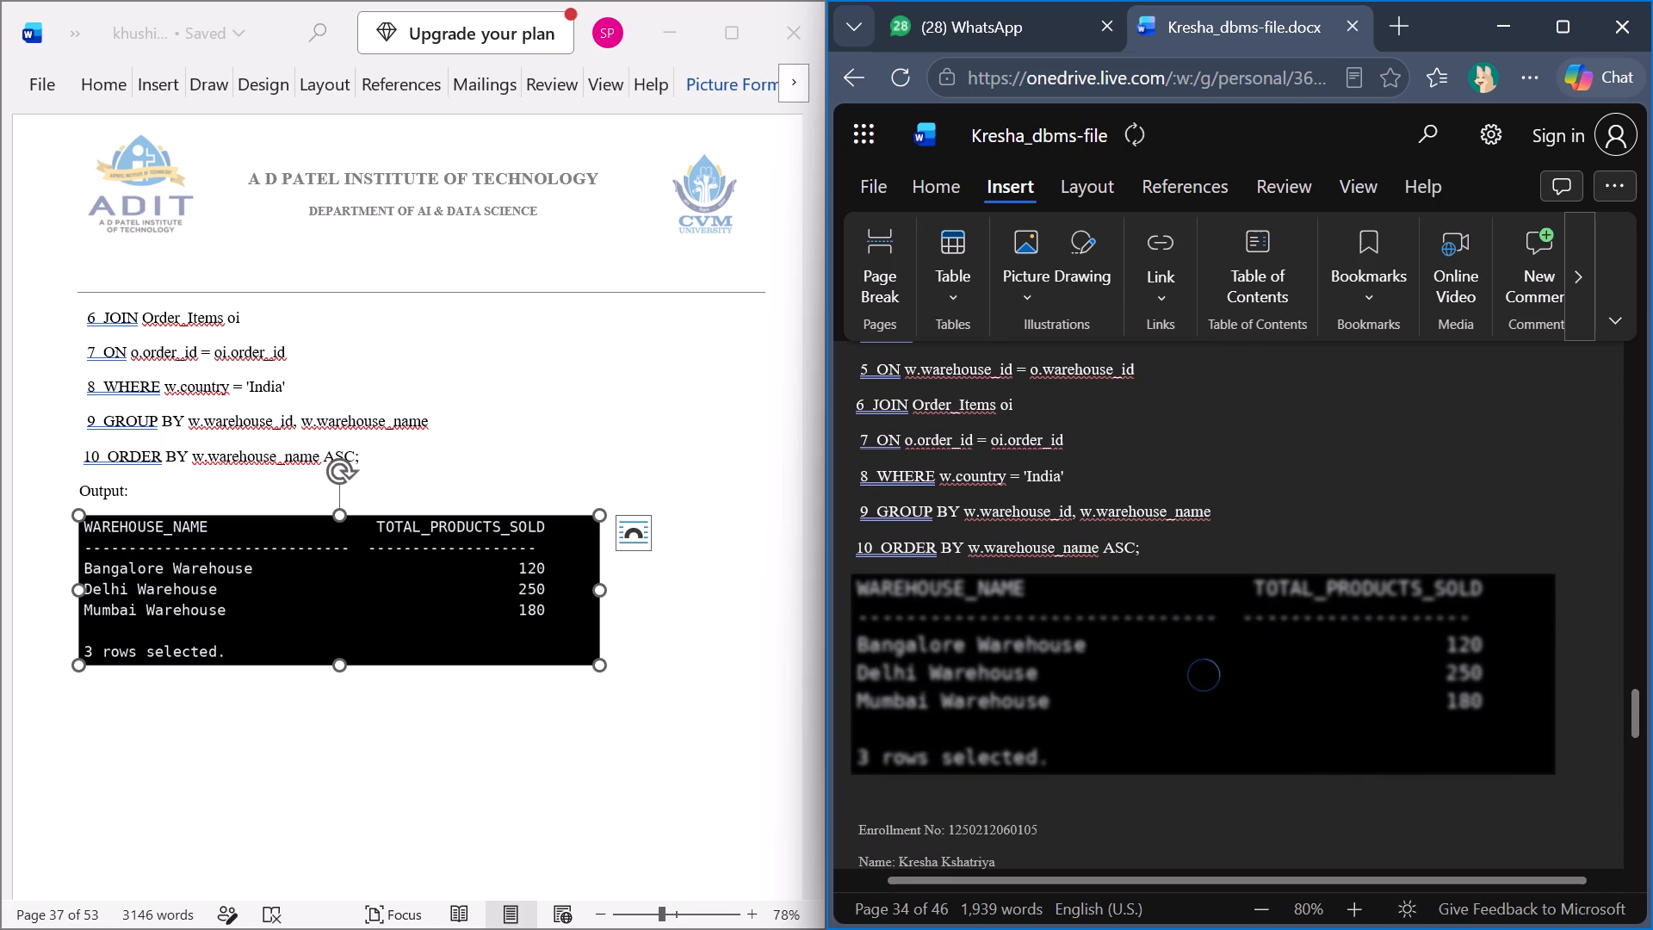
# Insert a page break after the pasted warehouse output picture.
pyautogui.click(894, 261)
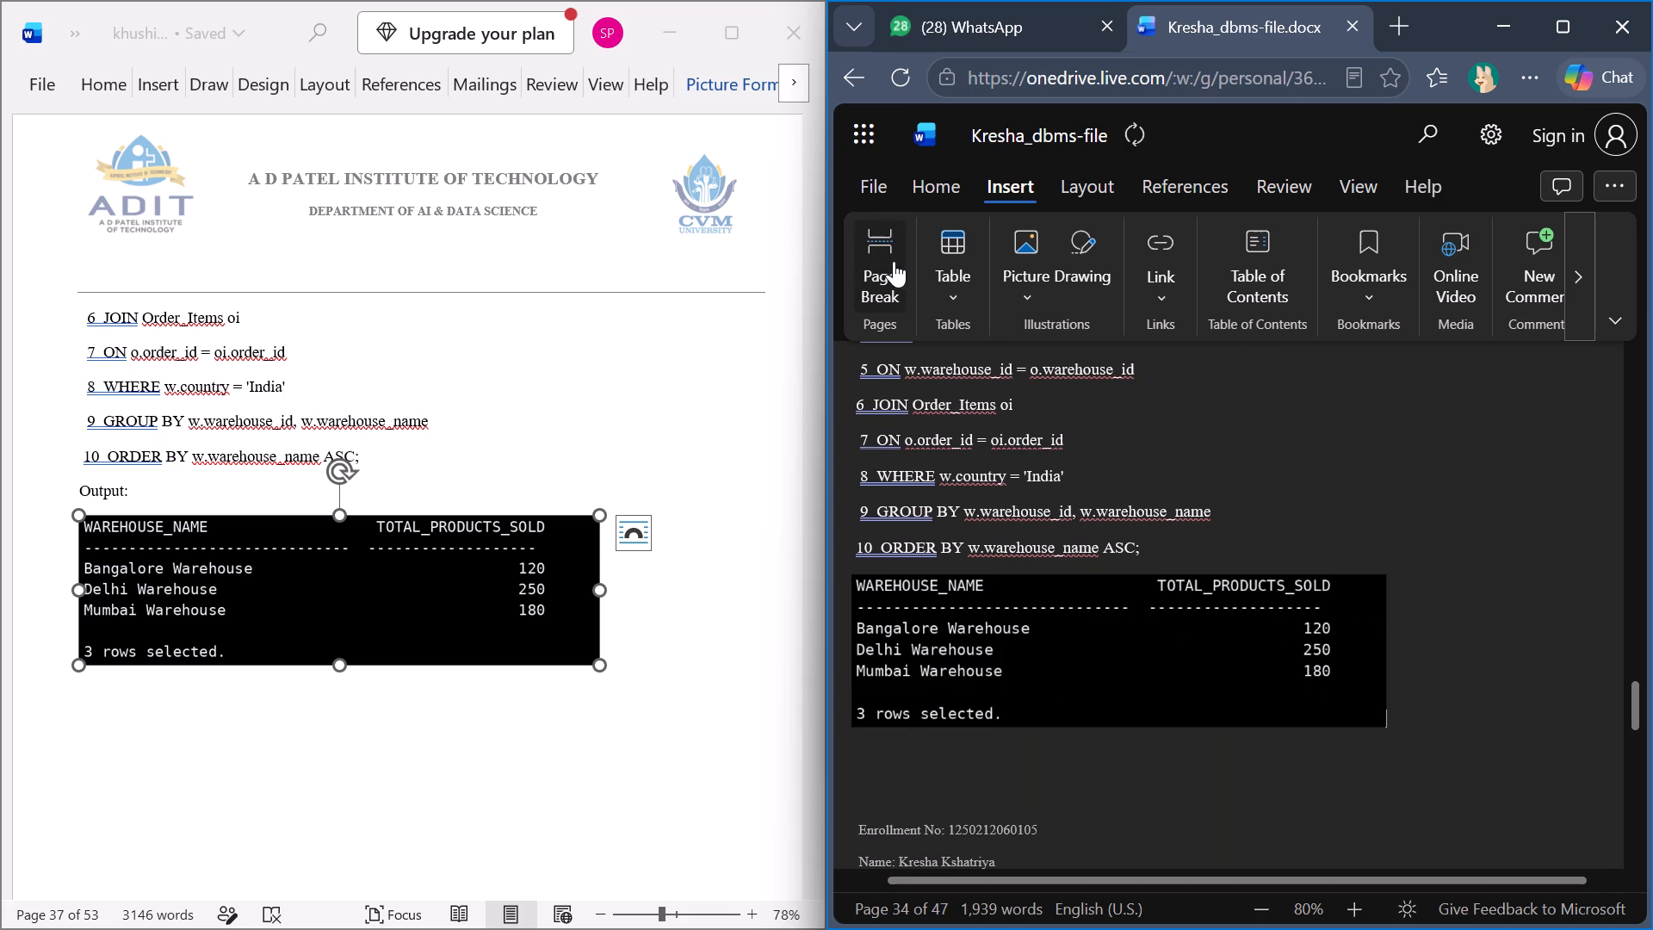
# Copy the PRACTICAL 9 heading from khushi's file and paste it at the top of the new page in Kresha_dbms-file.
pyautogui.scroll(-5, 525, 560)
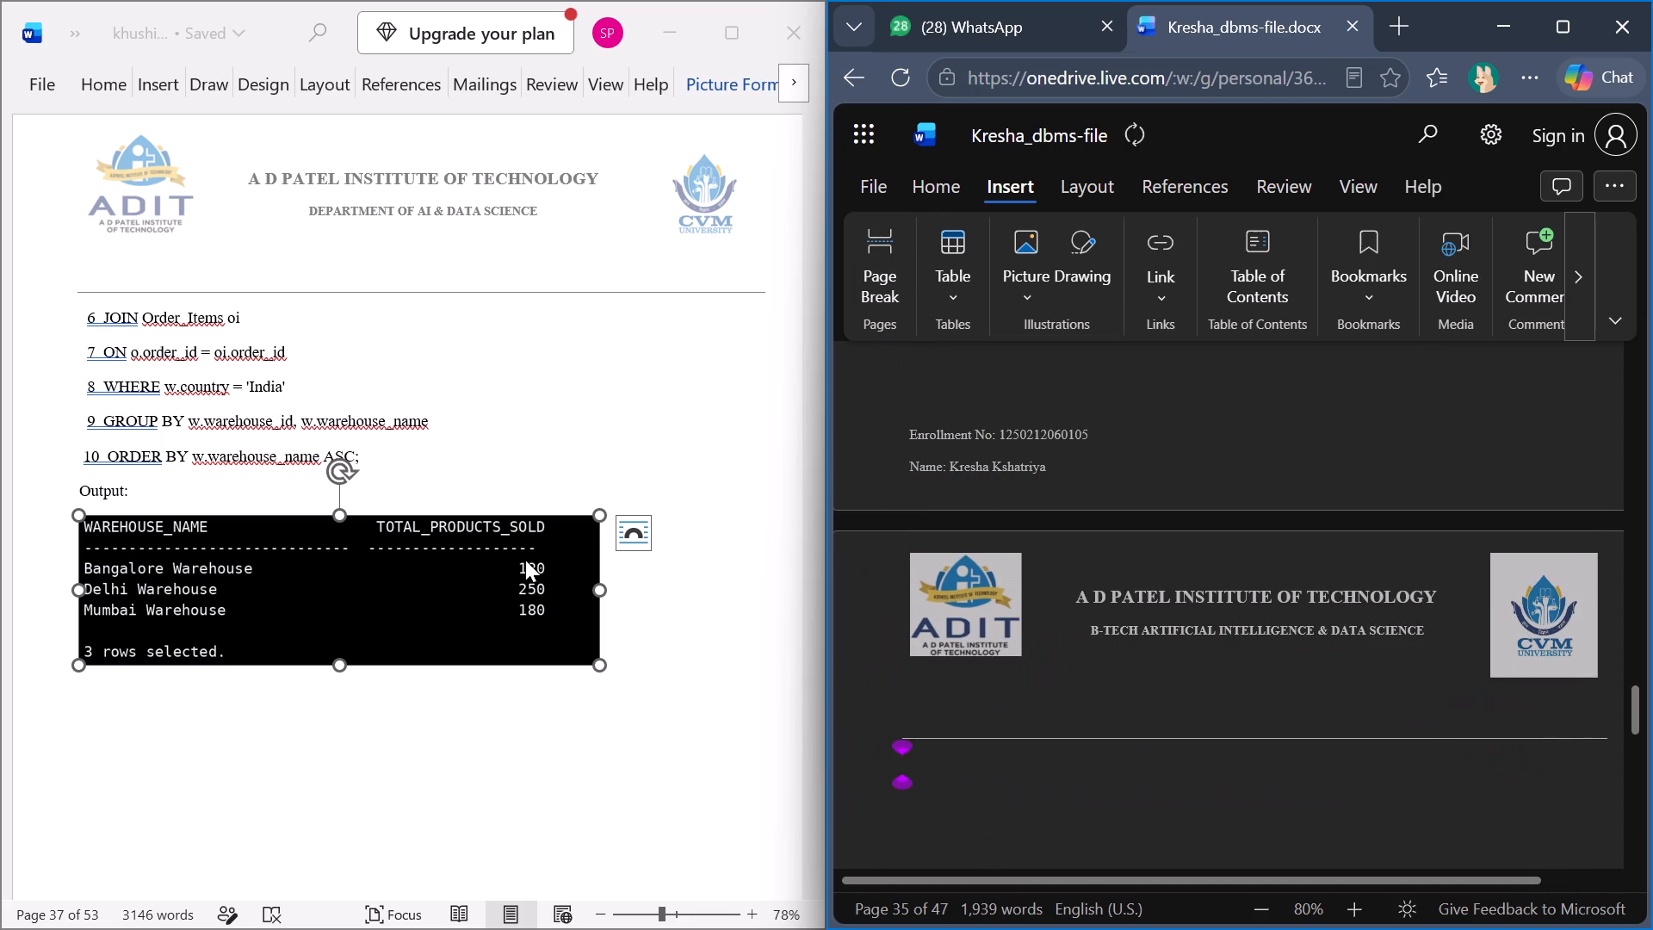
pyautogui.scroll(-1, 525, 560)
pyautogui.click(486, 735)
pyautogui.scroll(-4, 486, 735)
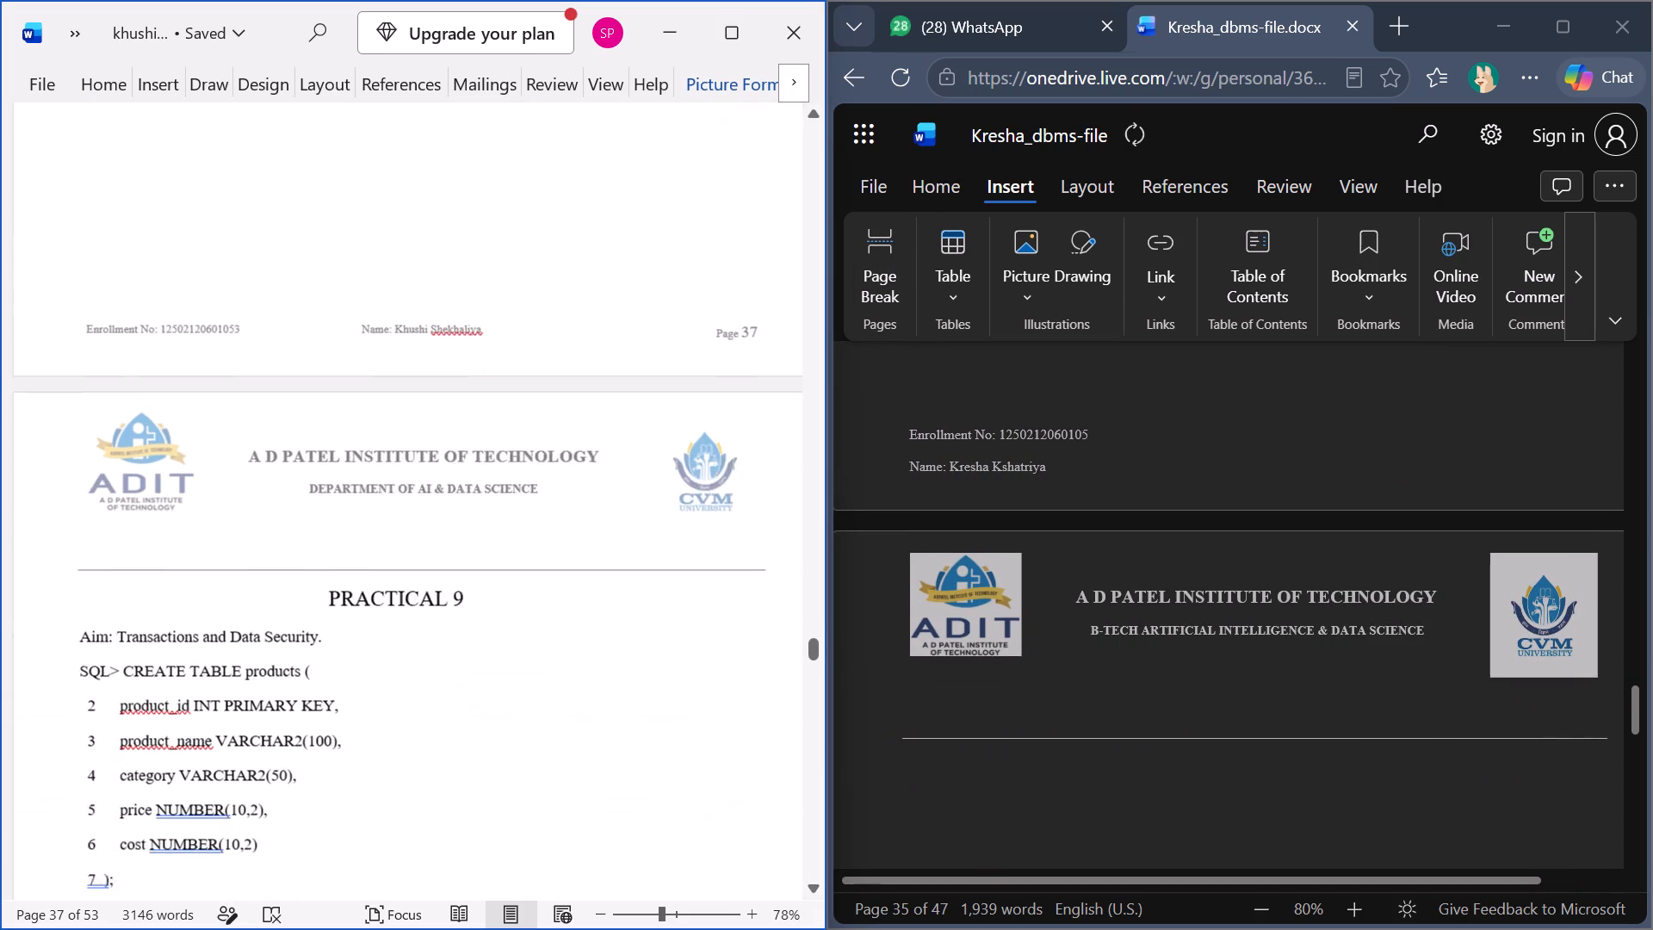
pyautogui.scroll(-1, 486, 735)
pyautogui.doubleClick(479, 502)
pyautogui.click(479, 502)
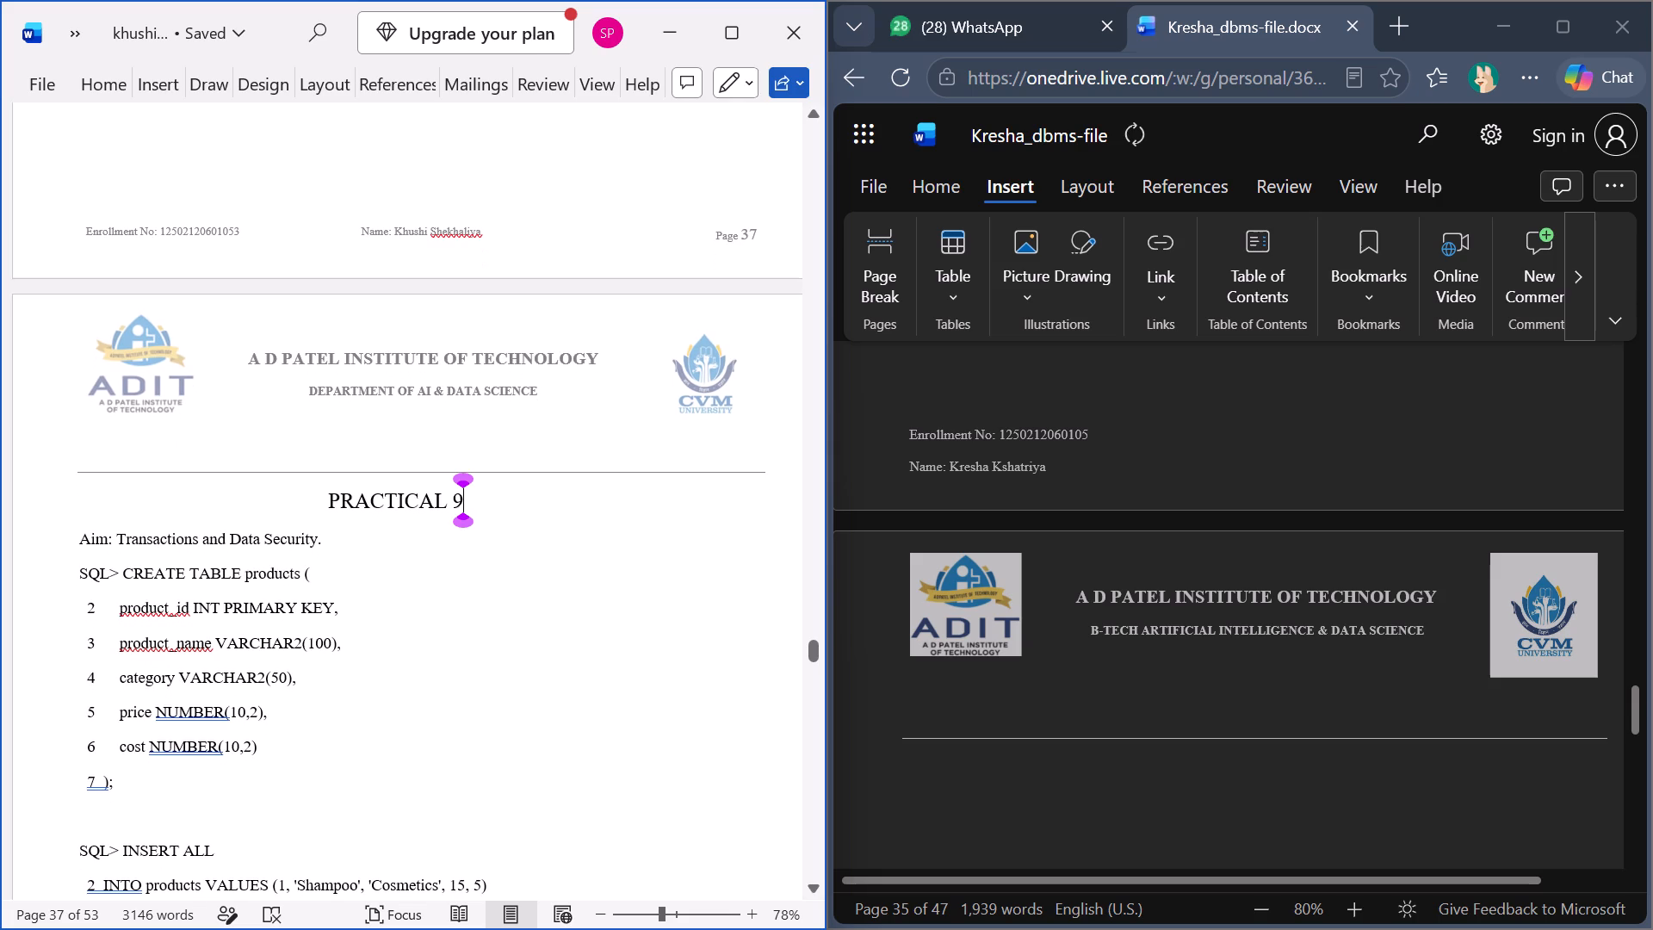
pyautogui.moveTo(479, 502); pyautogui.dragTo(139, 478)
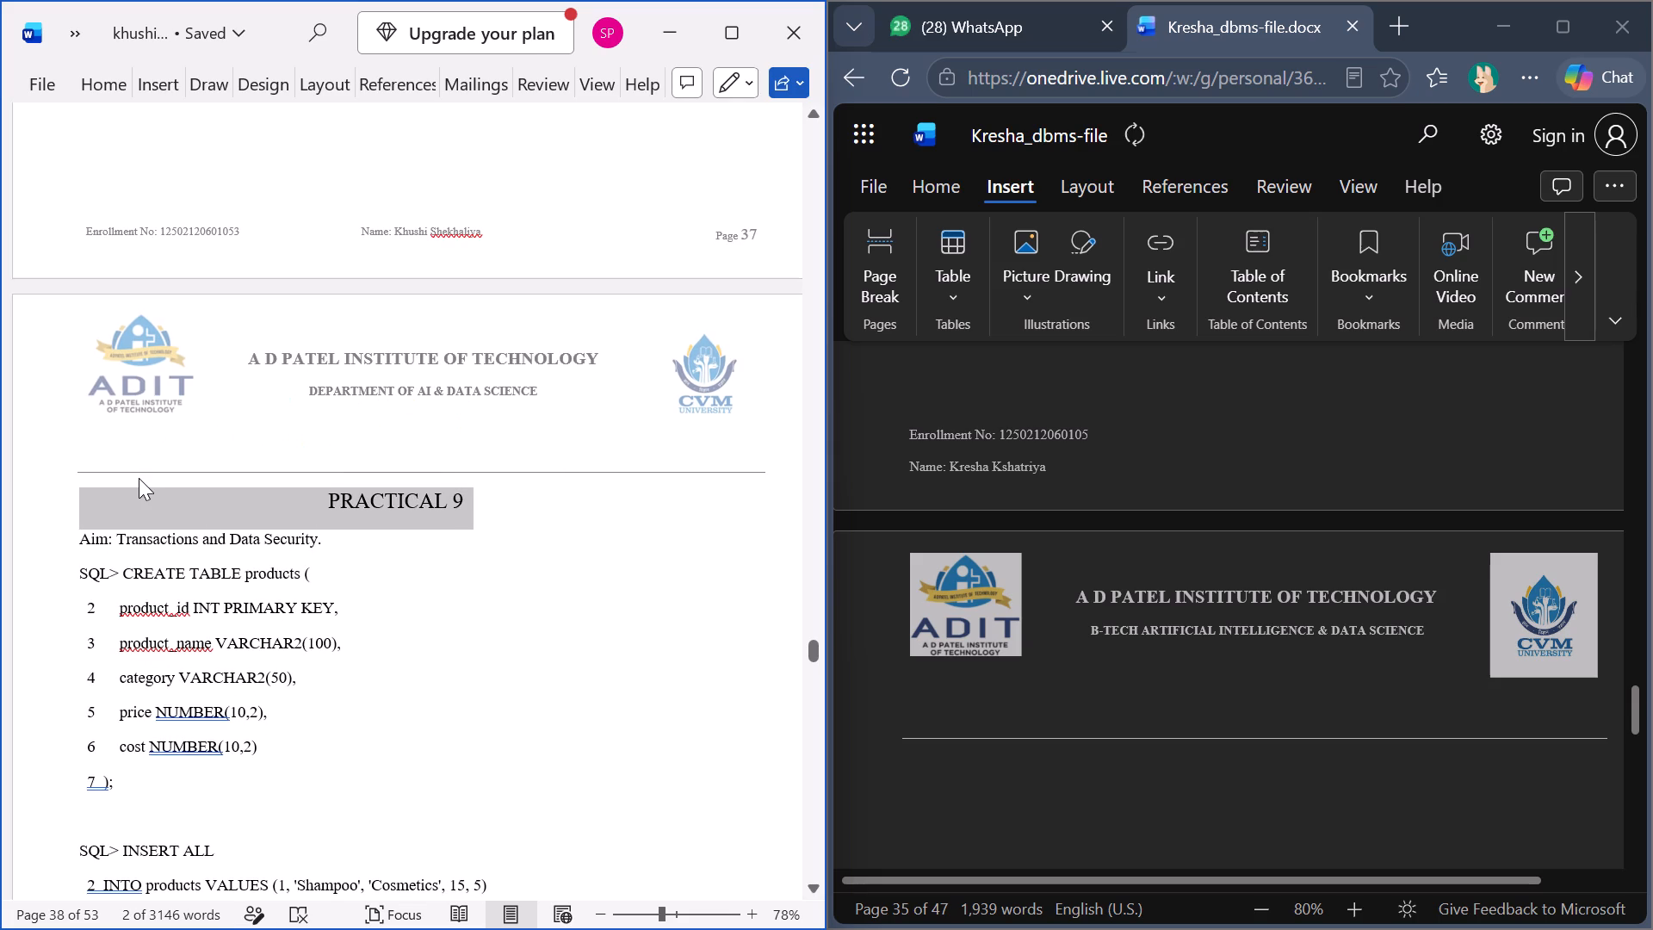
pyautogui.hotkey('ctrl', 'c')
pyautogui.click(1025, 769)
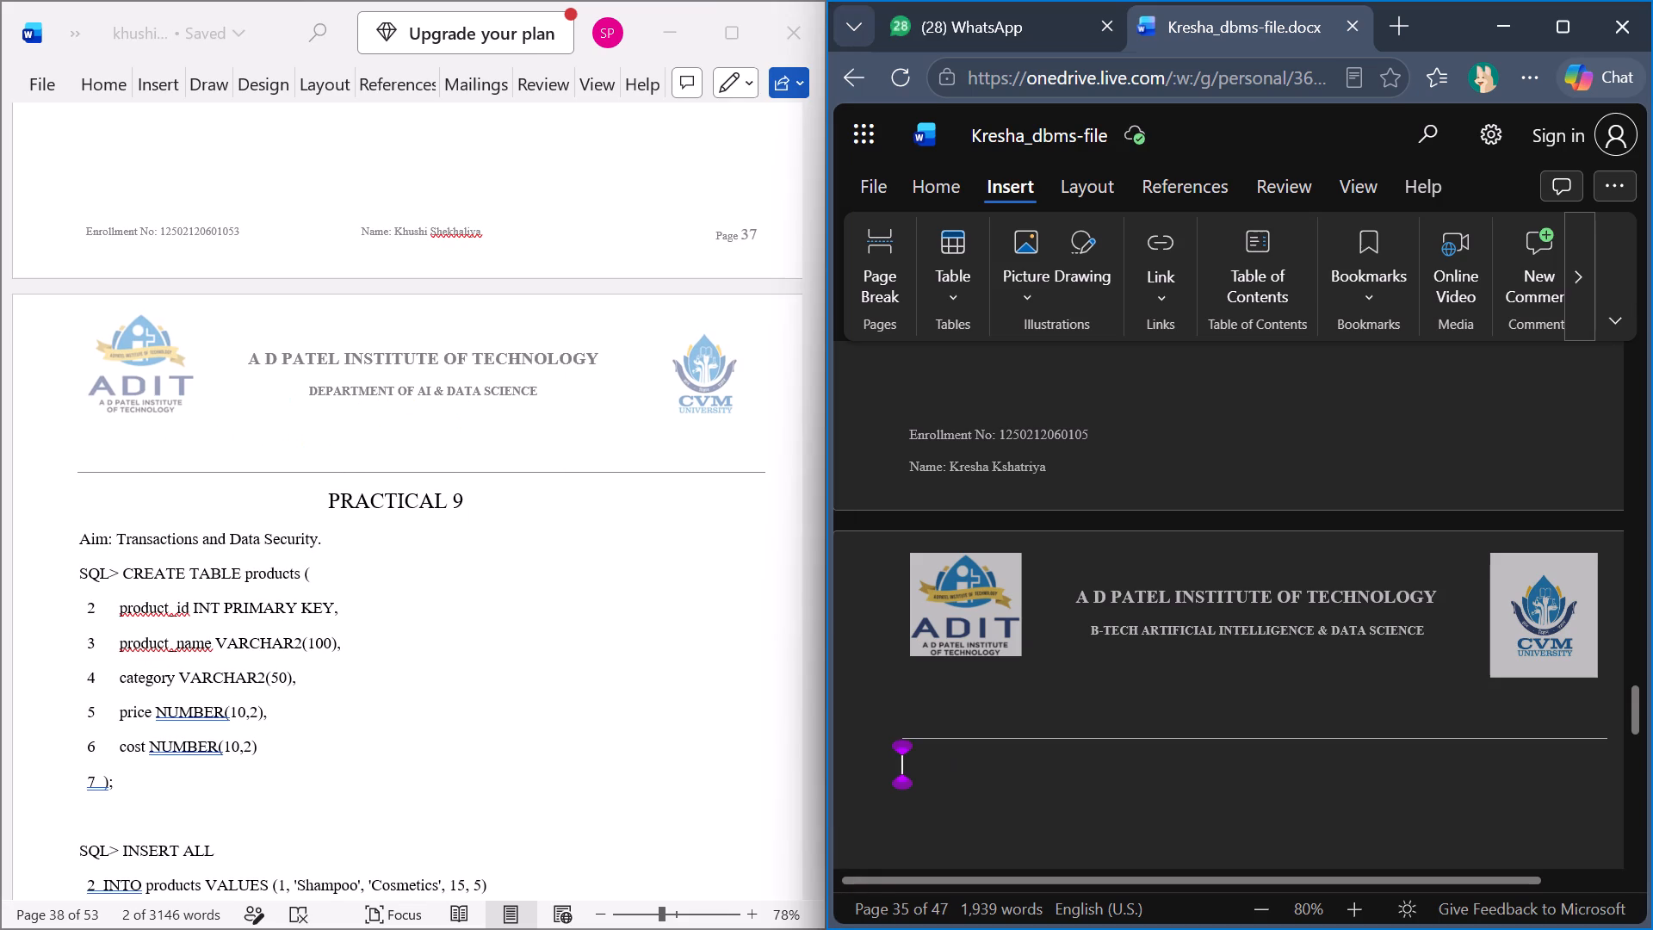
pyautogui.hotkey('ctrl', 'v')
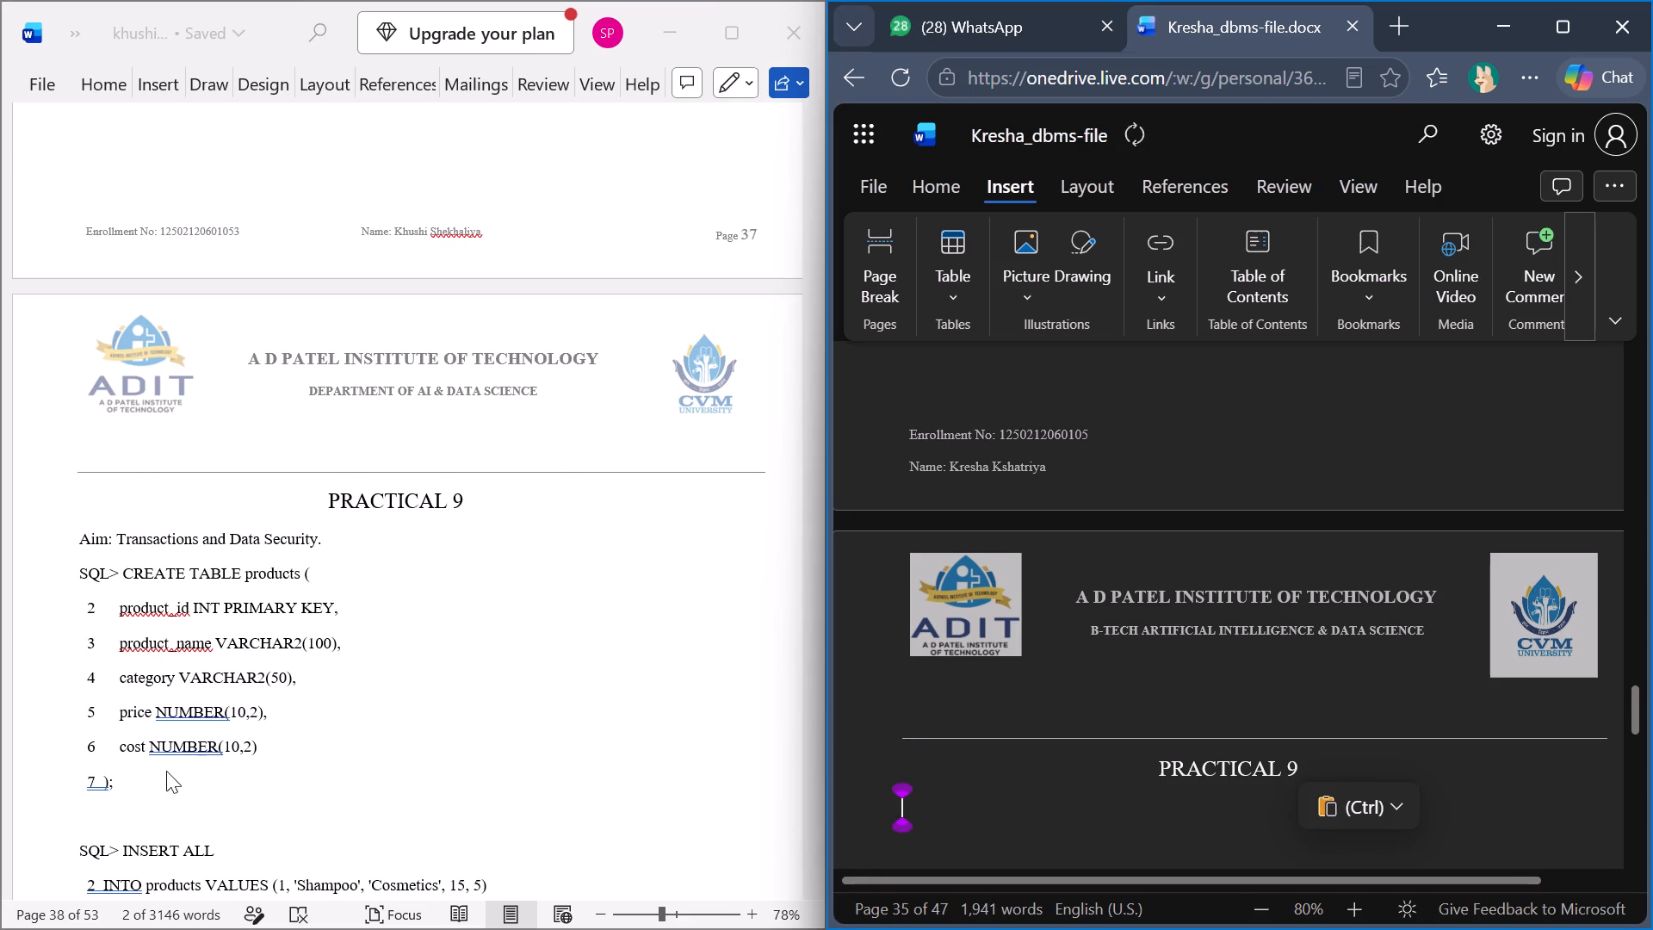
# Copy Practical 9's aim line and CREATE TABLE products statement from khushi's file and paste them below the PRACTICAL 9 heading.
pyautogui.click(151, 771)
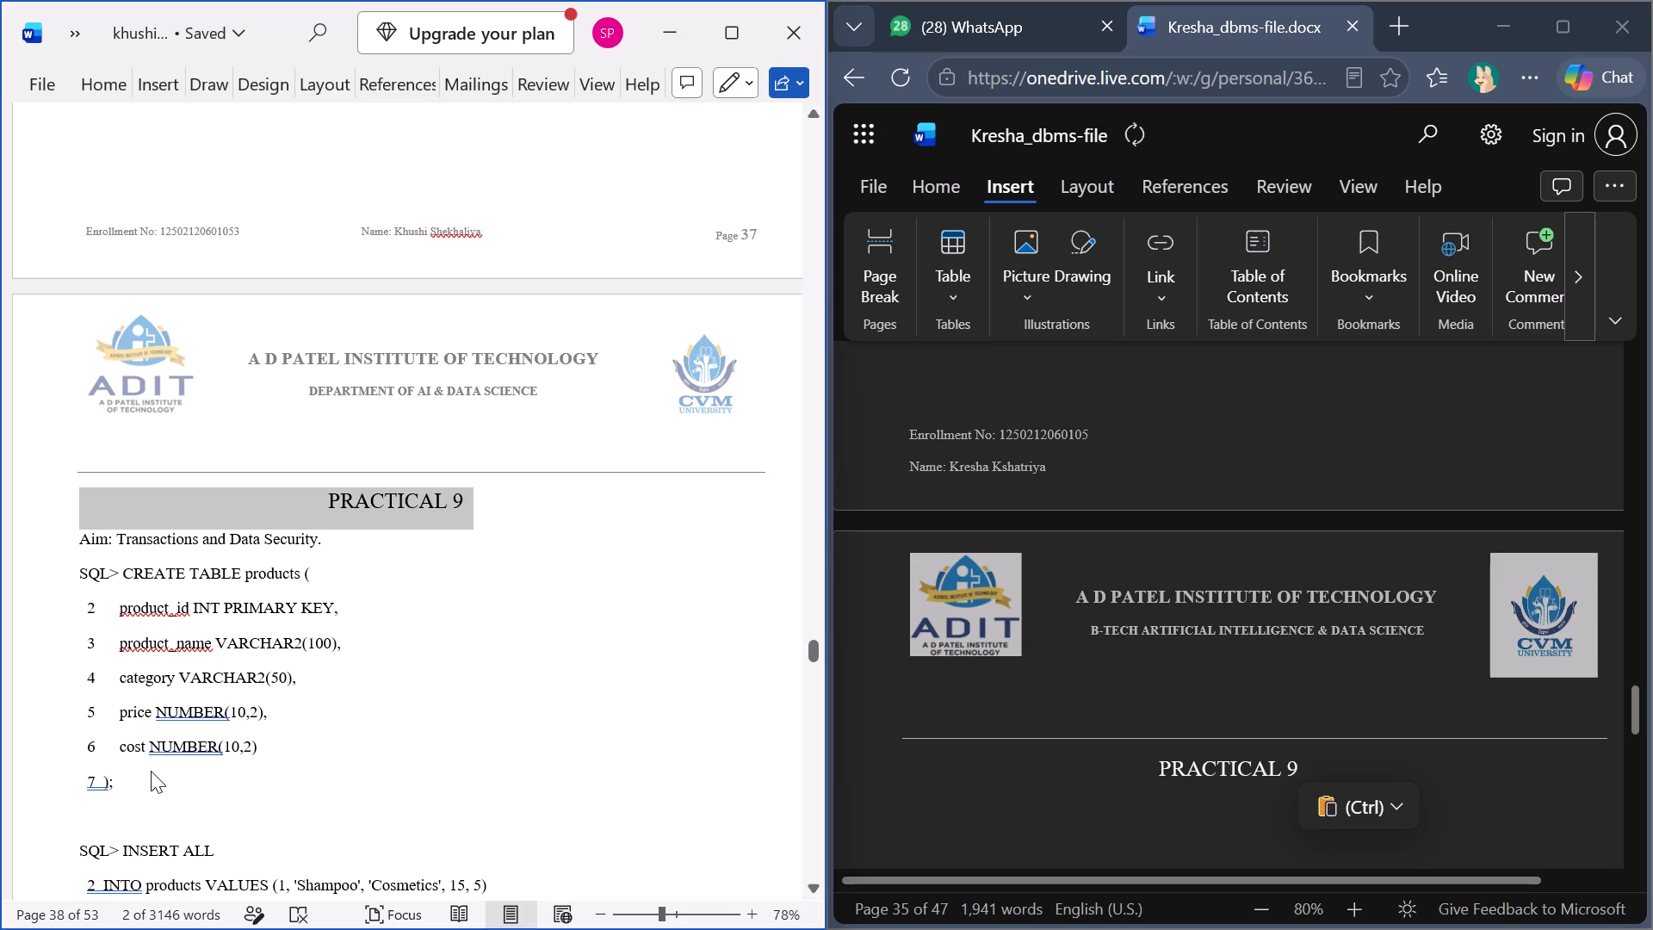
pyautogui.moveTo(118, 780); pyautogui.dragTo(63, 553)
pyautogui.hotkey('ctrl', 'c')
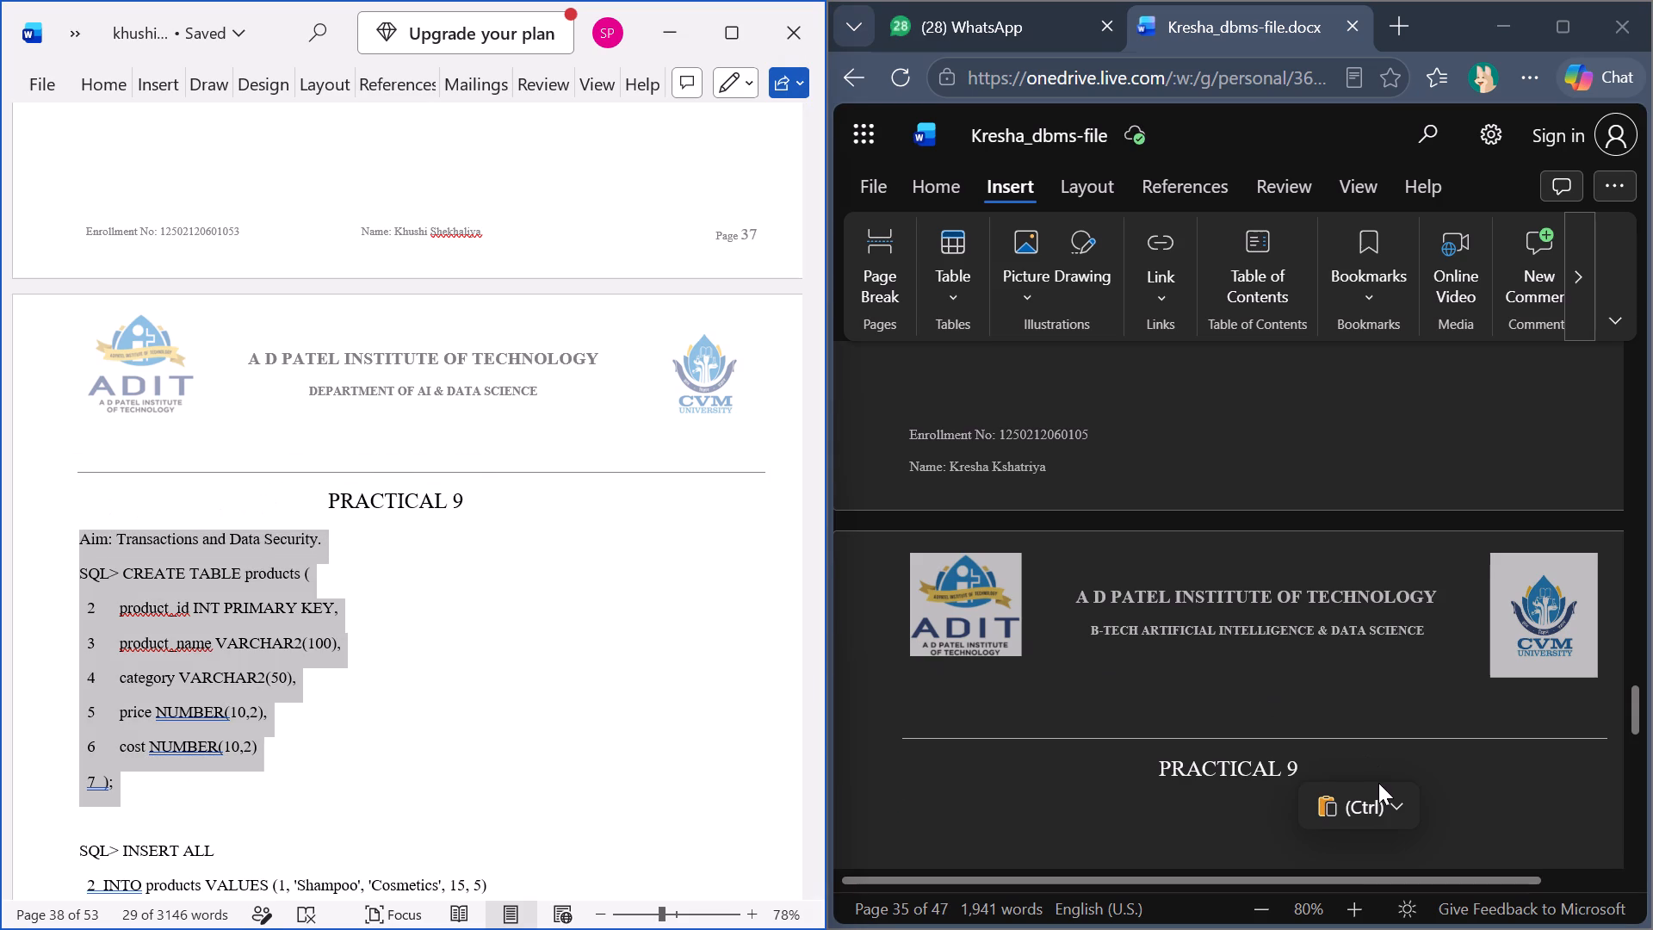
pyautogui.click(1370, 778)
pyautogui.press('Return')
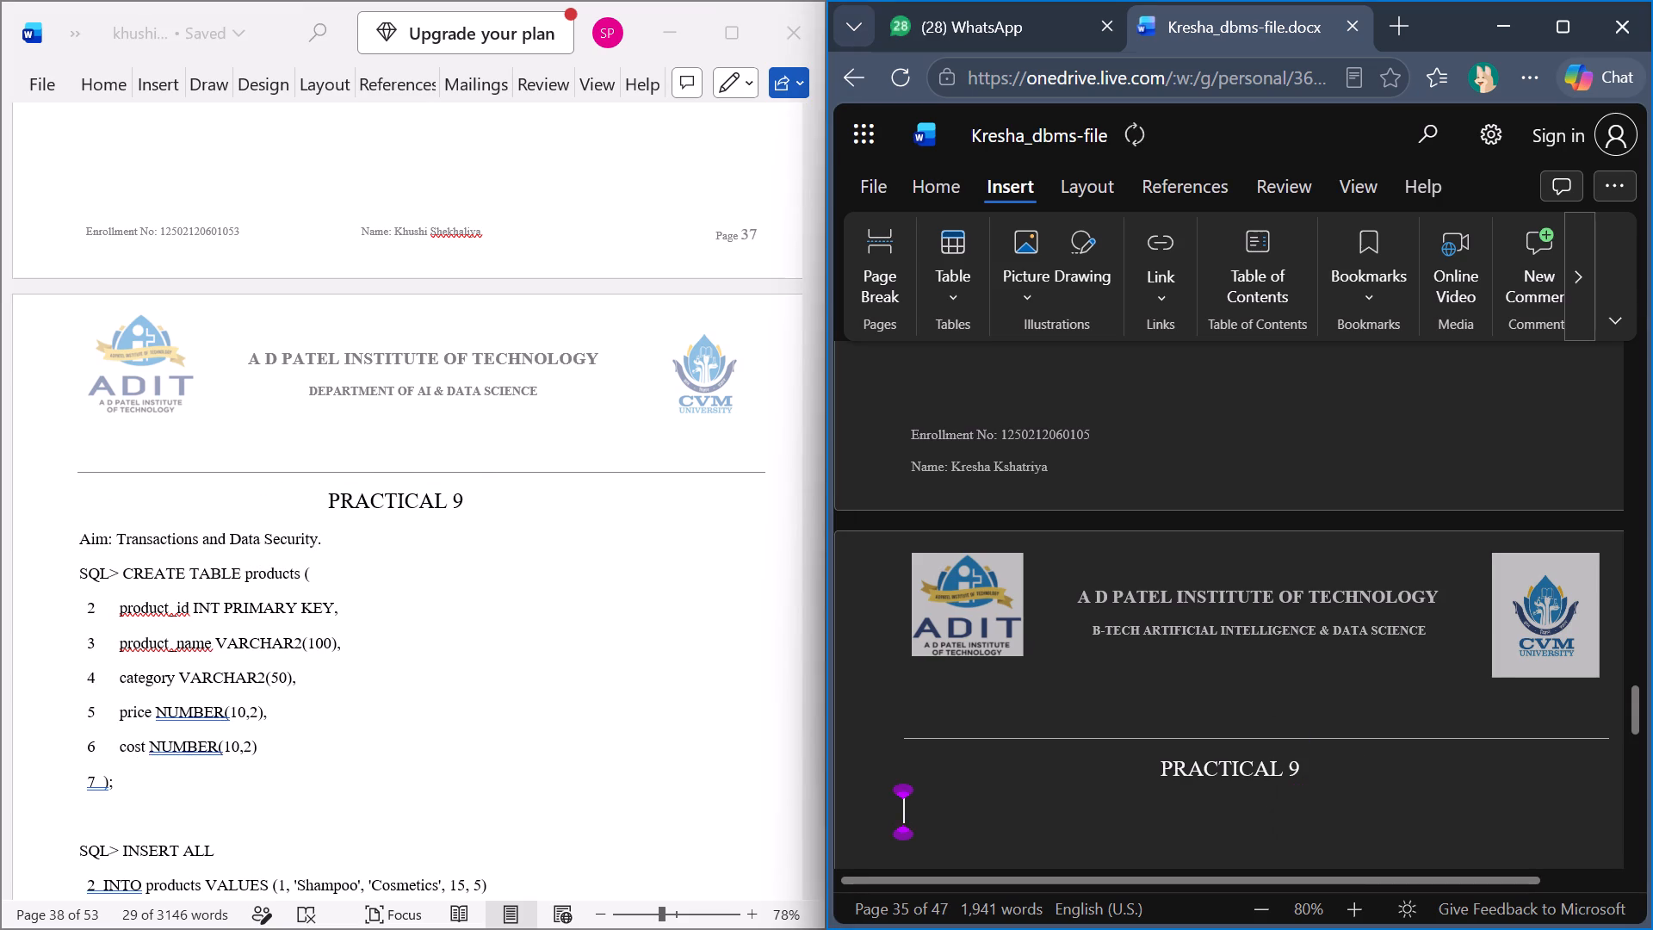
pyautogui.hotkey('ctrl', 'v')
# Copy the INSERT ALL statement for products, through SELECT 1 FROM dual, and paste it on a new line below the CREATE TABLE statement.
pyautogui.scroll(-2, 406, 545)
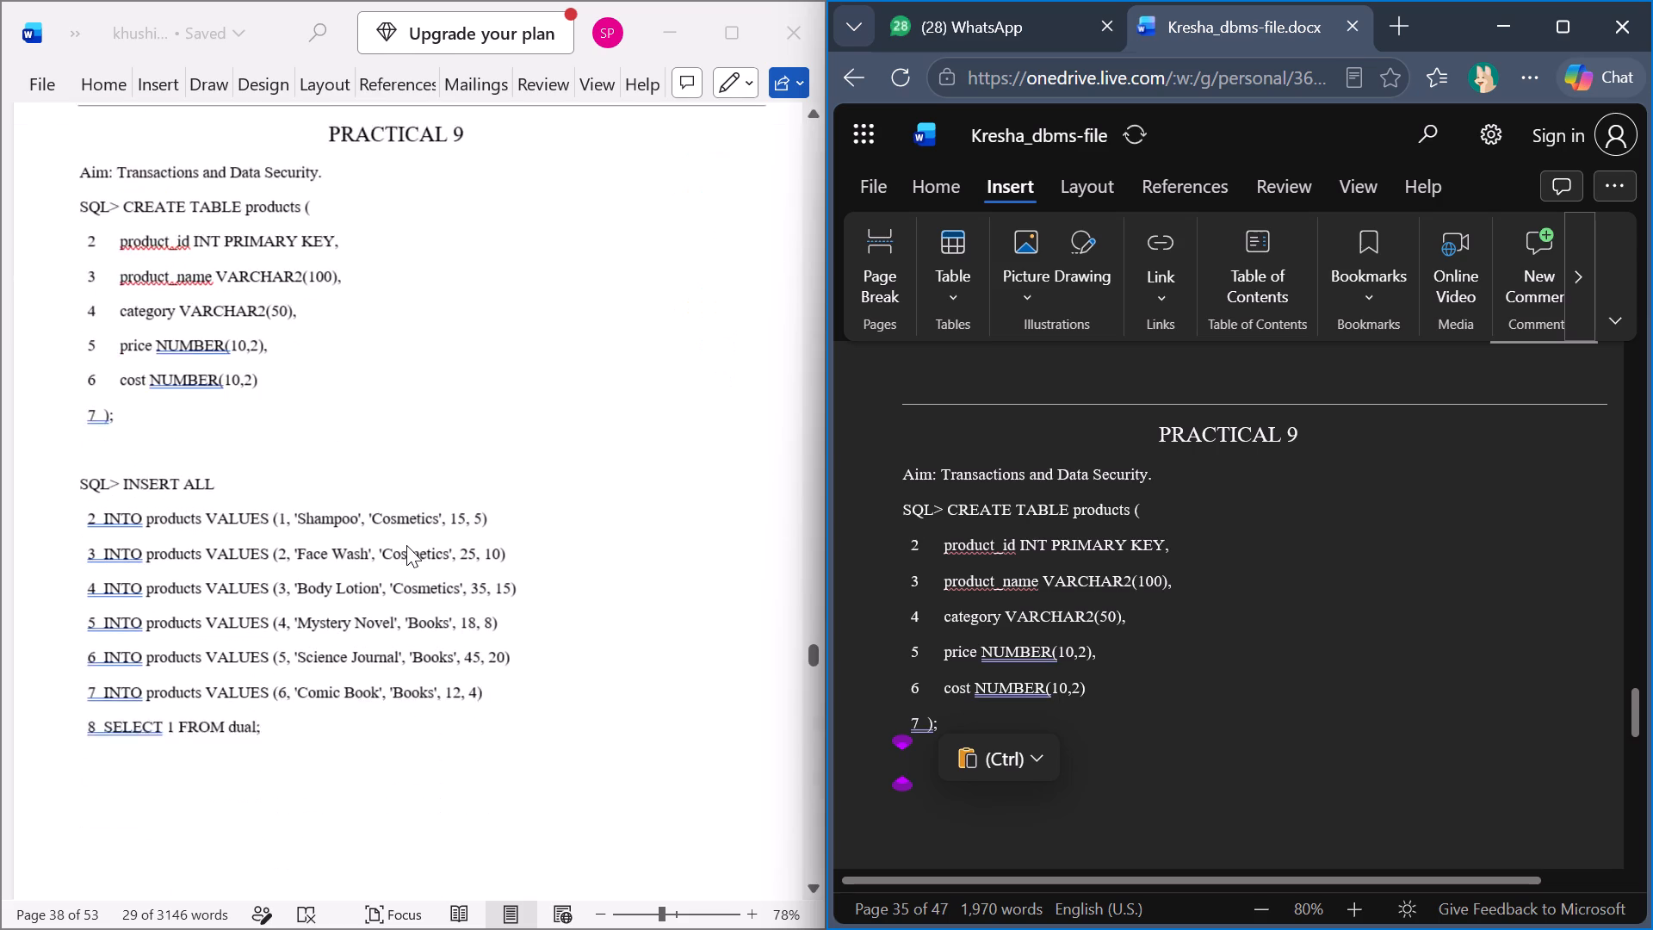
pyautogui.scroll(-1, 406, 545)
pyautogui.click(294, 692)
pyautogui.moveTo(294, 692); pyautogui.dragTo(52, 480)
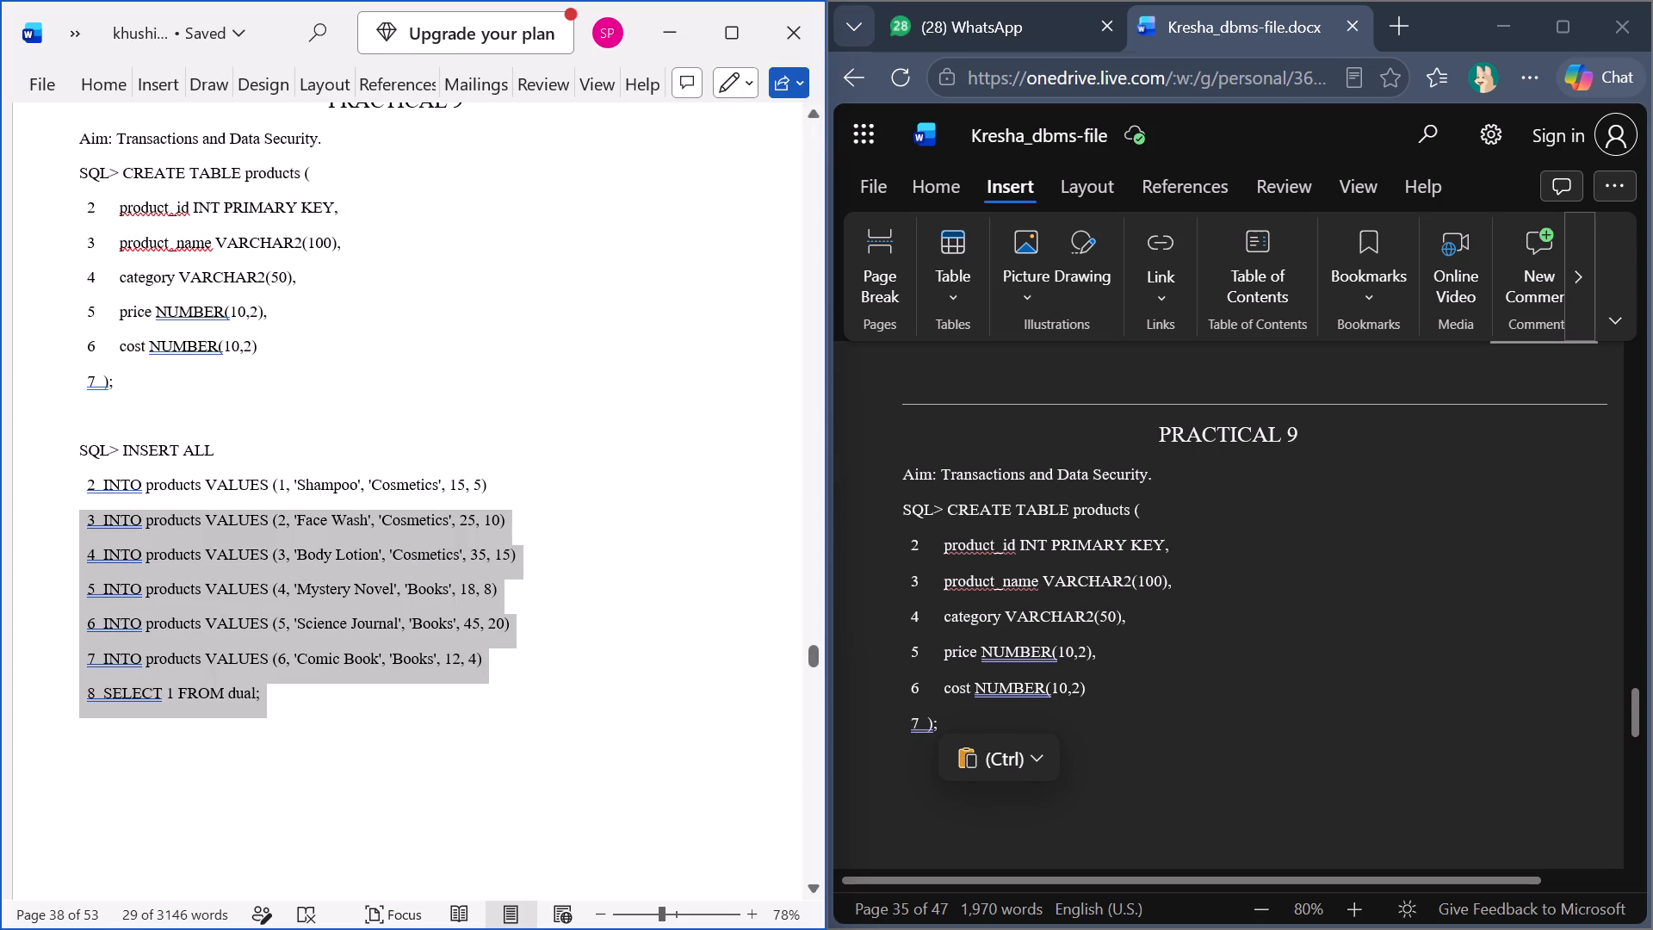
pyautogui.moveTo(52, 480); pyautogui.dragTo(41, 462)
pyautogui.hotkey('ctrl', 'c')
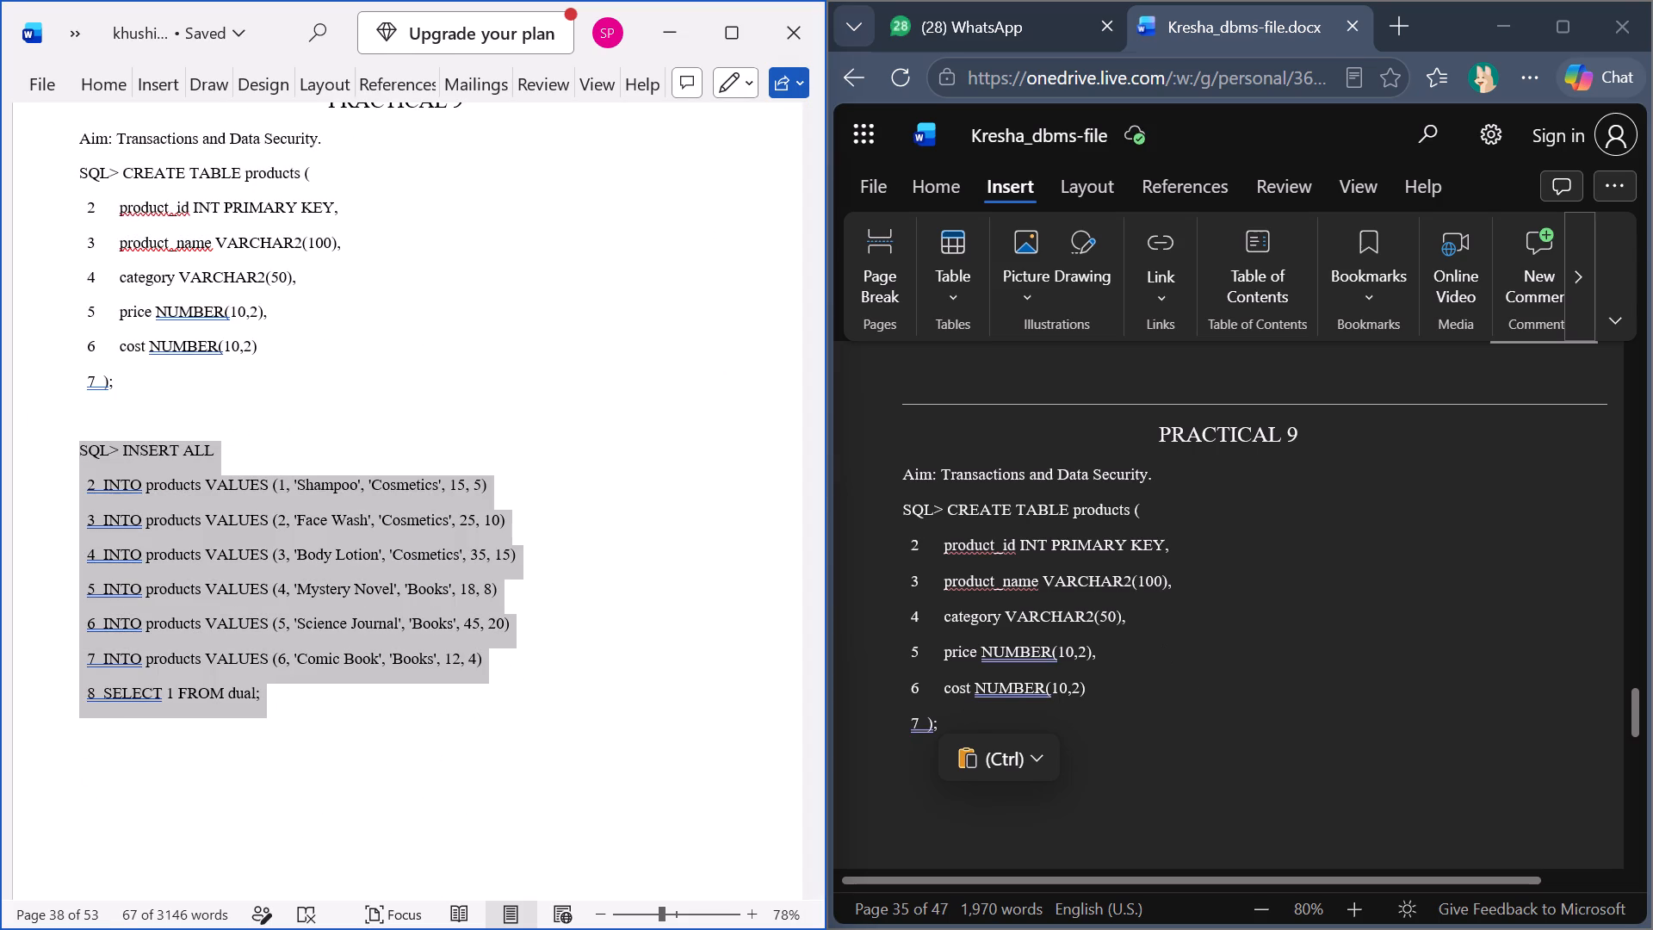
pyautogui.click(1181, 721)
pyautogui.press('Return')
pyautogui.hotkey('ctrl', 'v')
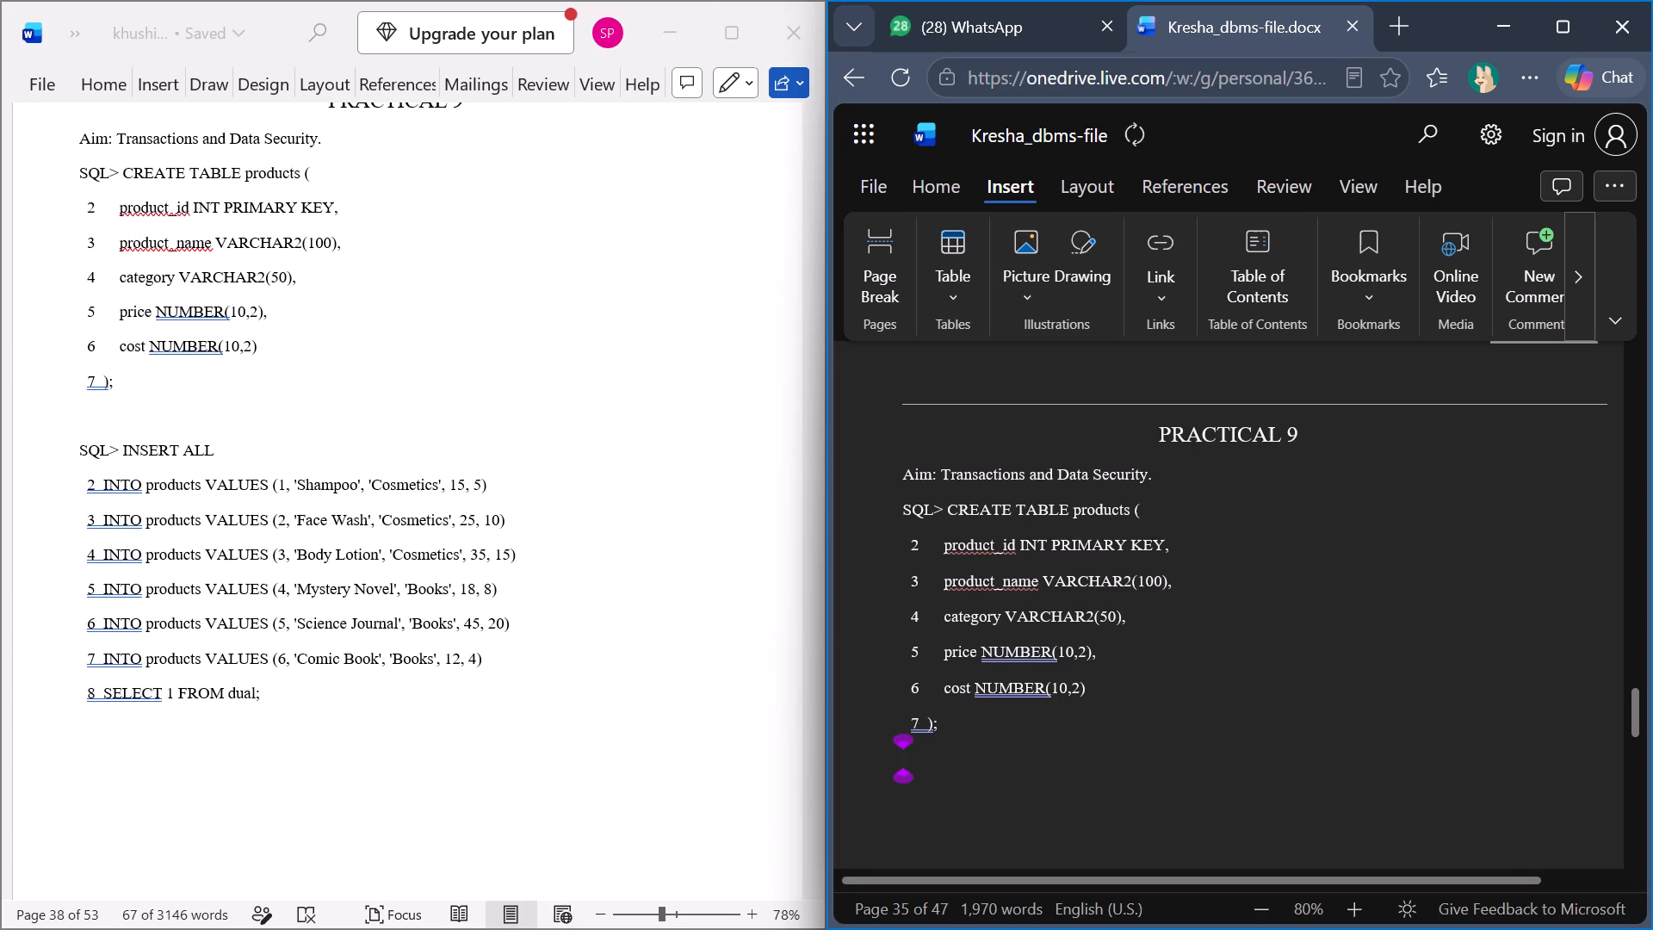
# Copy question i's COMMIT text, from its title through SELECT * FROM products, and paste it on a new line below the INSERT ALL statement.
pyautogui.scroll(-6, 195, 584)
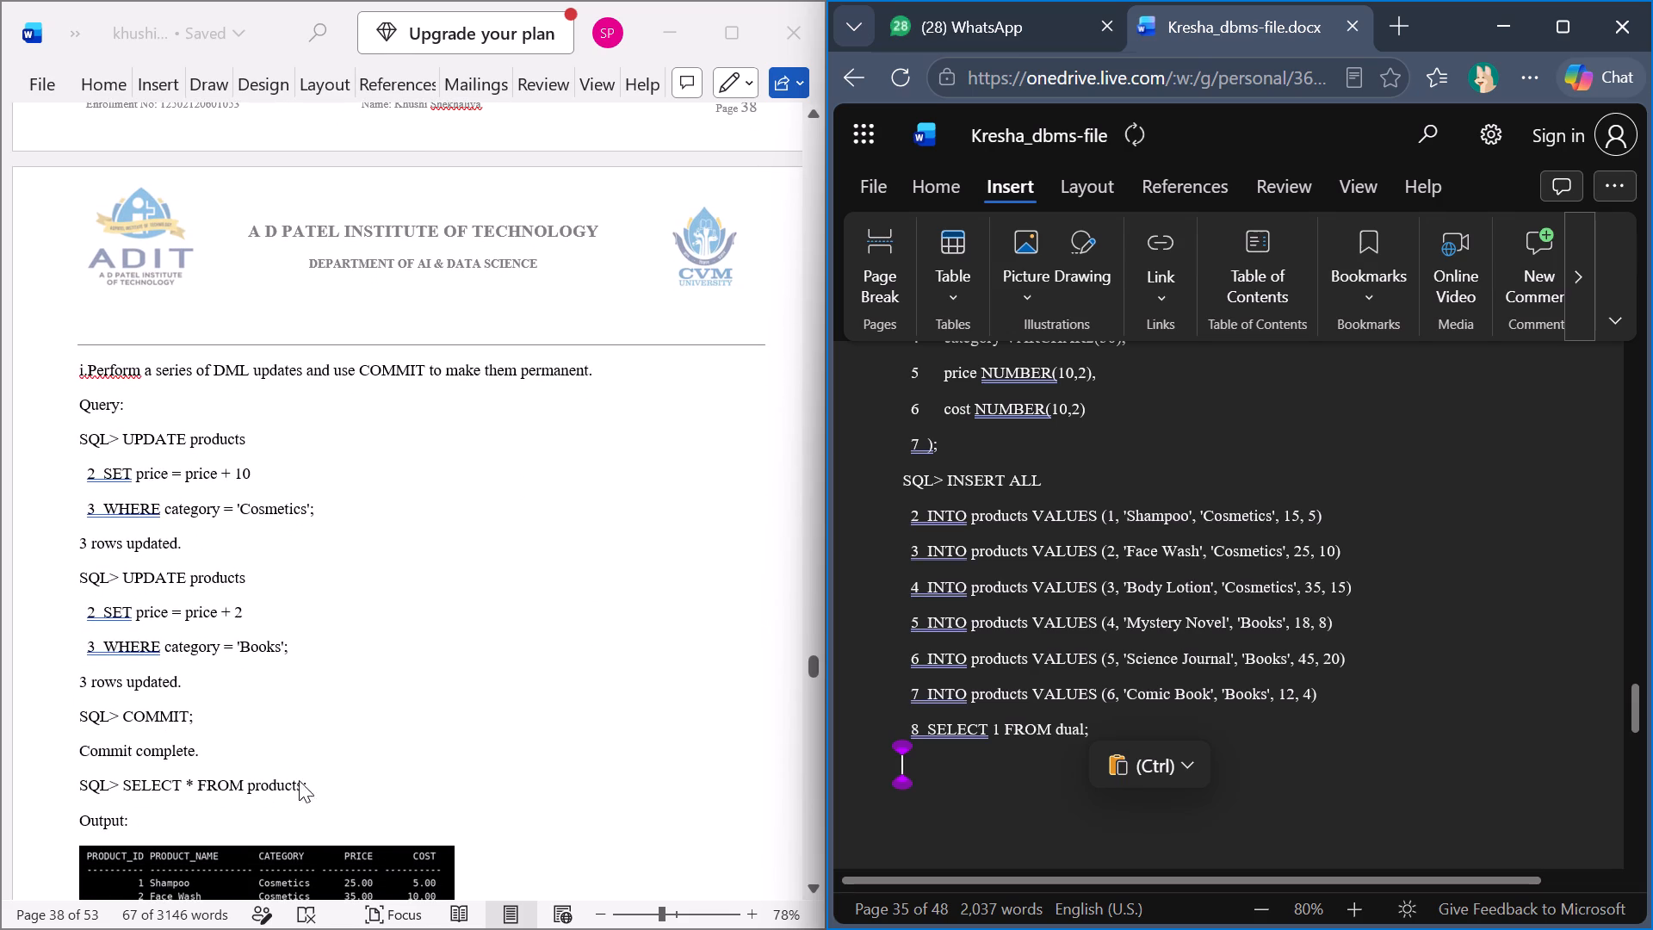
pyautogui.moveTo(317, 776); pyautogui.dragTo(77, 370)
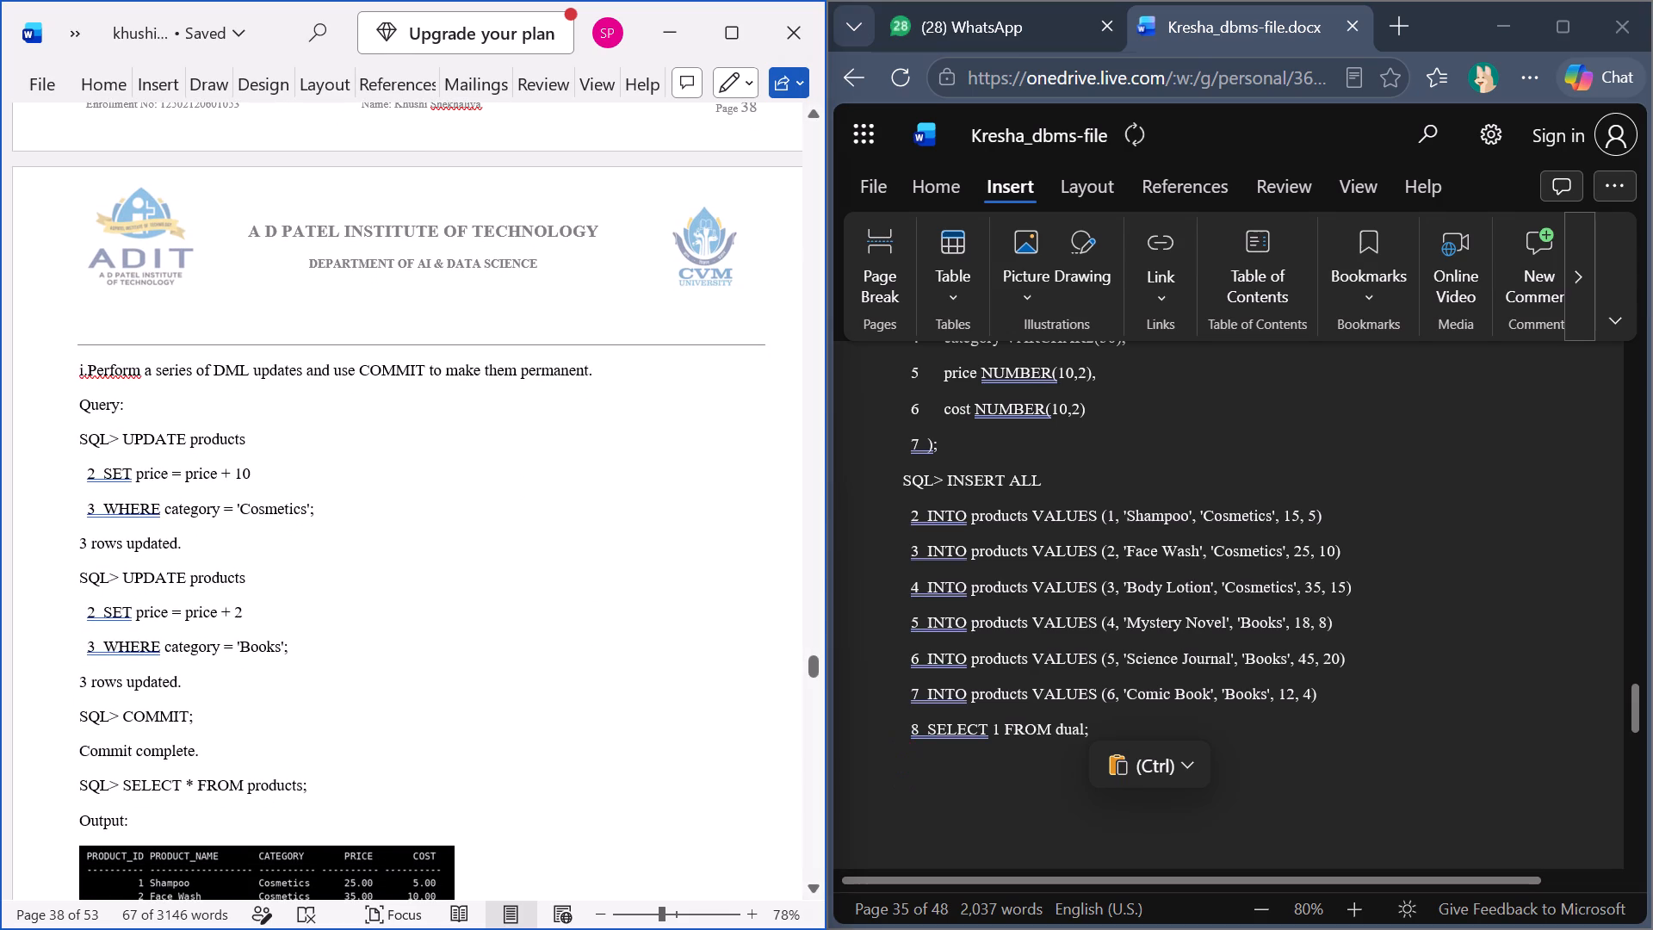
pyautogui.doubleClick(77, 370)
pyautogui.moveTo(77, 370); pyautogui.dragTo(318, 777)
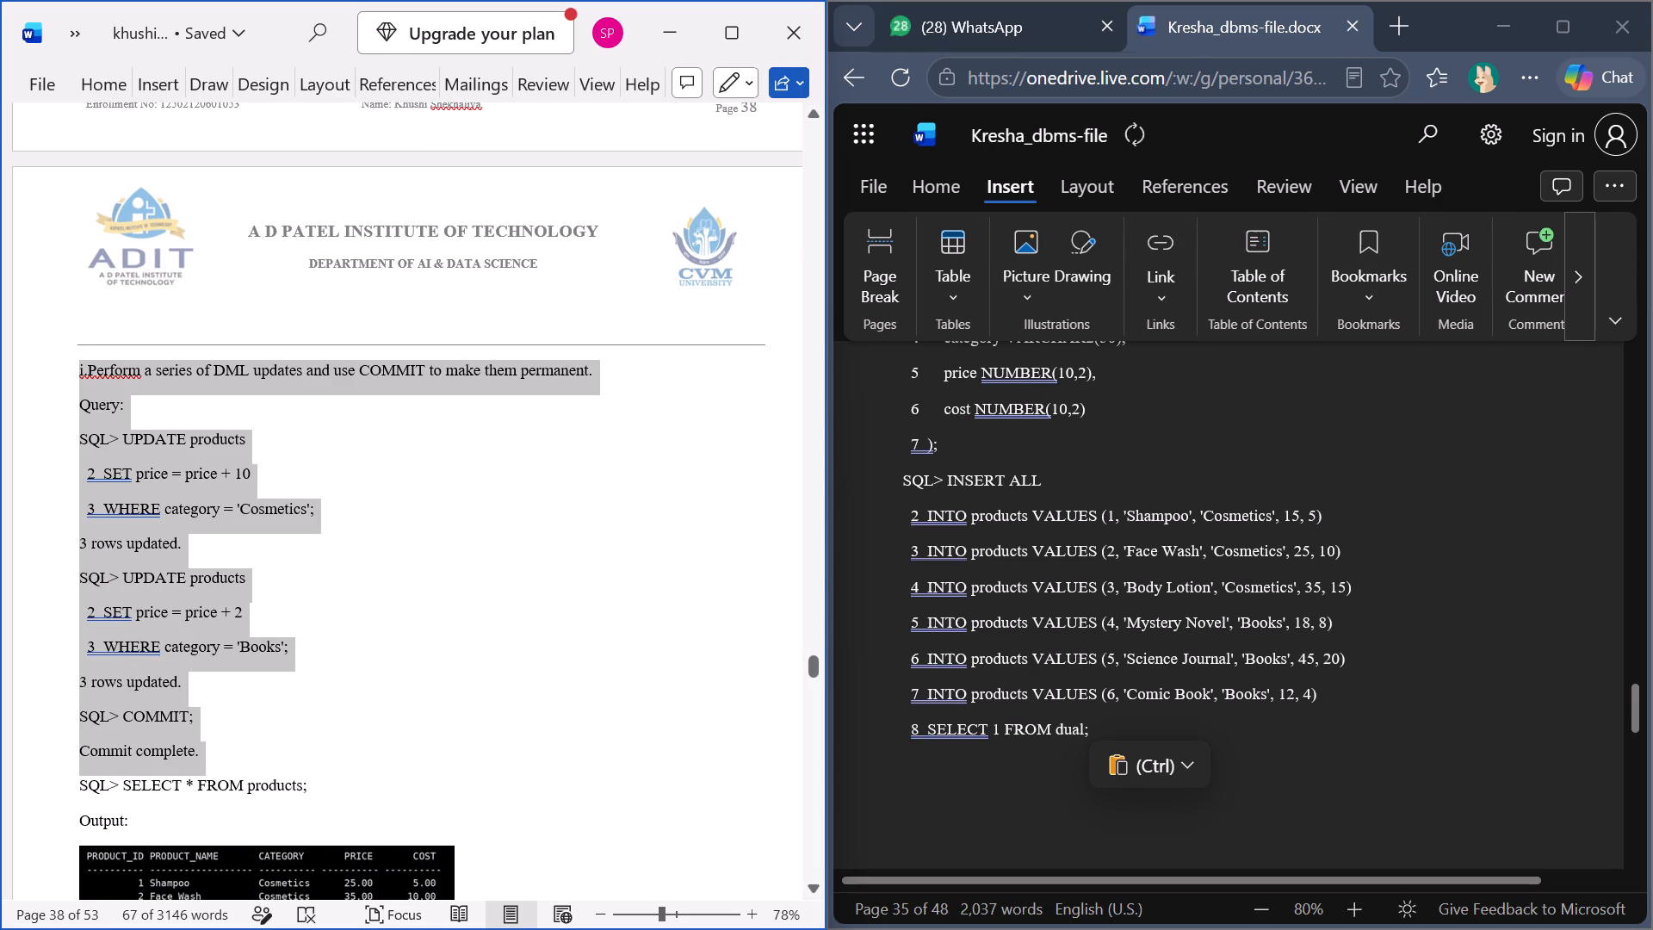
pyautogui.moveTo(318, 777); pyautogui.dragTo(318, 785)
pyautogui.hotkey('ctrl', 'c')
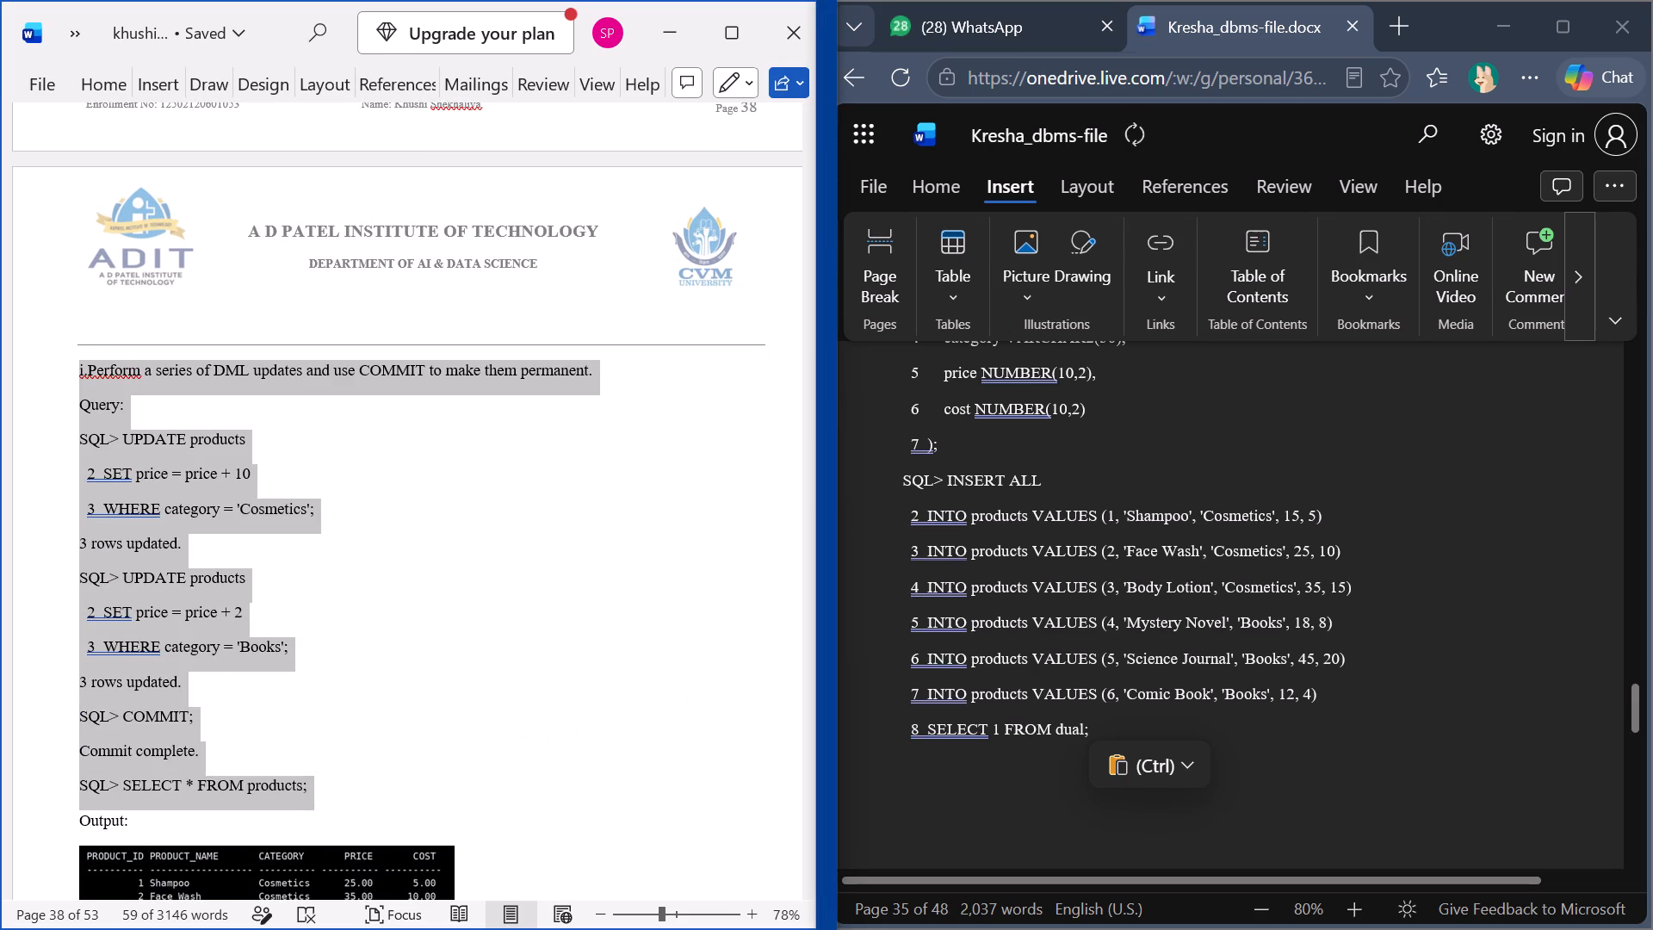
pyautogui.click(1122, 724)
pyautogui.press('Return')
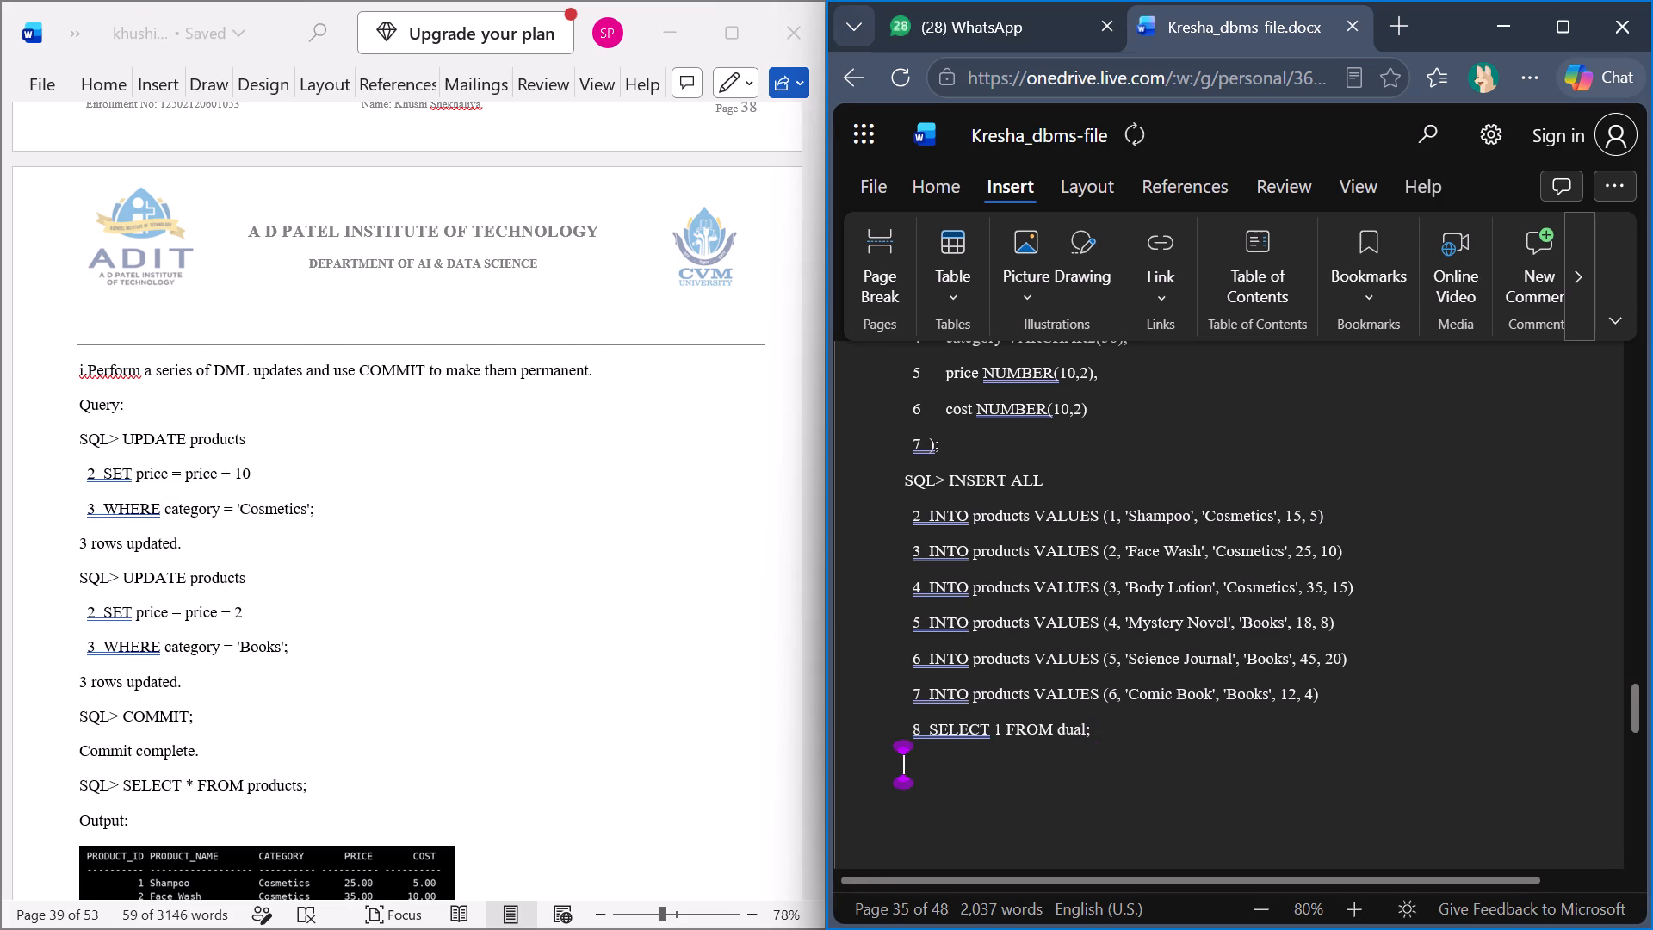
pyautogui.hotkey('ctrl', 'v')
# Copy question i's products output picture from khushi's file and paste it on a new line below SELECT * FROM products.
pyautogui.scroll(-2, 208, 614)
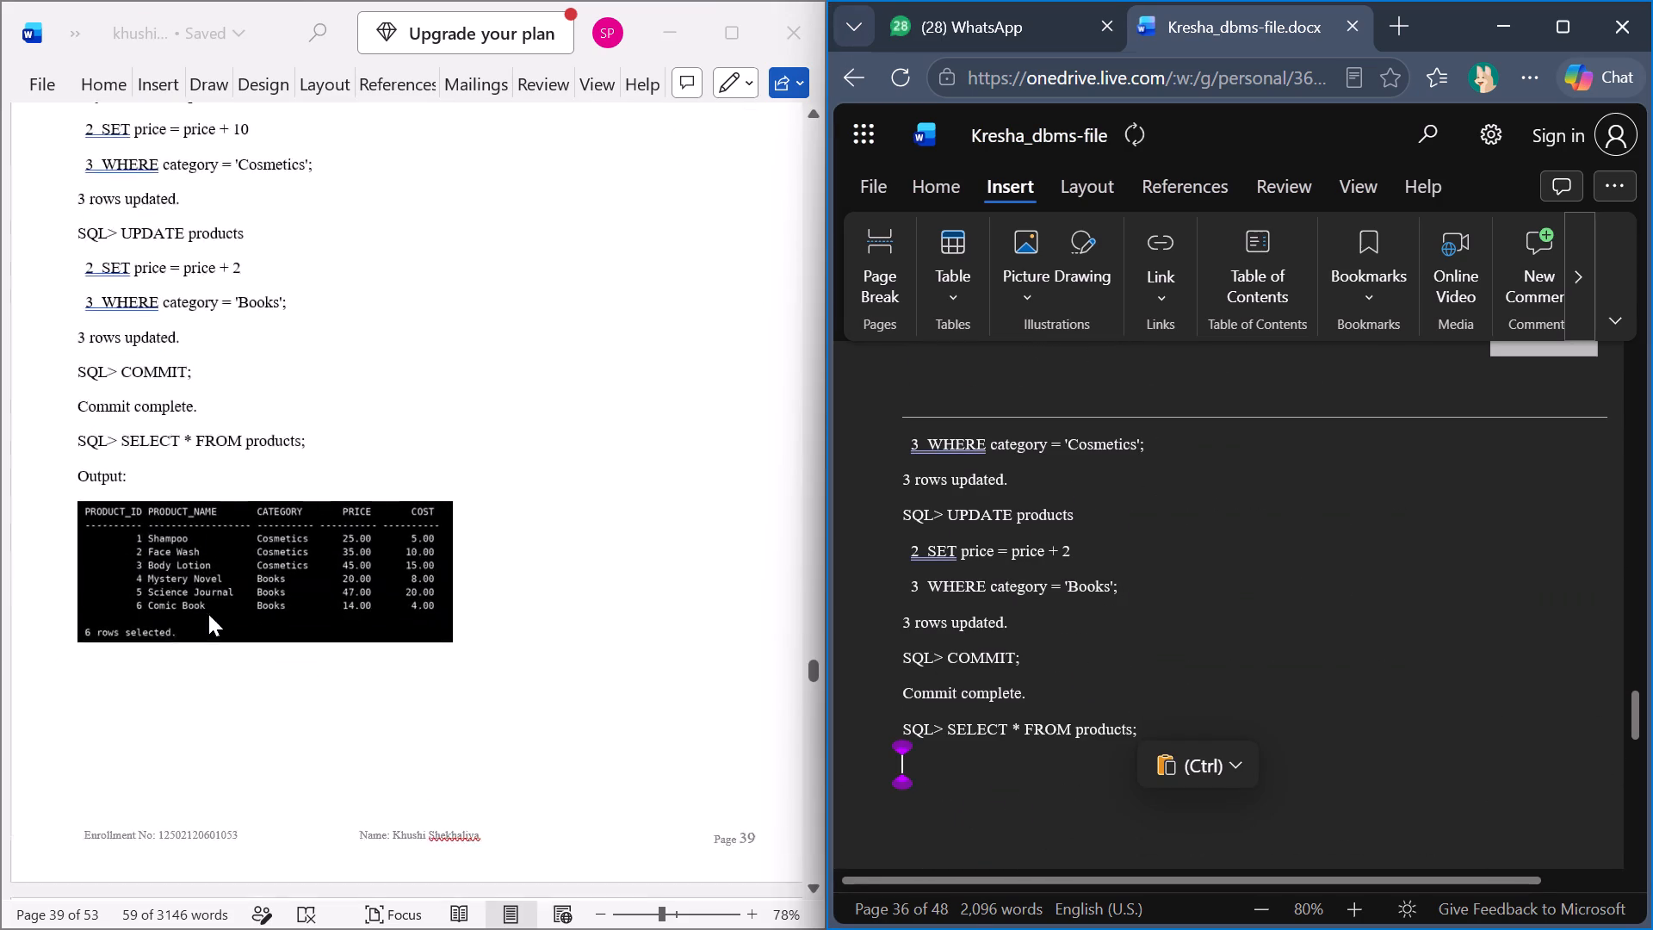
pyautogui.scroll(-2, 208, 614)
pyautogui.rightClick(257, 464)
pyautogui.rightClick(274, 456)
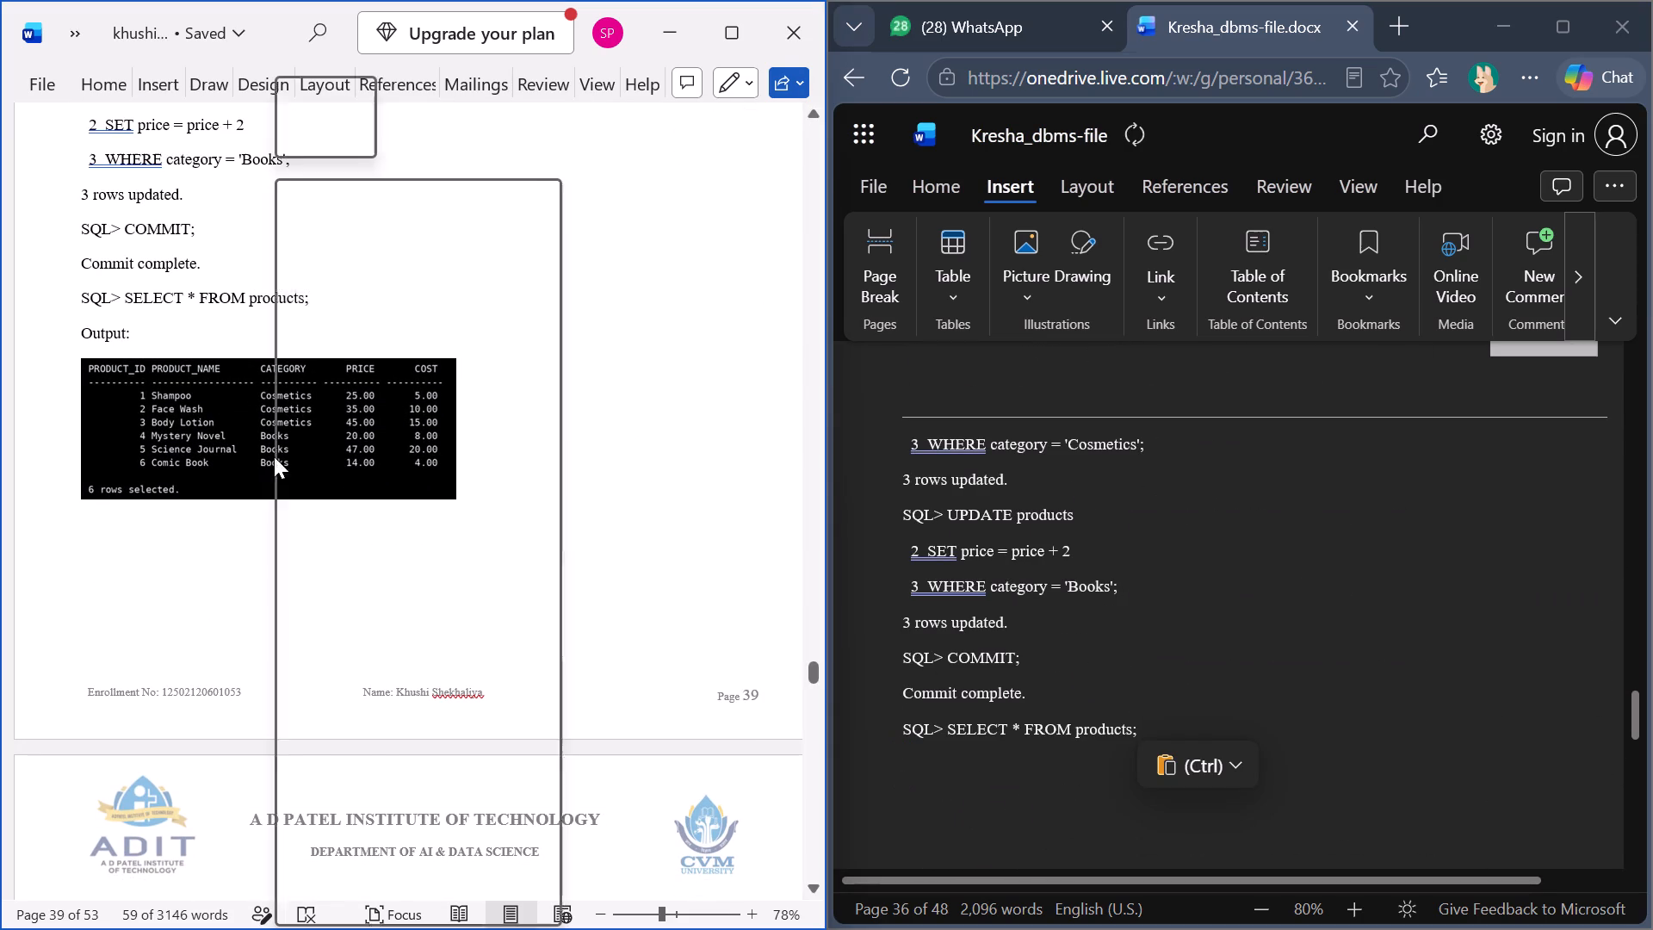
pyautogui.click(377, 267)
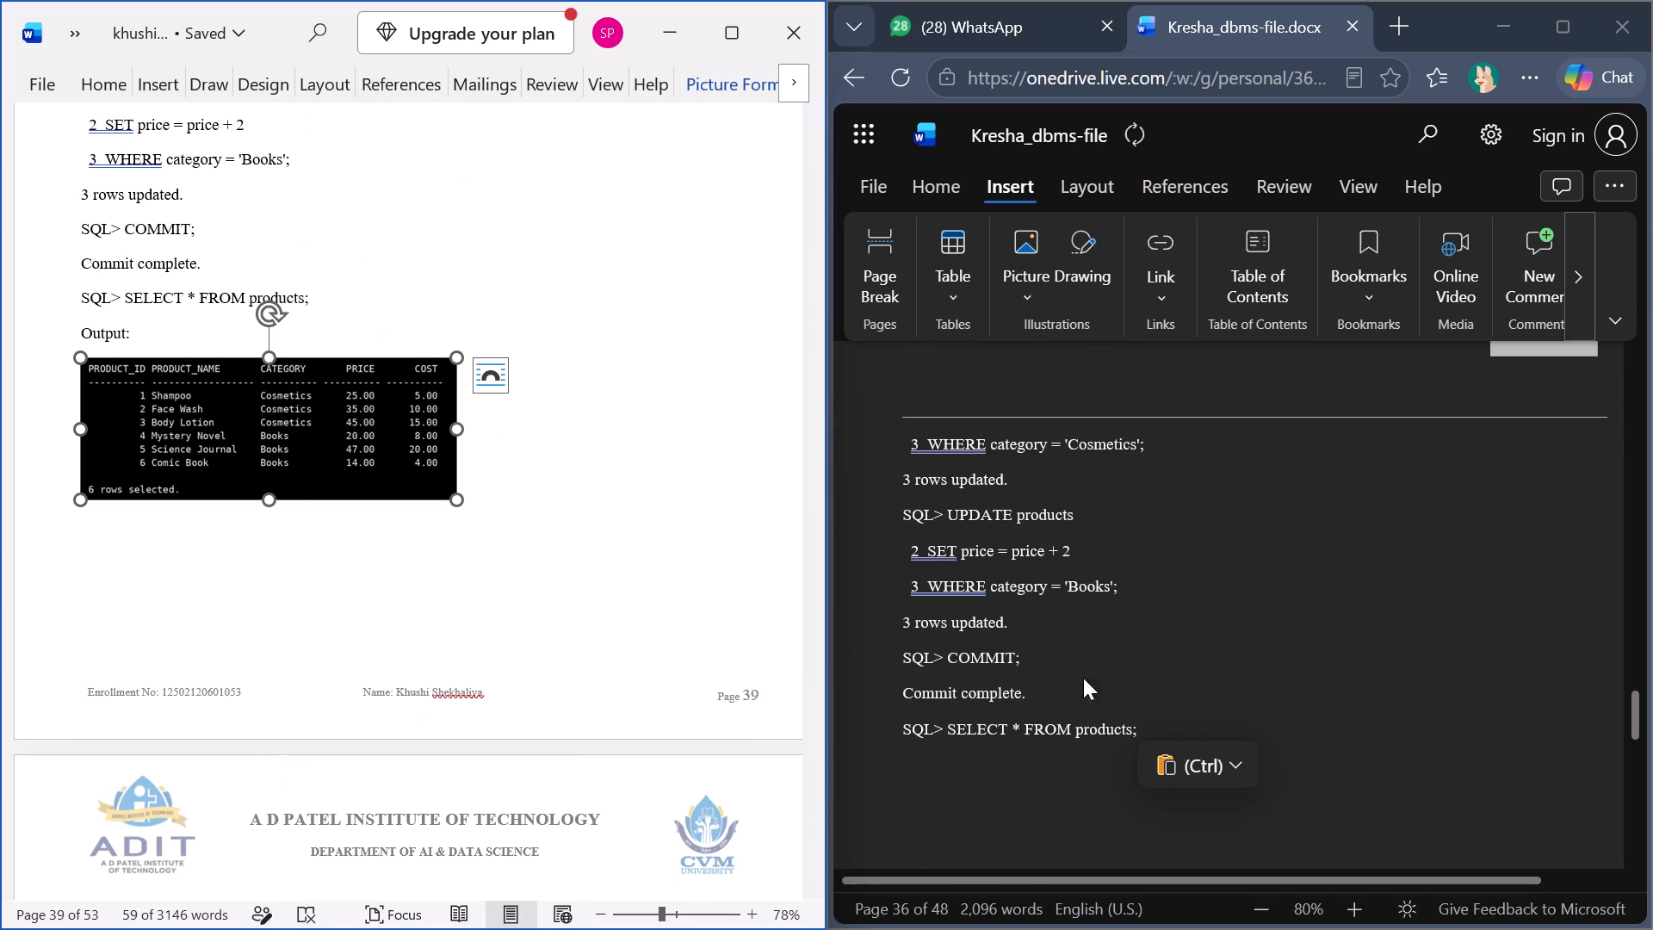
pyautogui.click(1155, 722)
pyautogui.press('Return')
pyautogui.hotkey('ctrl', 'v')
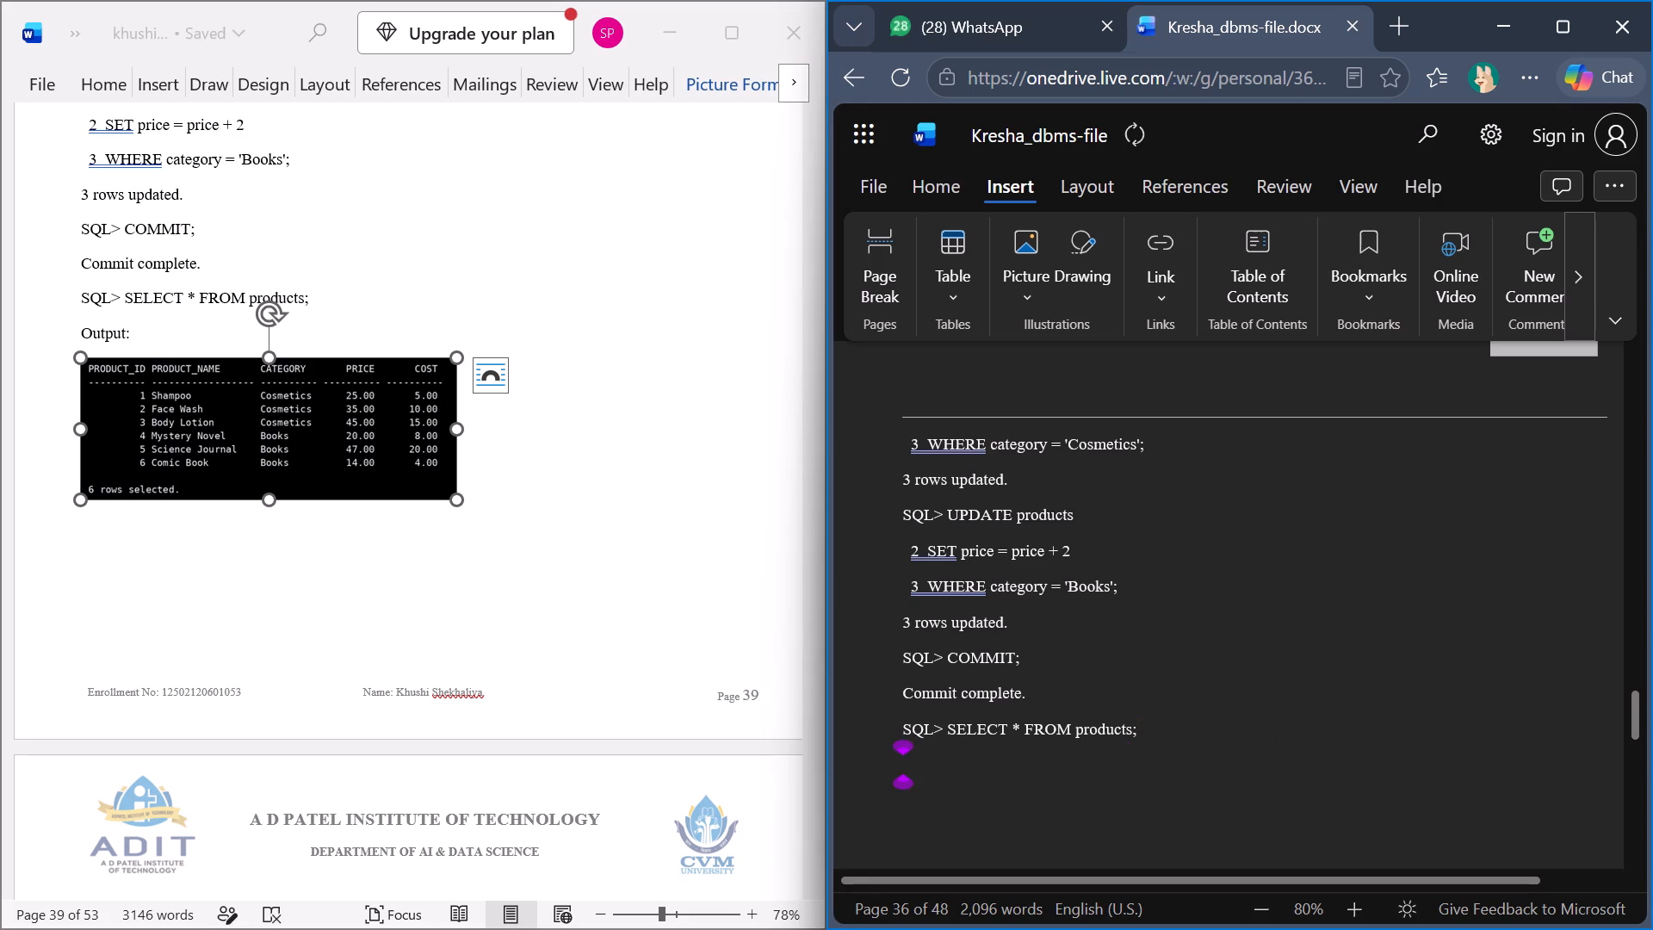
# Copy question ii's ROLLBACK text, from its title through the first SELECT * FROM products, and paste it below question i's output picture.
pyautogui.scroll(-3, 217, 499)
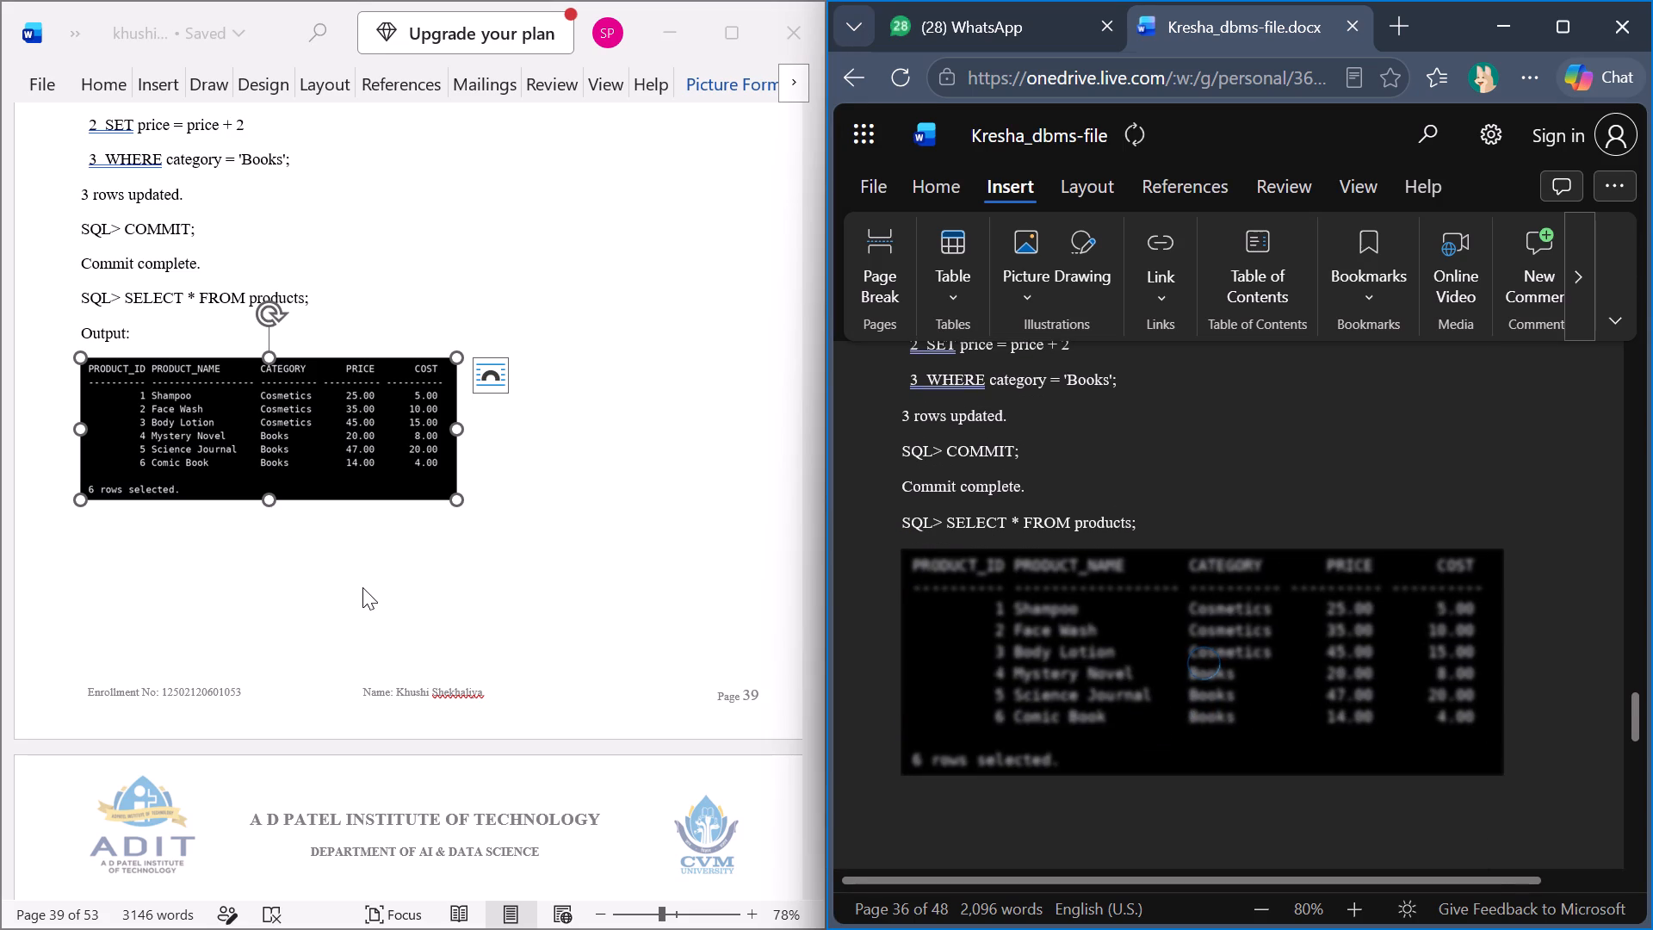
pyautogui.scroll(-4, 362, 587)
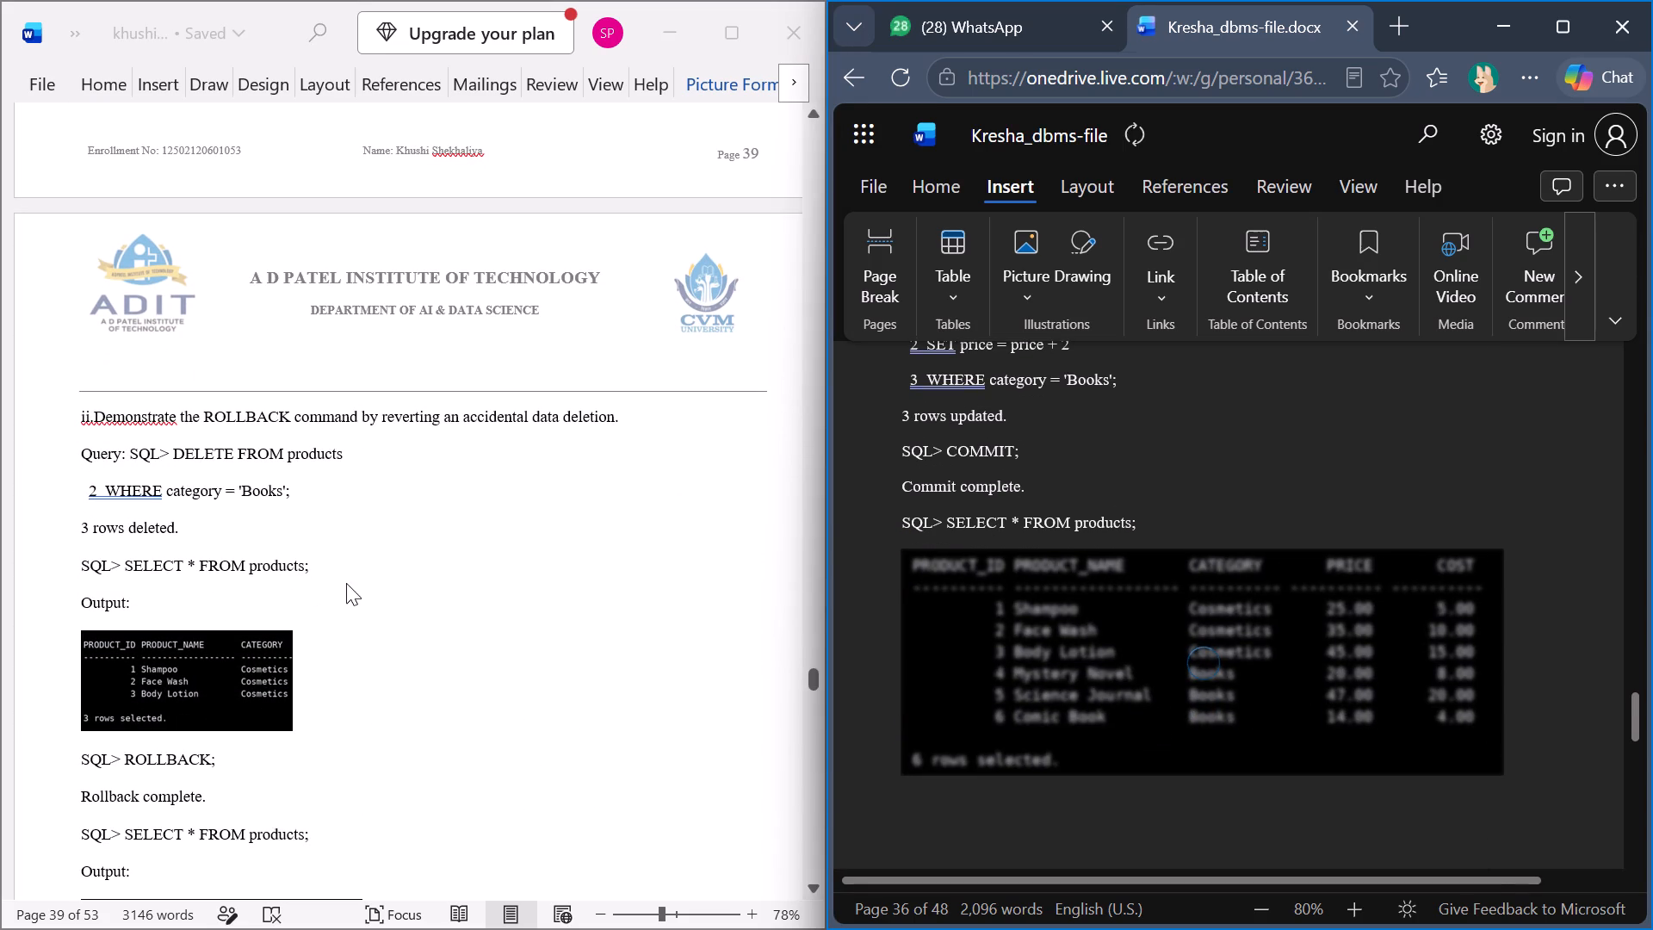
pyautogui.moveTo(325, 563); pyautogui.dragTo(76, 415)
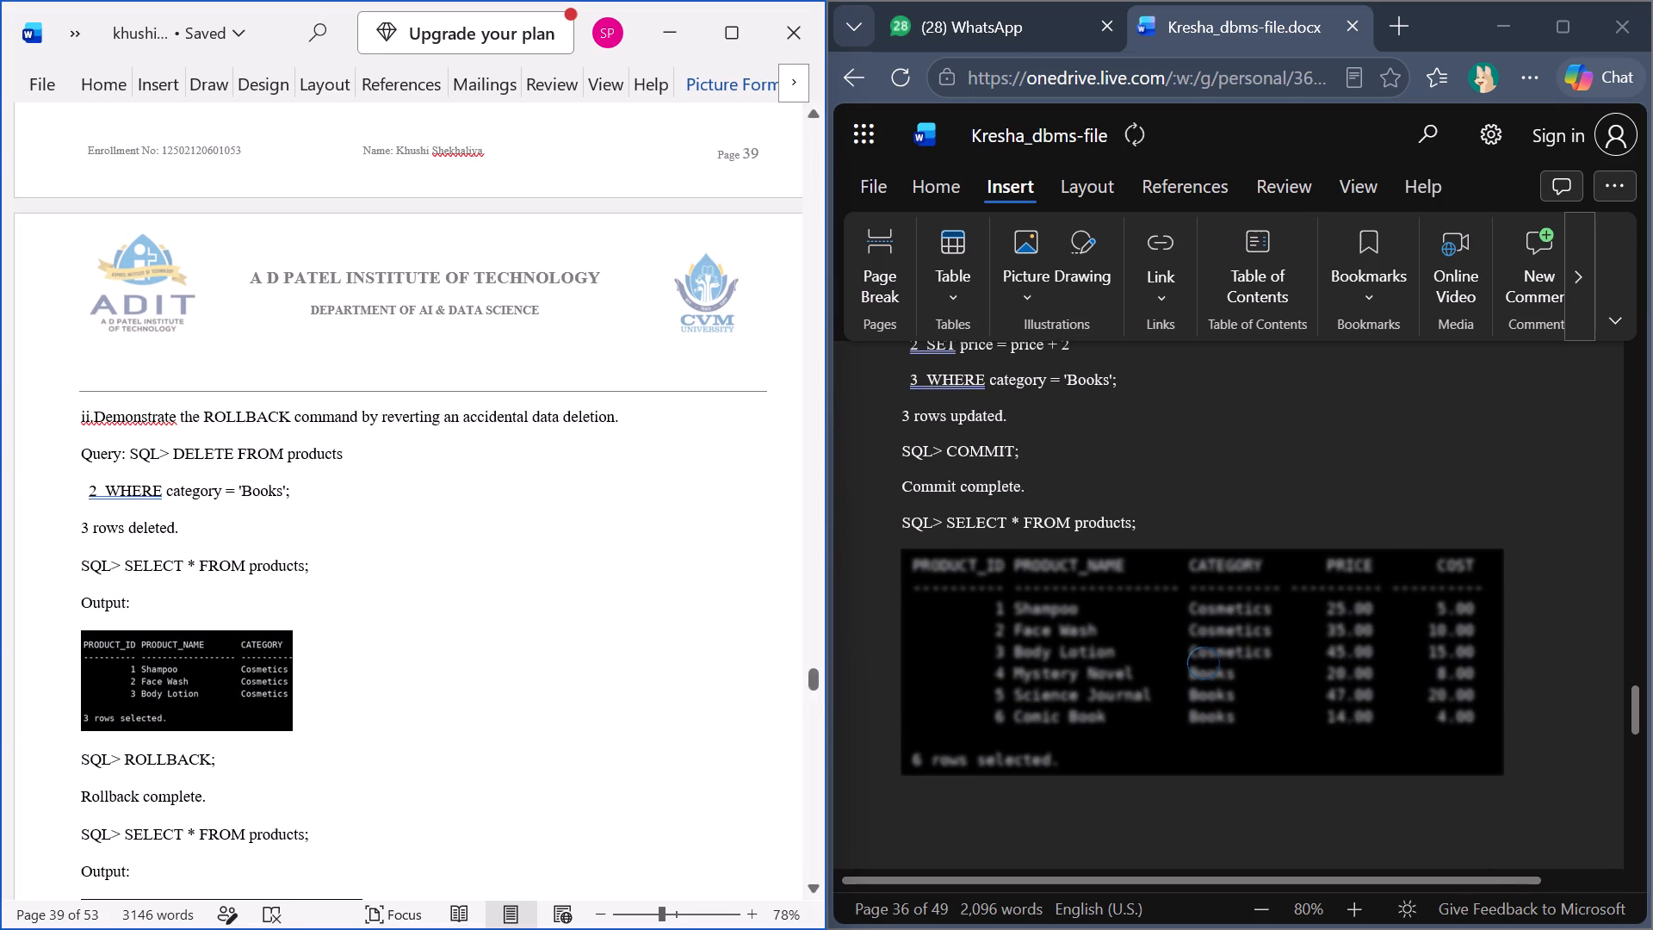
pyautogui.moveTo(76, 415); pyautogui.dragTo(77, 415)
pyautogui.moveTo(77, 415); pyautogui.dragTo(330, 573)
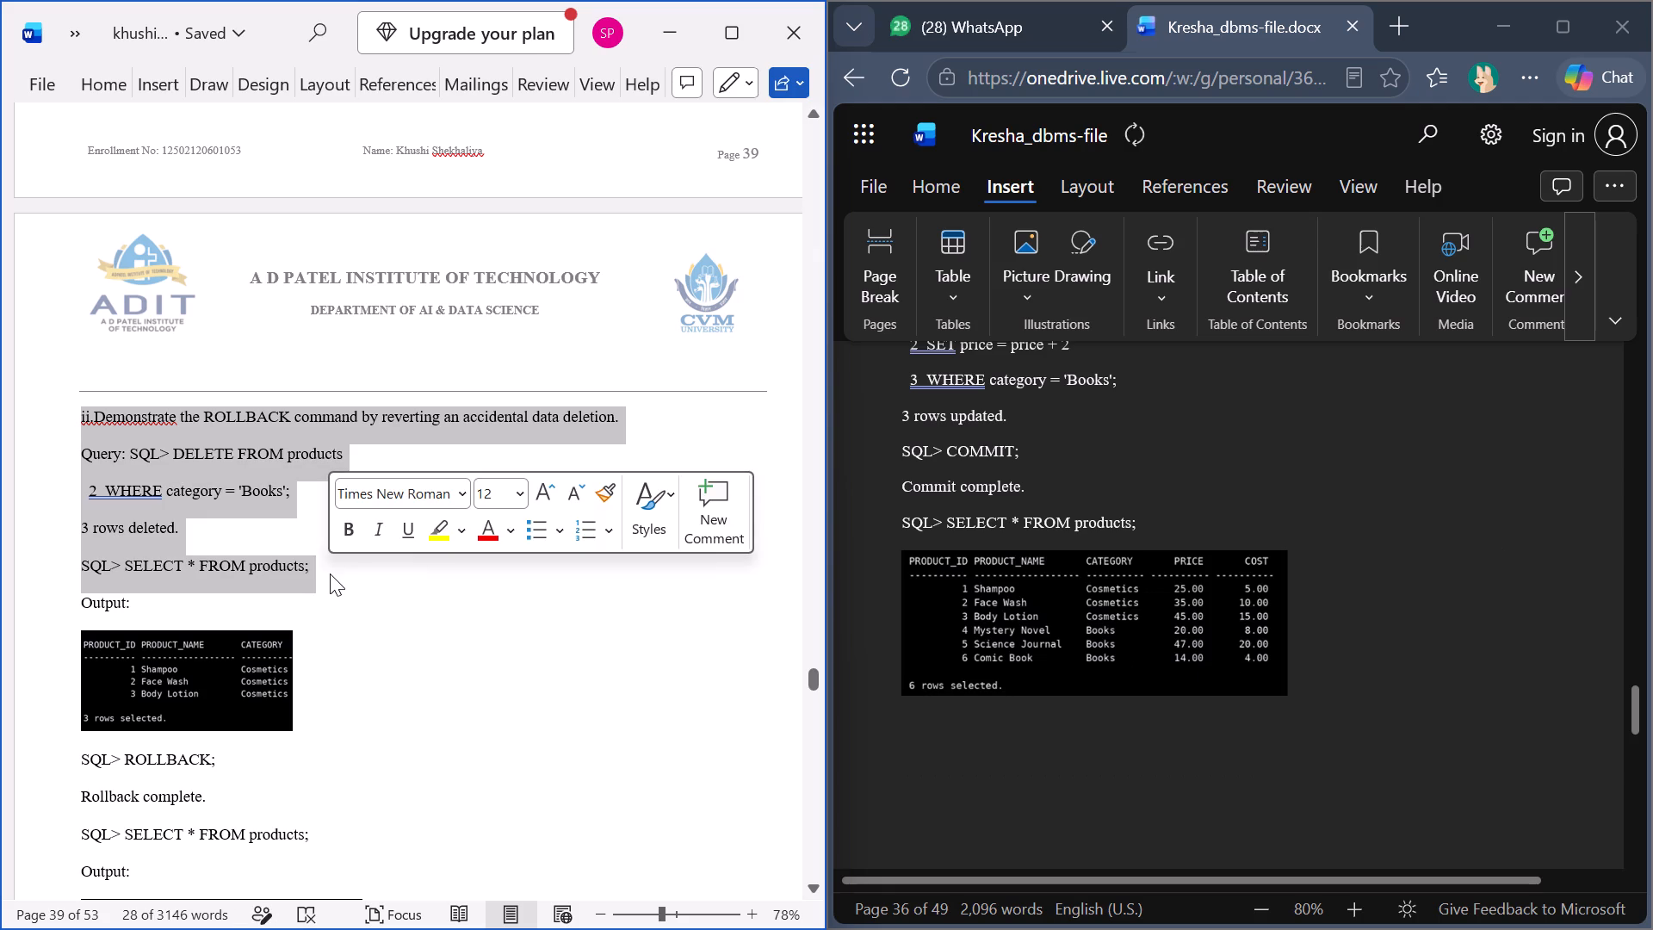
pyautogui.hotkey('ctrl', 'c')
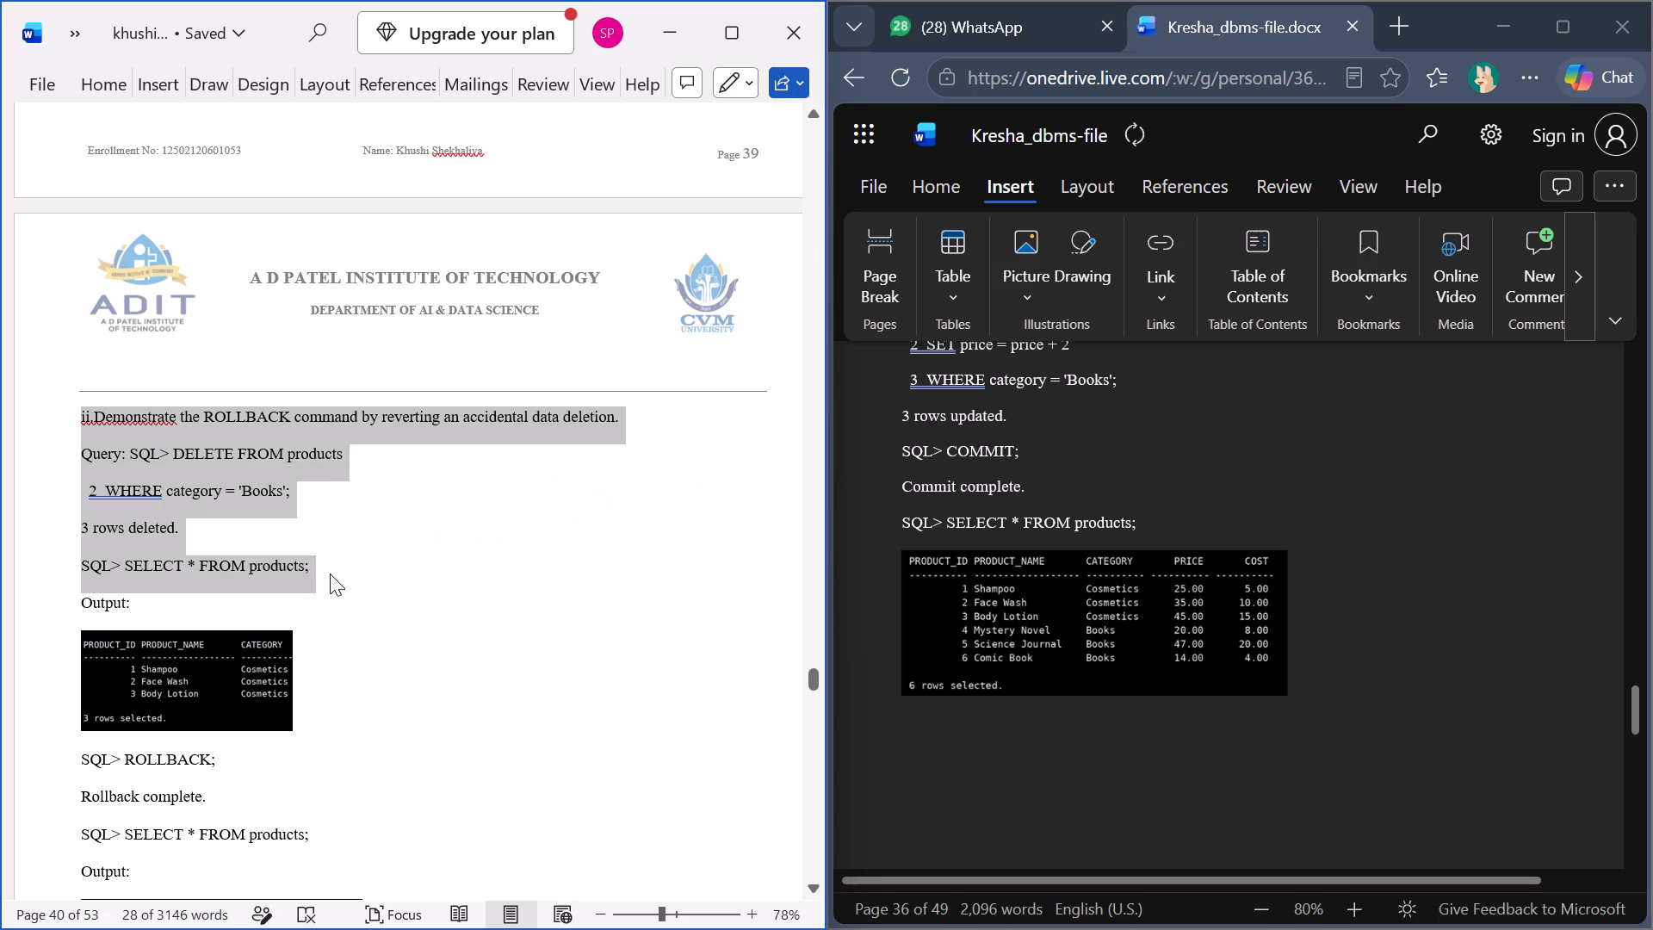
pyautogui.click(1401, 624)
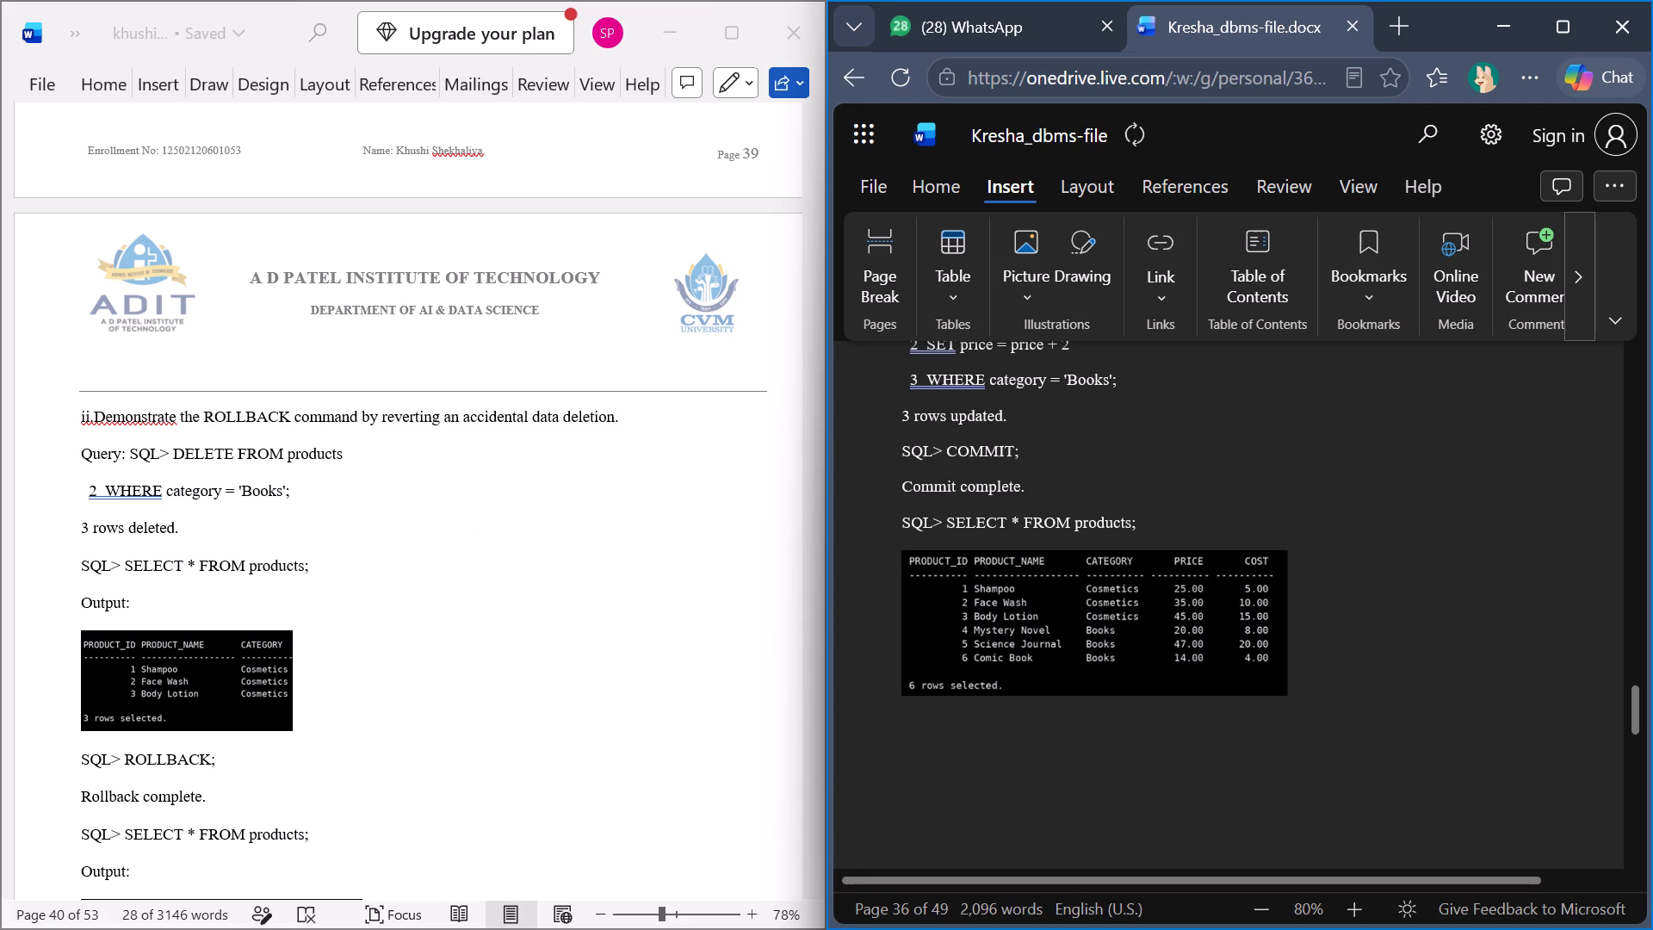
pyautogui.press('Return')
pyautogui.hotkey('ctrl', 'v')
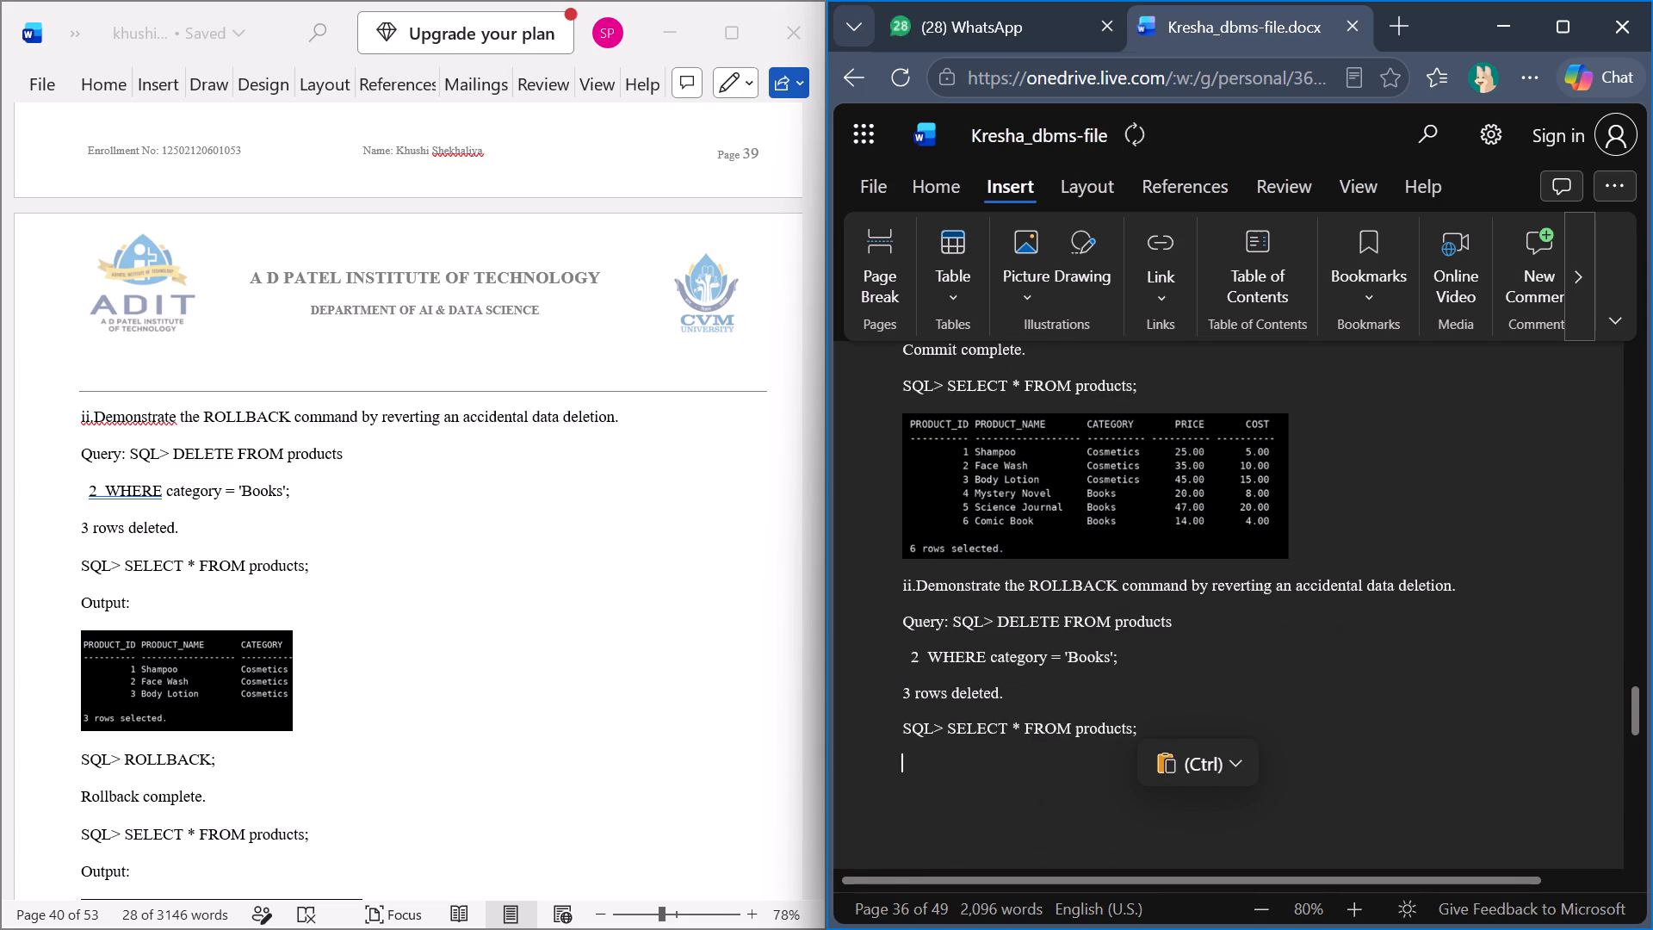
# Delete the "Query:" label in front of SQL> DELETE FROM products in the pasted question ii.
pyautogui.click(955, 621)
pyautogui.press('BackSpace')
pyautogui.press('BackSpace')
pyautogui.press('BackSpace')
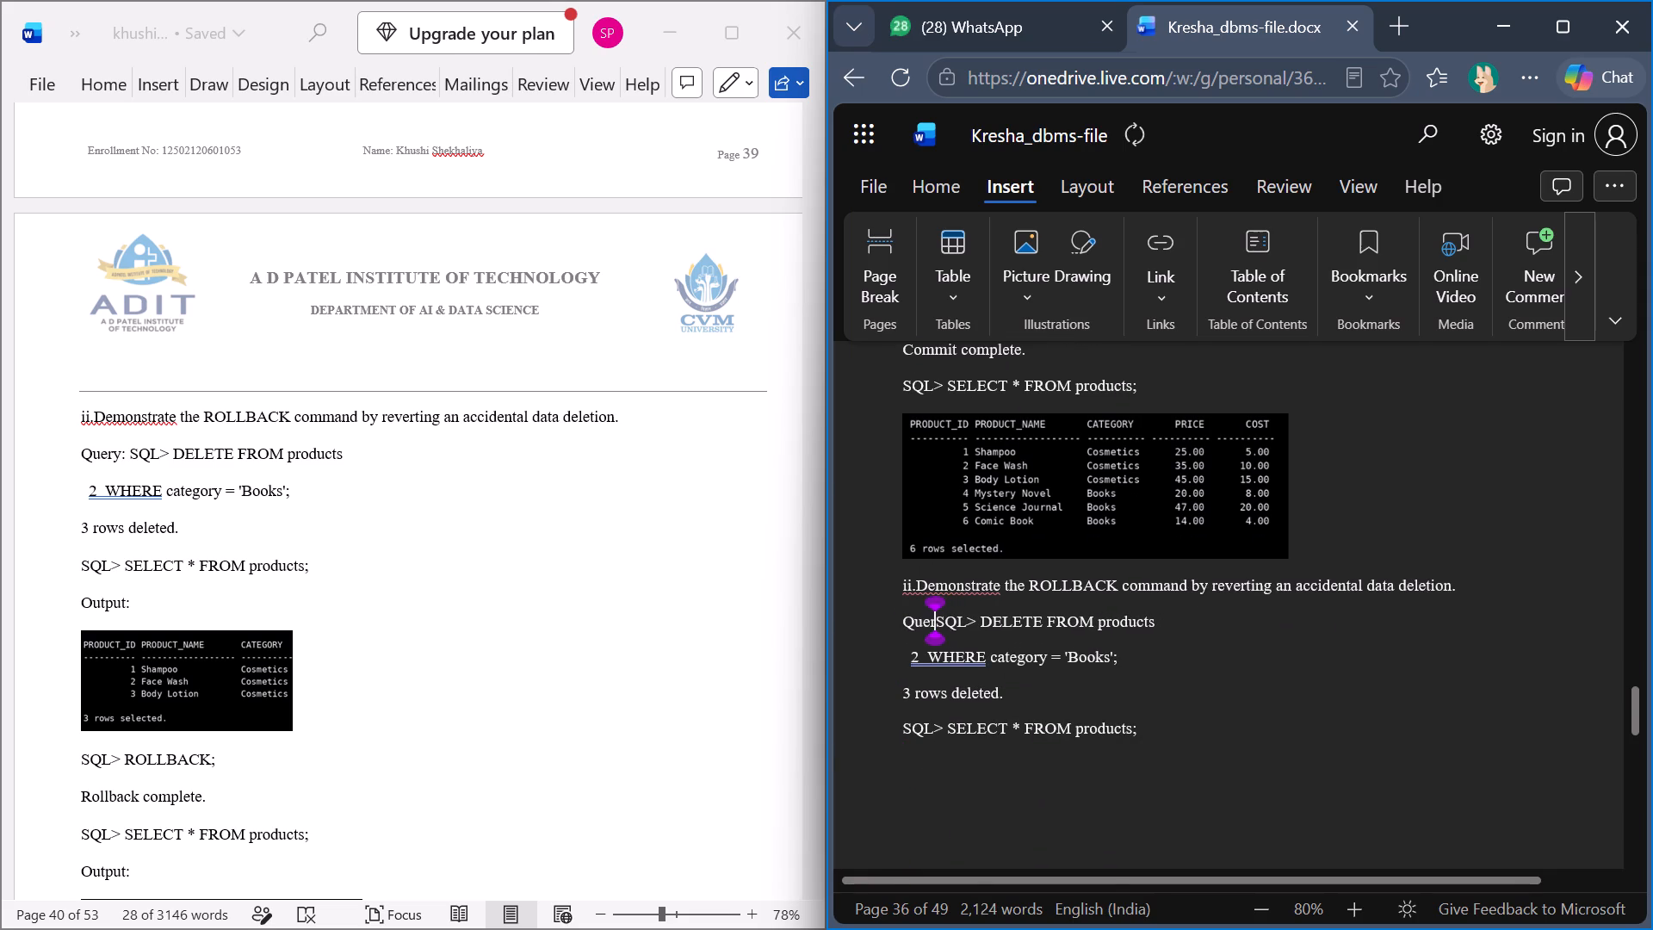
pyautogui.press('BackSpace')
pyautogui.press('BackSpace')
pyautogui.press('BackSpace')
pyautogui.press('BackSpace')
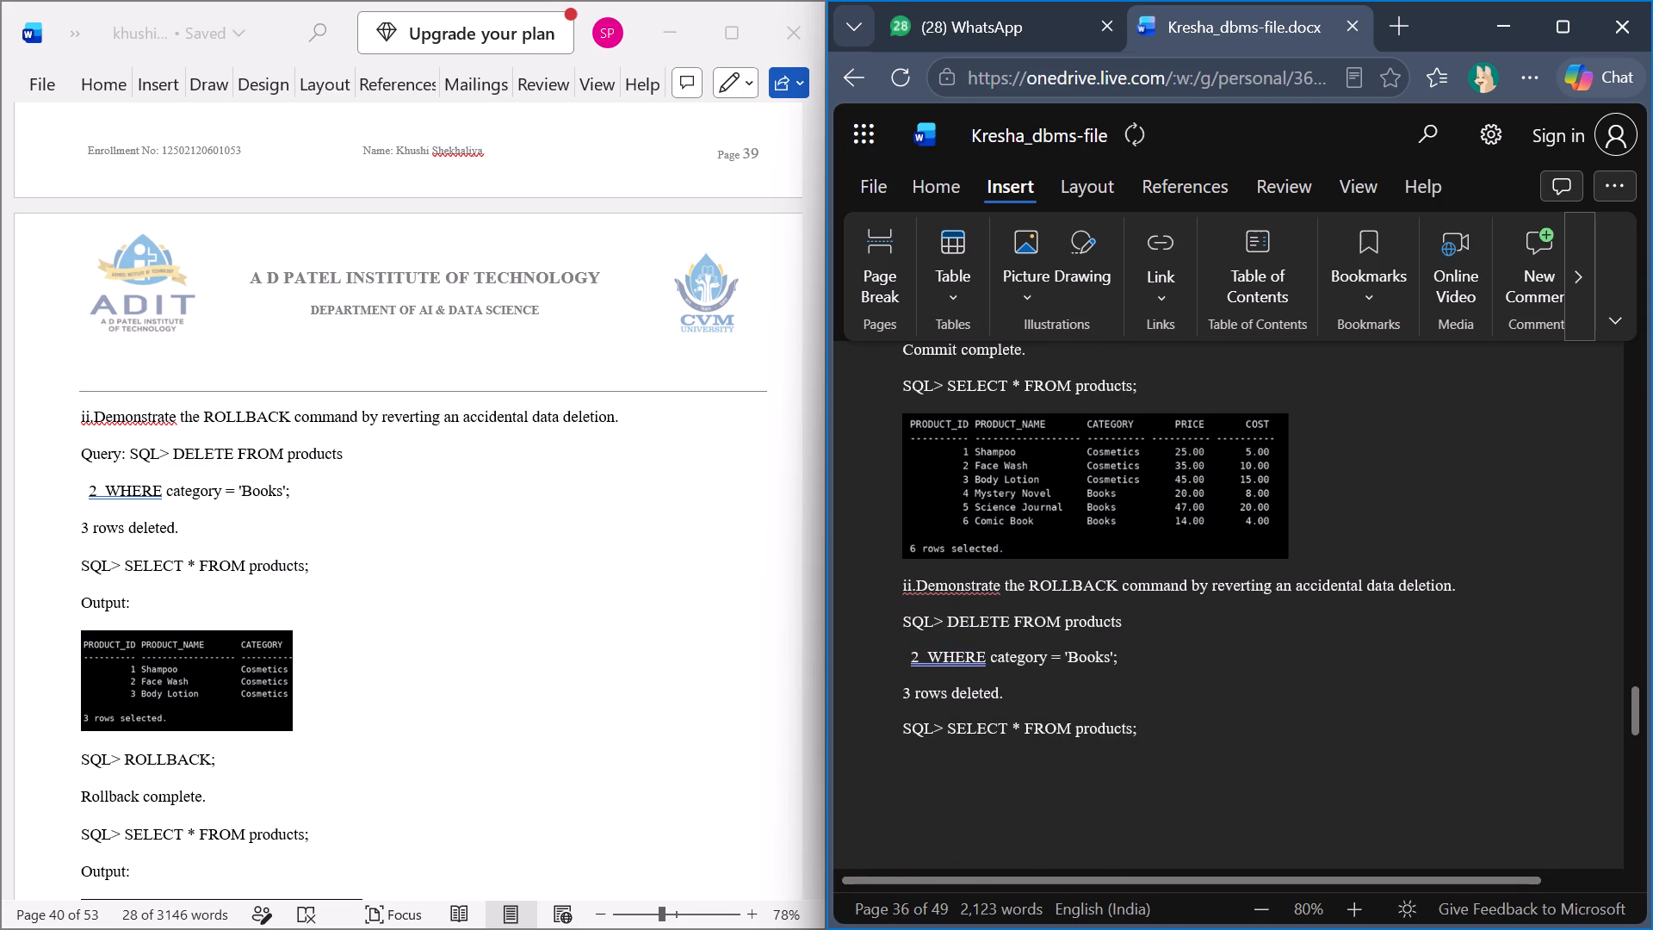
# Remove one leading space before line 2 of question ii's DELETE query.
pyautogui.click(914, 658)
pyautogui.press('BackSpace')
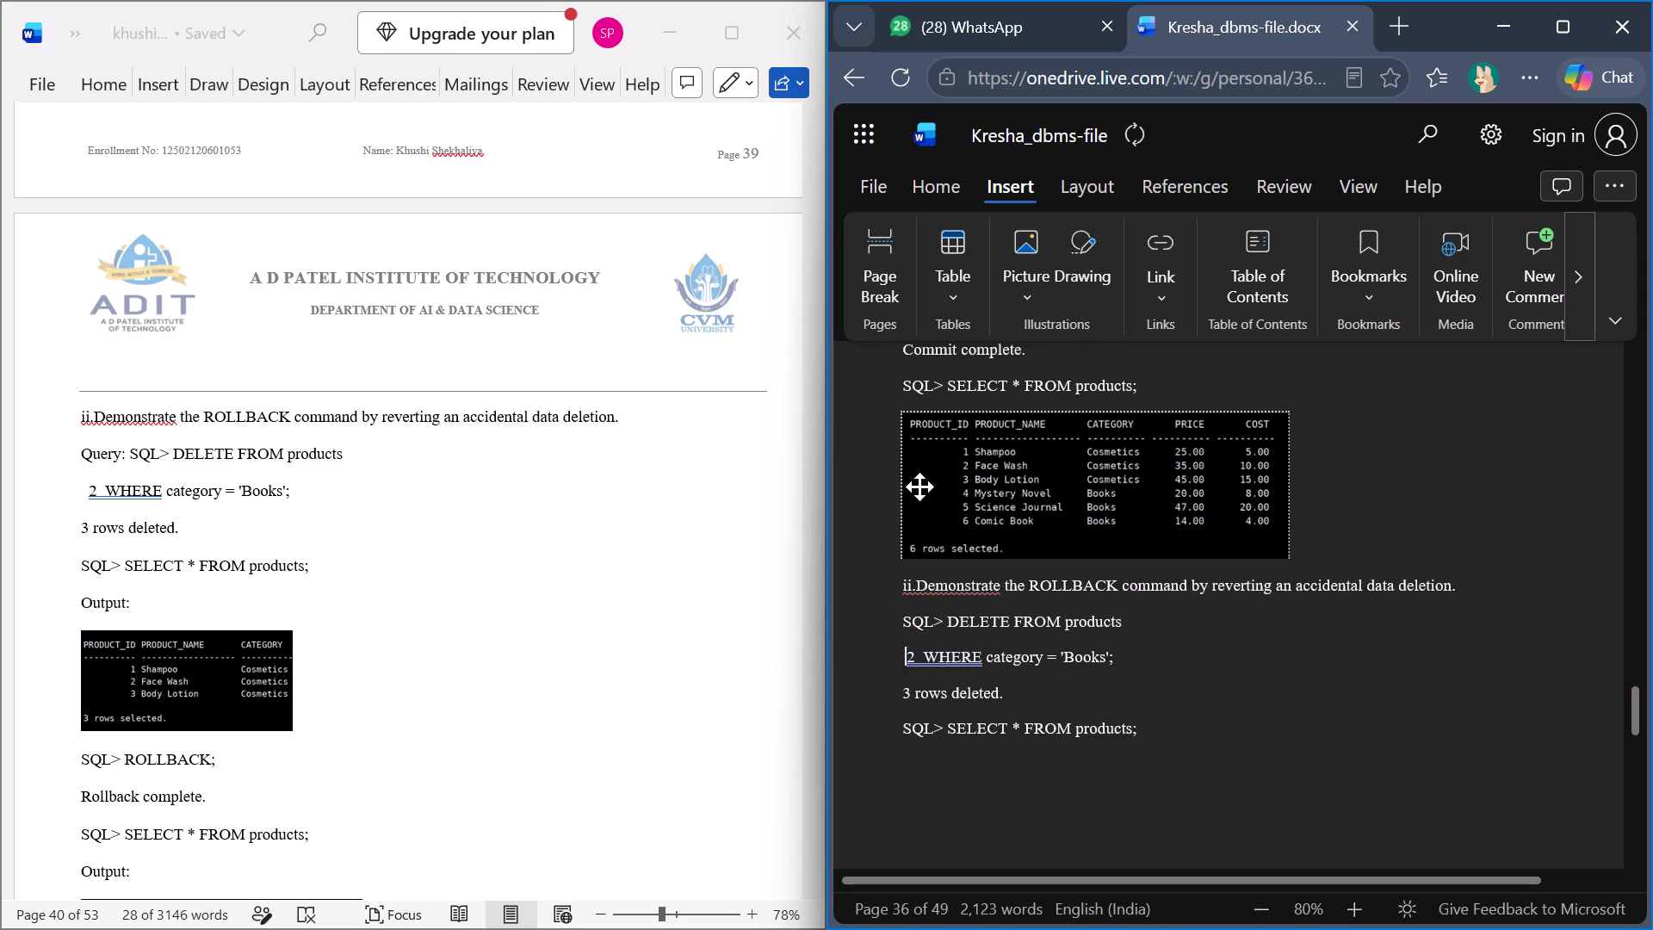
# Copy question ii's first output picture, showing only cosmetics rows, and paste it on a new line below its SELECT * FROM products.
pyautogui.rightClick(193, 648)
pyautogui.rightClick(192, 664)
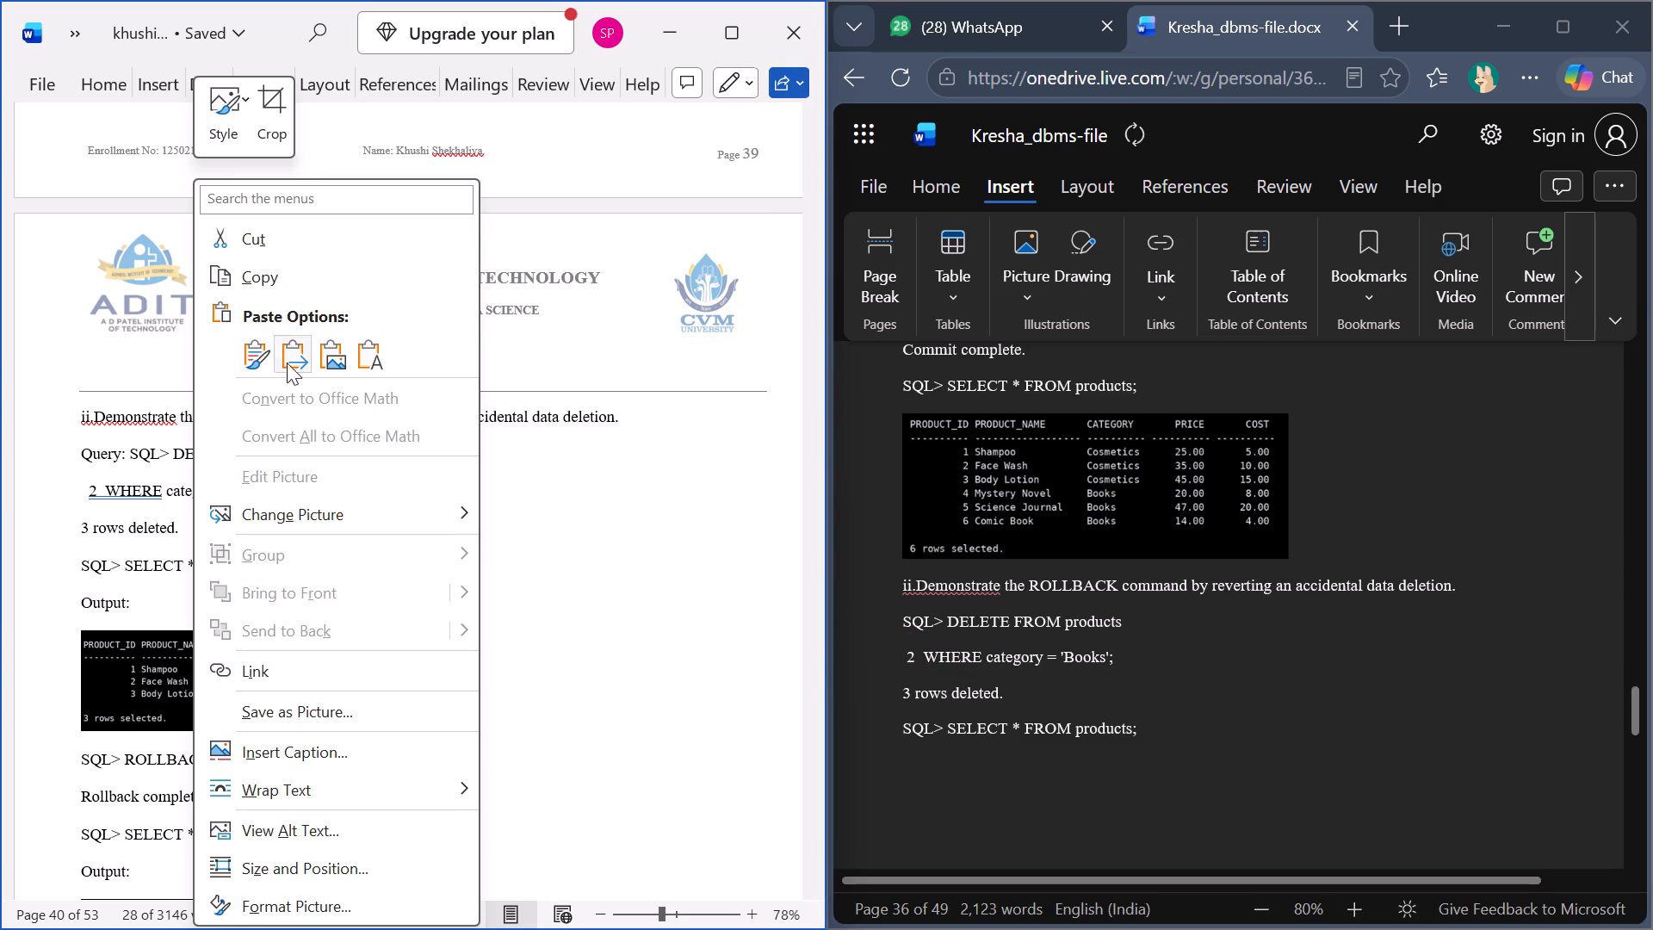
pyautogui.click(294, 266)
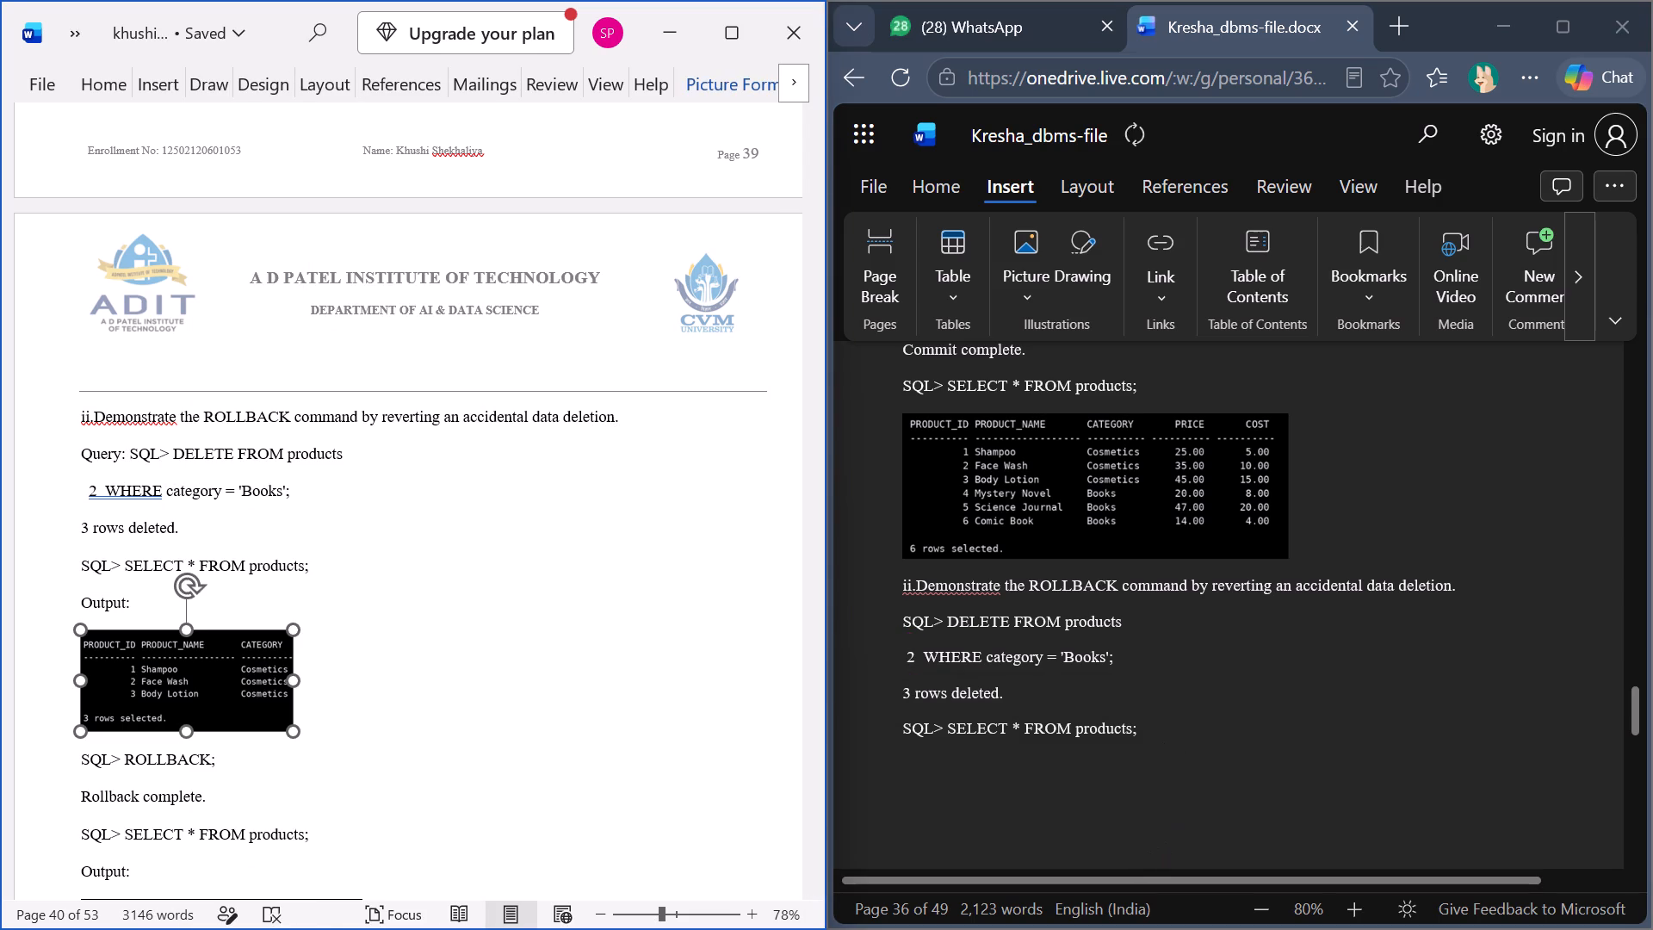
pyautogui.click(1161, 725)
pyautogui.press('Return')
pyautogui.hotkey('ctrl', 'v')
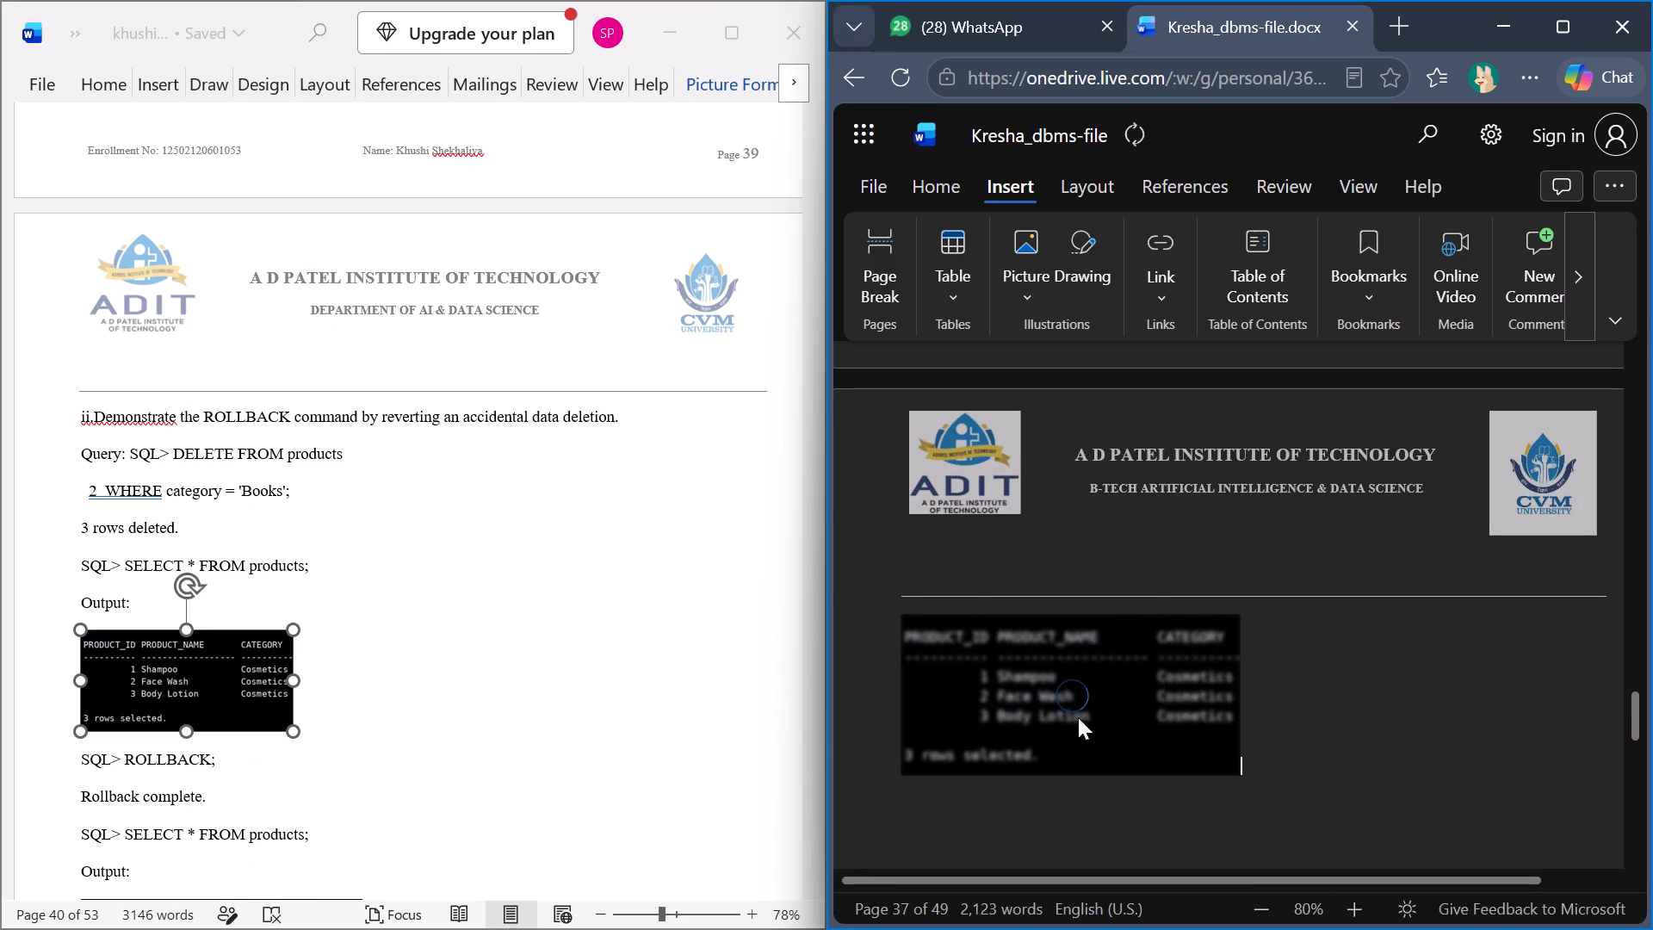
# Copy question ii's text from SQL> ROLLBACK through the second SELECT * FROM products and paste it below the cosmetics-only output picture.
pyautogui.scroll(-2, 443, 639)
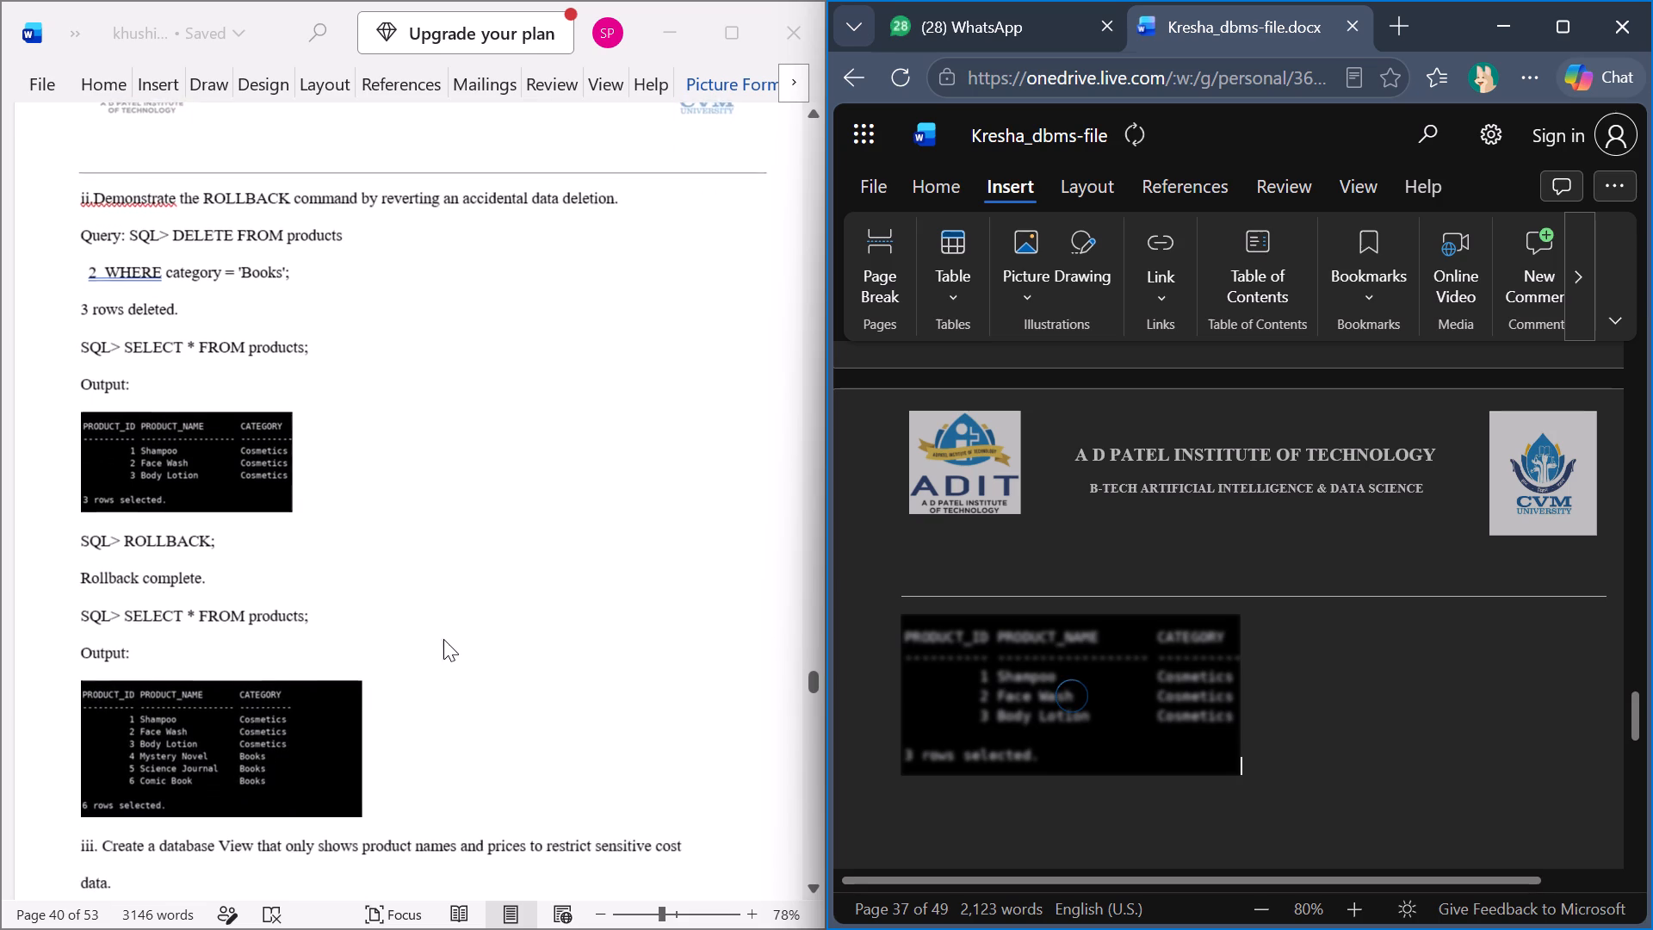
pyautogui.click(336, 611)
pyautogui.moveTo(336, 611); pyautogui.dragTo(83, 546)
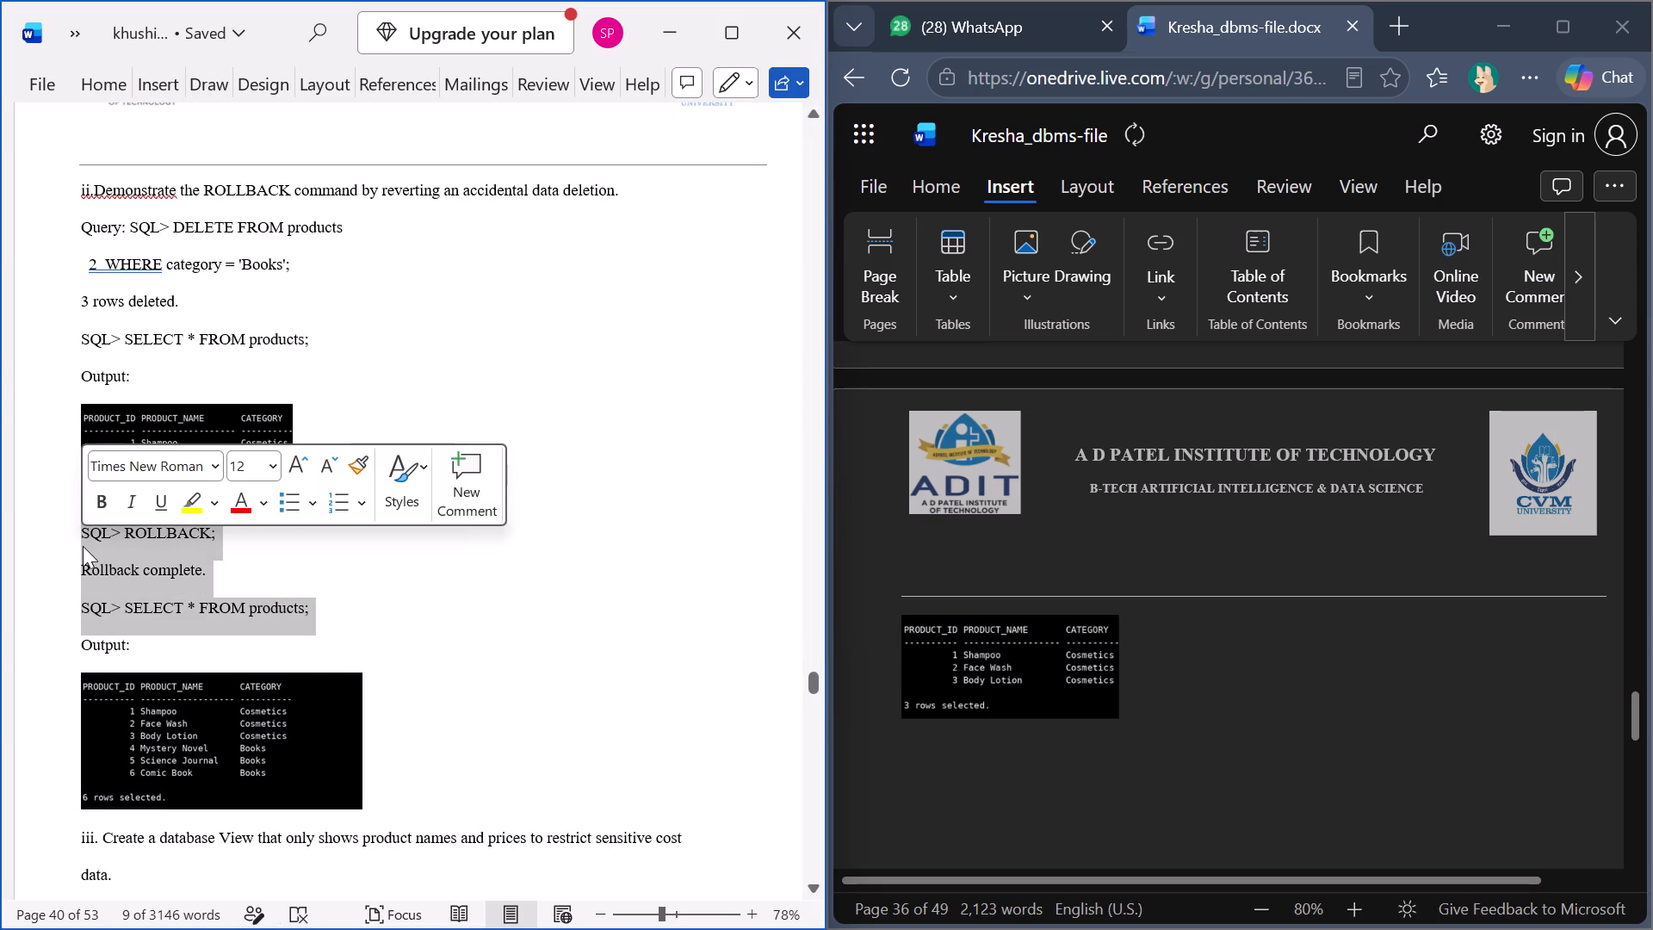
pyautogui.hotkey('ctrl', 'v')
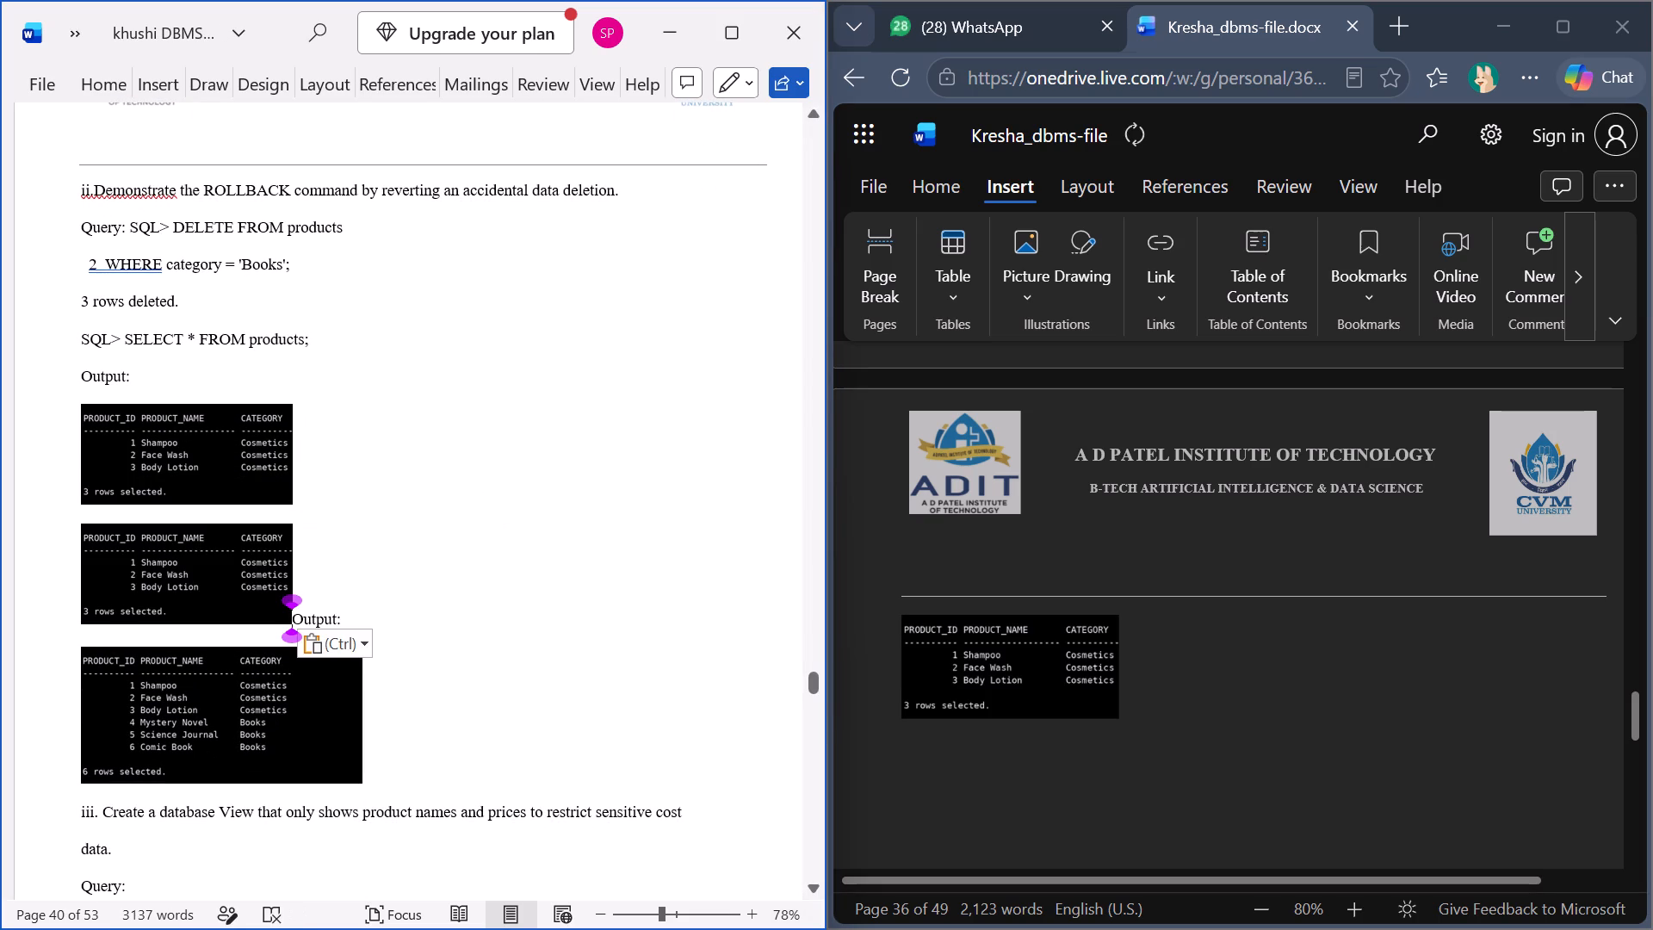
pyautogui.hotkey('ctrl', 'z')
pyautogui.hotkey('ctrl', 'c')
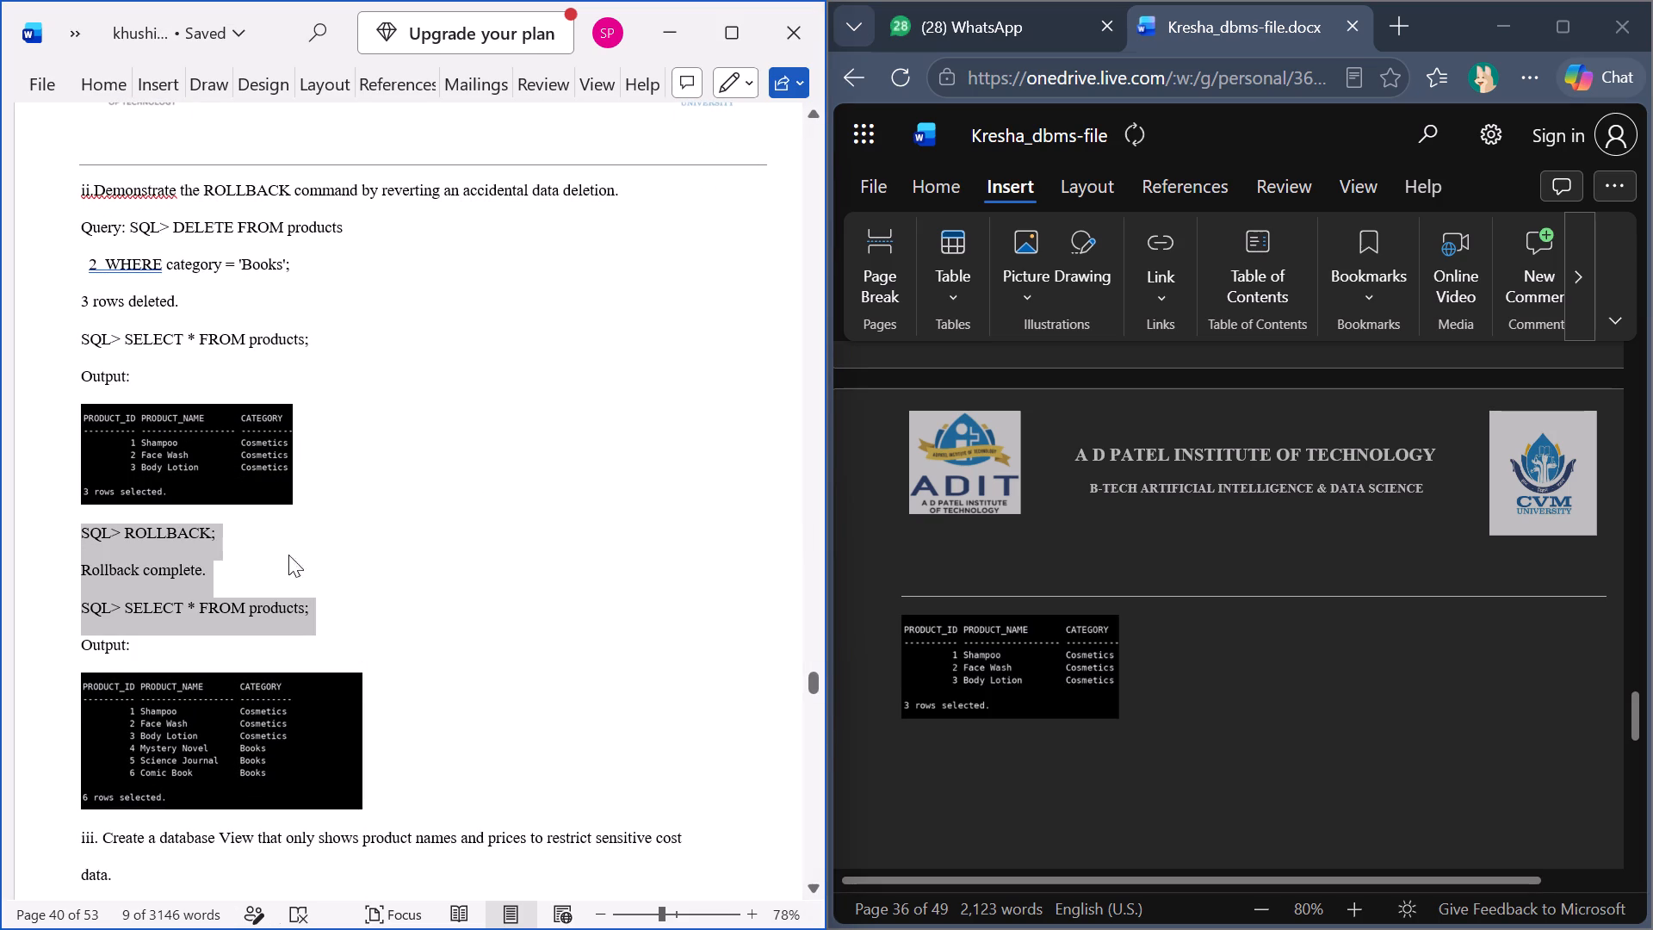
pyautogui.click(1154, 712)
pyautogui.press('Return')
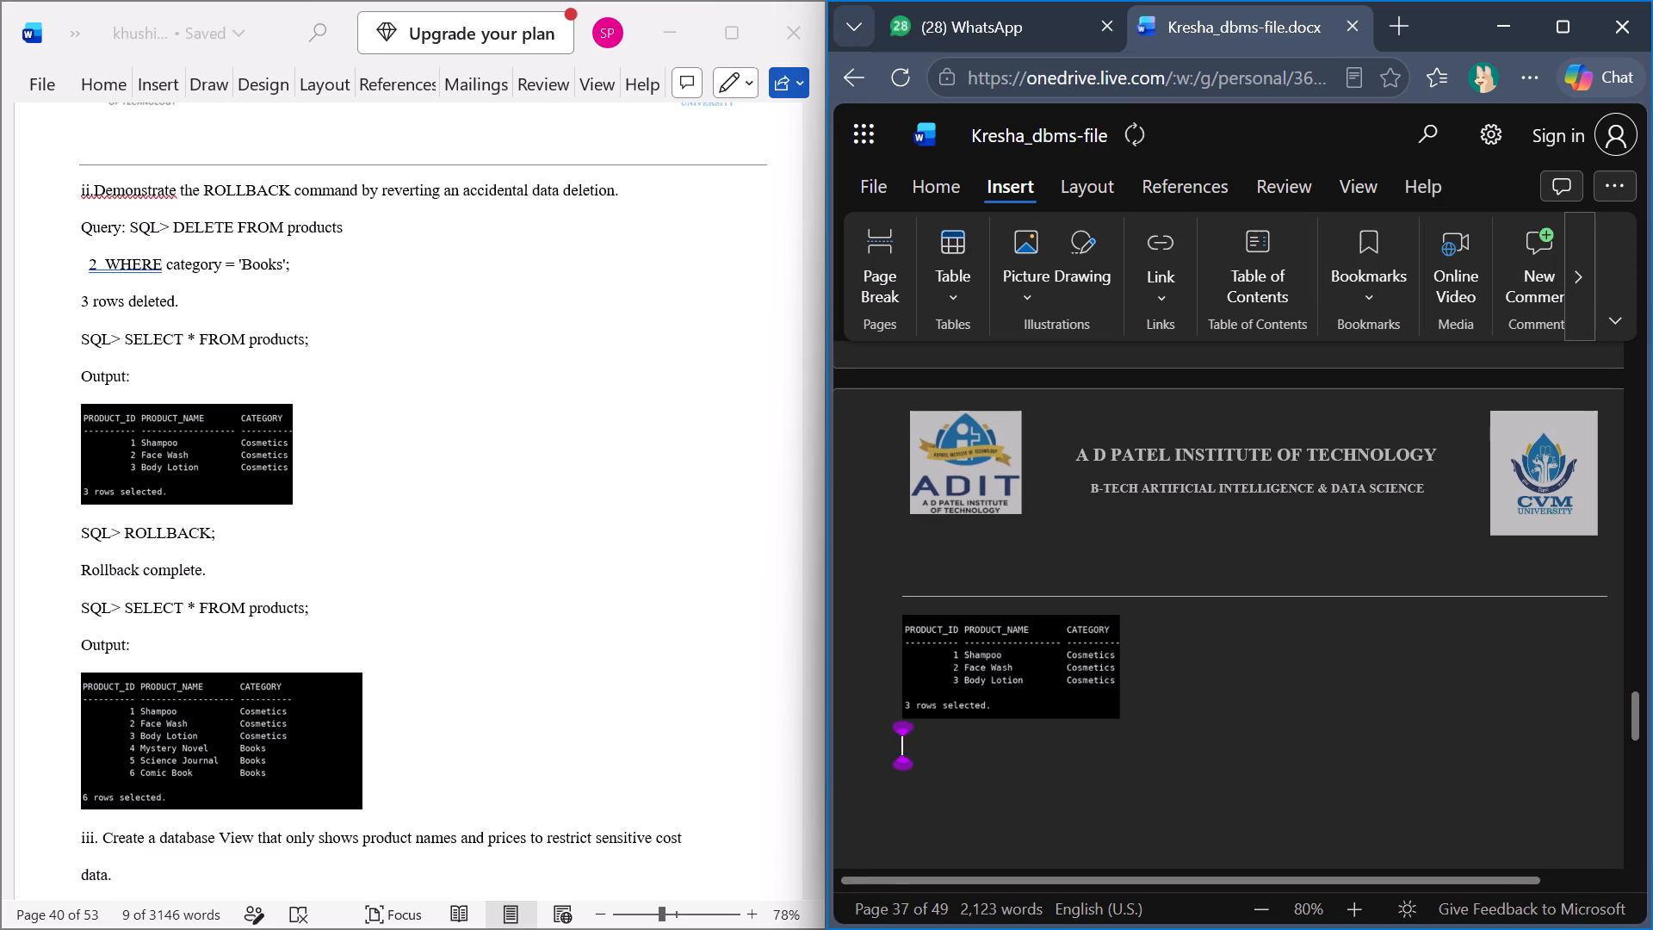
pyautogui.hotkey('ctrl', 'v')
# Copy question ii's second output picture, showing cosmetics and books rows, and paste it on a new line below the last SELECT * FROM products.
pyautogui.rightClick(245, 707)
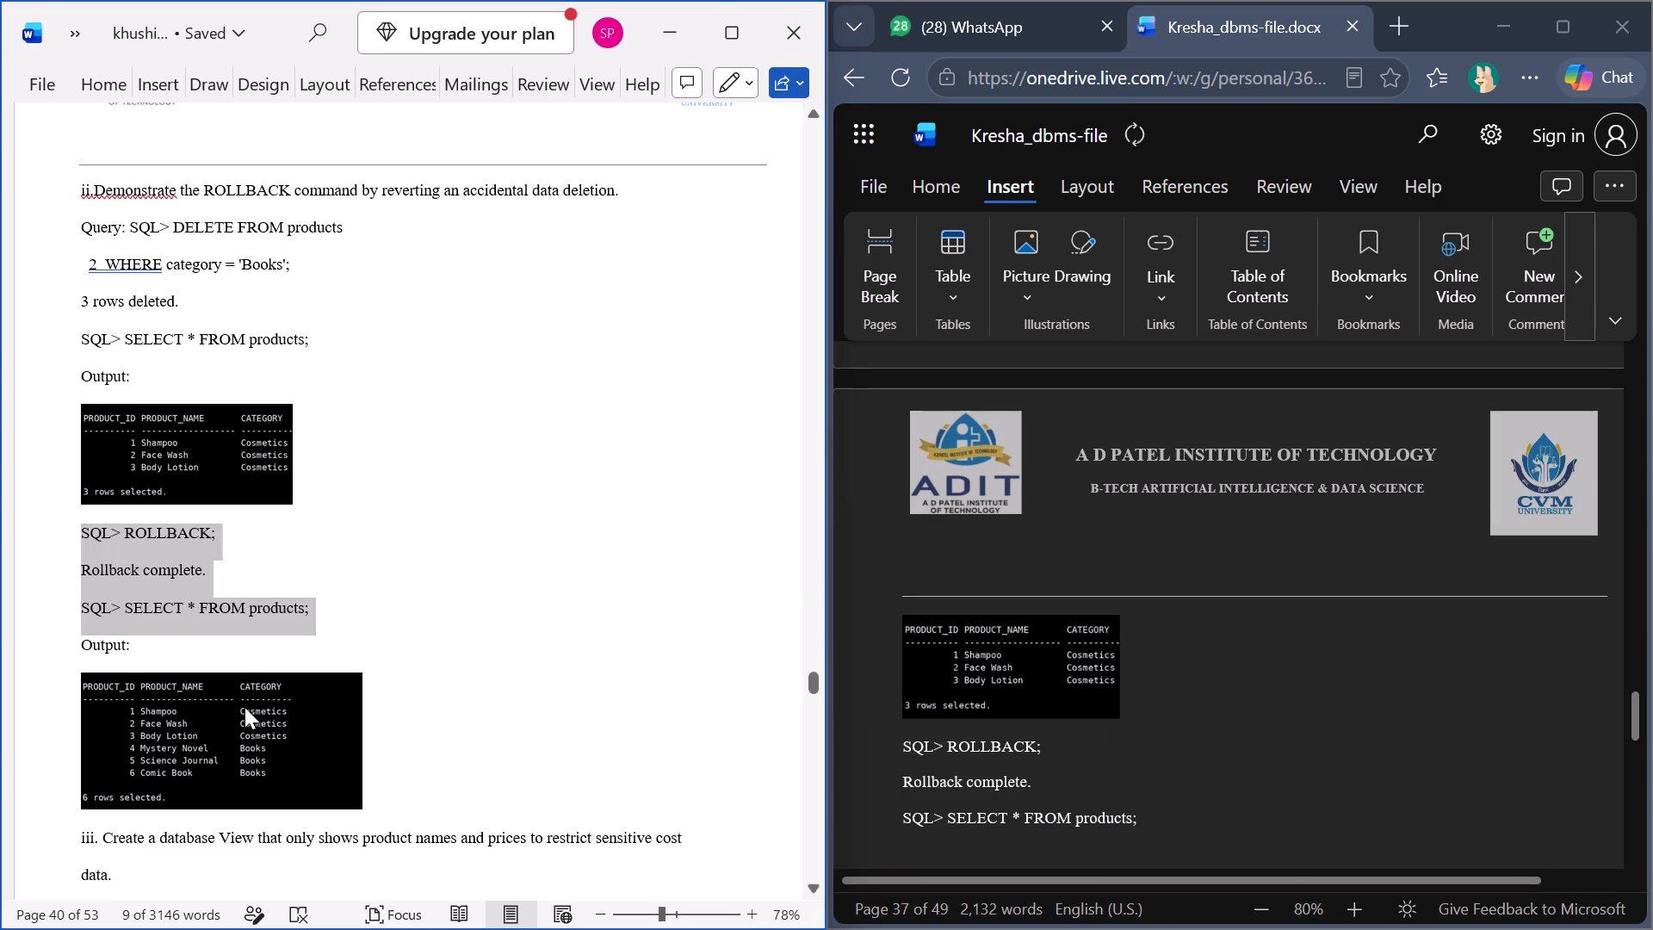
pyautogui.click(245, 707)
pyautogui.rightClick(245, 707)
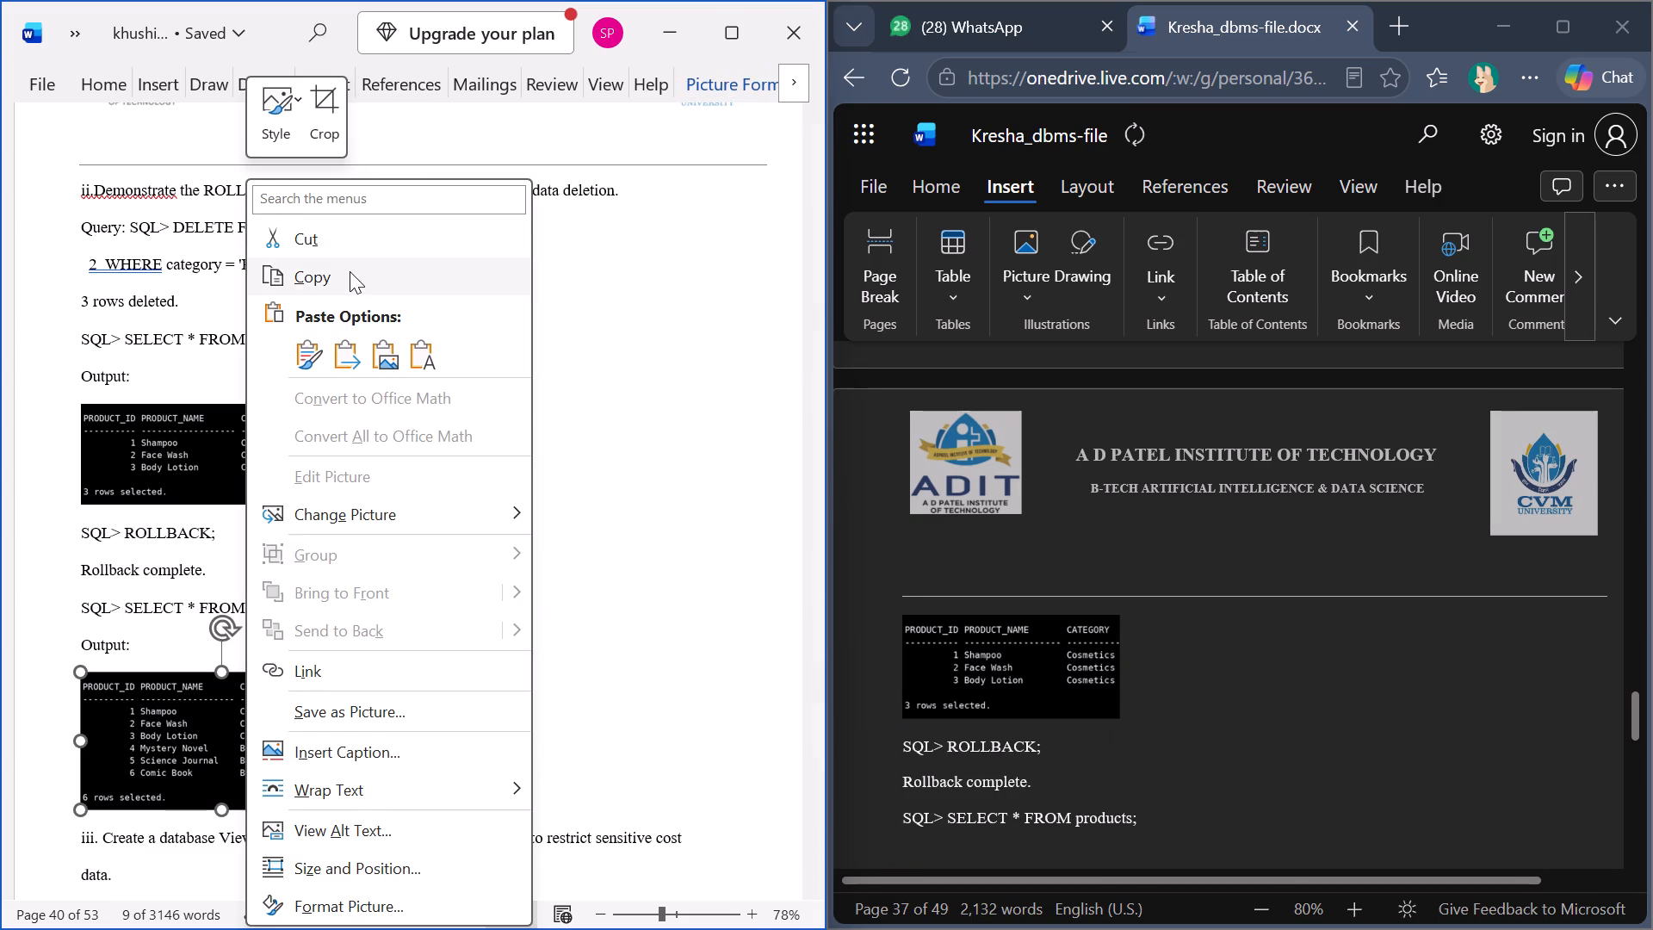
pyautogui.click(350, 271)
pyautogui.click(1172, 811)
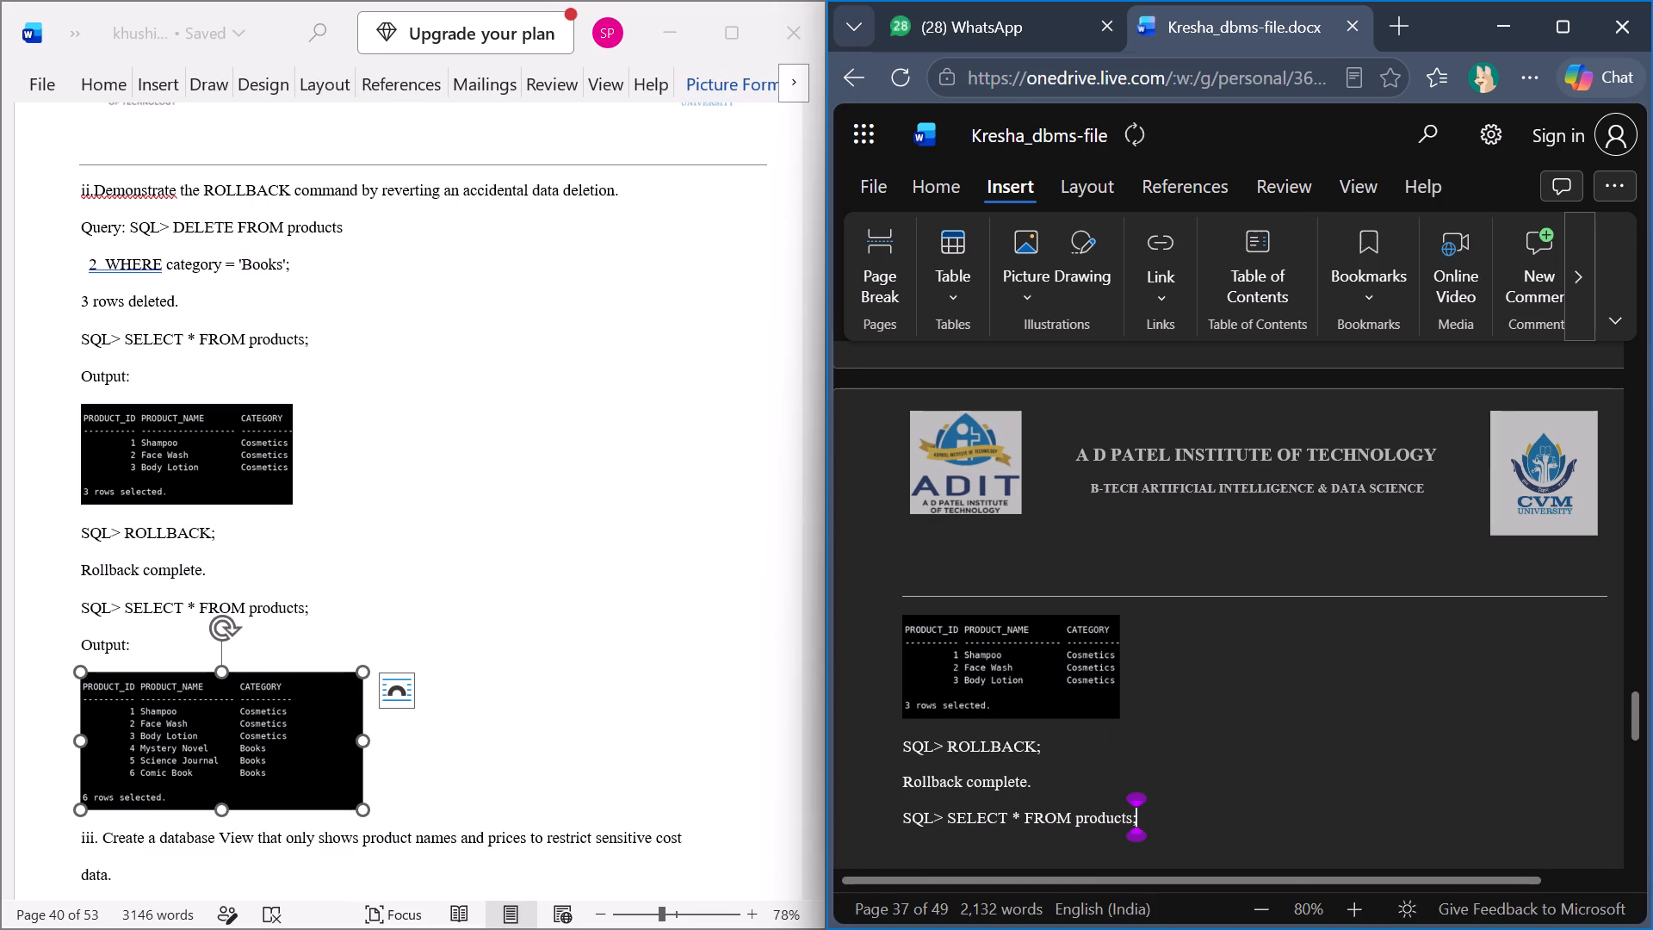
pyautogui.press('Return')
pyautogui.hotkey('ctrl', 'v')
# Copy question iii's title about creating a database View of product names and prices, and paste it below question ii's last output picture.
pyautogui.scroll(-1, 110, 551)
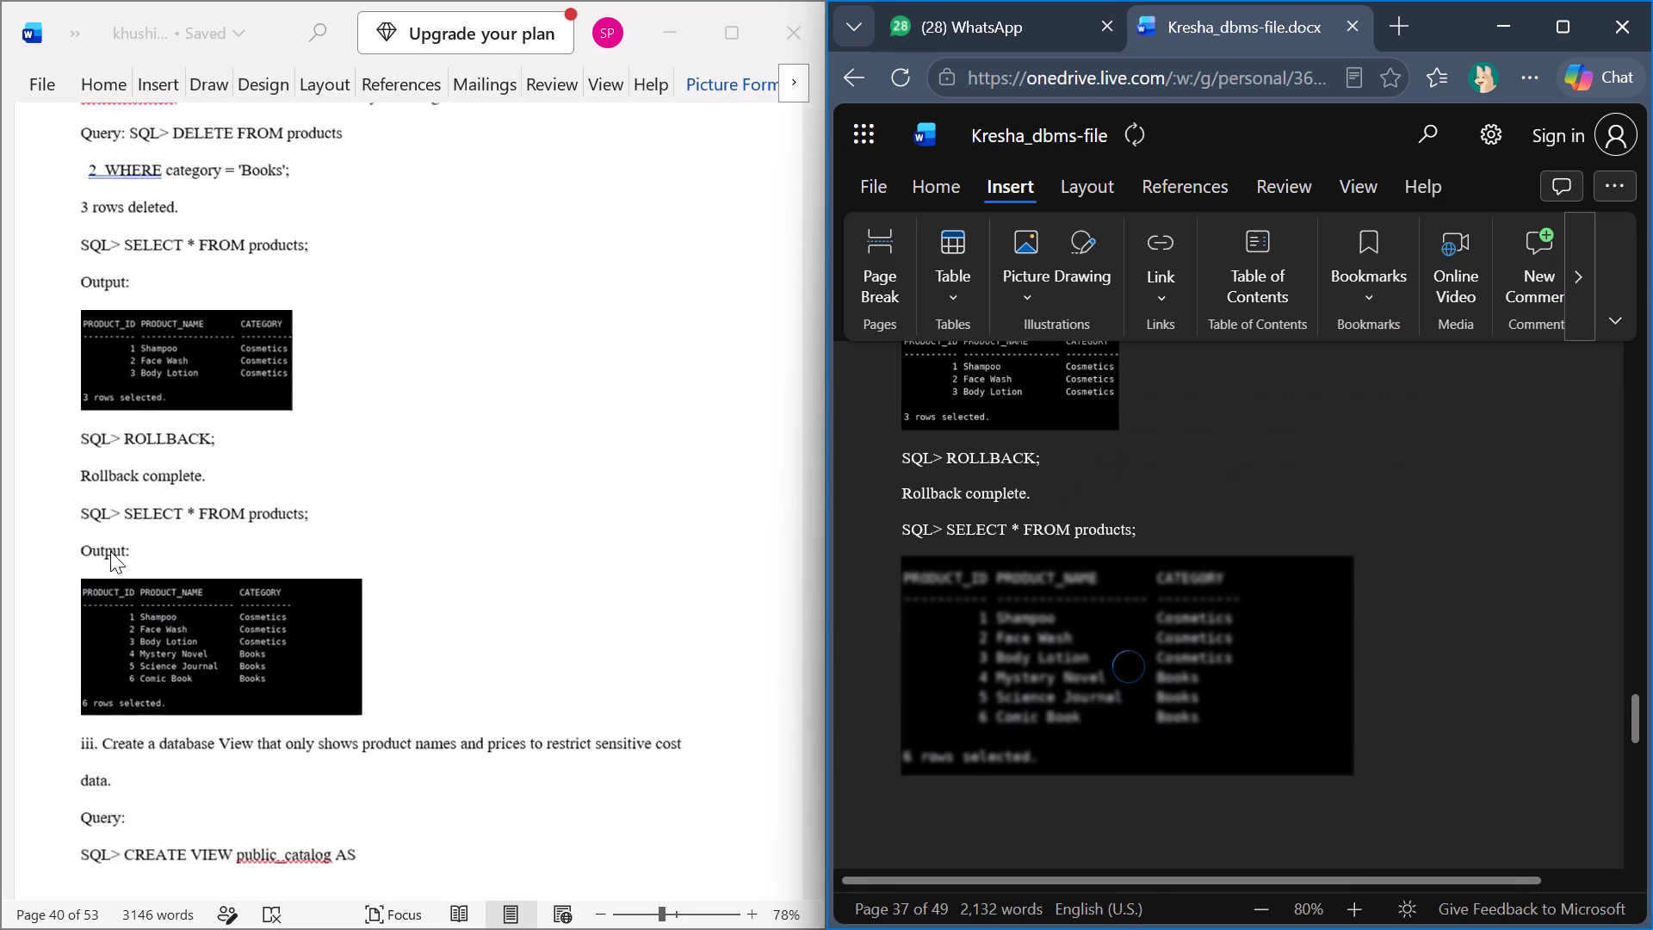
pyautogui.scroll(-1, 110, 551)
pyautogui.moveTo(364, 654); pyautogui.dragTo(142, 590)
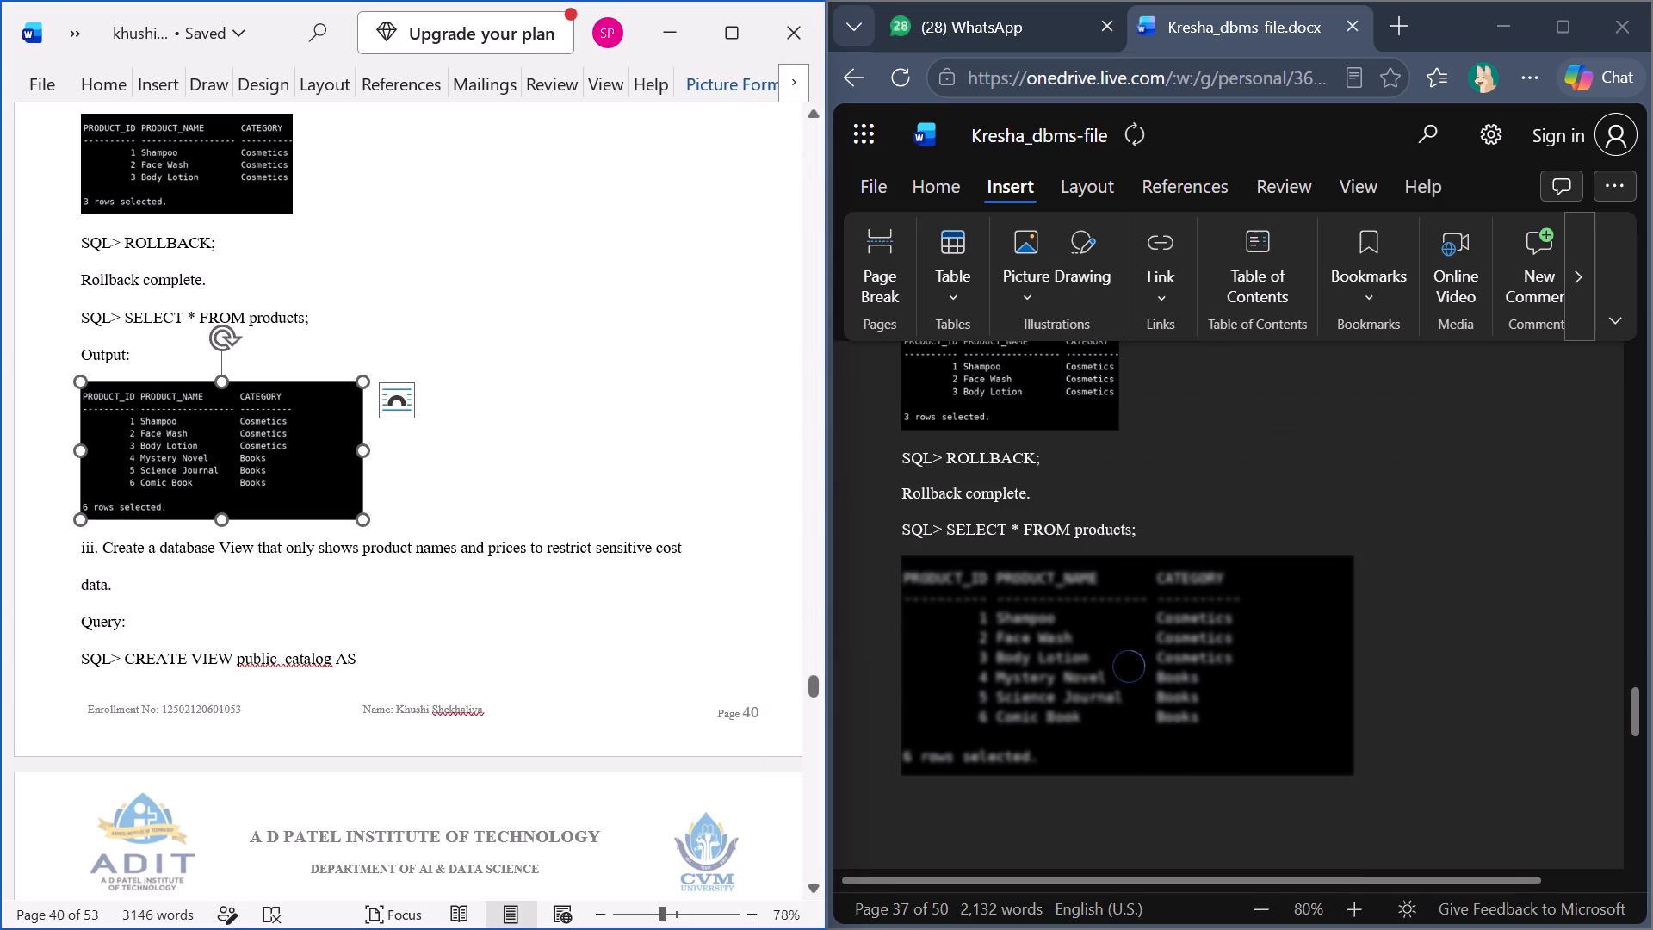
pyautogui.moveTo(142, 590); pyautogui.dragTo(132, 581)
pyautogui.click(689, 551)
pyautogui.moveTo(689, 551); pyautogui.dragTo(674, 550)
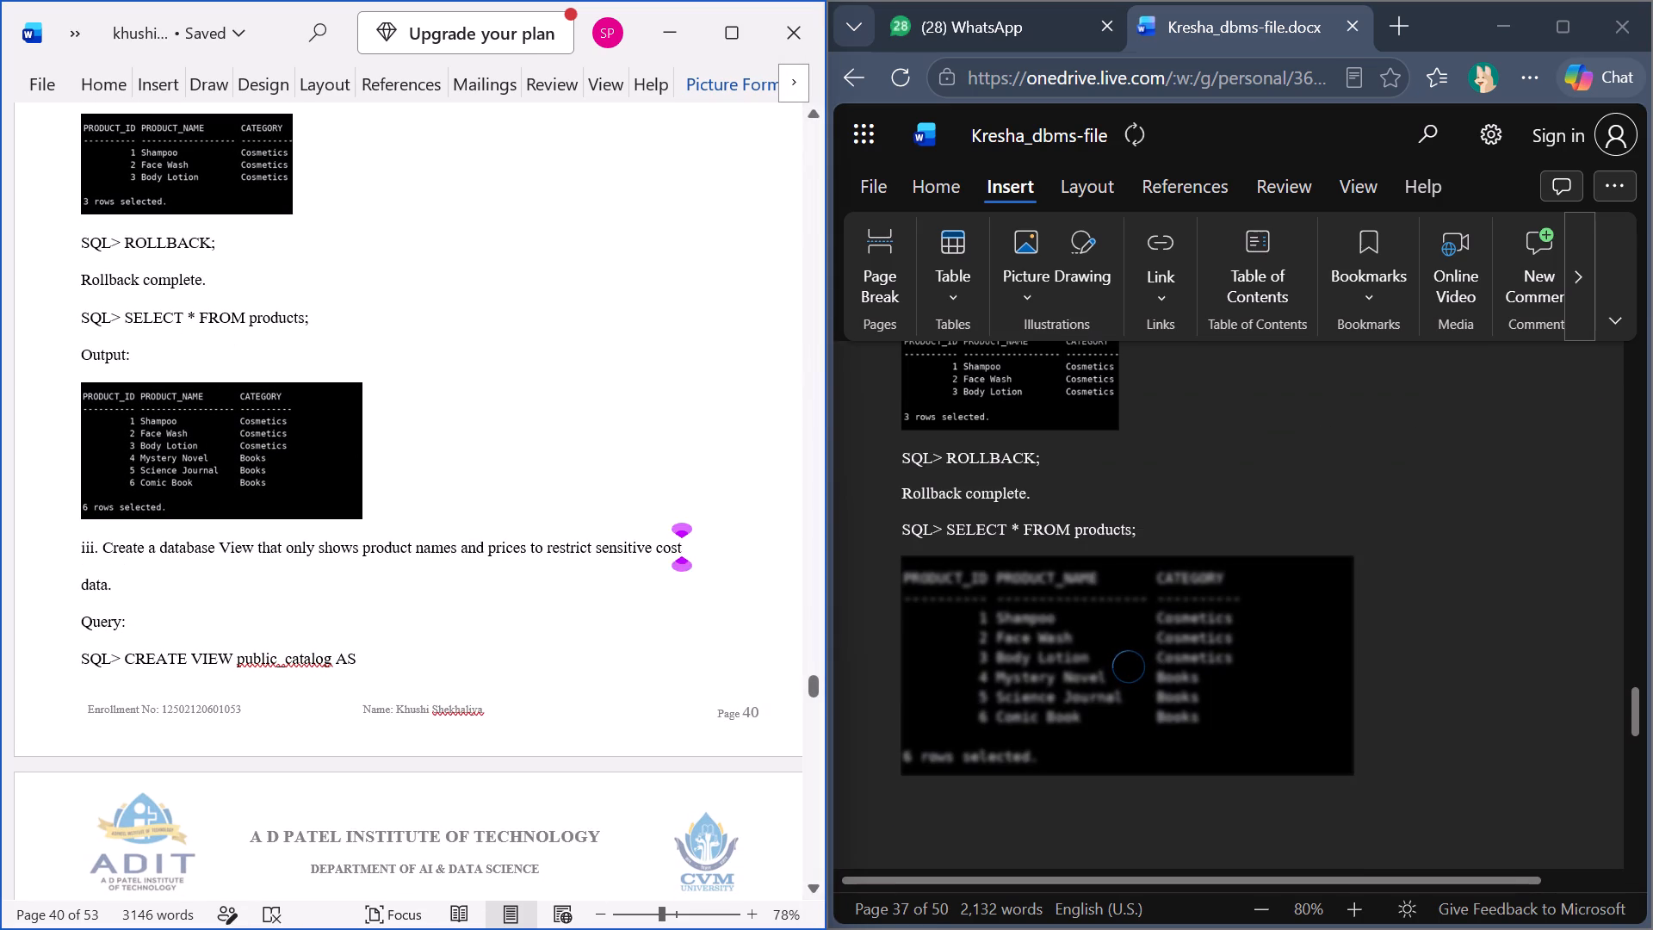
pyautogui.moveTo(674, 550); pyautogui.dragTo(282, 578)
pyautogui.doubleClick(166, 580)
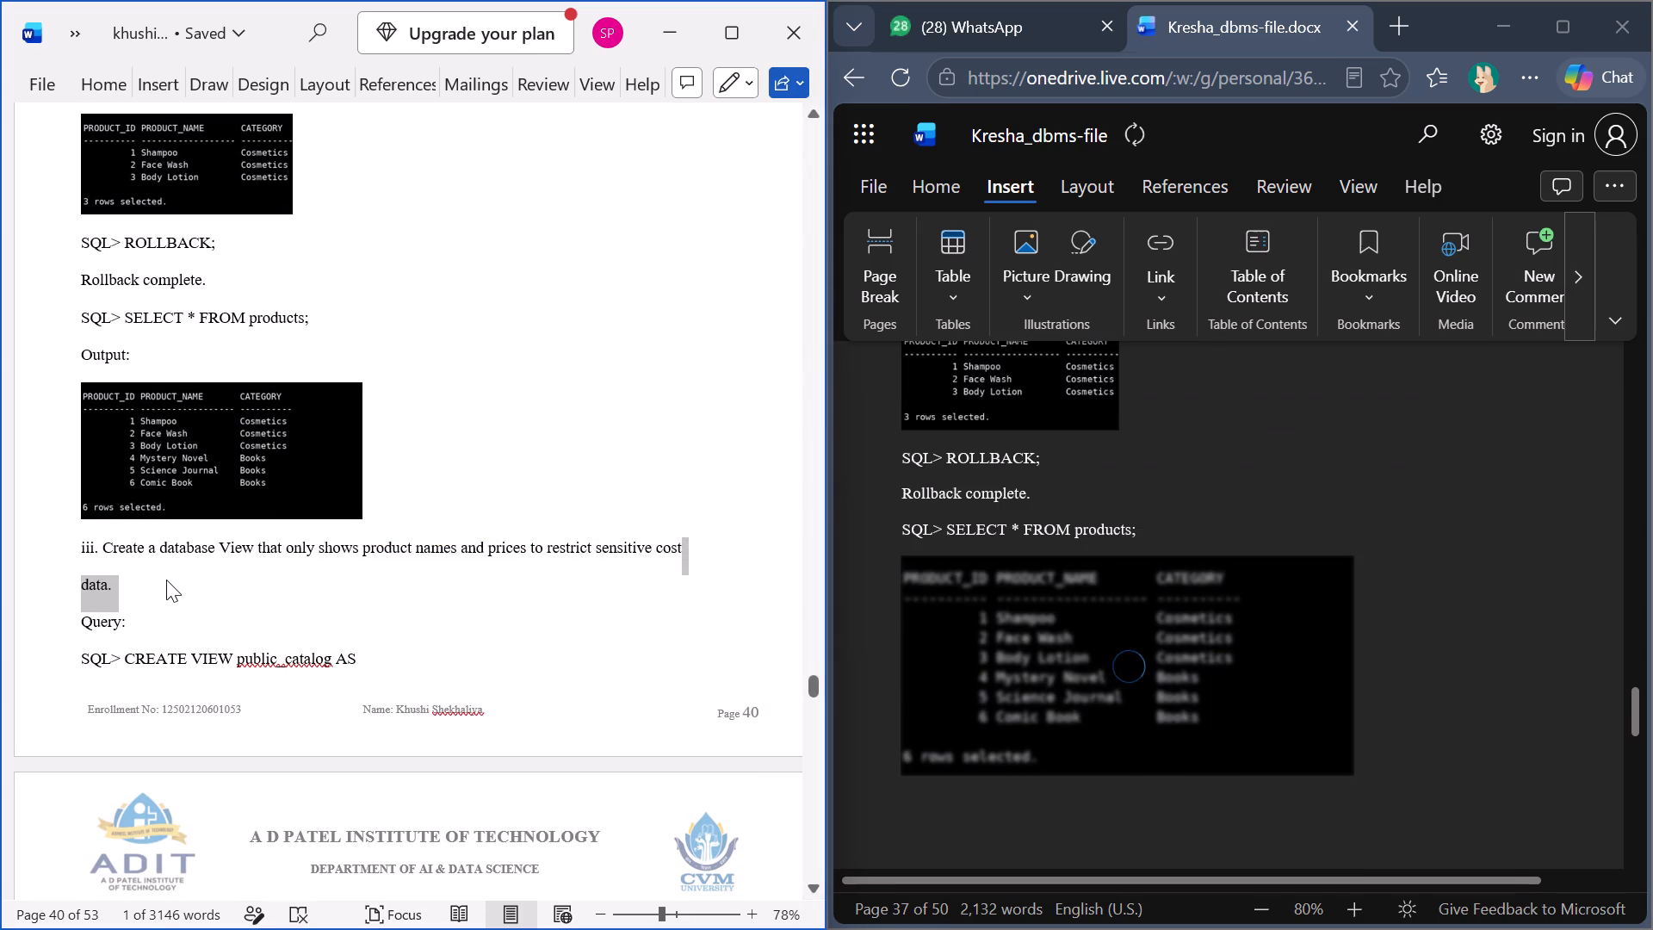
pyautogui.moveTo(166, 580); pyautogui.dragTo(76, 549)
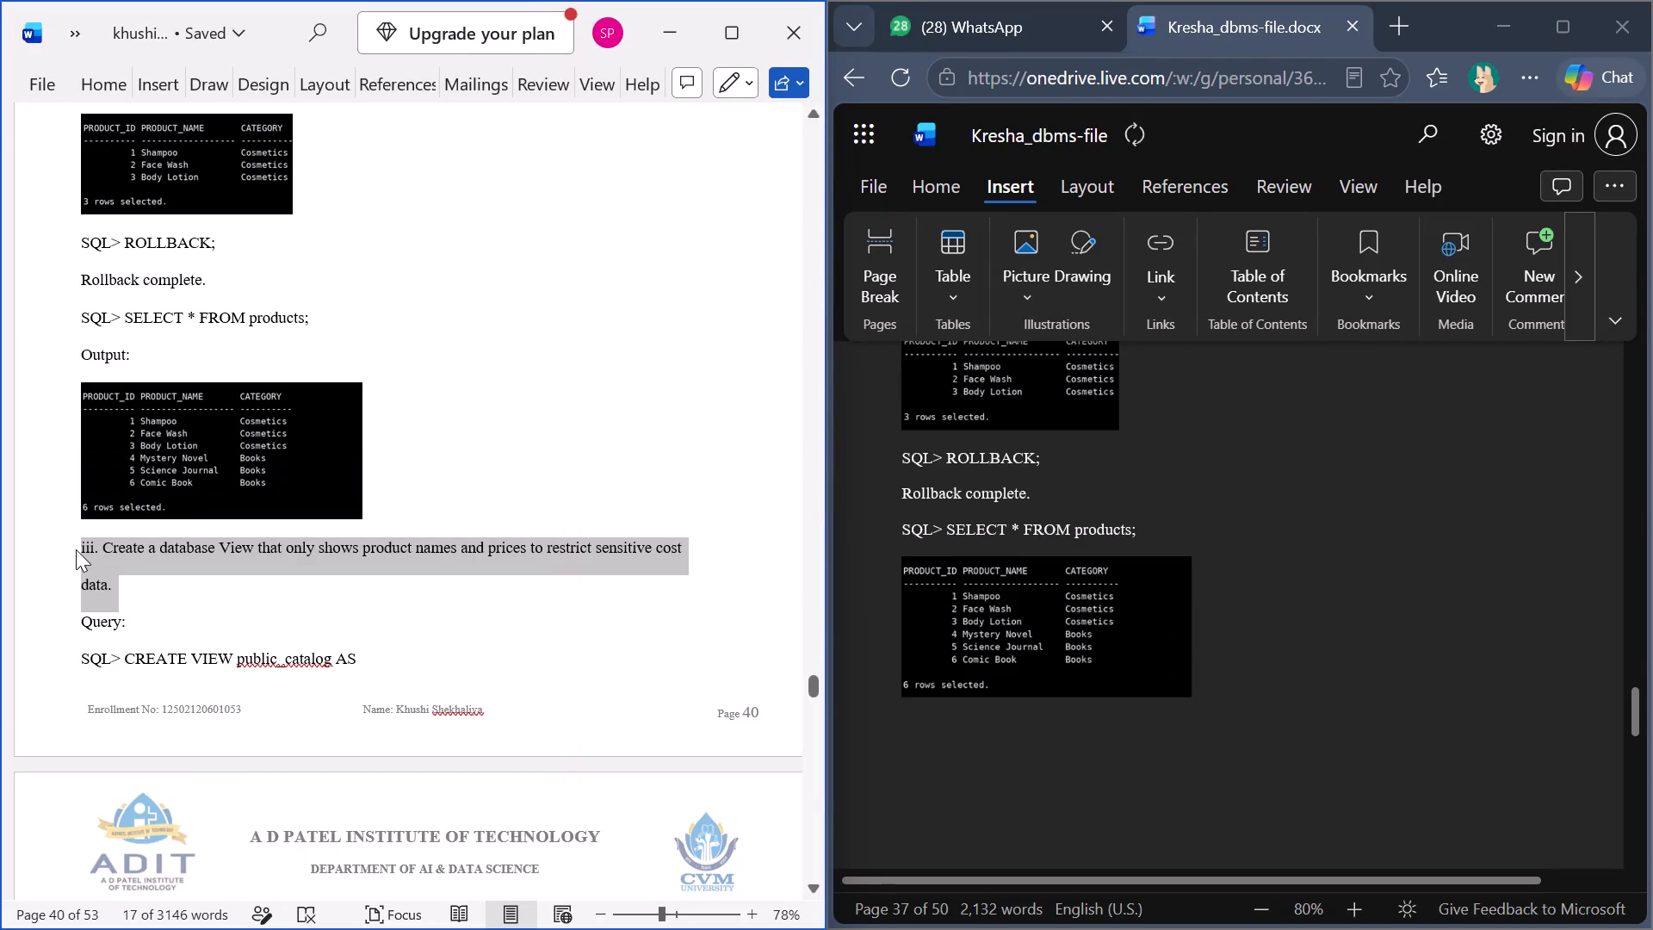
pyautogui.hotkey('ctrl', 'c')
pyautogui.click(971, 736)
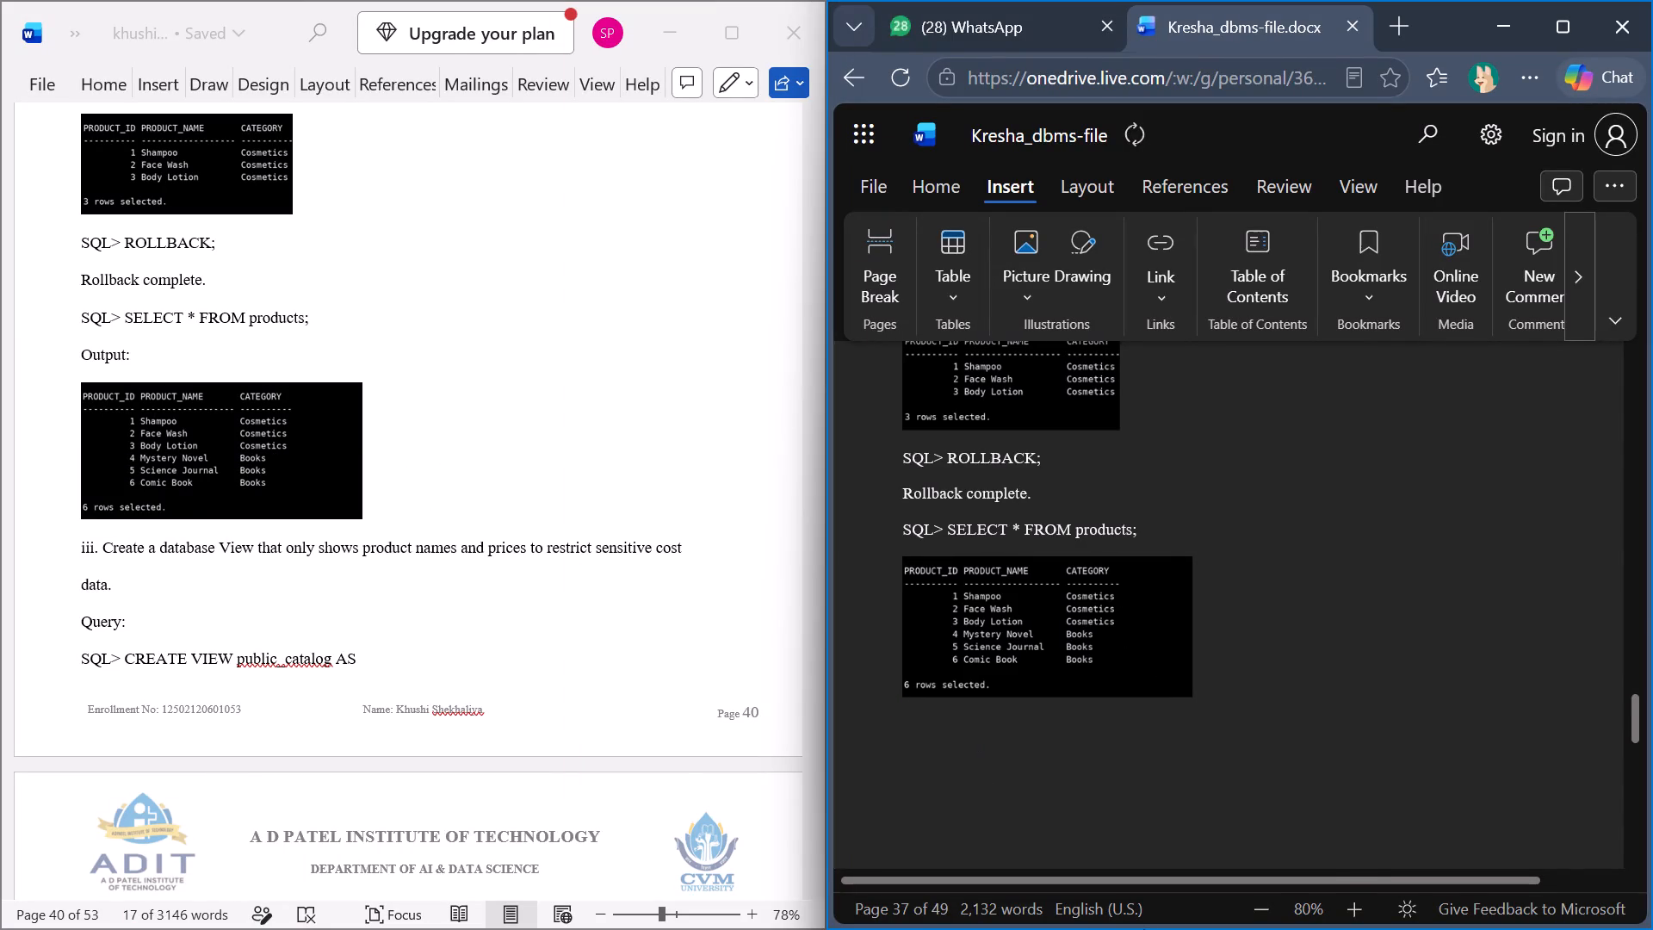
pyautogui.hotkey('ctrl', 'v')
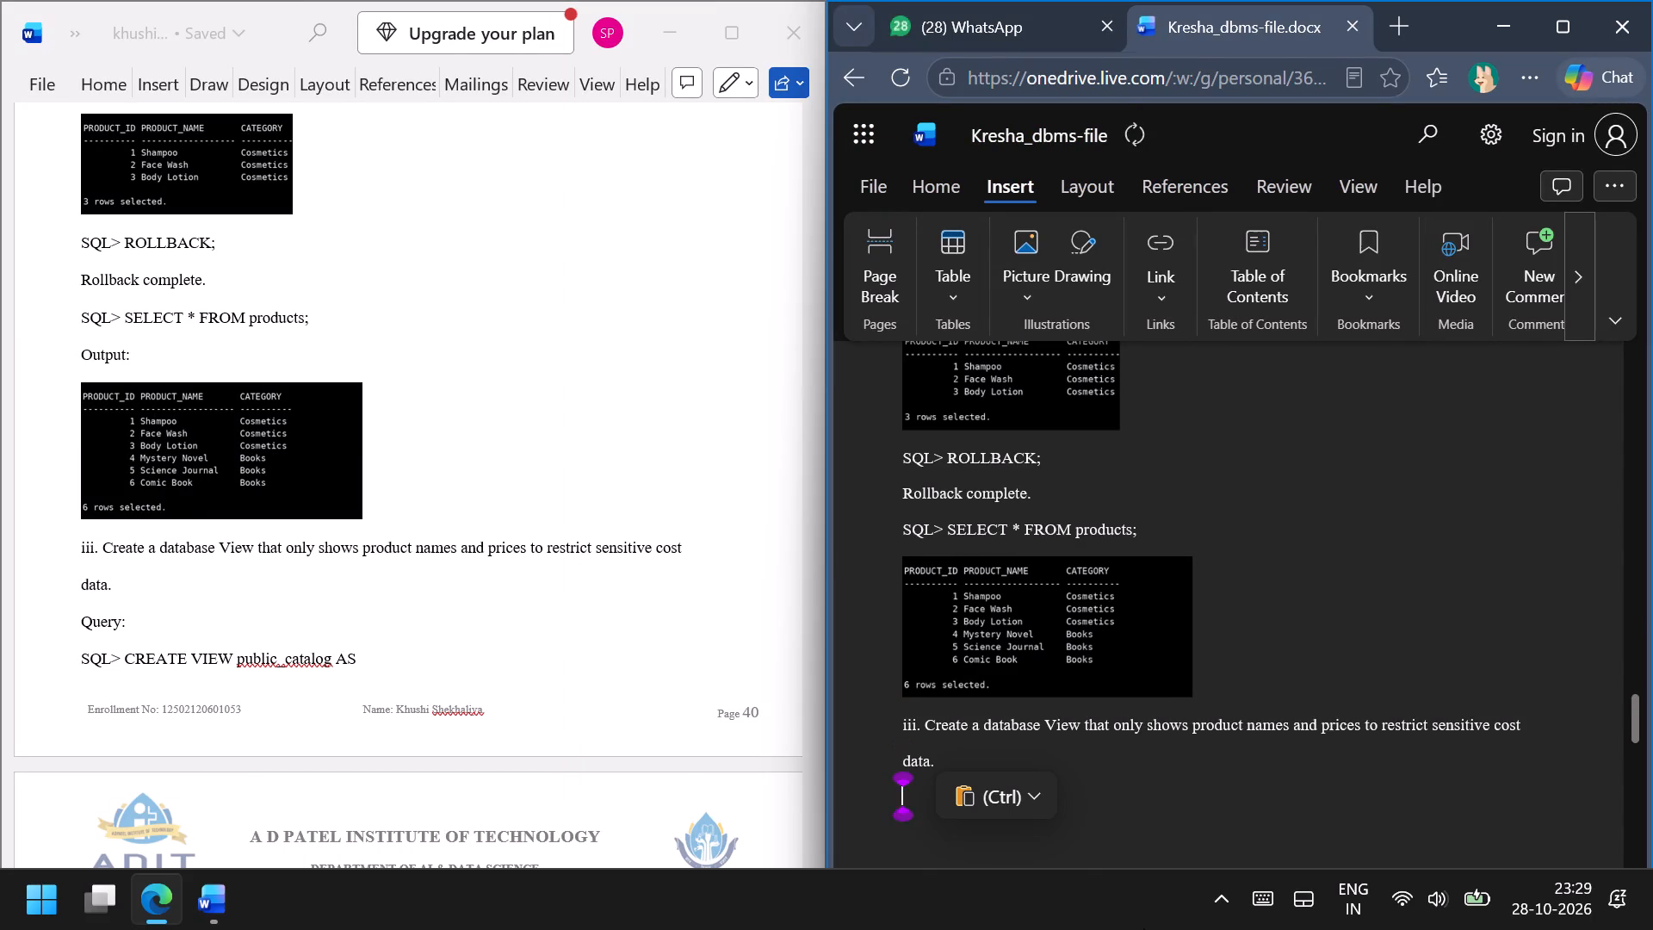
# Copy question iii's line SQL> CREATE VIEW public_catalog AS and paste it on a new line below the pasted title.
pyautogui.scroll(-1, 401, 583)
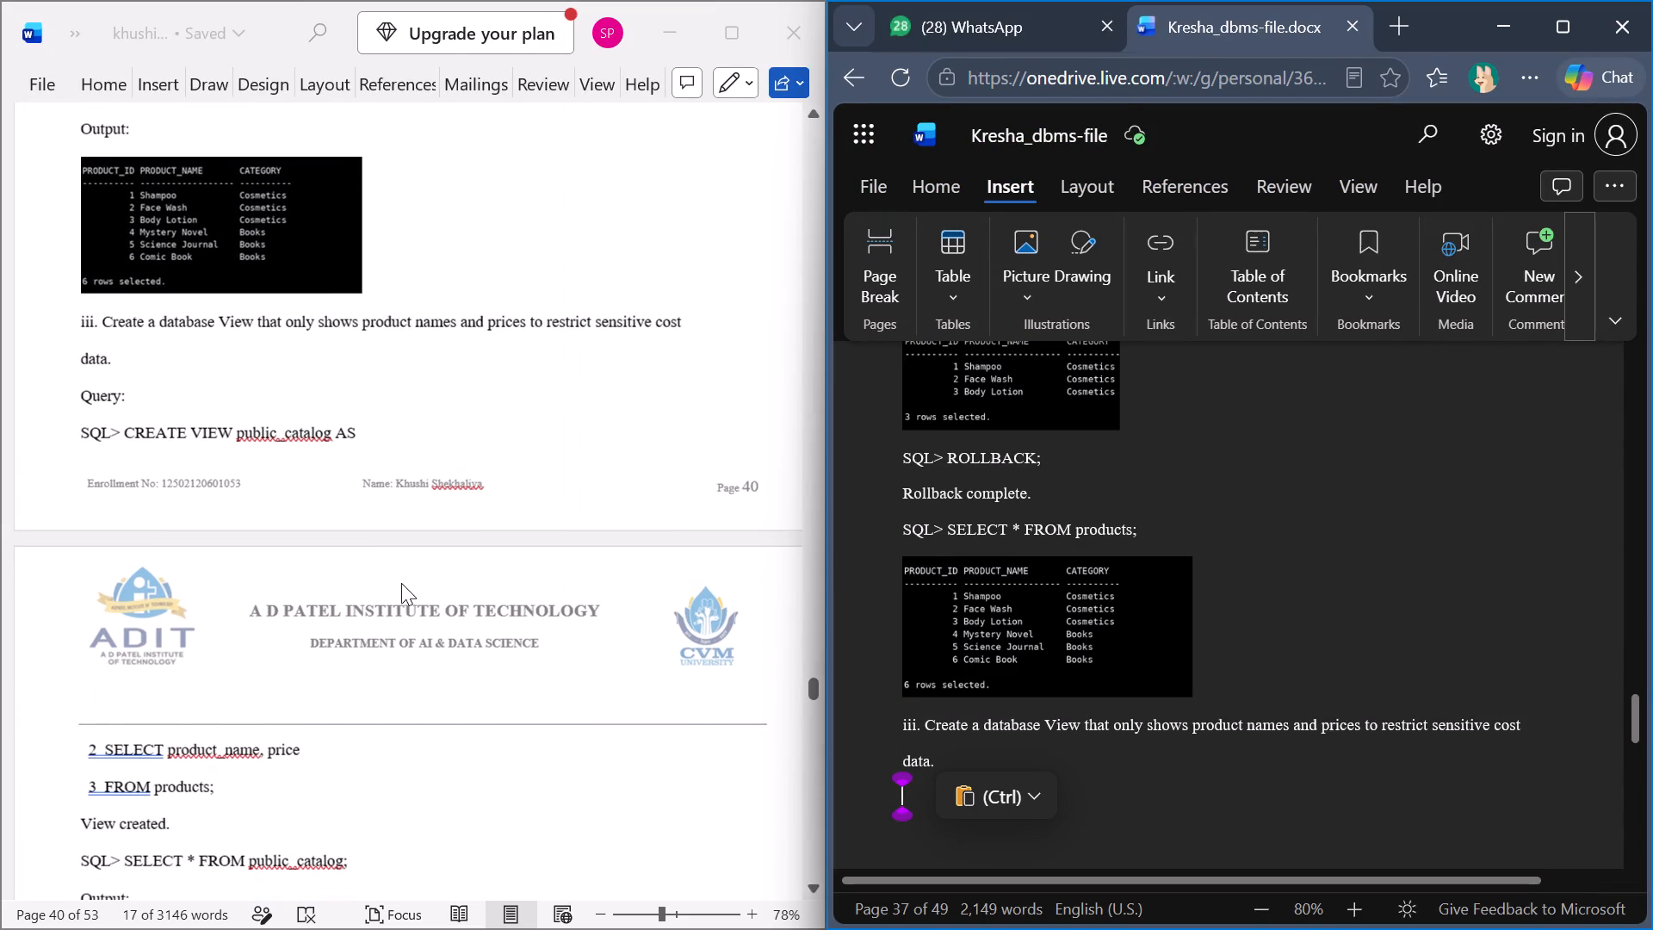
pyautogui.click(366, 431)
pyautogui.moveTo(366, 431); pyautogui.dragTo(90, 432)
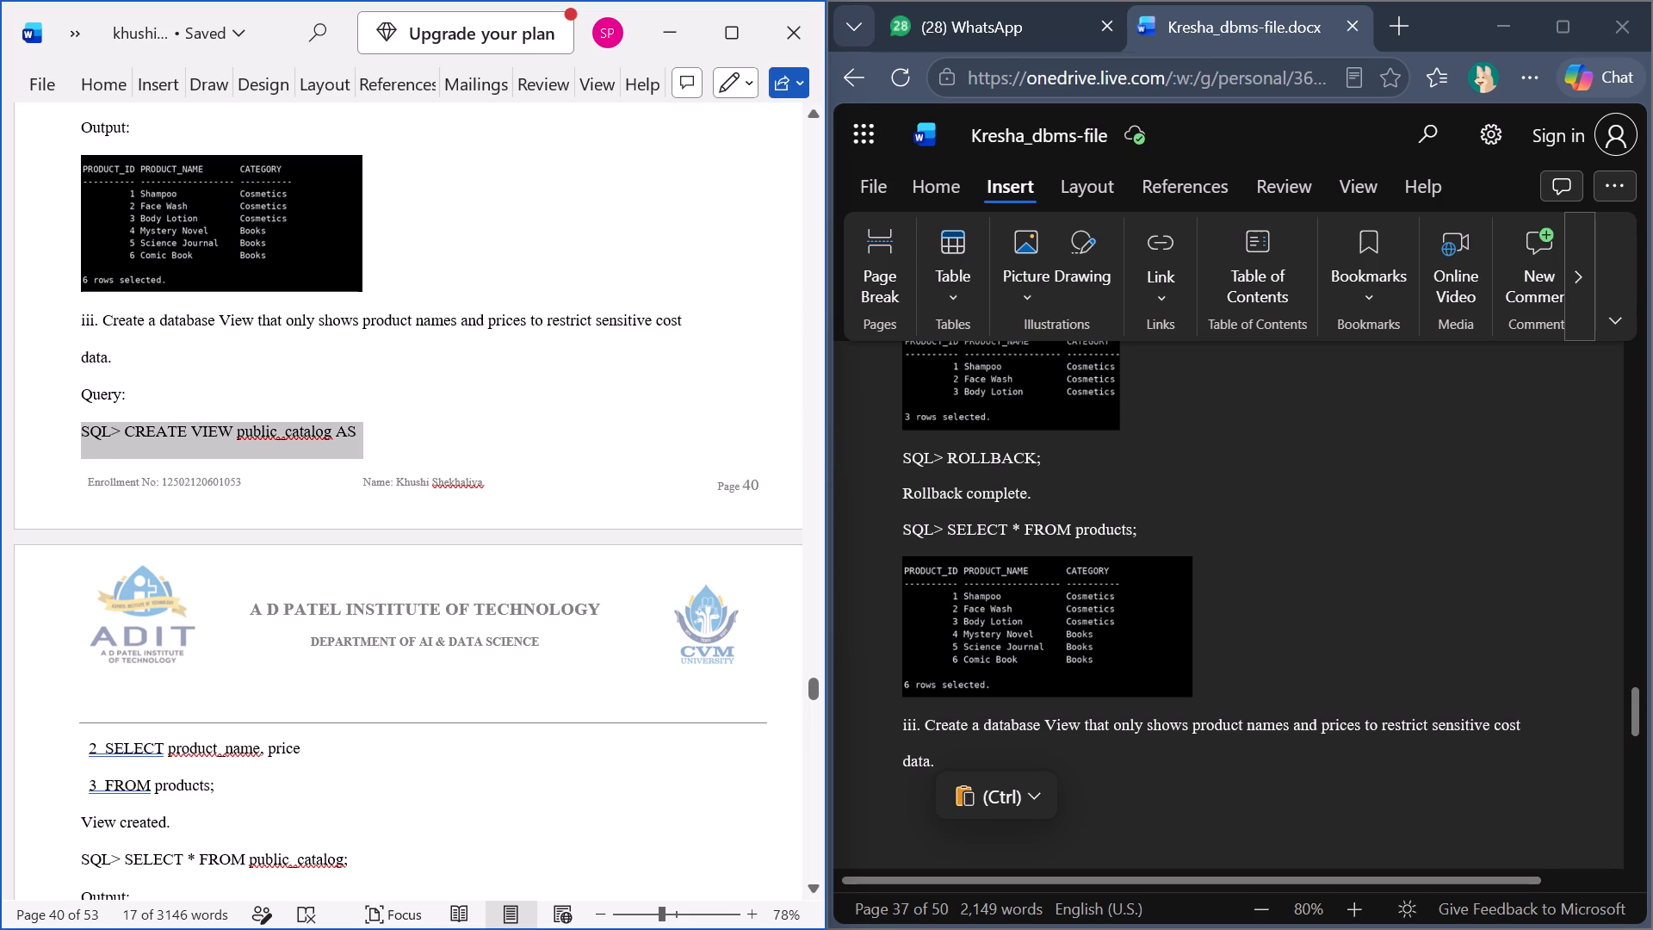
pyautogui.moveTo(90, 432); pyautogui.dragTo(84, 431)
pyautogui.hotkey('ctrl', 'c')
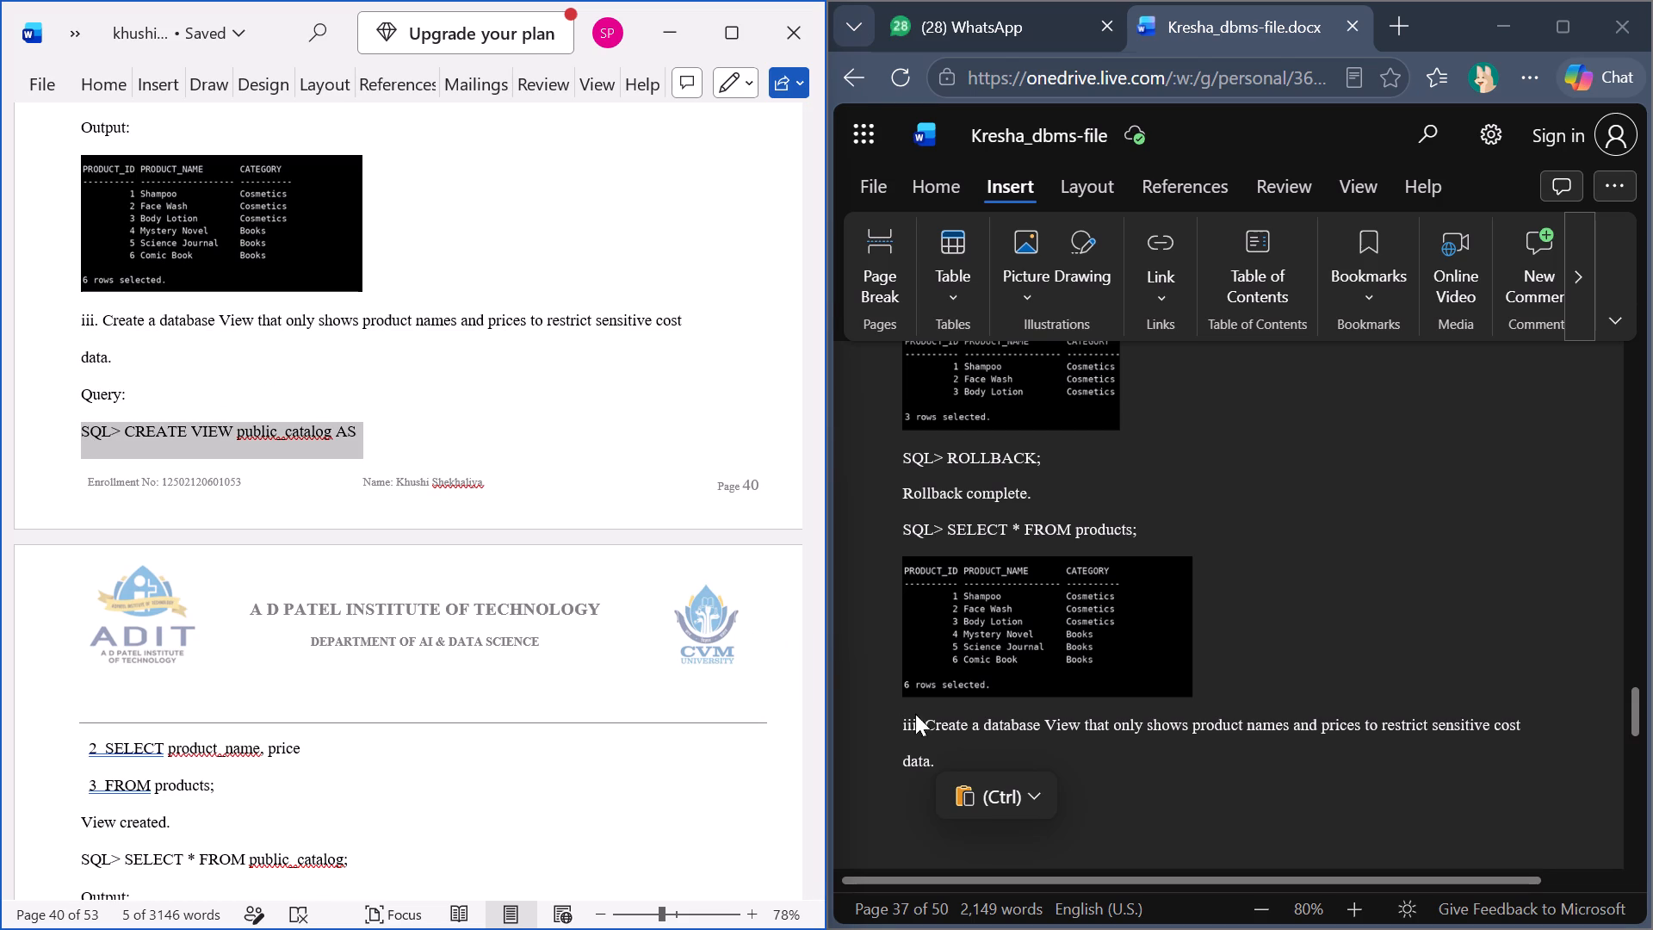
pyautogui.click(965, 751)
pyautogui.press('Return')
pyautogui.hotkey('ctrl', 'v')
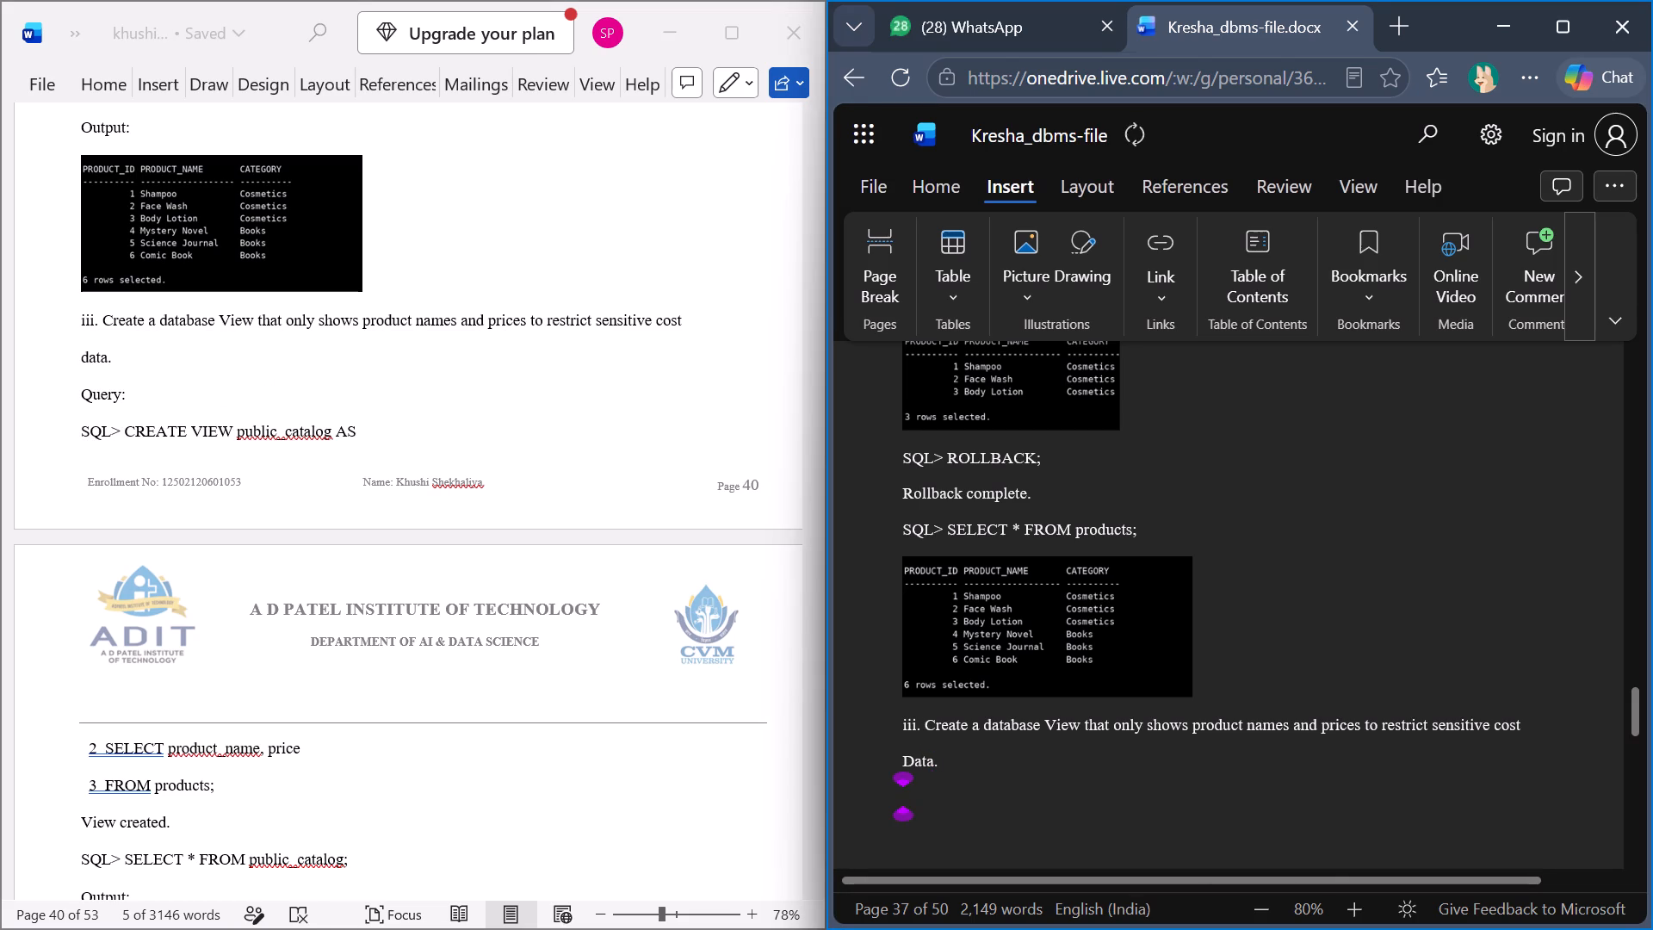
# Copy question iii's lines from 2 SELECT product_name, price through SELECT * FROM public_catalog and paste them below the CREATE VIEW line.
pyautogui.scroll(-2, 306, 621)
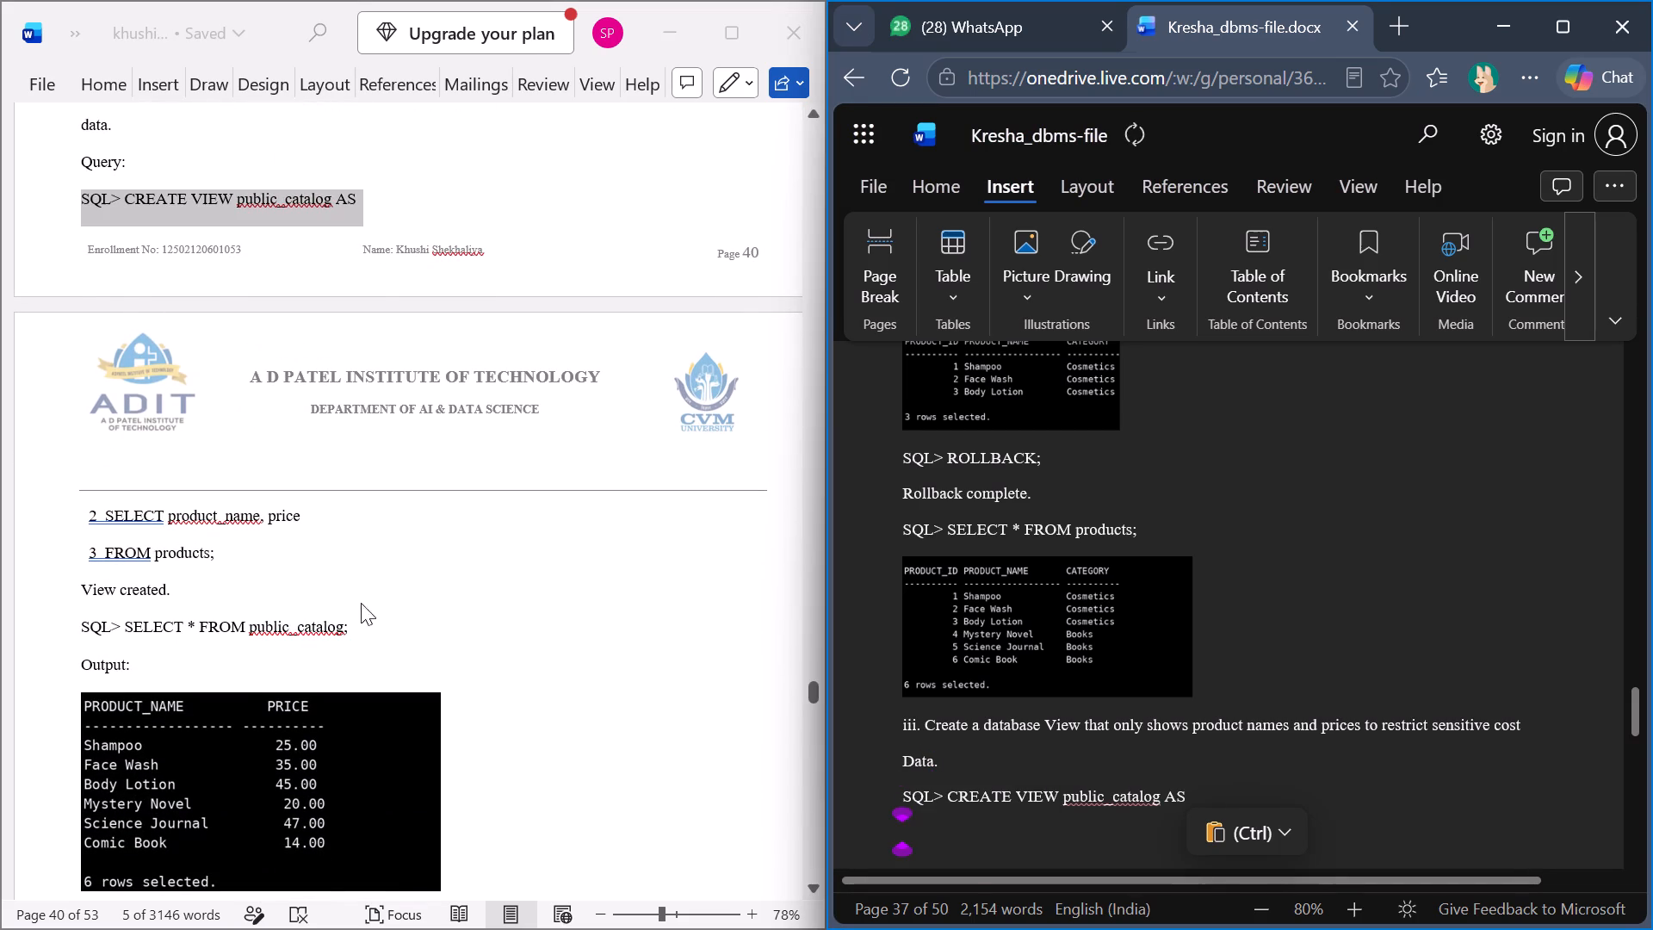
pyautogui.click(350, 628)
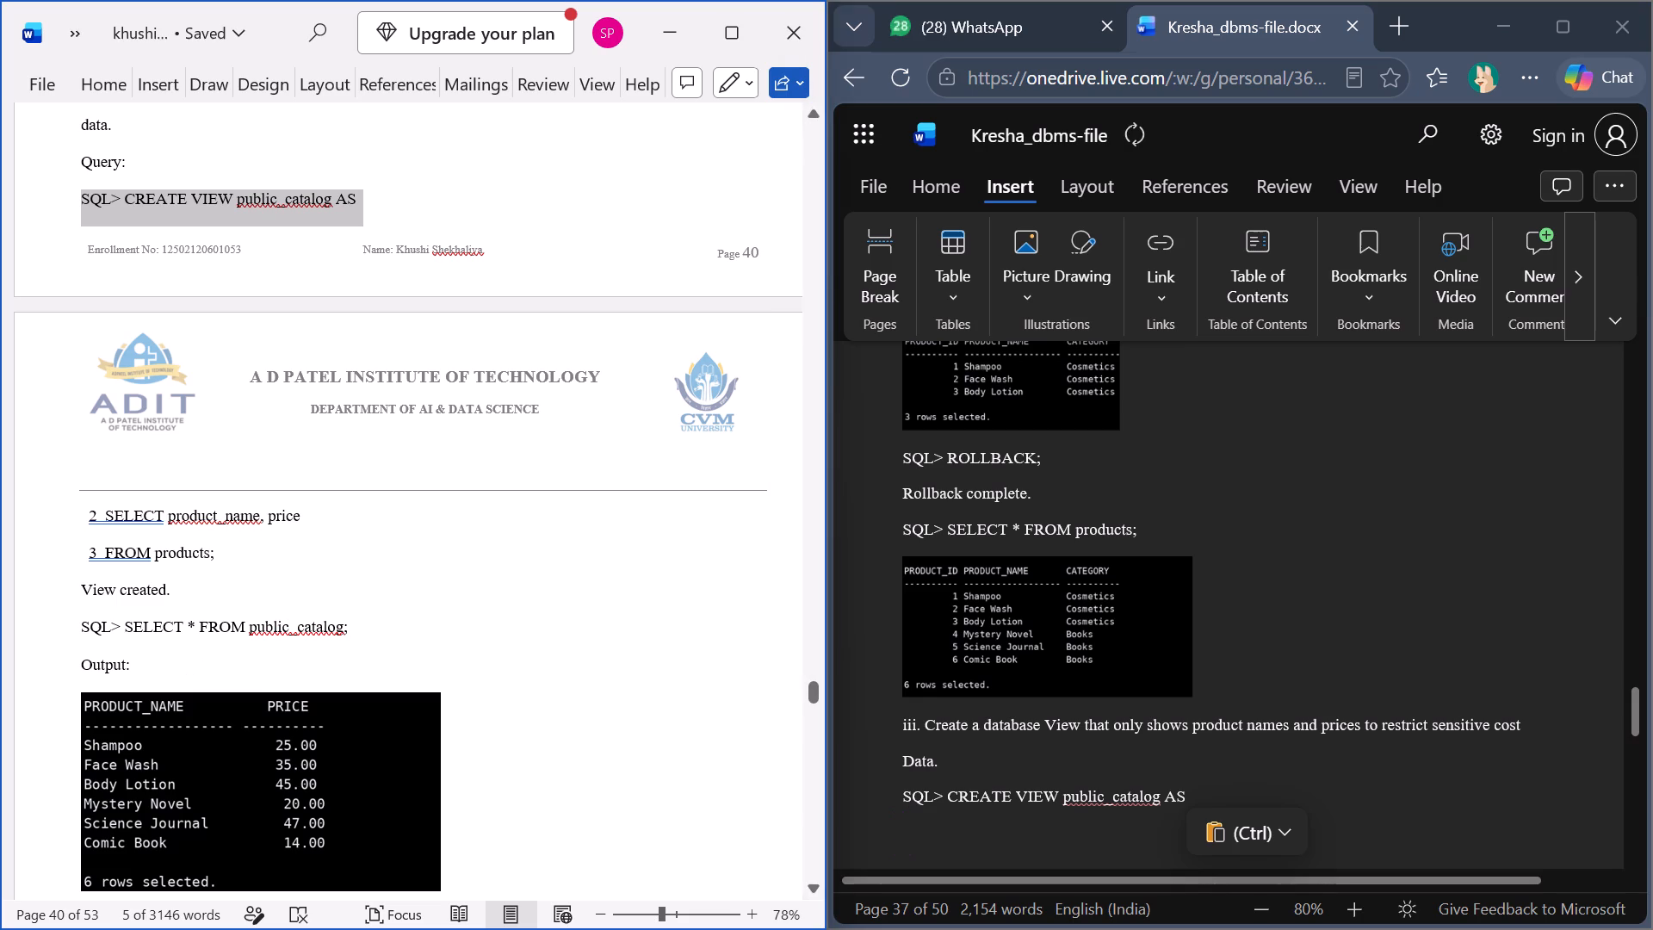
pyautogui.moveTo(351, 624); pyautogui.dragTo(148, 549)
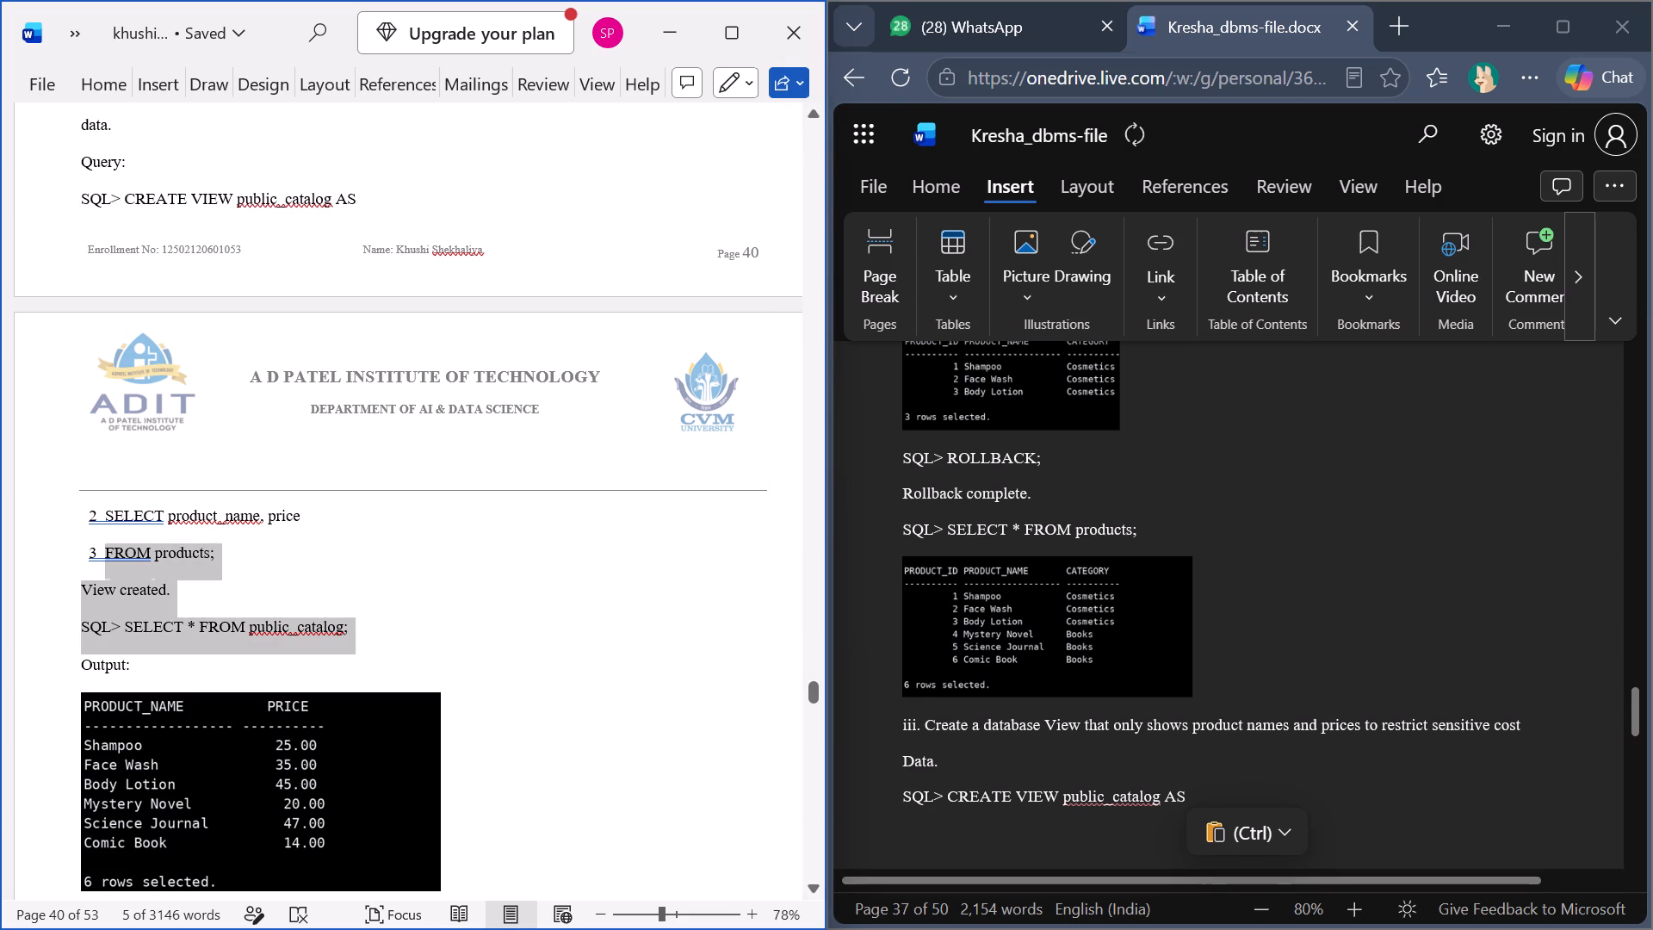
pyautogui.moveTo(148, 549); pyautogui.dragTo(77, 521)
pyautogui.hotkey('ctrl', 'c')
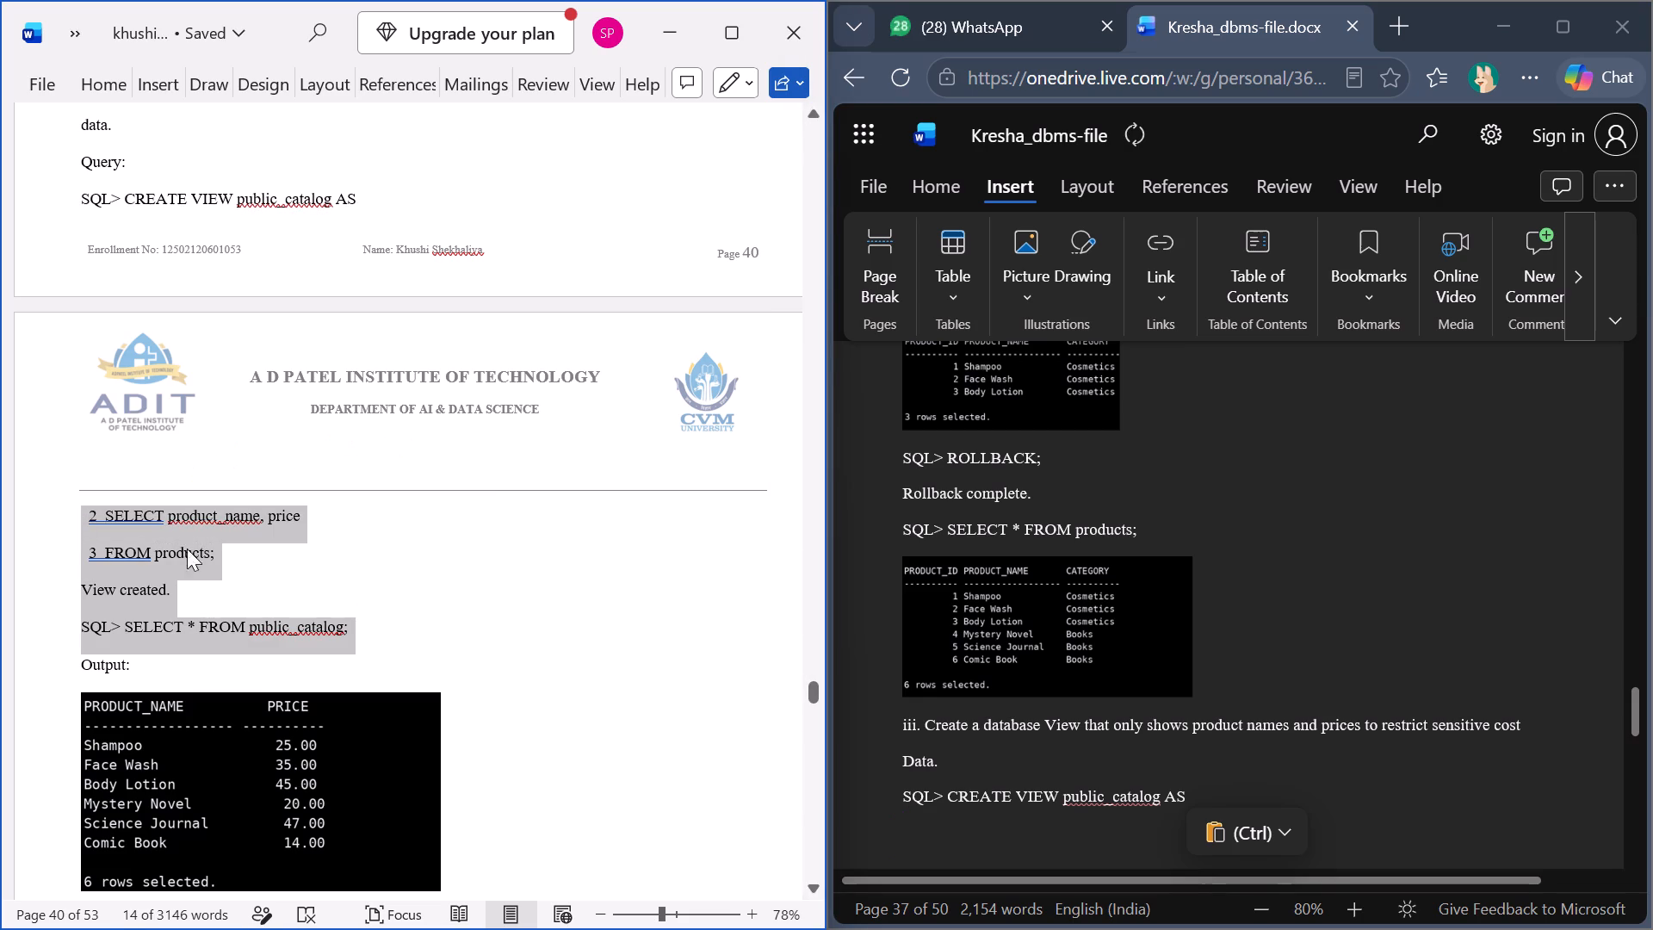
pyautogui.click(1293, 778)
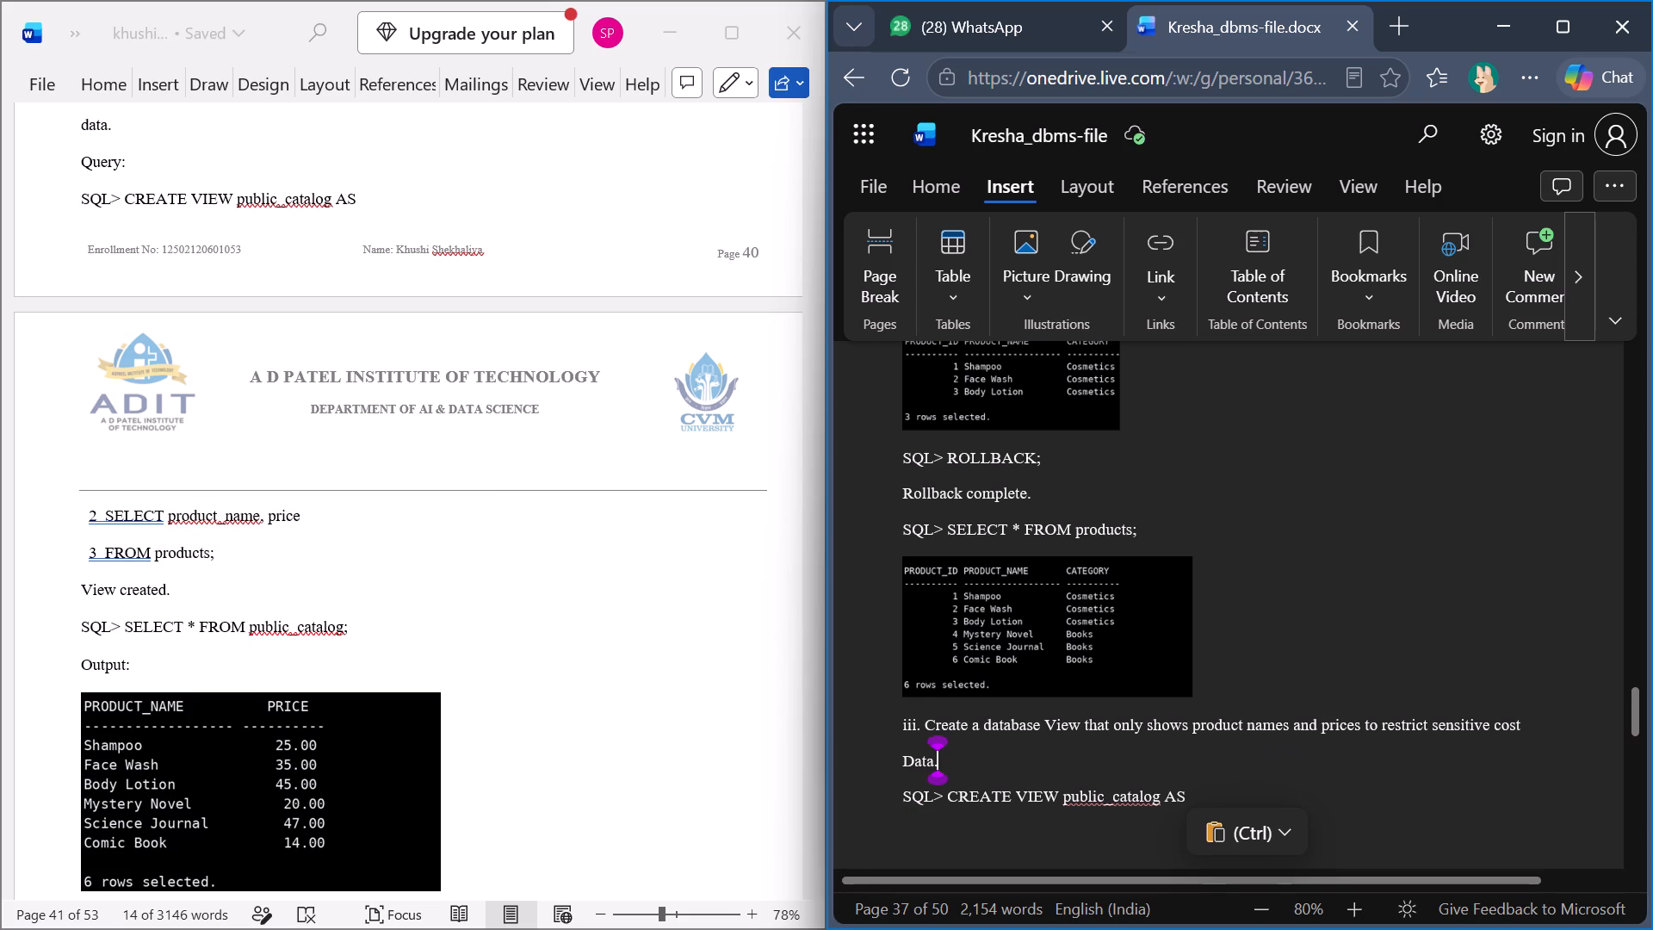
pyautogui.scroll(-2, 1293, 778)
pyautogui.click(1209, 554)
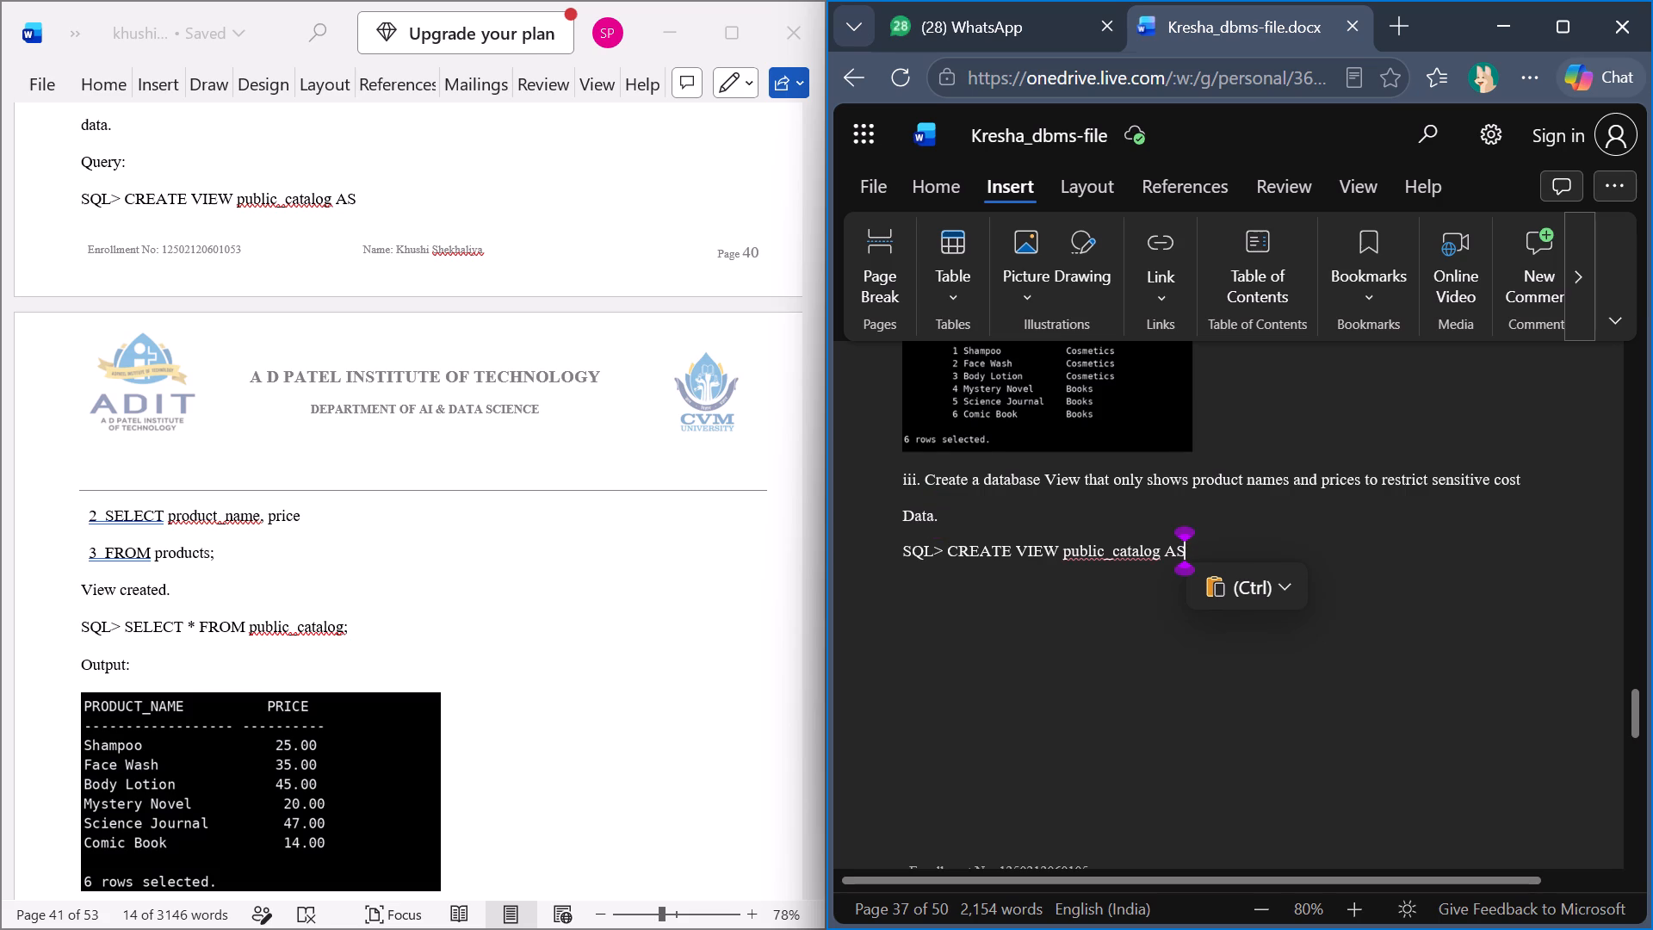
pyautogui.press('Return')
pyautogui.hotkey('ctrl', 'v')
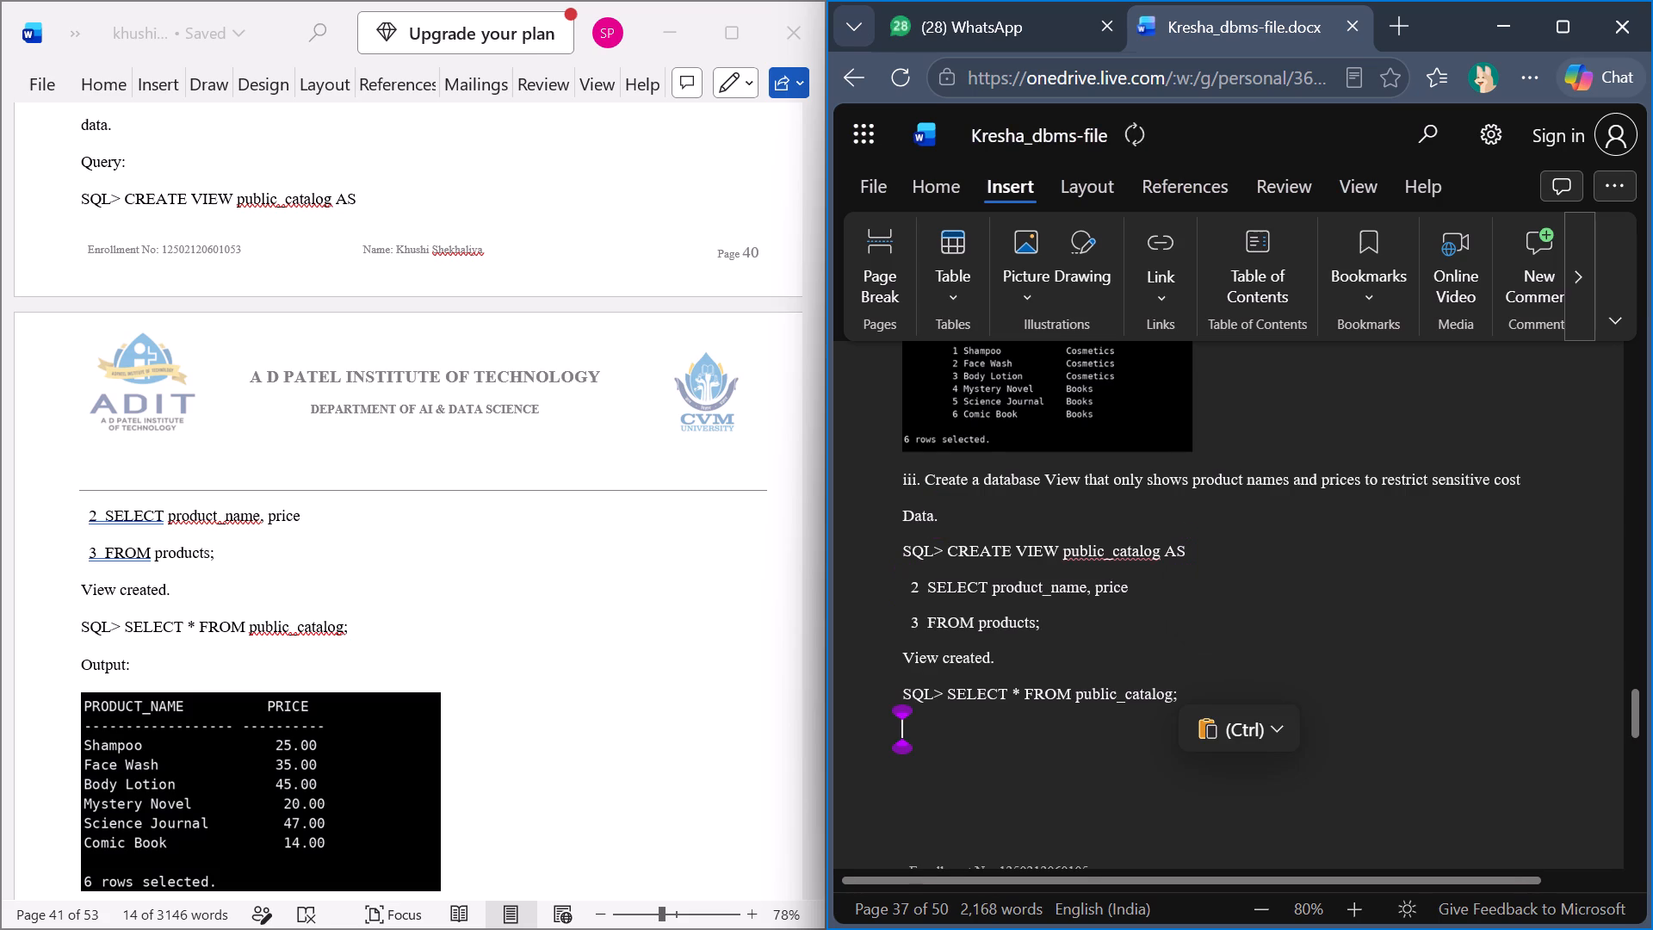
# Copy question iii's output picture of product names and prices and paste it on a new line below SELECT * FROM public_catalog.
pyautogui.rightClick(315, 734)
pyautogui.click(315, 734)
pyautogui.rightClick(315, 734)
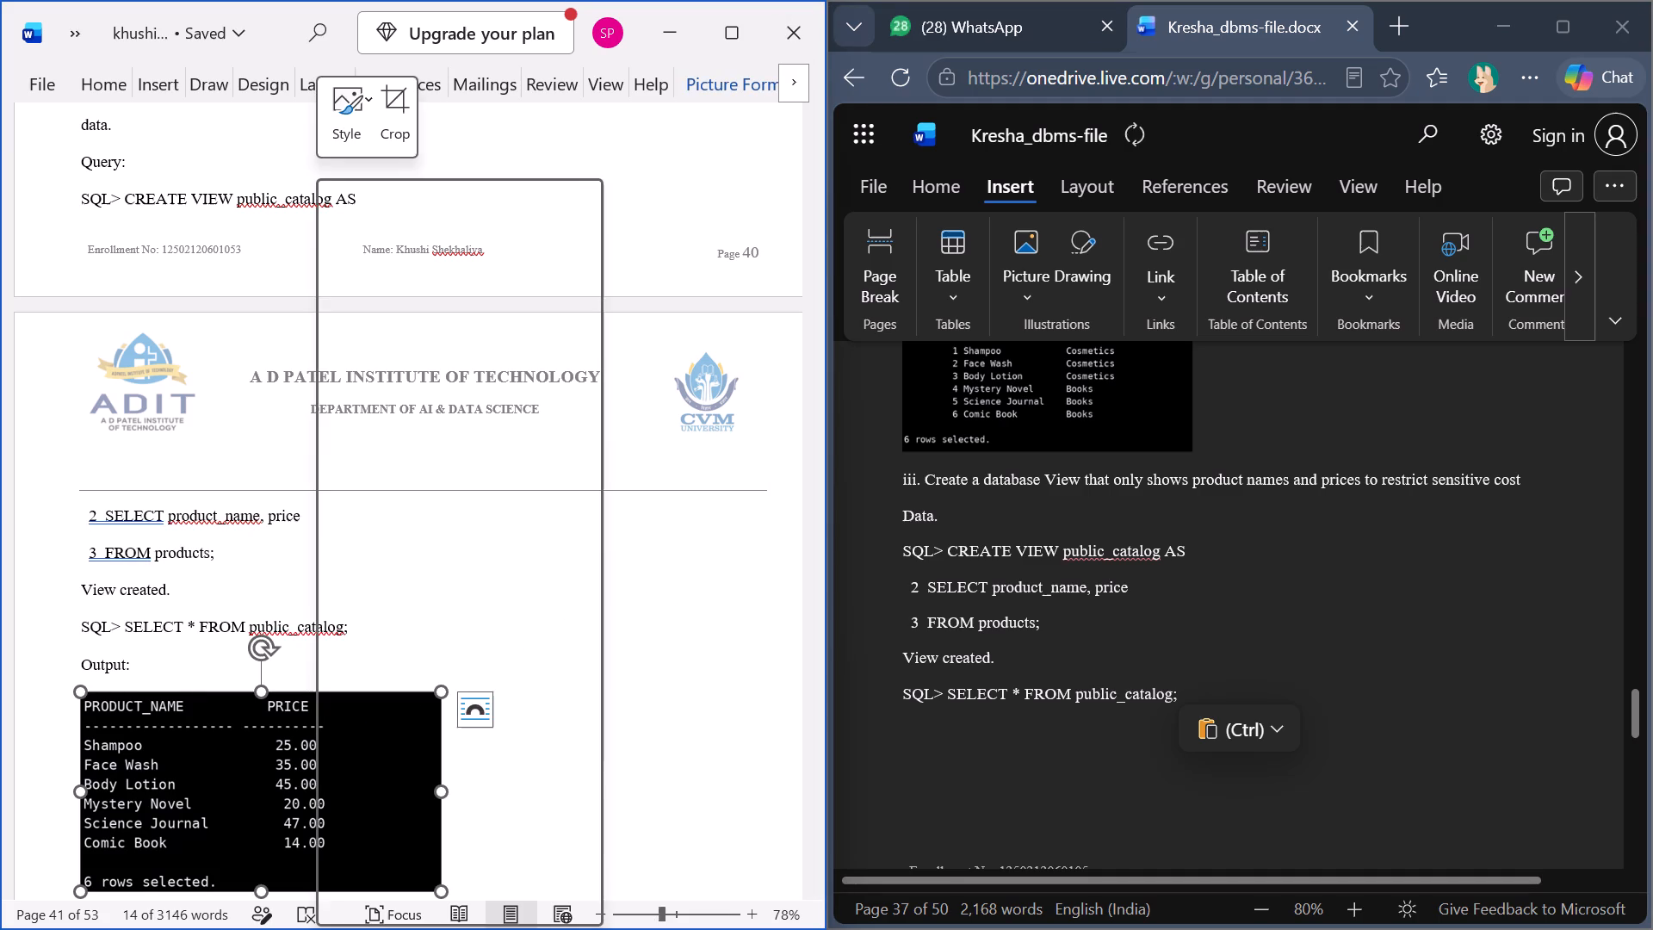
pyautogui.click(419, 287)
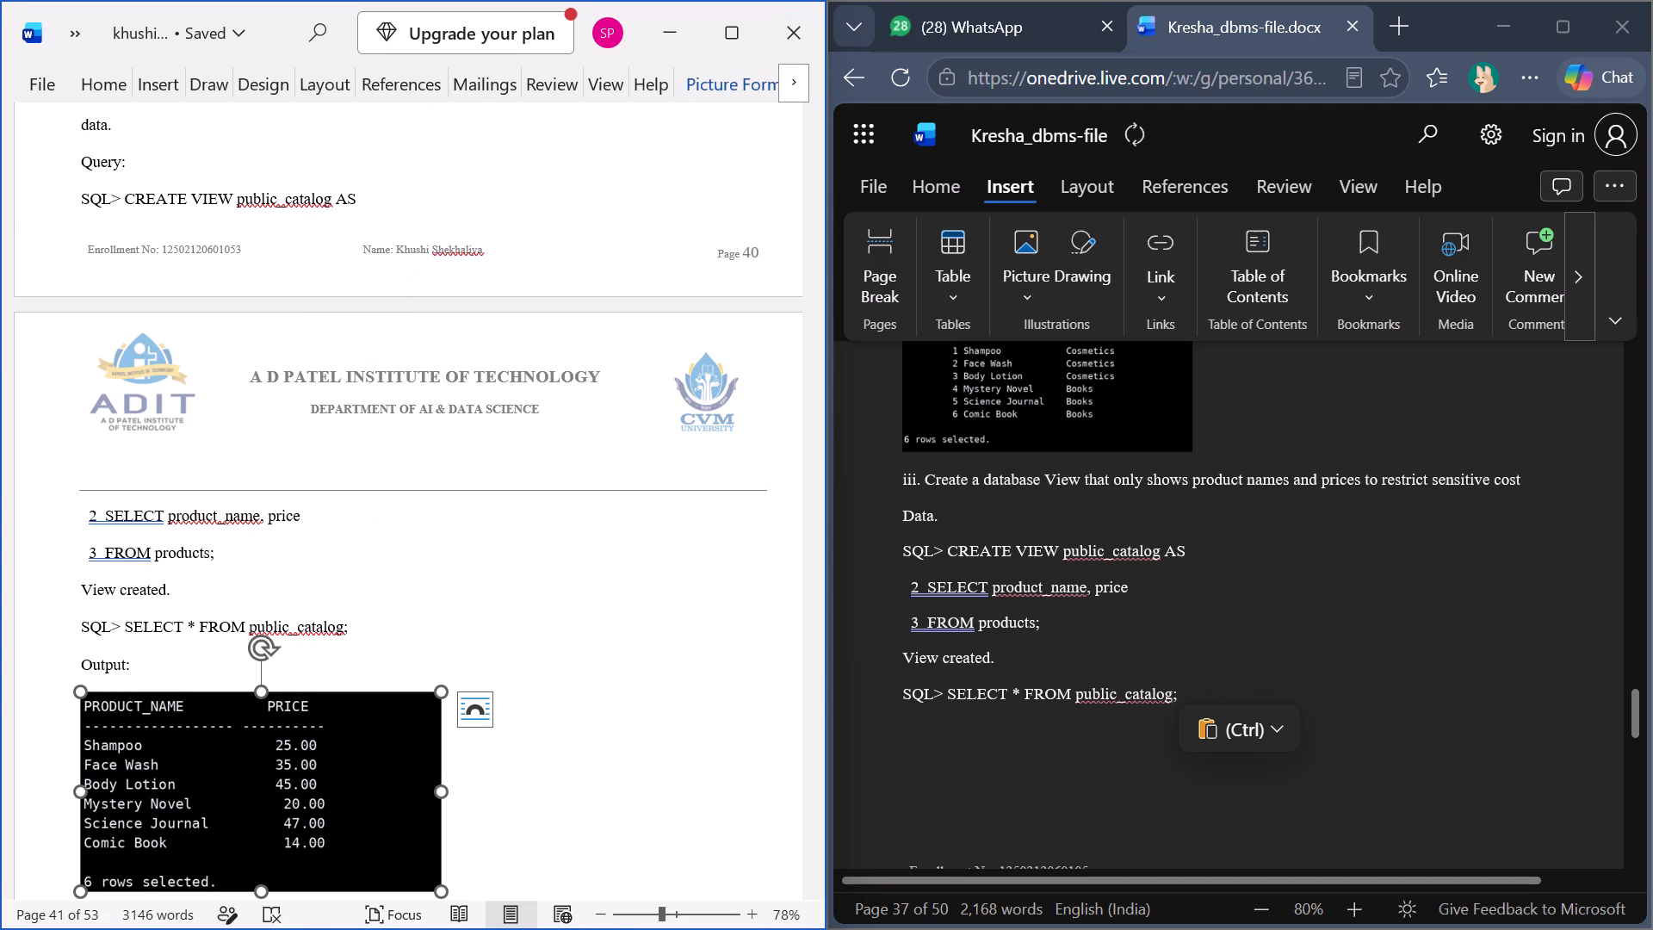
pyautogui.click(1230, 689)
pyautogui.press('Return')
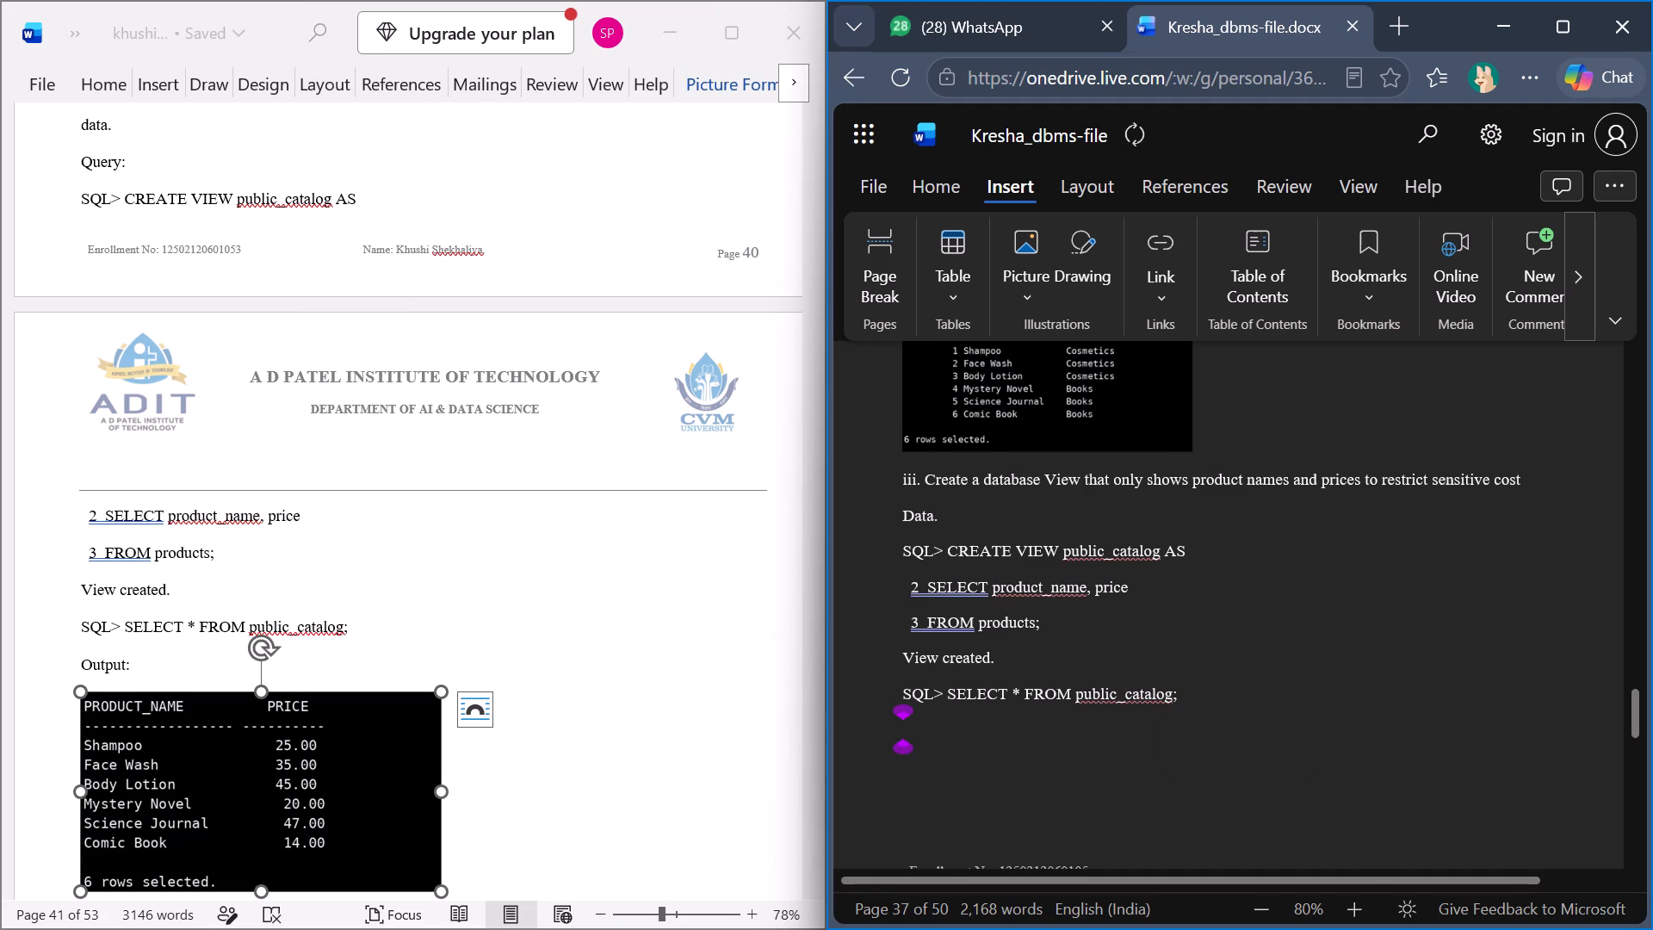
pyautogui.hotkey('ctrl', 'v')
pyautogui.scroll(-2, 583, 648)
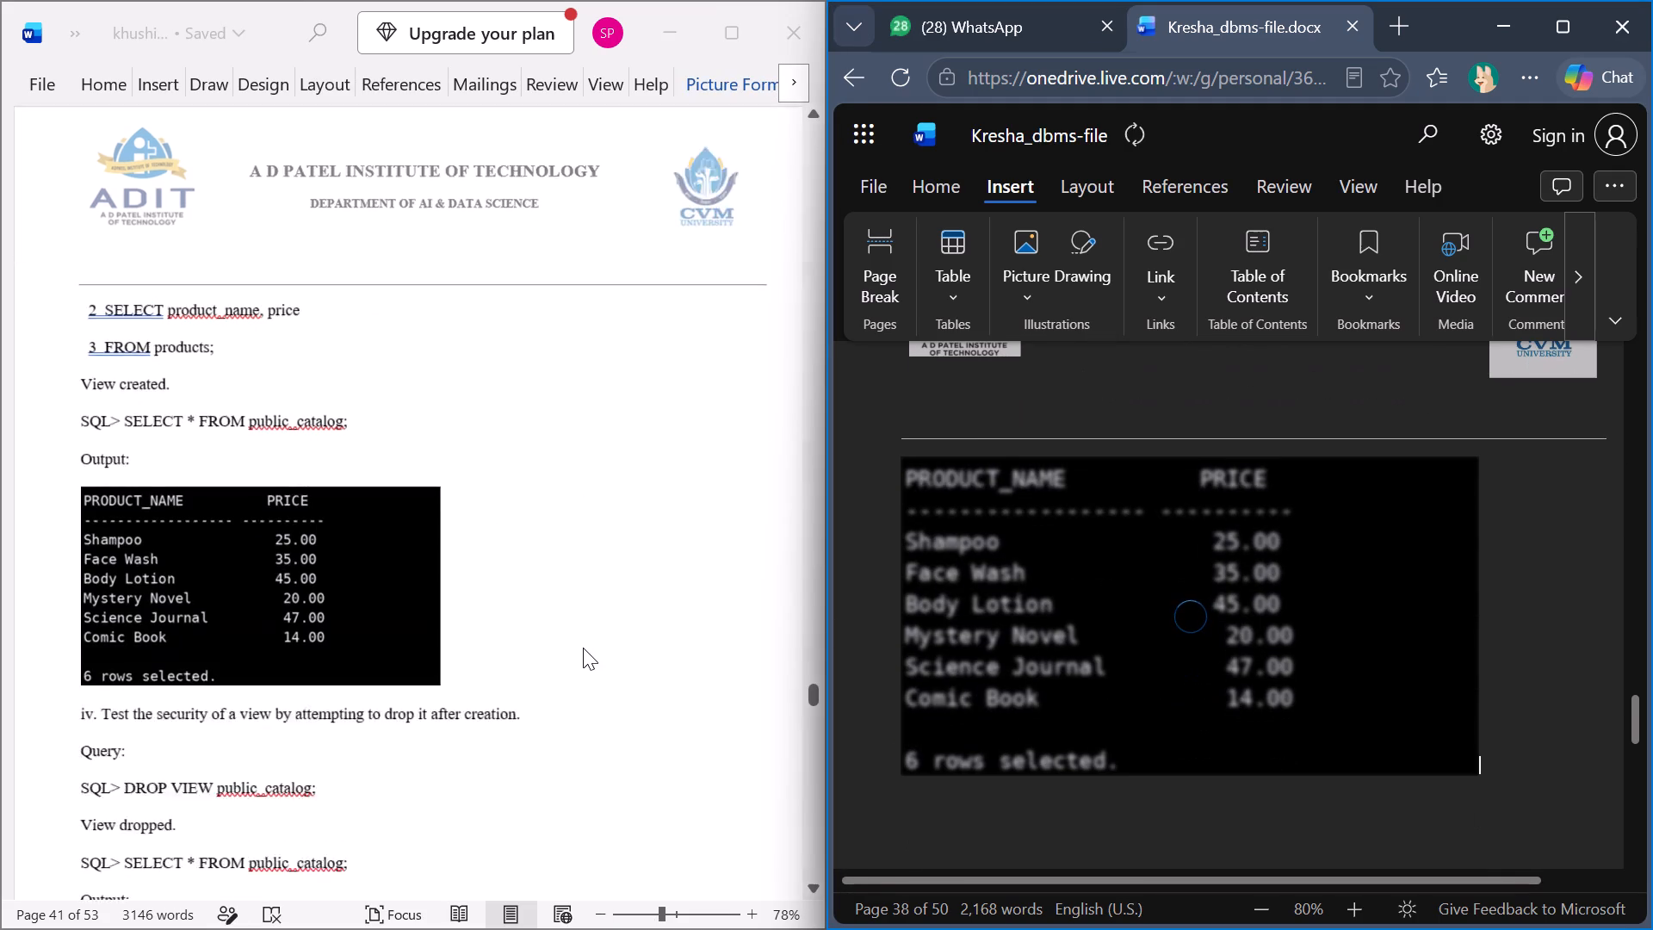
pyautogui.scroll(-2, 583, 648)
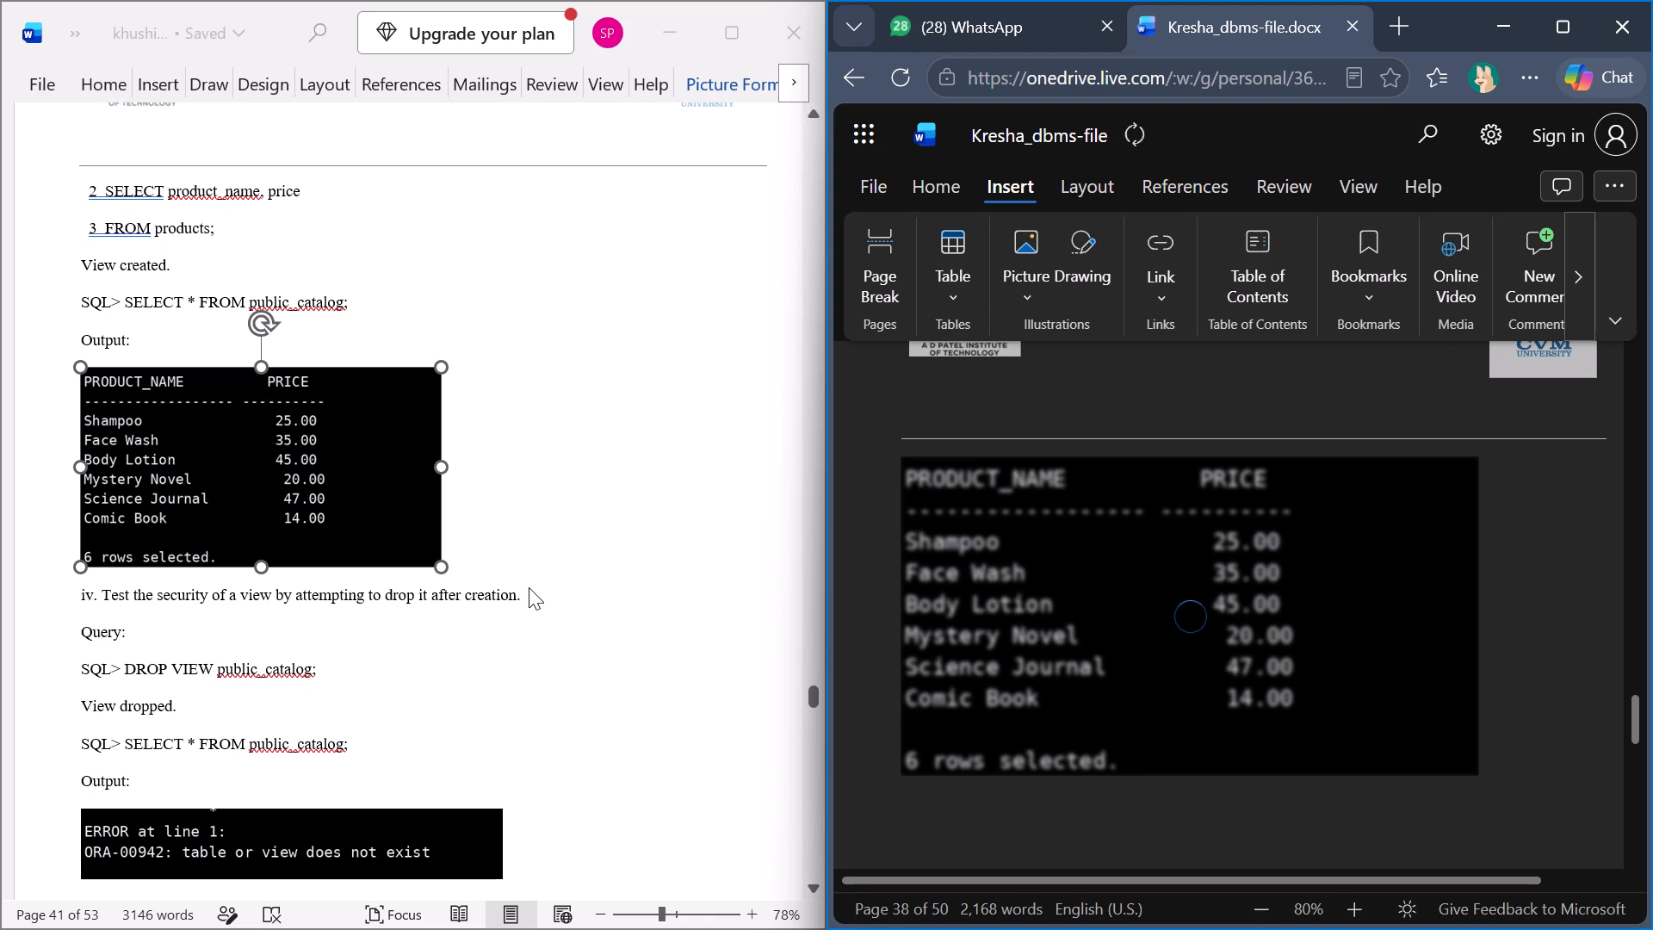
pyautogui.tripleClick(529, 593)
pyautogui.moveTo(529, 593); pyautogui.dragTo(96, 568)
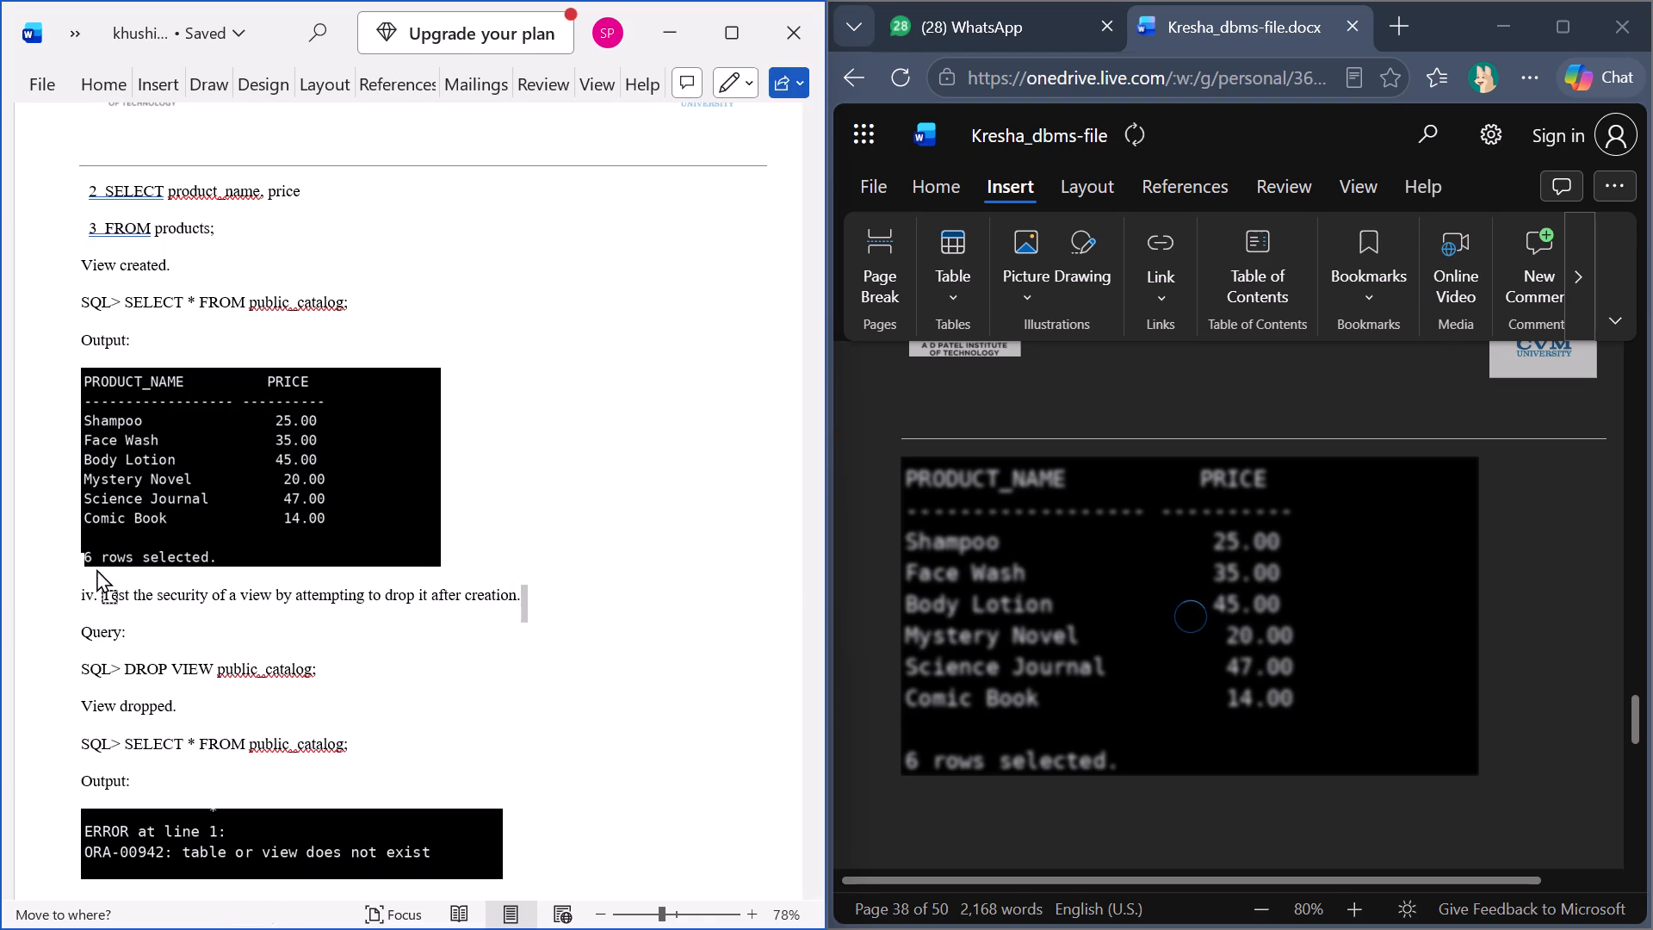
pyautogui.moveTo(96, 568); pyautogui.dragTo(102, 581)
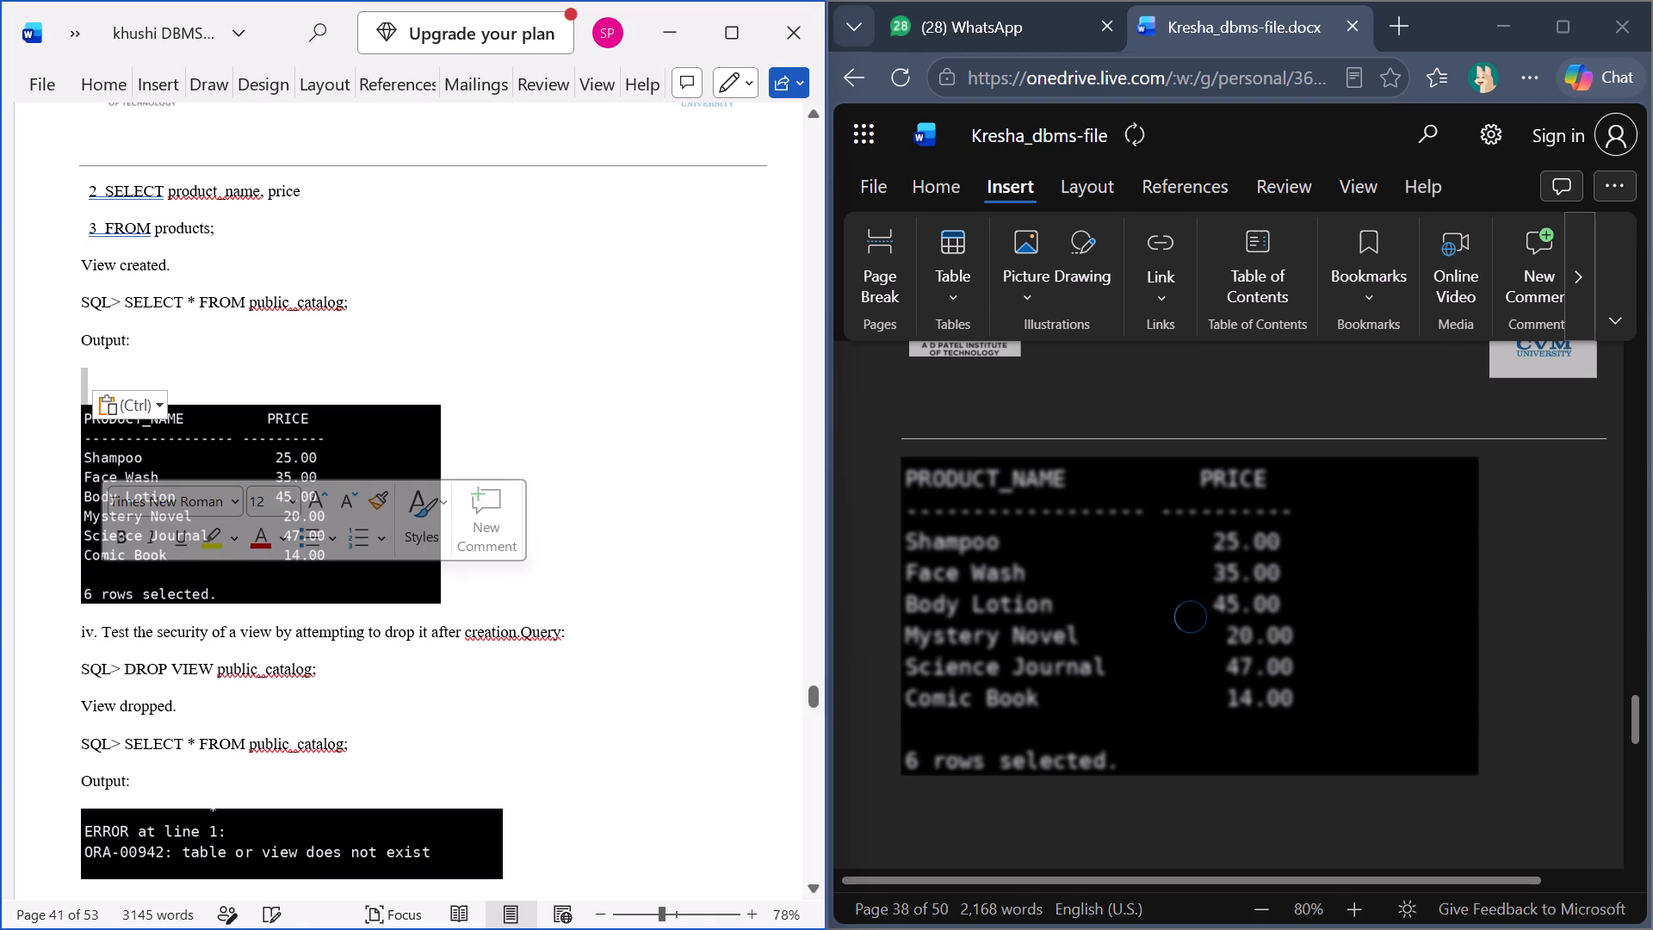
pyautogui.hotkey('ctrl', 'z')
# Copy question iv's title about testing a view's security by dropping it, and paste it below question iii's output picture.
pyautogui.click(534, 615)
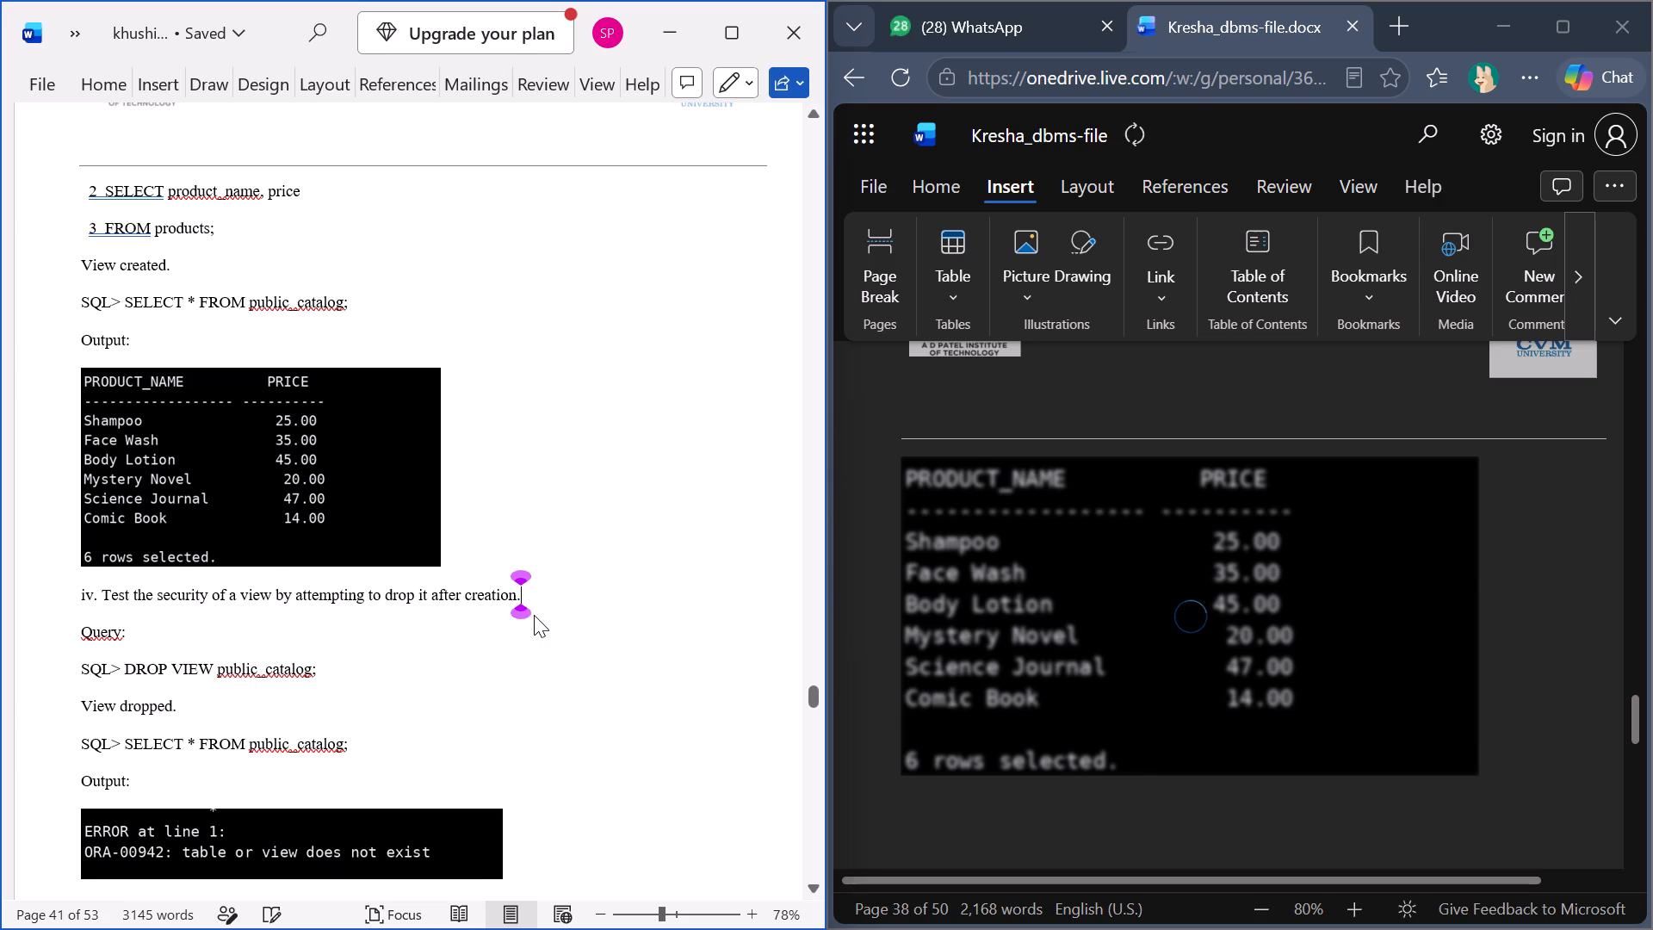
pyautogui.click(530, 592)
pyautogui.moveTo(530, 592); pyautogui.dragTo(85, 595)
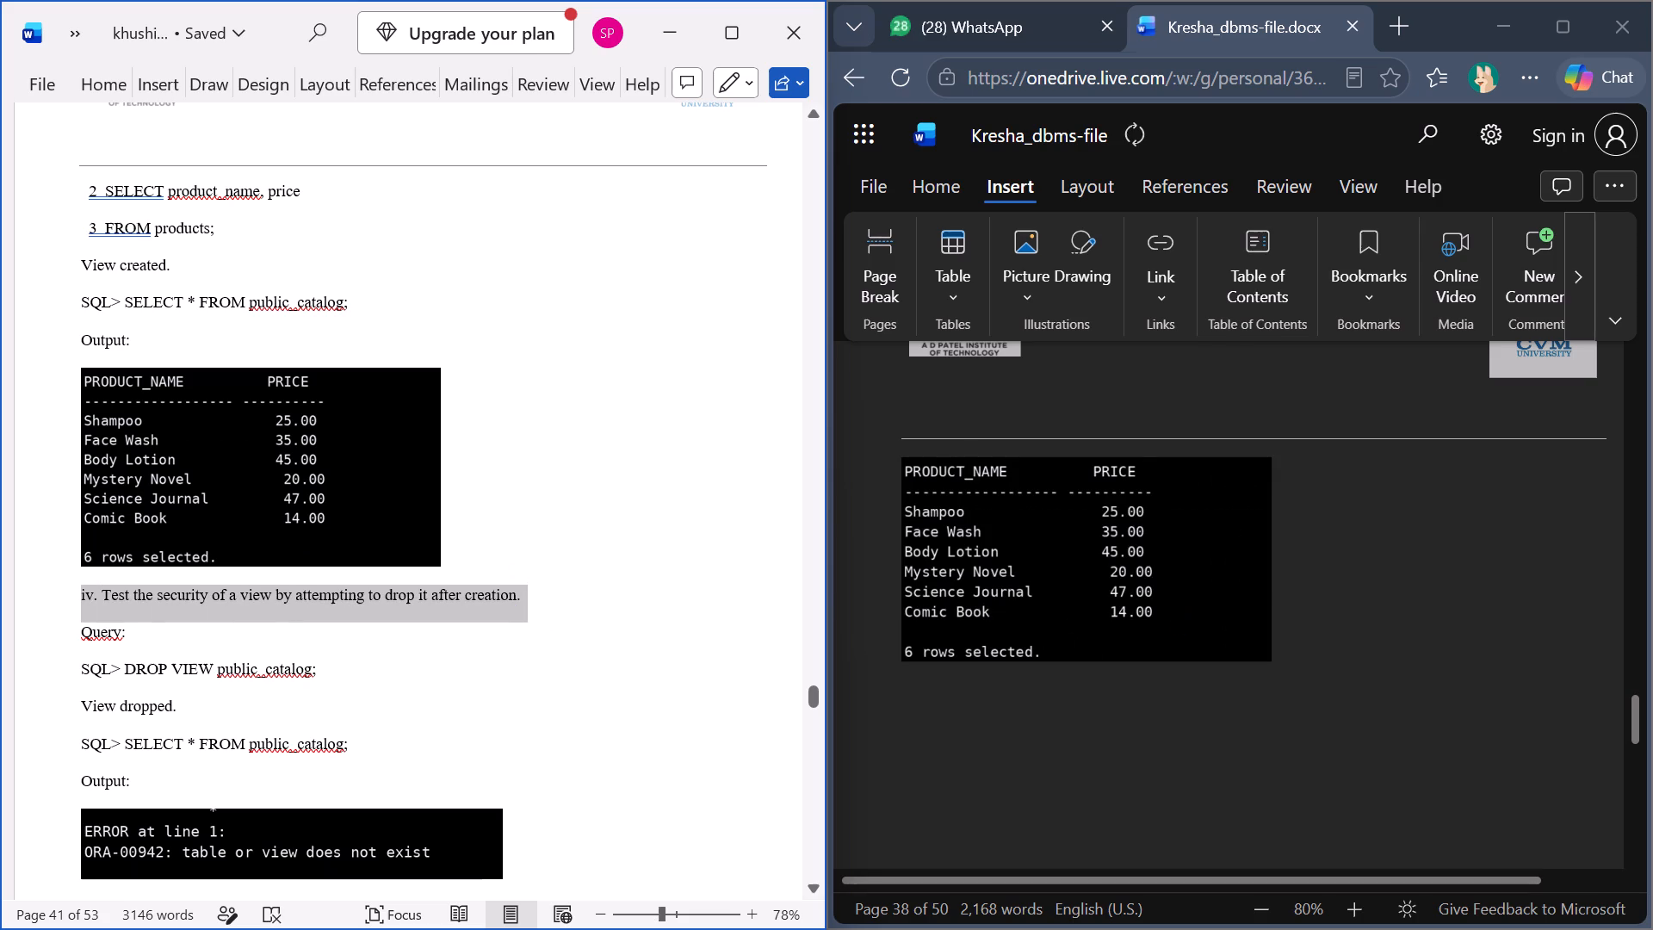
pyautogui.moveTo(85, 595); pyautogui.dragTo(84, 595)
pyautogui.hotkey('ctrl', 'c')
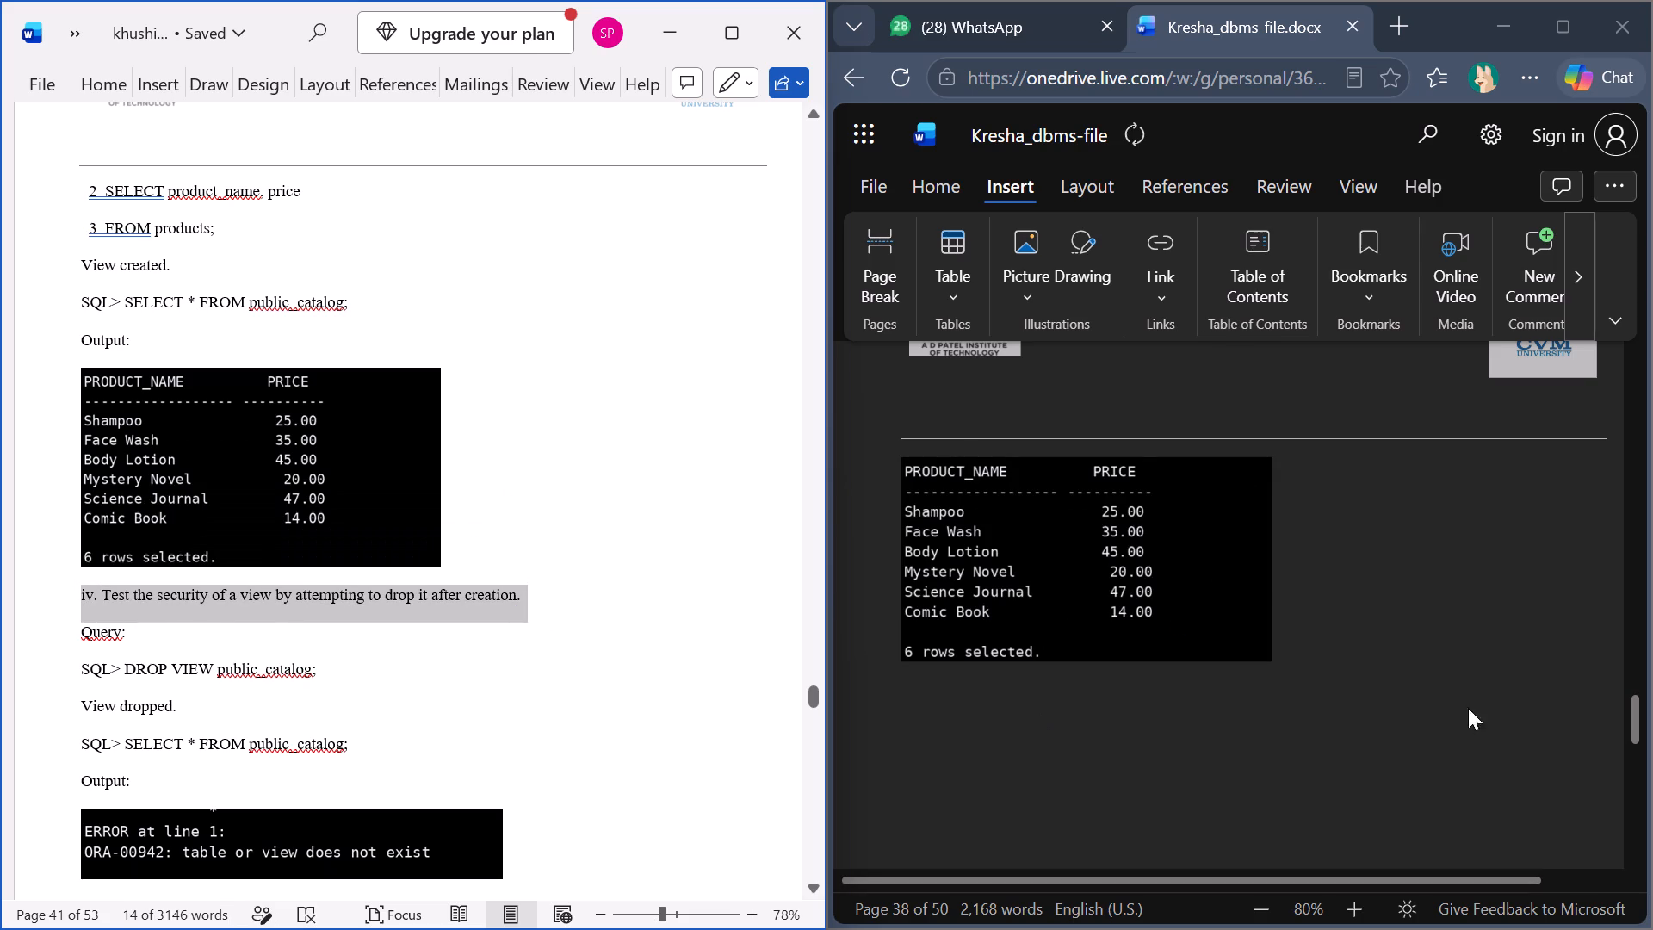
pyautogui.click(1380, 650)
pyautogui.press('Return')
pyautogui.hotkey('ctrl', 'v')
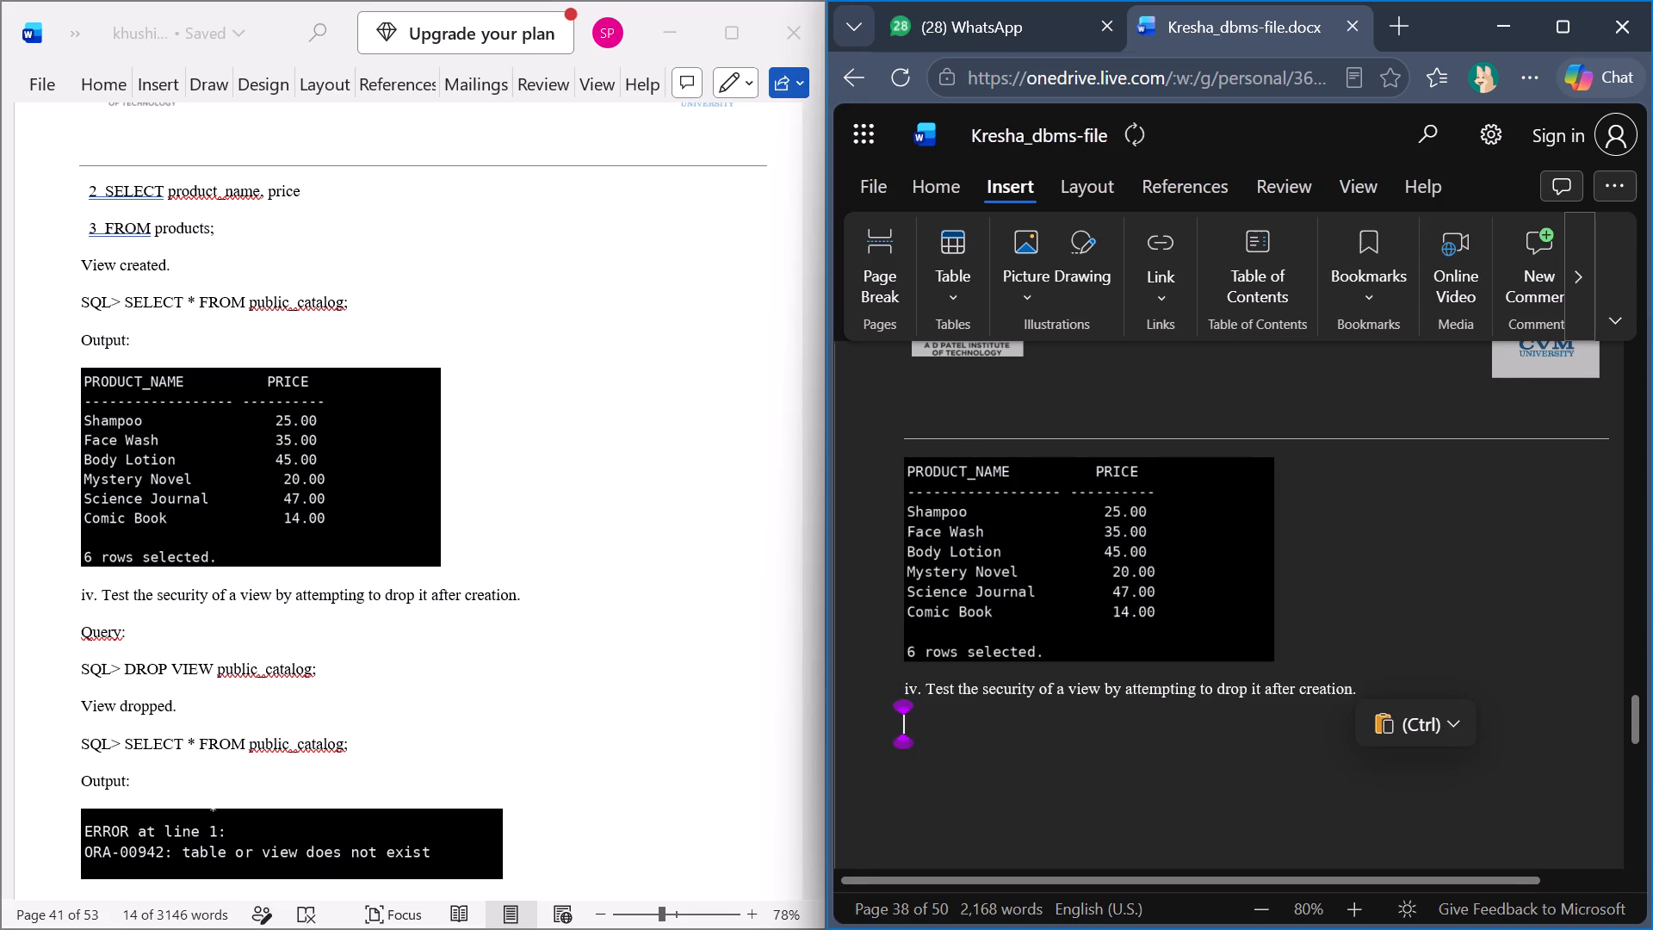
# Copy question iv's lines from SQL> DROP VIEW public_catalog through SELECT * FROM public_catalog and paste them below the pasted title.
pyautogui.tripleClick(359, 736)
pyautogui.moveTo(359, 736); pyautogui.dragTo(80, 665)
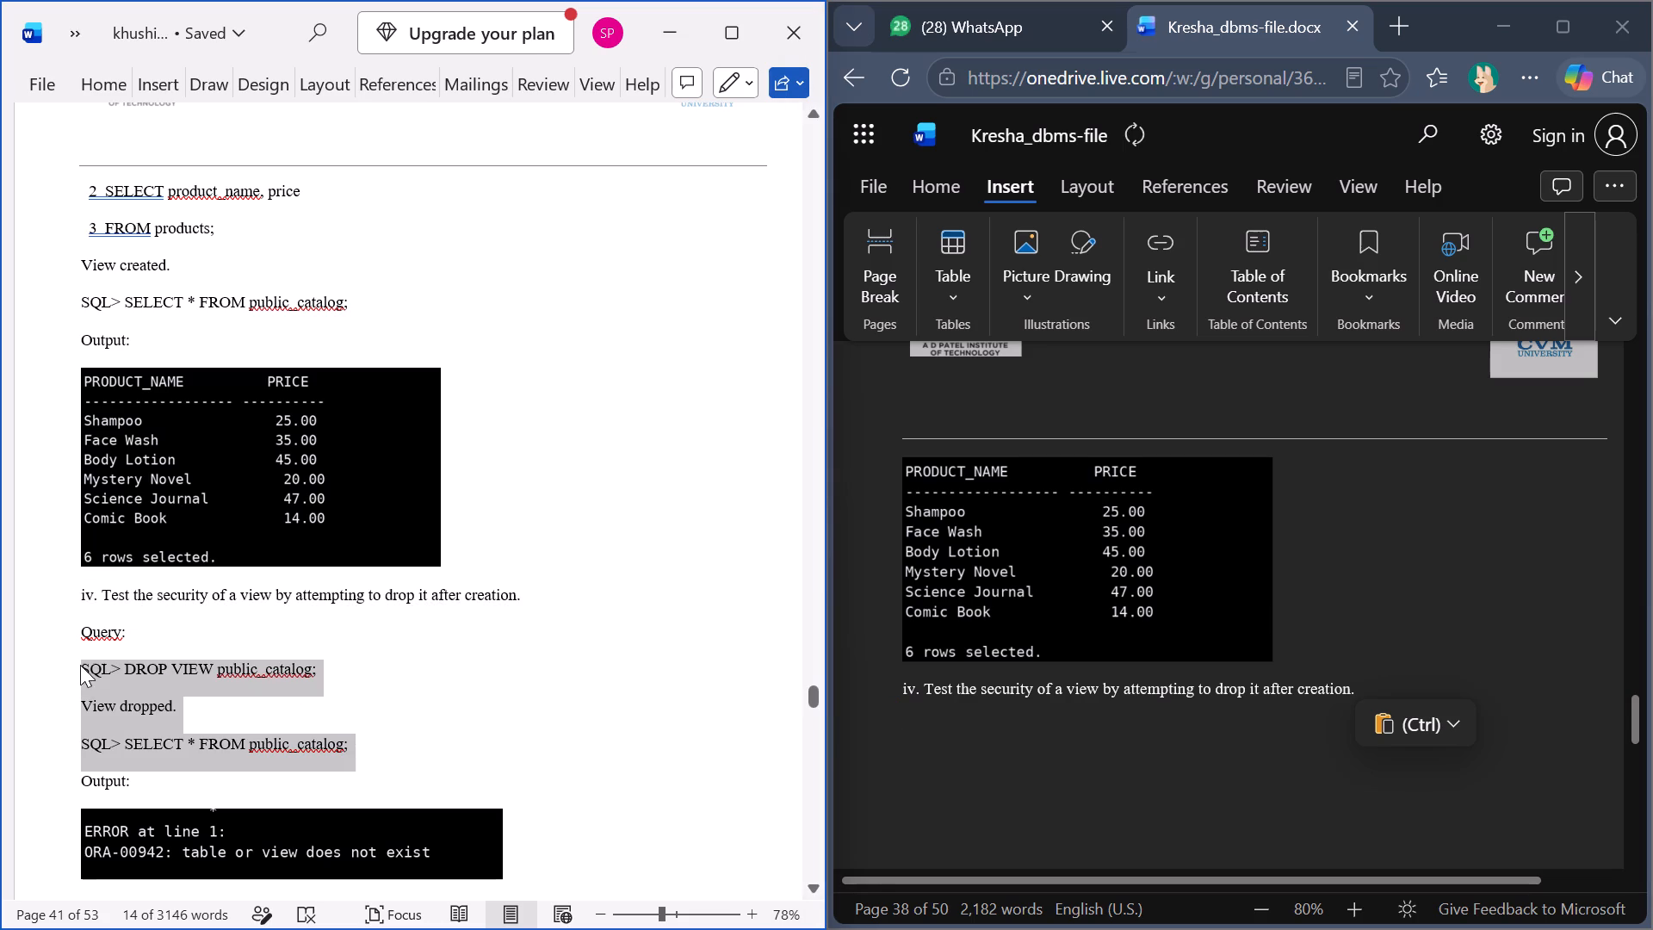
pyautogui.moveTo(80, 665); pyautogui.dragTo(75, 663)
pyautogui.hotkey('ctrl', 'c')
pyautogui.click(1356, 683)
pyautogui.press('Return')
pyautogui.hotkey('ctrl', 'v')
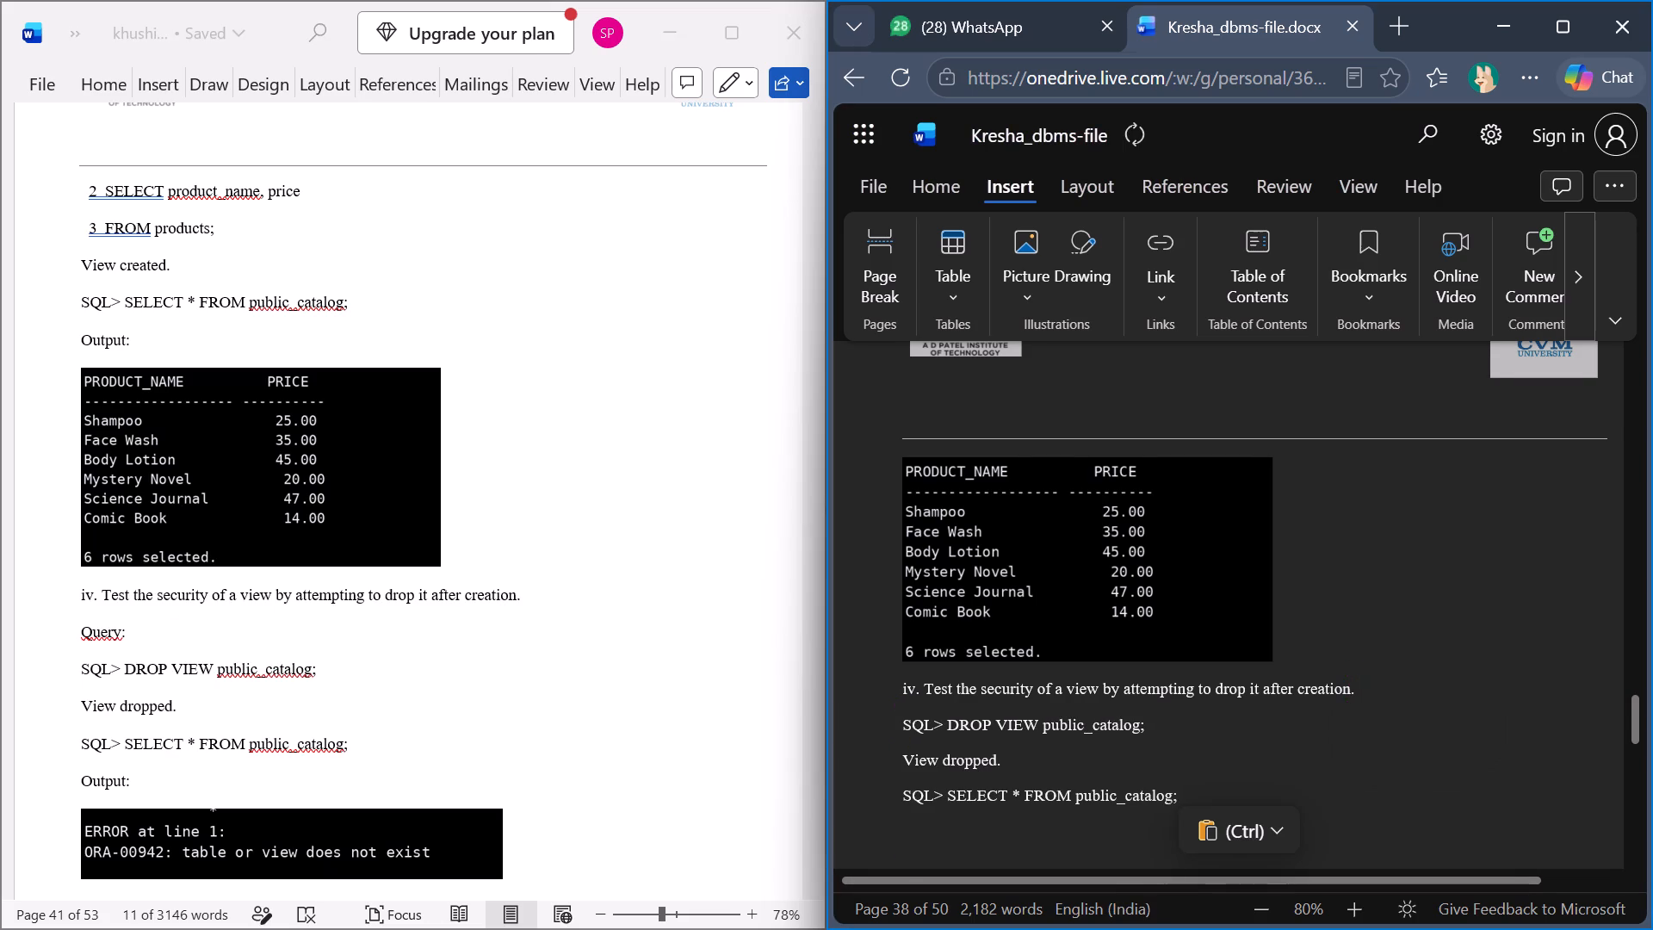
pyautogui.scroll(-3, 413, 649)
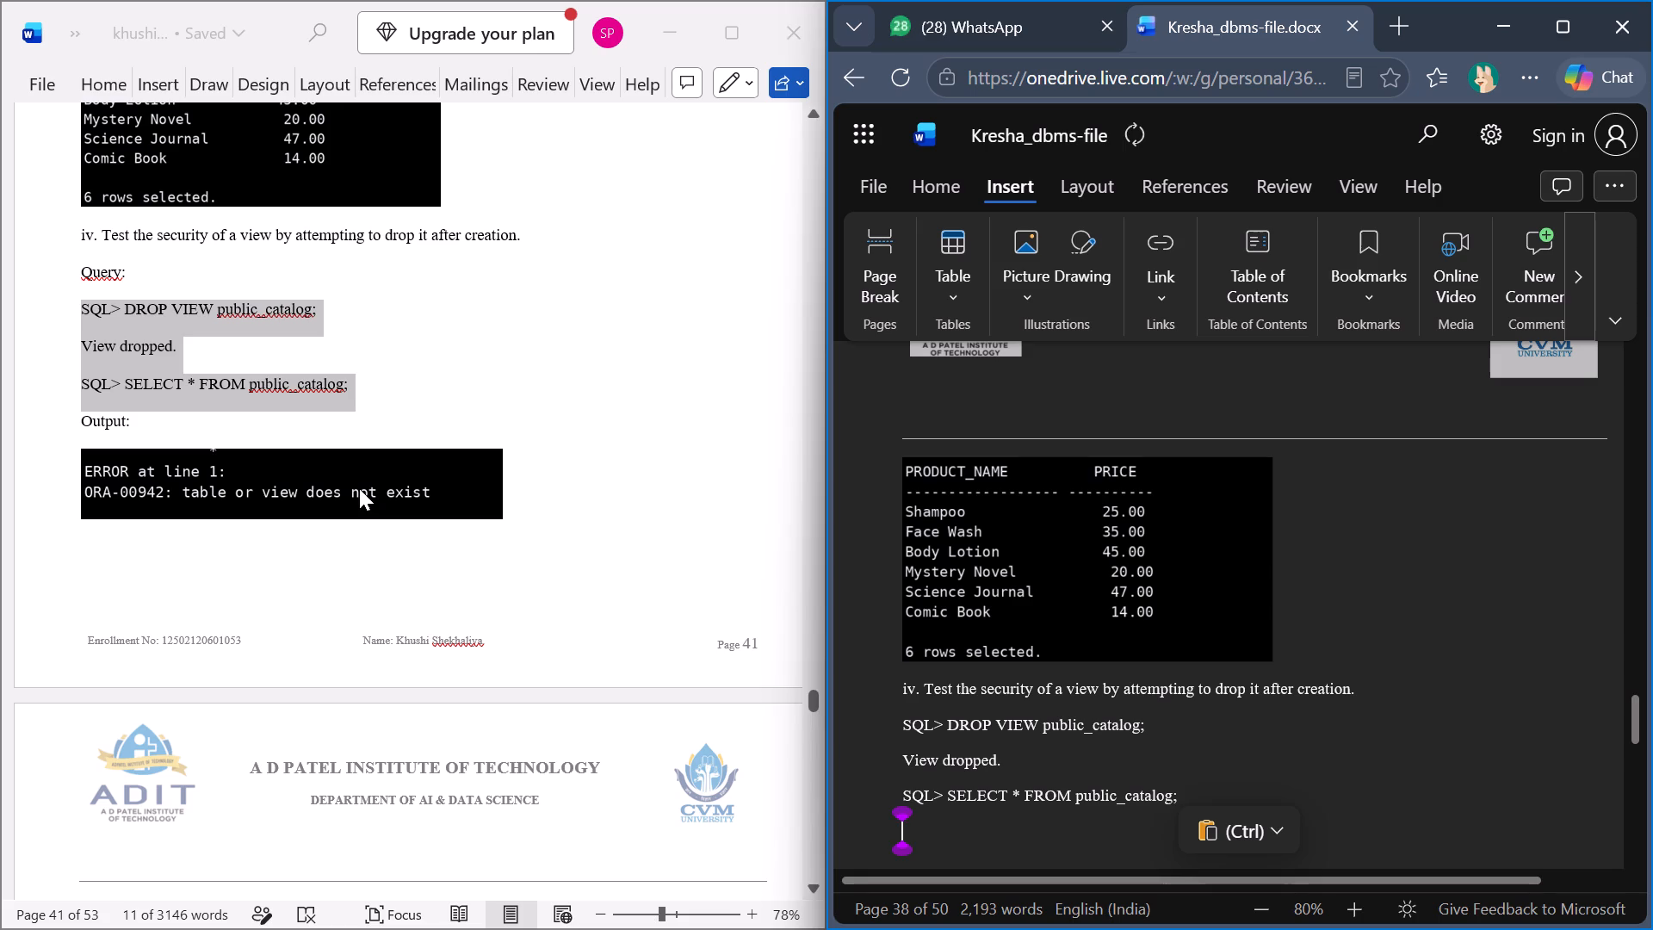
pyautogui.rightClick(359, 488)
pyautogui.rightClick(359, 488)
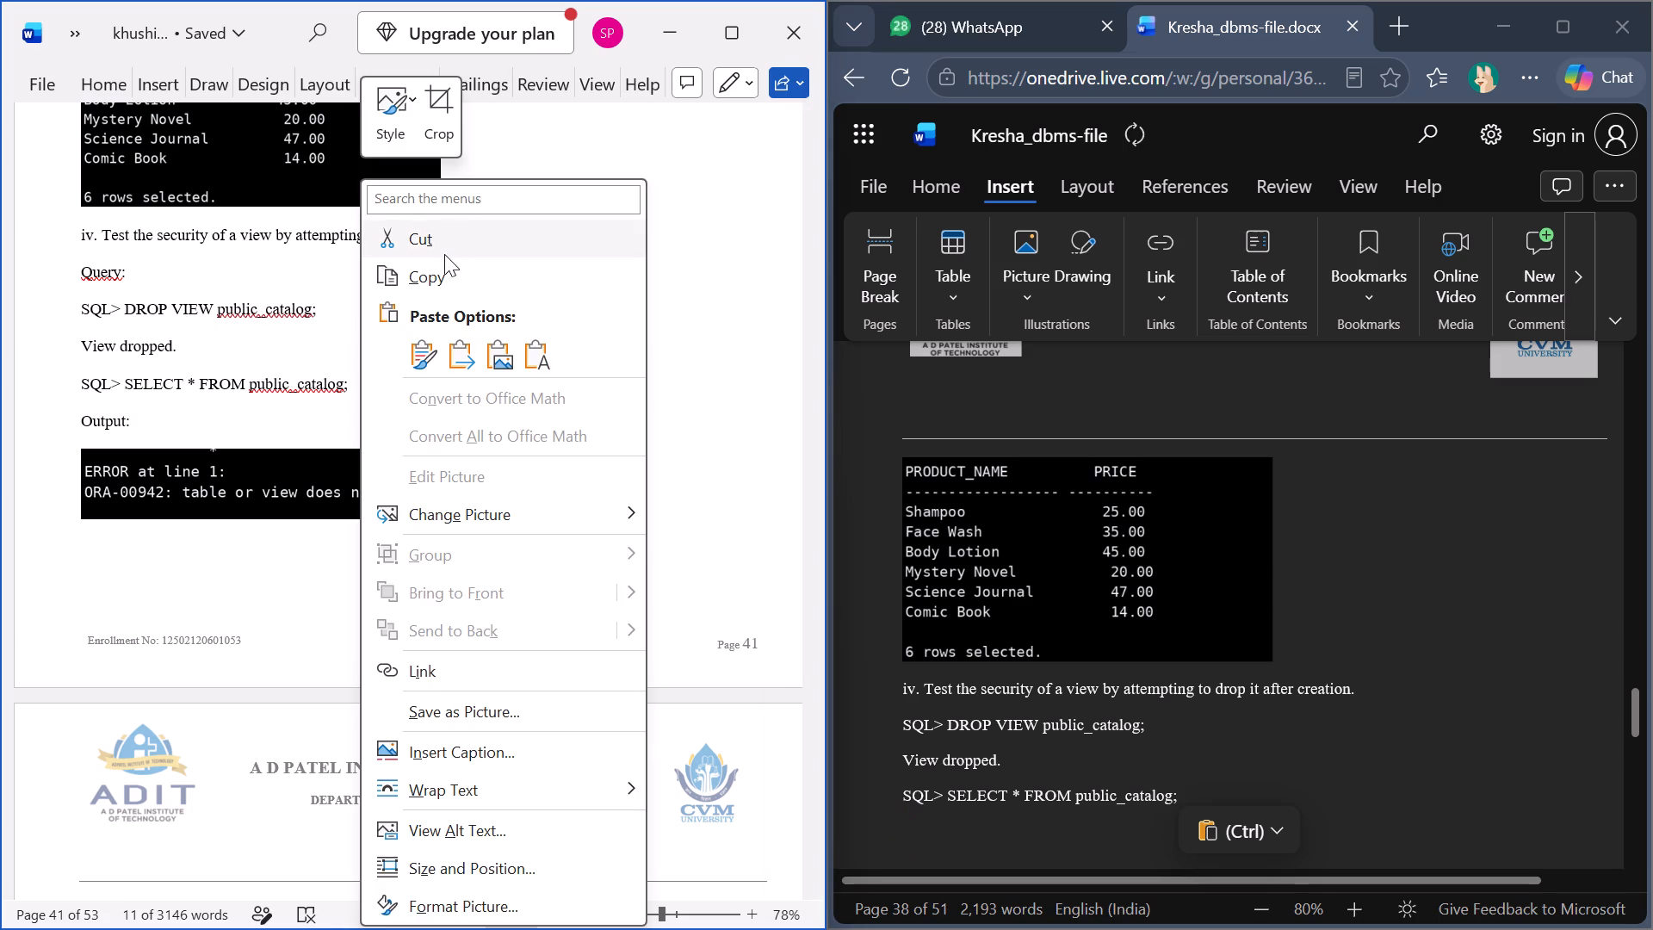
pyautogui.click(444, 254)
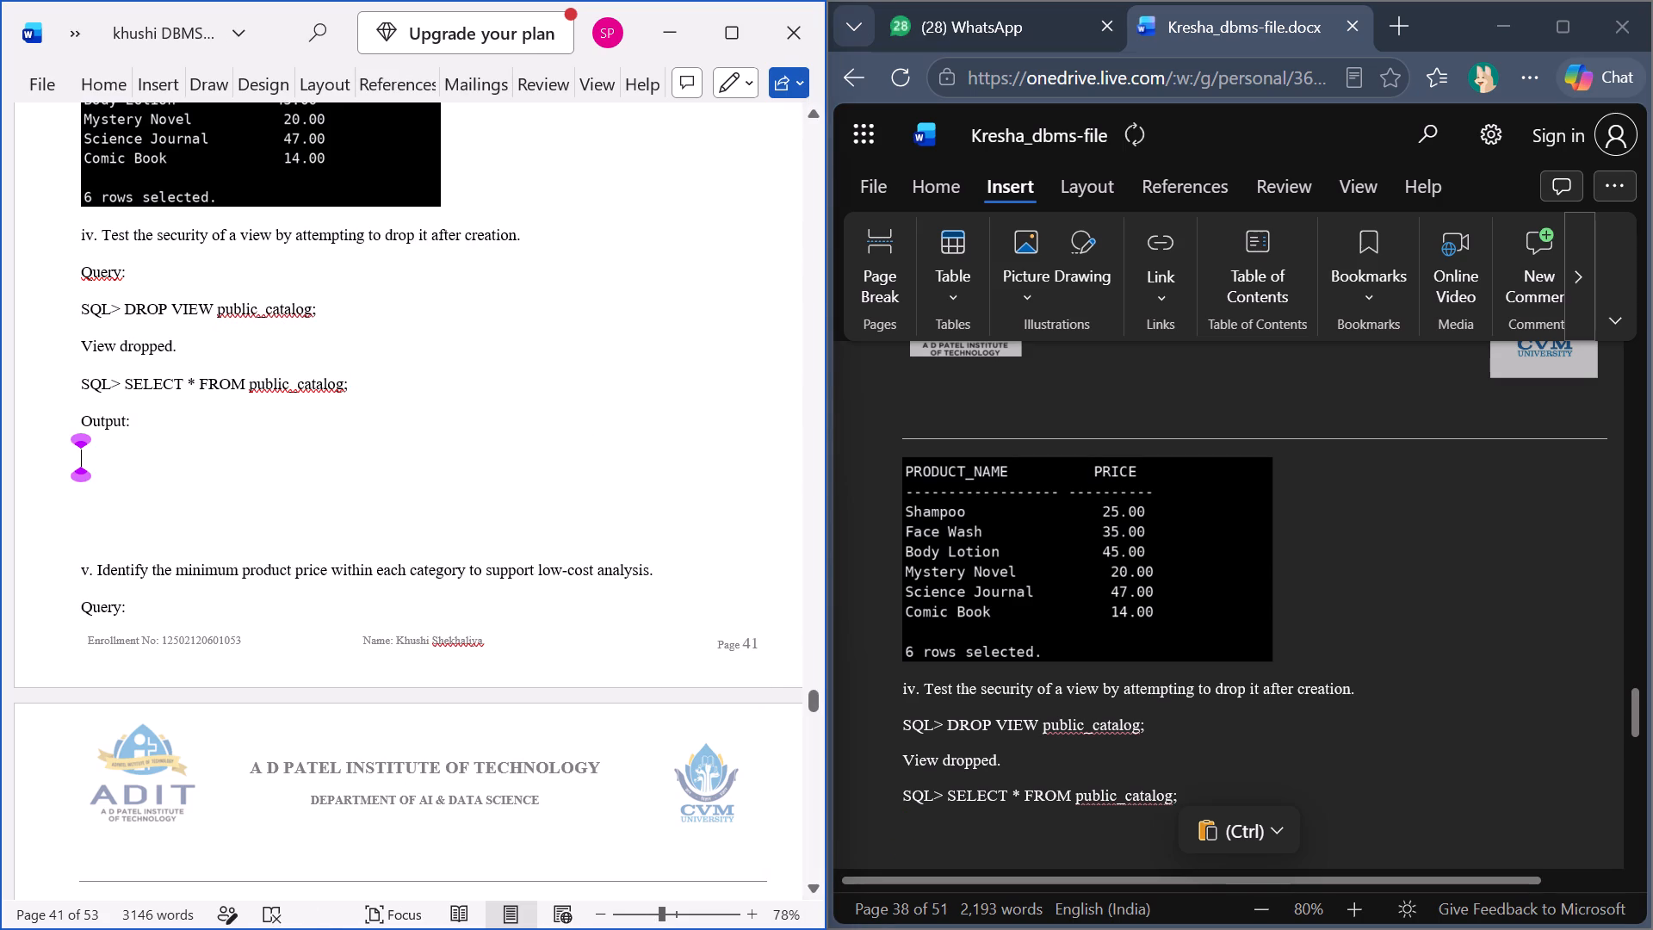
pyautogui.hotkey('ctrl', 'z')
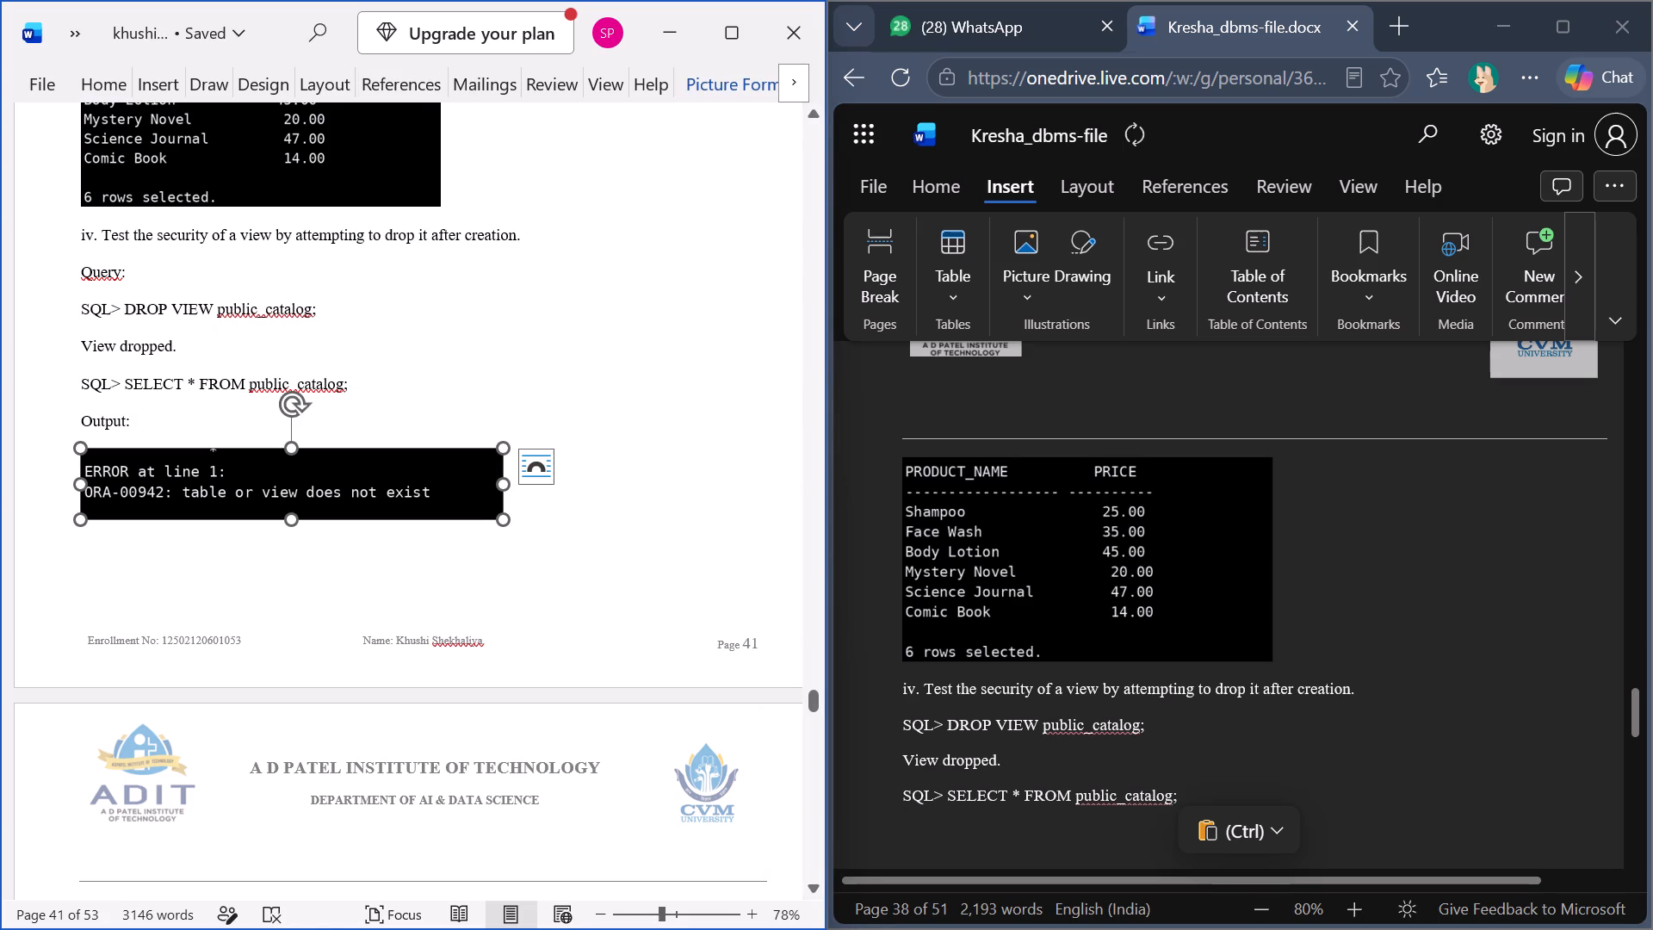
# Copy question iv's ORA-00942 error output picture and paste it on a new line below SELECT * FROM public_catalog.
pyautogui.rightClick(381, 478)
pyautogui.click(500, 288)
pyautogui.click(1299, 790)
pyautogui.press('Return')
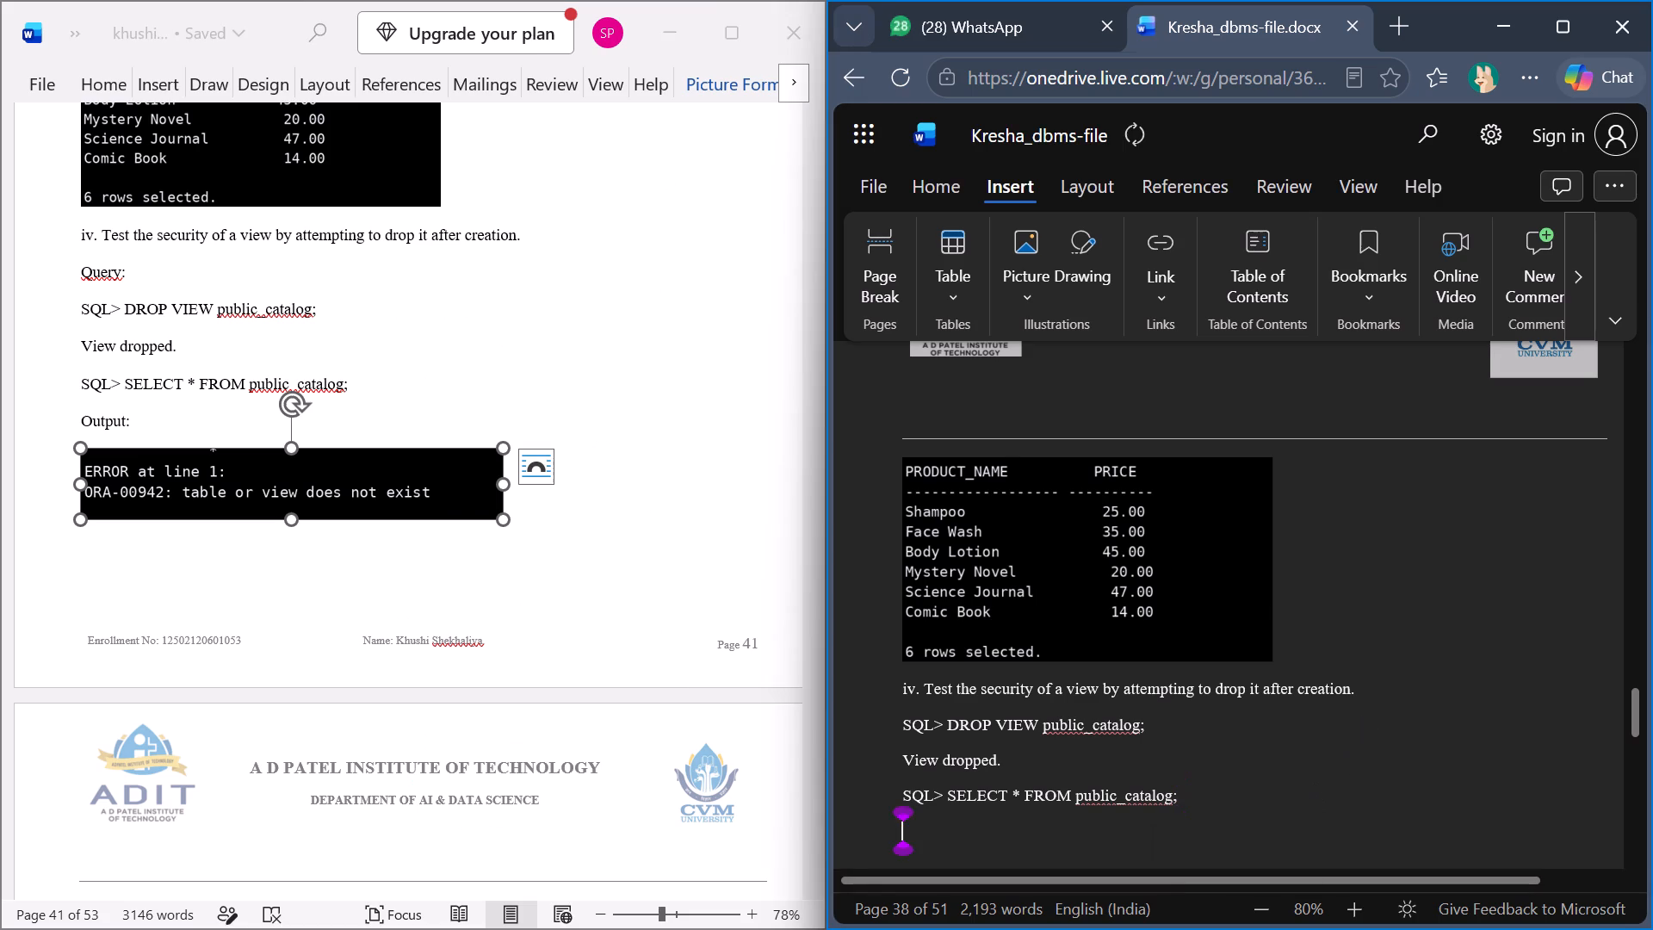
pyautogui.hotkey('ctrl', 'v')
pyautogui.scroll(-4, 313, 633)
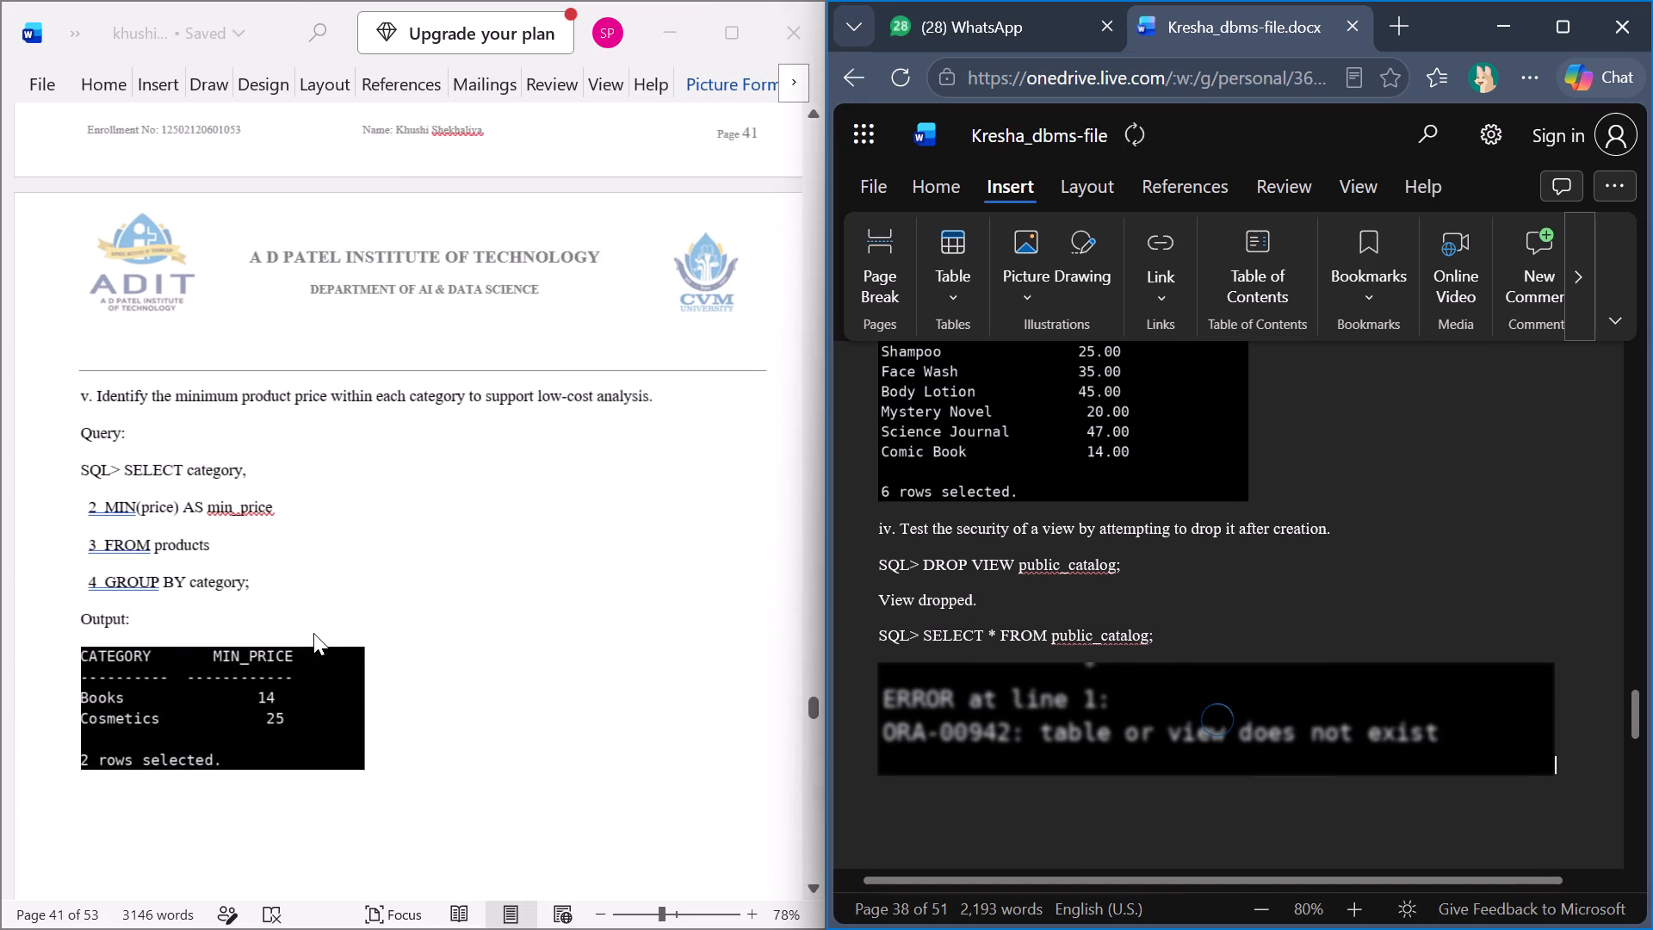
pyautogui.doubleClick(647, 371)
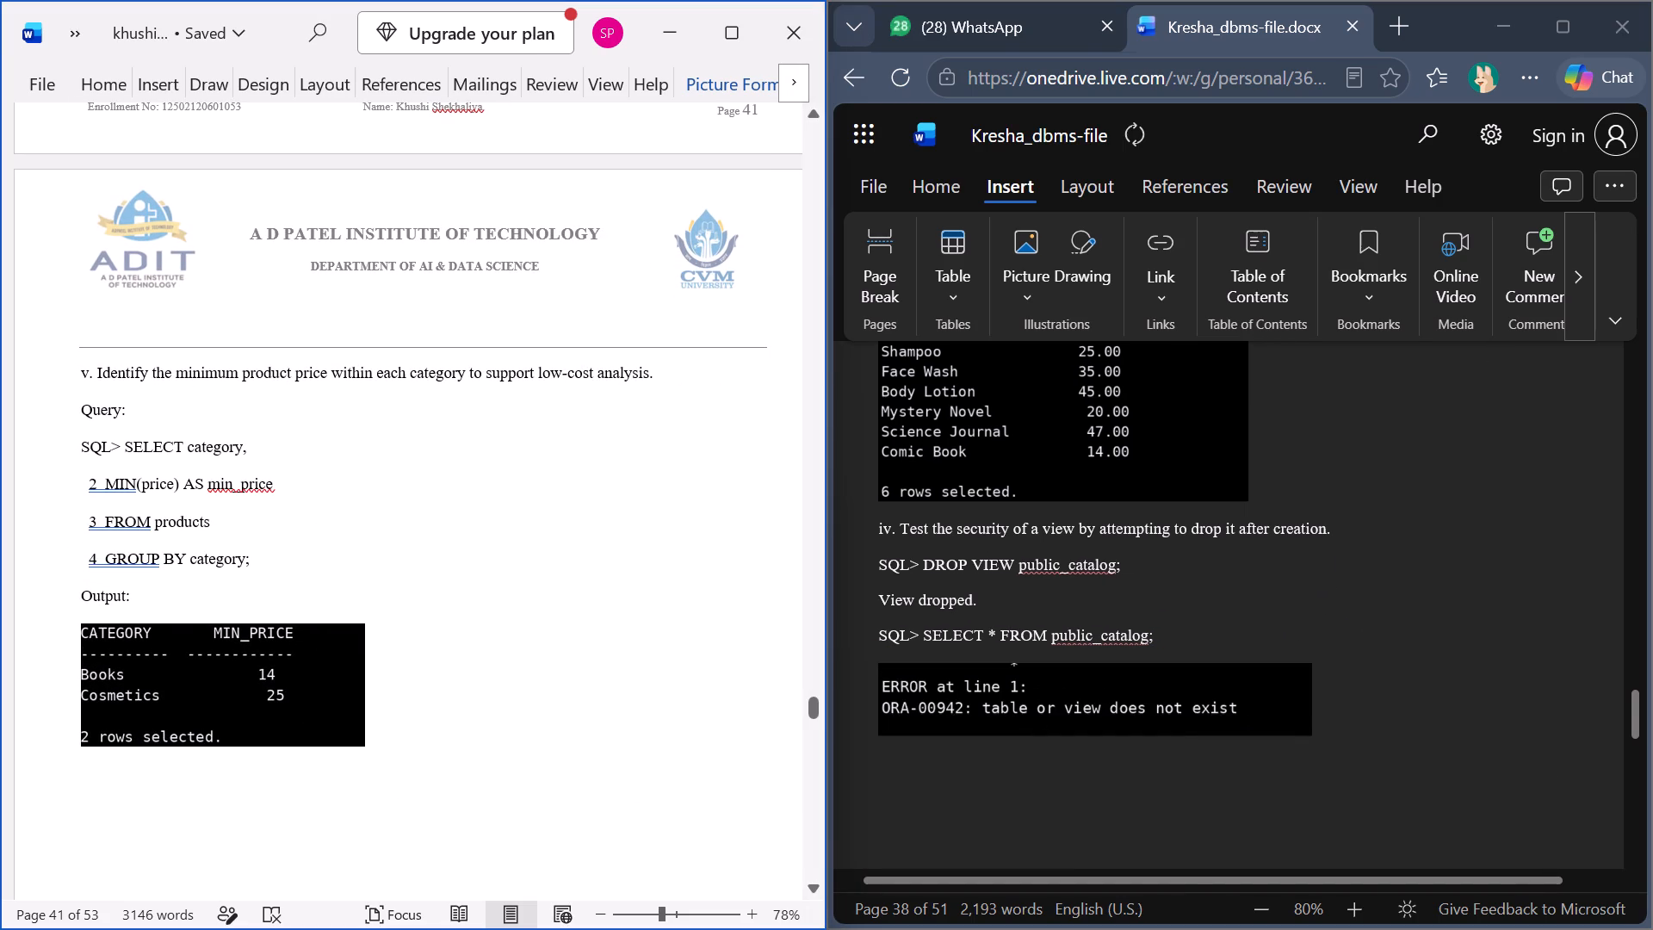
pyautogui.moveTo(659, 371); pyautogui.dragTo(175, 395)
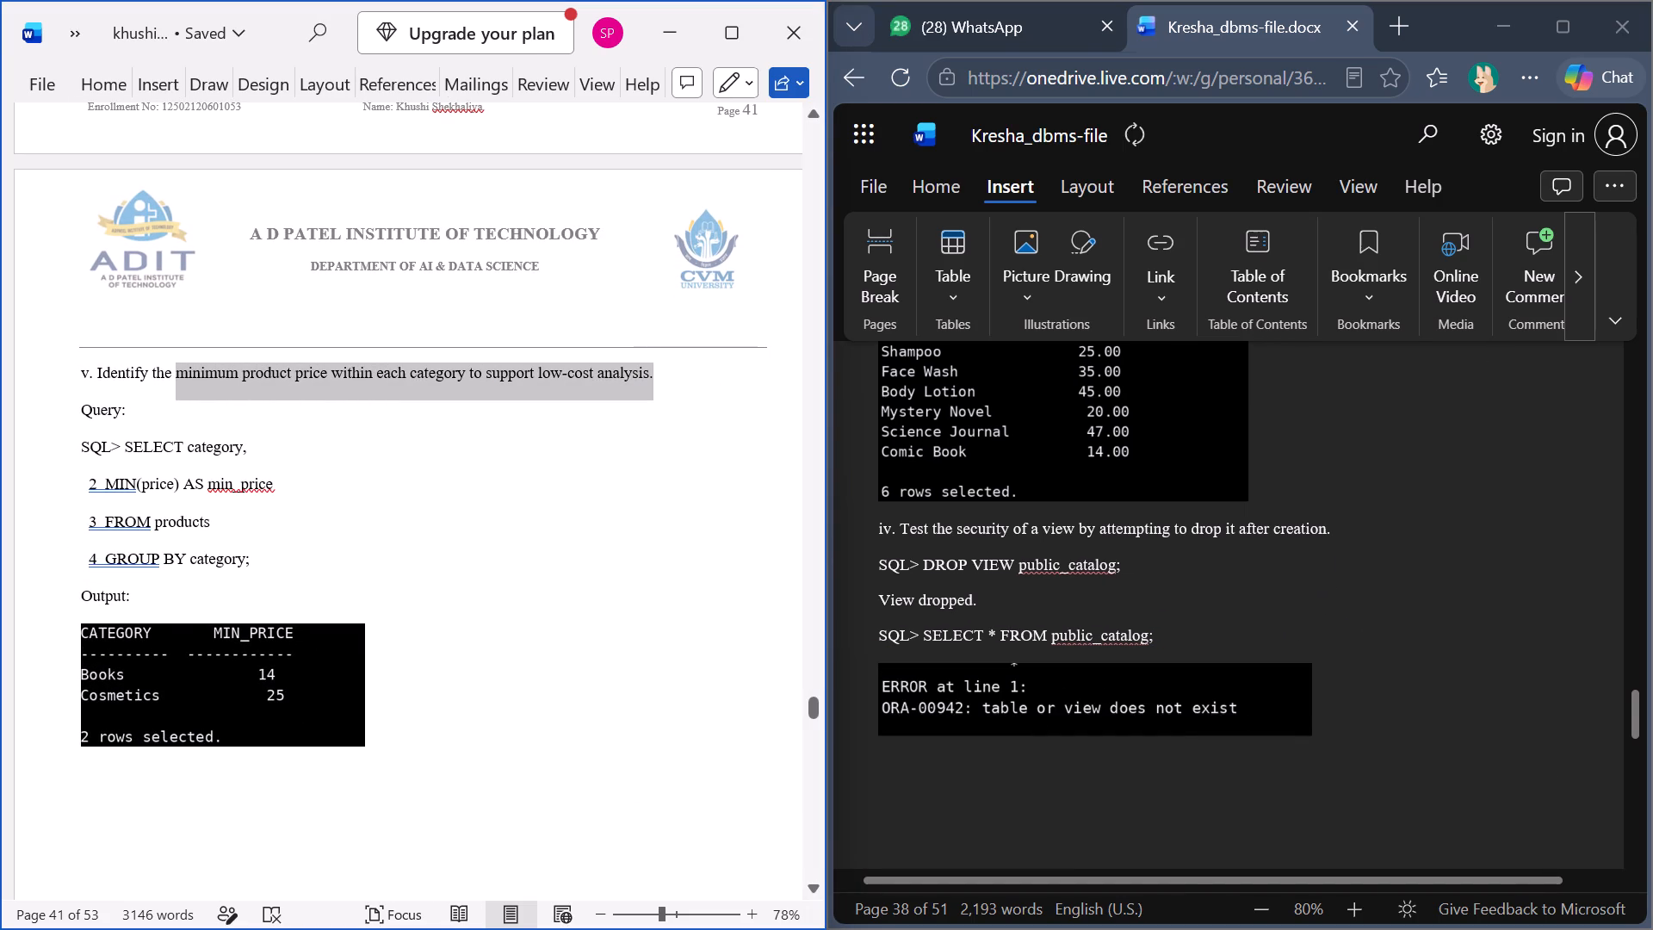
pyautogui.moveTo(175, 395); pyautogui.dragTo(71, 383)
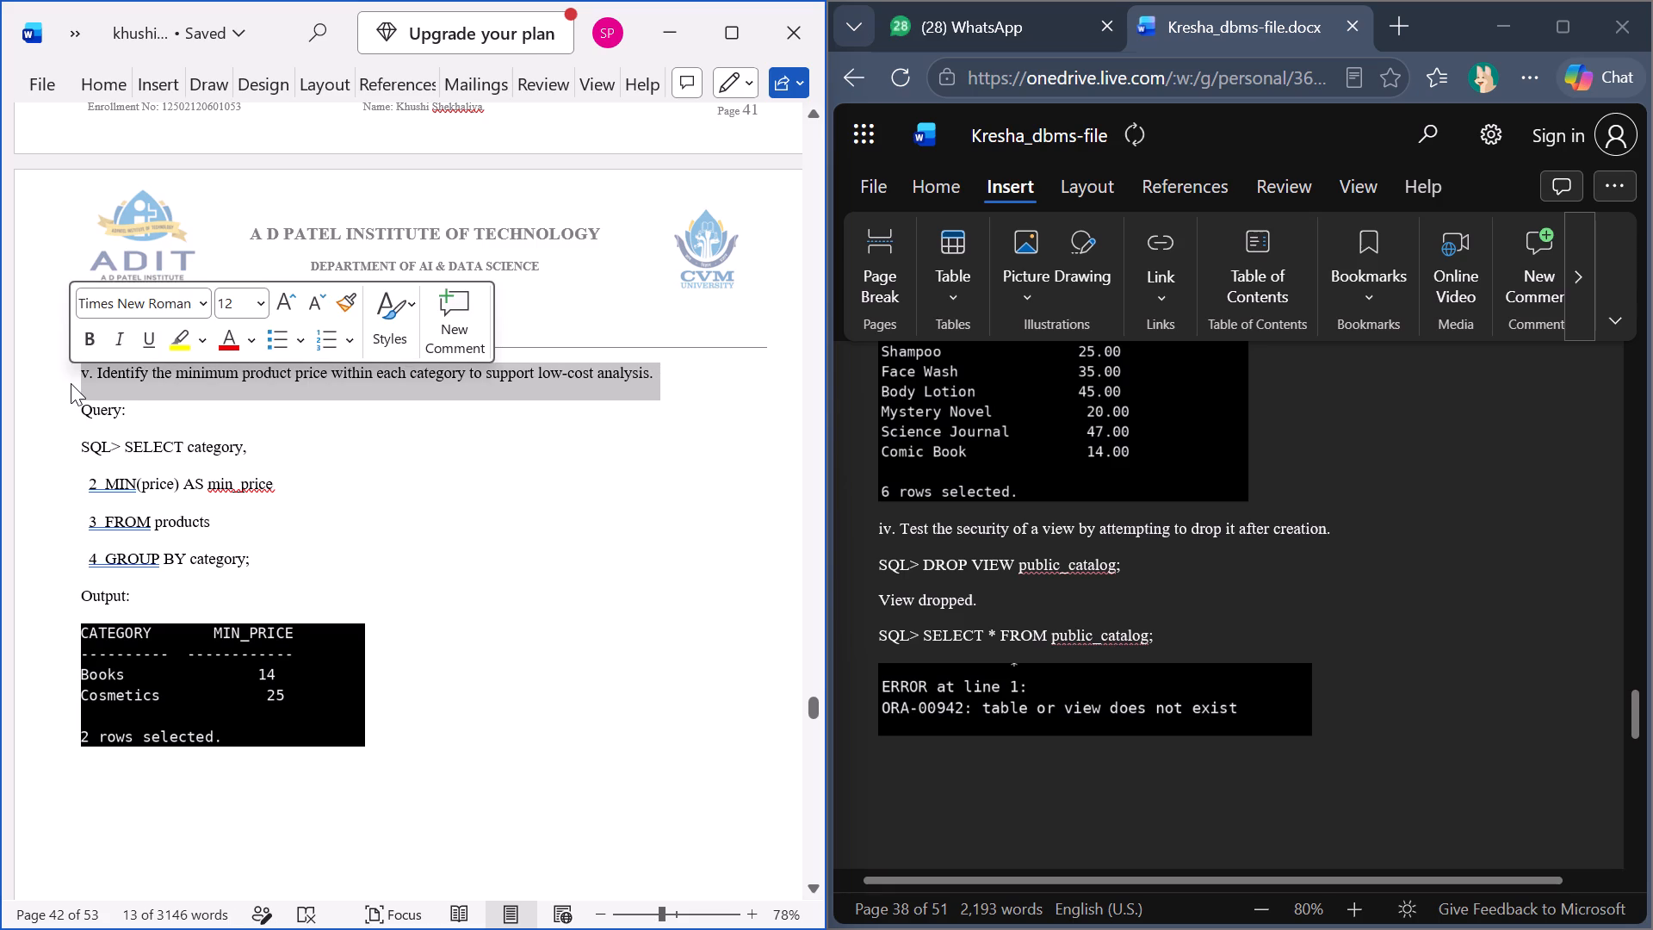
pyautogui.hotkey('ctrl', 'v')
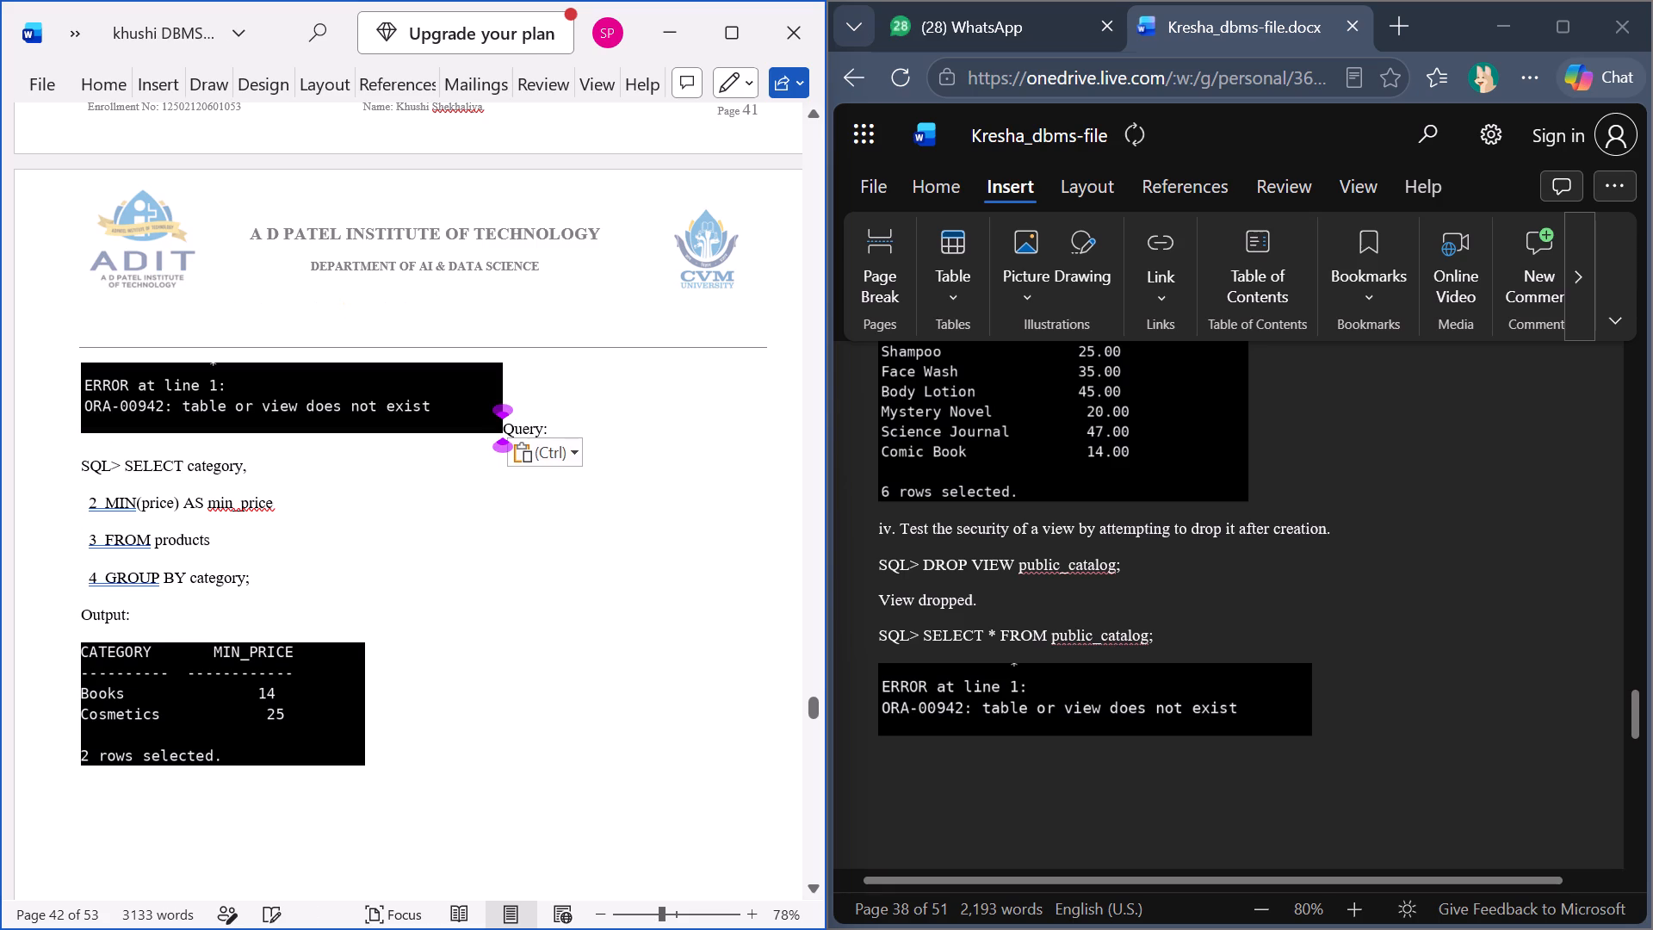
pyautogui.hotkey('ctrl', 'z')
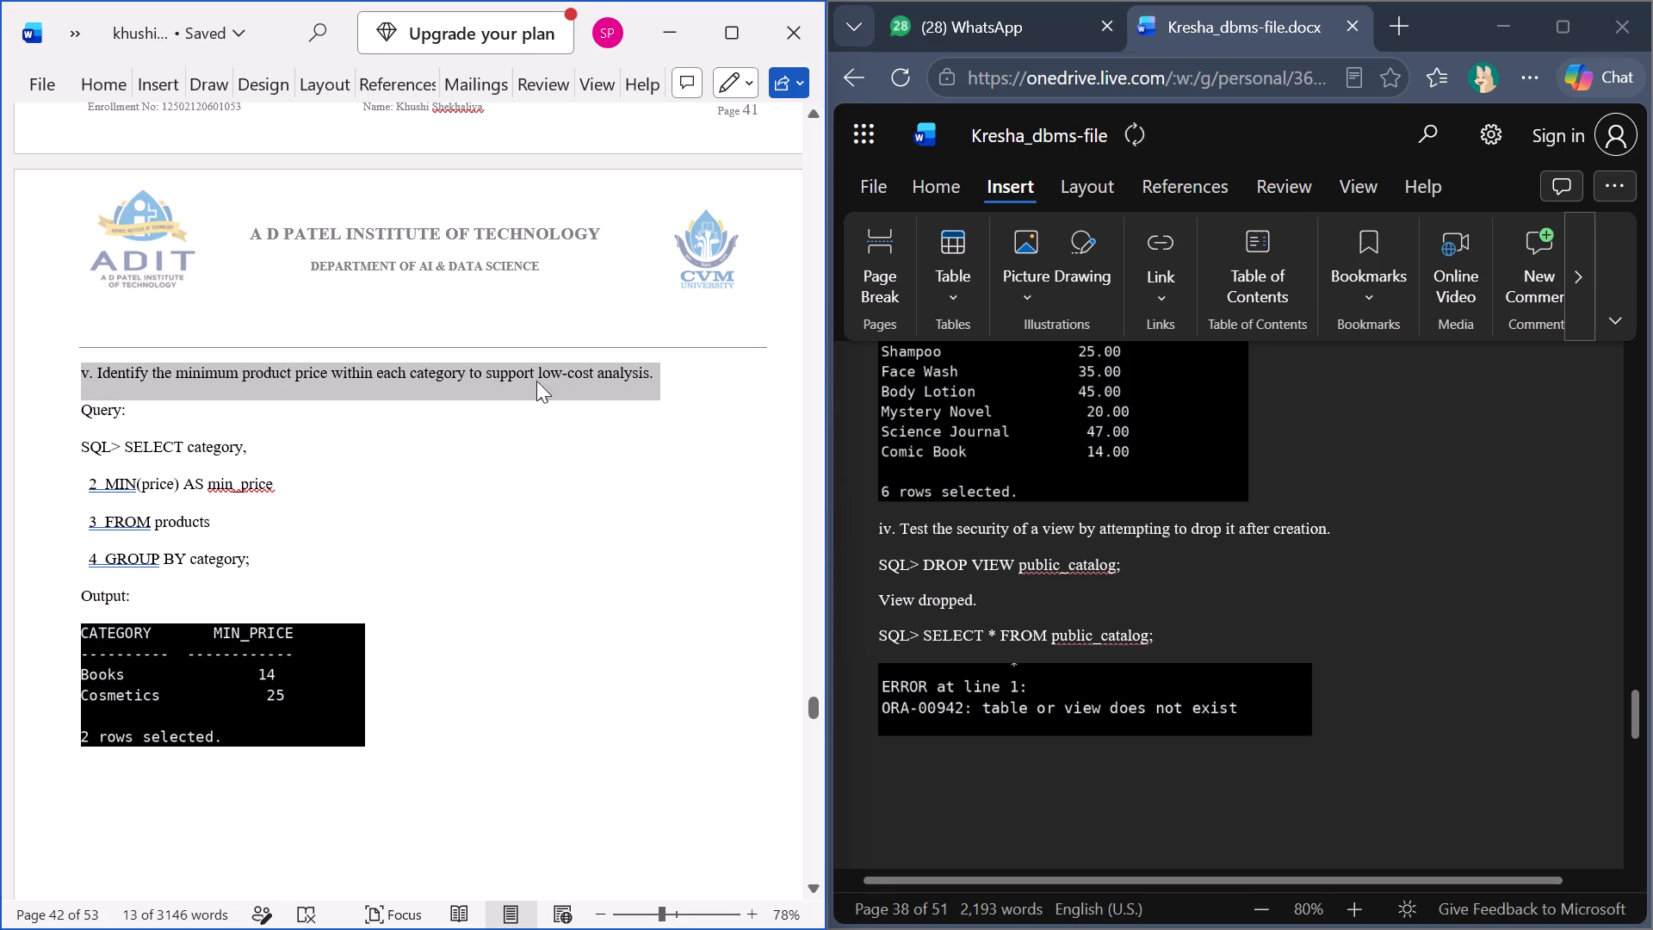
# Copy question v's title about the minimum product price within each category and paste it below question iv's error picture.
pyautogui.click(678, 355)
pyautogui.click(675, 370)
pyautogui.moveTo(675, 370); pyautogui.dragTo(264, 371)
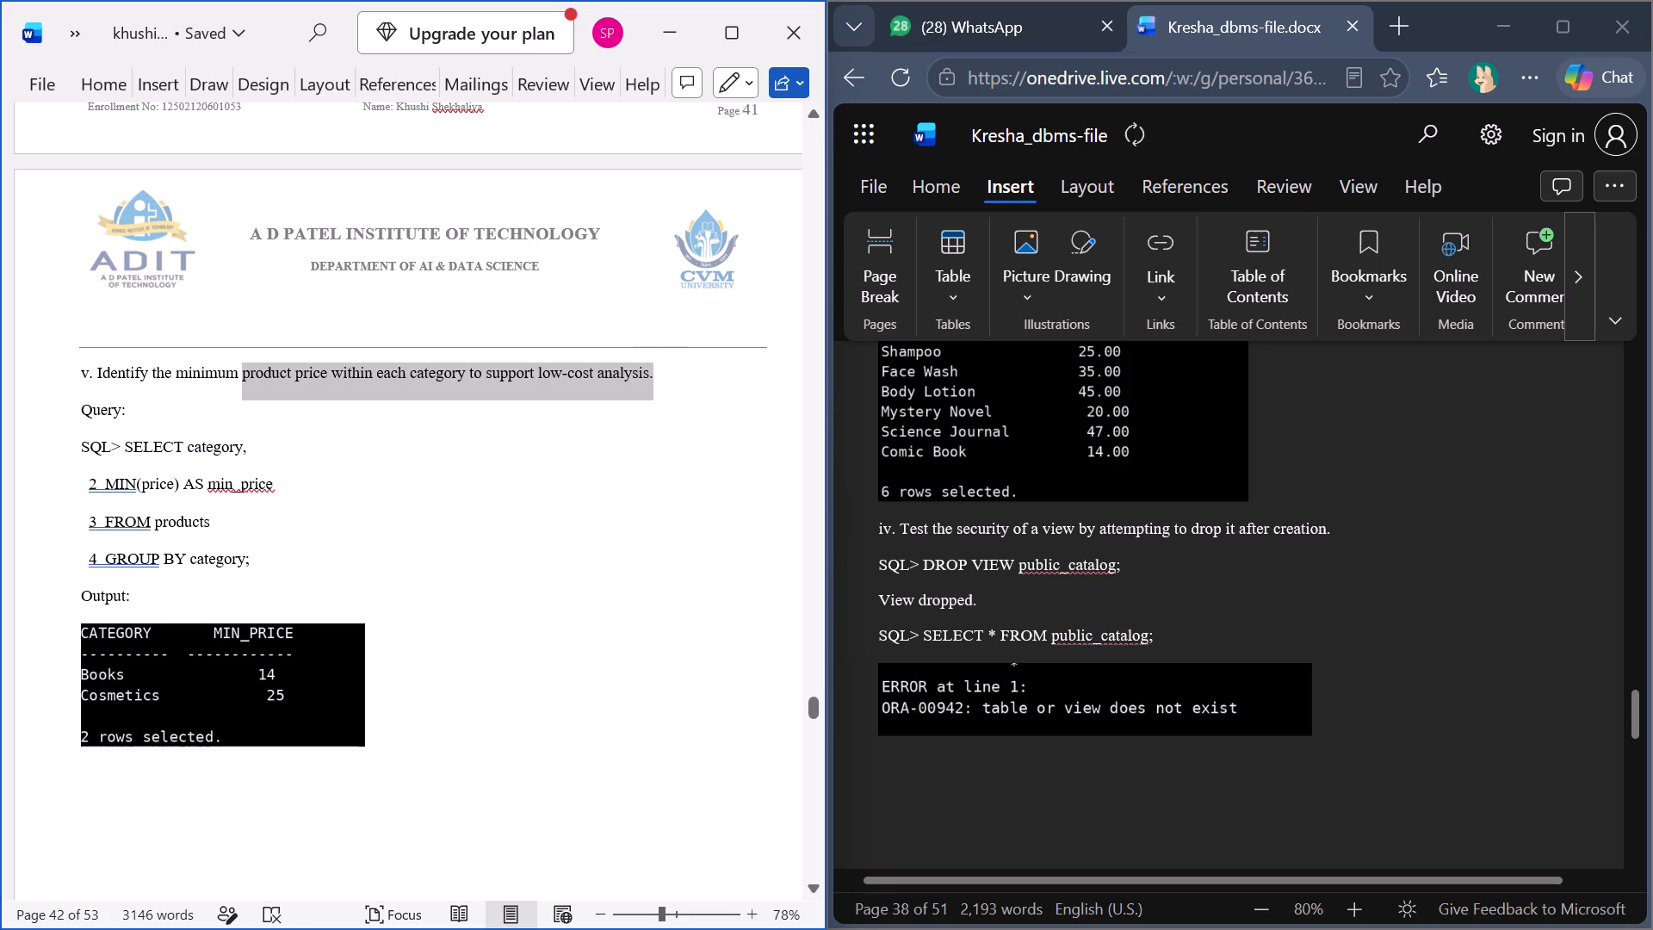
pyautogui.moveTo(264, 371); pyautogui.dragTo(77, 362)
pyautogui.hotkey('ctrl', 'c')
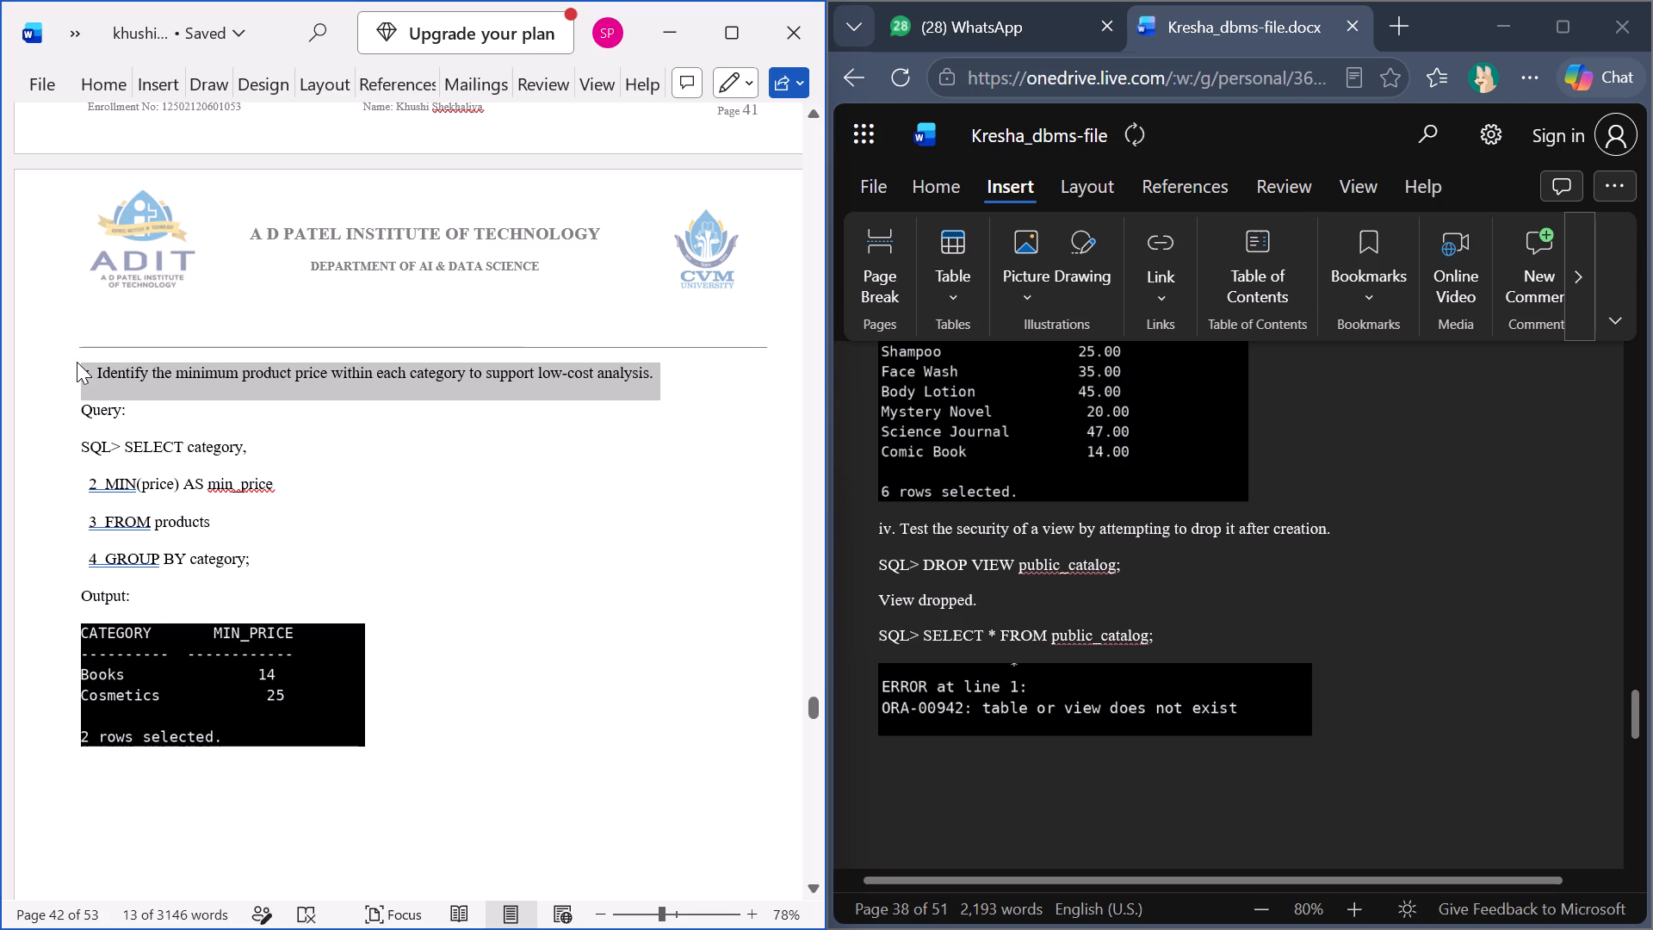
pyautogui.click(1364, 687)
pyautogui.press('Return')
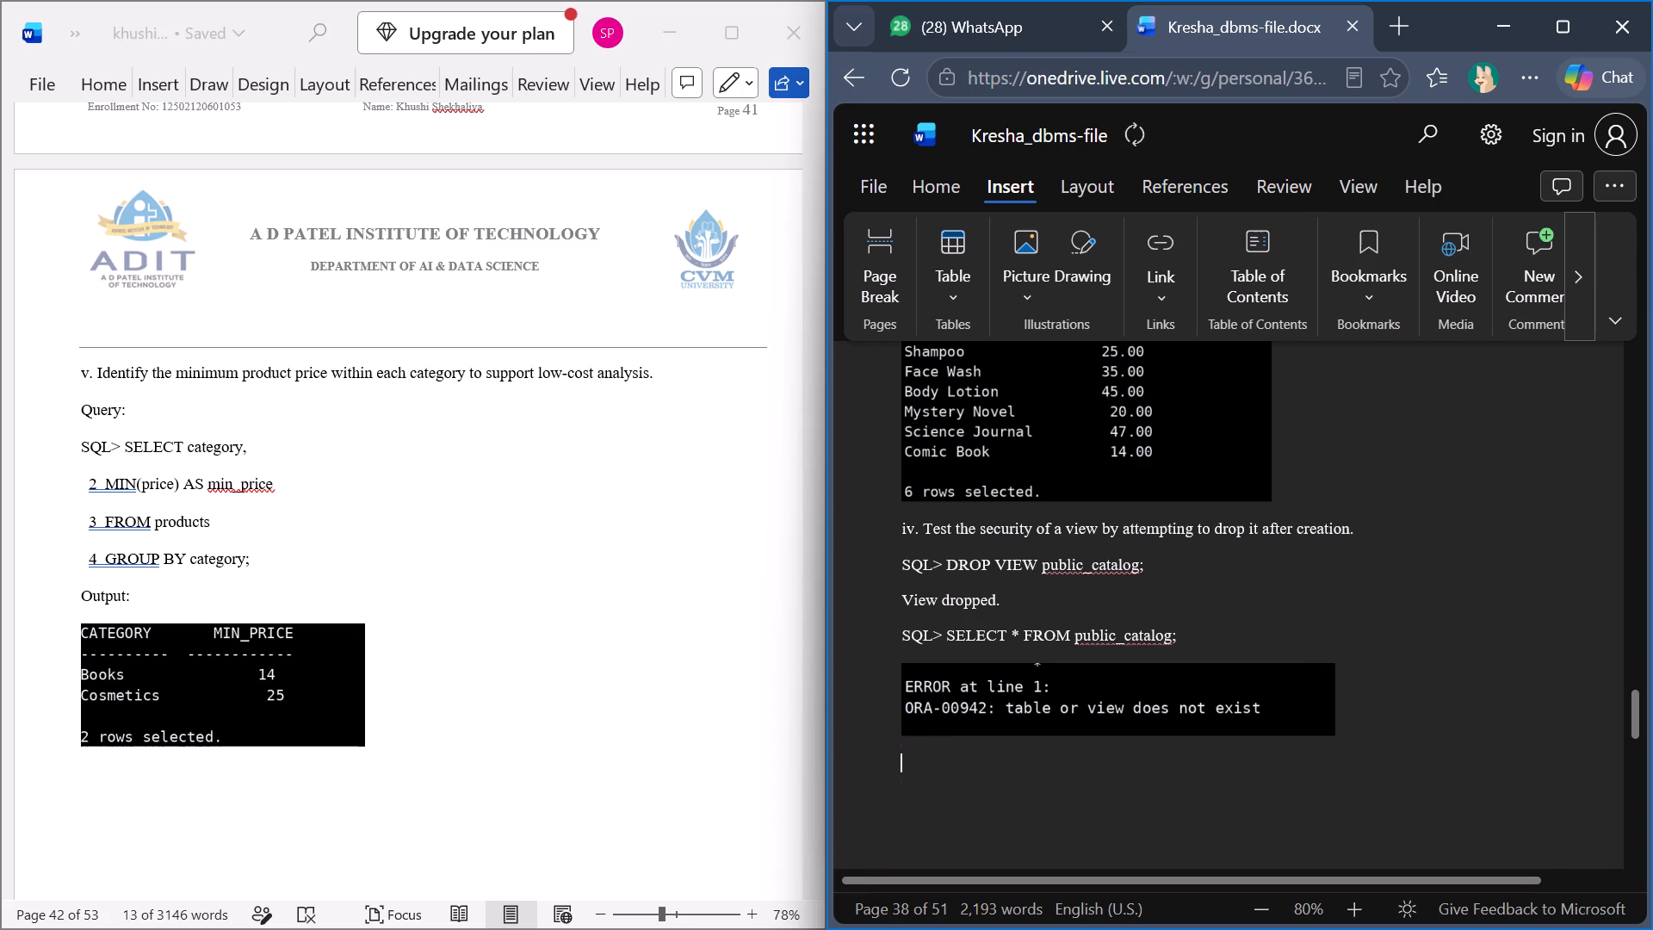
pyautogui.hotkey('ctrl', 'v')
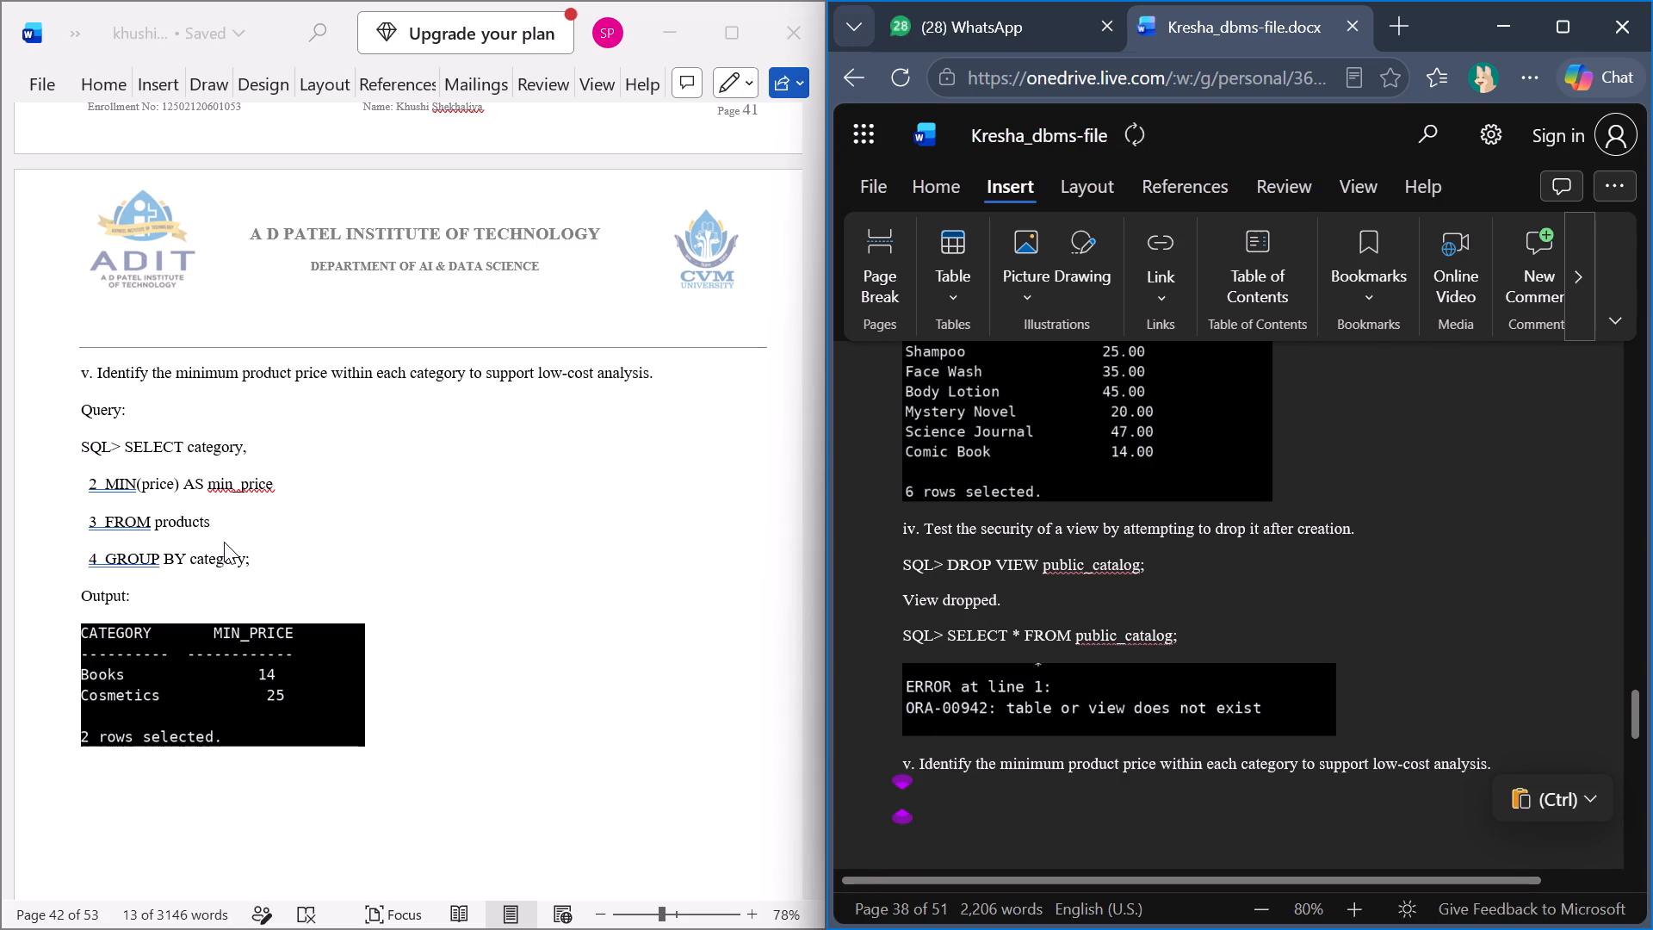
# Copy question v's query from SQL> SELECT category through 4 GROUP BY category and paste it on a new line below the title.
pyautogui.moveTo(268, 564); pyautogui.dragTo(238, 544)
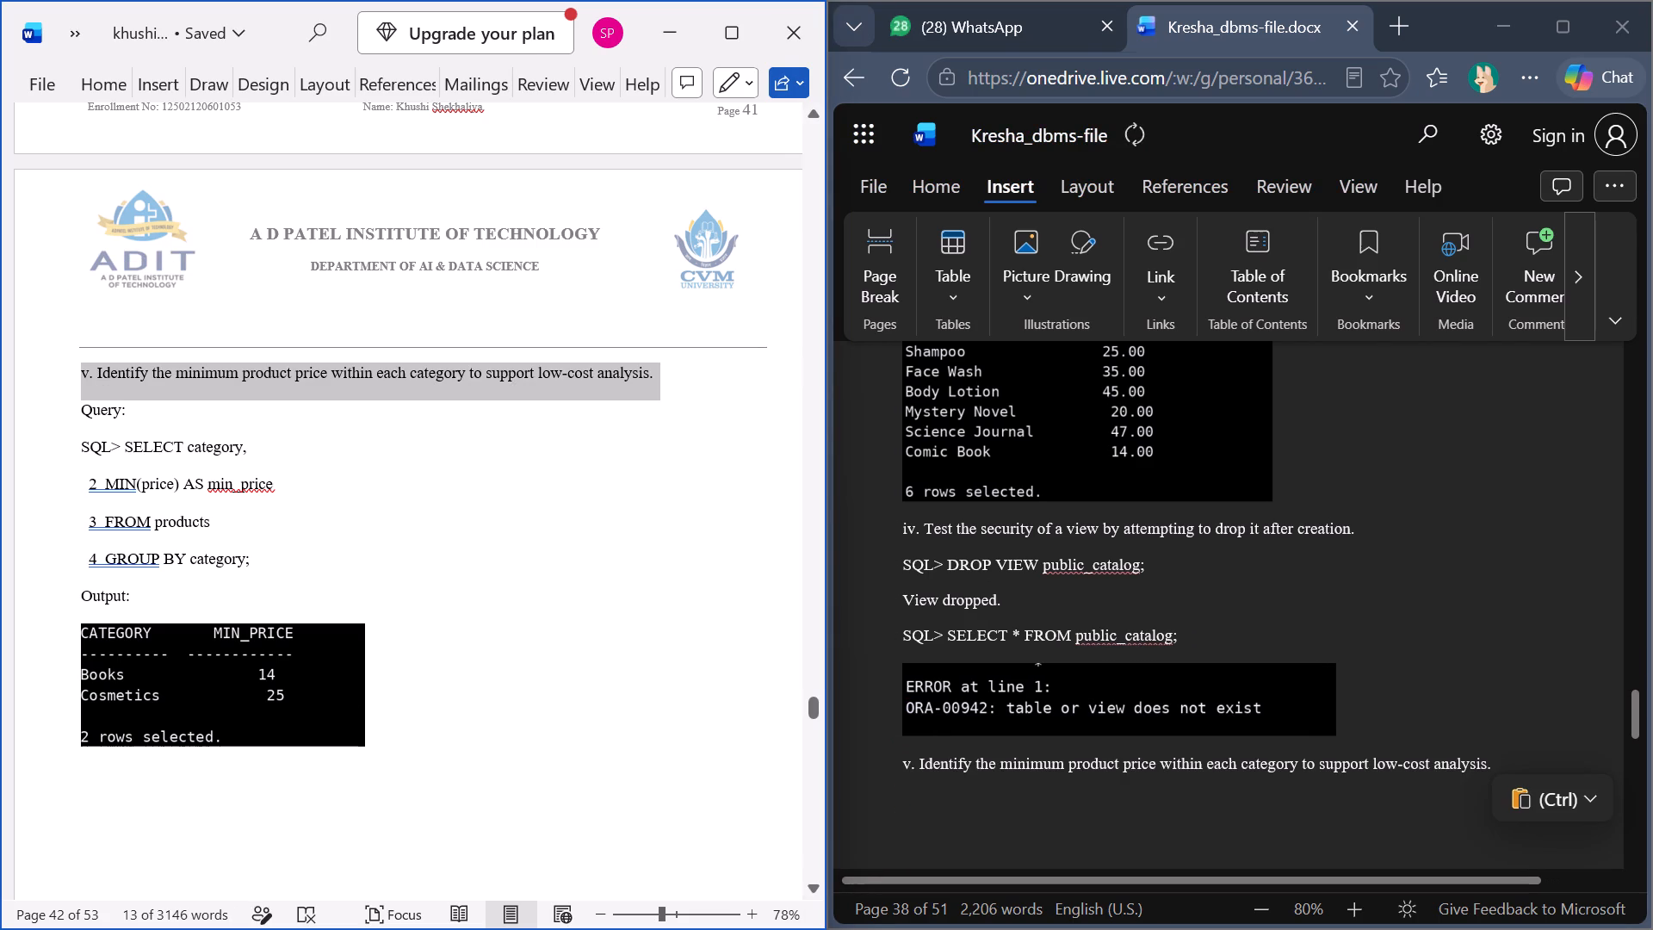
pyautogui.moveTo(238, 544); pyautogui.dragTo(248, 561)
pyautogui.click(248, 561)
pyautogui.moveTo(248, 564); pyautogui.dragTo(84, 483)
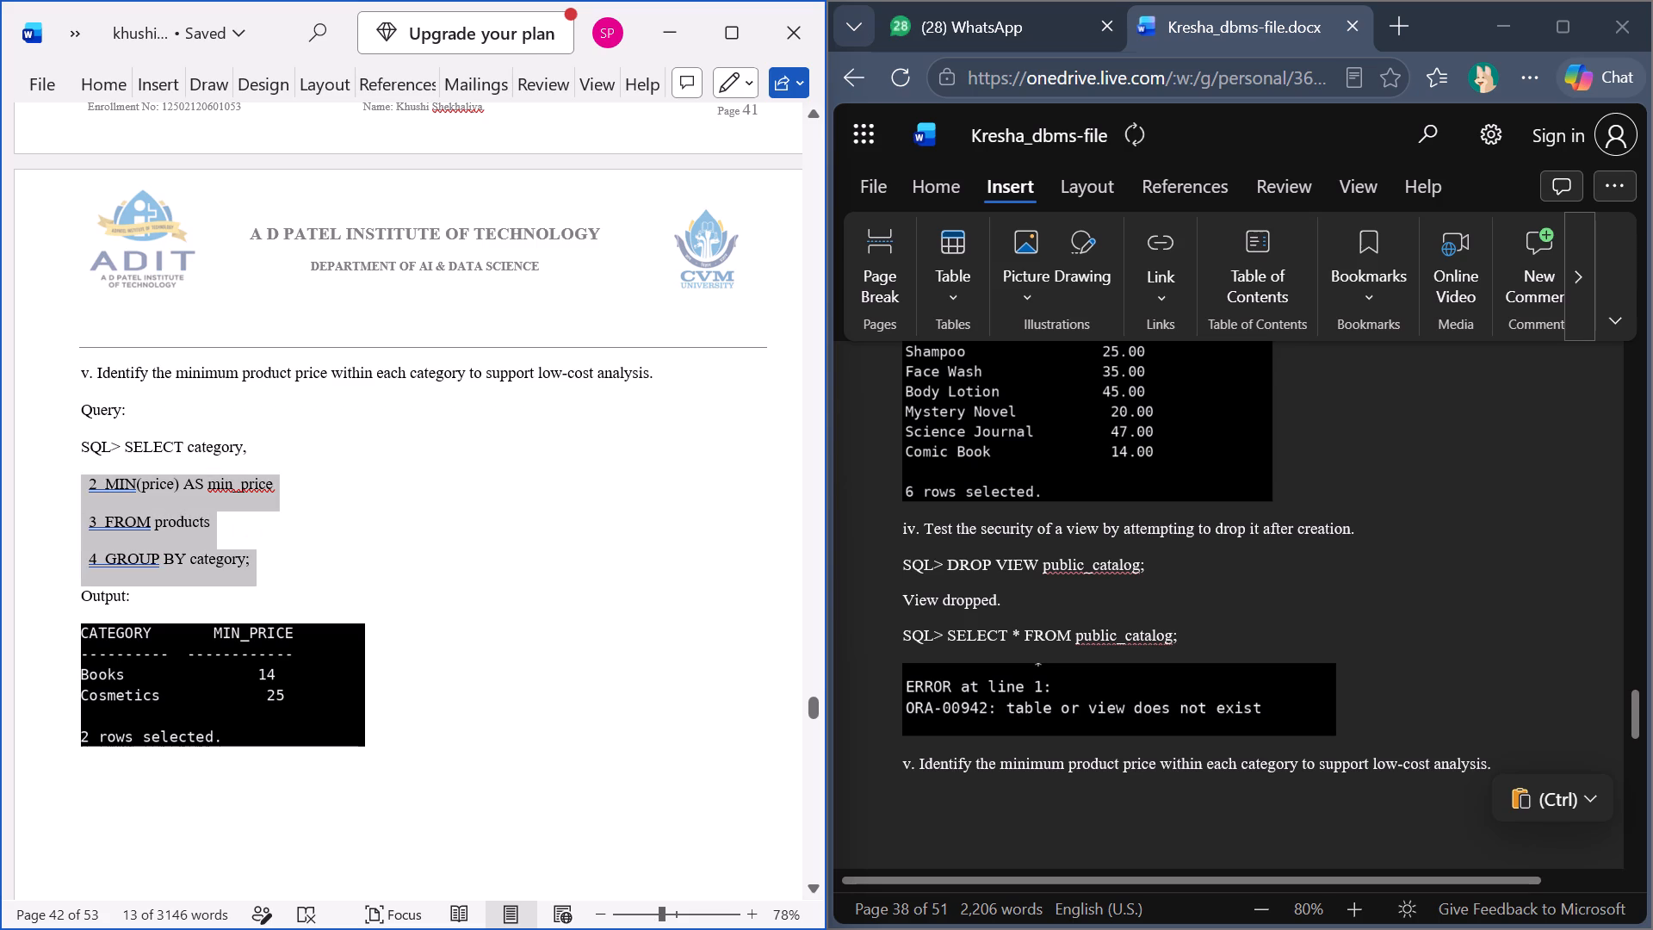
pyautogui.moveTo(84, 483); pyautogui.dragTo(69, 456)
pyautogui.hotkey('ctrl', 'c')
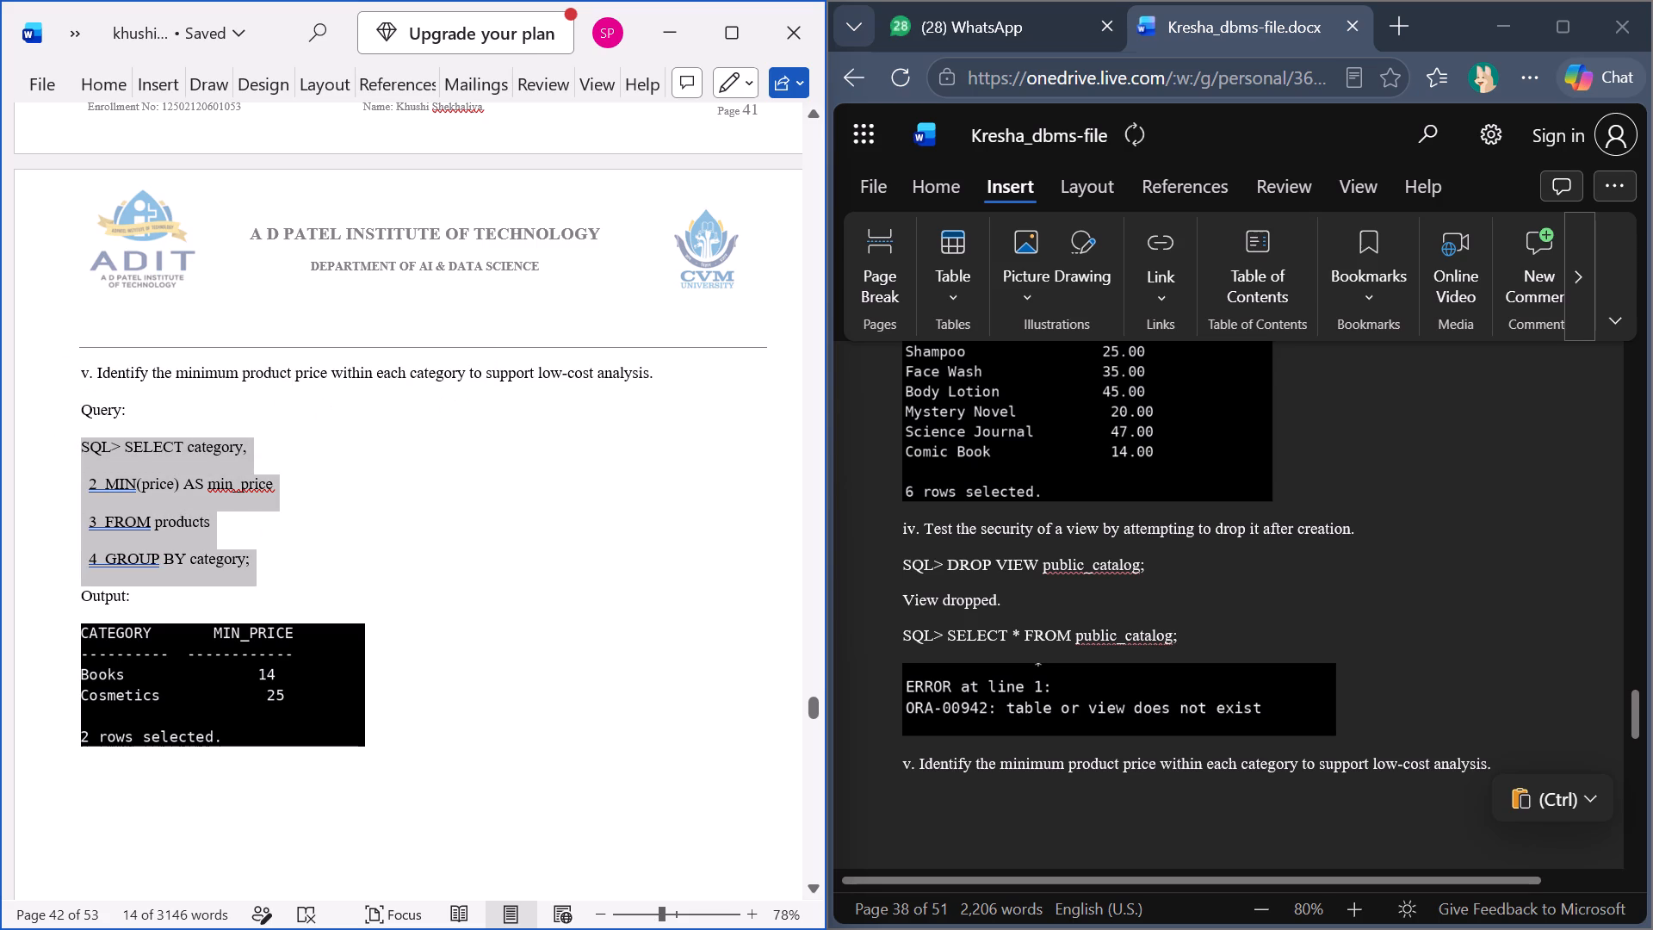
pyautogui.click(1507, 758)
pyautogui.press('Return')
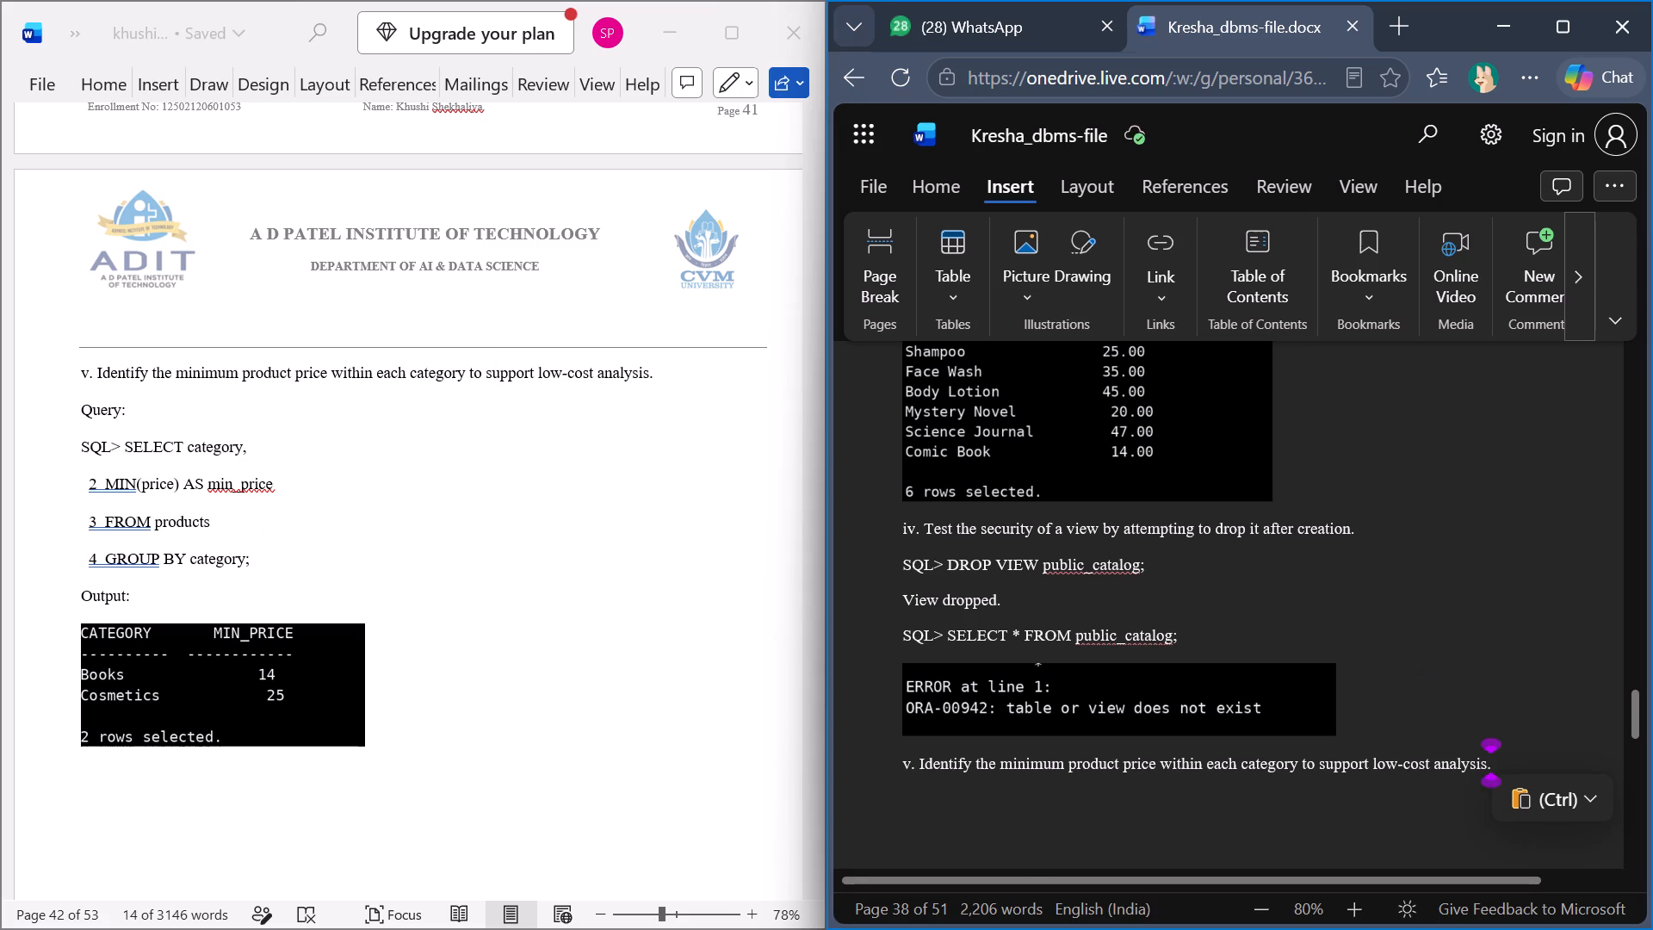
pyautogui.hotkey('ctrl', 'v')
# Copy question v's output picture of minimum prices by category and paste it on a new line below 4 GROUP BY category.
pyautogui.rightClick(253, 702)
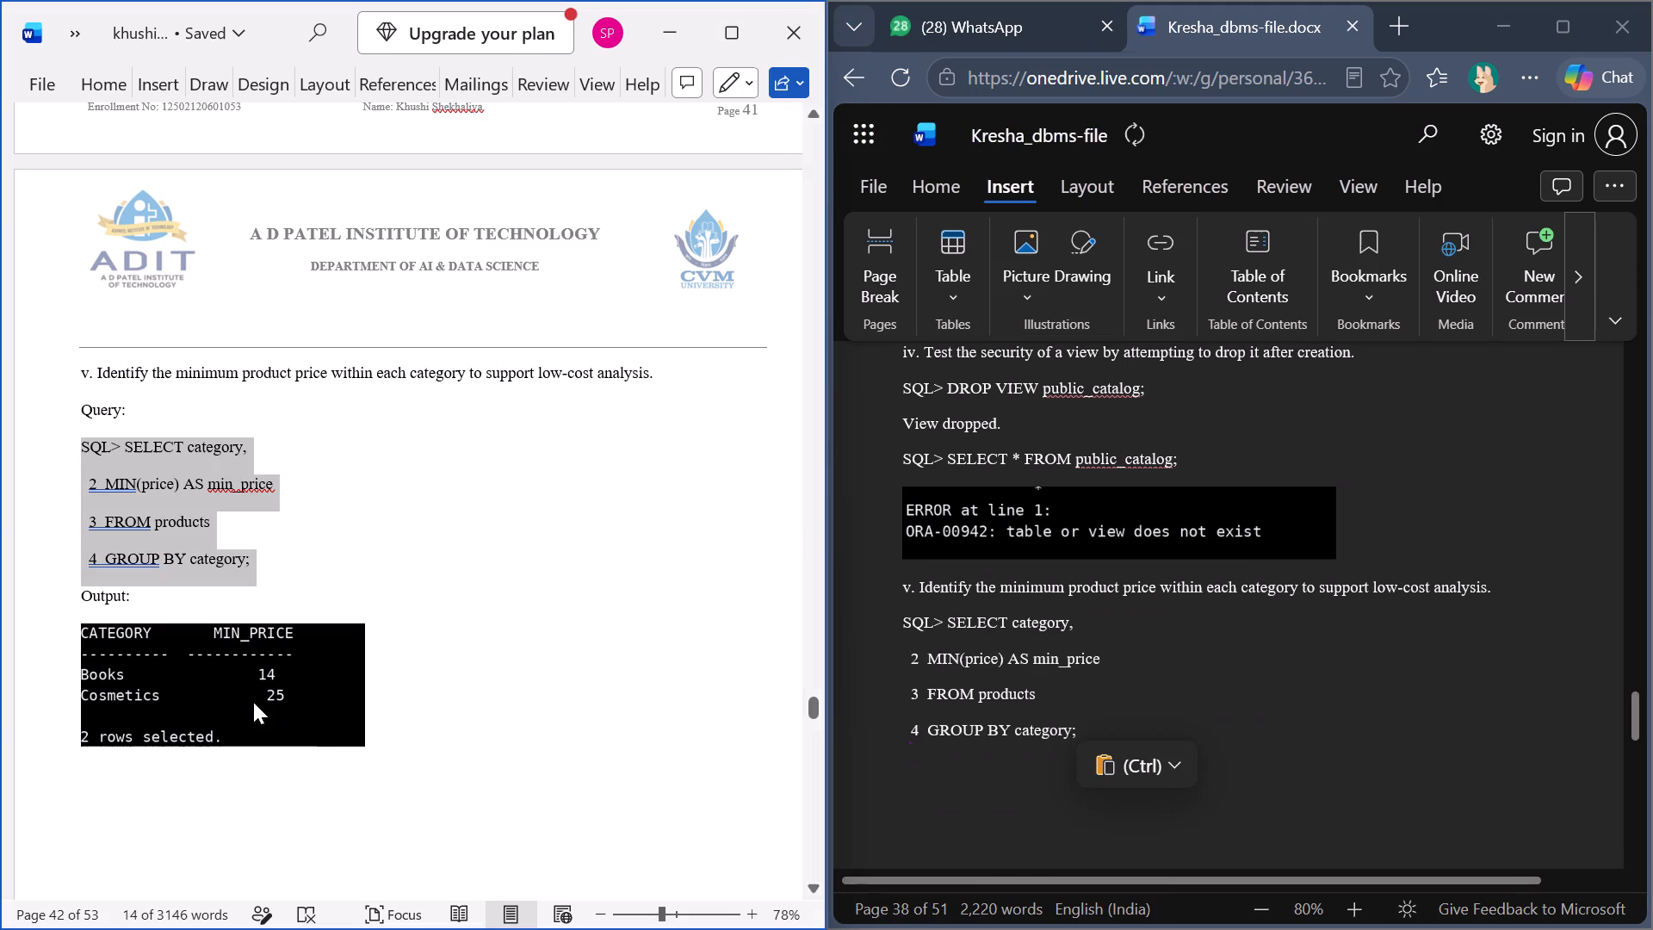
pyautogui.click(253, 702)
pyautogui.rightClick(253, 702)
pyautogui.click(336, 288)
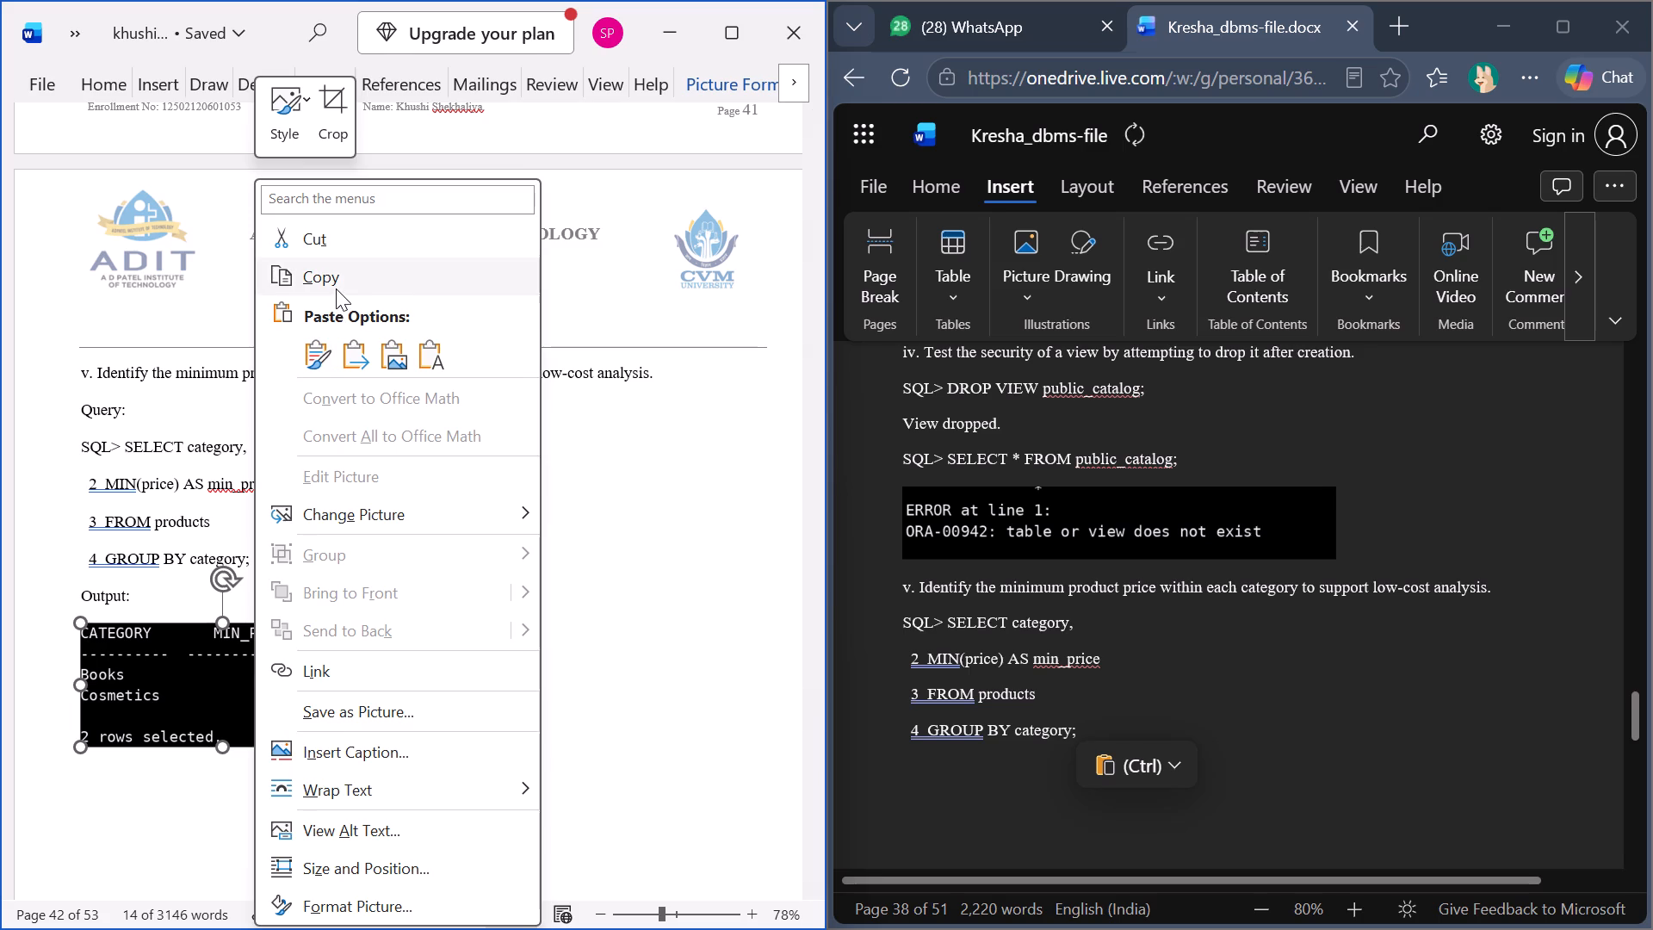
pyautogui.click(1205, 730)
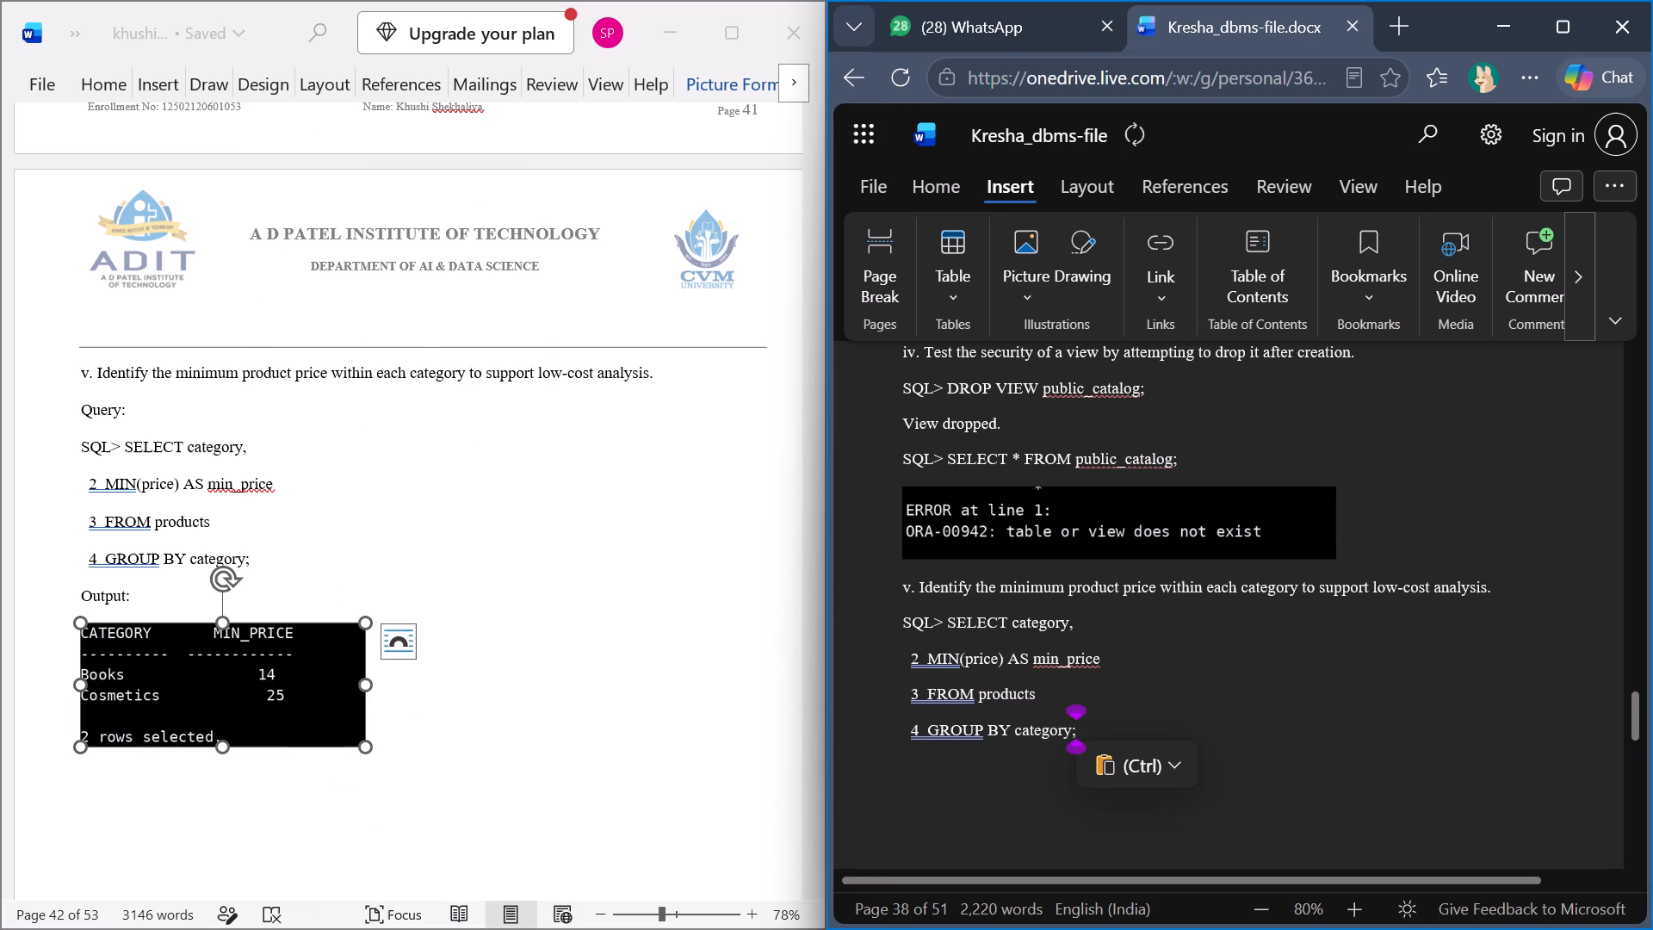
pyautogui.press('Return')
pyautogui.hotkey('ctrl', 'v')
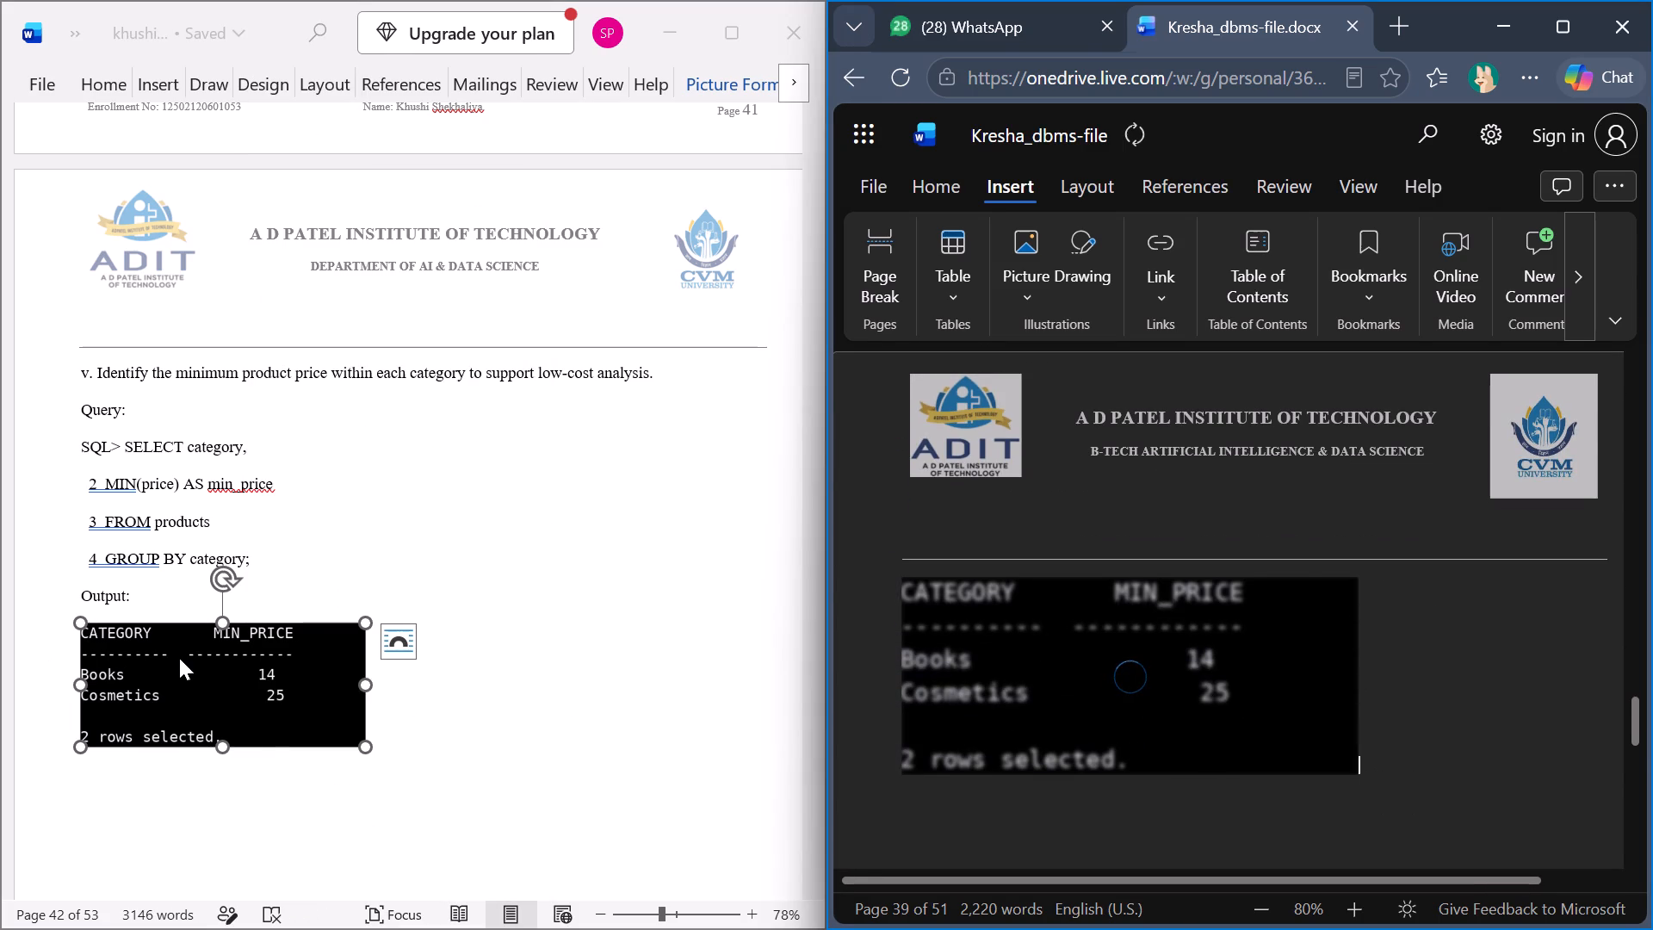
# Shrink the pasted minimum-price output picture slightly so it fits on the same page as question v's query.
pyautogui.scroll(-4, 179, 658)
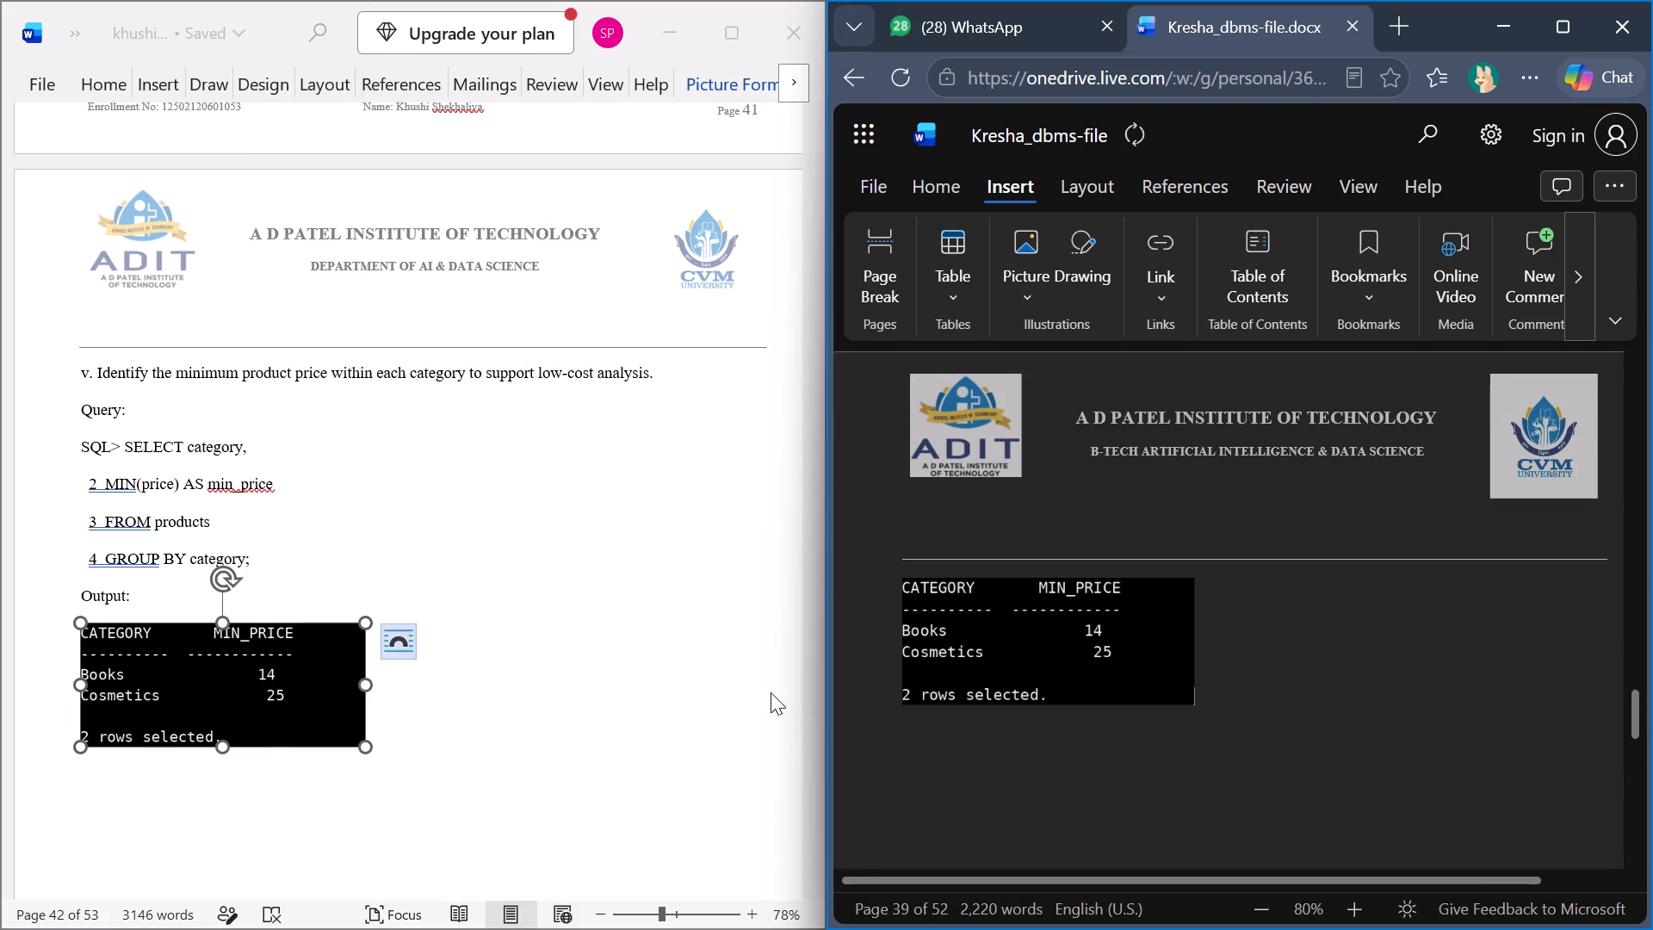
pyautogui.click(984, 666)
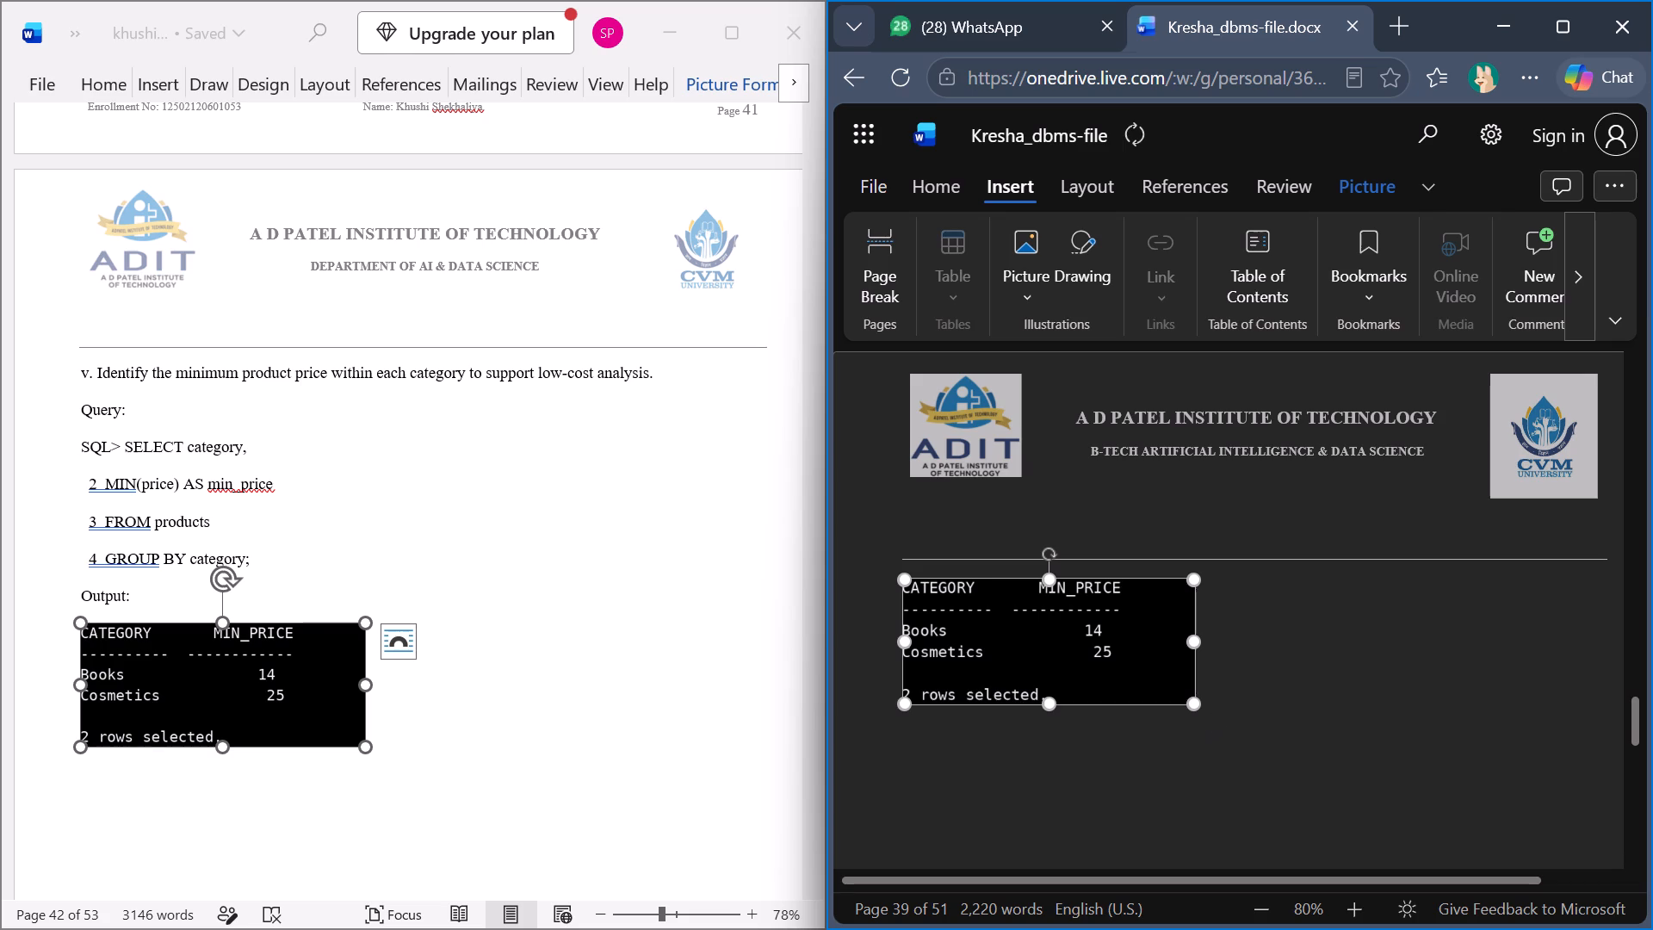
pyautogui.moveTo(1198, 703); pyautogui.dragTo(1151, 677)
pyautogui.scroll(2, 1151, 677)
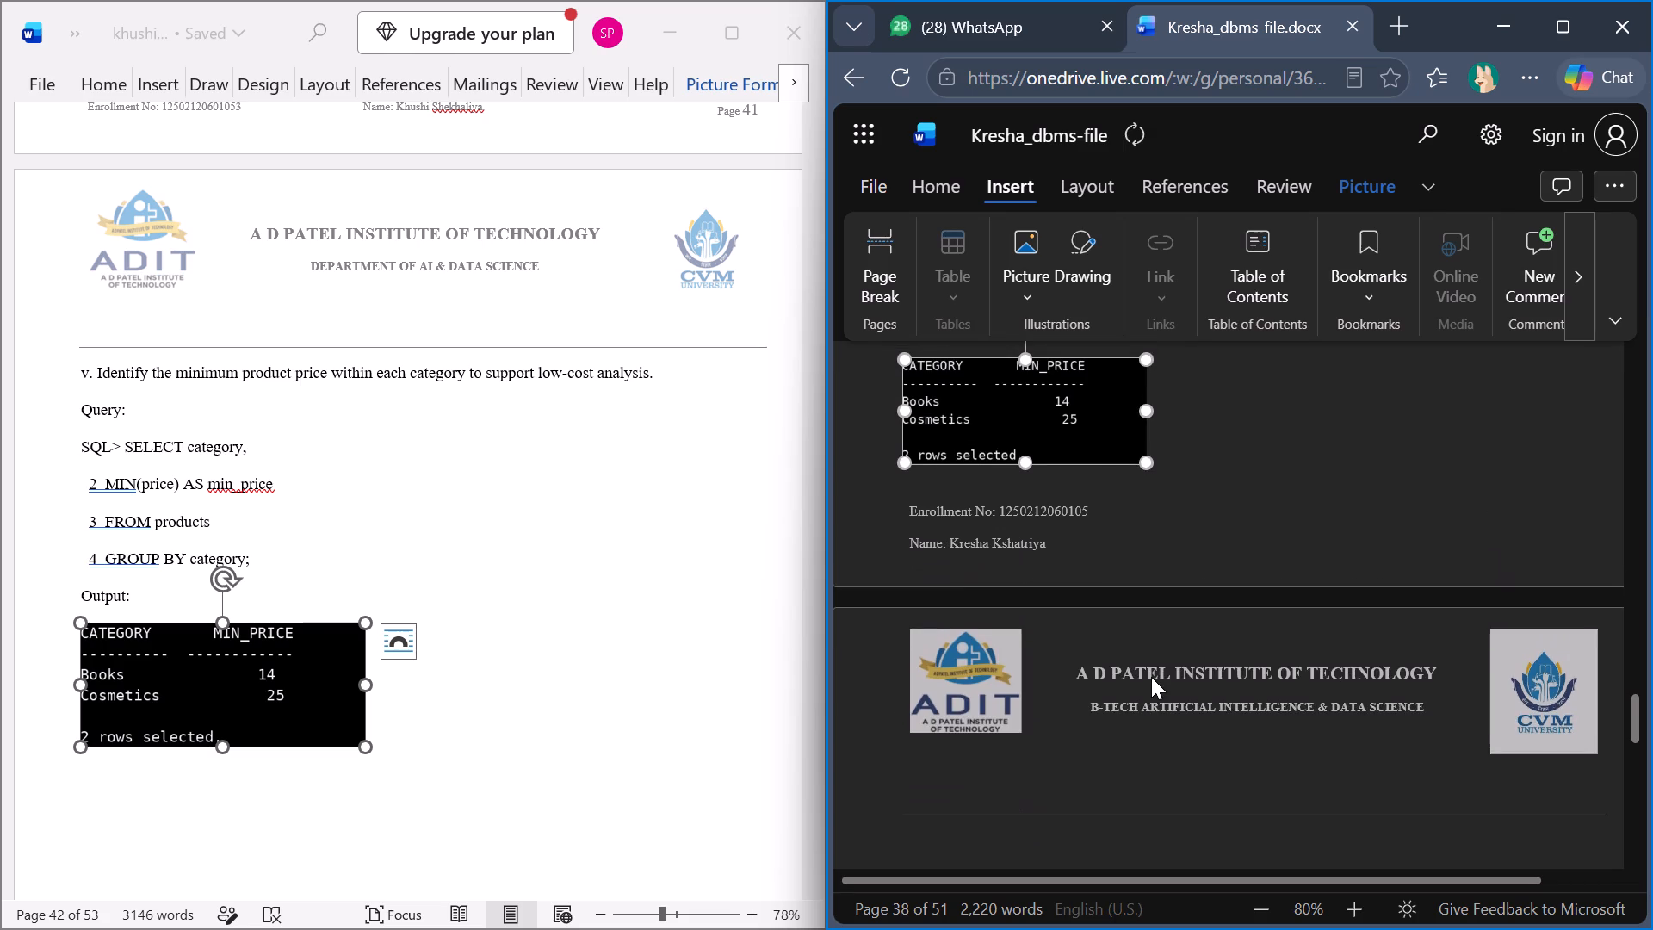
pyautogui.scroll(1, 1151, 677)
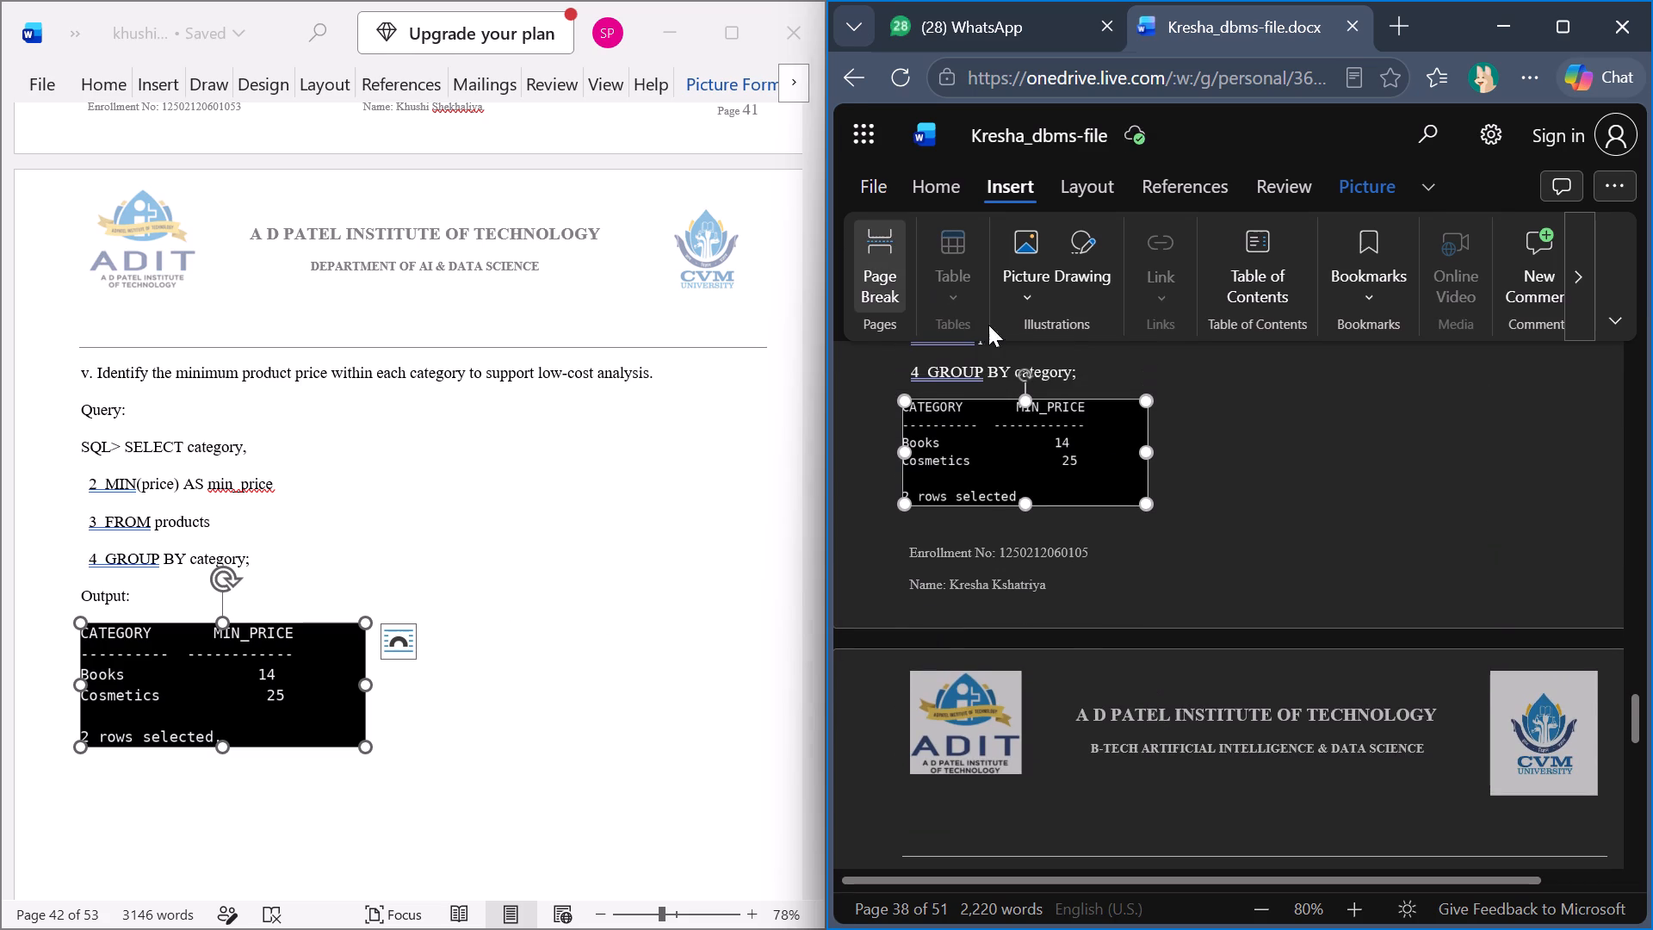
# Insert a page break after the minimum-price output picture in the Kresha_dbms-file.
pyautogui.click(1192, 501)
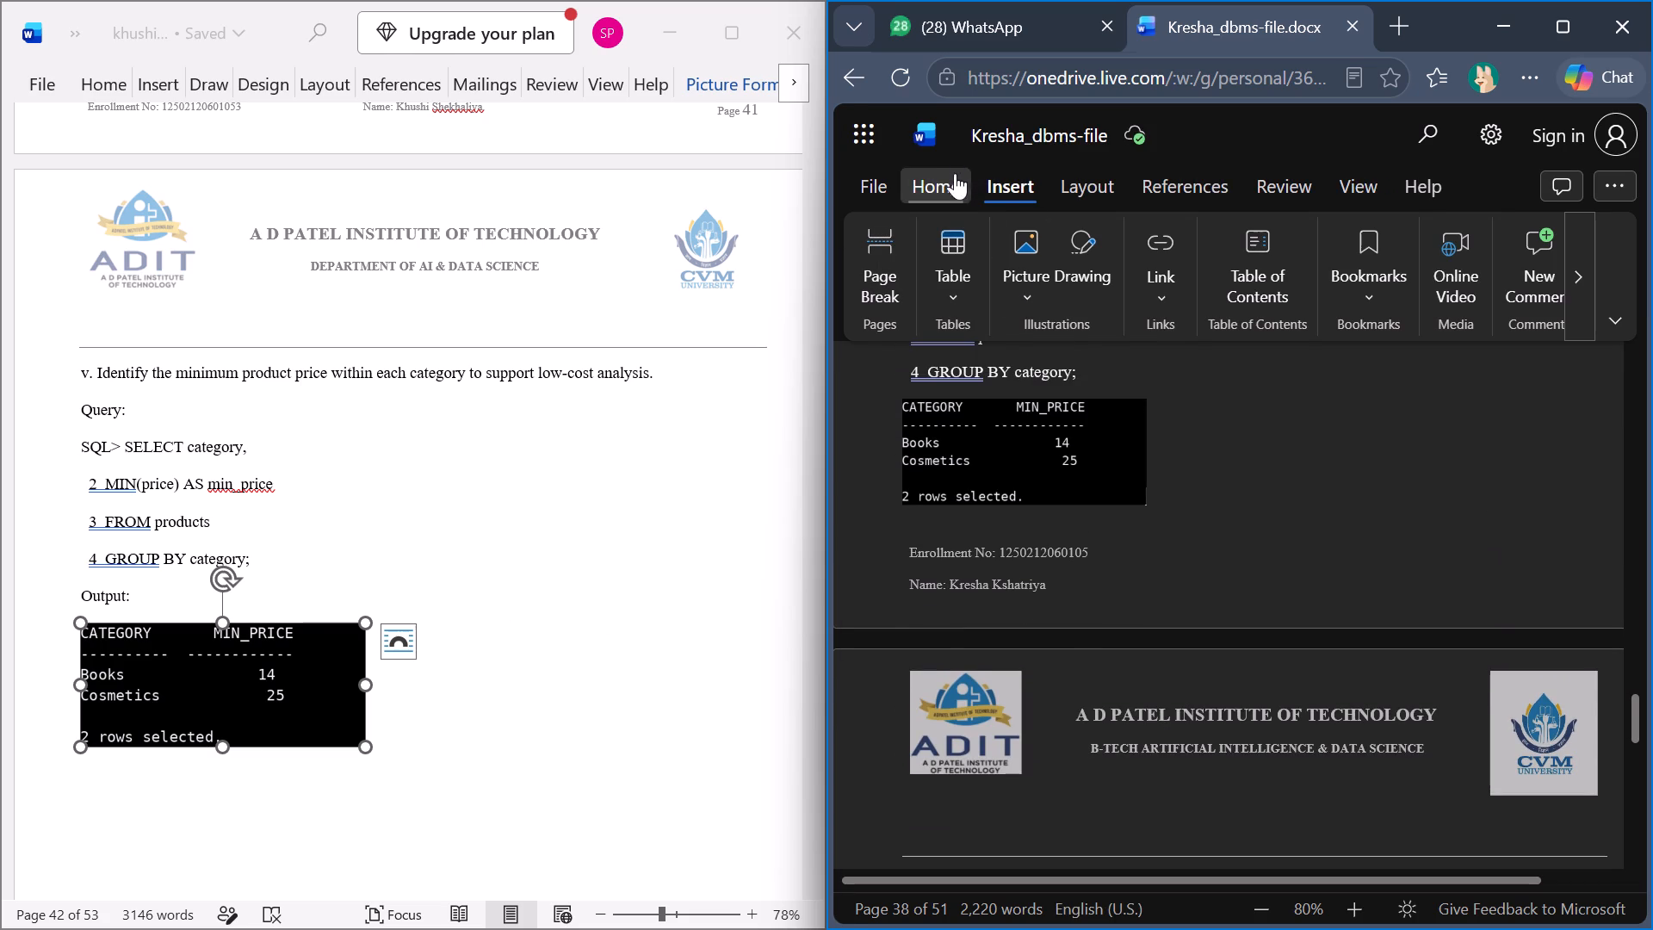
pyautogui.click(882, 257)
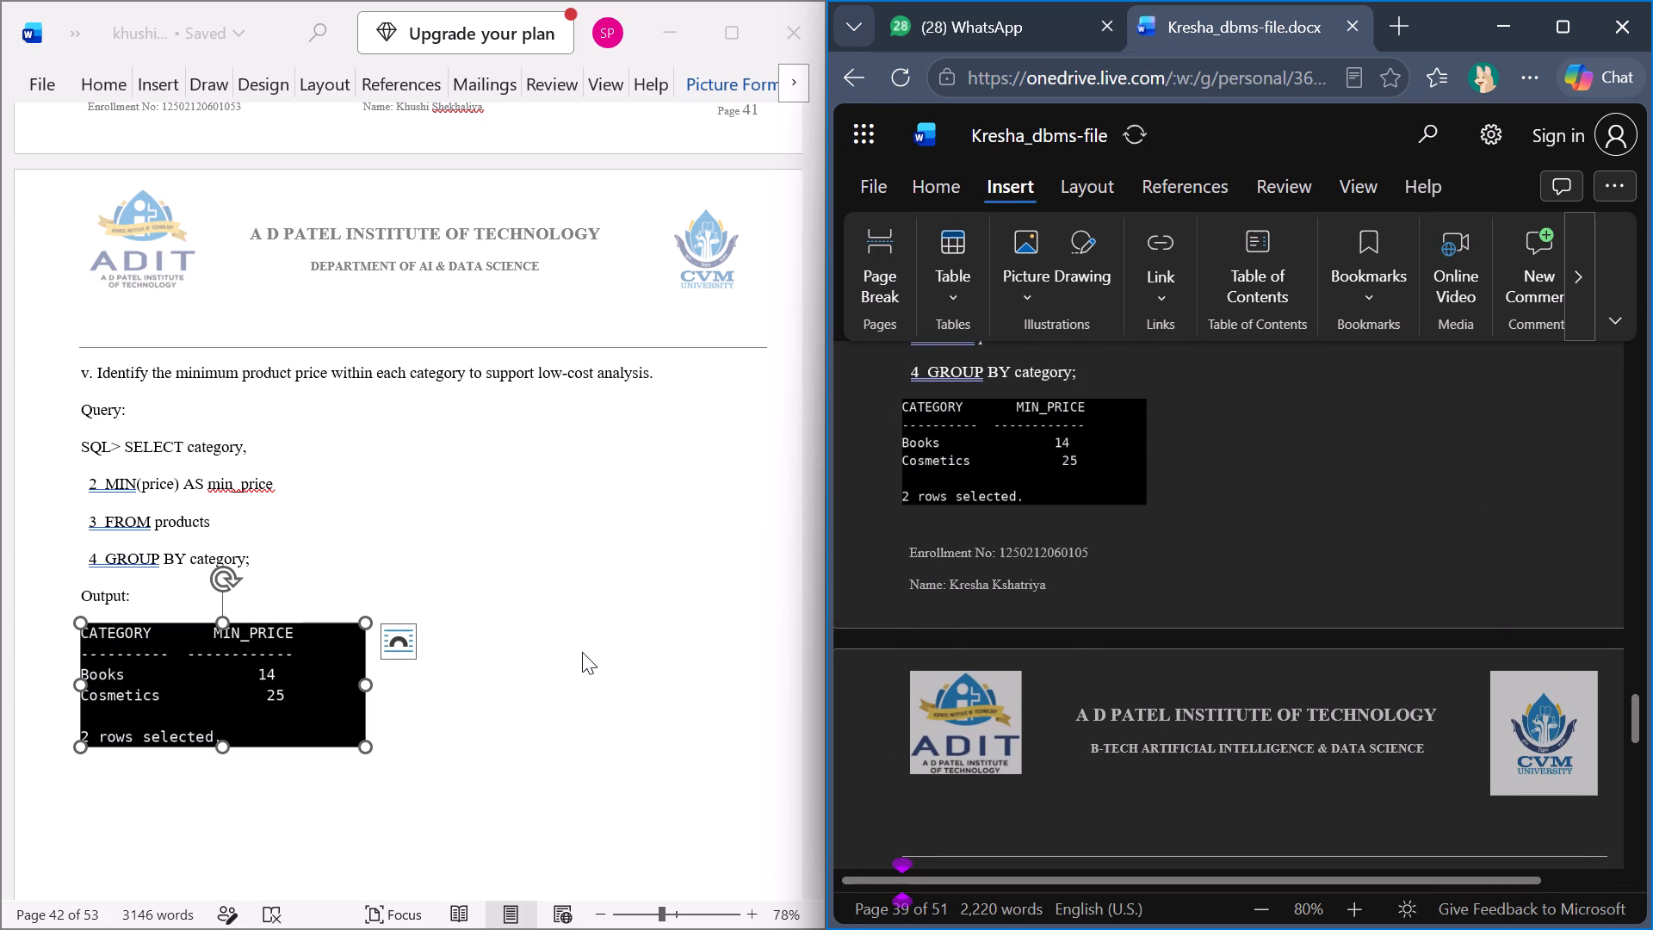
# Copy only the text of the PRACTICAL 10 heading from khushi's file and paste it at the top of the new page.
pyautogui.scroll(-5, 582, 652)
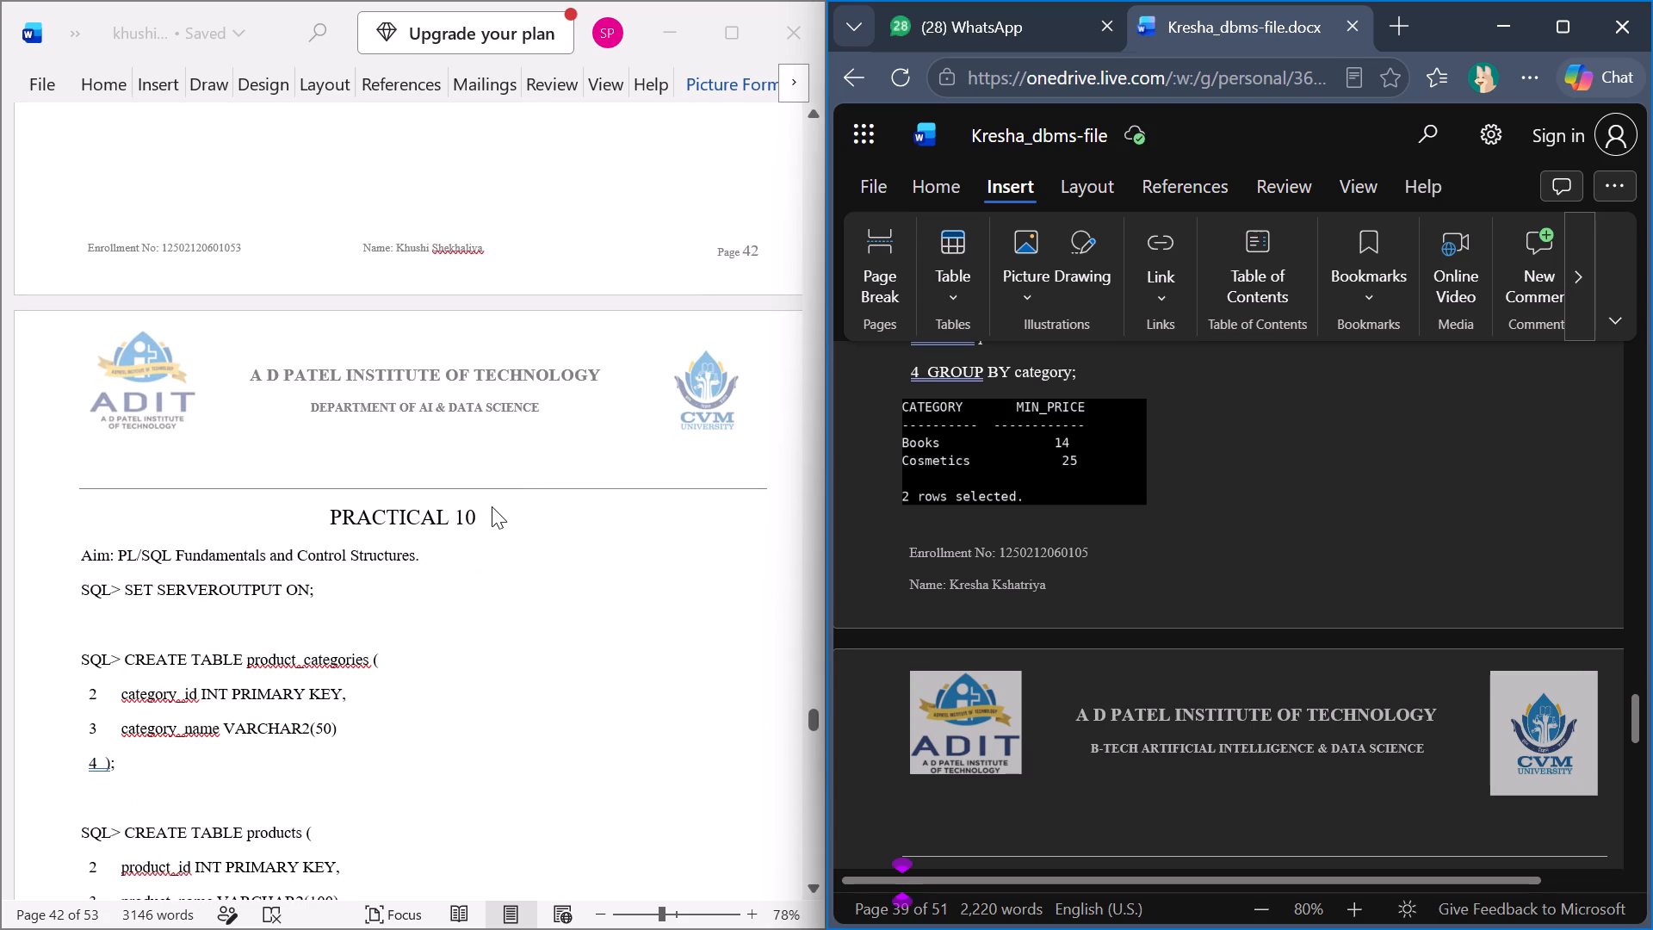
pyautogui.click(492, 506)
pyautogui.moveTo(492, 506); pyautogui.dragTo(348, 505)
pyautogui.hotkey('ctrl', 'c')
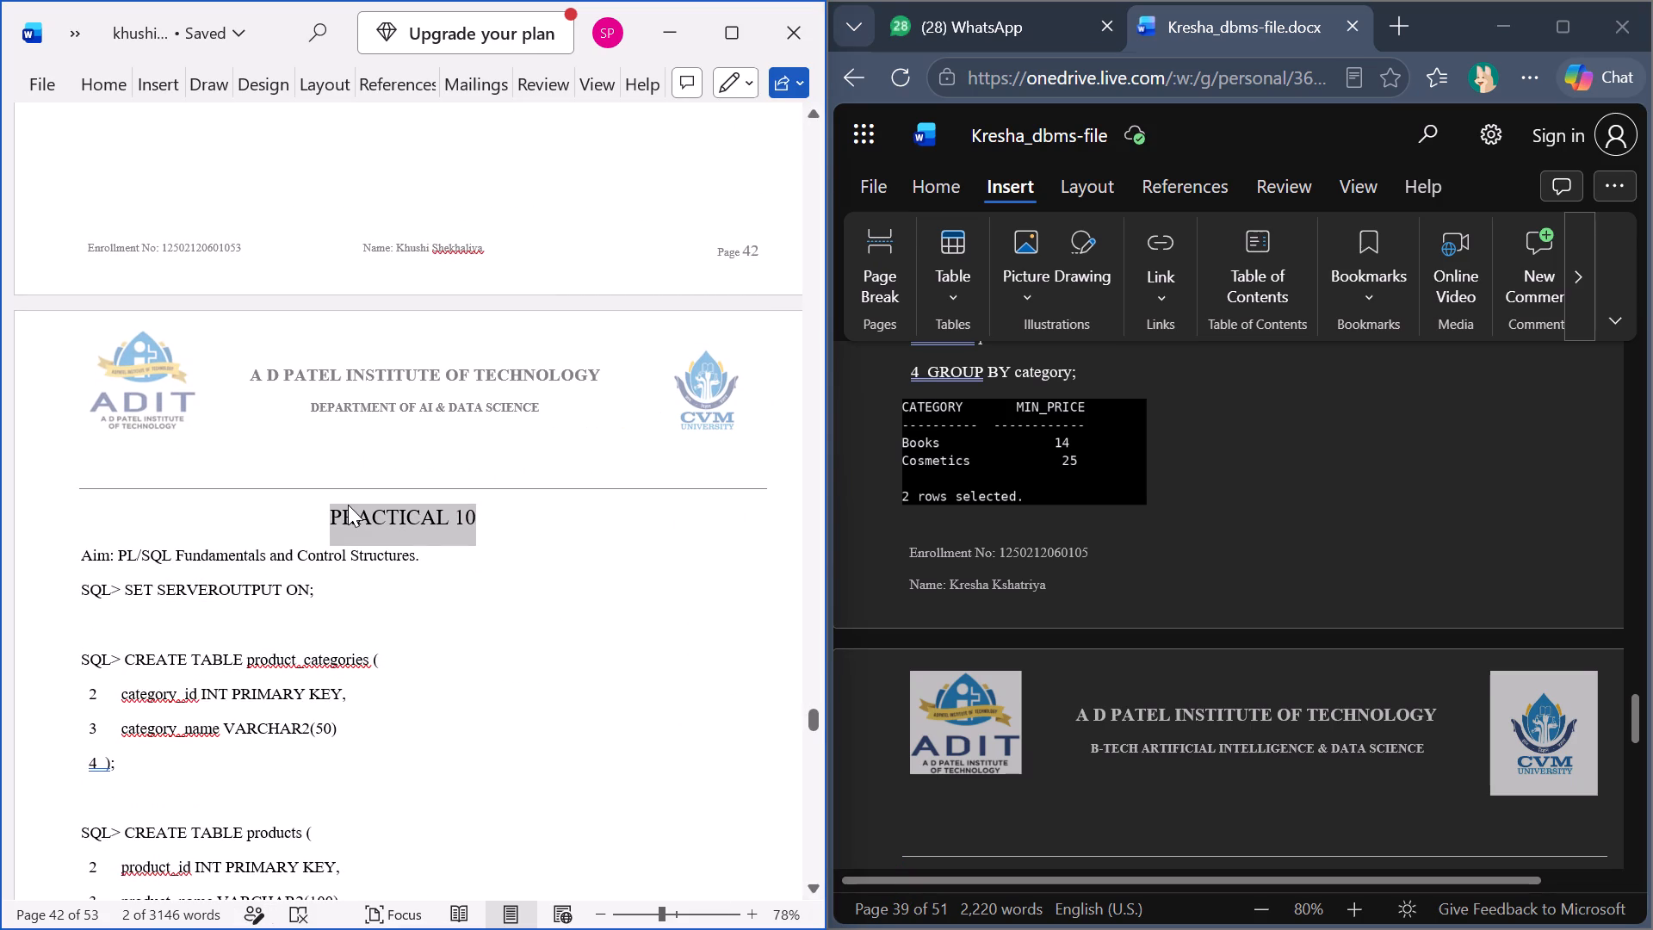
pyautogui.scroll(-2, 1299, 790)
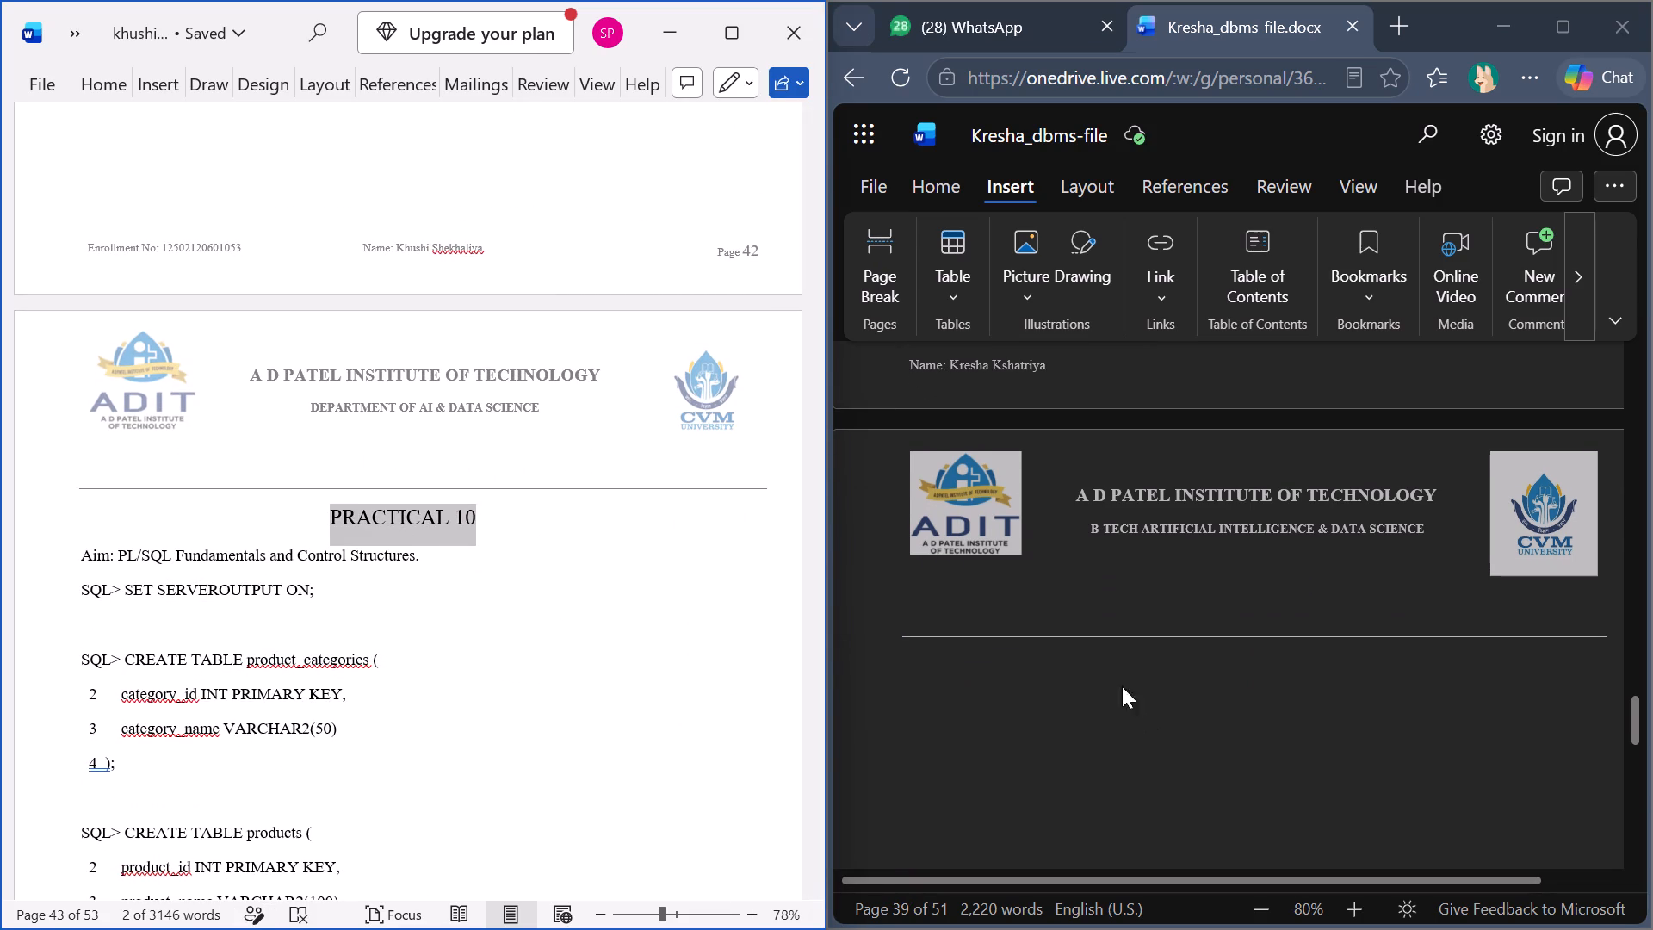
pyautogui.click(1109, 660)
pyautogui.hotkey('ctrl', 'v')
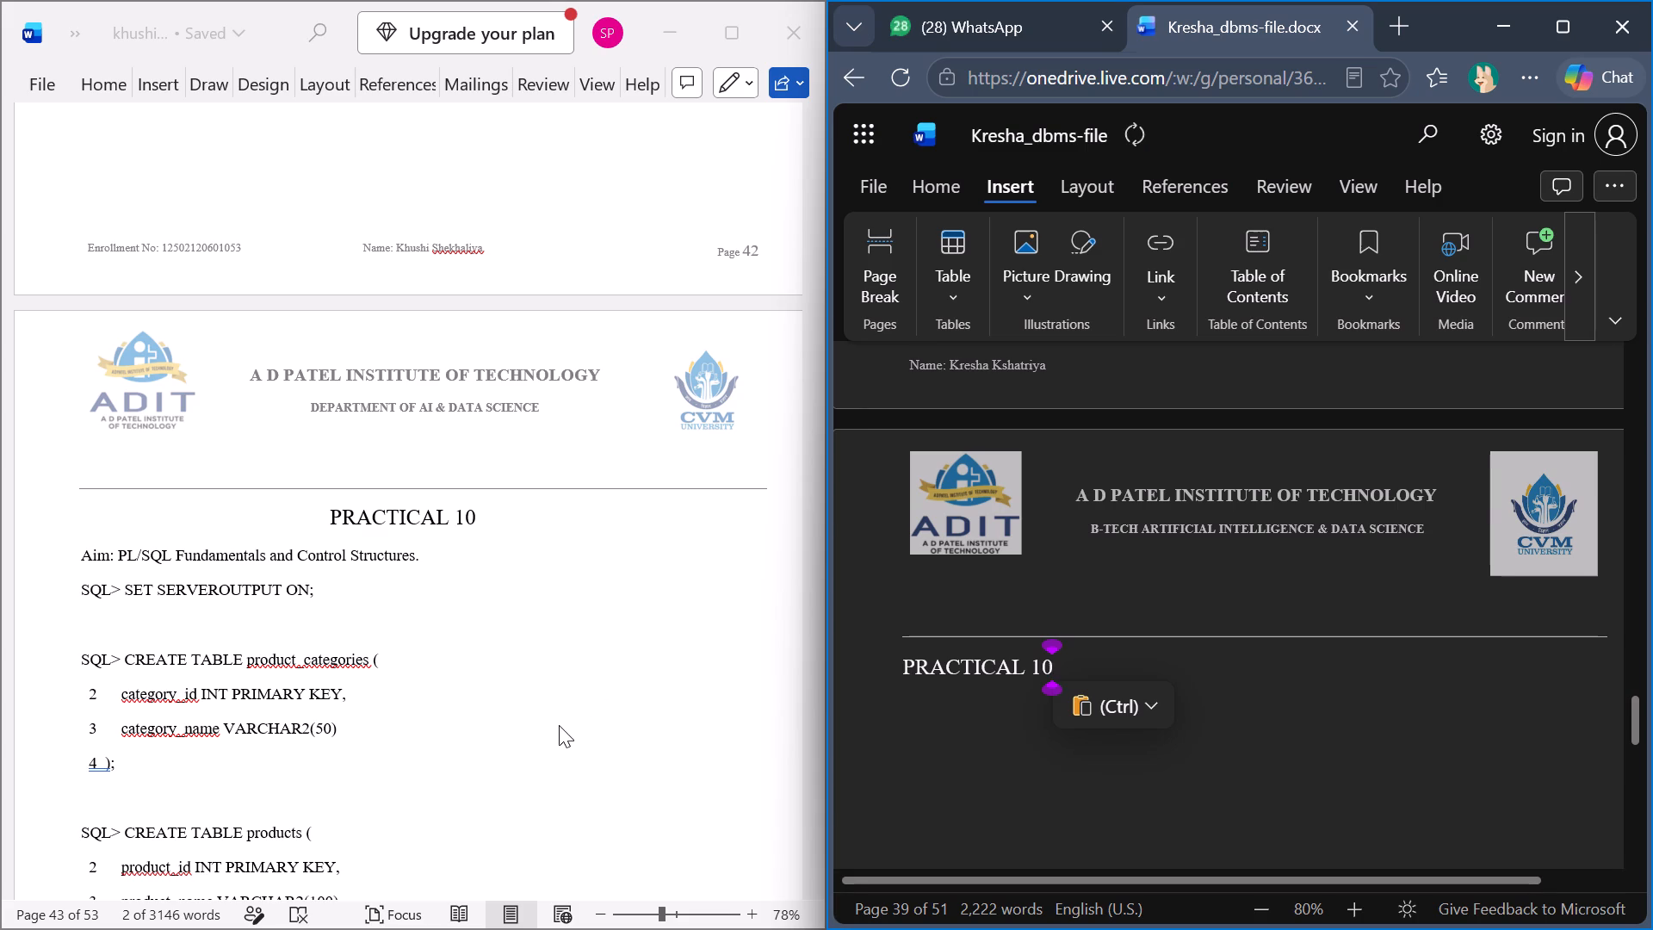
# Copy the whole centred PRACTICAL 10 heading line, undo the earlier heading paste, and paste the full line on the new page.
pyautogui.click(499, 527)
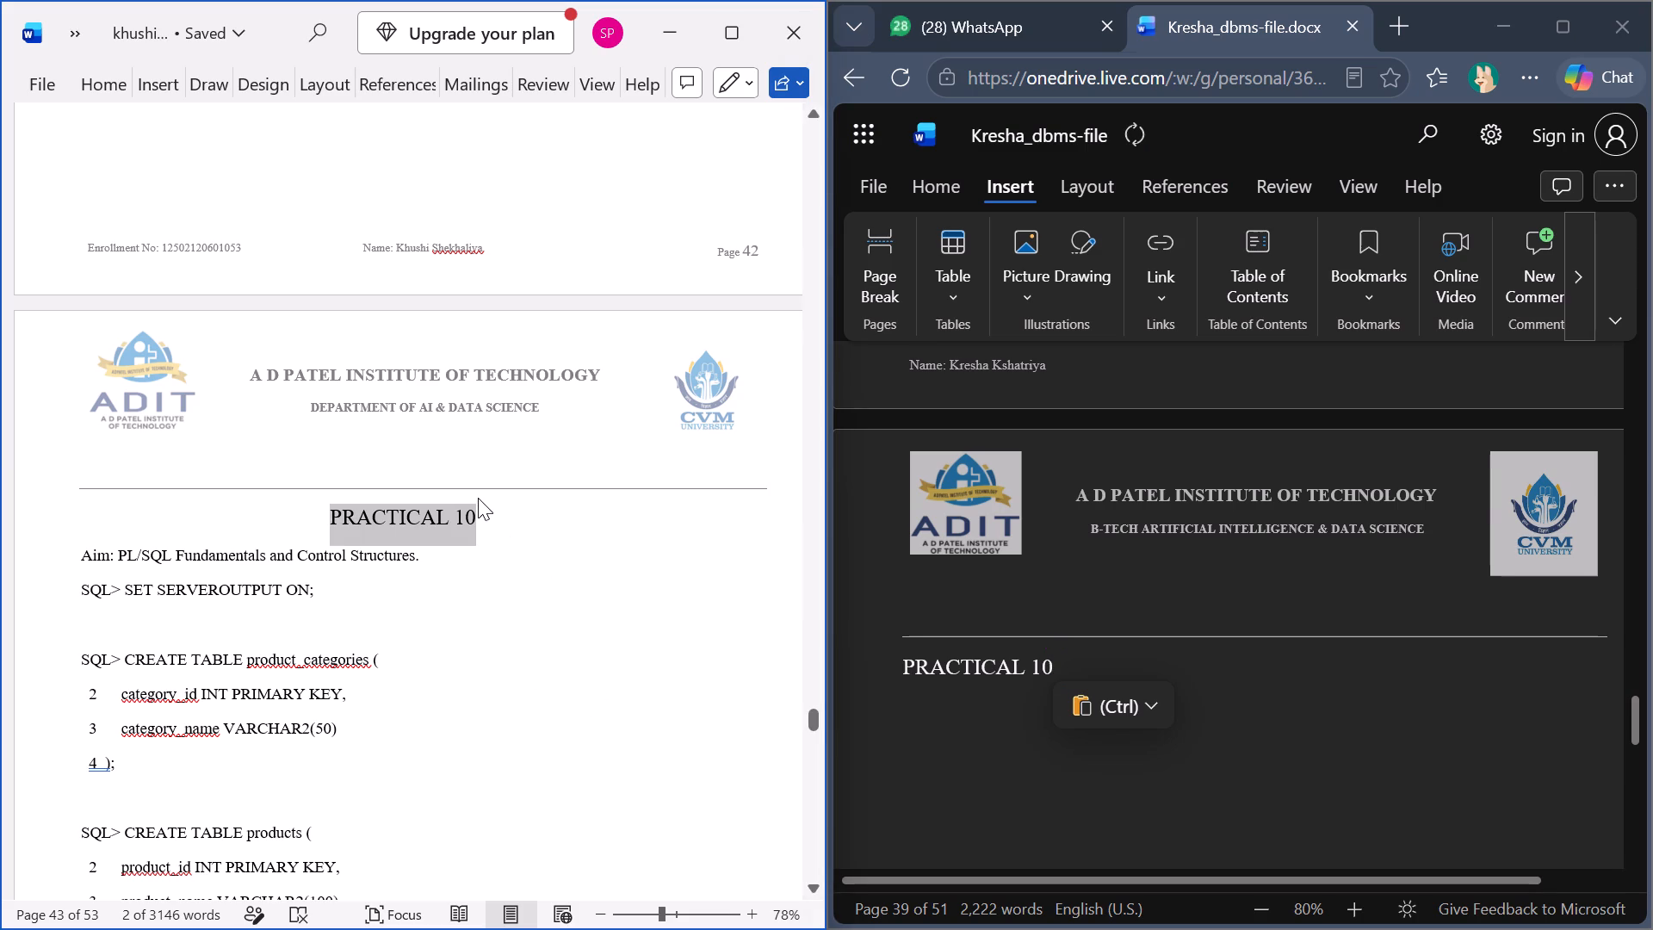
pyautogui.click(478, 498)
pyautogui.moveTo(478, 498); pyautogui.dragTo(140, 477)
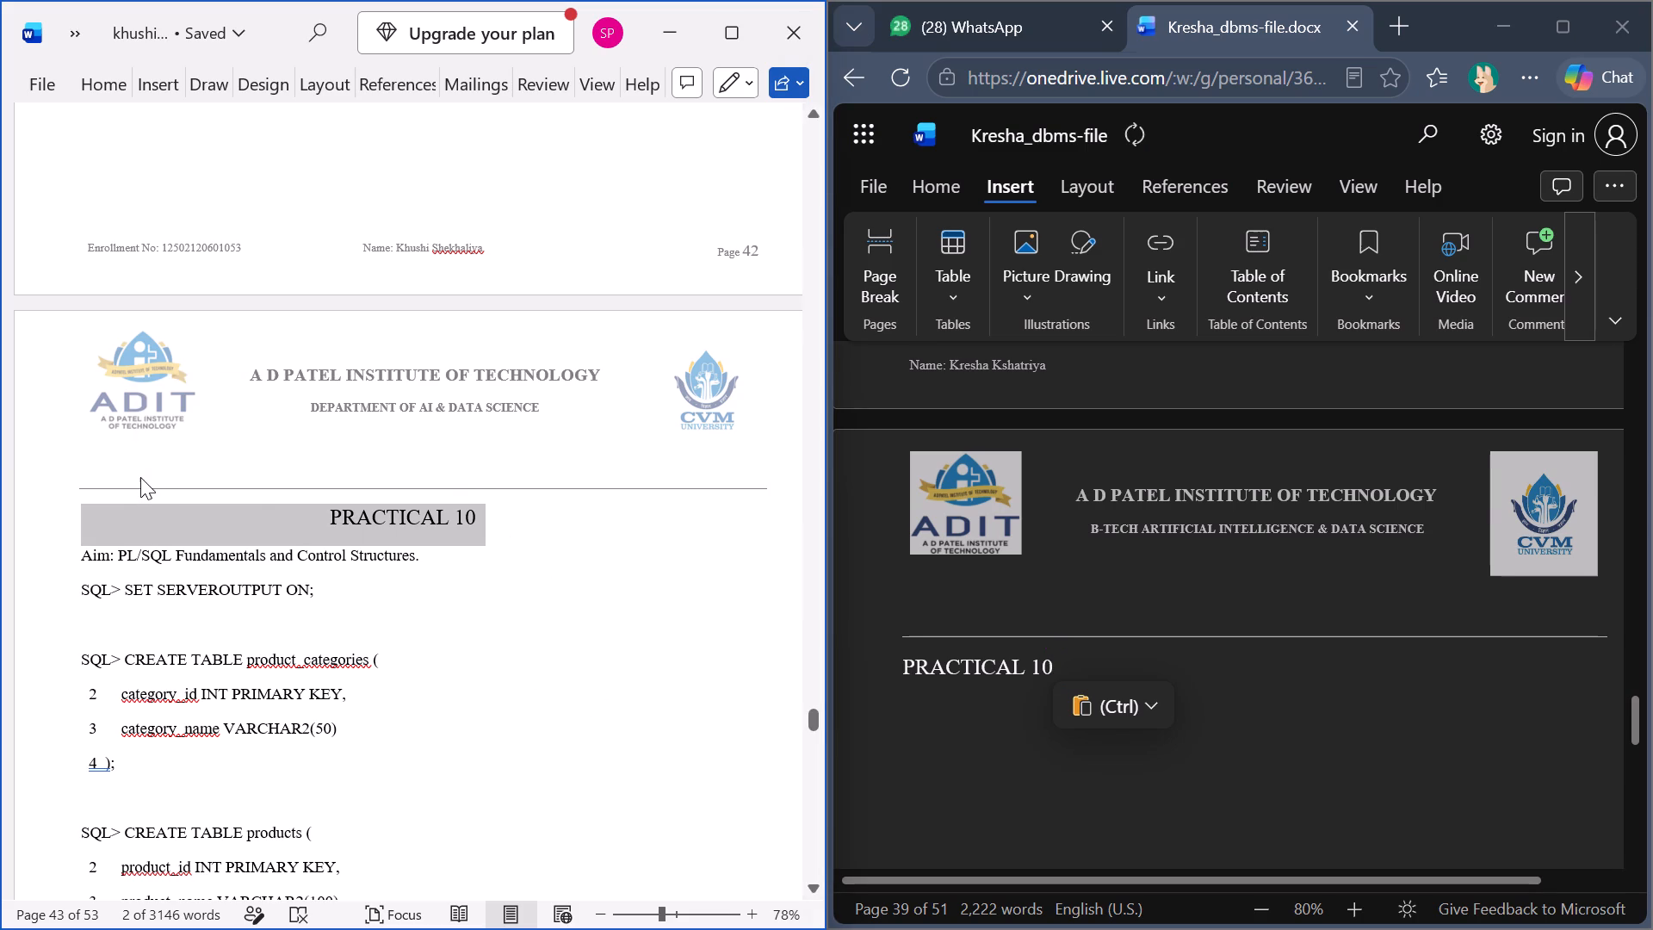
pyautogui.hotkey('ctrl', 'c')
pyautogui.click(1087, 661)
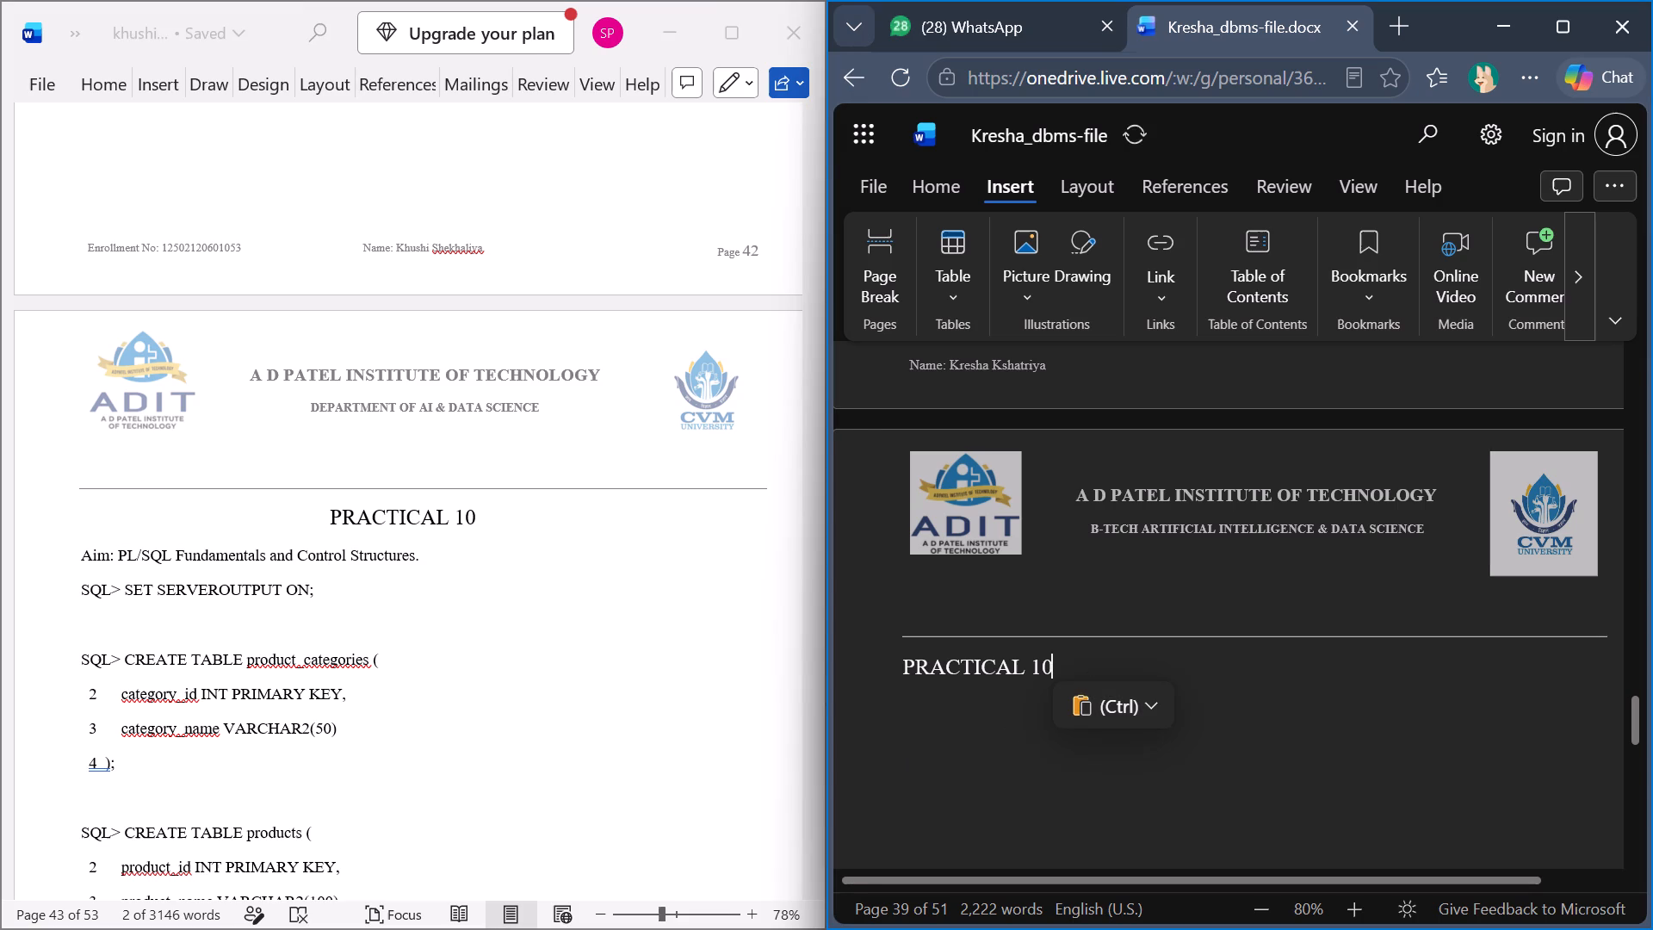
pyautogui.hotkey('ctrl', 'z')
pyautogui.hotkey('ctrl', 'c')
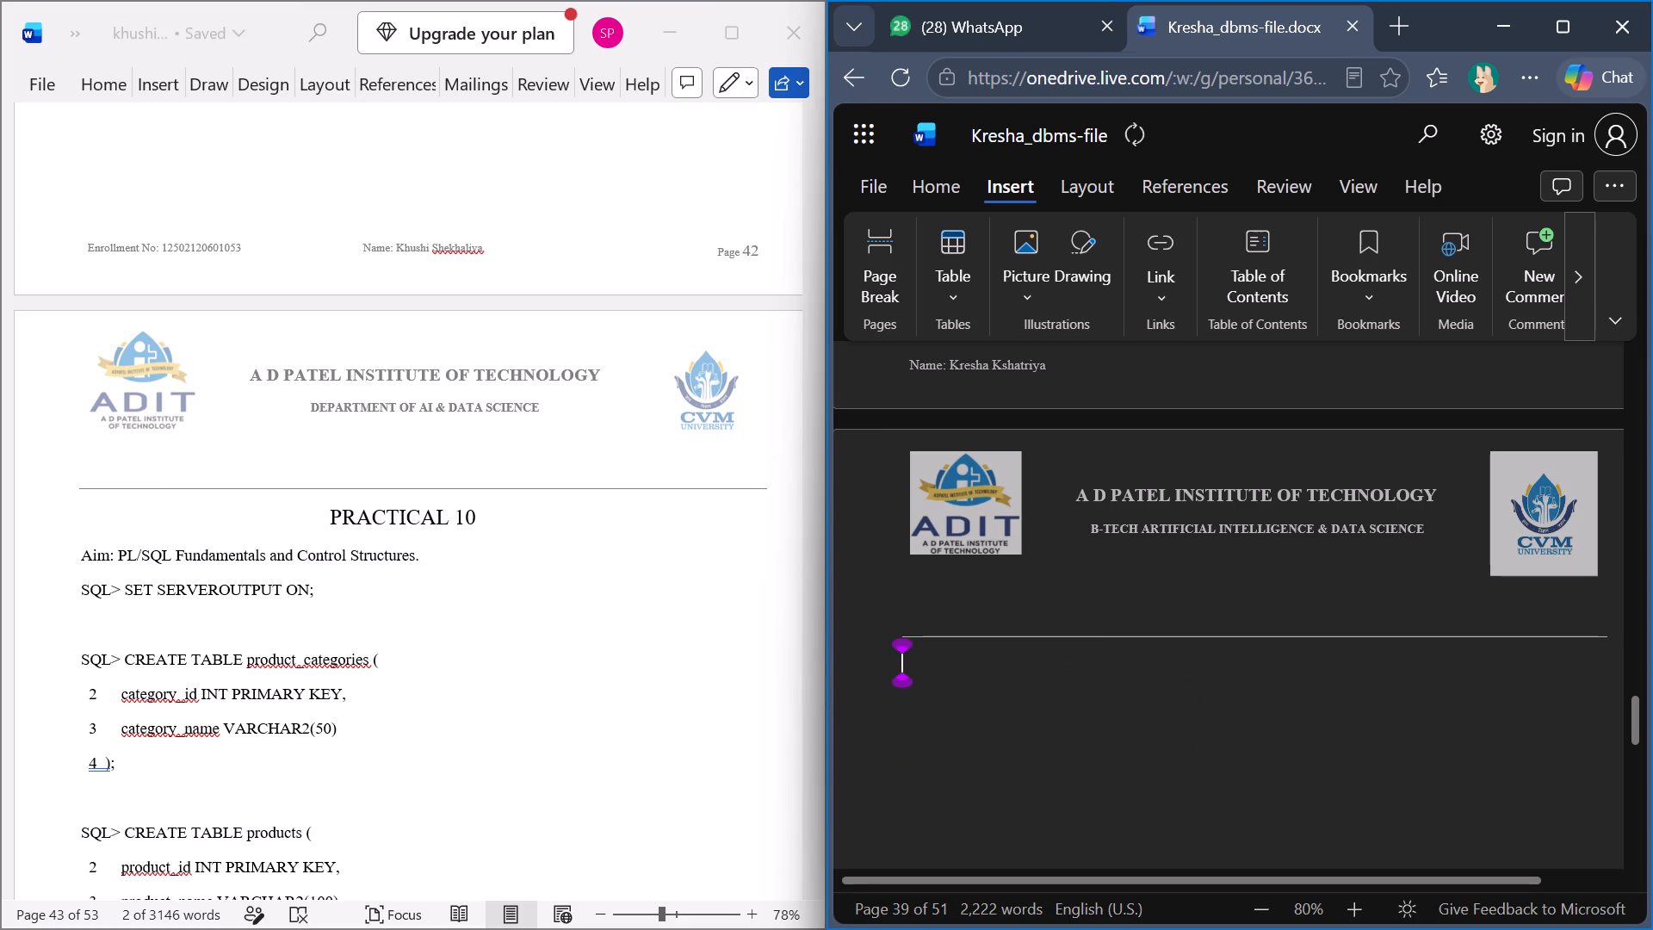
pyautogui.hotkey('ctrl', 'v')
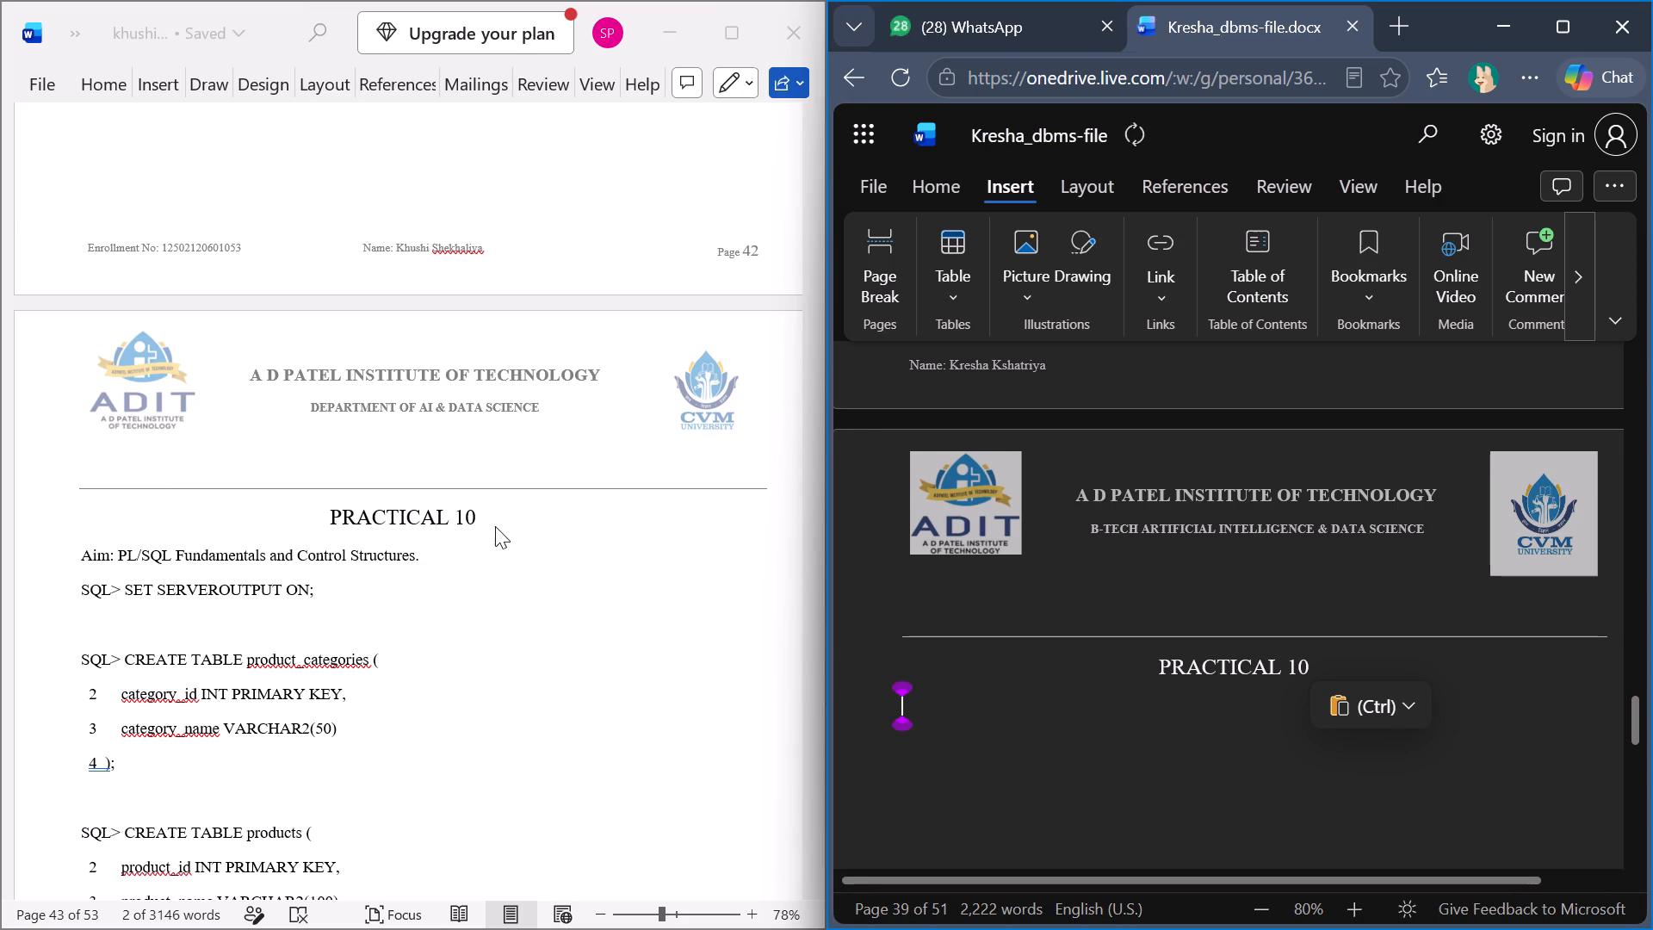
# Copy the "Aim:-" label from Practical 3 and paste it on a new line below the PRACTICAL 10 heading, followed by a space.
pyautogui.scroll(19, 1195, 617)
pyautogui.scroll(8, 1195, 617)
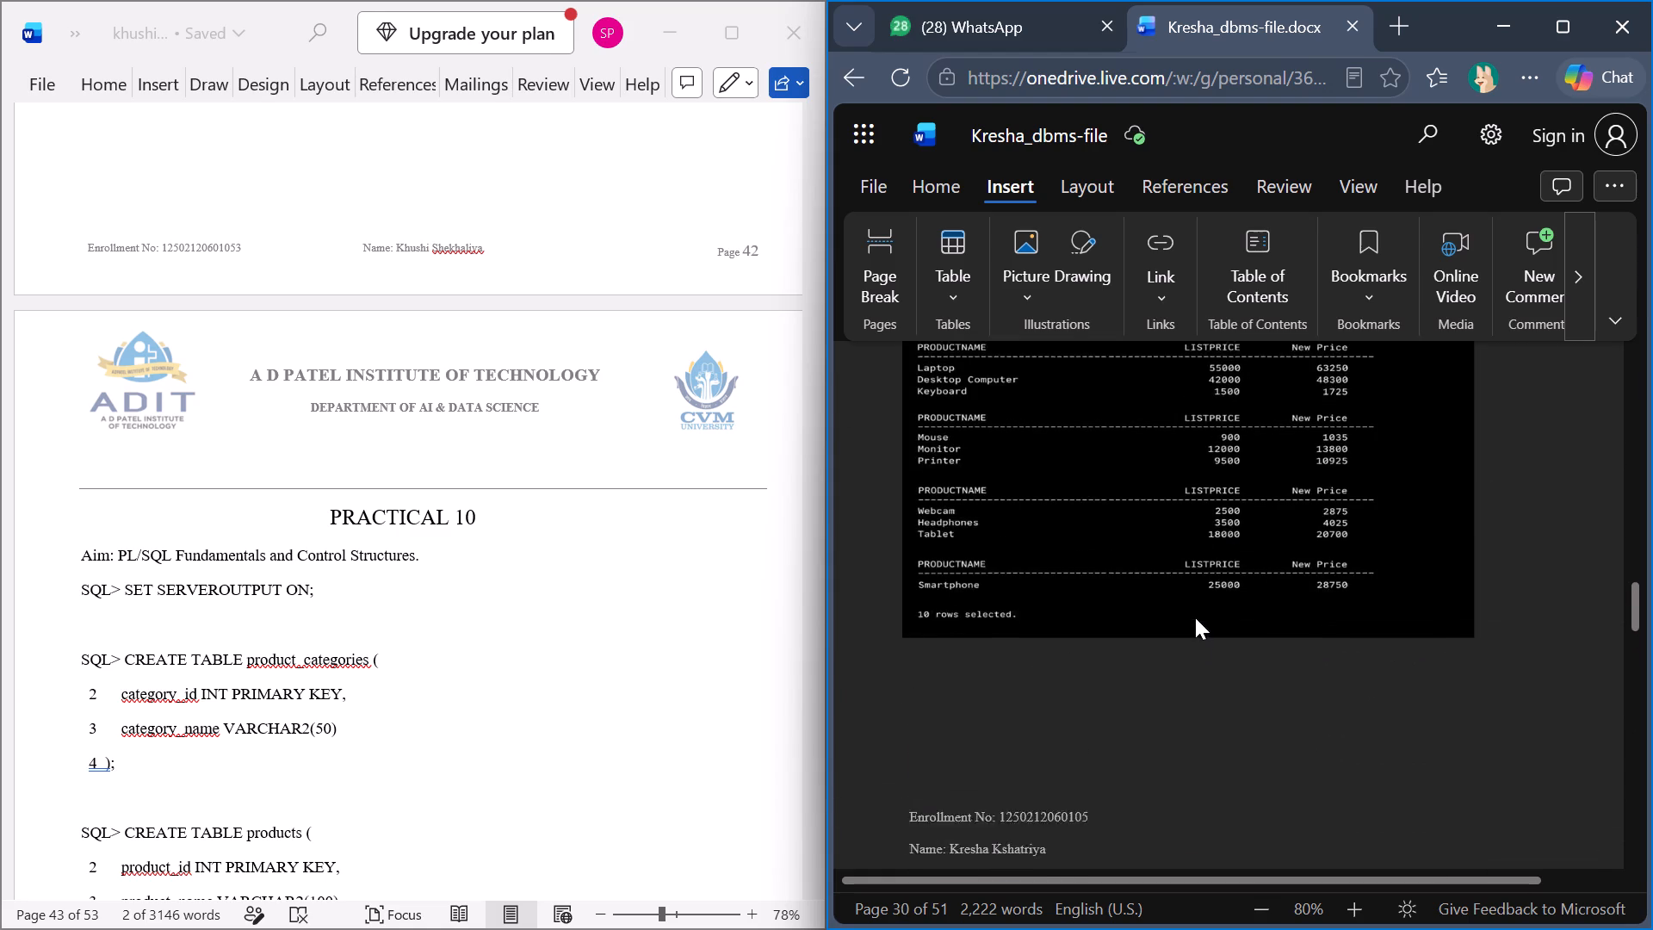
pyautogui.scroll(11, 1195, 617)
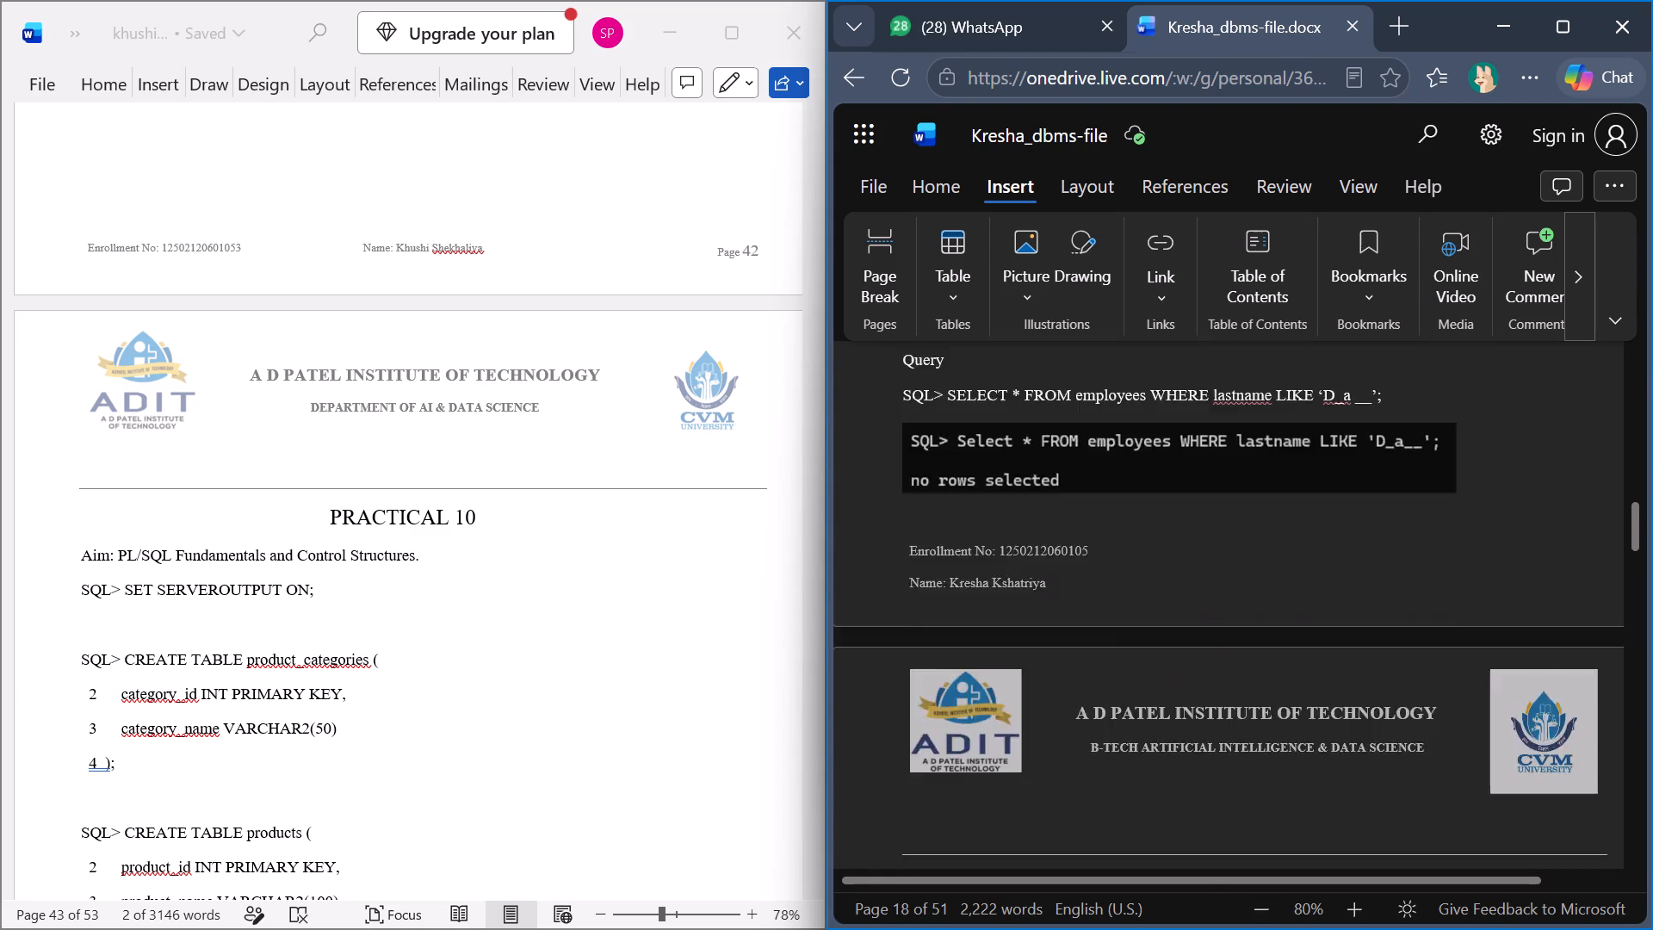
pyautogui.scroll(5, 1195, 617)
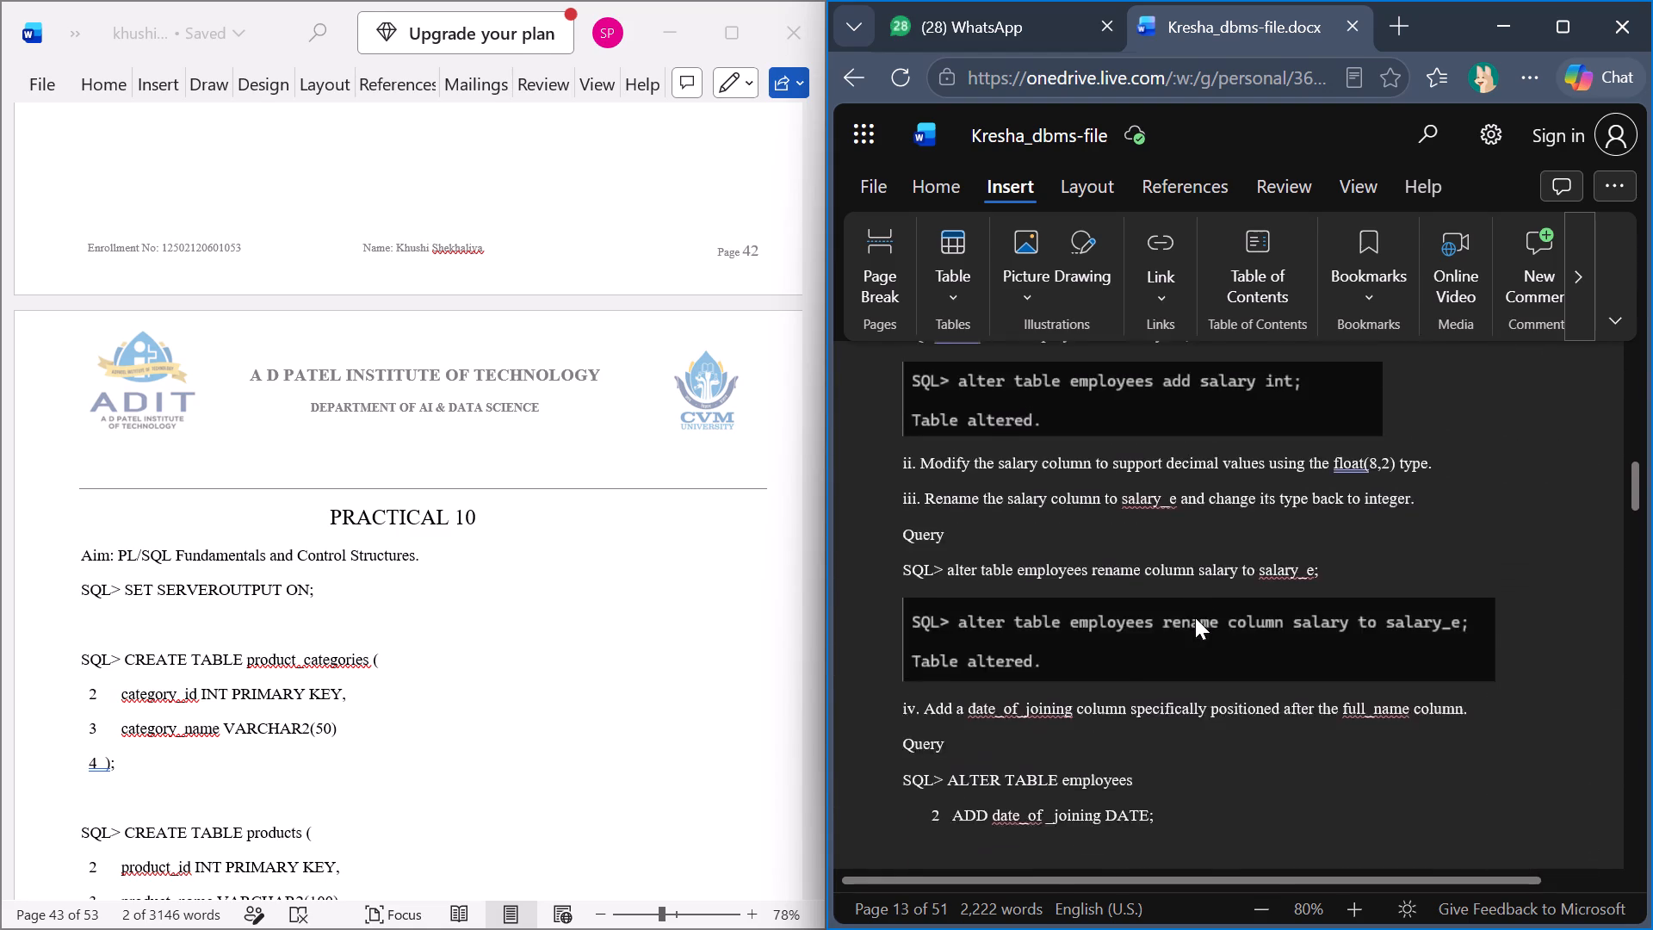
pyautogui.scroll(1, 1195, 617)
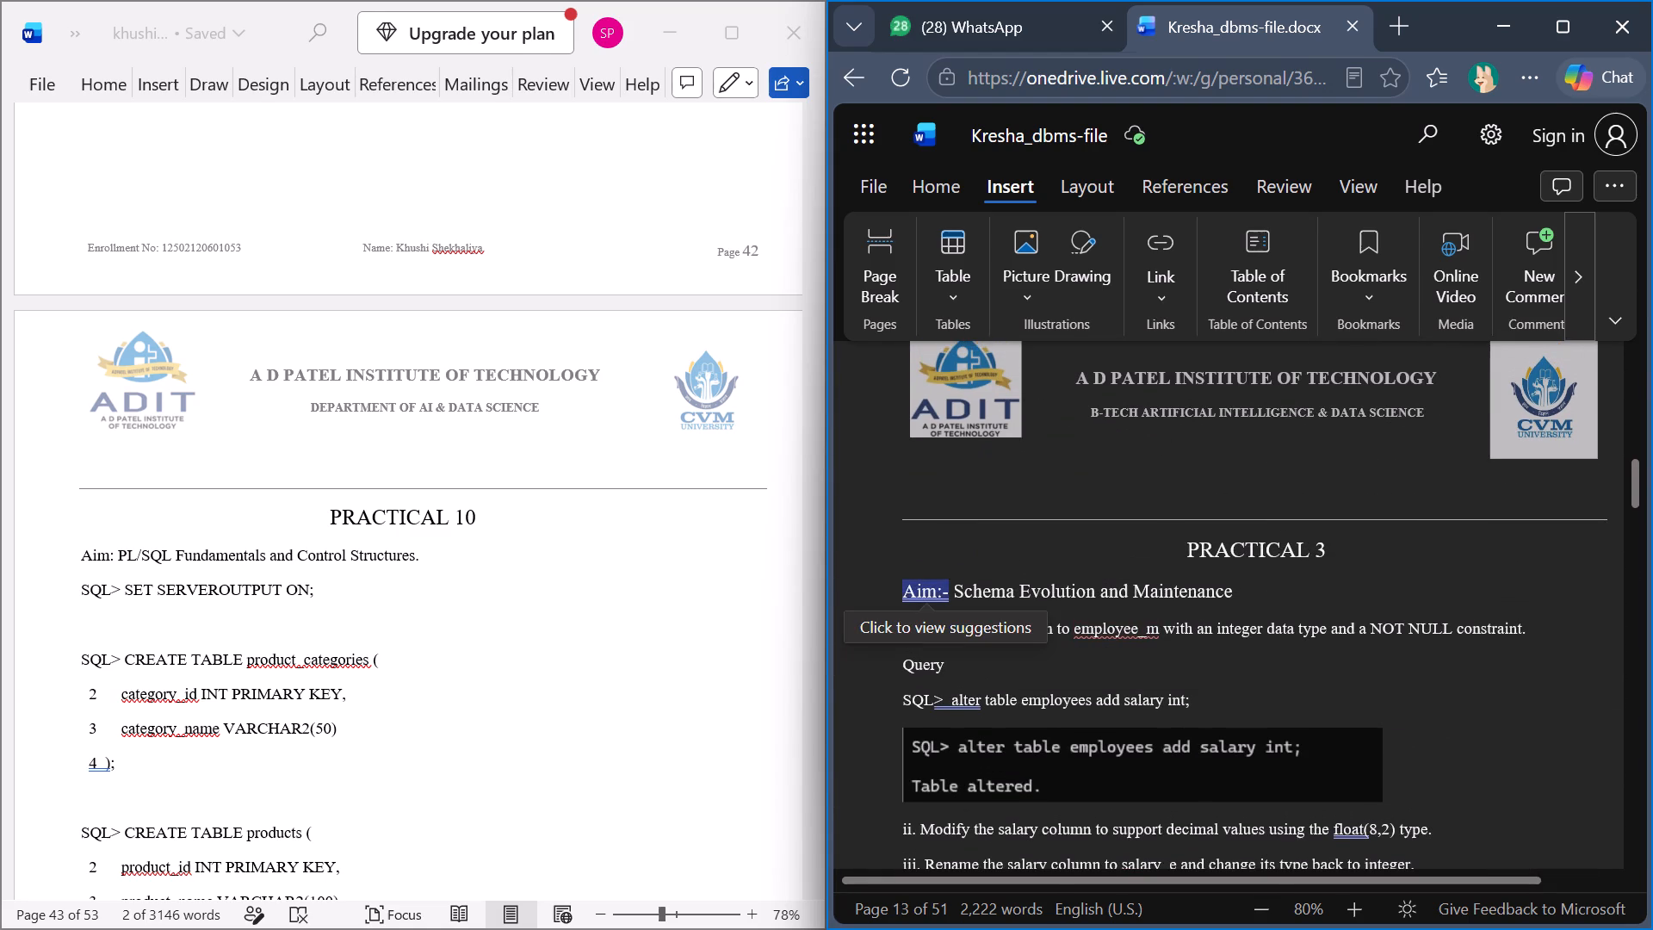
pyautogui.tripleClick(944, 591)
pyautogui.click(955, 591)
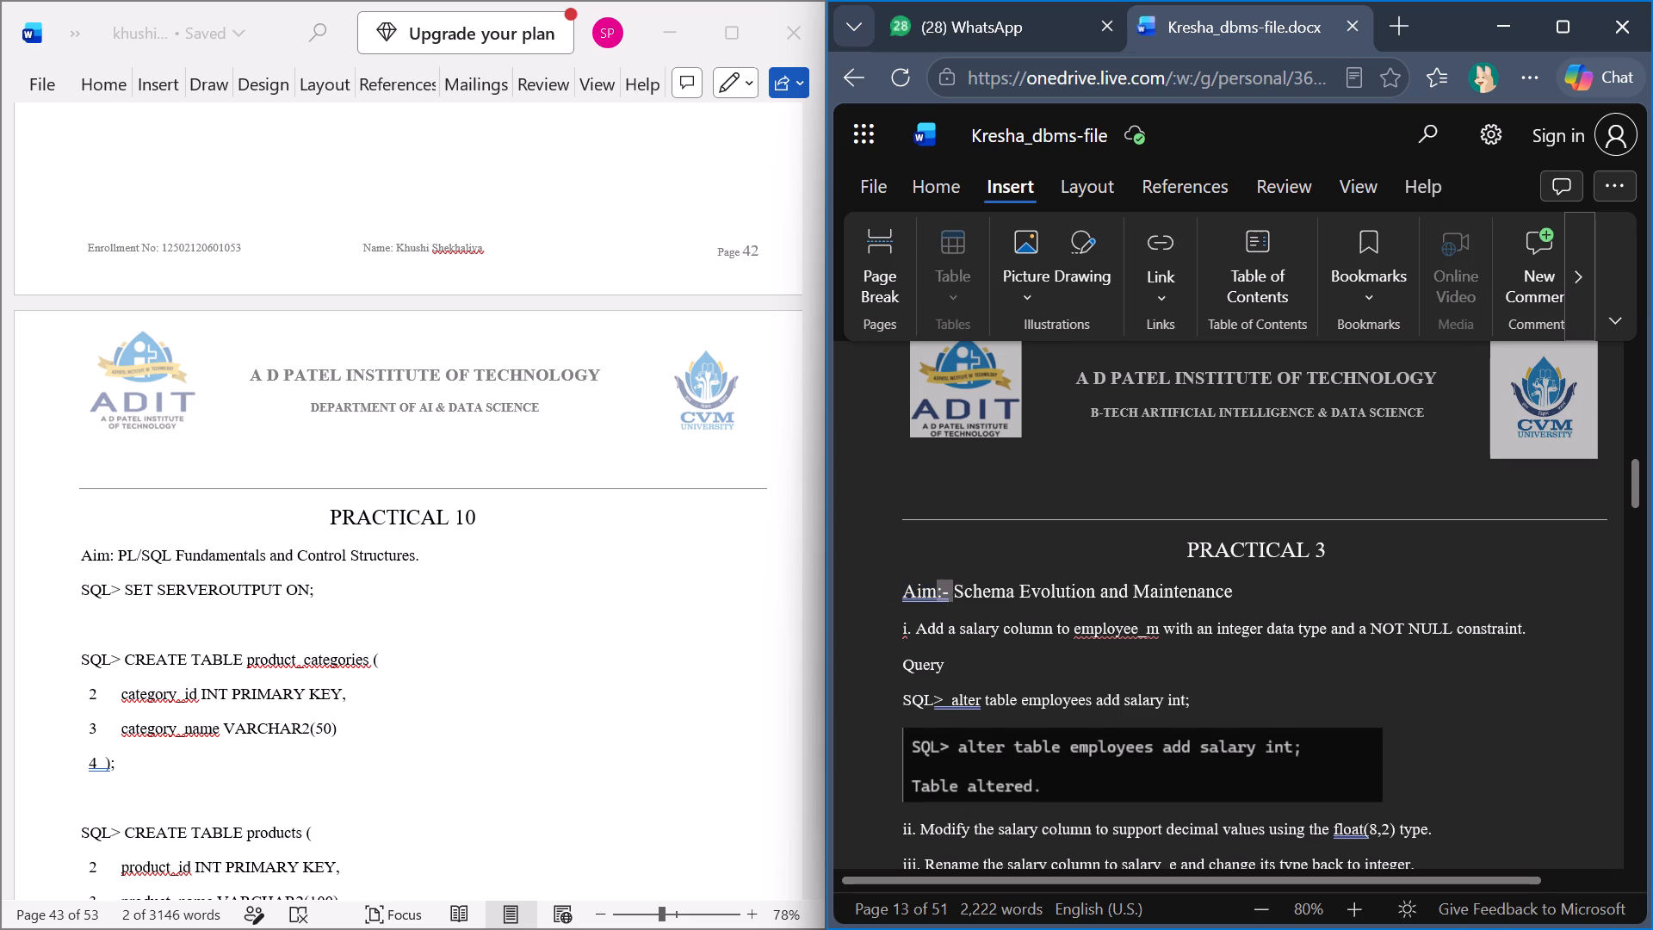
pyautogui.moveTo(955, 591); pyautogui.dragTo(901, 594)
pyautogui.hotkey('ctrl', 'c')
pyautogui.scroll(-14, 1339, 762)
pyautogui.scroll(-17, 1339, 762)
pyautogui.scroll(-15, 1339, 762)
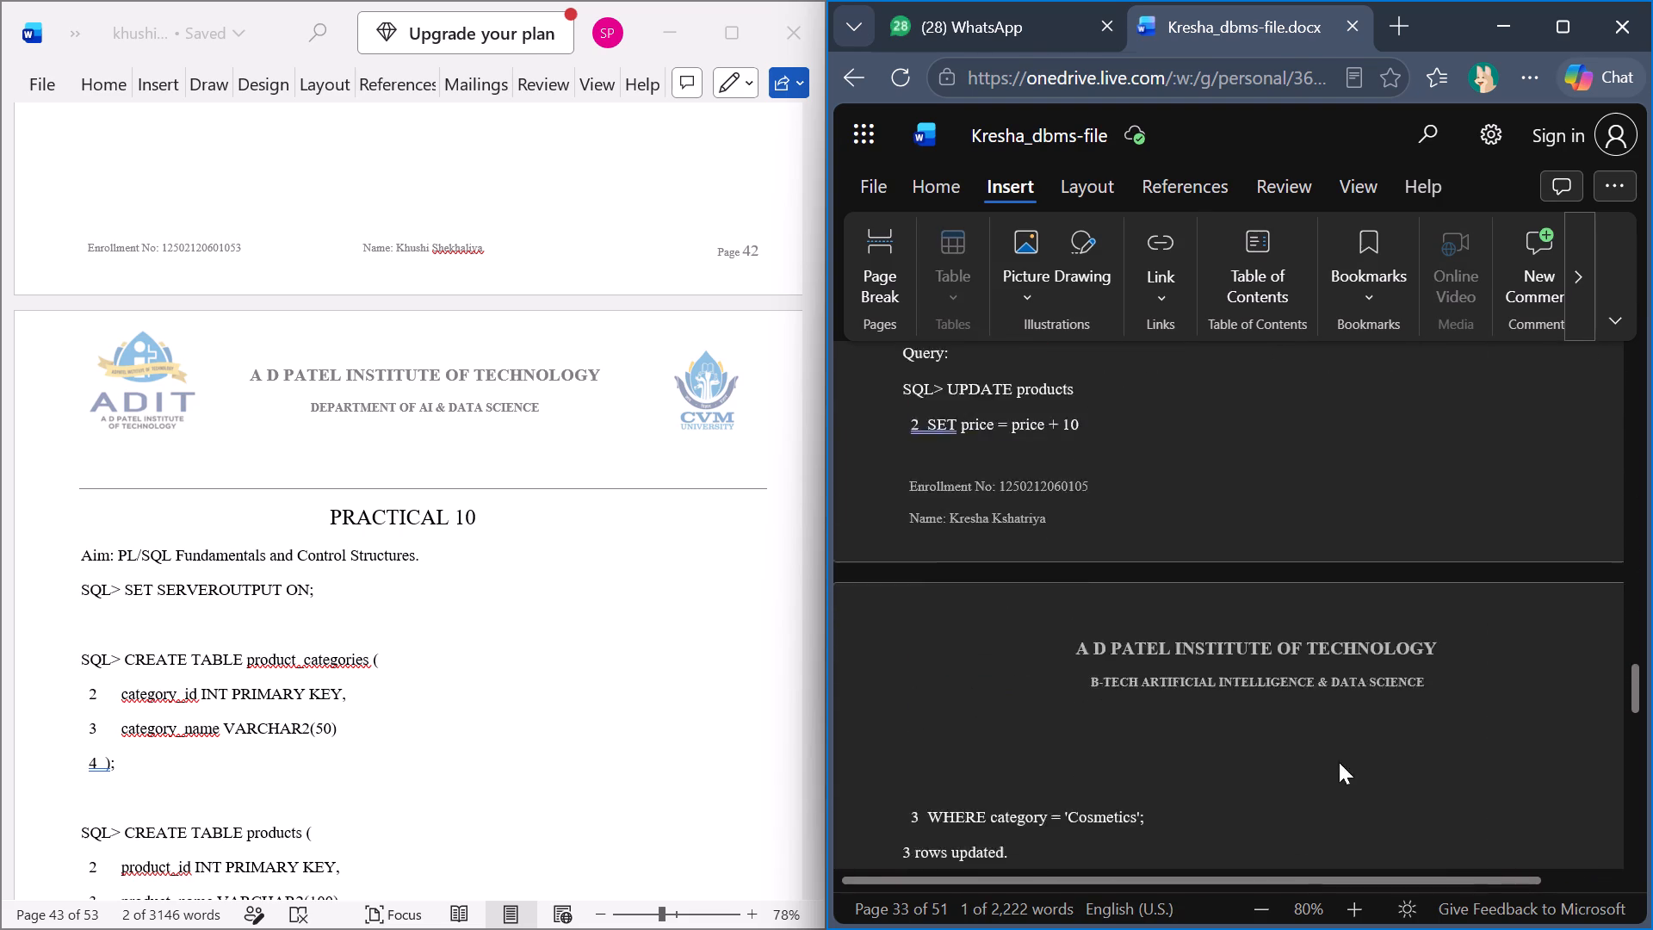
pyautogui.scroll(-7, 1339, 762)
pyautogui.scroll(3, 1339, 762)
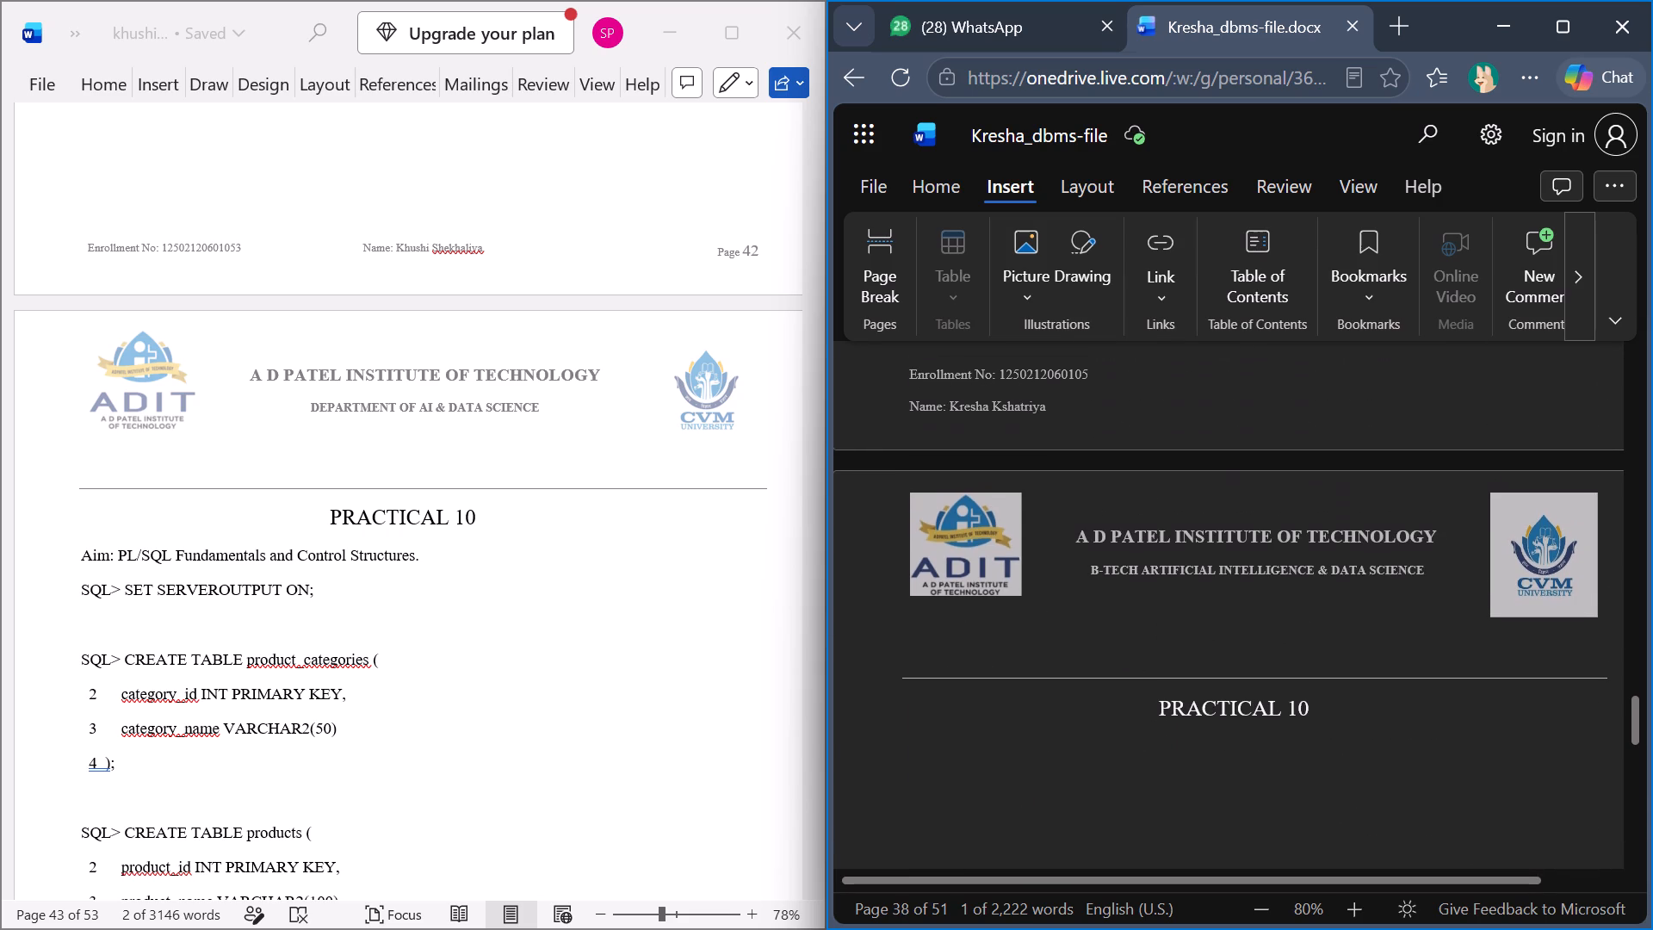
pyautogui.click(1341, 715)
pyautogui.press('Return')
pyautogui.hotkey('ctrl', 'v')
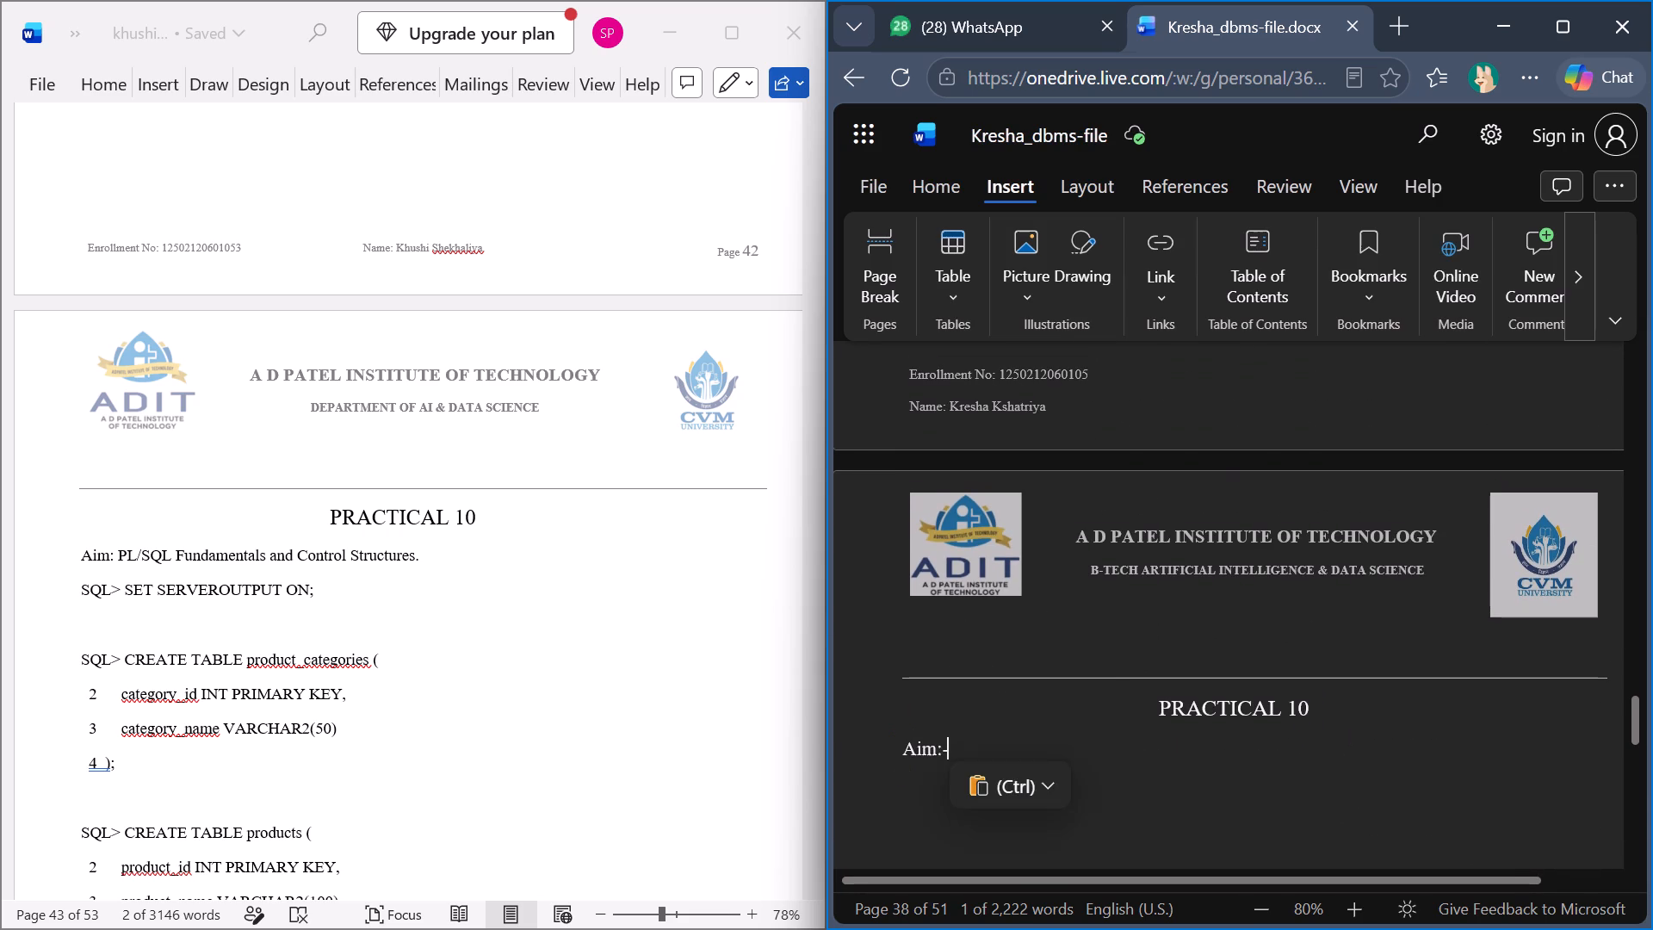
pyautogui.press('space')
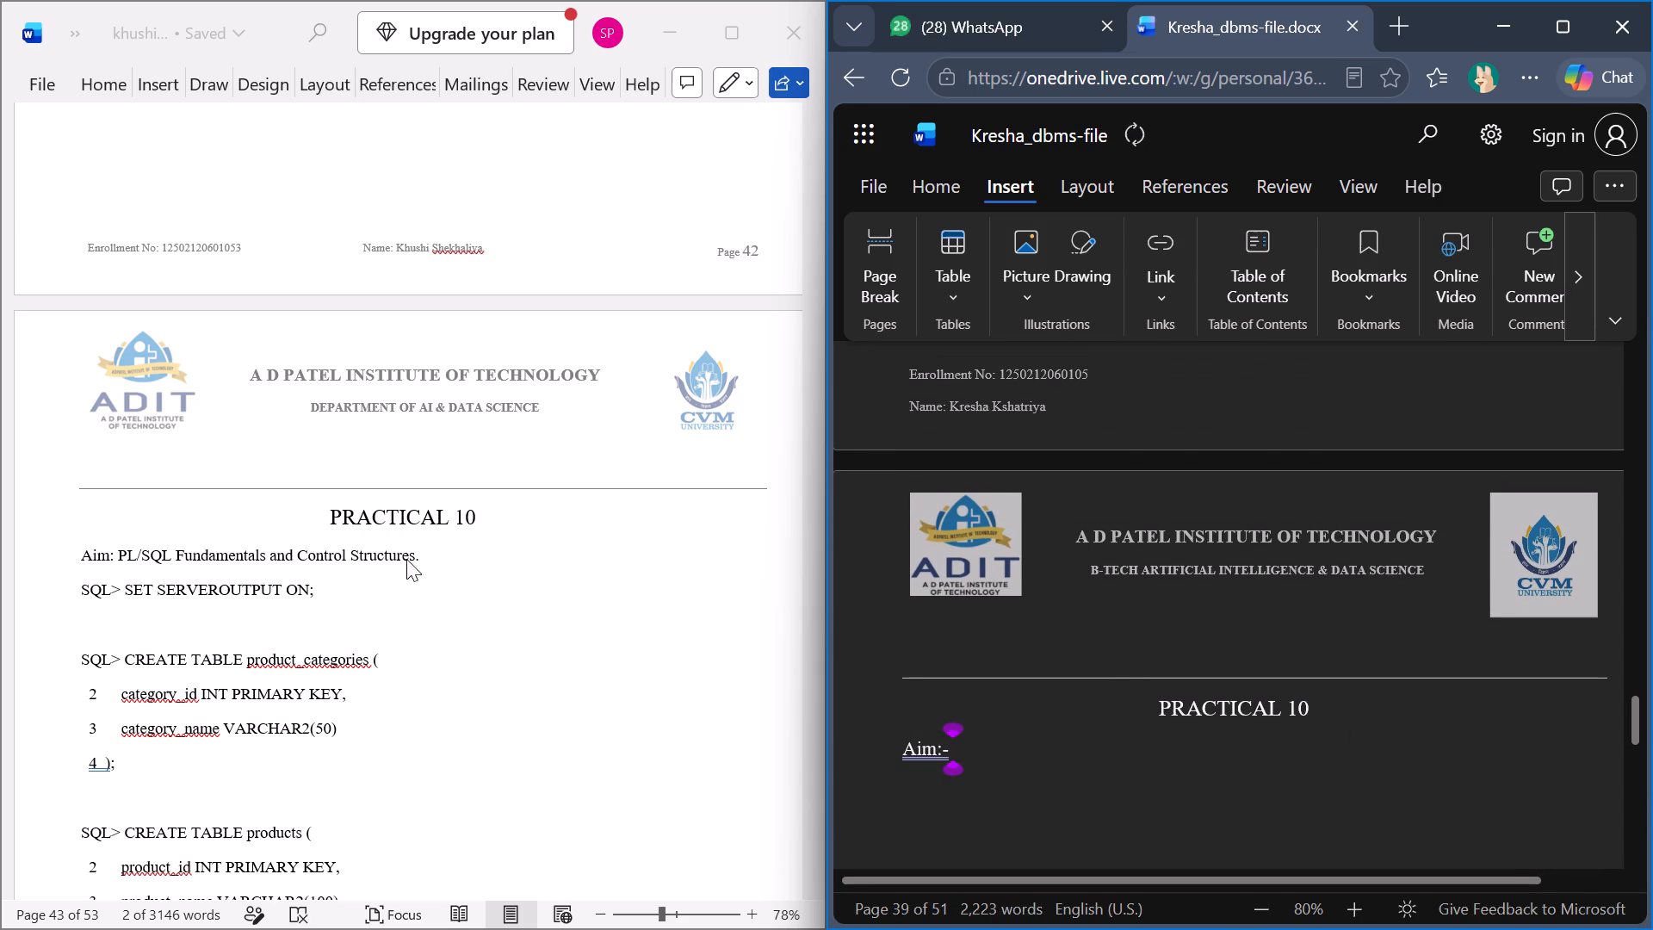
# Copy the aim text "PL/SQL Fundamentals and Control Structures." from khushi's file and paste it after the Practical 10 Aim:- label.
pyautogui.tripleClick(426, 561)
pyautogui.doubleClick(426, 561)
pyautogui.moveTo(426, 561); pyautogui.dragTo(131, 548)
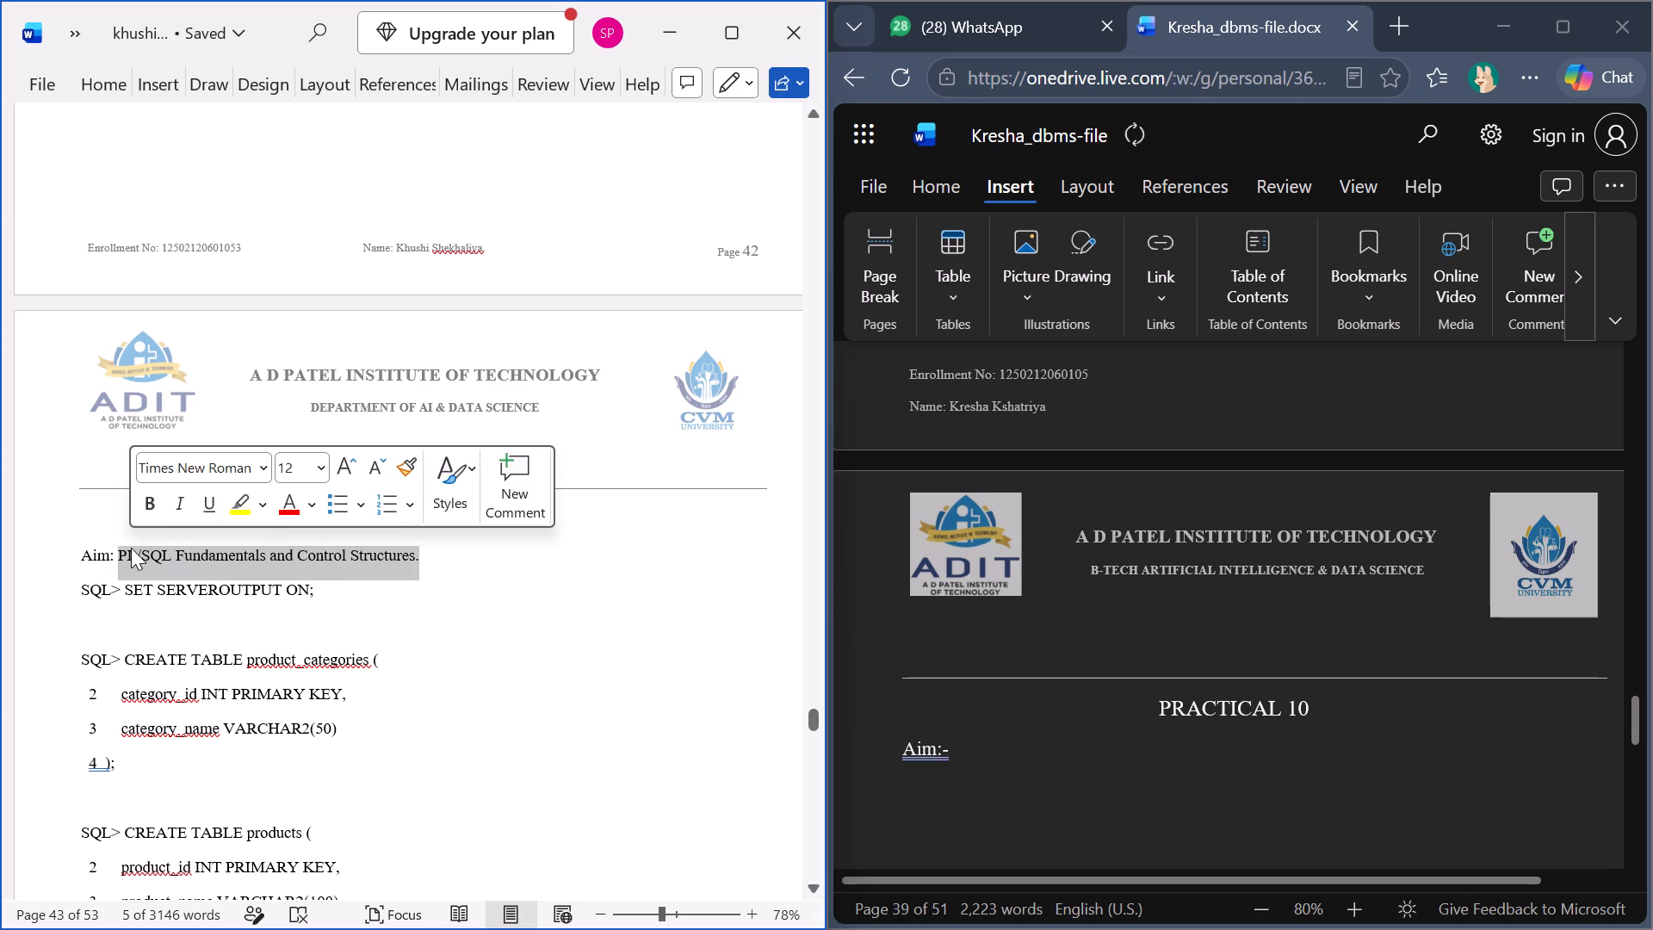
pyautogui.hotkey('ctrl', 'c')
pyautogui.click(1000, 750)
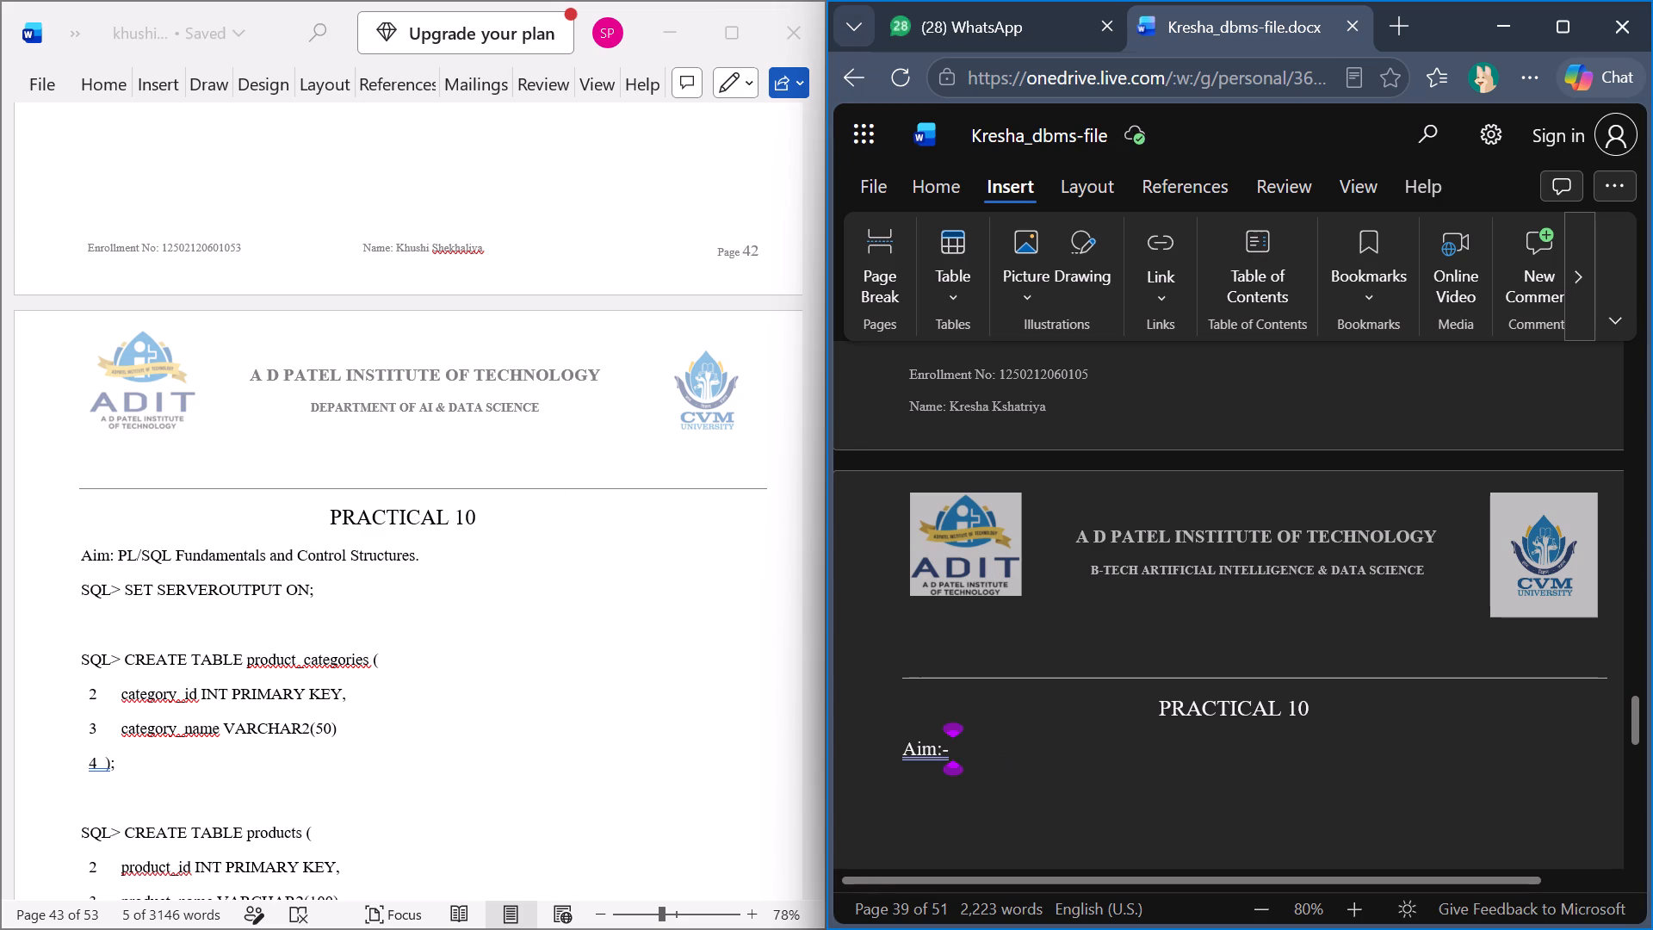
pyautogui.hotkey('ctrl', 'v')
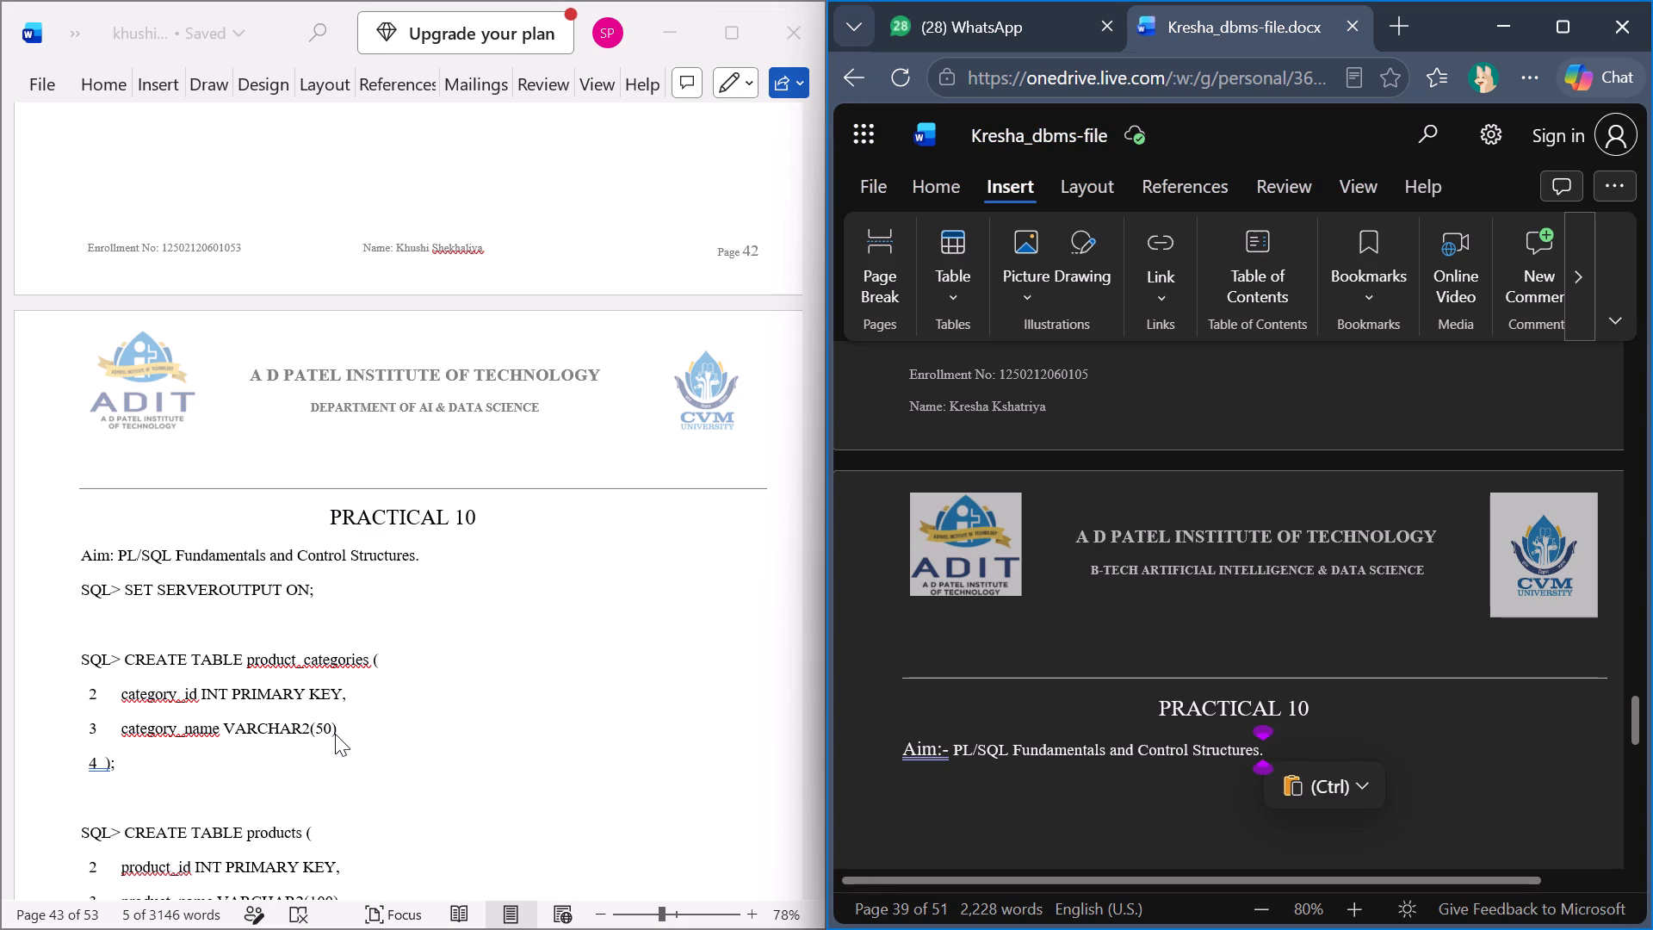
# Copy SET SERVEROUTPUT ON and the CREATE TABLE product_categories statement from khushi's file and paste them on a new line below the aim.
pyautogui.click(143, 767)
pyautogui.moveTo(143, 767); pyautogui.dragTo(86, 685)
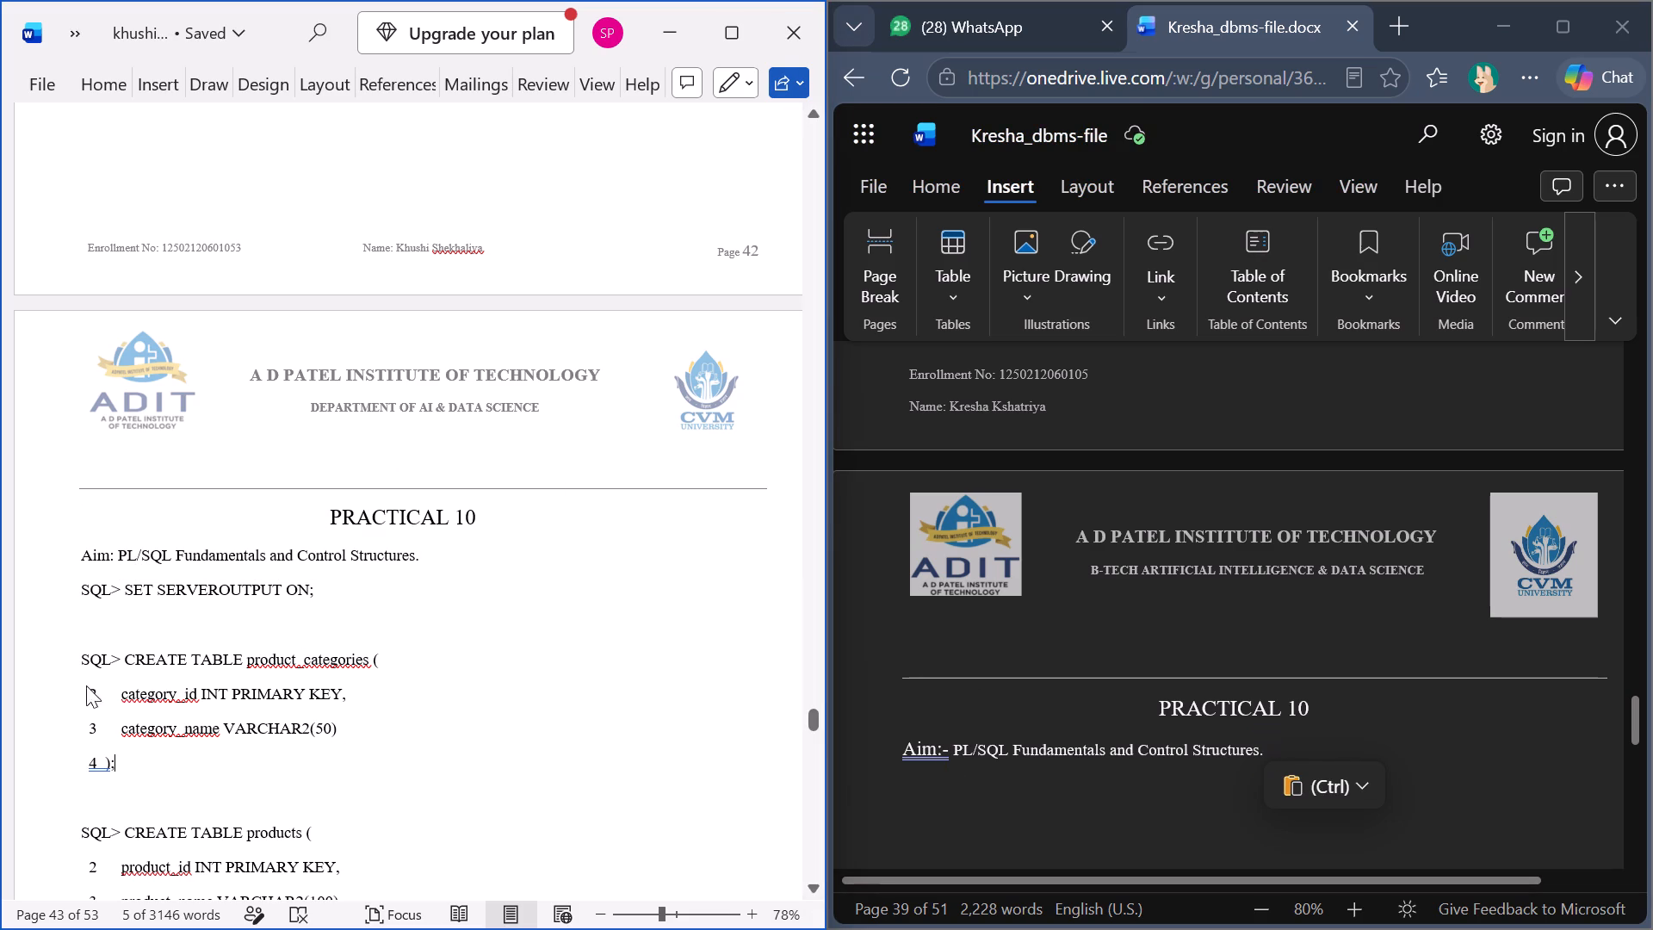
pyautogui.moveTo(86, 685); pyautogui.dragTo(76, 601)
pyautogui.hotkey('ctrl', 'c')
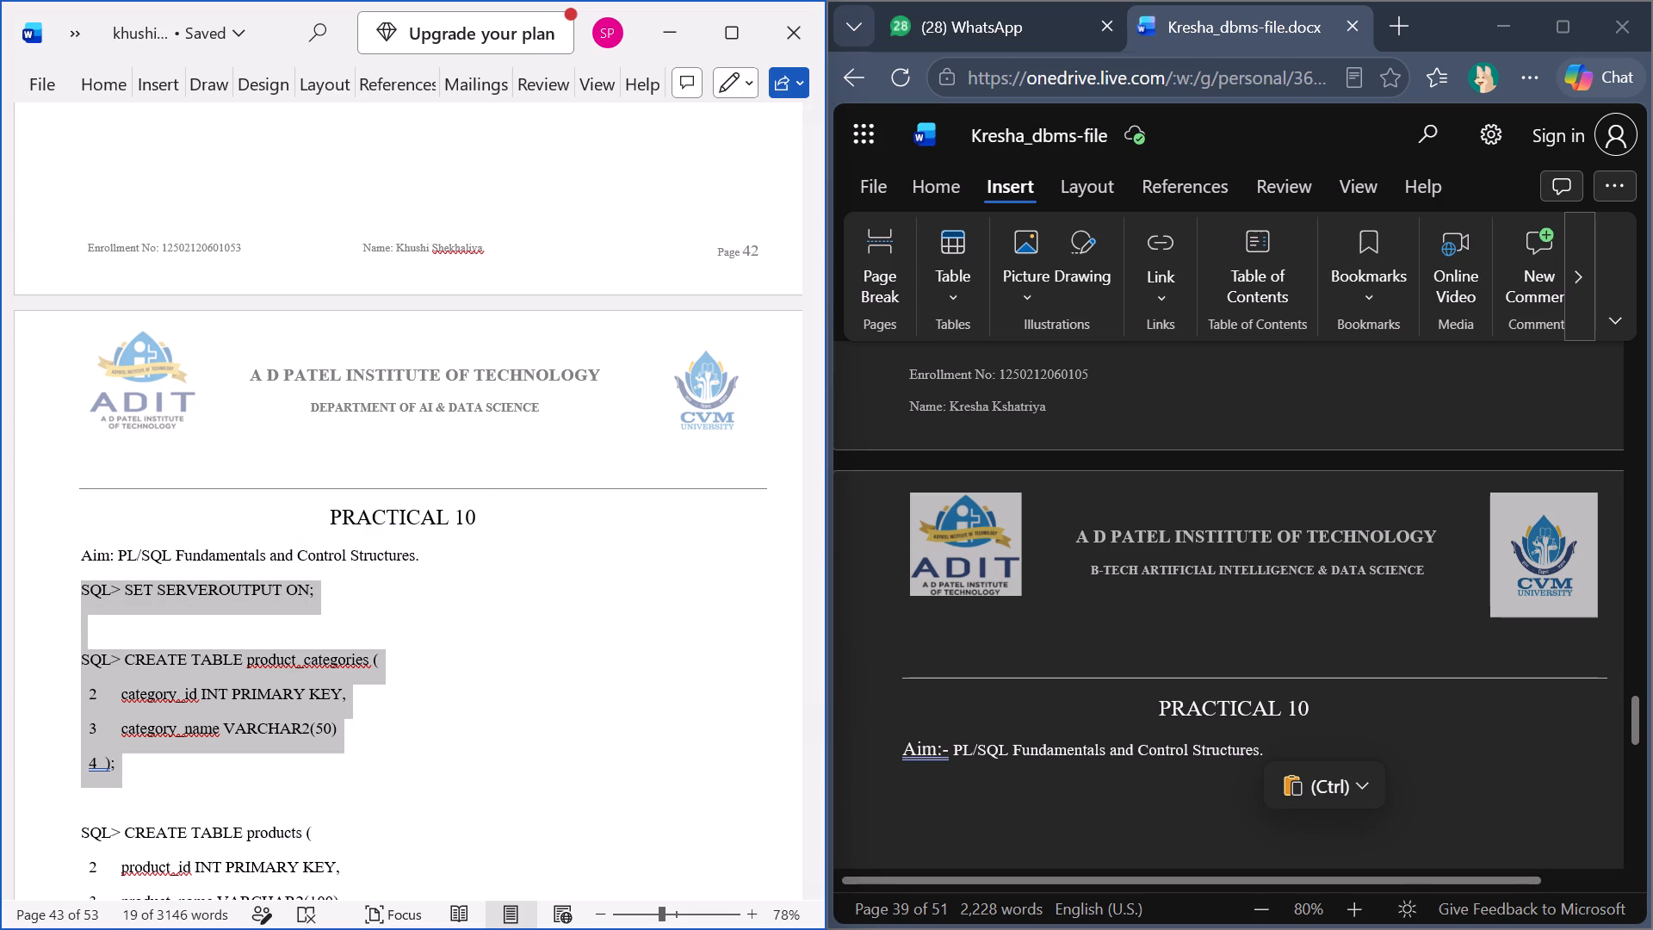
pyautogui.click(1307, 747)
pyautogui.press('Return')
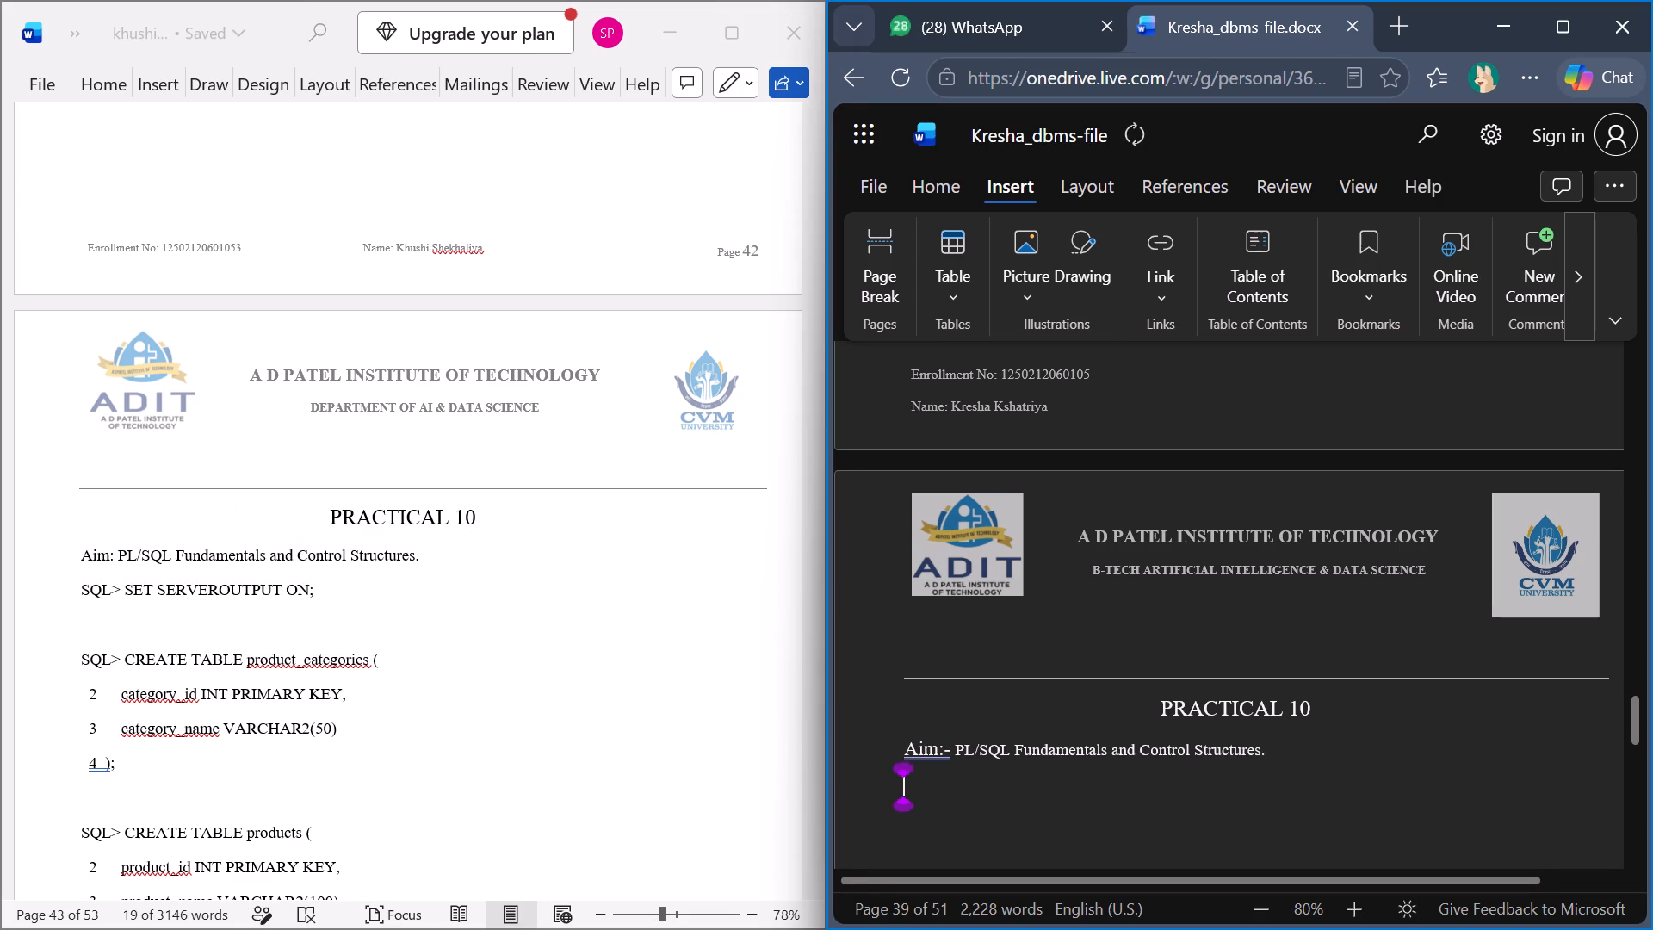
pyautogui.hotkey('ctrl', 'v')
# Delete the blank line between SET SERVEROUTPUT ON and the pasted CREATE TABLE product_categories statement.
pyautogui.click(1036, 599)
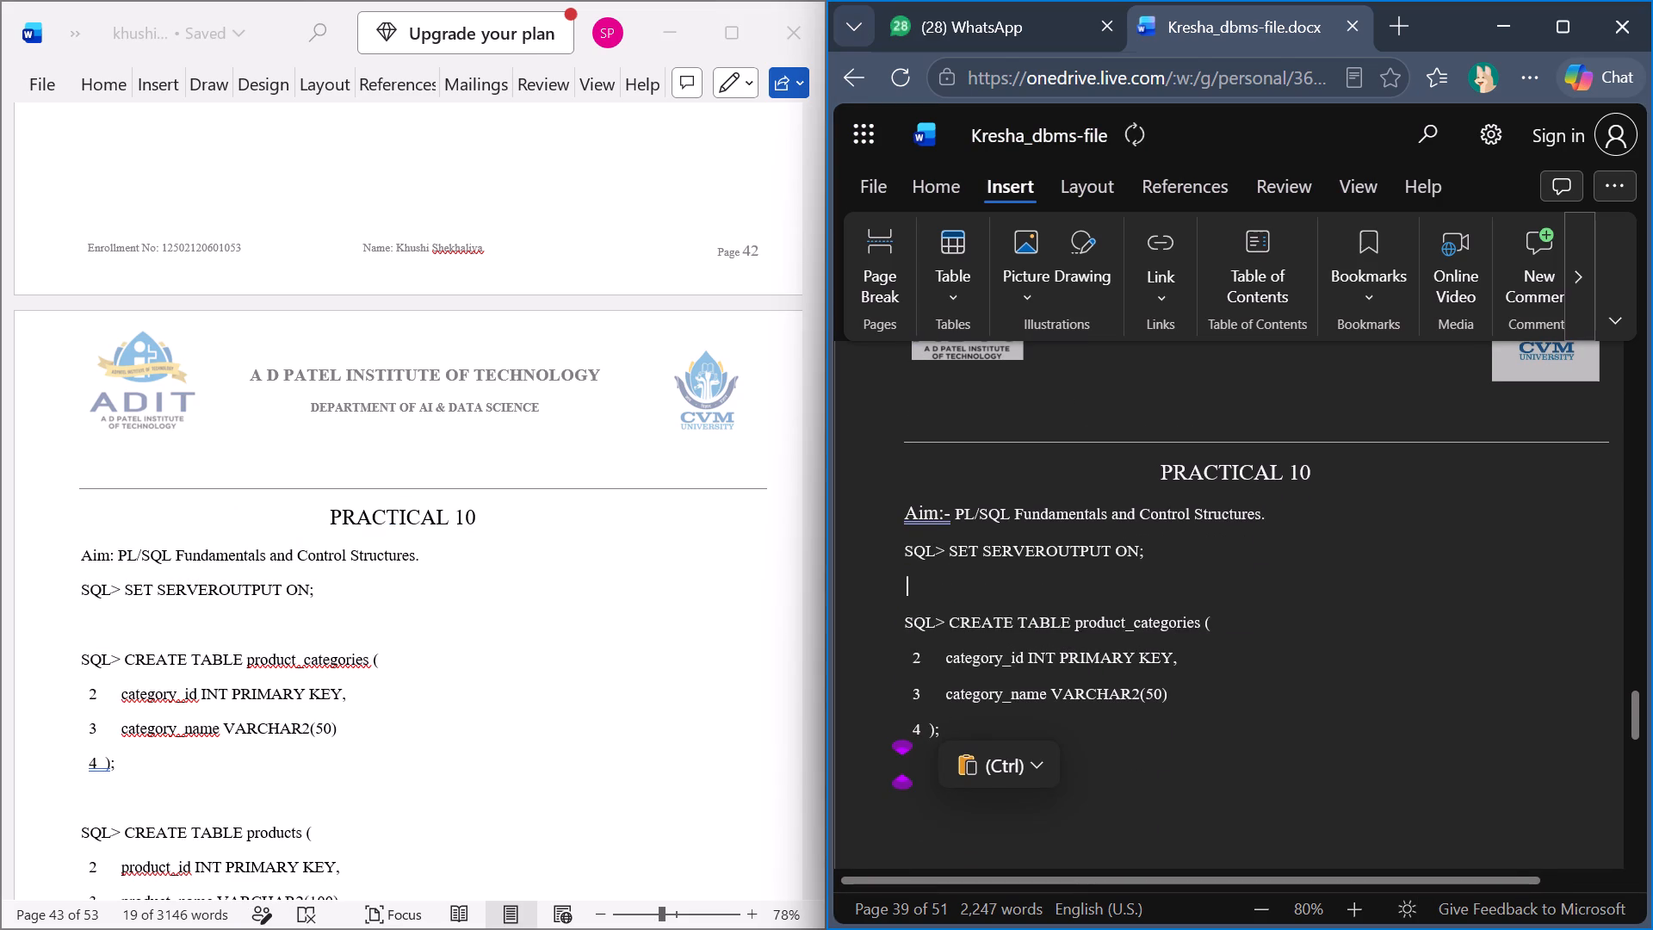
pyautogui.press('BackSpace')
pyautogui.press('BackSpace')
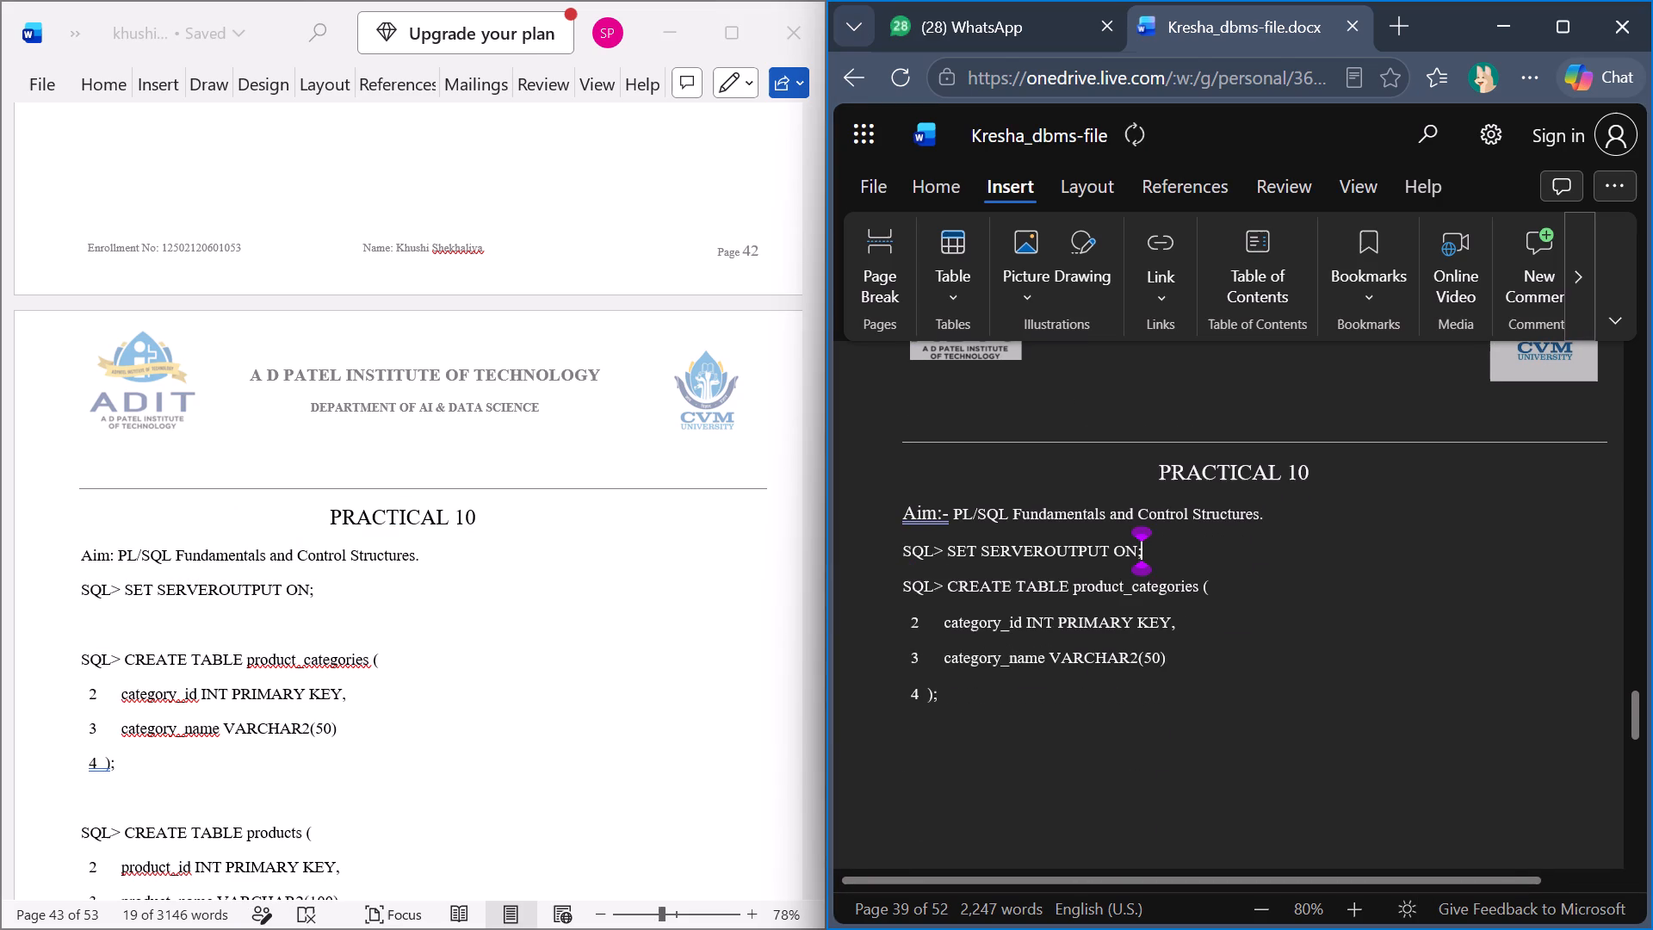
# Copy the CREATE TABLE products statement from khushi's file and paste it on a new line below the product_categories statement.
pyautogui.scroll(-2, 441, 689)
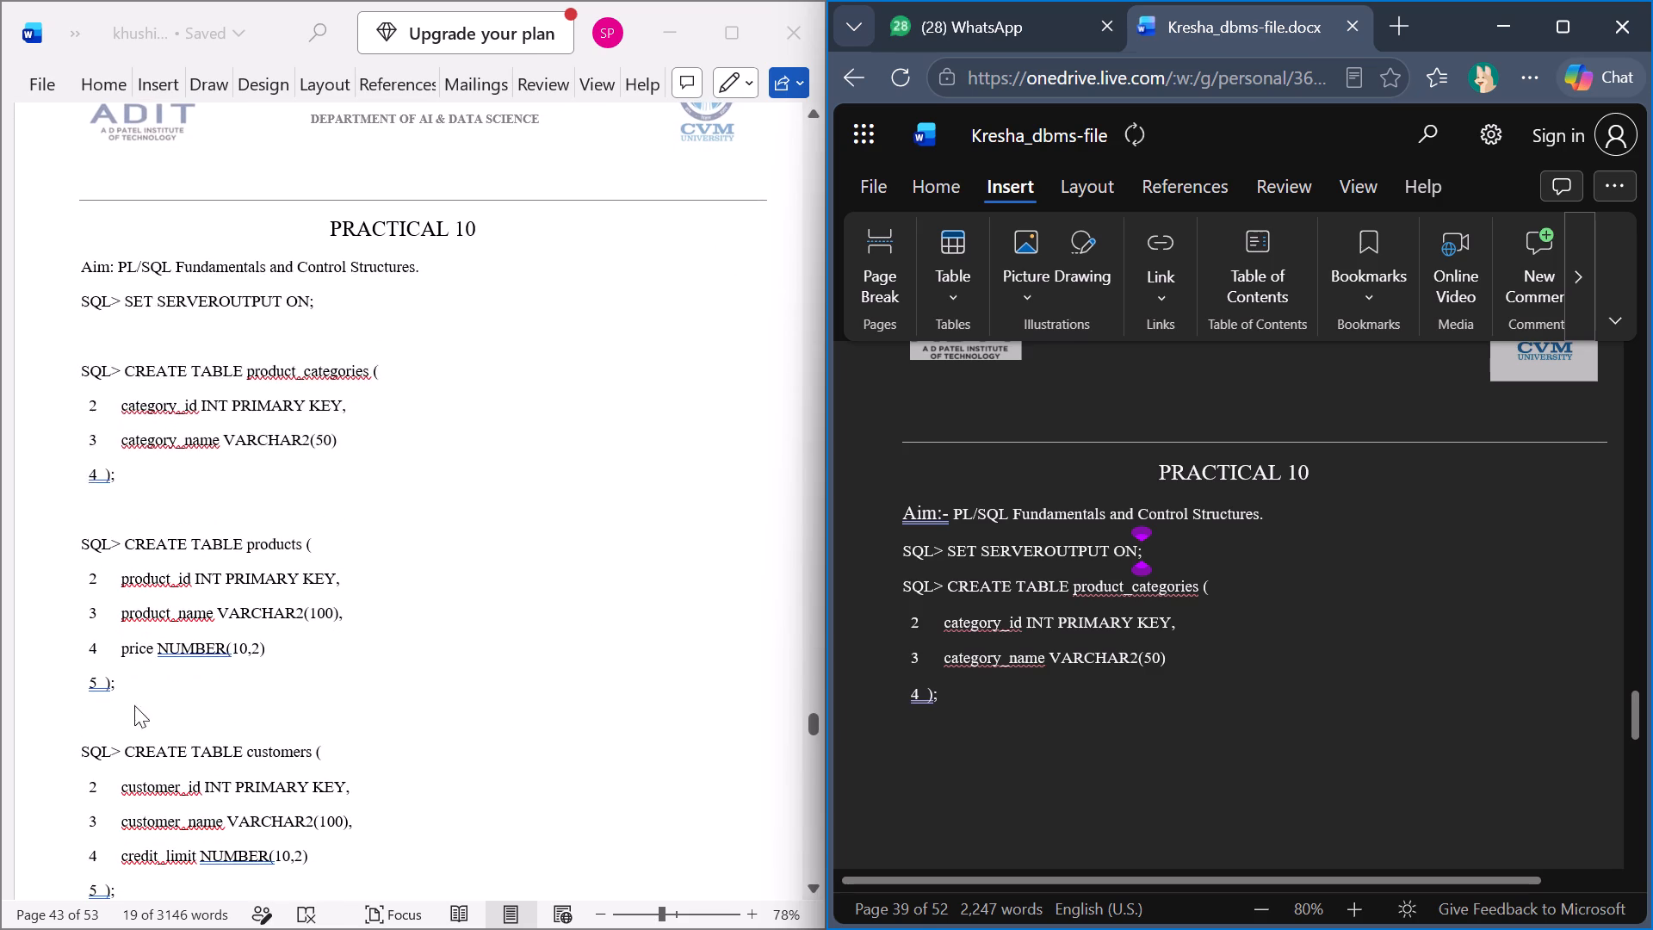
pyautogui.click(122, 677)
pyautogui.moveTo(122, 677); pyautogui.dragTo(79, 555)
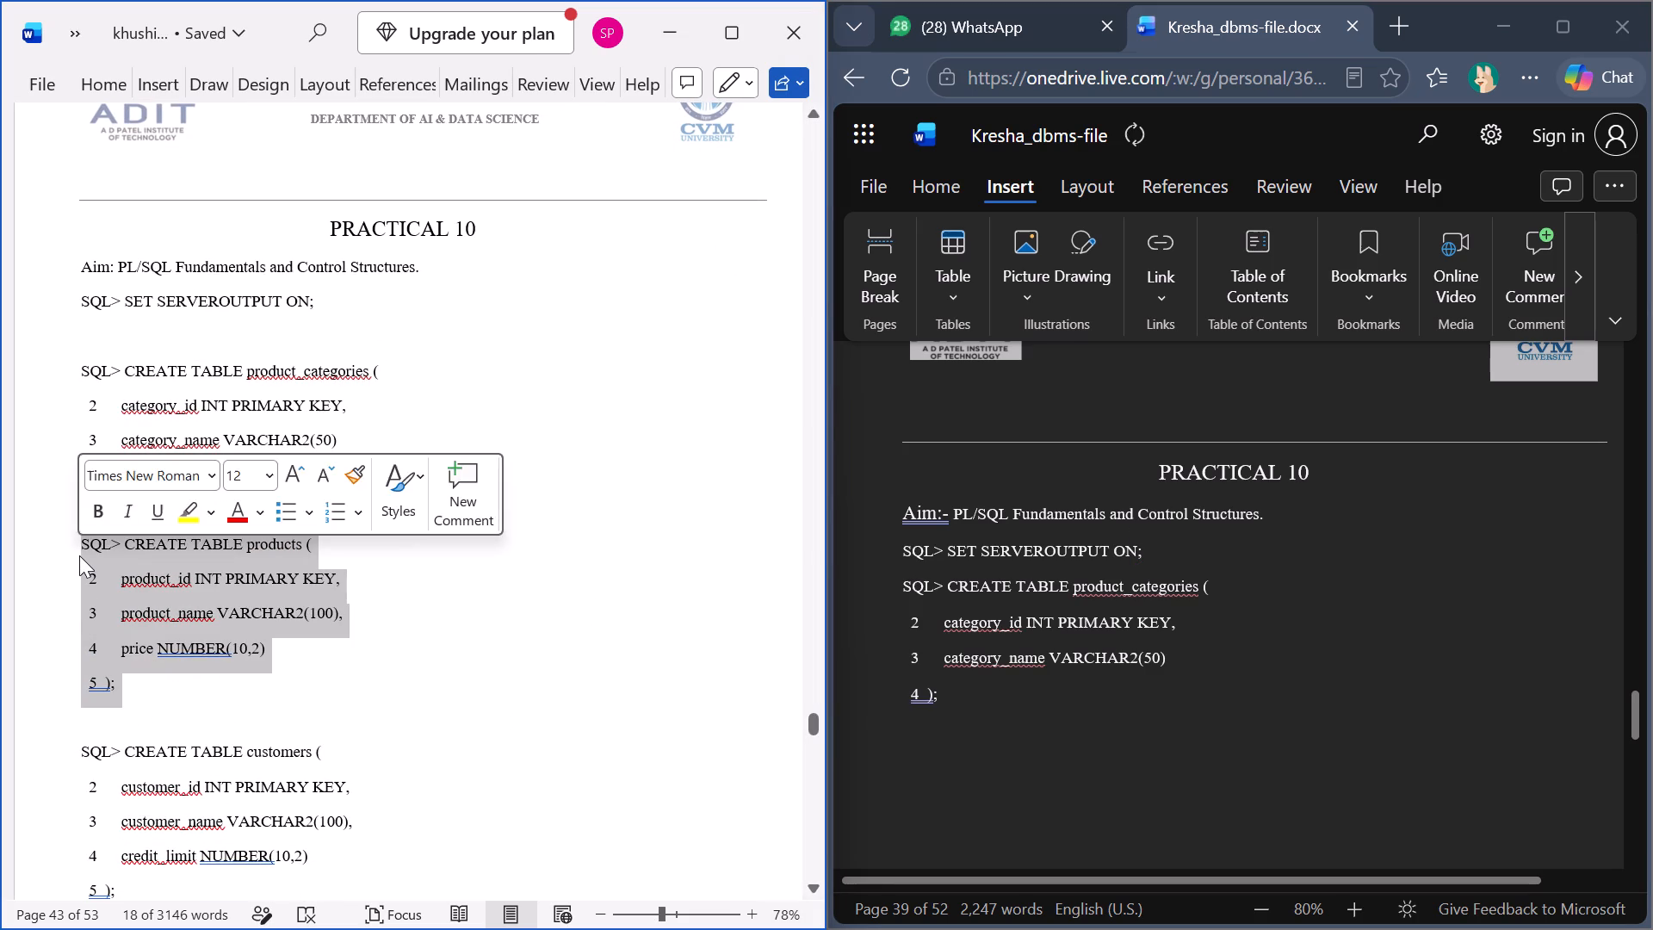
pyautogui.hotkey('ctrl', 'c')
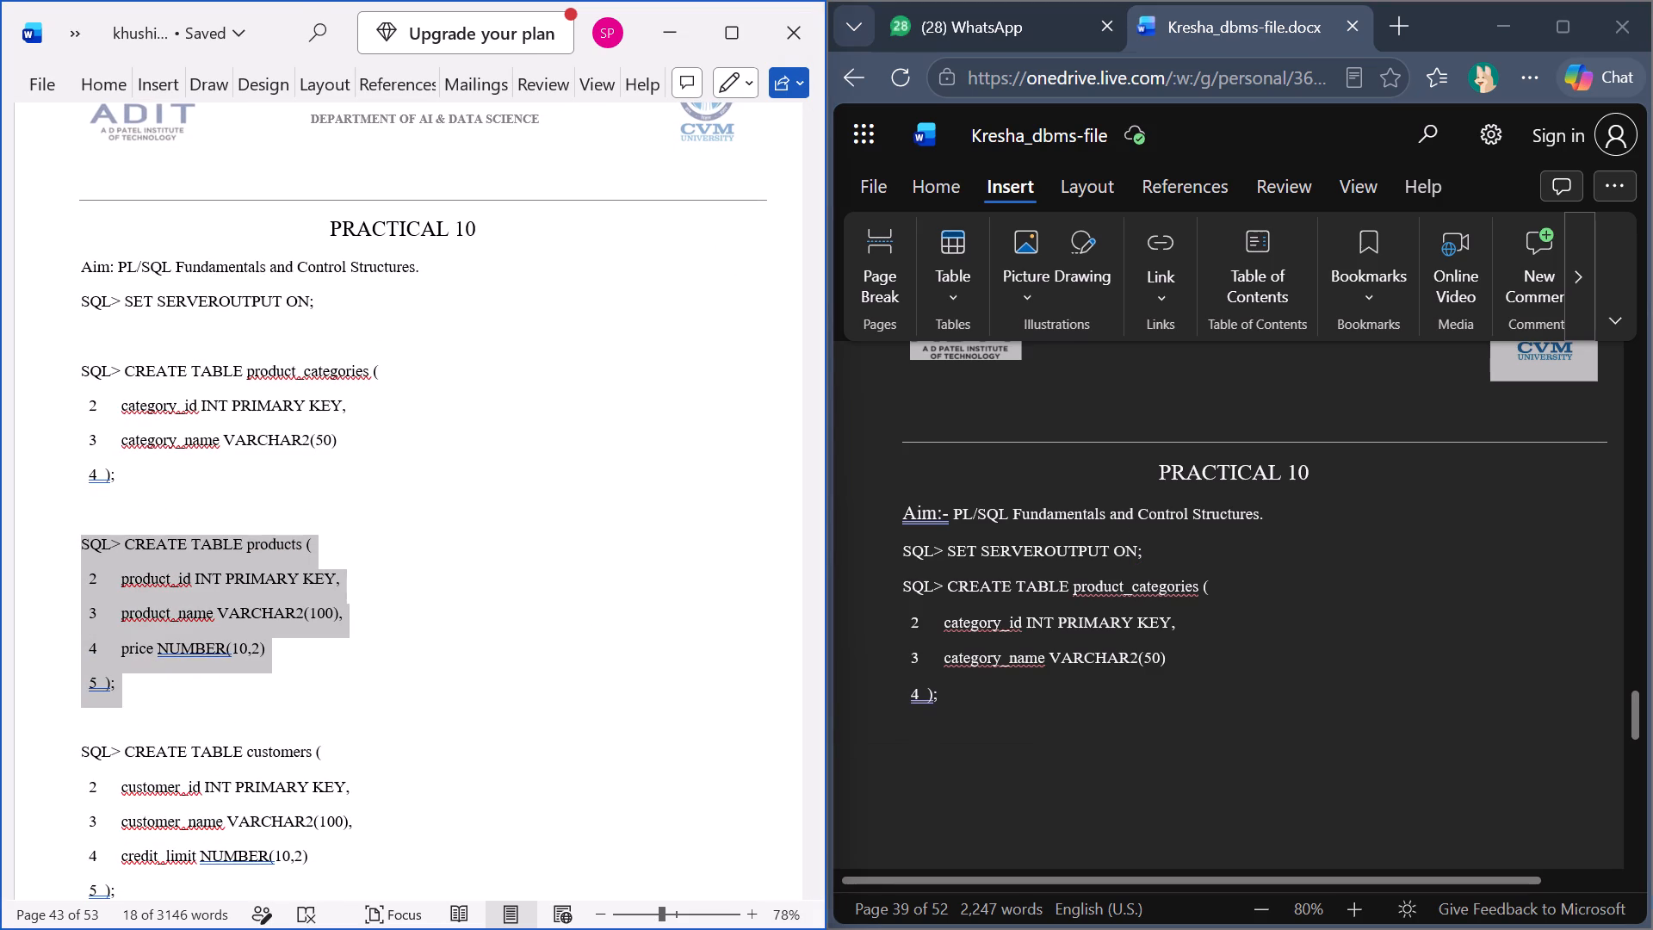
pyautogui.click(948, 702)
pyautogui.press('Return')
pyautogui.hotkey('ctrl', 'v')
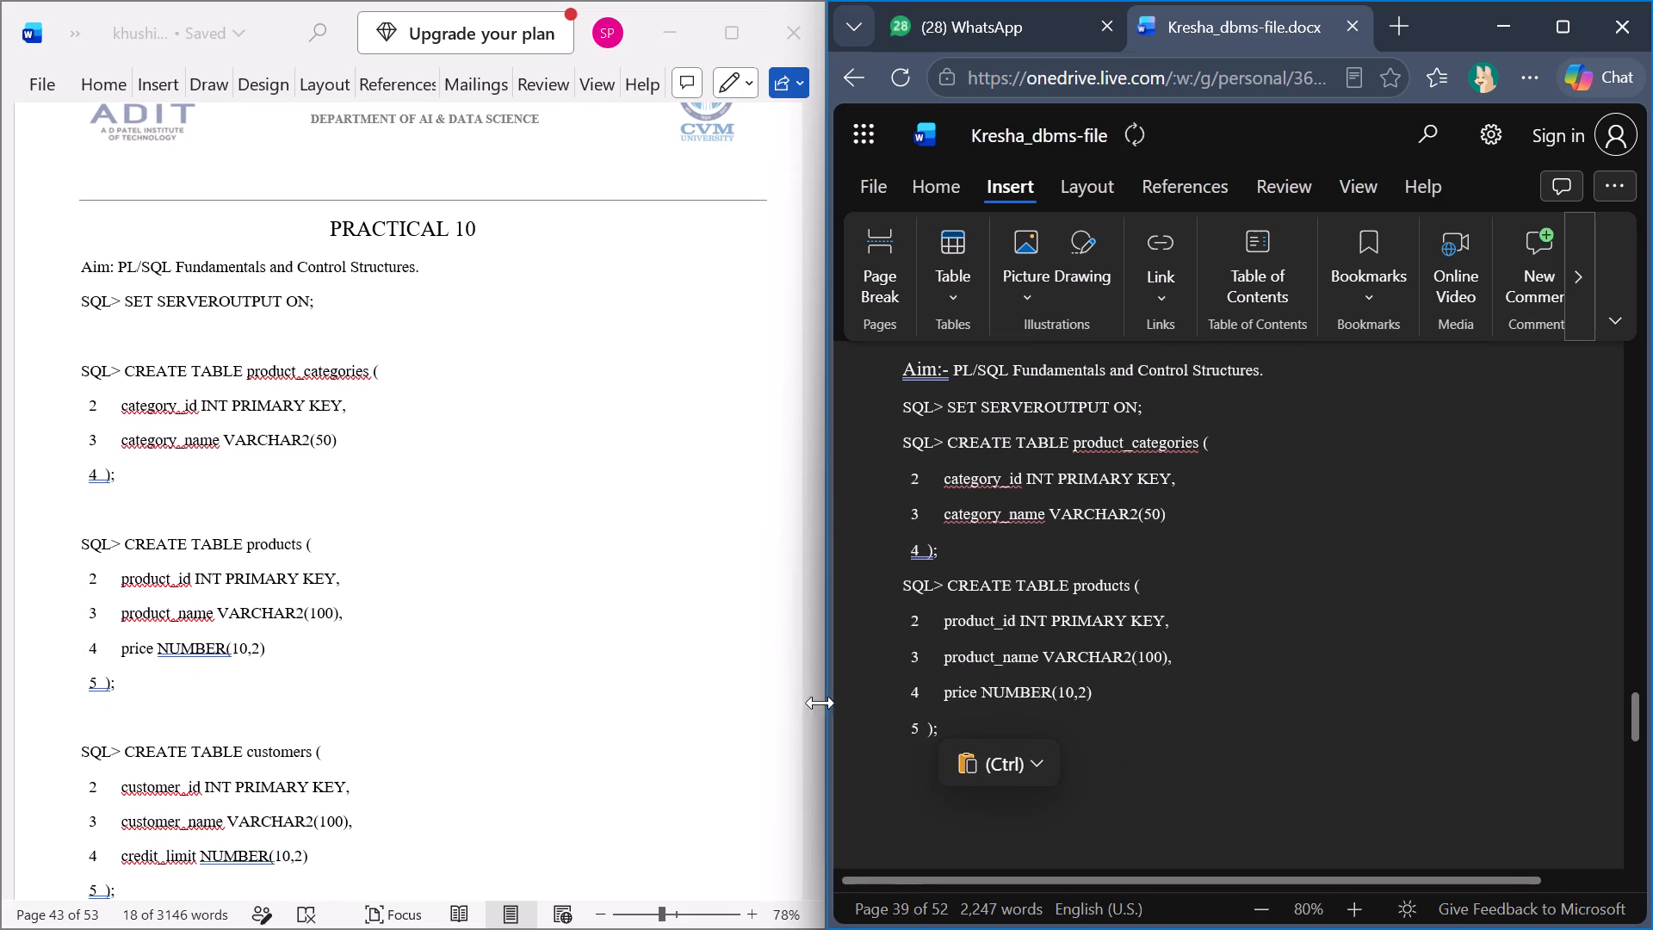
# Copy the CREATE TABLE customers statement from khushi's file and paste it on a new line below the products statement.
pyautogui.scroll(-3, 393, 608)
pyautogui.click(128, 635)
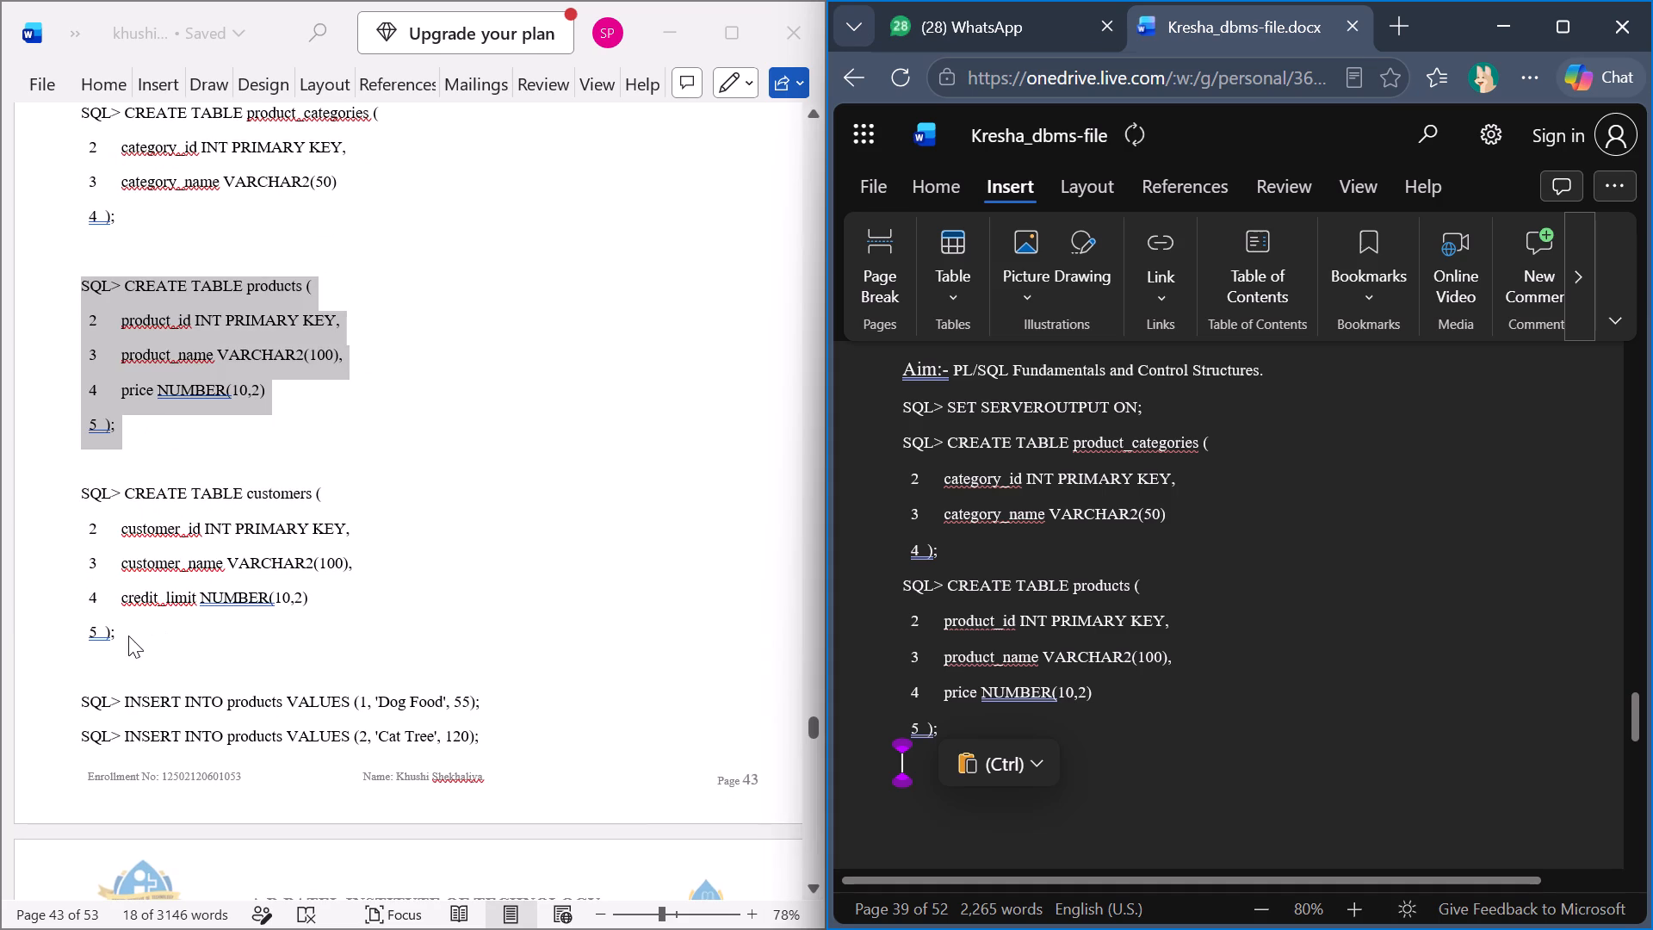
pyautogui.moveTo(128, 635); pyautogui.dragTo(74, 508)
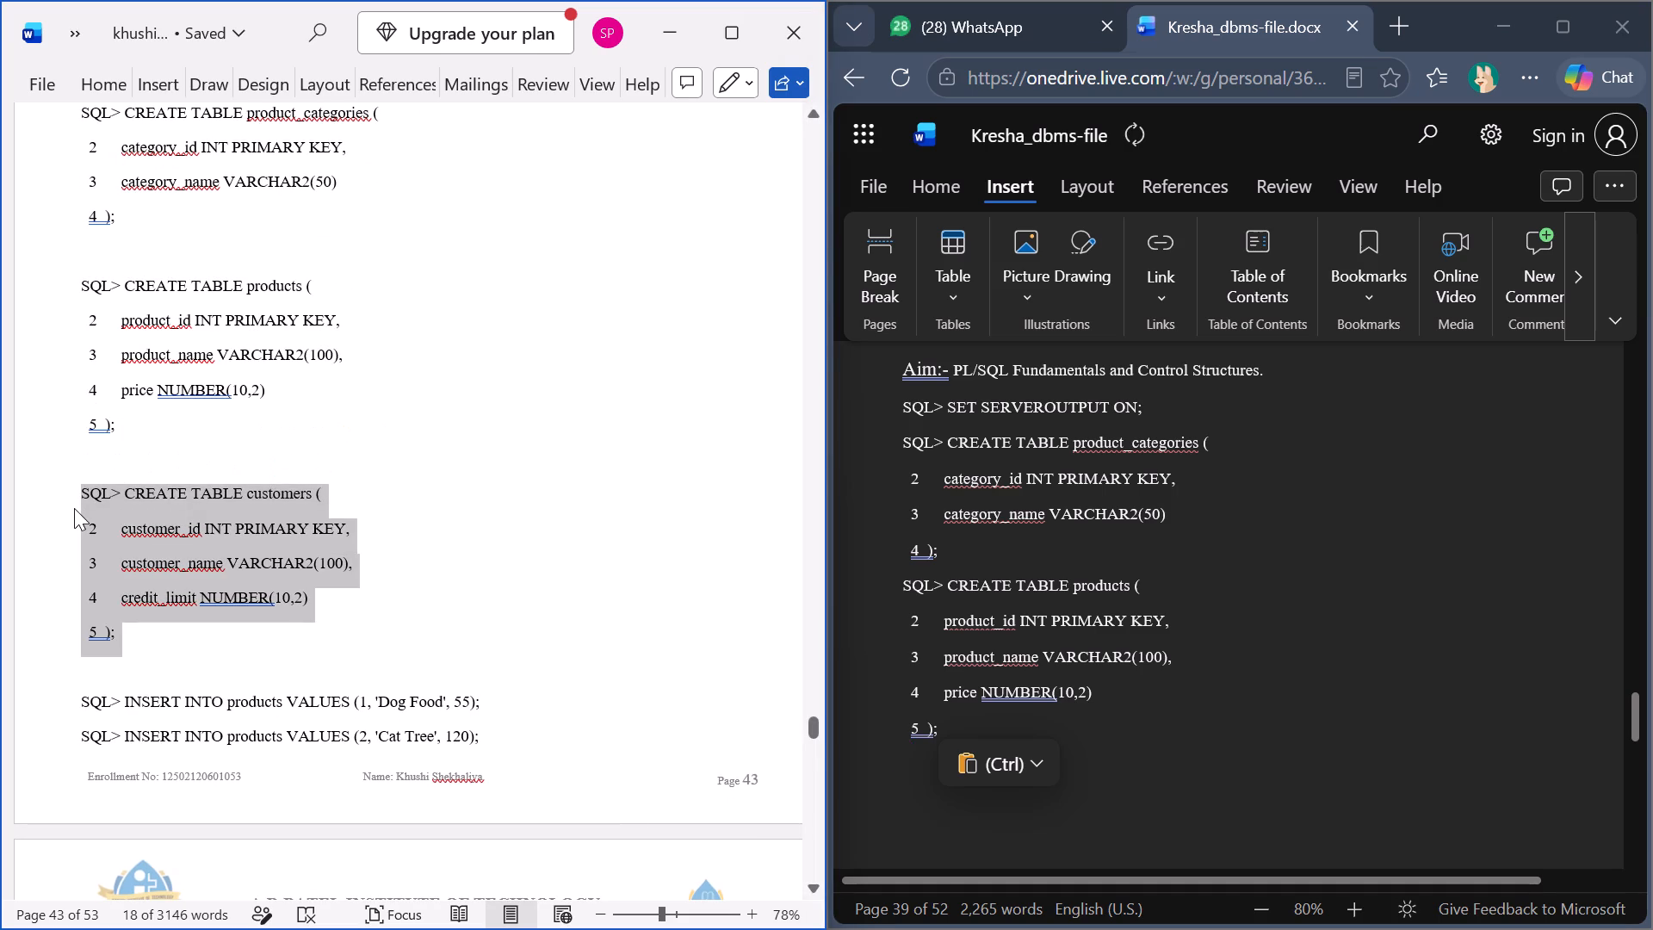
pyautogui.hotkey('ctrl', 'c')
pyautogui.click(991, 725)
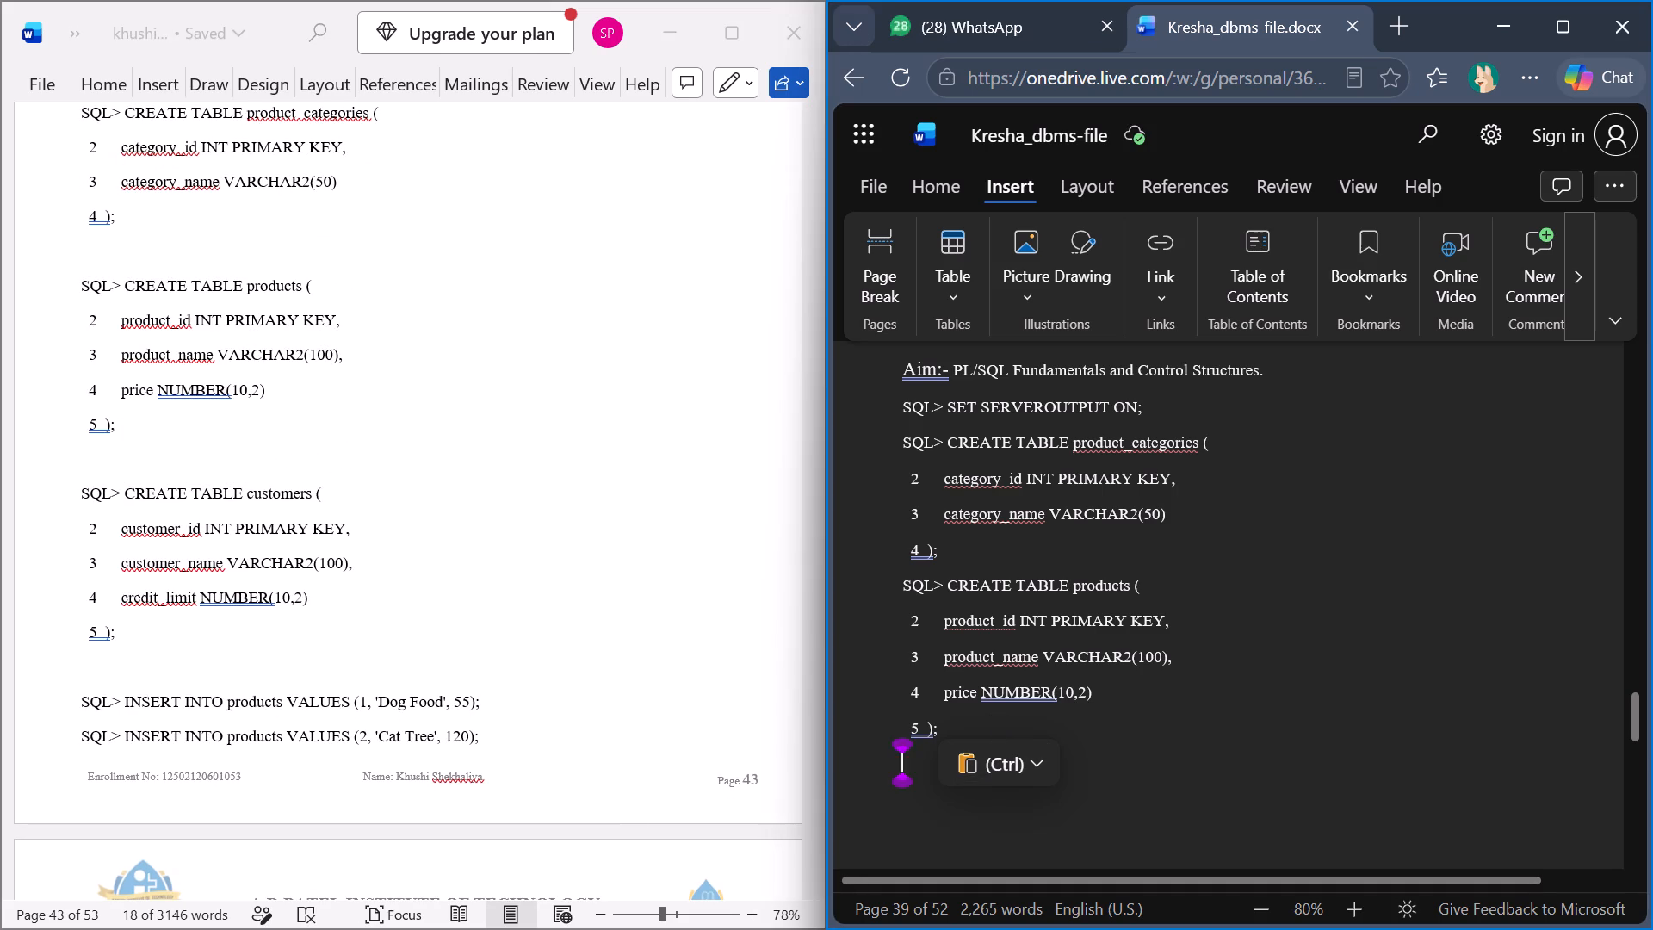
pyautogui.press('Return')
pyautogui.hotkey('ctrl', 'v')
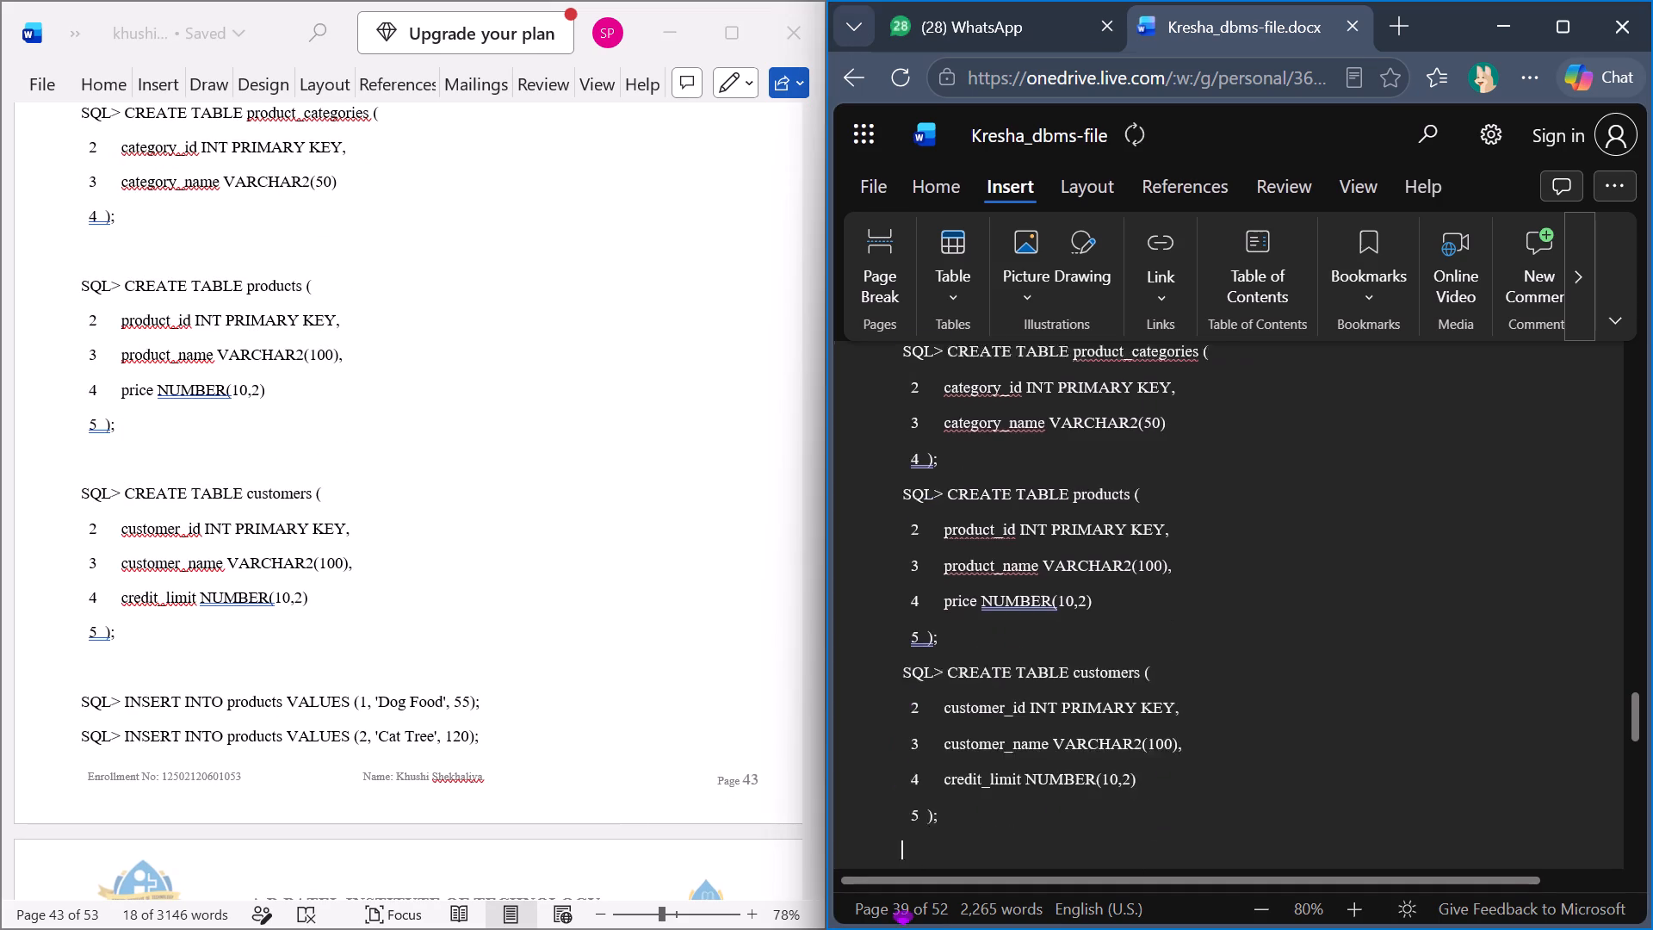
# Copy the two INSERT INTO products statements (Dog Food, Cat Tree) from khushi's file and paste them below the customers table statement.
pyautogui.scroll(-2, 415, 654)
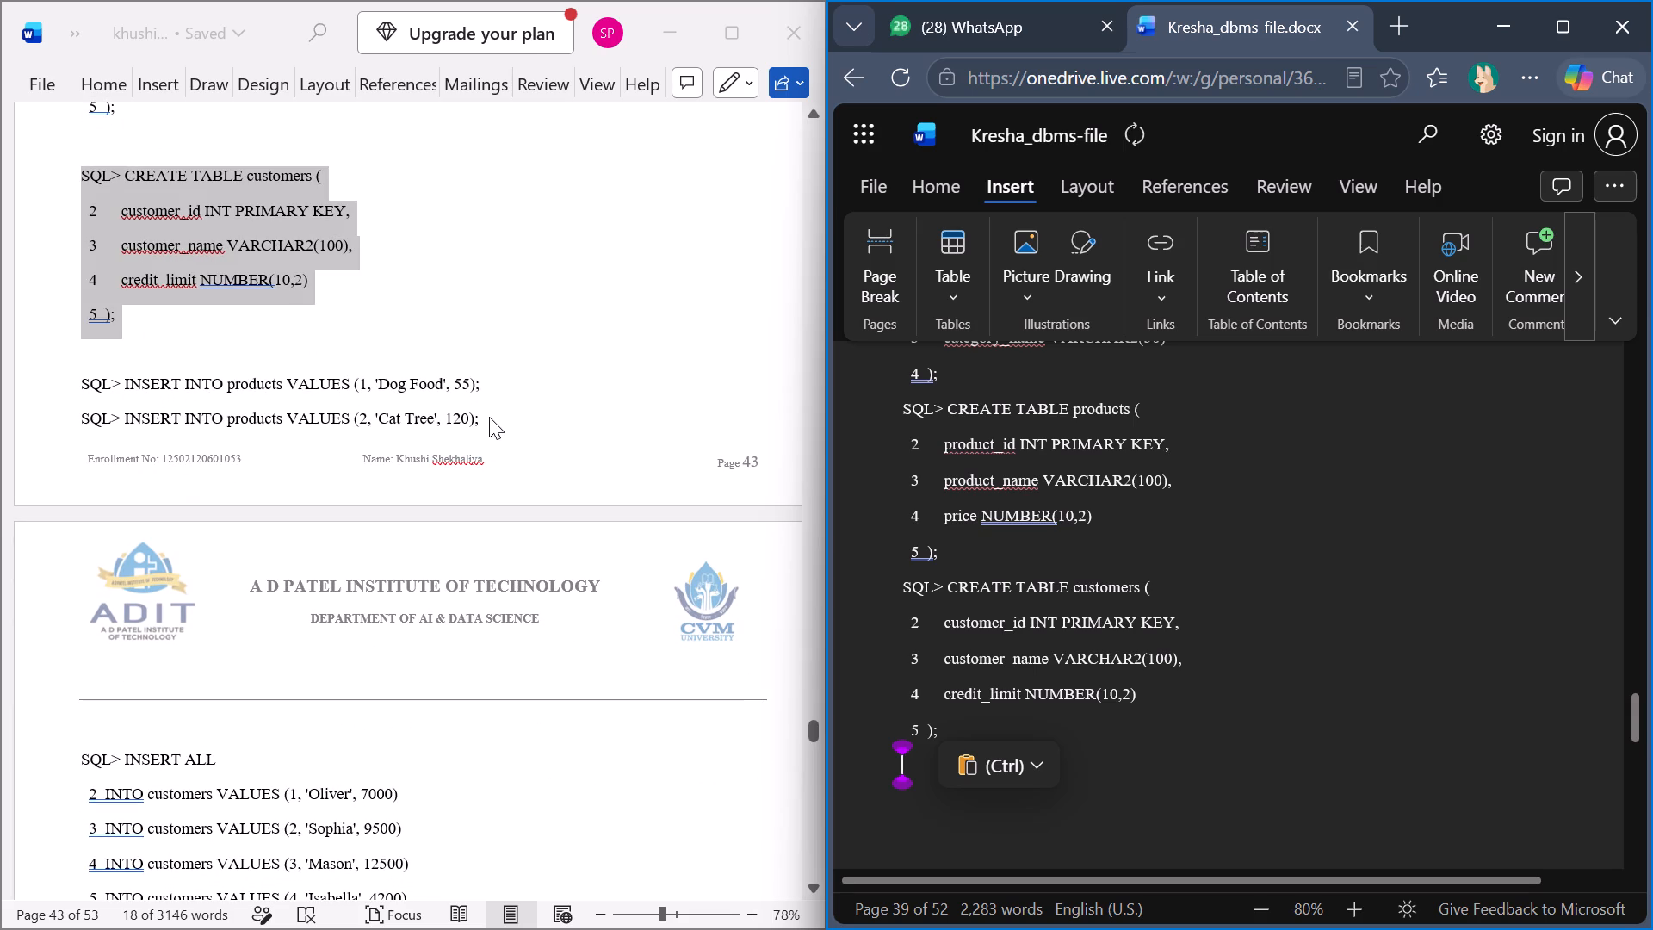
pyautogui.click(489, 417)
pyautogui.moveTo(489, 417); pyautogui.dragTo(85, 393)
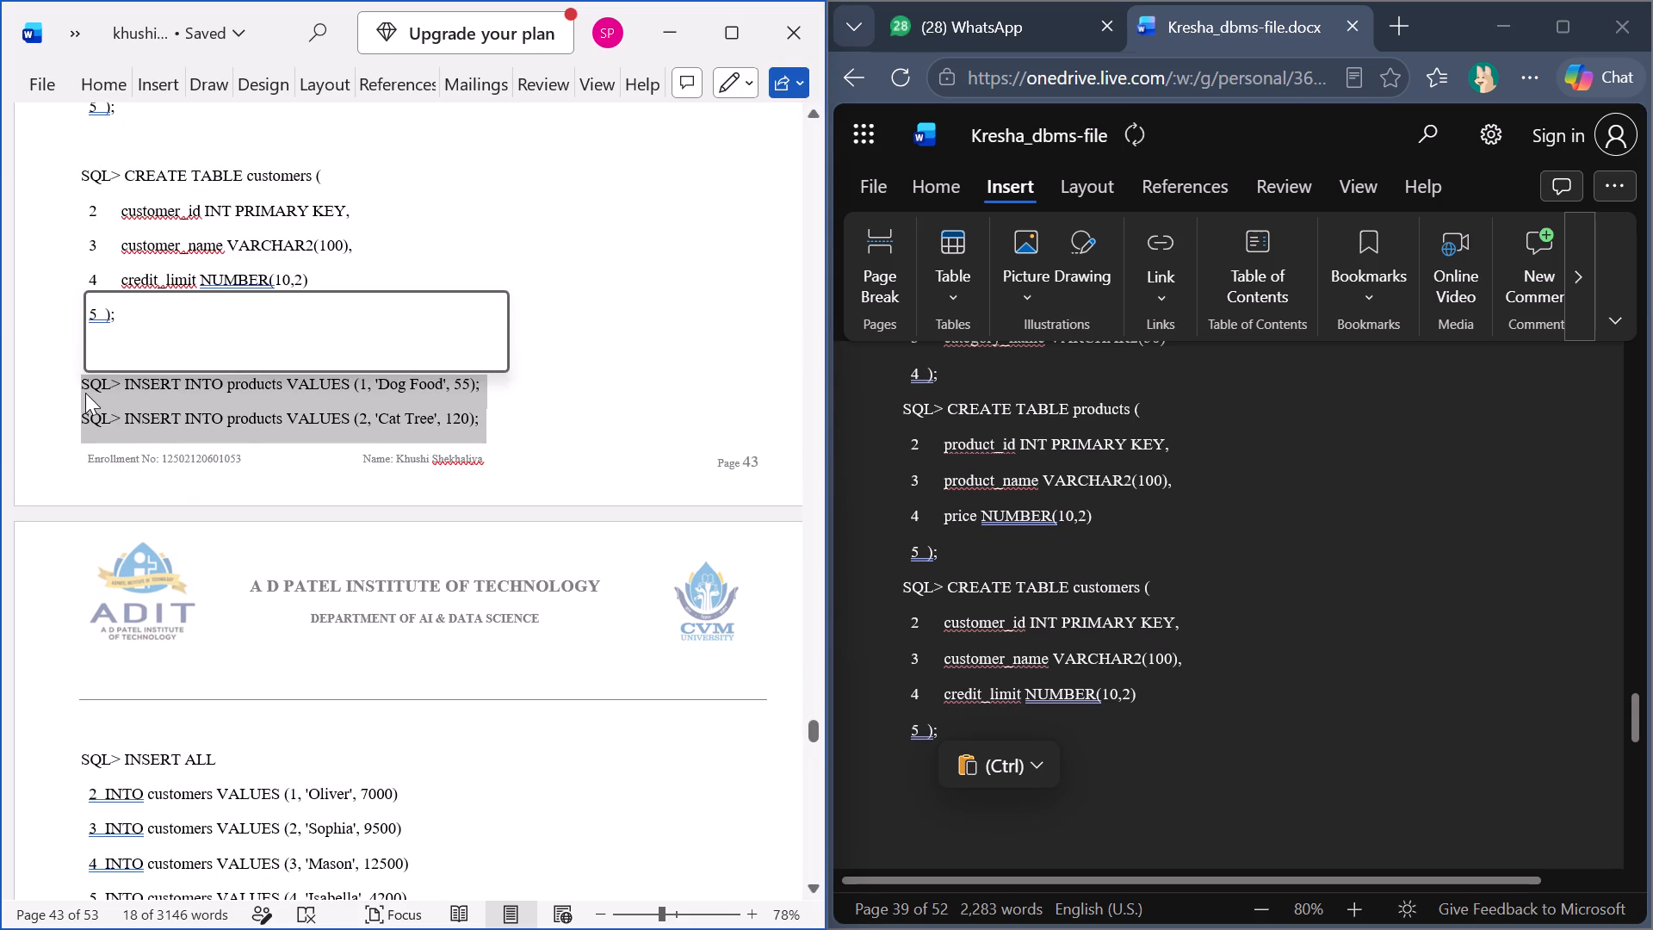
pyautogui.hotkey('ctrl', 'c')
pyautogui.click(1136, 735)
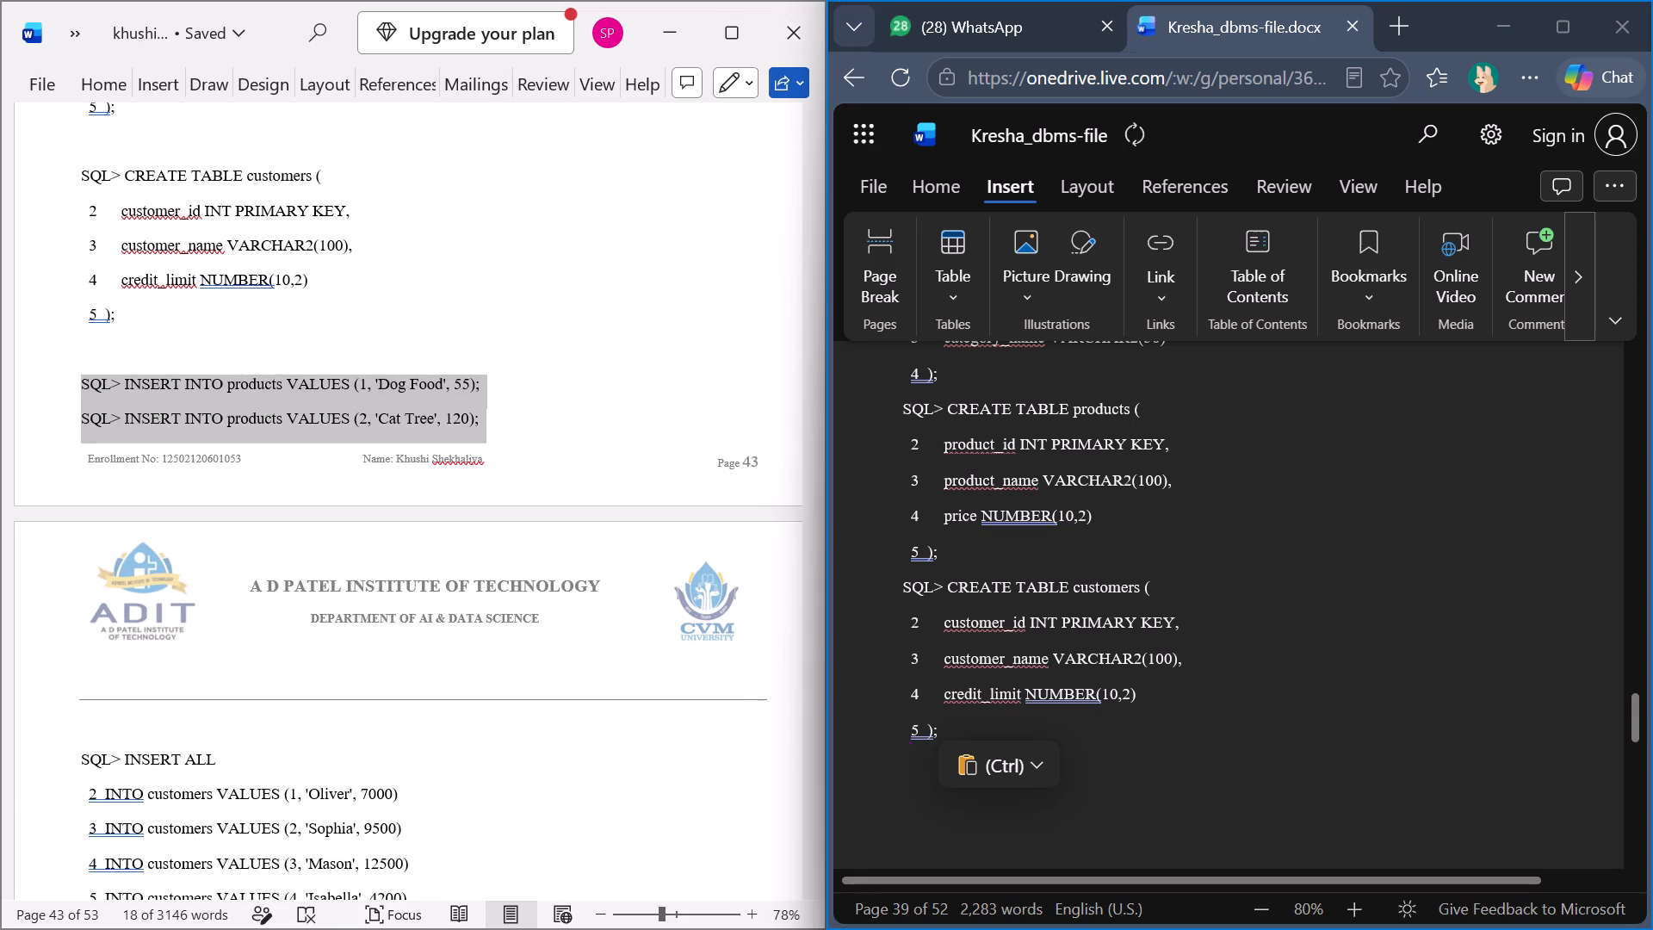
pyautogui.press('Return')
pyautogui.hotkey('ctrl', 'v')
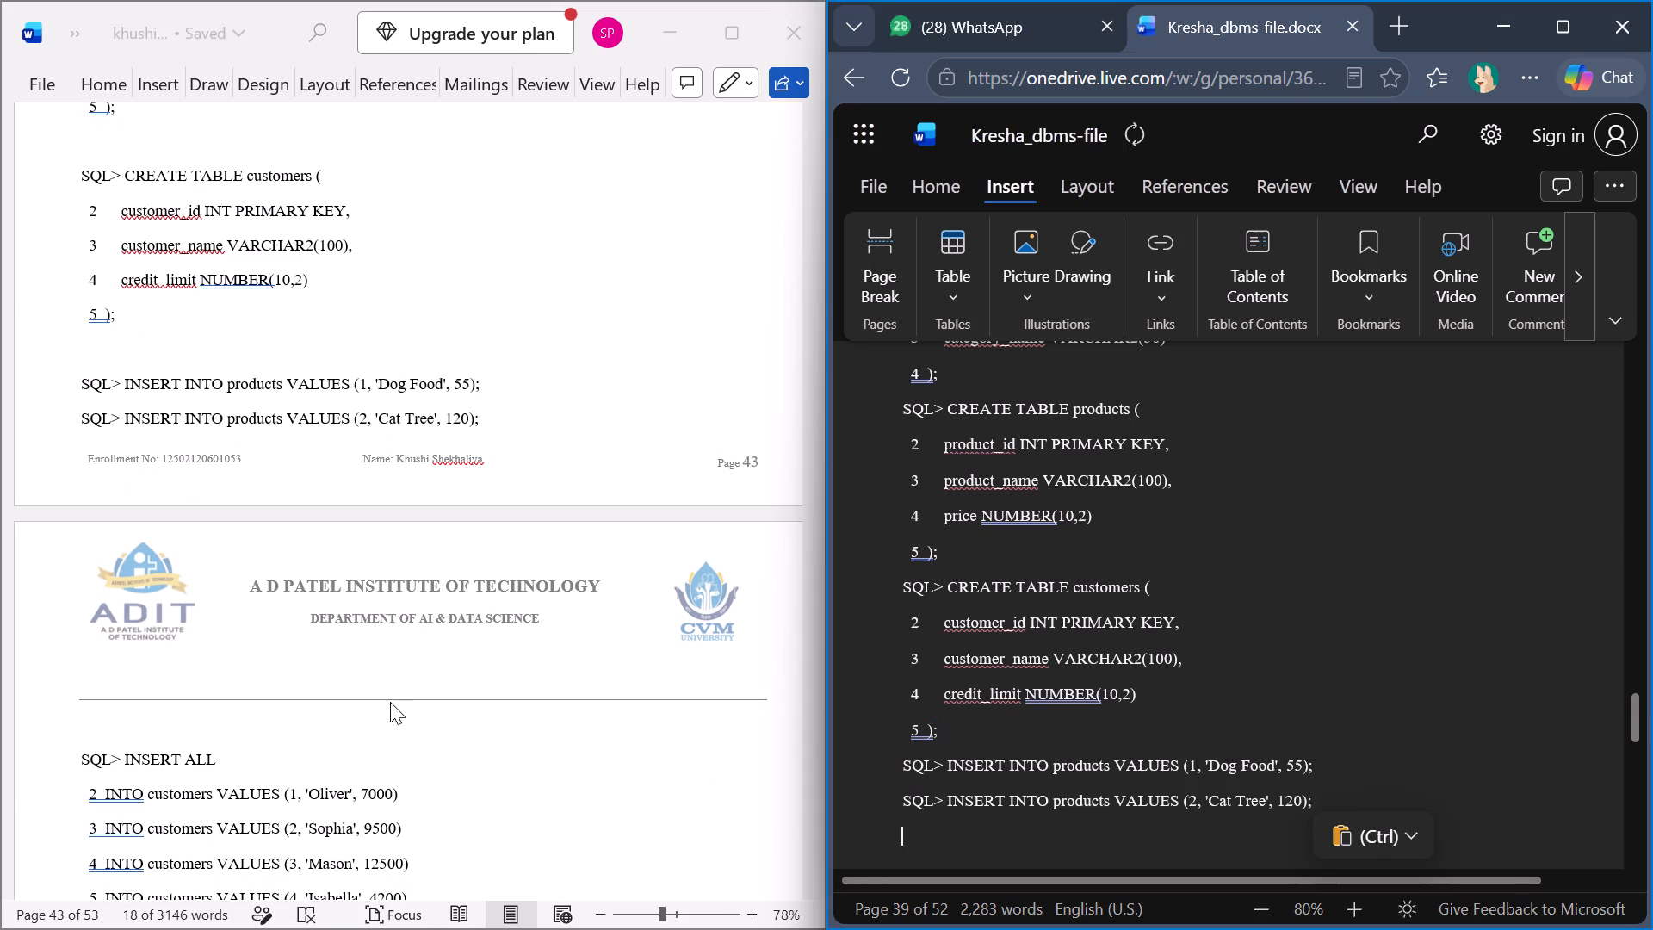
# Copy the INSERT ALL statement for customers, through SELECT 1 FROM dual, and paste it on a new line below the products inserts.
pyautogui.scroll(-2, 390, 702)
pyautogui.click(285, 686)
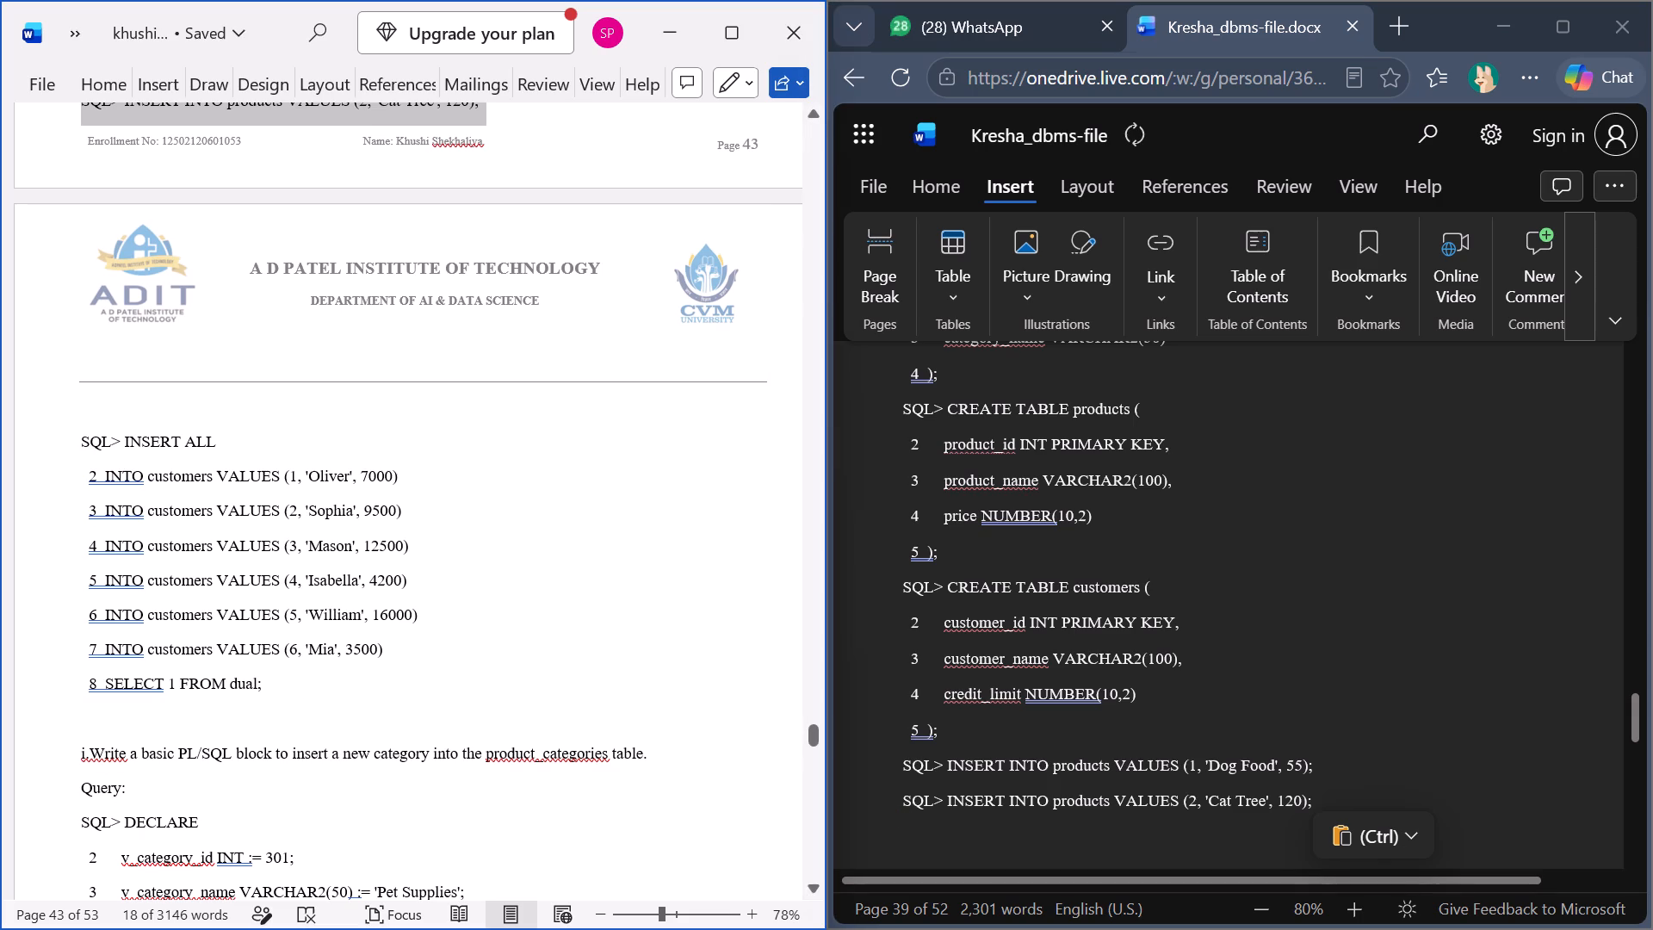
pyautogui.moveTo(285, 686); pyautogui.dragTo(39, 454)
pyautogui.hotkey('ctrl', 'c')
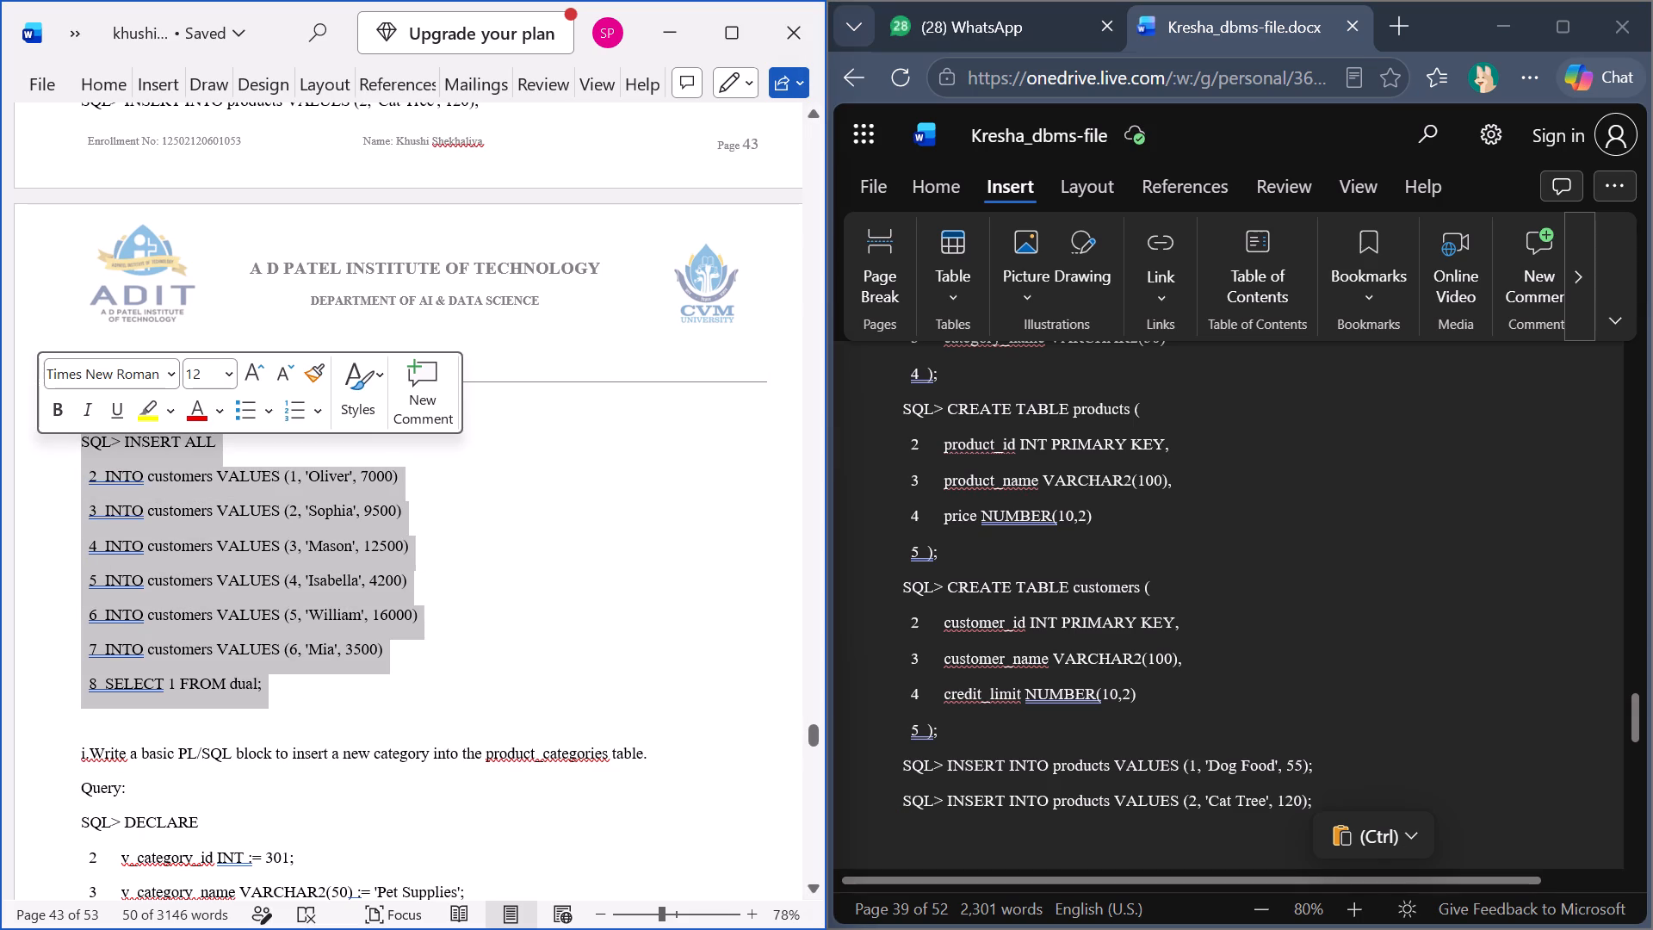
pyautogui.scroll(-1, 1090, 795)
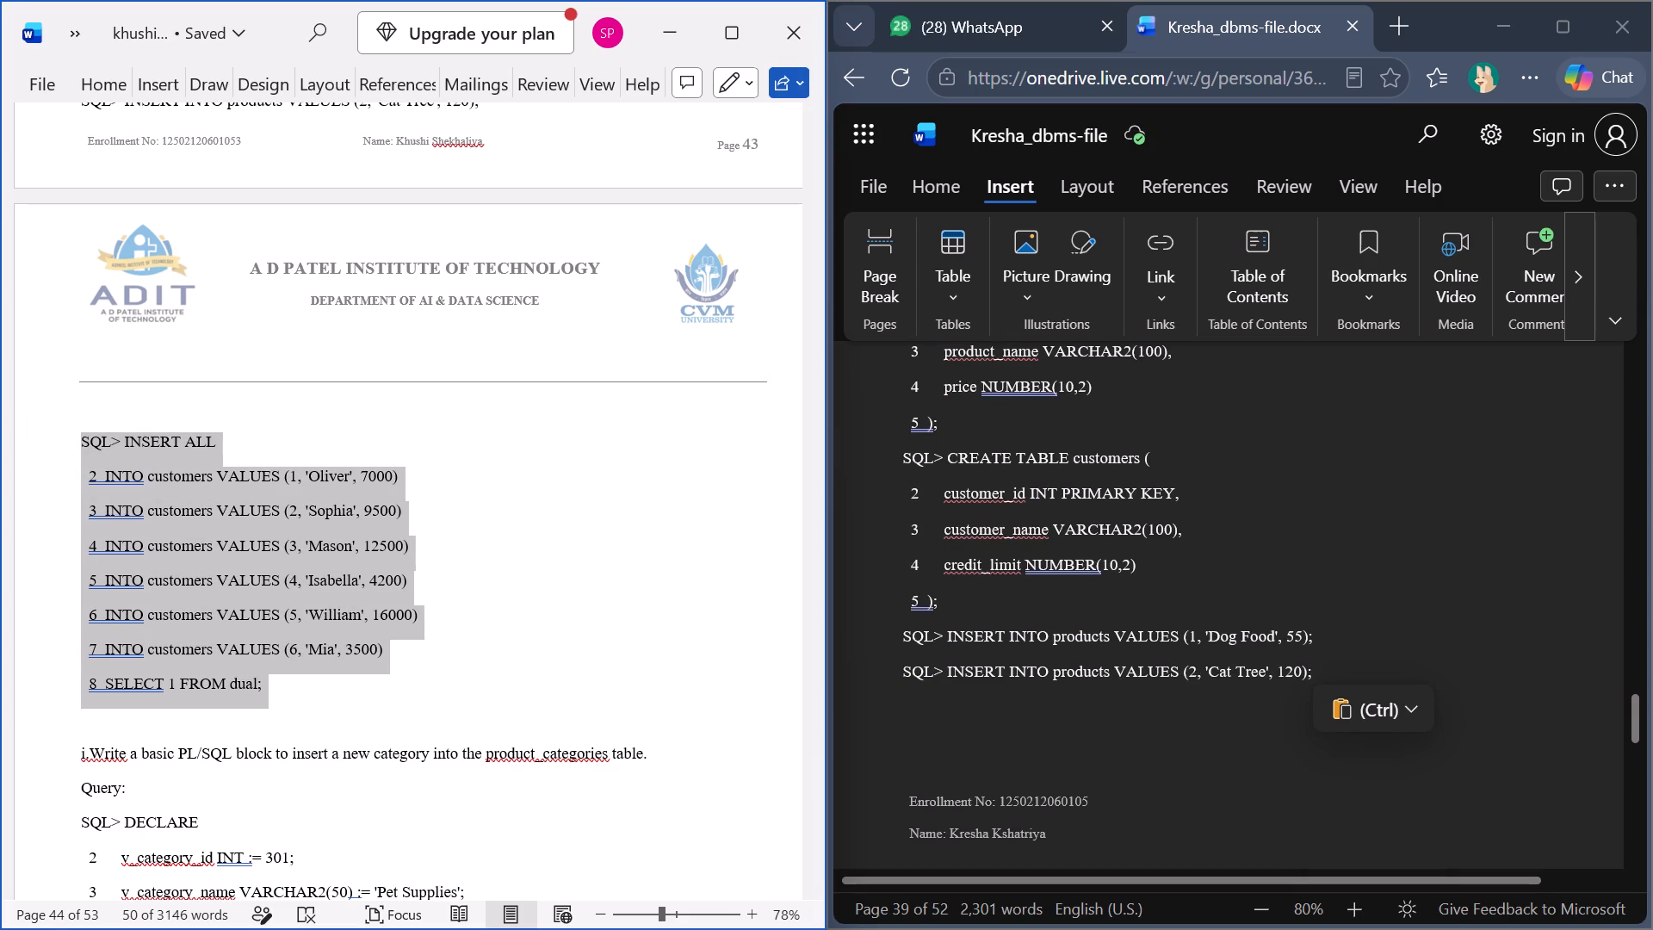
pyautogui.click(1316, 664)
pyautogui.press('Return')
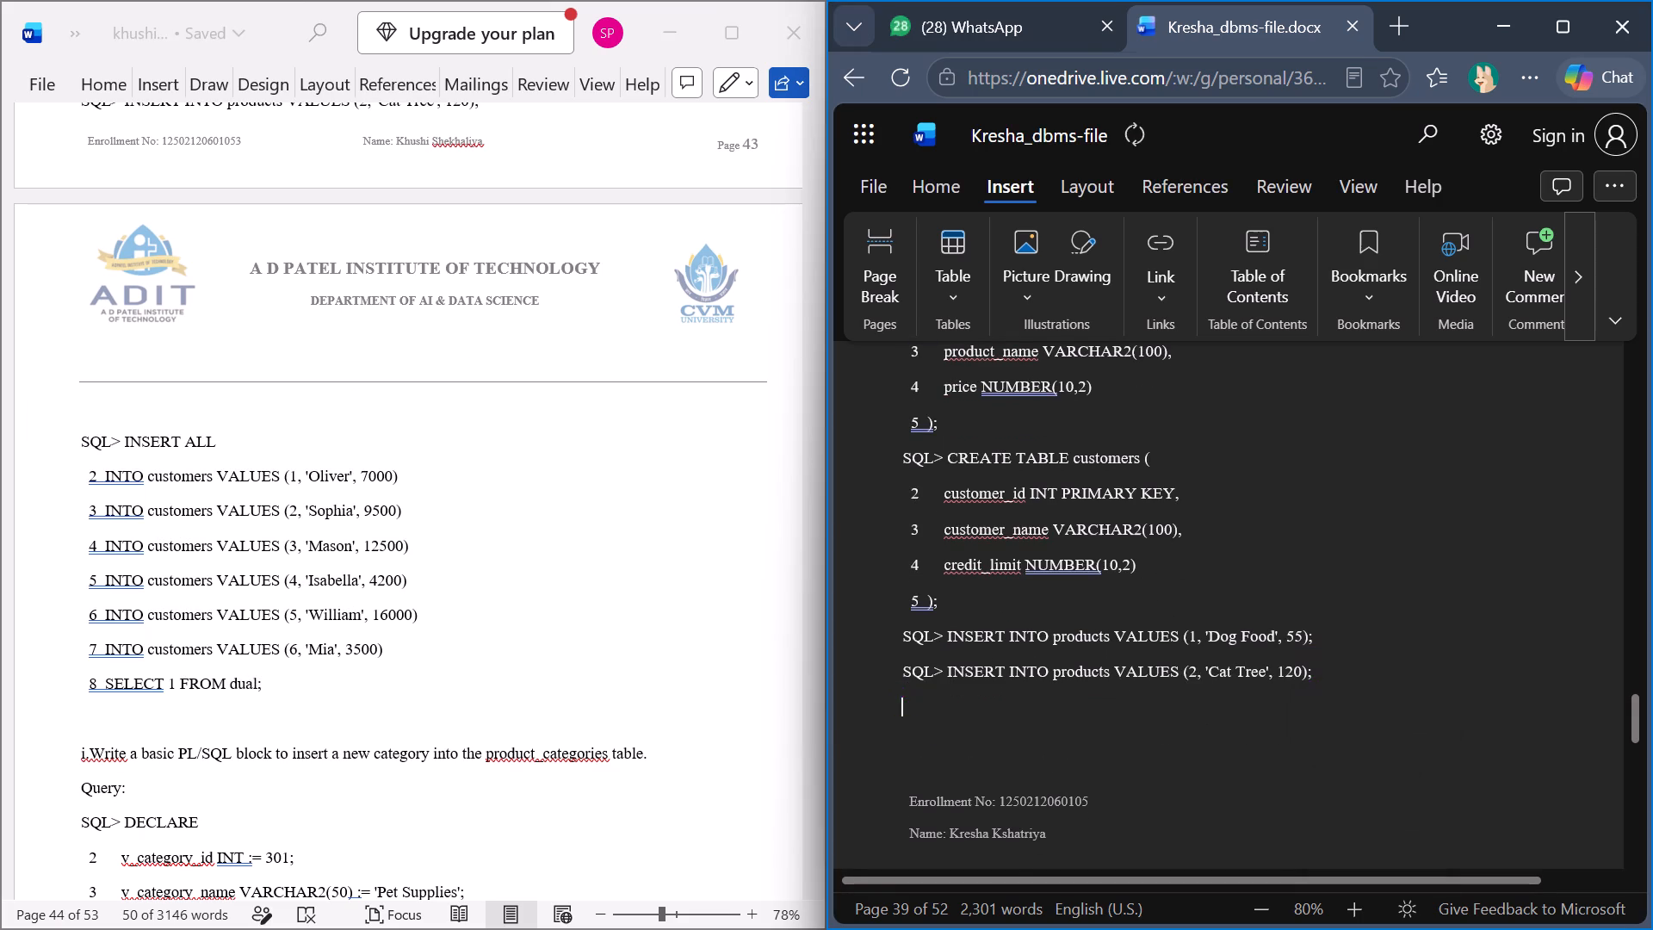
pyautogui.hotkey('ctrl', 'v')
# Copy question i about a basic PL/SQL block inserting a new category and paste it on a new line below the INSERT ALL statement.
pyautogui.scroll(-2, 355, 654)
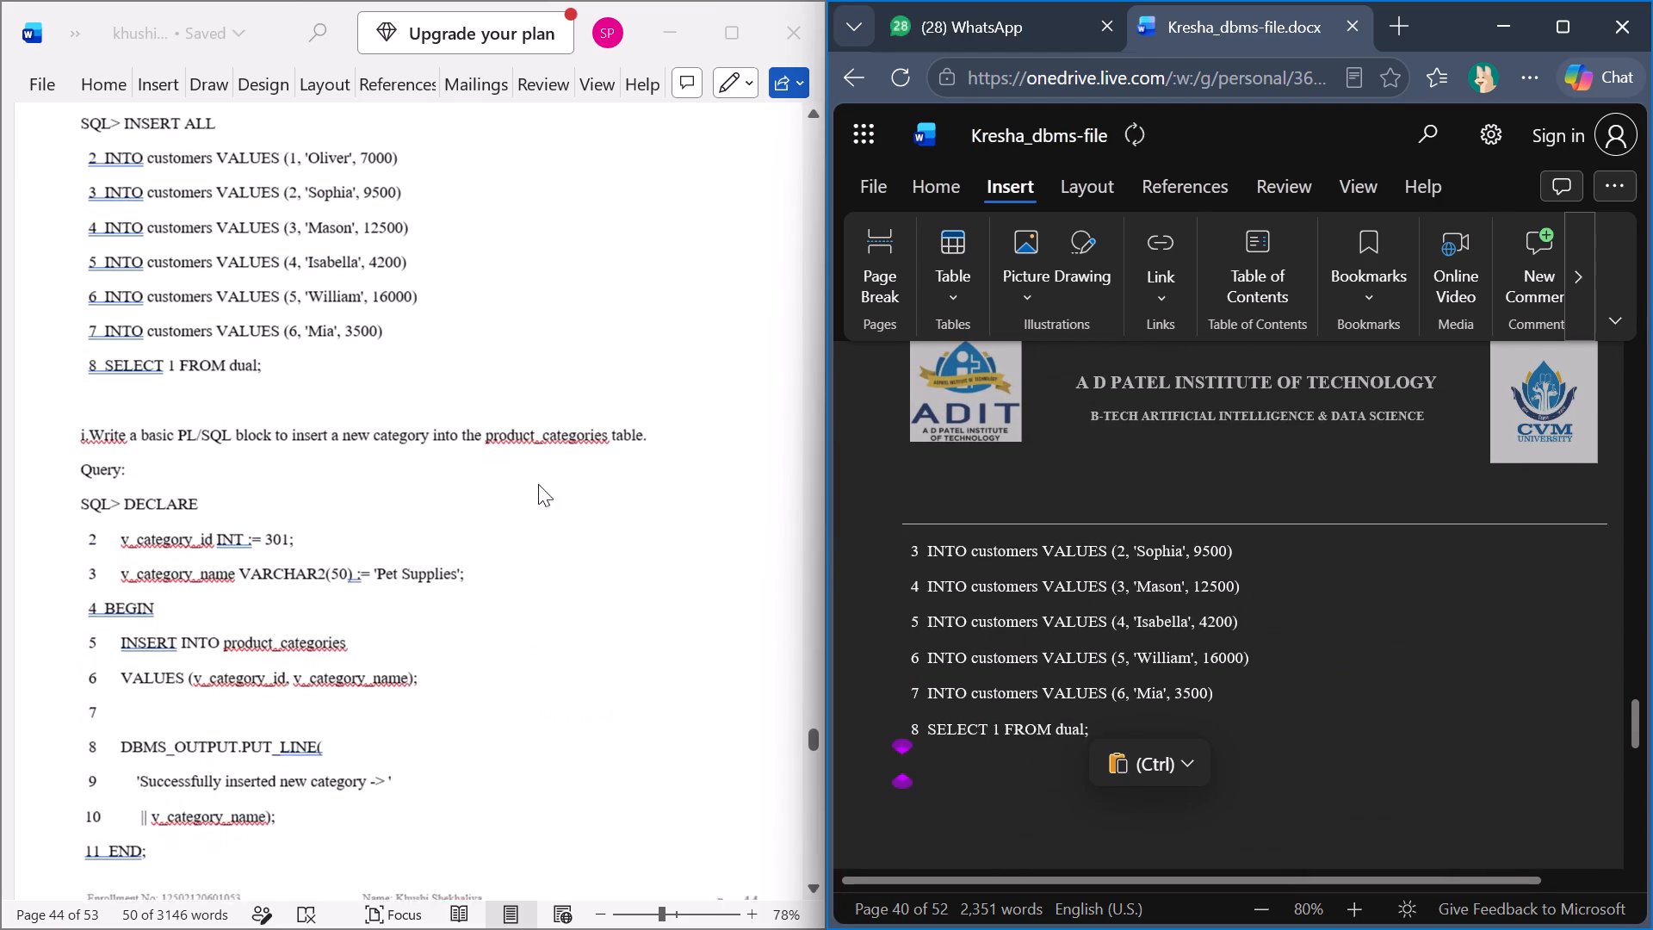
pyautogui.click(653, 422)
pyautogui.moveTo(653, 422); pyautogui.dragTo(19, 458)
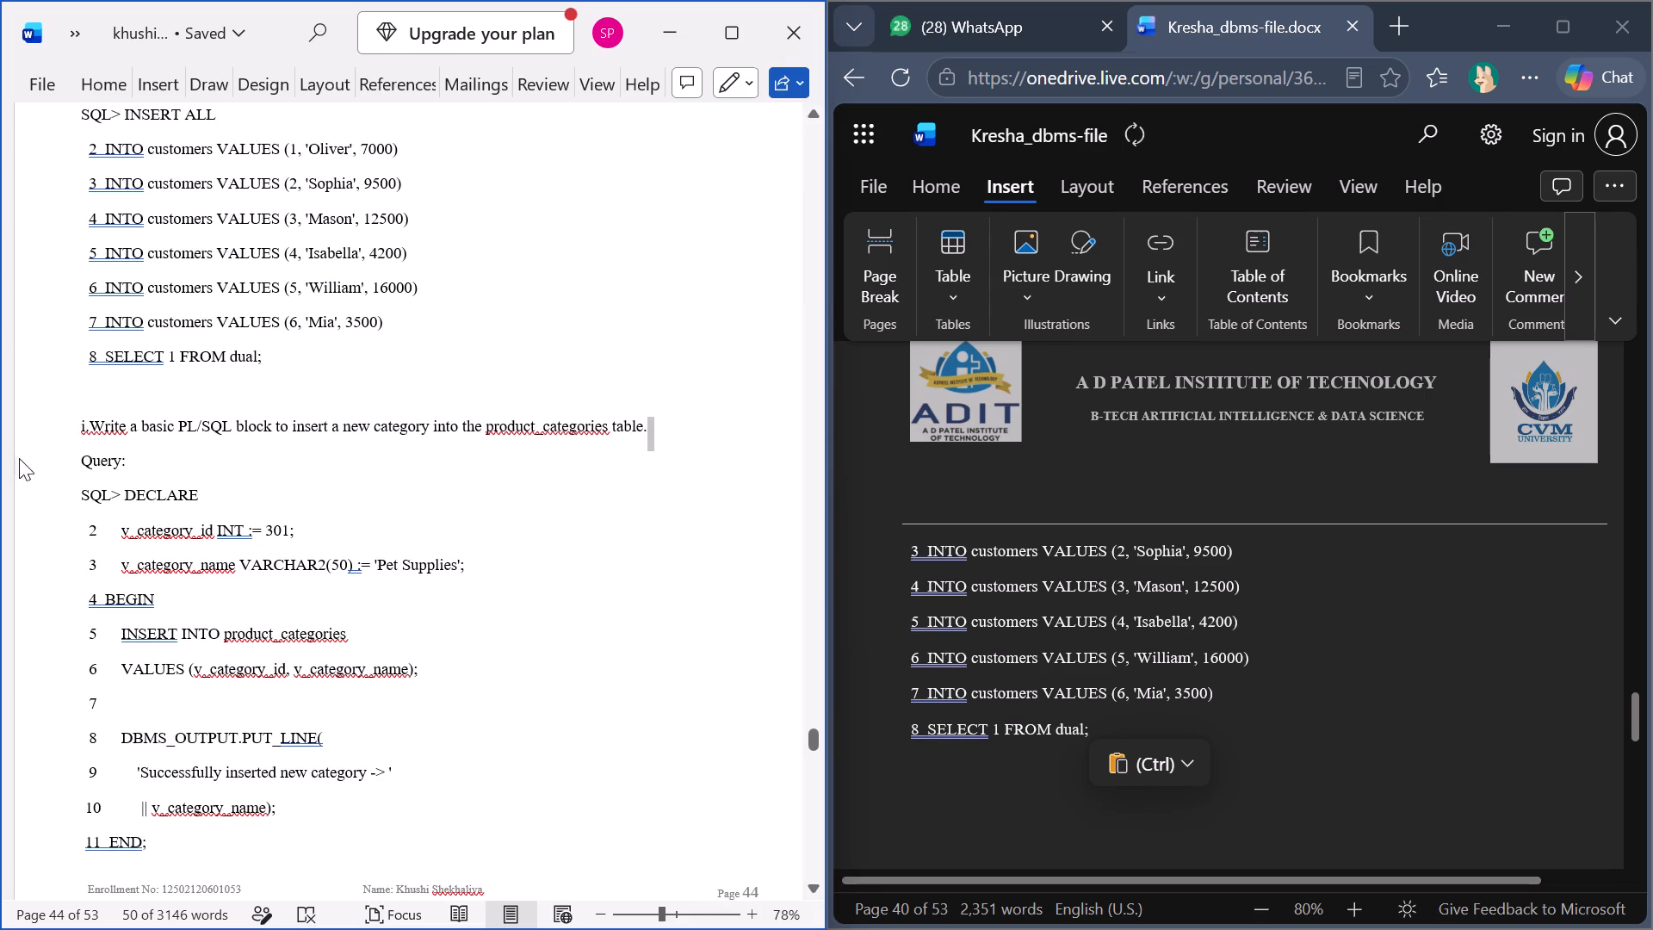
pyautogui.moveTo(19, 458); pyautogui.dragTo(37, 423)
pyautogui.hotkey('ctrl', 'c')
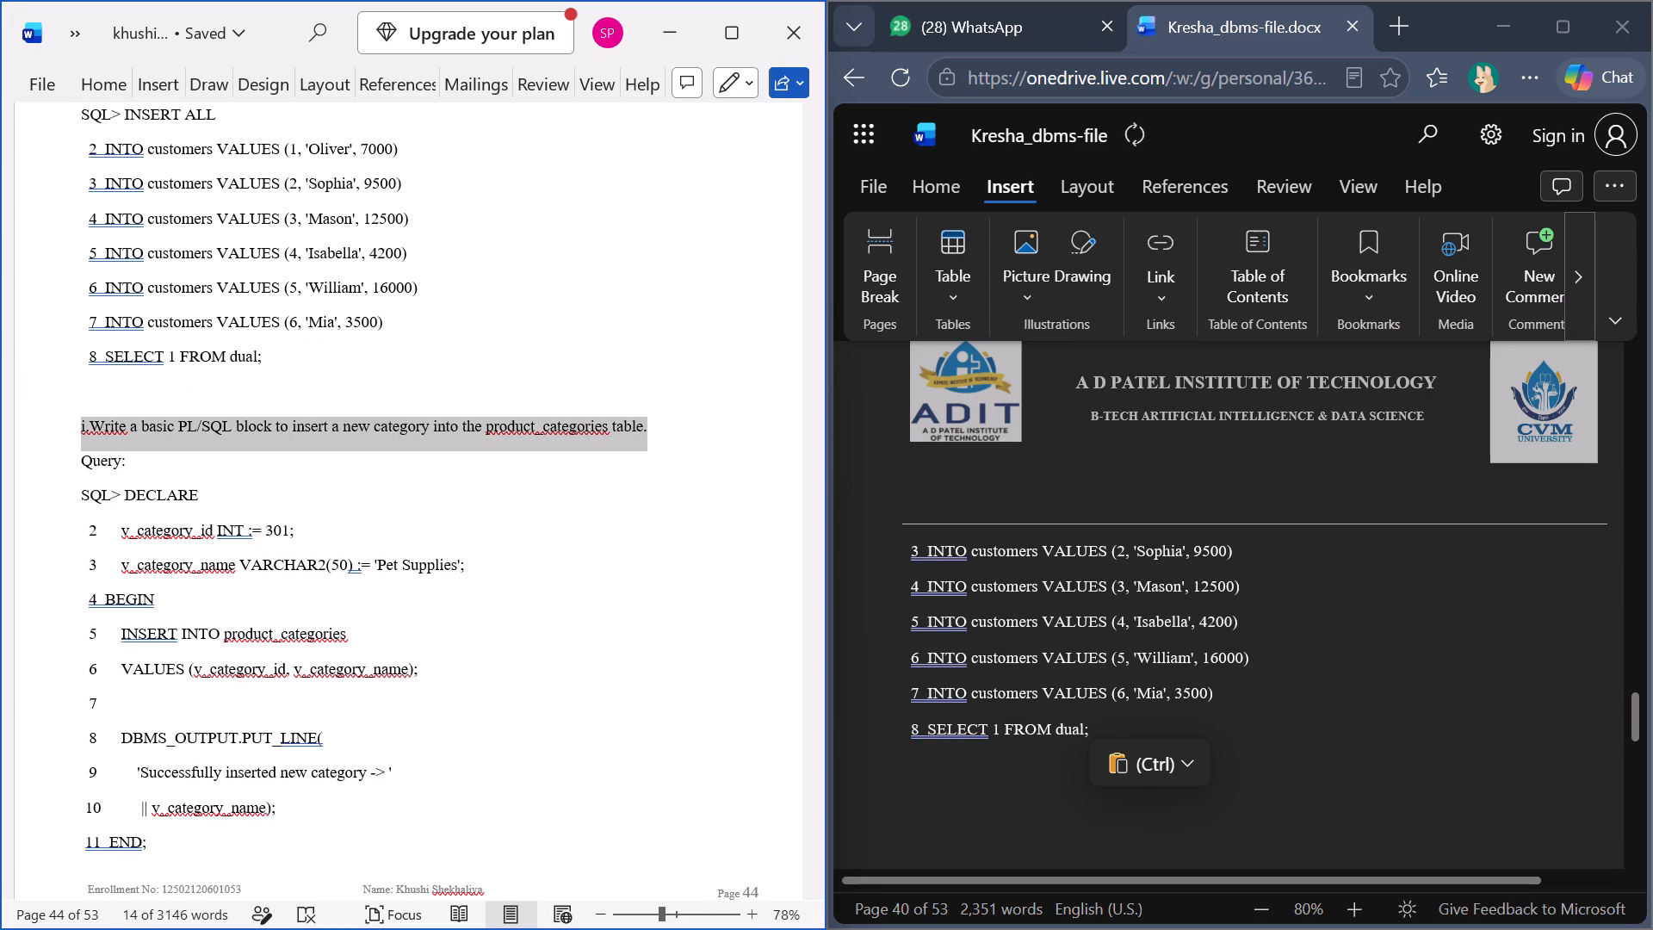
pyautogui.click(1385, 724)
pyautogui.press('Return')
pyautogui.hotkey('ctrl', 'v')
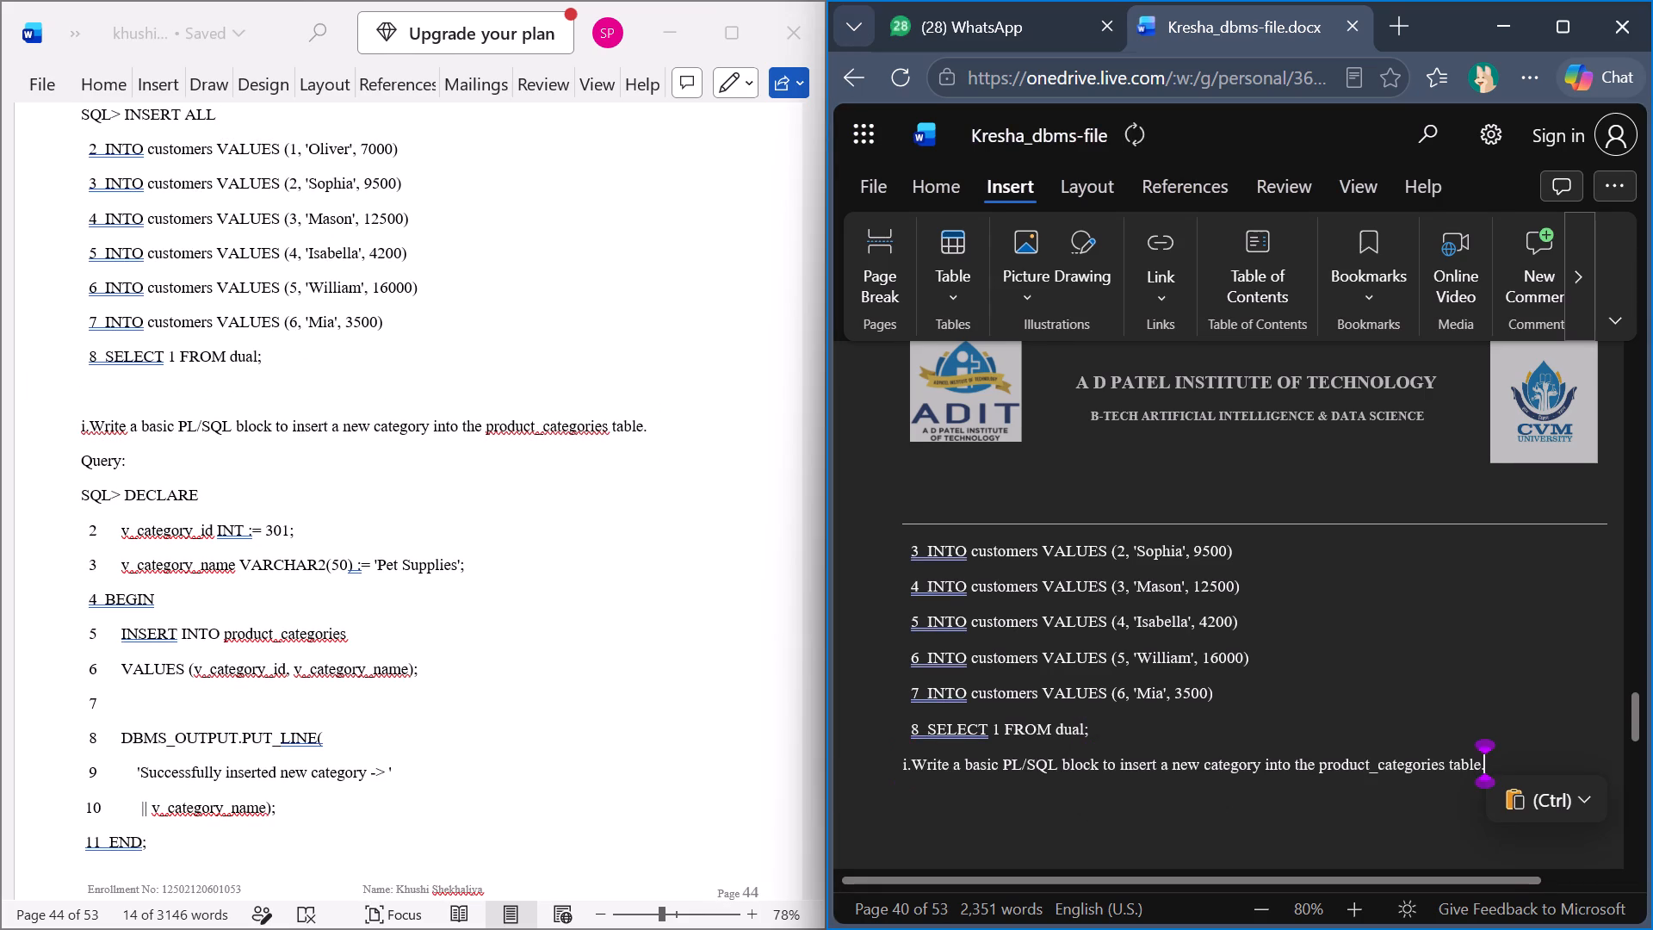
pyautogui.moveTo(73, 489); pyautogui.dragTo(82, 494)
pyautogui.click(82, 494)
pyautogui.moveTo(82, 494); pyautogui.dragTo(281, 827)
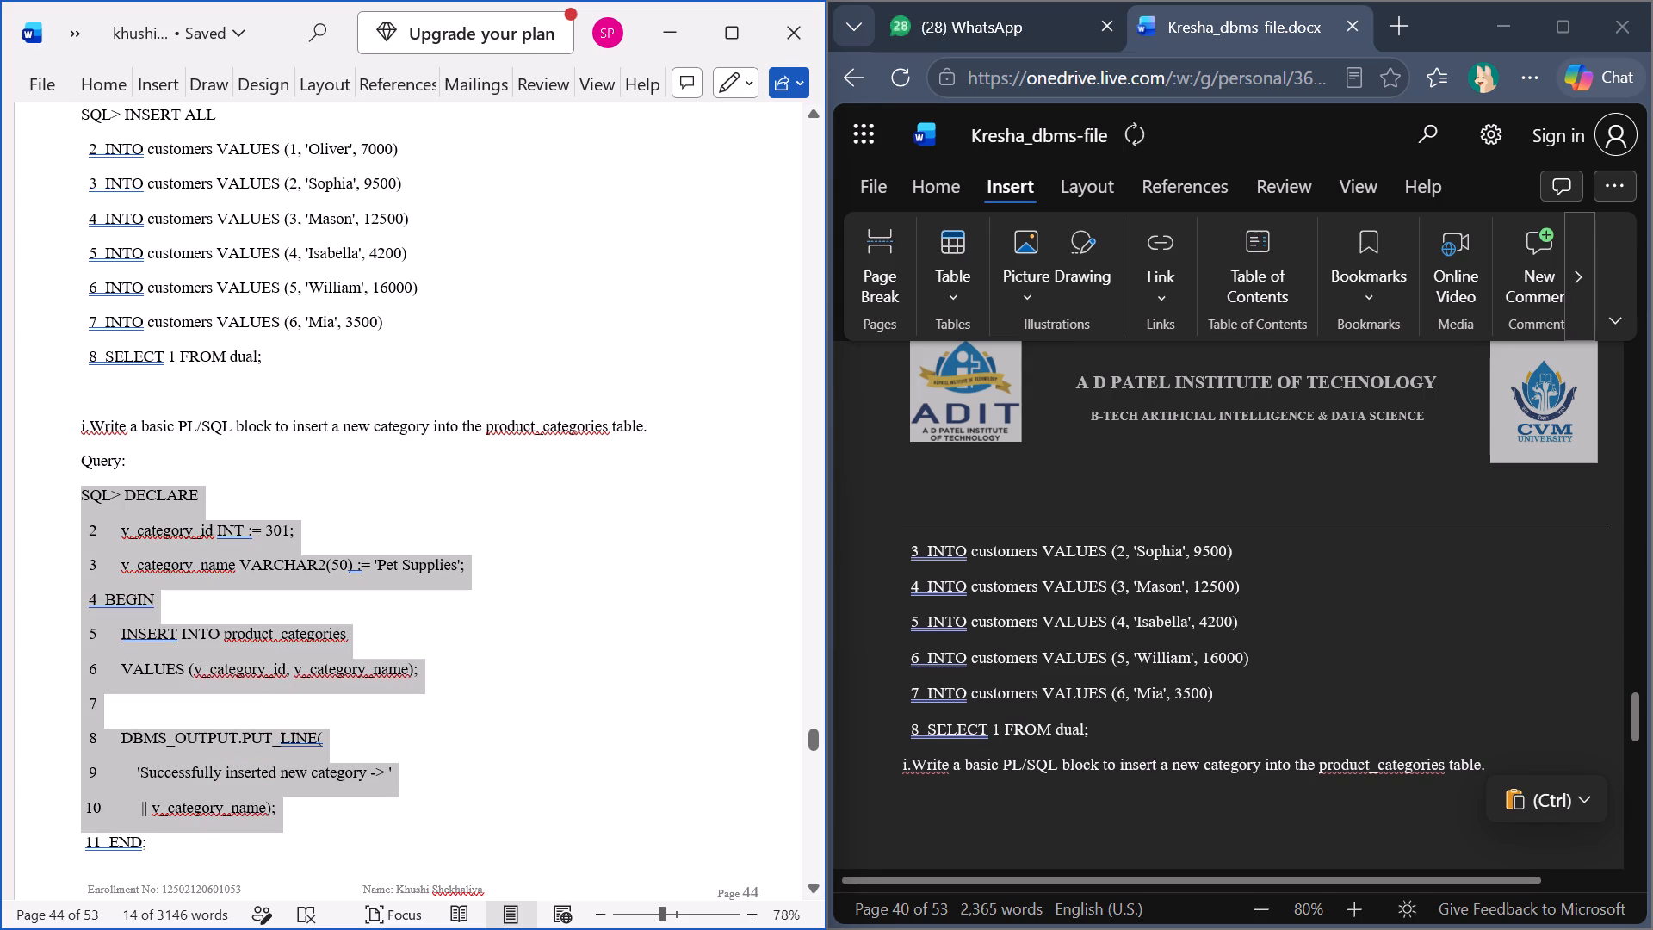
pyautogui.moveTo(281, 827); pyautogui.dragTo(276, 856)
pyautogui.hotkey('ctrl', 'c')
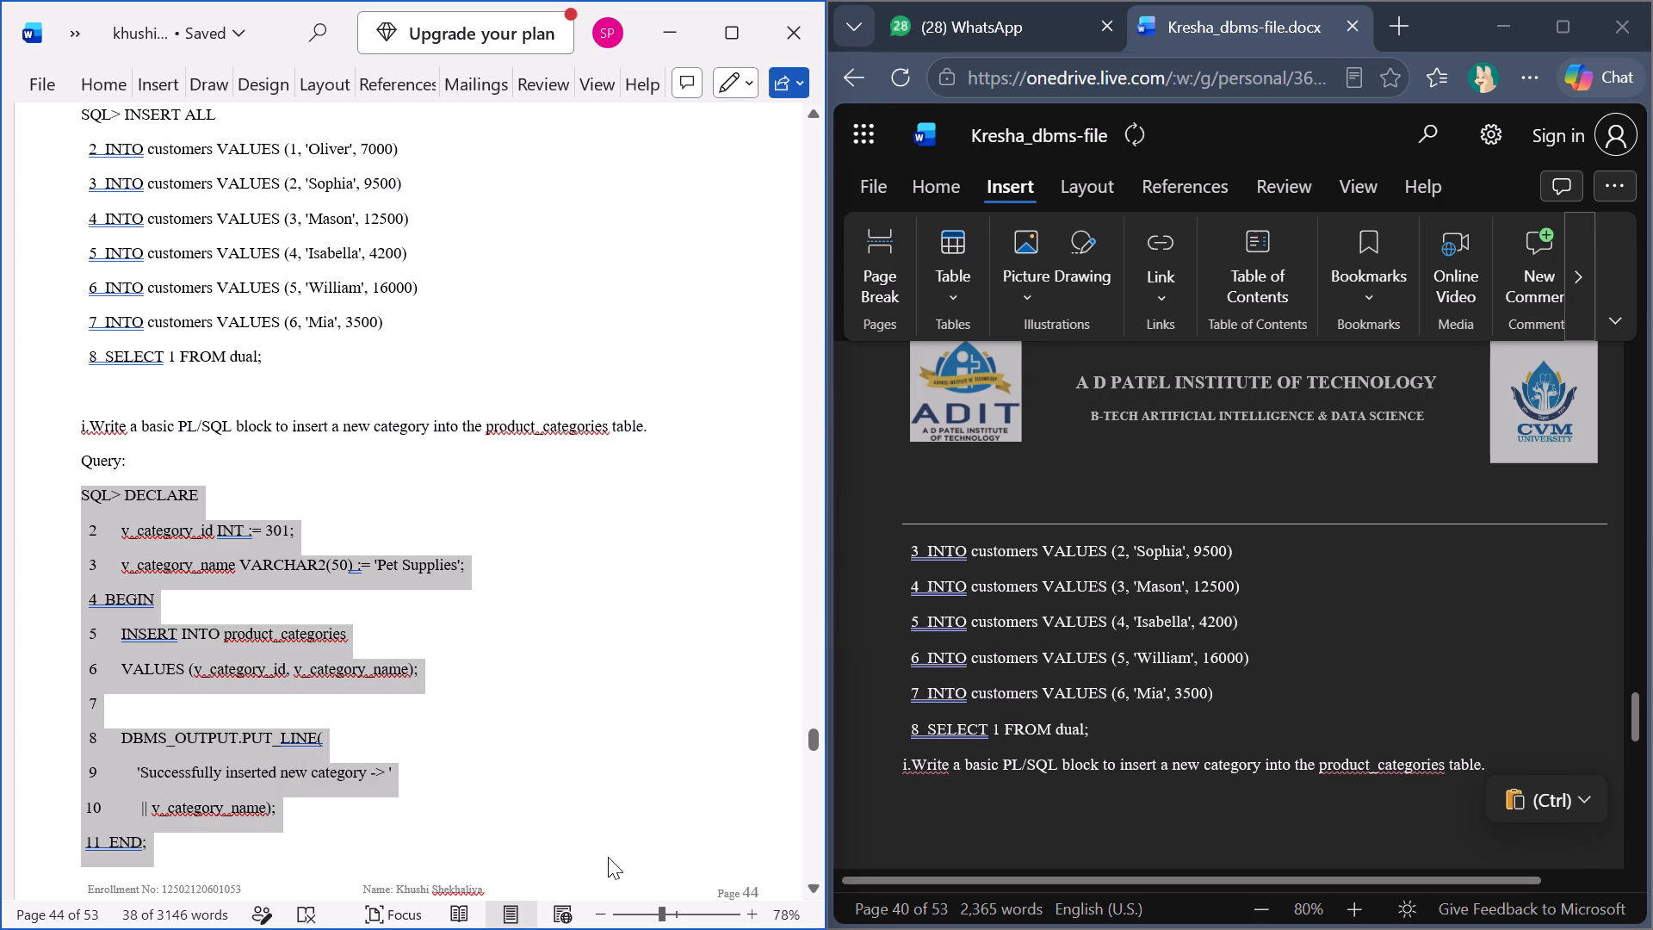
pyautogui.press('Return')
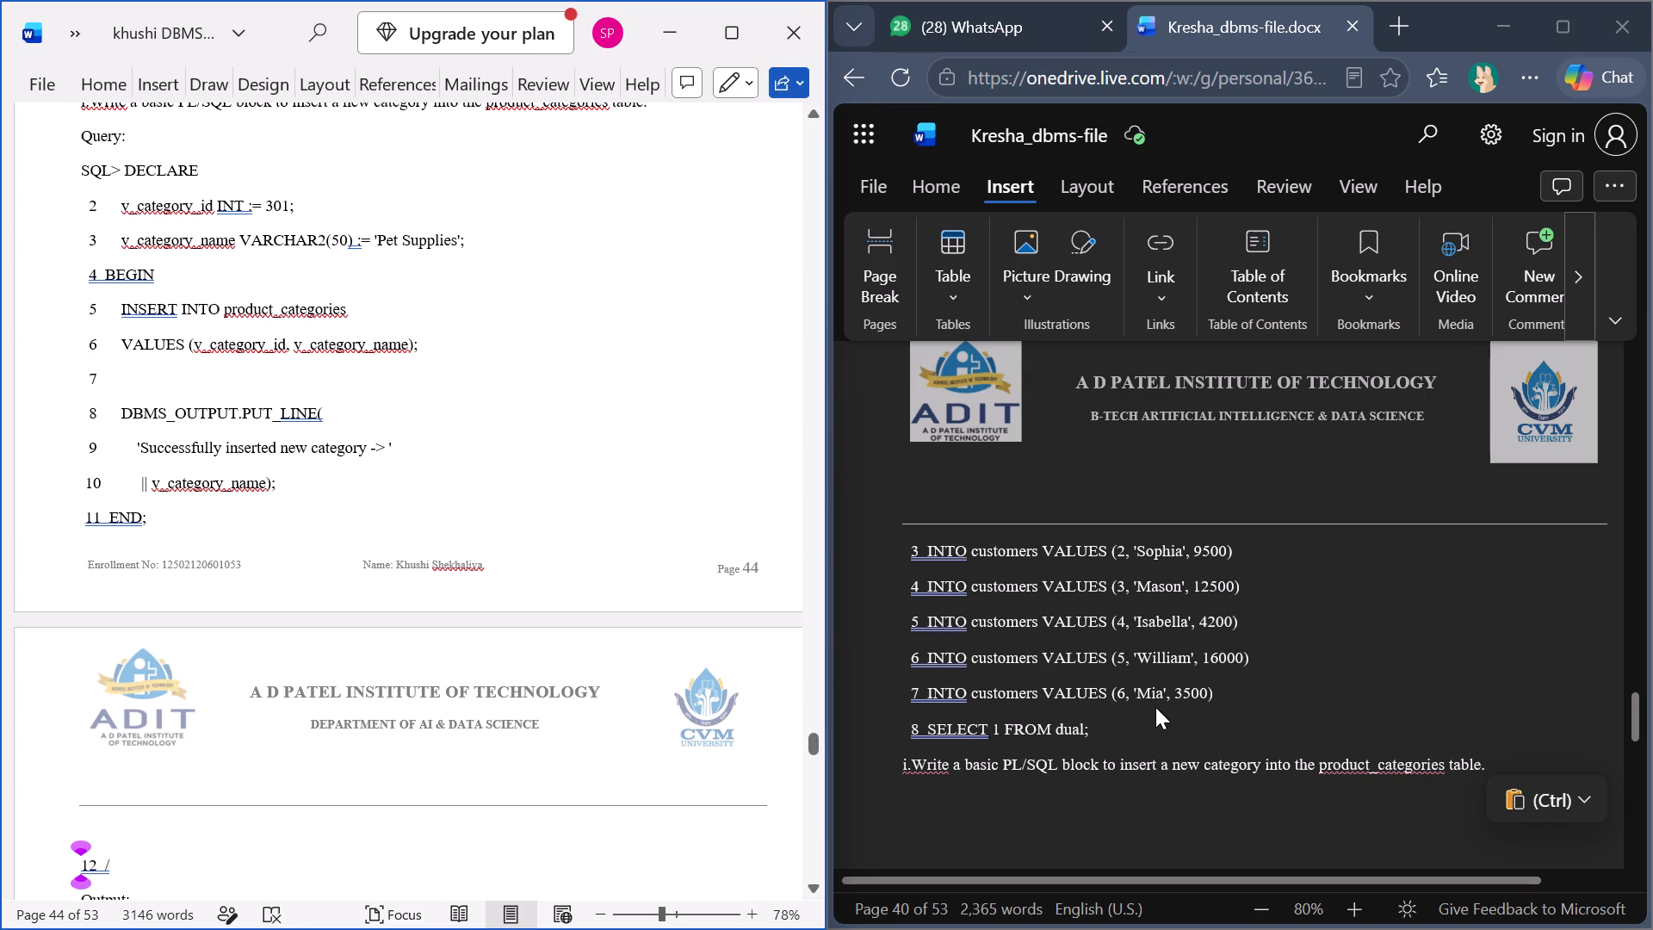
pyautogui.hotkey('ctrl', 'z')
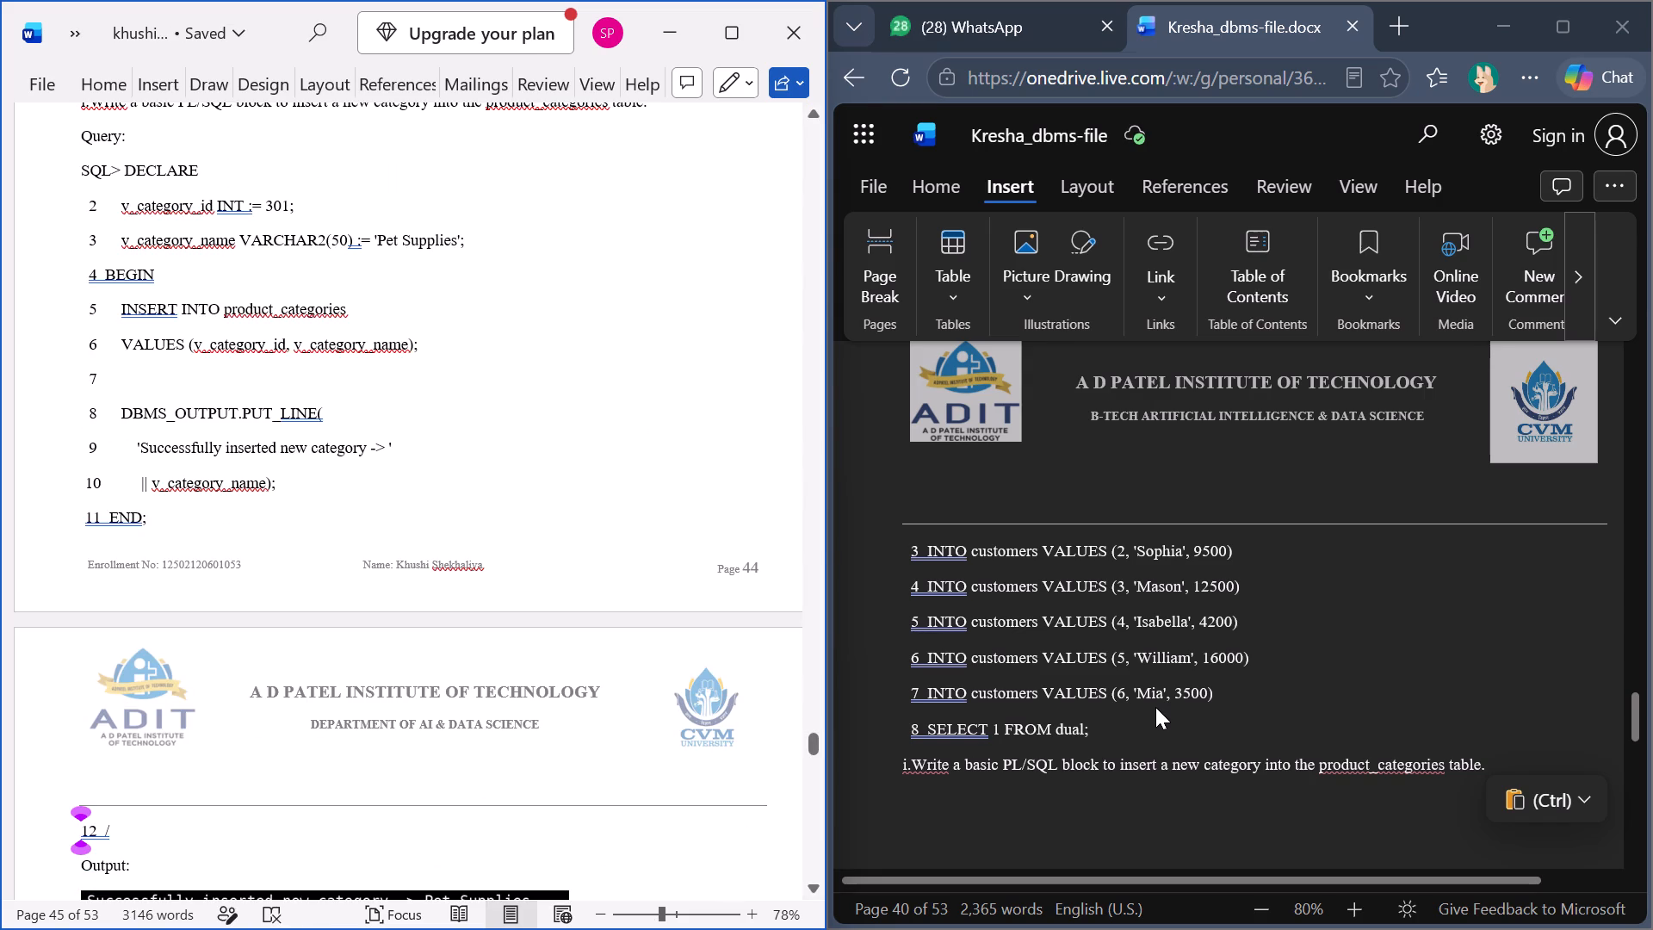
# Copy question i's PL/SQL block from SQL> DECLARE to line 11 END; in khushi's file and paste it below the pasted question.
pyautogui.scroll(1, 911, 569)
pyautogui.scroll(1, 517, 373)
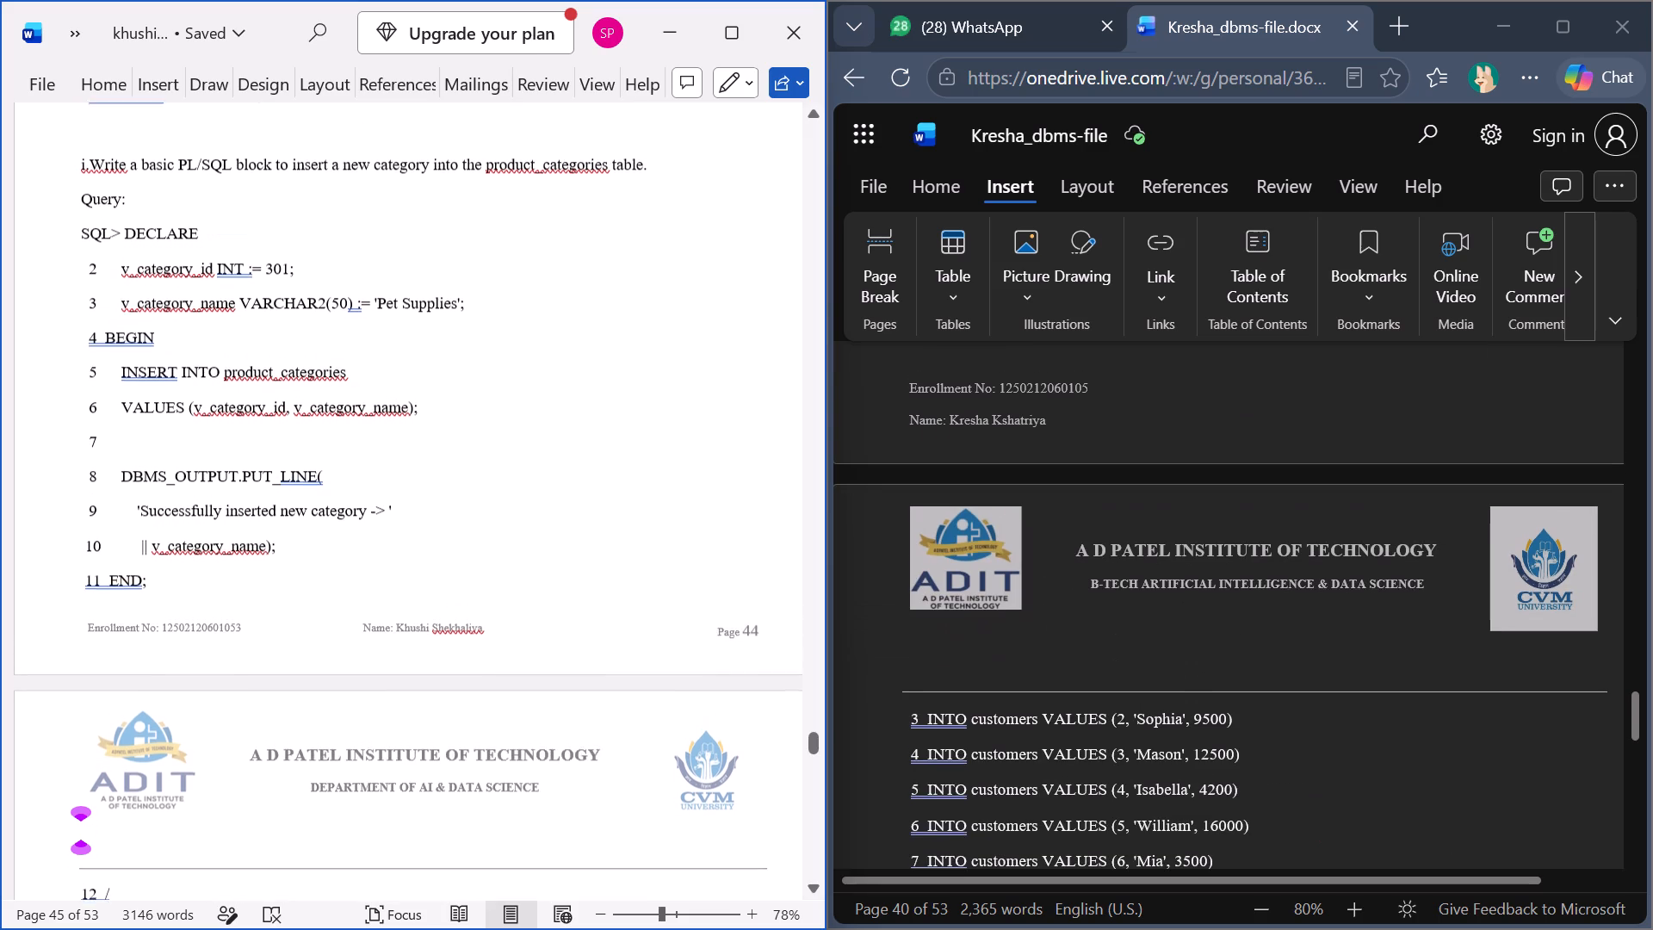
pyautogui.scroll(-1, 1086, 660)
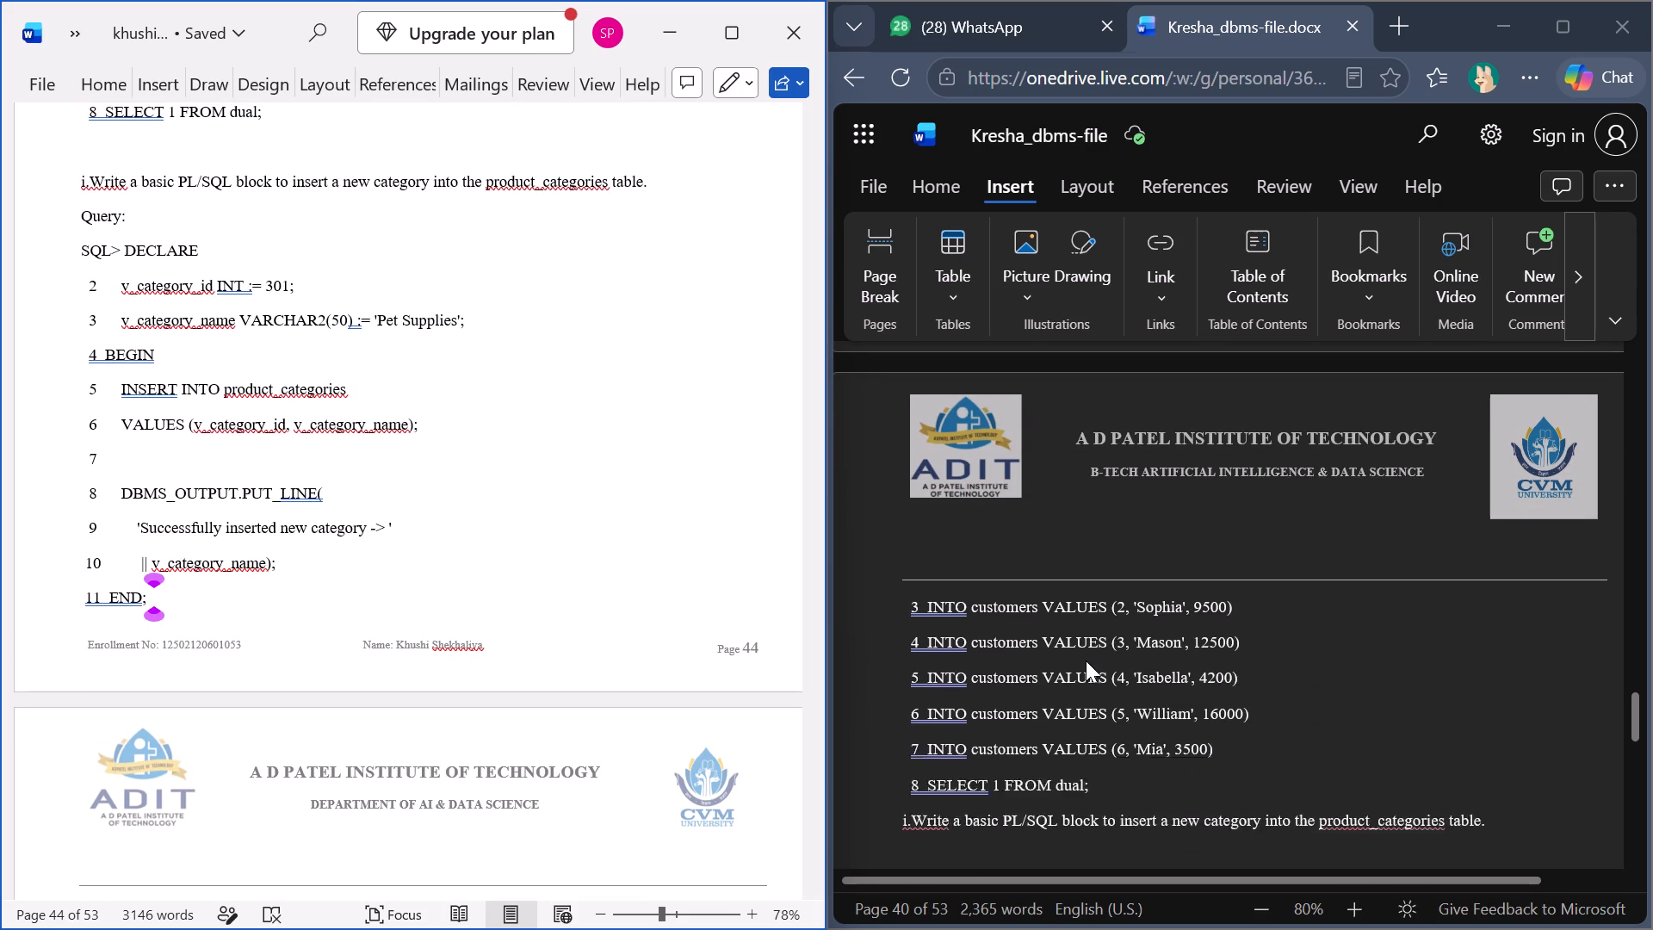
pyautogui.scroll(-2, 1086, 660)
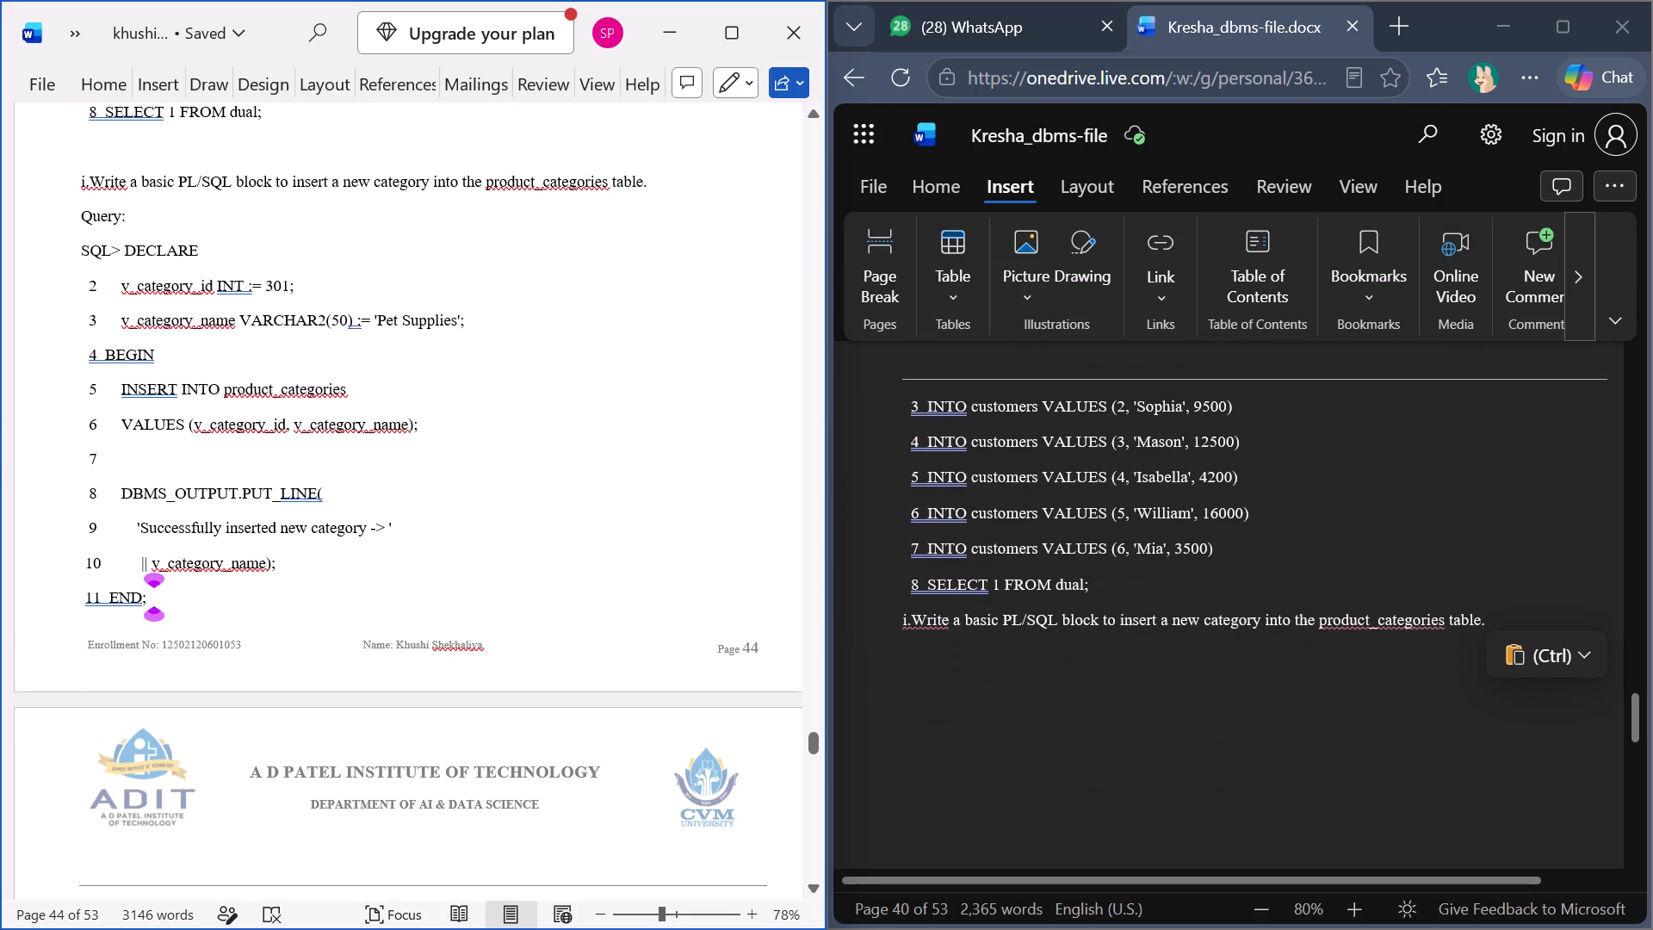
pyautogui.click(79, 248)
pyautogui.moveTo(79, 248); pyautogui.dragTo(251, 604)
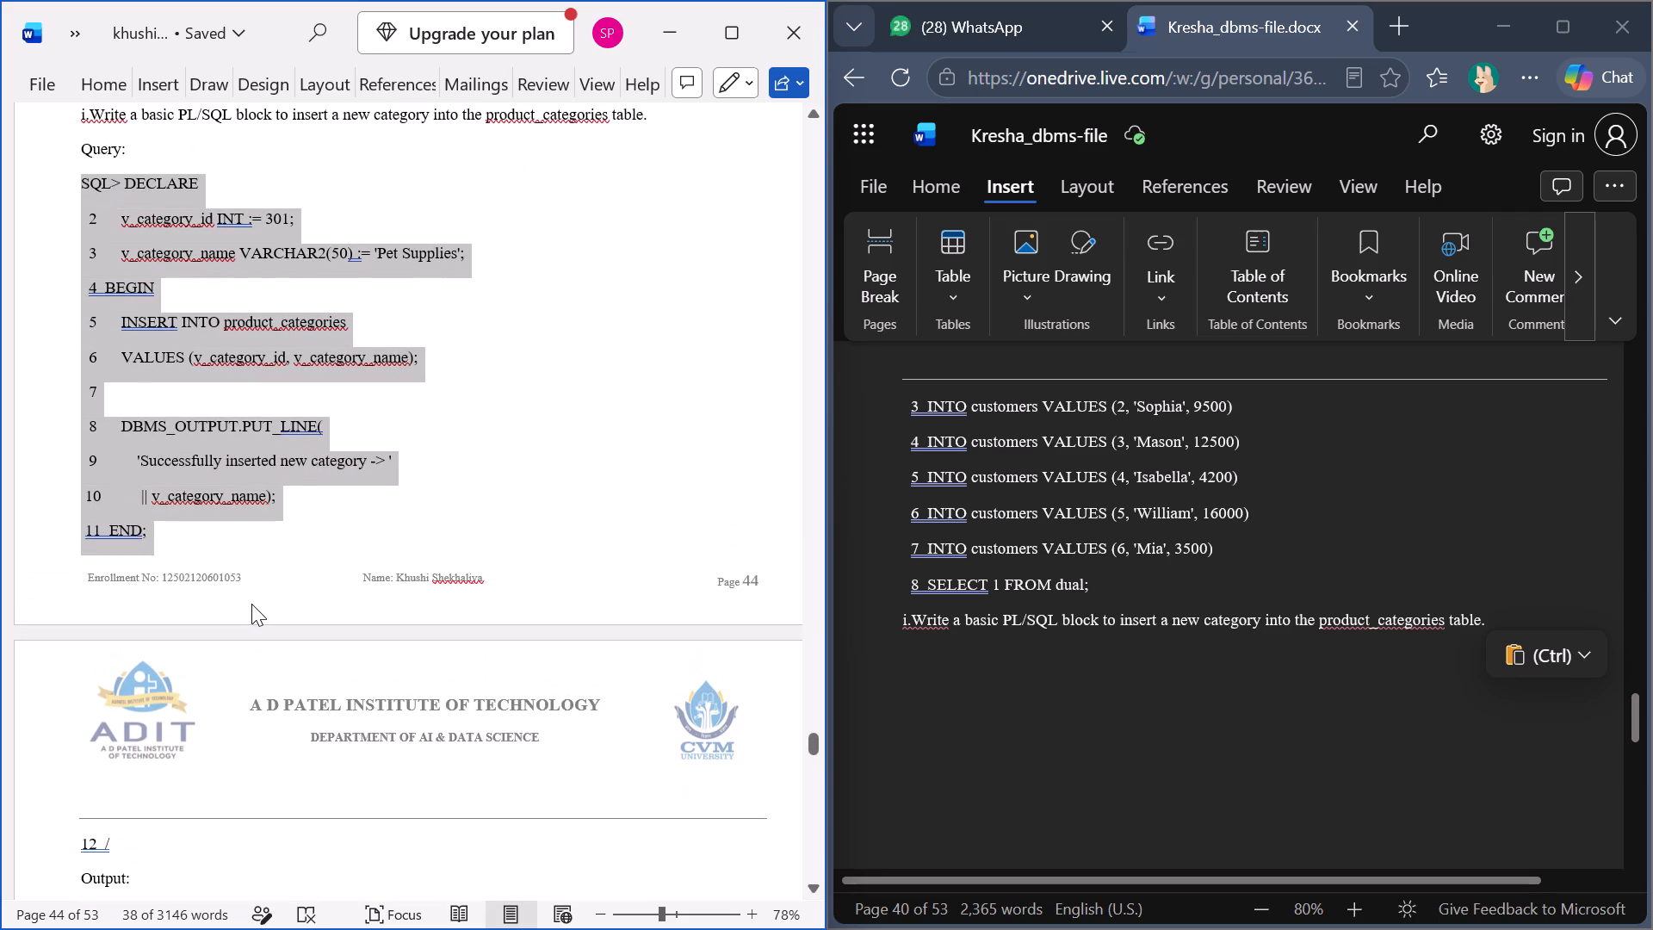
pyautogui.hotkey('ctrl', 'c')
pyautogui.click(913, 652)
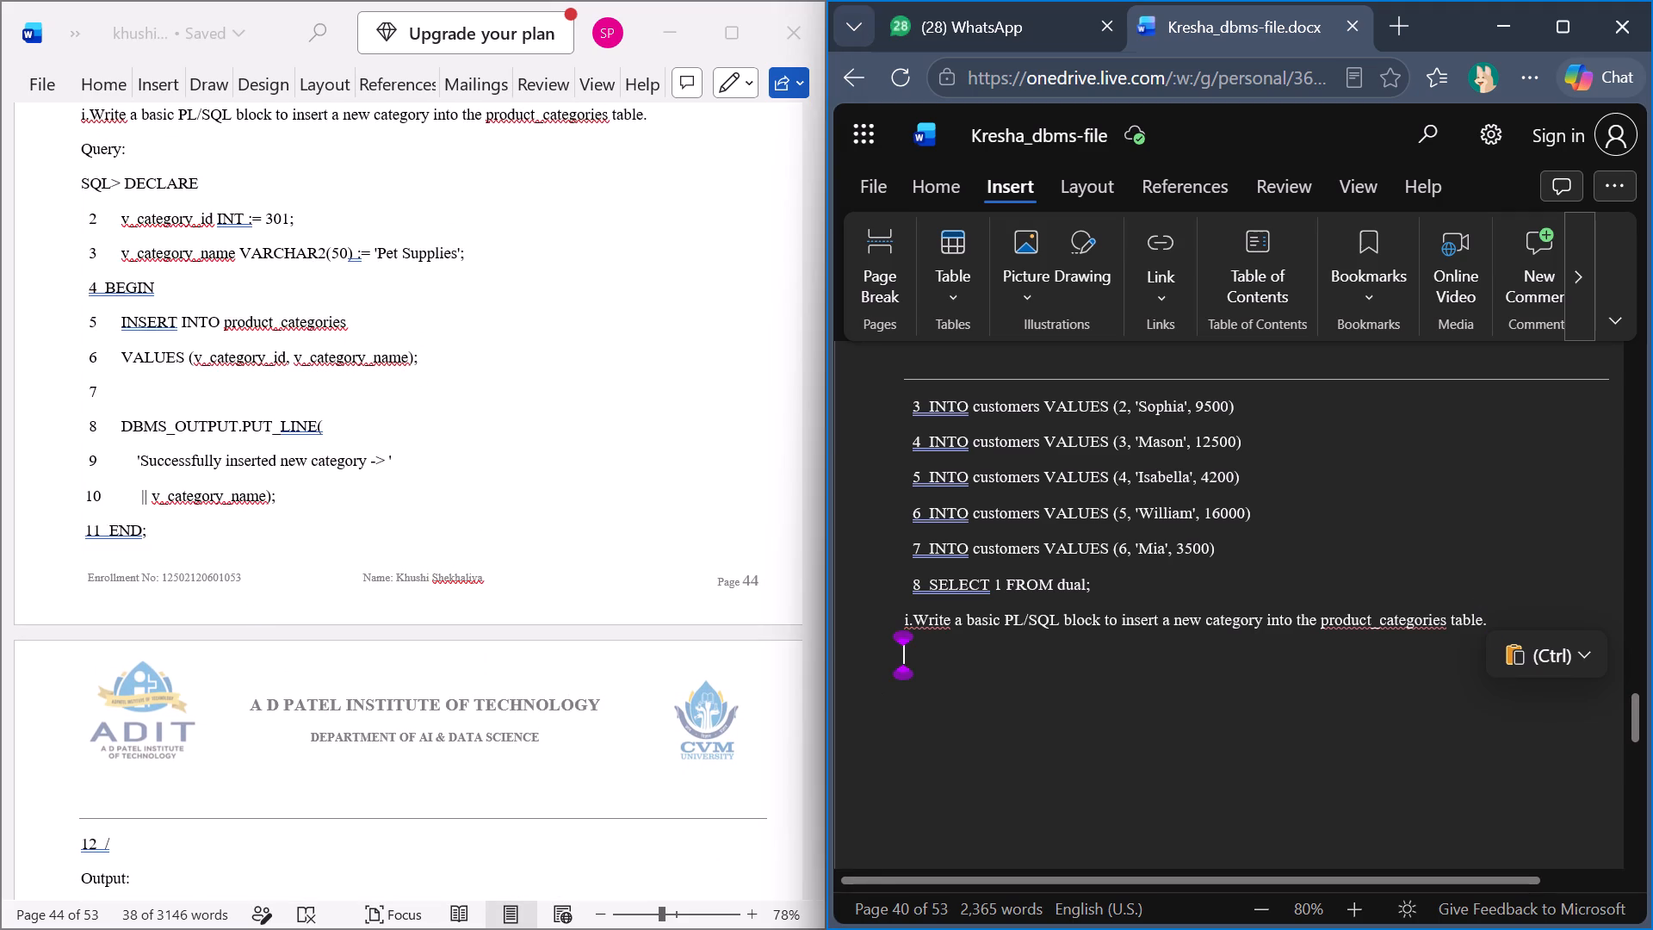
pyautogui.hotkey('ctrl', 'v')
# Remove two spaces of indentation before the code on lines 2, 3 and 5 of the pasted DECLARE block.
pyautogui.scroll(-1, 324, 505)
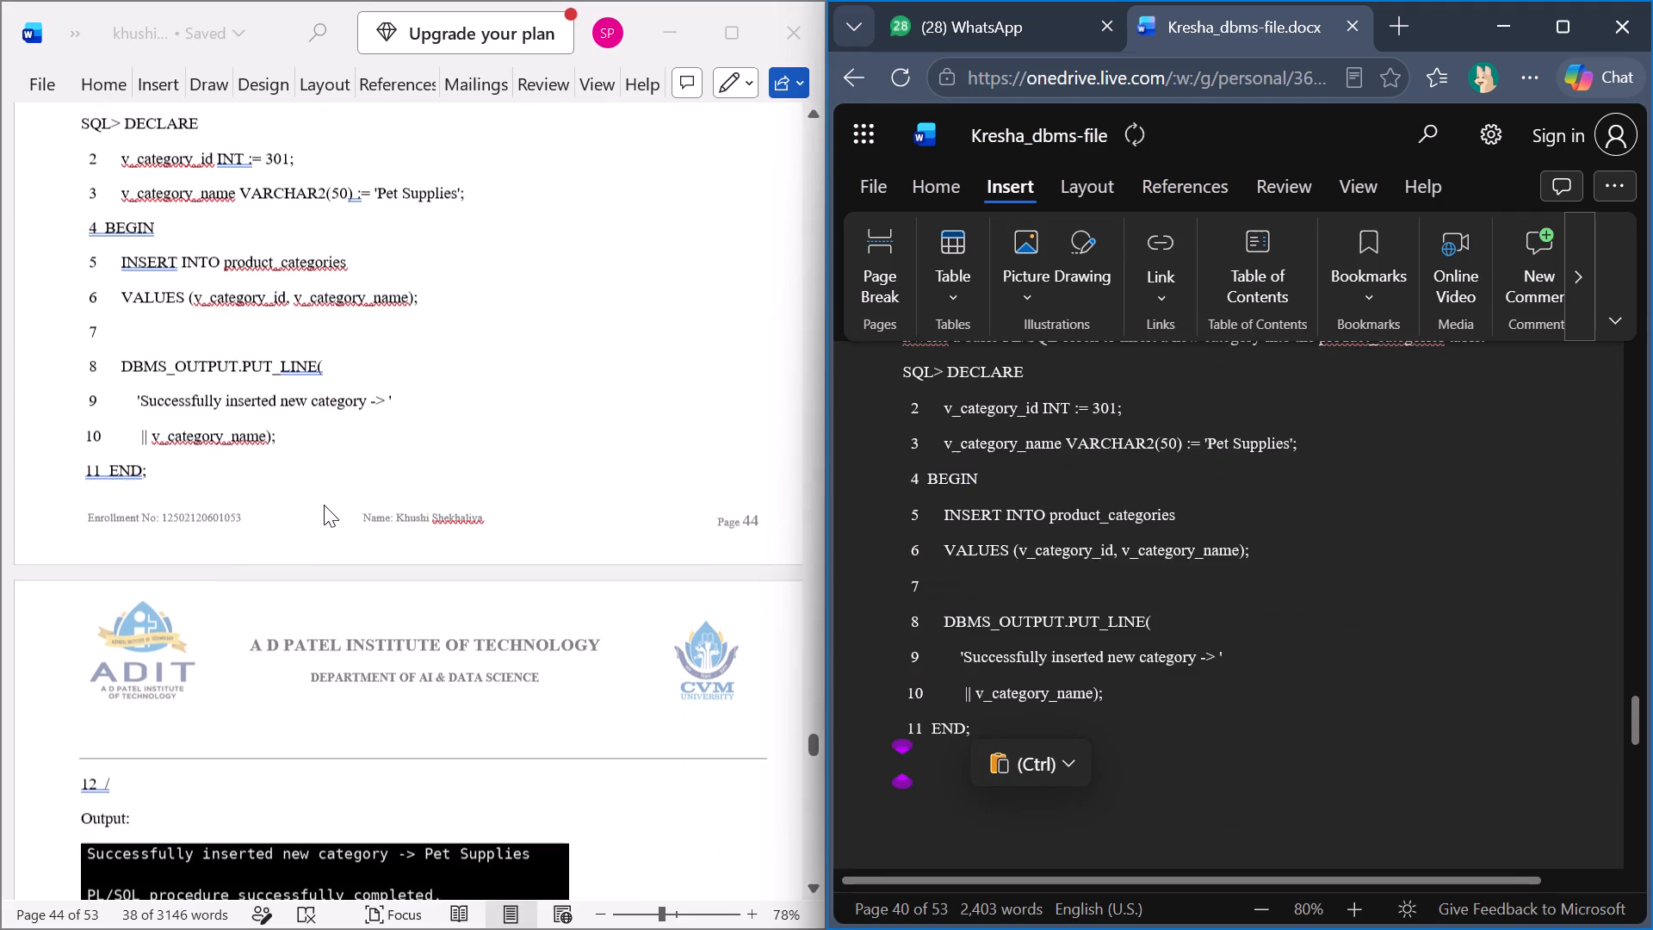
pyautogui.scroll(-1, 324, 505)
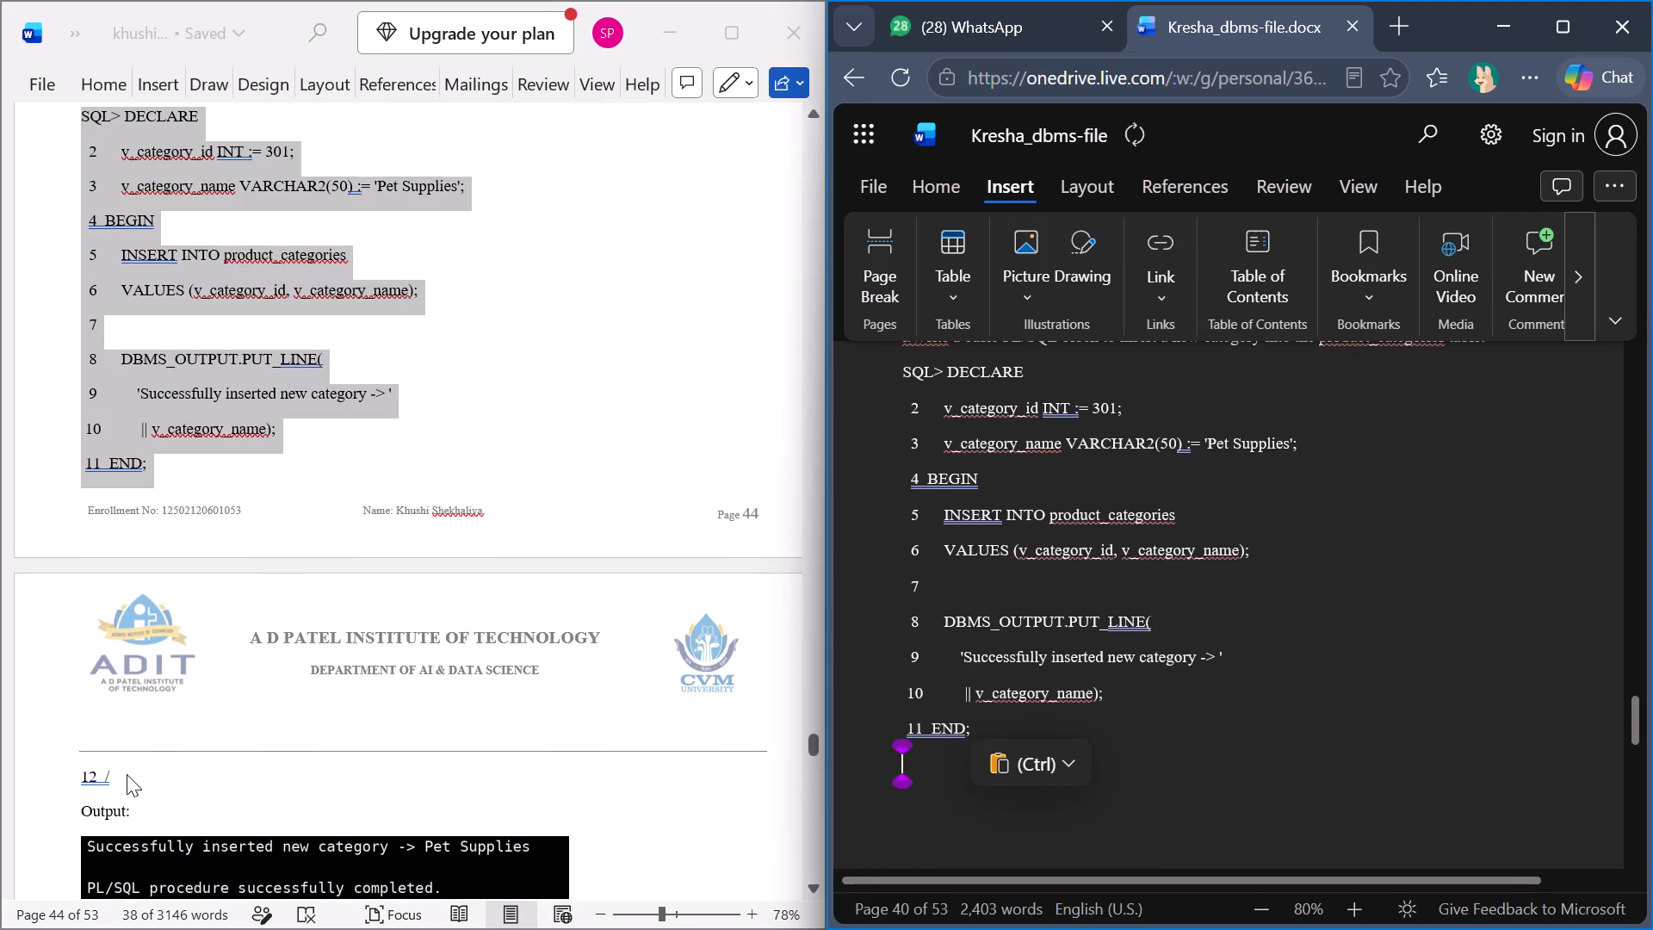
pyautogui.click(943, 402)
pyautogui.press('BackSpace')
pyautogui.press('BackSpace')
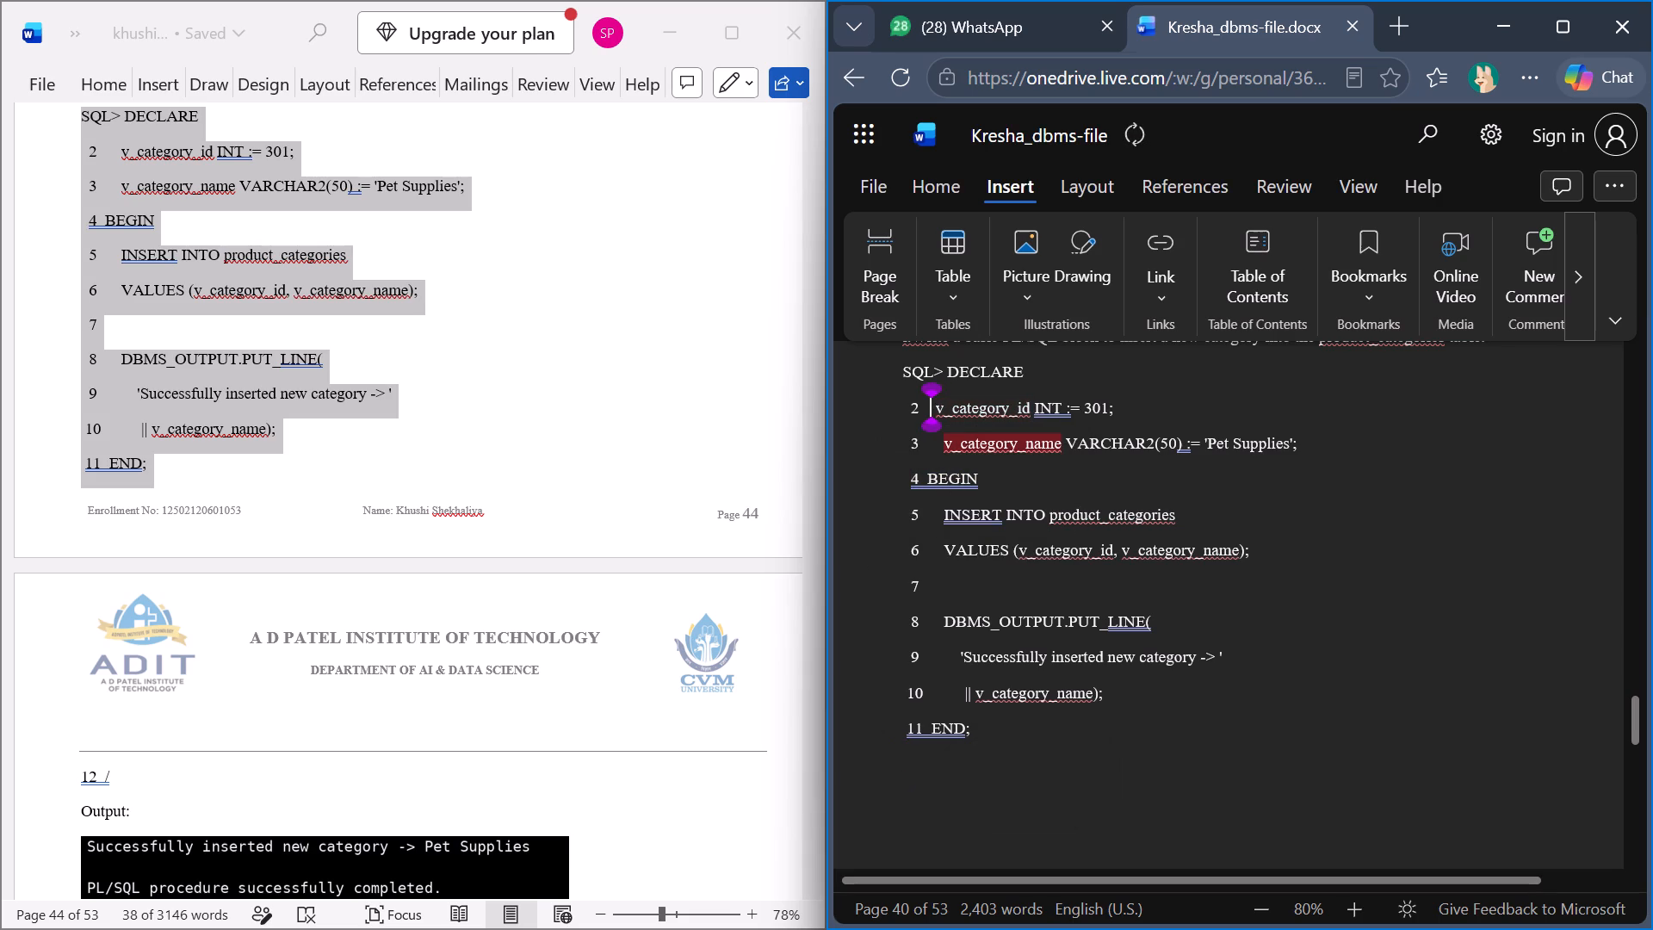
pyautogui.click(945, 450)
pyautogui.press('BackSpace')
pyautogui.press('BackSpace')
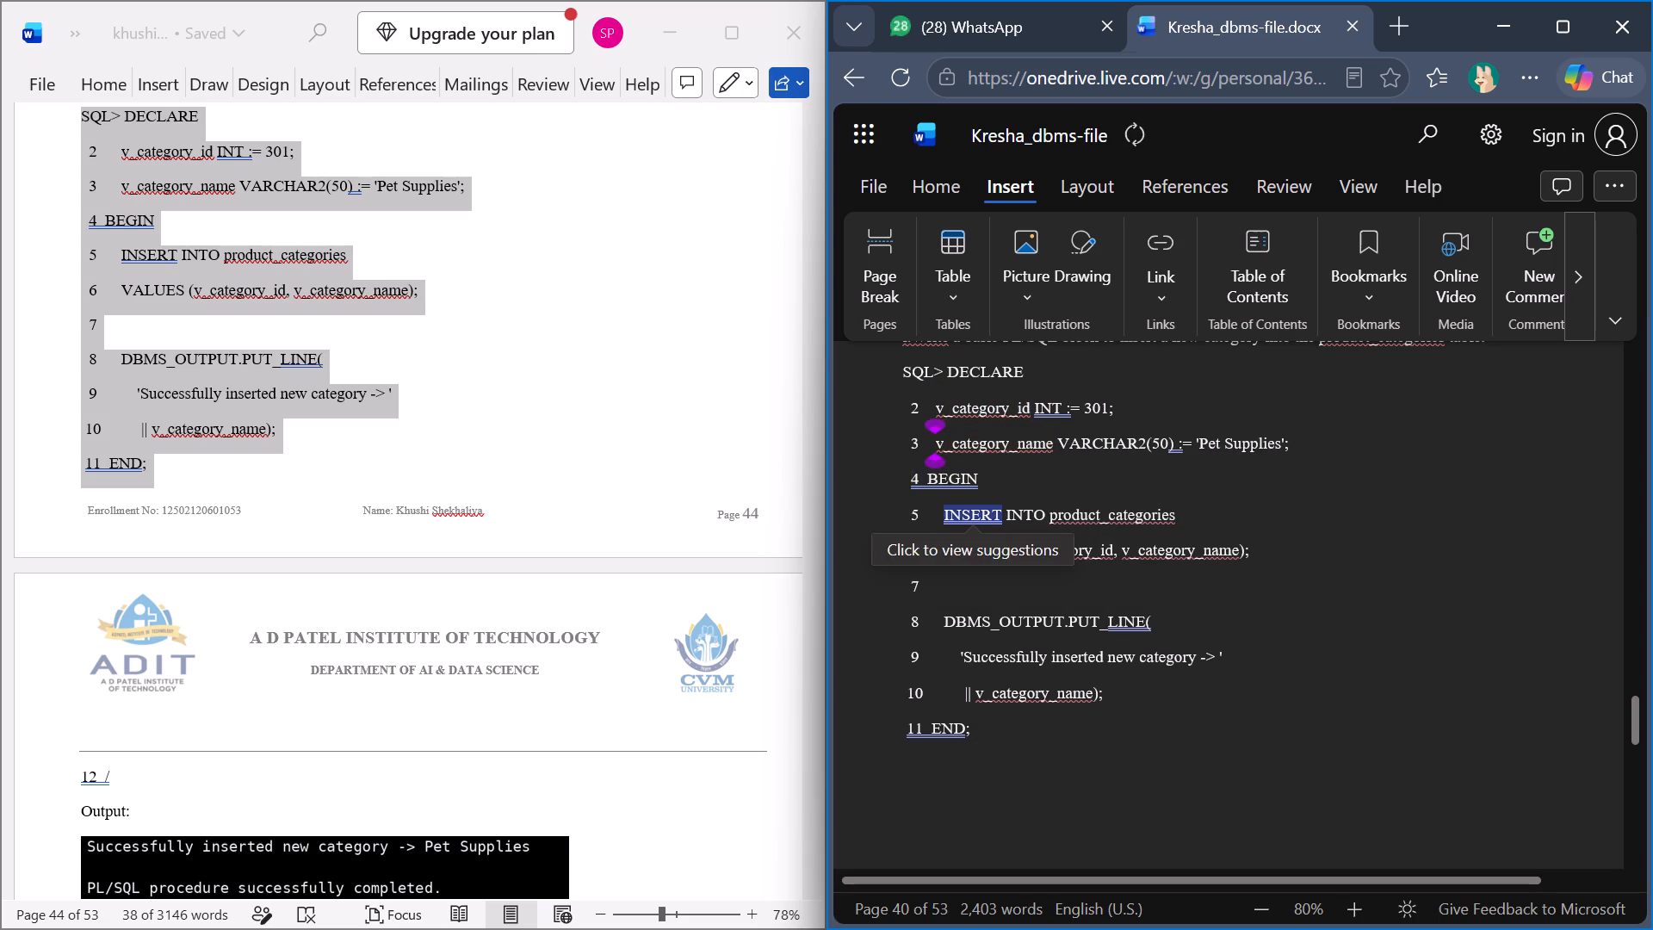
pyautogui.click(944, 510)
pyautogui.press('BackSpace')
pyautogui.press('BackSpace')
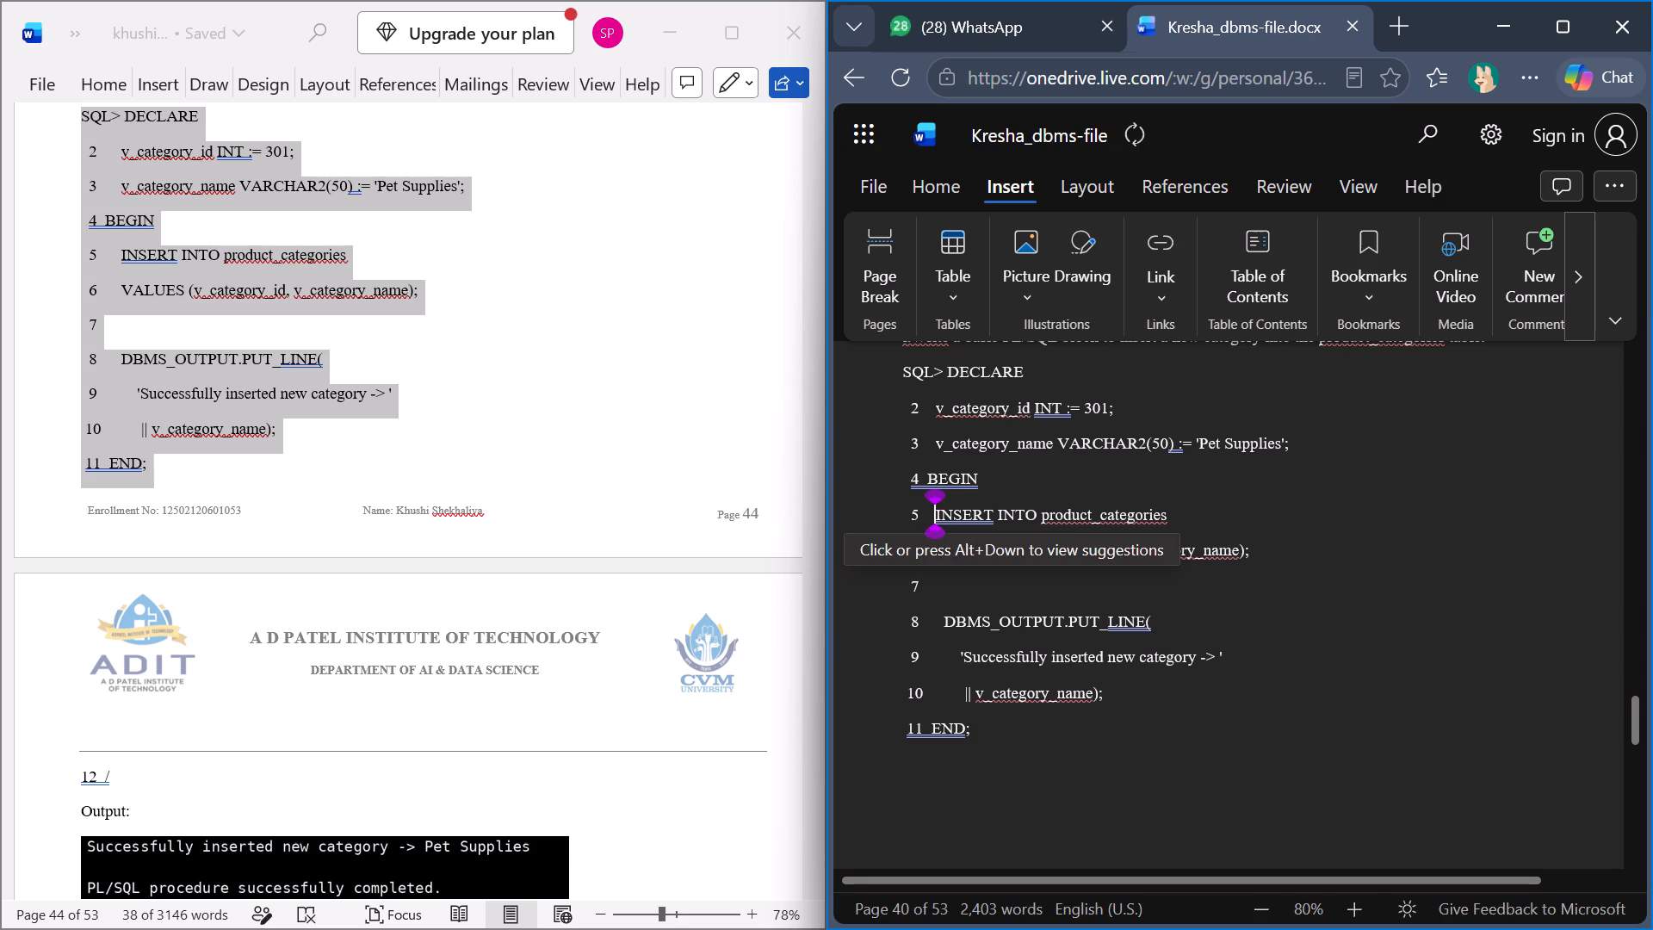
pyautogui.click(939, 632)
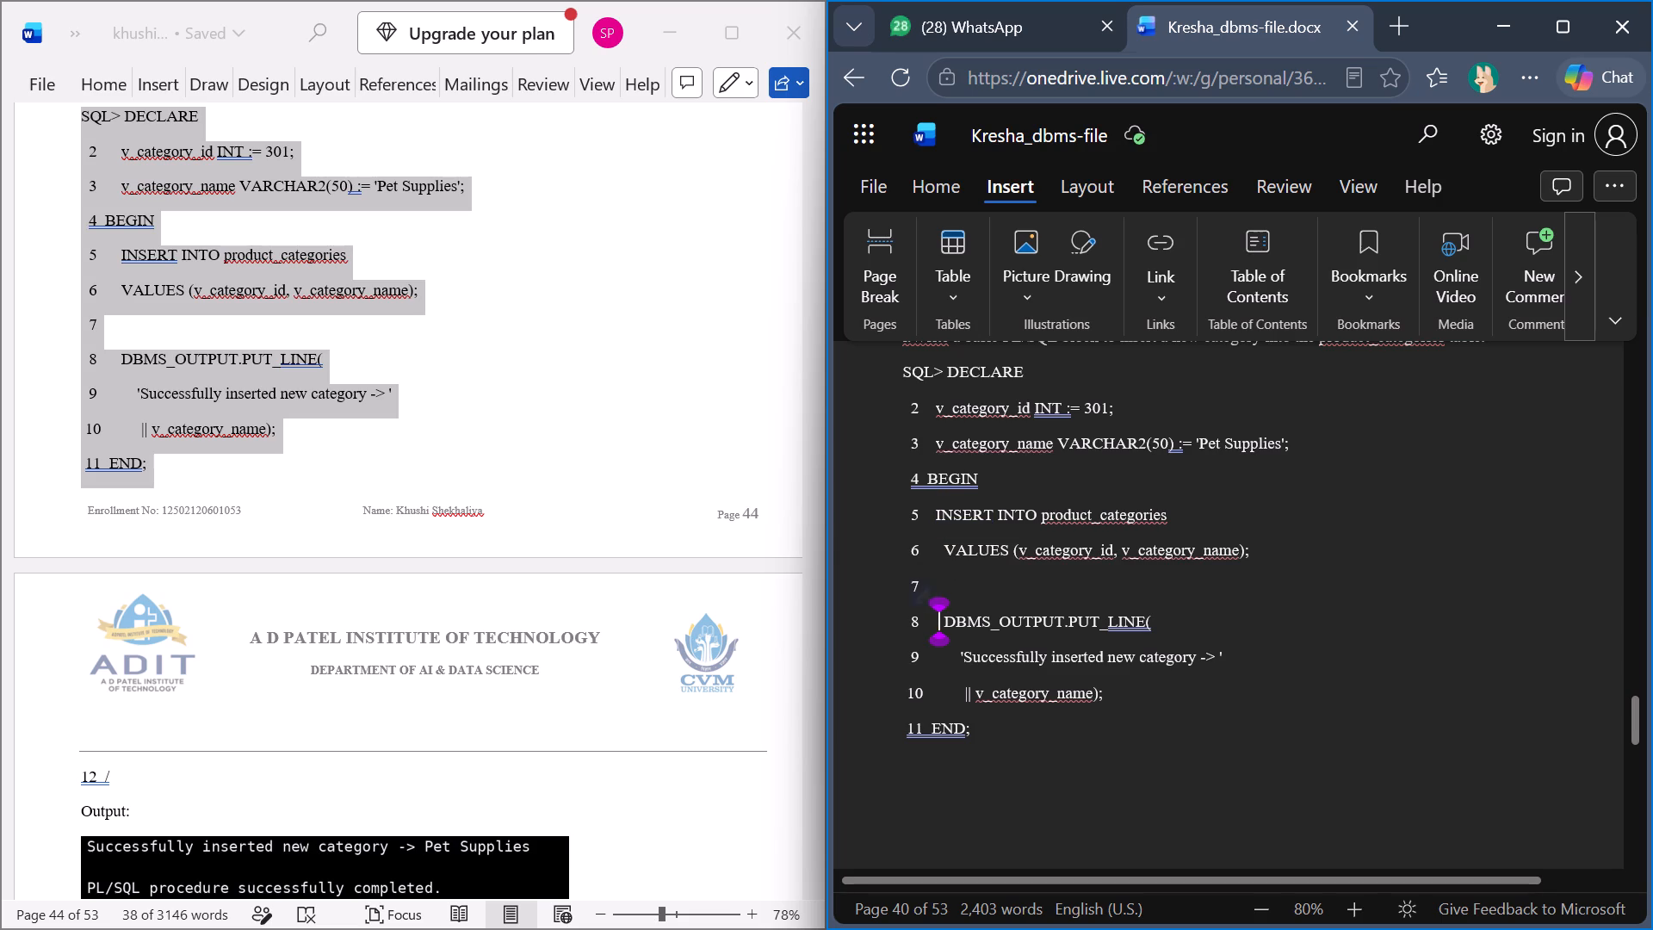
# Delete the extra indentation on lines 9 and 10 of the pasted block, together with the opening quote before "Successfully" on line 9.
pyautogui.click(965, 662)
pyautogui.press('BackSpace')
pyautogui.press('BackSpace')
pyautogui.press('BackSpace')
pyautogui.press('BackSpace')
pyautogui.press('BackSpace')
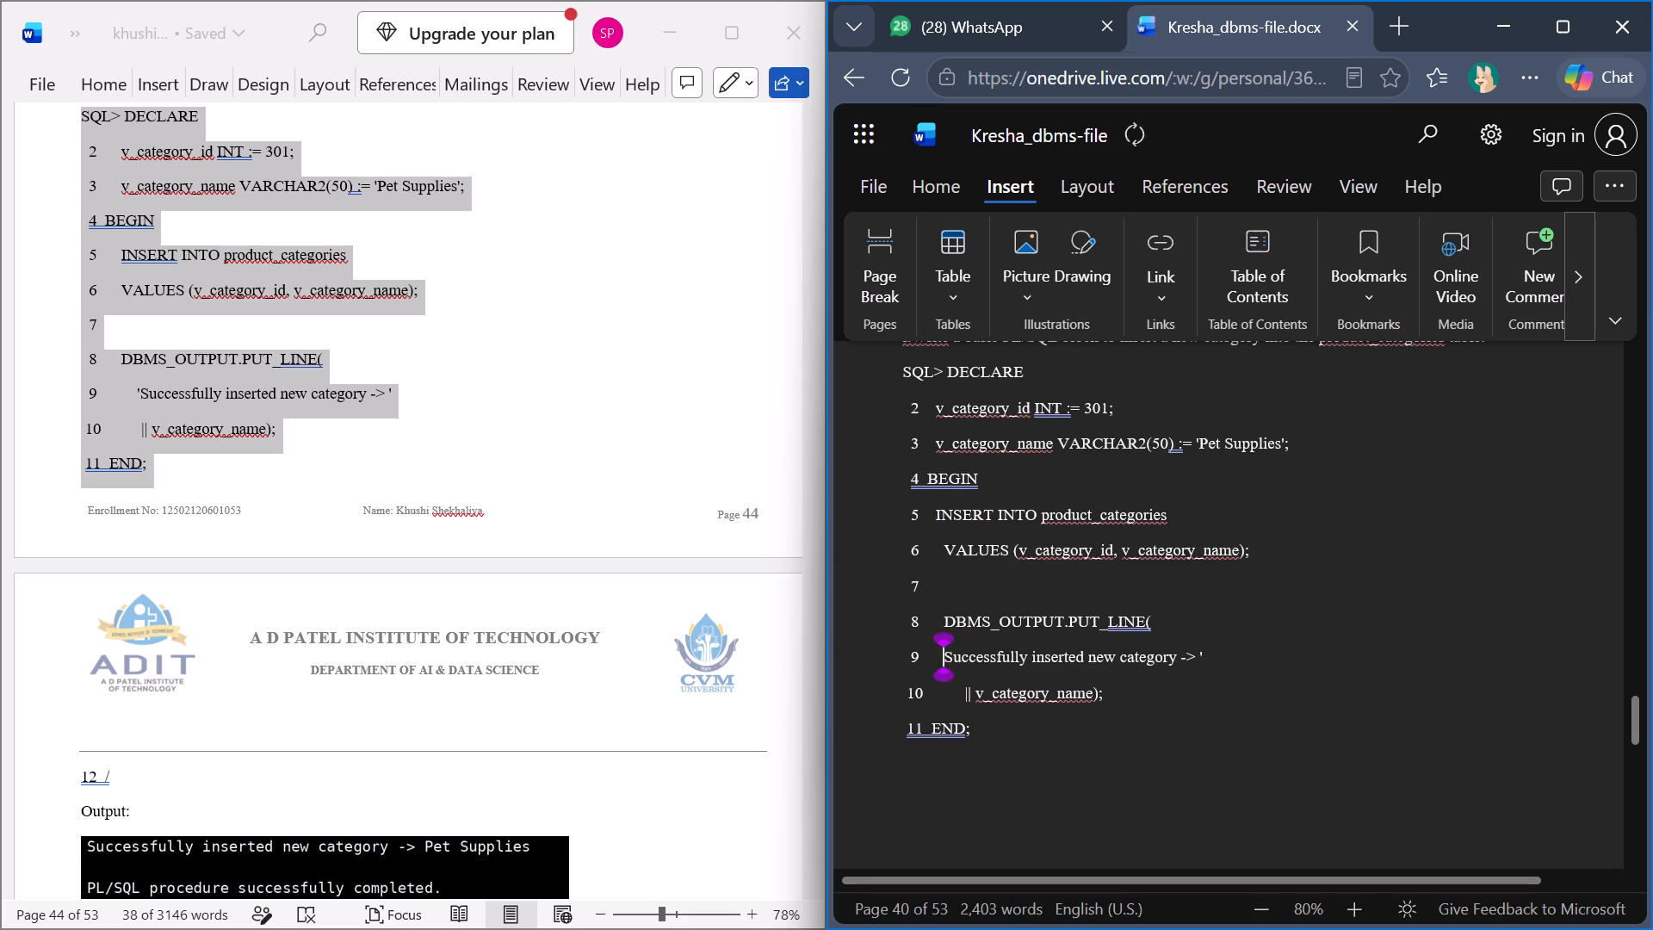
pyautogui.press('BackSpace')
pyautogui.click(966, 697)
pyautogui.press('BackSpace')
pyautogui.press('BackSpace')
pyautogui.press('BackSpace')
pyautogui.press('BackSpace')
pyautogui.press('BackSpace')
pyautogui.press('BackSpace')
pyautogui.press('BackSpace')
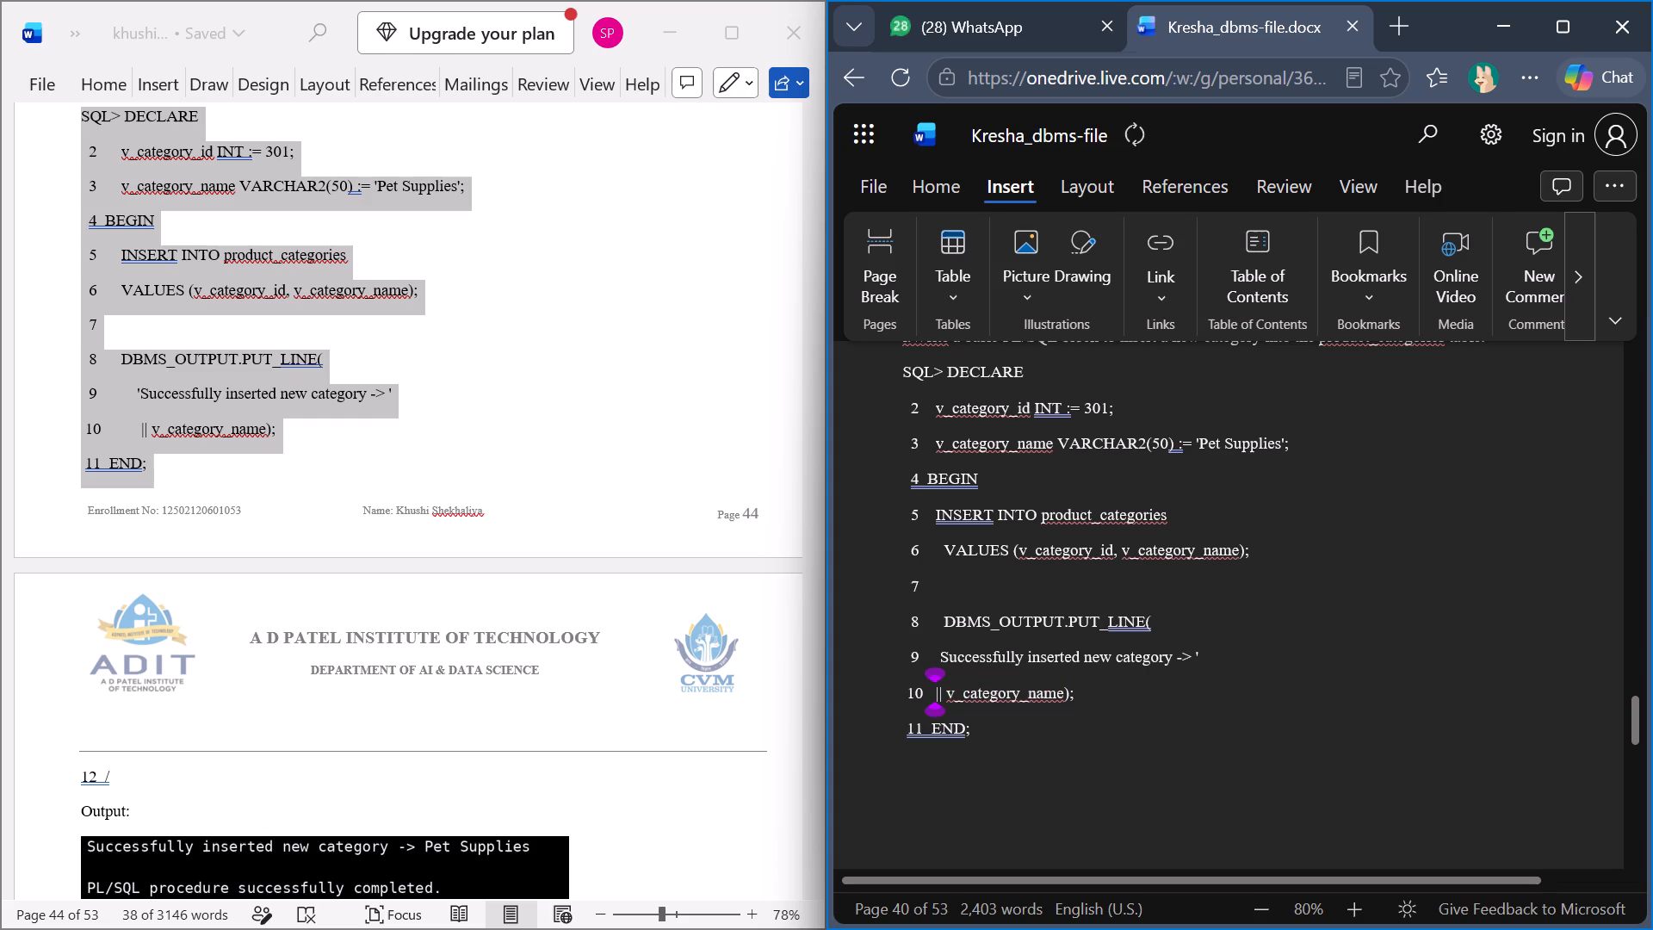
# Insert two spaces before BEGIN on line 4 of the pasted block to align it with the neighbouring lines.
pyautogui.click(928, 484)
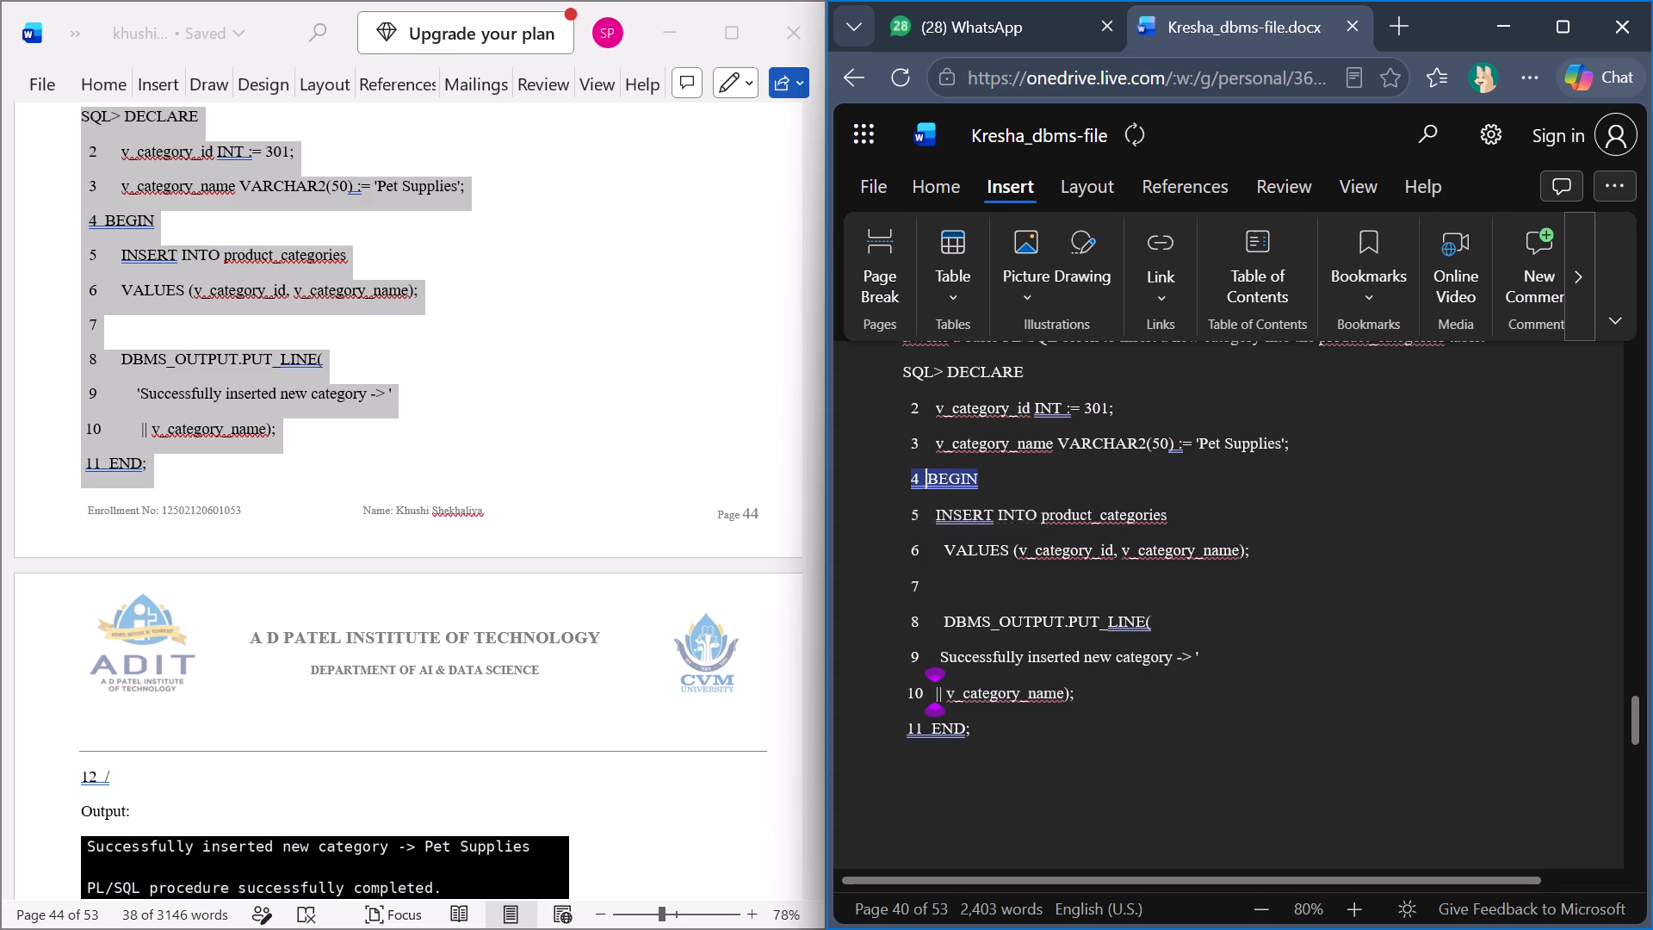
pyautogui.press('space')
pyautogui.press('space')
pyautogui.scroll(-3, 702, 529)
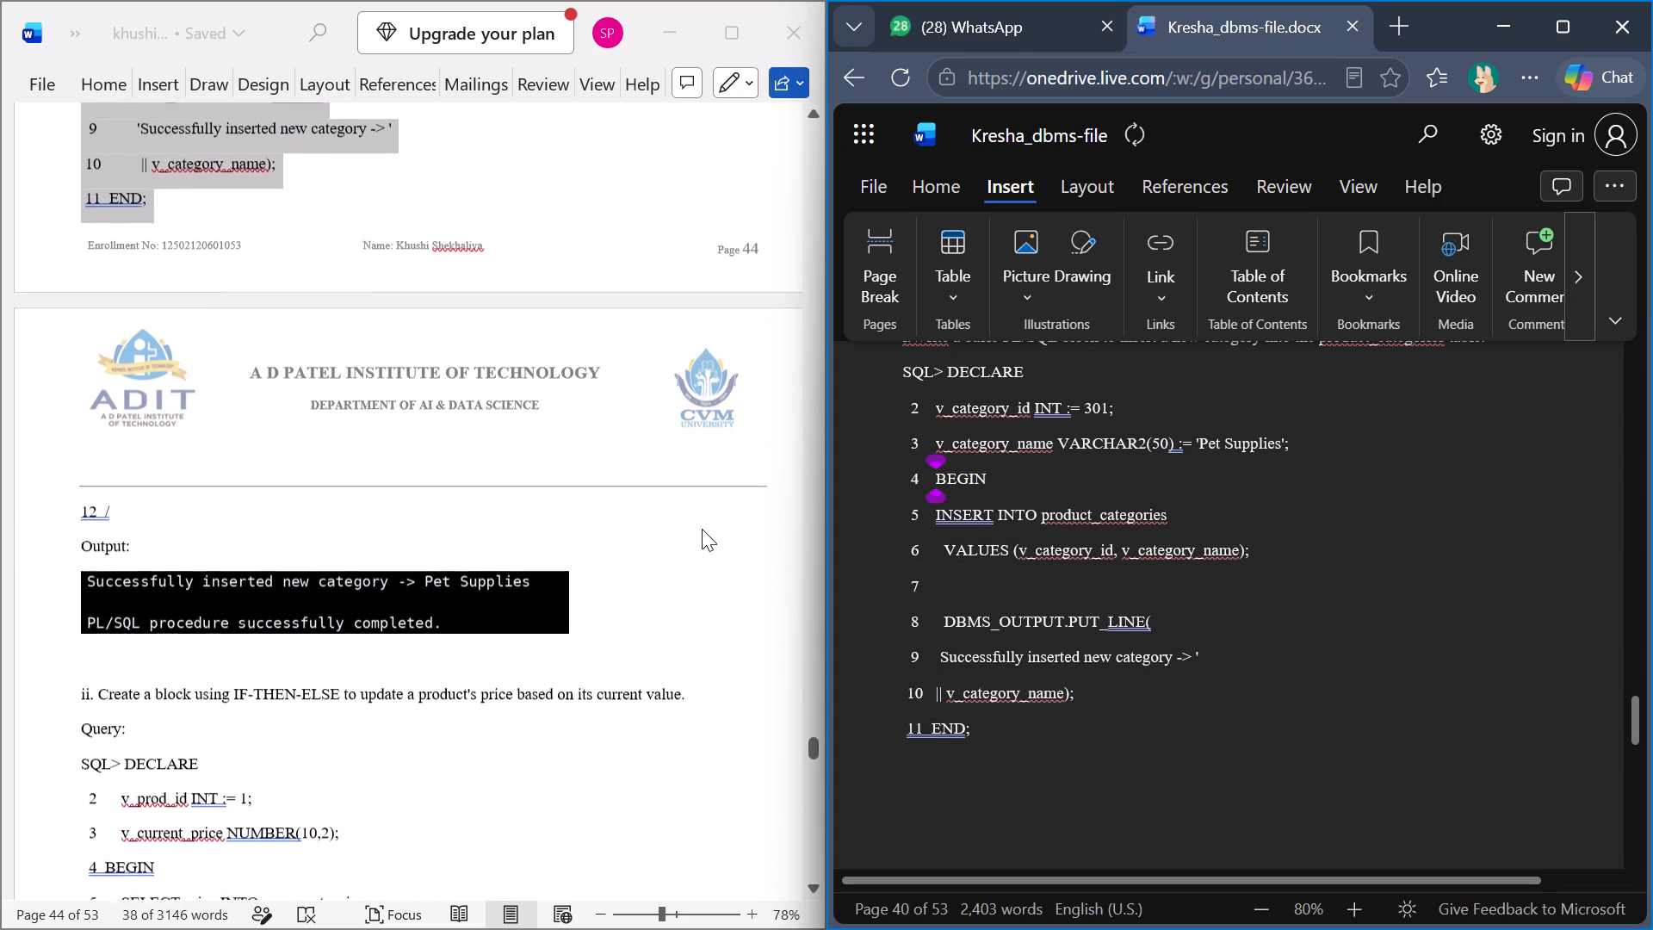
# Copy question i's output picture from khushi's file and paste it on a new line below line 11 END; in Kresha_dbms-file.
pyautogui.rightClick(494, 591)
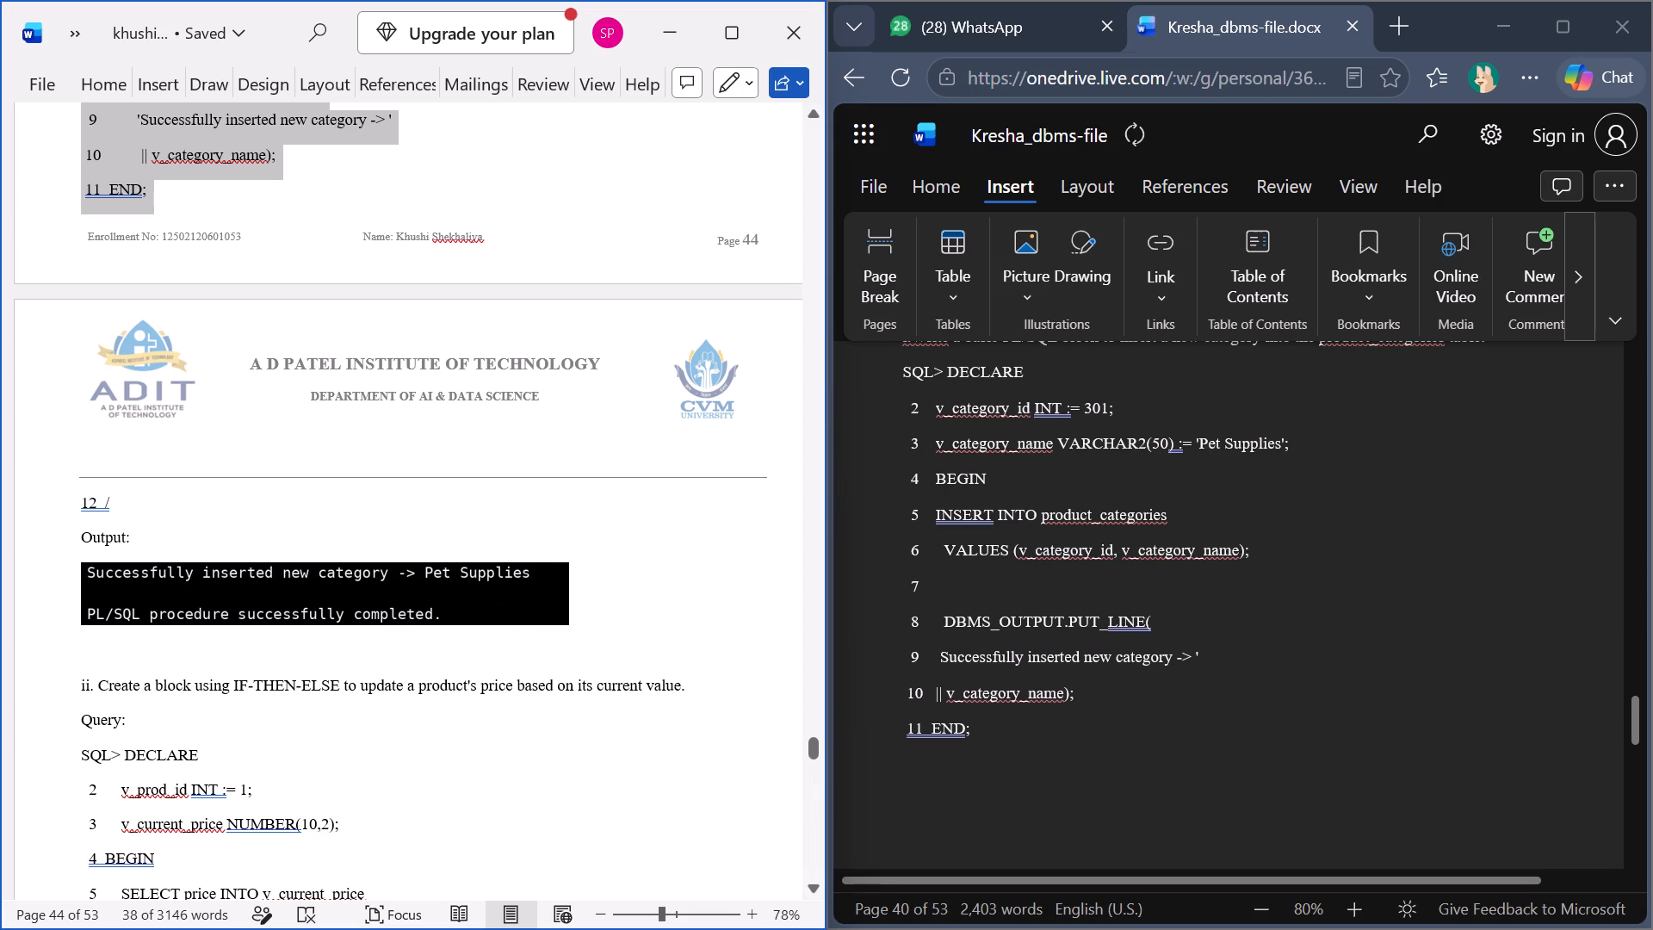
pyautogui.rightClick(494, 591)
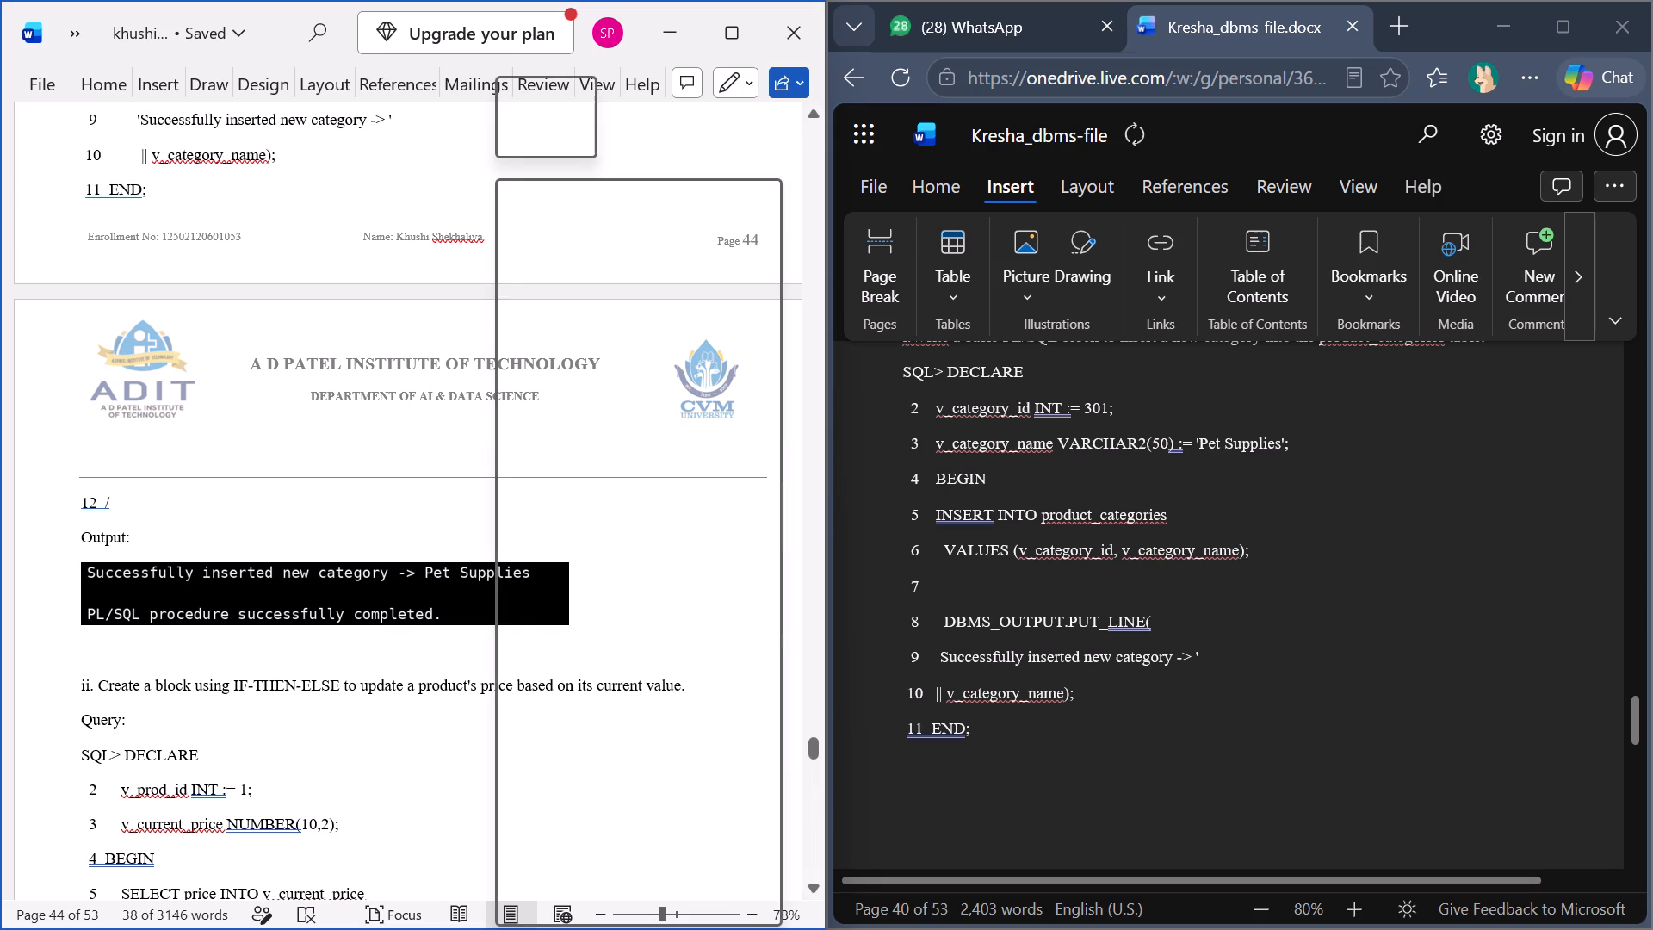
pyautogui.click(583, 276)
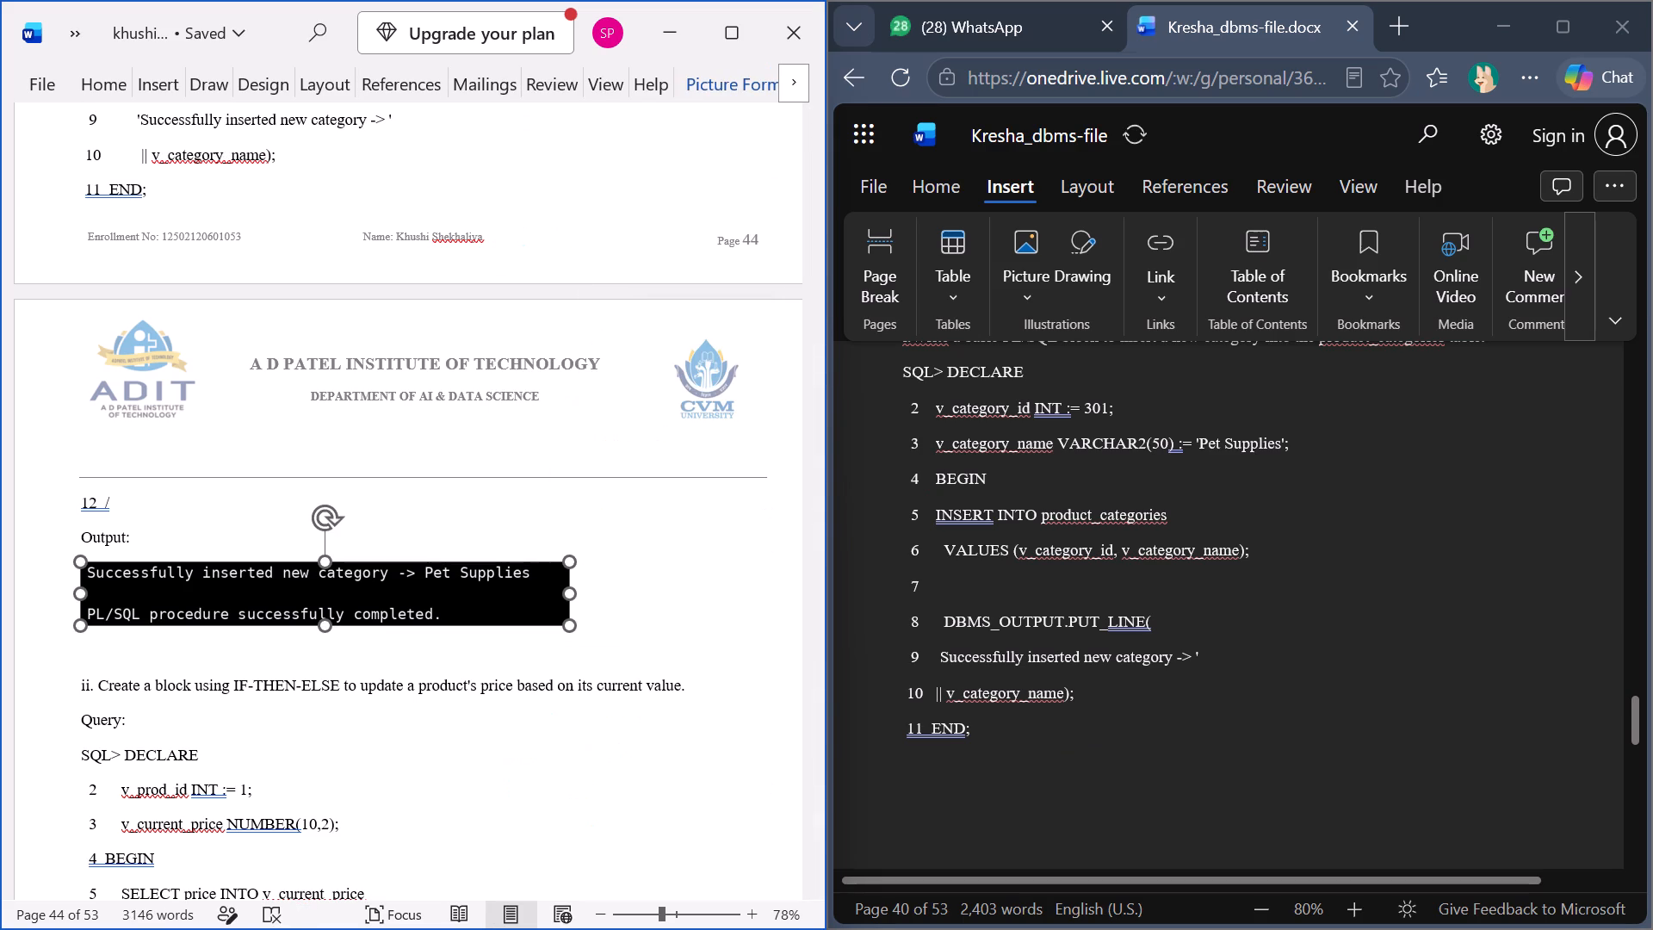
pyautogui.click(1028, 732)
pyautogui.press('Return')
pyautogui.hotkey('ctrl', 'v')
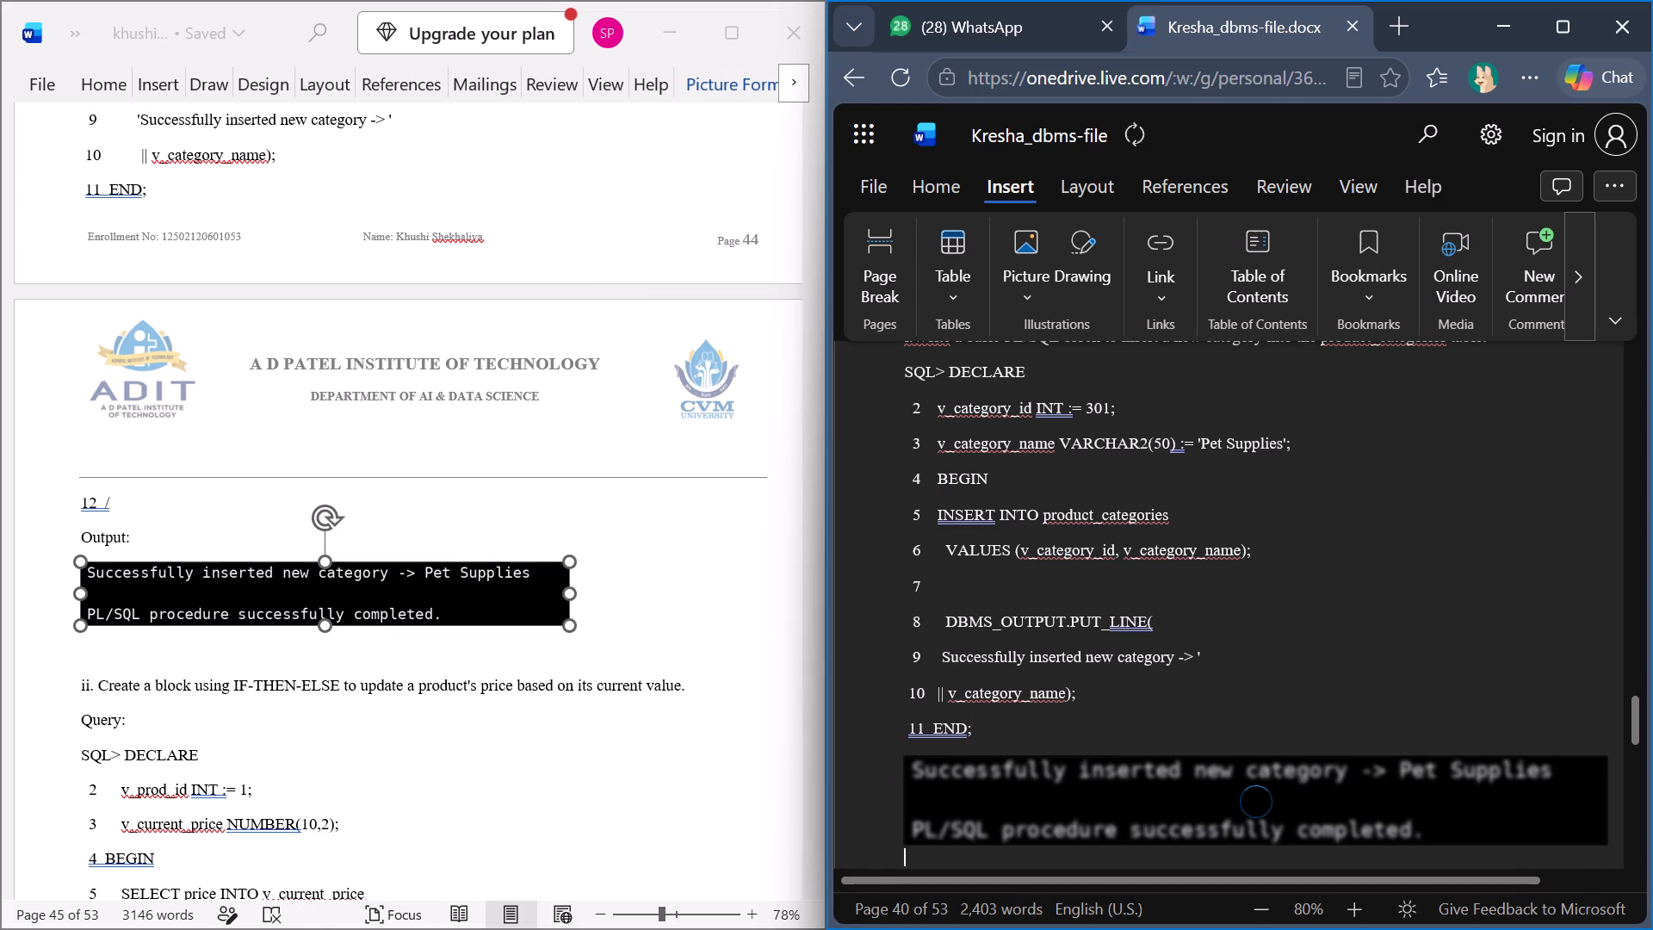
# Copy question ii's text about IF-THEN-ELSE from khushi's file and paste it on a new line below the pasted output picture.
pyautogui.scroll(-4, 387, 634)
pyautogui.scroll(-1, 415, 733)
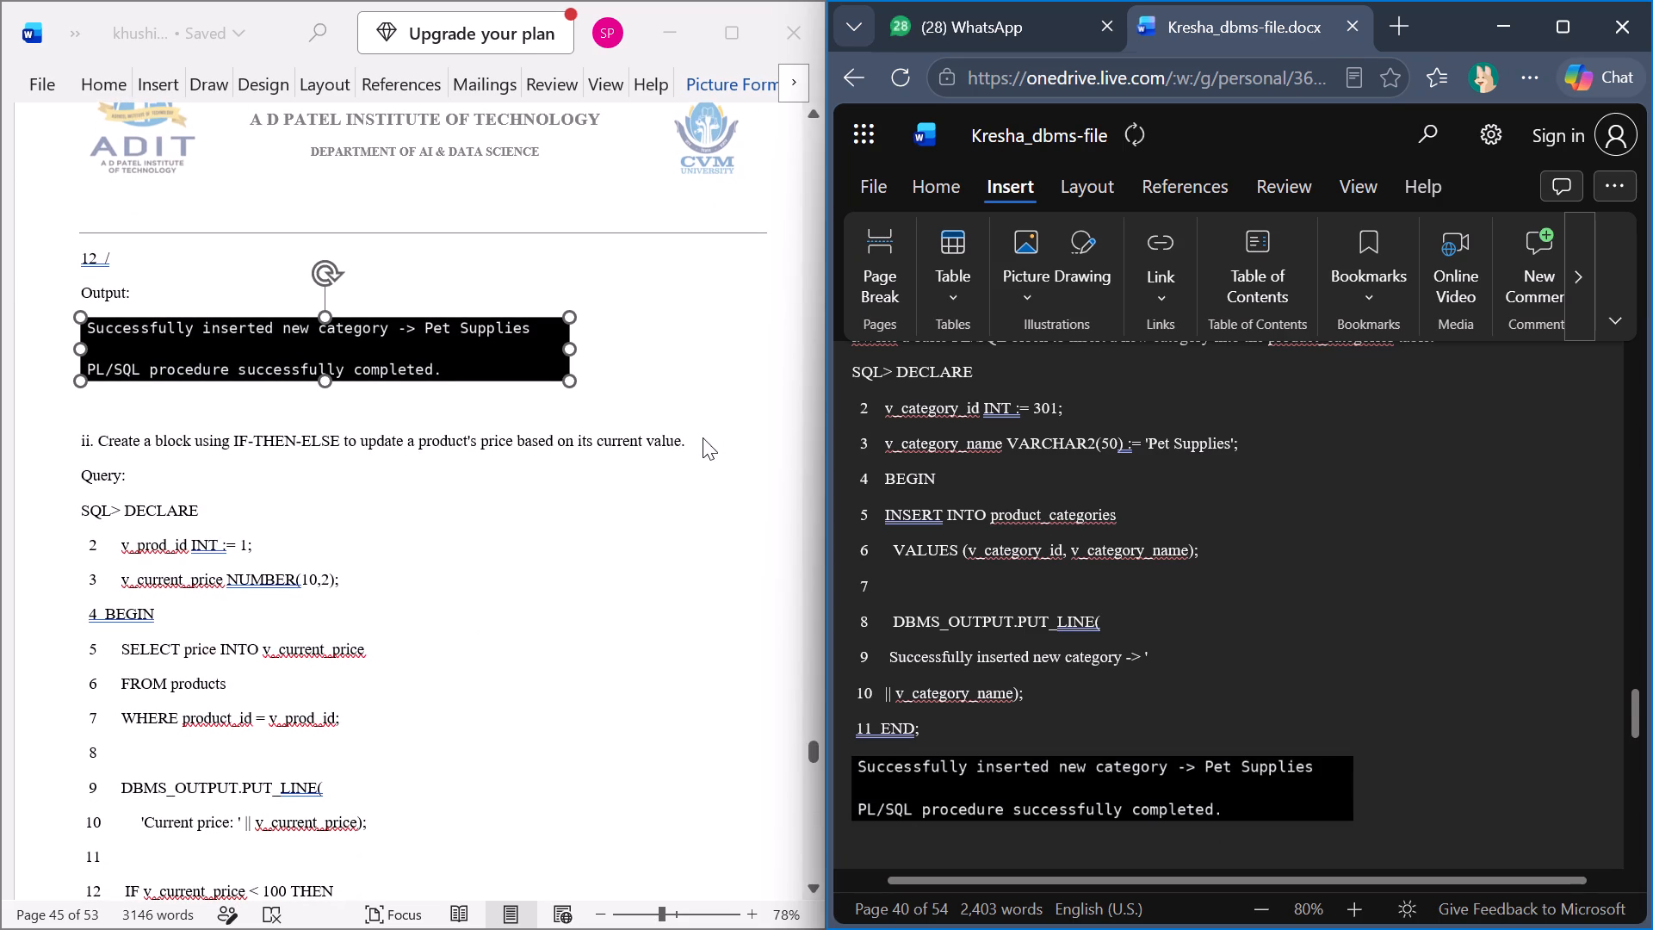
pyautogui.click(689, 446)
pyautogui.moveTo(689, 446); pyautogui.dragTo(0, 437)
pyautogui.hotkey('ctrl', 'c')
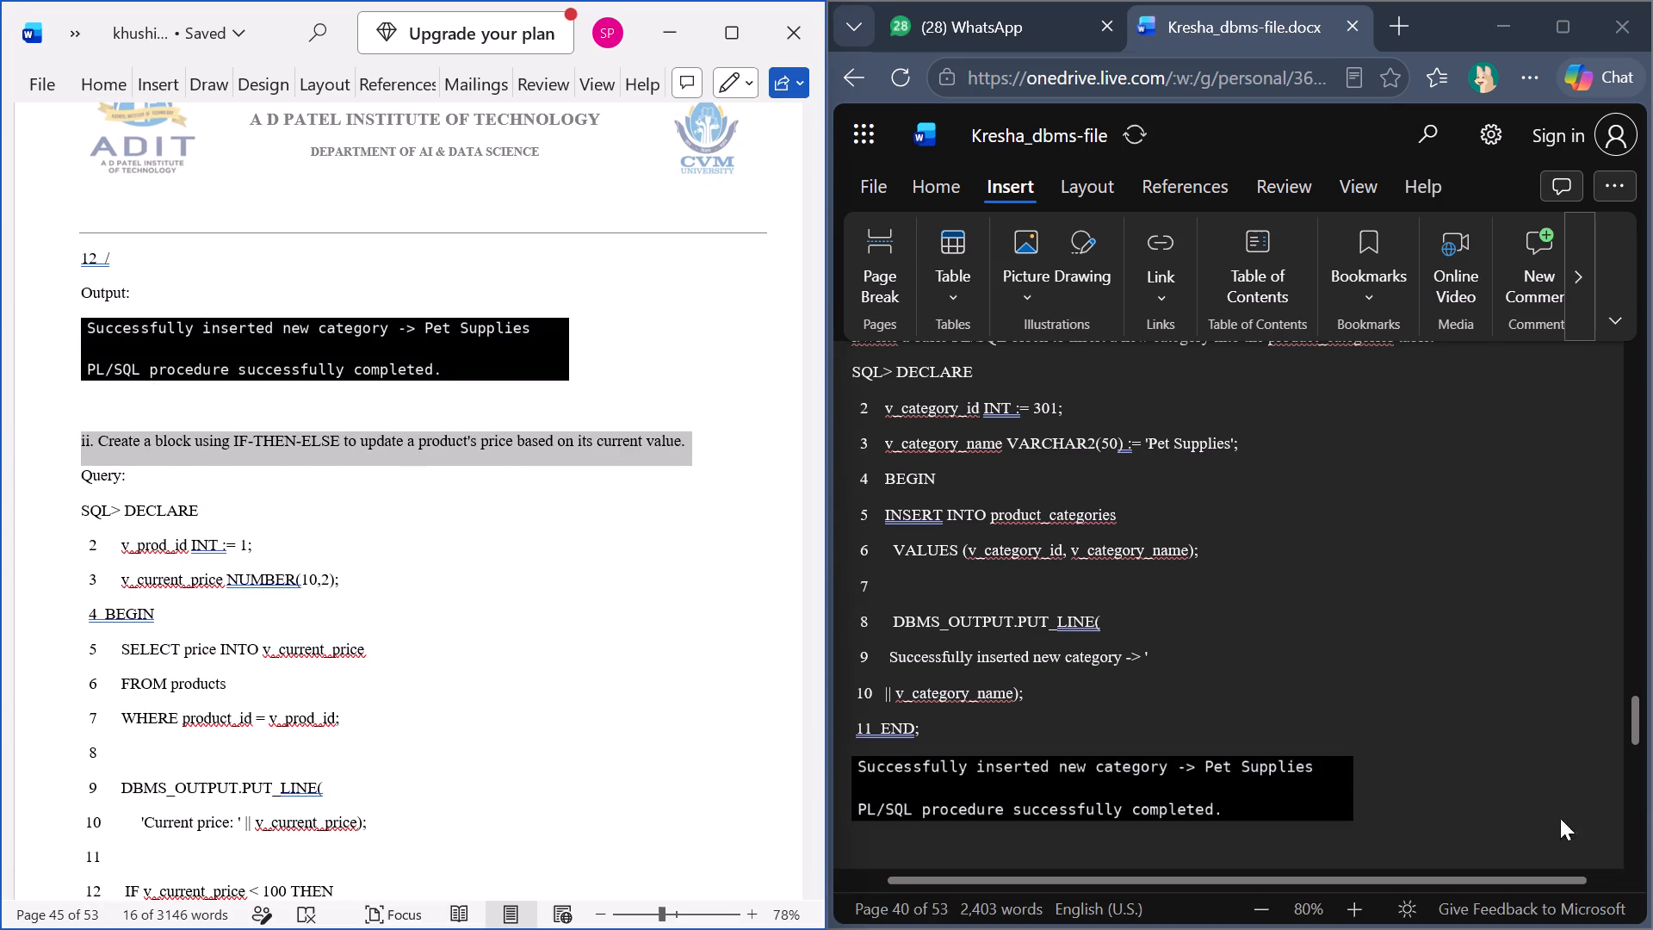
pyautogui.click(1473, 814)
pyautogui.press('Return')
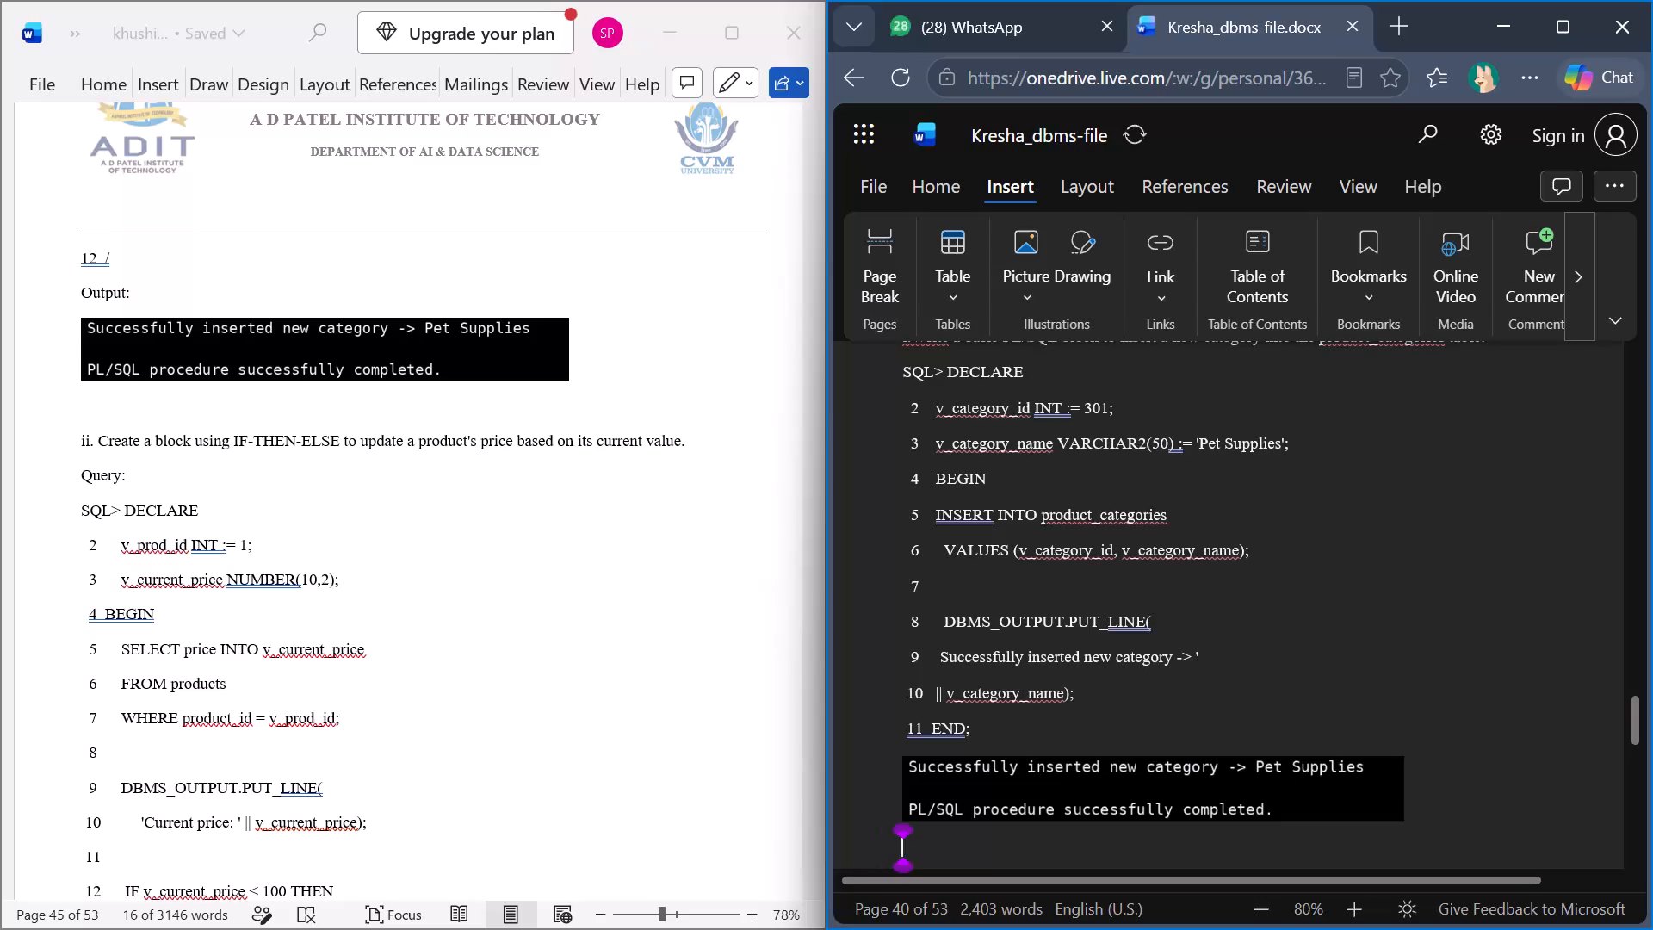
pyautogui.hotkey('ctrl', 'v')
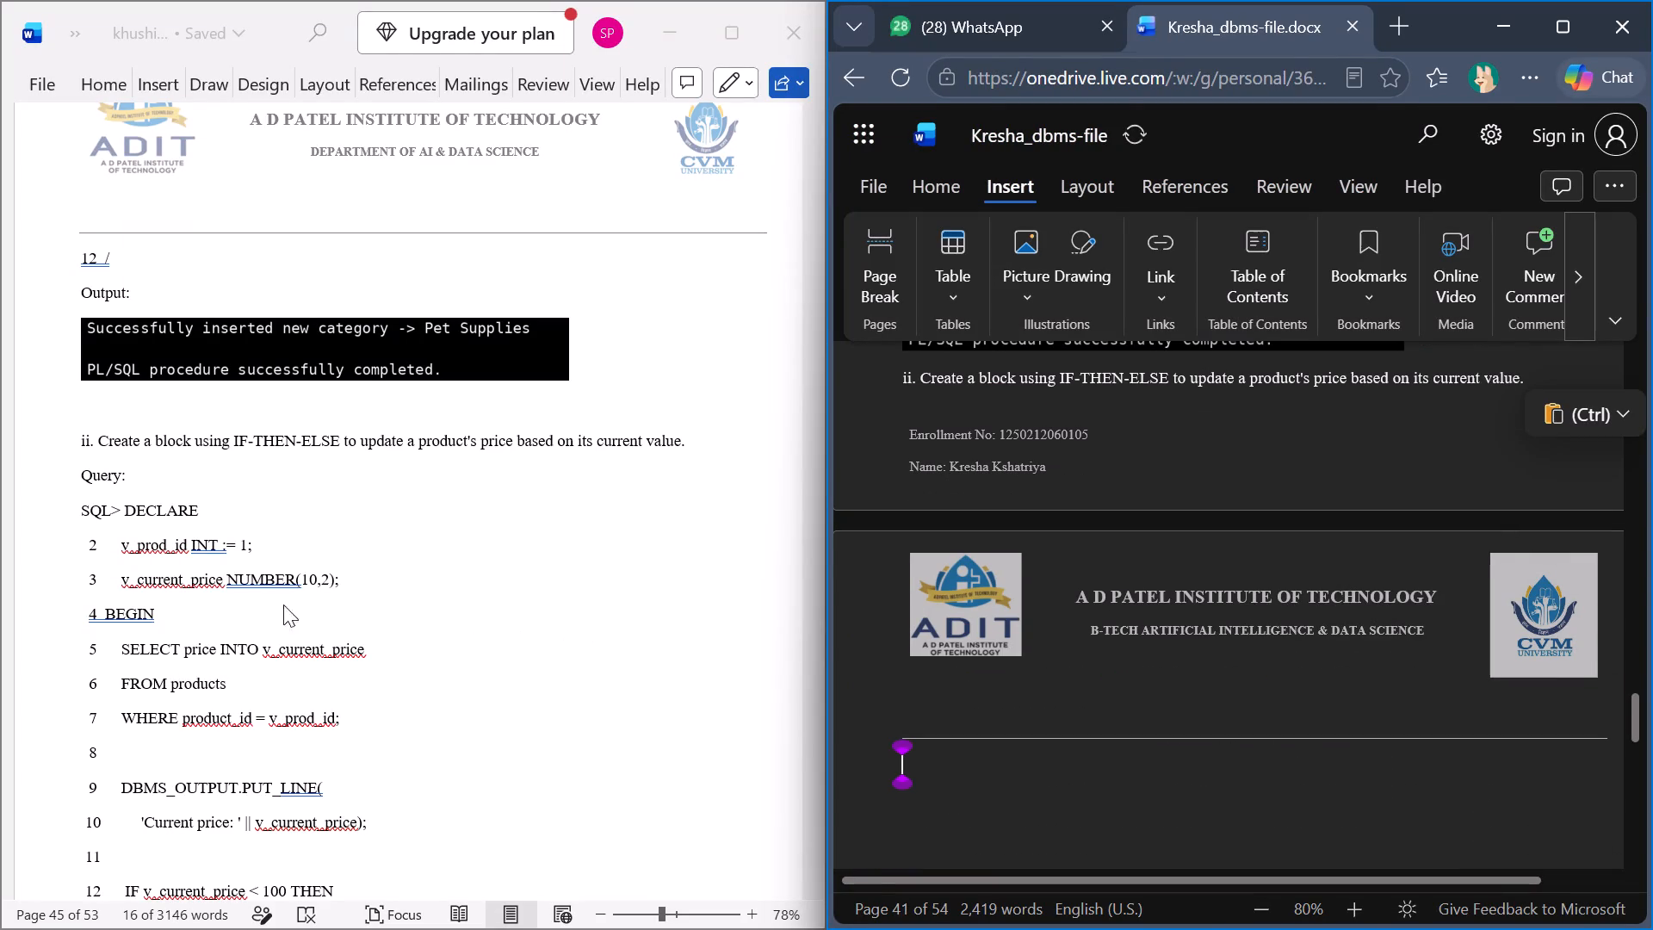
# Copy question ii's code from SQL> DECLARE to line 15 in khushi's file and paste it below the pasted question.
pyautogui.click(82, 508)
pyautogui.moveTo(82, 508); pyautogui.dragTo(274, 678)
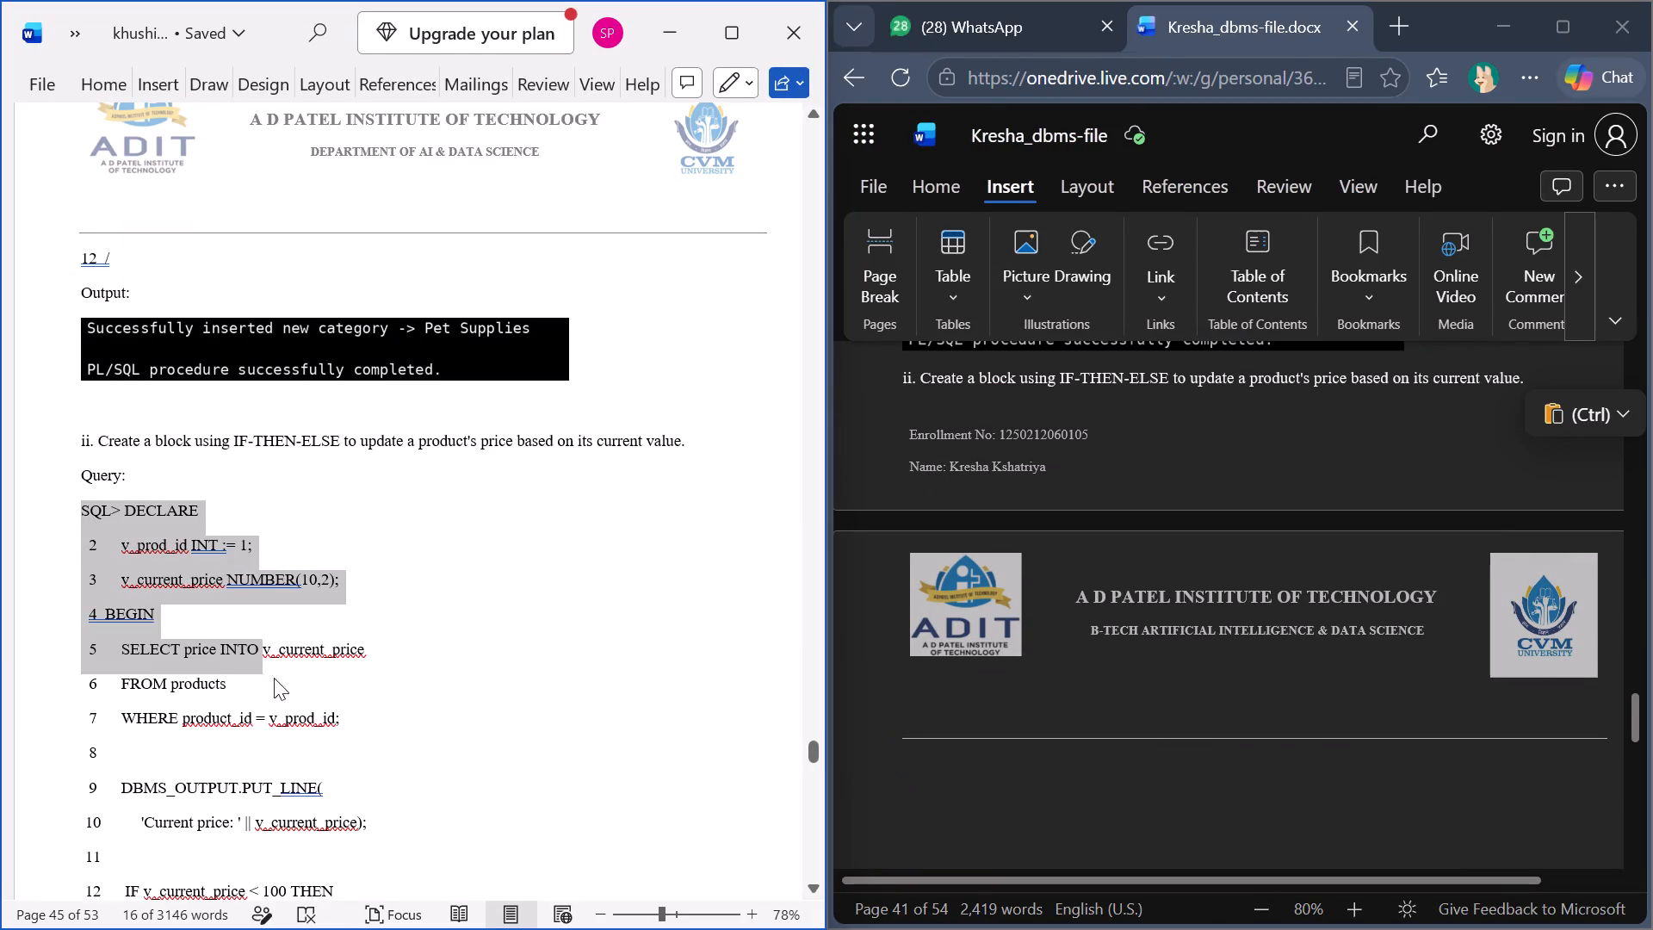
pyautogui.moveTo(274, 678); pyautogui.dragTo(309, 555)
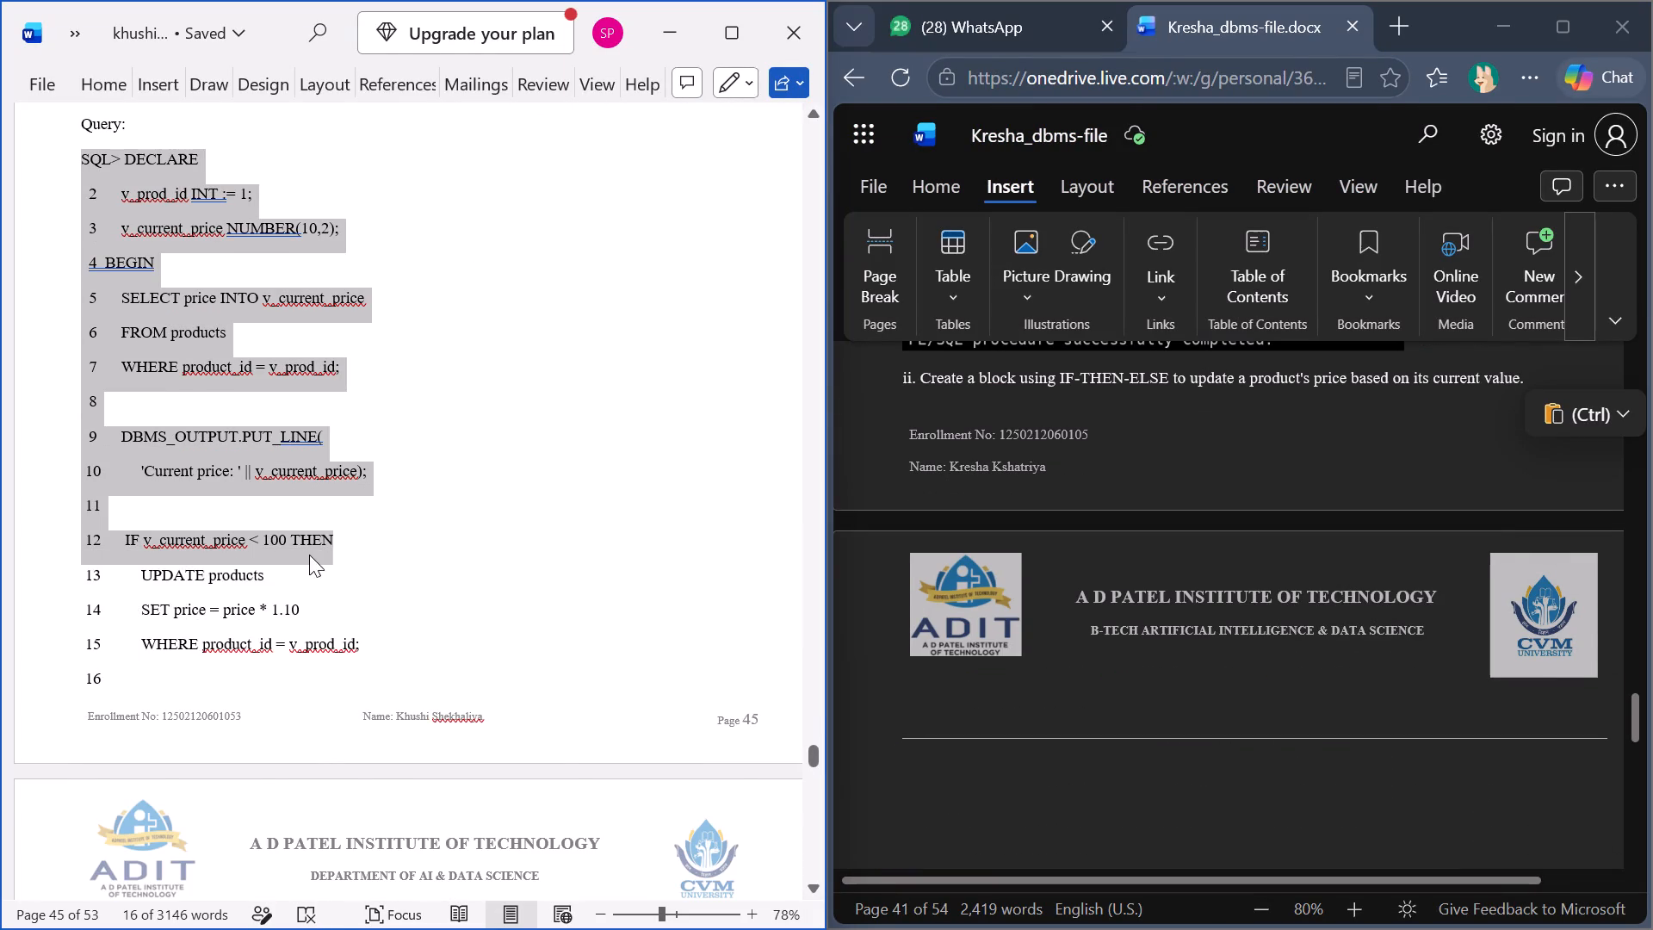
pyautogui.moveTo(309, 555); pyautogui.dragTo(373, 638)
pyautogui.hotkey('ctrl', 'c')
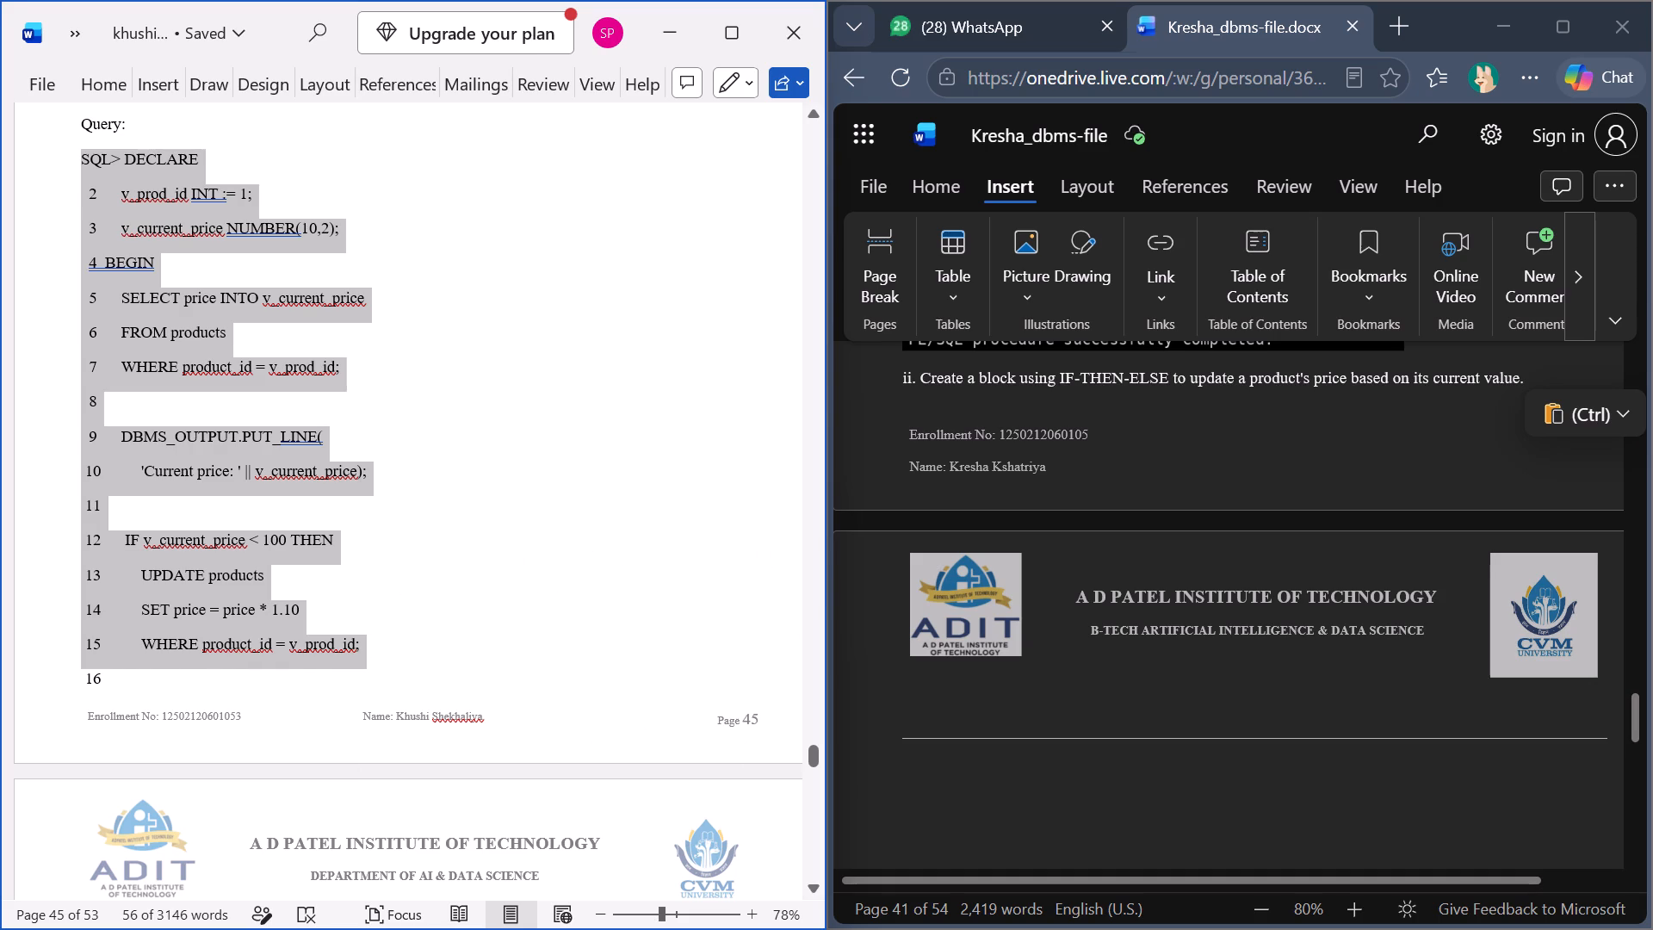
pyautogui.click(919, 756)
pyautogui.hotkey('ctrl', 'v')
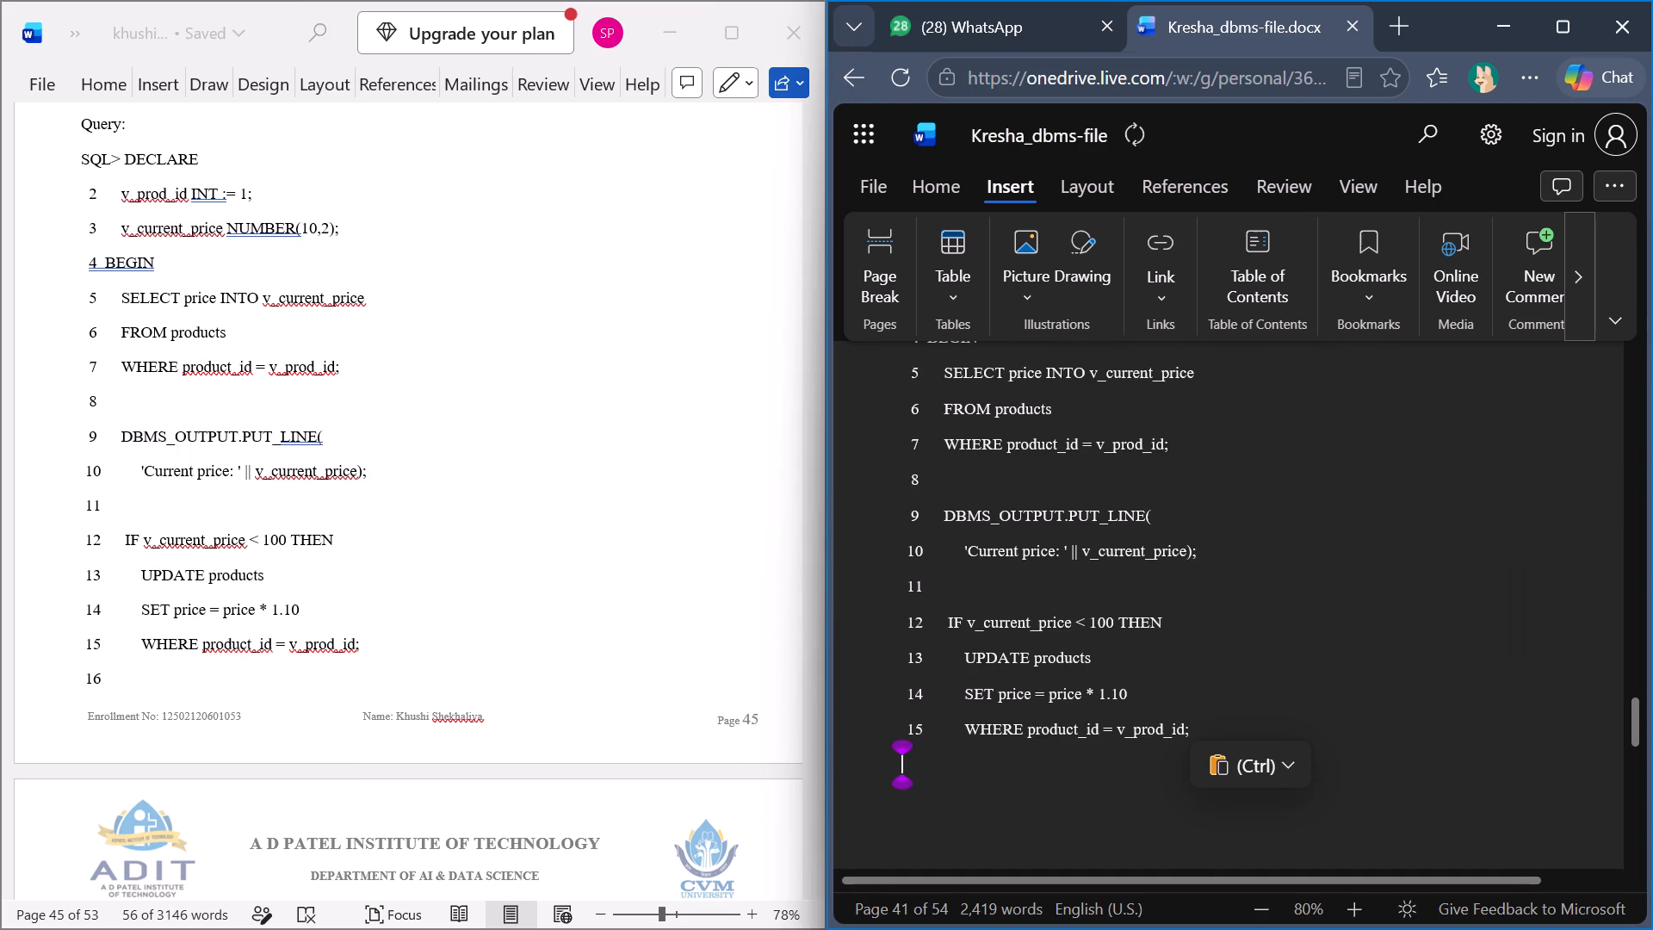
# Insert five spaces before BEGIN on line 4 of the pasted question ii block.
pyautogui.scroll(2, 983, 569)
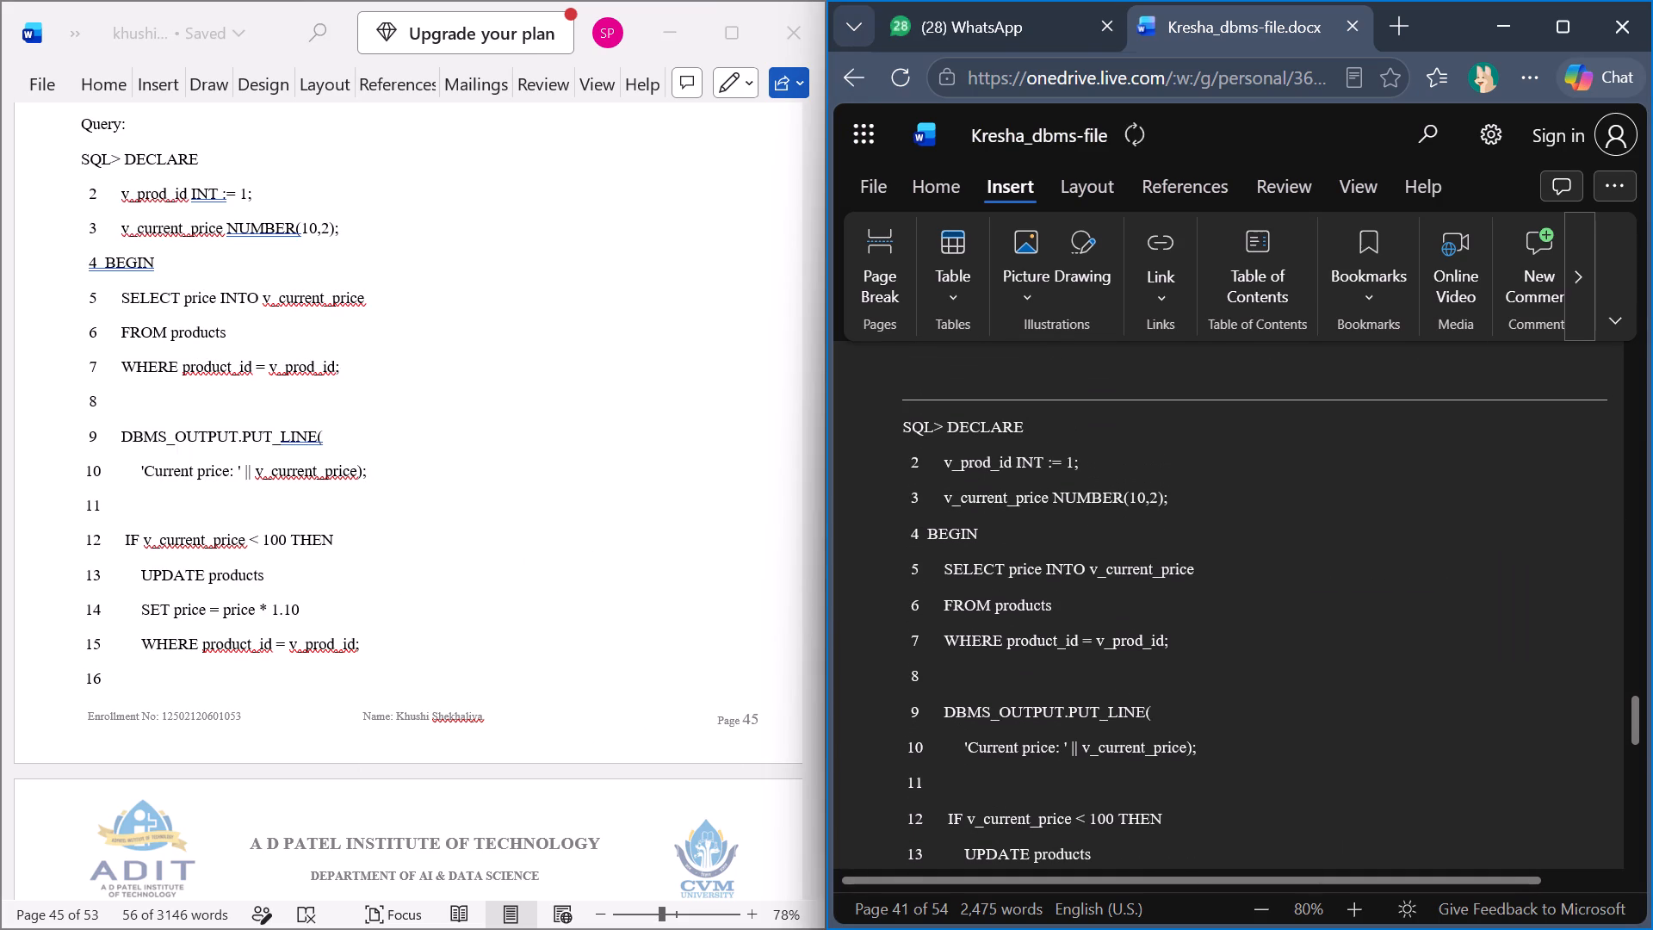
pyautogui.click(930, 535)
pyautogui.press('space')
pyautogui.press('space')
pyautogui.press('space')
pyautogui.press('space')
pyautogui.press('space')
pyautogui.press('space')
pyautogui.press('space')
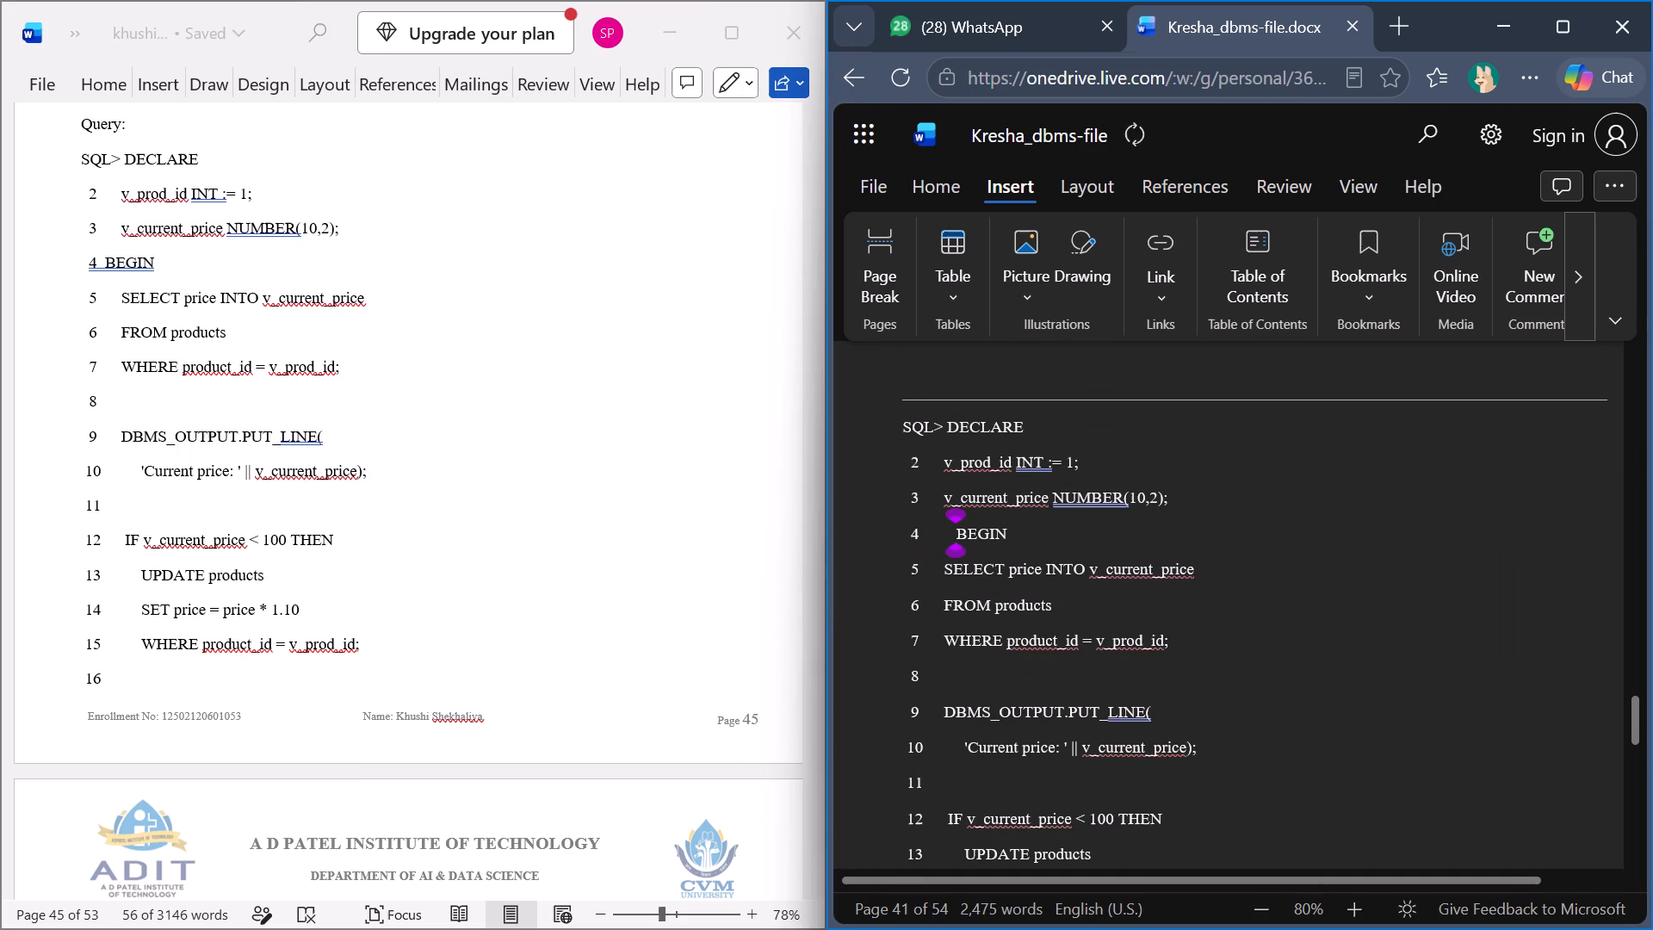
pyautogui.press('BackSpace')
pyautogui.press('BackSpace')
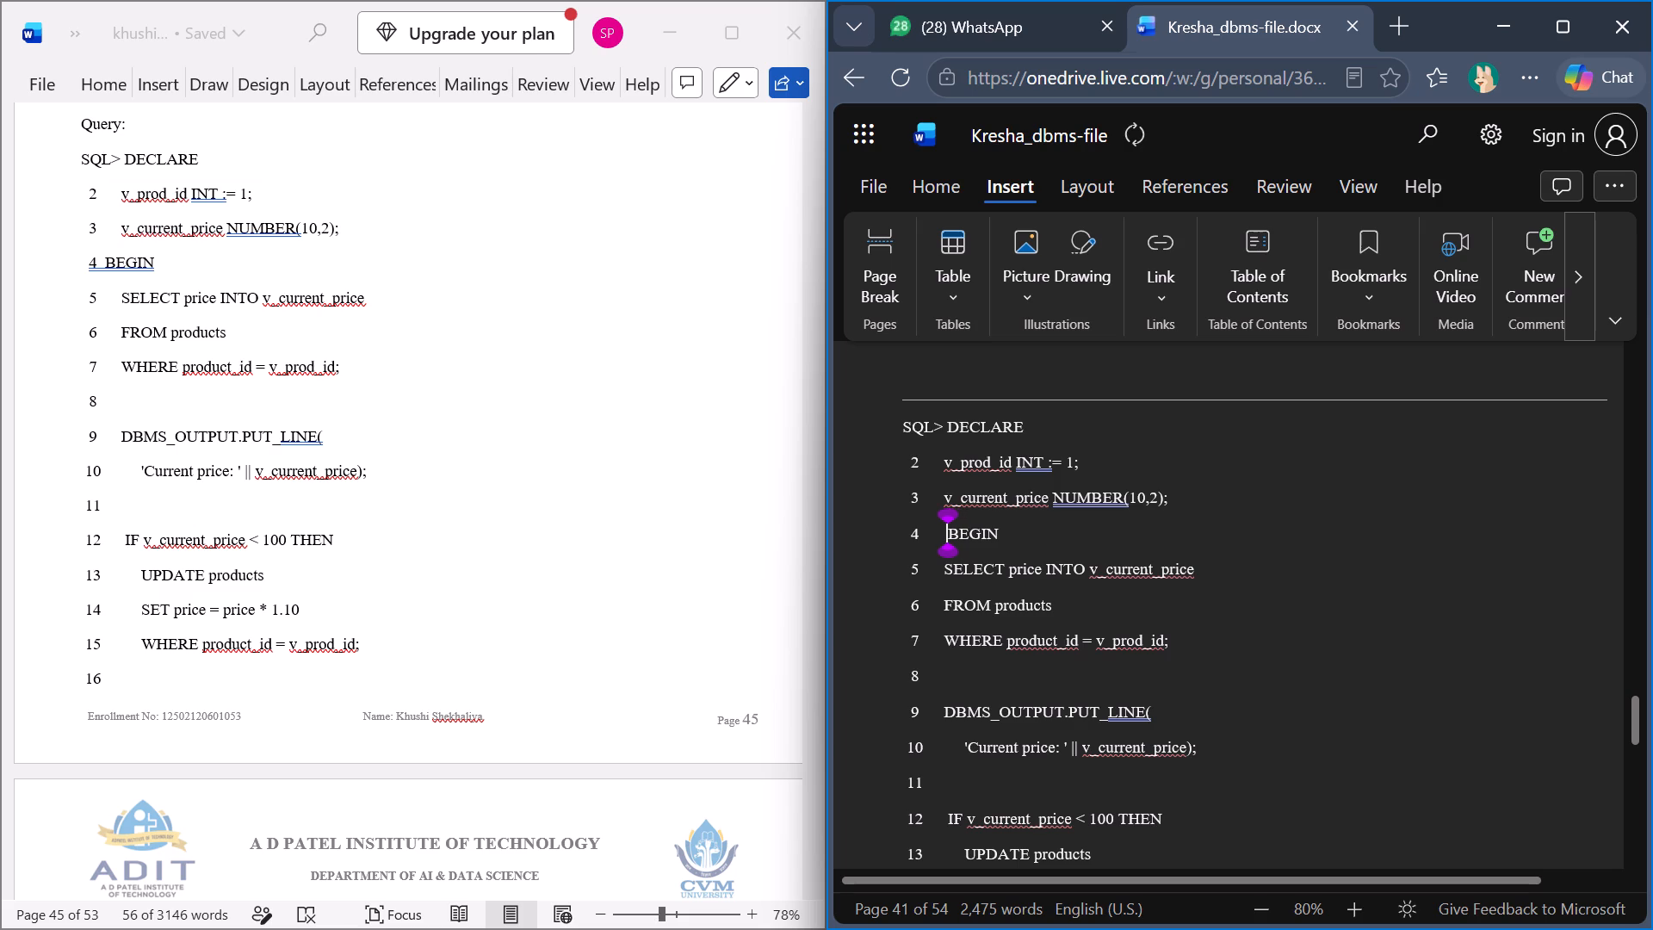
# Reduce the extra indentation before 'Current price: ' on line 10 and before UPDATE products on line 13 of the pasted block.
pyautogui.click(959, 736)
pyautogui.press('BackSpace')
pyautogui.press('BackSpace')
pyautogui.press('BackSpace')
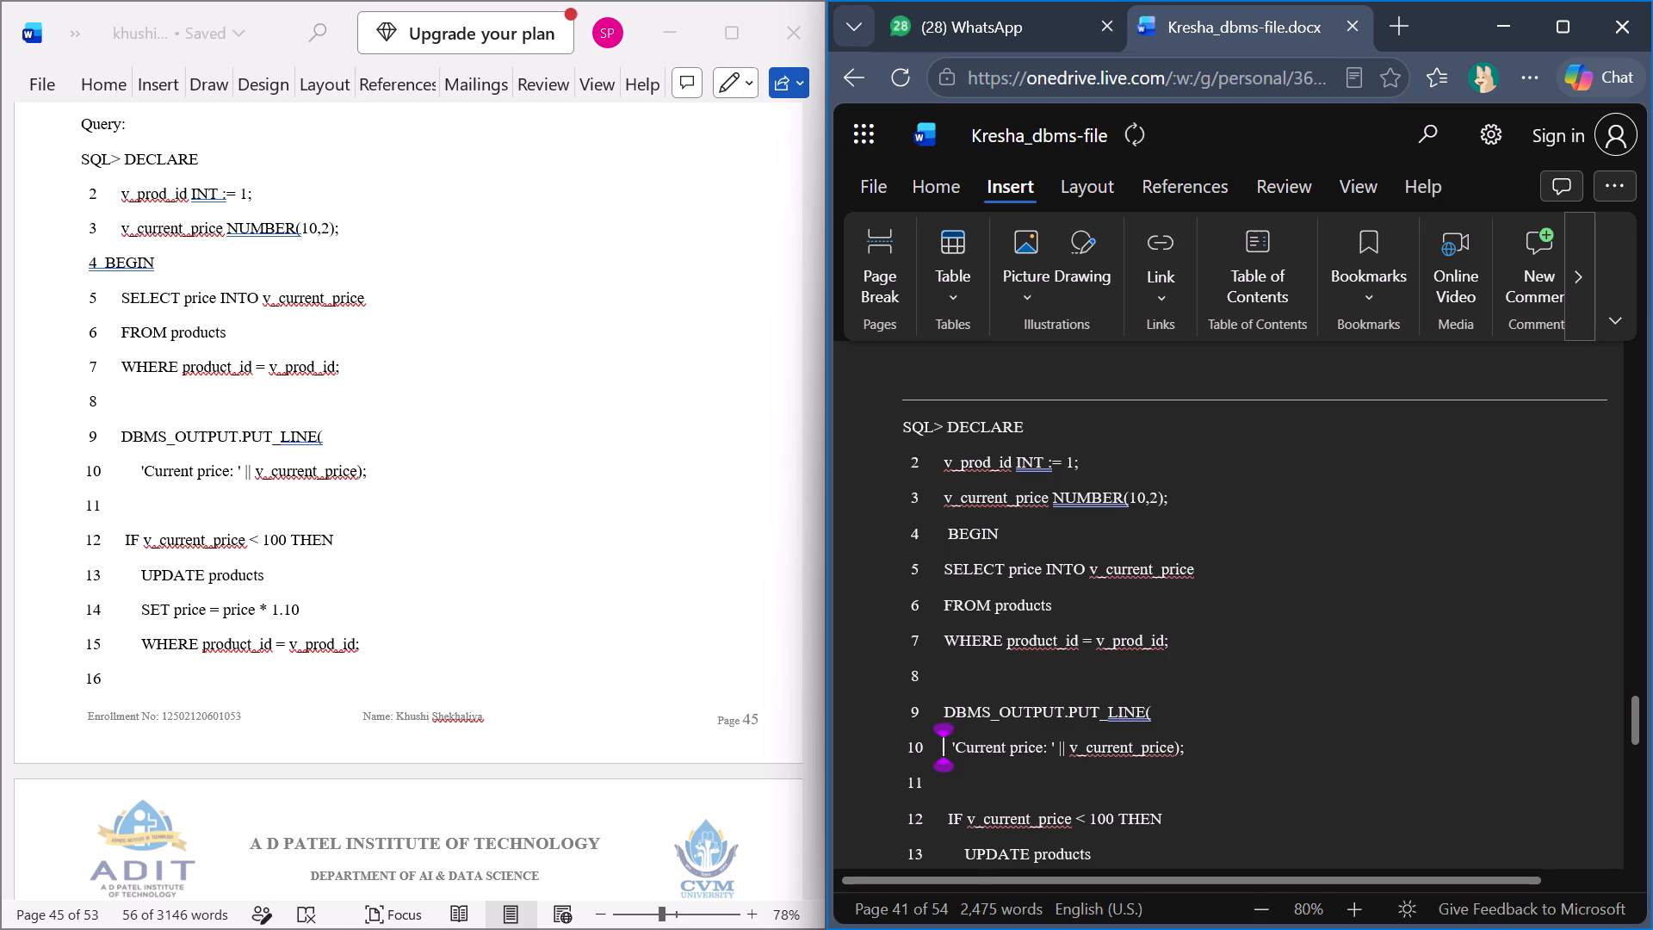
pyautogui.scroll(-1, 985, 886)
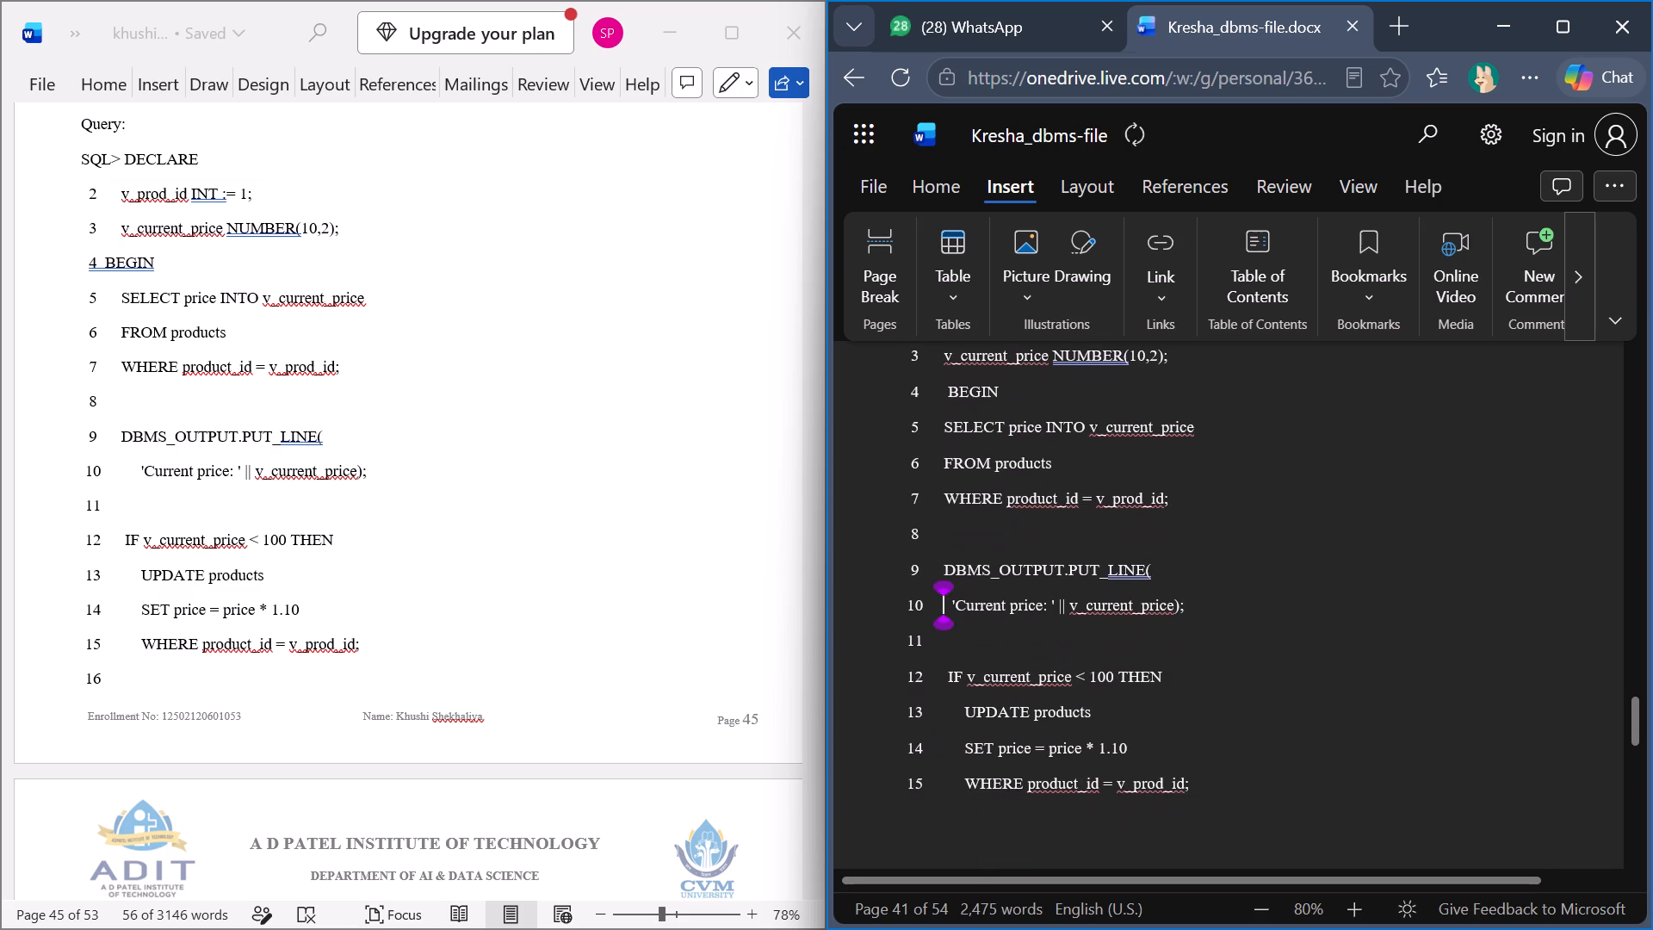
pyautogui.click(964, 710)
pyautogui.press('BackSpace')
pyautogui.press('BackSpace')
pyautogui.press('BackSpace')
pyautogui.press('BackSpace')
pyautogui.press('BackSpace')
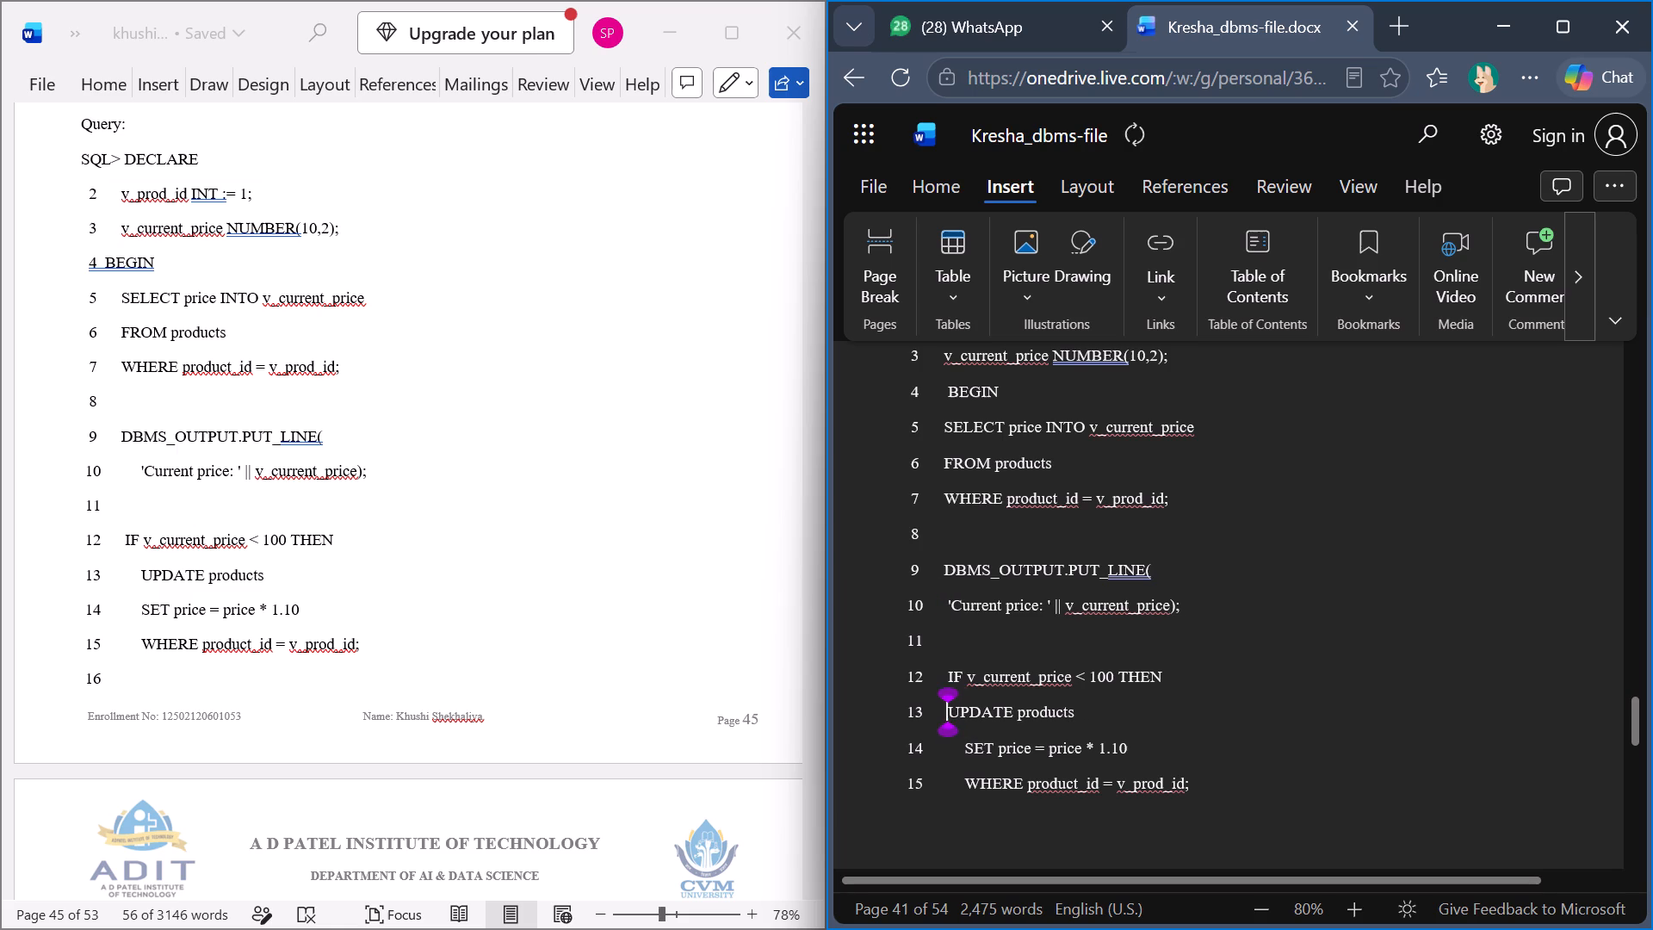
# Remove the extra indentation before SET on line 14 and WHERE on line 15 to align them with line 13.
pyautogui.click(966, 747)
pyautogui.press('BackSpace')
pyautogui.press('BackSpace')
pyautogui.press('BackSpace')
pyautogui.press('BackSpace')
pyautogui.press('BackSpace')
pyautogui.press('BackSpace')
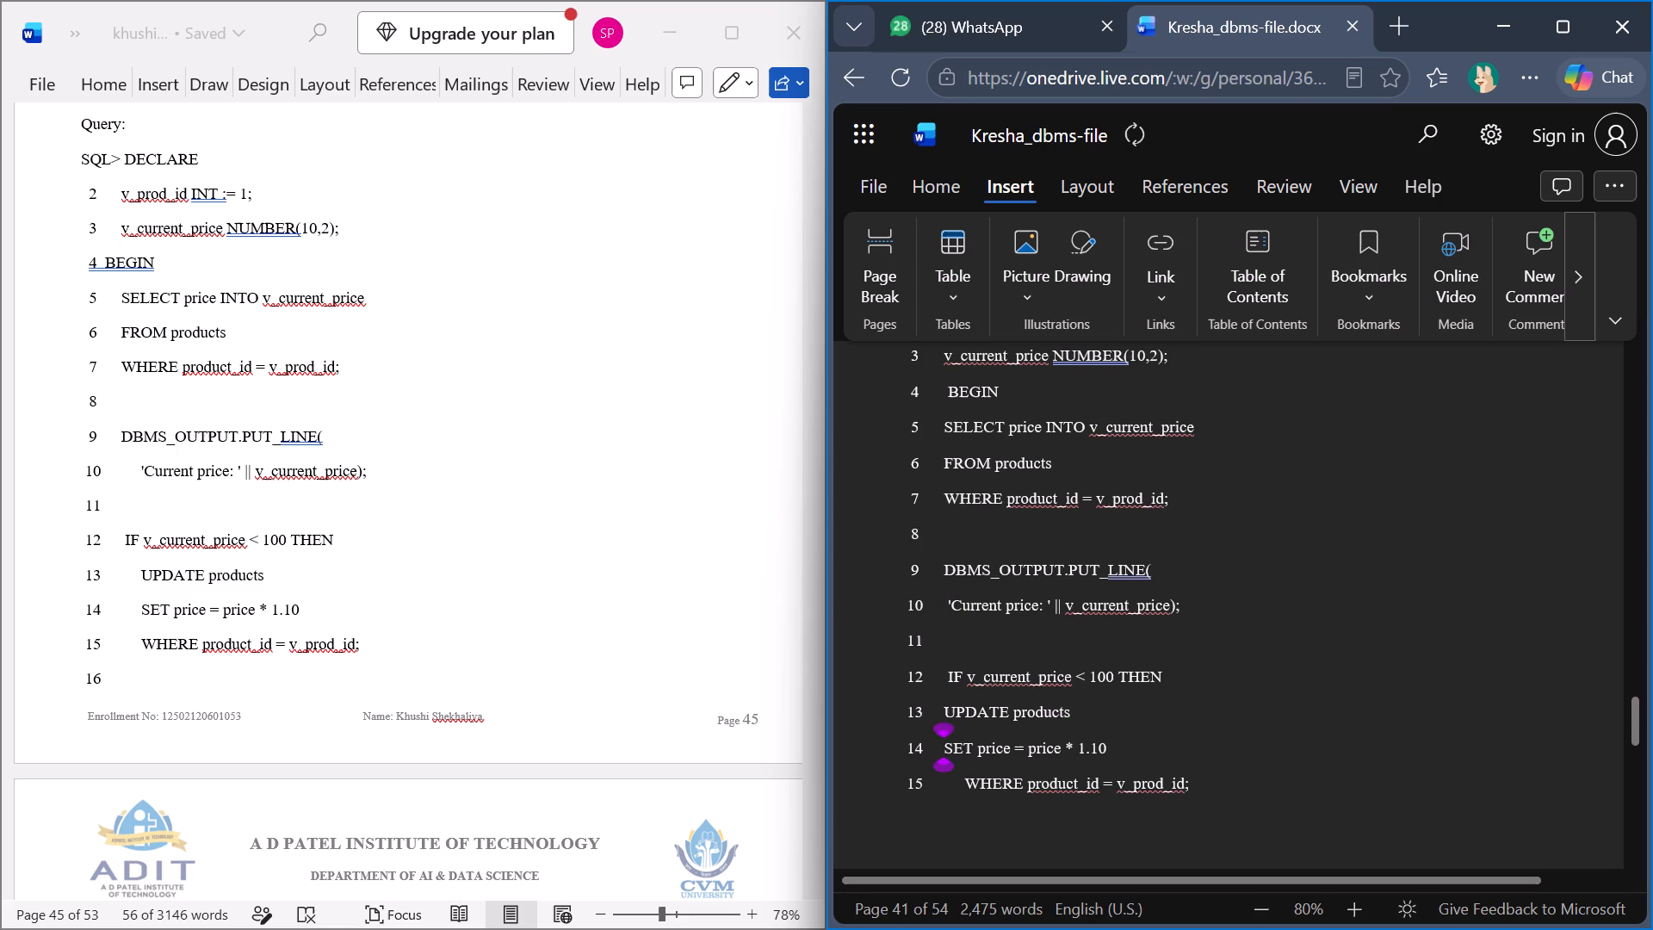
pyautogui.click(970, 774)
pyautogui.press('BackSpace')
pyautogui.press('BackSpace')
pyautogui.press('BackSpace')
pyautogui.press('BackSpace')
pyautogui.press('BackSpace')
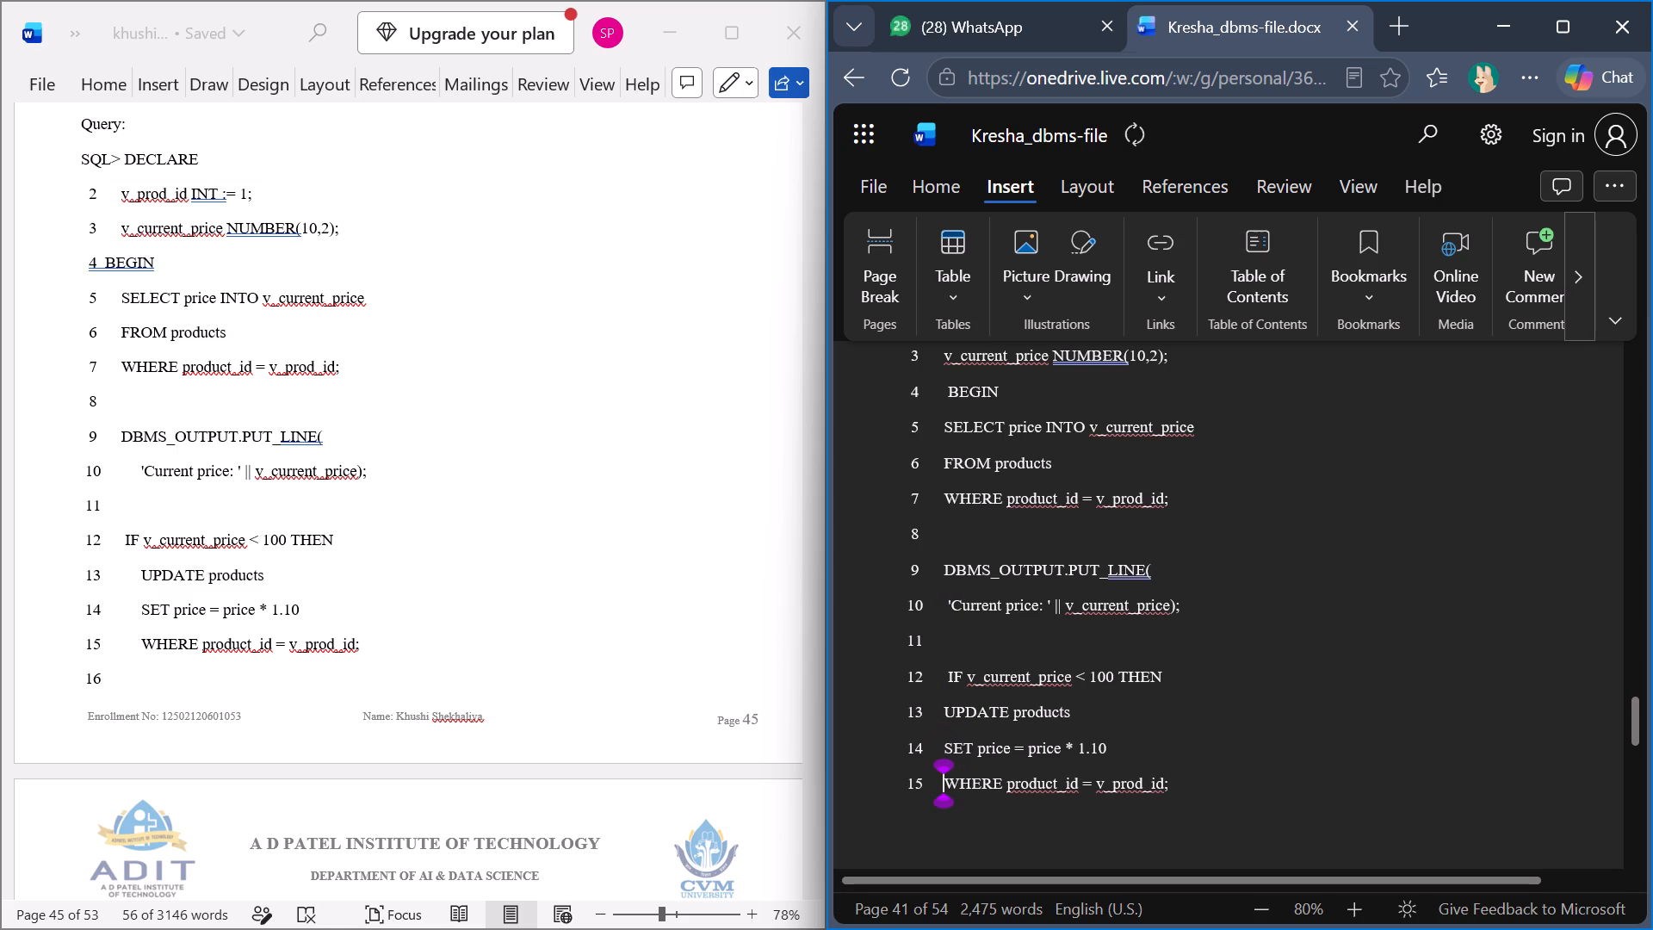
# Delete two more spaces before 'Current price: ' on line 10 of the pasted block.
pyautogui.click(944, 606)
pyautogui.press('BackSpace')
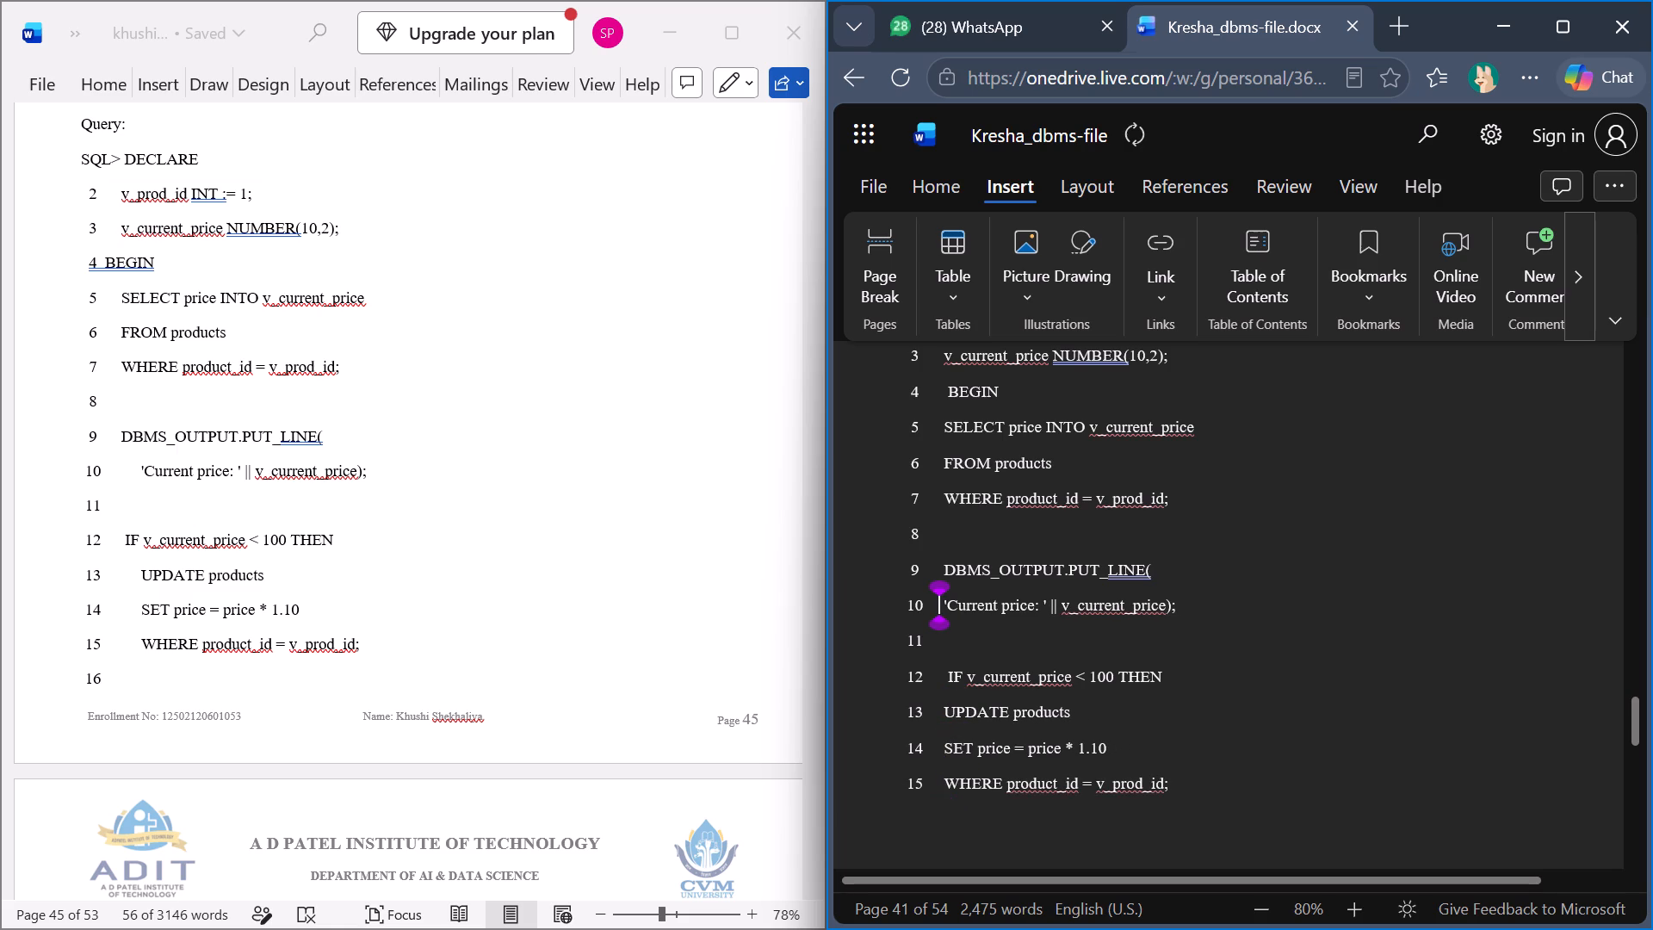
pyautogui.press('BackSpace')
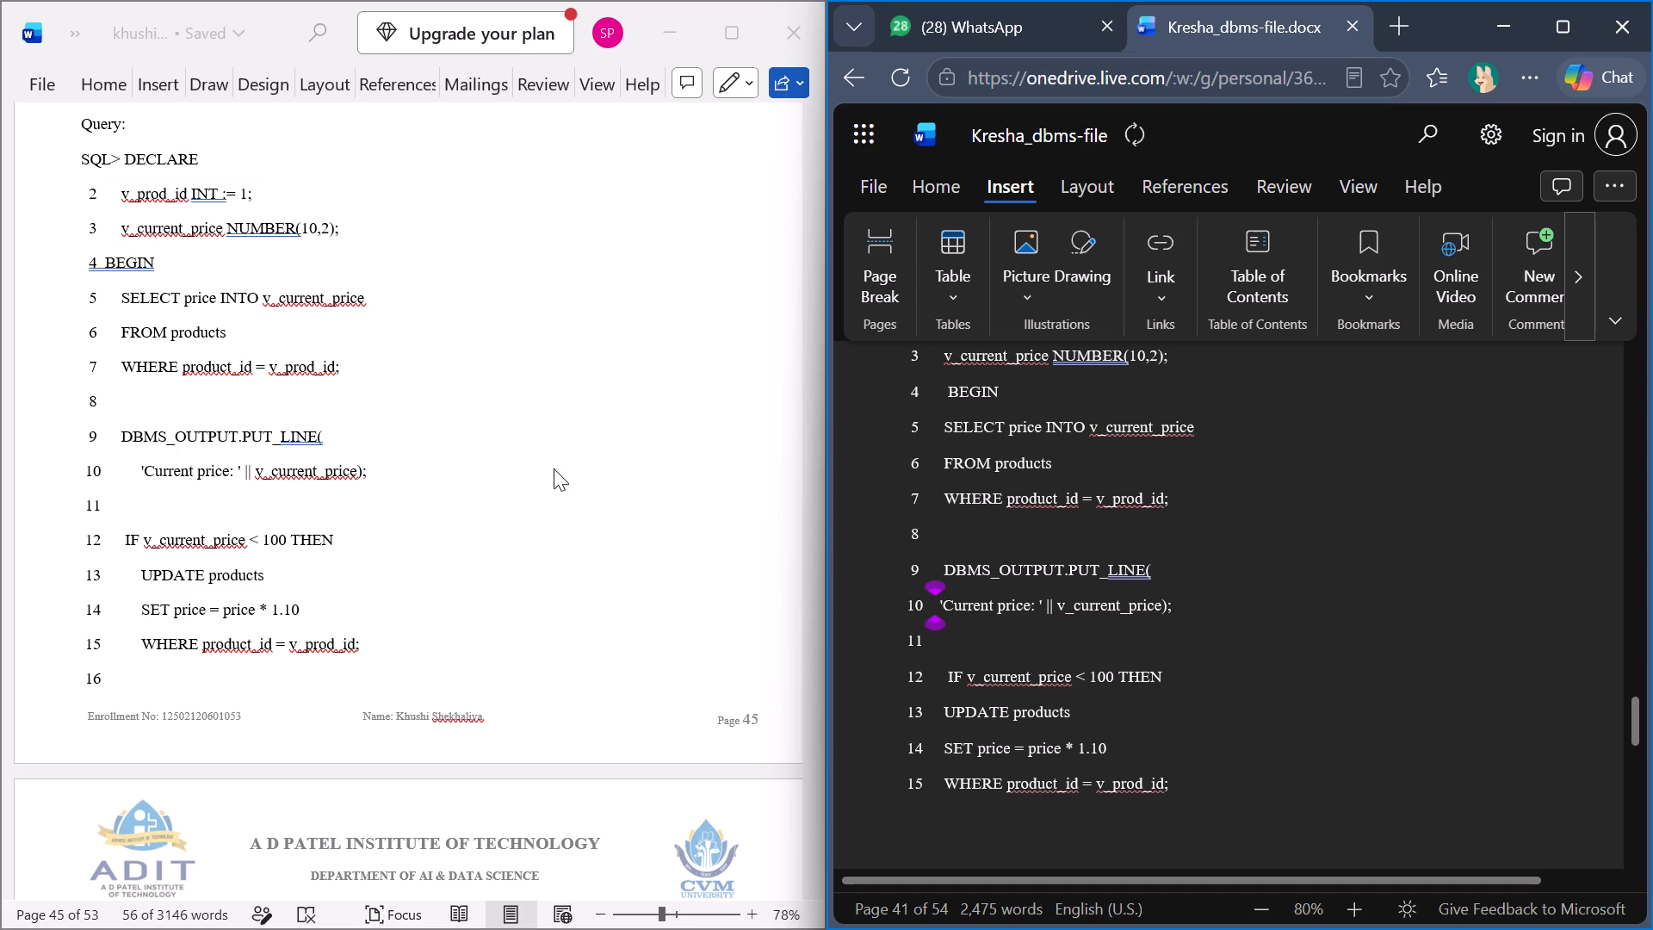
# Copy lines 17 to 28 of question ii's code from khushi's file and paste them on a new line below line 15.
pyautogui.scroll(-6, 554, 468)
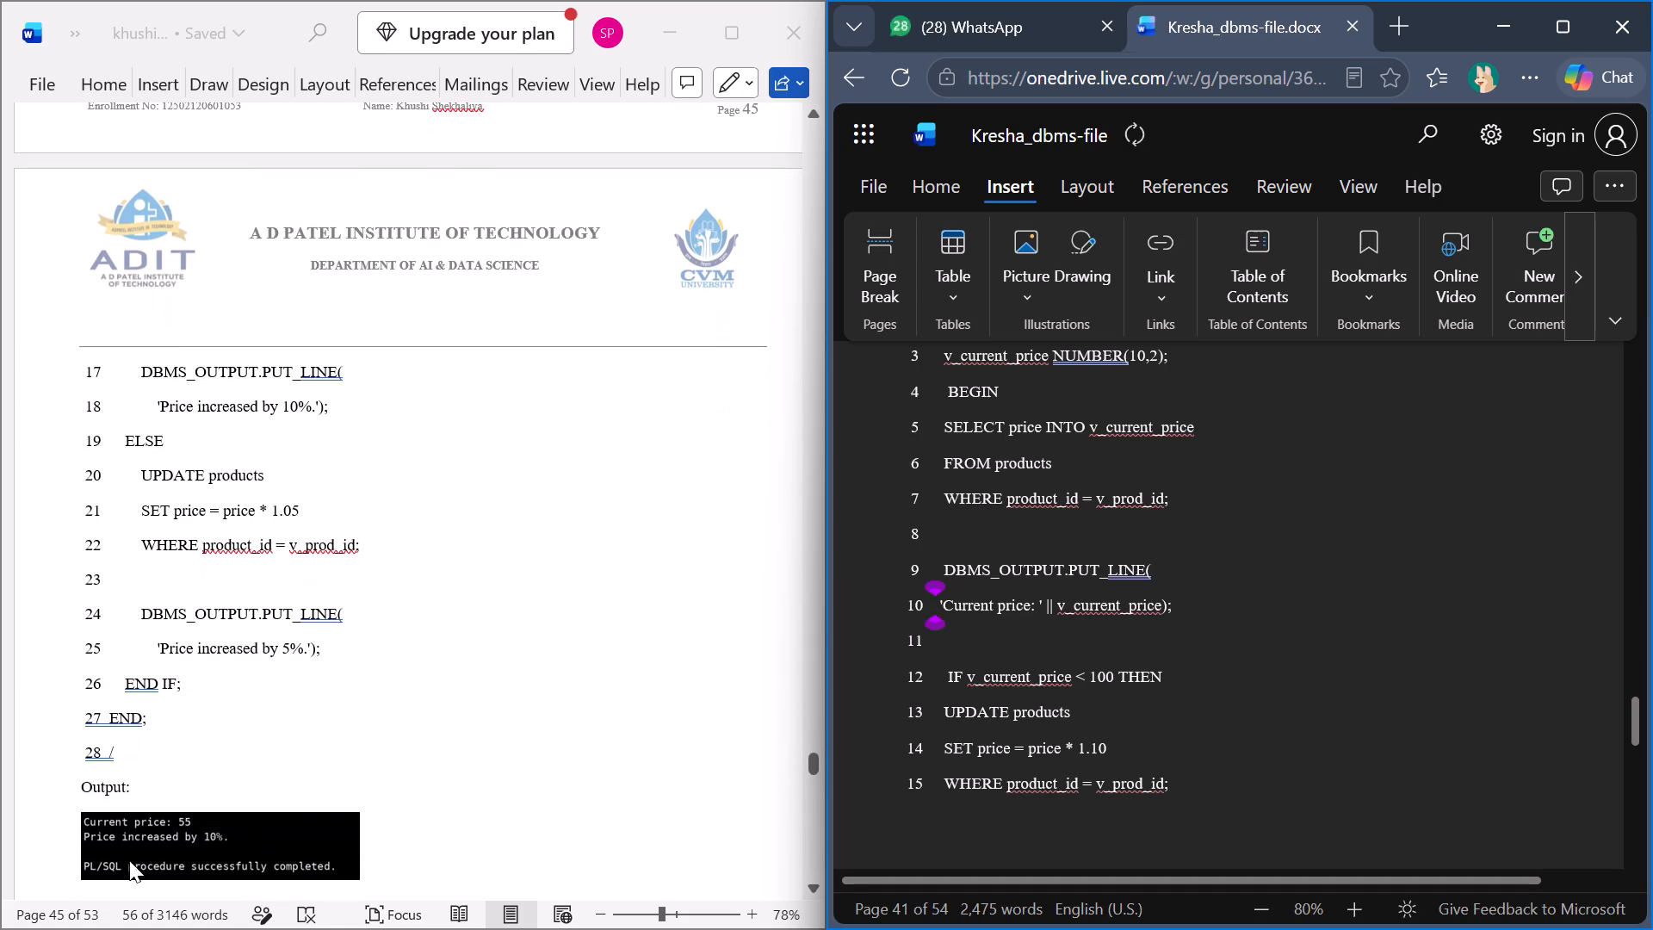
pyautogui.click(136, 738)
pyautogui.moveTo(136, 738); pyautogui.dragTo(90, 630)
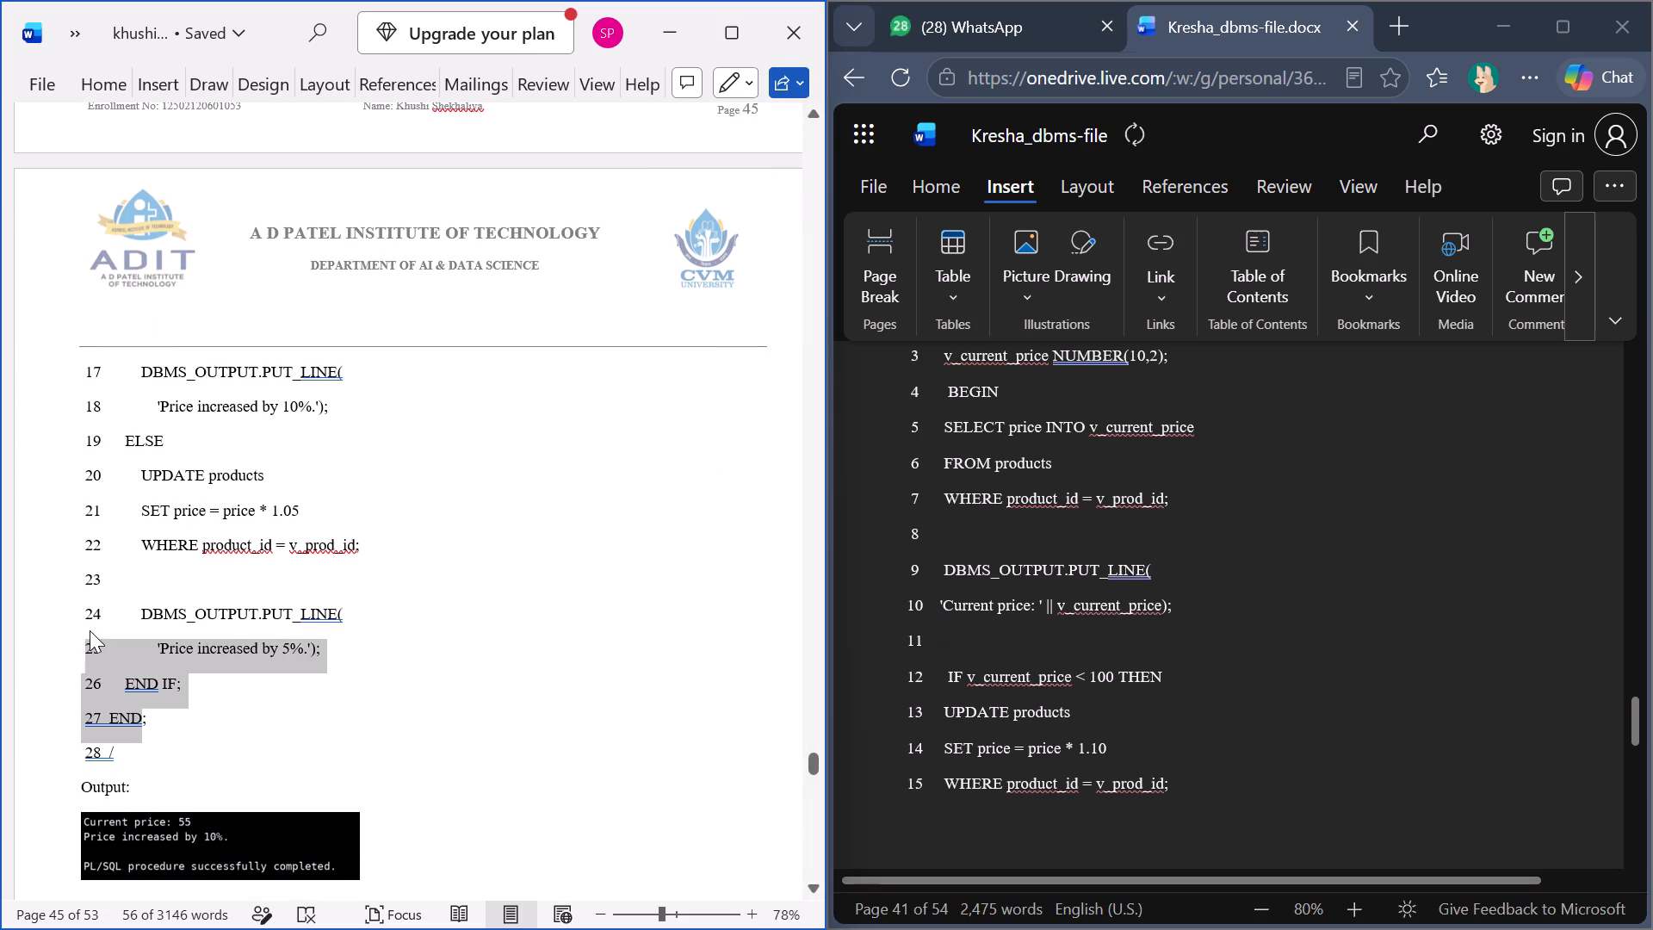
pyautogui.moveTo(90, 630); pyautogui.dragTo(89, 618)
pyautogui.click(133, 755)
pyautogui.moveTo(133, 755); pyautogui.dragTo(92, 418)
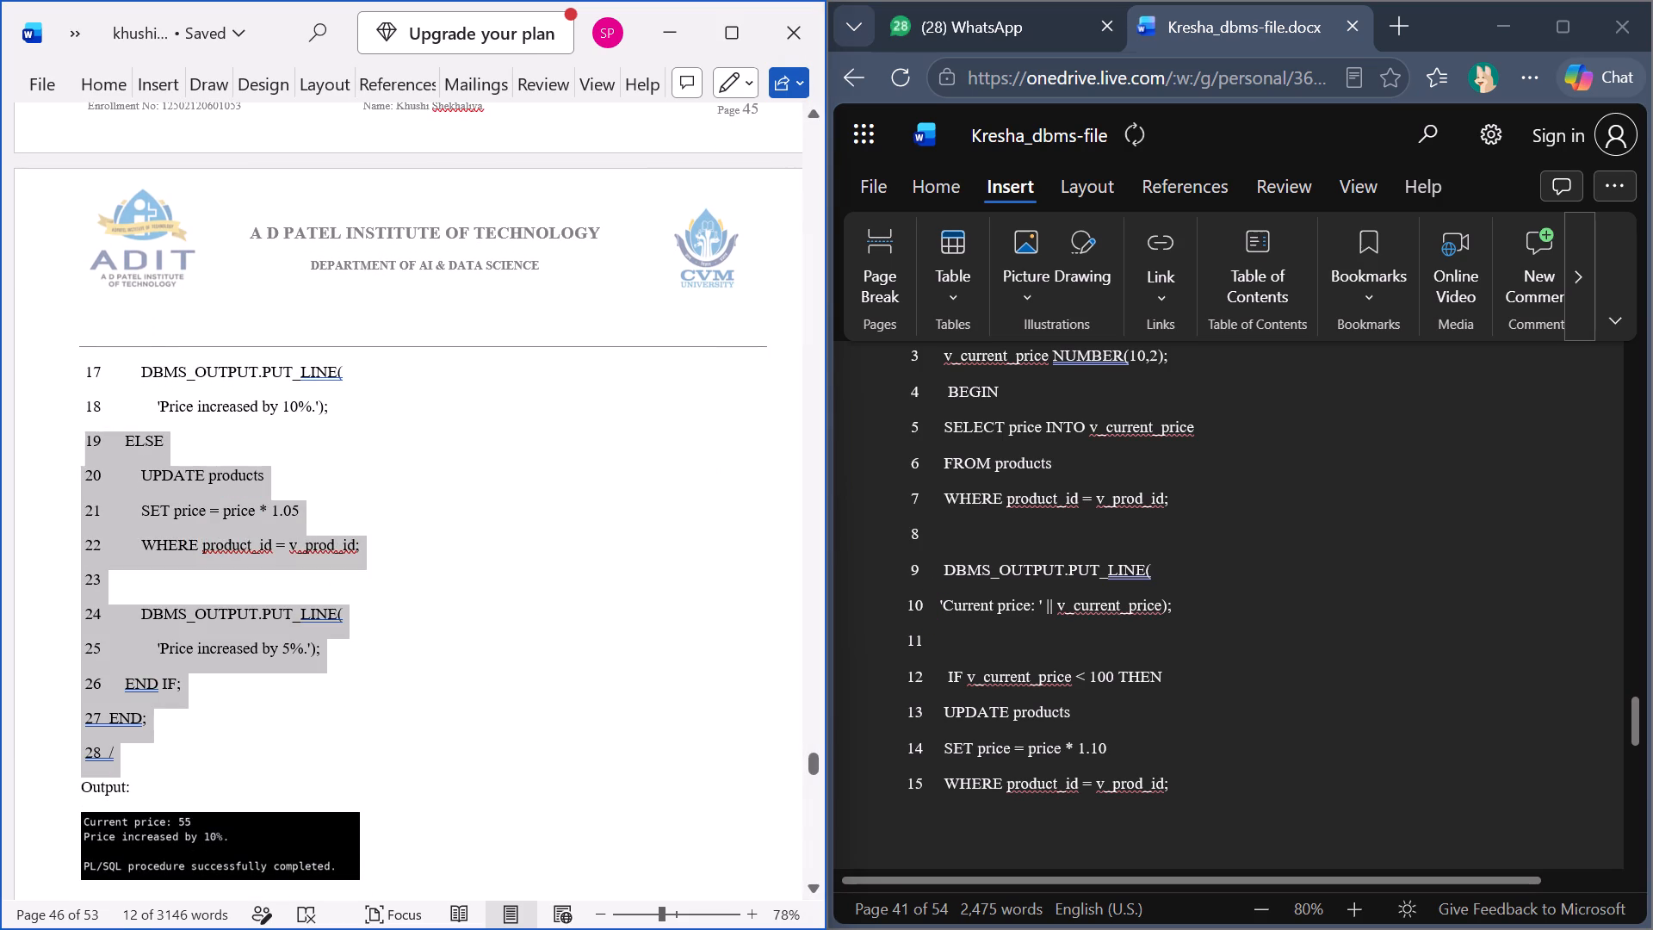
pyautogui.moveTo(92, 418); pyautogui.dragTo(80, 381)
pyautogui.hotkey('ctrl', 'c')
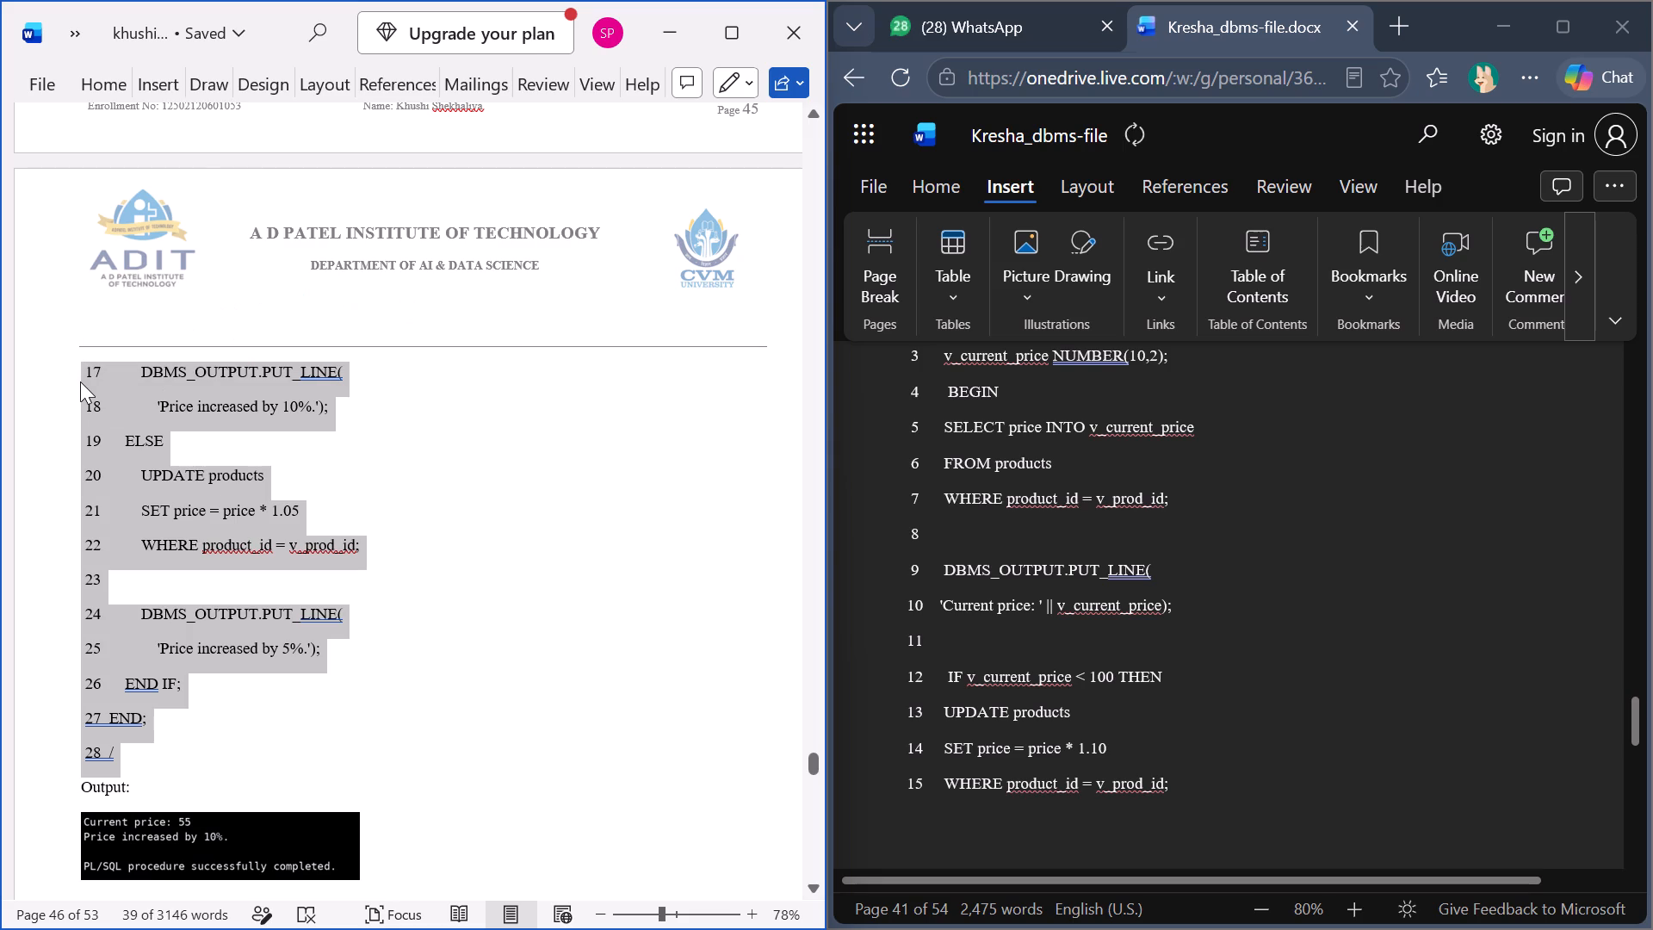
pyautogui.click(1211, 766)
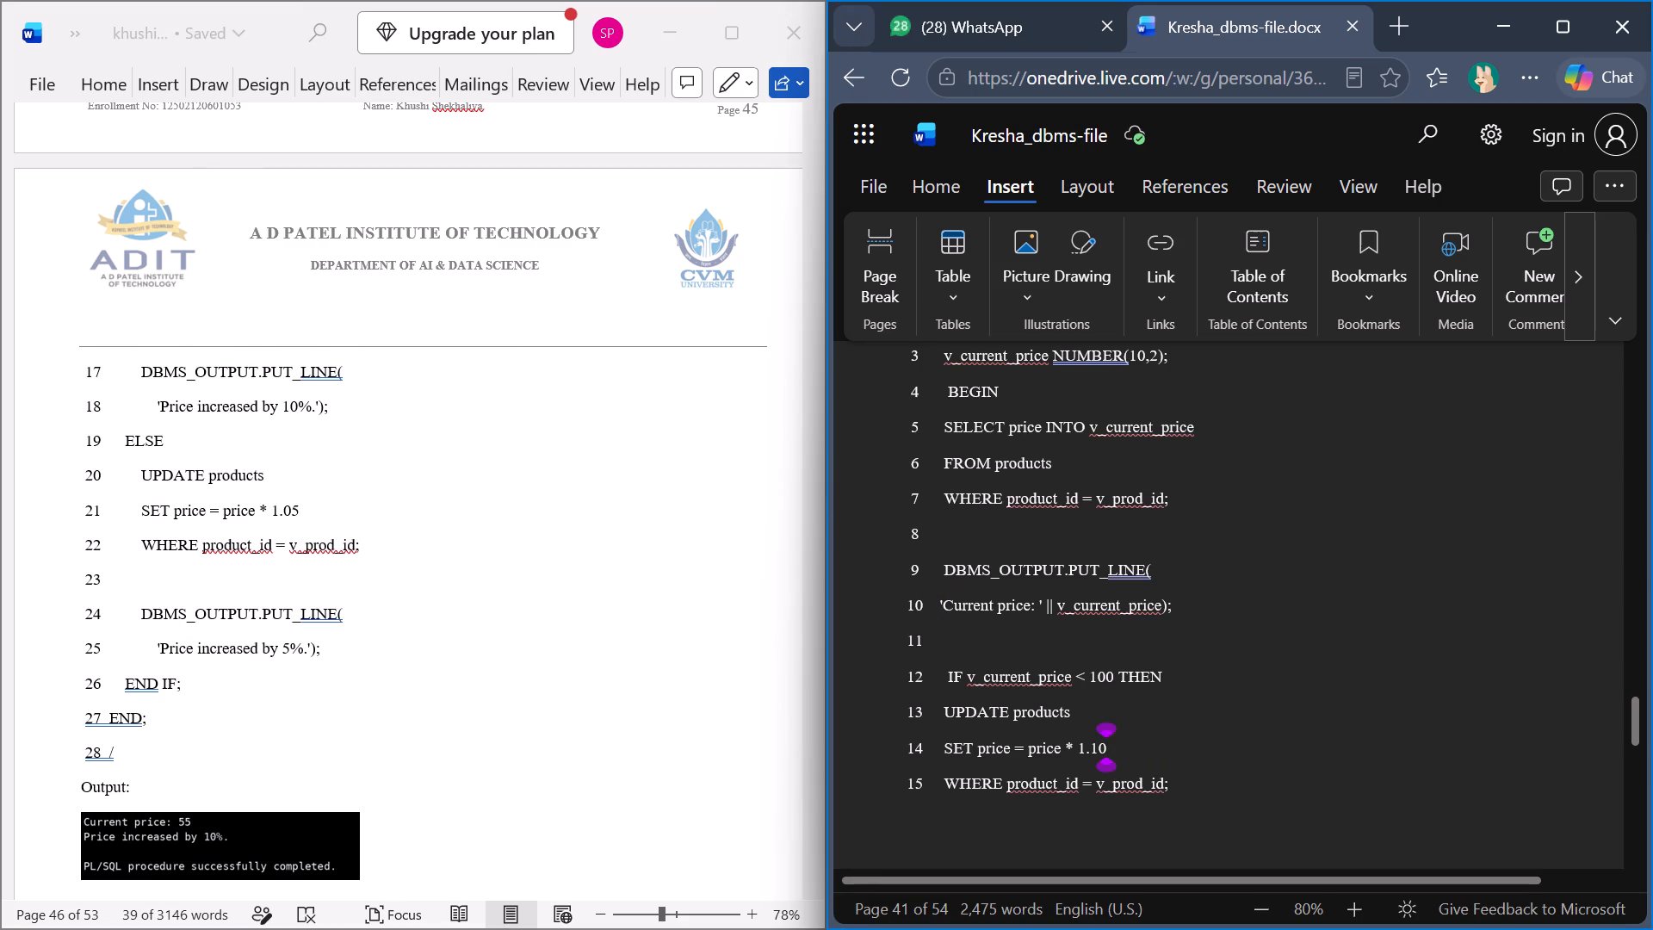
pyautogui.click(1211, 776)
pyautogui.press('Return')
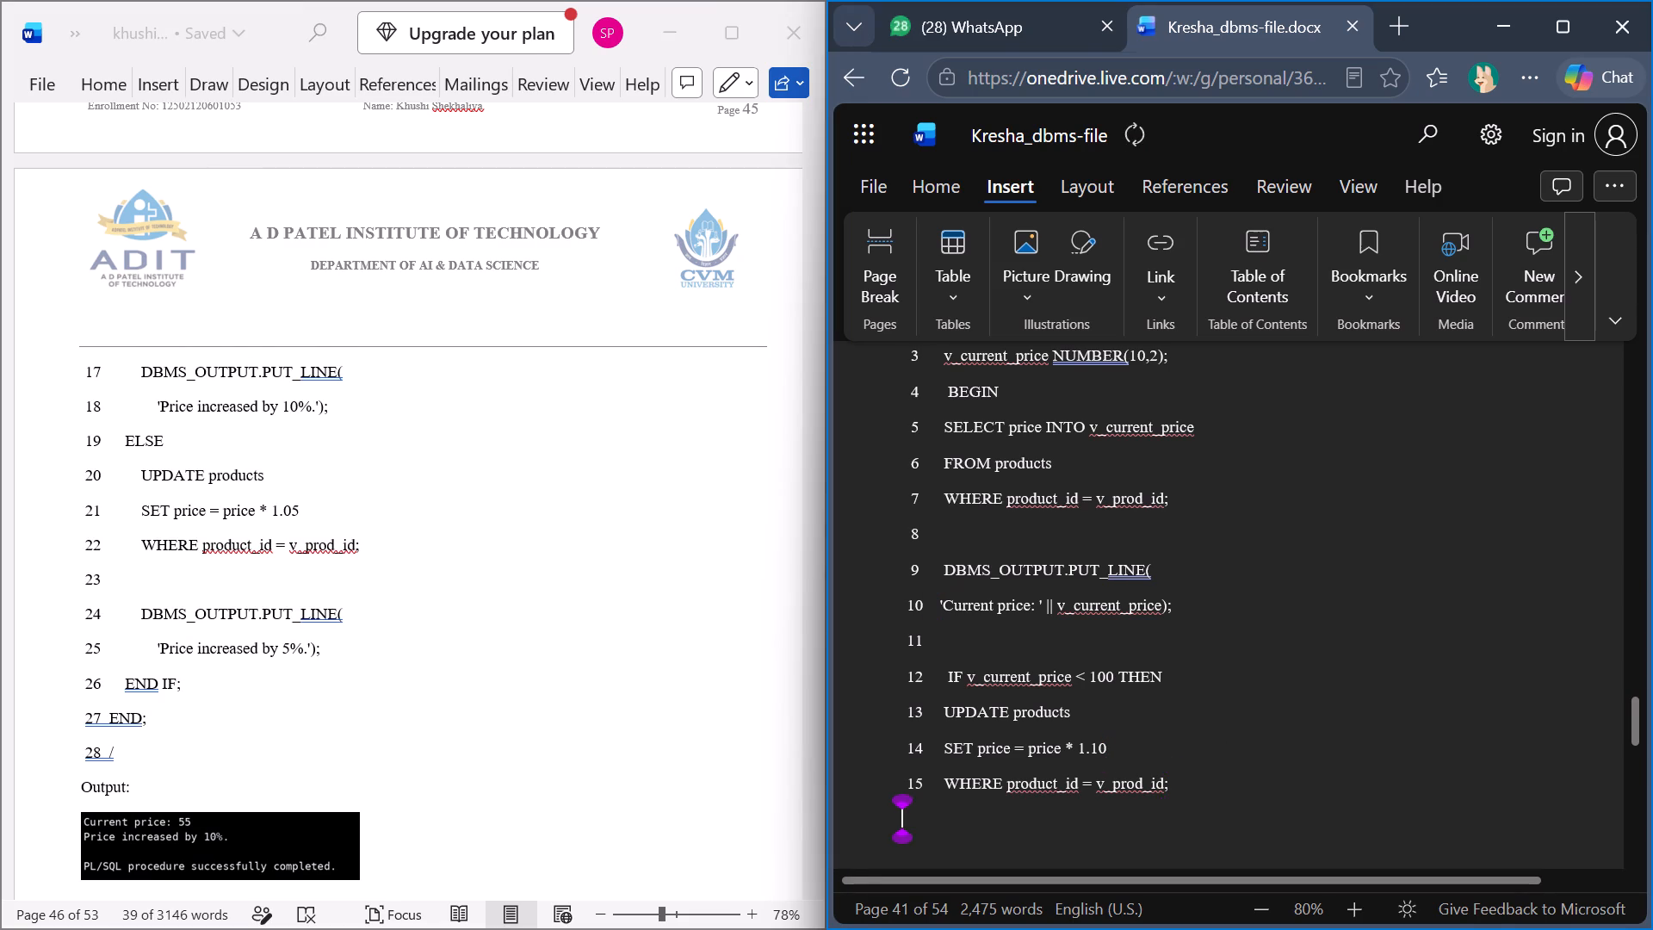
pyautogui.hotkey('ctrl', 'v')
# Delete the empty numbered line 23 from the pasted question ii code, just above line 24.
pyautogui.scroll(2, 1211, 776)
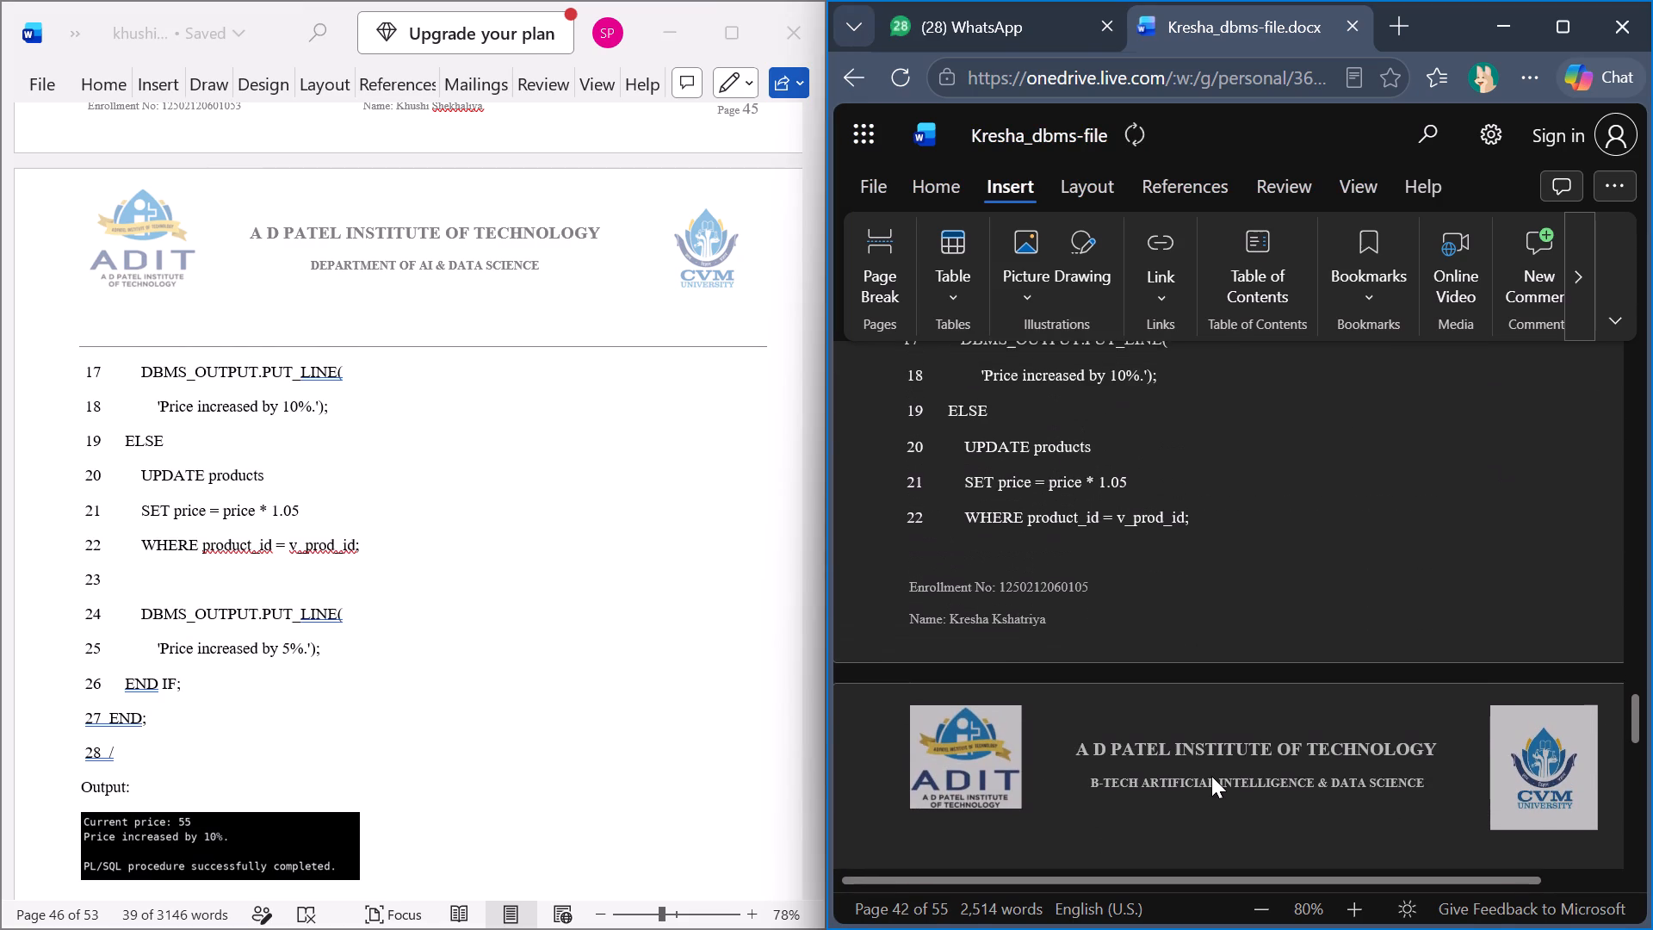
pyautogui.scroll(2, 1211, 776)
pyautogui.scroll(-2, 1211, 776)
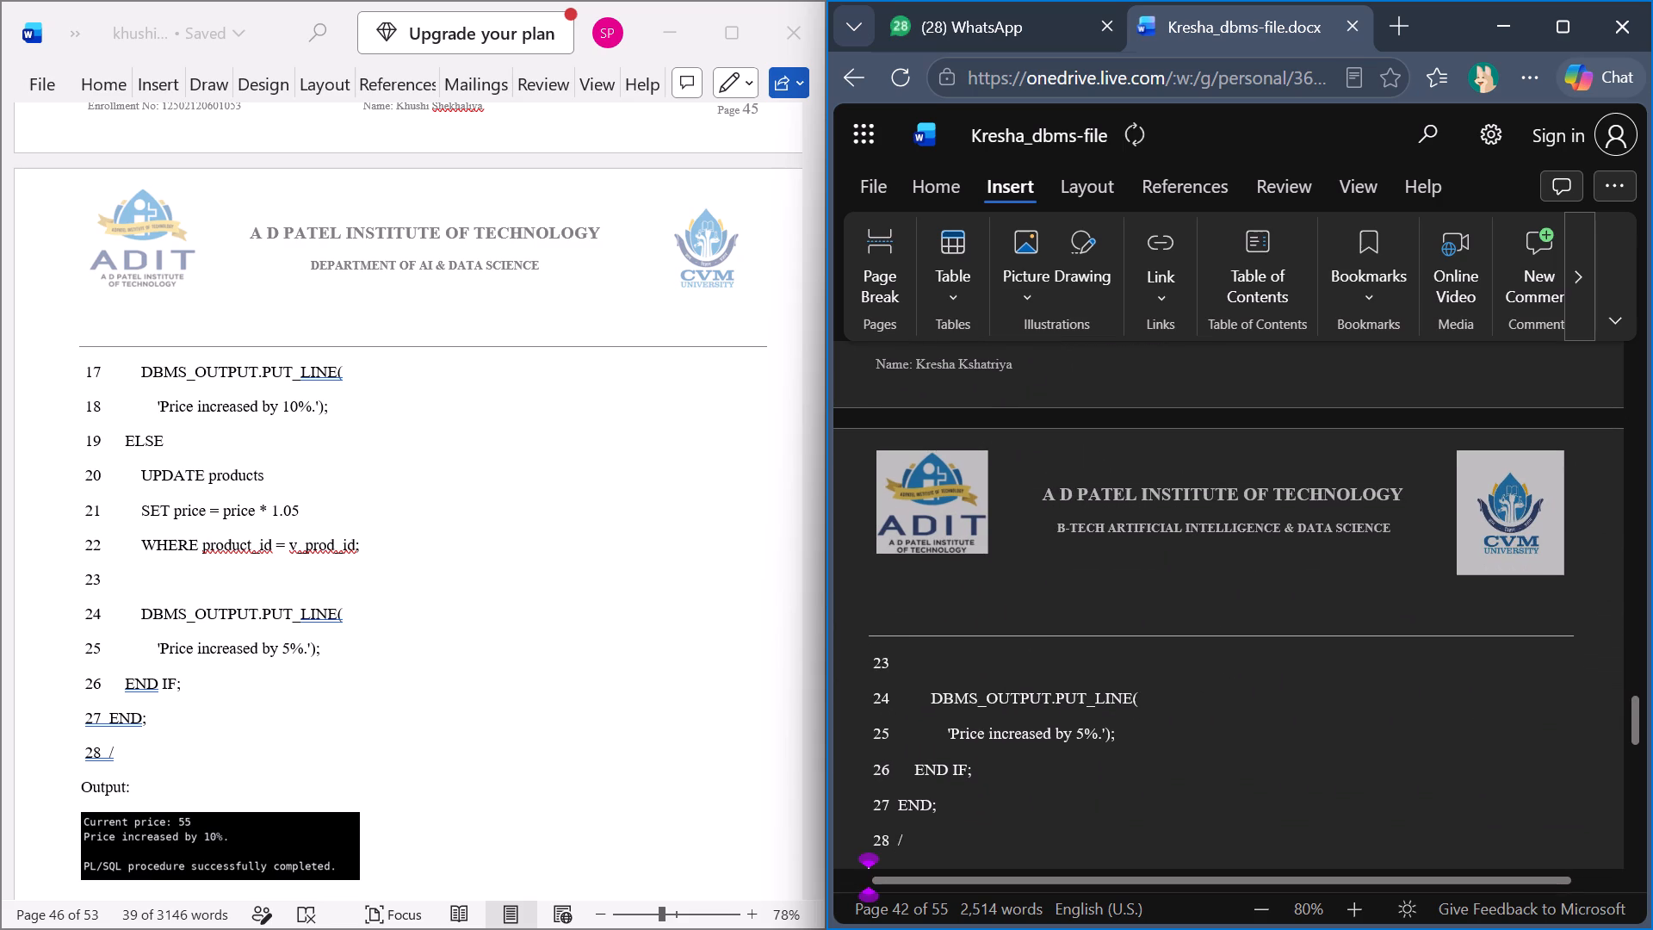
pyautogui.click(926, 662)
pyautogui.press('BackSpace')
pyautogui.press('BackSpace')
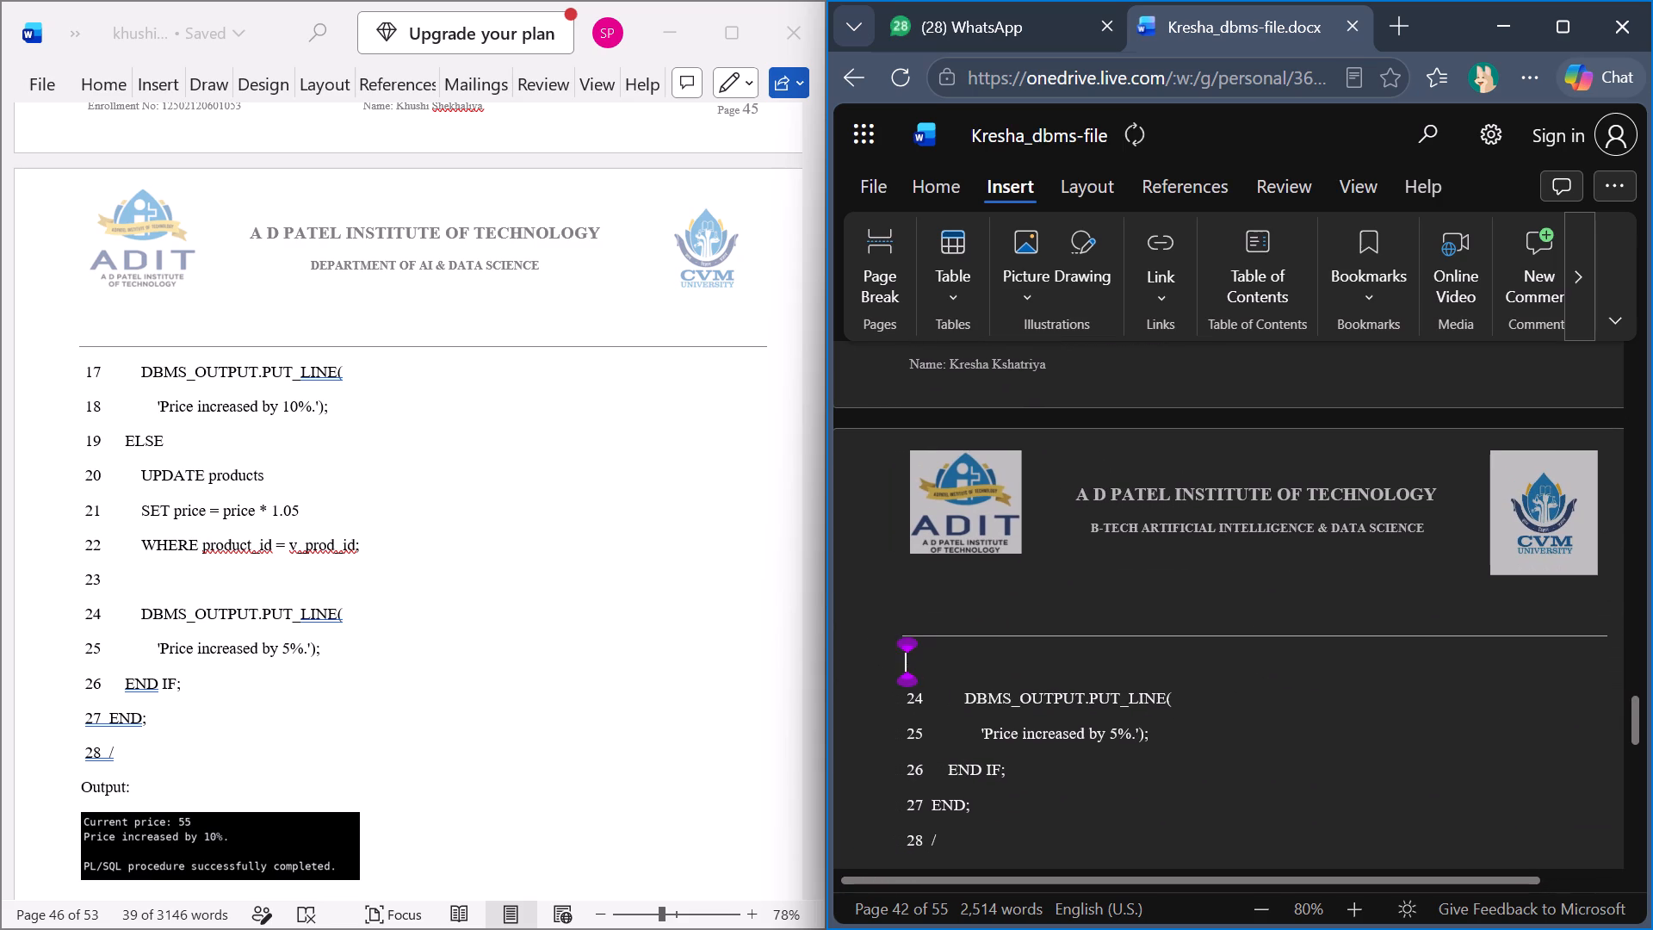
pyautogui.press('BackSpace')
pyautogui.press('BackSpace')
# Copy question ii's output picture from khushi's file and paste it below line 28 of the code in Kresha_dbms-file.
pyautogui.scroll(-1, 926, 662)
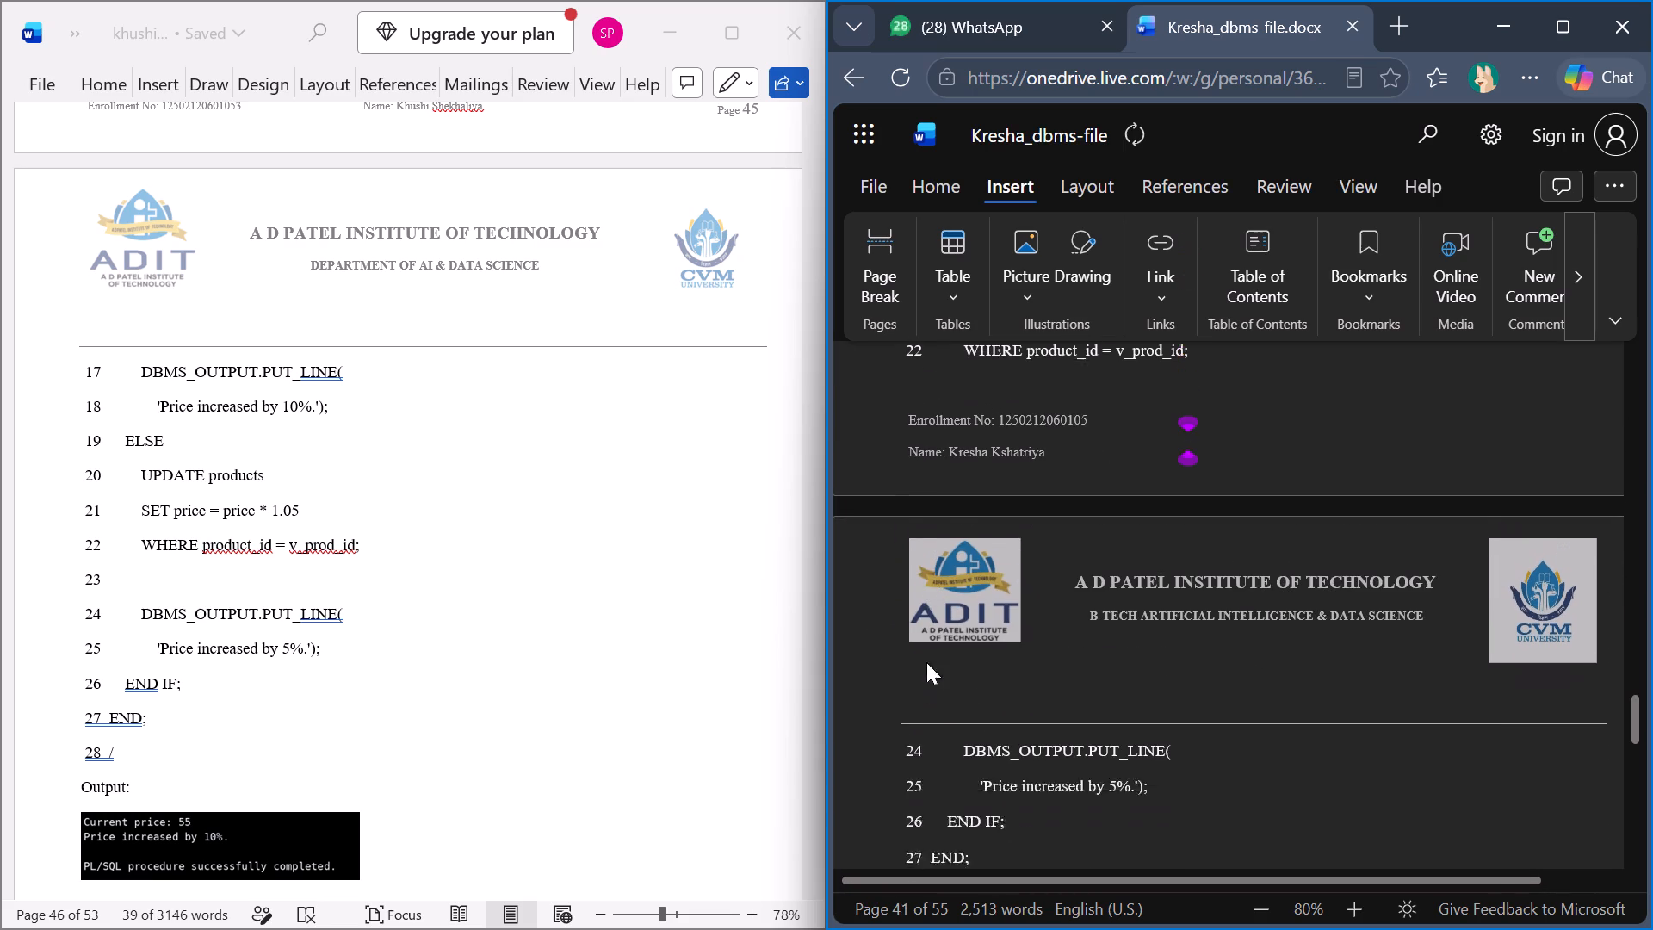
pyautogui.scroll(-1, 926, 662)
pyautogui.scroll(-3, 426, 567)
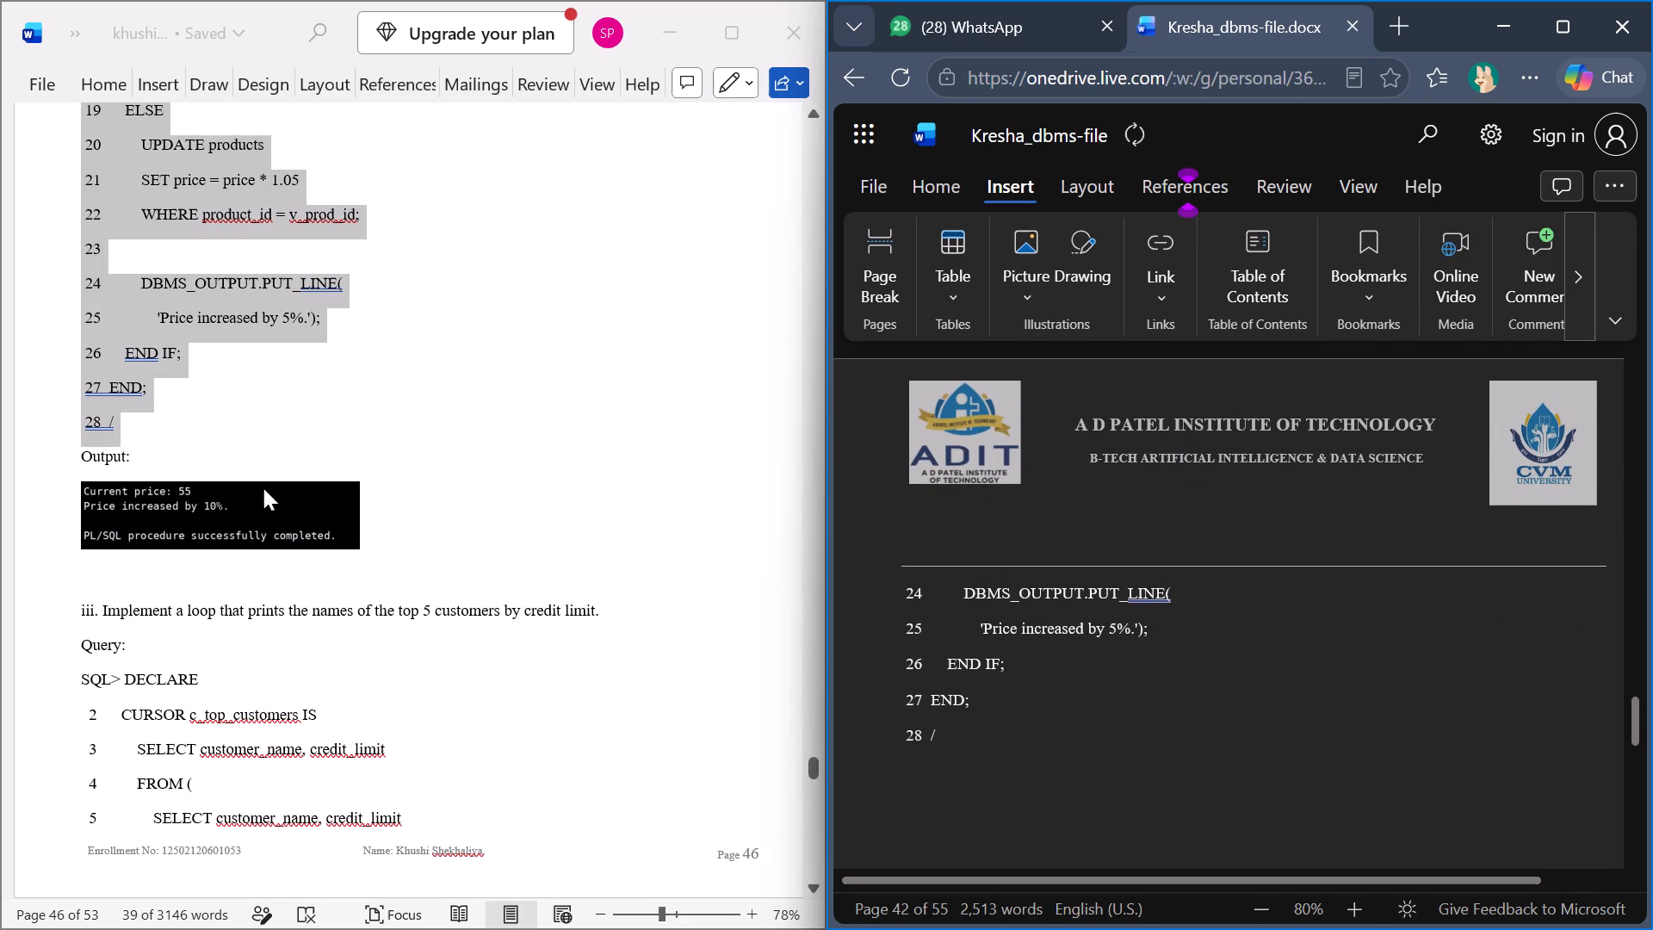
pyautogui.click(263, 488)
pyautogui.rightClick(277, 513)
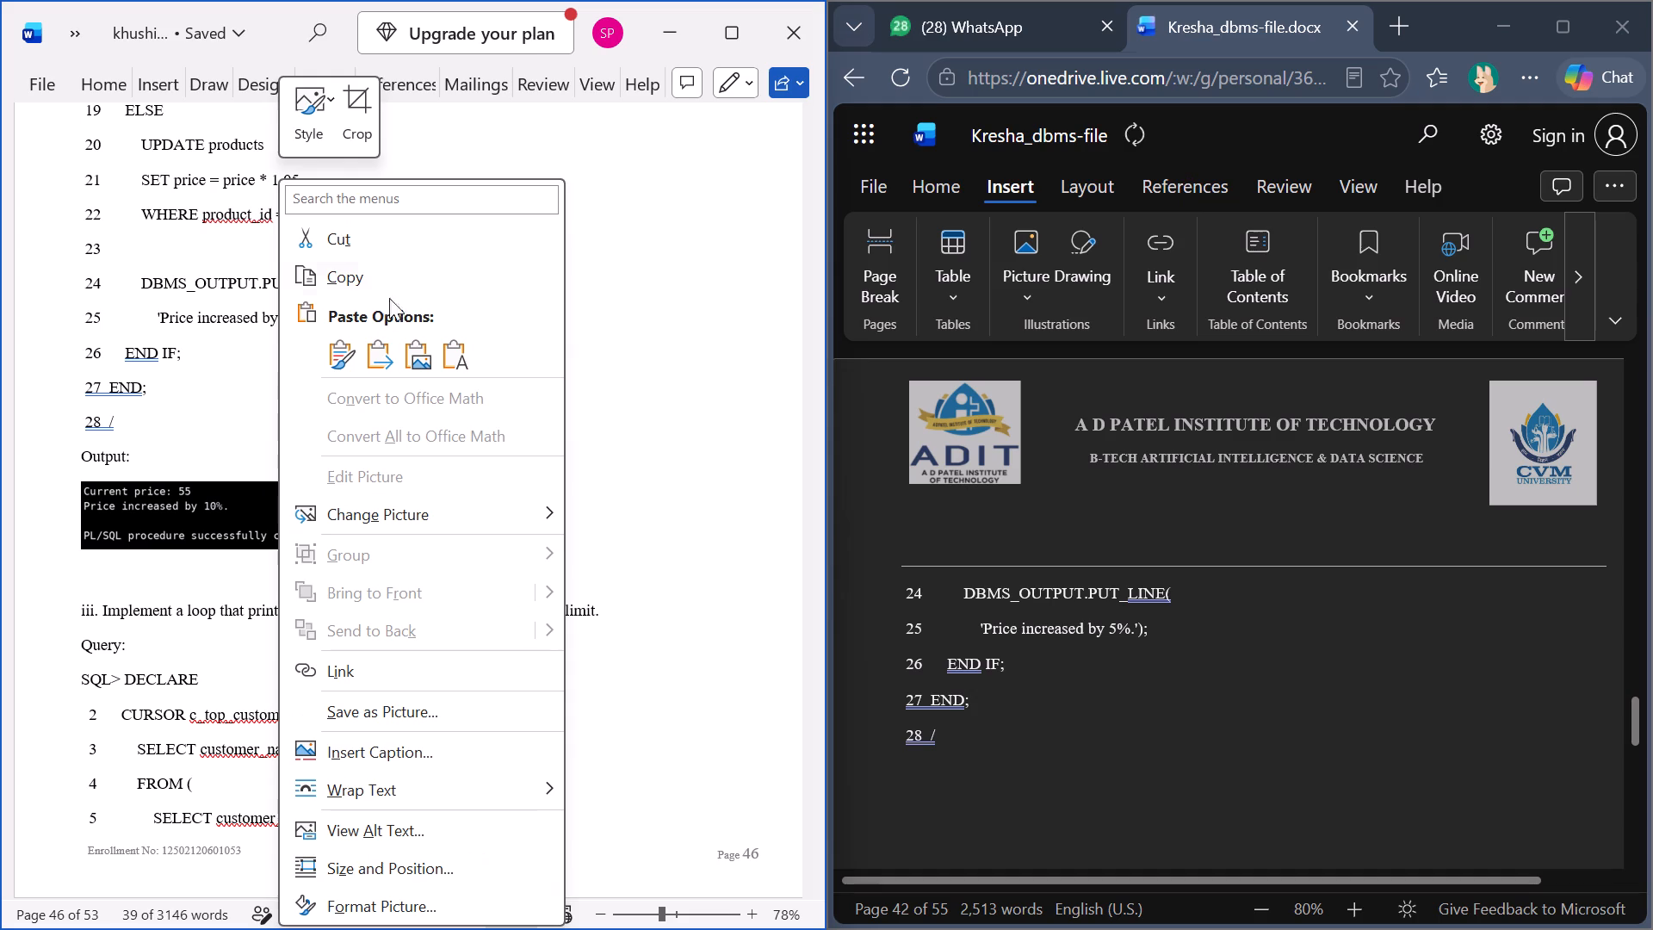
pyautogui.click(391, 278)
pyautogui.click(979, 756)
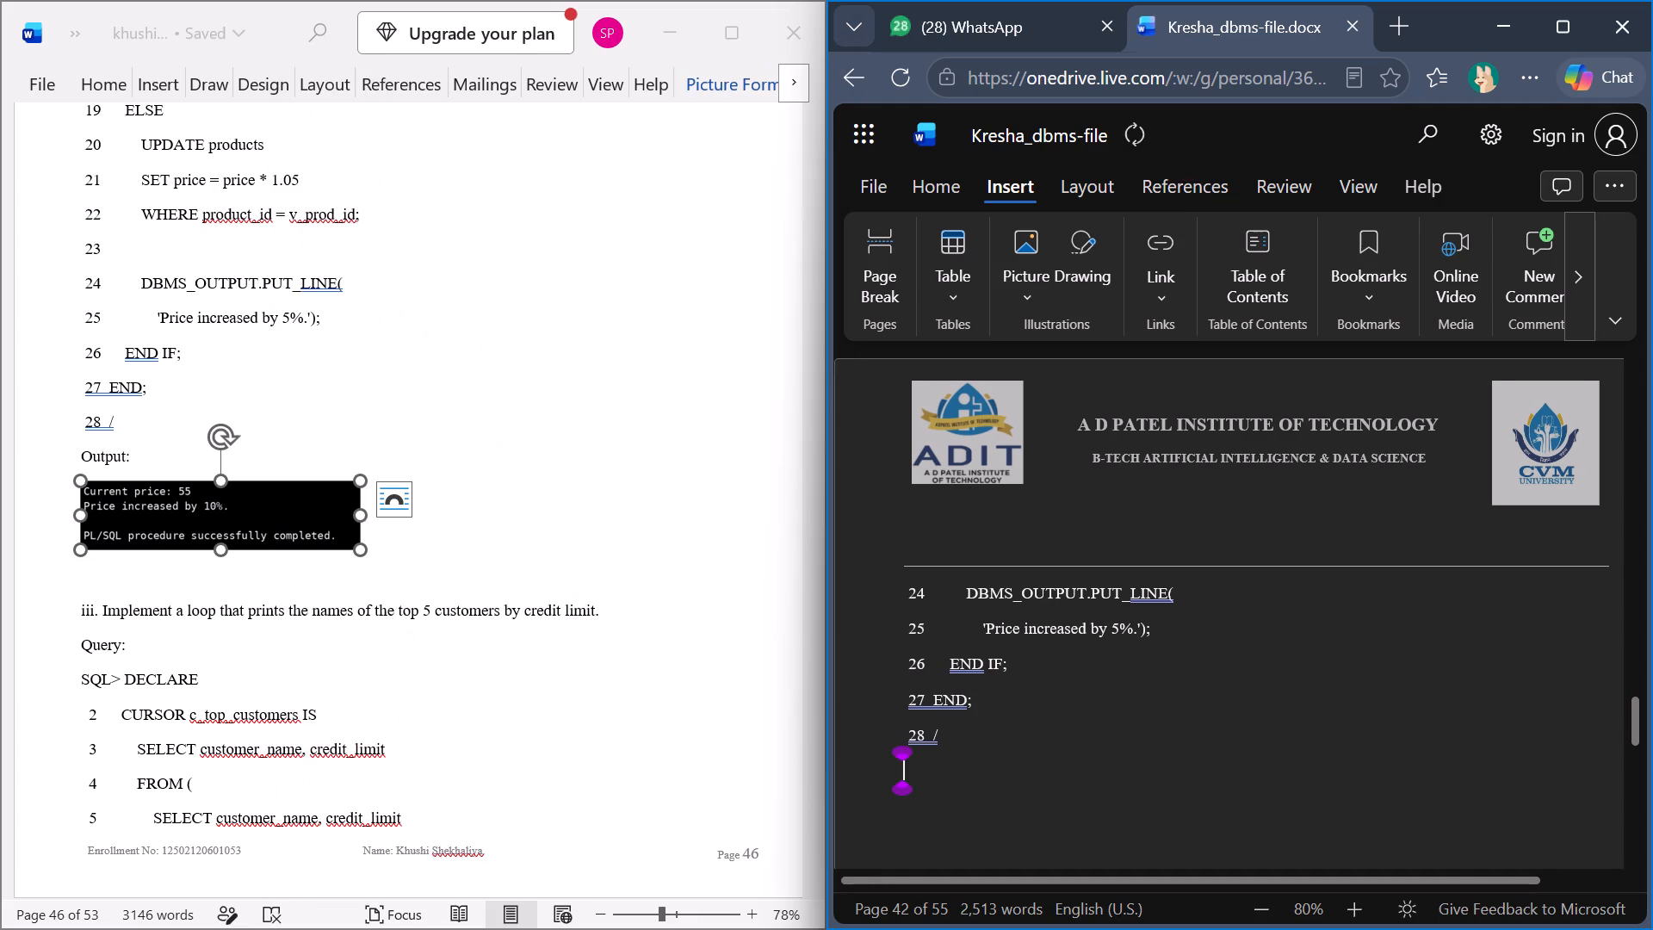
pyautogui.hotkey('ctrl', 'v')
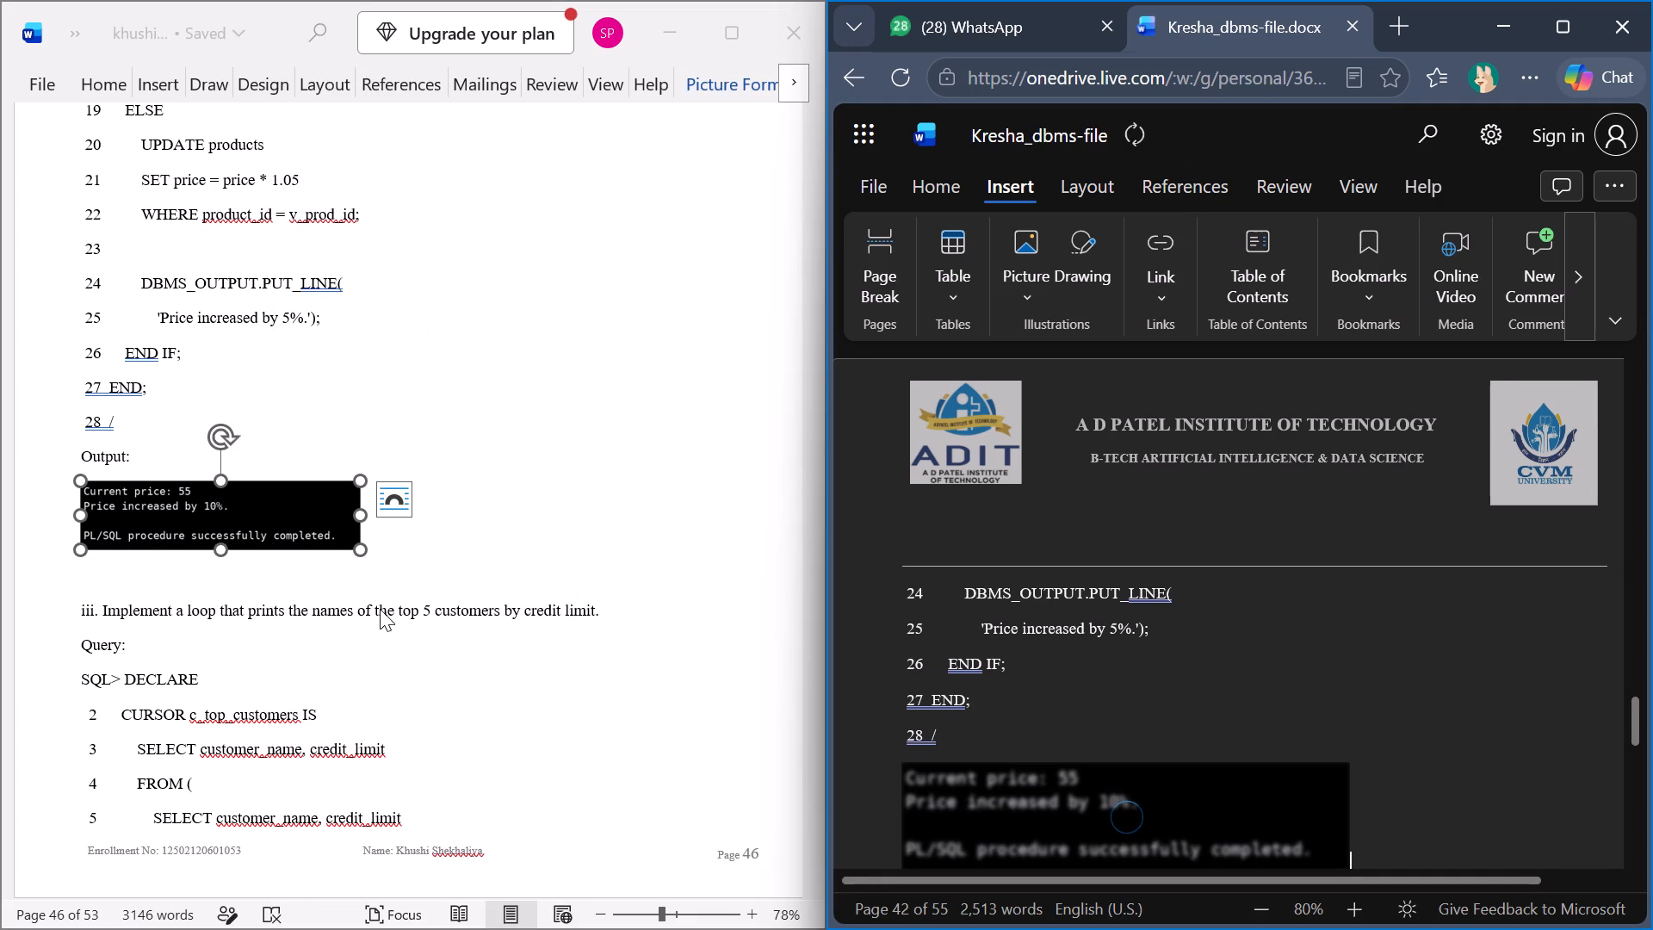
# Copy the question iii text about printing the top 5 customers by credit limit and paste it below the question ii output picture.
pyautogui.click(604, 610)
pyautogui.moveTo(604, 610); pyautogui.dragTo(391, 602)
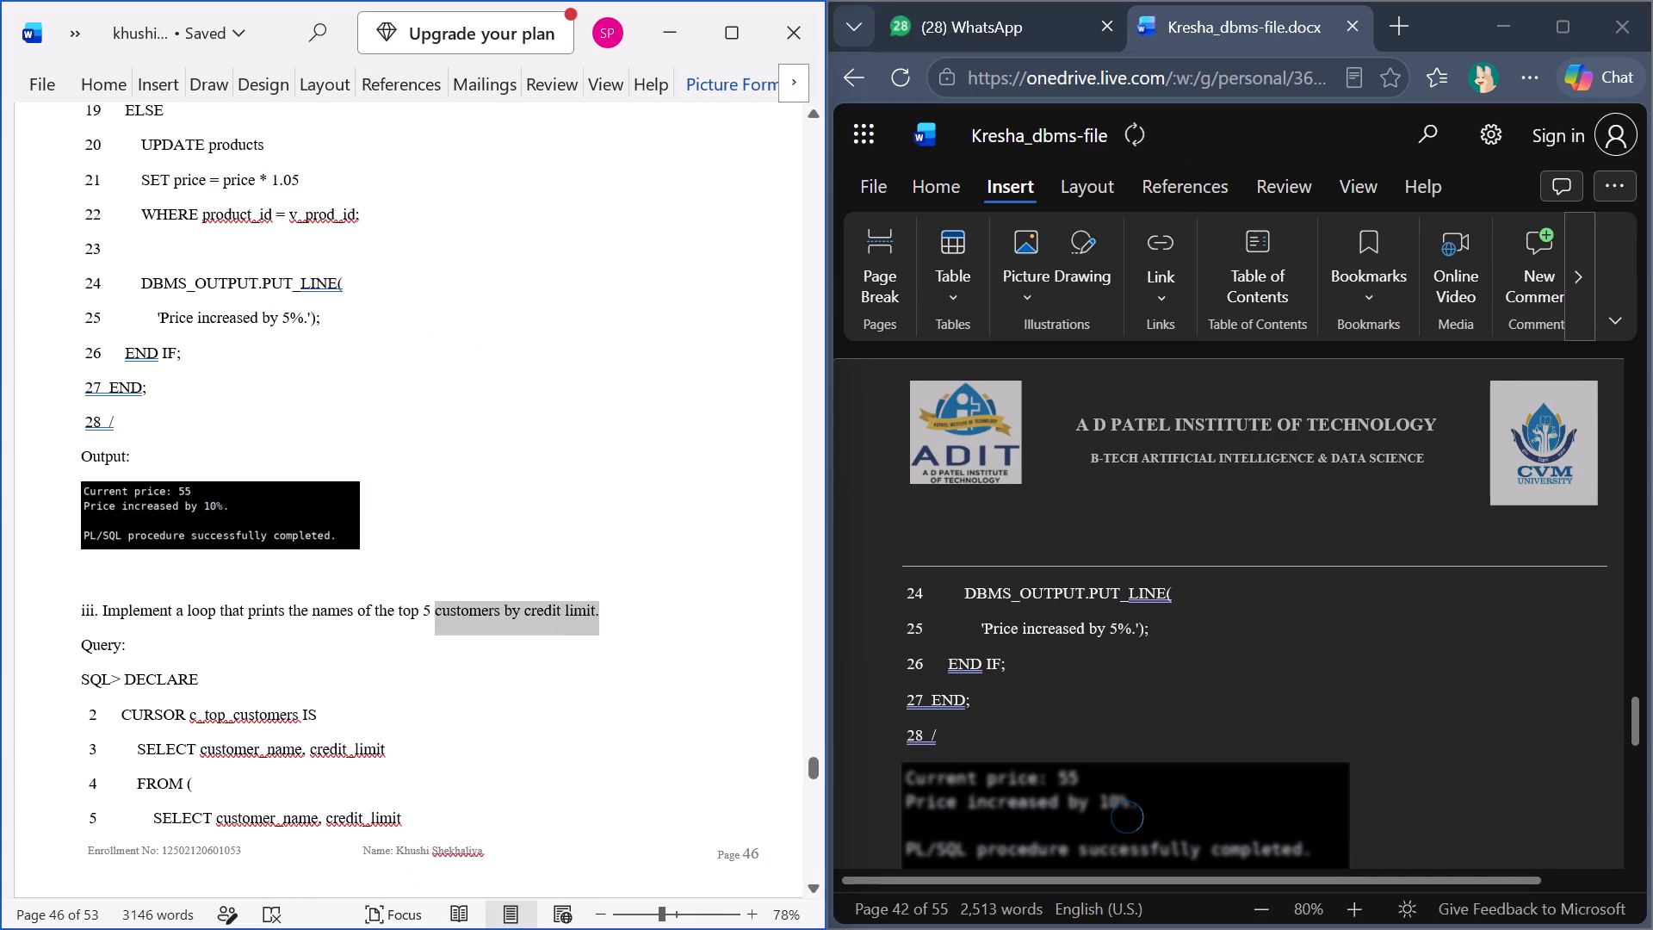
pyautogui.moveTo(391, 602); pyautogui.dragTo(30, 601)
pyautogui.hotkey('ctrl', 'c')
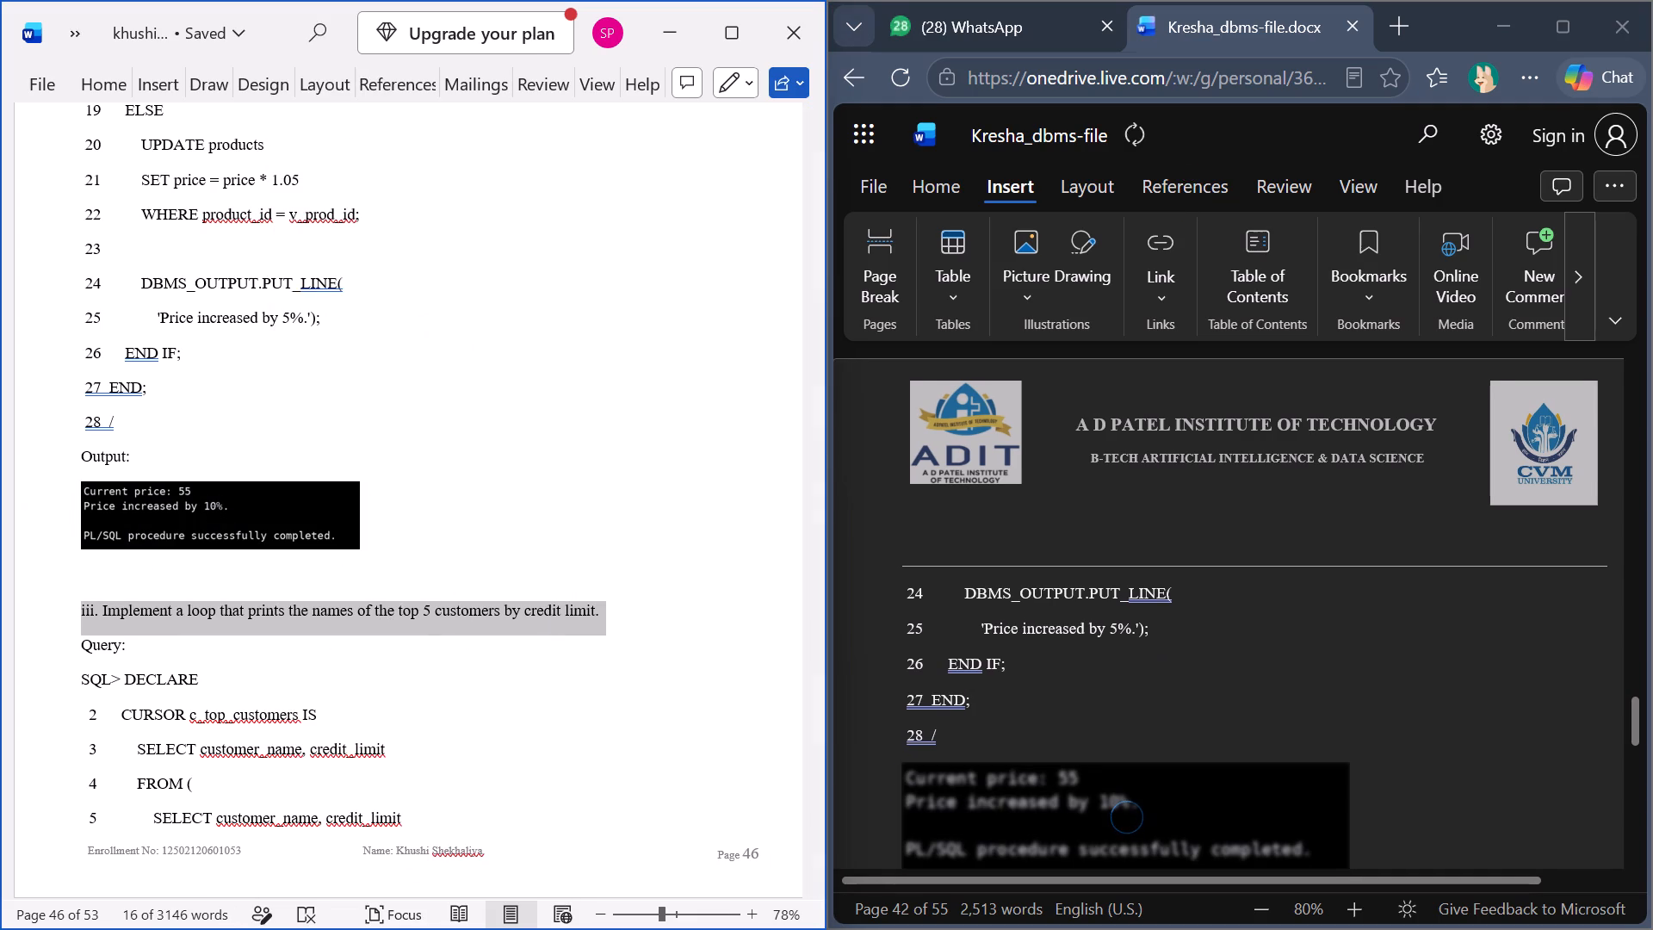
pyautogui.scroll(-2, 1228, 668)
pyautogui.click(1368, 629)
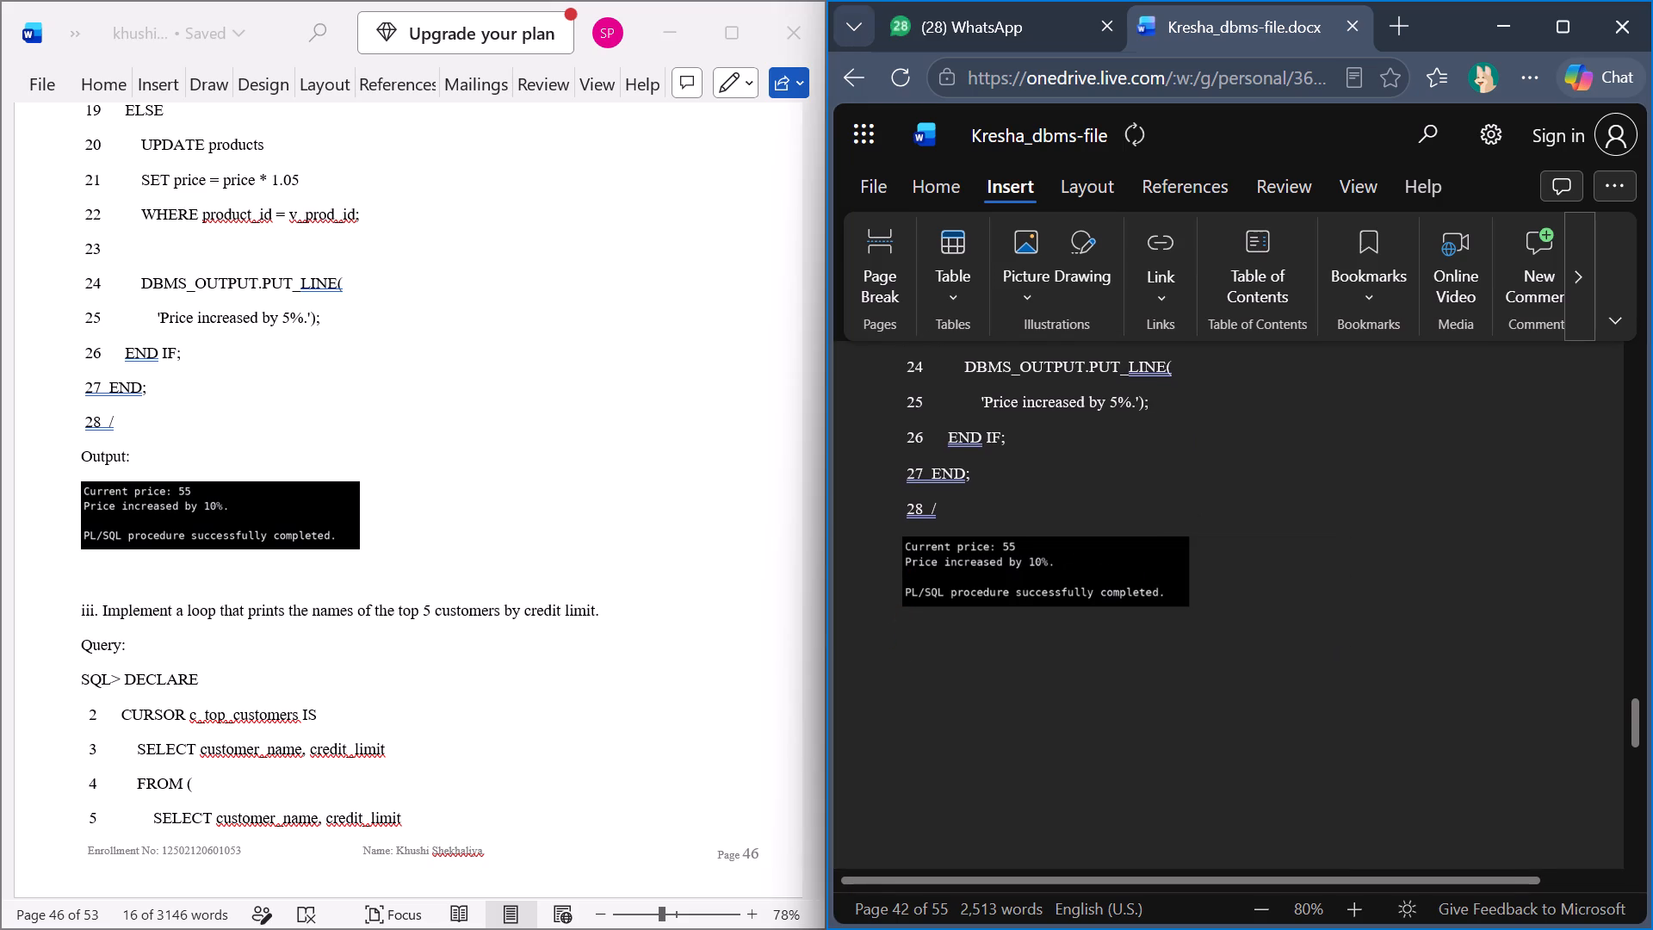
pyautogui.hotkey('ctrl', 'v')
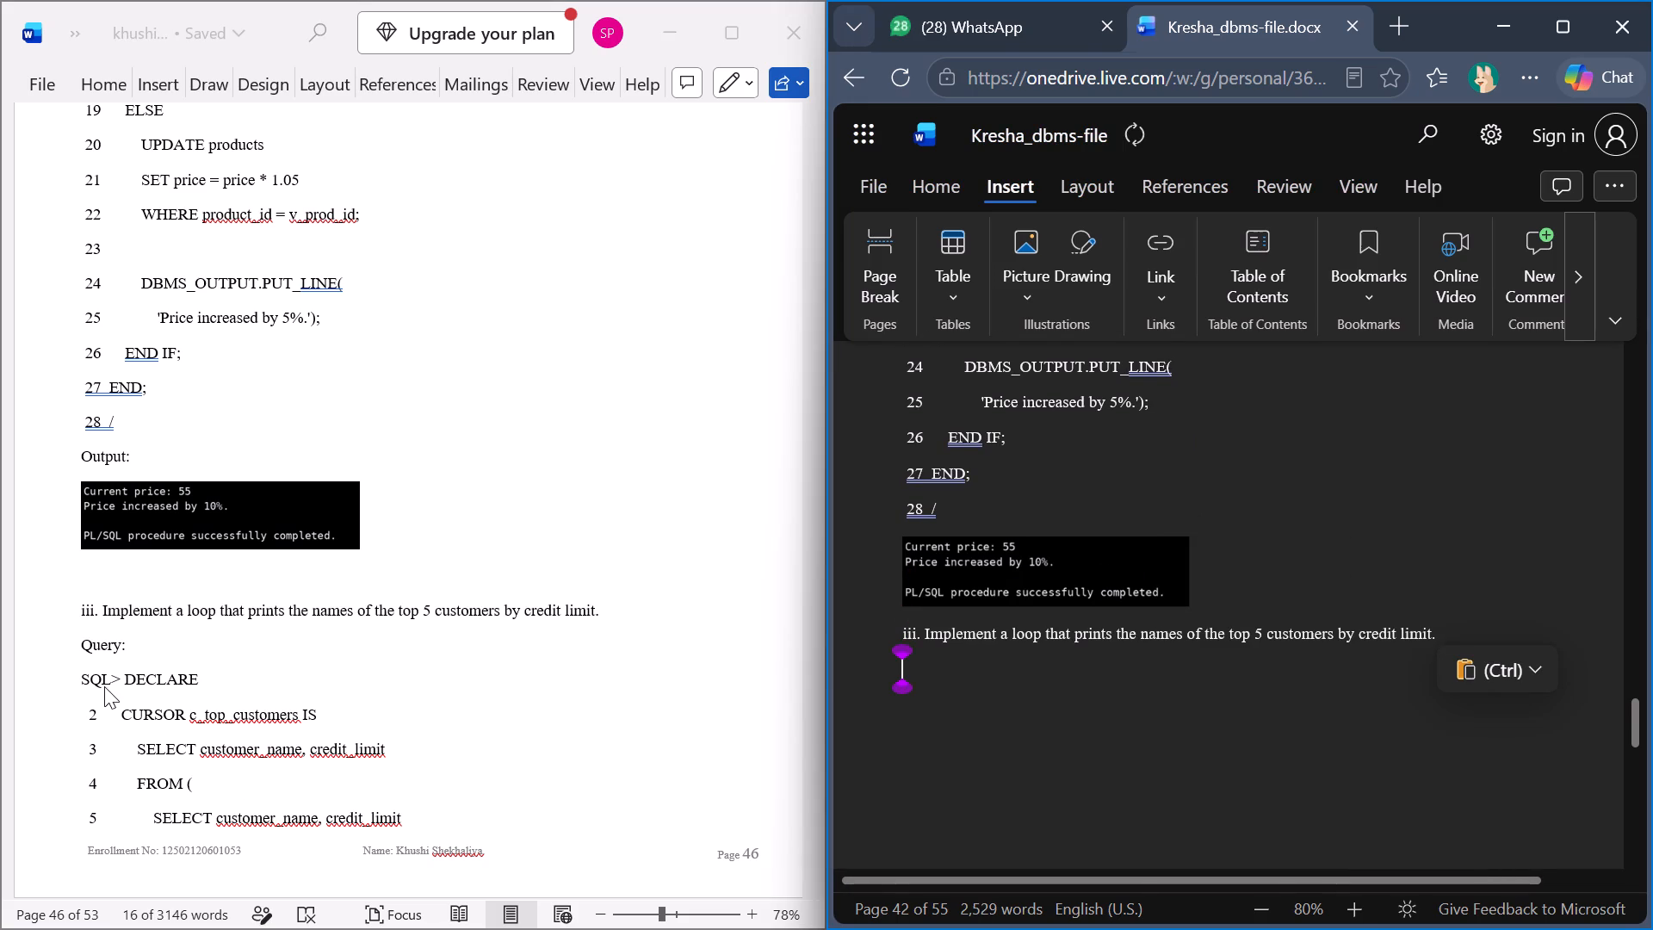
# Copy question iii's code from SQL> DECLARE through line 5 in khushi's file and paste it directly below the question iii text.
pyautogui.scroll(-1, 104, 686)
pyautogui.click(413, 629)
pyautogui.moveTo(413, 629); pyautogui.dragTo(75, 487)
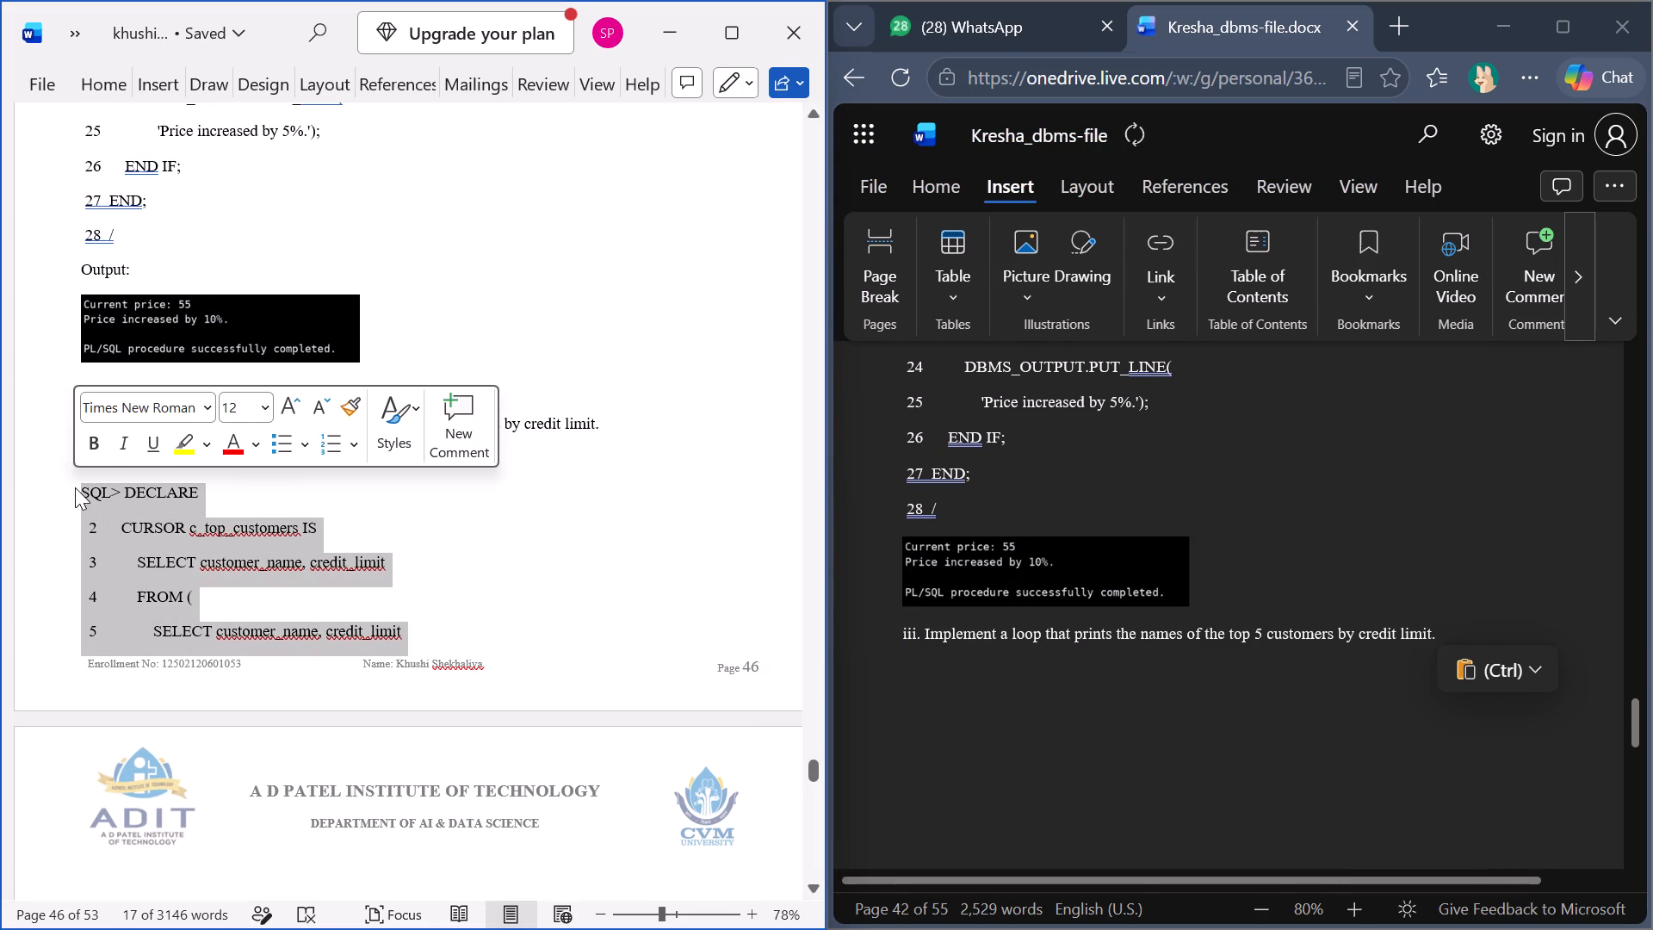
pyautogui.hotkey('ctrl', 'c')
pyautogui.click(917, 689)
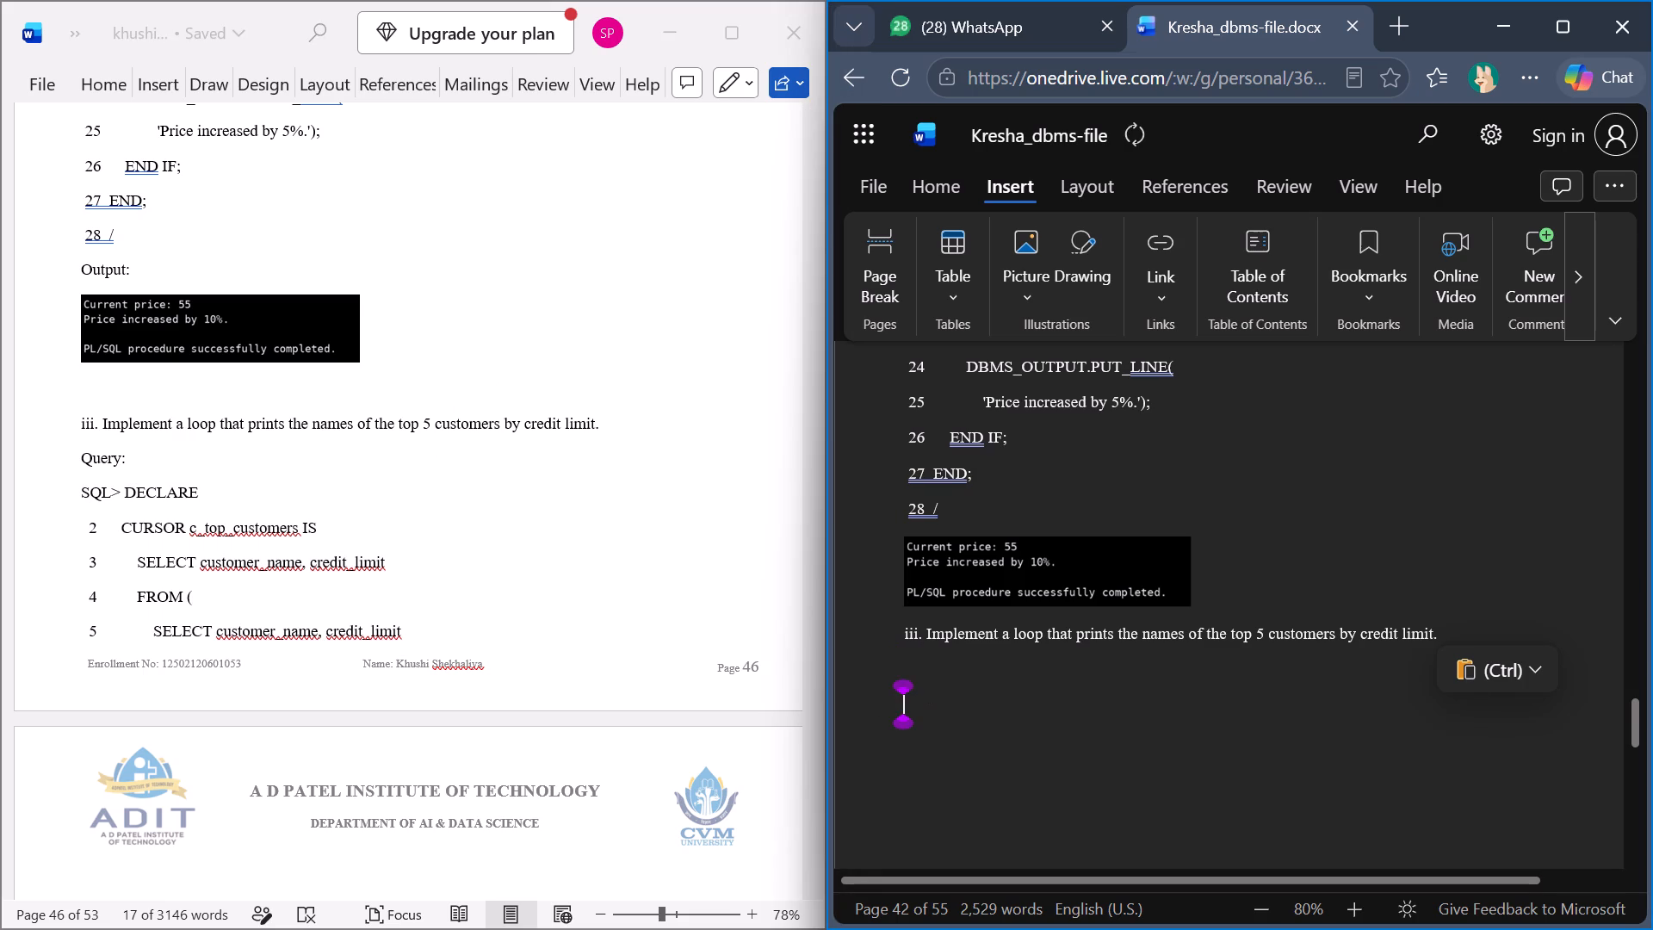
pyautogui.press('BackSpace')
pyautogui.hotkey('ctrl', 'v')
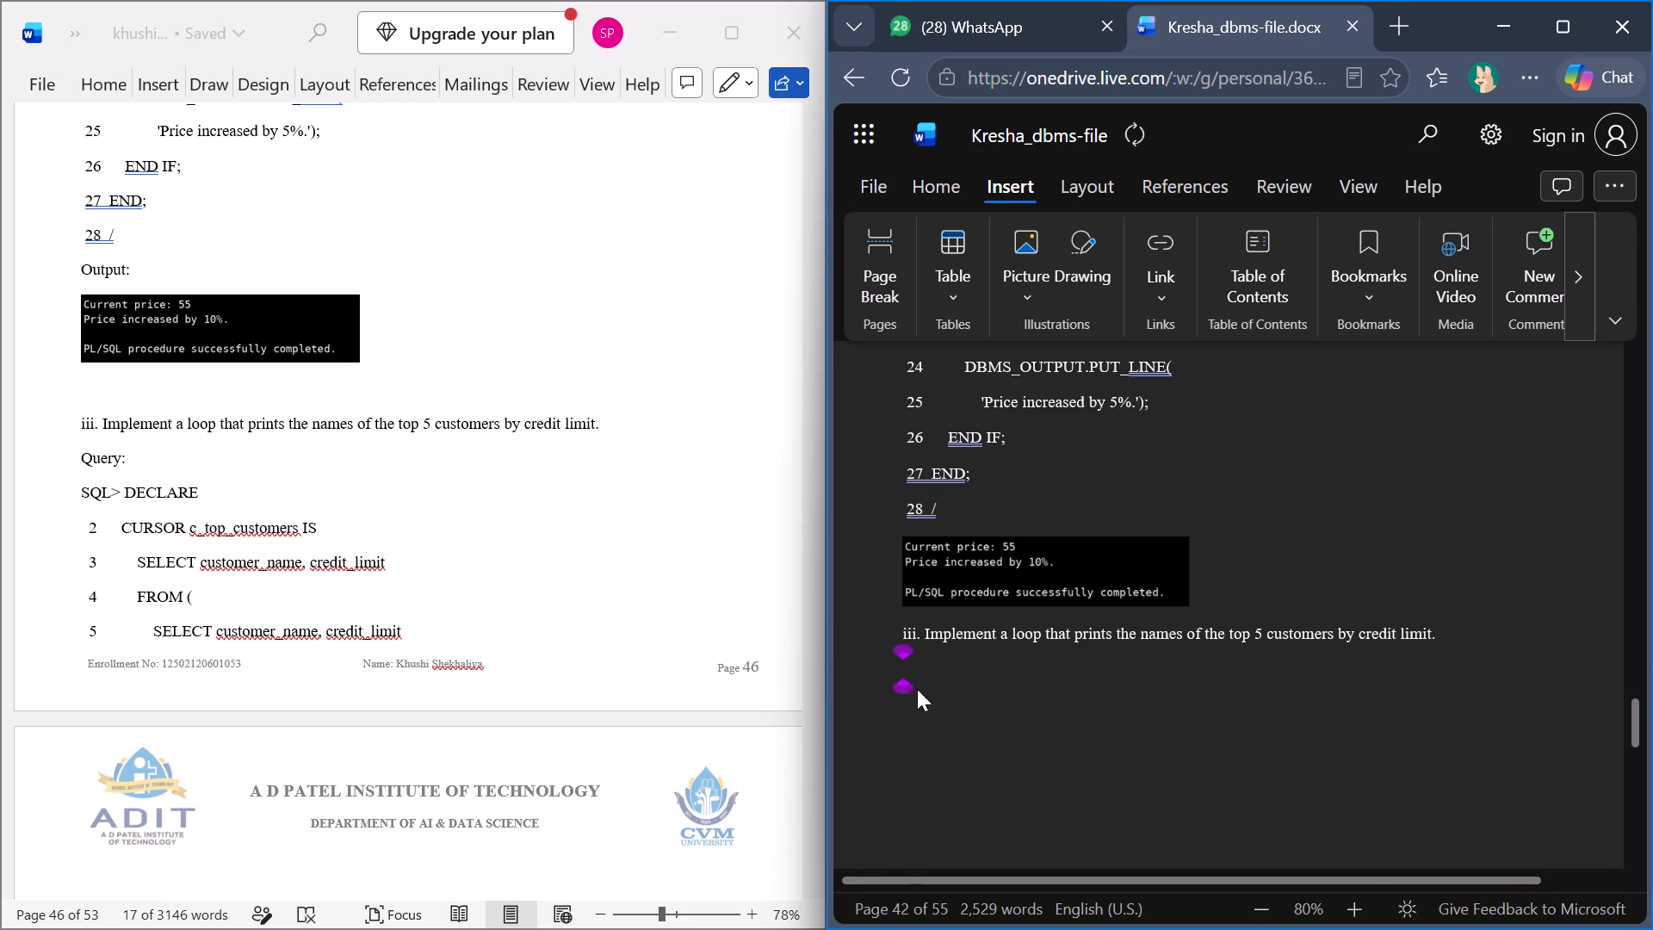
# Remove the extra indentation before SELECT on line 3 and FROM on line 4 of the pasted question iii code.
pyautogui.click(955, 739)
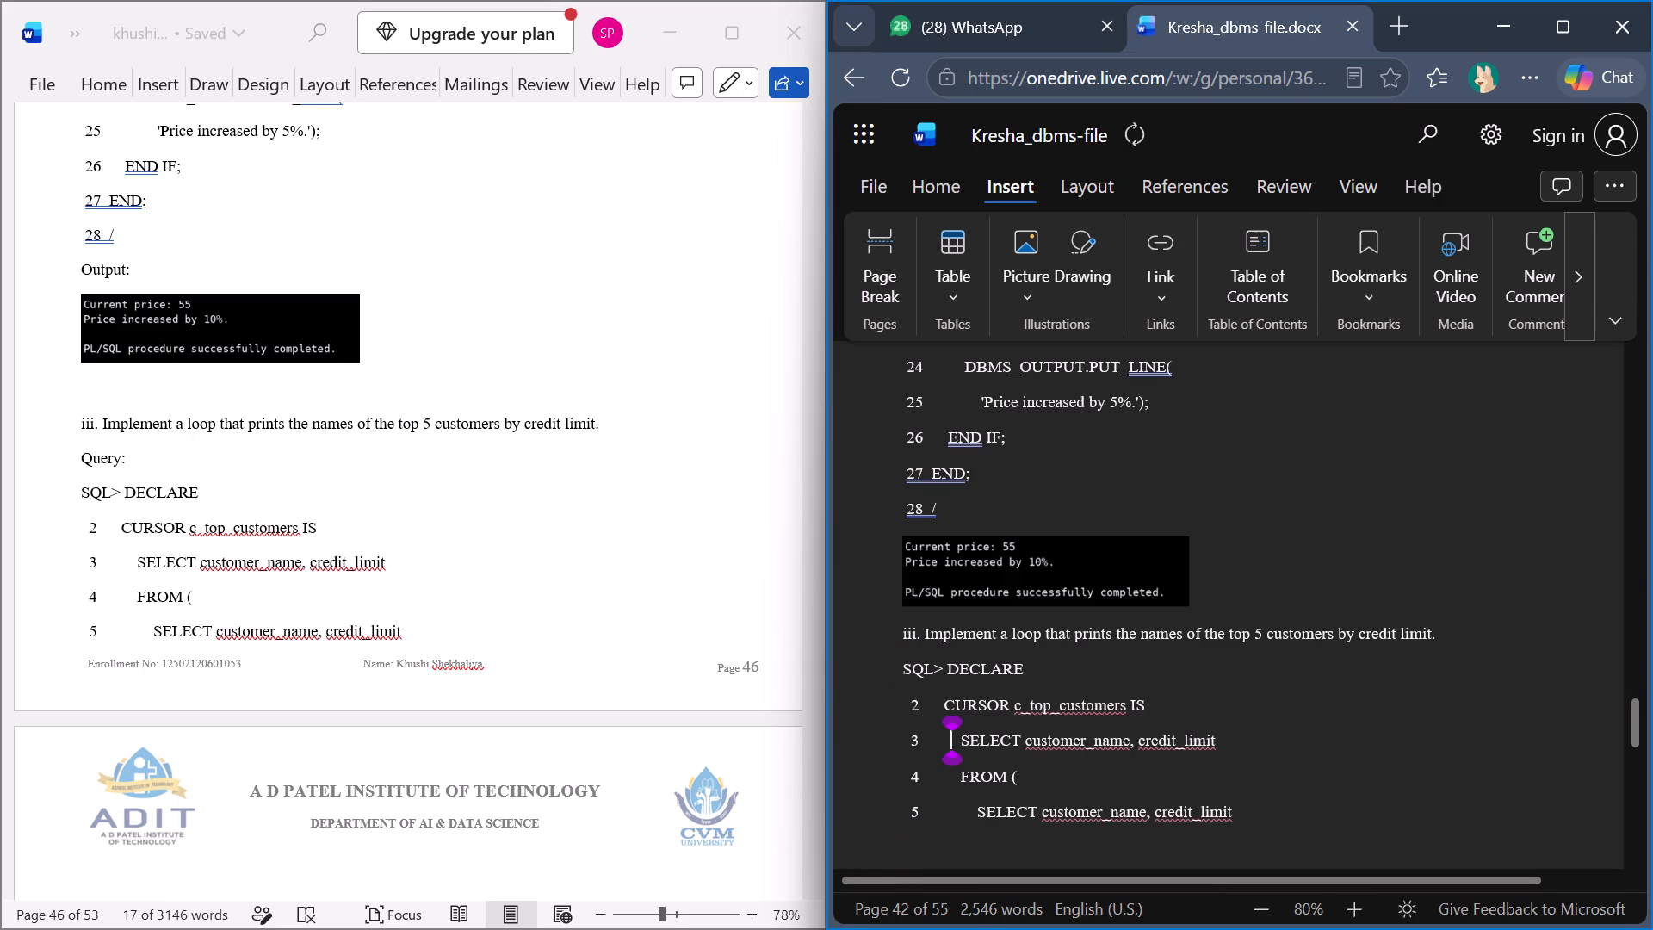
pyautogui.press('BackSpace')
pyautogui.press('BackSpace')
pyautogui.press('BackSpace')
pyautogui.click(950, 787)
pyautogui.press('BackSpace')
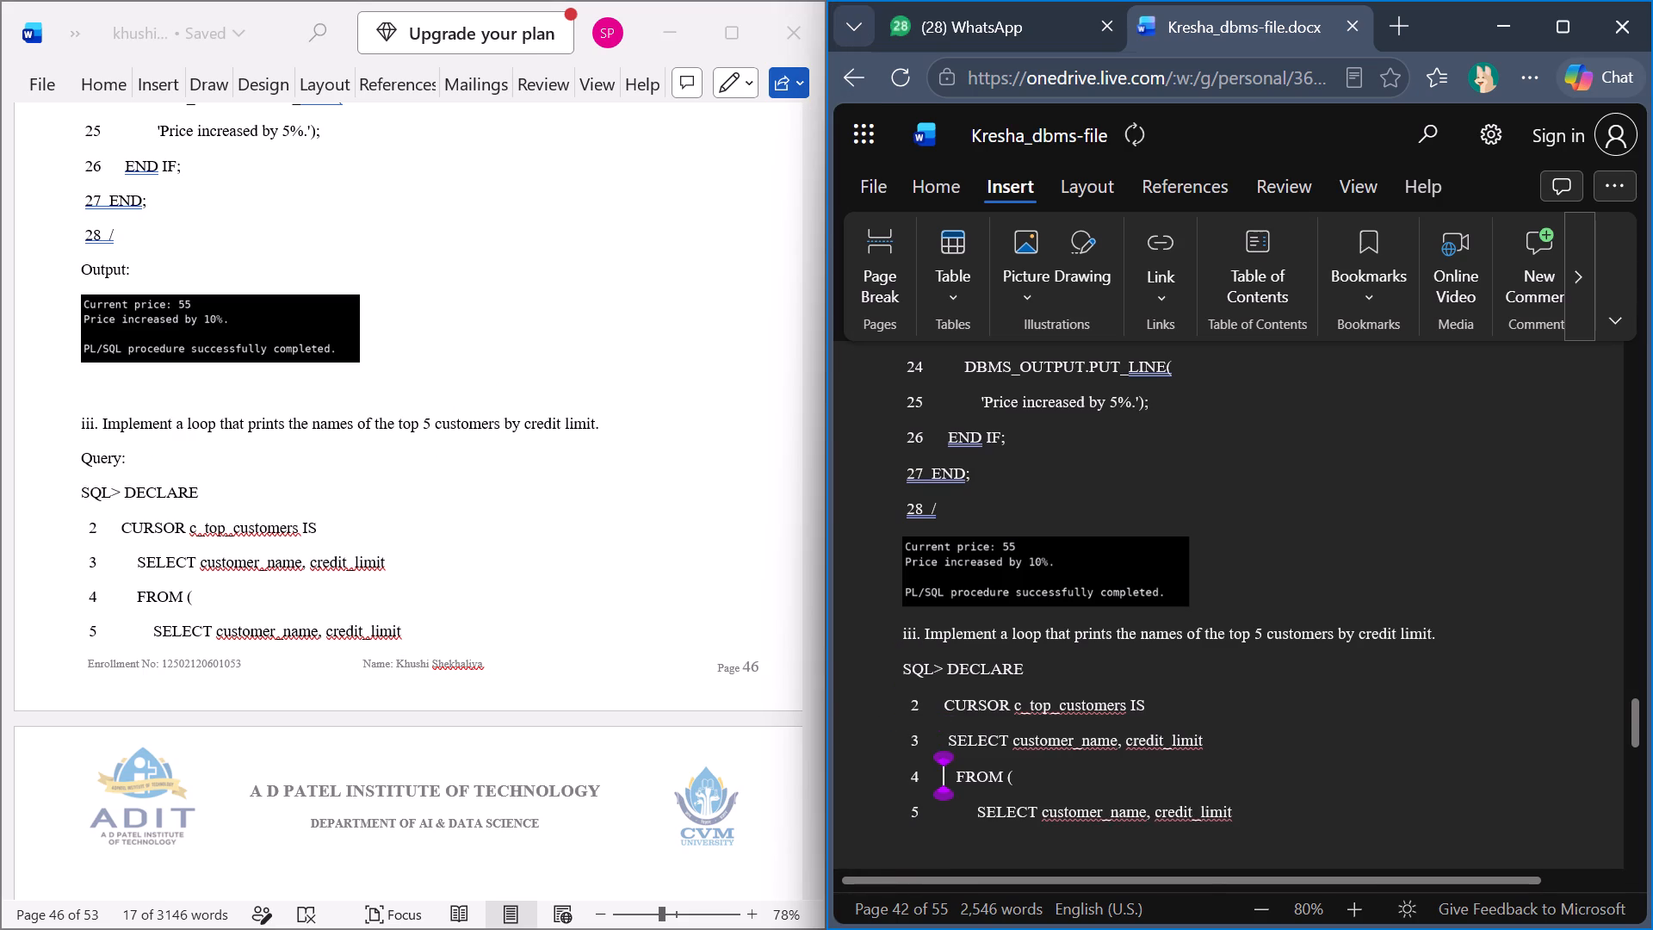
pyautogui.press('BackSpace')
# Remove the extra indentation before SELECT on line 5 to align it with the CURSOR line.
pyautogui.click(963, 815)
pyautogui.press('BackSpace')
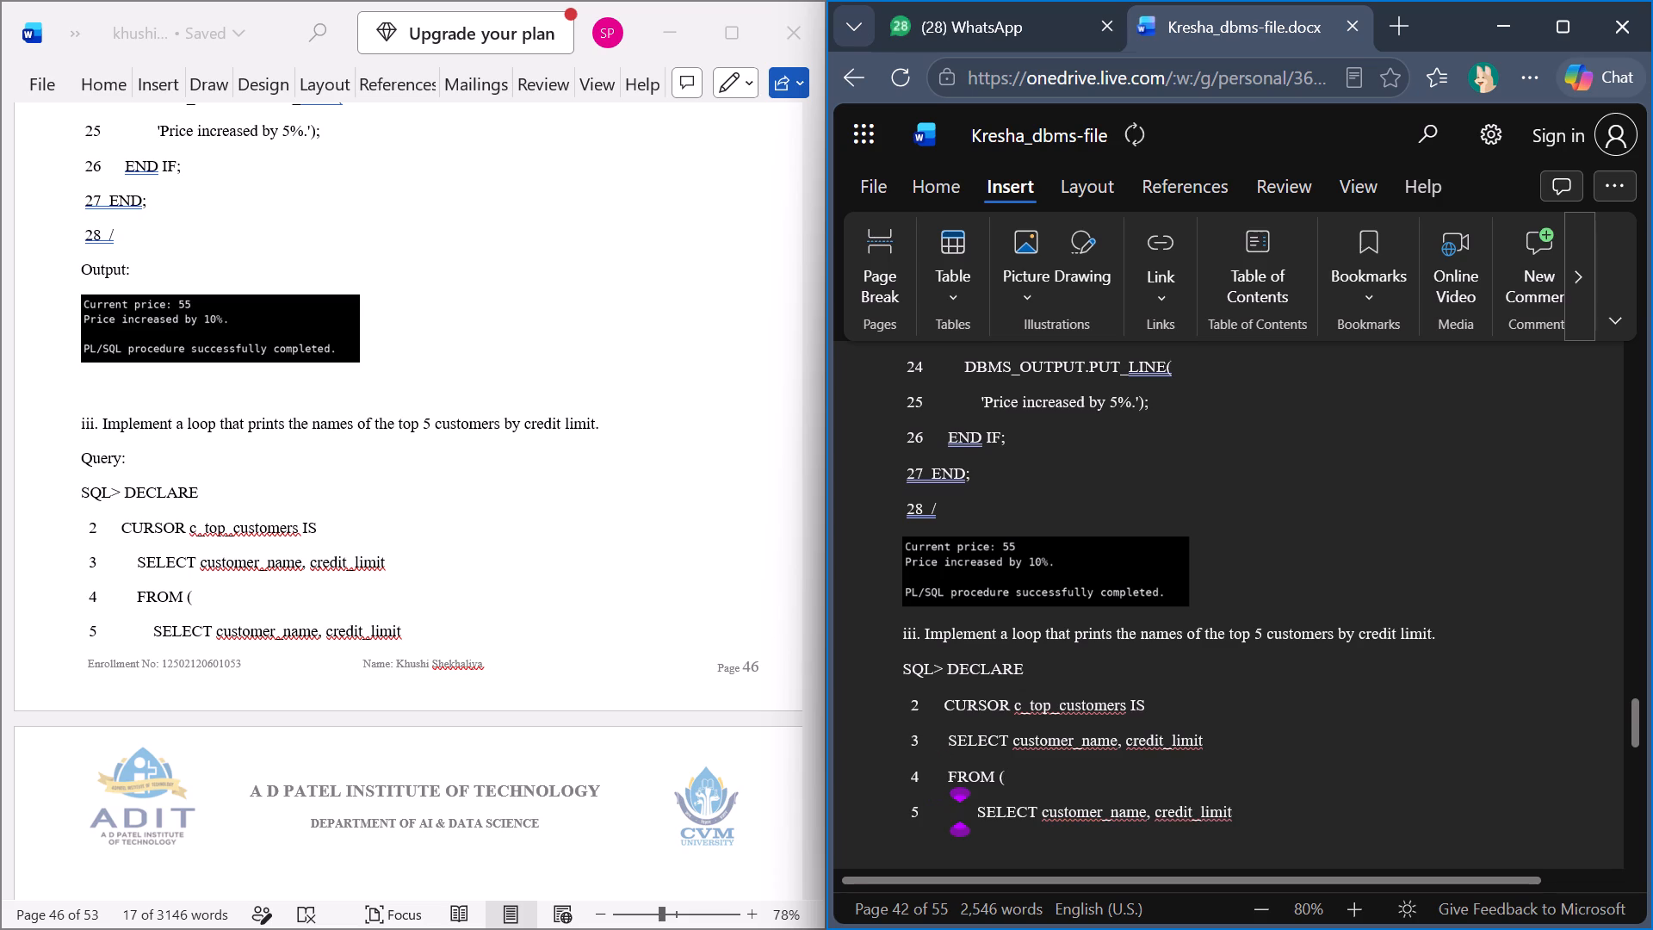
pyautogui.click(963, 815)
pyautogui.press('BackSpace')
pyautogui.press('BackSpace')
pyautogui.press('BackSpace')
pyautogui.press('BackSpace')
pyautogui.press('BackSpace')
pyautogui.press('BackSpace')
pyautogui.press('BackSpace')
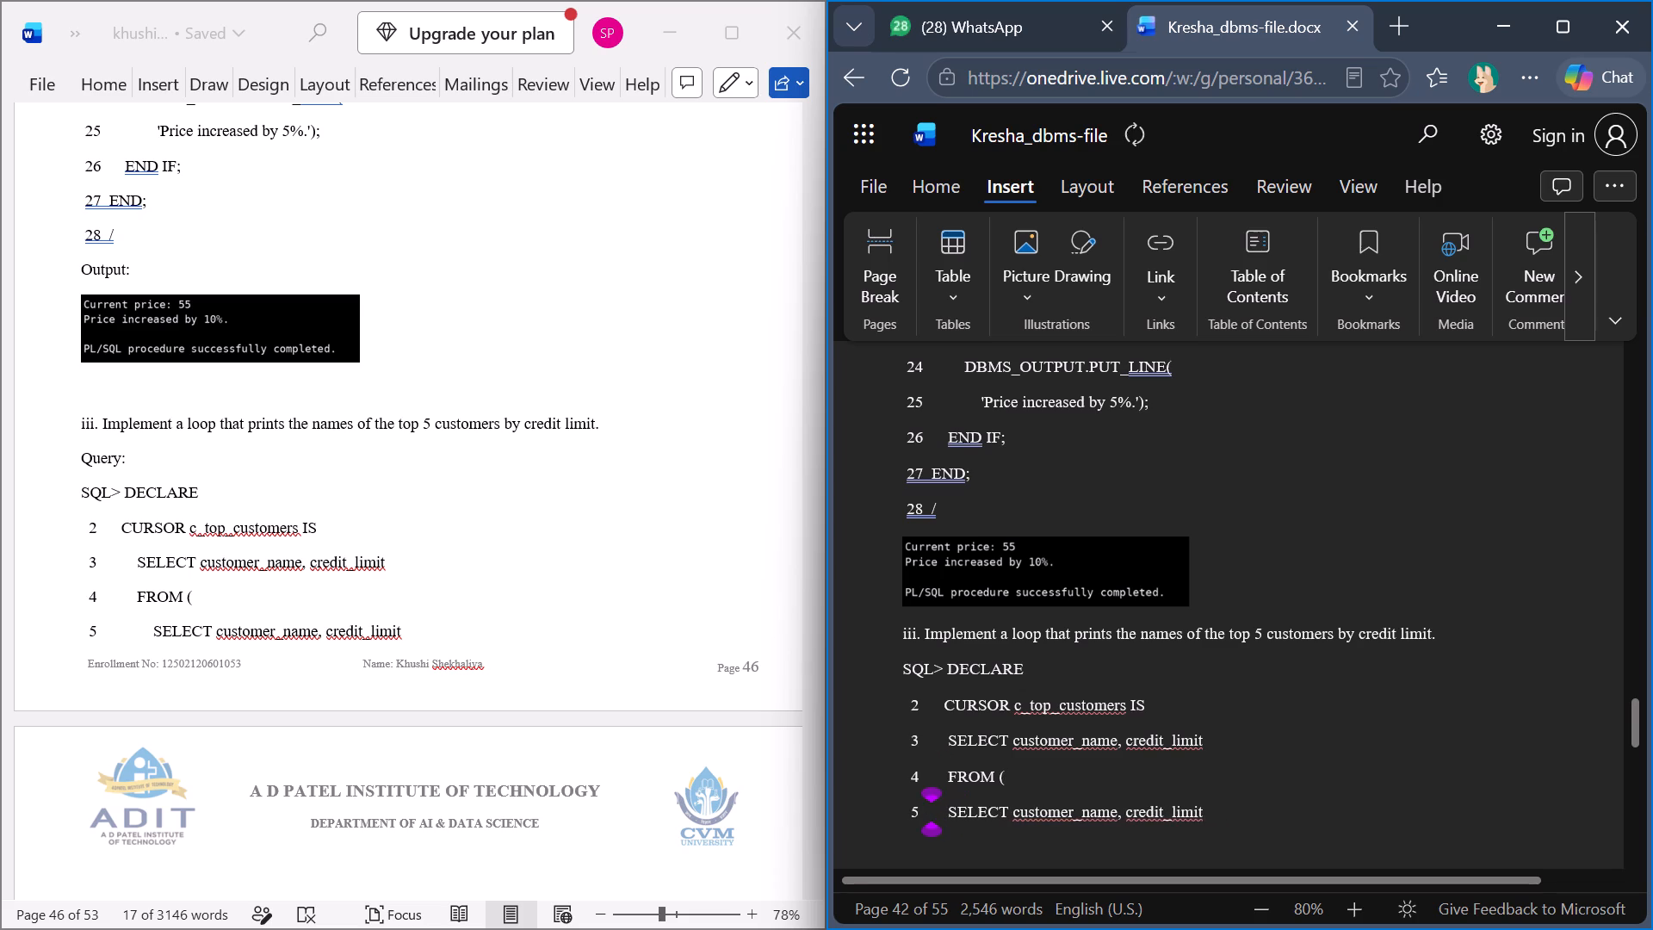
pyautogui.press('BackSpace')
# Copy lines 6 to 24 of question iii's code from khushi's file and paste them on a new line below line 5.
pyautogui.scroll(-4, 430, 547)
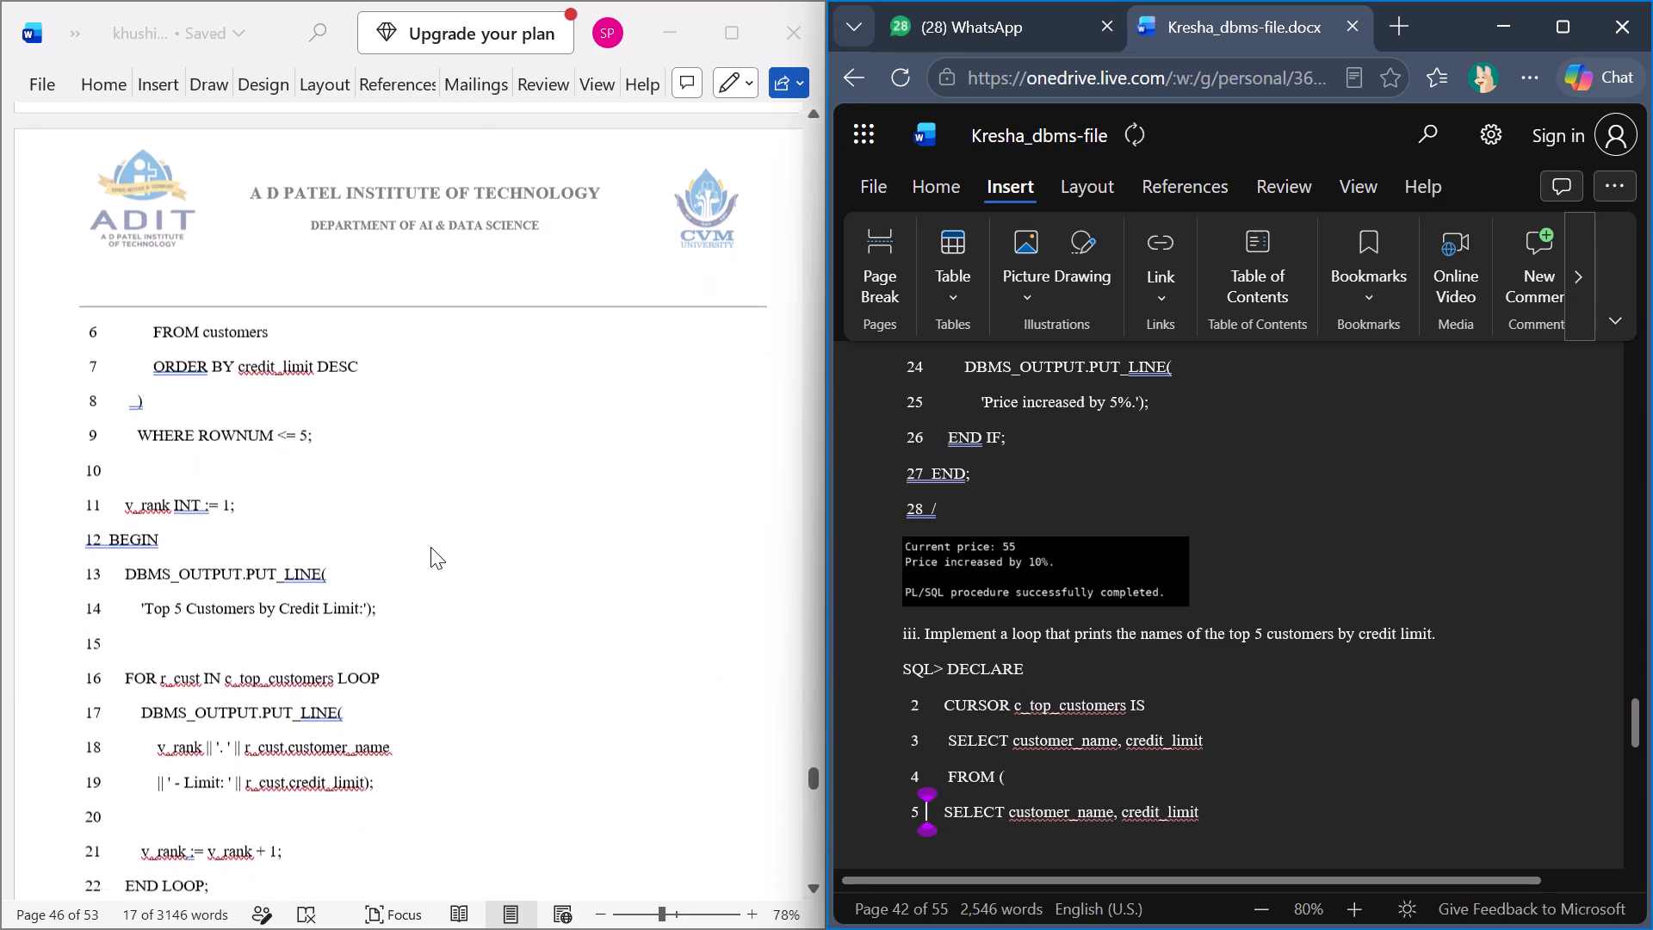
pyautogui.scroll(-1, 430, 547)
pyautogui.click(77, 250)
pyautogui.moveTo(77, 250); pyautogui.dragTo(331, 929)
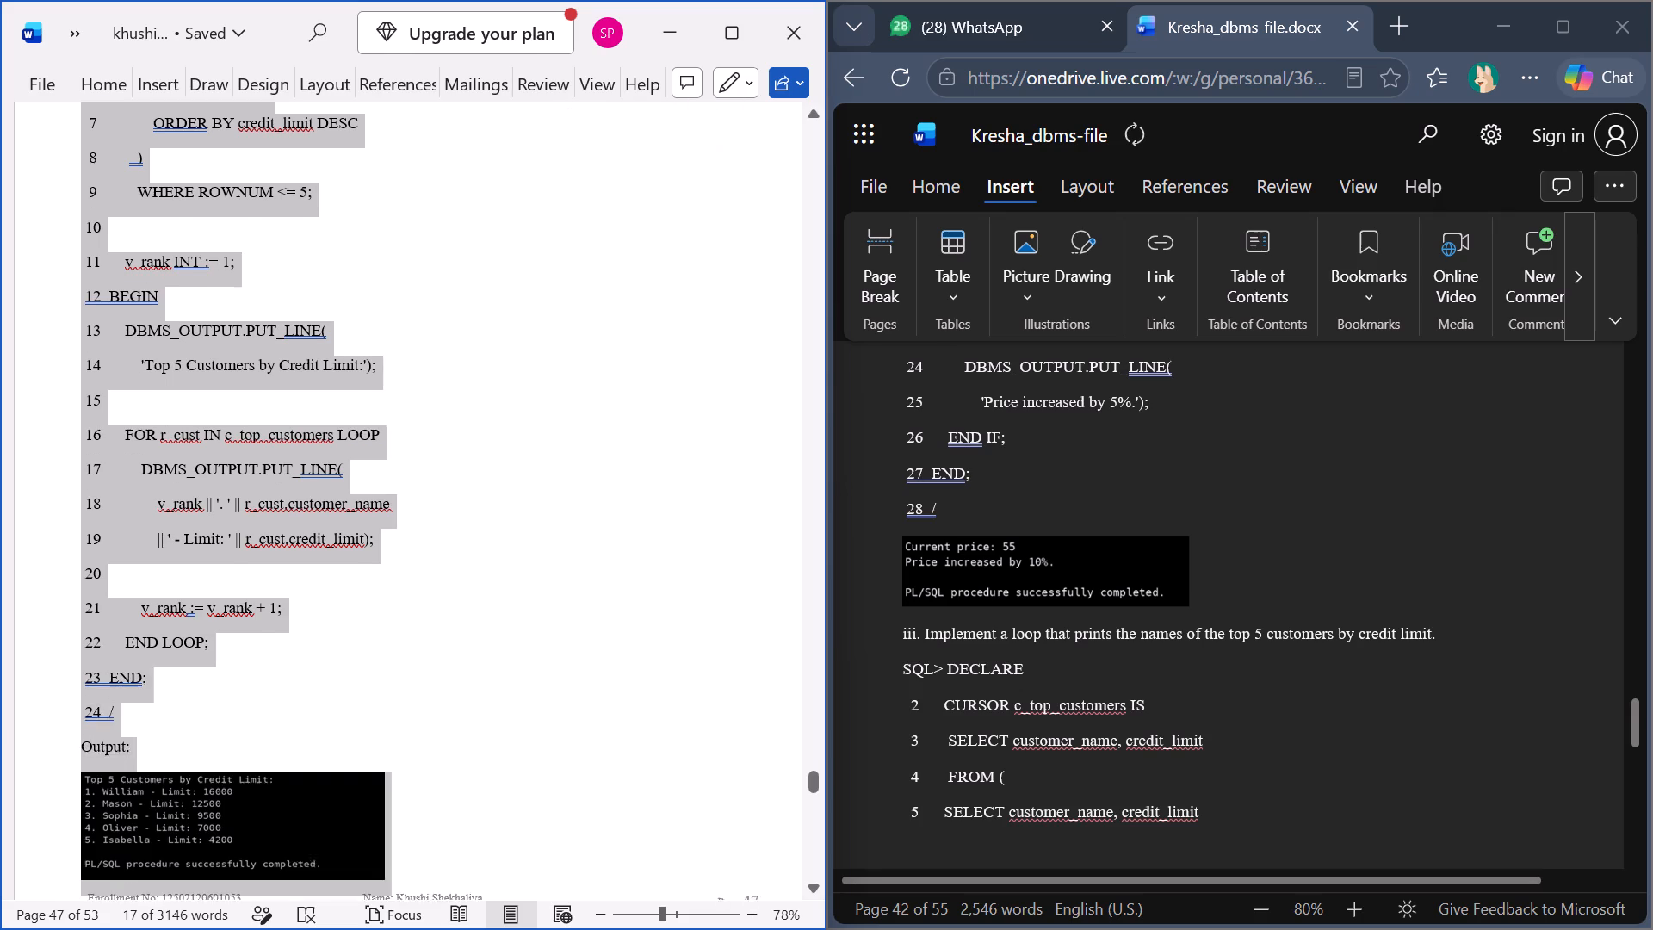
pyautogui.moveTo(331, 929); pyautogui.dragTo(194, 647)
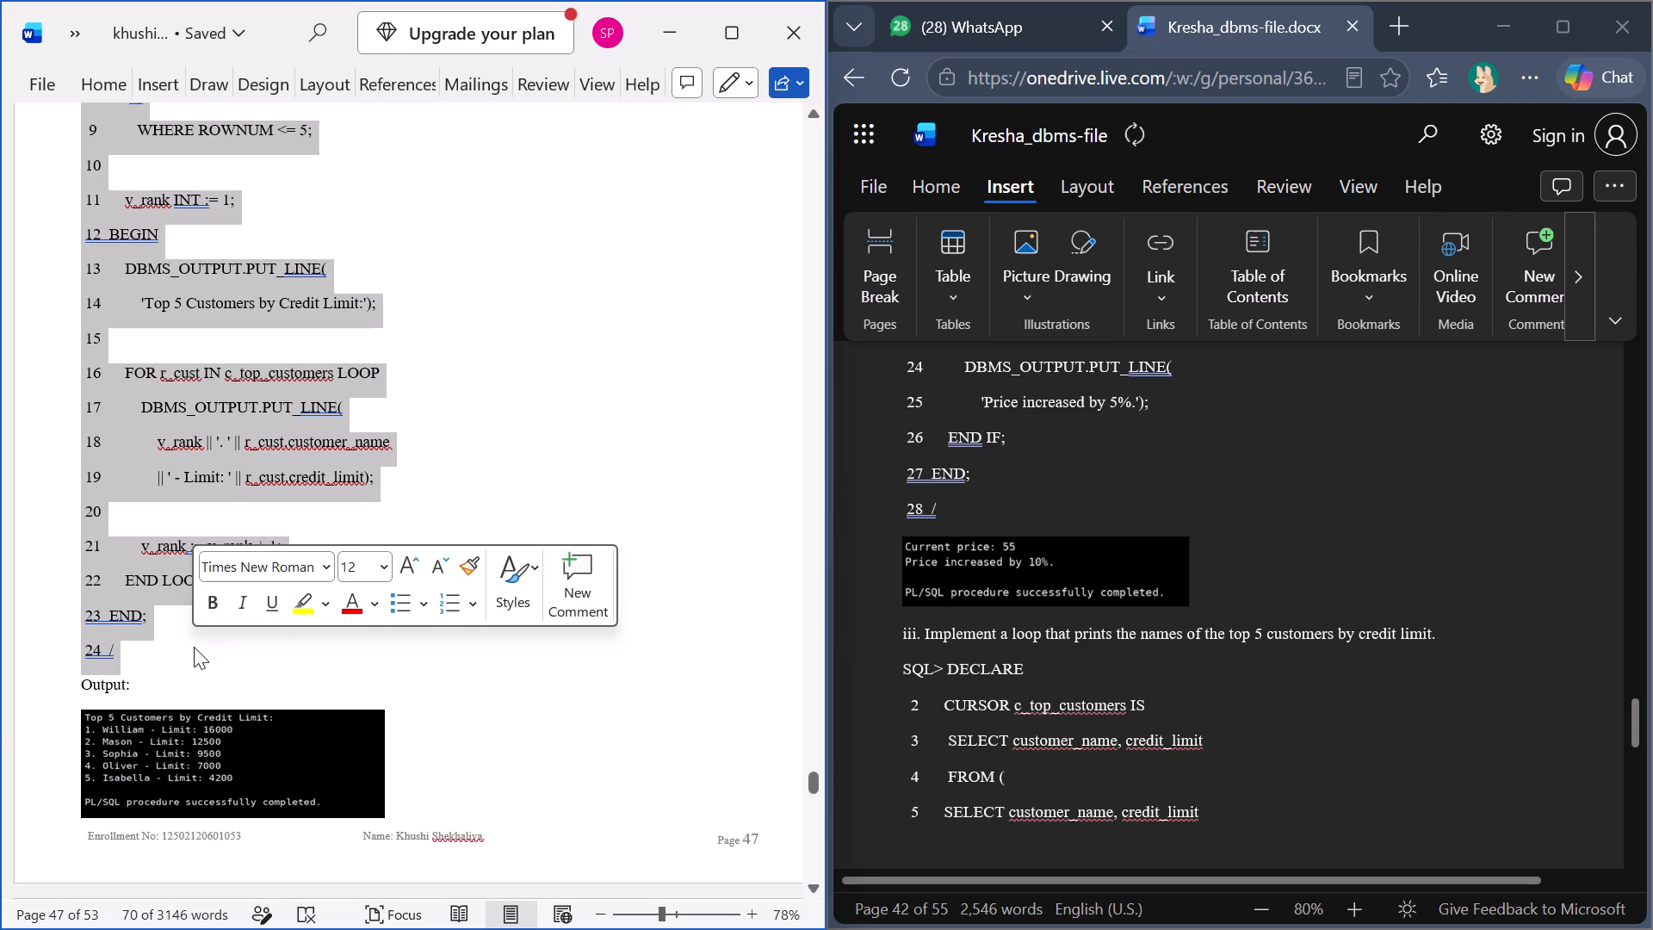
pyautogui.hotkey('ctrl', 'c')
pyautogui.click(1241, 816)
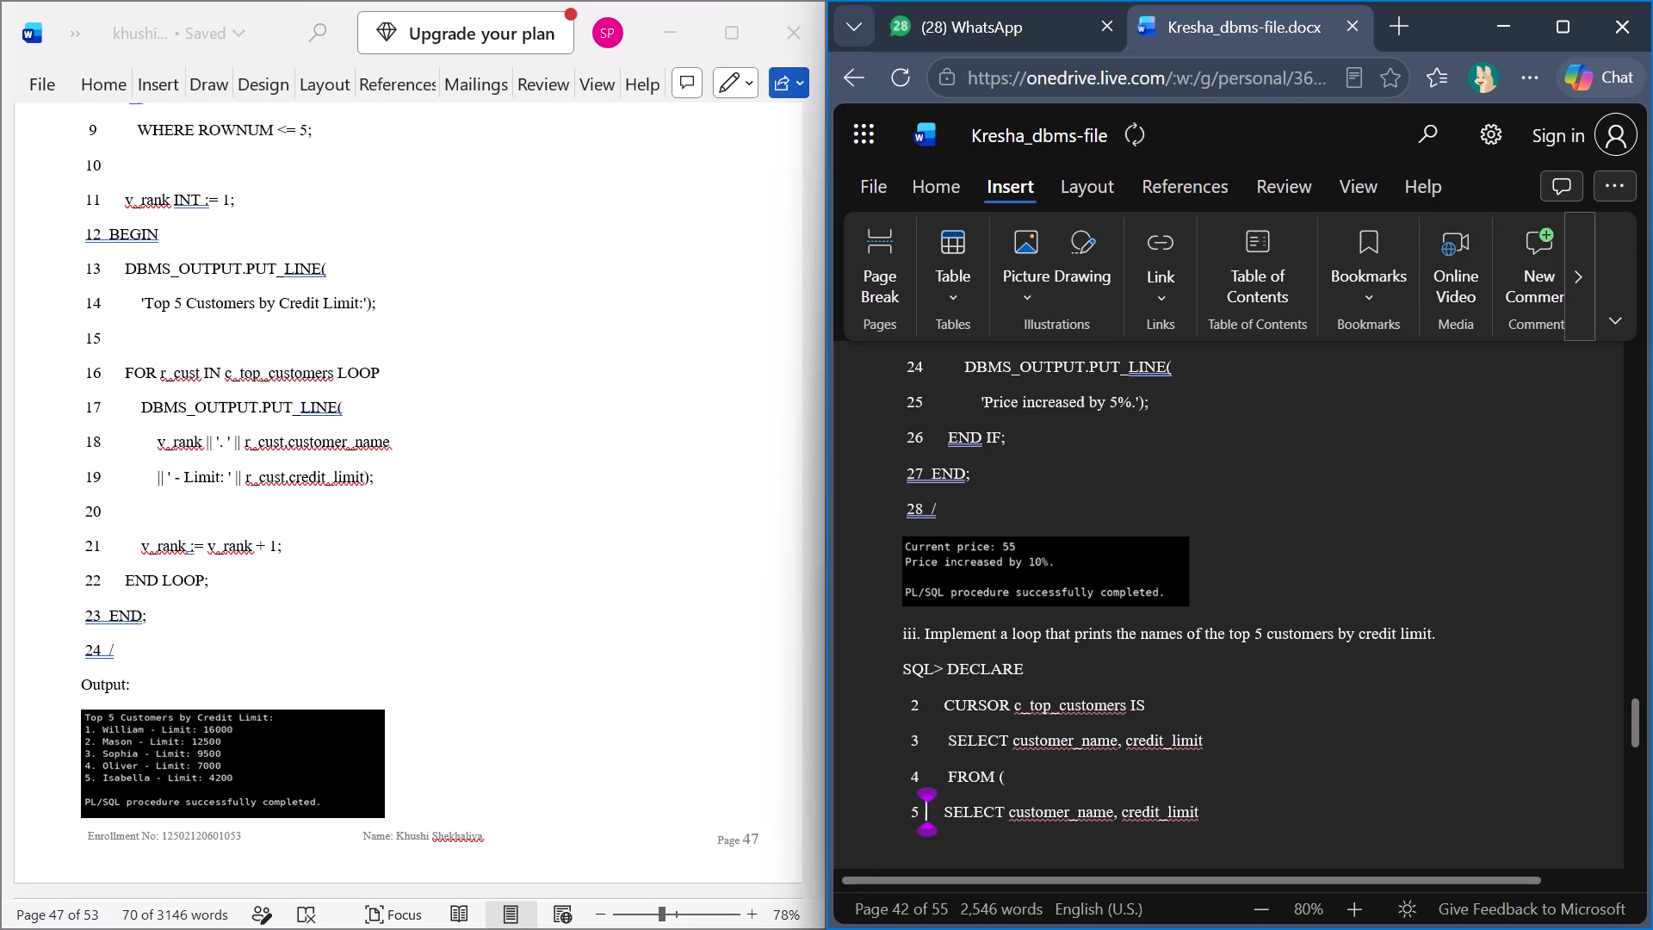
pyautogui.press('Return')
pyautogui.hotkey('ctrl', 'v')
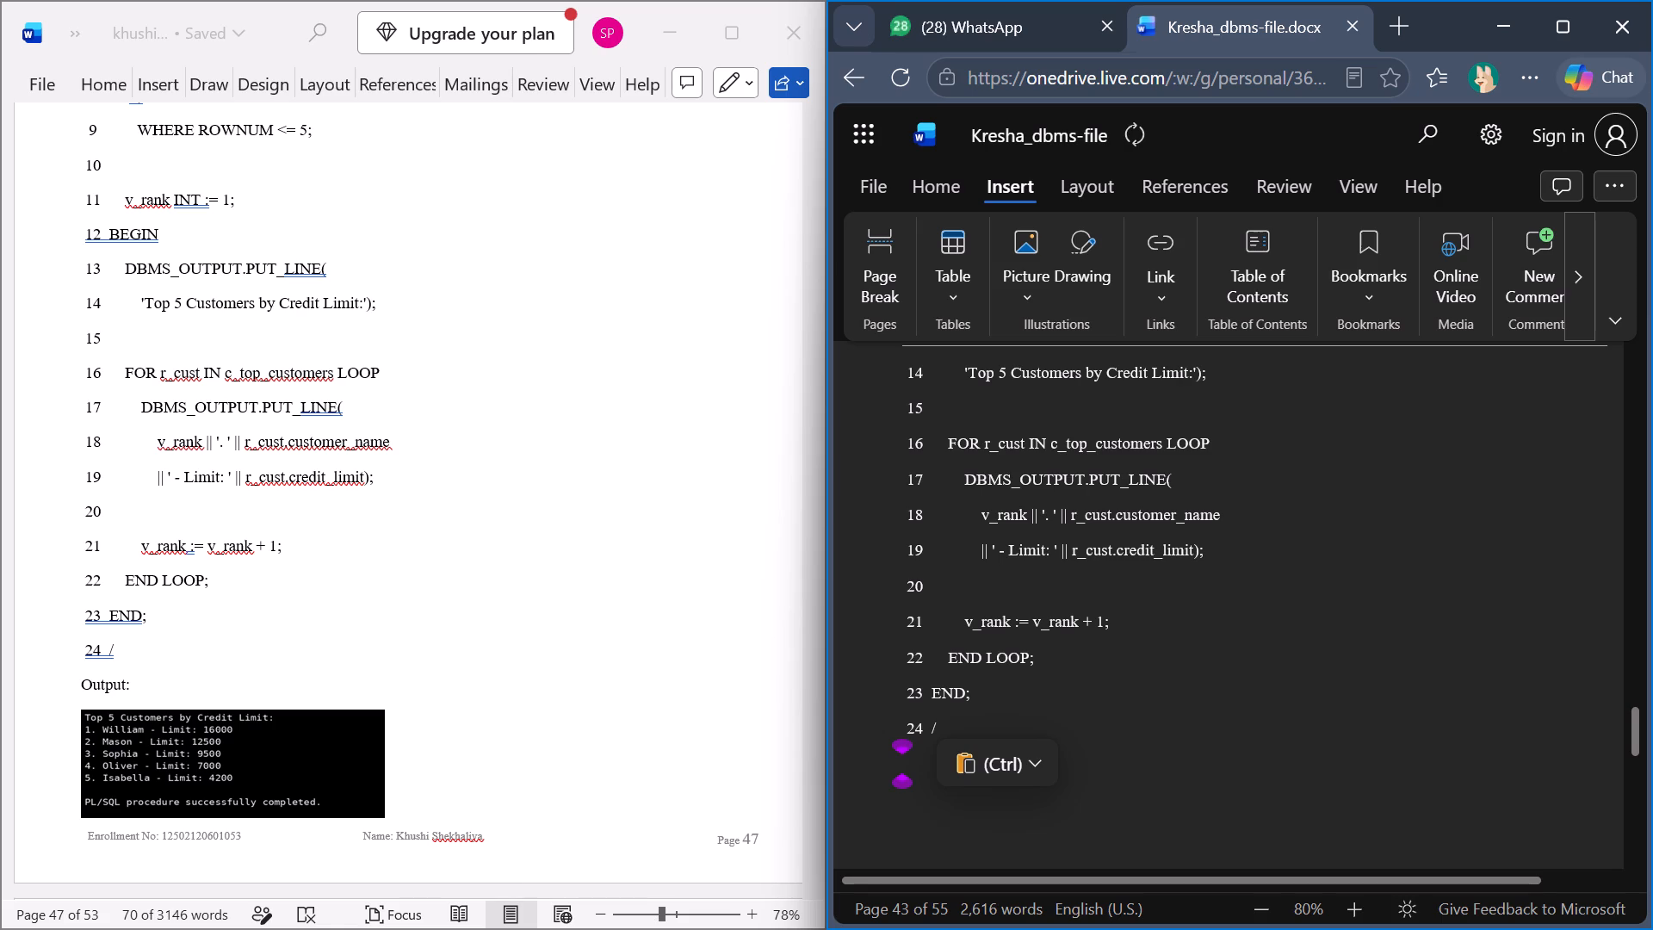
# Copy question iii's Top 5 Customers output picture from khushi's file and paste it on a new line below line 24.
pyautogui.scroll(2, 976, 576)
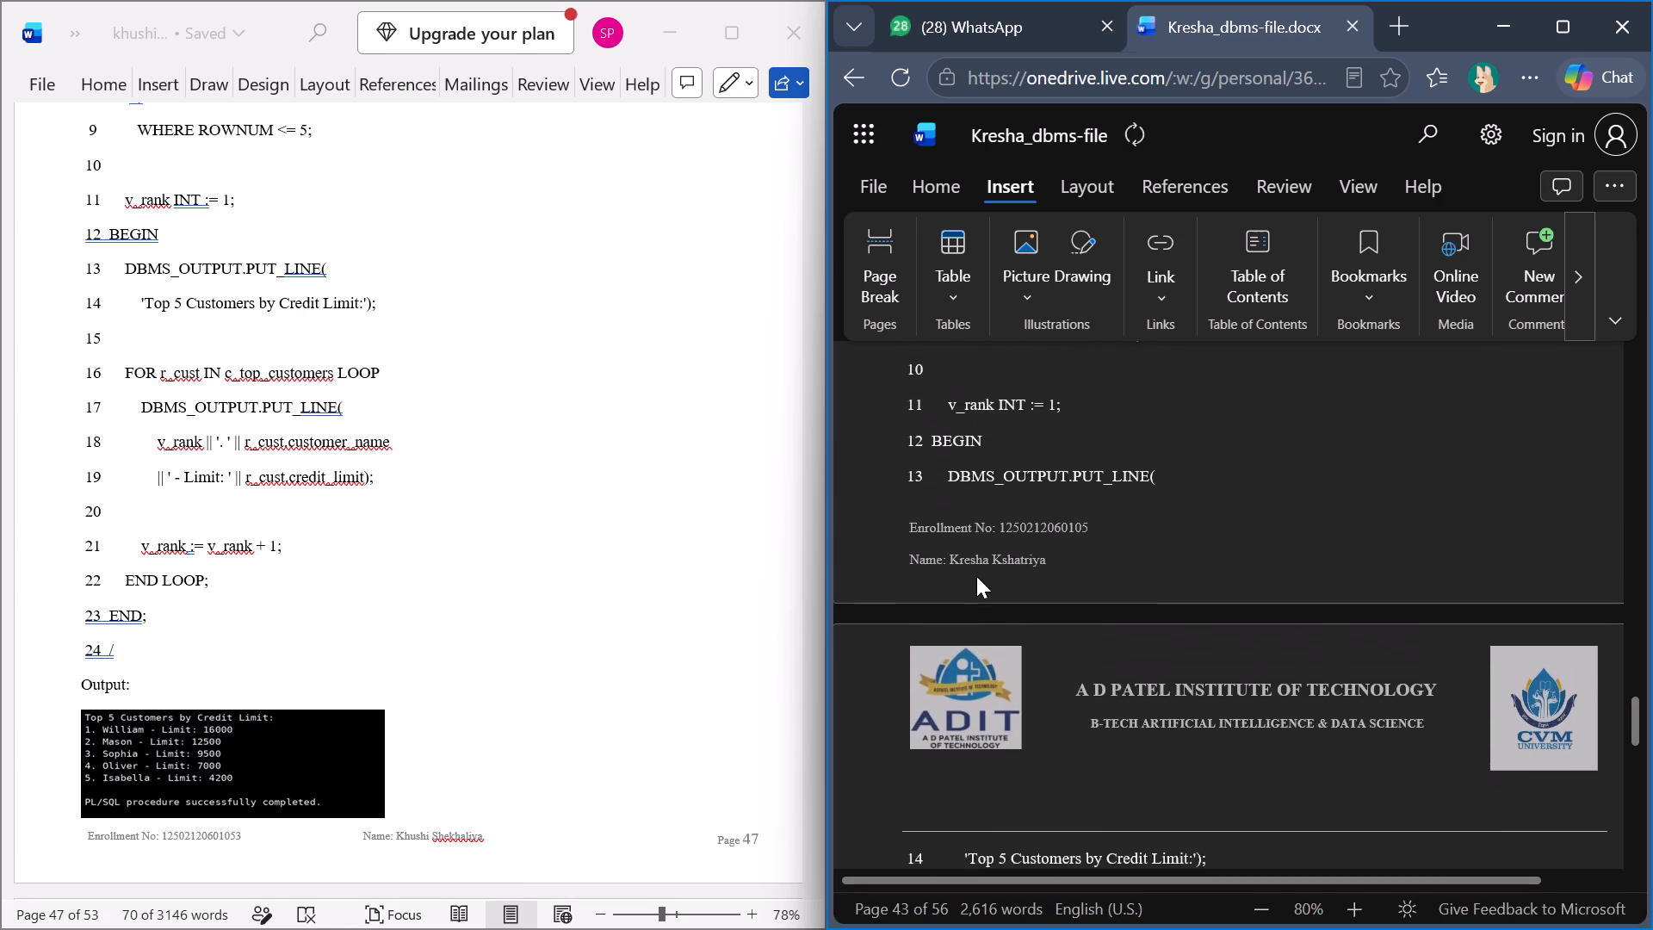
pyautogui.scroll(4, 976, 576)
pyautogui.scroll(-6, 976, 576)
pyautogui.scroll(-2, 455, 547)
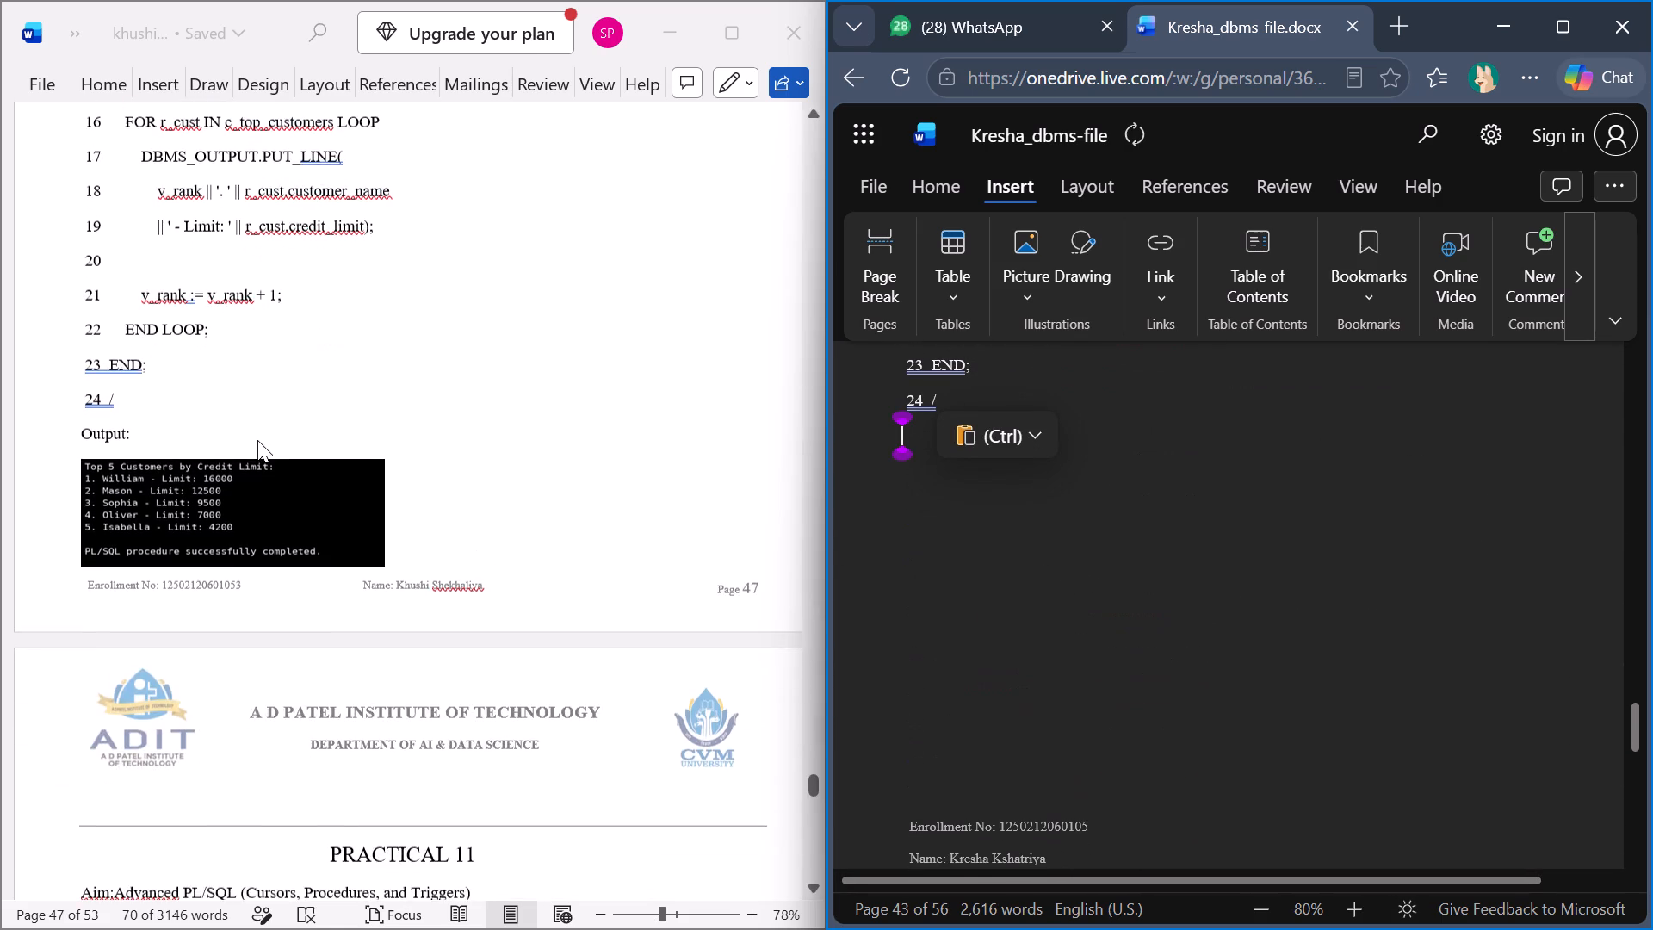
pyautogui.rightClick(249, 387)
pyautogui.rightClick(263, 301)
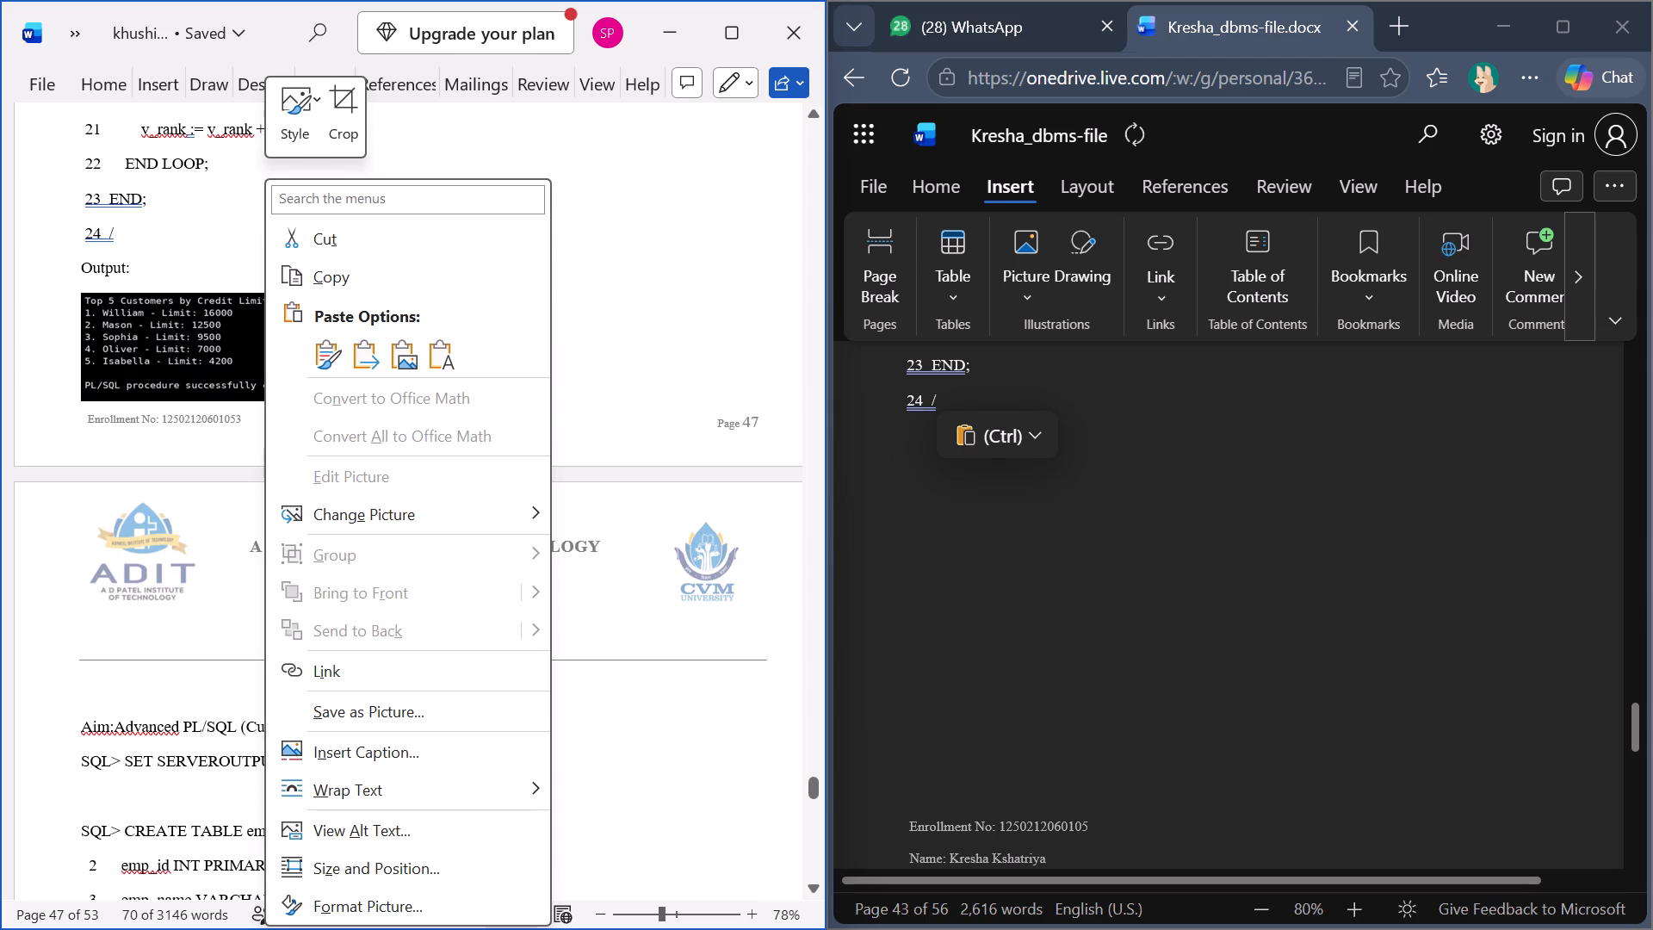
pyautogui.rightClick(239, 315)
pyautogui.click(321, 270)
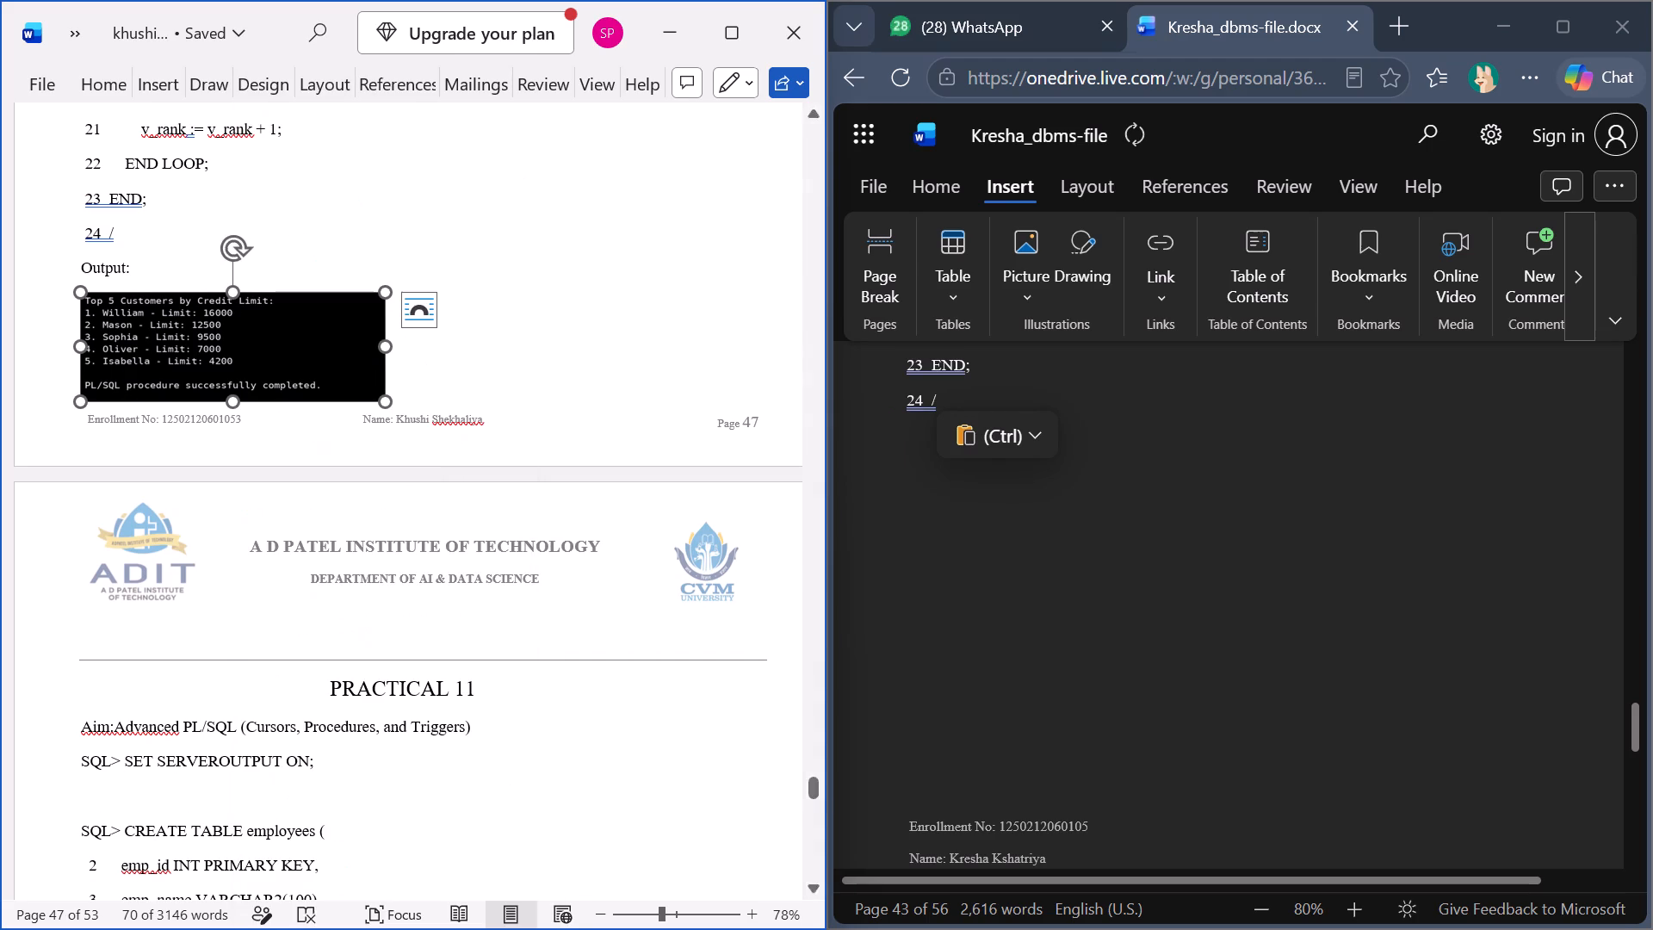
pyautogui.click(1033, 387)
pyautogui.press('Return')
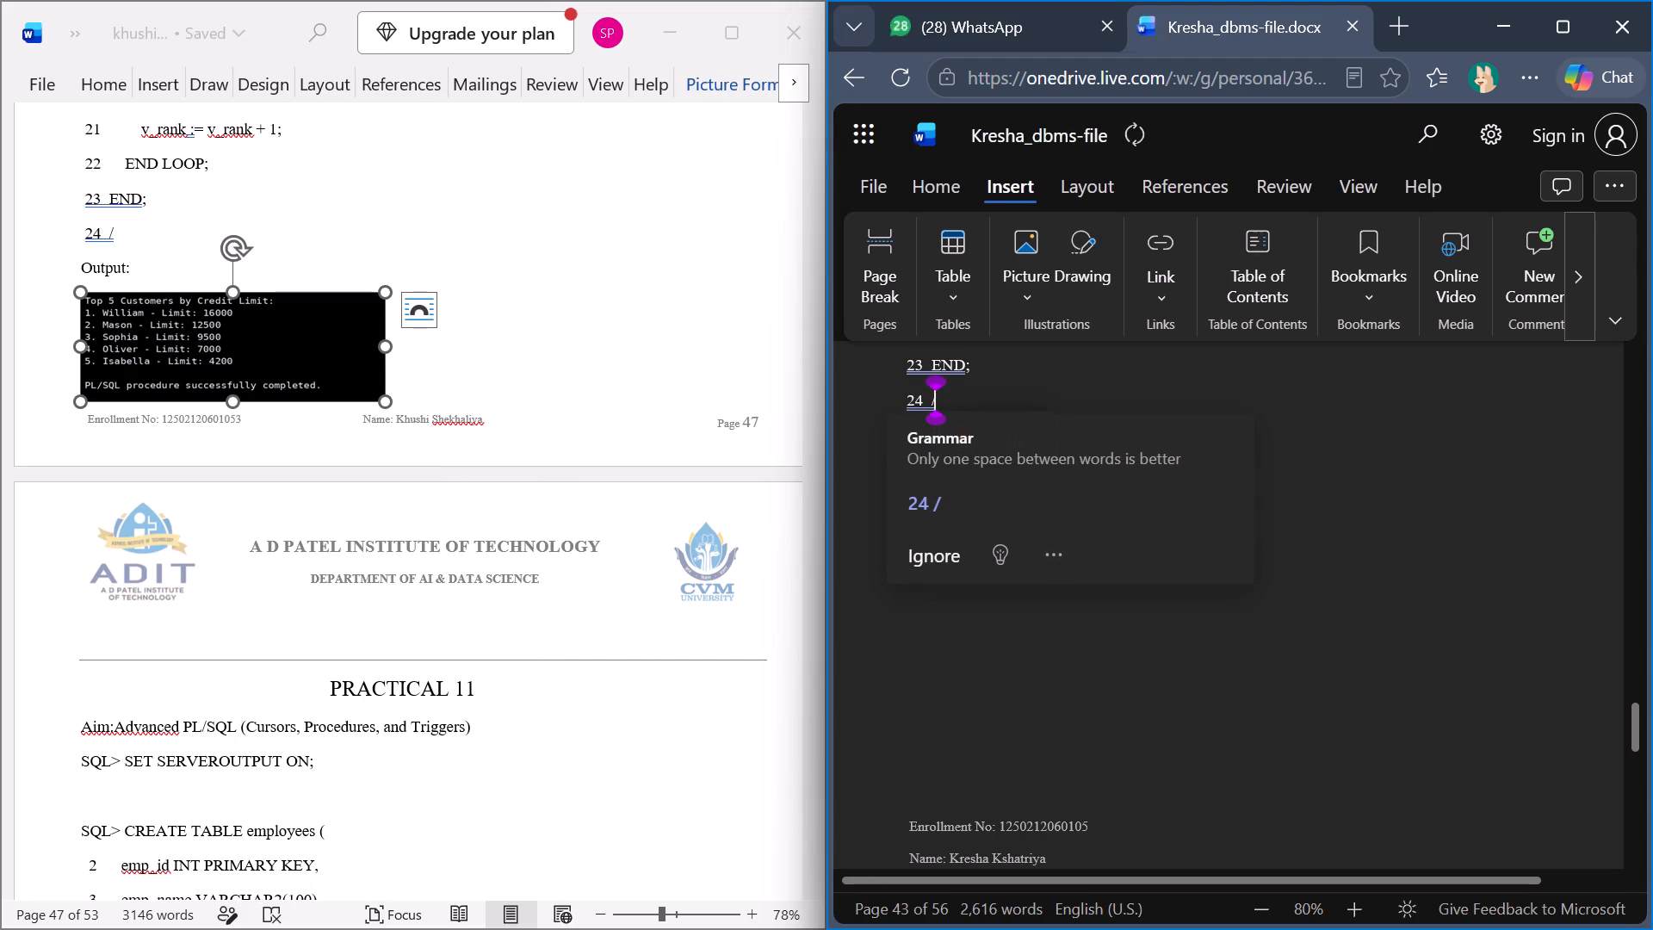
pyautogui.hotkey('ctrl', 'v')
pyautogui.keyDown('ctrl'); pyautogui.click(1033, 387); pyautogui.keyUp('ctrl')
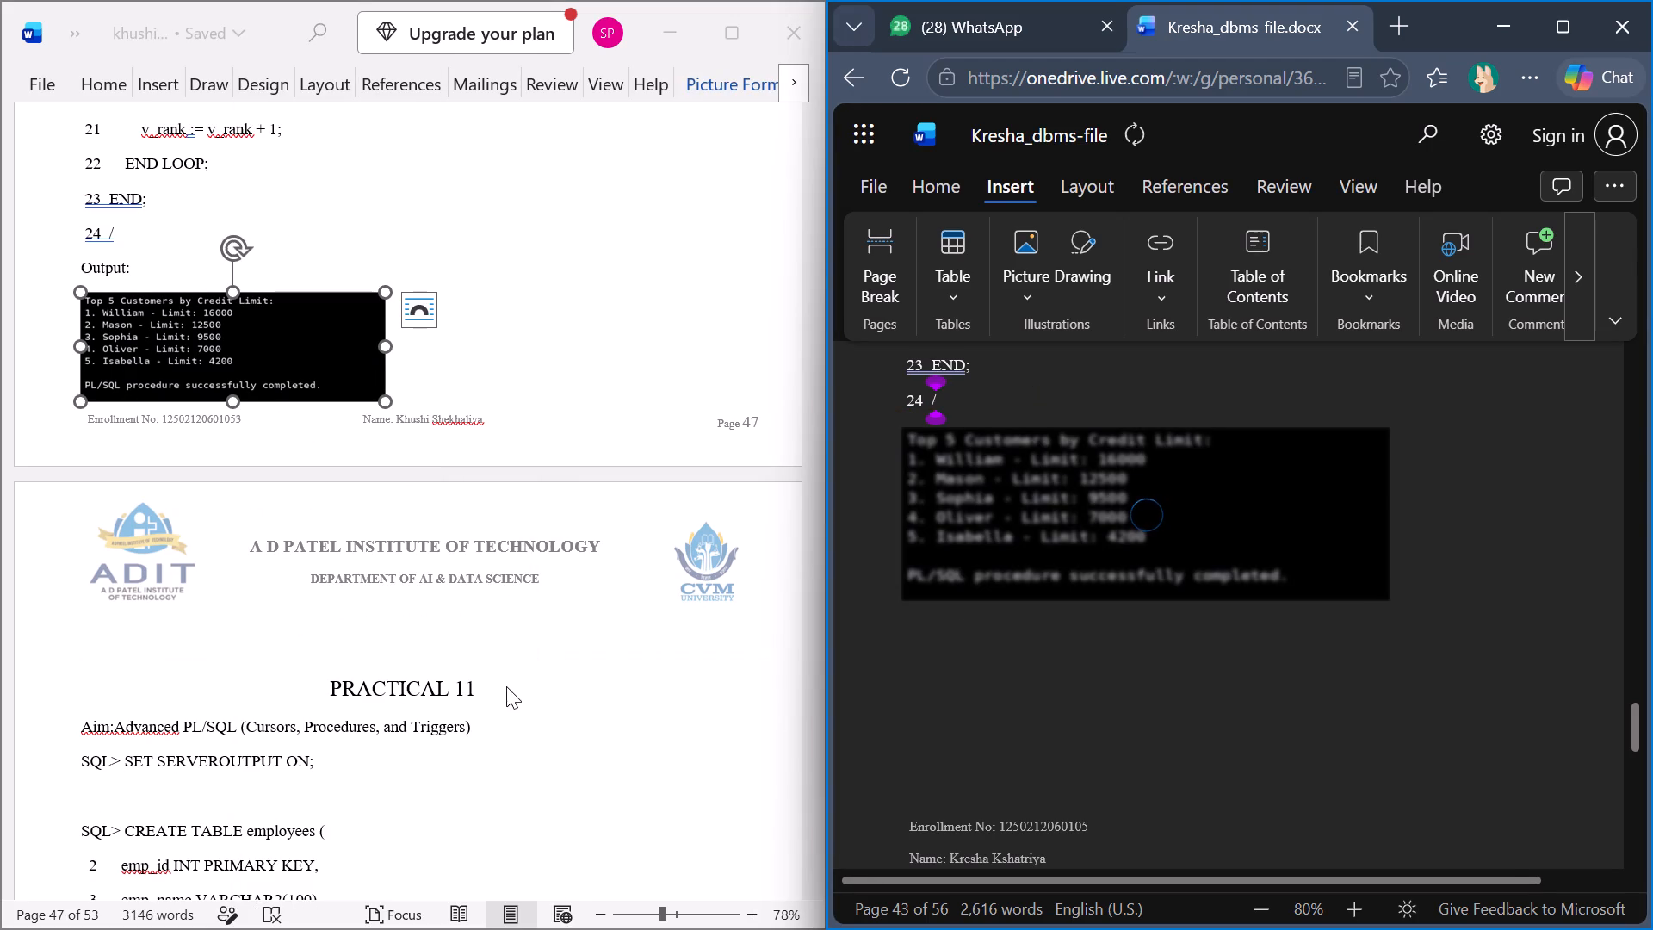
# Insert a page break after question iii's output picture to start a new page.
pyautogui.click(1437, 552)
pyautogui.click(891, 278)
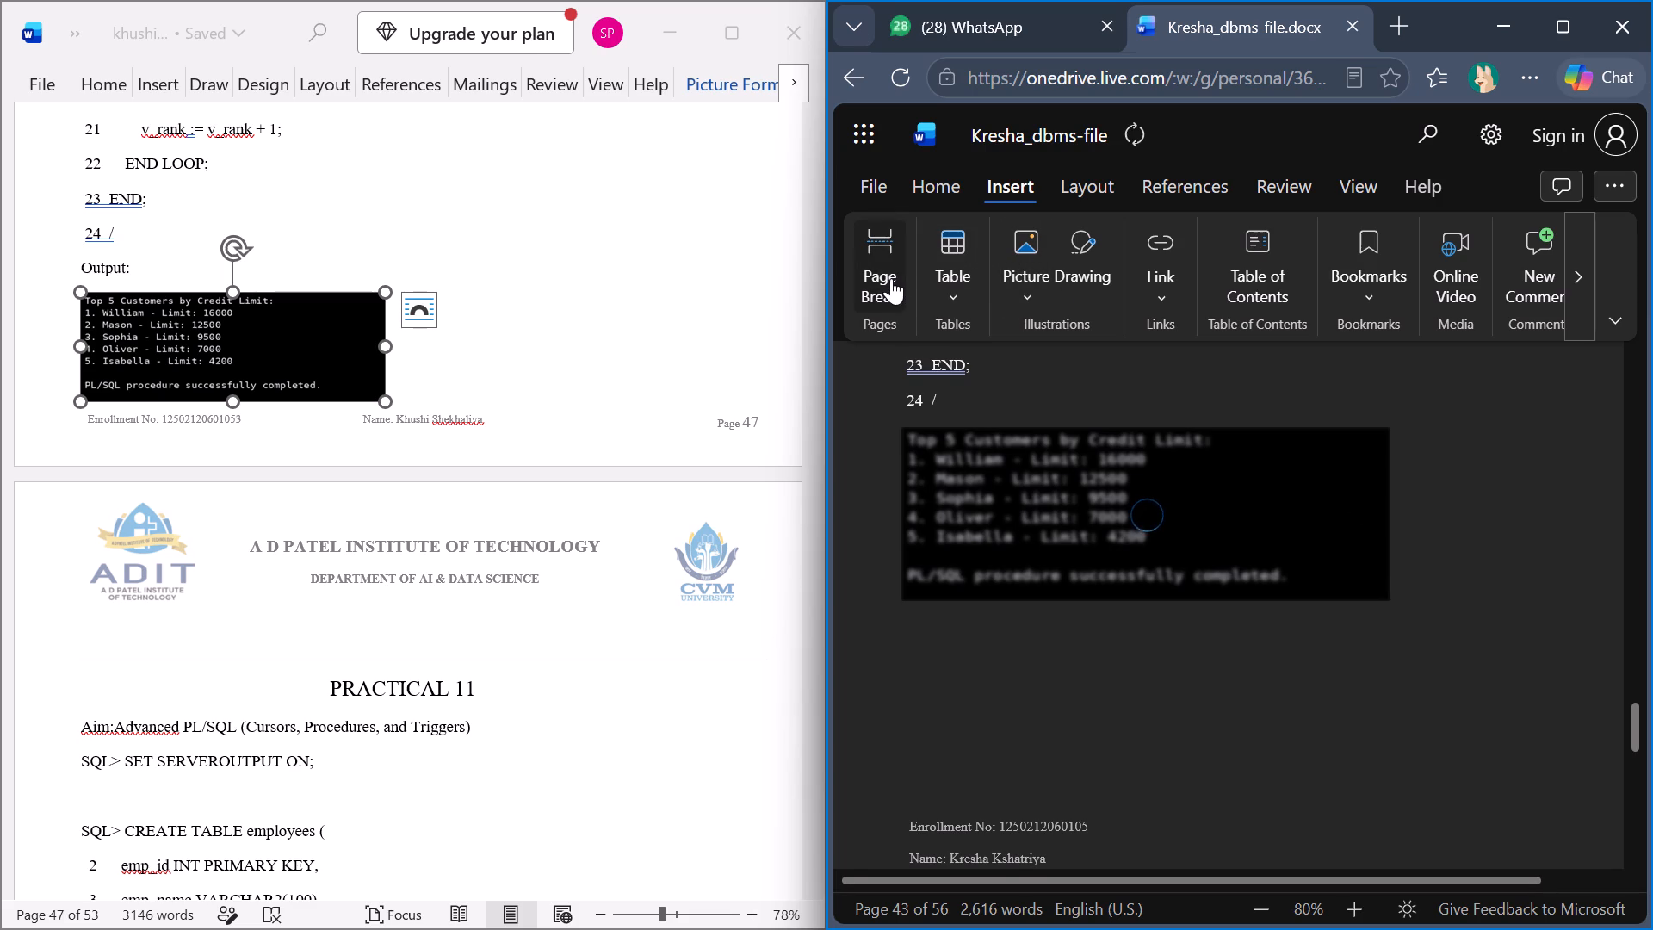
# Copy the PRACTICAL 11 heading from khushi's file and paste it at the top of the new page.
pyautogui.click(504, 685)
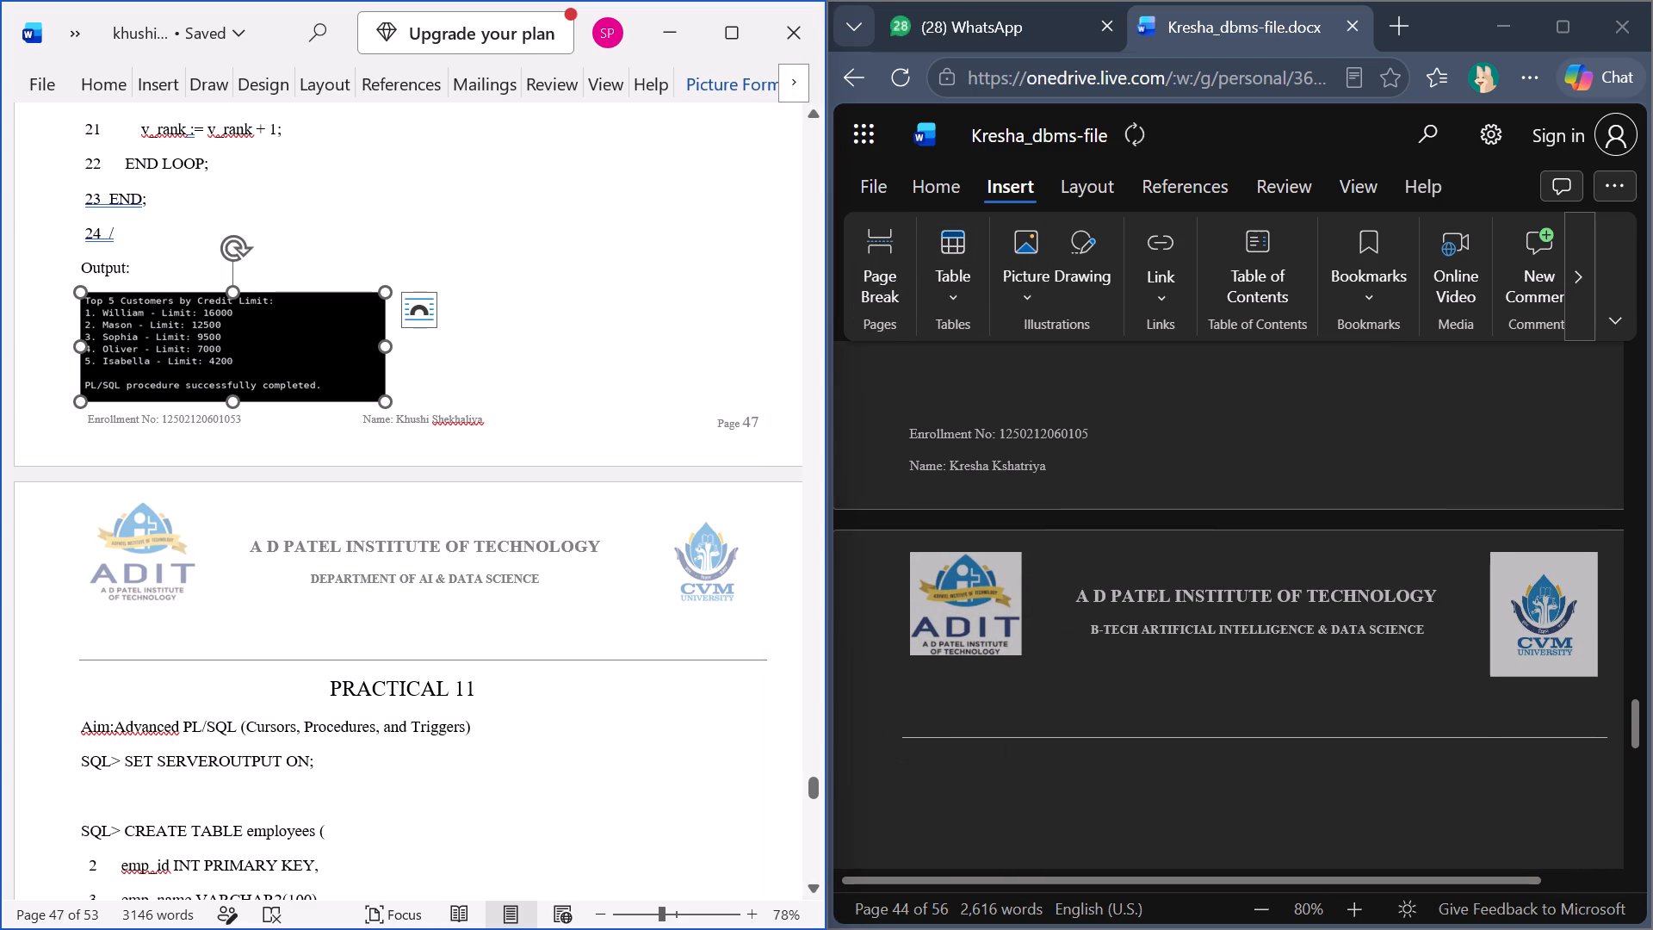
pyautogui.click(504, 685)
pyautogui.click(504, 685)
pyautogui.moveTo(504, 685); pyautogui.dragTo(163, 685)
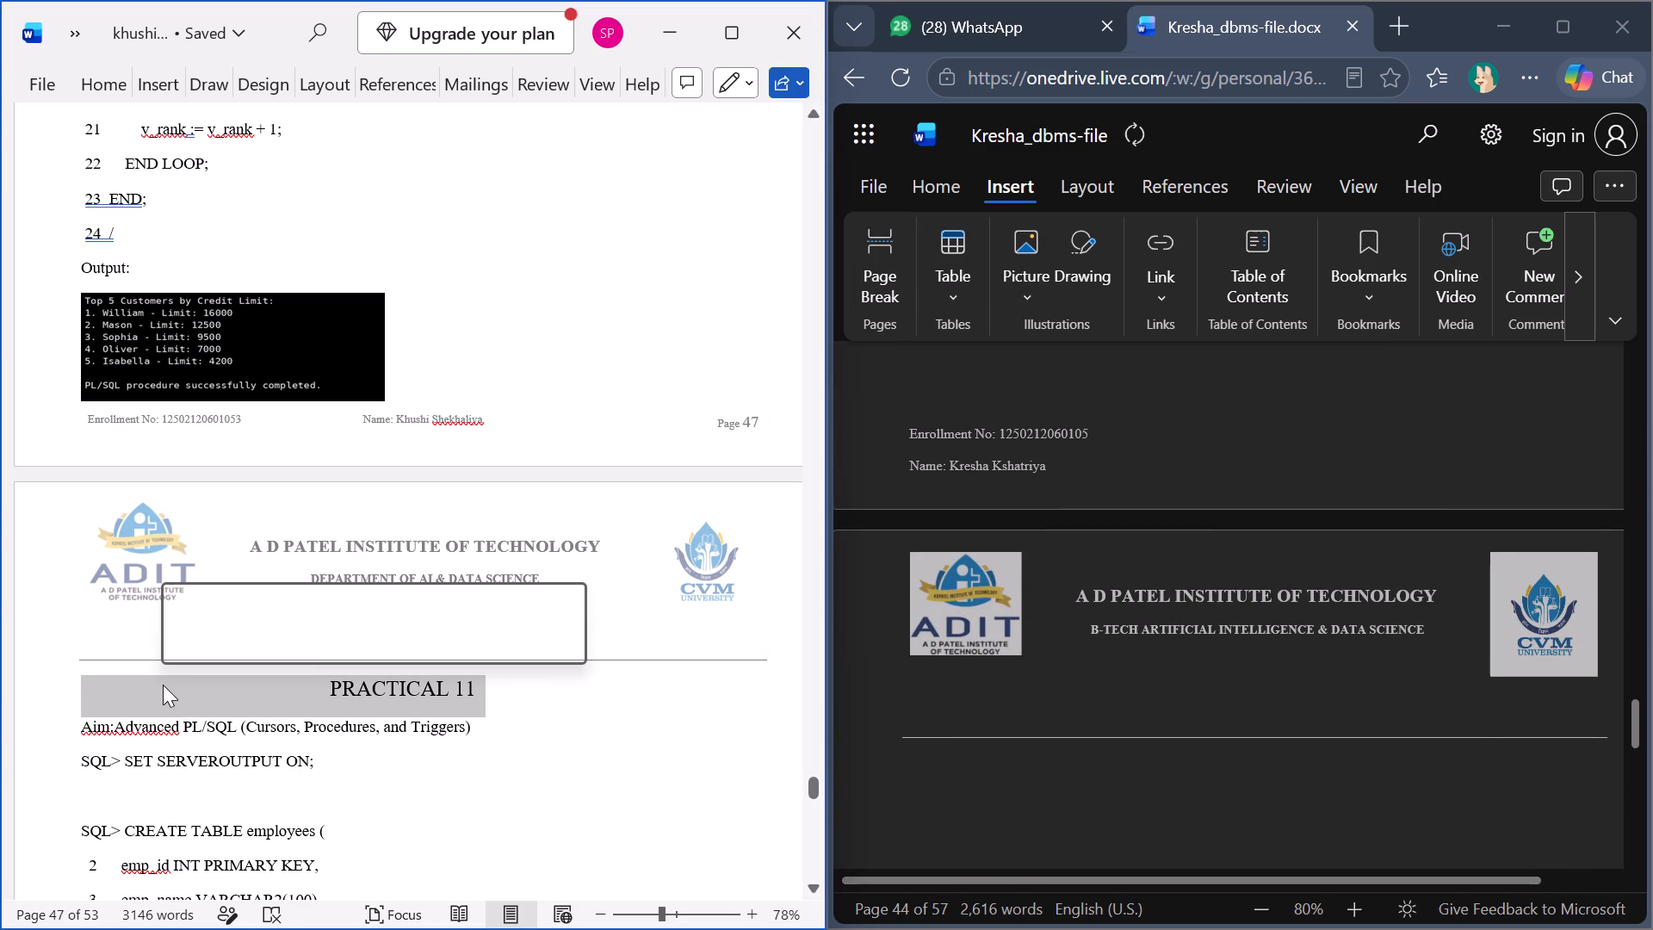
pyautogui.hotkey('ctrl', 'c')
pyautogui.click(1254, 768)
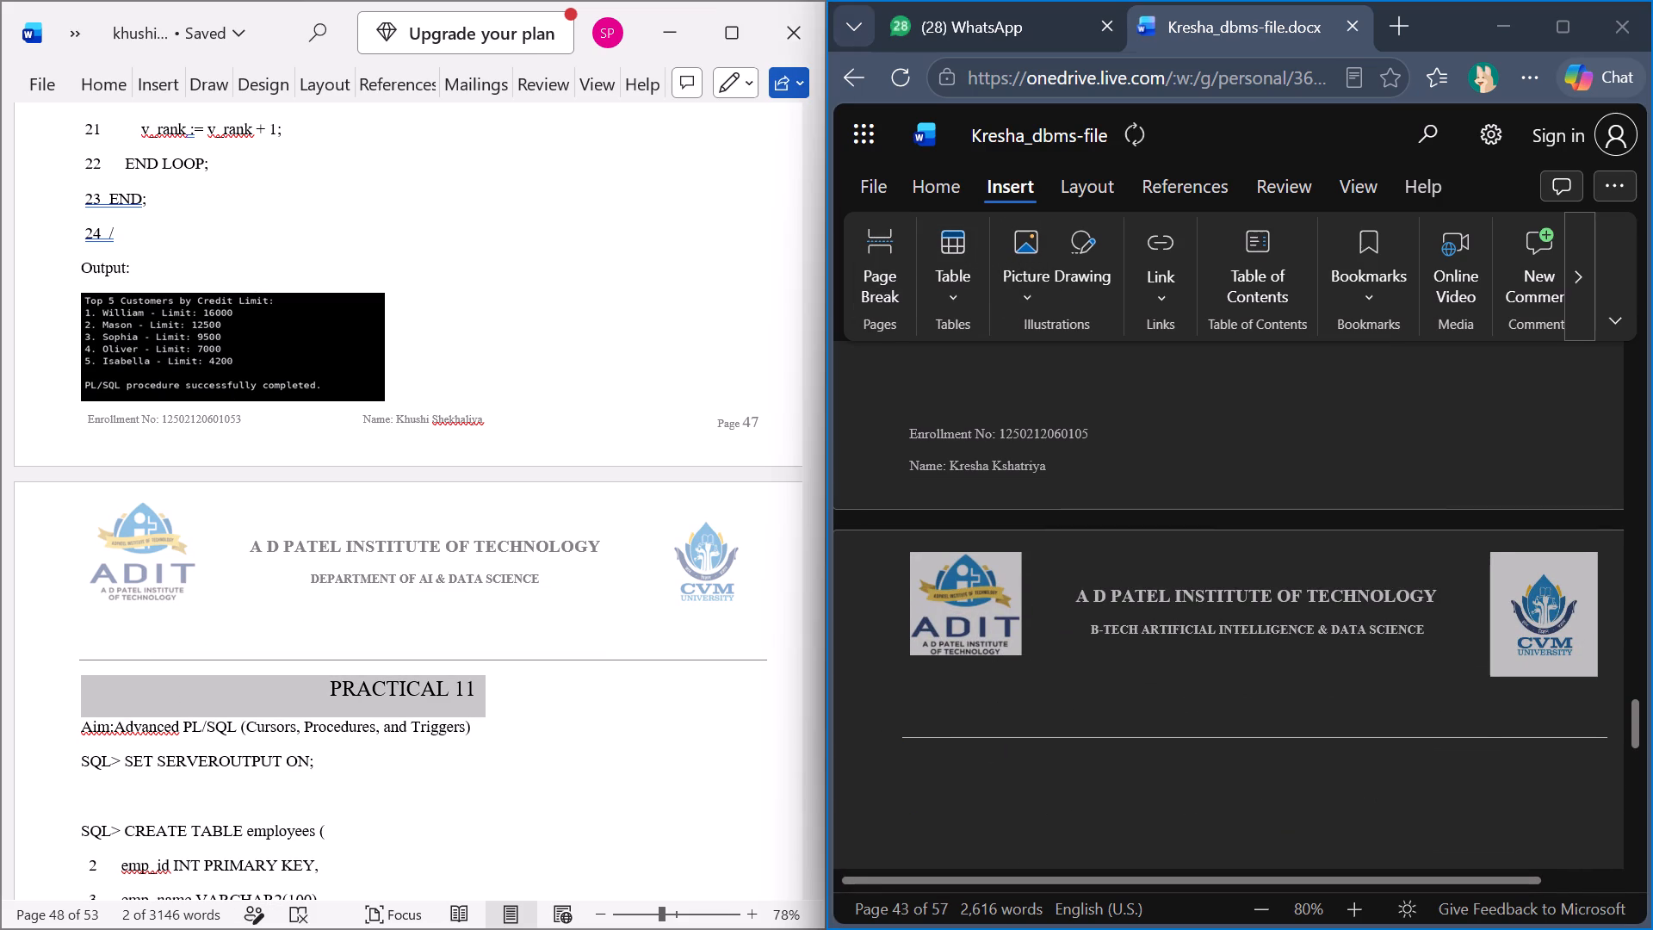
pyautogui.hotkey('ctrl', 'b')
pyautogui.hotkey('ctrl', 'v')
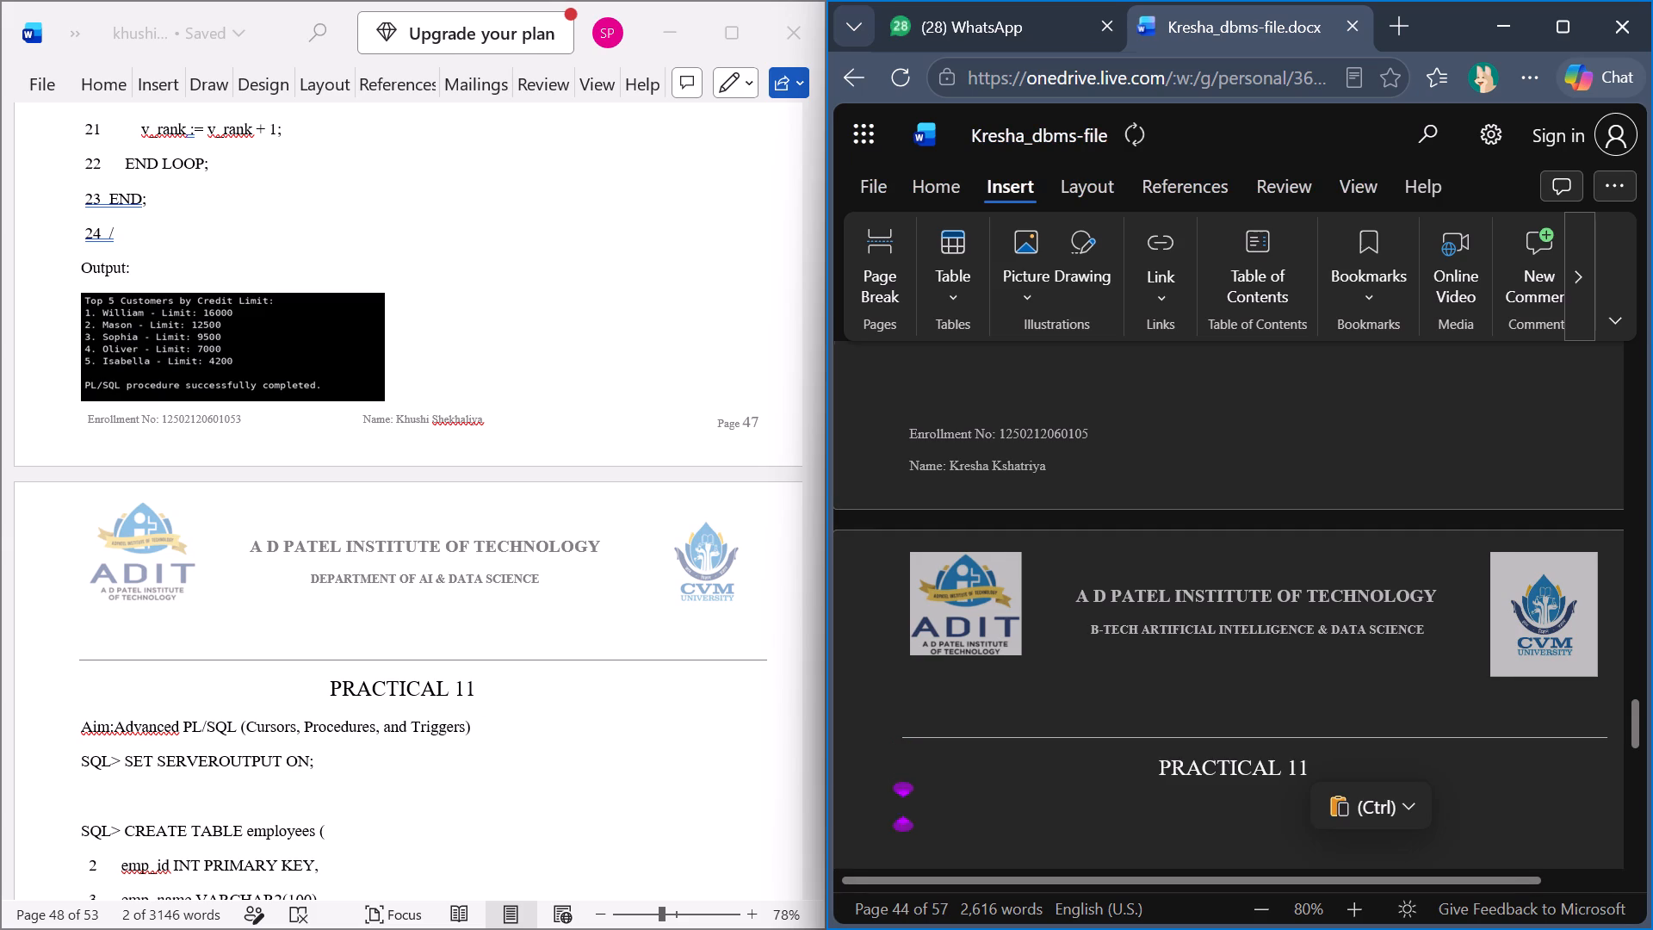
# Copy the beginning of Practical 10's aim line, including the "Aim:-" label, from Kresha_dbms-file.
pyautogui.scroll(8, 1173, 555)
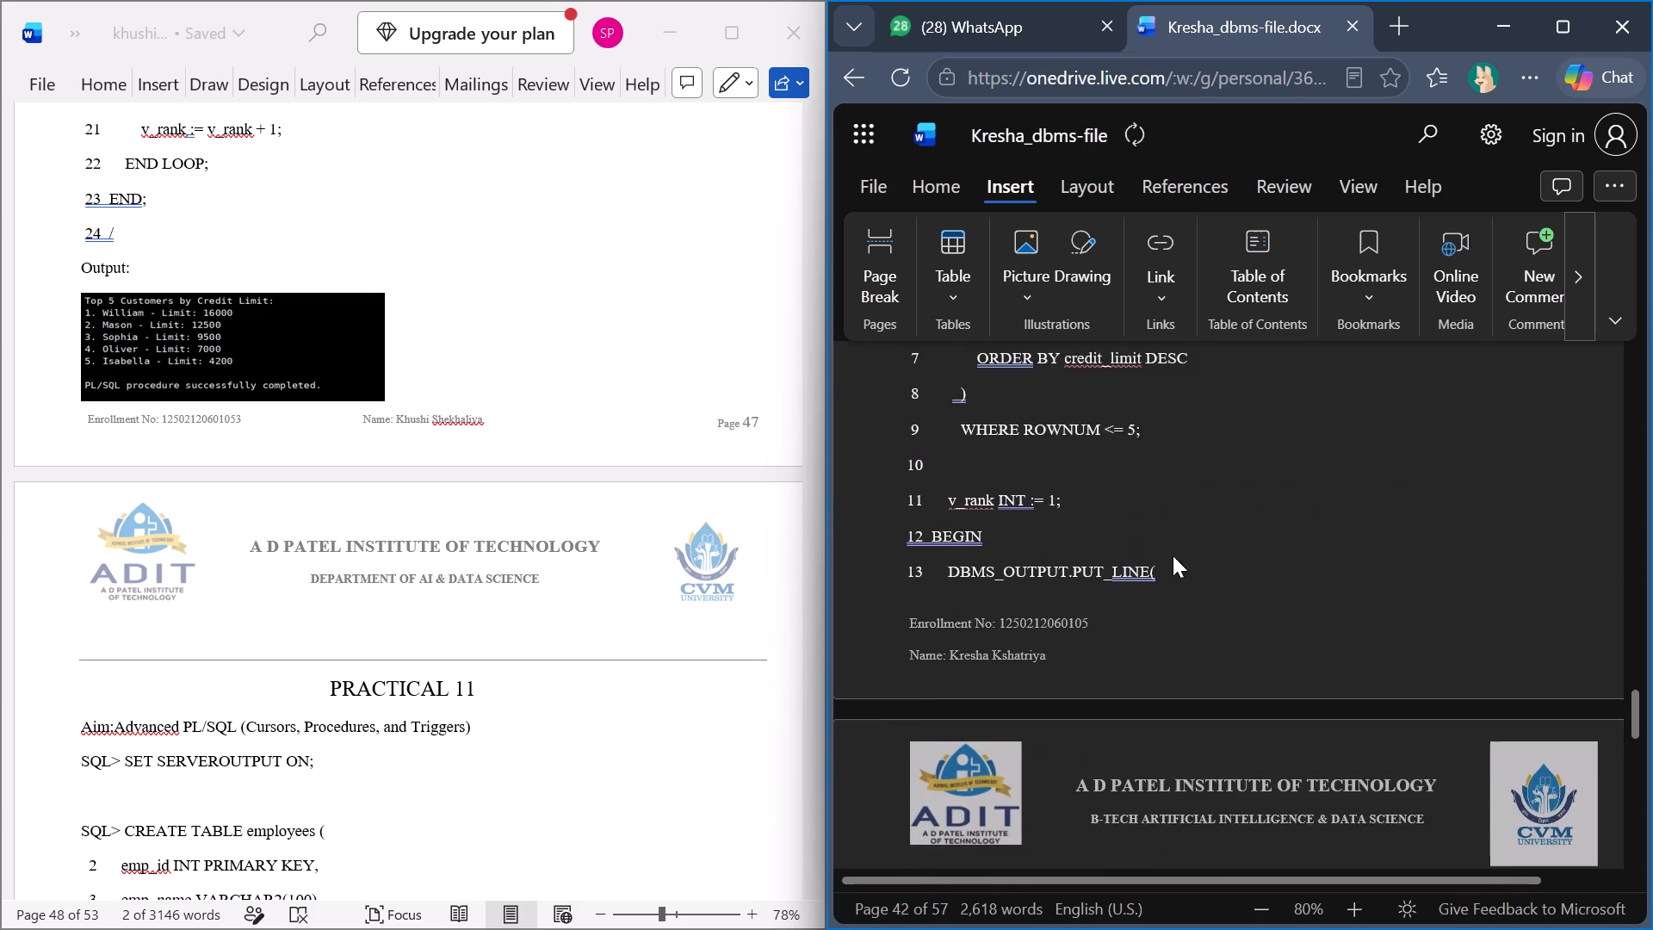
pyautogui.scroll(7, 1173, 555)
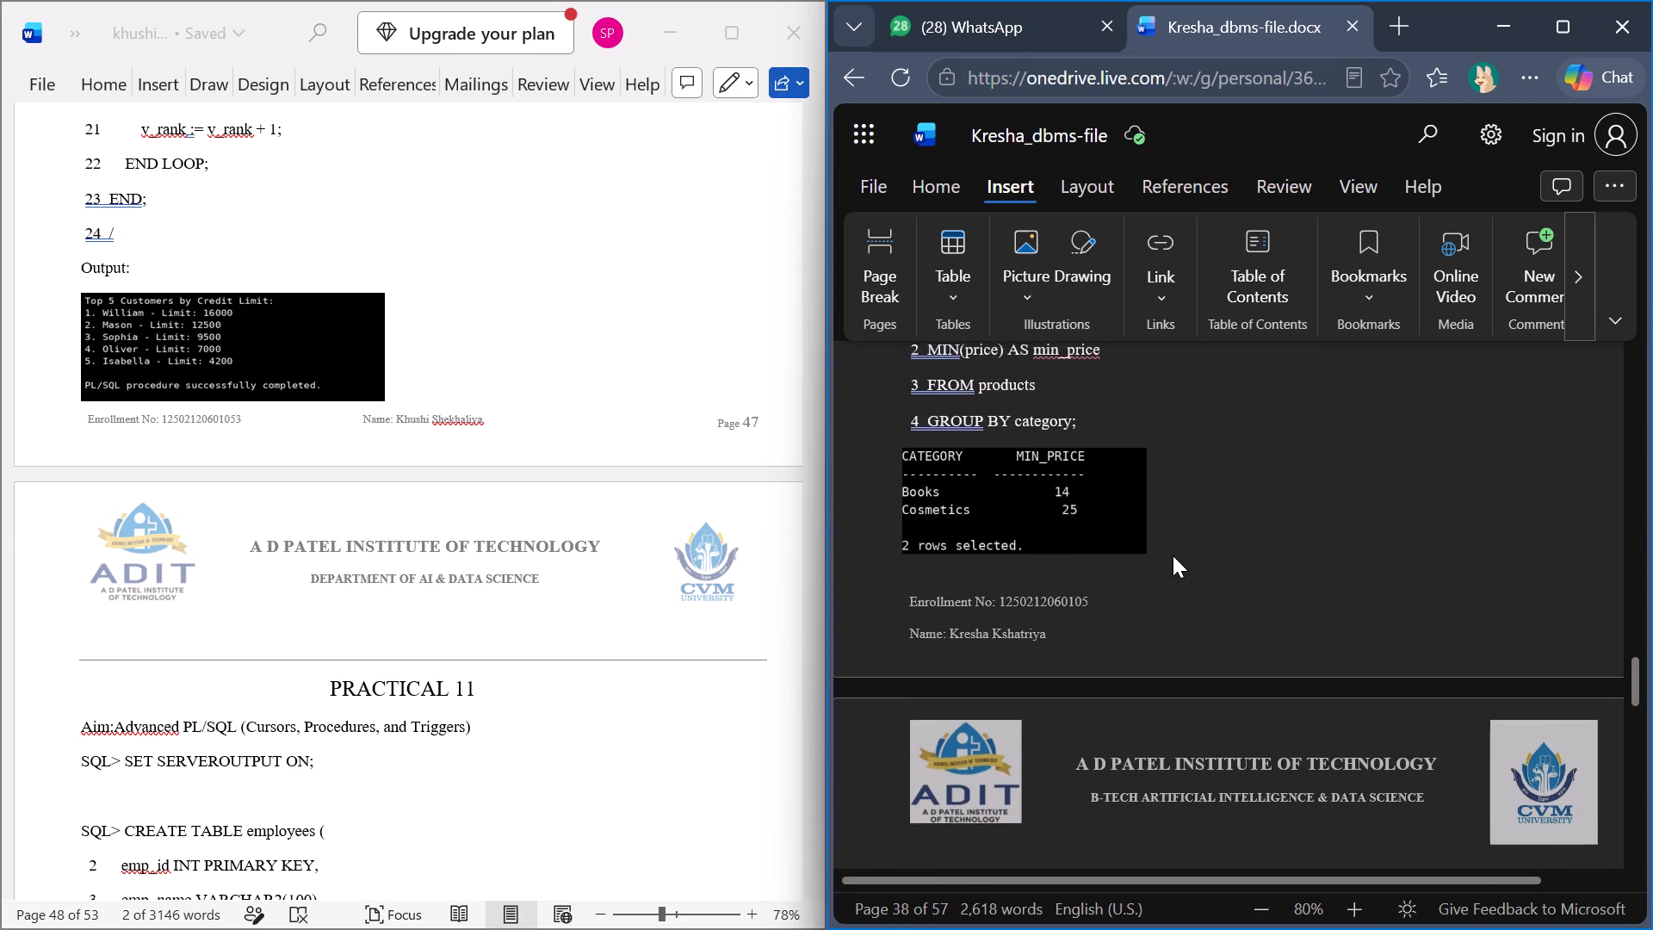
pyautogui.scroll(-2, 1173, 555)
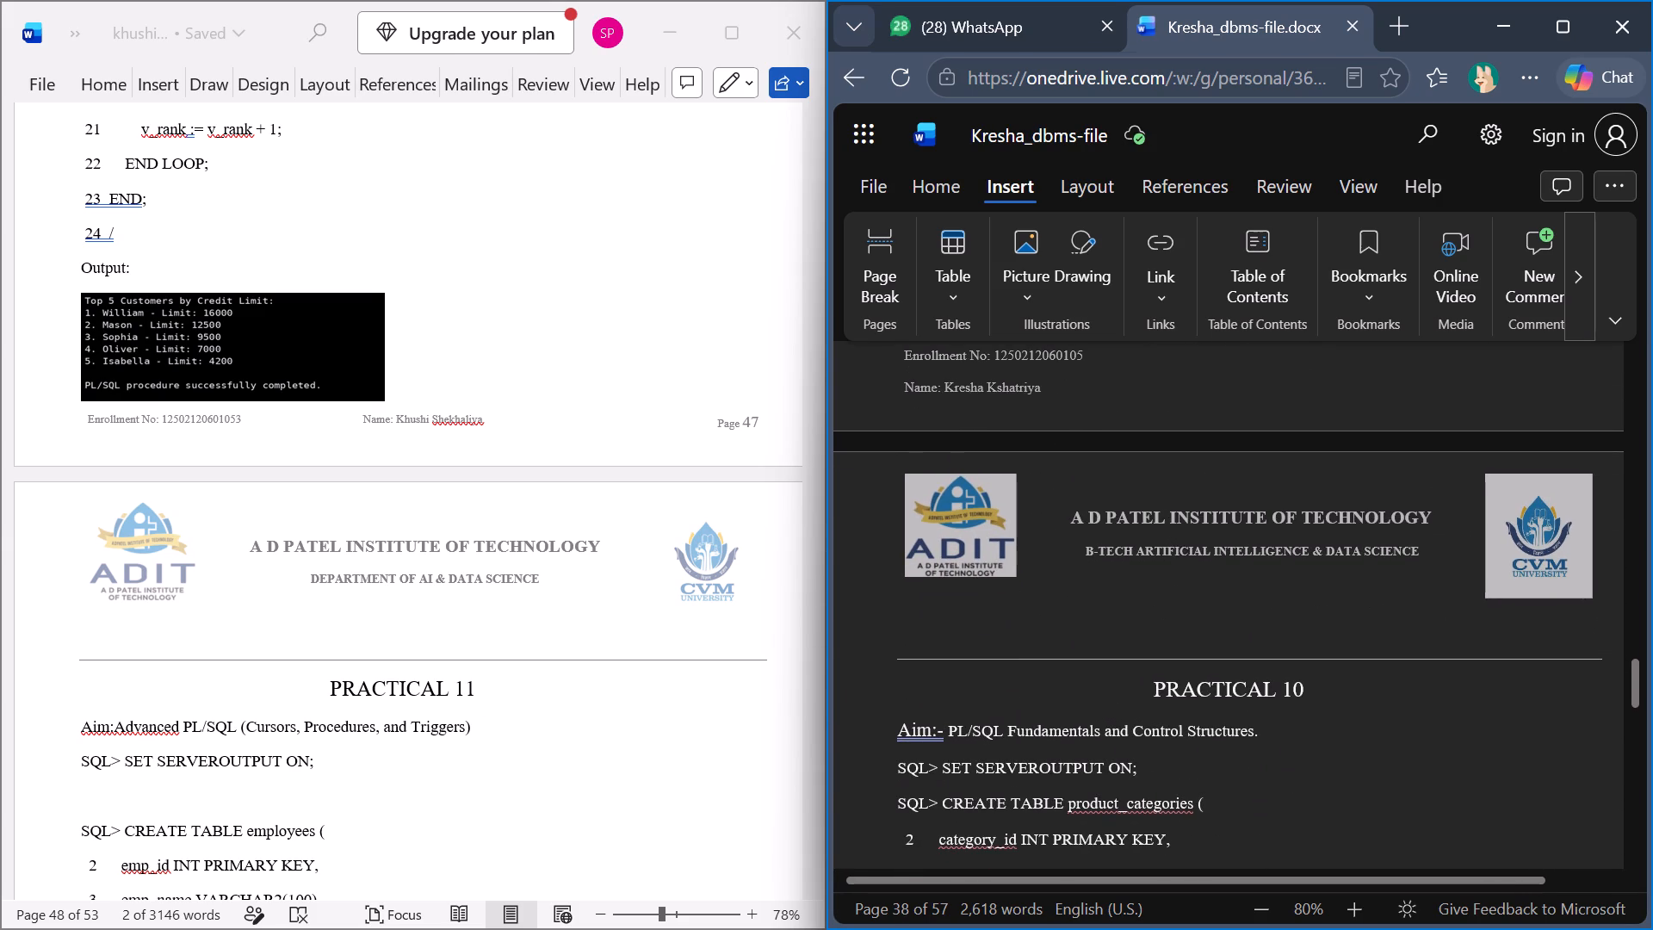
pyautogui.click(941, 731)
pyautogui.moveTo(941, 731); pyautogui.dragTo(908, 730)
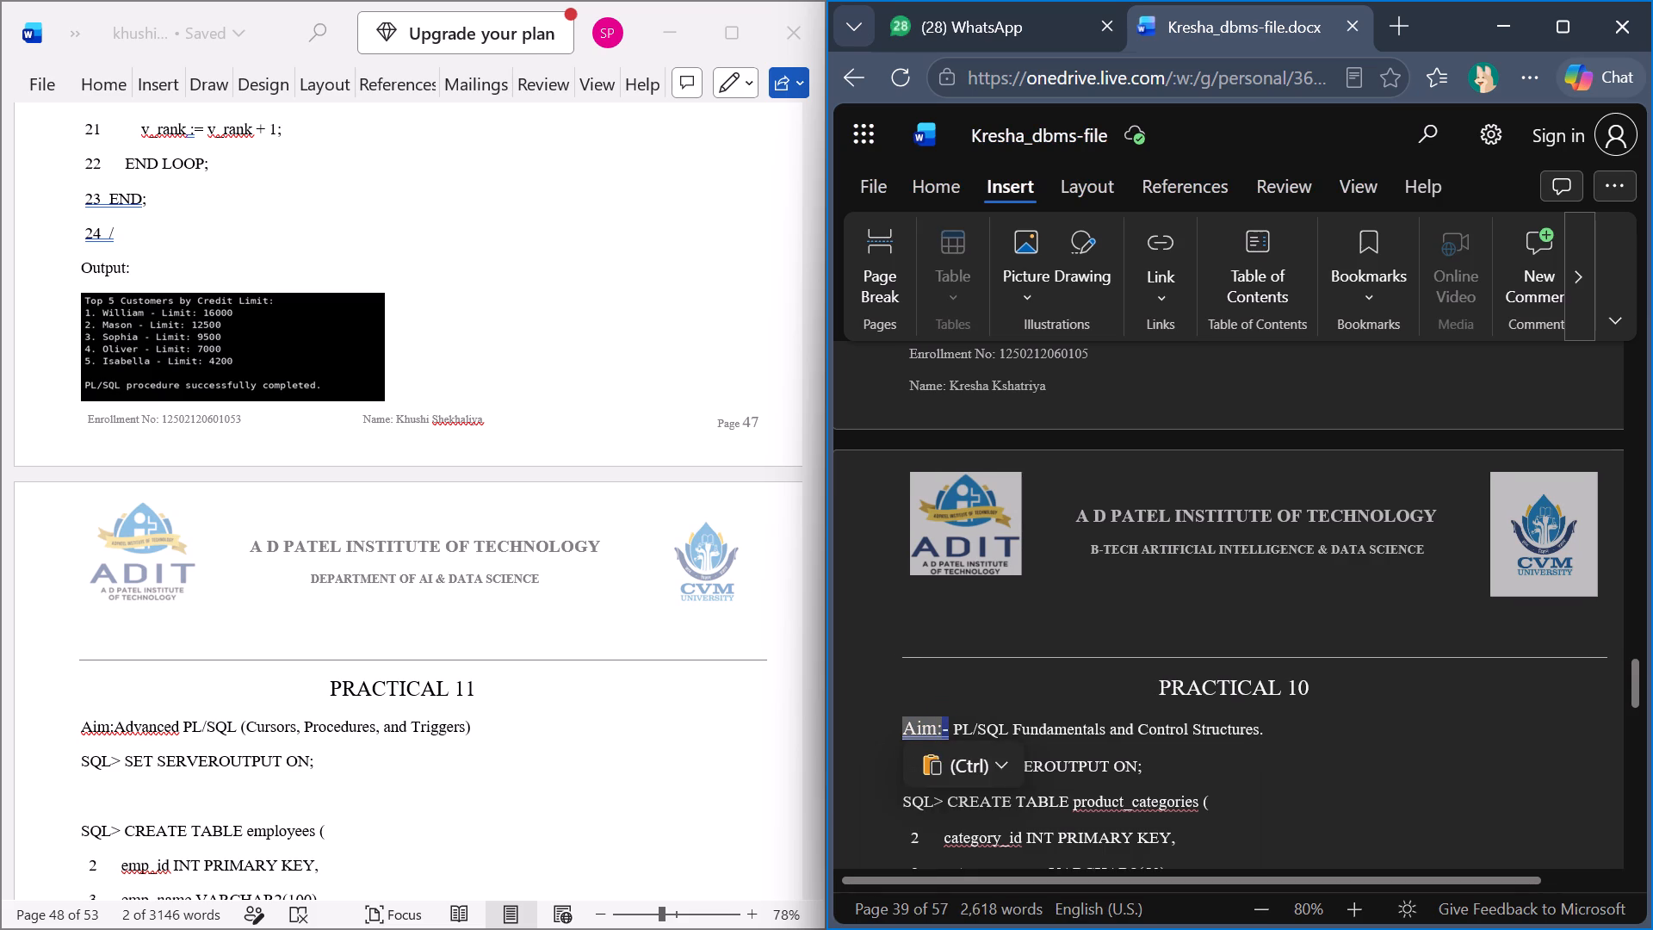
pyautogui.click(908, 730)
pyautogui.moveTo(908, 730); pyautogui.dragTo(961, 730)
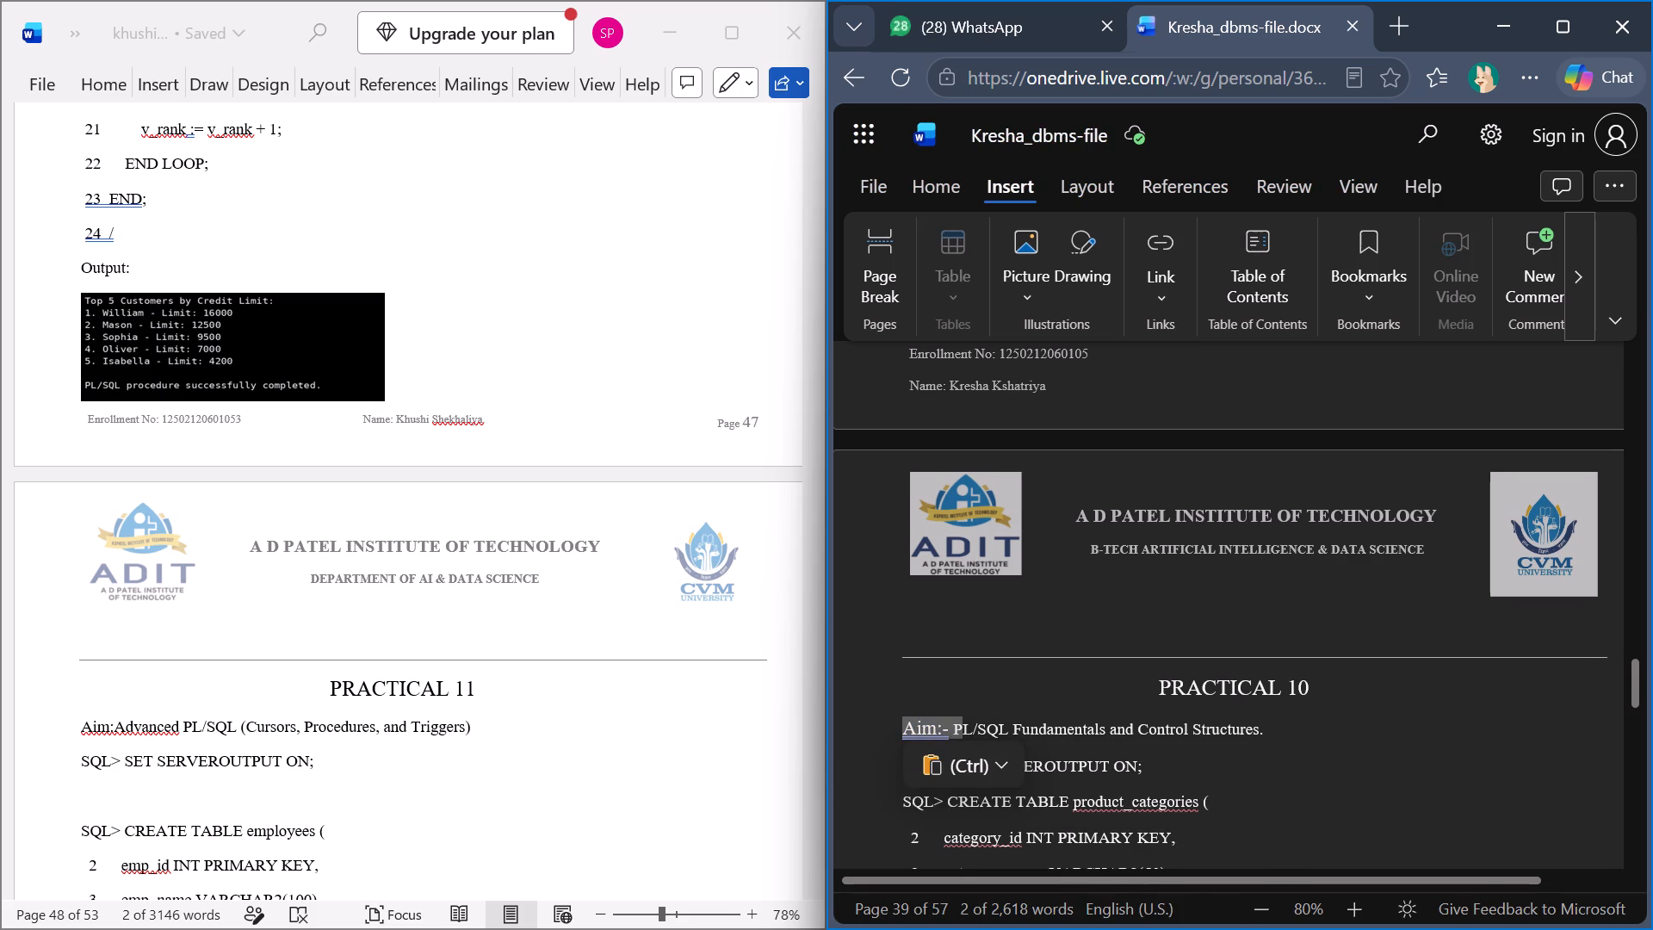
pyautogui.click(982, 728)
pyautogui.moveTo(982, 728); pyautogui.dragTo(912, 726)
pyautogui.click(1022, 733)
pyautogui.moveTo(1022, 733); pyautogui.dragTo(913, 721)
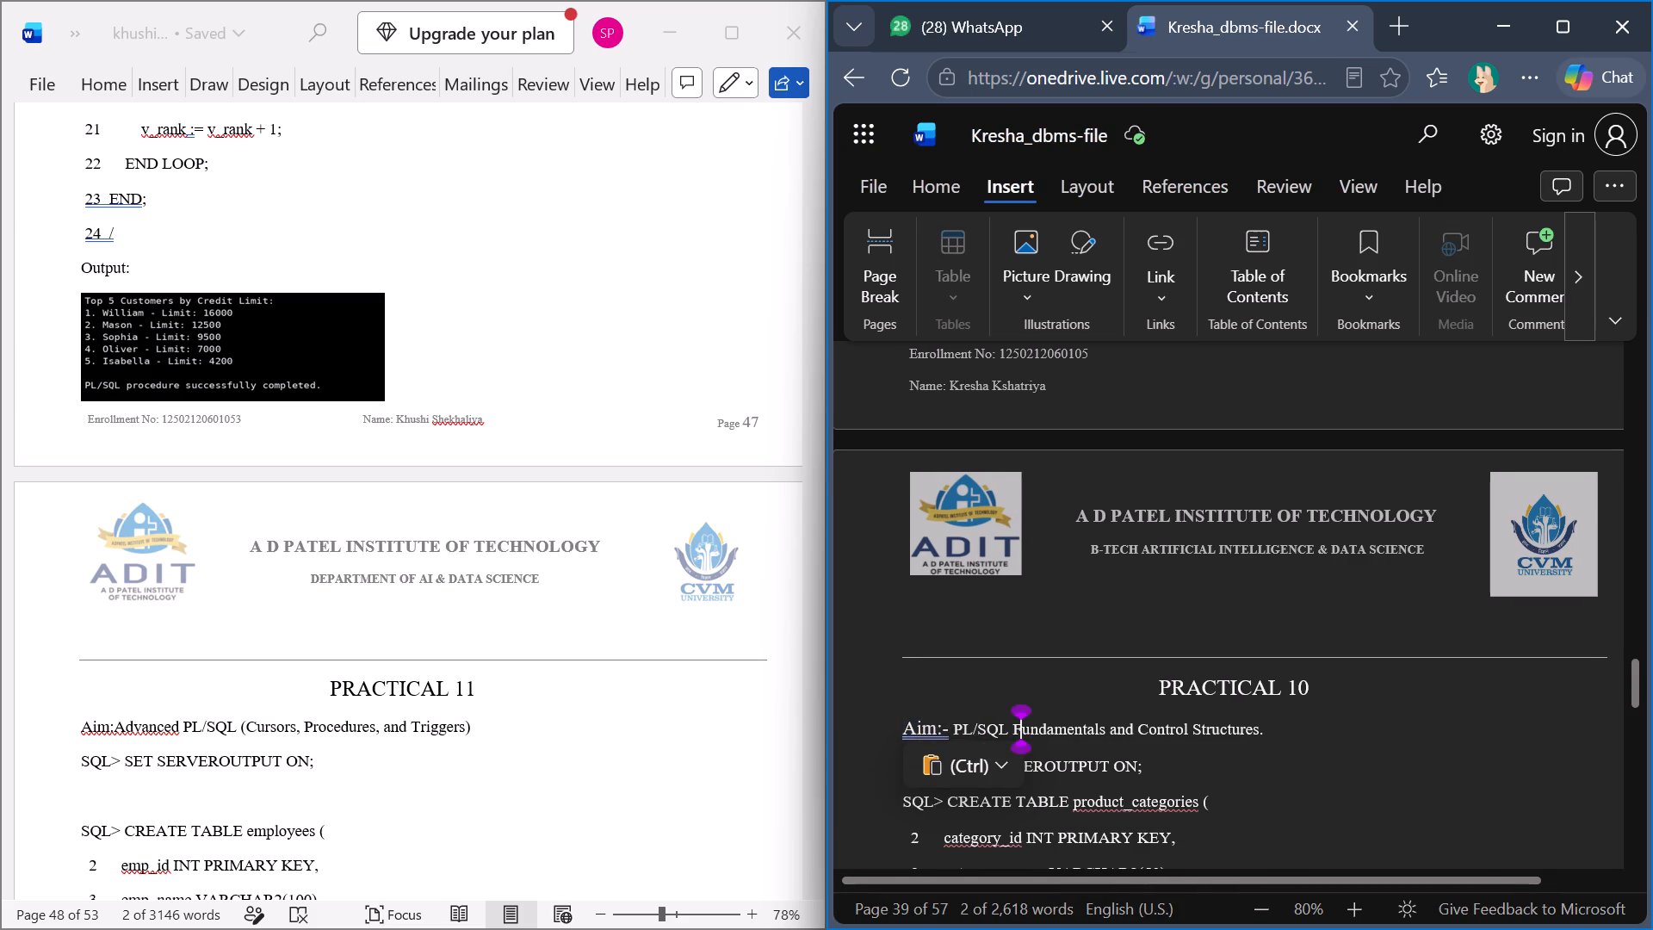
pyautogui.moveTo(913, 721); pyautogui.dragTo(890, 719)
pyautogui.hotkey('ctrl', 'c')
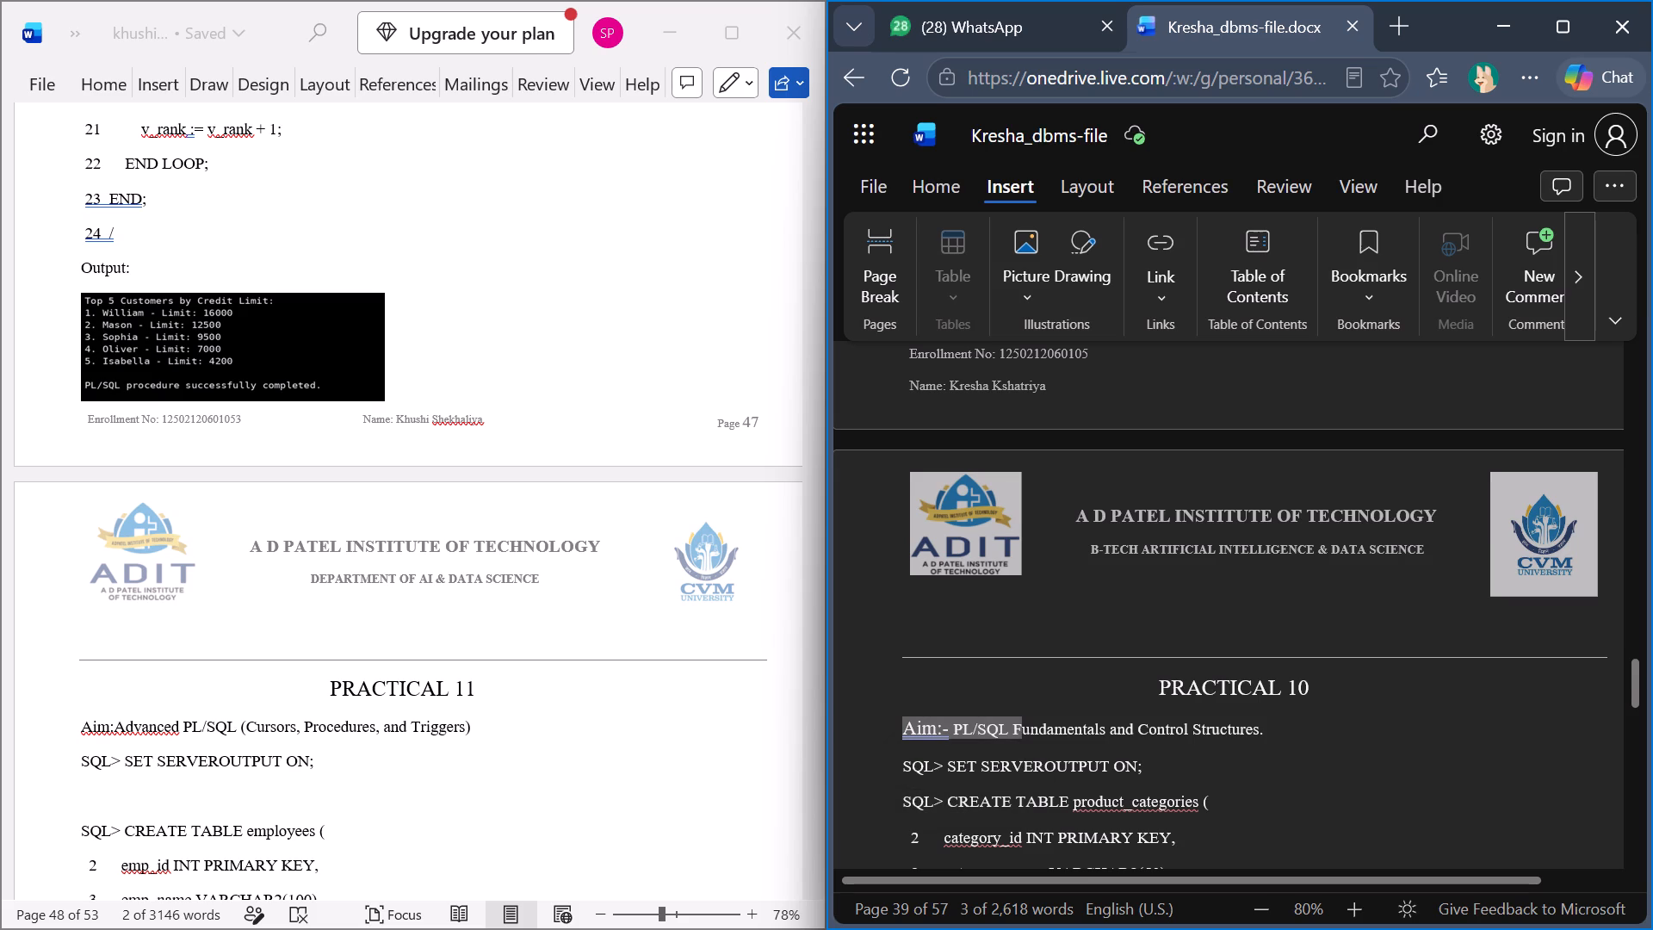
# Paste the copied aim text on a new line below the PRACTICAL 11 heading and trim it to just "Aim:- ".
pyautogui.scroll(-12, 1294, 691)
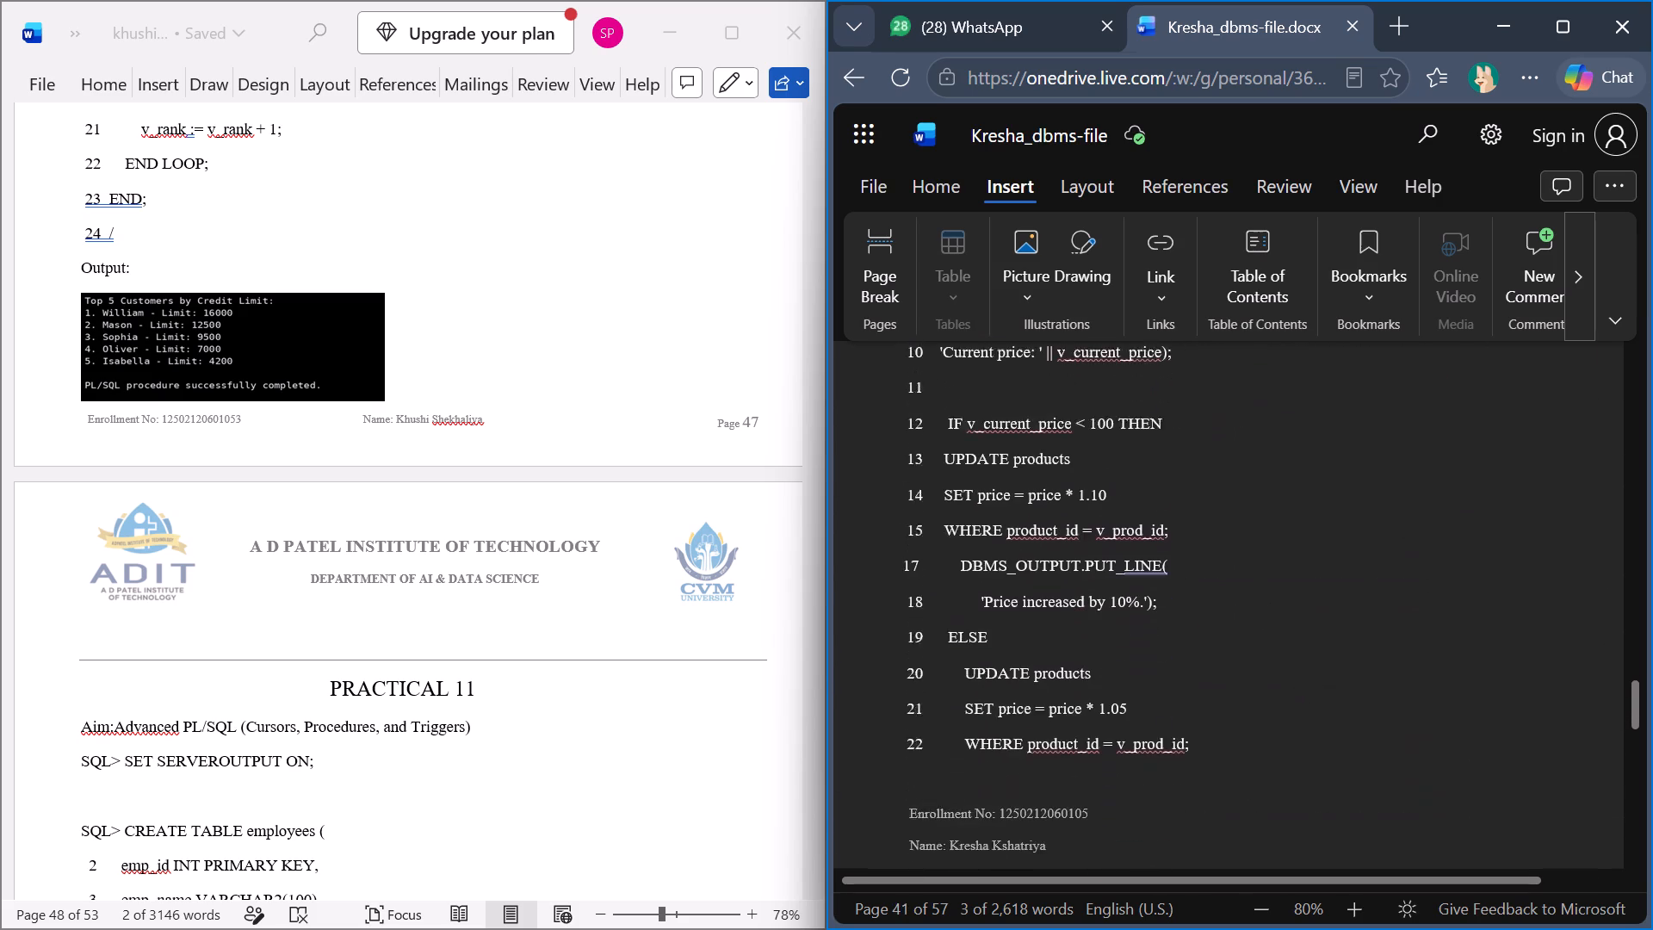
pyautogui.scroll(-8, 1294, 691)
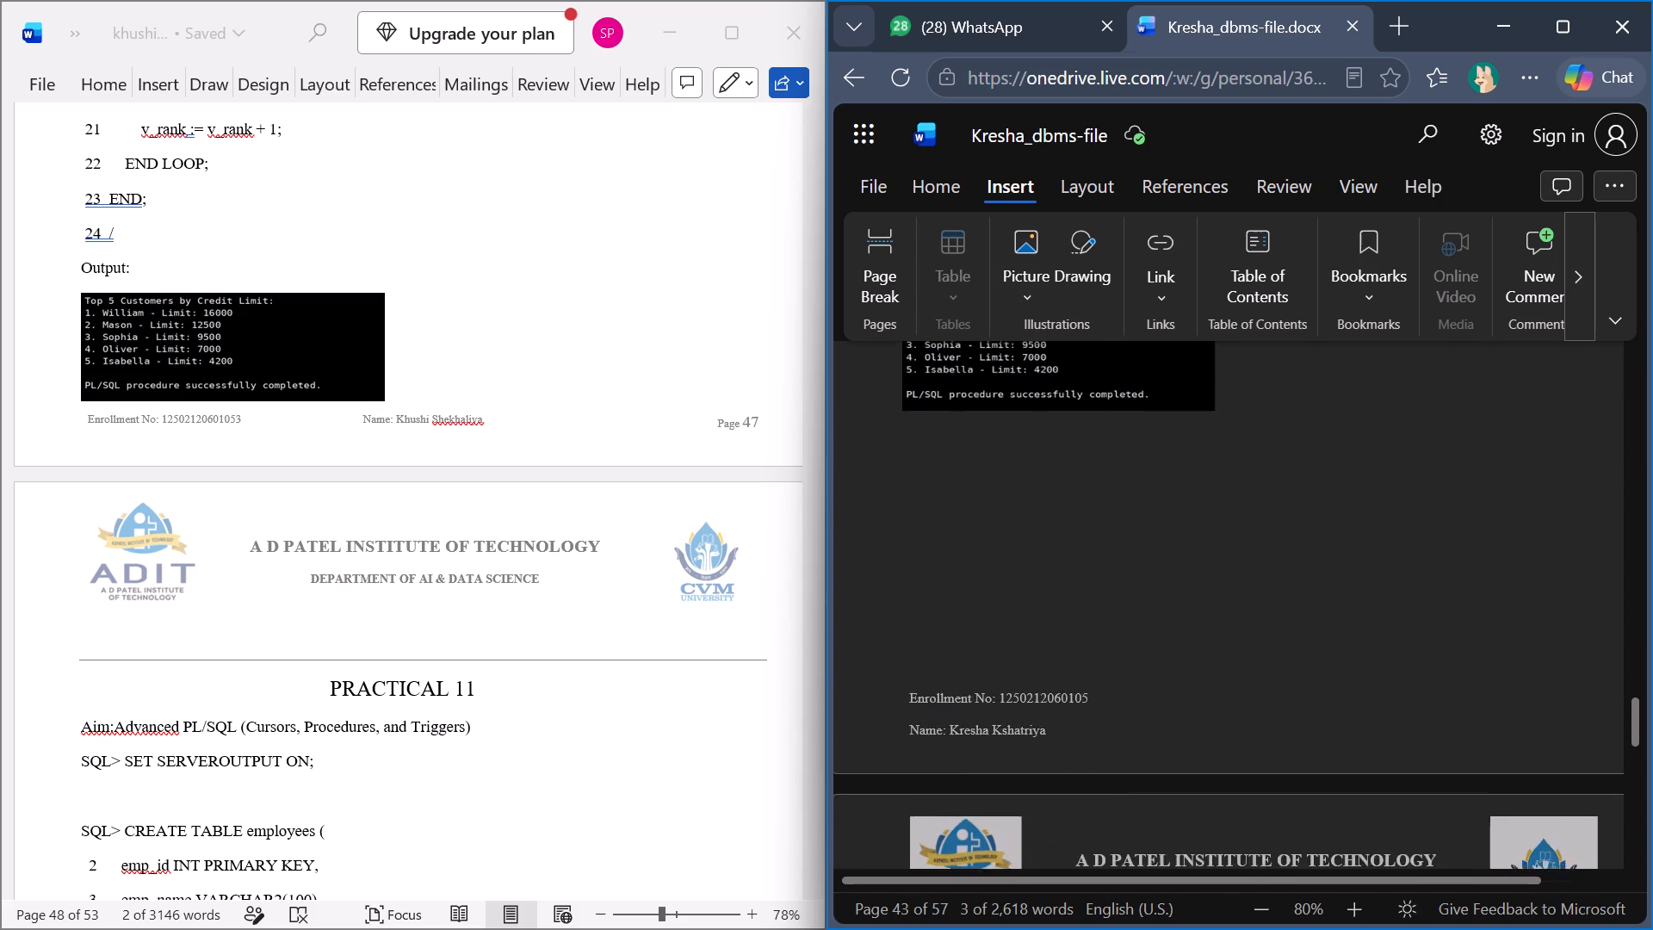
pyautogui.scroll(-1, 1294, 691)
pyautogui.click(1323, 561)
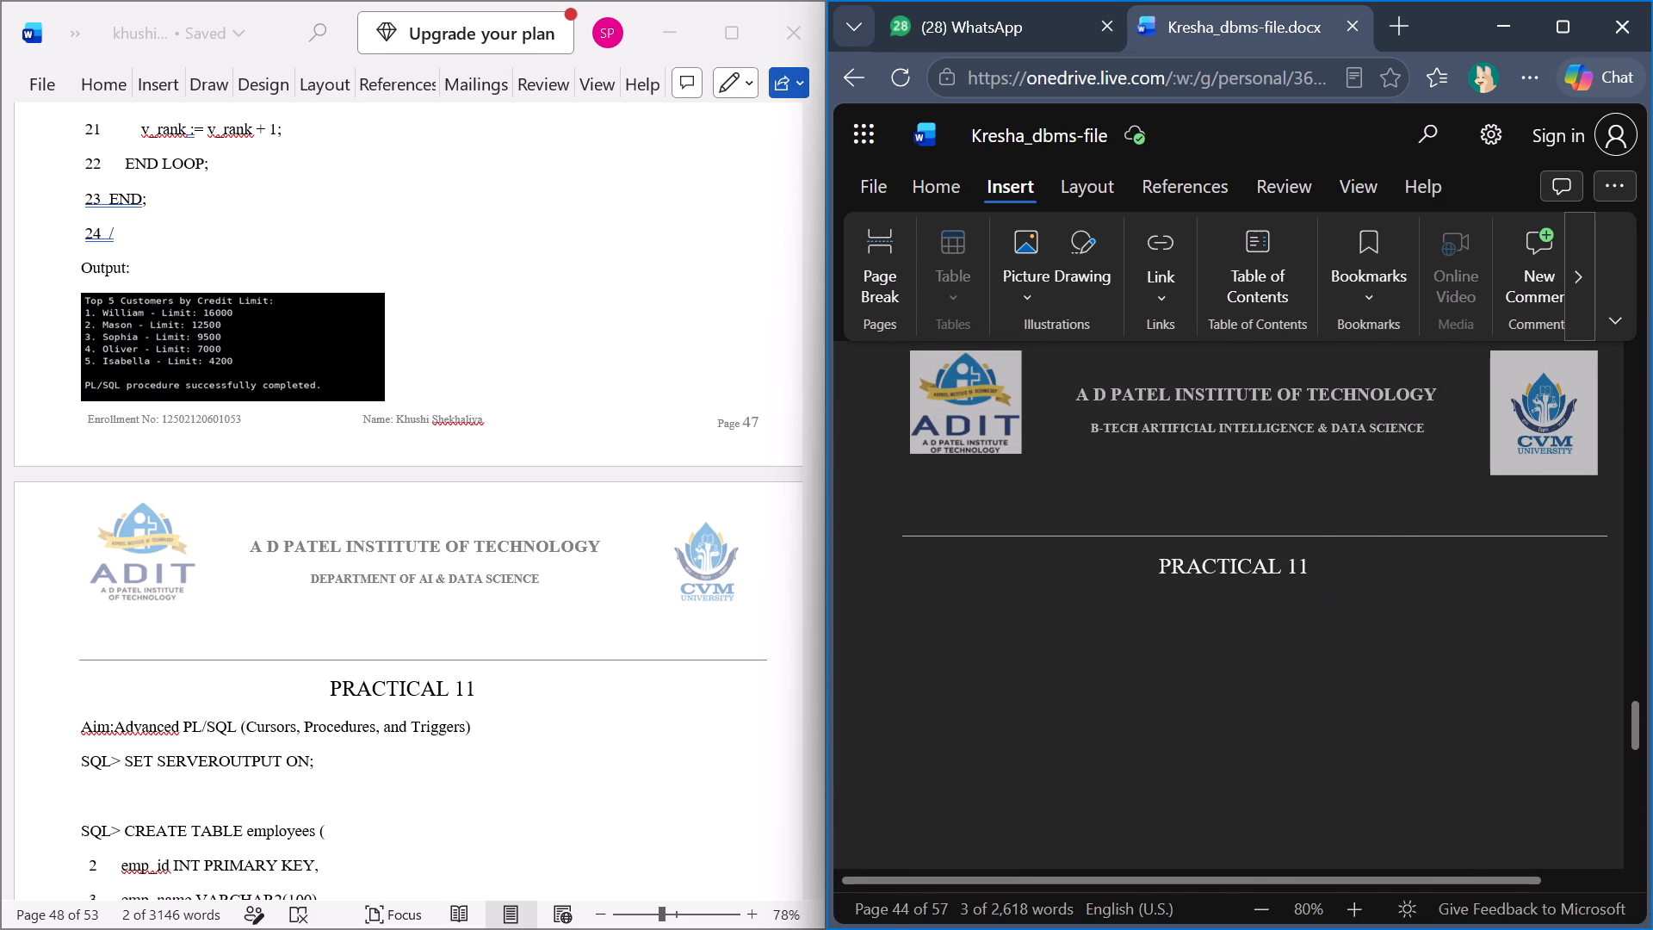
pyautogui.press('Return')
pyautogui.hotkey('ctrl', 'v')
pyautogui.press('BackSpace')
pyautogui.press('BackSpace')
pyautogui.press('BackSpace')
pyautogui.press('BackSpace')
pyautogui.press('BackSpace')
pyautogui.press('BackSpace')
pyautogui.press('BackSpace')
pyautogui.press('BackSpace')
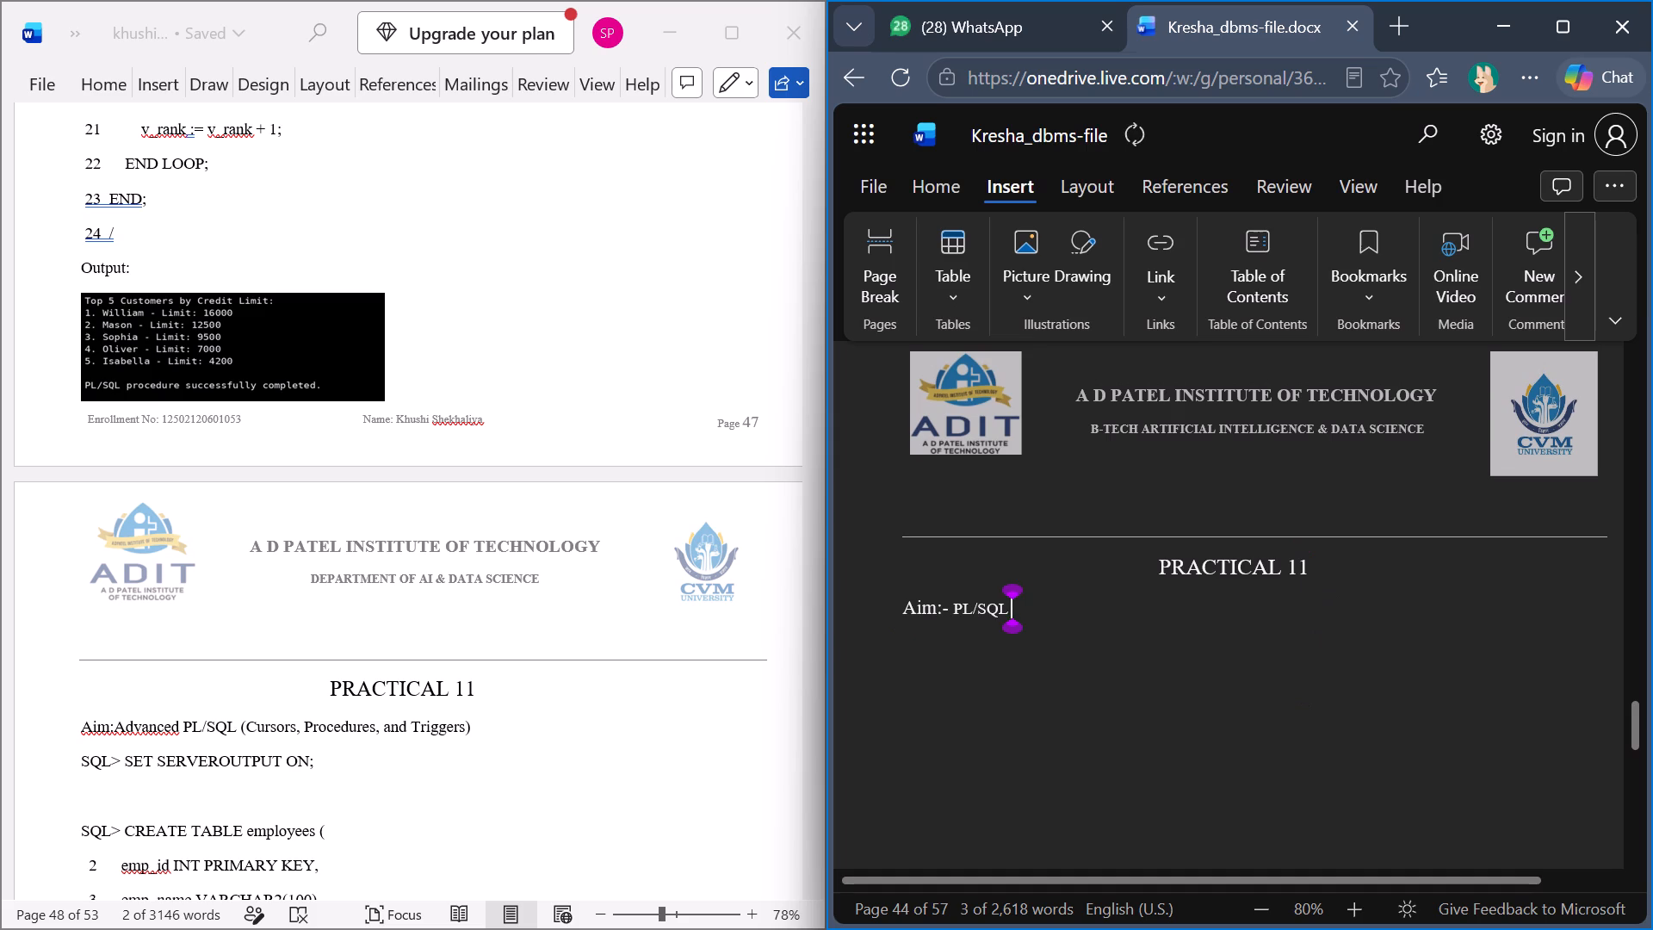
pyautogui.press('BackSpace')
pyautogui.press('space')
# Copy "Advanced PL/SQL (Cursors, Procedures, and Triggers)" from Practical 11's aim in khushi's file and paste it after "Aim:-".
pyautogui.scroll(-2, 758, 647)
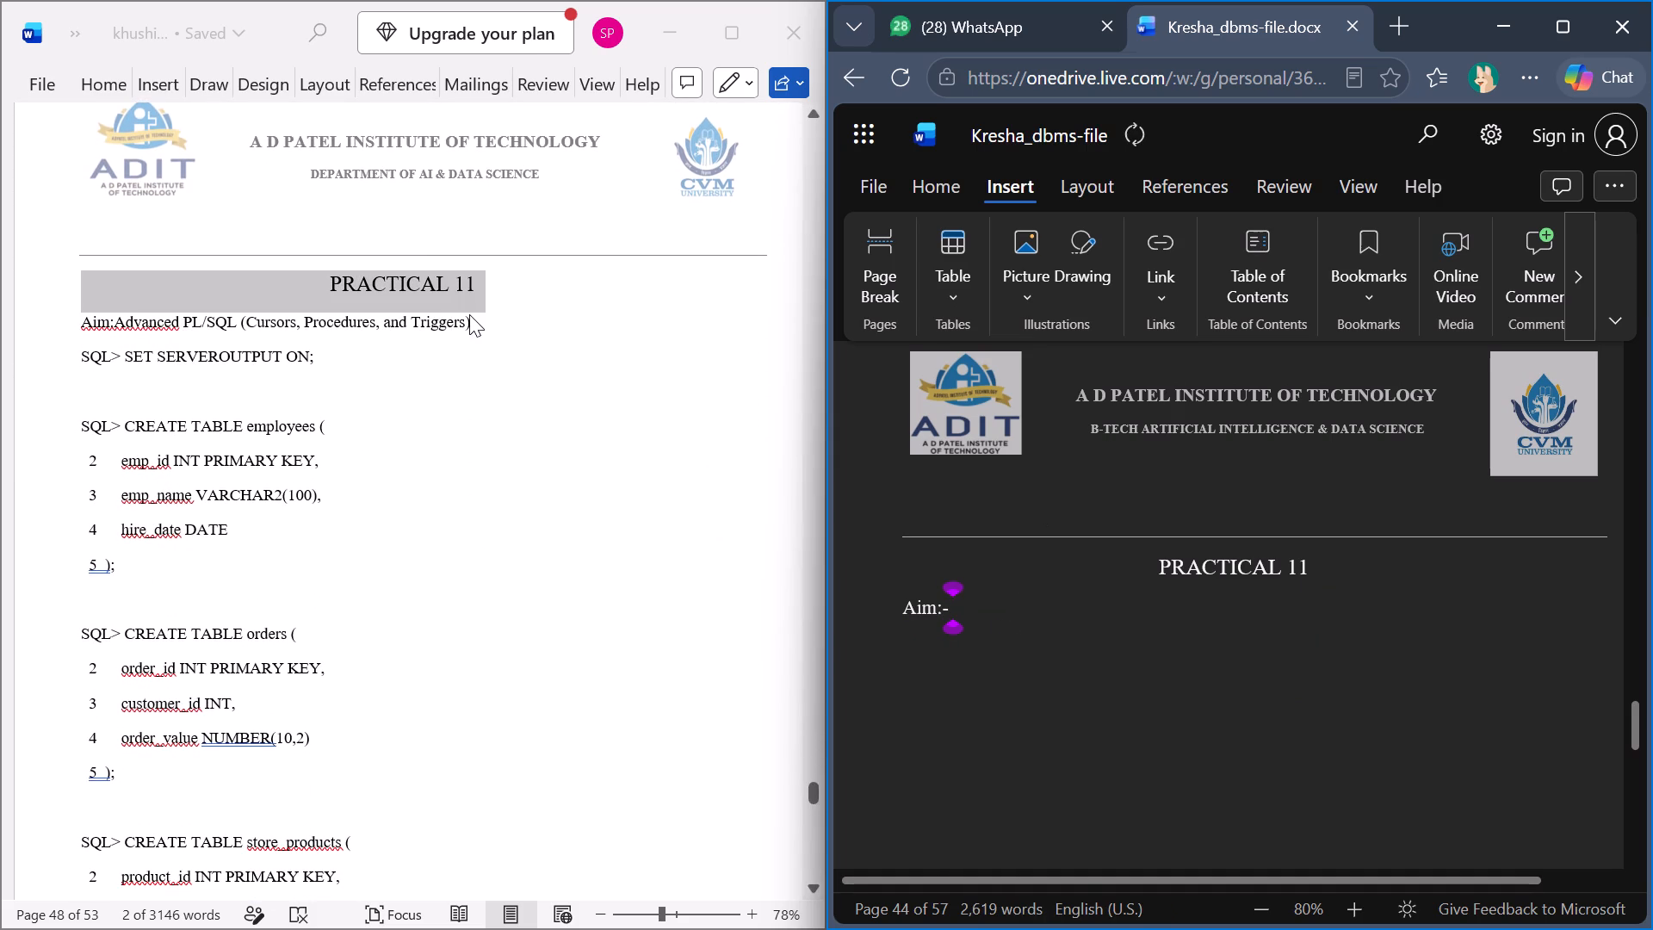
pyautogui.doubleClick(469, 314)
pyautogui.moveTo(469, 314); pyautogui.dragTo(115, 319)
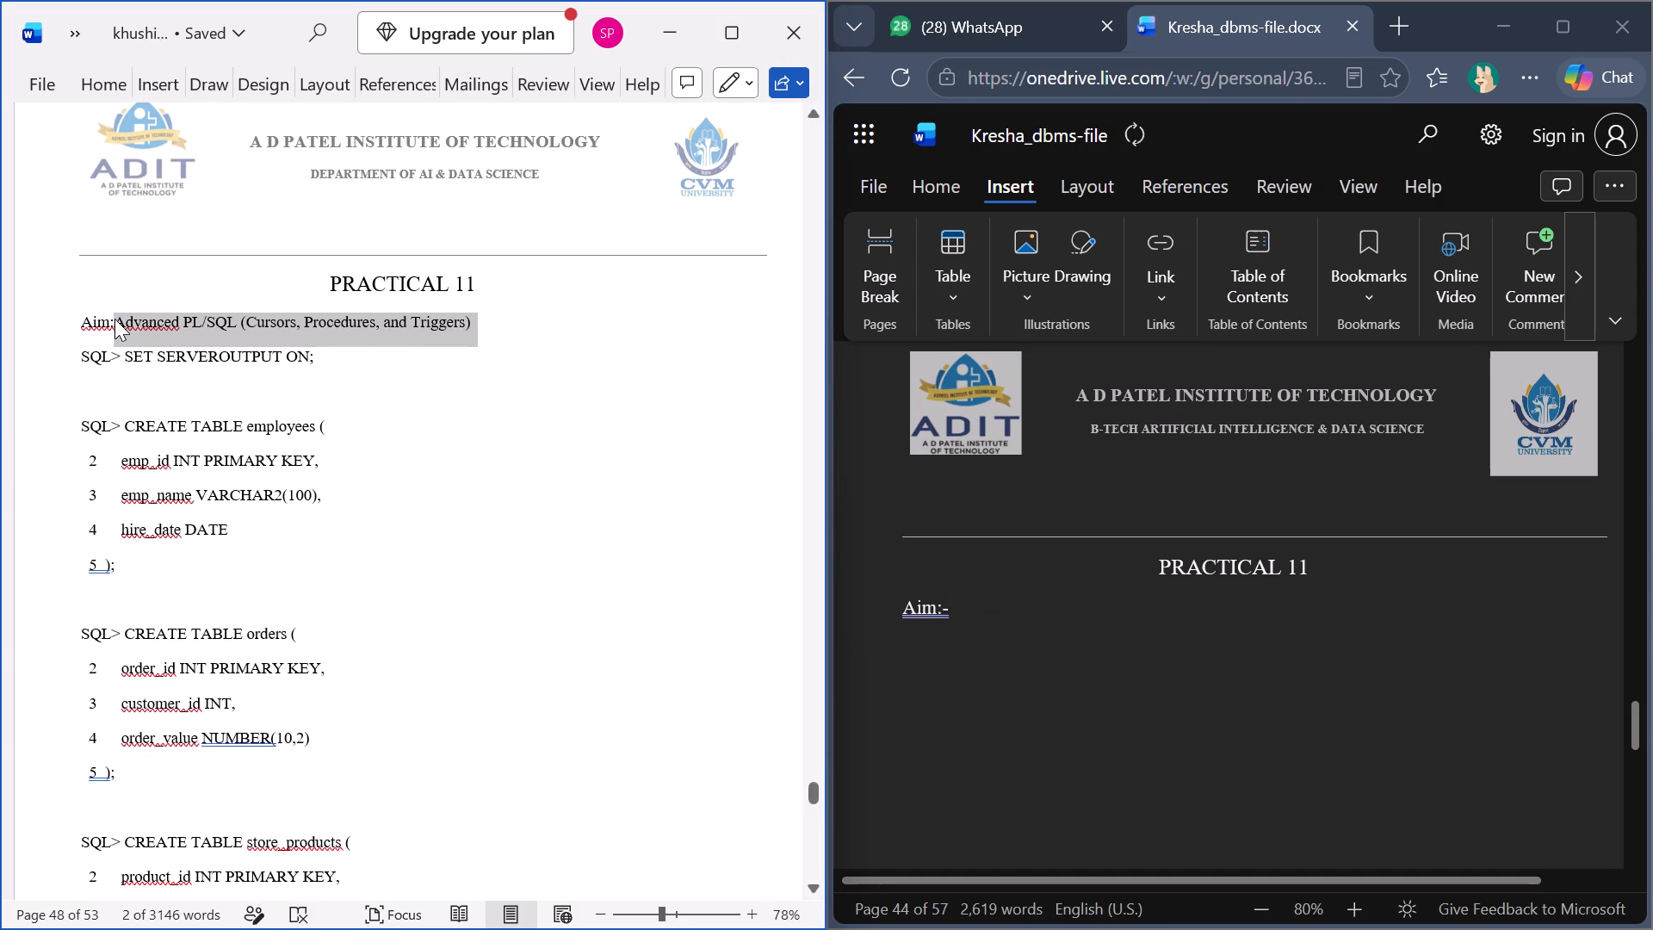
pyautogui.moveTo(115, 319); pyautogui.dragTo(115, 319)
pyautogui.hotkey('ctrl', 'c')
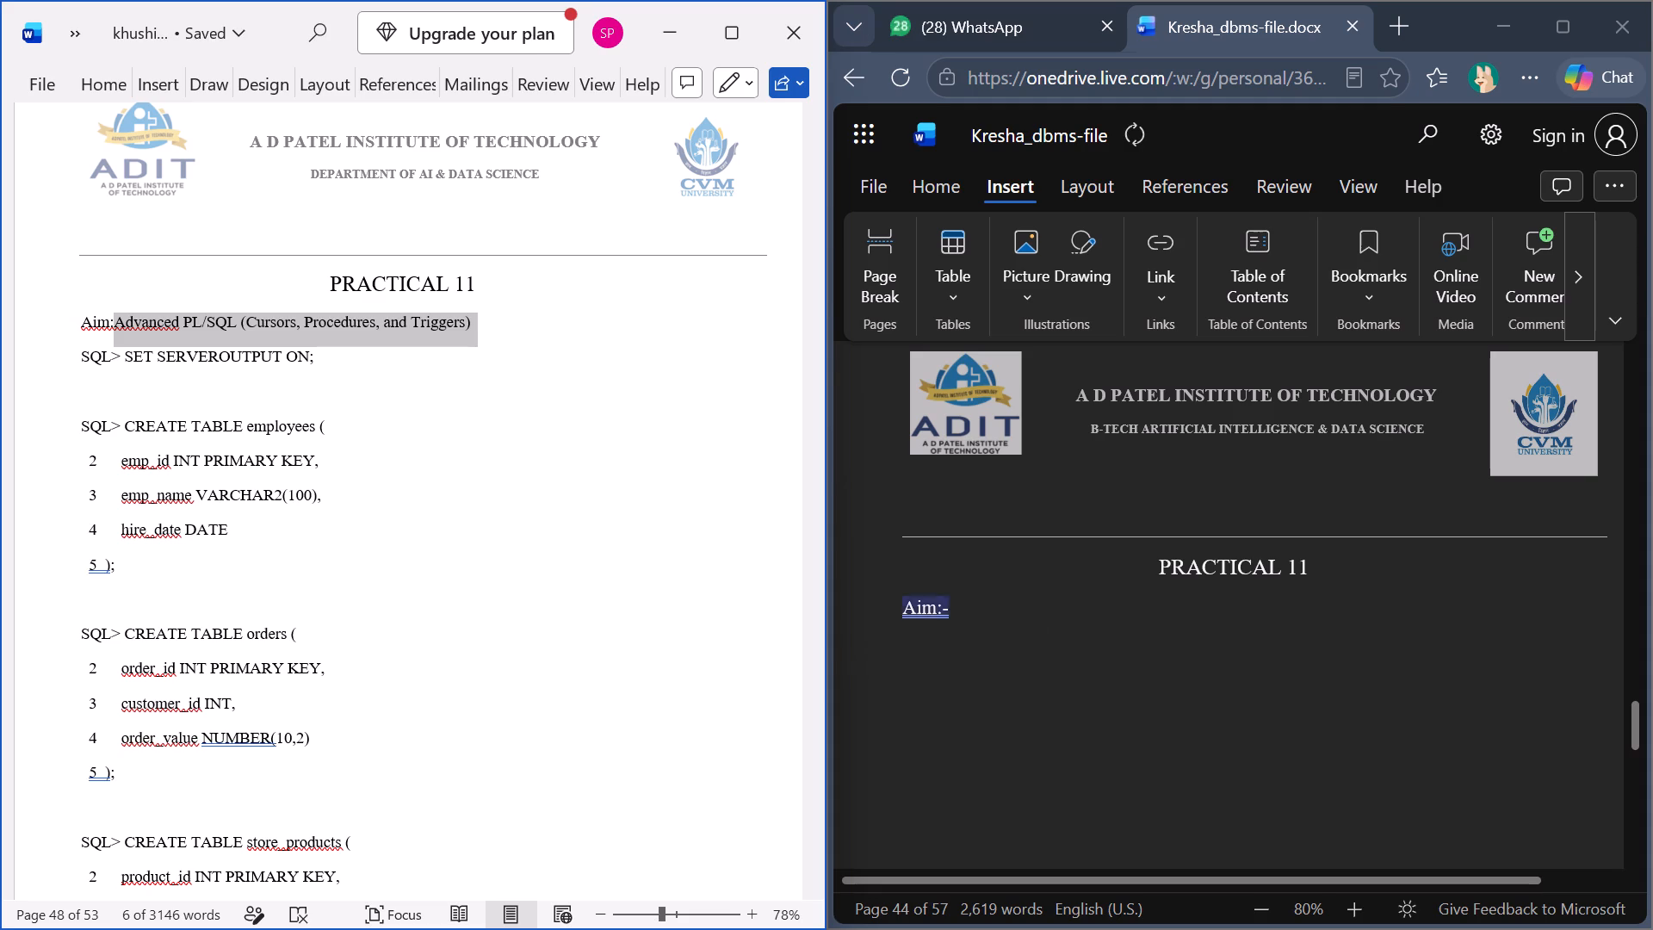
pyautogui.click(977, 607)
pyautogui.hotkey('ctrl', 'v')
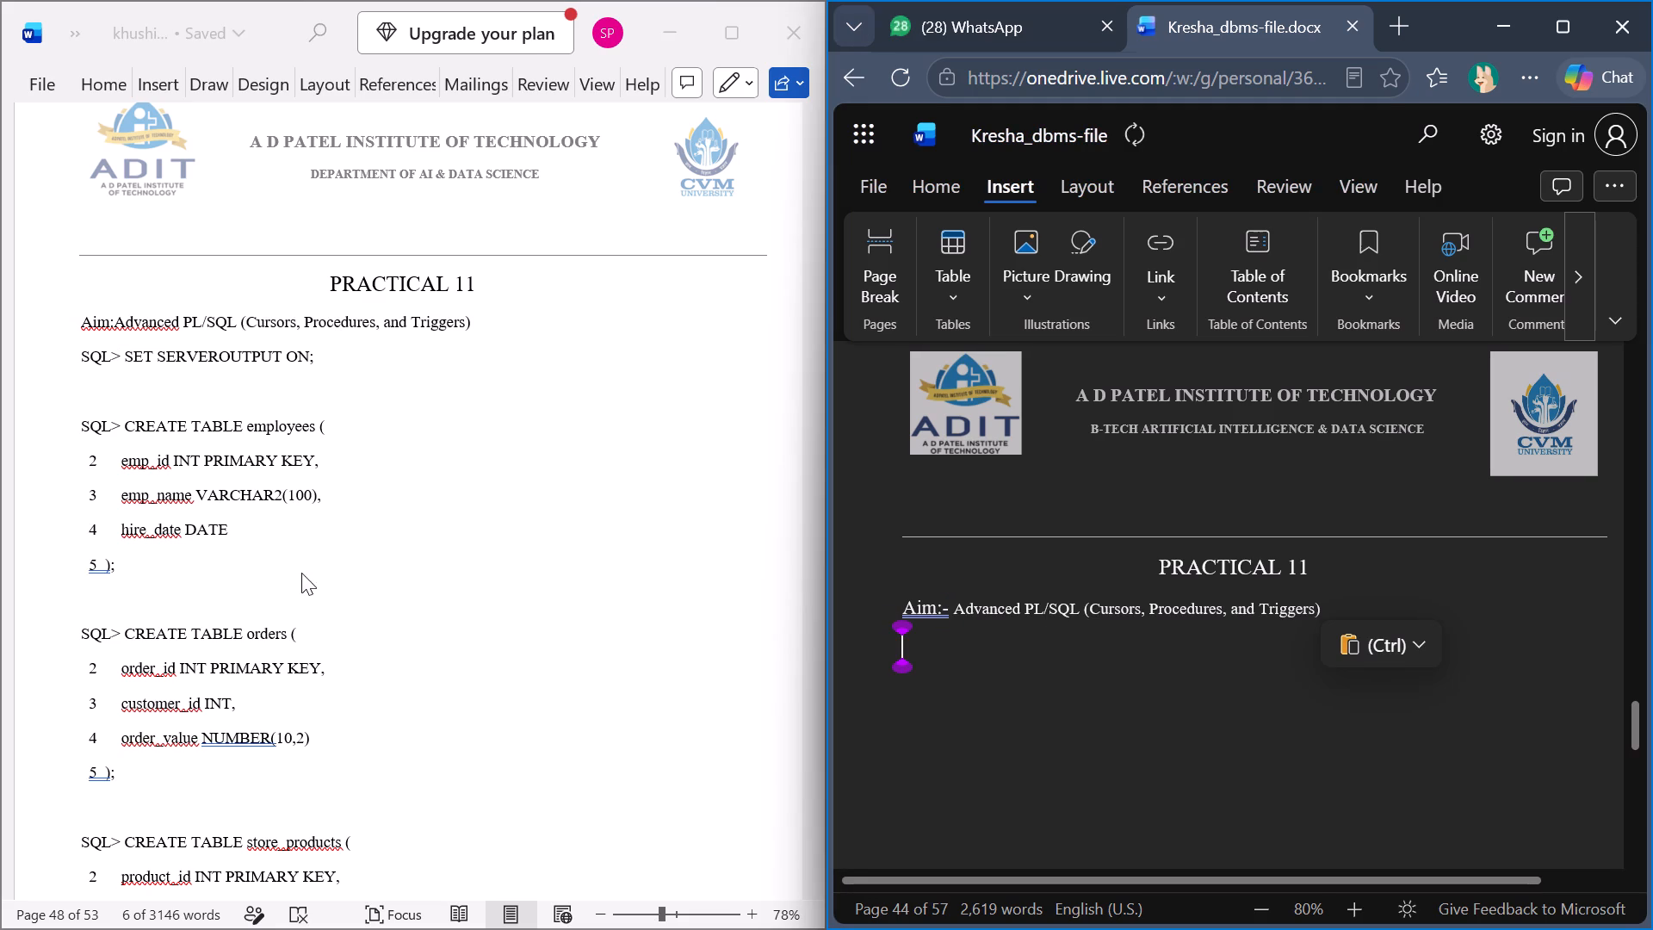
# Copy the SET SERVEROUTPUT ON and complete CREATE TABLE employees statements from khushi's file and paste them below Practical 11's aim.
pyautogui.click(84, 353)
pyautogui.moveTo(84, 353); pyautogui.dragTo(171, 566)
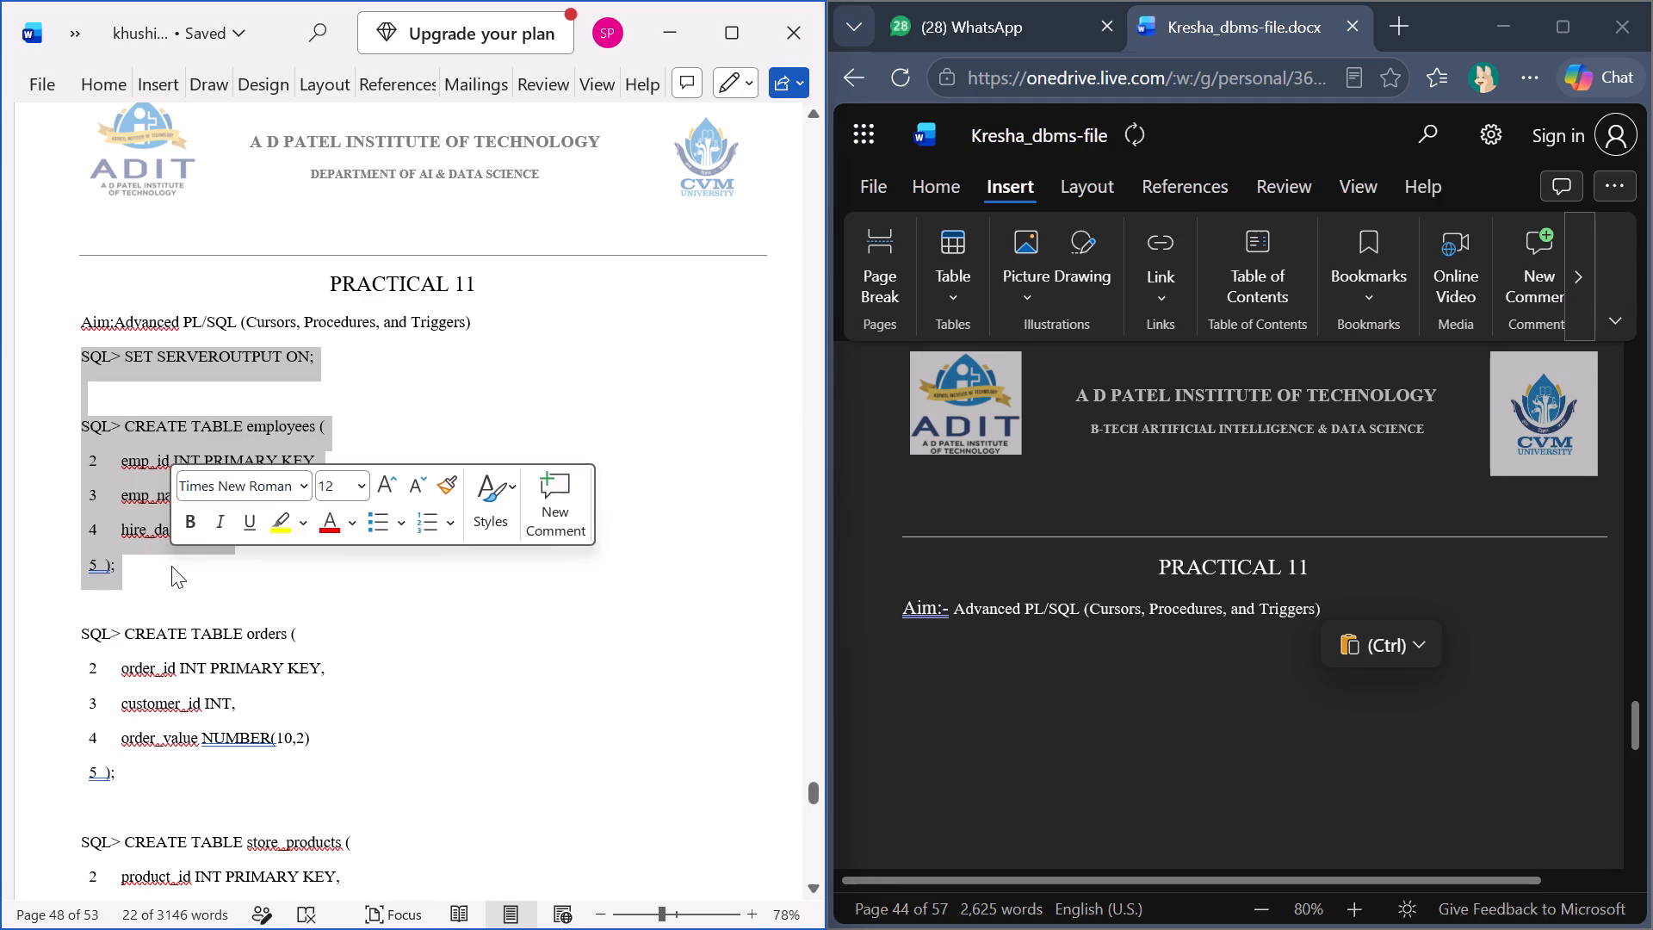
pyautogui.hotkey('ctrl', 'c')
pyautogui.click(934, 661)
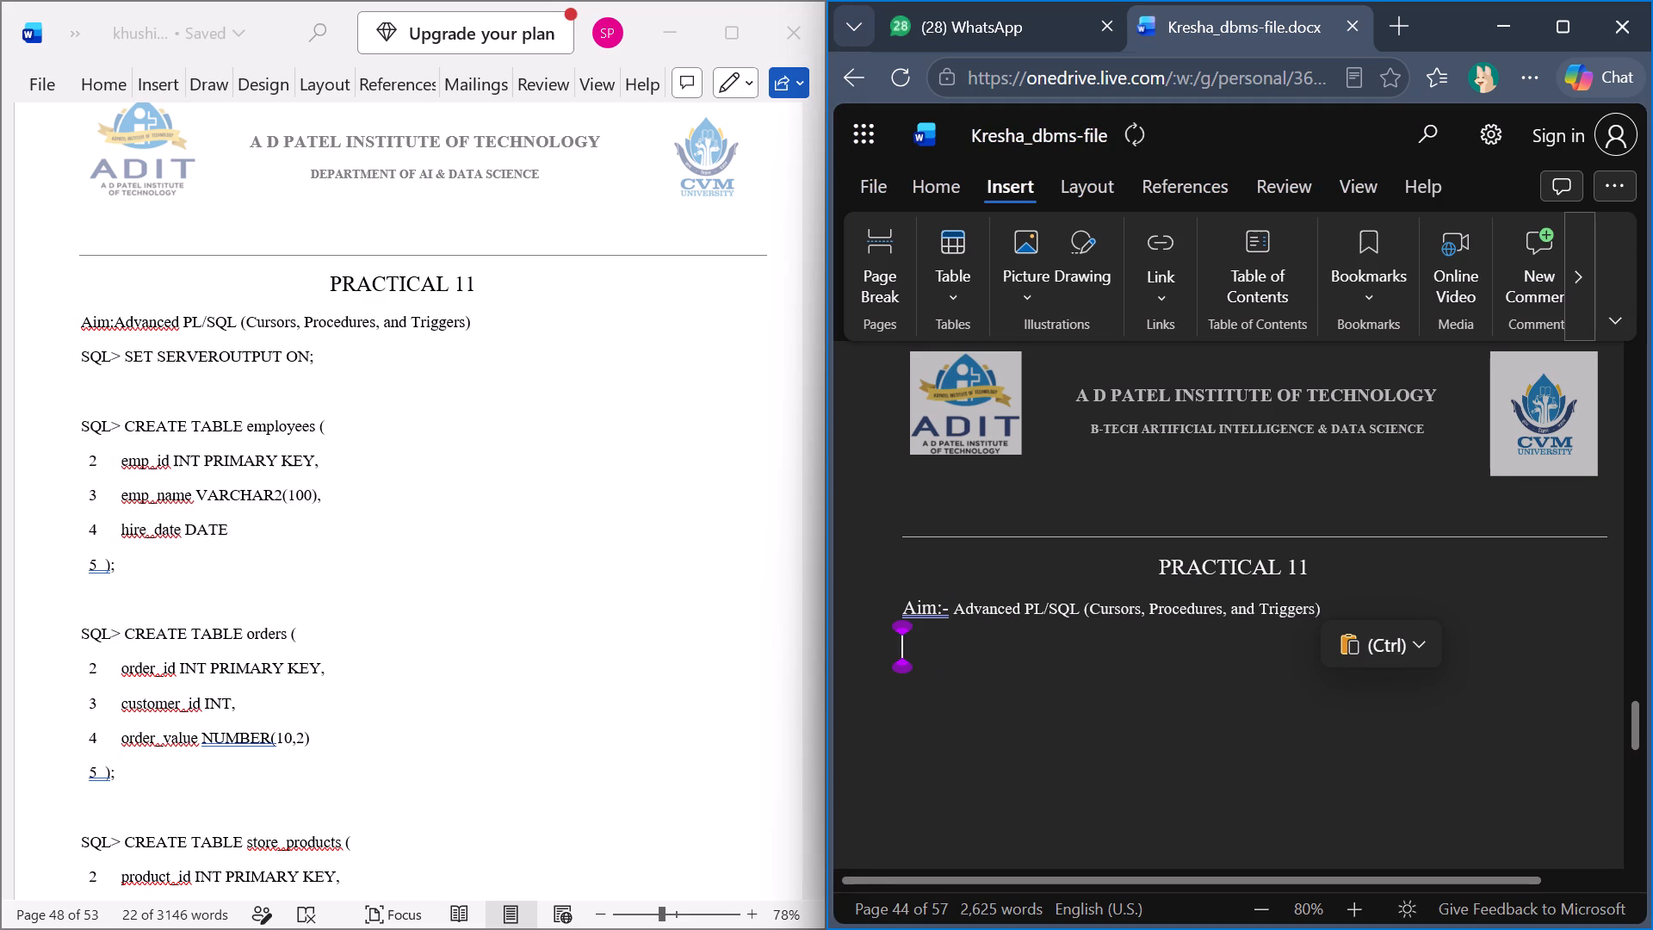
pyautogui.hotkey('ctrl', 'v')
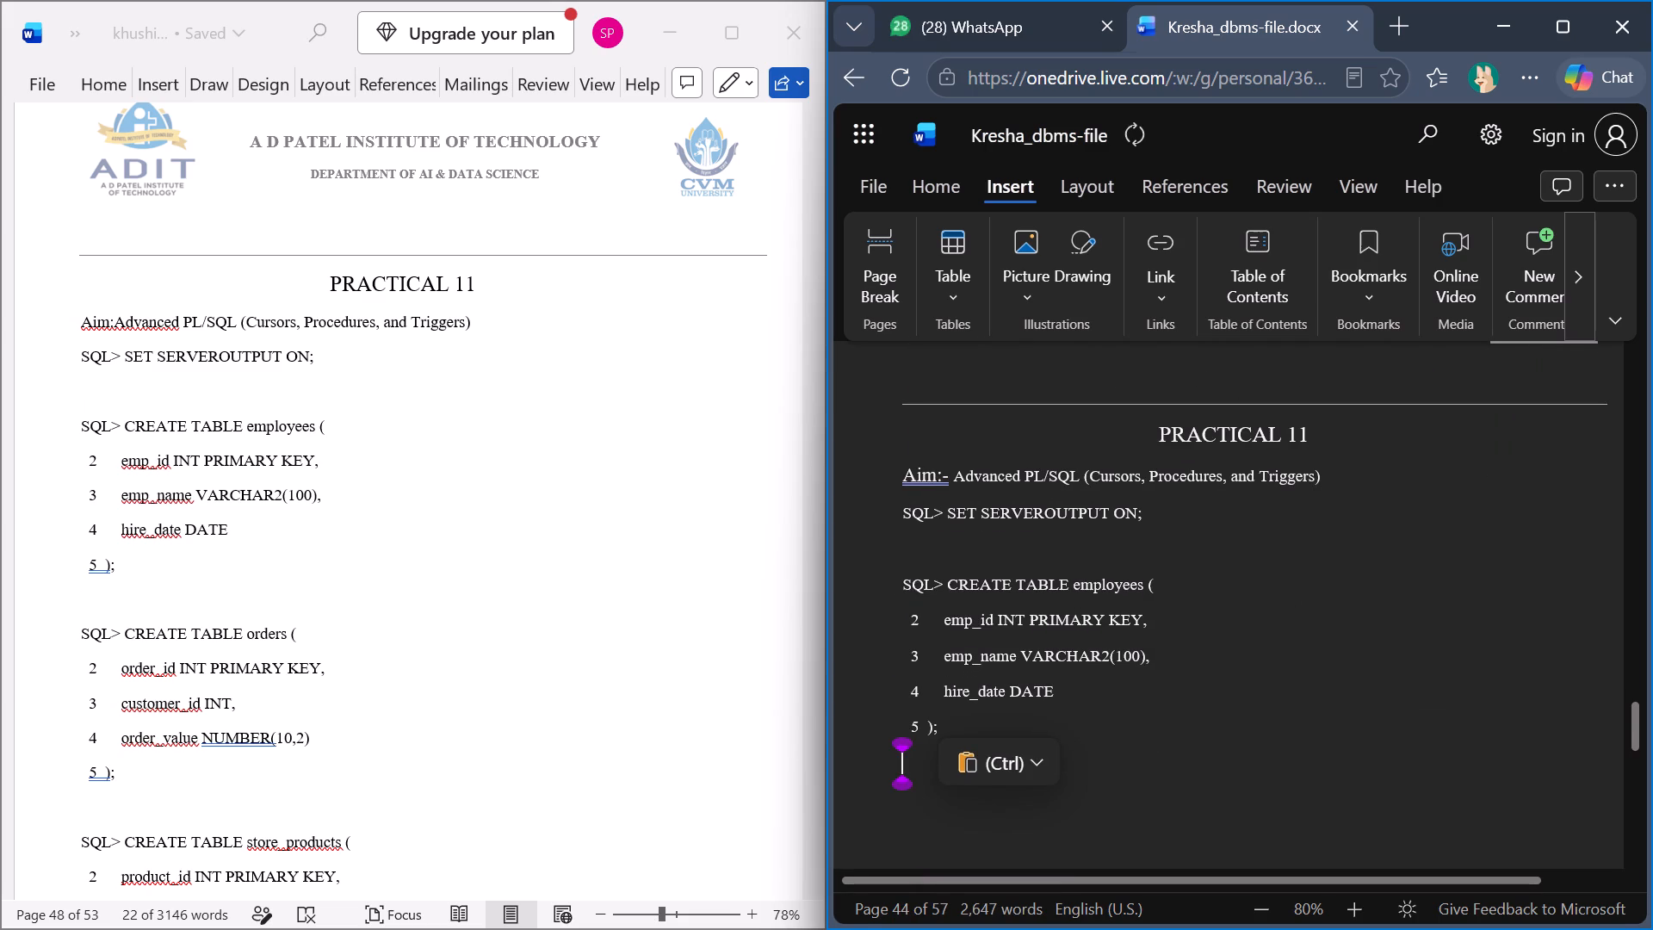
# Delete the blank line between SET SERVEROUTPUT ON and CREATE TABLE employees in Kresha_dbms-file.
pyautogui.click(925, 540)
pyautogui.press('BackSpace')
pyautogui.press('BackSpace')
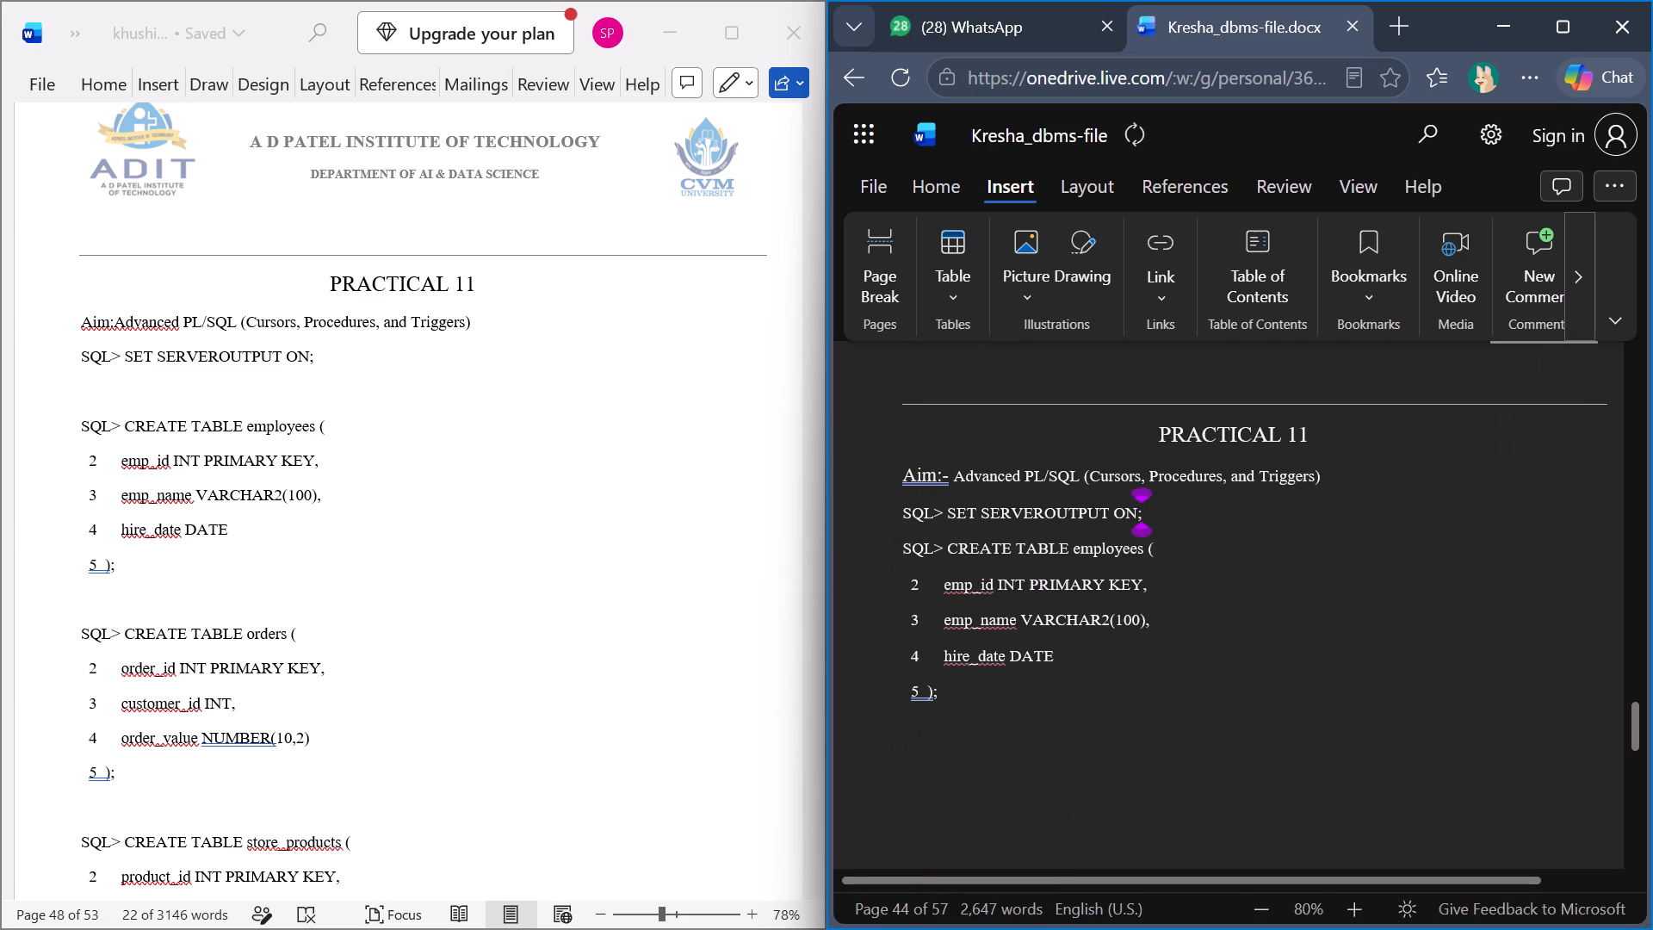
# Copy the five-line CREATE TABLE orders statement from khushi's file and paste it on a new line below the employees table statement.
pyautogui.scroll(-1, 442, 628)
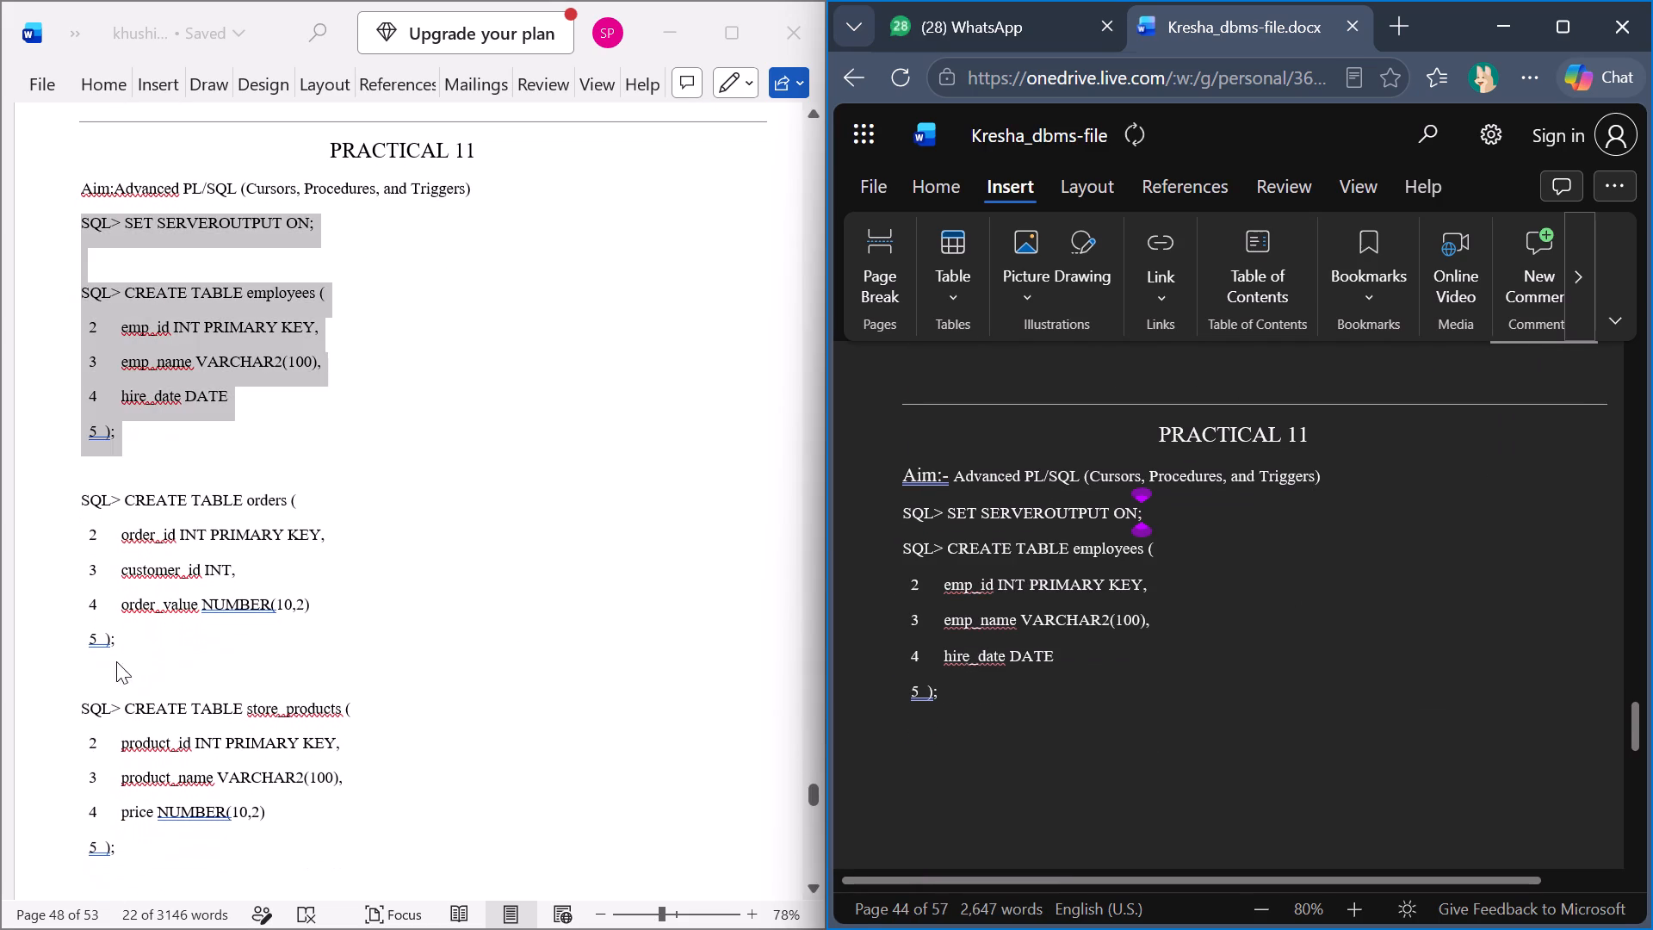
pyautogui.click(126, 642)
pyautogui.moveTo(126, 642); pyautogui.dragTo(66, 512)
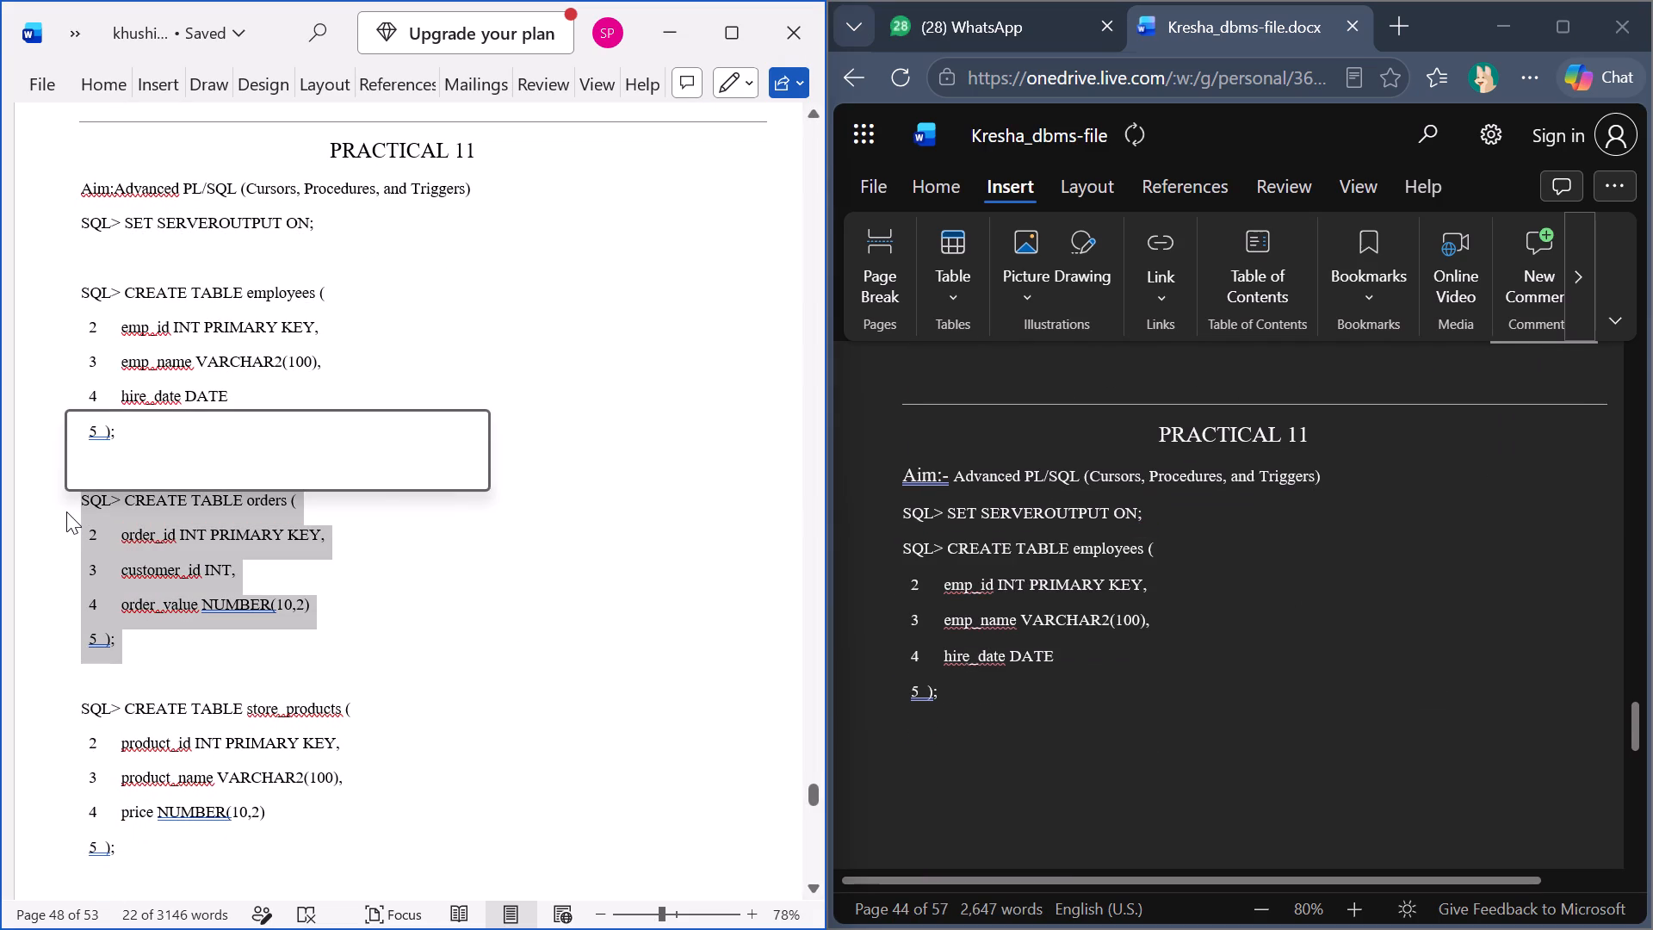
pyautogui.hotkey('ctrl', 'c')
pyautogui.click(1069, 687)
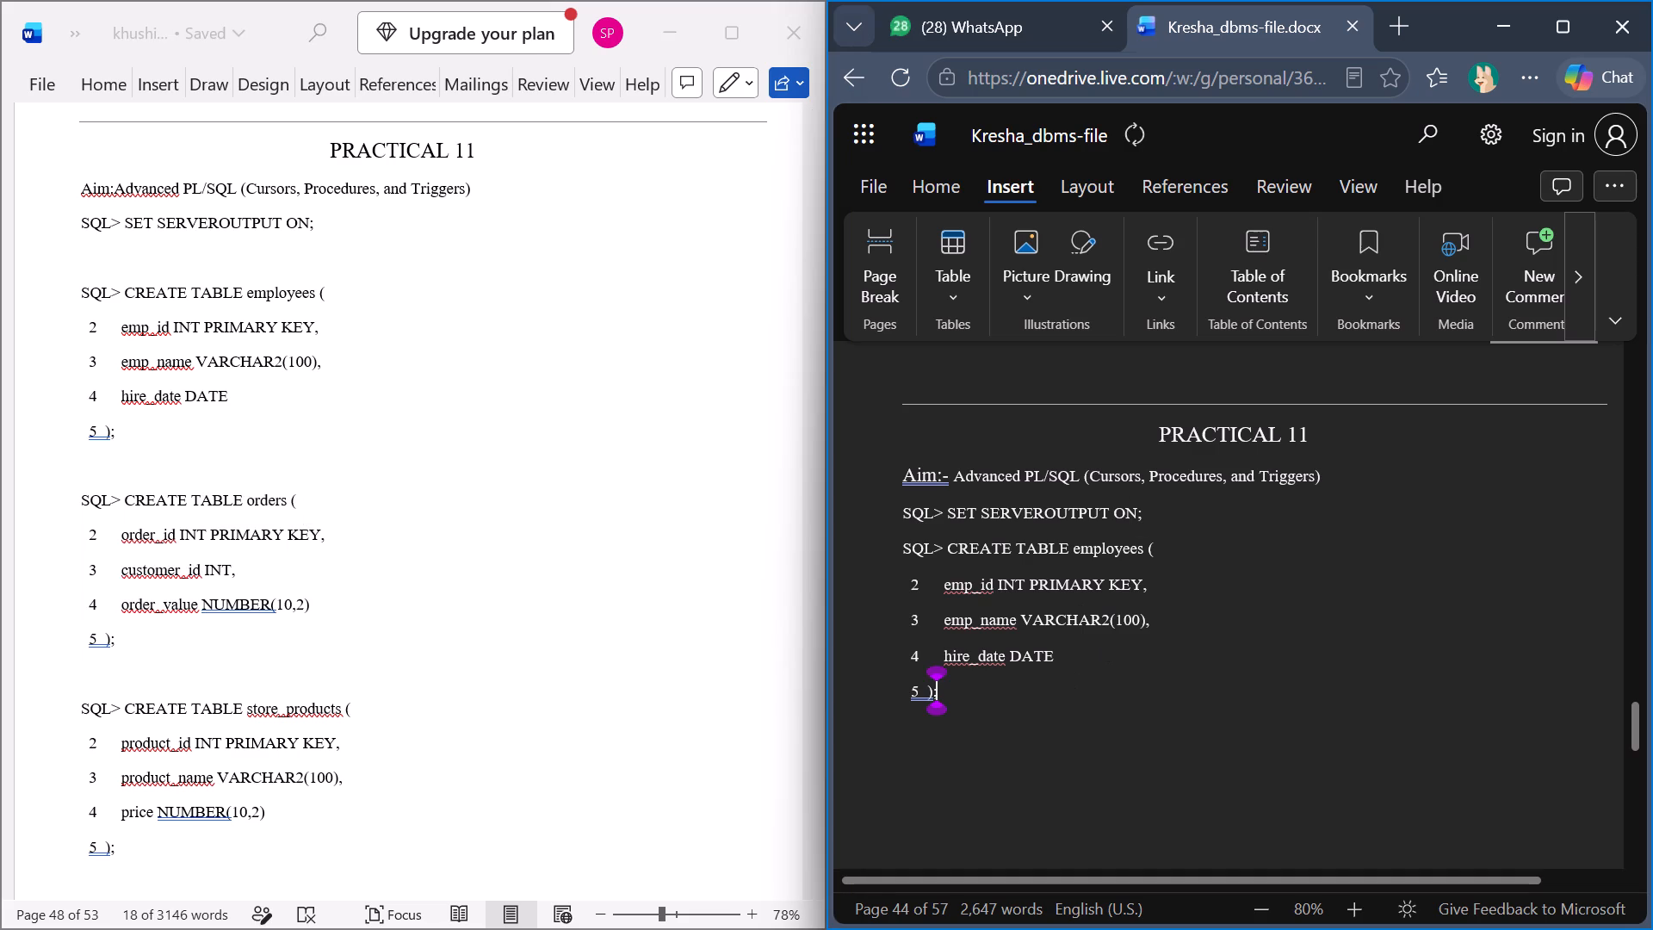
pyautogui.press('Return')
pyautogui.hotkey('ctrl', 'v')
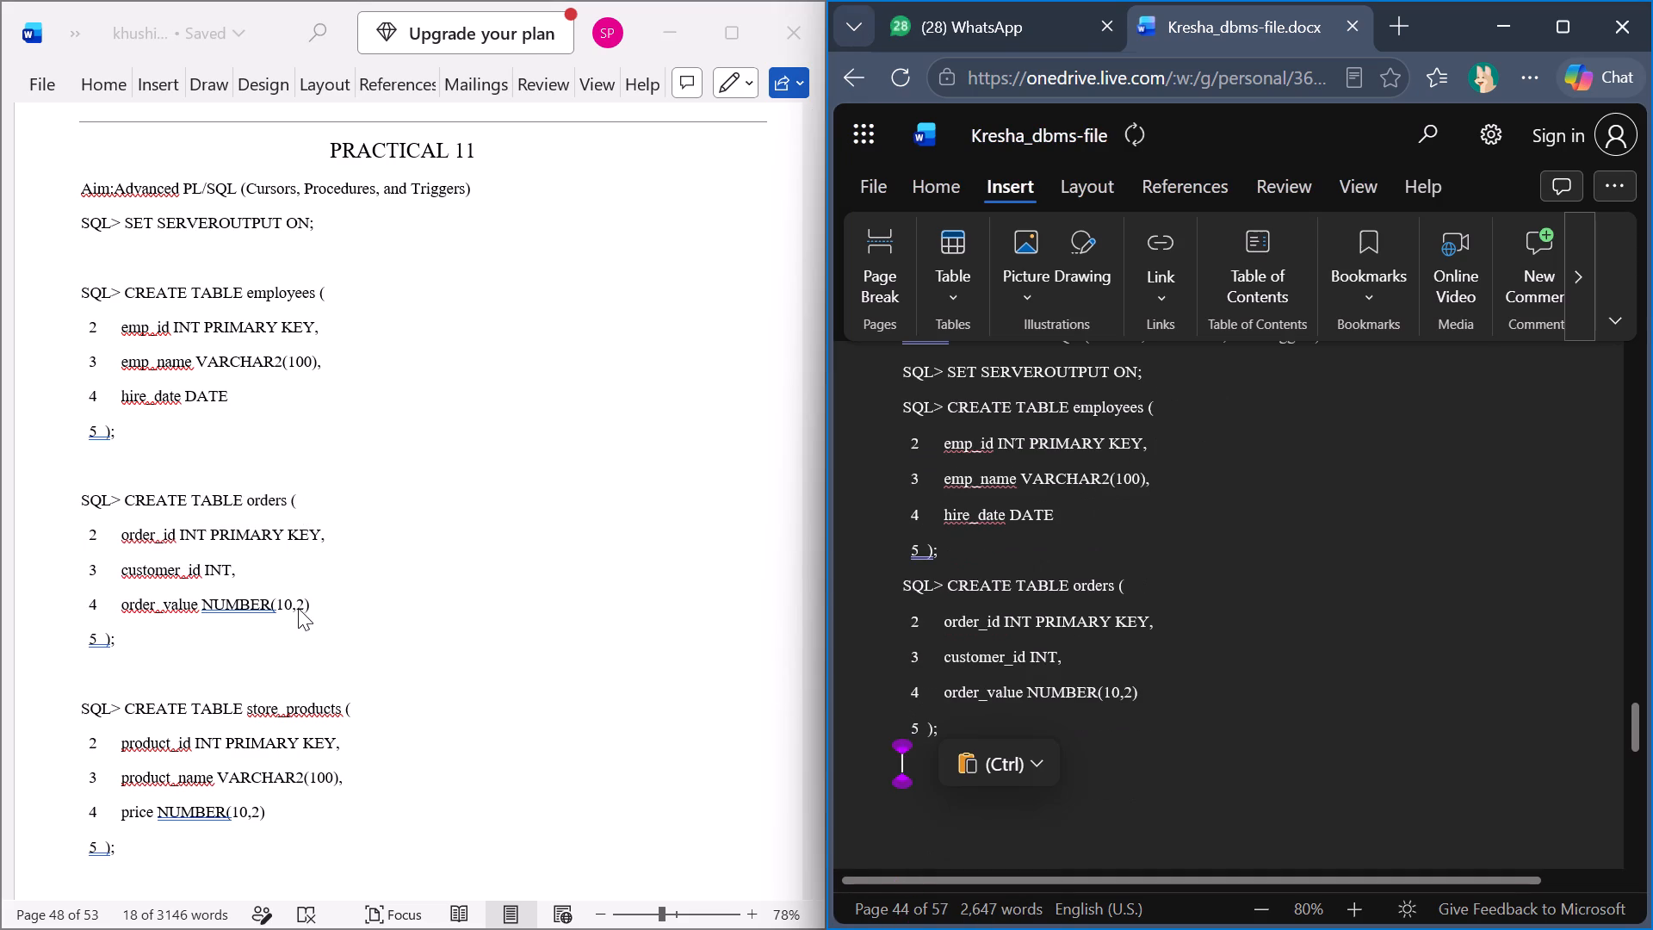
# Copy the five-line CREATE TABLE store_products statement from khushi's file and paste it on a new line below the orders table statement.
pyautogui.scroll(-2, 298, 608)
pyautogui.click(127, 409)
pyautogui.moveTo(127, 409); pyautogui.dragTo(124, 395)
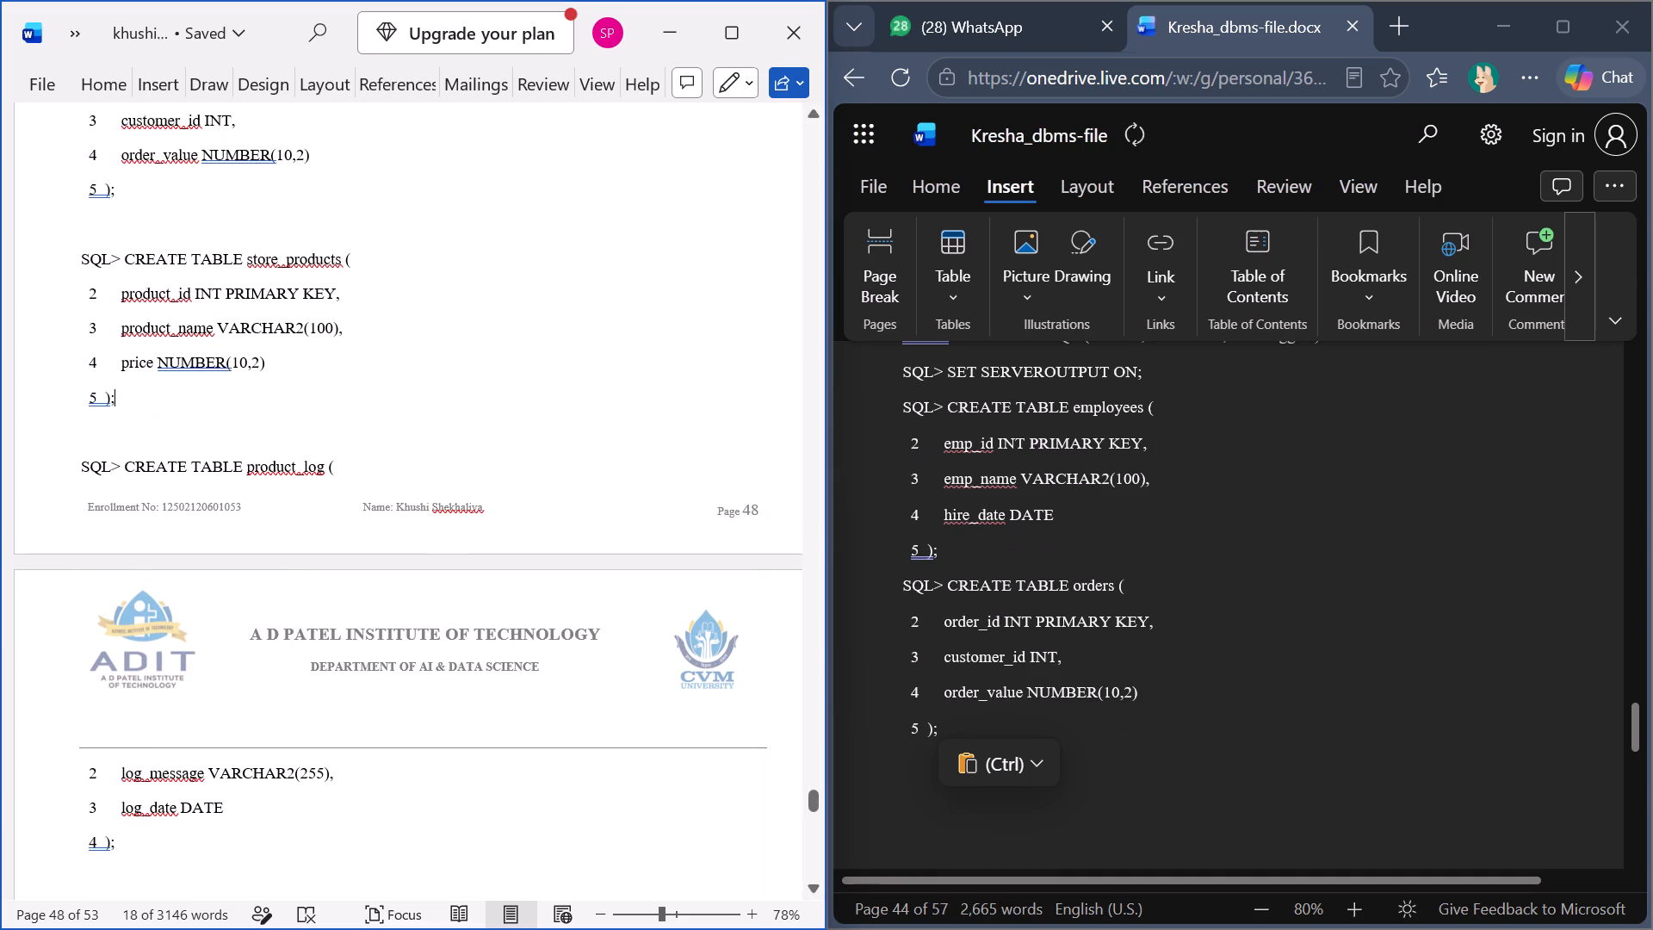
pyautogui.moveTo(124, 395); pyautogui.dragTo(81, 275)
pyautogui.hotkey('ctrl', 'c')
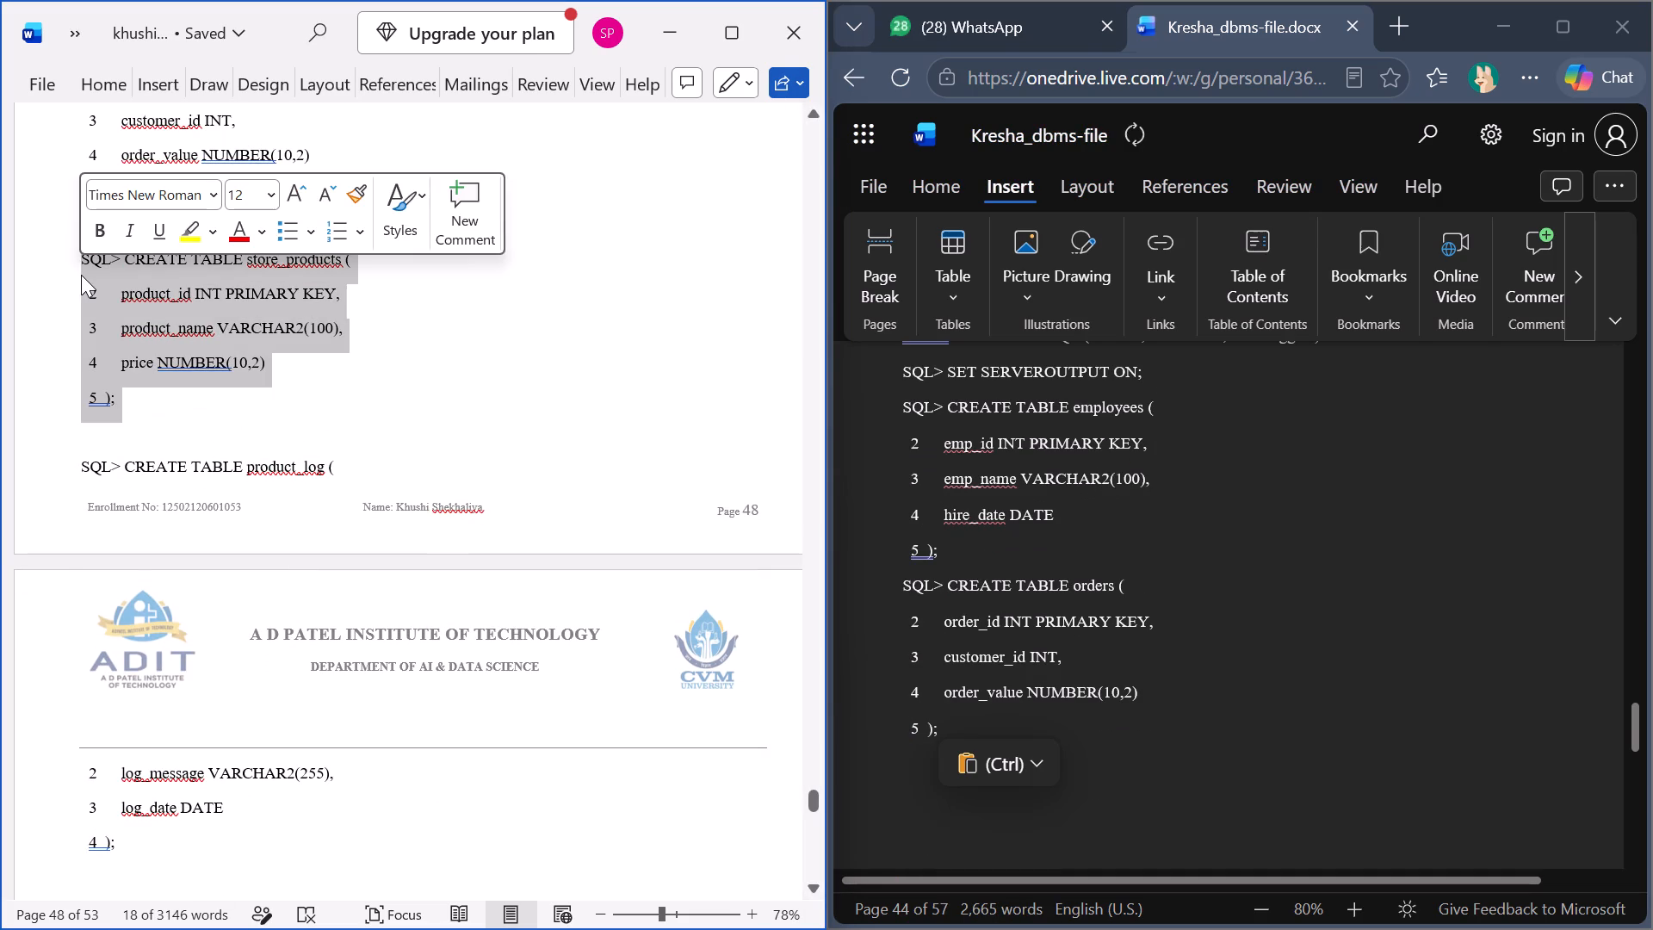
pyautogui.click(1110, 719)
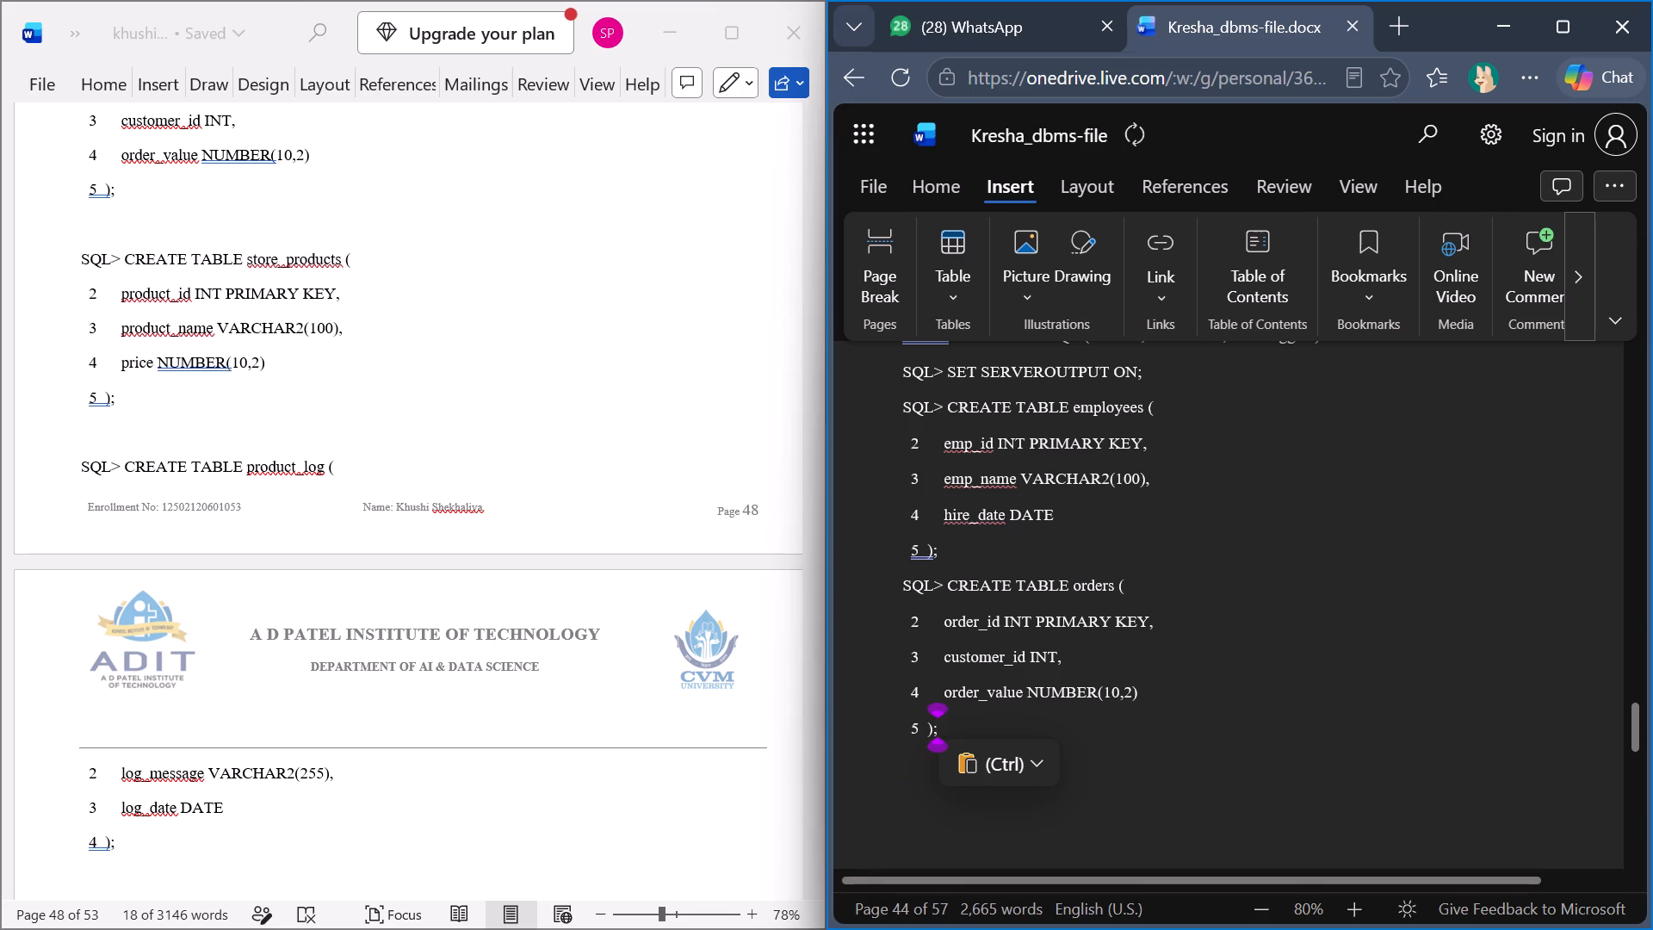
pyautogui.press('Return')
pyautogui.hotkey('ctrl', 'v')
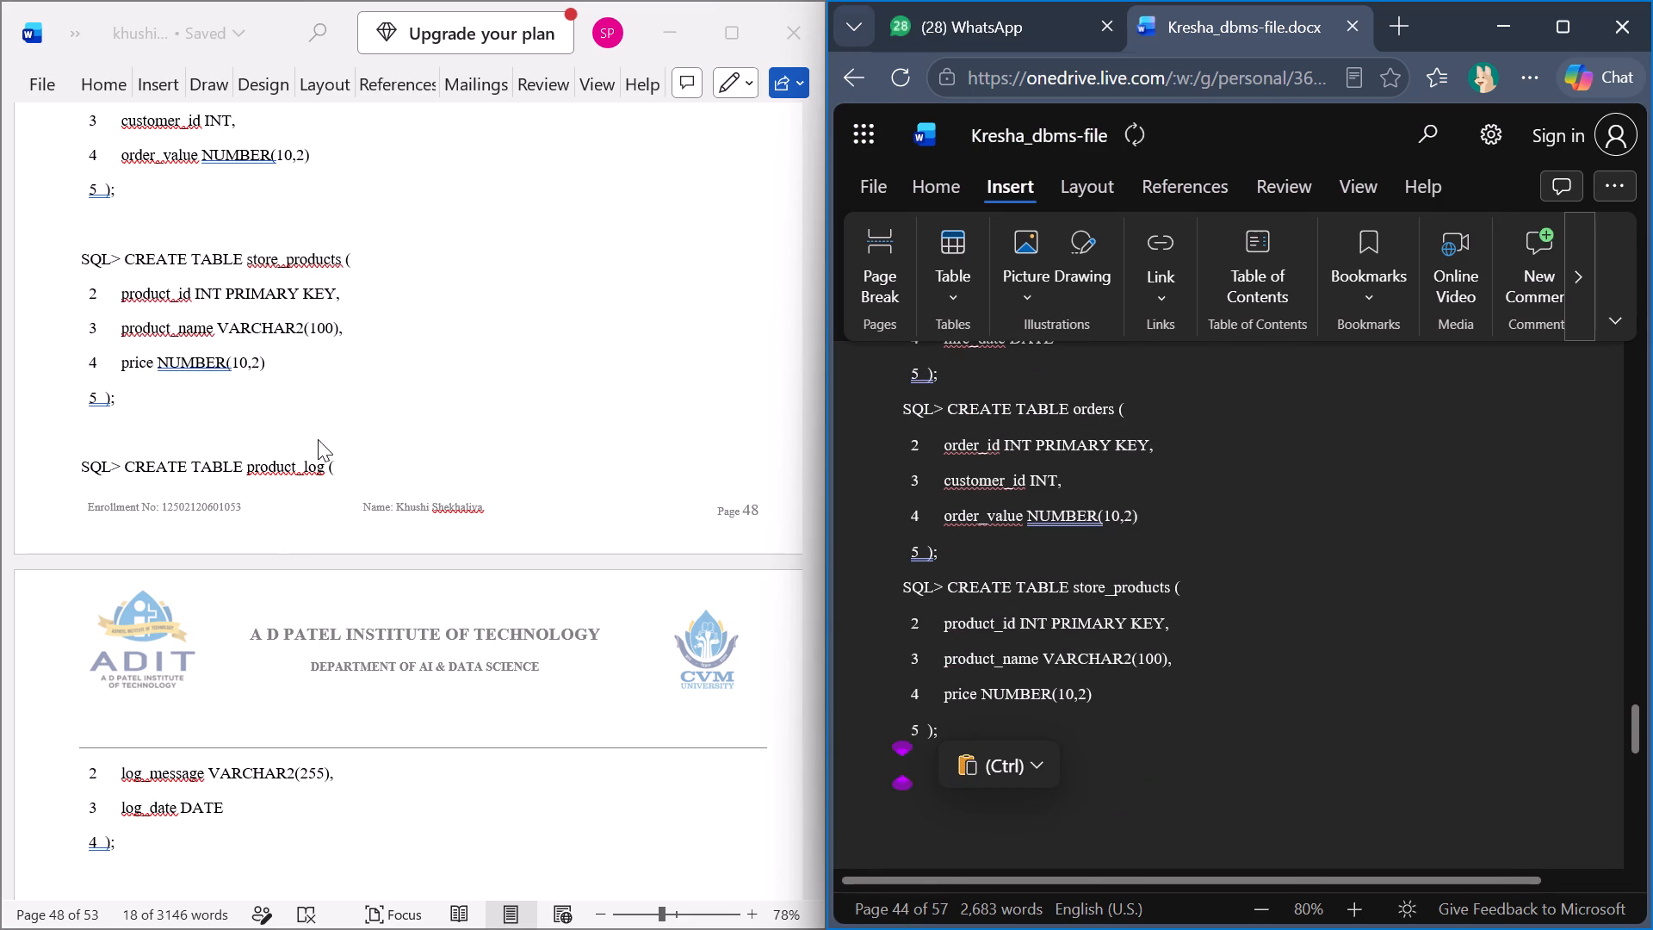
# Copy the opening line "SQL> CREATE TABLE product_log (" from khushi's file and paste it on a new line below the store_products table statement.
pyautogui.click(343, 459)
pyautogui.moveTo(343, 459); pyautogui.dragTo(86, 466)
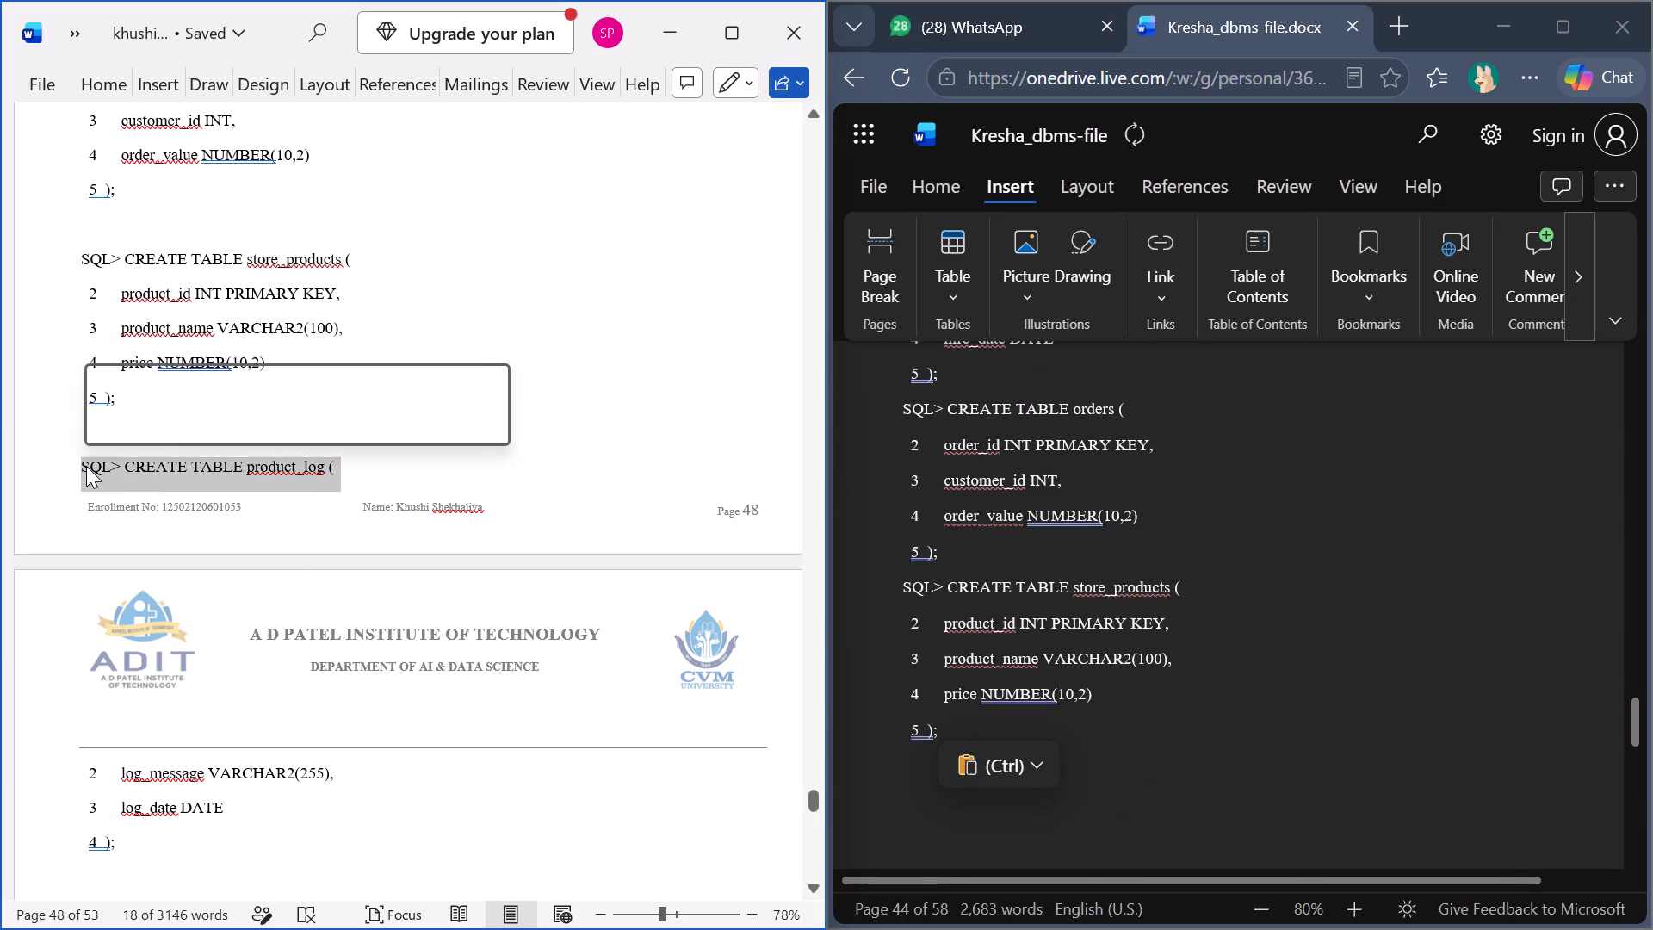
pyautogui.hotkey('ctrl', 'c')
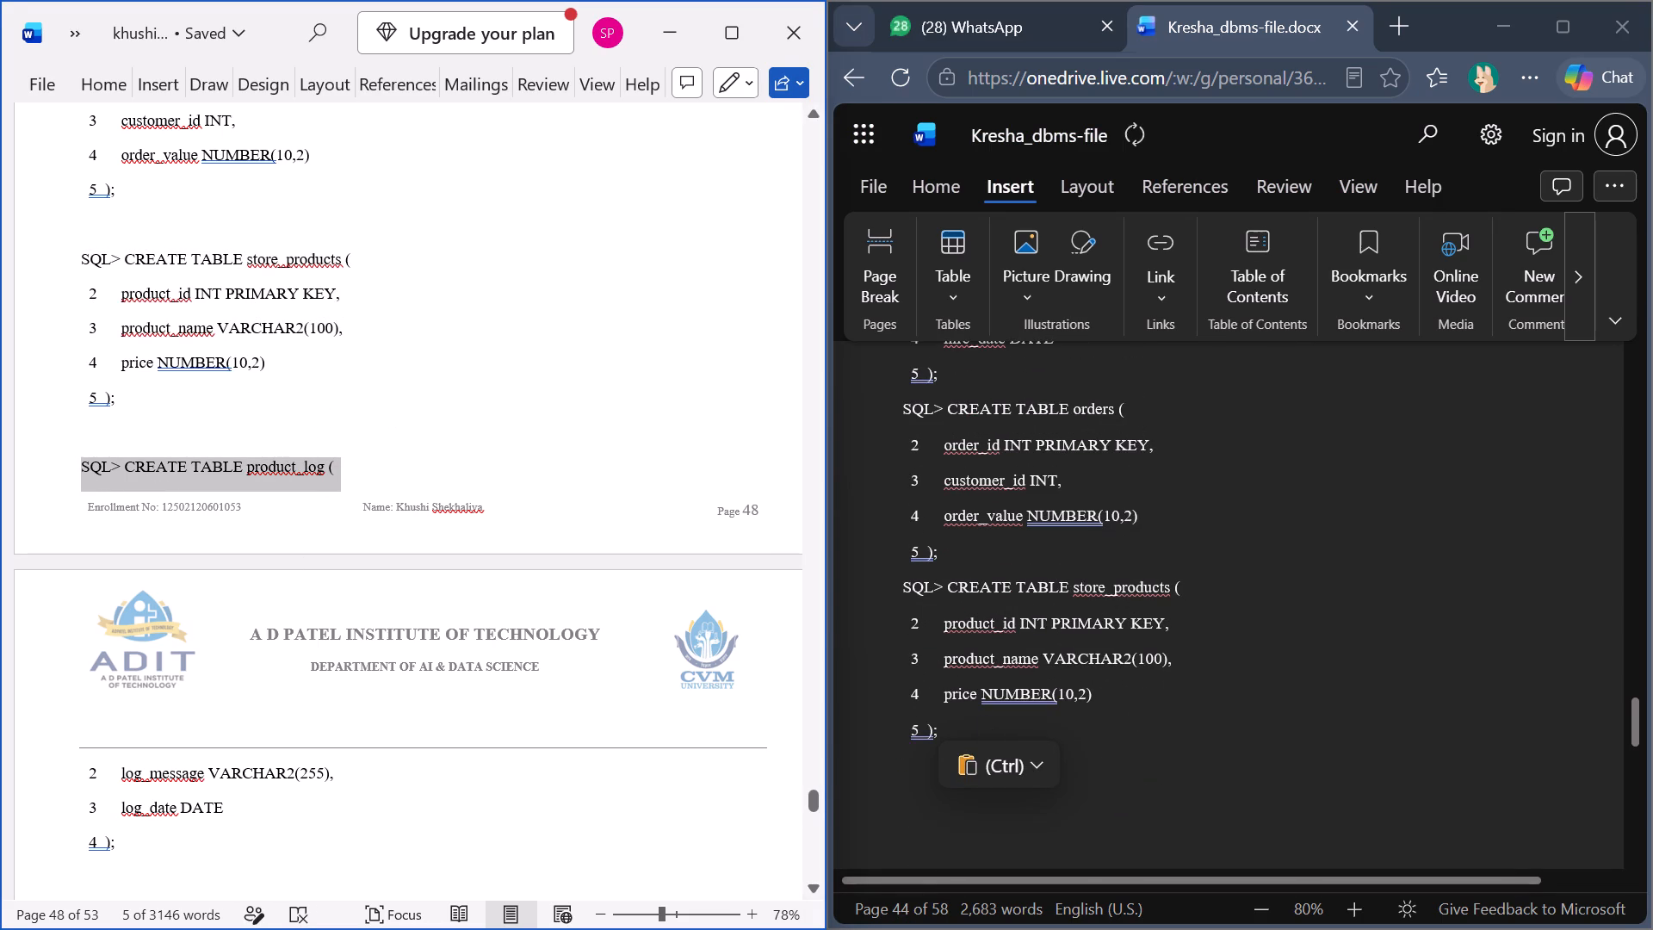
pyautogui.click(981, 722)
pyautogui.press('Return')
pyautogui.hotkey('ctrl', 'v')
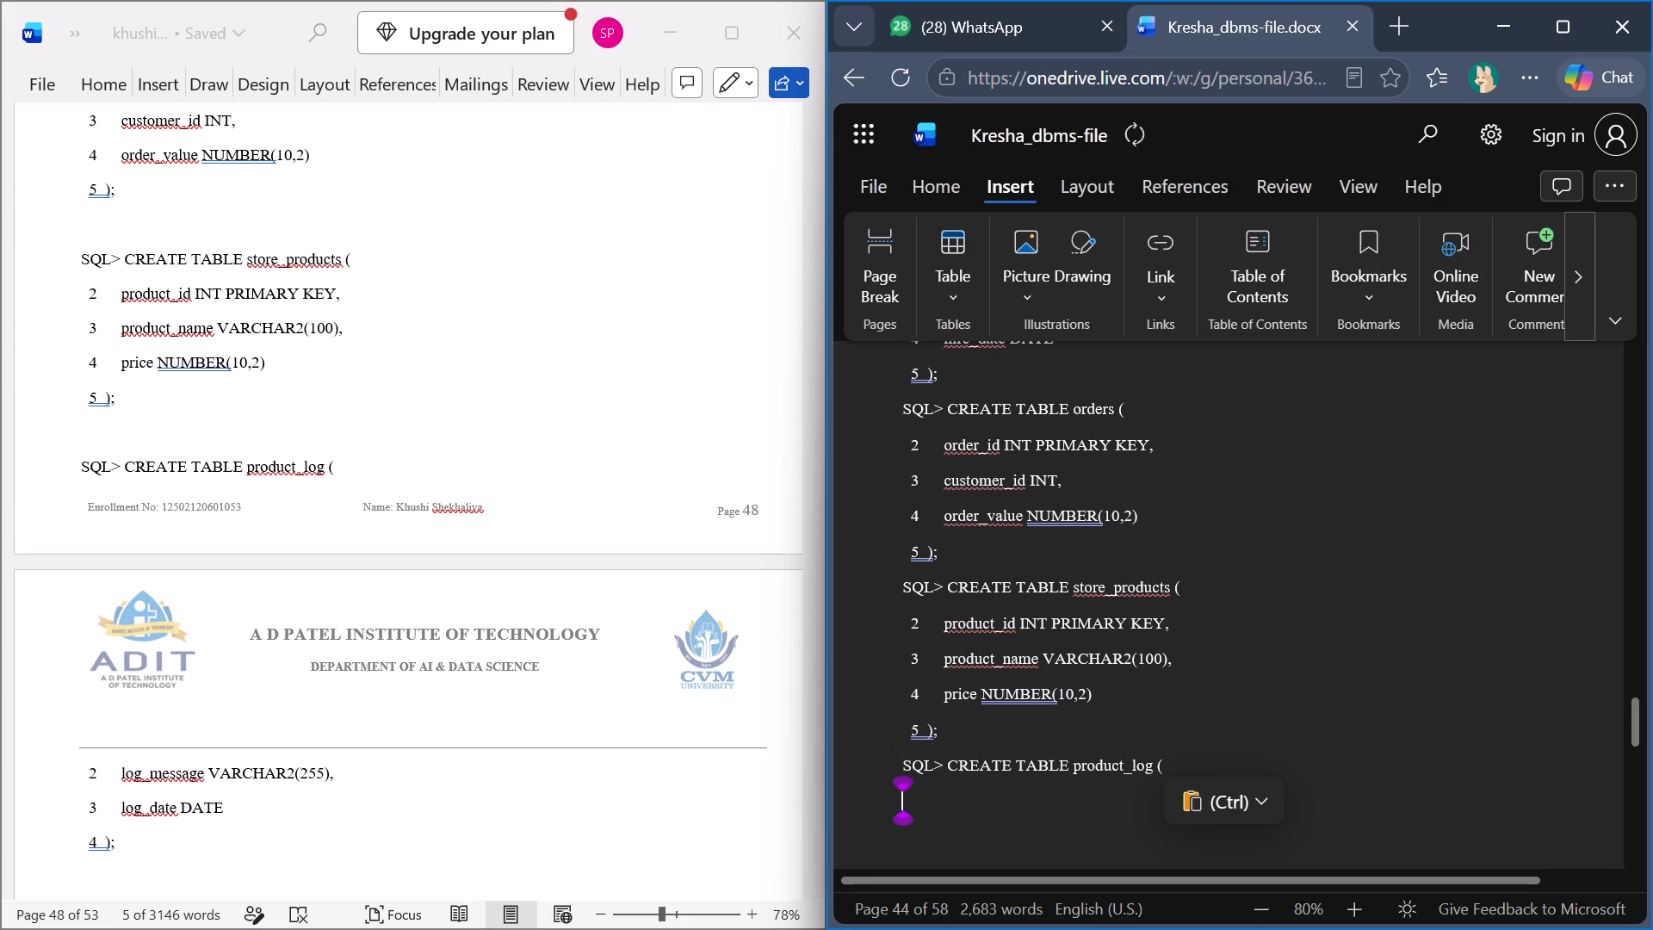
# Copy the remaining product_log lines and the employees and orders INSERT statements from khushi's file, and paste them below the CREATE TABLE product_log line.
pyautogui.scroll(-1, 245, 767)
pyautogui.click(132, 644)
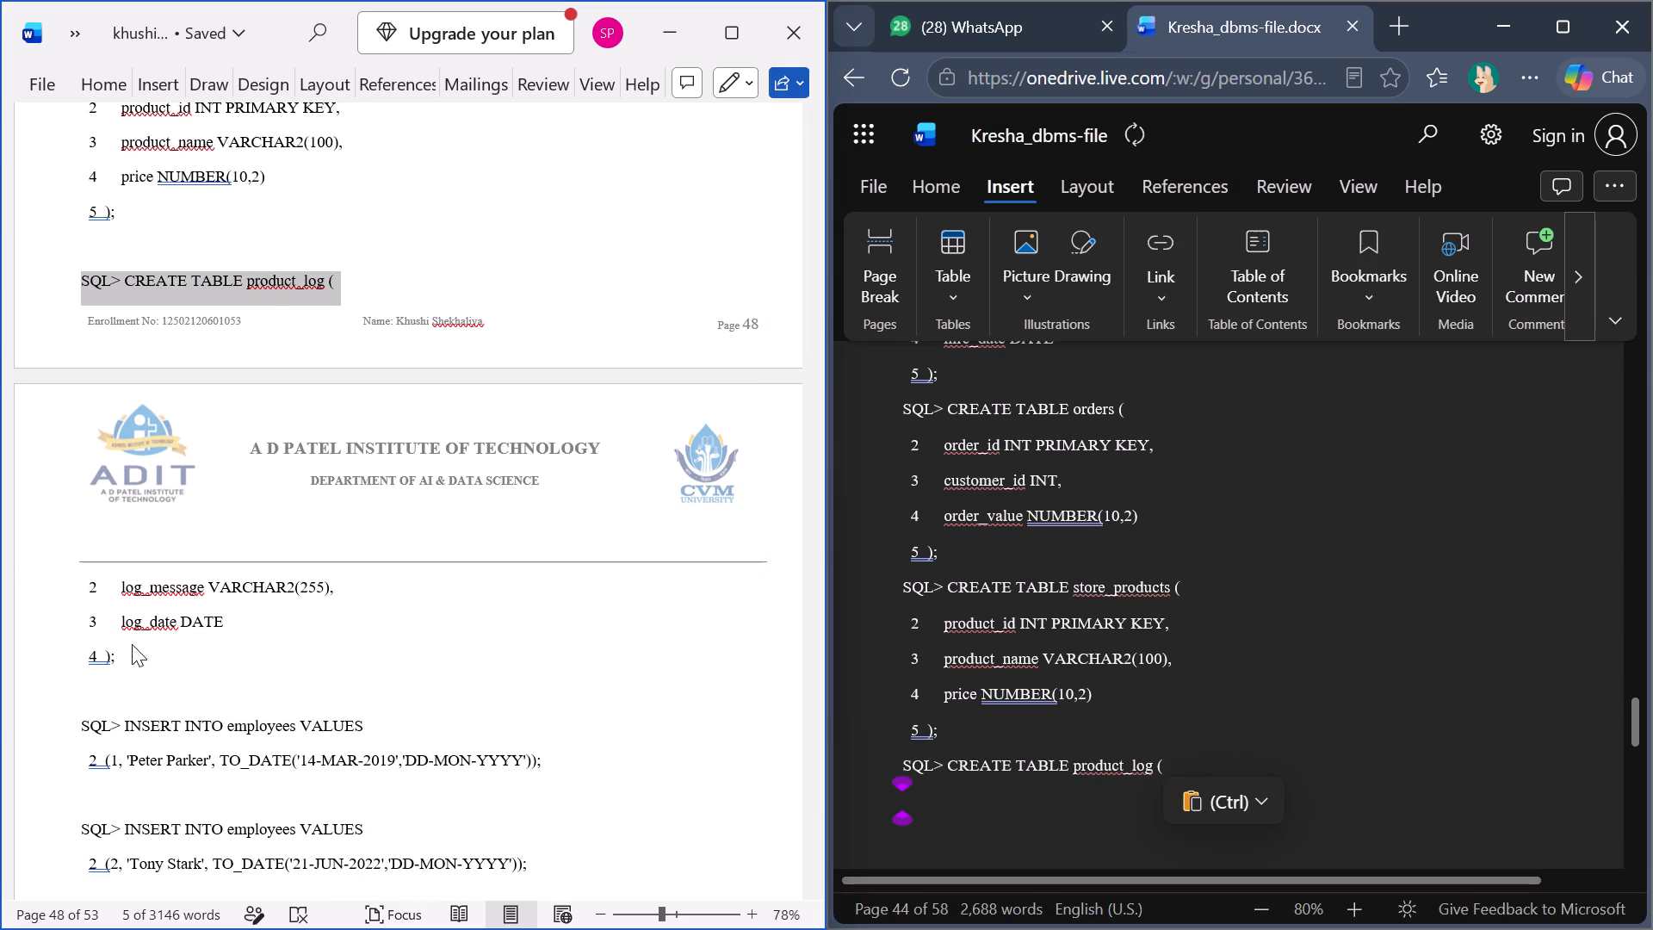
pyautogui.moveTo(132, 644); pyautogui.dragTo(71, 572)
pyautogui.click(142, 668)
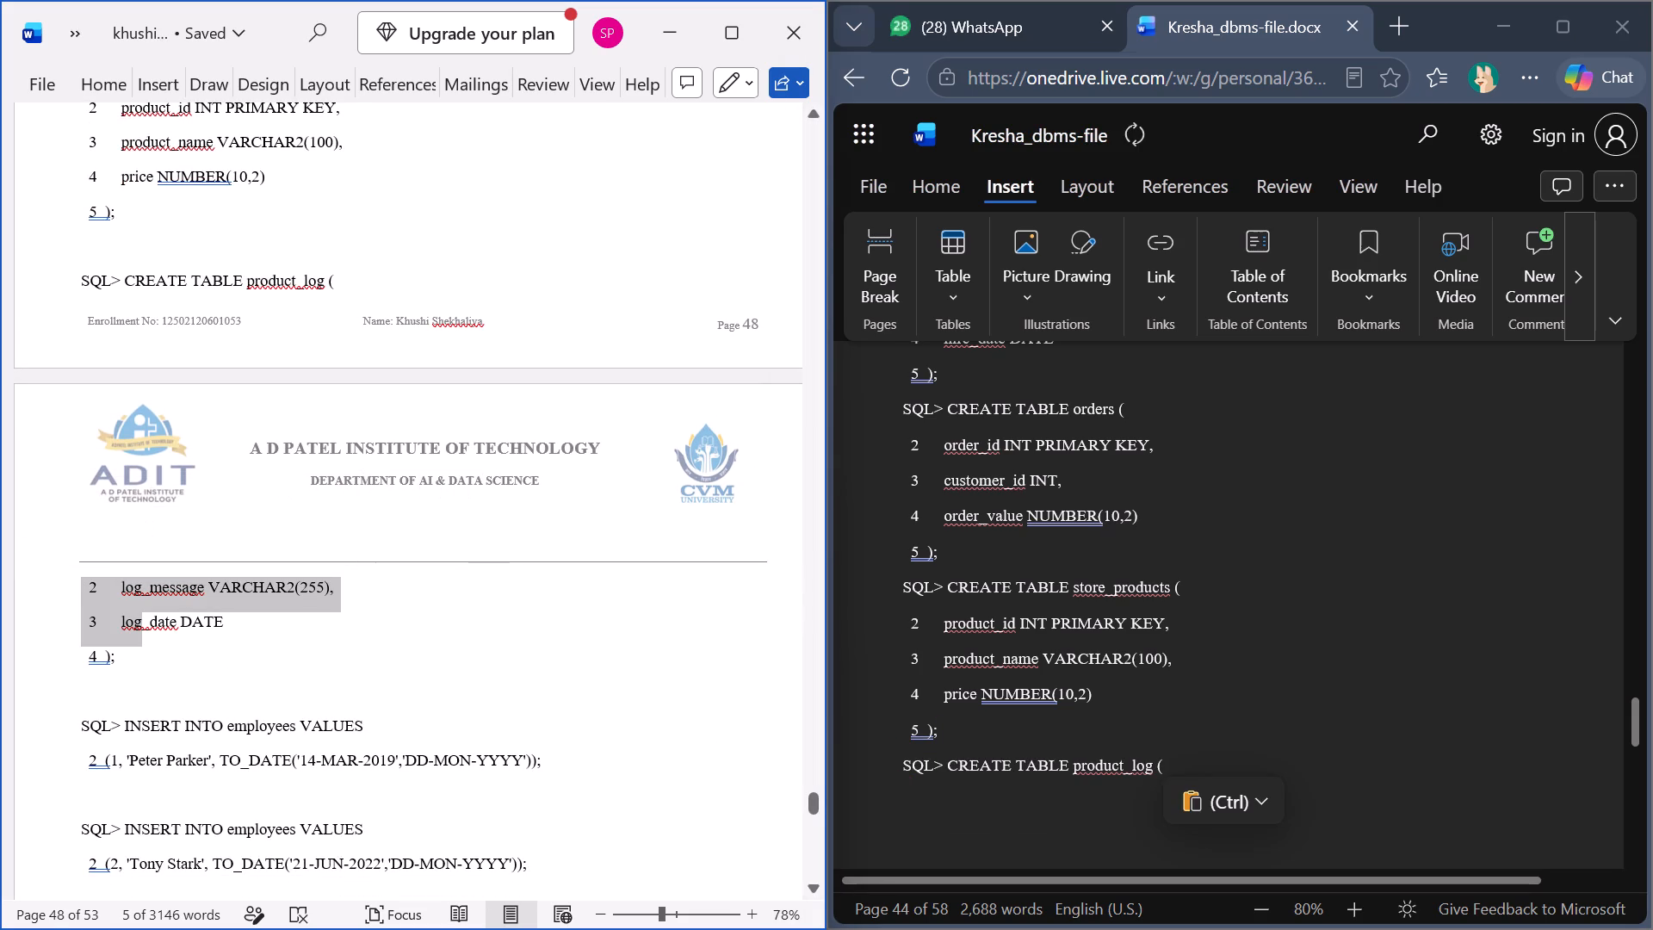
pyautogui.scroll(-3, 142, 668)
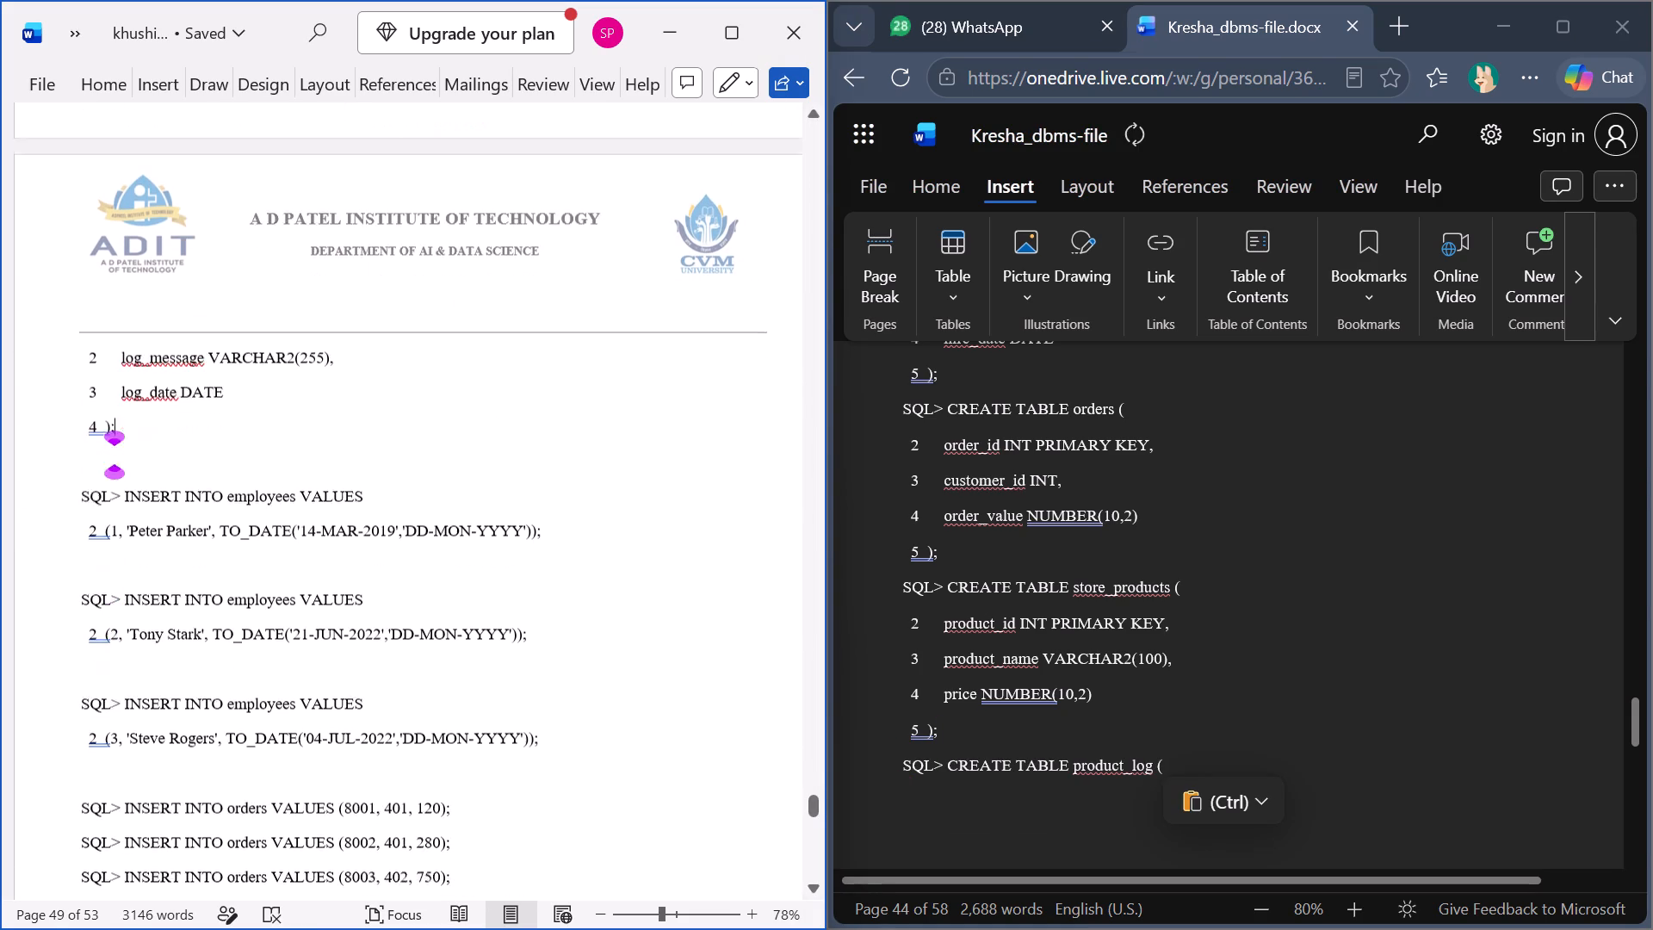
pyautogui.scroll(-1, 142, 668)
pyautogui.moveTo(467, 764); pyautogui.dragTo(58, 257)
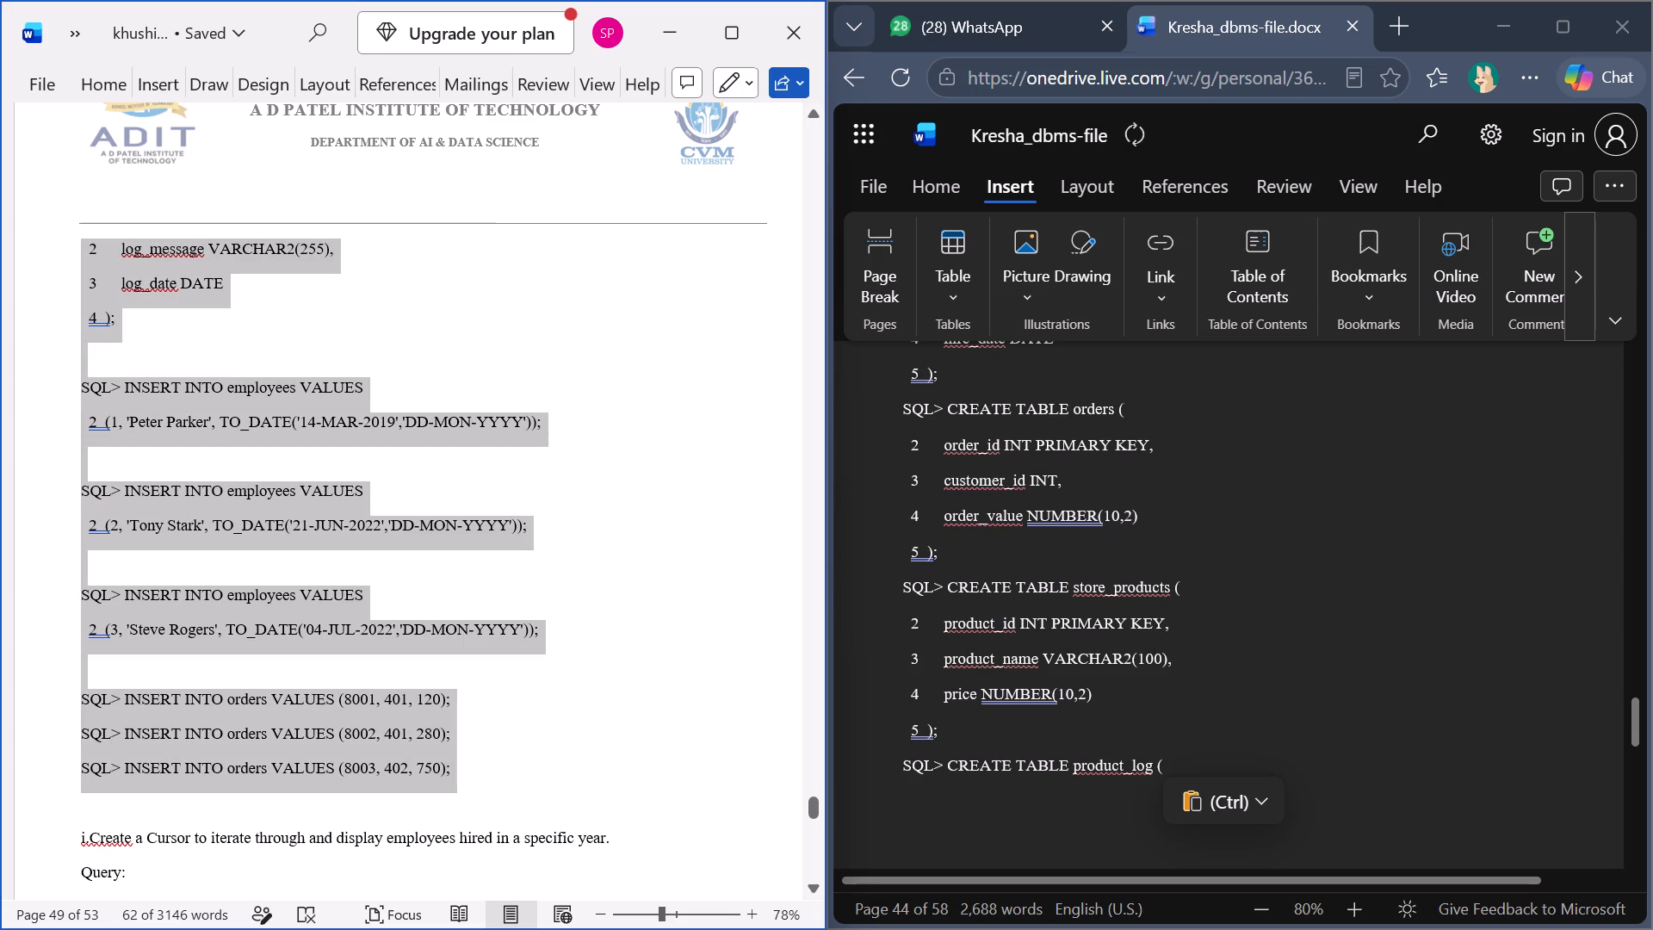
pyautogui.hotkey('ctrl', 'c')
pyautogui.click(1279, 746)
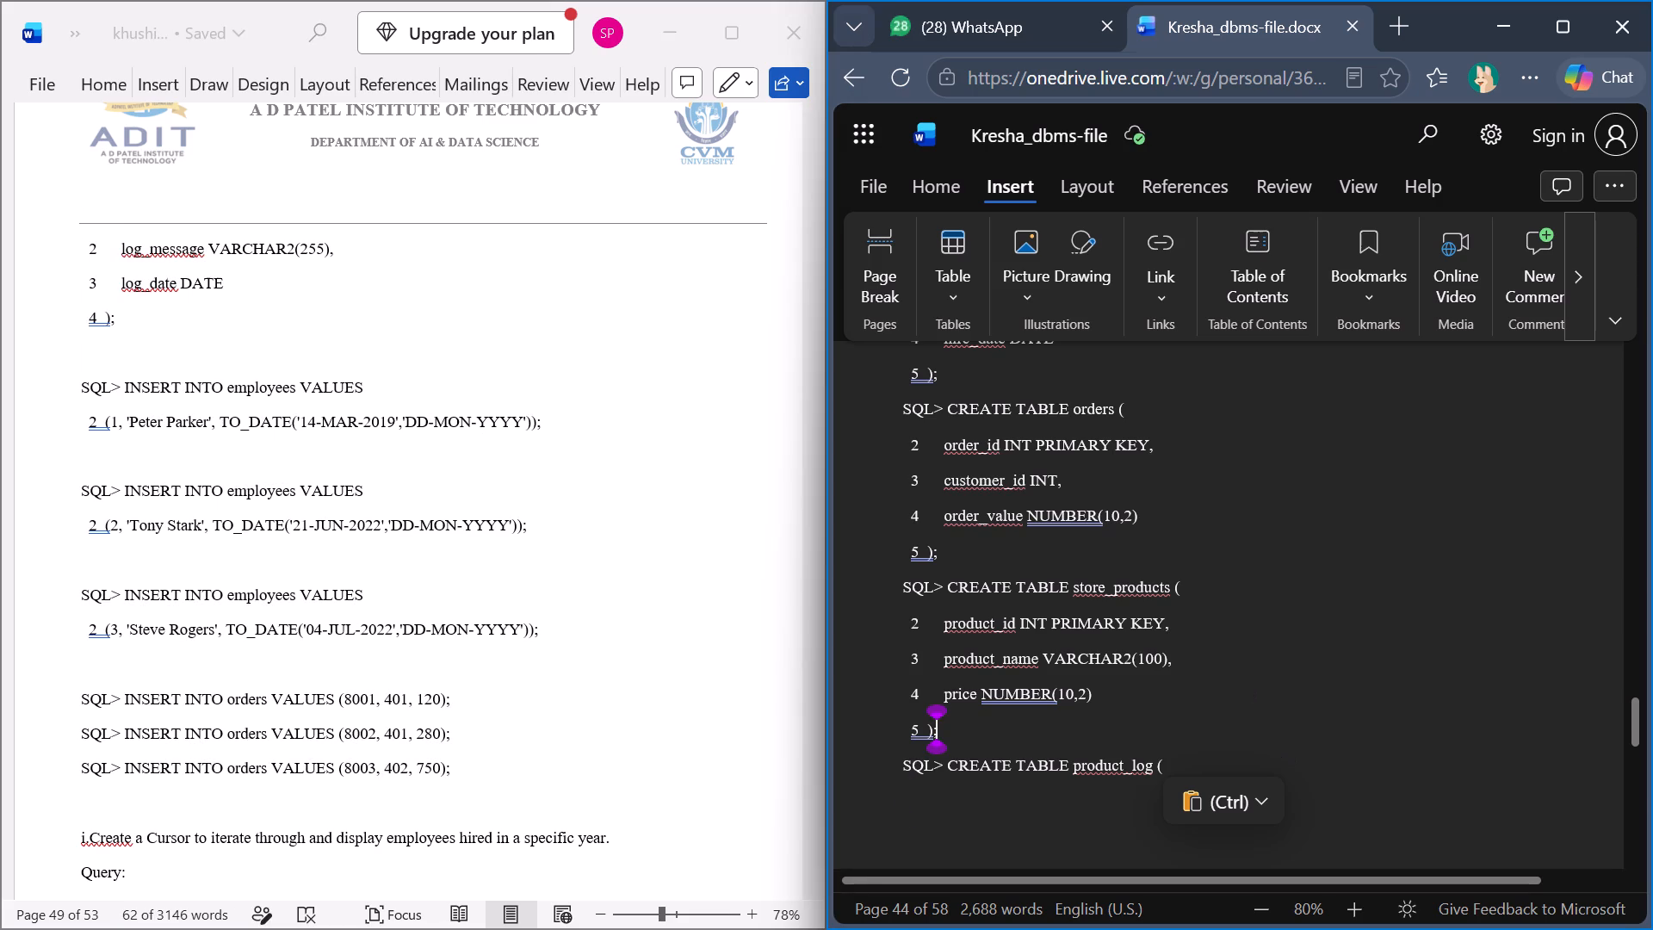
pyautogui.scroll(-1, 1279, 746)
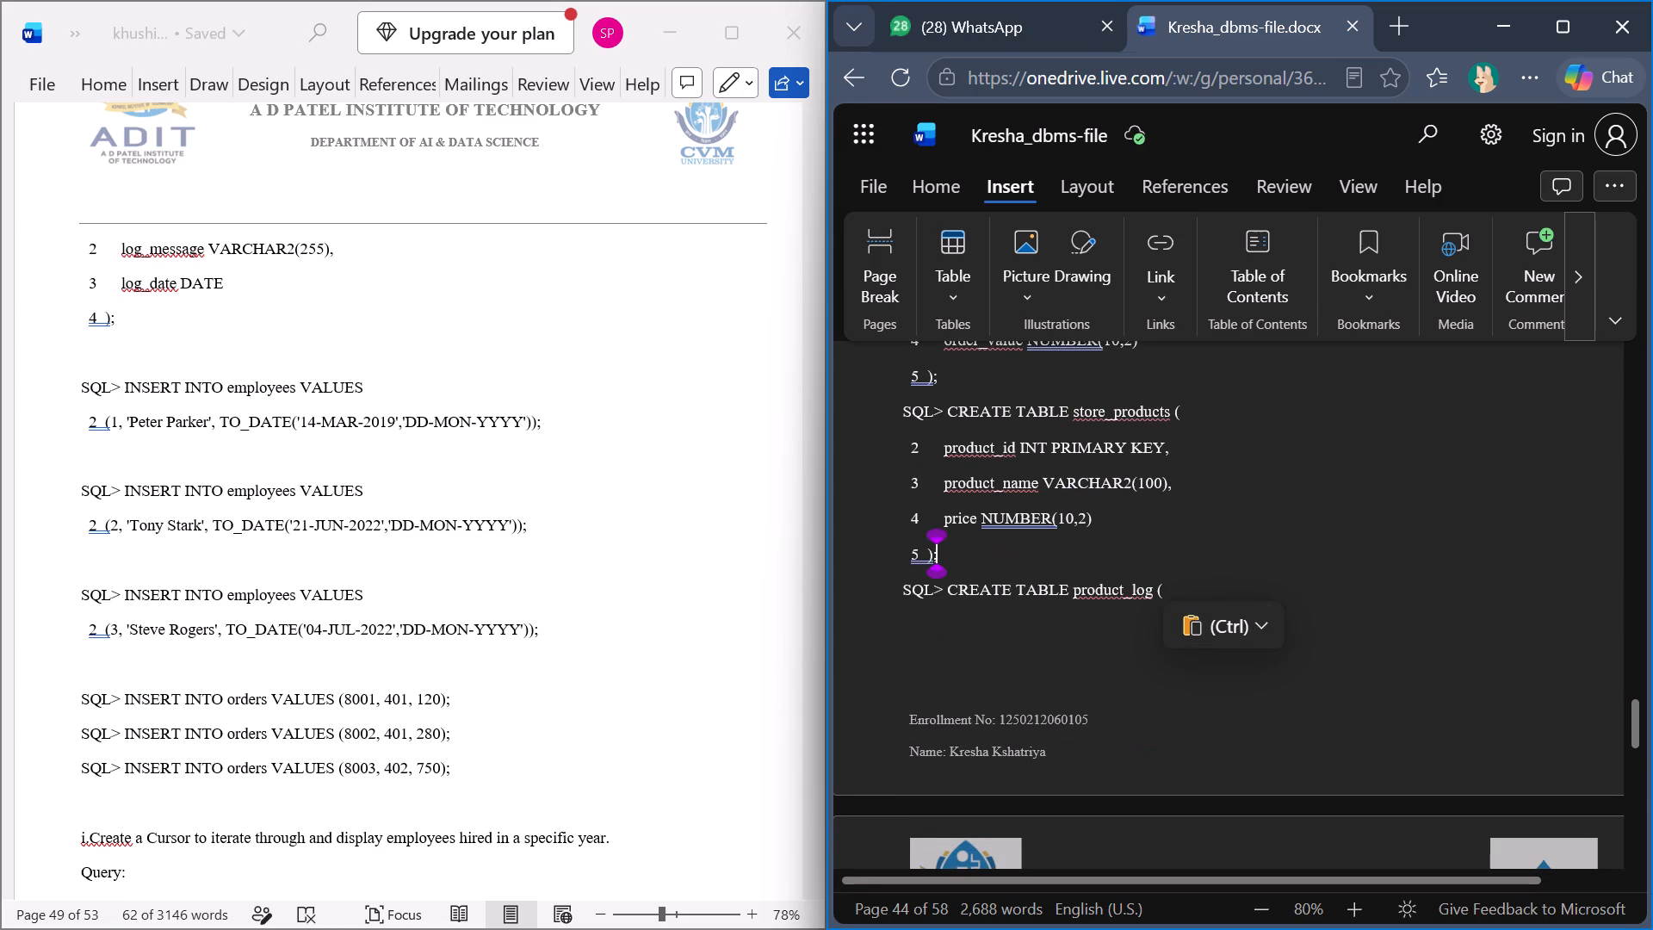
pyautogui.click(1208, 584)
pyautogui.press('Return')
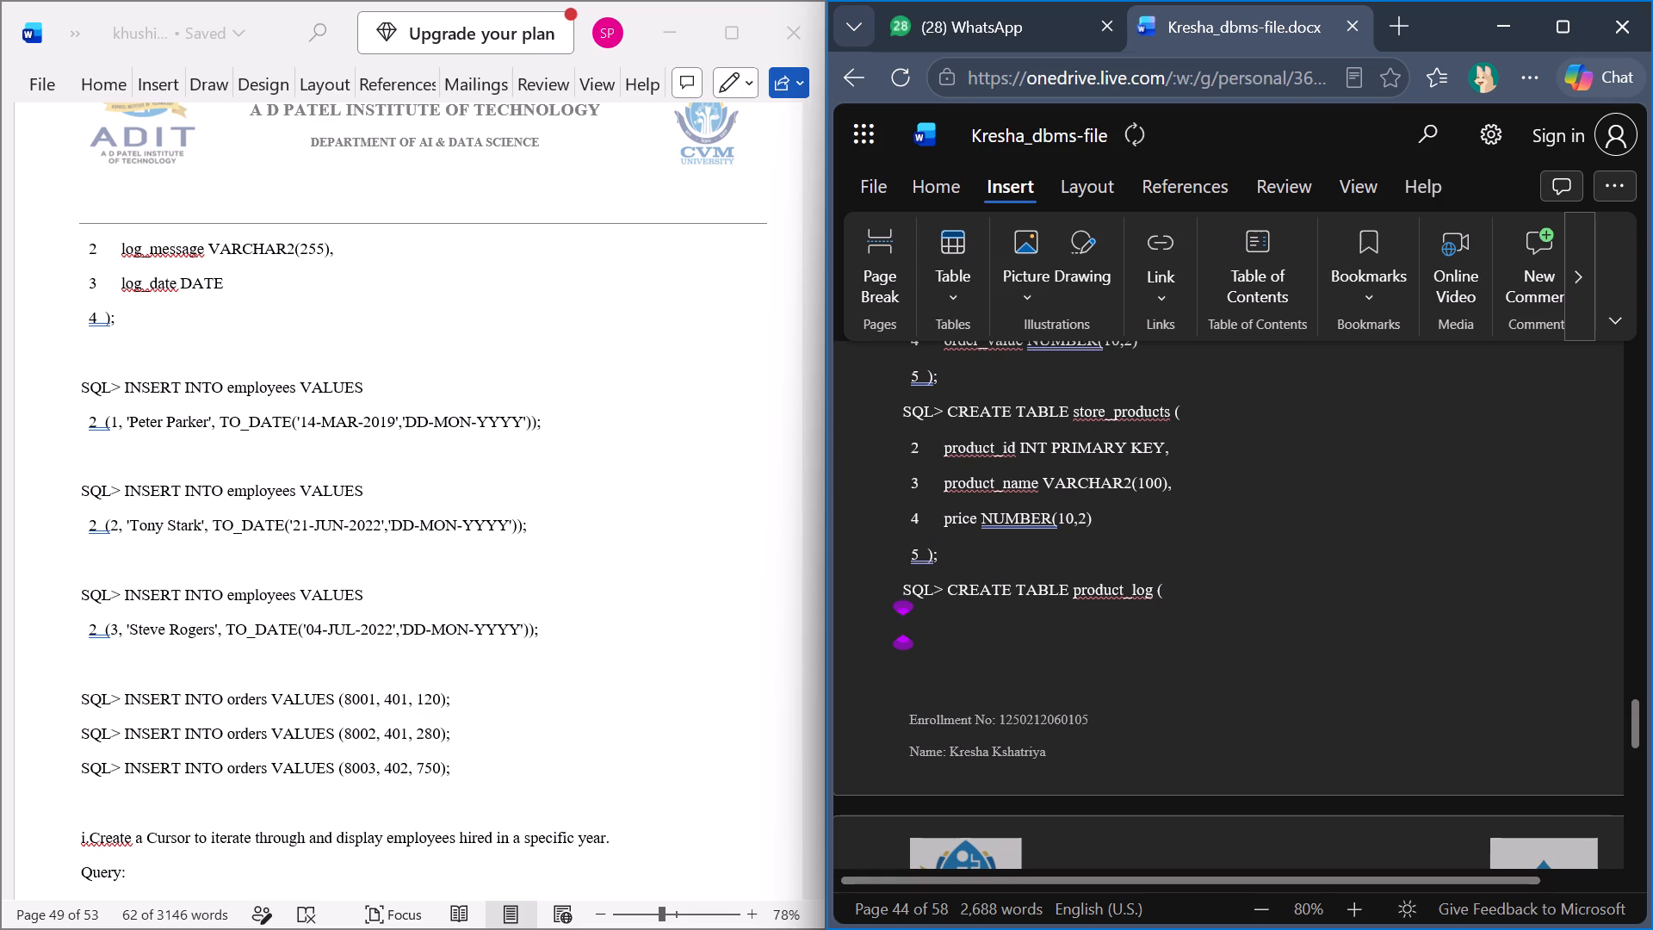
pyautogui.hotkey('ctrl', 'v')
pyautogui.scroll(3, 1208, 584)
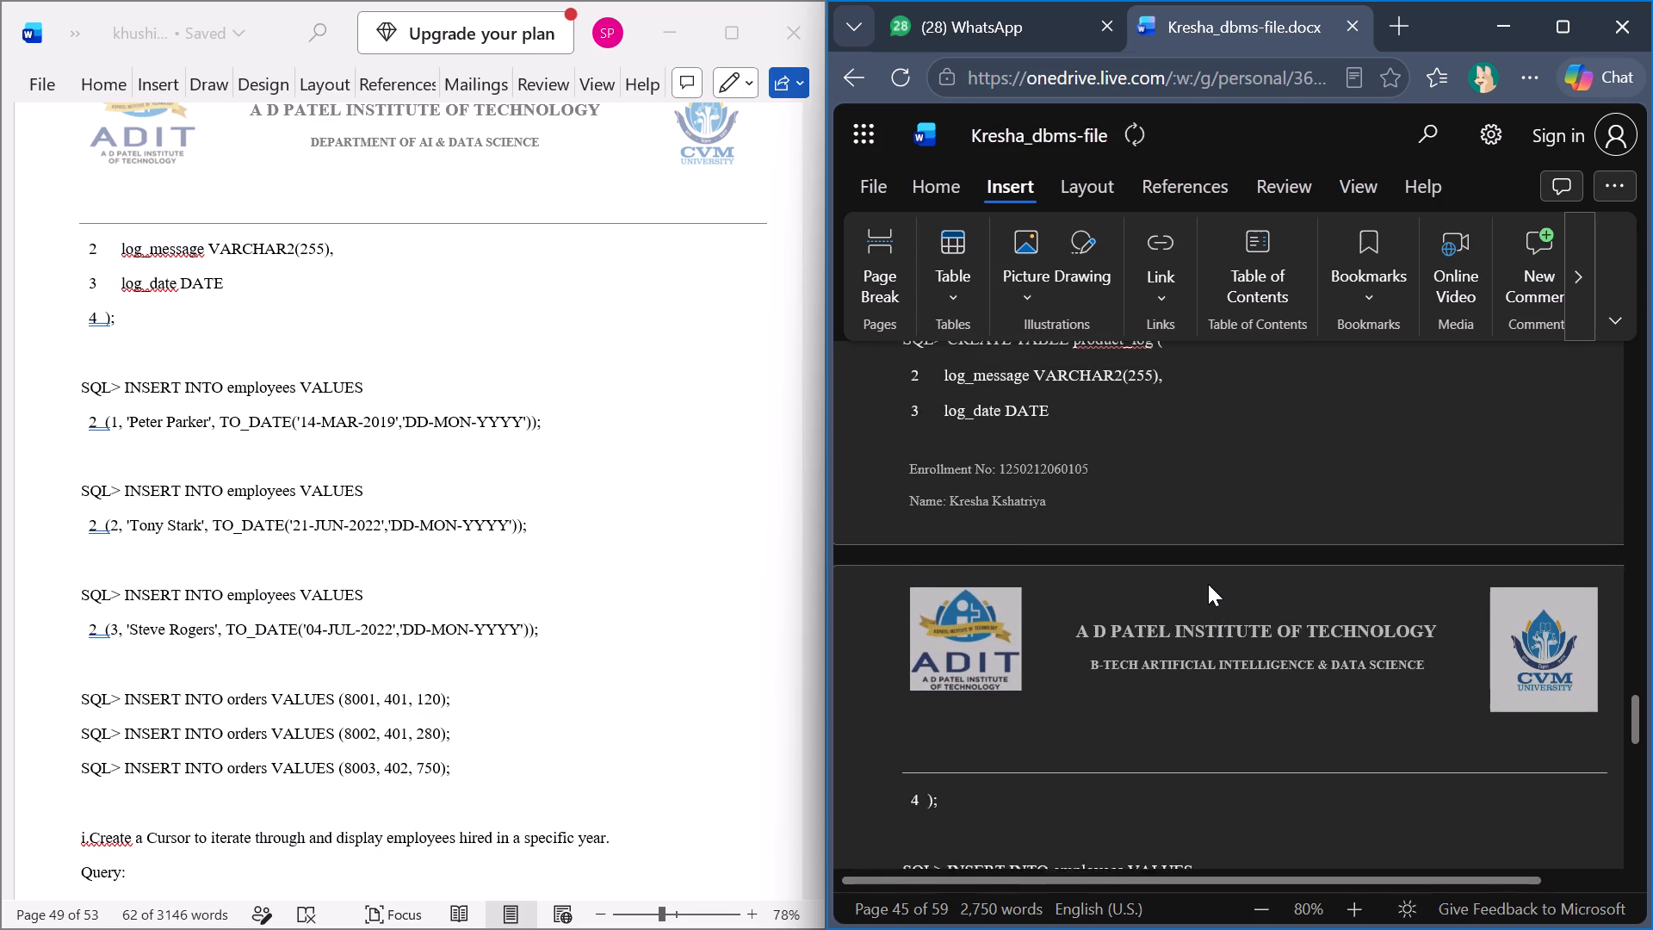
# Delete the four blank lines separating the product_log table, the three employees inserts and the orders inserts in Kresha_dbms-file.
pyautogui.scroll(-1, 1208, 584)
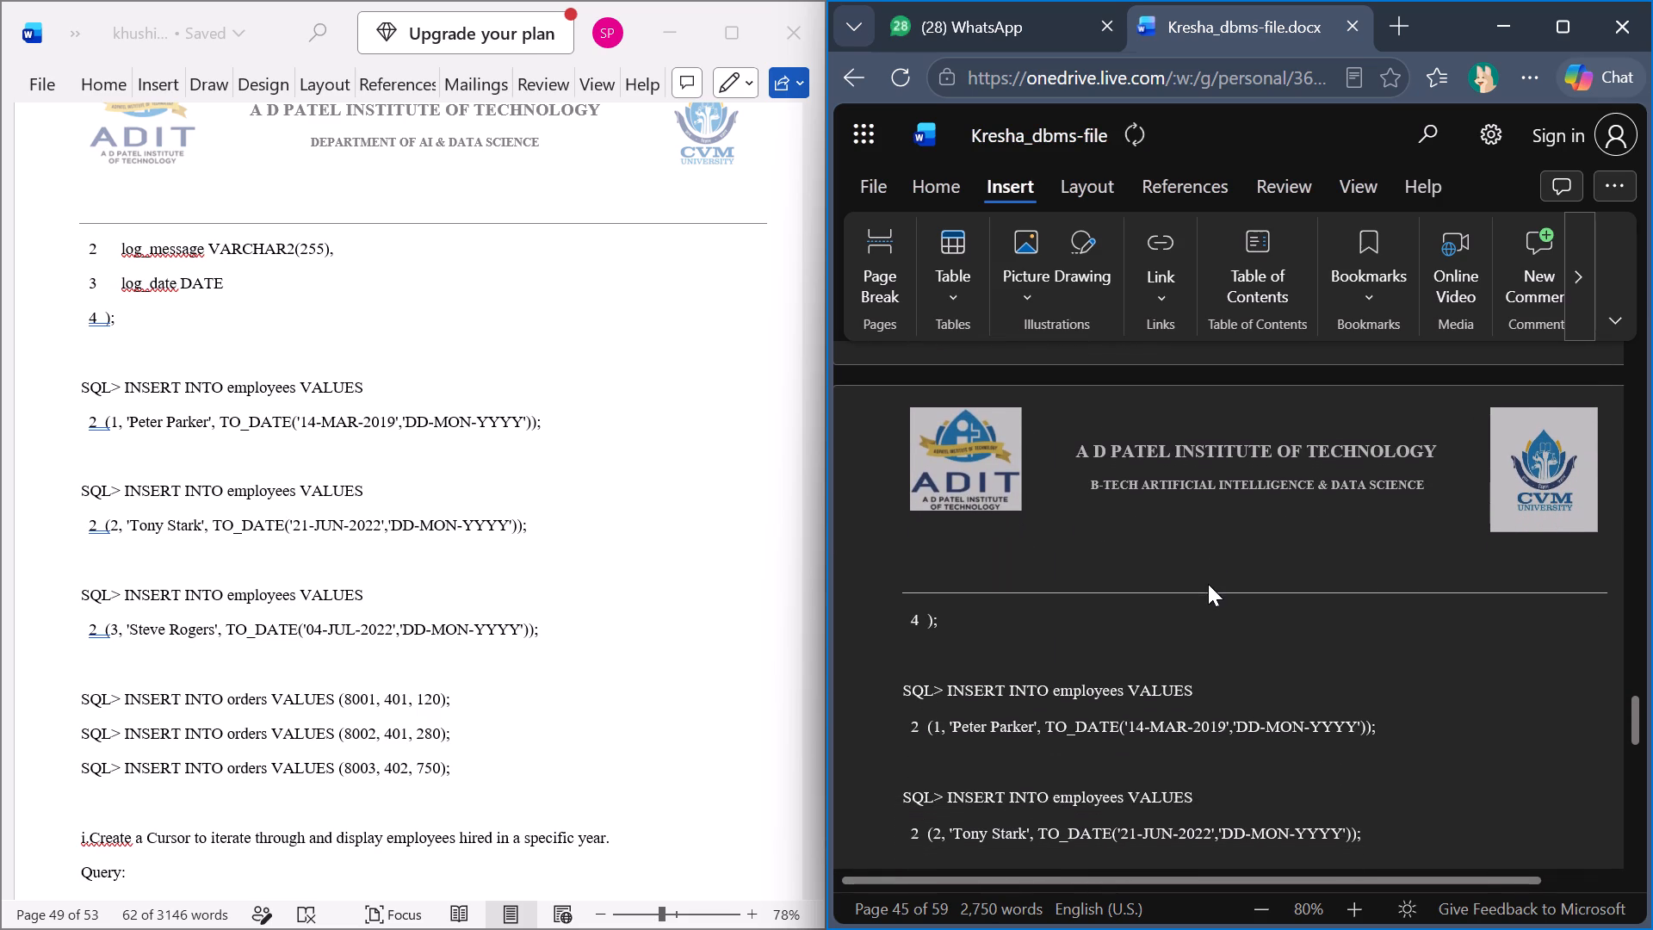
pyautogui.click(1003, 648)
pyautogui.press('BackSpace')
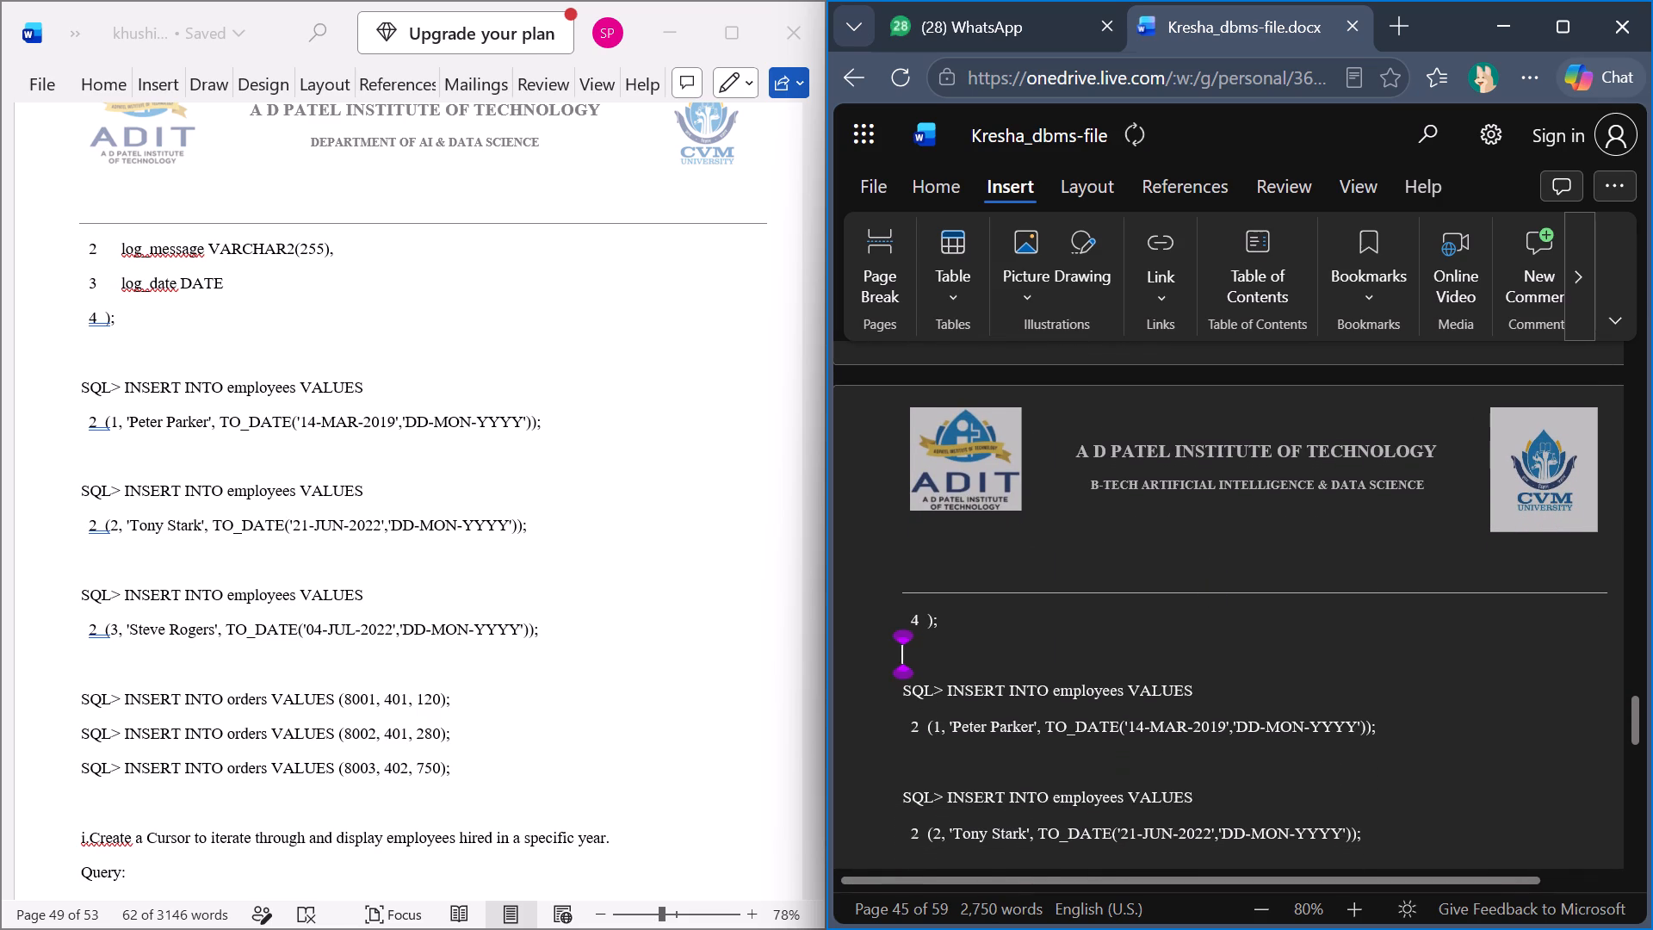
pyautogui.press('BackSpace')
pyautogui.click(994, 721)
pyautogui.press('BackSpace')
pyautogui.press('BackSpace')
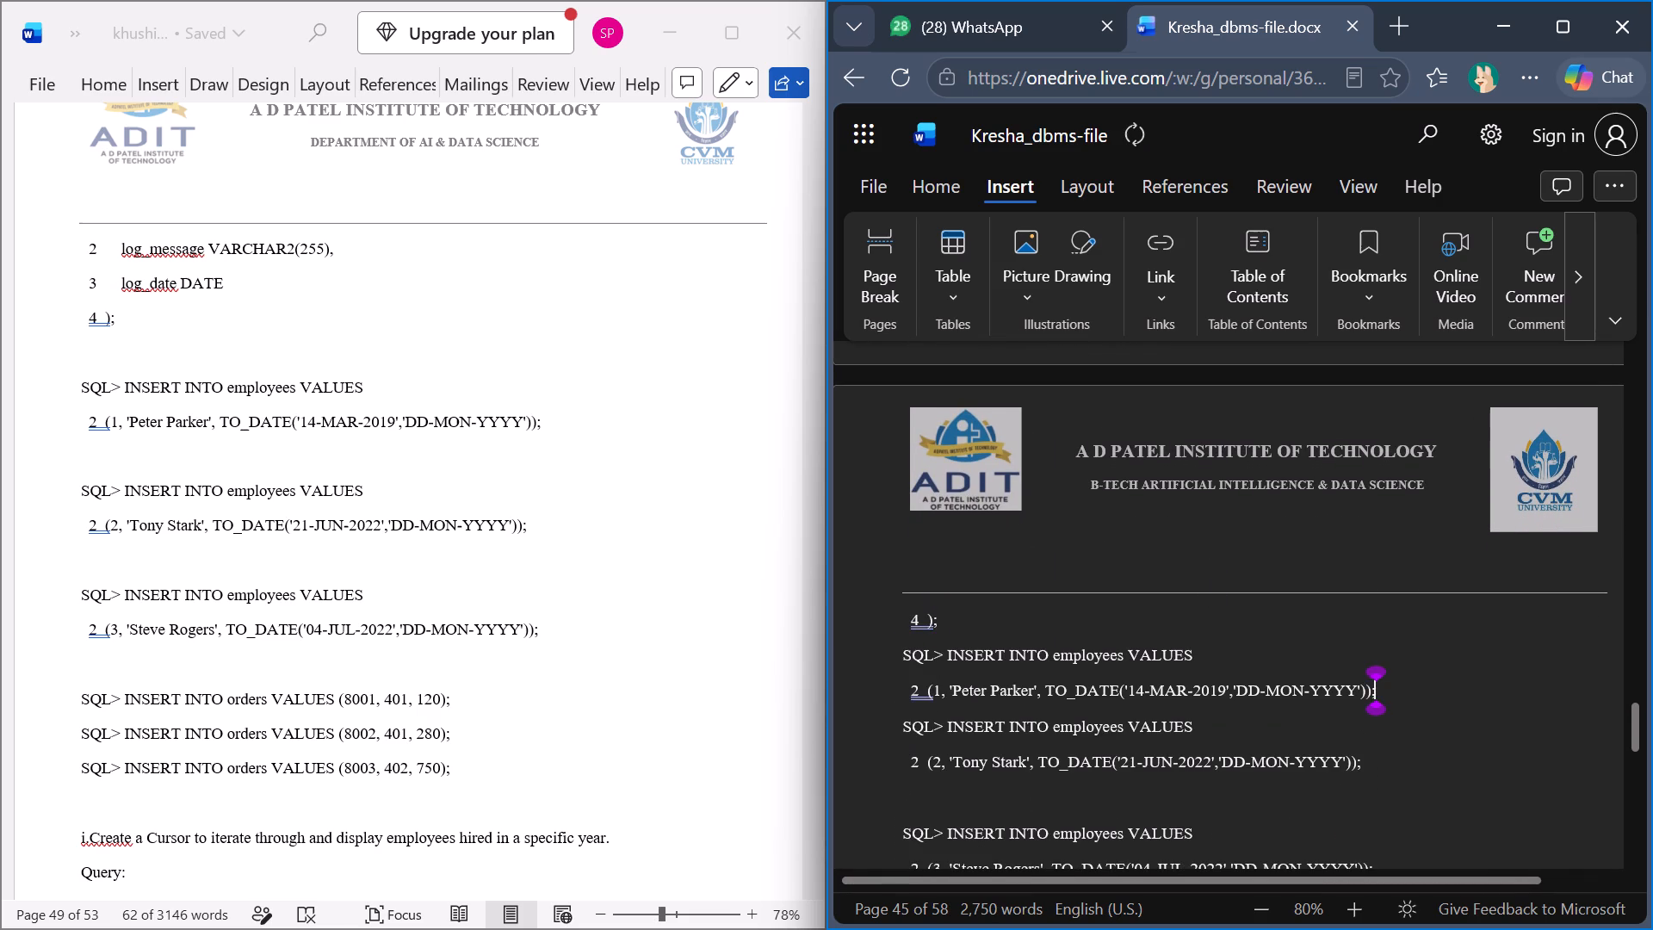
pyautogui.click(994, 796)
pyautogui.press('BackSpace')
pyautogui.press('BackSpace')
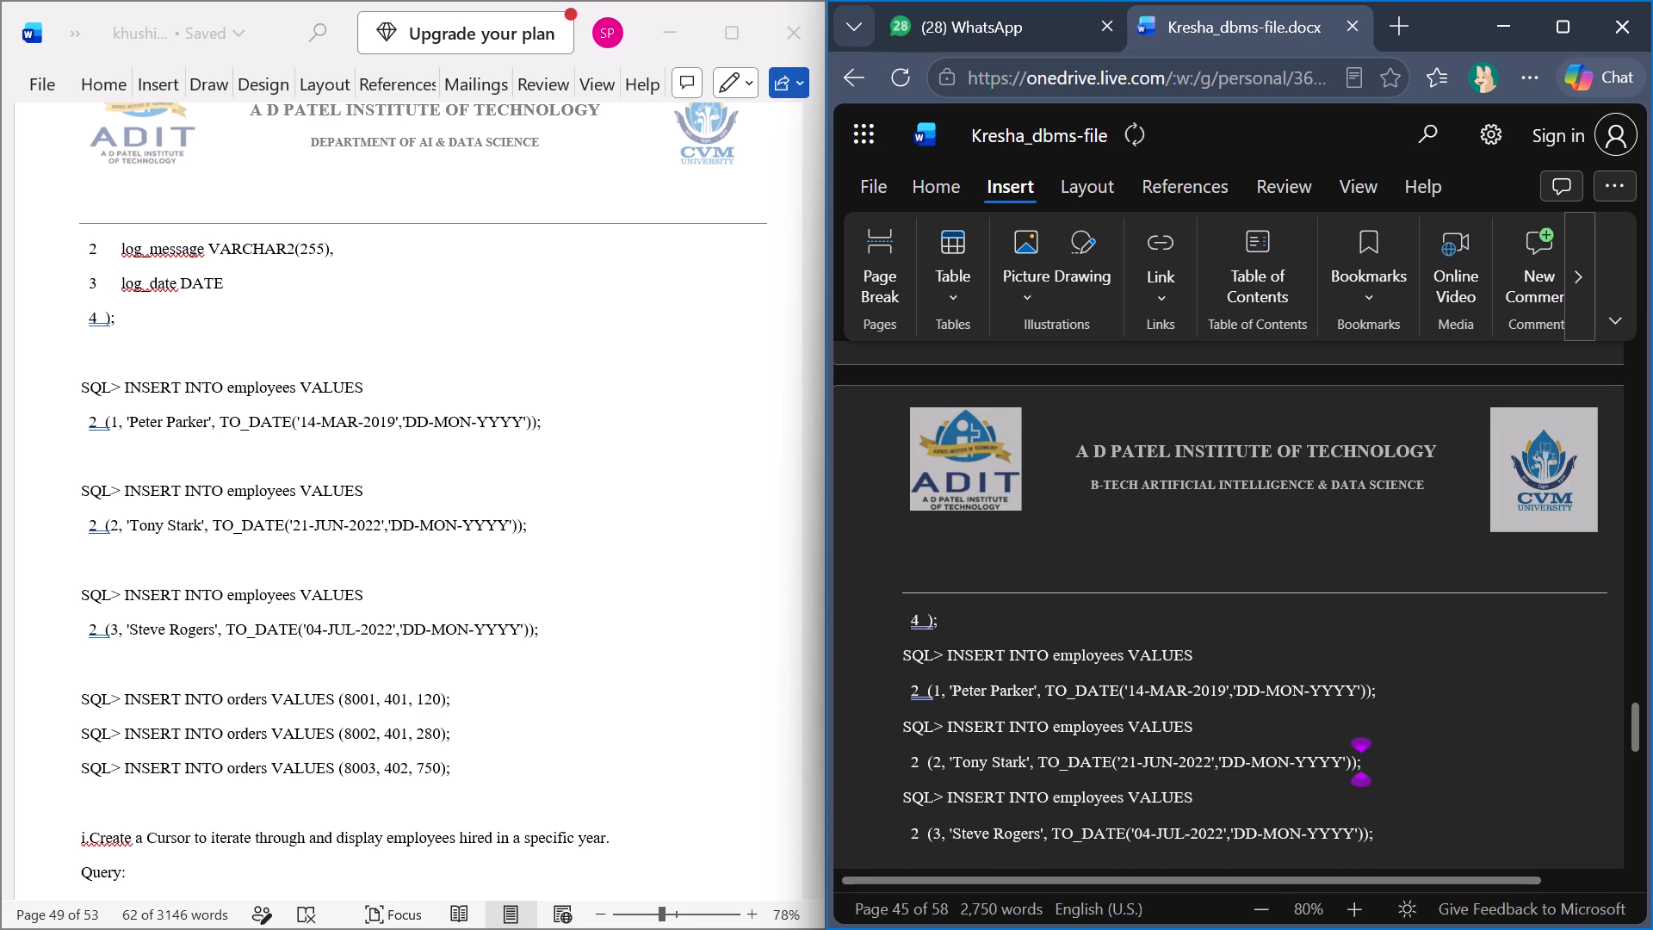
pyautogui.scroll(-1, 994, 796)
pyautogui.click(994, 783)
pyautogui.press('BackSpace')
pyautogui.press('BackSpace')
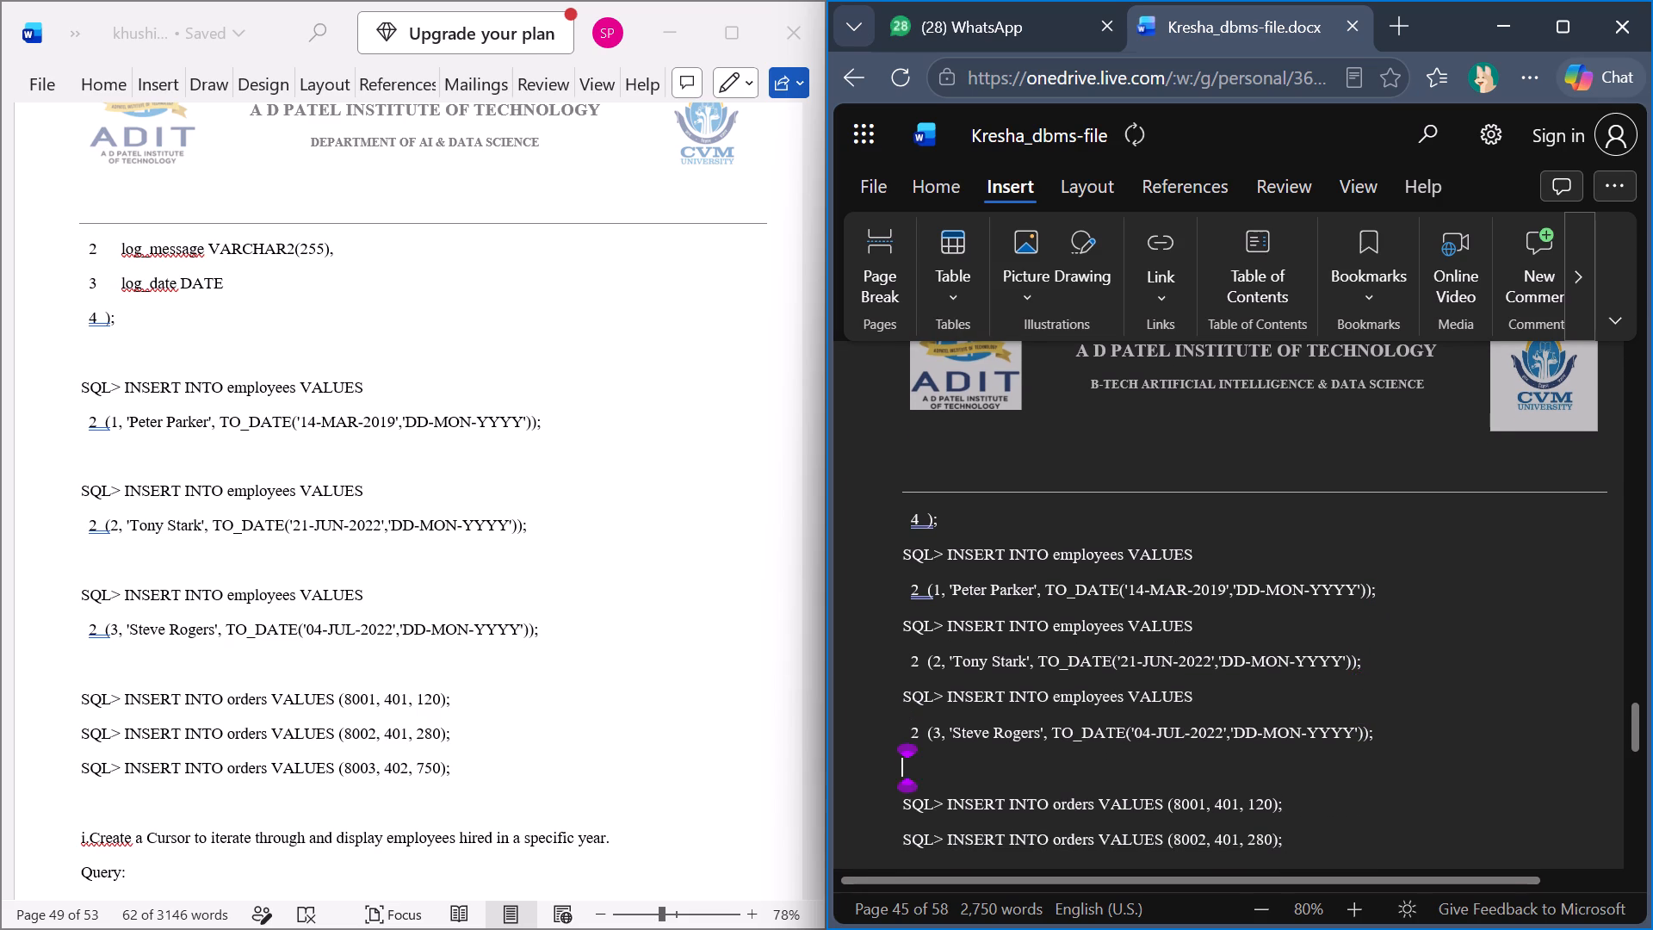
pyautogui.scroll(-1, 994, 783)
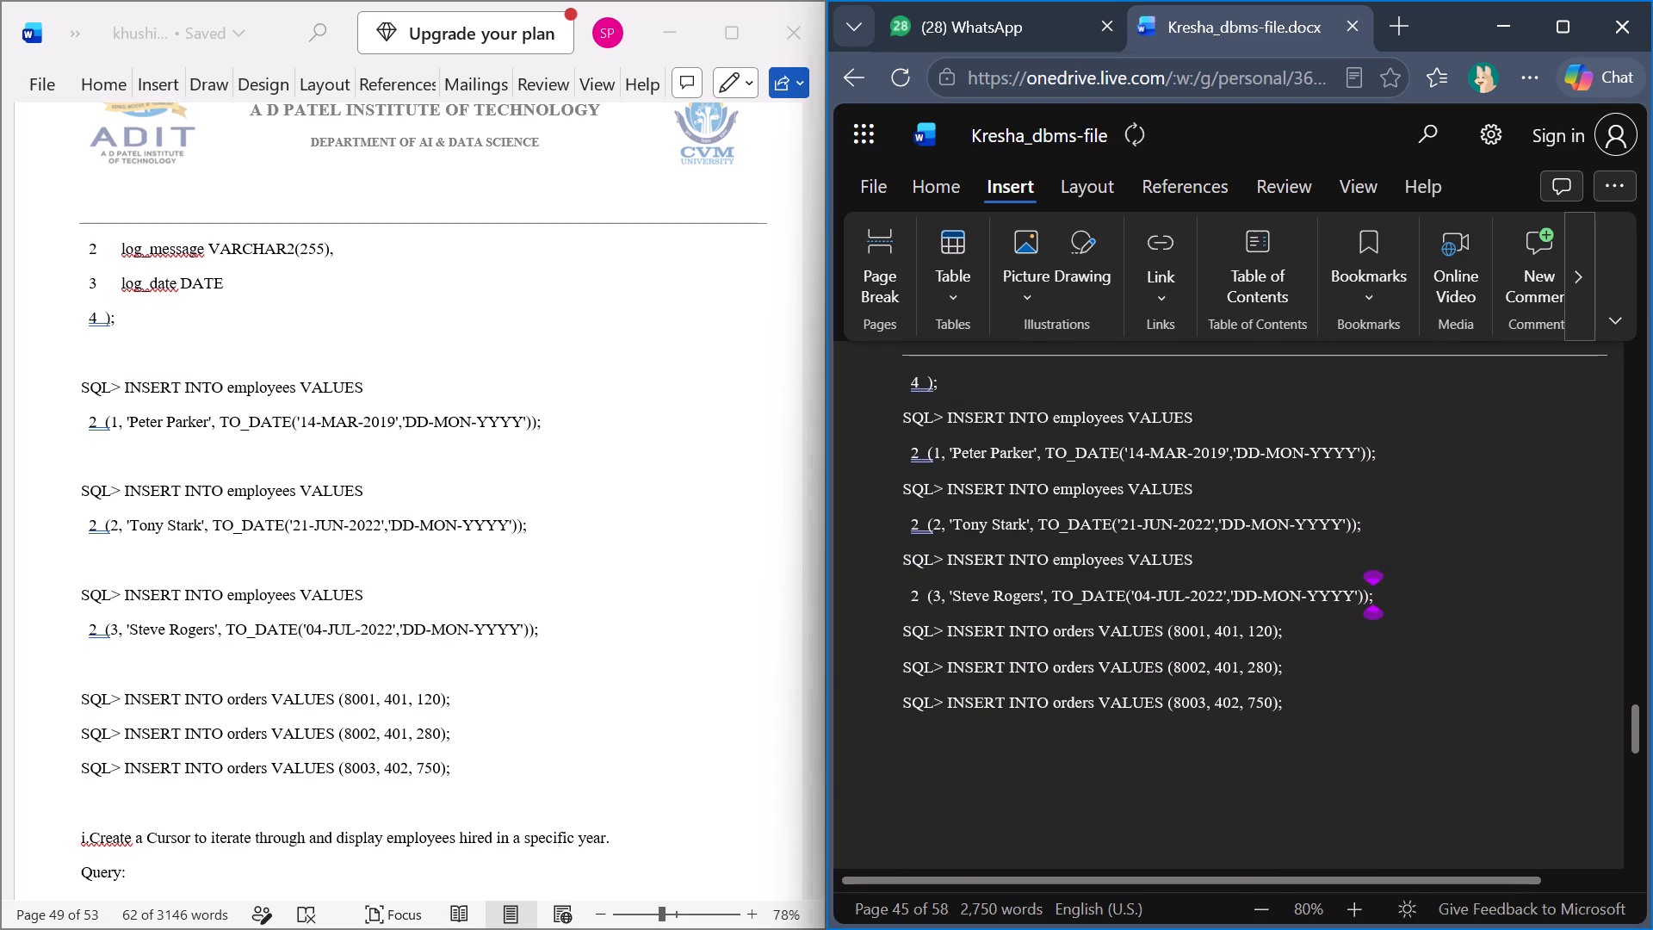
# Copy question i, "Create a Cursor to iterate through and display employees hired in a specific year.", and paste it below the orders inserts.
pyautogui.scroll(-3, 280, 465)
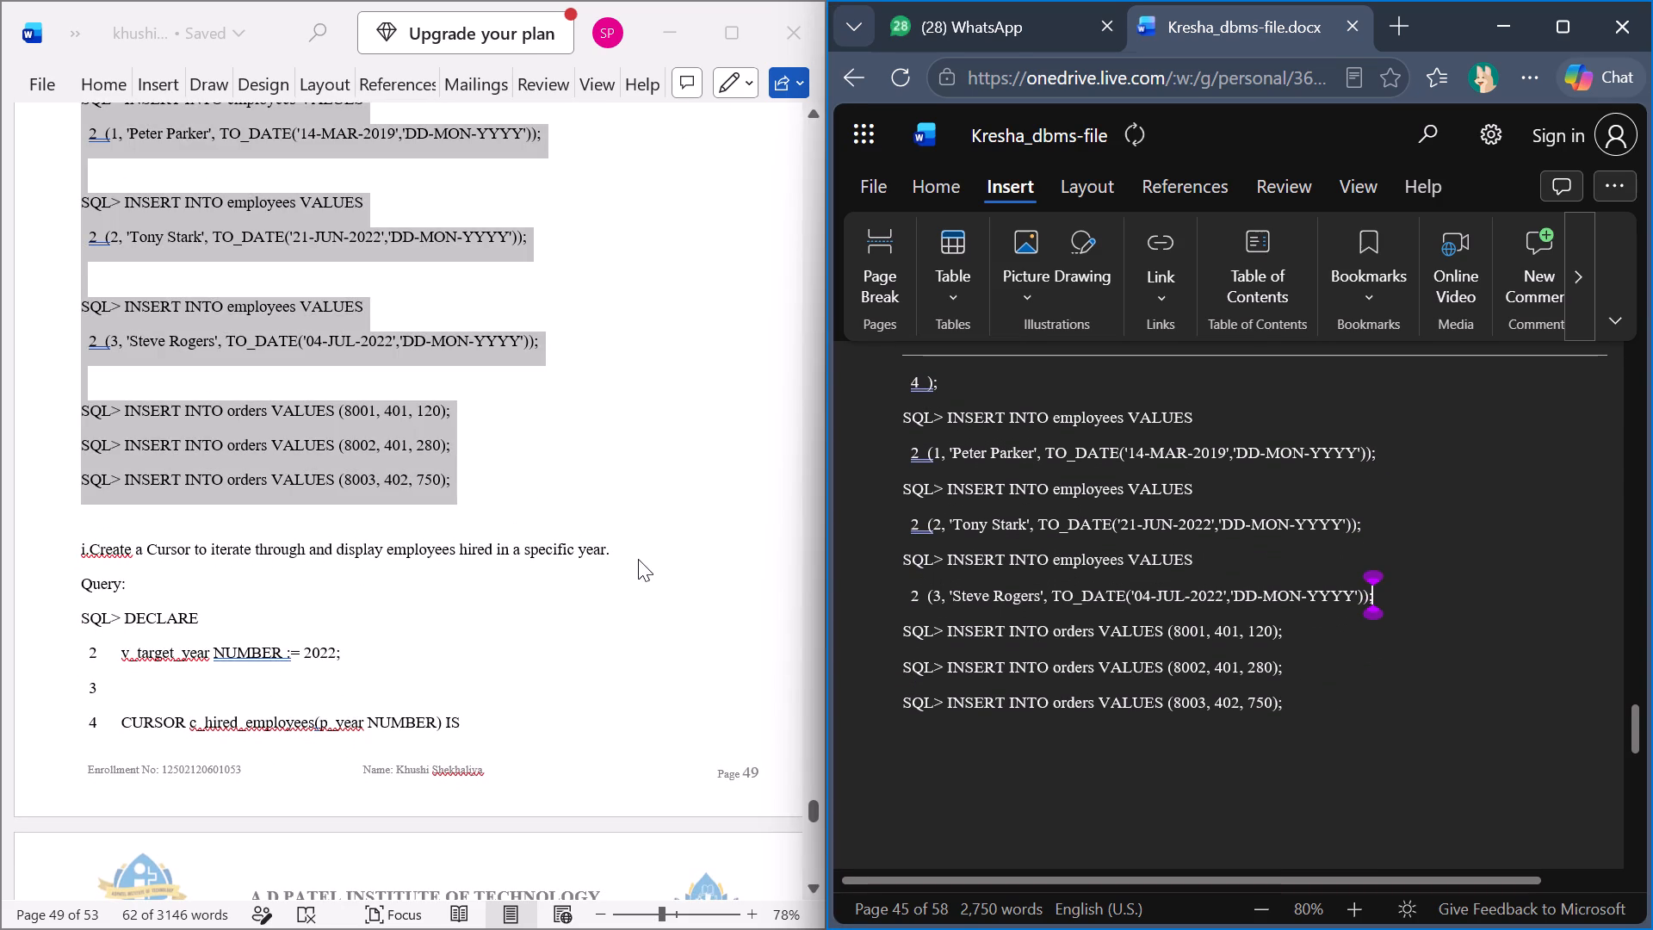
pyautogui.click(638, 559)
pyautogui.click(638, 559)
pyautogui.moveTo(638, 559); pyautogui.dragTo(127, 555)
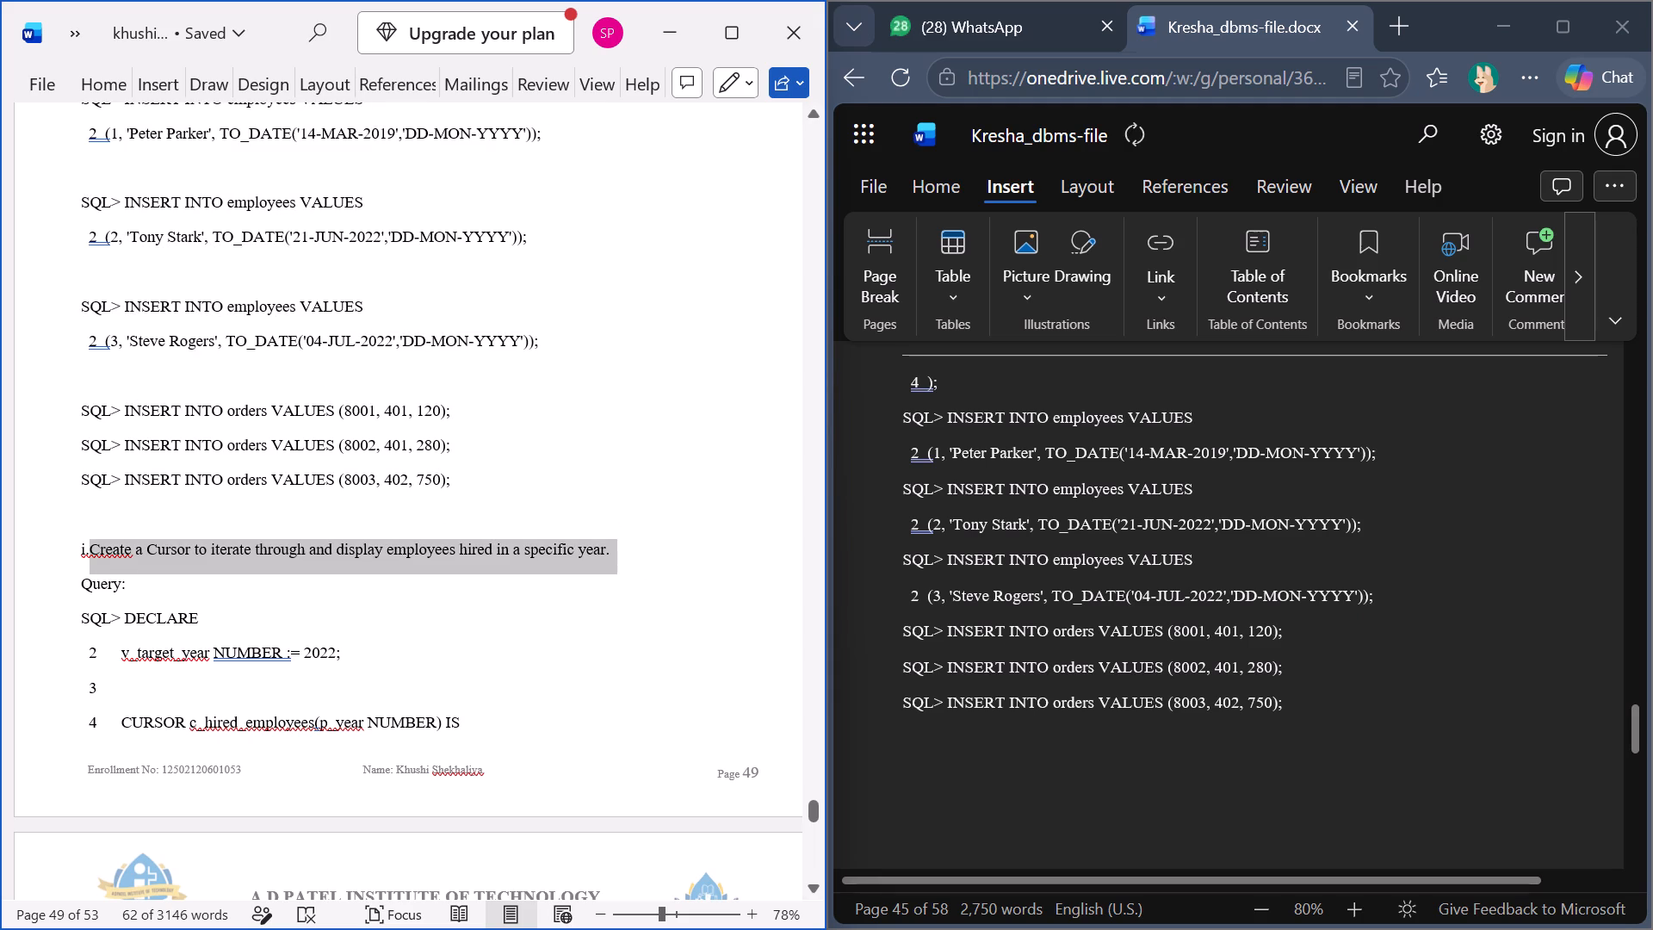
pyautogui.moveTo(127, 555); pyautogui.dragTo(66, 547)
pyautogui.moveTo(66, 547); pyautogui.dragTo(75, 554)
pyautogui.hotkey('ctrl', 'c')
pyautogui.click(1302, 706)
pyautogui.press('Return')
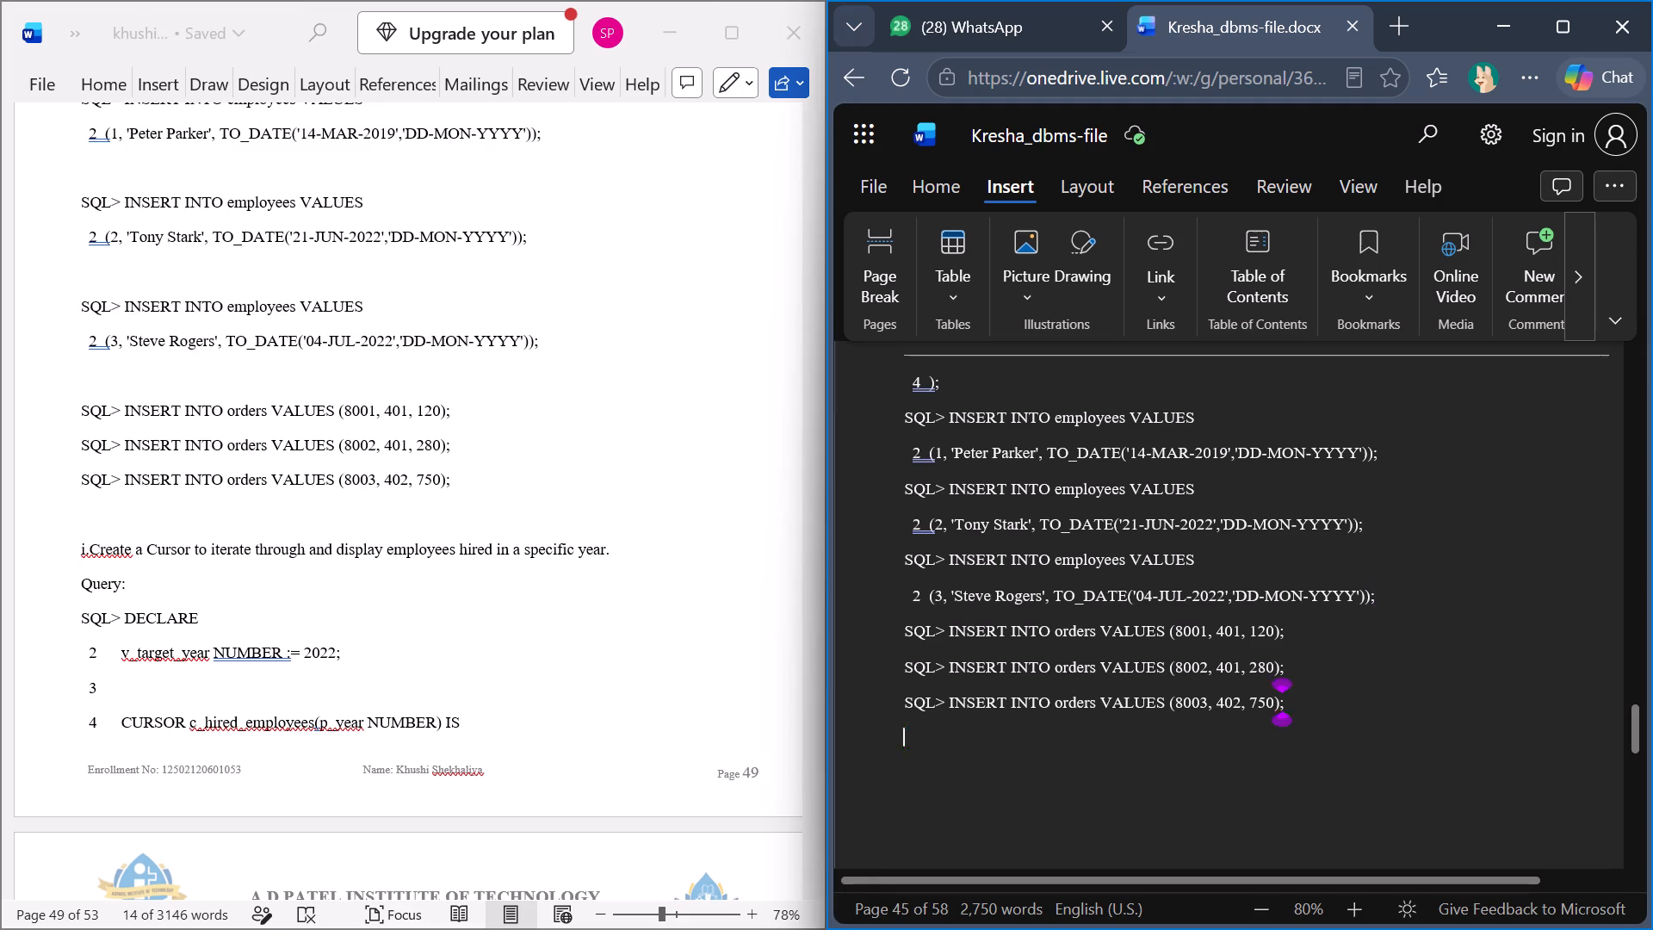
pyautogui.hotkey('ctrl', 'v')
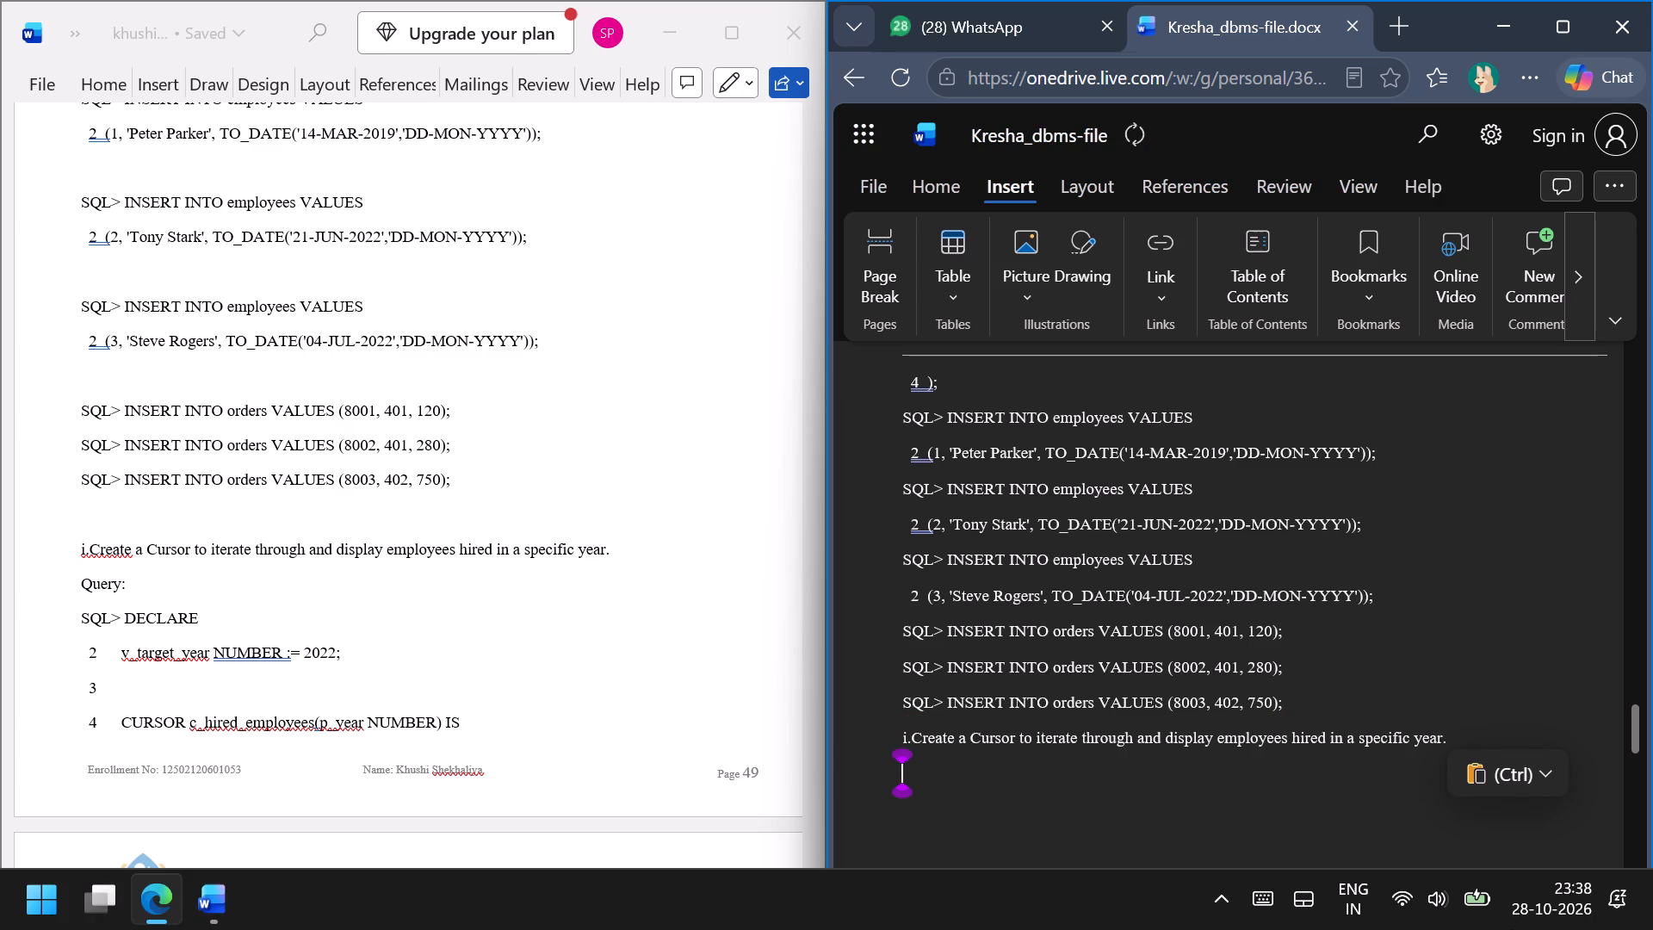
# Copy the line "SQL> DECLARE" from khushi's file and paste it on the line below question i in Kresha_dbms-file.
pyautogui.click(206, 611)
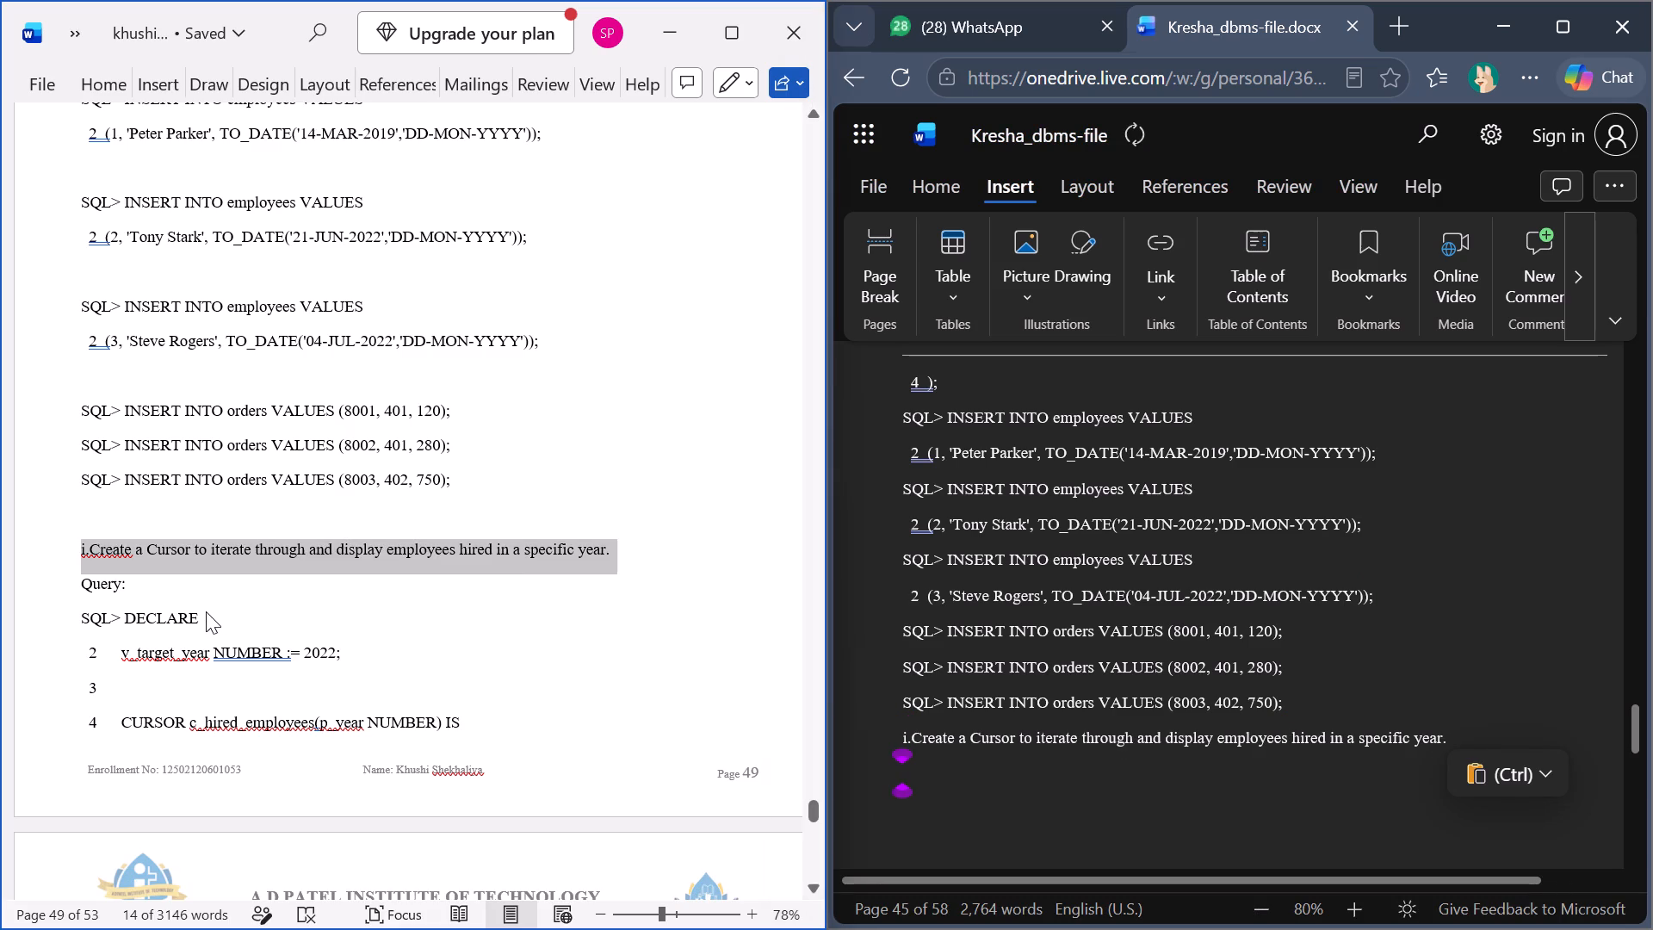
pyautogui.moveTo(206, 611); pyautogui.dragTo(88, 608)
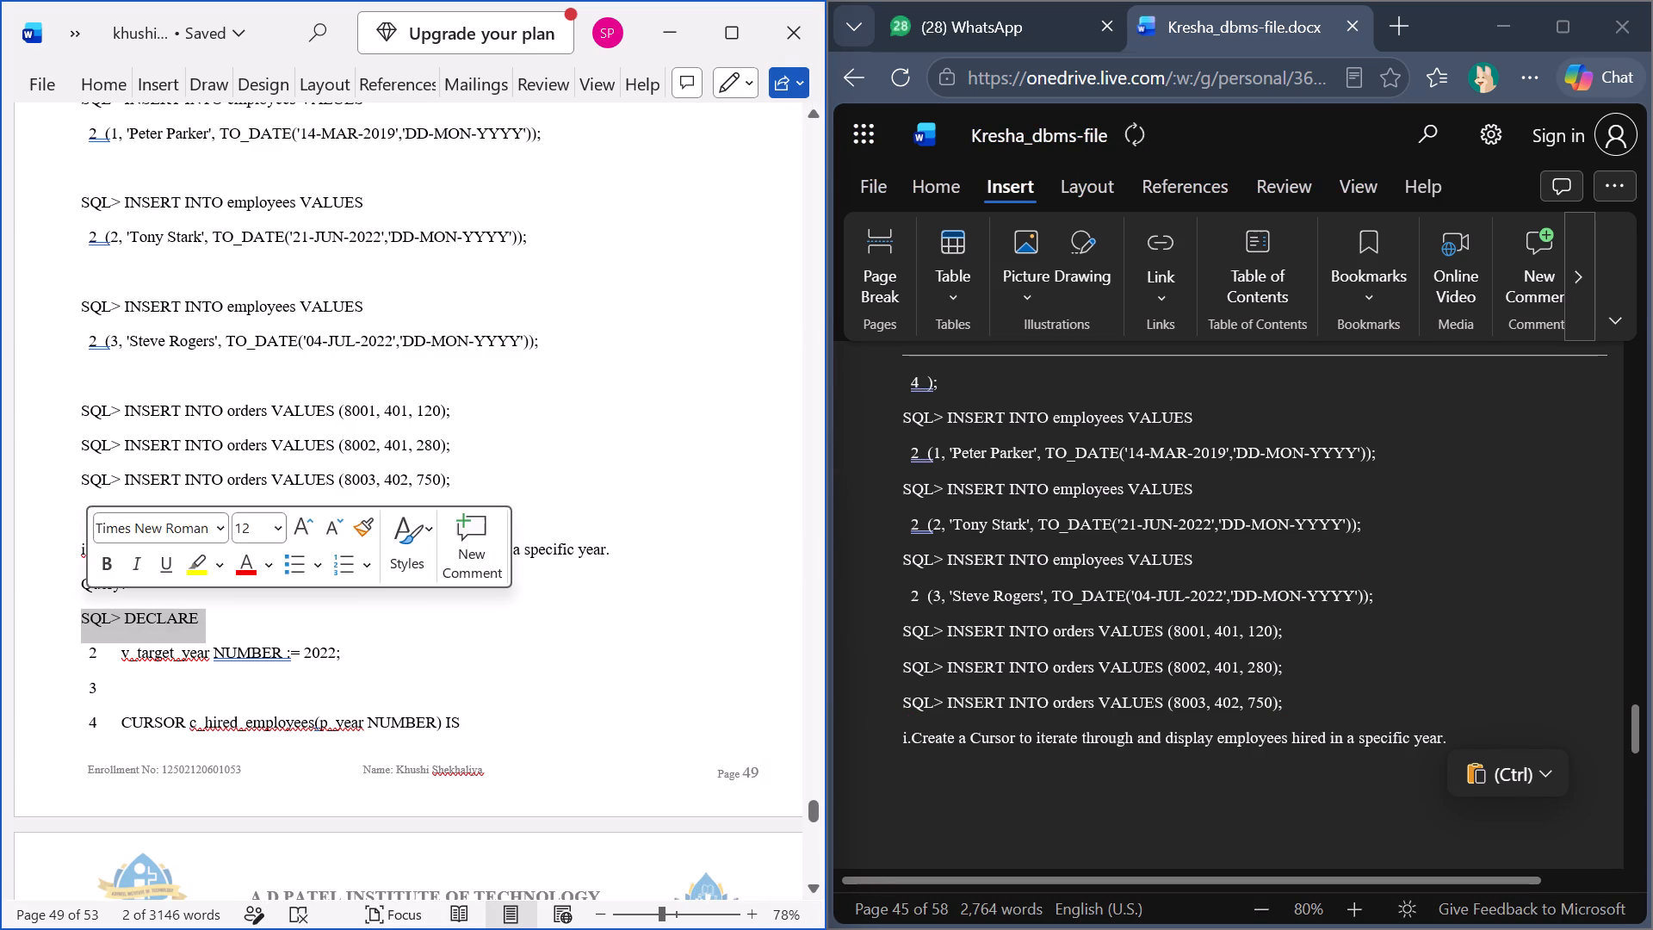
pyautogui.hotkey('ctrl', 'c')
pyautogui.click(950, 767)
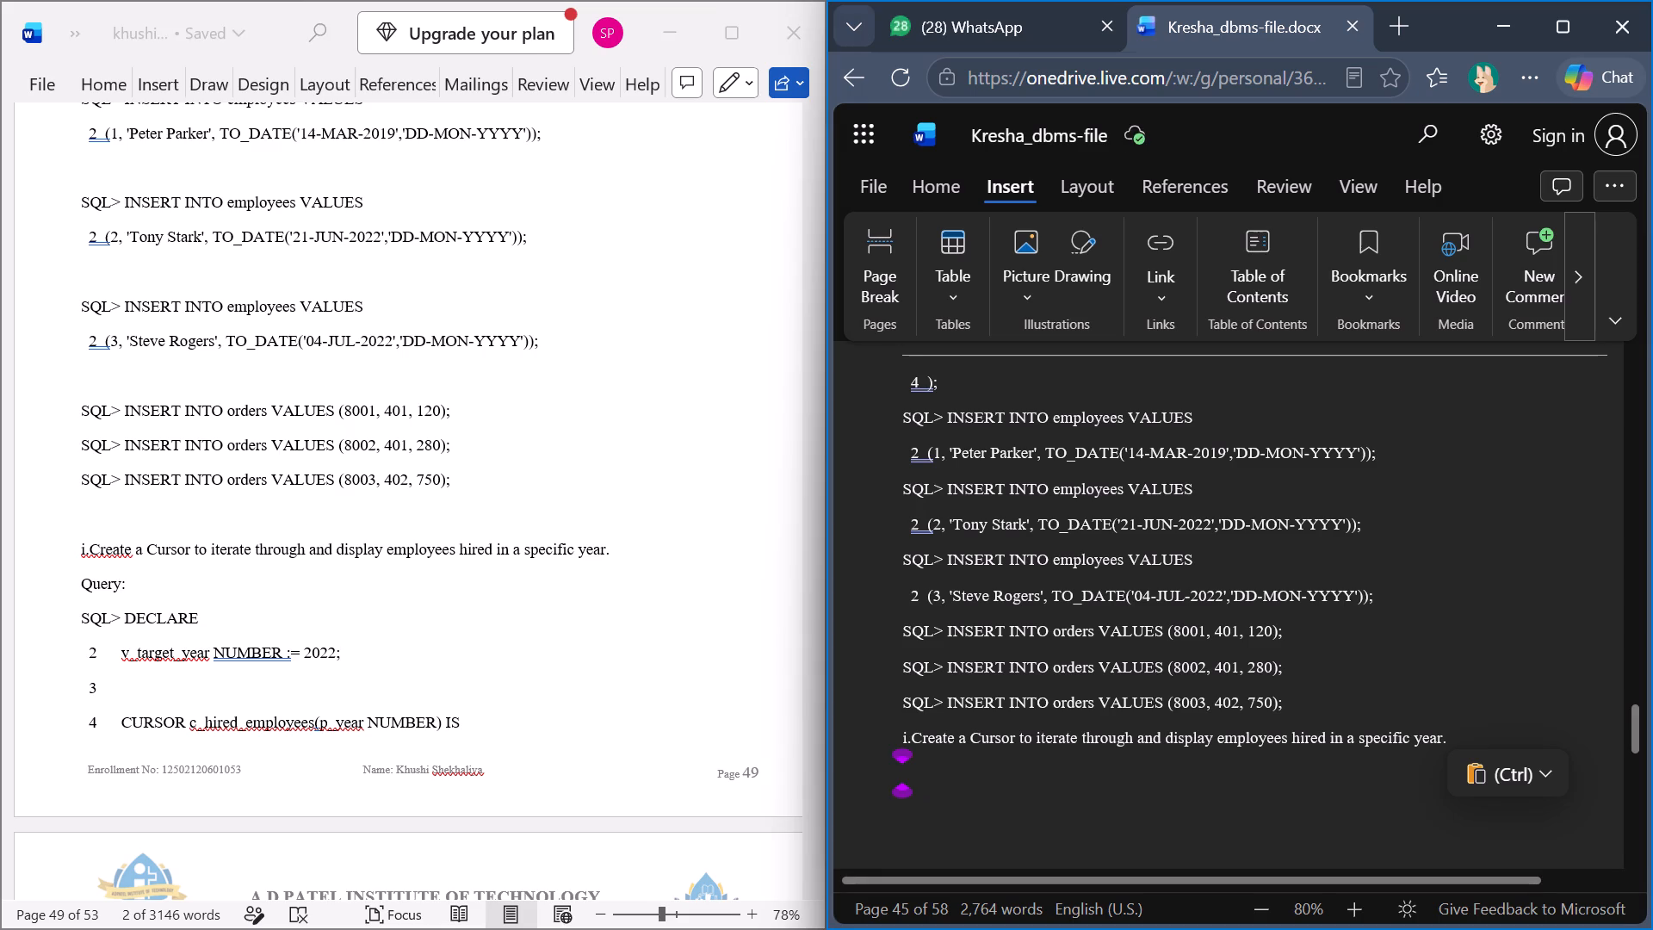
pyautogui.hotkey('ctrl', 'v')
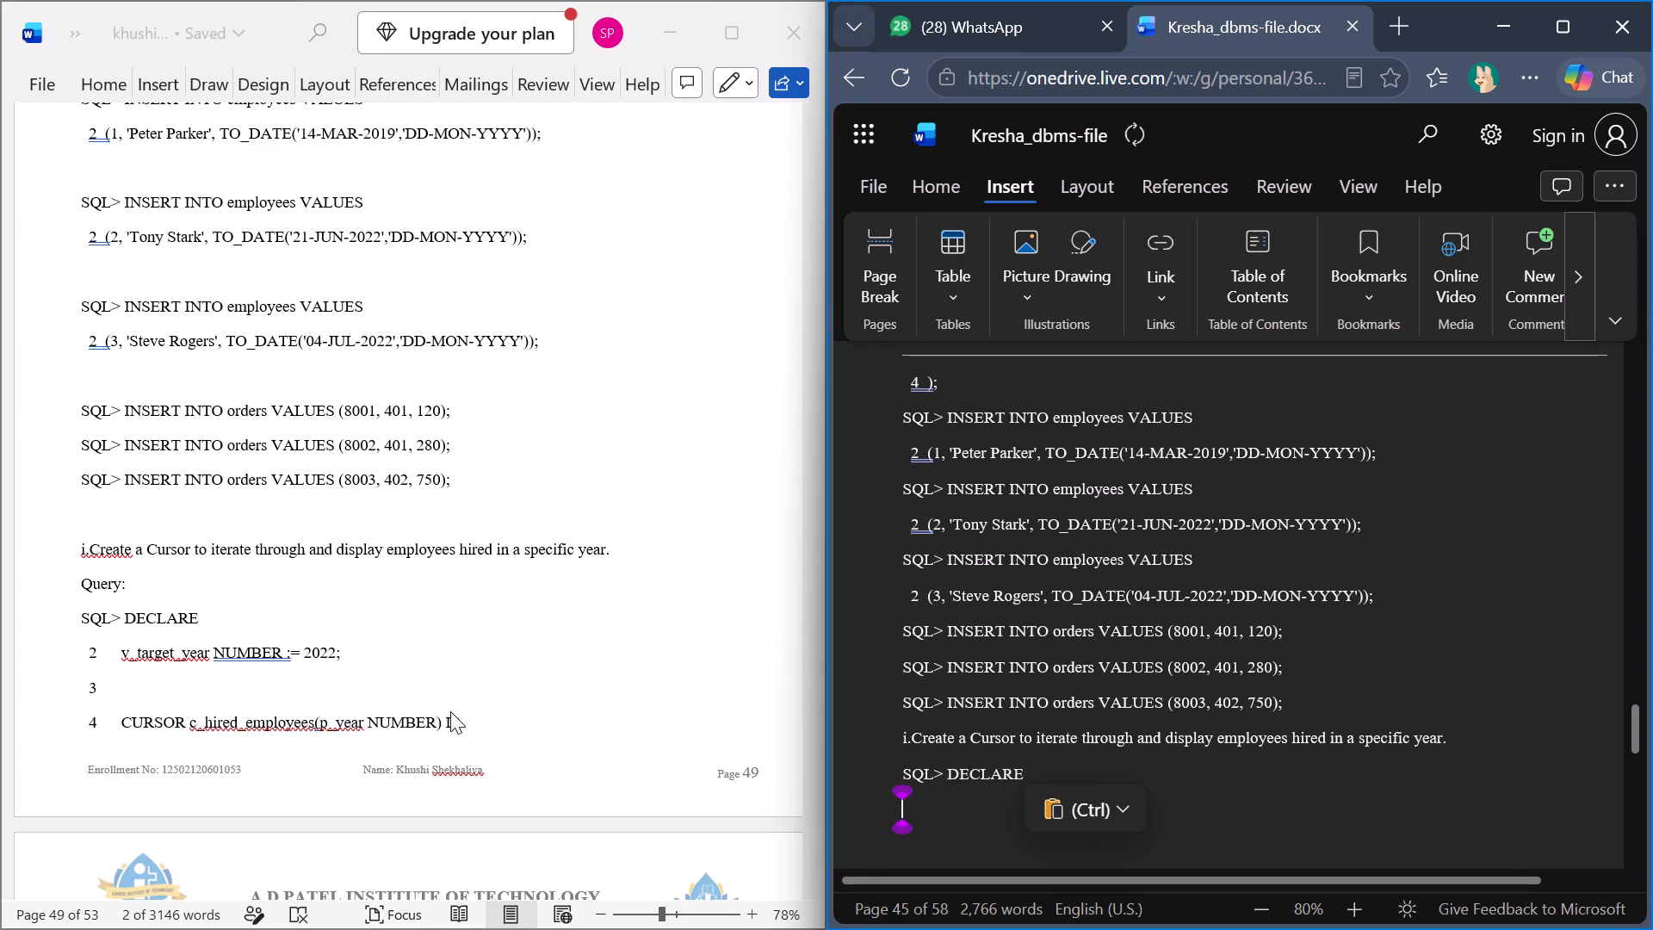
# Copy cursor query lines 2 to 4, from v_target_year to CURSOR c_hired_employees, and paste them on a new line below SQL> DECLARE.
pyautogui.scroll(-3, 483, 723)
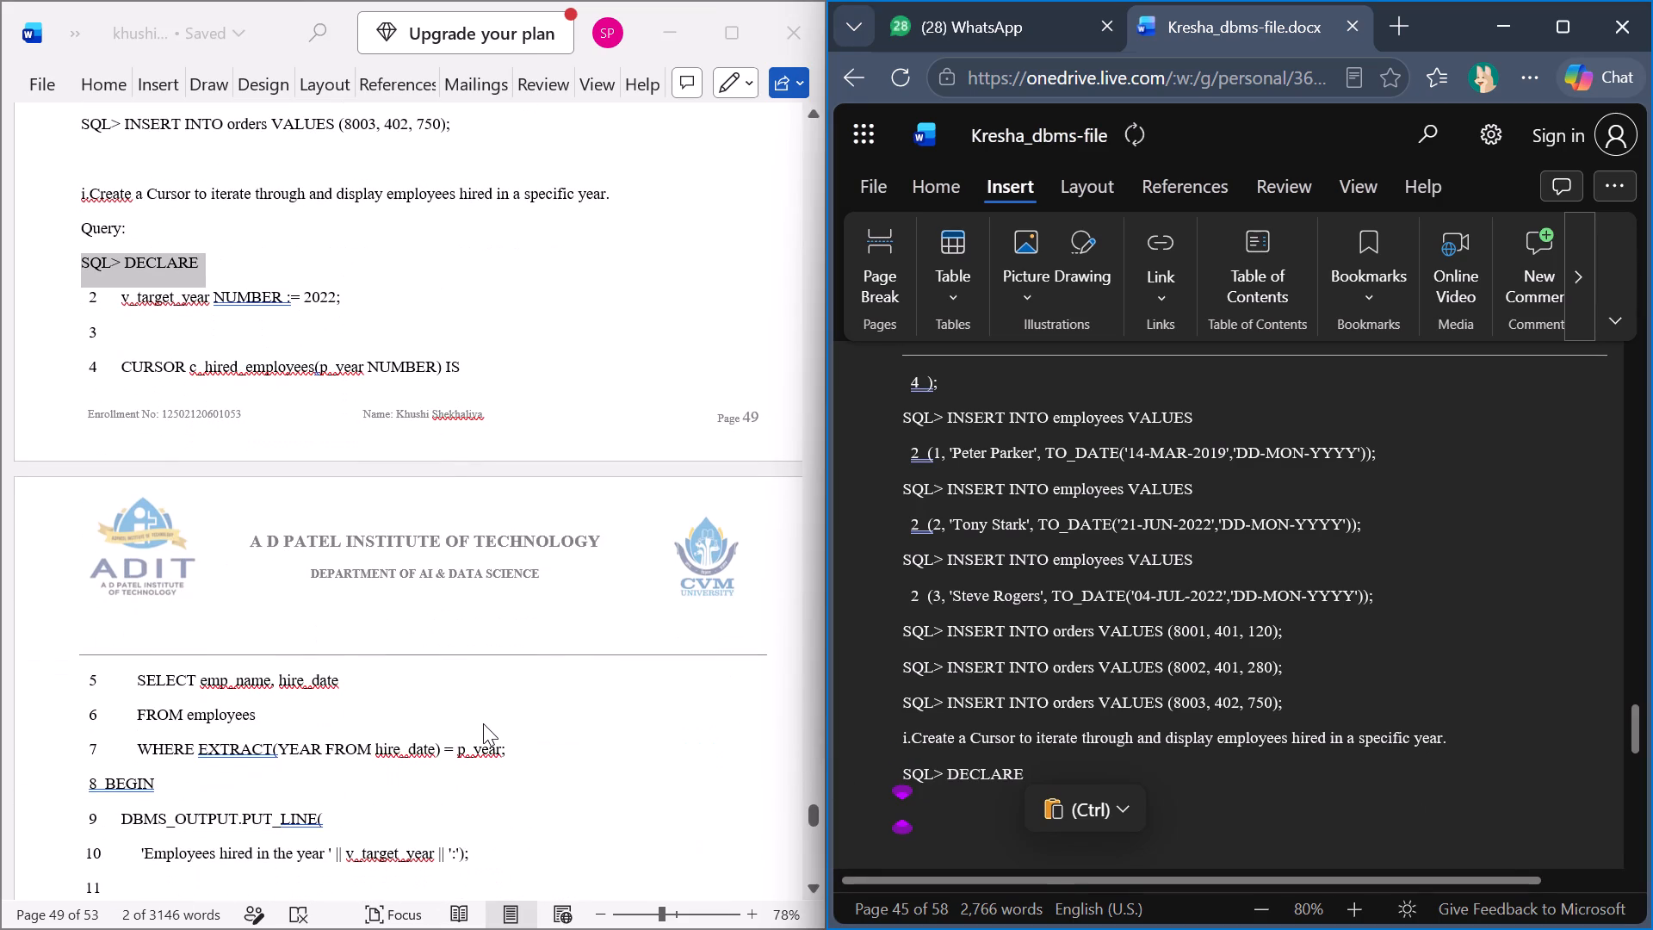
pyautogui.click(471, 363)
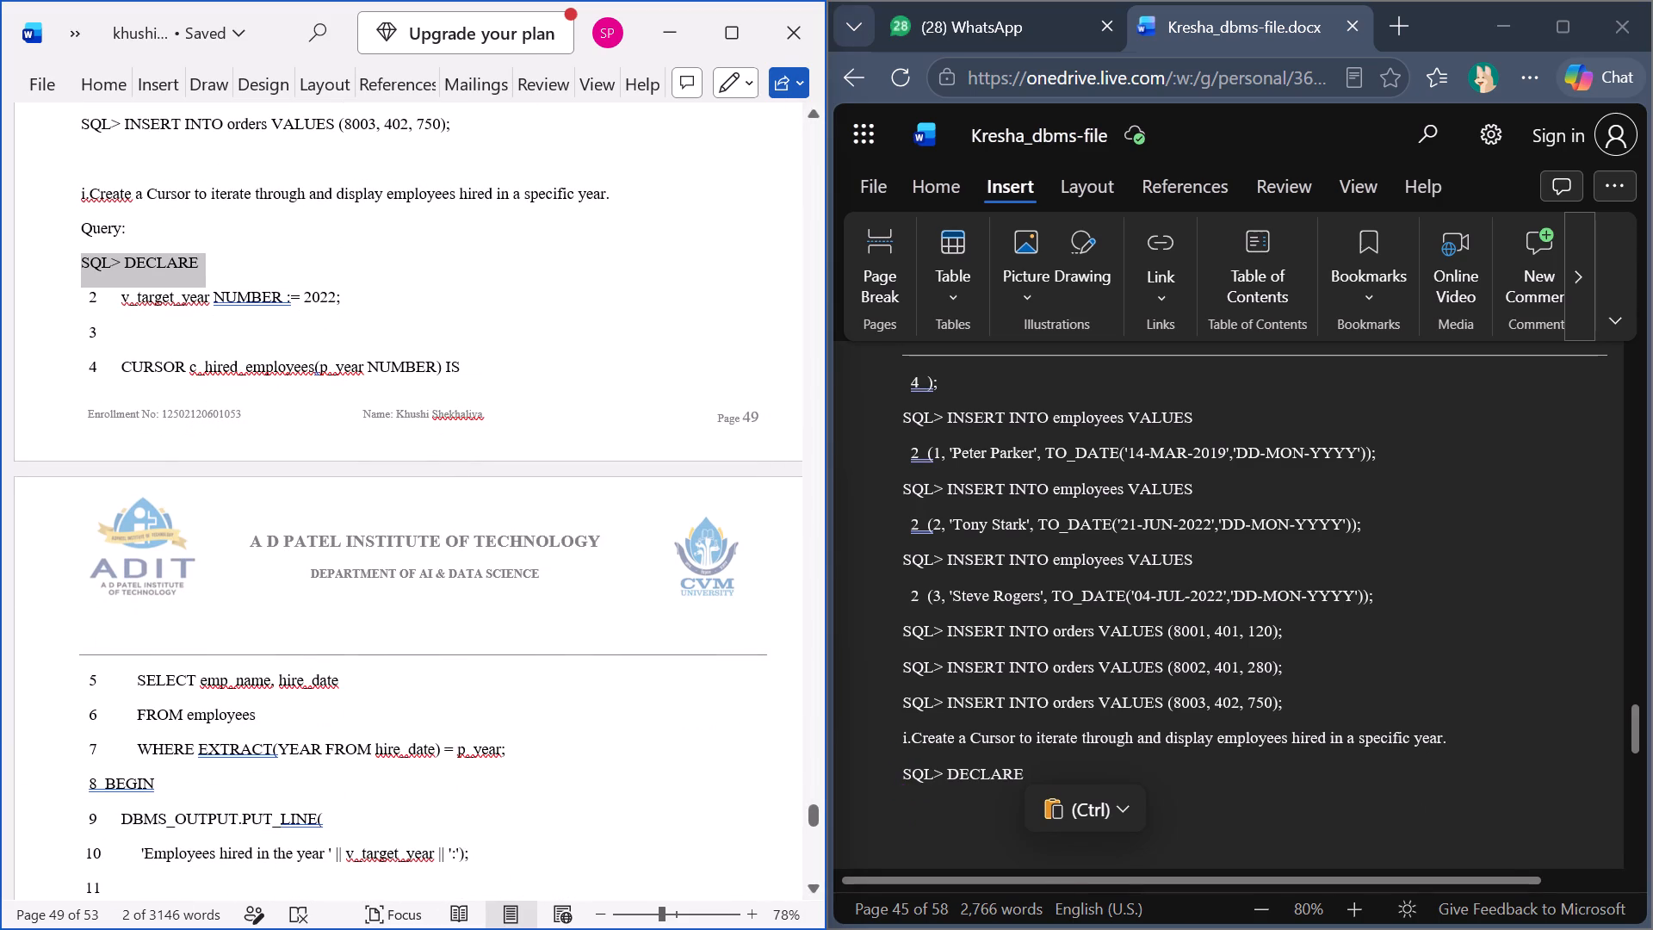
pyautogui.moveTo(472, 367); pyautogui.dragTo(127, 346)
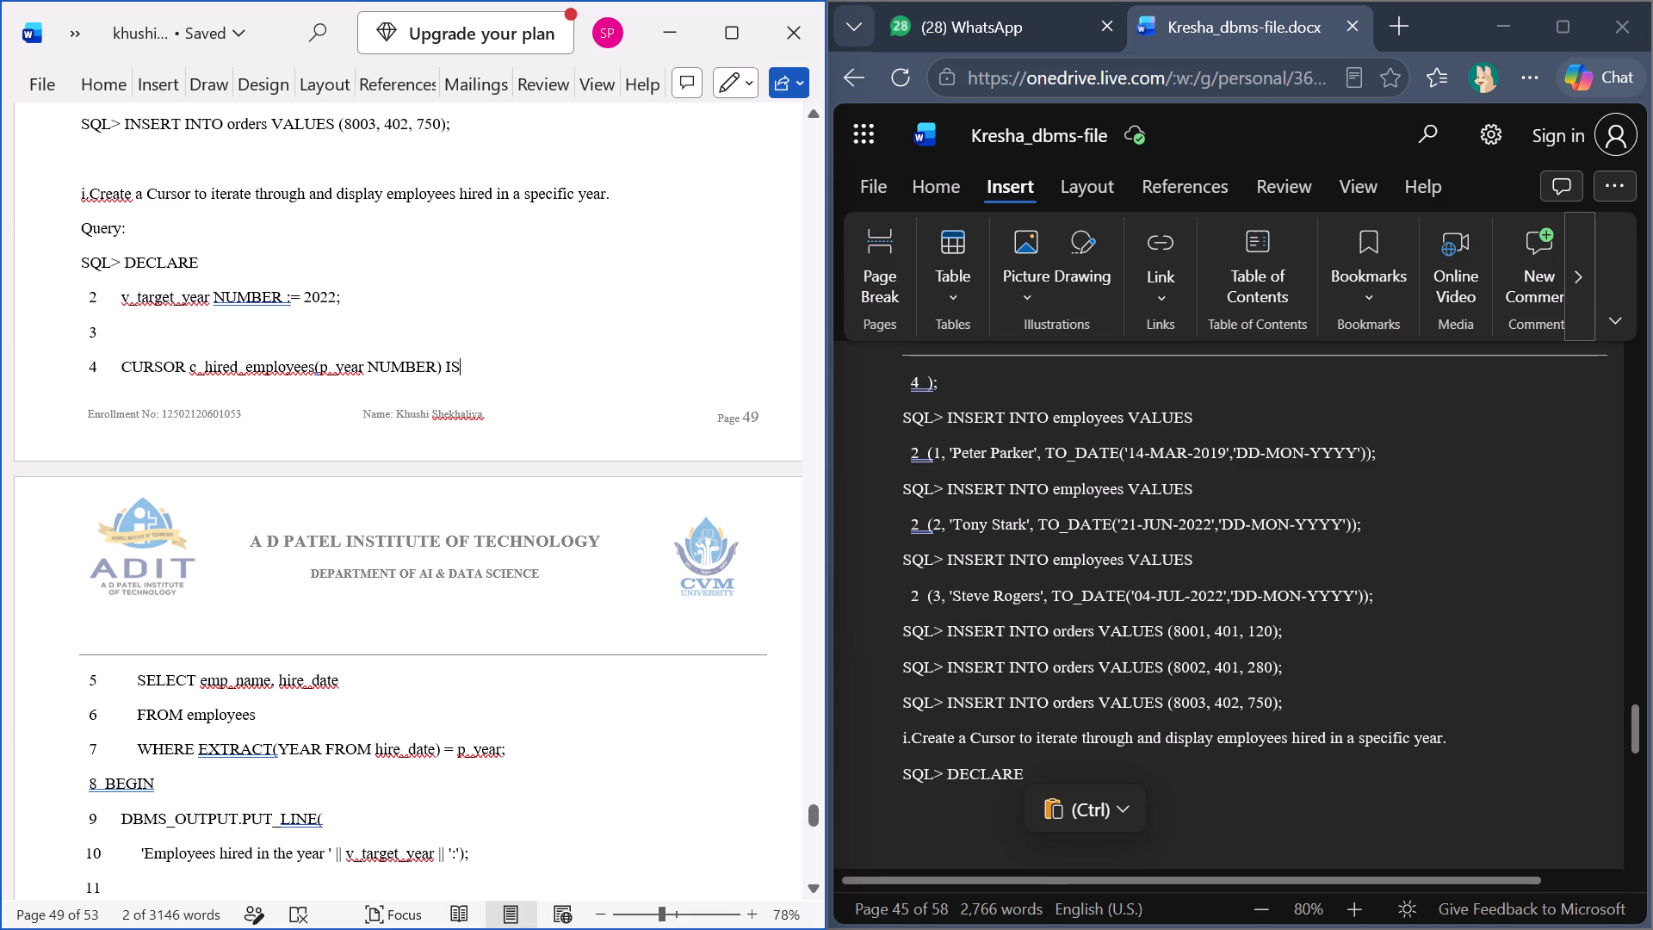
pyautogui.moveTo(127, 346); pyautogui.dragTo(72, 301)
pyautogui.hotkey('ctrl', 'c')
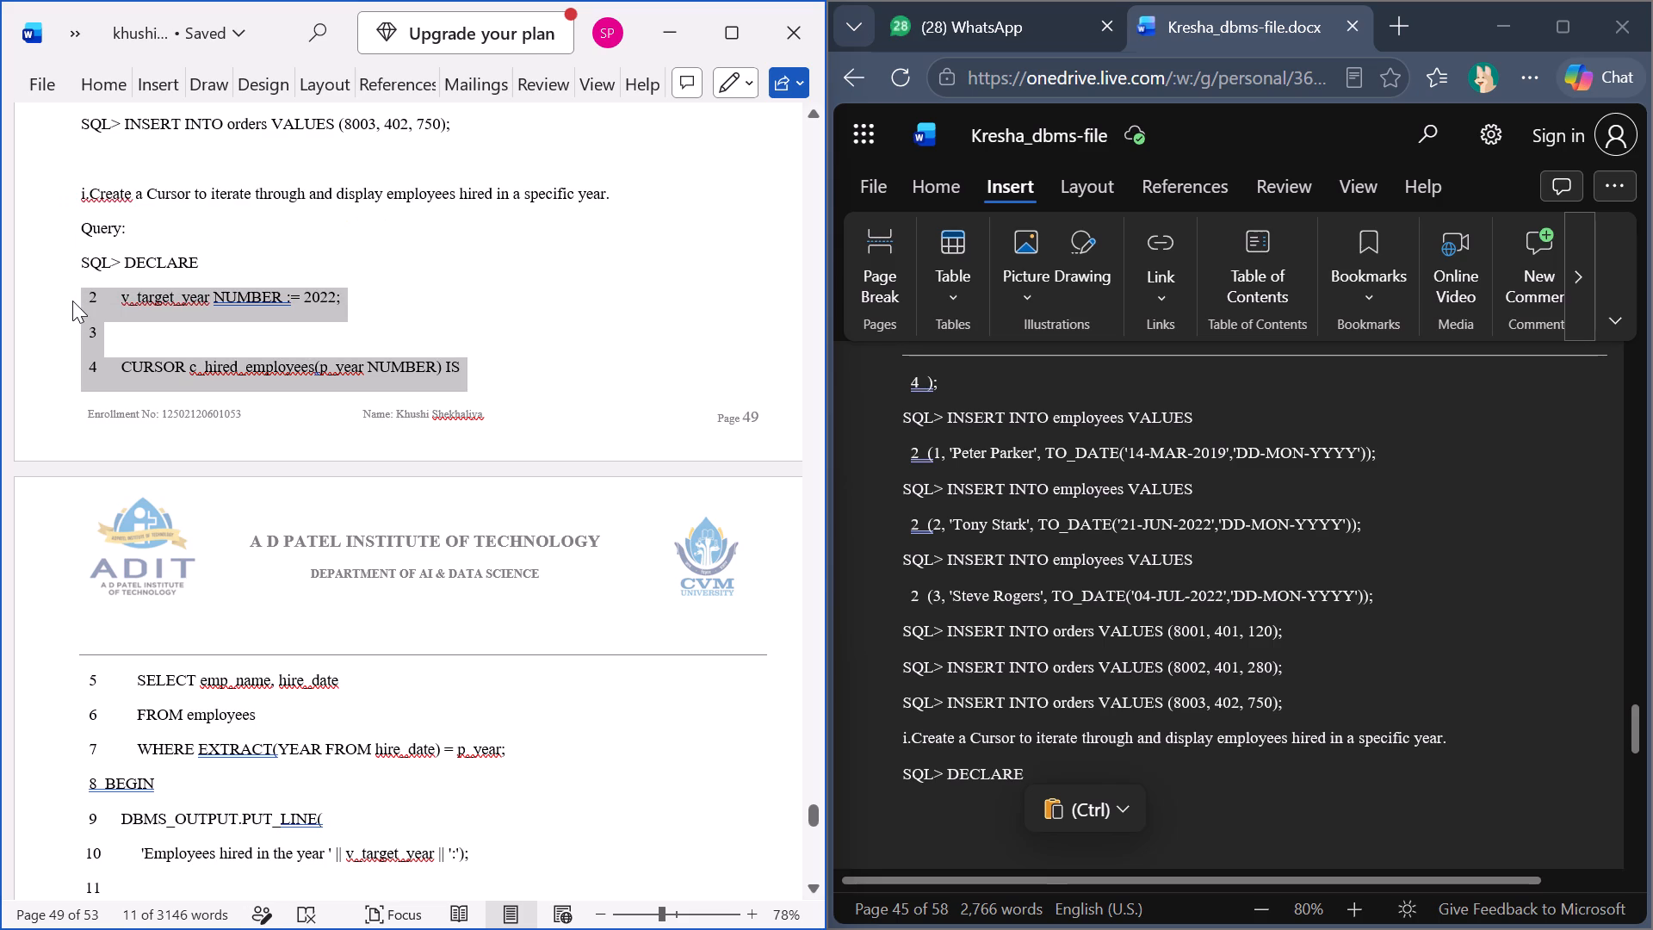
pyautogui.click(1104, 776)
pyautogui.press('Return')
pyautogui.hotkey('ctrl', 'v')
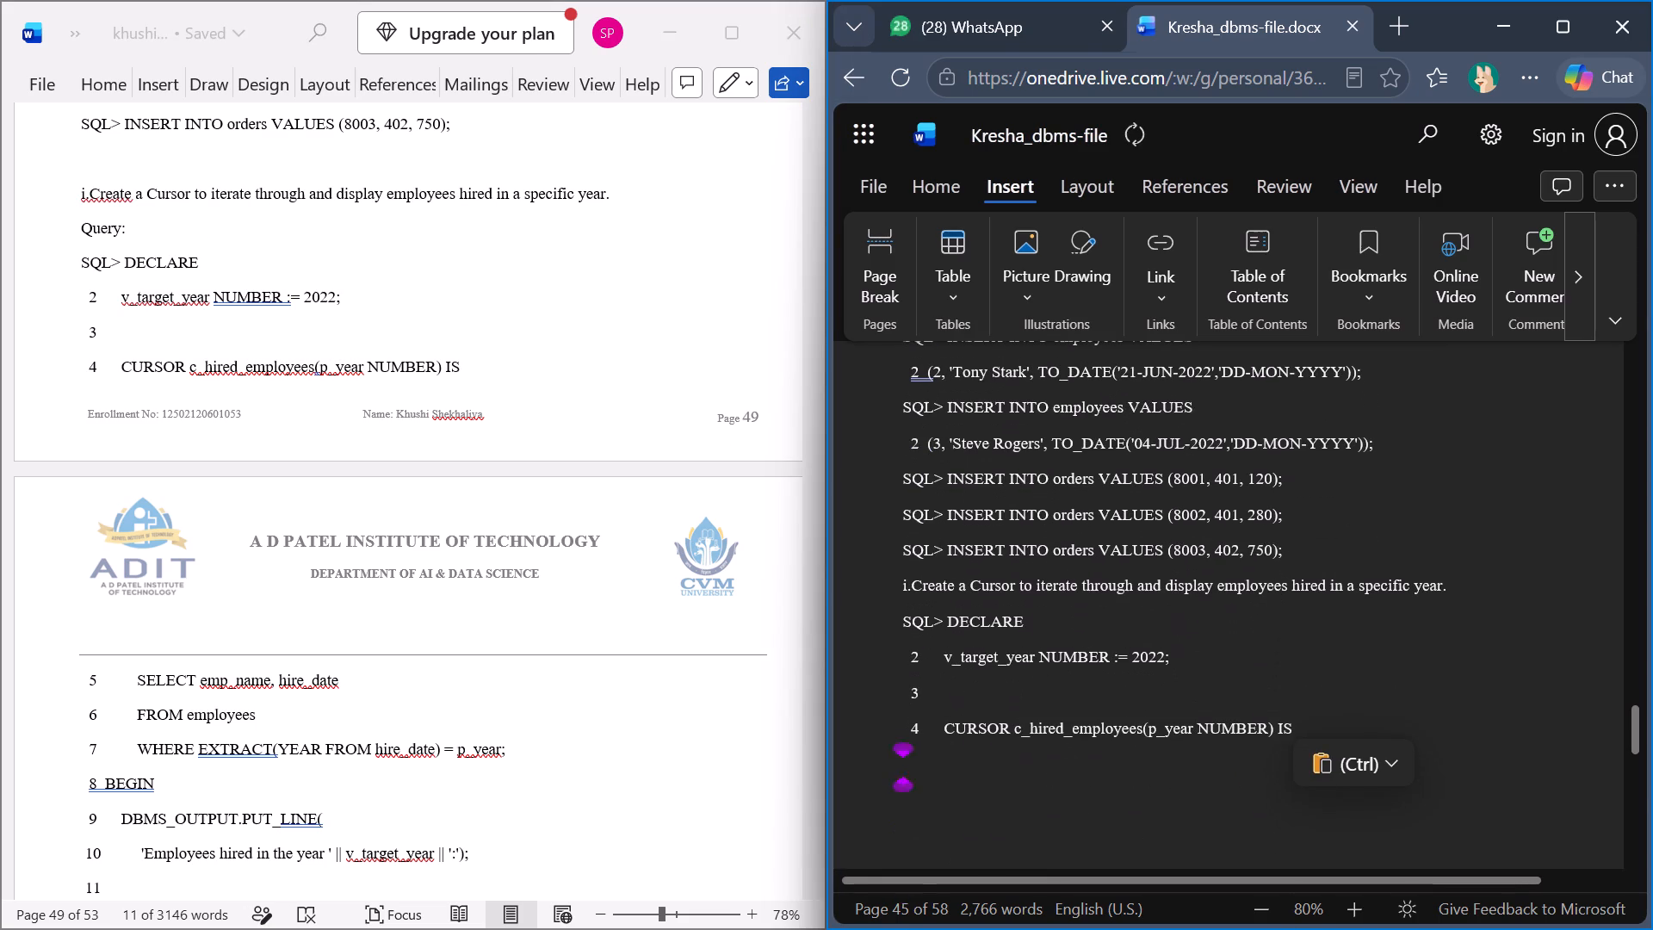
# Copy cursor query lines 5 to 18, from SELECT emp_name, hire_date to the closing slash, and paste them on a new line below line 4.
pyautogui.scroll(-3, 306, 669)
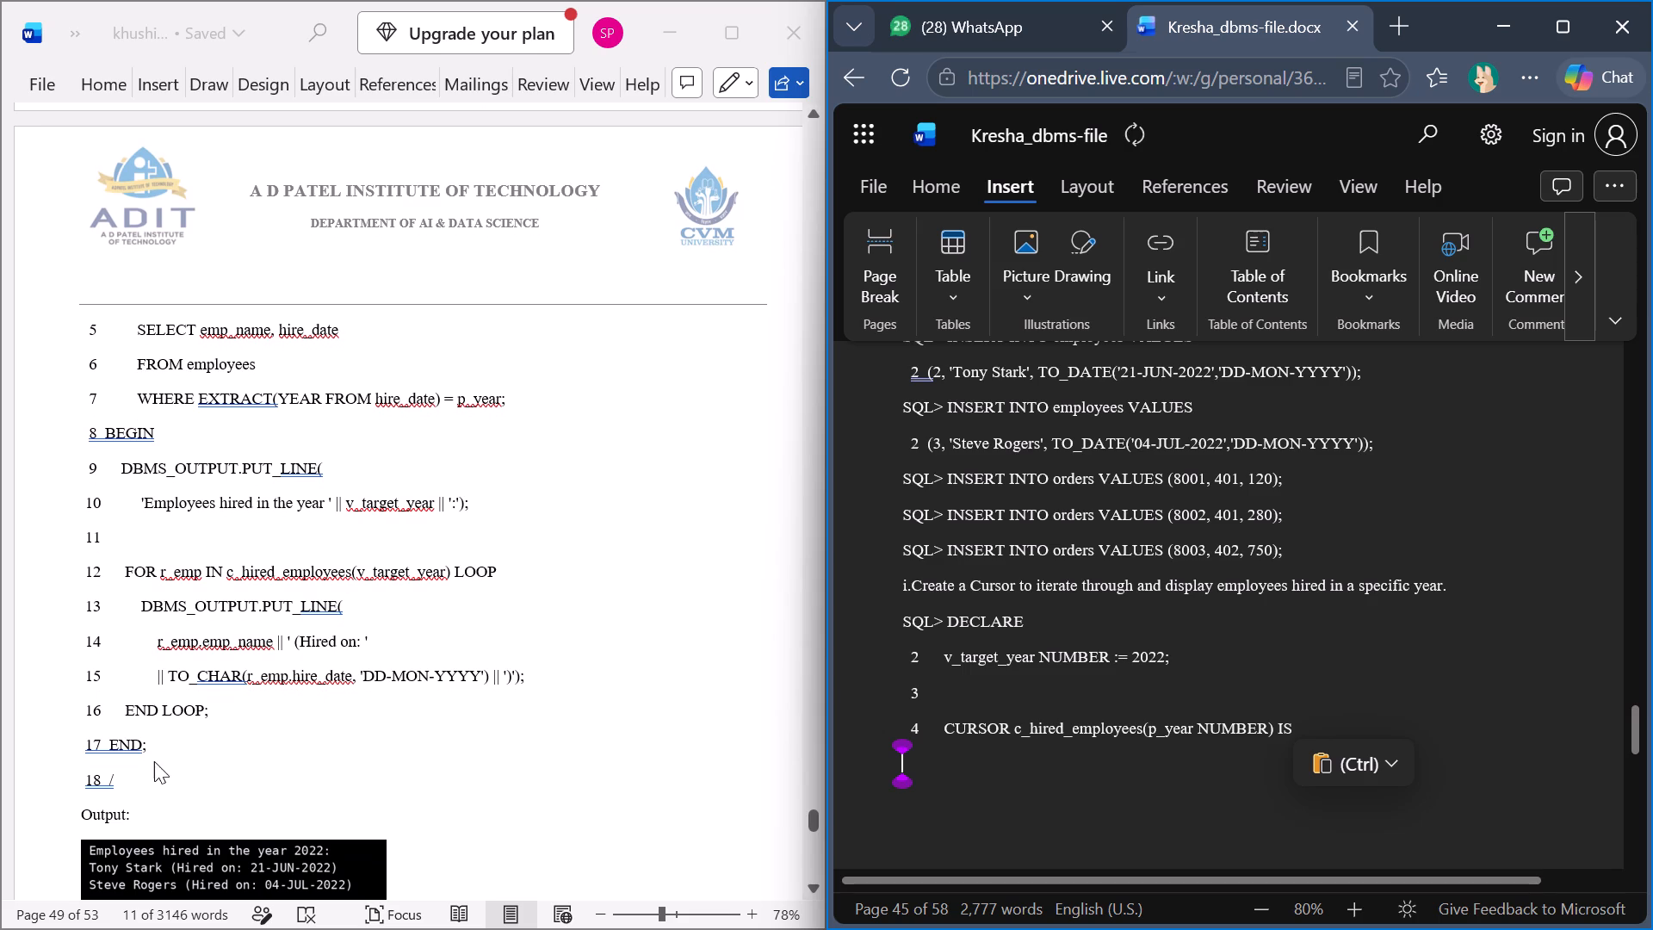
pyautogui.click(138, 779)
pyautogui.moveTo(138, 779); pyautogui.dragTo(80, 325)
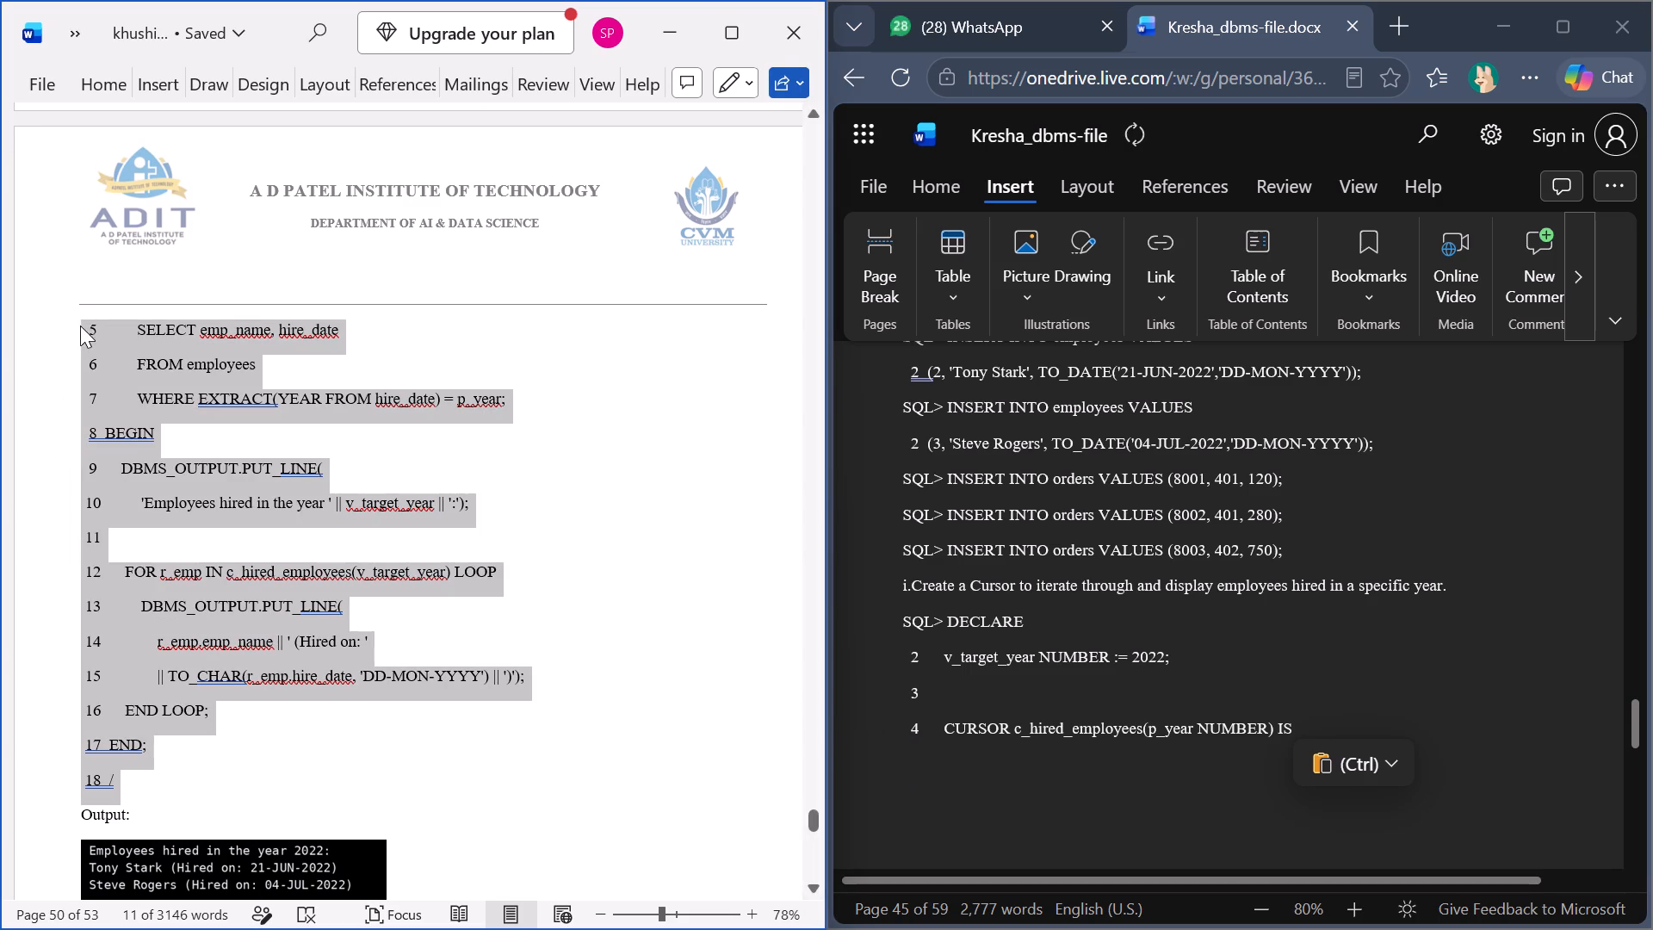
pyautogui.moveTo(80, 325); pyautogui.dragTo(69, 329)
pyautogui.hotkey('ctrl', 'c')
pyautogui.click(1373, 727)
pyautogui.press('Return')
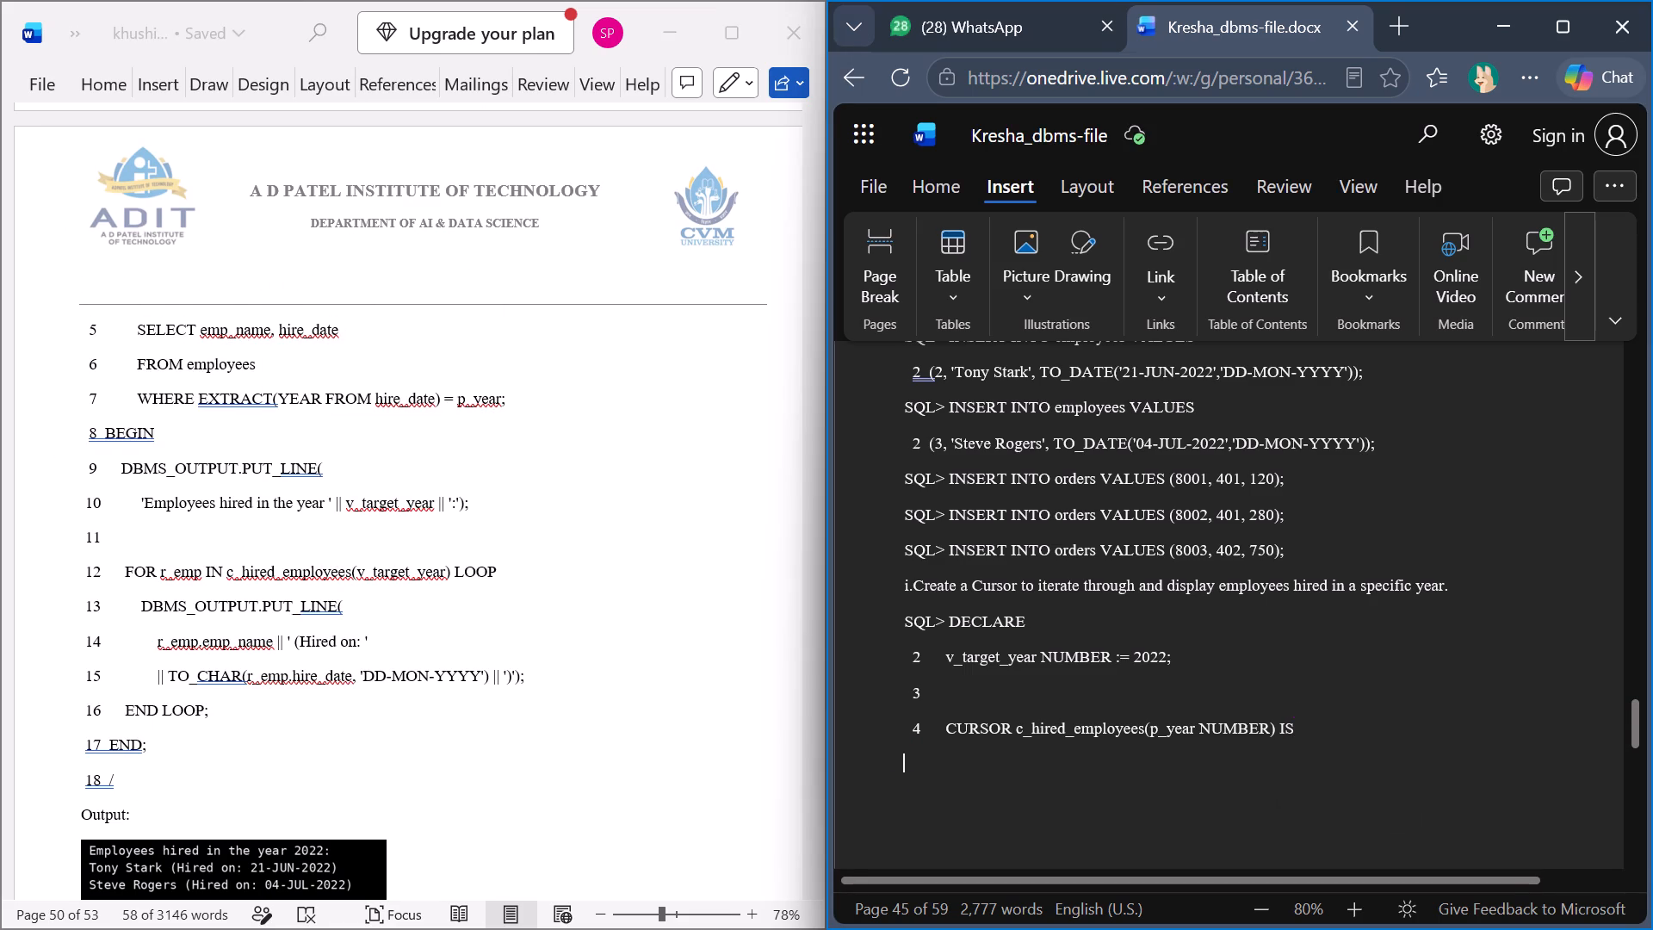
pyautogui.hotkey('ctrl', 'v')
# Copy the cursor query's output image, "Employees hired in the year 2022", from khushi's file and paste it on a new line below line 18.
pyautogui.scroll(-2, 307, 567)
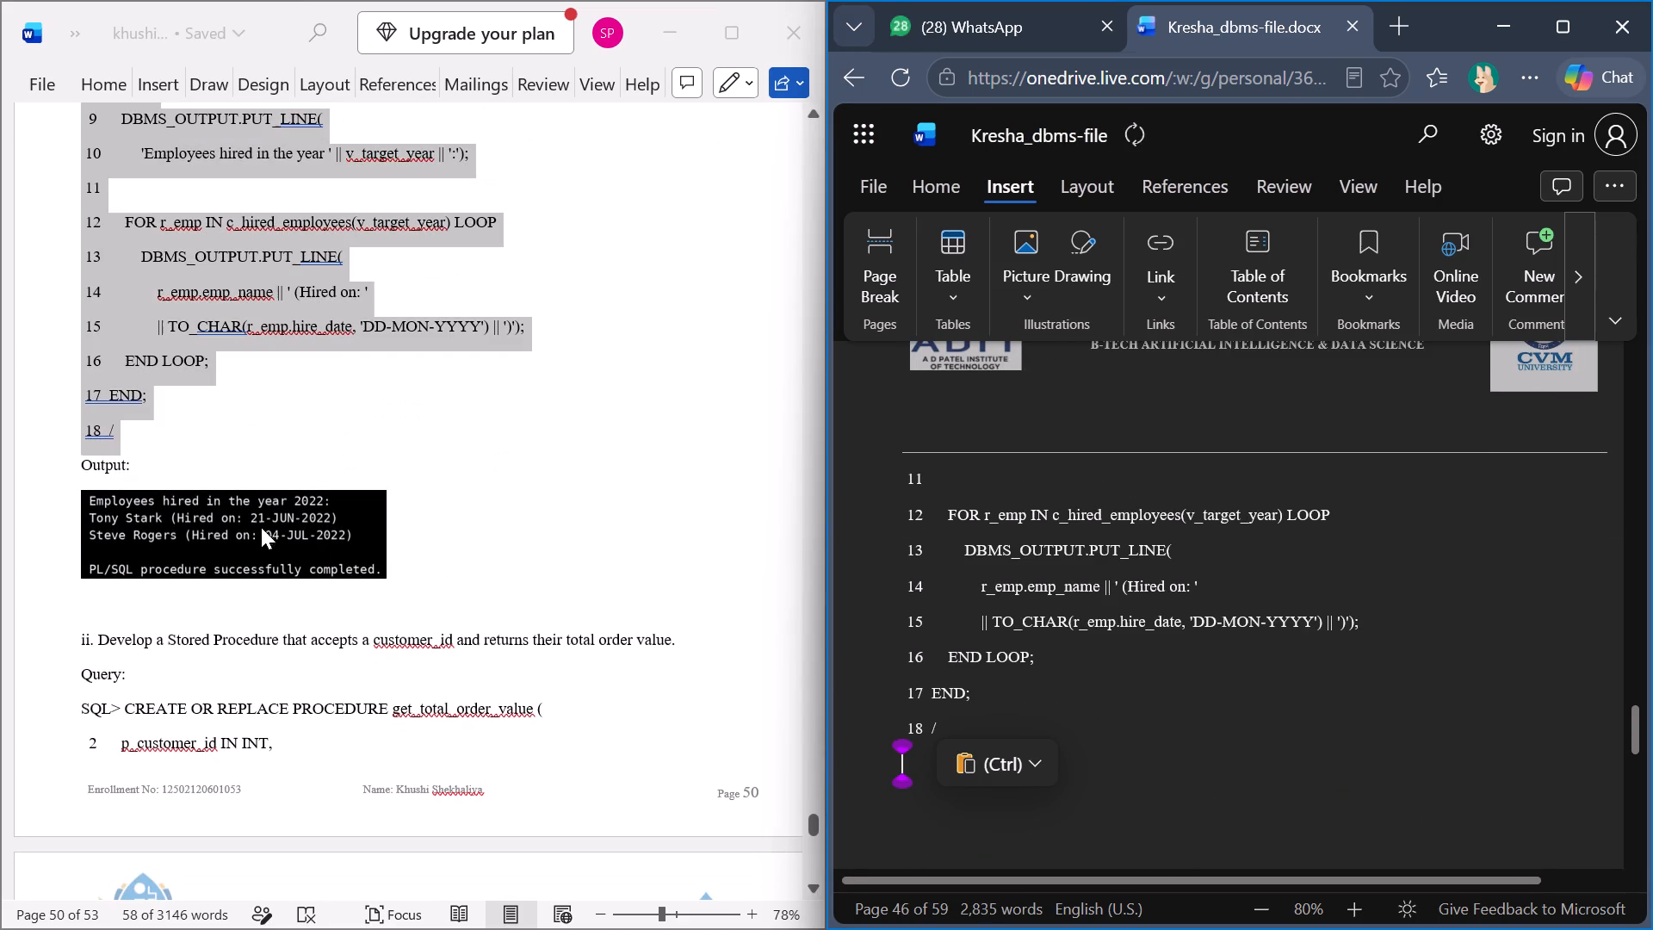
pyautogui.rightClick(258, 518)
pyautogui.rightClick(266, 522)
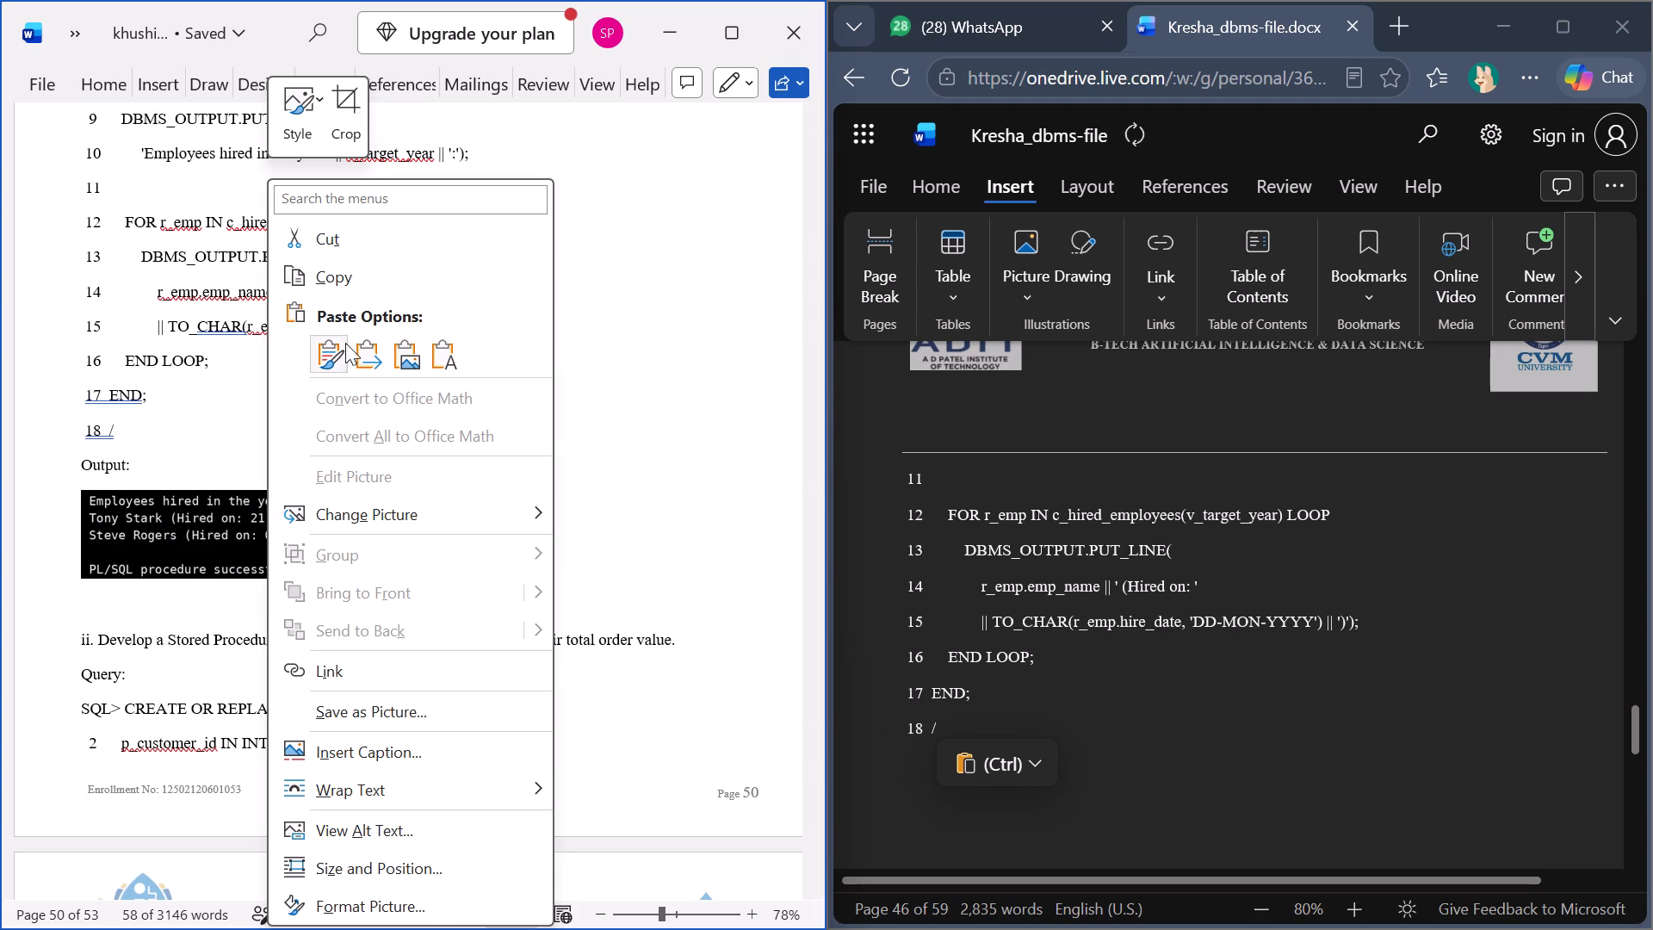
pyautogui.click(349, 276)
pyautogui.click(991, 717)
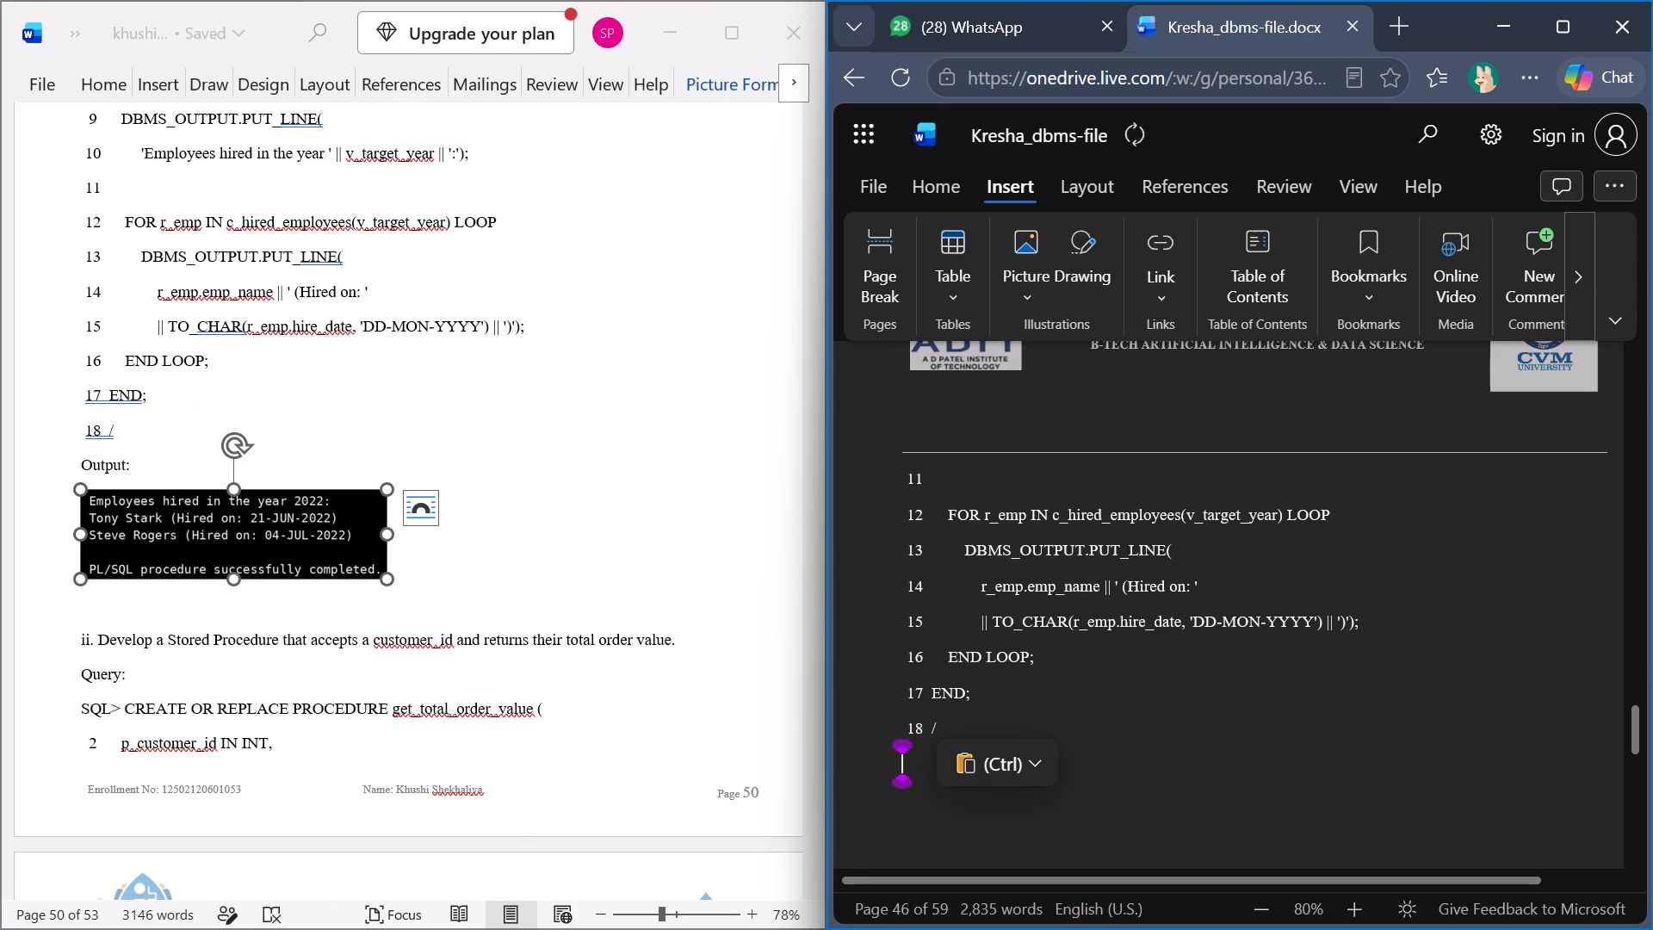
pyautogui.press('Return')
pyautogui.hotkey('ctrl', 'v')
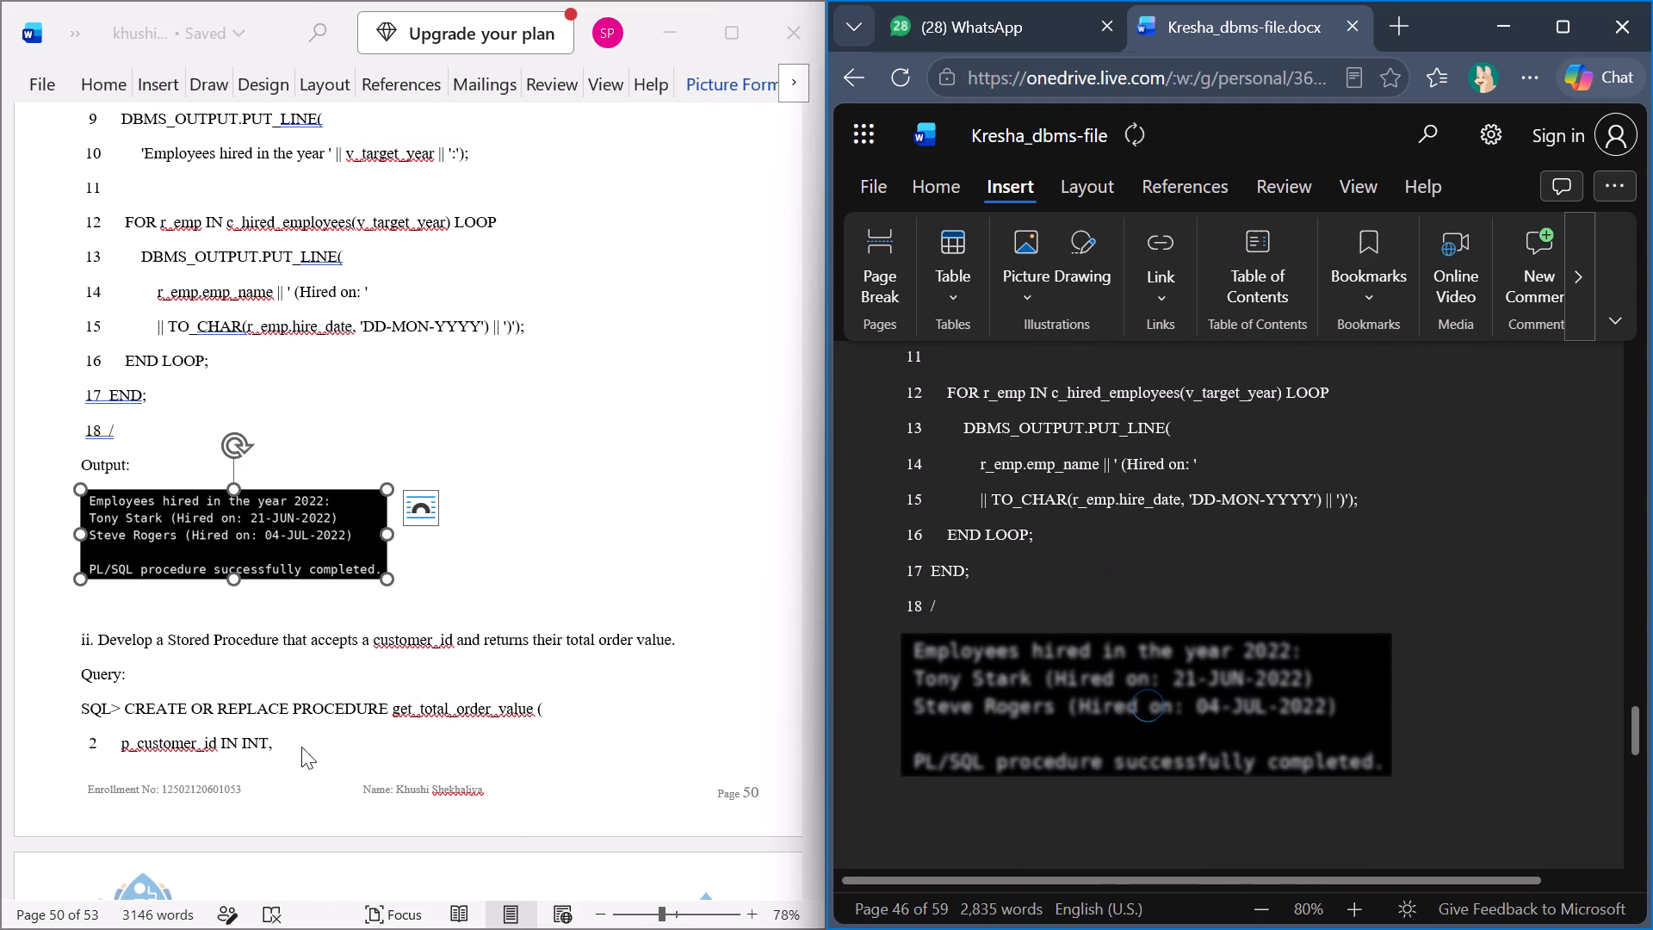
# Copy question ii, "Develop a Stored Procedure that accepts a customer_id and returns their total order value.", and paste it below the cursor output image.
pyautogui.click(684, 635)
pyautogui.moveTo(684, 635); pyautogui.dragTo(79, 637)
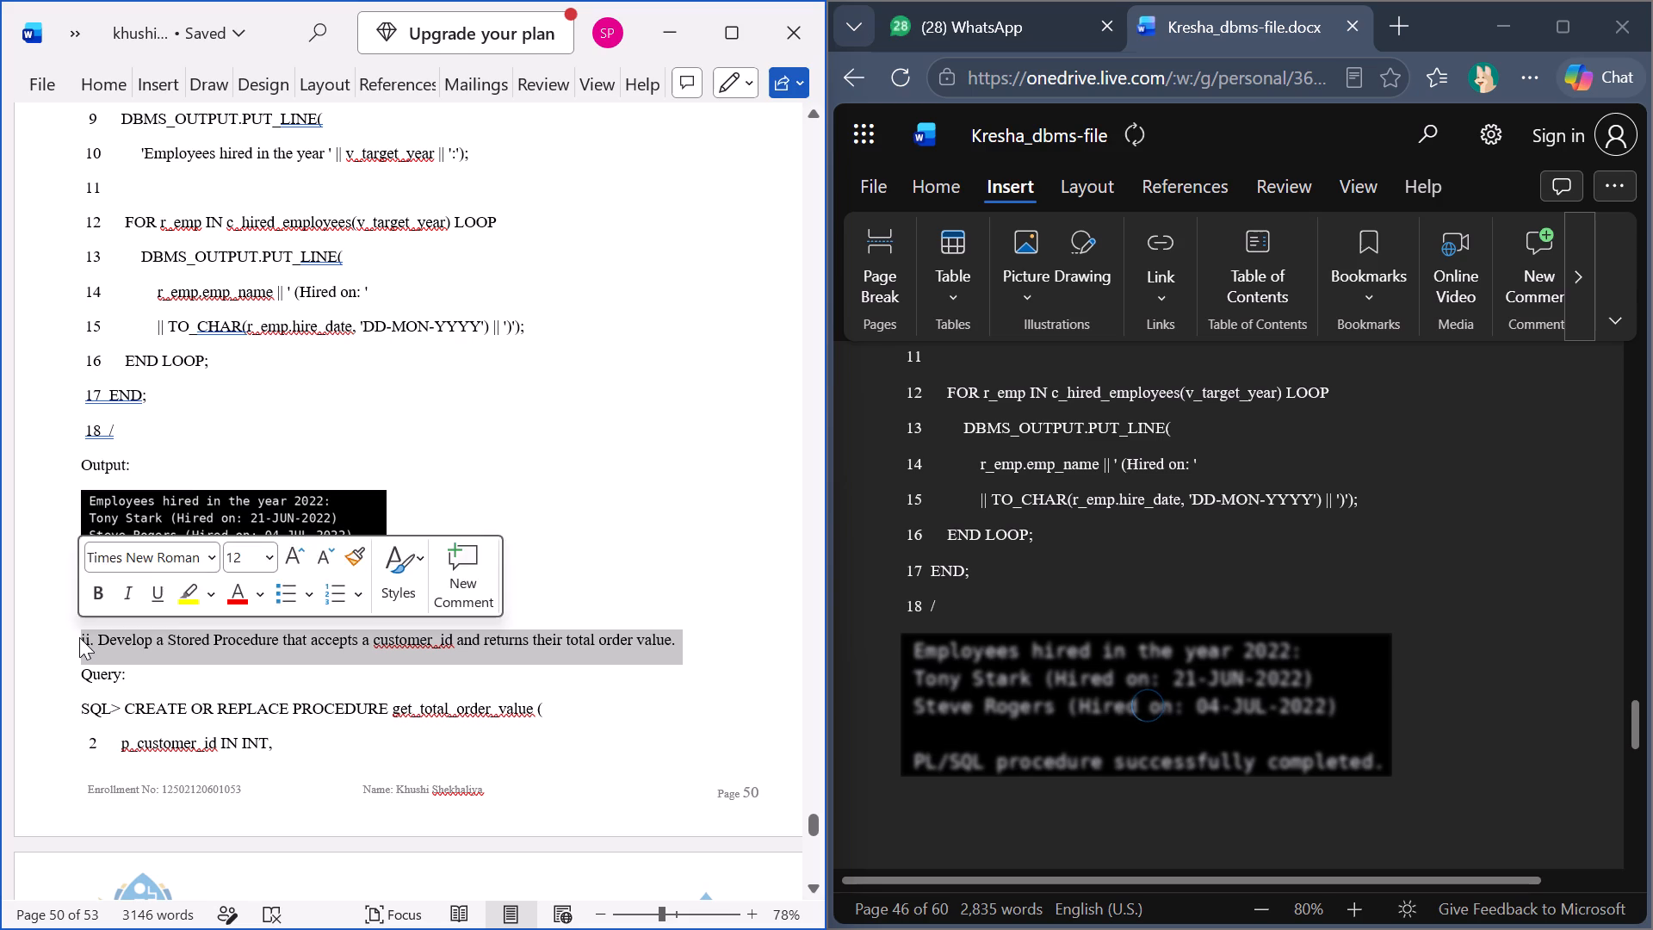
pyautogui.hotkey('ctrl', 'c')
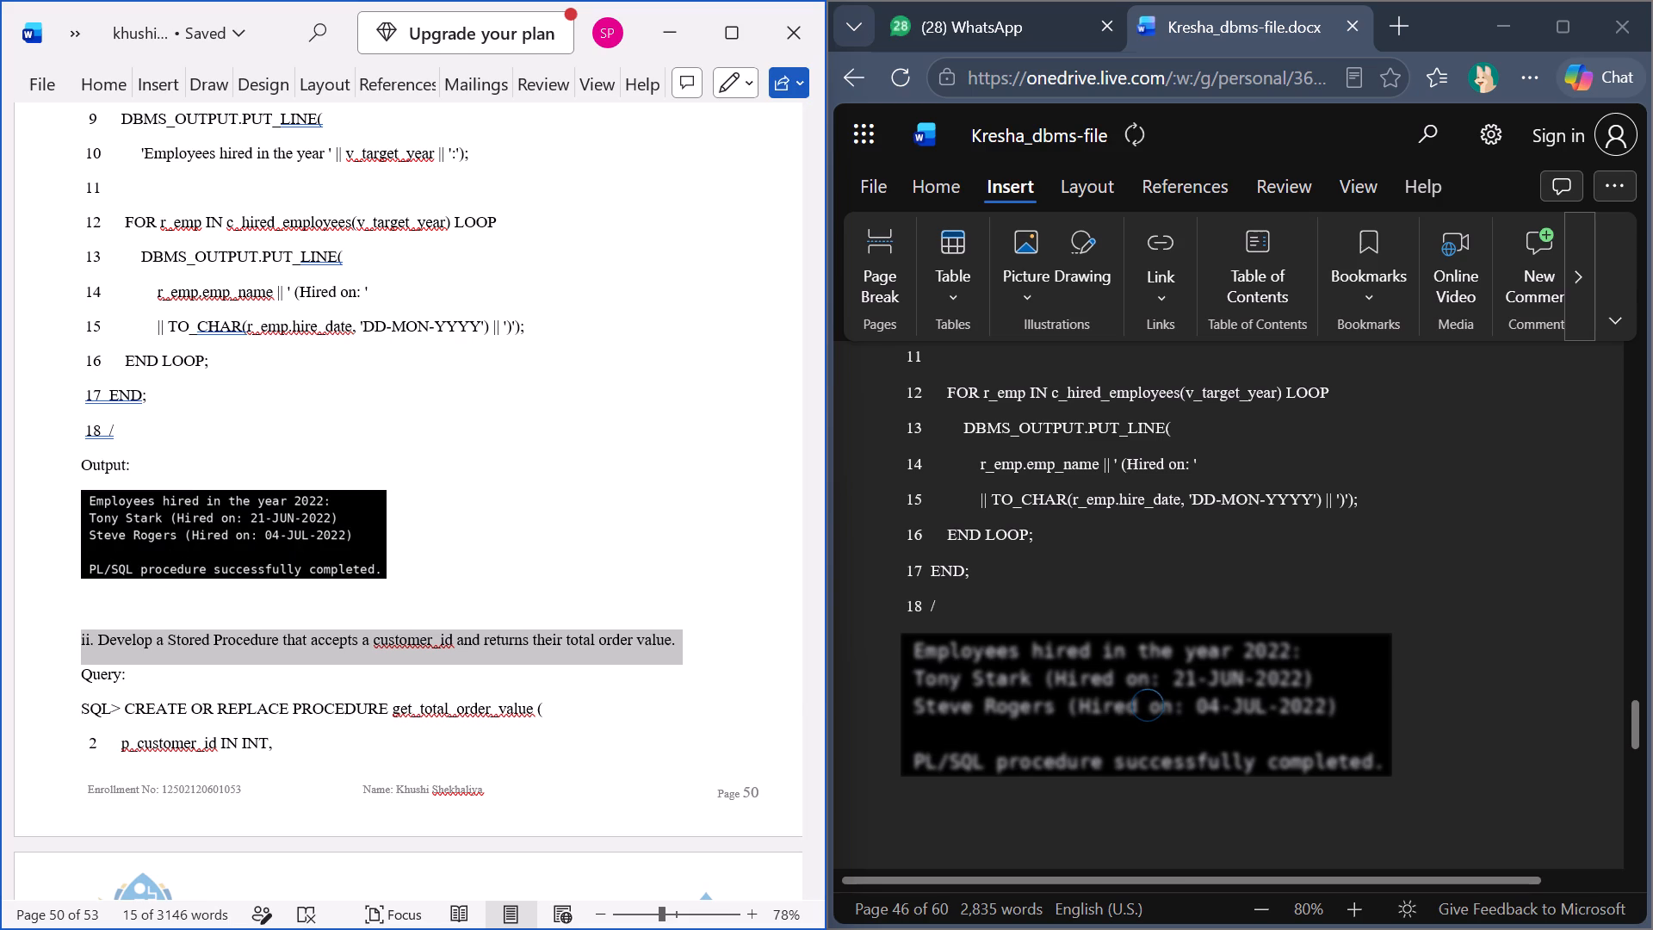
pyautogui.scroll(-2, 1454, 728)
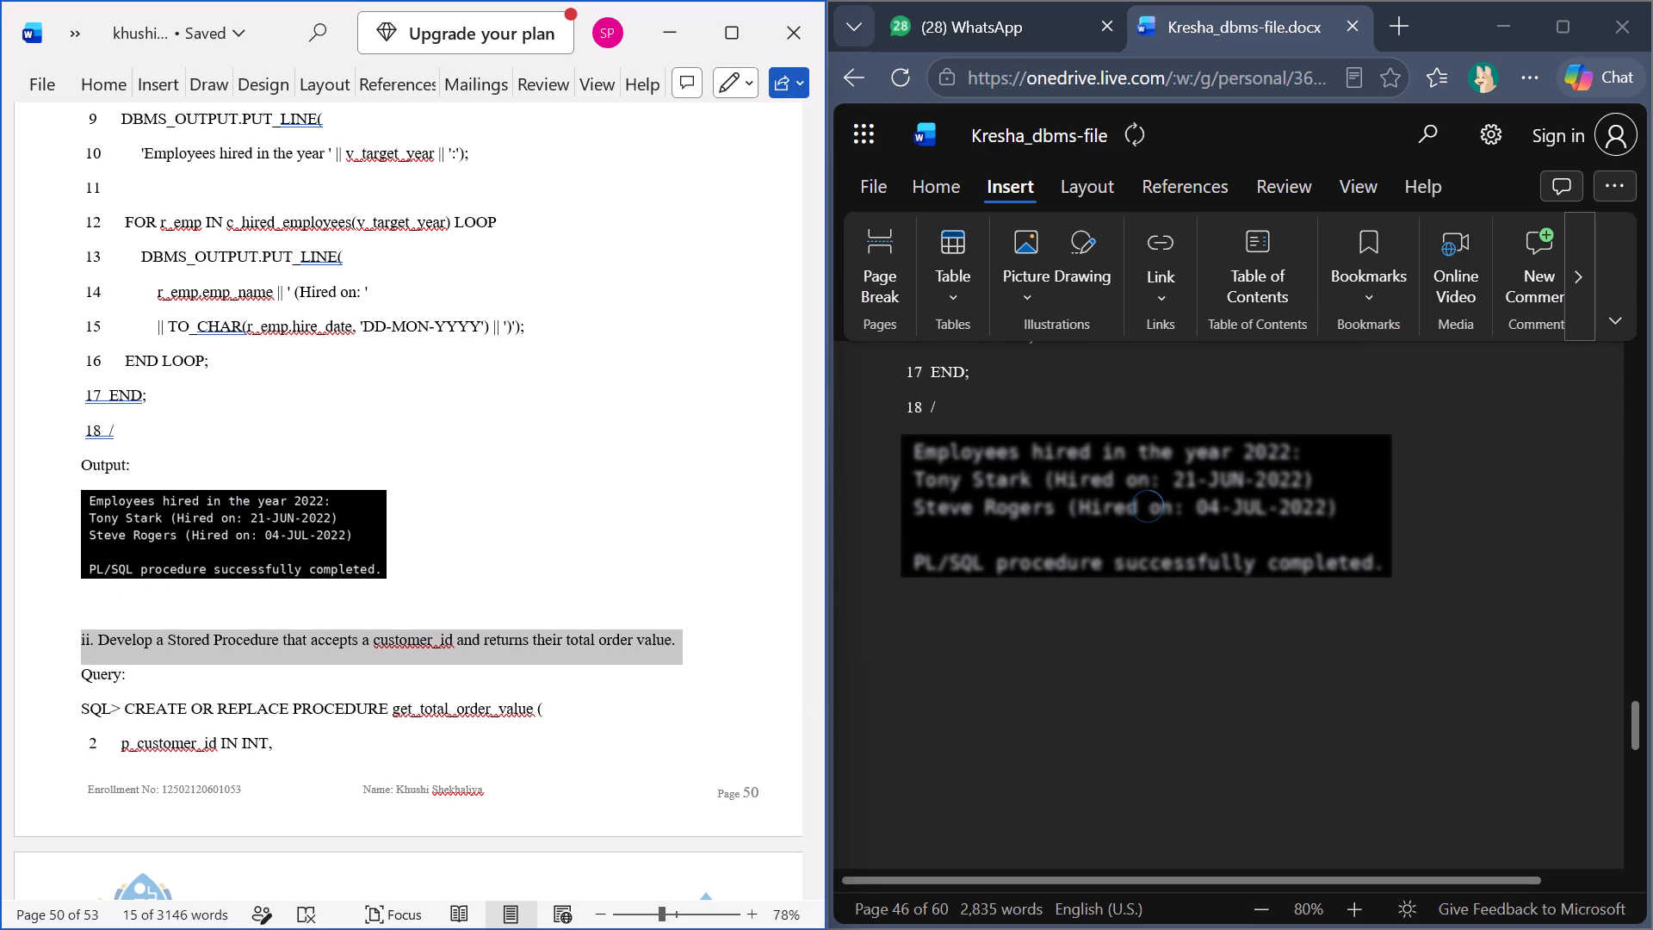
pyautogui.click(1442, 551)
pyautogui.hotkey('ctrl', 'v')
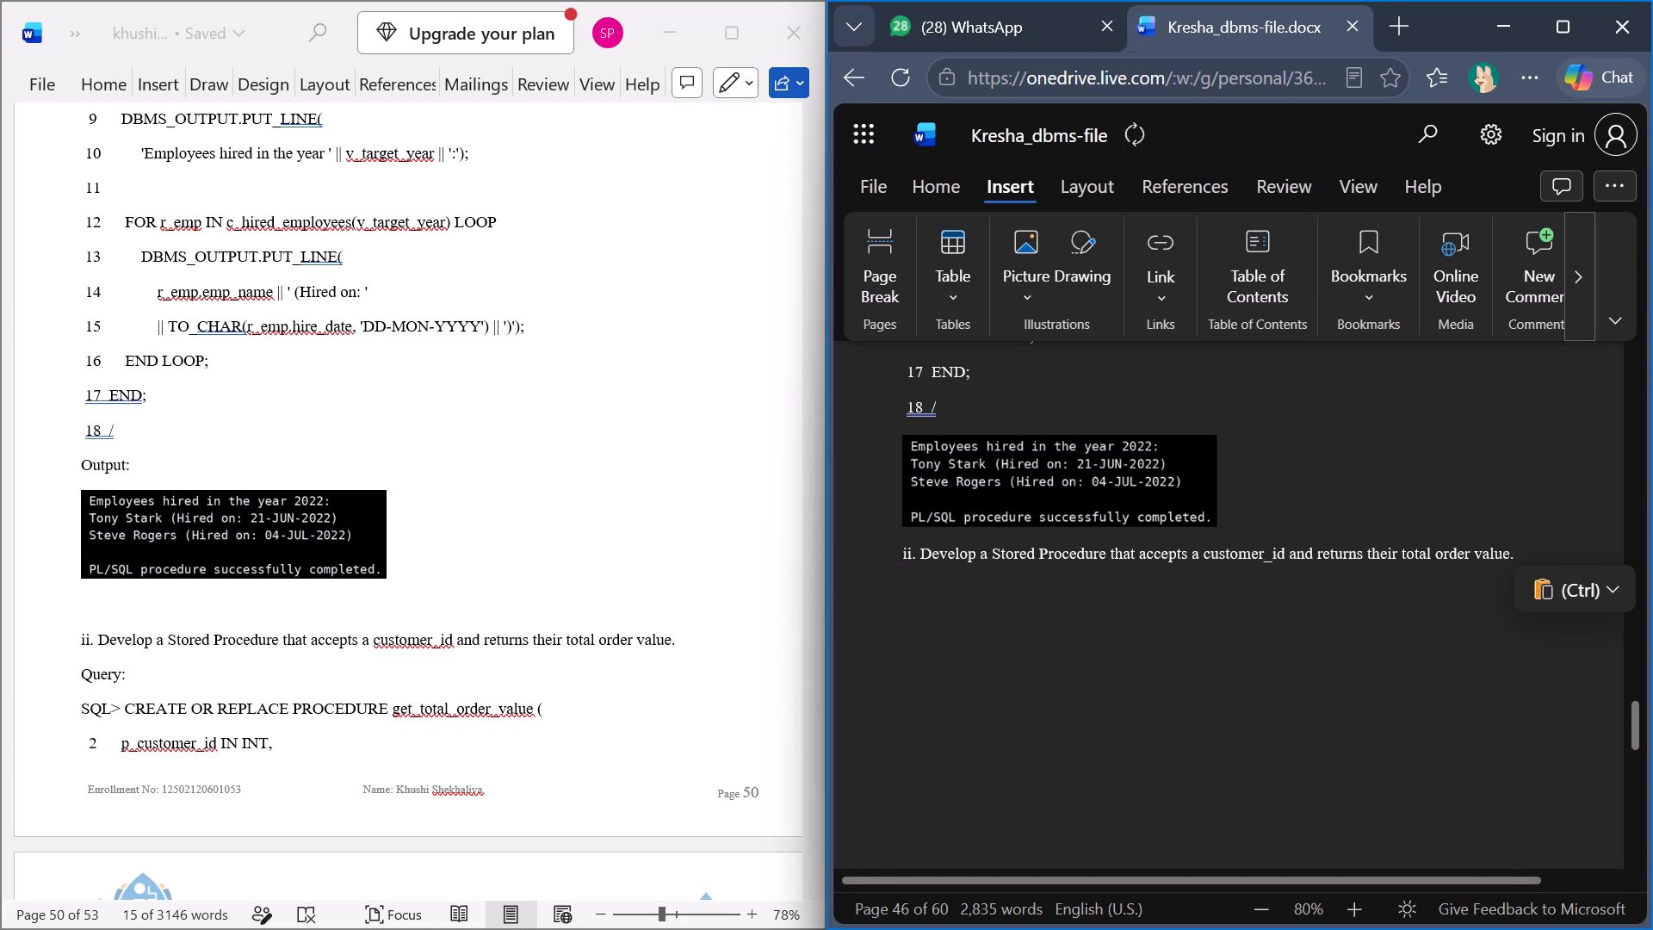
# Copy the line "SQL> CREATE OR REPLACE PROCEDURE get_total_order_value (" from khushi's file and paste it below question ii.
pyautogui.click(550, 704)
pyautogui.moveTo(550, 704); pyautogui.dragTo(99, 710)
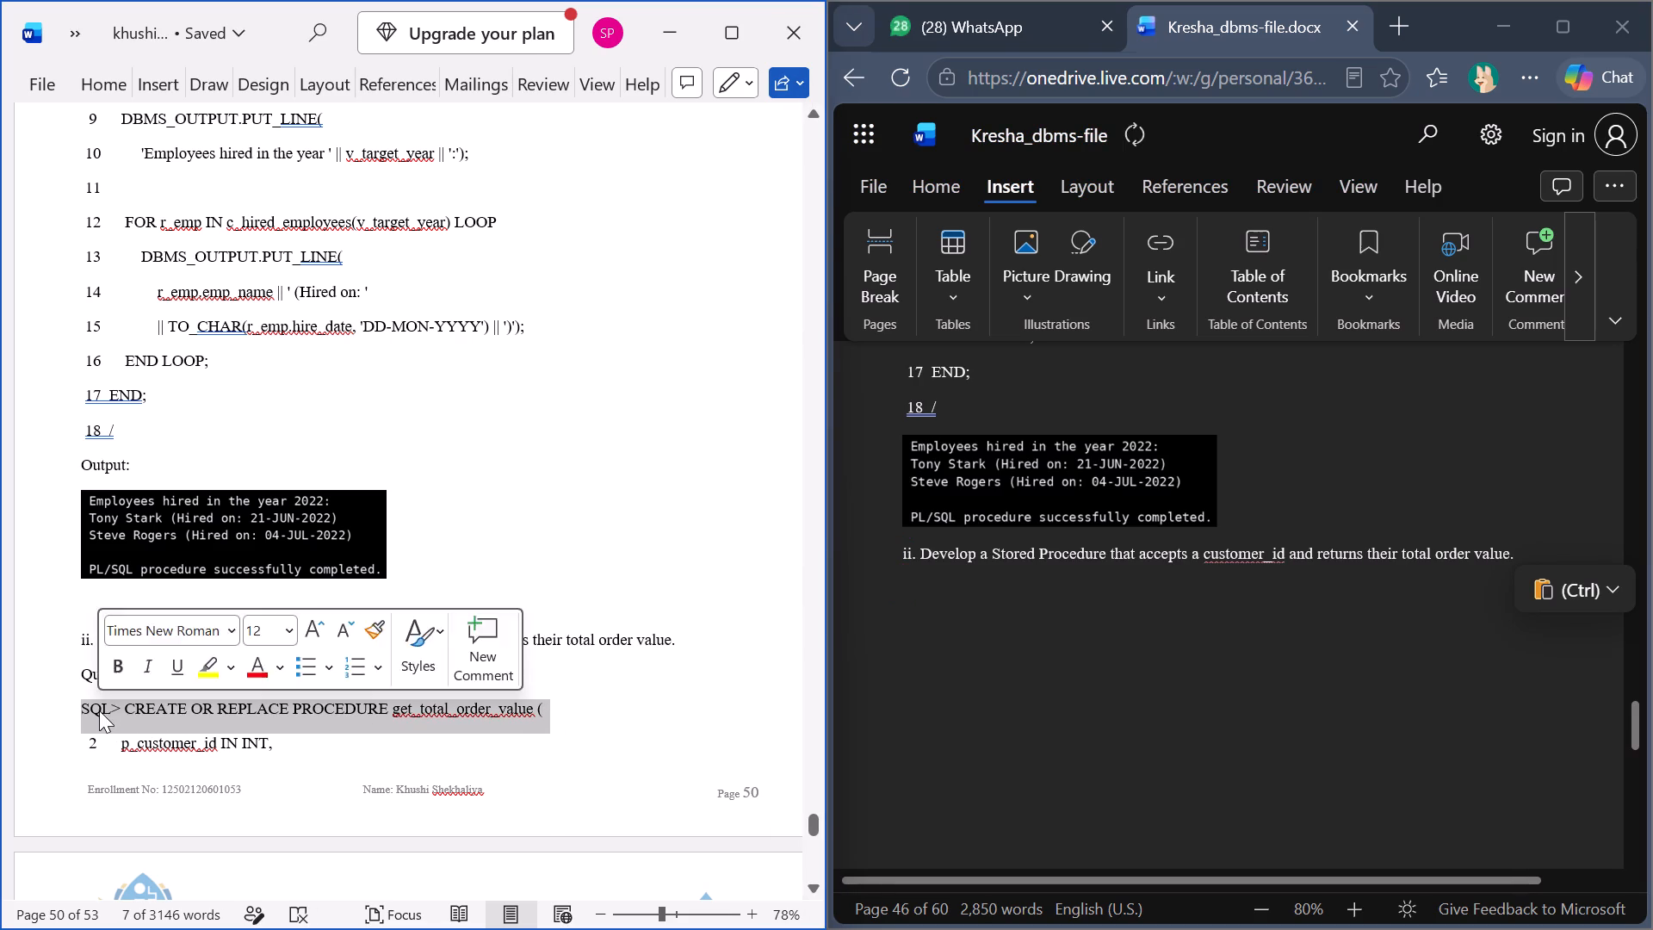
pyautogui.hotkey('ctrl', 'c')
pyautogui.click(907, 629)
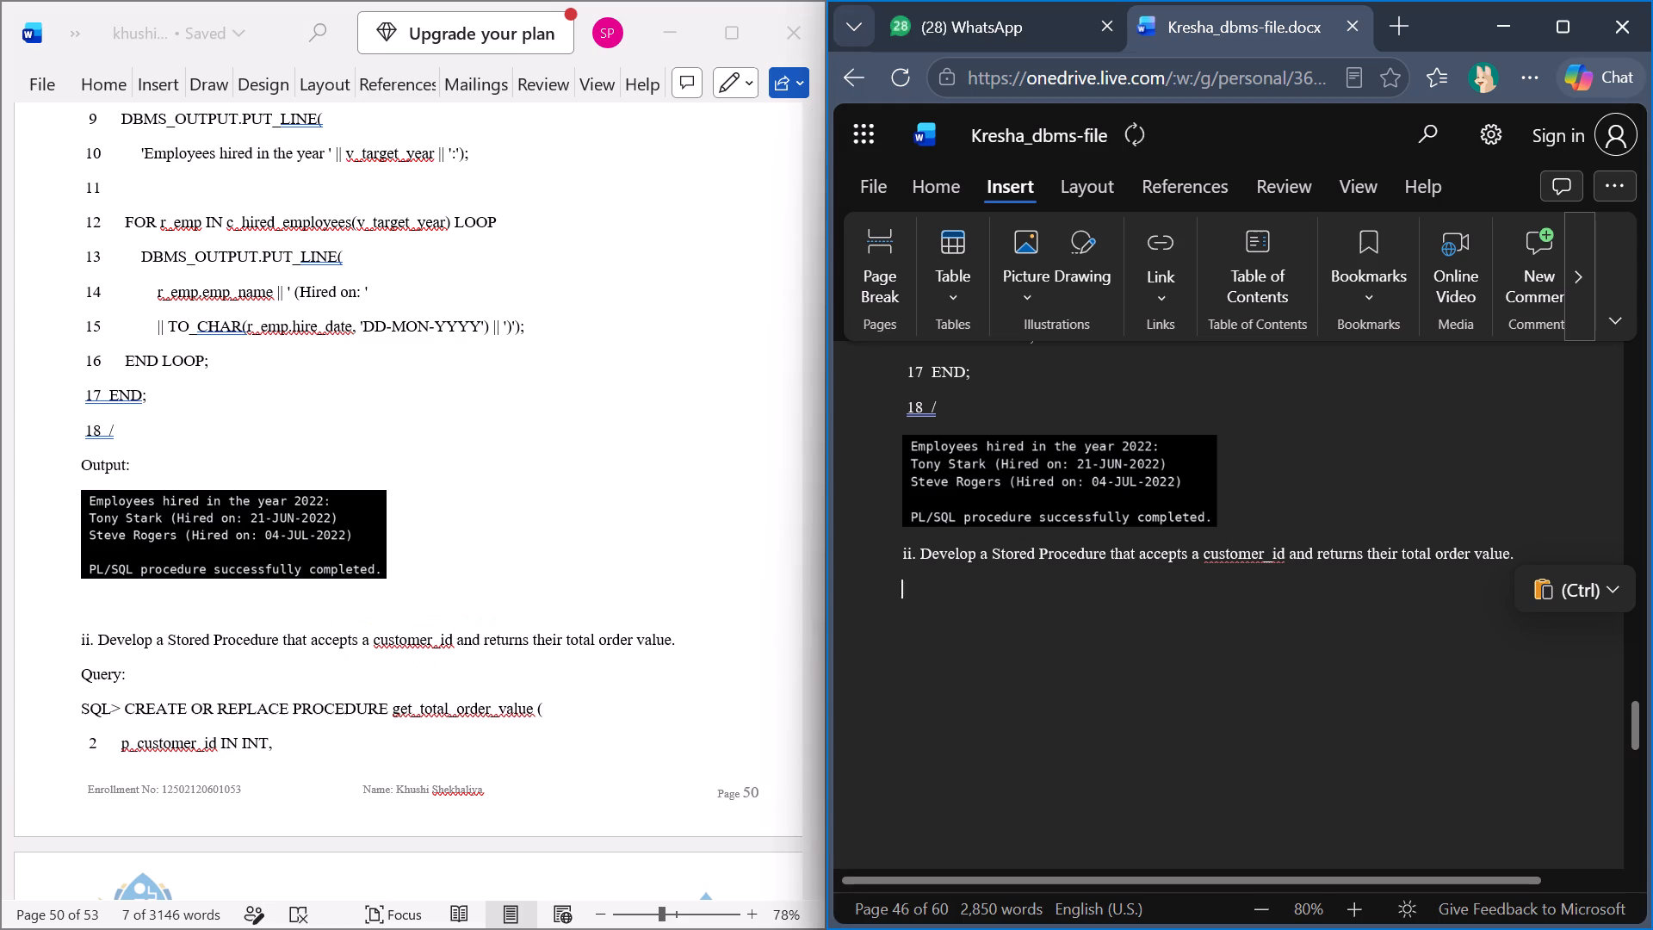
pyautogui.press('BackSpace')
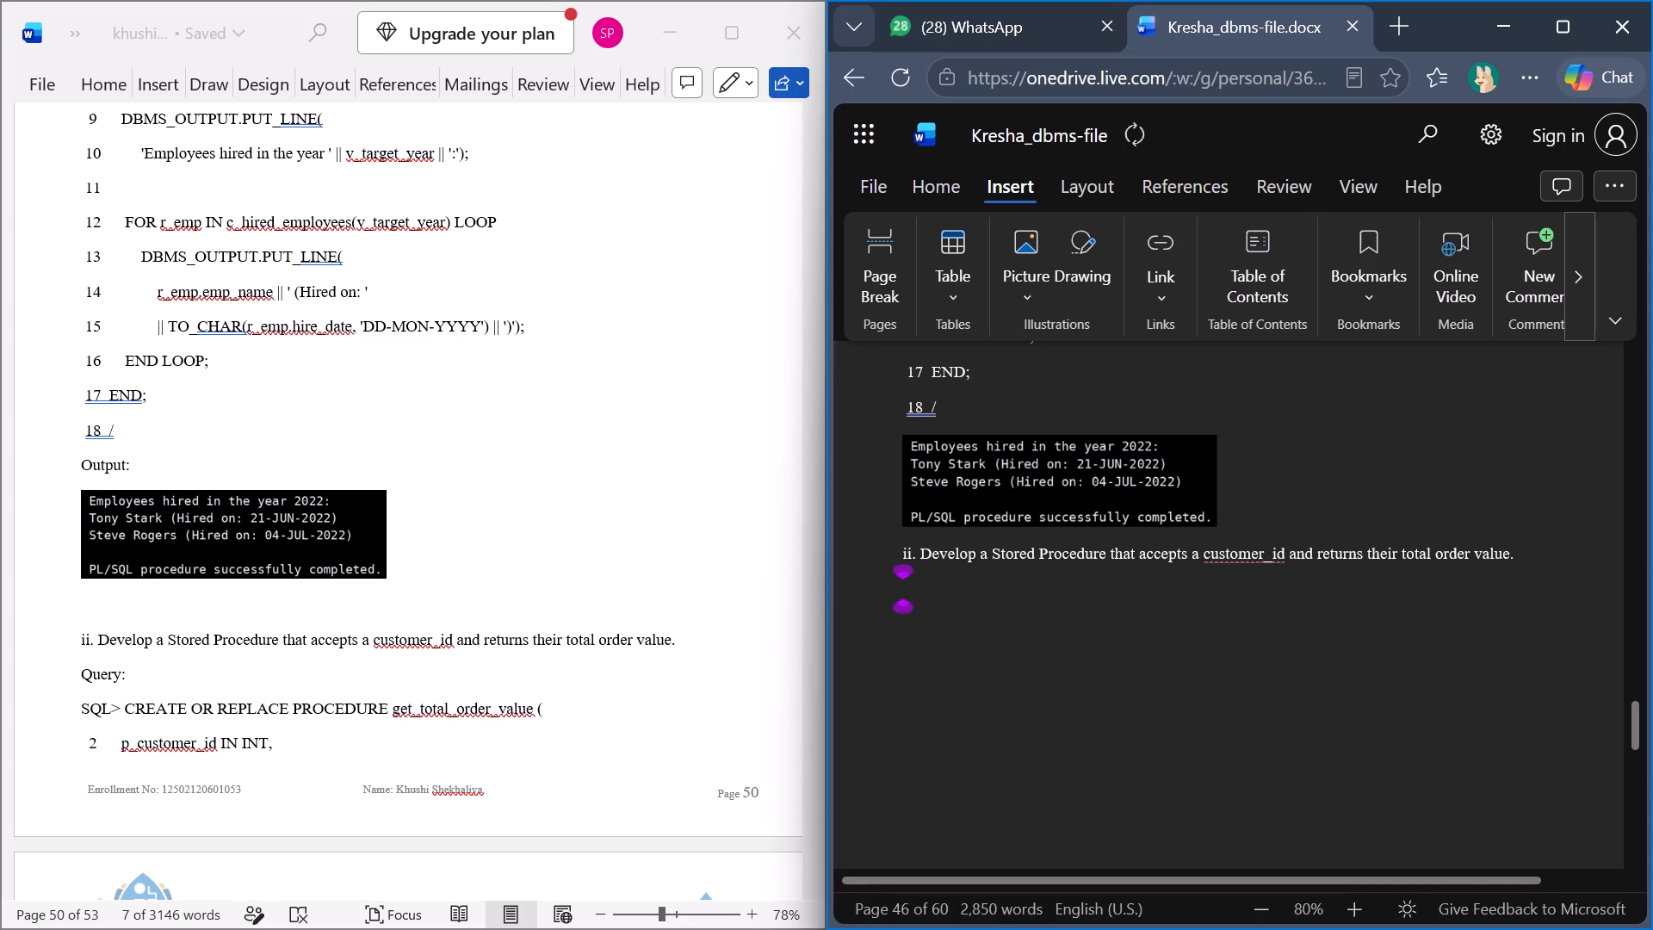
pyautogui.hotkey('ctrl', 'v')
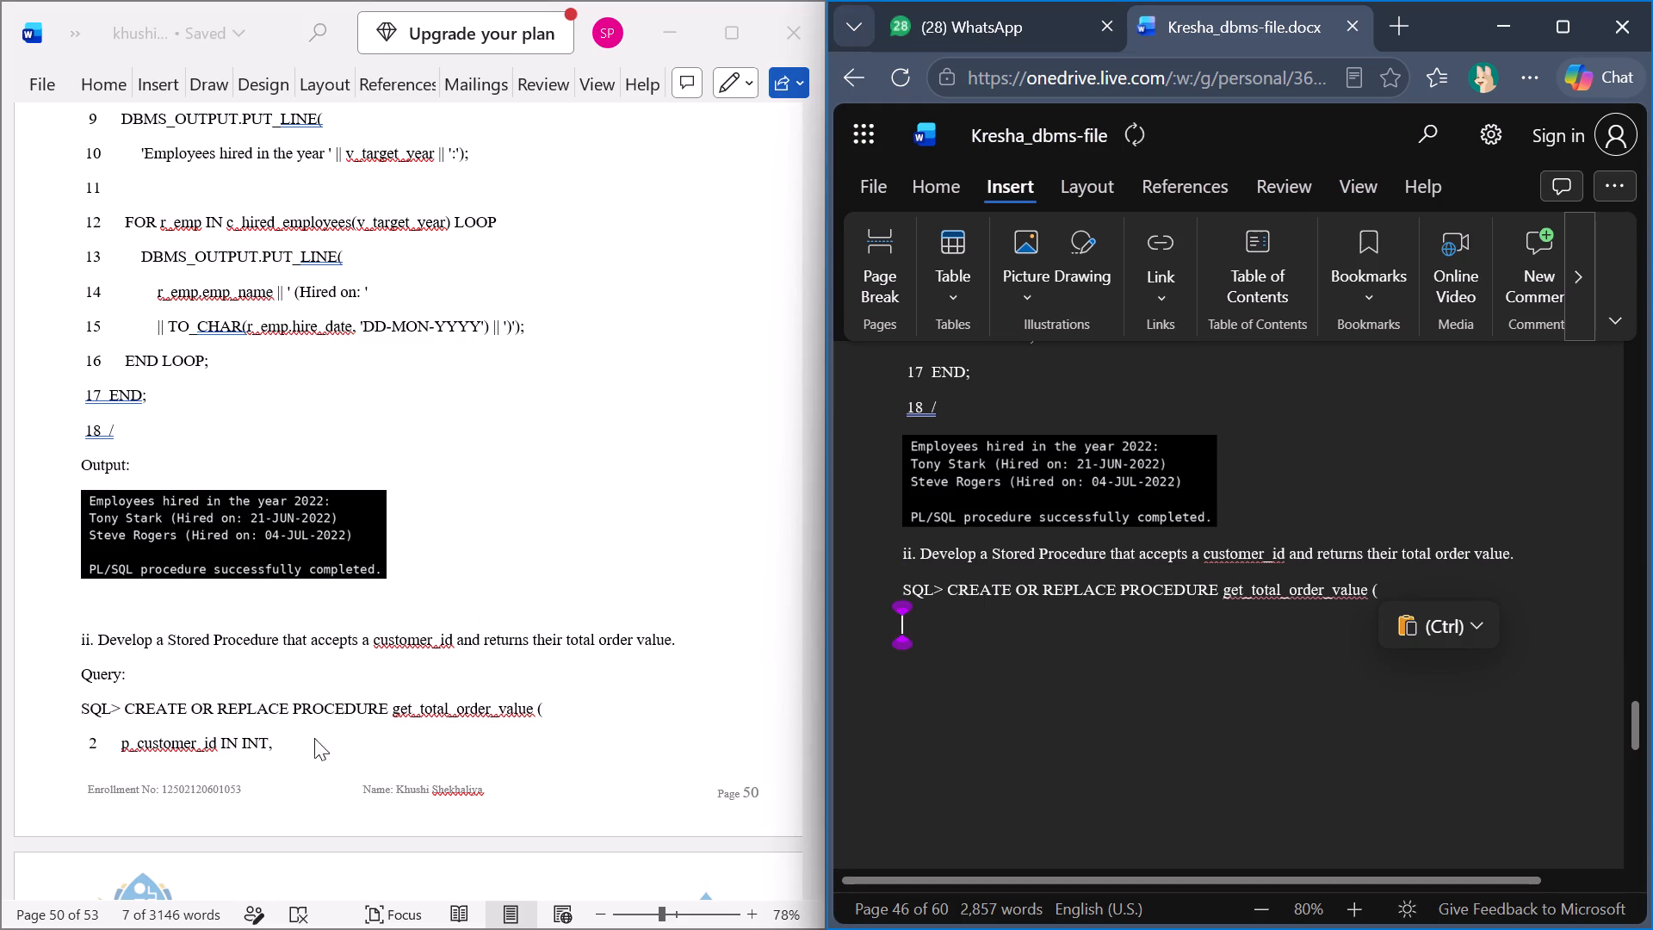
# Copy procedure line 2, "p_customer_id IN INT,", and paste it below the CREATE OR REPLACE PROCEDURE line in Kresha_dbms-file.
pyautogui.click(275, 745)
pyautogui.moveTo(275, 745); pyautogui.dragTo(72, 745)
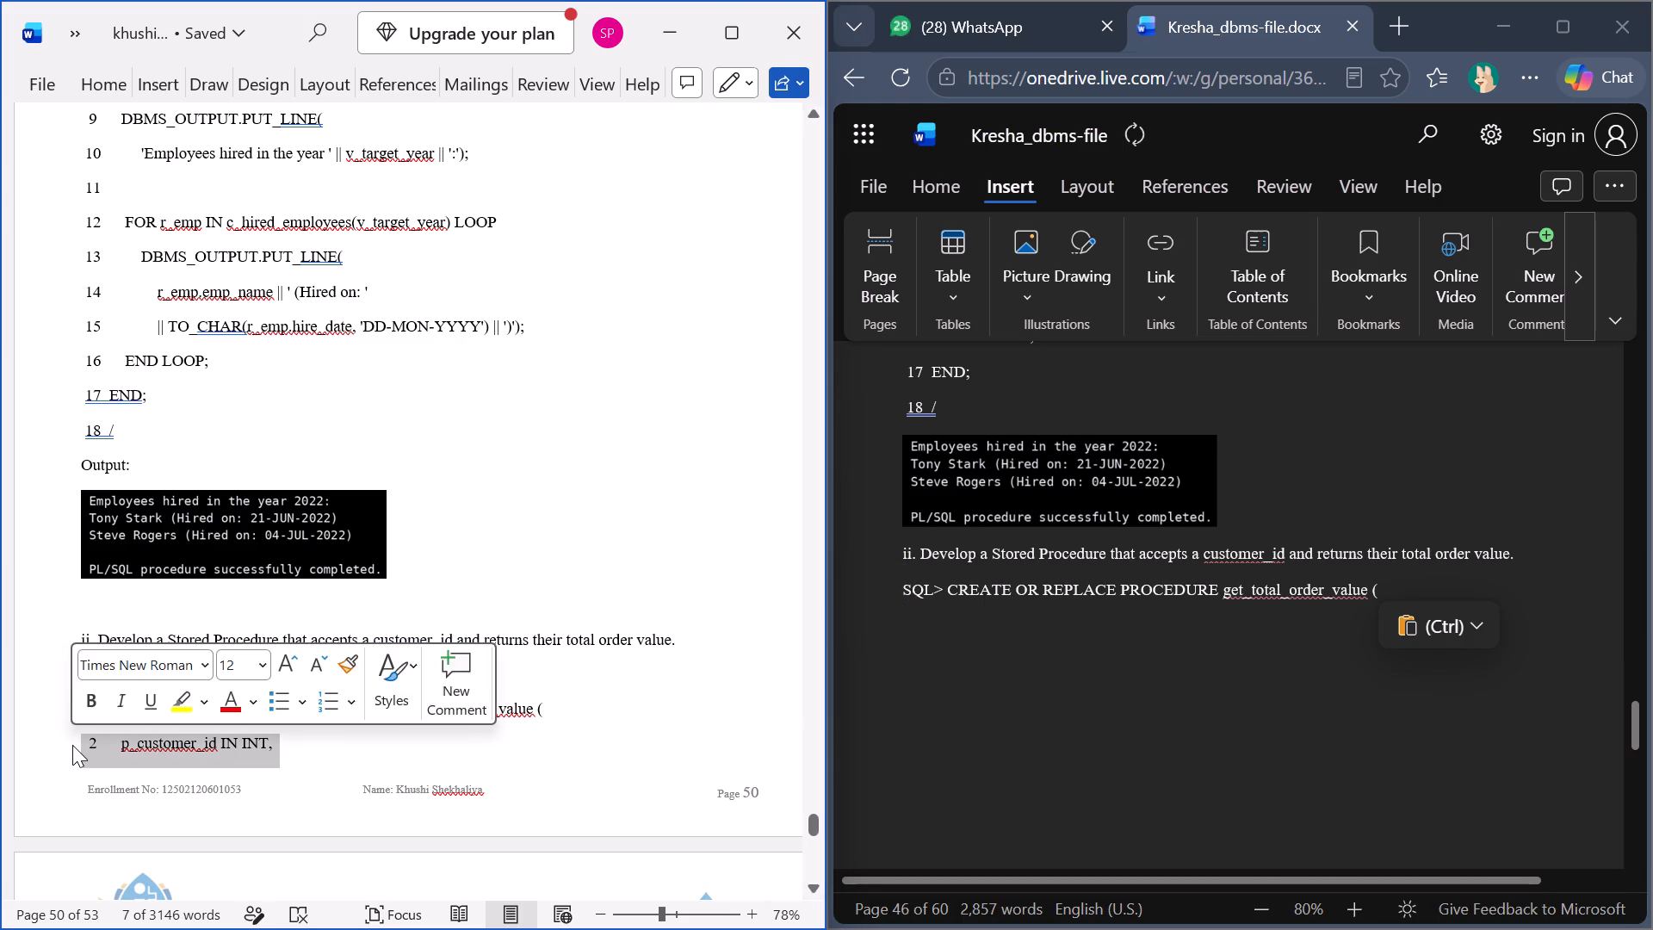
pyautogui.hotkey('ctrl', 'c')
pyautogui.click(958, 618)
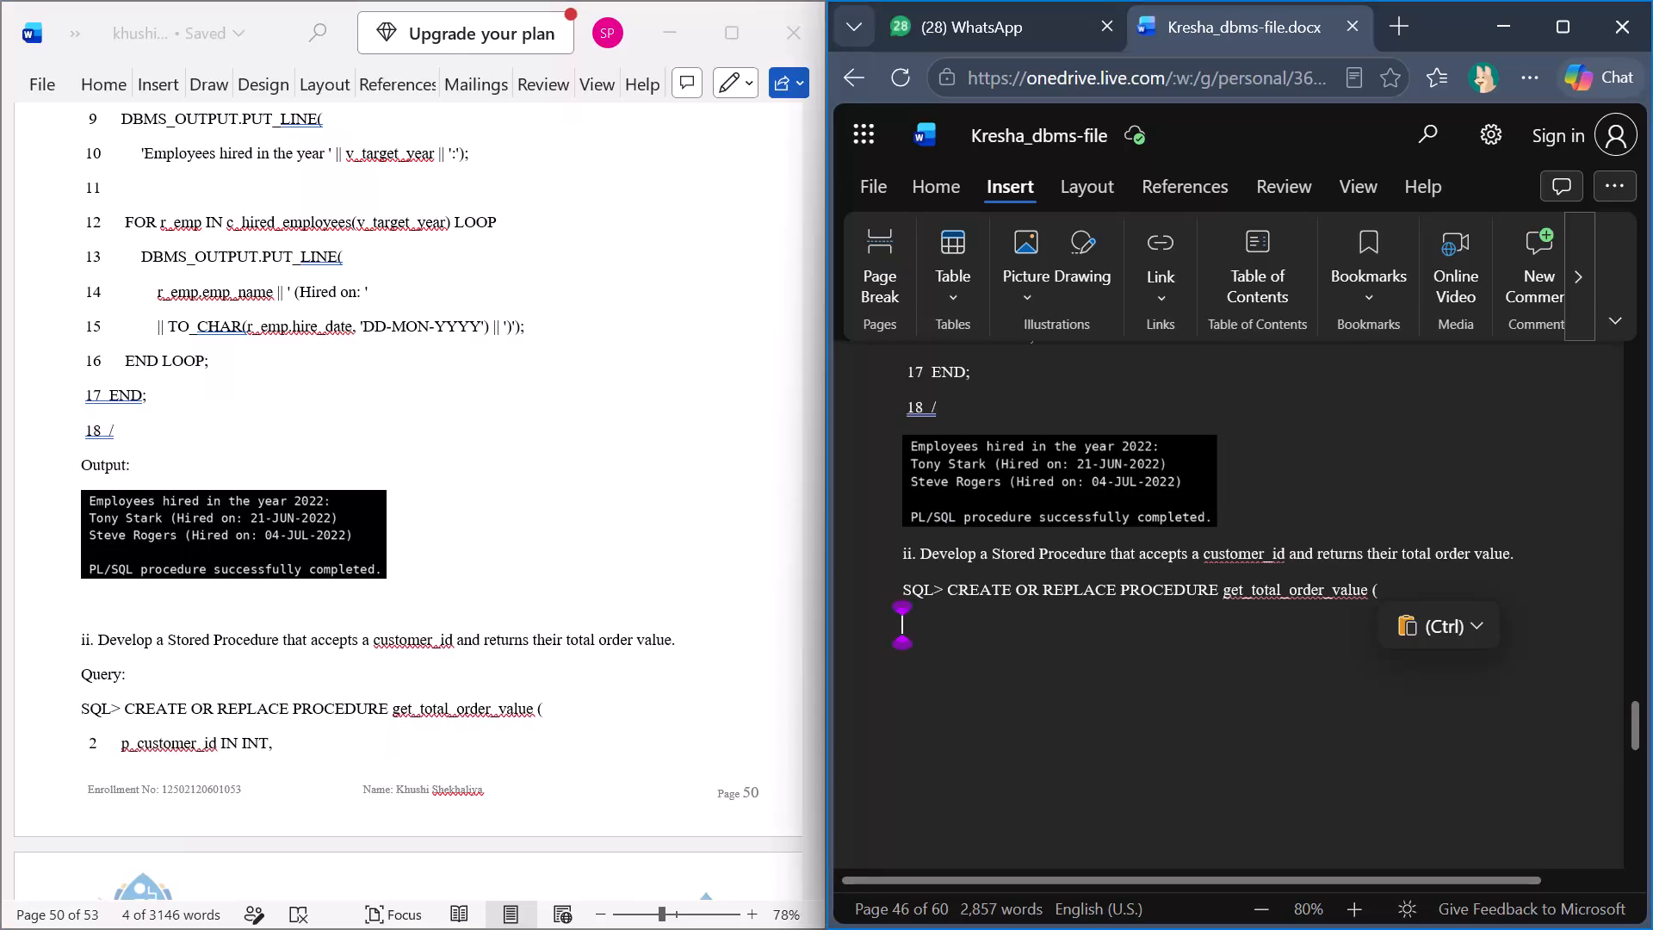
pyautogui.hotkey('ctrl', 'v')
# Copy procedure lines 3 to 11, from p_total_value OUT NUMBER to the closing slash, and paste them below line 2.
pyautogui.scroll(-3, 523, 524)
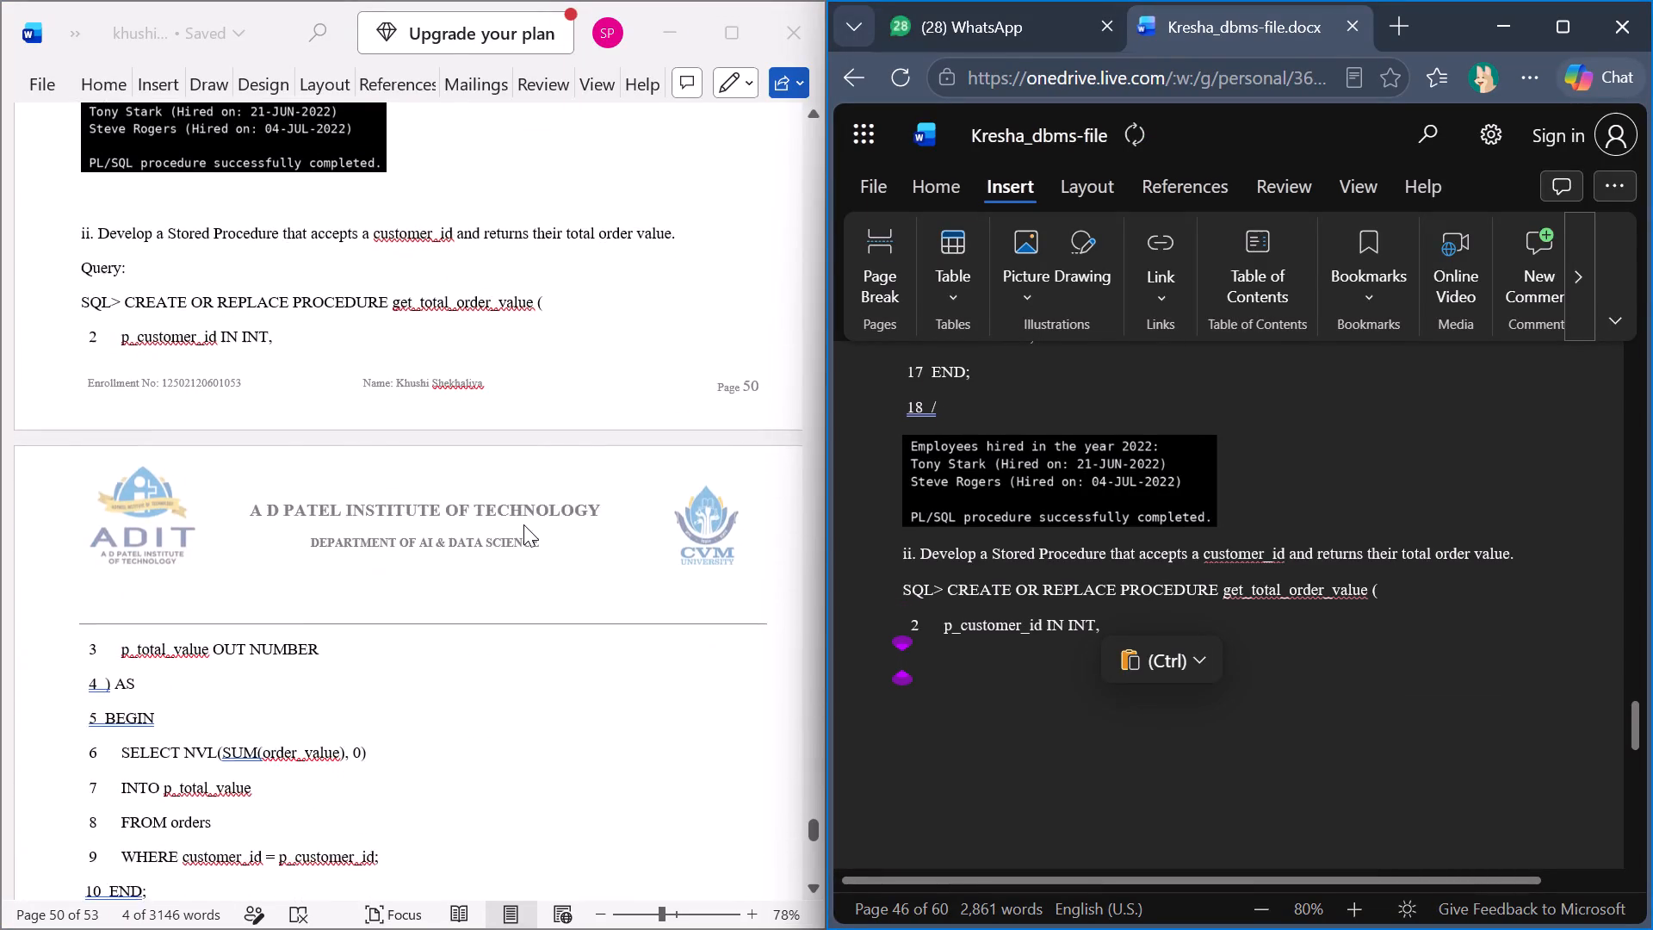
pyautogui.scroll(-1, 523, 524)
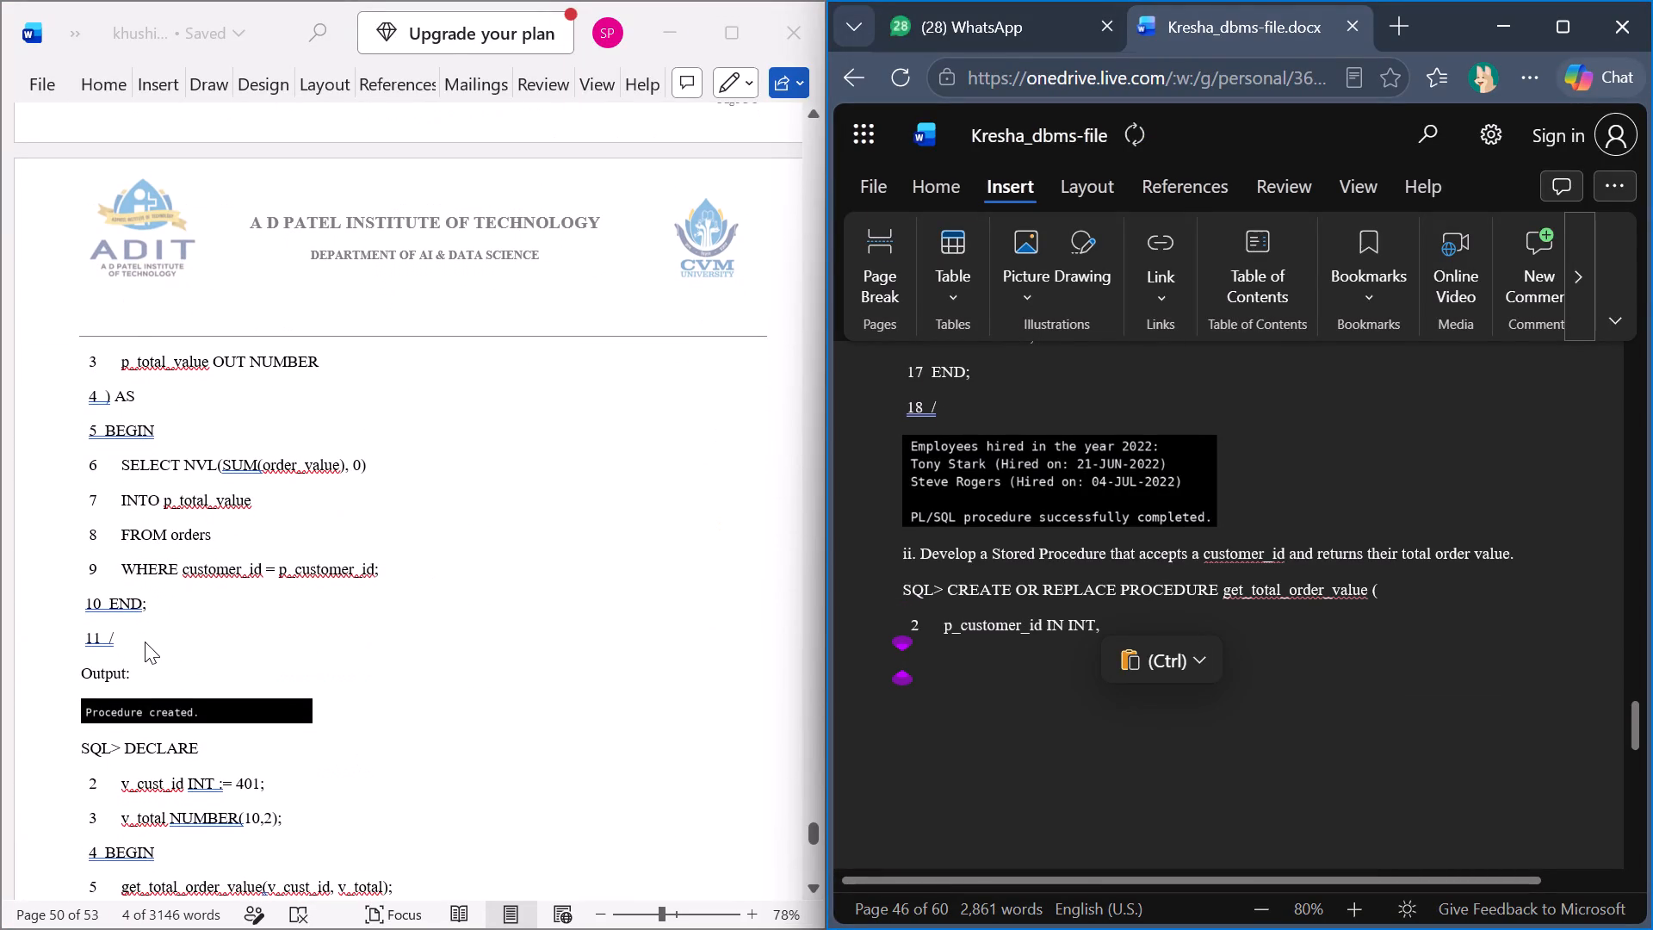
pyautogui.click(133, 629)
pyautogui.moveTo(133, 629); pyautogui.dragTo(61, 357)
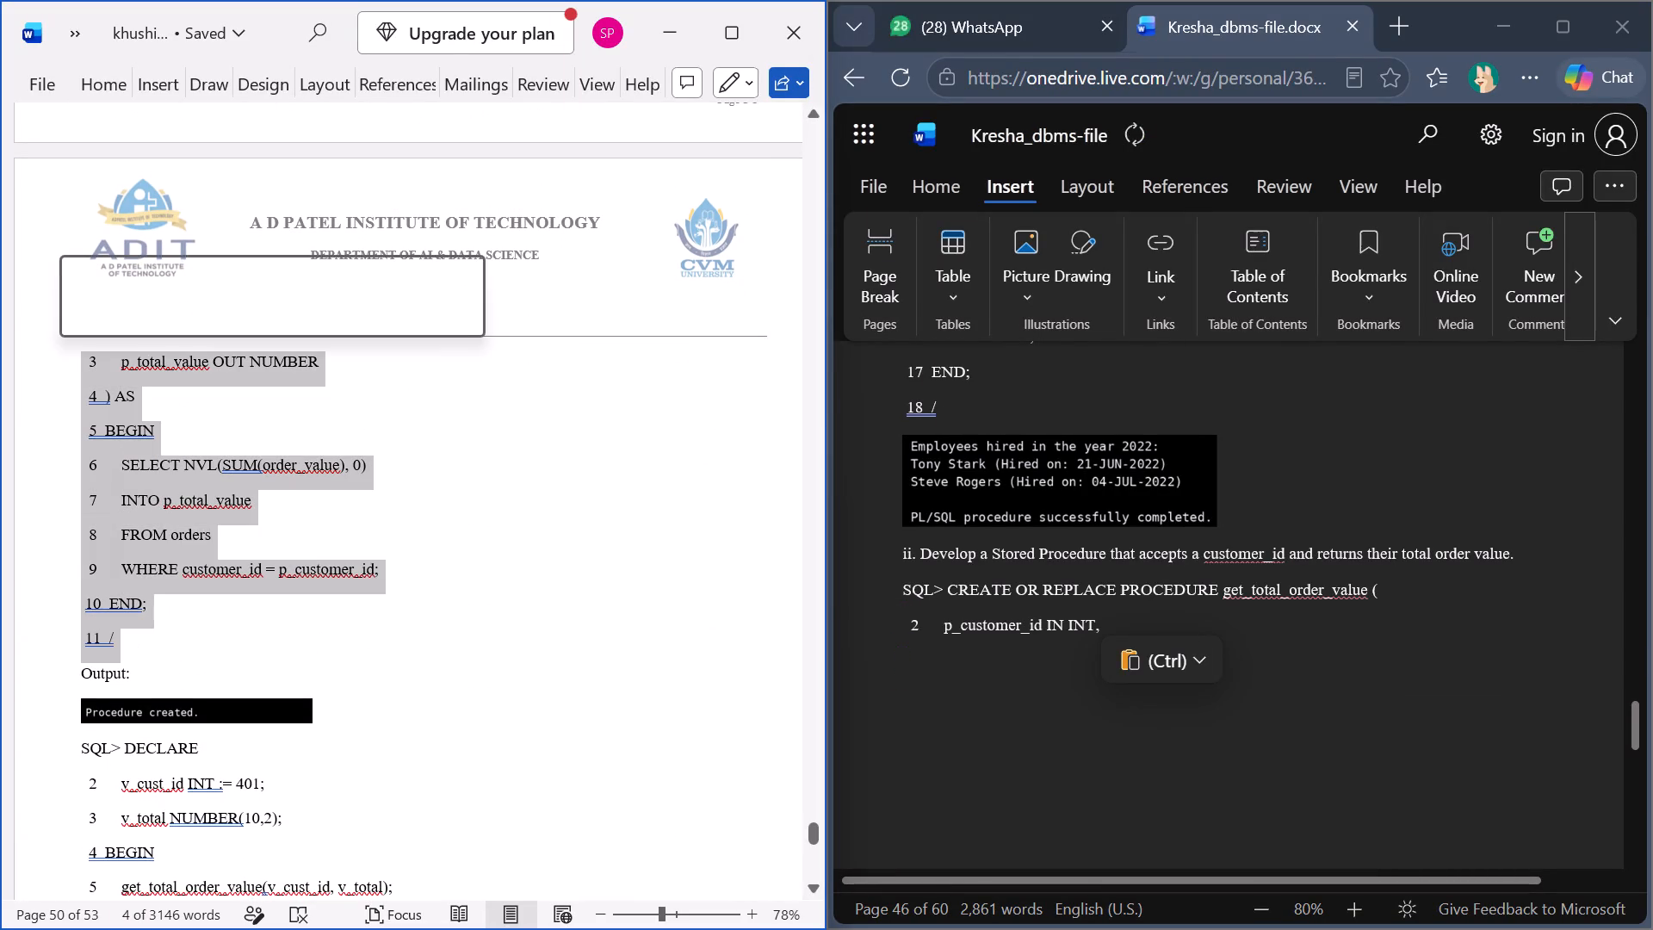
pyautogui.hotkey('ctrl', 'c')
pyautogui.click(938, 670)
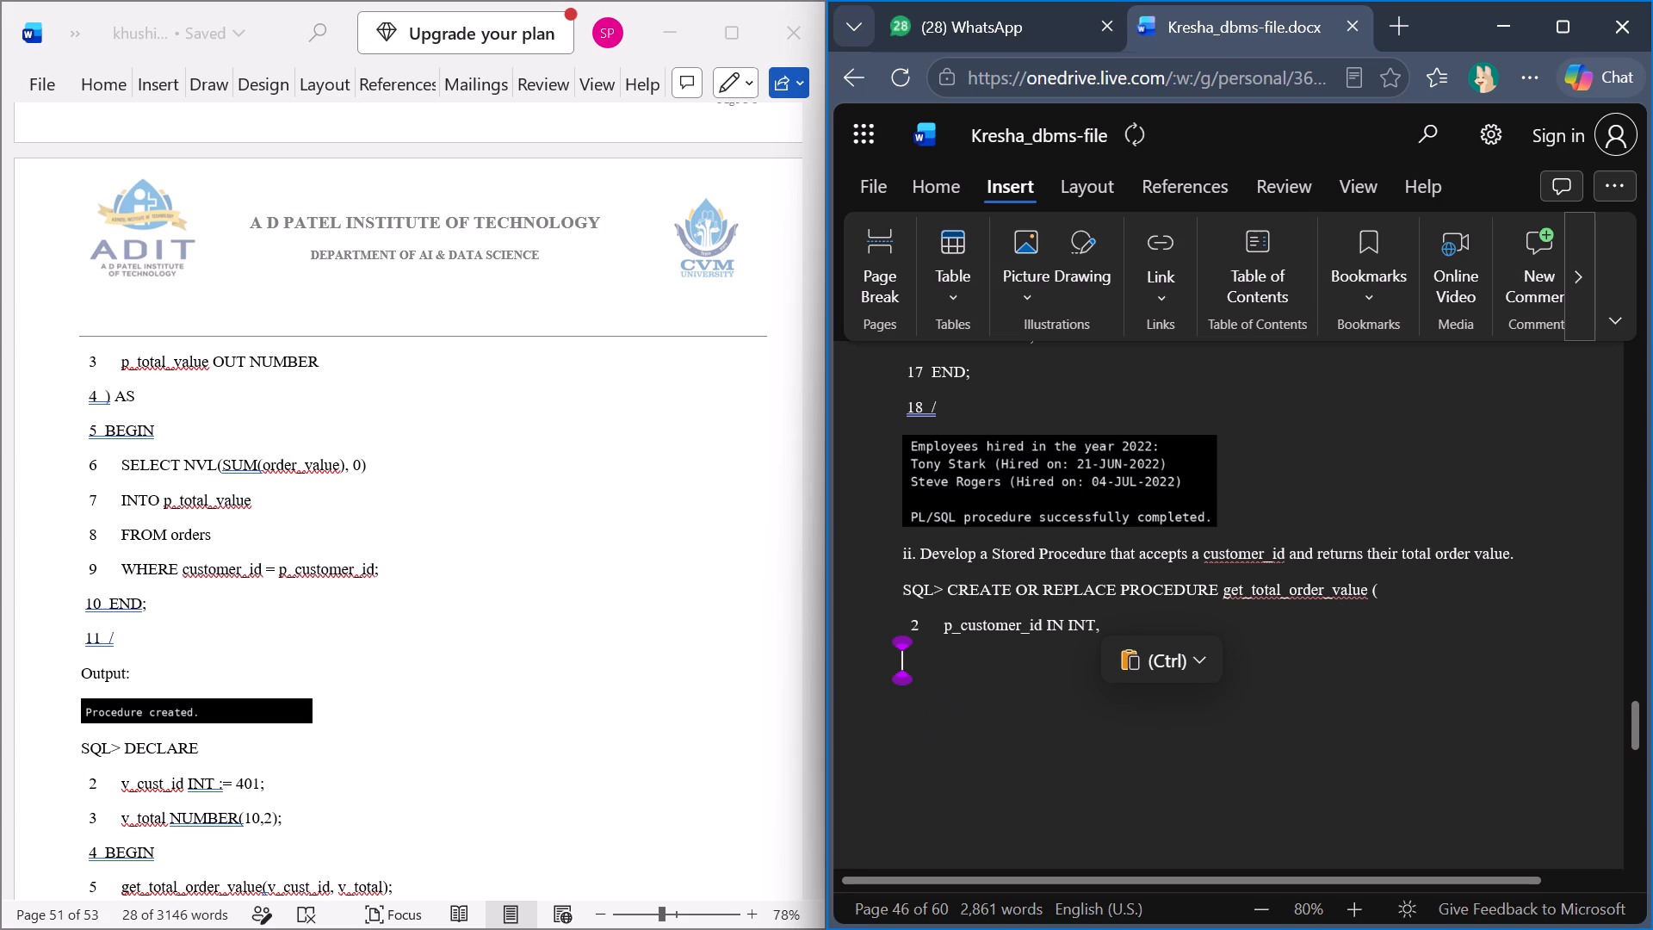
pyautogui.hotkey('ctrl', 'v')
# Copy the "Procedure created." output image from khushi's file and paste it on a new line below procedure line 11.
pyautogui.scroll(3, 938, 670)
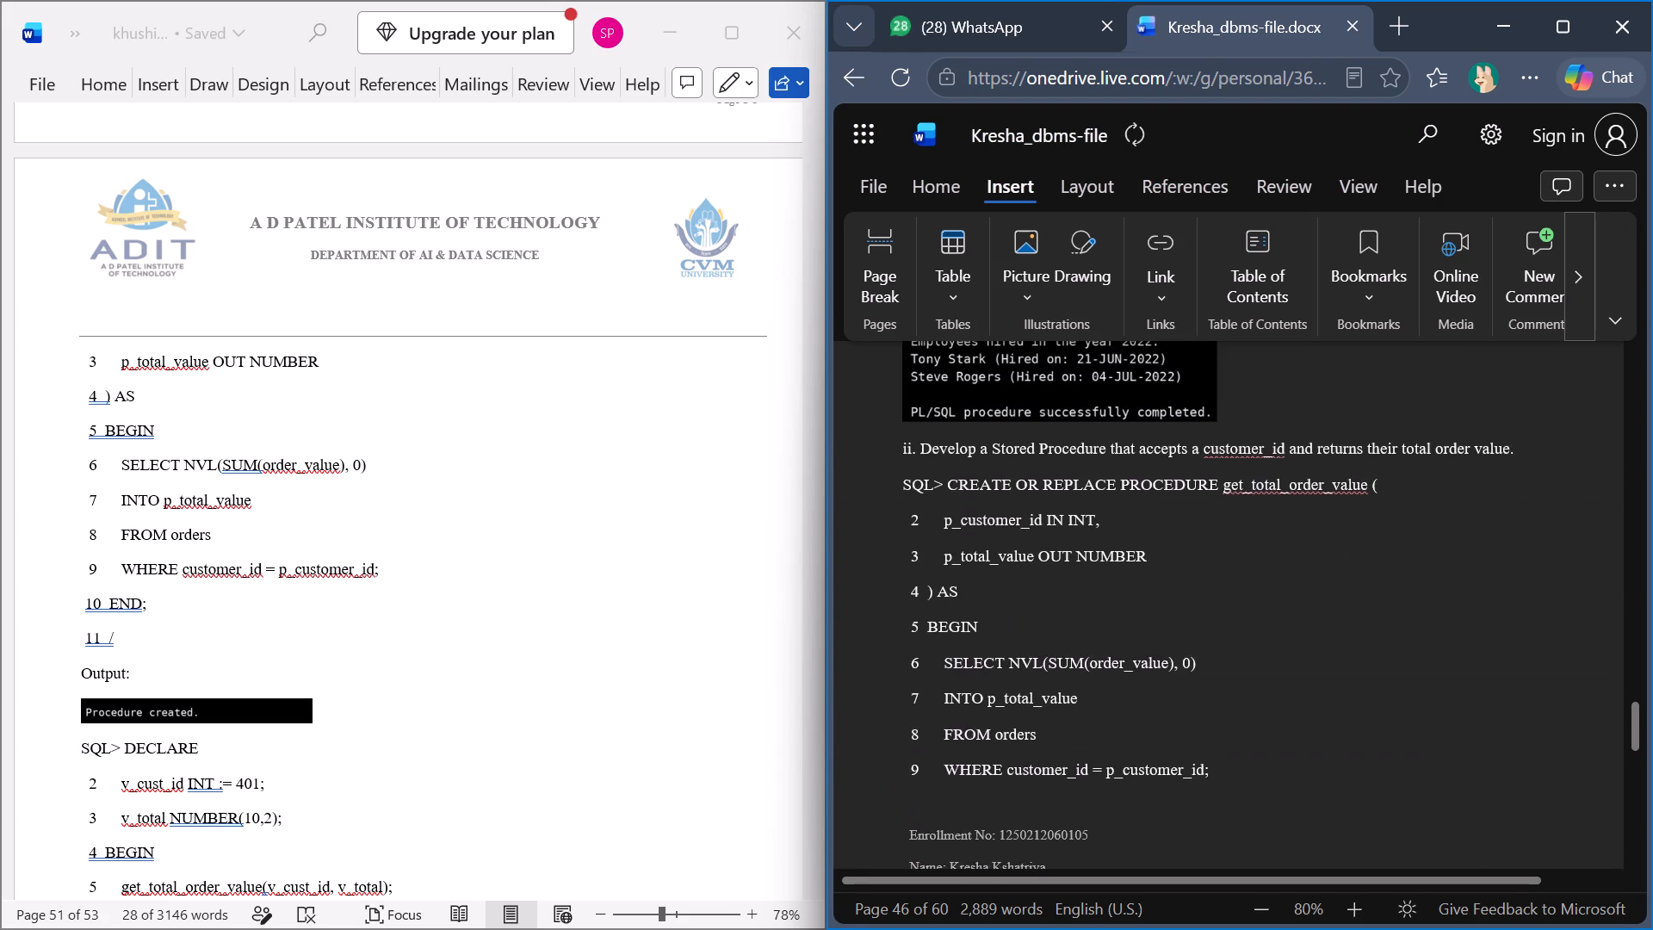
pyautogui.scroll(-3, 938, 670)
pyautogui.scroll(-1, 325, 586)
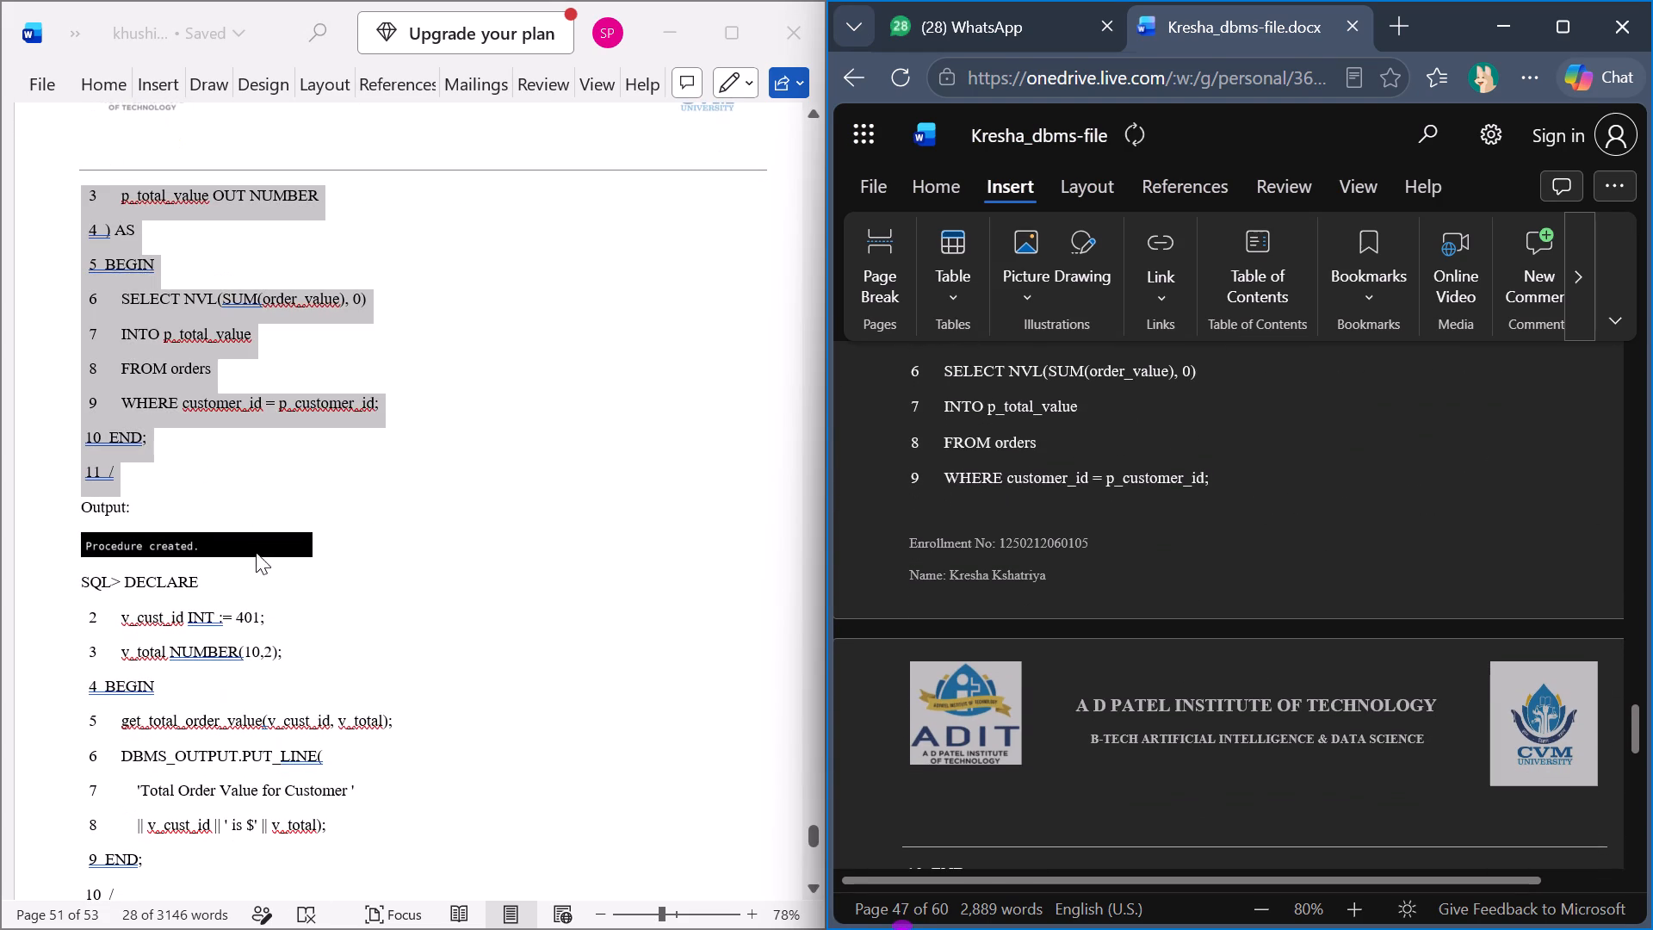
pyautogui.rightClick(249, 540)
pyautogui.rightClick(249, 540)
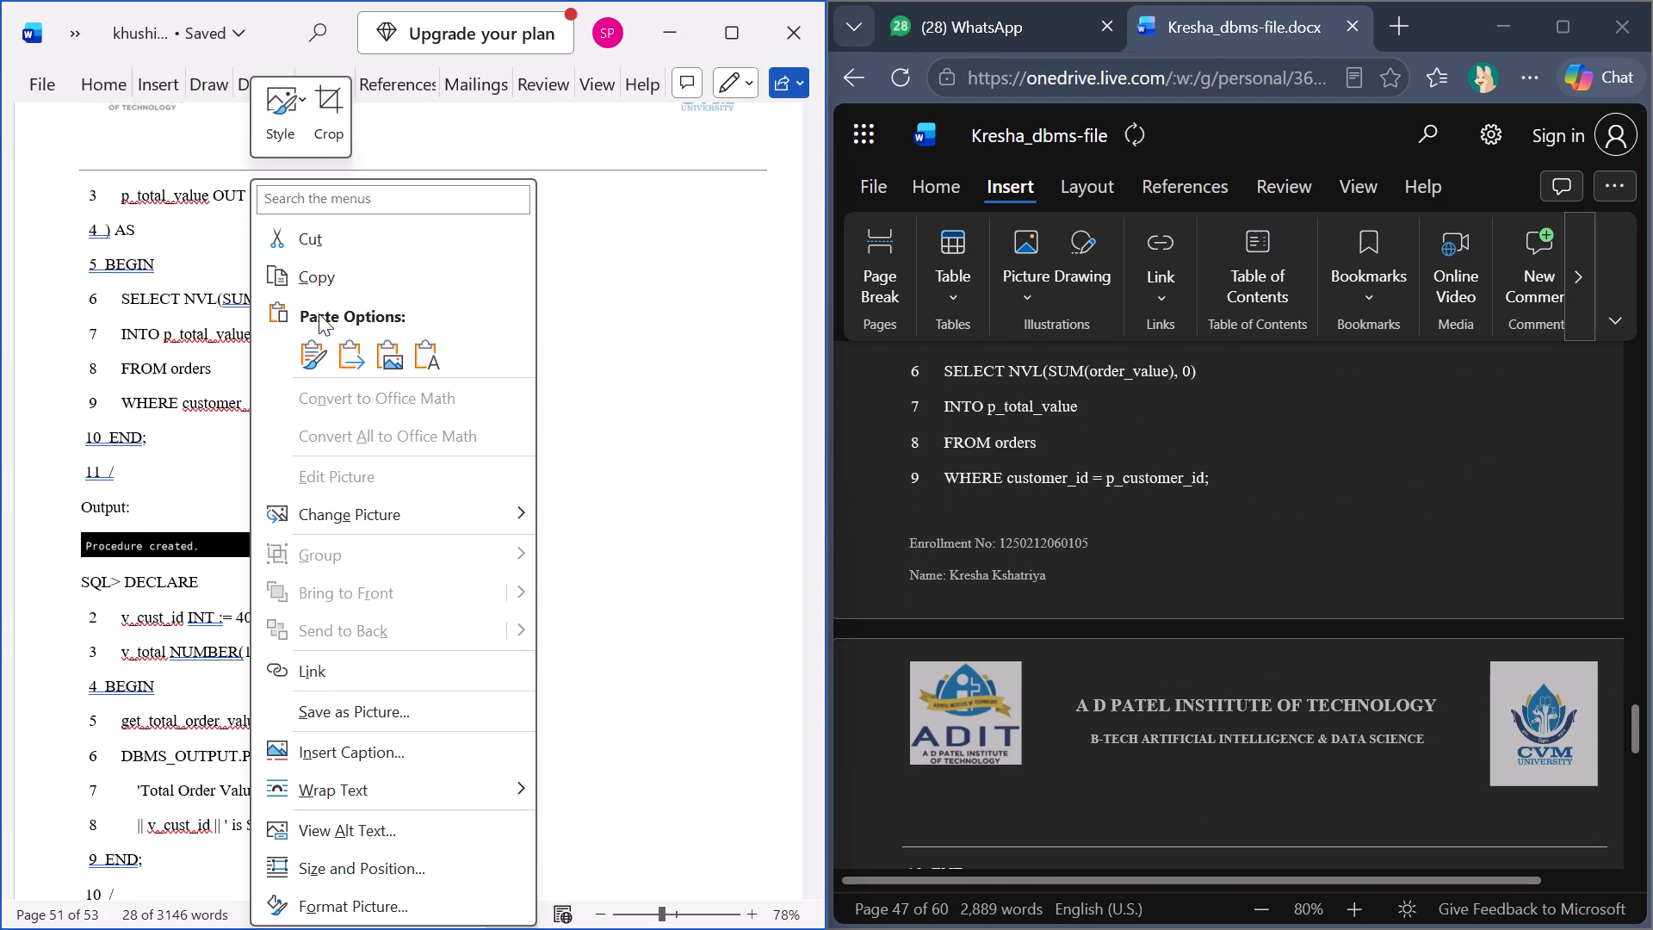
pyautogui.click(321, 285)
pyautogui.scroll(-2, 1060, 629)
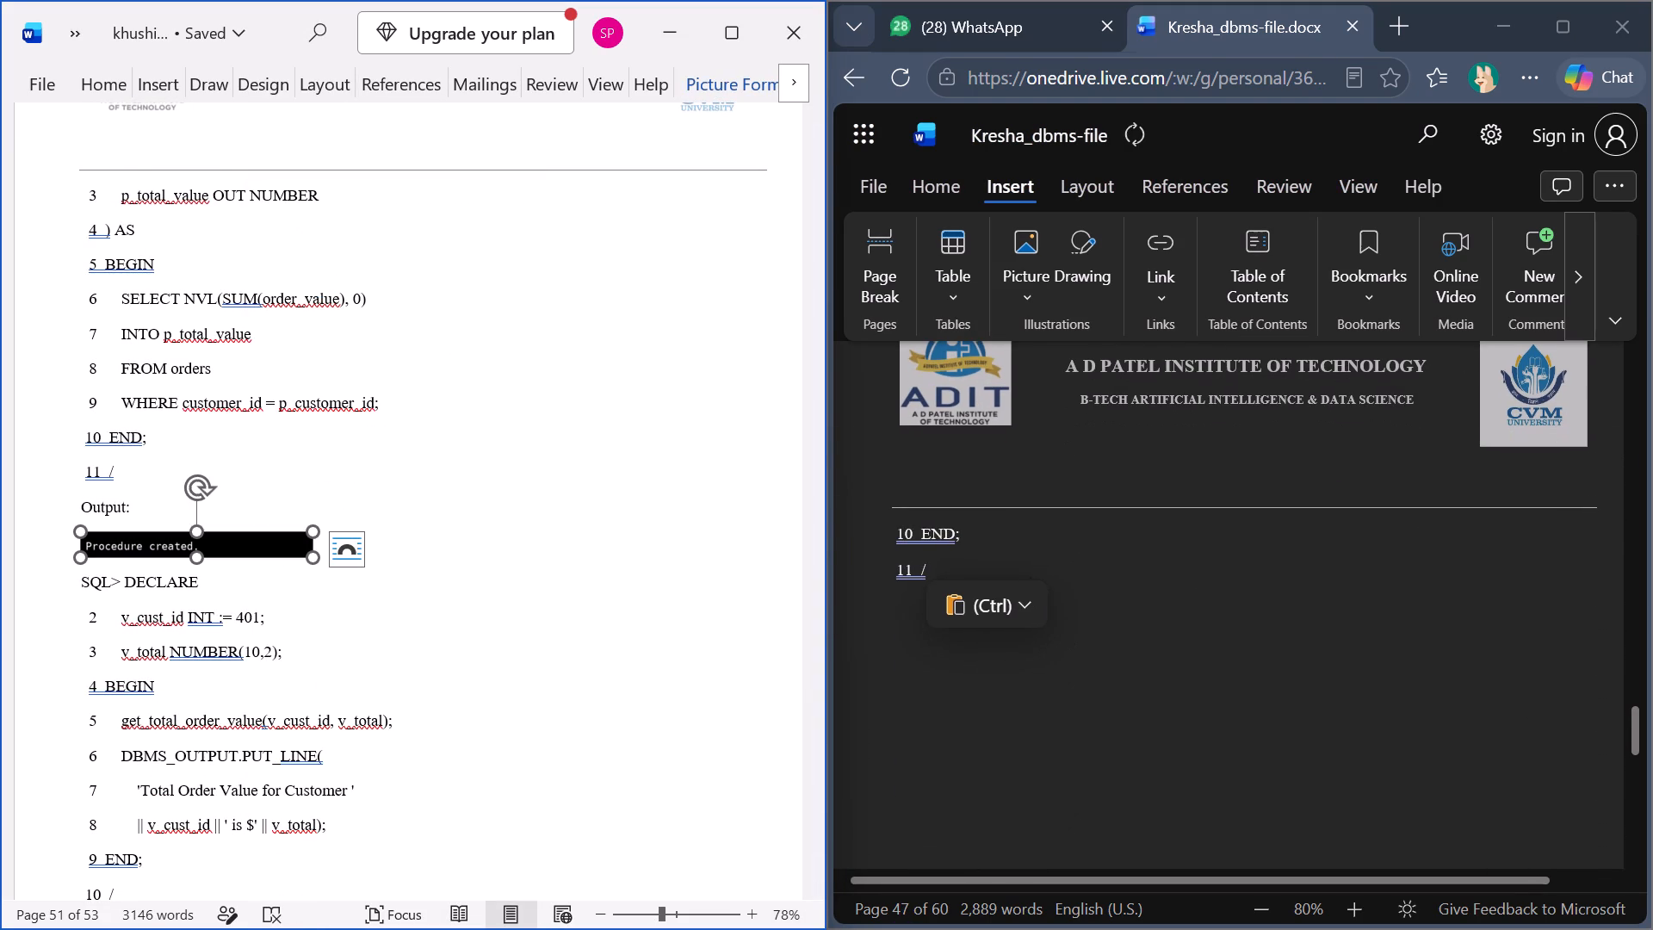
pyautogui.click(1023, 565)
pyautogui.press('Return')
pyautogui.hotkey('ctrl', 'v')
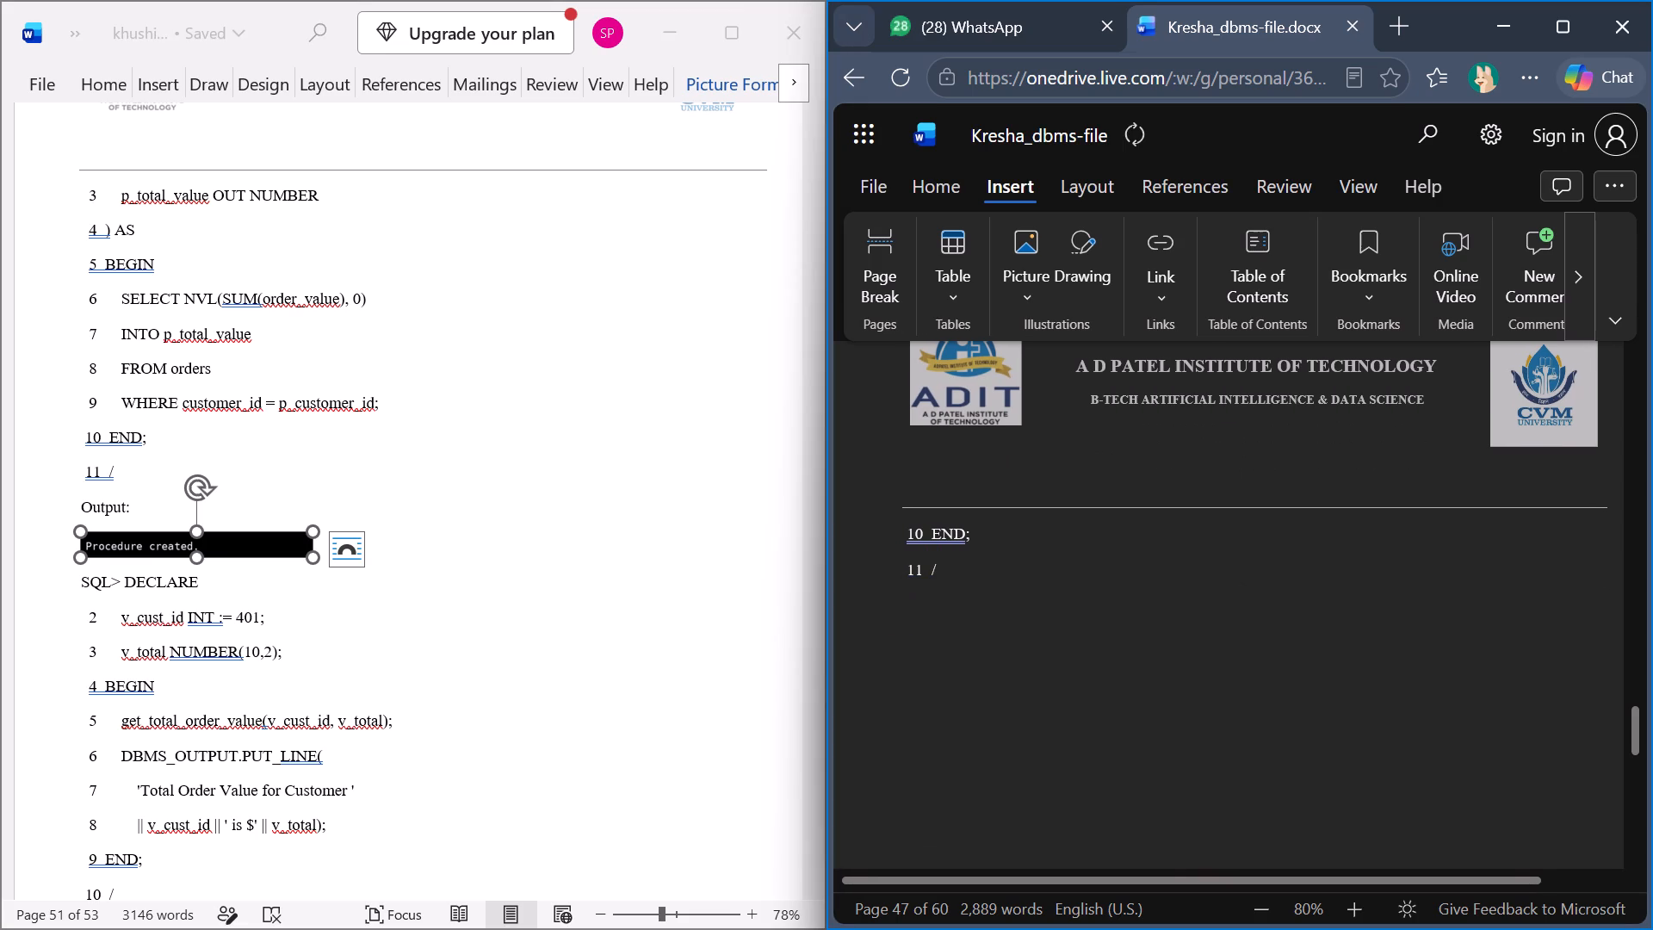
# Copy the procedure's calling block, from SQL> DECLARE to the slash on line 10, and paste it on a new line below the "Procedure created." image.
pyautogui.scroll(-2, 121, 689)
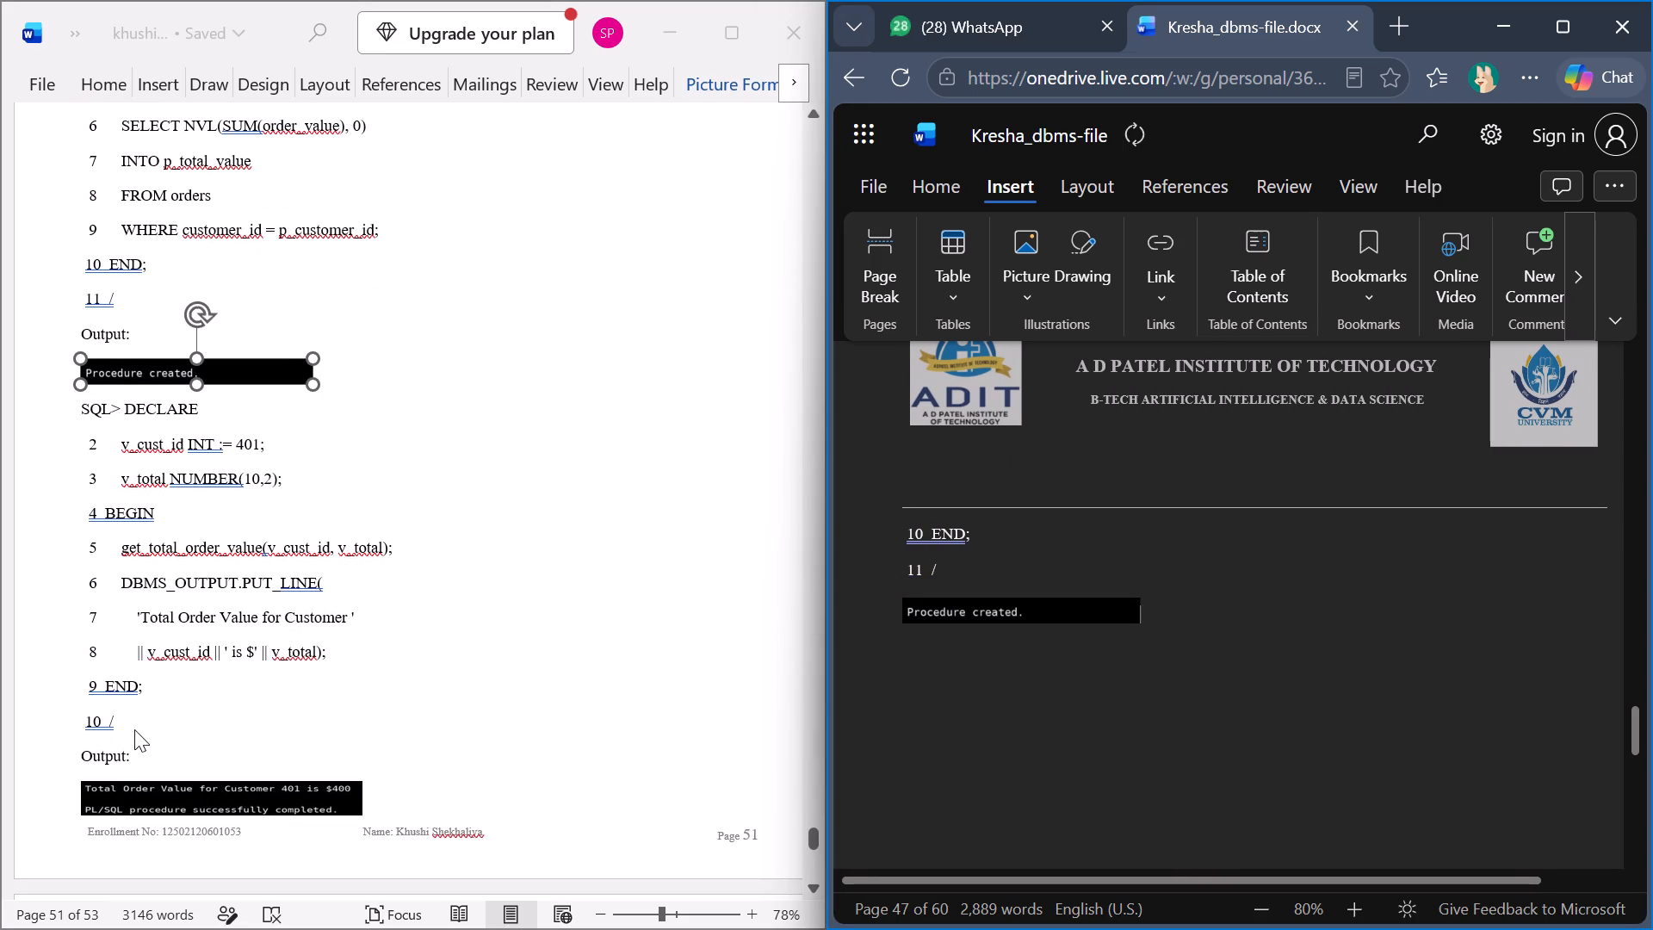
pyautogui.click(127, 715)
pyautogui.moveTo(127, 715); pyautogui.dragTo(69, 419)
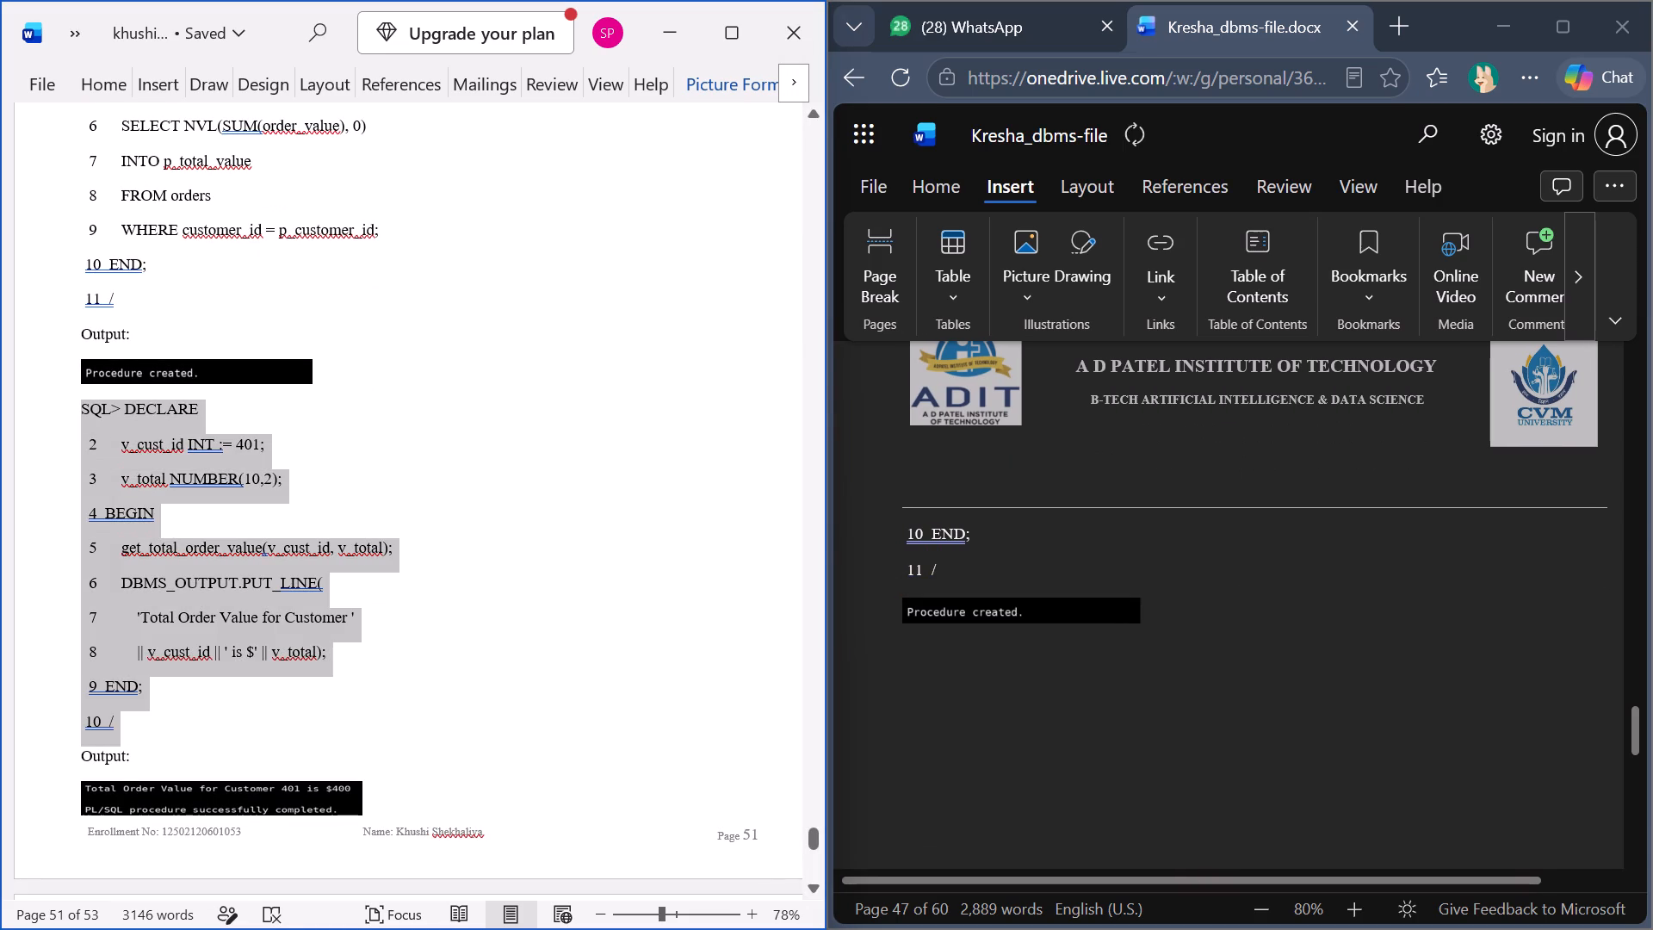
pyautogui.moveTo(69, 419); pyautogui.dragTo(68, 416)
pyautogui.hotkey('ctrl', 'c')
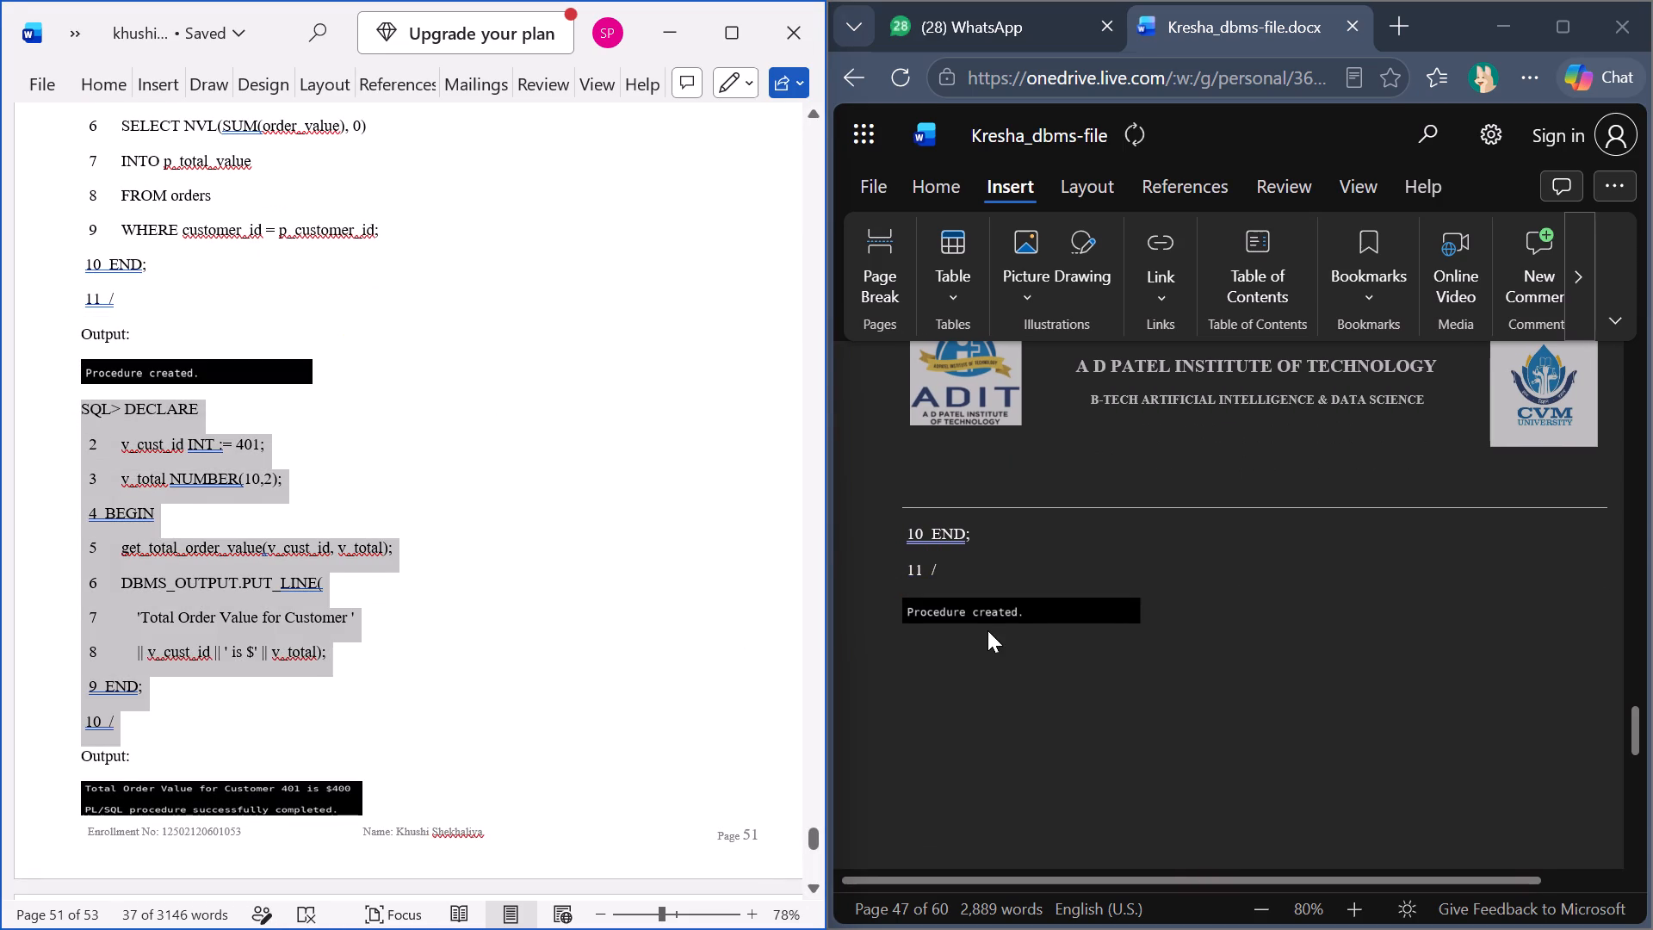
pyautogui.click(987, 630)
pyautogui.click(1208, 614)
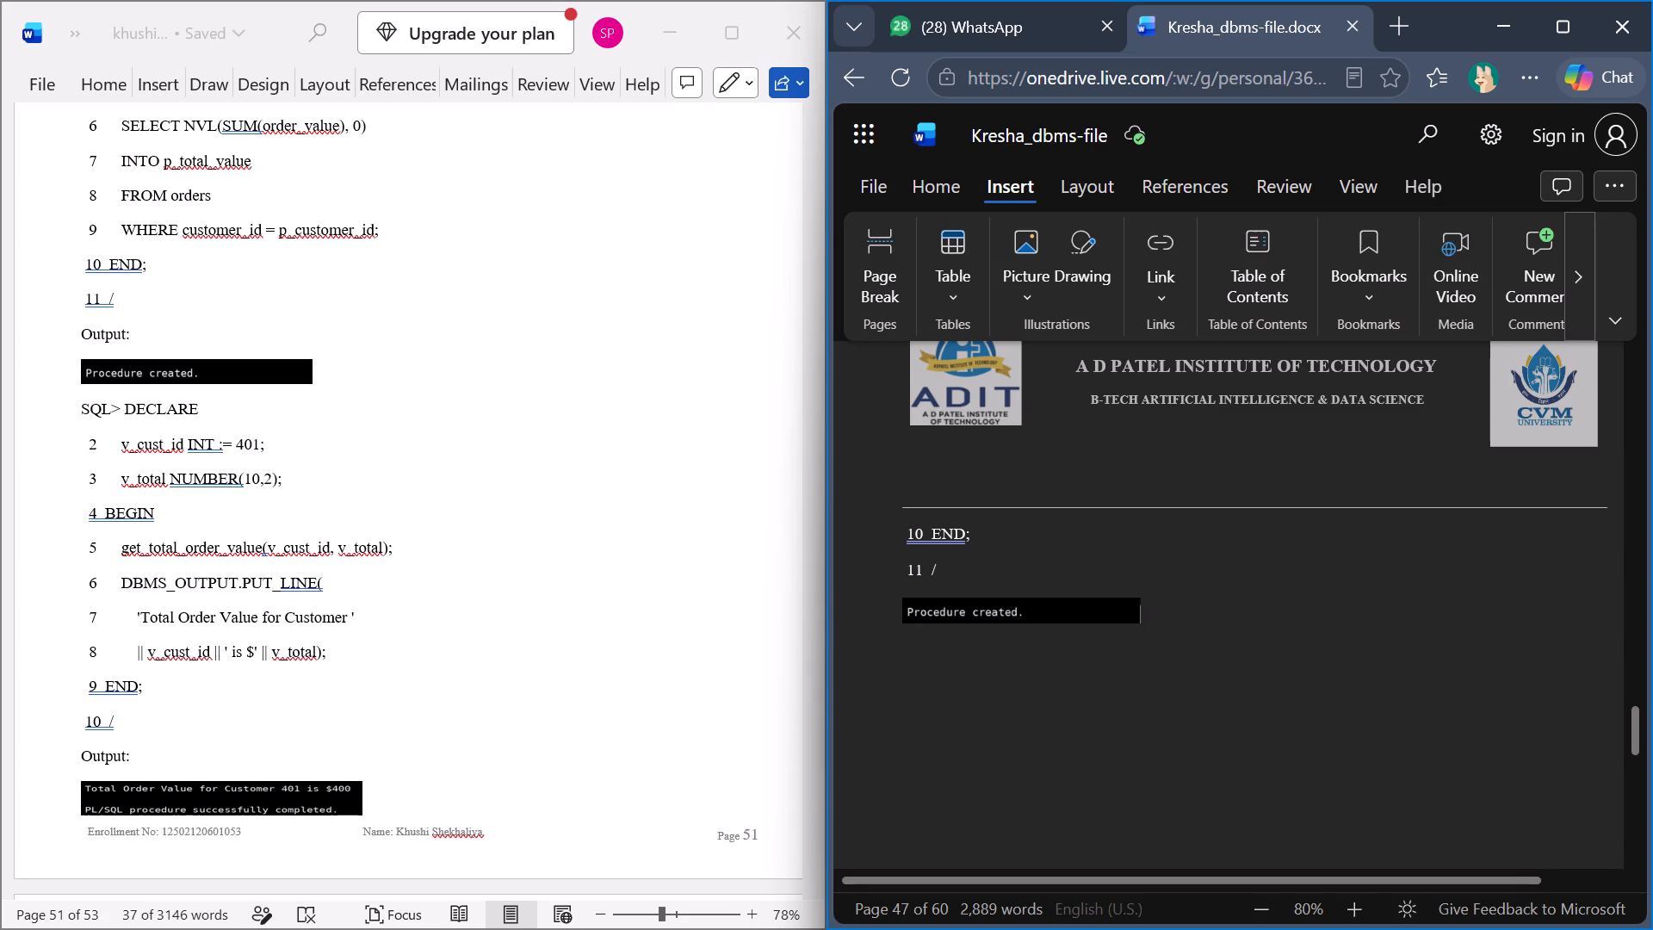
pyautogui.press('Return')
pyautogui.hotkey('ctrl', 'v')
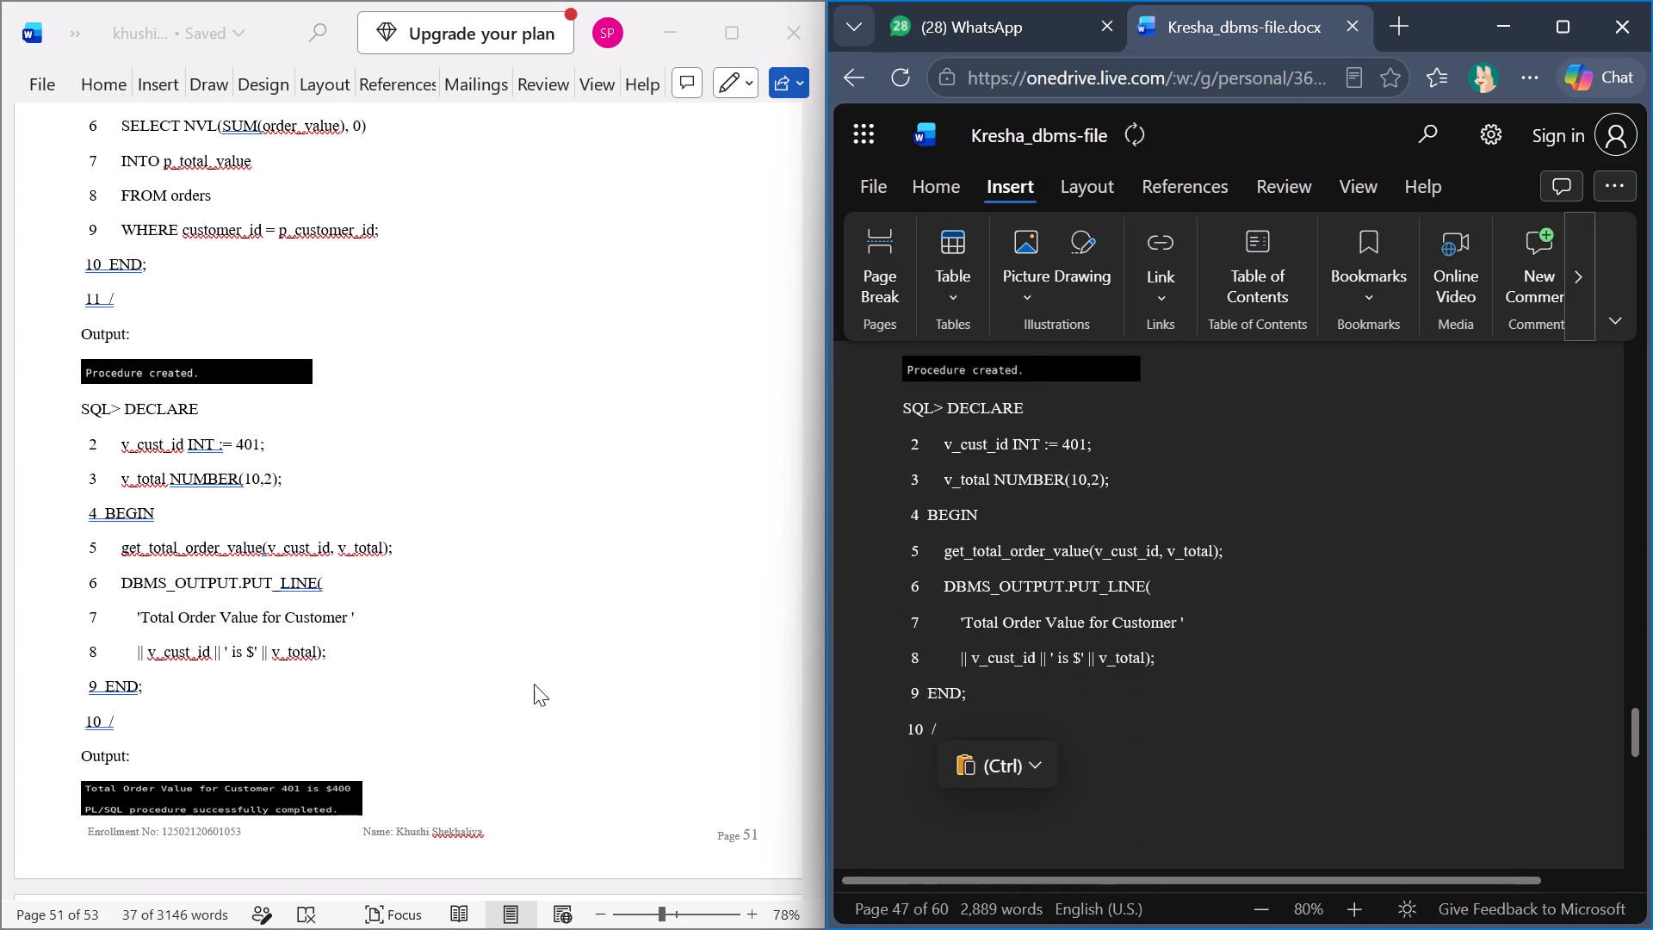
# Copy the "Total Order Value for Customer 401" output image and paste it on a new line below line 10 of the calling block.
pyautogui.scroll(-2, 319, 688)
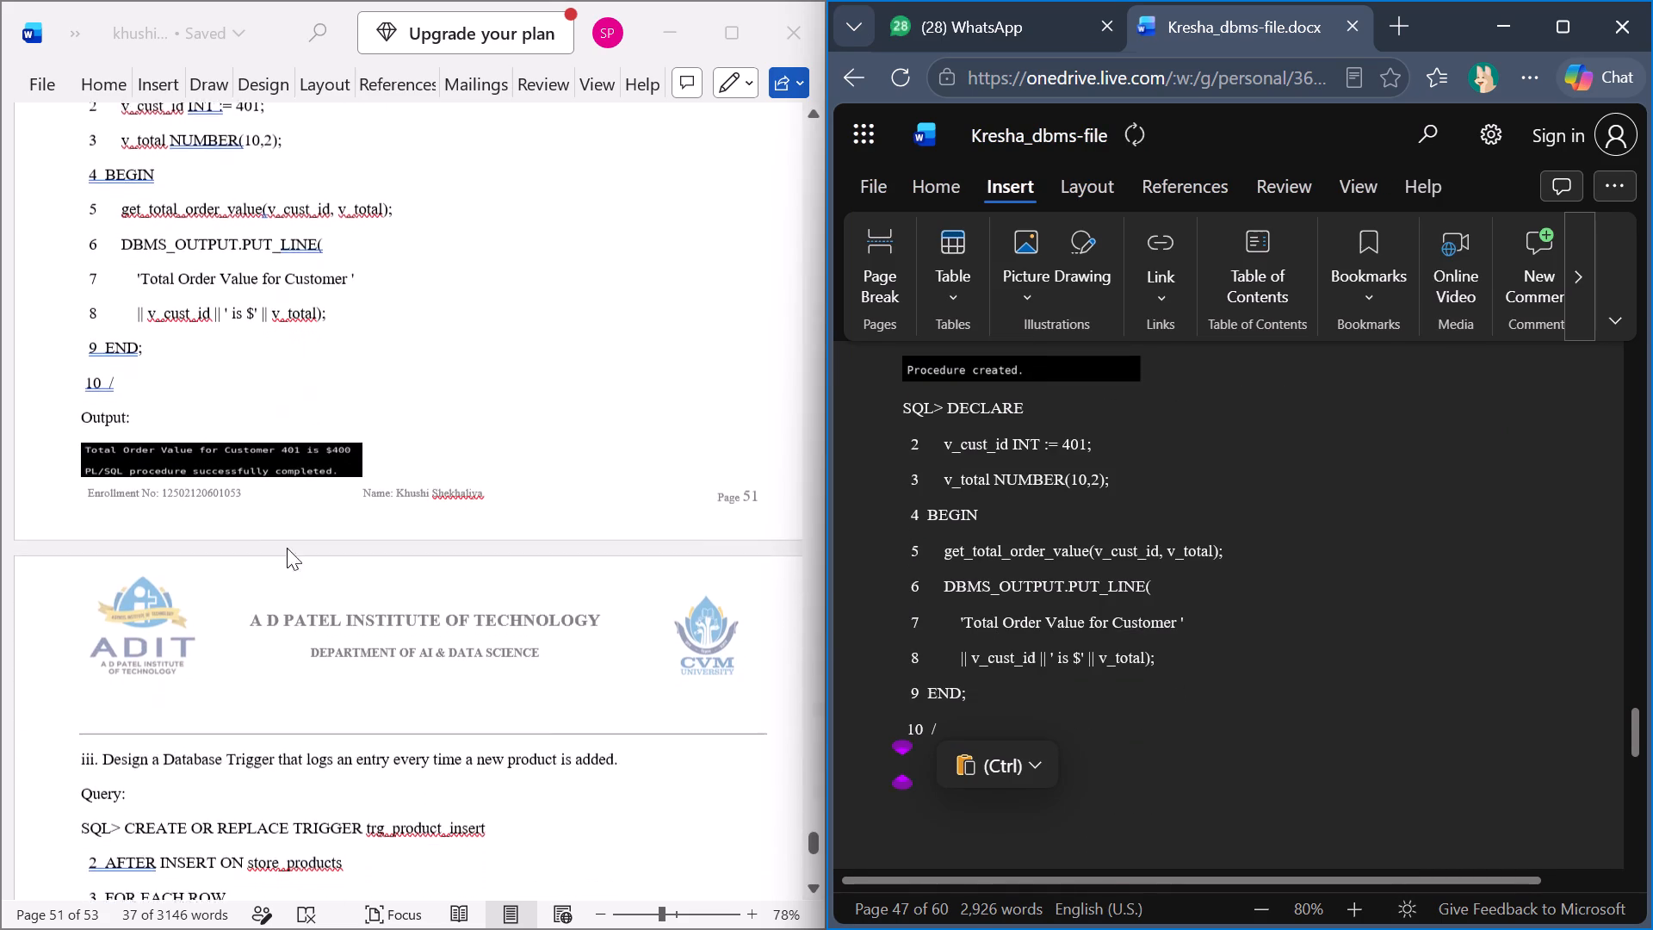
pyautogui.rightClick(286, 416)
pyautogui.rightClick(286, 416)
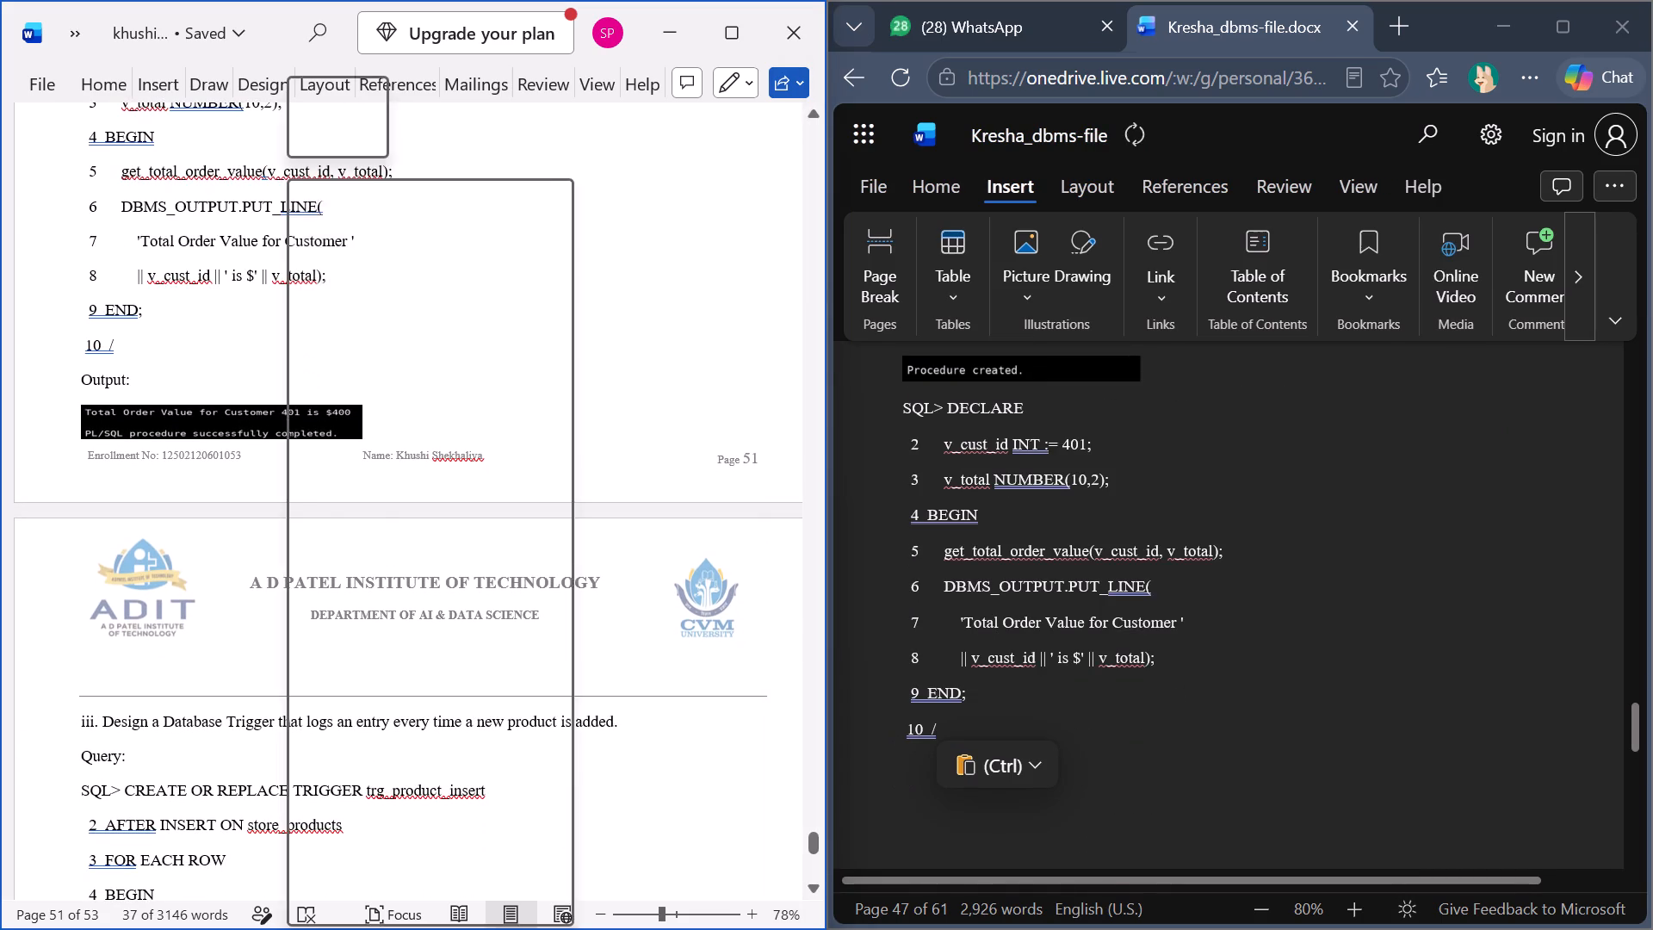
pyautogui.click(344, 270)
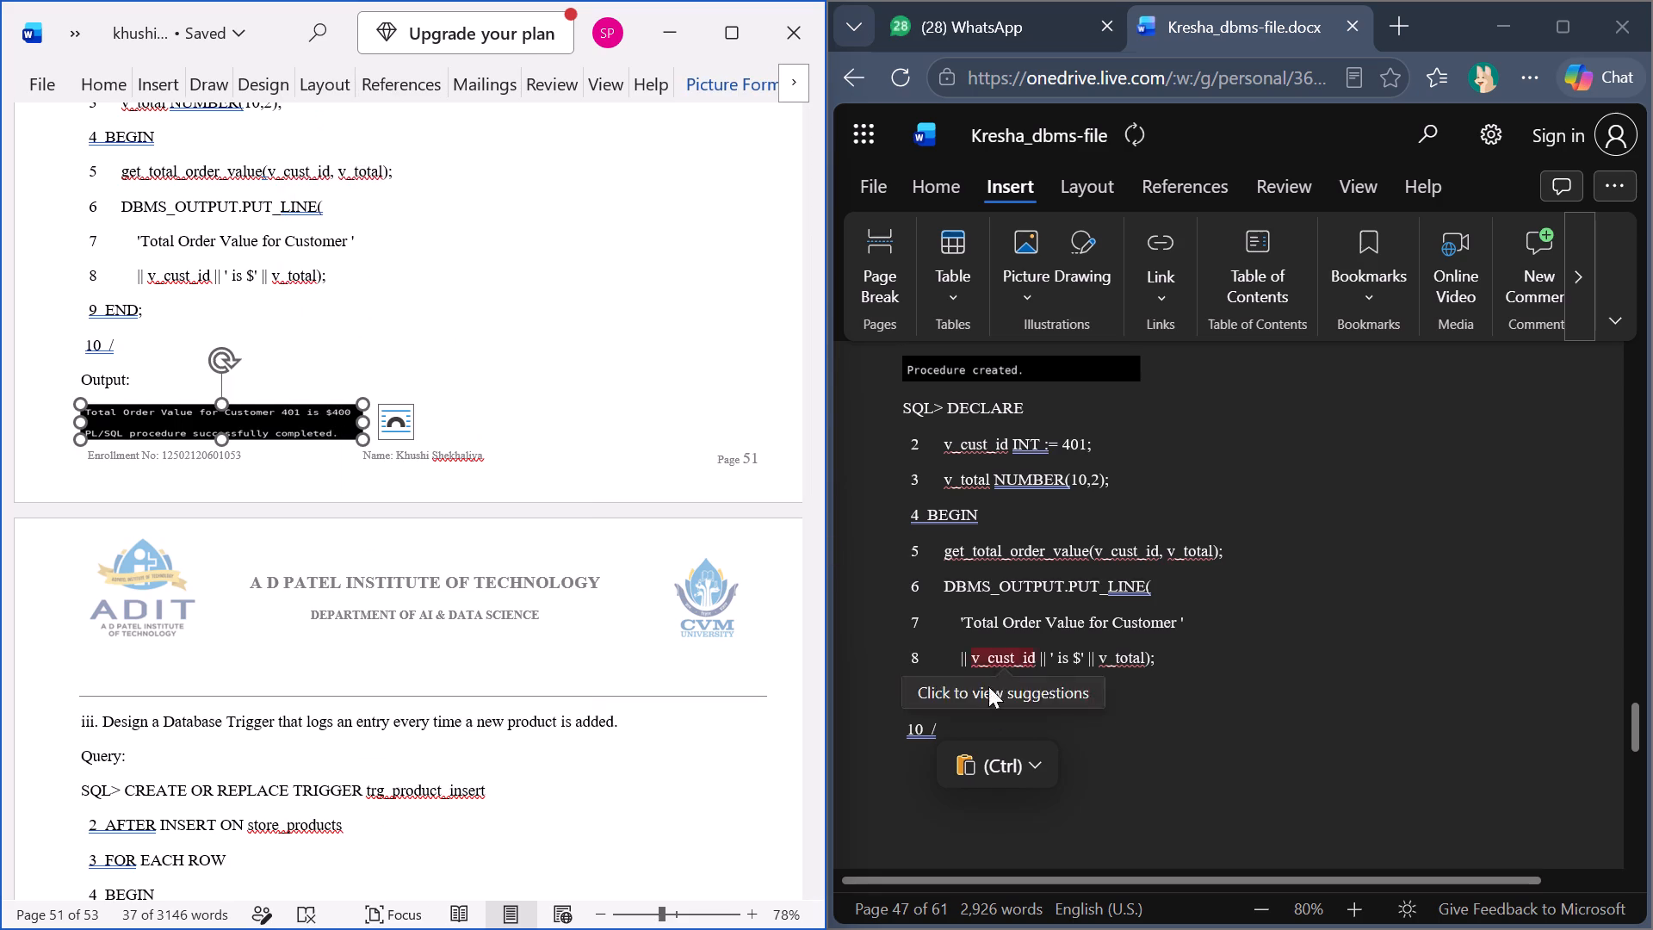
pyautogui.click(993, 722)
pyautogui.press('Return')
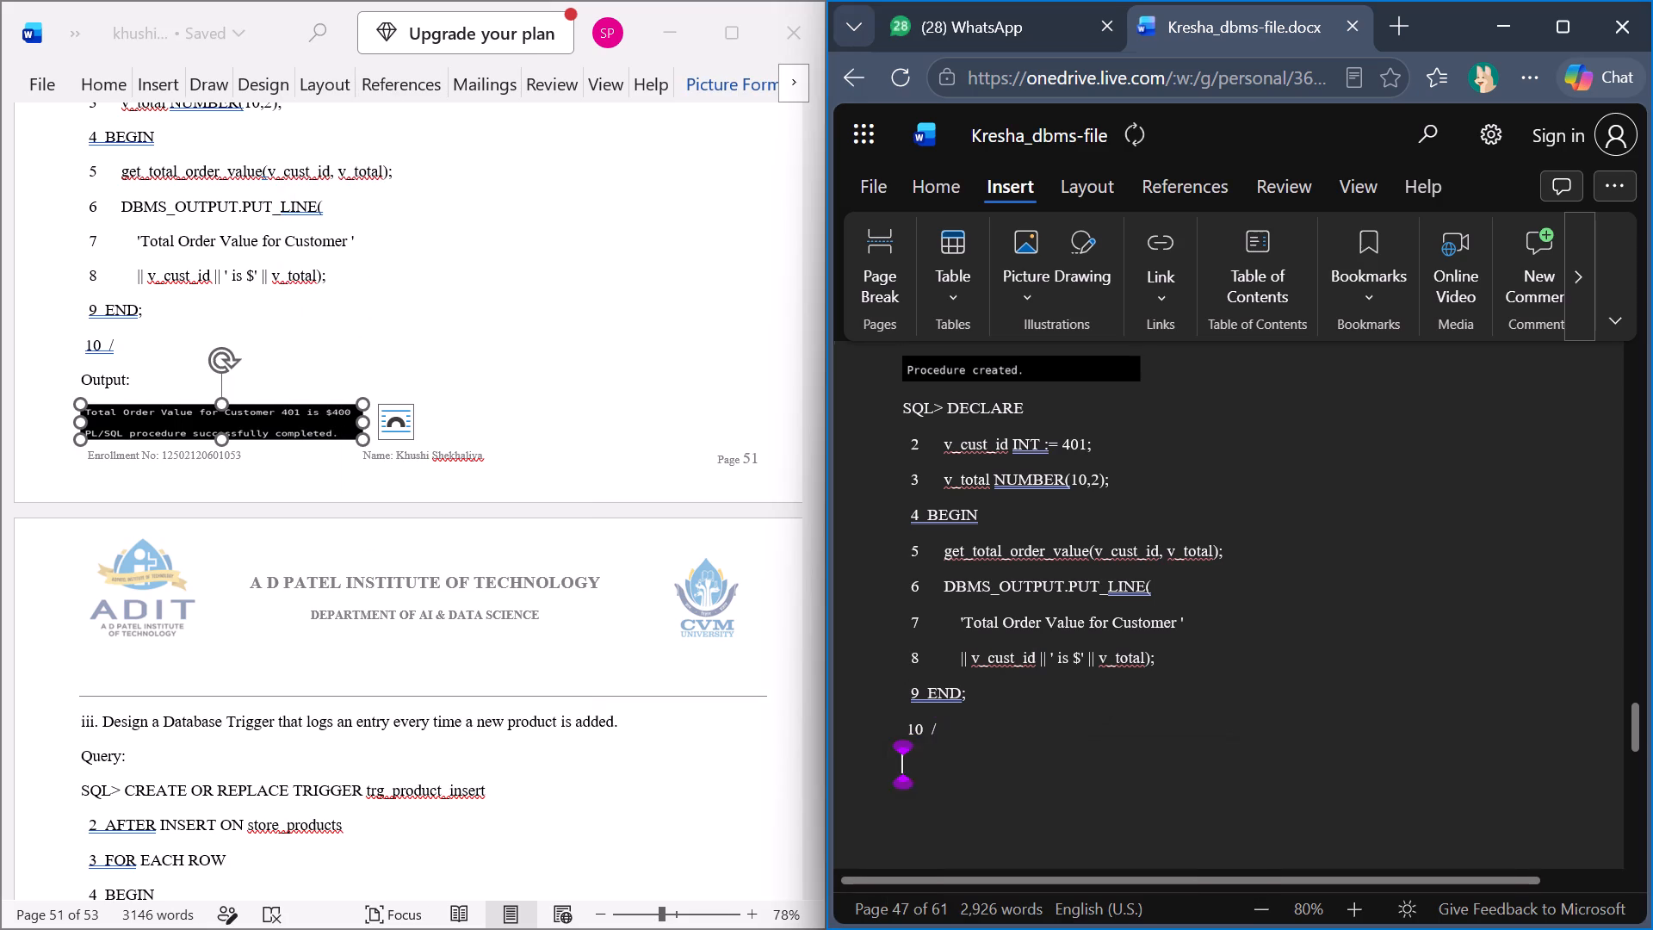
pyautogui.hotkey('ctrl', 'v')
# Copy the question "iii. Design a Database Trigger that logs an entry every time a new product is added." and paste it below the Customer 401 output image.
pyautogui.scroll(-2, 303, 697)
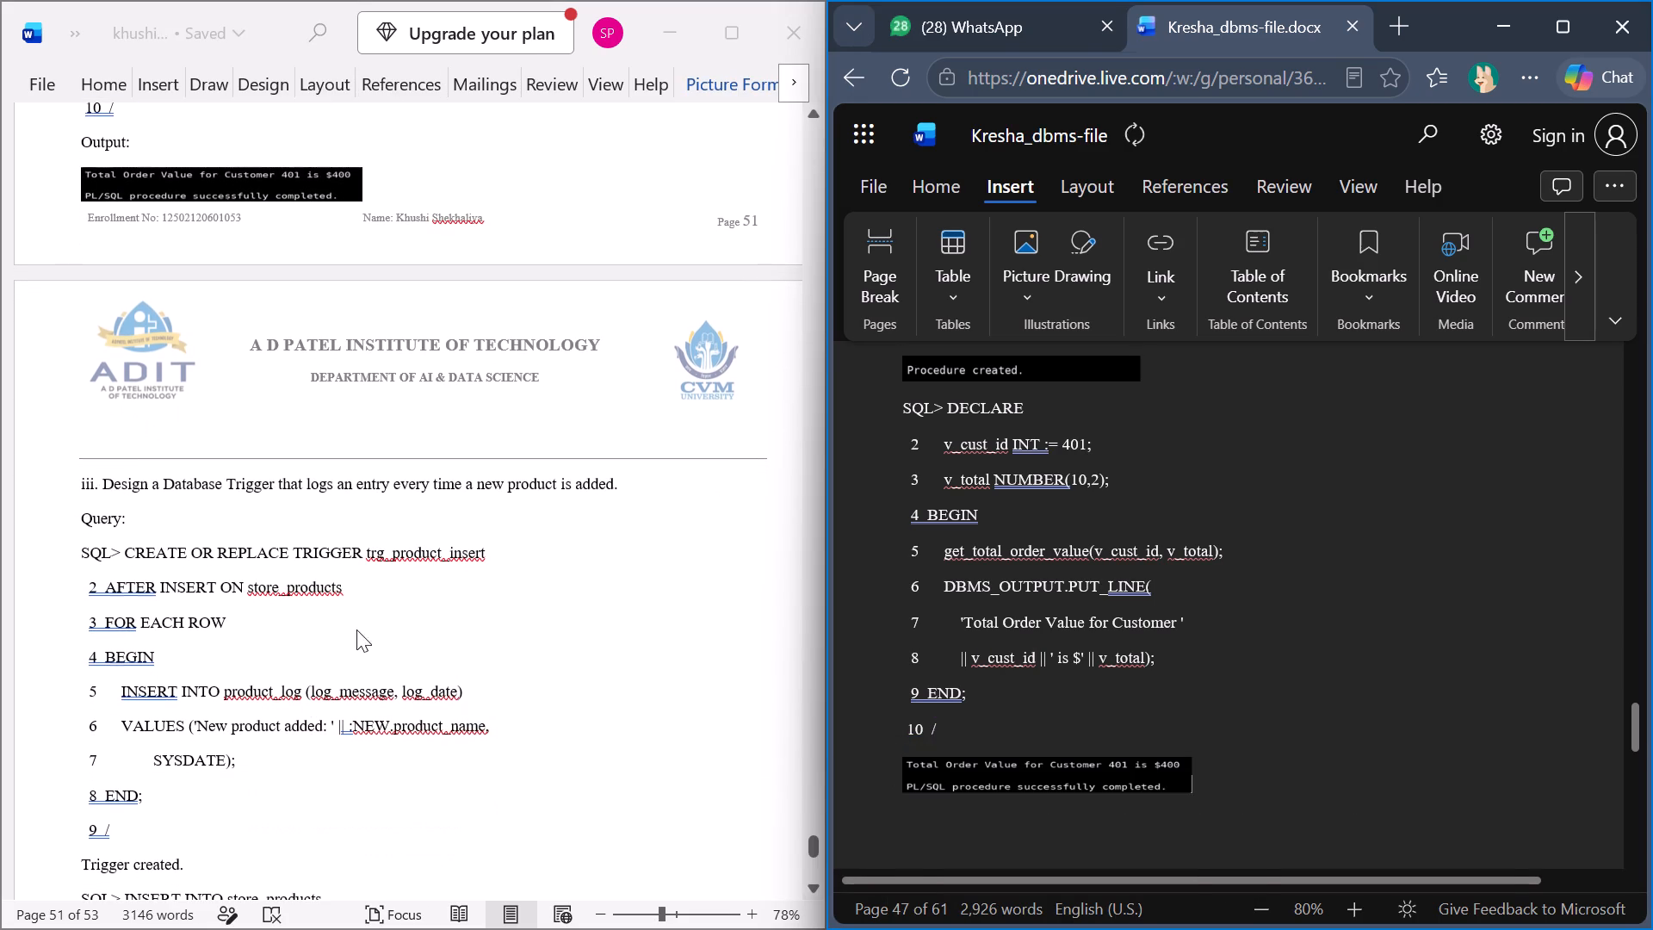
pyautogui.click(625, 483)
pyautogui.moveTo(625, 483); pyautogui.dragTo(49, 482)
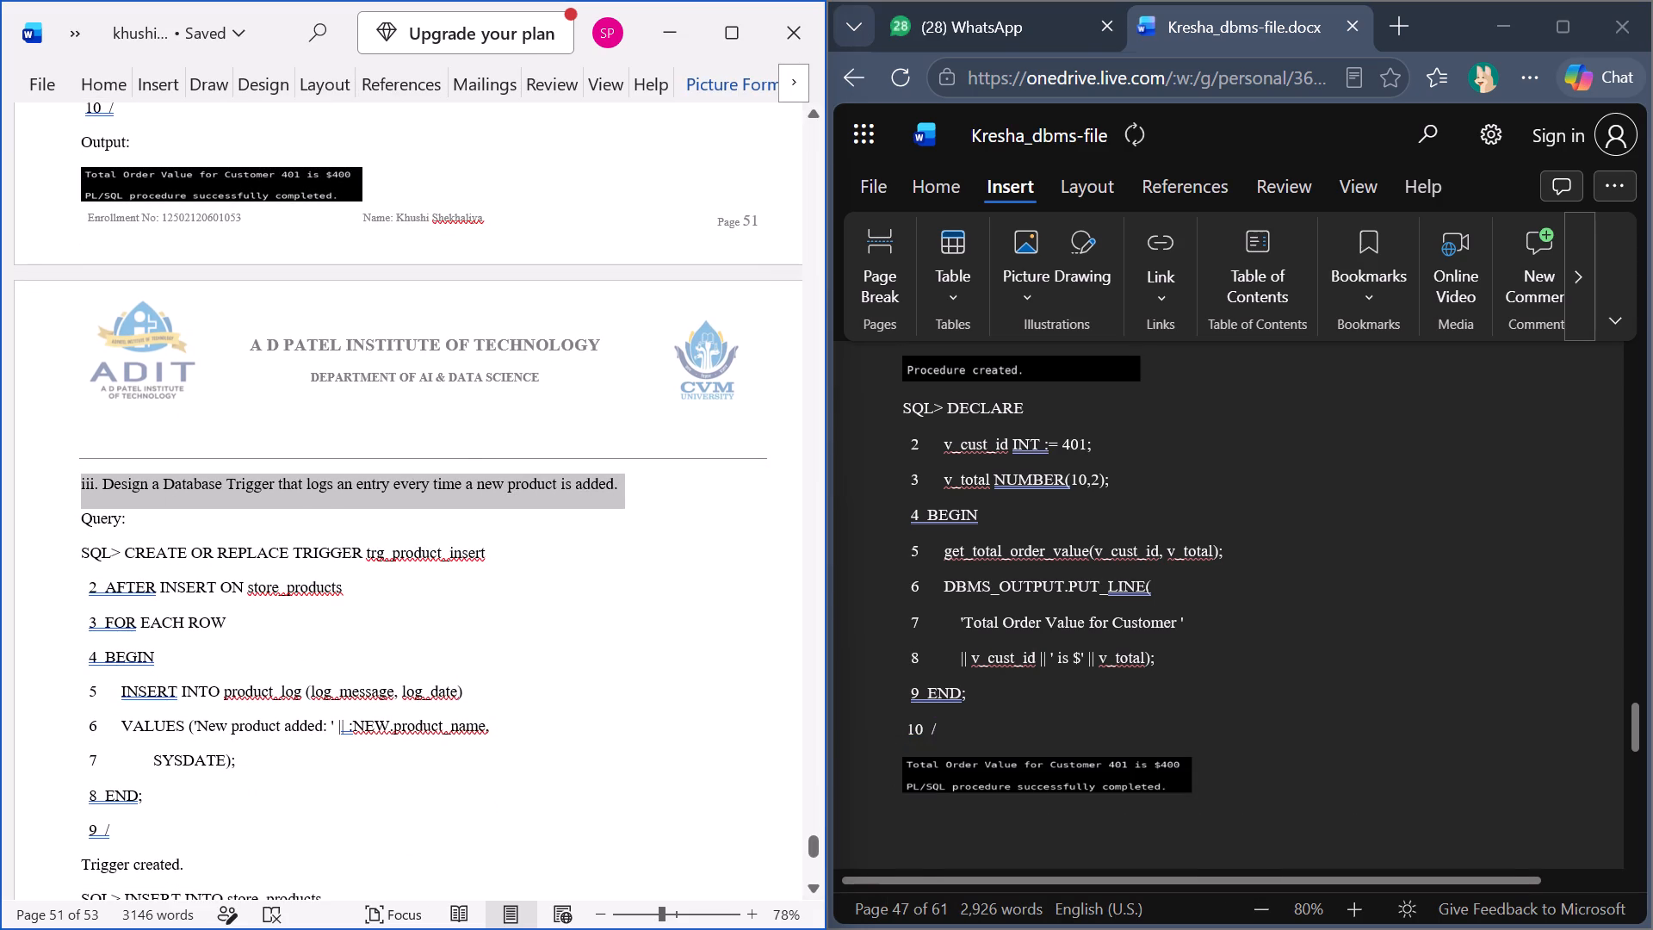
pyautogui.moveTo(49, 482); pyautogui.dragTo(49, 480)
pyautogui.hotkey('ctrl', 'c')
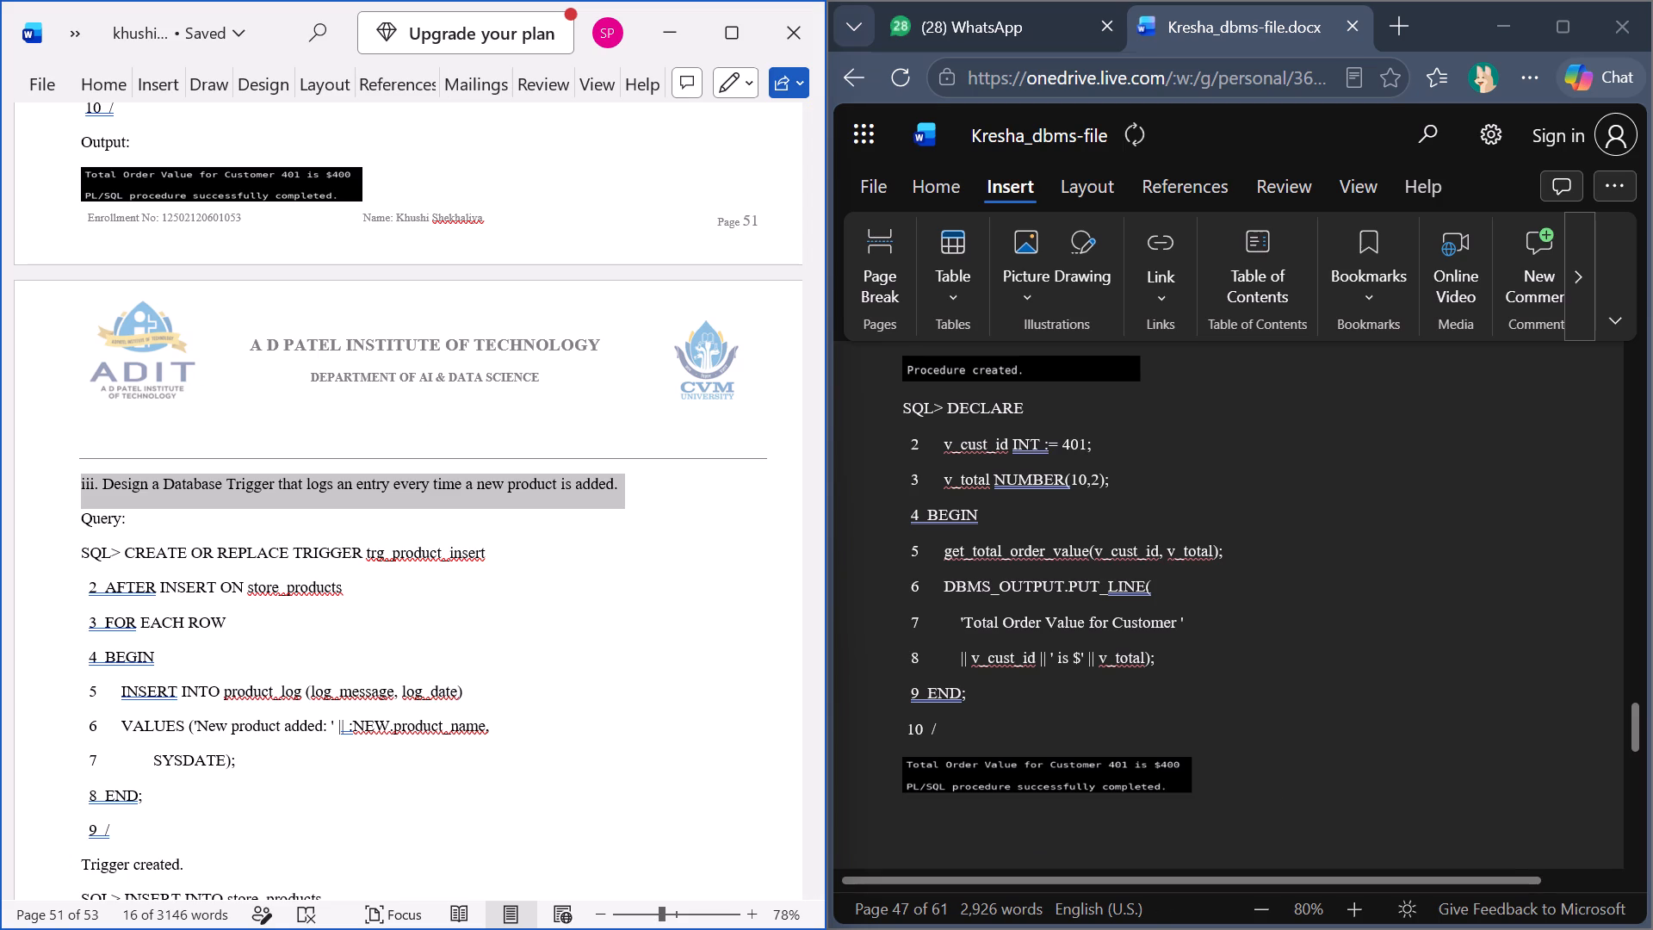
pyautogui.click(1260, 766)
pyautogui.press('Return')
pyautogui.hotkey('ctrl', 'v')
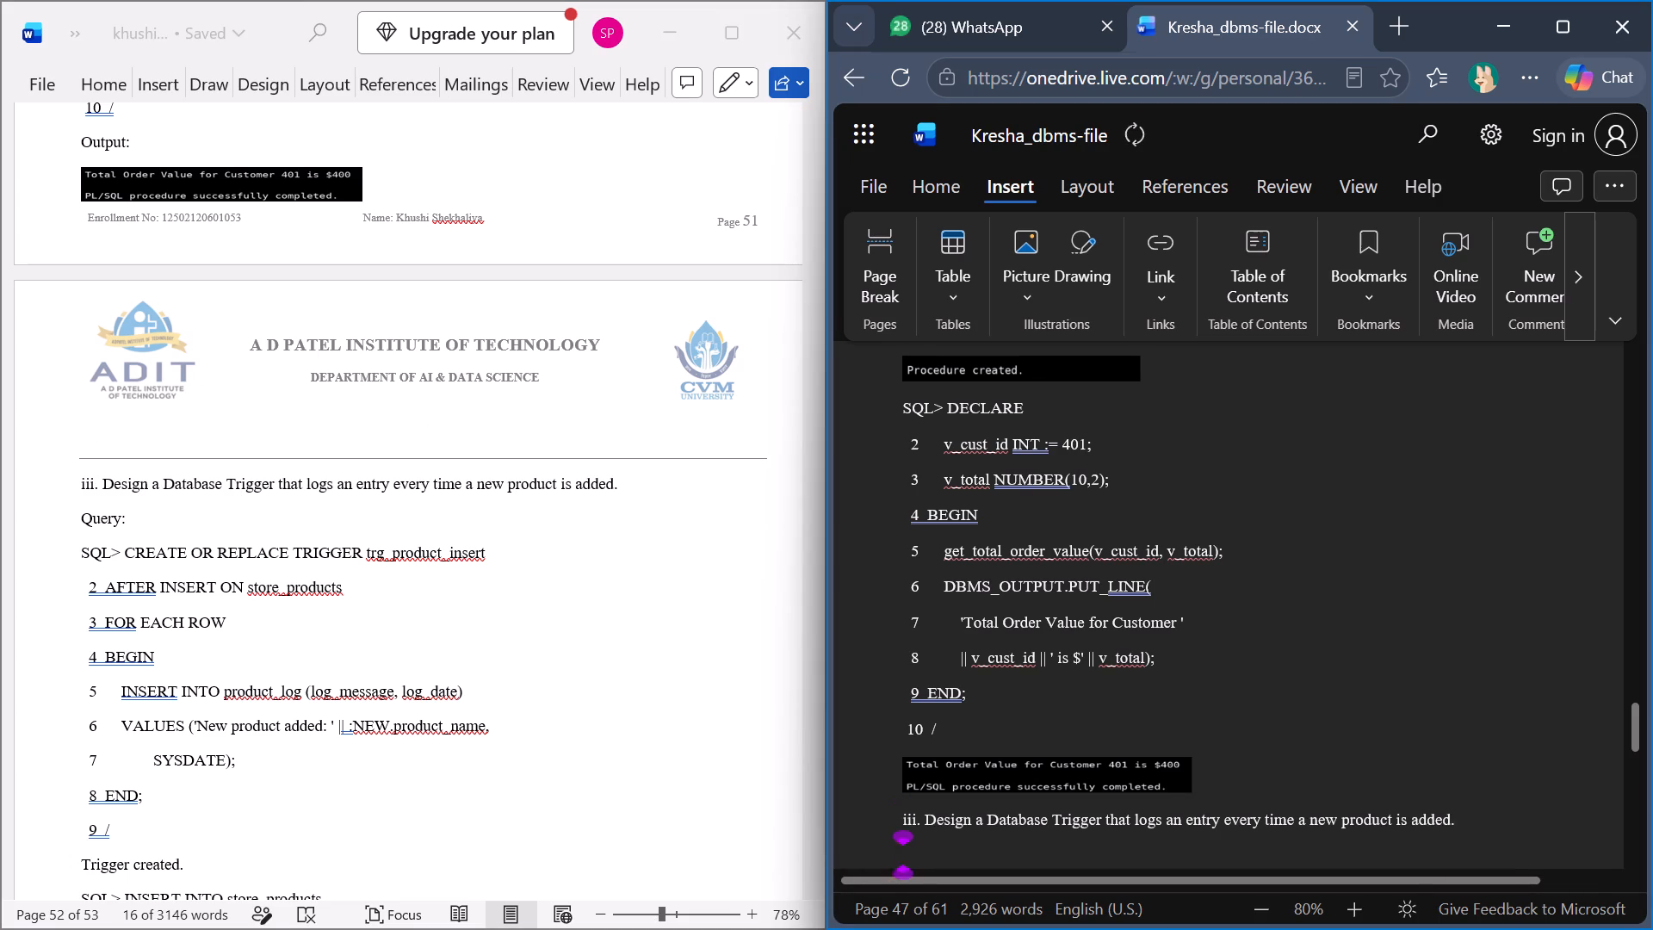
# Copy the trigger query block, from CREATE OR REPLACE TRIGGER trg_product_insert to FROM product_log;, and paste it on a new line below question iii.
pyautogui.click(77, 548)
pyautogui.moveTo(77, 548); pyautogui.dragTo(305, 929)
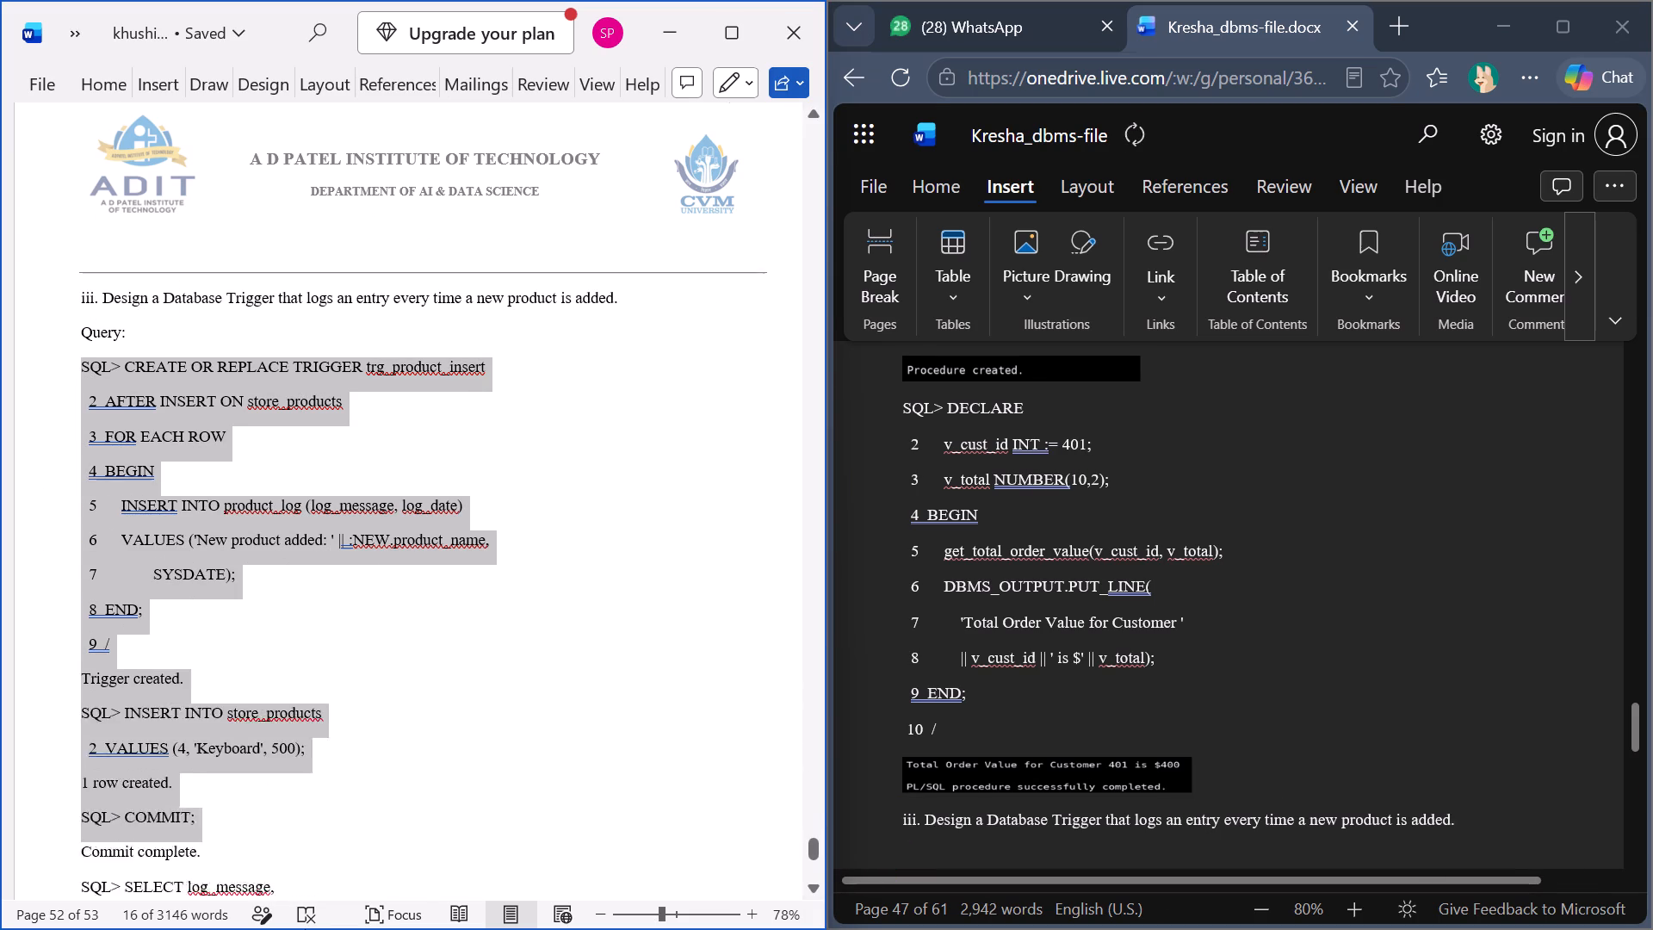
pyautogui.moveTo(305, 929); pyautogui.dragTo(303, 784)
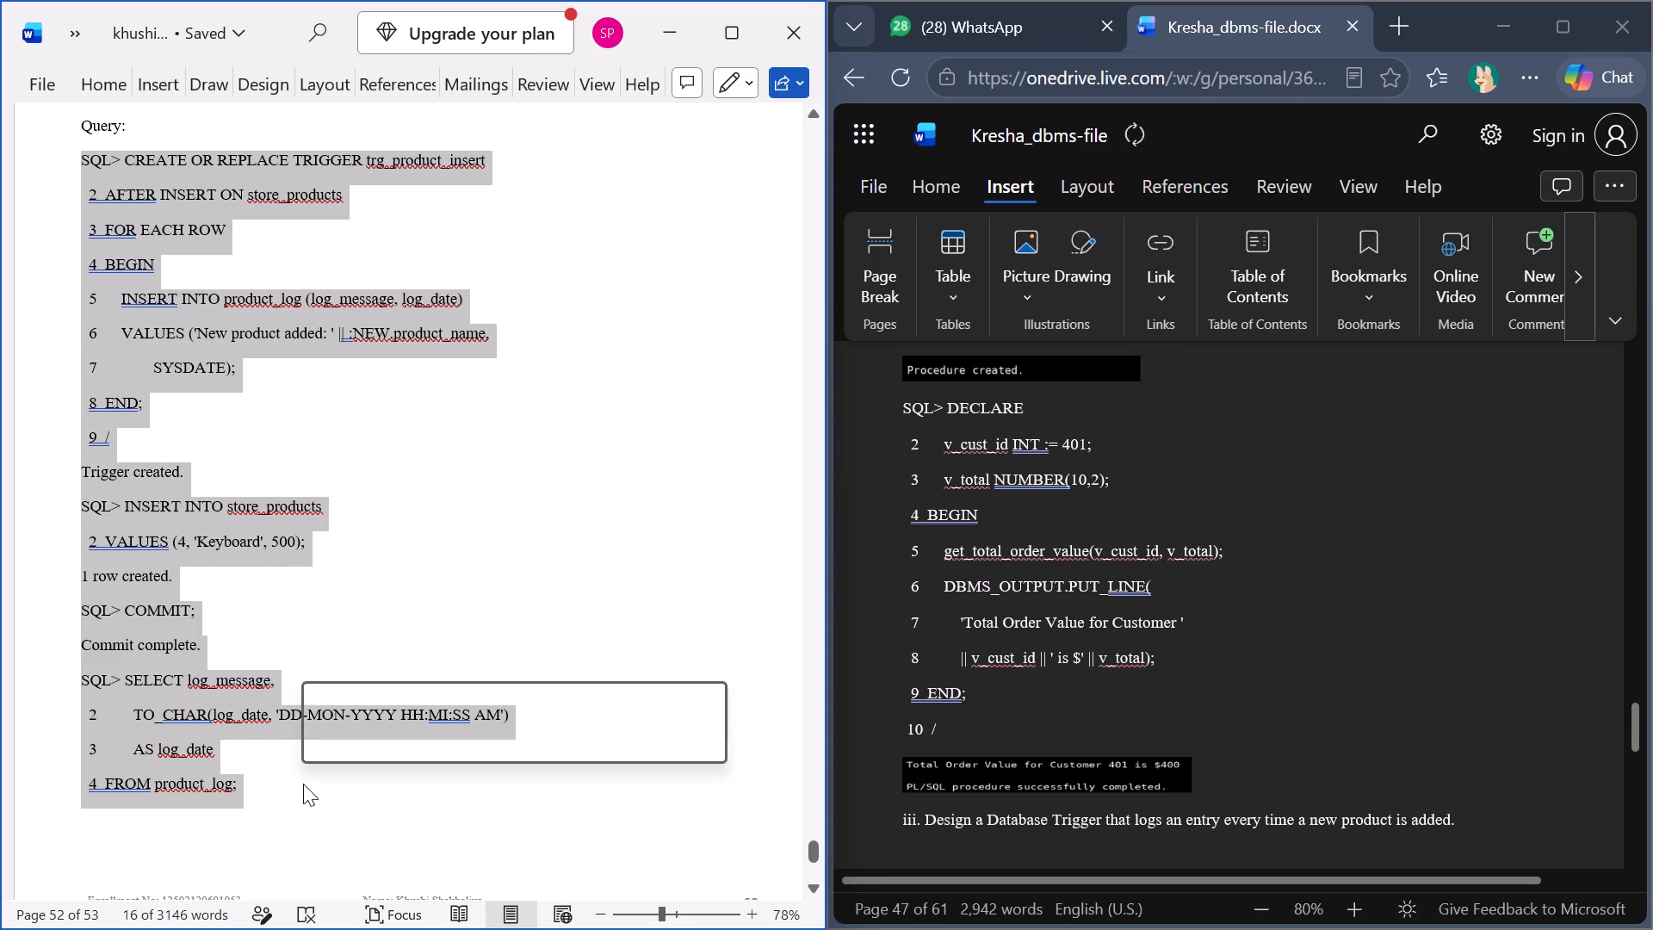
pyautogui.hotkey('ctrl', 'c')
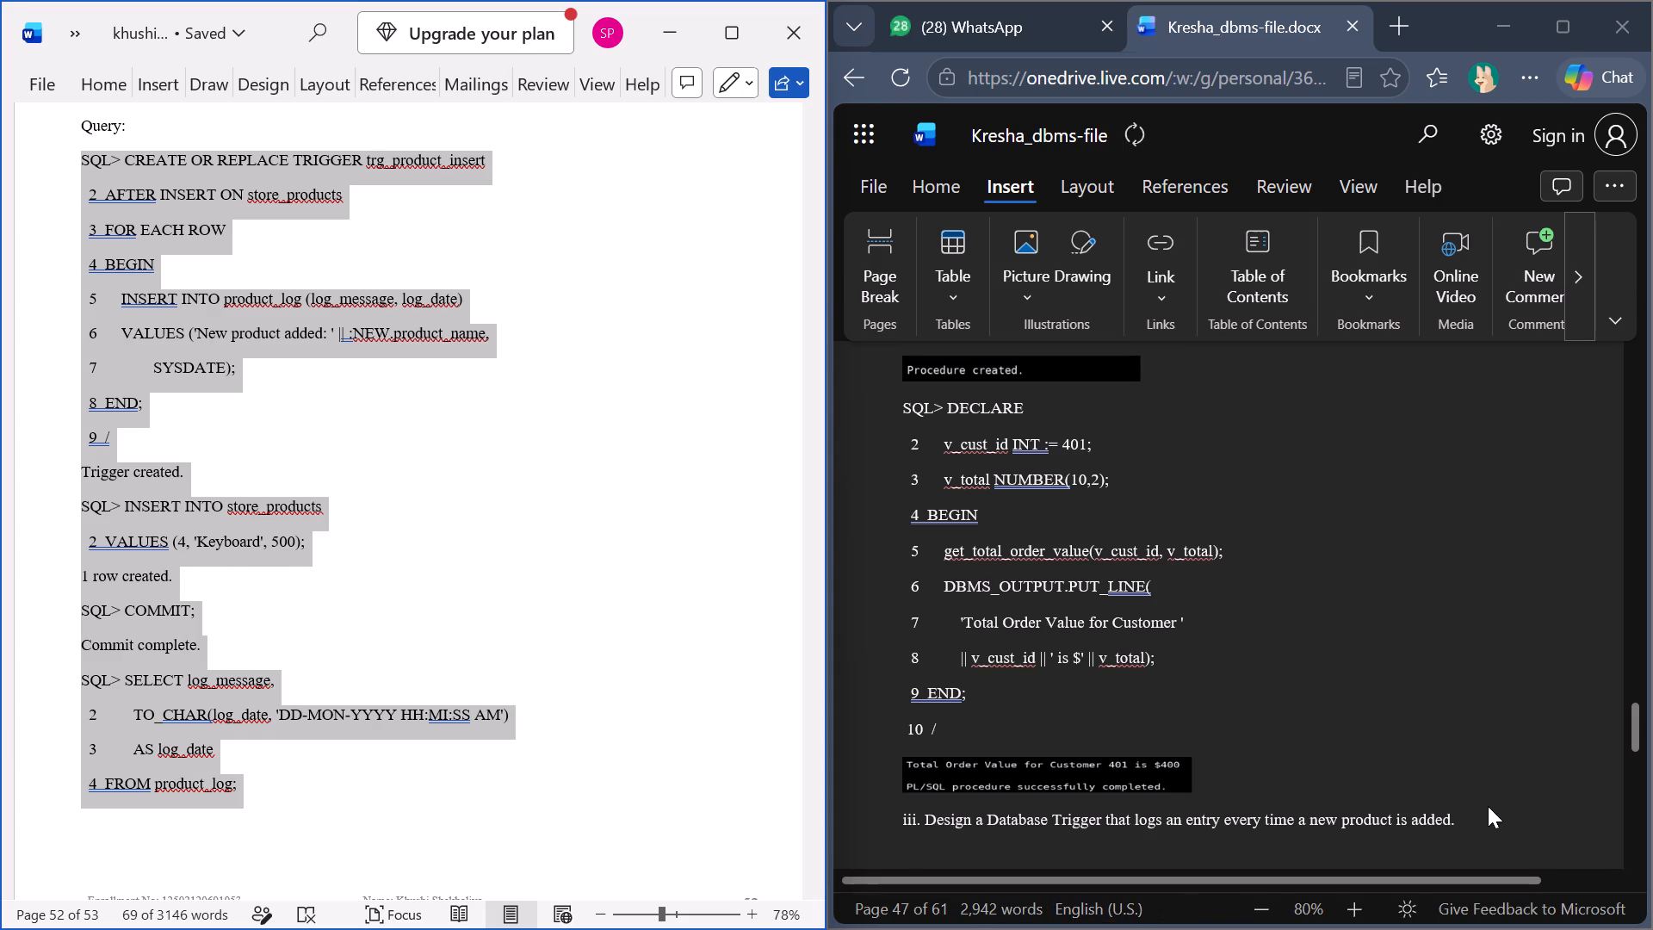
pyautogui.click(1487, 809)
pyautogui.press('Return')
pyautogui.hotkey('ctrl', 'v')
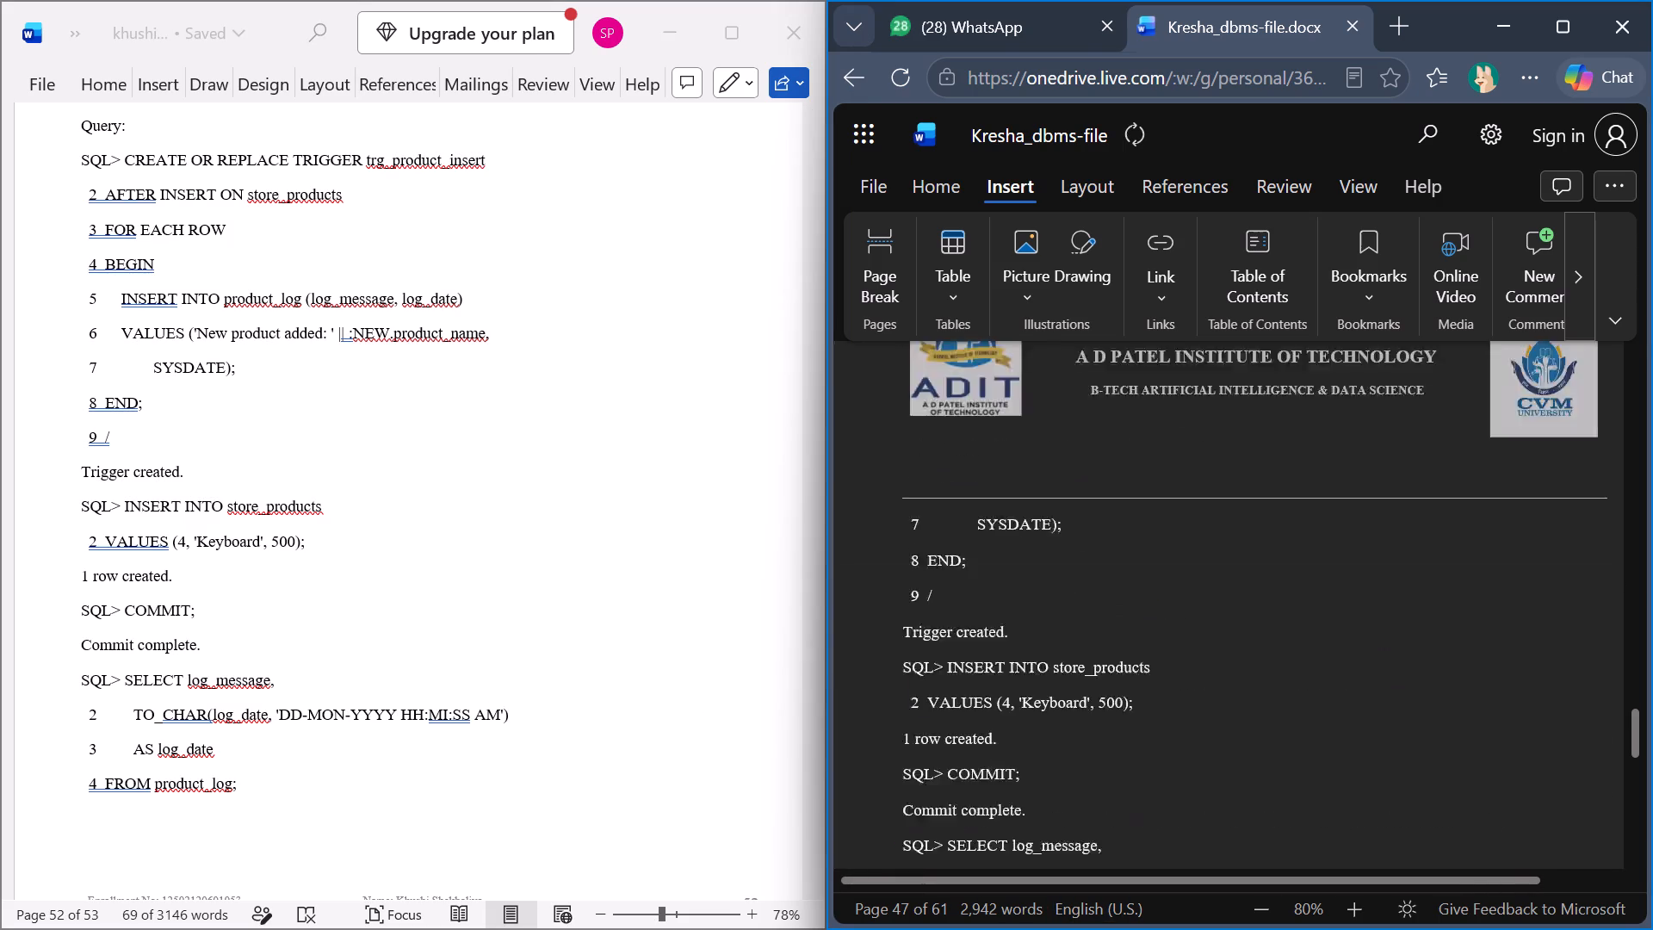
# Copy the LOG_MESSAGE and LOG_DATE output image from khushi's file and paste it on a new line below 4 FROM product_log;.
pyautogui.scroll(-5, 288, 564)
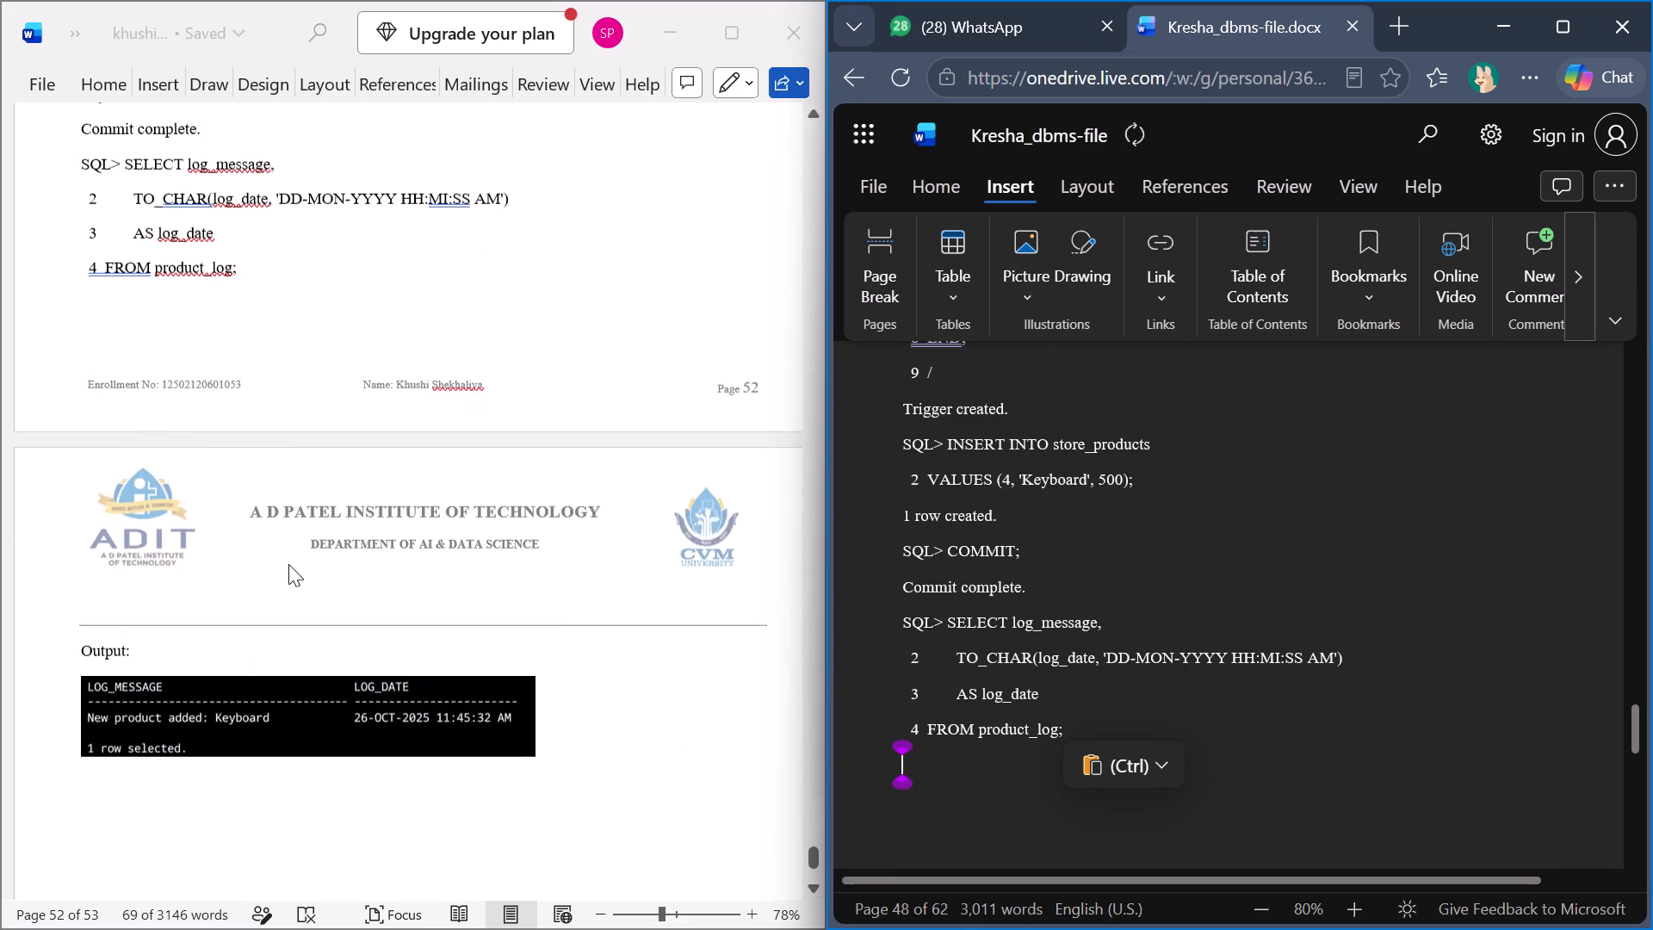
pyautogui.rightClick(278, 519)
pyautogui.rightClick(278, 519)
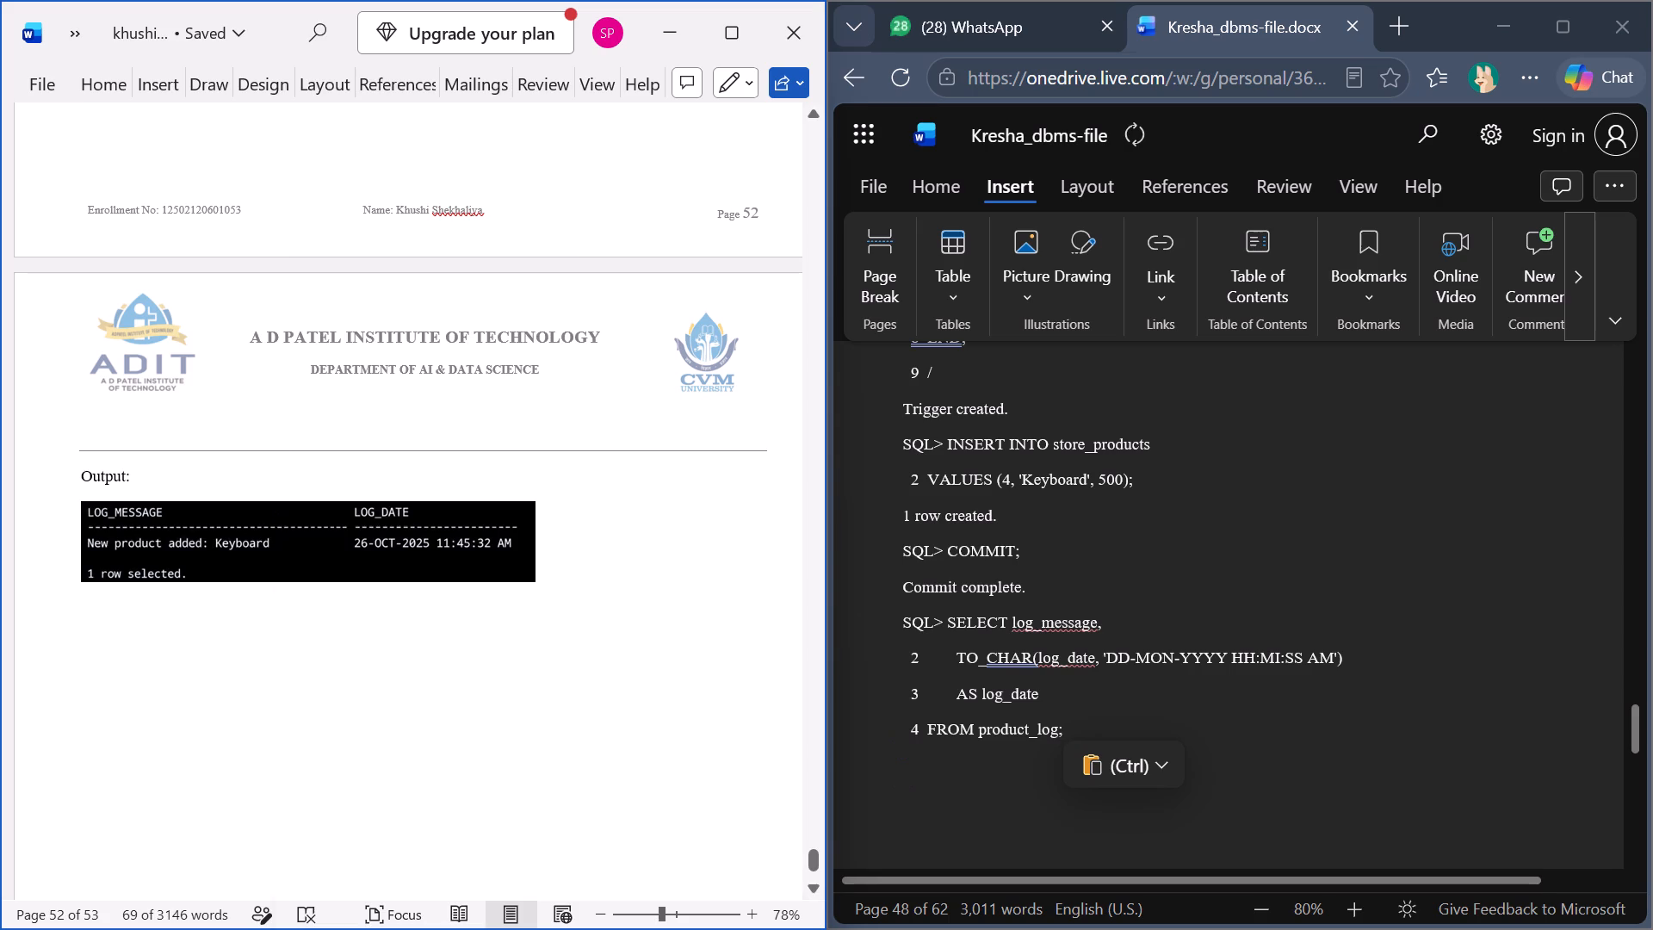
pyautogui.click(371, 283)
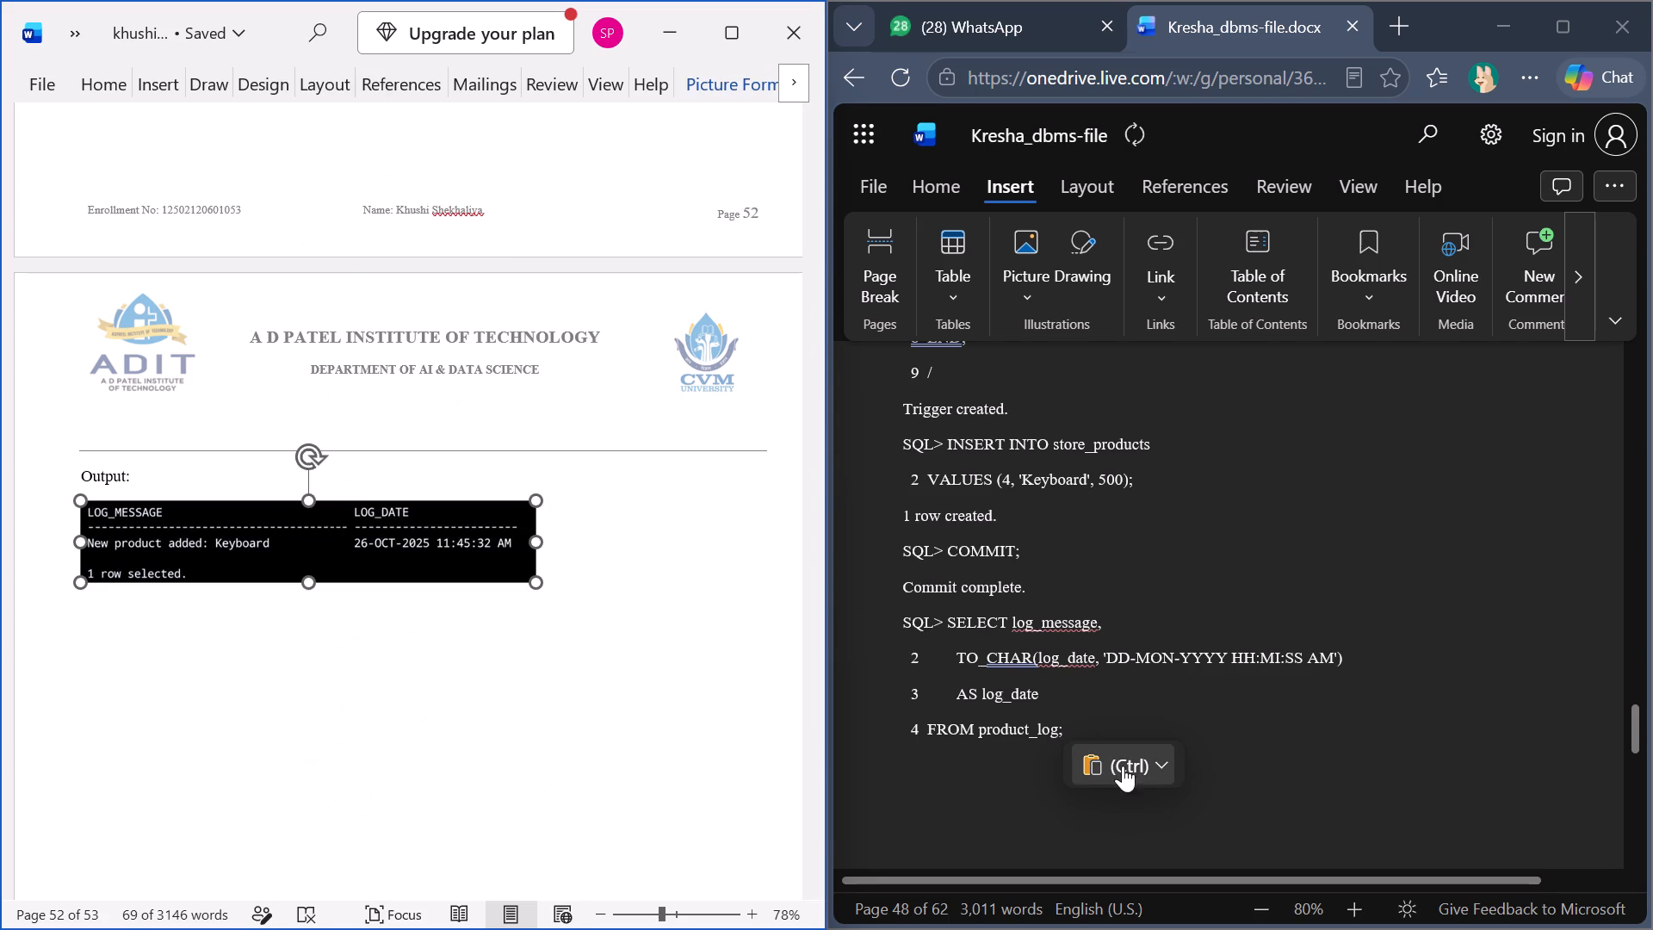
pyautogui.click(1111, 732)
pyautogui.press('Return')
pyautogui.hotkey('ctrl', 'v')
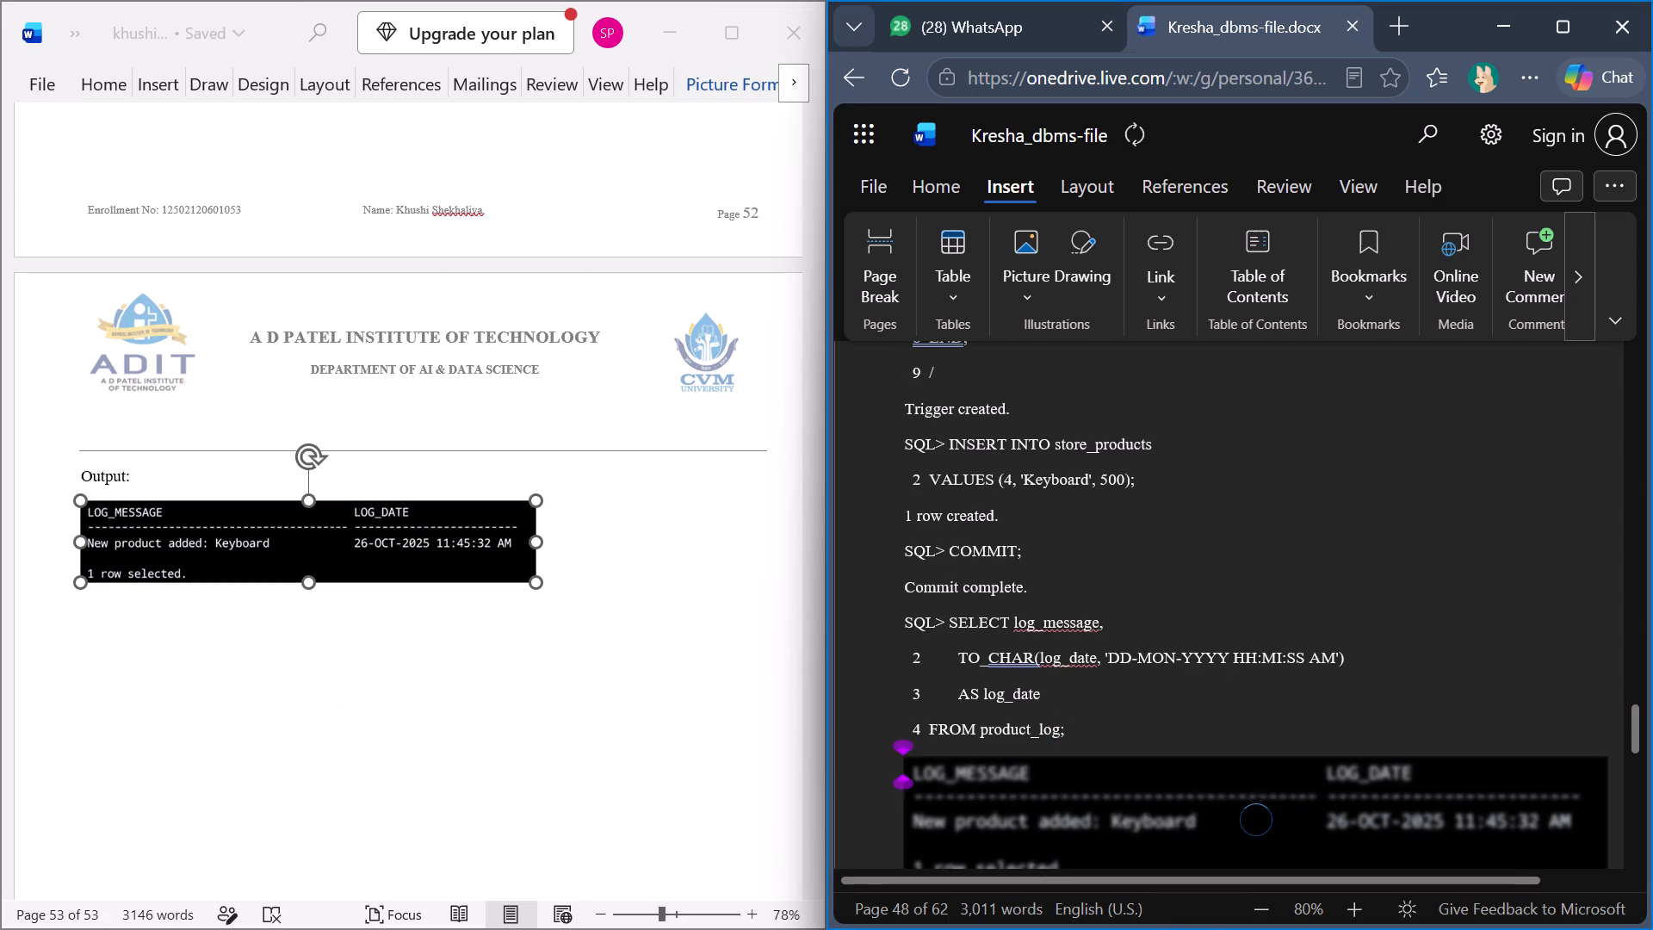
pyautogui.scroll(-6, 431, 592)
pyautogui.click(431, 592)
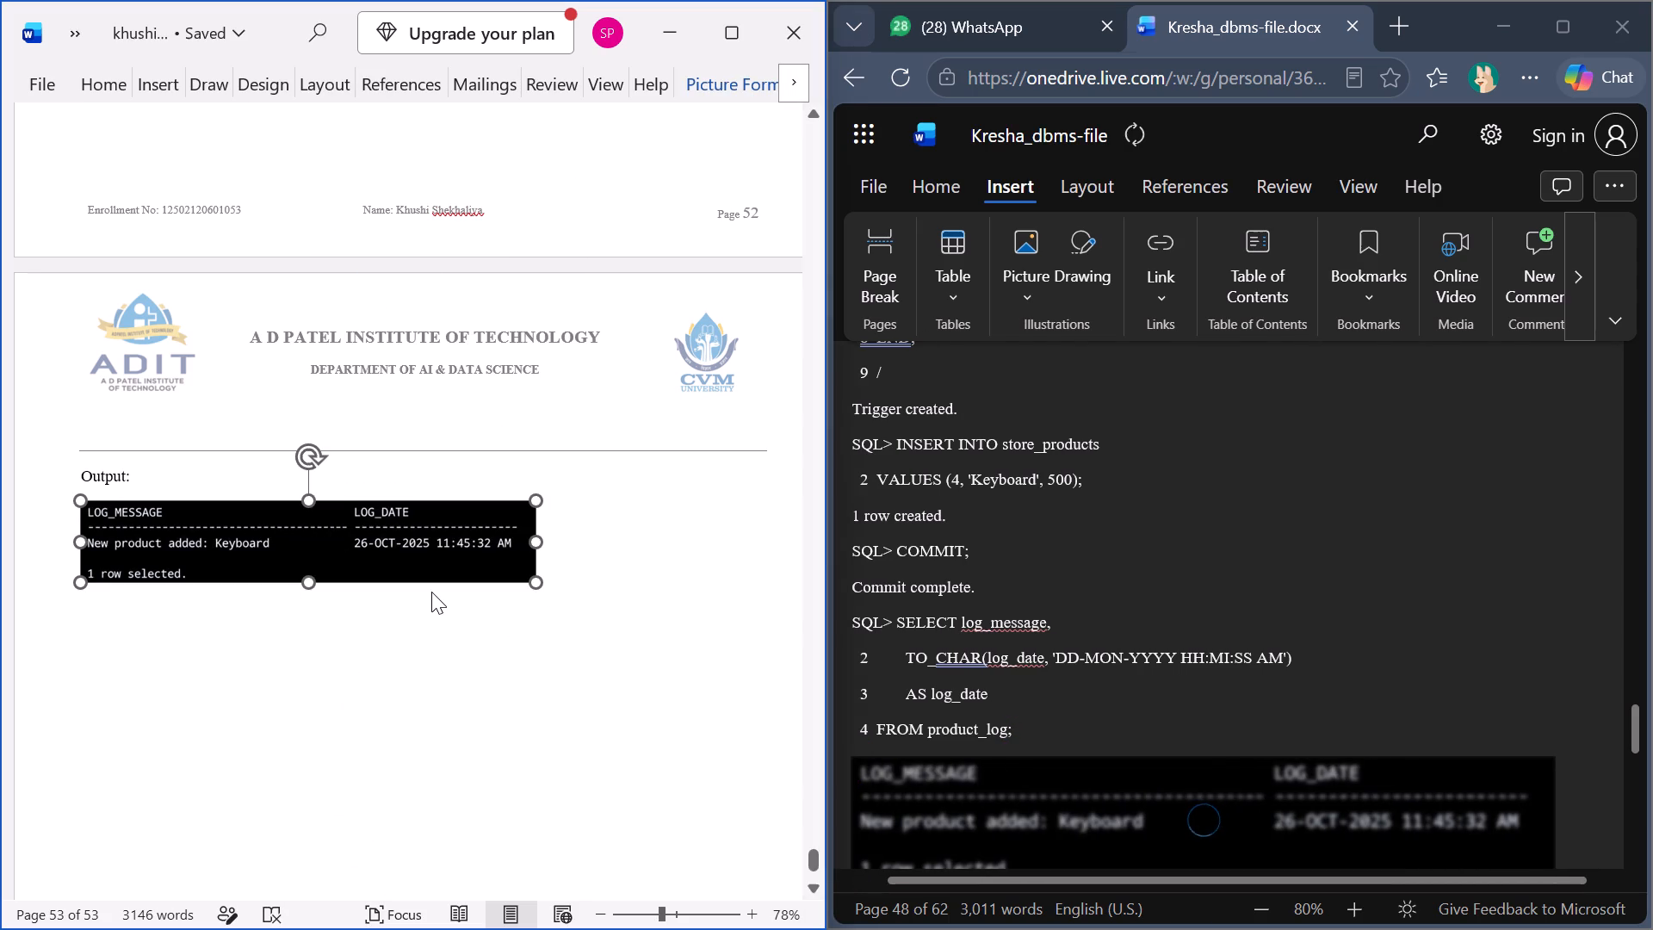
pyautogui.scroll(-5, 431, 592)
pyautogui.scroll(-2, 1092, 542)
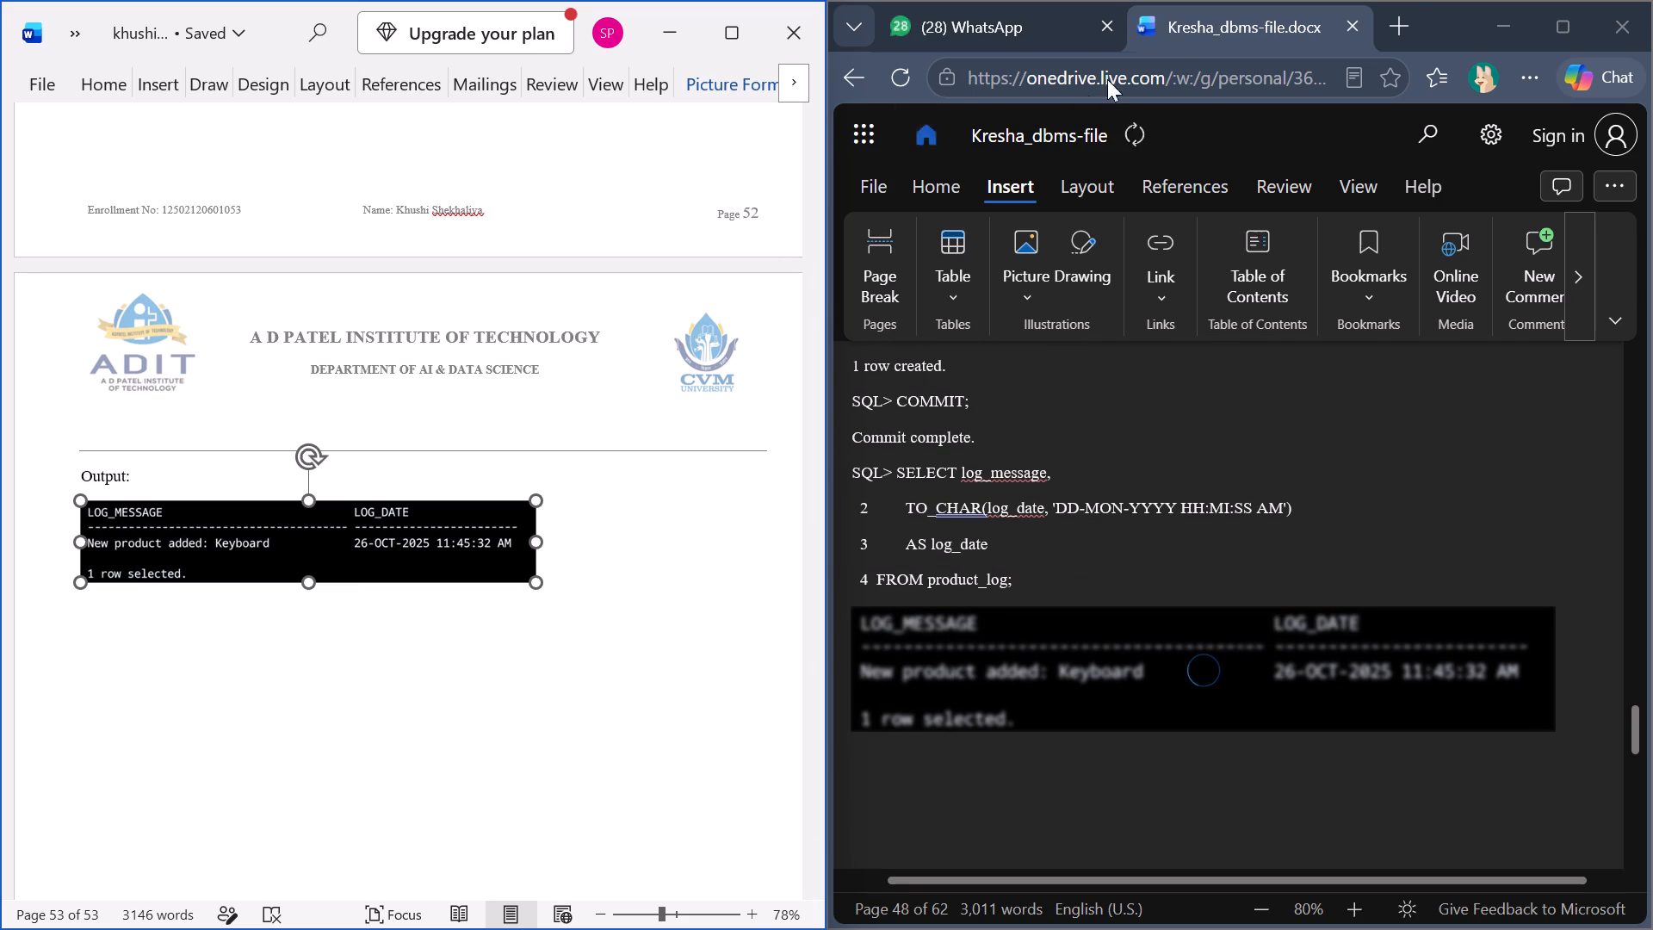
# Maximize the browser window and download the completed Kresha_dbms-file as a PDF.
pyautogui.click(1569, 28)
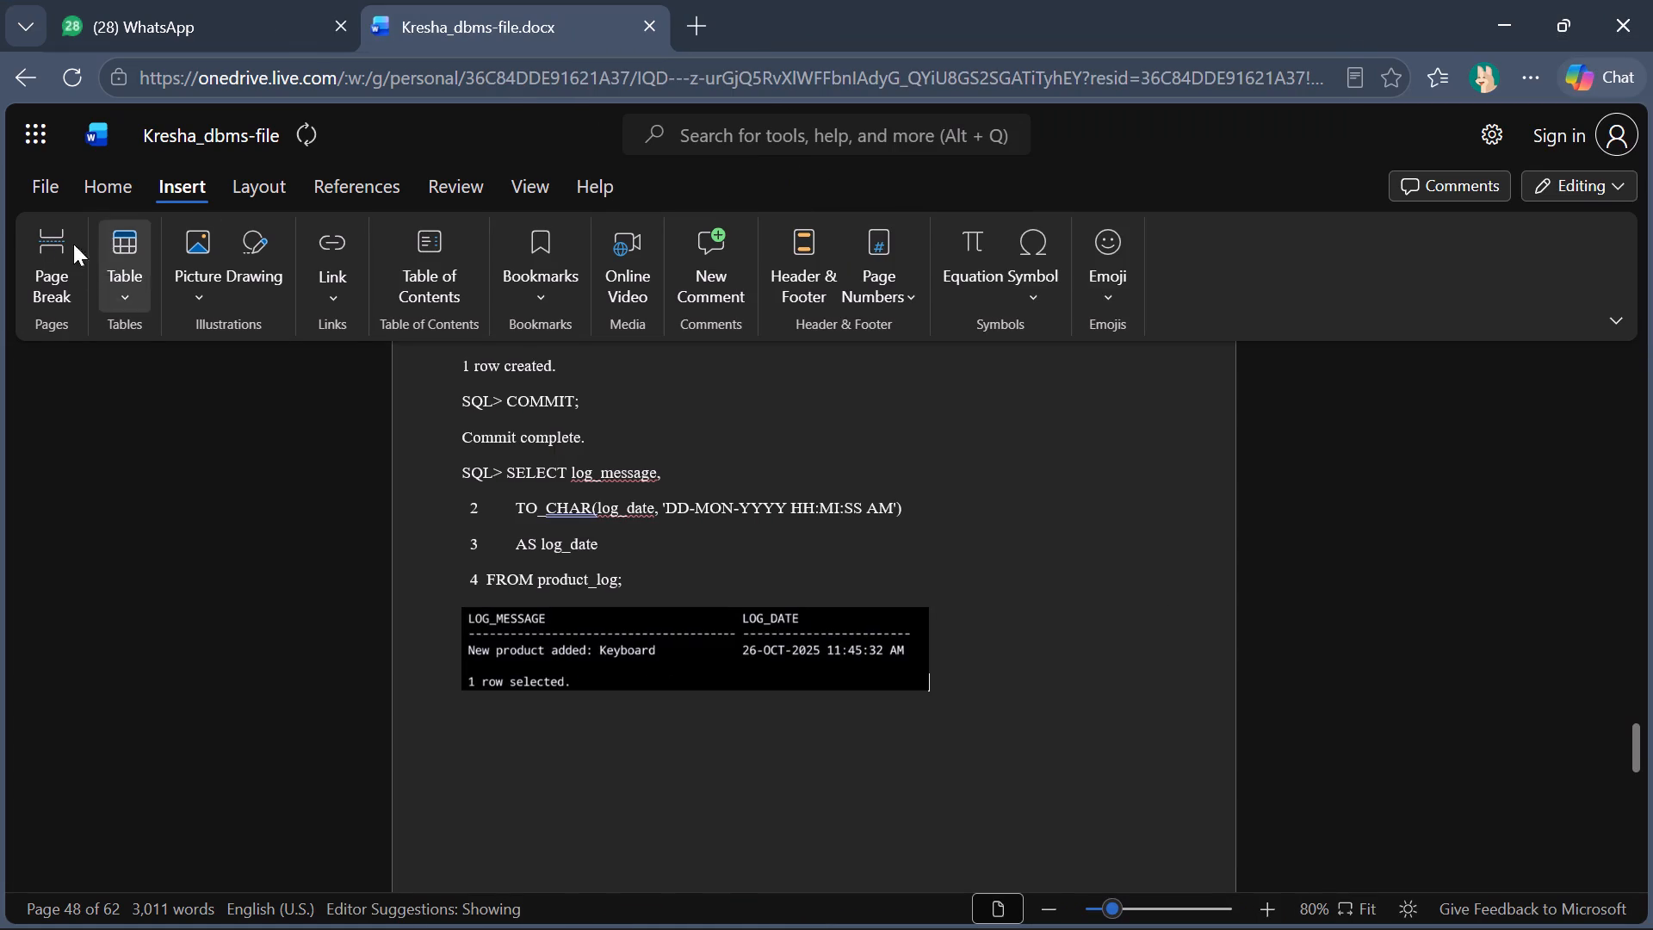
pyautogui.click(49, 201)
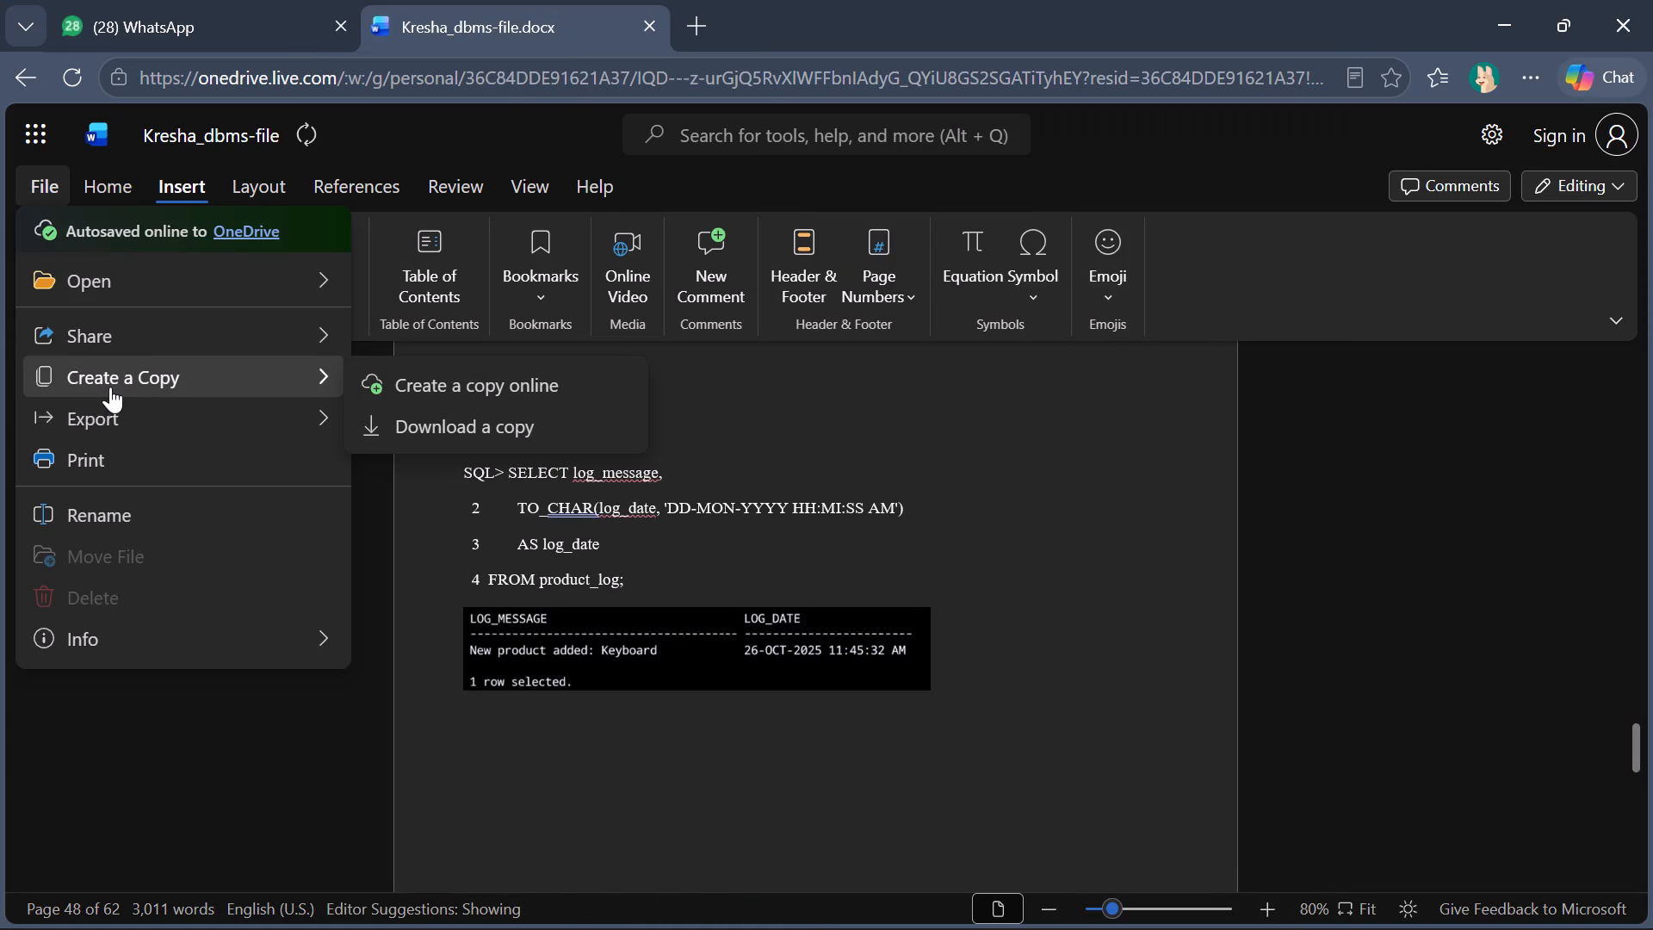
pyautogui.click(397, 424)
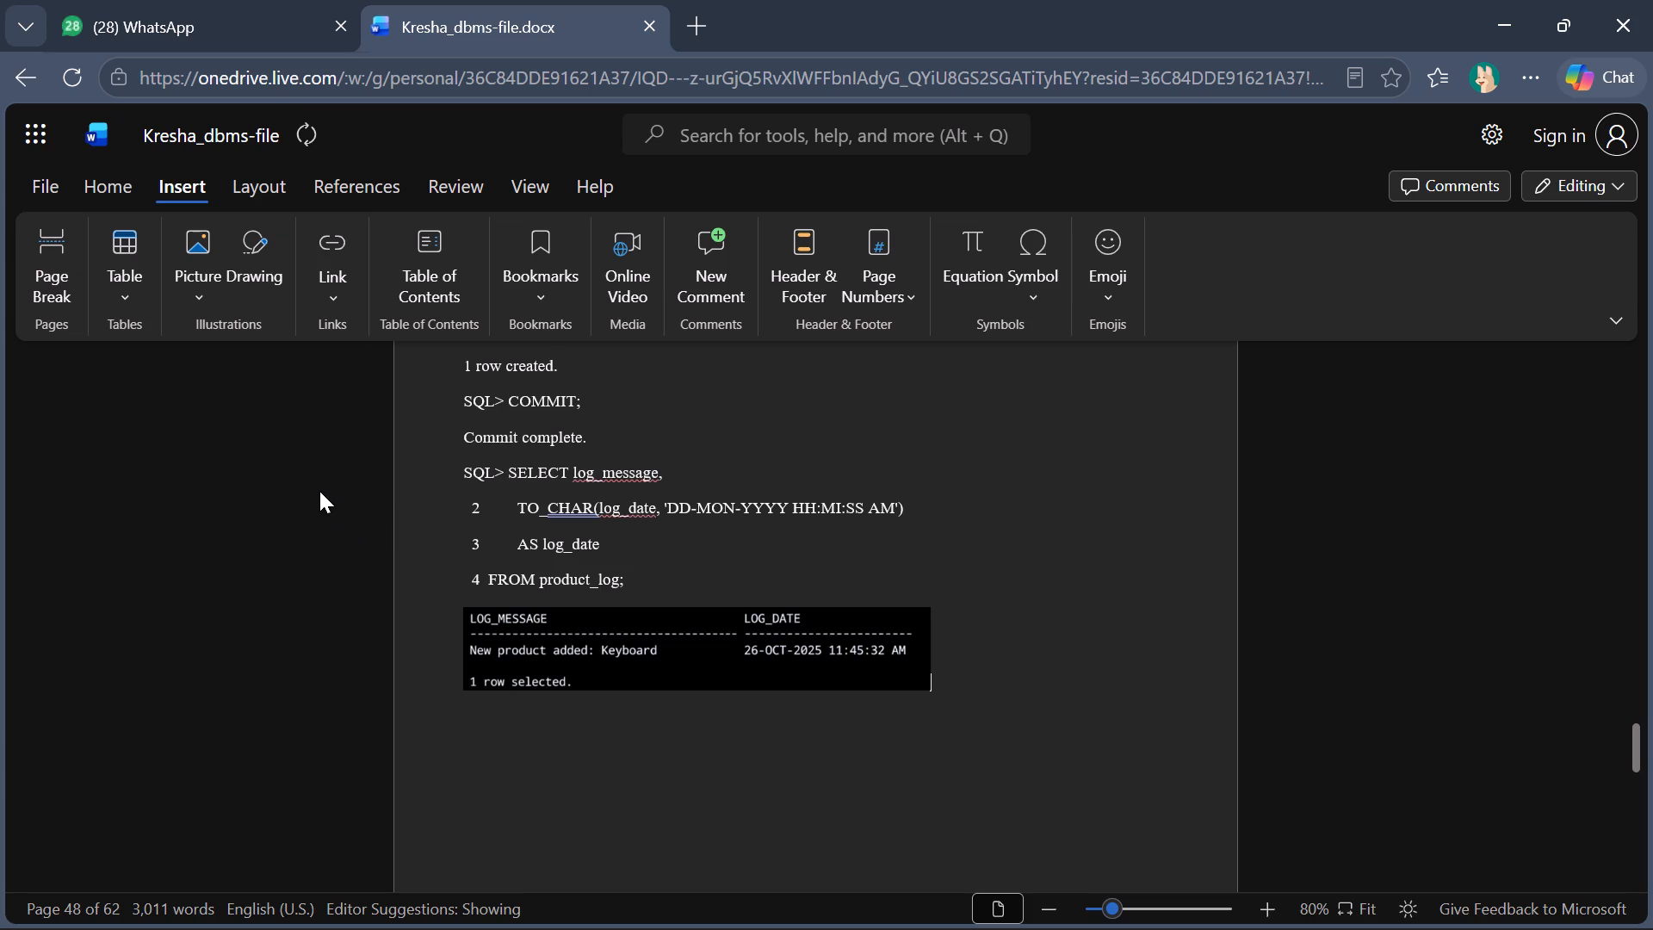
pyautogui.click(54, 193)
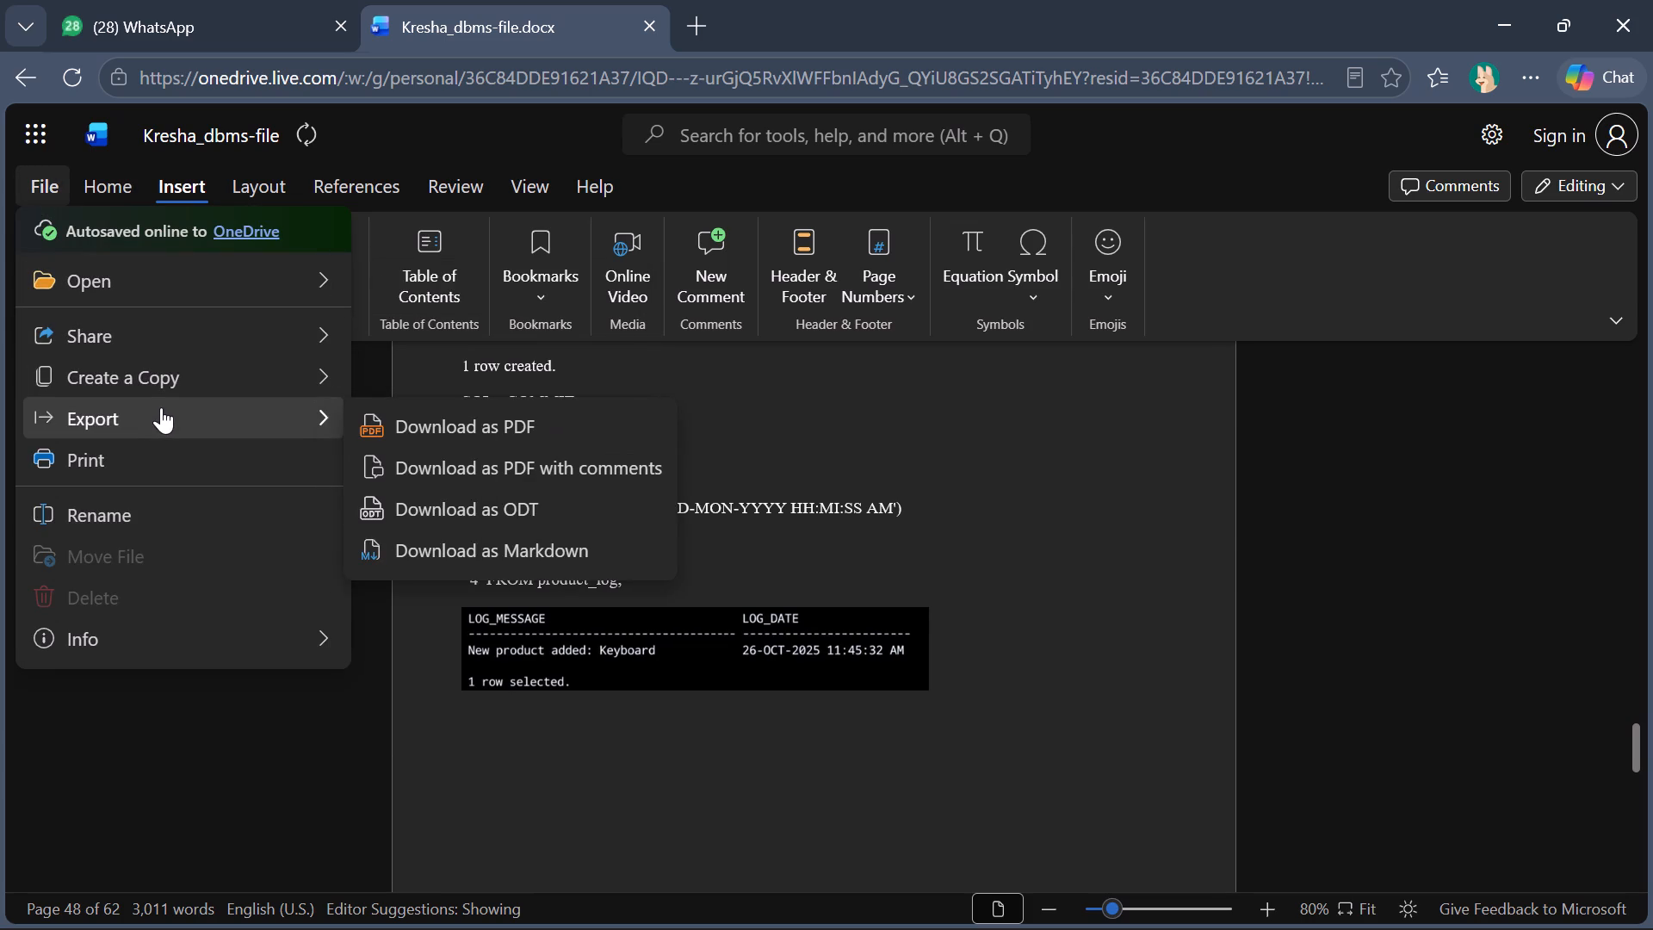
pyautogui.click(403, 418)
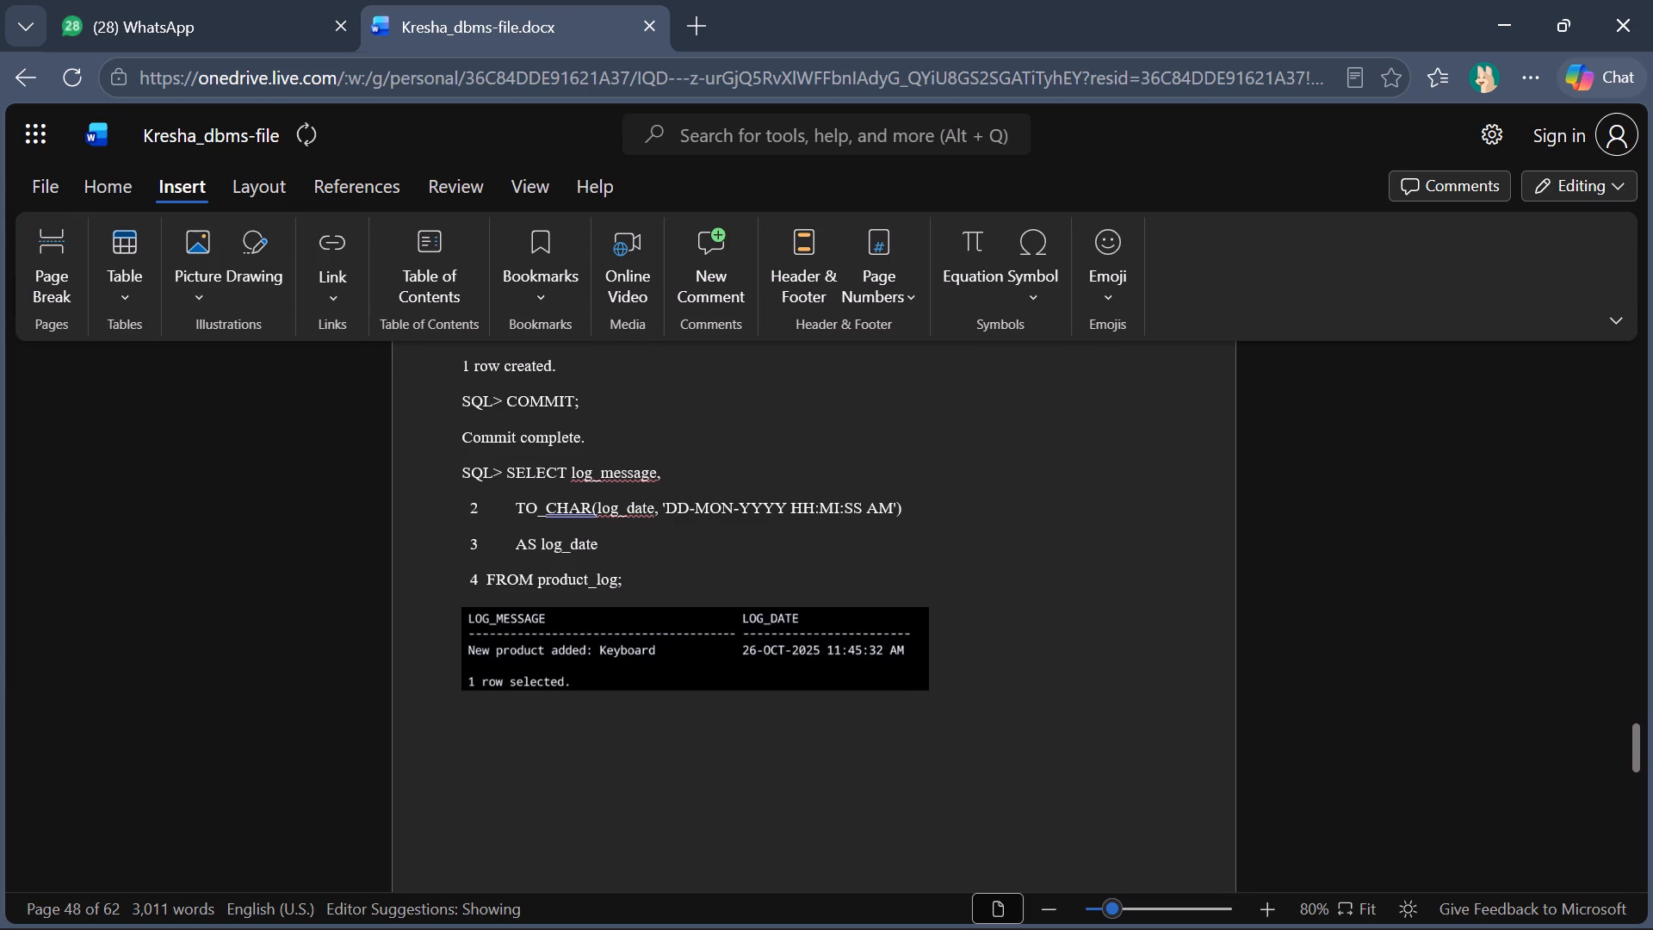
pyautogui.scroll(5, 641, 517)
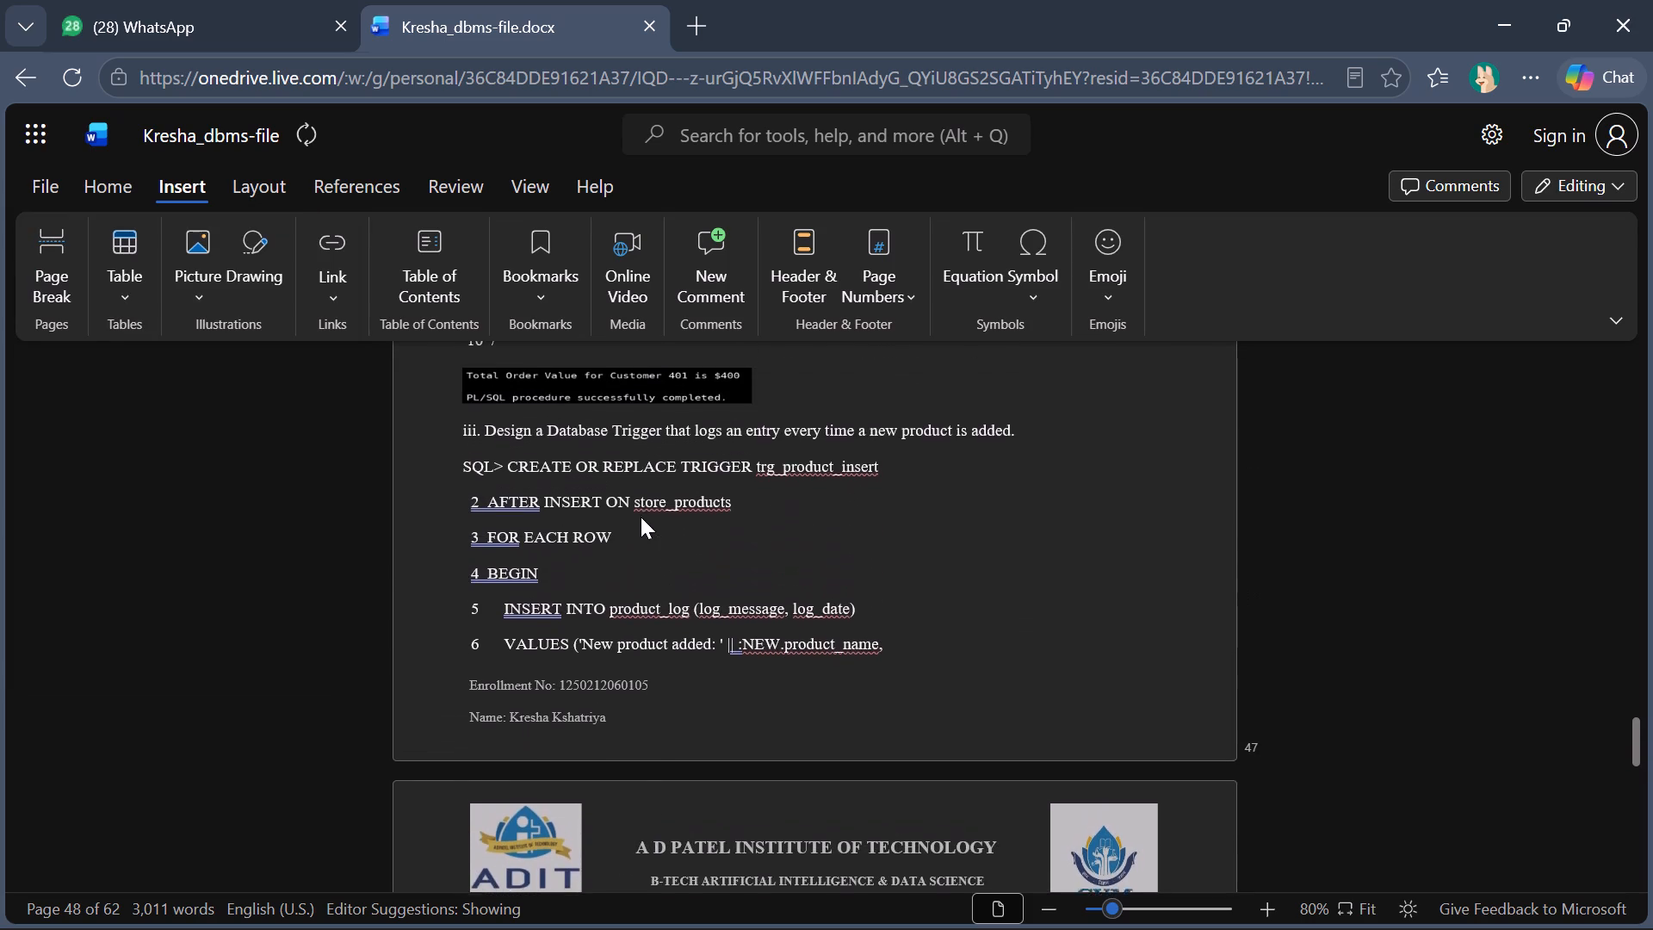
pyautogui.scroll(4, 641, 517)
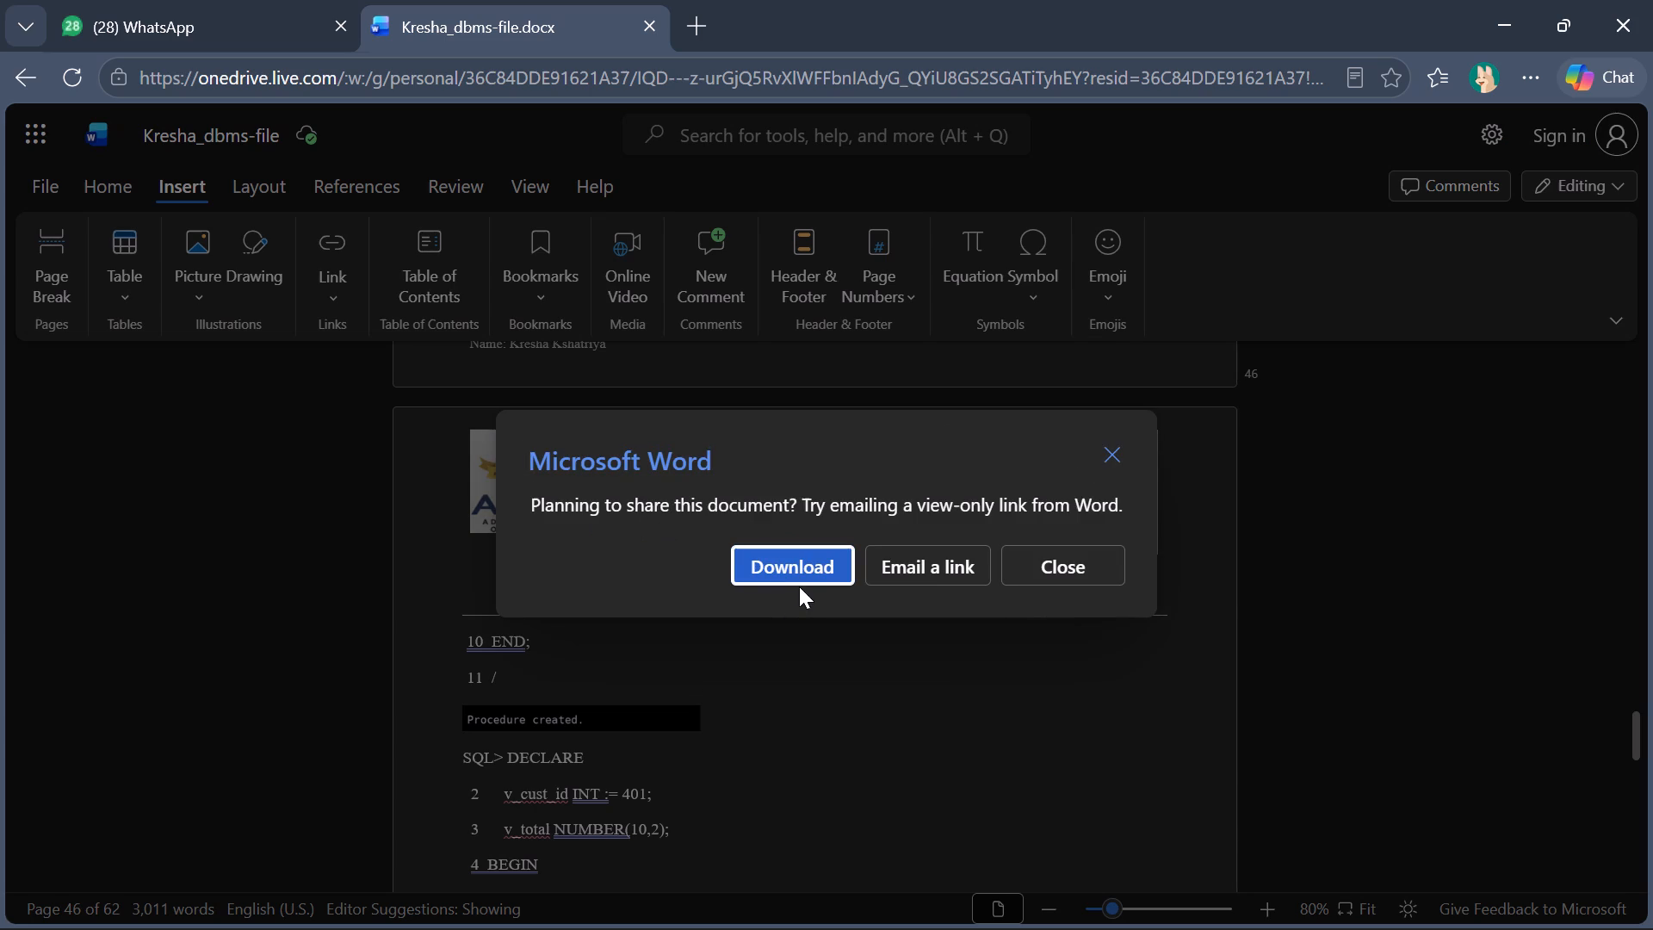
pyautogui.click(805, 560)
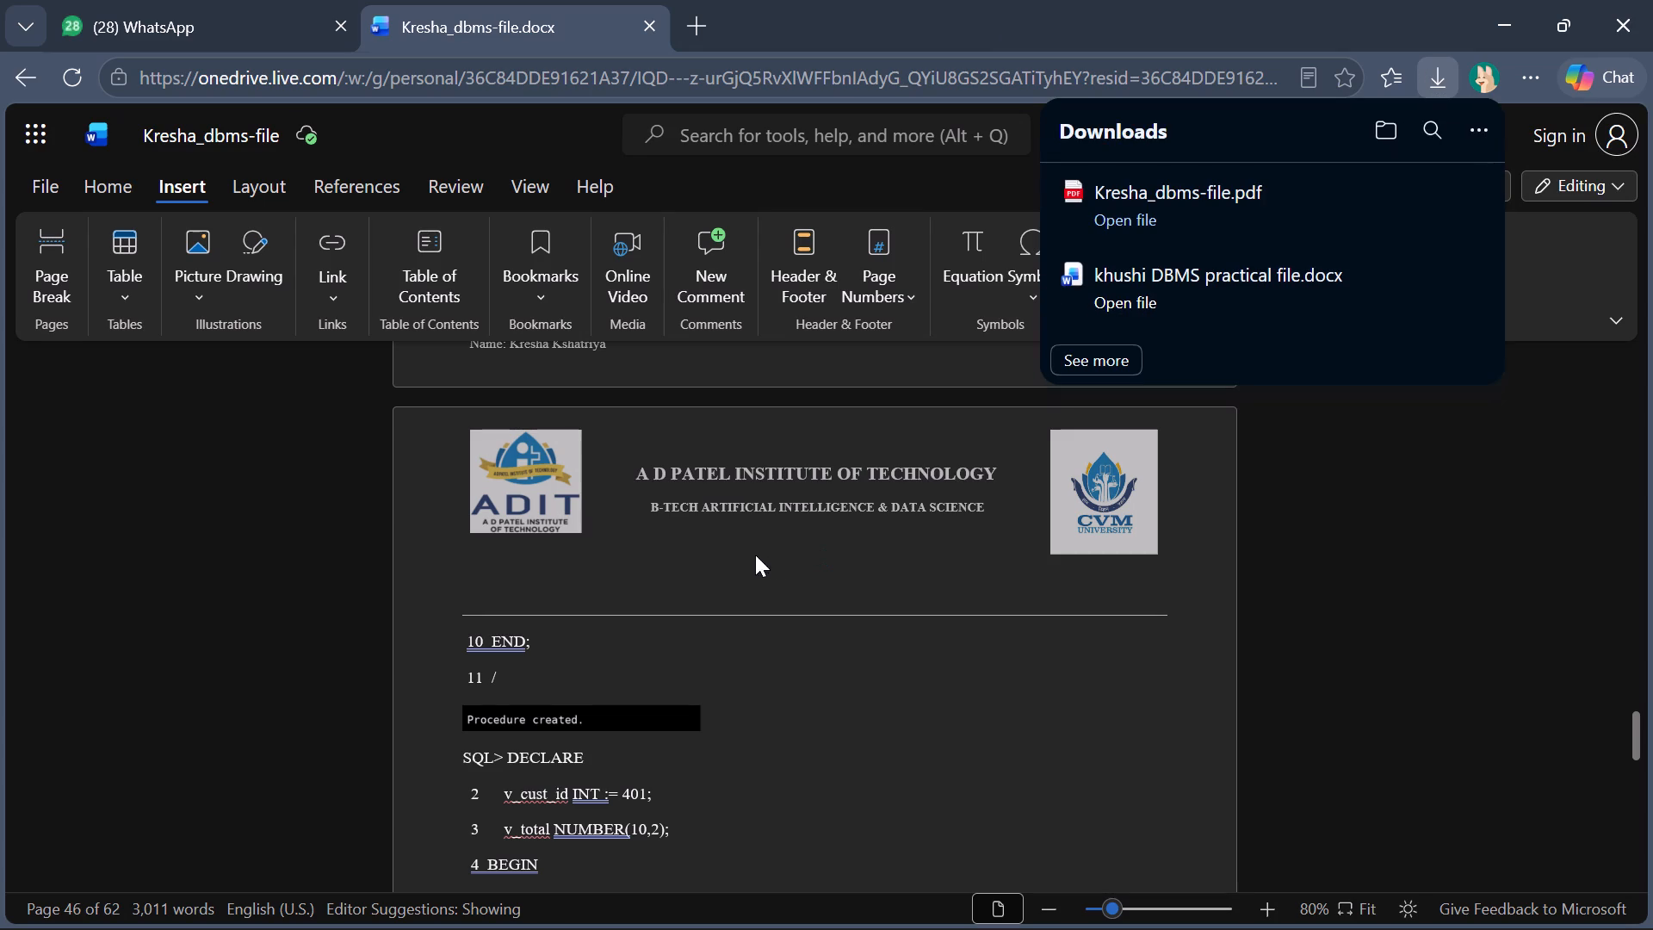
# Open the downloaded Kresha_dbms-file.pdf and look through its pages from Practical 1 to past the end of Practical 11.
pyautogui.click(1261, 219)
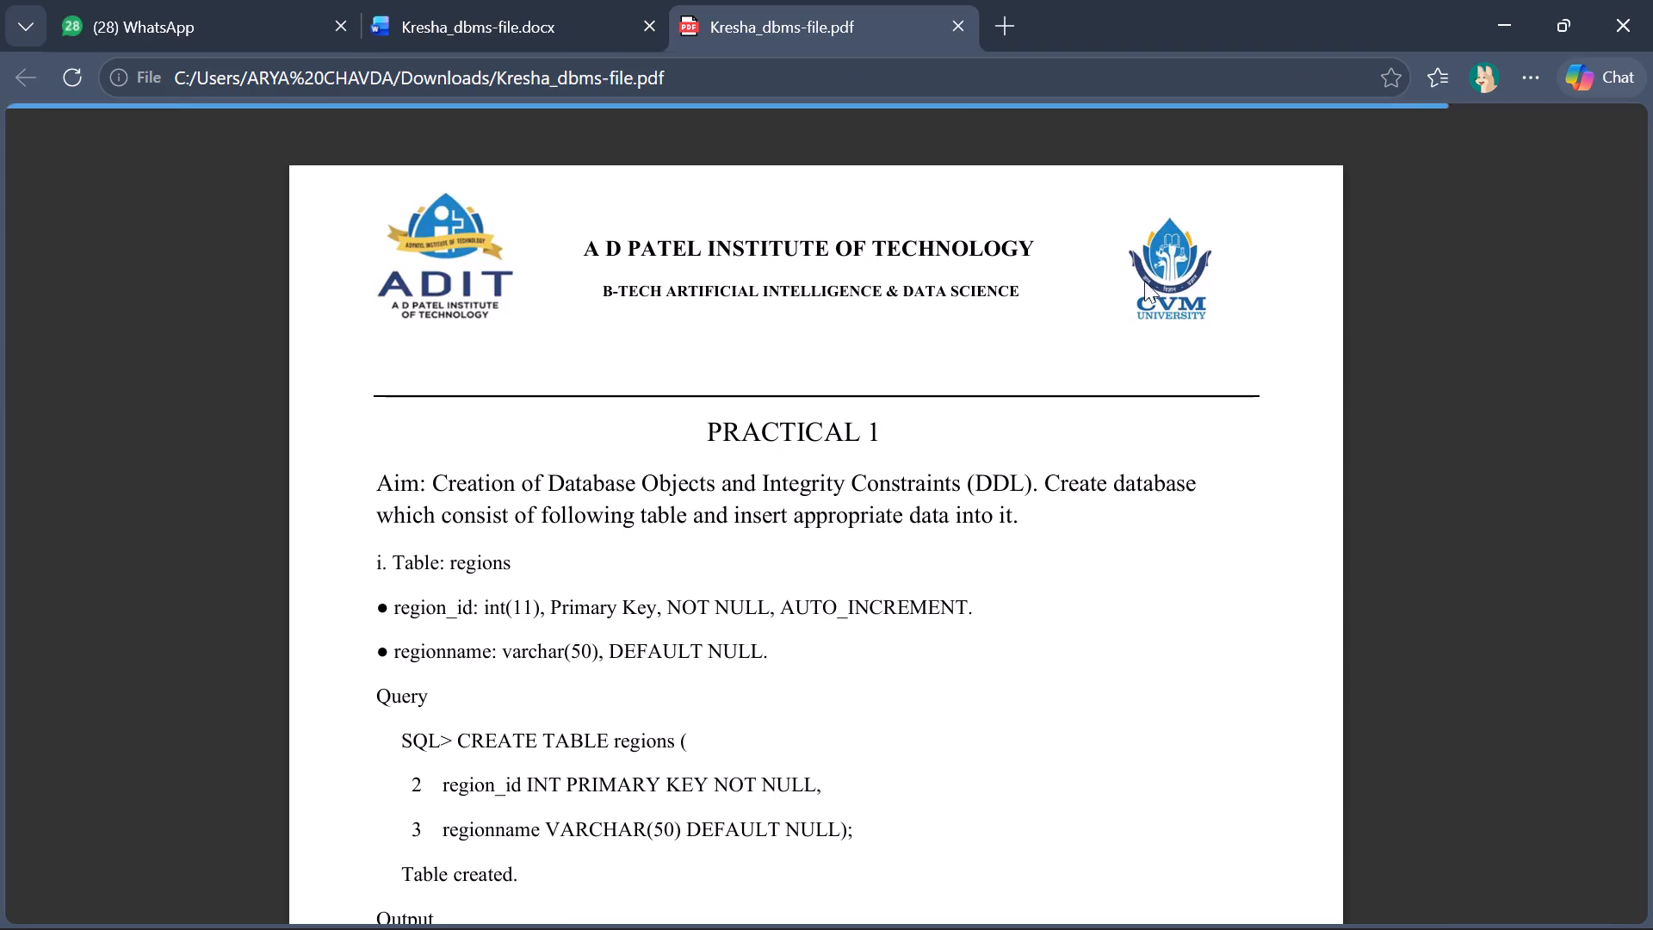
pyautogui.scroll(-9, 874, 567)
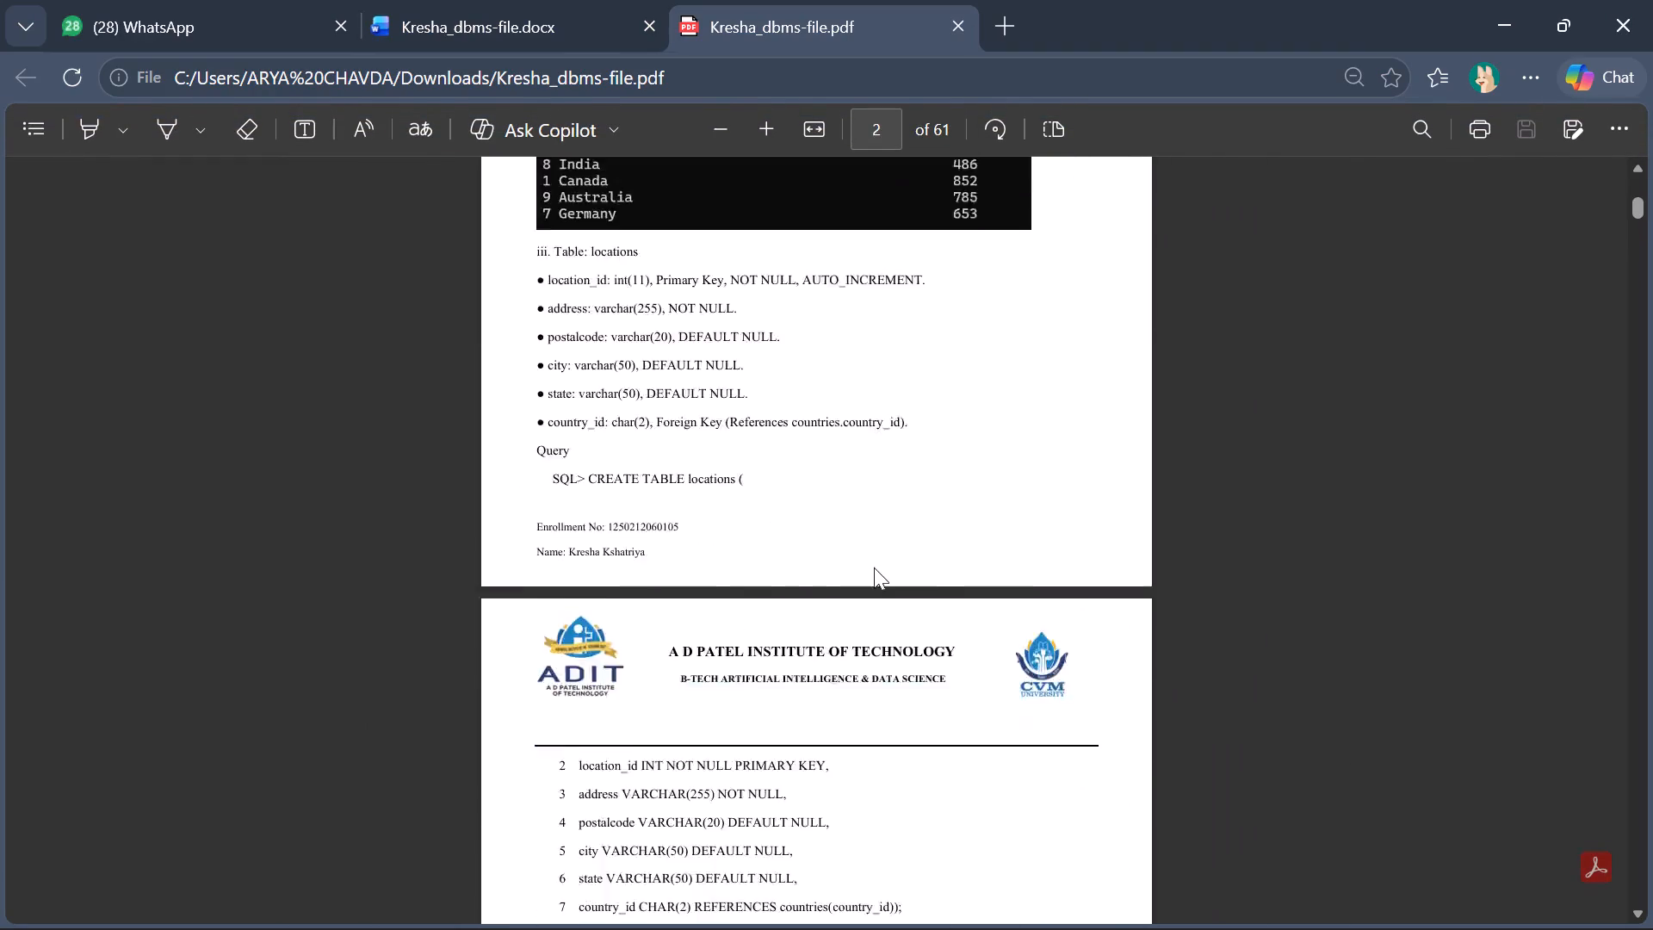
pyautogui.scroll(-20, 874, 567)
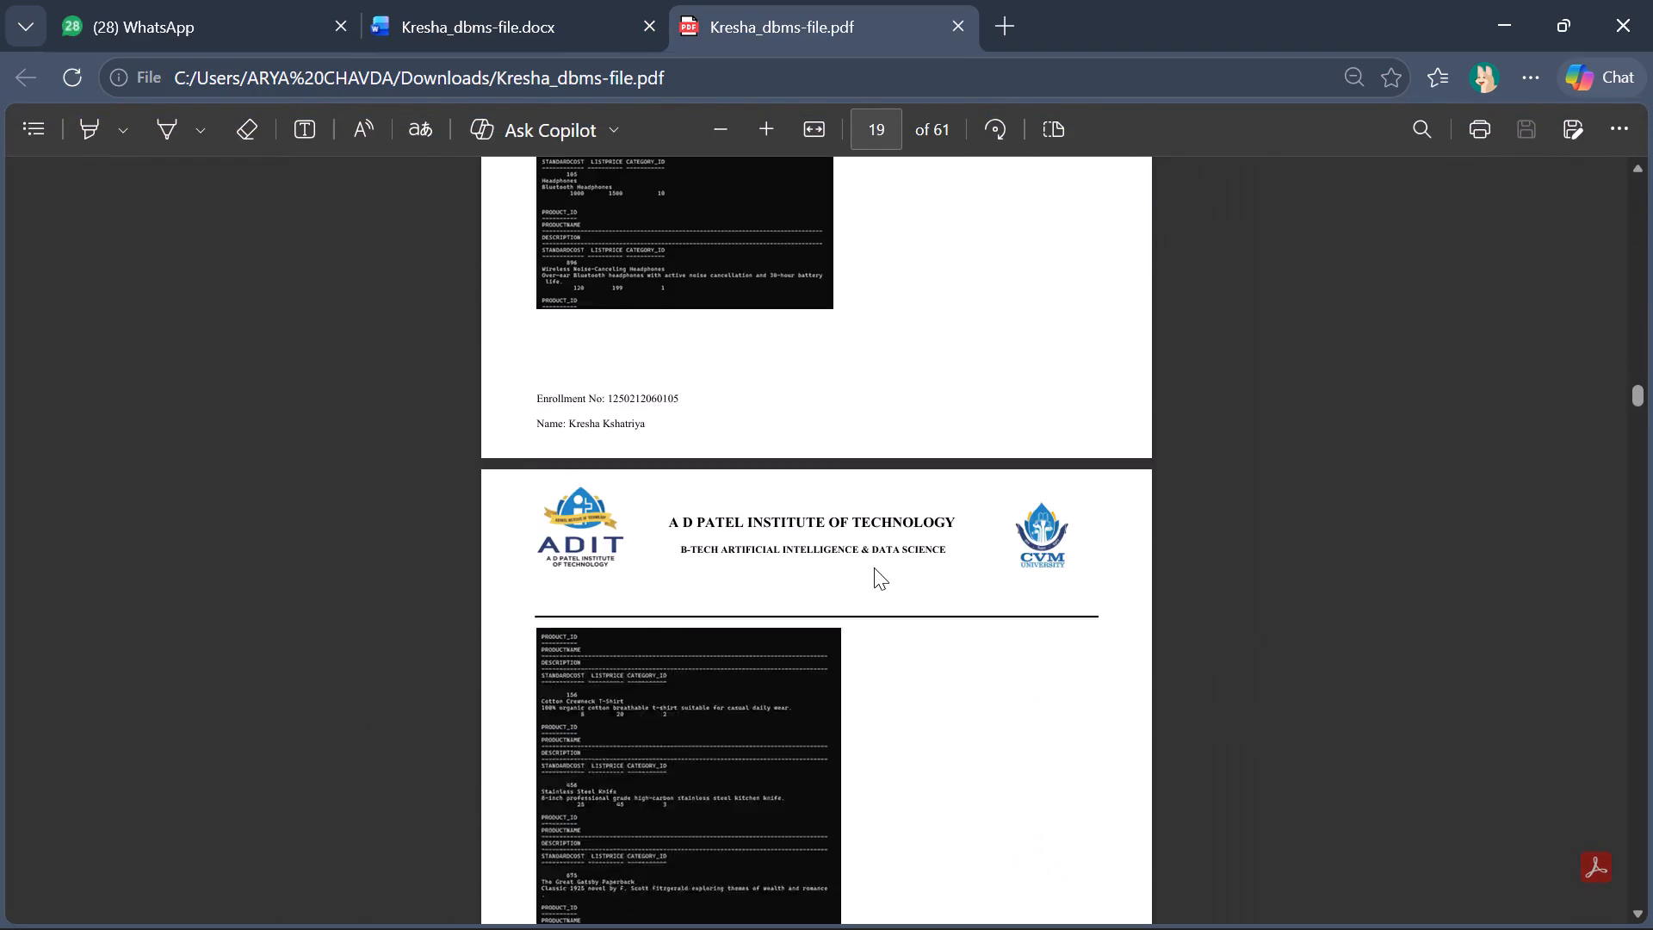
pyautogui.scroll(-5, 874, 567)
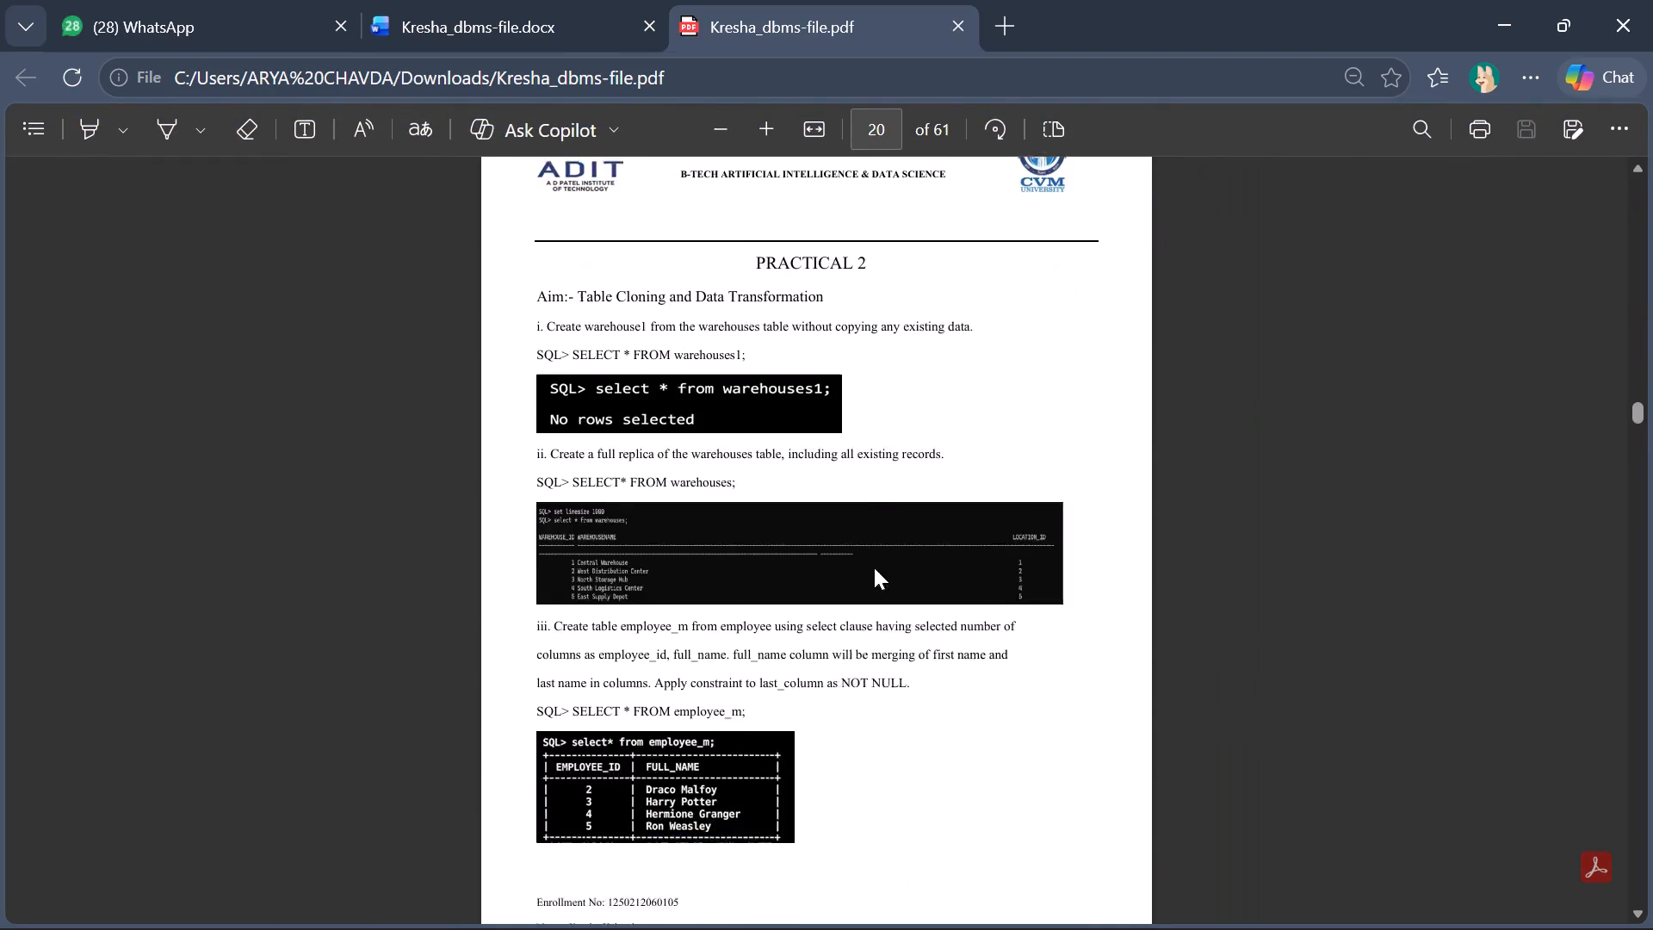
pyautogui.scroll(-7, 874, 567)
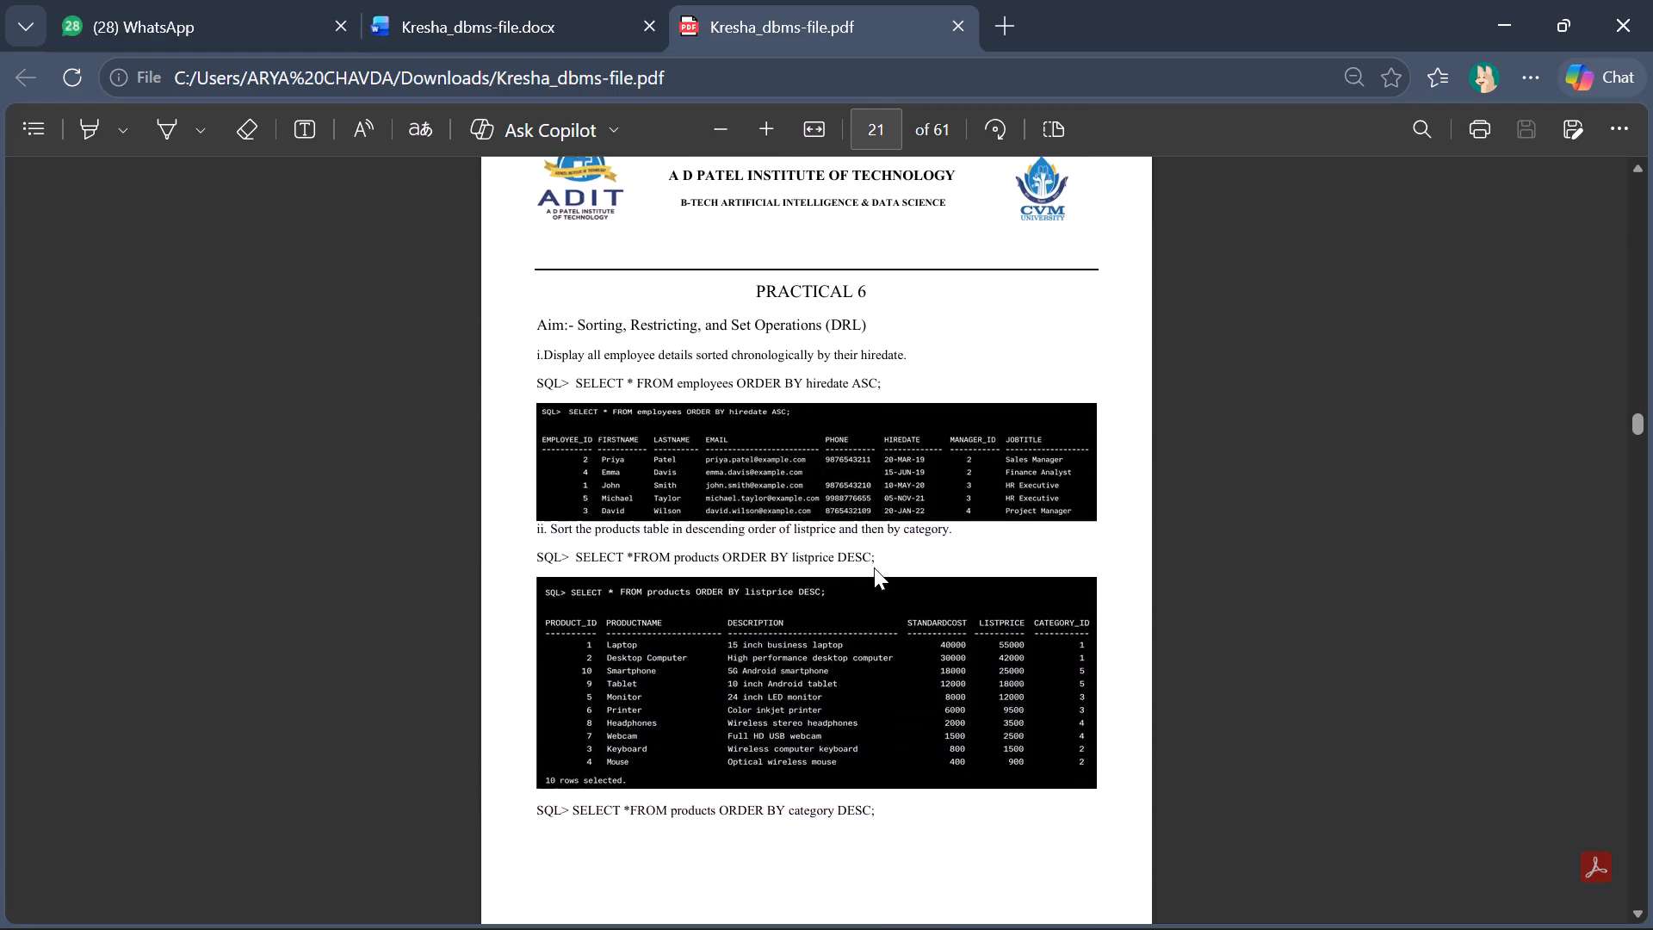
pyautogui.scroll(-5, 874, 567)
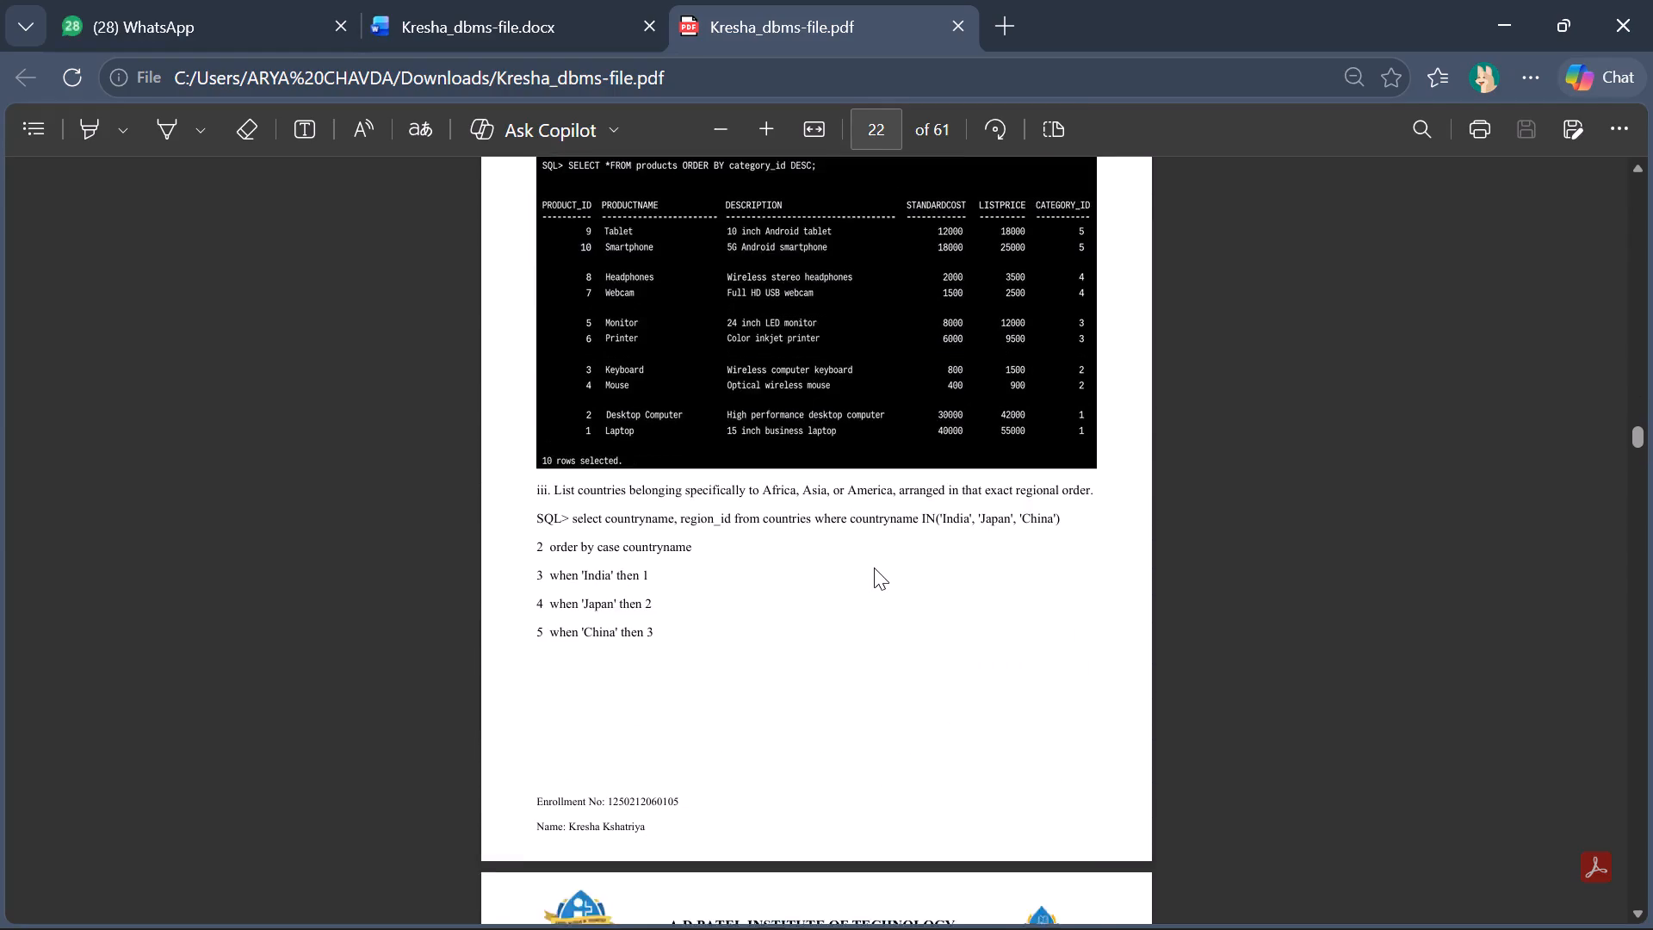
pyautogui.scroll(-6, 874, 567)
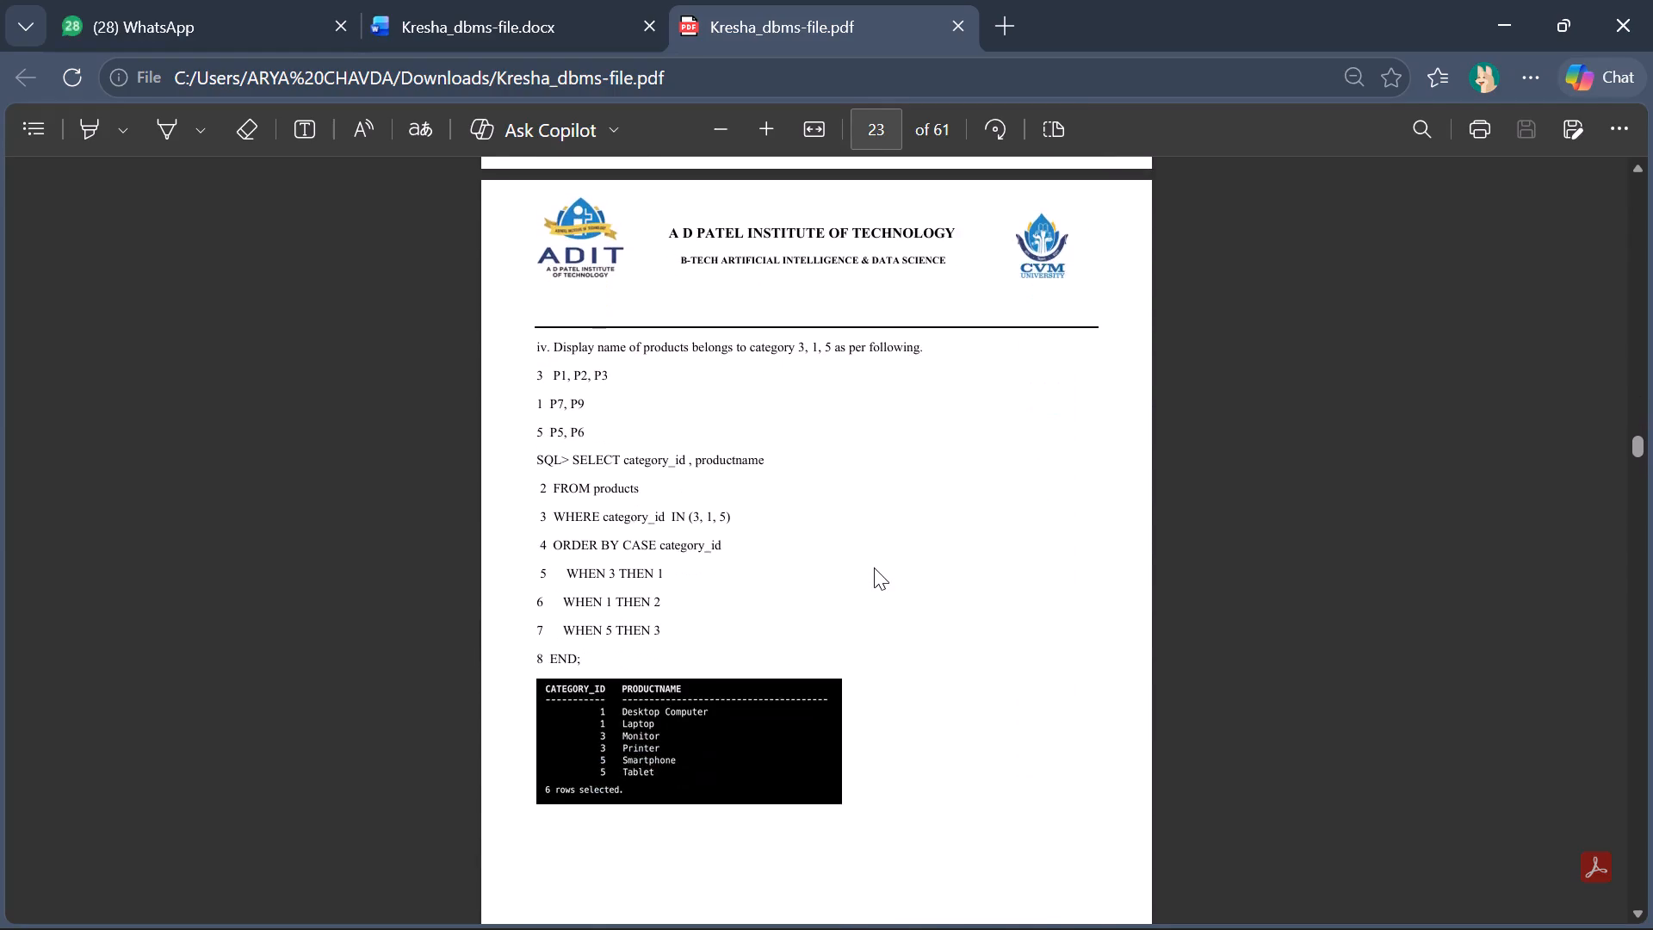
pyautogui.scroll(-5, 874, 567)
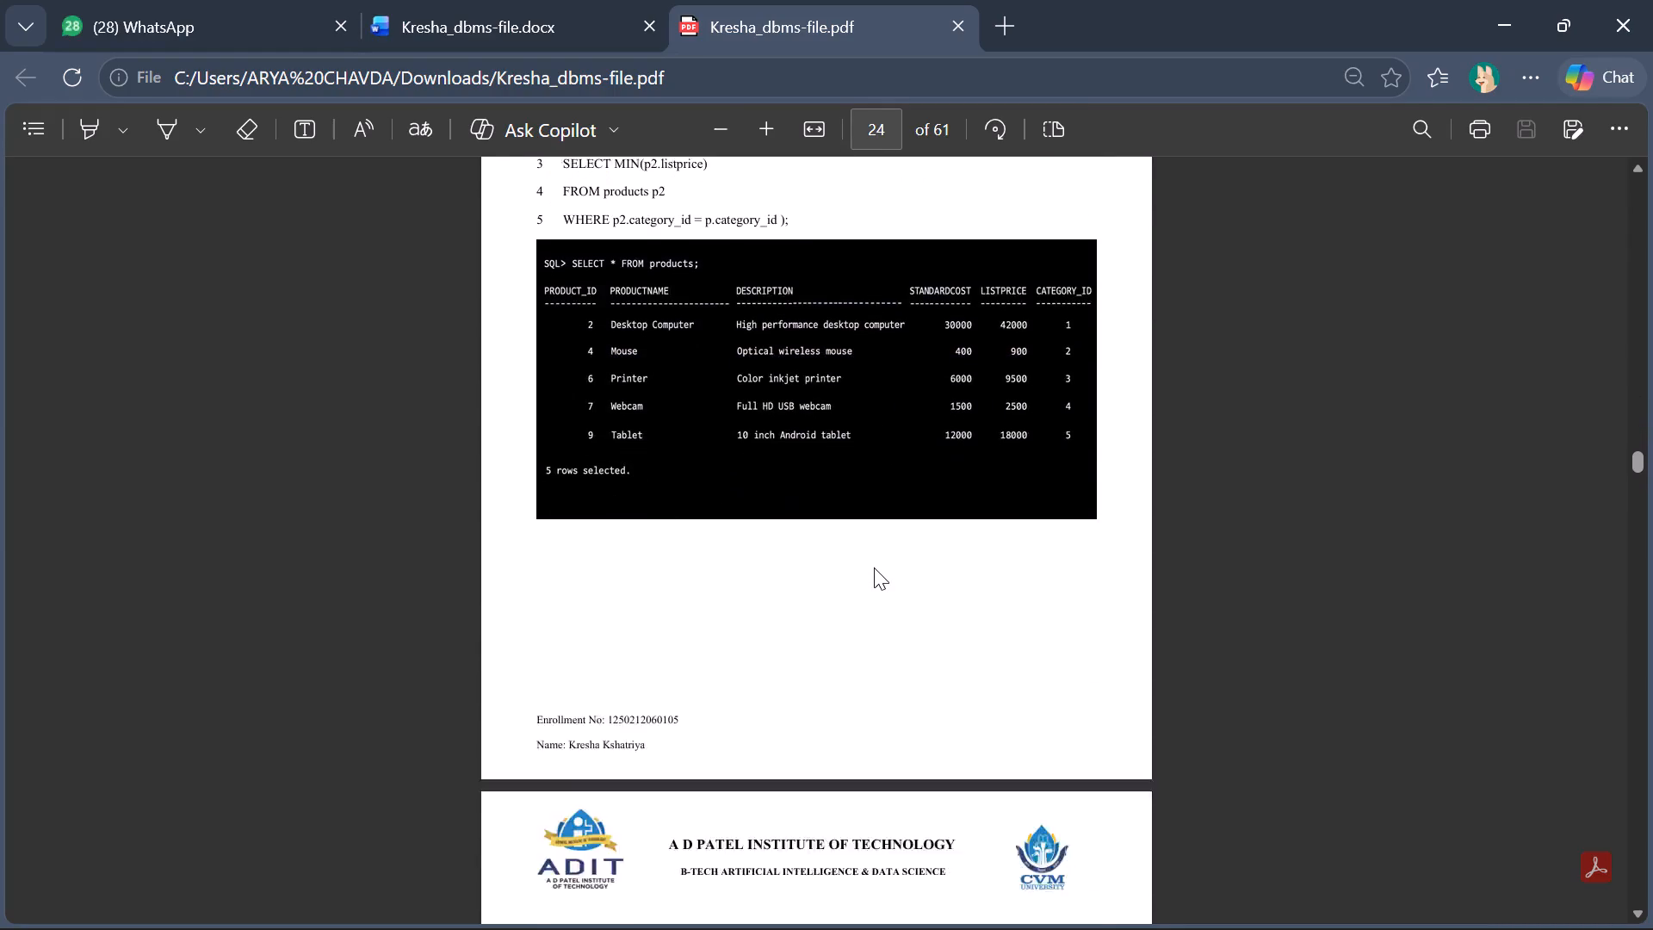
pyautogui.scroll(-5, 874, 567)
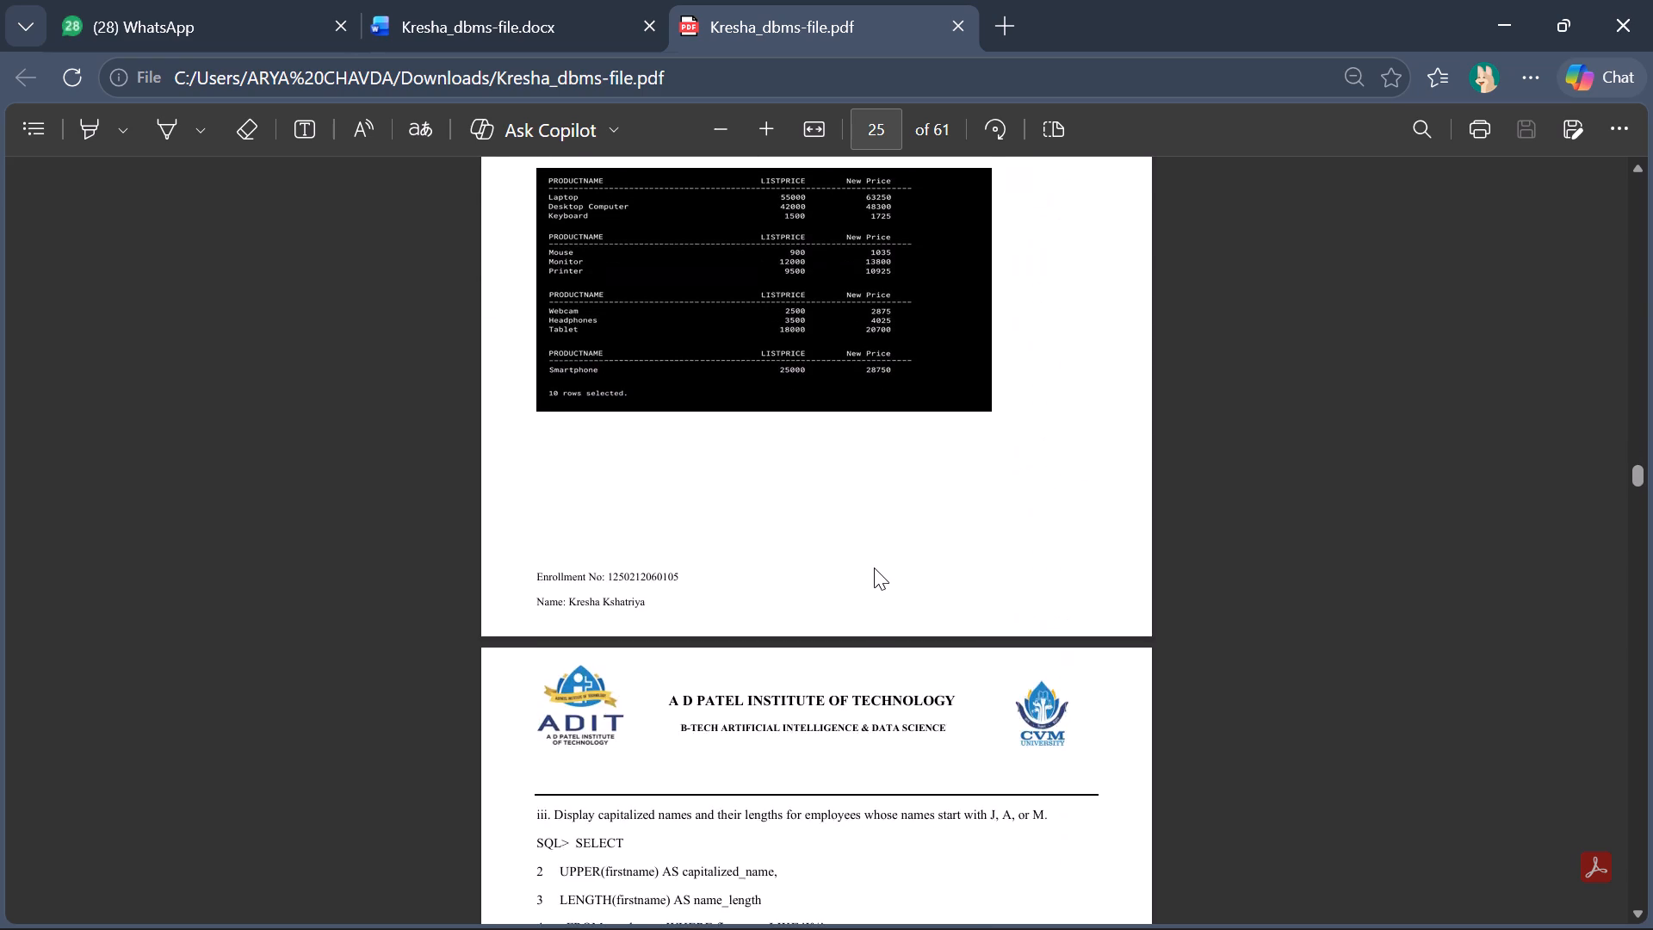
pyautogui.scroll(-7, 874, 567)
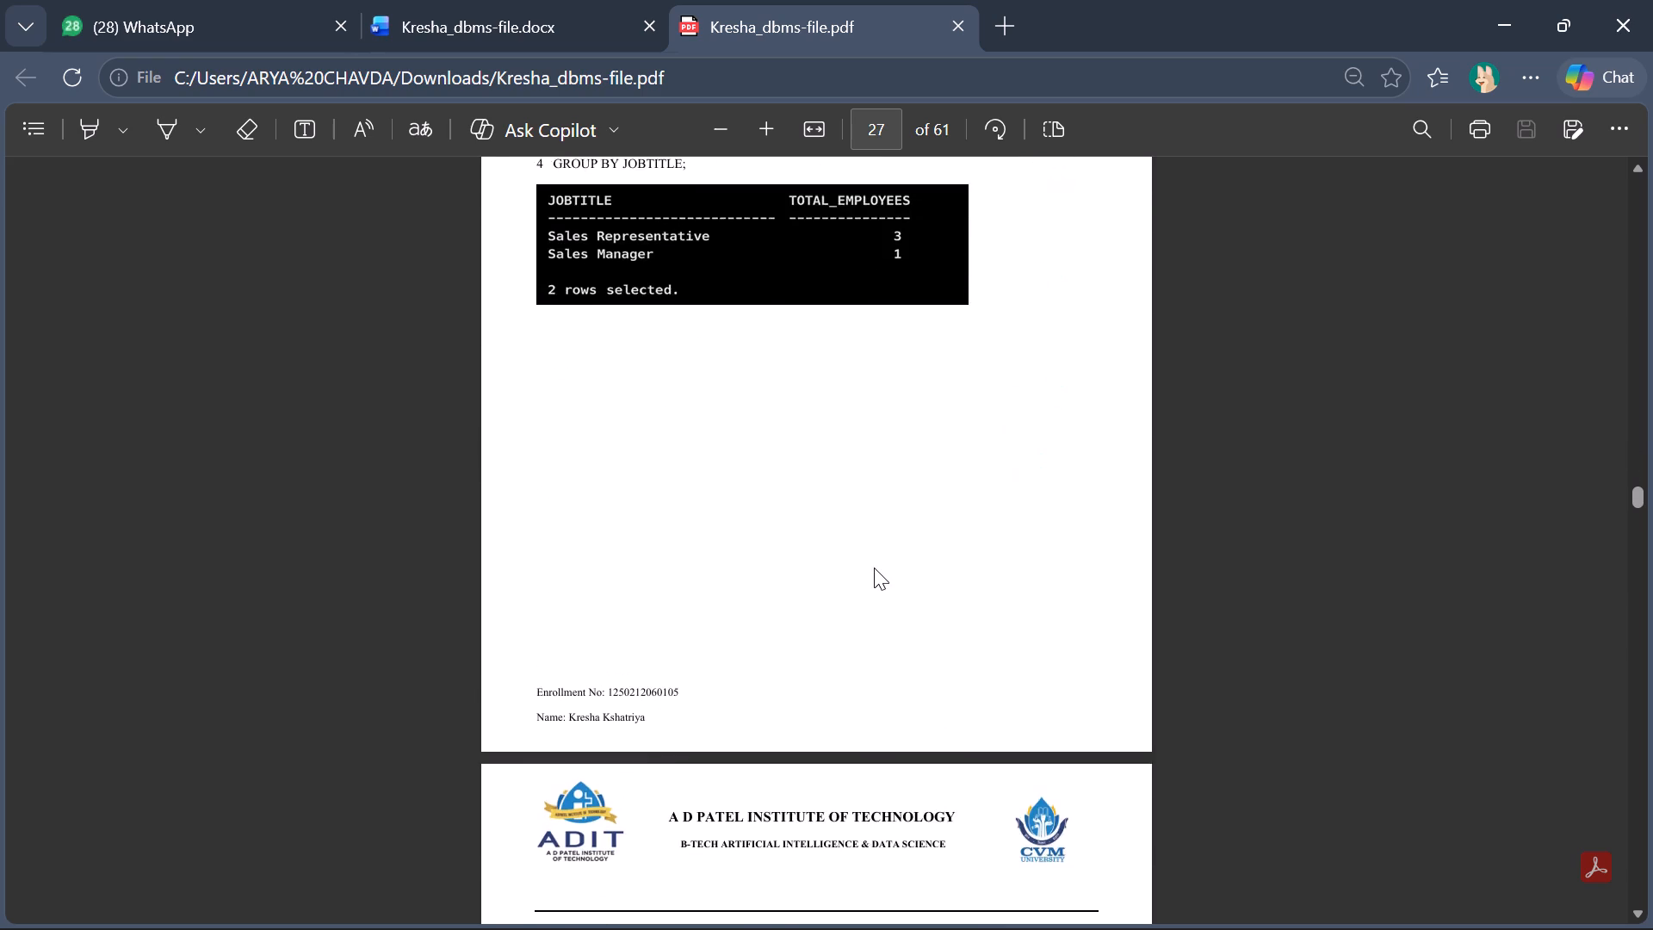
pyautogui.scroll(-7, 874, 567)
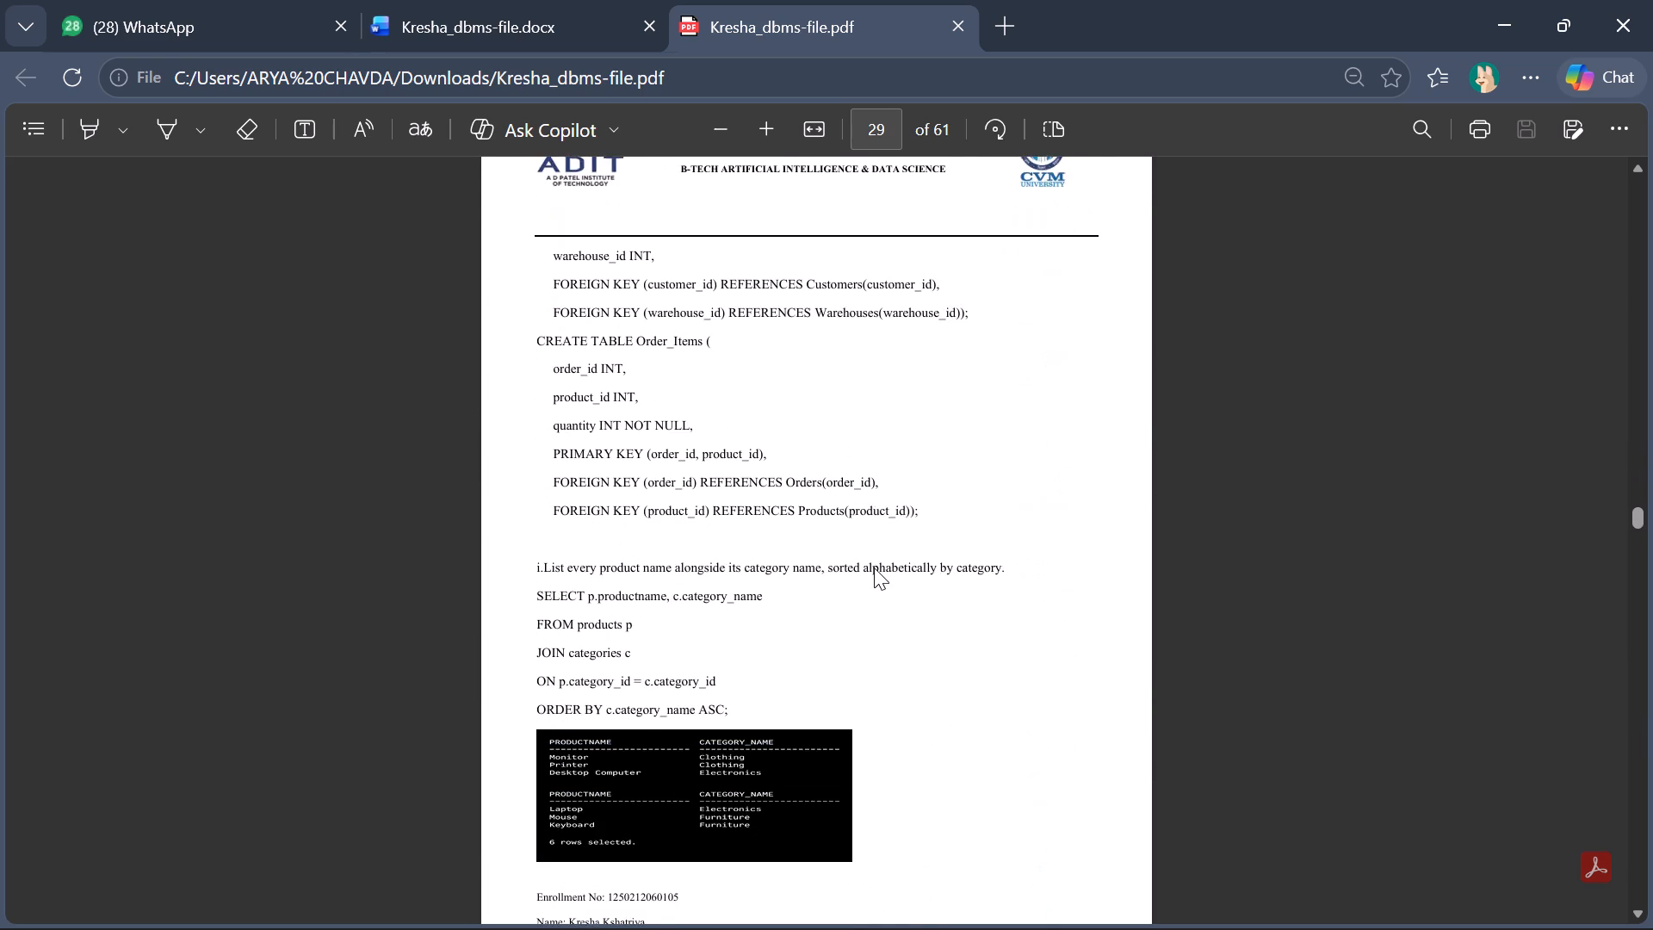
pyautogui.scroll(-7, 874, 567)
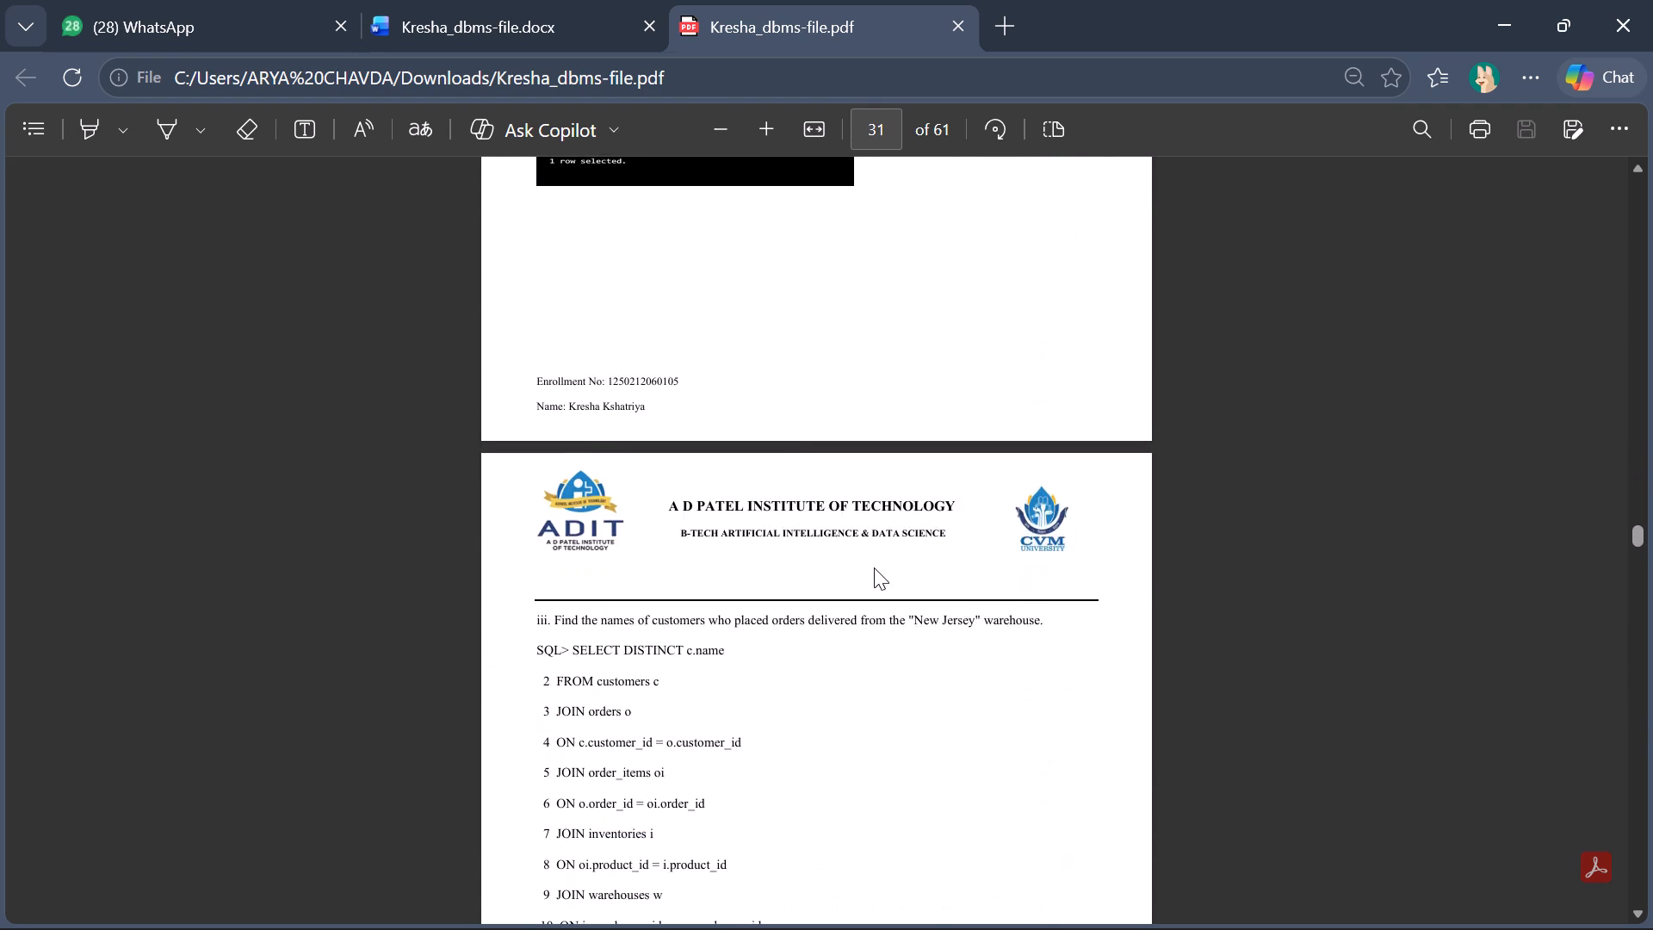
pyautogui.scroll(-6, 874, 567)
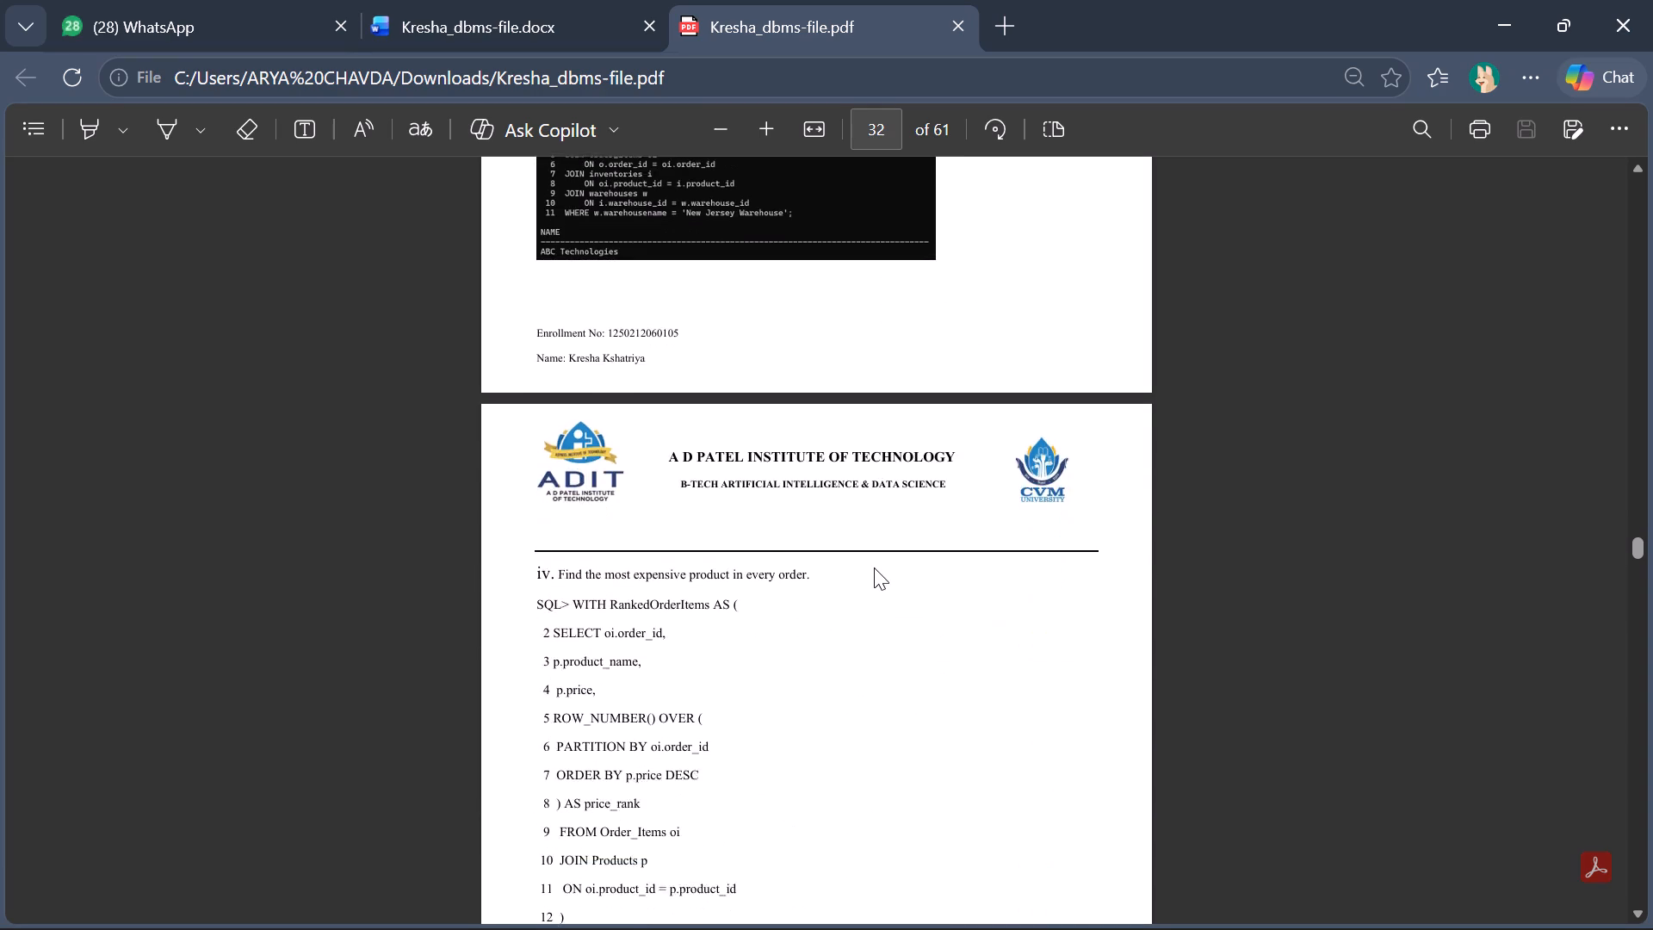
pyautogui.scroll(-6, 874, 567)
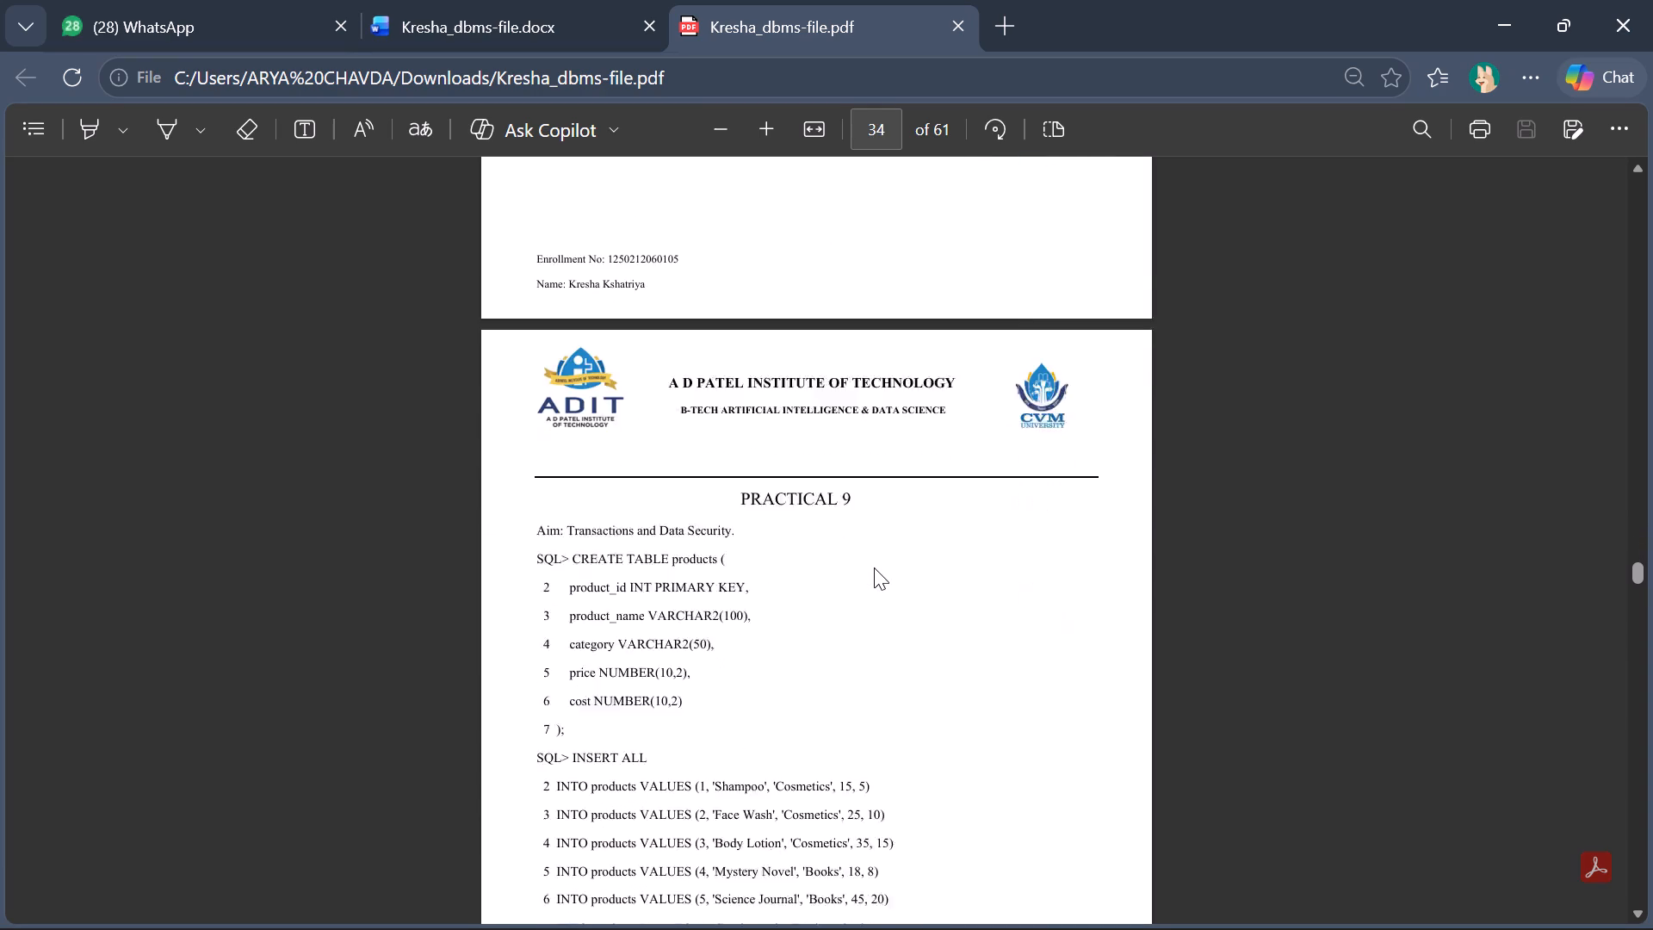
pyautogui.scroll(-6, 874, 567)
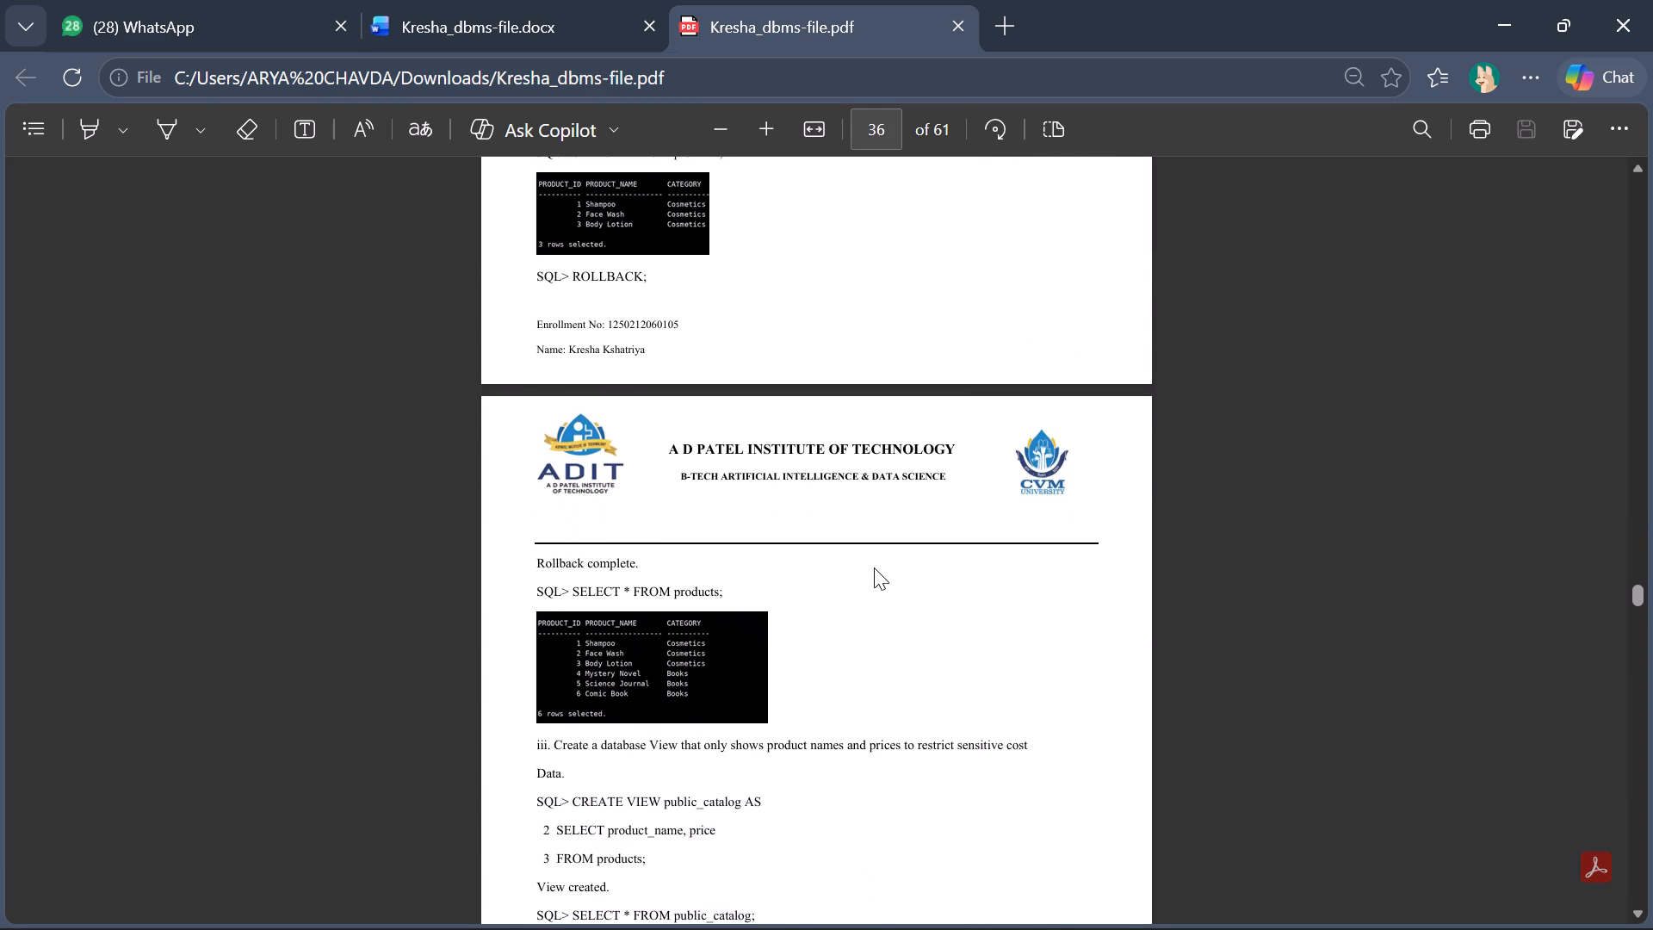
pyautogui.scroll(-6, 874, 567)
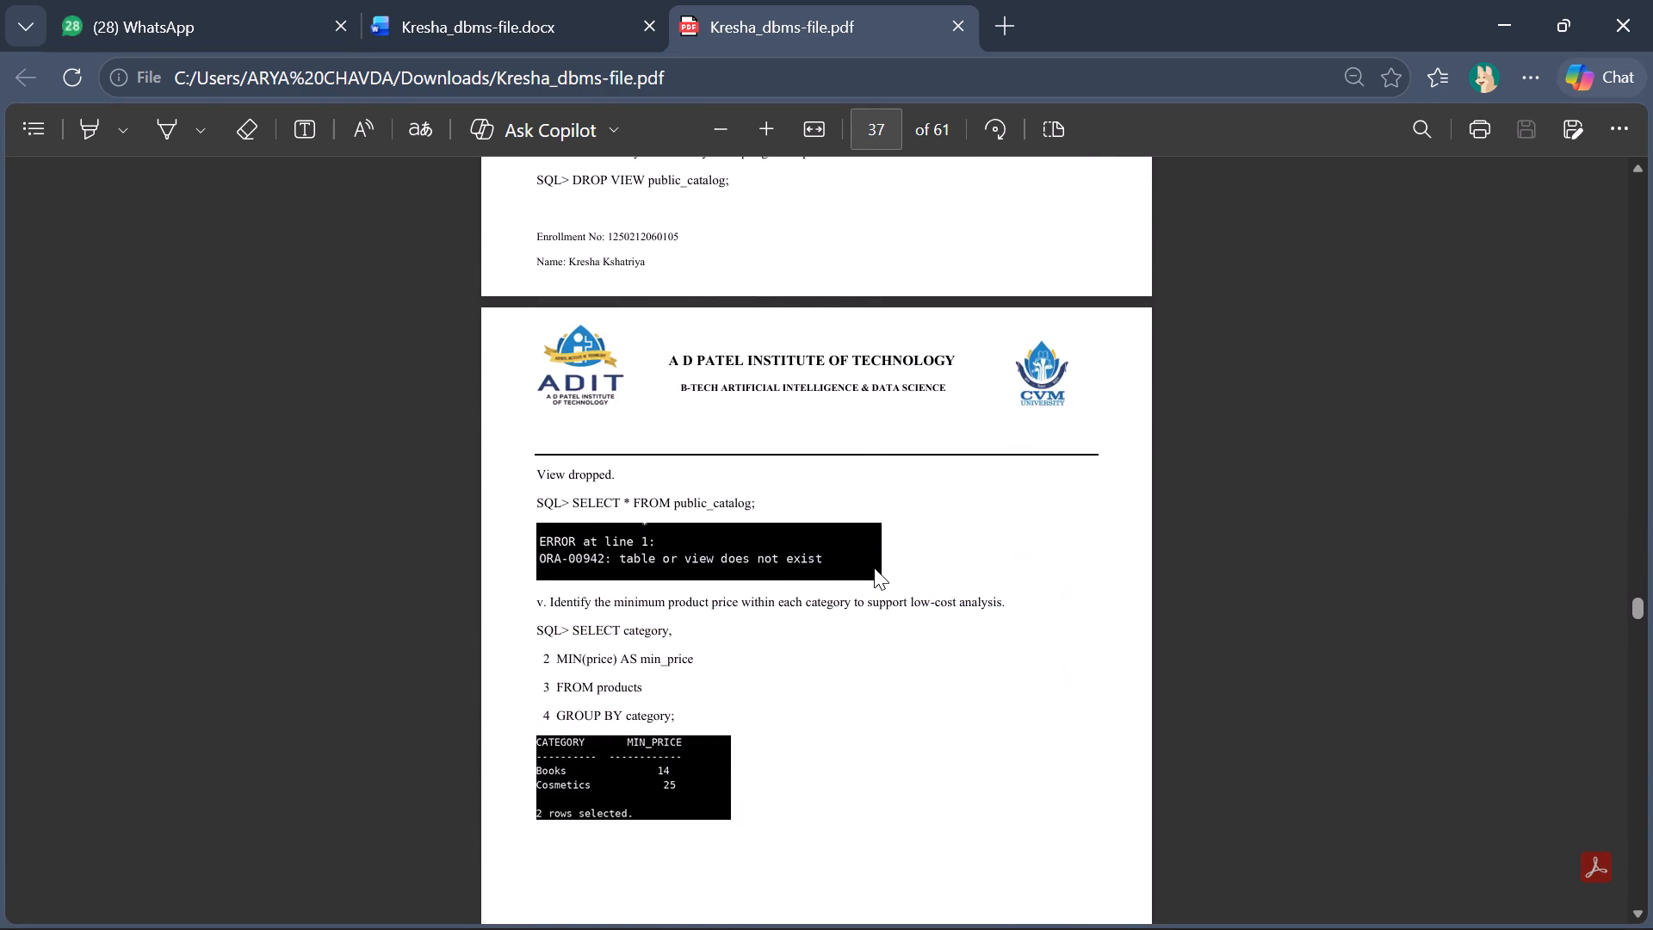
pyautogui.scroll(-7, 874, 567)
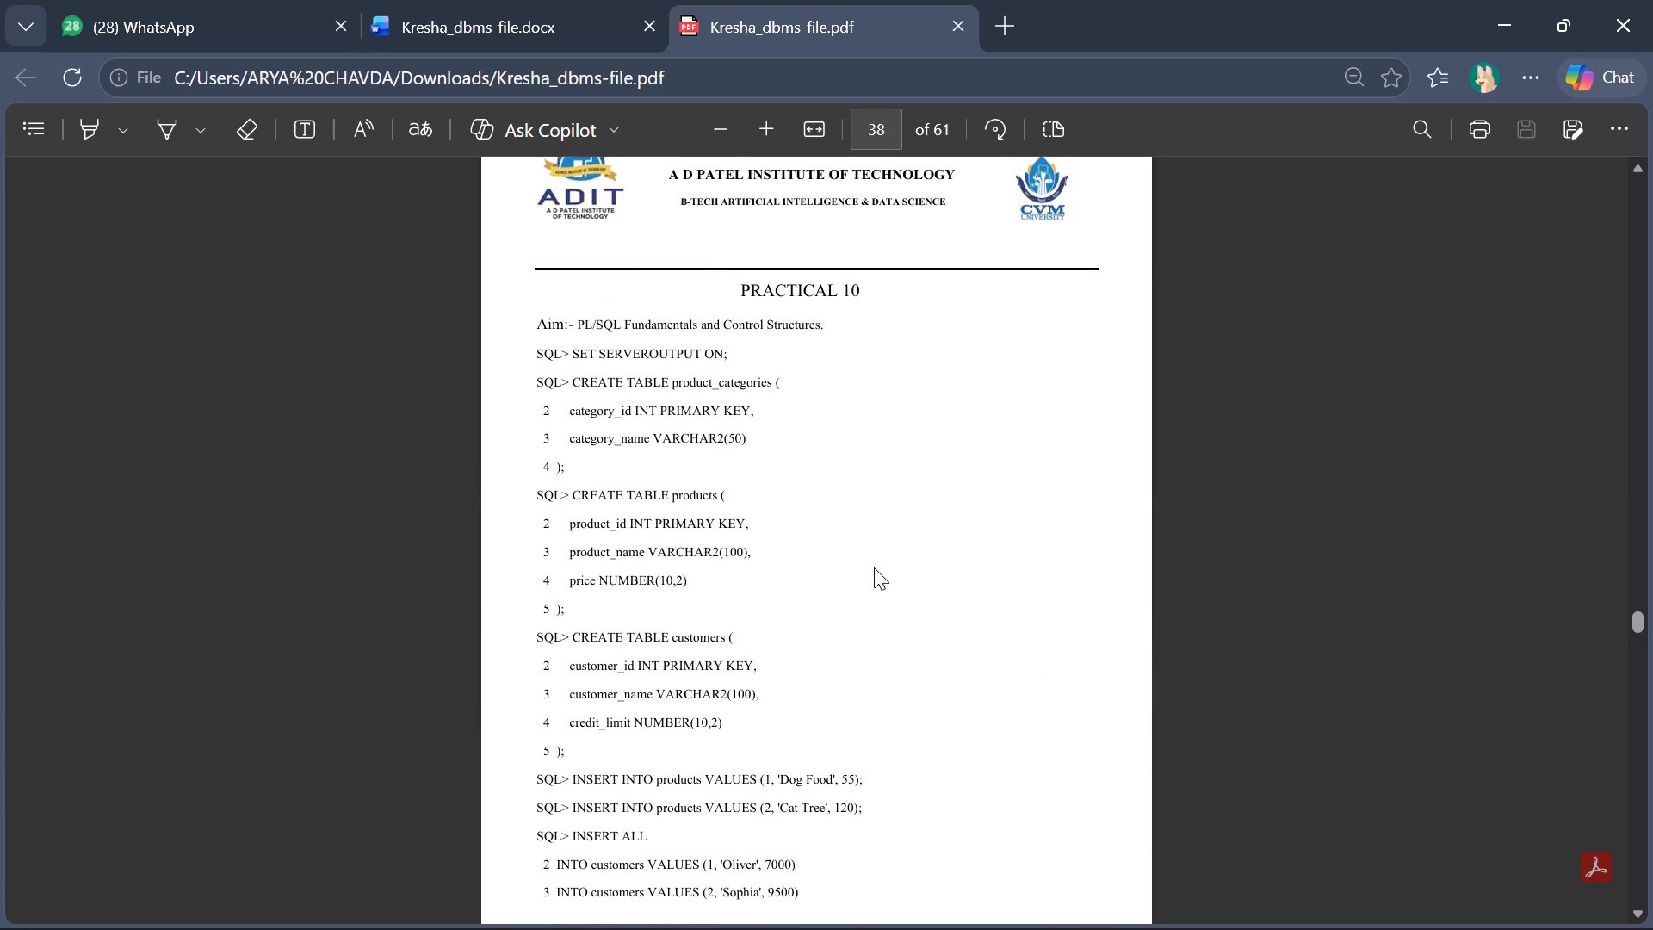
pyautogui.scroll(-8, 874, 567)
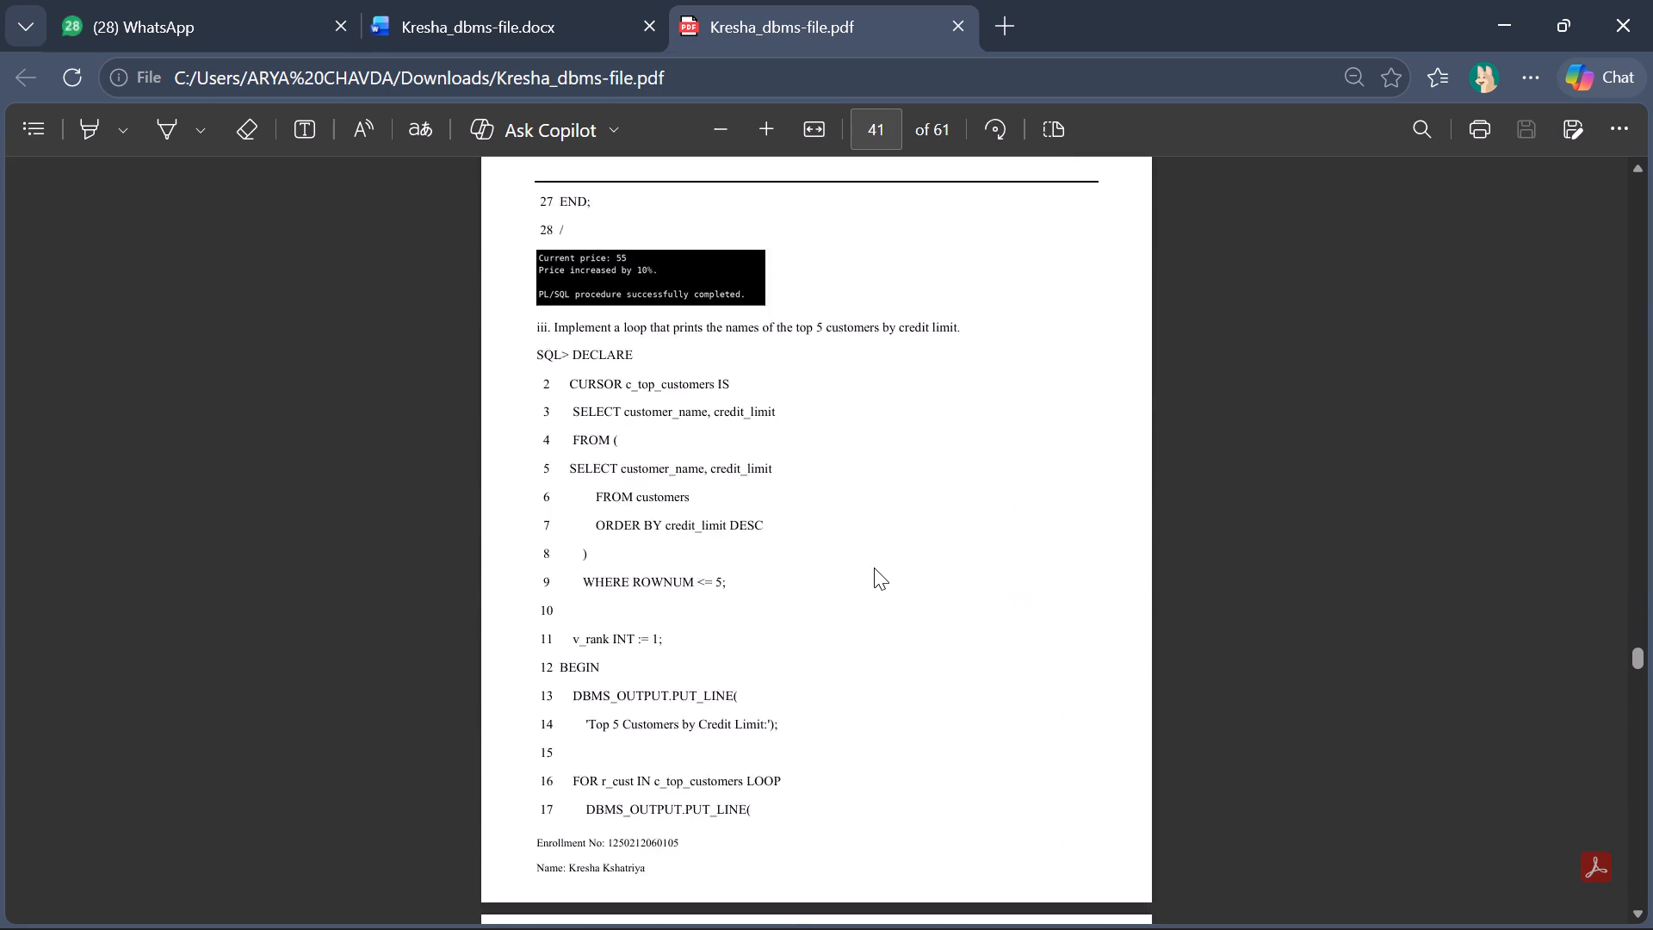
pyautogui.scroll(-8, 874, 567)
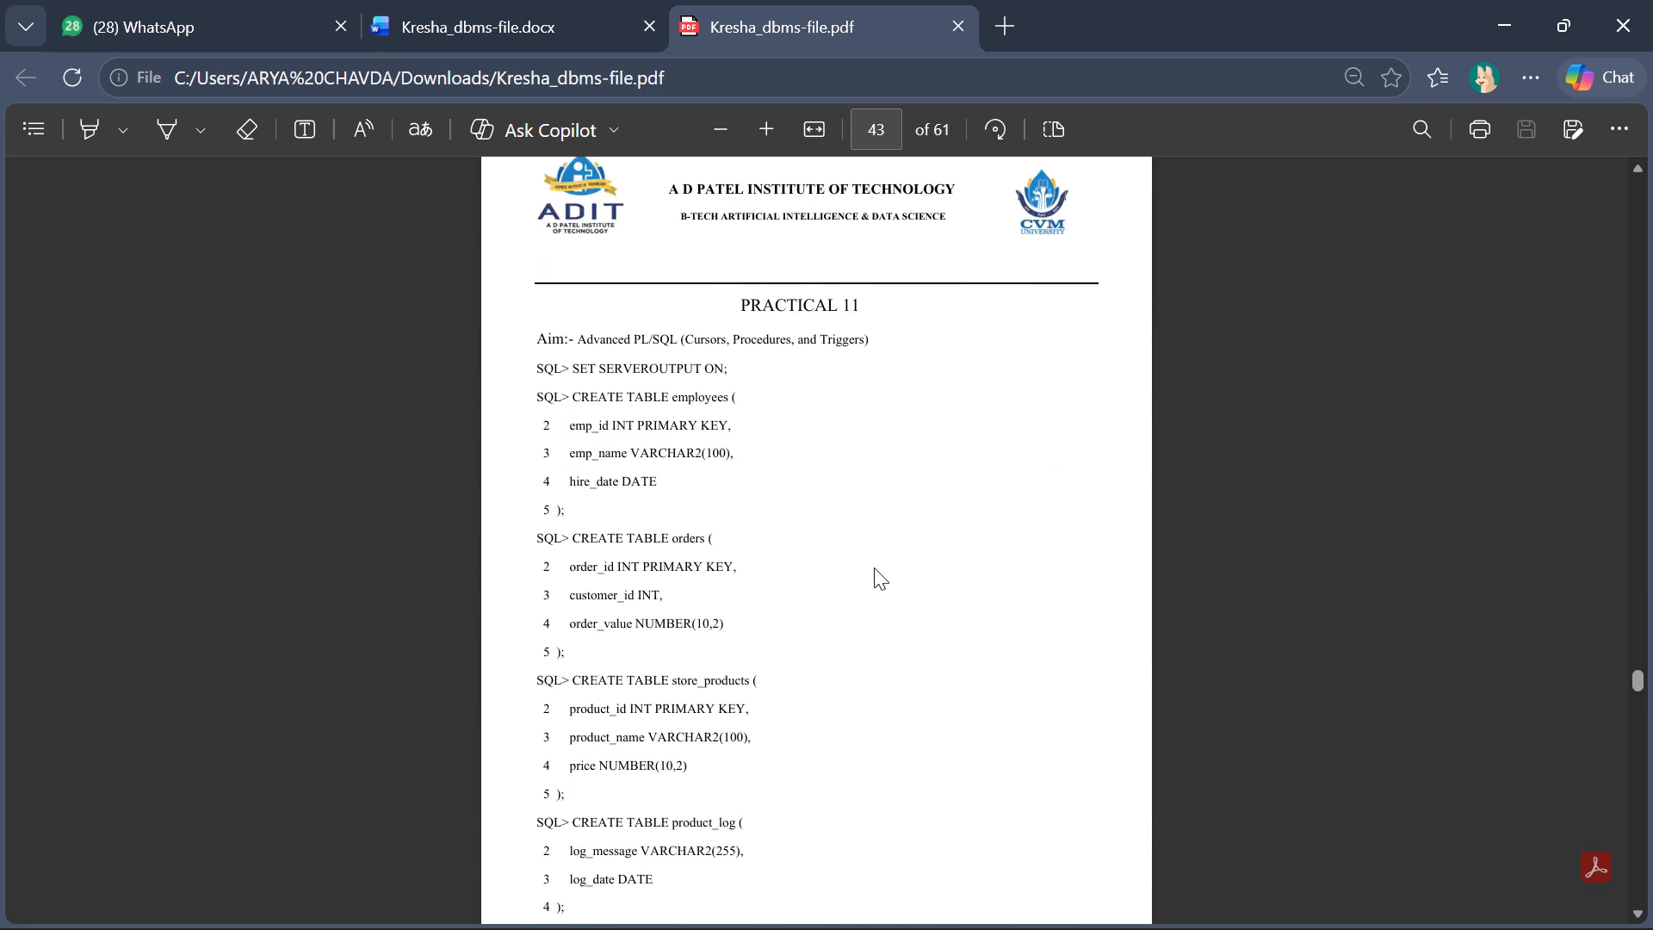
pyautogui.scroll(-8, 874, 567)
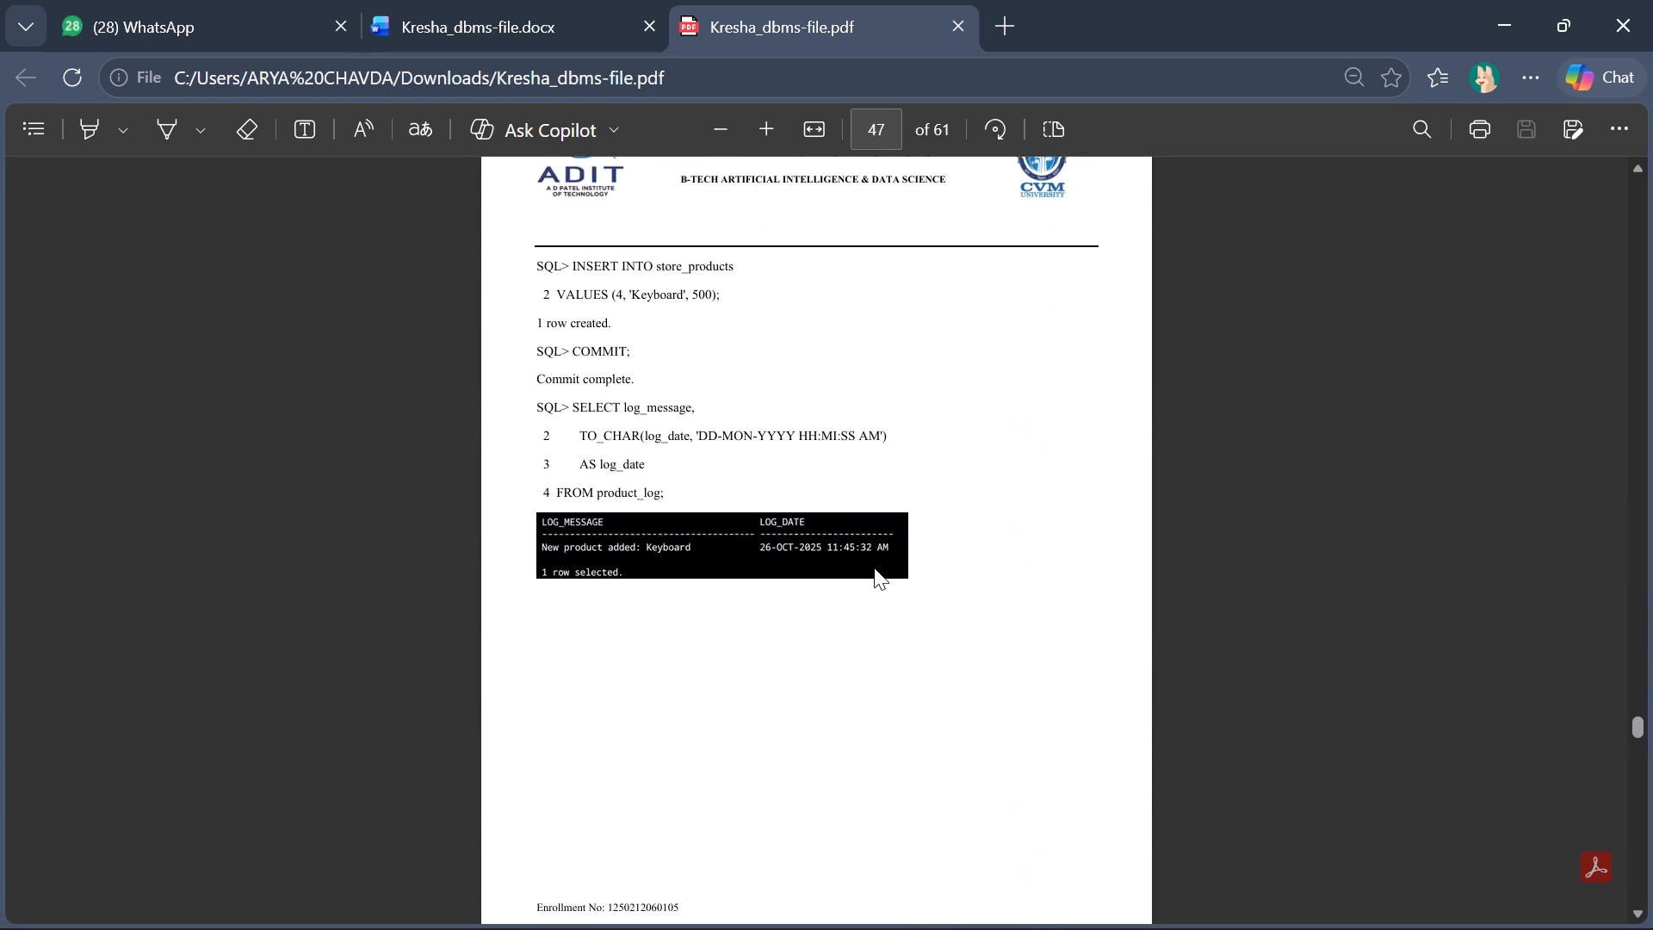
pyautogui.scroll(-5, 874, 567)
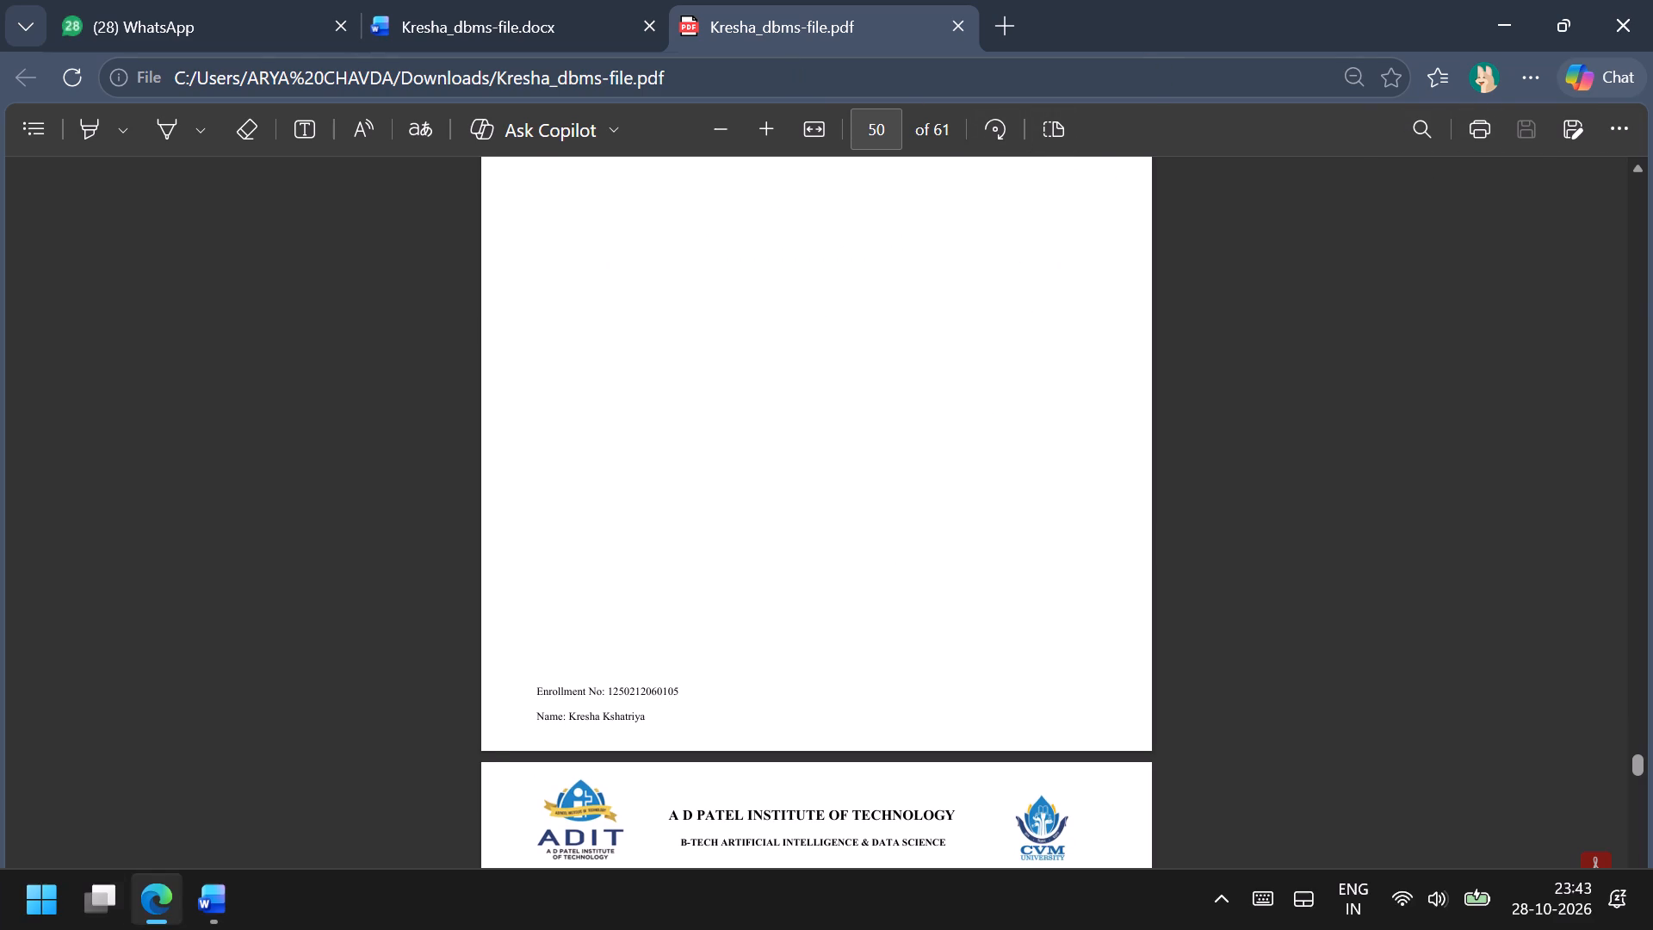
# Switch to File Explorer and share the Kresha_dbms-file PDF from the Downloads folder using WhatsApp.
pyautogui.click(58, 909)
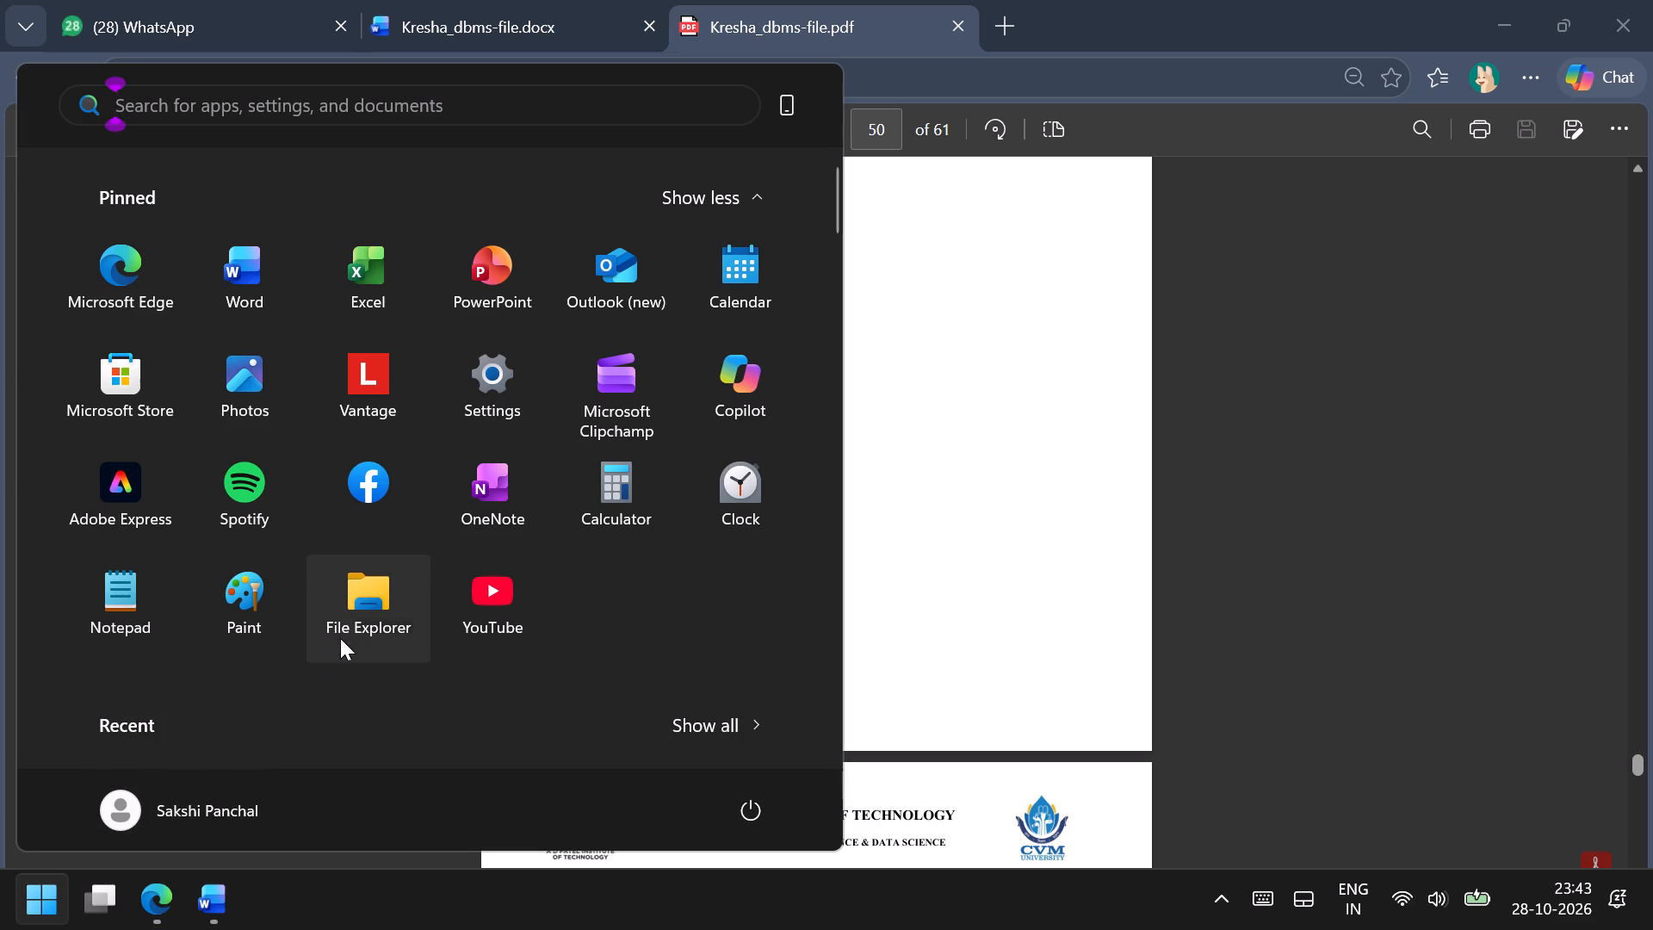
pyautogui.click(348, 617)
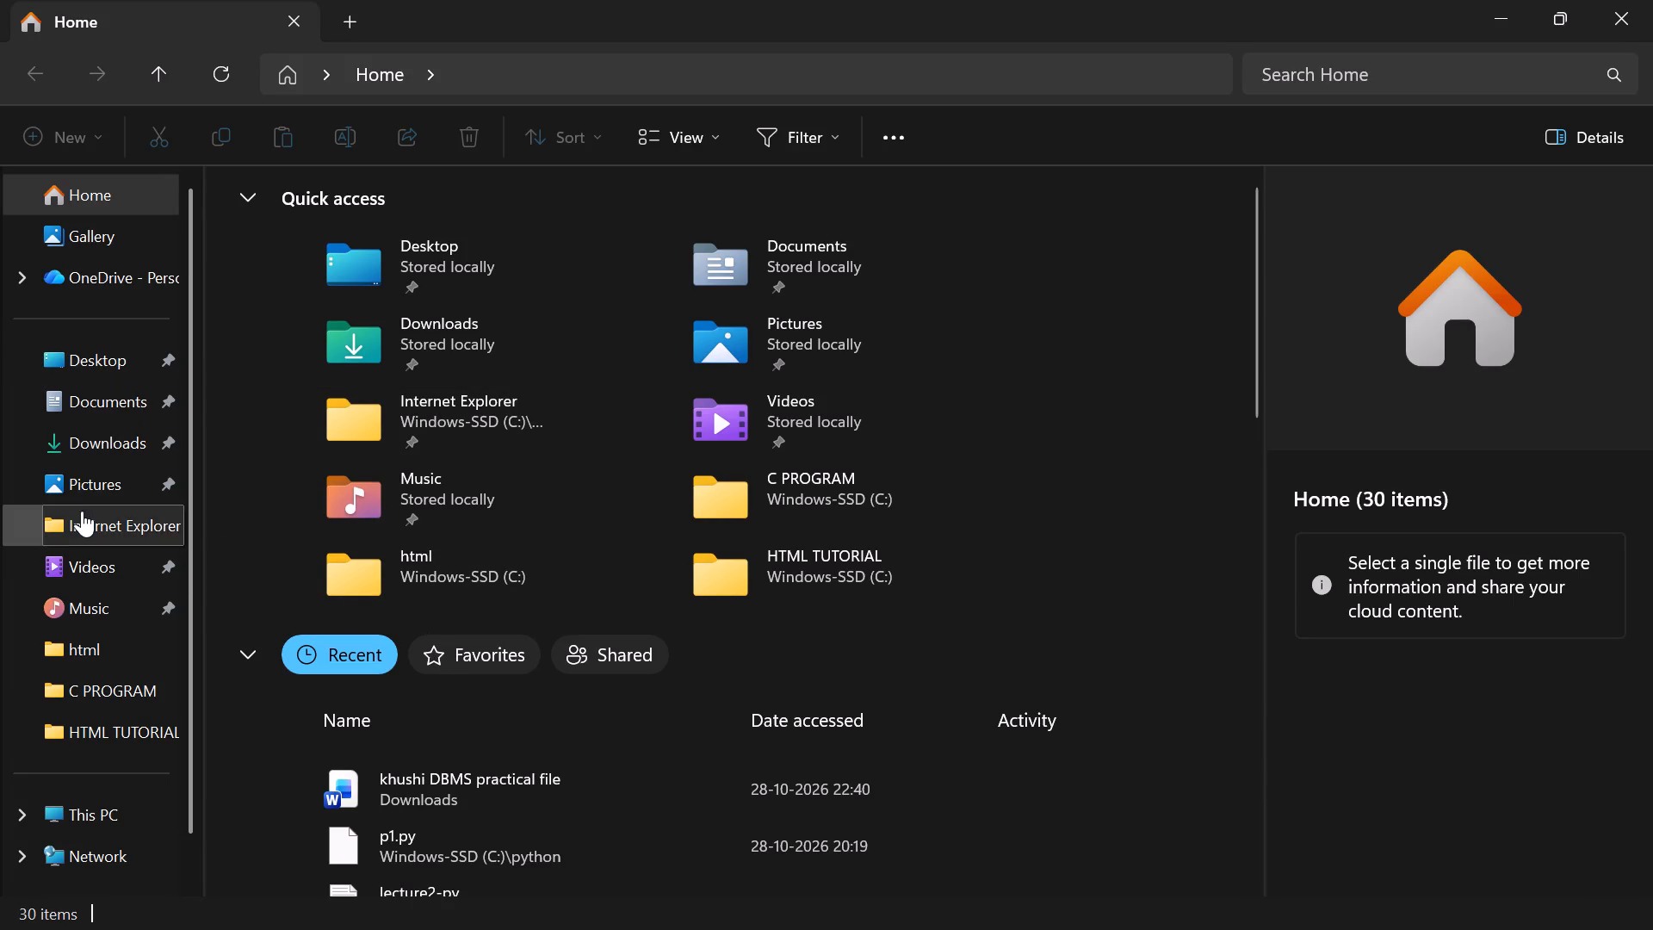
pyautogui.click(88, 373)
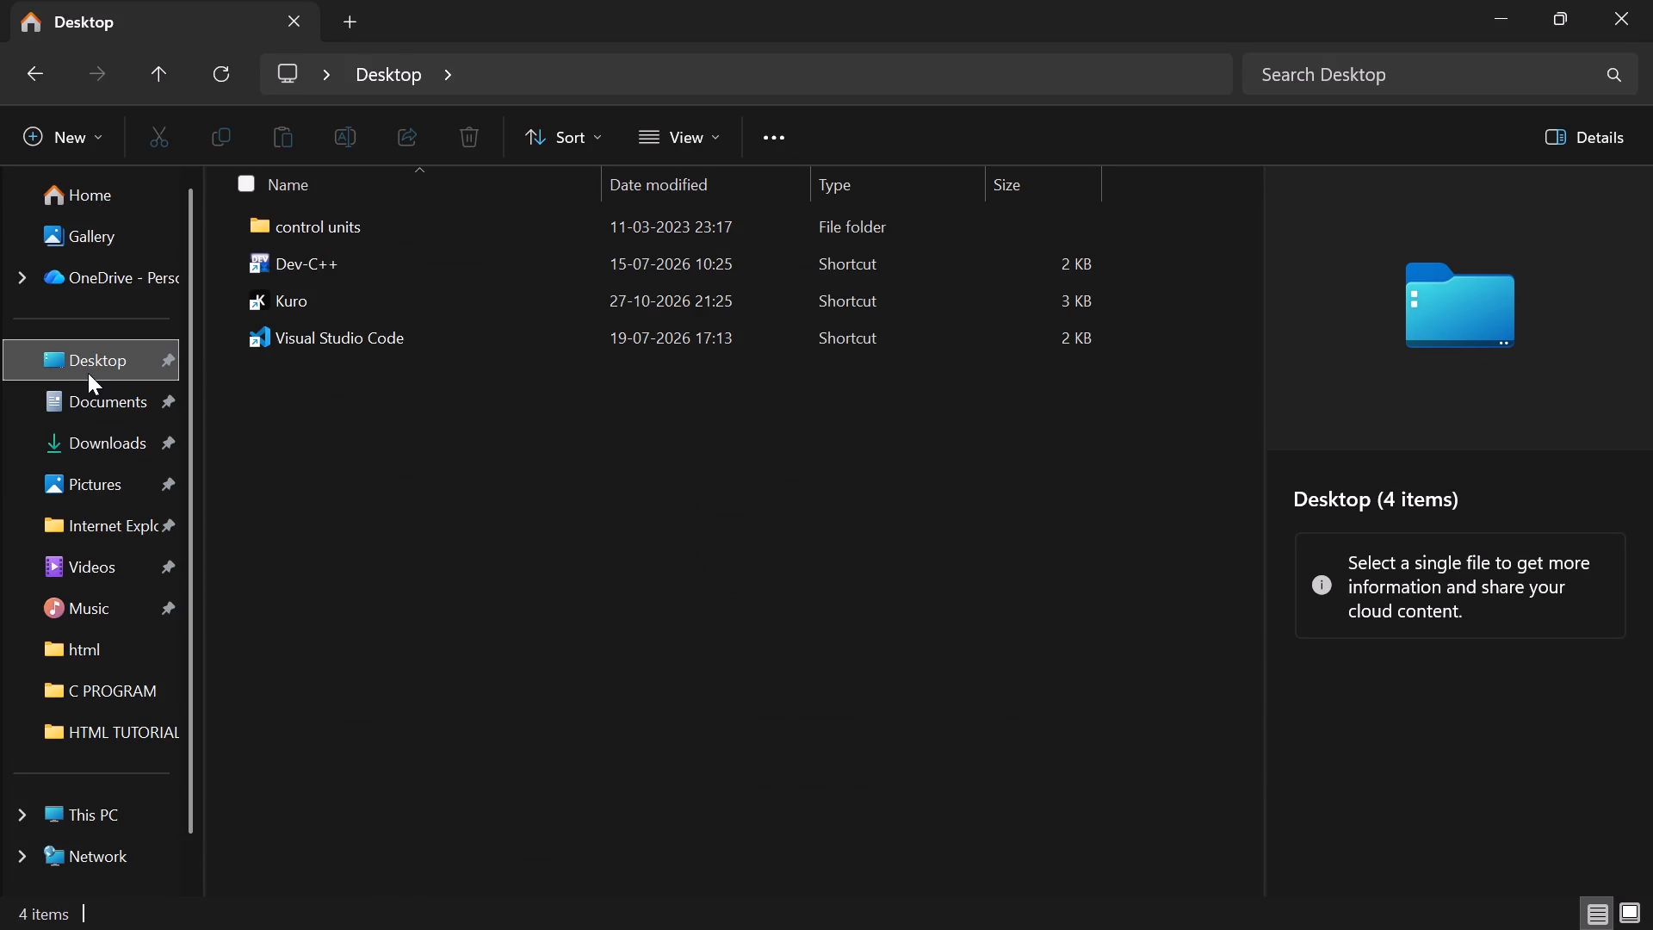
pyautogui.click(106, 441)
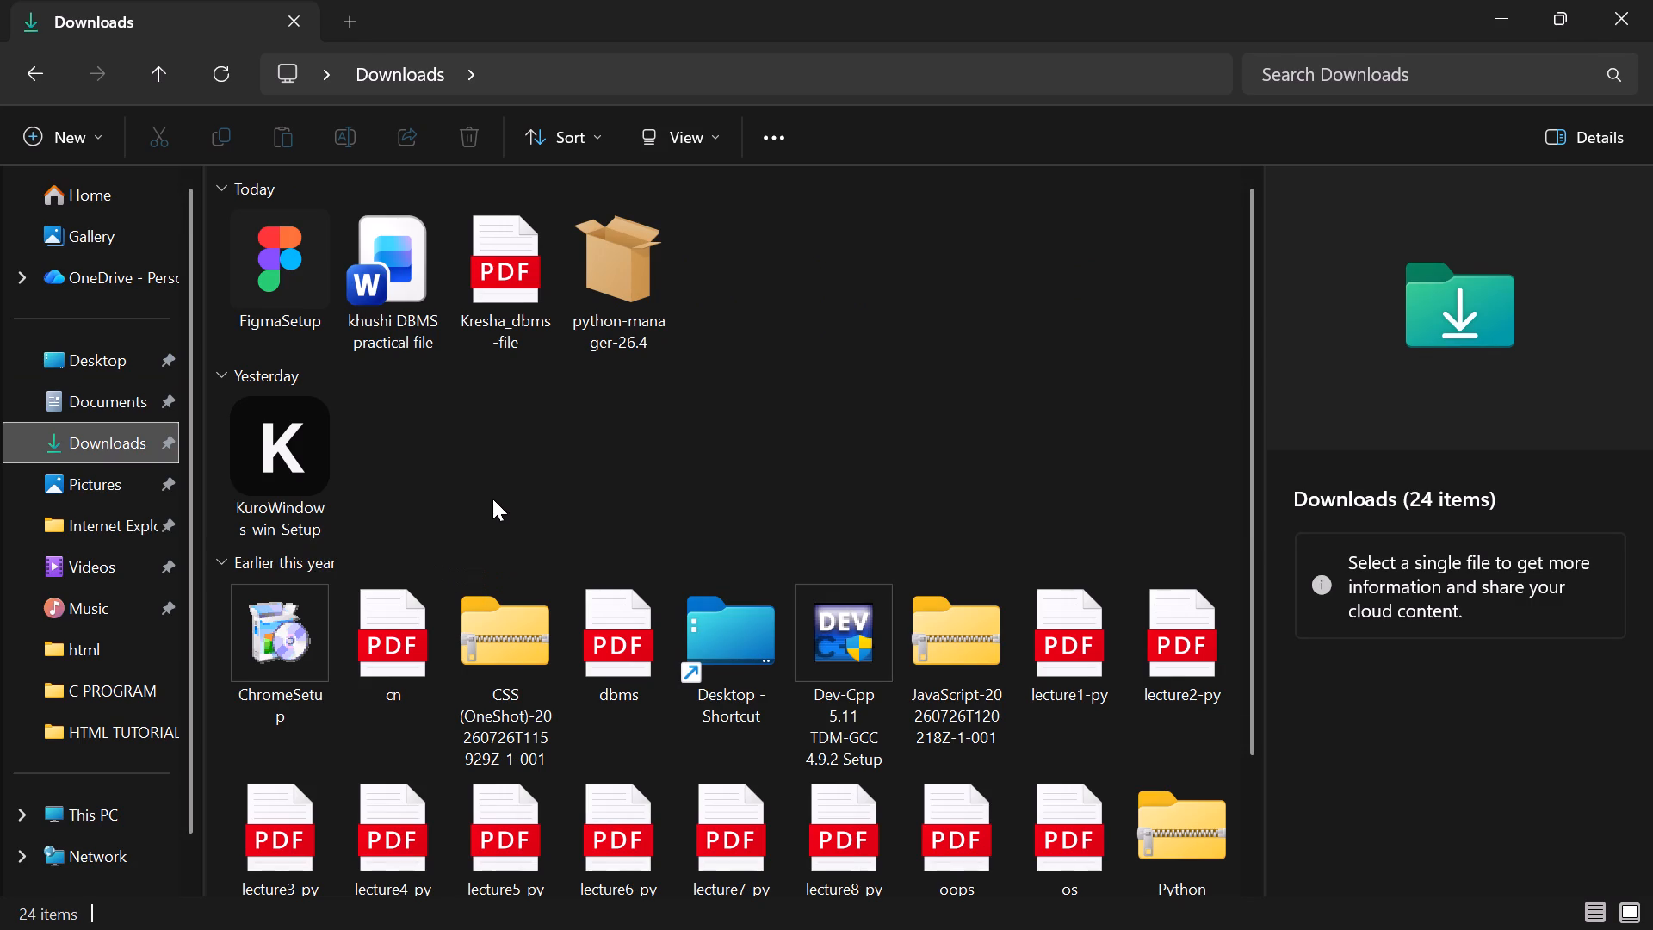
pyautogui.rightClick(505, 297)
pyautogui.click(505, 297)
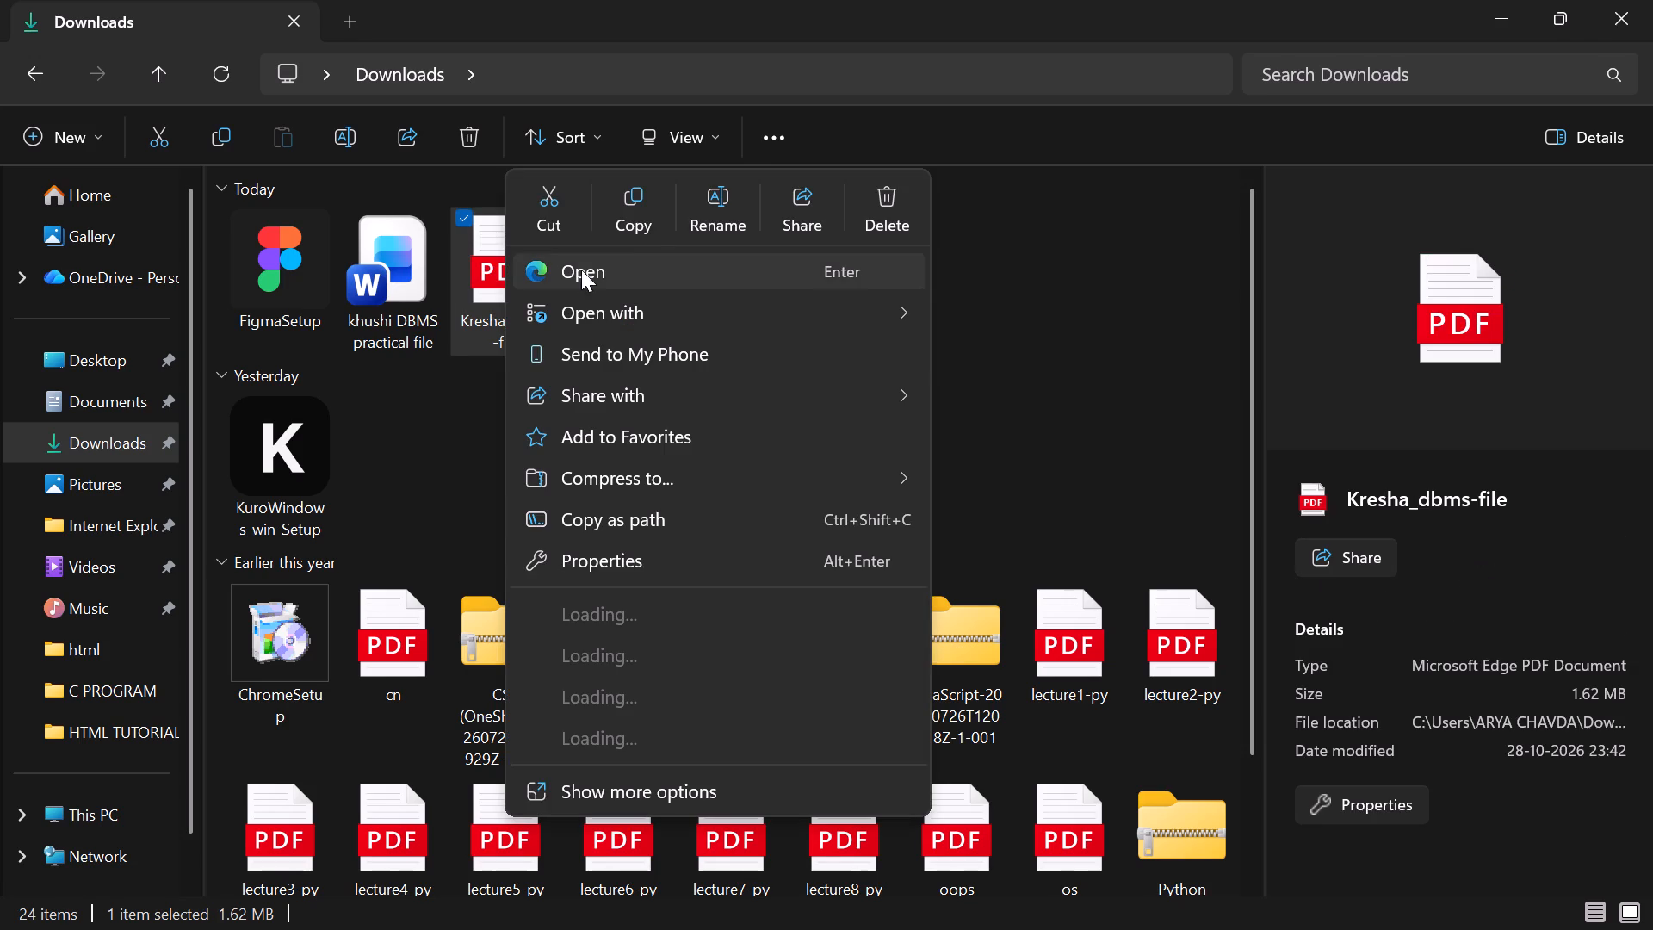
pyautogui.click(793, 216)
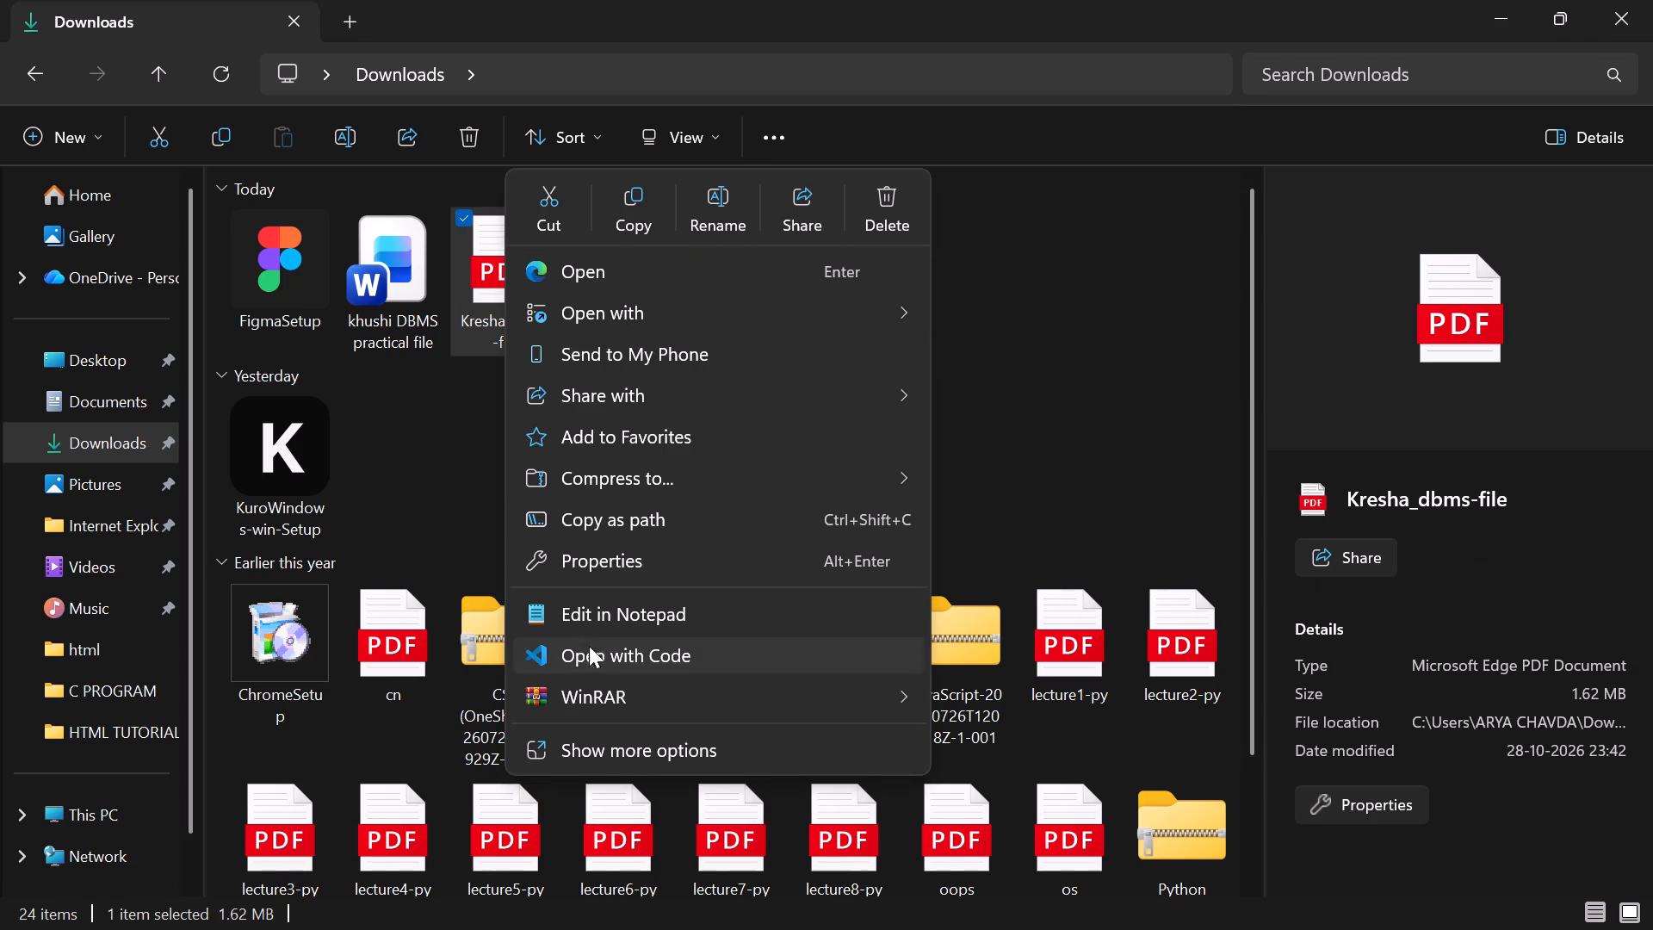
pyautogui.click(801, 225)
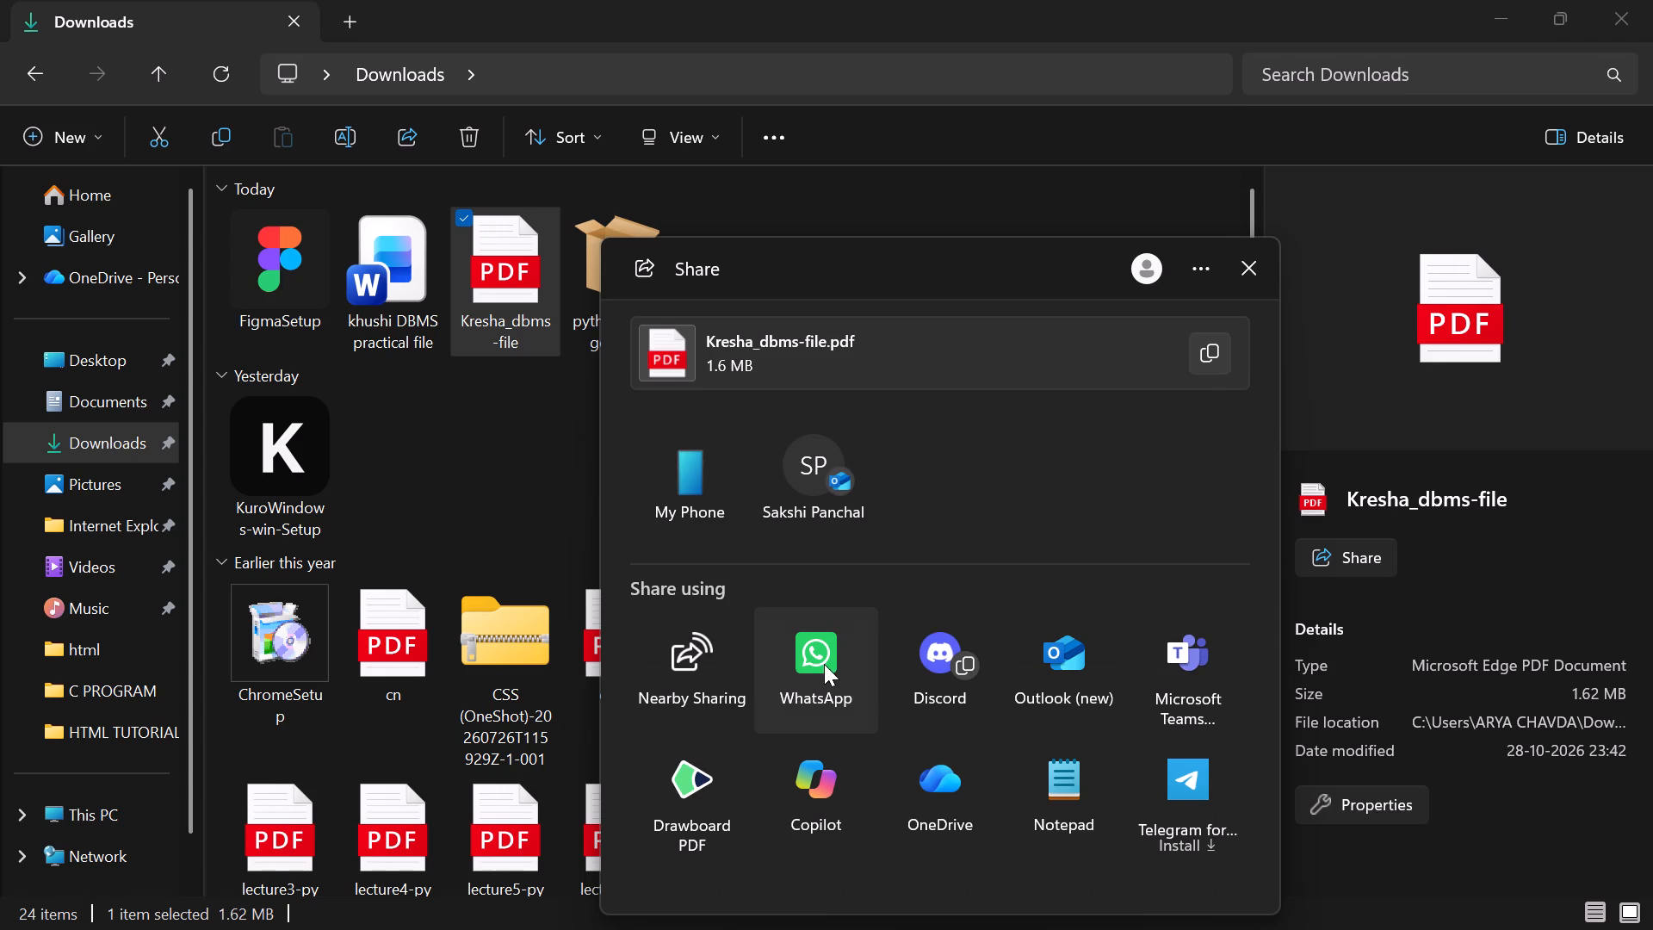
pyautogui.click(824, 664)
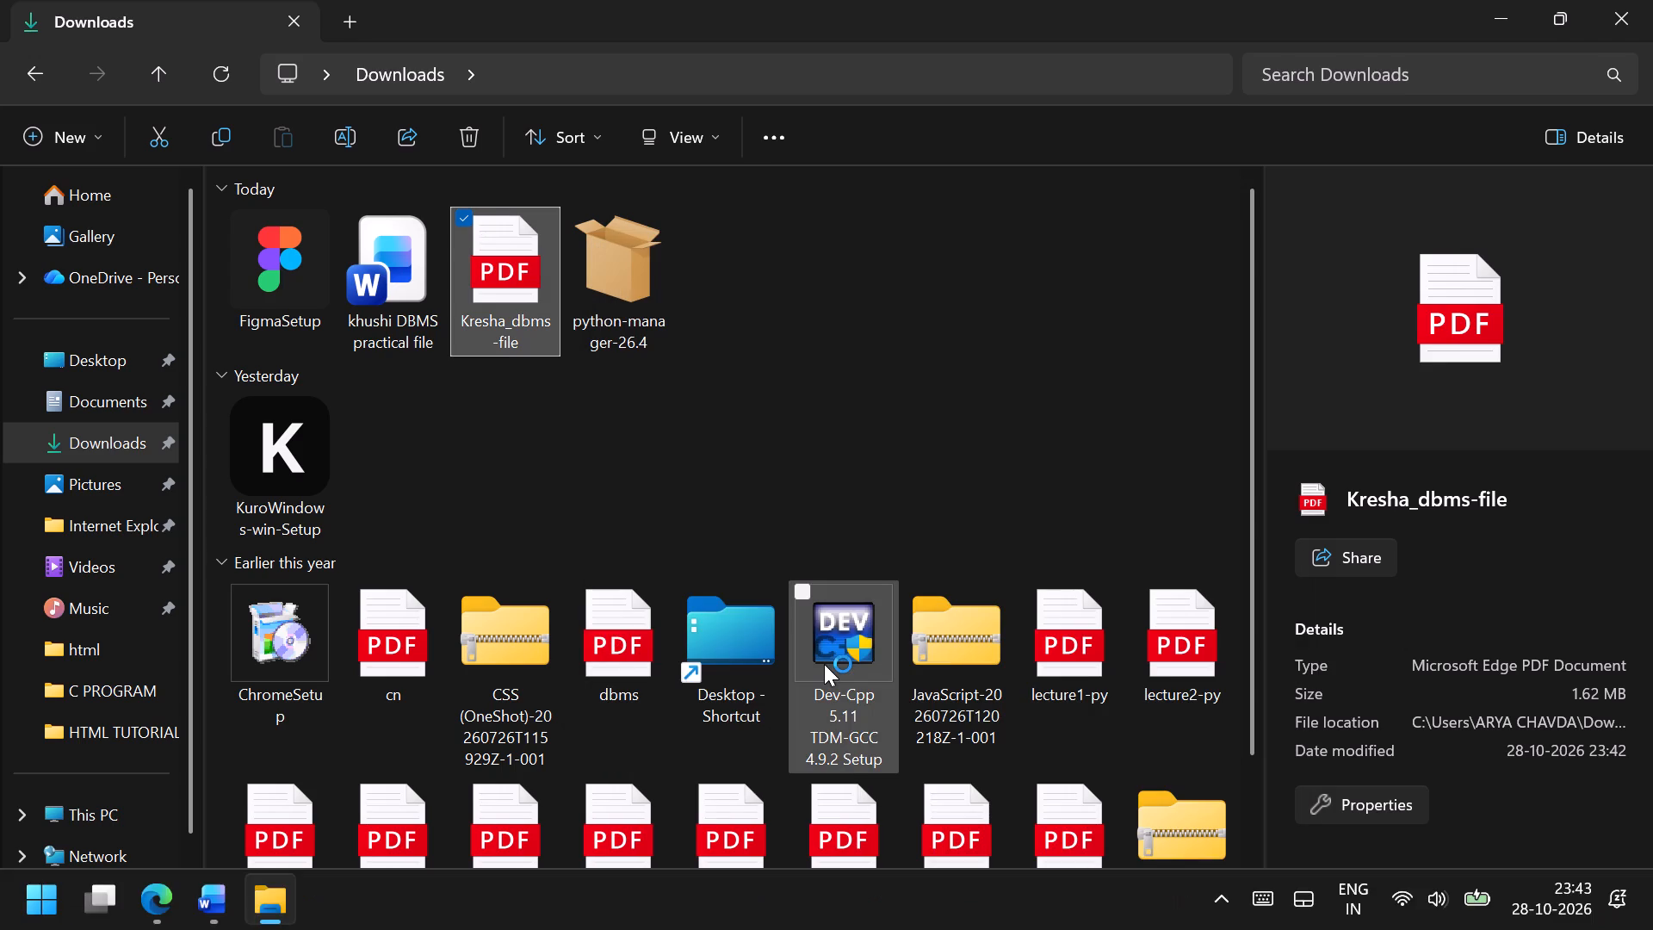
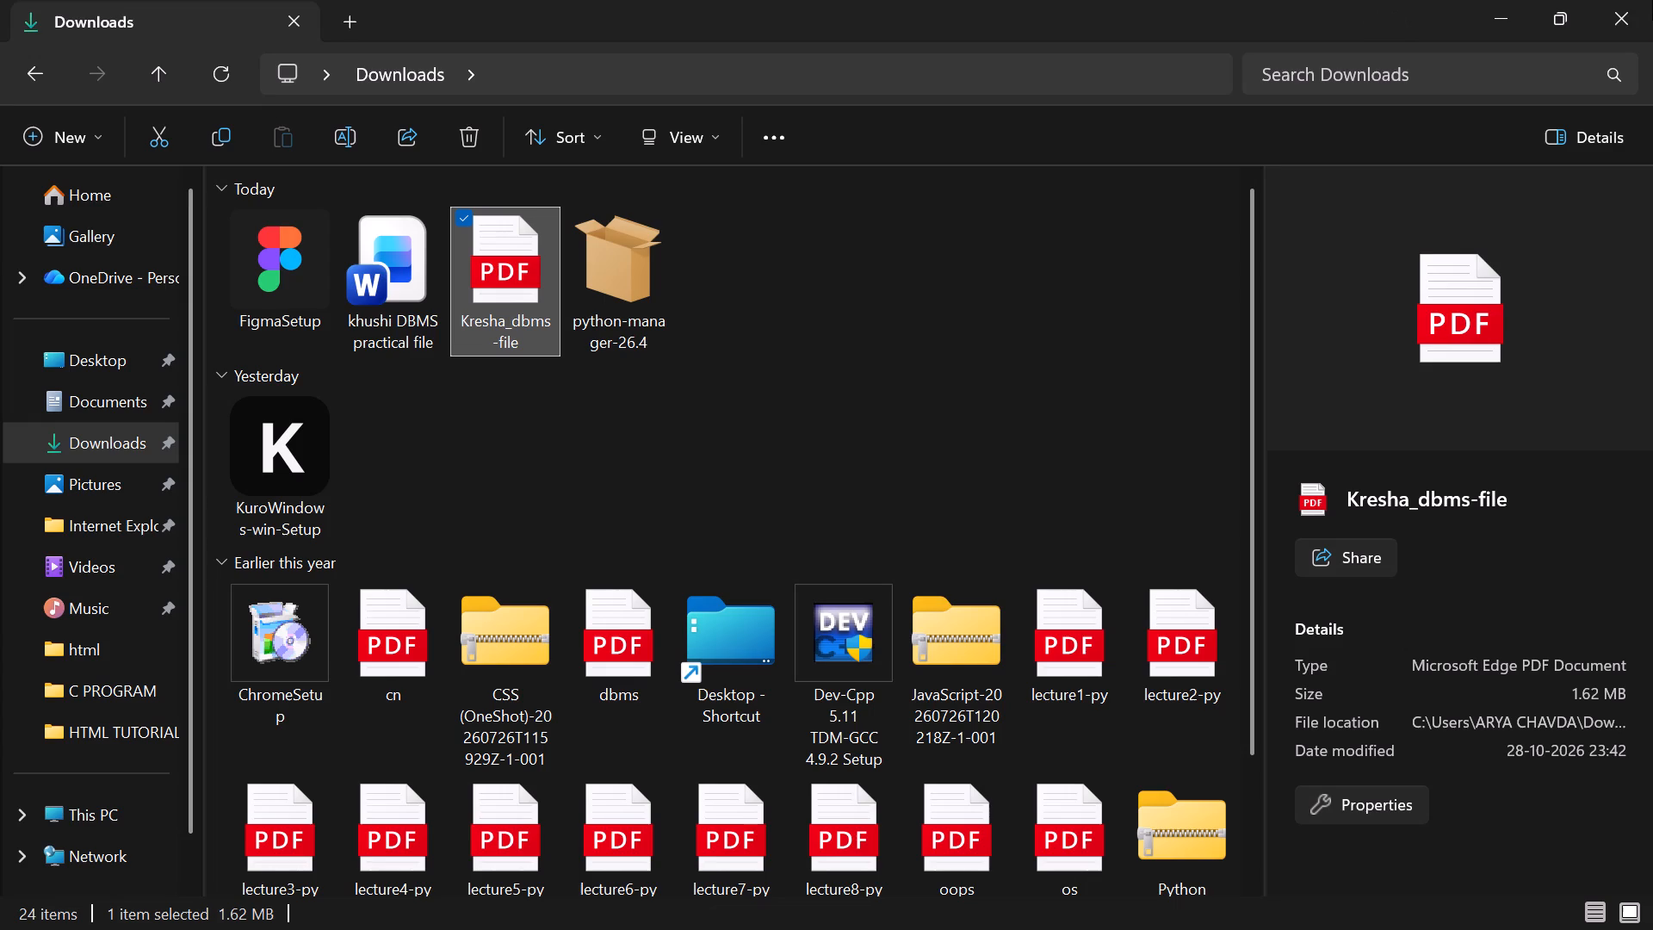
# Share the Kresha_dbms-file PDF from the Downloads folder using WhatsApp.
pyautogui.rightClick(509, 335)
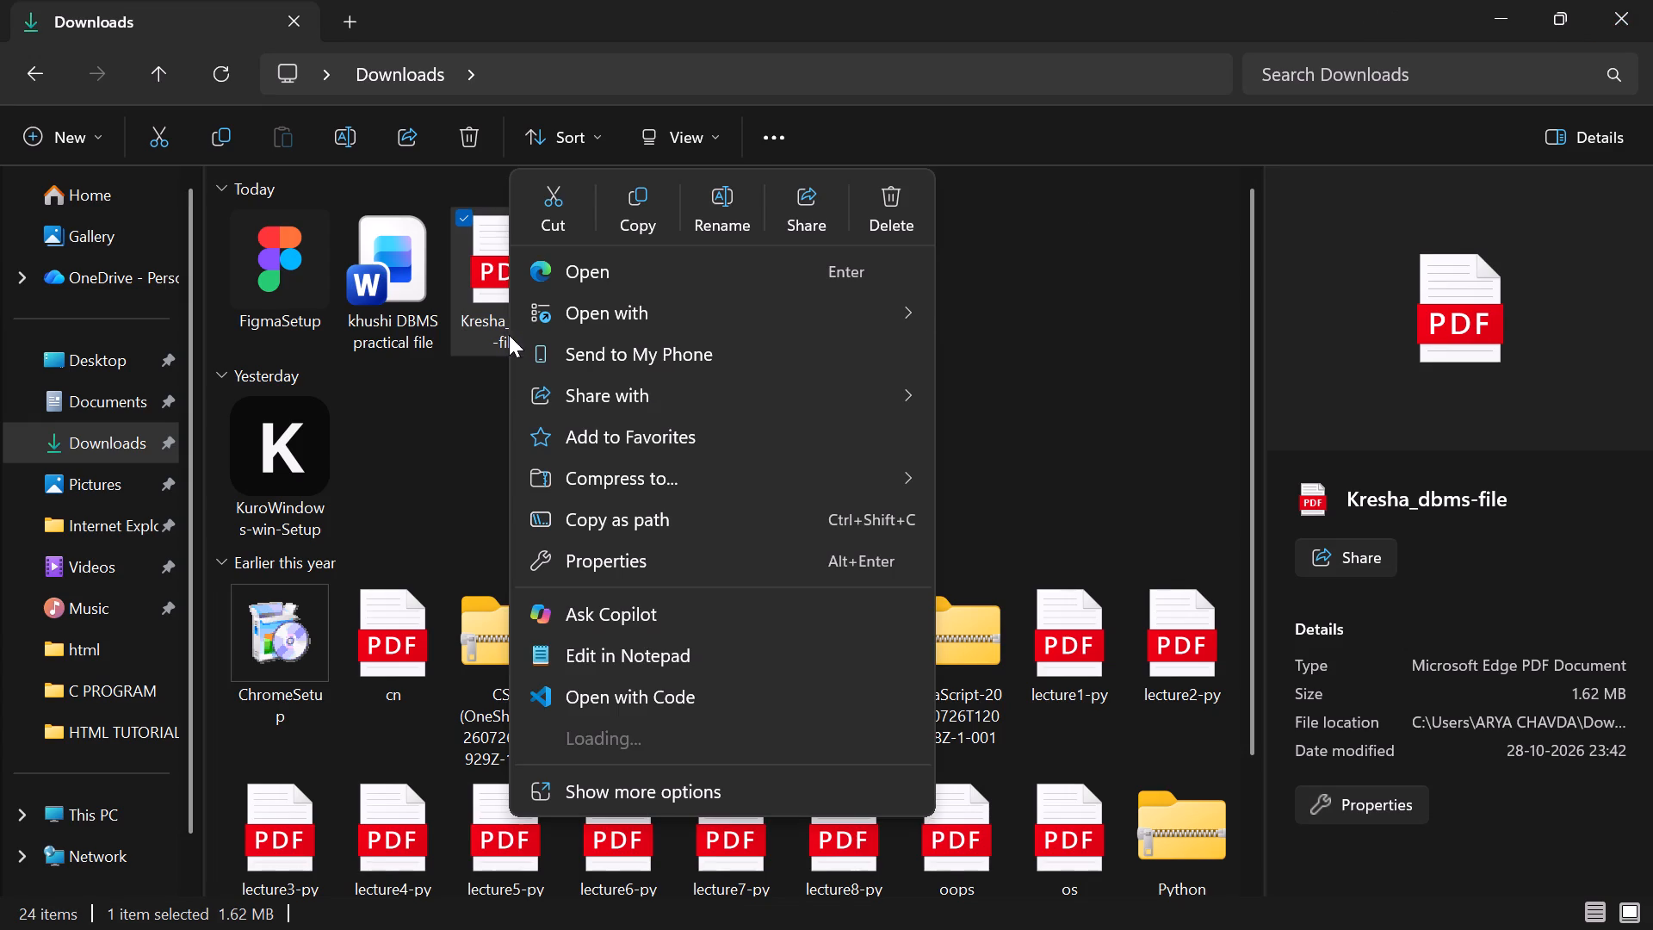
pyautogui.click(818, 214)
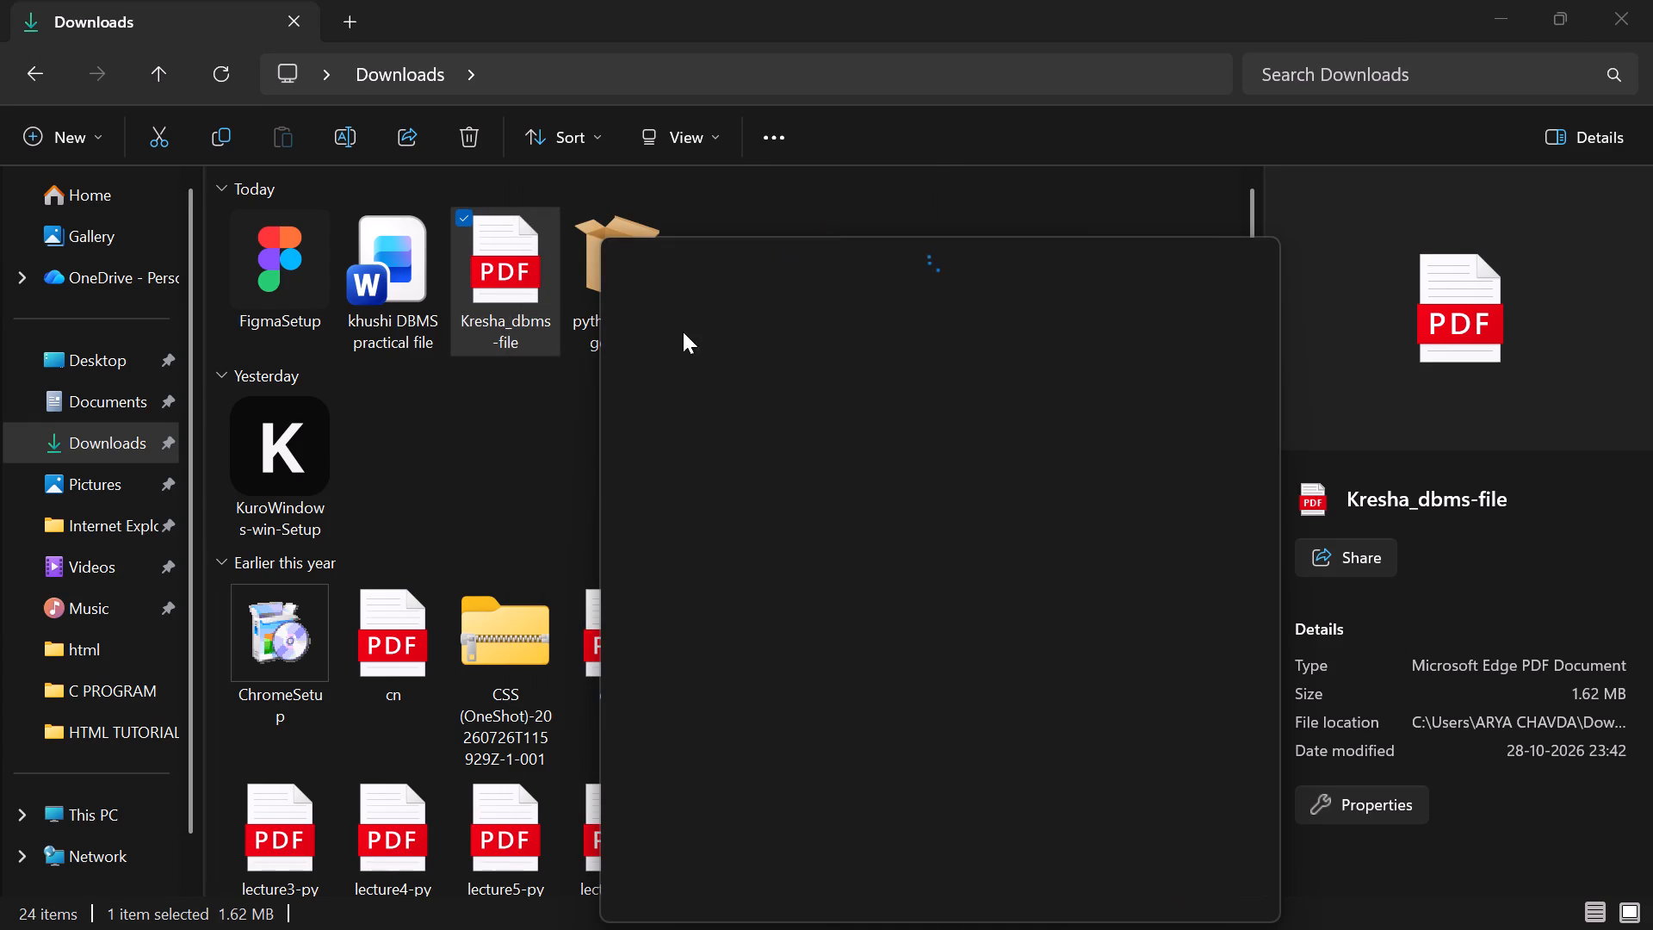
pyautogui.click(836, 666)
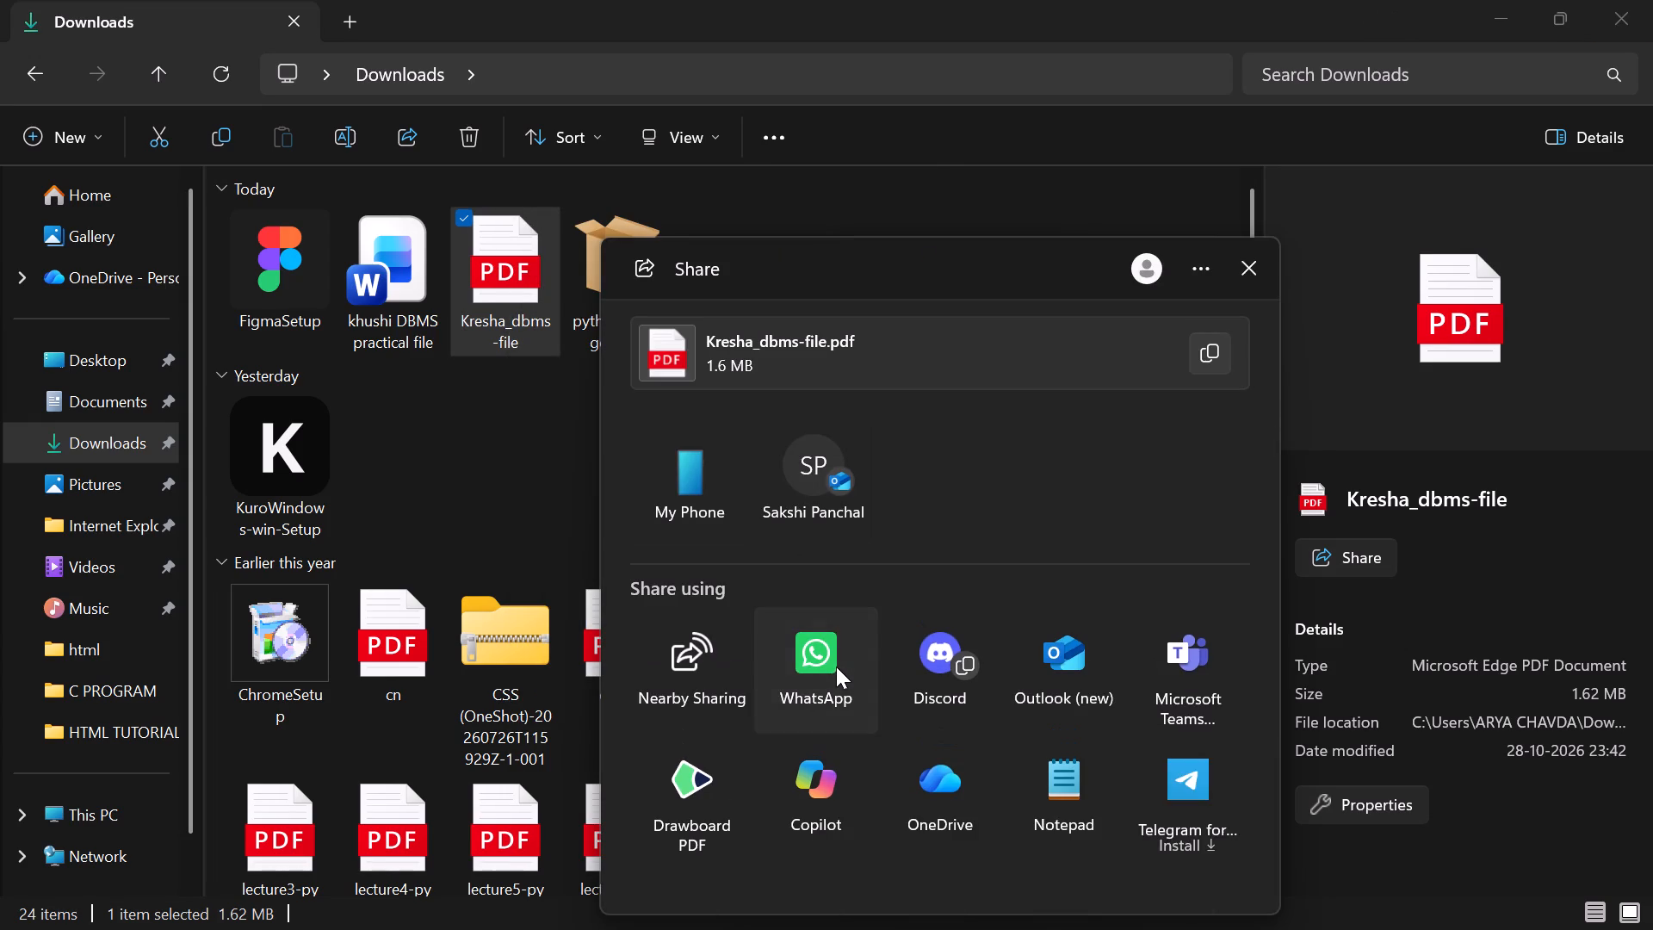
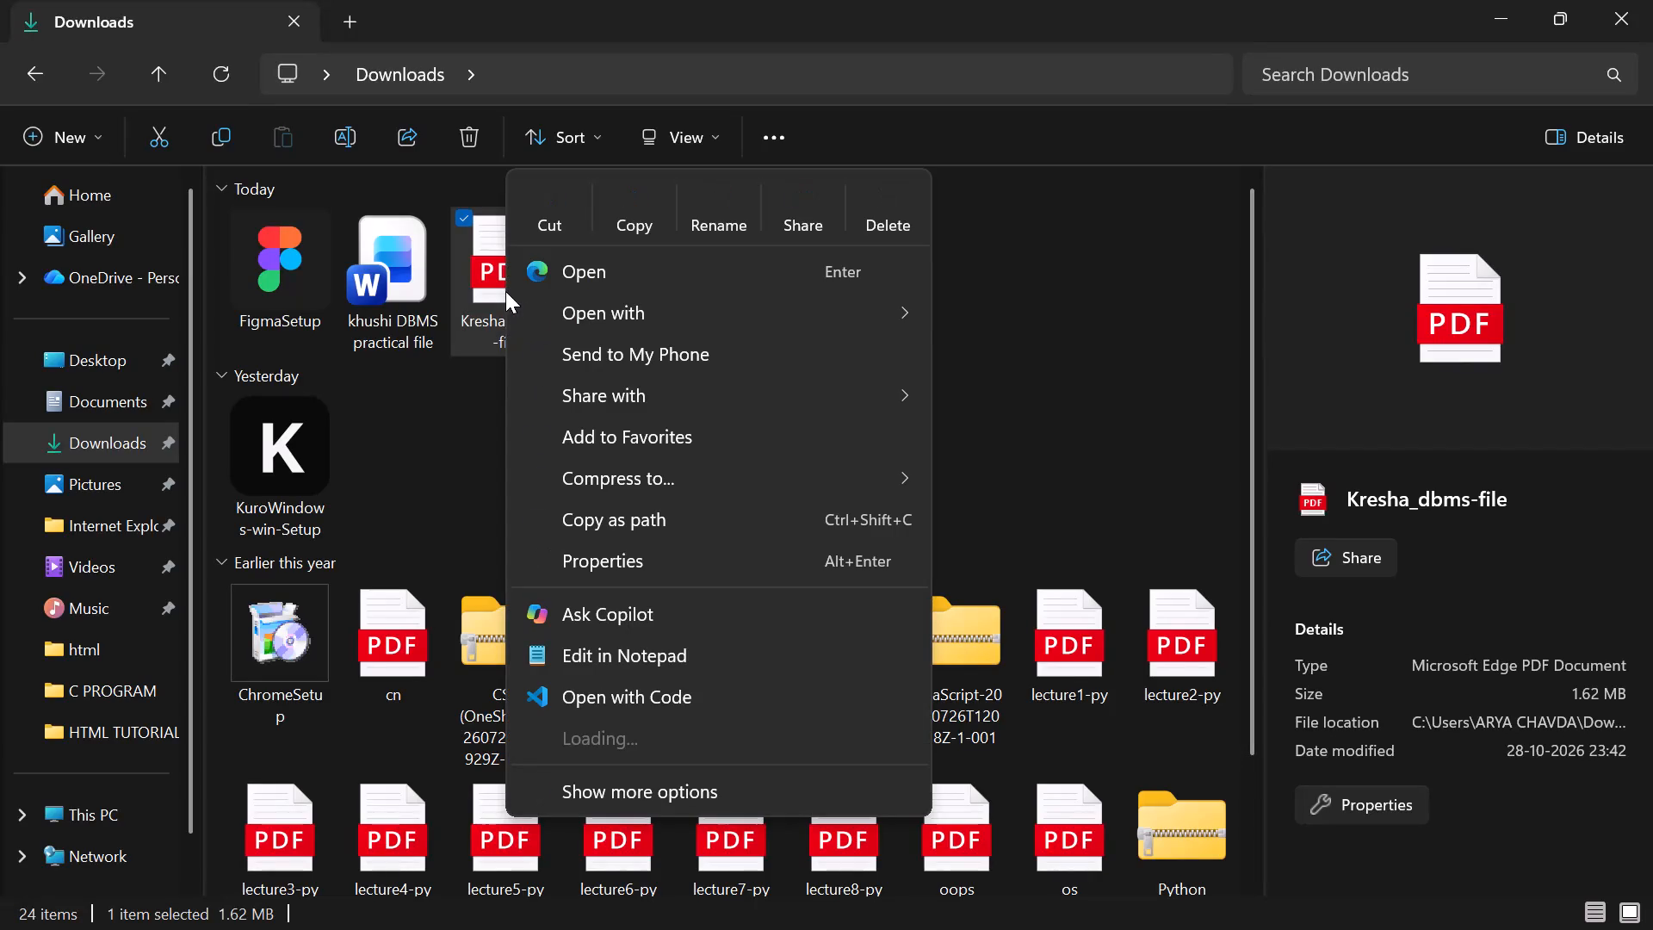
# Send the Kresha_dbms-file PDF from the Downloads folder to the linked phone with Send to My Phone.
pyautogui.click(672, 356)
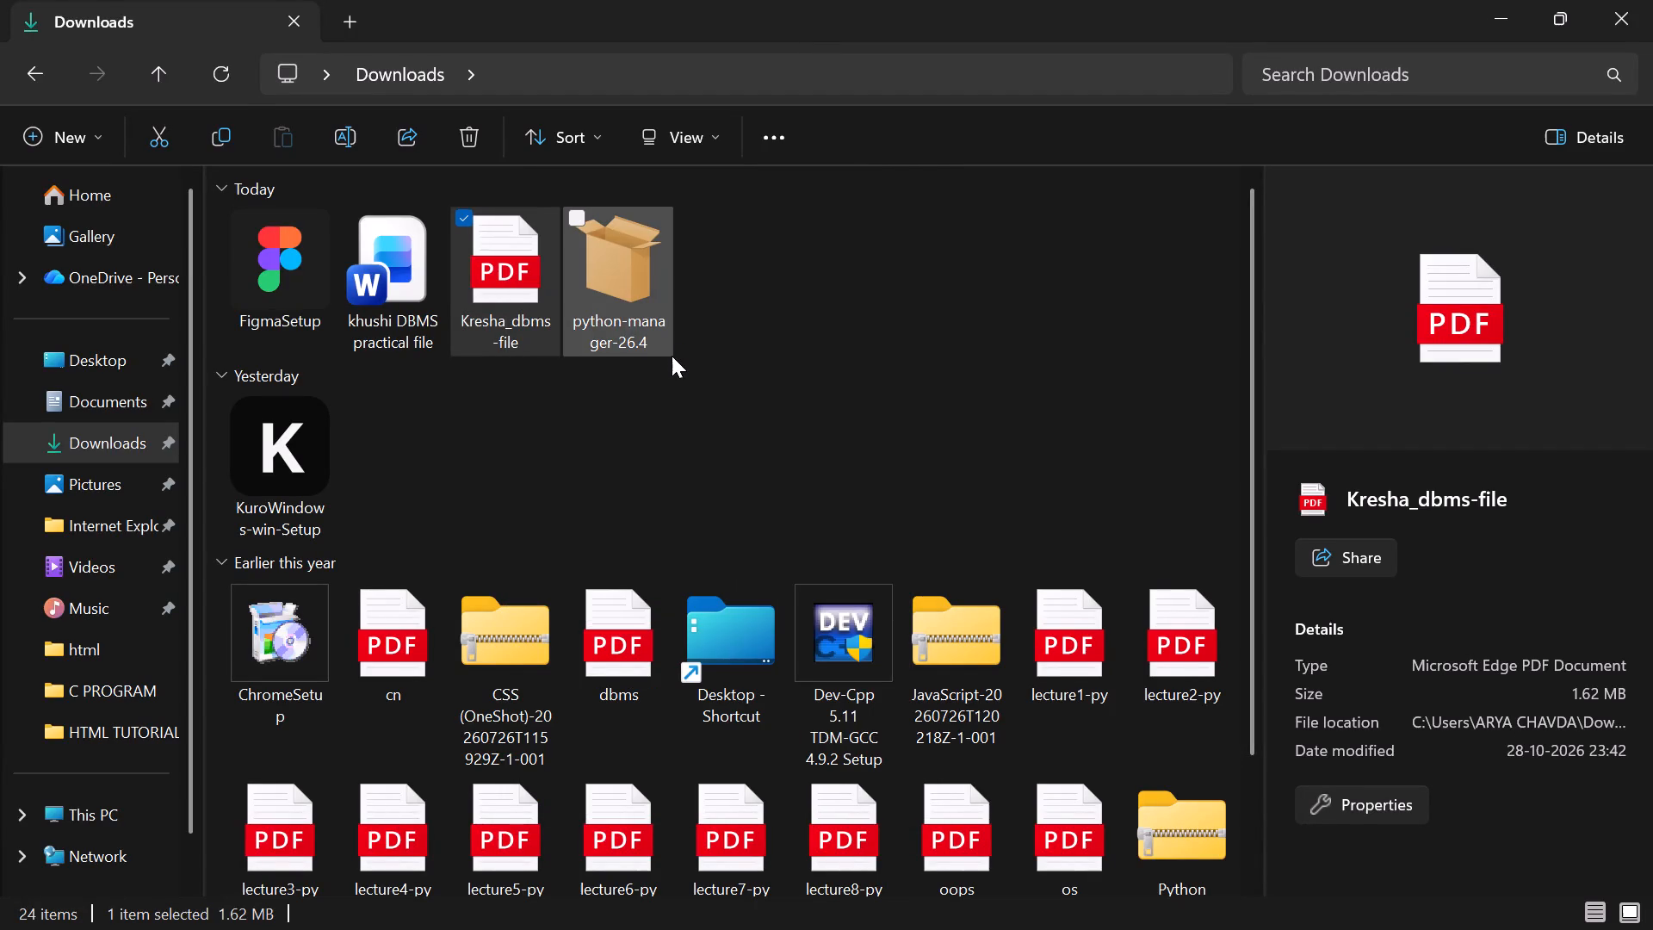
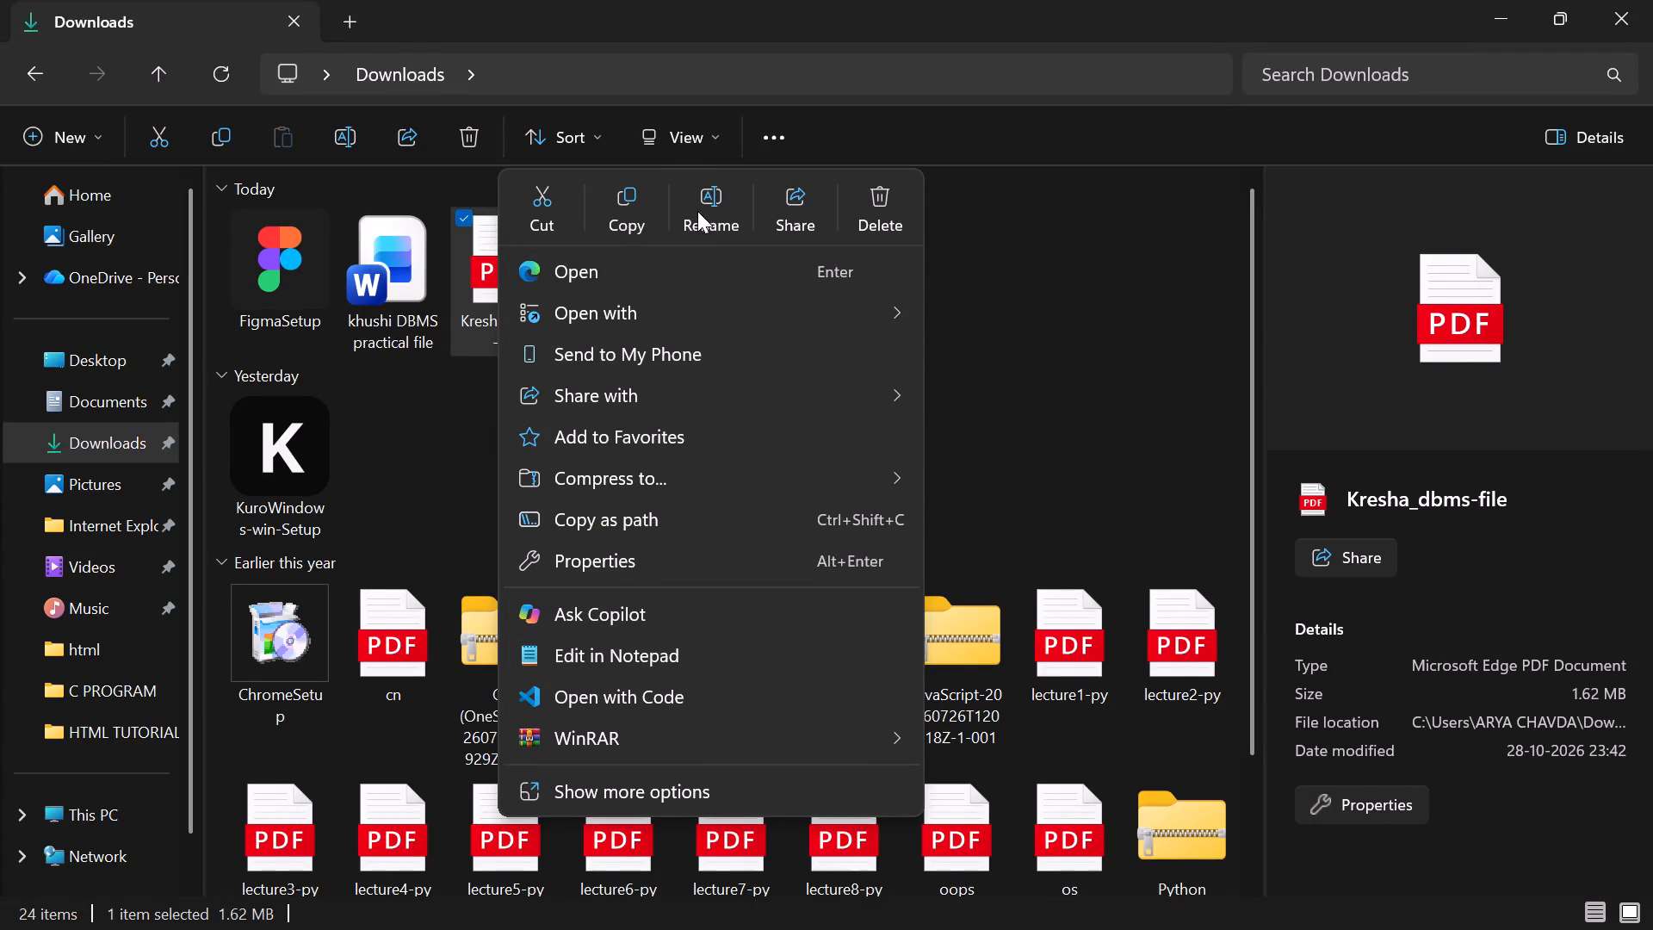
# Share the Kresha_dbms-file PDF using Nearby Sharing, bringing up the nearby devices available to receive it.
pyautogui.click(782, 221)
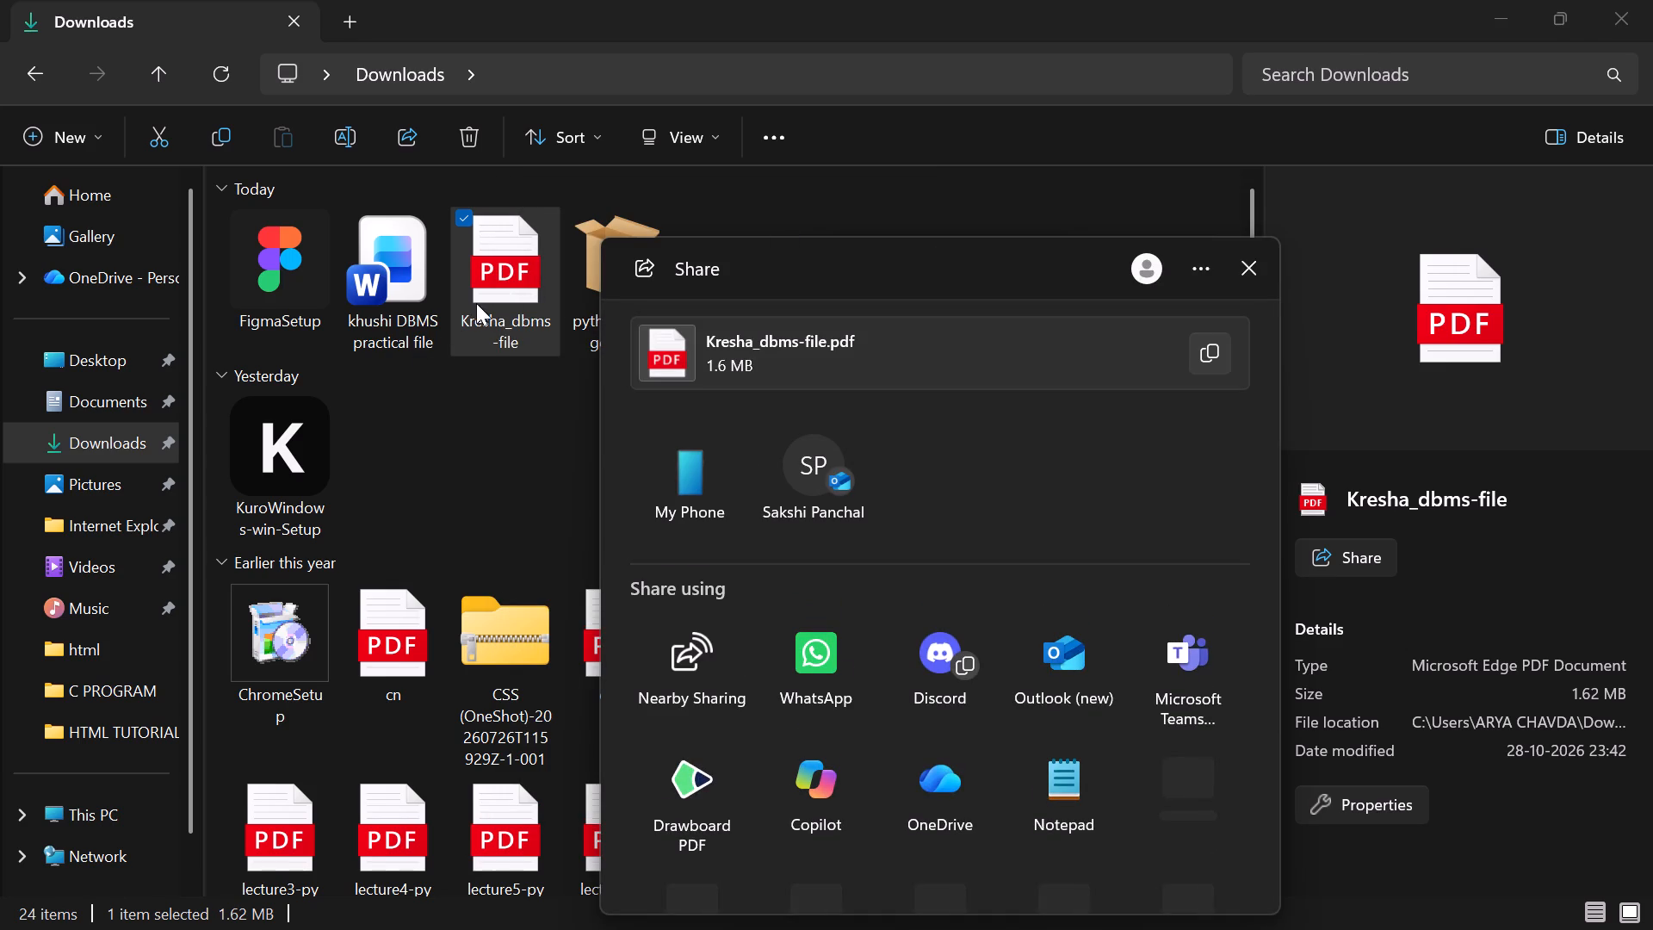
pyautogui.click(691, 672)
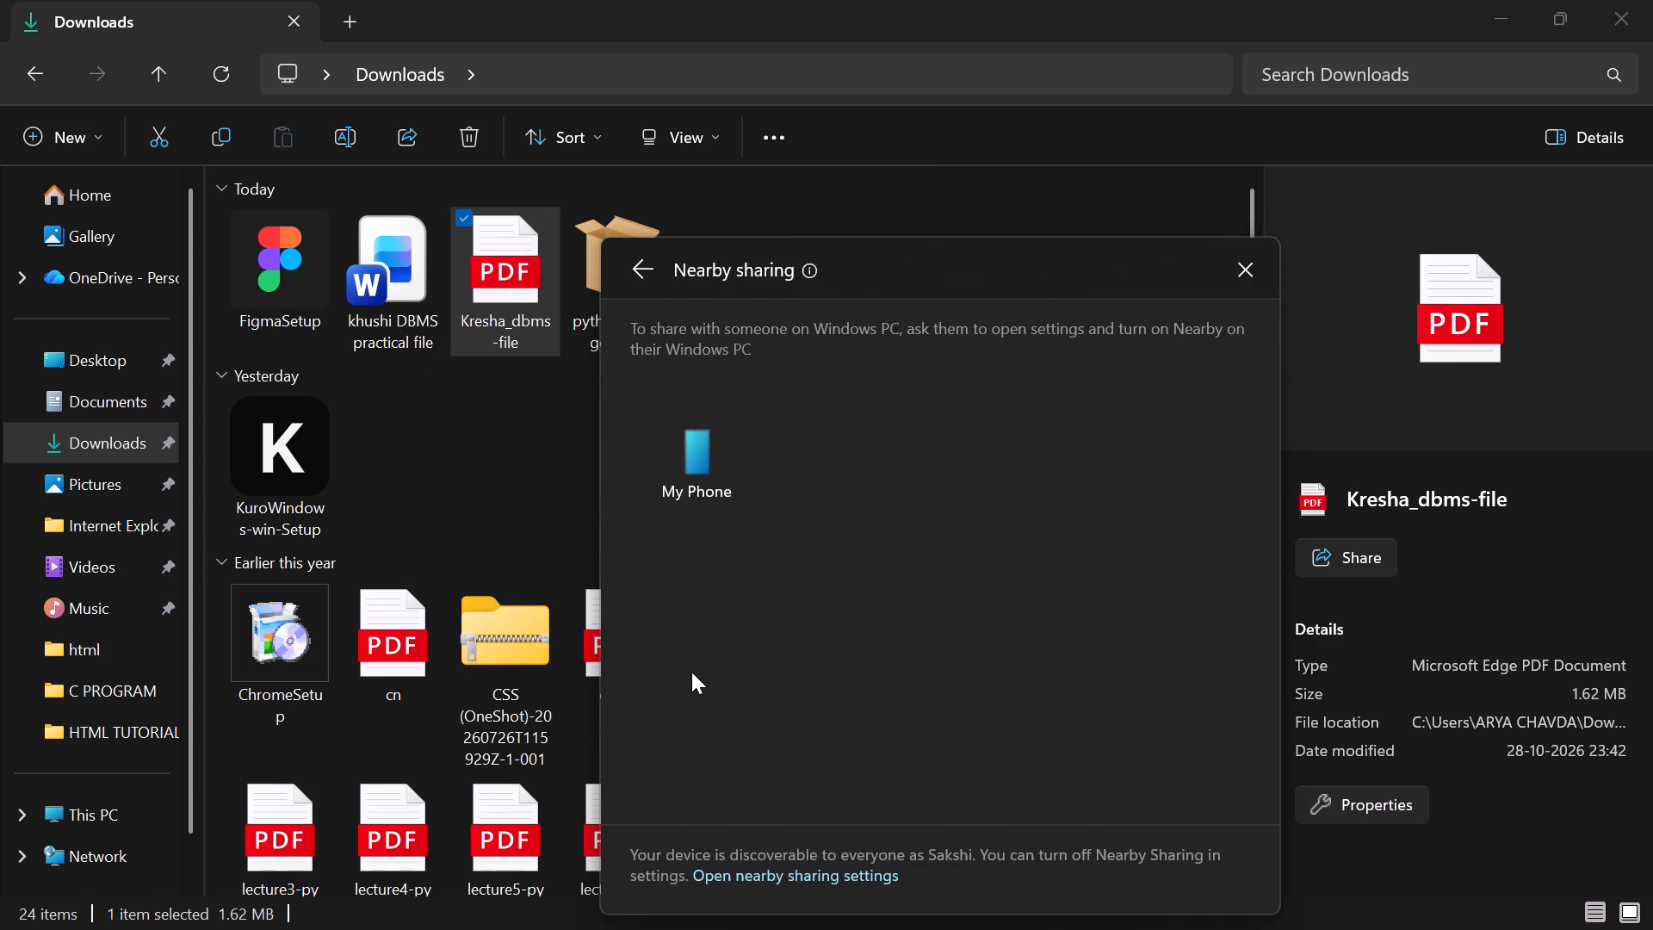
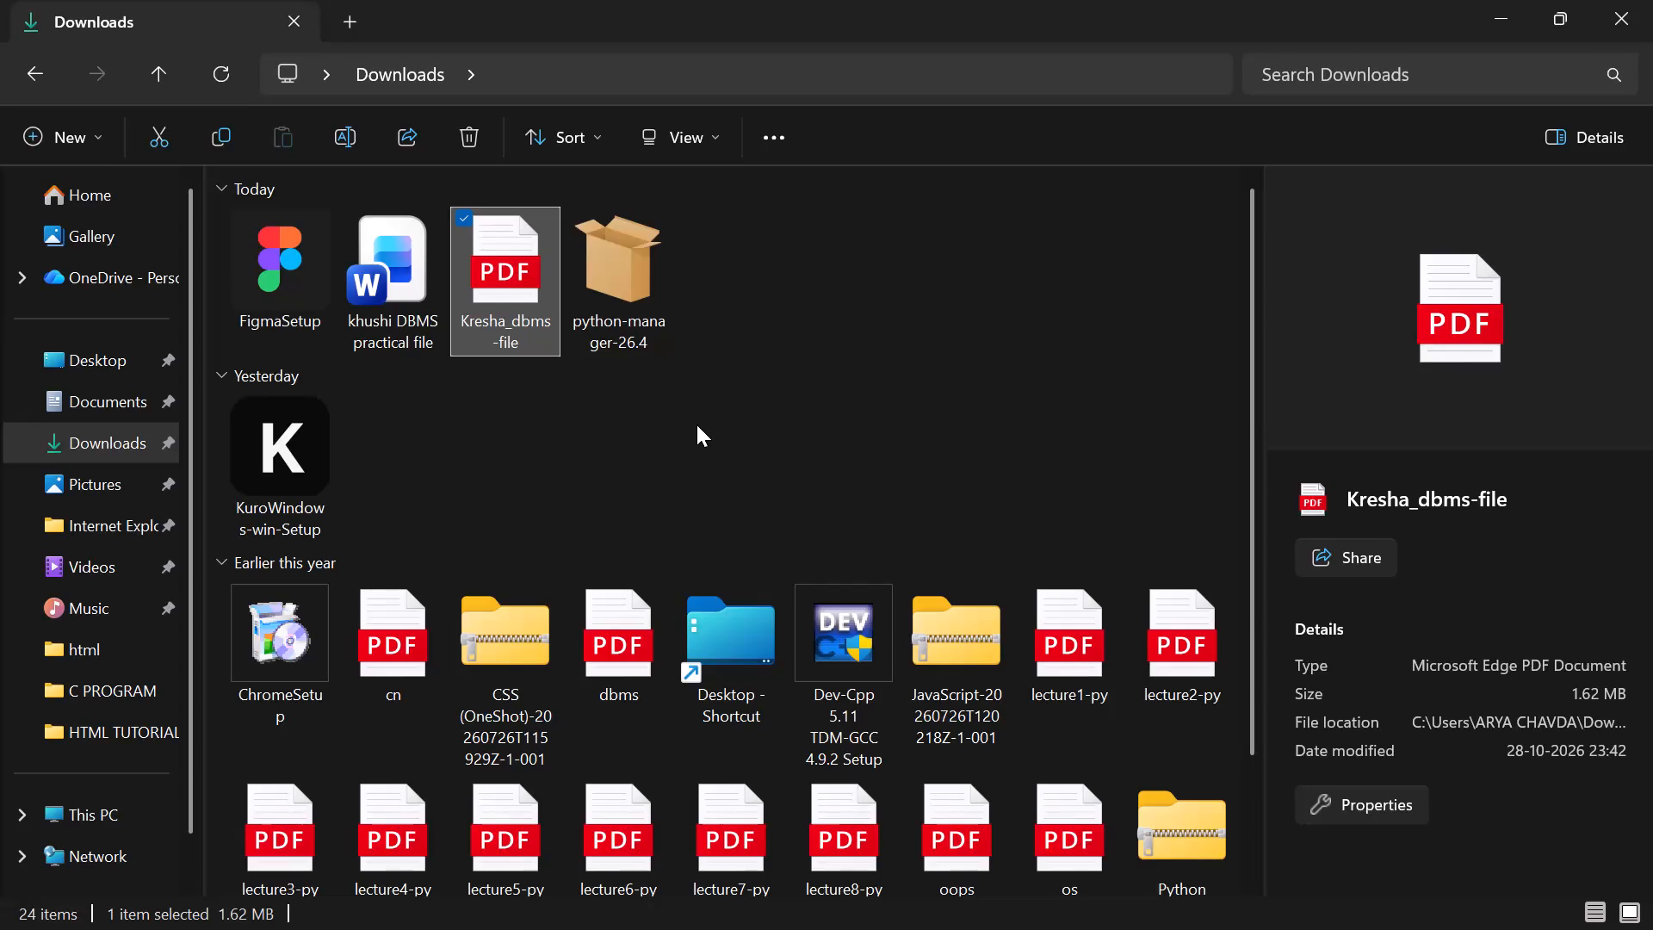
# Try again to share the Kresha_dbms-file PDF using Nearby Sharing from the full set of sharing options.
pyautogui.rightClick(505, 307)
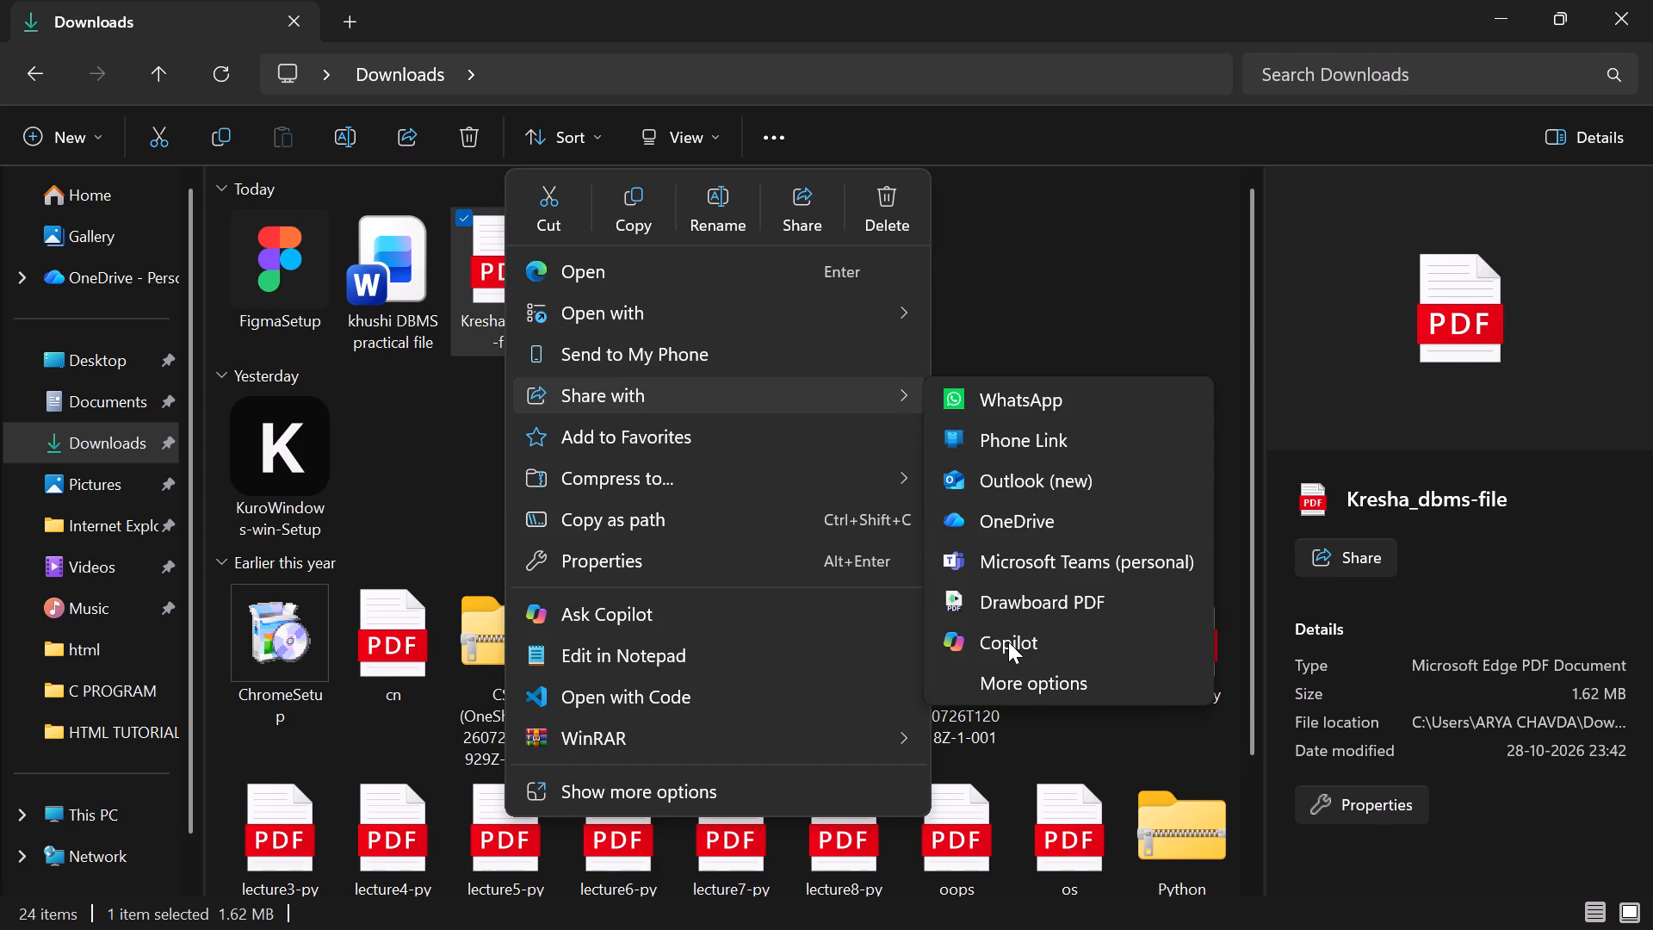
pyautogui.click(1010, 669)
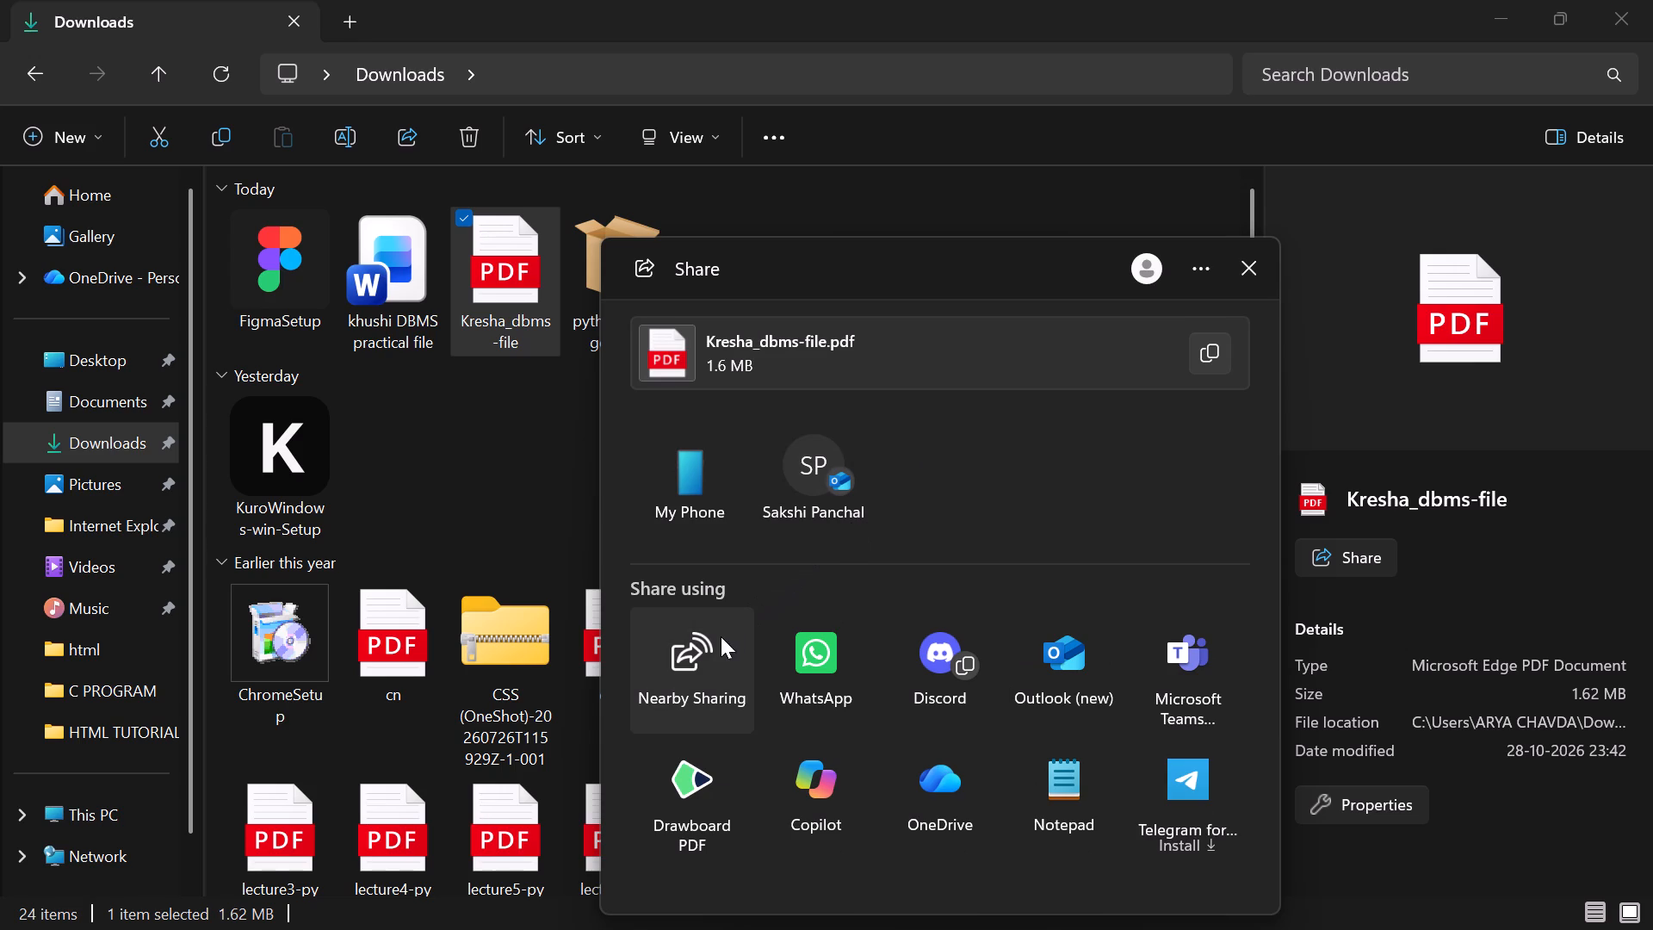
pyautogui.scroll(-1, 703, 661)
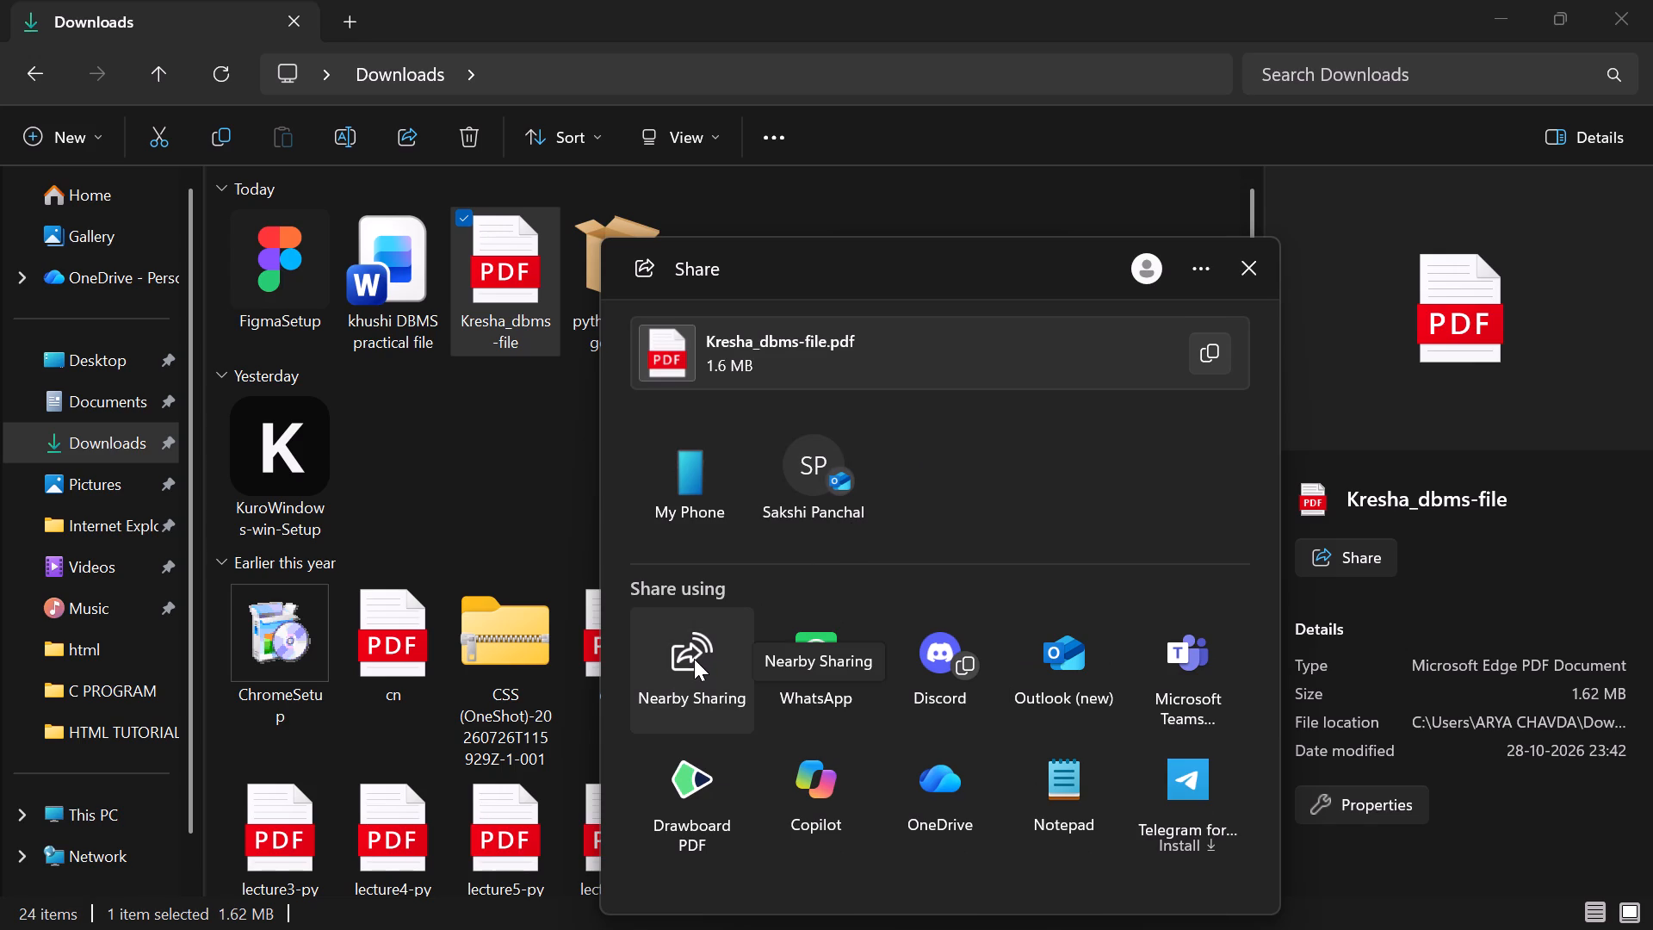
pyautogui.click(694, 659)
pyautogui.click(715, 489)
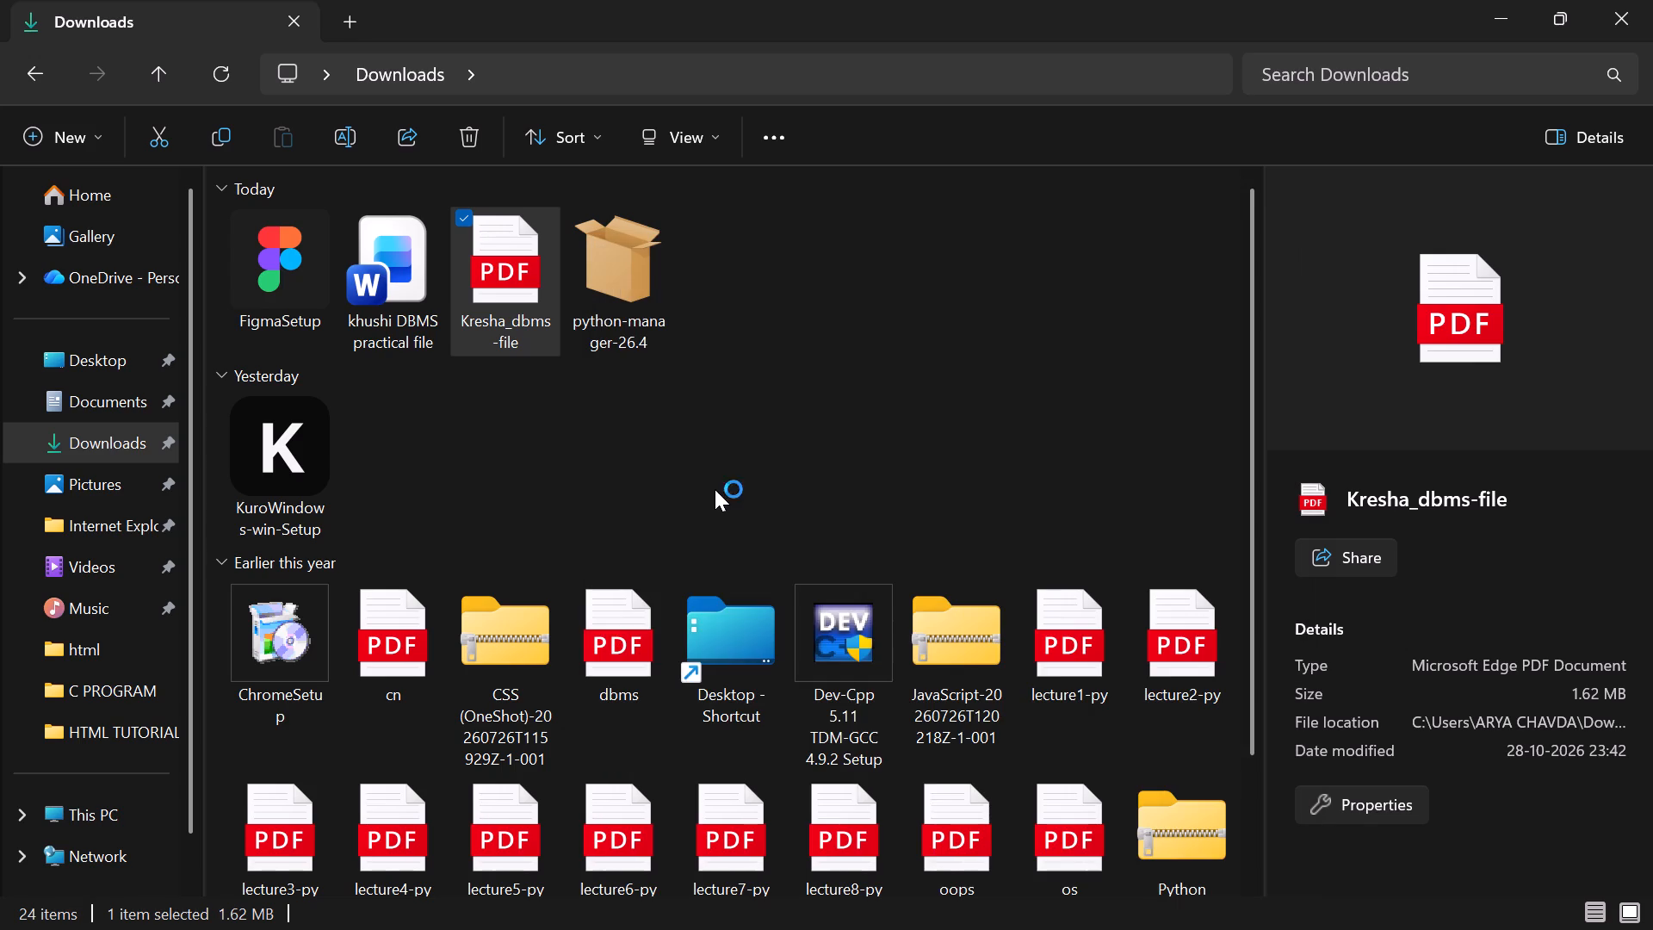
# Bring up the Share window again for the Kresha_dbms-file PDF in the Downloads folder.
pyautogui.rightClick(507, 341)
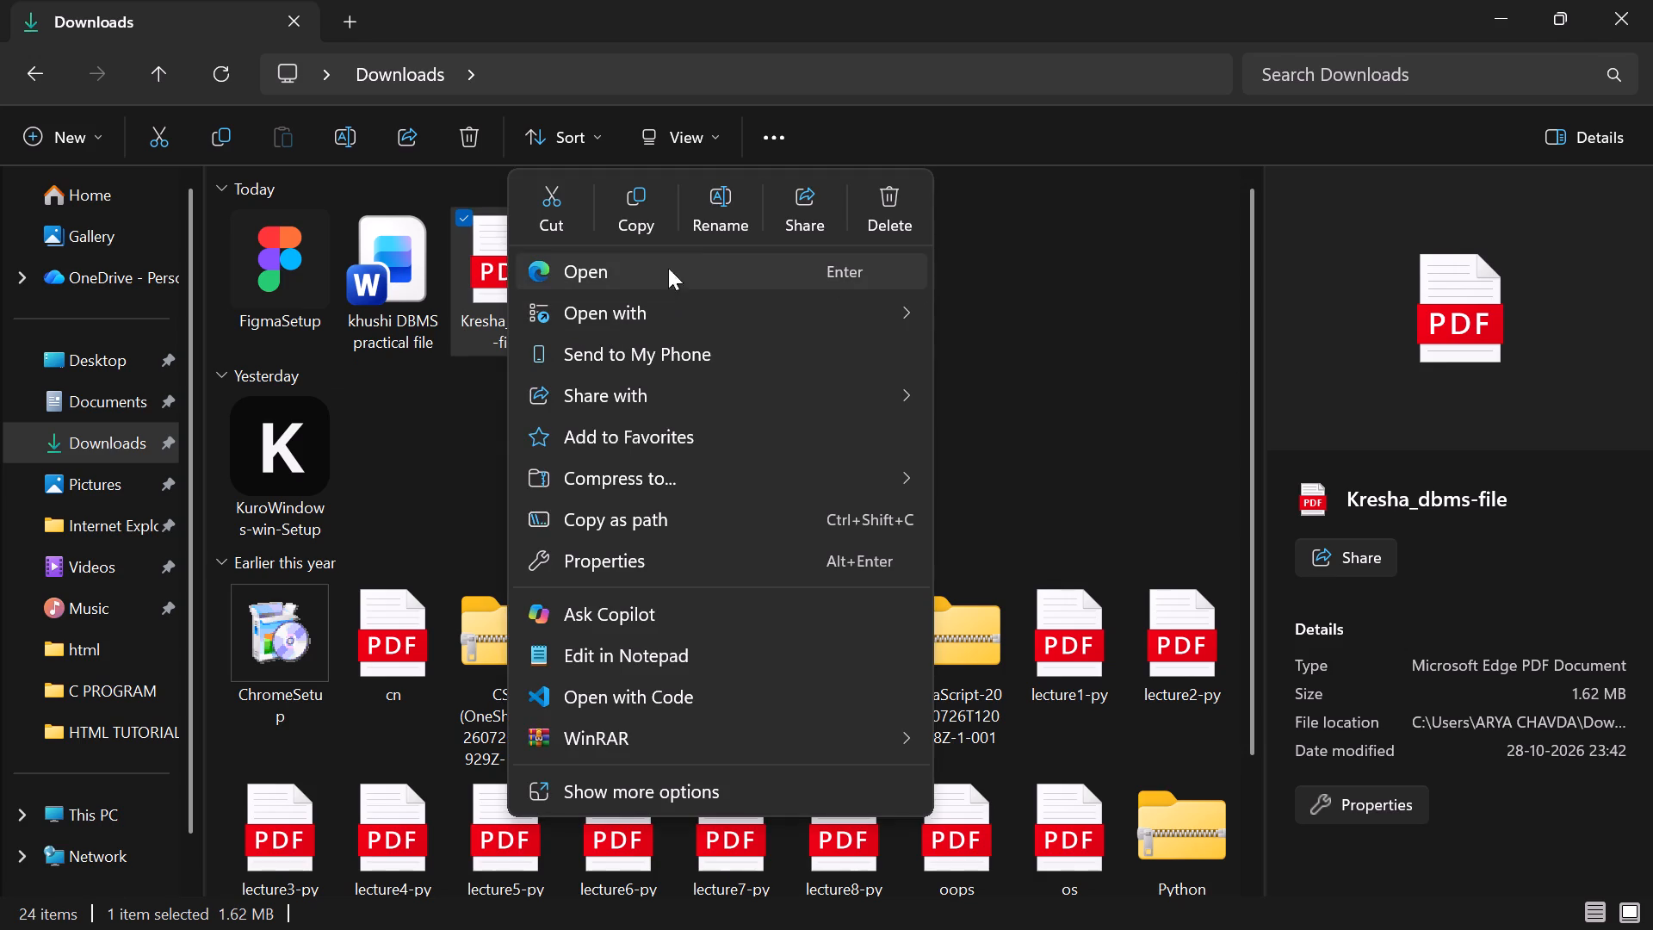
pyautogui.click(798, 202)
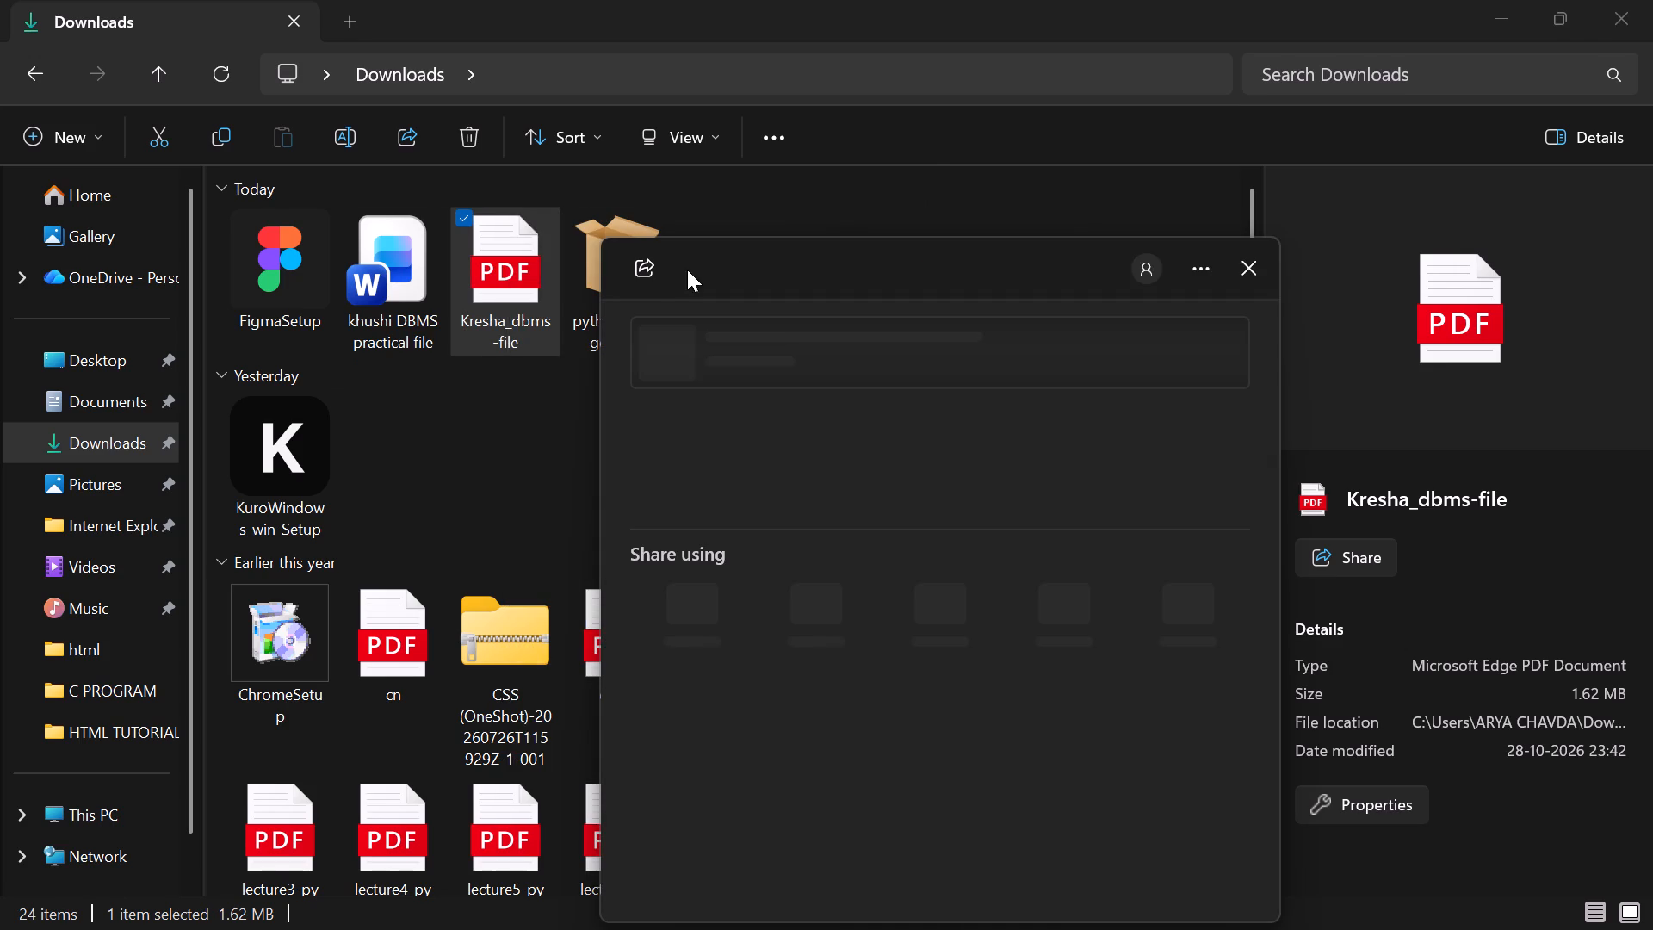
# Share the Kresha_dbms-file PDF through the second app offered under Share using.
pyautogui.click(790, 649)
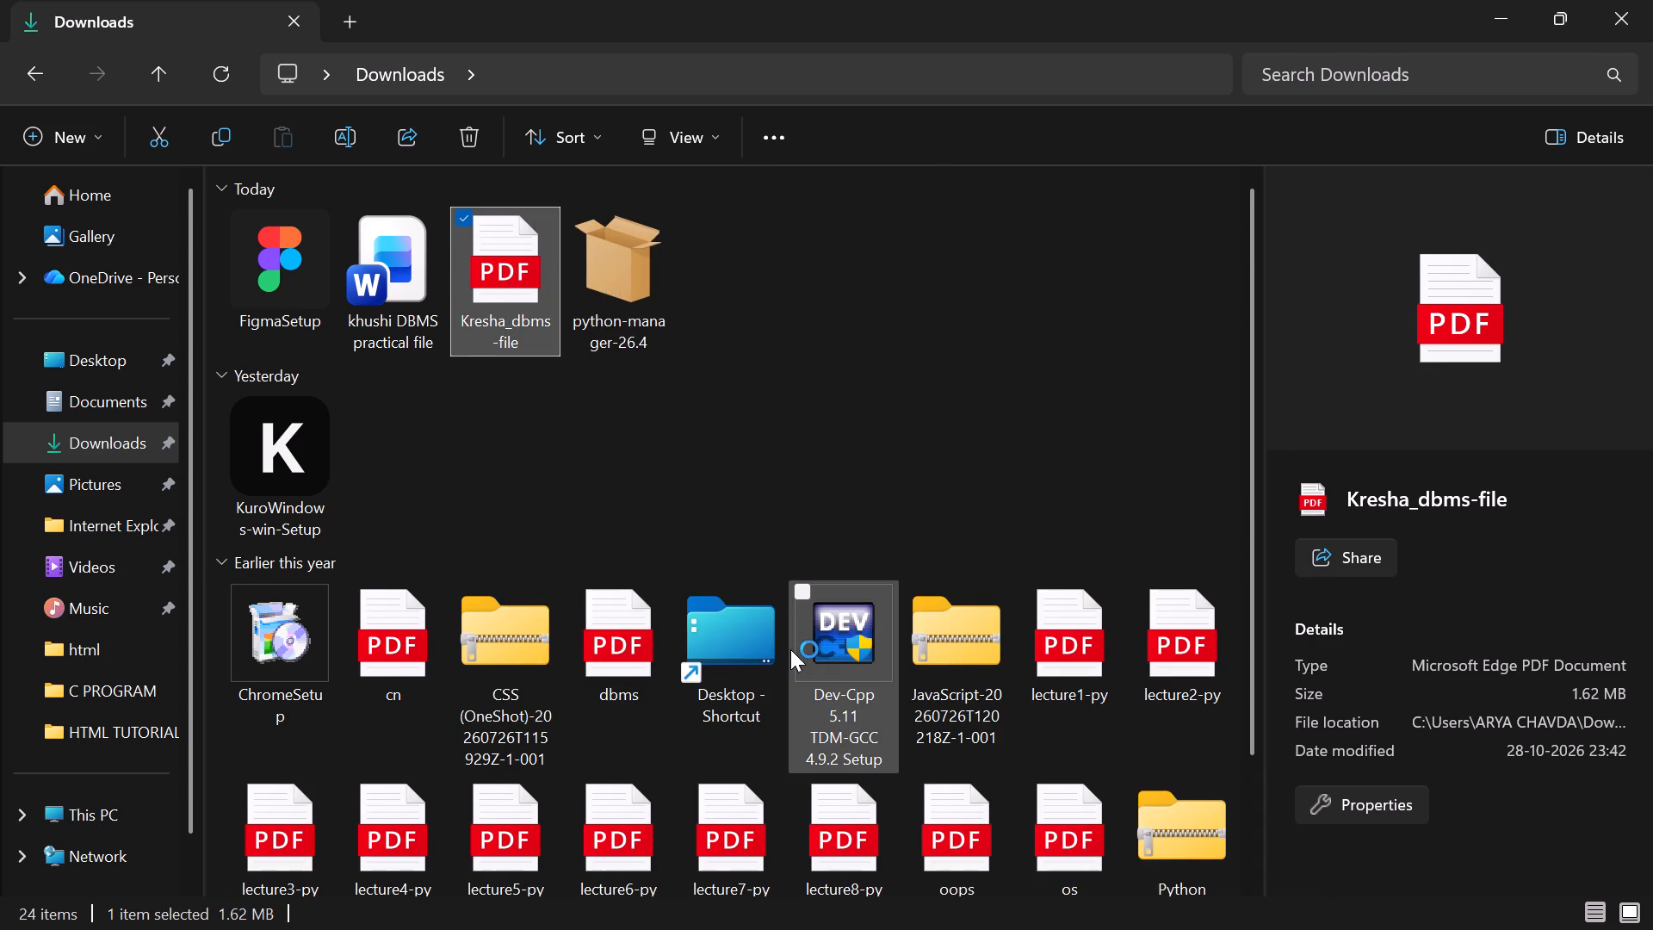
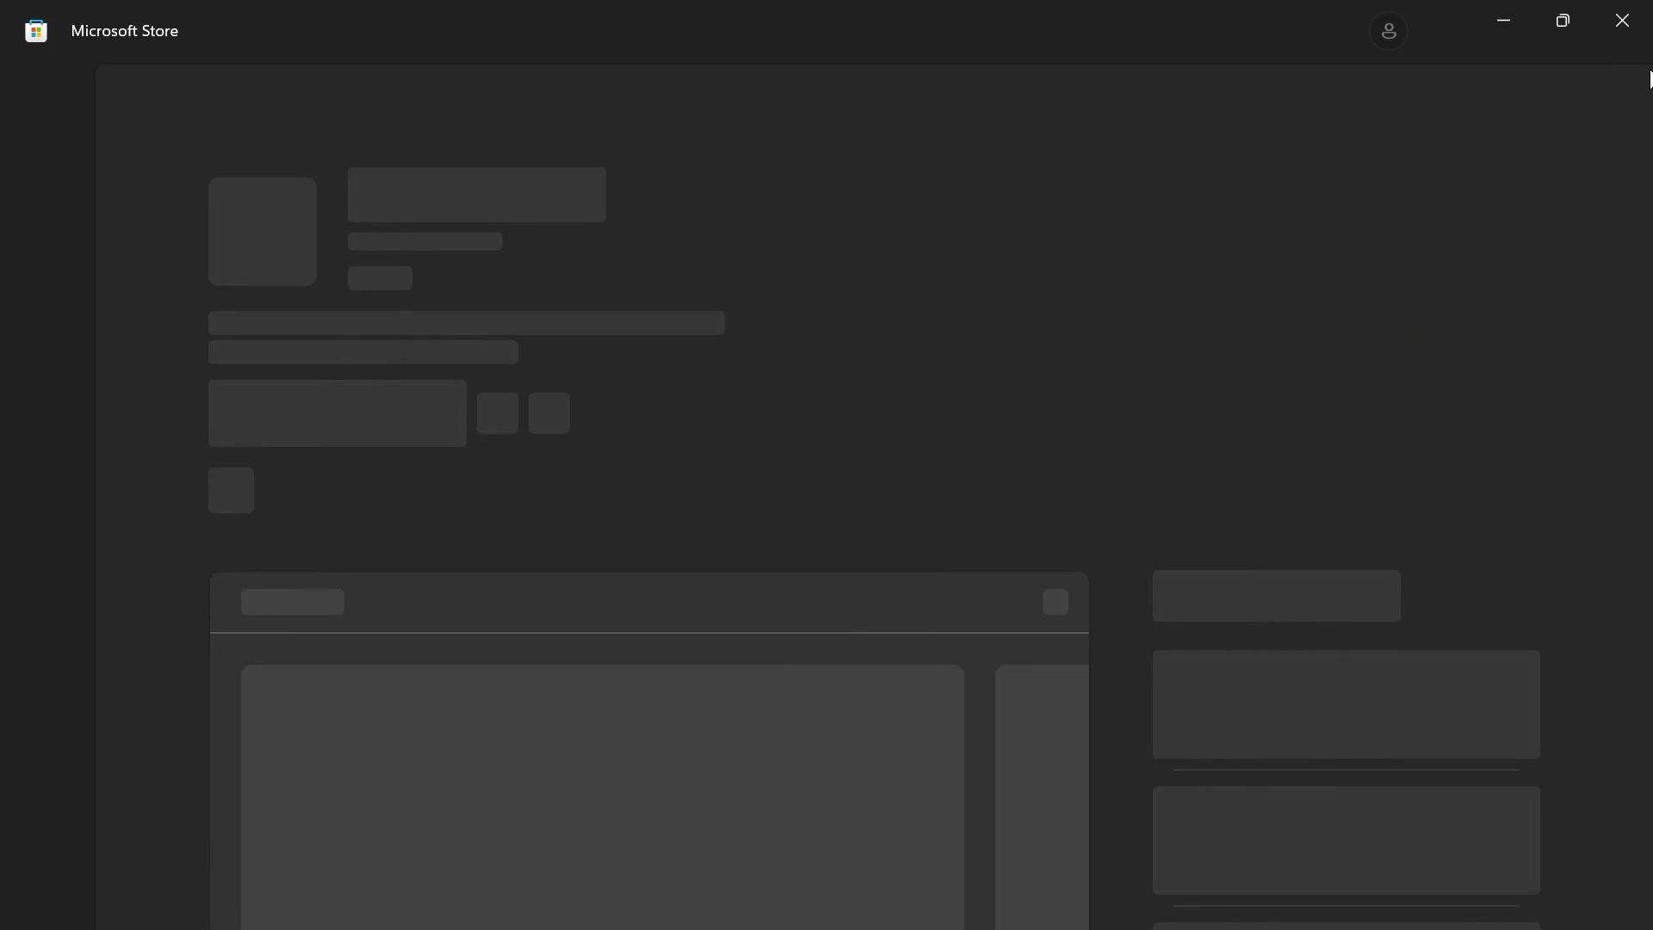
# Close the Microsoft Store window that opened from the share attempt.
pyautogui.click(1601, 20)
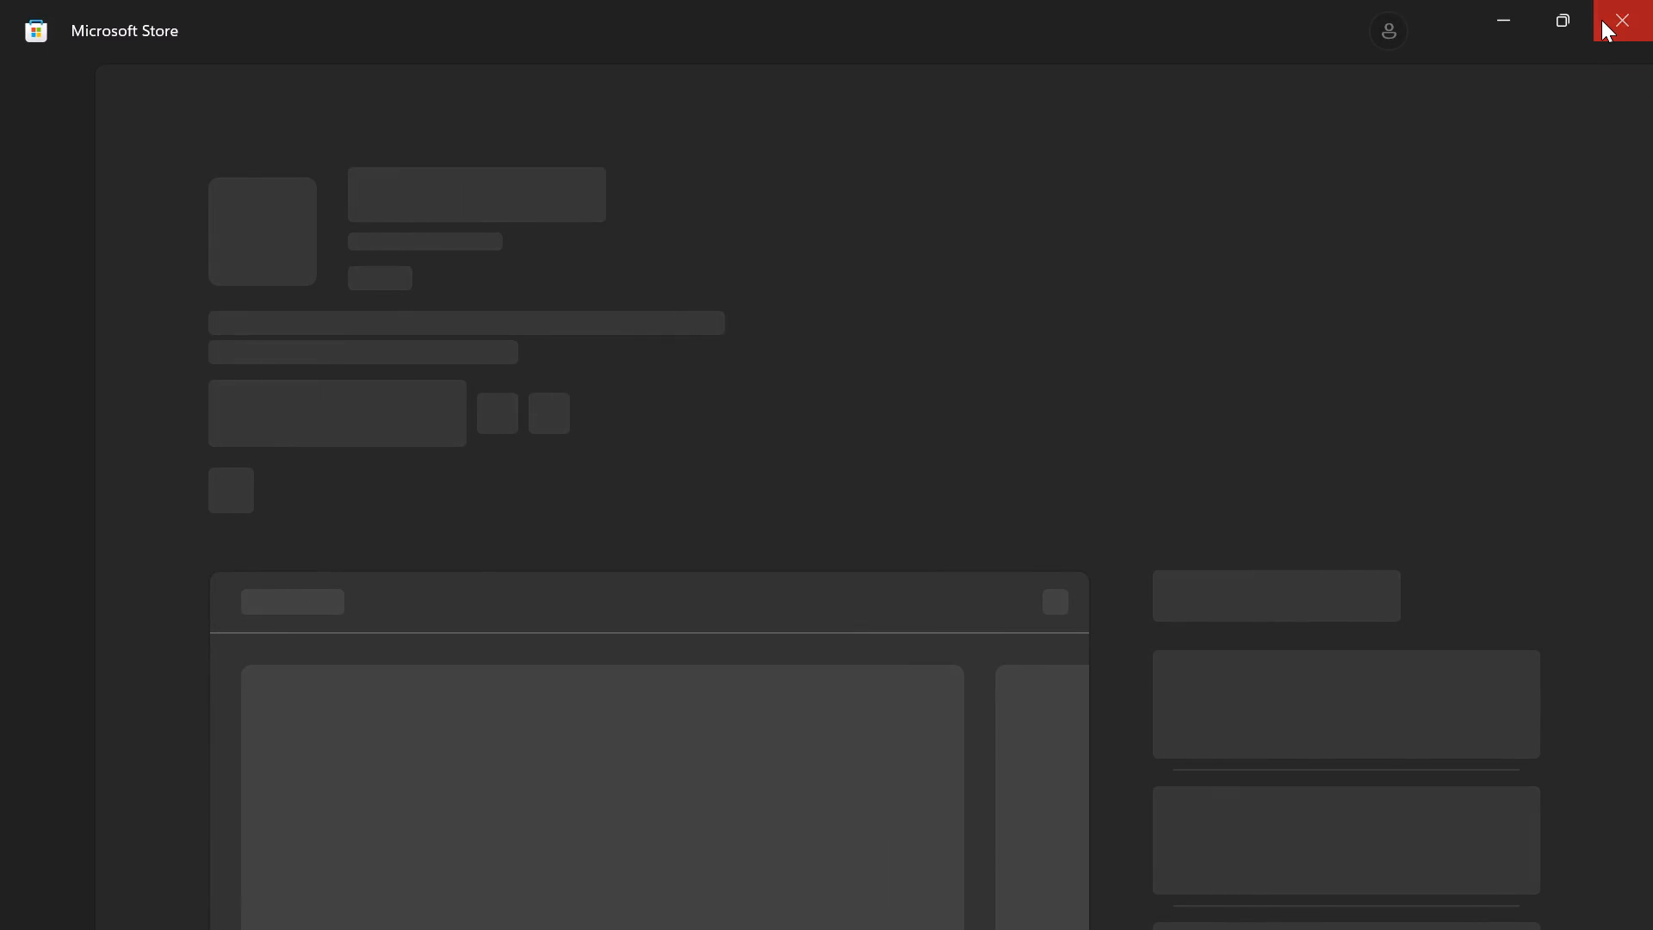
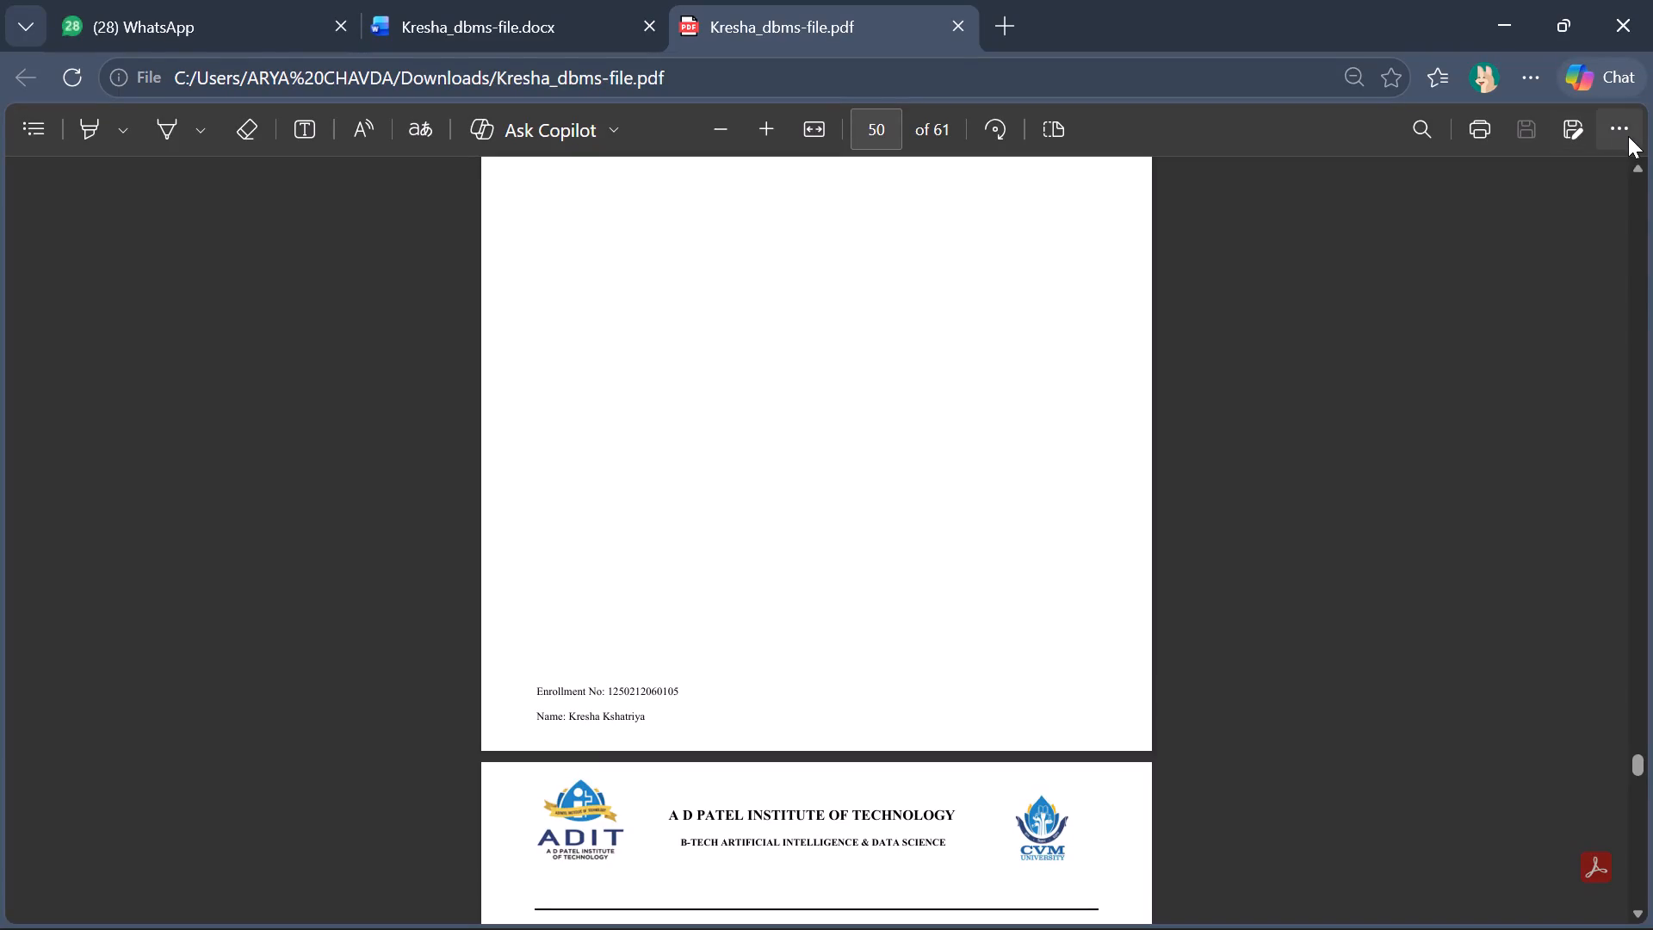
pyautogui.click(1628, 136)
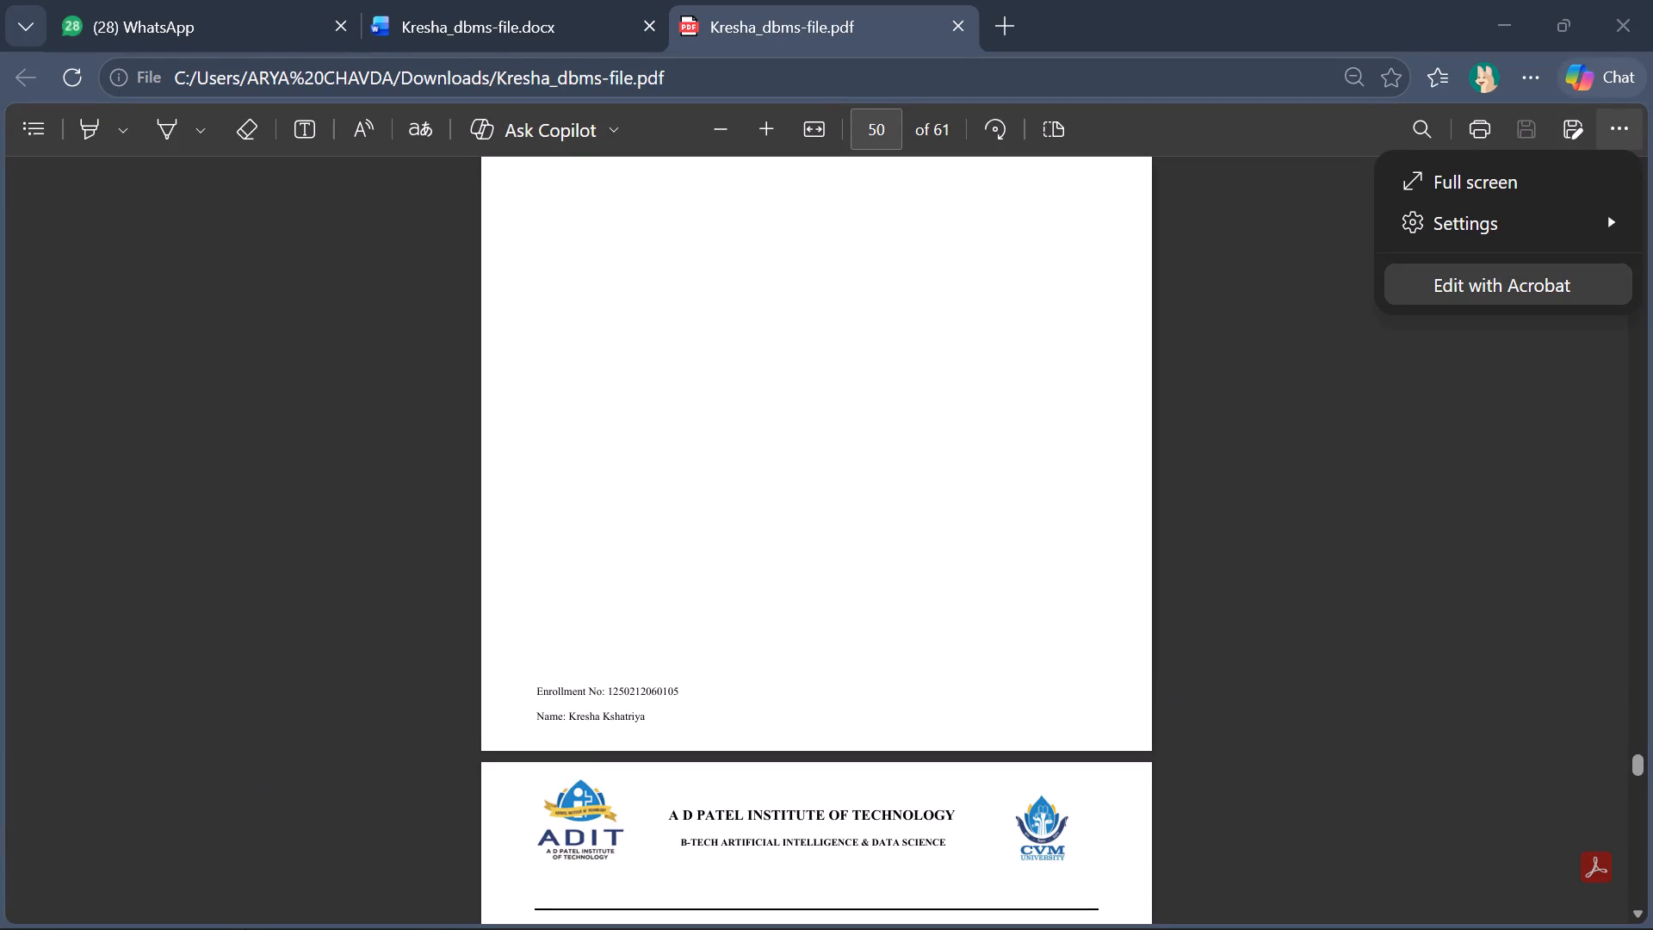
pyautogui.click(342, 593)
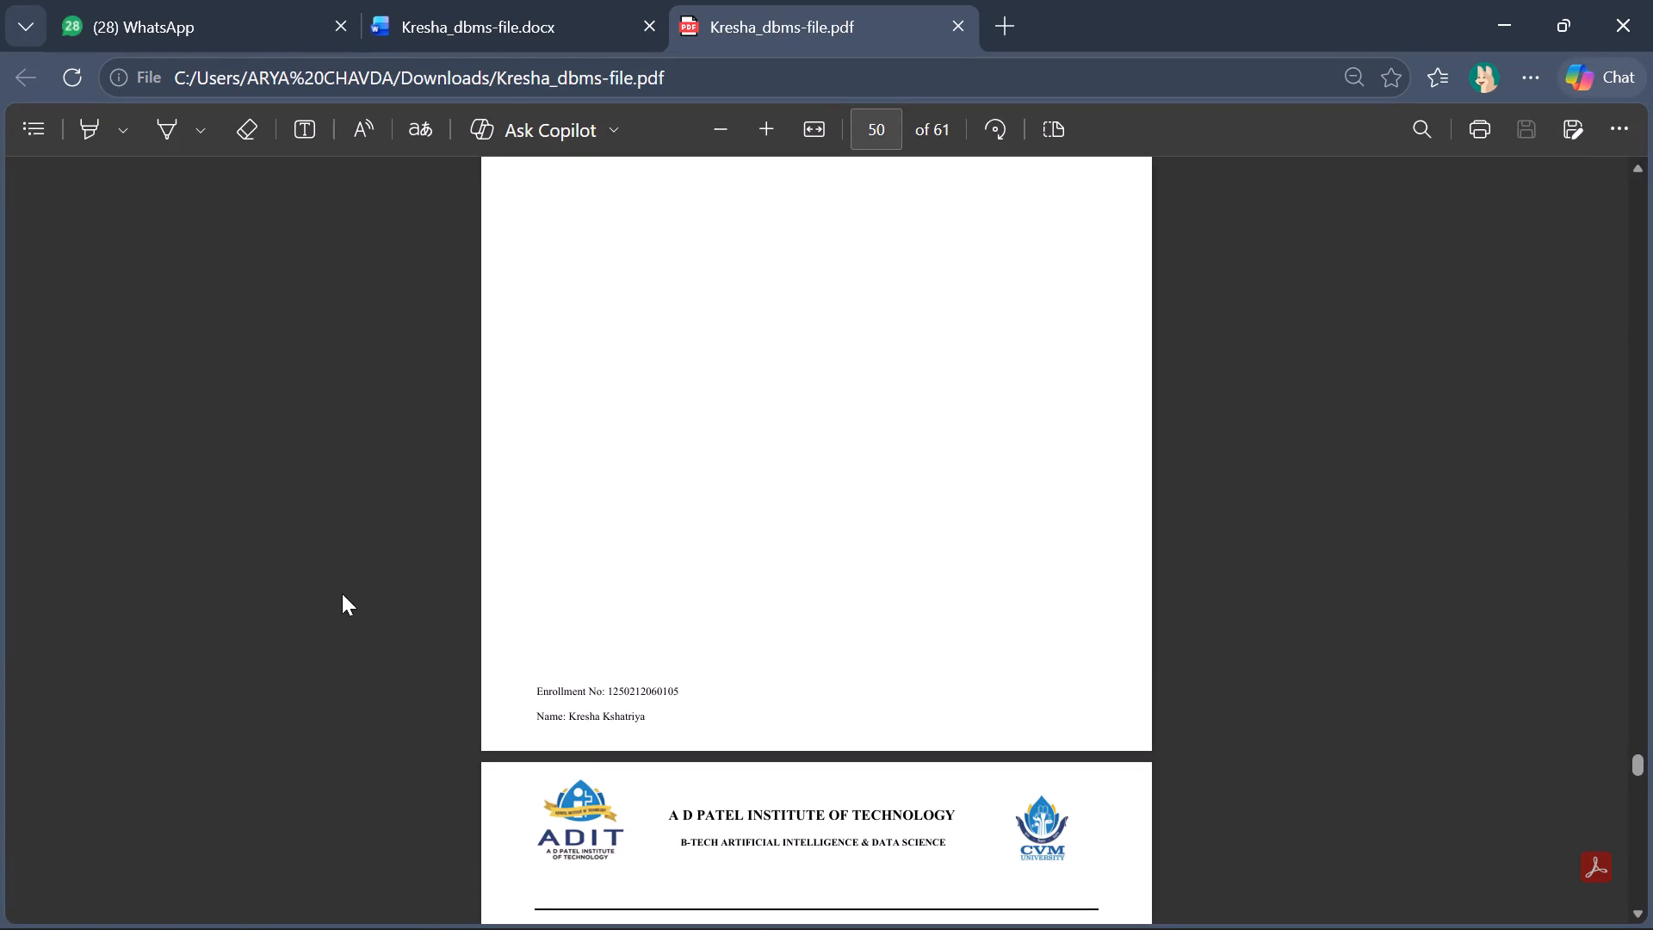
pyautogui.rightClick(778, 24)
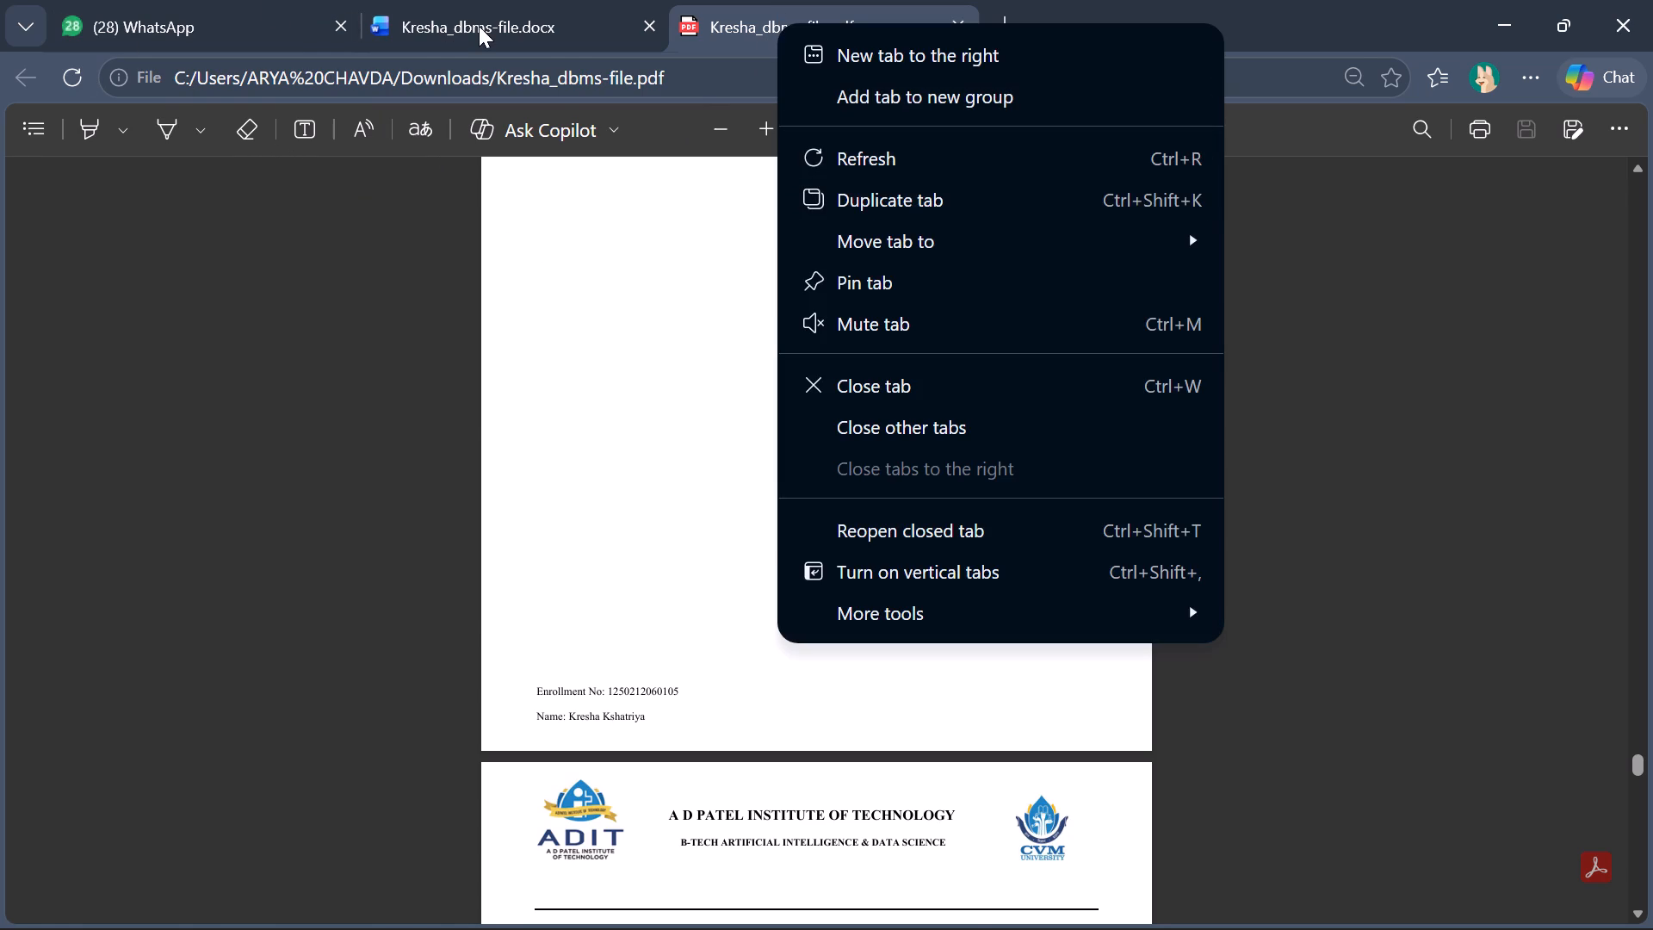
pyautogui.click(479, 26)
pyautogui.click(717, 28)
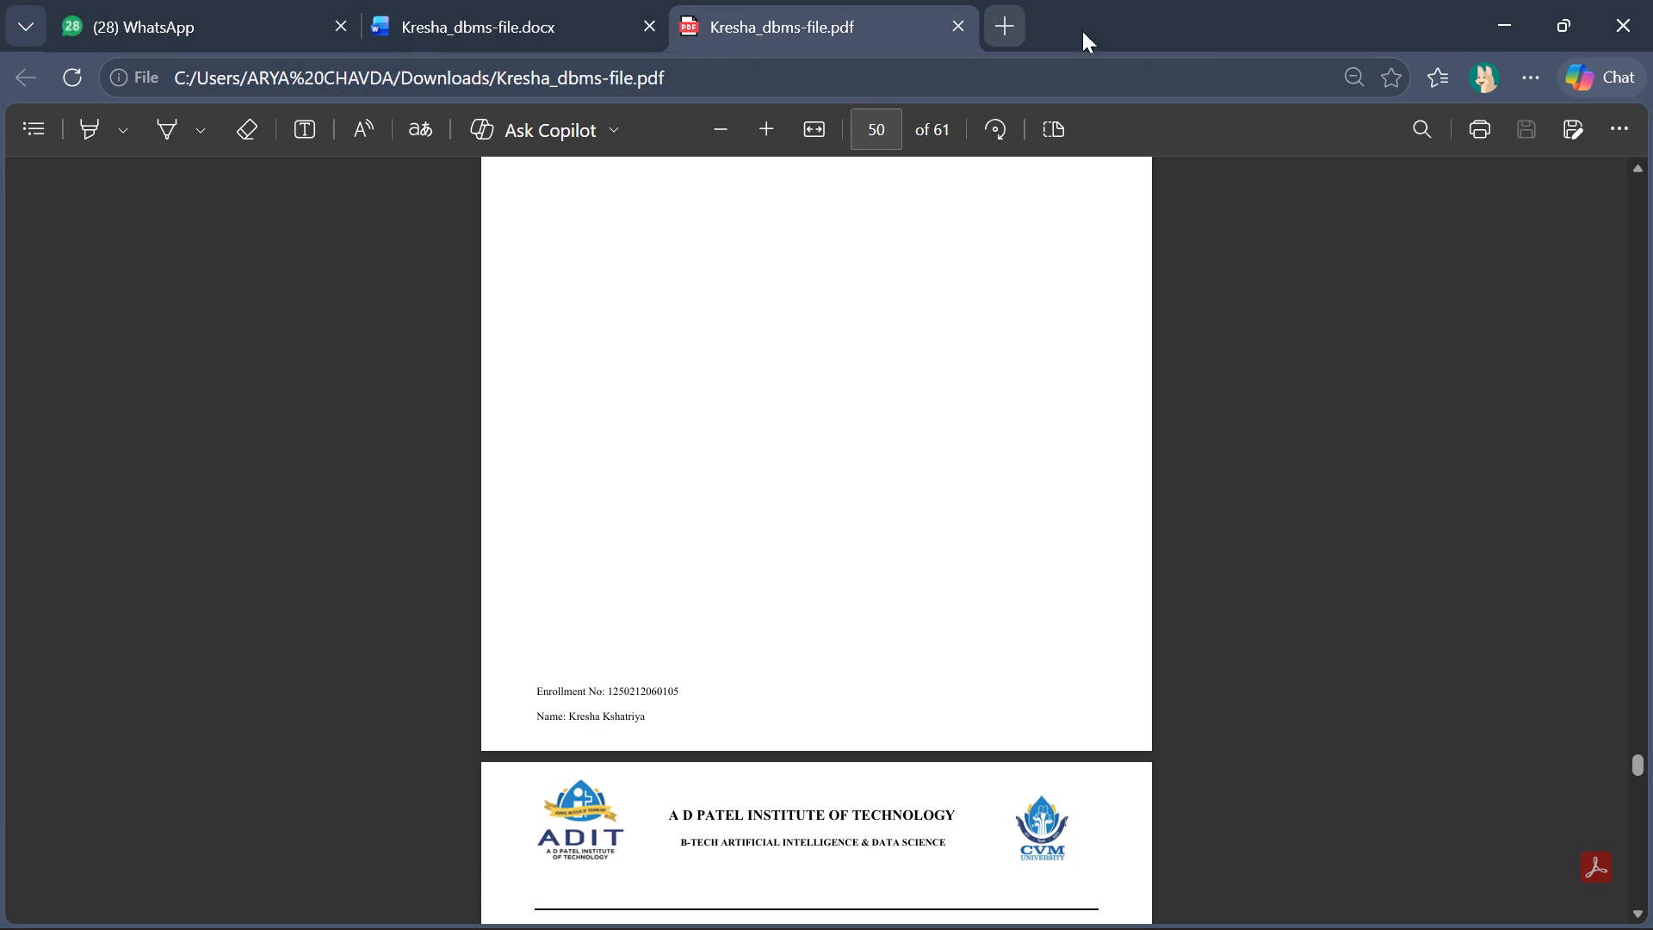
# Look through the browser's general options for a way to share the open Kresha_dbms-file PDF.
pyautogui.click(1508, 83)
pyautogui.click(1529, 80)
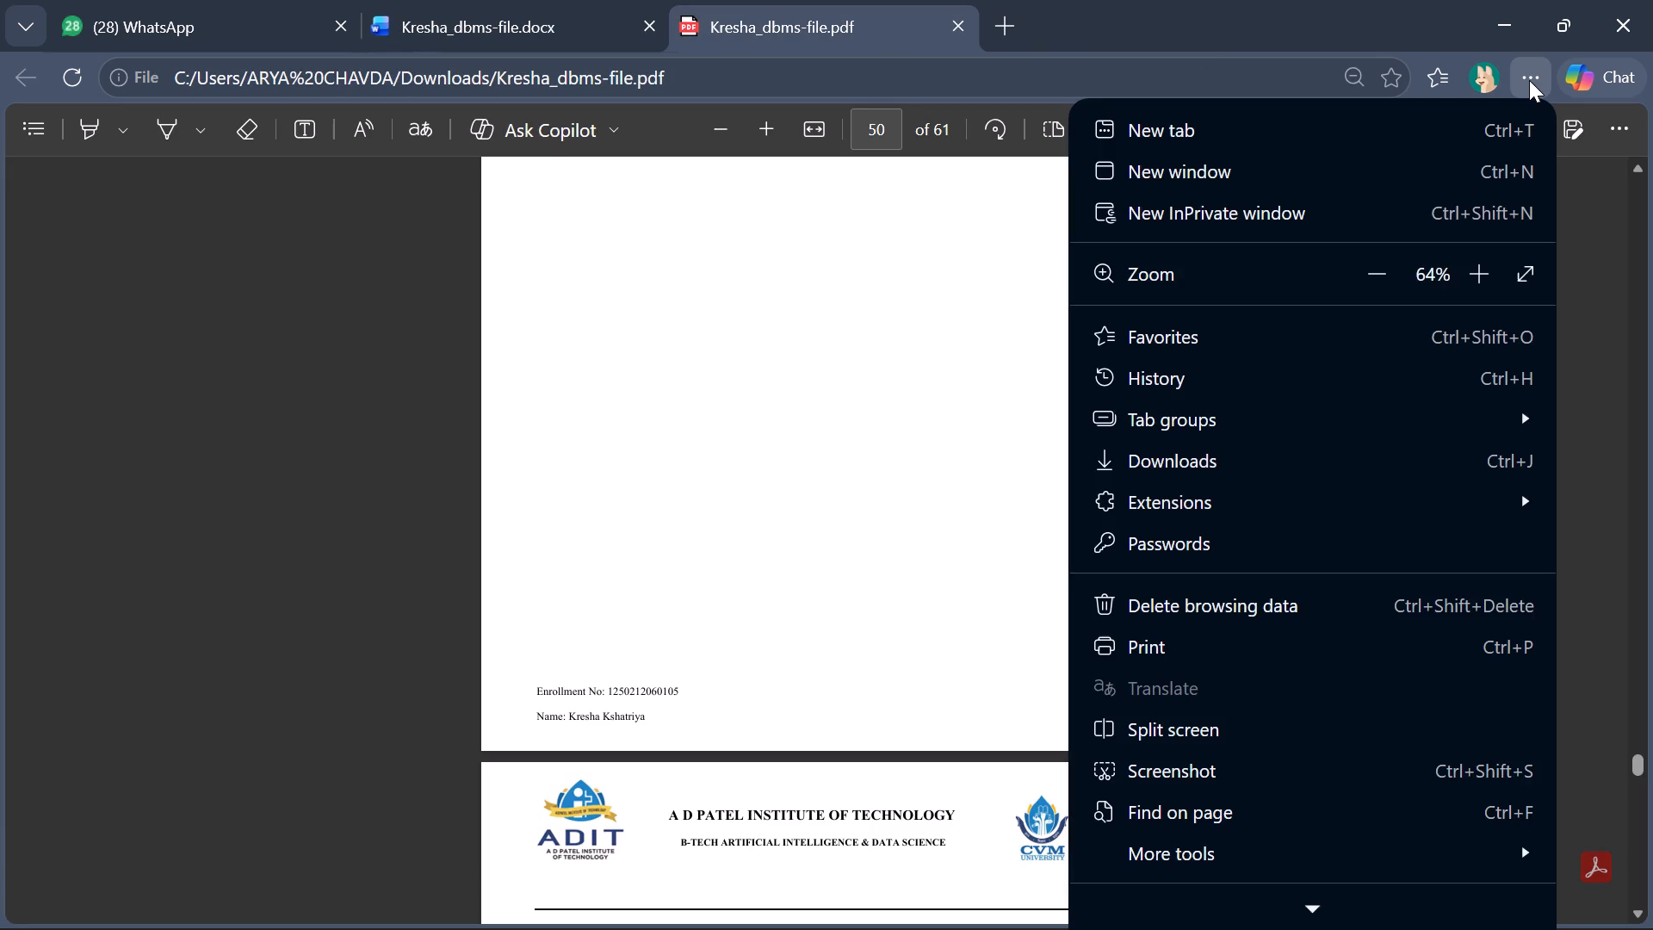
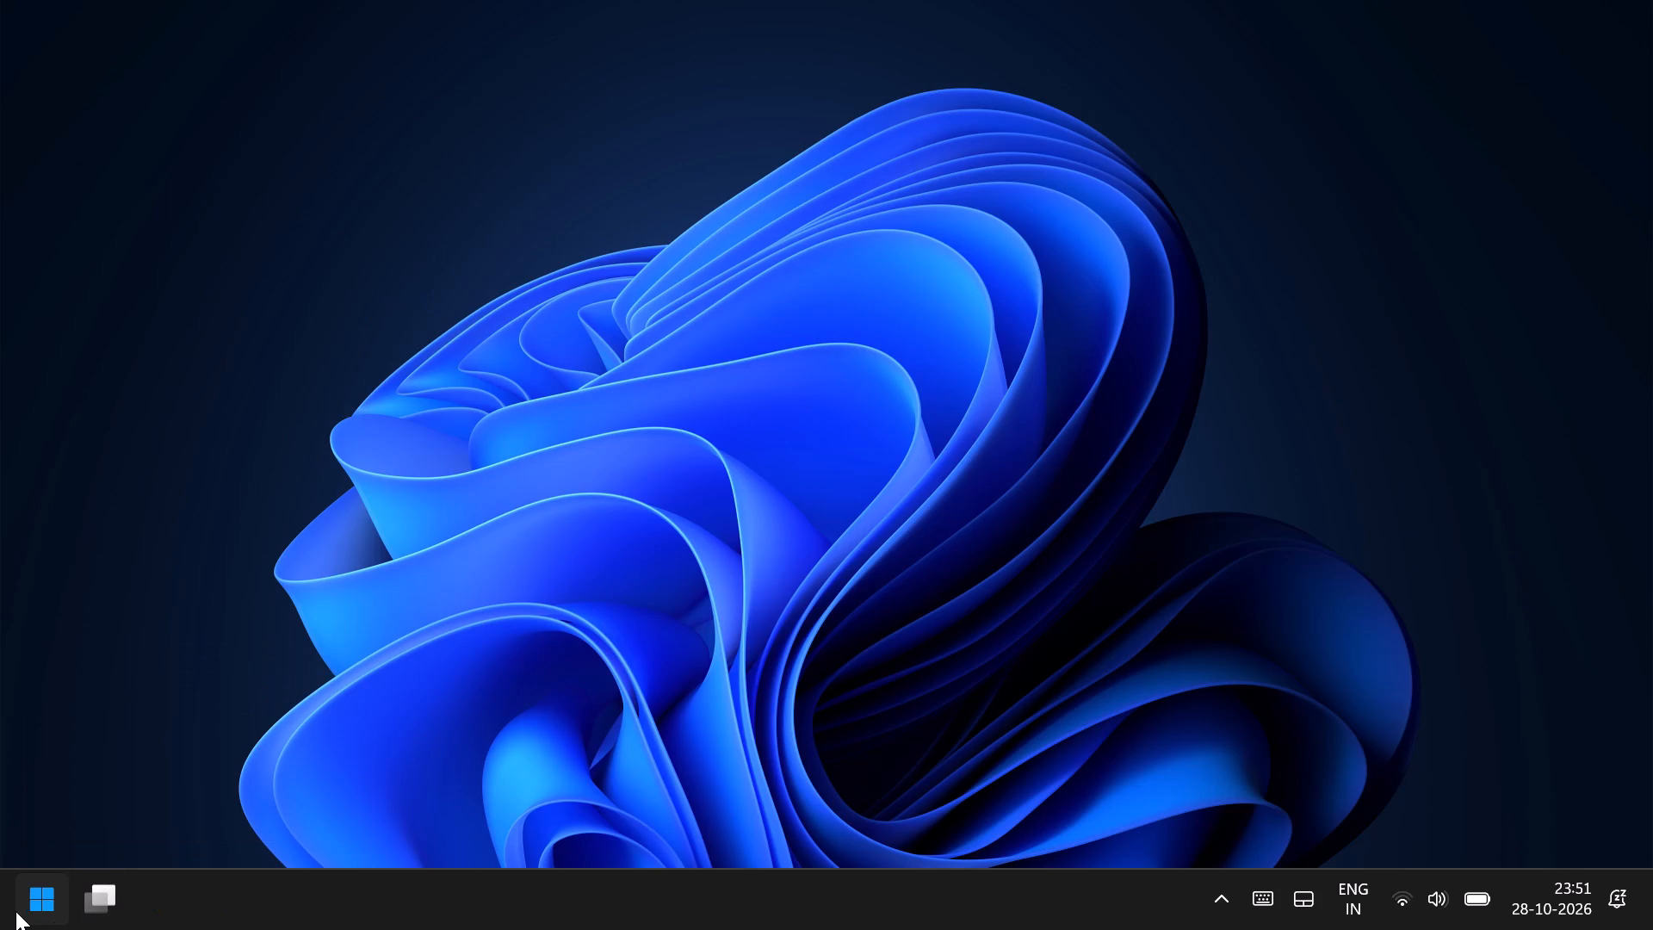
# Shut down the computer.
pyautogui.click(745, 817)
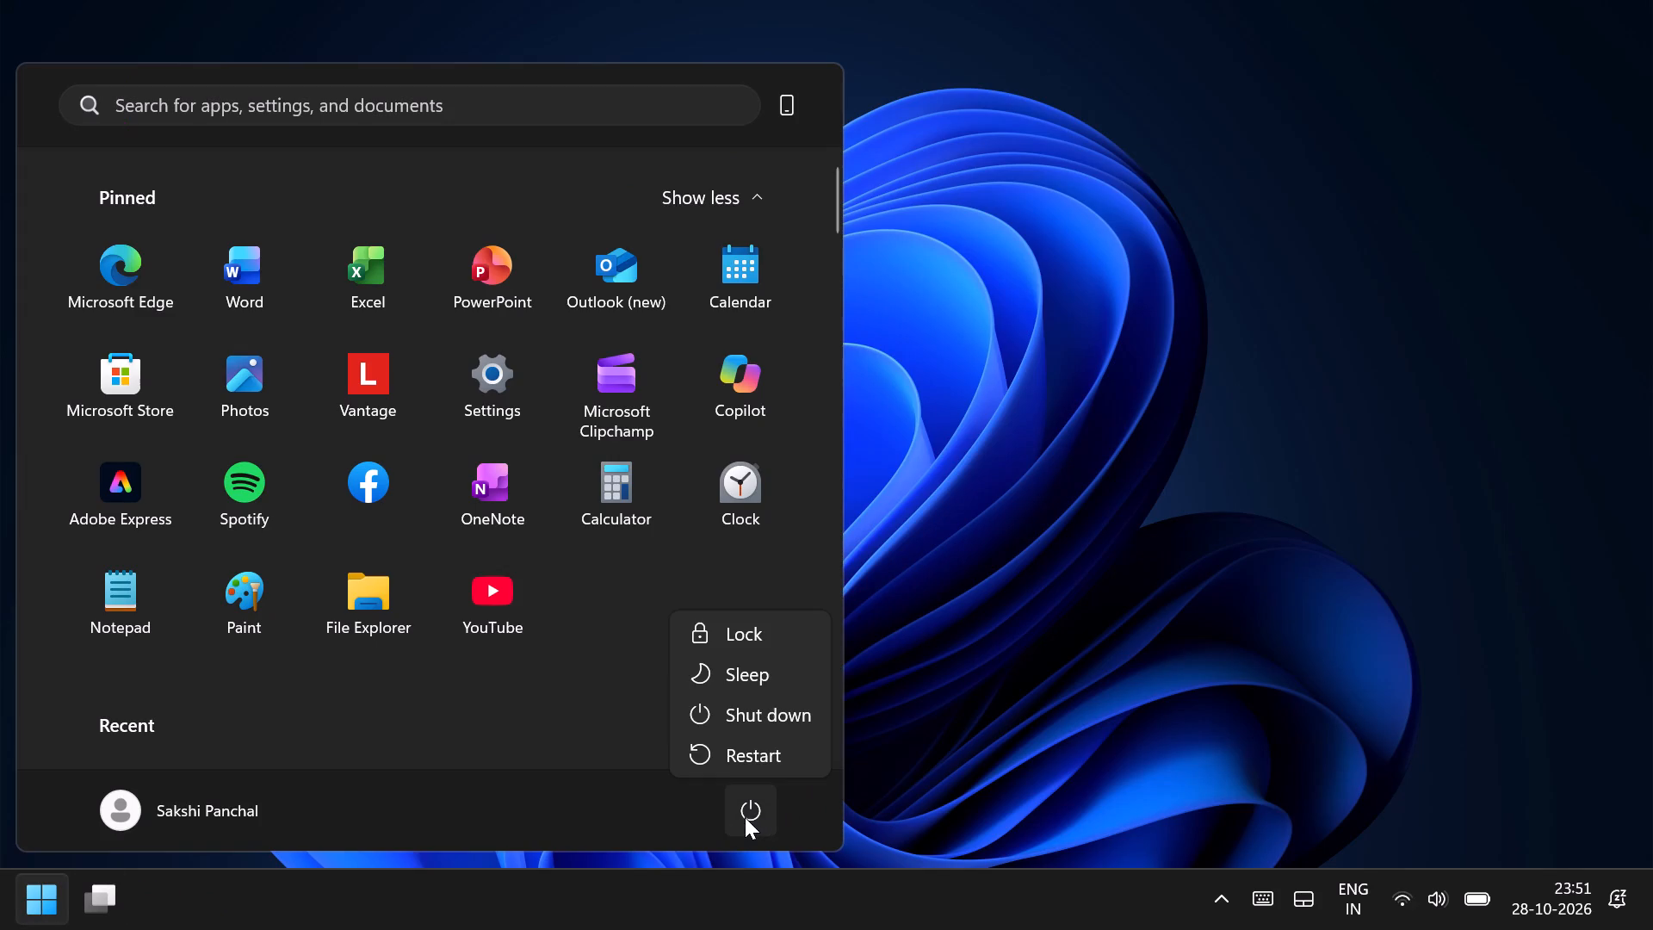
pyautogui.click(755, 721)
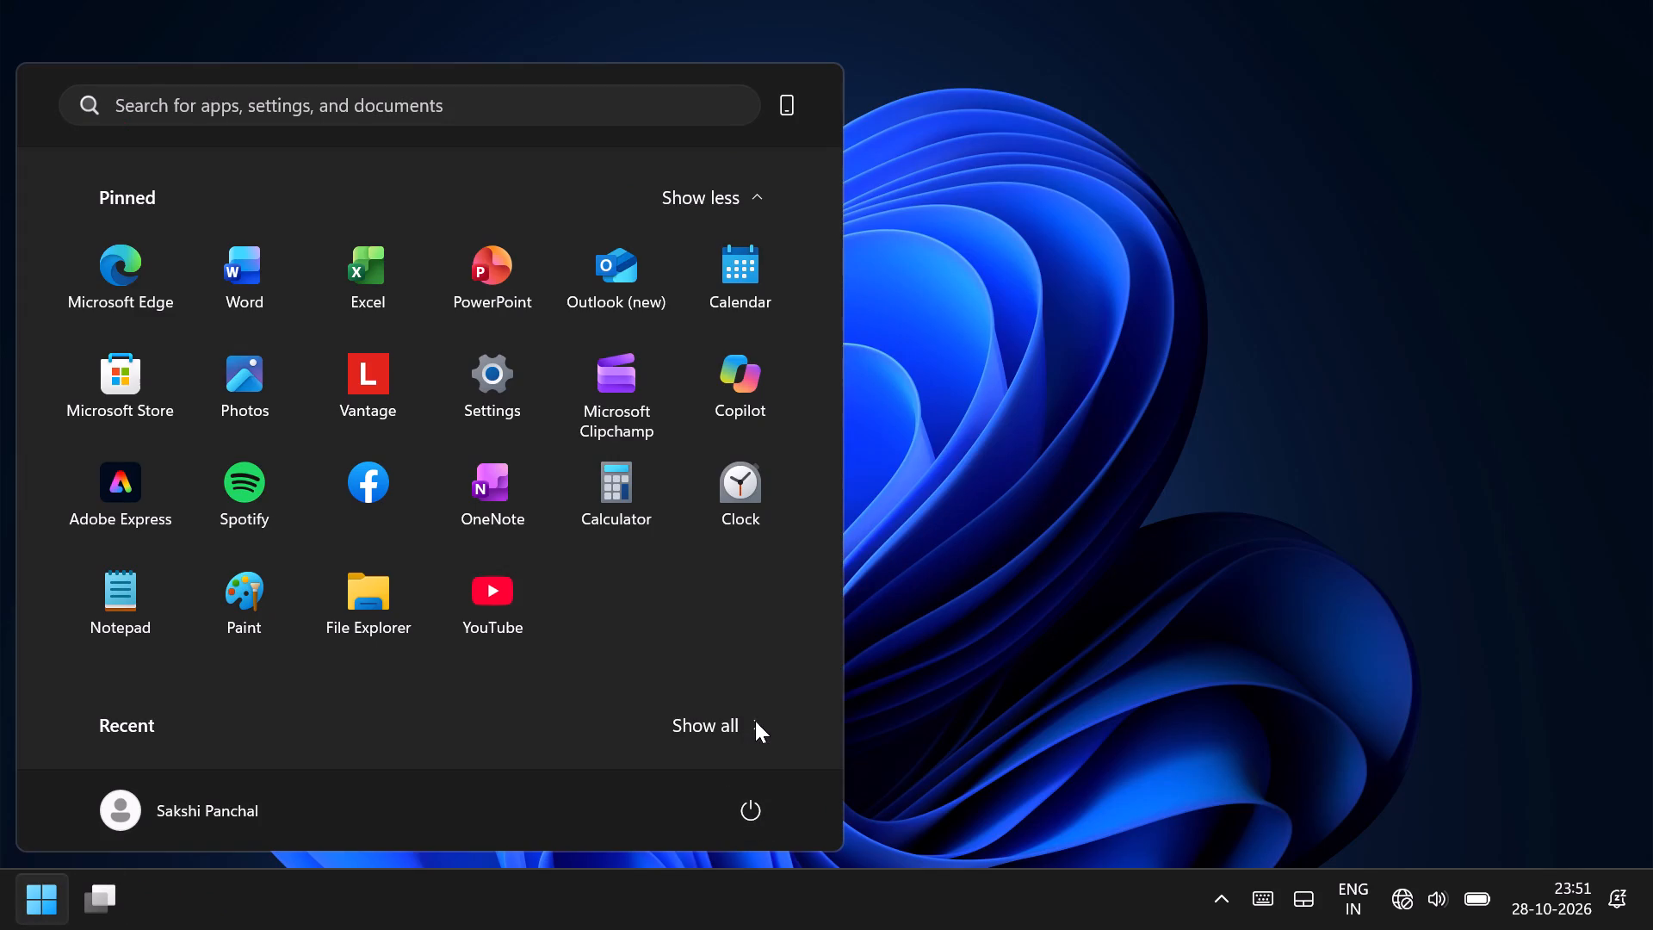